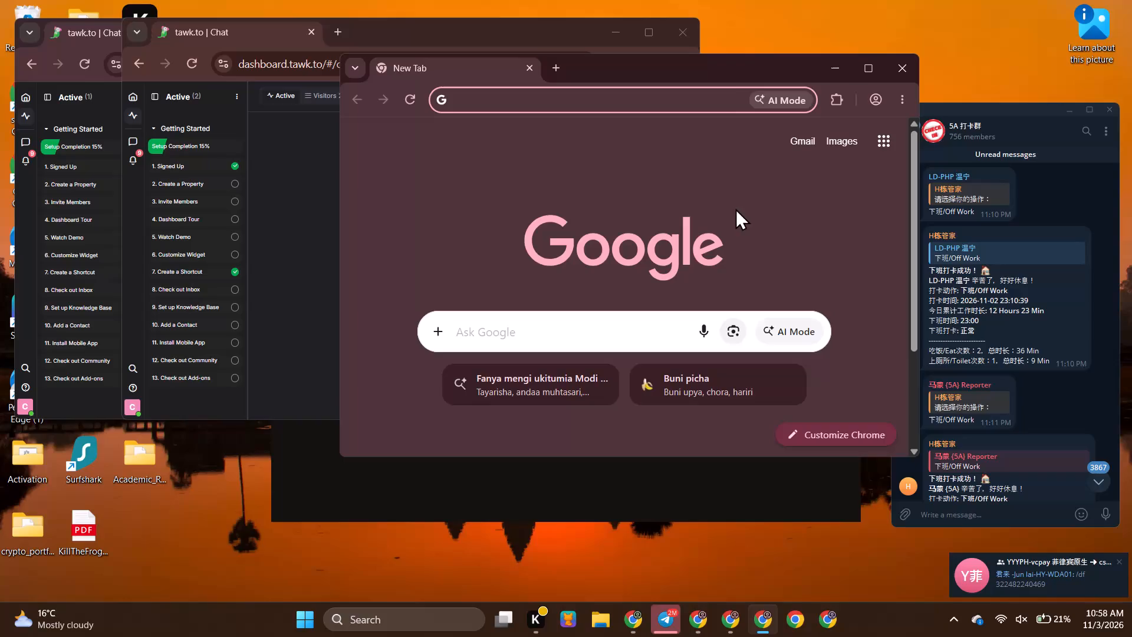
Move the New Tab browser window up beside the two open tawk.to chat windows and open the tawk.to shortcut in it.
drag(738, 61, 634, 35)
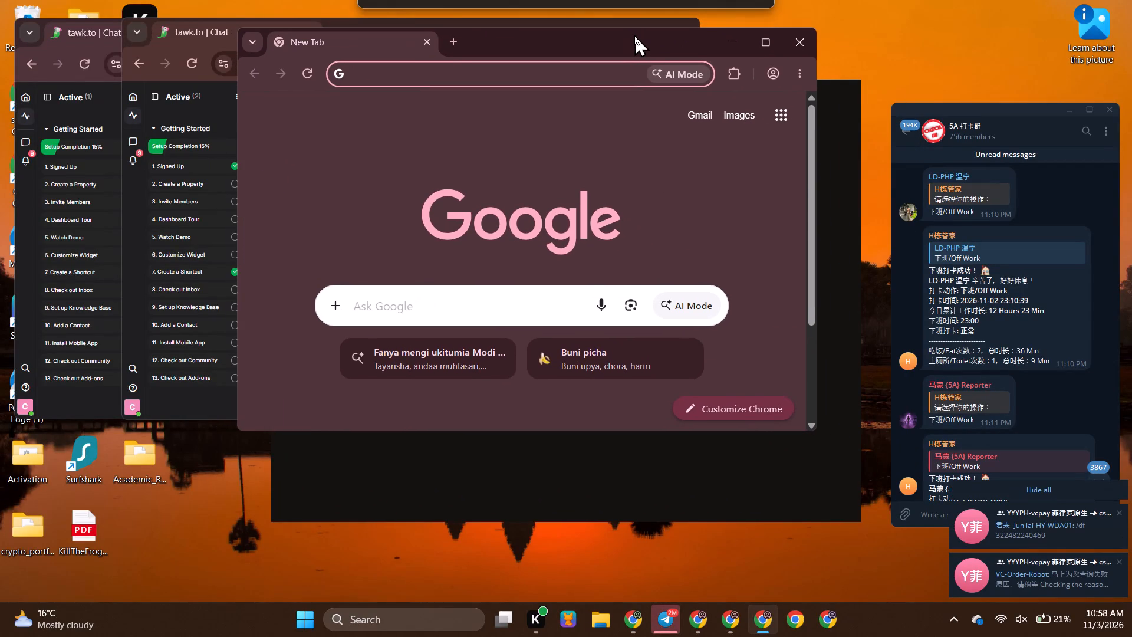
drag(634, 35, 636, 31)
scroll(452, 236, down, 9)
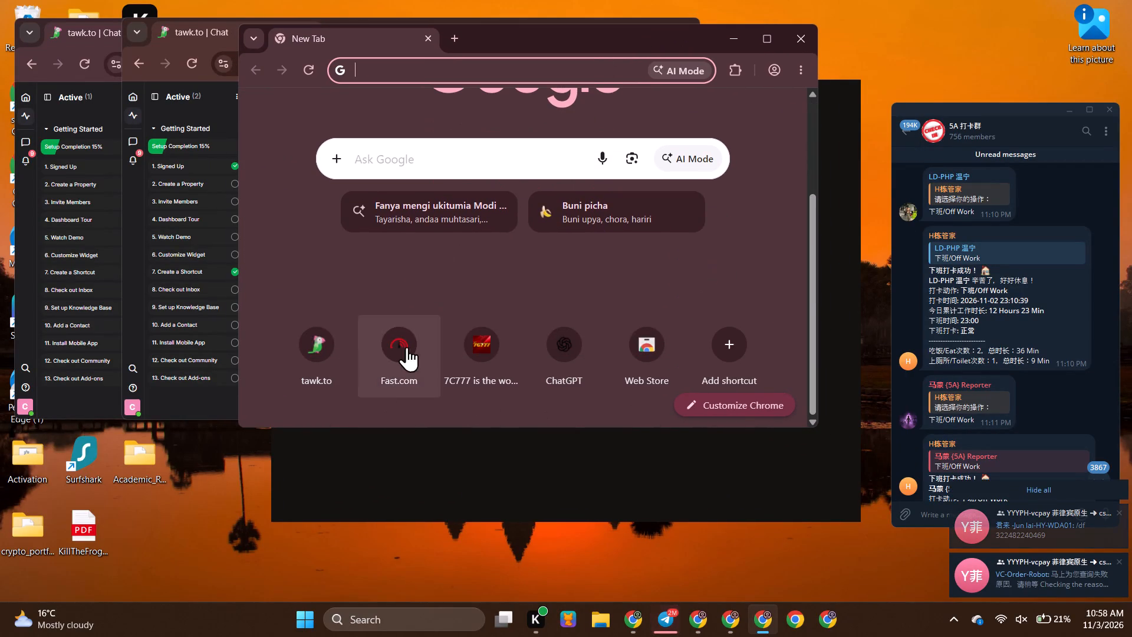
click(316, 359)
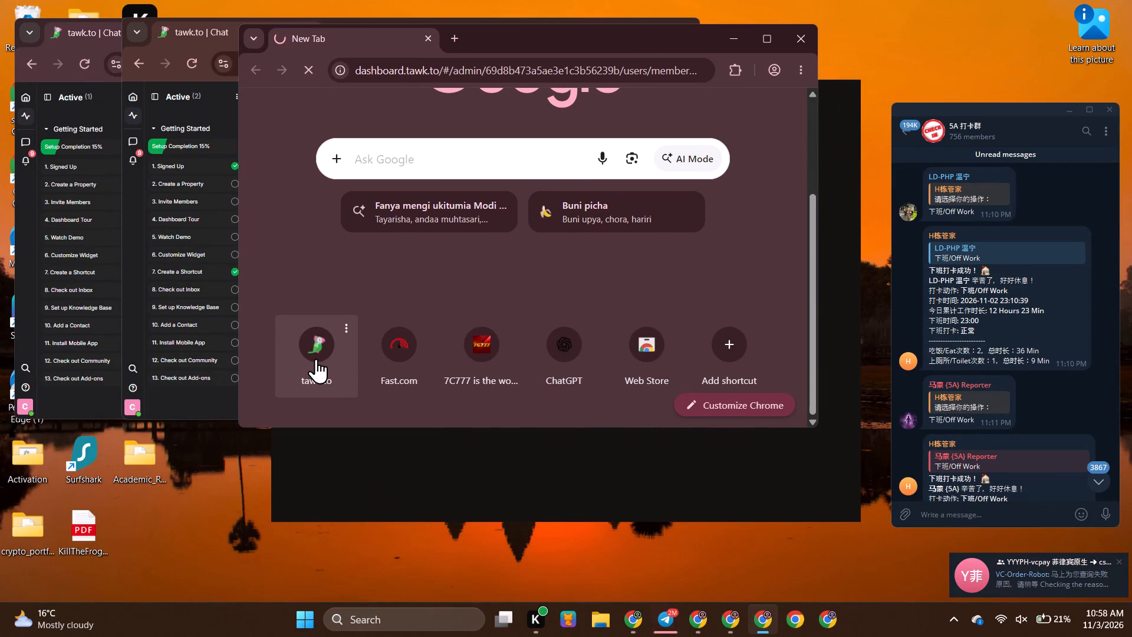
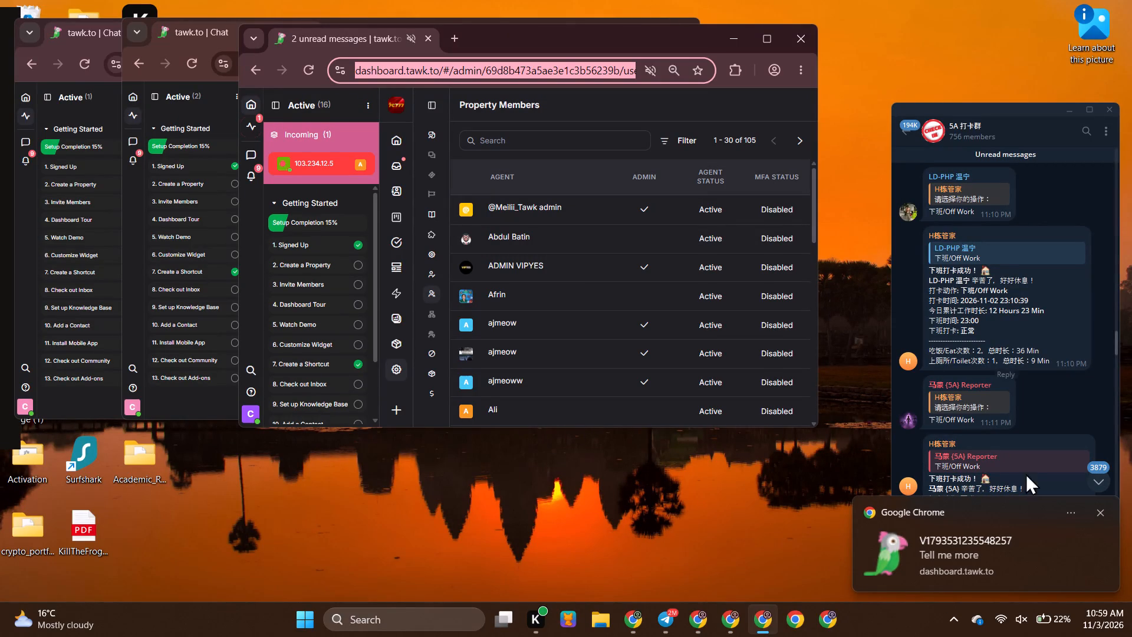
Dismiss the Google Chrome notification about the new tawk.to visitor message.
click(1100, 511)
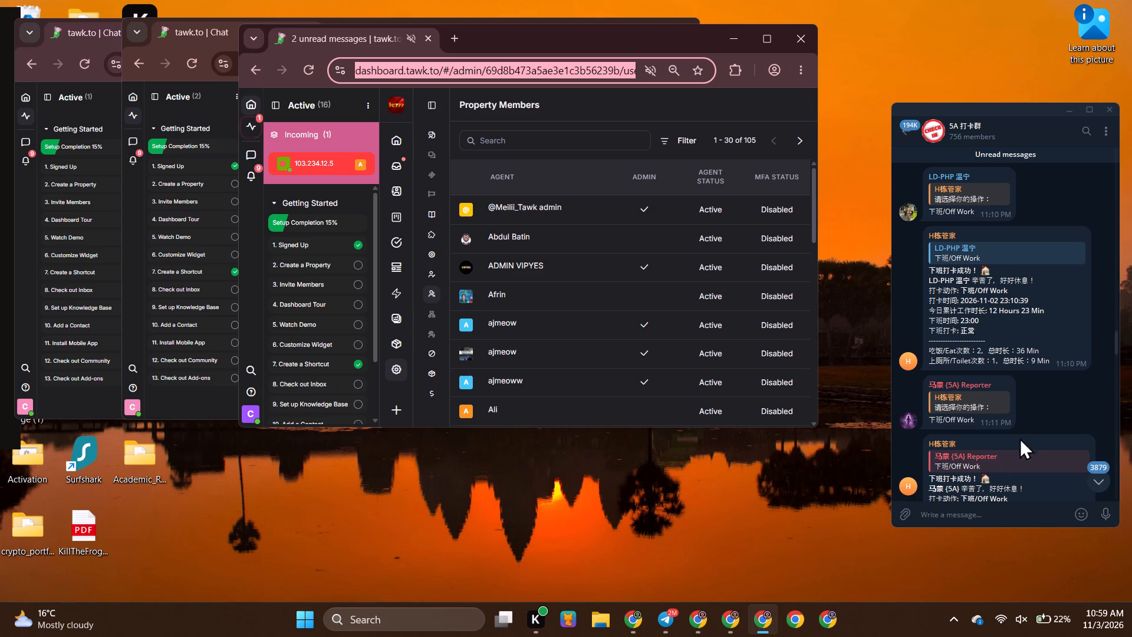
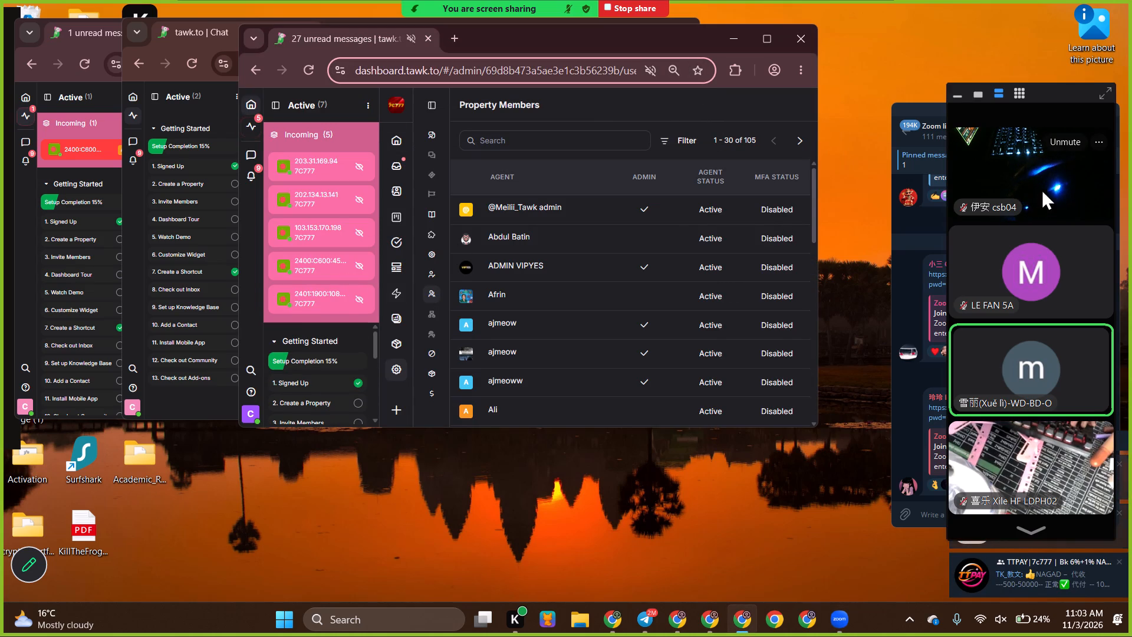
Pin your own video tile in the floating Zoom meeting window.
click(1093, 136)
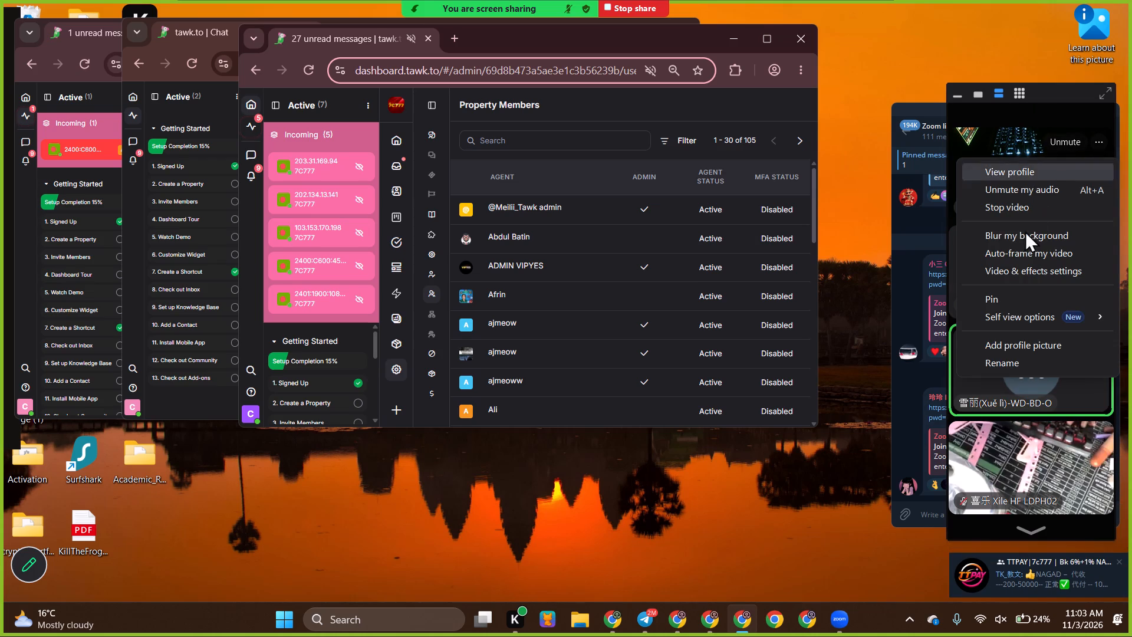
click(999, 293)
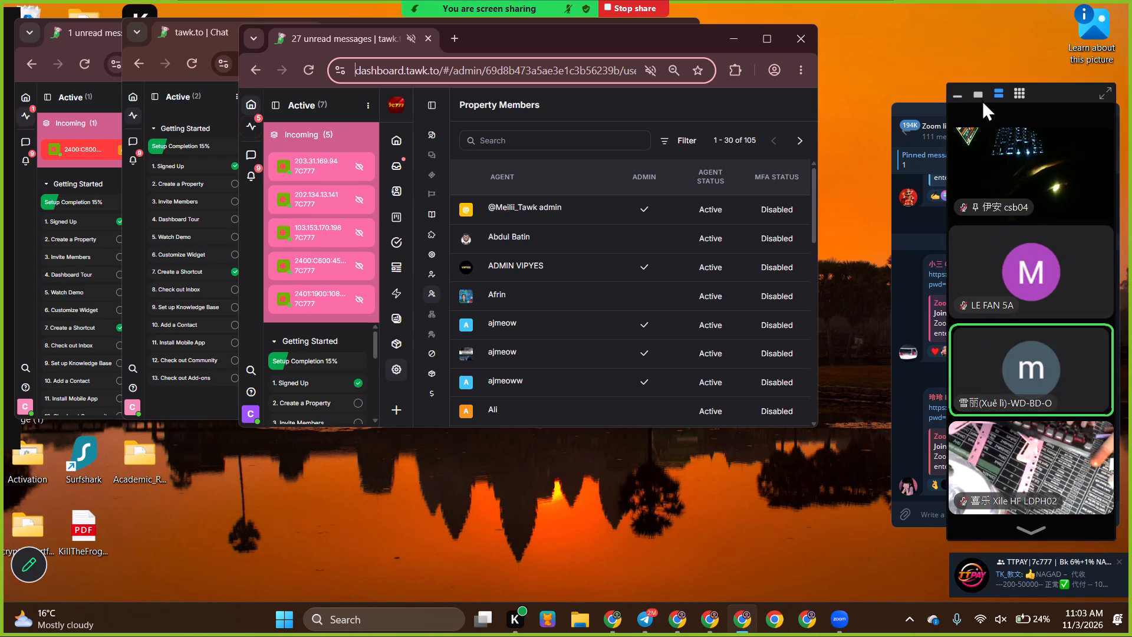
Reduce the floating Zoom video window to a single video and move it onto the empty desktop just below the front tawk.to window.
click(976, 91)
drag(1074, 83, 760, 254)
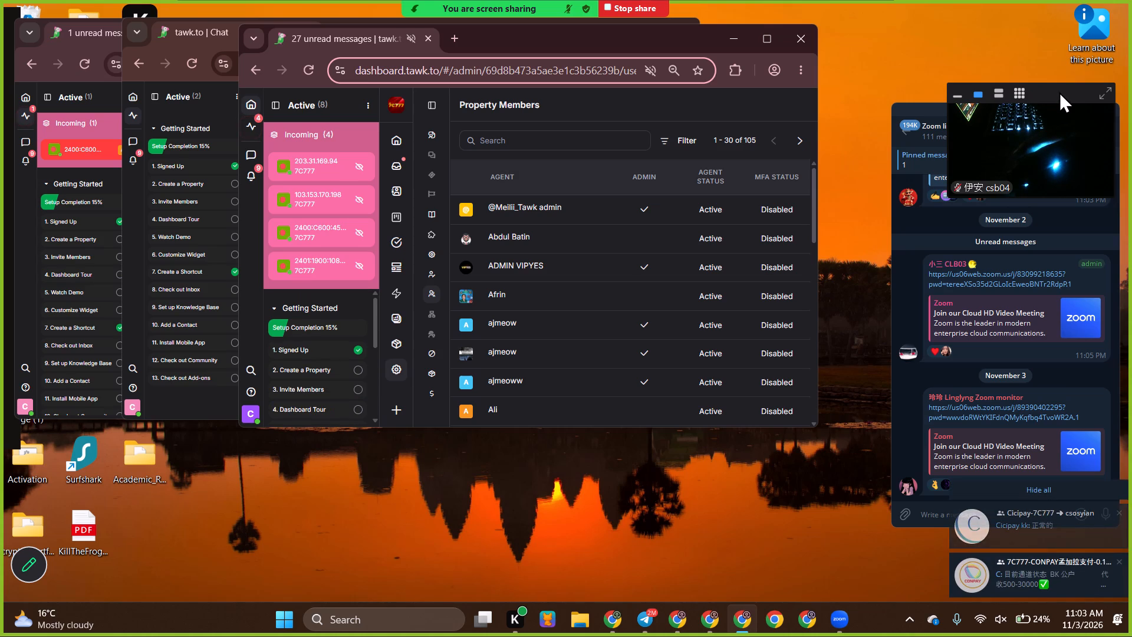
drag(1059, 91, 344, 452)
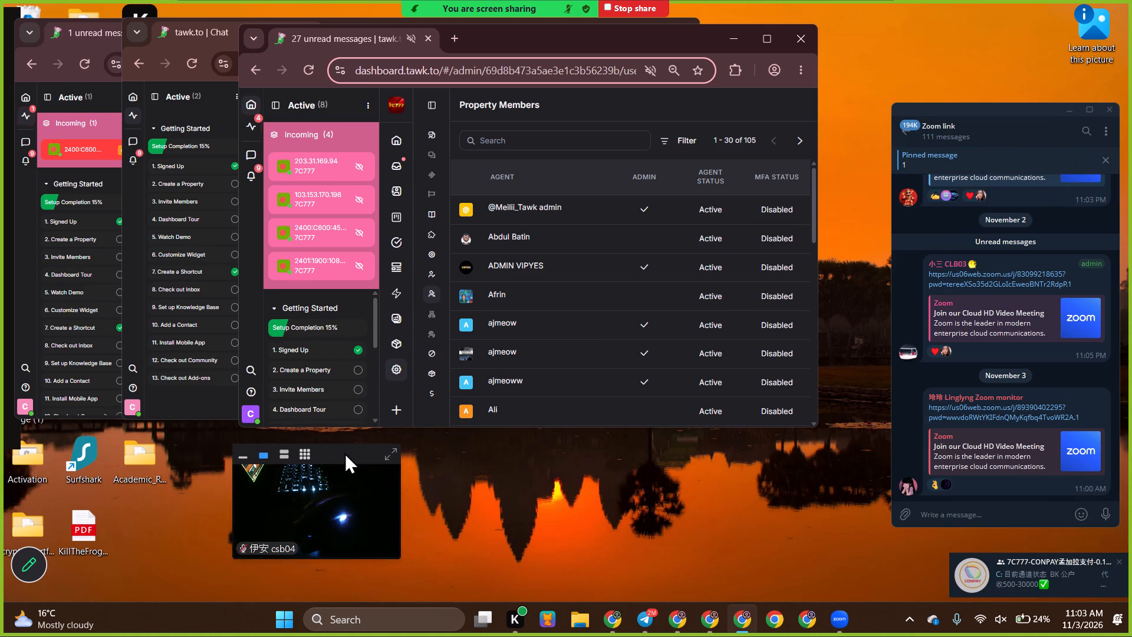
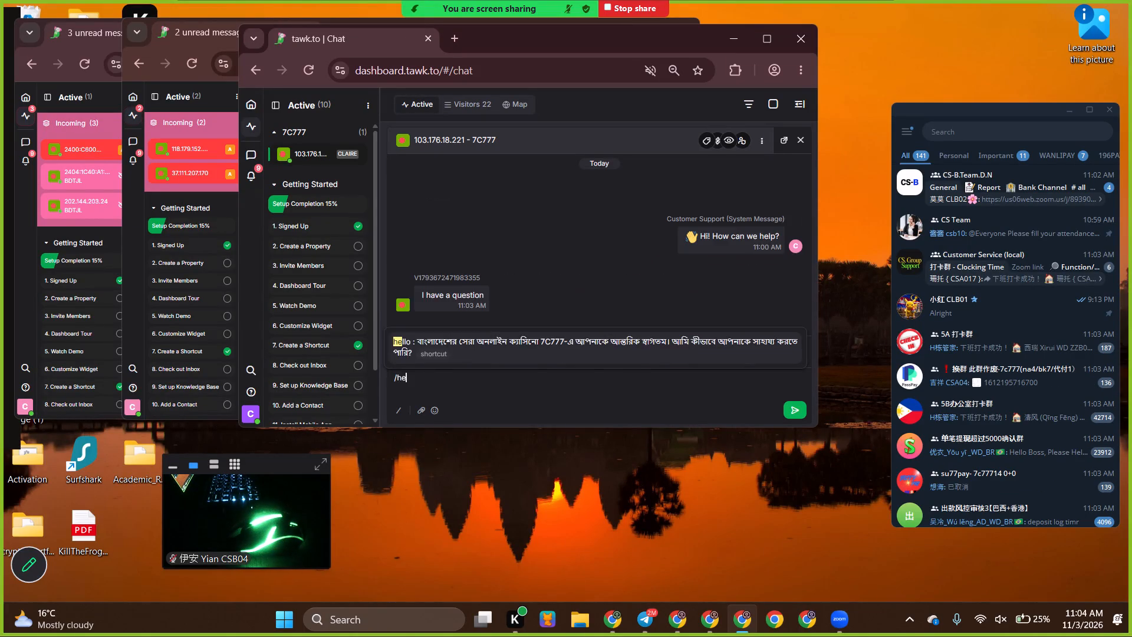
Send the Bengali 7C777 welcome greeting from the hello shortcut to the visitor in the open tawk.to chat.
key(Return)
key(Return)
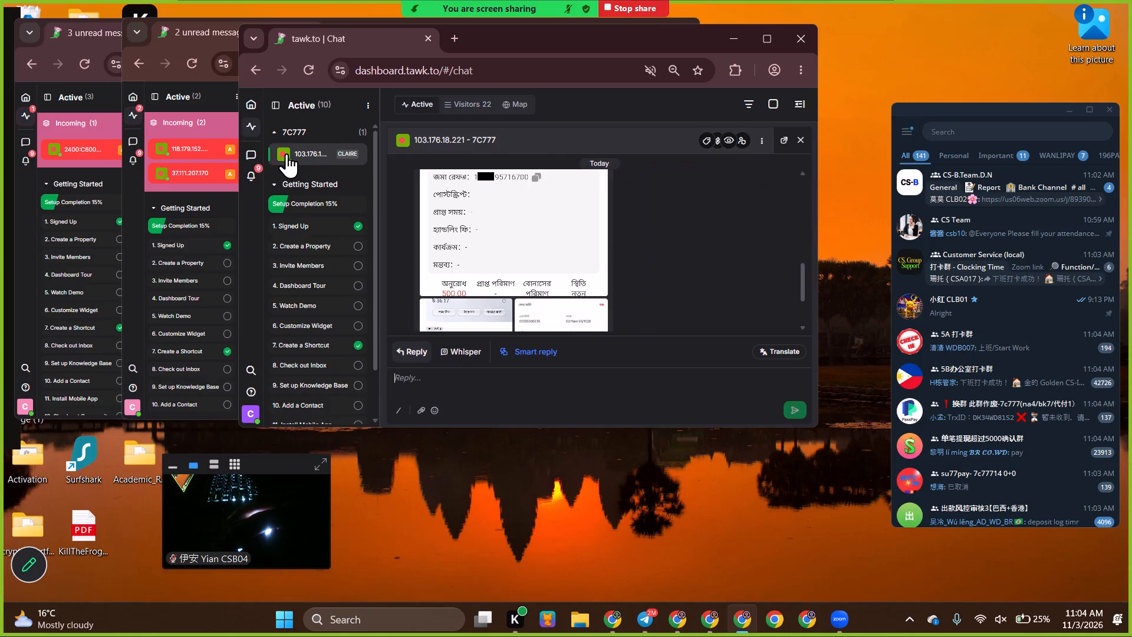
Check the visitor's deposit details and screenshots, and reply with the canned please-wait message using the /wai shortcut.
scroll(603, 283, down, 6)
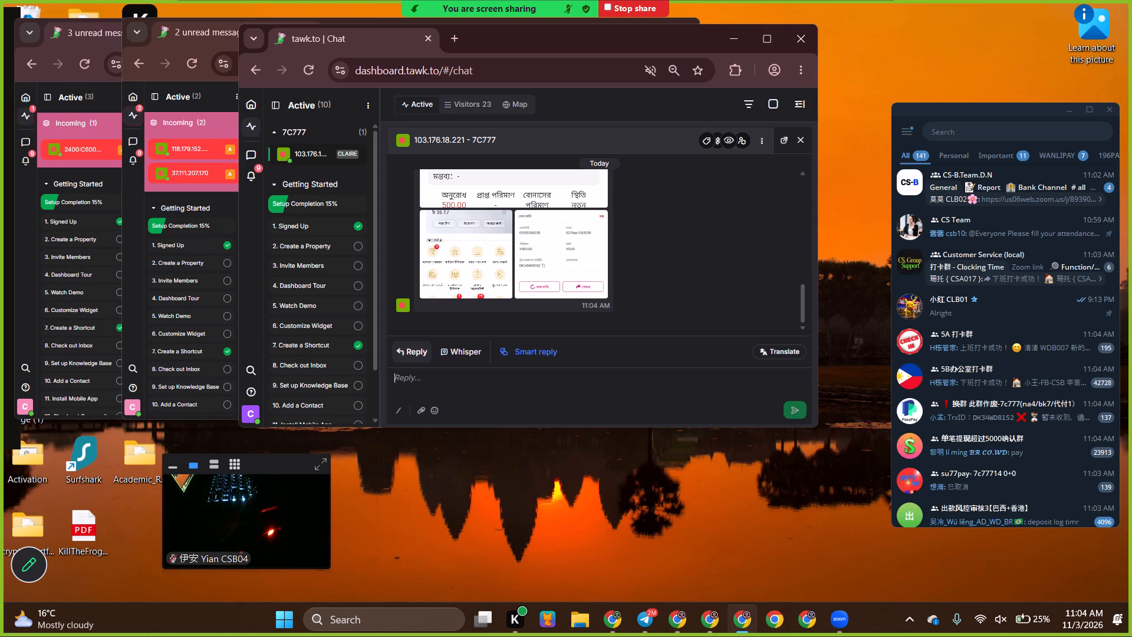
text(/wai)
key(Return)
key(Return)
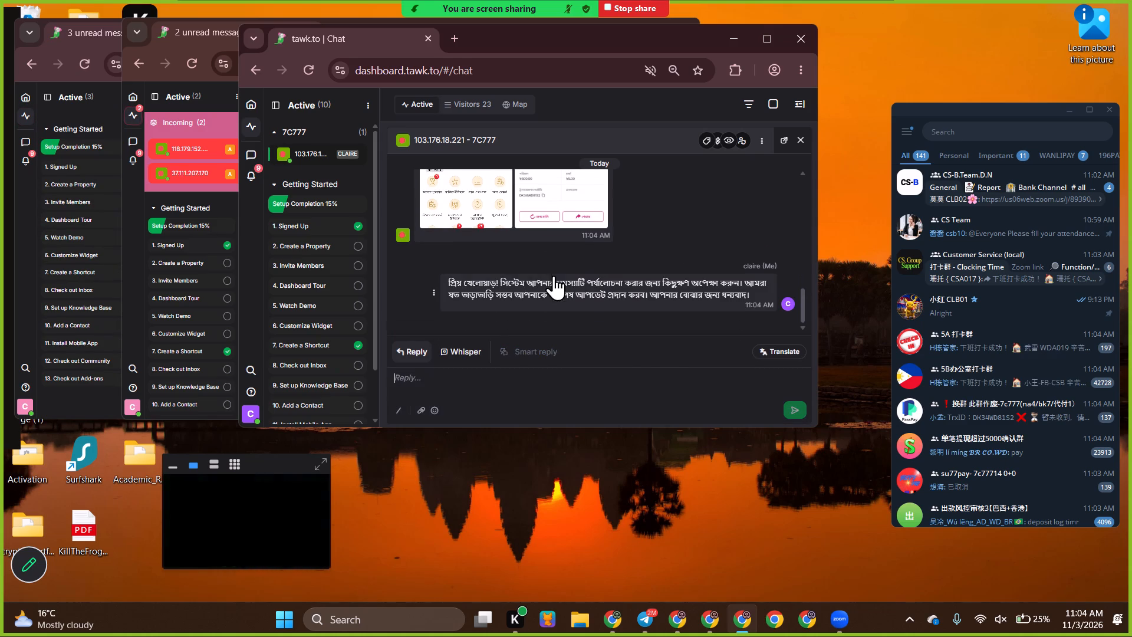
Open the visitor's account-page screenshot from the chat and enlarge the chat window to full screen to read it.
click(472, 207)
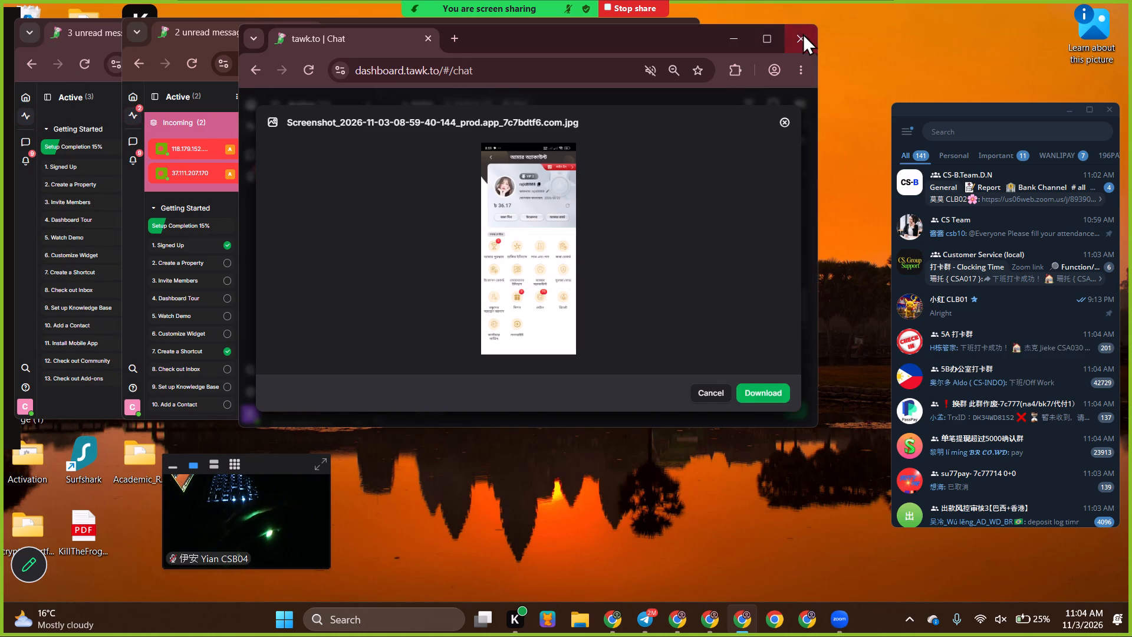
click(769, 34)
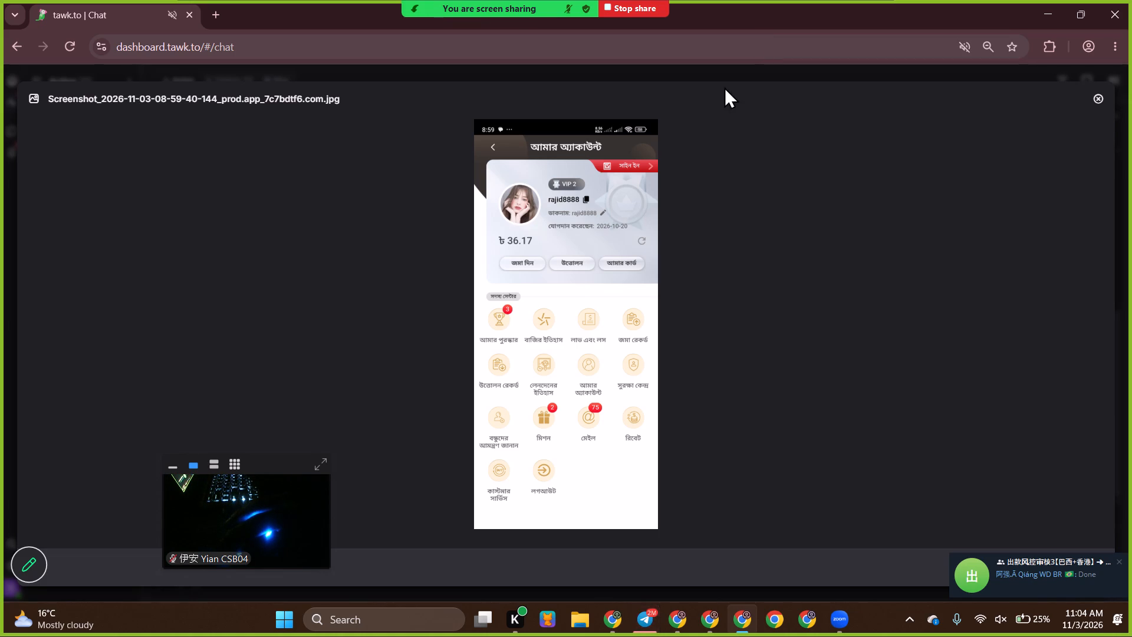
Switch to the 7C777 back office and enter the player's username from the screenshot in the customer search.
click(610, 619)
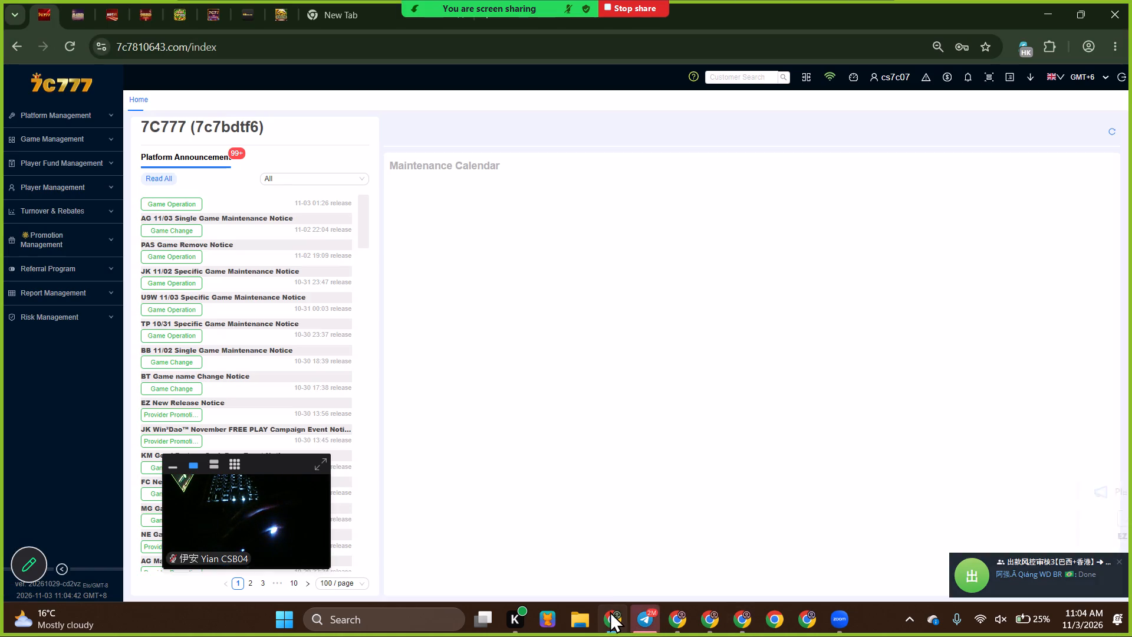
click(735, 64)
click(733, 78)
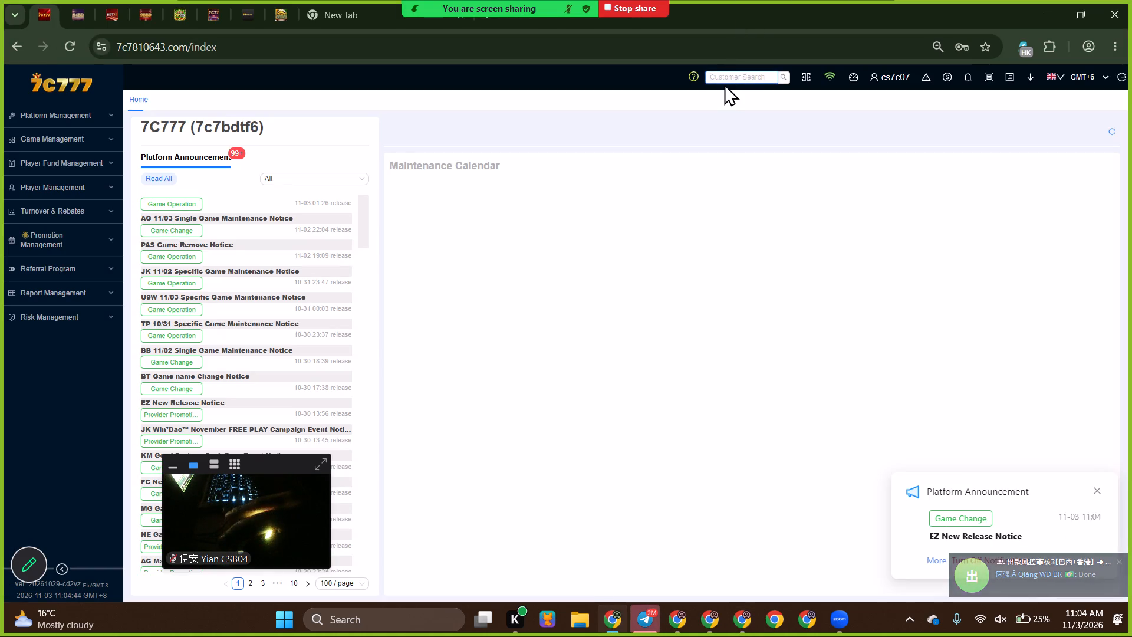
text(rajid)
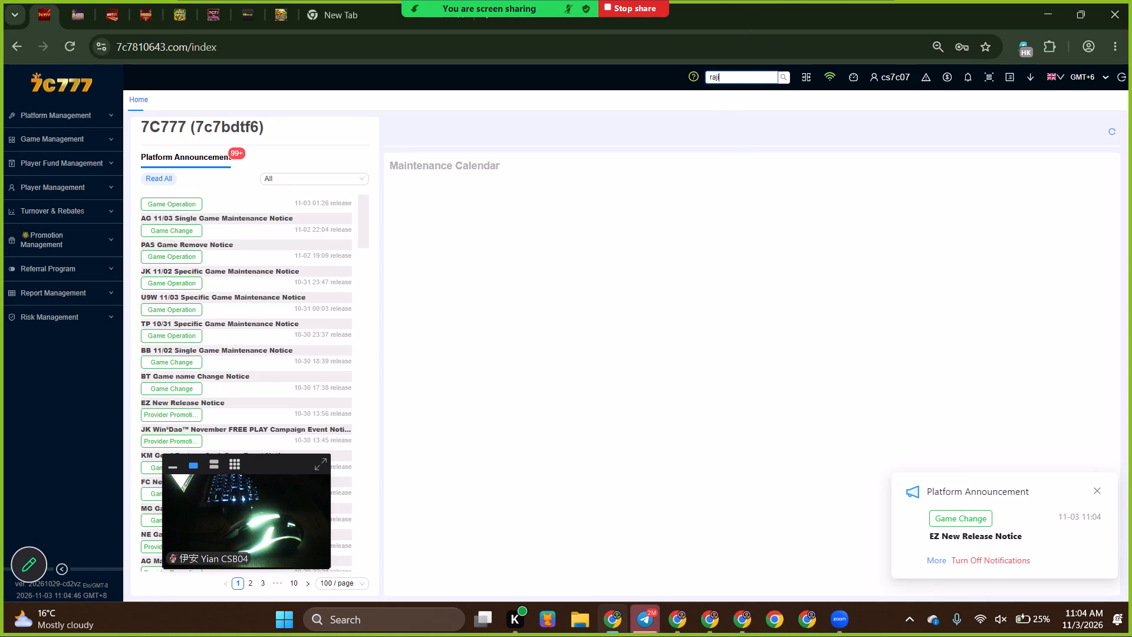
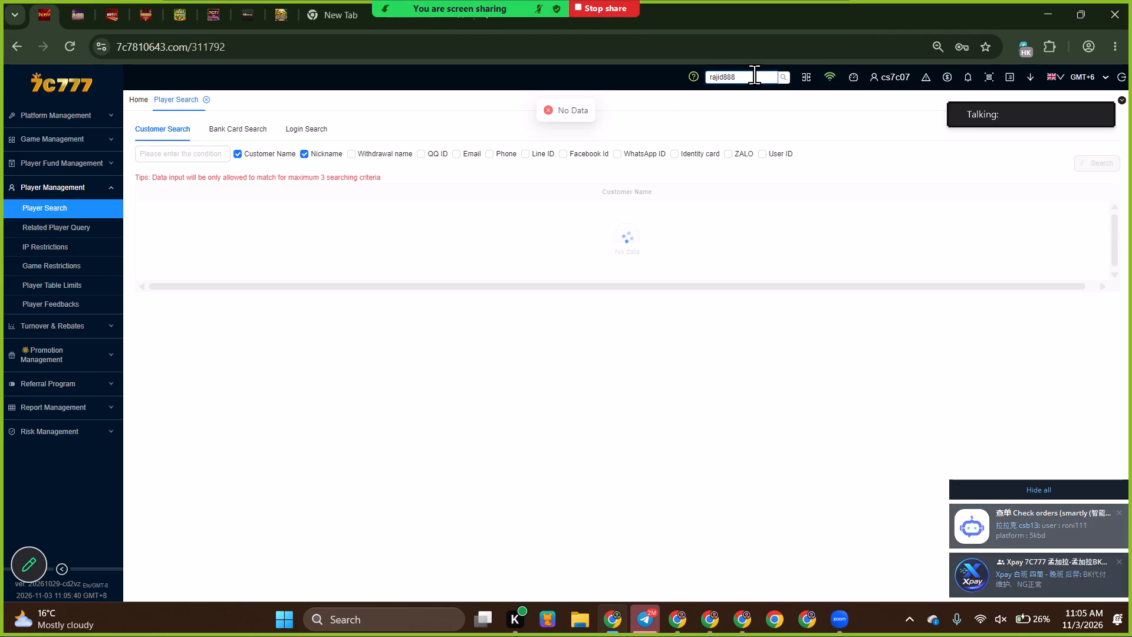
Complete the player's username with a final 8 in the customer search and open the player's deposit record.
key(8)
key(Return)
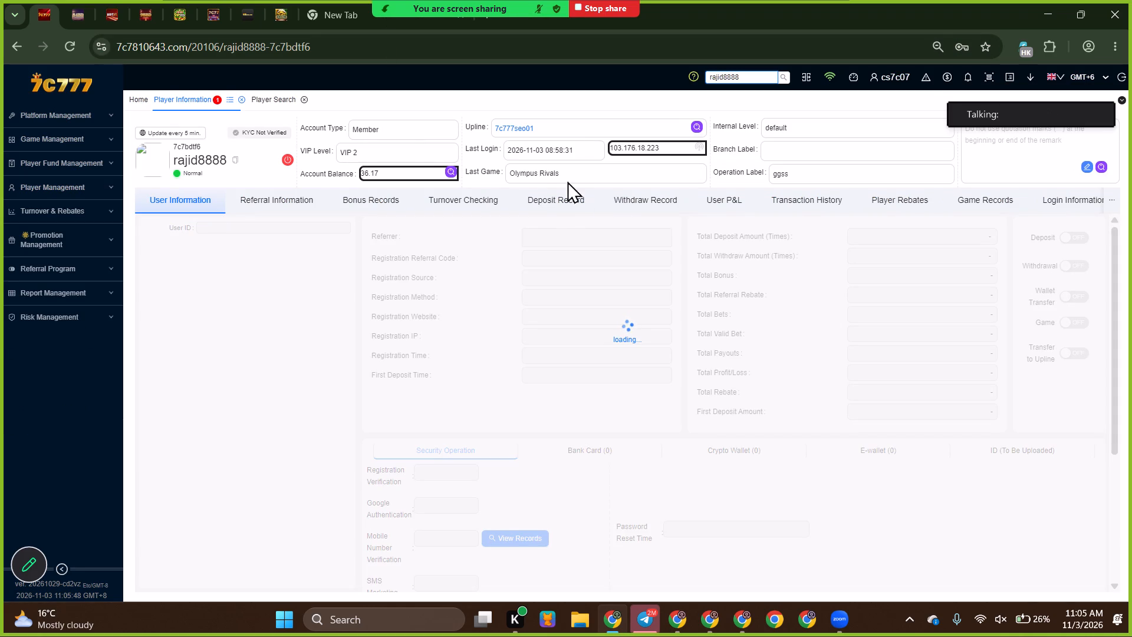
click(542, 206)
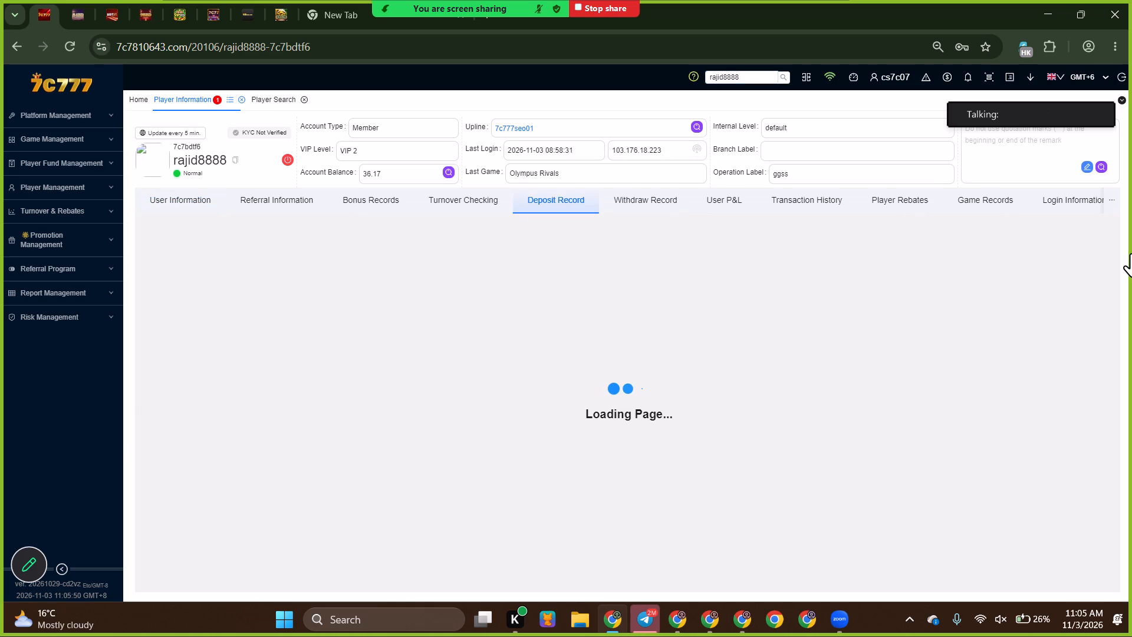
Return to the tawk.to chat and examine the visitor's bKash payment screenshot while the deposit record loads, closing the preview when done.
click(1044, 3)
click(1021, 566)
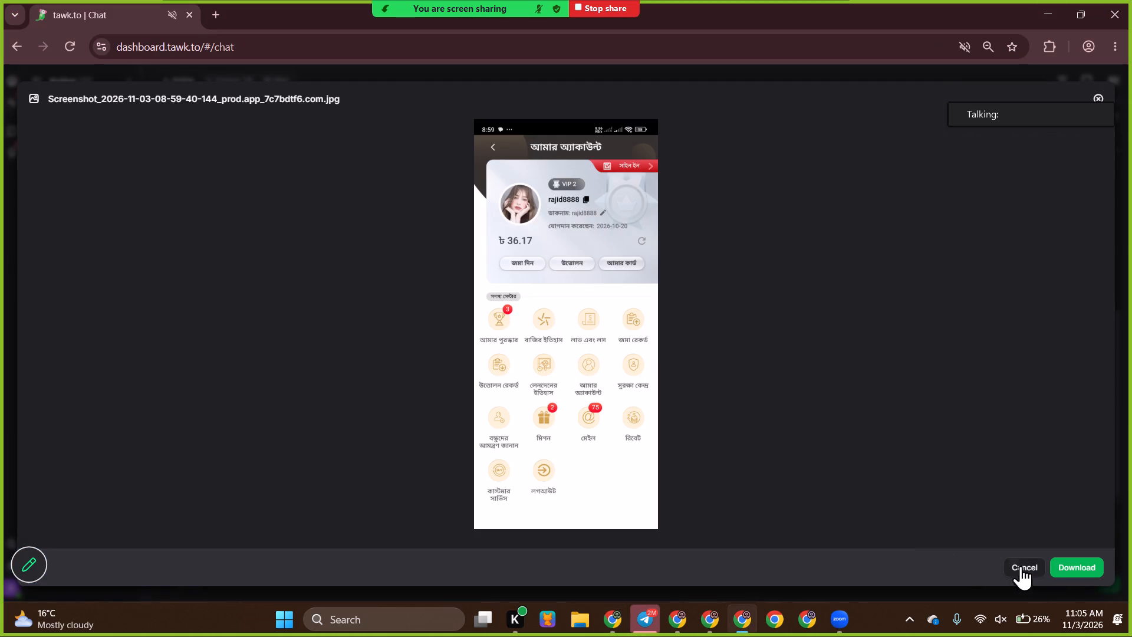
scroll(351, 406, down, 7)
click(343, 386)
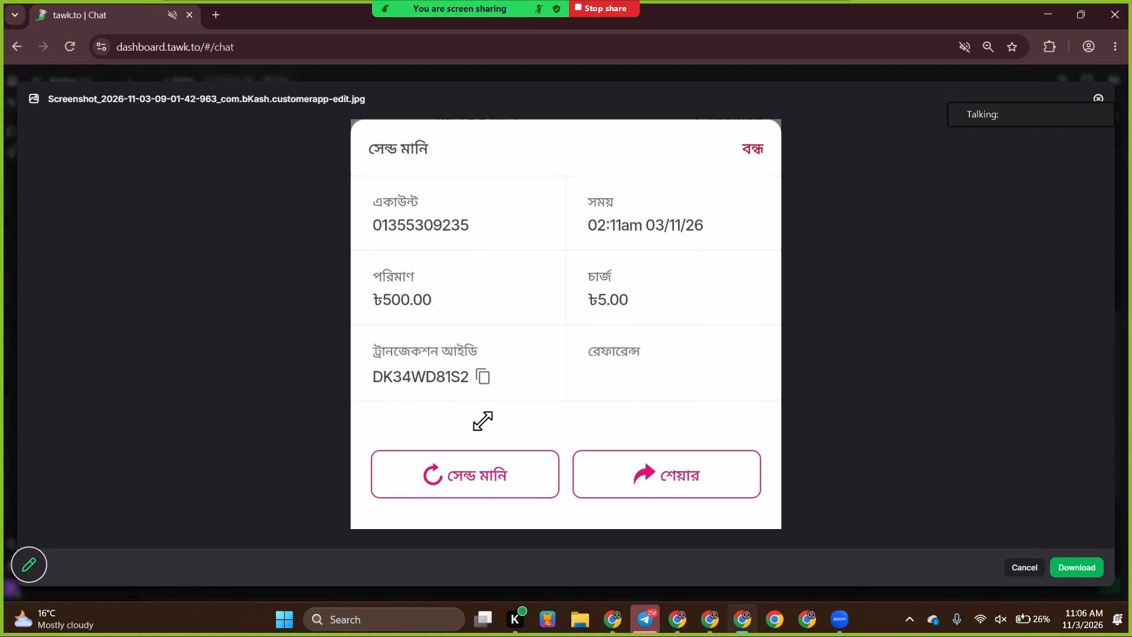
click(608, 620)
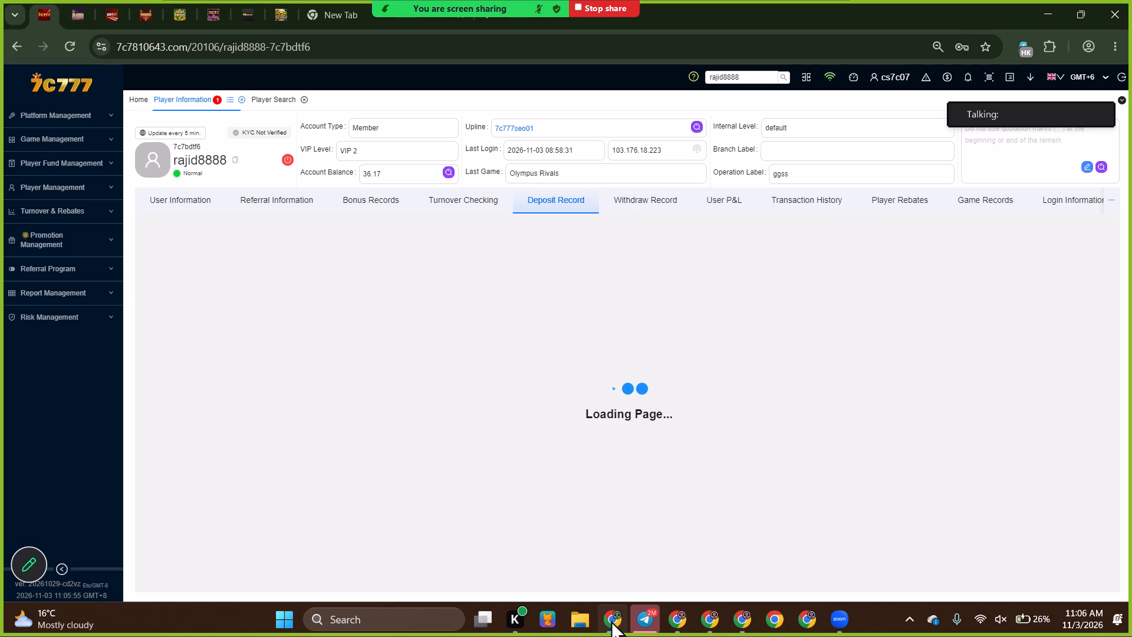
click(1051, 1)
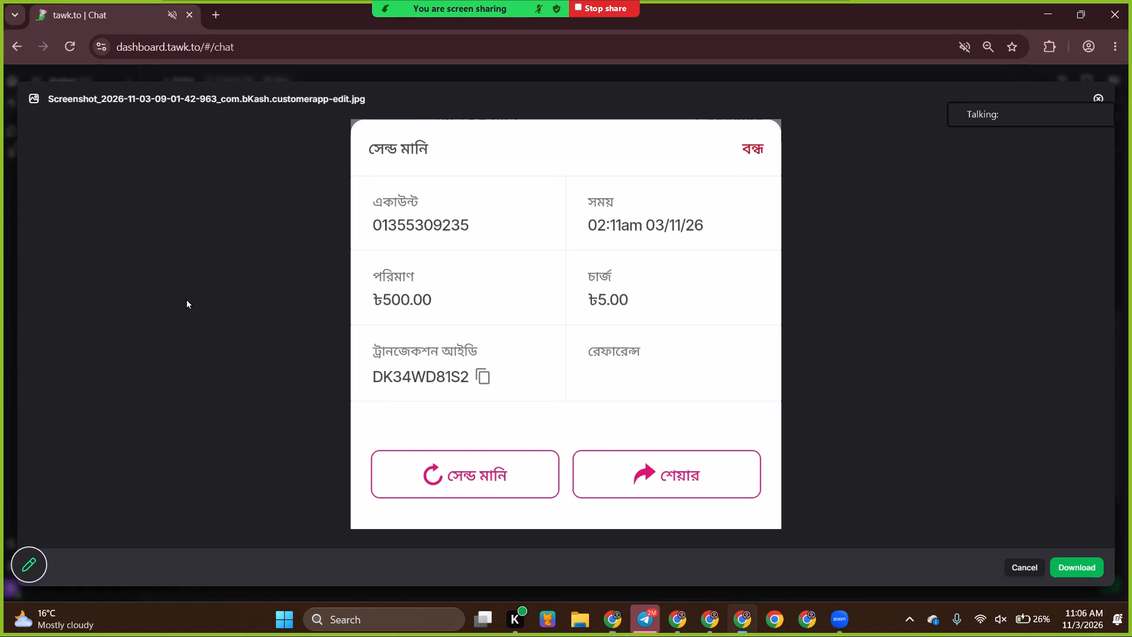
click(1028, 566)
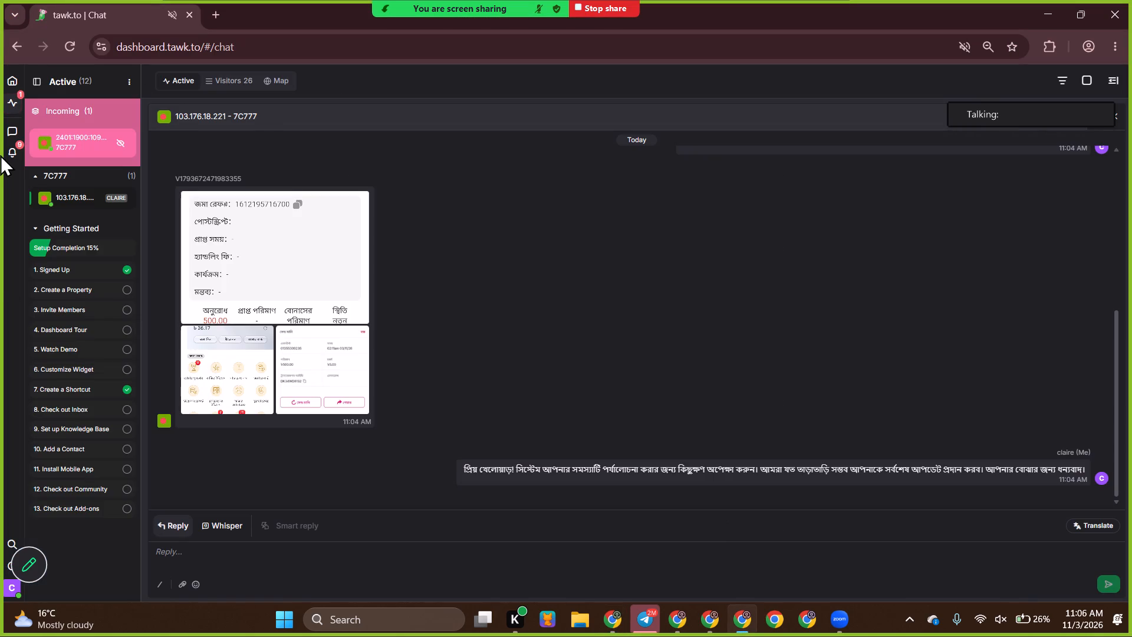
drag(65, 138, 71, 138)
click(475, 490)
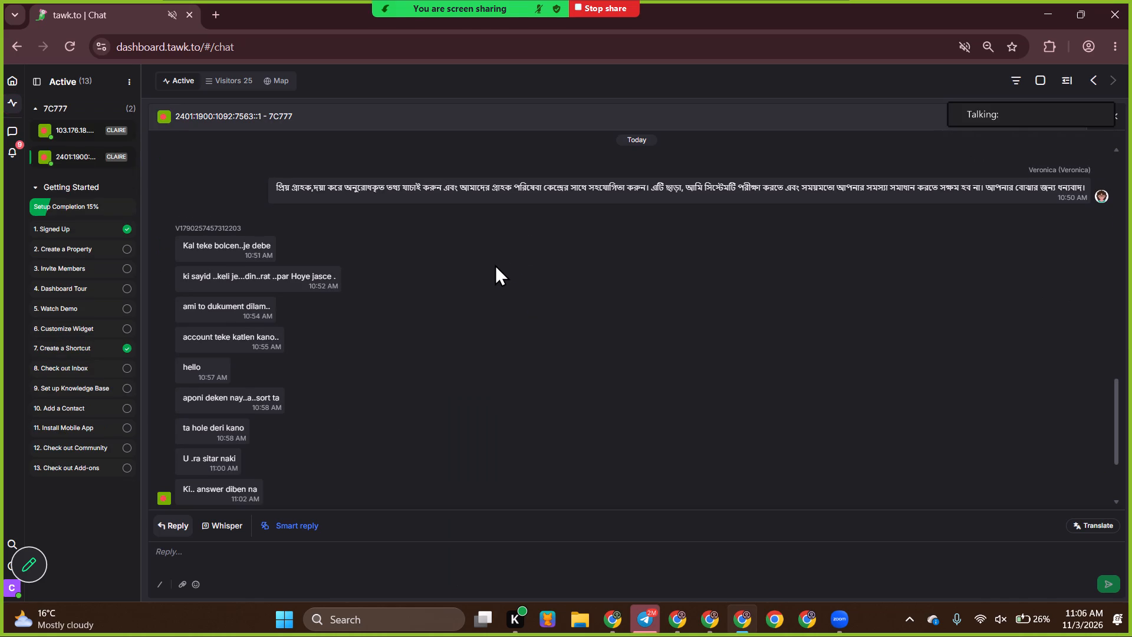
right_click(395, 277)
click(433, 526)
click(874, 74)
click(924, 70)
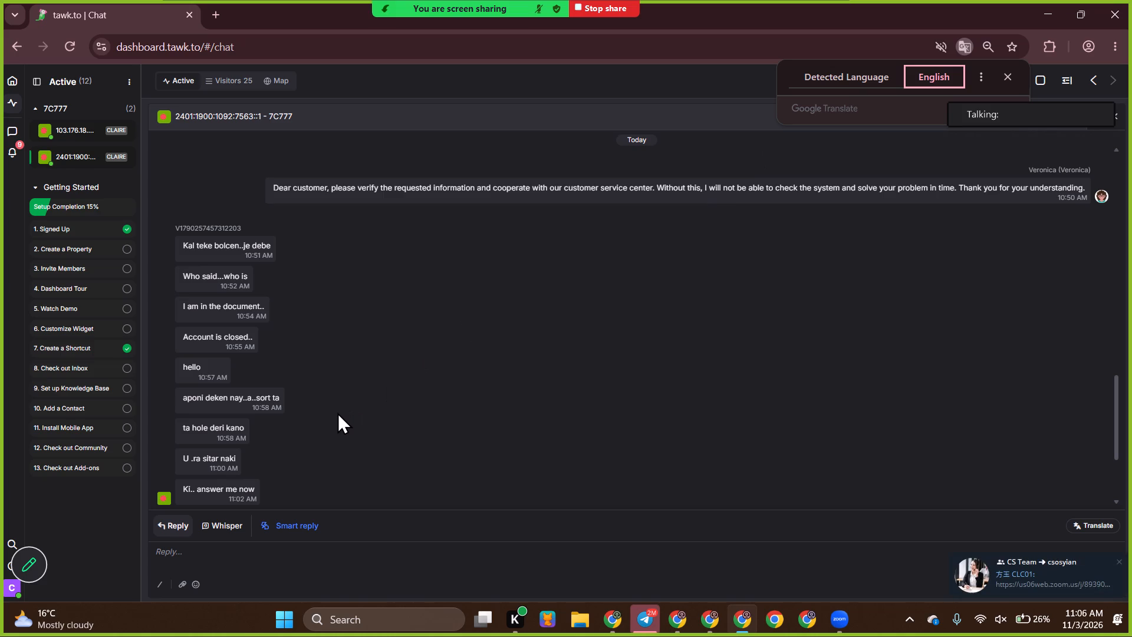
scroll(337, 412, up, 2)
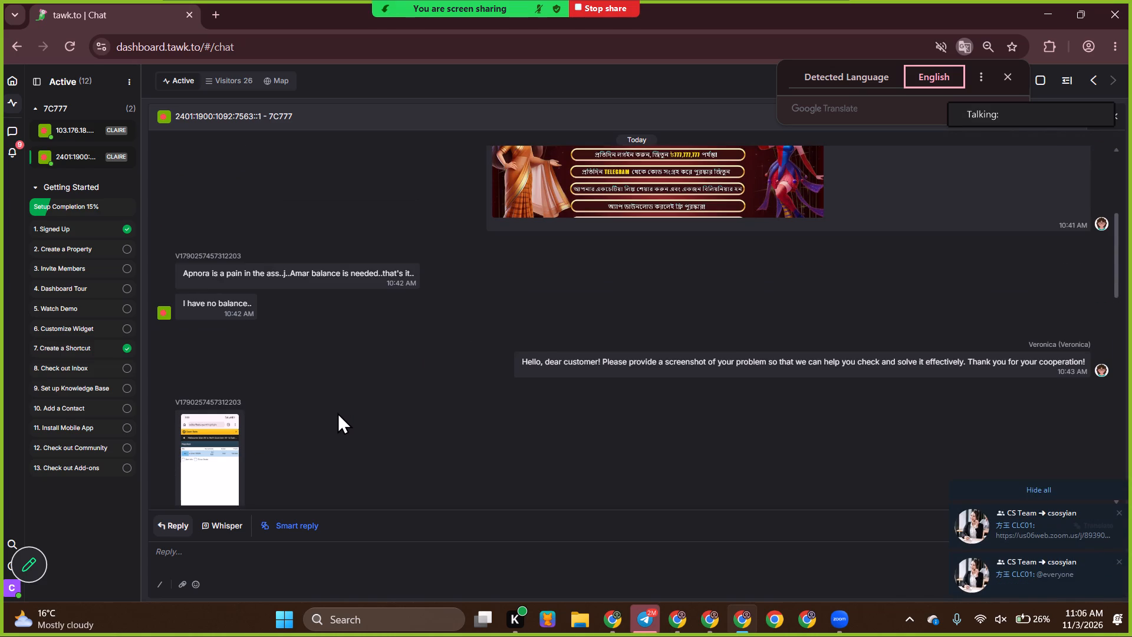
scroll(337, 412, up, 3)
scroll(337, 412, down, 1)
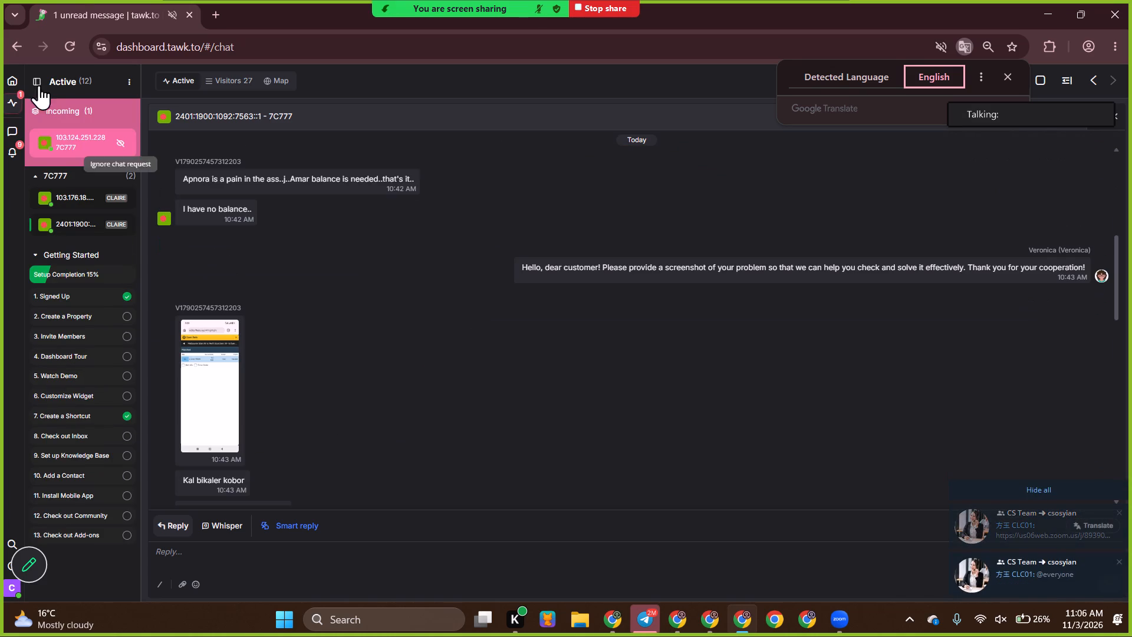
Join the newest incoming 7C777 chat and send the Bengali welcome greeting using the /he shortcut.
click(81, 145)
drag(649, 548, 644, 547)
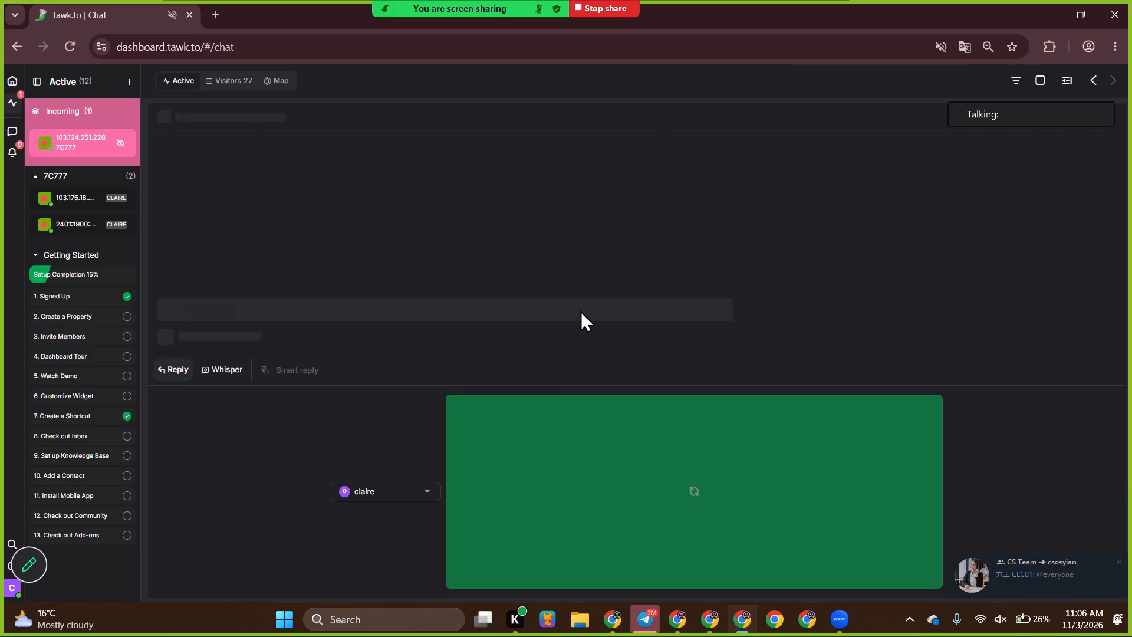
text(/he)
key(Return)
key(Return)
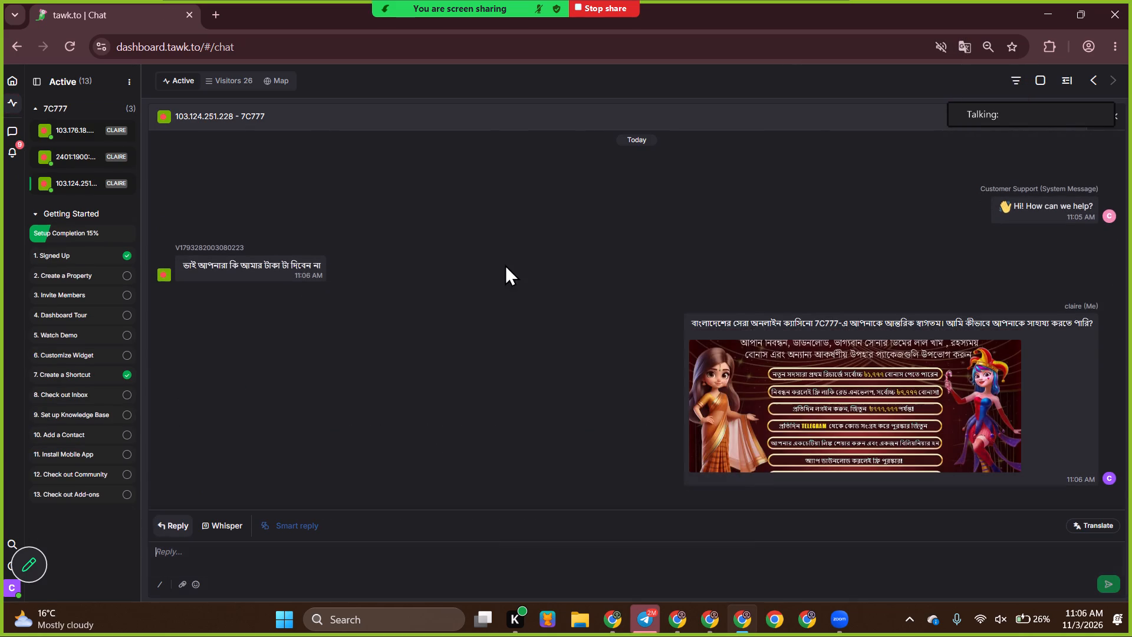
Translate the newest visitor's chat page to English, including the welcome greeting.
right_click(505, 263)
click(601, 514)
click(593, 524)
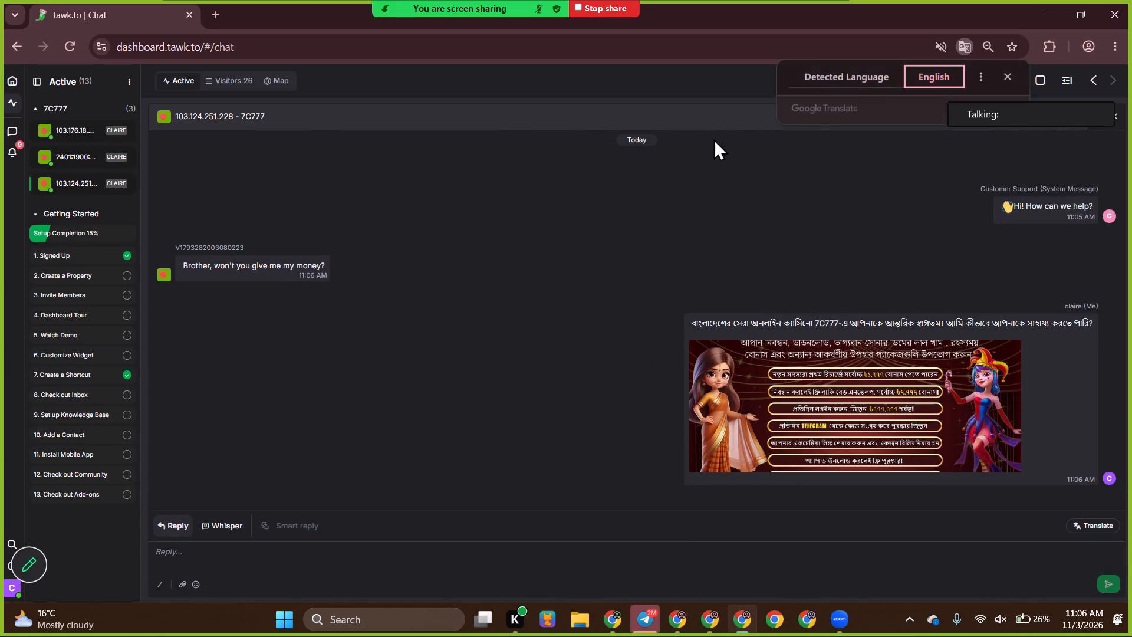
click(814, 78)
click(942, 74)
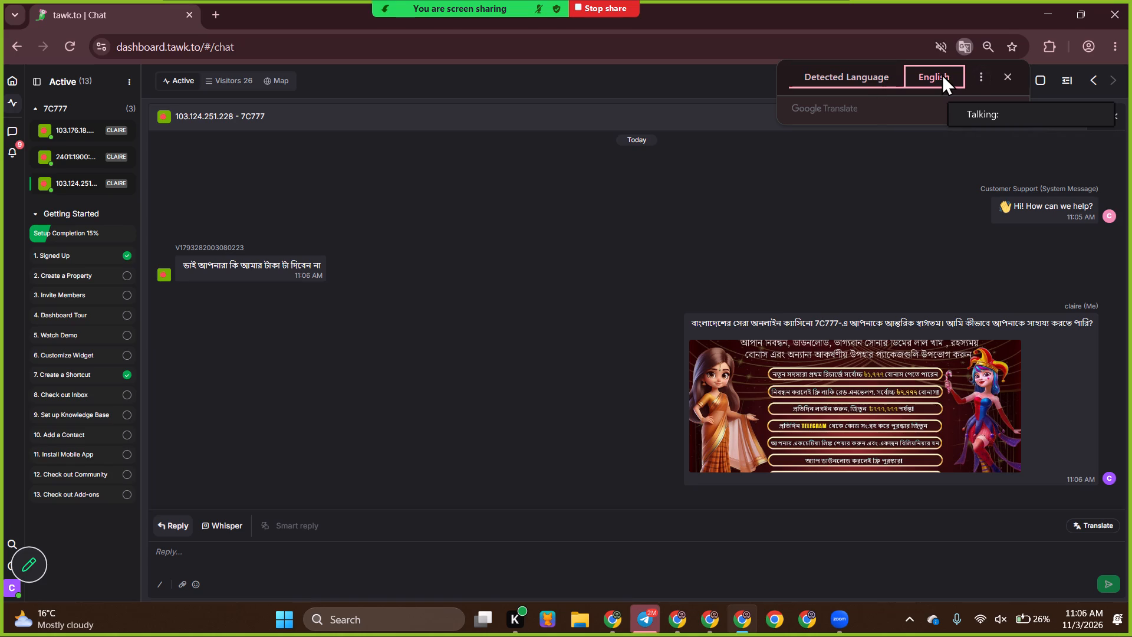
Send the canned request for a screenshot of the problem to the newest visitor using the /scree shortcut.
click(277, 558)
text(/scree)
key(Return)
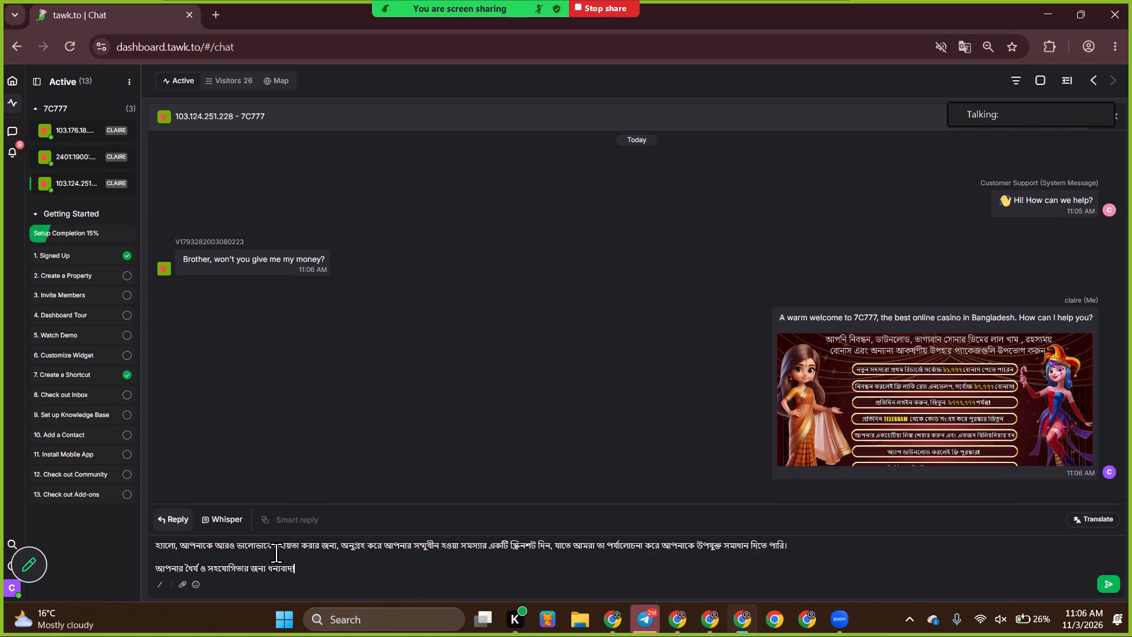
key(Return)
Check the second visitor's bet screenshot and latest messages, and reply with the canned request for a detailed description using the /clea shortcut.
click(93, 153)
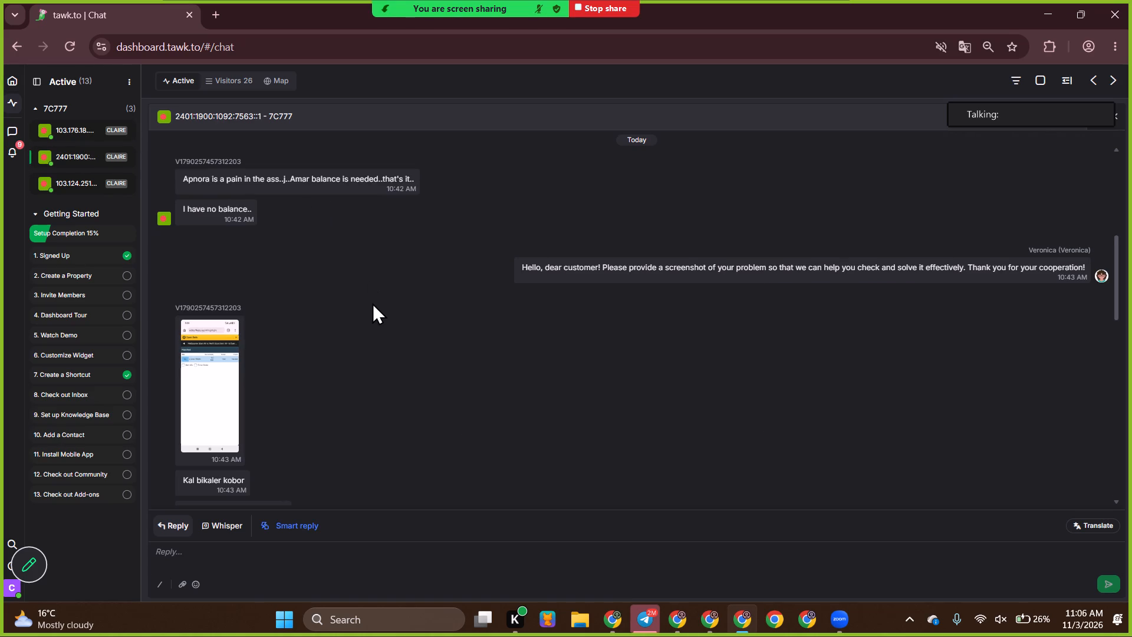
click(217, 366)
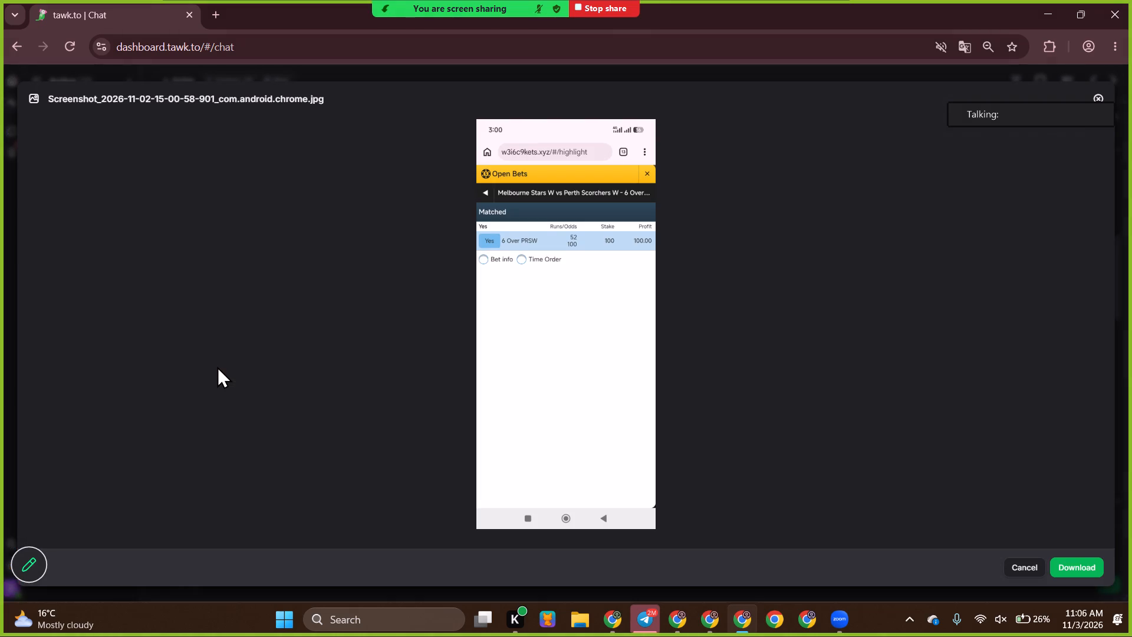
click(1030, 569)
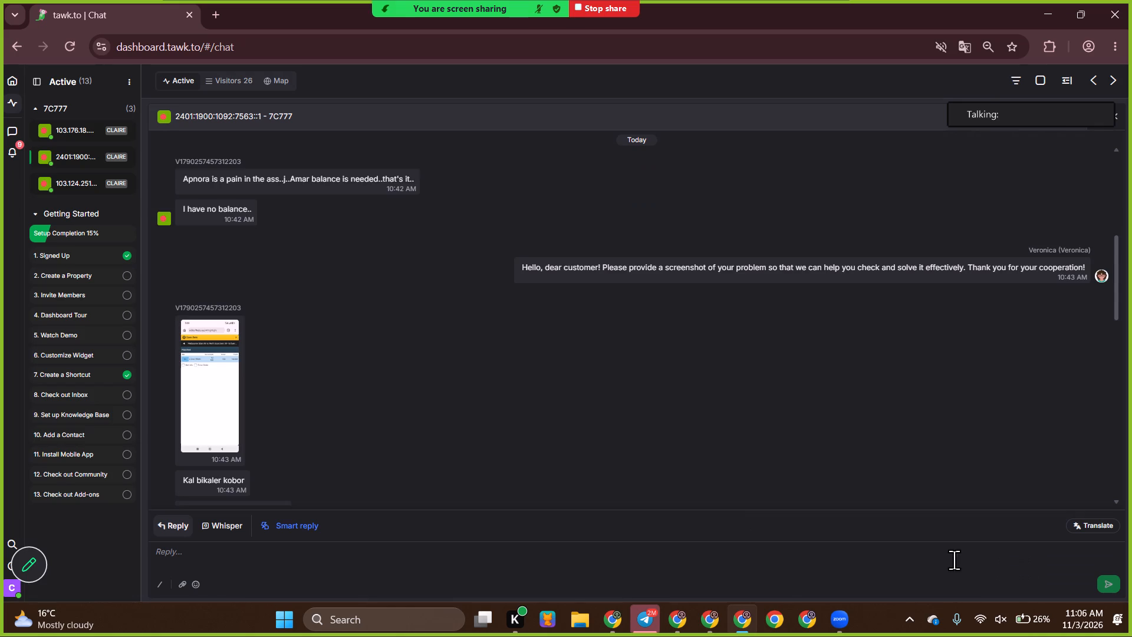
scroll(383, 308, down, 17)
click(256, 537)
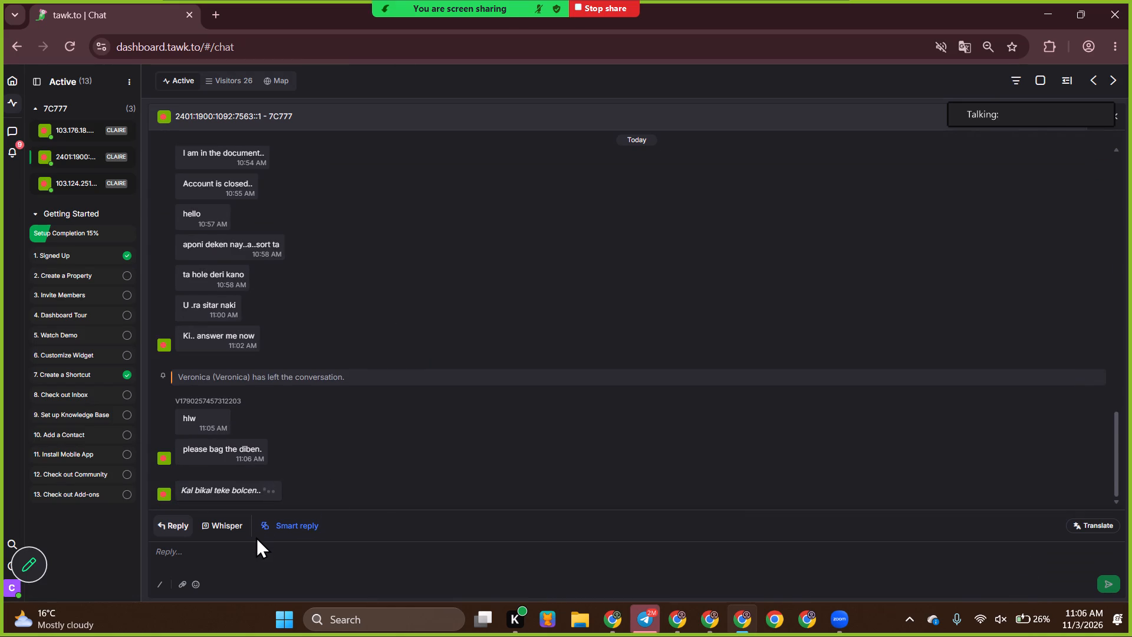
click(238, 550)
text(/clea)
key(Return)
key(Return)
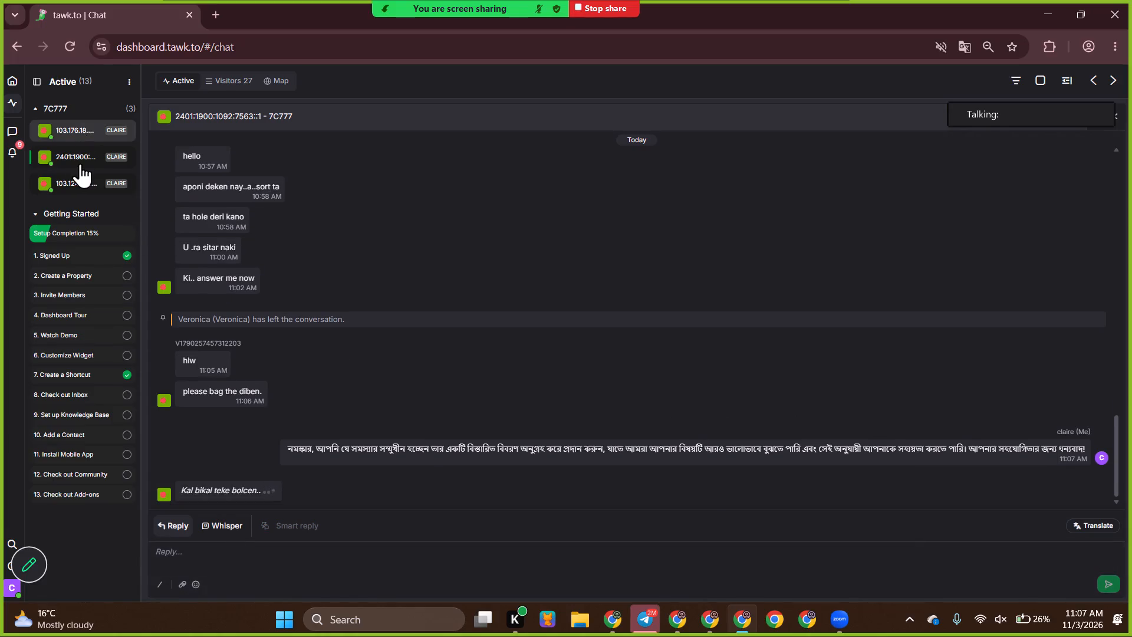
Go back to the first visitor's chat, then switch to the back office and search the player's deposit records.
click(90, 132)
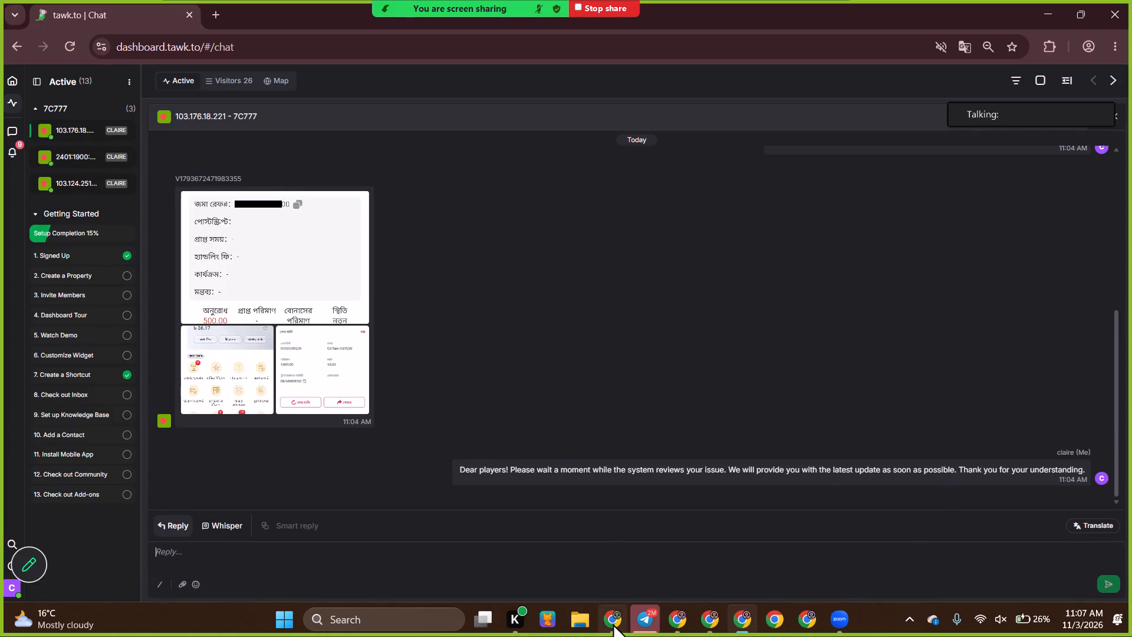
click(613, 623)
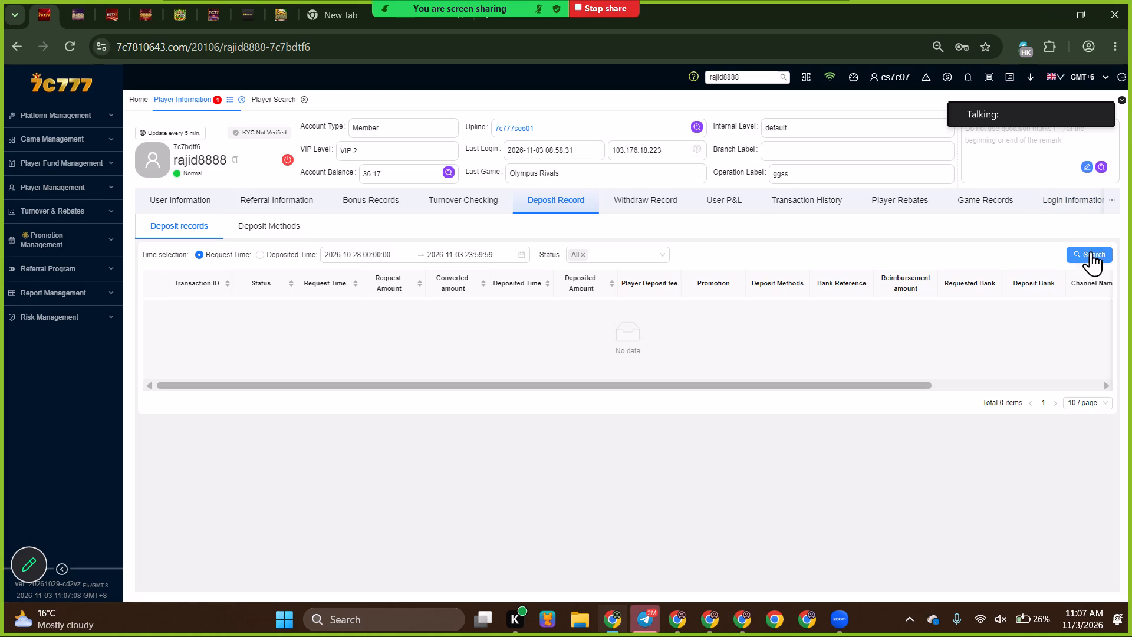
click(1092, 244)
click(1096, 255)
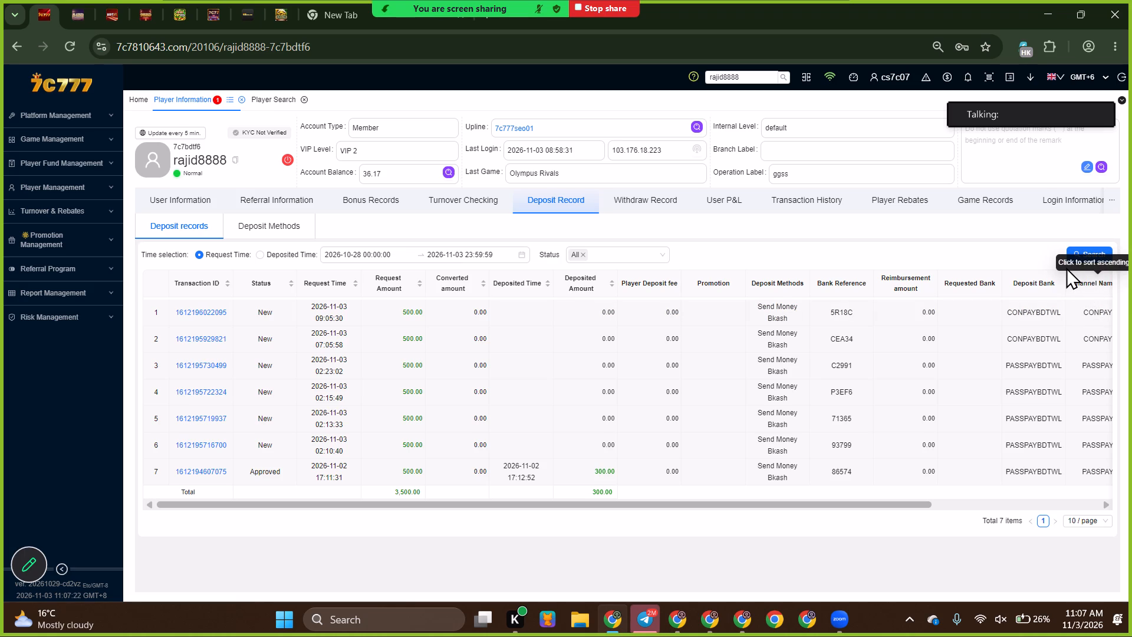
click(1047, 5)
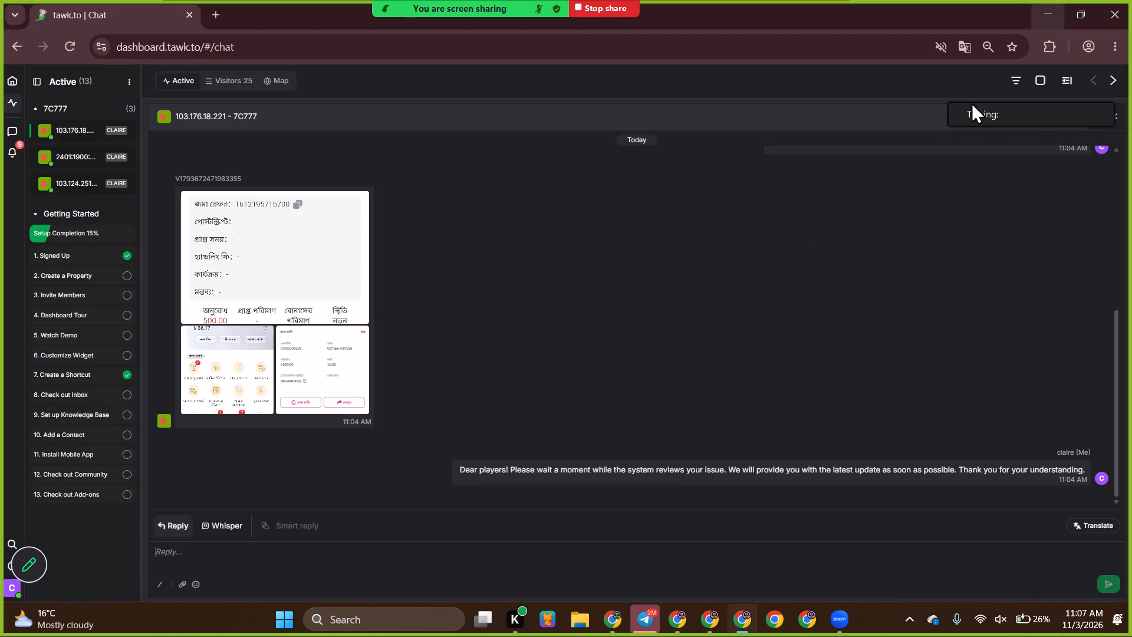
click(311, 347)
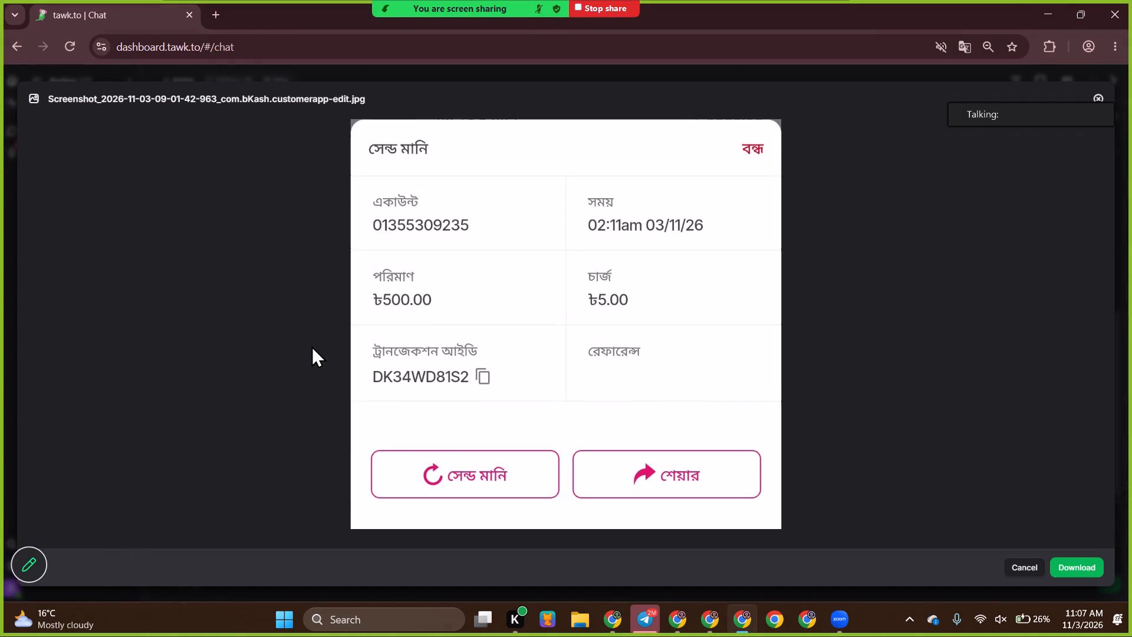
click(610, 612)
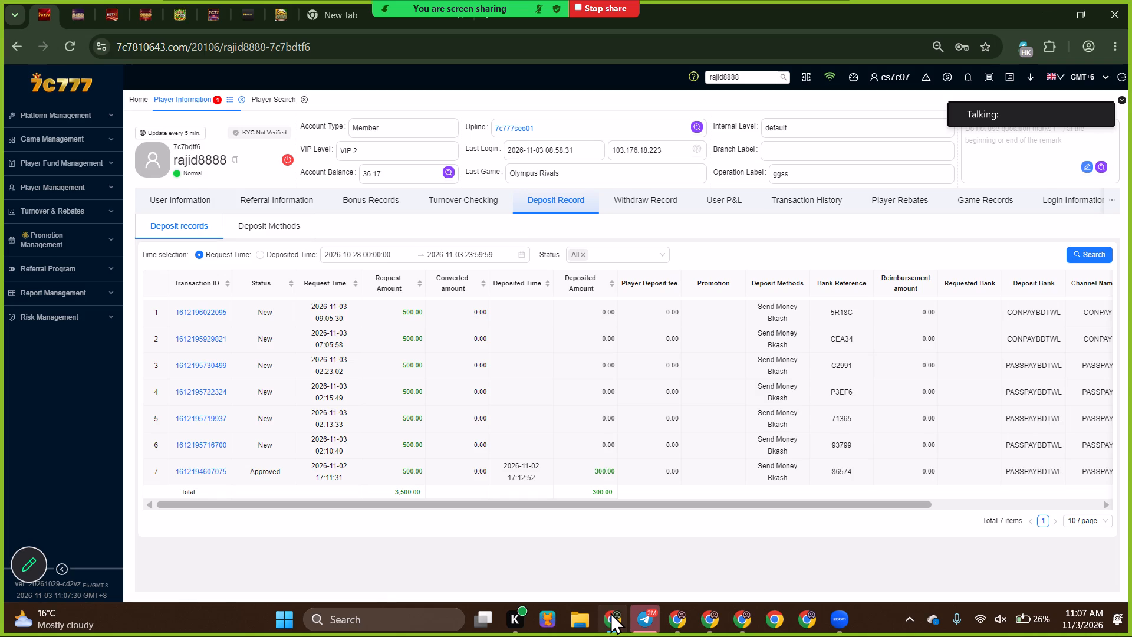
drag(168, 436, 236, 444)
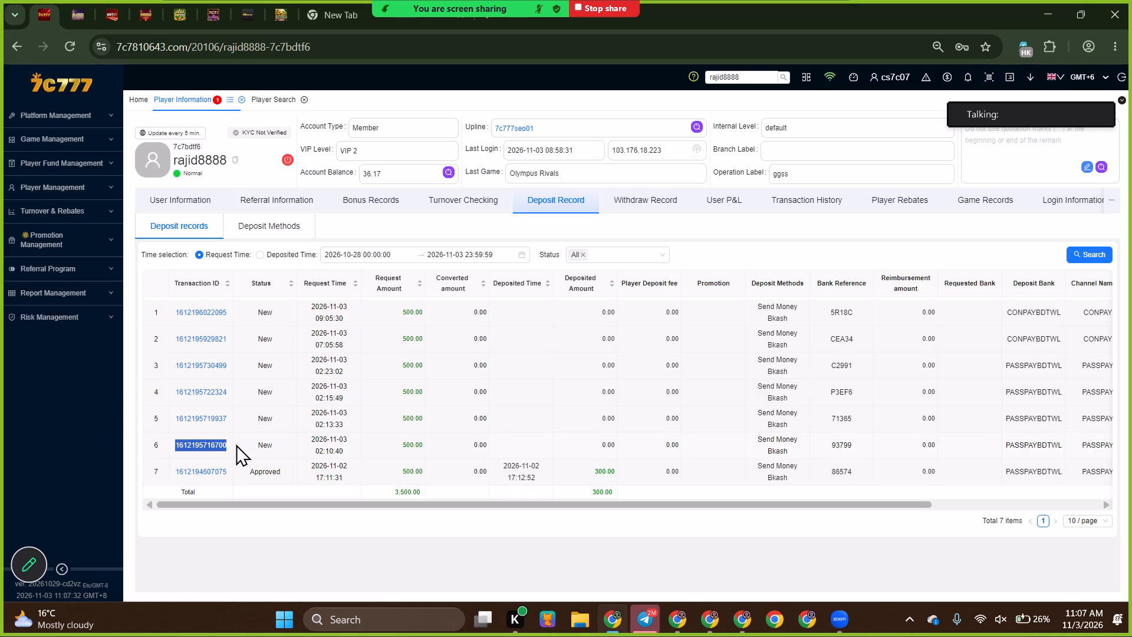
key(ctrl+c)
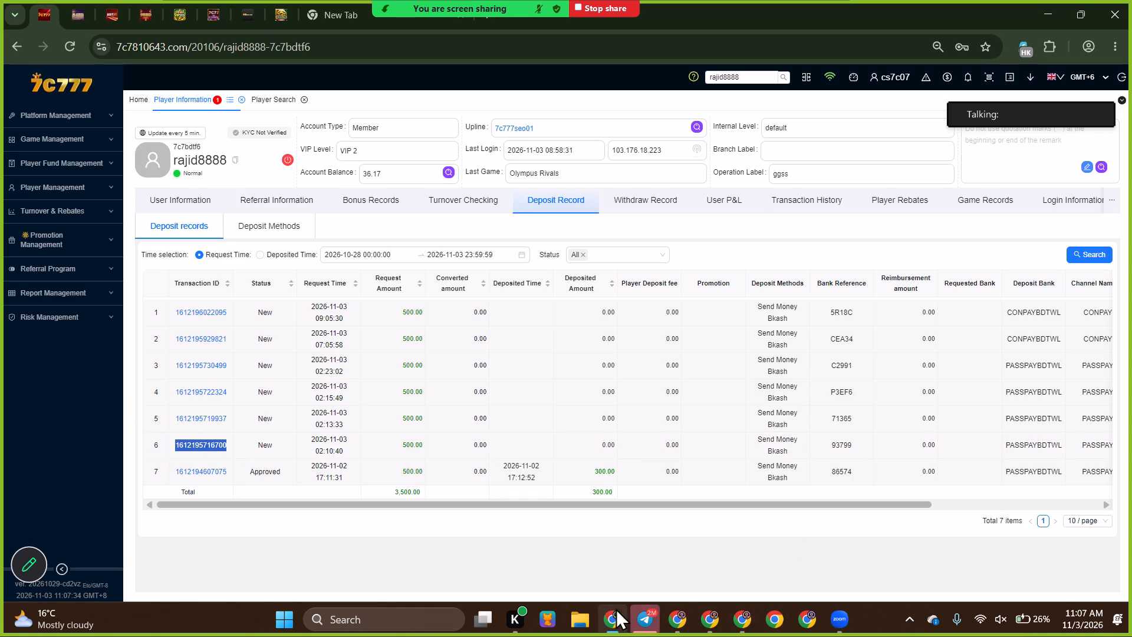
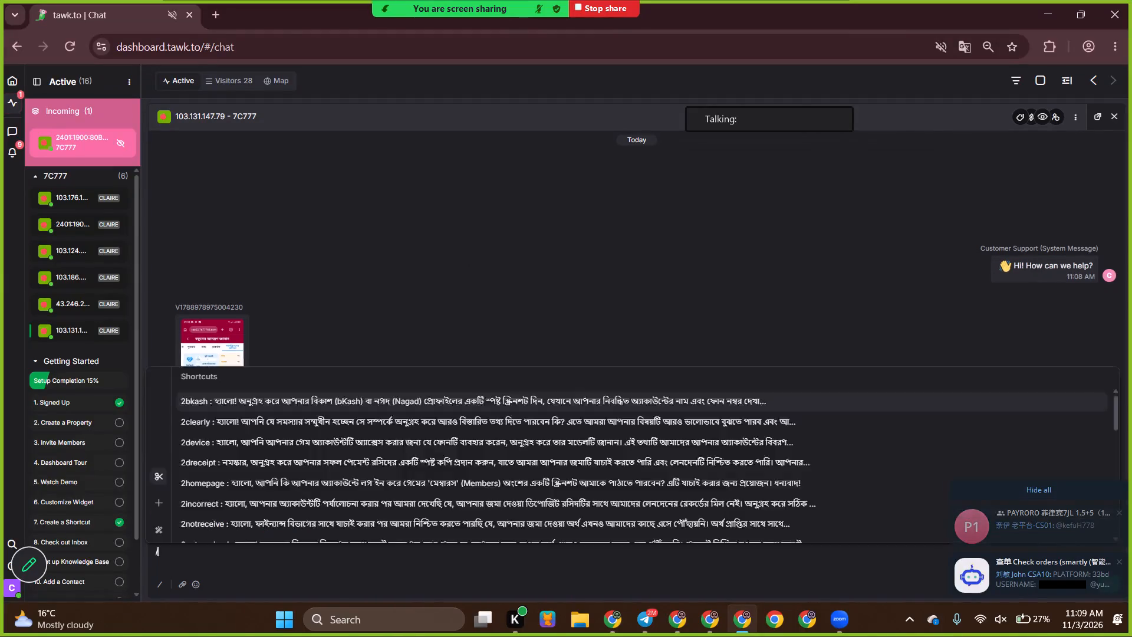
Send the canned 7C777 welcome message with its banner to the 103.131 visitor.
key(Return)
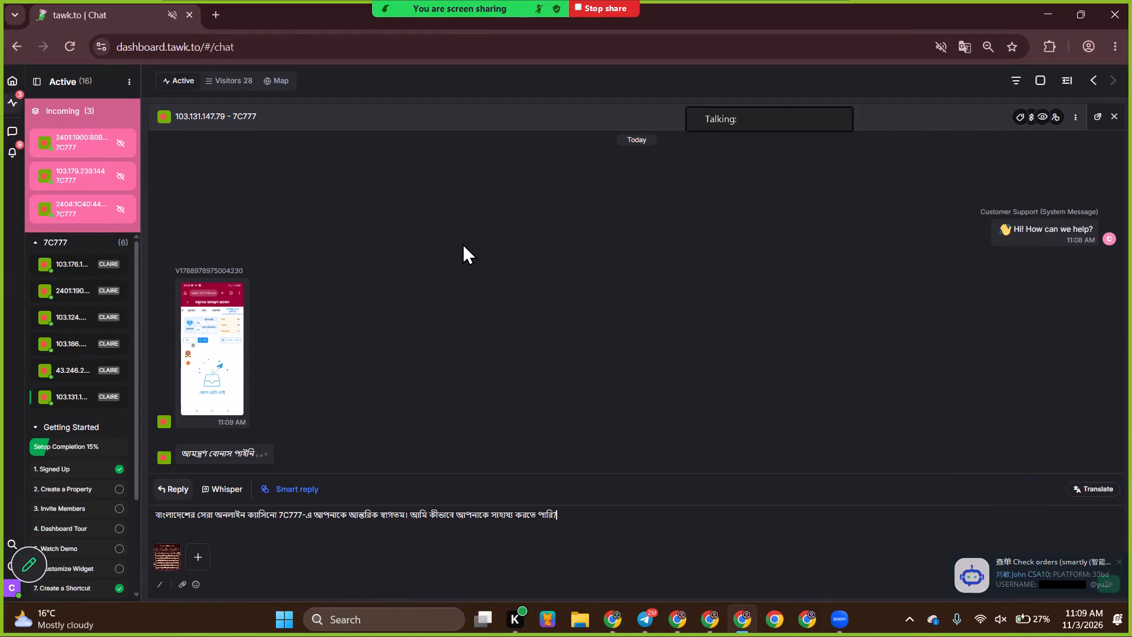
key(Return)
Join the incoming chat of the 2401:1900:80b9 visitor and send the canned welcome using the /hello shortcut.
drag(68, 146, 74, 146)
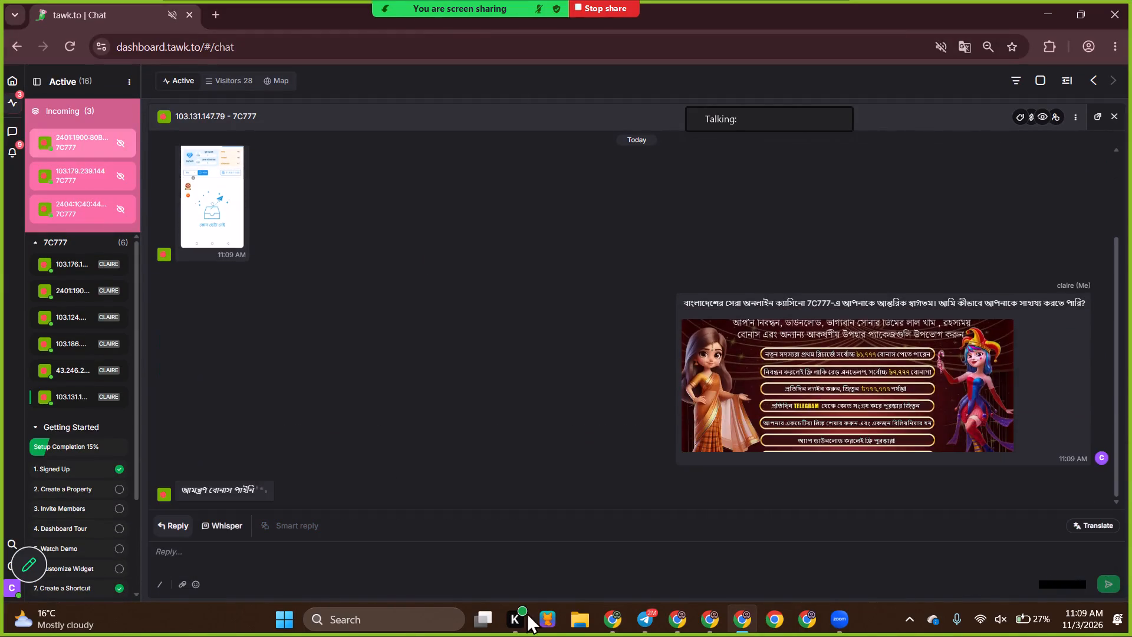
click(618, 636)
click(584, 500)
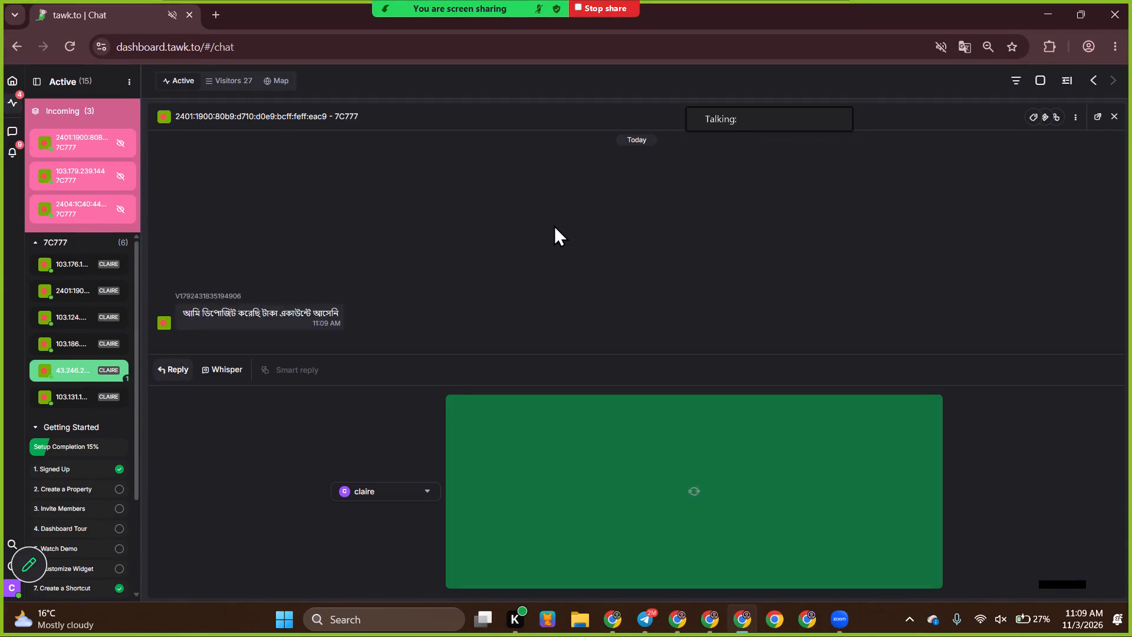
text(/he)
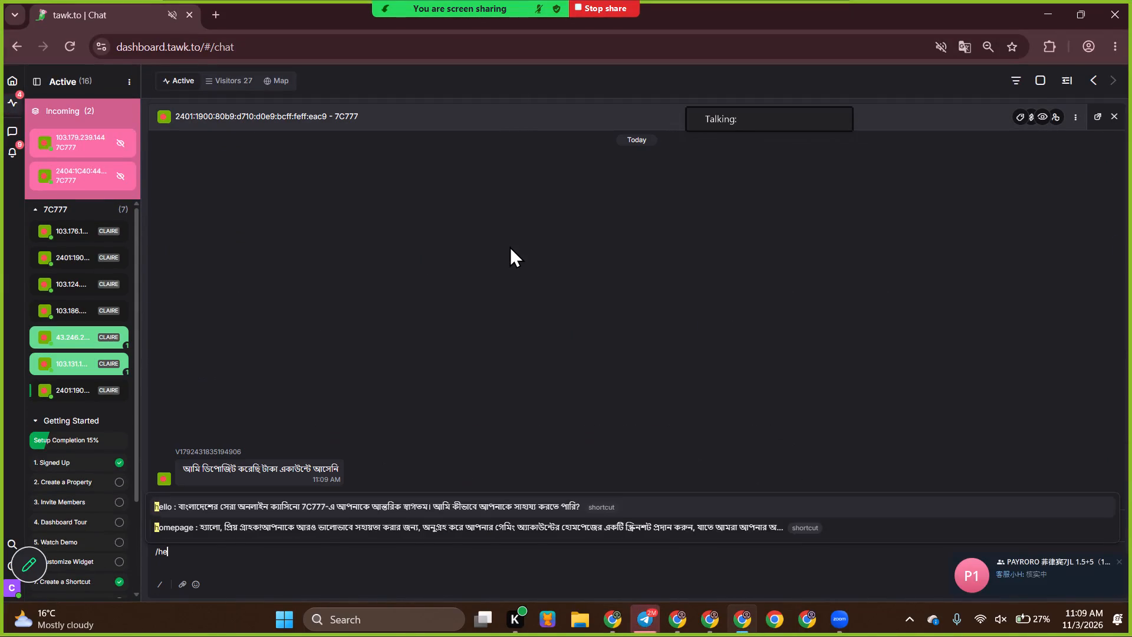
key(Return)
key(Return)
right_click(334, 173)
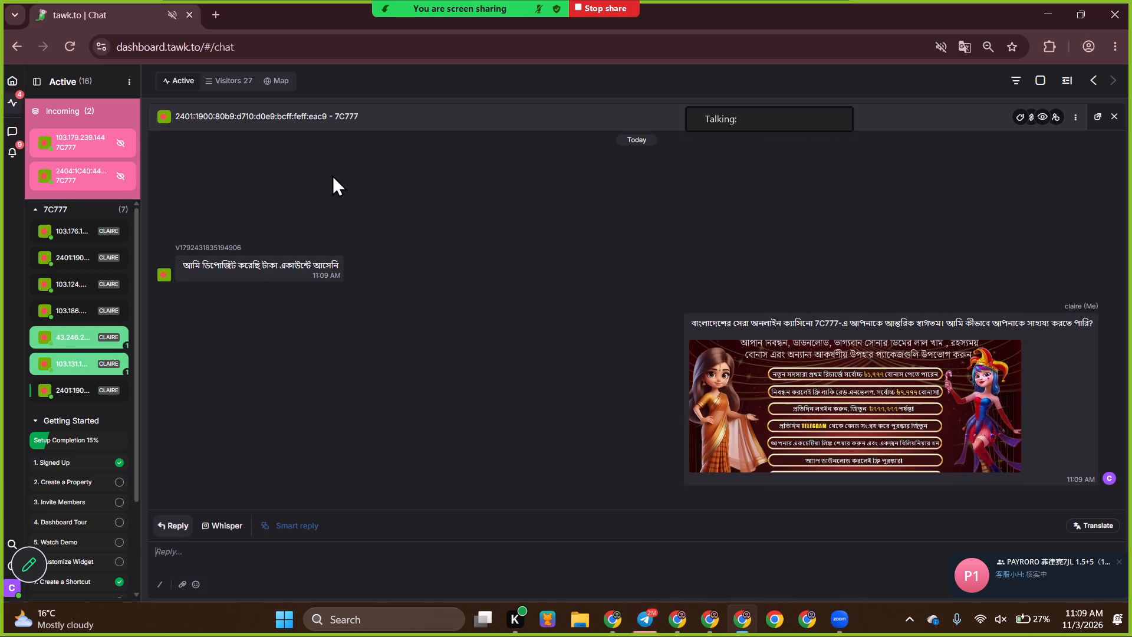
click(459, 433)
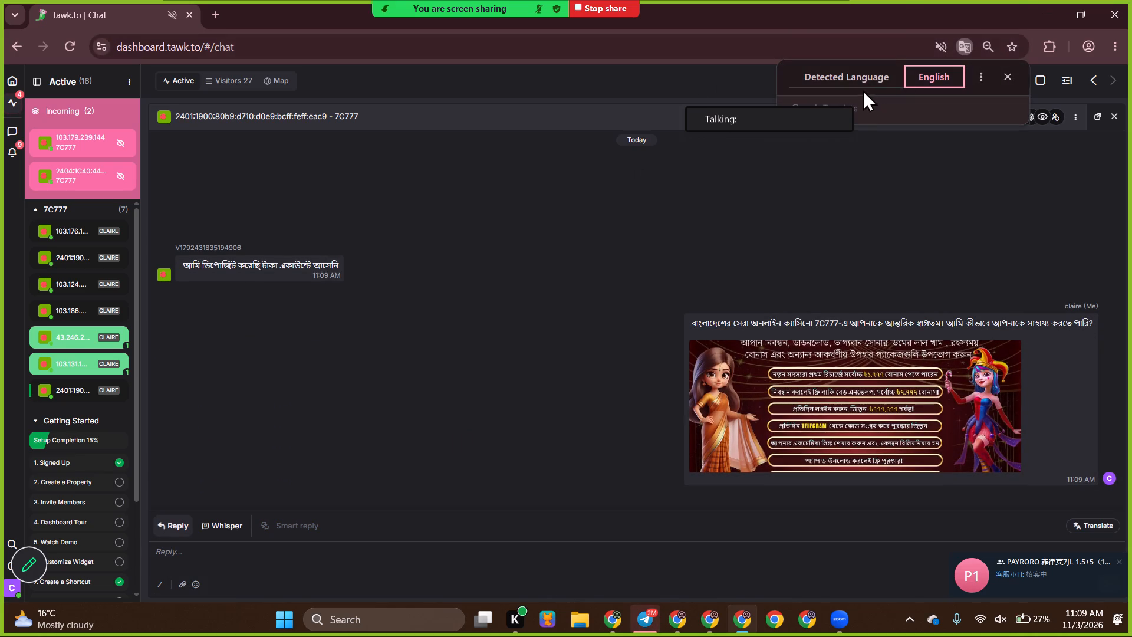
drag(862, 75, 867, 74)
click(929, 70)
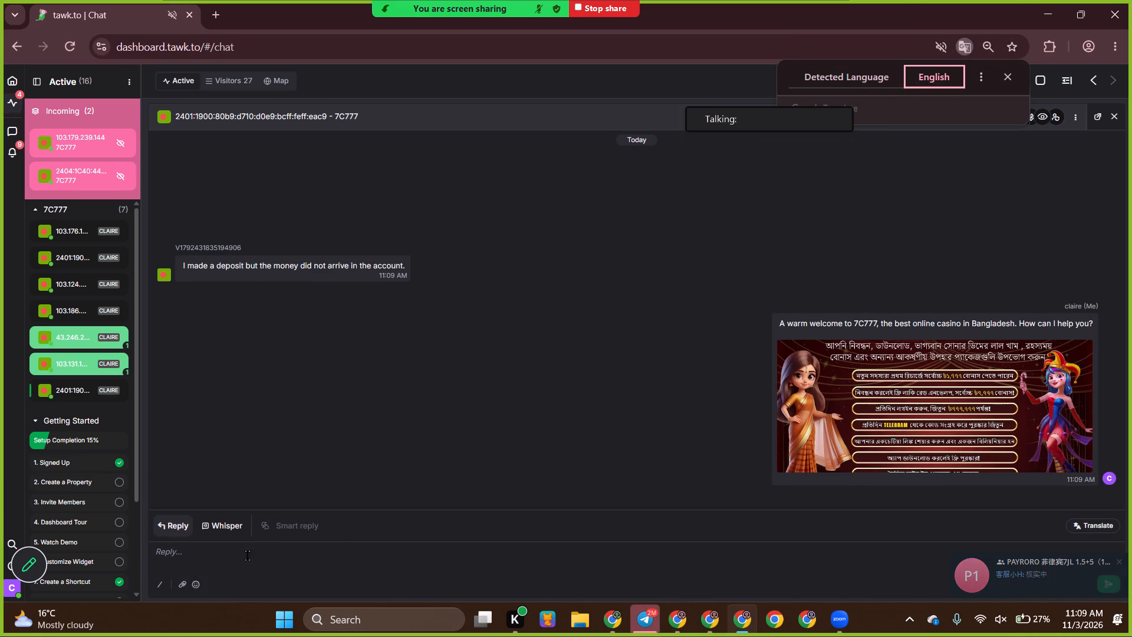
click(245, 546)
text(/deo)
key(BackSpace)
text(po)
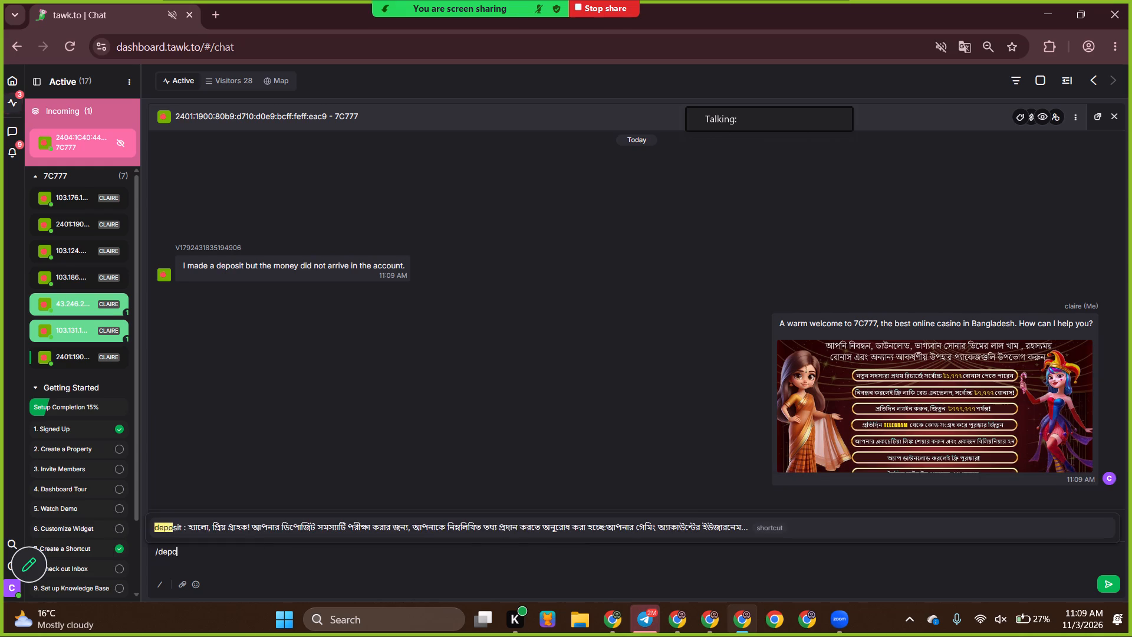
key(Return)
key(Return)
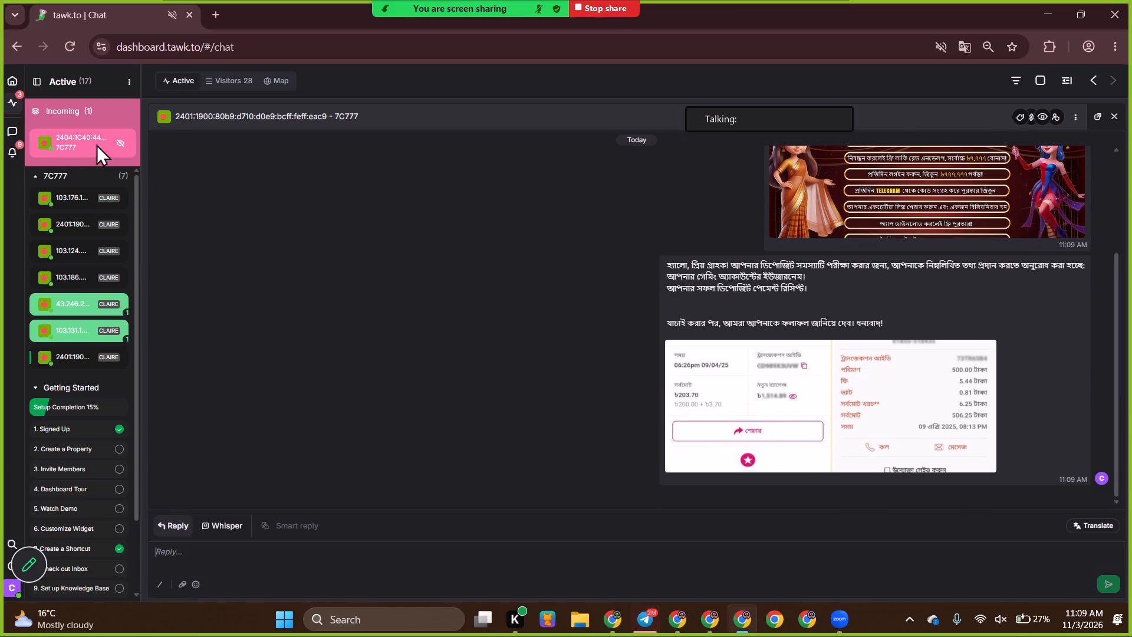
Join the incoming chat of the 2404:1c40 visitor and send the canned welcome using the /hello shortcut.
click(83, 140)
click(537, 408)
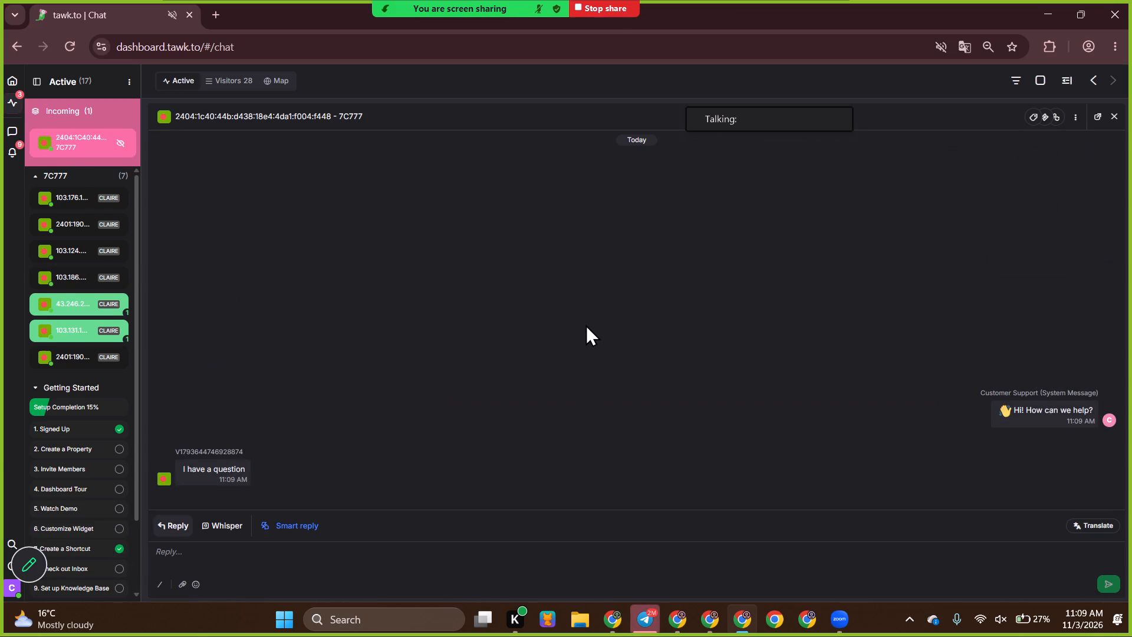
text(/he)
key(Return)
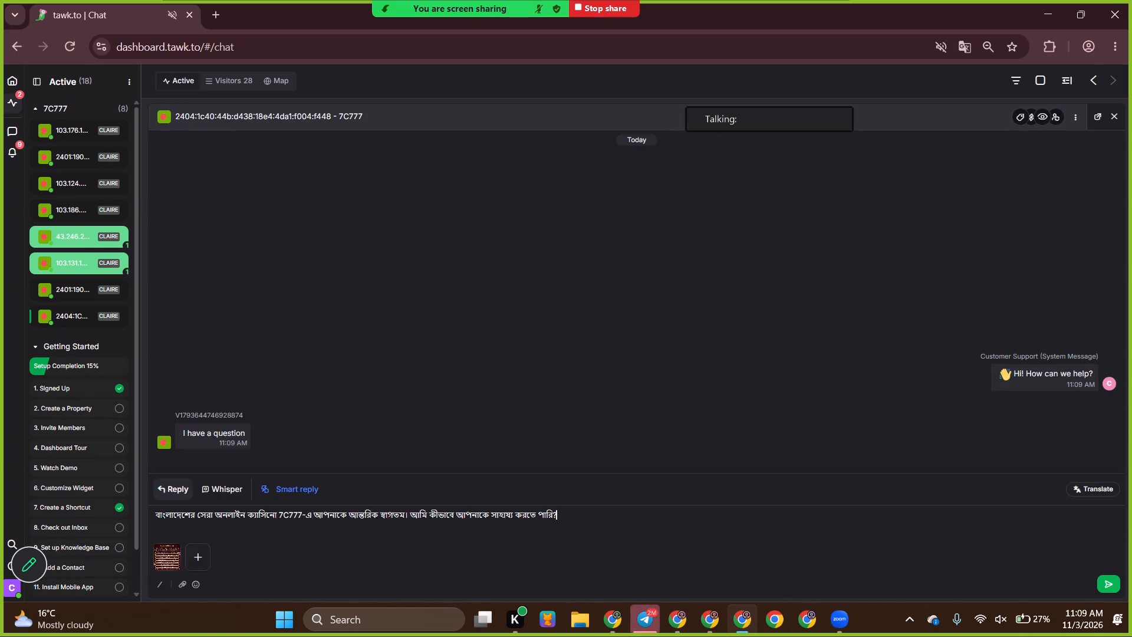
key(Return)
Review the 103.131 visitor's translated message and screenshot, and send the canned request for both usernames using the /uinvite shortcut.
click(81, 257)
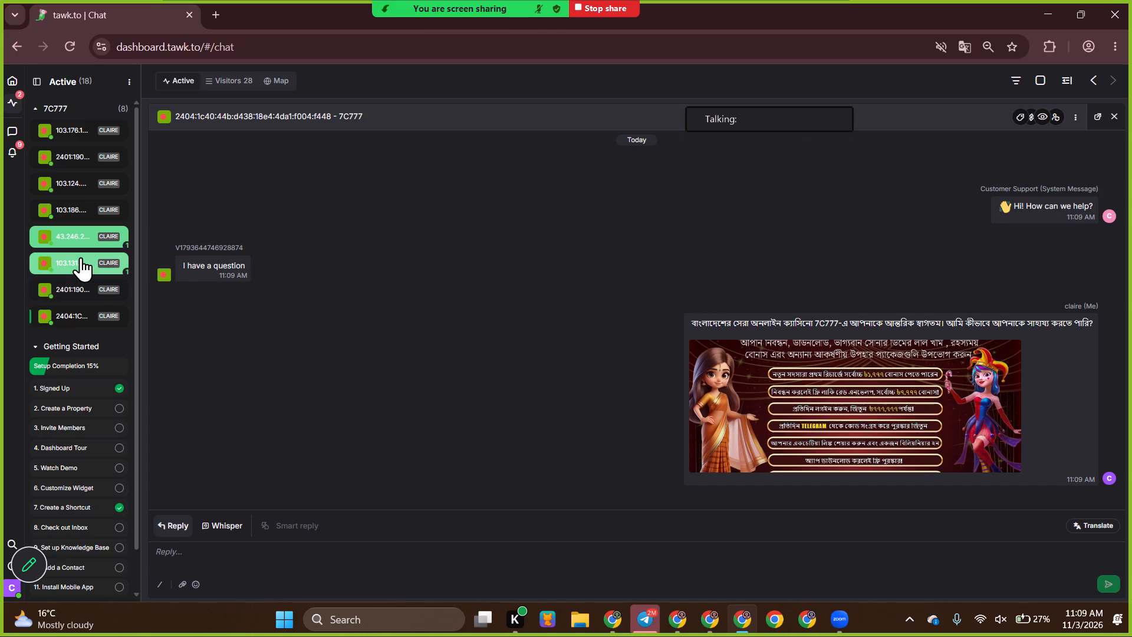
scroll(364, 351, down, 11)
right_click(385, 308)
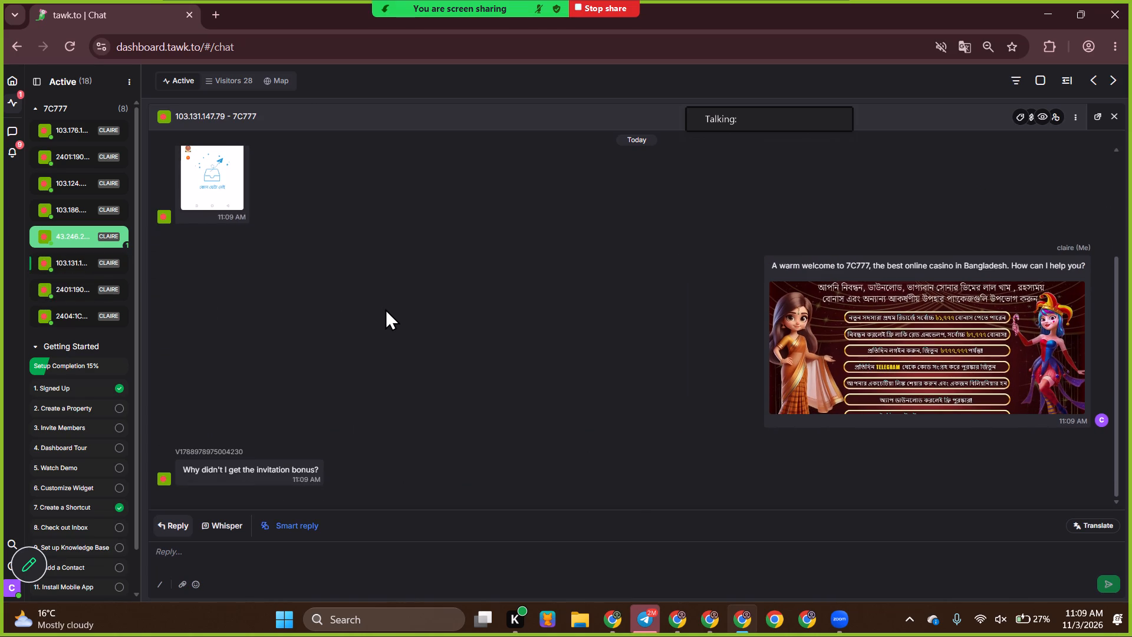
click(297, 349)
click(343, 573)
scroll(441, 439, up, 3)
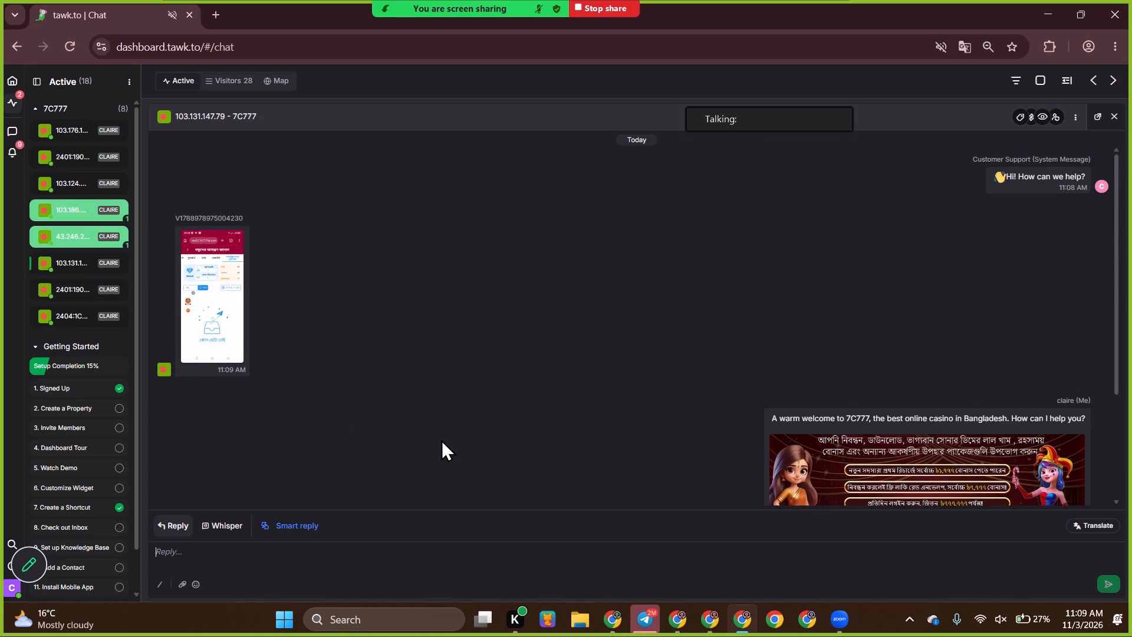
scroll(441, 439, down, 7)
text(/ui)
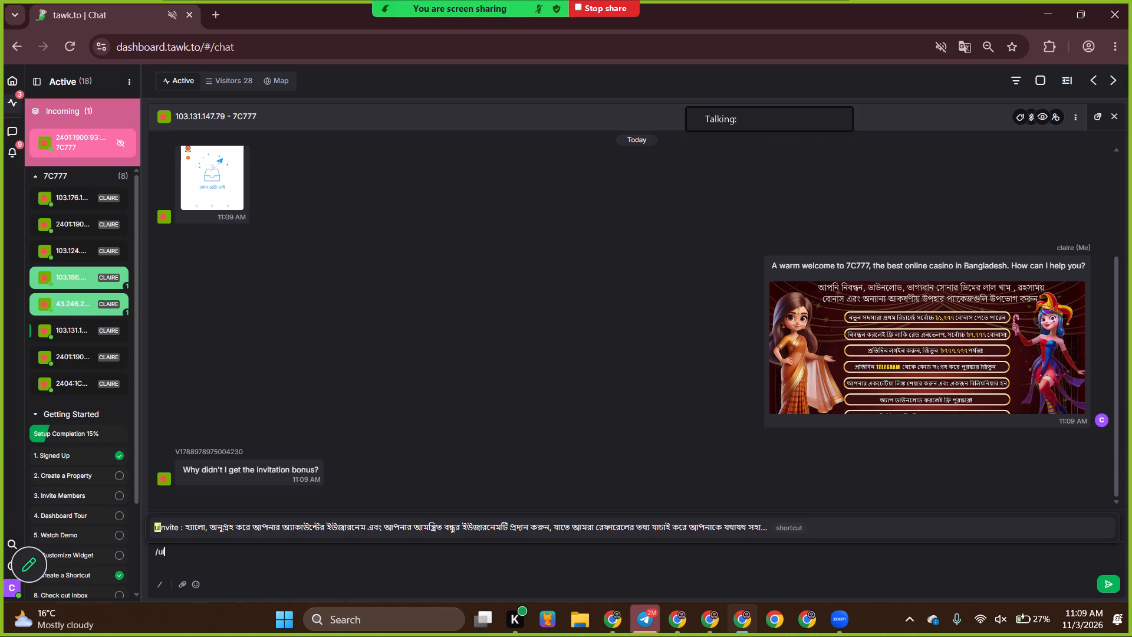
key(Return)
key(Return)
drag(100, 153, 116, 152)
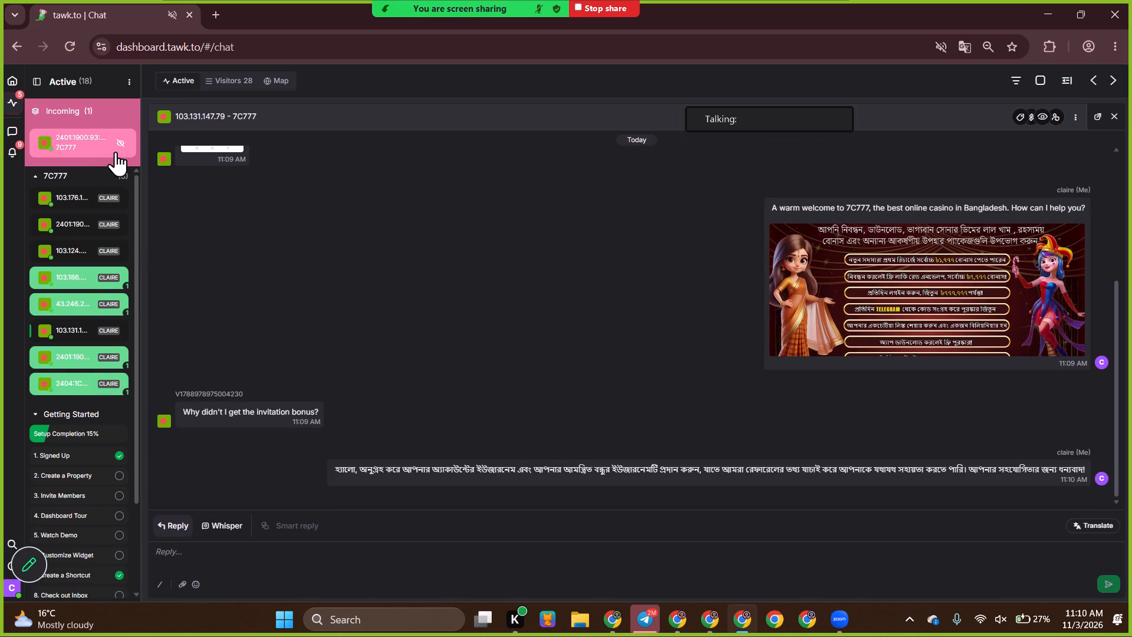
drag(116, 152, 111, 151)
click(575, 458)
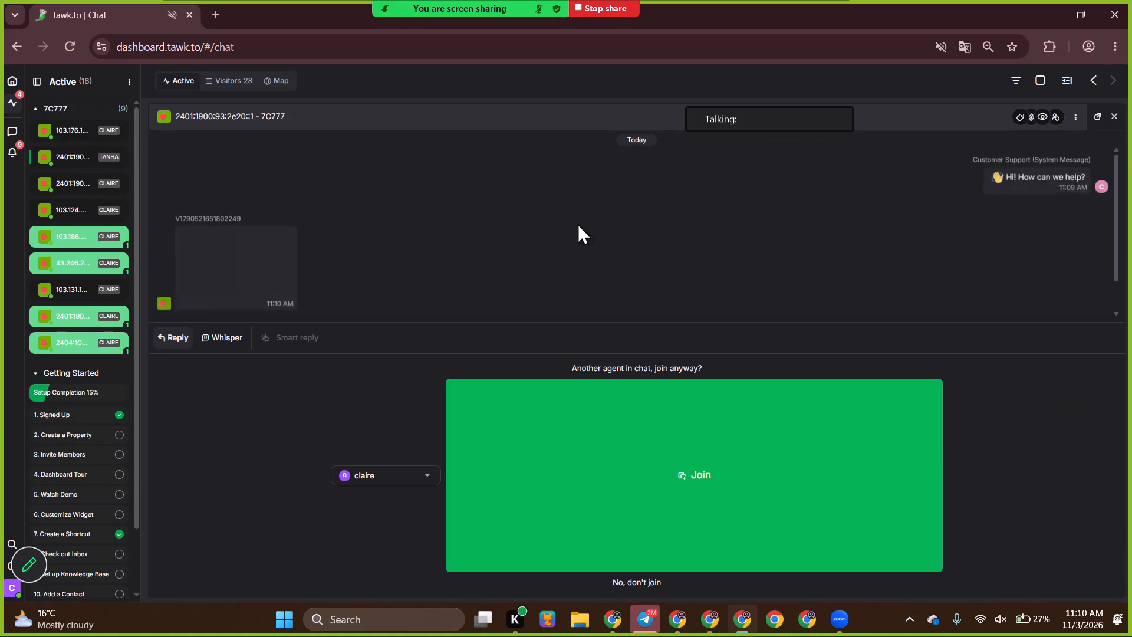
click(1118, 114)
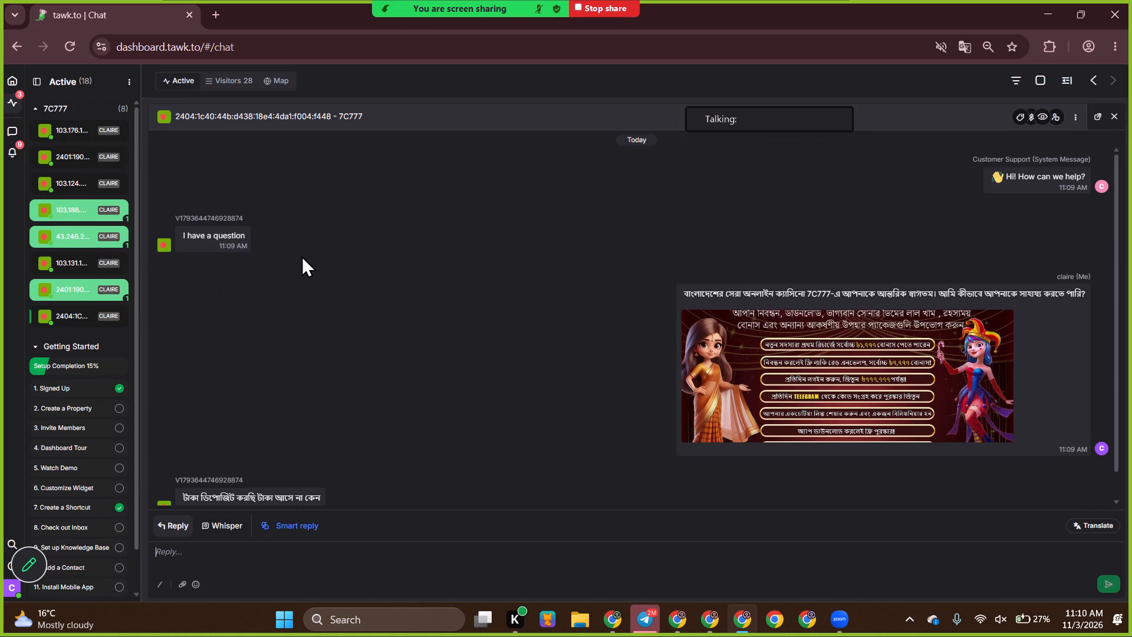
Read the 43.246 visitor's latest message and reply with the canned screenshot request using the /scree shortcut.
click(99, 230)
scroll(195, 278, down, 11)
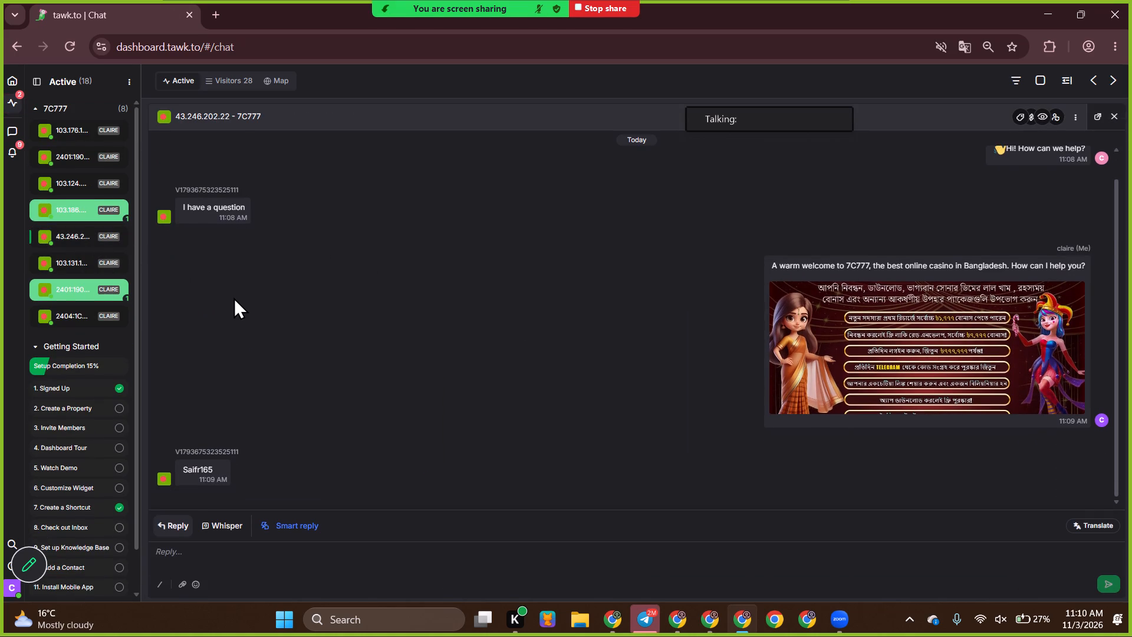
scroll(233, 297, down, 2)
text(/scree)
key(Return)
key(Return)
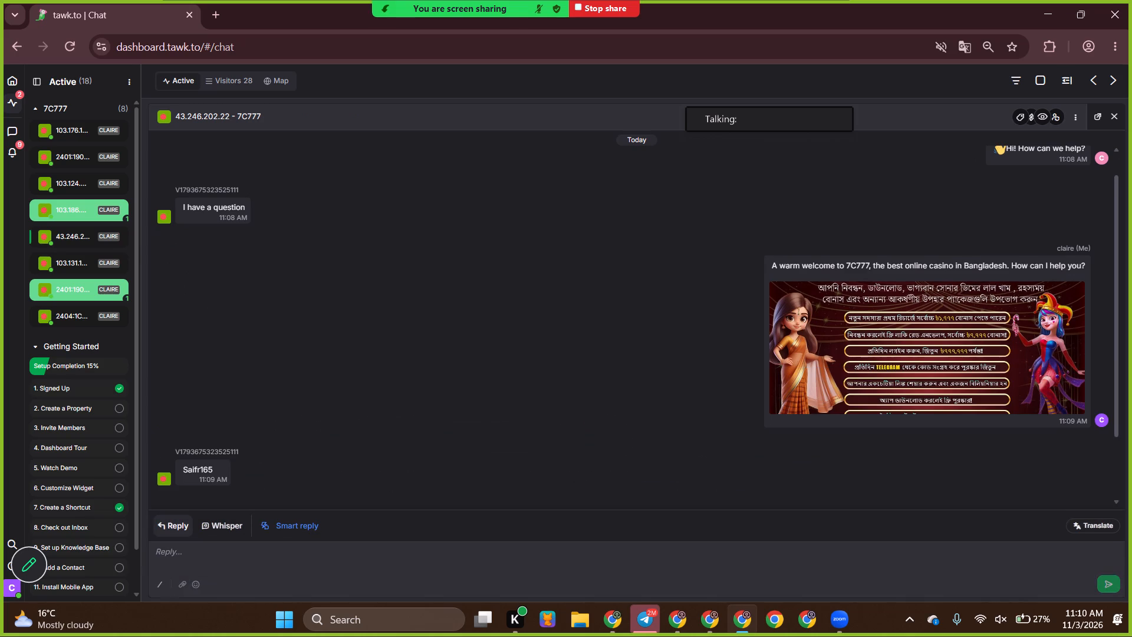
Check the 103.186 visitor's receipt and new message, and send the canned username request using the /username shortcut.
click(106, 211)
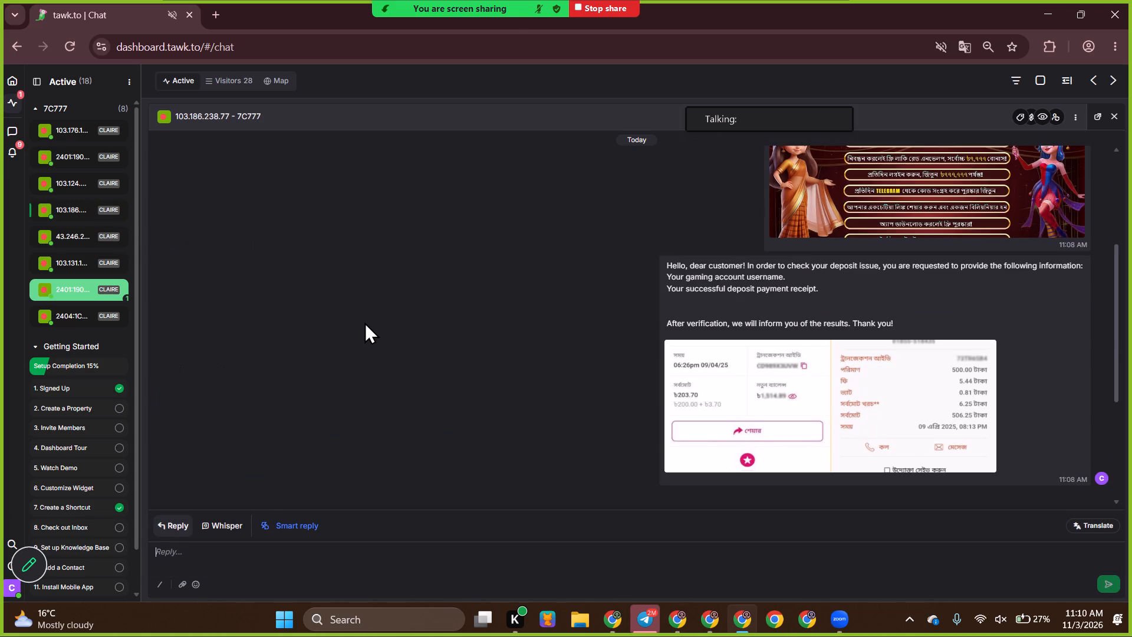
scroll(364, 324, down, 7)
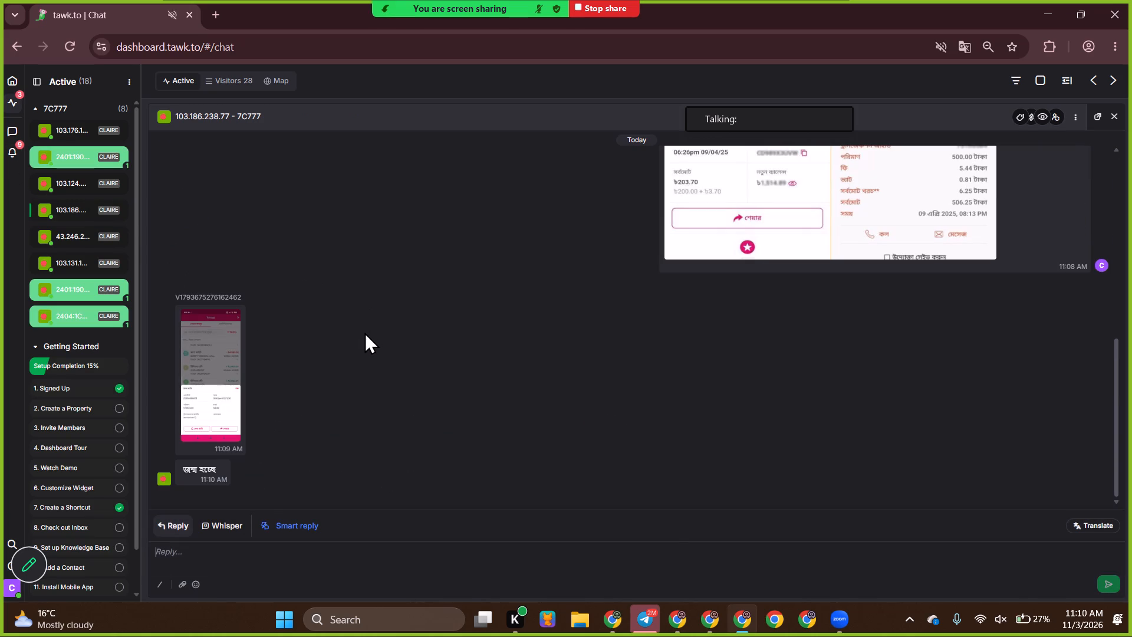
text(/user)
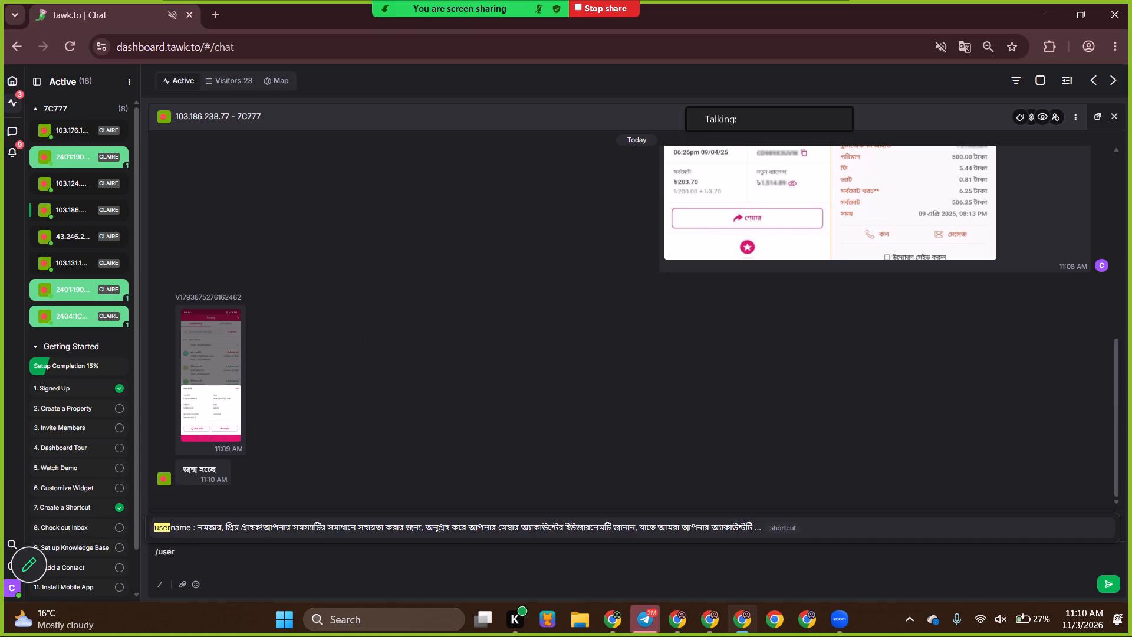
key(Return)
key(Return)
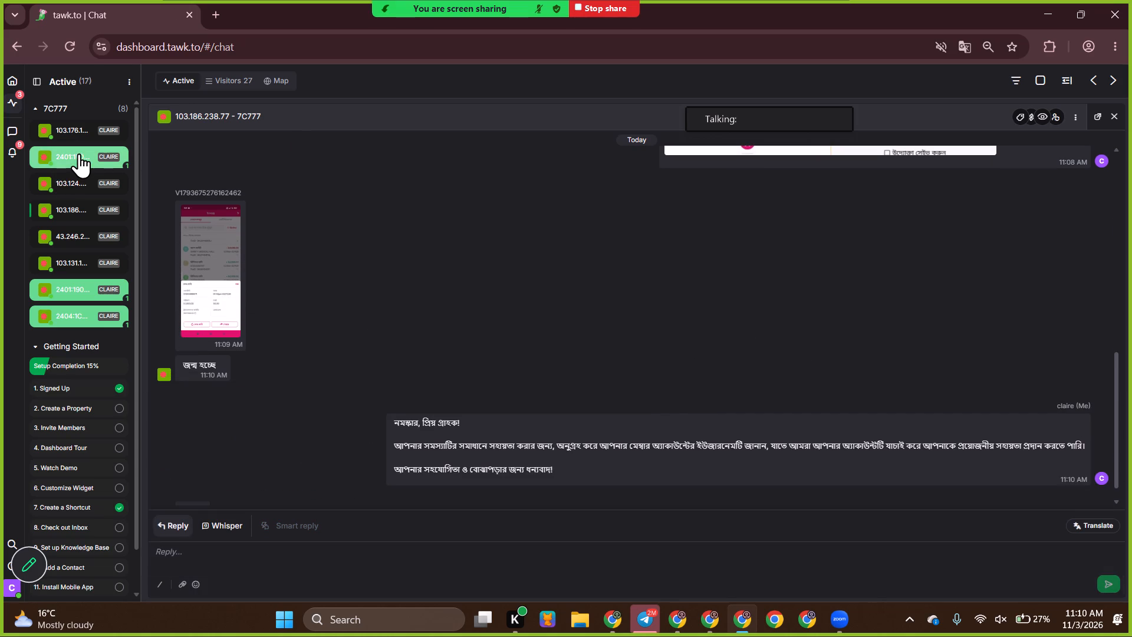
click(79, 153)
scroll(372, 320, down, 6)
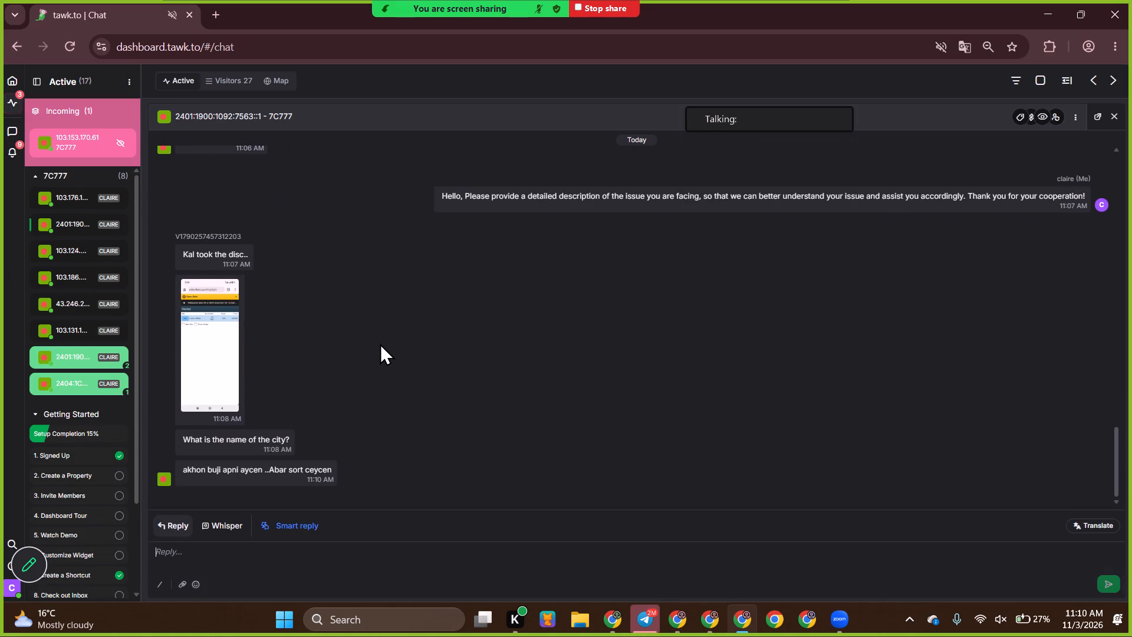
Join the incoming chat of the 103.153 visitor and send the canned welcome using the /hello shortcut.
click(85, 146)
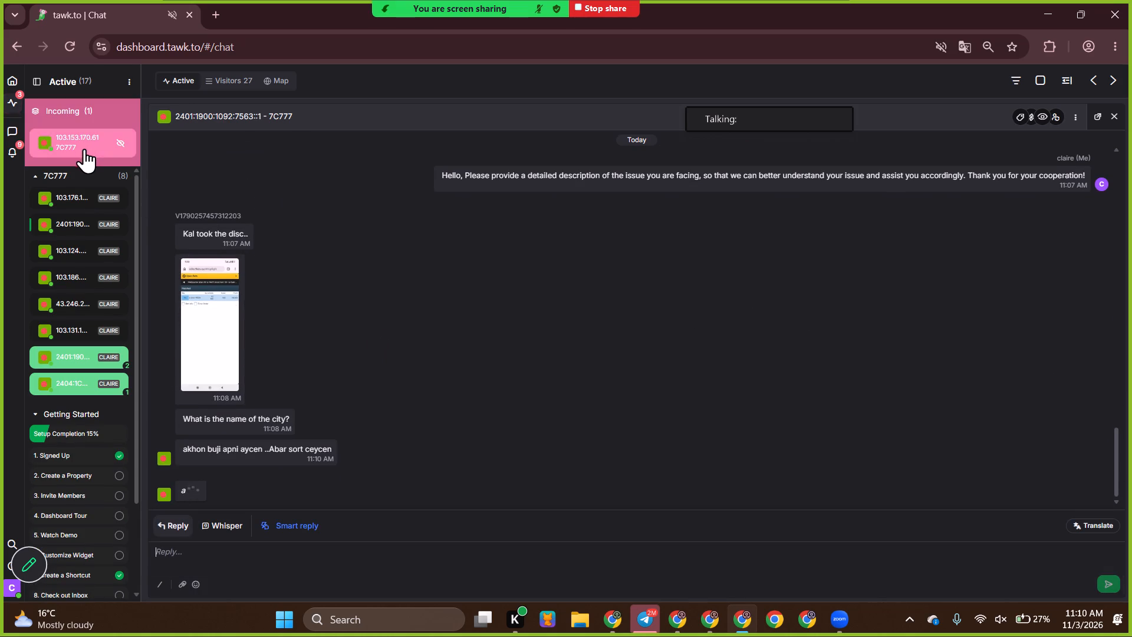
click(387, 433)
click(489, 438)
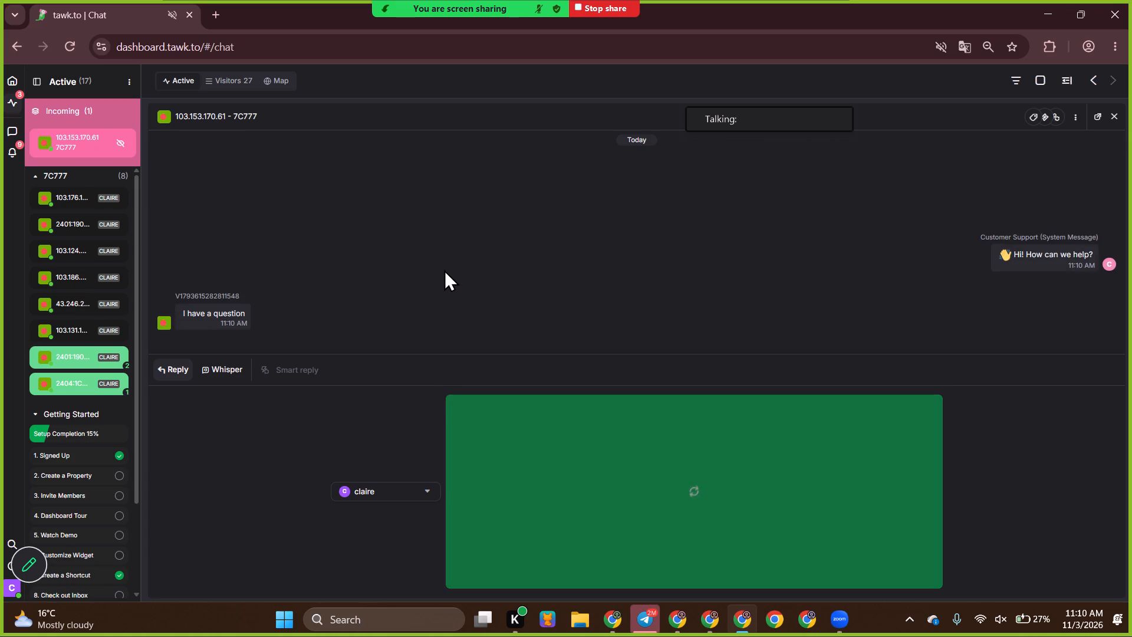
text(/he)
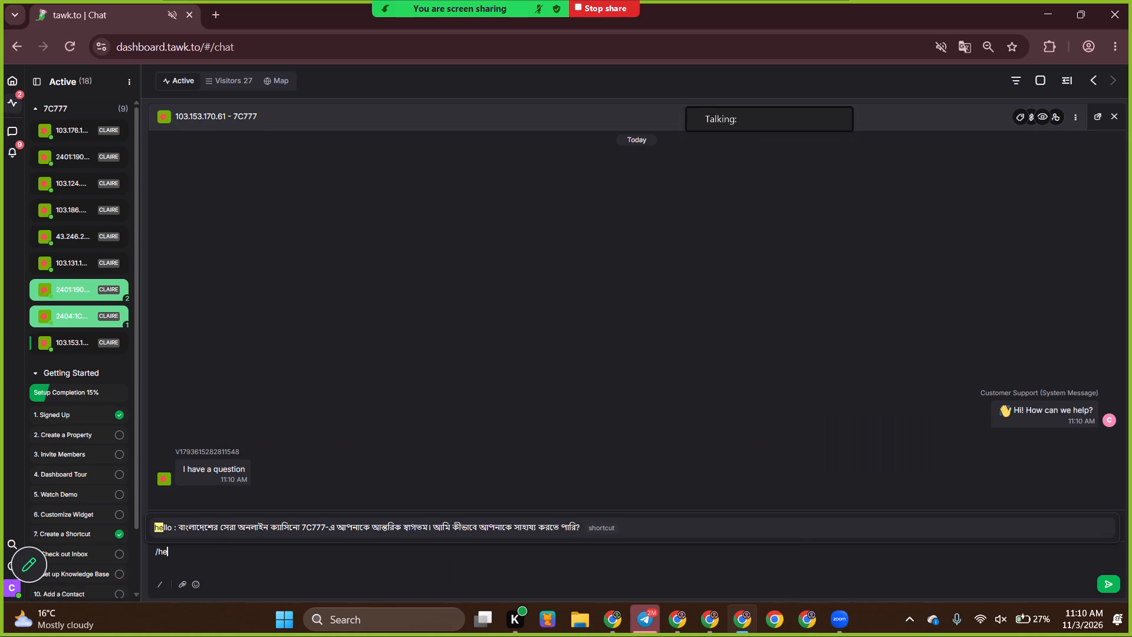
key(Return)
key(Return)
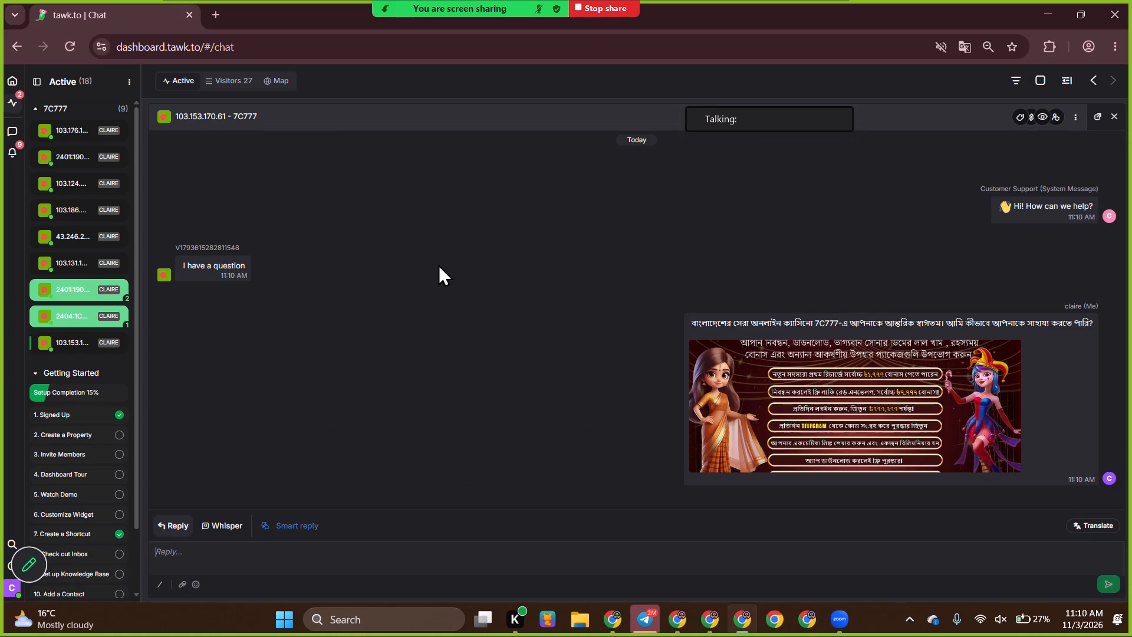
click(97, 294)
scroll(400, 409, down, 2)
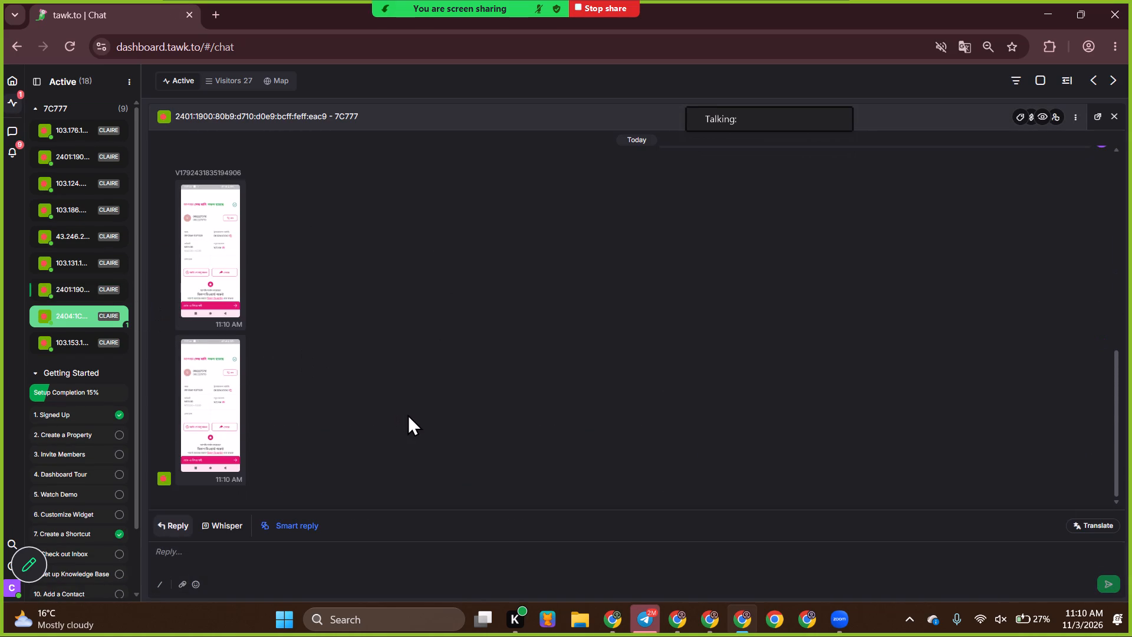
scroll(410, 418, up, 4)
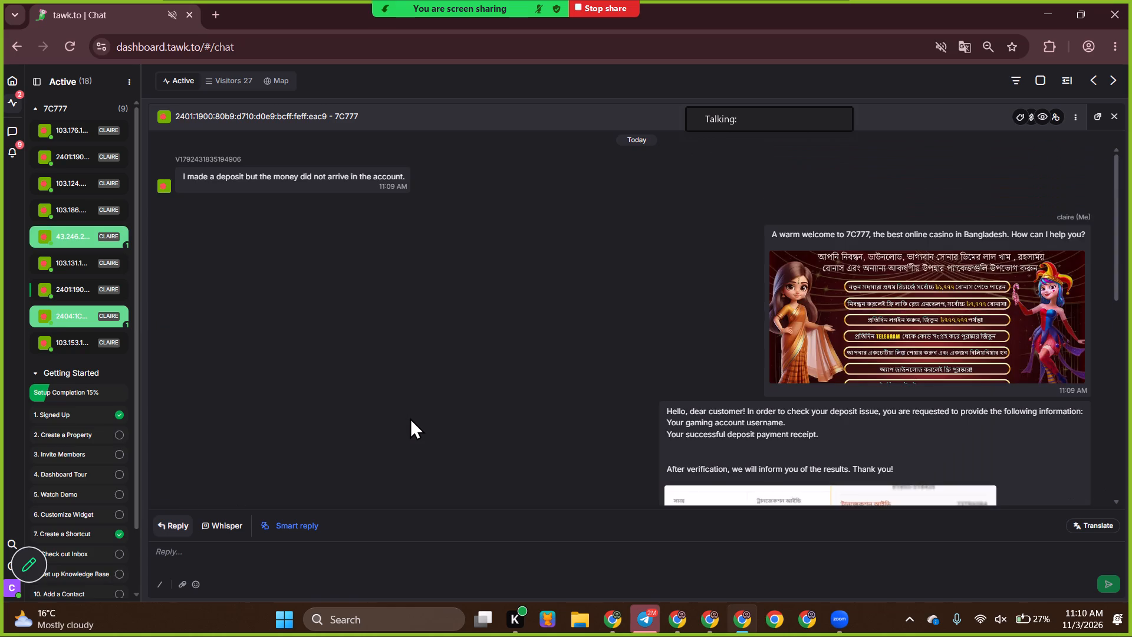
scroll(410, 418, down, 7)
text(/use)
key(Return)
key(Return)
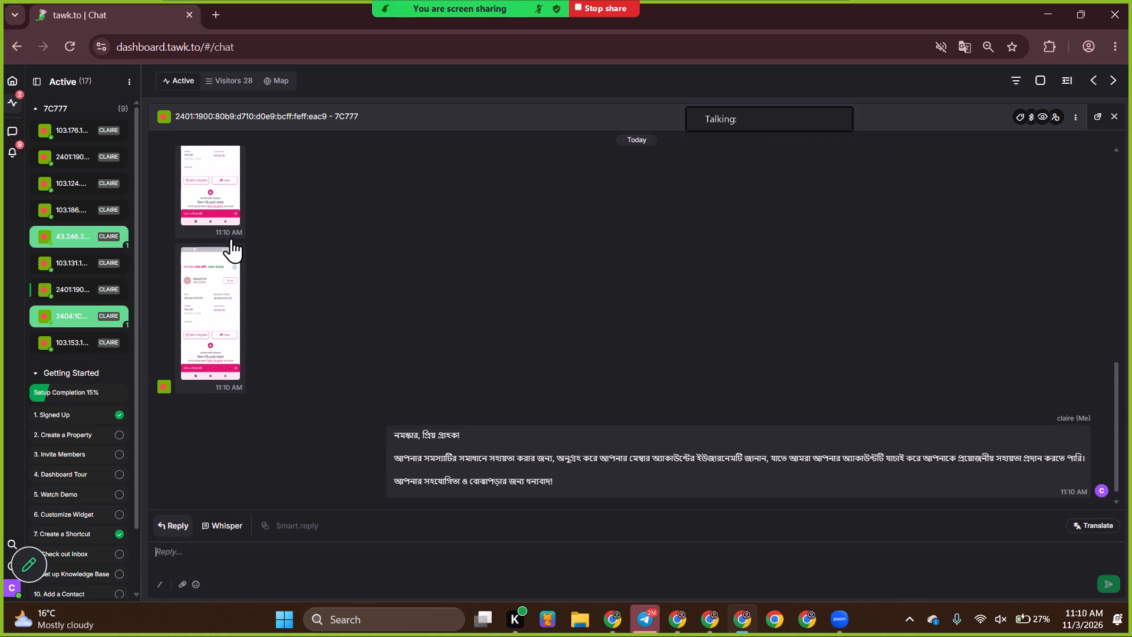
click(84, 322)
scroll(377, 330, down, 3)
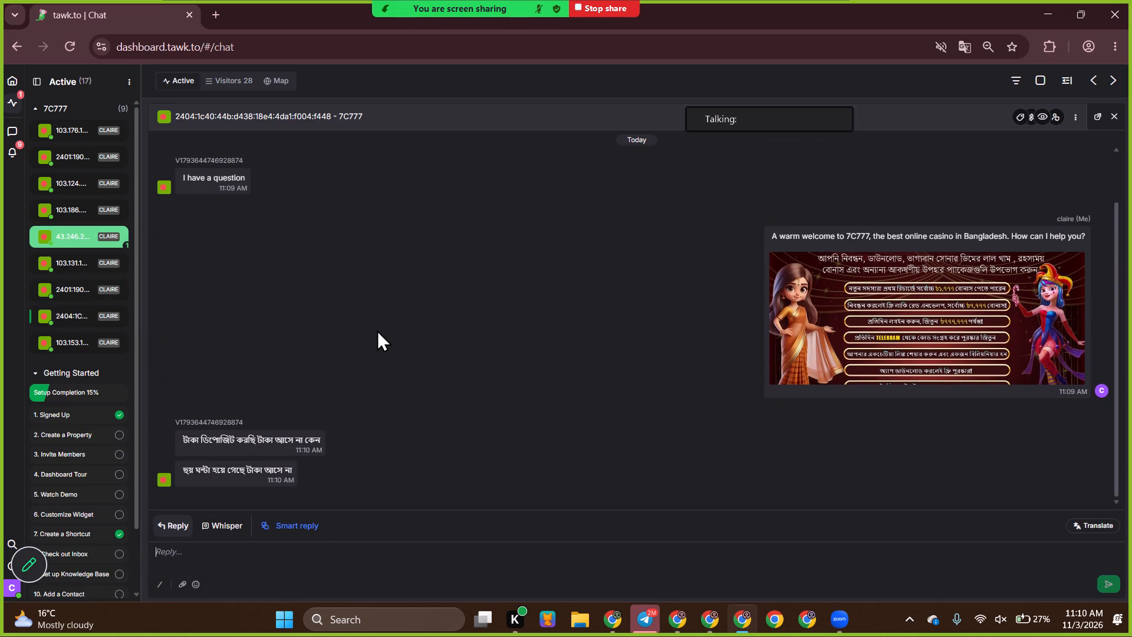
right_click(377, 330)
click(485, 514)
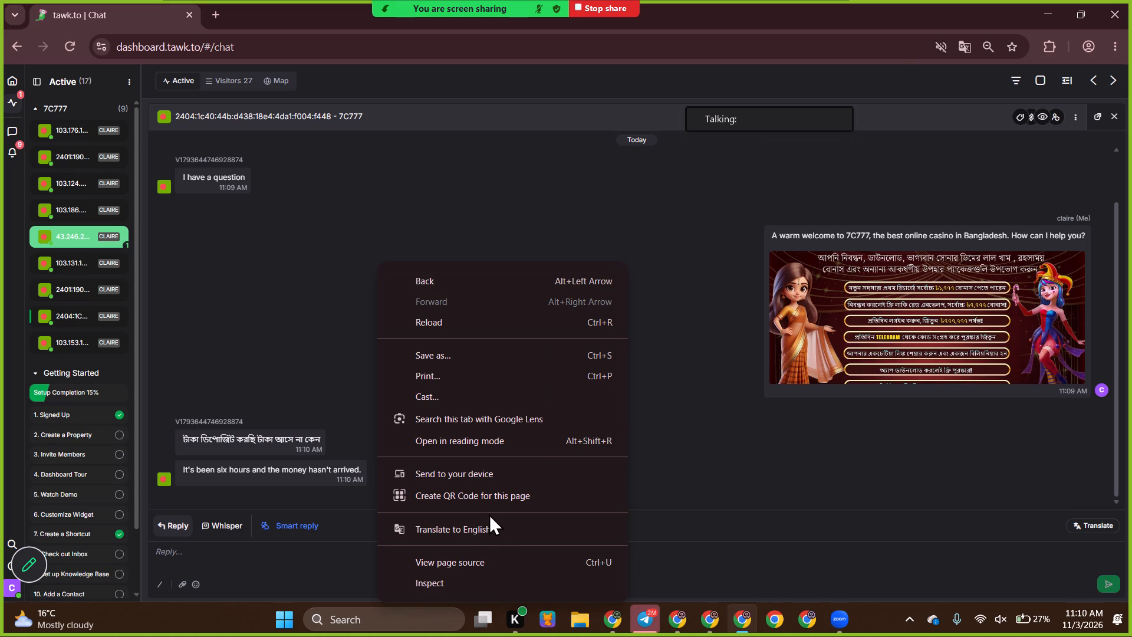
click(477, 528)
click(864, 70)
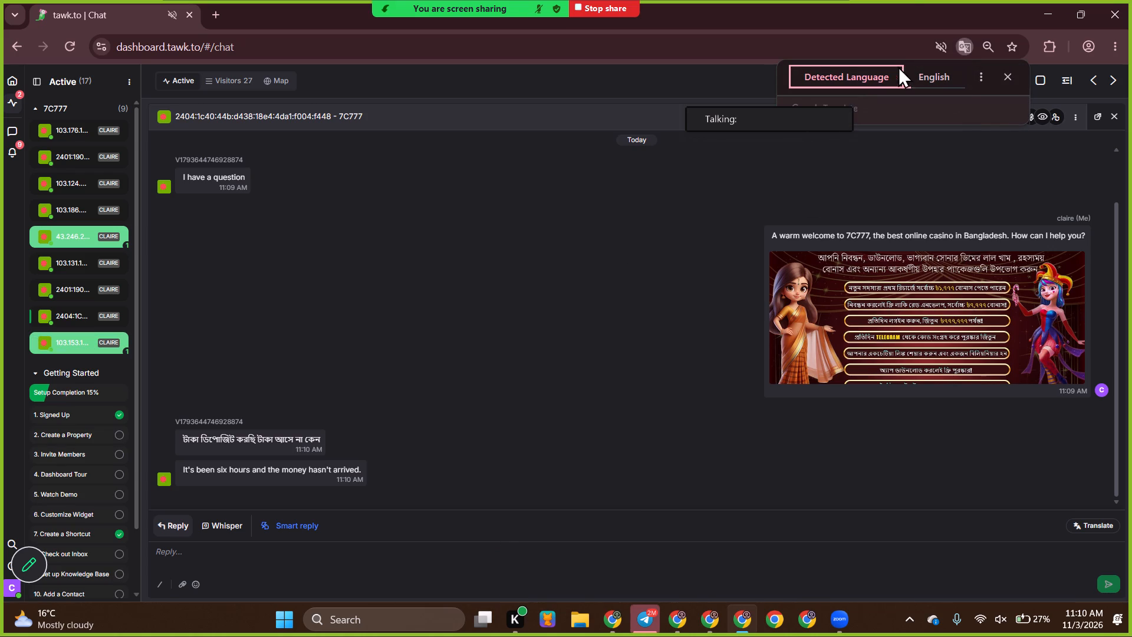
click(959, 74)
click(239, 559)
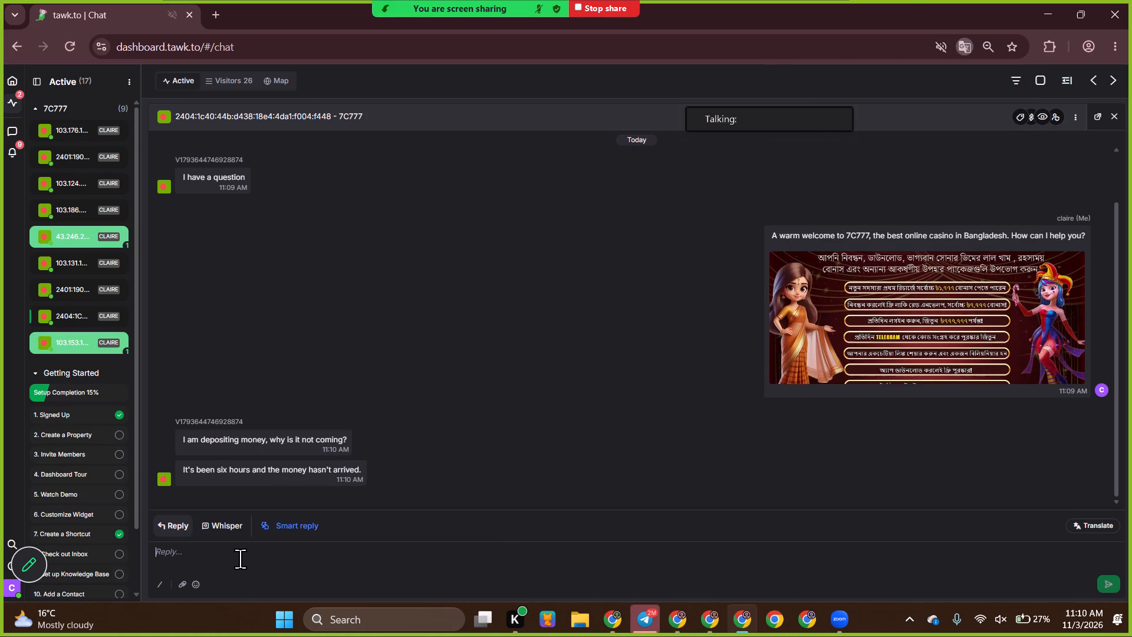
text(/depo)
key(Return)
key(Return)
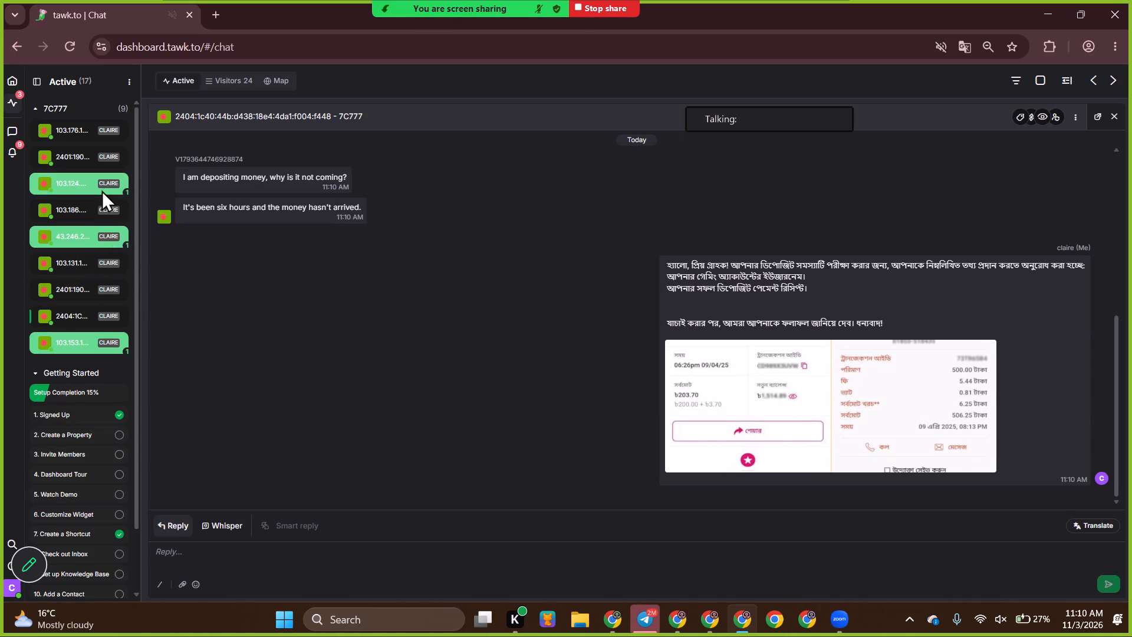
Join the incoming chat of the 2404:1c40:a3 visitor as claire and send the canned welcome using the /hello shortcut.
click(104, 182)
drag(87, 137, 100, 152)
click(564, 436)
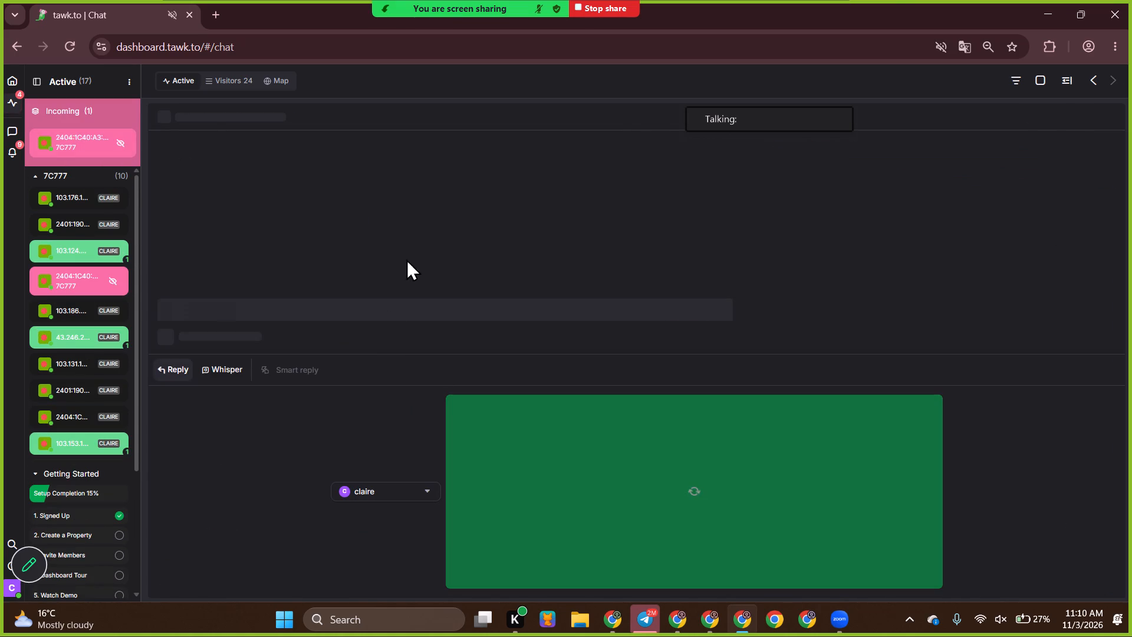
text(/he)
key(Return)
key(Return)
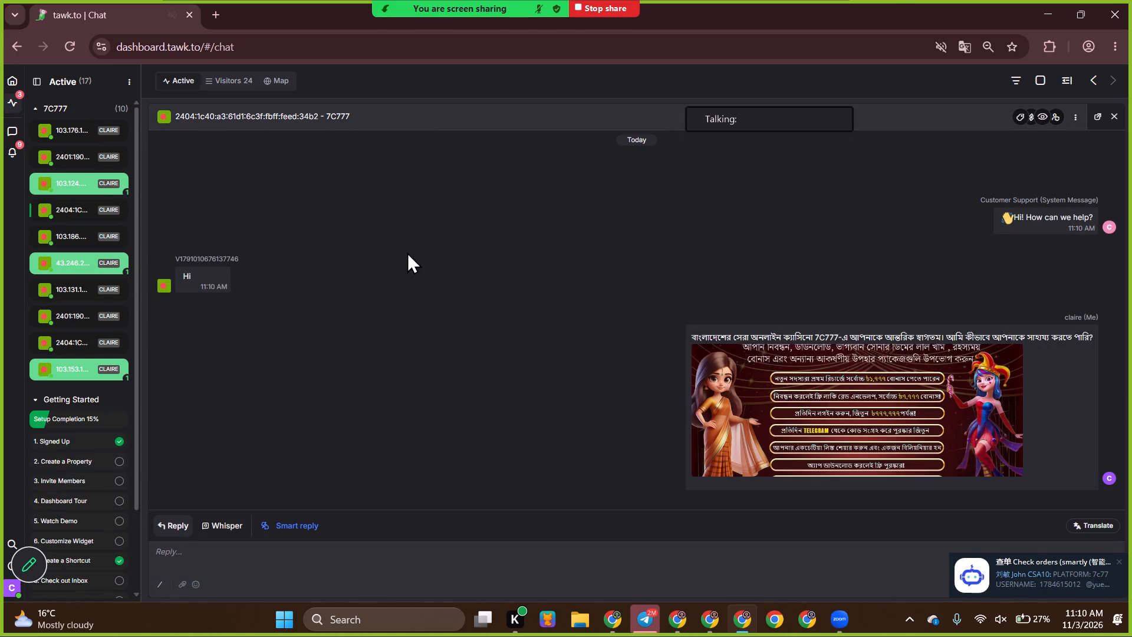
right_click(407, 252)
Read the 103.153 visitor's new message in English and send the canned deposit information request using the /deposit shortcut.
click(114, 366)
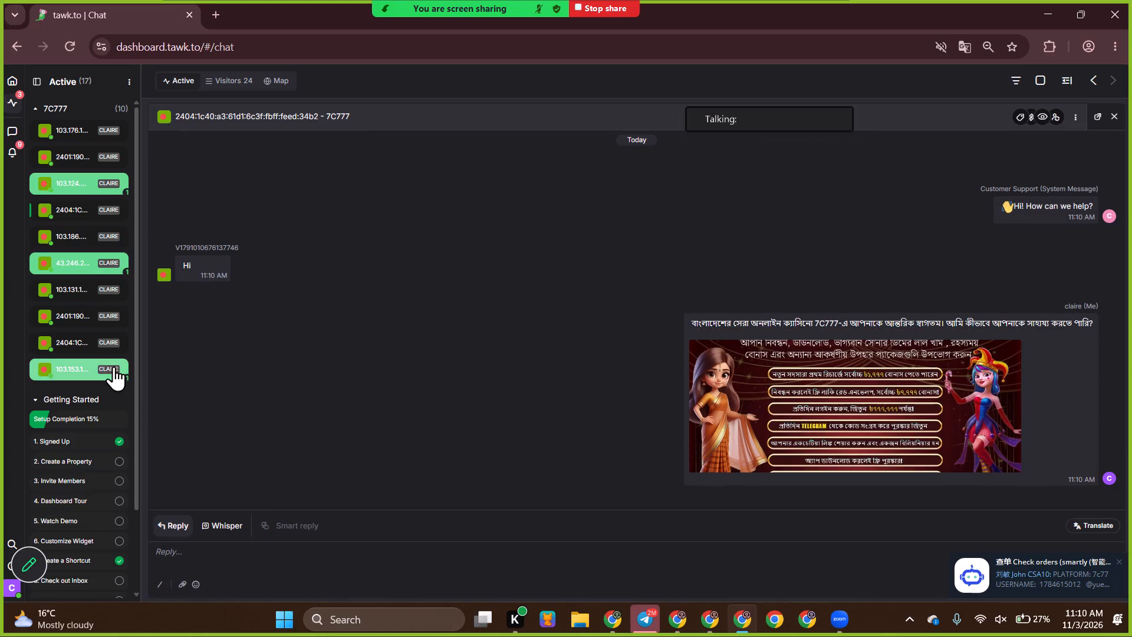
scroll(275, 379, down, 7)
right_click(320, 384)
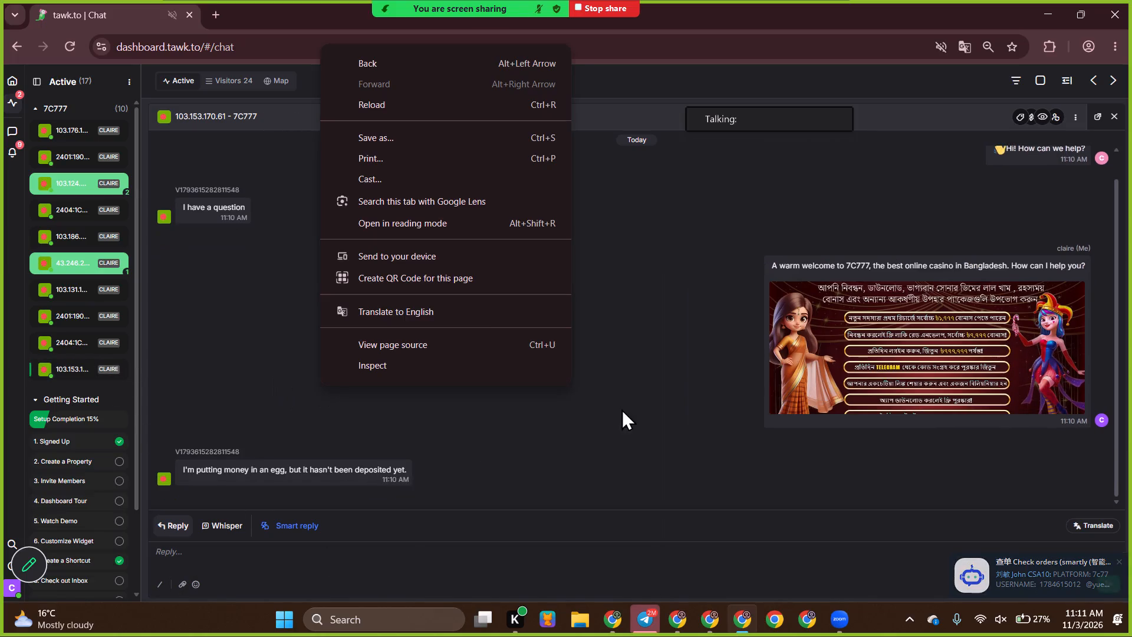
click(451, 304)
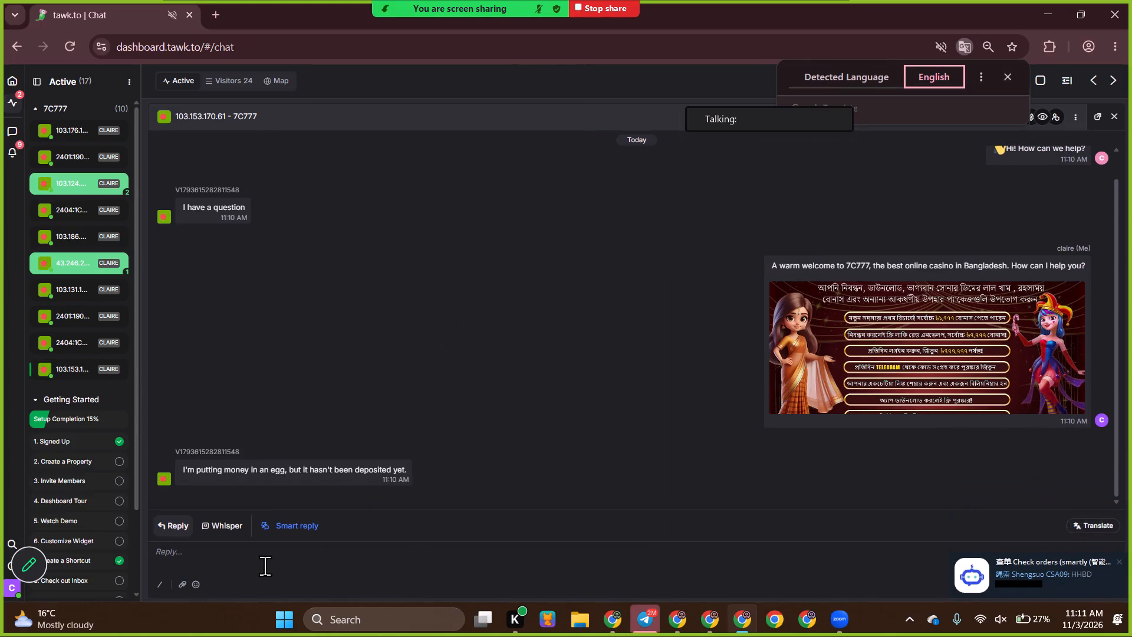
click(265, 559)
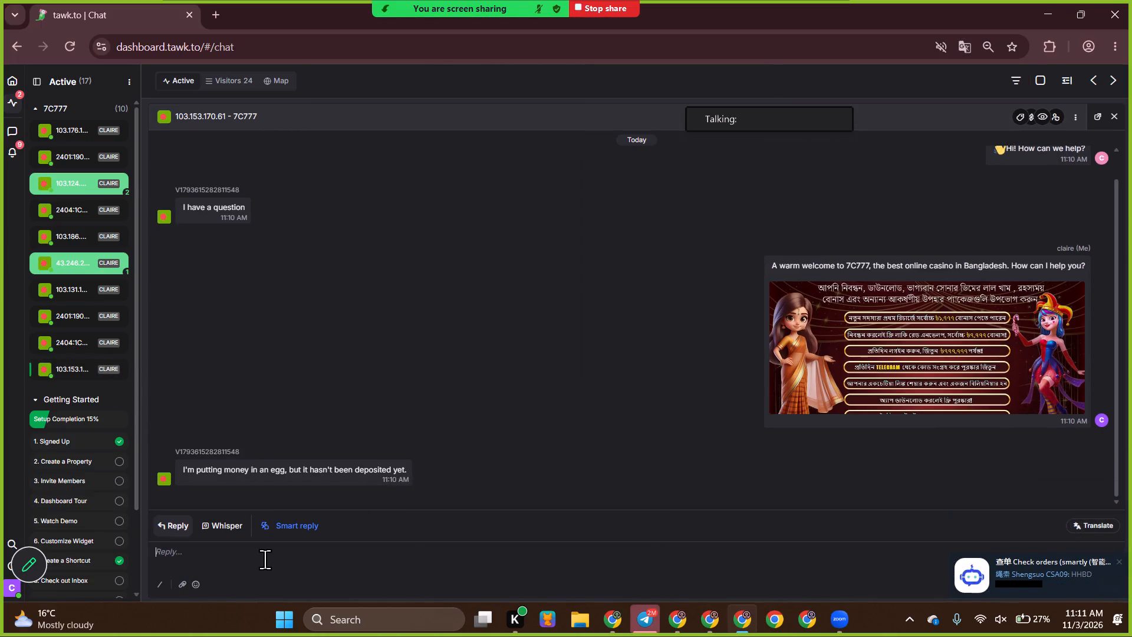
text(/de)
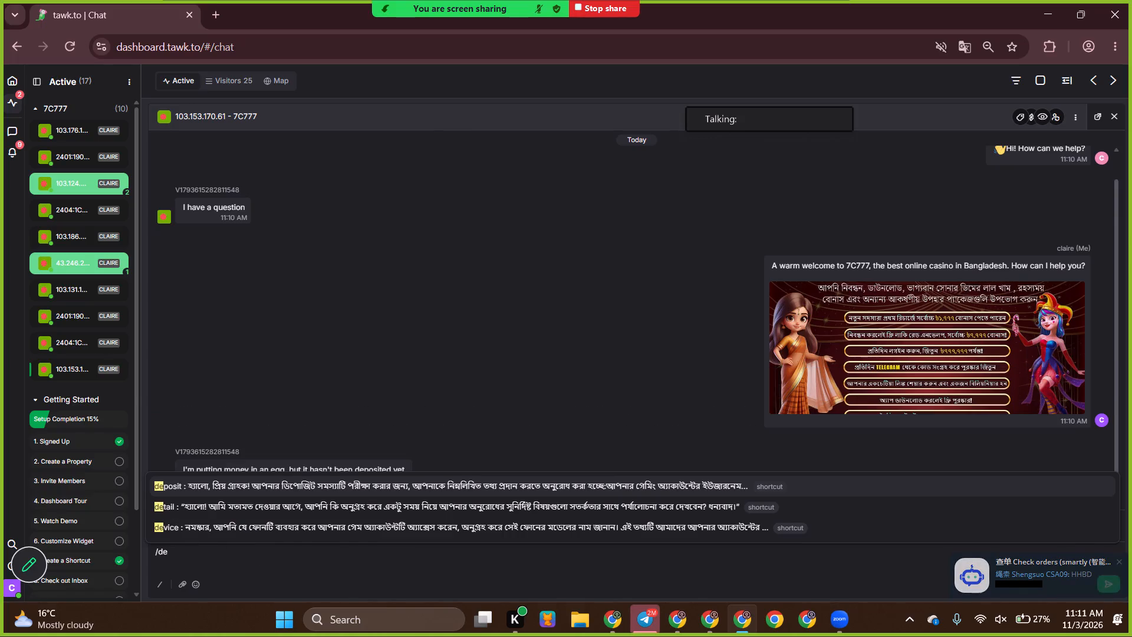
text(po)
key(Return)
key(Return)
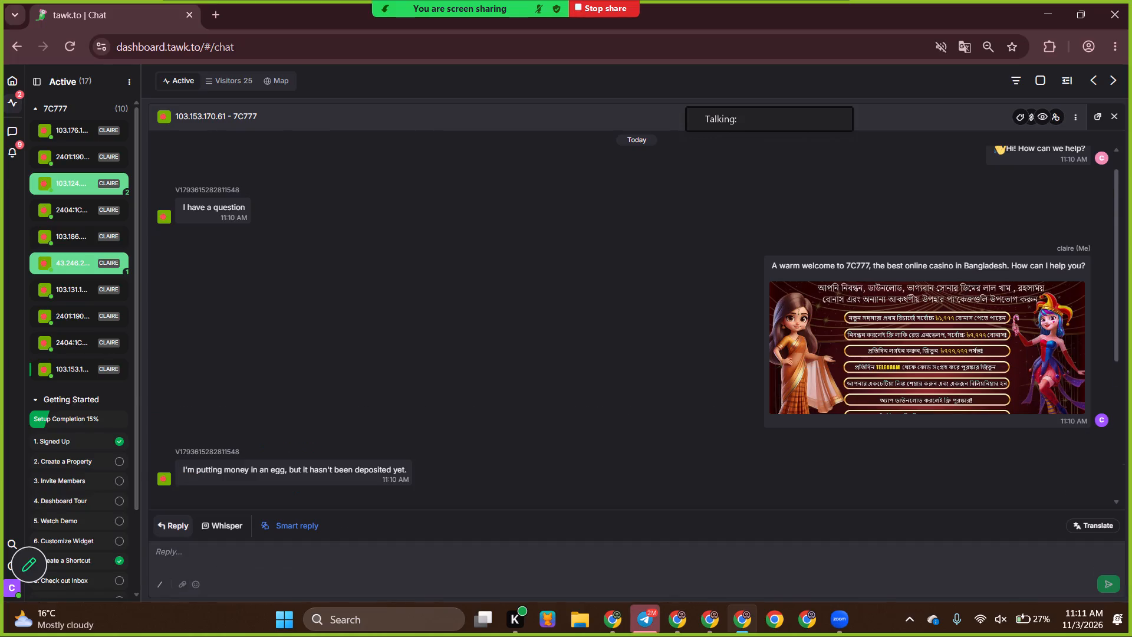
Review the 43.246 visitor's receipt screenshot and send the canned please-wait reply by its /wai shortcut.
click(102, 258)
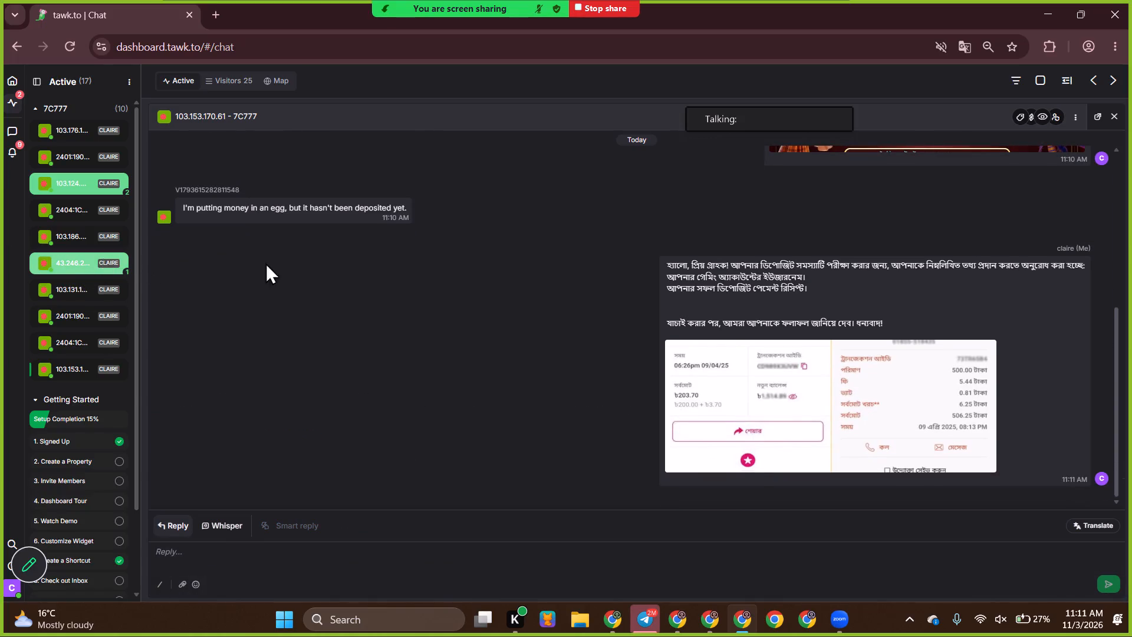
scroll(407, 307, down, 11)
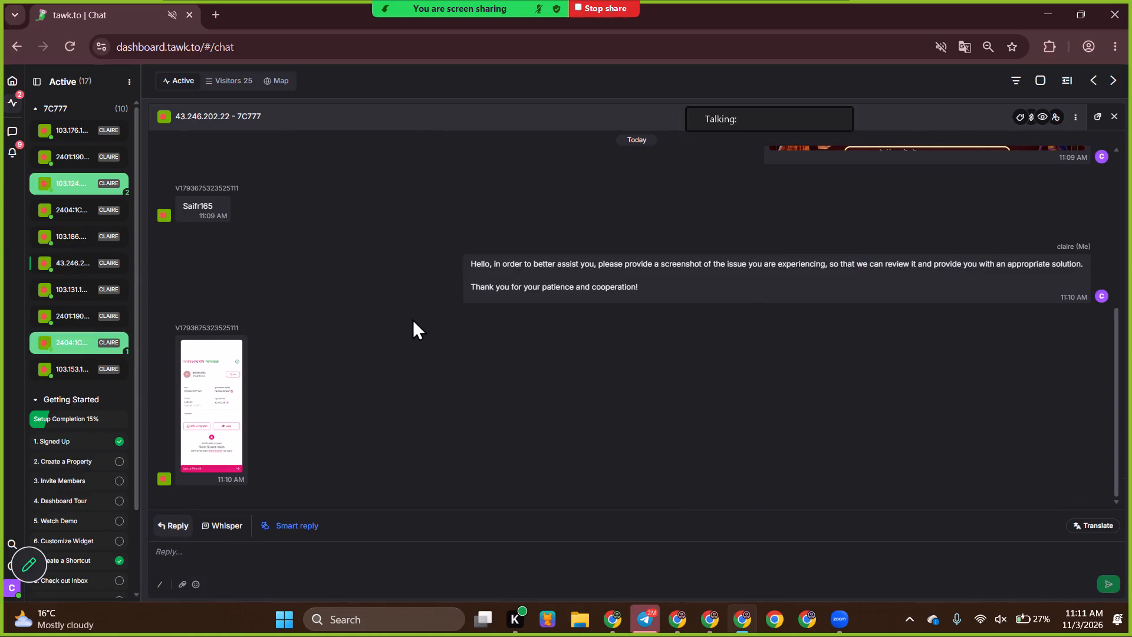
text(/wai)
key(Return)
key(Return)
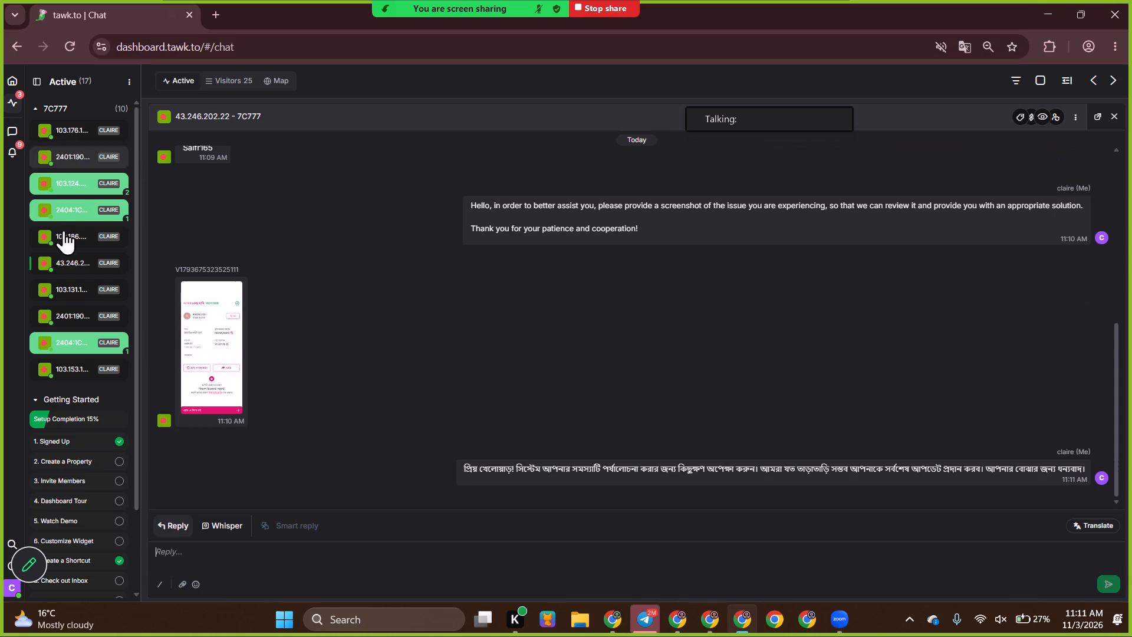
Review the account screenshots in the 103.124 visitor's referral bonus chat and send the canned please-wait reply by its /wai shortcut.
click(79, 180)
scroll(399, 372, down, 2)
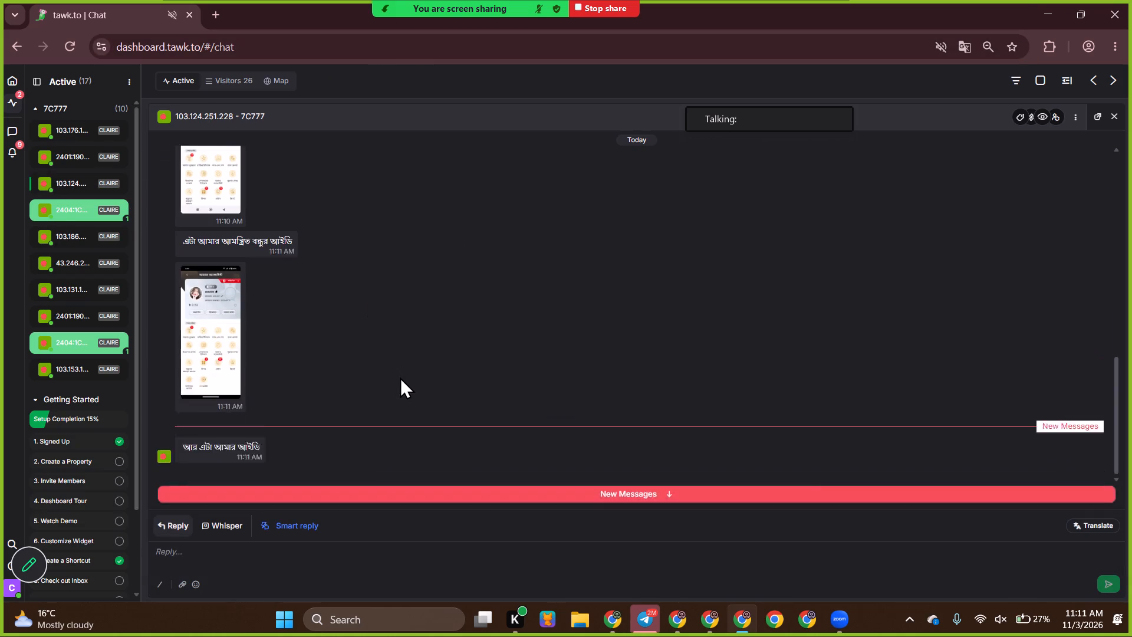
scroll(400, 379, up, 1)
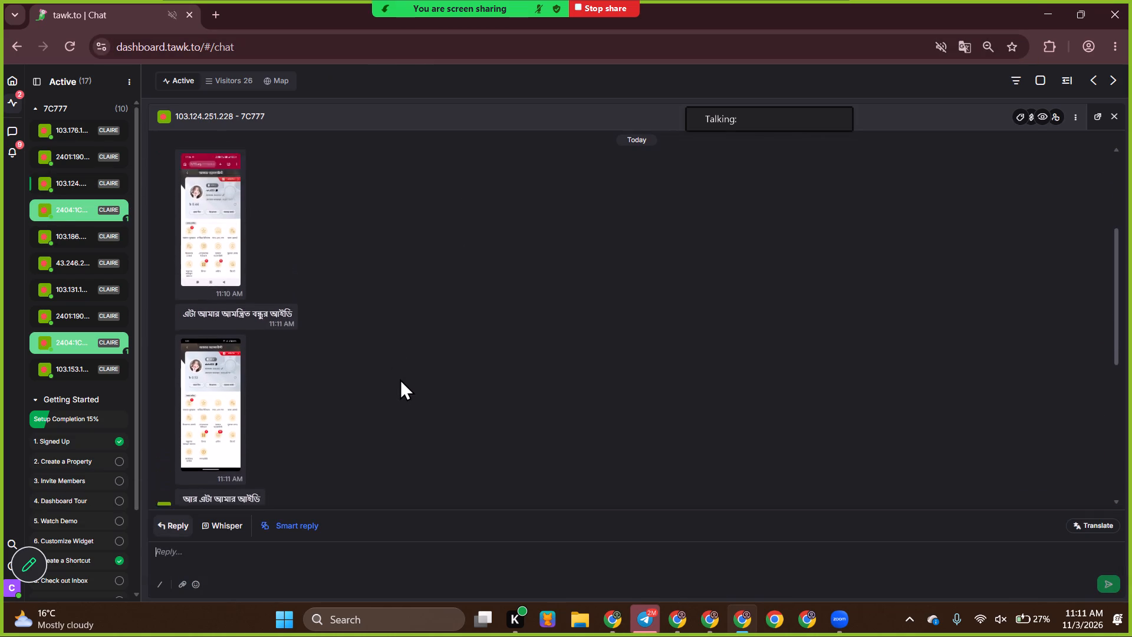
scroll(400, 379, down, 4)
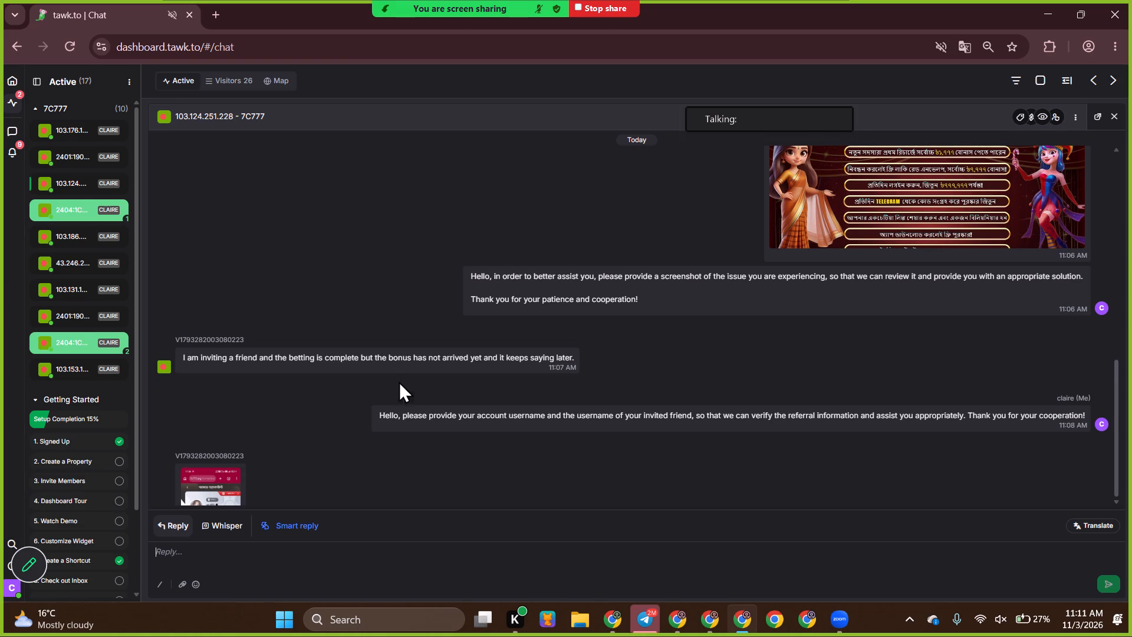
text(/wai)
key(Return)
key(Return)
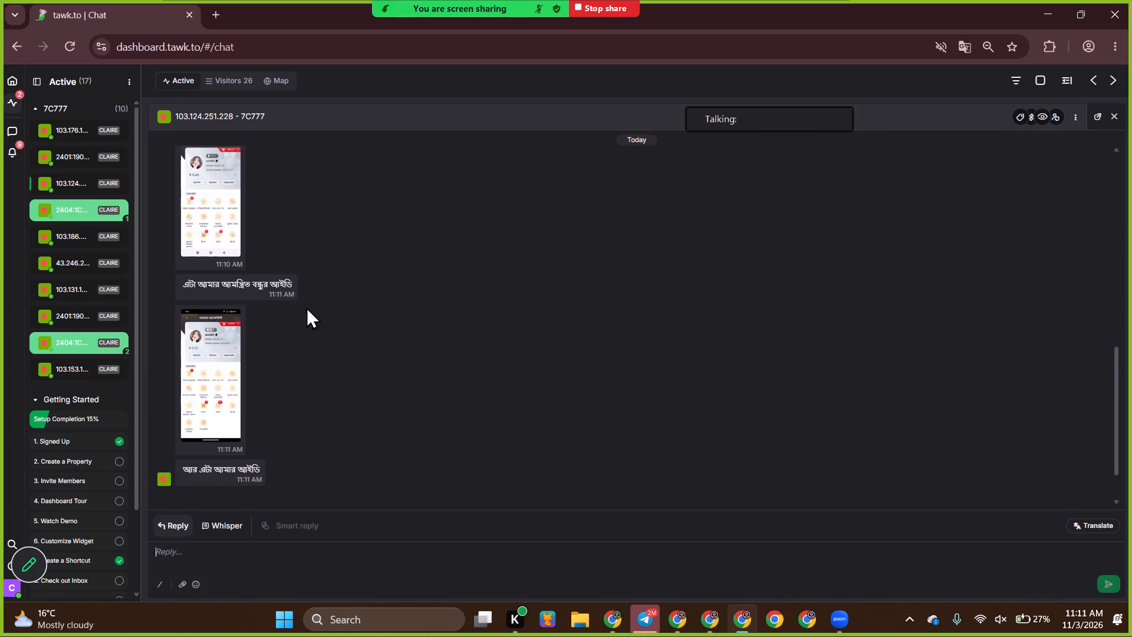
Translate the 2404:1c40:a3 visitor's new message to English and send the canned screenshot request by its /scree shortcut.
click(119, 205)
scroll(414, 366, down, 2)
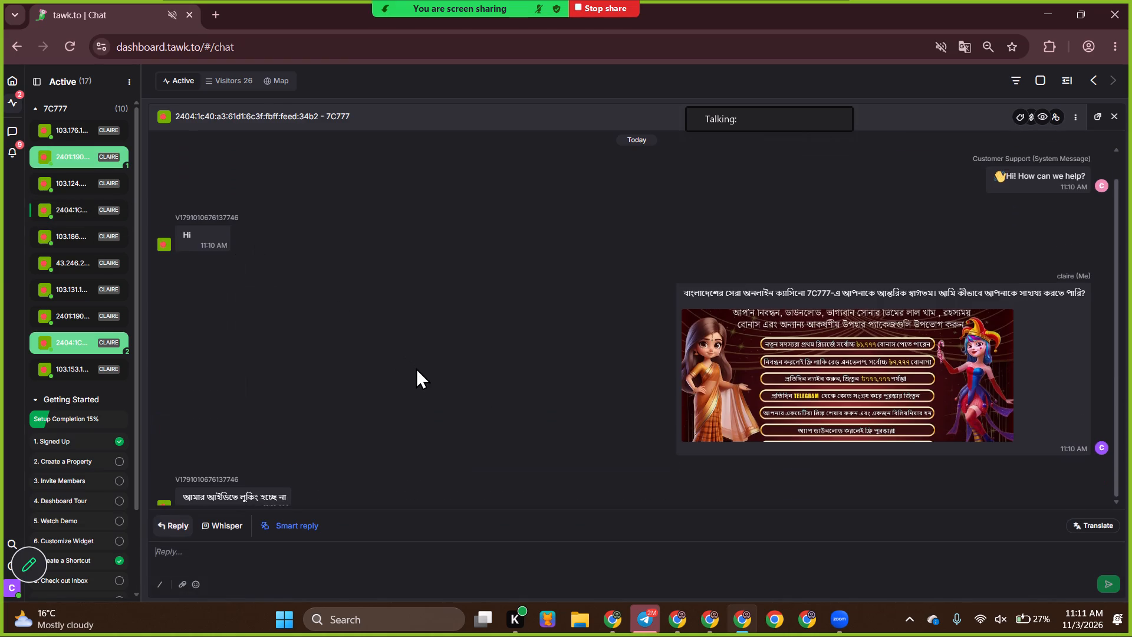
scroll(416, 367, down, 1)
right_click(418, 343)
click(555, 271)
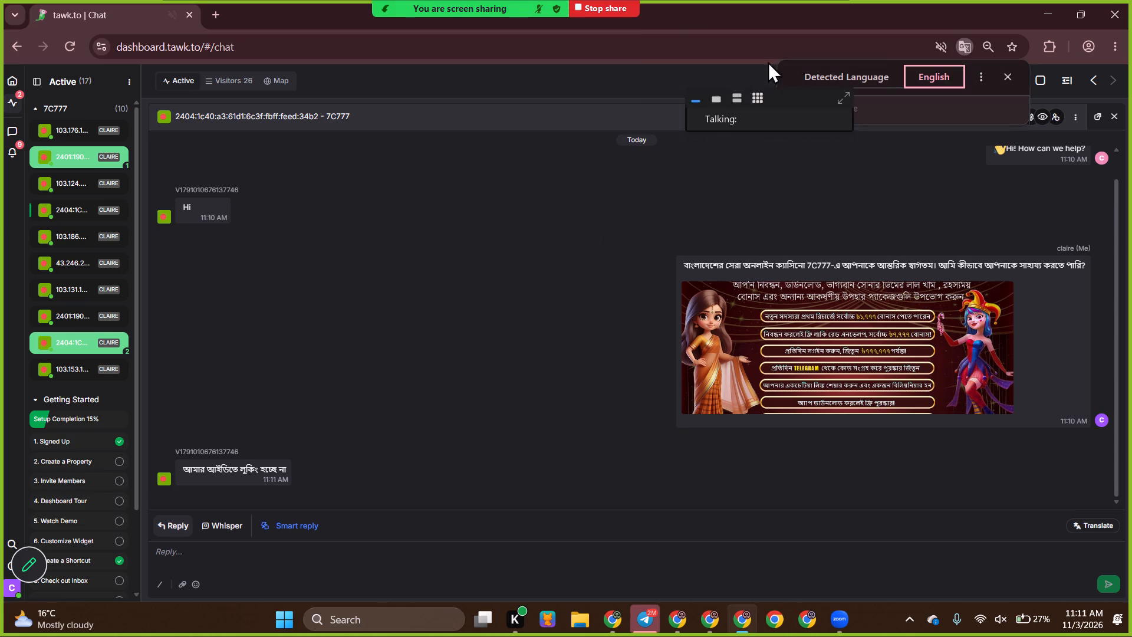
click(890, 74)
click(959, 63)
click(947, 71)
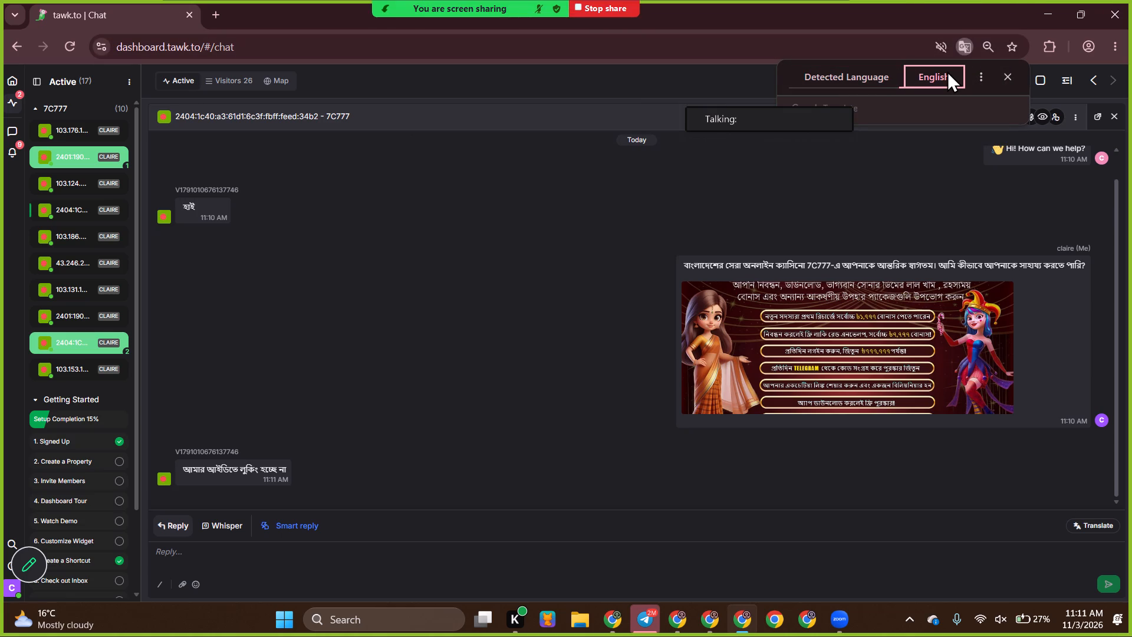
click(271, 559)
text(/scree)
key(Return)
key(Return)
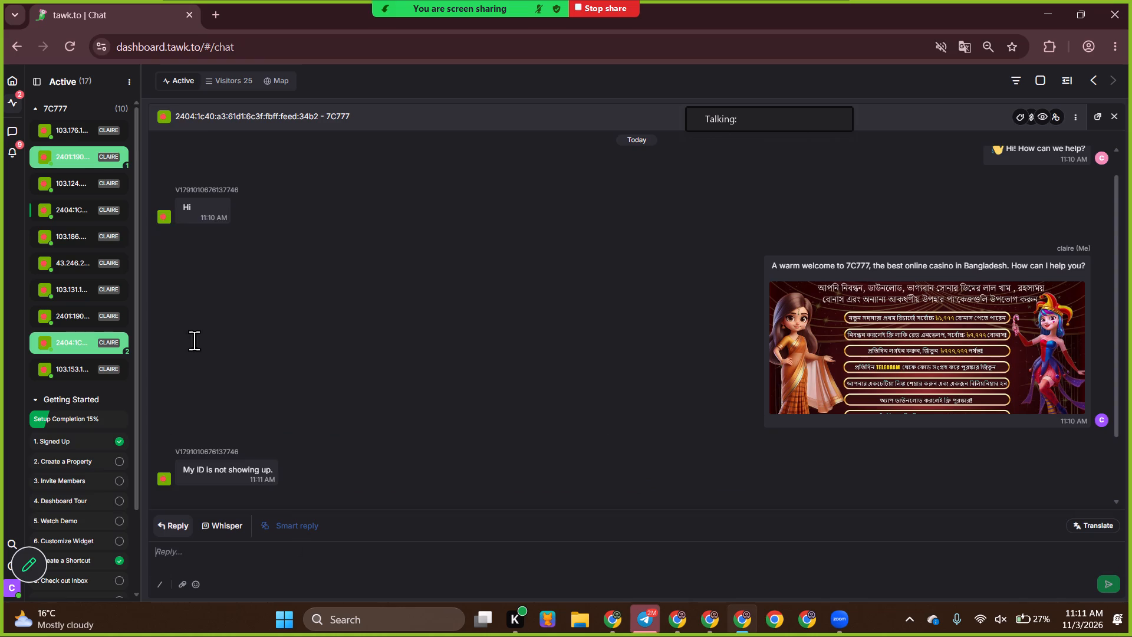
Check the new messages in the 2401:1900:1092 visitor's chat.
click(98, 152)
scroll(437, 261, down, 1)
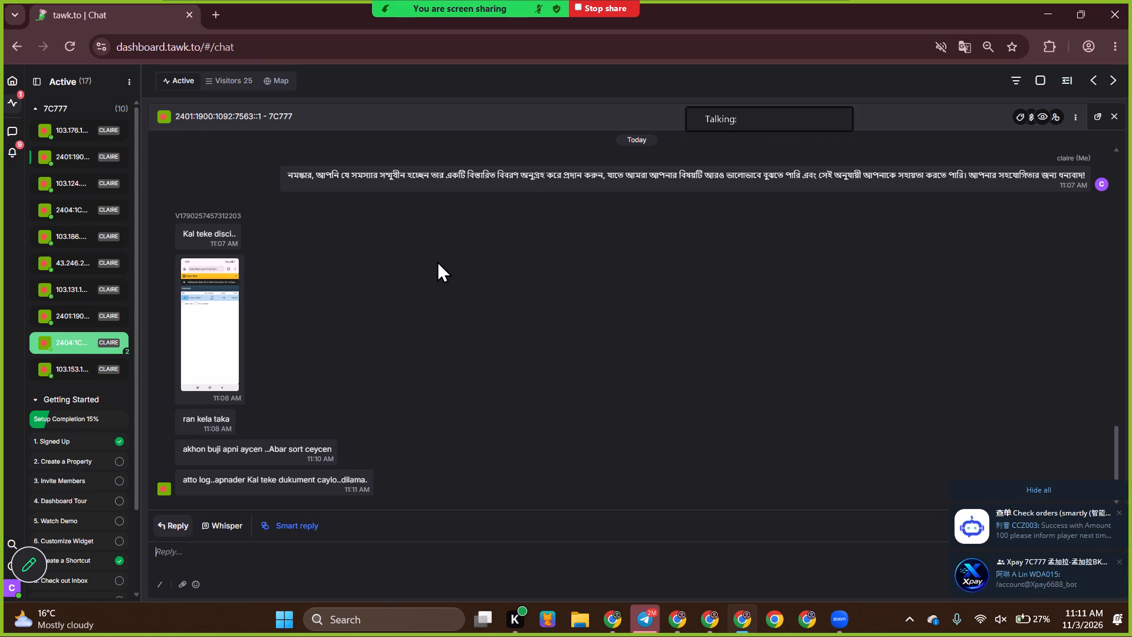
scroll(437, 261, down, 1)
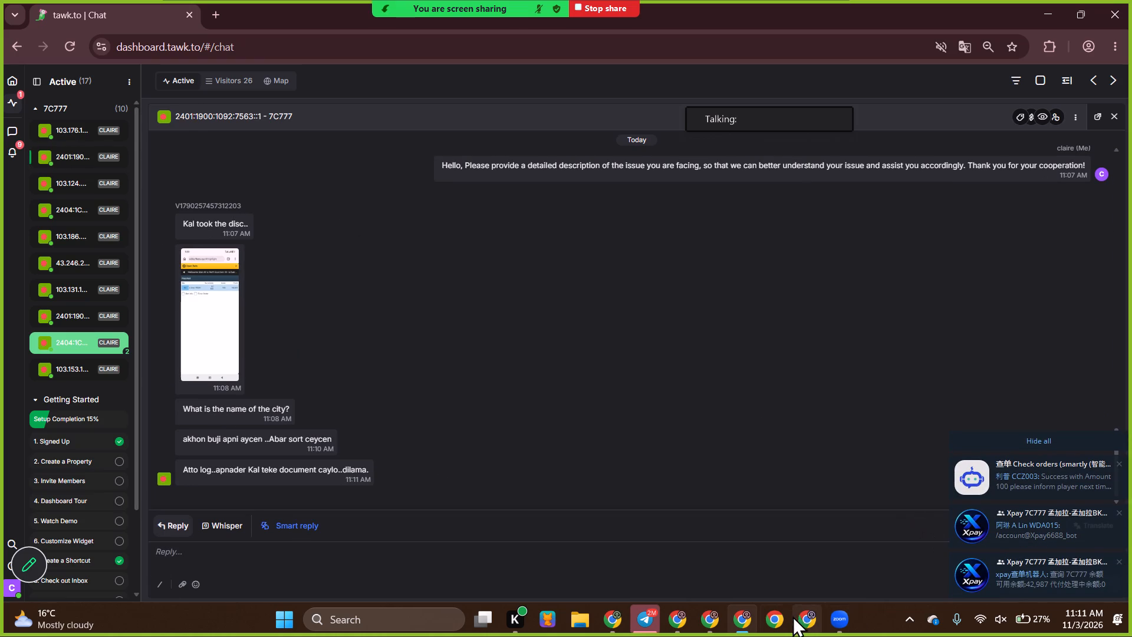
Open a browser window with the chatg Chrome profile and place it side by side with the tawk.to chat window.
click(1090, 42)
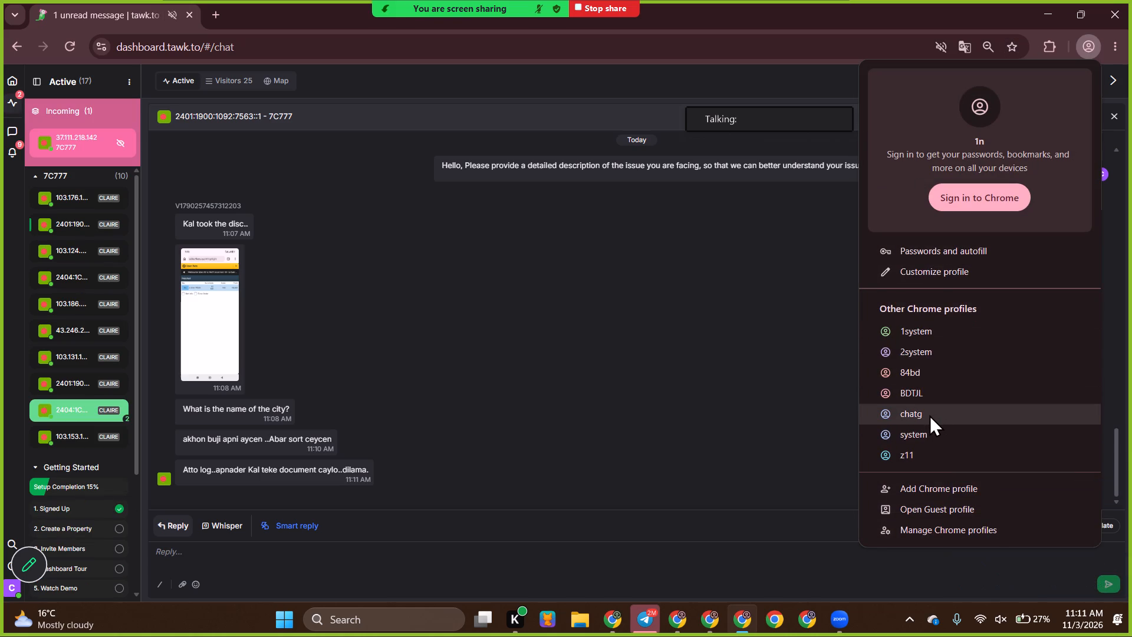
click(929, 415)
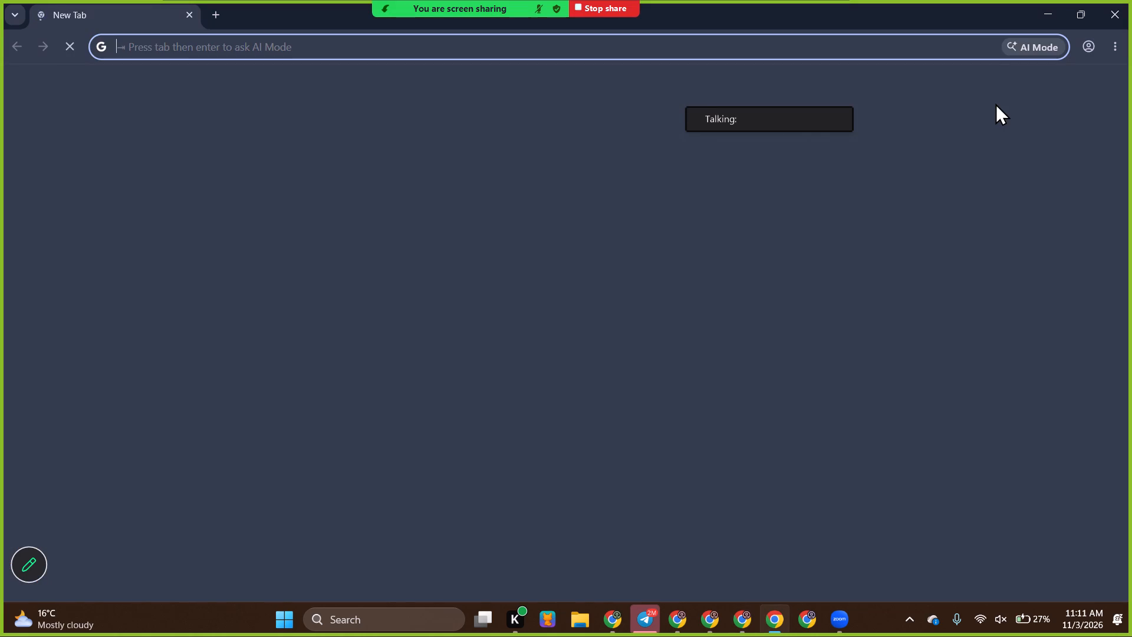
key(super+Right)
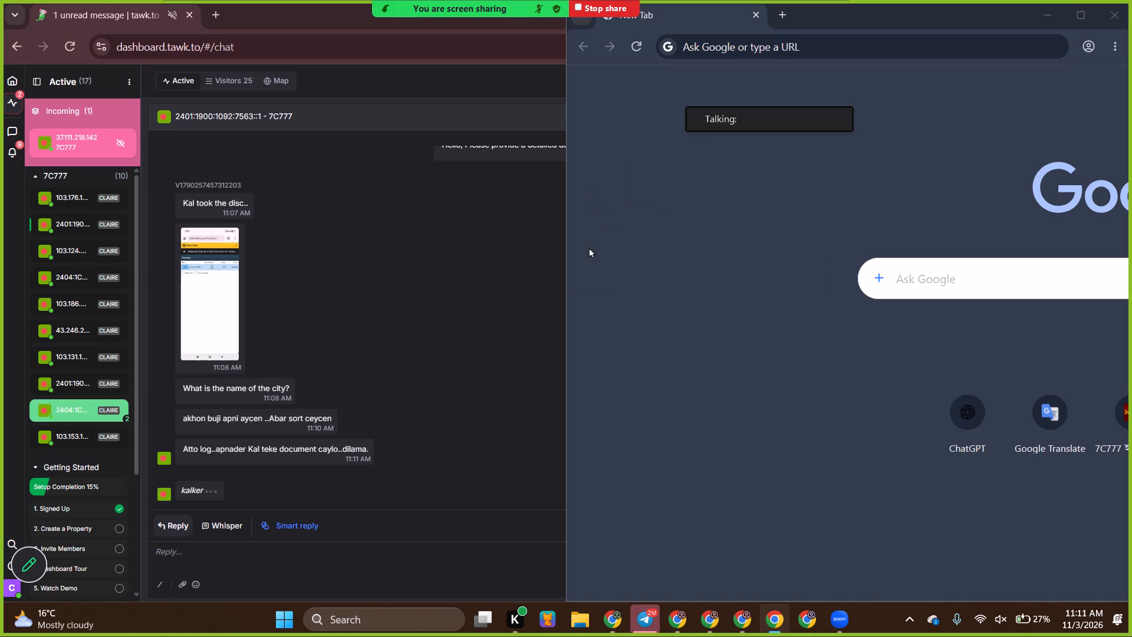
click(514, 270)
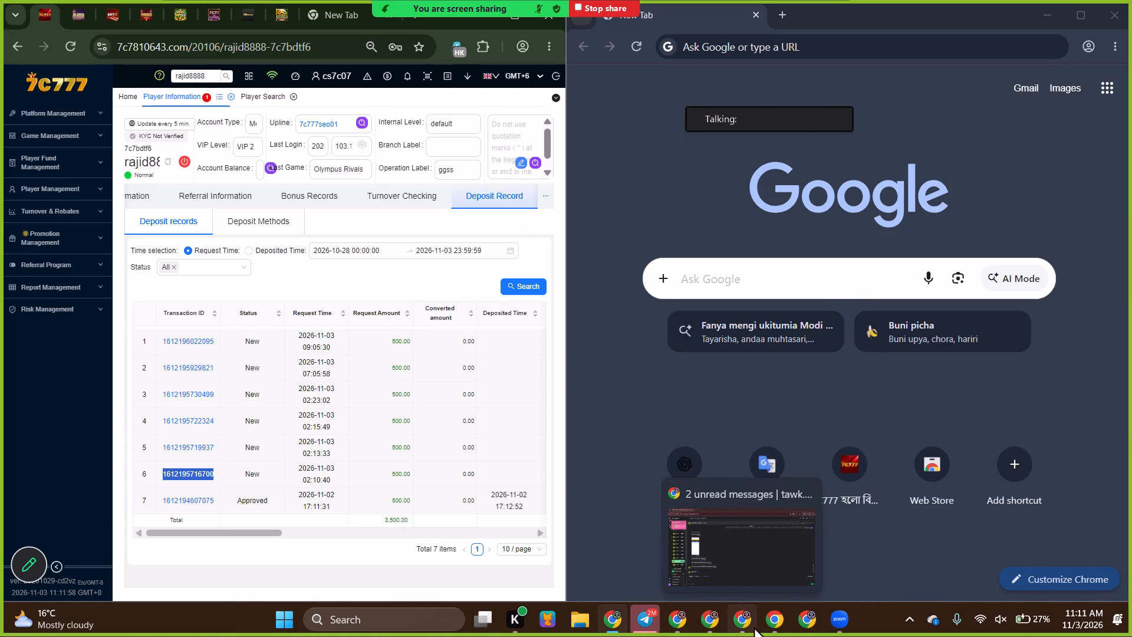
click(744, 609)
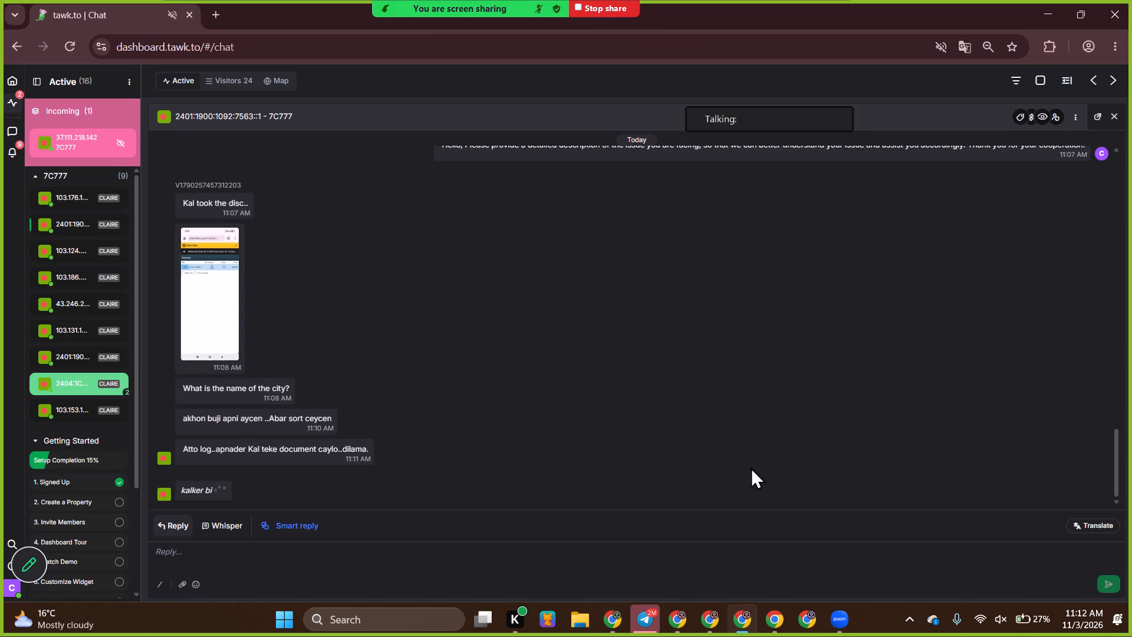
key(super+Left)
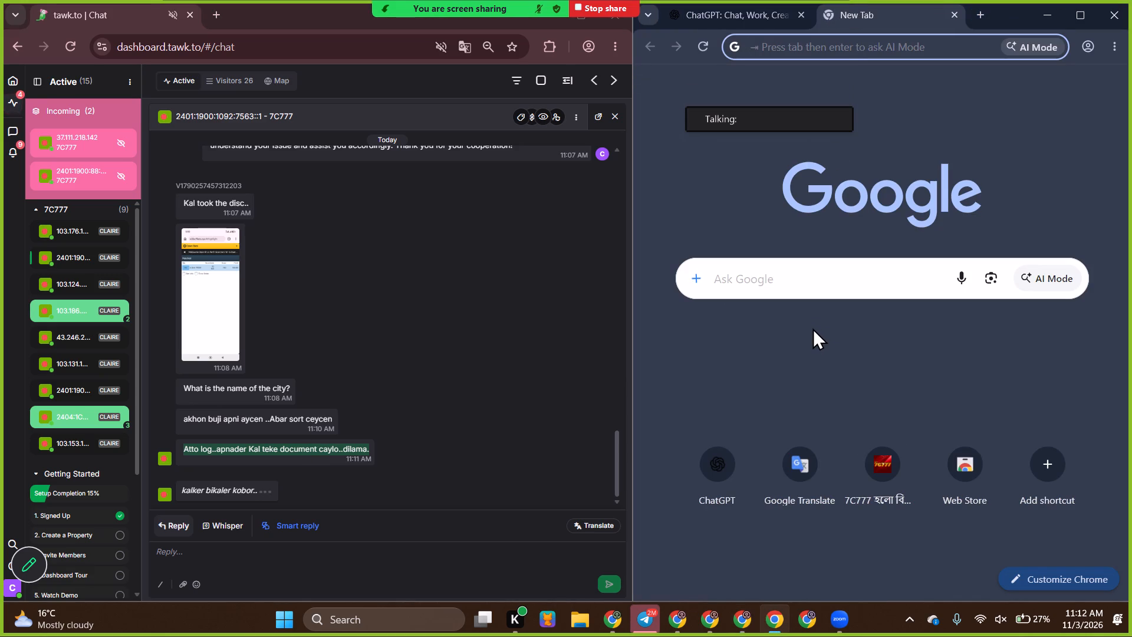
scroll(812, 328, down, 2)
click(799, 472)
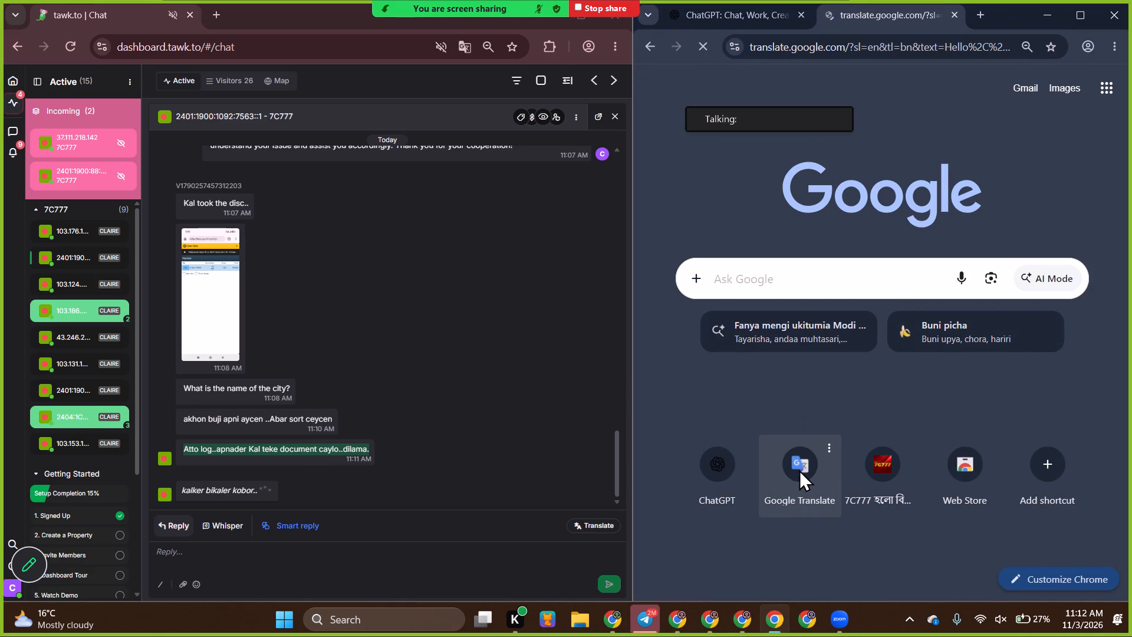
drag(794, 113, 743, 91)
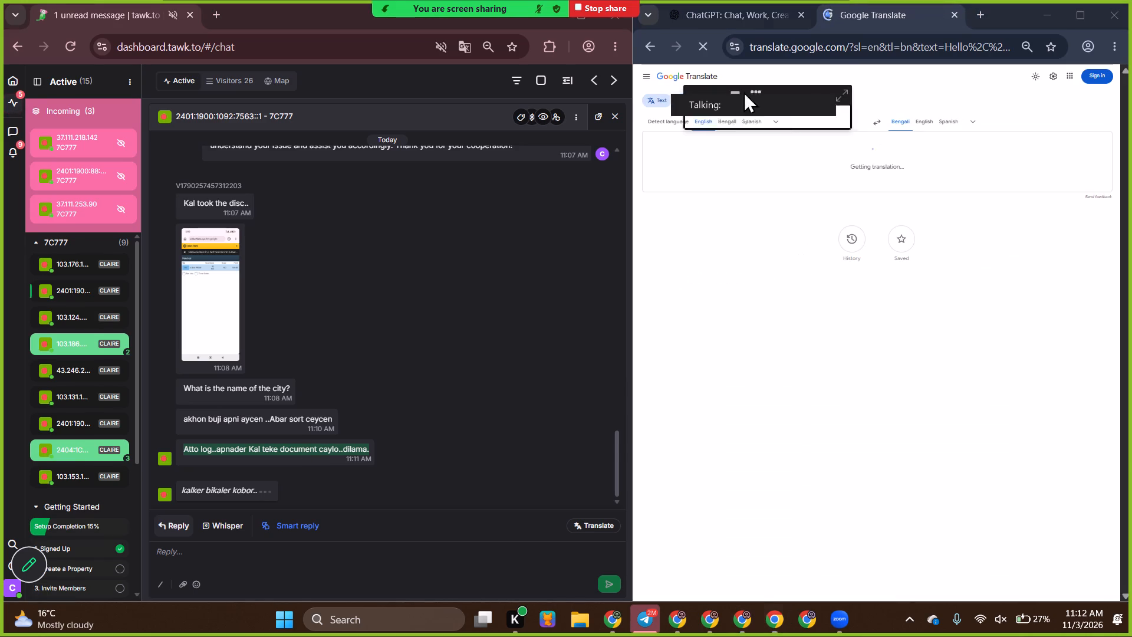
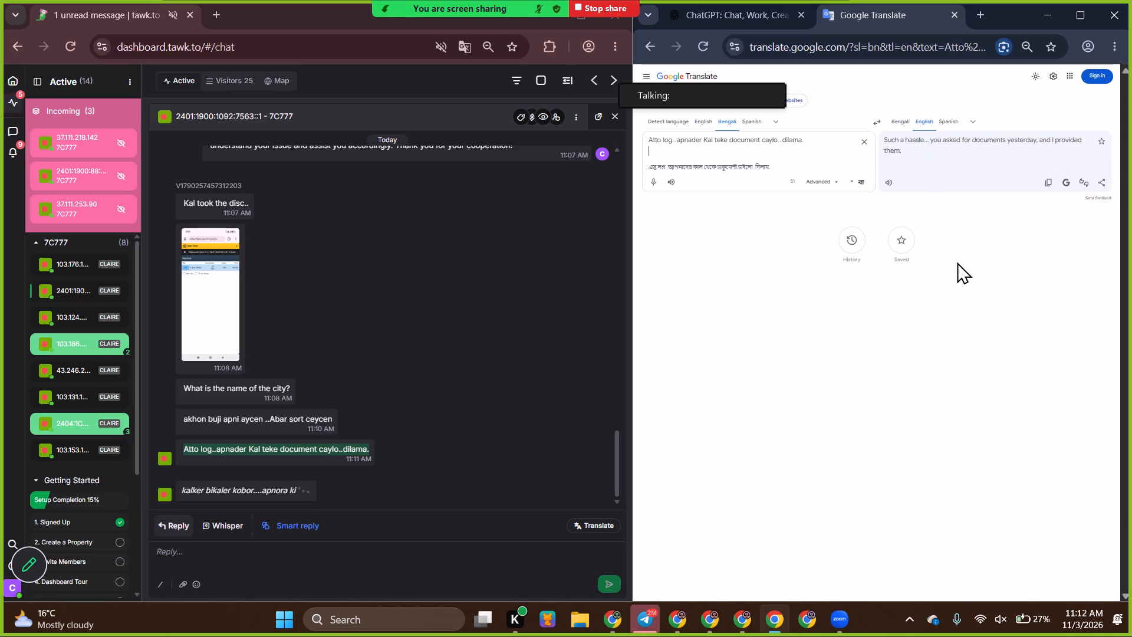
Start a reply in the 2401:1900:1092 visitor's chat.
click(323, 549)
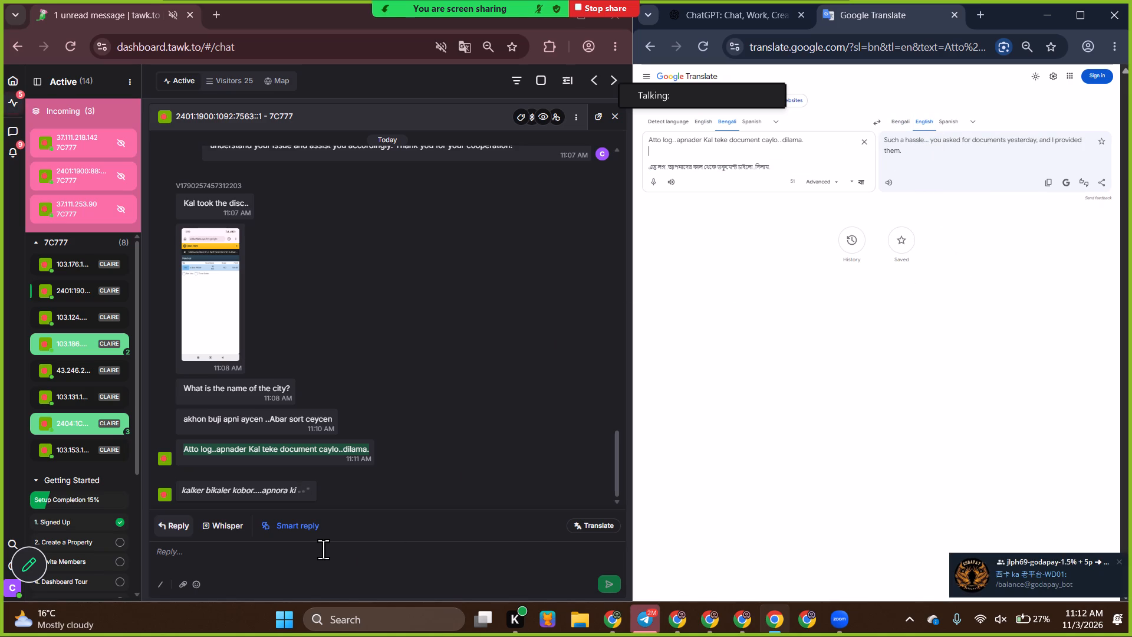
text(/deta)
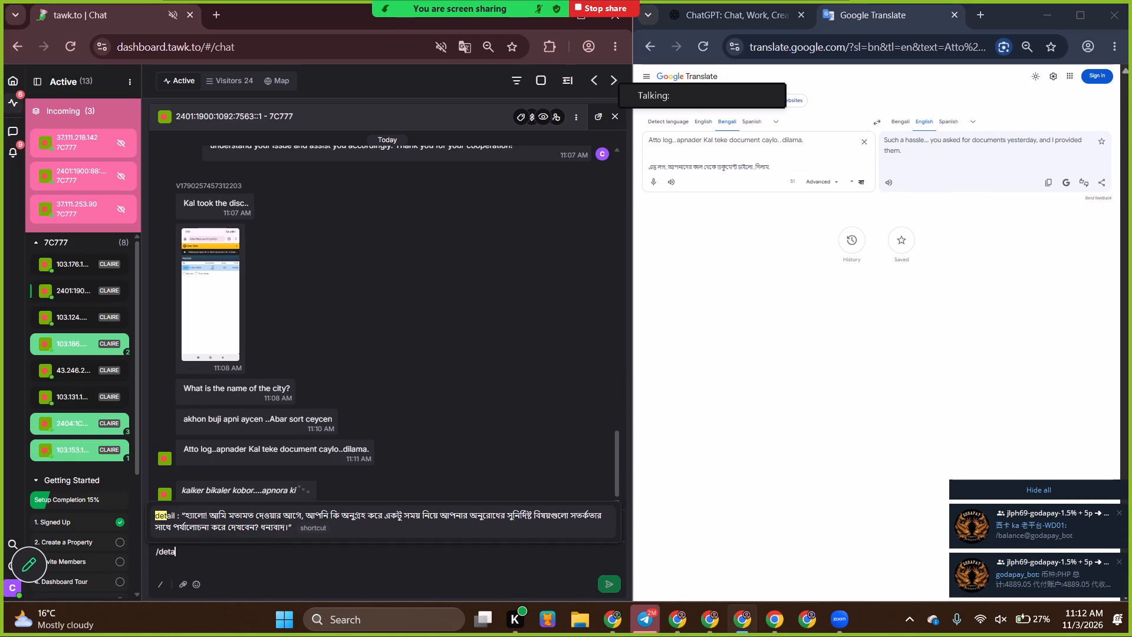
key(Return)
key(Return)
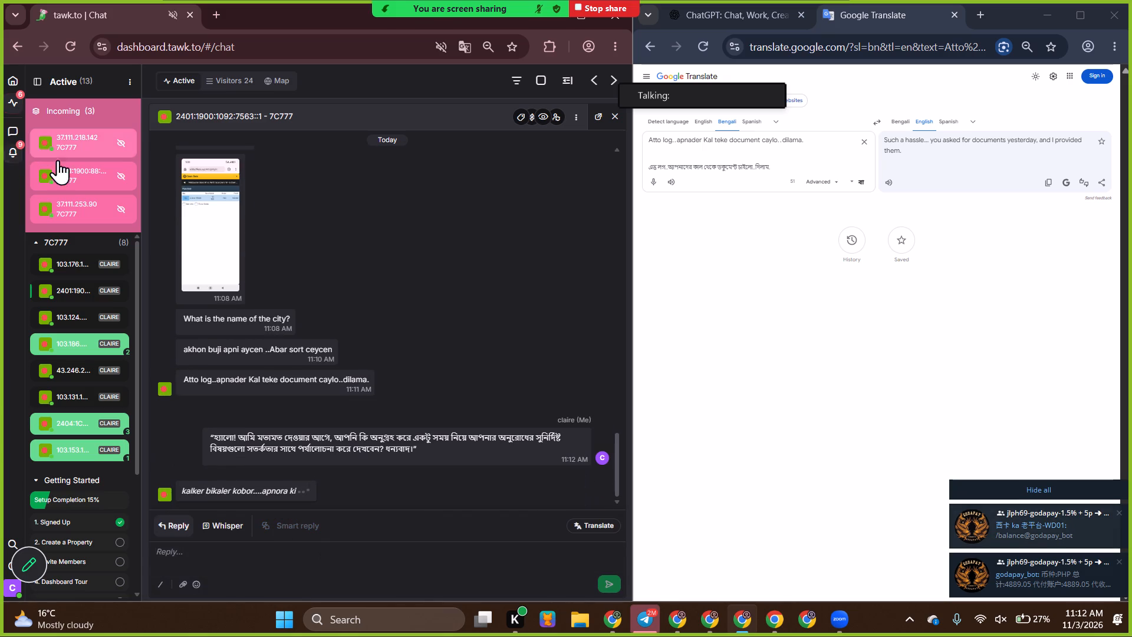
Join the incoming 2401:1900:88 visitor's chat and send the 7C777 welcome canned reply found with "/he".
click(64, 169)
click(396, 453)
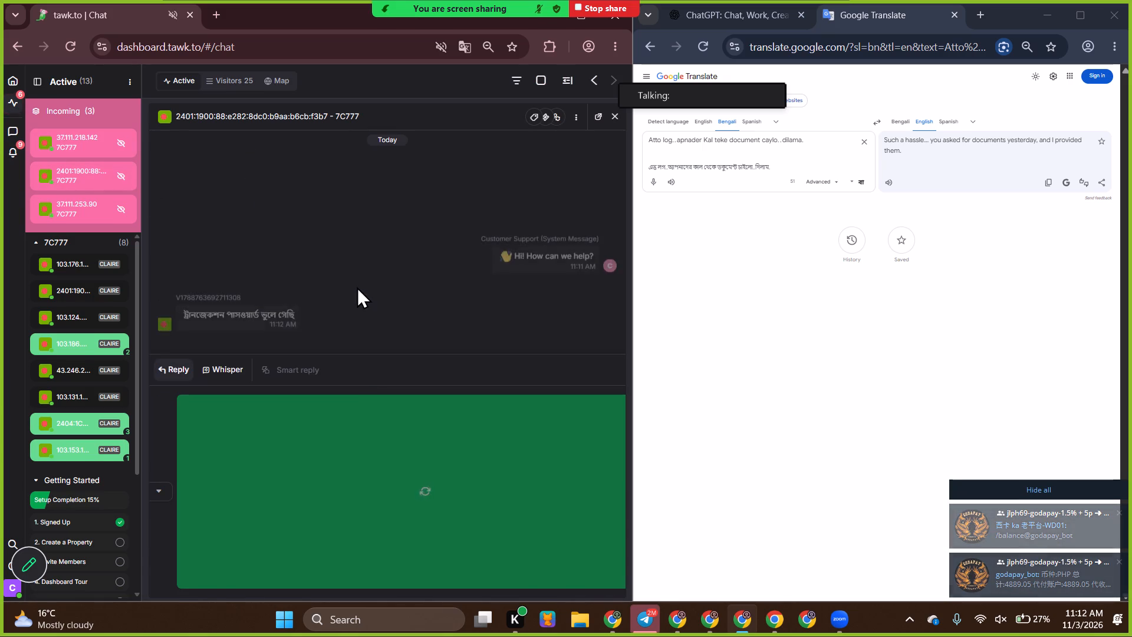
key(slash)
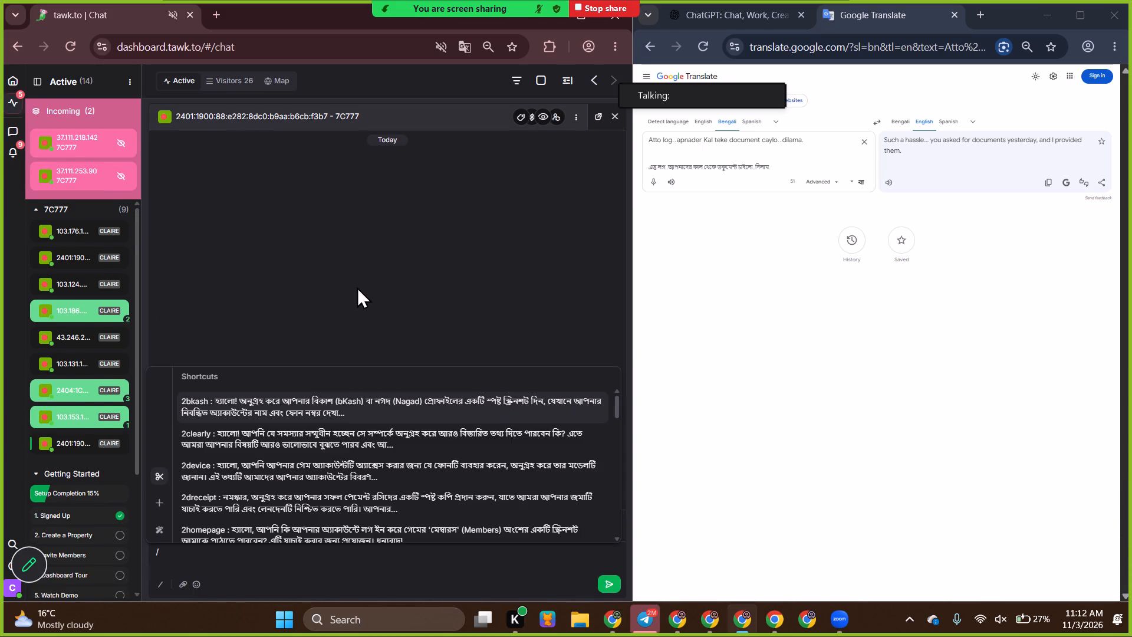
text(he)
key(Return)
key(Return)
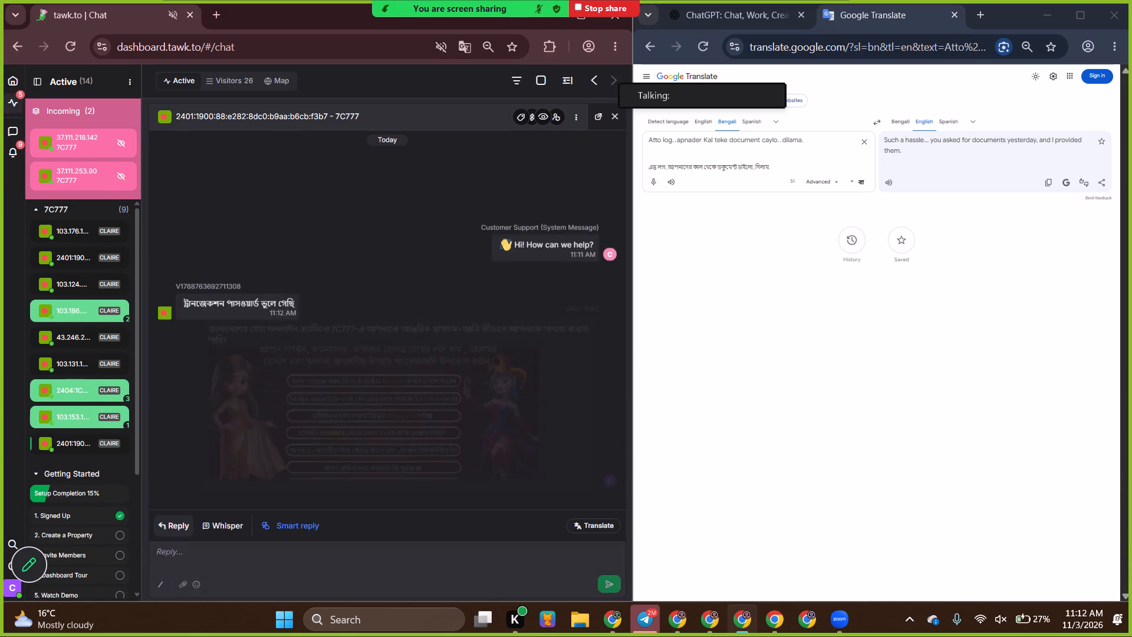
right_click(338, 249)
click(438, 520)
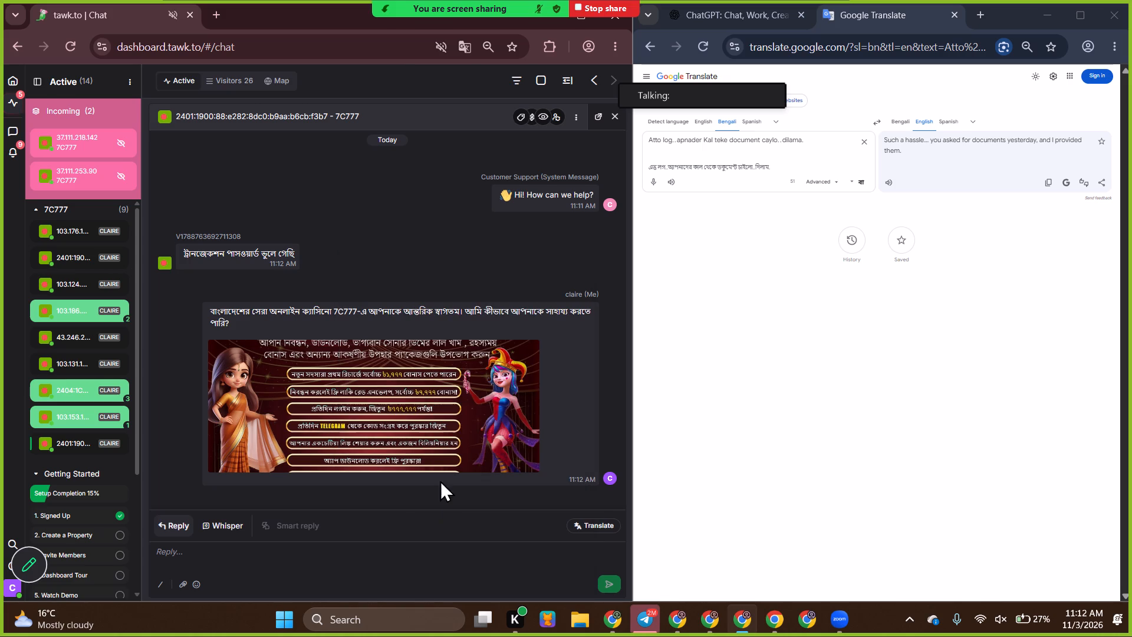
click(346, 63)
click(364, 71)
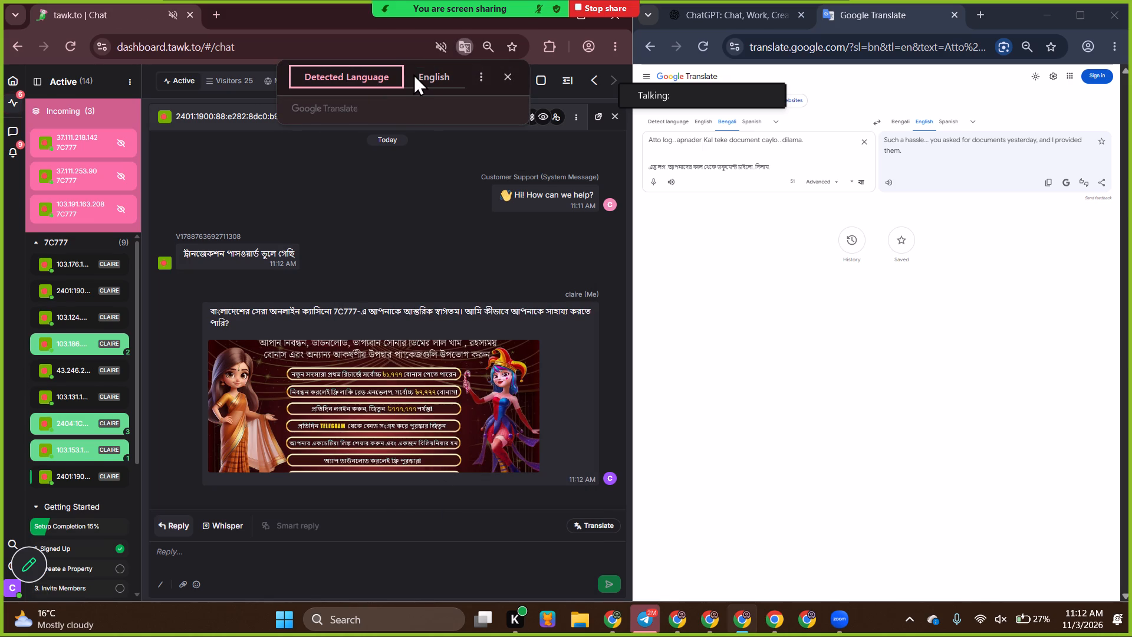
click(413, 74)
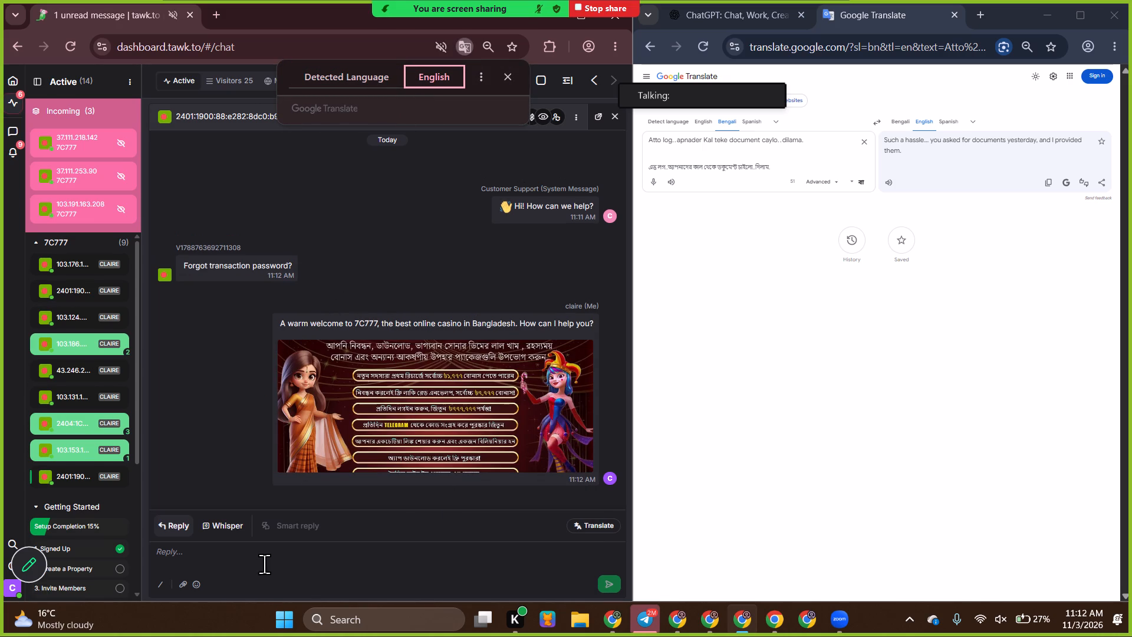
click(256, 568)
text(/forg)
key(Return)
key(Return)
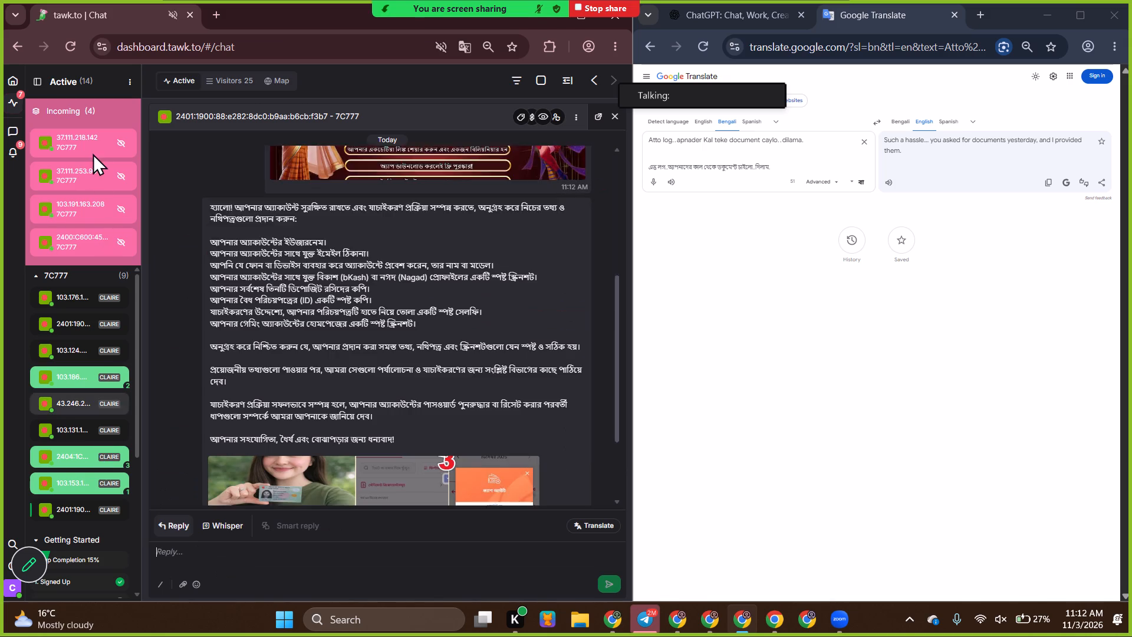
click(88, 149)
click(422, 431)
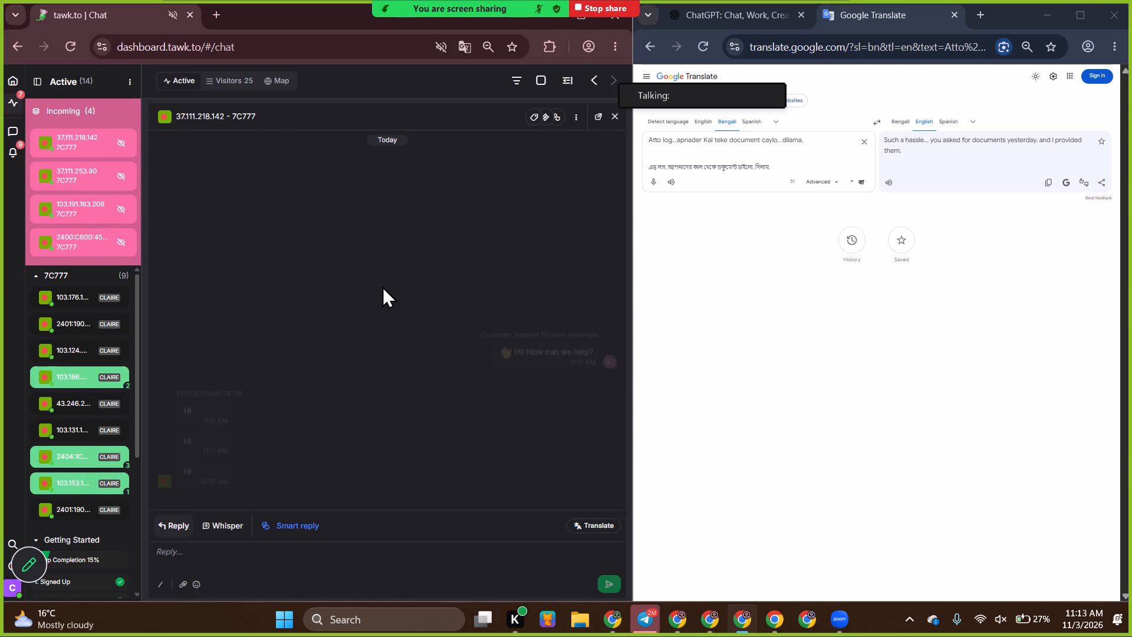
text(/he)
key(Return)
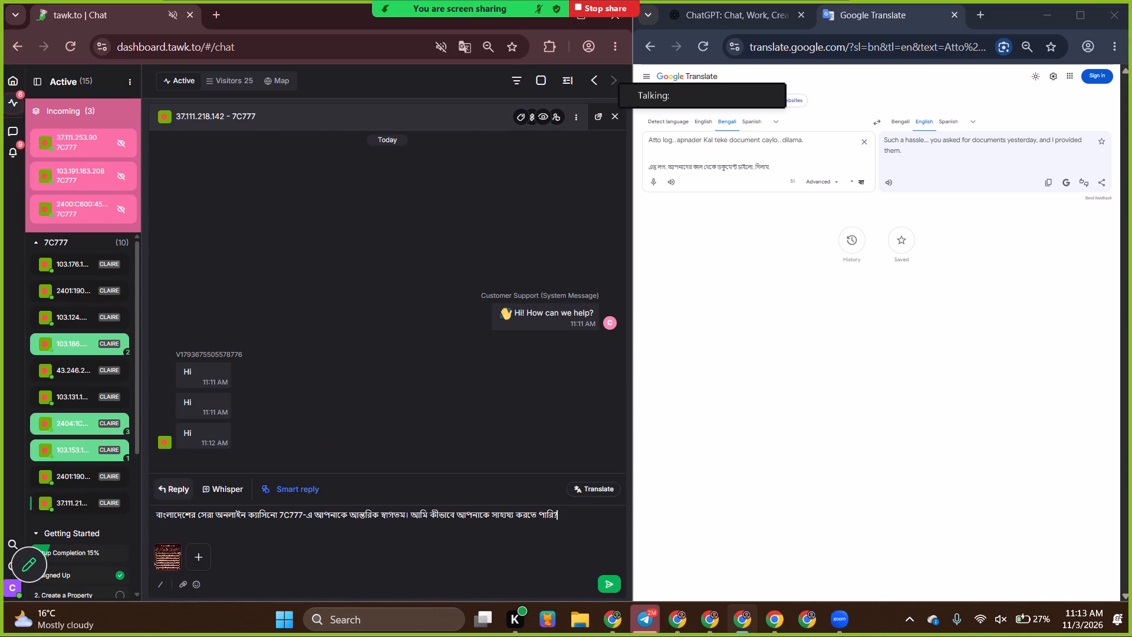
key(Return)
click(62, 172)
click(297, 469)
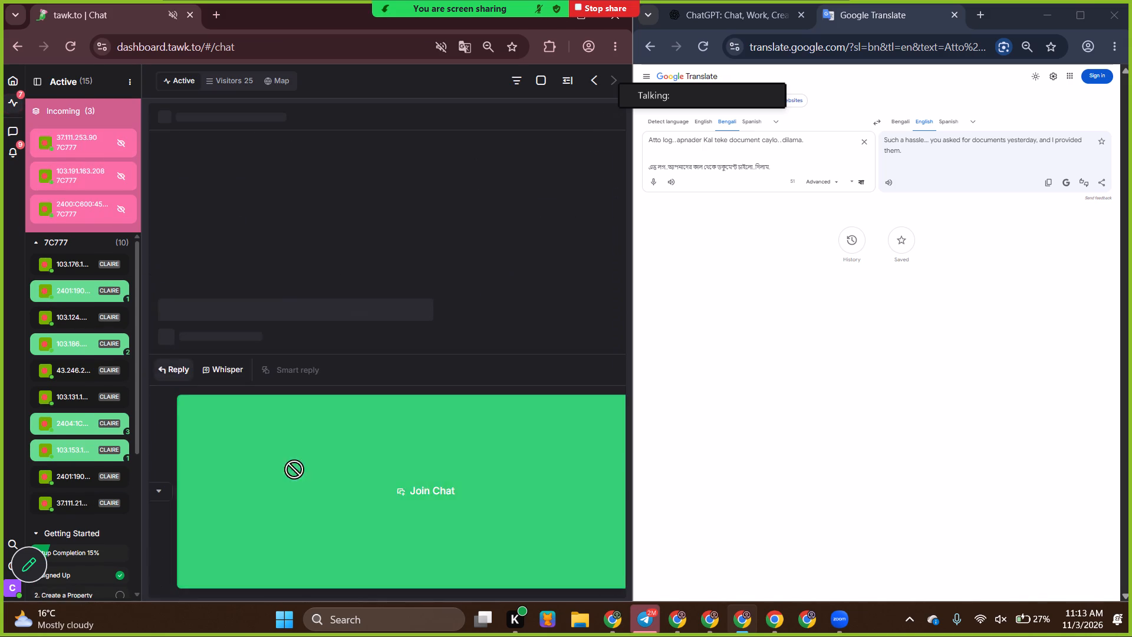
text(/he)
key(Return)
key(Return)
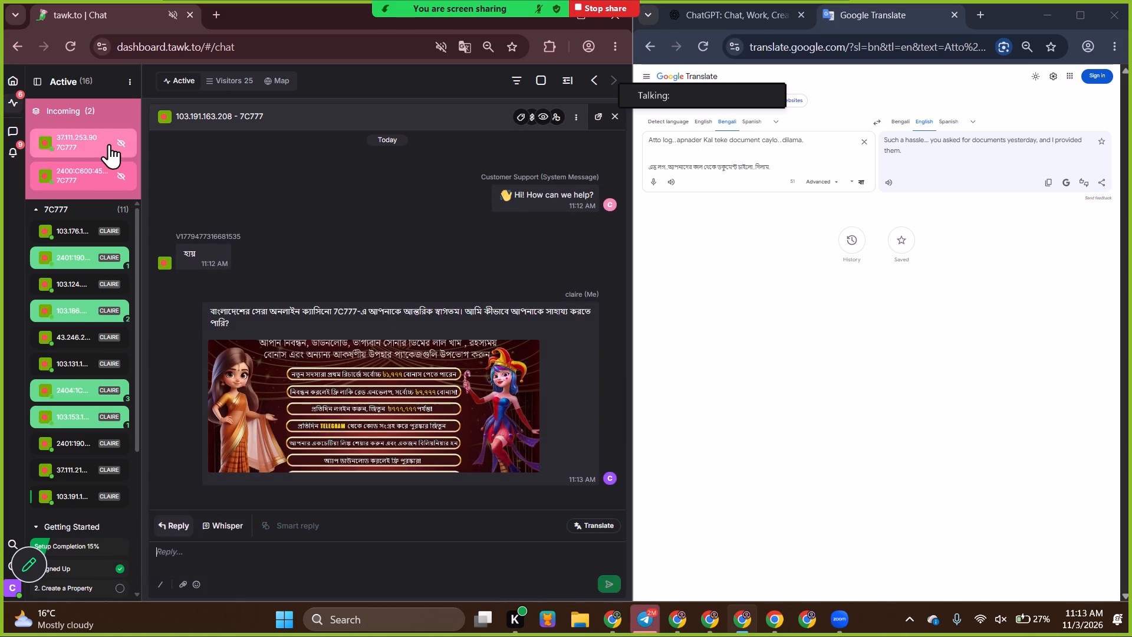
click(105, 142)
click(297, 411)
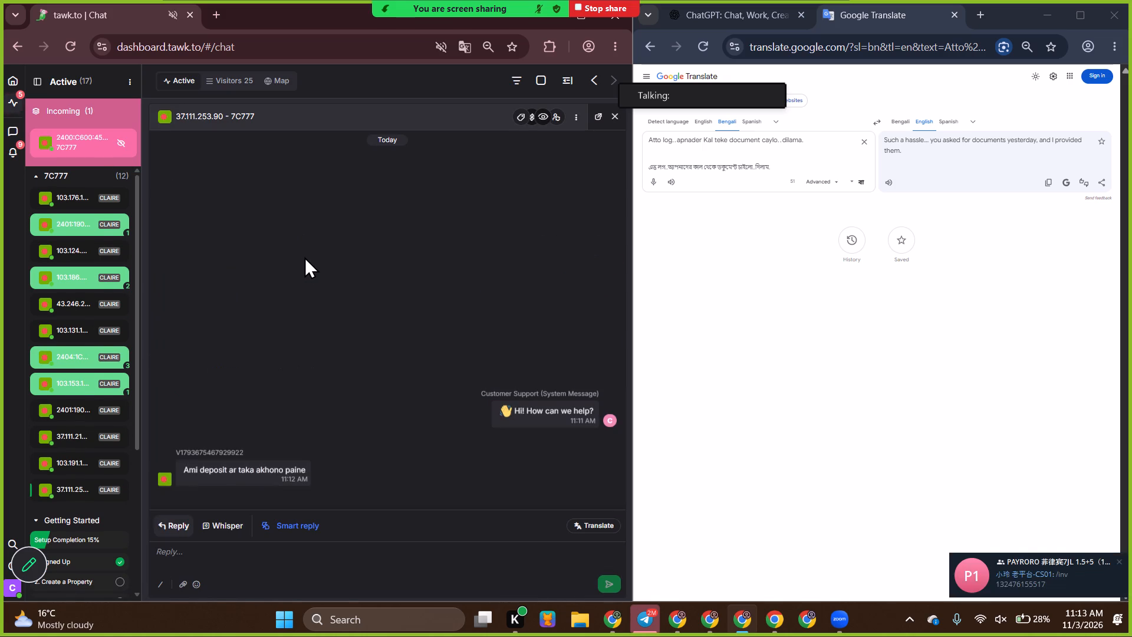
text(/he)
key(Return)
key(Return)
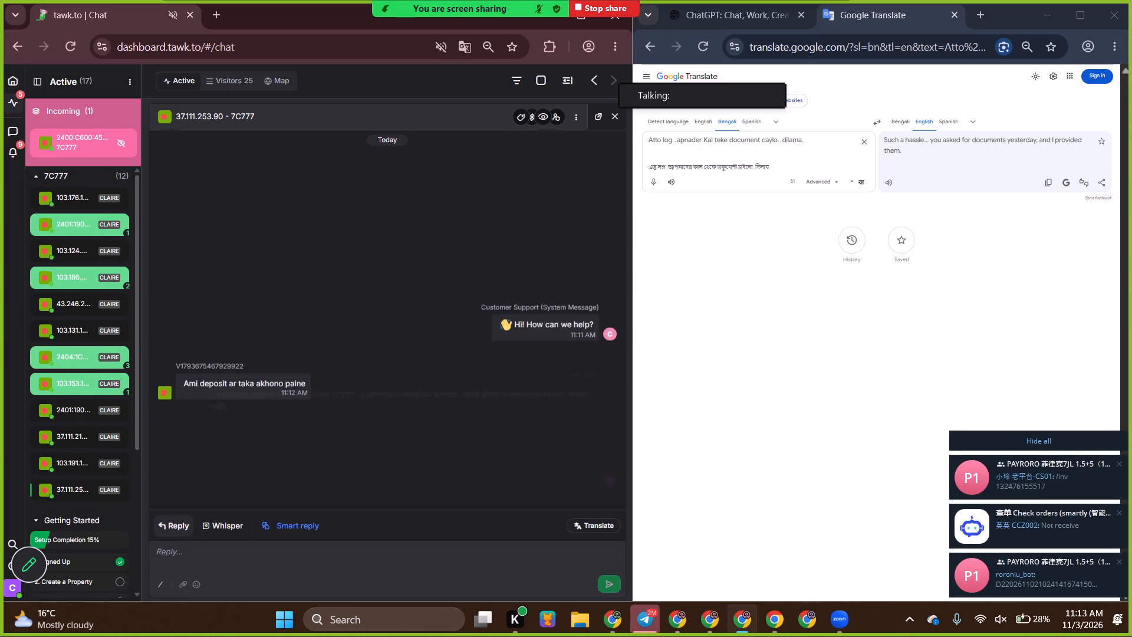
text(/depo)
key(Return)
key(Return)
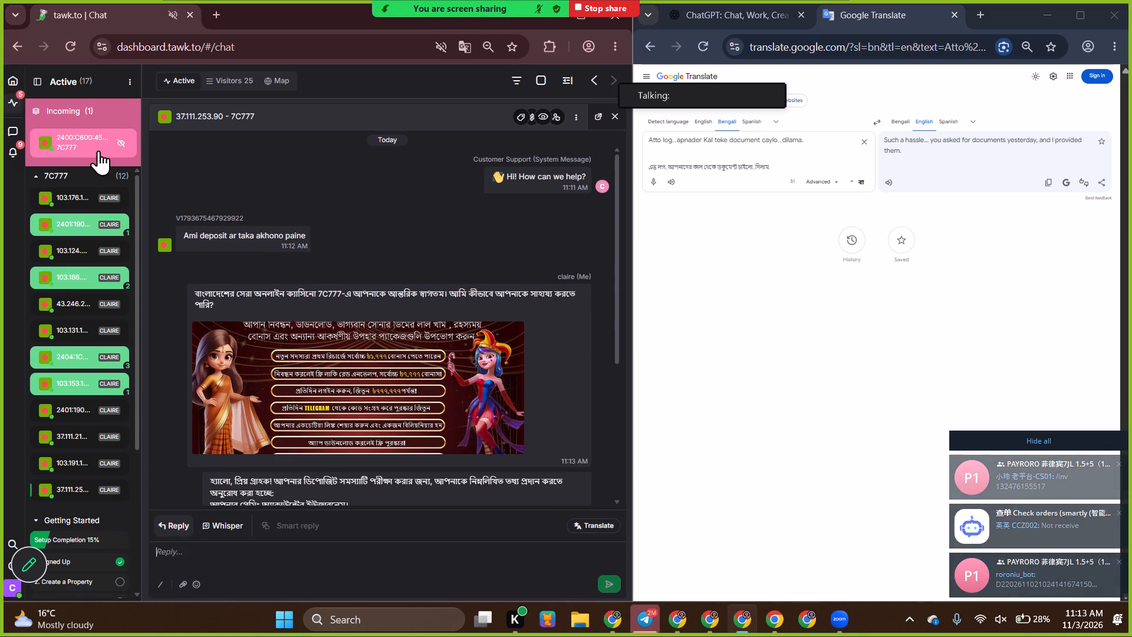
Join the incoming 2400:C600 visitor's chat and send the hello canned greeting.
click(96, 146)
click(340, 366)
click(333, 432)
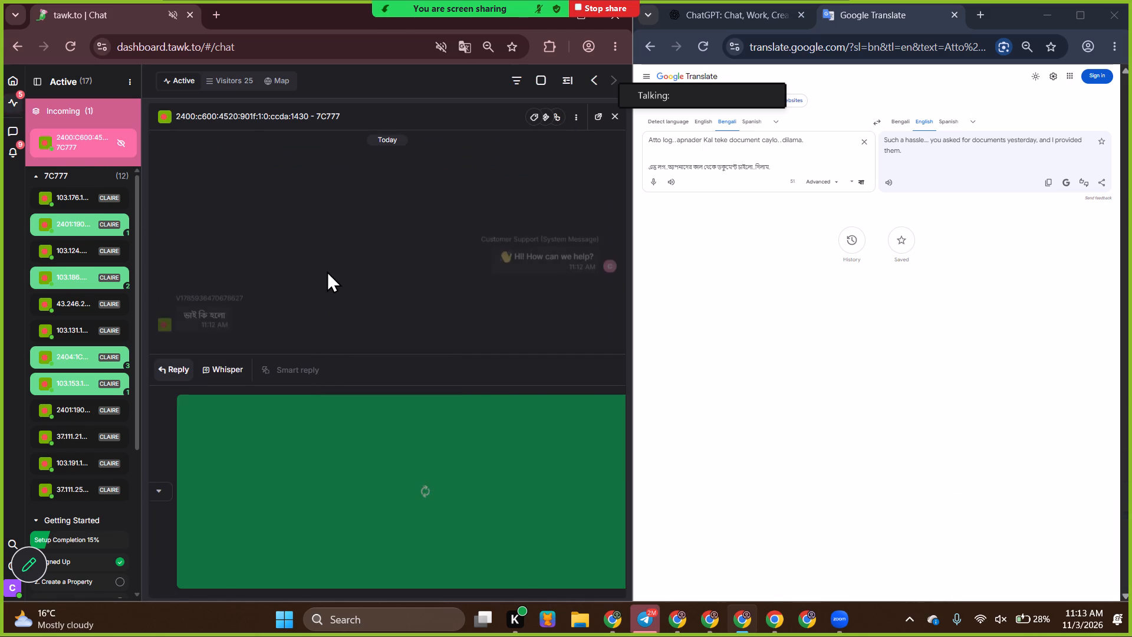
text(/he)
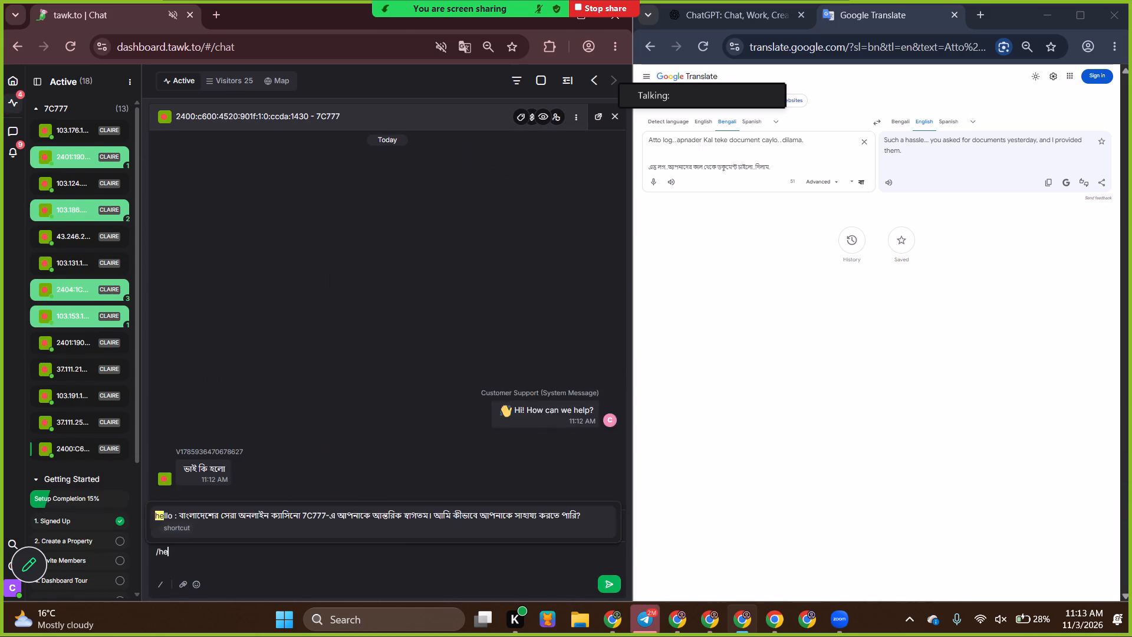
key(Return)
key(Return)
Translate the 2400:C600 visitor's conversation into English with the browser's page translation.
right_click(330, 203)
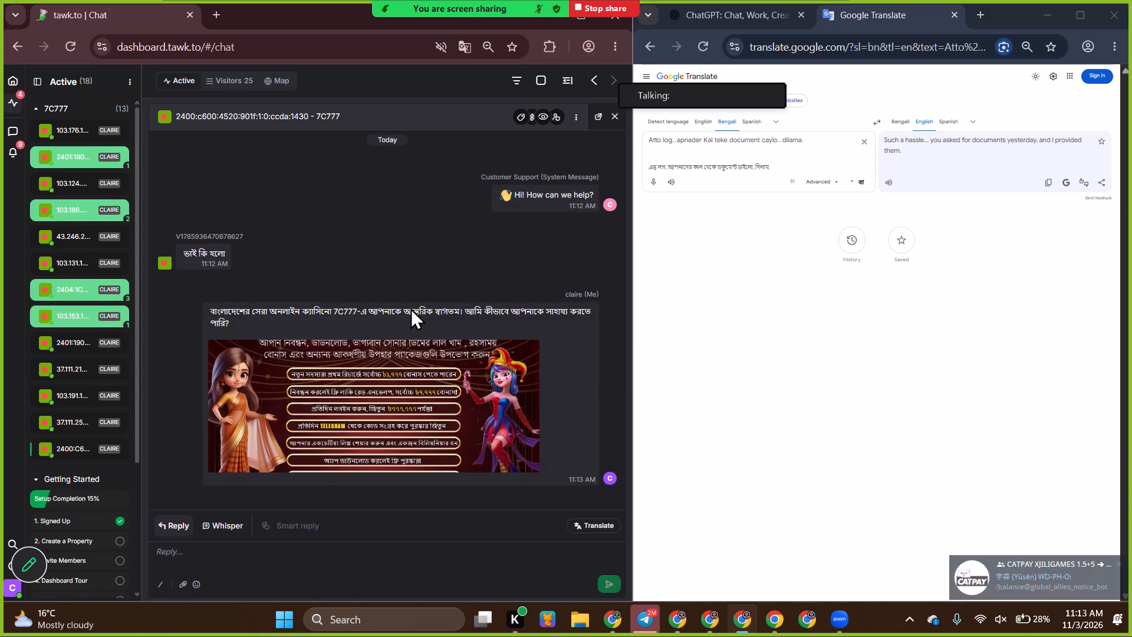
click(352, 466)
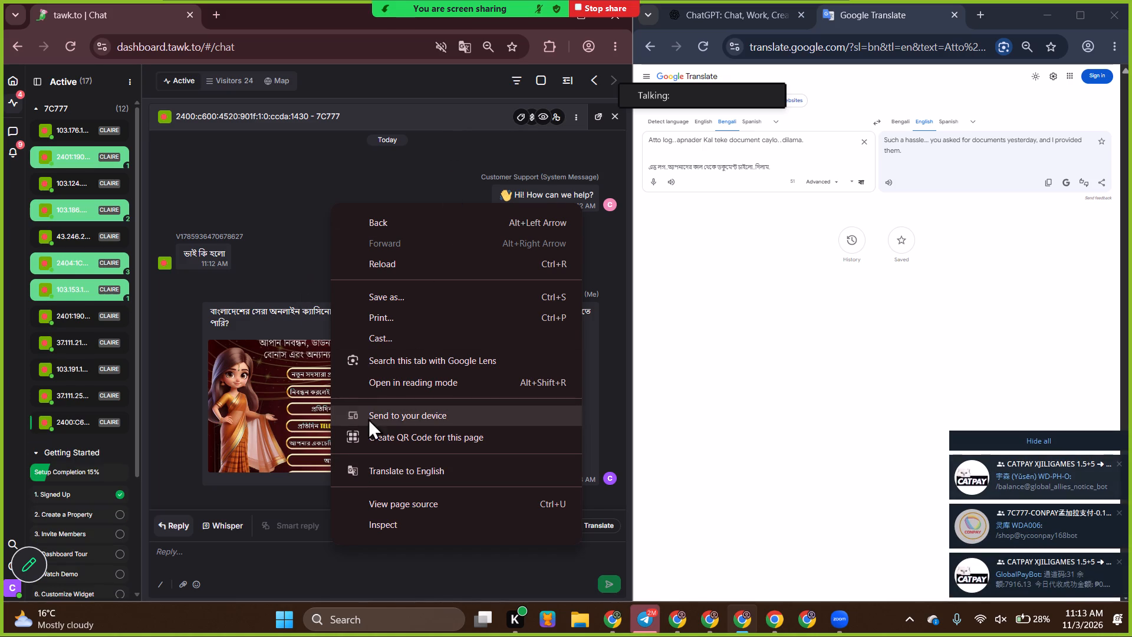
click(396, 469)
click(356, 70)
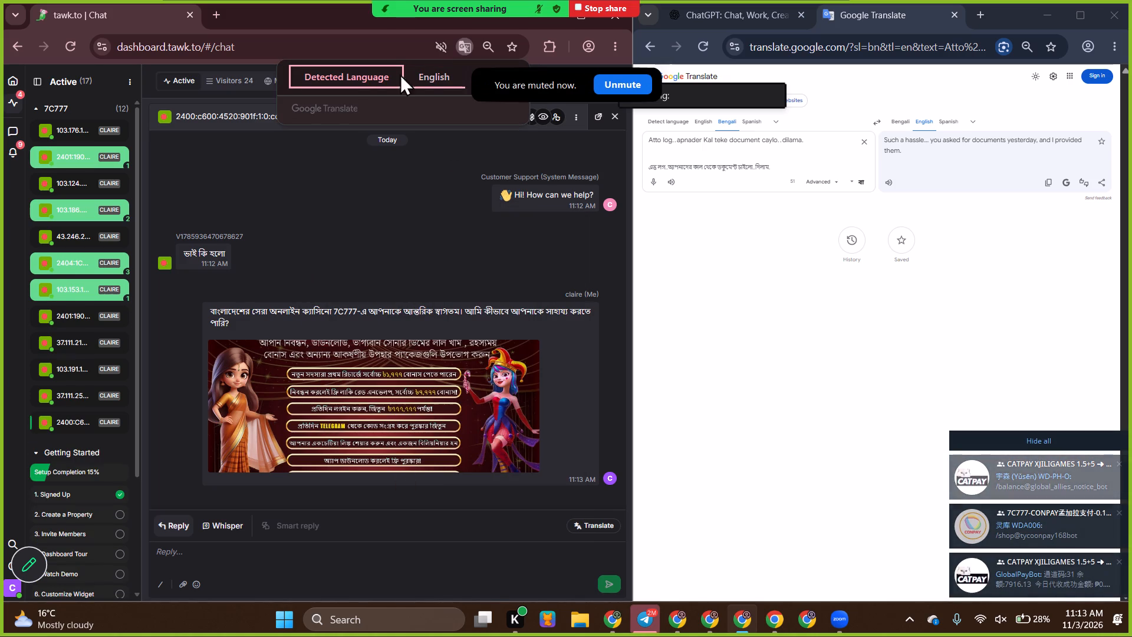
click(422, 78)
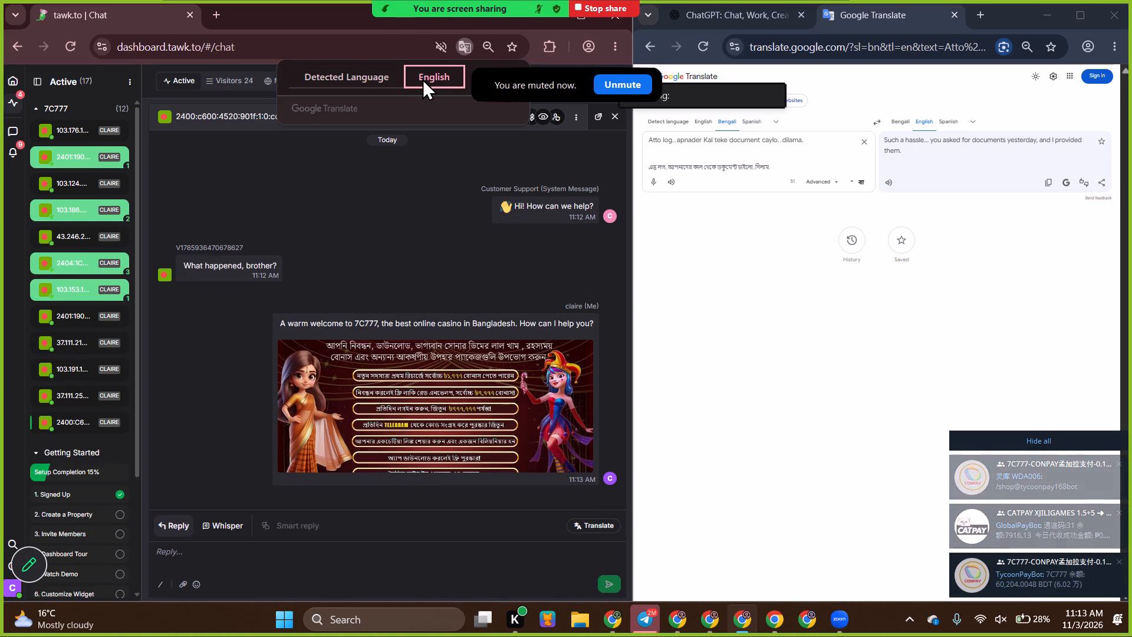
click(245, 551)
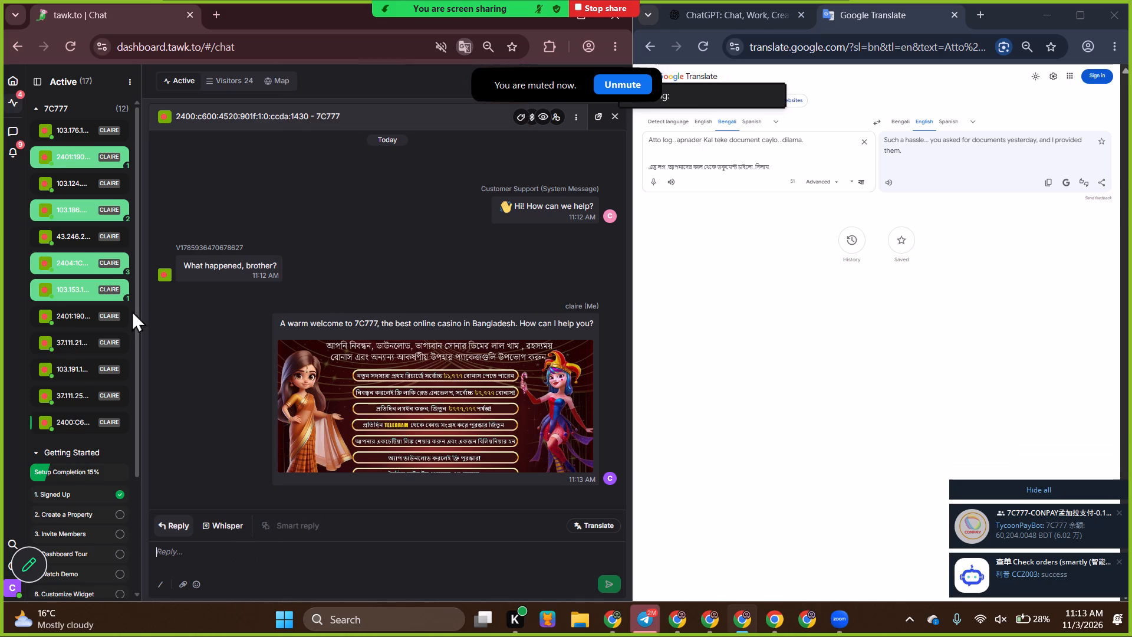
Open the 2404:1c40 visitor's chat, go to the latest messages and send the wait1 canned reply.
click(92, 259)
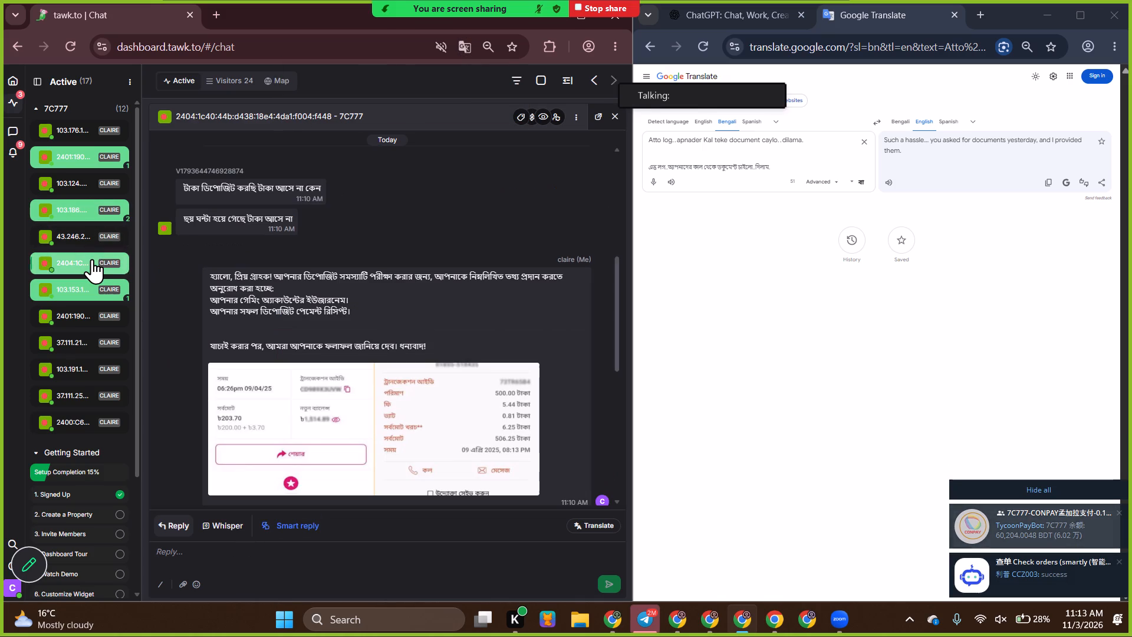
scroll(366, 326, down, 2)
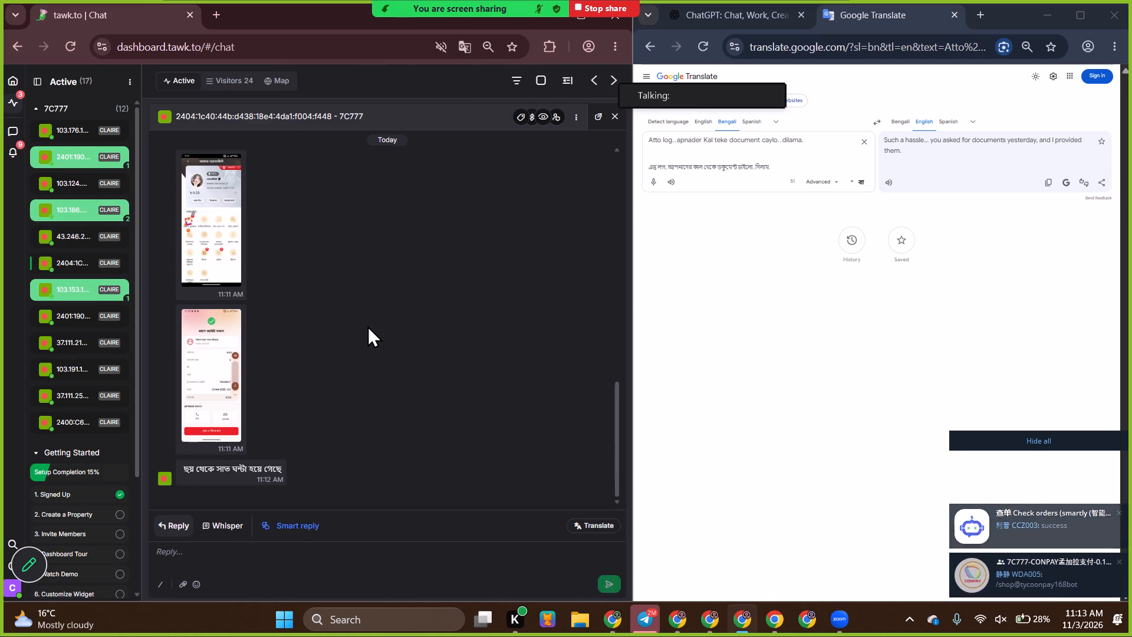
text(/wai)
key(Return)
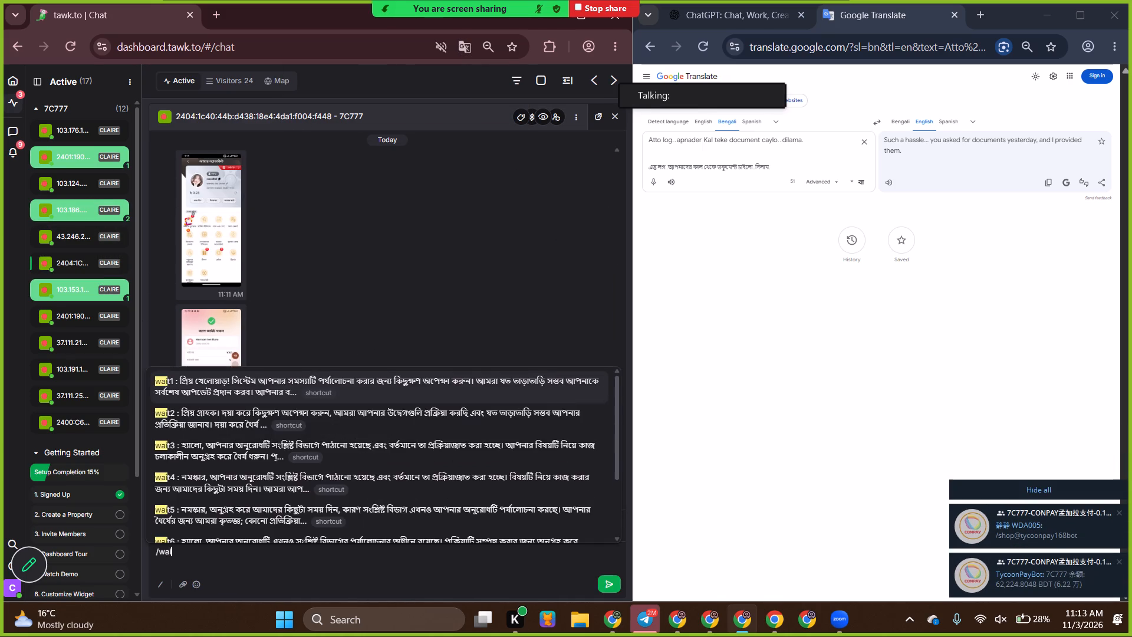
key(Return)
click(84, 209)
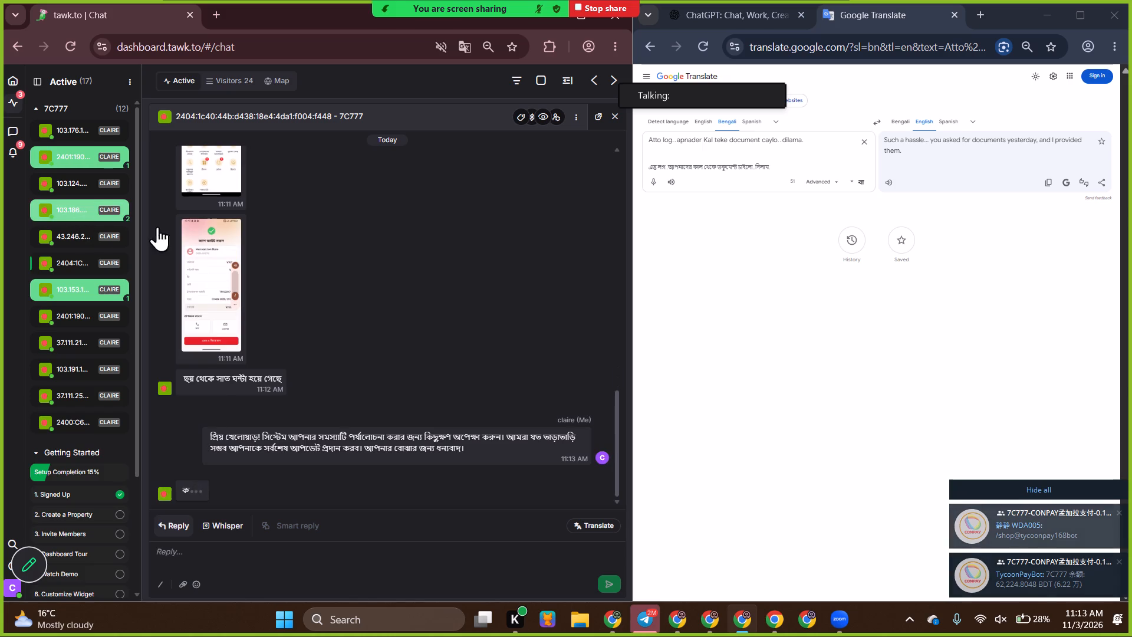
scroll(311, 302, down, 6)
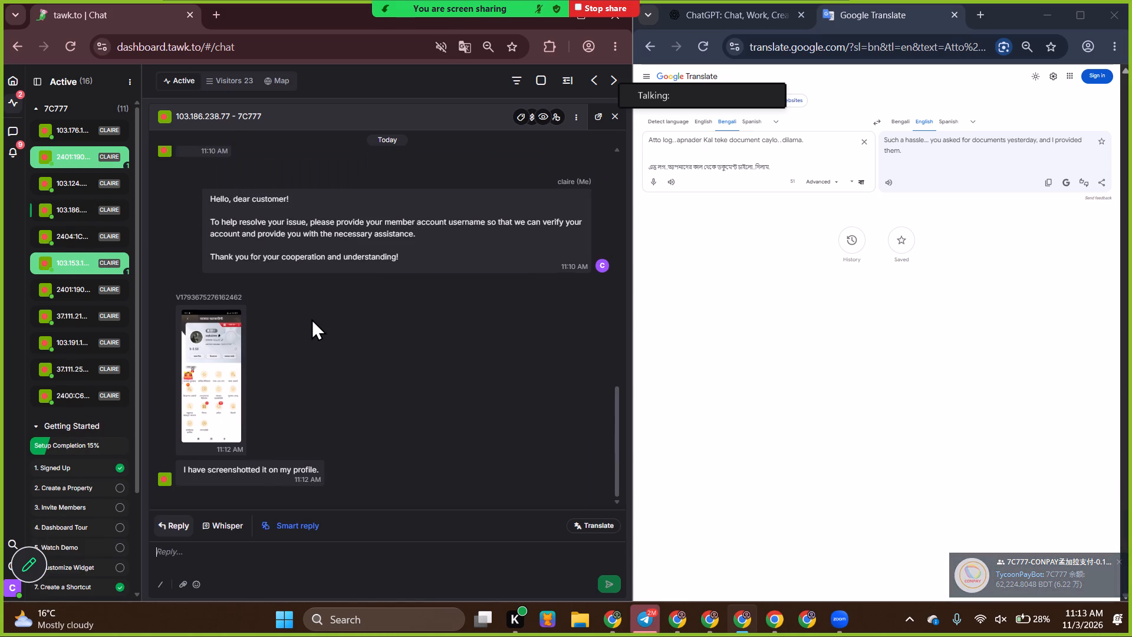
text(/wi)
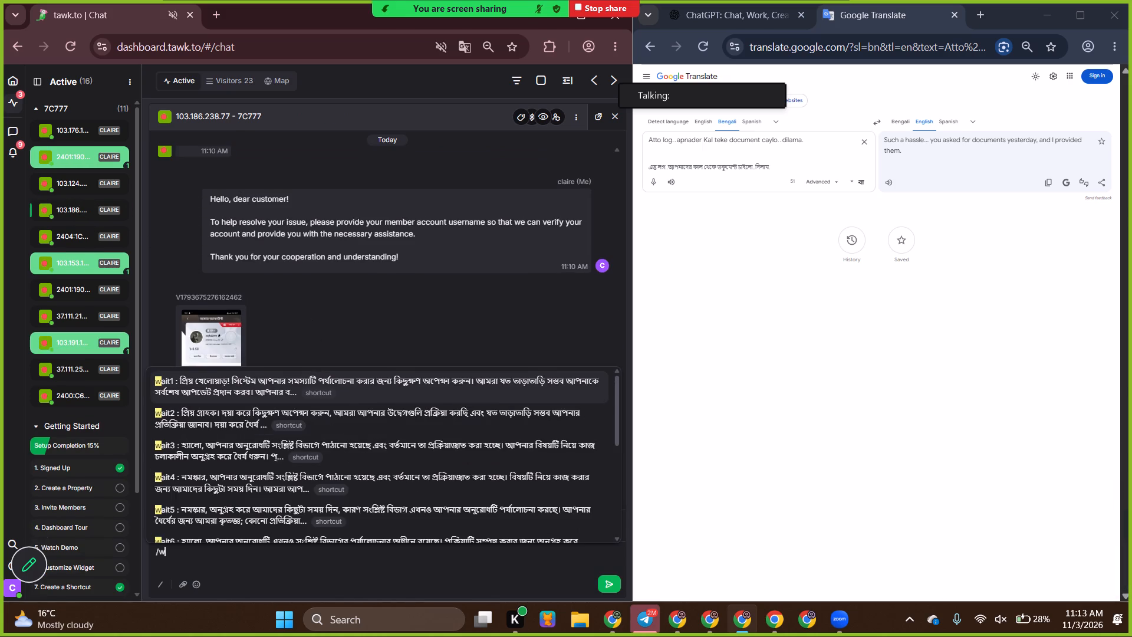
key(BackSpace)
text(ai)
key(Return)
key(Return)
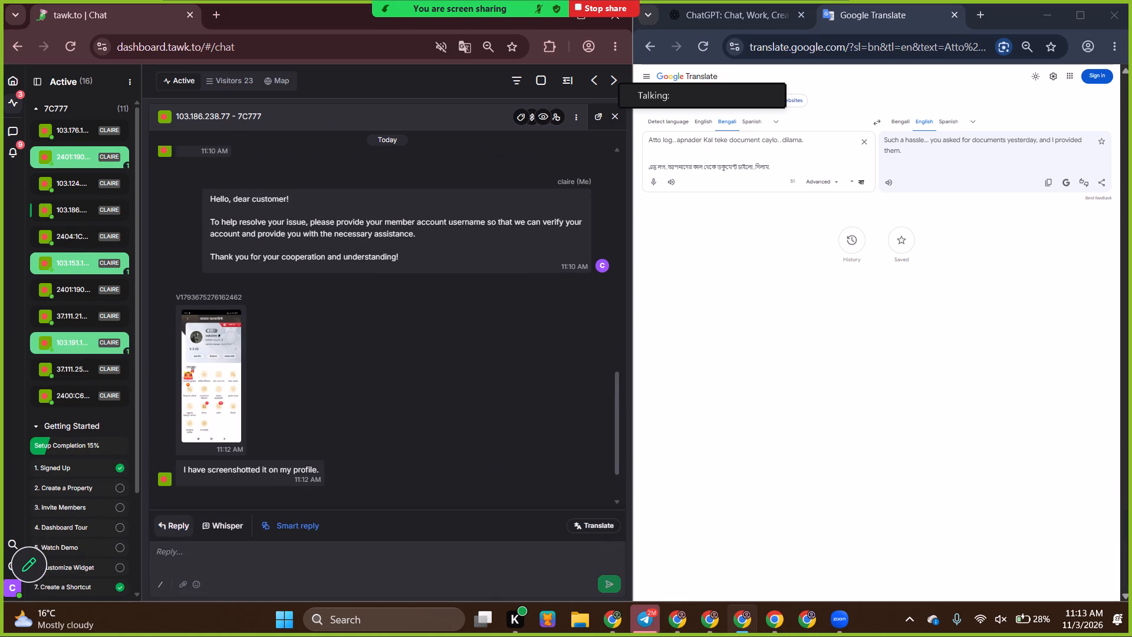
click(71, 153)
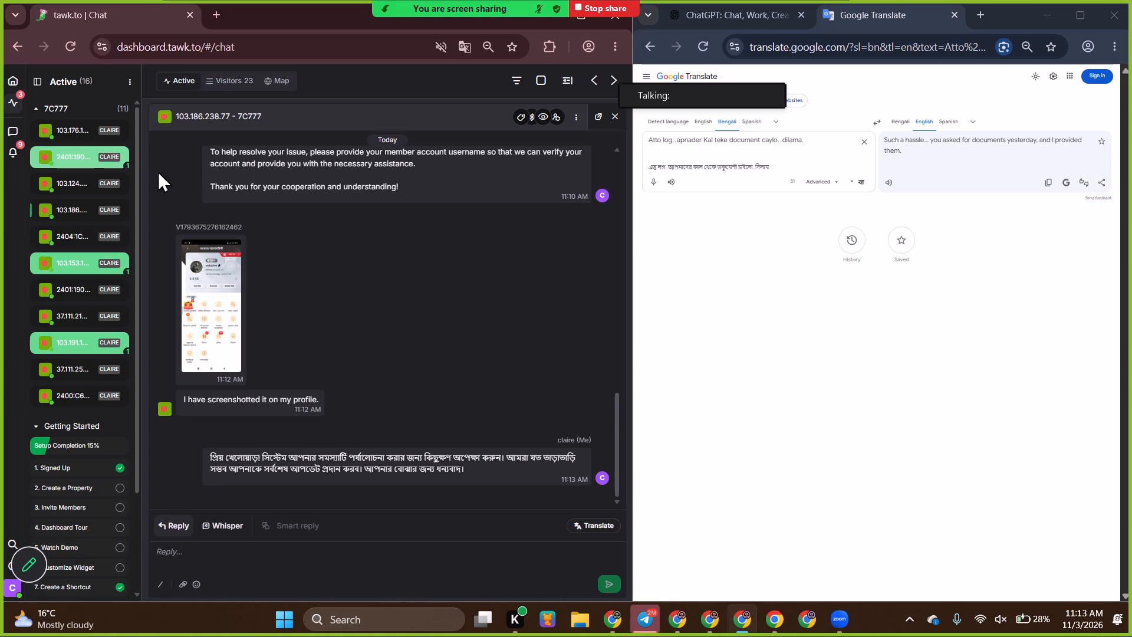
scroll(414, 271, down, 4)
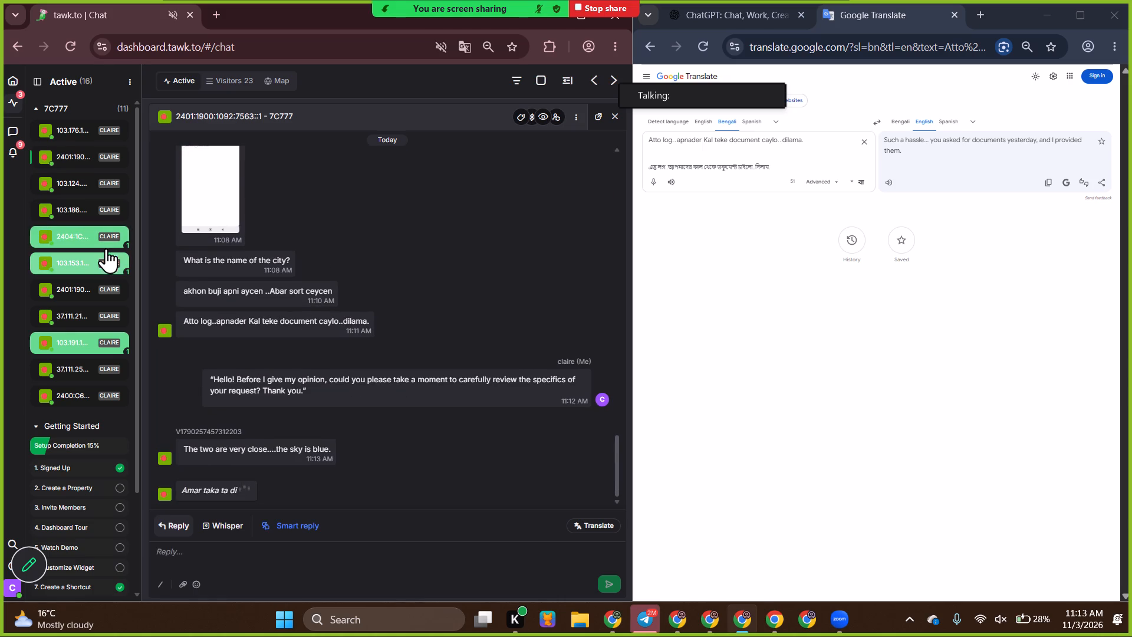
click(106, 238)
scroll(335, 314, down, 7)
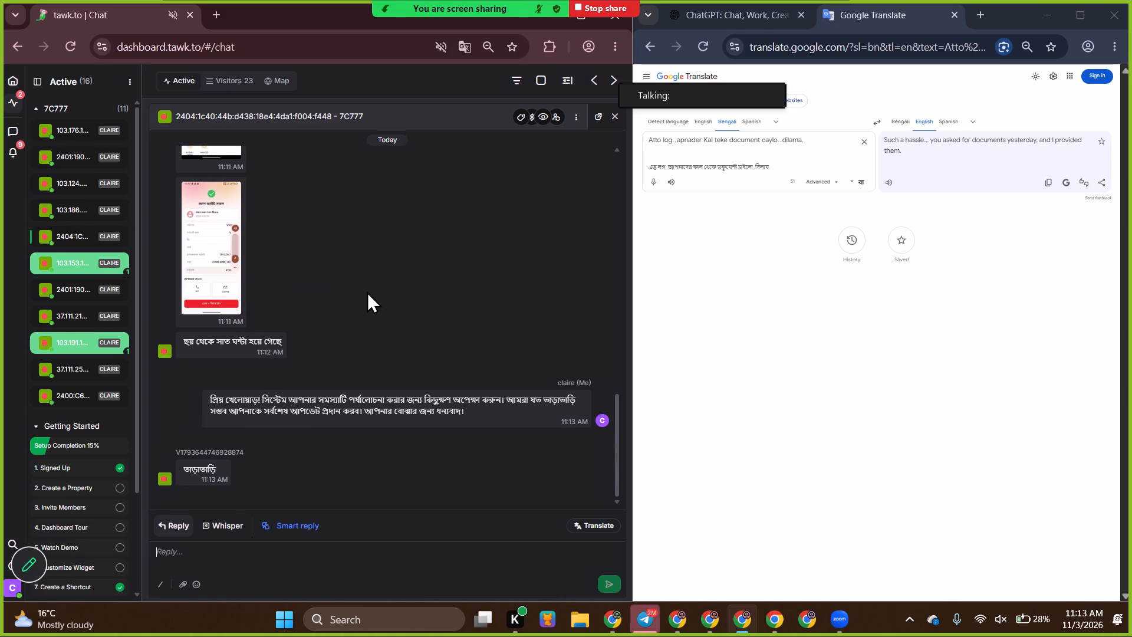
right_click(370, 285)
click(425, 523)
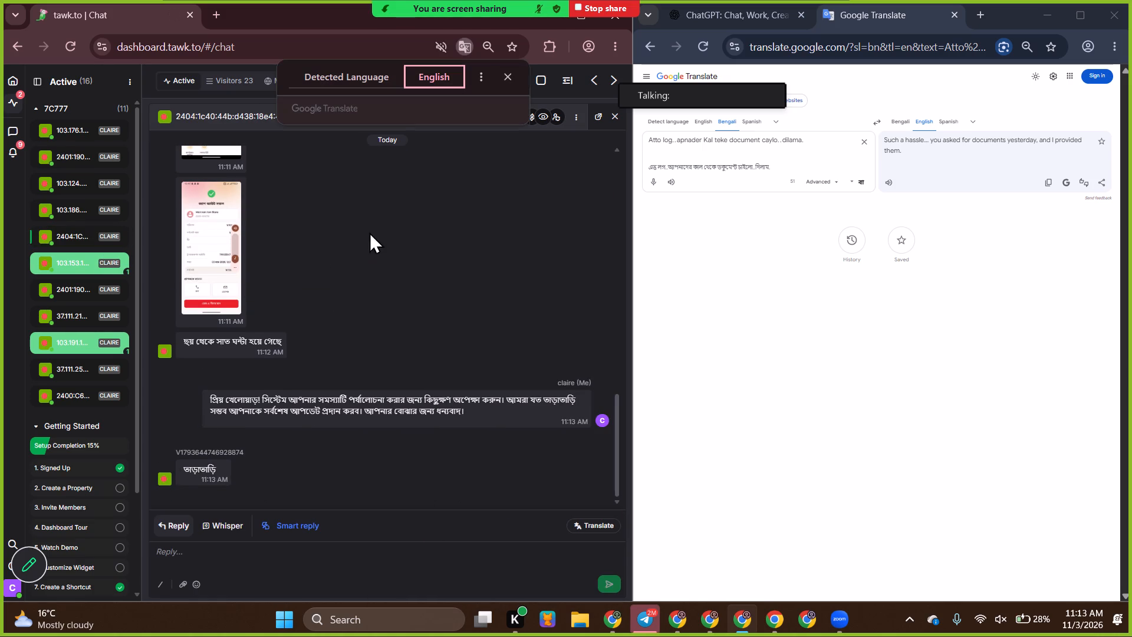
click(361, 84)
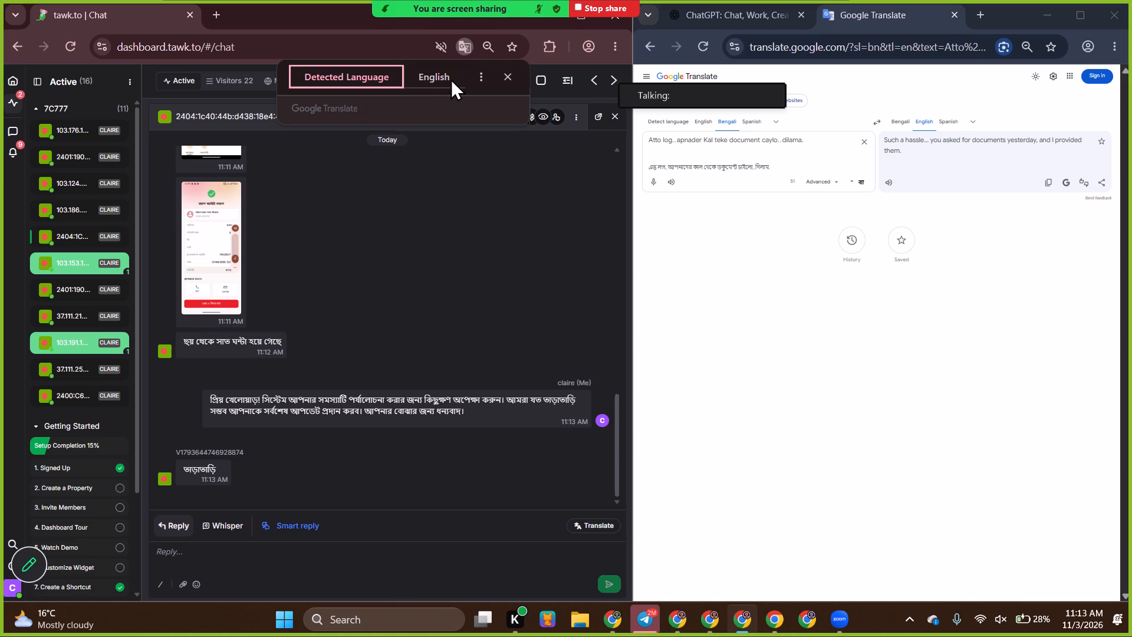
click(452, 78)
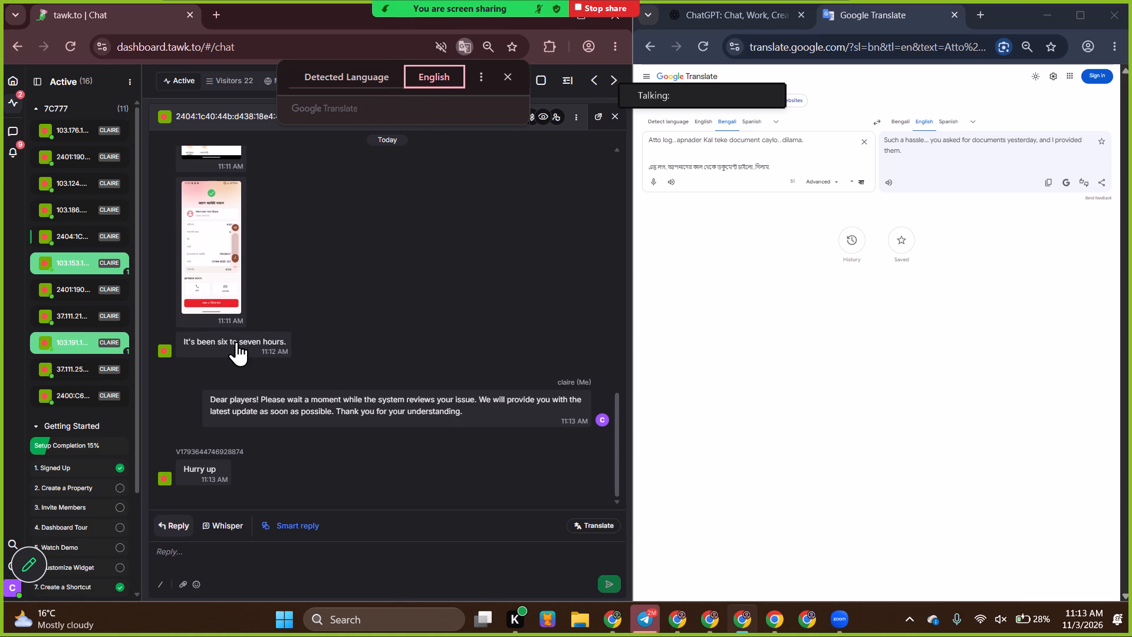
Open the account profile screenshot the 2404:1c40 visitor sent to read the username.
scroll(236, 342, up, 1)
click(188, 447)
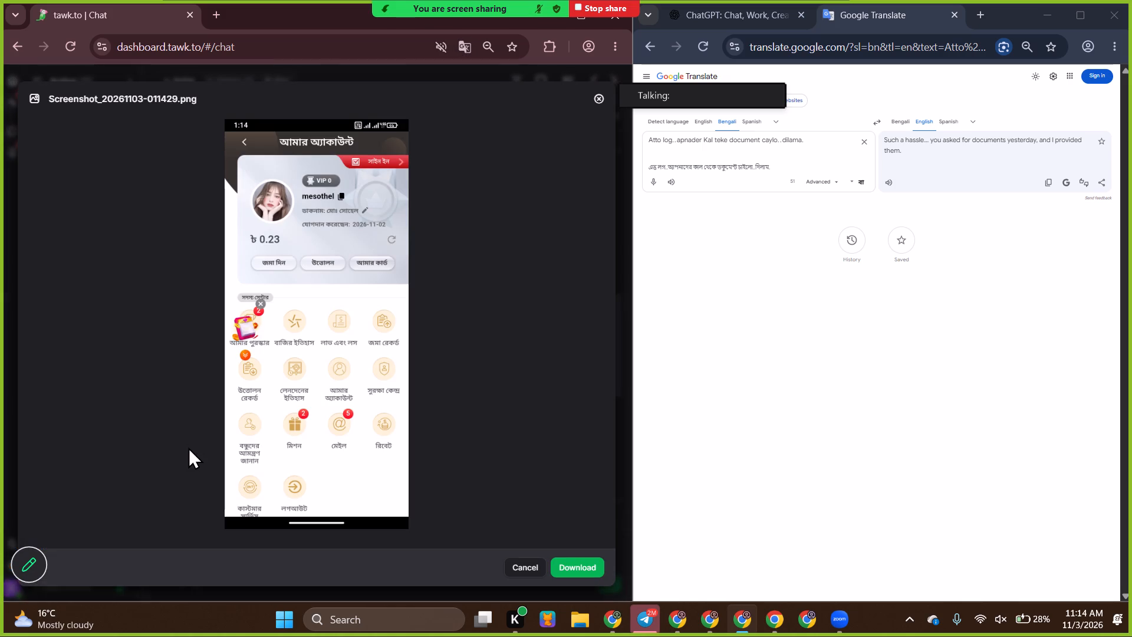
Switch to the 7C777 back-office window with the player information page and maximize it.
click(610, 615)
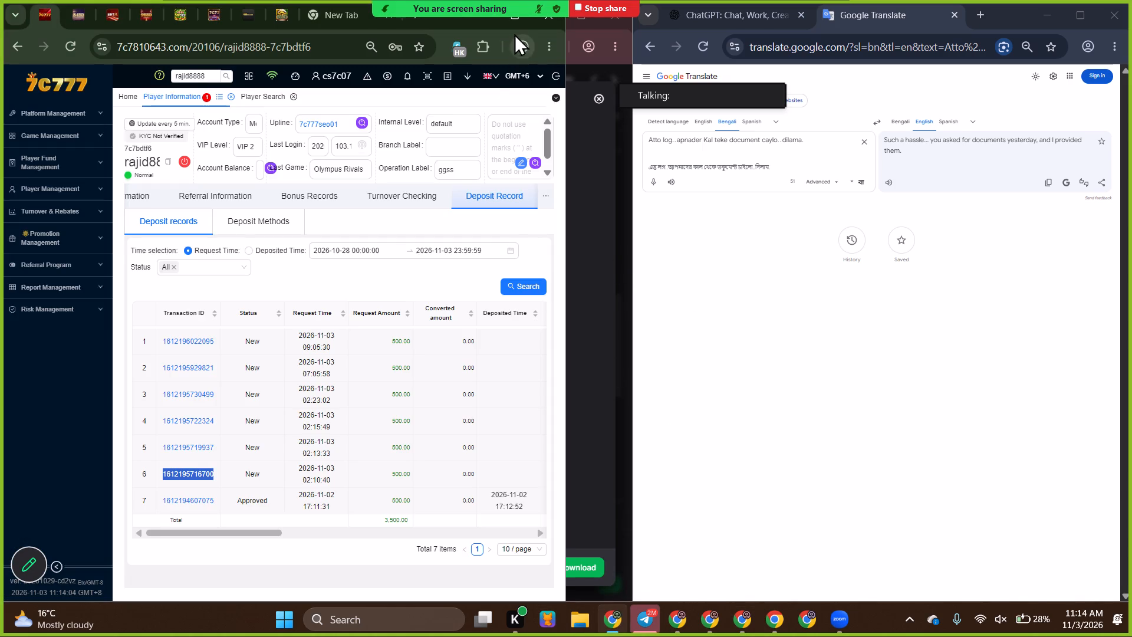
click(515, 24)
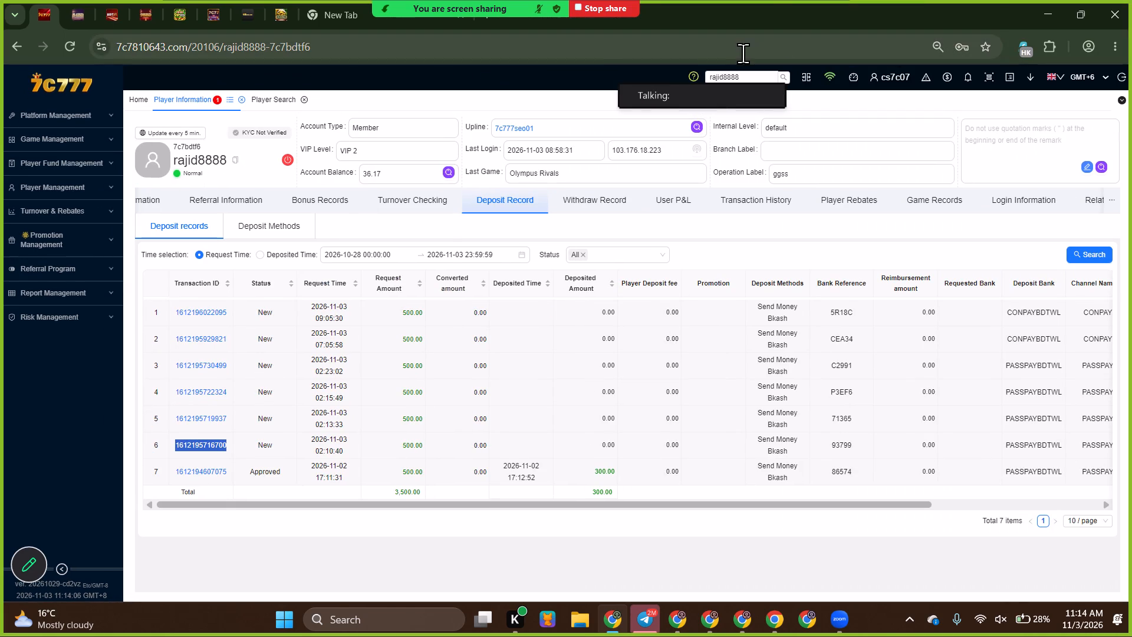
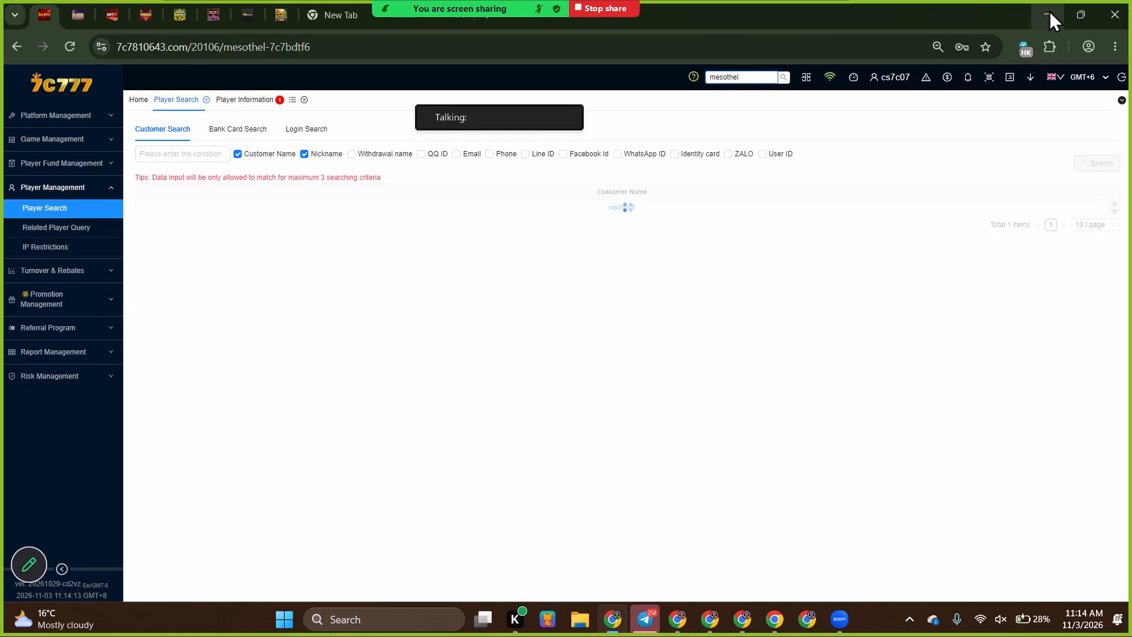
Close the profile screenshot in the 2404:1c40 visitor's chat and open the cash-out receipt screenshot to read the payment details.
click(524, 570)
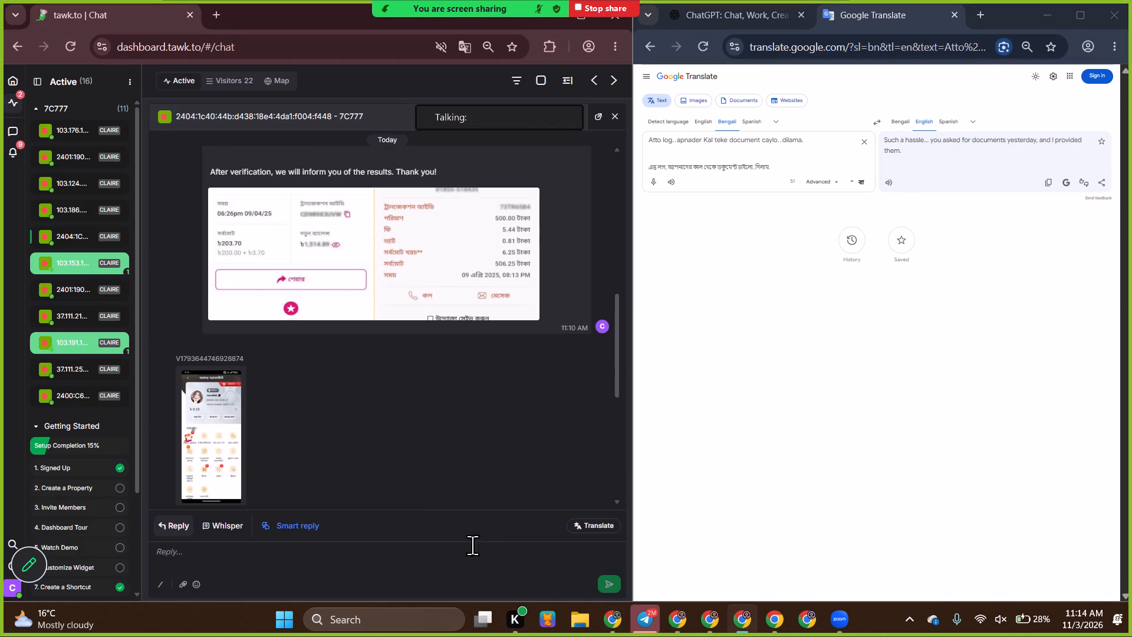
scroll(220, 448, down, 8)
drag(235, 278, 237, 272)
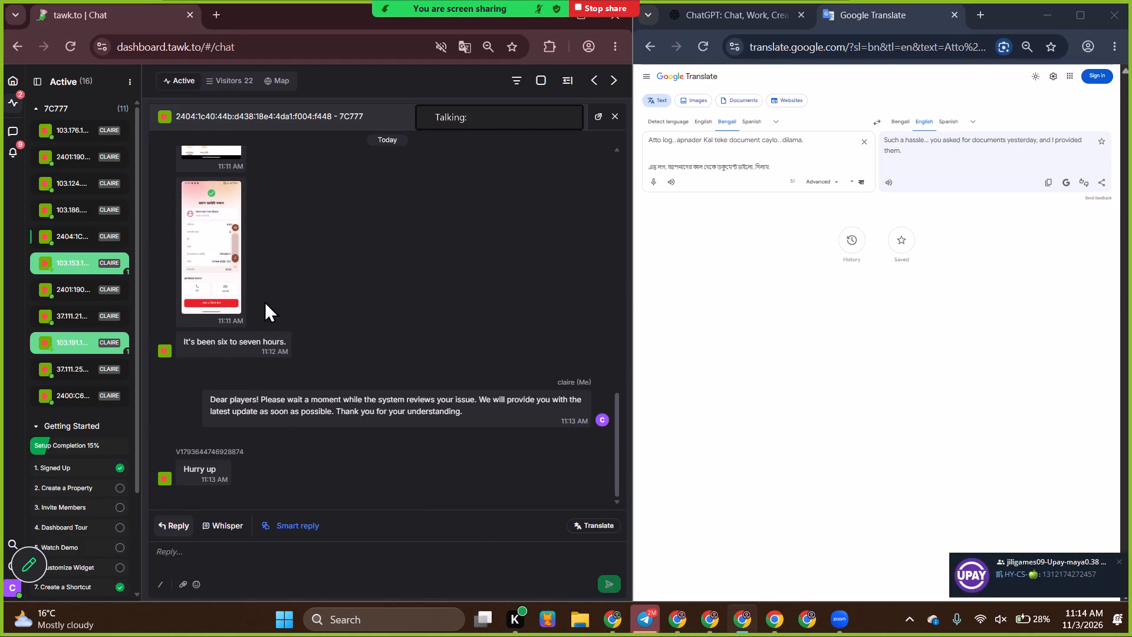
click(242, 286)
click(228, 266)
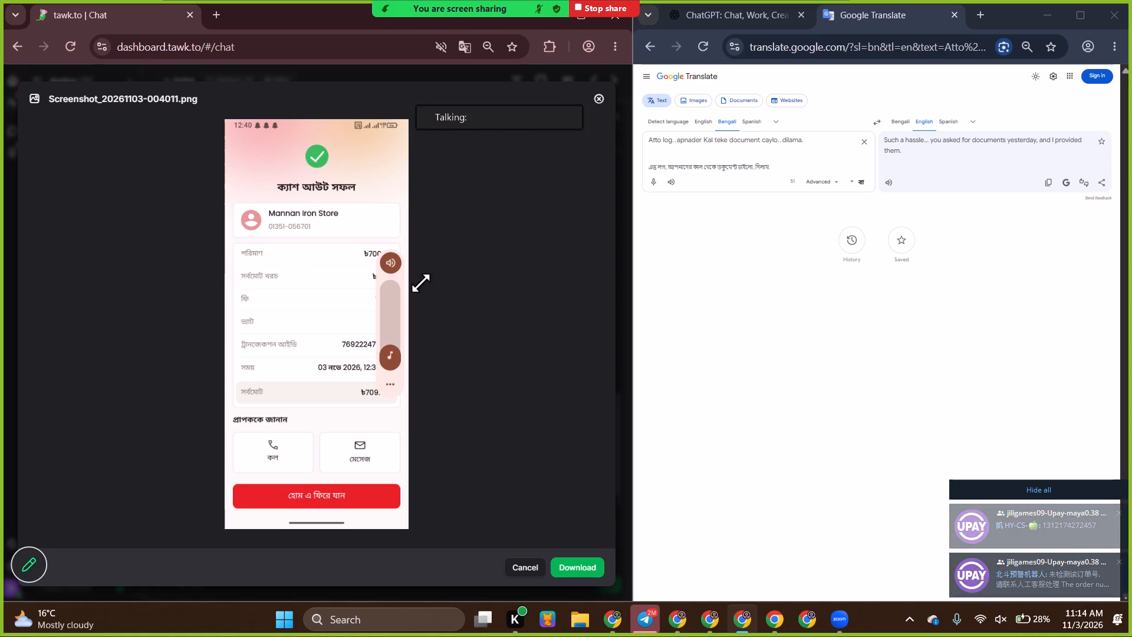
click(611, 619)
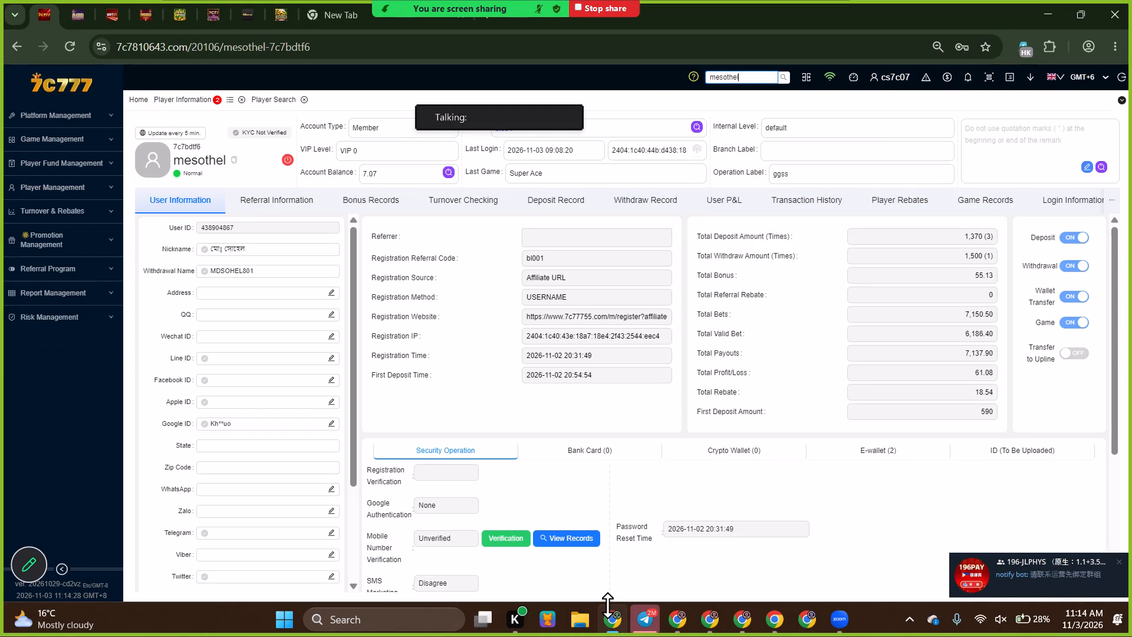
click(547, 202)
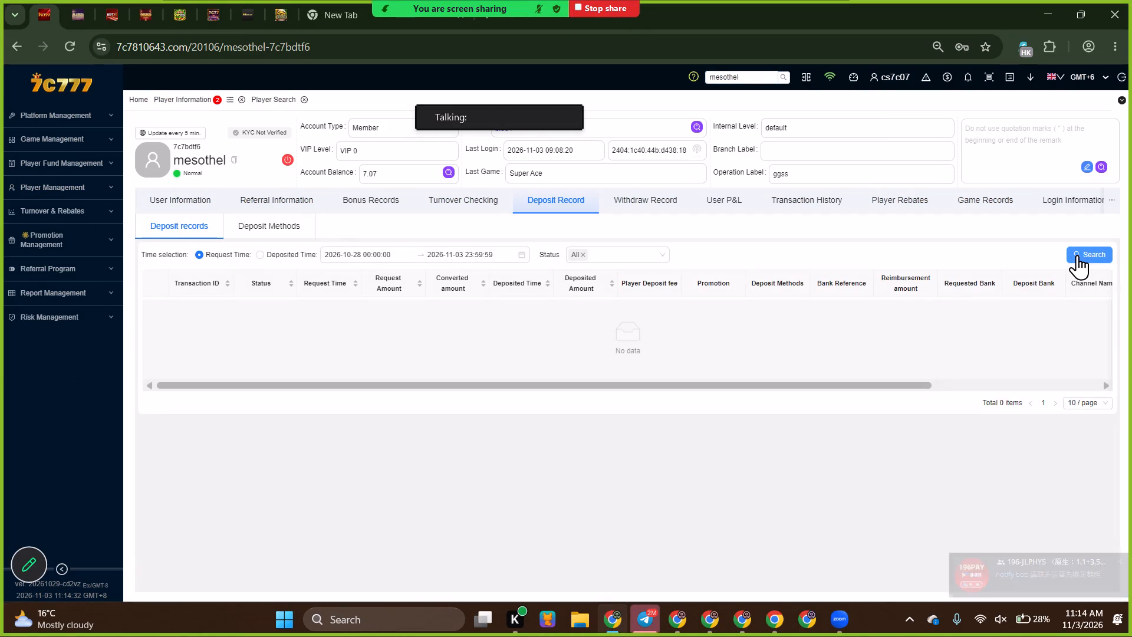
click(1077, 254)
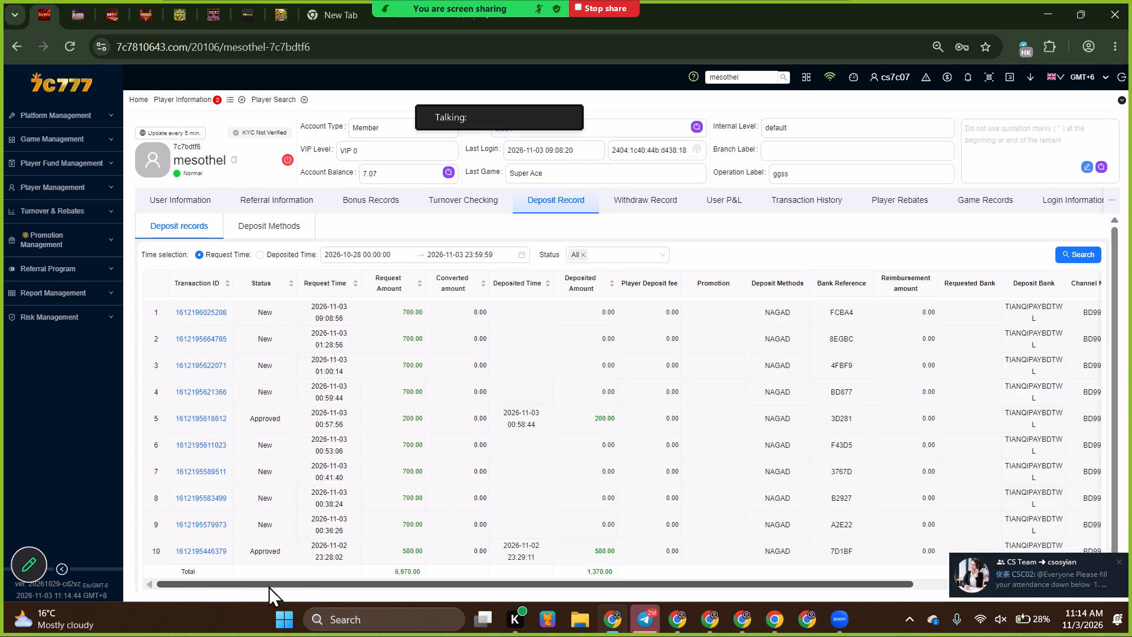
drag(168, 518, 235, 524)
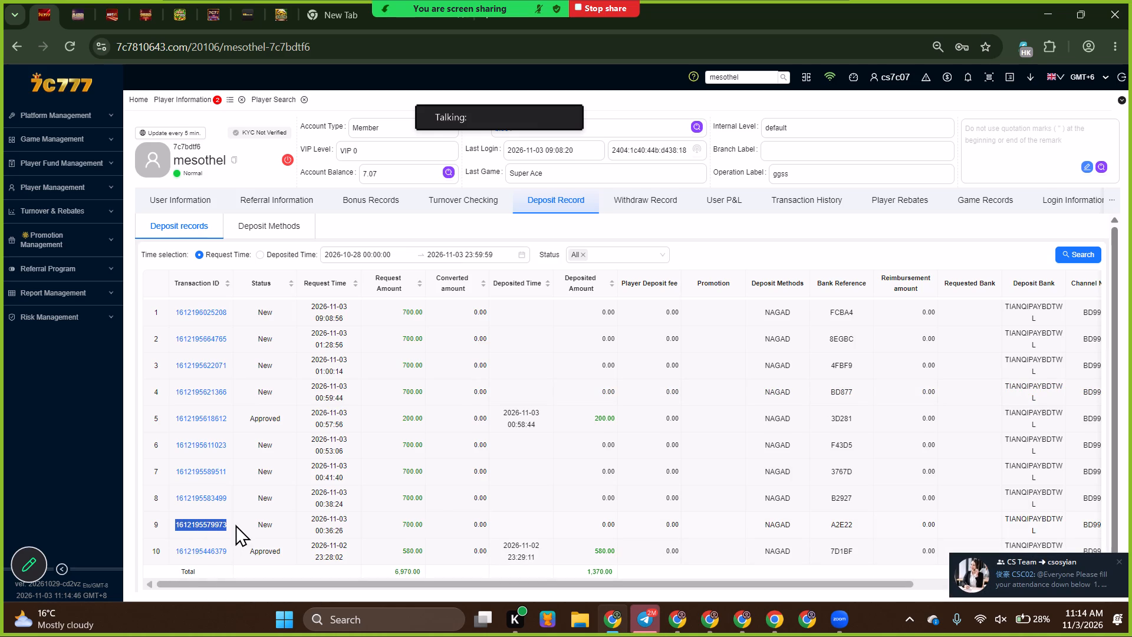
drag(235, 524, 236, 524)
key(ctrl+c)
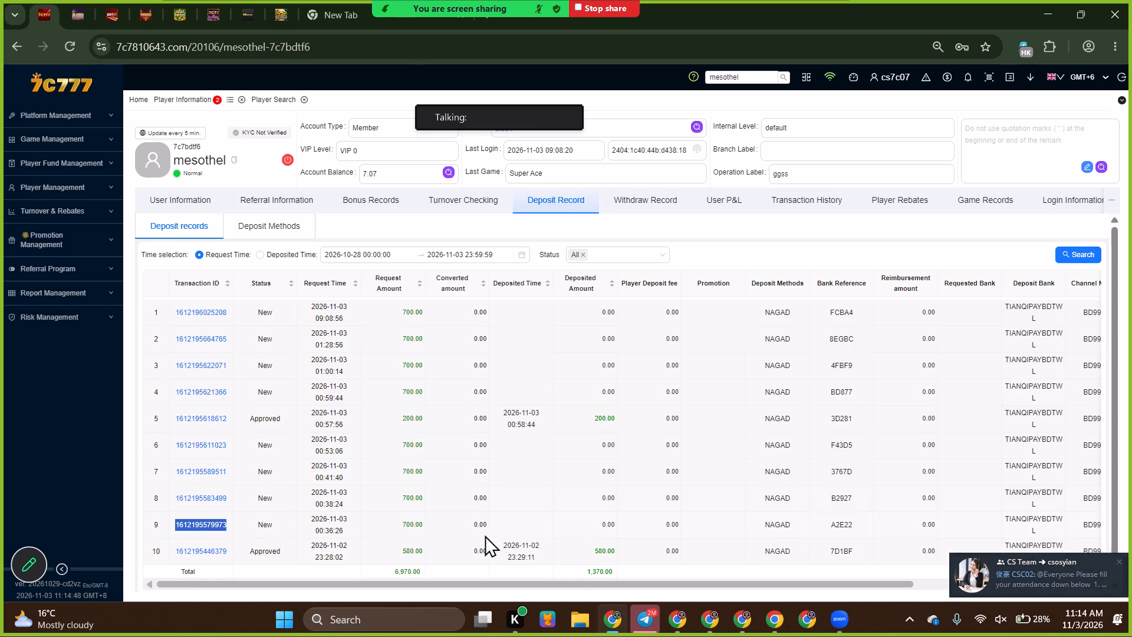
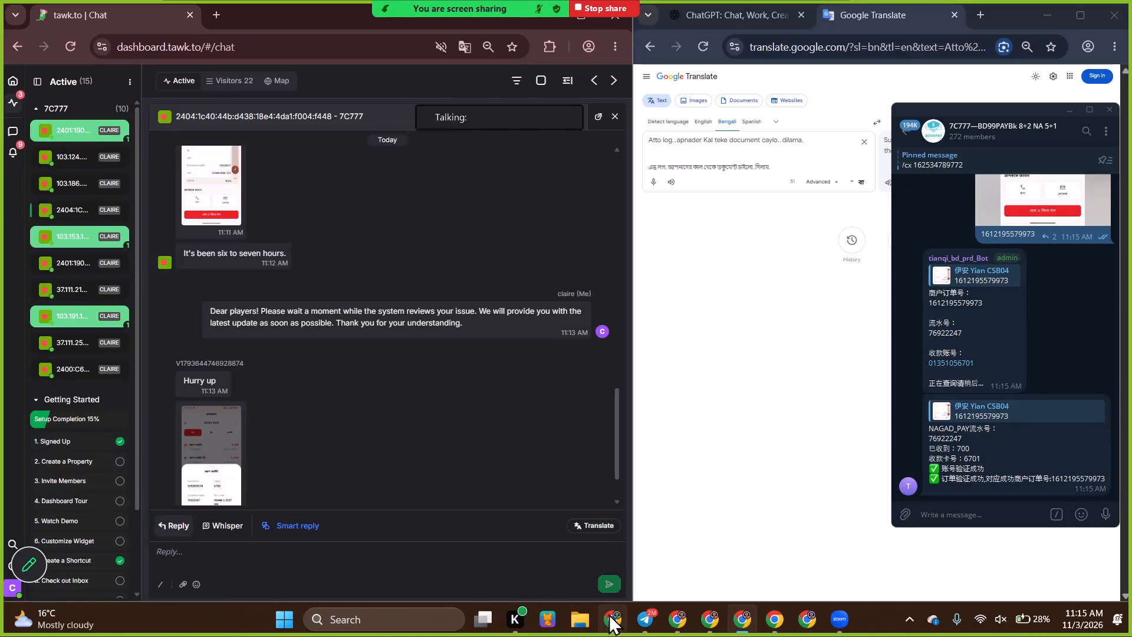
click(608, 613)
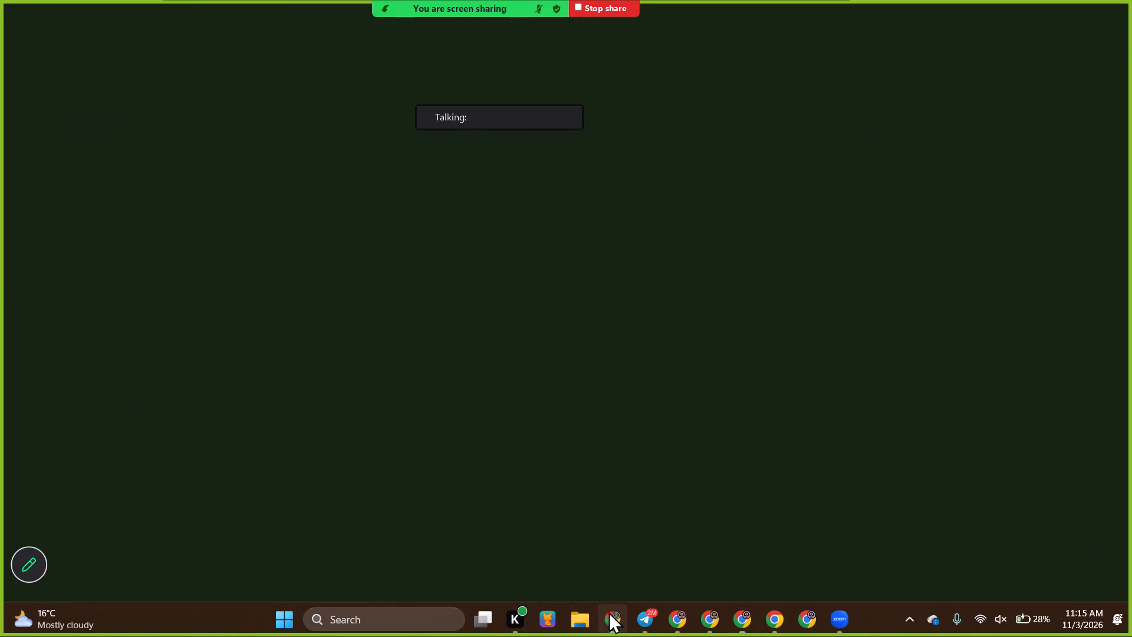
click(1080, 259)
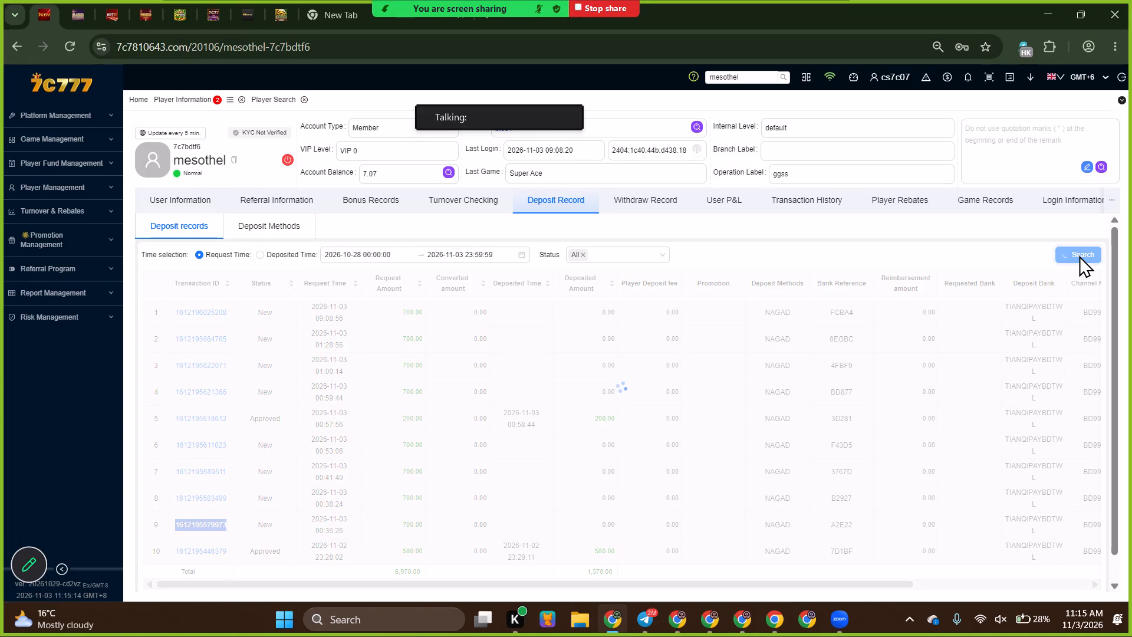
click(1044, 1)
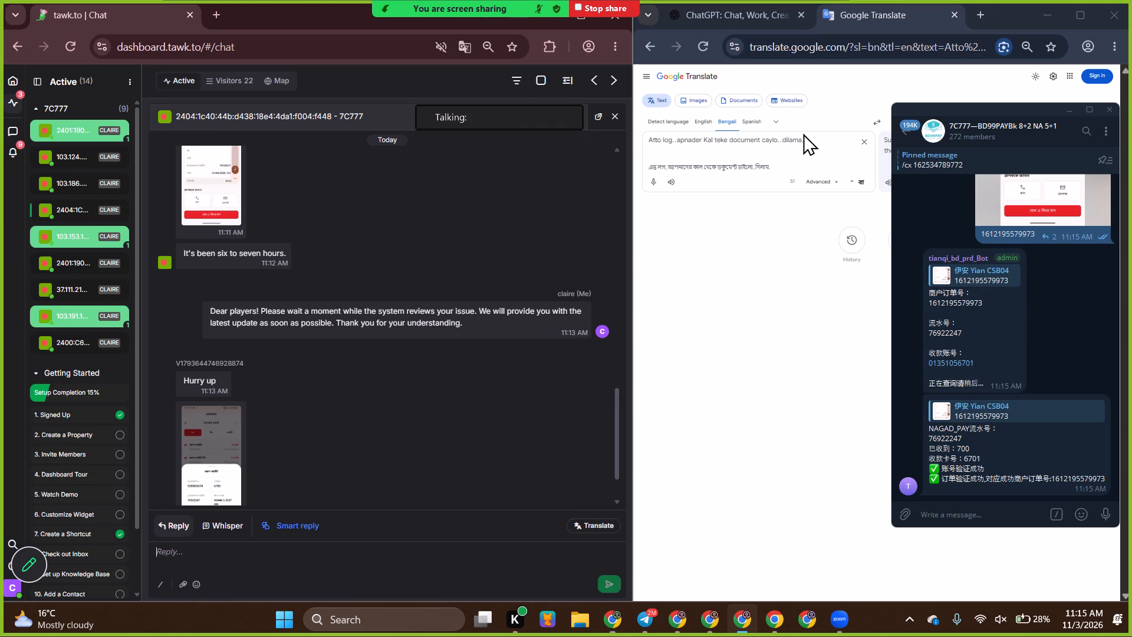
text(/ds)
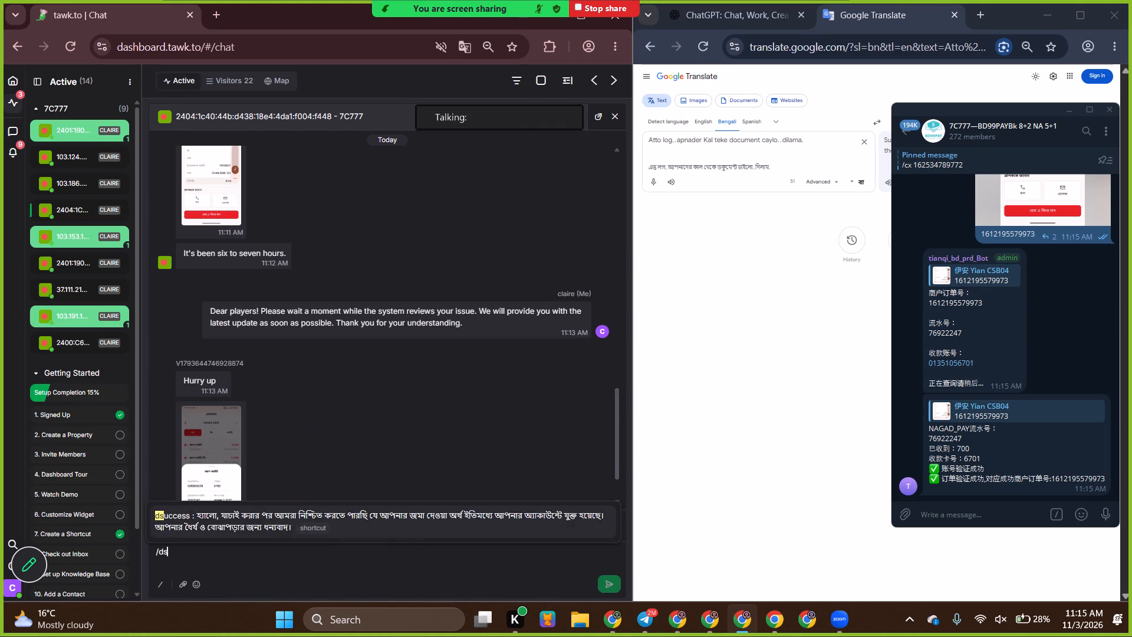
key(Return)
key(Return)
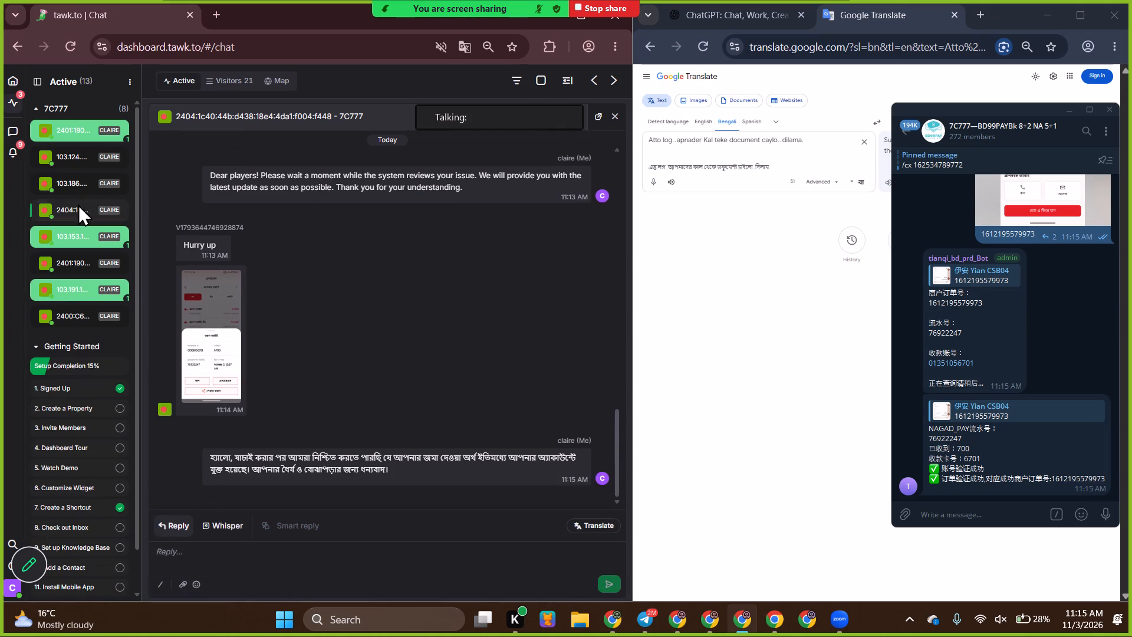
click(106, 281)
scroll(299, 301, down, 10)
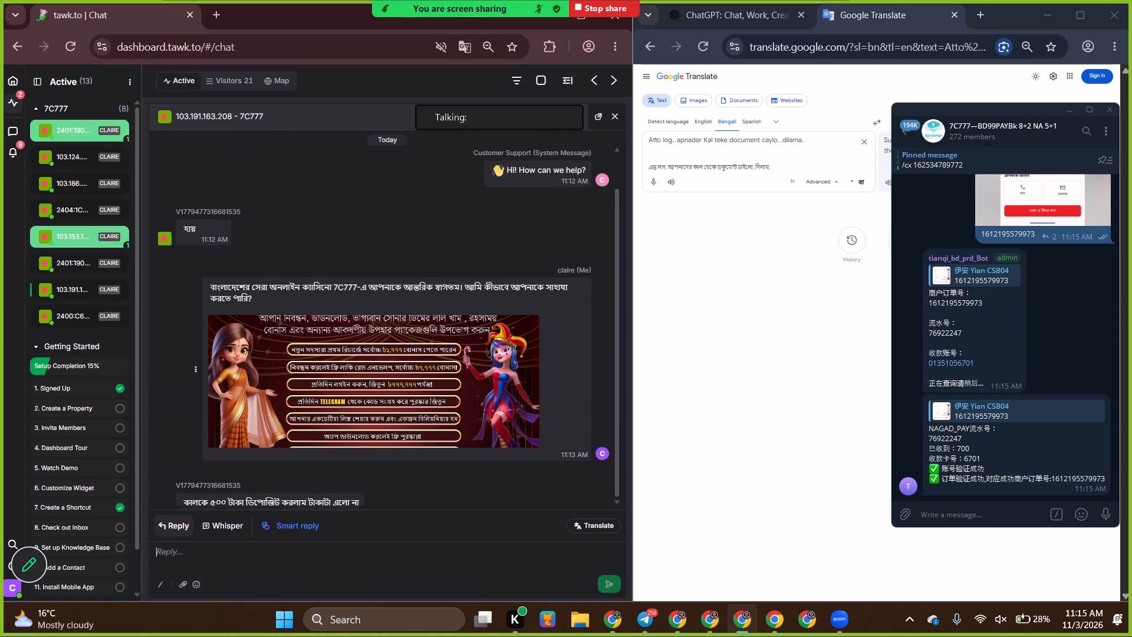
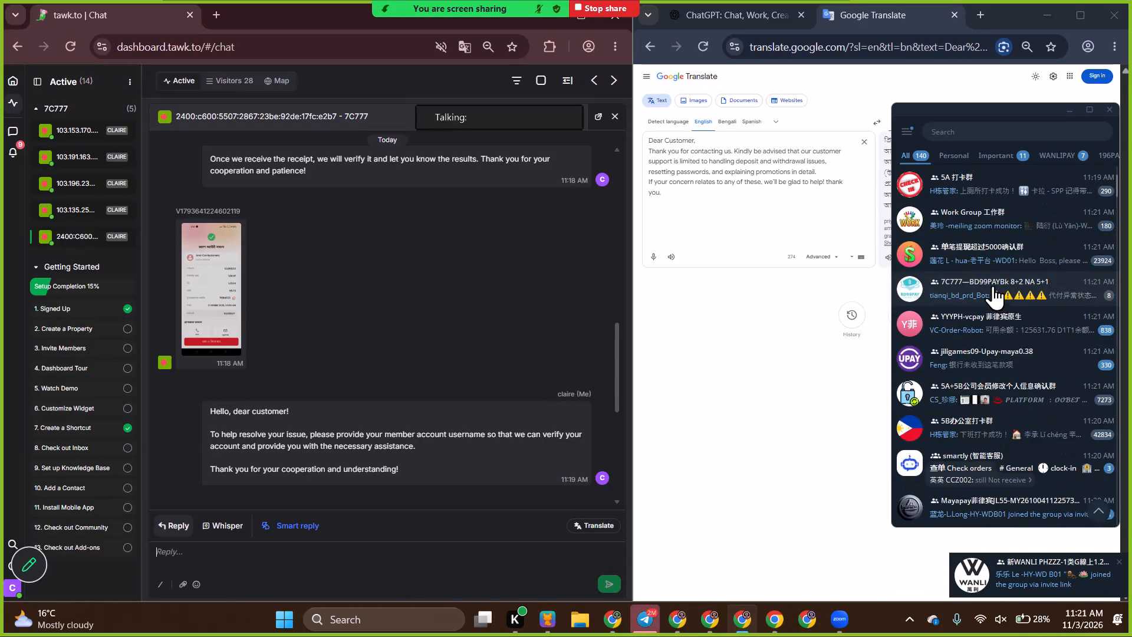
Go to the latest messages in the 2400:c600 visitor's chat and send the canned reply matching /wai.
scroll(229, 383, down, 8)
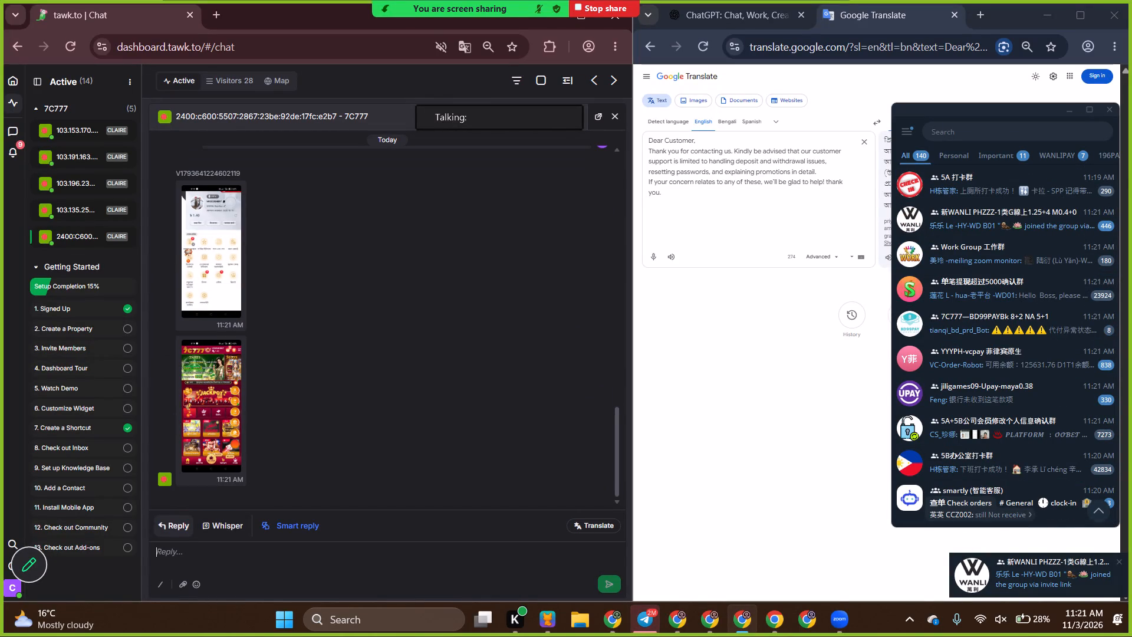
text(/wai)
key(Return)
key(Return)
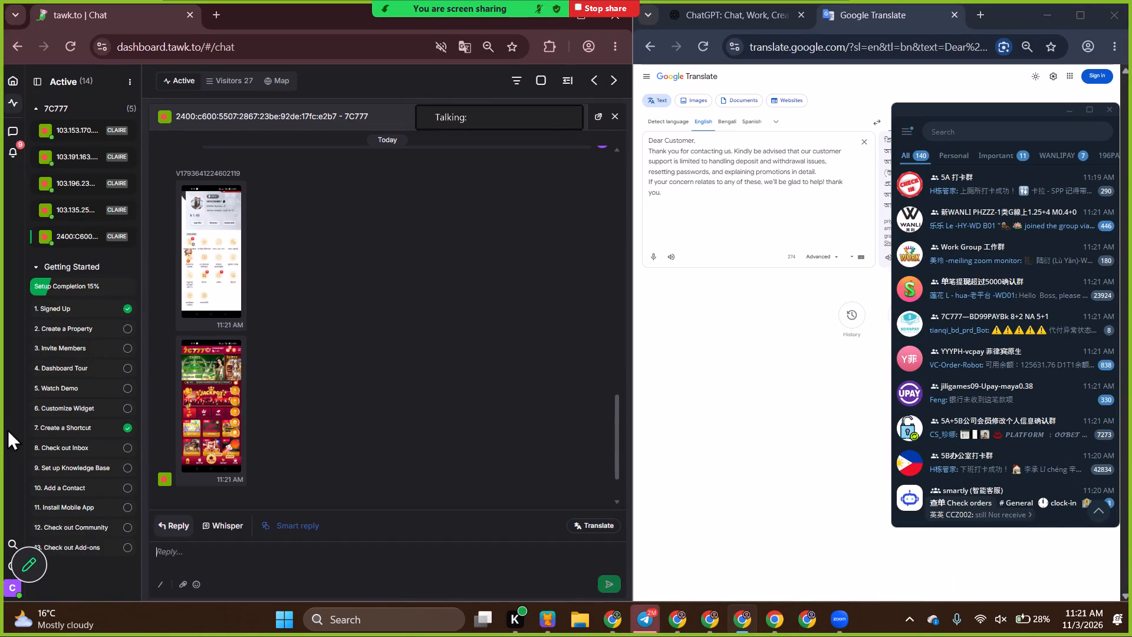
Open the account profile screenshot the 2400:c600 visitor sent to read the username.
scroll(361, 416, up, 1)
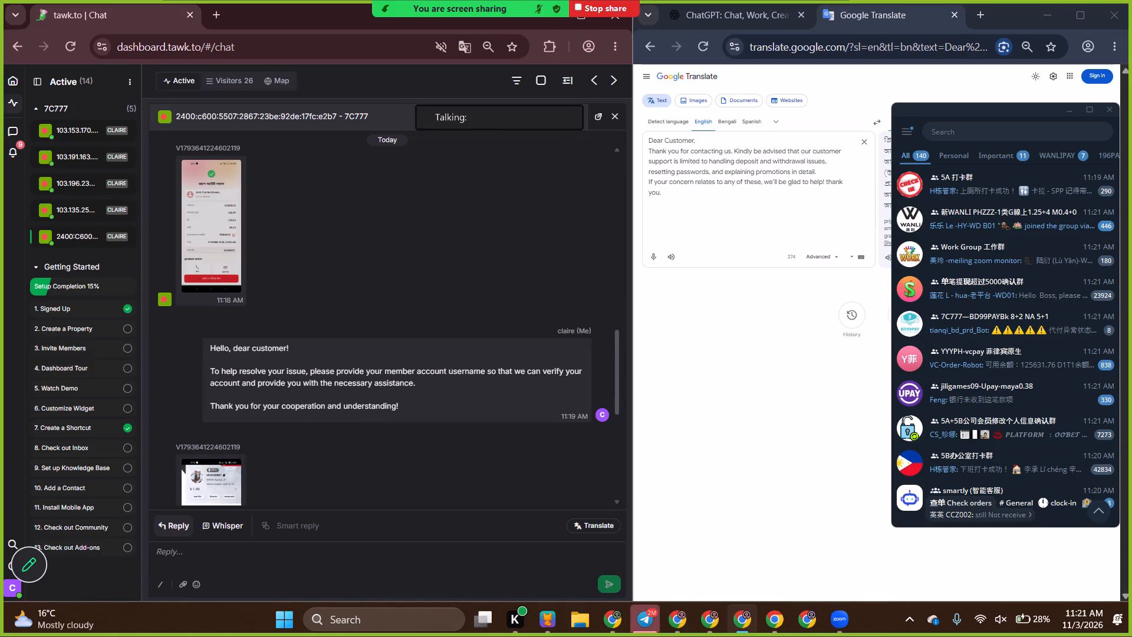
click(222, 488)
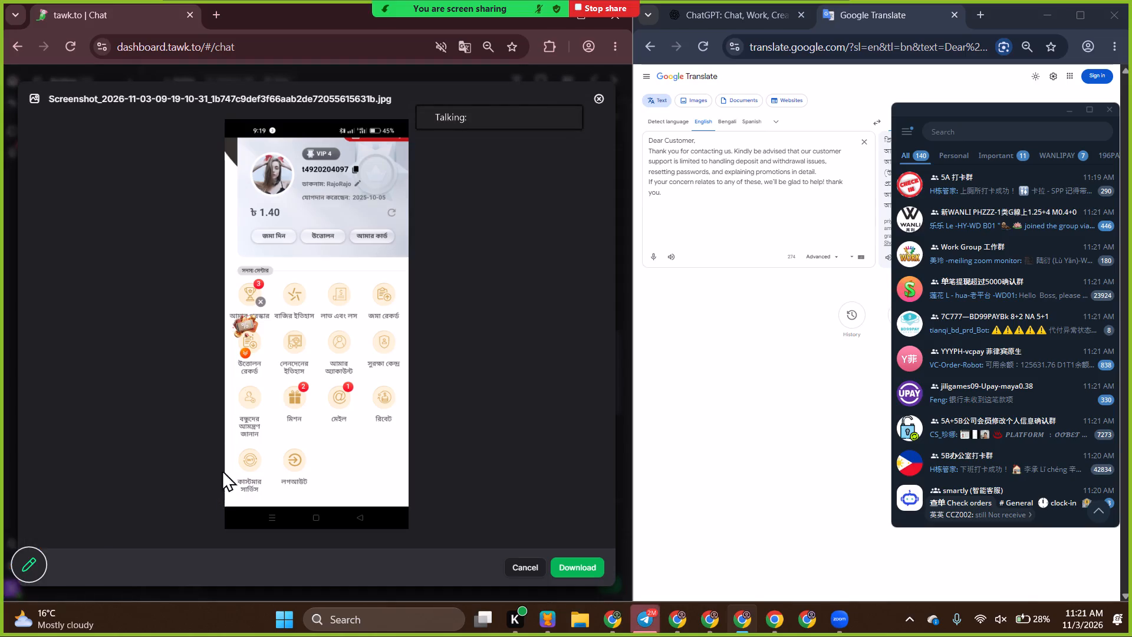
right_click(269, 245)
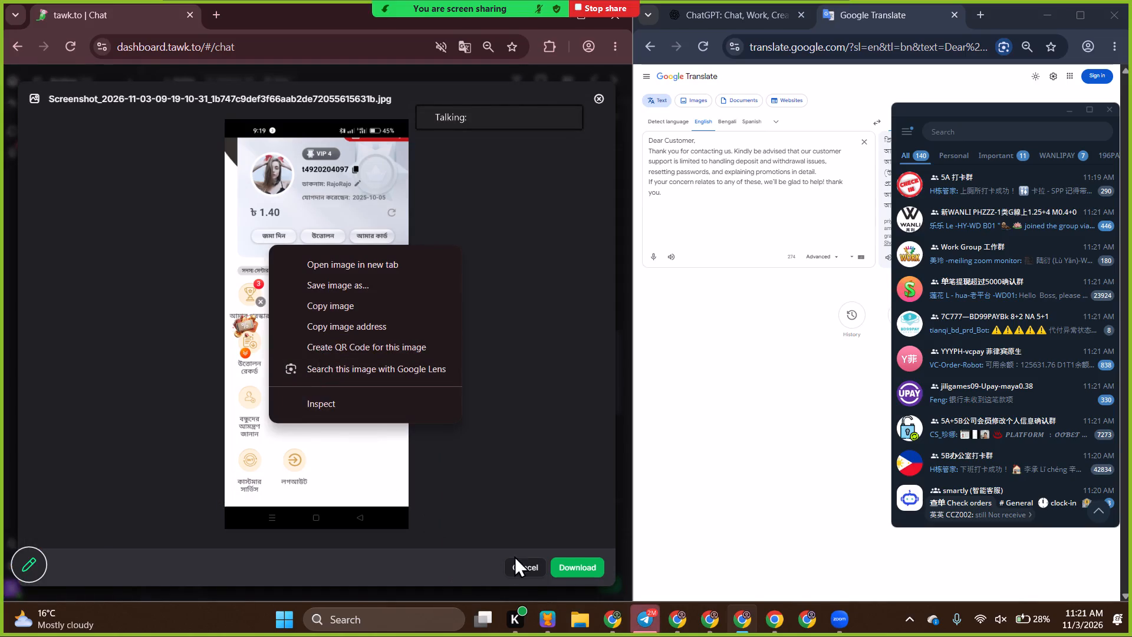
click(515, 552)
click(521, 573)
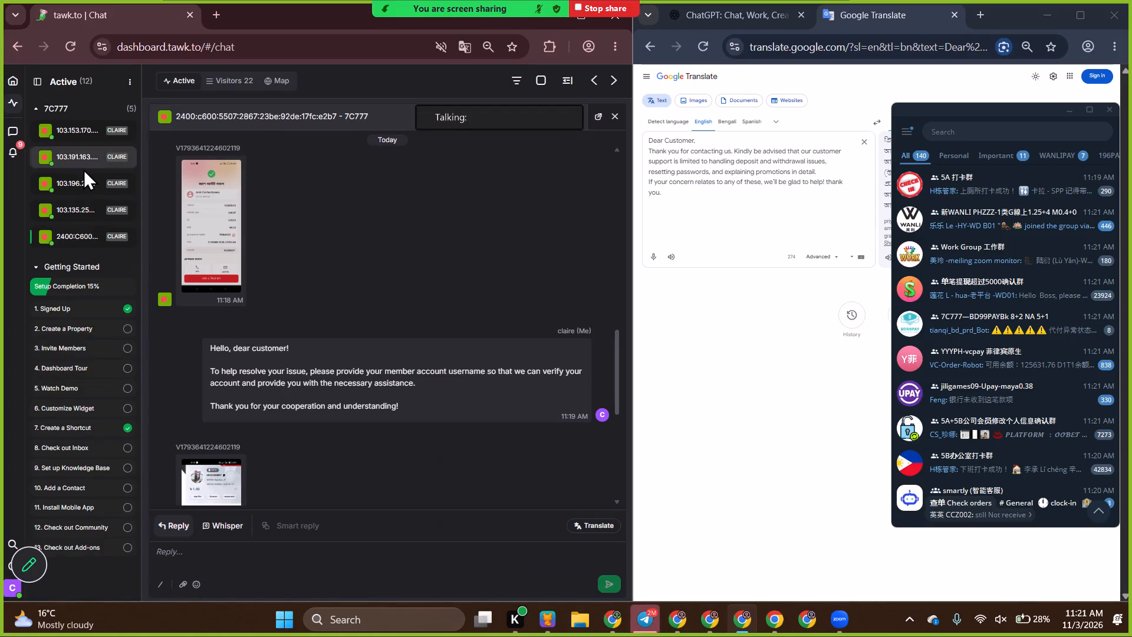
click(83, 169)
click(83, 187)
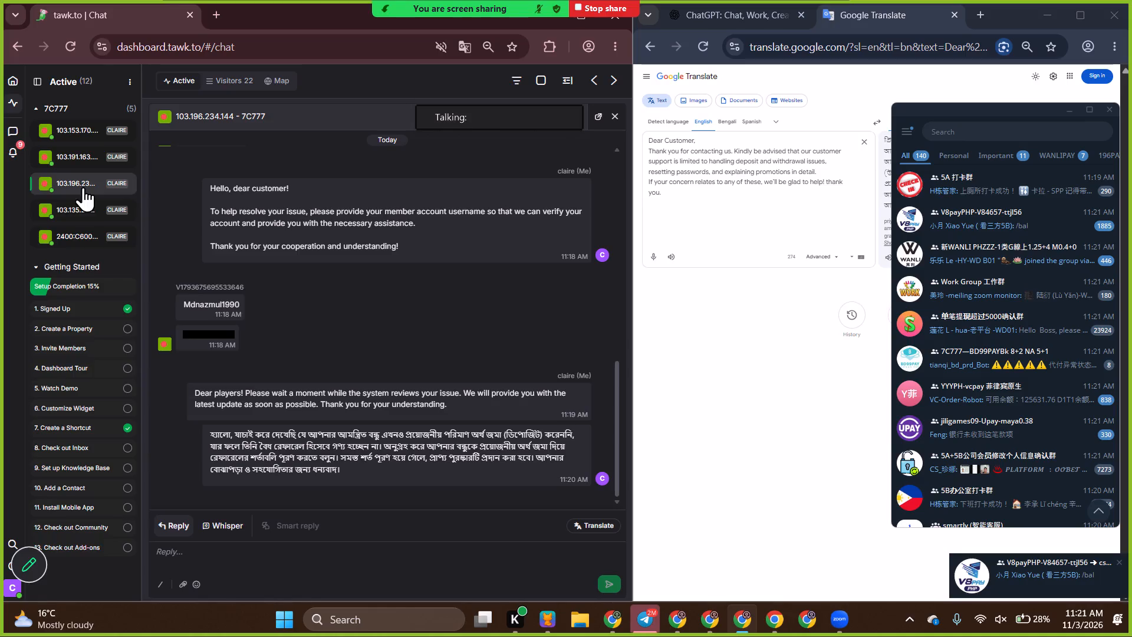
click(80, 211)
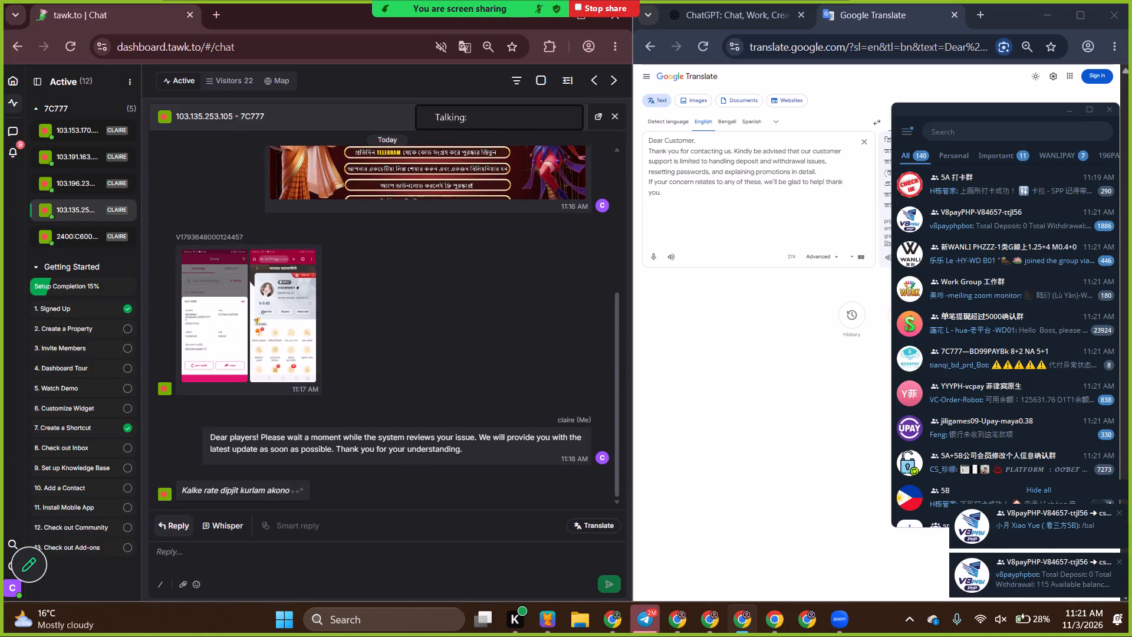
click(312, 332)
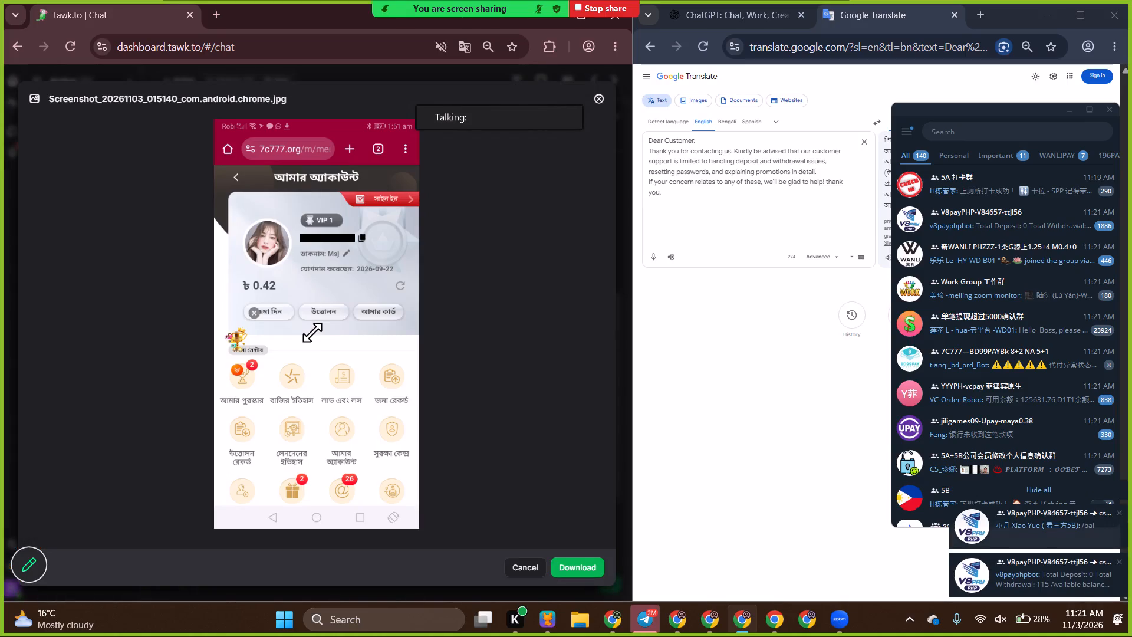
right_click(292, 229)
click(361, 349)
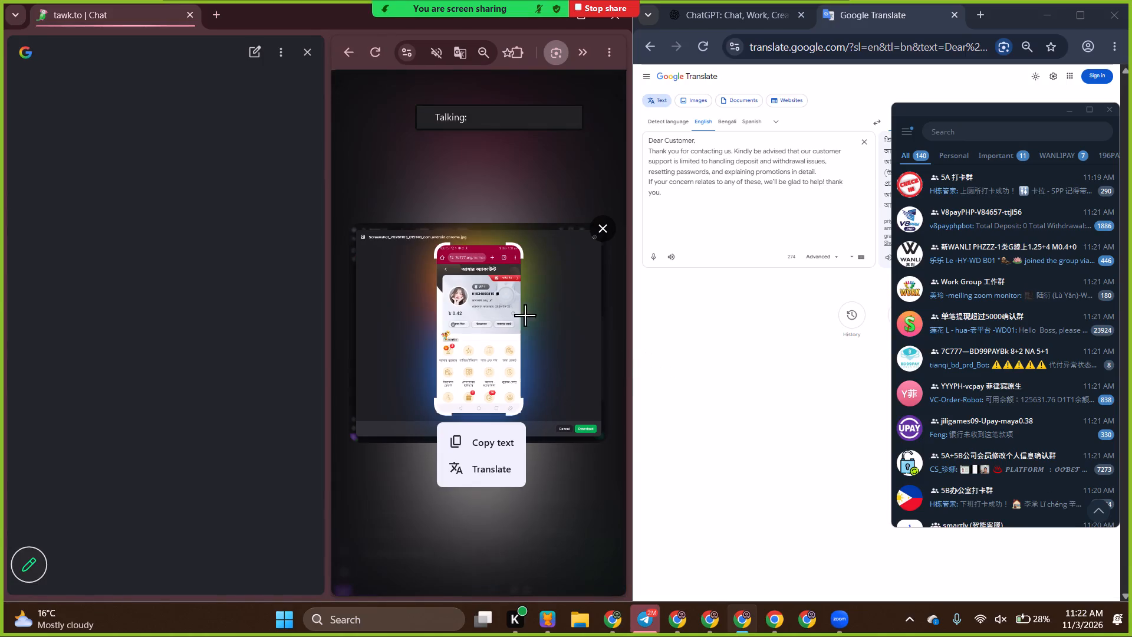
drag(466, 288, 501, 297)
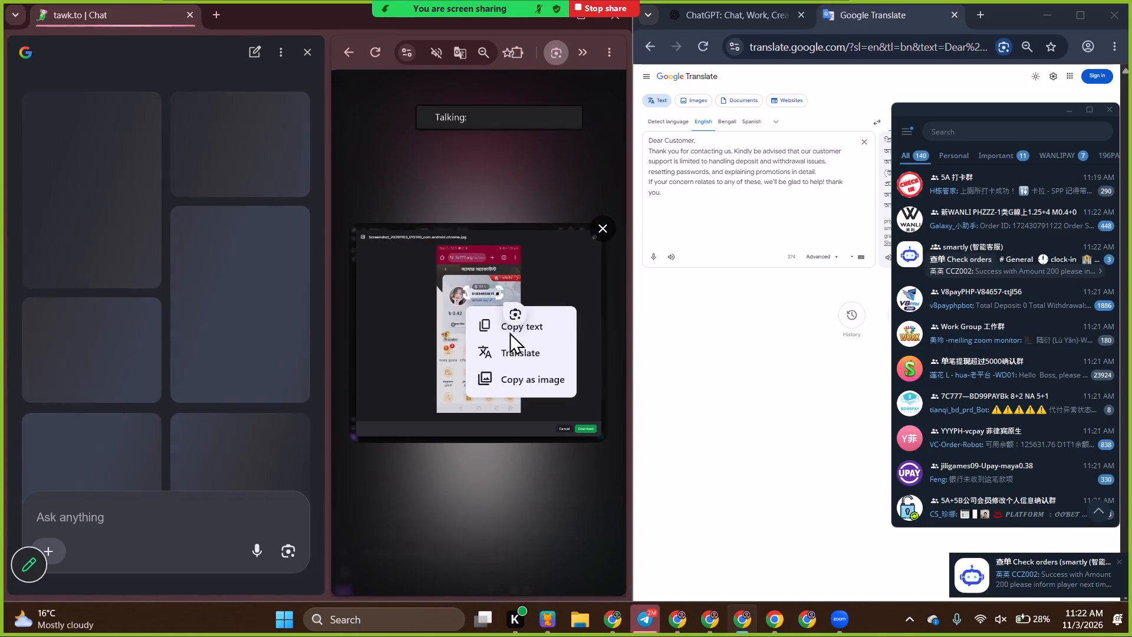
click(510, 332)
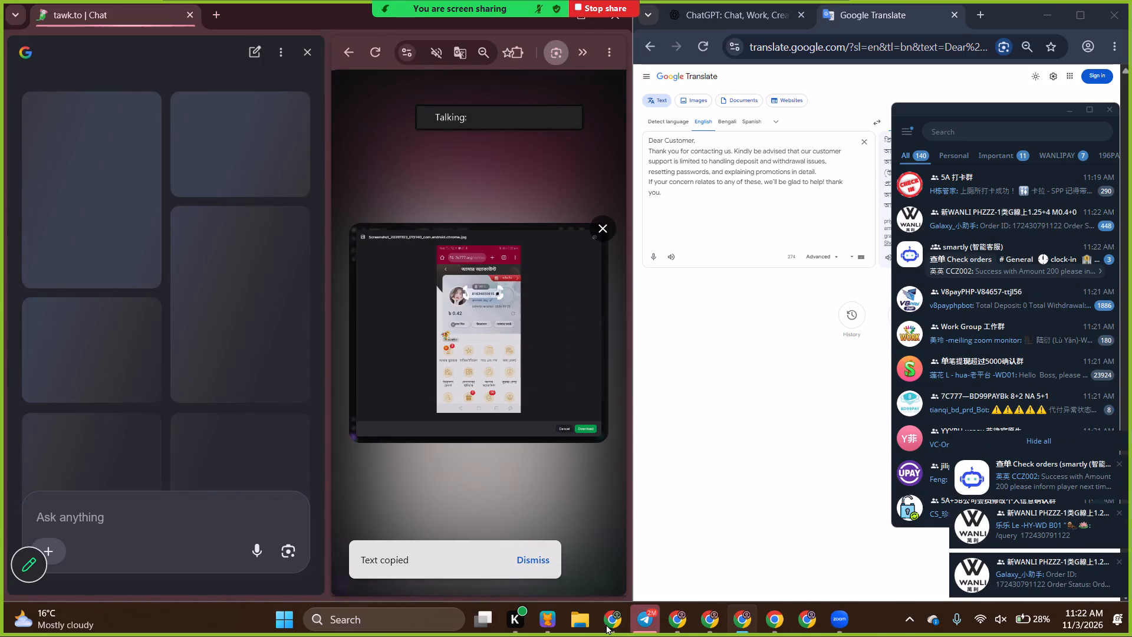
Switch to the 7C777 back office, look up the player by the copied username and search their deposit records.
click(604, 622)
click(665, 179)
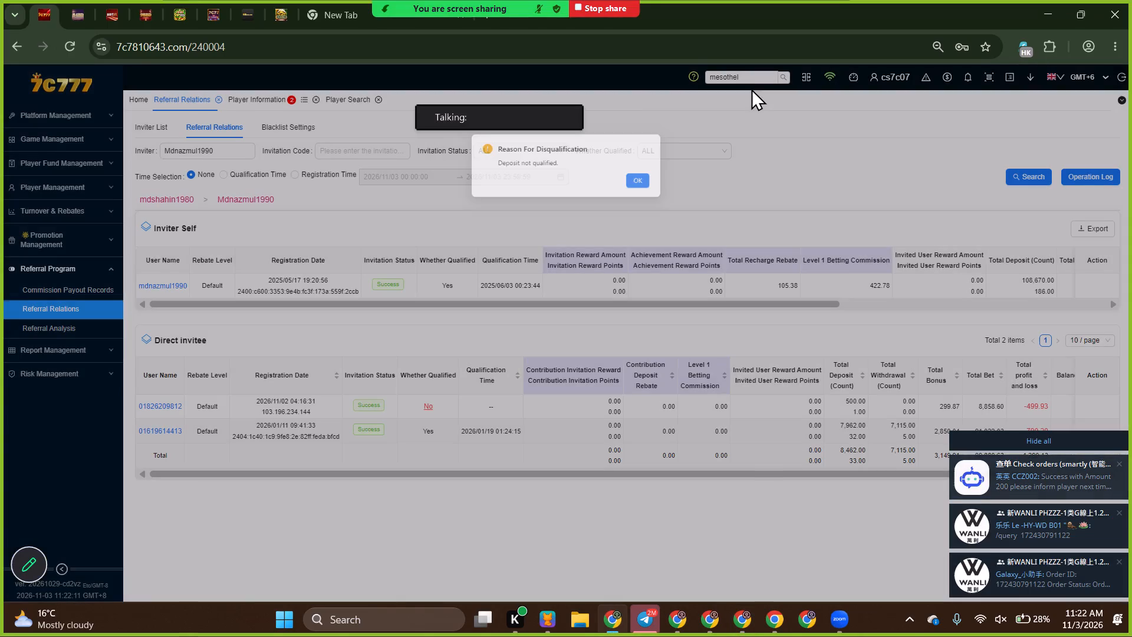
double_click(752, 82)
key(ctrl+v)
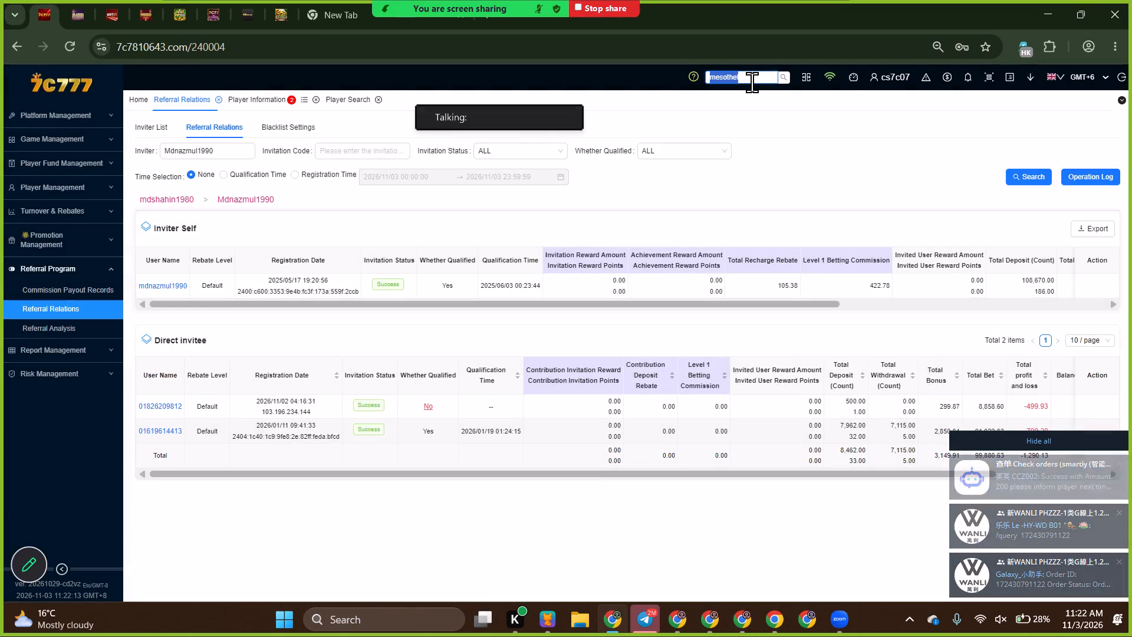
key(Return)
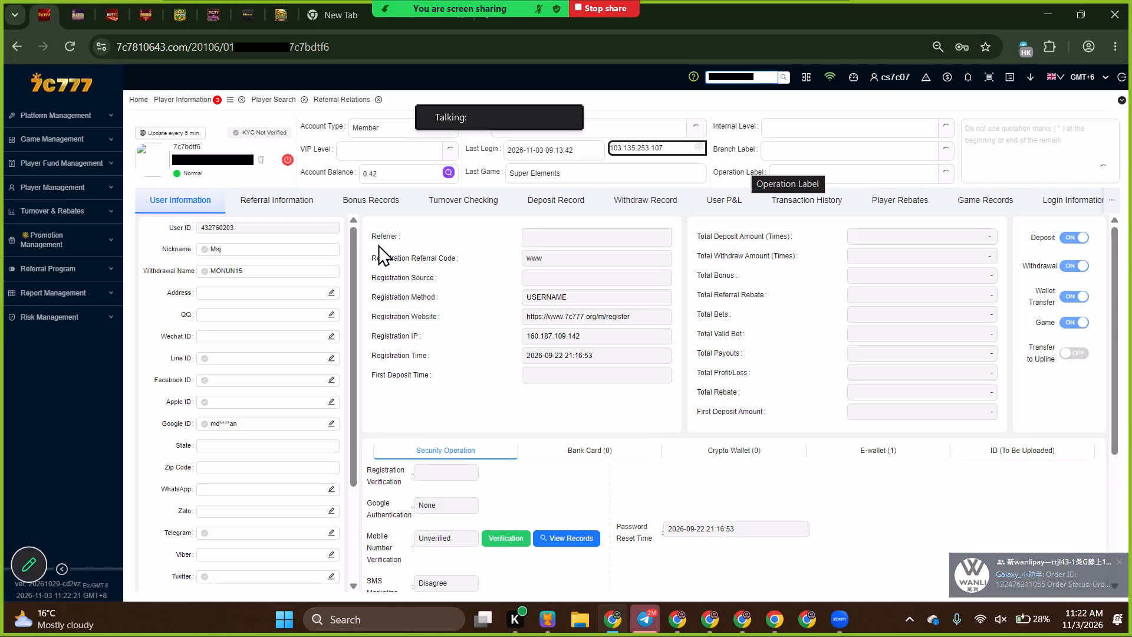
click(550, 202)
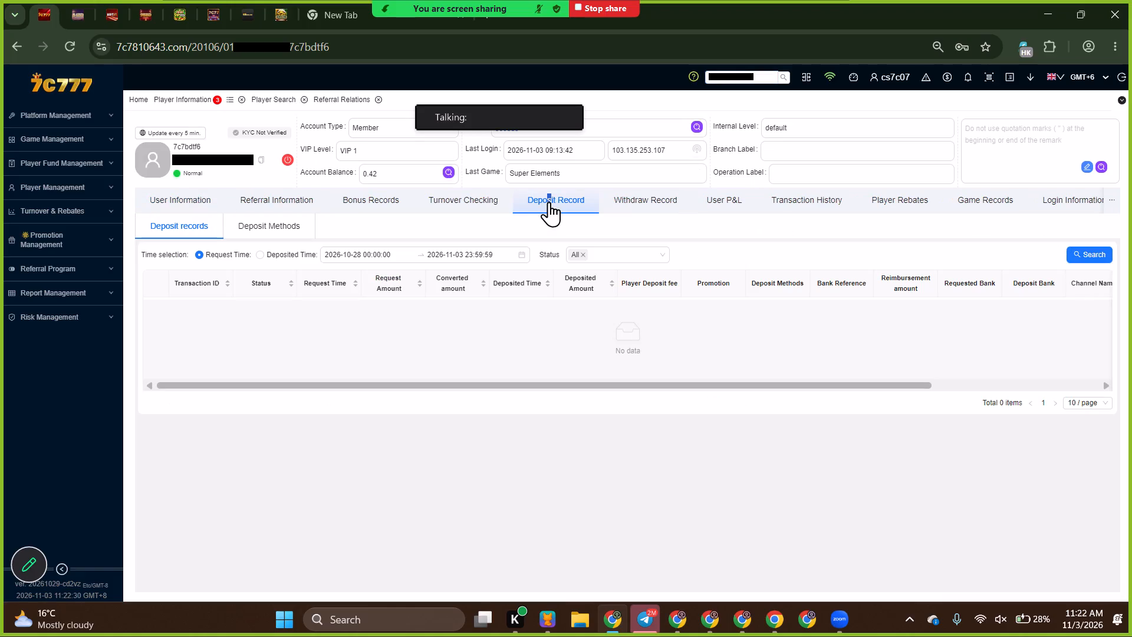
click(1090, 252)
Return to the tawk.to chat, close the Lens results and account screenshot, and open the visitor's bKash receipt image.
click(1058, 18)
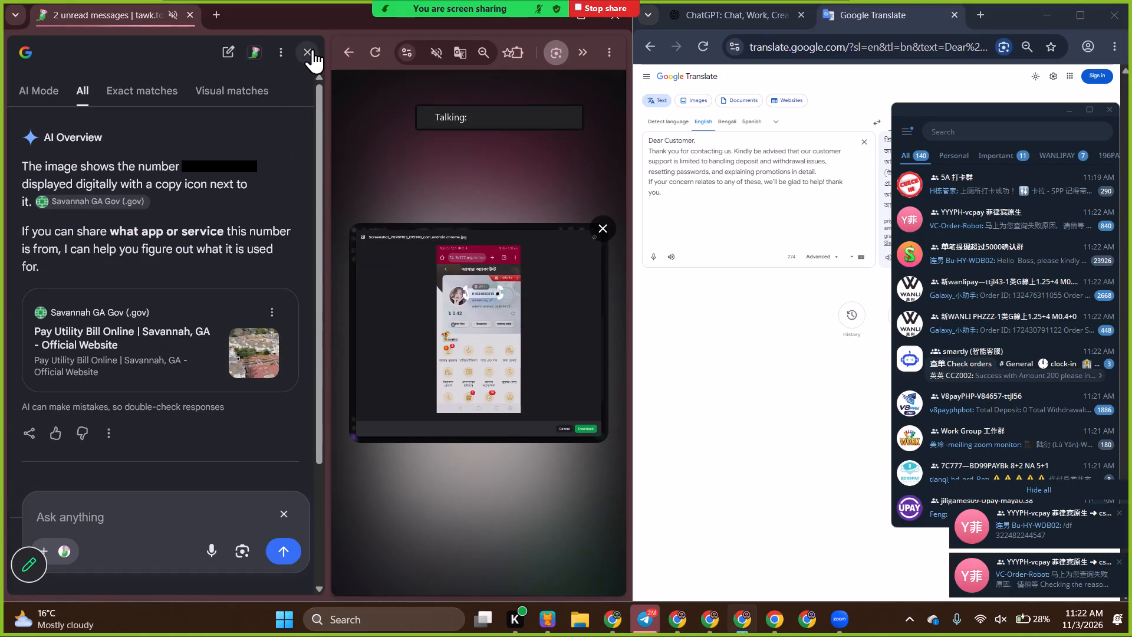
click(312, 49)
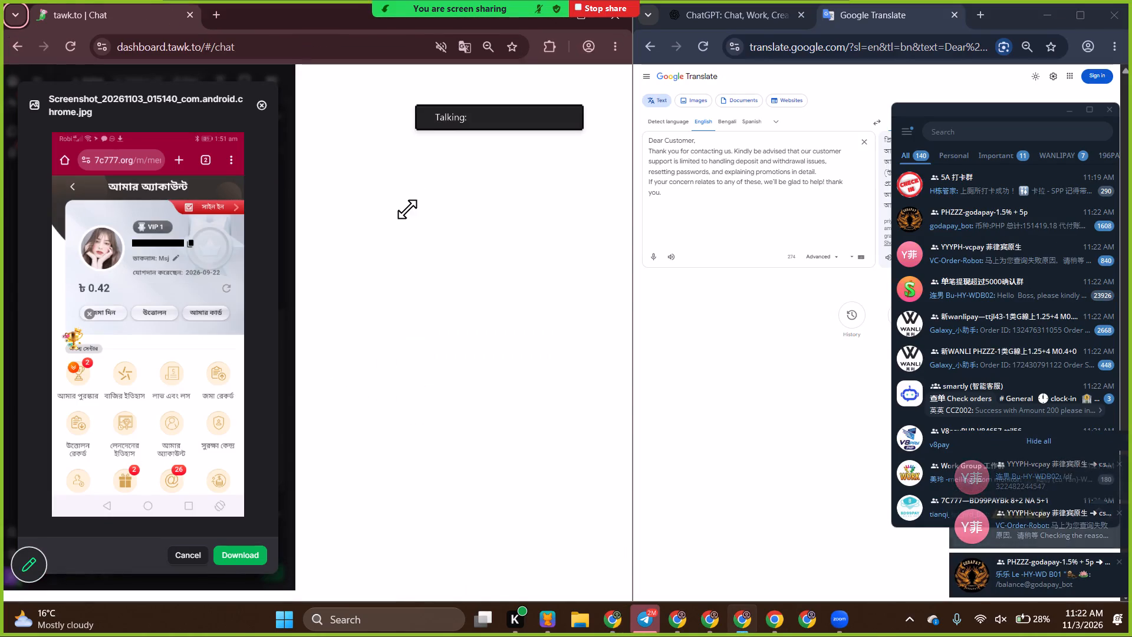
click(528, 536)
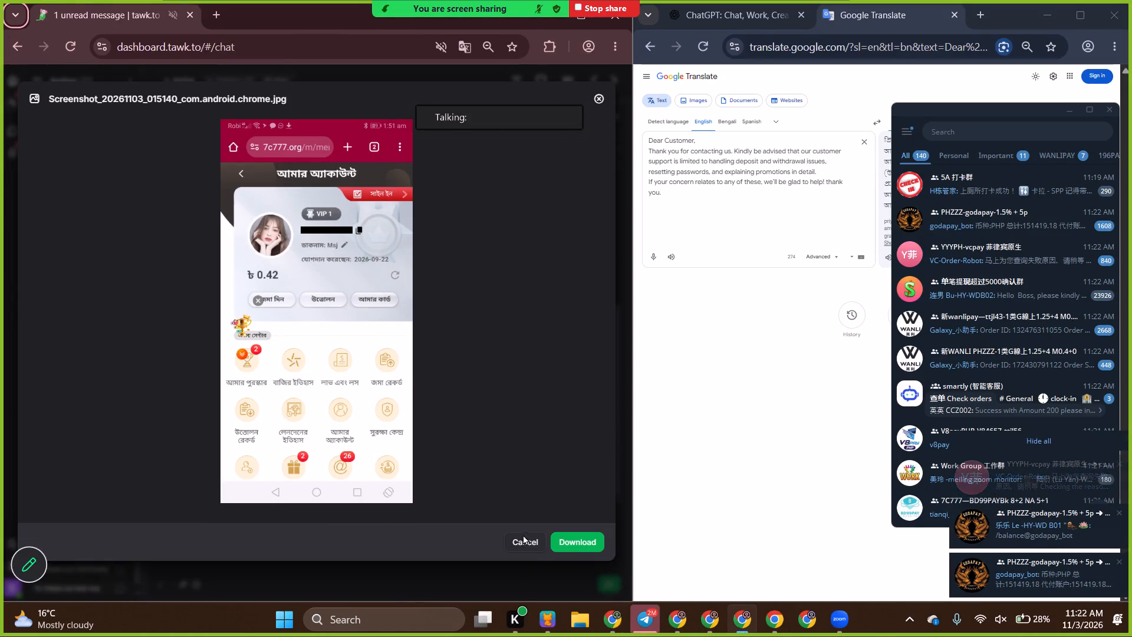
click(237, 291)
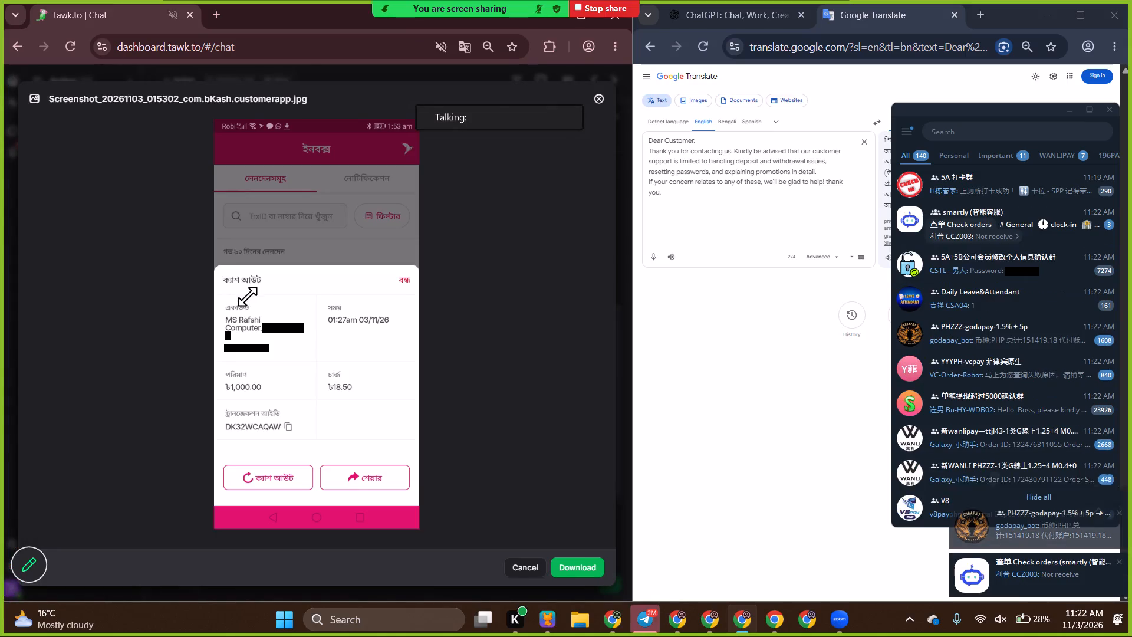
Switch back to the 7C777 back office and copy the transaction ID of the deposit requested on 2026-11-03 at 01:25:50.
click(618, 613)
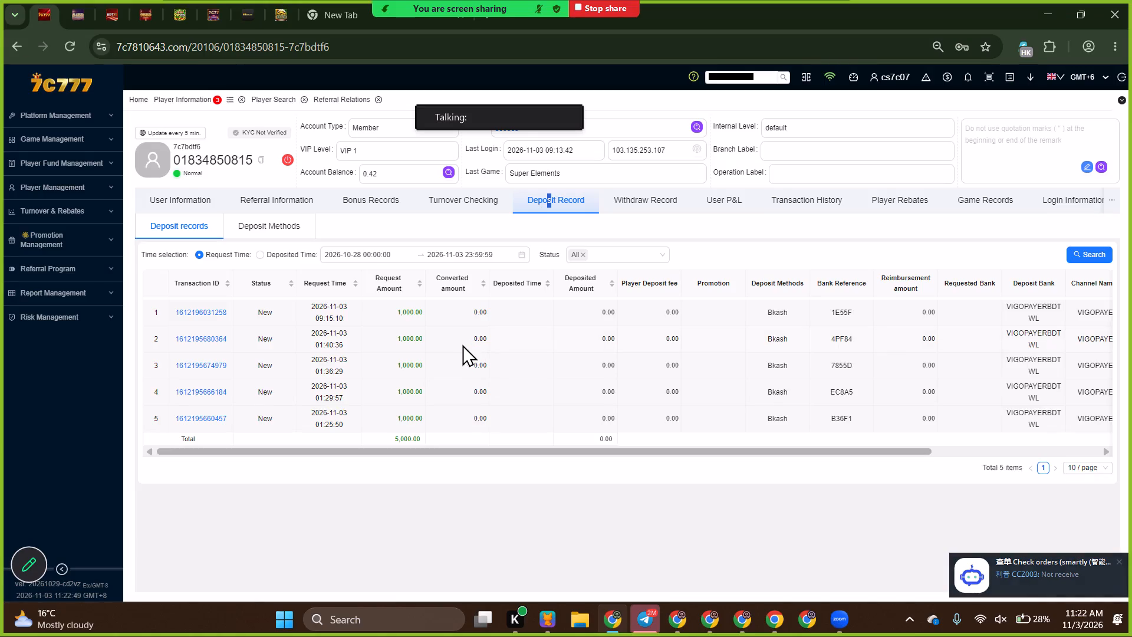
scroll(475, 365, down, 7)
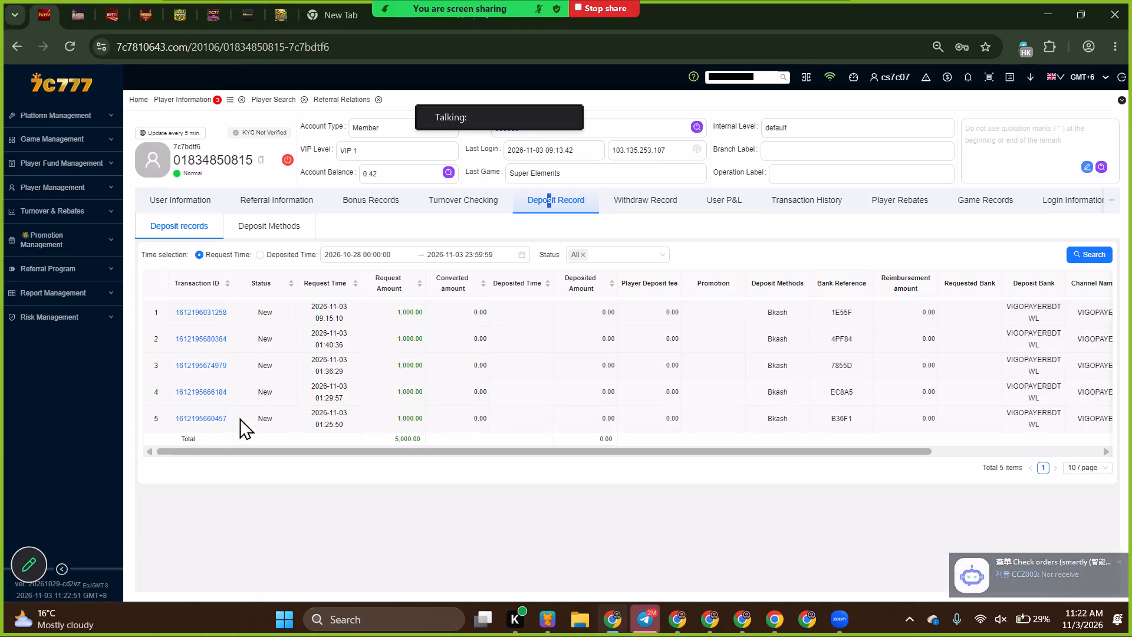
drag(169, 416, 226, 412)
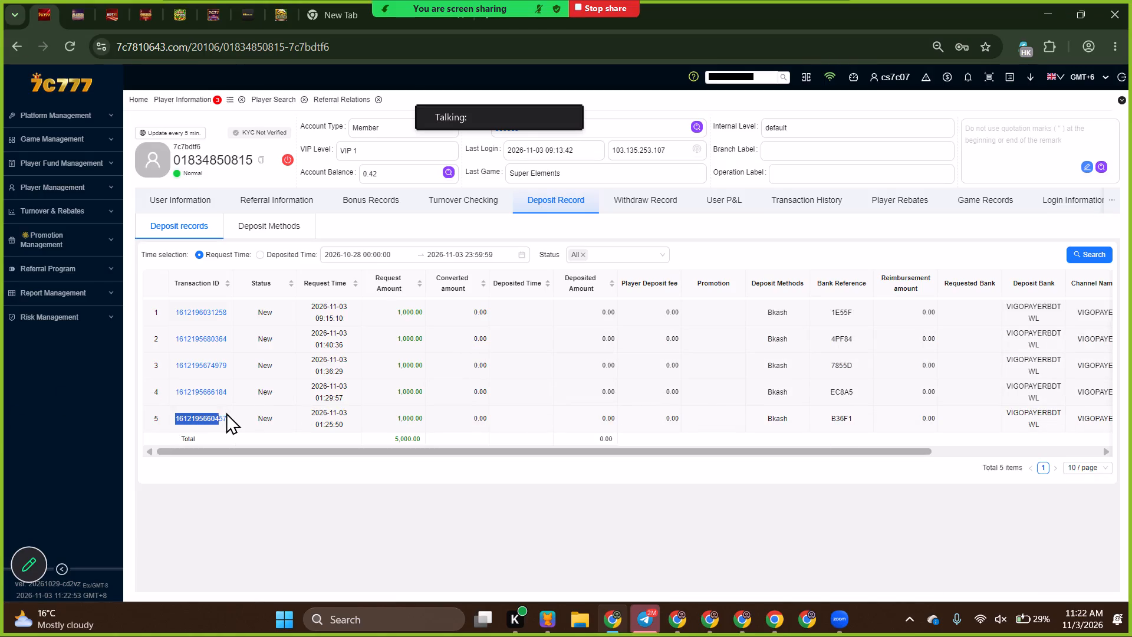
drag(226, 412, 233, 412)
key(ctrl+c)
key(ctrl+c)
key(ctrl+c)
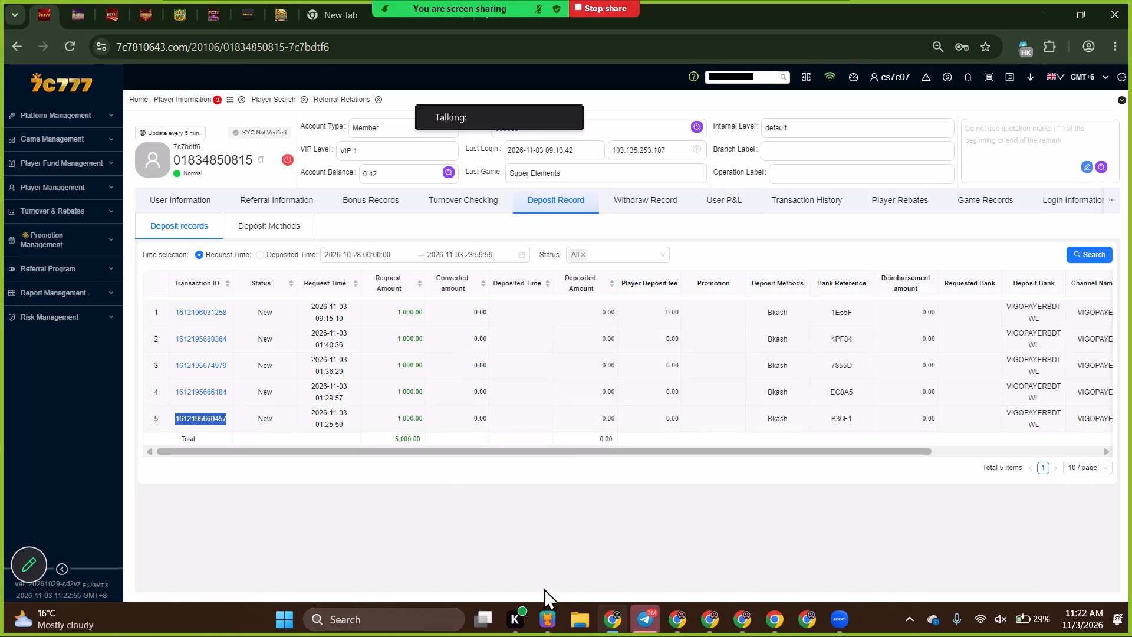
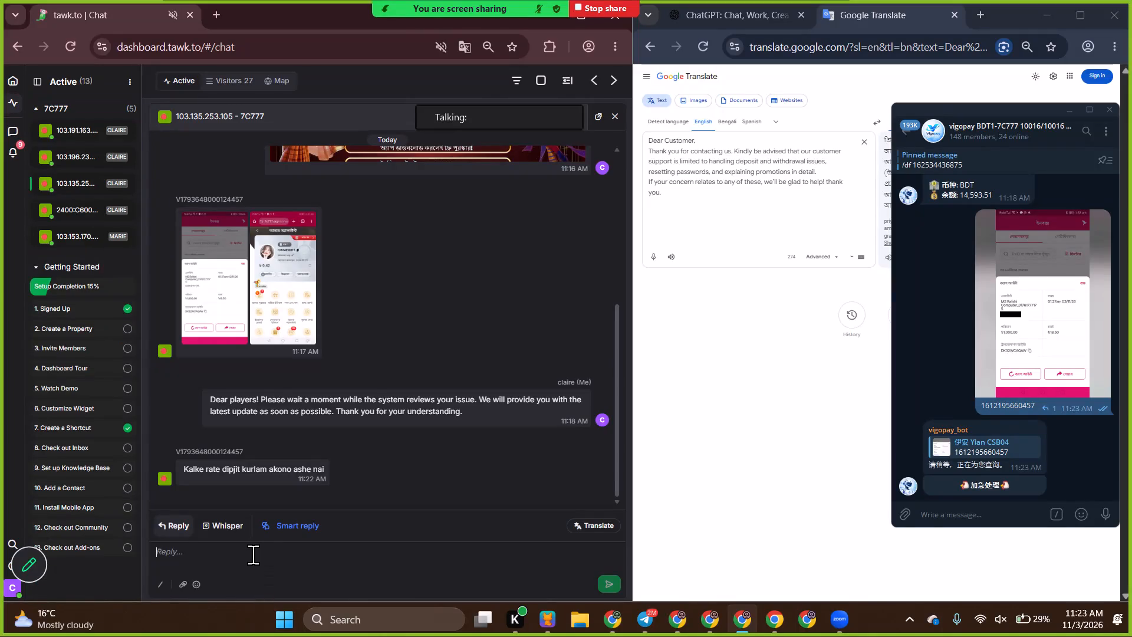
Send the wait4 canned reply to the visitor who asked about last night's deposit.
text(/wait4)
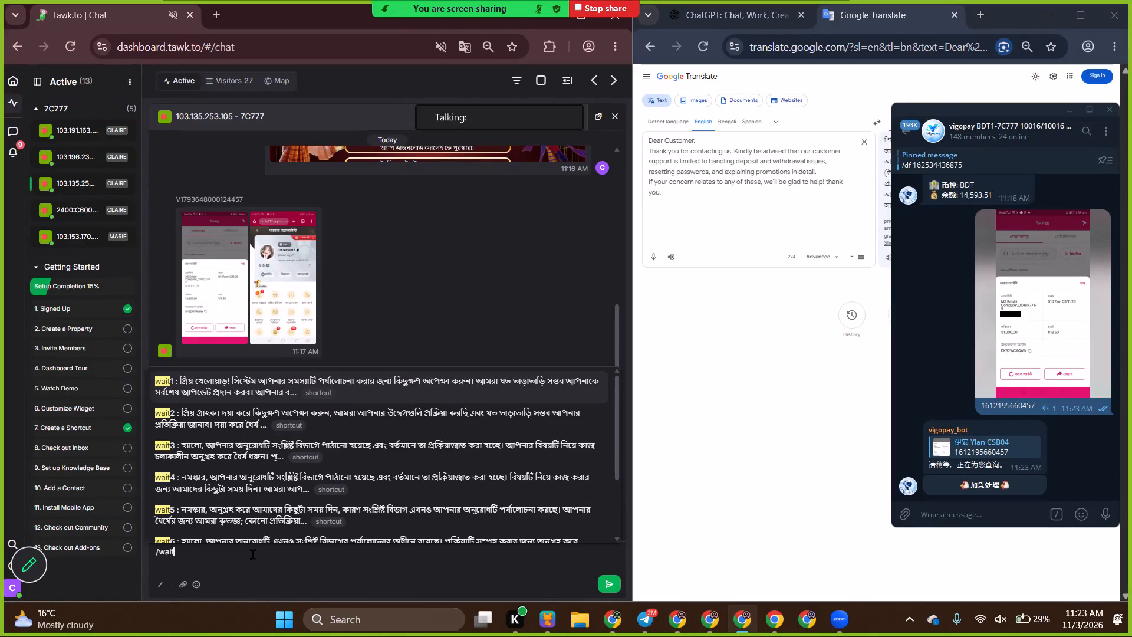
key(Return)
key(Return)
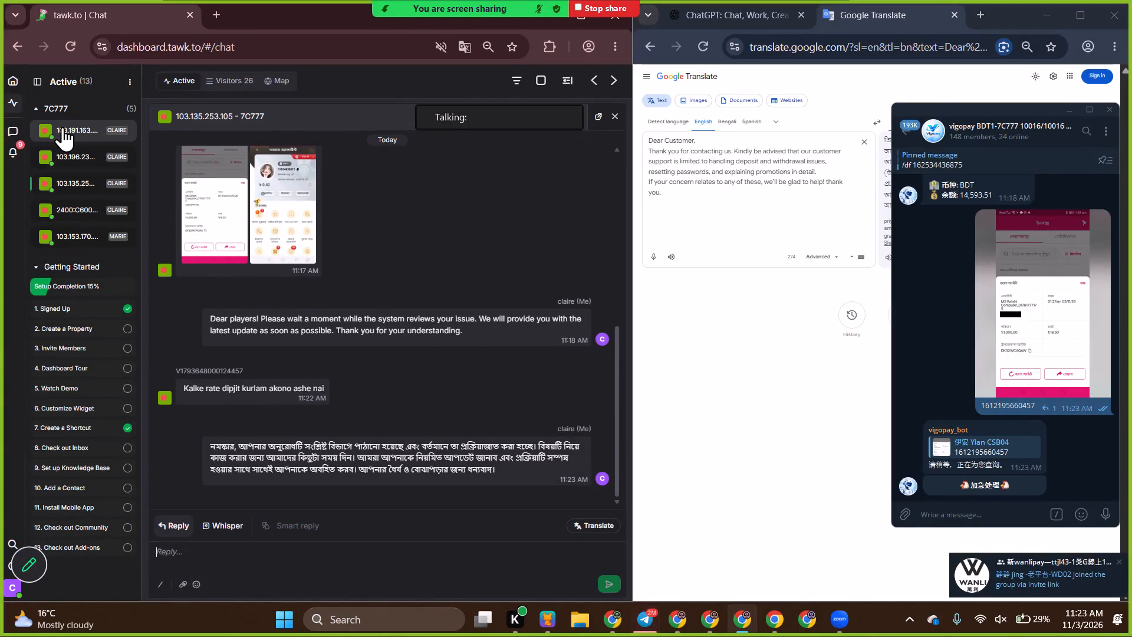
Open the 7C777 chat assigned to Marie, and close it along with the open chats whose visitors have left.
click(94, 238)
click(613, 114)
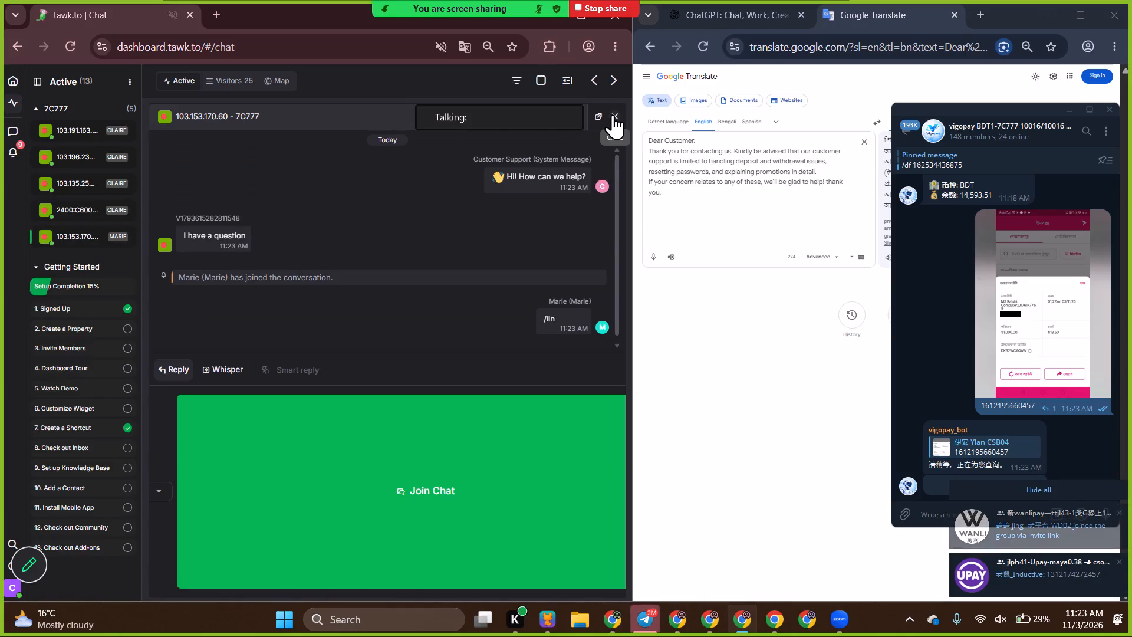
click(613, 114)
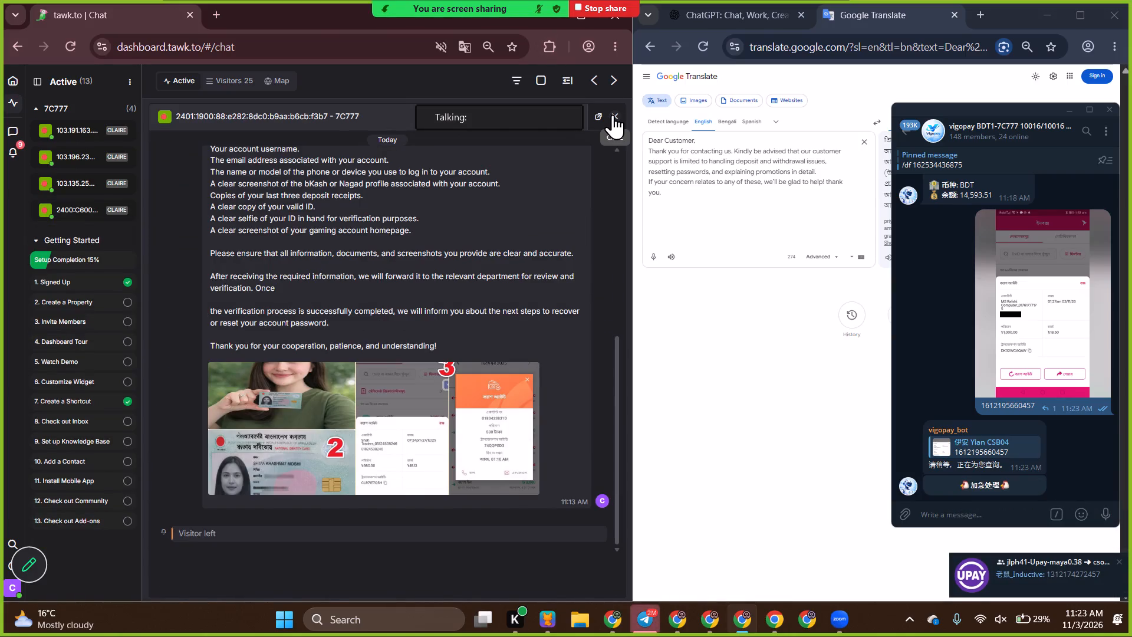
click(613, 114)
click(613, 114)
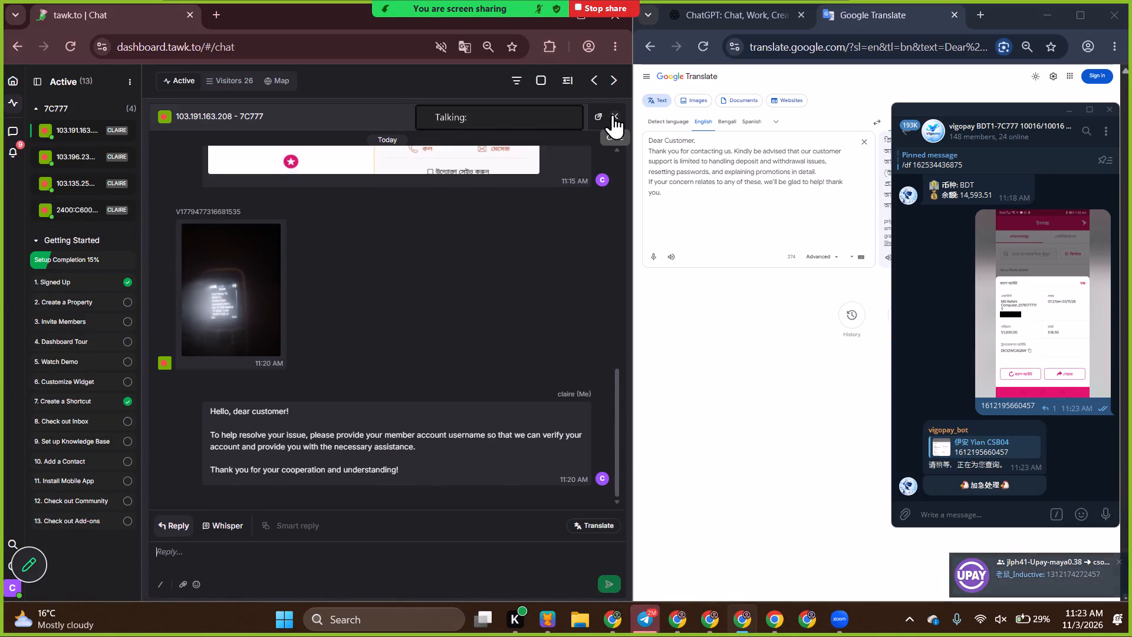
scroll(356, 276, down, 8)
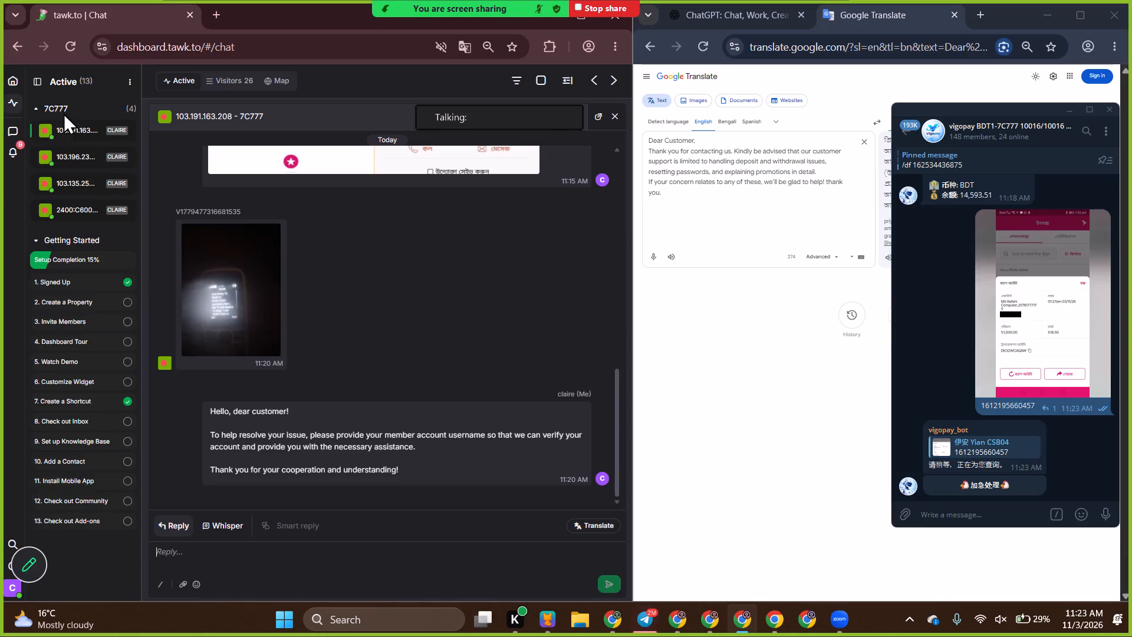
Join the new incoming 7C777 chat and send the visitor the /he canned welcome reply with the promotions banner.
click(83, 135)
click(357, 464)
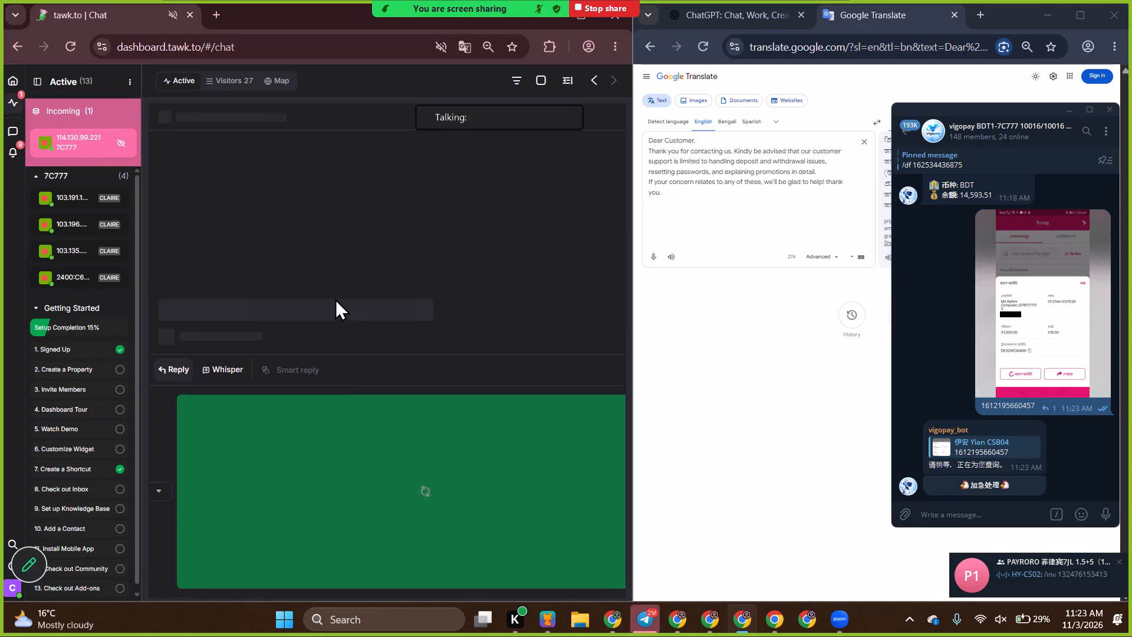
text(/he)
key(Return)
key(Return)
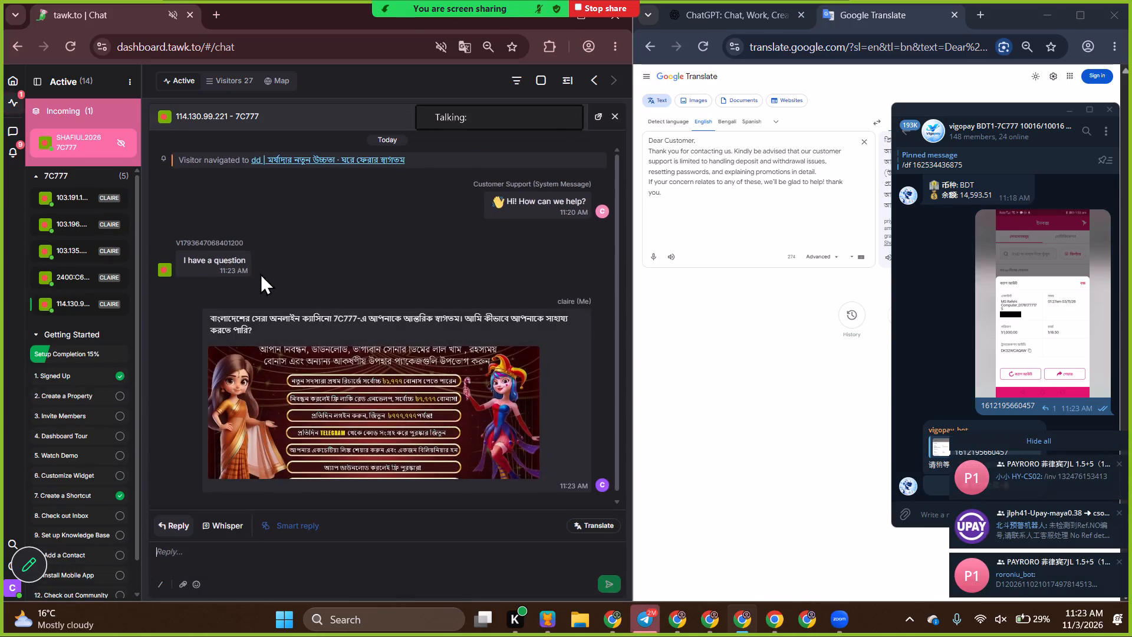
Open the next incoming 7C777 chat waiting for an agent.
click(82, 142)
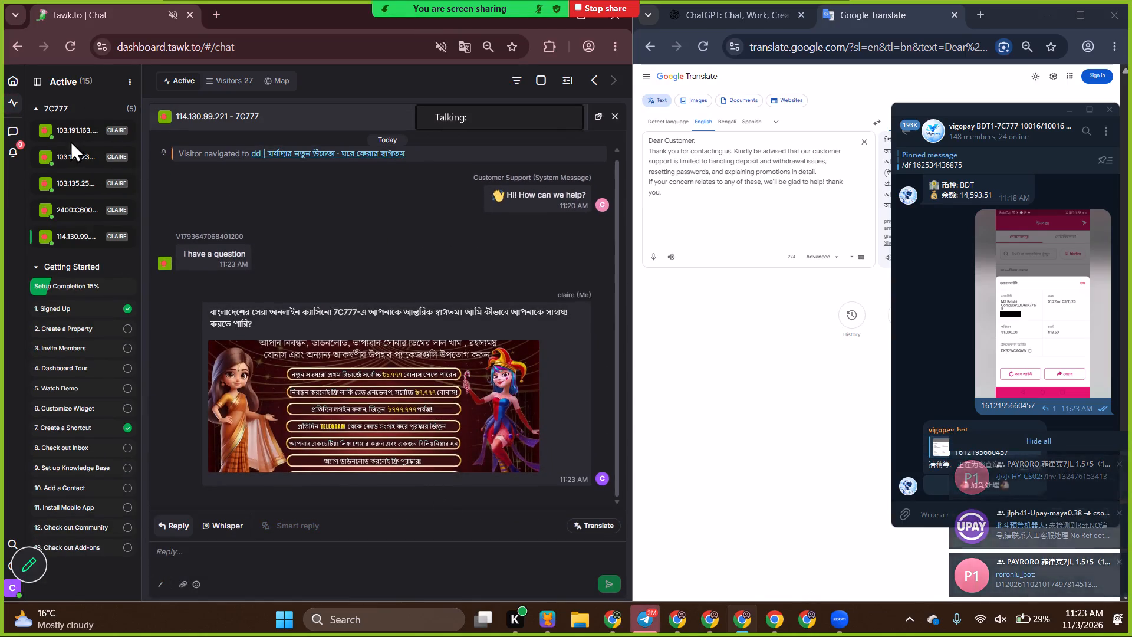
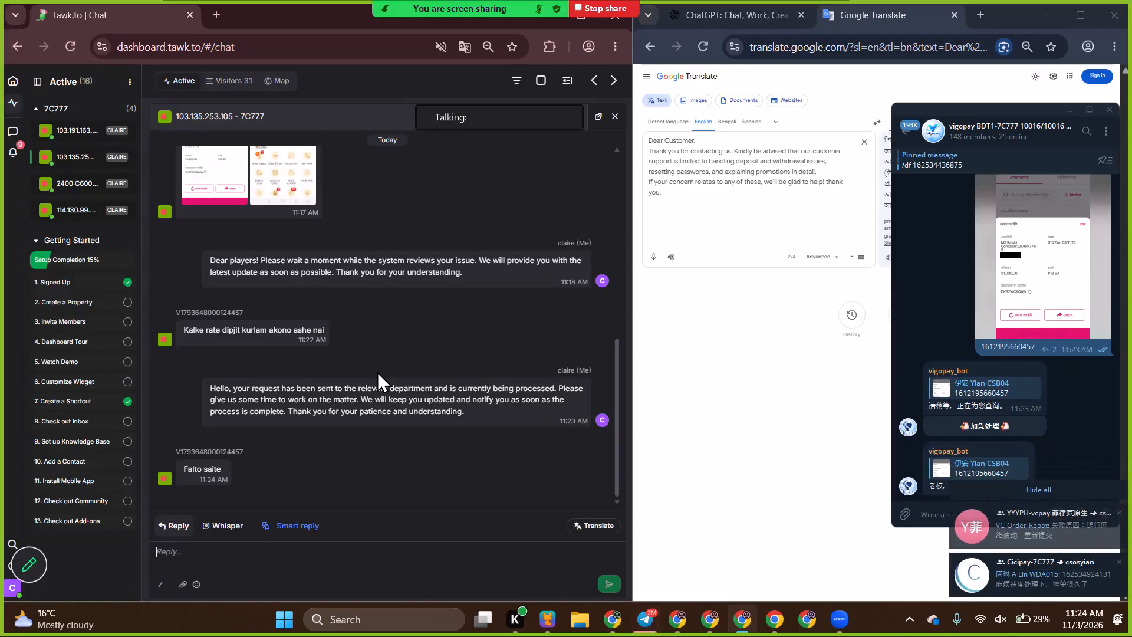
Send the visitor who wrote "Falto saite" the canned Bengali reply saying the deposited money has not yet been received.
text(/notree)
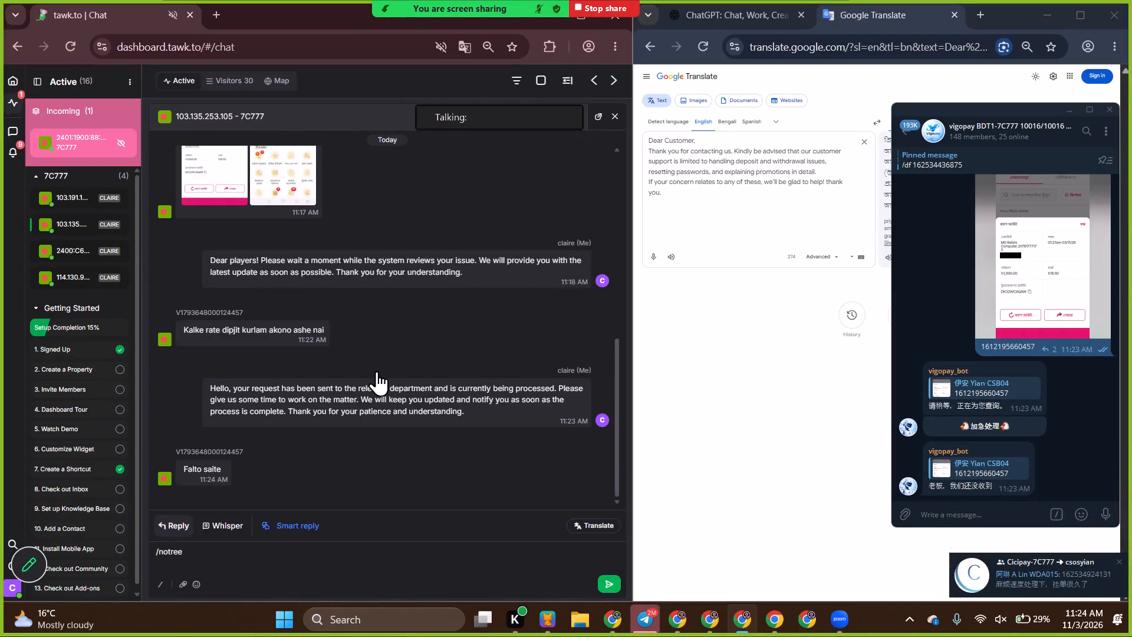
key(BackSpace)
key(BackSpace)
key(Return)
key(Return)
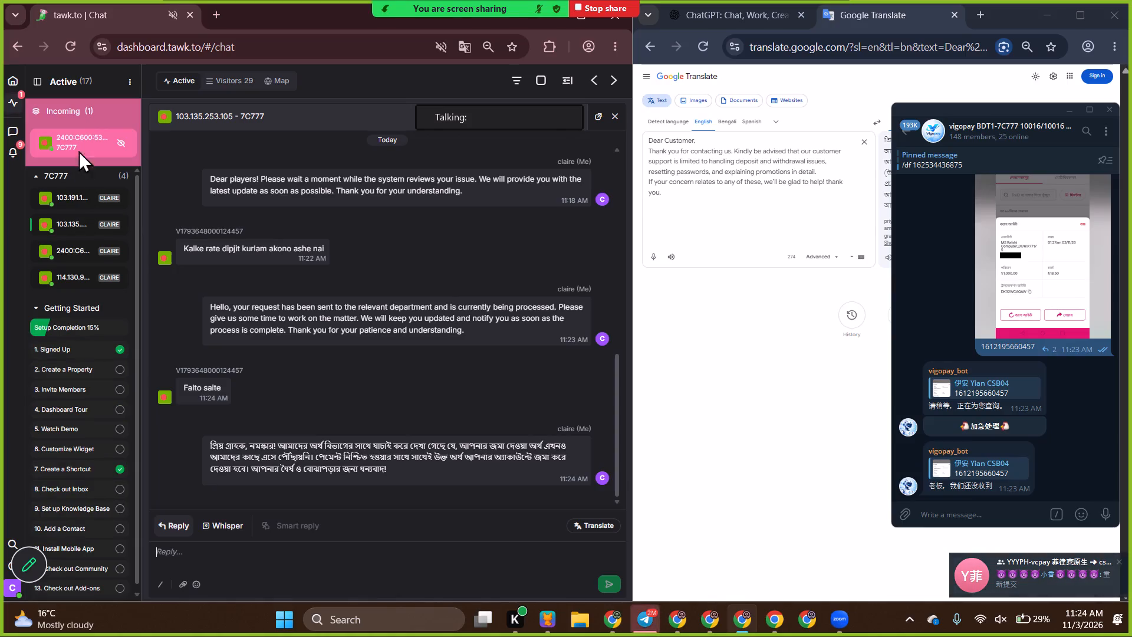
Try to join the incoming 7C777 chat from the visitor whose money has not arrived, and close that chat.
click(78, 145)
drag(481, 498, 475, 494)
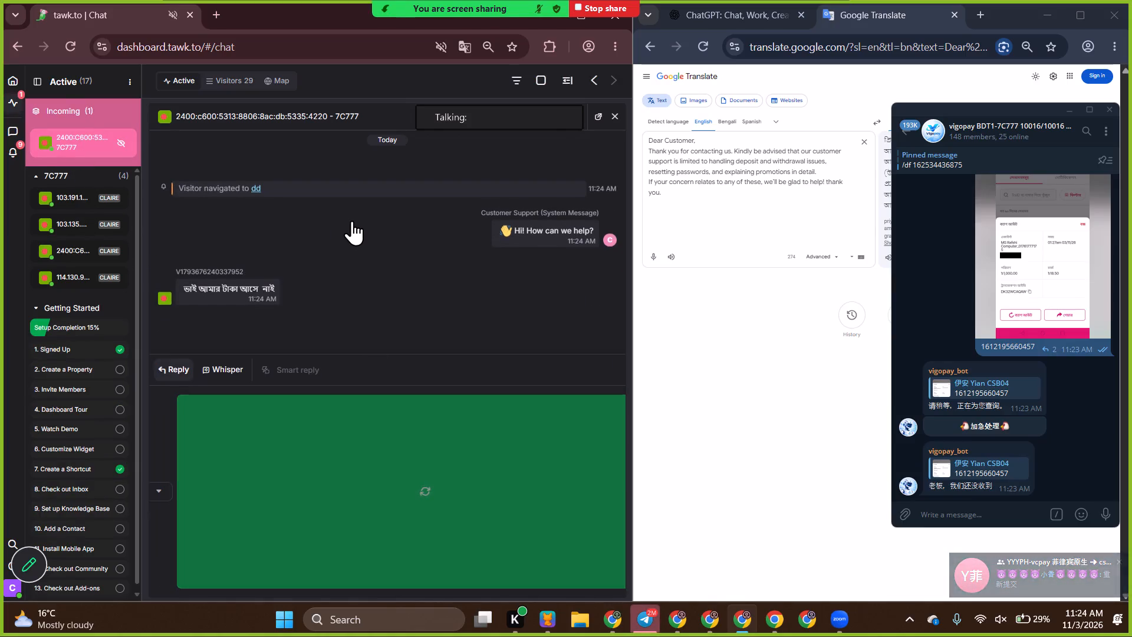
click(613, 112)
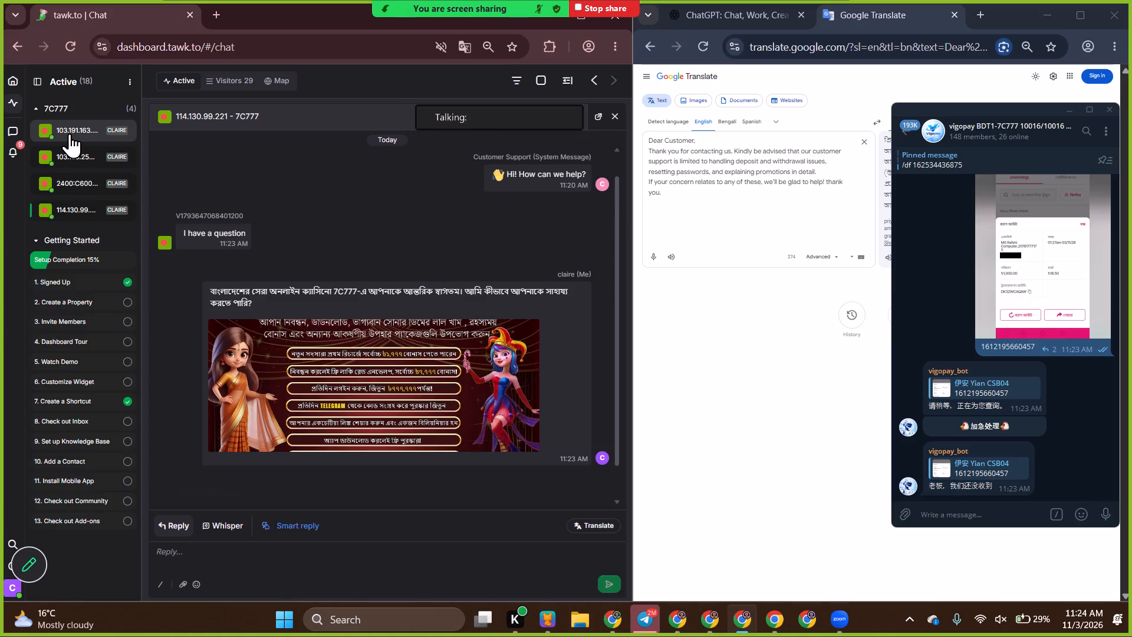
Translate the chat page into English to read the visitor's message about the friend referral.
right_click(352, 224)
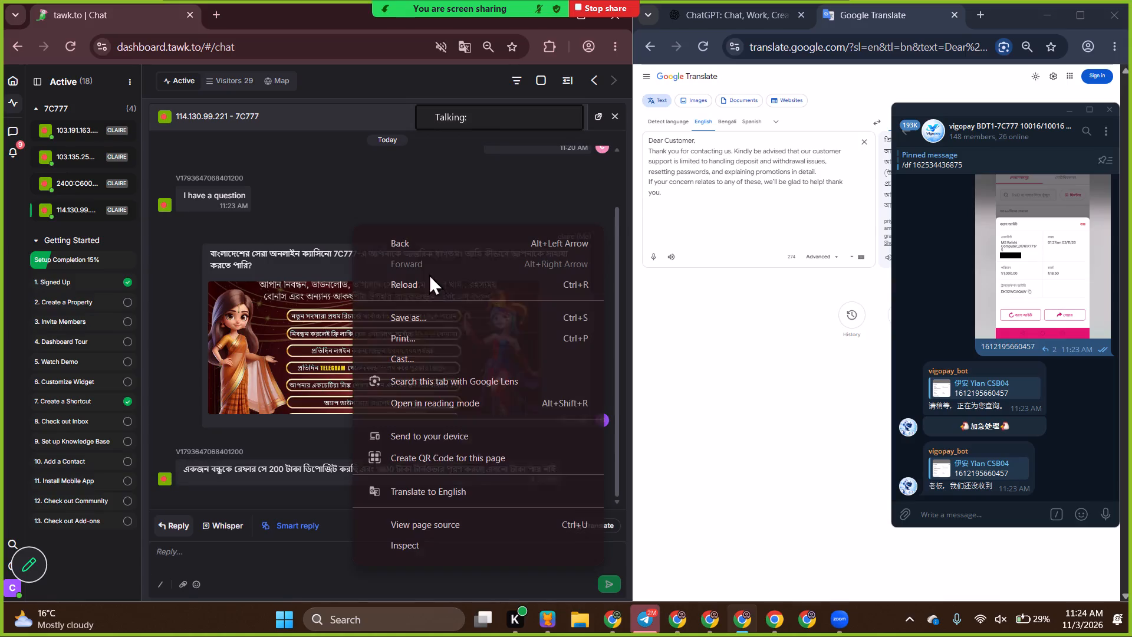
click(422, 495)
click(369, 73)
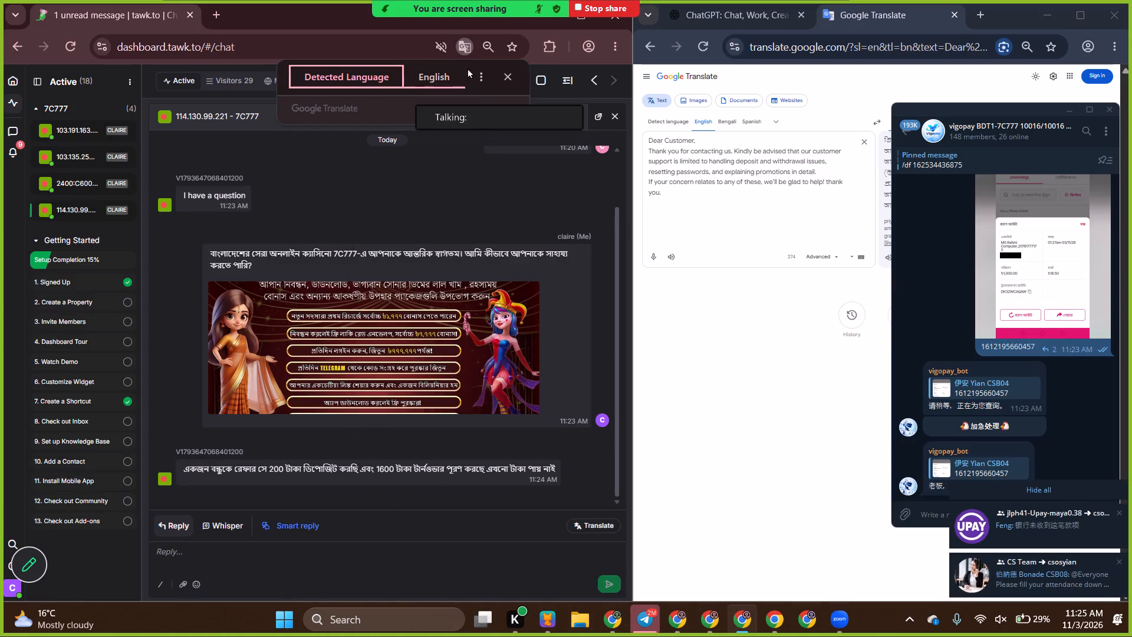
click(447, 74)
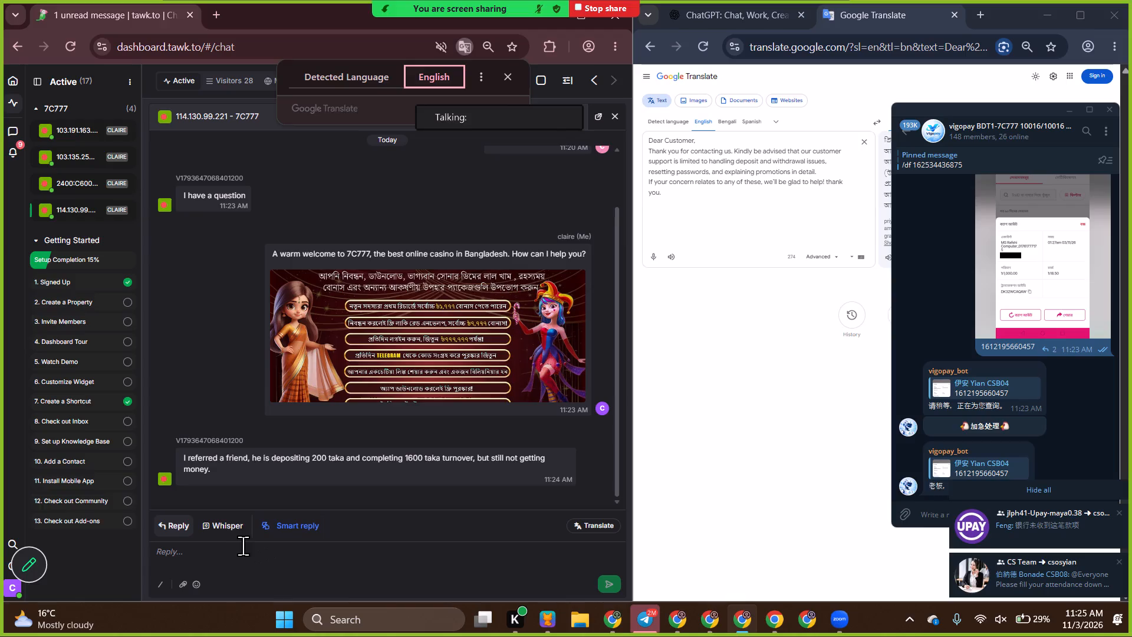
Send the ui canned reply to the visitor asking about the unpaid referral money.
click(235, 548)
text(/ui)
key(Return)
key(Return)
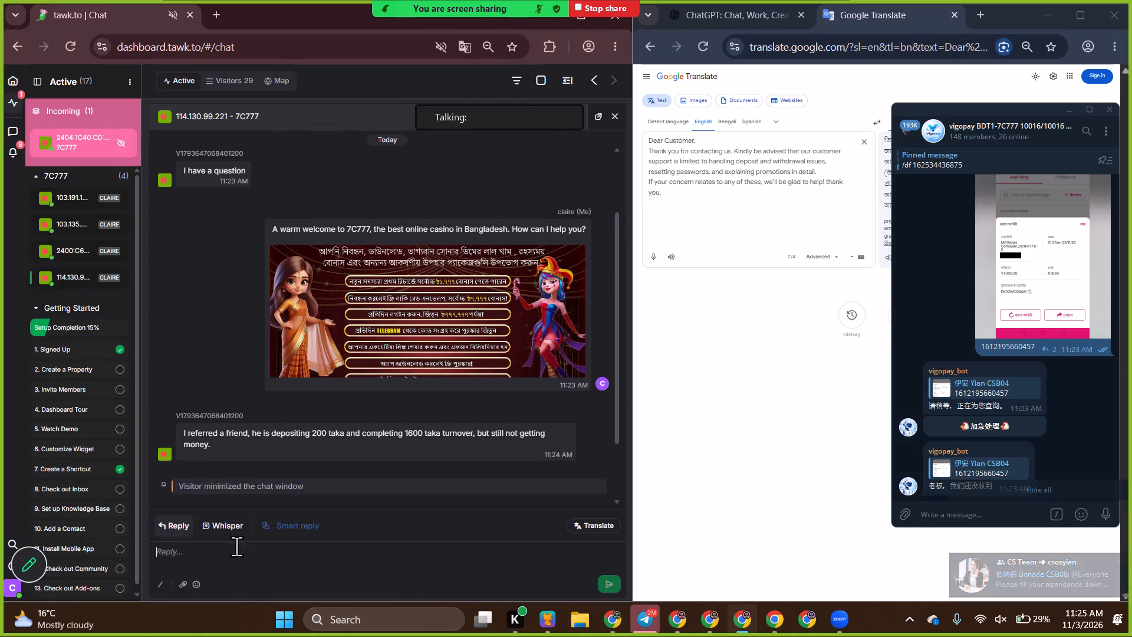
Open and join the new incoming 7C777 chat.
click(65, 143)
drag(374, 508, 376, 515)
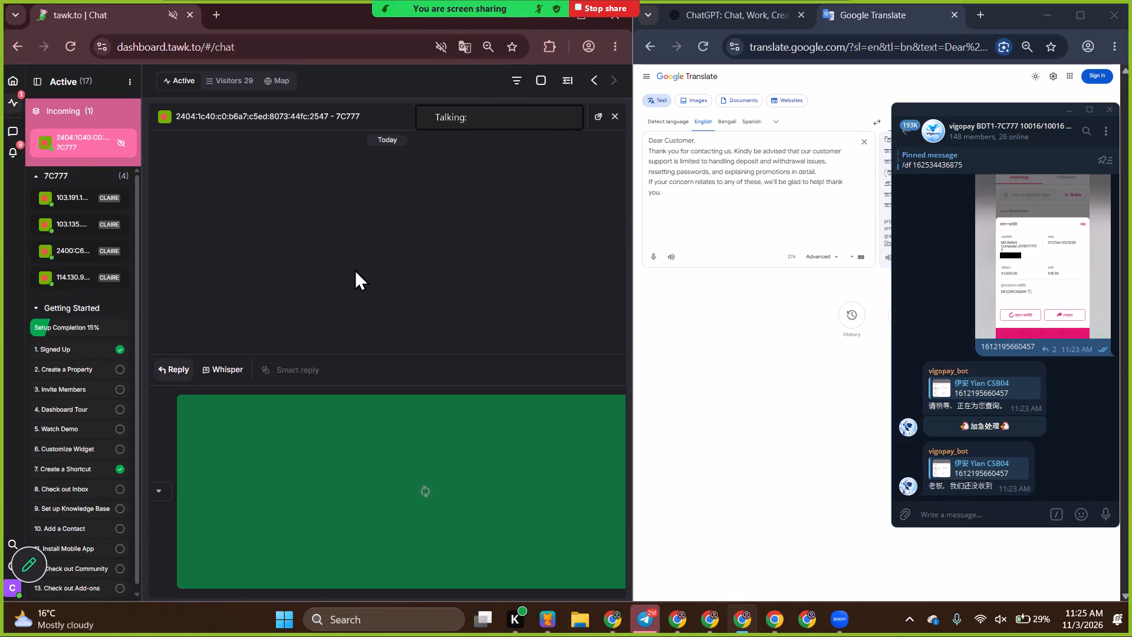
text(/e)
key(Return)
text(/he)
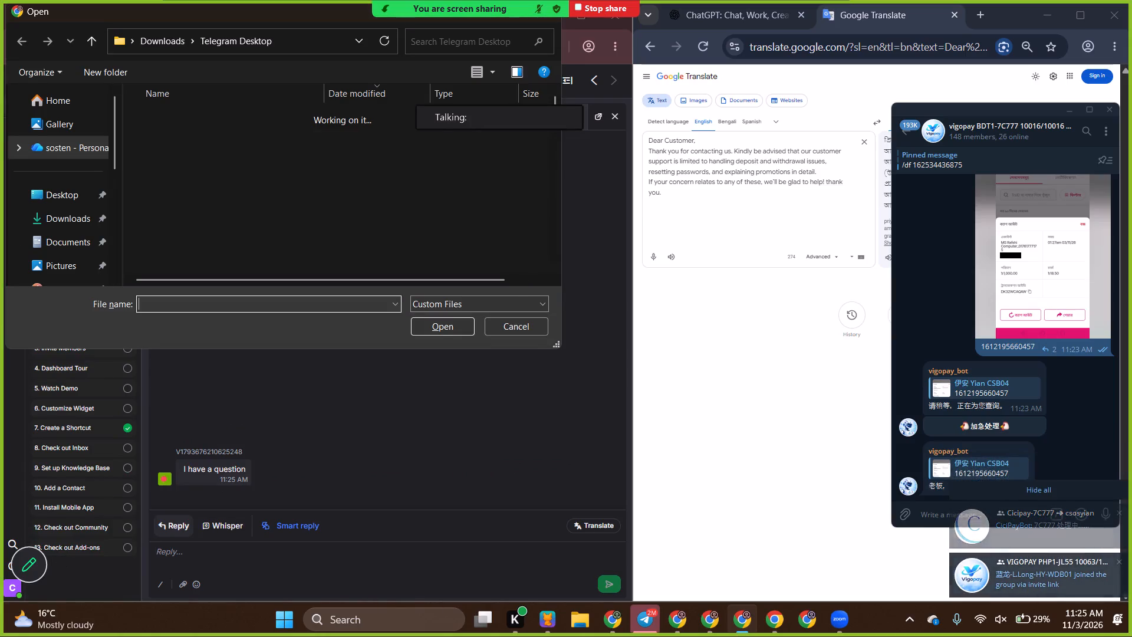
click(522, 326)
Send the he canned welcome reply with the promotion banner to the visitor who wrote "I have a question".
click(287, 556)
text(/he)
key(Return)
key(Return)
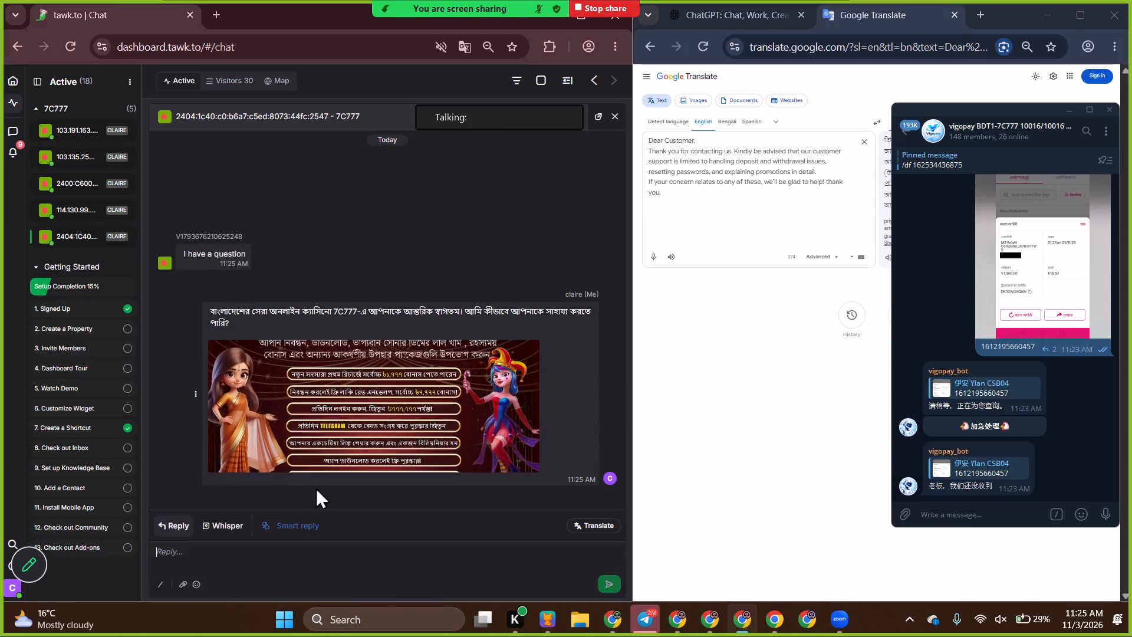
Open and join the incoming 7C777 chat from the visitor complaining about not being given money.
click(90, 133)
drag(299, 324, 311, 357)
drag(324, 436, 325, 441)
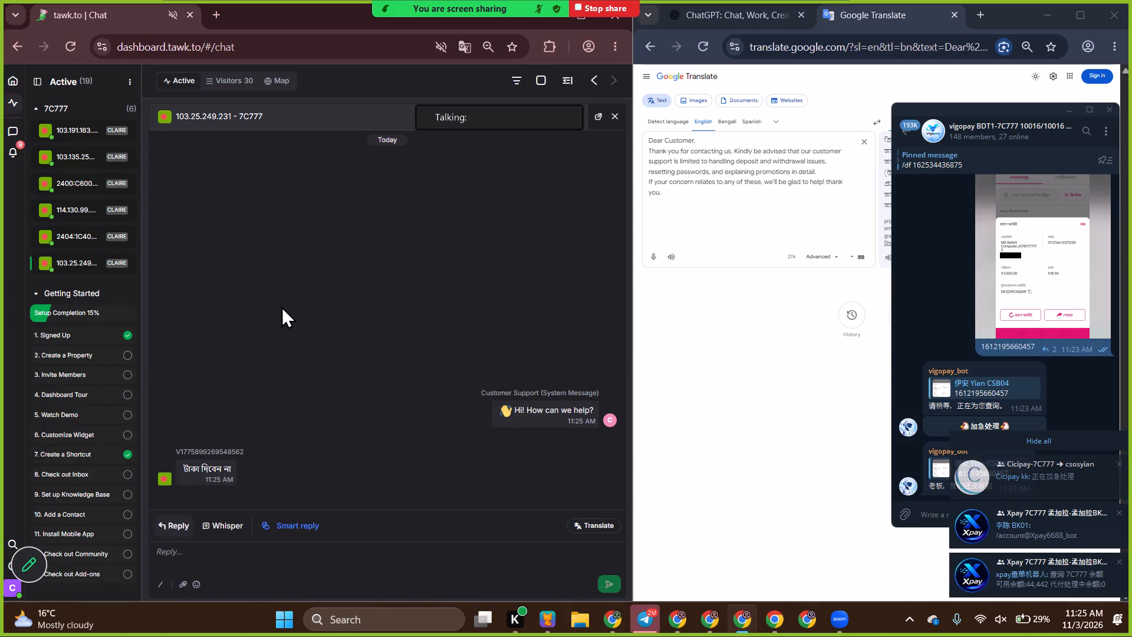
Send the hello canned reply with its promotional image in the open 103.25… visitor chat.
text(/he)
key(Return)
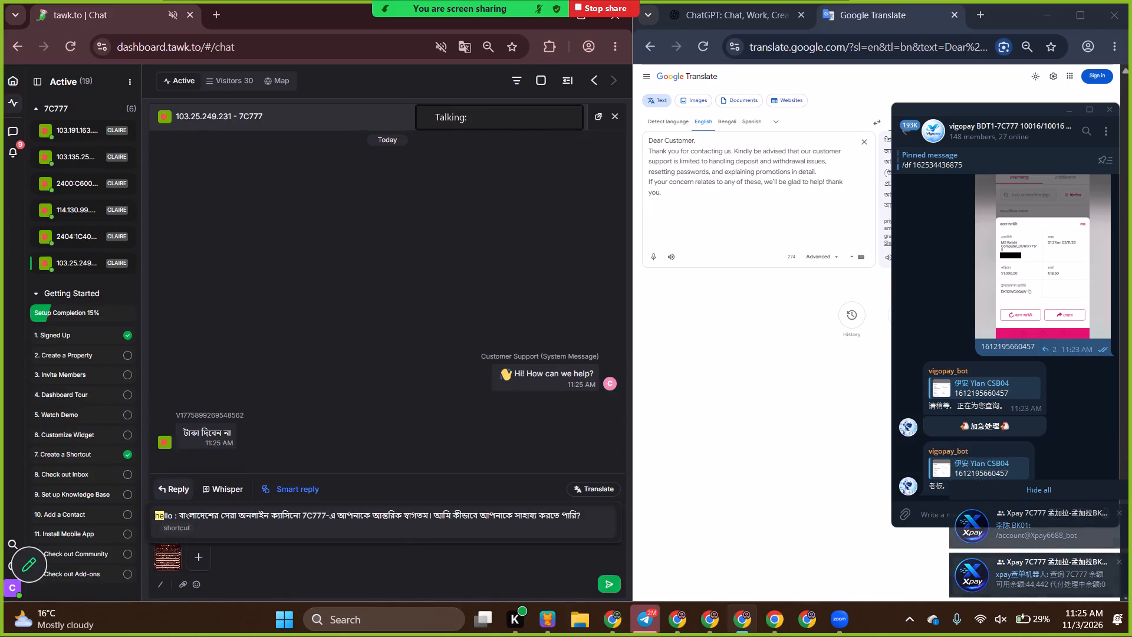
key(Return)
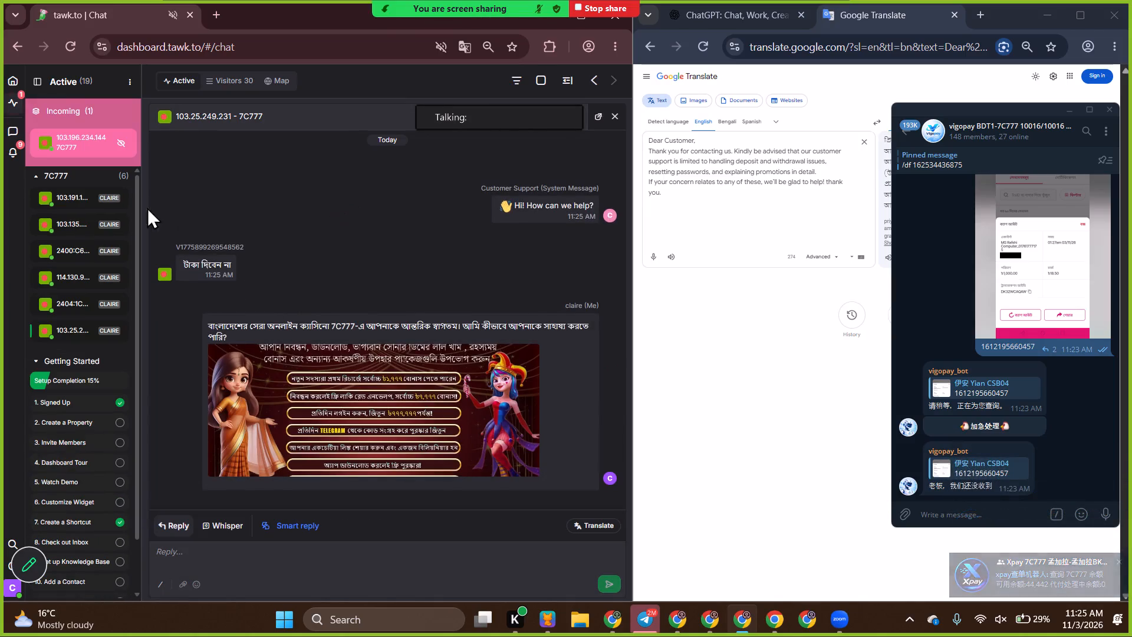
Accept the incoming 7C777 chat from the 103.196… visitor and send the hello canned reply.
click(86, 150)
click(279, 450)
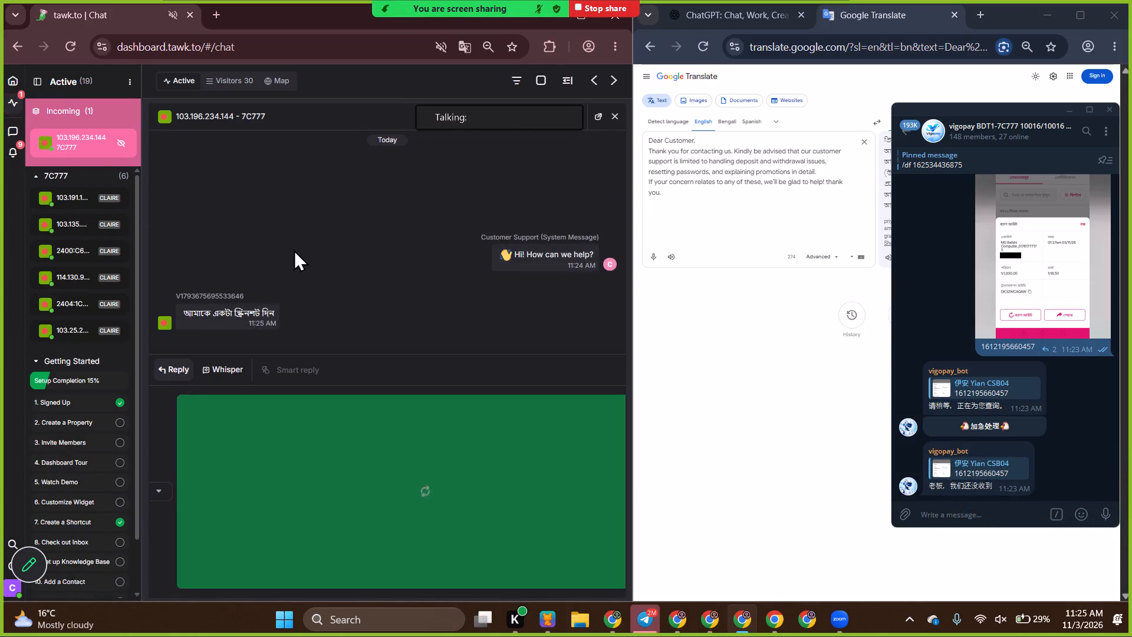
text(/he)
key(Return)
key(Return)
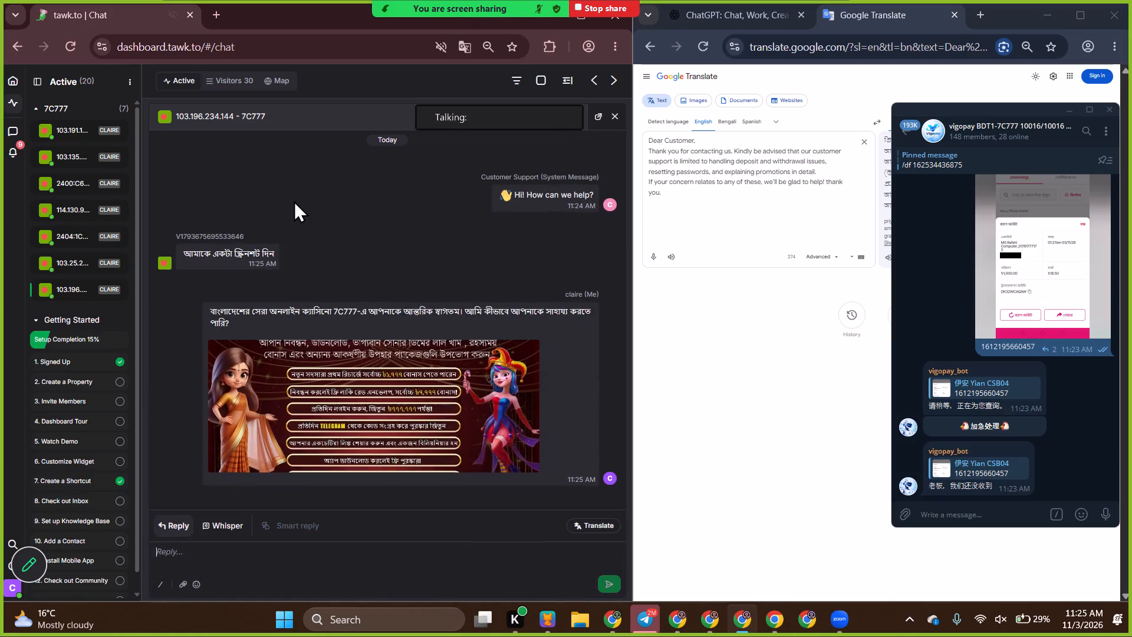
Translate the 103.196… visitor's chat into English to read the request.
right_click(294, 201)
click(345, 468)
drag(372, 64, 378, 63)
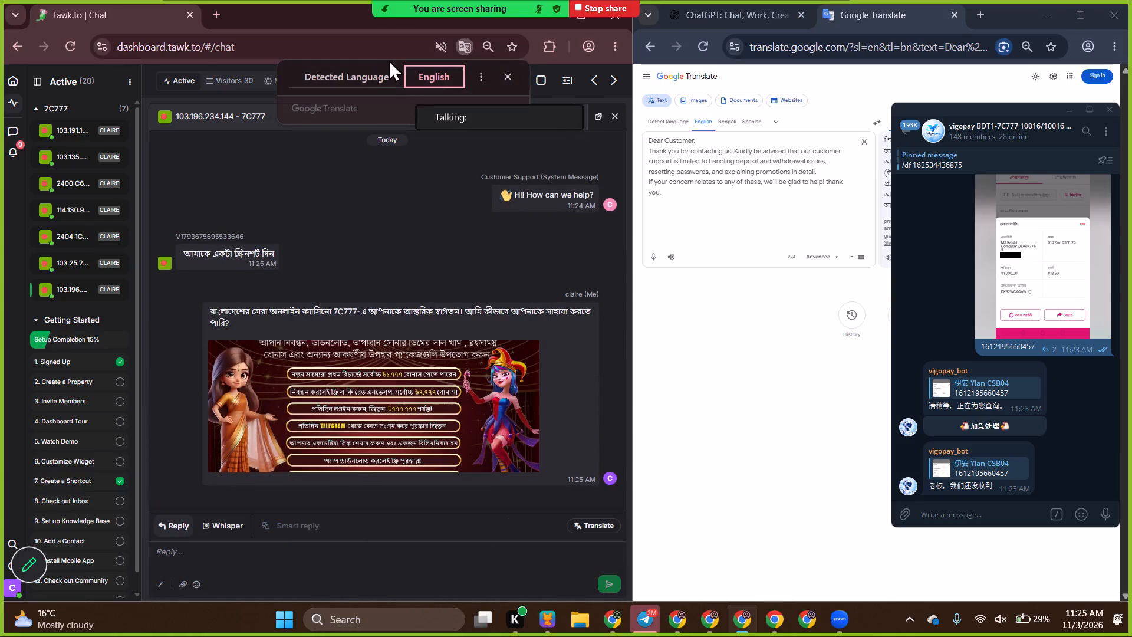
click(305, 62)
click(318, 72)
click(431, 72)
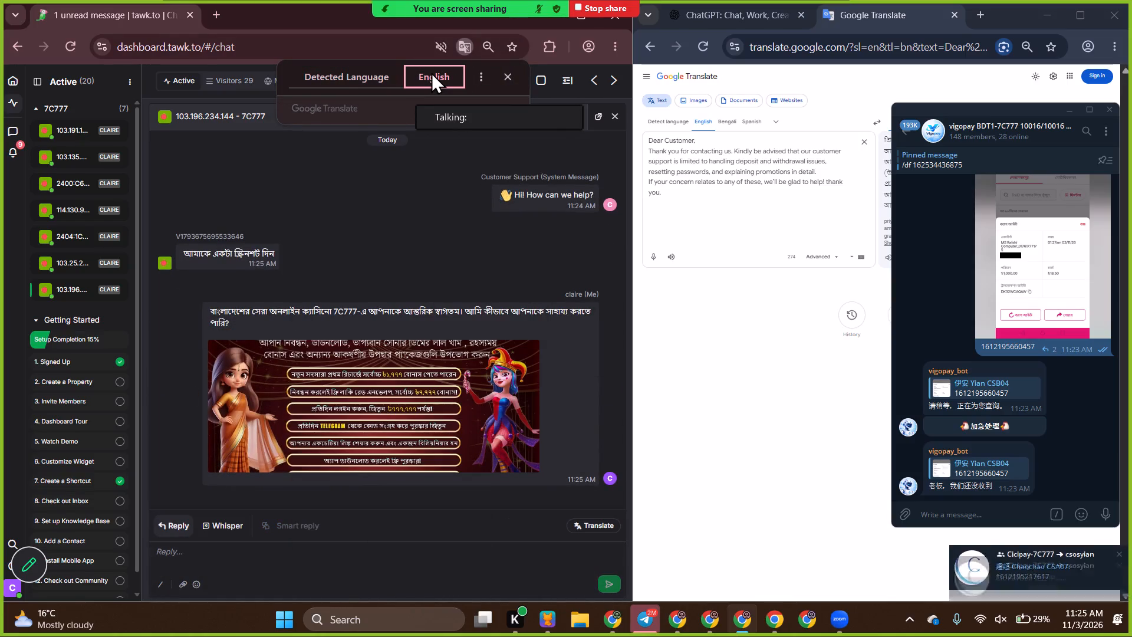
Accept the incoming 7C777 chat from the 2400:c600… visitor and send the hello canned reply.
click(92, 139)
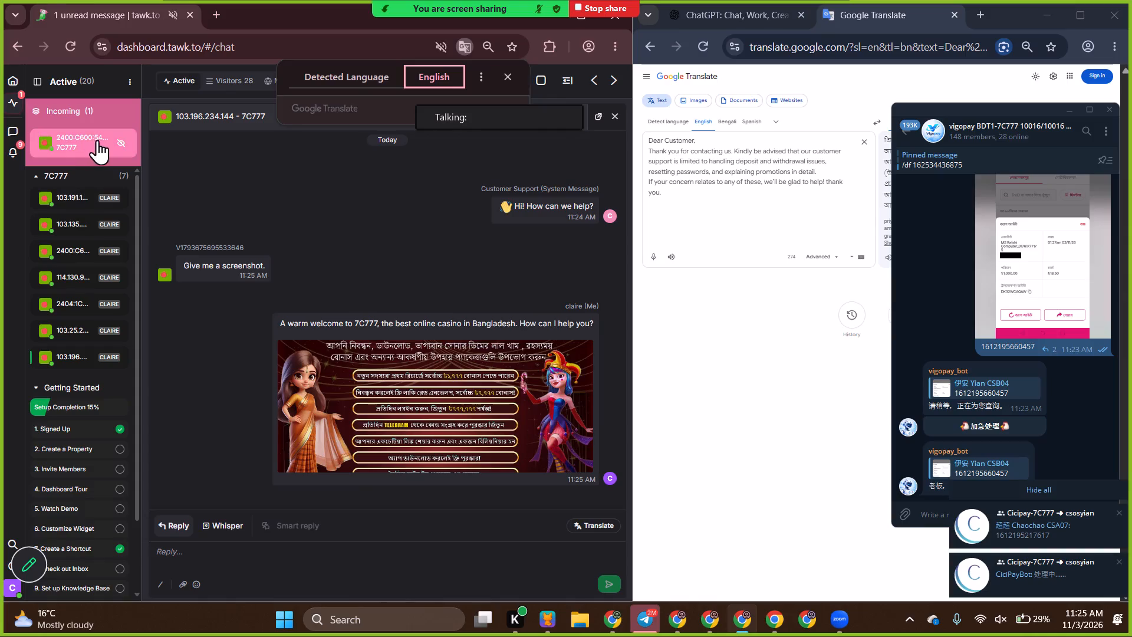
click(360, 494)
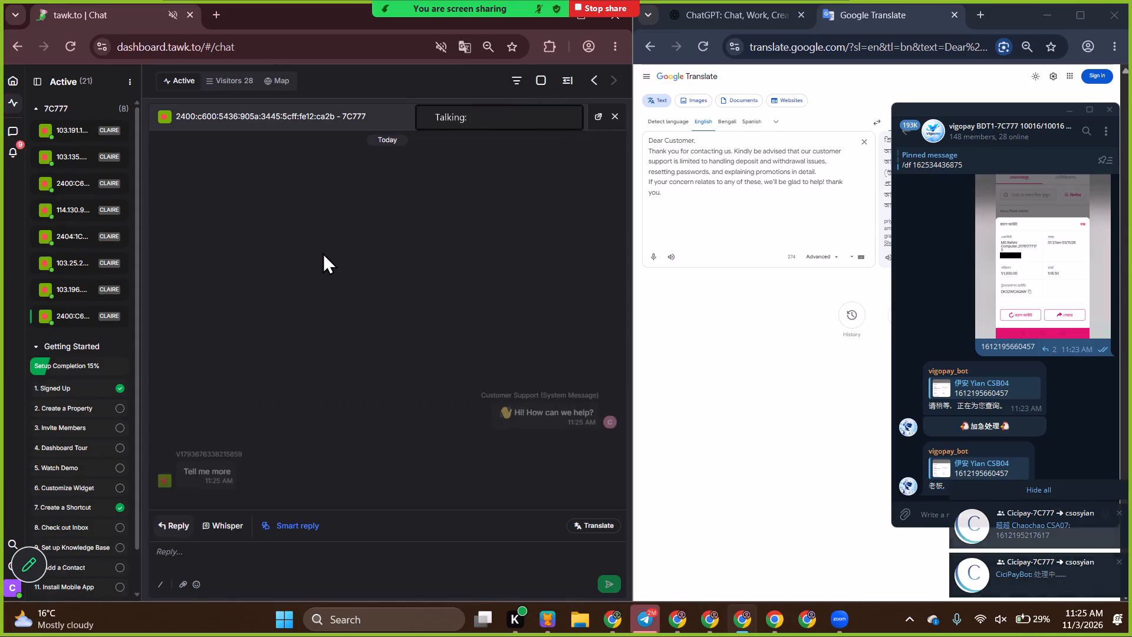
text(/he)
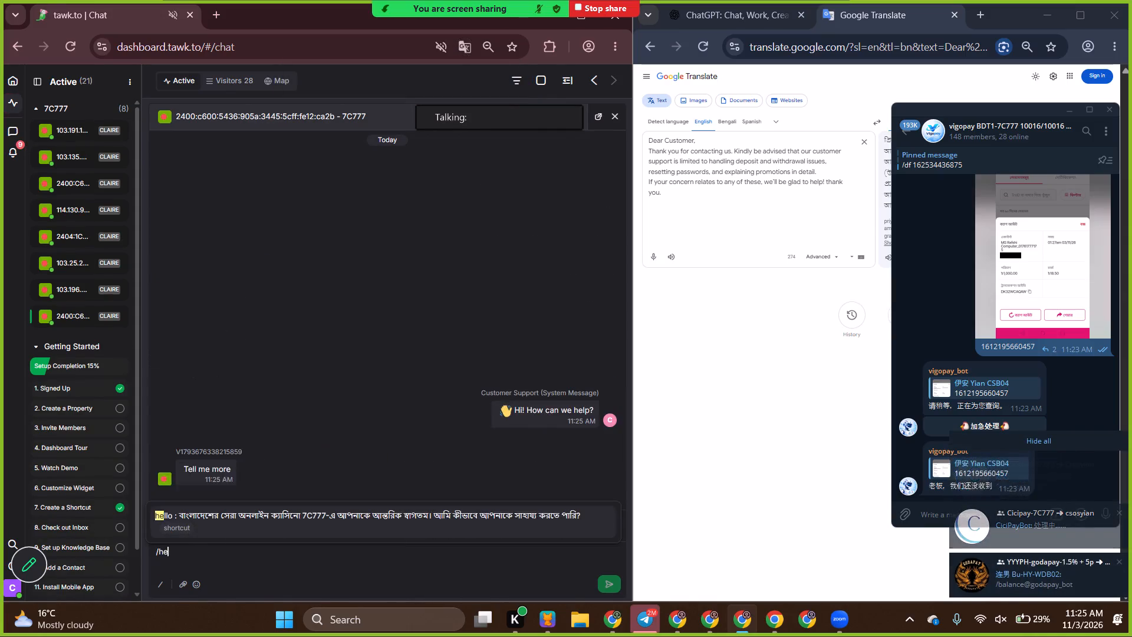
key(Return)
key(Return)
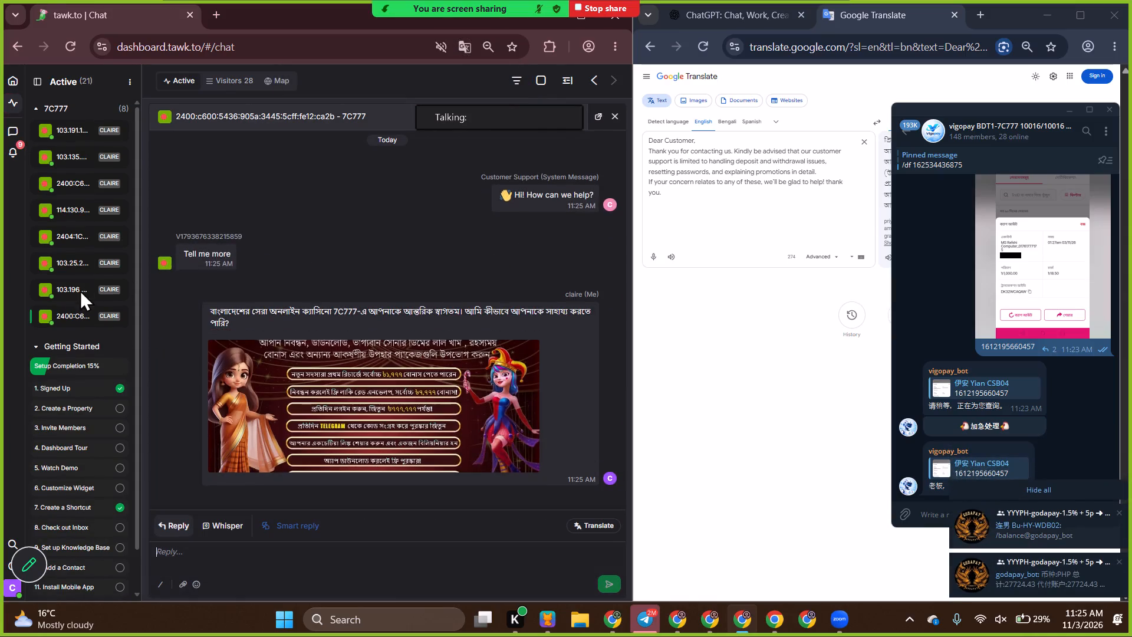
Reopen the 103.25… visitor's chat and translate it into English to read the message.
click(80, 290)
click(100, 260)
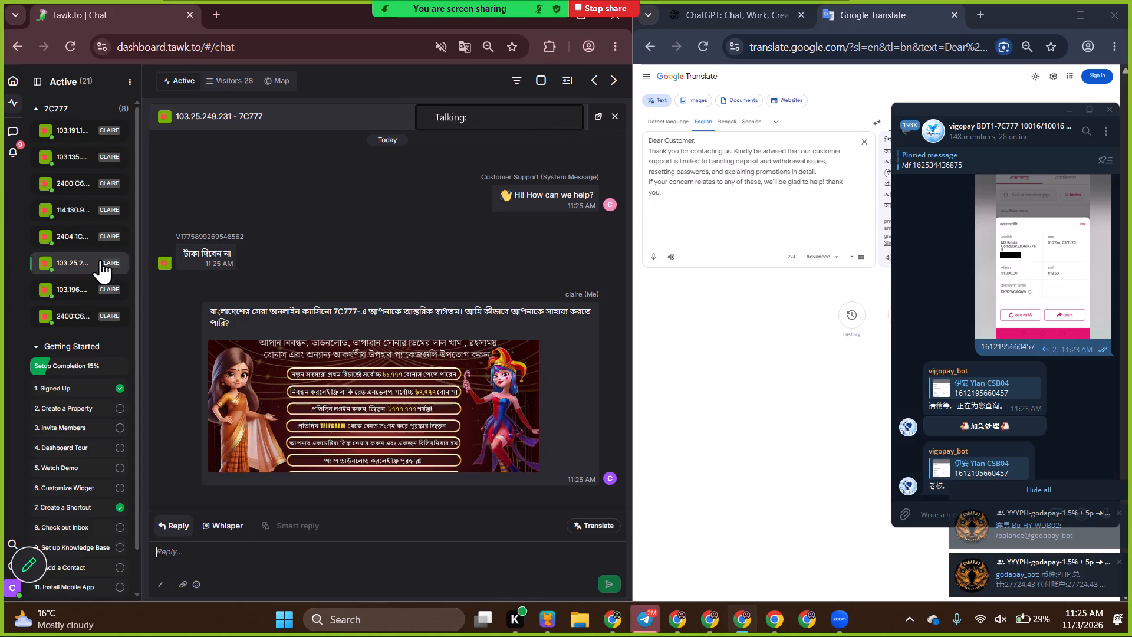
scroll(265, 238, down, 7)
right_click(291, 225)
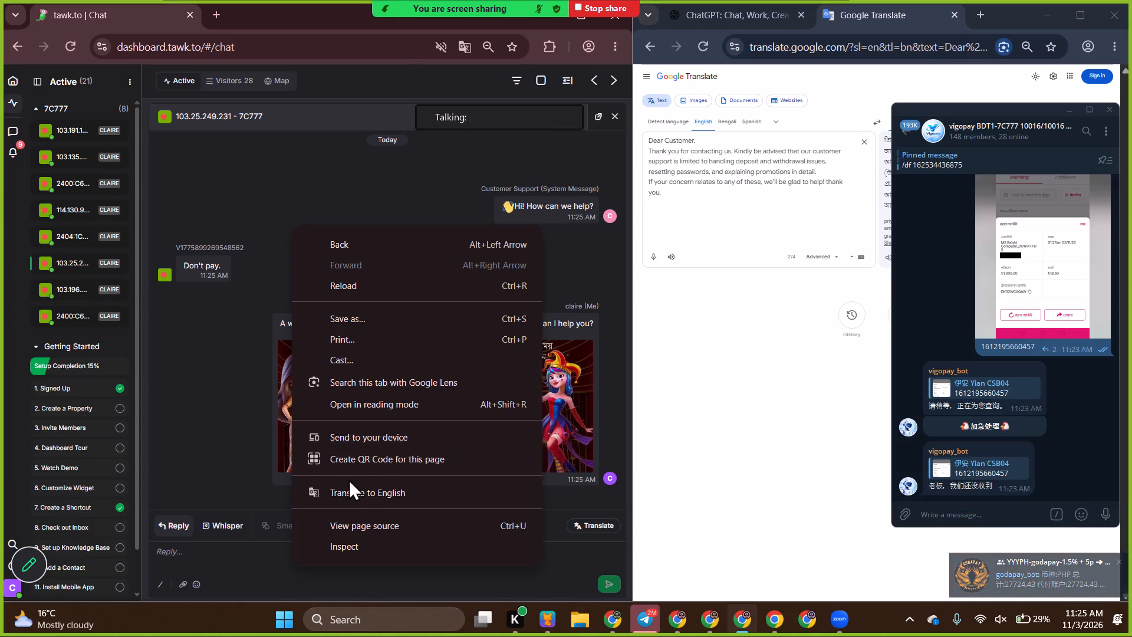
click(350, 489)
drag(368, 73, 374, 73)
click(435, 68)
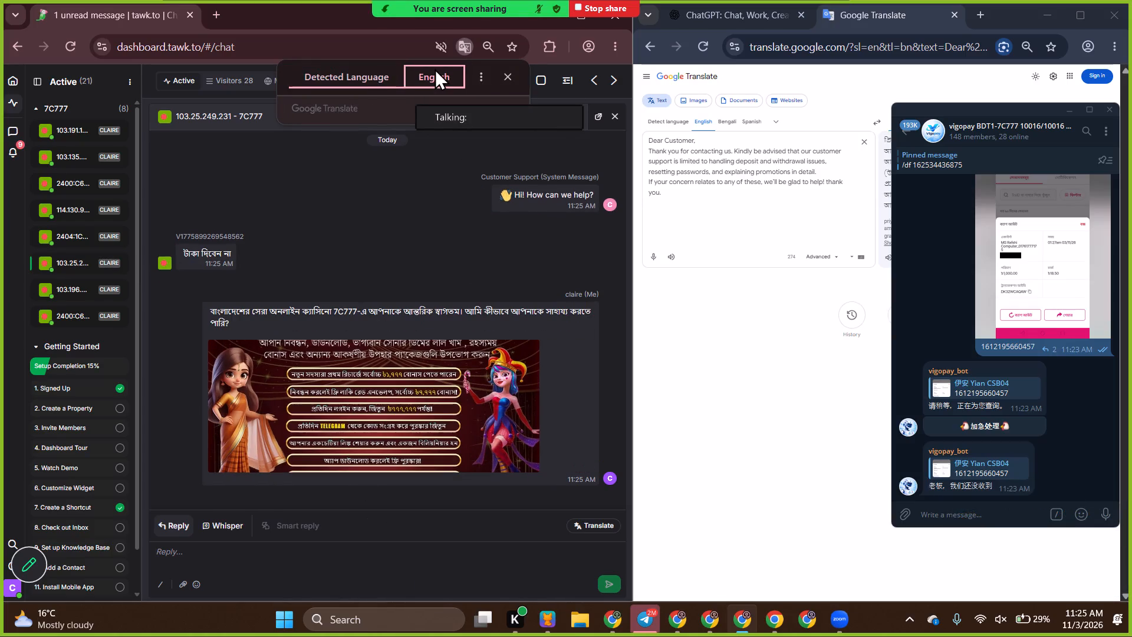
scroll(254, 274, down, 6)
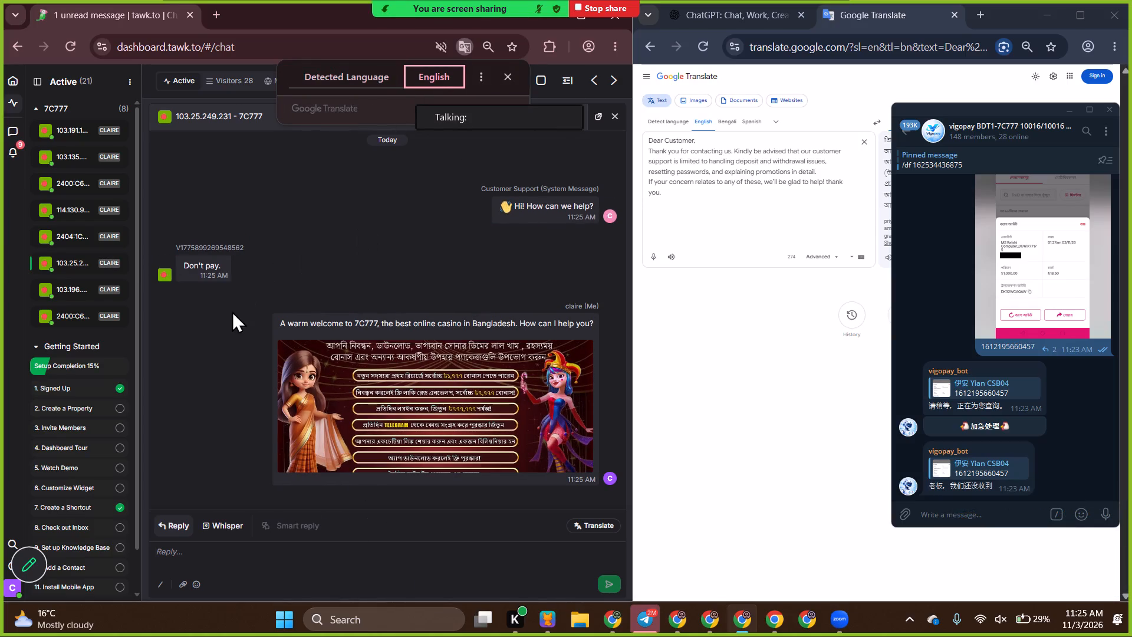
scroll(232, 311, down, 7)
Send the 103.25… visitor the canned reply asking for a screenshot of the problem.
click(172, 556)
text(/scree)
key(Return)
key(Return)
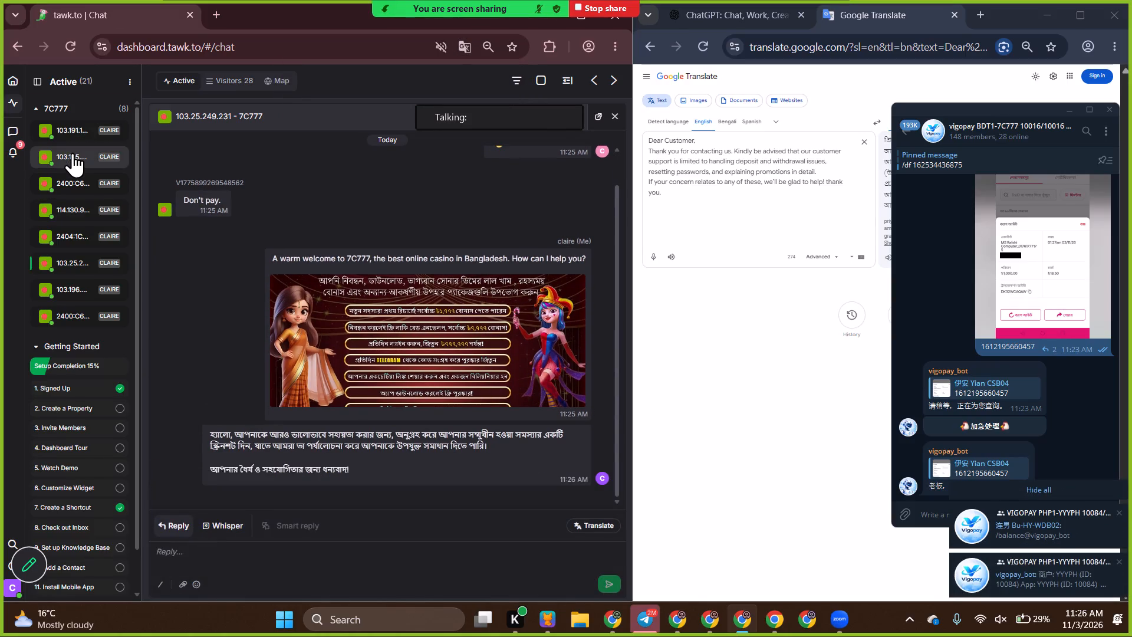
Accept the incoming 7C777 chat from the 2404:1c40… visitor and send the hello canned reply.
click(73, 153)
drag(345, 559, 353, 586)
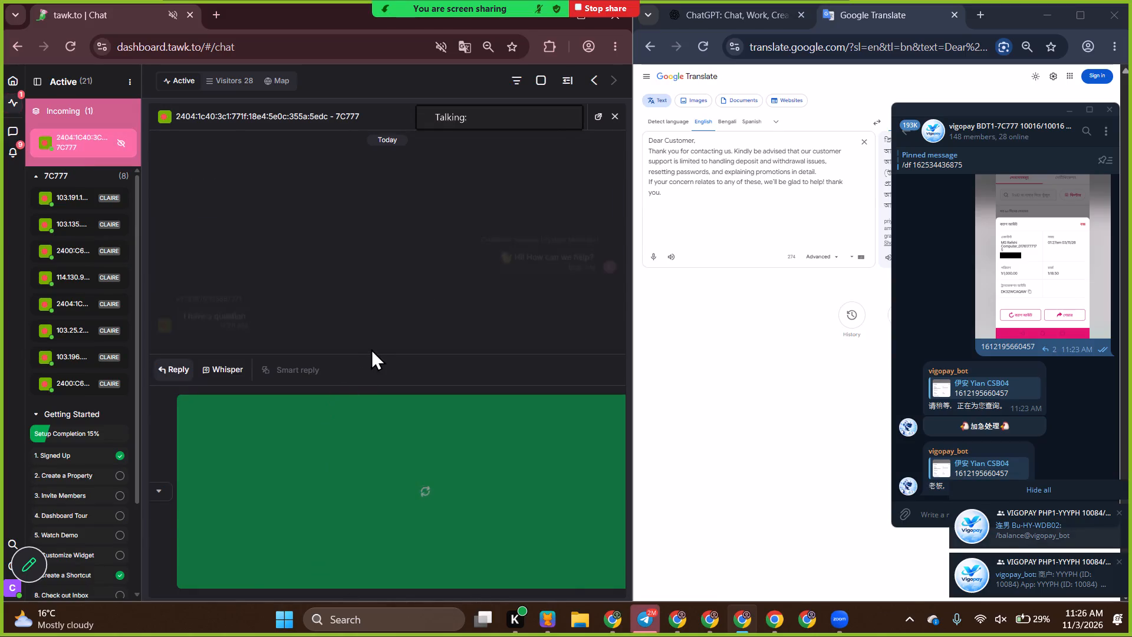
text(/he)
key(Return)
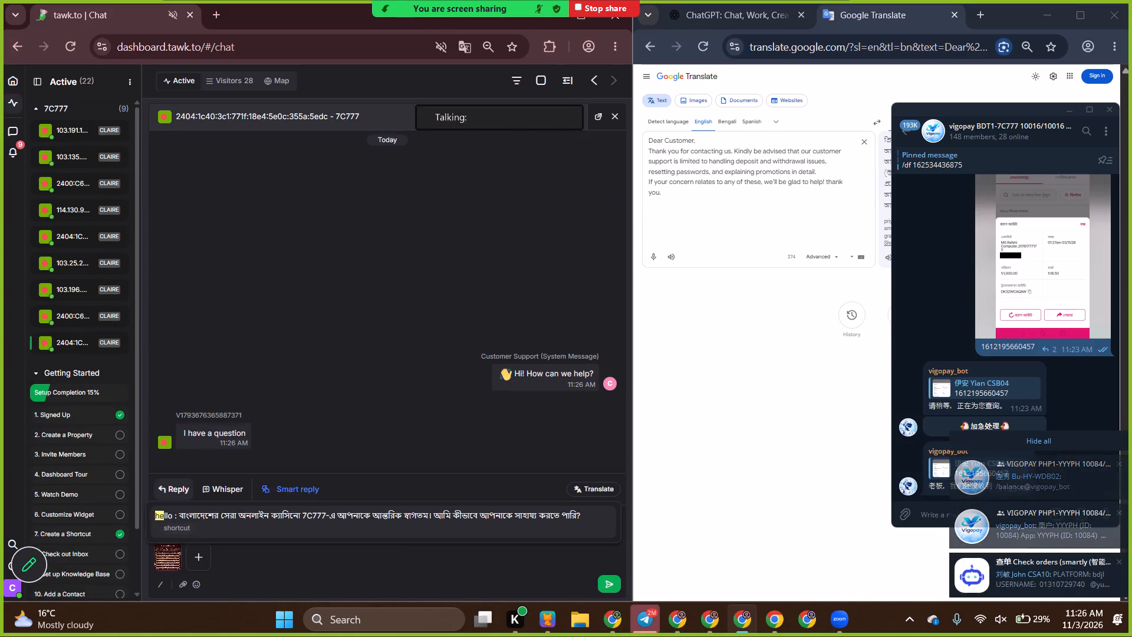
key(Return)
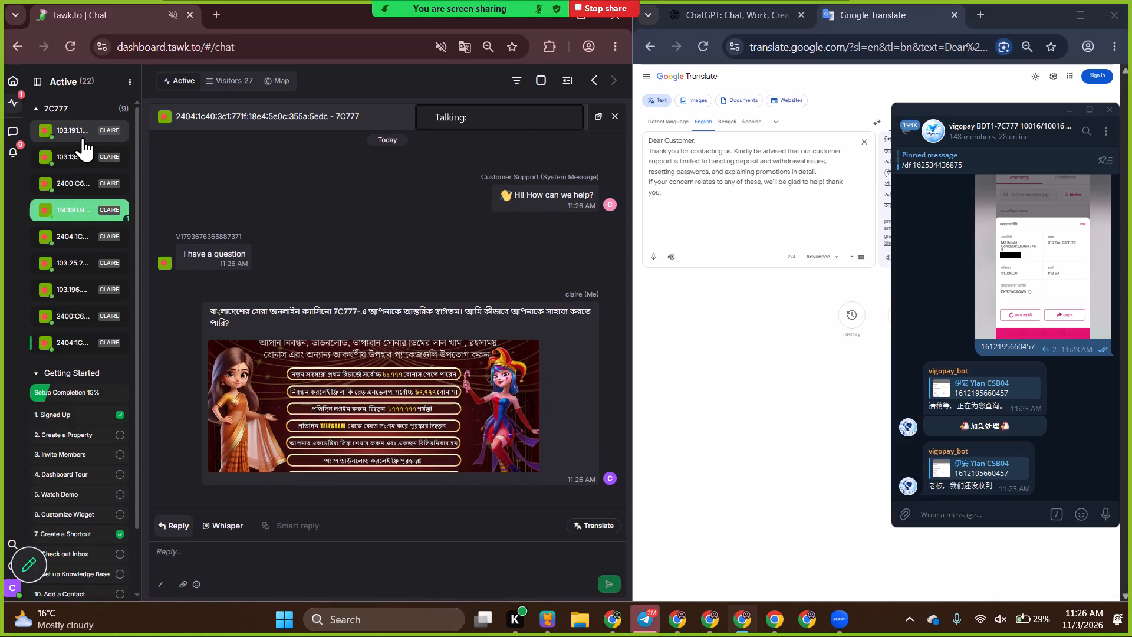
Open the 114.130… visitor's chat and review the newest reply to the referral username request.
click(109, 206)
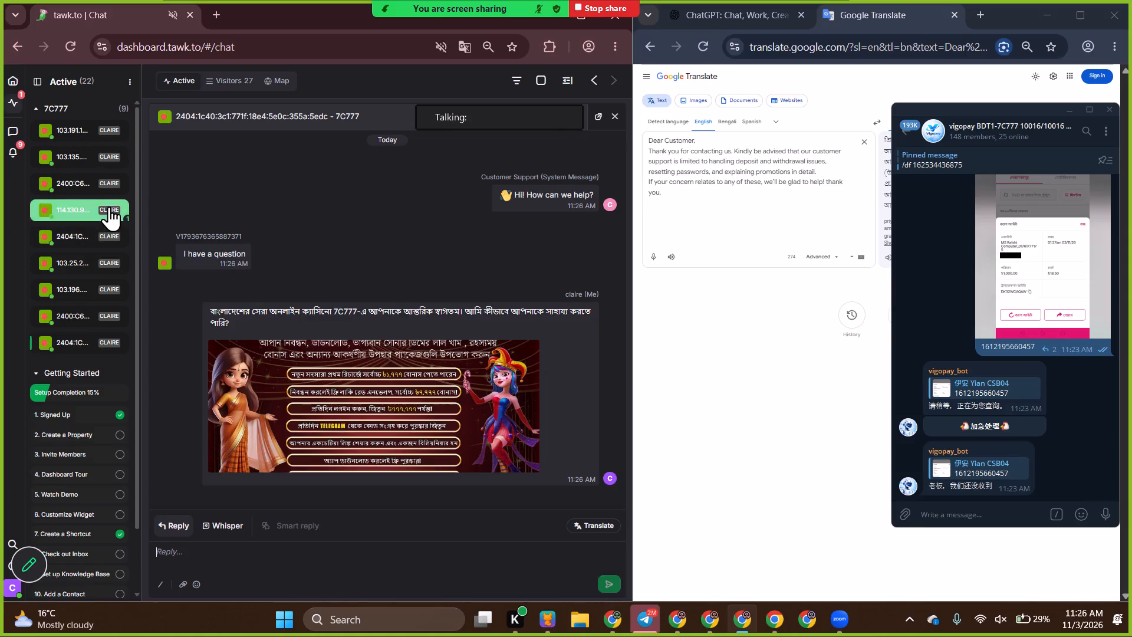
scroll(292, 304, down, 9)
right_click(305, 329)
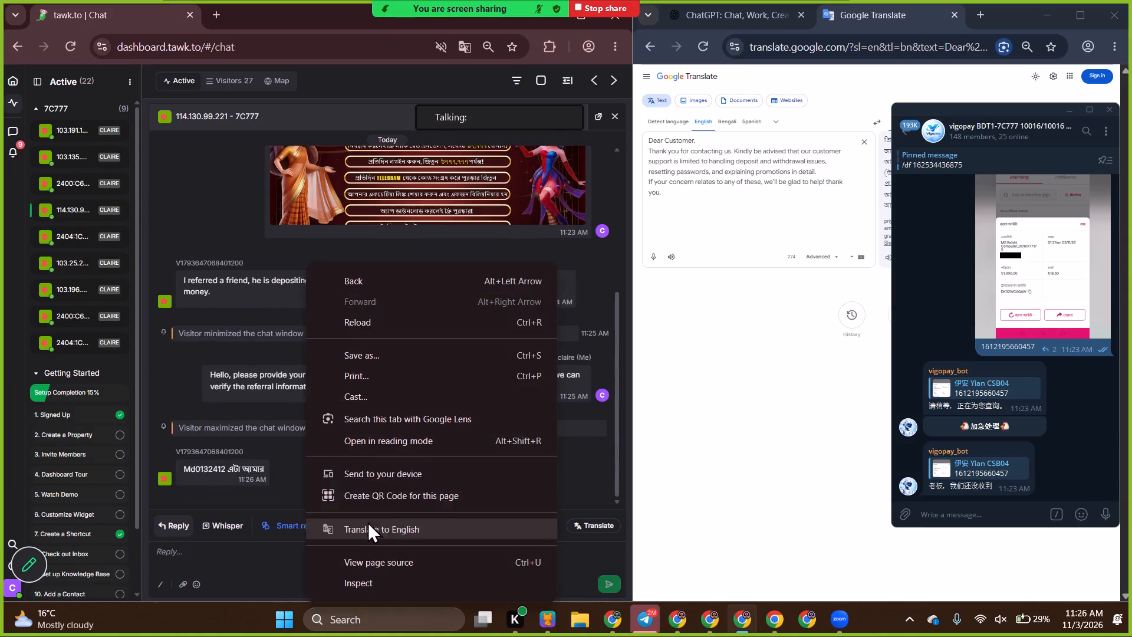
click(215, 391)
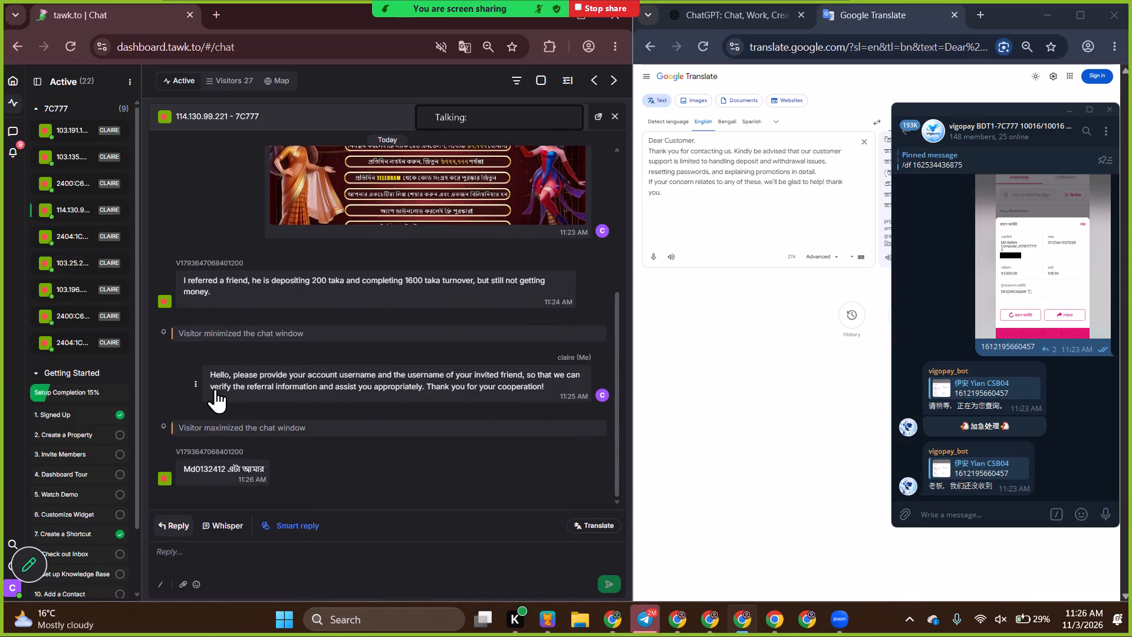
Translate the 114.130… visitor's chat into English to read the reply about the account username.
right_click(229, 379)
click(391, 308)
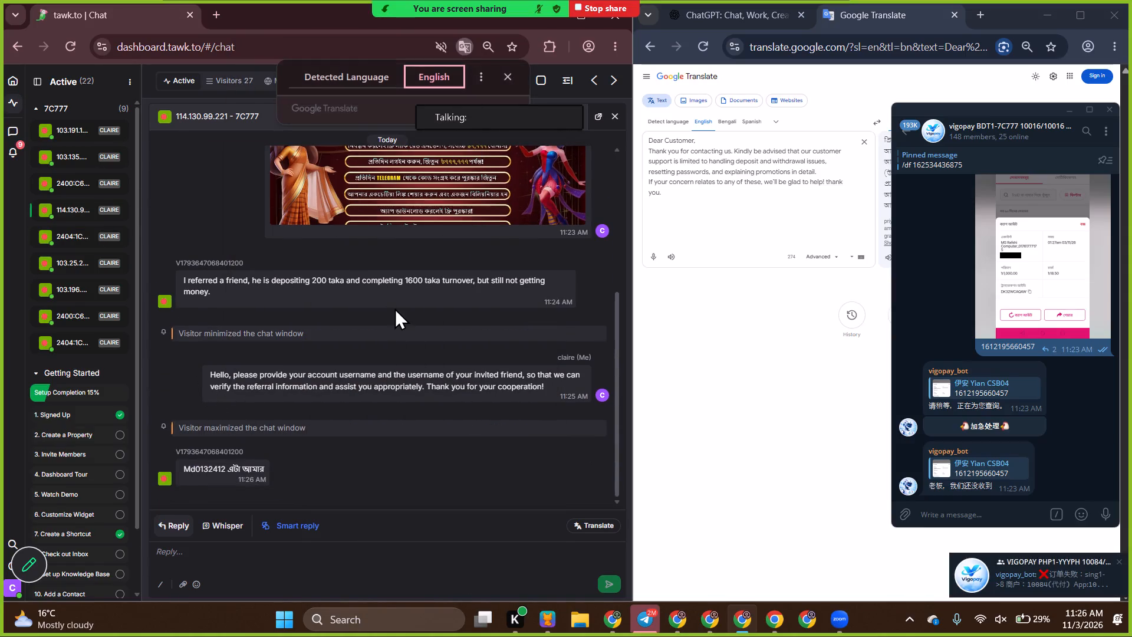
click(357, 453)
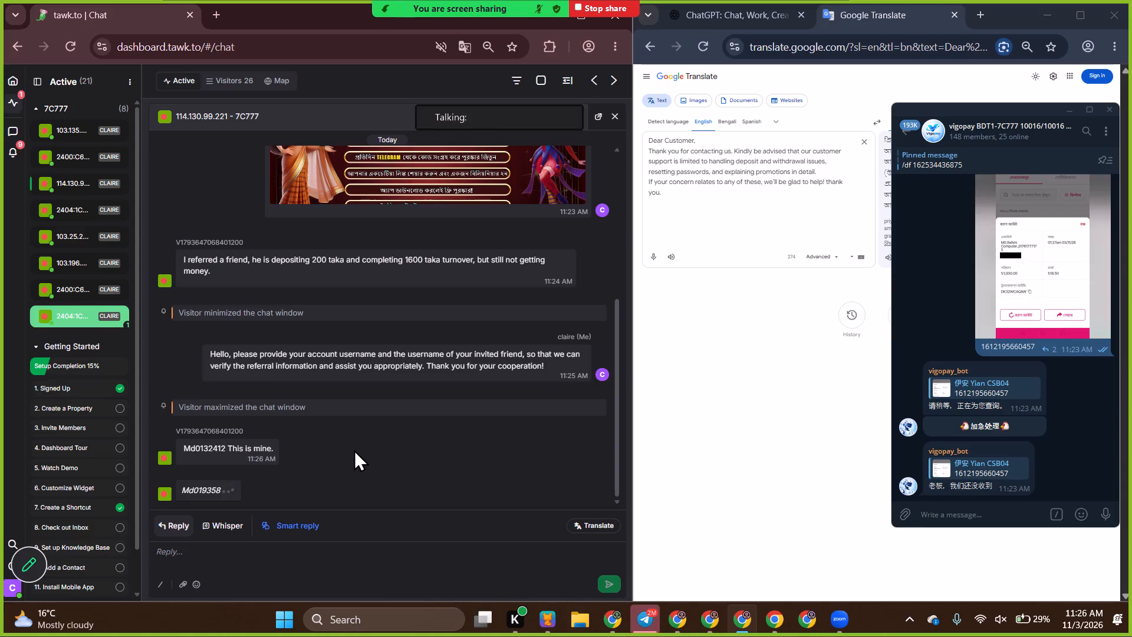
click(104, 289)
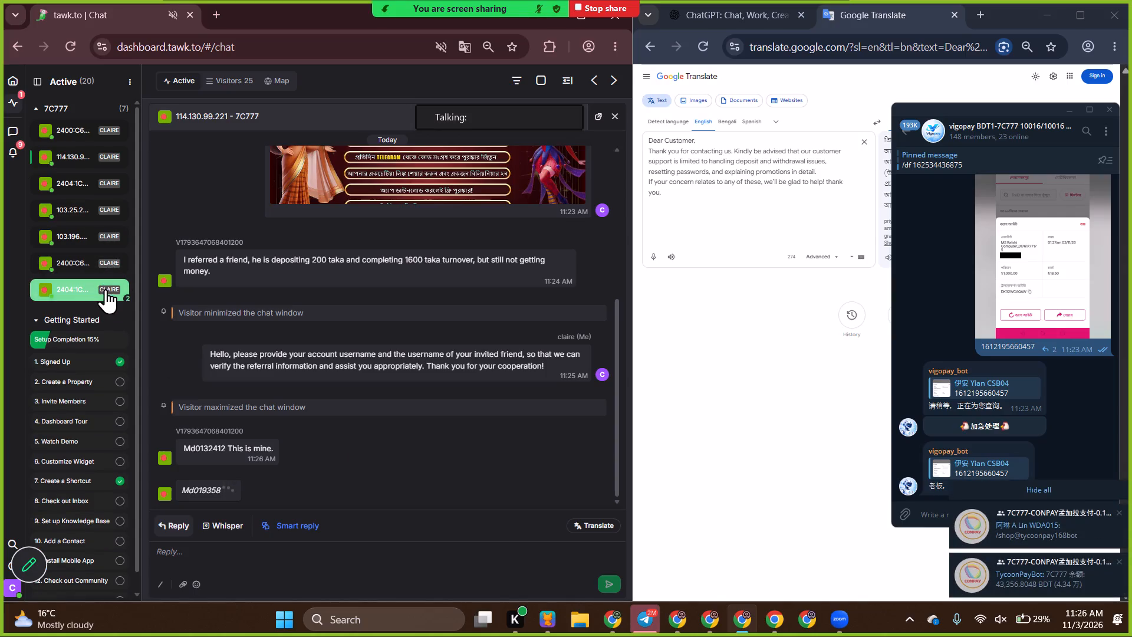
scroll(400, 395, down, 9)
right_click(354, 432)
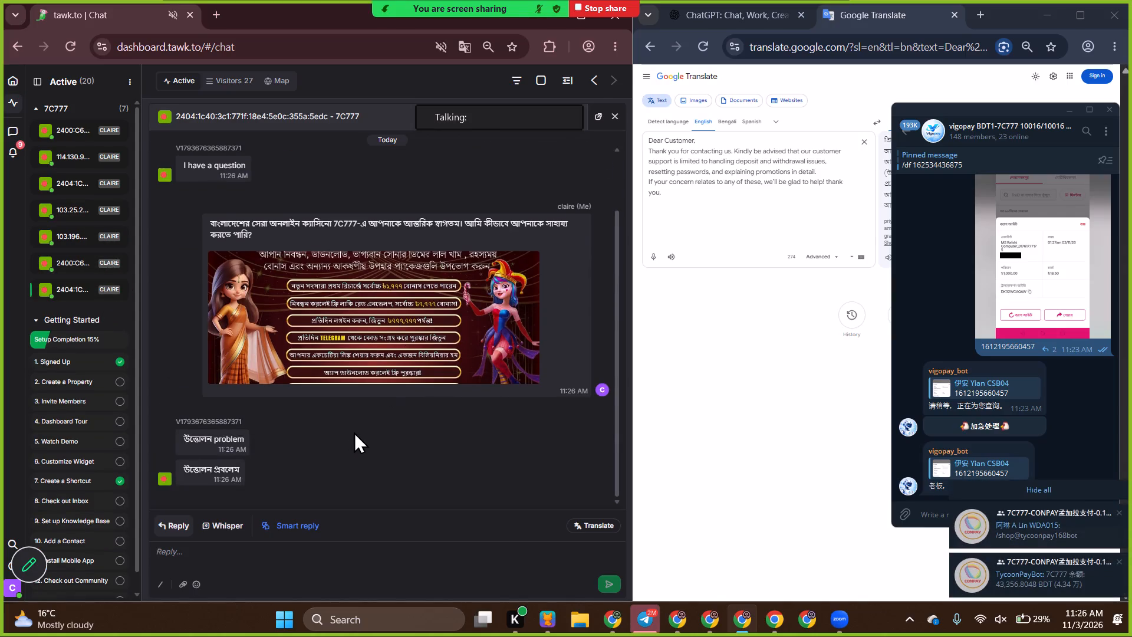
click(393, 366)
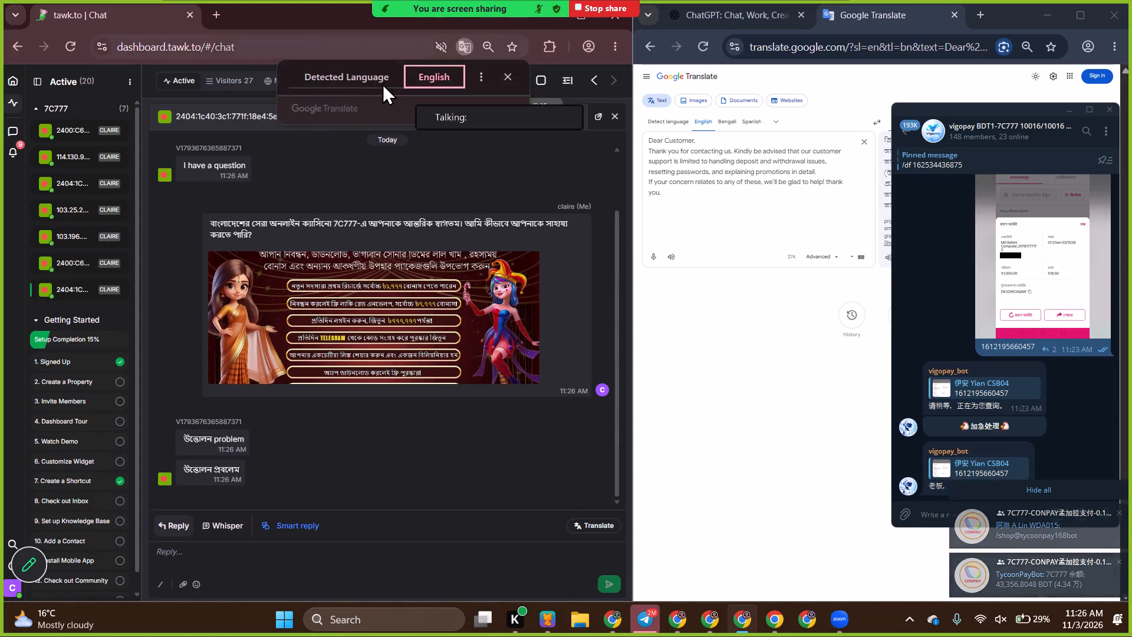
click(373, 73)
click(465, 63)
click(441, 73)
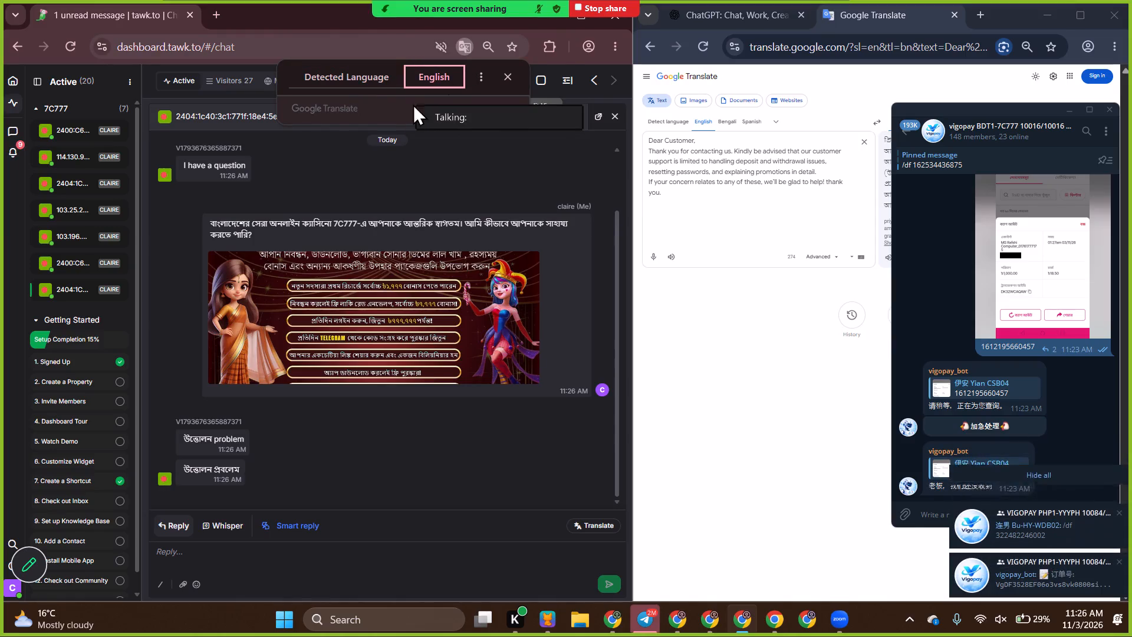
Prepare the depo canned reply for the 2404:1c40… visitor, requesting the gaming account username and successful deposit payment receipt.
click(238, 562)
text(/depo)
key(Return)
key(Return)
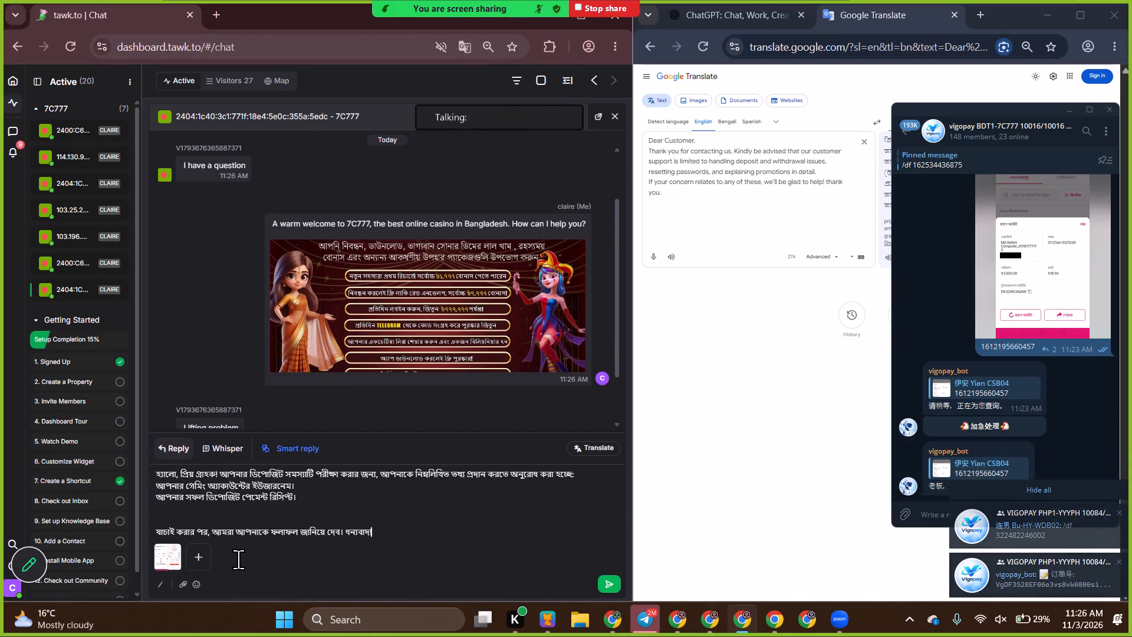
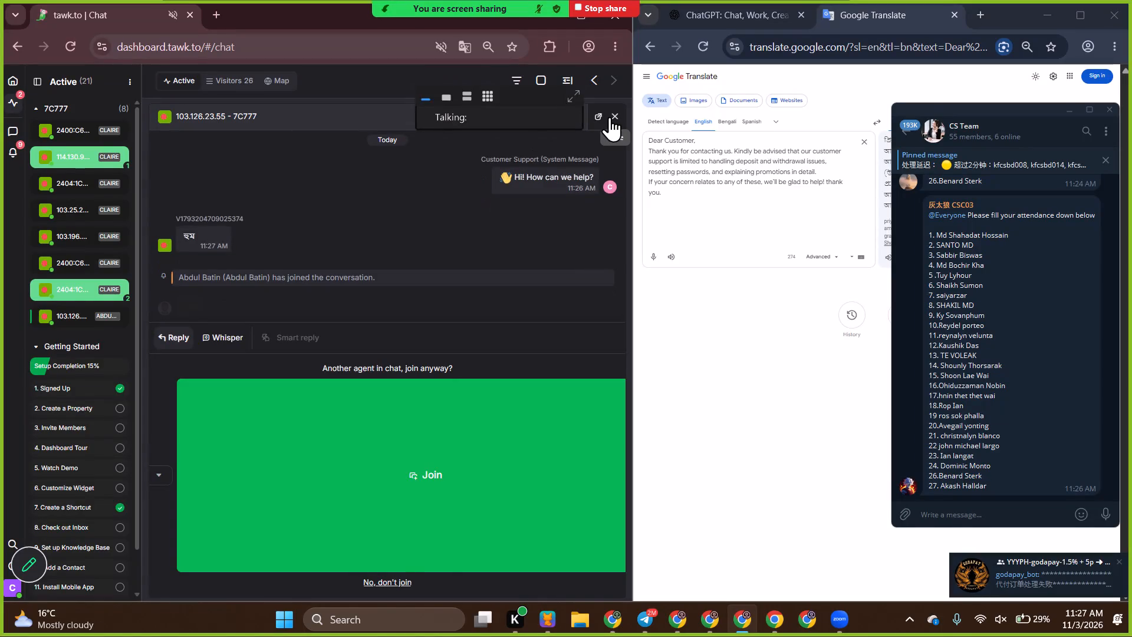
Close the 103.126… visitor's chat, which another agent has taken, without joining it.
click(610, 117)
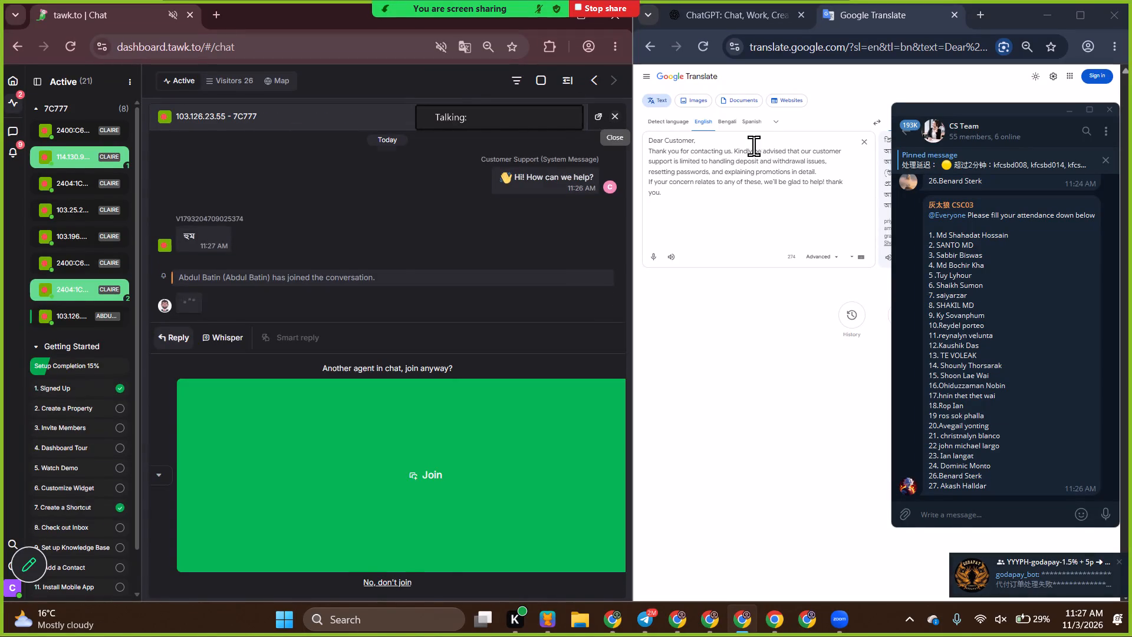
scroll(945, 317, up, 2)
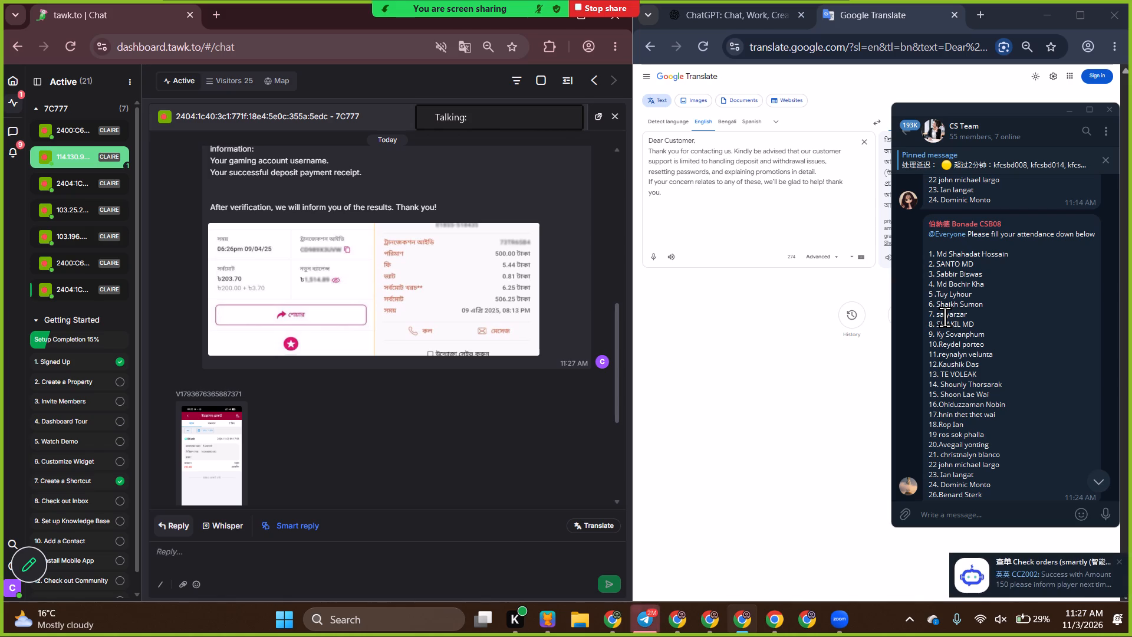
scroll(945, 317, up, 3)
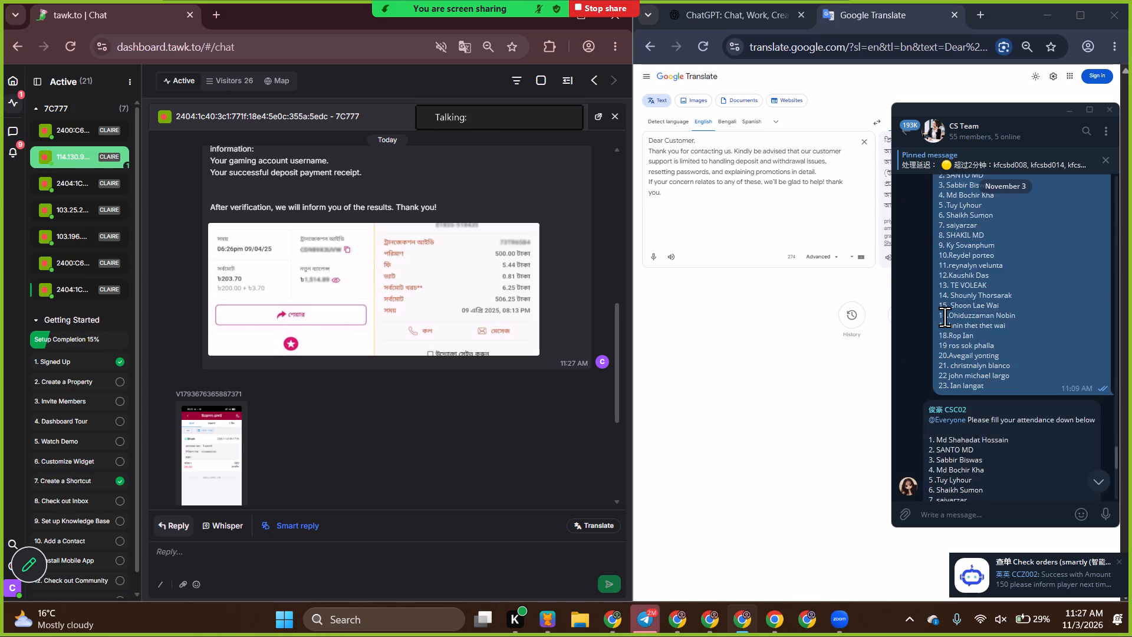
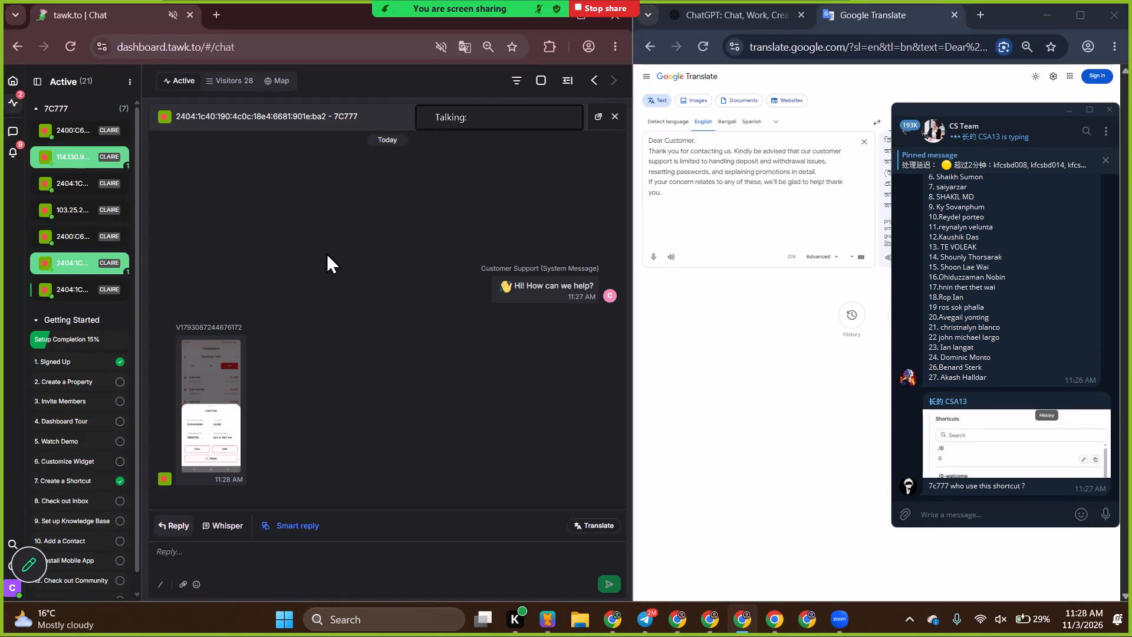
Send the 2404:1c40:190… visitor the hello canned reply, followed by the canned reply asking for their account username.
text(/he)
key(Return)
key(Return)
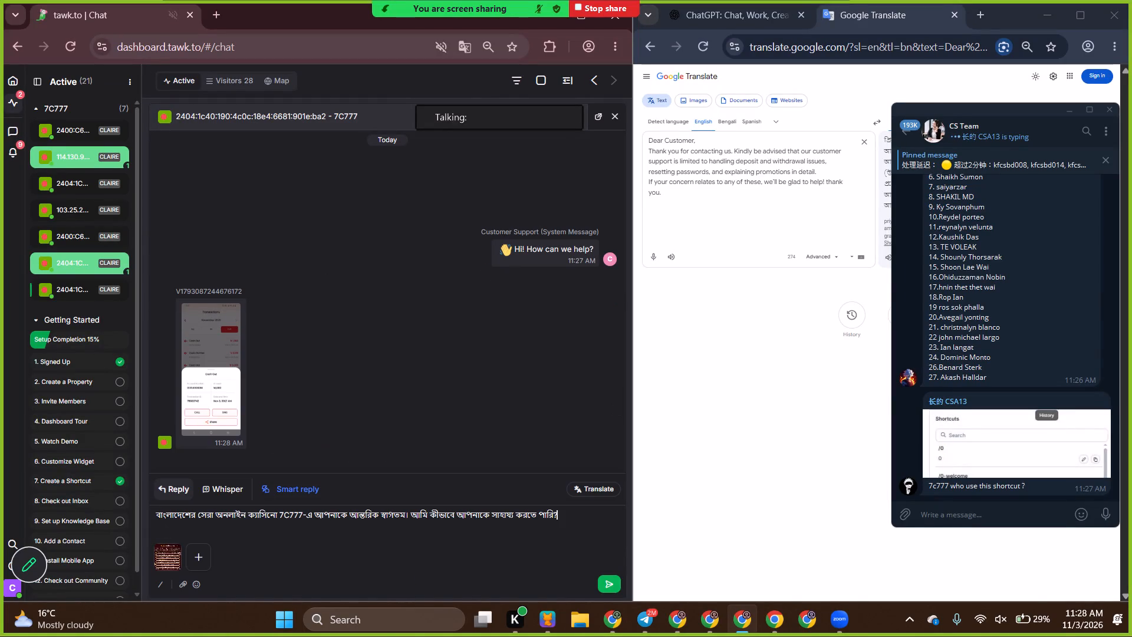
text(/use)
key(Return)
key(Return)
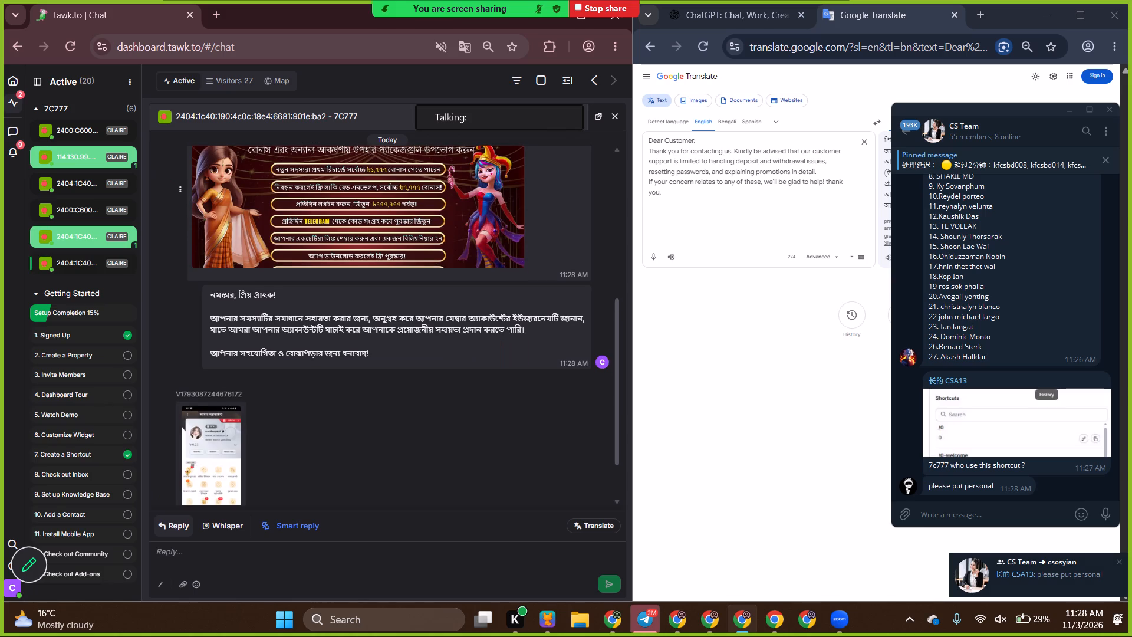
scroll(242, 307, down, 5)
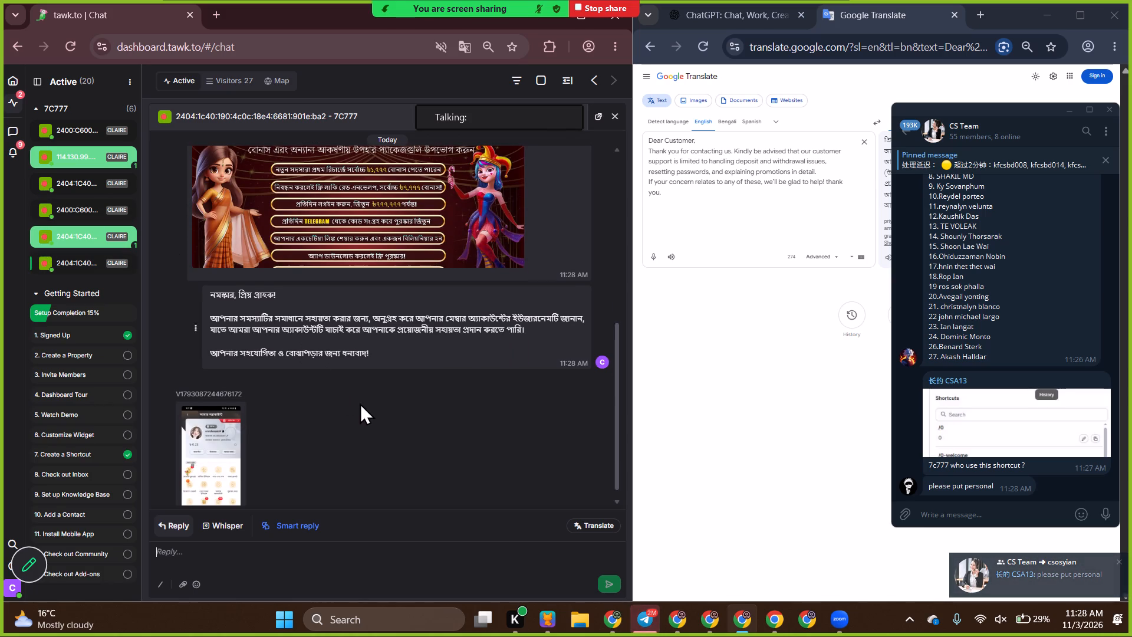
scroll(360, 403, down, 2)
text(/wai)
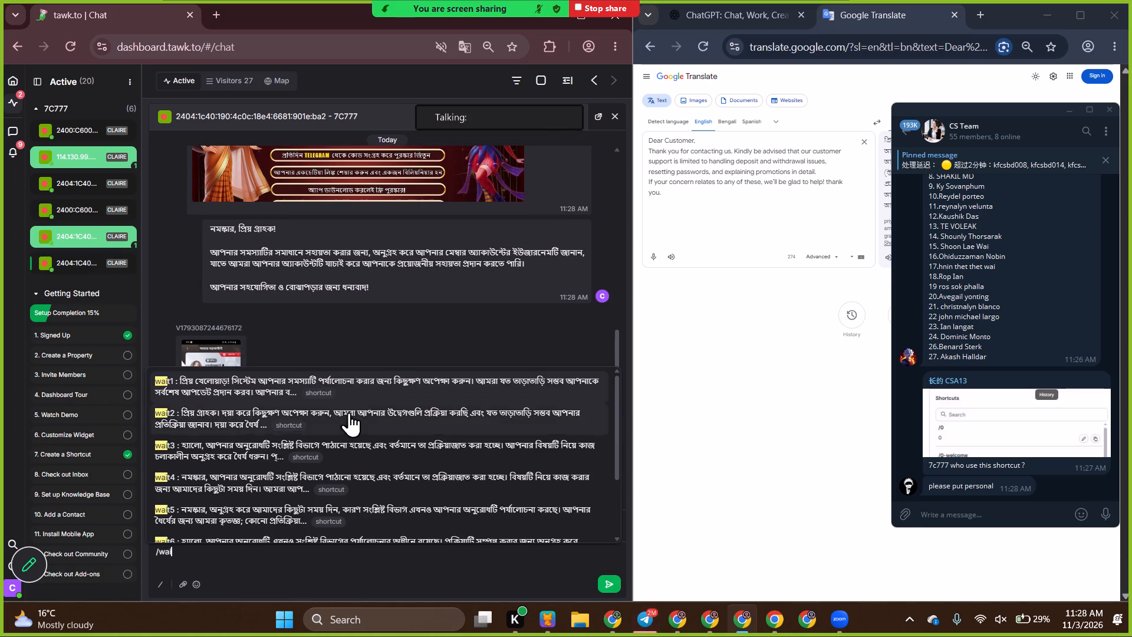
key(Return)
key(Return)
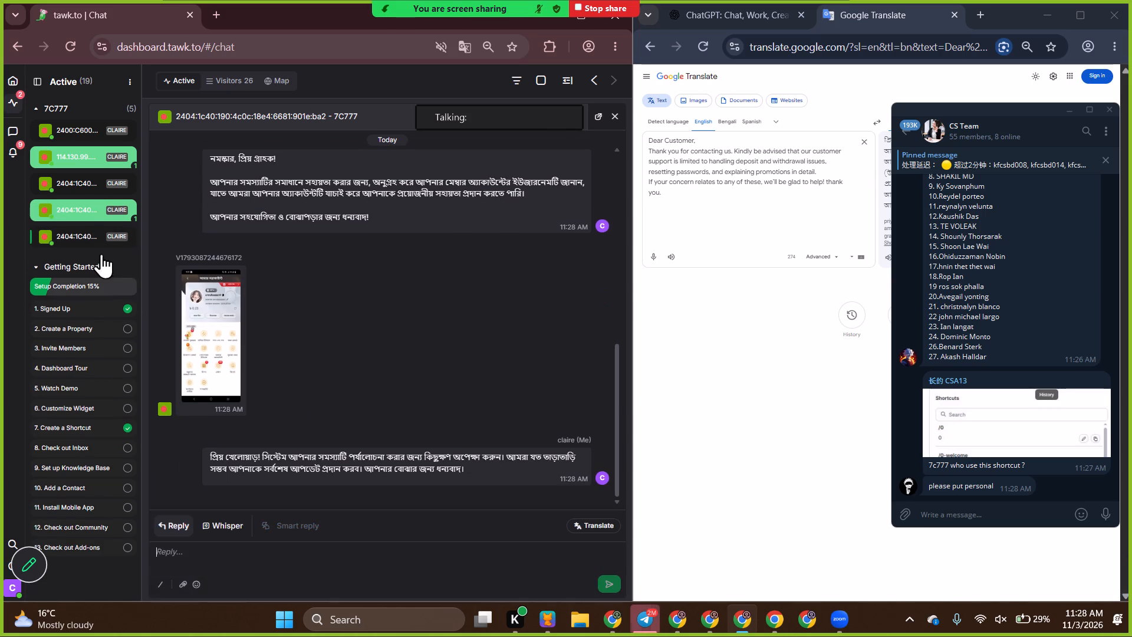
click(85, 204)
scroll(258, 317, down, 9)
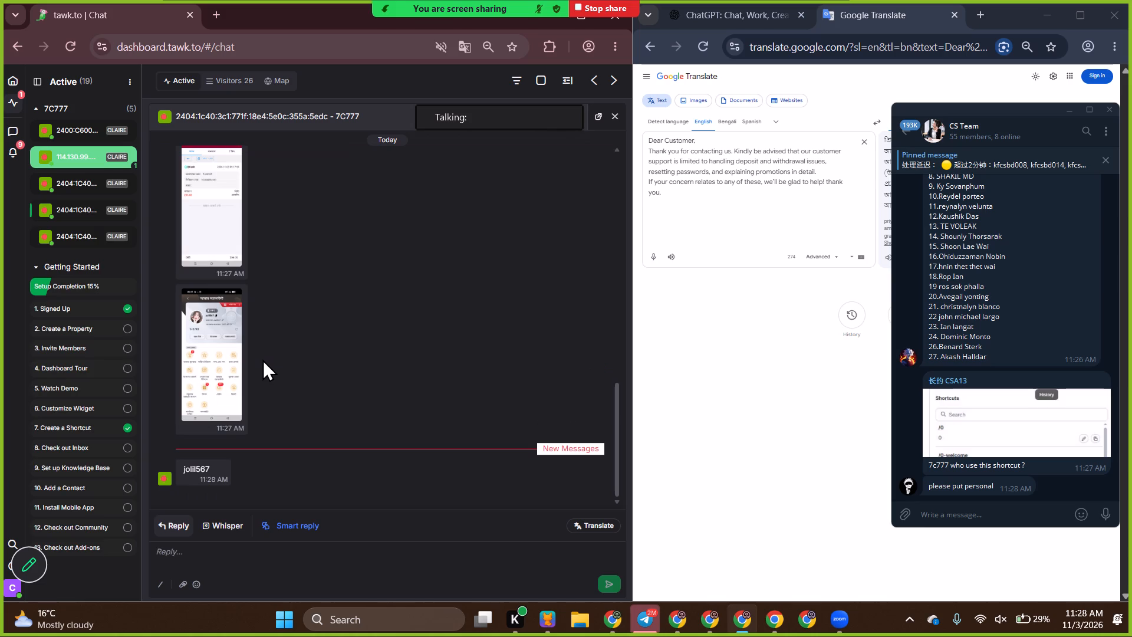
scroll(265, 381, up, 1)
scroll(265, 381, down, 2)
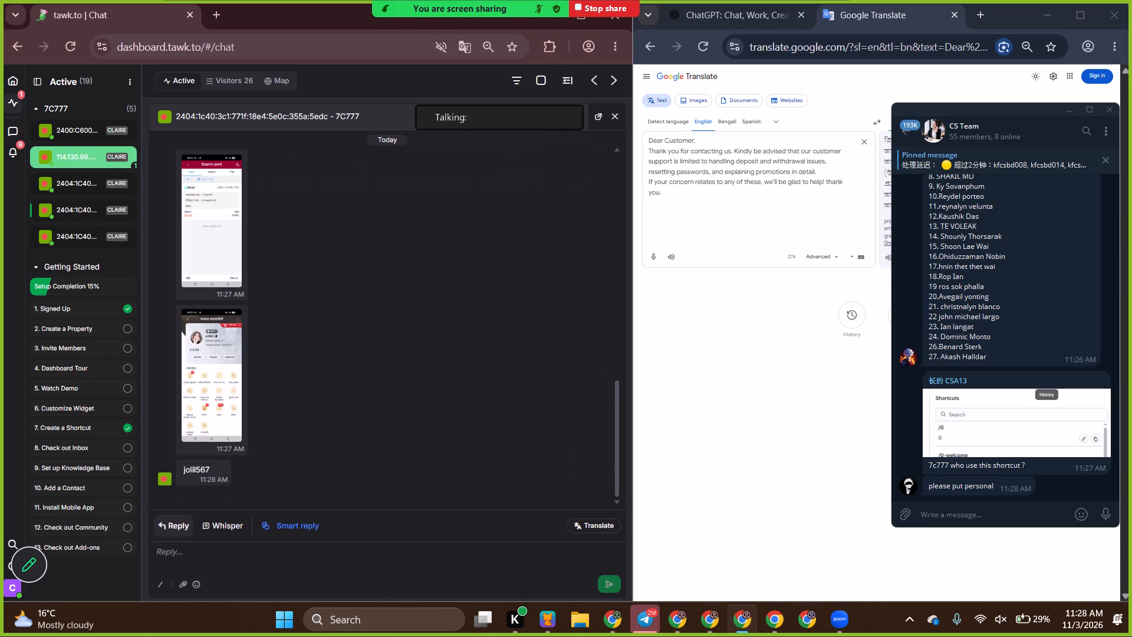
scroll(265, 381, up, 3)
scroll(265, 381, down, 3)
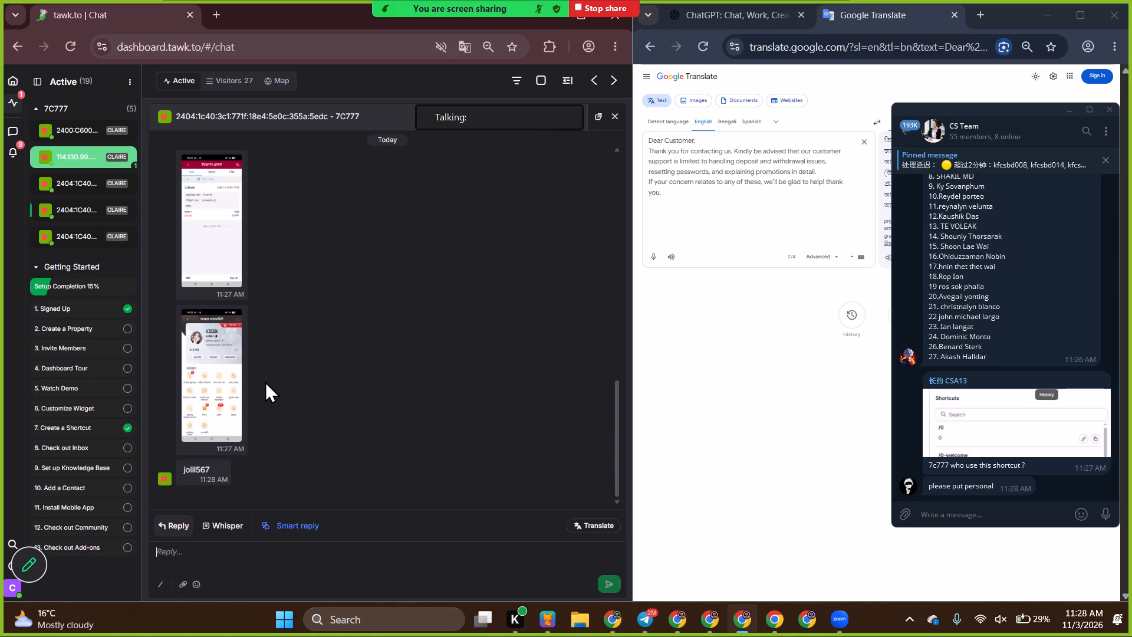
text(/dre)
key(Return)
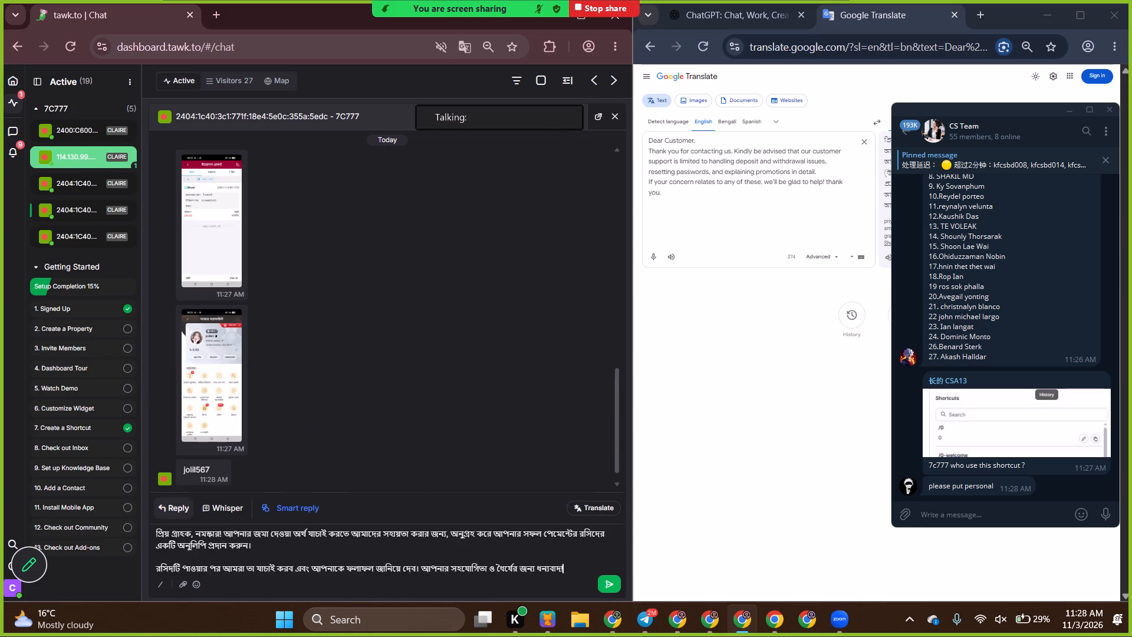
key(Return)
Open the 114.130… visitor's chat and send the wait1 canned reply.
click(102, 154)
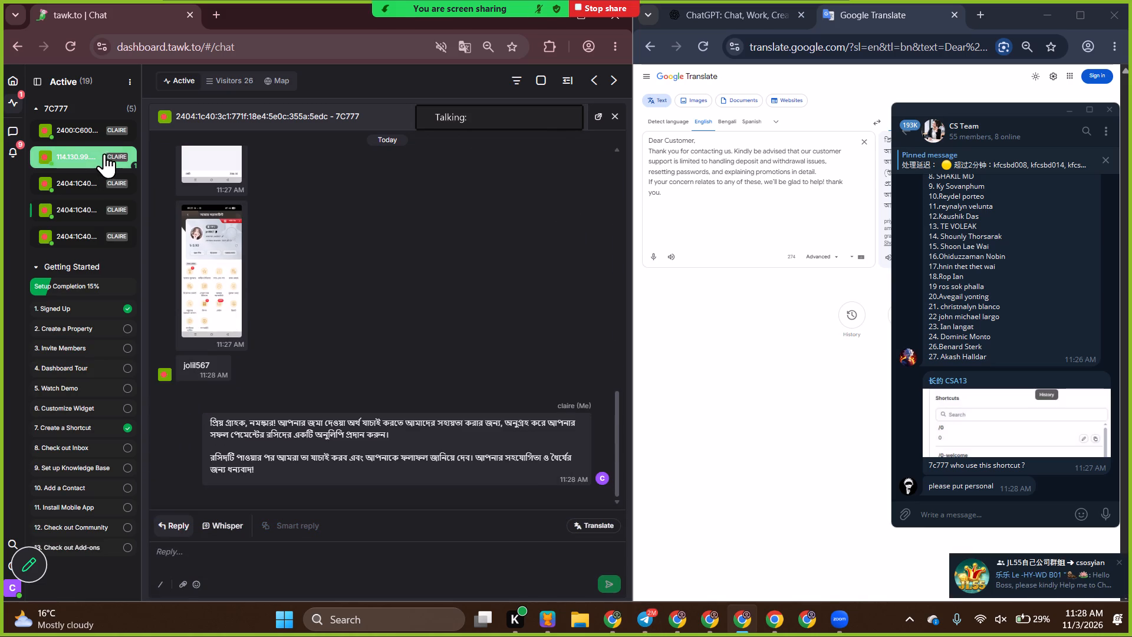
scroll(277, 302, down, 4)
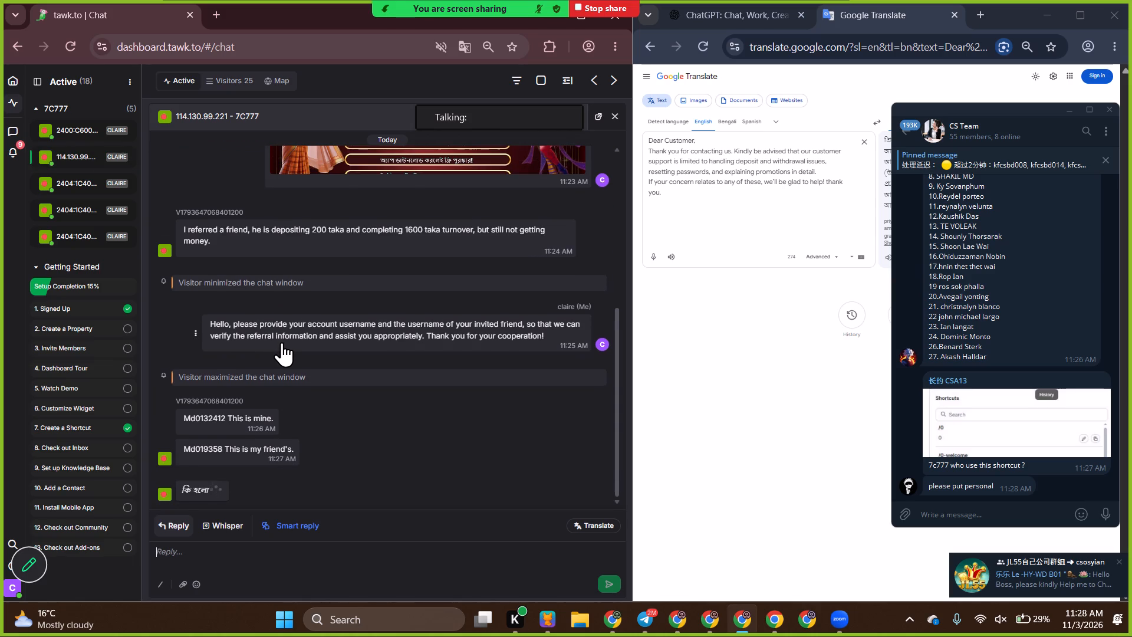
text(/wai)
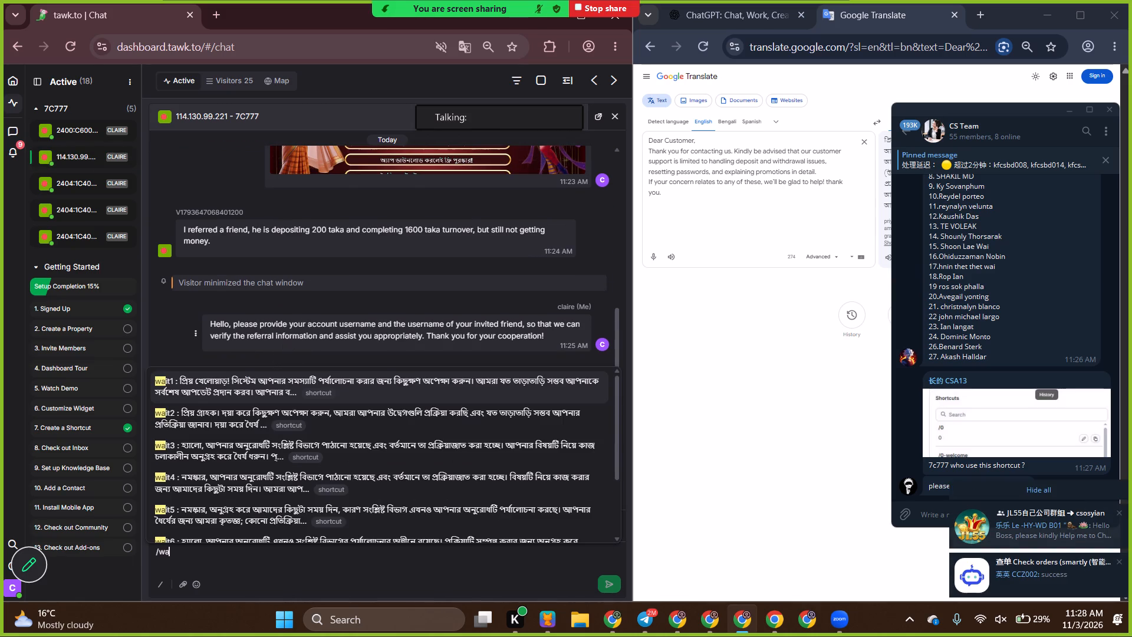
key(Return)
key(Return)
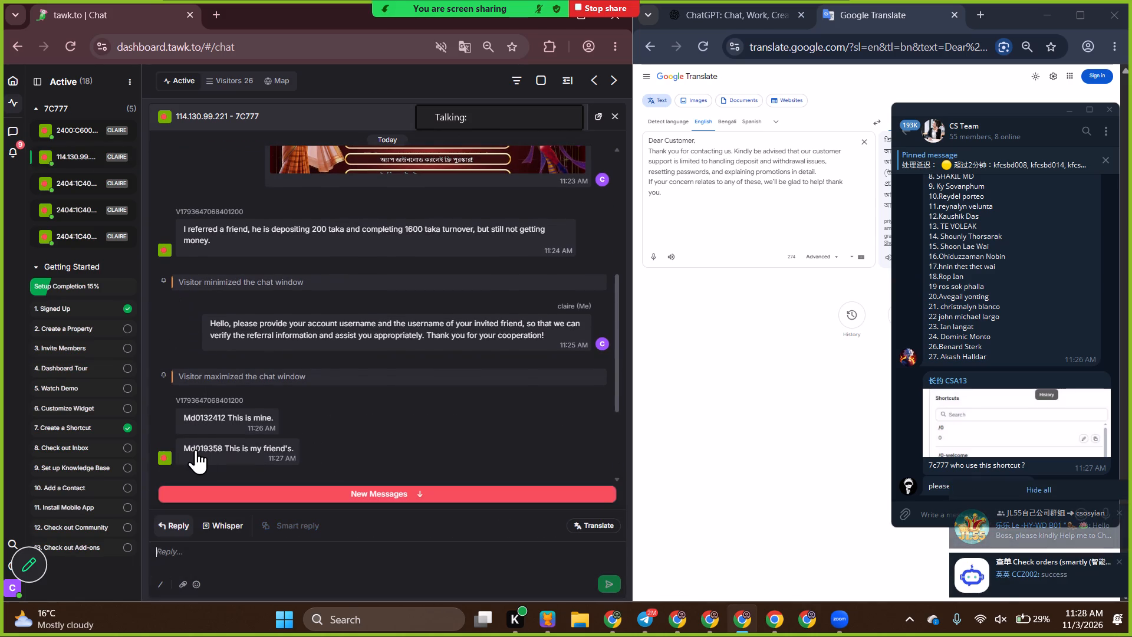
double_click(200, 292)
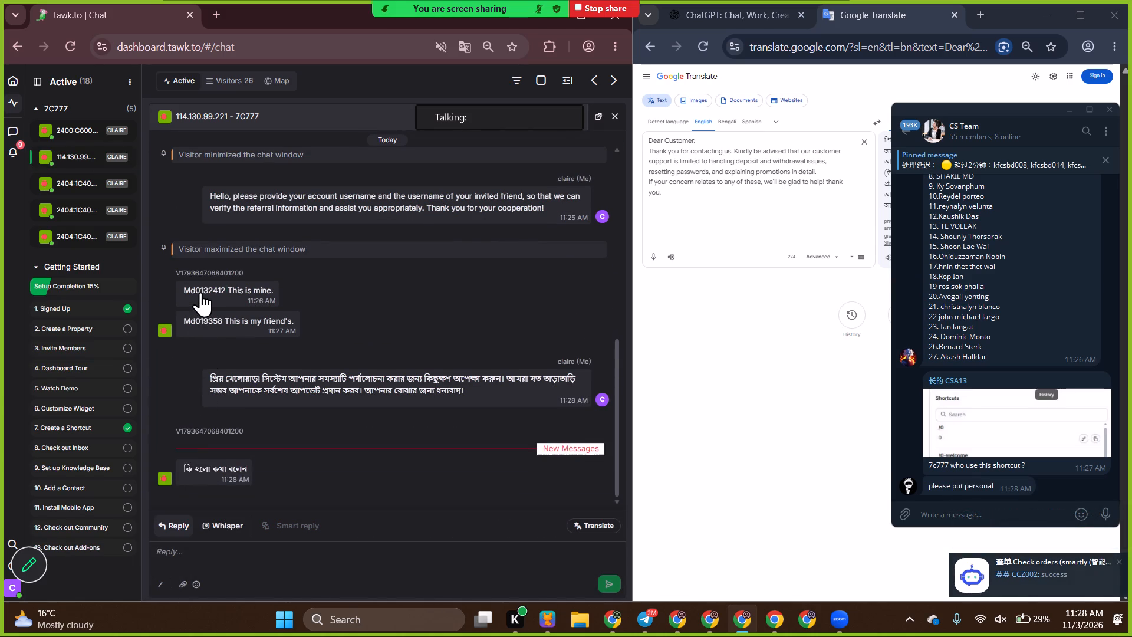
key(ctrl+c)
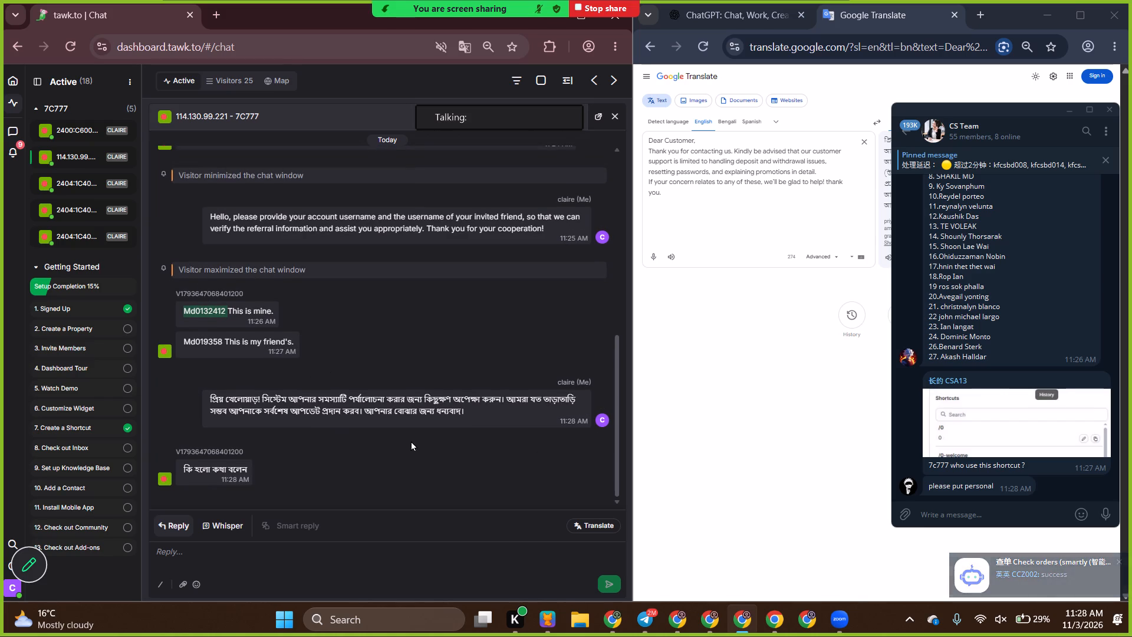
click(611, 616)
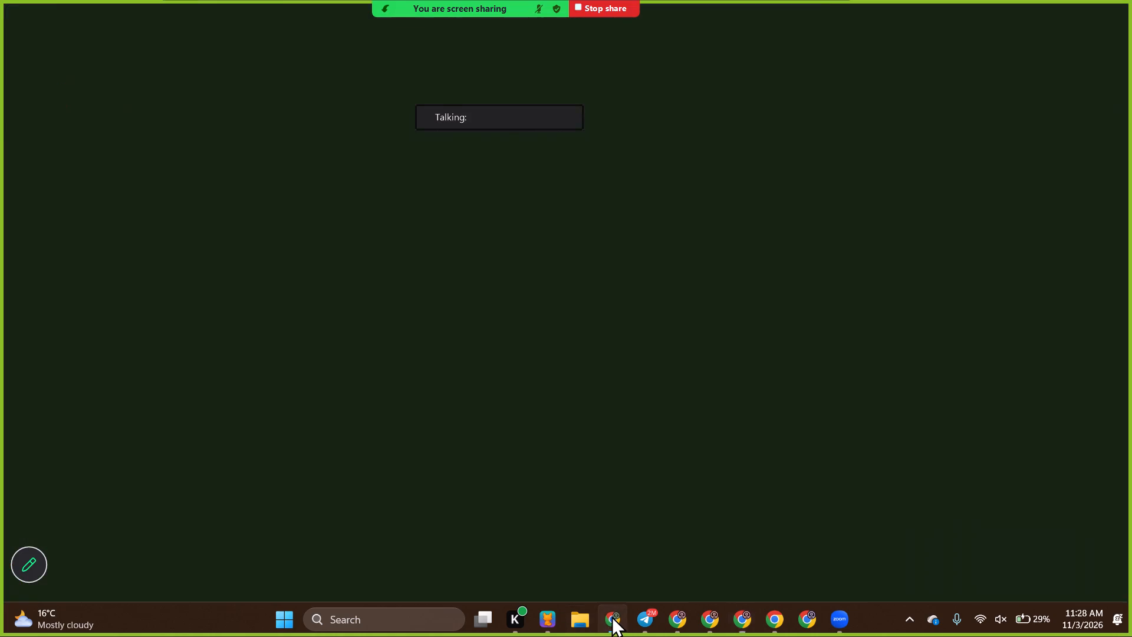
click(85, 268)
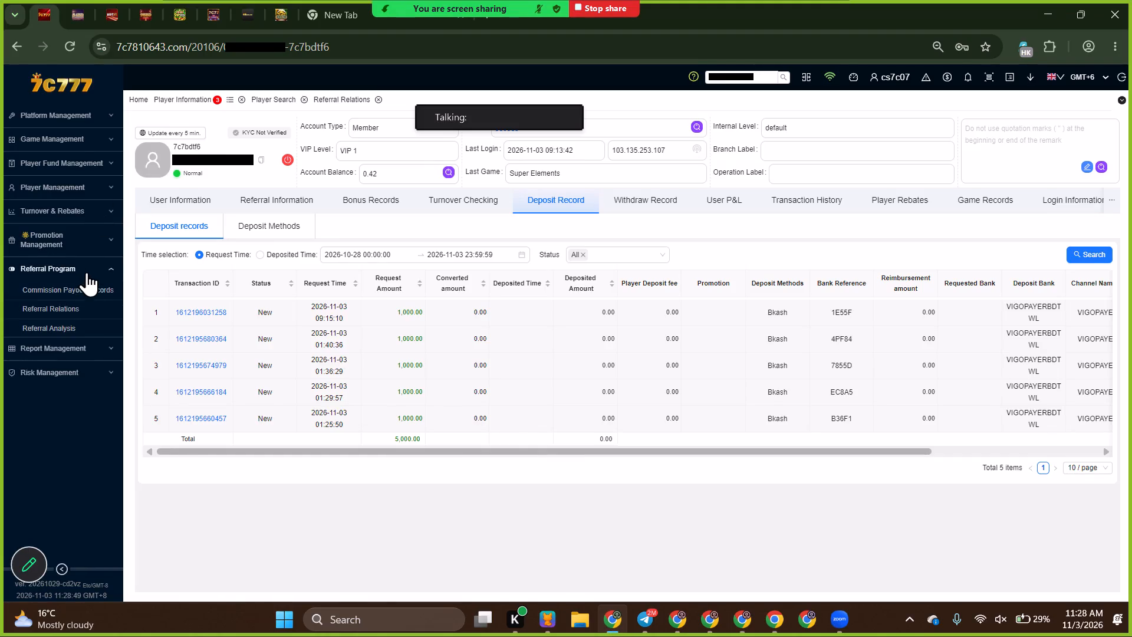
click(62, 306)
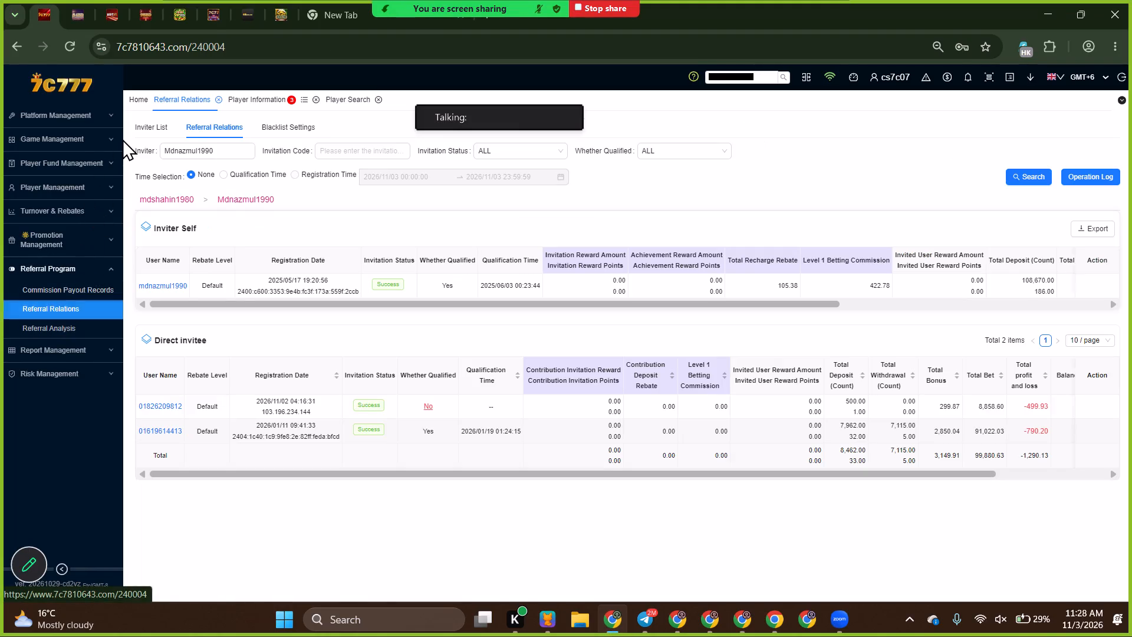
double_click(223, 152)
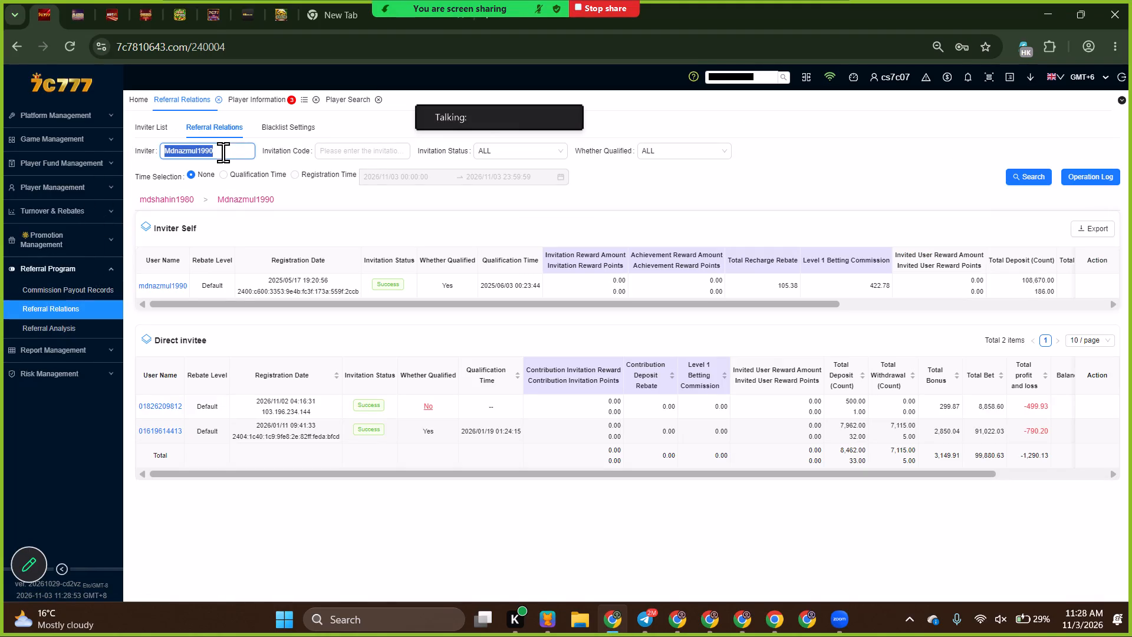
key(ctrl+v)
key(Return)
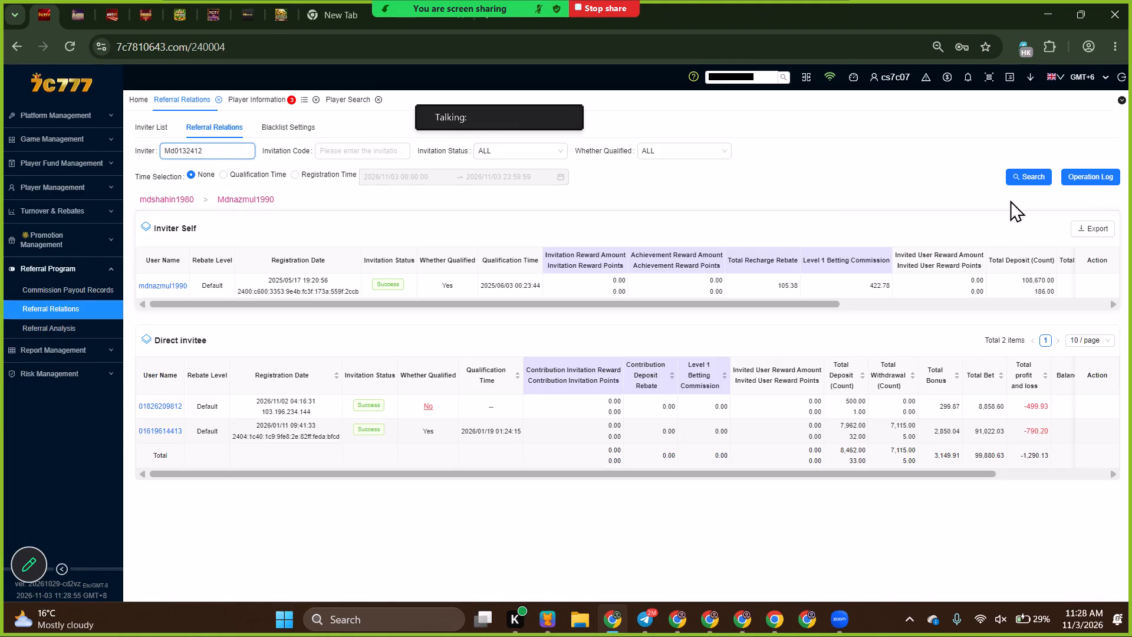
click(1021, 183)
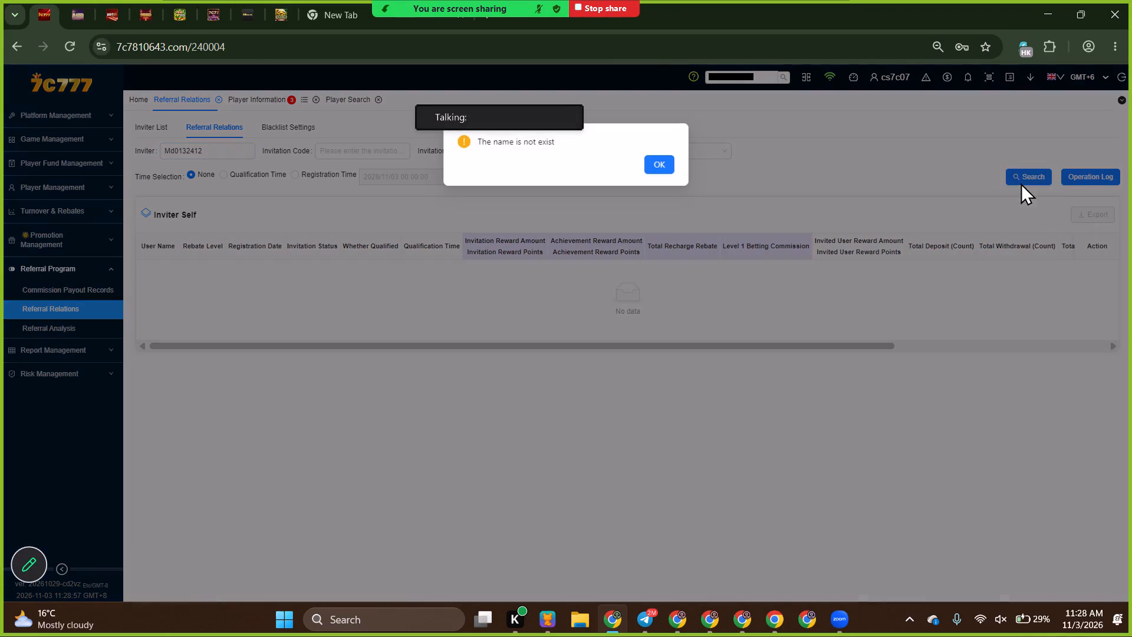
click(657, 160)
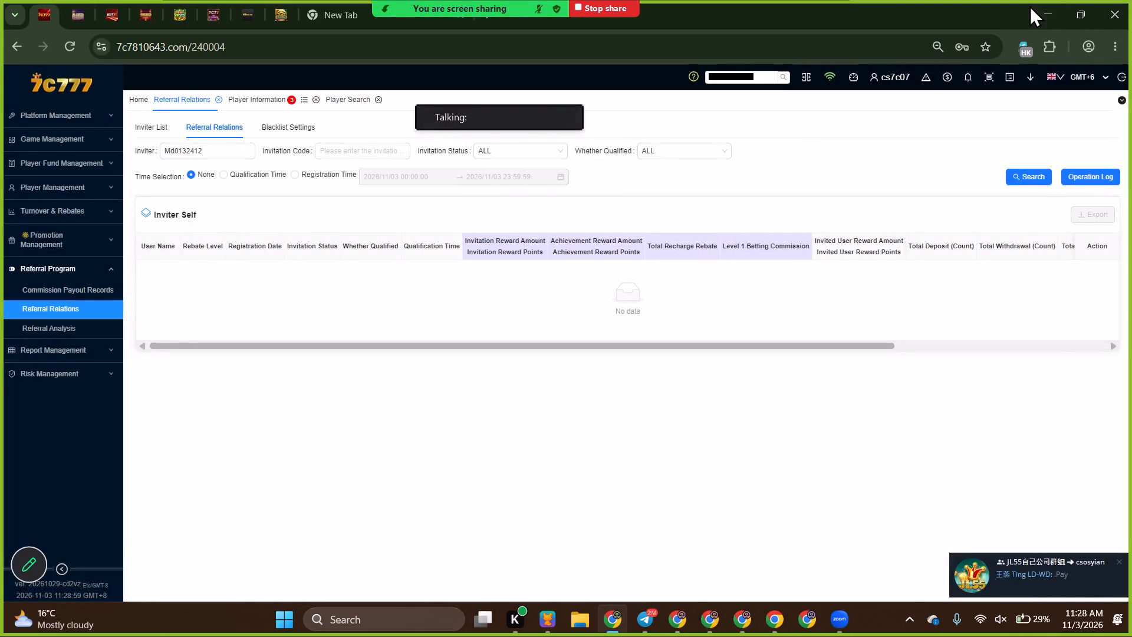
click(1035, 8)
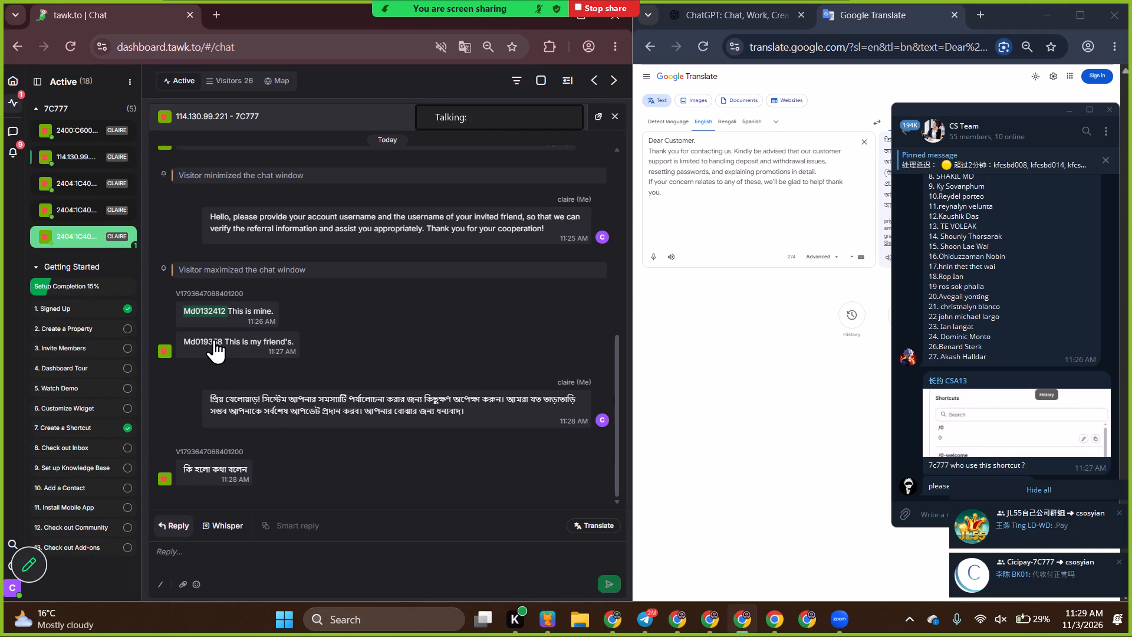
double_click(214, 339)
key(ctrl+c)
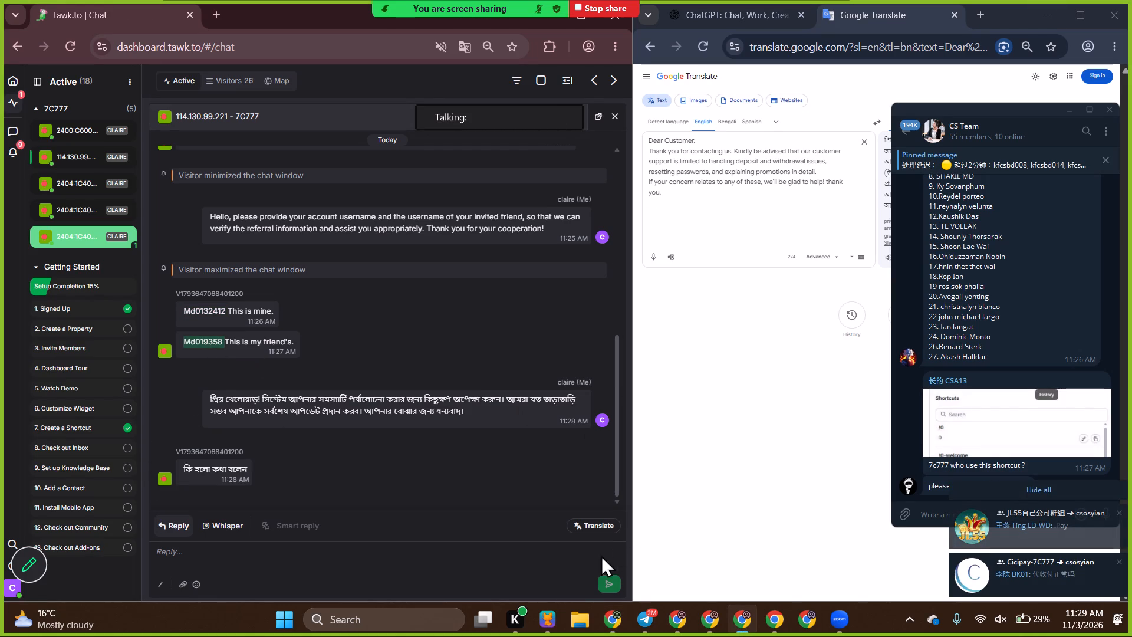
click(614, 617)
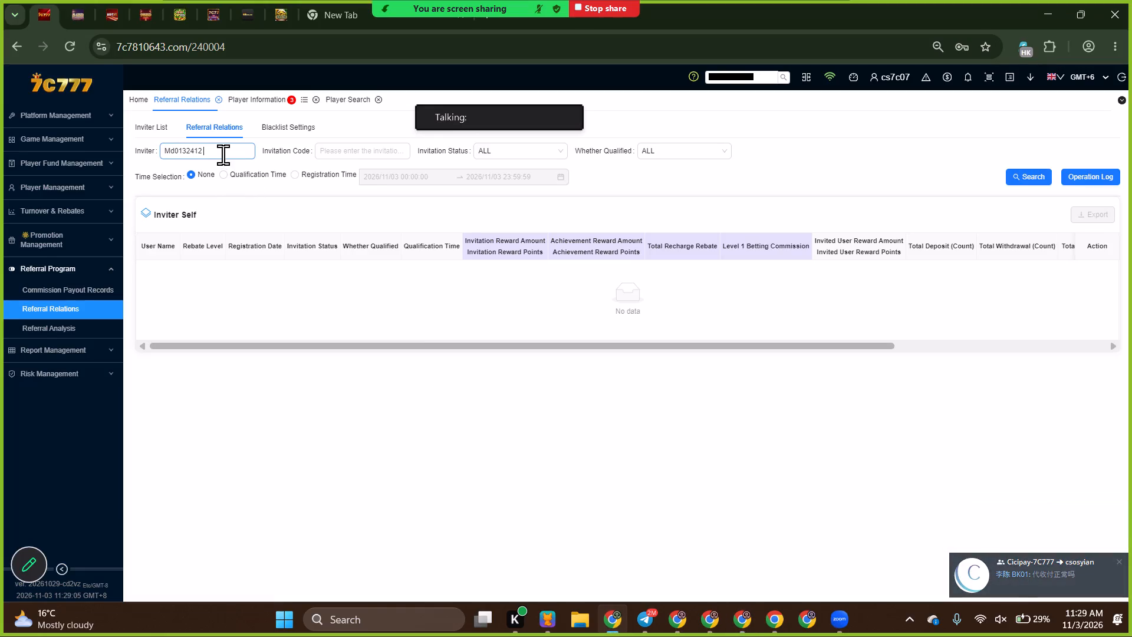
double_click(223, 155)
ctrl+click(223, 155)
key(ctrl+a)
key(ctrl+v)
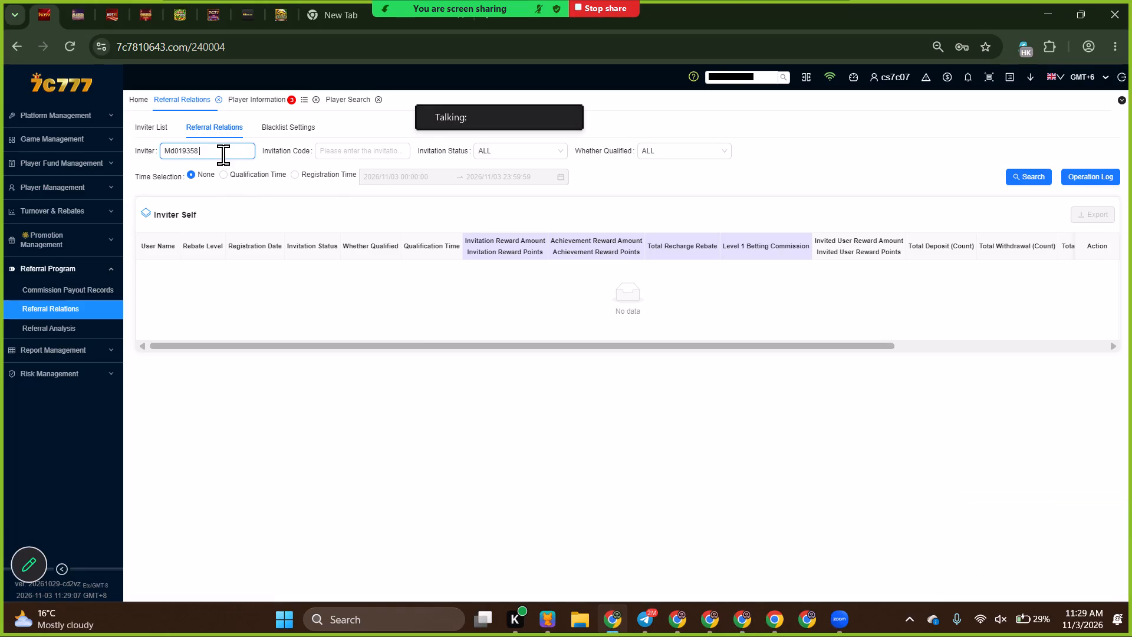
click(1021, 176)
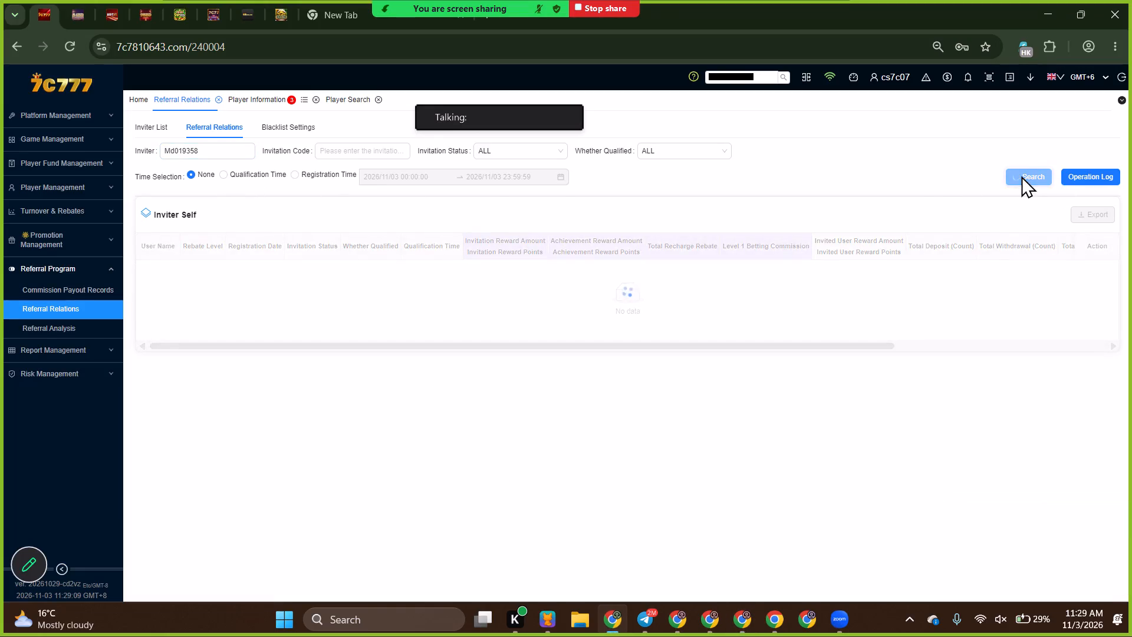
click(657, 168)
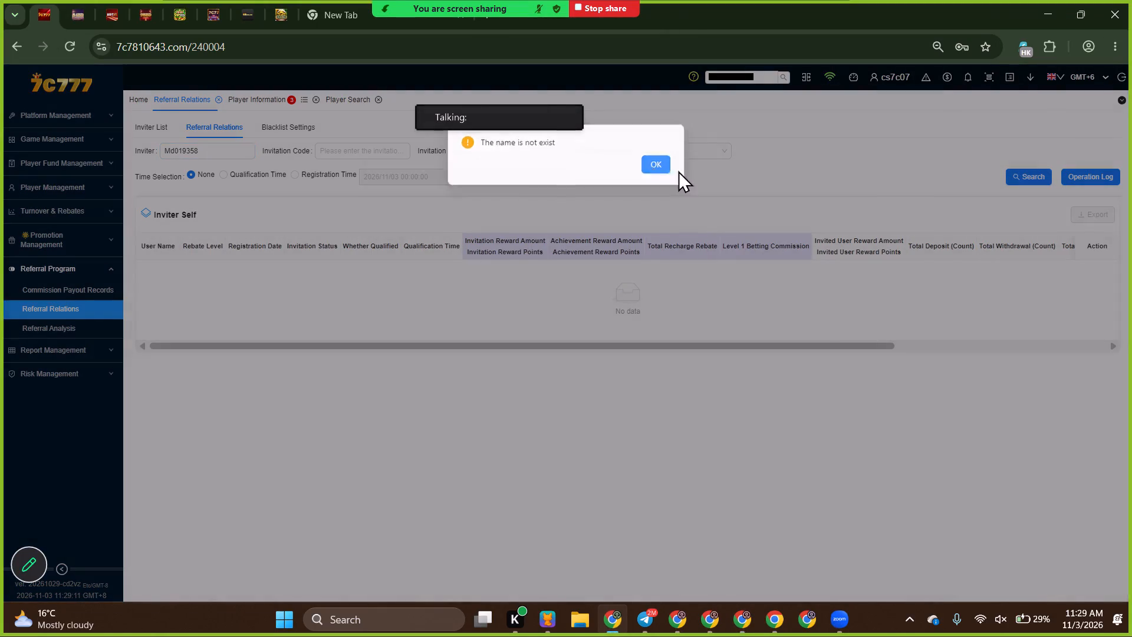
click(1043, 18)
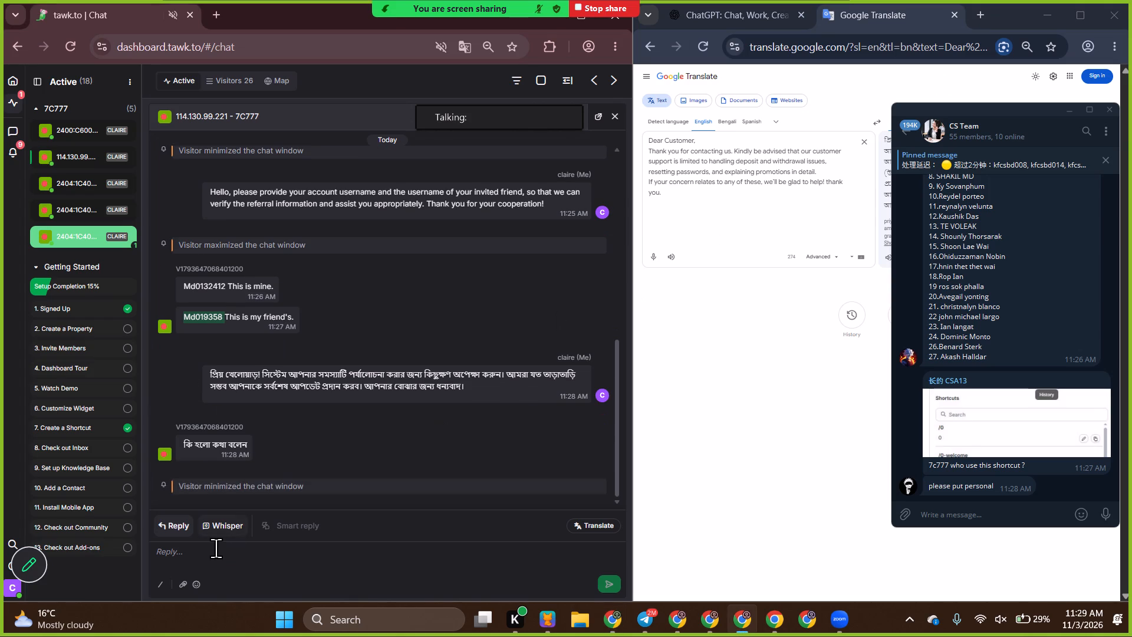
Send the 114.130… visitor the homepage canned reply requesting a screenshot of the gaming account's homepage.
click(206, 551)
text(/hme)
key(BackSpace)
key(BackSpace)
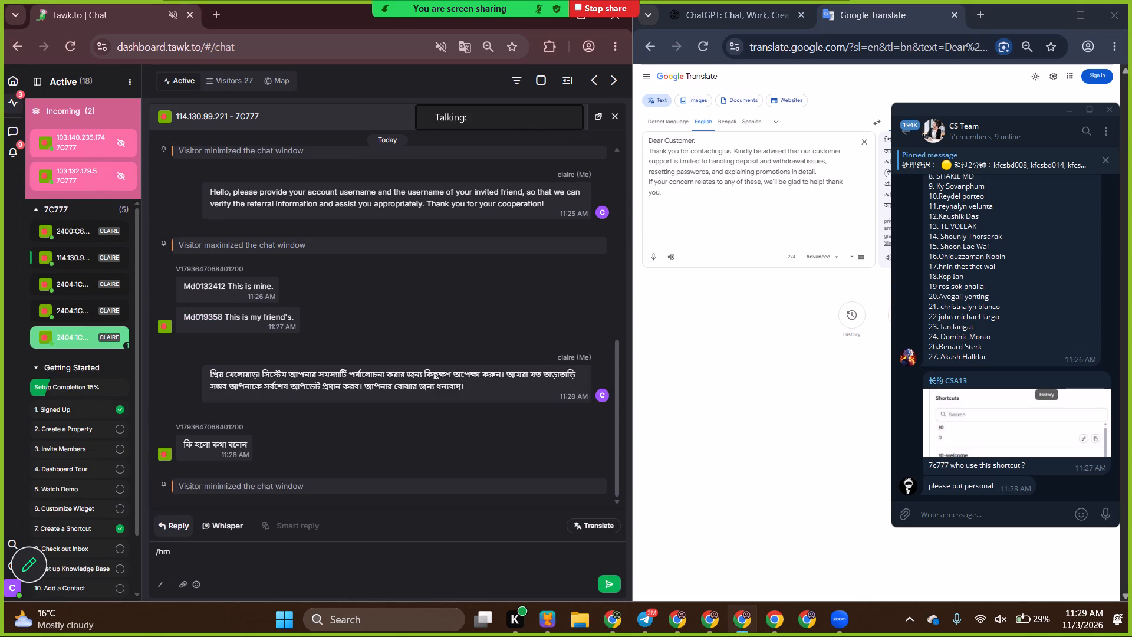
key(BackSpace)
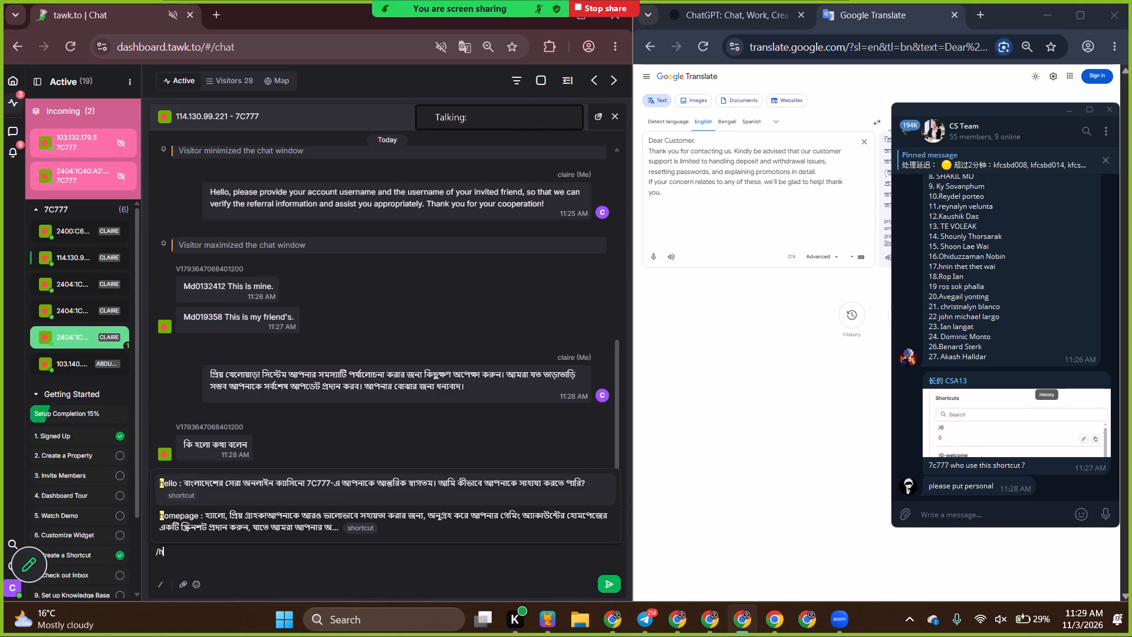
text(ome)
key(Return)
key(Return)
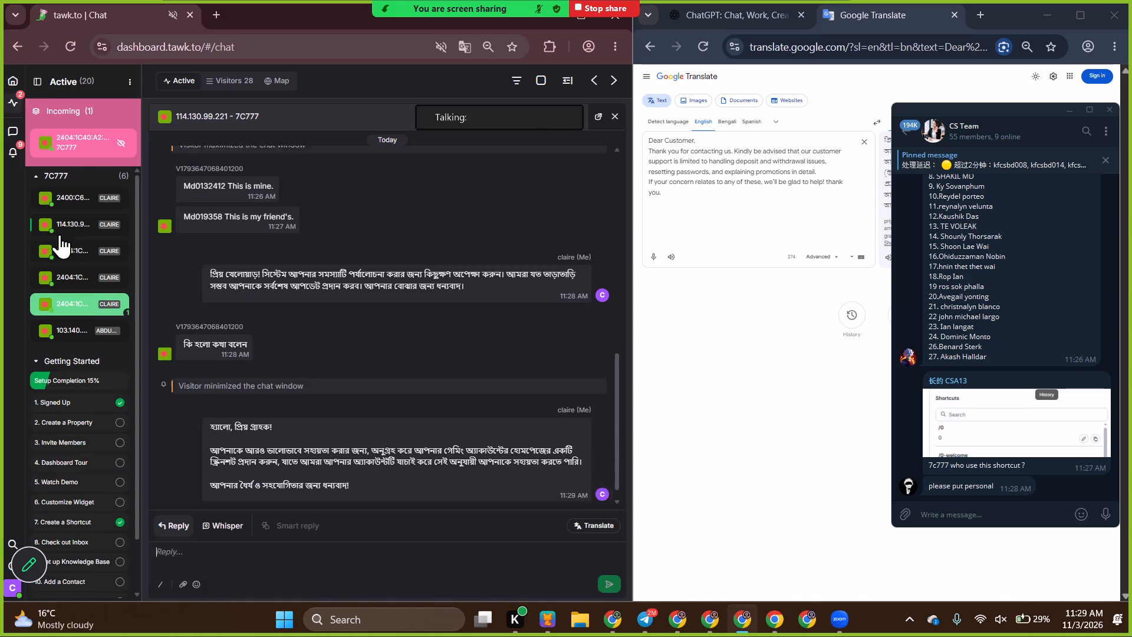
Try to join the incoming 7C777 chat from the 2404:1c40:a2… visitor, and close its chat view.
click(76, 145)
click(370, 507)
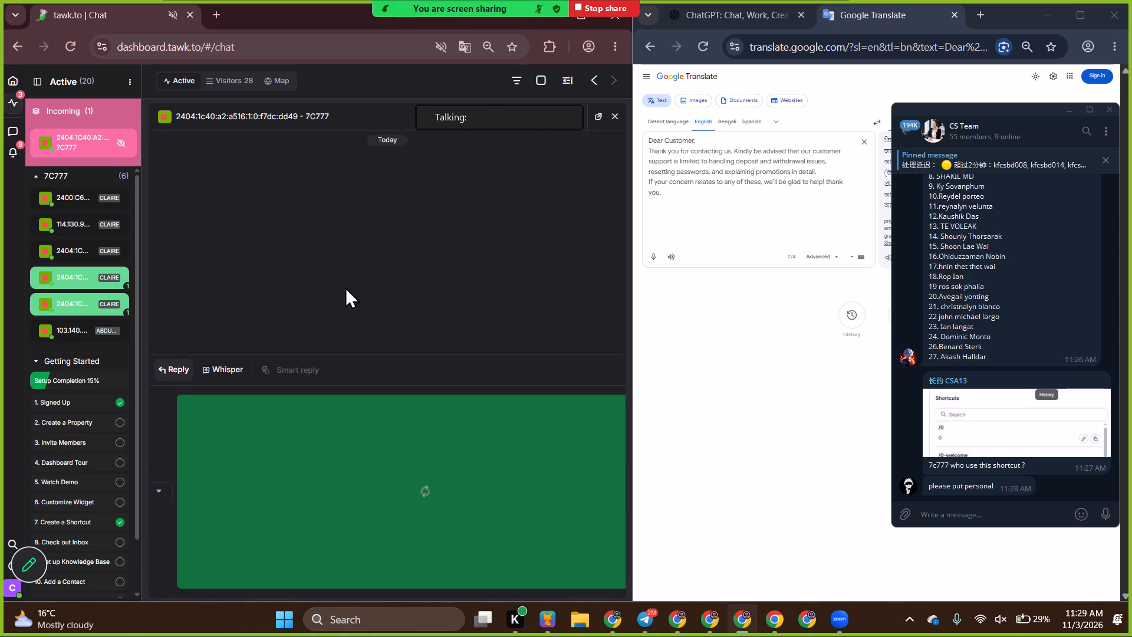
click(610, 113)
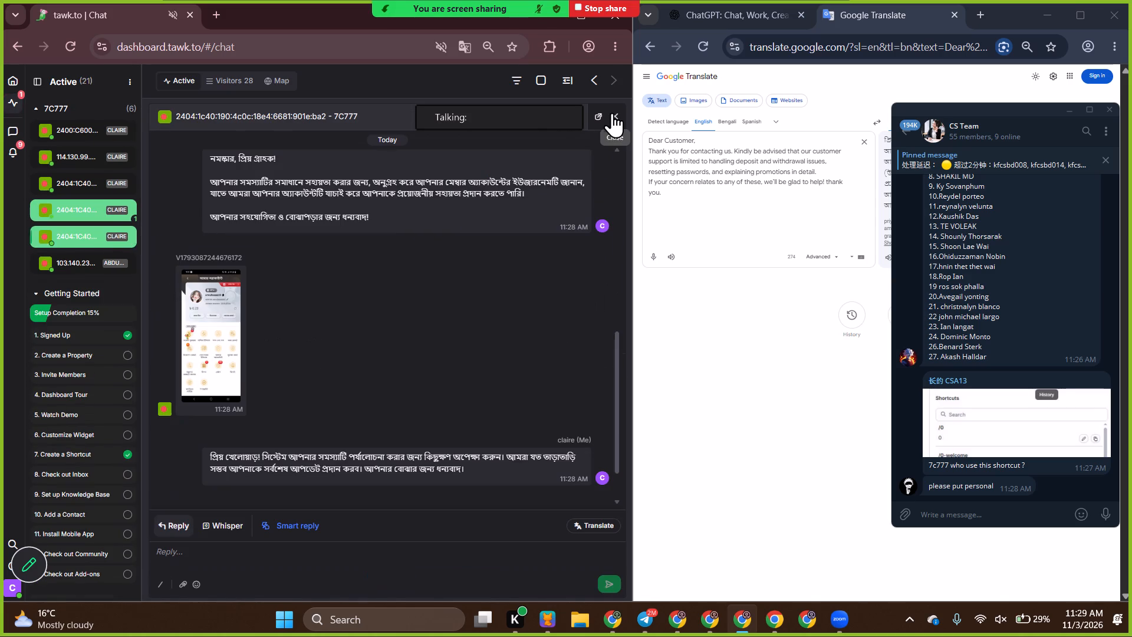
Close the 2404:1c40:190… visitor's chat.
click(612, 113)
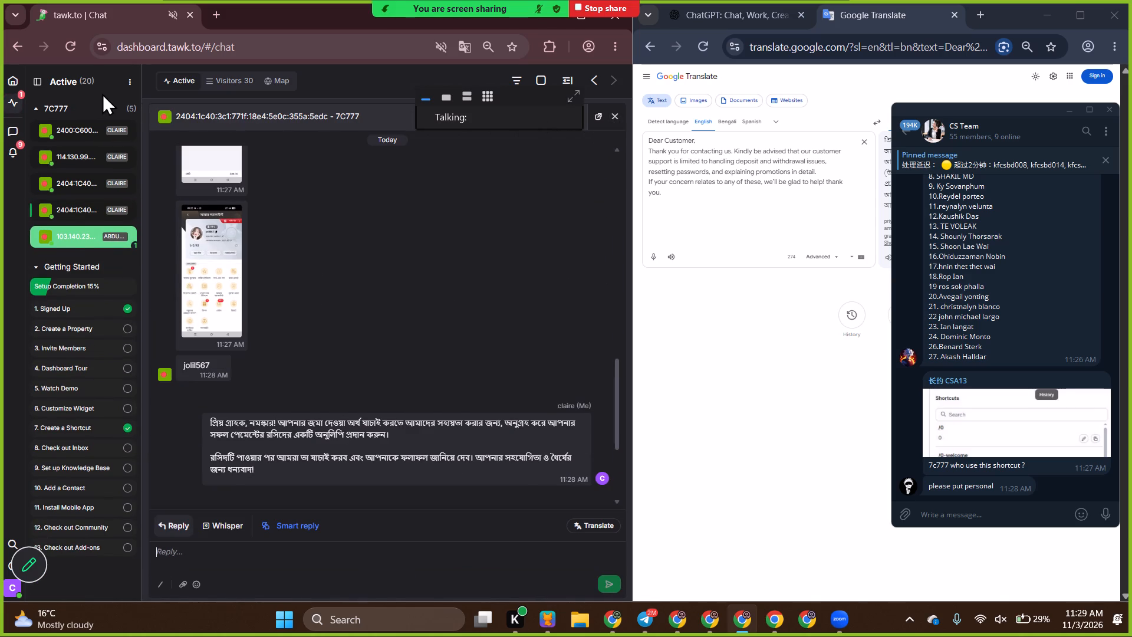
Check the 103.157… visitor's chat from the visitors list and close it without joining.
click(215, 83)
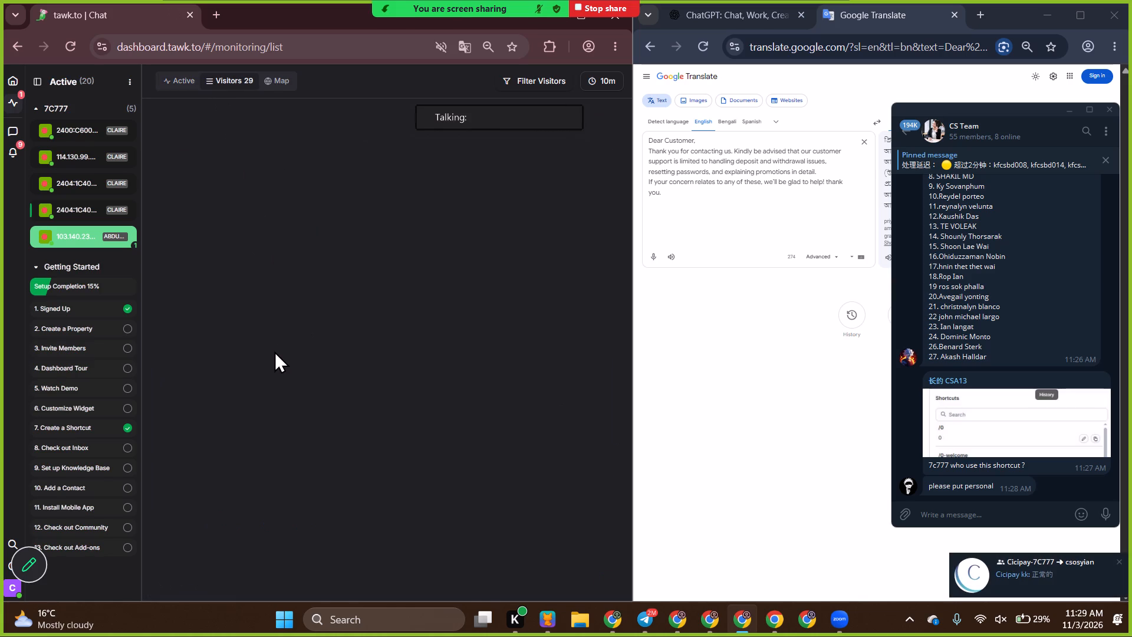
scroll(302, 417, down, 9)
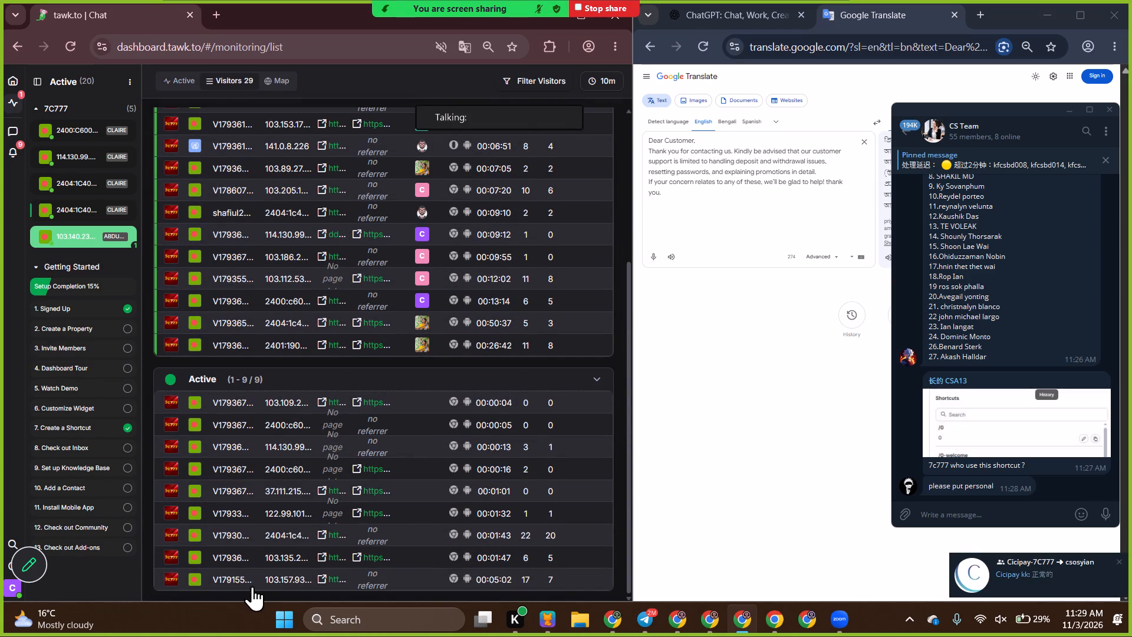
click(252, 582)
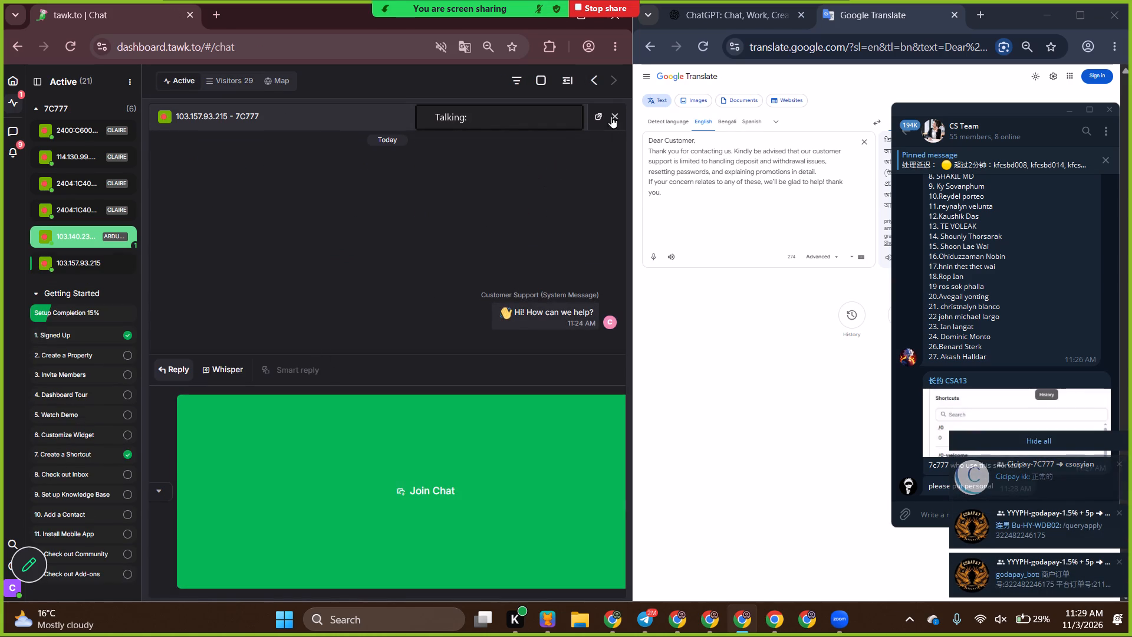
click(613, 116)
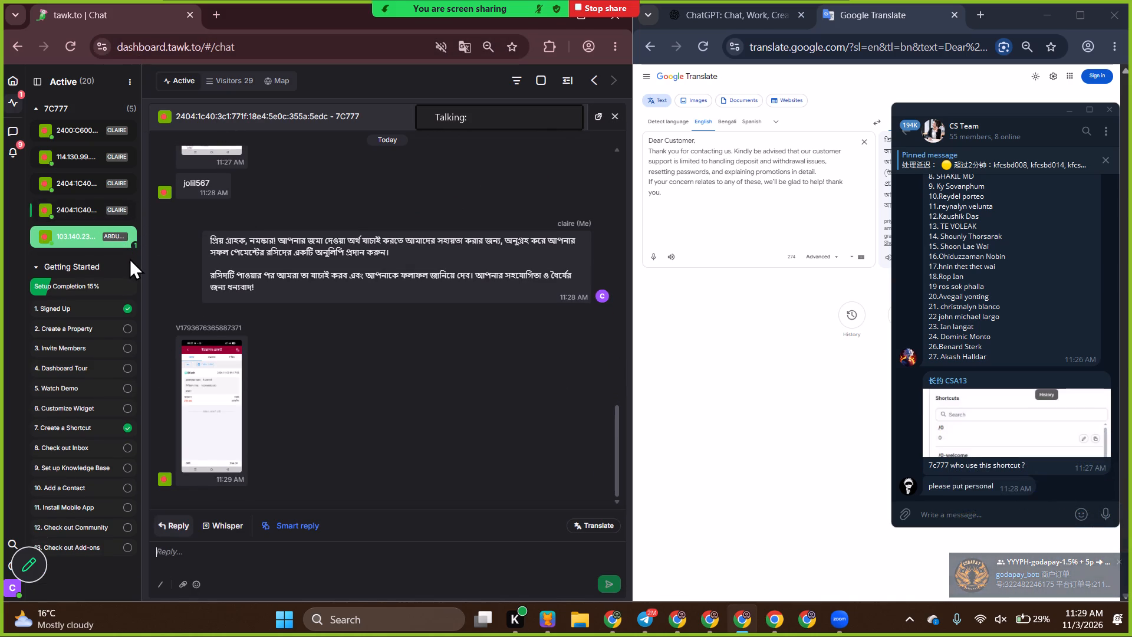
Check the 103.140.23… visitor's chat, which another agent is handling, and close it without joining.
click(90, 235)
scroll(337, 403, down, 1)
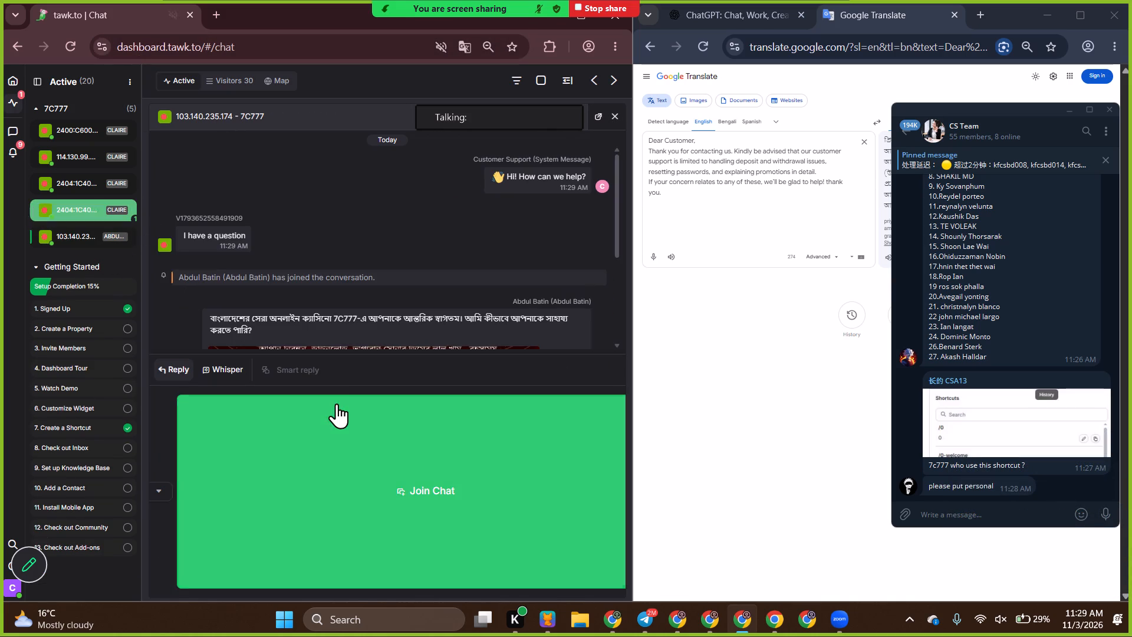
scroll(337, 403, down, 2)
click(613, 113)
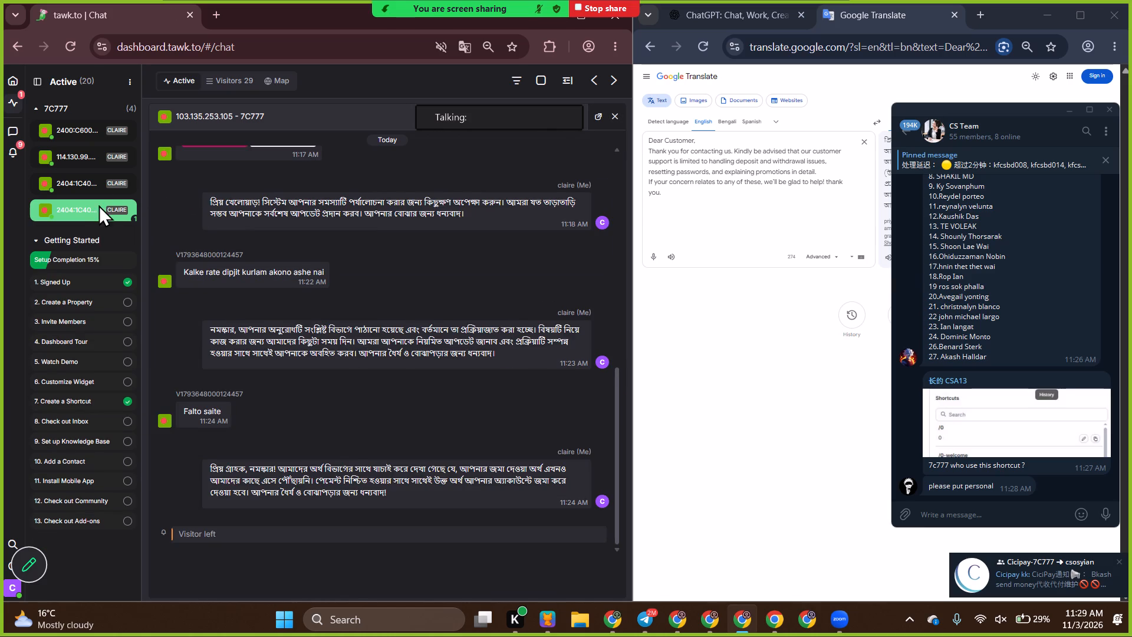
Reply to the 2404:1c40:3c1… visitor's receipt screenshot with the 2dreceipt canned reply requesting a clear copy of the successful payment receipt.
click(96, 208)
scroll(300, 281, down, 13)
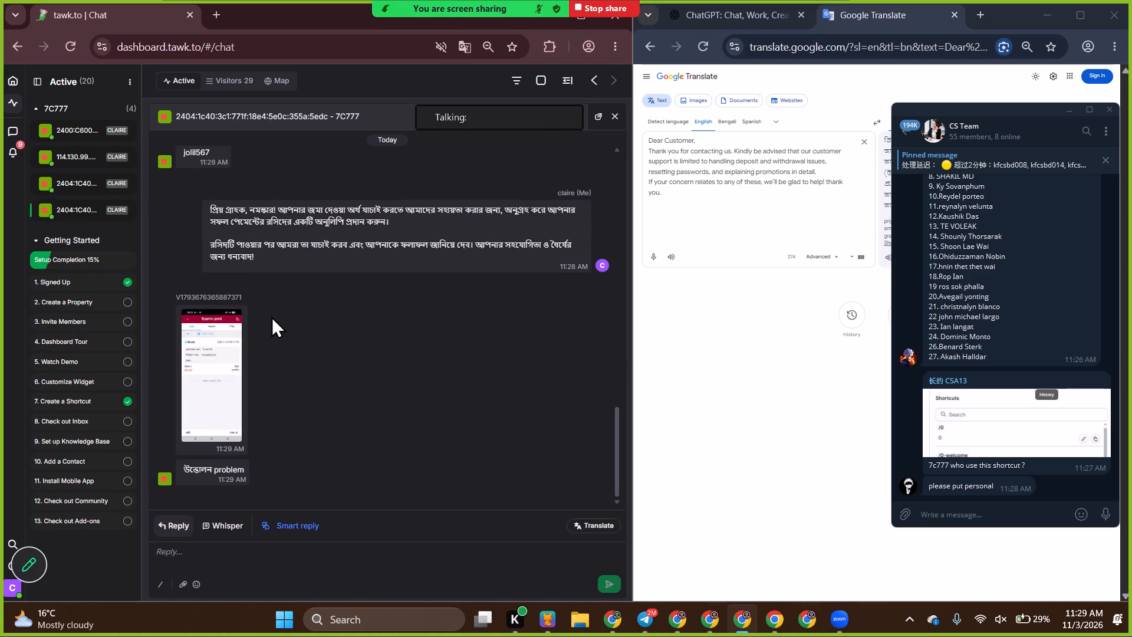
text(/2dre)
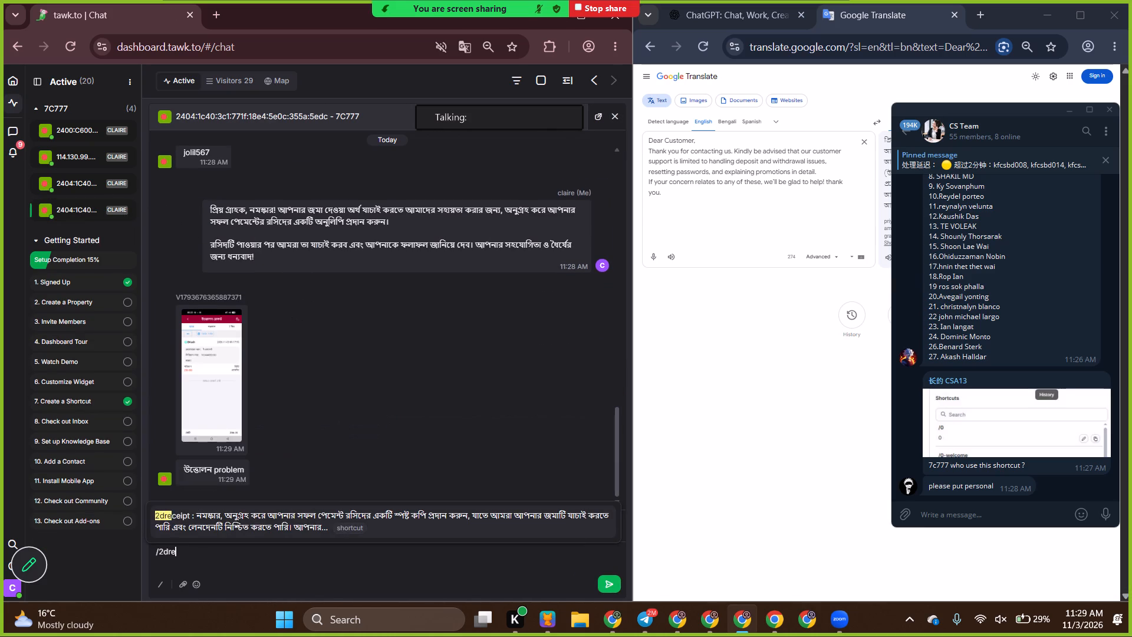
key(Return)
key(Return)
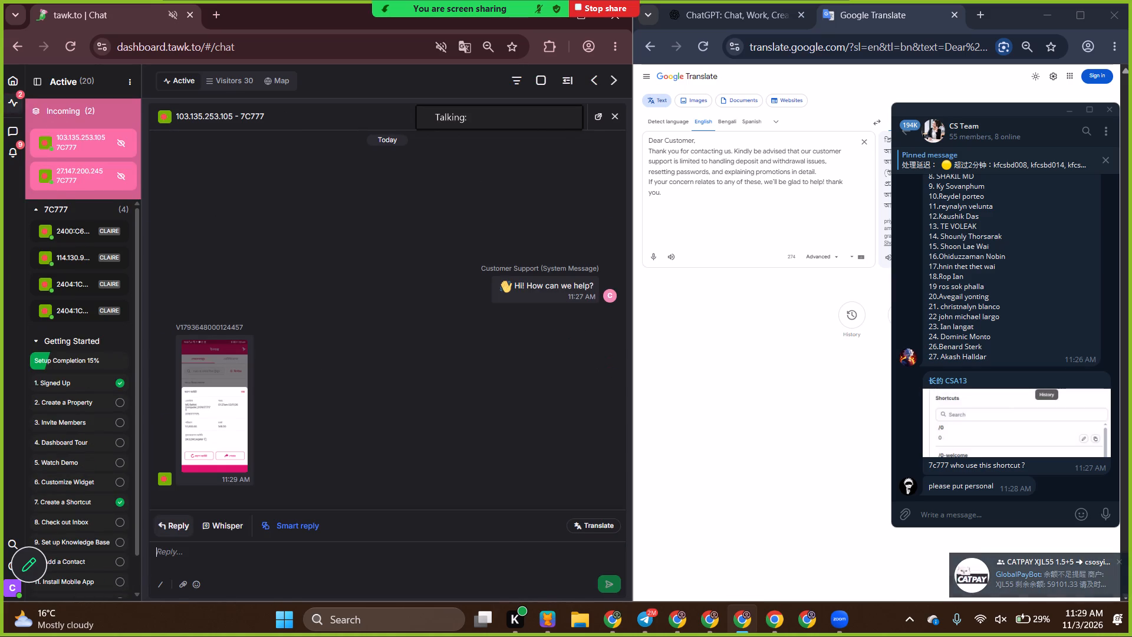
Greet the incoming 103.135.253… visitor with the hello canned reply and its promotional image.
text(/he)
key(Return)
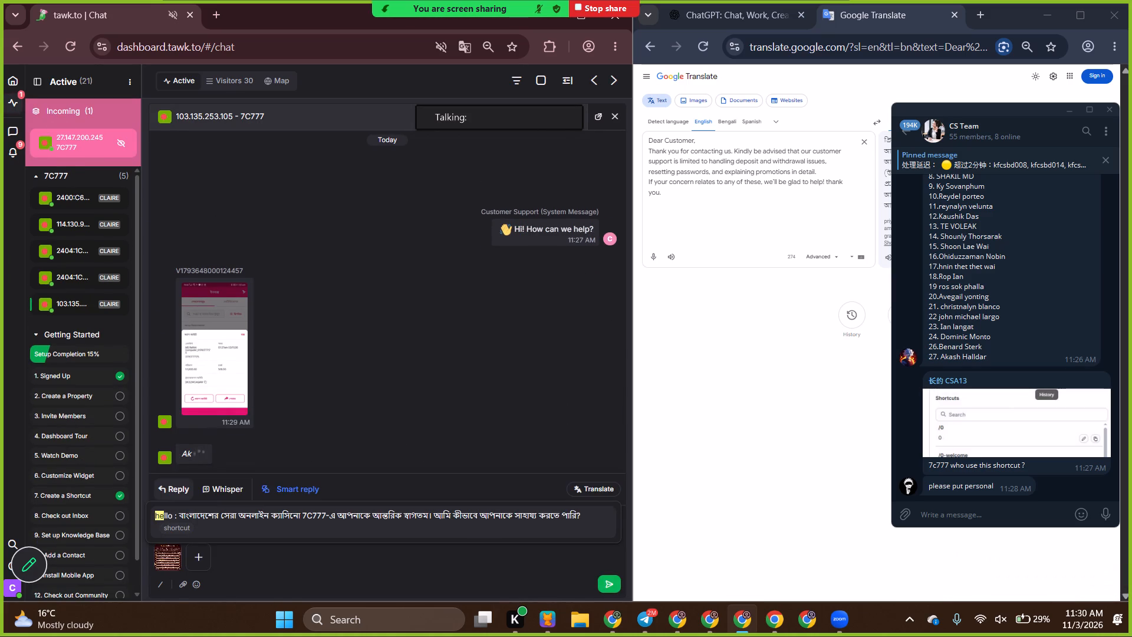
key(Return)
text(/use)
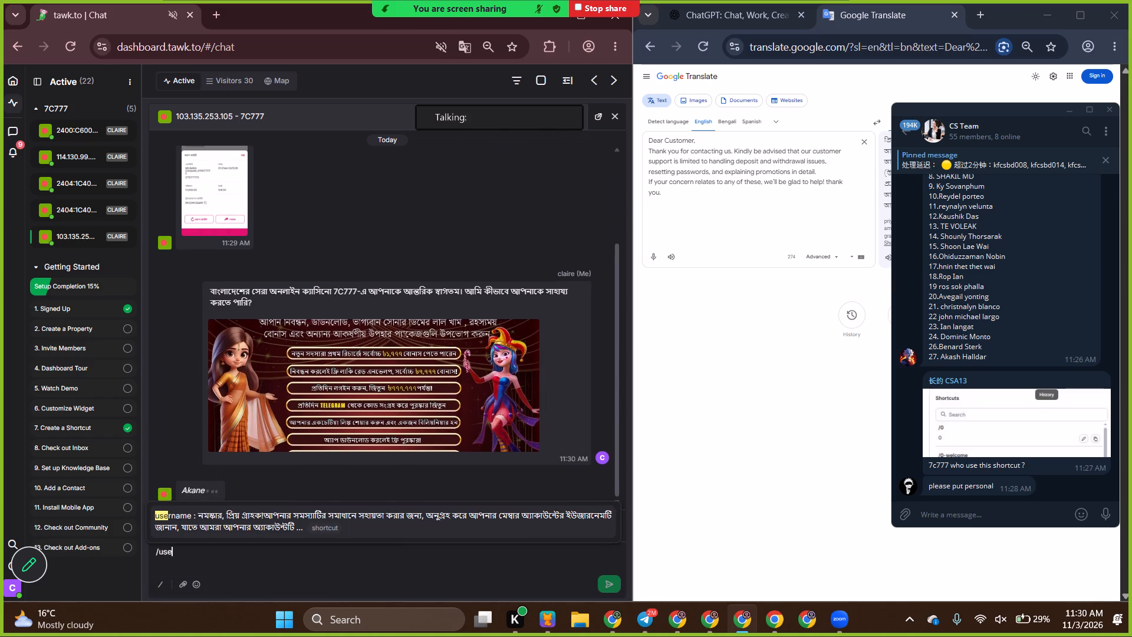
key(Return)
key(Return)
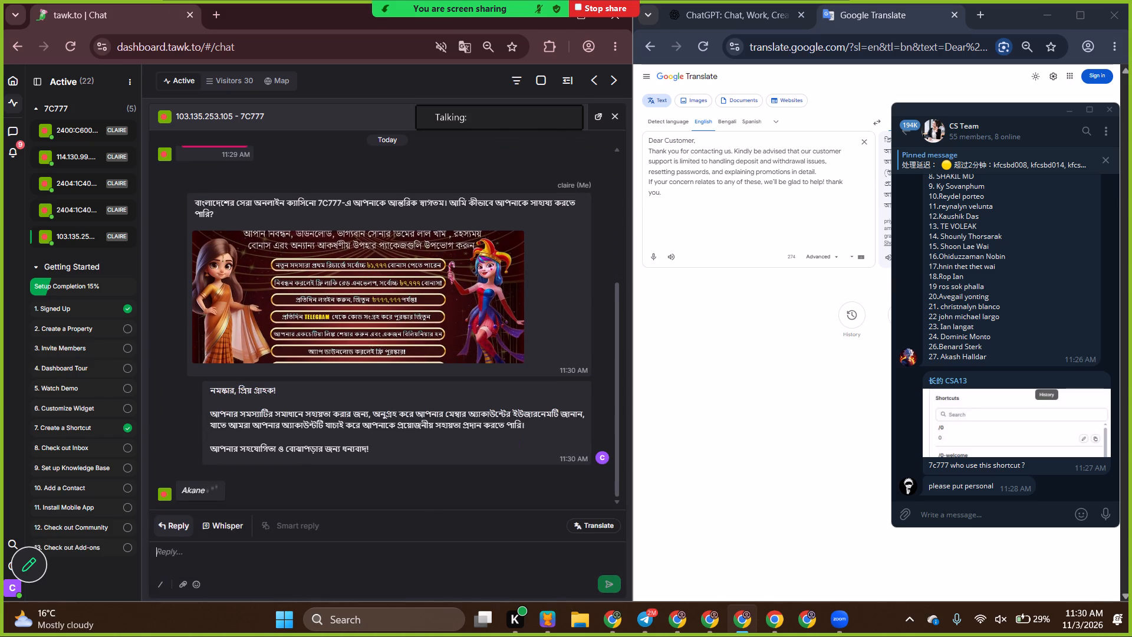
Hard-reload the tawk.to chat dashboard.
key(ctrl+shift+r)
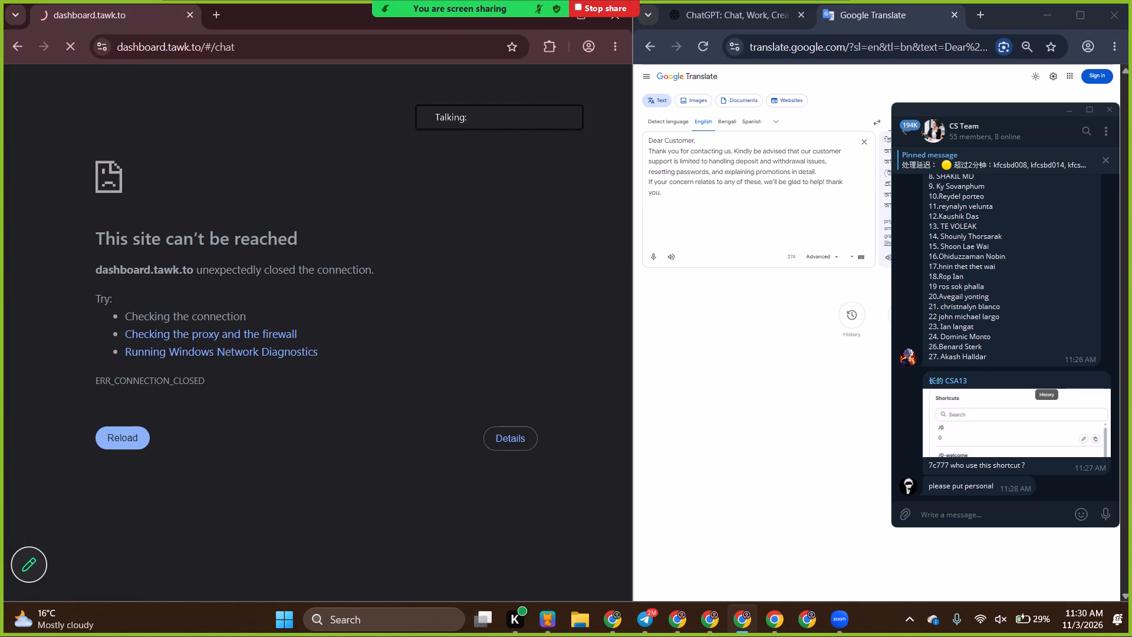
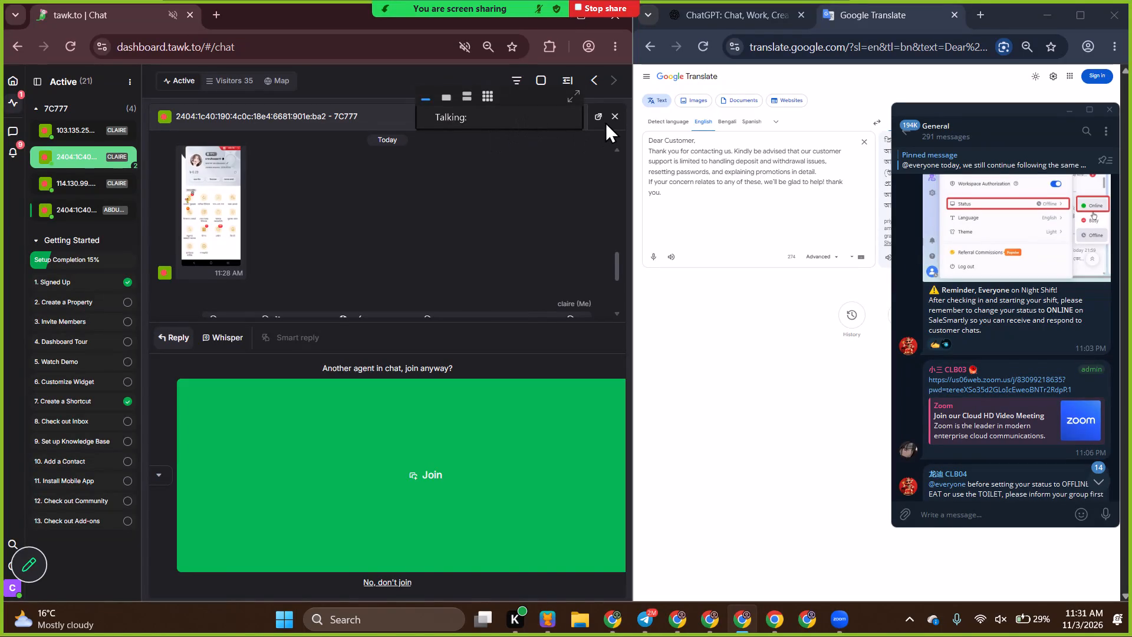
Close the 2404:1c40:190… chat held by another agent and check the 2404:1c40:3c1… visitor's latest messages.
click(612, 113)
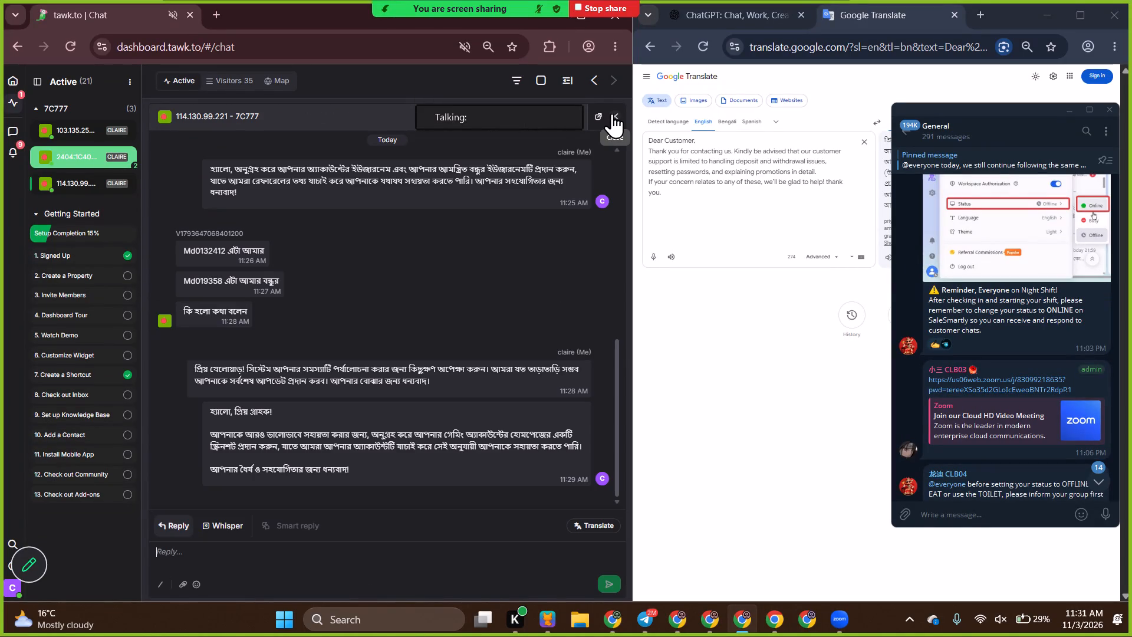
click(100, 156)
scroll(264, 266, down, 5)
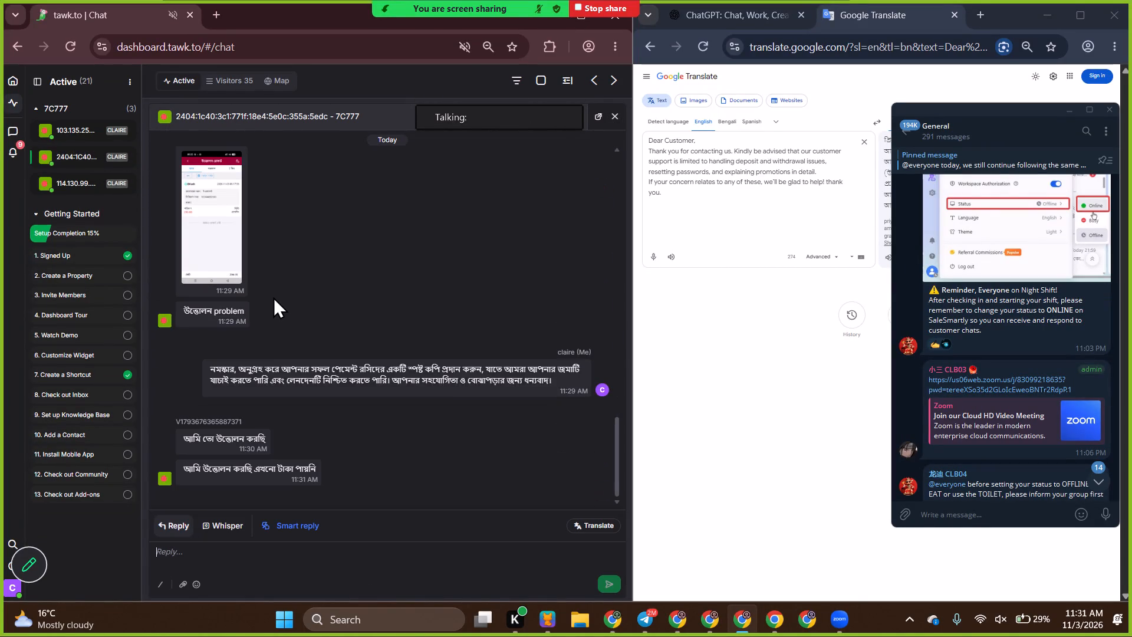
click(67, 142)
click(292, 429)
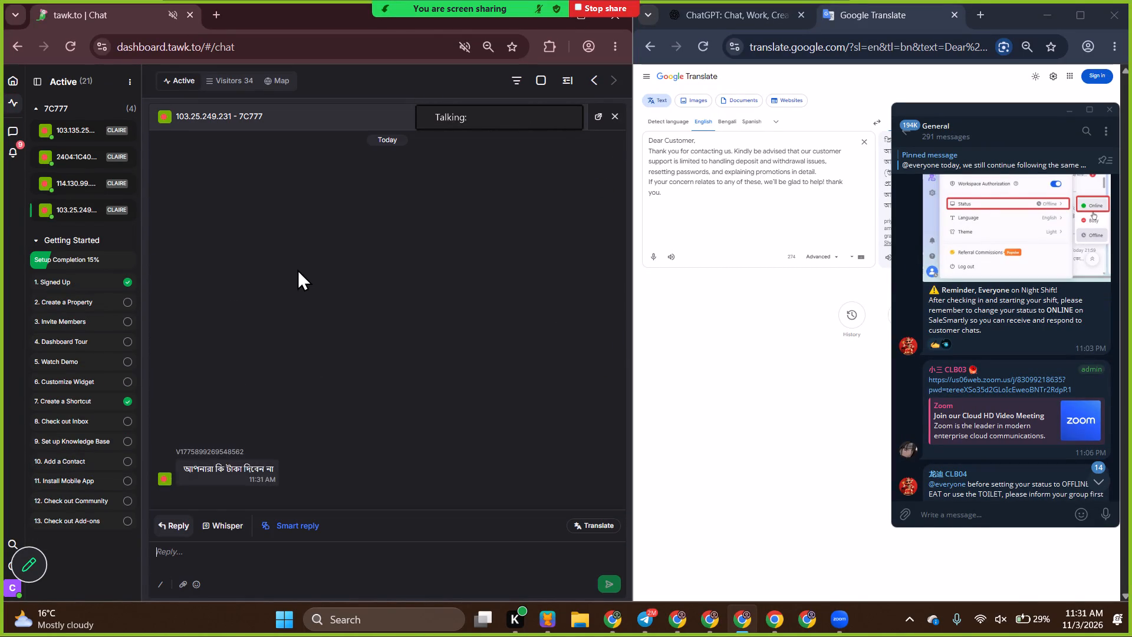
text(/he)
key(Return)
key(Return)
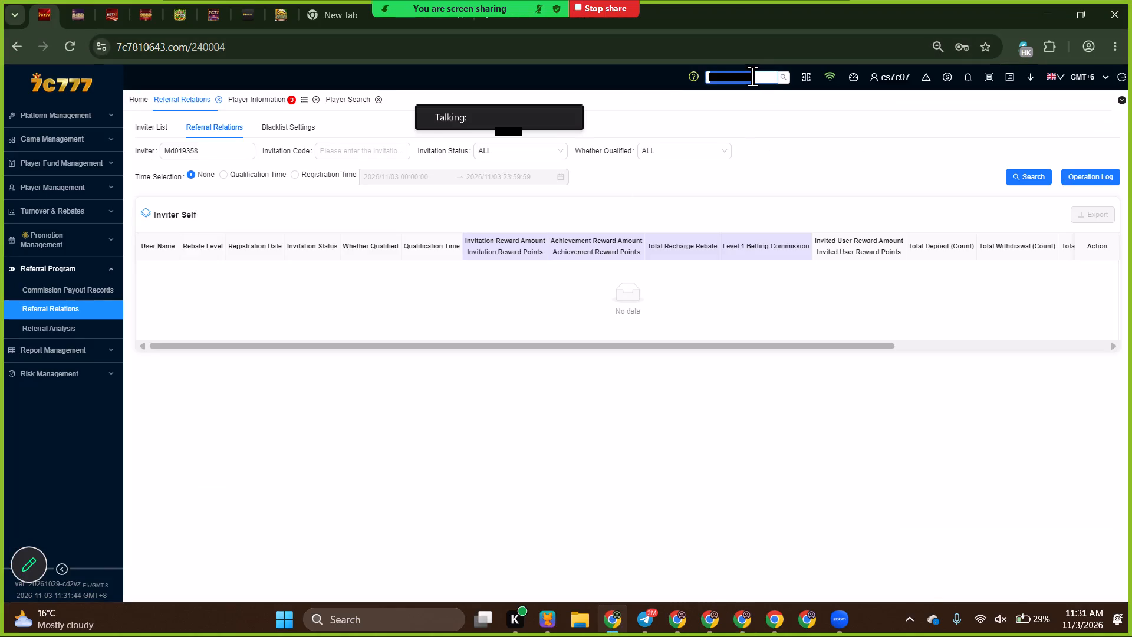
key(ctrl+v)
key(ctrl+Return)
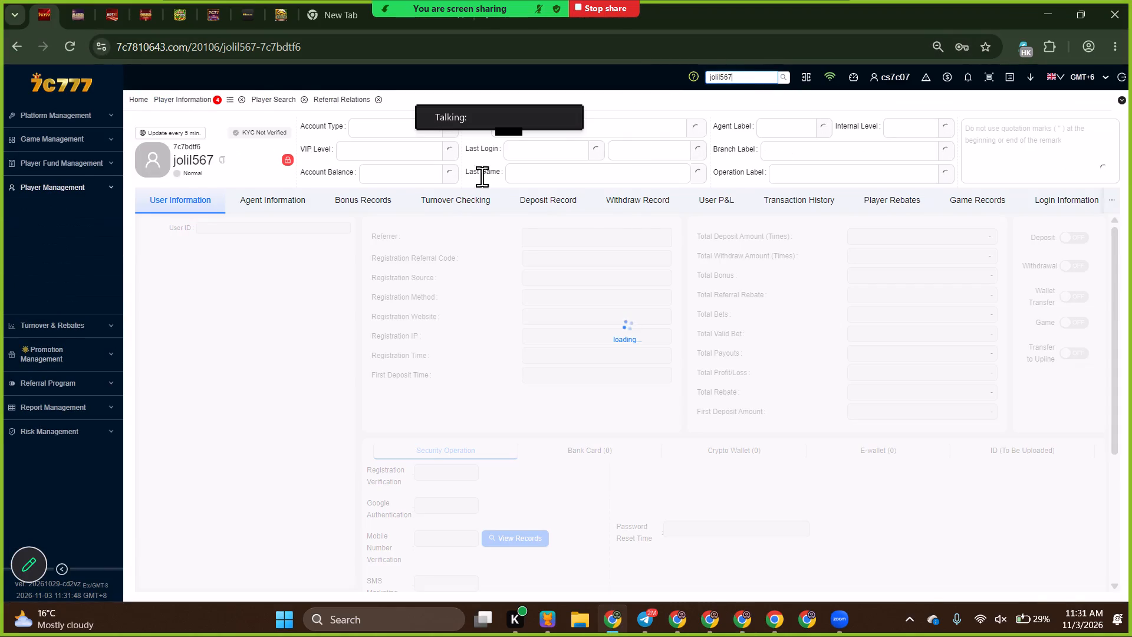
click(545, 201)
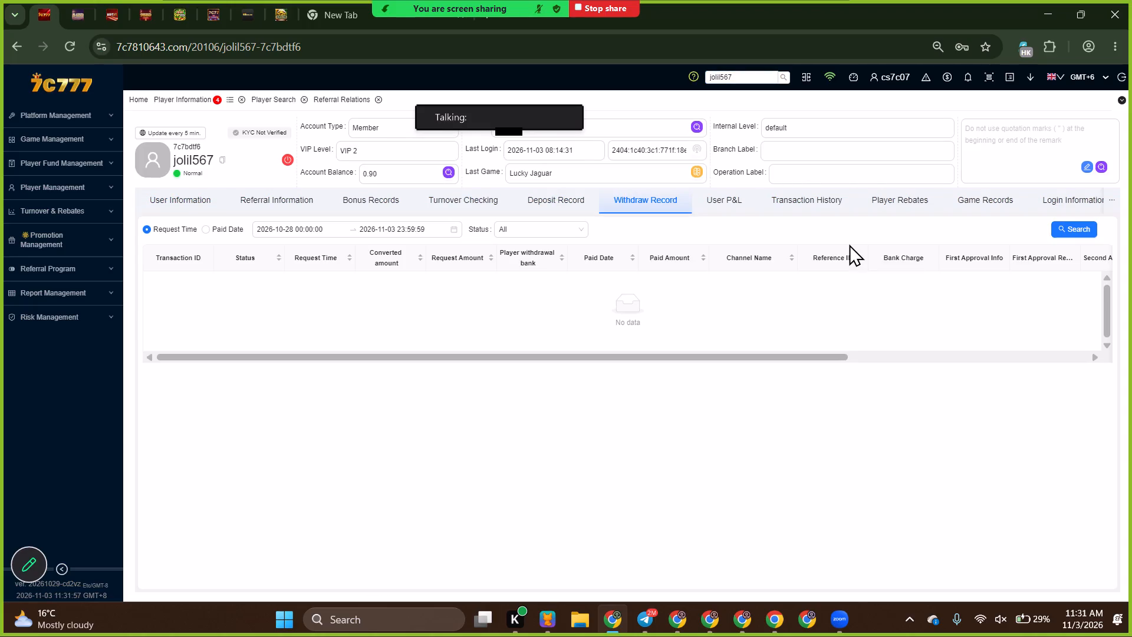
click(1066, 227)
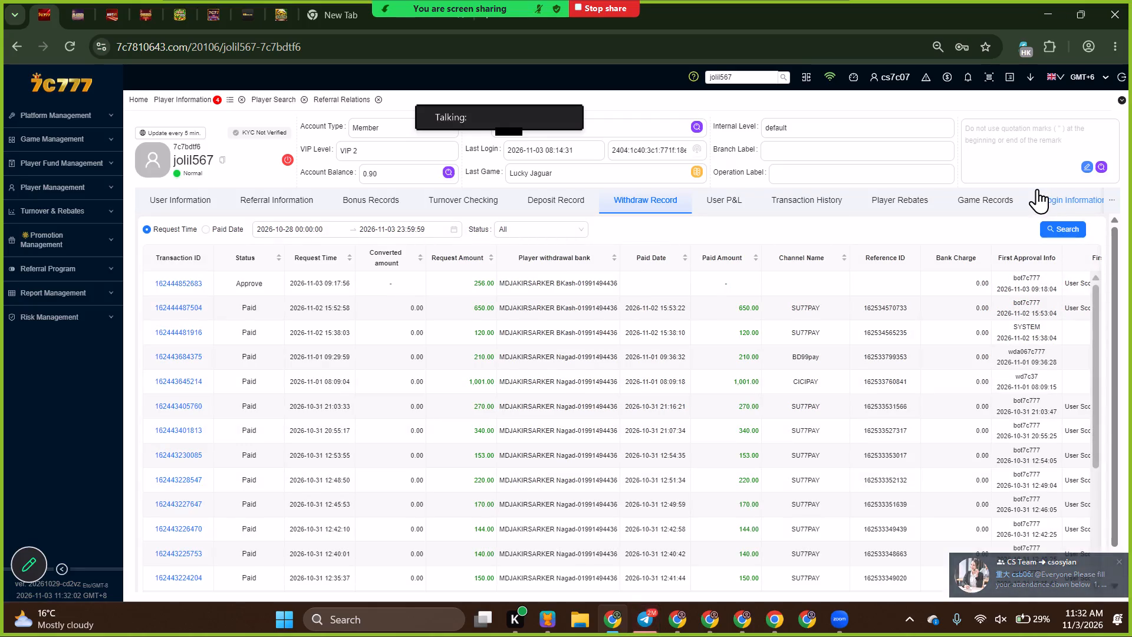
click(1055, 8)
click(353, 534)
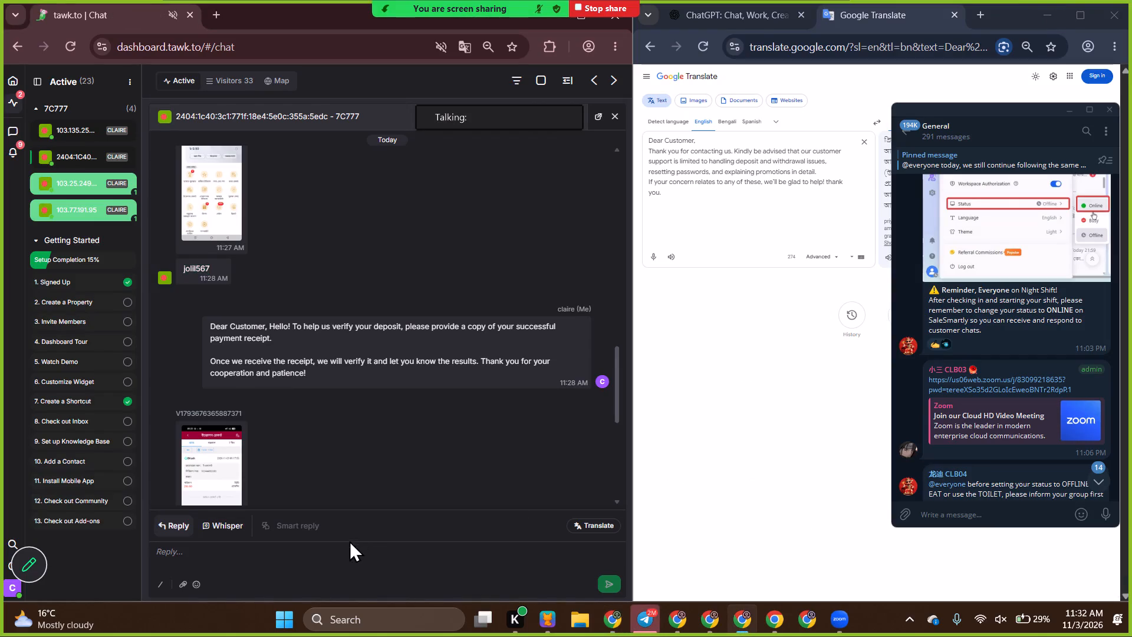
click(345, 544)
text(/w)
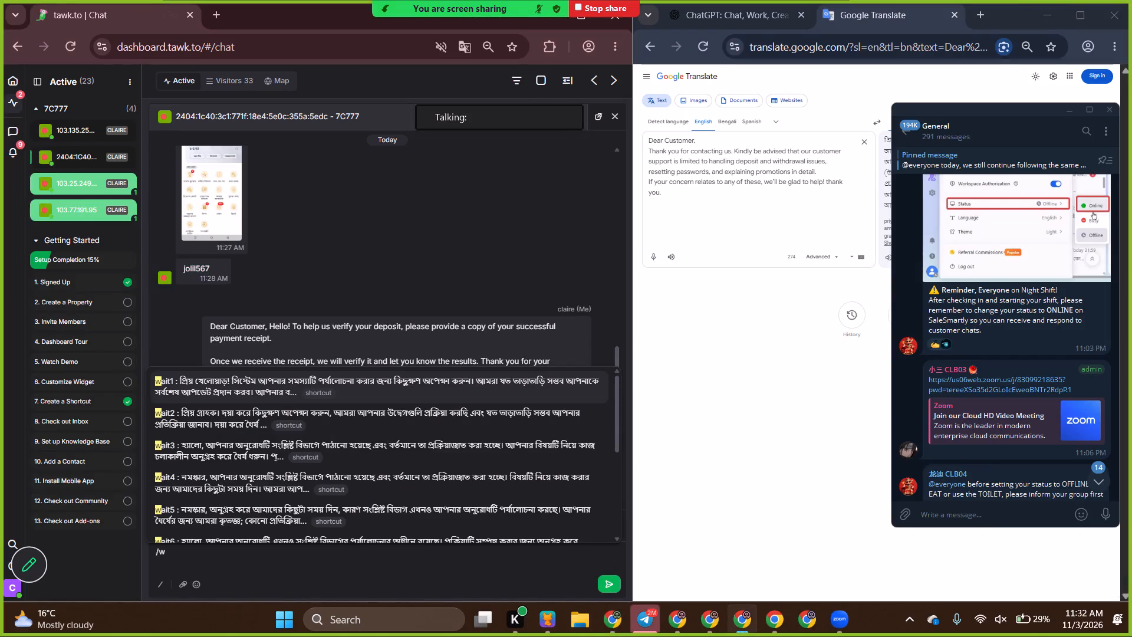
key(p)
key(Return)
key(Return)
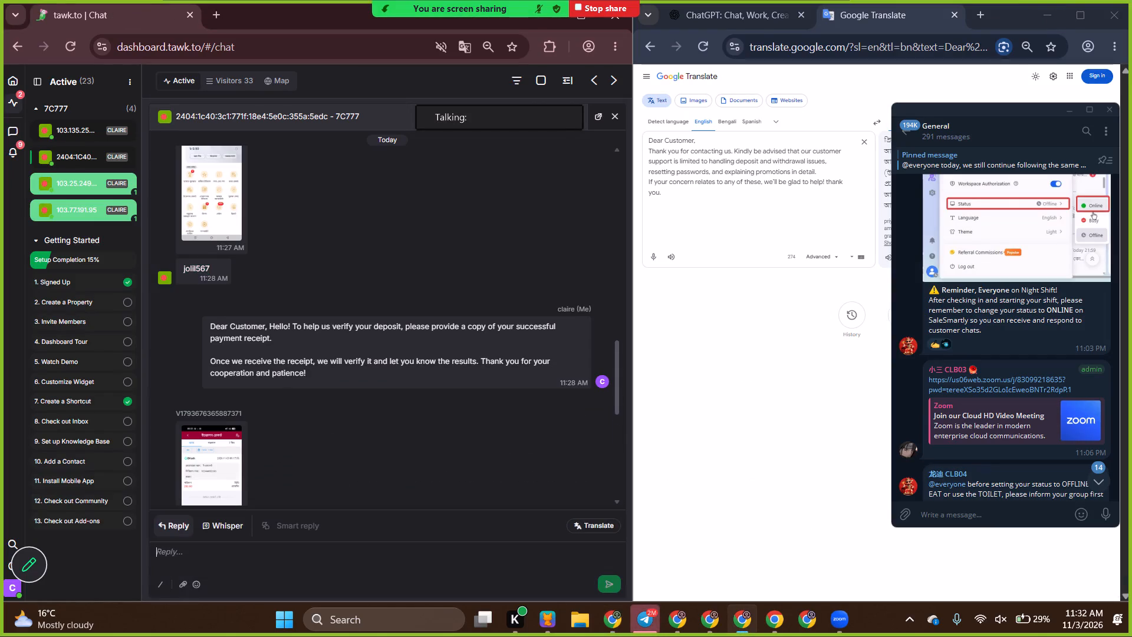
click(123, 176)
scroll(300, 318, down, 4)
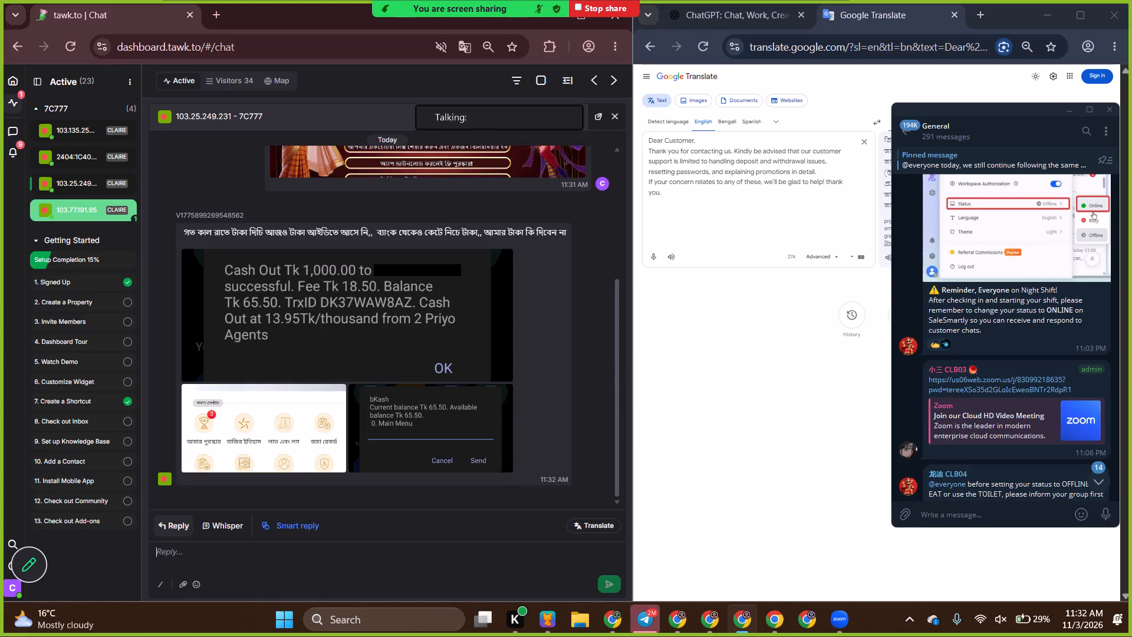
text(/wai)
key(Return)
key(Return)
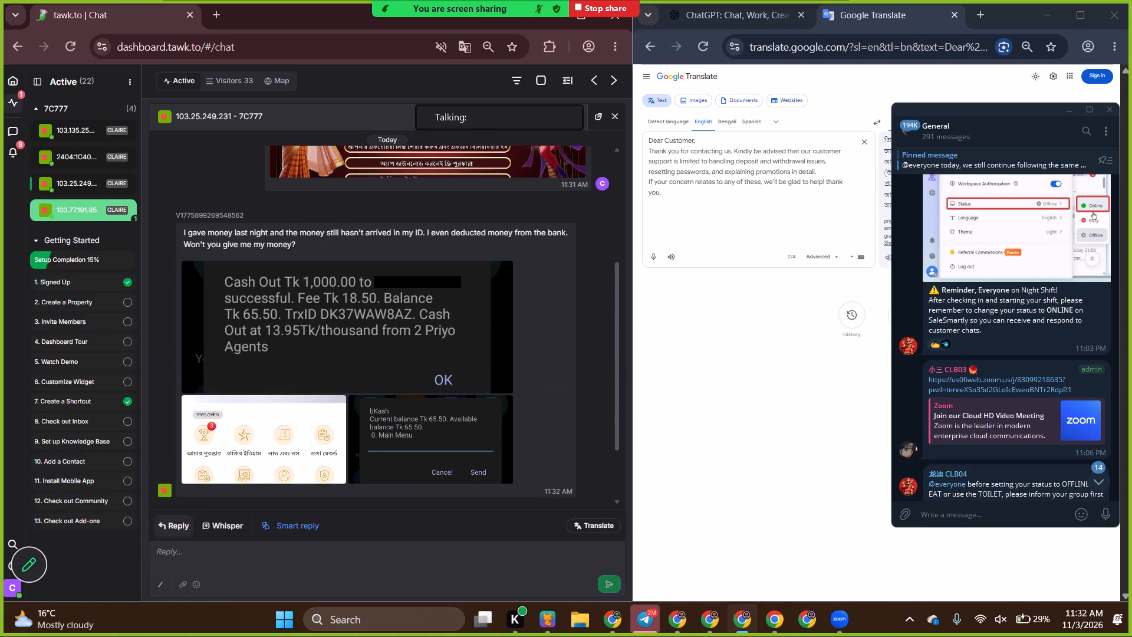
click(112, 206)
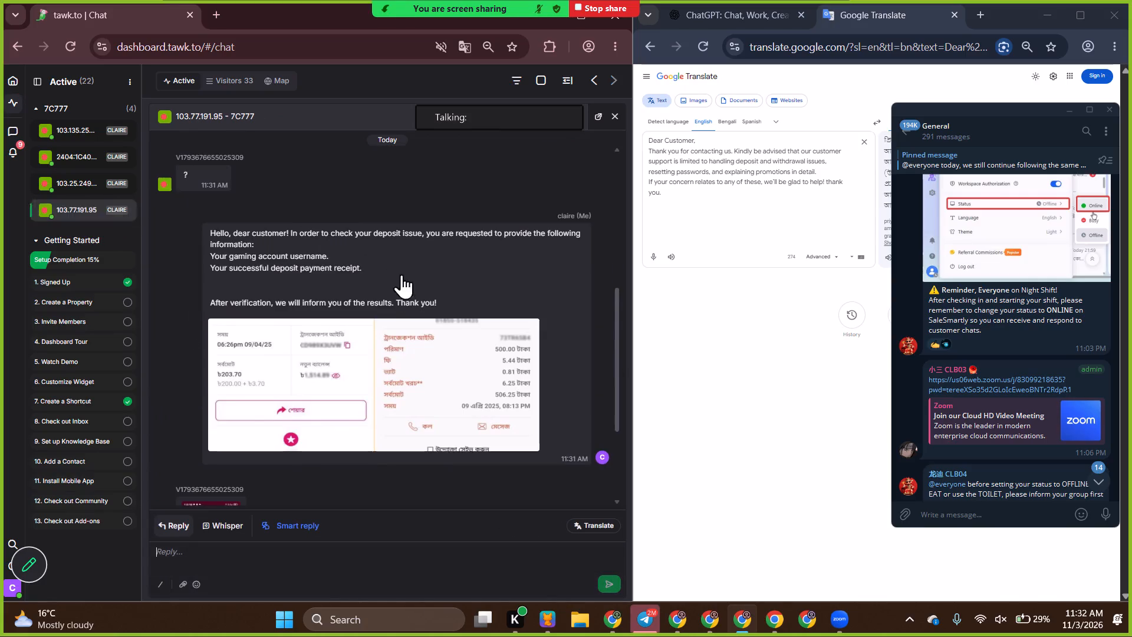
scroll(400, 280, down, 13)
scroll(377, 311, down, 8)
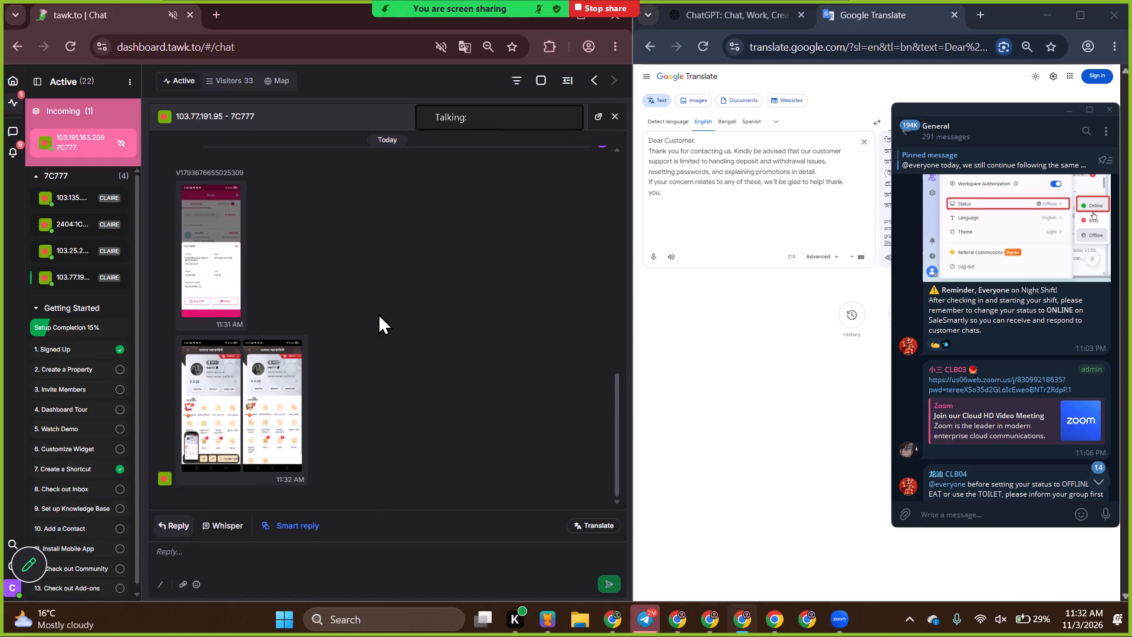
text(/wai)
key(Return)
key(Return)
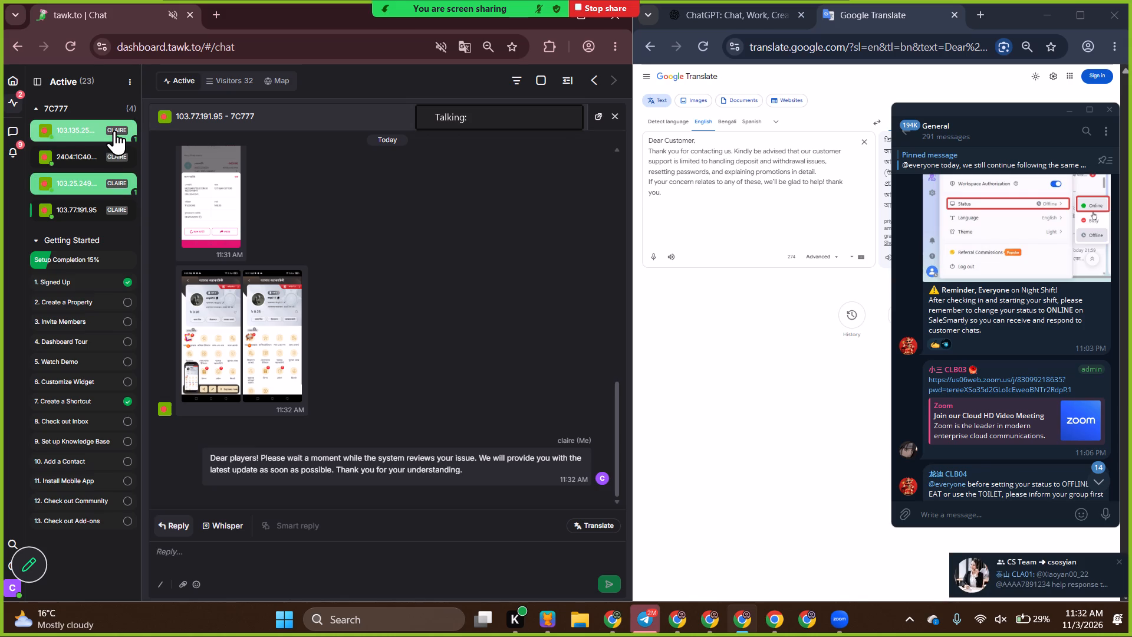
click(108, 188)
scroll(231, 341, down, 2)
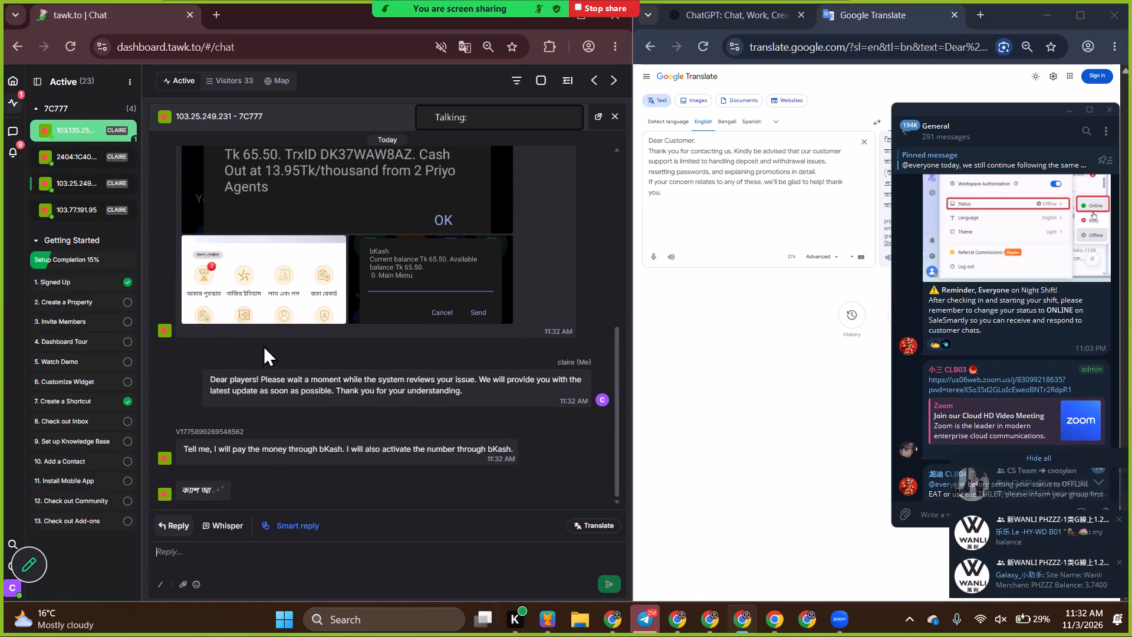
click(299, 284)
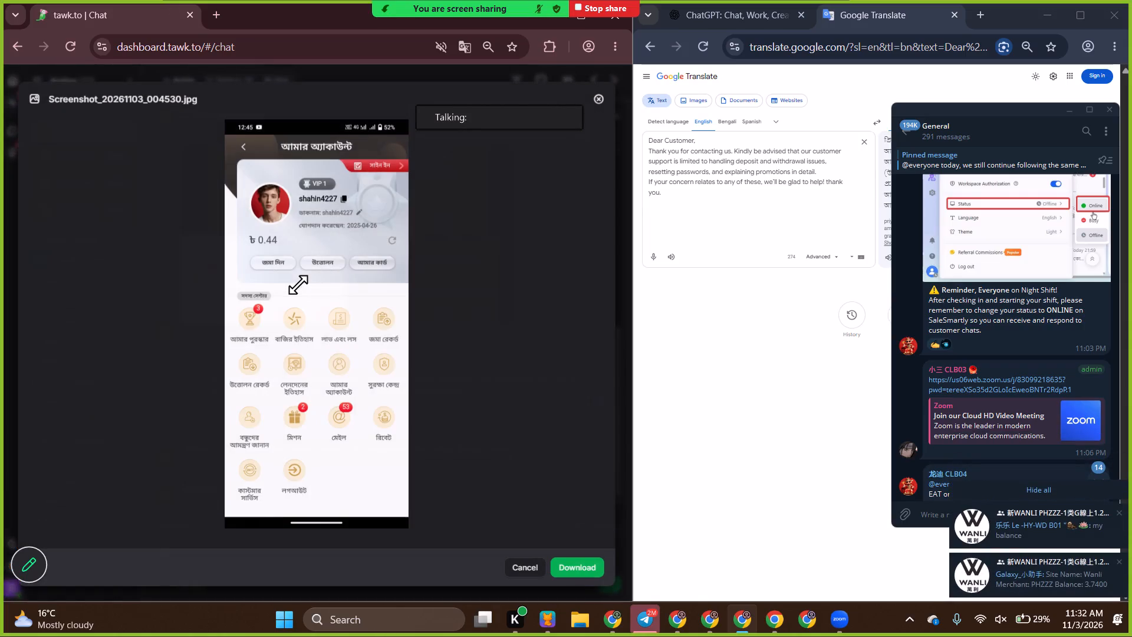
click(616, 623)
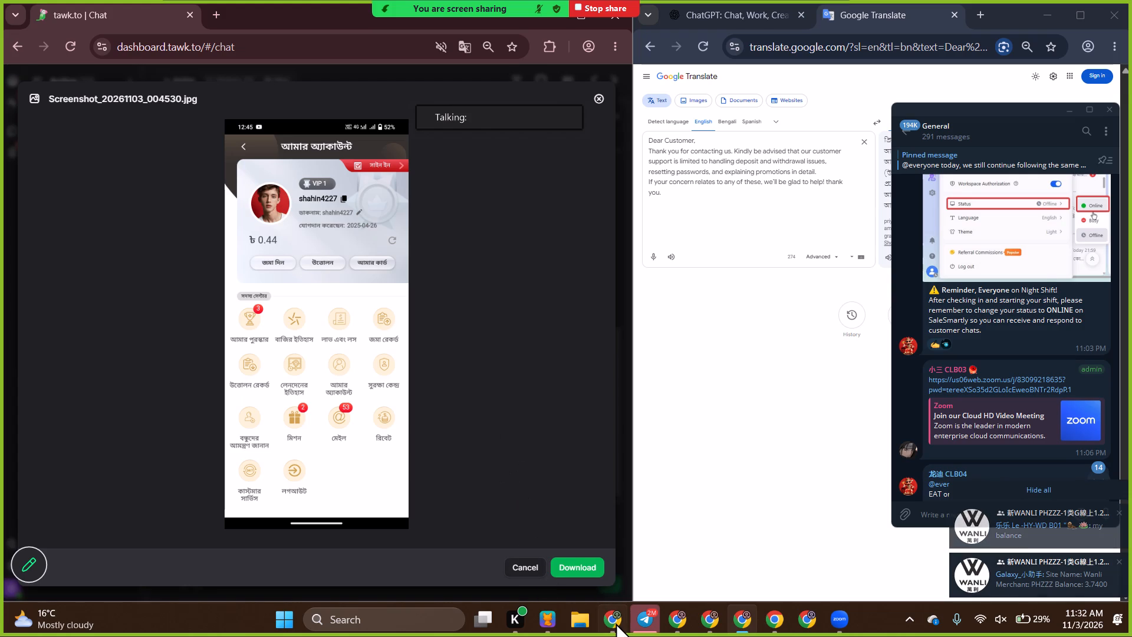
double_click(729, 74)
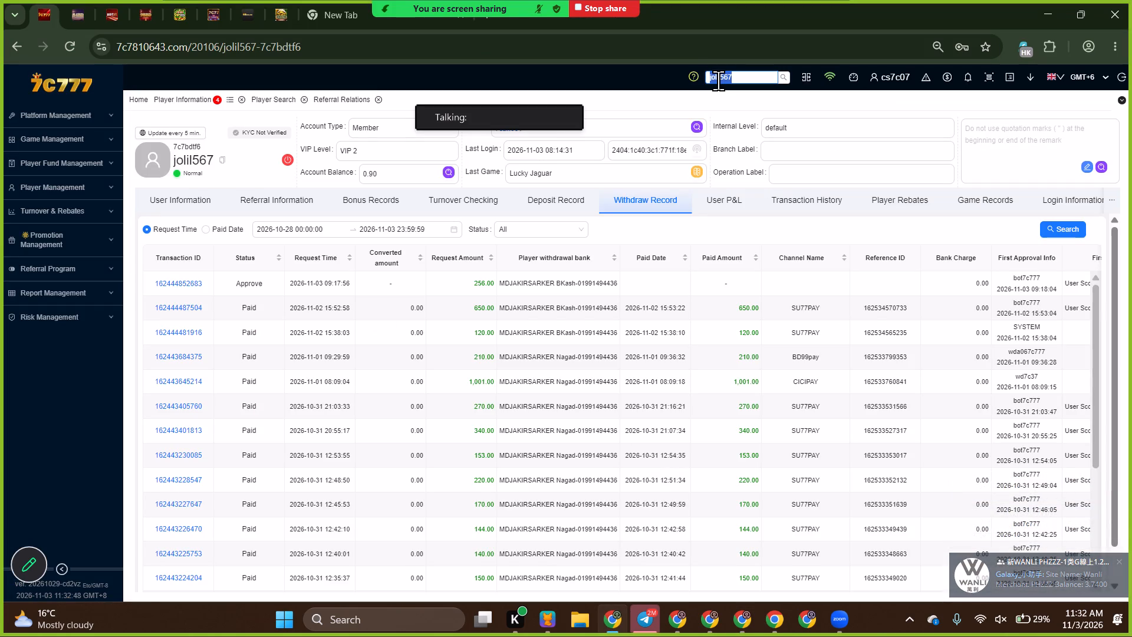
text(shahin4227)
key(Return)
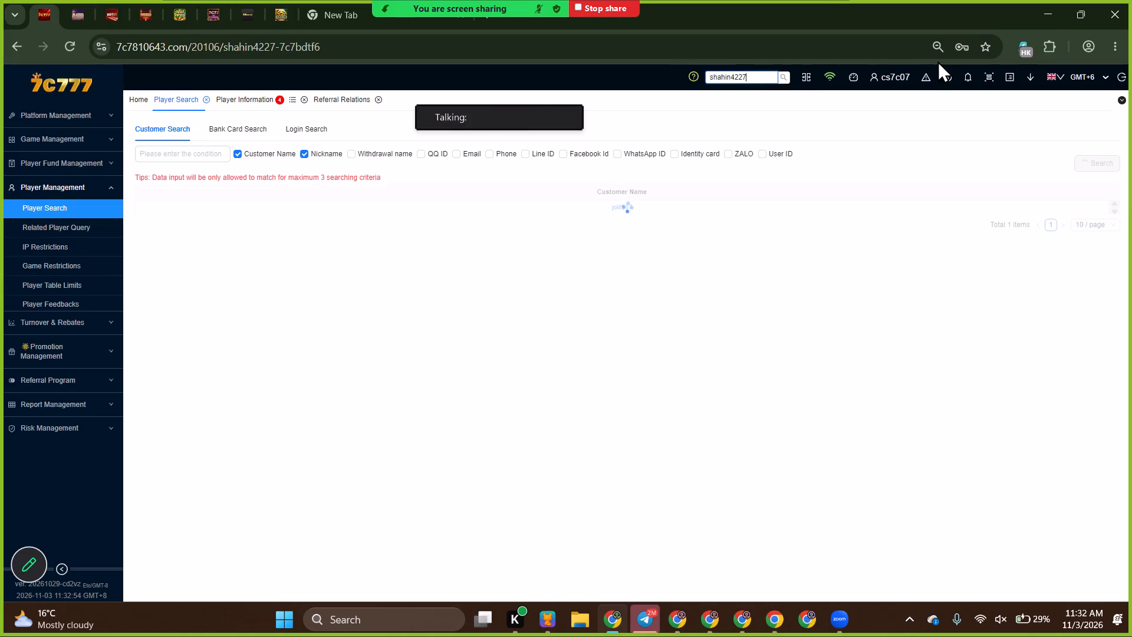
click(1045, 12)
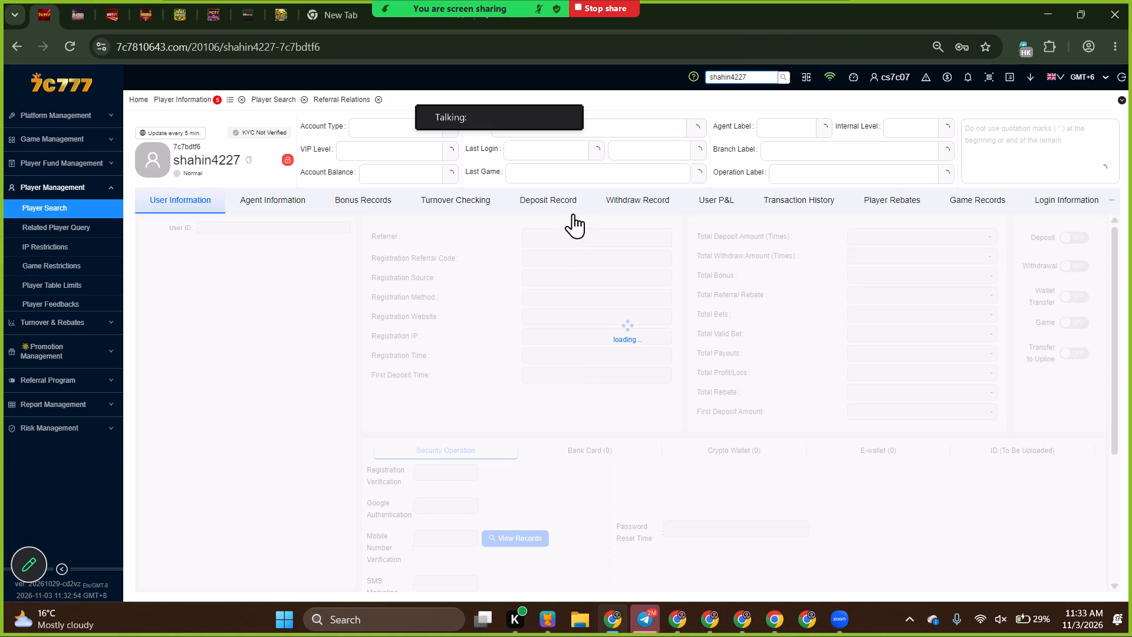
click(566, 203)
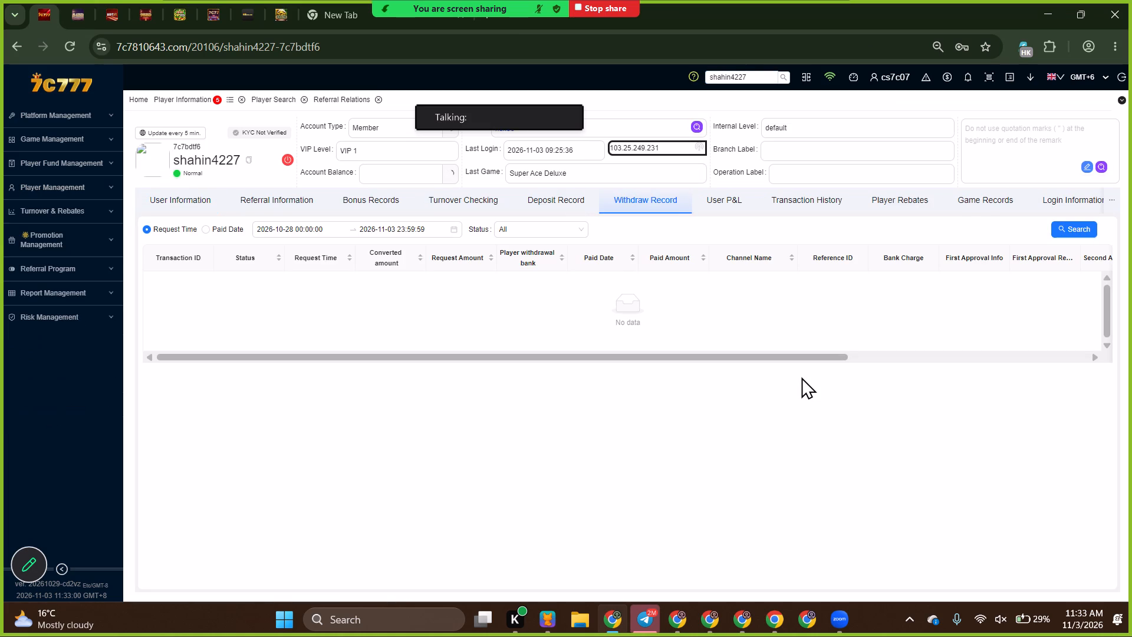
click(562, 199)
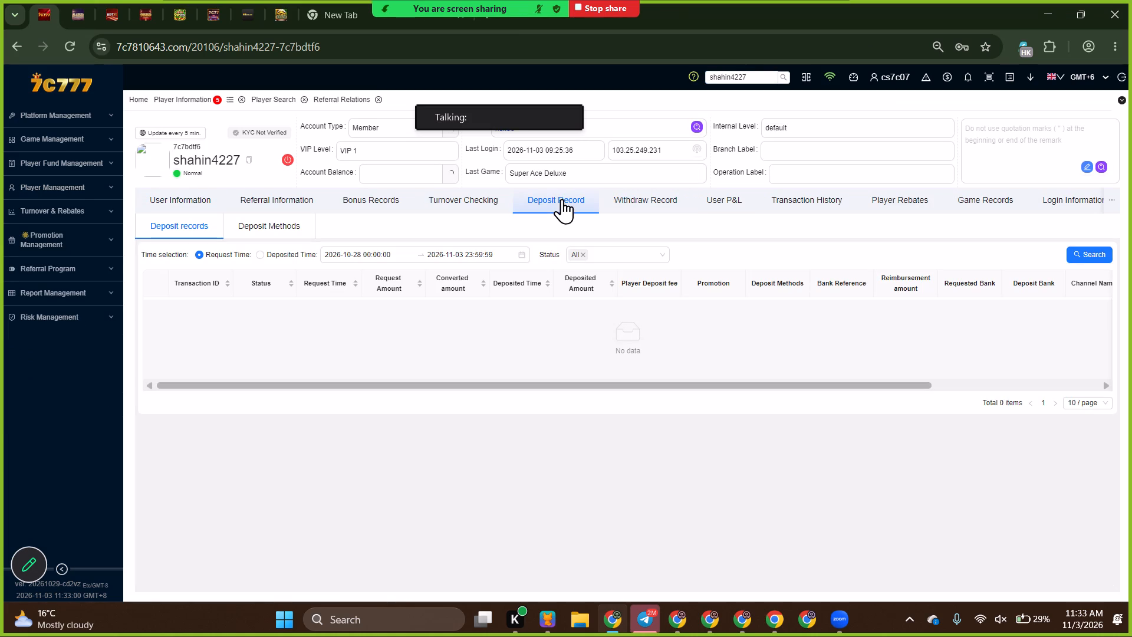
click(1088, 252)
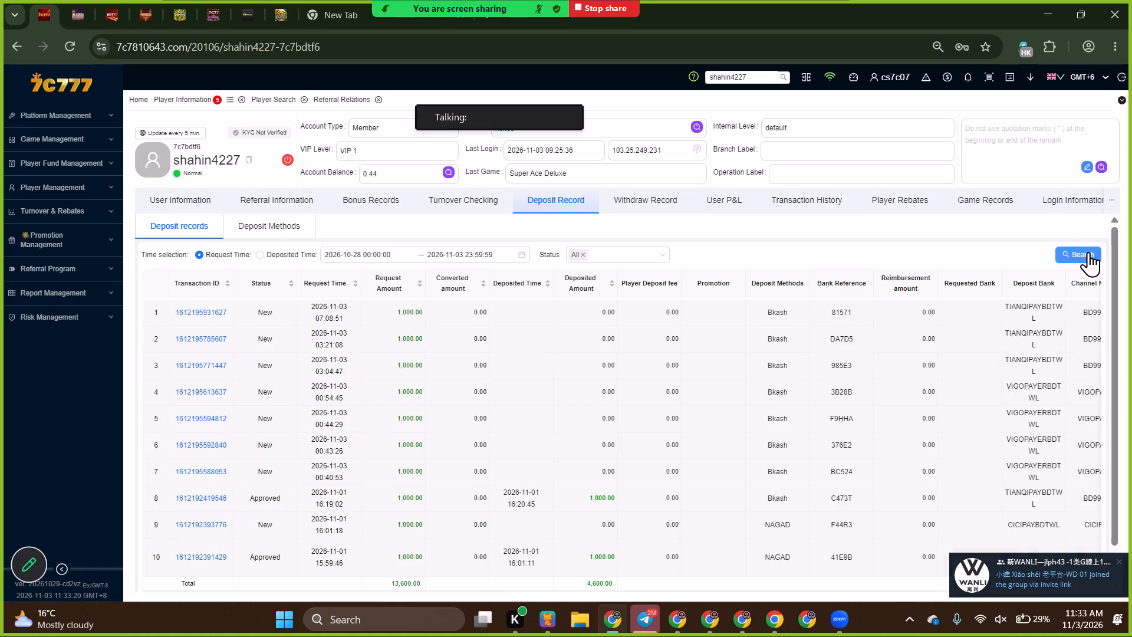
click(1049, 9)
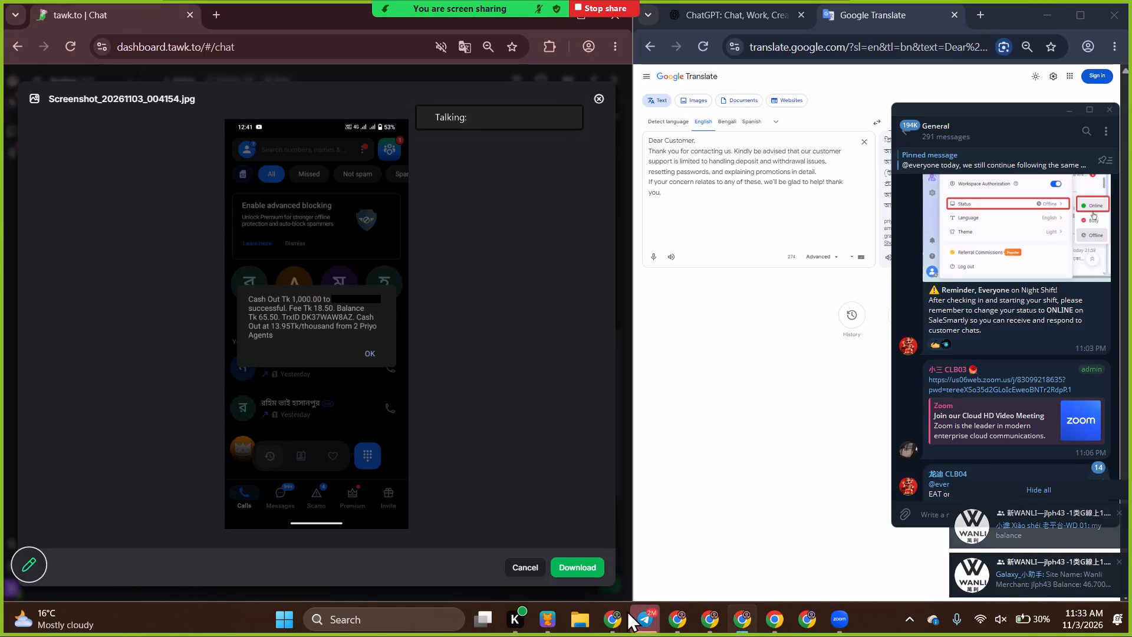
click(614, 618)
scroll(535, 442, down, 6)
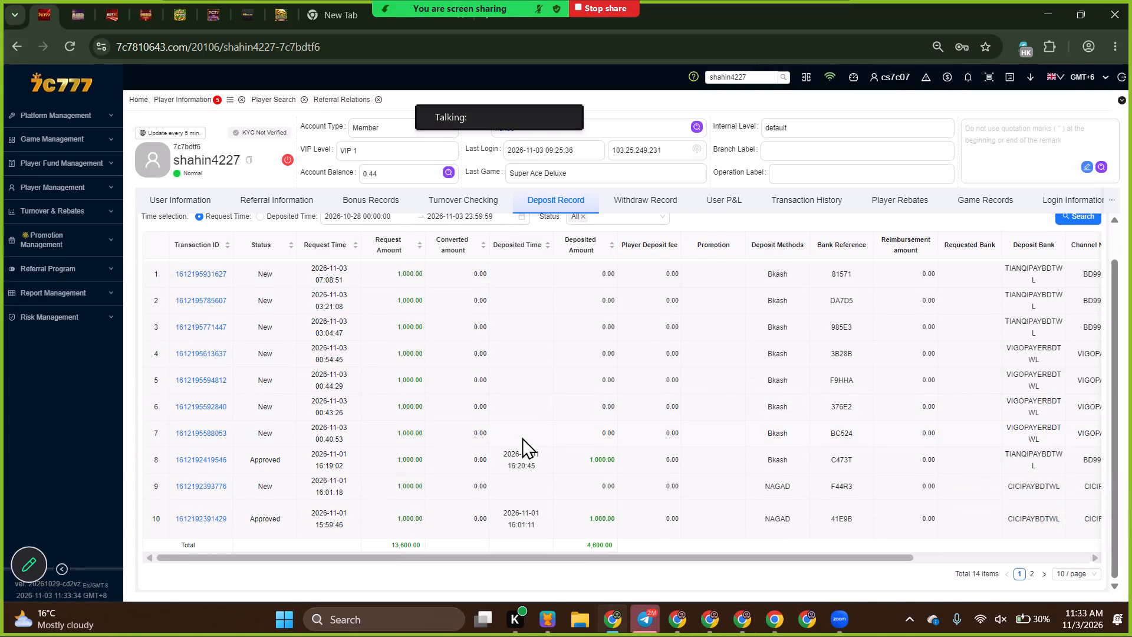
click(1051, 5)
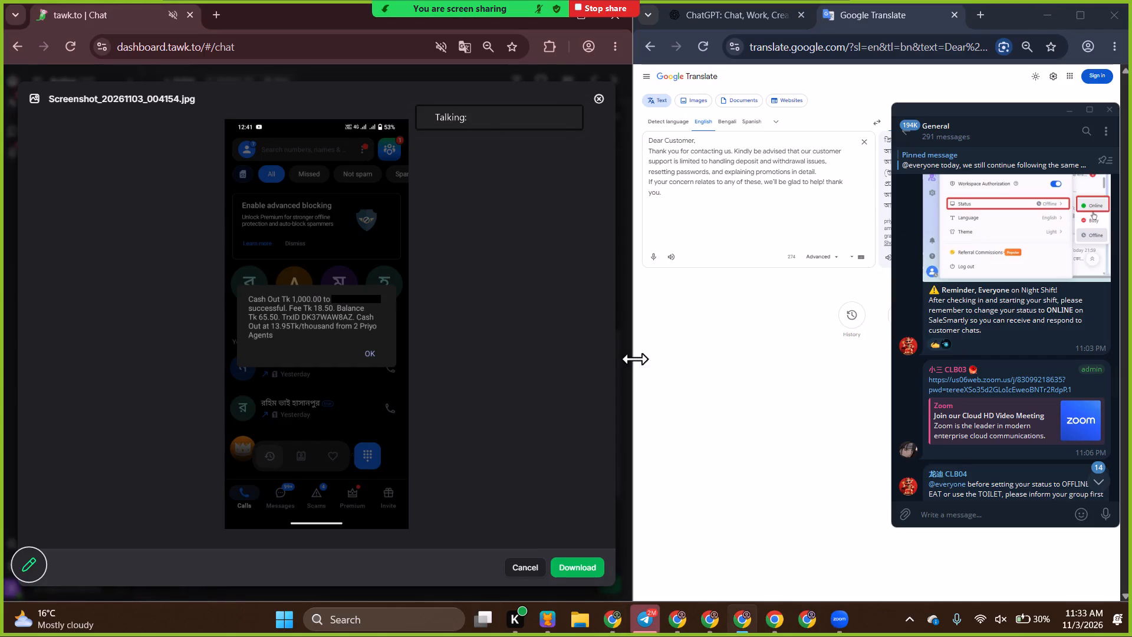
click(606, 625)
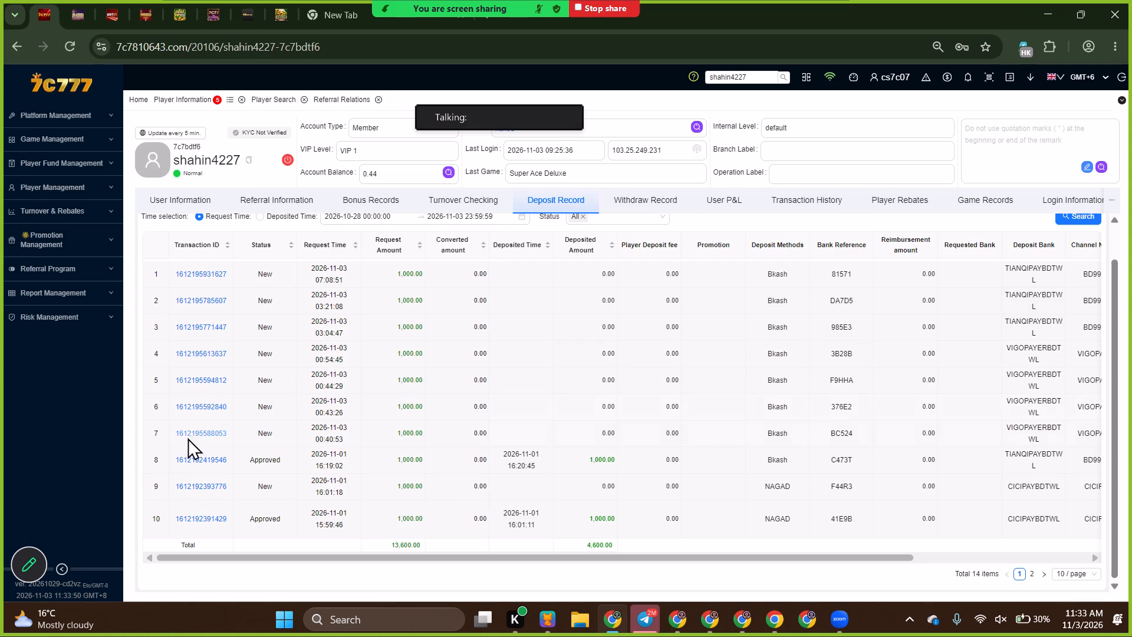
drag(173, 432, 227, 429)
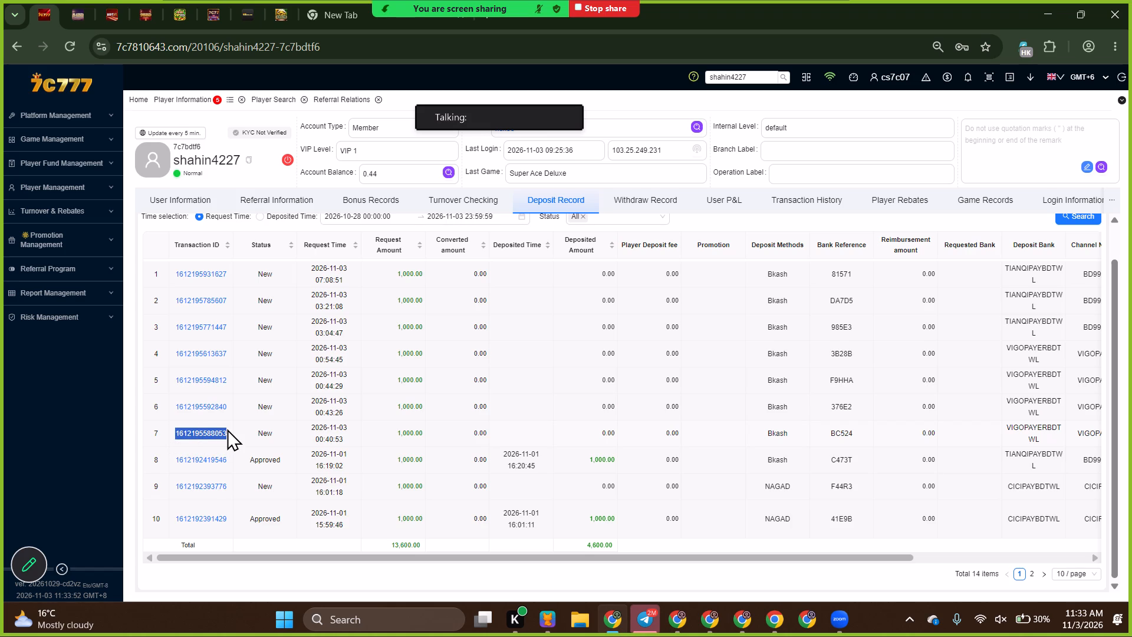
drag(227, 429, 229, 428)
key(ctrl+c)
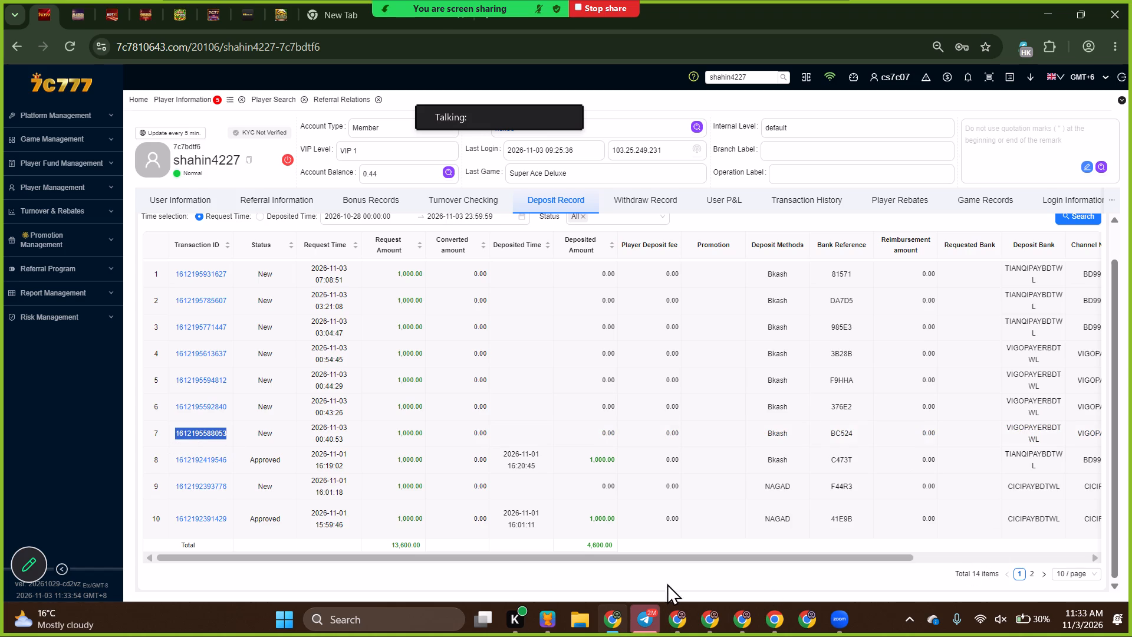
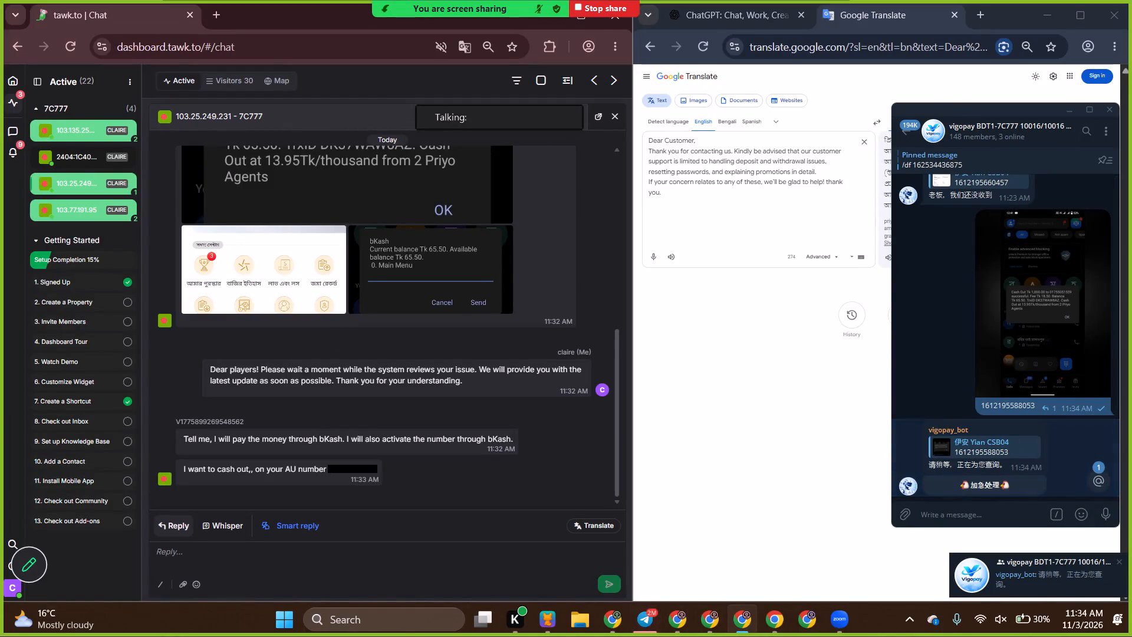
click(272, 561)
text(/wait4)
key(Return)
key(Return)
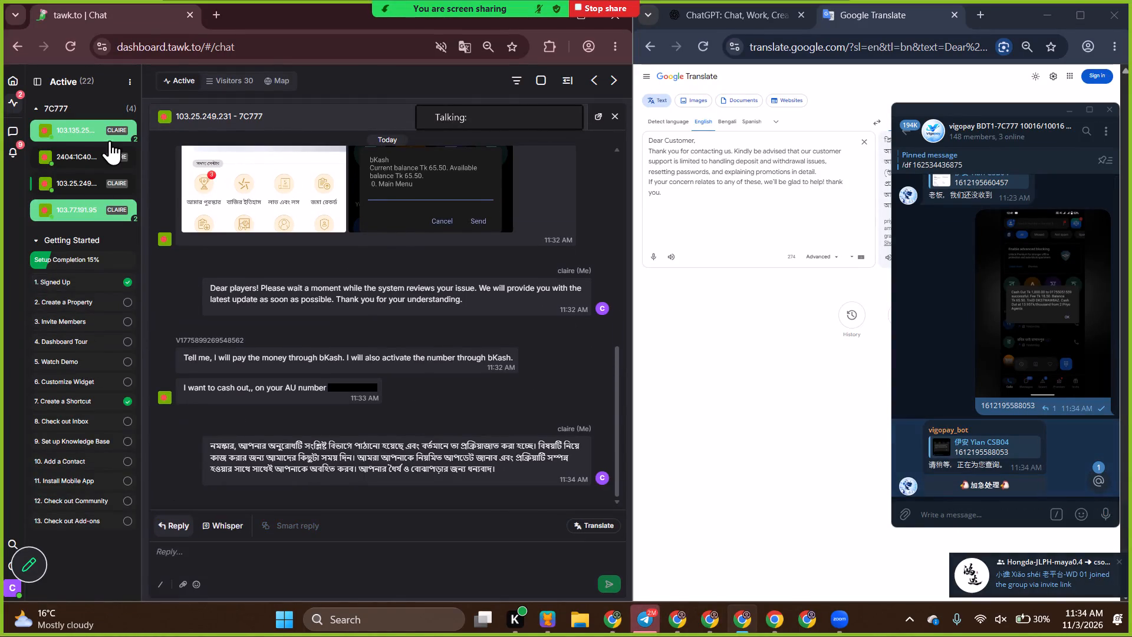
click(103, 130)
scroll(297, 287, down, 6)
scroll(311, 342, down, 4)
scroll(311, 342, up, 1)
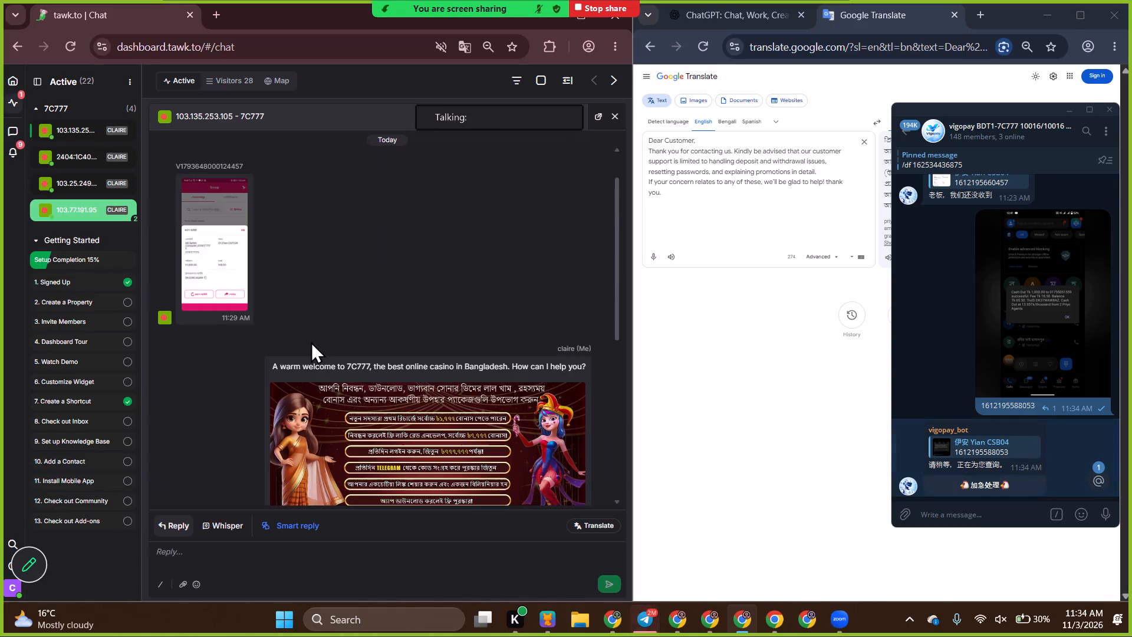
scroll(311, 342, down, 7)
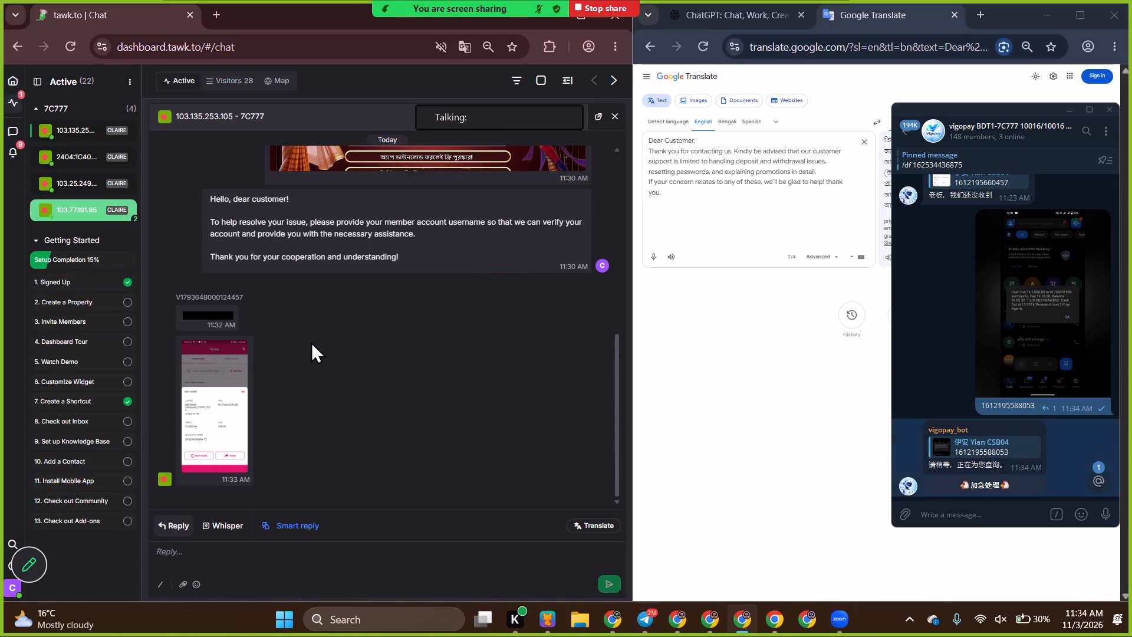
text(/wai)
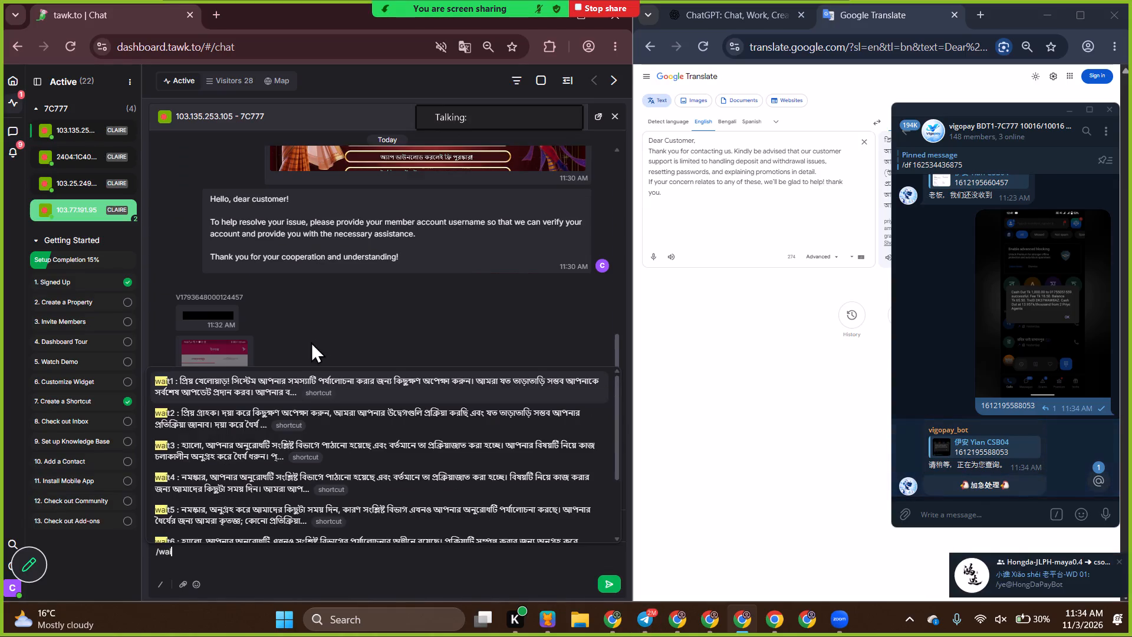
key(Return)
key(Return)
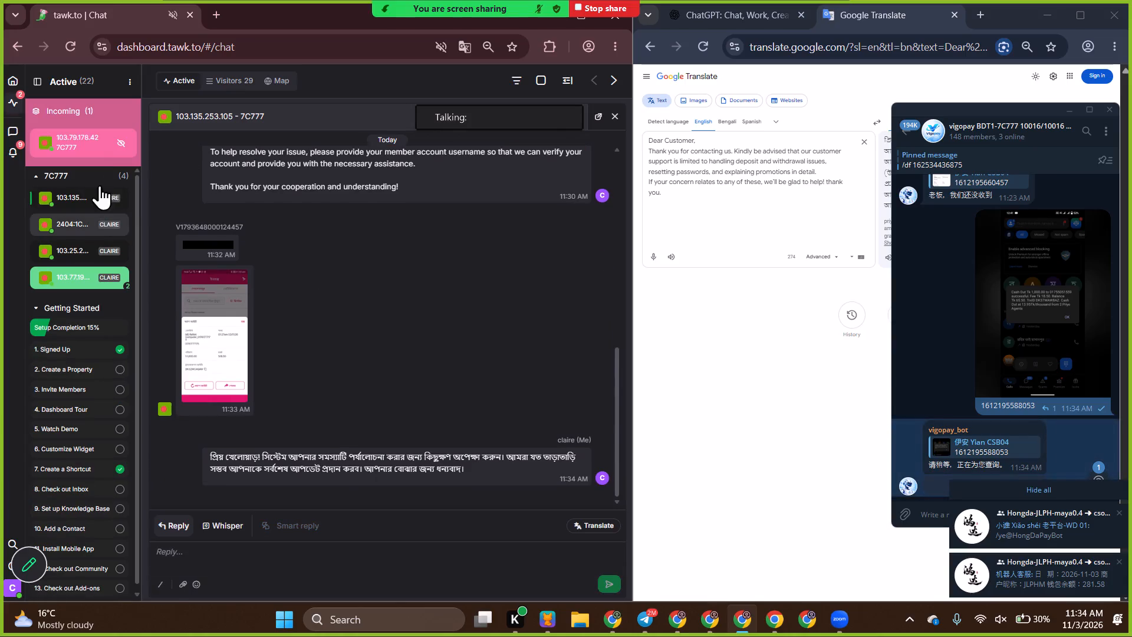
click(93, 148)
click(455, 527)
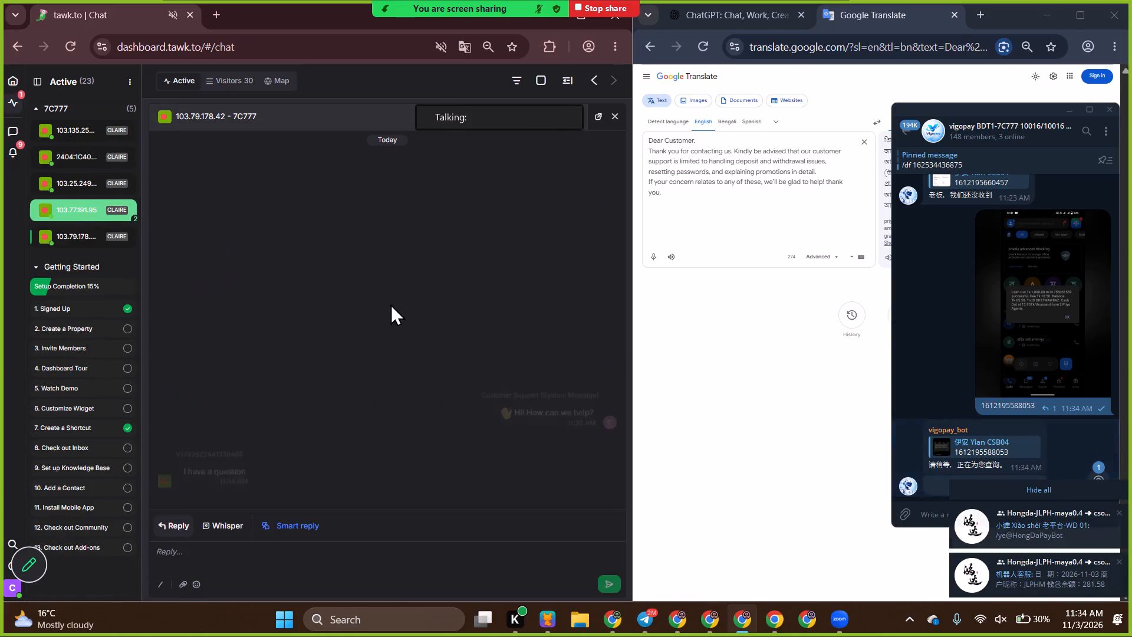
text(/he)
key(Return)
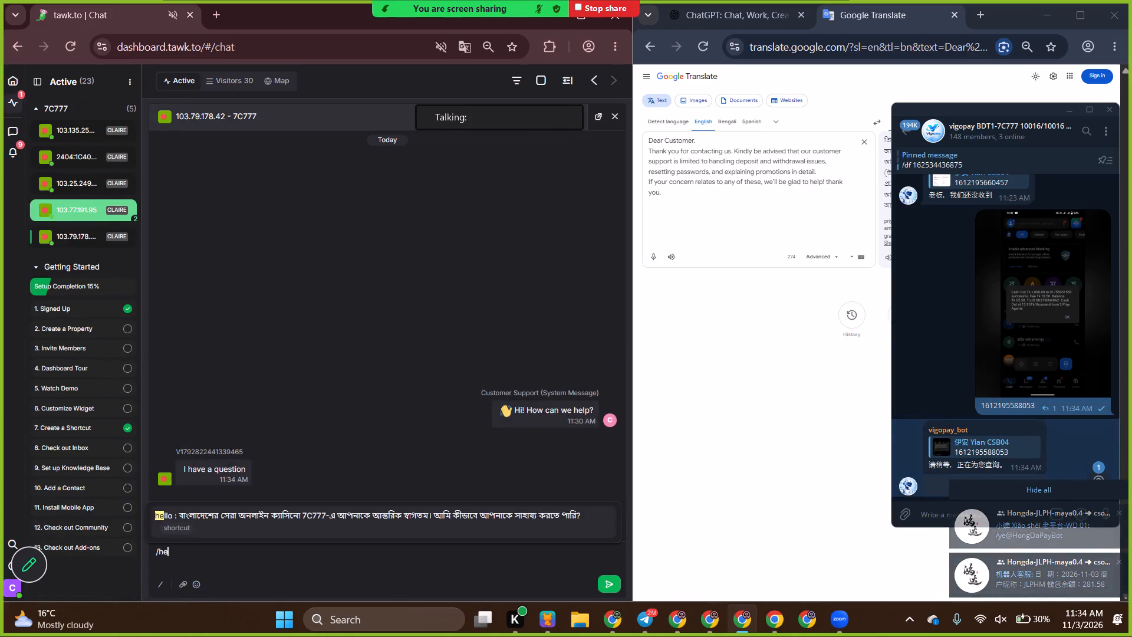
key(Return)
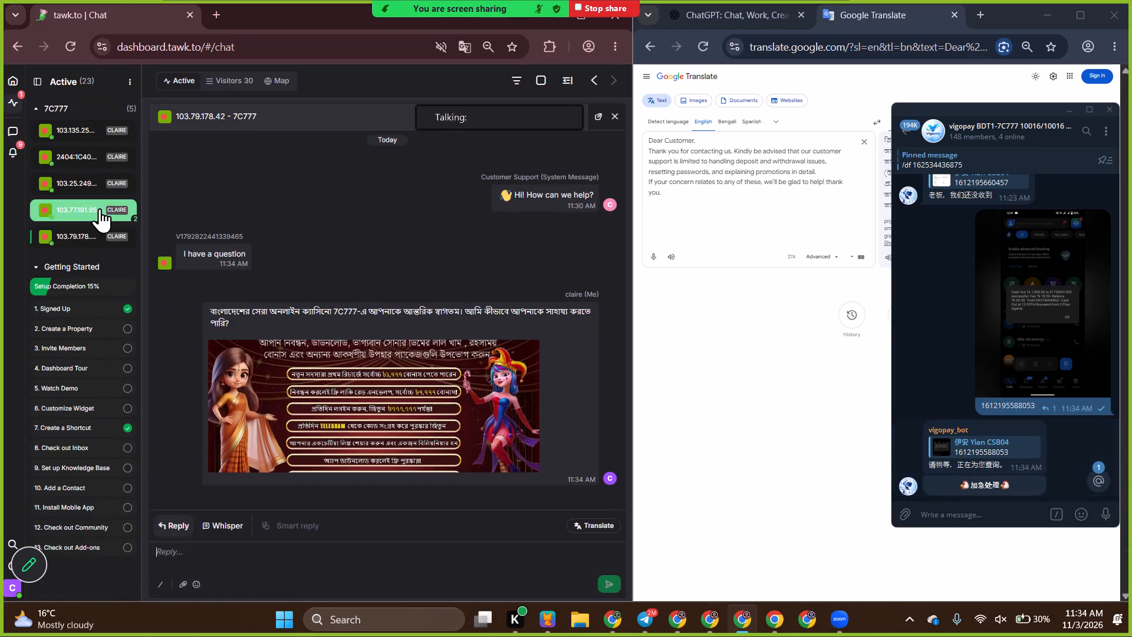
click(87, 212)
scroll(331, 354, down, 13)
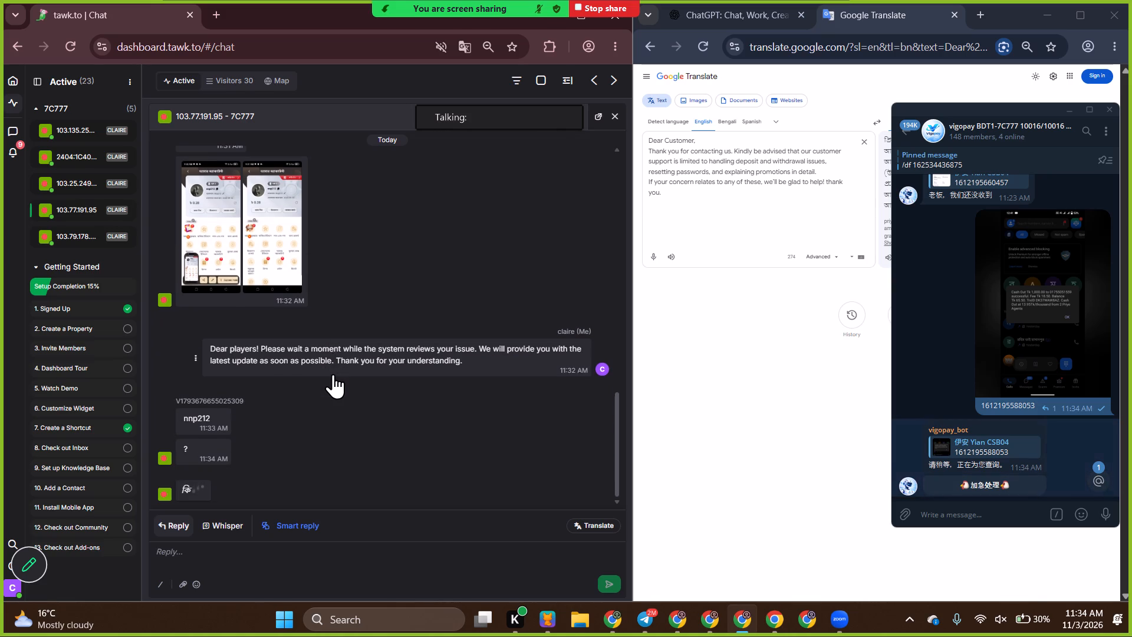
text(/wait4)
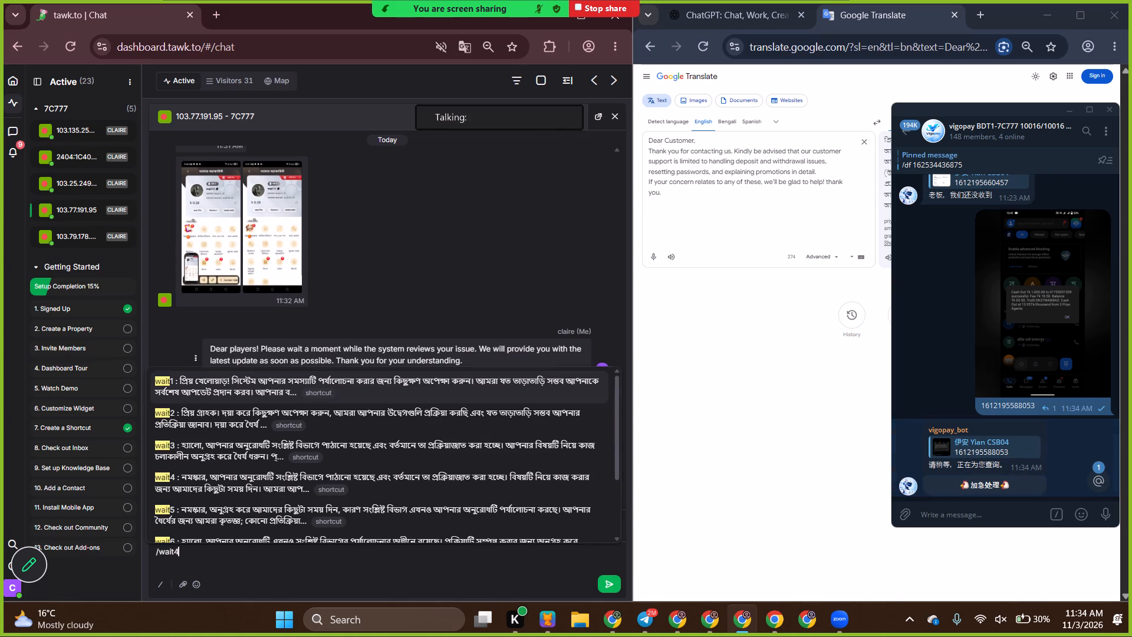
key(Return)
key(Return)
scroll(279, 295, up, 2)
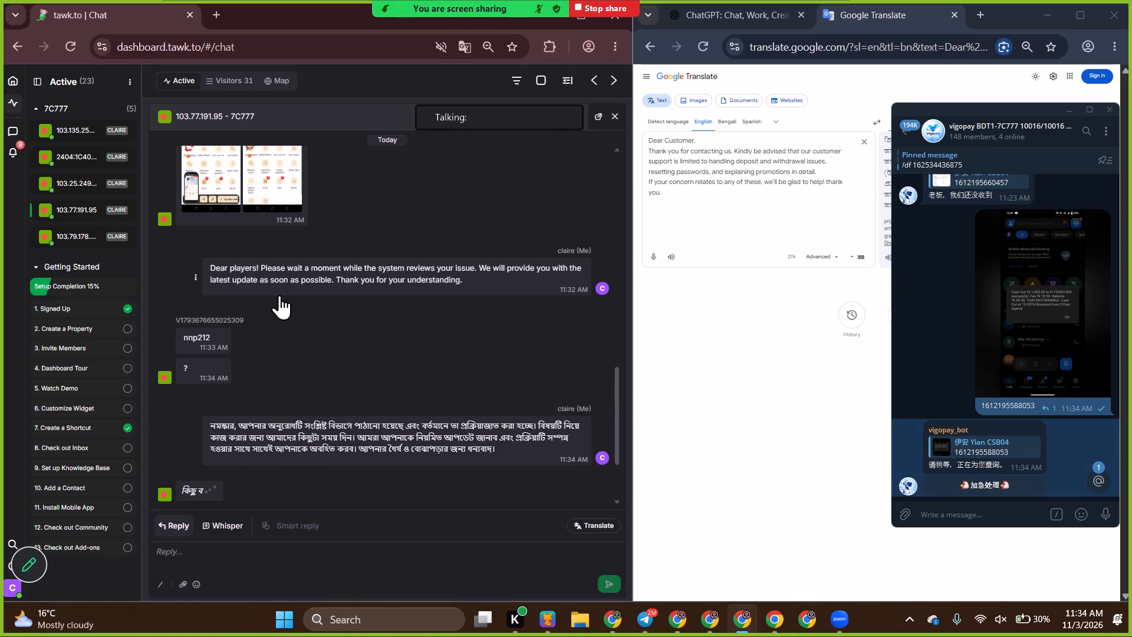
scroll(279, 295, up, 3)
click(271, 321)
scroll(271, 321, up, 1)
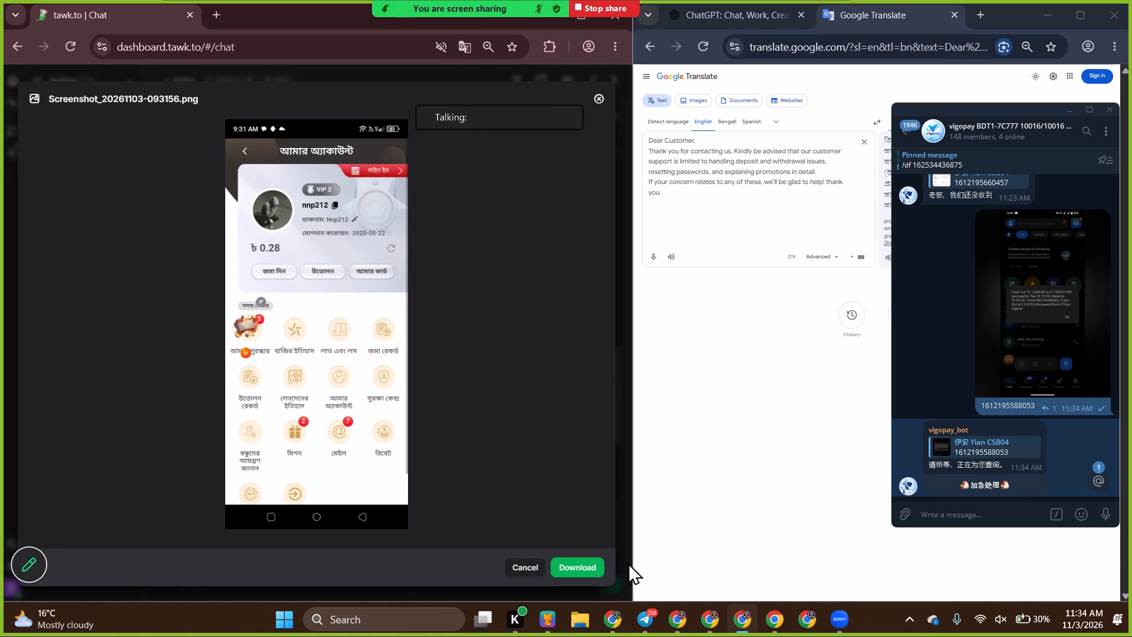
click(624, 609)
double_click(765, 78)
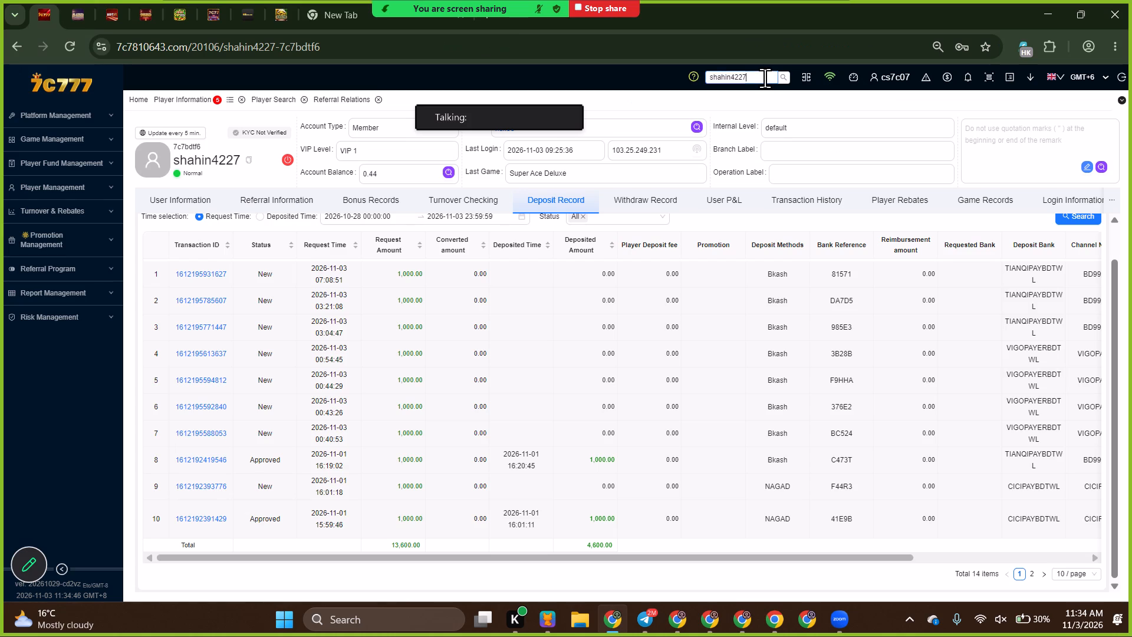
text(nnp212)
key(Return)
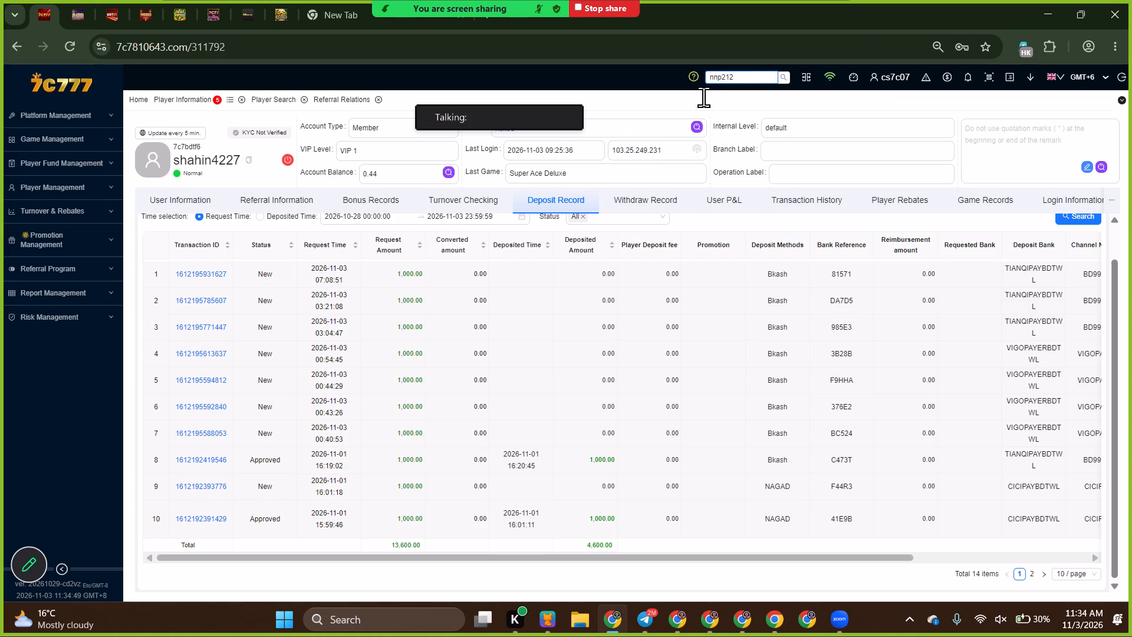
click(1061, 18)
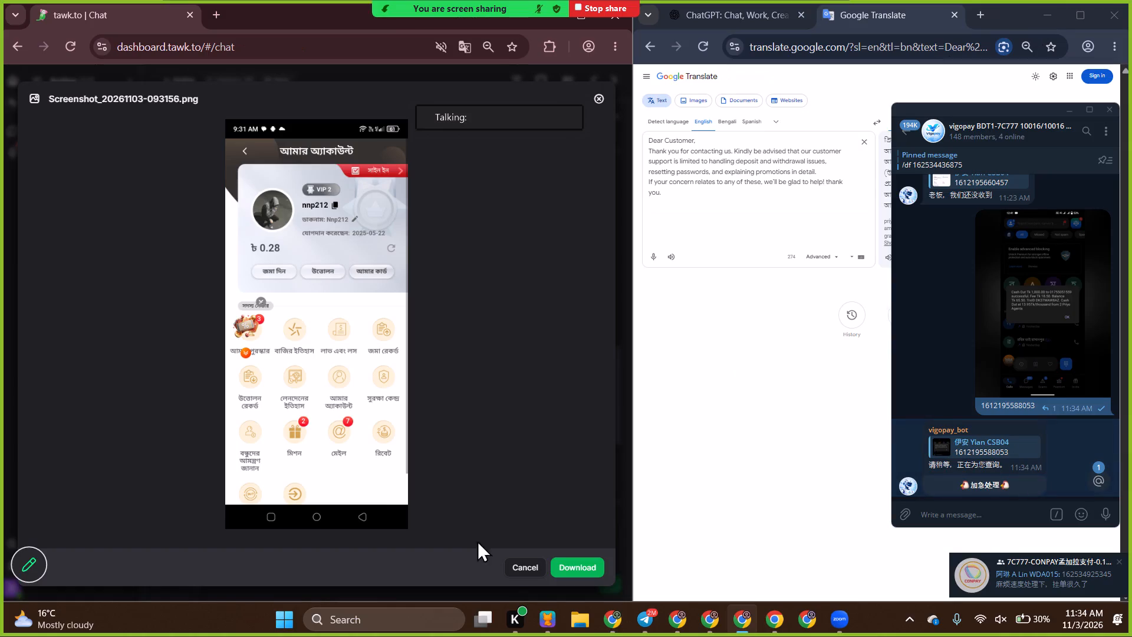
click(514, 566)
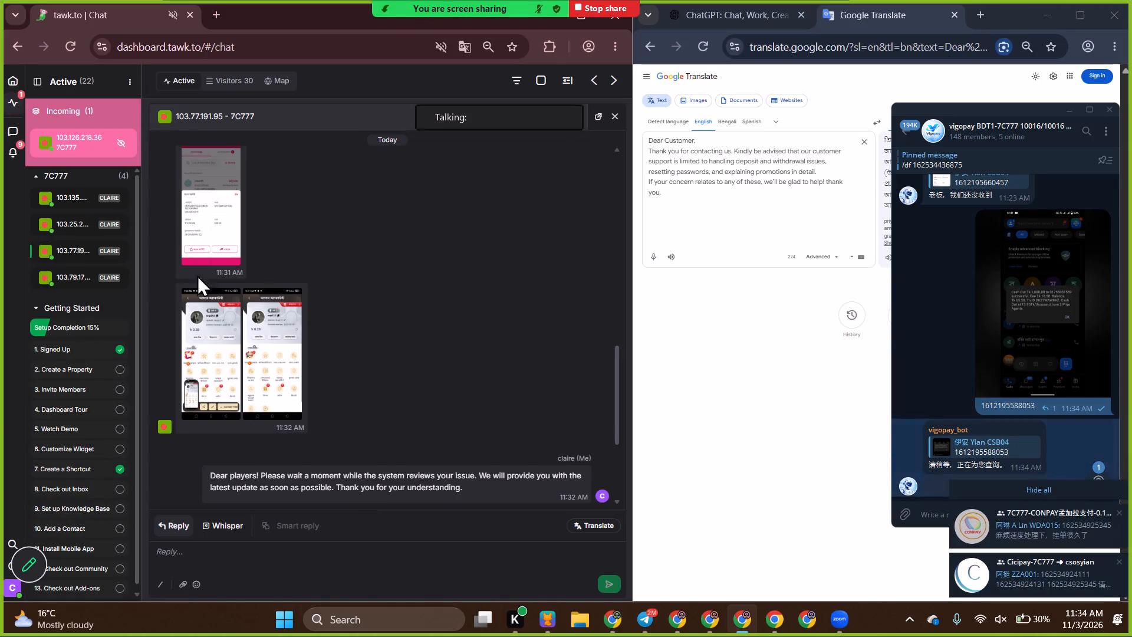
click(210, 223)
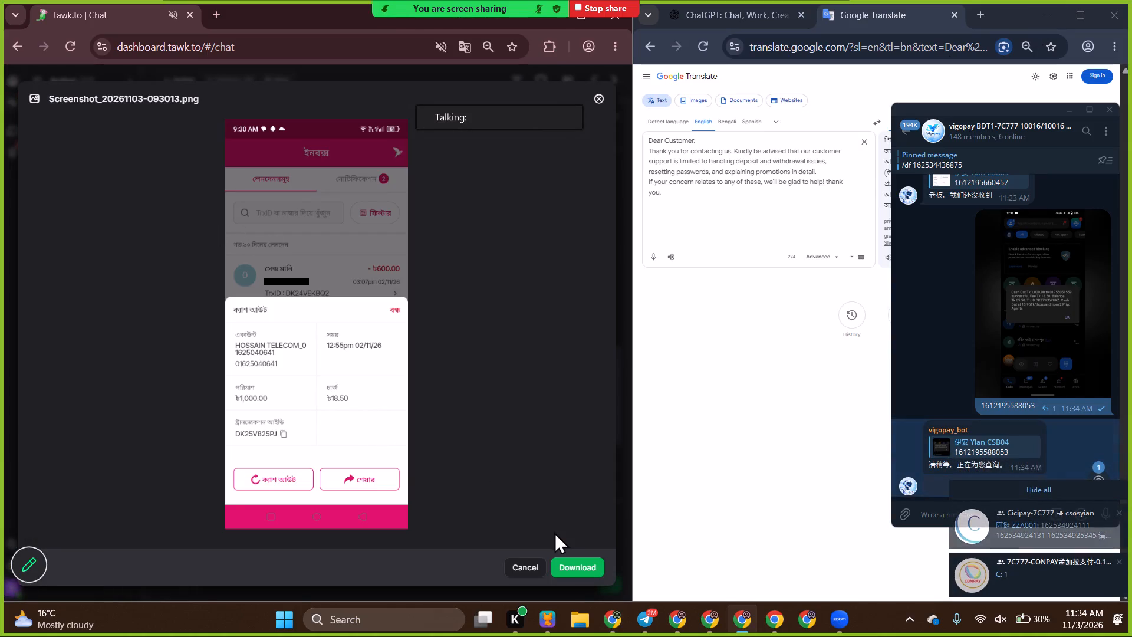
click(614, 619)
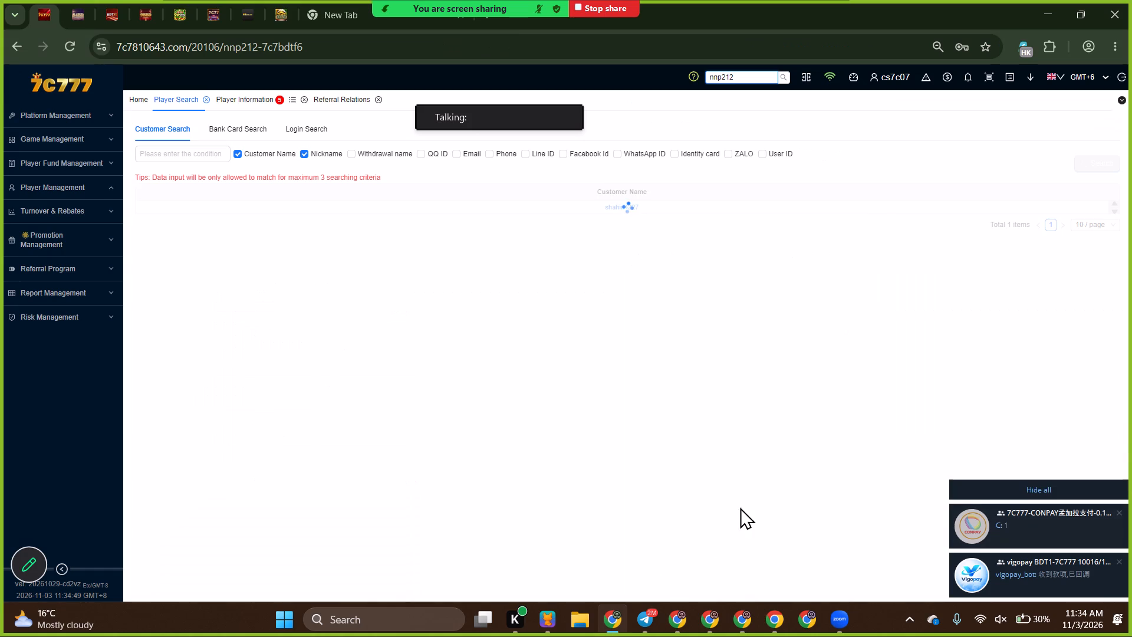
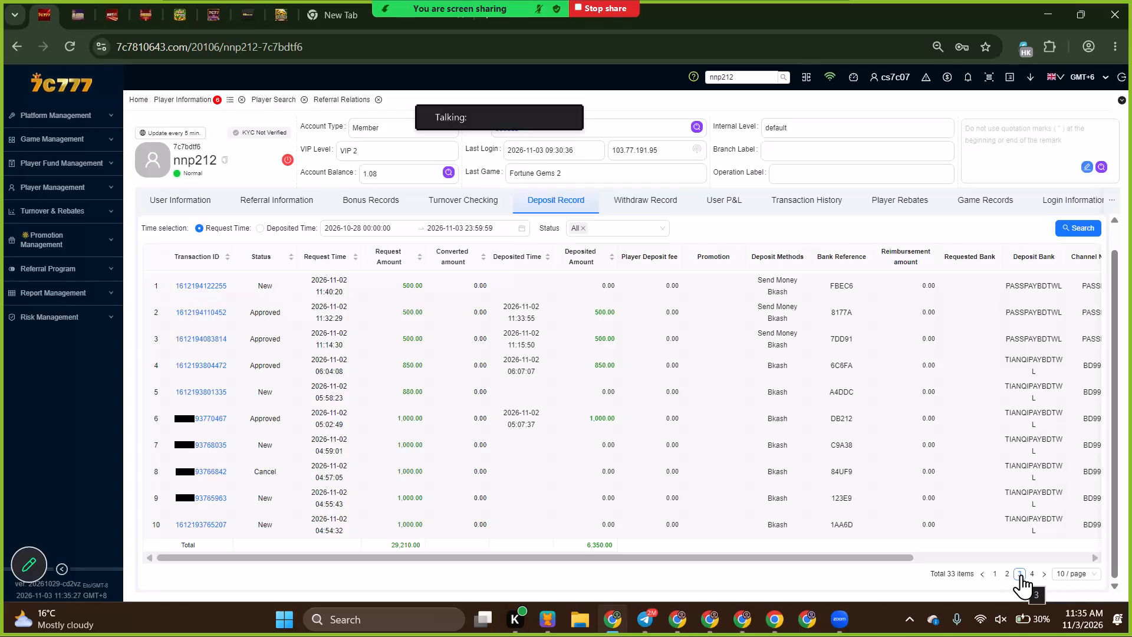
Go back to page 2 of the open player's deposit records to check the deposit requests there.
click(1006, 575)
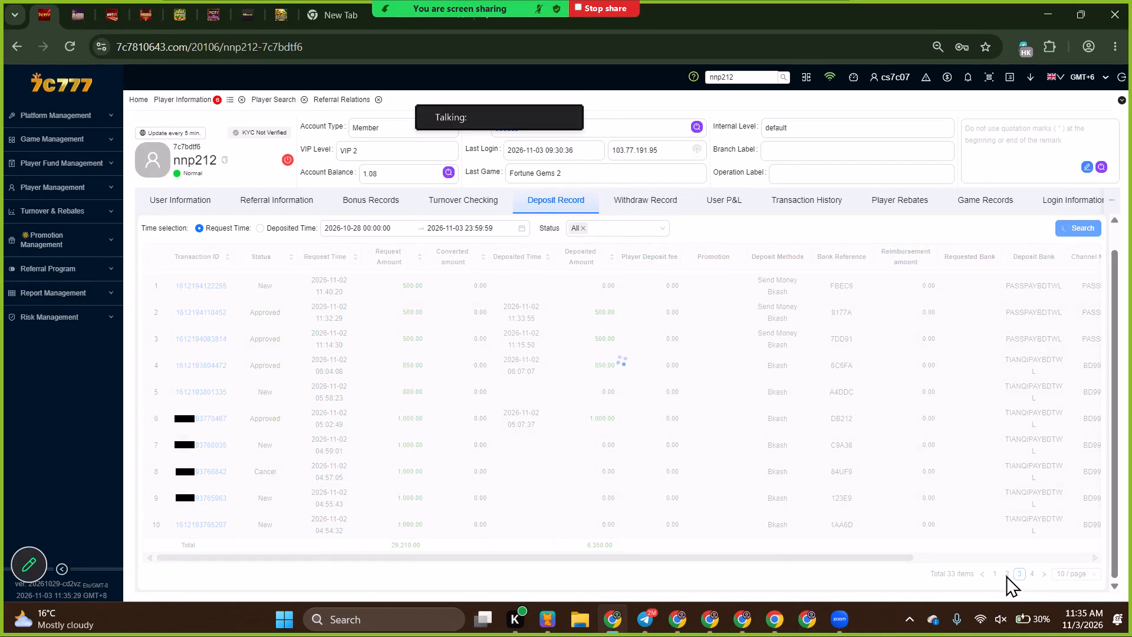
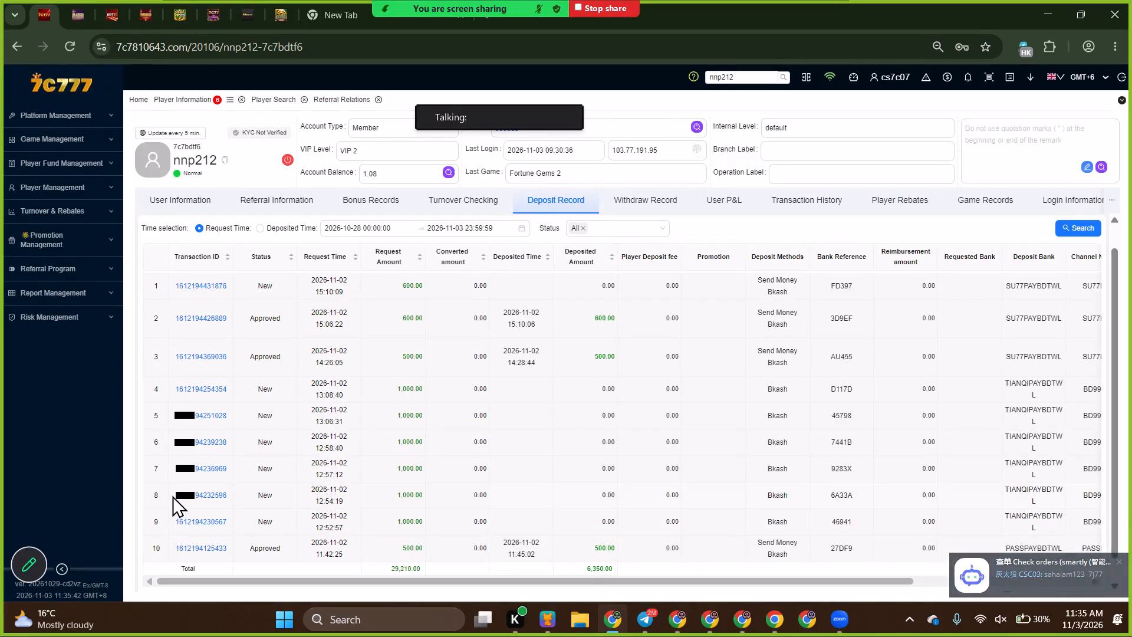
drag(172, 495, 230, 490)
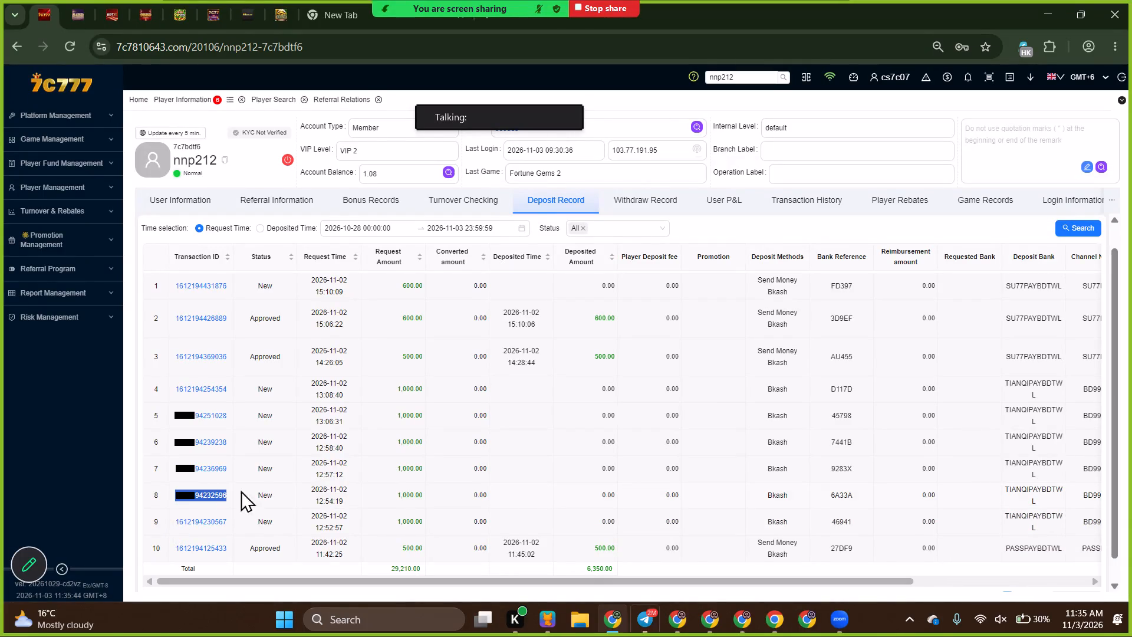
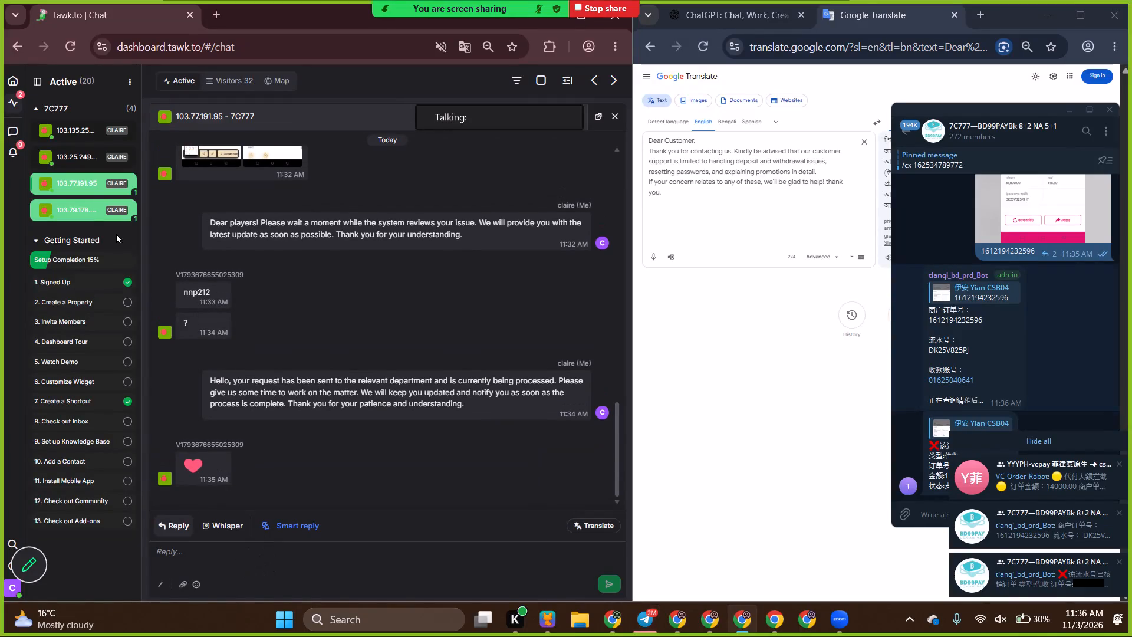
click(89, 173)
scroll(295, 357, down, 7)
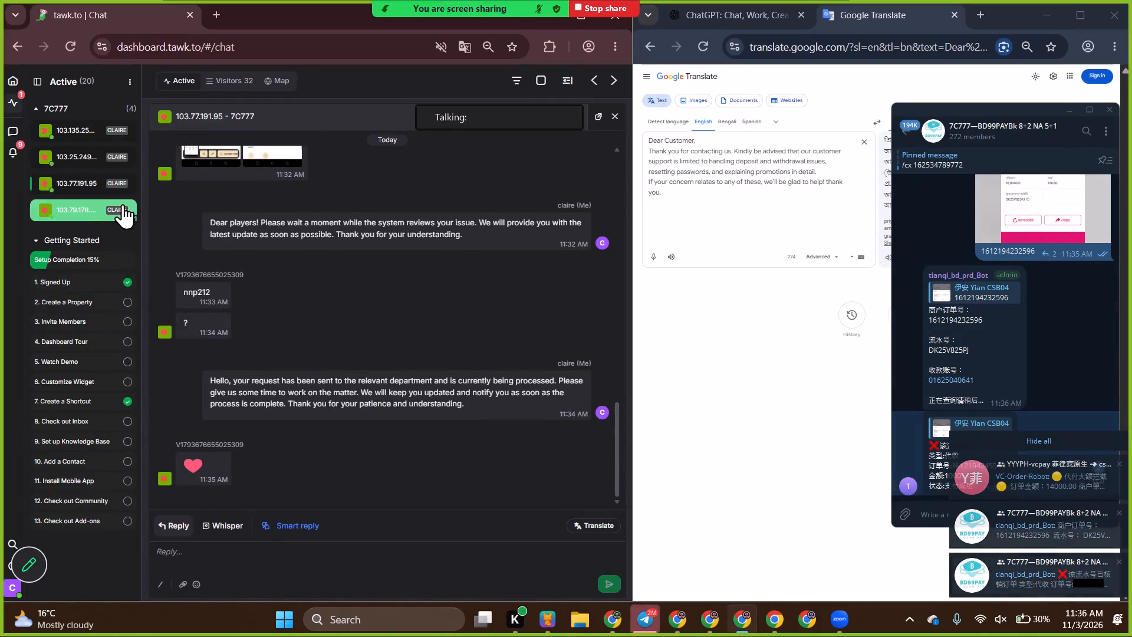
click(120, 204)
scroll(229, 276, down, 13)
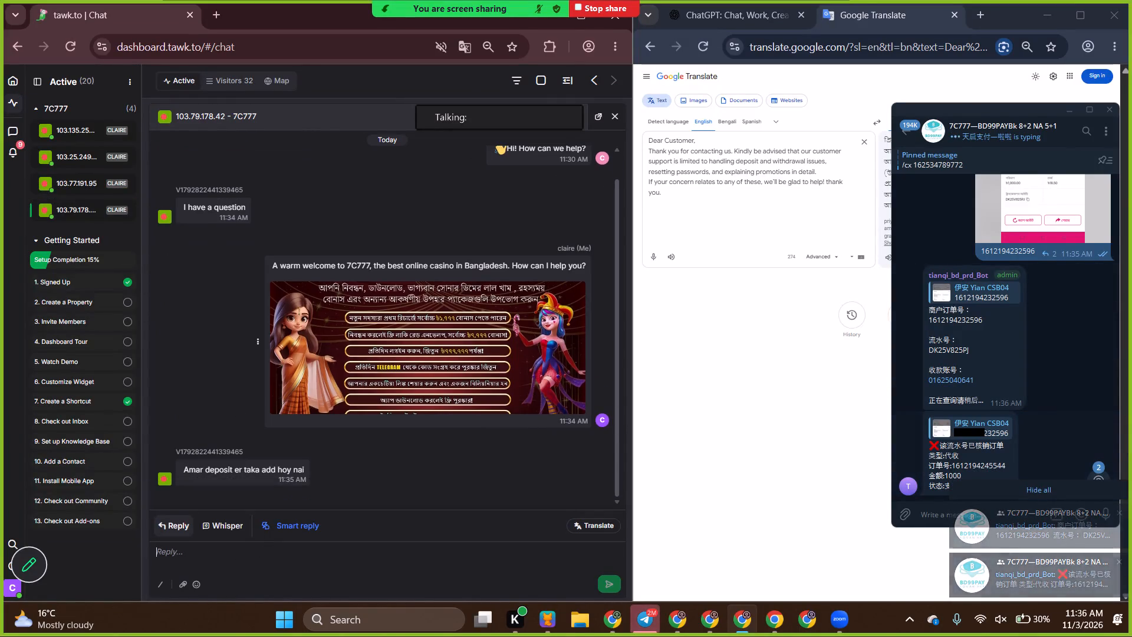
text(/depo)
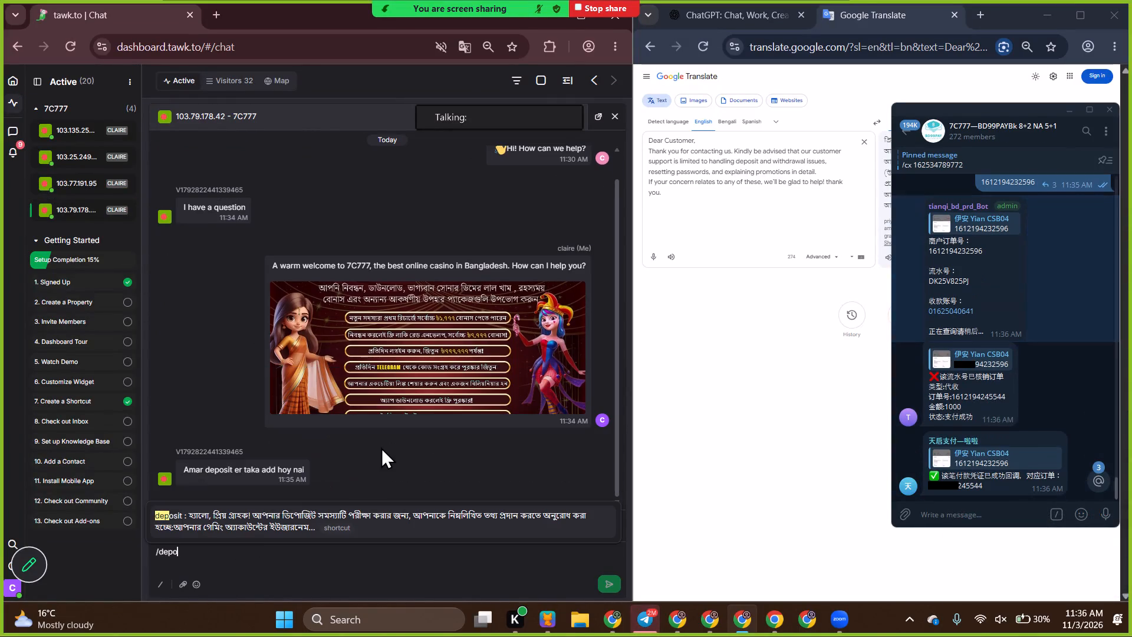
key(Return)
key(Return)
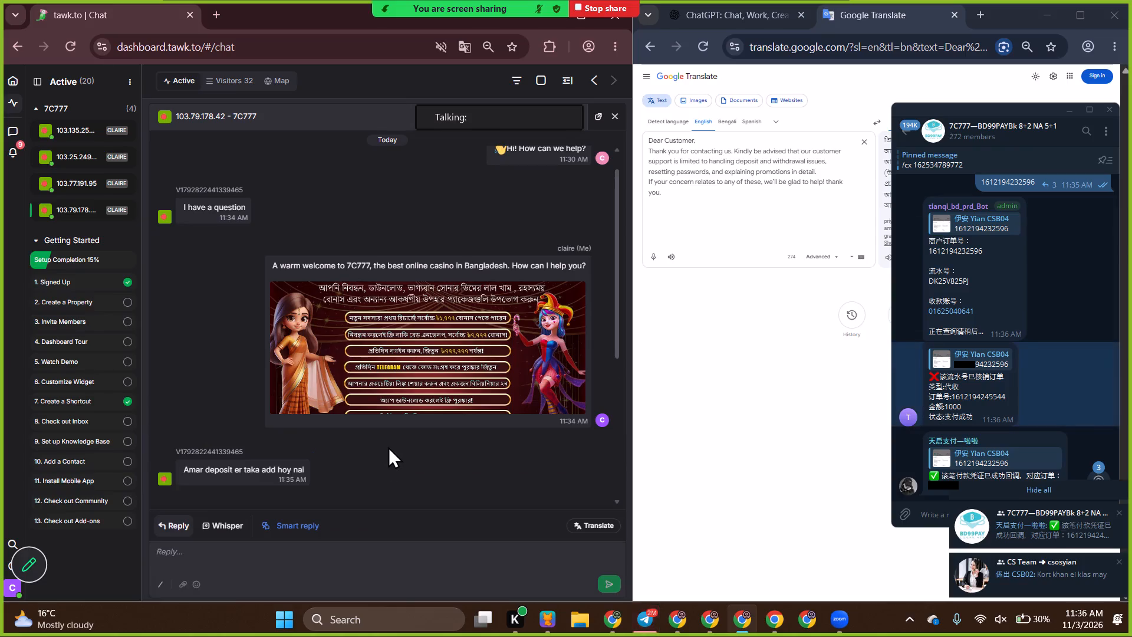
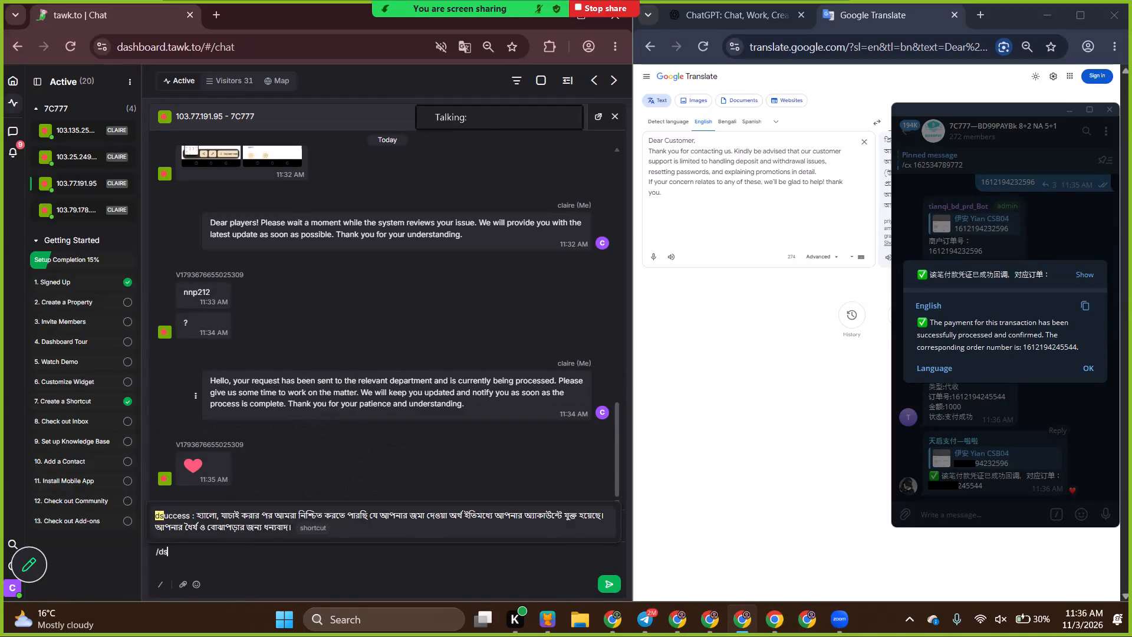
key(Return)
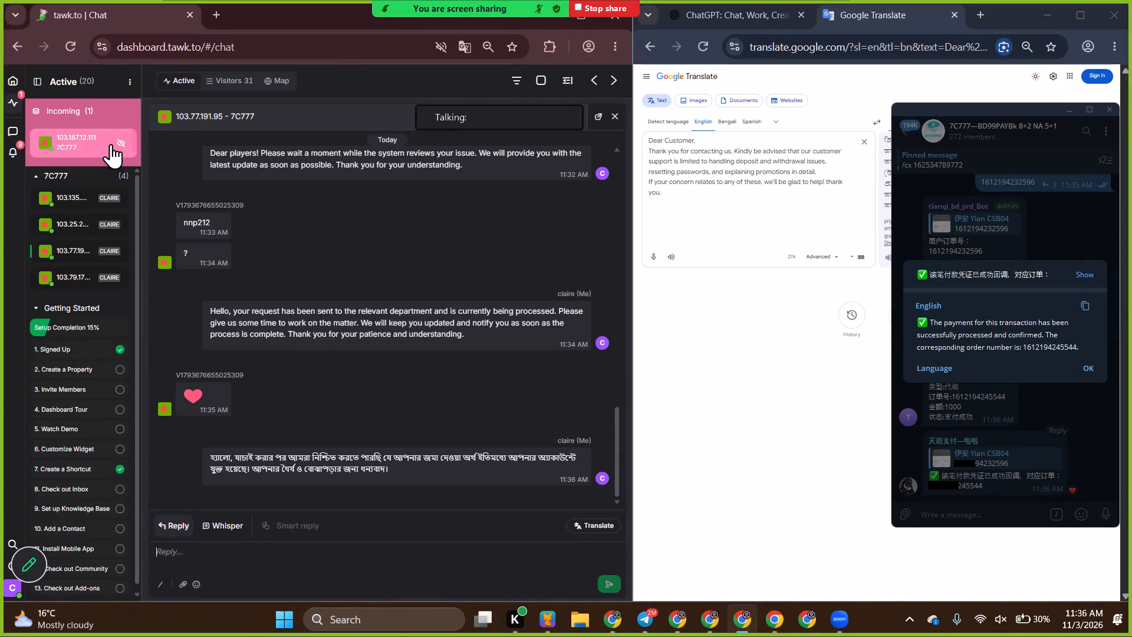
click(108, 147)
click(384, 476)
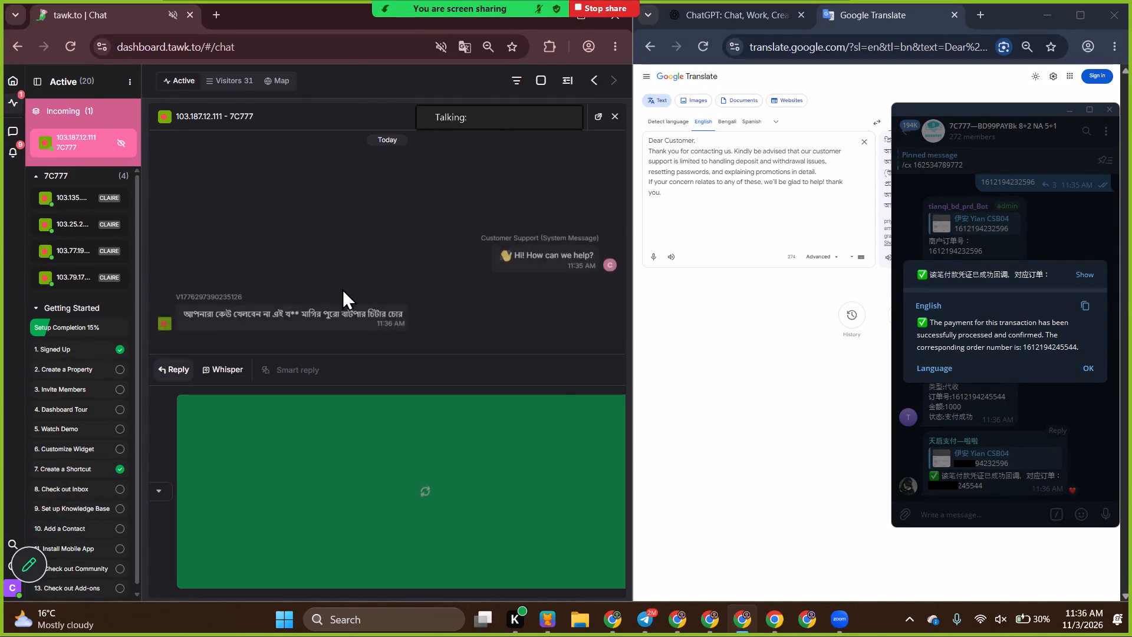
text(/he)
key(Return)
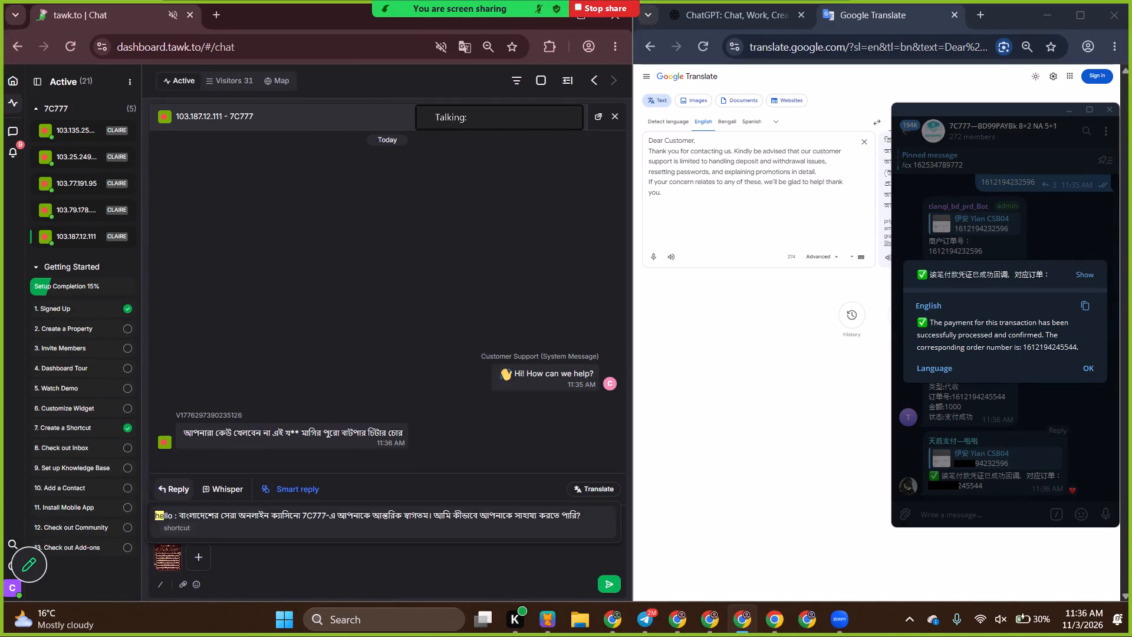
key(Return)
right_click(312, 185)
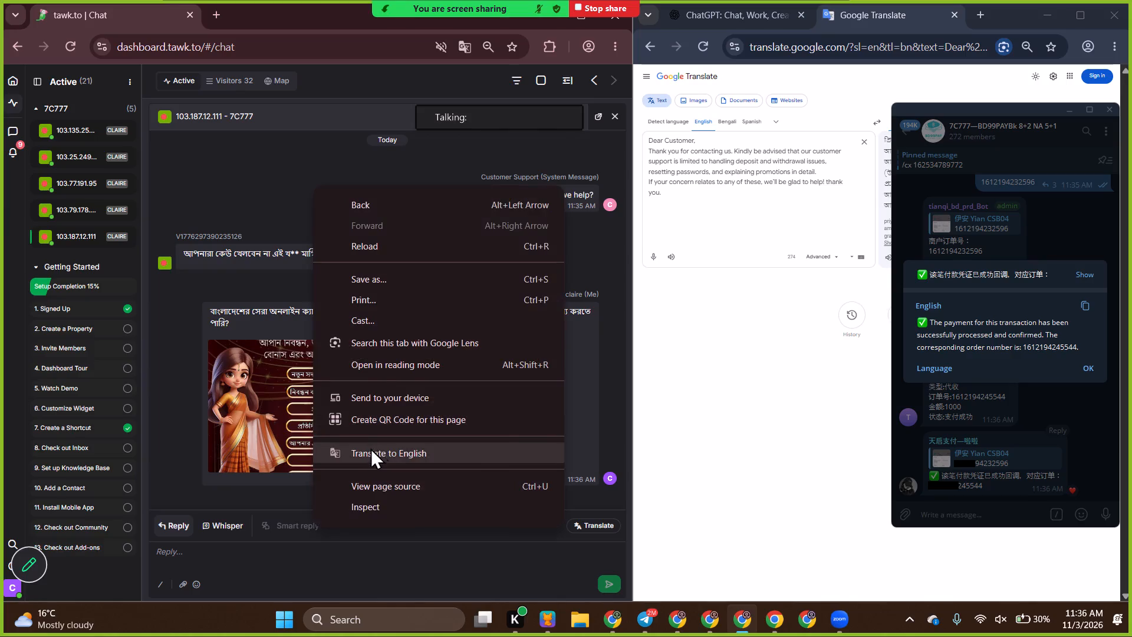
click(370, 446)
click(370, 74)
click(433, 71)
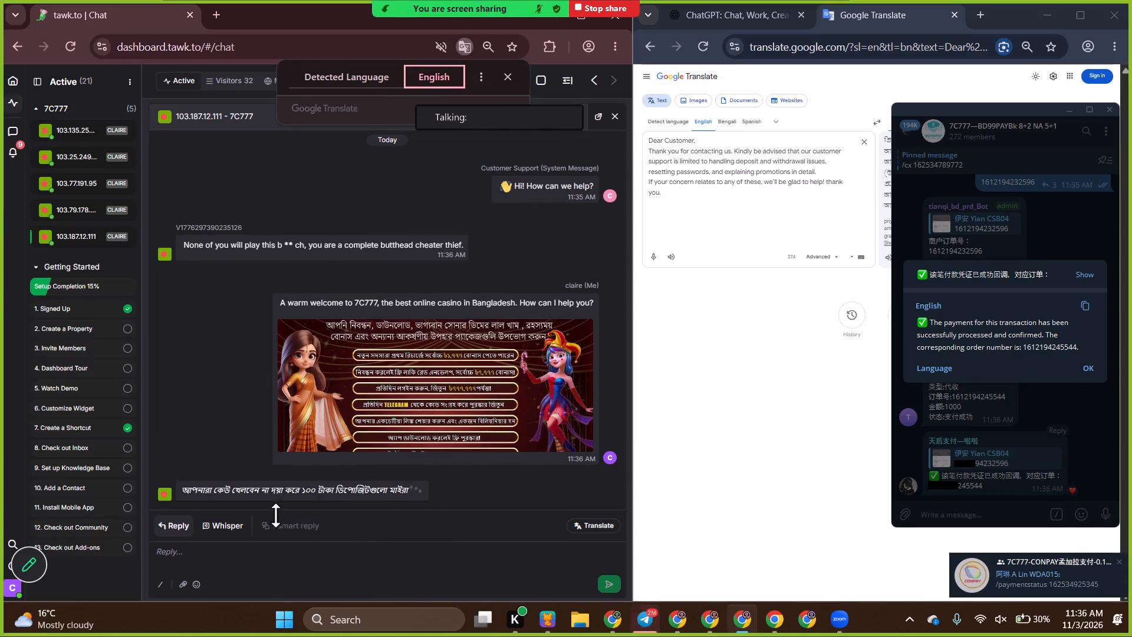
click(232, 553)
Accept the incoming 7C777 chat from the 2404:1c40:16f visitor and send the saved hello welcome with its image.
click(86, 130)
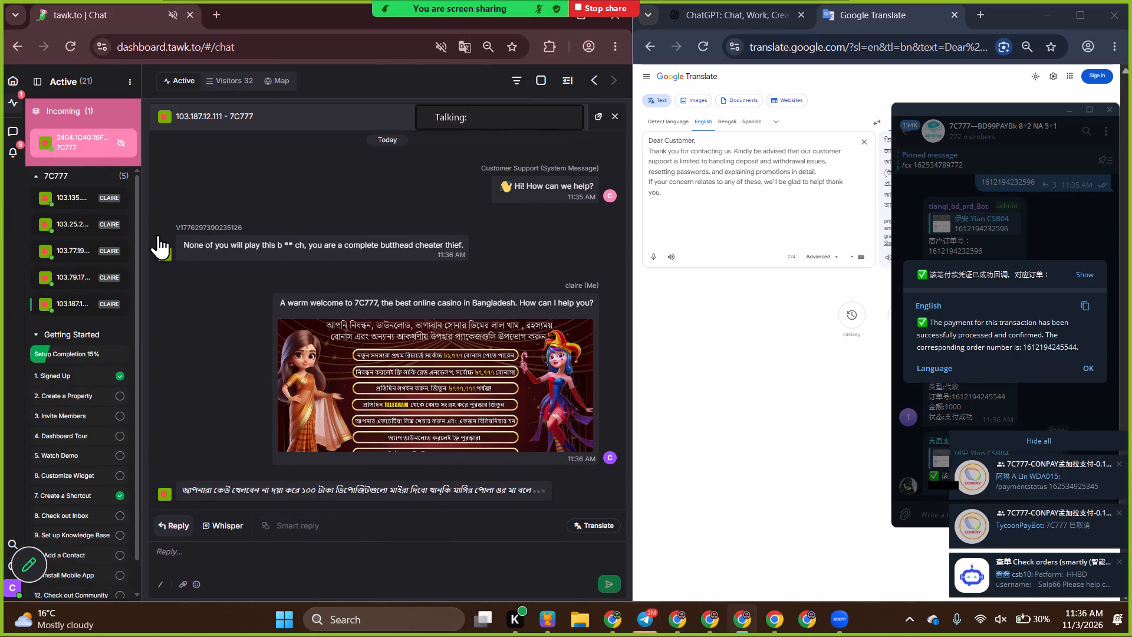
click(345, 457)
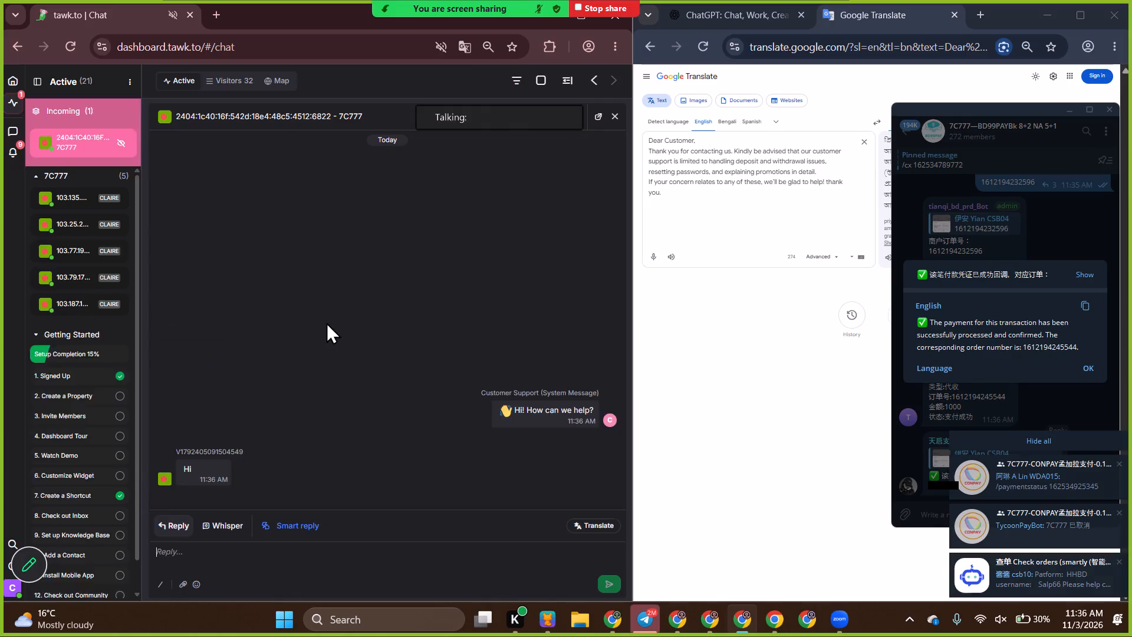
text(/he)
key(Return)
key(Return)
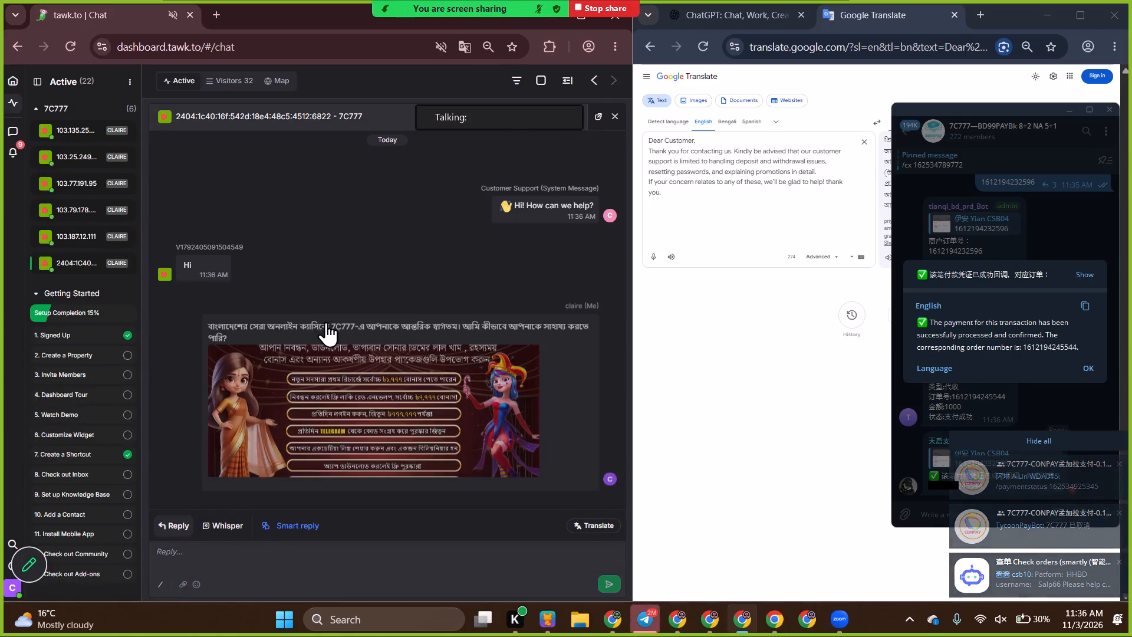
click(106, 239)
scroll(371, 360, down, 5)
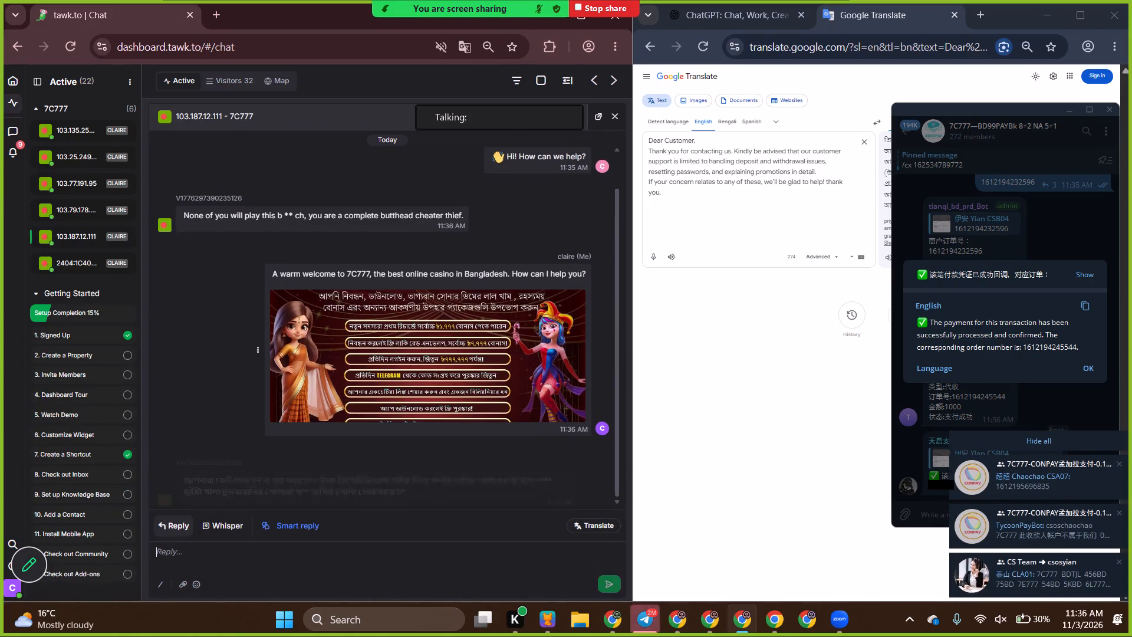
scroll(370, 382, down, 7)
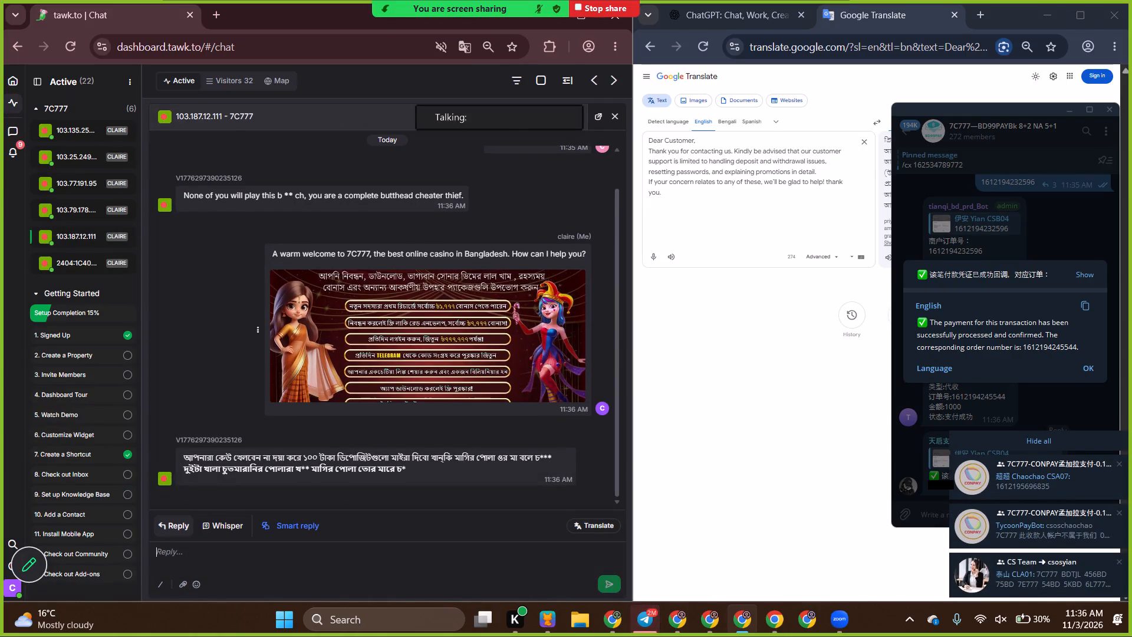
right_click(207, 352)
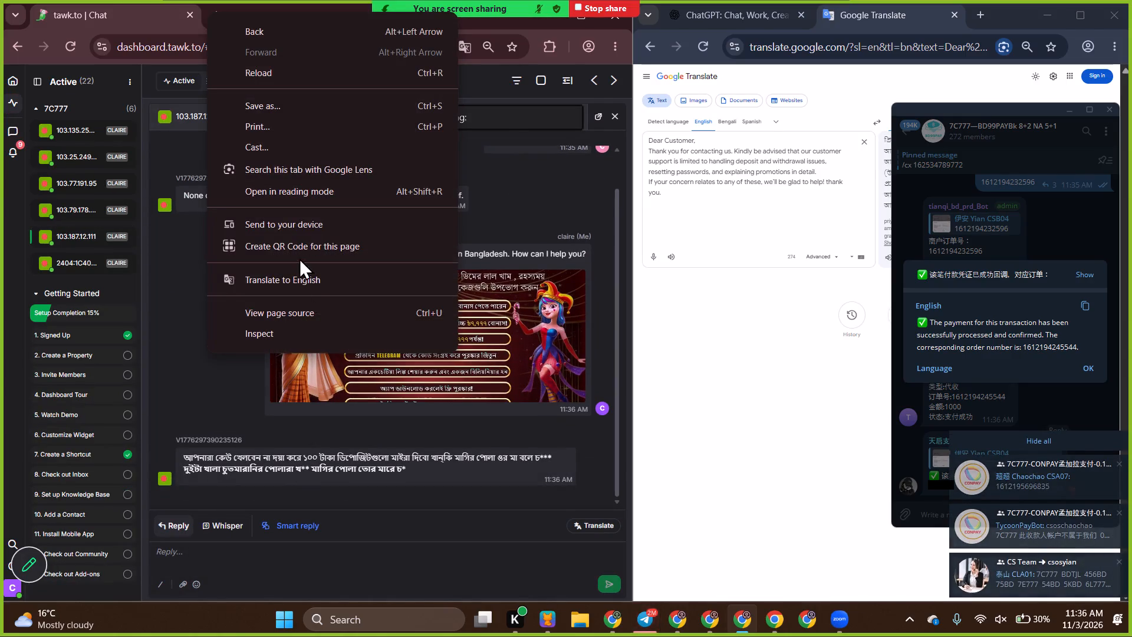
click(298, 258)
click(297, 272)
click(379, 70)
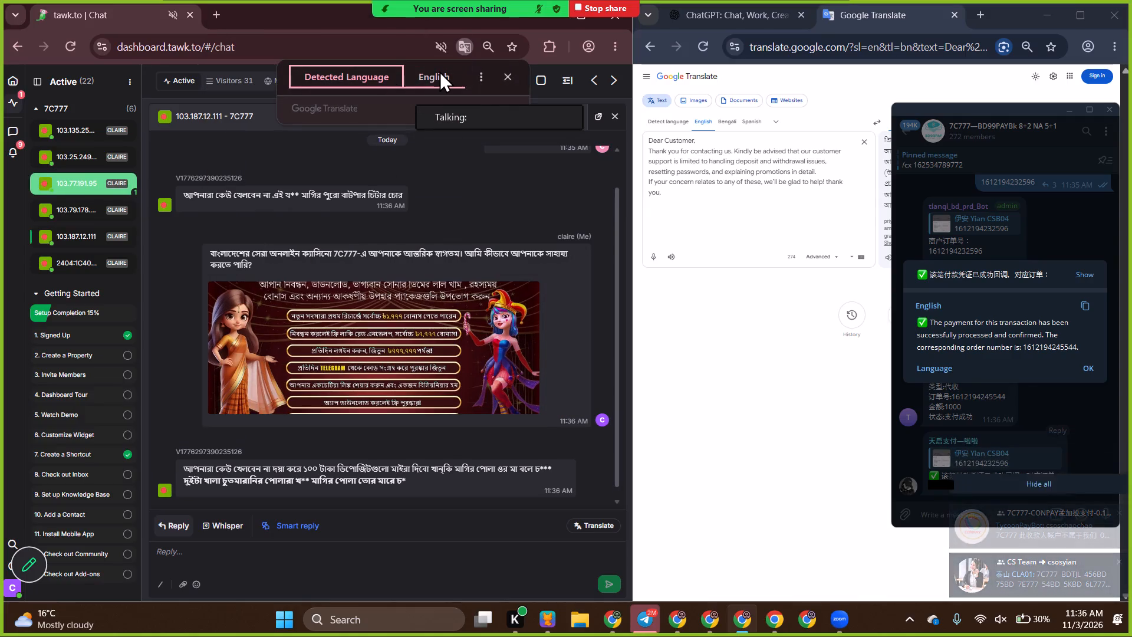
click(439, 71)
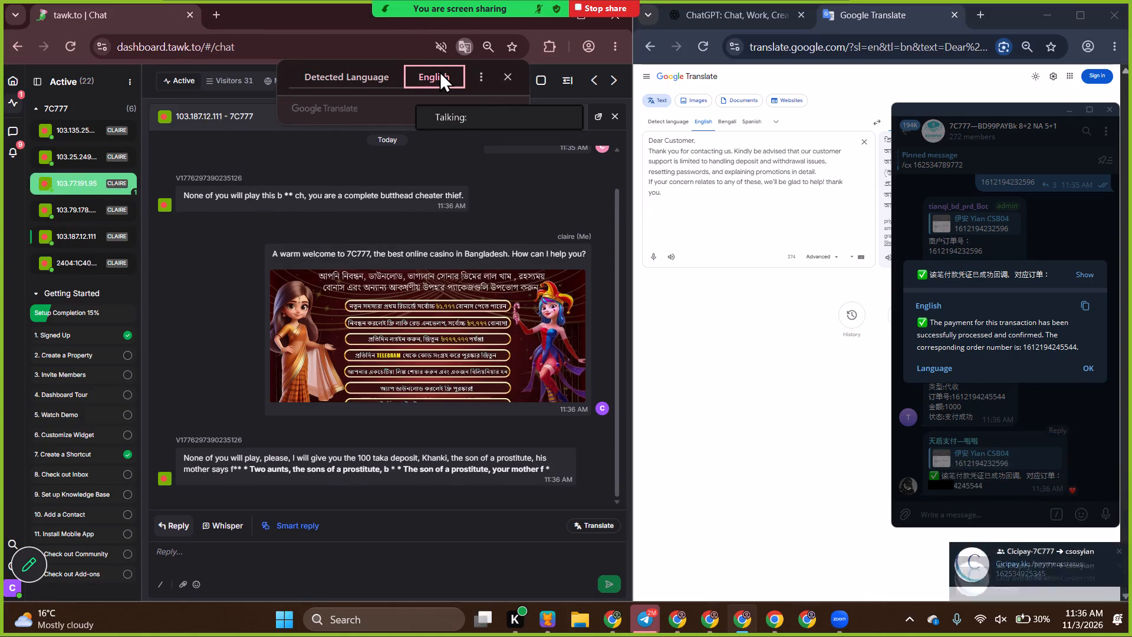
click(205, 549)
text(/e)
key(BackSpace)
text(deta)
key(Return)
key(Return)
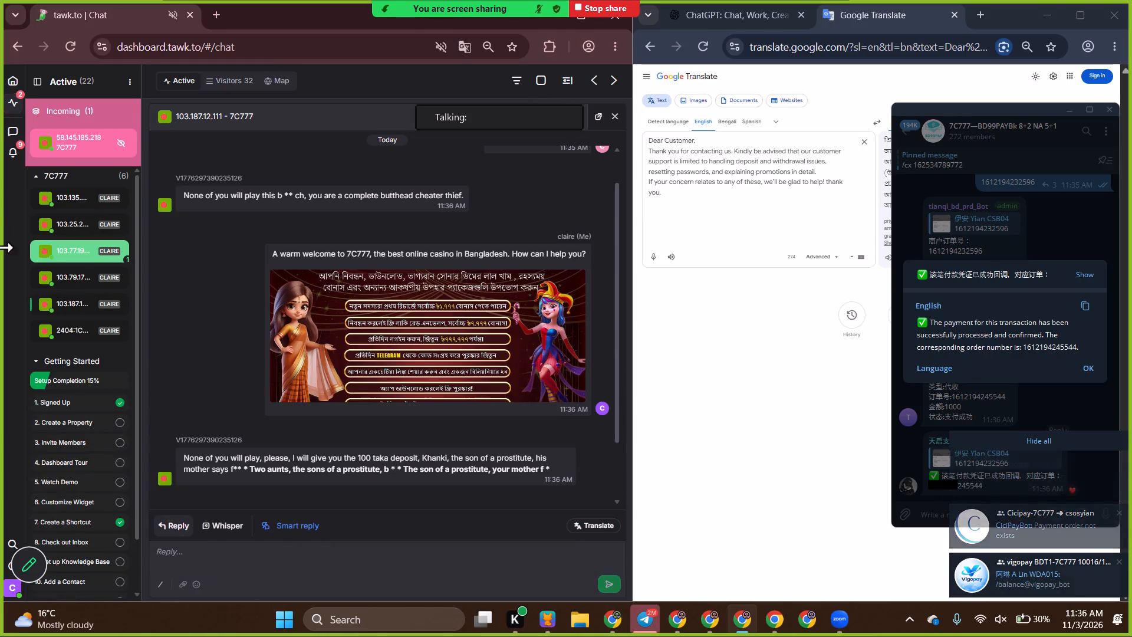
click(75, 147)
drag(265, 347, 265, 357)
click(323, 445)
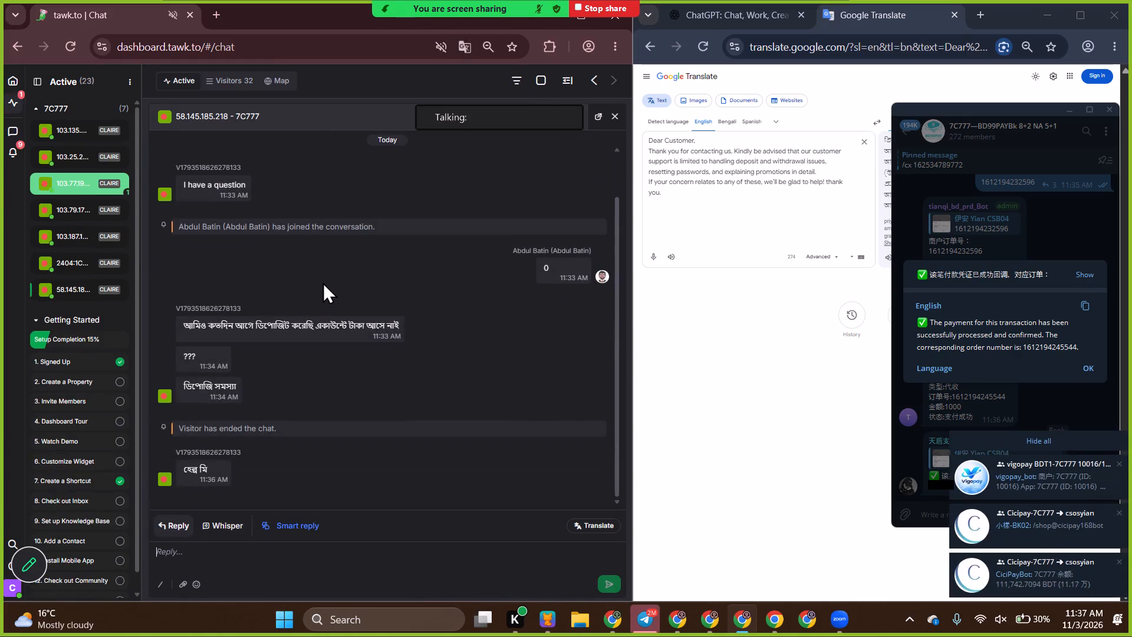
scroll(354, 323, down, 6)
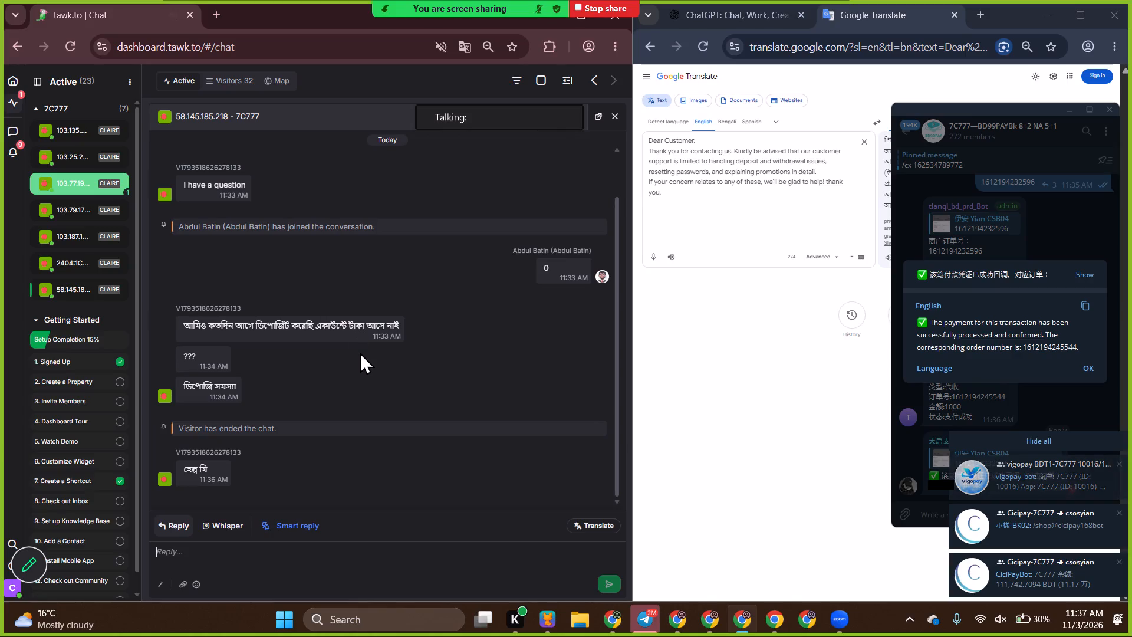
scroll(360, 352, down, 1)
scroll(360, 356, up, 14)
scroll(360, 364, down, 3)
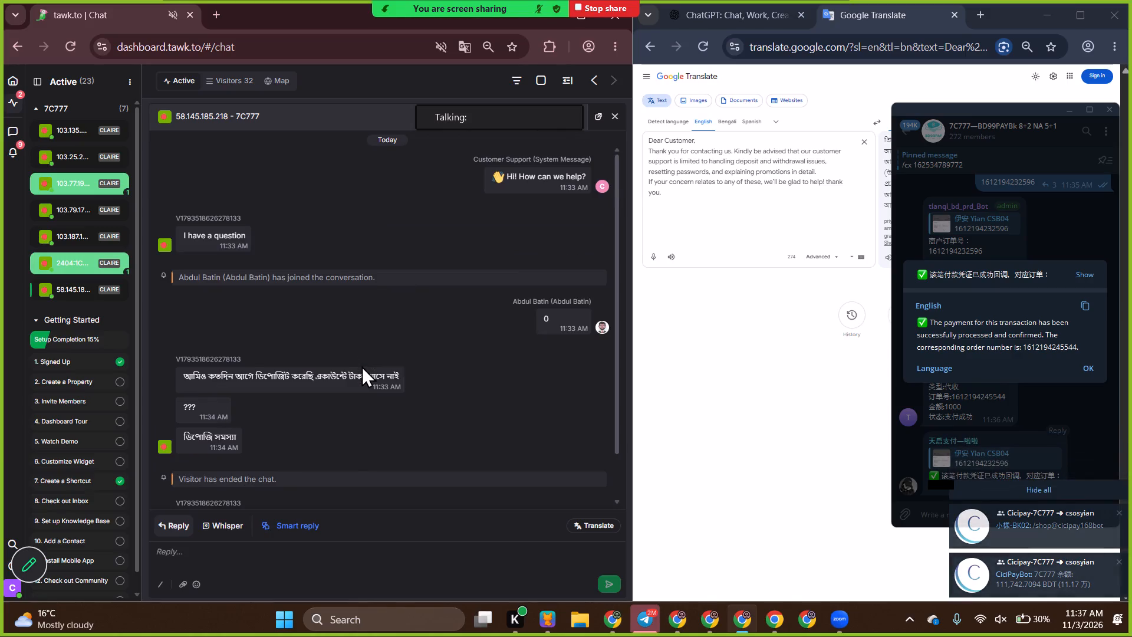
scroll(361, 366, down, 5)
text(/he)
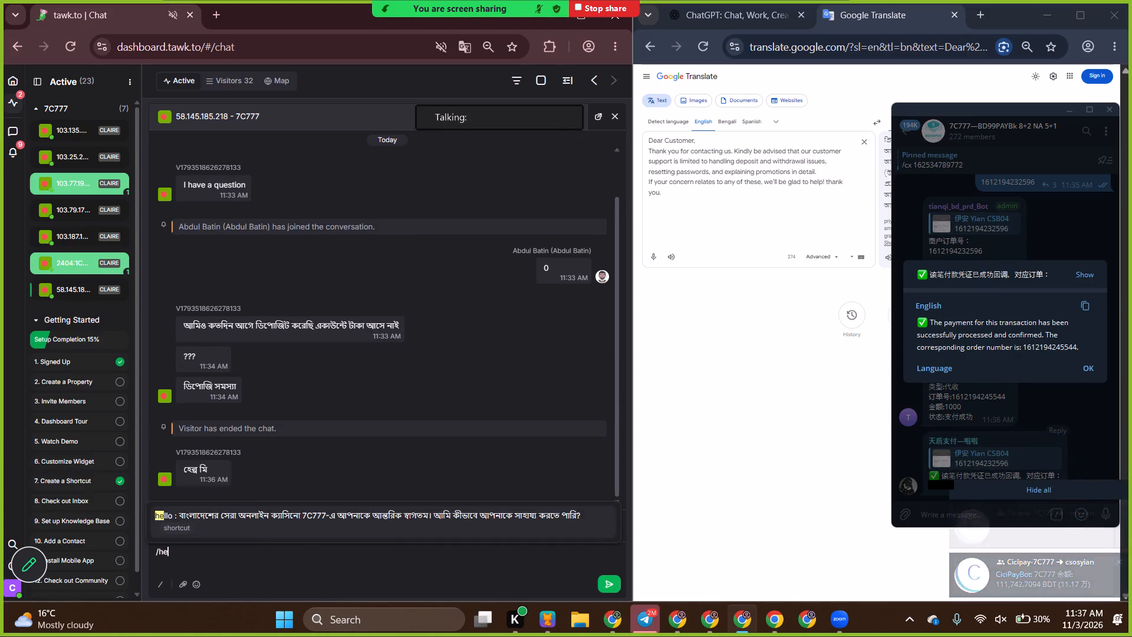
key(Return)
key(Return)
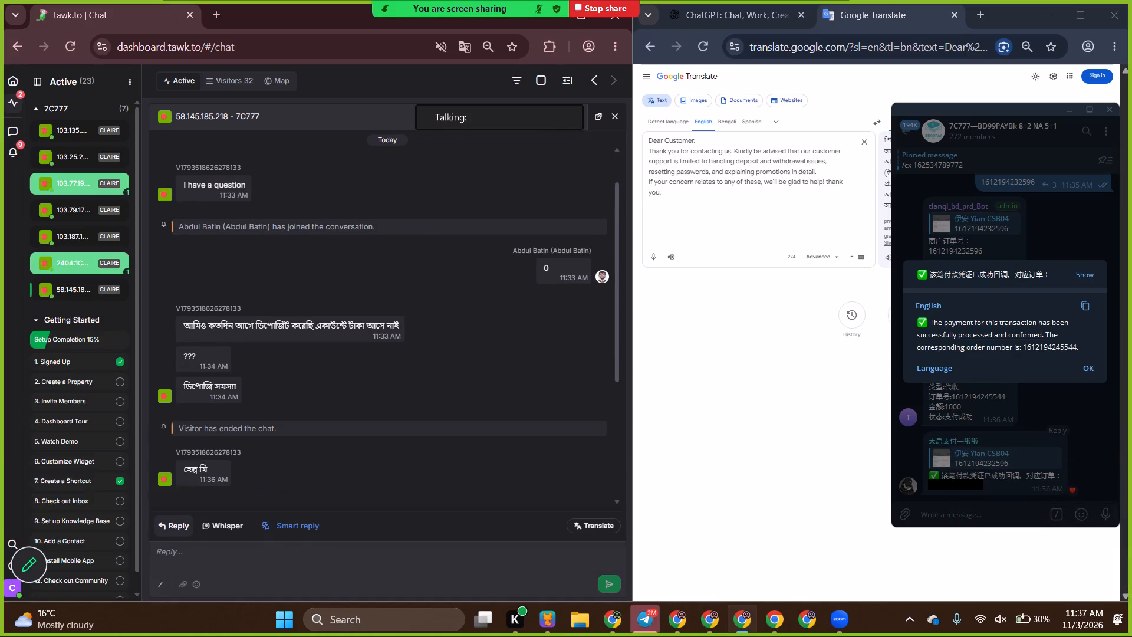
right_click(372, 215)
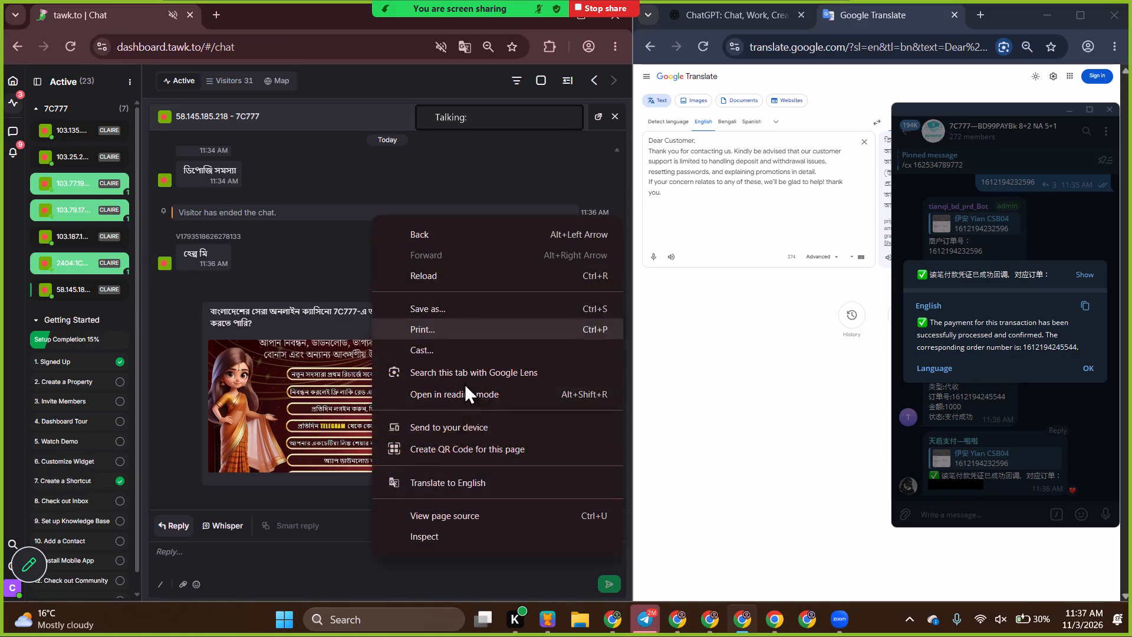
click(419, 477)
click(363, 66)
click(413, 65)
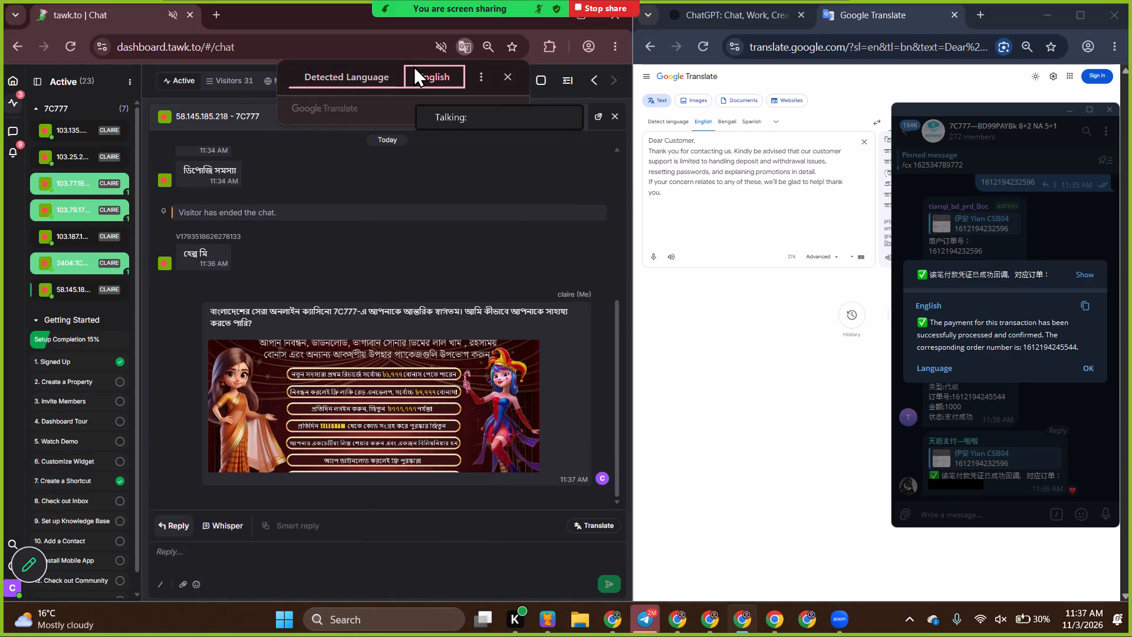
scroll(311, 225, down, 8)
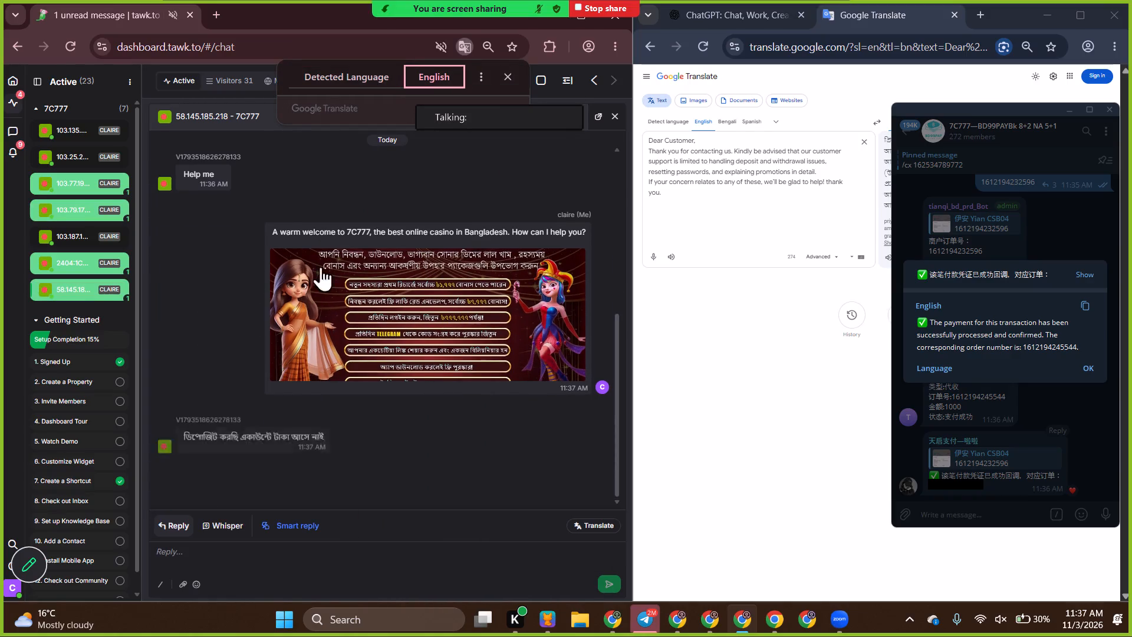
key(slash)
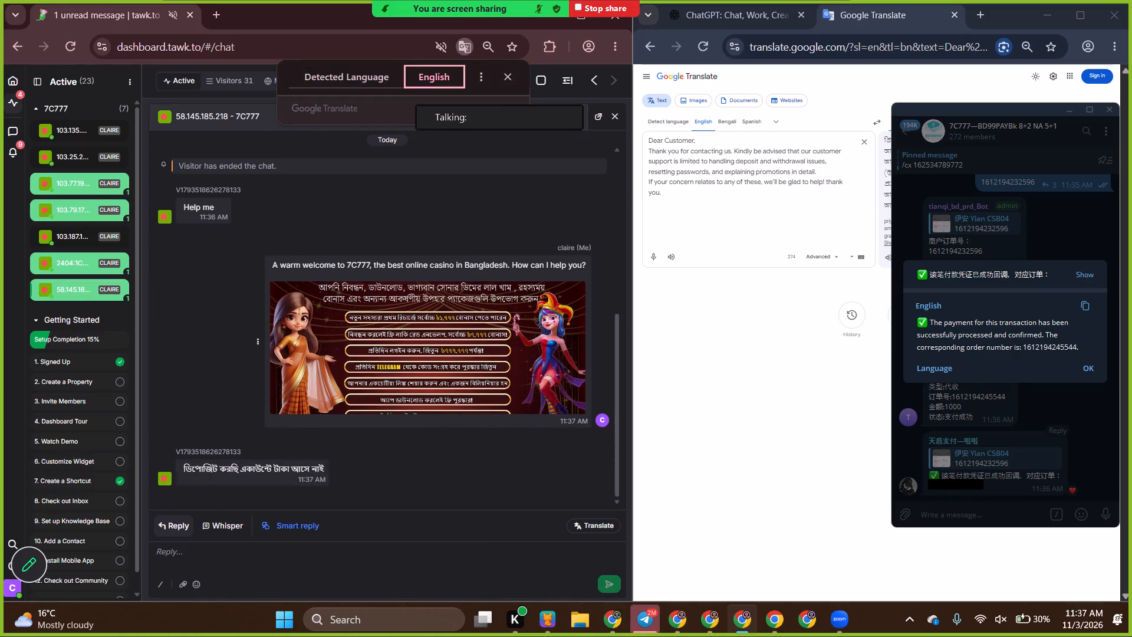
text(/depo)
key(Return)
key(Return)
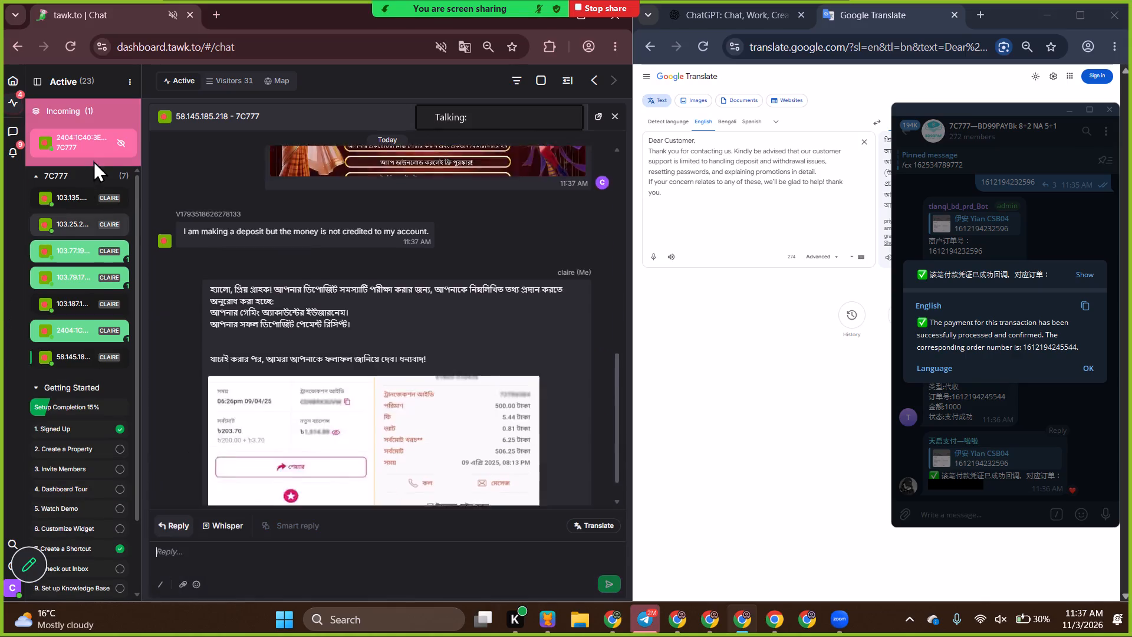
click(93, 149)
click(403, 504)
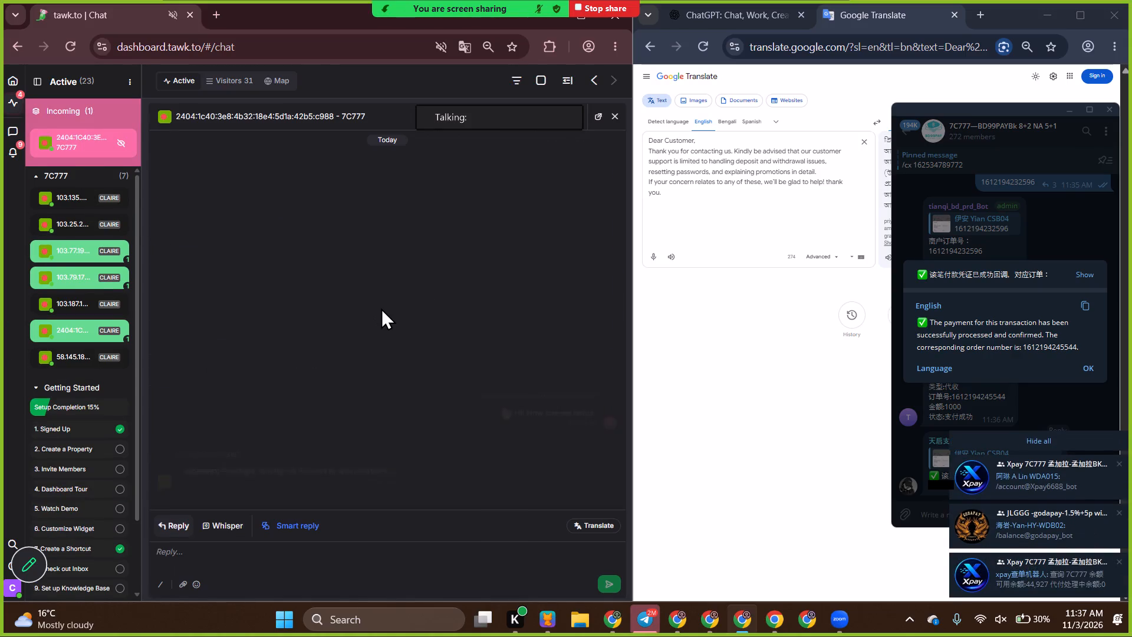
text(/he)
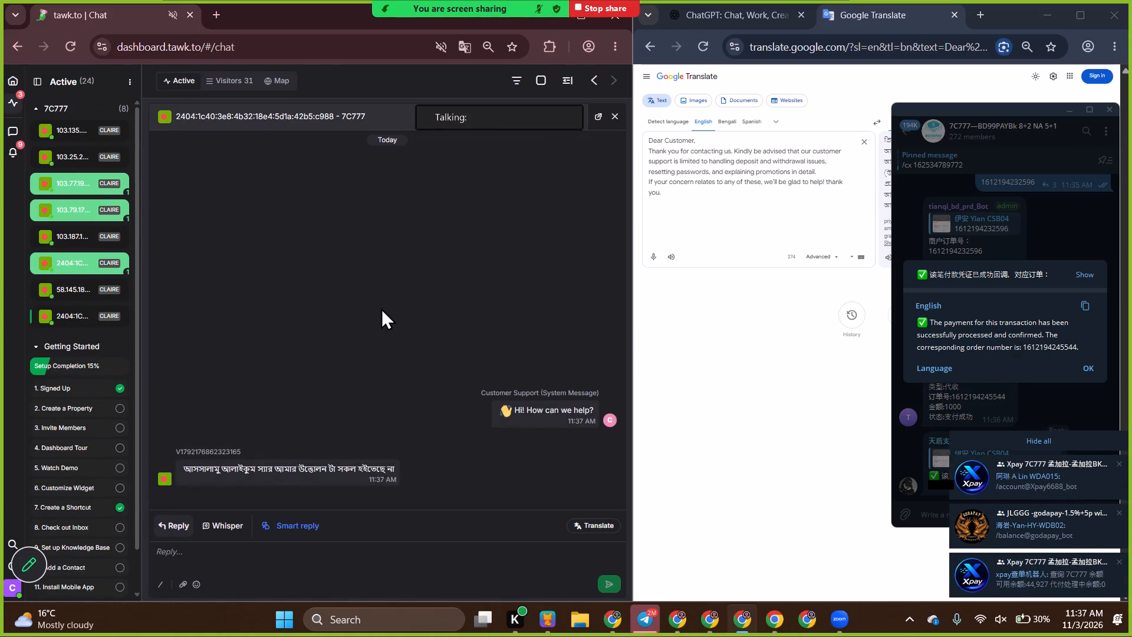
text(/he)
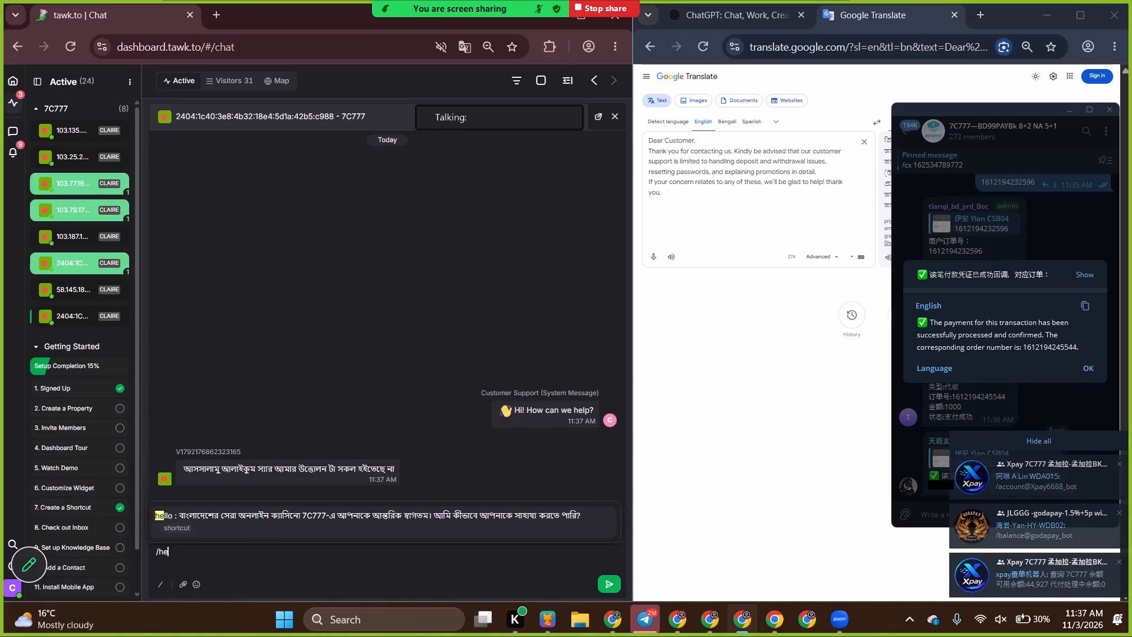
key(Return)
key(Return)
right_click(373, 262)
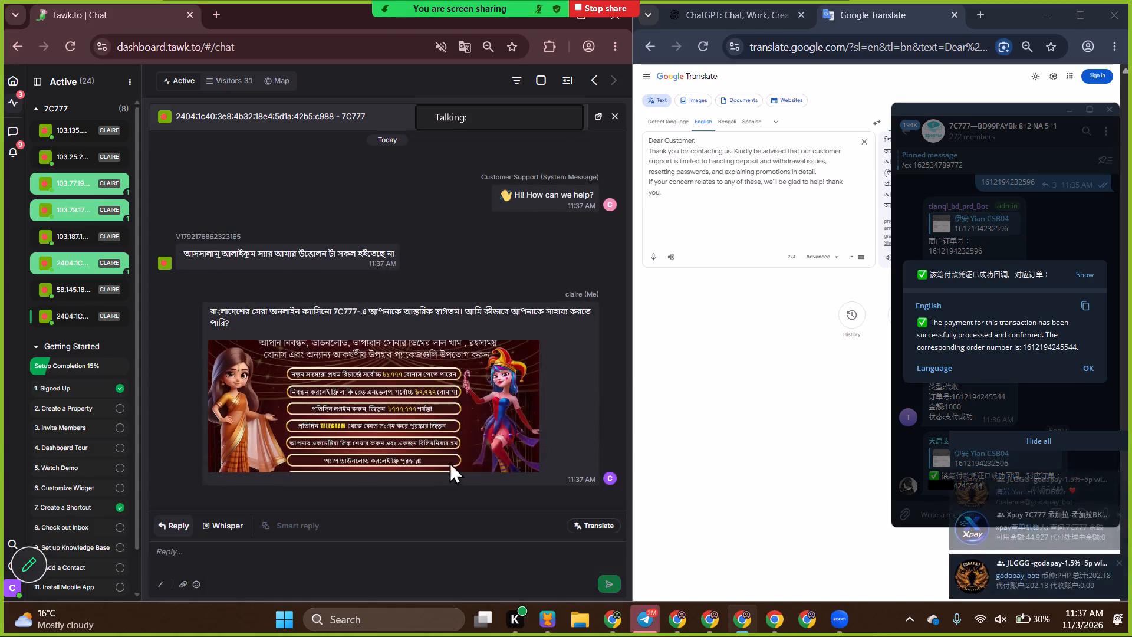
click(424, 530)
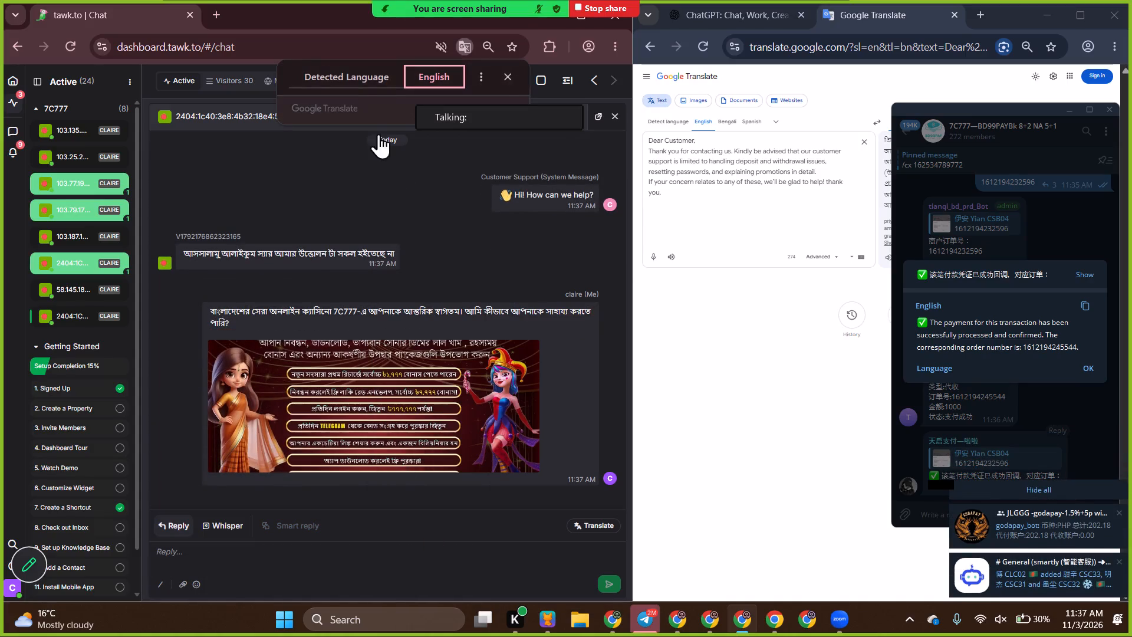
click(364, 83)
click(420, 81)
drag(93, 134, 93, 141)
drag(371, 511, 366, 503)
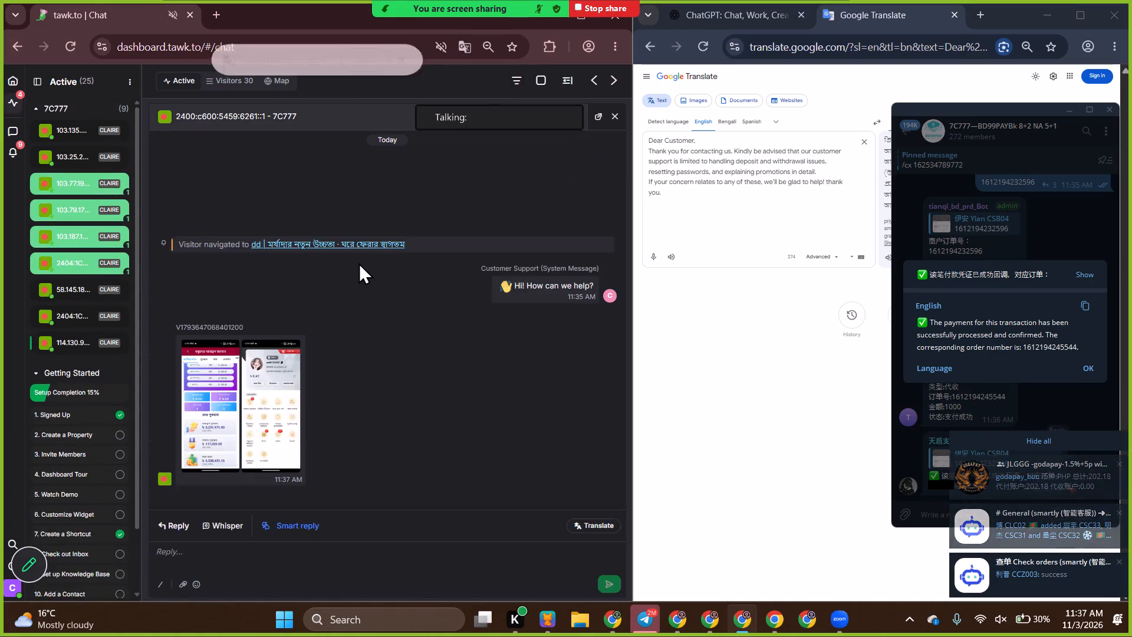
text(/he)
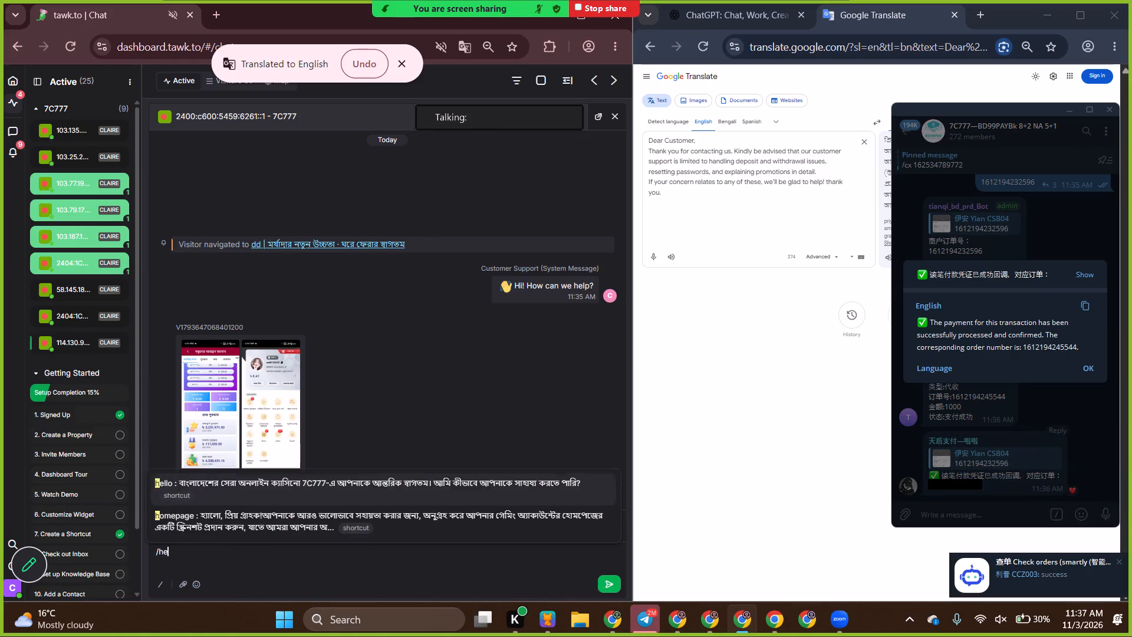
key(Return)
key(Return)
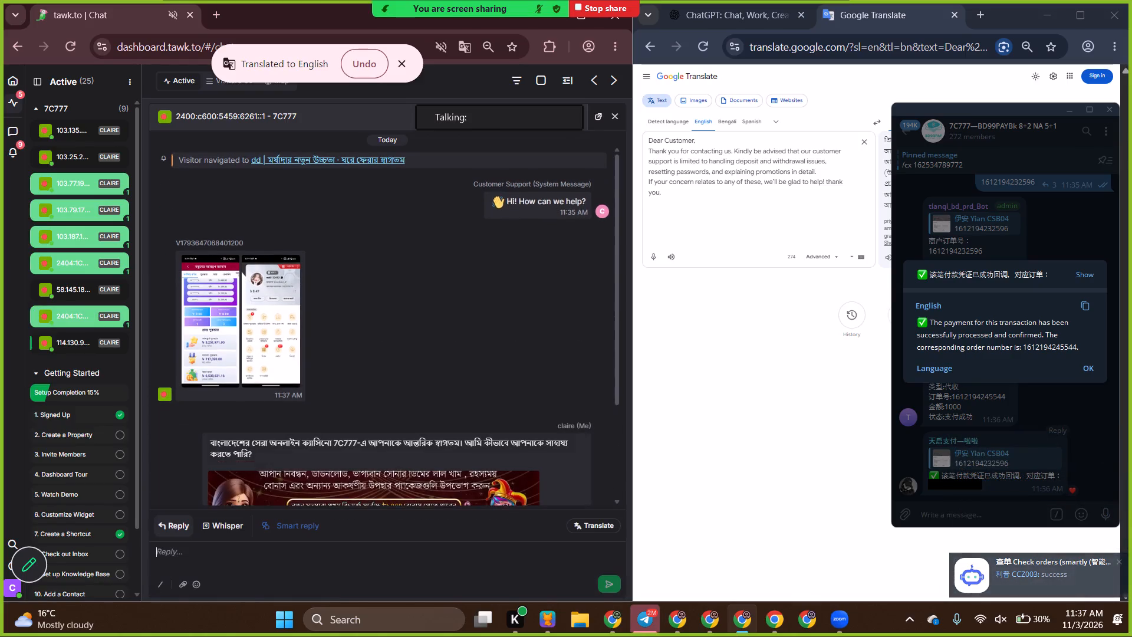
scroll(341, 278, down, 7)
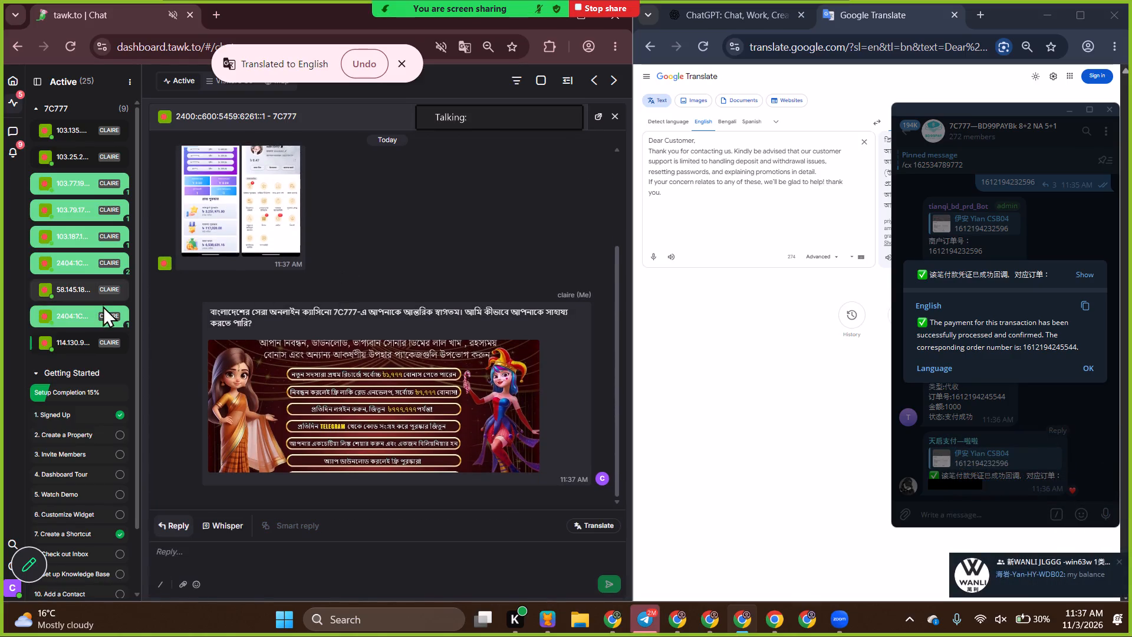
click(103, 307)
scroll(193, 327, down, 3)
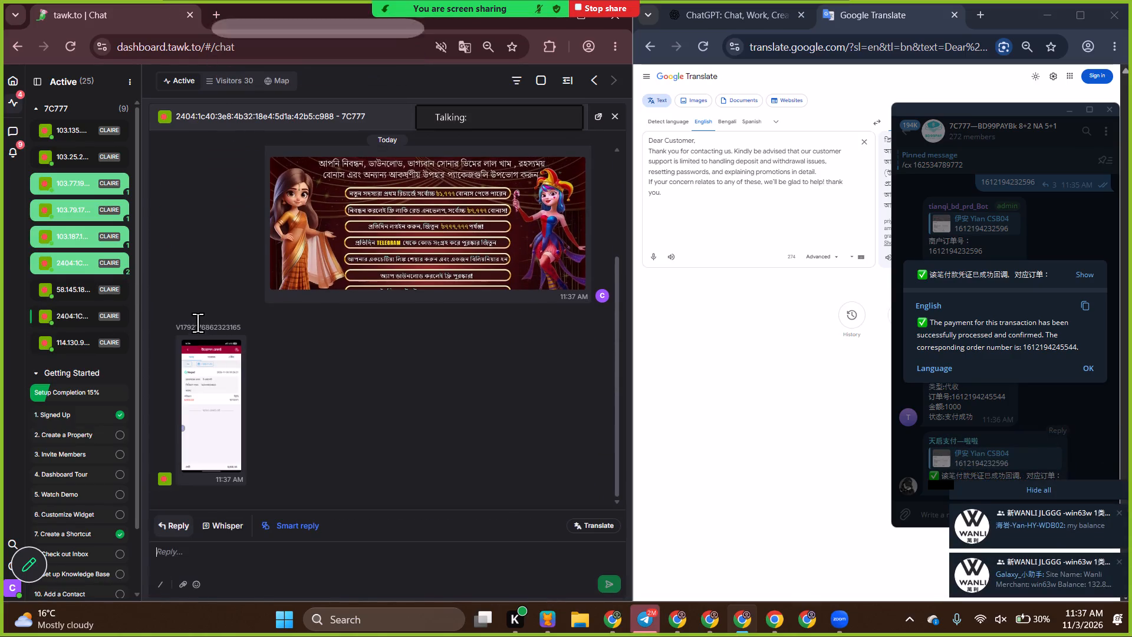
scroll(202, 317, up, 1)
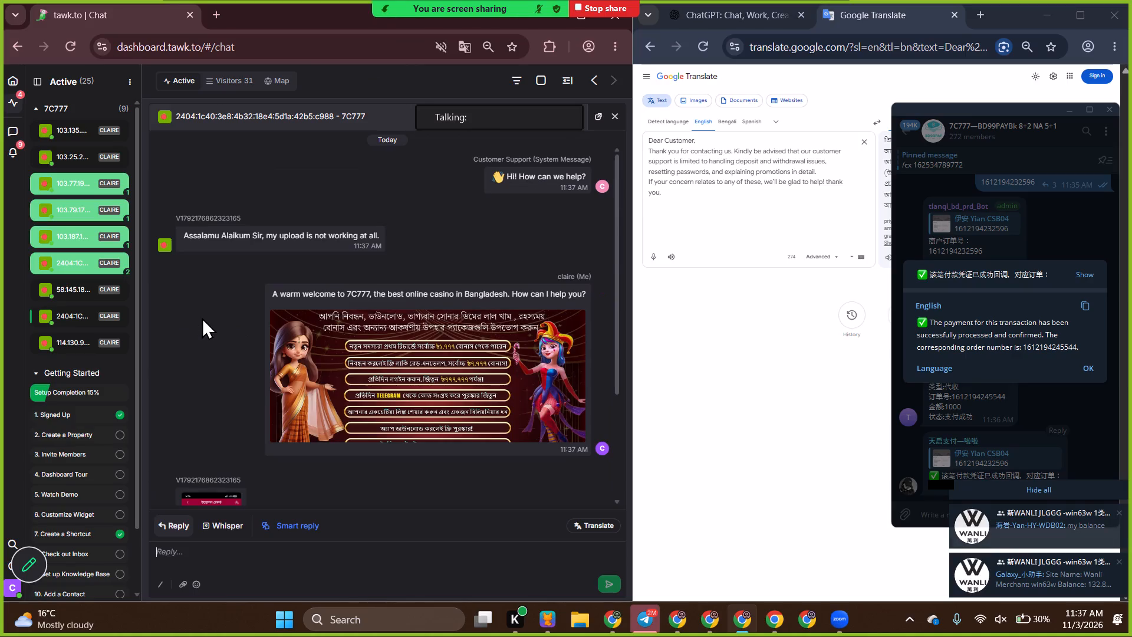
scroll(199, 313, down, 7)
click(195, 397)
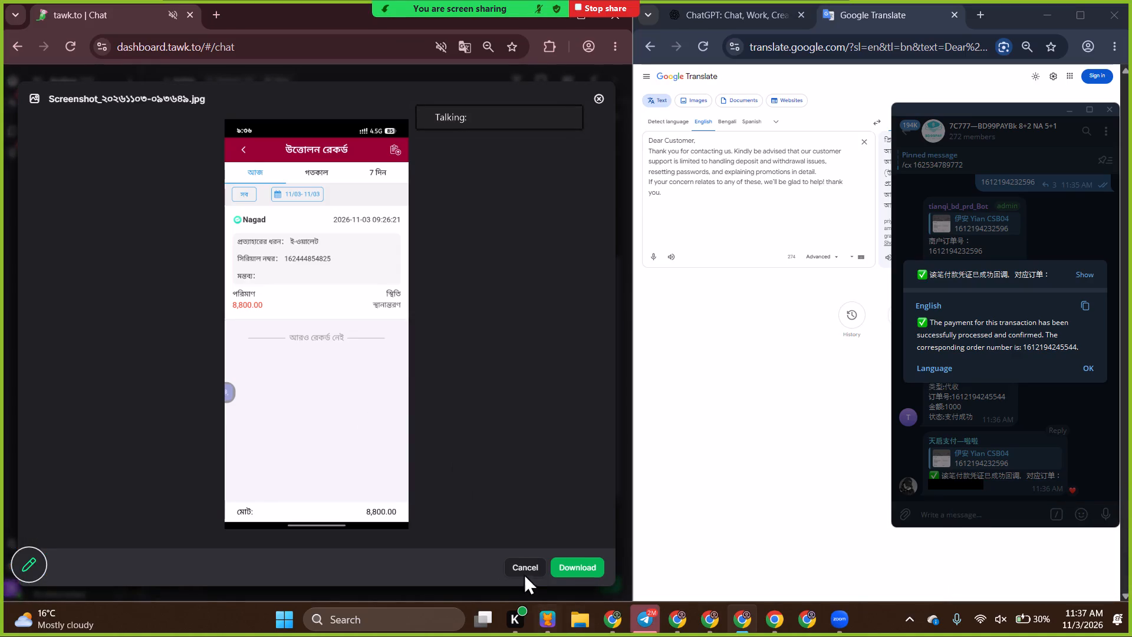
click(524, 569)
click(400, 549)
text(/use)
key(Return)
key(Return)
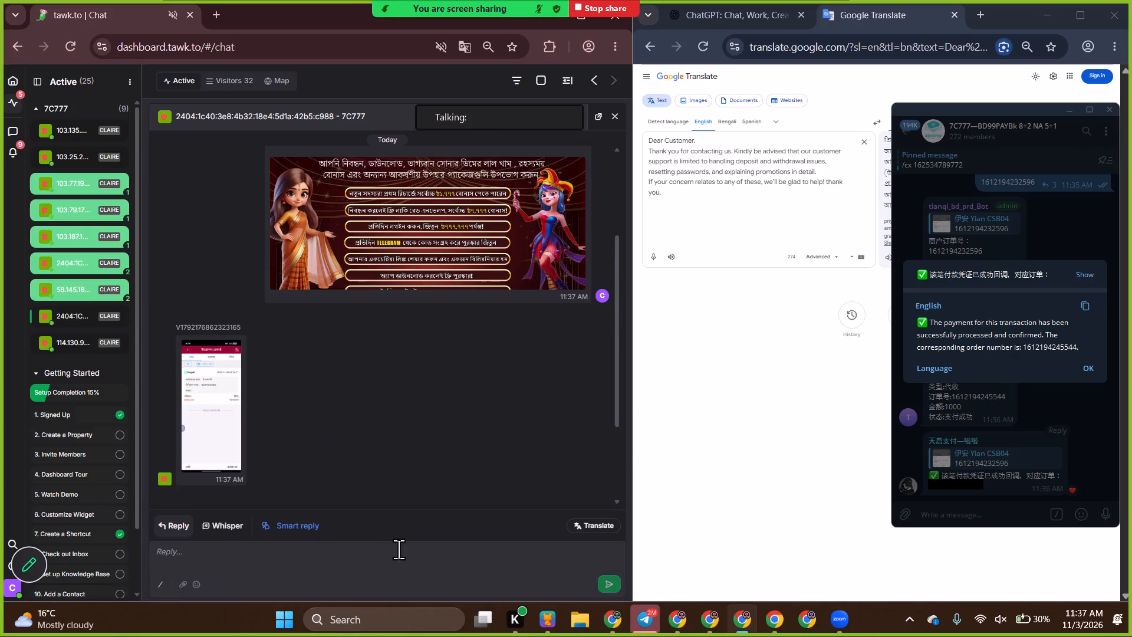
click(91, 182)
scroll(420, 344, down, 1)
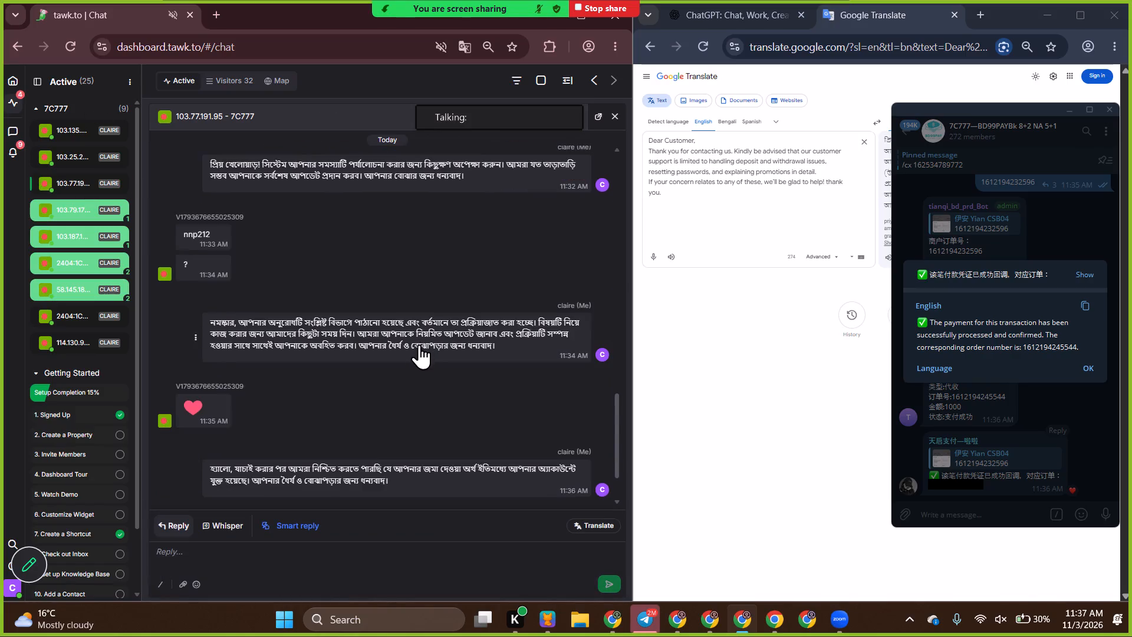
scroll(419, 344, down, 3)
text(/aby)
key(Return)
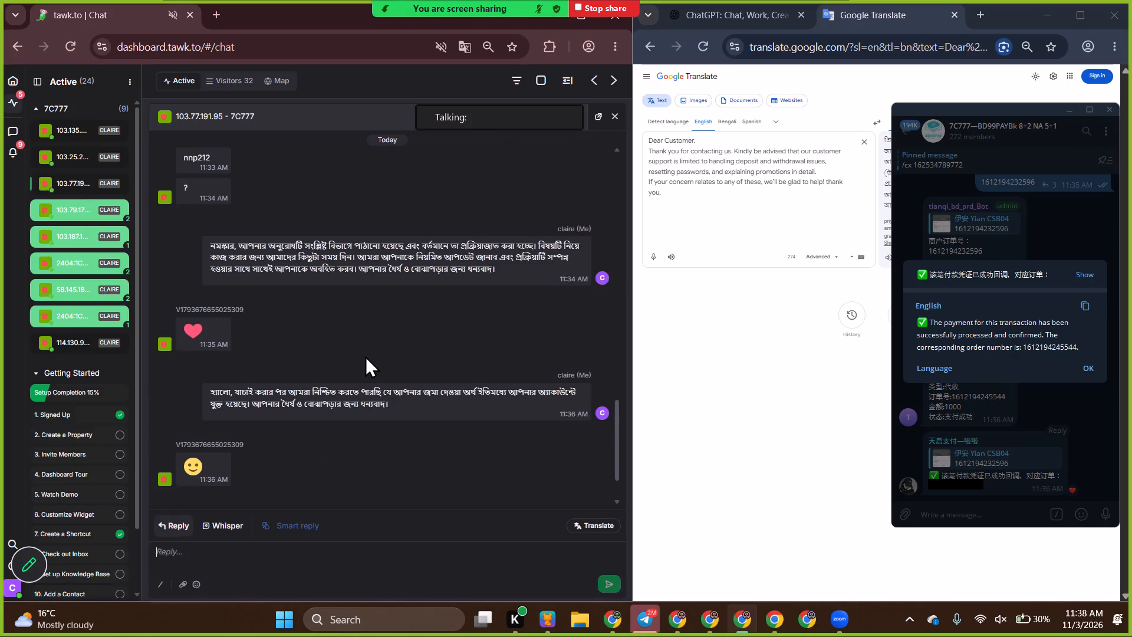
text(/any)
key(Return)
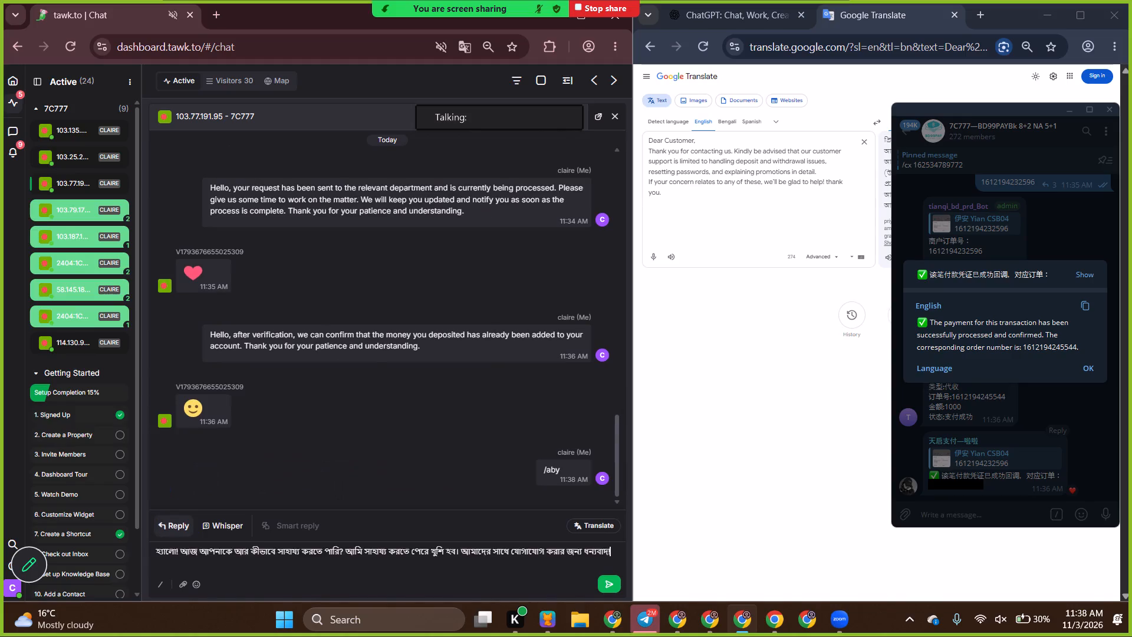
key(Return)
Open the 103.79.17 visitor's chat, check the receipt and username sent, and reply with the saved wait1 message.
click(84, 205)
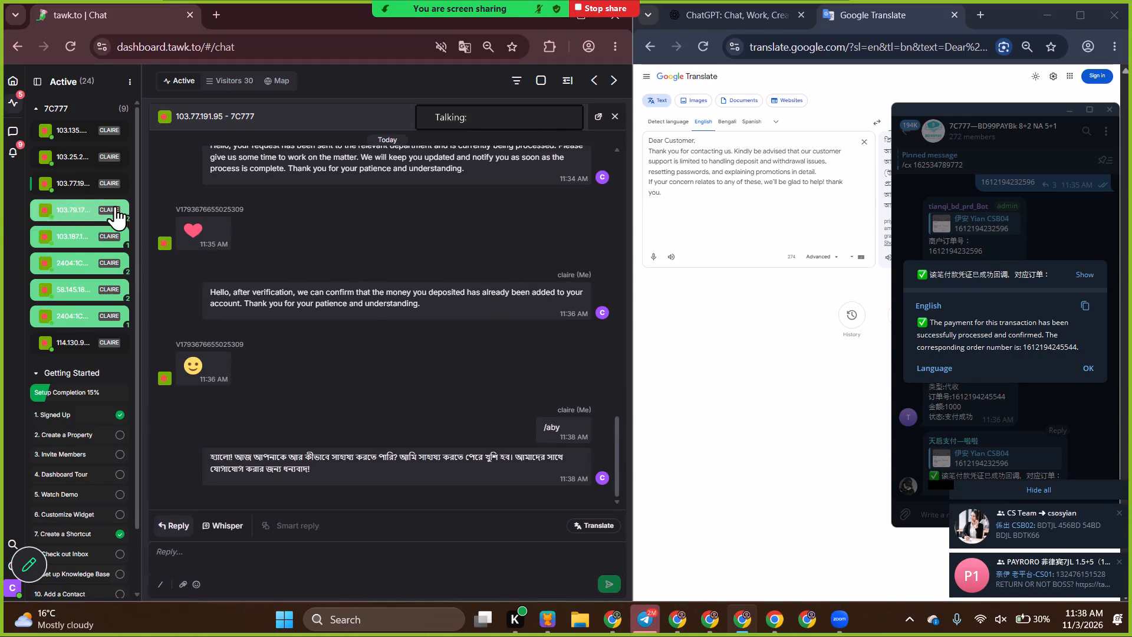
scroll(258, 290, down, 3)
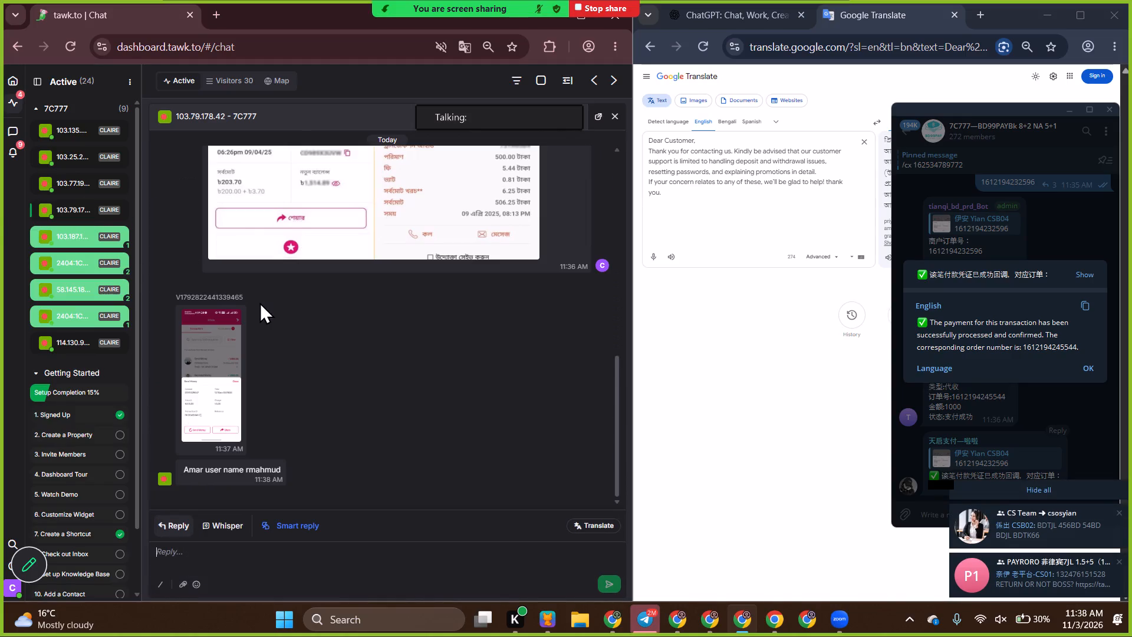
text(/u)
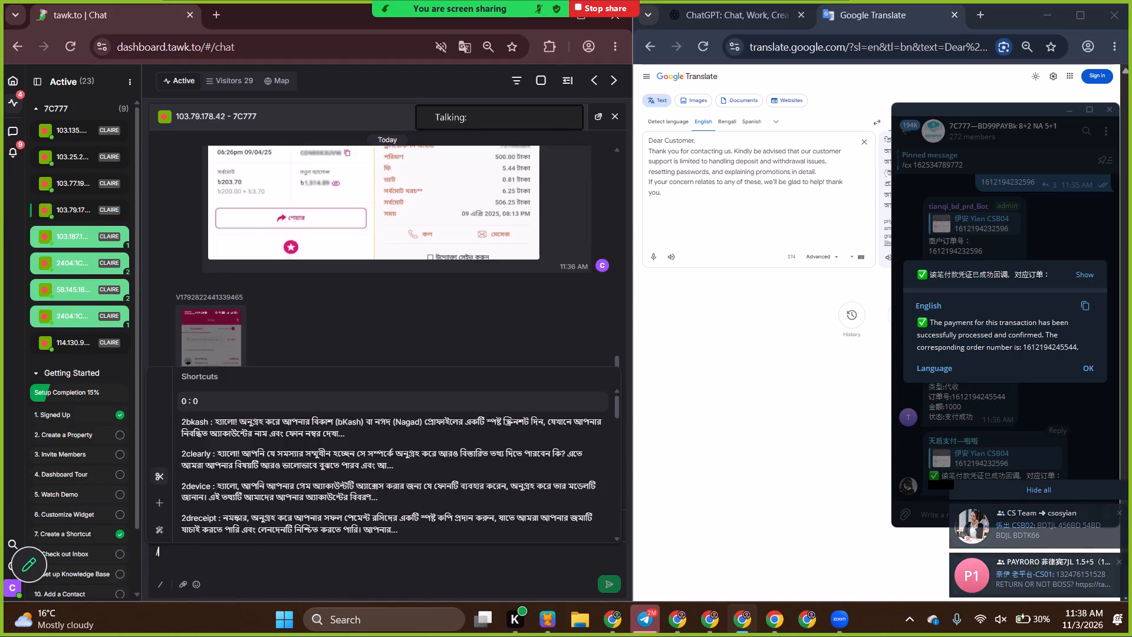
key(BackSpace)
text(wa)
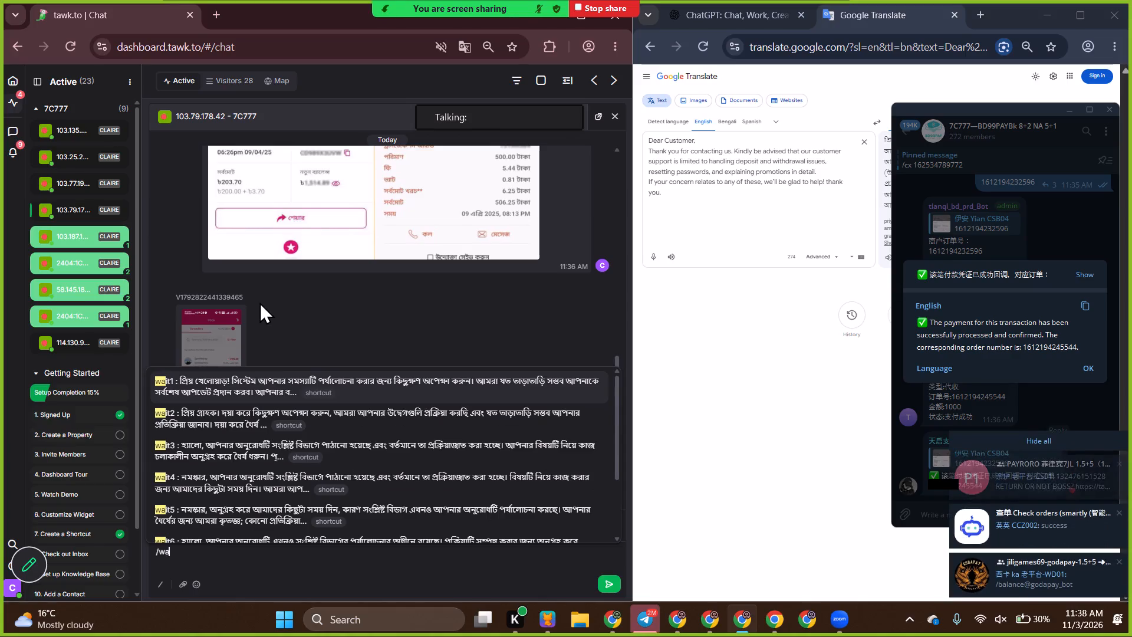
key(i)
key(Return)
key(Return)
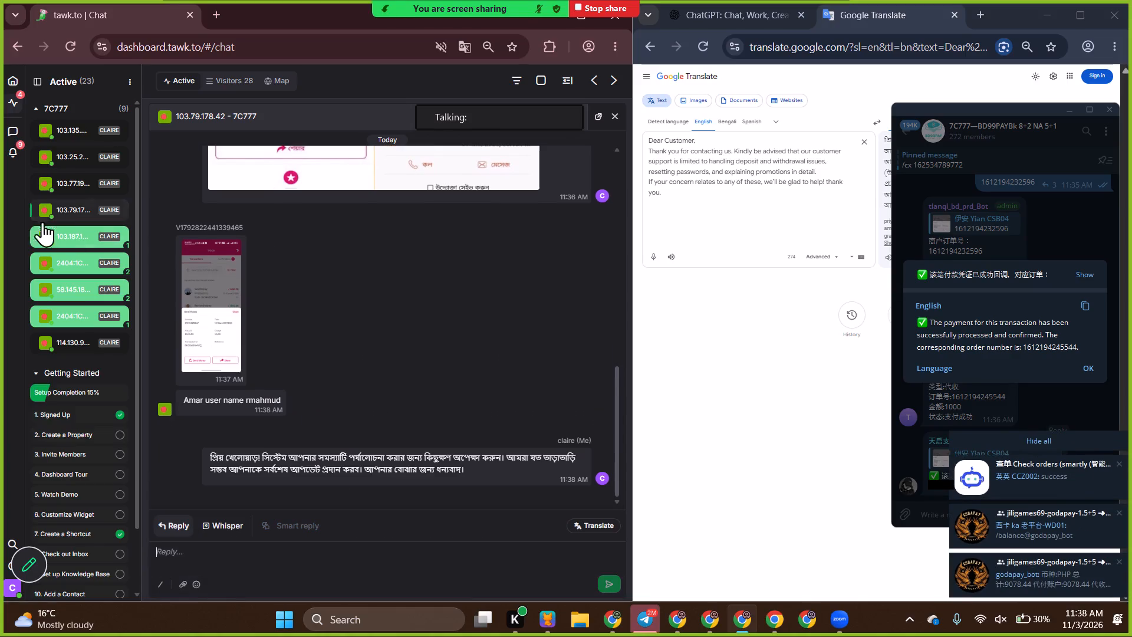
click(88, 231)
scroll(282, 313, down, 10)
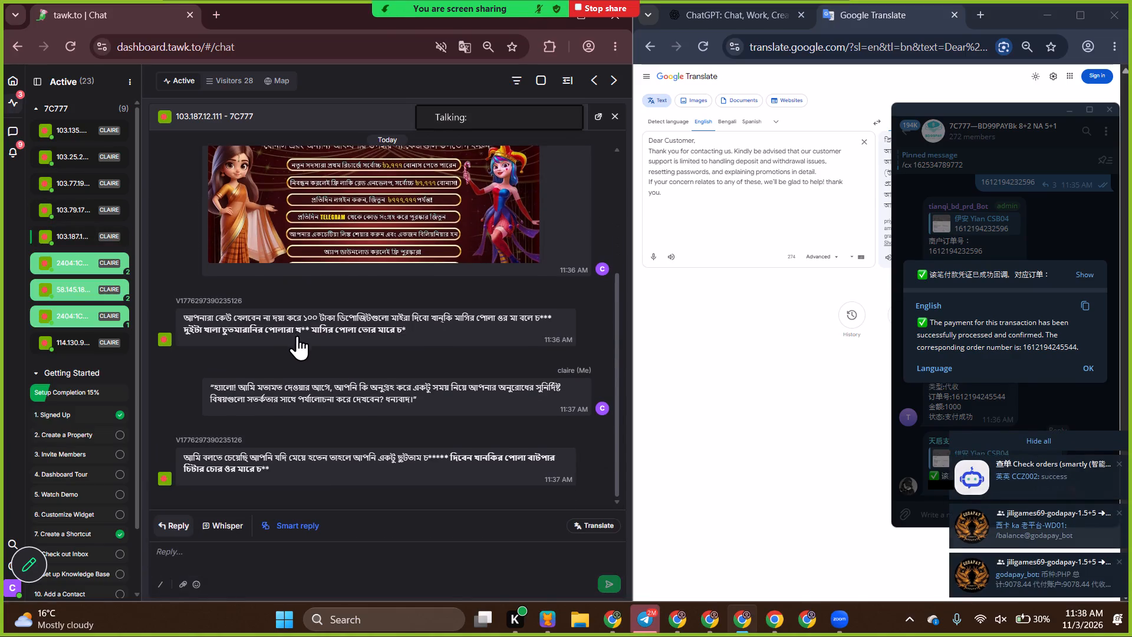
right_click(362, 342)
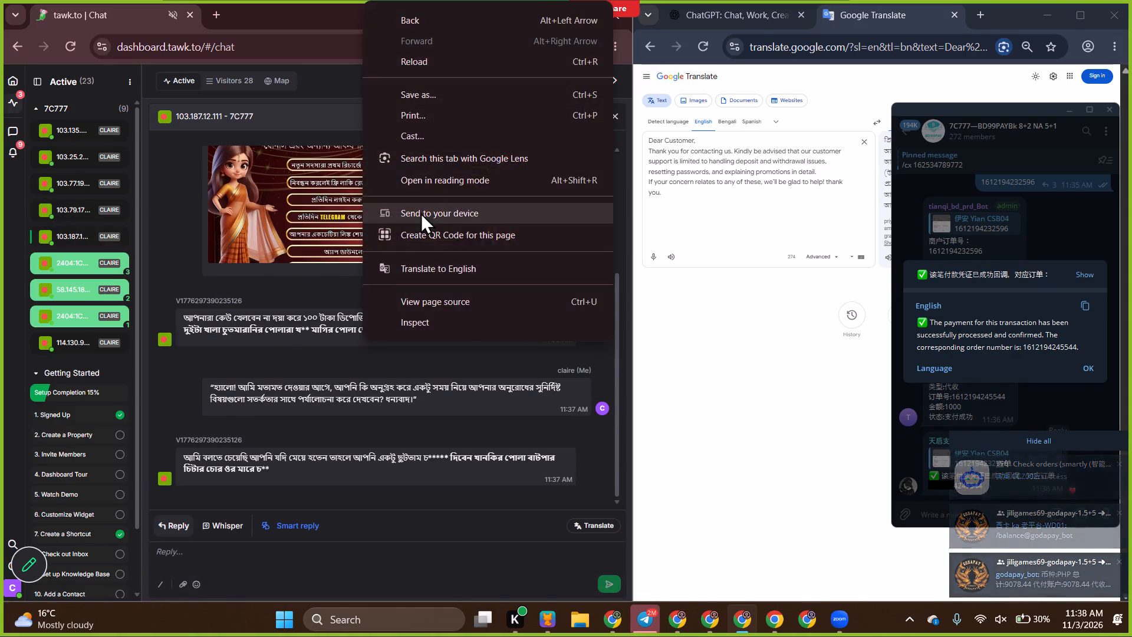
click(422, 261)
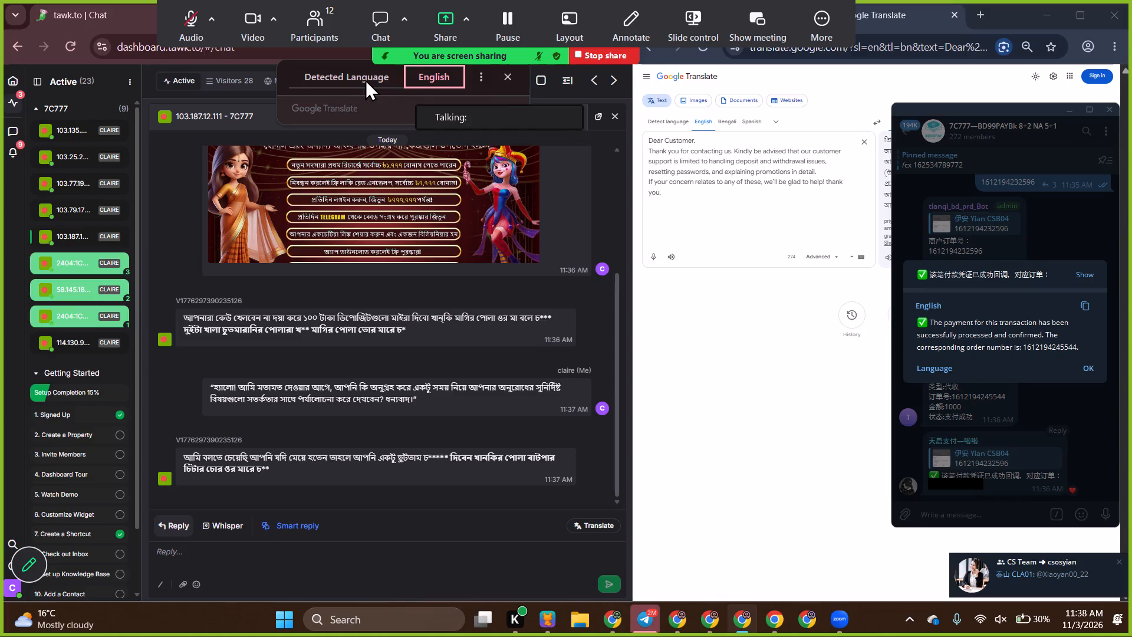
click(365, 79)
click(417, 83)
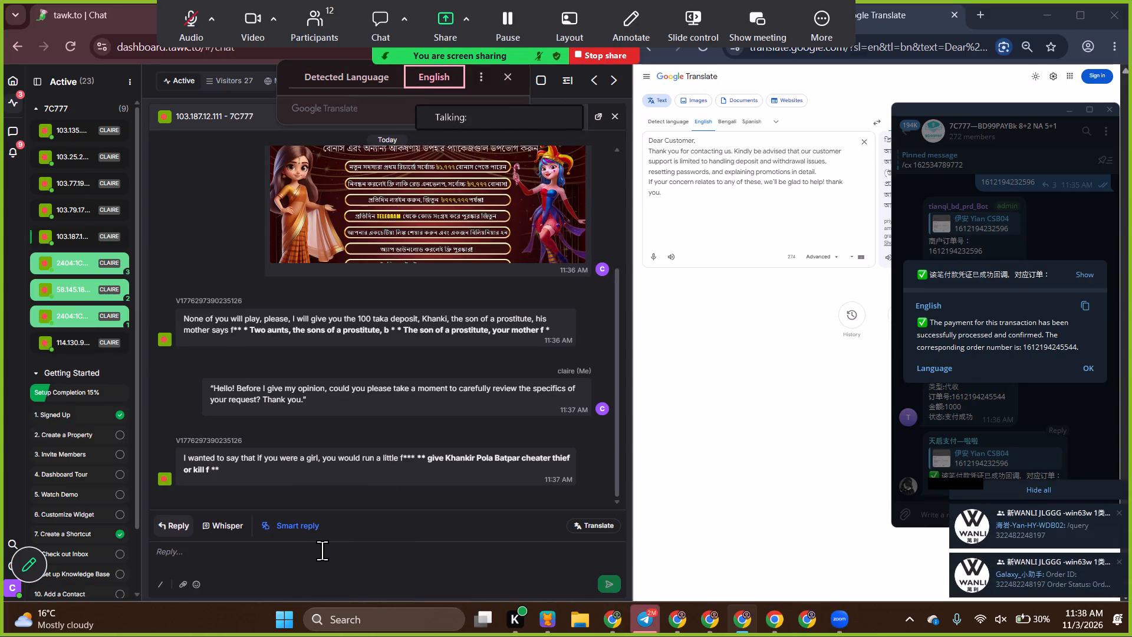
click(96, 264)
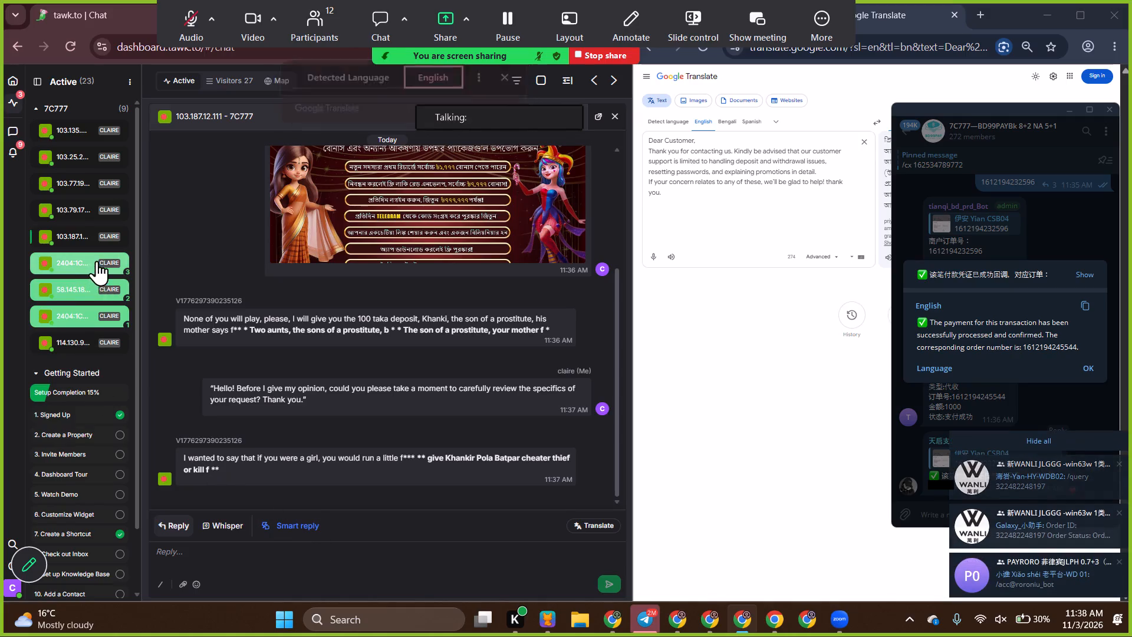
scroll(296, 384, down, 12)
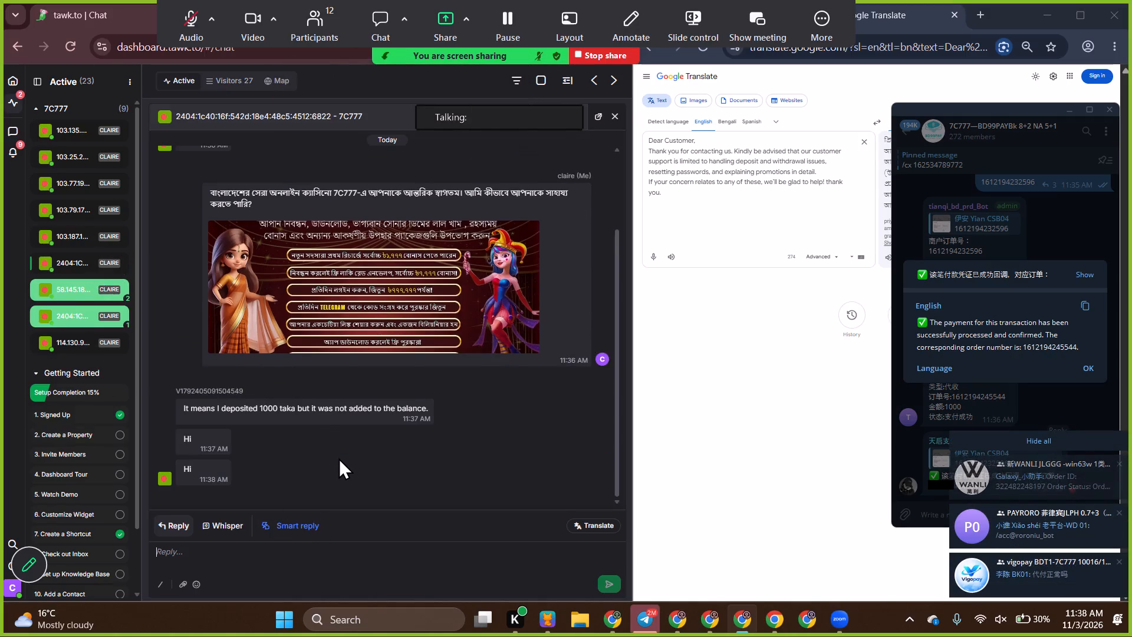
text(/dep)
key(Return)
key(Return)
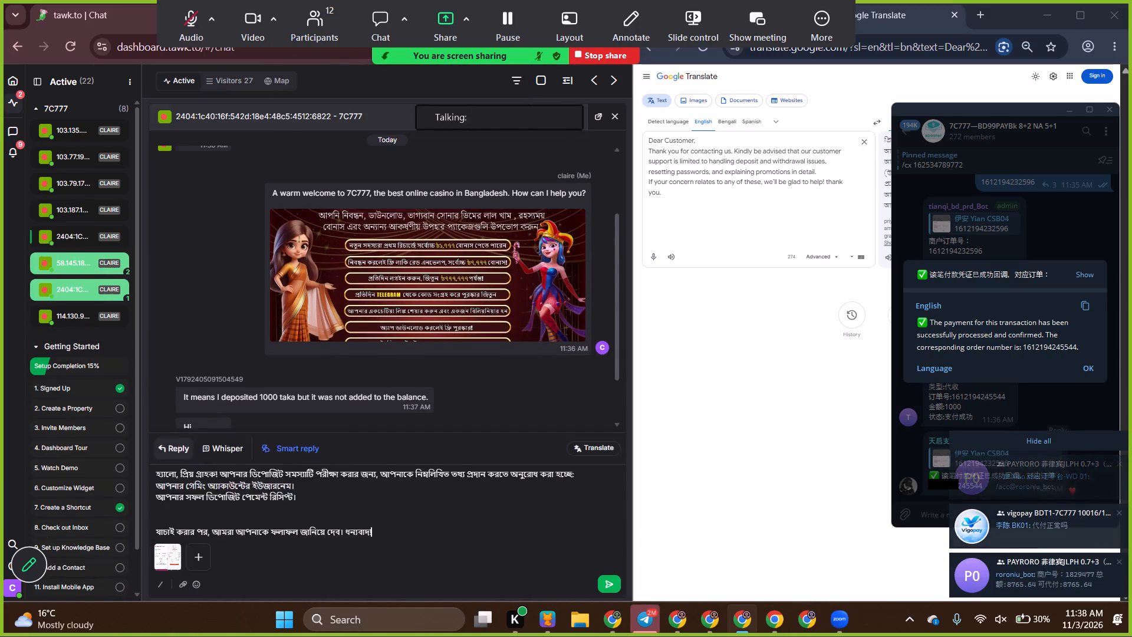
click(91, 256)
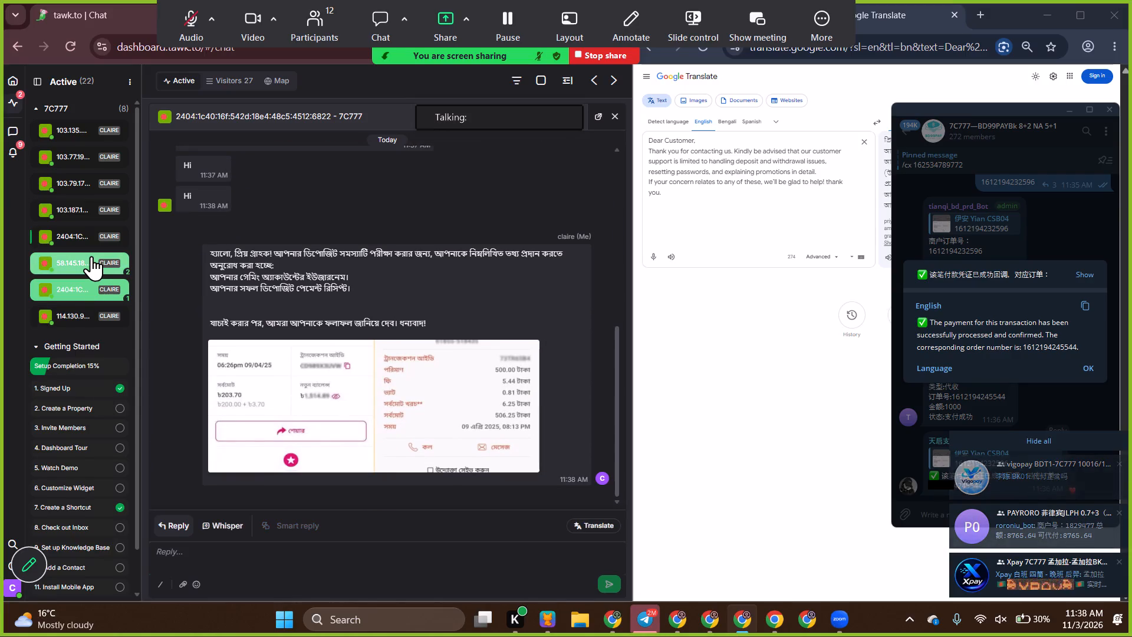
scroll(332, 360, down, 2)
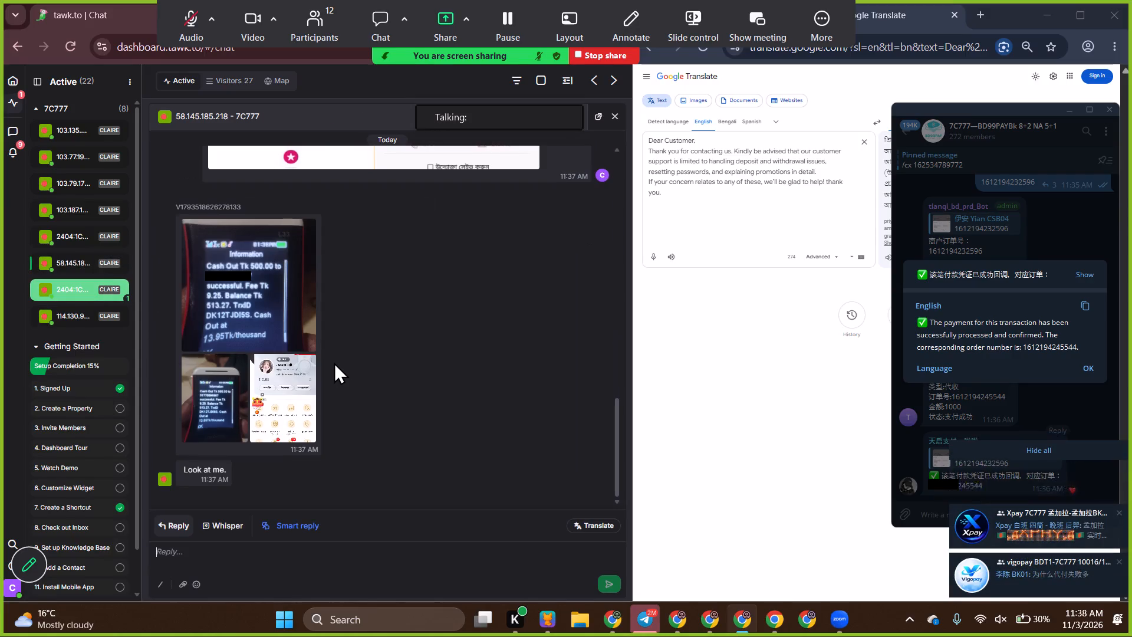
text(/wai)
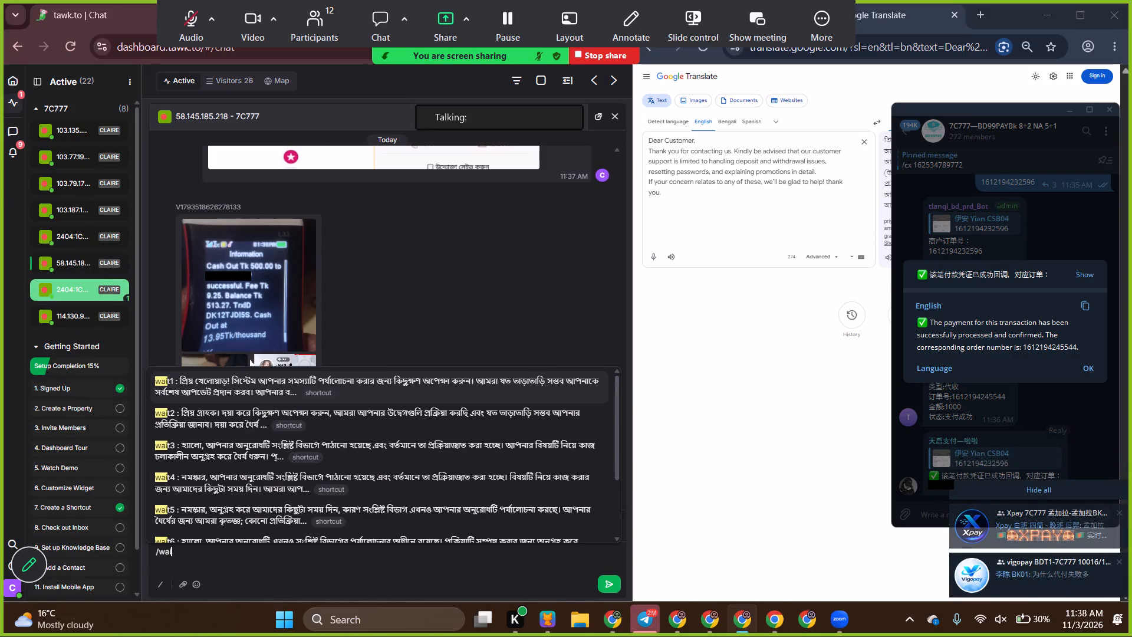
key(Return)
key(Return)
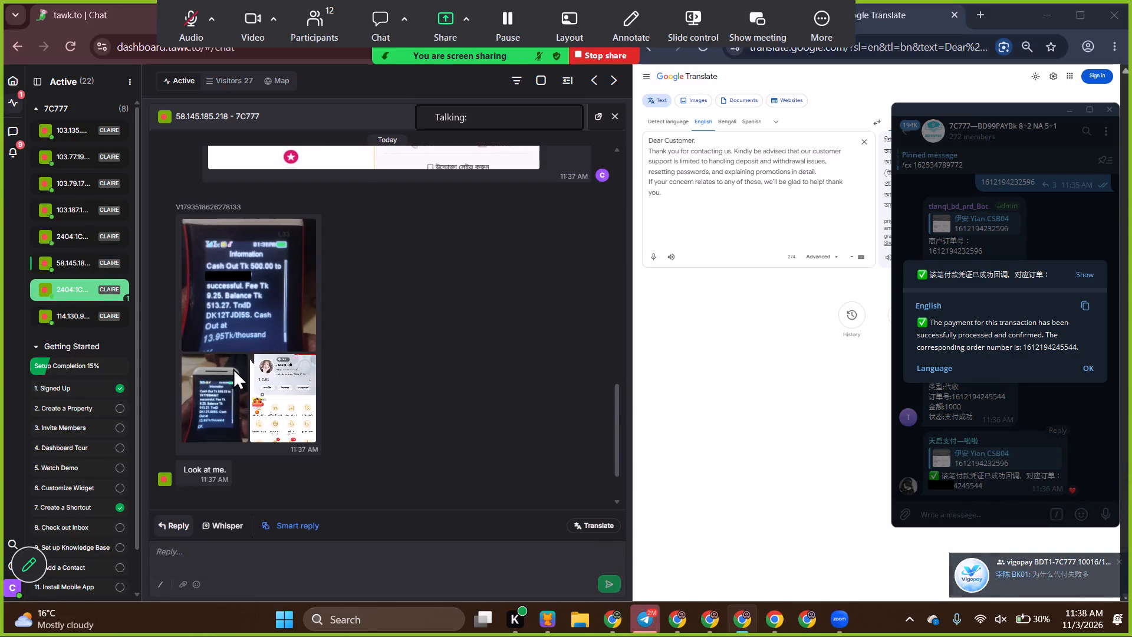
click(97, 294)
scroll(268, 377, down, 2)
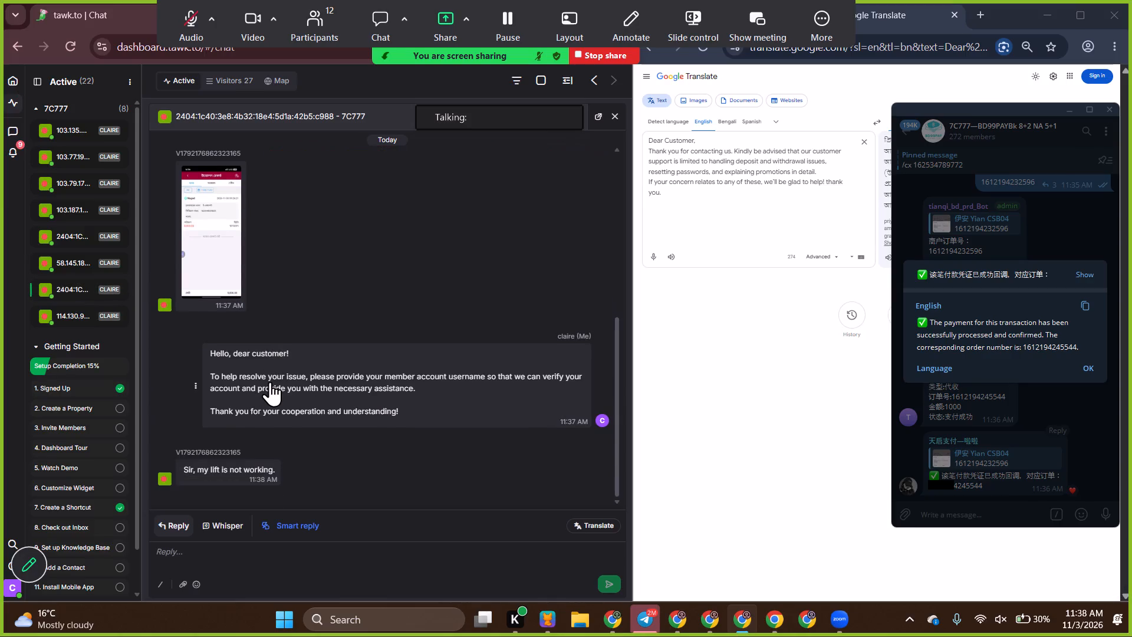
scroll(270, 382, down, 1)
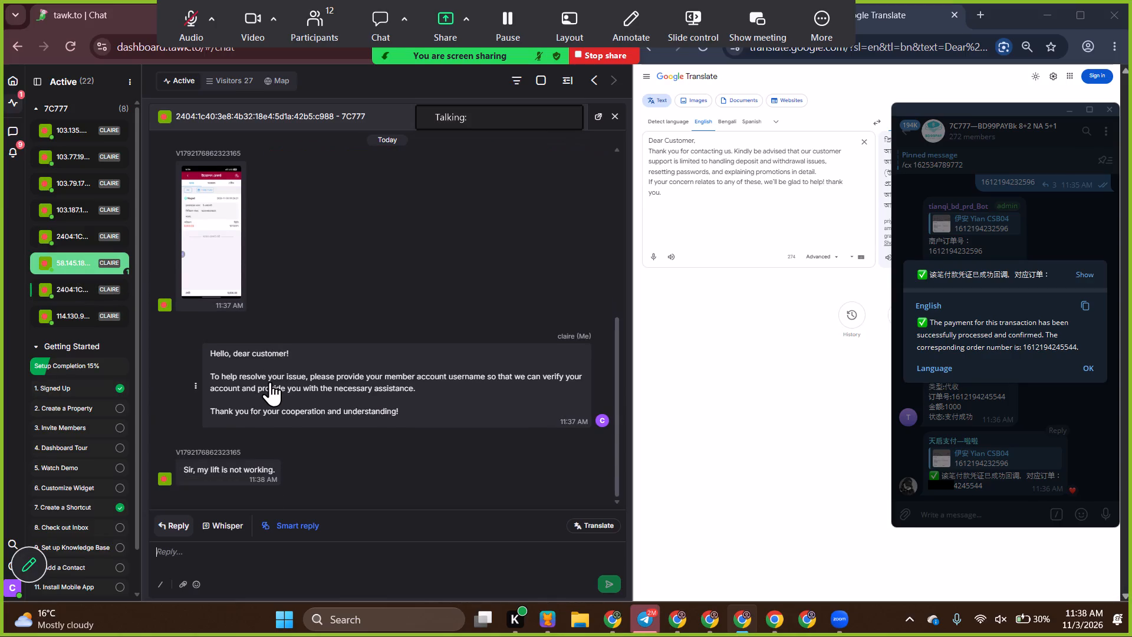
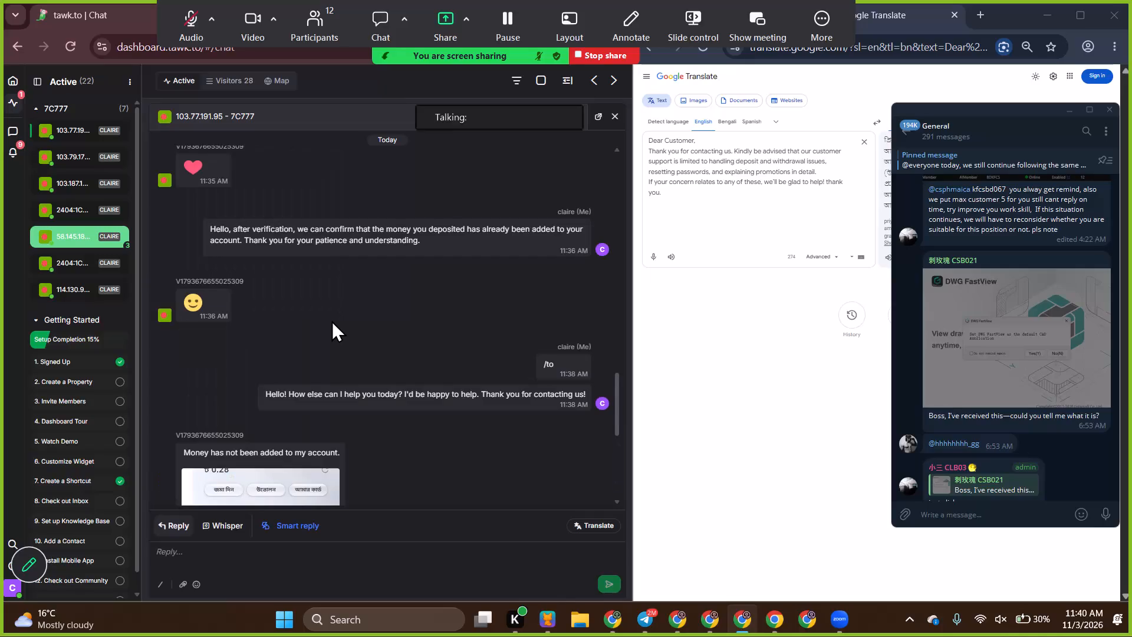
Review the 103.77.191 visitor's recent messages and screenshots about the missing deposit against the earlier replies.
scroll(331, 320, down, 5)
scroll(331, 320, up, 2)
scroll(331, 320, down, 3)
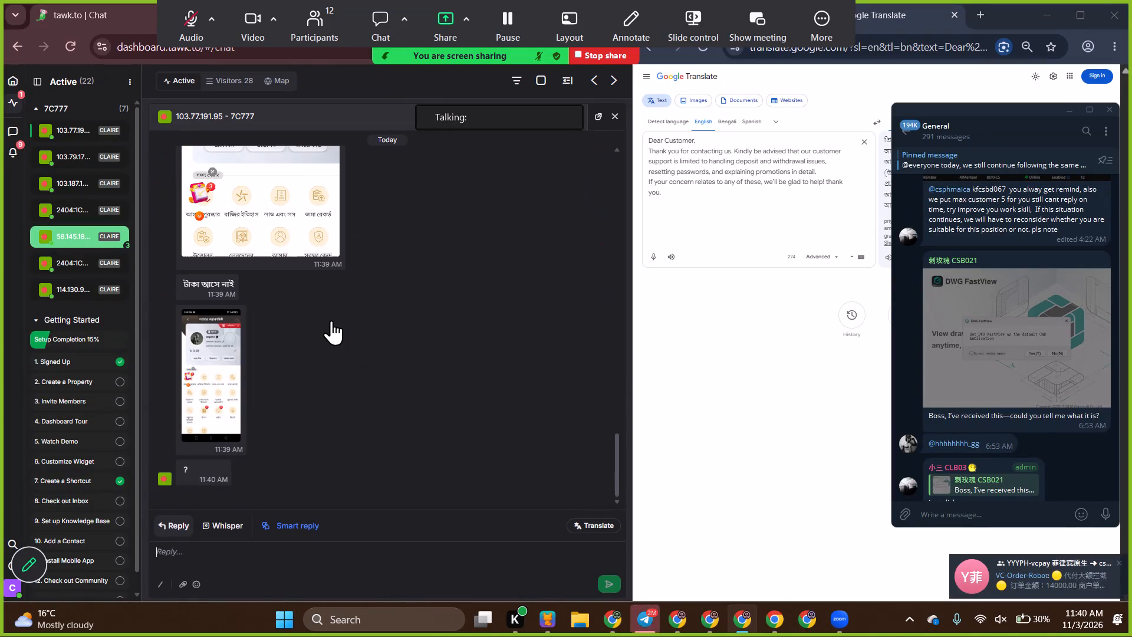
scroll(331, 320, up, 2)
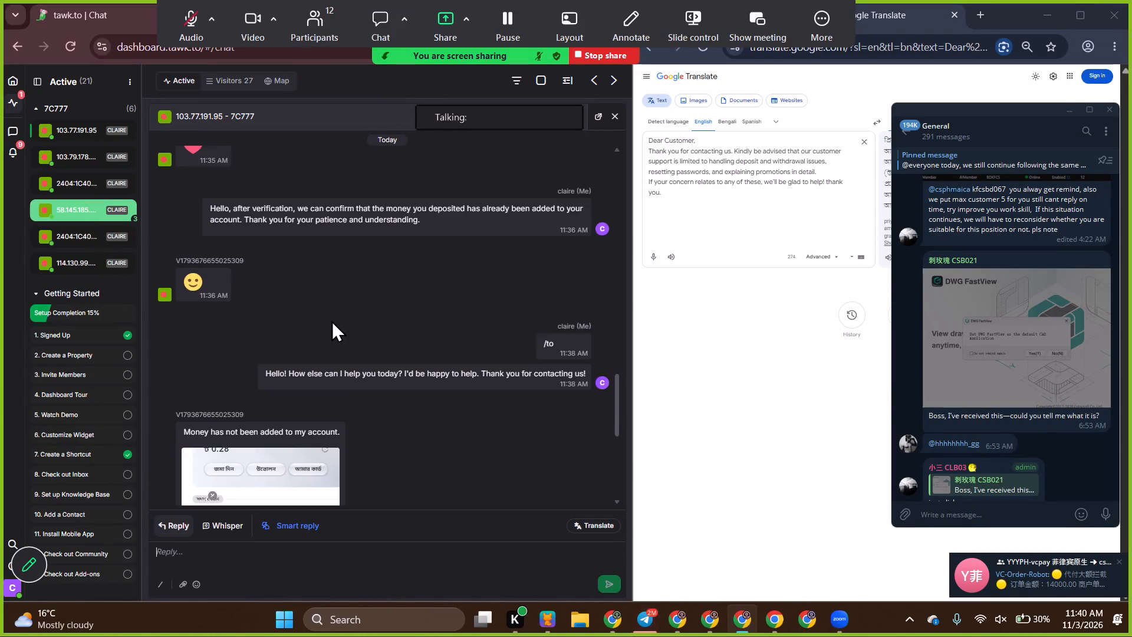
scroll(331, 320, up, 1)
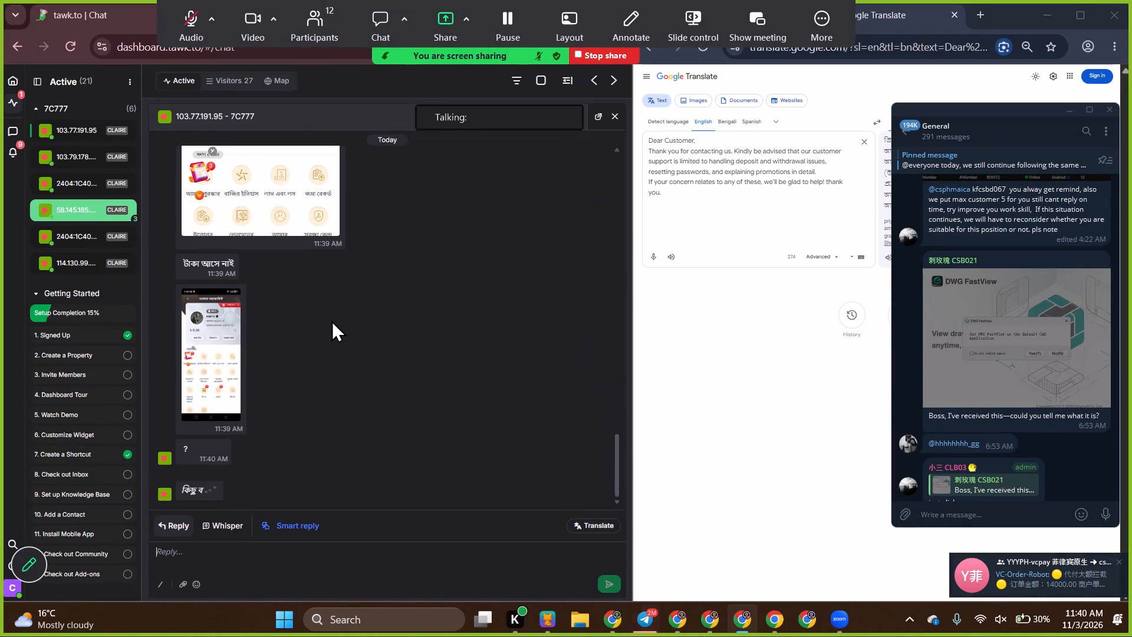
scroll(331, 320, up, 1)
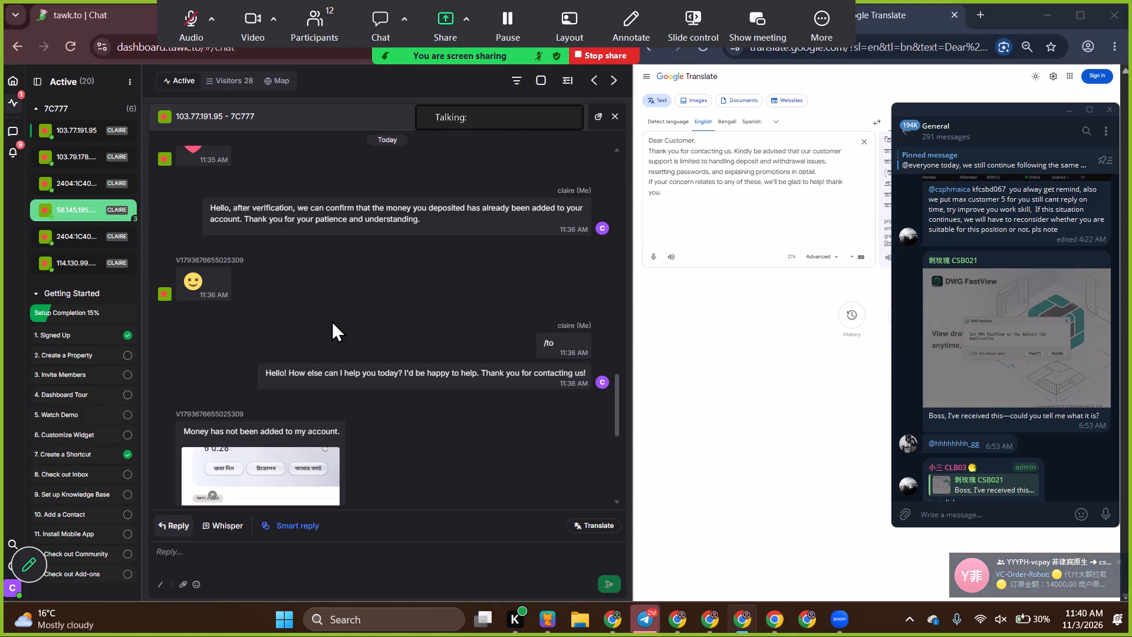
Open the 58.145.185 visitor's chat with unread messages.
click(86, 206)
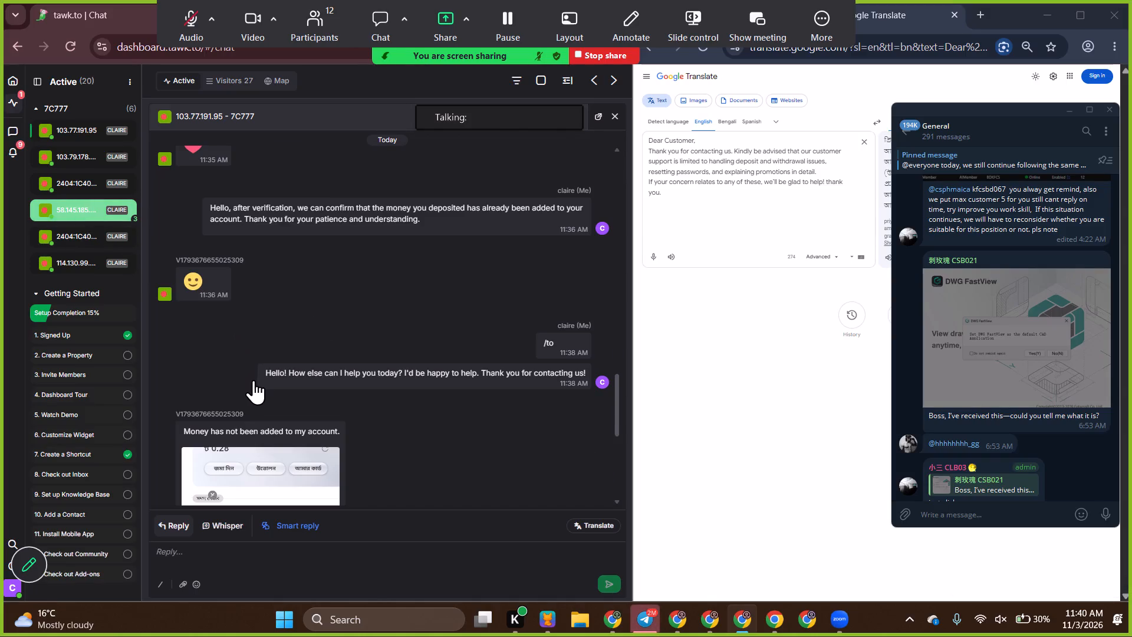
scroll(254, 380, down, 3)
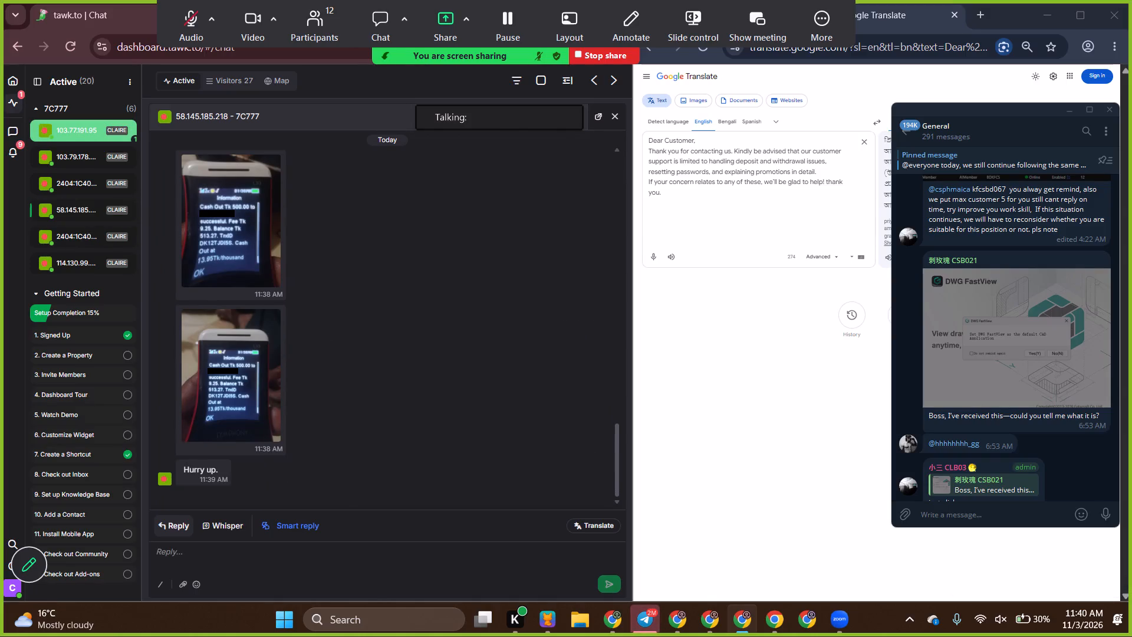
scroll(258, 382, up, 1)
scroll(258, 382, down, 7)
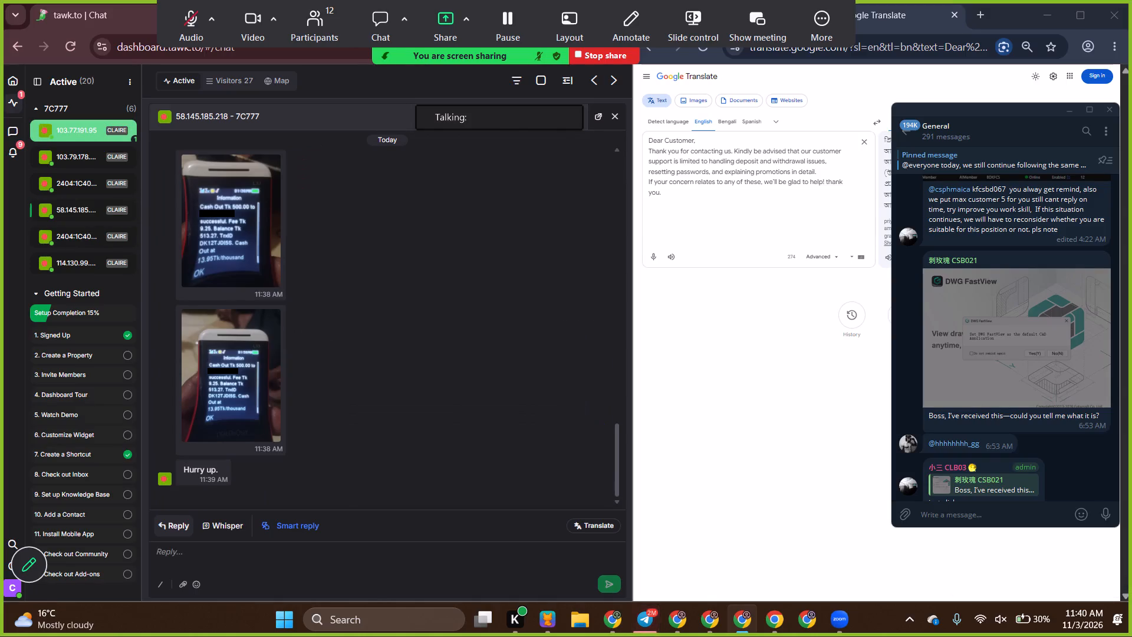
text(/wait4)
key(Return)
key(Return)
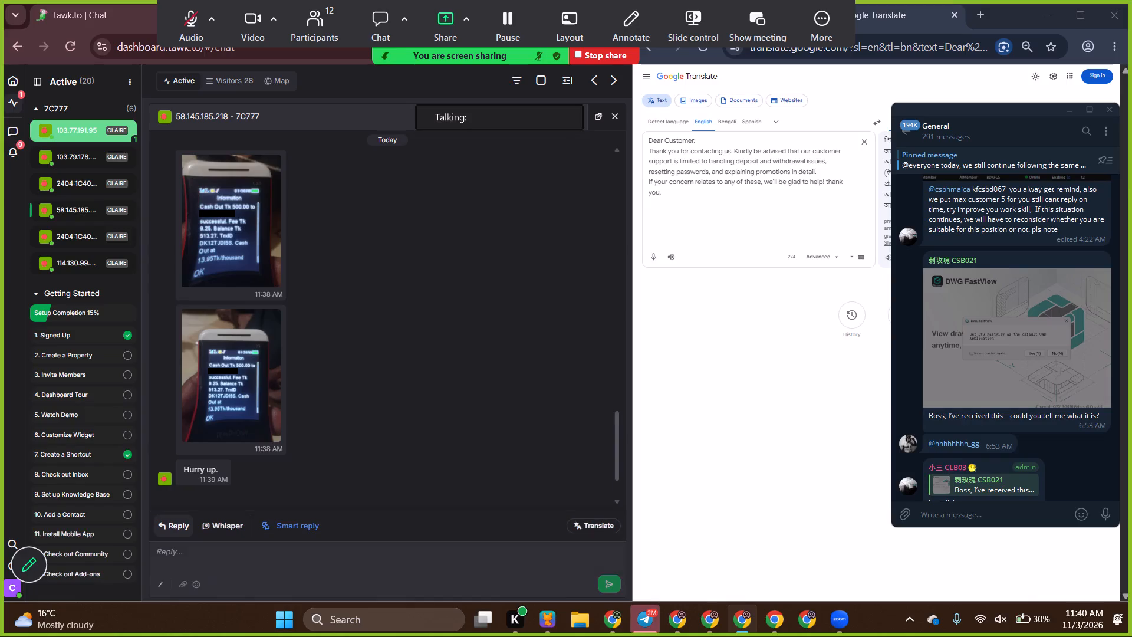
drag(249, 295, 256, 298)
scroll(256, 298, up, 1)
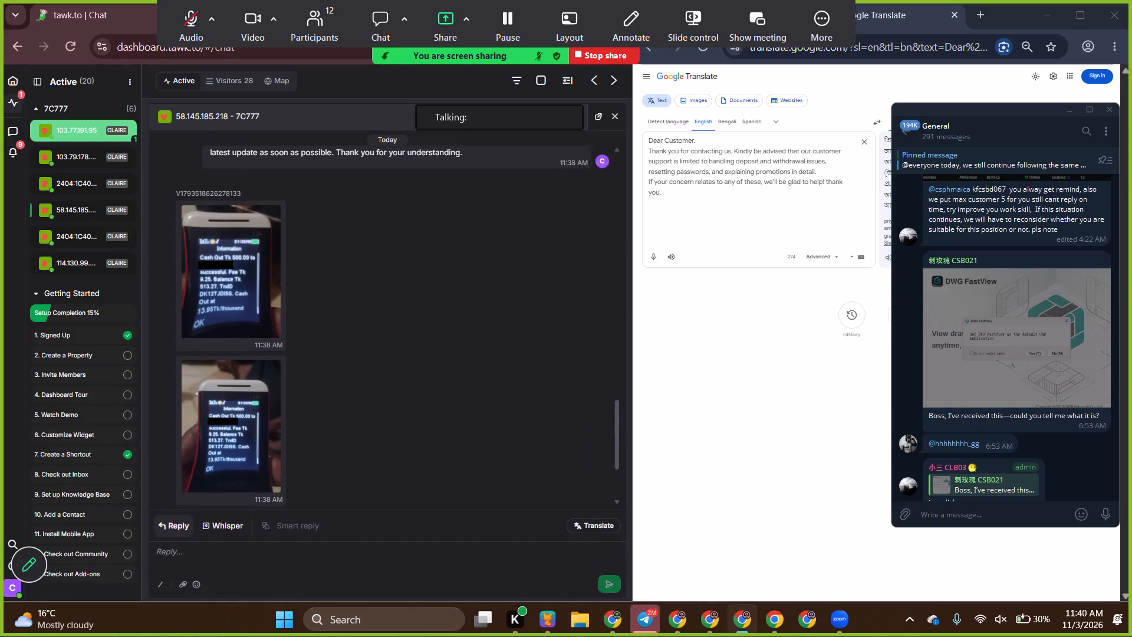
scroll(256, 298, up, 4)
click(299, 198)
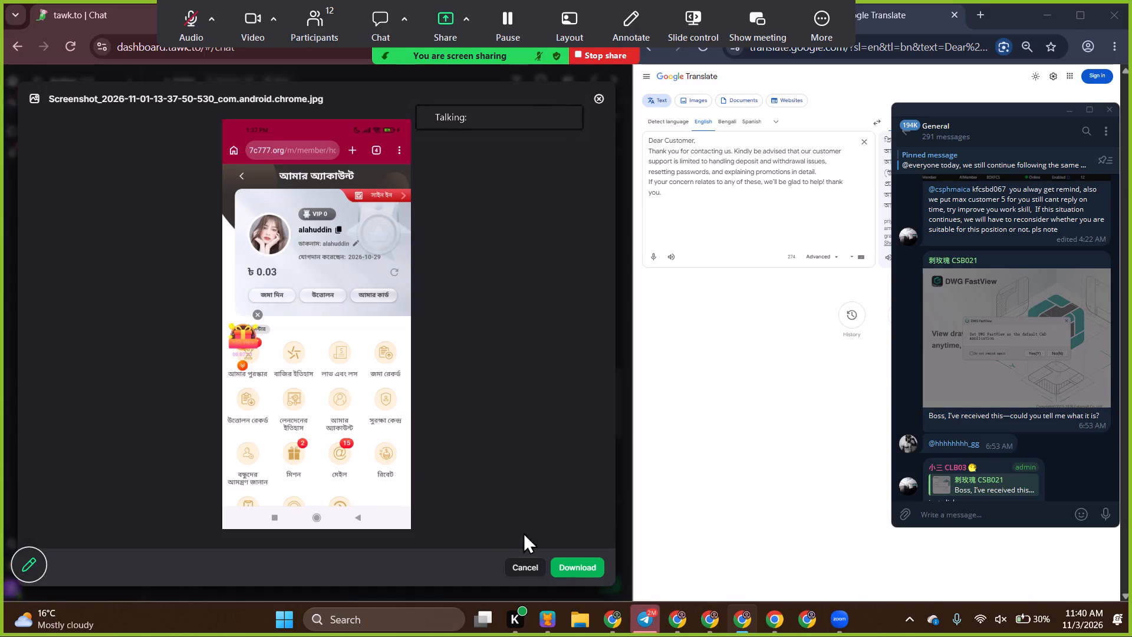
click(608, 618)
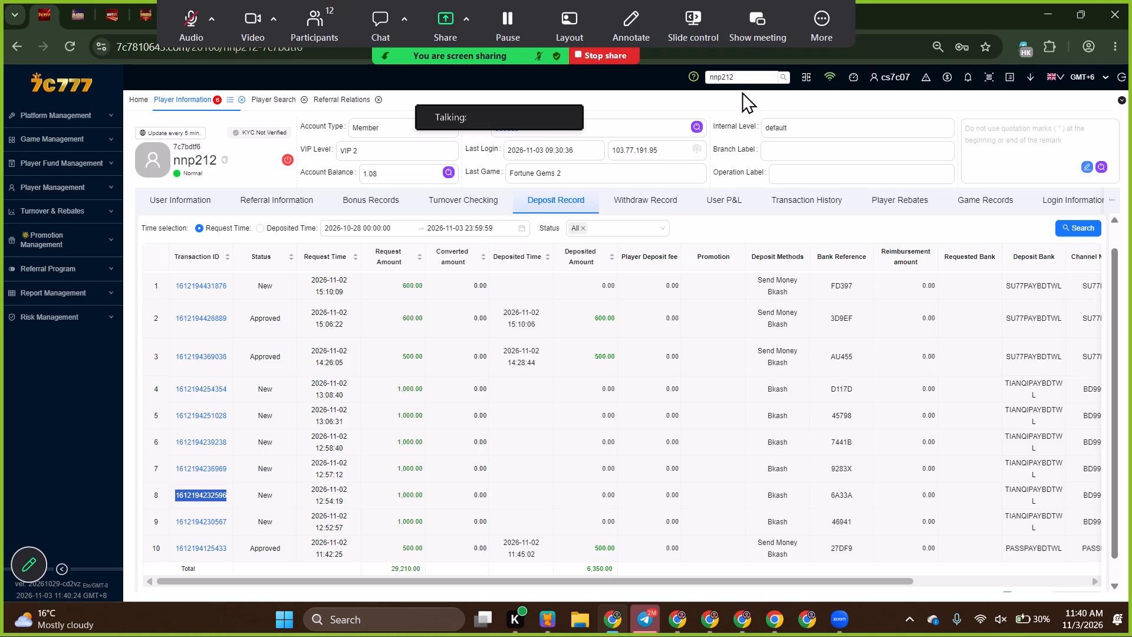
click(1074, 225)
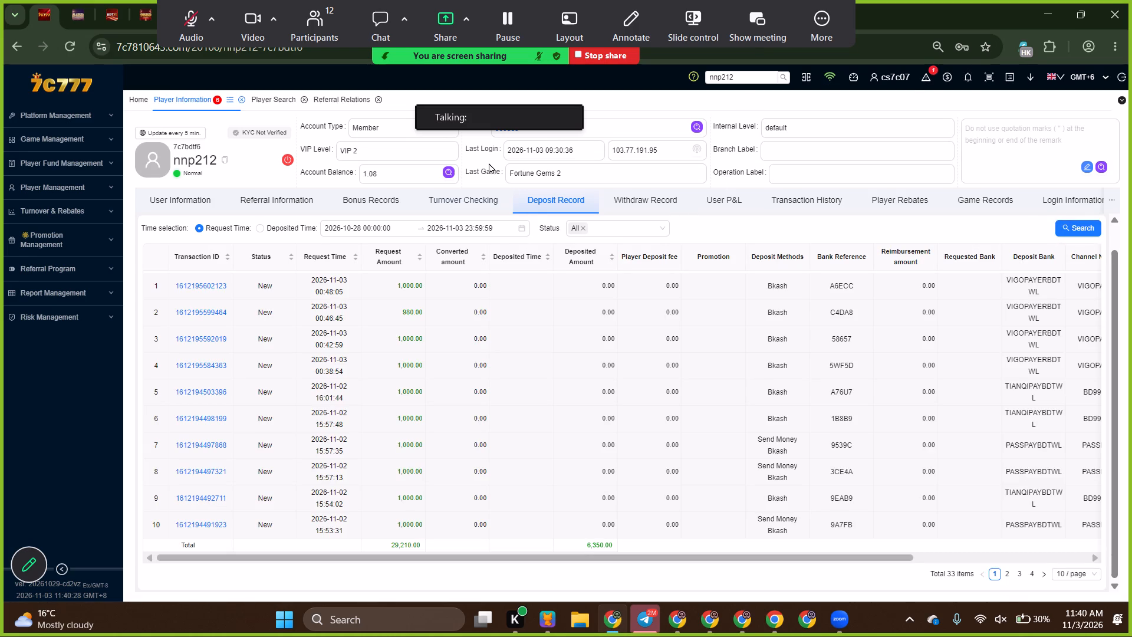
click(446, 171)
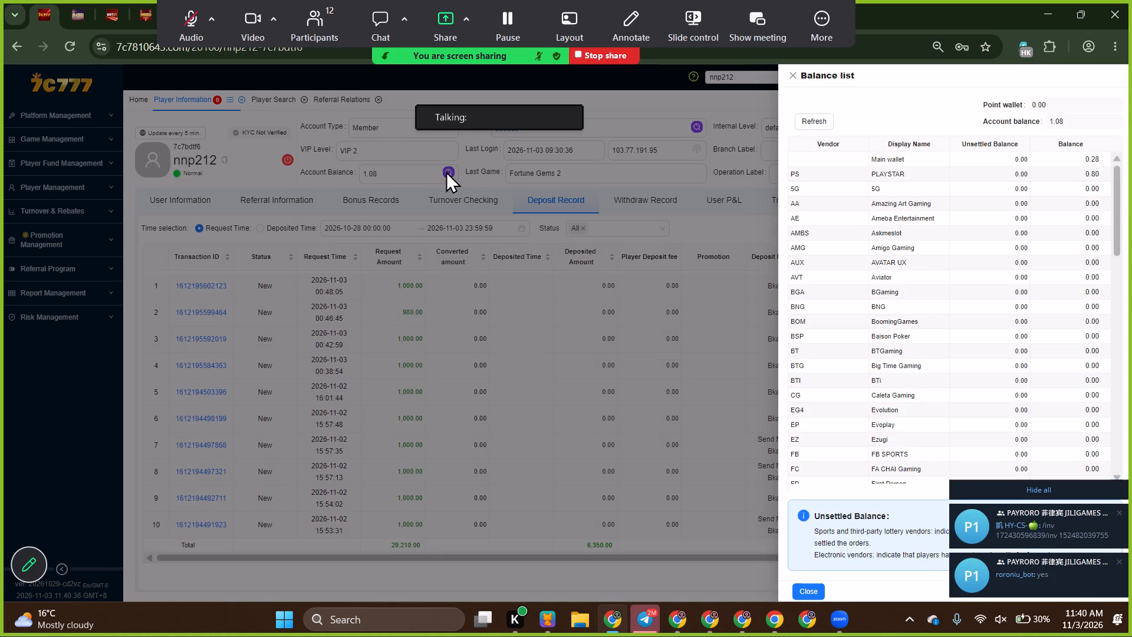
click(446, 171)
scroll(528, 373, up, 6)
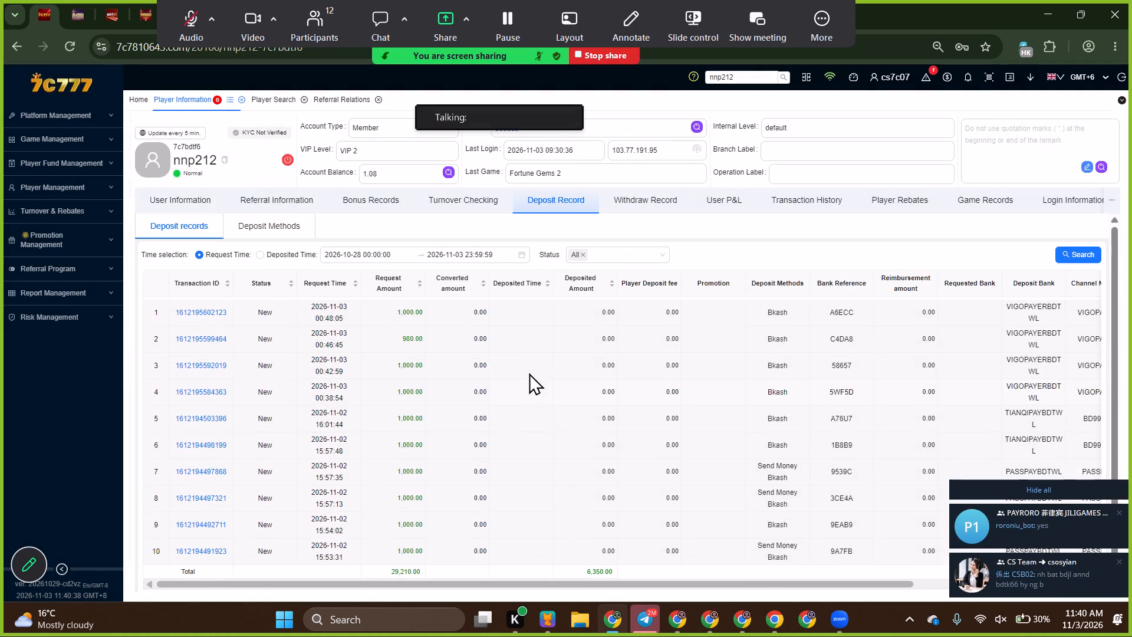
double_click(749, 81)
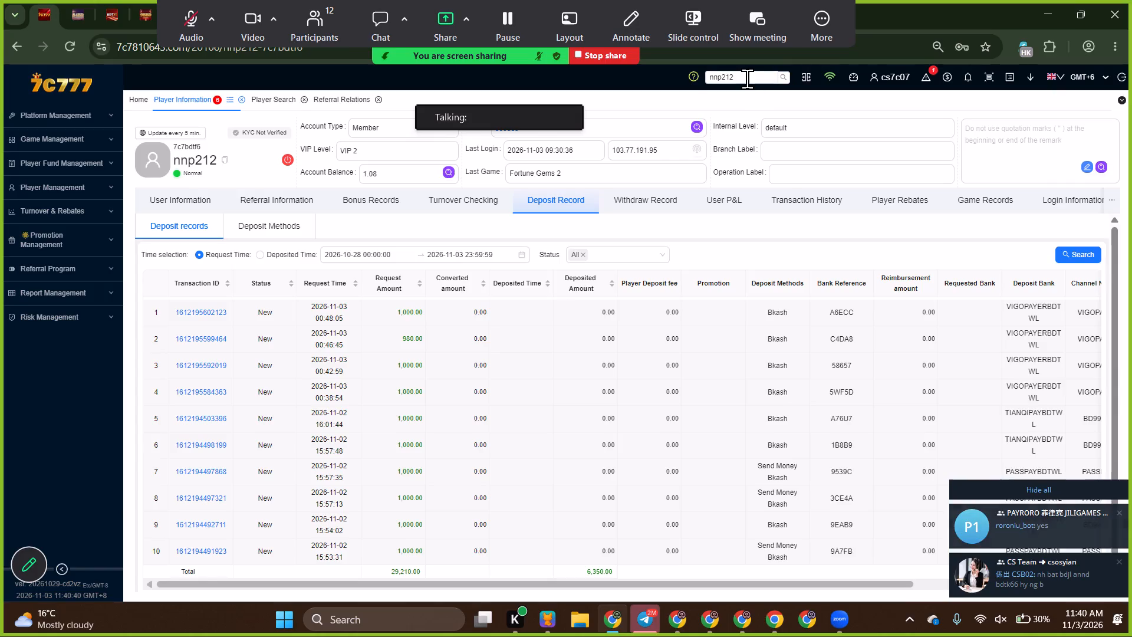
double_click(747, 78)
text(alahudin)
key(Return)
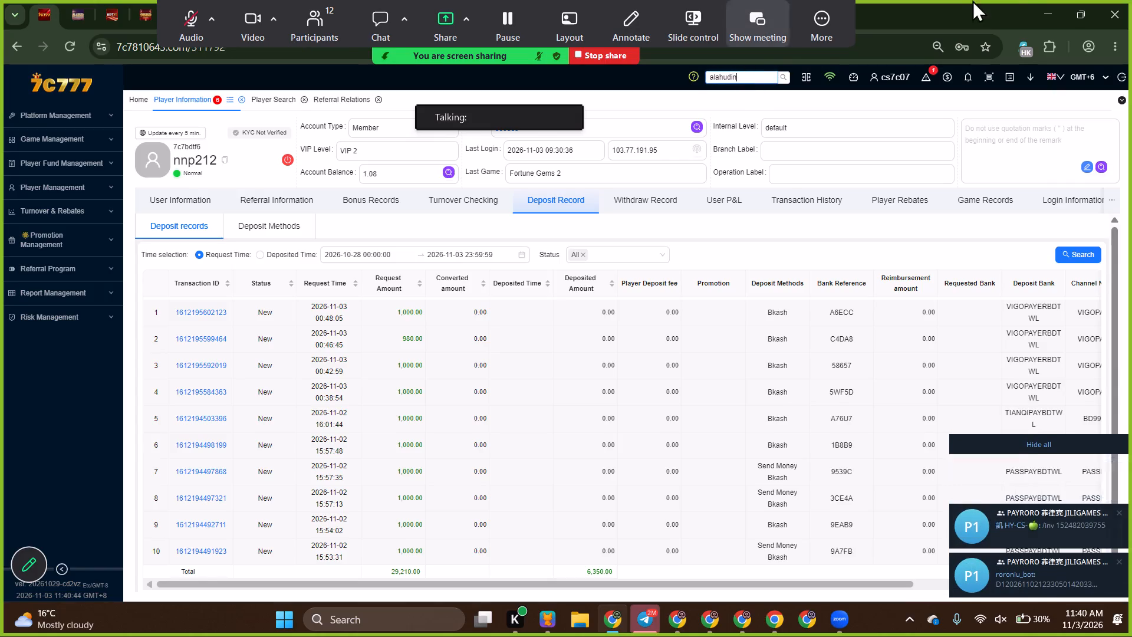
Recheck the username in the visitor's screenshot, close the image, and start correcting the username in the back office player search.
click(1047, 2)
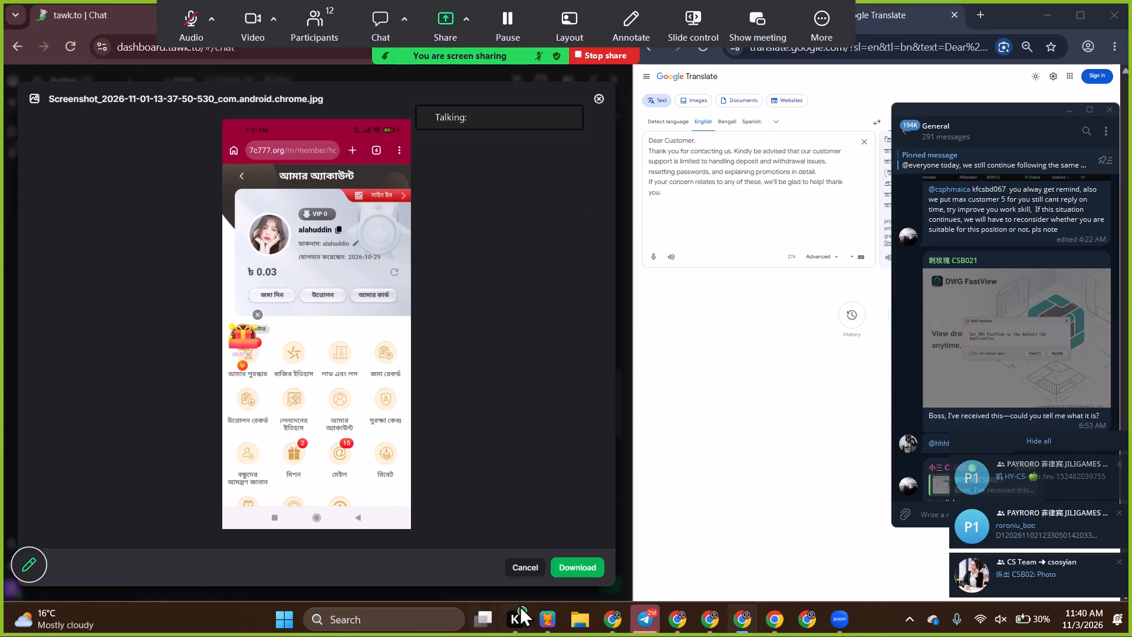
click(519, 570)
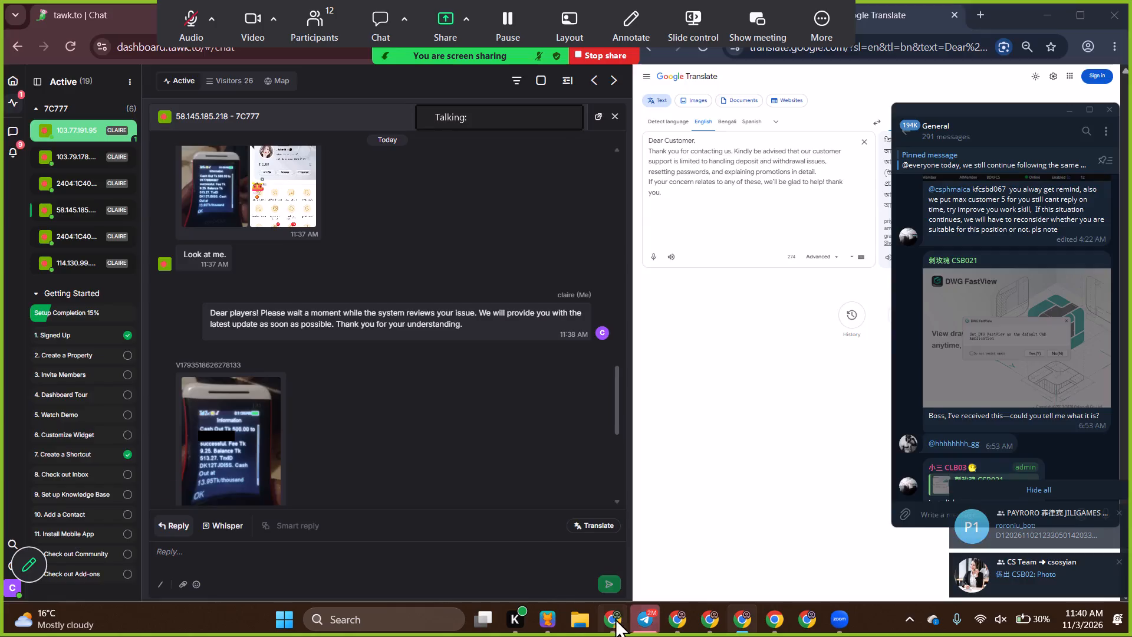
click(613, 618)
key(BackSpace)
key(BackSpace)
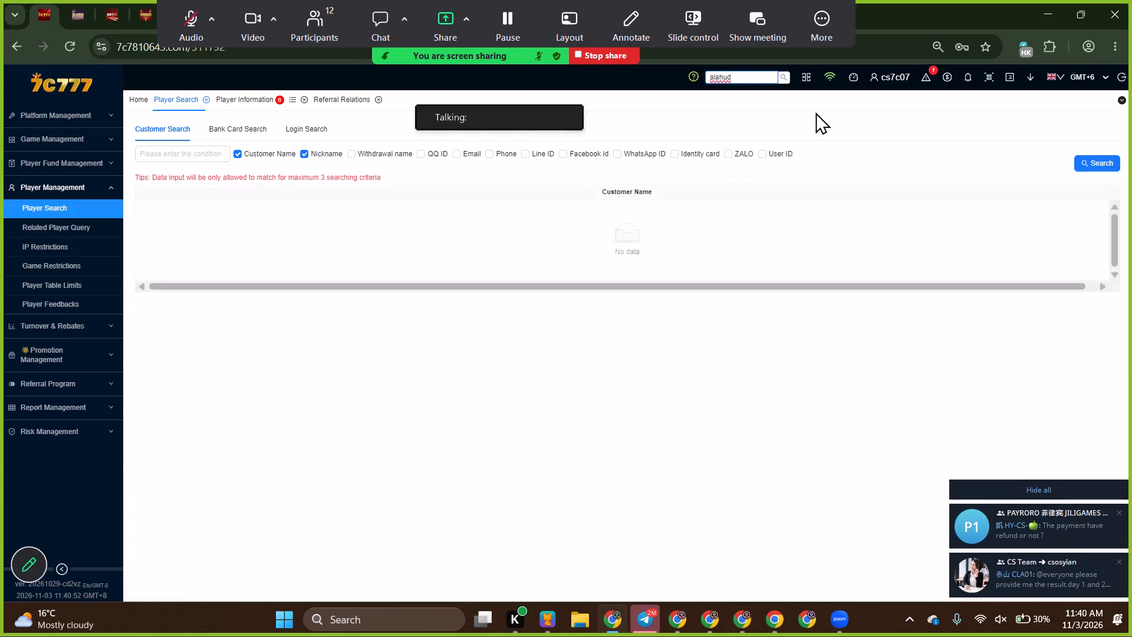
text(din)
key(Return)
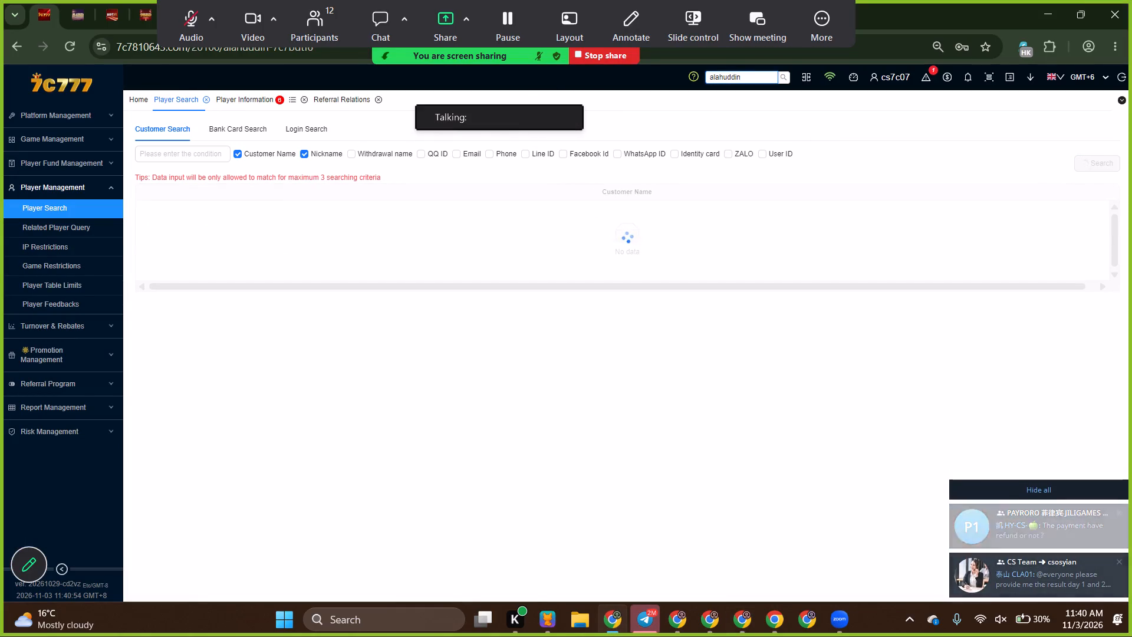
click(553, 192)
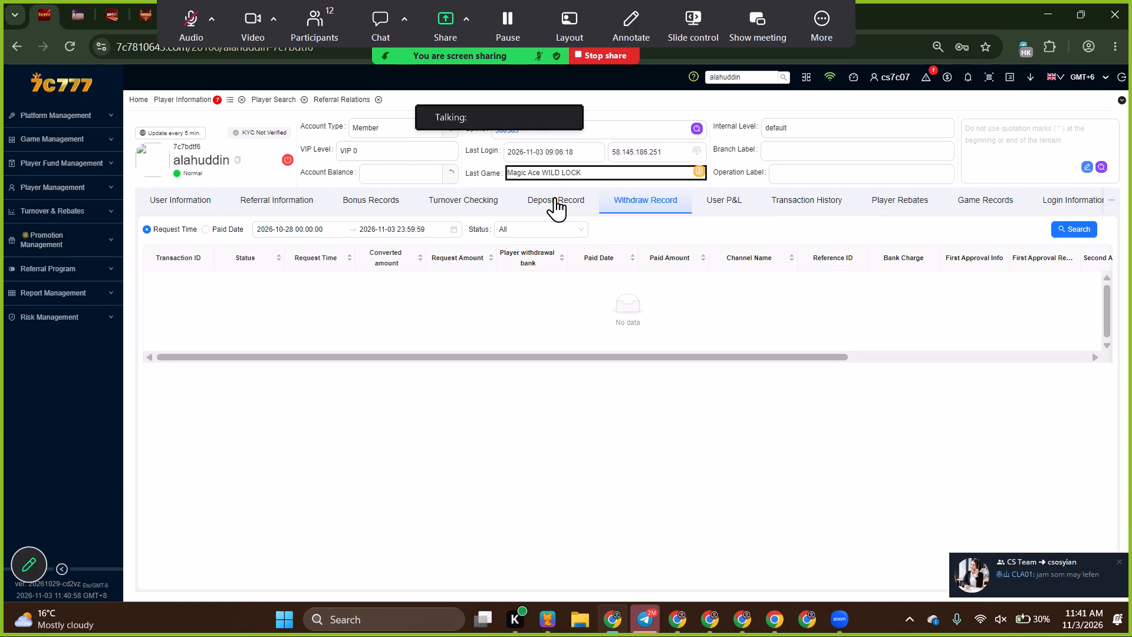
click(555, 196)
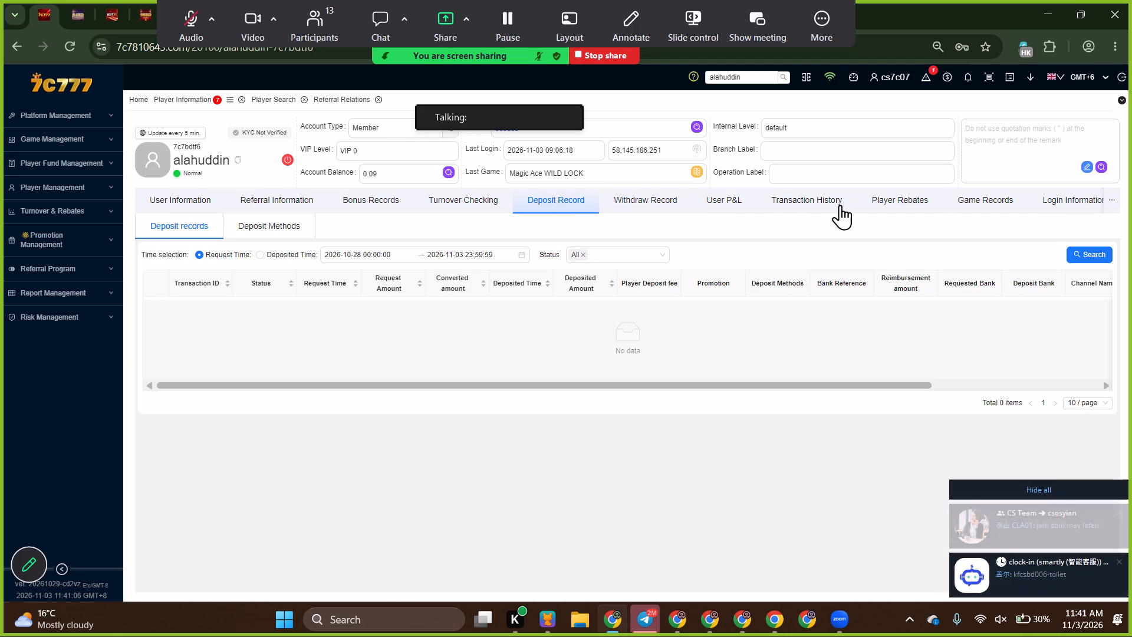
click(1094, 254)
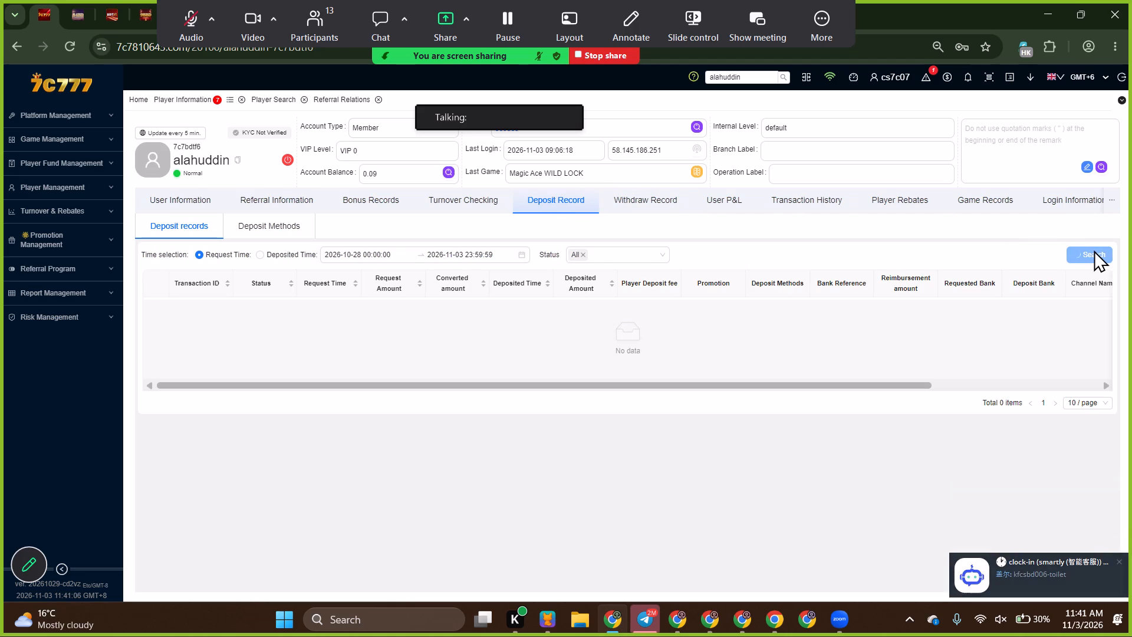
click(1092, 250)
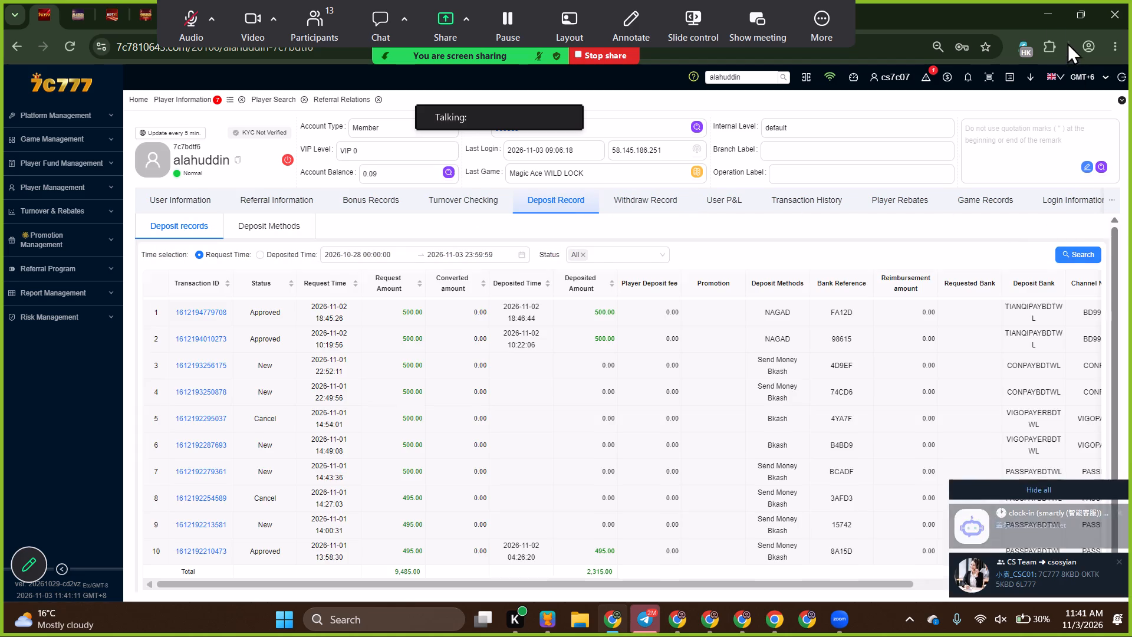
click(1035, 10)
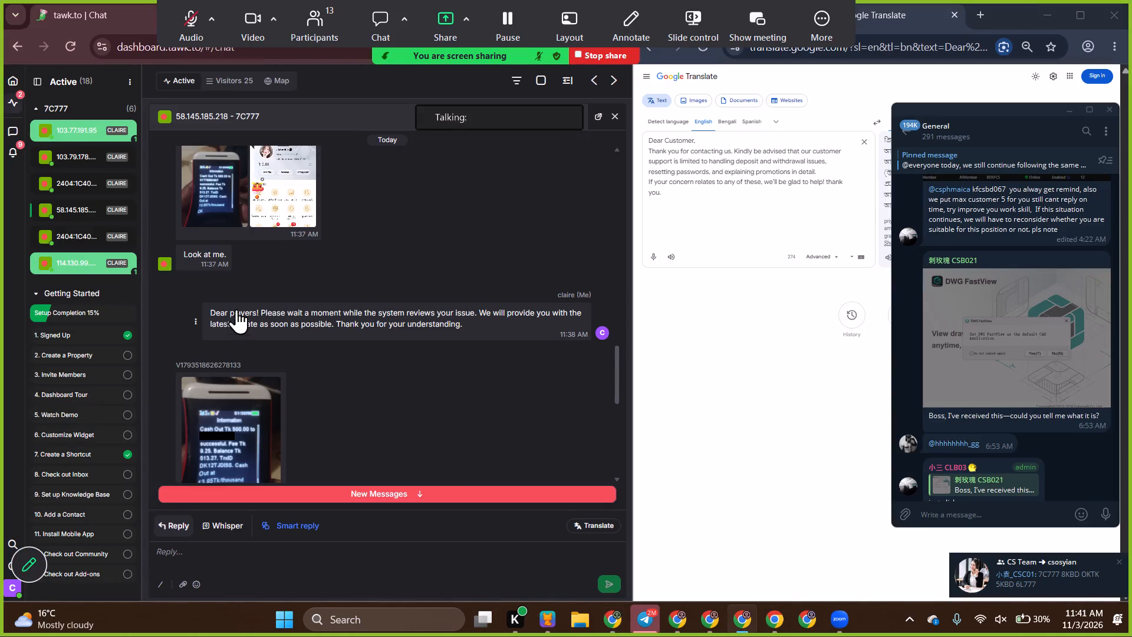
scroll(207, 443, down, 7)
scroll(230, 320, up, 1)
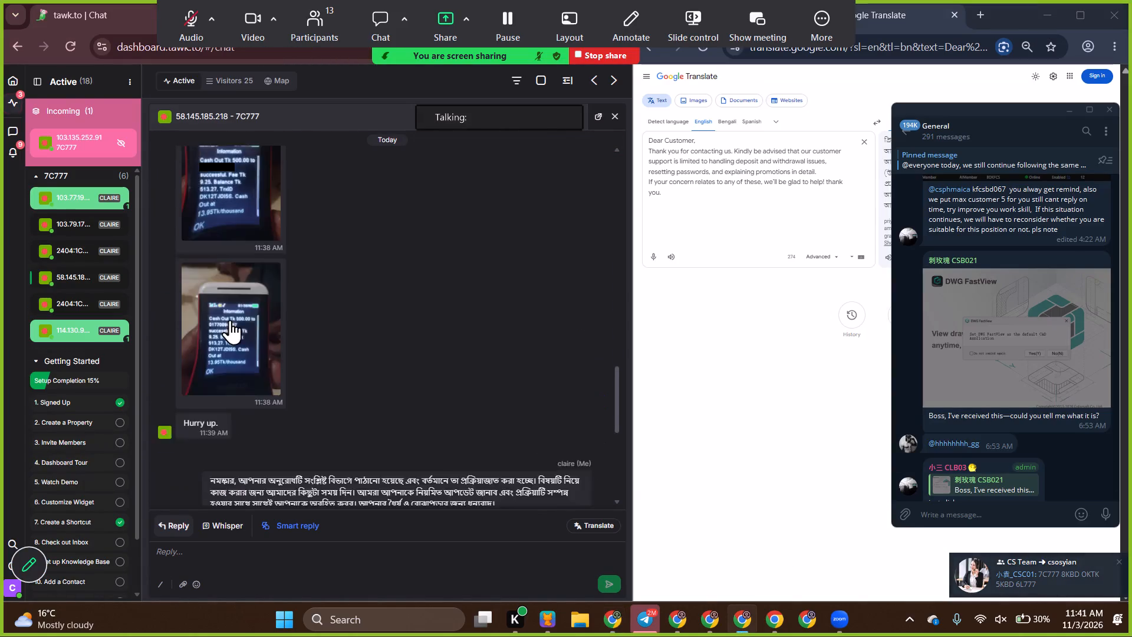
click(196, 436)
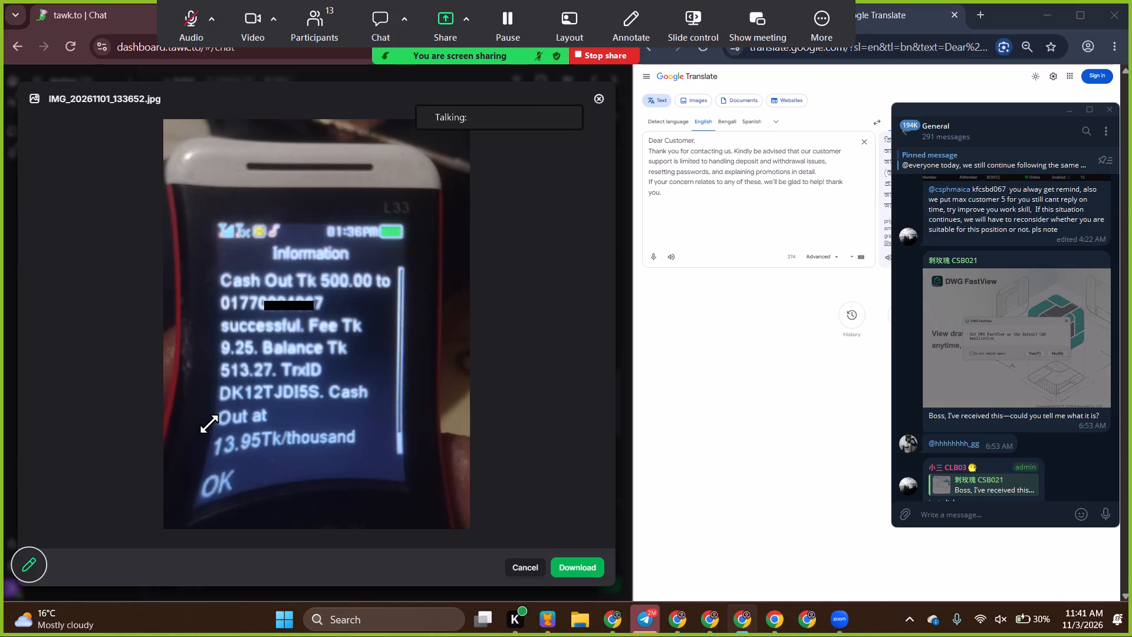
click(618, 622)
scroll(511, 429, down, 3)
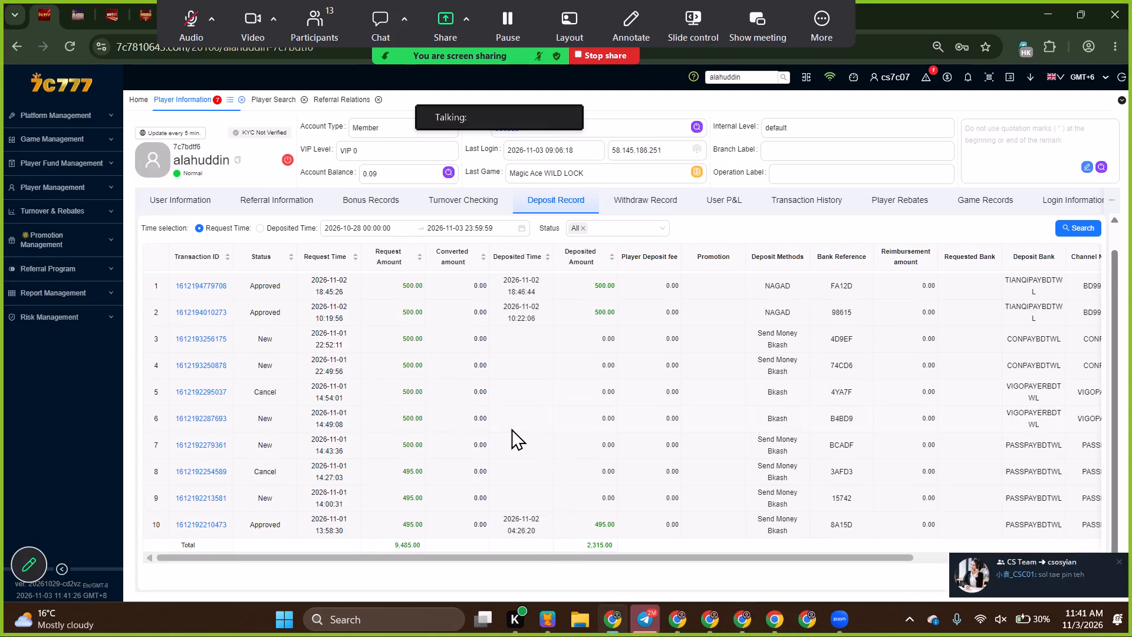
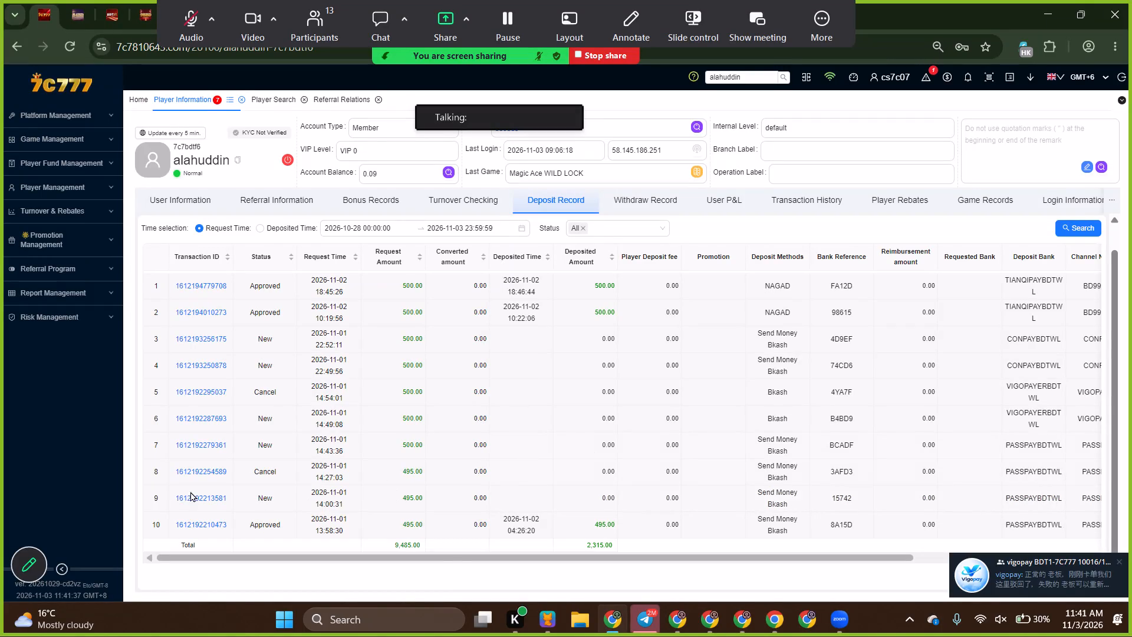
drag(173, 449, 231, 442)
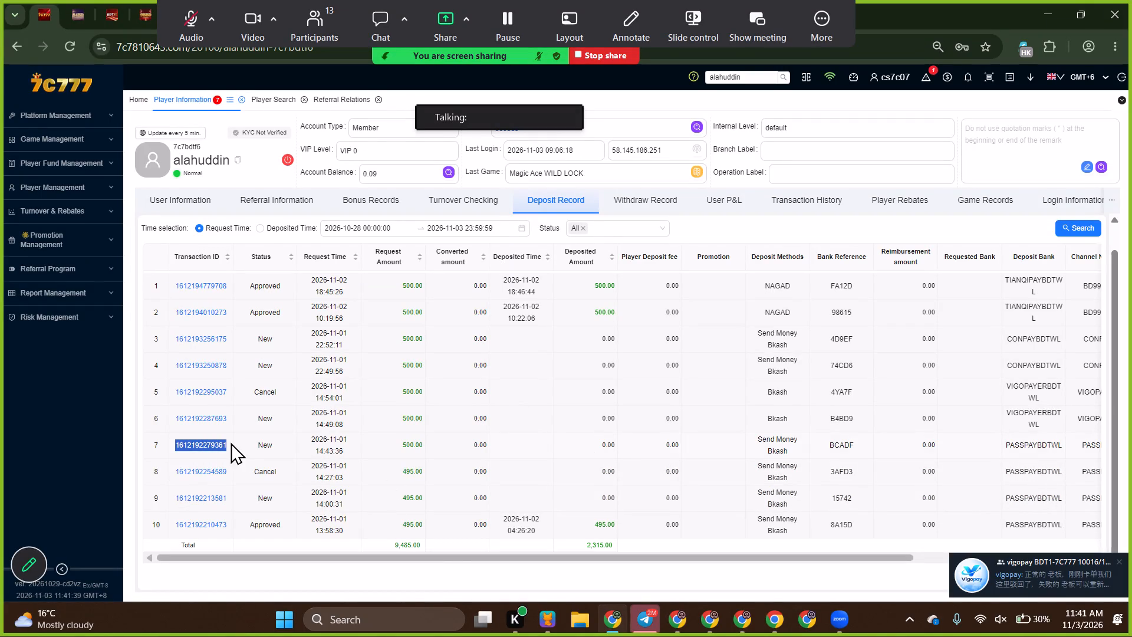
key(ctrl+c)
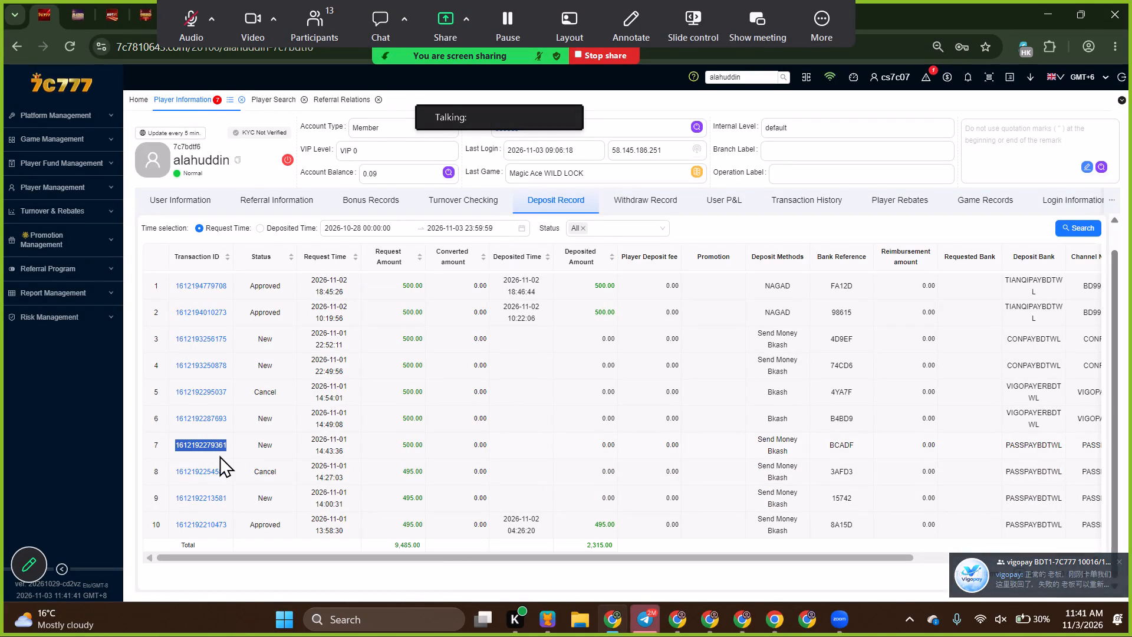
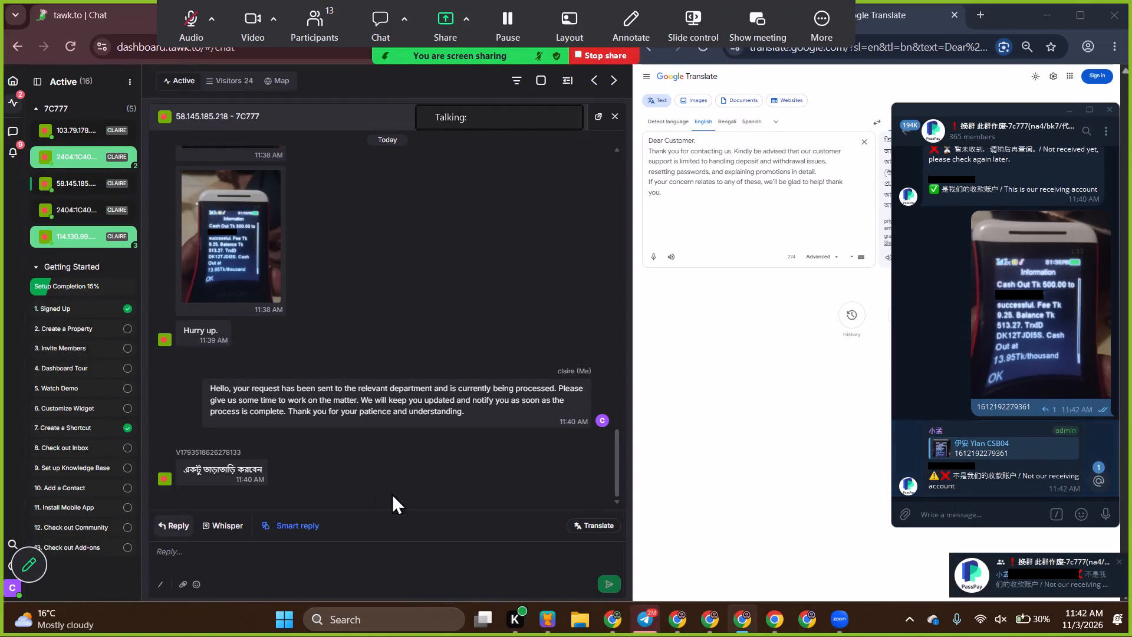
click(603, 612)
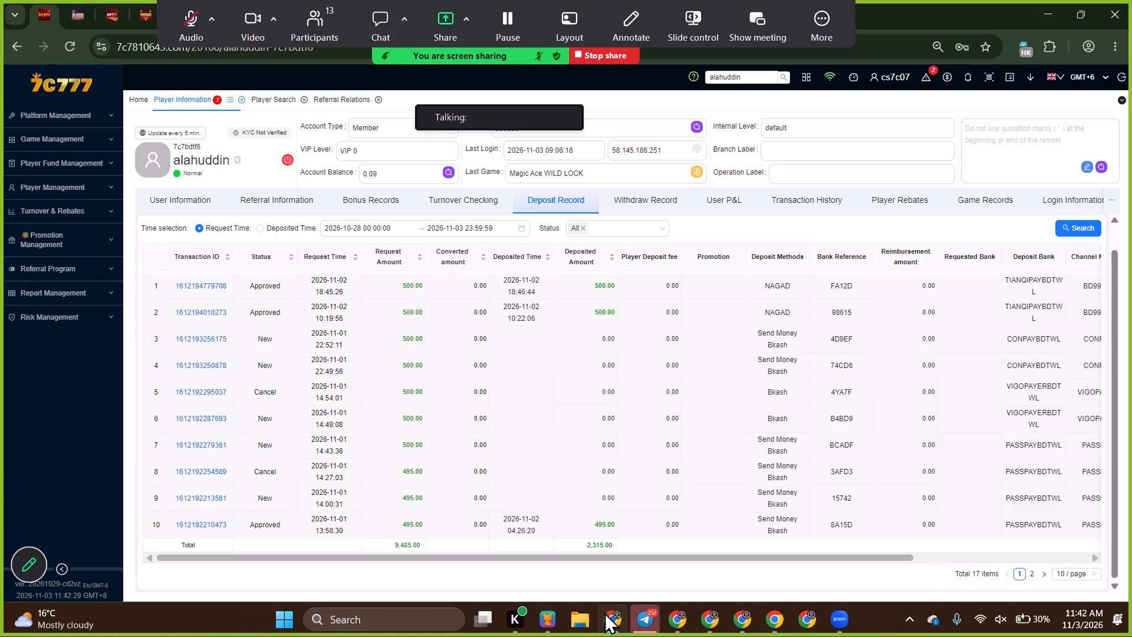
click(604, 612)
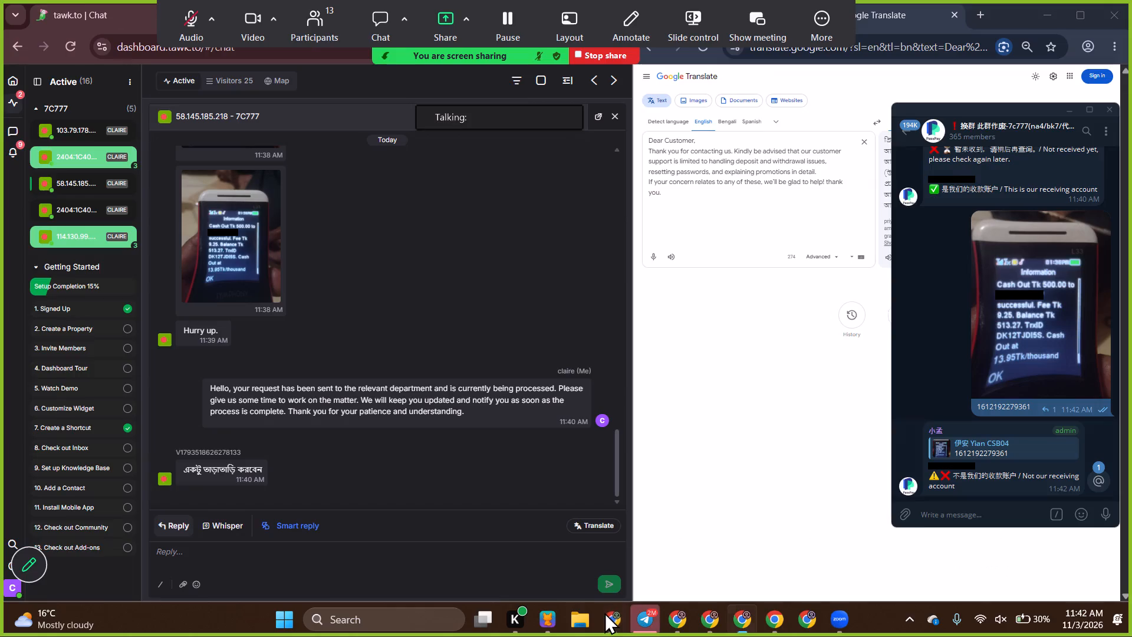
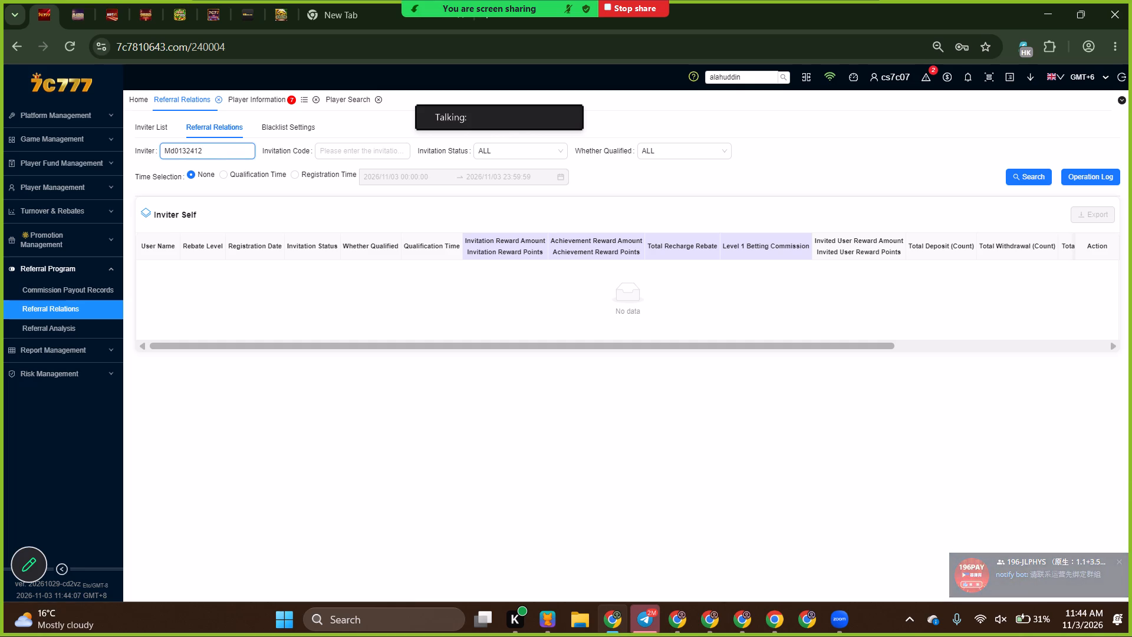
click(1035, 178)
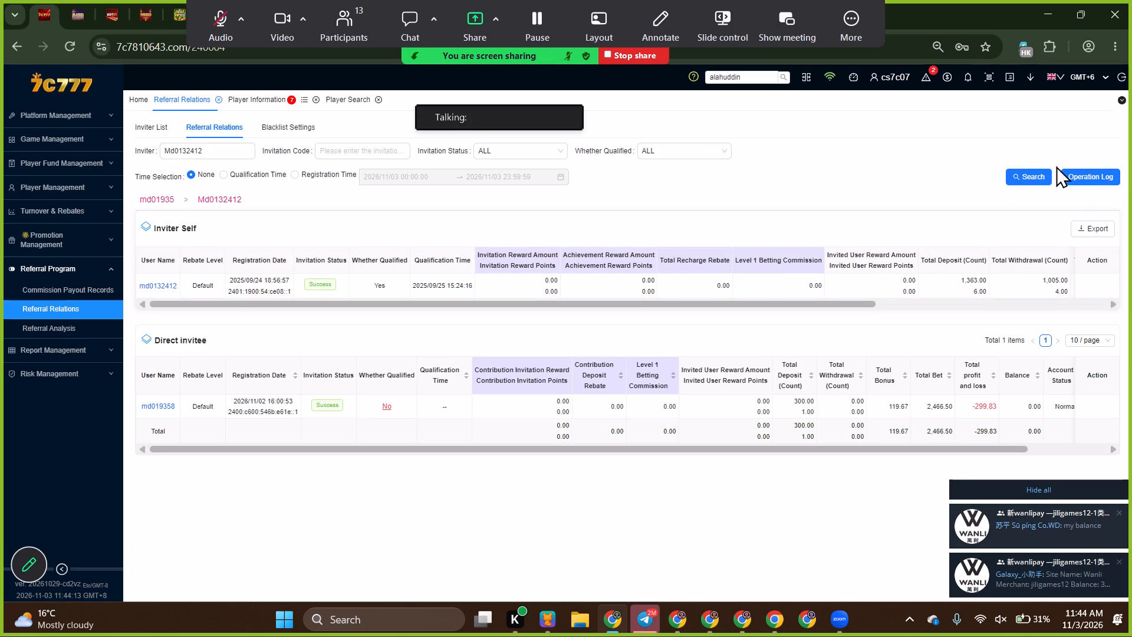
click(391, 404)
click(389, 405)
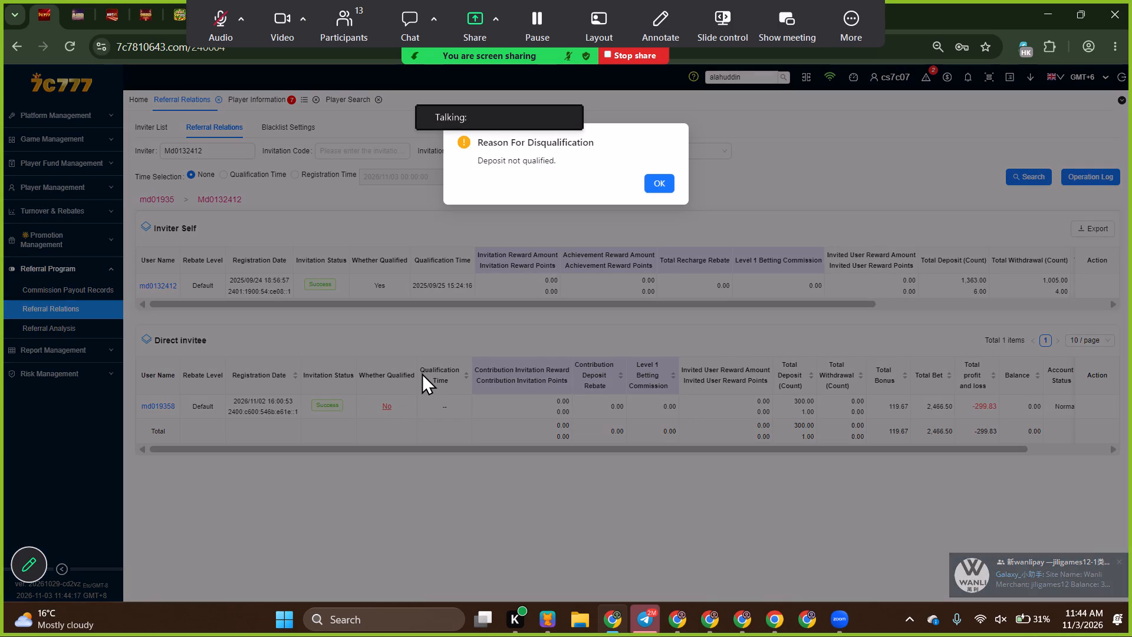
click(1058, 17)
Close the profile screenshot and send the saved "/id" message about the invited friend's required deposit.
click(529, 566)
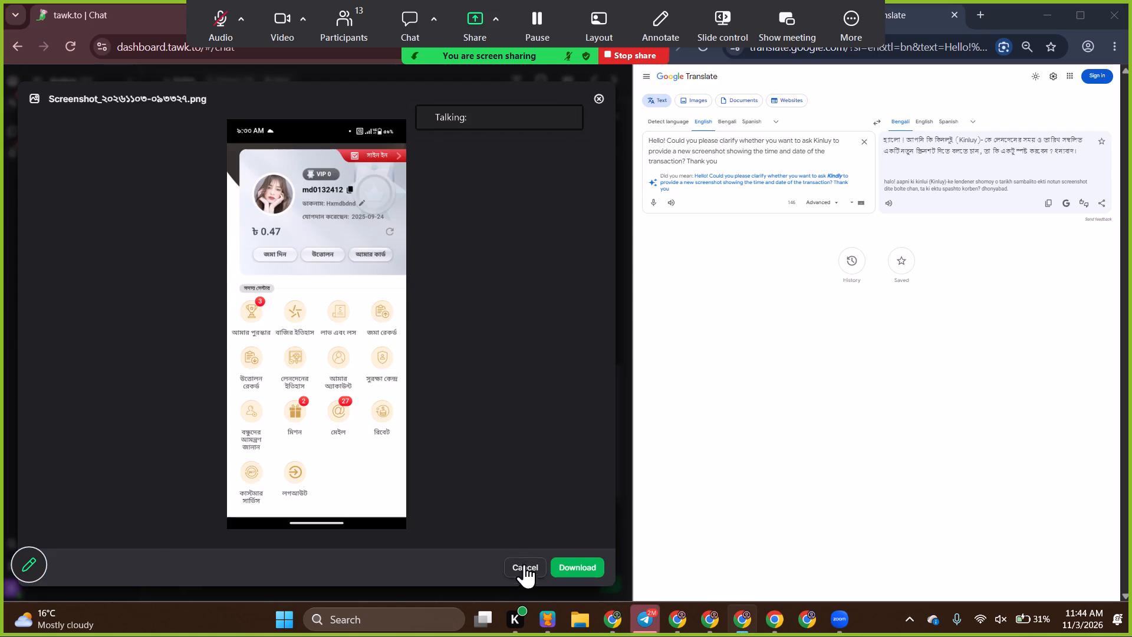
scroll(285, 457, down, 7)
click(264, 544)
text(/id)
key(Return)
key(Return)
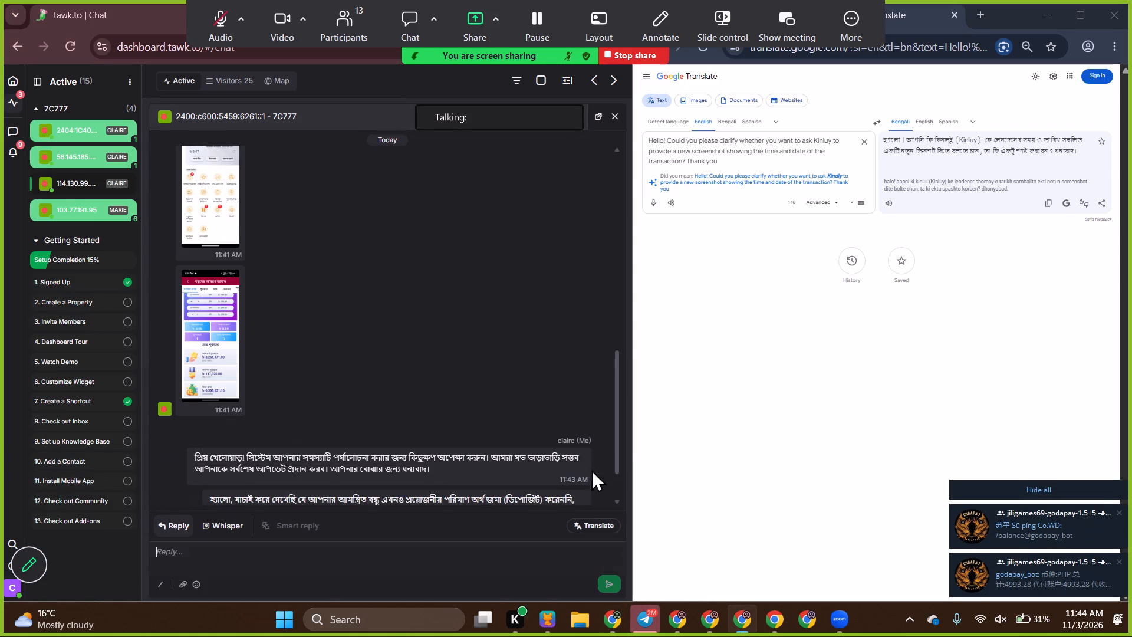
click(128, 211)
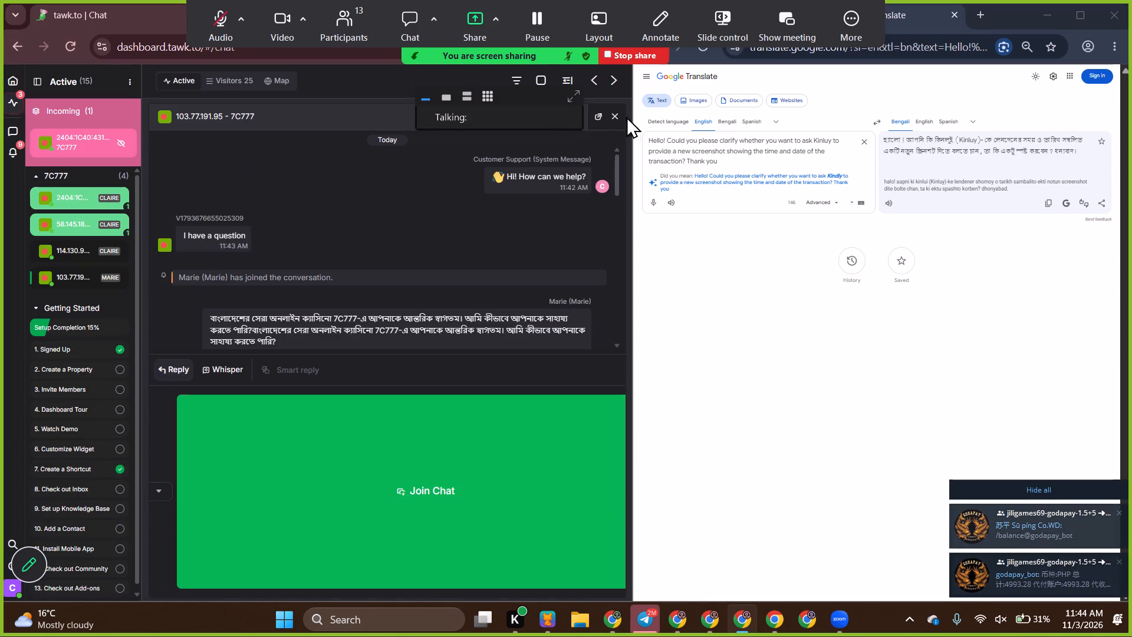
scroll(413, 233, down, 7)
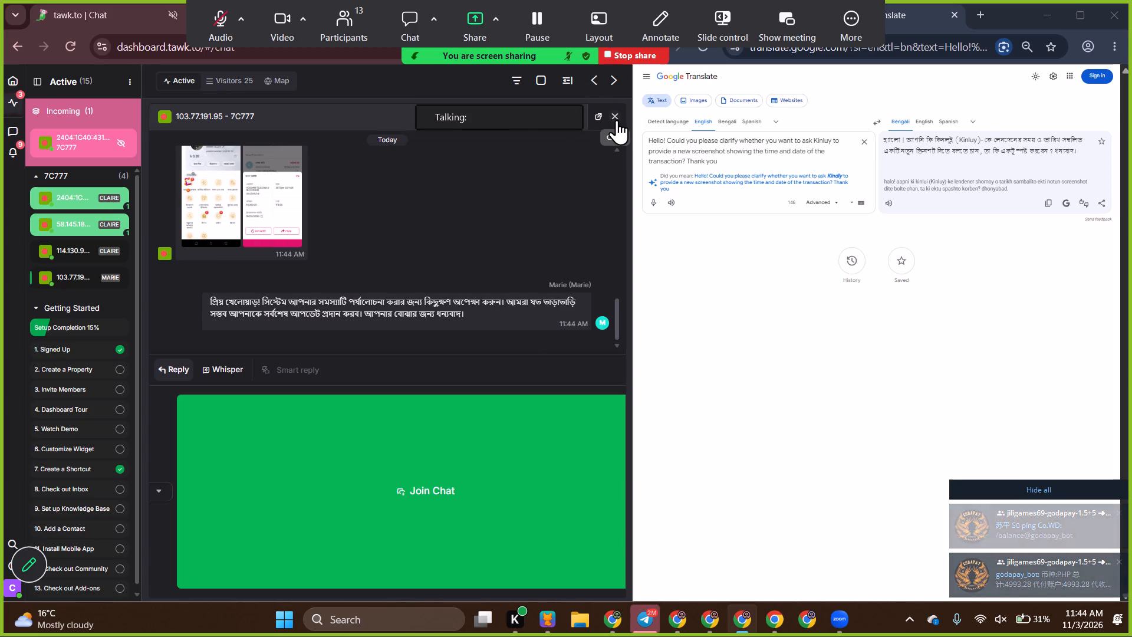
click(617, 120)
click(73, 129)
click(265, 426)
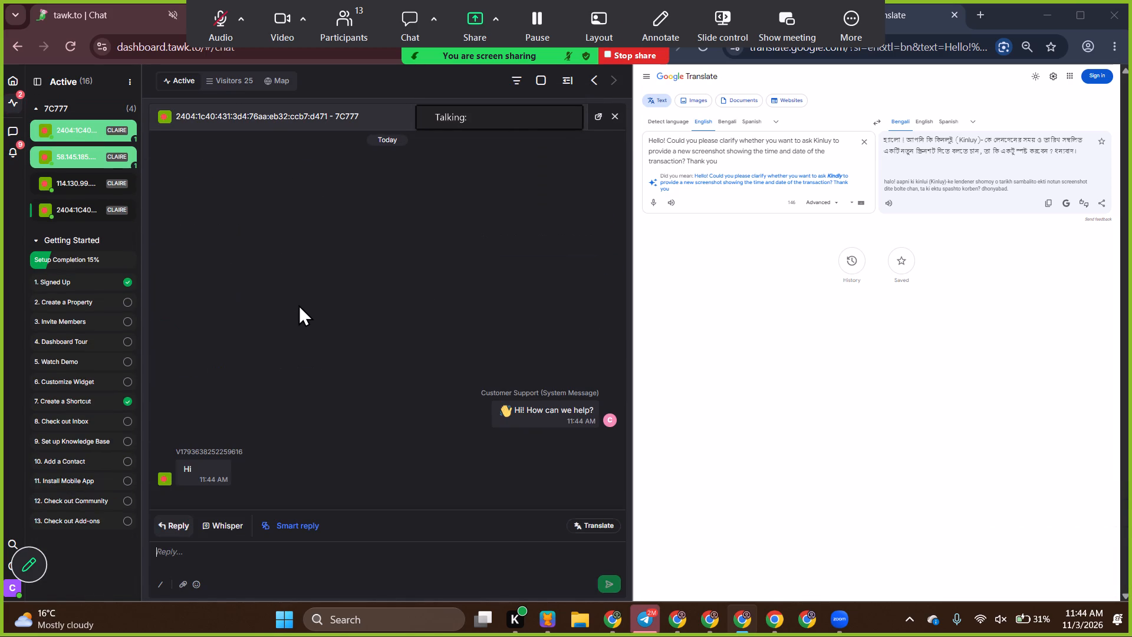
text(/he)
key(Return)
key(Return)
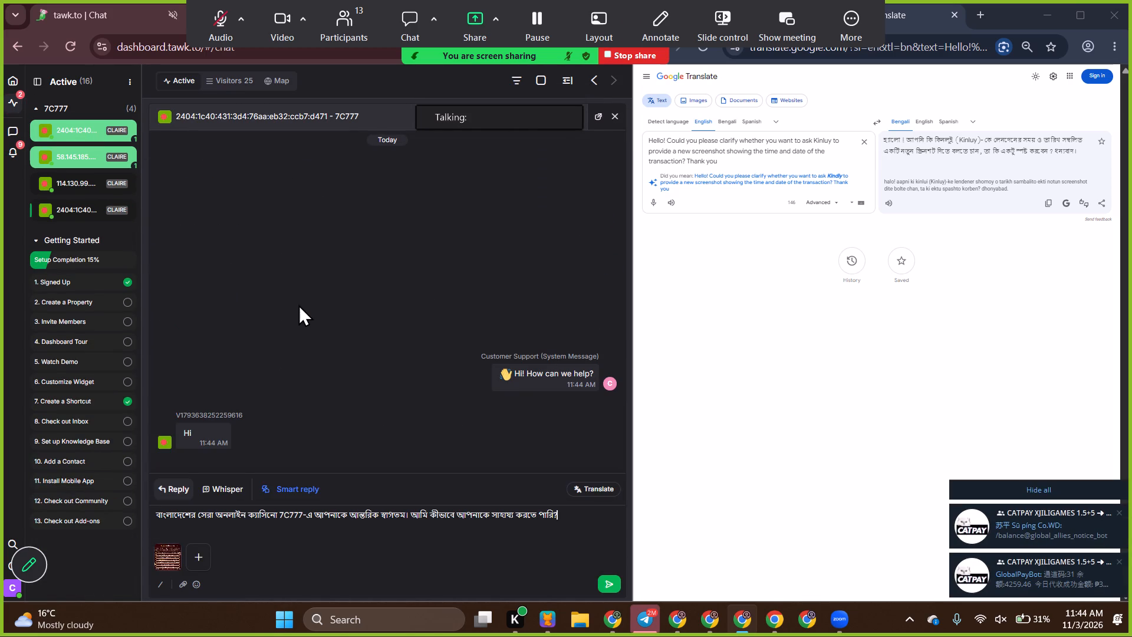
click(113, 125)
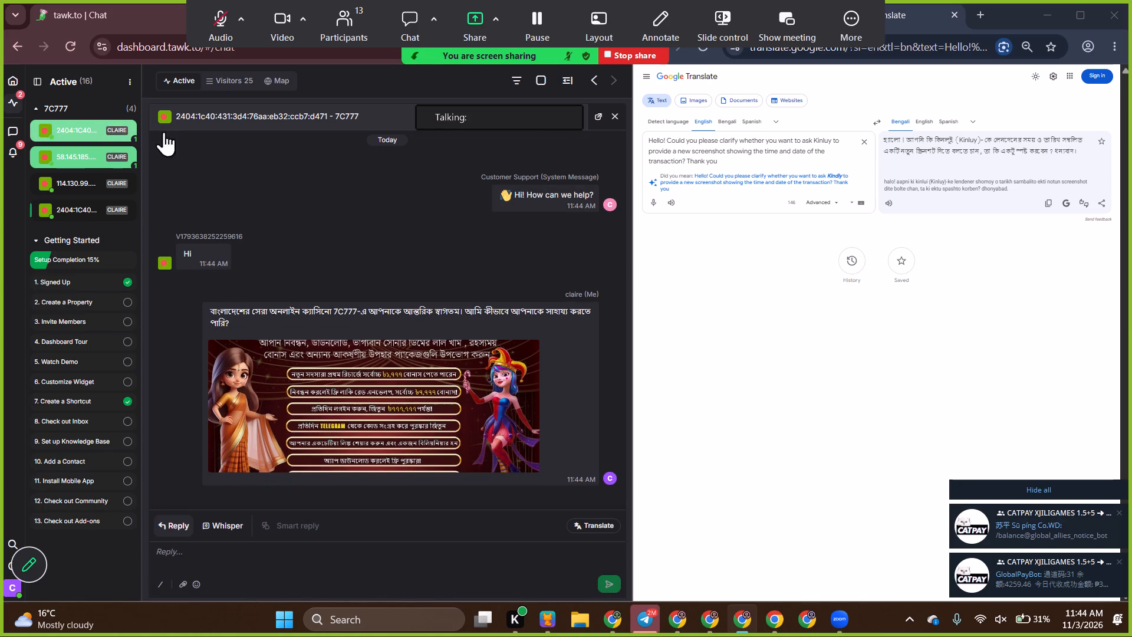
scroll(313, 220, down, 3)
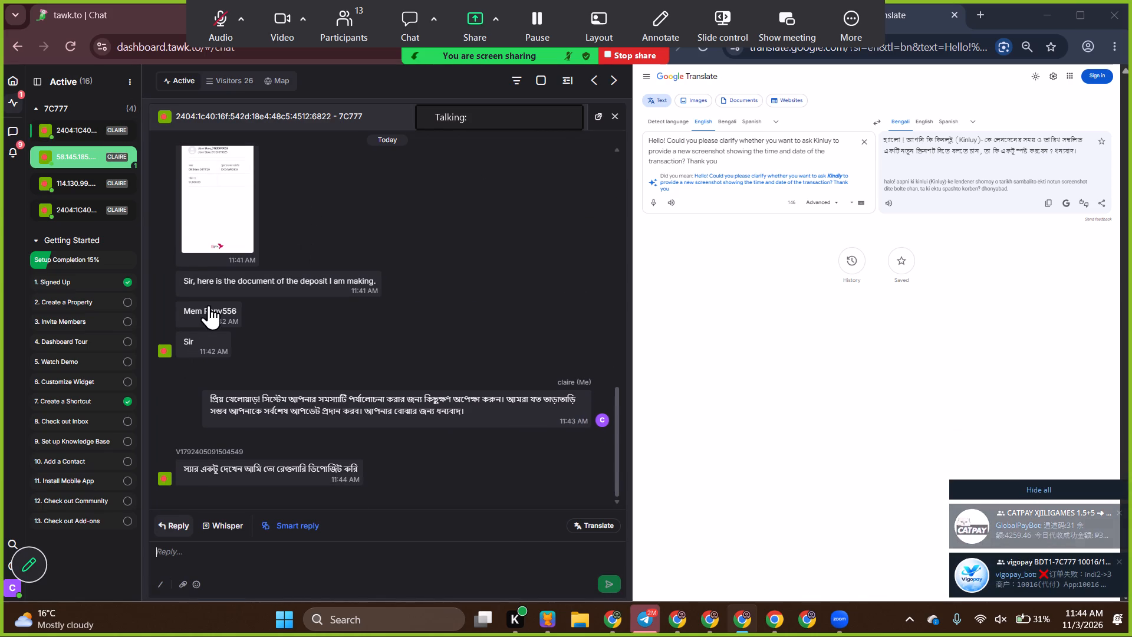
double_click(228, 307)
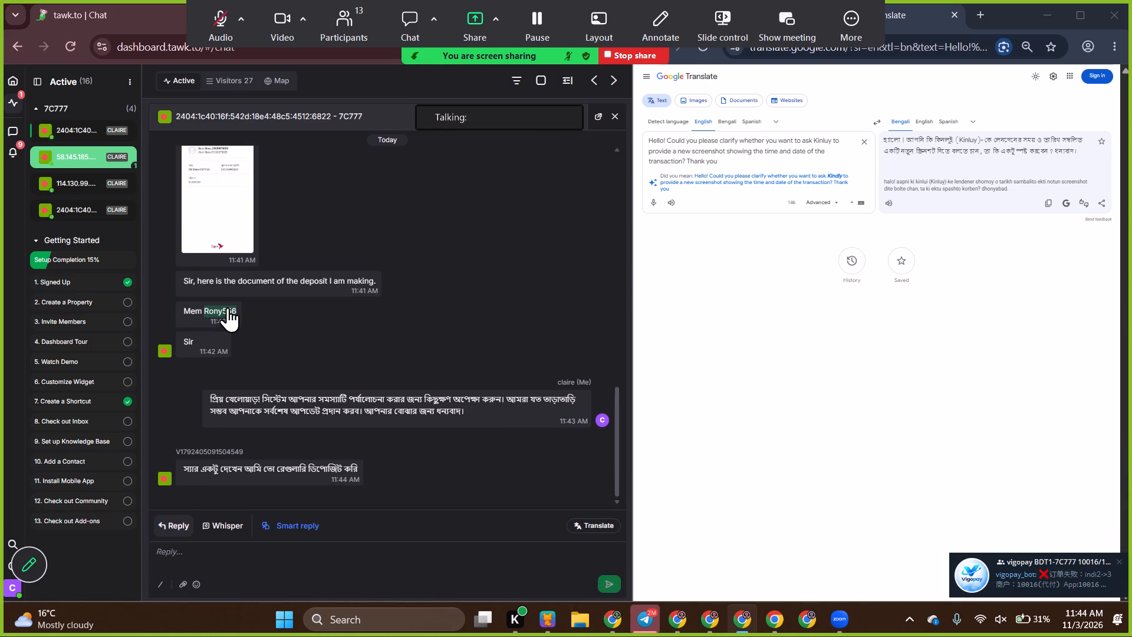
key(ctrl+c)
click(229, 226)
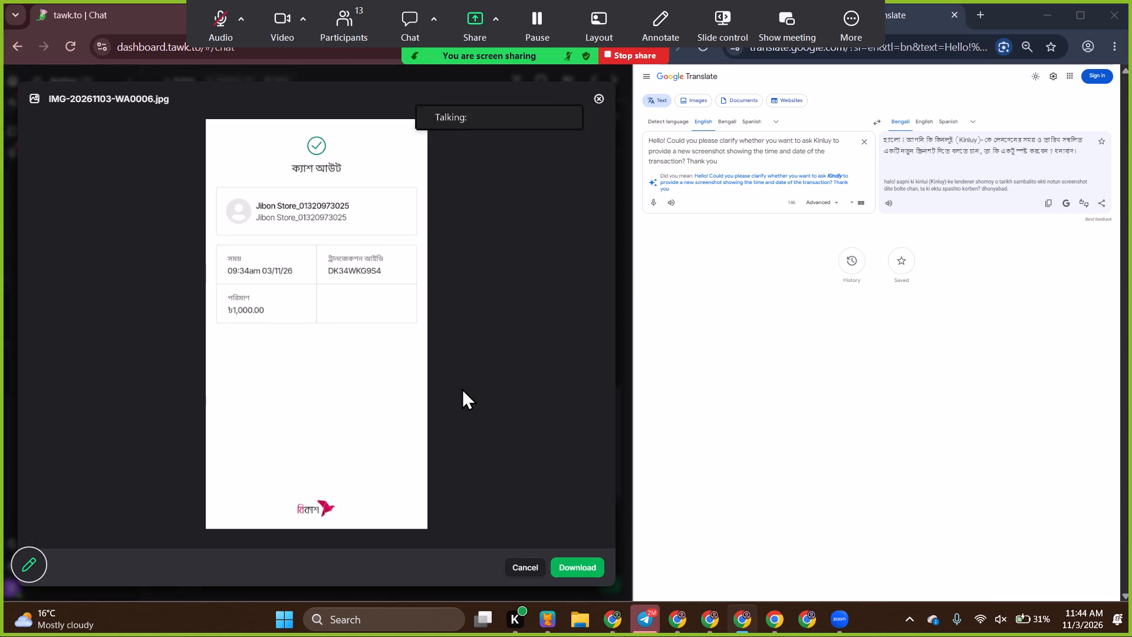
click(609, 620)
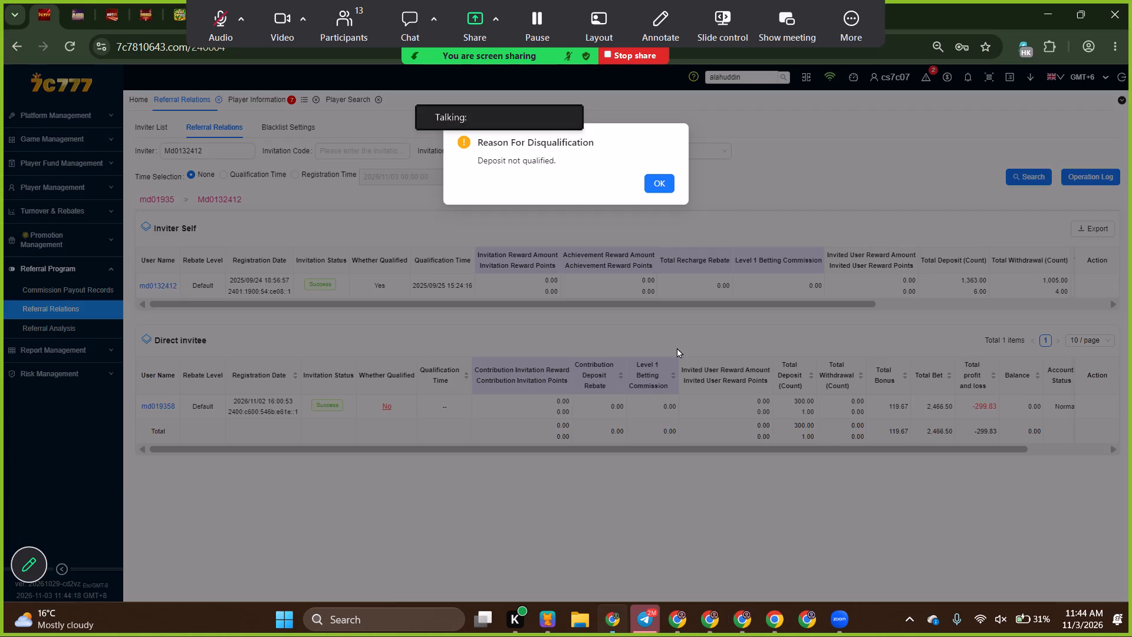
click(659, 186)
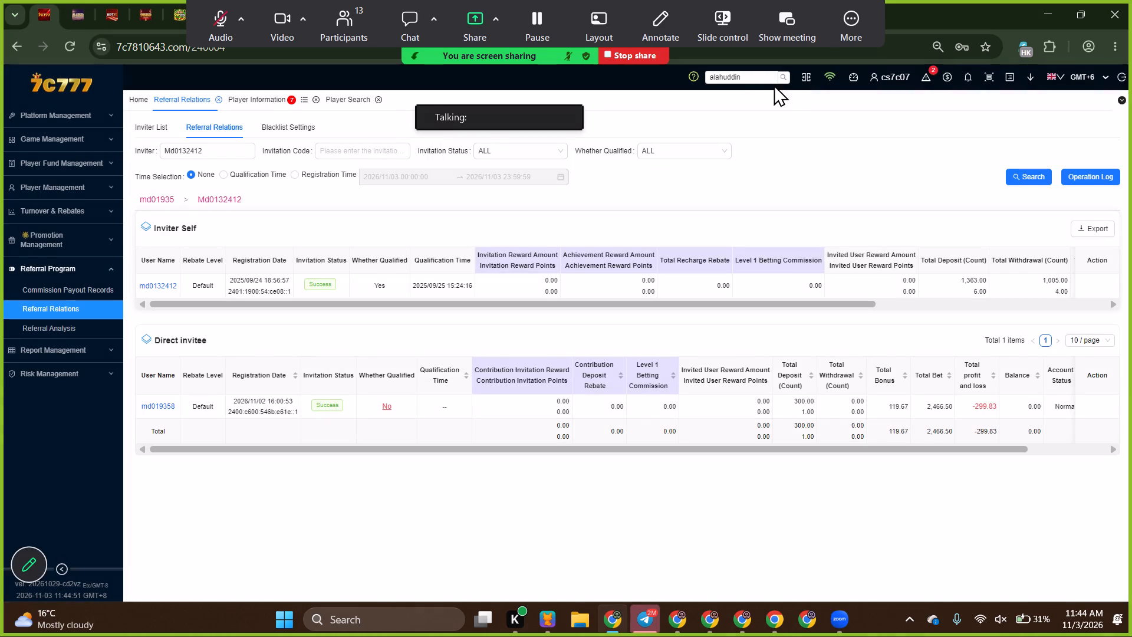
double_click(761, 75)
key(ctrl+v)
key(ctrl+Return)
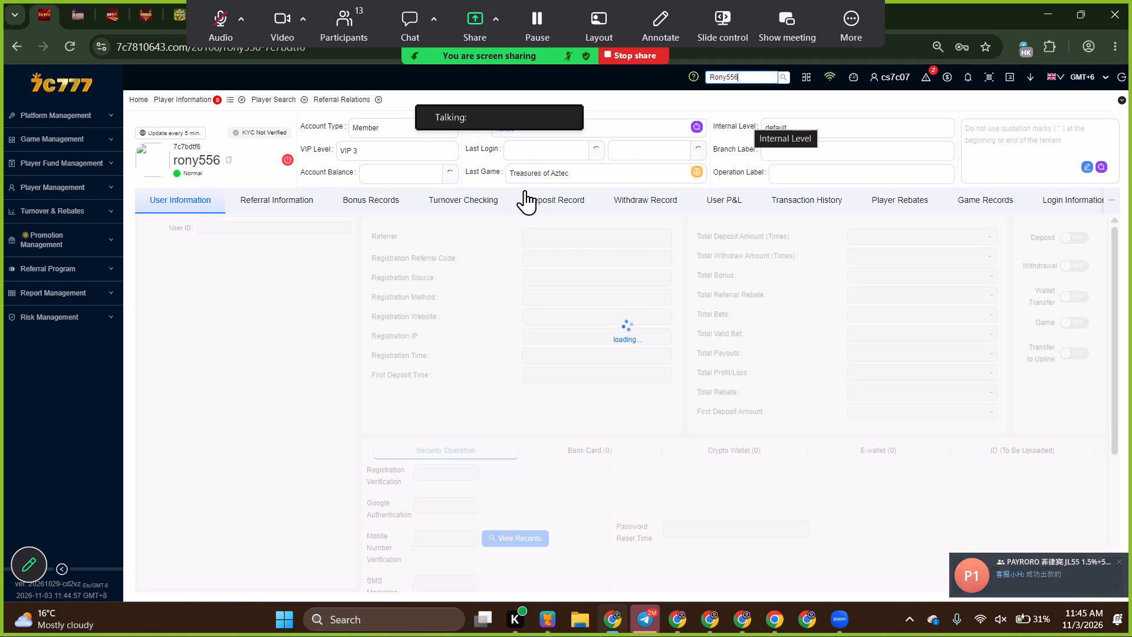
click(552, 191)
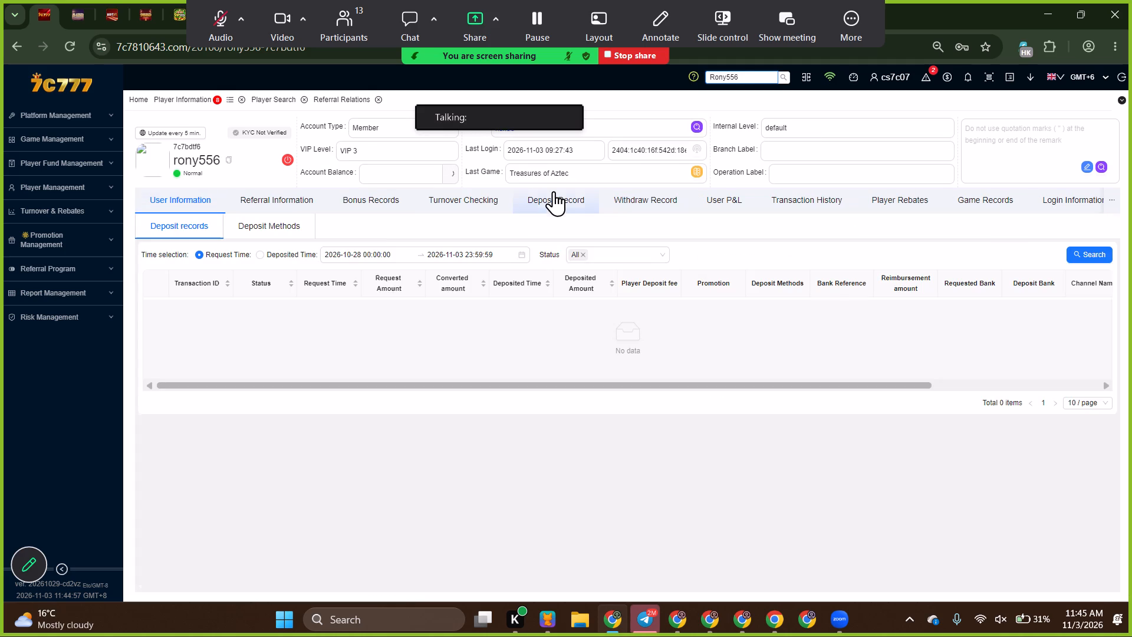
click(1093, 254)
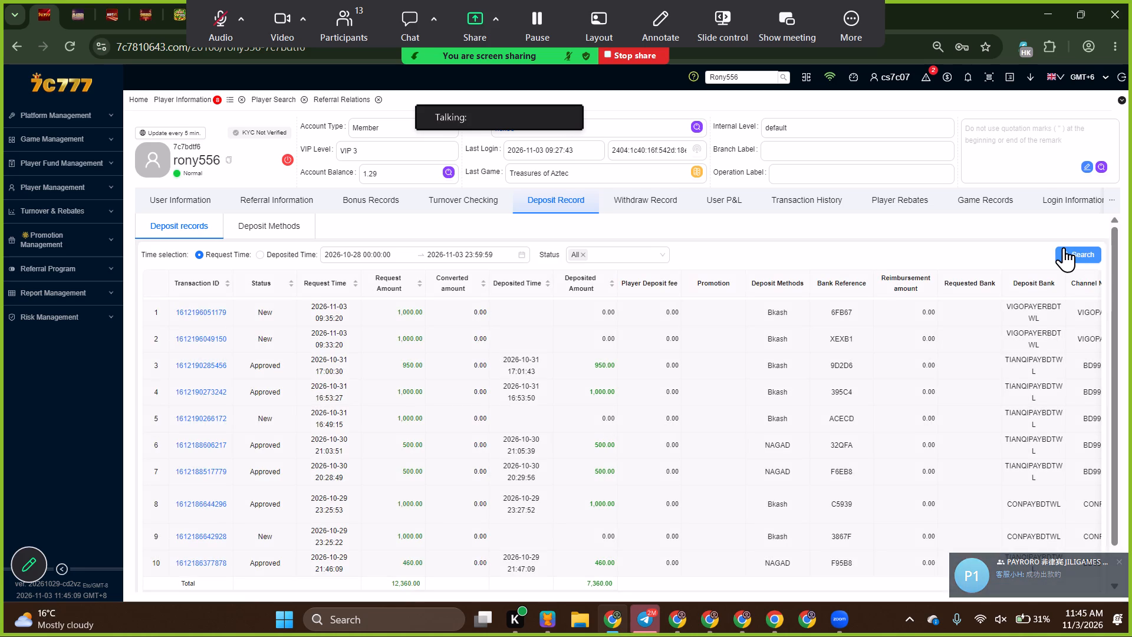
drag(171, 330, 184, 340)
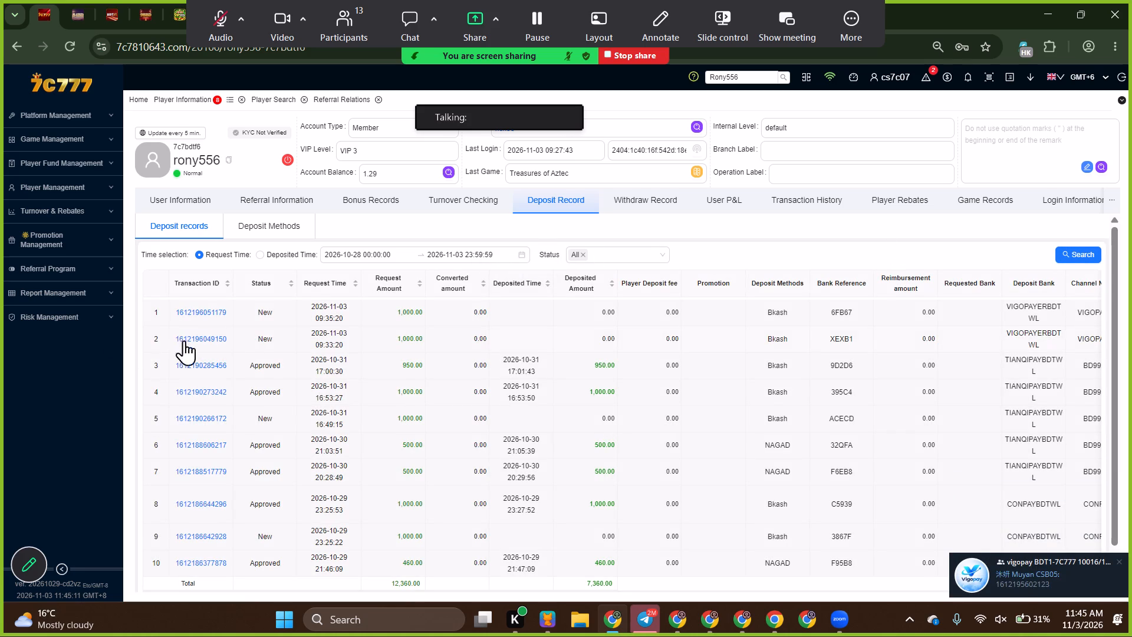
drag(184, 340, 254, 334)
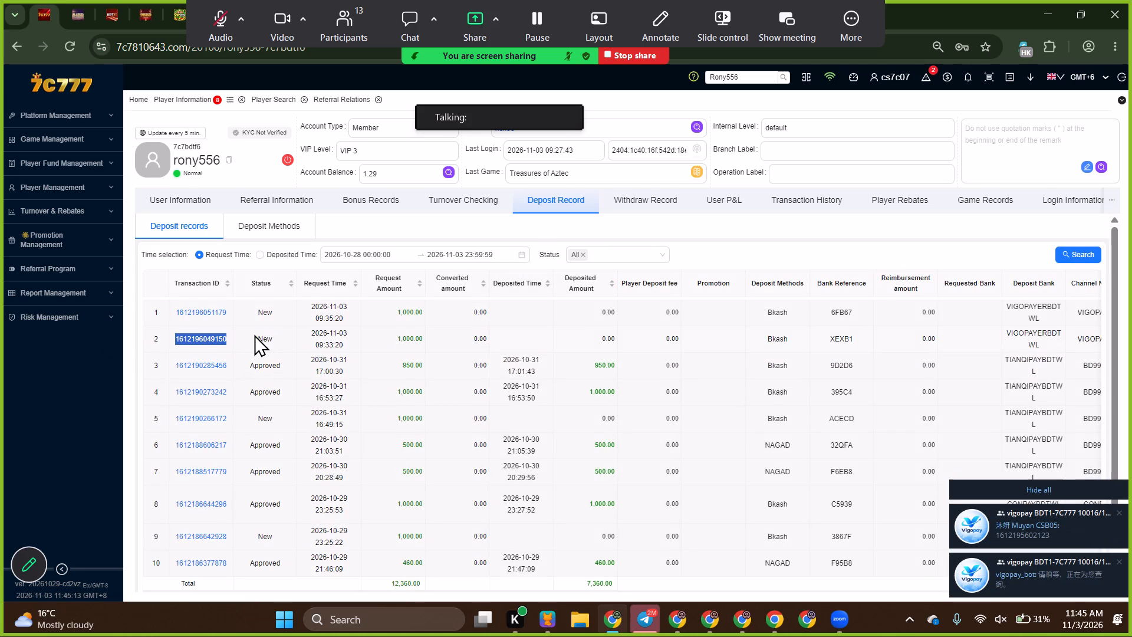
key(ctrl+c)
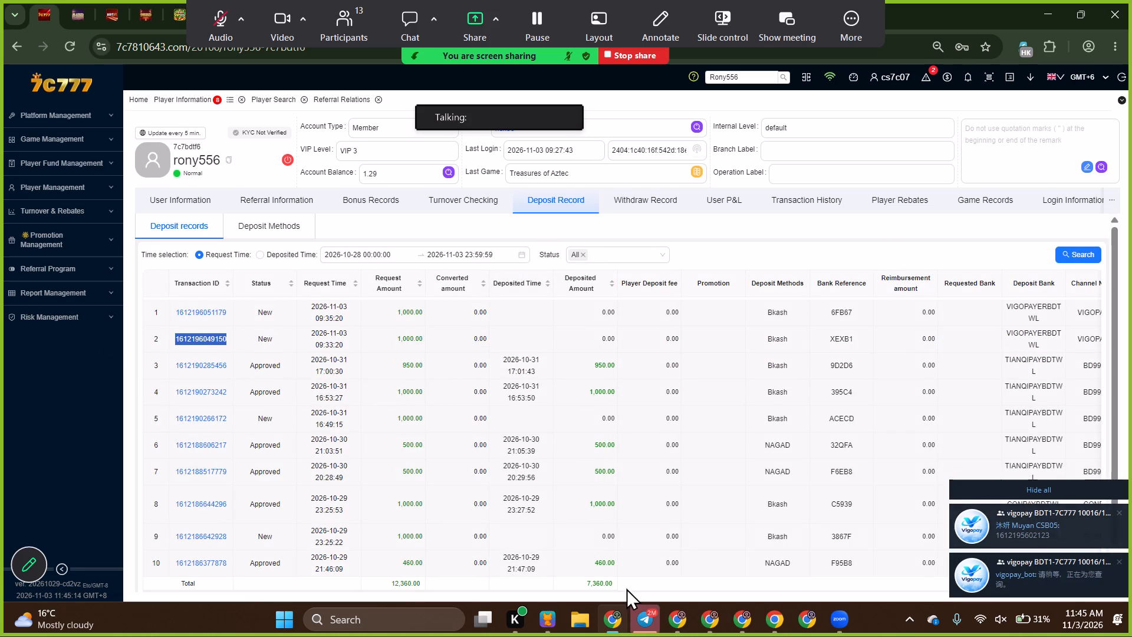
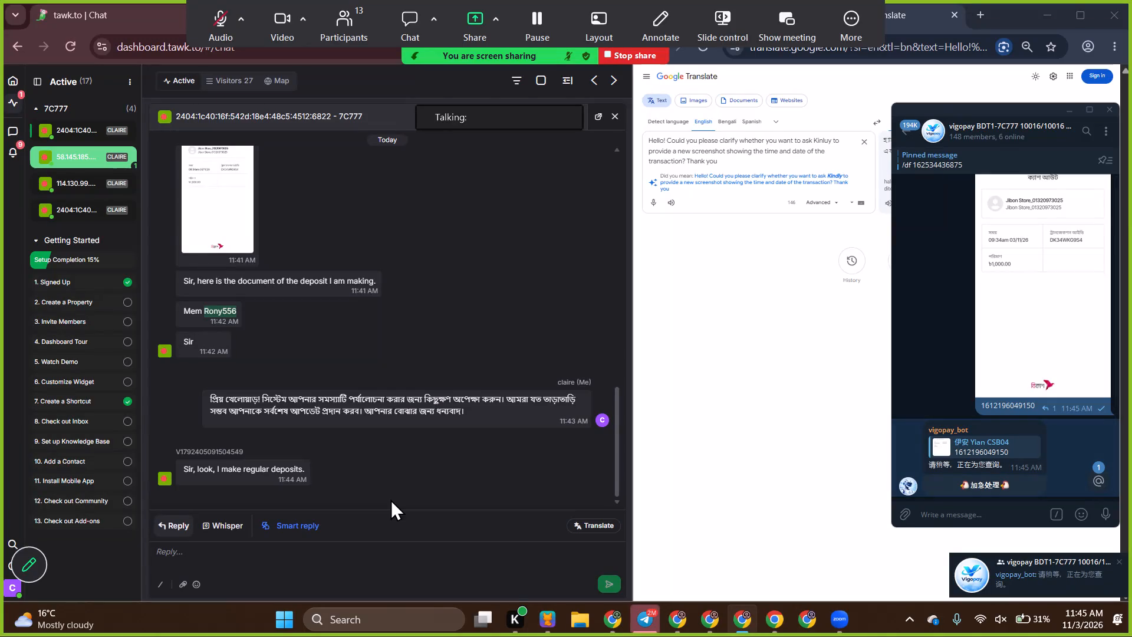
click(245, 560)
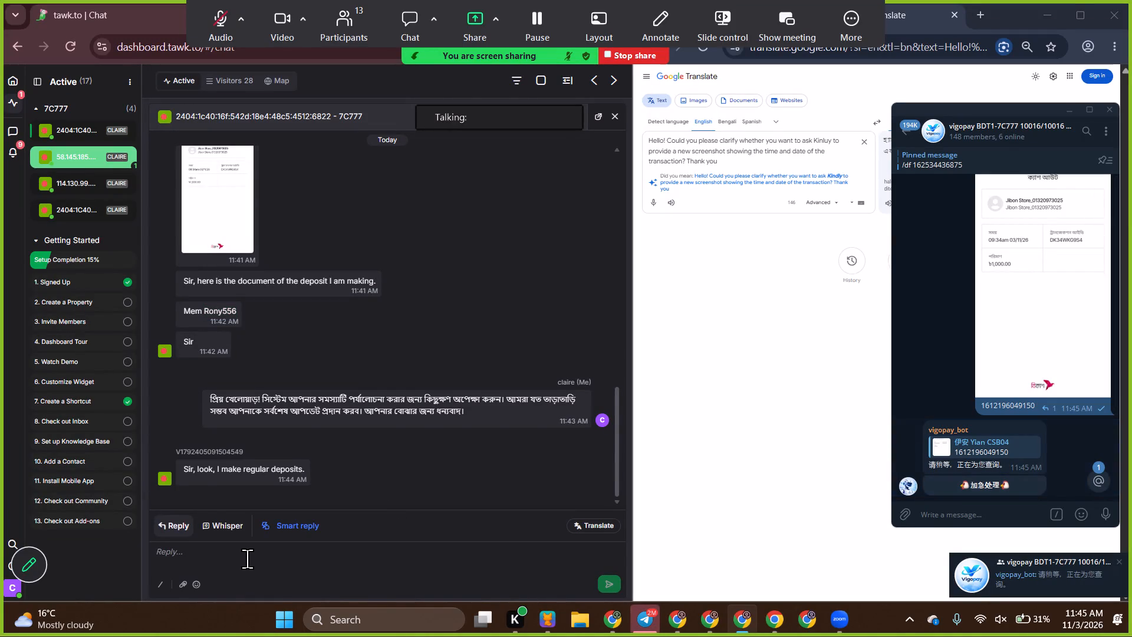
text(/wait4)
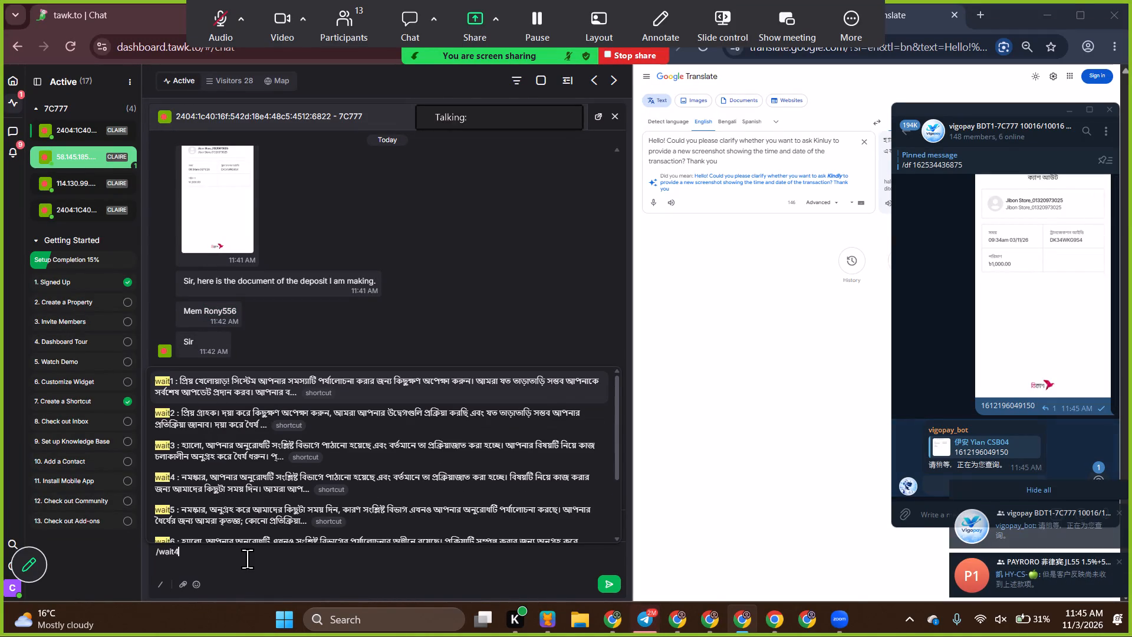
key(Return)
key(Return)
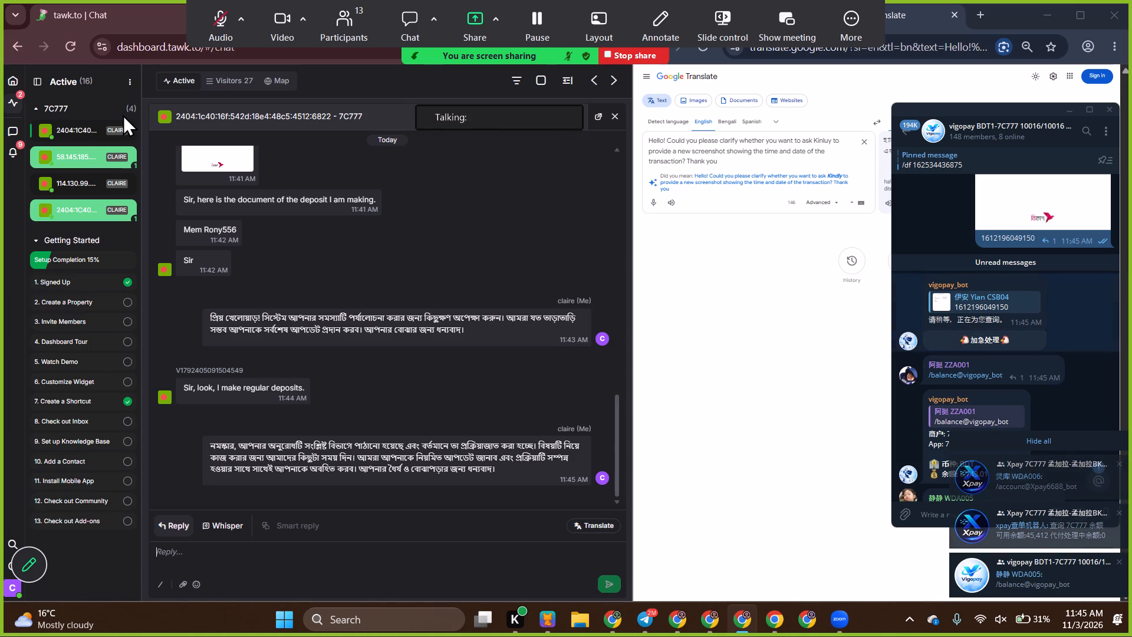
click(106, 146)
drag(426, 494, 427, 502)
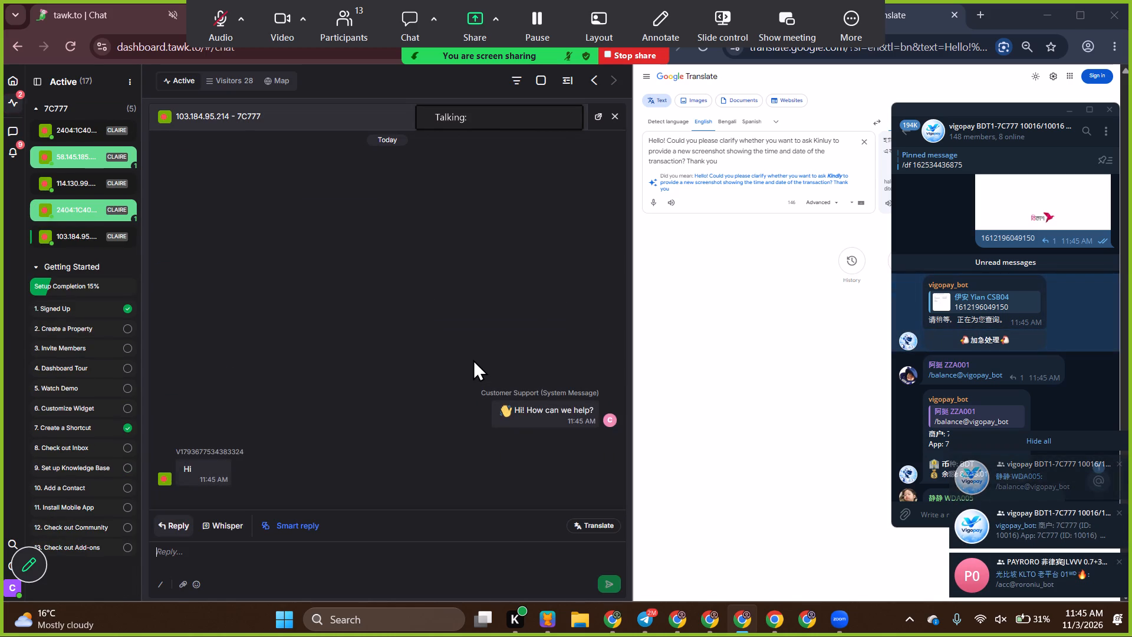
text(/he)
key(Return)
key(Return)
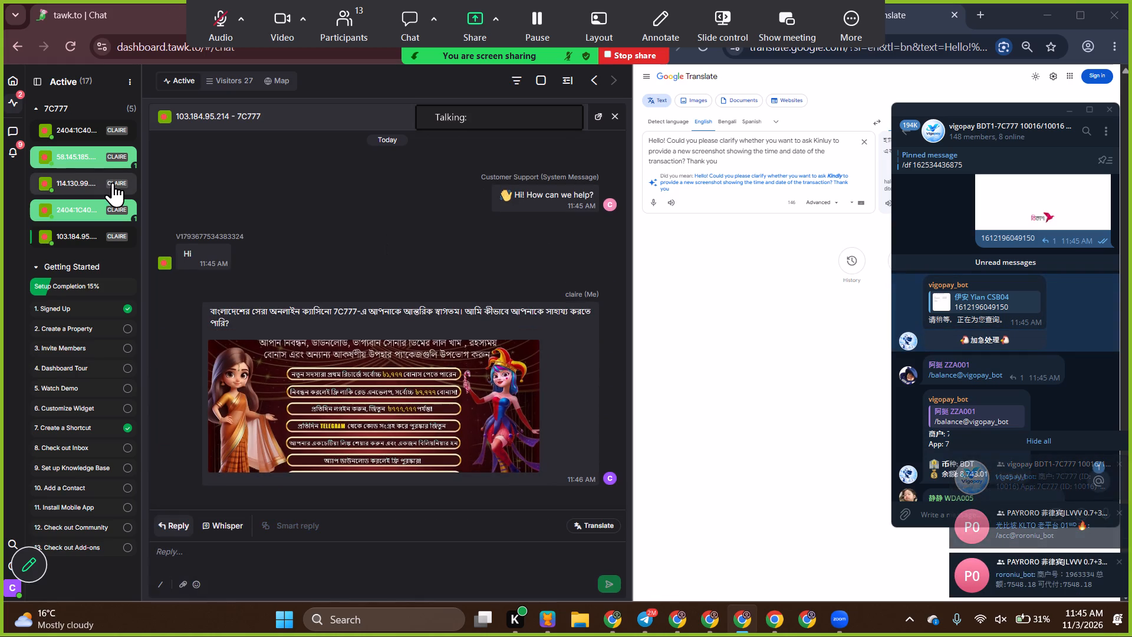
click(116, 212)
scroll(370, 323, down, 3)
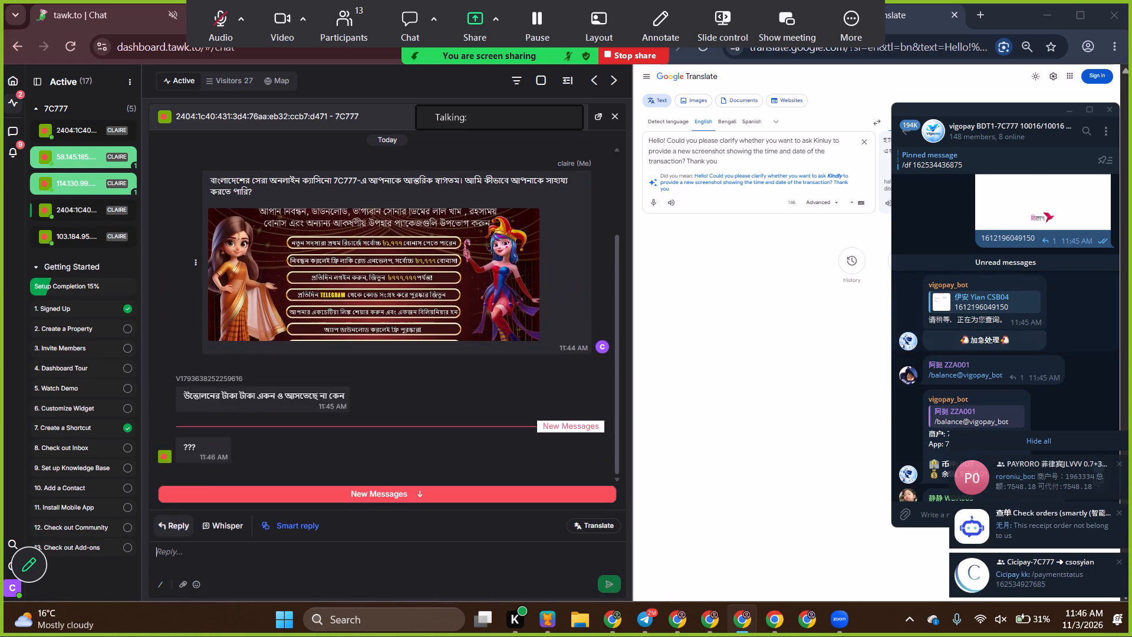
scroll(370, 327, down, 4)
right_click(385, 419)
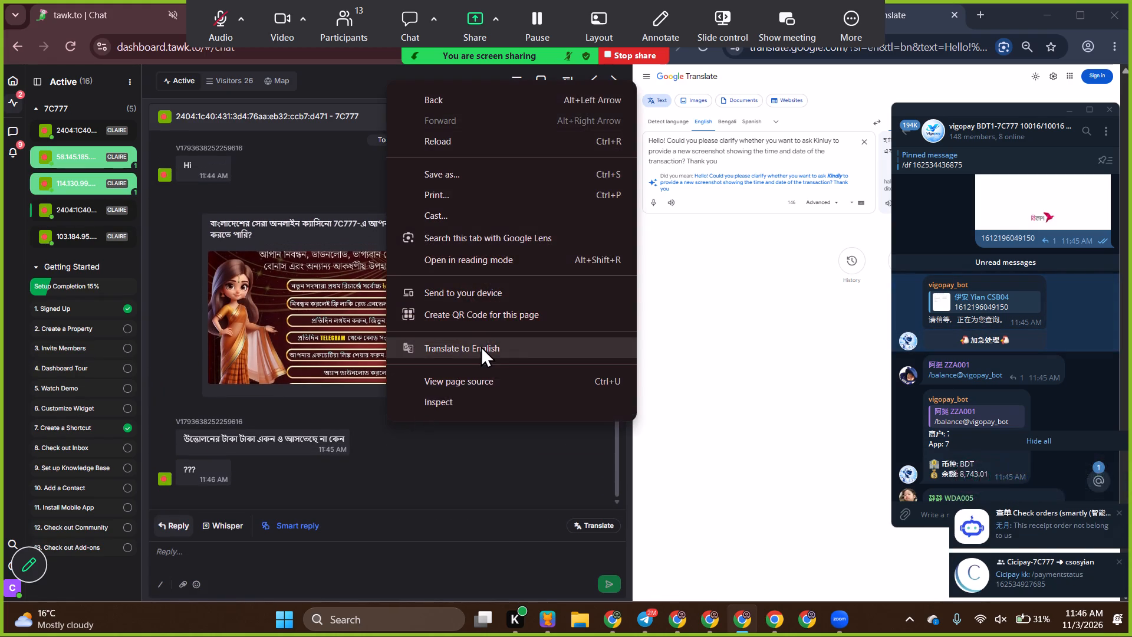
click(481, 344)
click(360, 76)
click(431, 71)
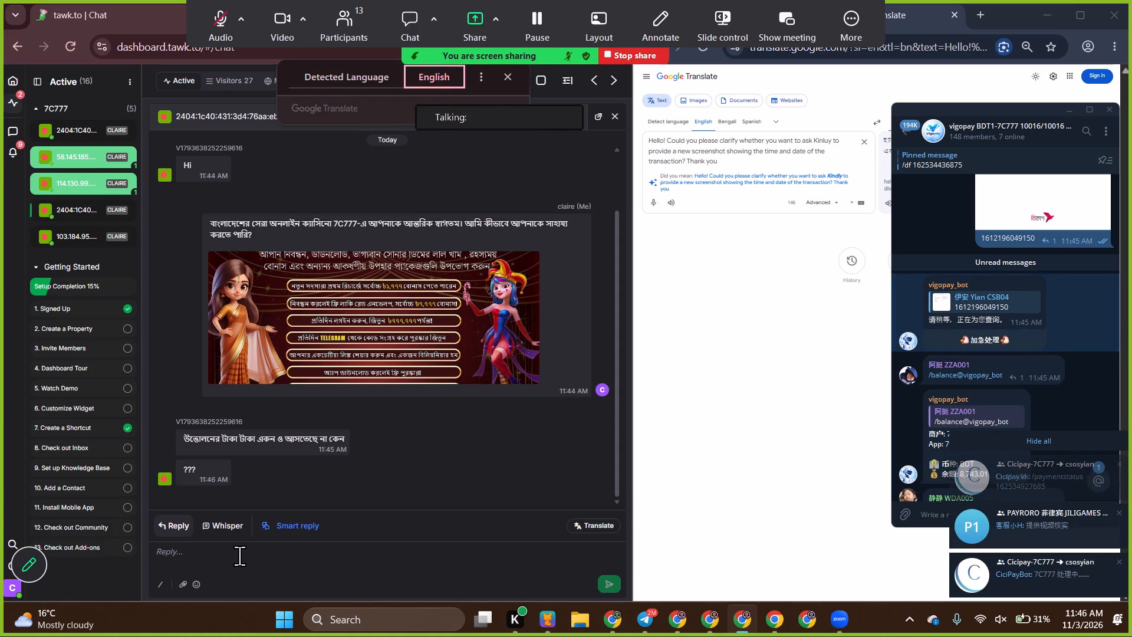
click(223, 543)
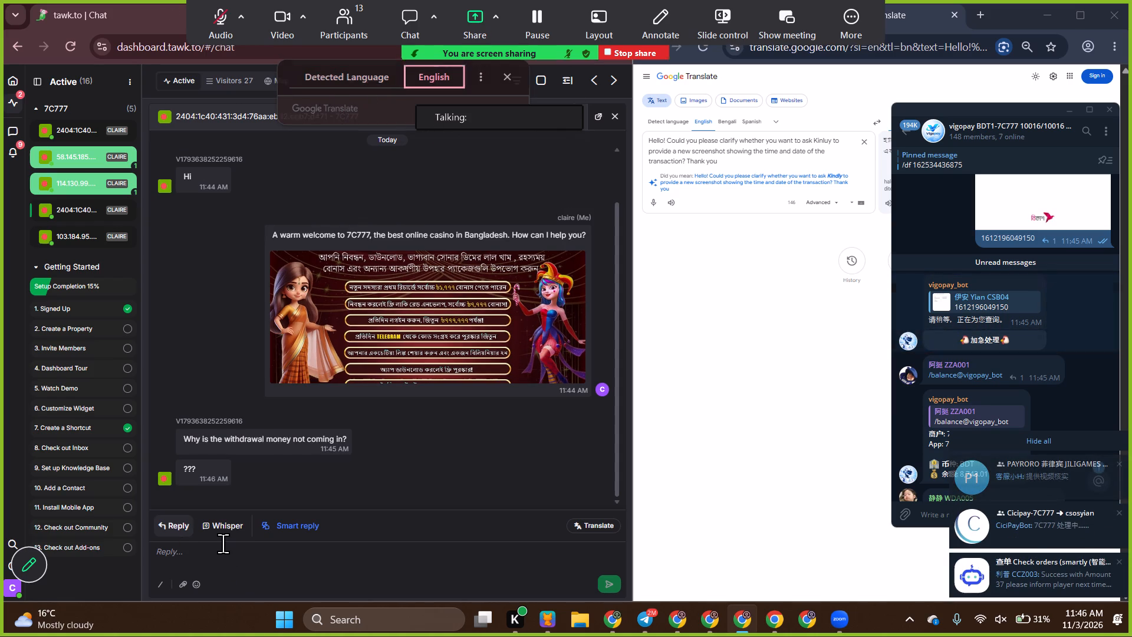
text(/uw)
key(Return)
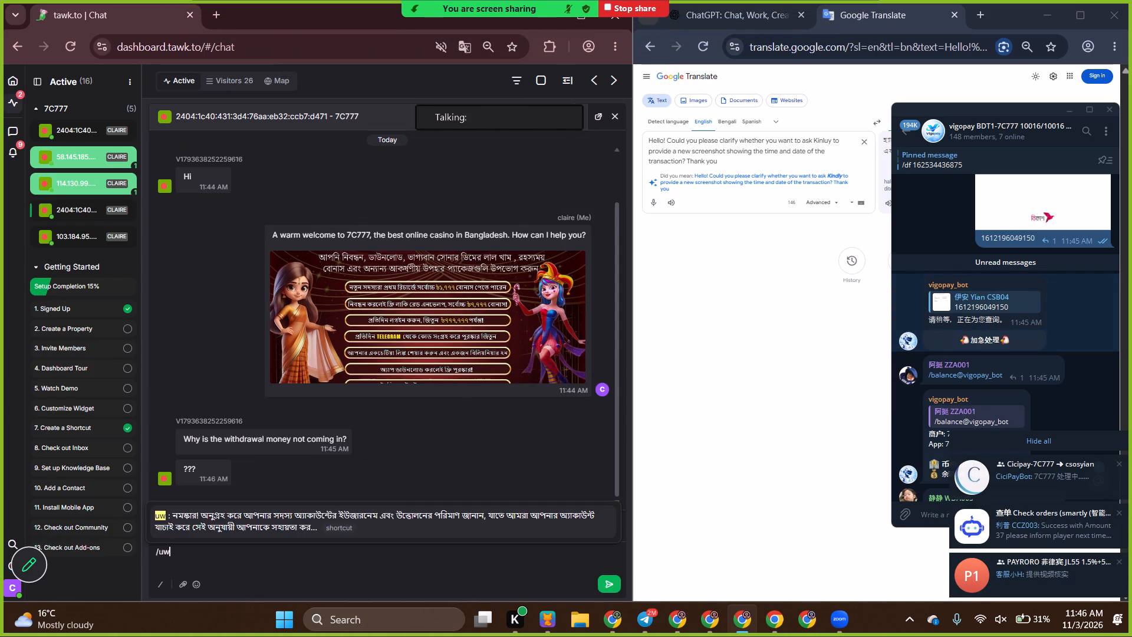
key(Return)
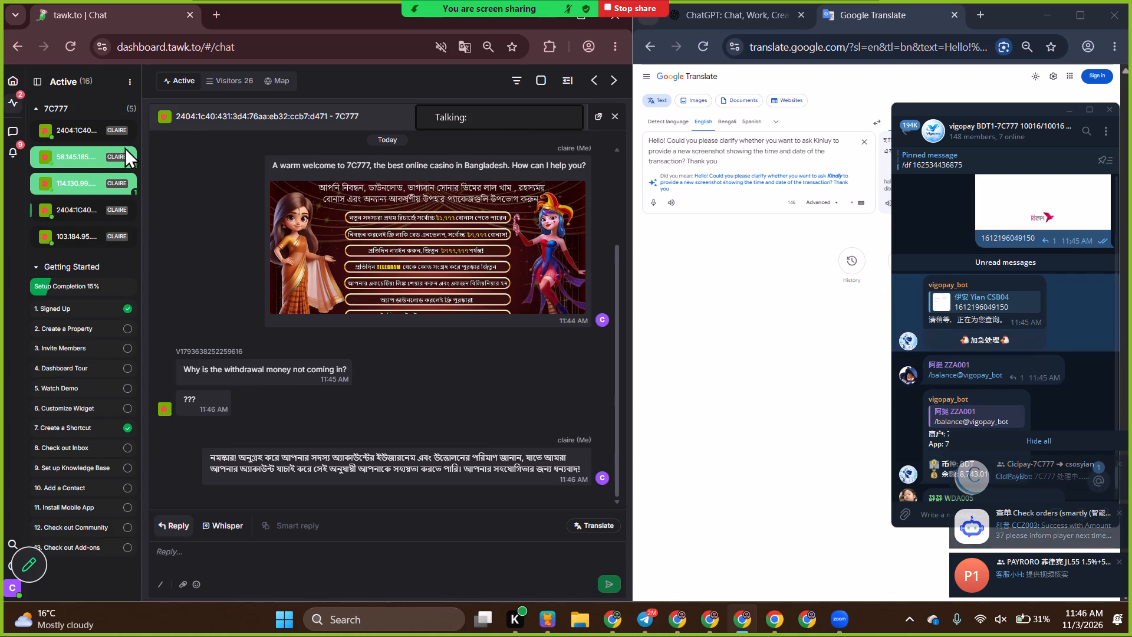
click(106, 153)
scroll(216, 277, down, 1)
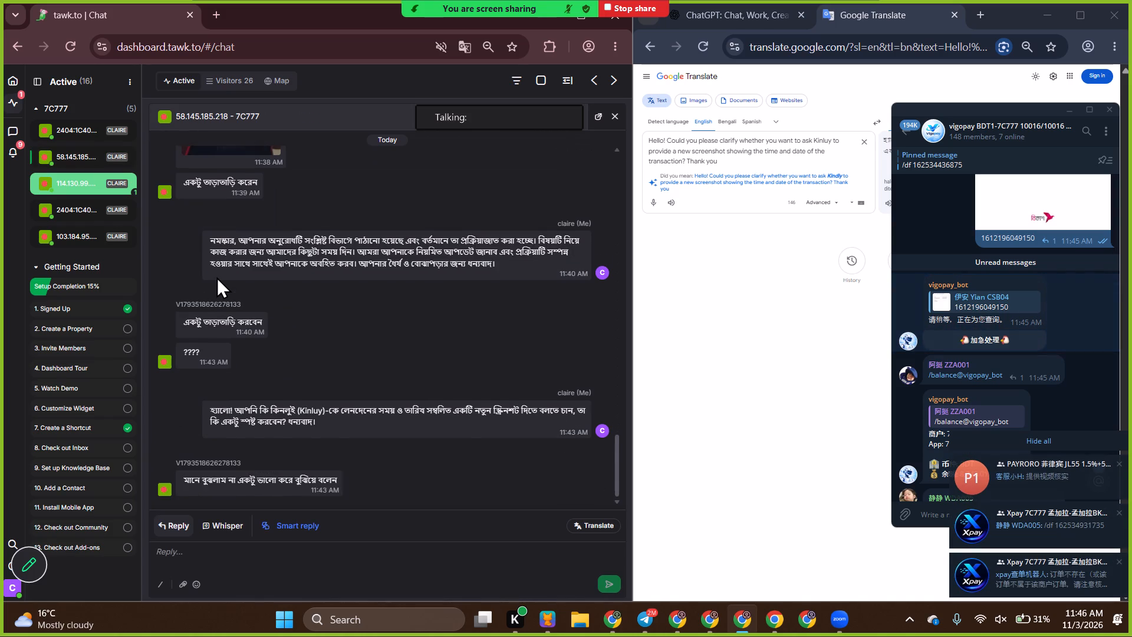
scroll(216, 277, down, 1)
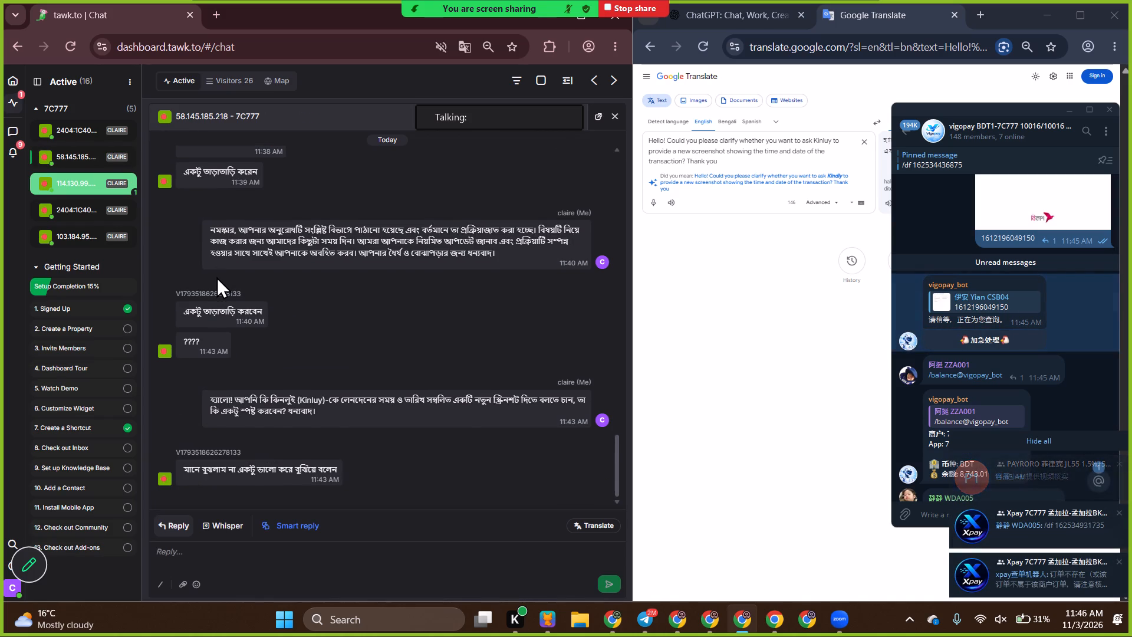
right_click(301, 293)
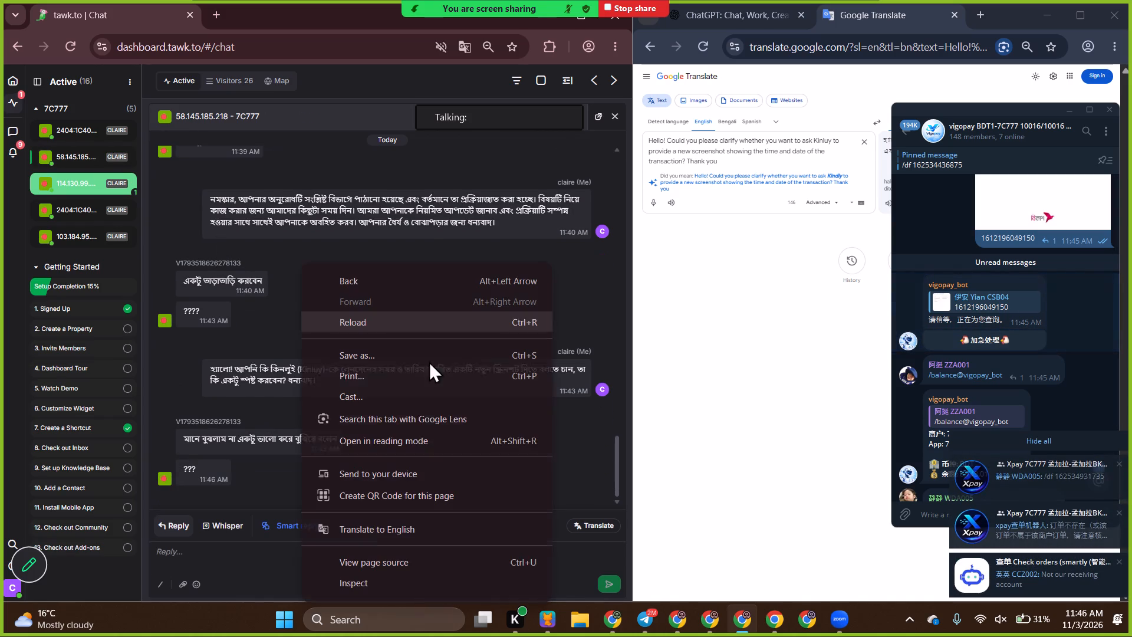
click(412, 524)
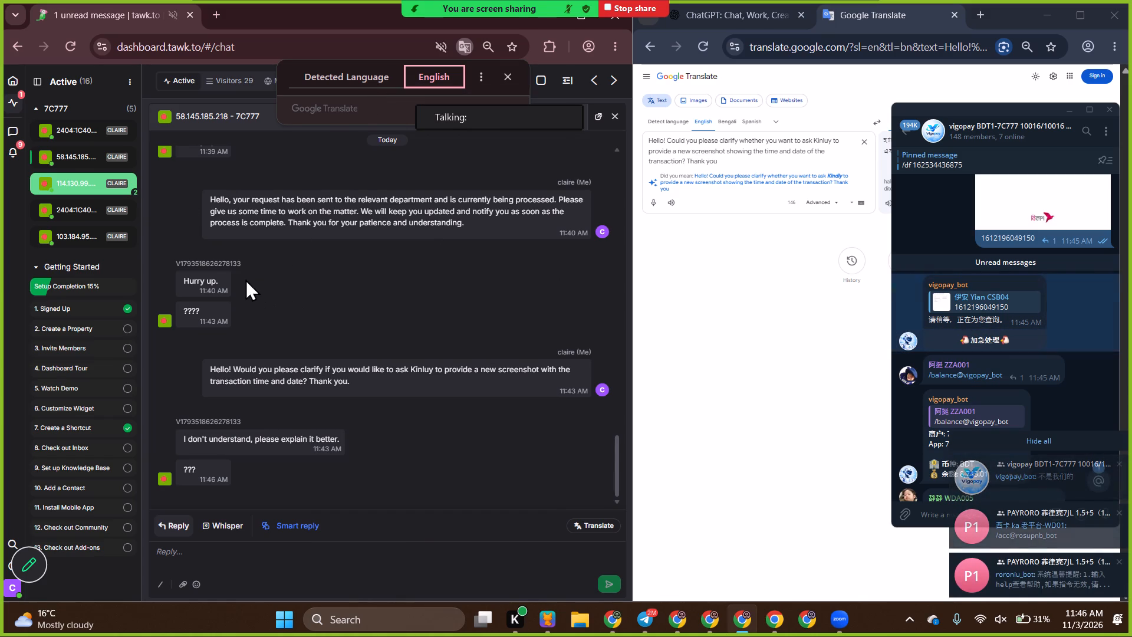
click(111, 178)
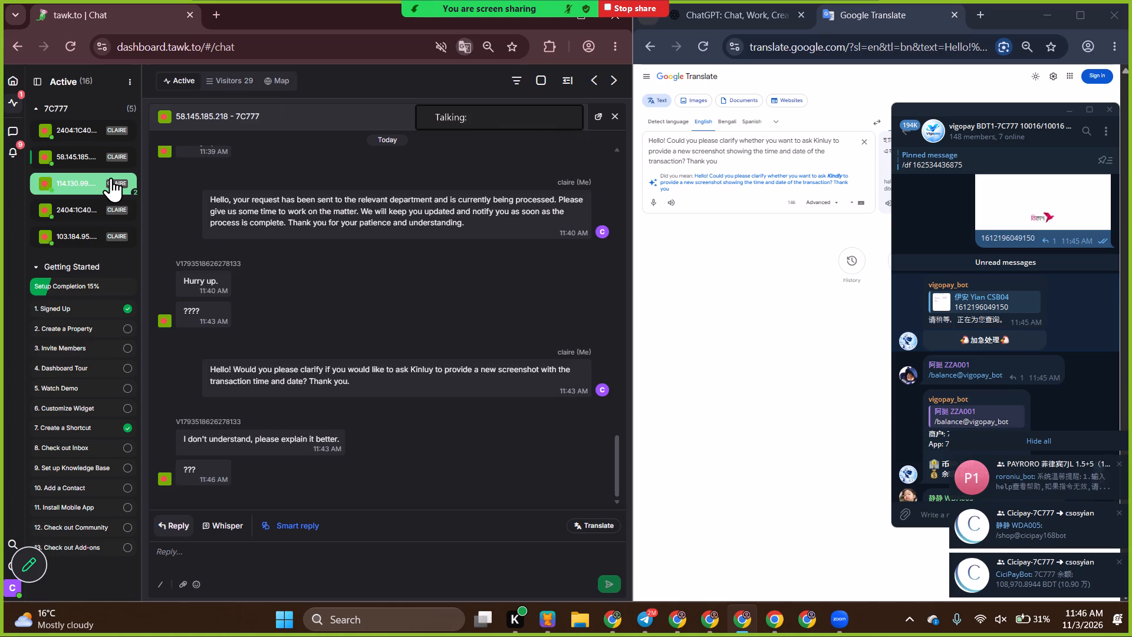
scroll(386, 422, down, 2)
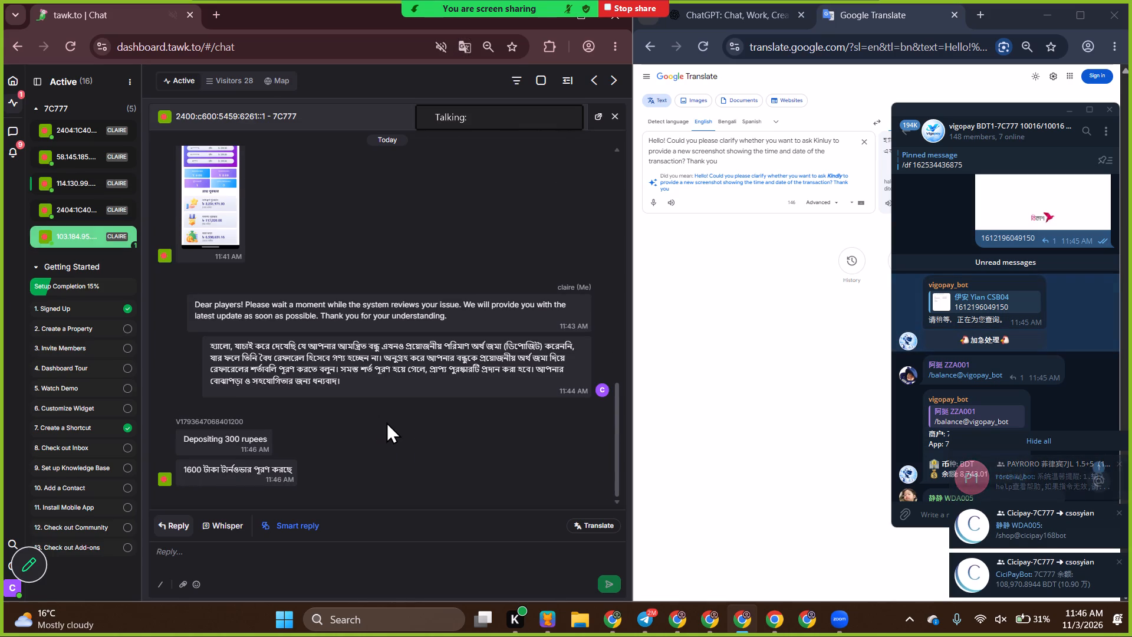
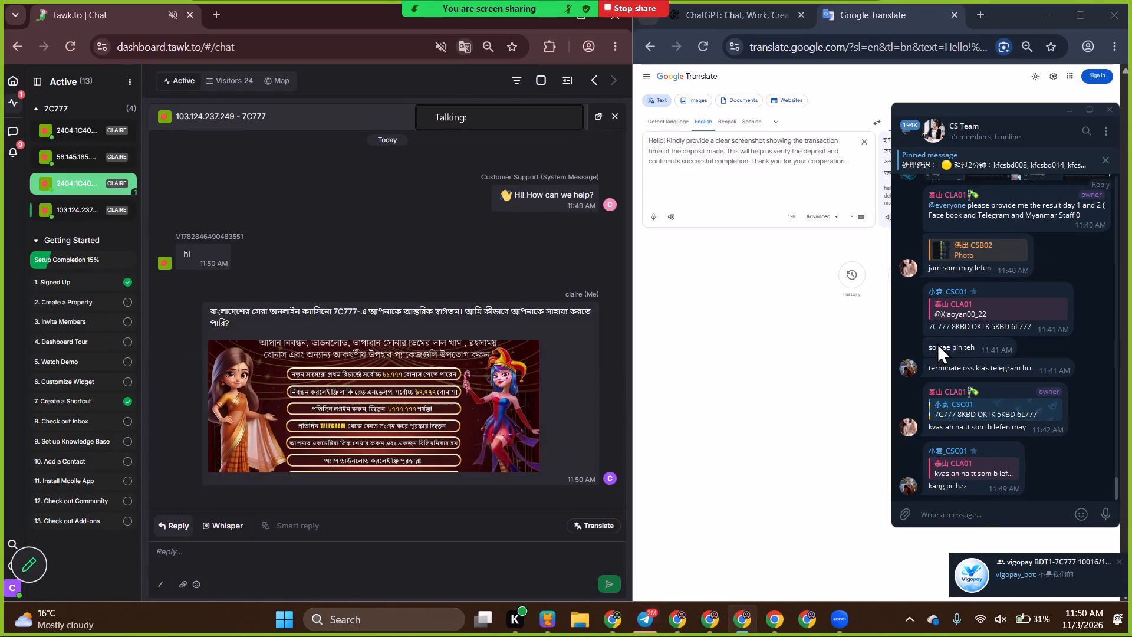
Open the 7C777 visitor chat with unread messages, review the latest messages, and copy the player name the visitor sent.
scroll(933, 350, down, 4)
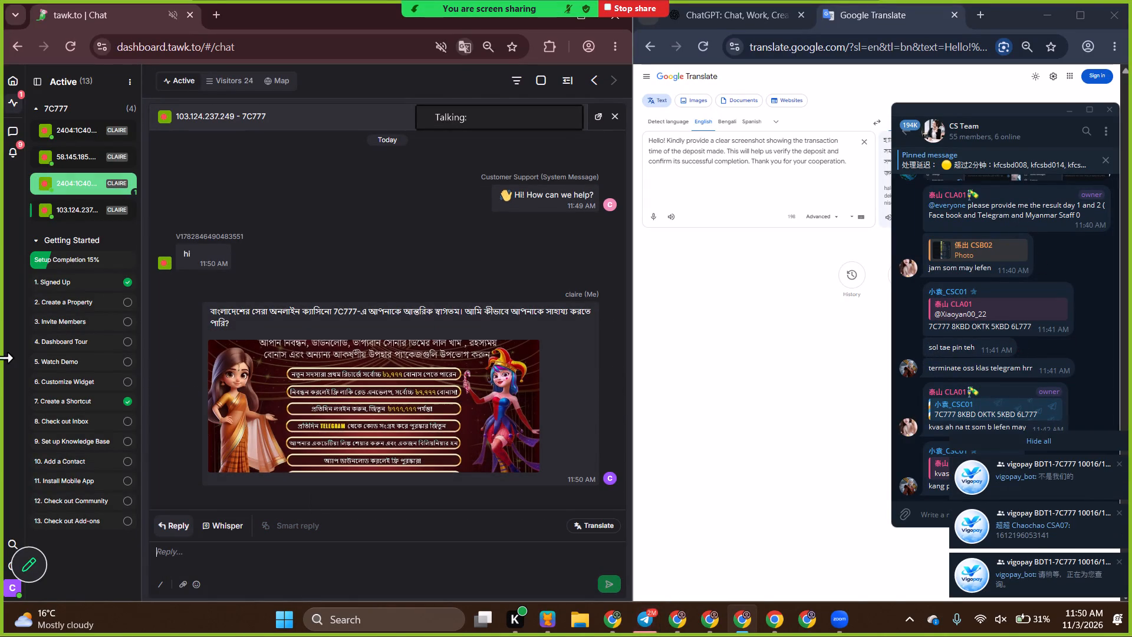
click(88, 188)
scroll(300, 390, down, 8)
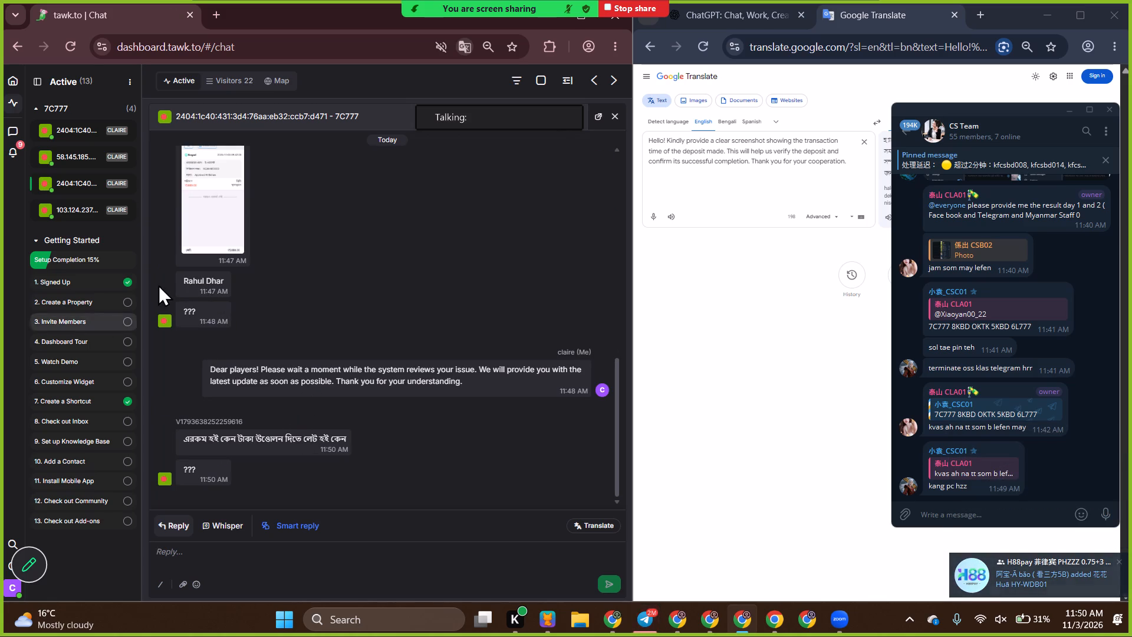
triple_click(199, 278)
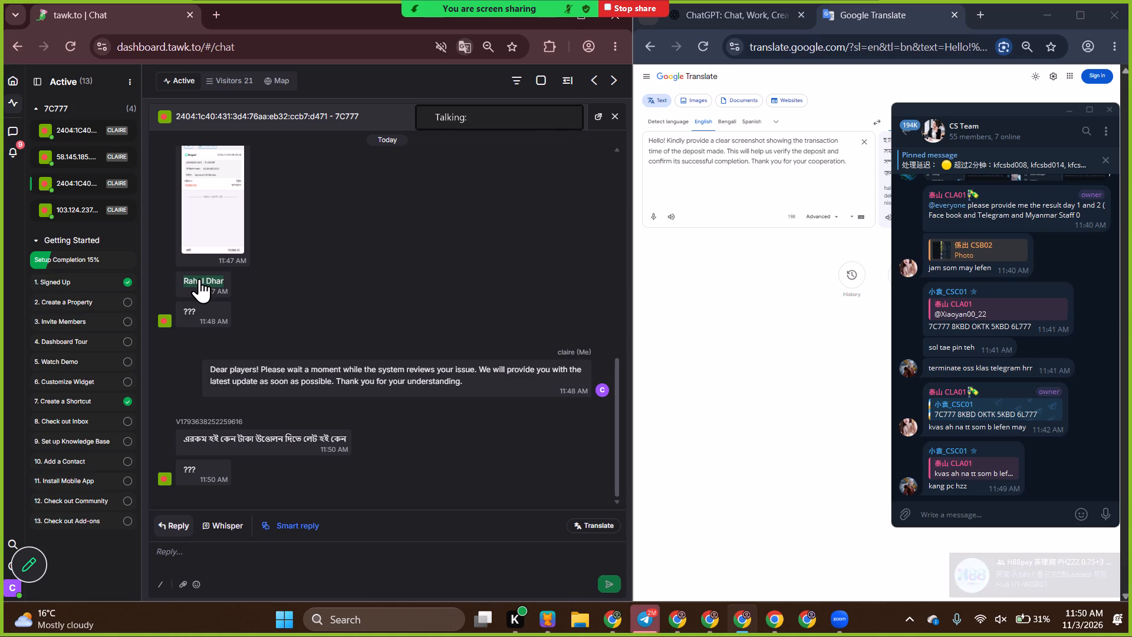
key(ctrl+c)
Switch to the 7C777 back office, search for the copied player name, and open that player's withdrawal records.
click(606, 619)
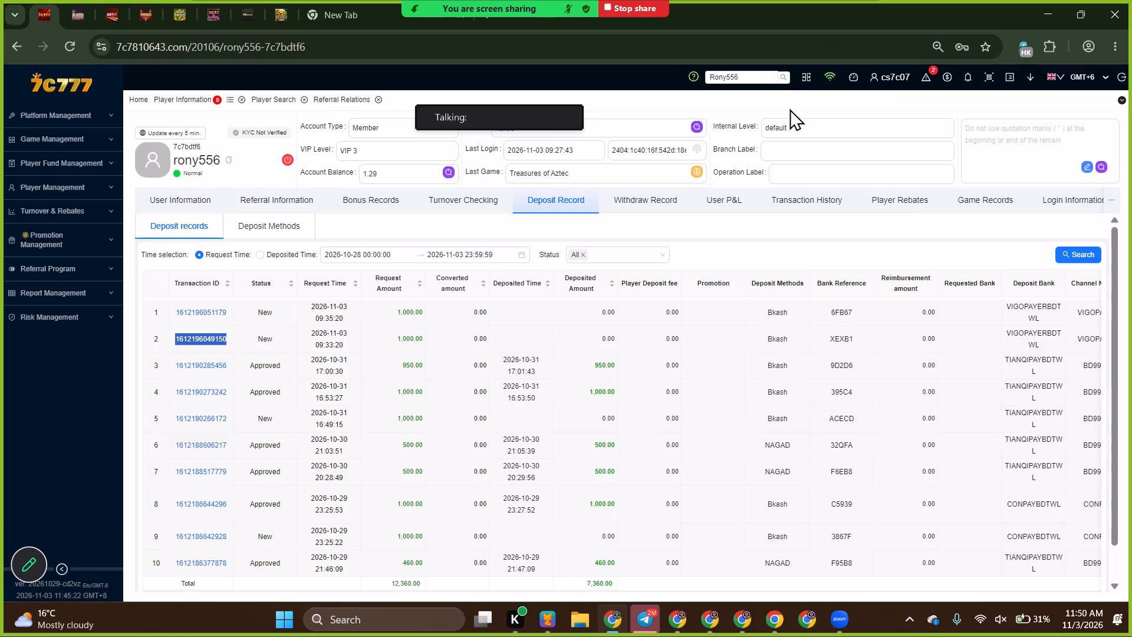
triple_click(748, 74)
key(ctrl+v)
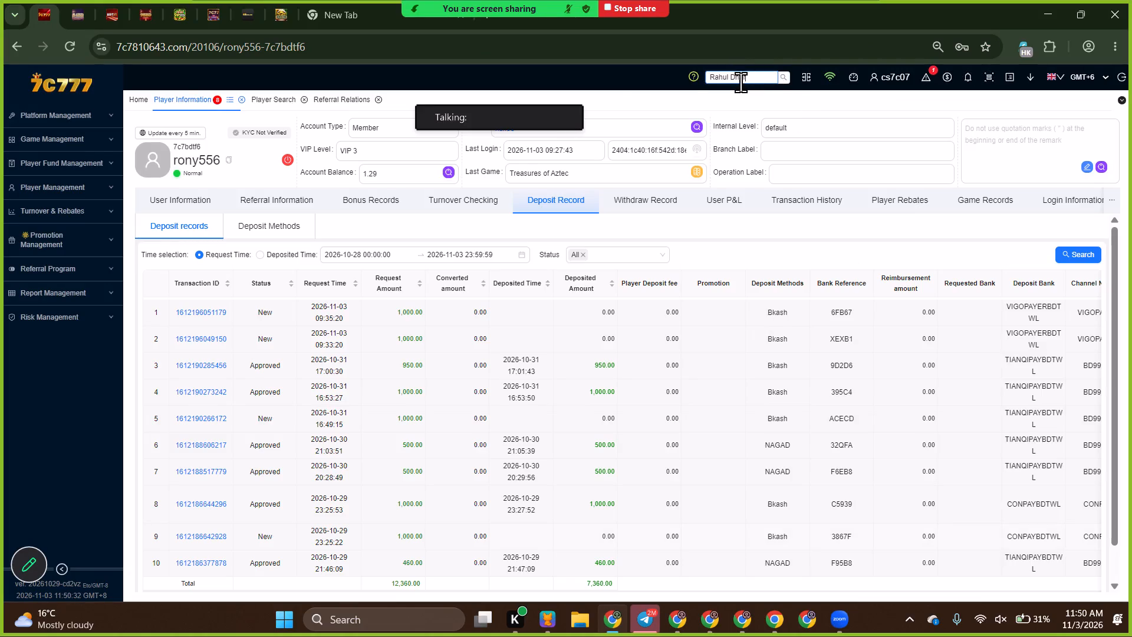
key(Return)
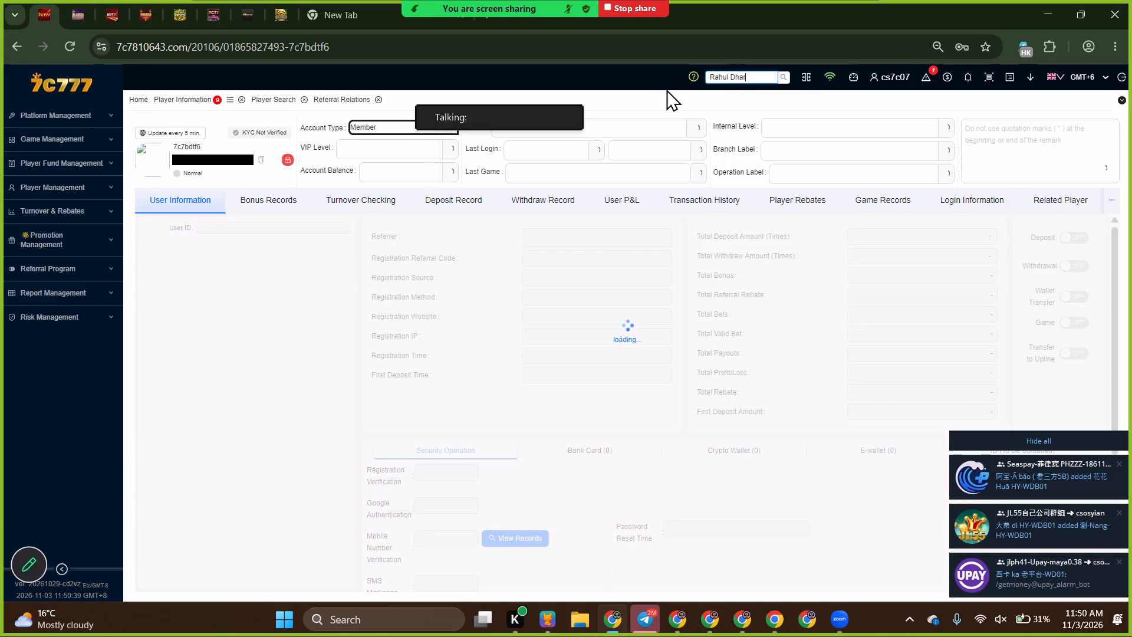
click(535, 196)
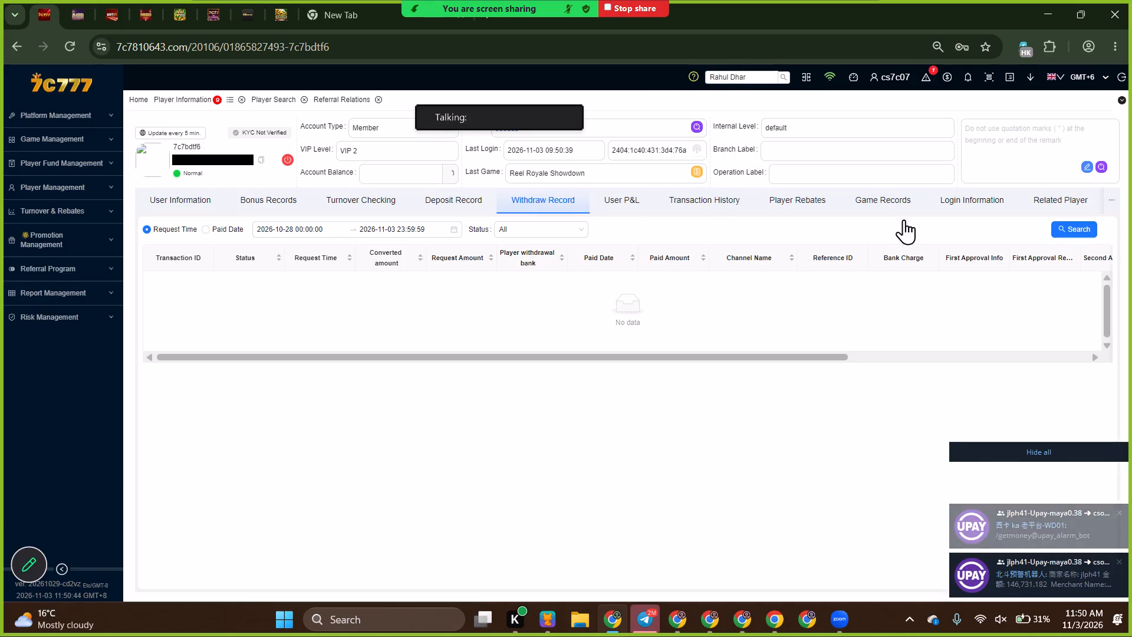
Look up the player's withdrawal records requested from 2026-10-28 to 2026-11-03 in the back office, and return to the chat dashboard.
click(1059, 232)
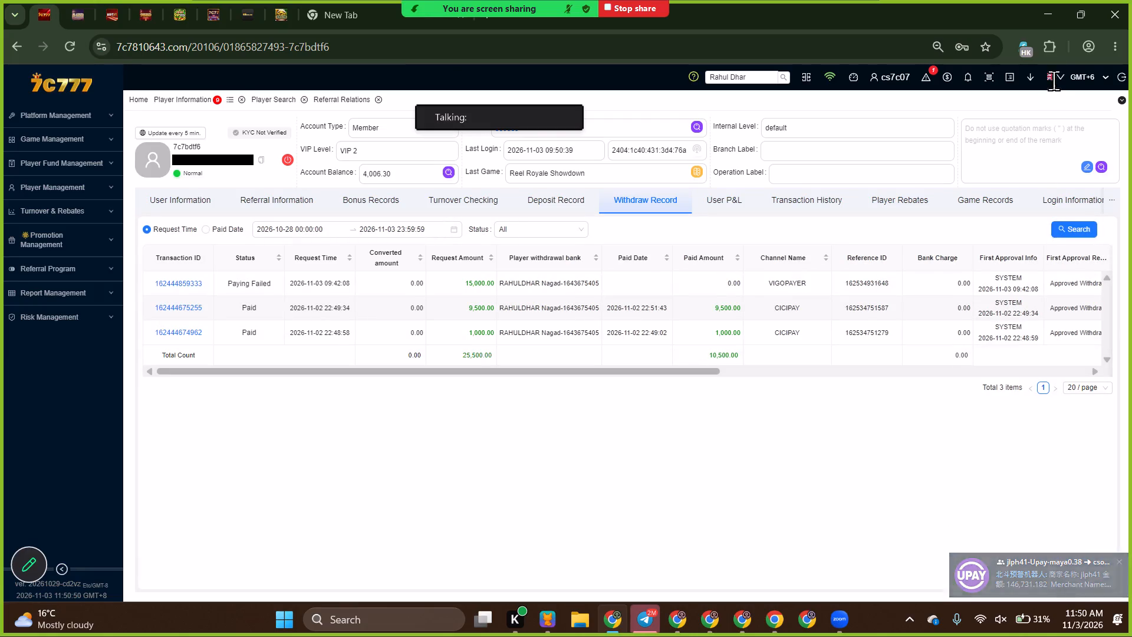
click(1047, 4)
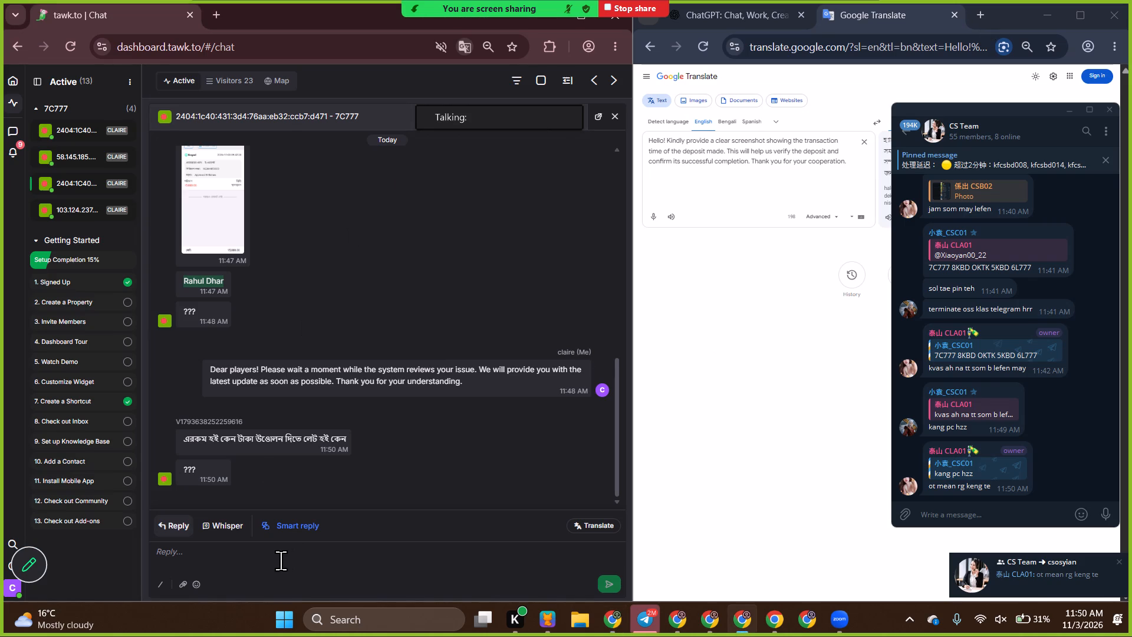
Send the saved "wp" Bengali reply about the withdrawal being processed to the visitor asking why it is late.
click(268, 560)
text(/wo)
key(BackSpace)
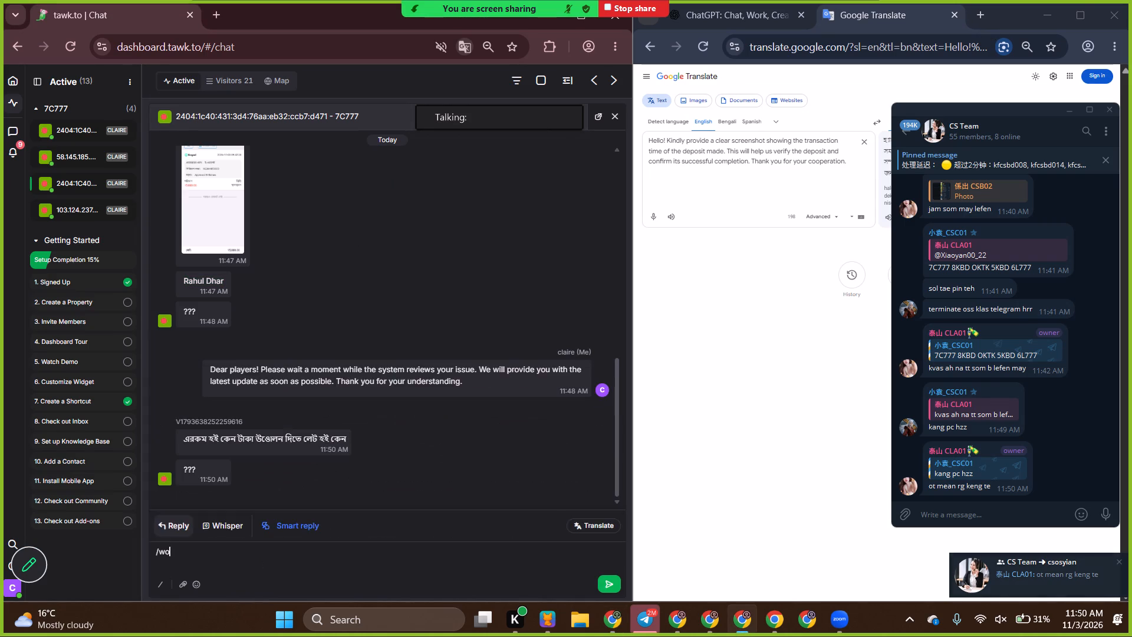
key(p)
key(Return)
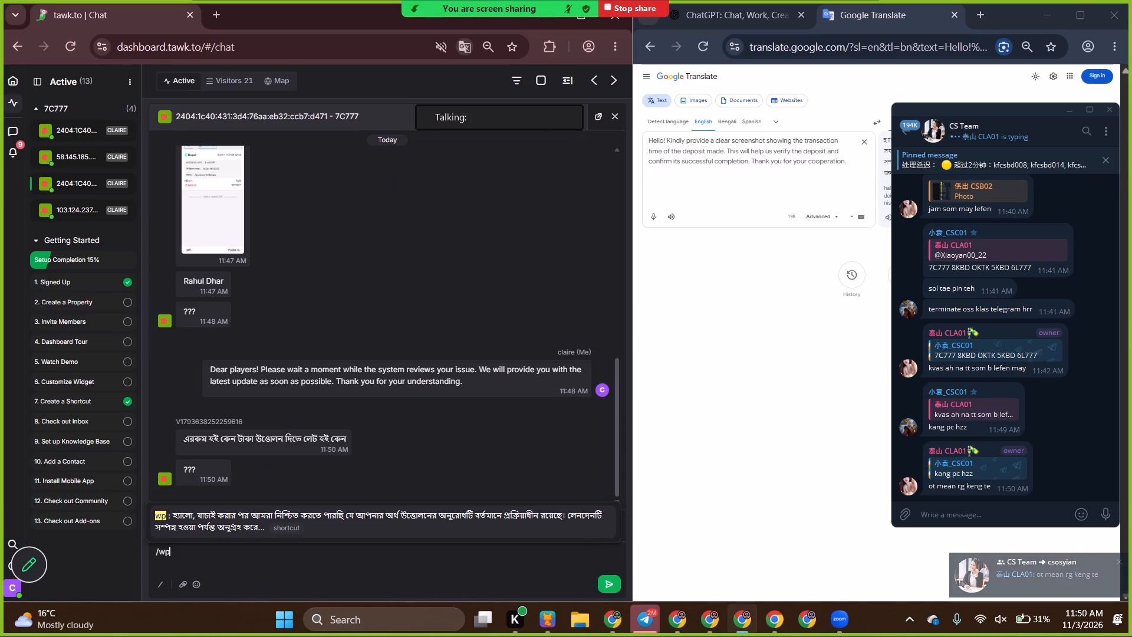
key(Return)
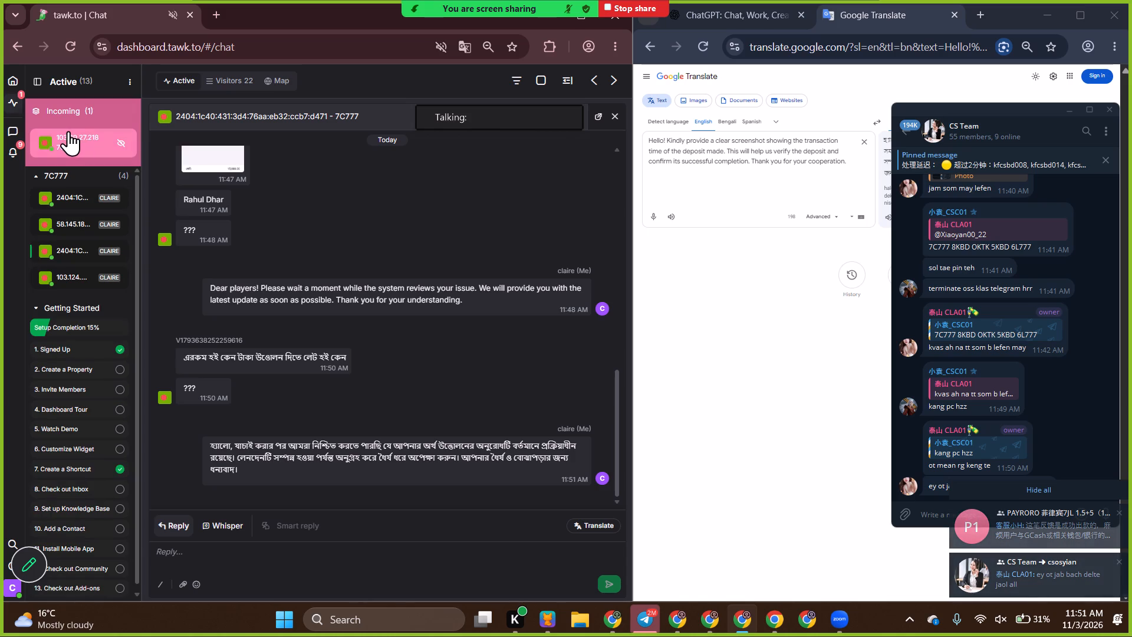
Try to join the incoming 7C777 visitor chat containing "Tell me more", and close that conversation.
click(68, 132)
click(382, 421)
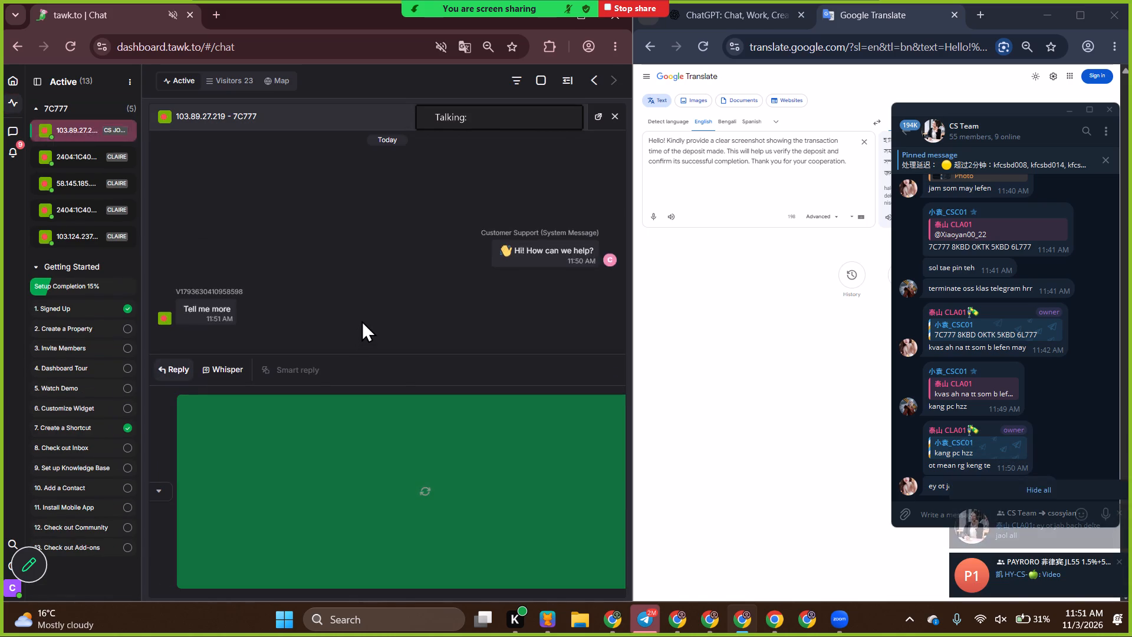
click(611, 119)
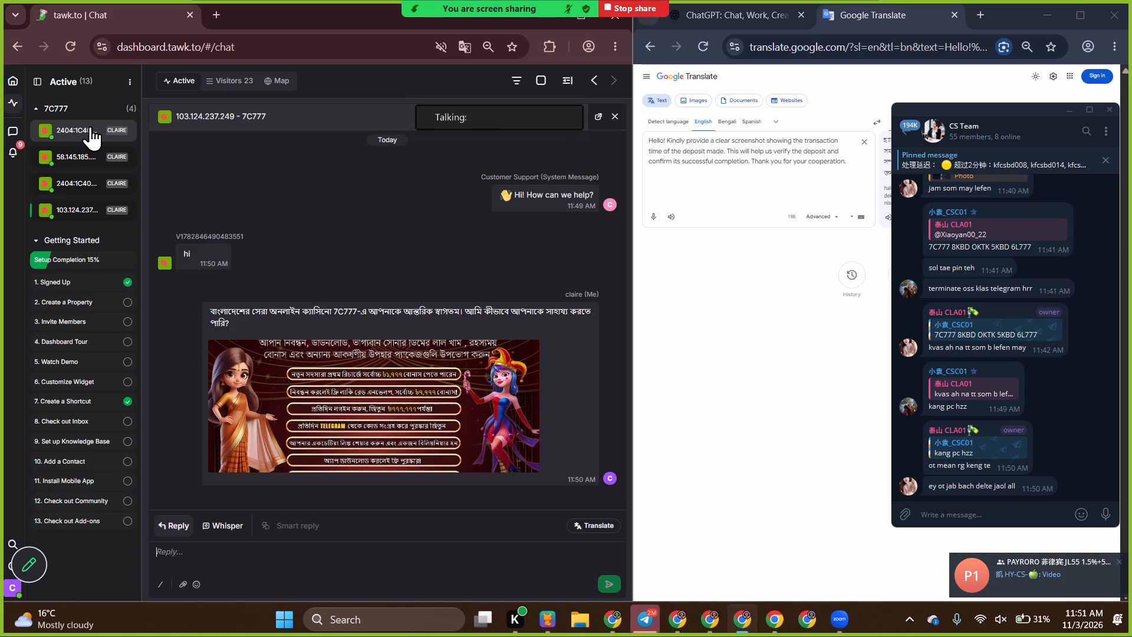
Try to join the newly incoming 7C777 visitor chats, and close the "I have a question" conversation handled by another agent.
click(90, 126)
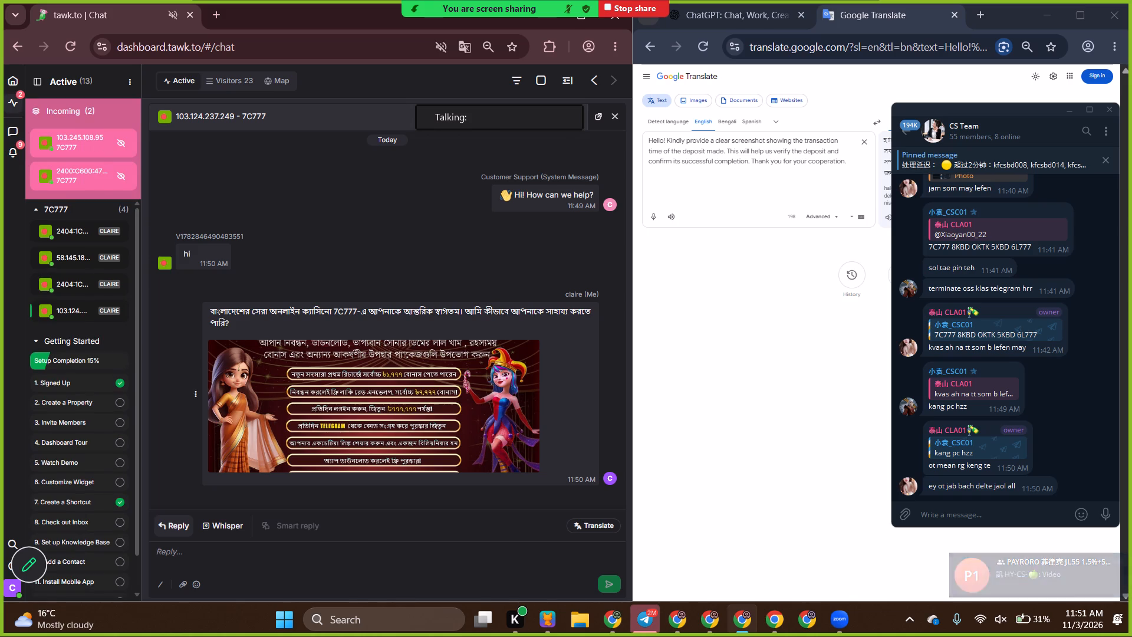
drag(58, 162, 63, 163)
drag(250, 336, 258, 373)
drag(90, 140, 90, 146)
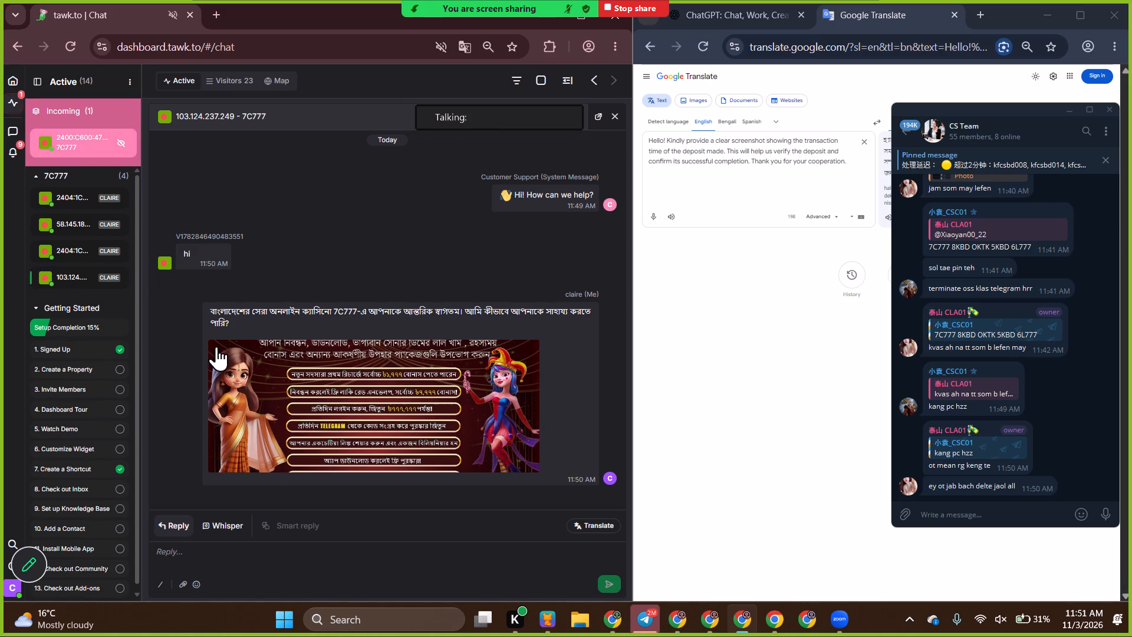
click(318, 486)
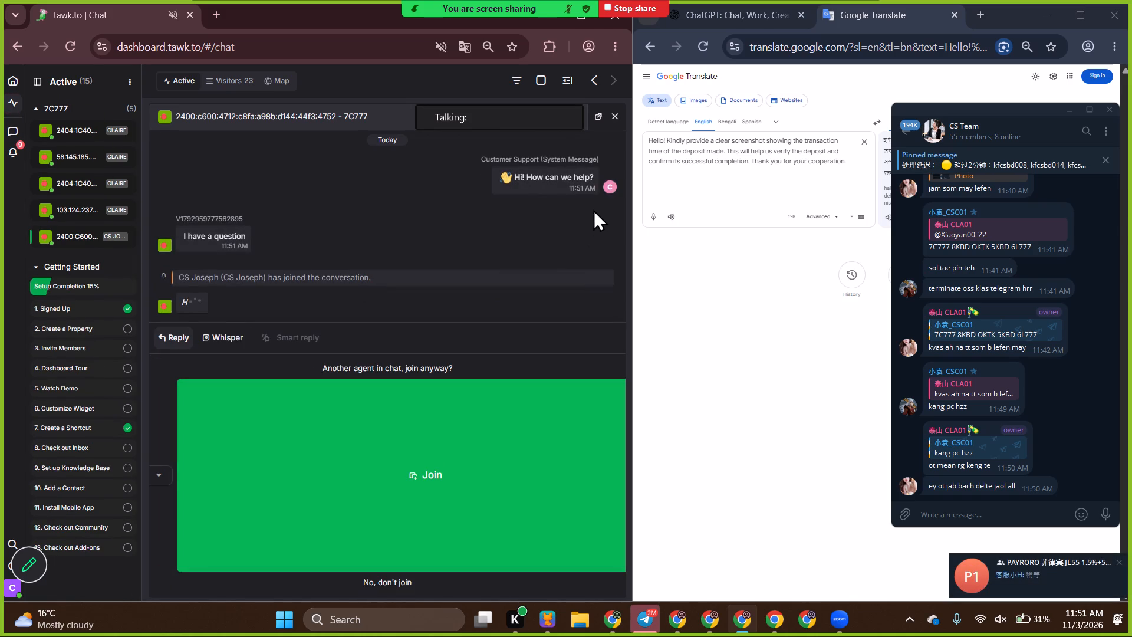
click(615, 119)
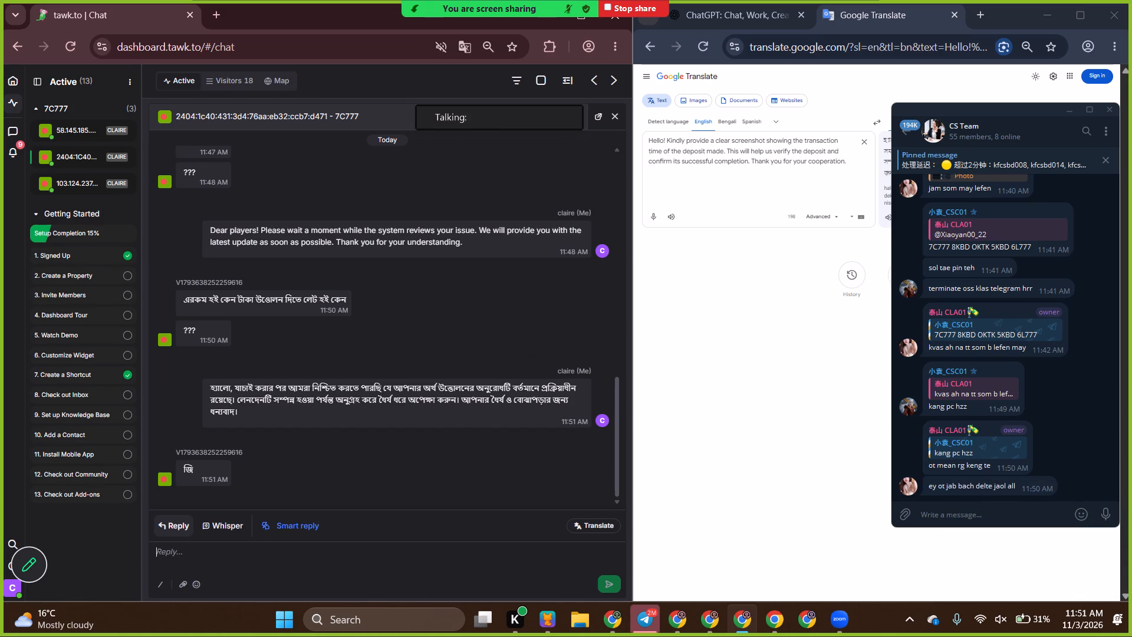
Translate the withdrawal-delay visitor's Bengali conversation into English to read the latest reply.
right_click(389, 307)
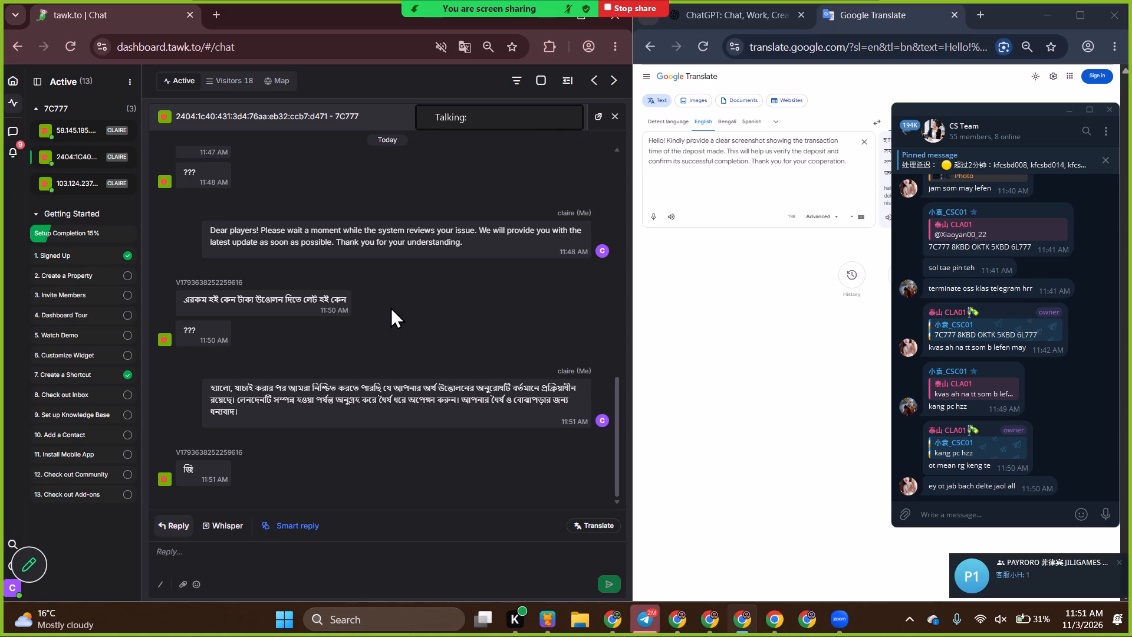
click(448, 534)
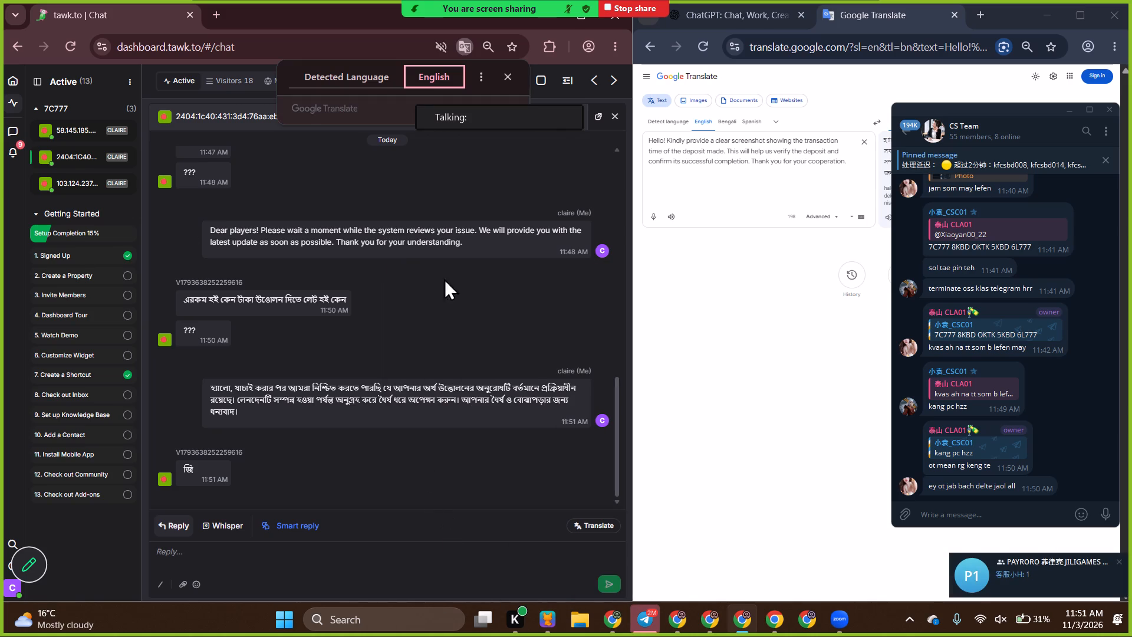
click(357, 73)
click(449, 72)
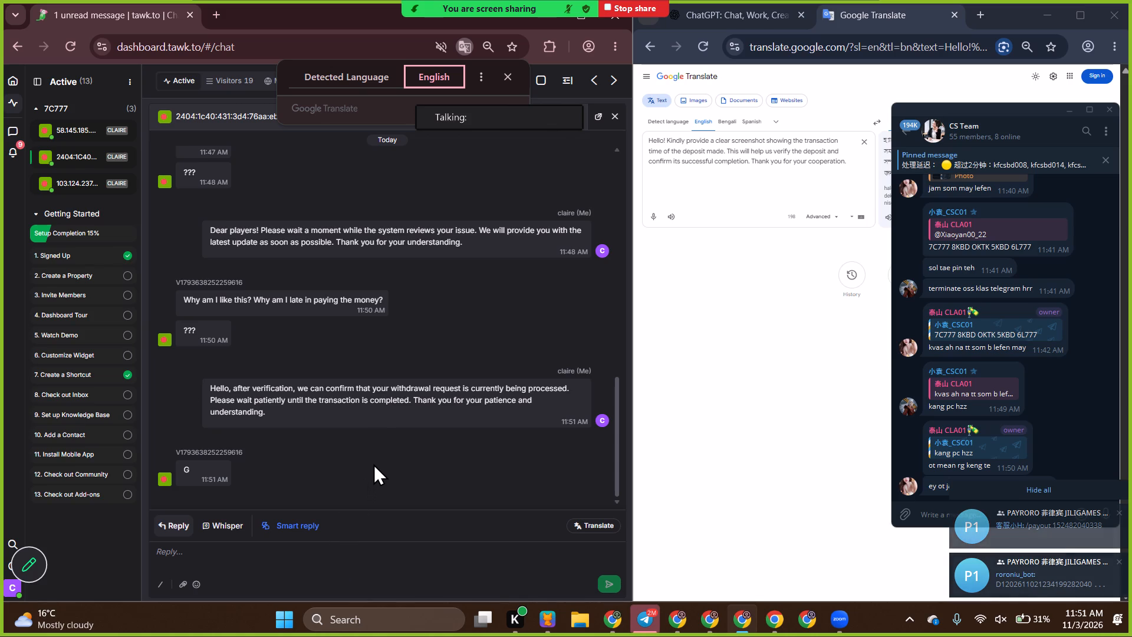
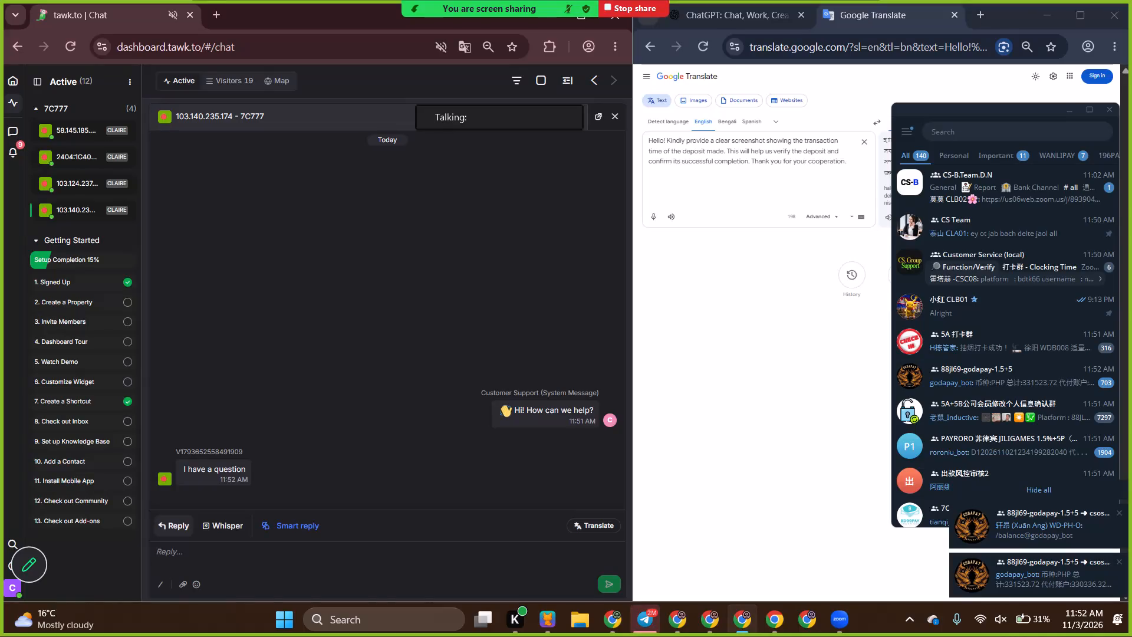
Send the saved "hello" Bengali welcome reply to the 7C777 visitor who wrote "I have a question".
key(Return)
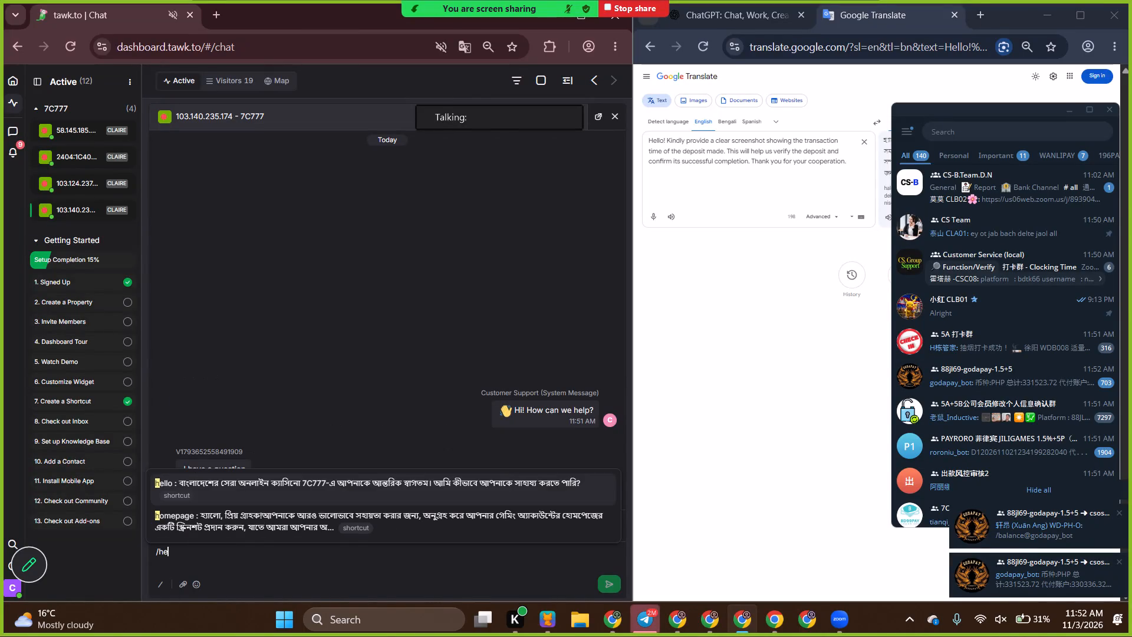
key(Return)
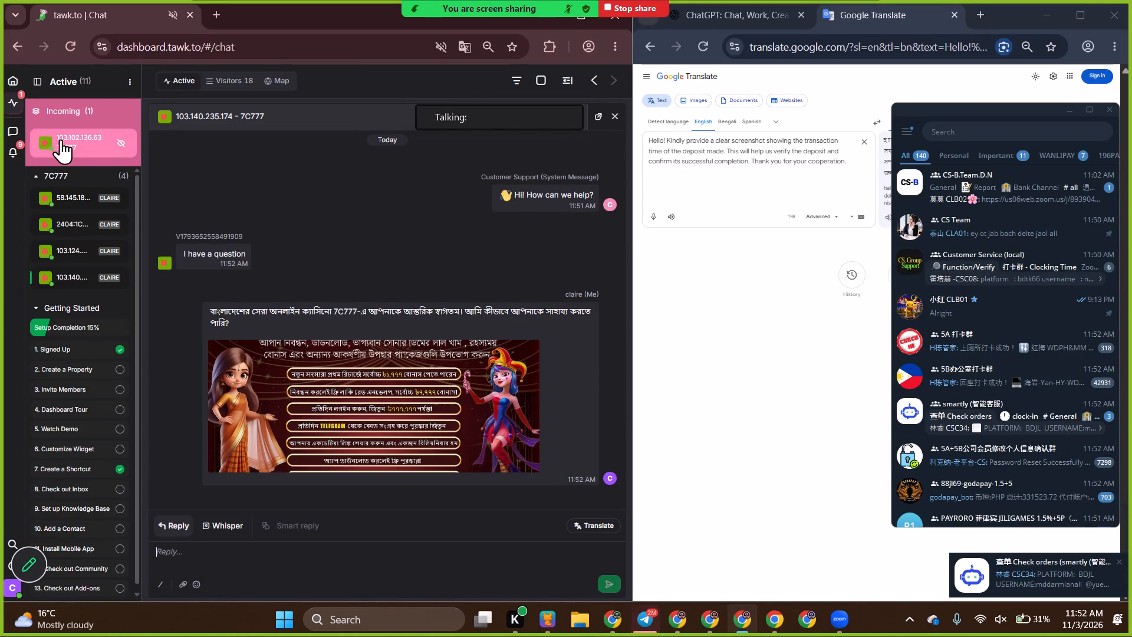
click(61, 139)
drag(279, 419, 291, 443)
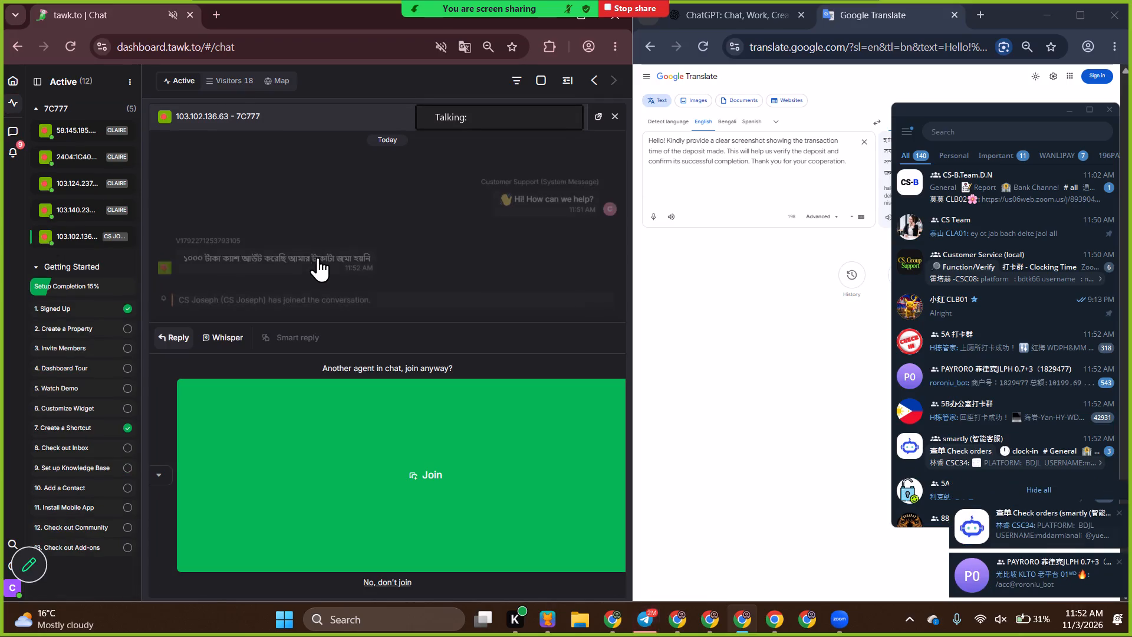
Close the 7C777 chat about the missing 1000 taka cash-out deposit that another agent has joined.
click(617, 114)
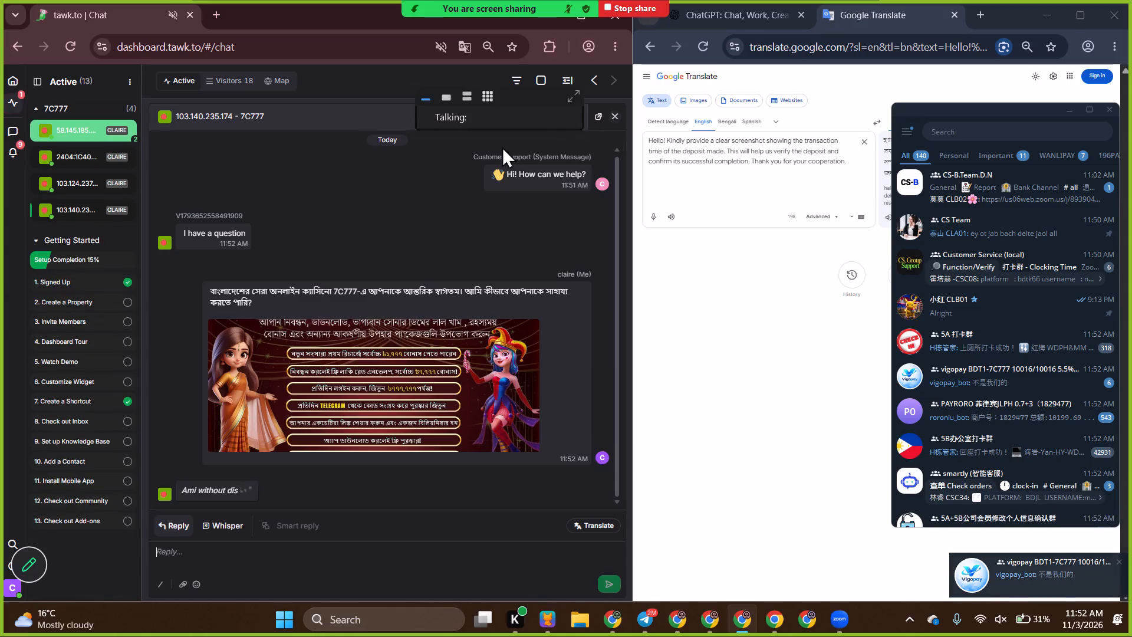
Check the newly sent cash-out message photo in the first 7C777 chat and send the saved "wait5" Bengali reply.
click(100, 123)
scroll(267, 287, down, 2)
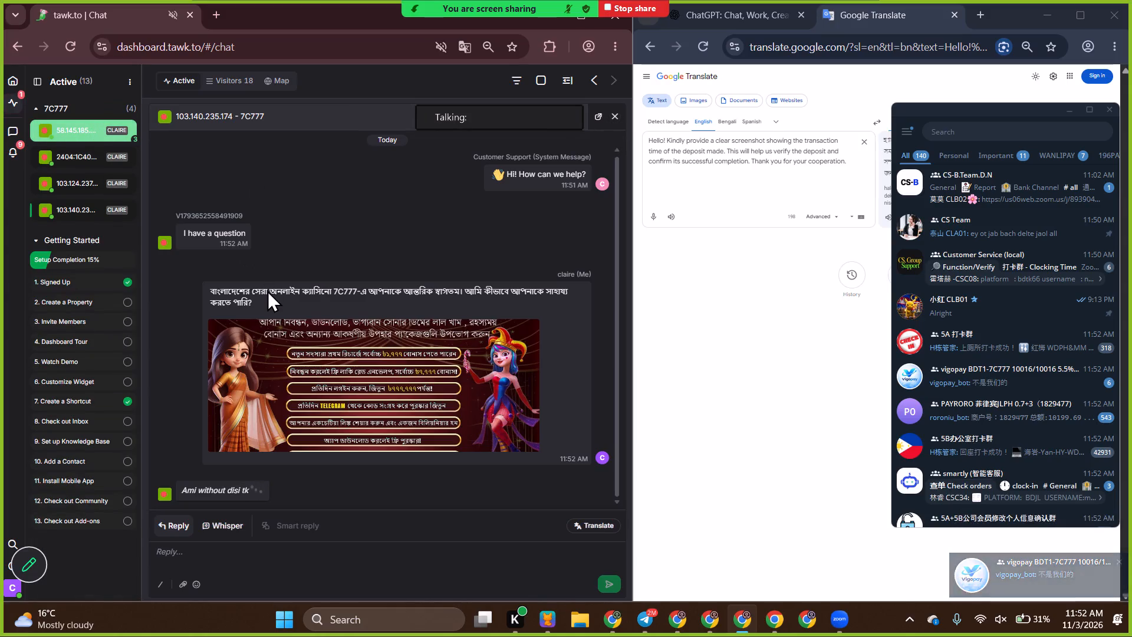
scroll(267, 290, down, 5)
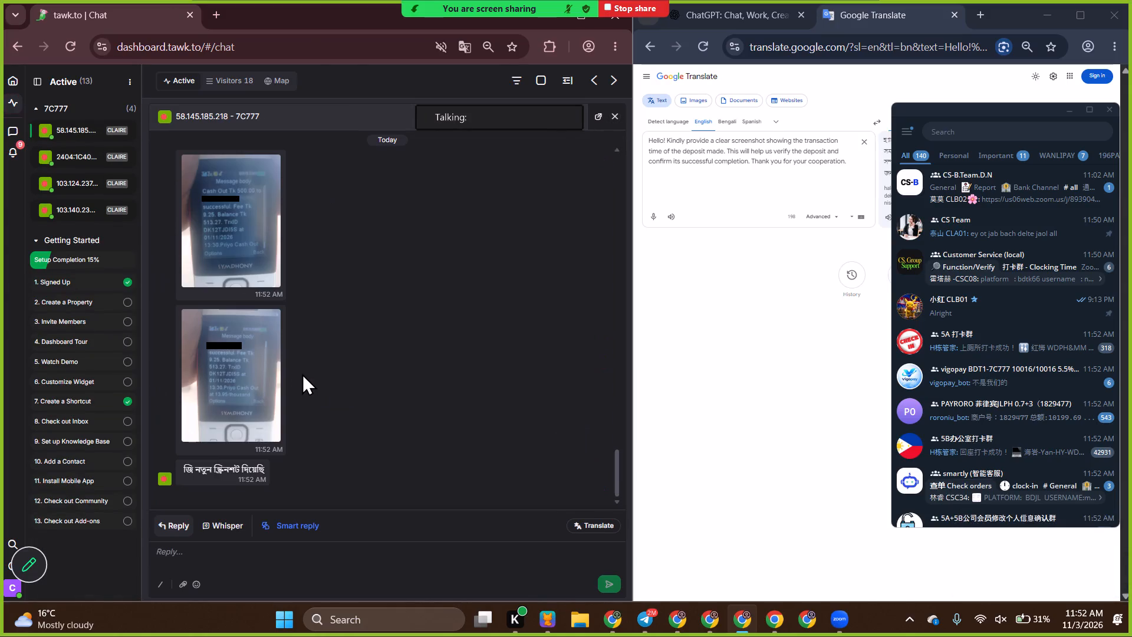
click(243, 258)
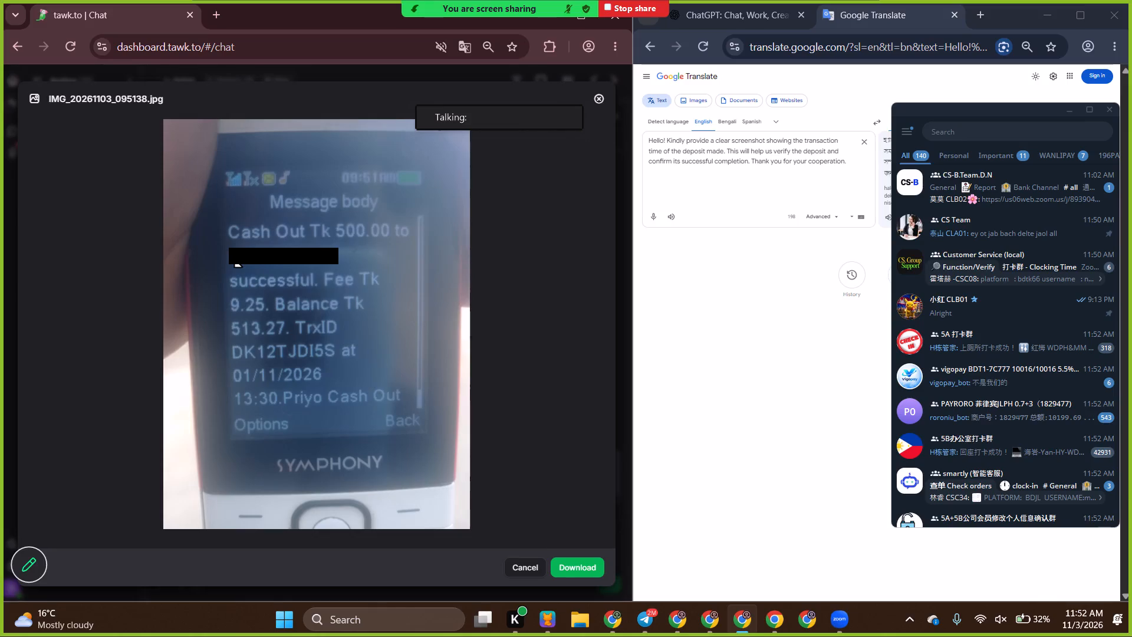
click(522, 556)
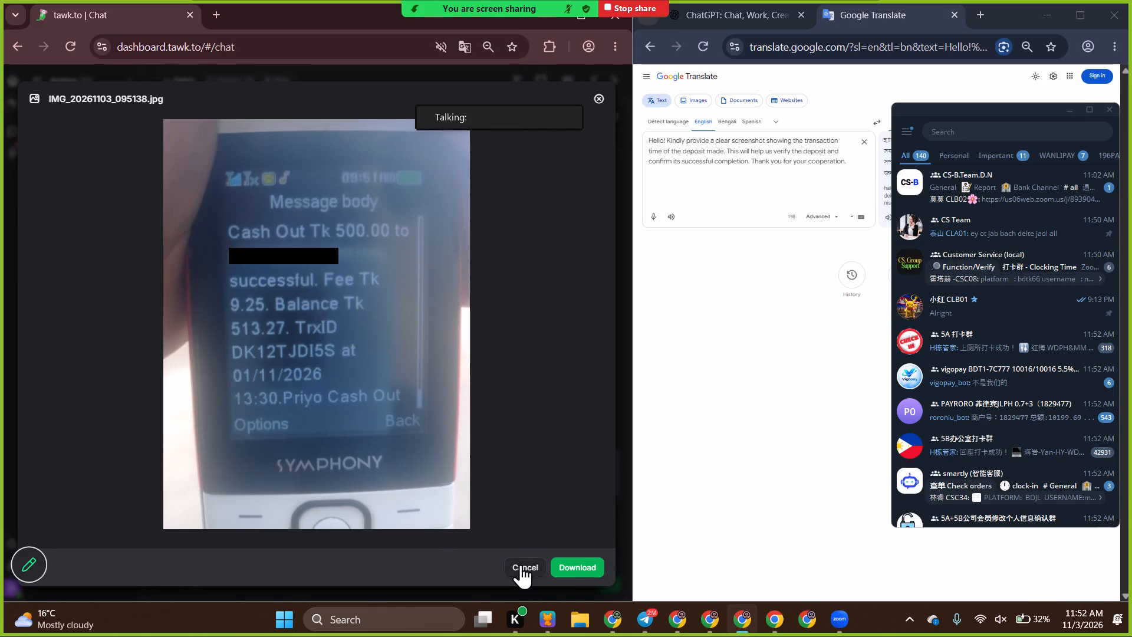
click(521, 564)
click(315, 548)
text(/wait5)
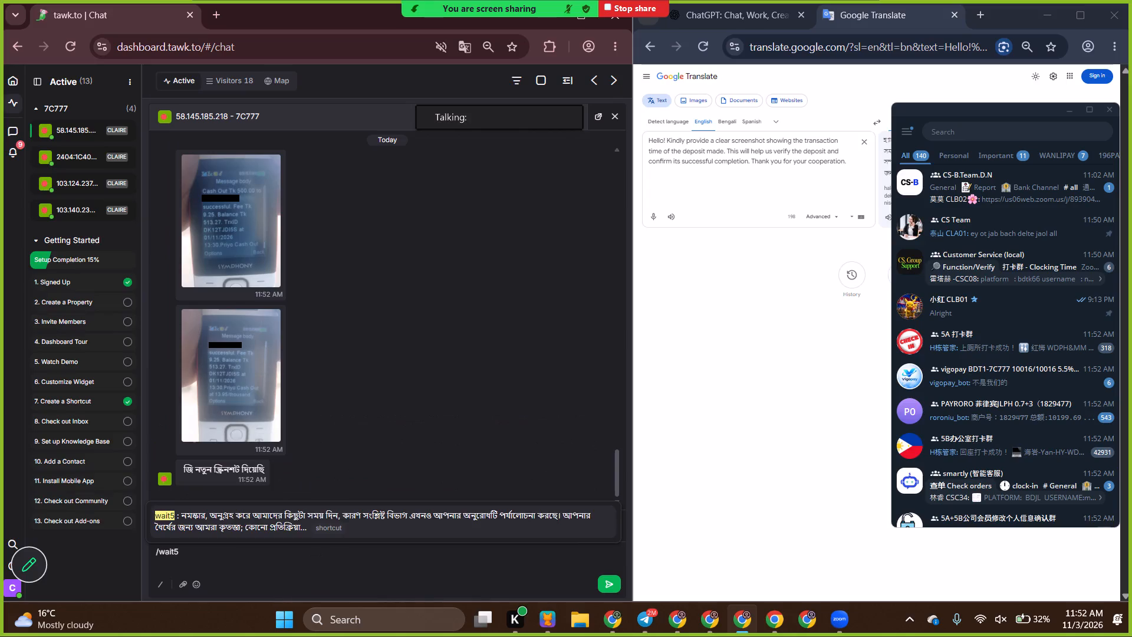
key(backslash)
key(BackSpace)
key(Return)
key(Return)
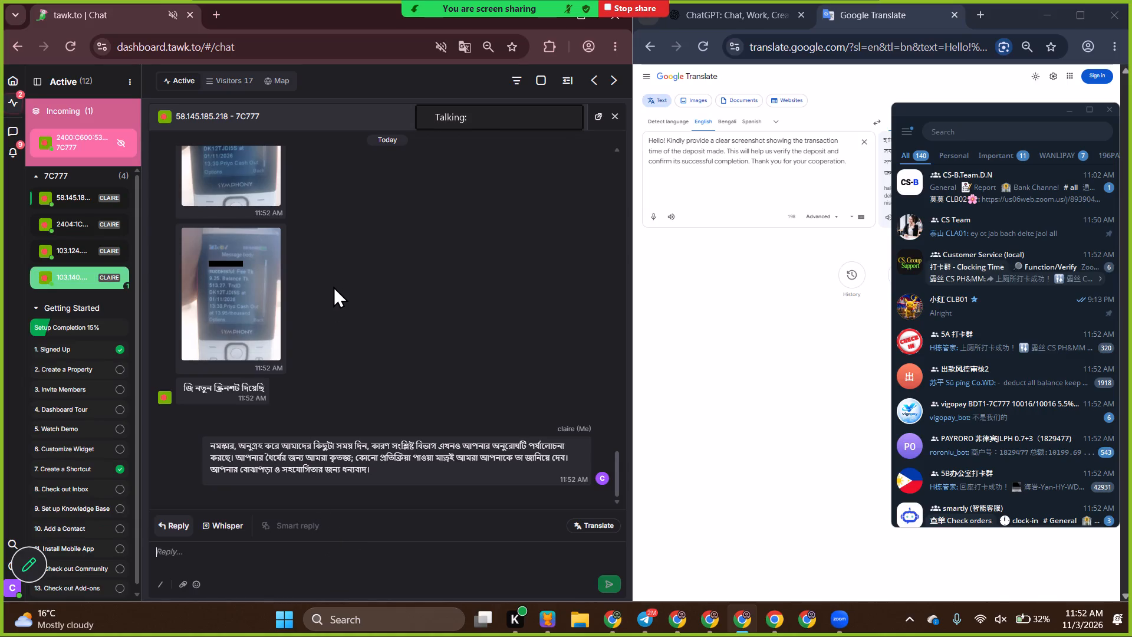
Find the username in the visitor's earlier account screenshot and look up that player's deposit records in the back office.
scroll(331, 286, up, 7)
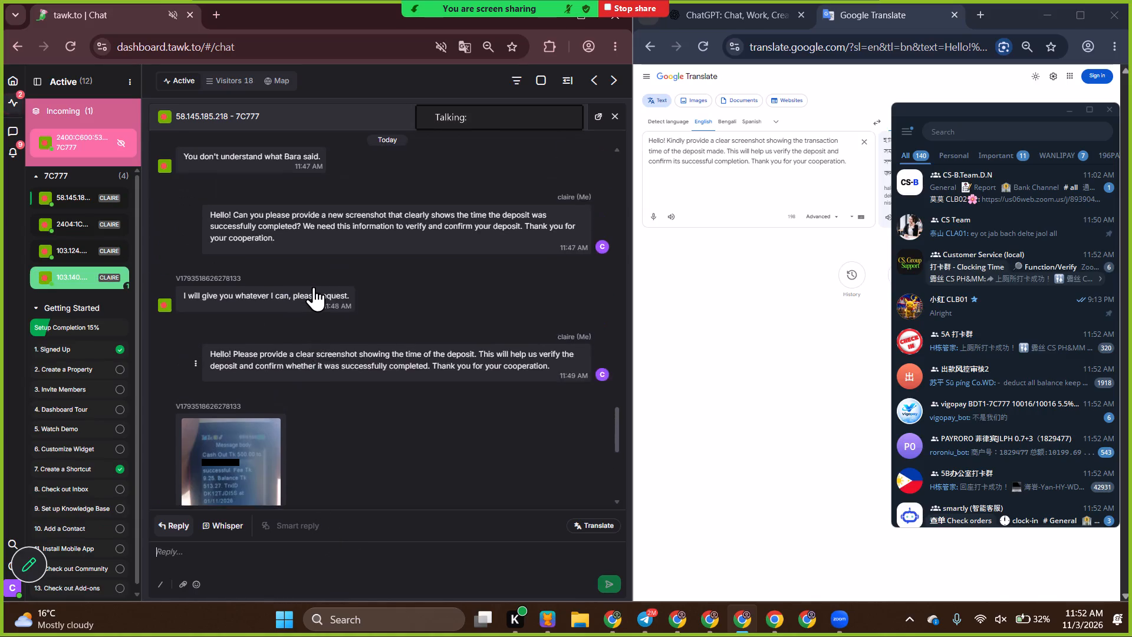
scroll(314, 287, up, 13)
scroll(277, 426, up, 1)
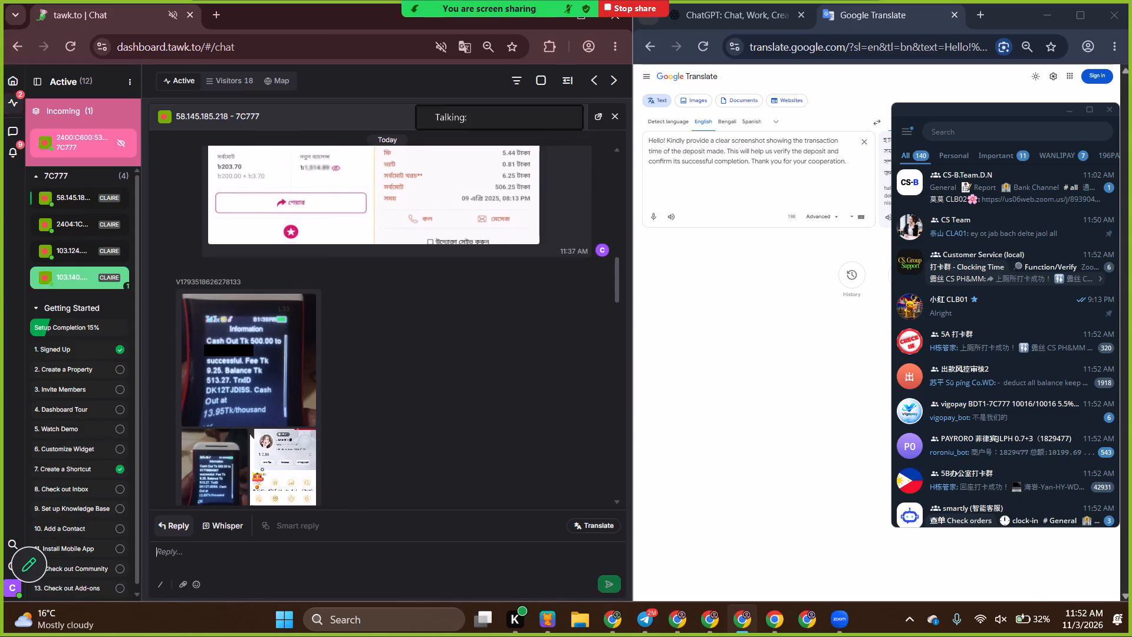
click(288, 481)
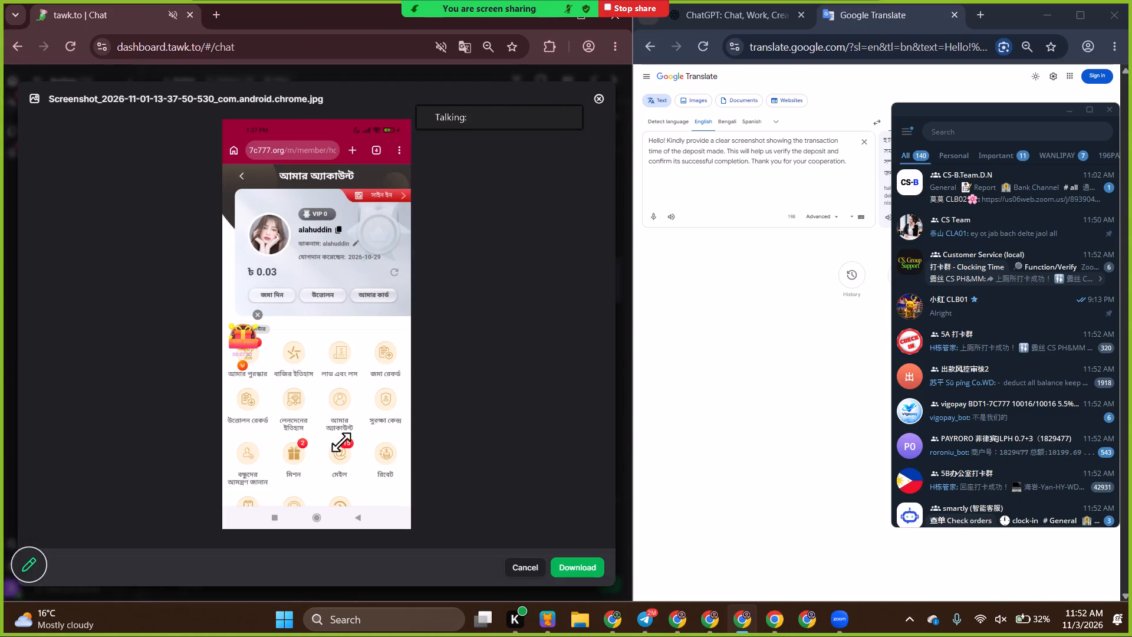
click(604, 615)
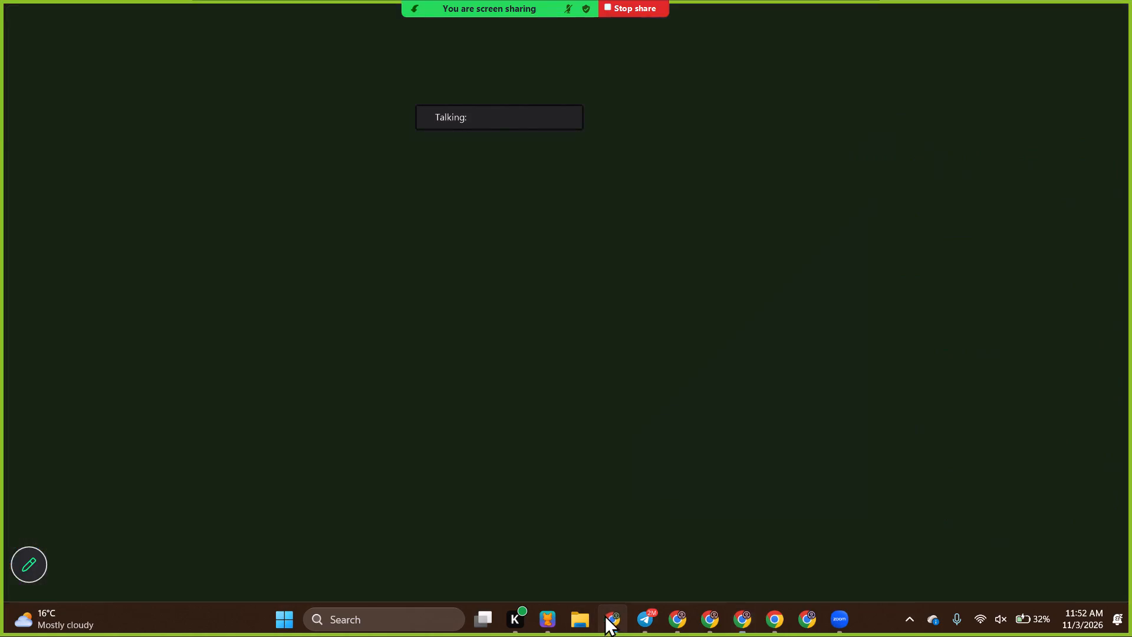
triple_click(736, 78)
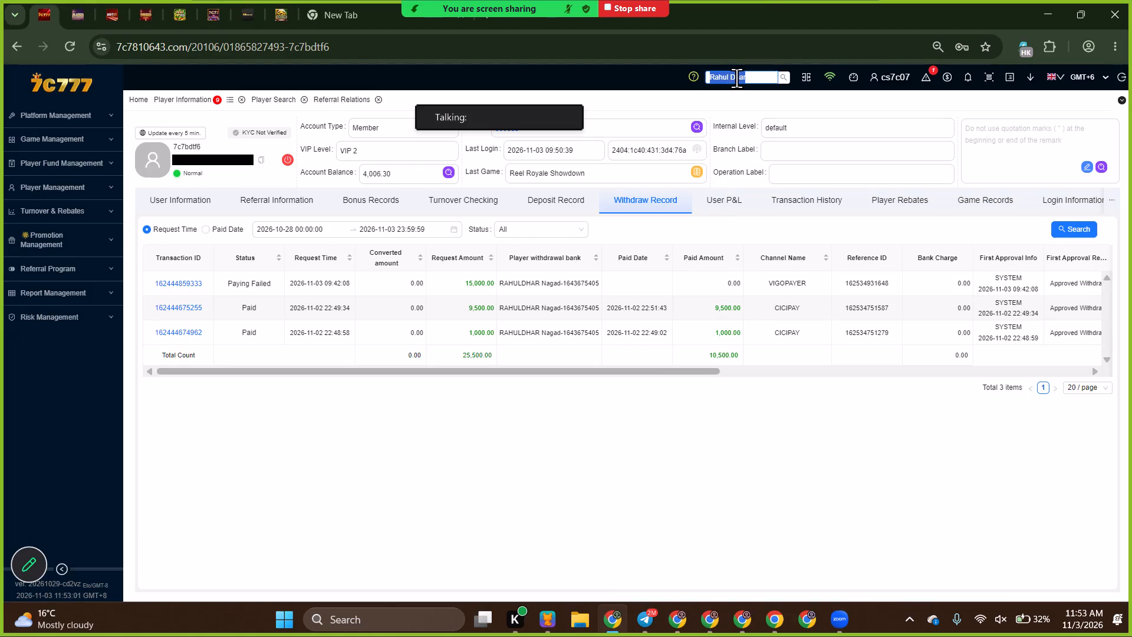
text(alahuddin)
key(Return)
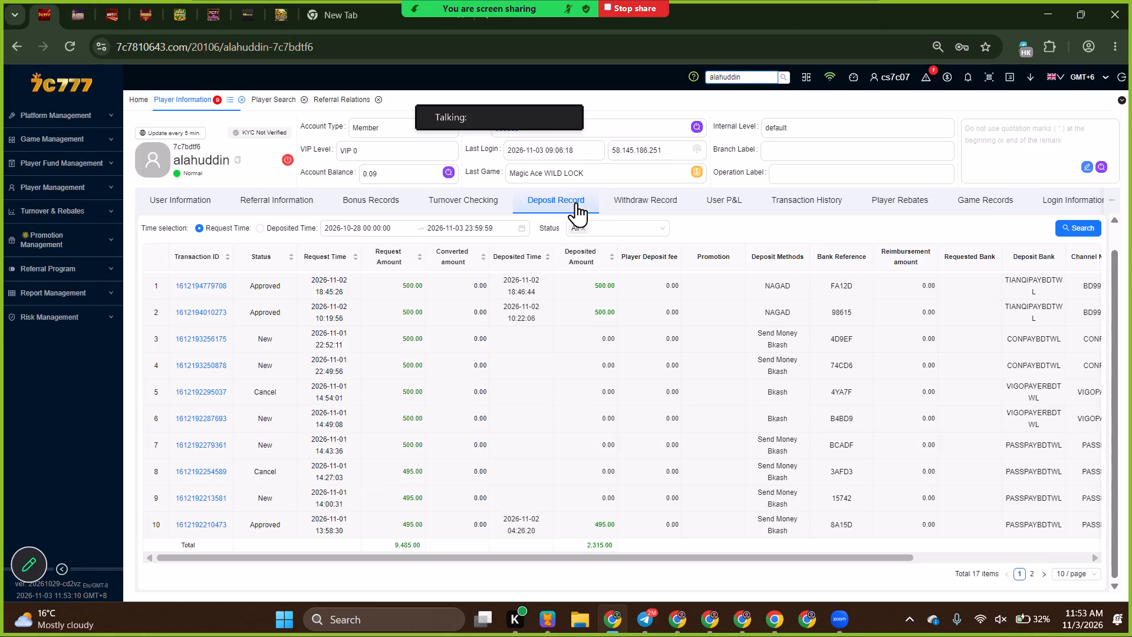
click(1039, 11)
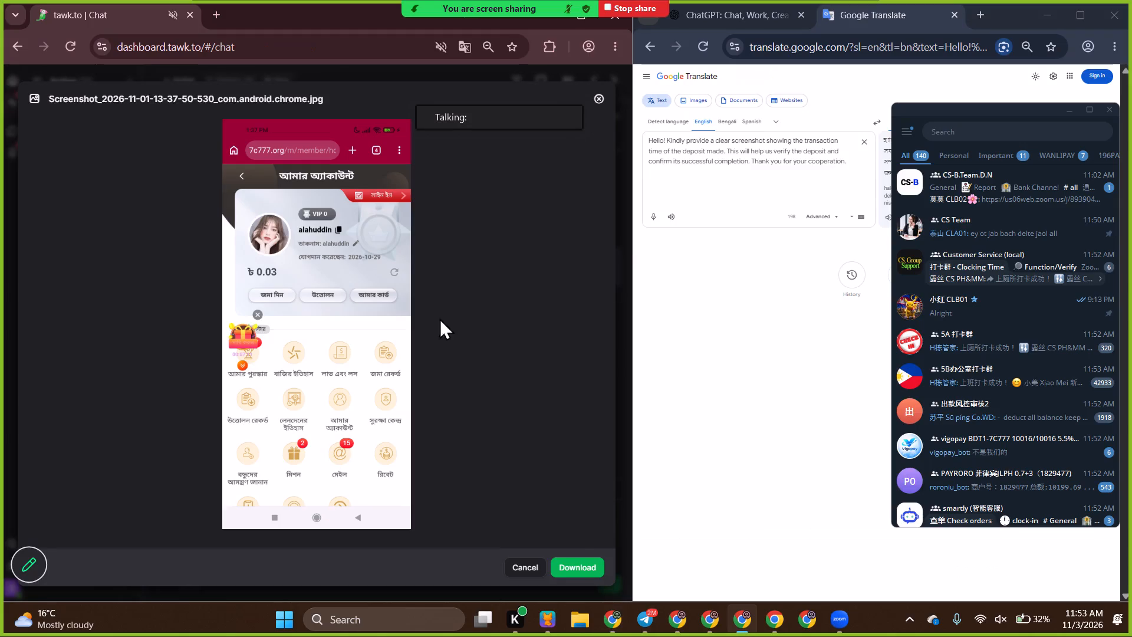
click(521, 566)
Compare the visitor's new cash-out message photo with the second page of the player's deposit records.
scroll(408, 350, down, 15)
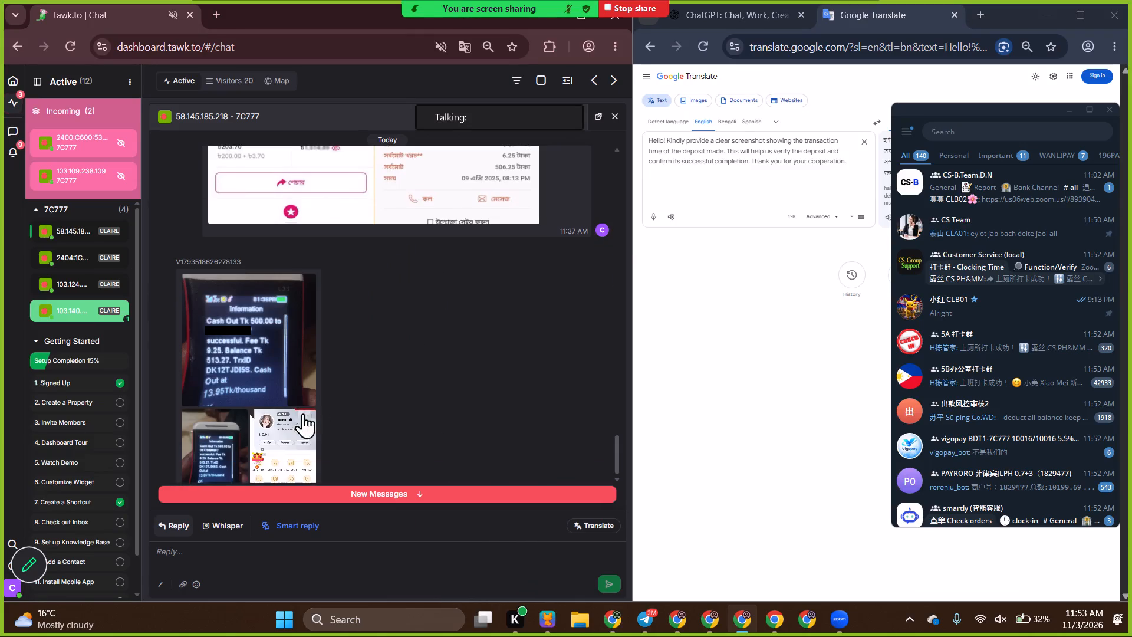
click(243, 209)
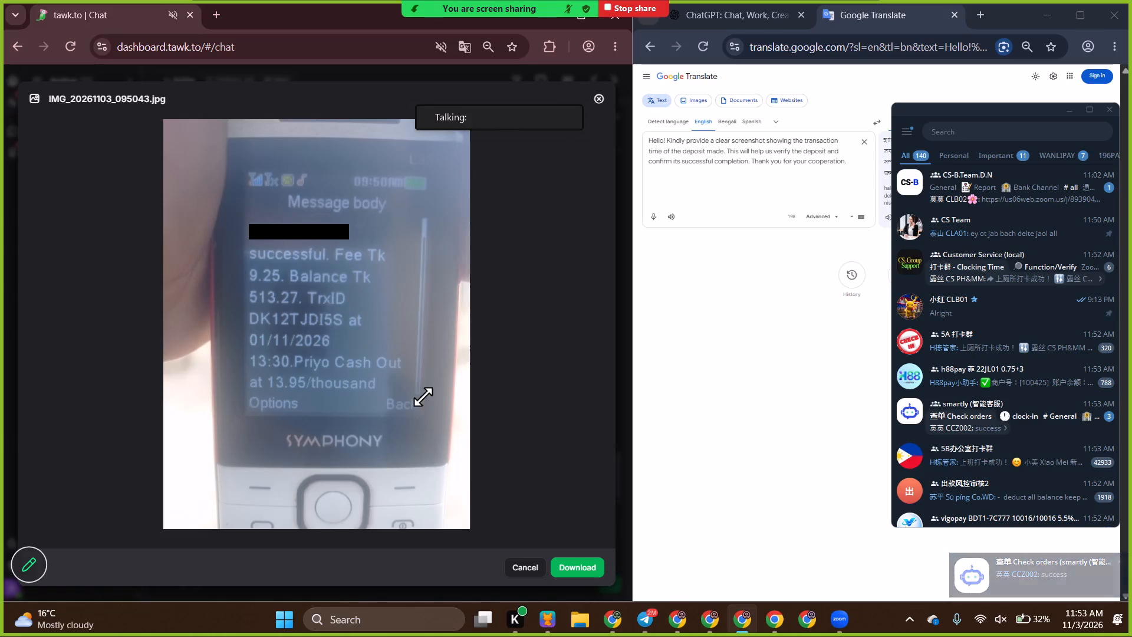
click(614, 615)
scroll(650, 409, down, 7)
click(1027, 574)
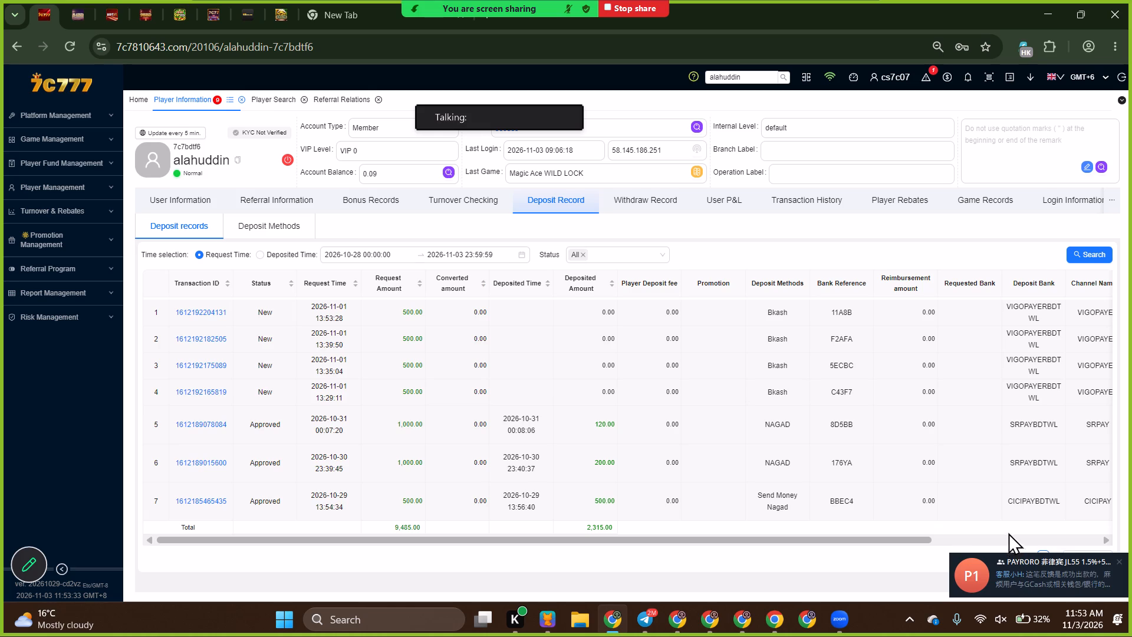
click(1032, 0)
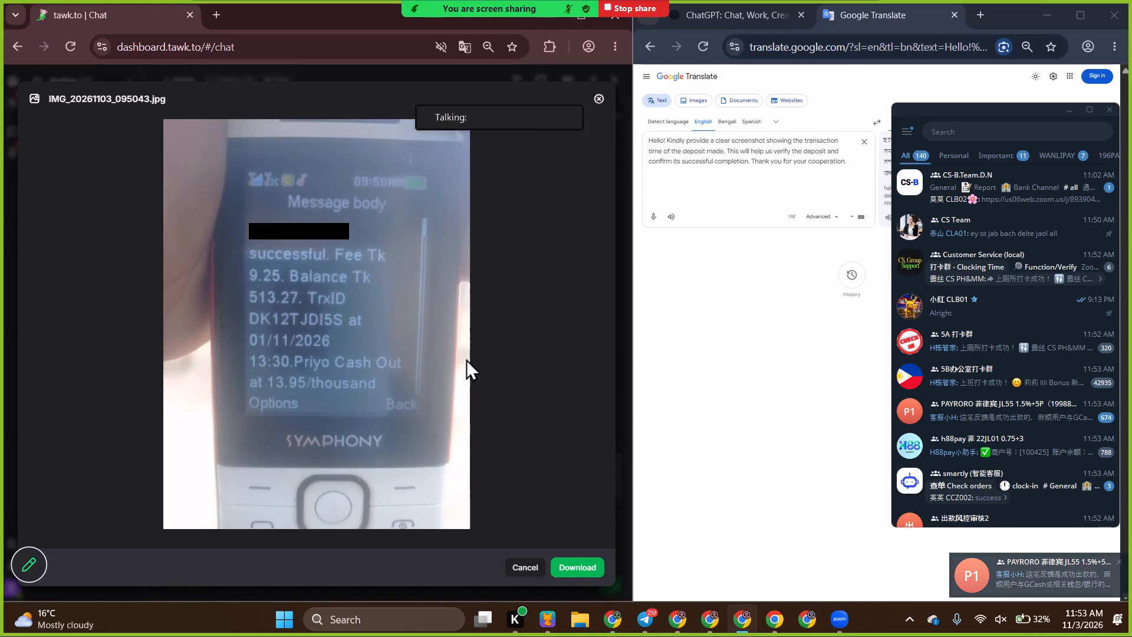
click(524, 560)
Compare the visitor's original cash-out photo, sent earlier in the chat, with the player's deposit records.
scroll(268, 323, up, 2)
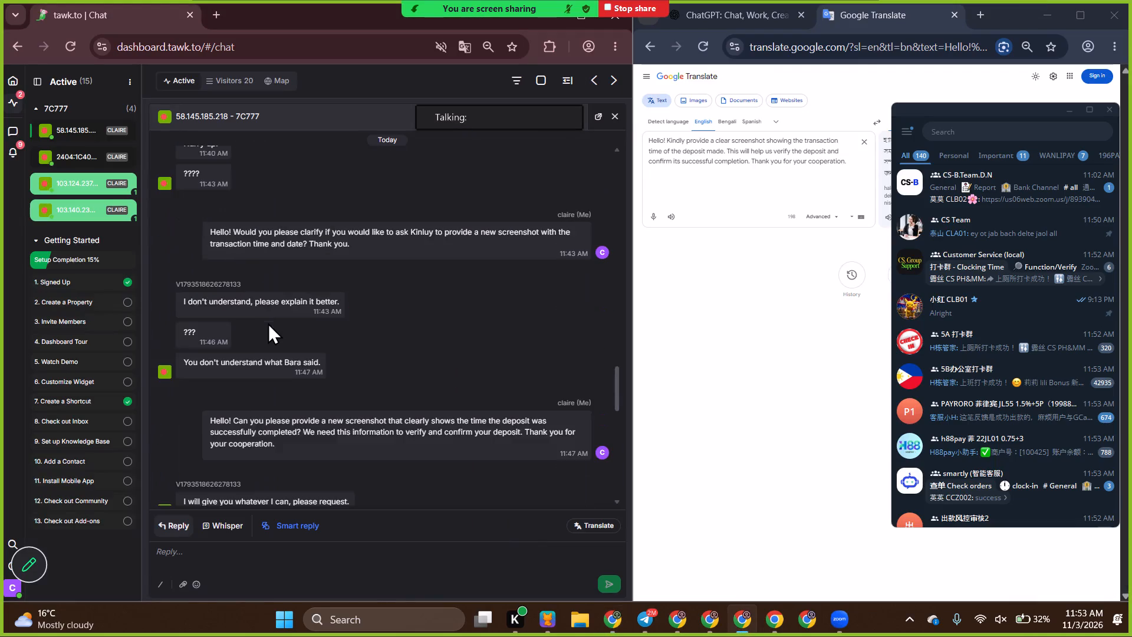
scroll(268, 323, up, 1)
click(215, 370)
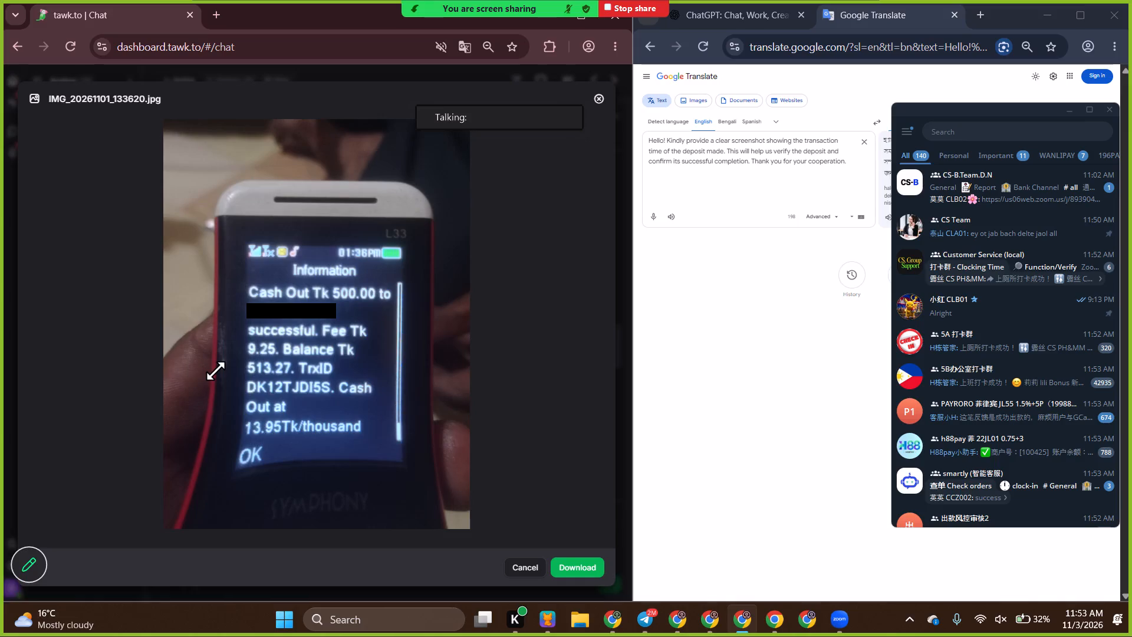
click(604, 619)
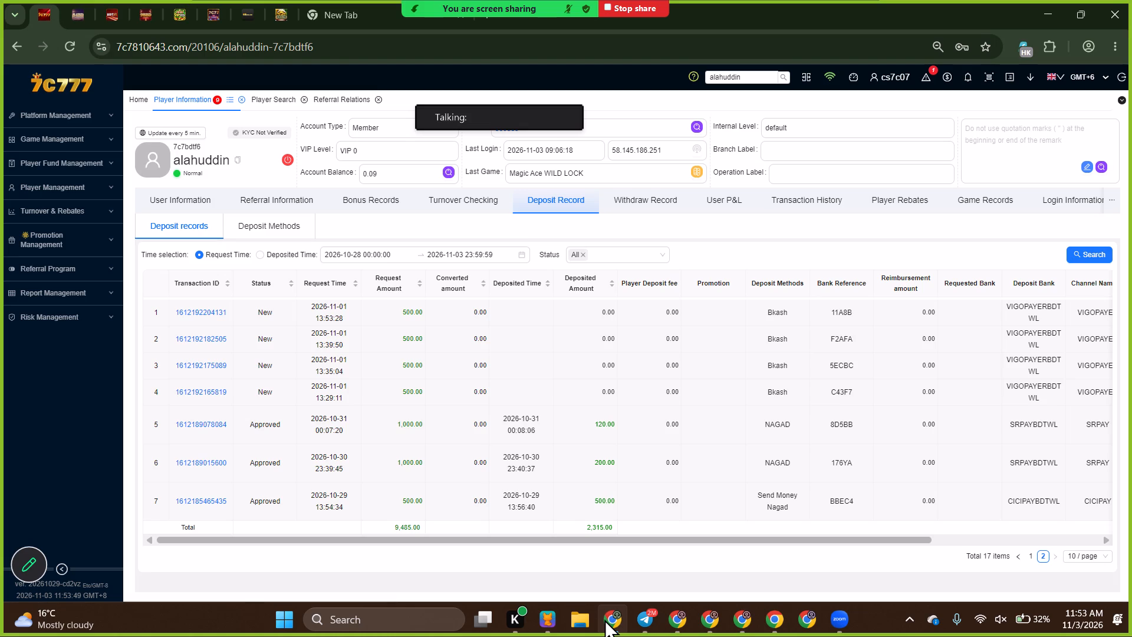
click(604, 619)
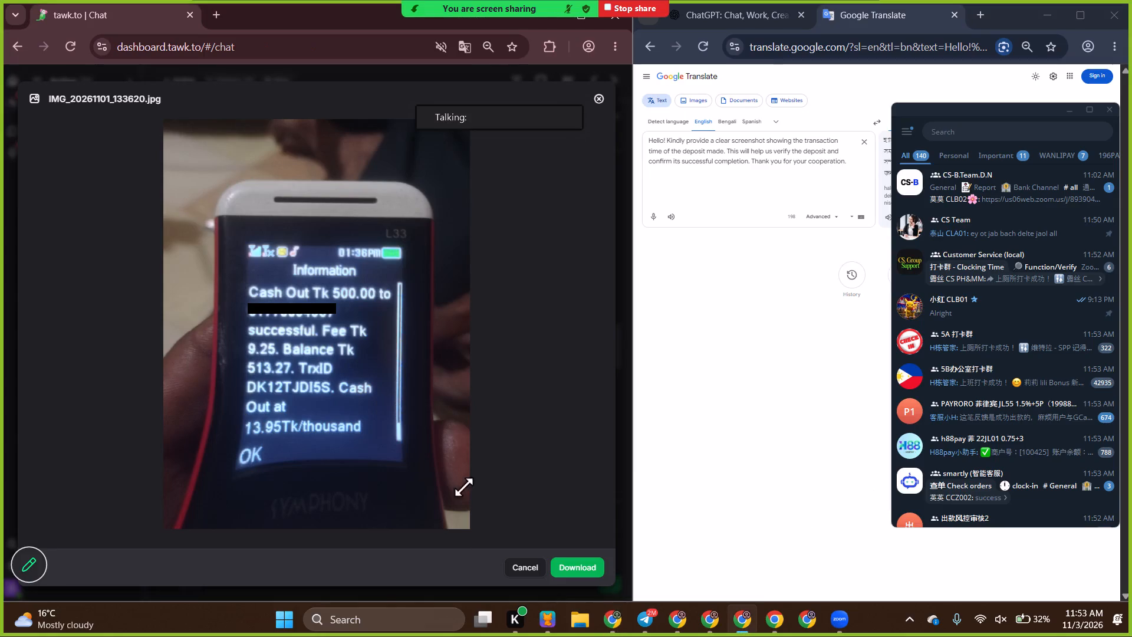
click(533, 569)
Copy the image of the visitor's latest cash-out message photo showing the transaction date and time, and return to the chat.
scroll(387, 385, down, 8)
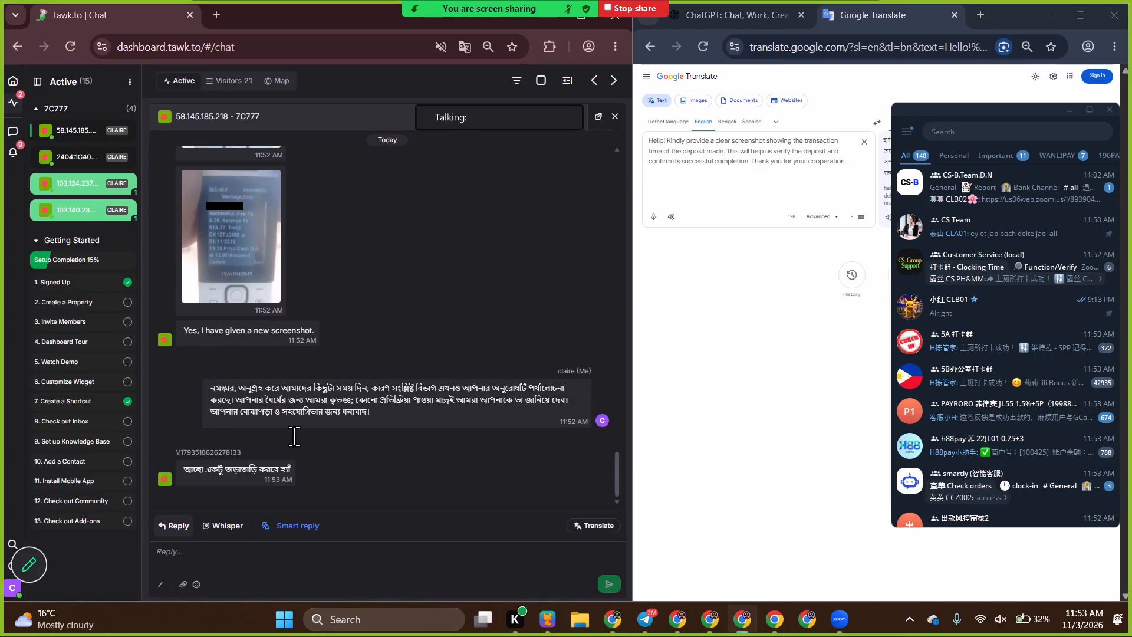
scroll(297, 435, down, 8)
click(232, 235)
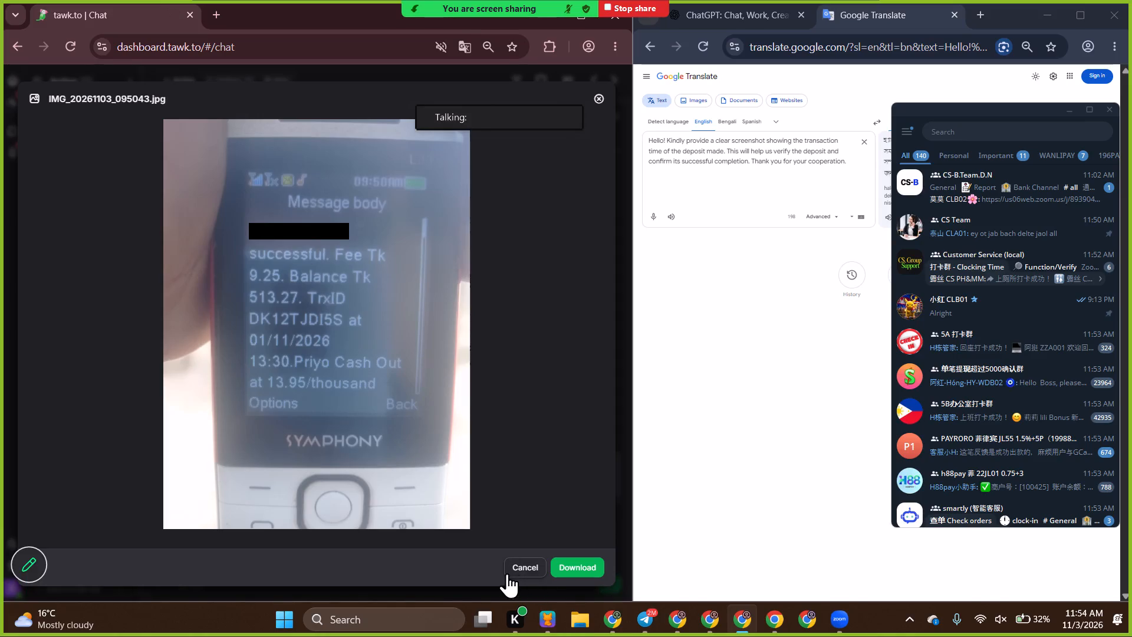
right_click(370, 339)
click(442, 399)
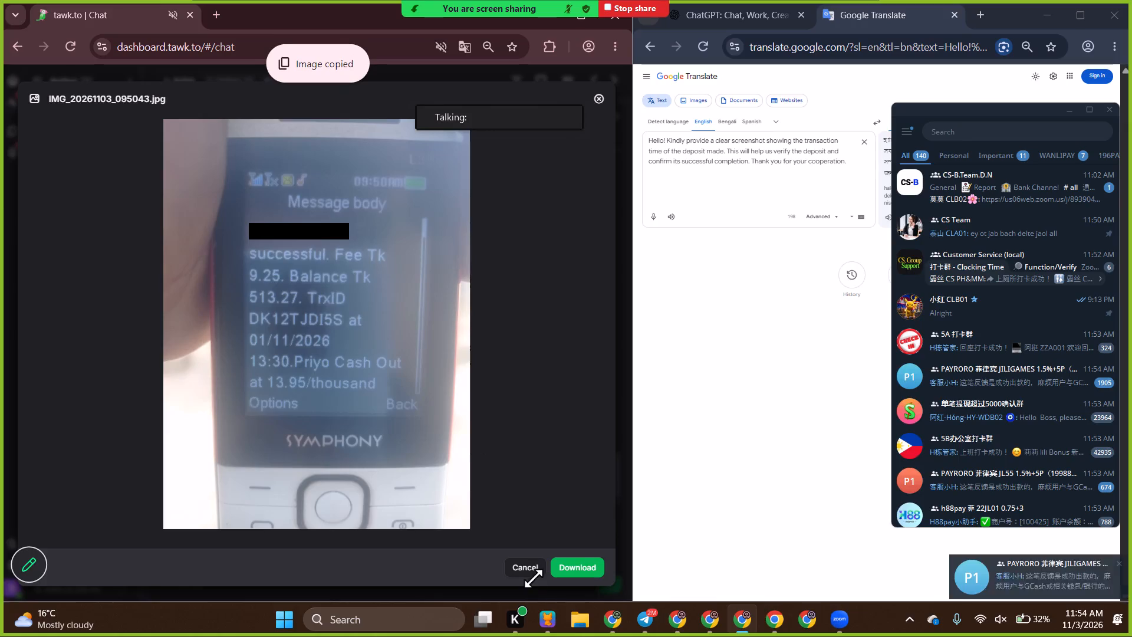
click(525, 569)
scroll(376, 414, down, 7)
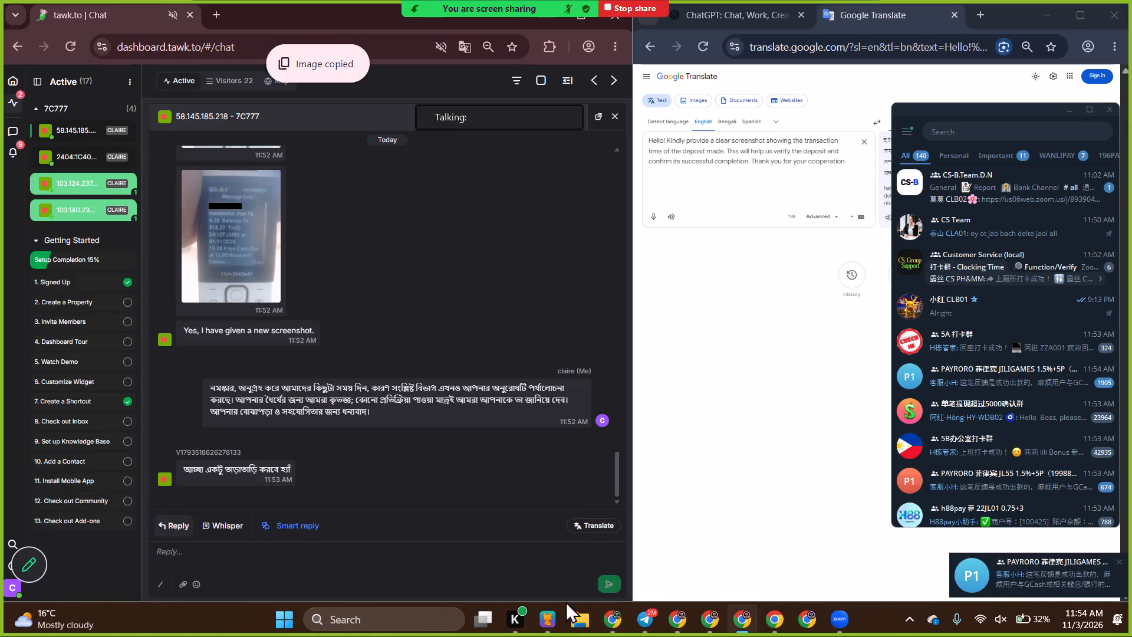
Glance again at the player's deposit records in the back office and return to the visitor's chat.
click(611, 618)
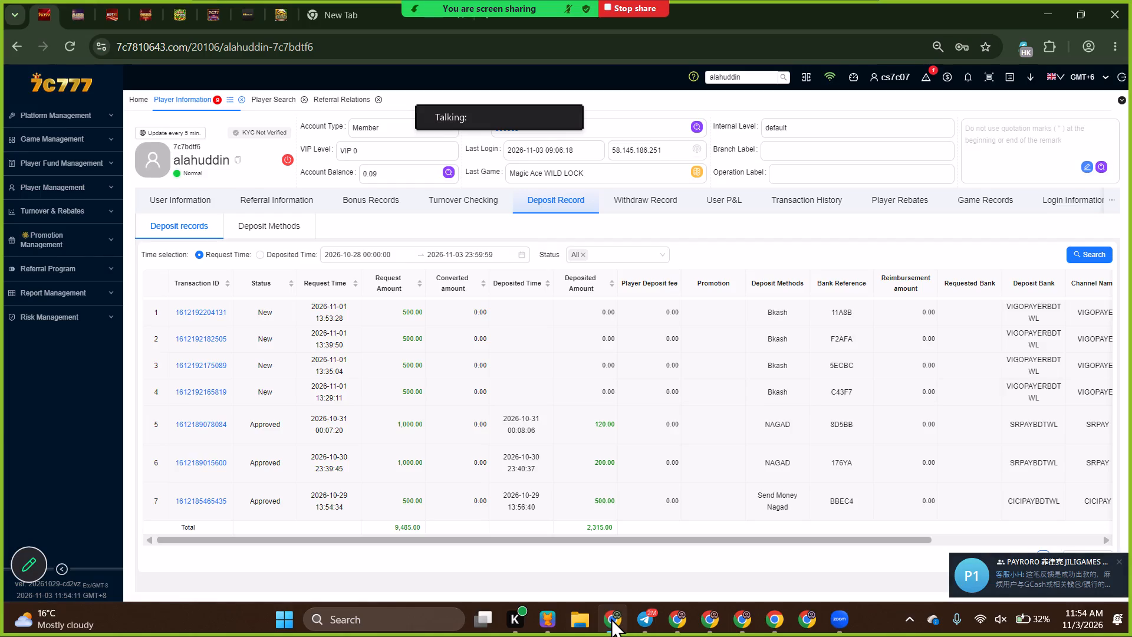
click(611, 618)
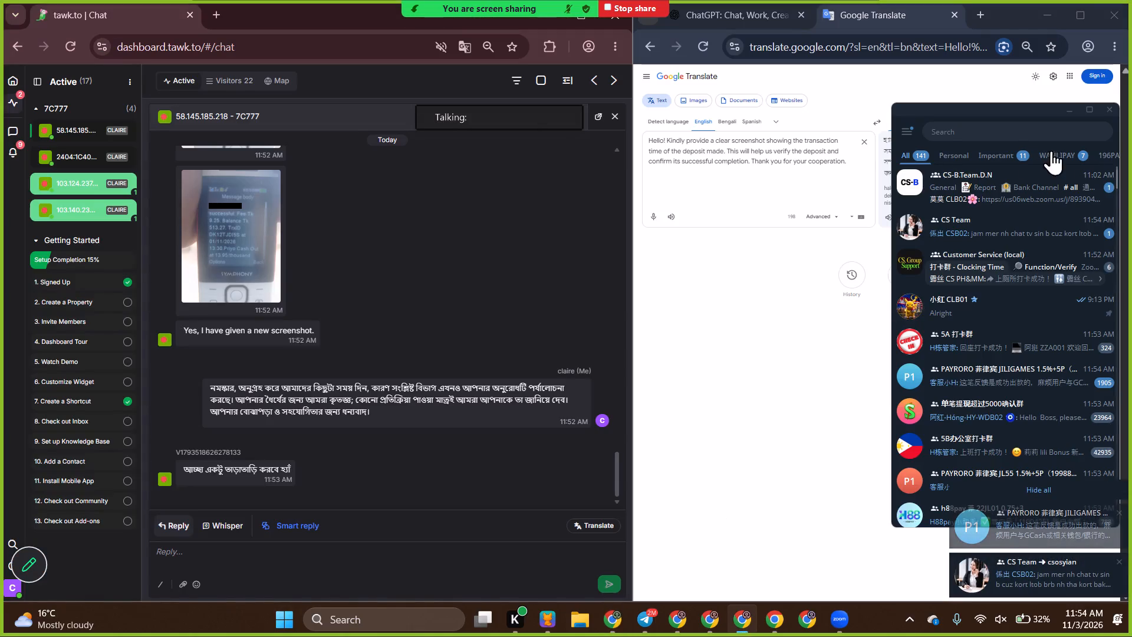
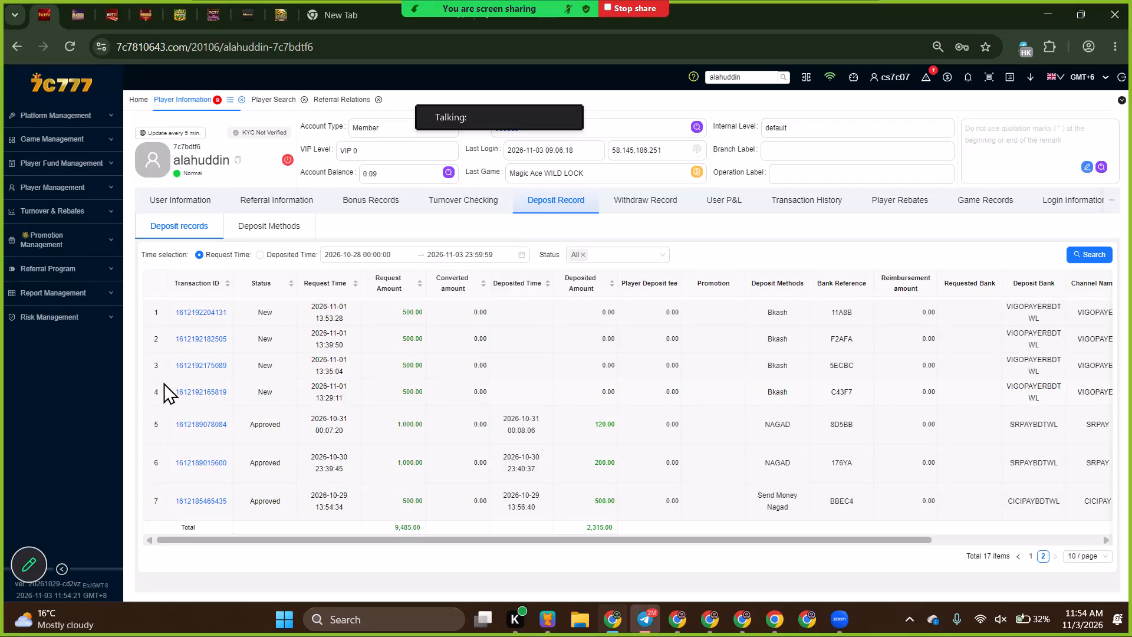
Copy the transaction ID of the player's 500.00 Bkash deposit requested on 2026-11-01 at 13:29:11.
drag(164, 383, 233, 391)
key(ctrl+c)
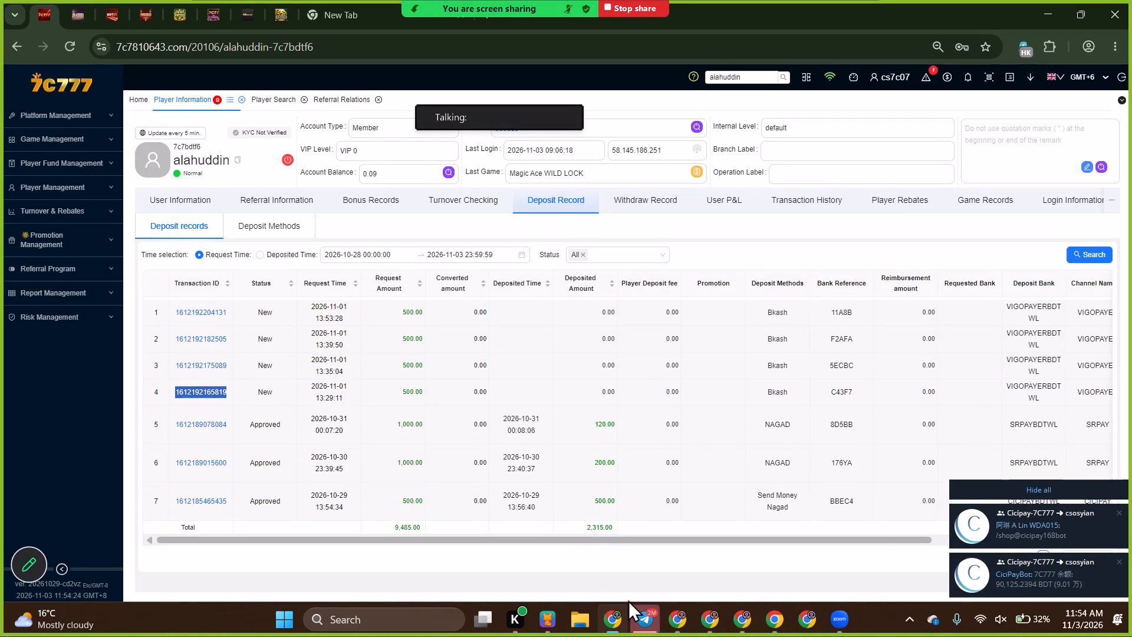
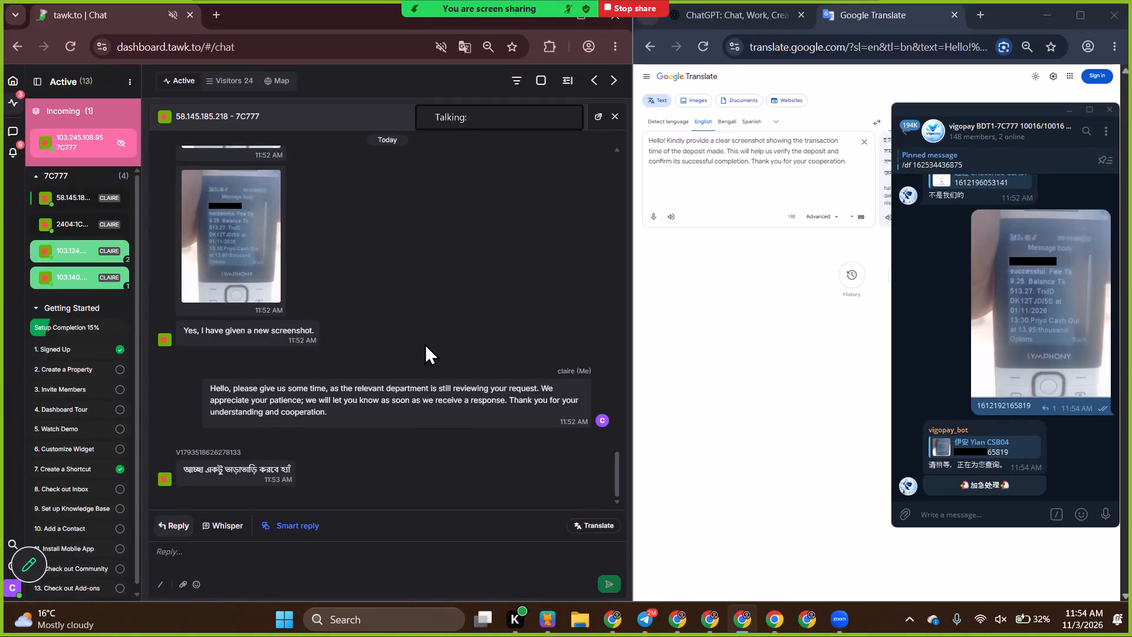
Find the earlier sent message requesting a clear screenshot with the deposit time in the visitor's chat and open its options.
scroll(419, 324, up, 1)
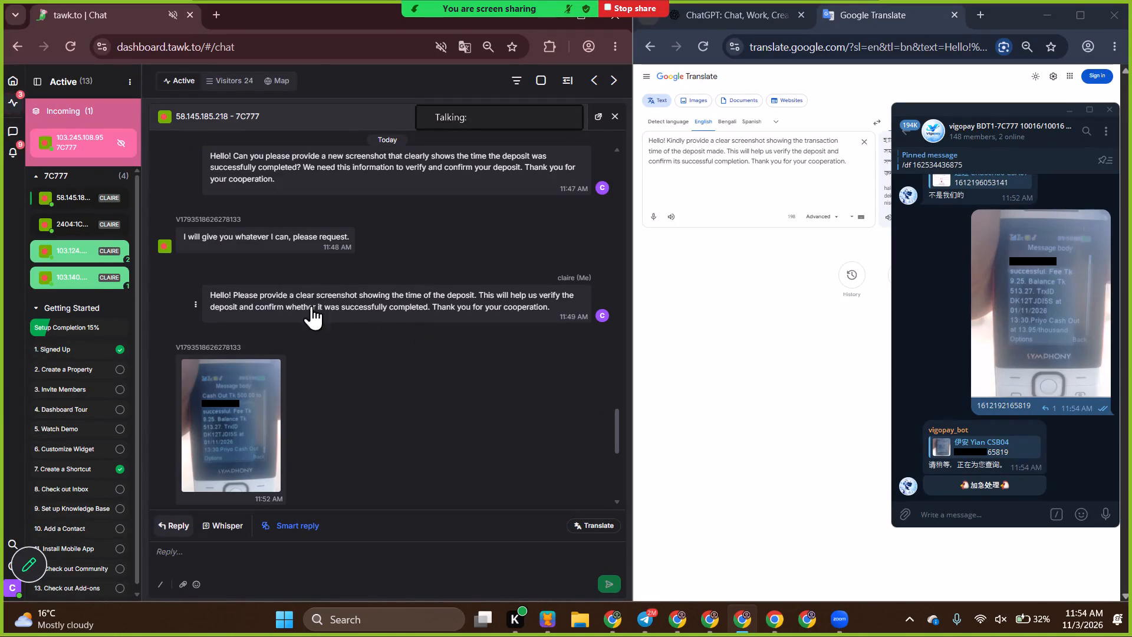
click(196, 304)
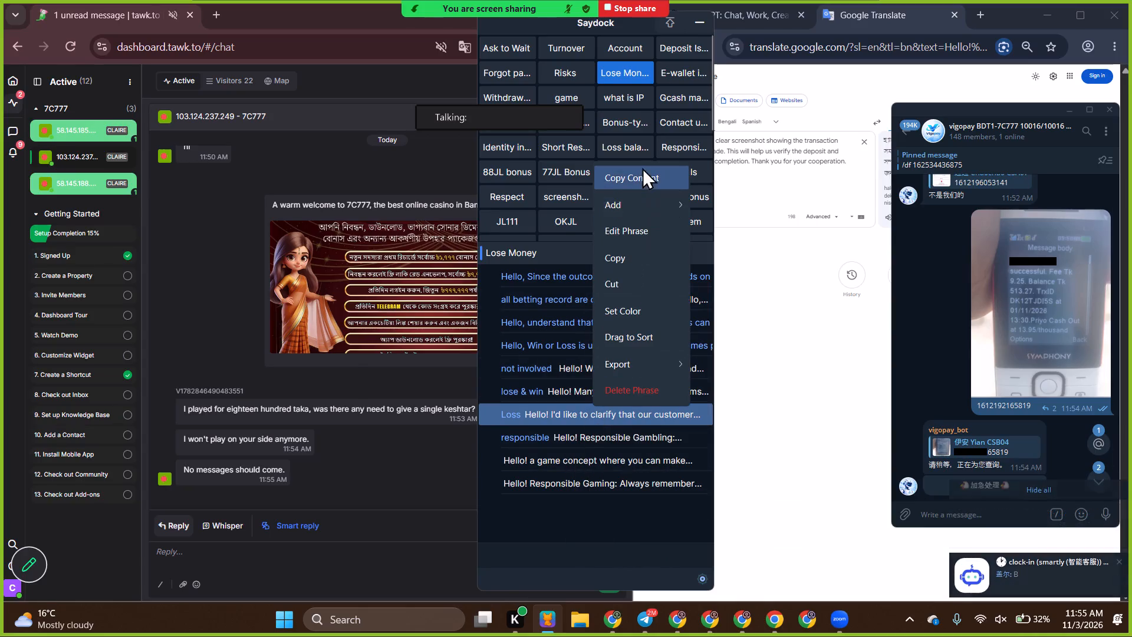
Switch to Google Translate, translate the copied "Loss" phrase about gambling risk from English into Bengali, and copy the translation.
click(770, 160)
key(ctrl+a)
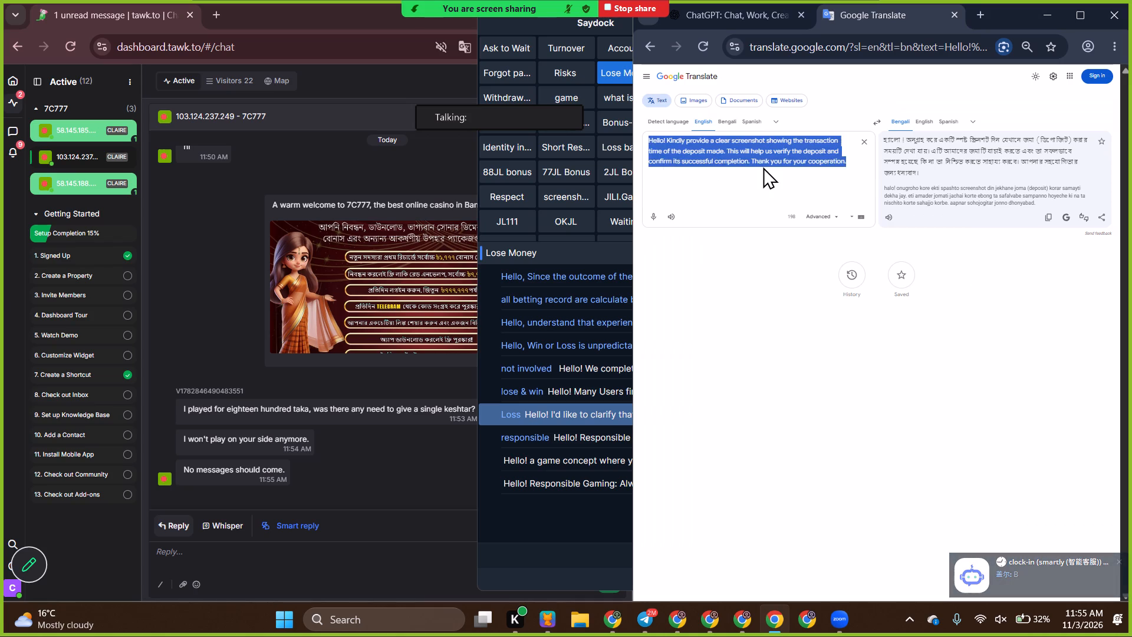
key(ctrl+v)
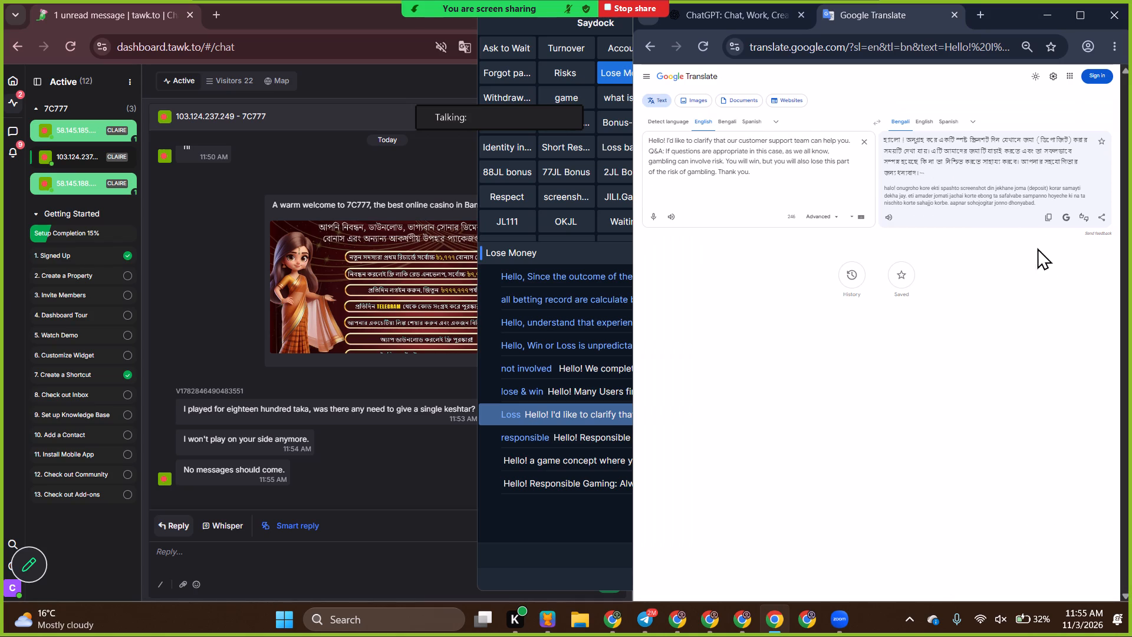
click(1044, 234)
Send the copied Bengali gambling-risk message as the reply to the visitor who played for eighteen hundred taka.
click(314, 537)
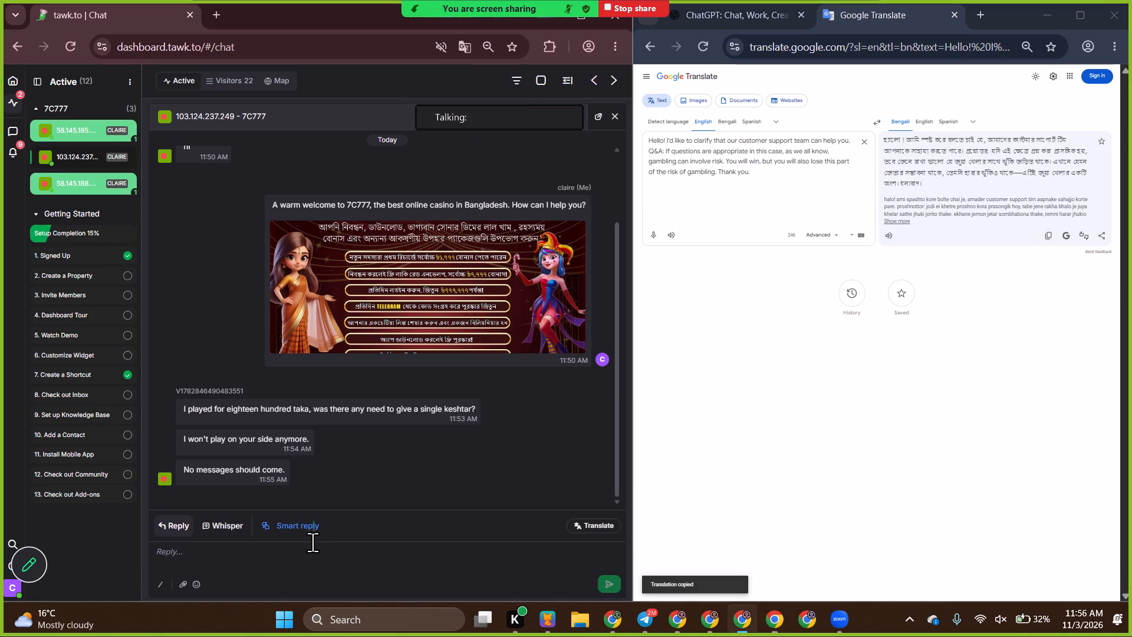
click(312, 544)
key(ctrl+v)
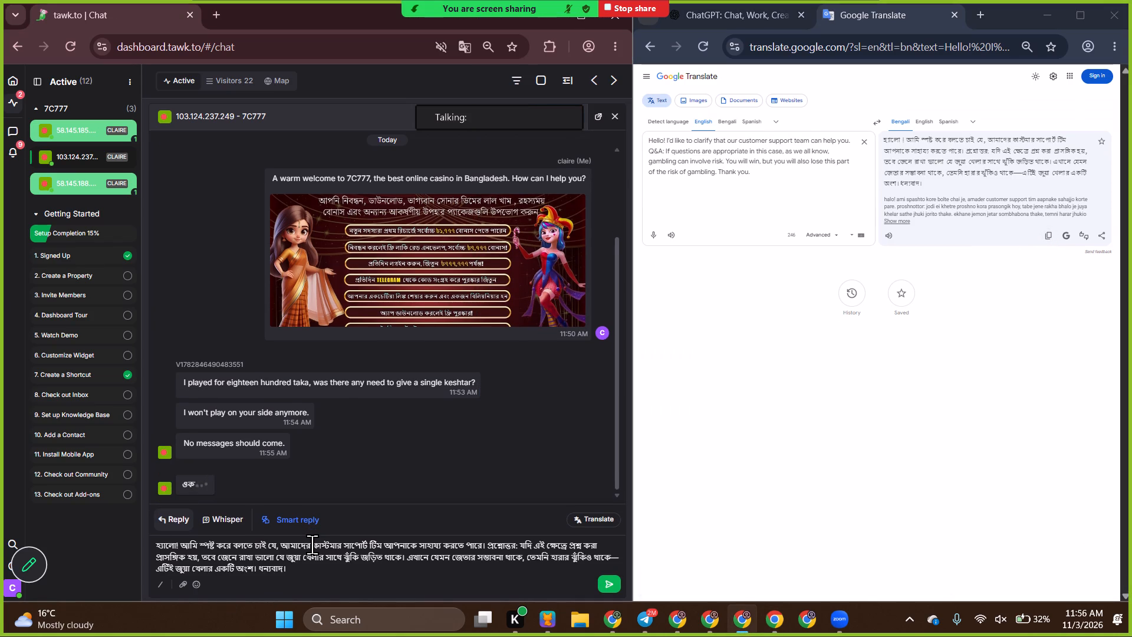
key(shift+Return)
key(Return)
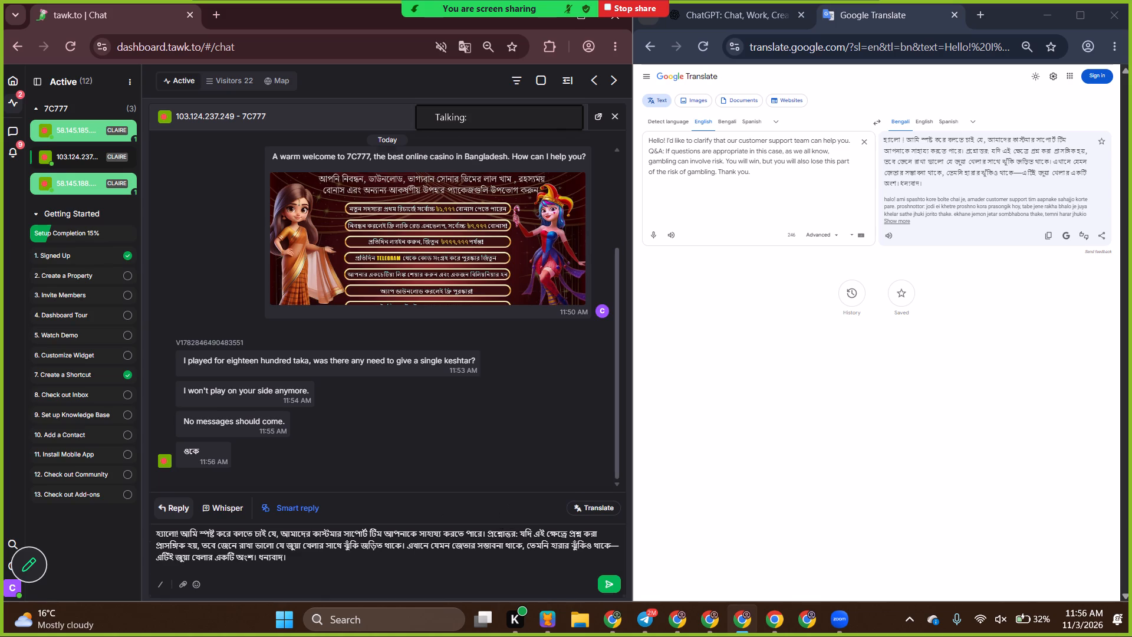
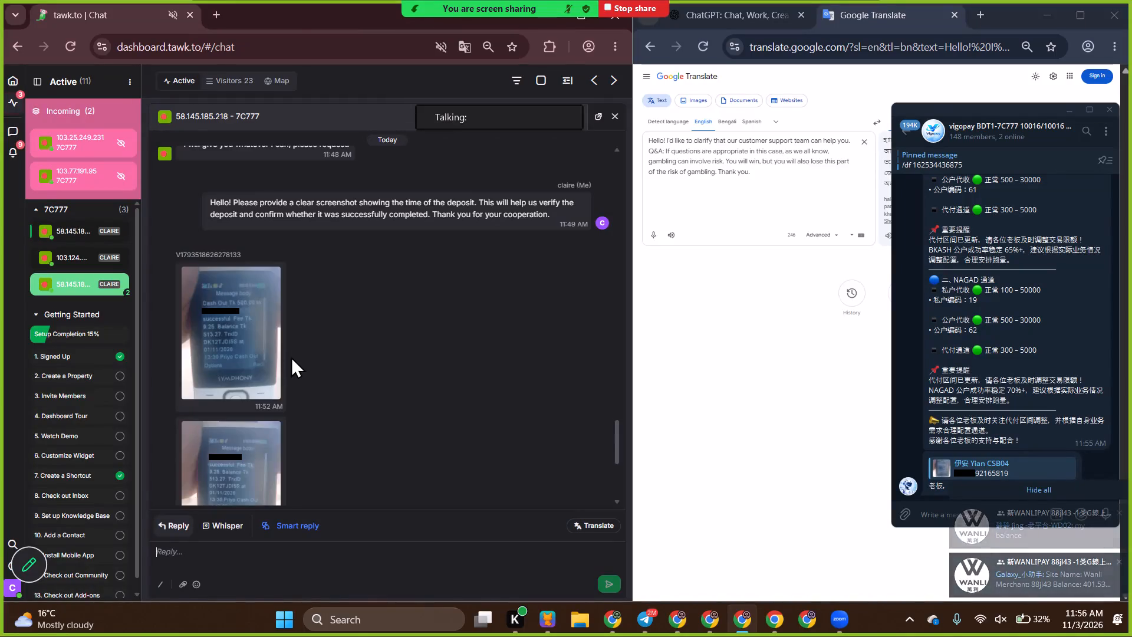
scroll(292, 355, down, 7)
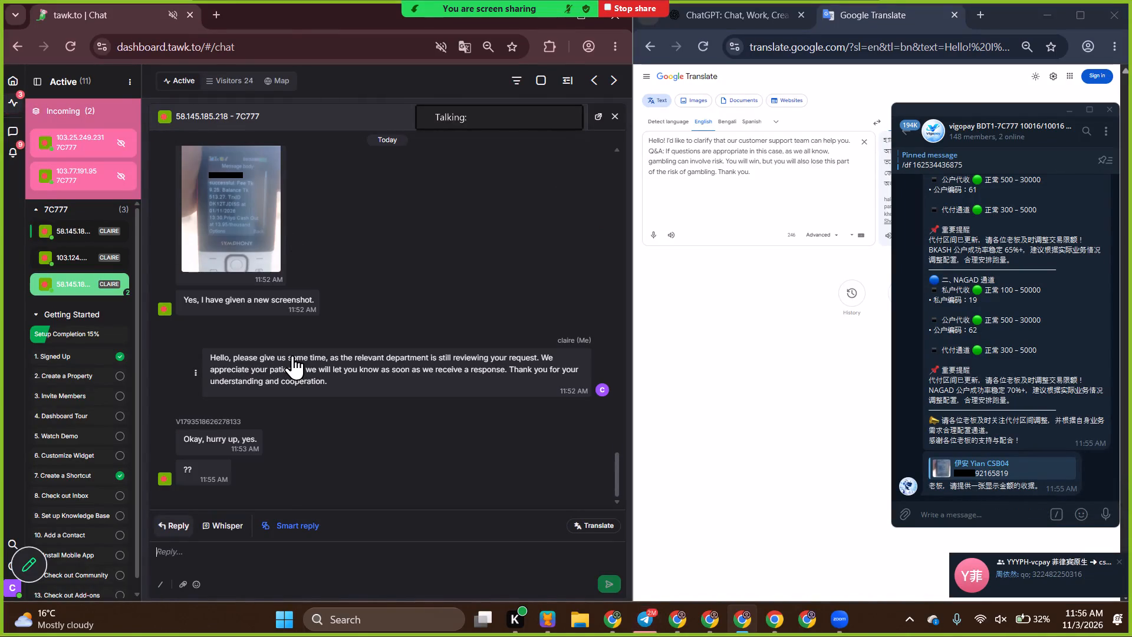
scroll(292, 355, up, 1)
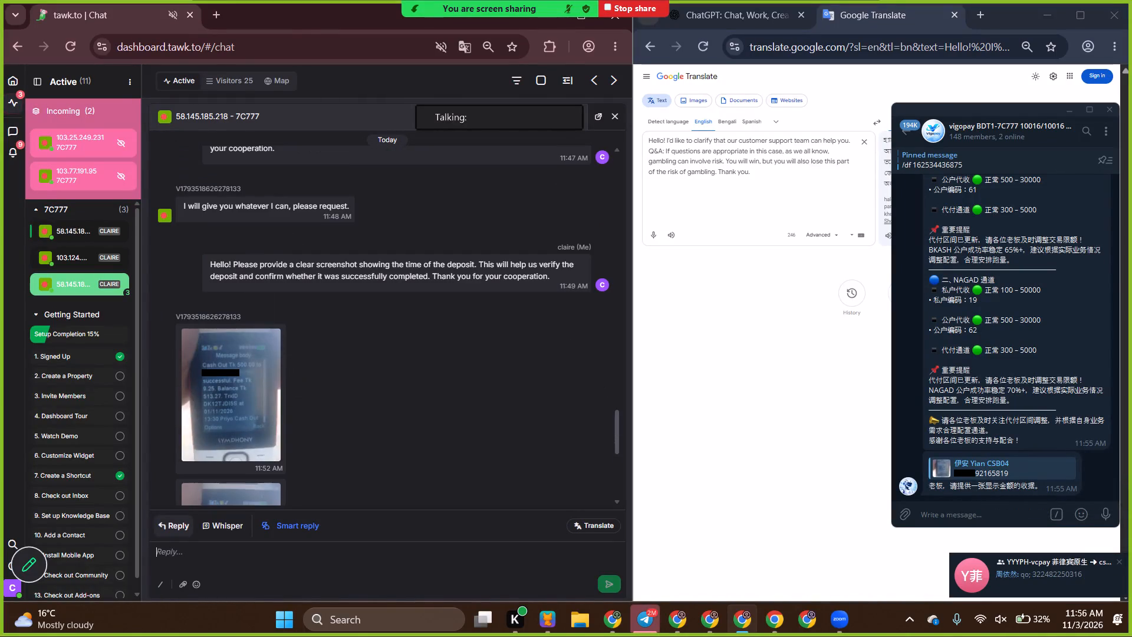
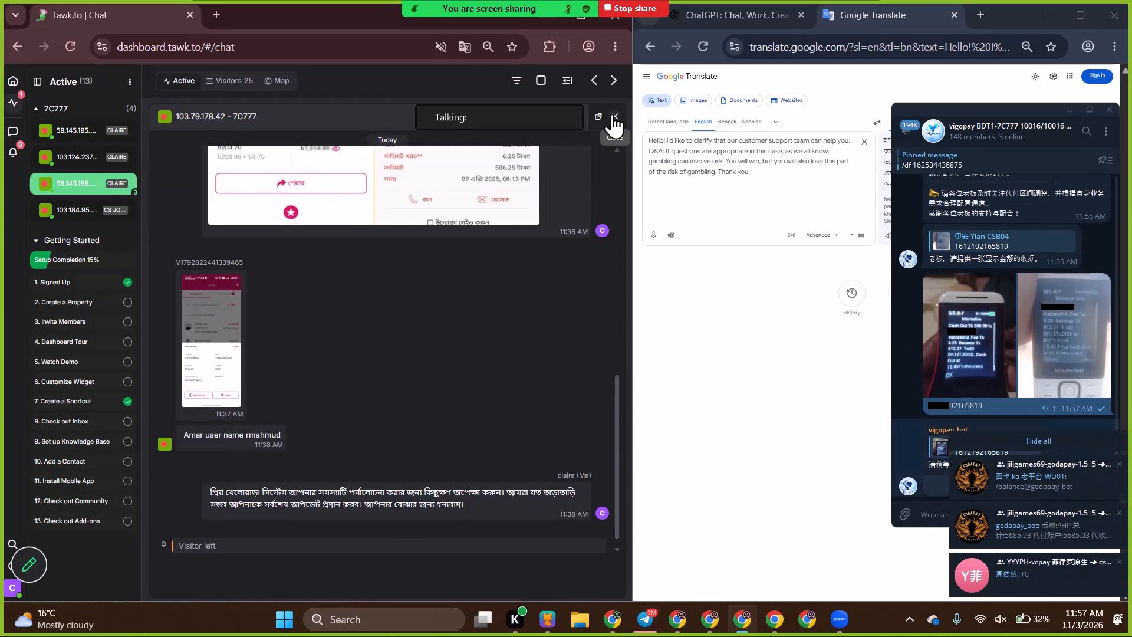
click(108, 182)
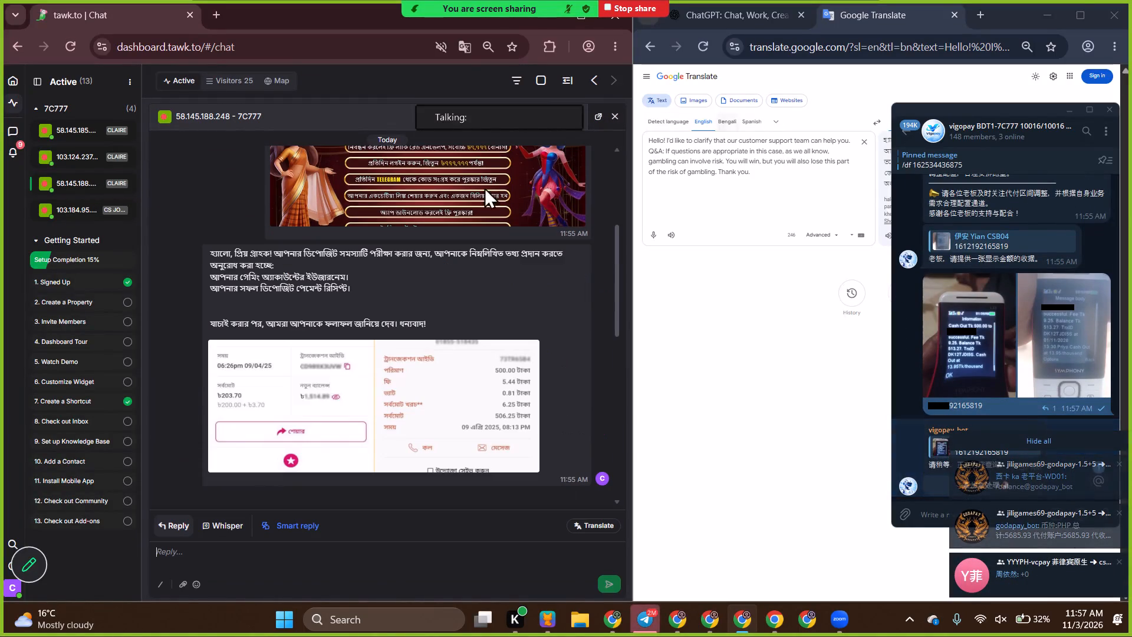
scroll(372, 356, down, 9)
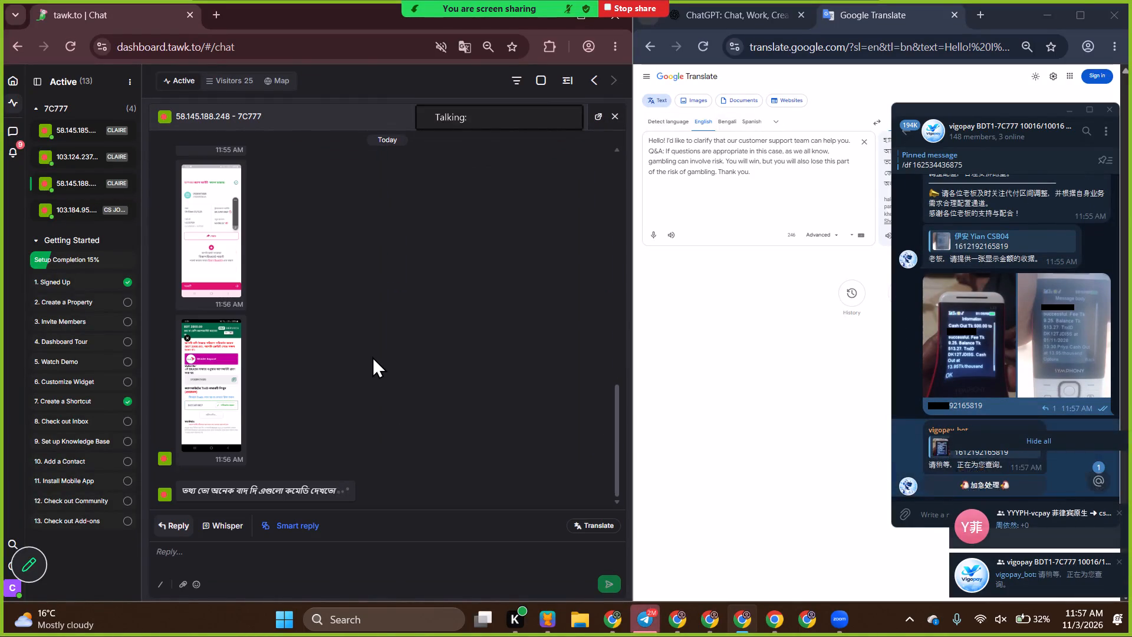
scroll(372, 356, up, 1)
scroll(372, 356, down, 7)
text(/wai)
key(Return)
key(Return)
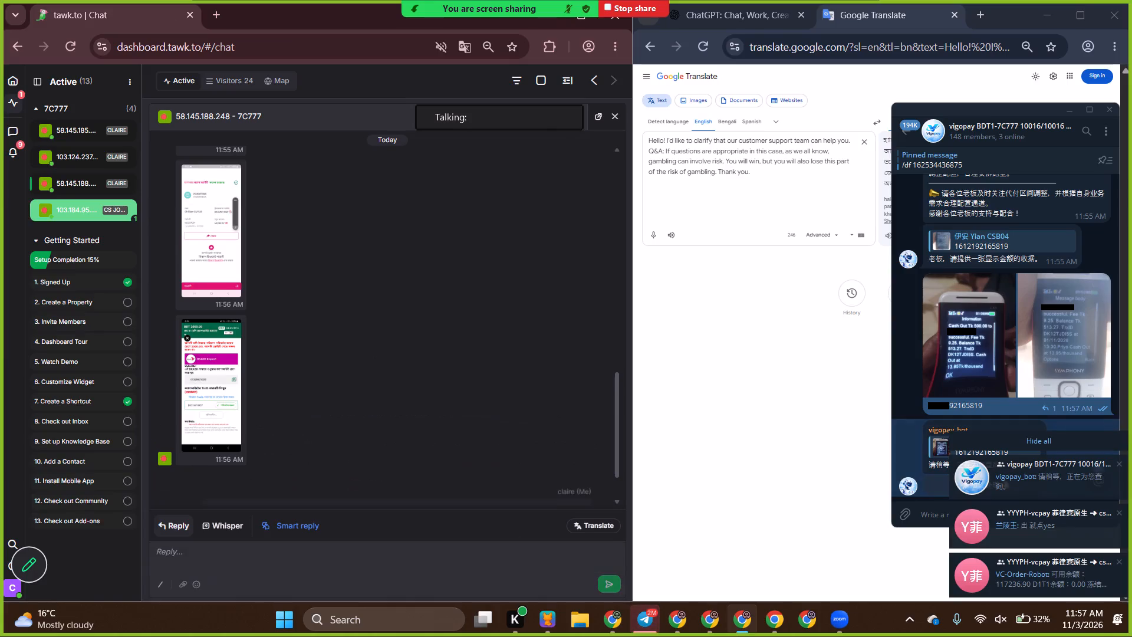
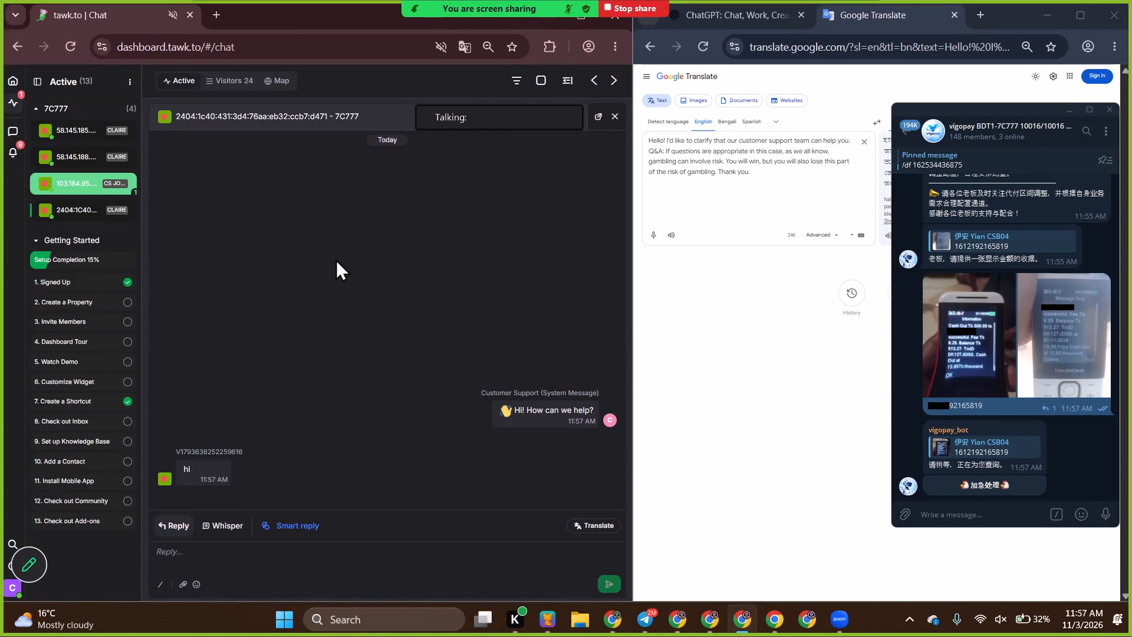
Send the saved welcome greeting to the new 7C777 visitor who wrote "hi", using the "/he" shortcut.
text(/he)
key(Return)
key(Return)
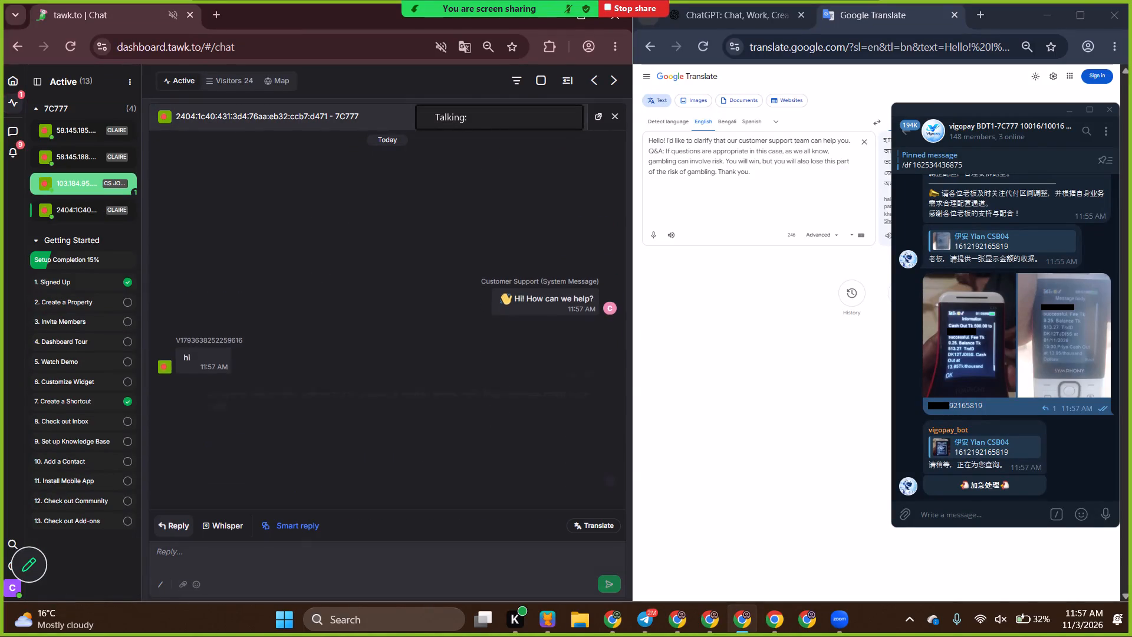
Close the 7C777 chat already joined by a colleague and the chat whose visitor has left.
click(97, 179)
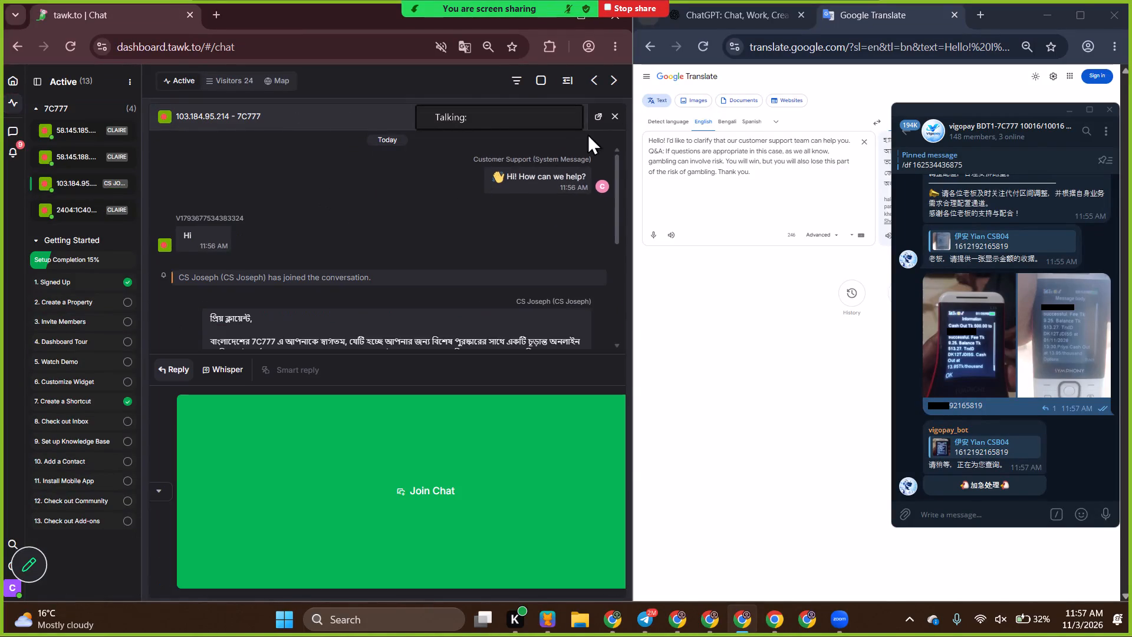
click(614, 116)
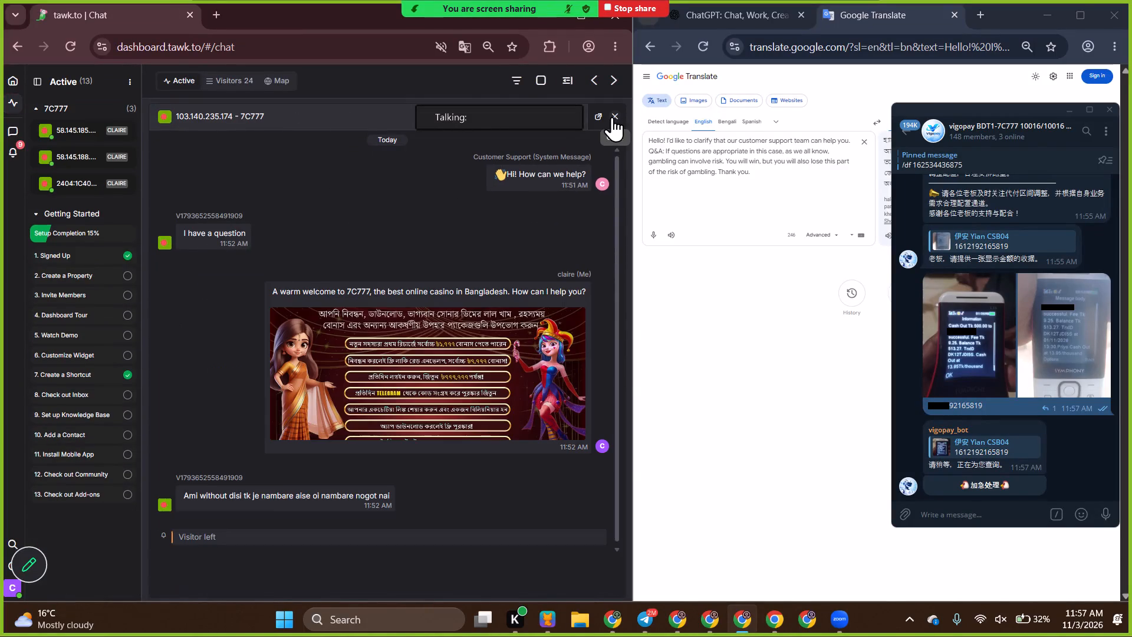
click(612, 117)
scroll(282, 208, down, 6)
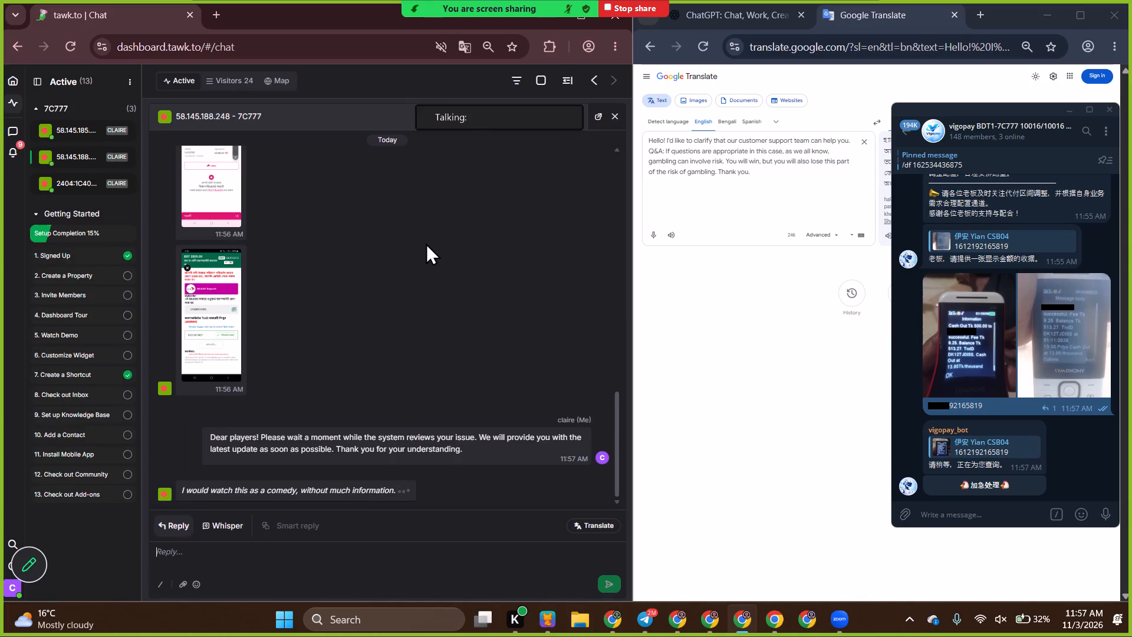
Check the other two tawk.to dashboard windows for active chats, and return to the 7C777 chat and Google Translate windows.
click(680, 614)
click(714, 606)
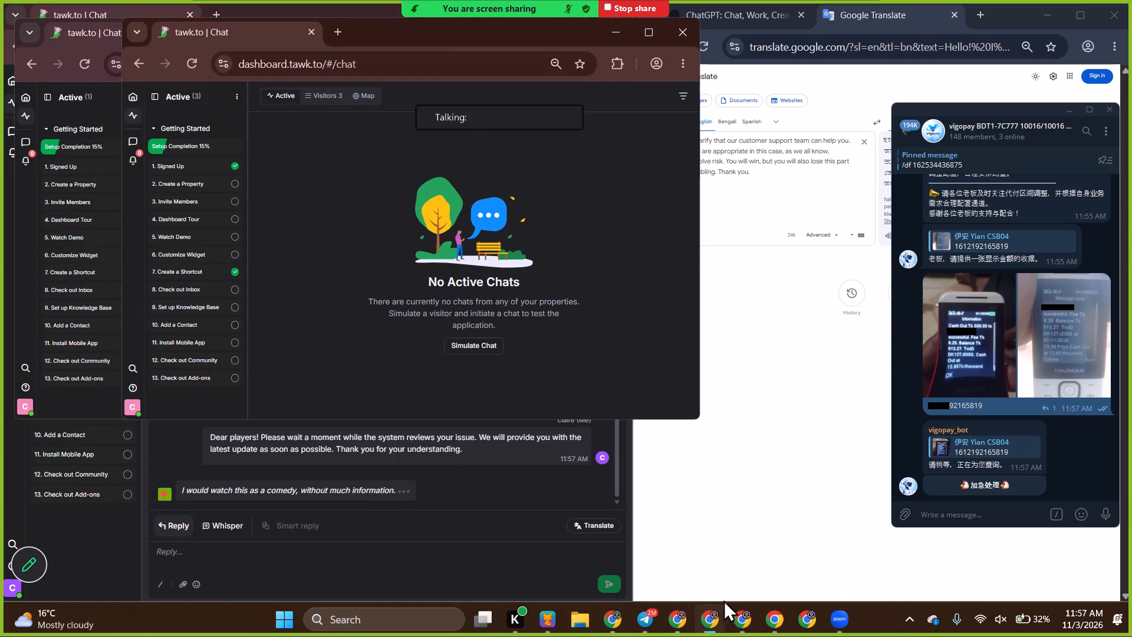
click(735, 613)
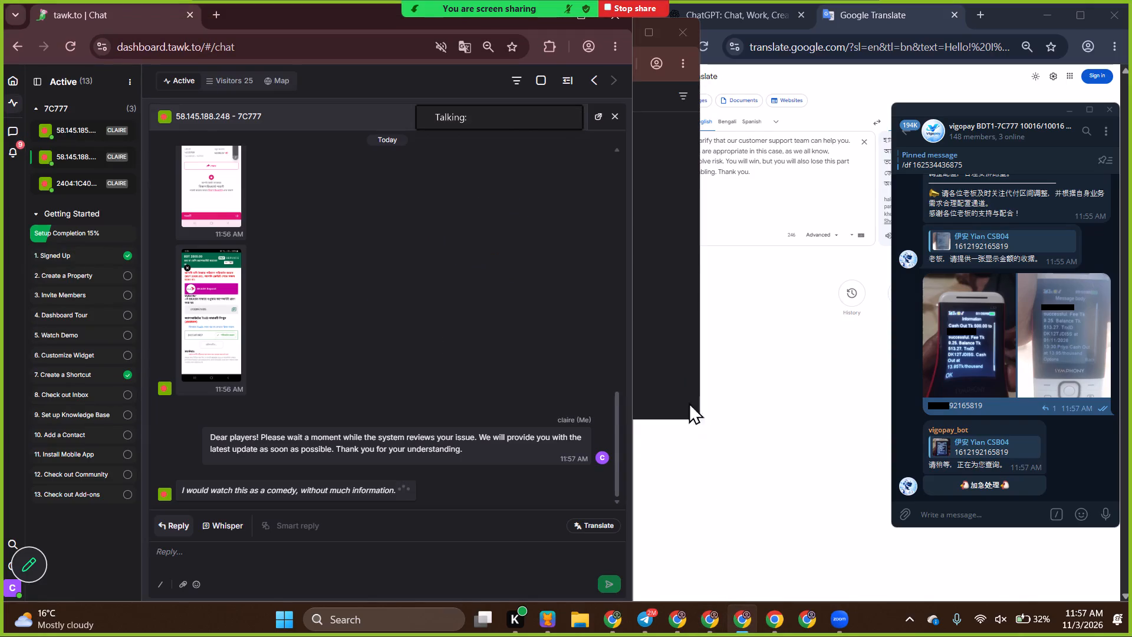
click(676, 314)
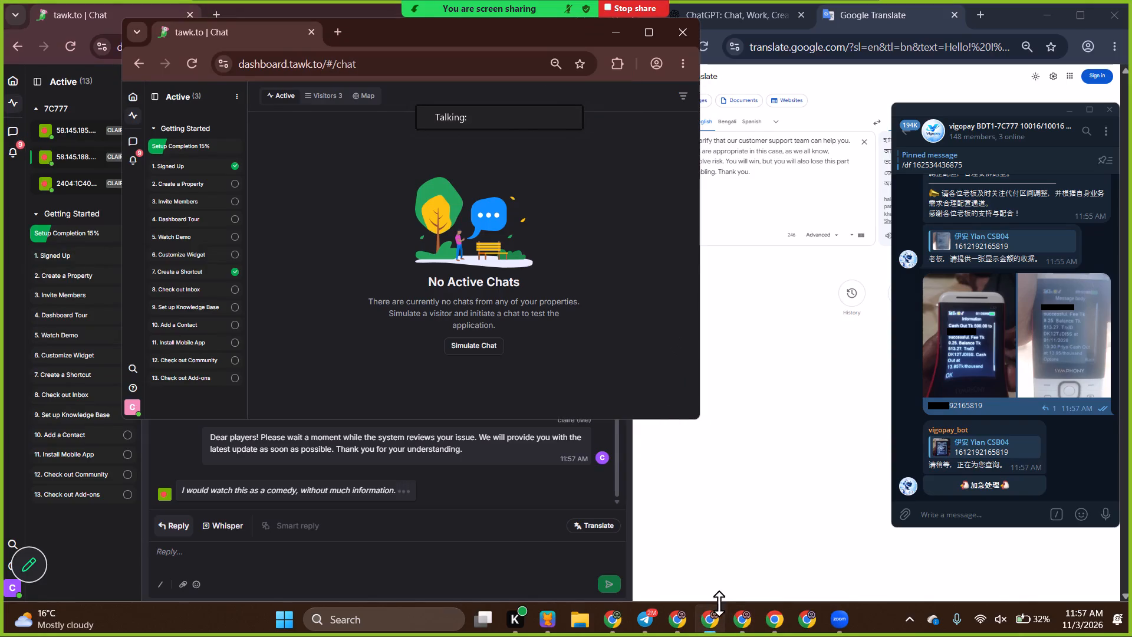
click(498, 492)
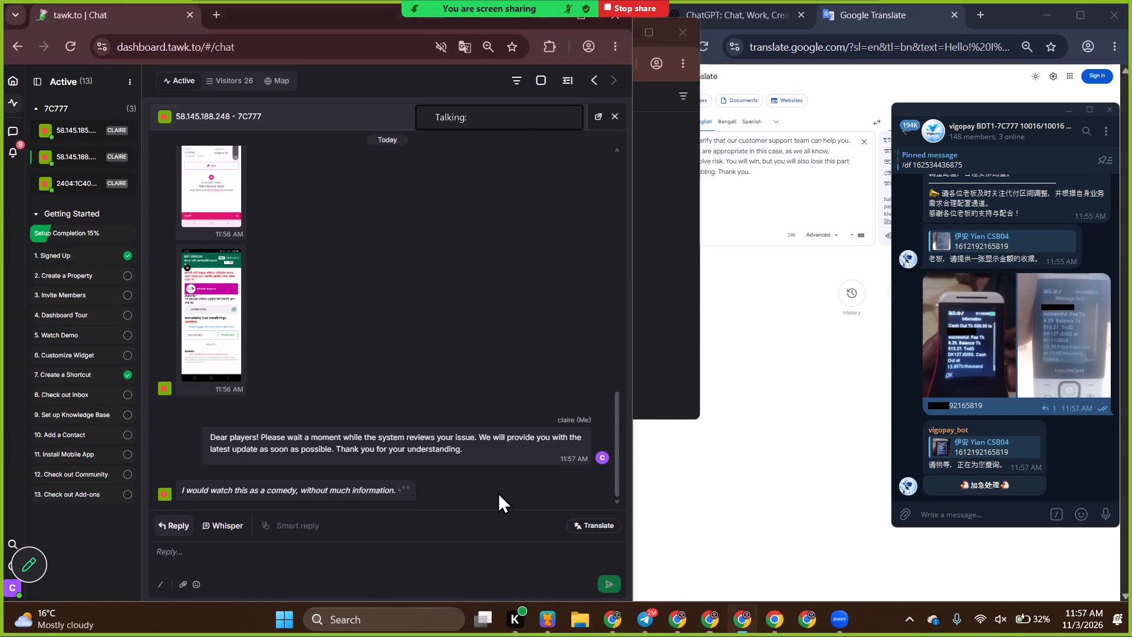
click(742, 336)
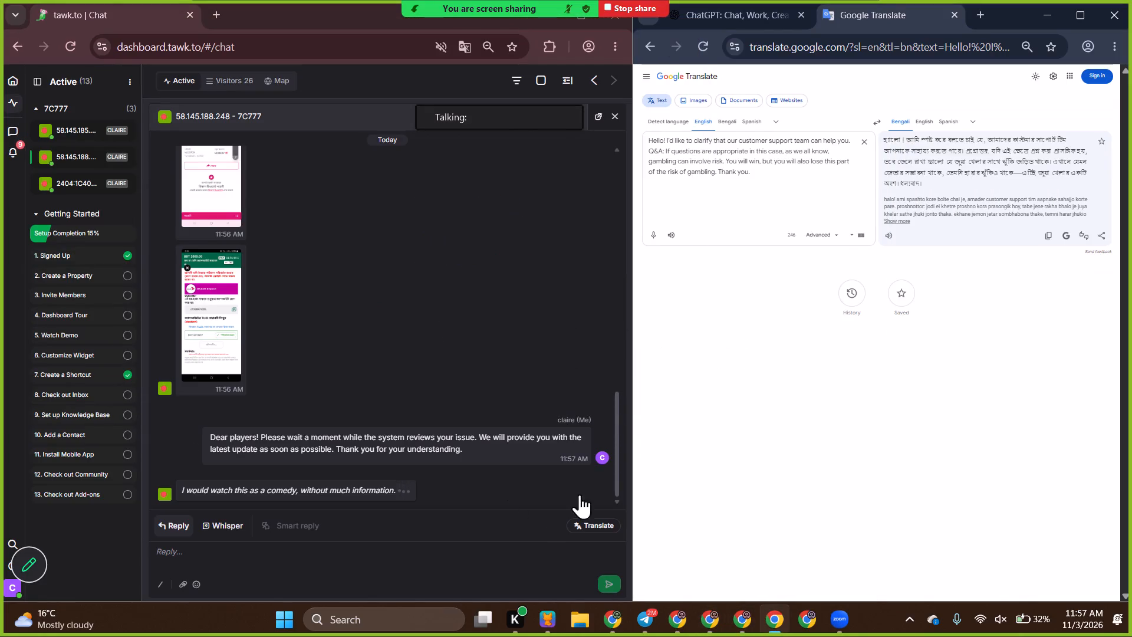
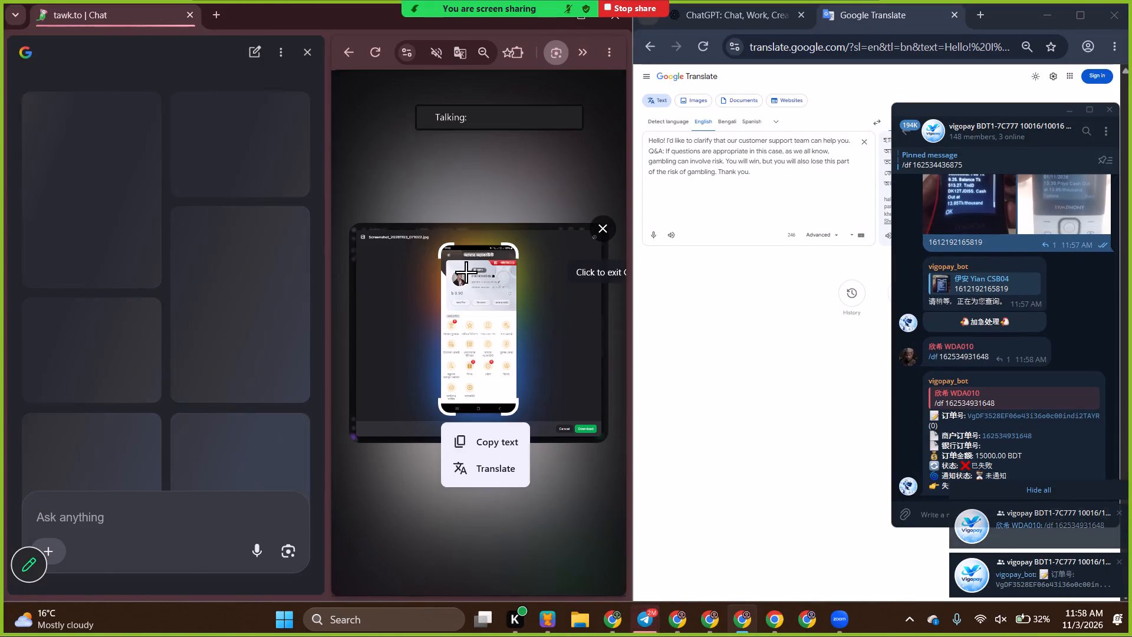
Copy the username from the visitor's account screenshot, search for that player in the 7C777 back office, and close the screenshot preview.
drag(465, 272, 495, 281)
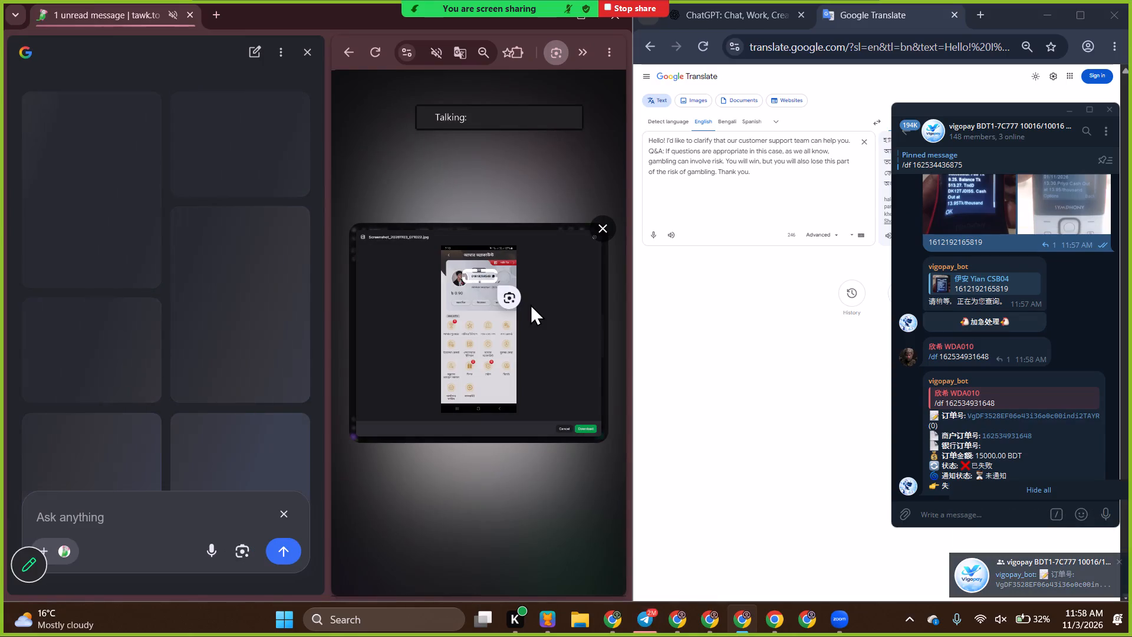
click(522, 303)
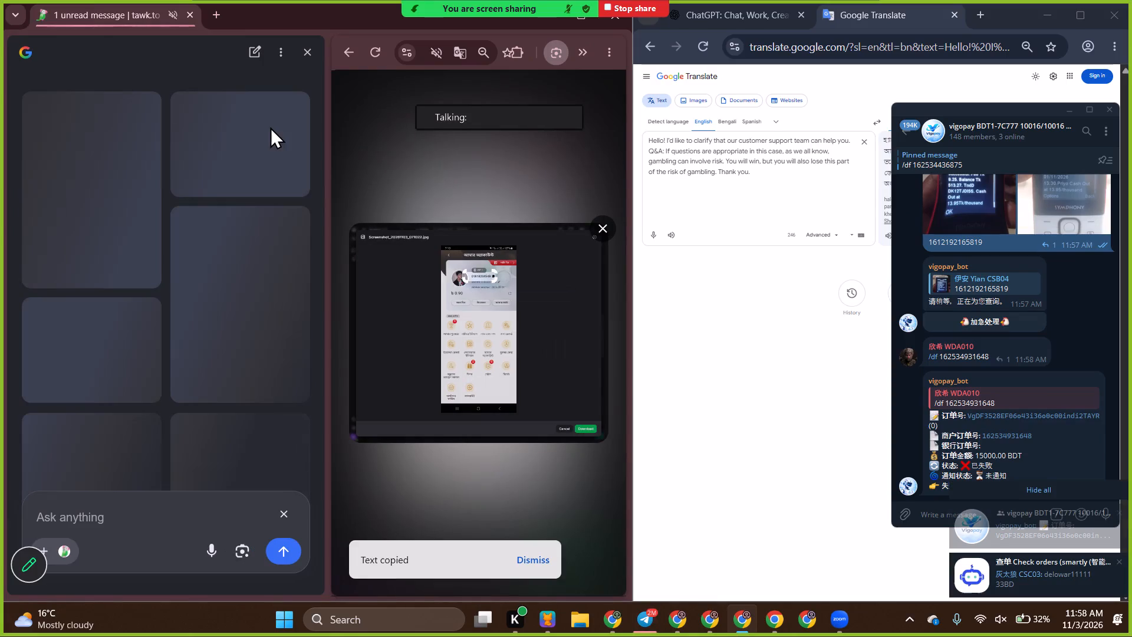
click(305, 47)
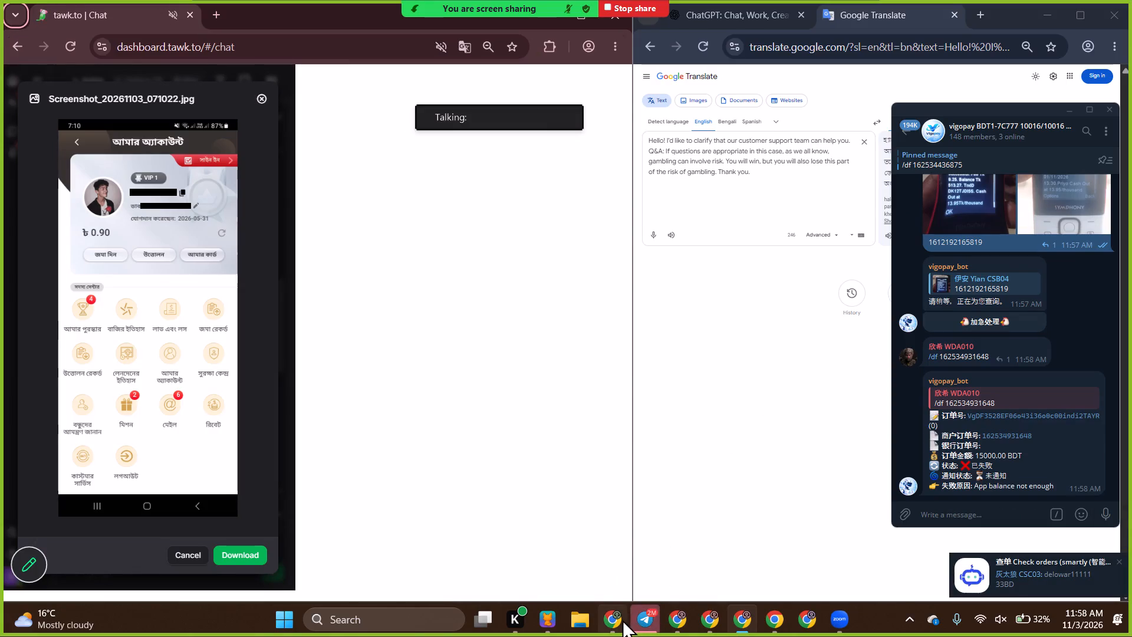
click(620, 619)
double_click(760, 75)
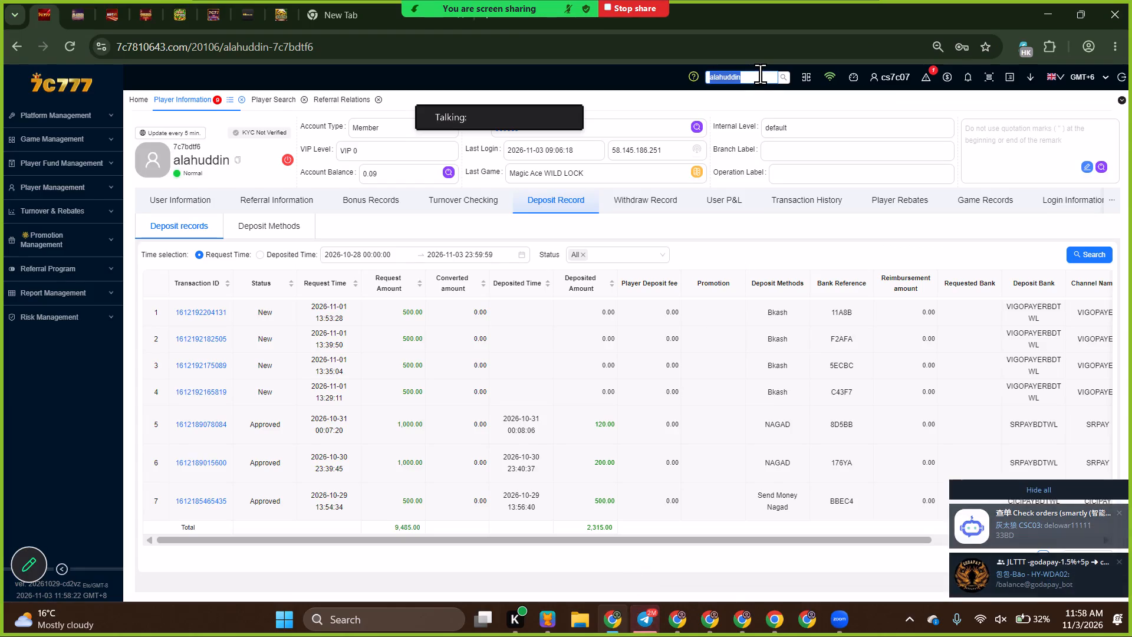
key(ctrl+v)
key(Return)
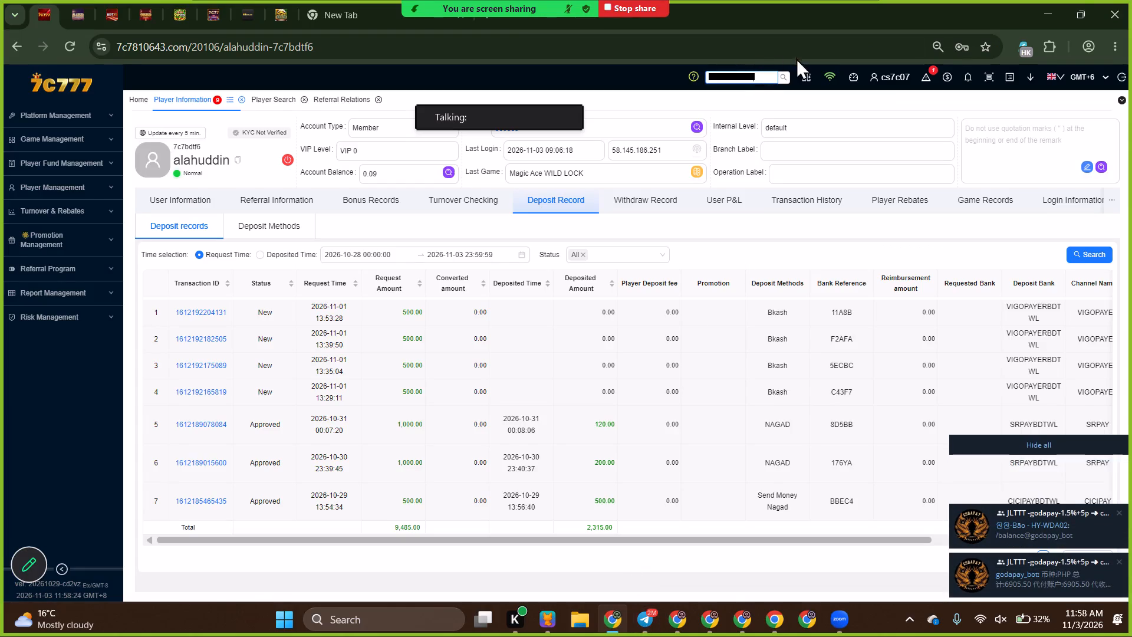
click(1044, 9)
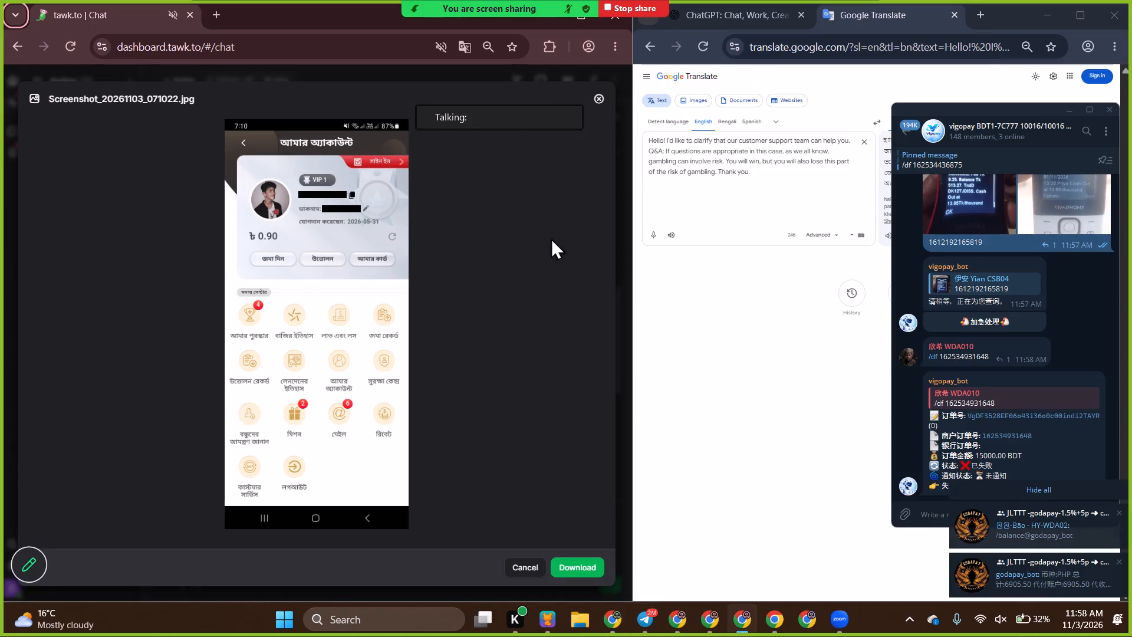
click(523, 569)
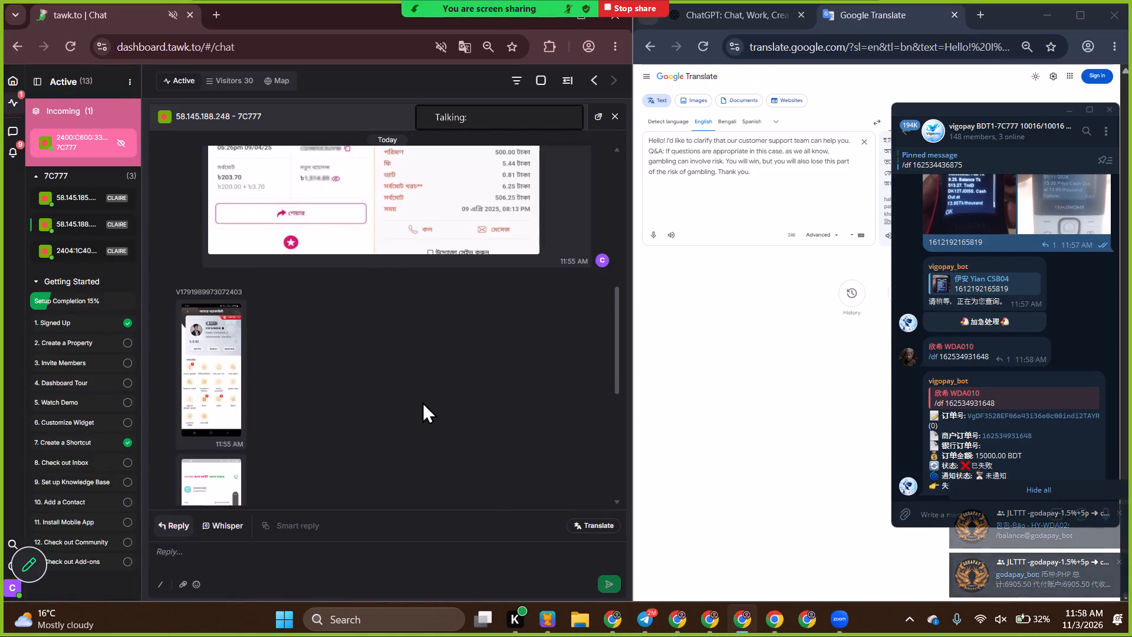
Join the incoming 7C777 chat whose visitor wrote "Tell me more" and send the saved "/he" welcome greeting.
scroll(420, 402, down, 4)
drag(101, 137, 103, 143)
click(410, 636)
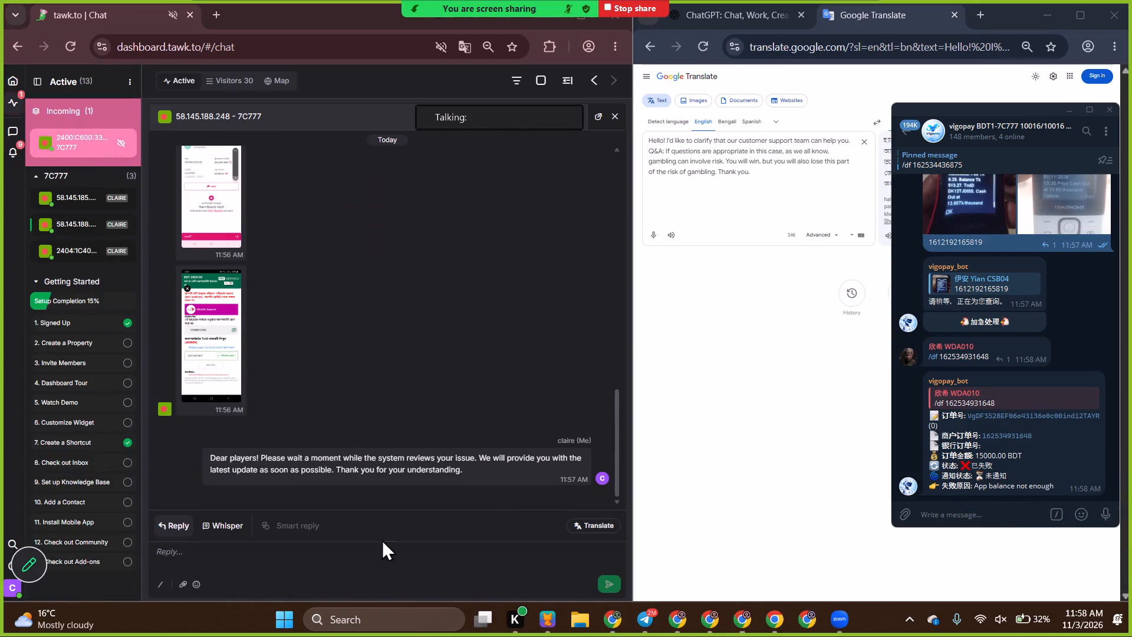
click(361, 499)
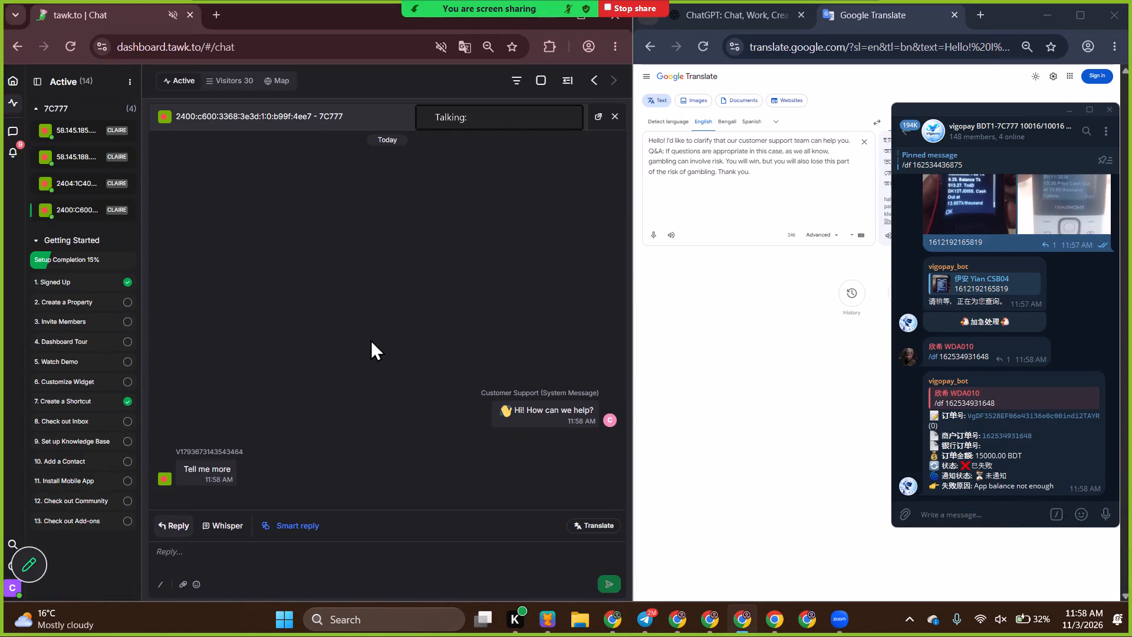
text(/he)
key(Return)
key(Return)
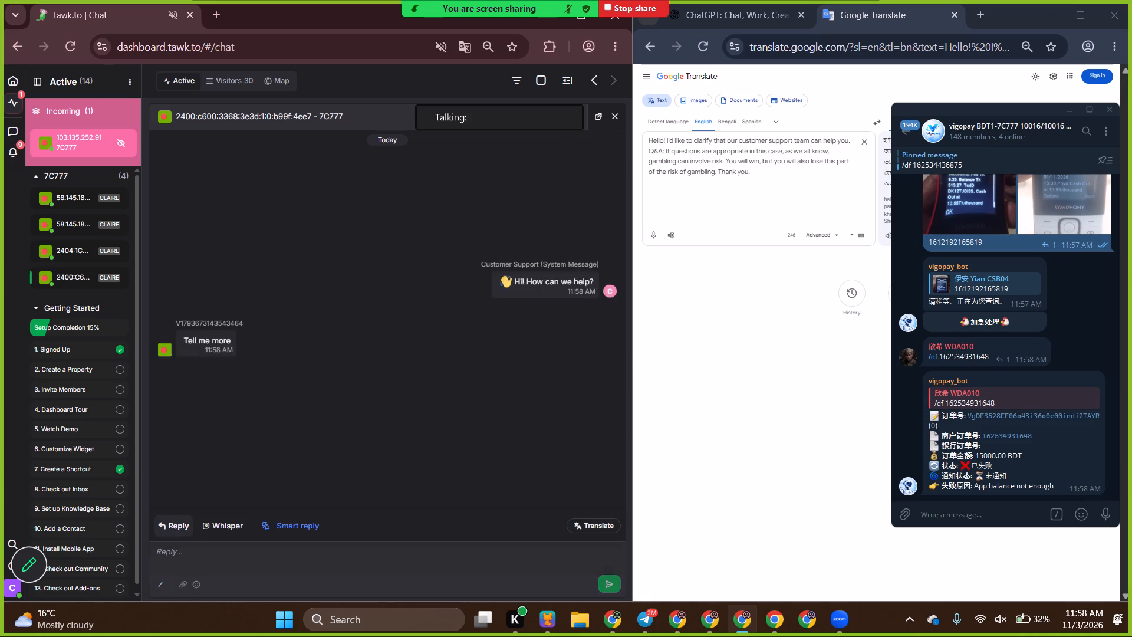
Join the incoming 7C777 chat whose visitor wrote "Hlw" and send the saved "/he" welcome greeting.
click(75, 136)
click(308, 468)
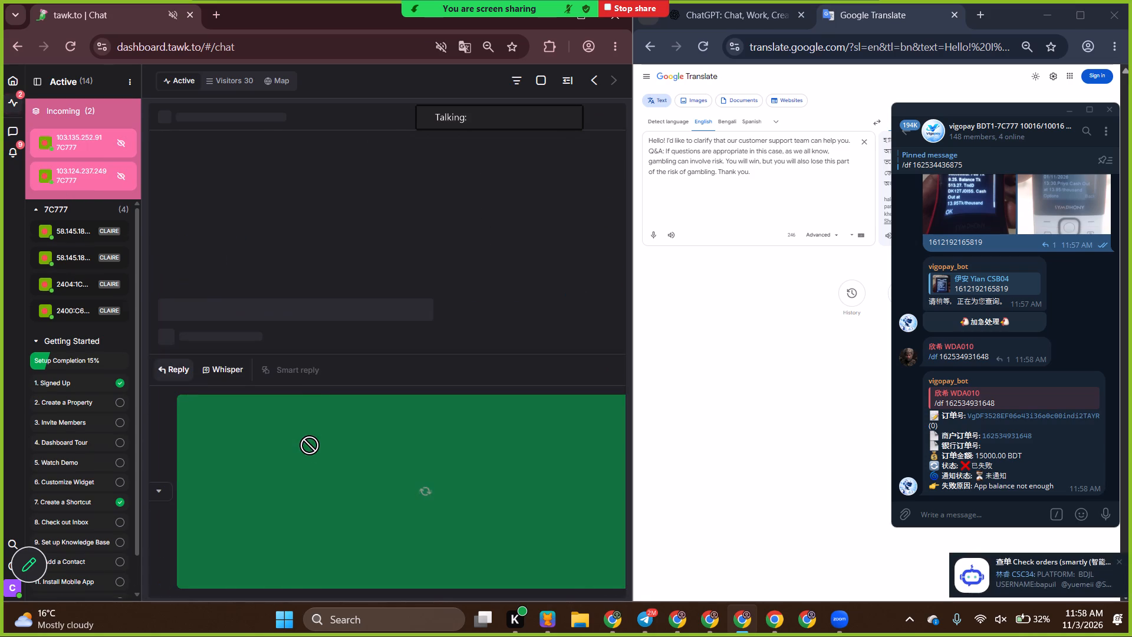
text(/he)
key(Return)
key(Return)
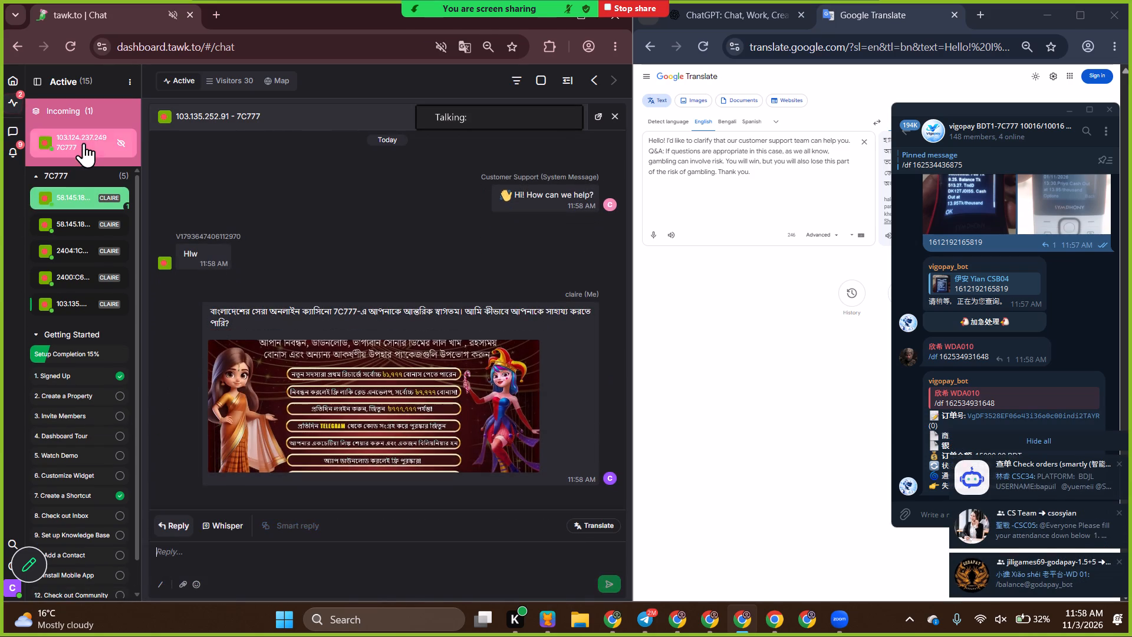
Join the remaining incoming 7C777 chat and translate the page into English to read the visitor's Bengali messages.
click(84, 143)
click(291, 385)
click(318, 441)
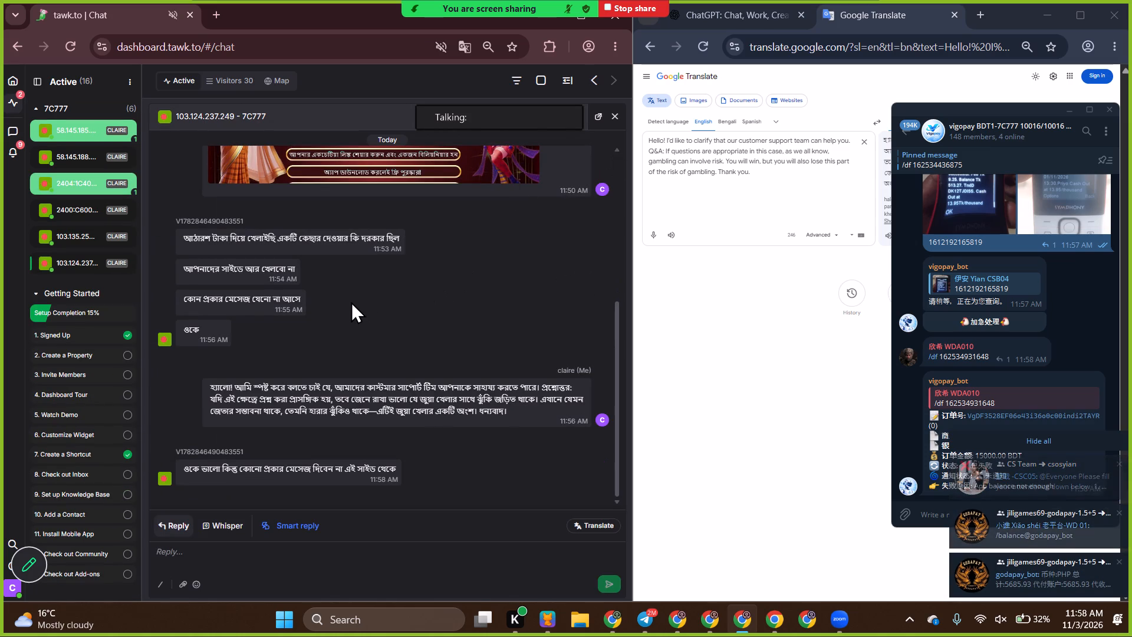
scroll(351, 301, down, 6)
right_click(381, 304)
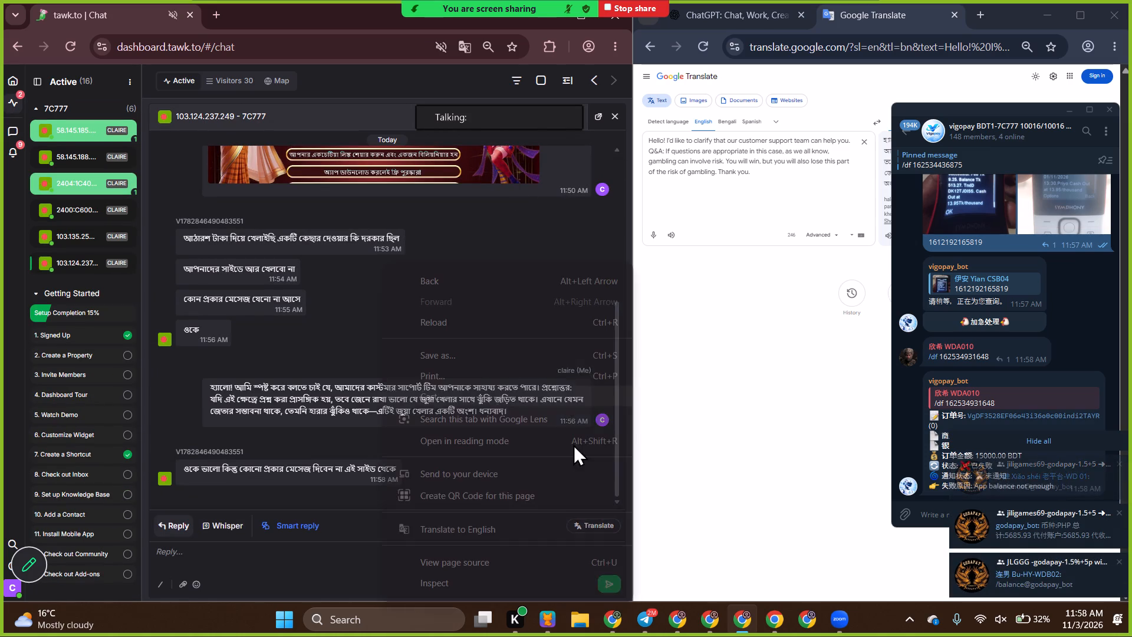
click(450, 524)
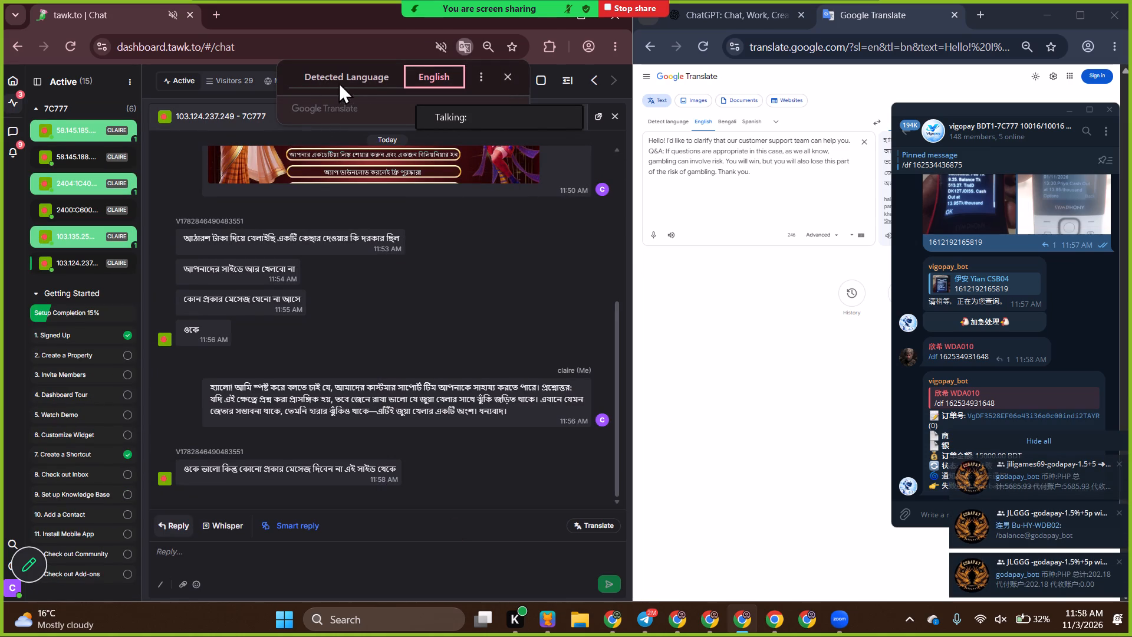
click(350, 69)
click(440, 71)
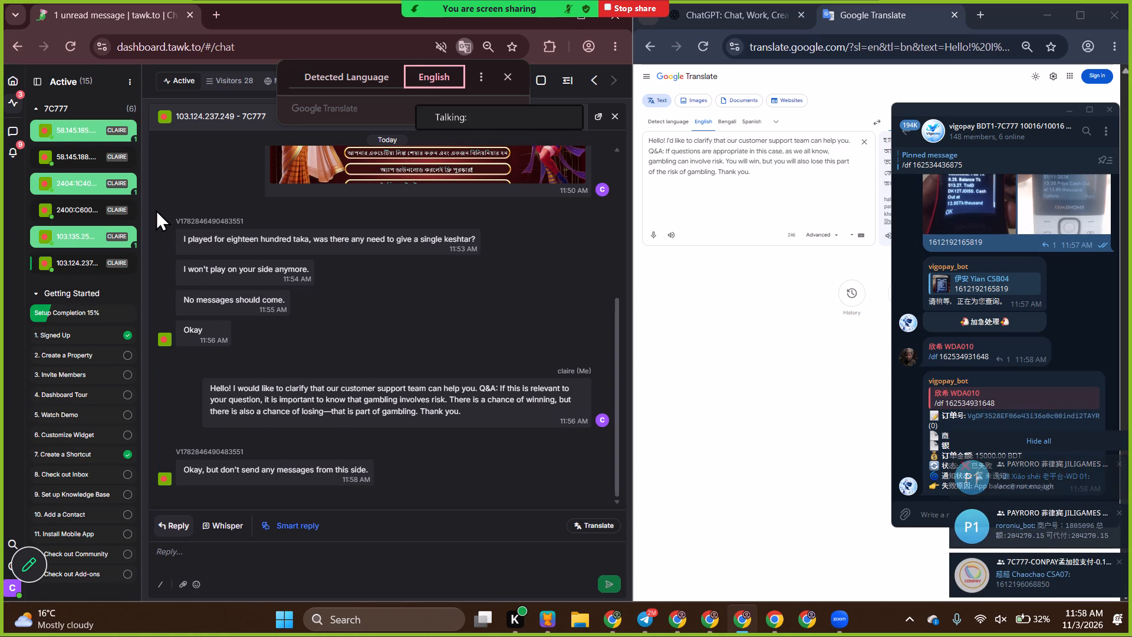
Send the saved "/any" reply offering further help to the visitor who wants no more messages from the site.
click(288, 563)
text(/any)
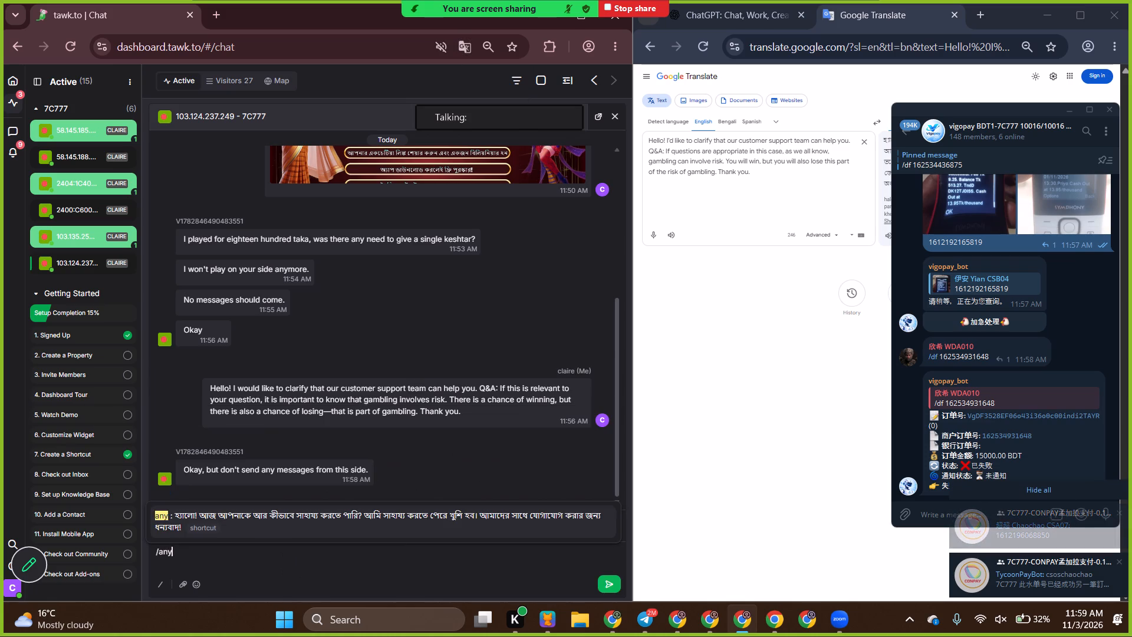
key(Return)
key(Return)
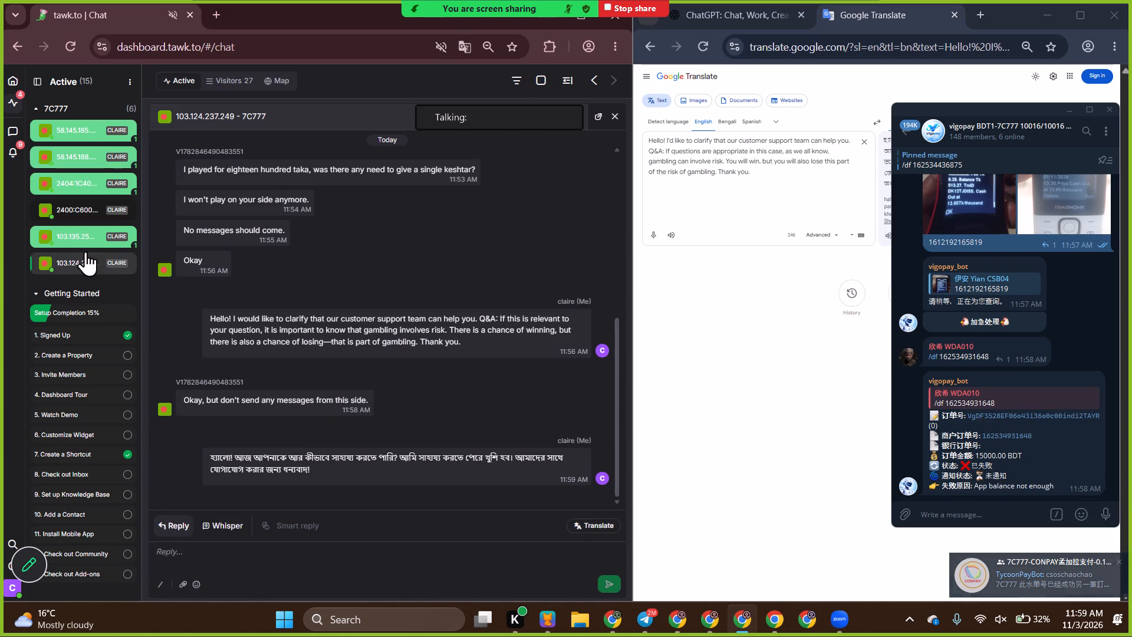
Send the saved "/depo" reply requesting the username and payment receipt to the visitor who wrote "Disposit problem".
click(103, 235)
scroll(284, 373, down, 12)
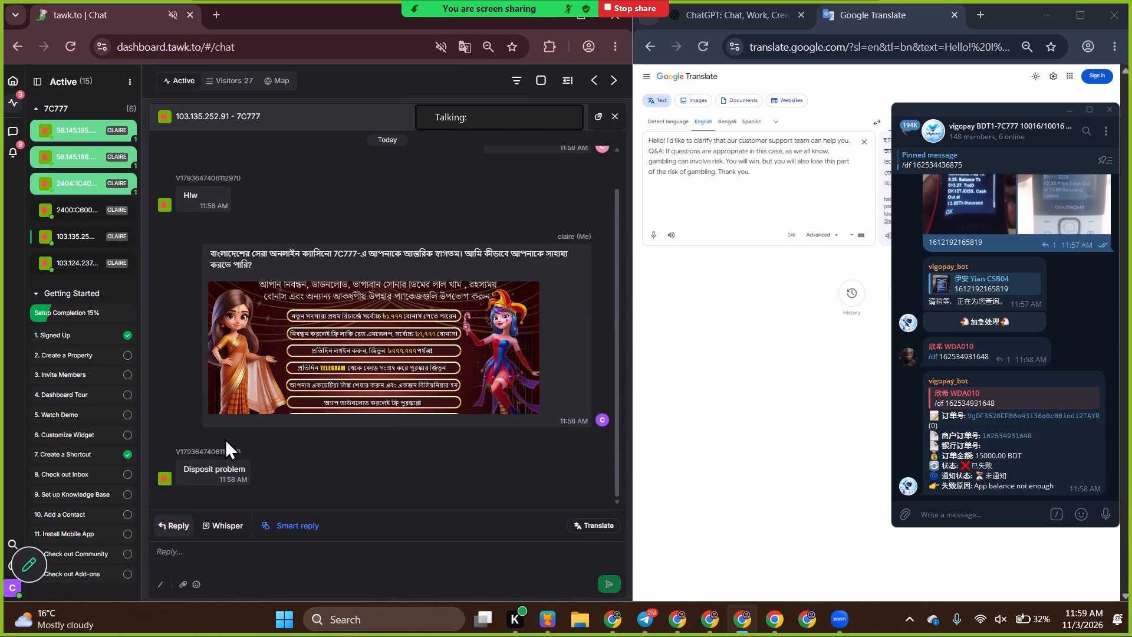
text(/depo)
key(Return)
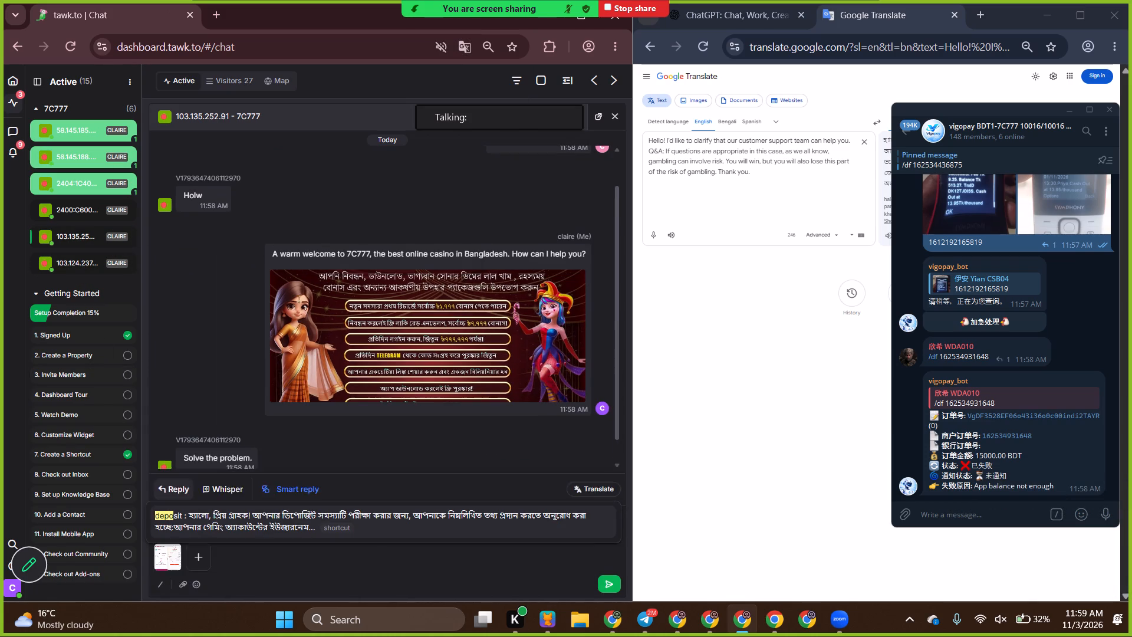
key(Return)
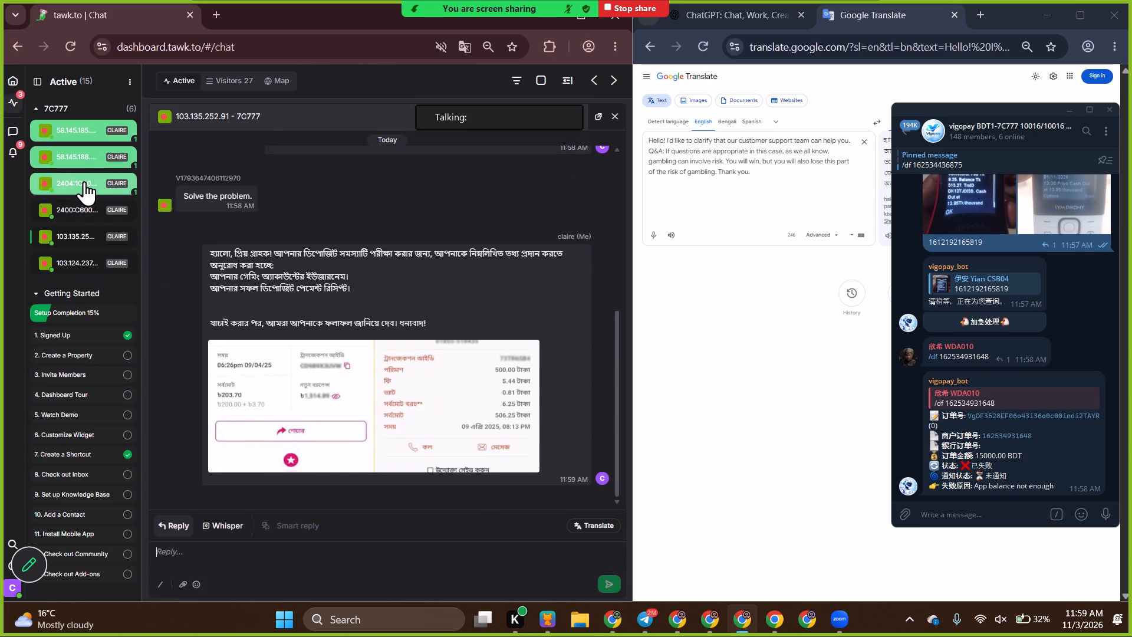
Send the saved "/uw" reply requesting the username and withdrawal amount to the visitor asking why the withdrawal money hasn't arrived.
click(84, 181)
scroll(198, 336, down, 11)
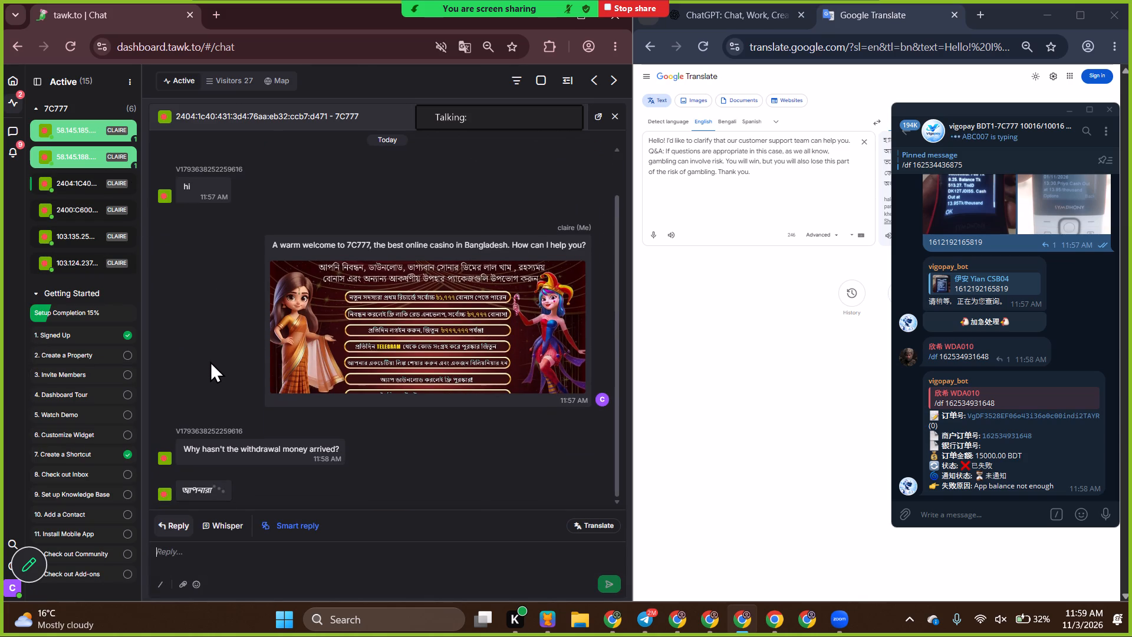
text(/uw)
key(Return)
key(Return)
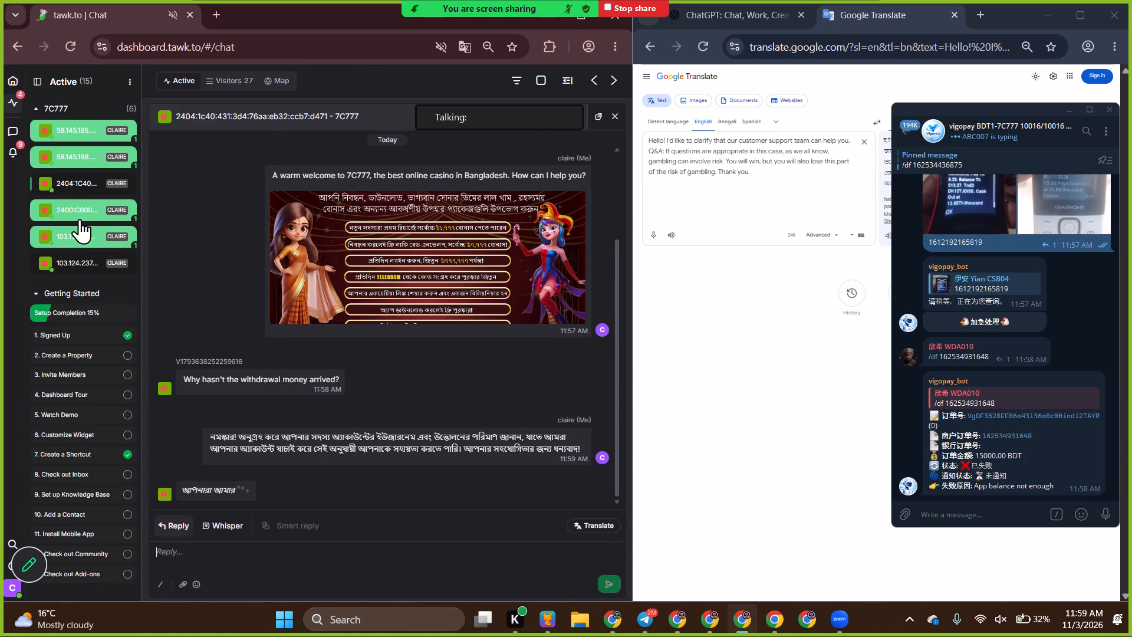
Reopen the chat of the visitor awaiting a deposit check, view their account screenshot, and search that player again in the back office.
click(129, 153)
scroll(313, 304, down, 3)
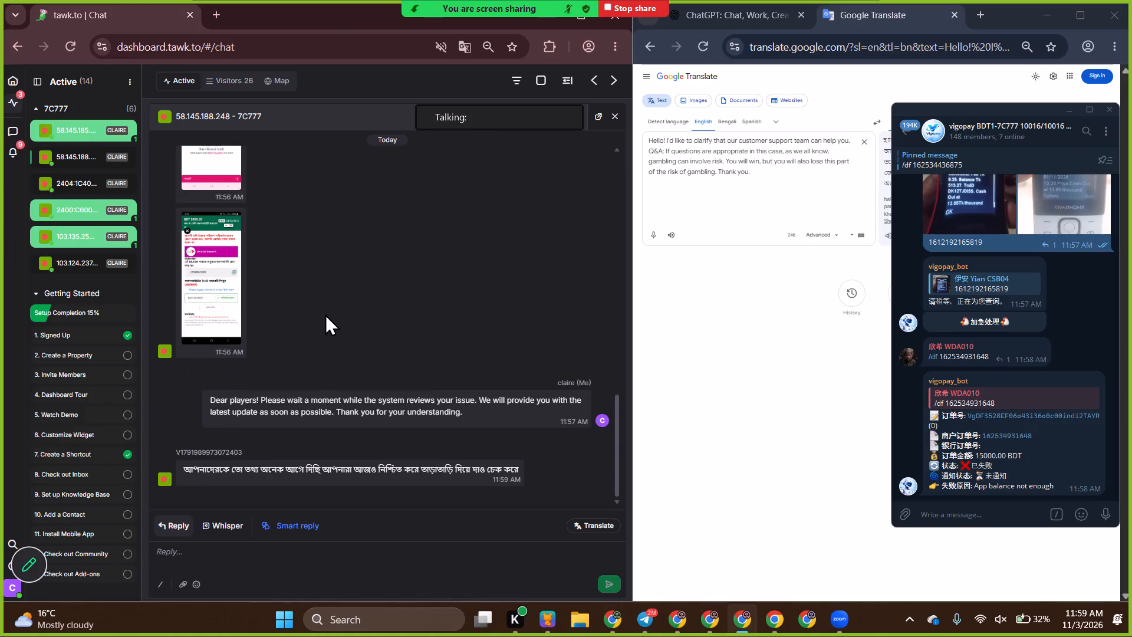
scroll(317, 314, up, 1)
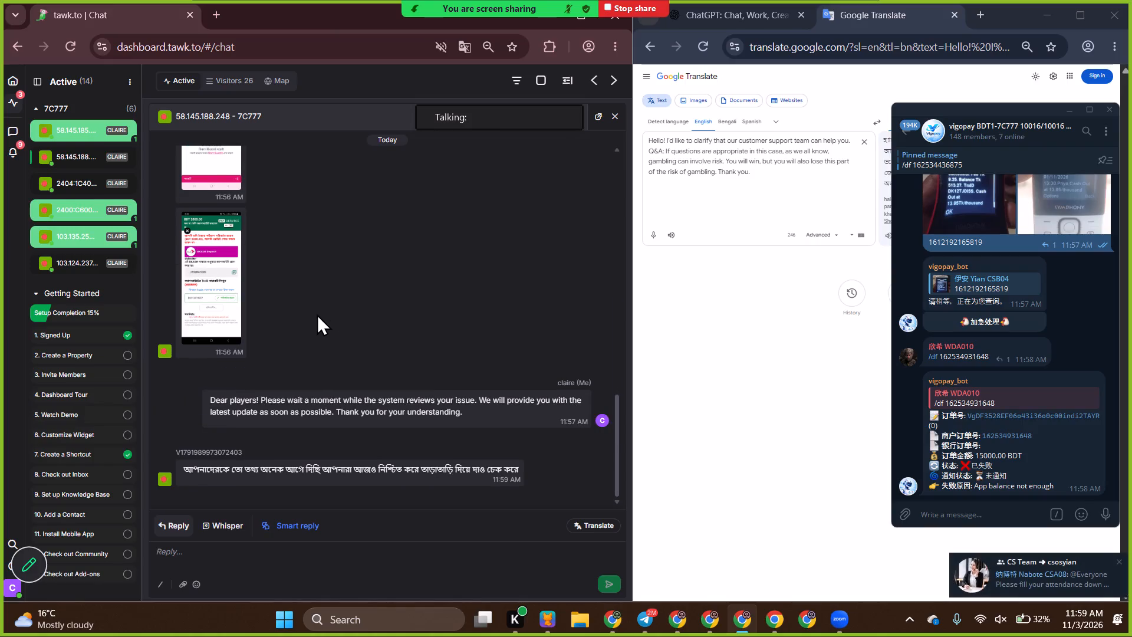
click(195, 306)
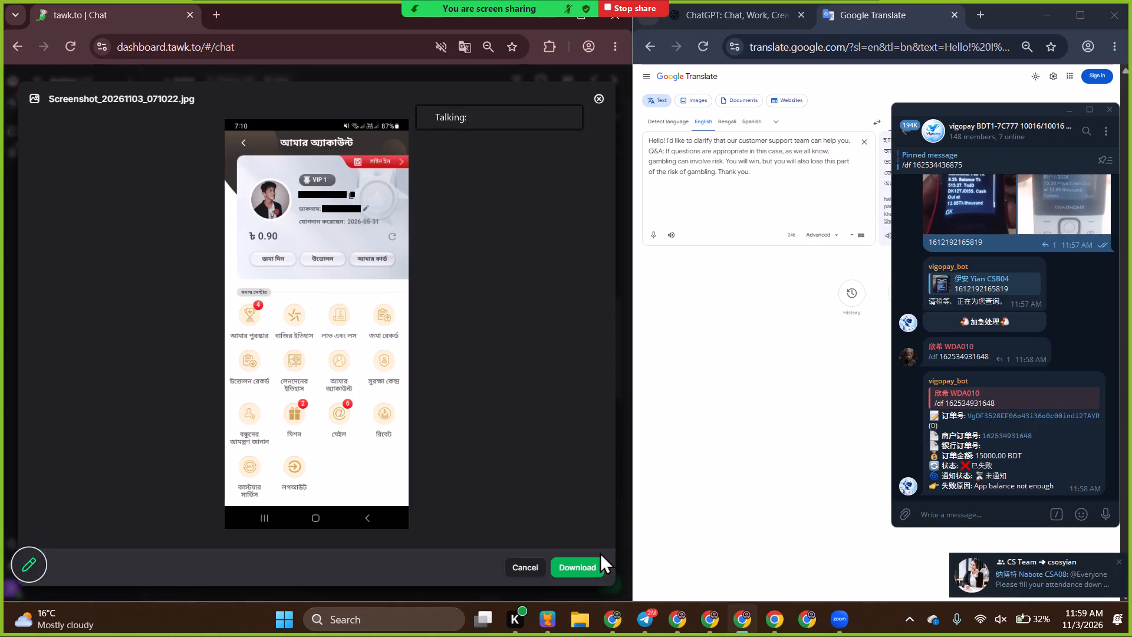
click(617, 625)
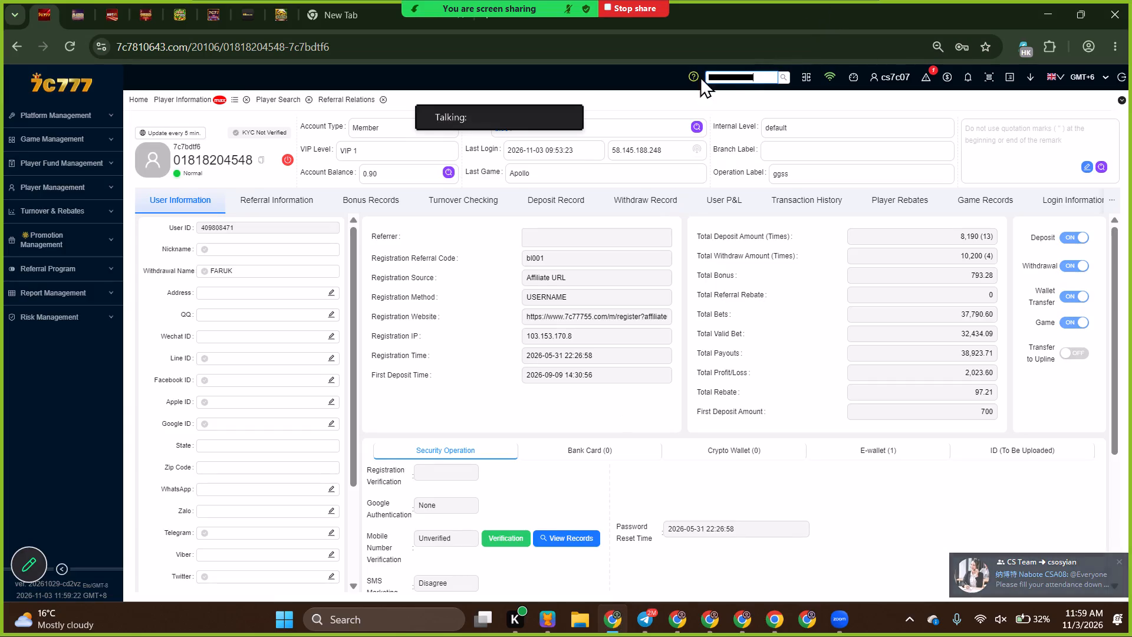
key(Return)
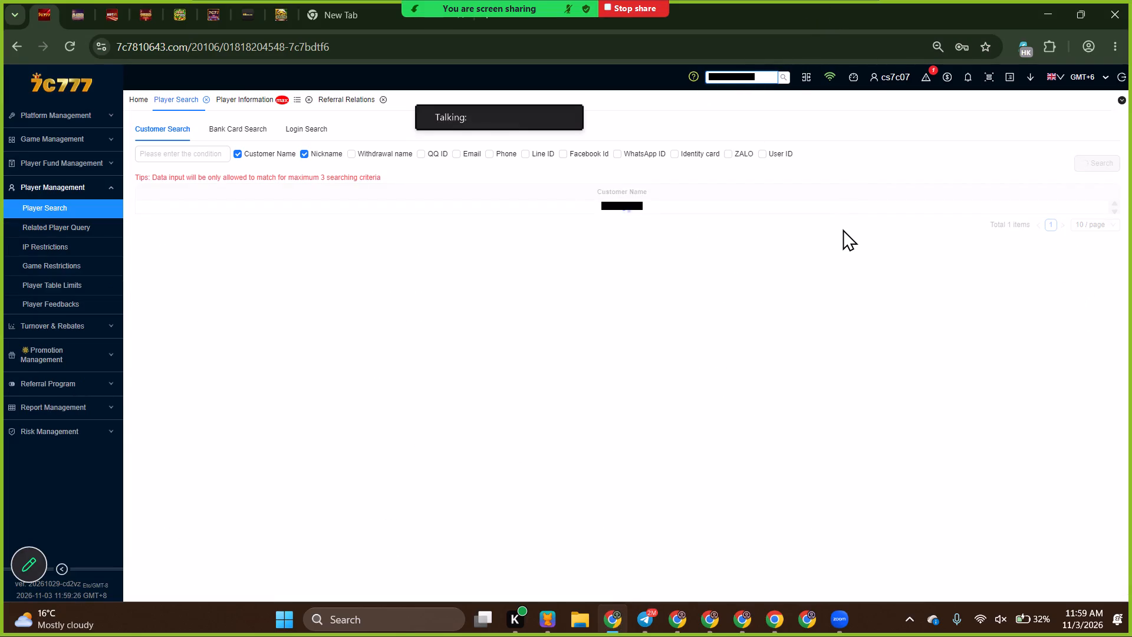
click(1049, 14)
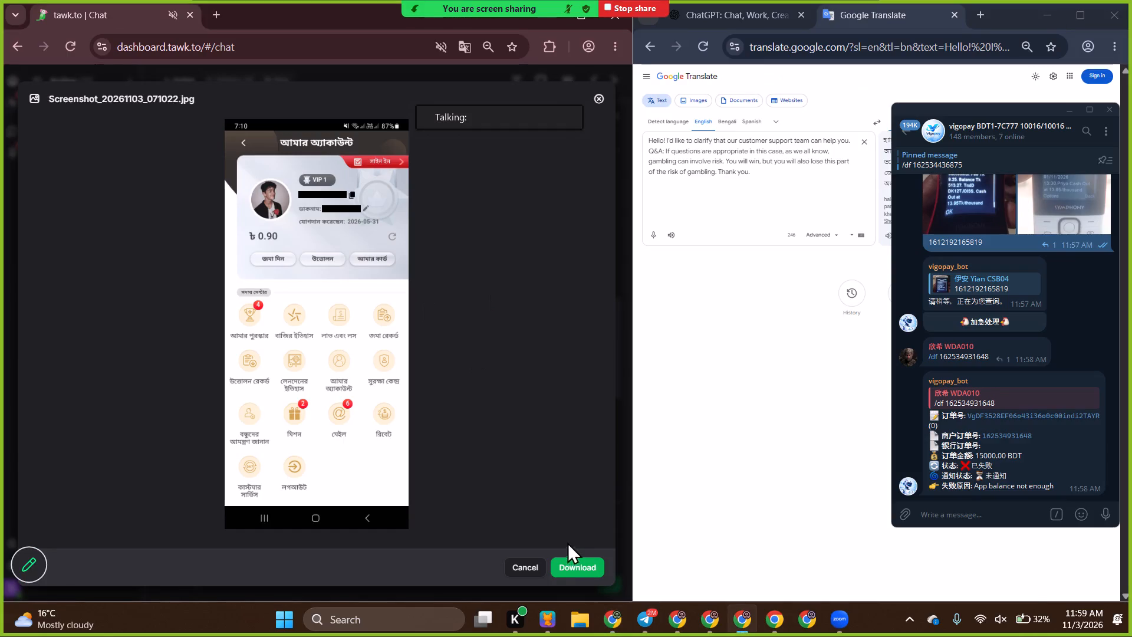
click(535, 565)
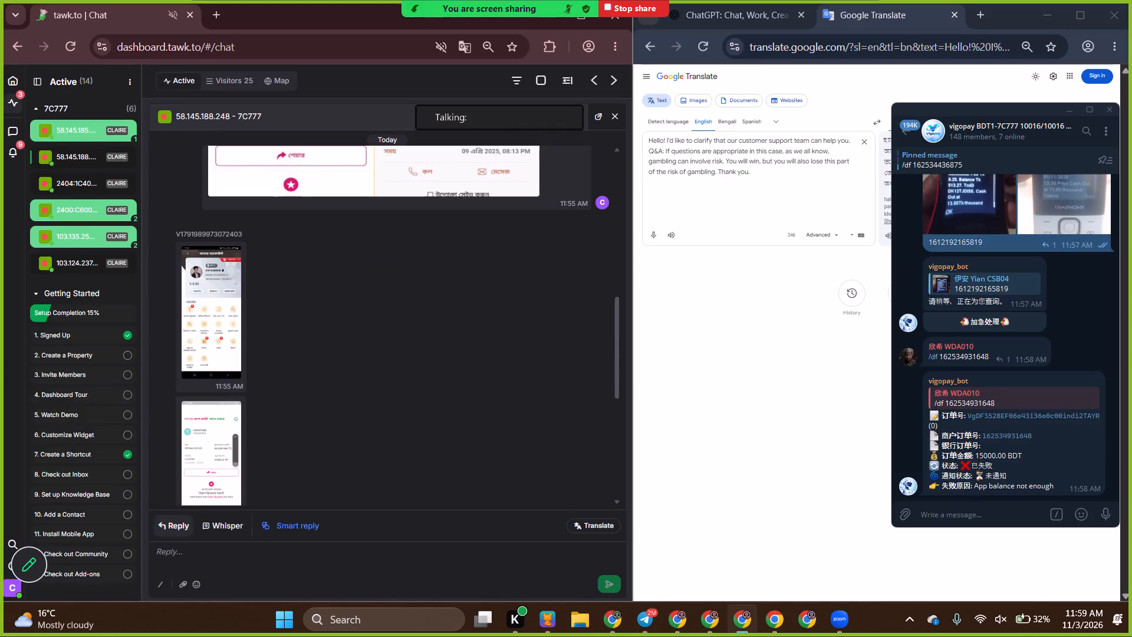
View the visitor's bKash cash-out receipt and search the player's deposit records in the 7C777 back office.
click(213, 424)
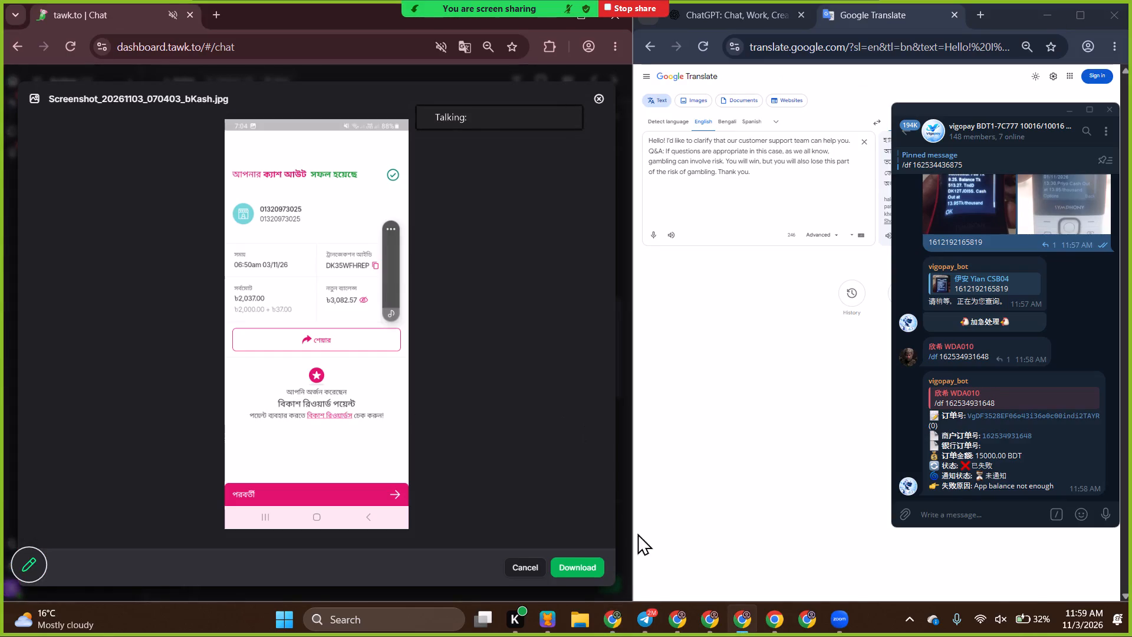
click(612, 622)
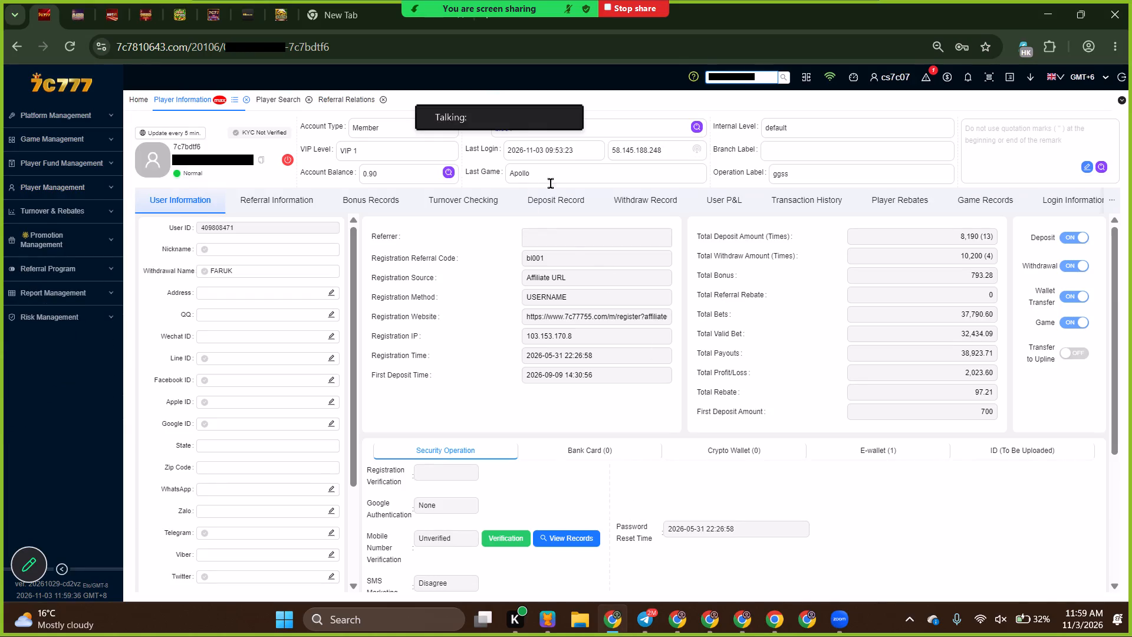
click(555, 192)
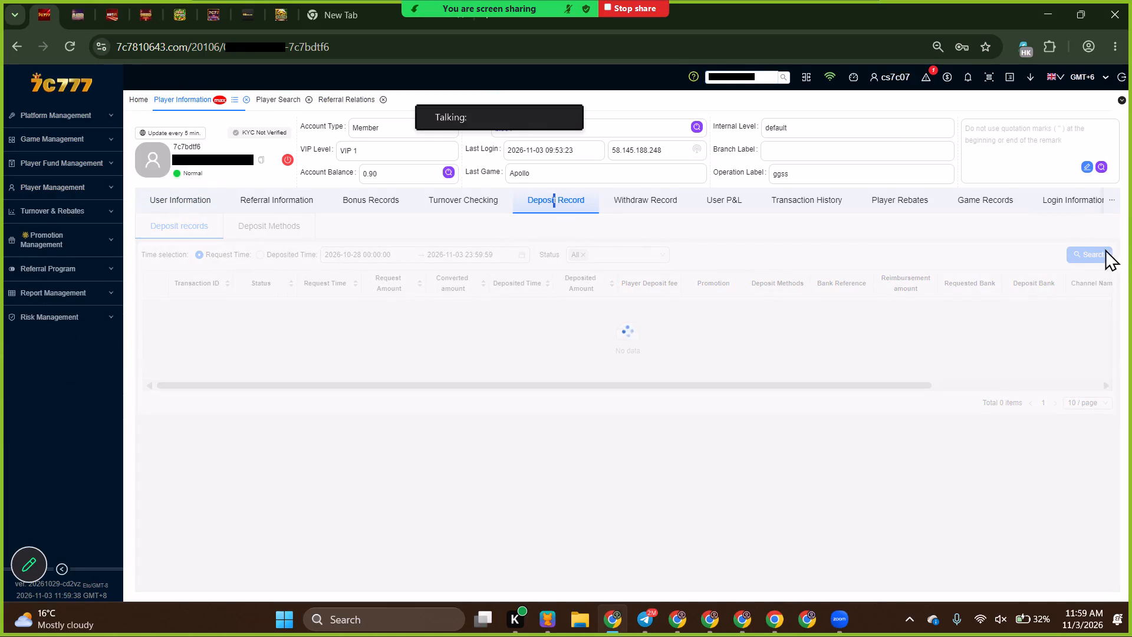
click(1098, 254)
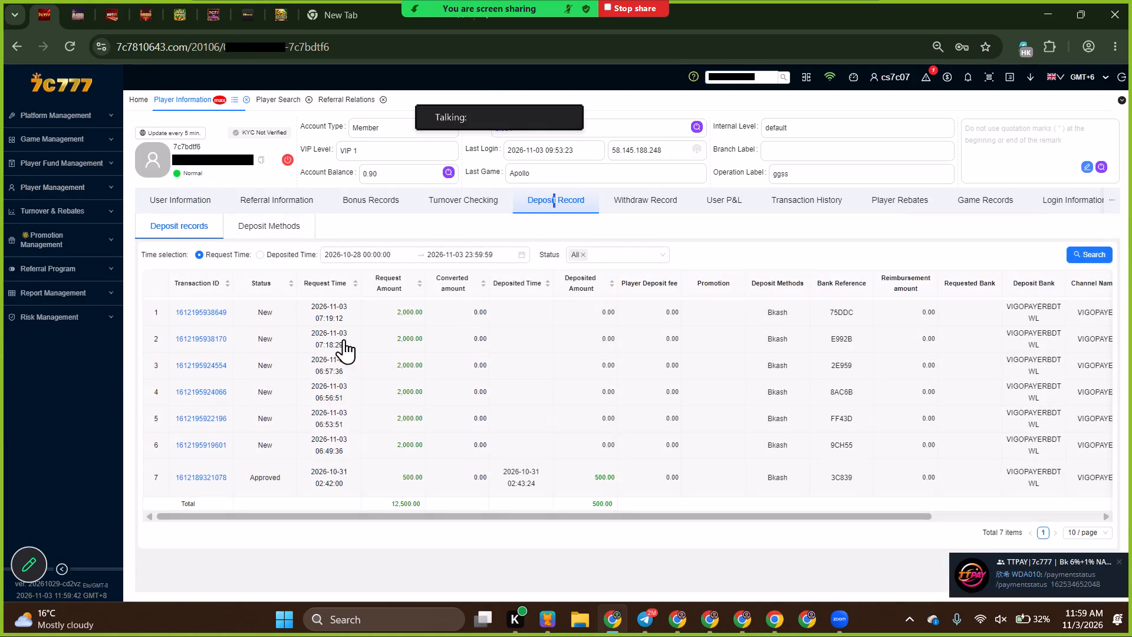
Copy the transaction ID of the player's 2,000 bKash deposit requested on 2026-11-03 at 06:49:36.
drag(169, 442, 192, 441)
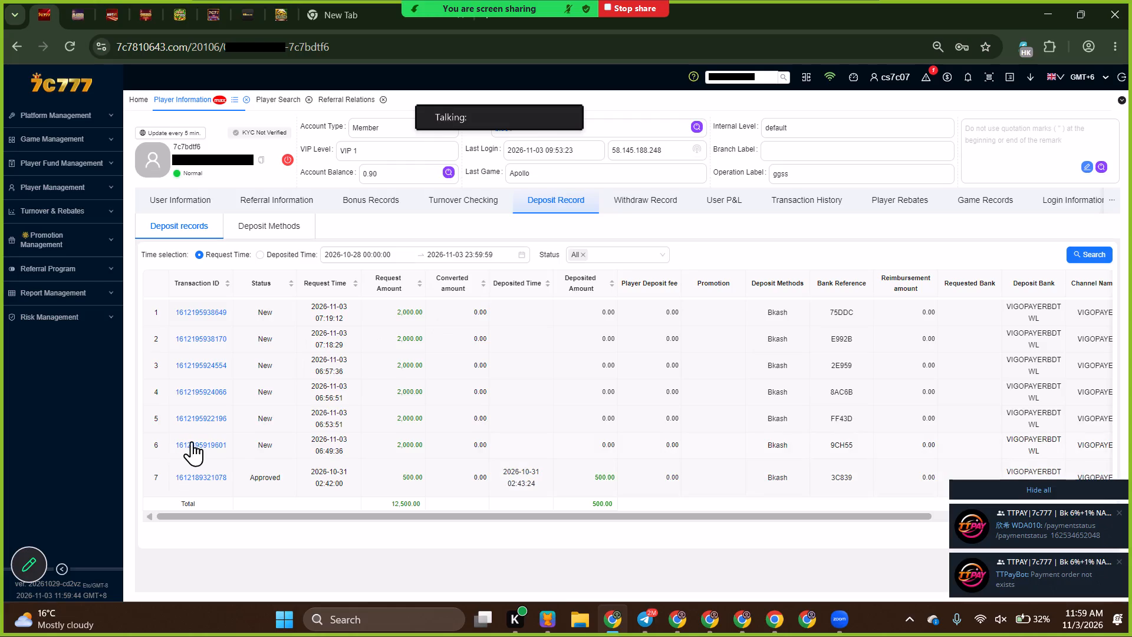
drag(192, 441, 232, 441)
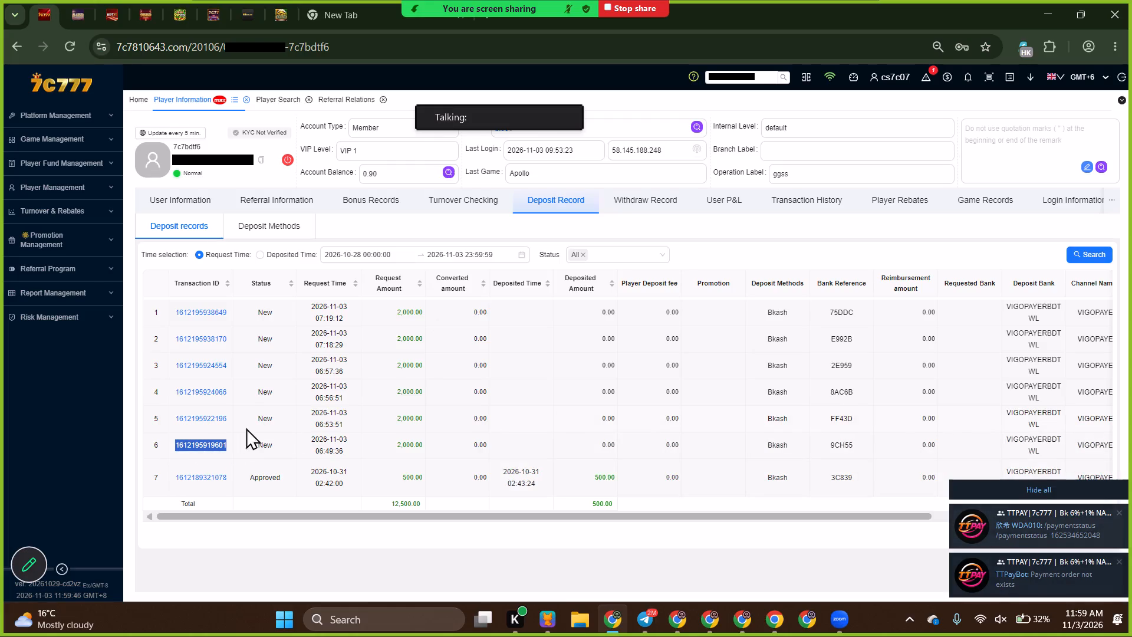
key(ctrl+c)
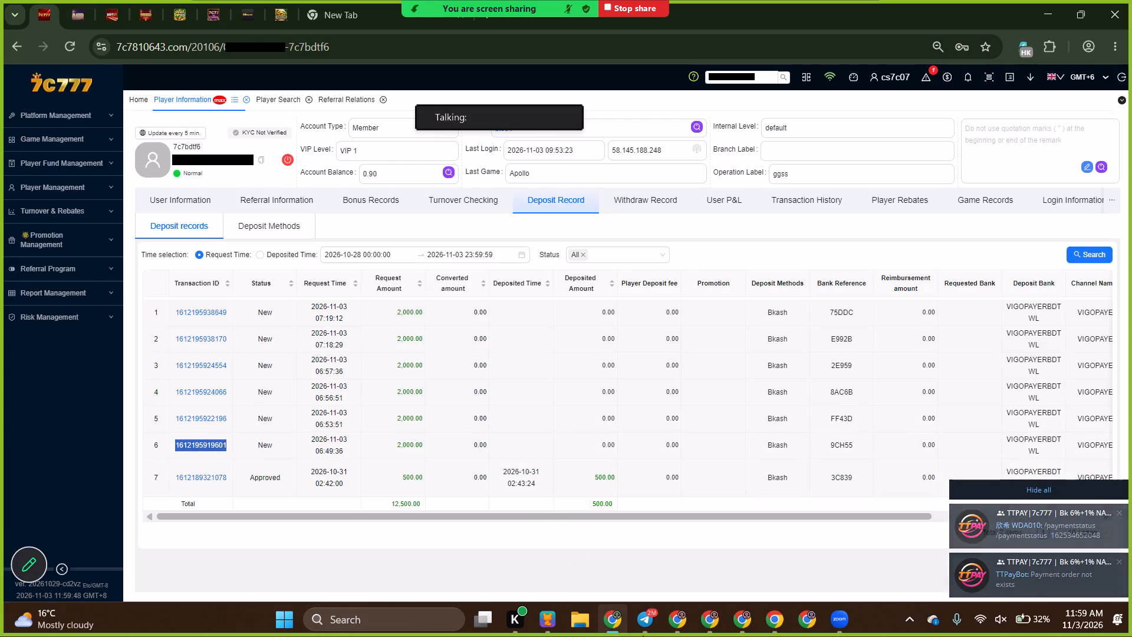
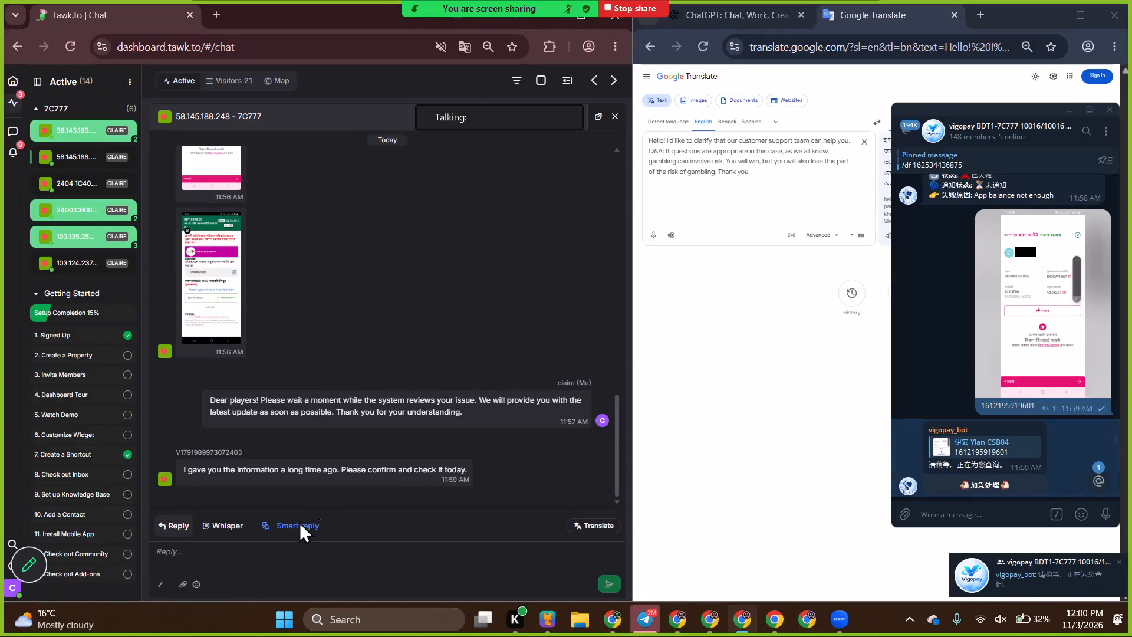
Send the saved "/wait4" reply to the visitor asking for their previously submitted deposit information to be confirmed and checked today.
click(275, 553)
text(/wait4)
key(Return)
key(Return)
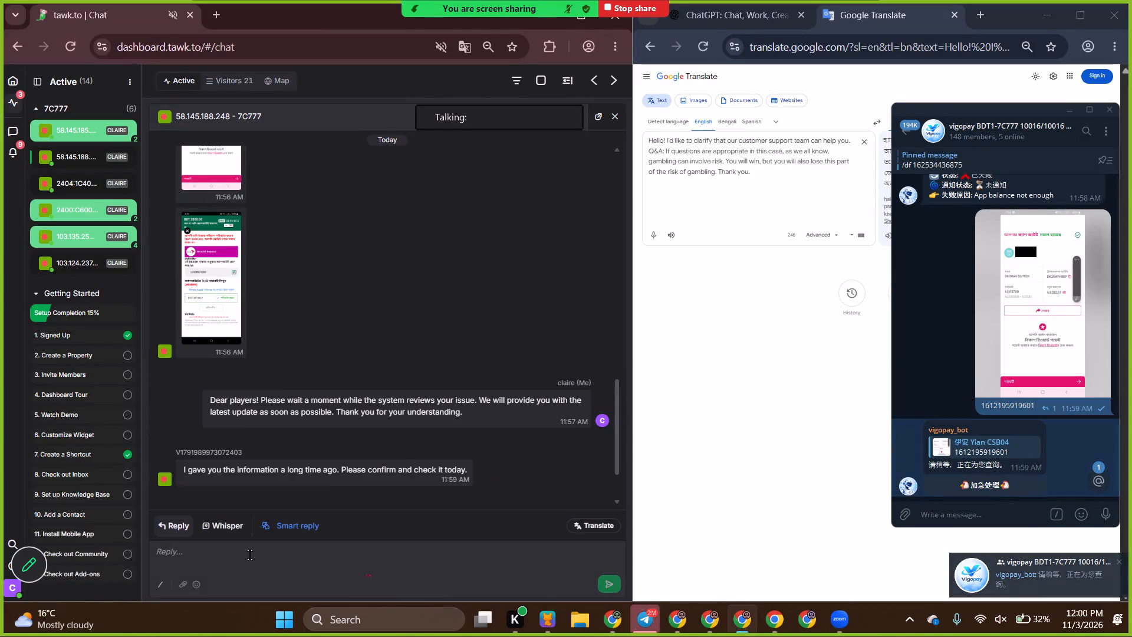
Open the unread 7C777 chat of the visitor labelled 103.135 and review their latest messages and screenshots.
click(107, 236)
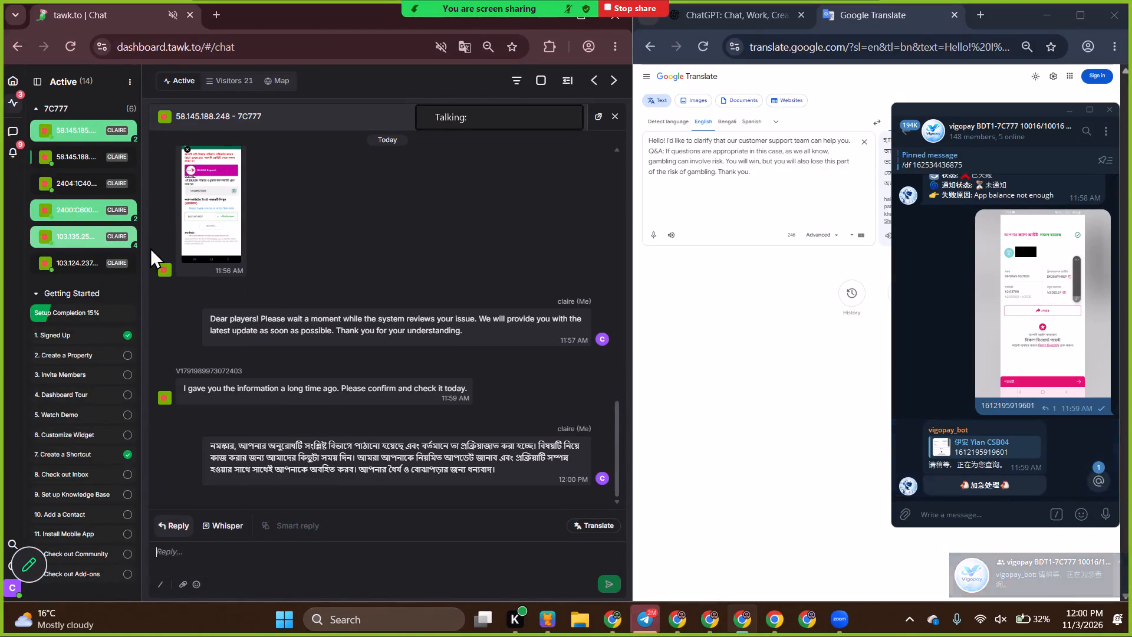
scroll(251, 296, down, 3)
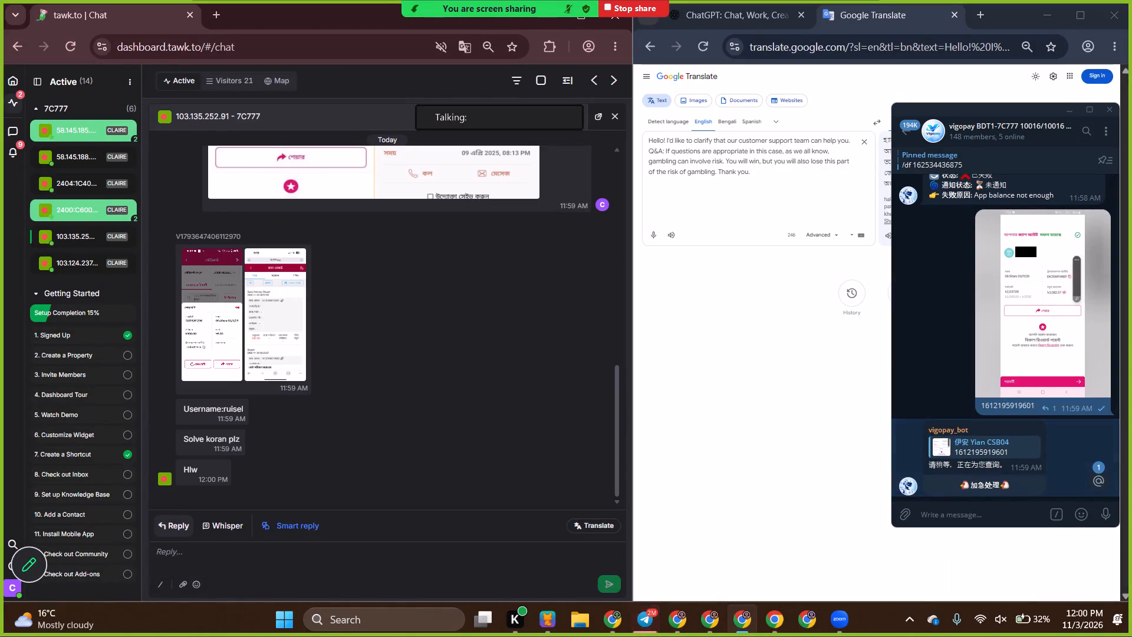
Send the saved "/wai" reply to the visitor labelled 103.135 who asked for their deposit problem to be solved.
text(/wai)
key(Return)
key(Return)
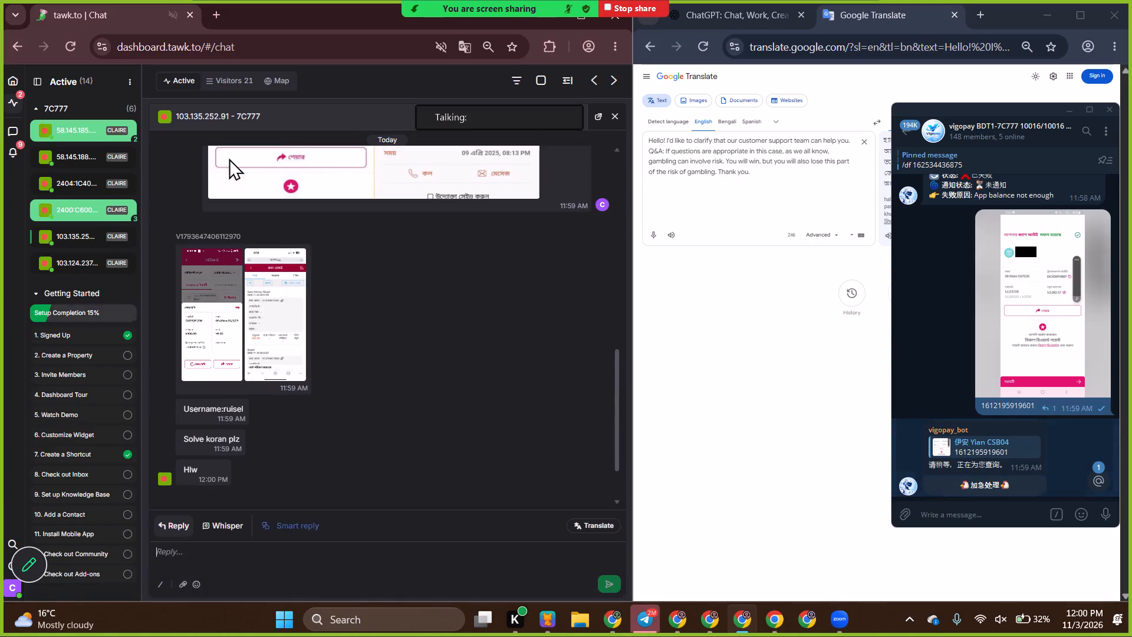
Open the unread 2400:C600 visitor's chat about a missing deposit and send the saved "dreceipt" reply requesting a copy of the payment receipt.
click(109, 213)
scroll(318, 280, down, 3)
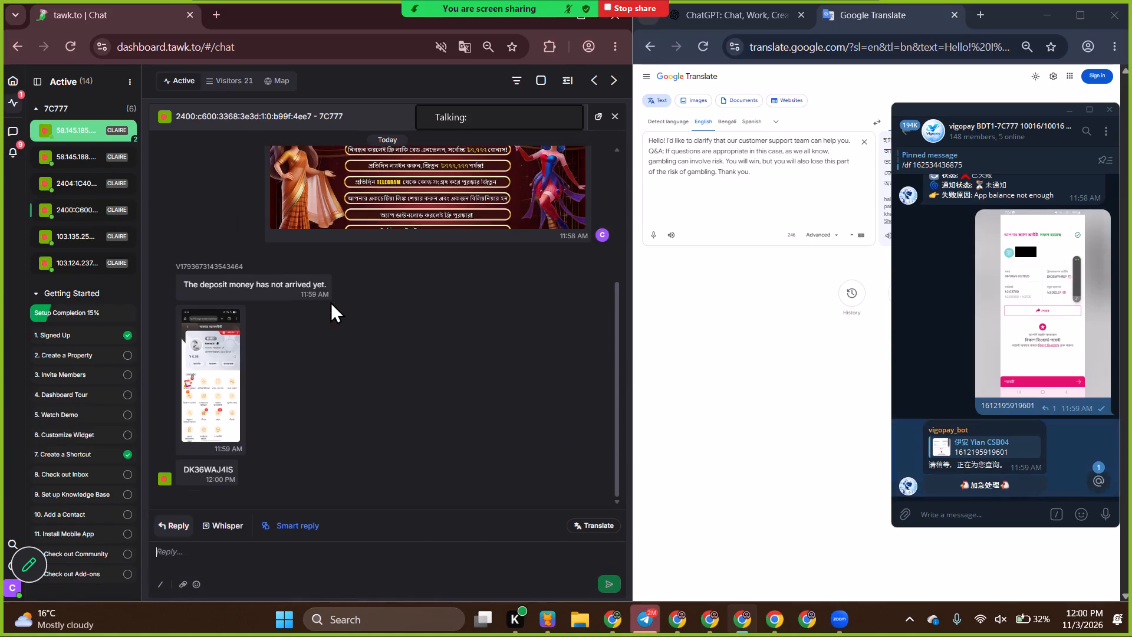
scroll(330, 303, down, 3)
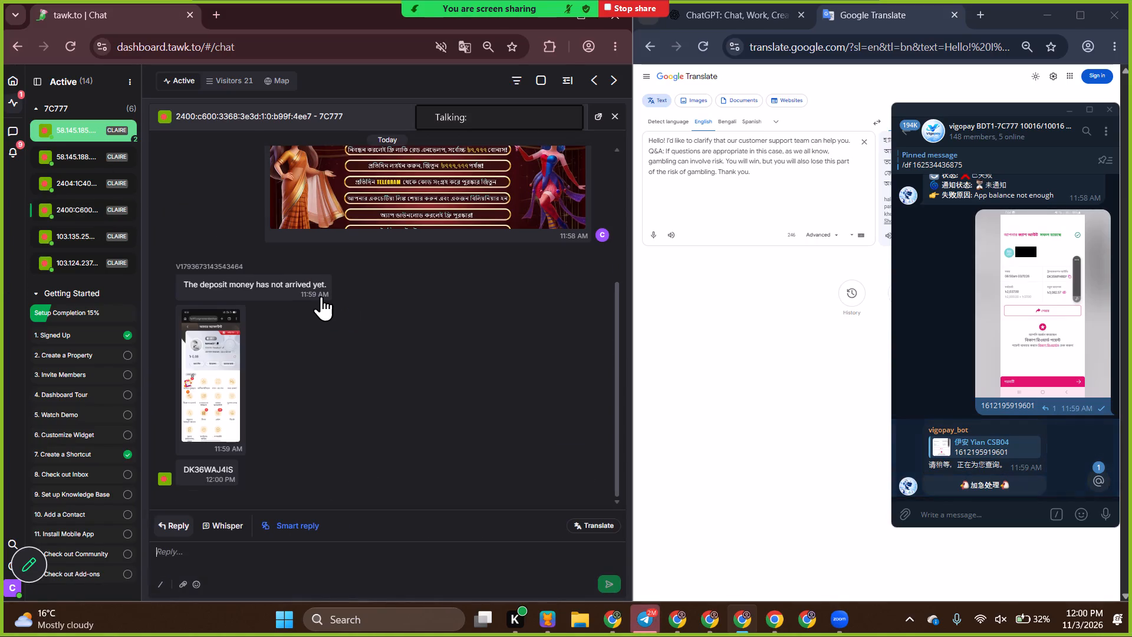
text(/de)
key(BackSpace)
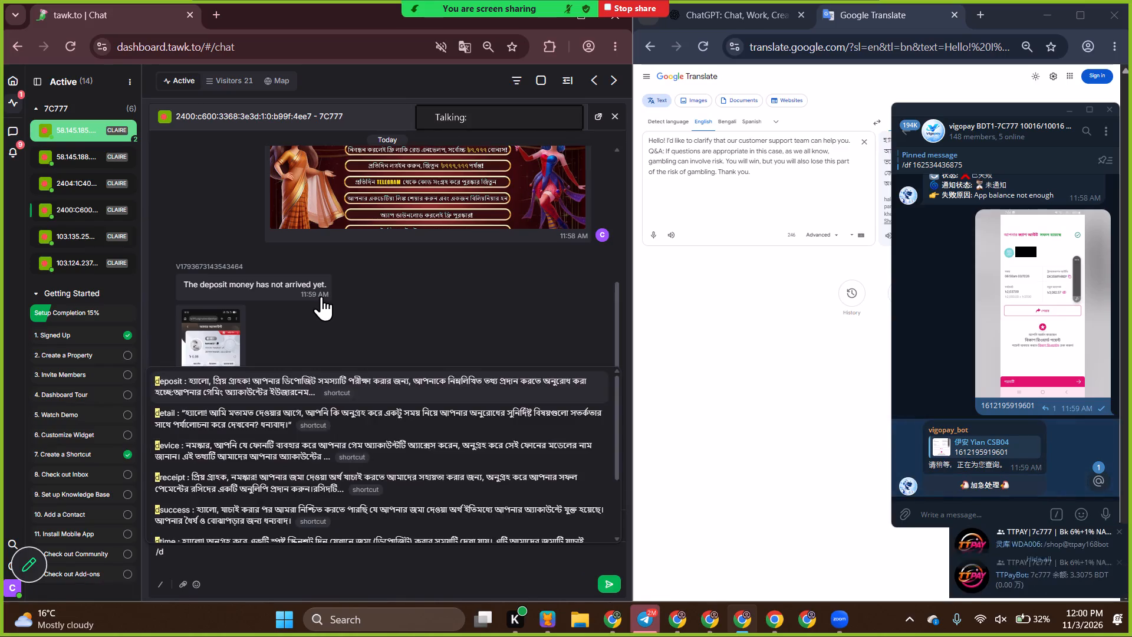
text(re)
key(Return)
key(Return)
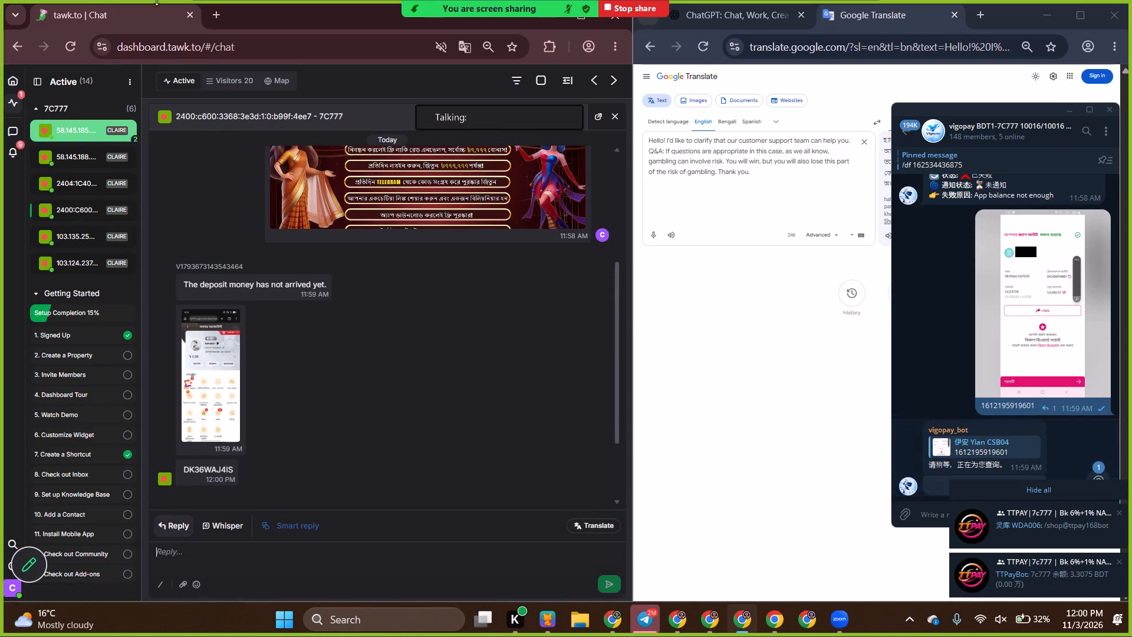
click(101, 134)
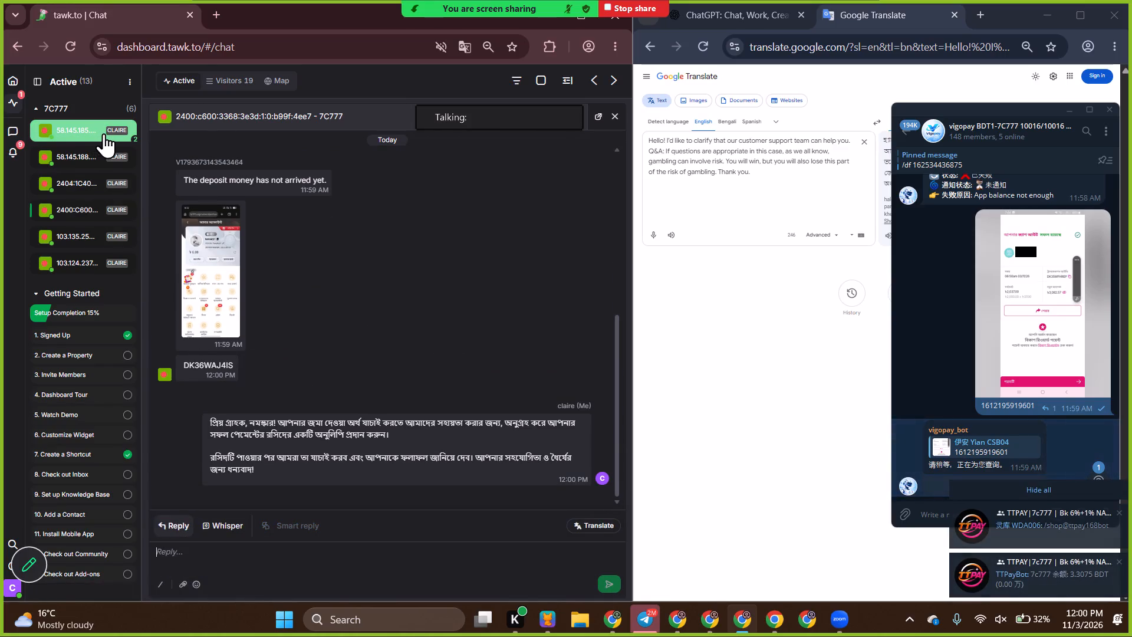
scroll(336, 386, down, 4)
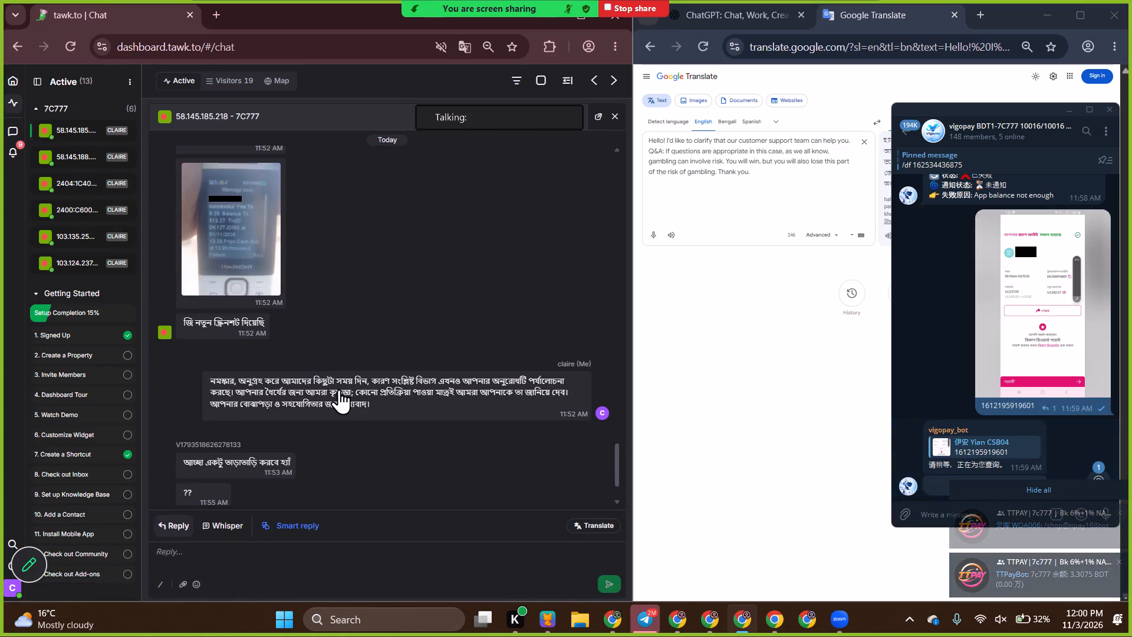
scroll(342, 388, down, 11)
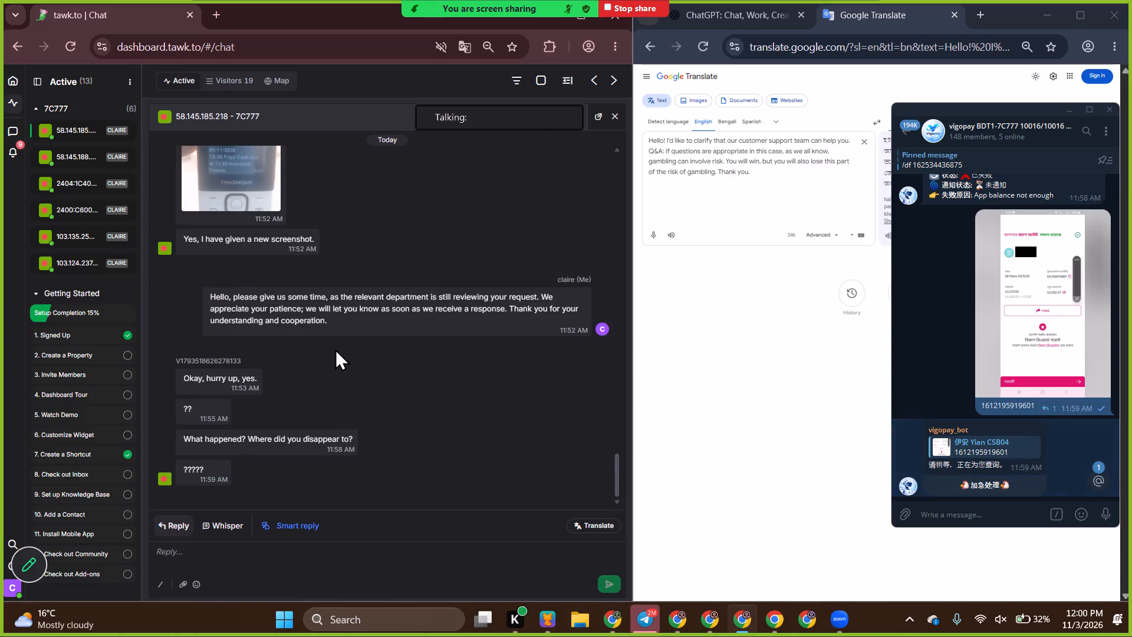
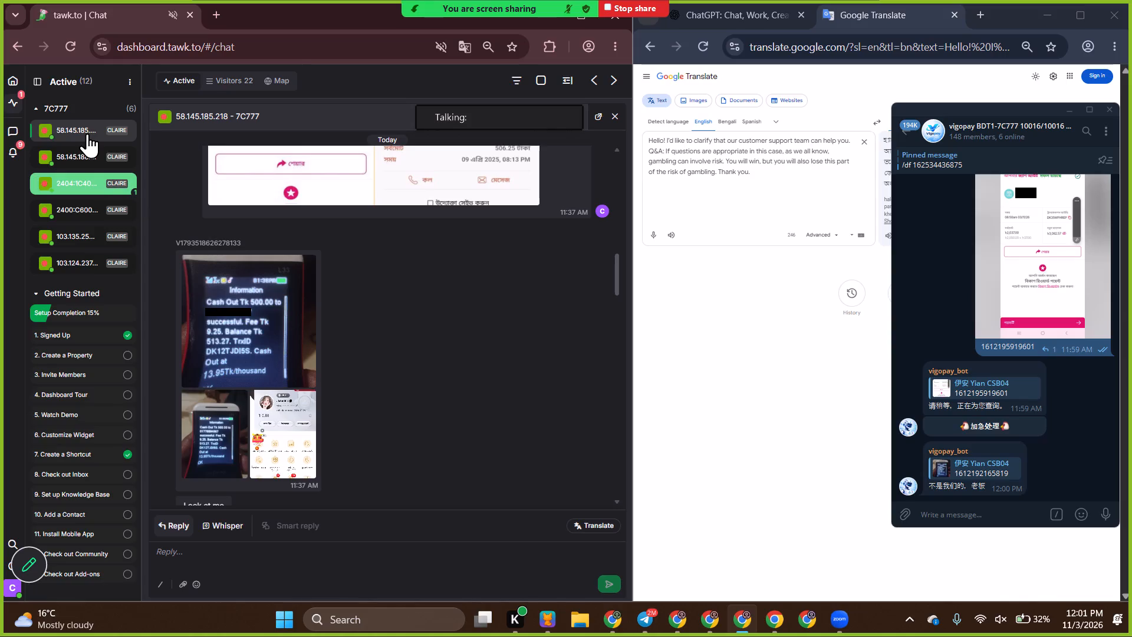
click(94, 185)
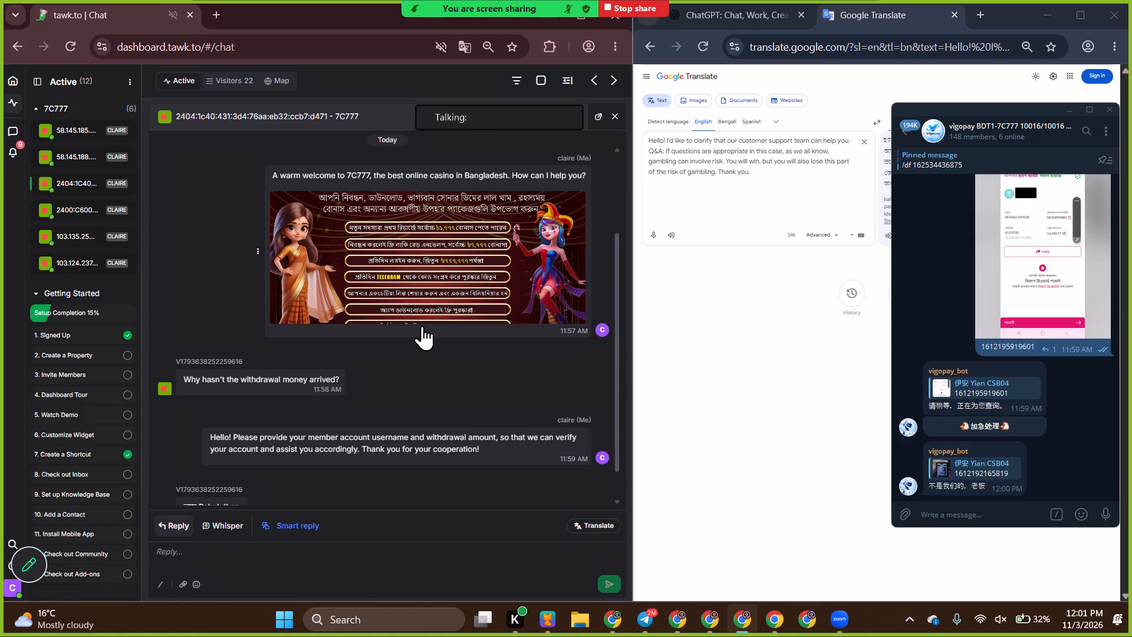
scroll(422, 326, down, 7)
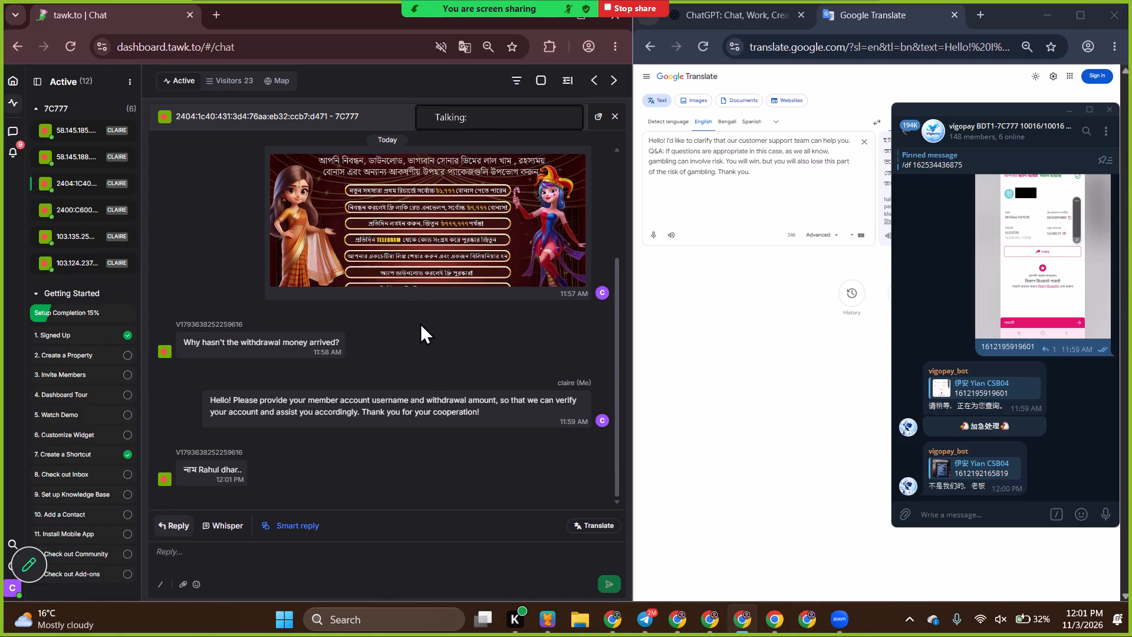
right_click(420, 324)
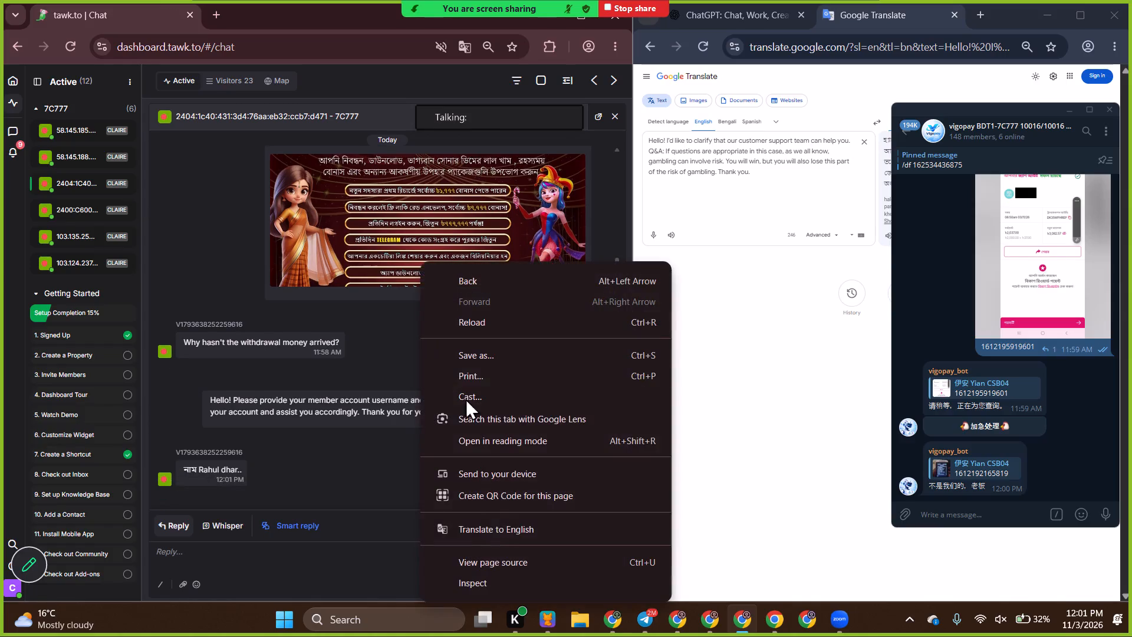
click(489, 534)
click(359, 89)
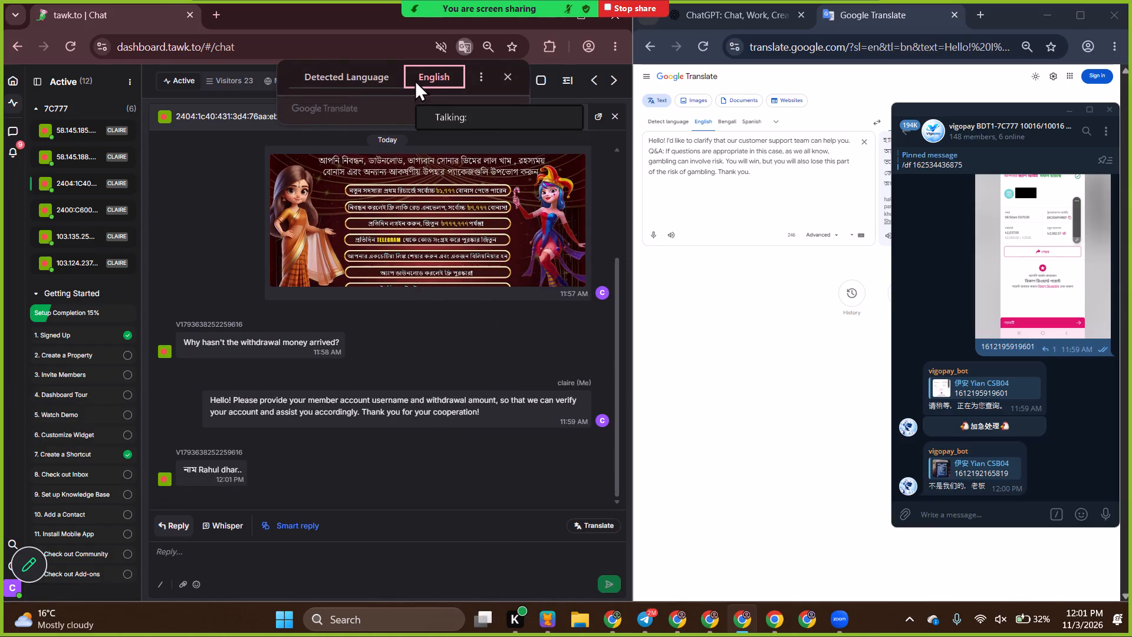
click(384, 81)
click(434, 73)
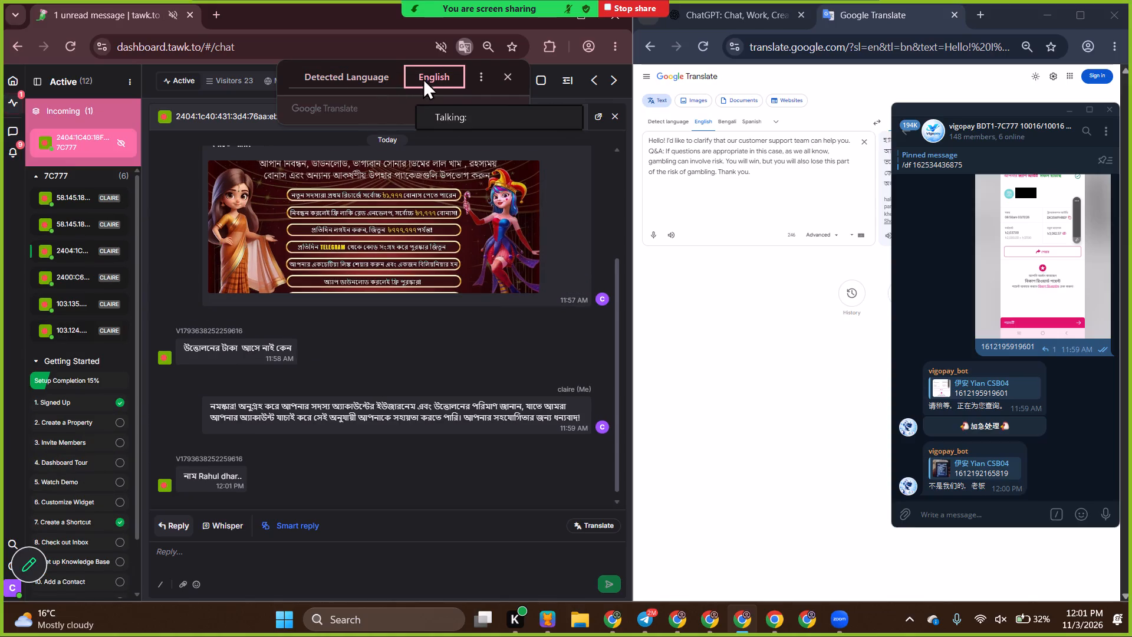
drag(59, 143, 67, 145)
click(268, 501)
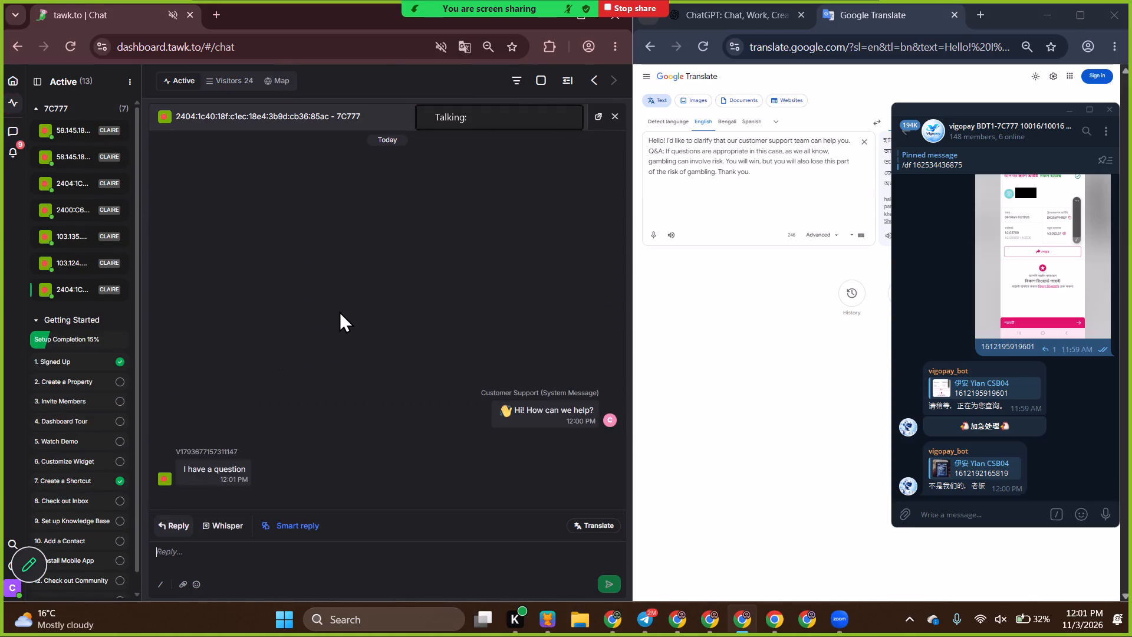
text(/he)
key(Return)
key(Return)
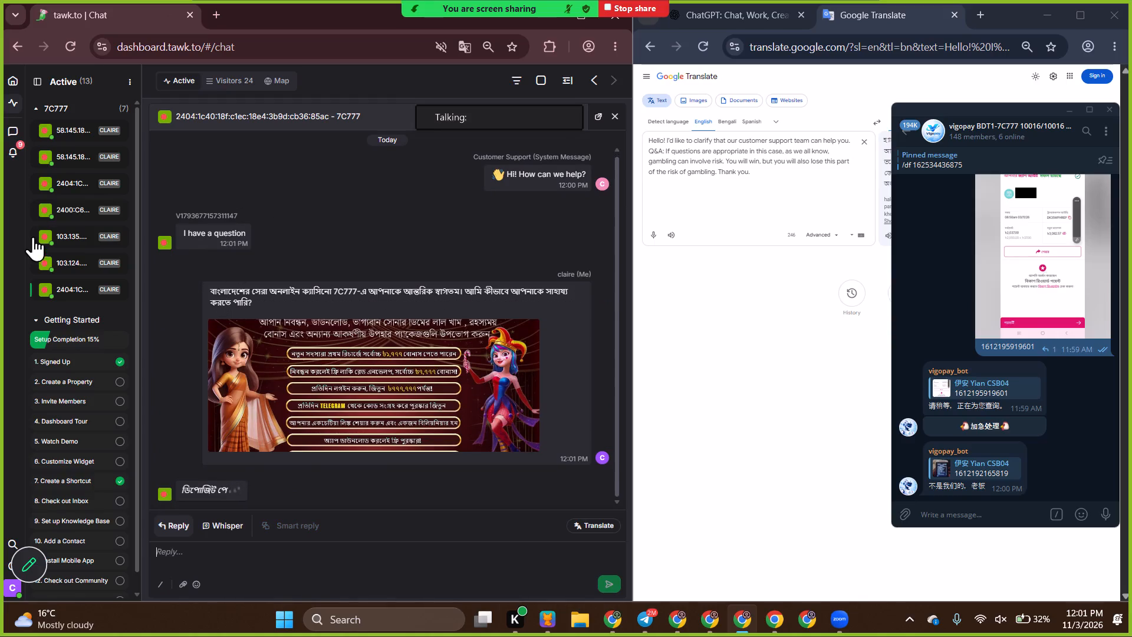
click(98, 154)
click(88, 139)
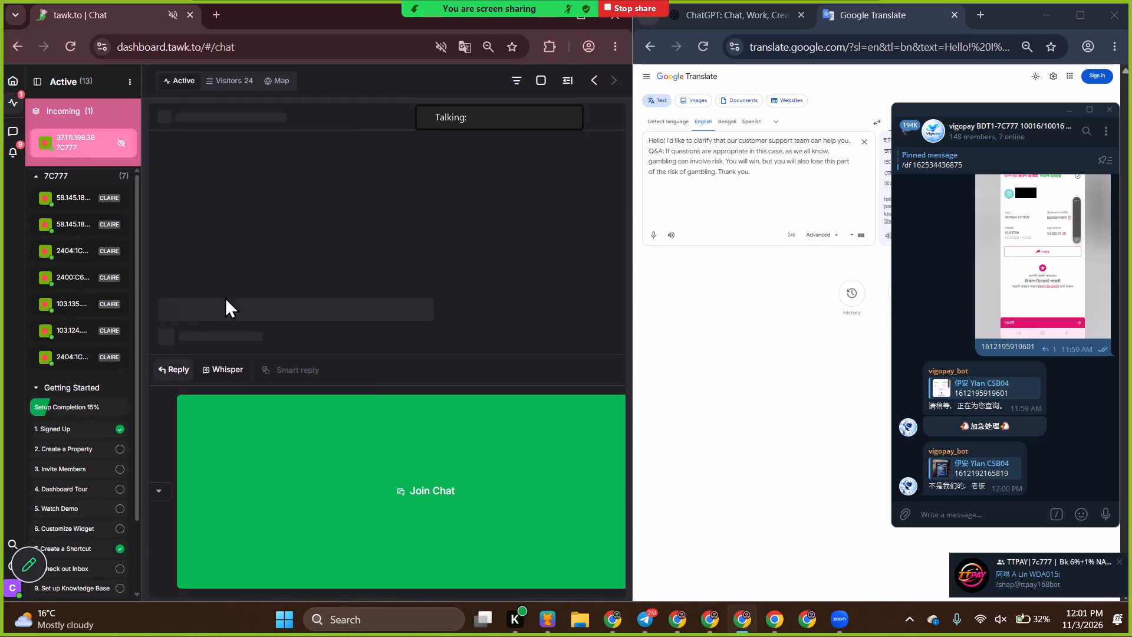
drag(378, 377, 373, 379)
click(465, 562)
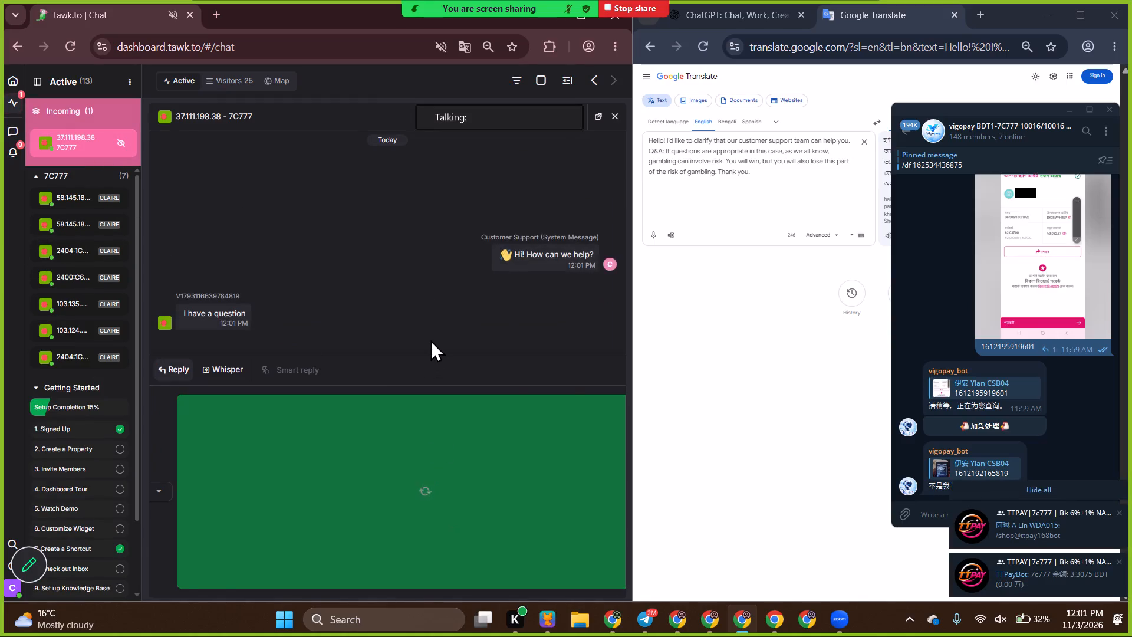
text(/he)
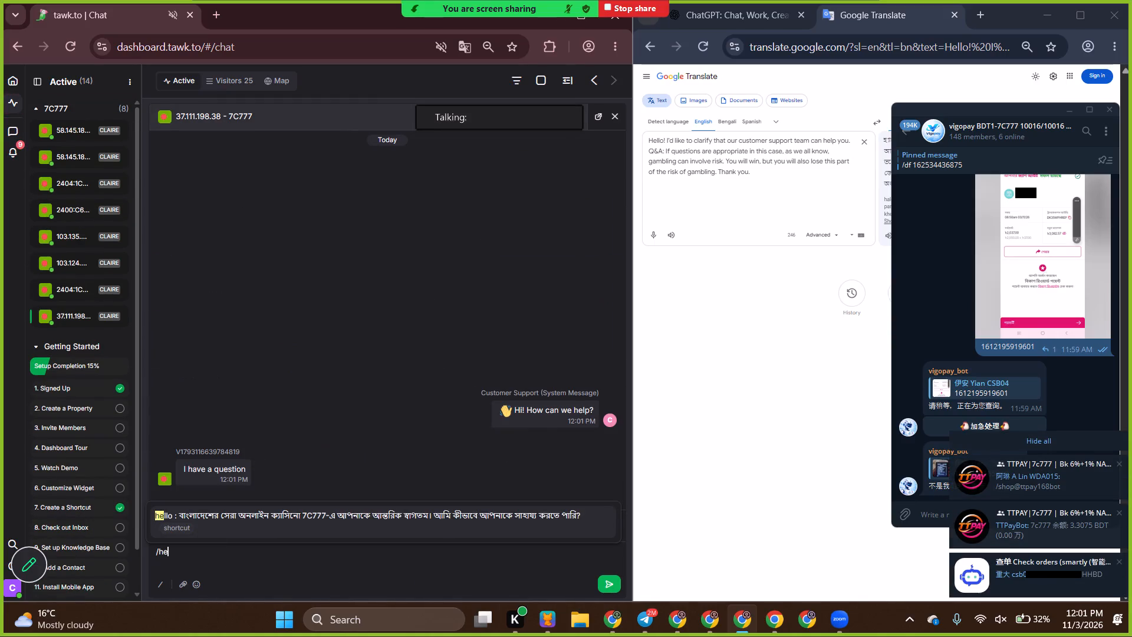
key(Return)
key(Return)
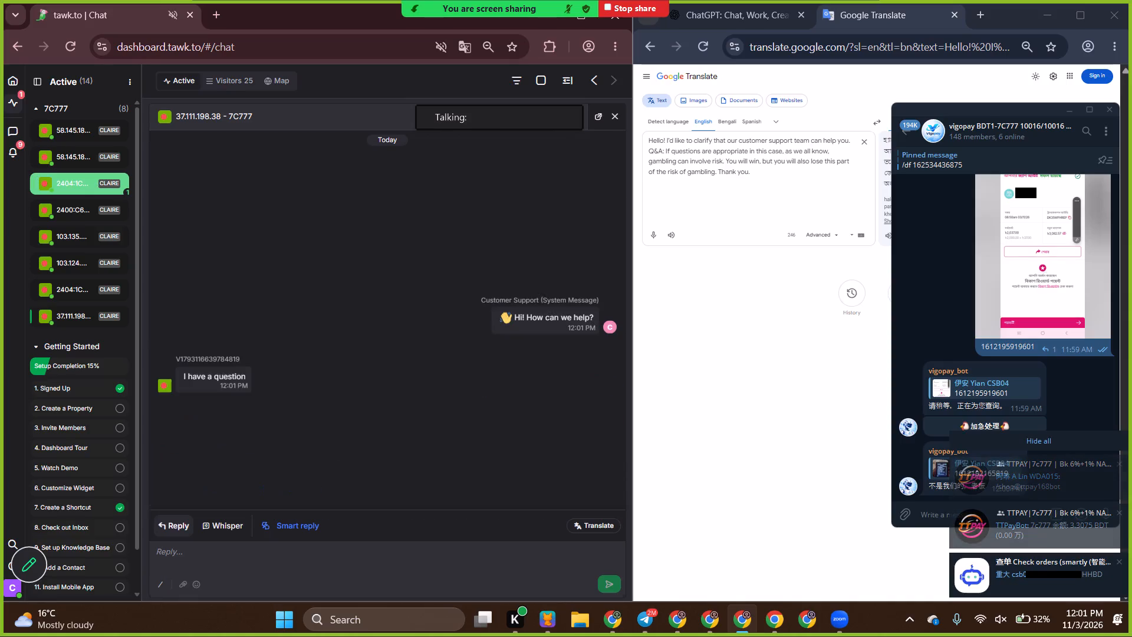
scroll(381, 449, down, 2)
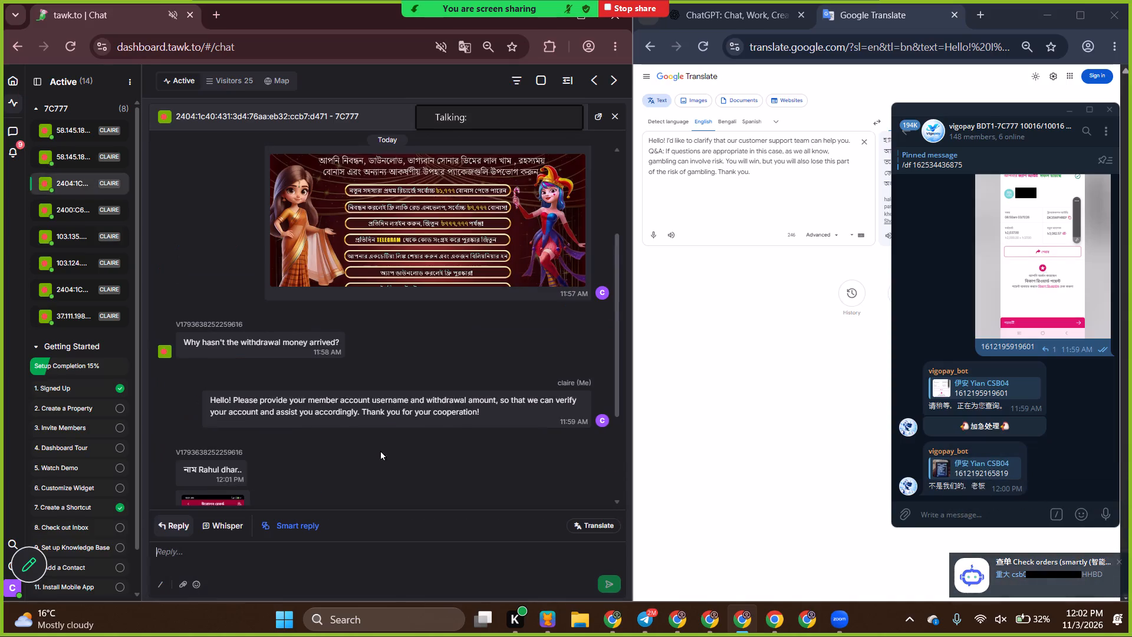
scroll(380, 450, down, 3)
text(/wai)
key(Return)
key(Return)
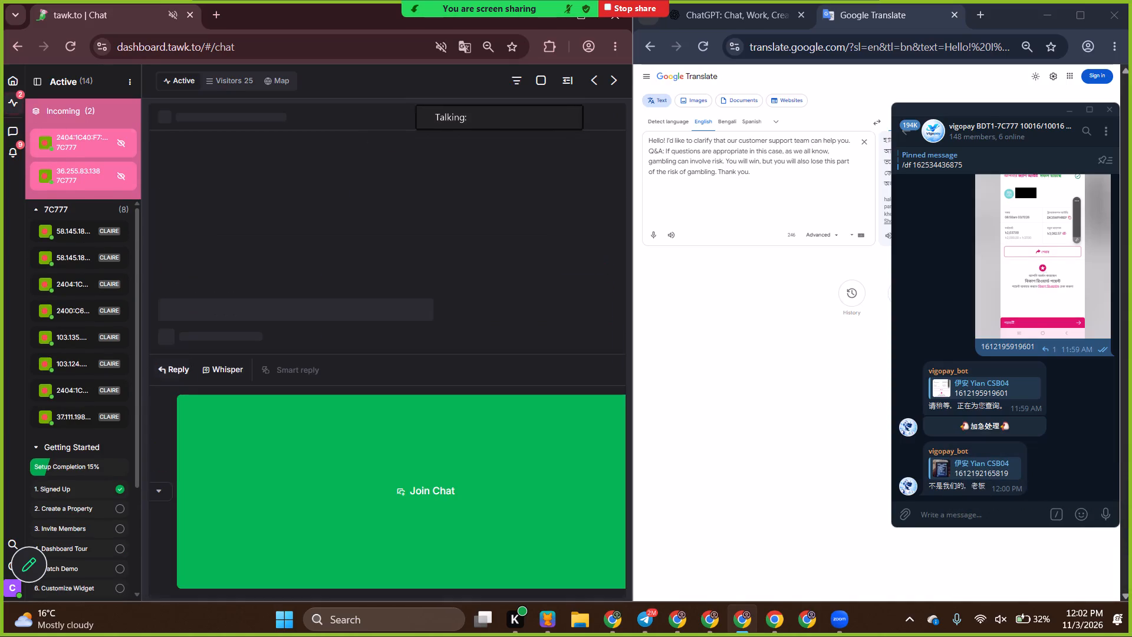
Join the incoming 7C777 chat labelled 2404:1C40:F7.
click(412, 466)
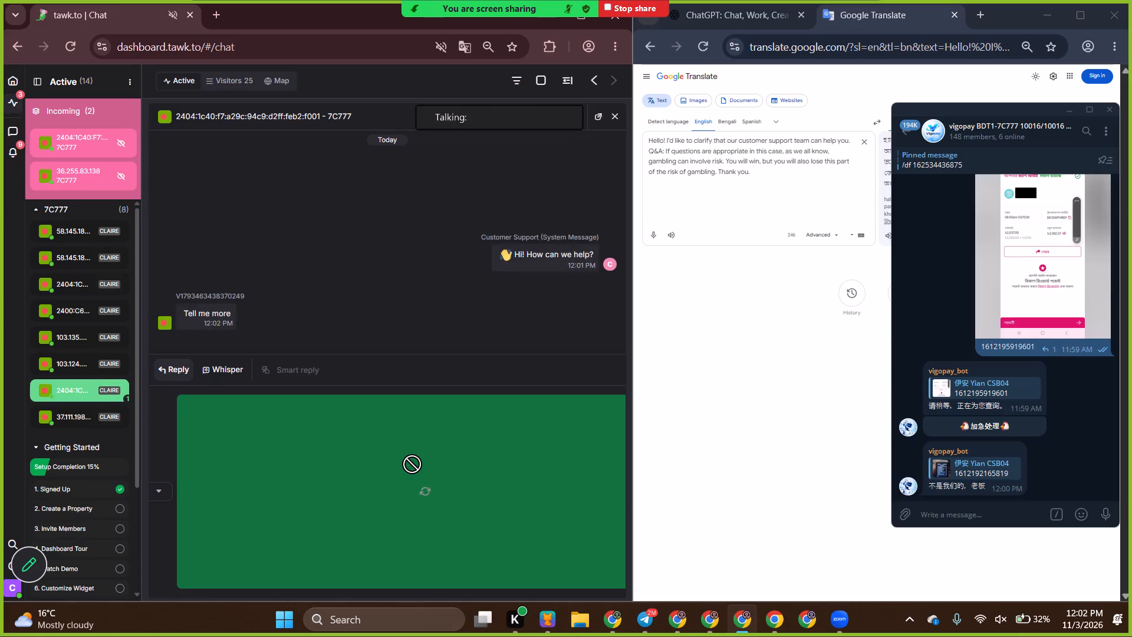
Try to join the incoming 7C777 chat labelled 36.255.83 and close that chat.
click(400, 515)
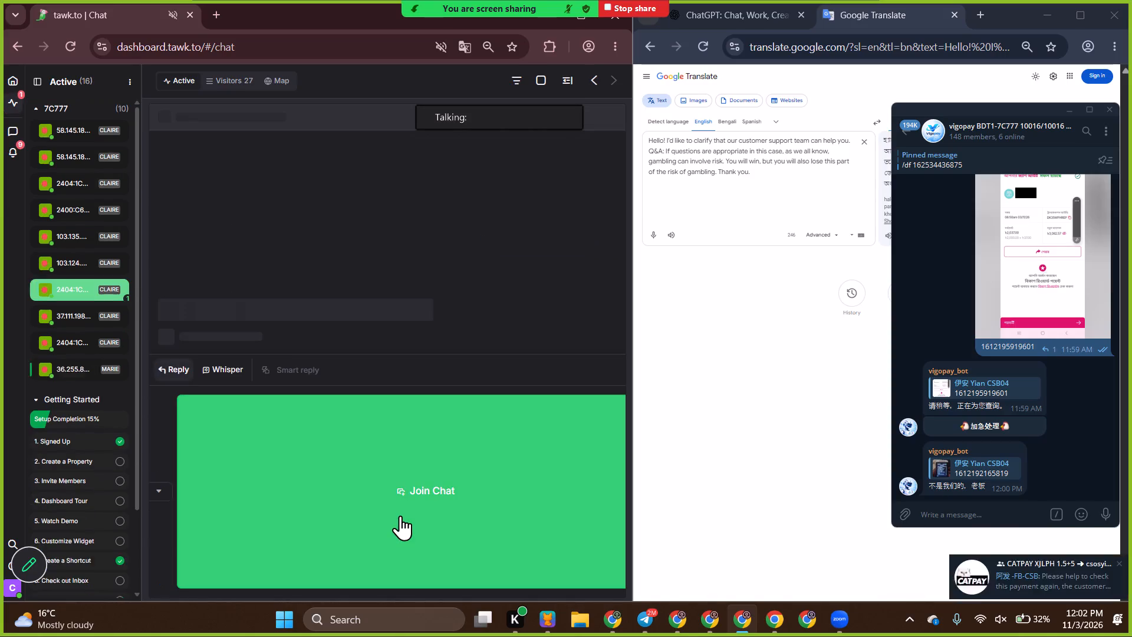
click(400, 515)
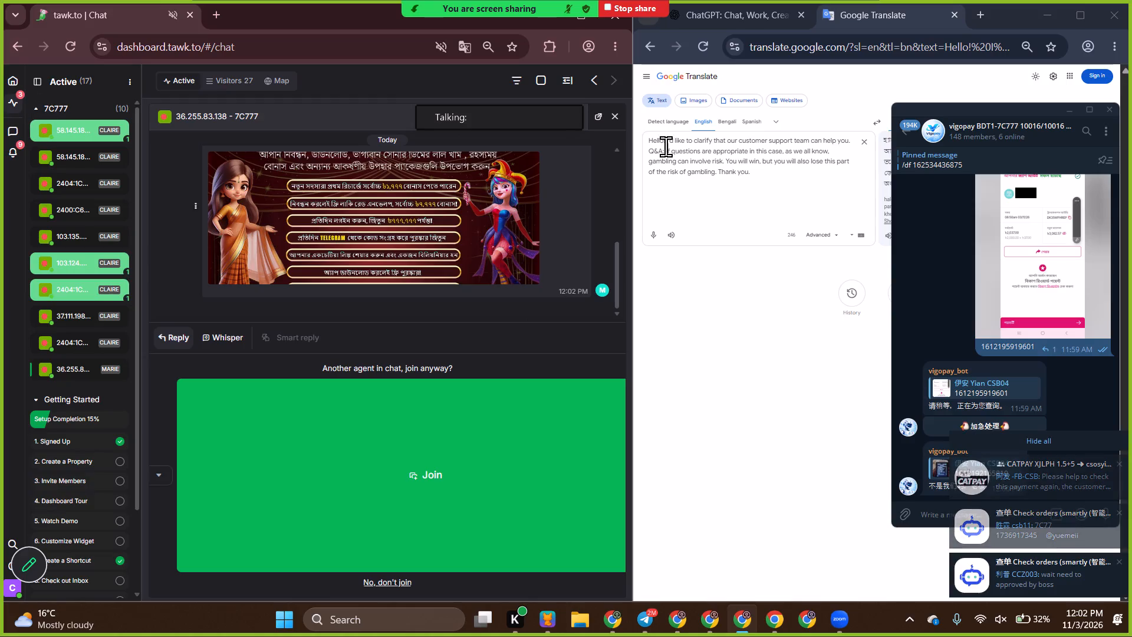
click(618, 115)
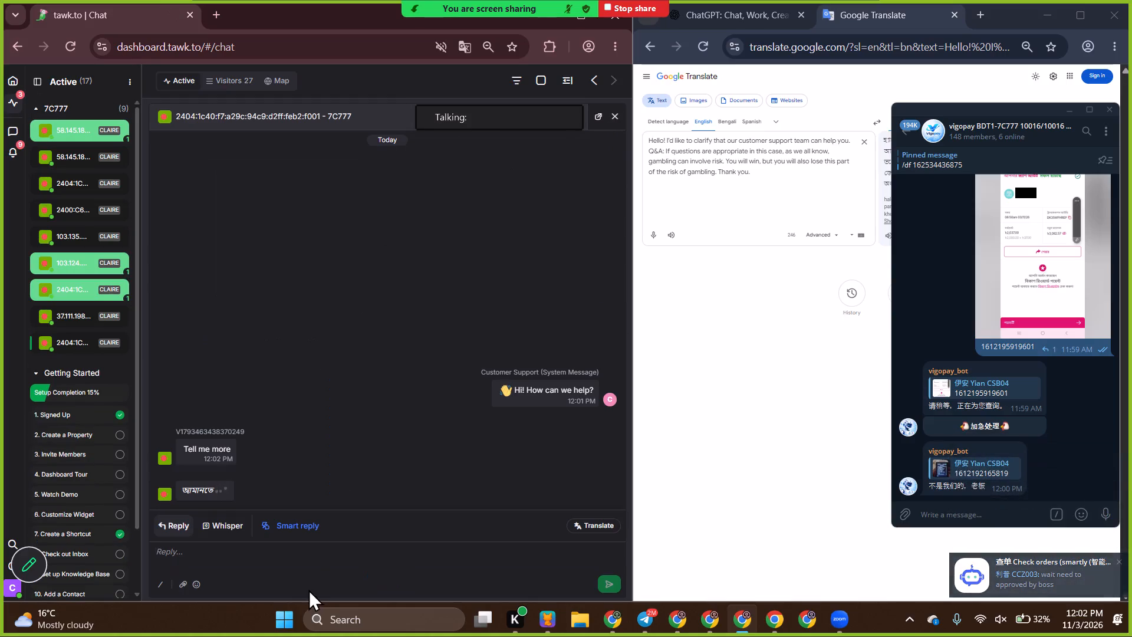
text(/he)
key(Return)
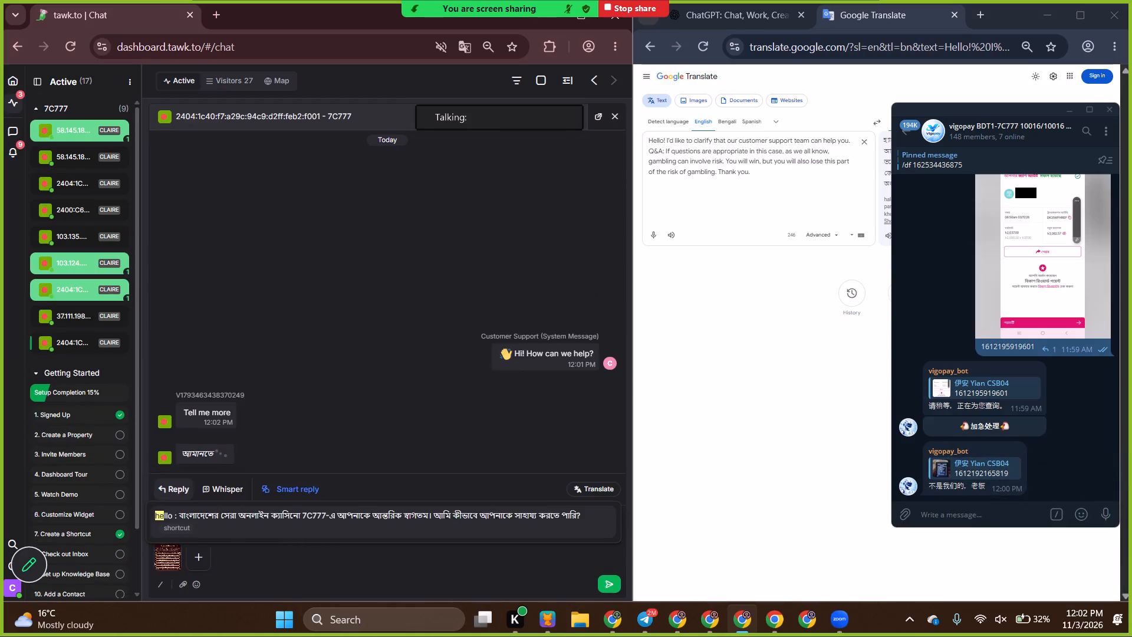
key(Return)
Join the incoming 7C777 chat labelled 2401:1900:93 and send the visitor the saved "hello" welcome reply.
click(110, 283)
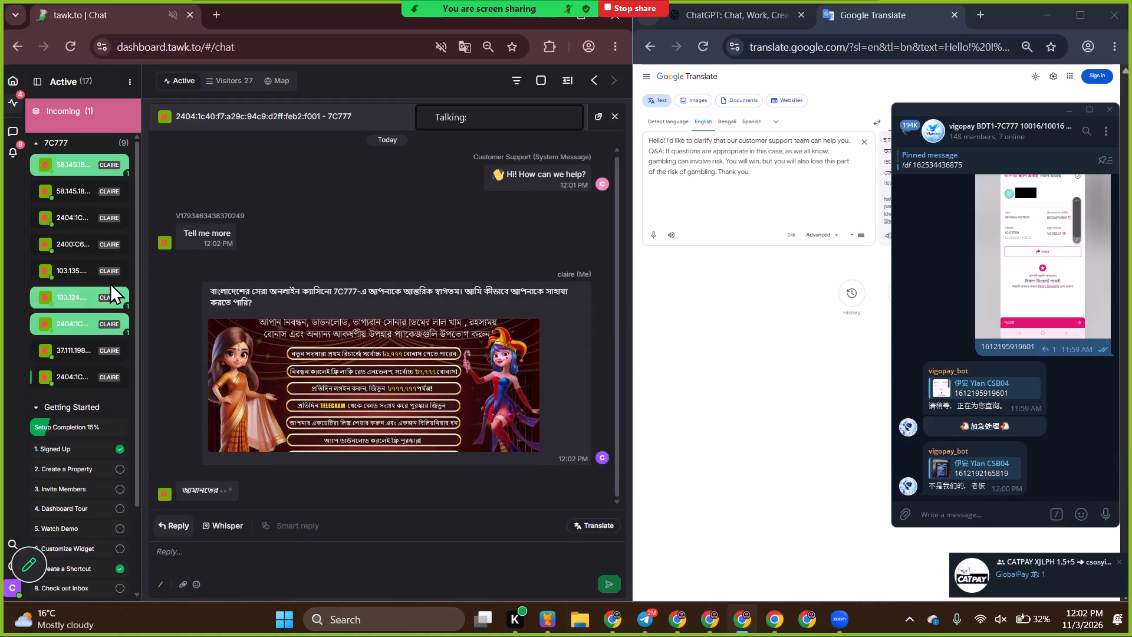
click(35, 110)
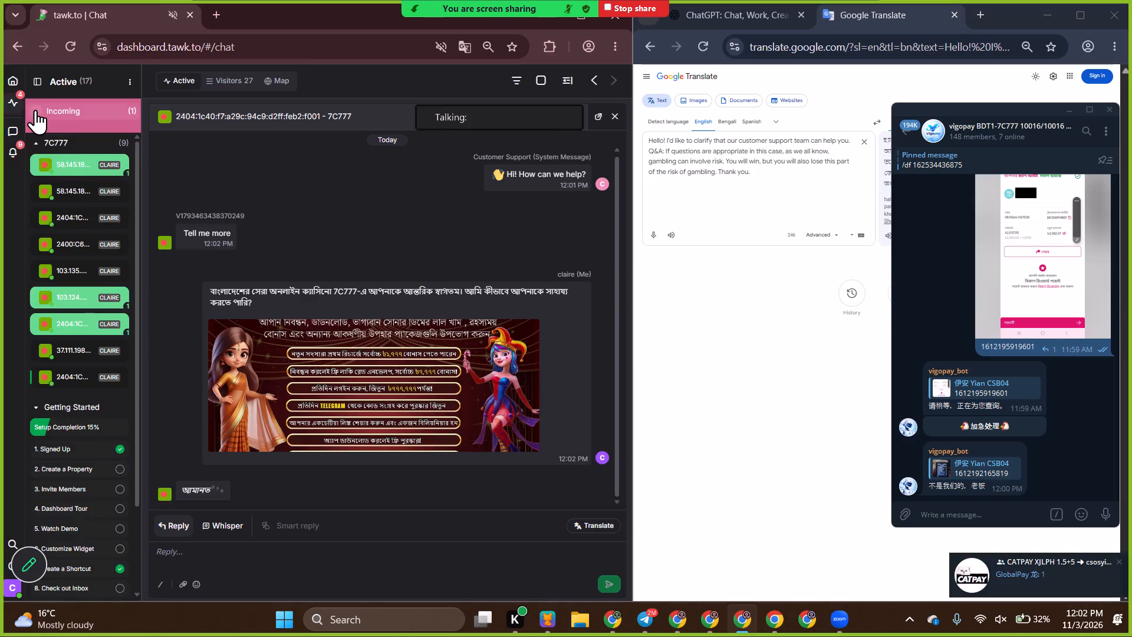
click(74, 138)
drag(323, 348, 329, 353)
click(360, 426)
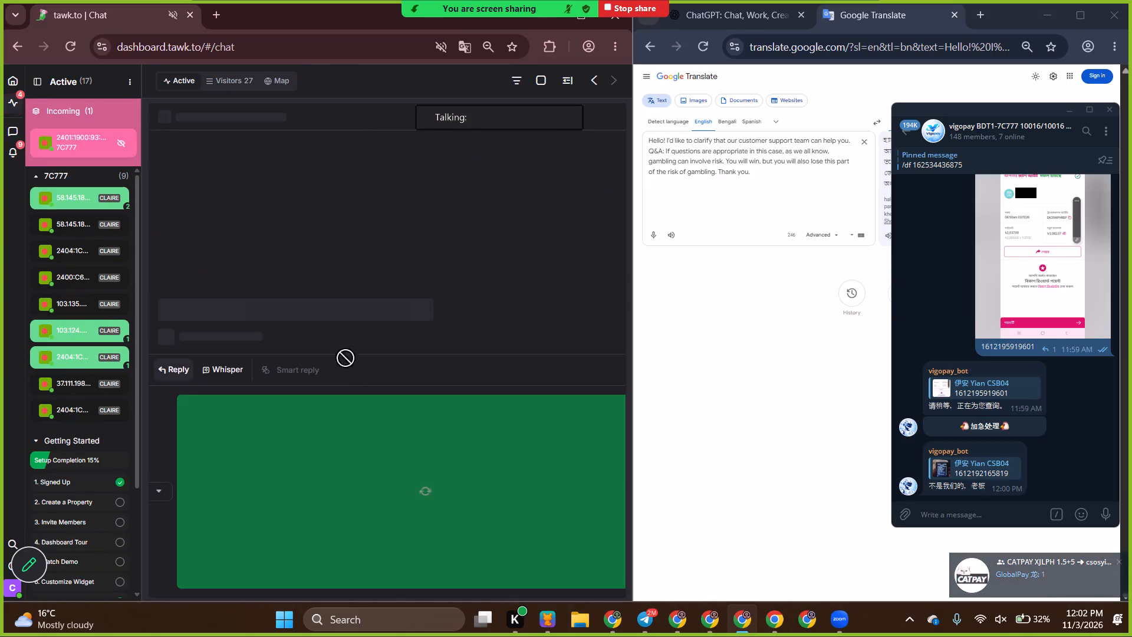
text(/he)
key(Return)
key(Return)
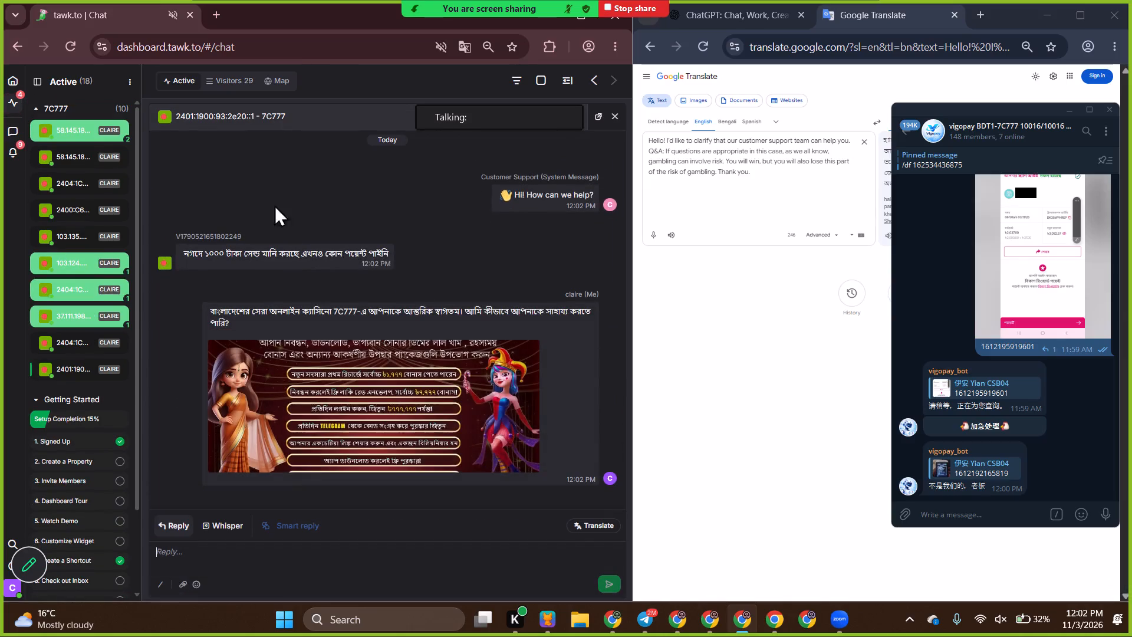
Translate the page with the 2401:1900:93 chat into English and read the visitor's message.
right_click(306, 196)
click(377, 459)
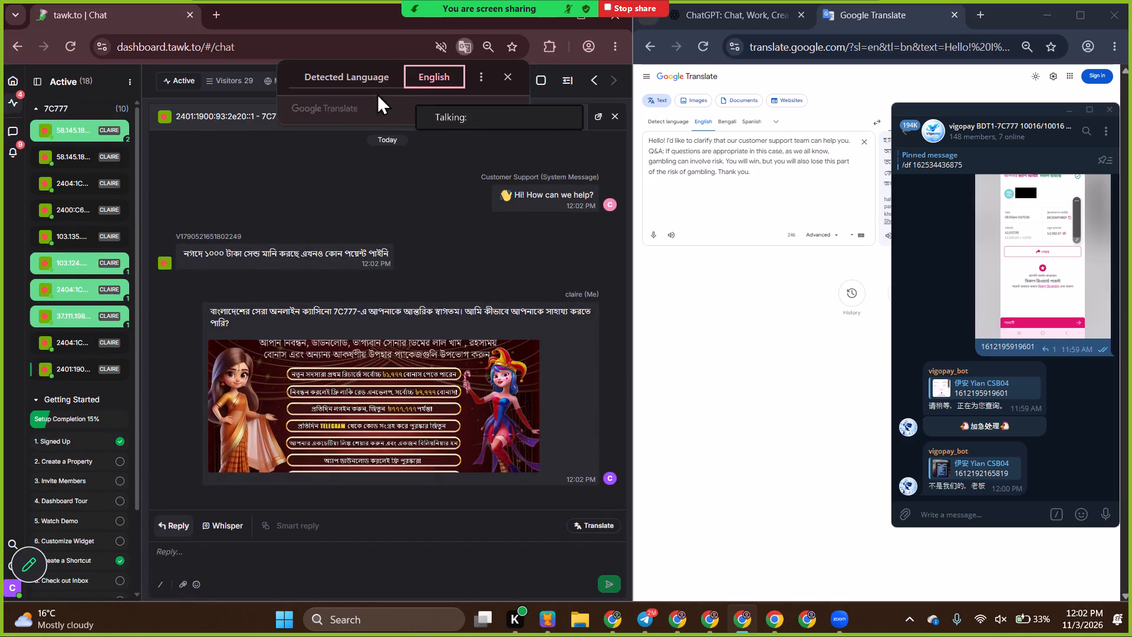
click(373, 89)
click(385, 86)
click(423, 81)
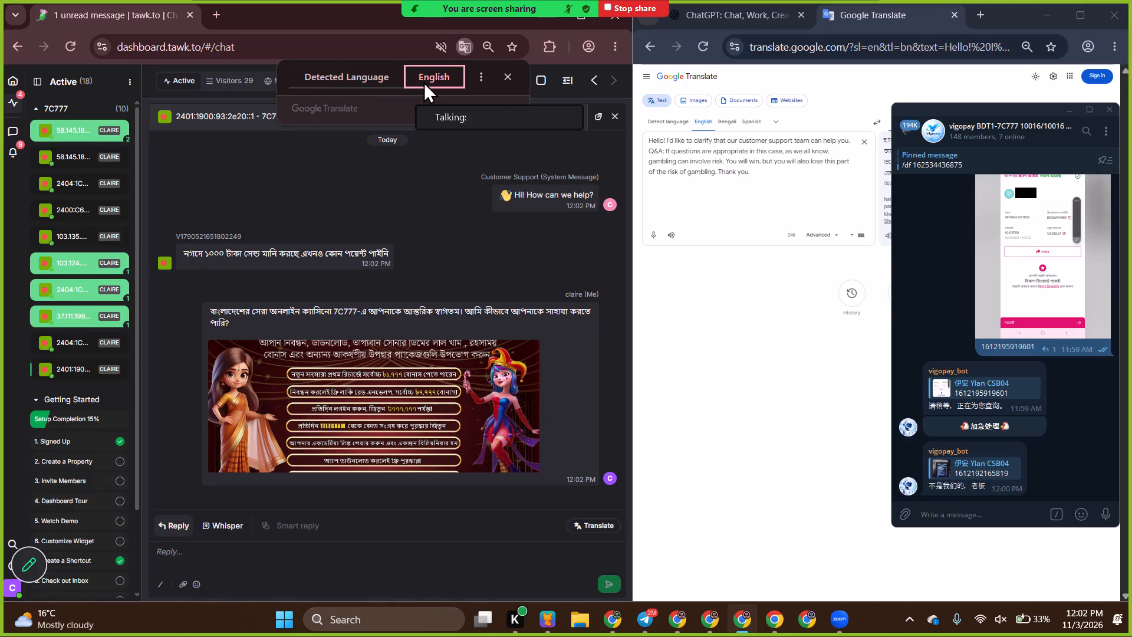
scroll(253, 313, down, 7)
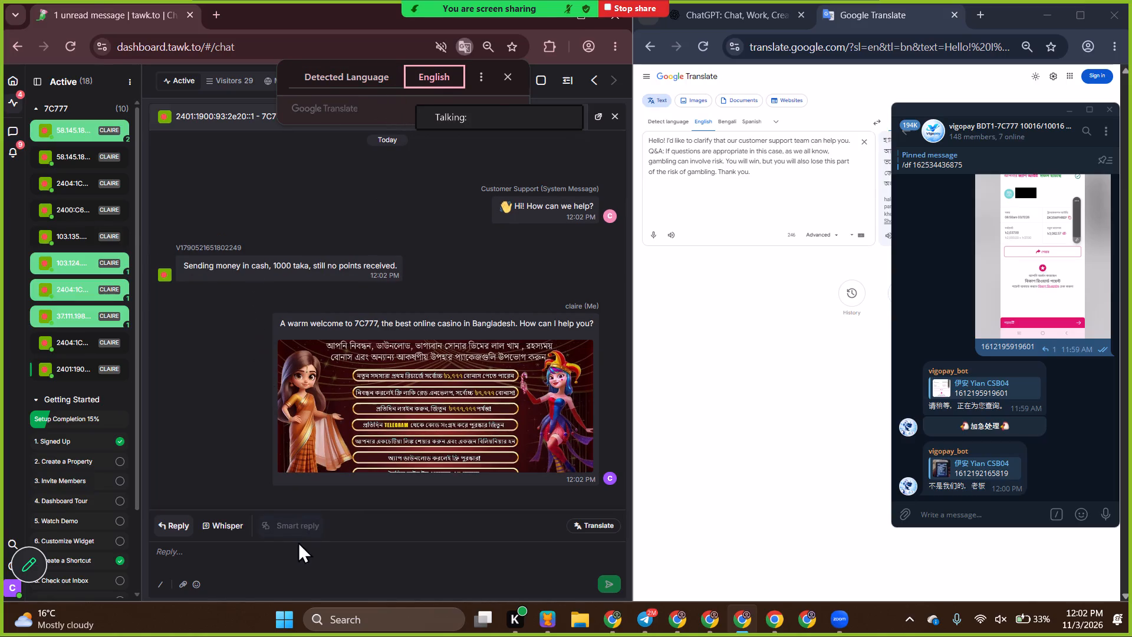
click(284, 550)
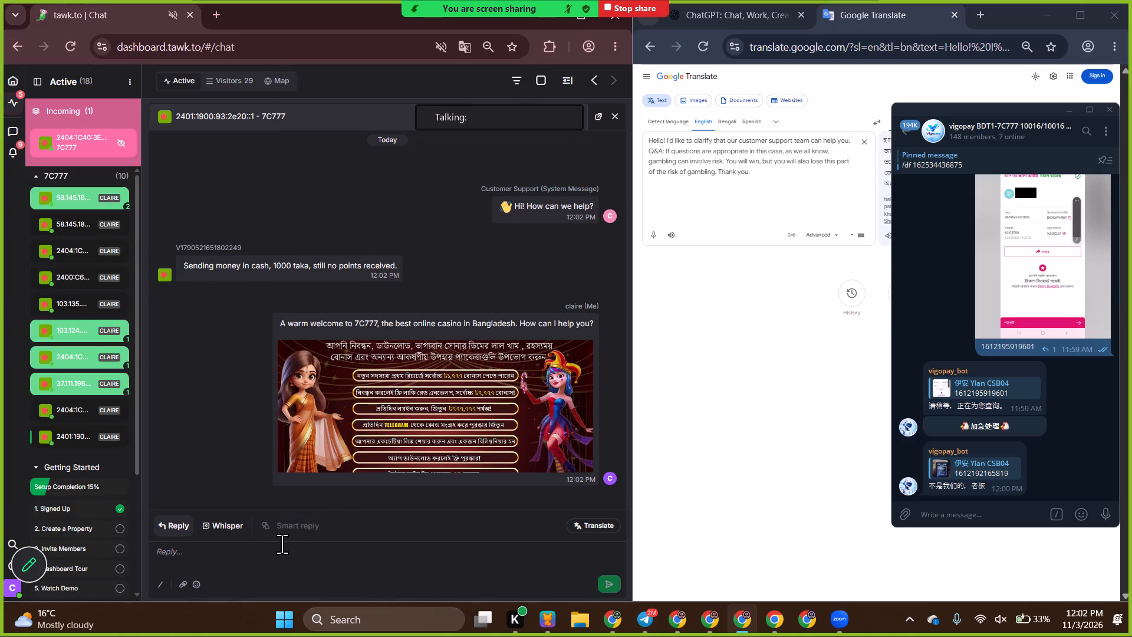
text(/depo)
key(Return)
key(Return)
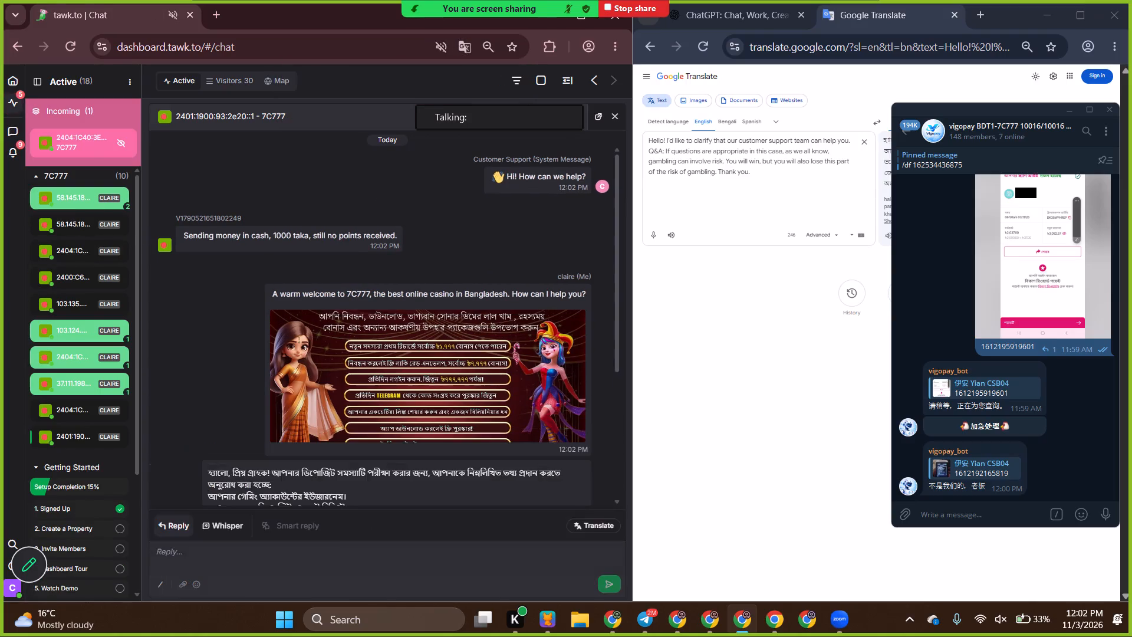
Join the incoming 7C777 chat labelled 2404:1C40:C0 and send the visitor the saved "hello" welcome reply.
drag(100, 179, 105, 182)
drag(389, 422, 402, 432)
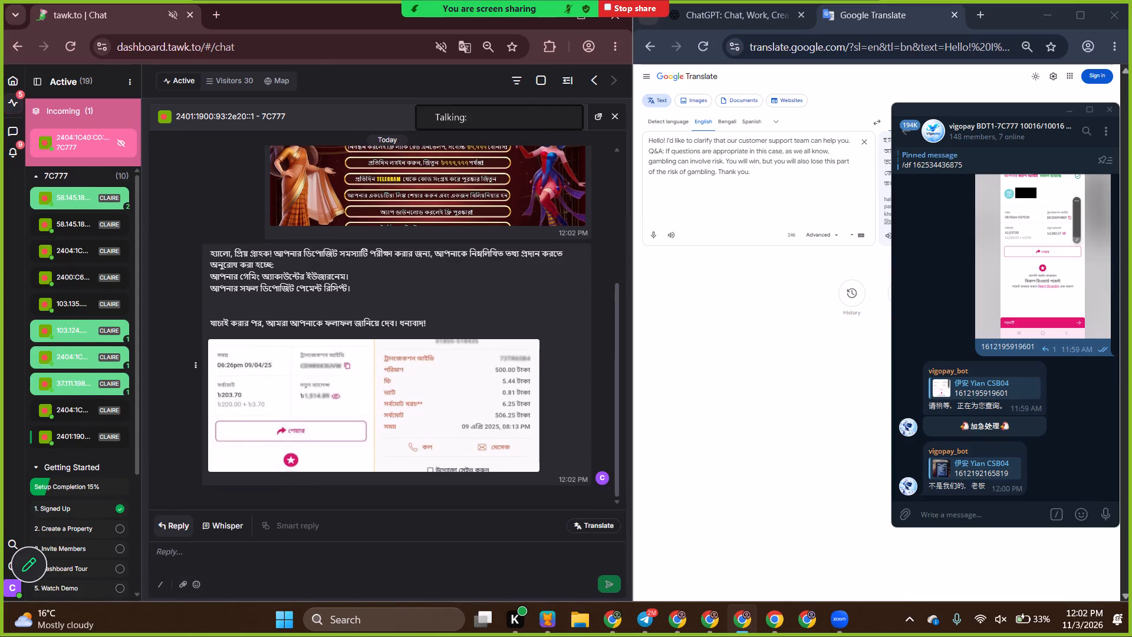
click(74, 149)
click(376, 478)
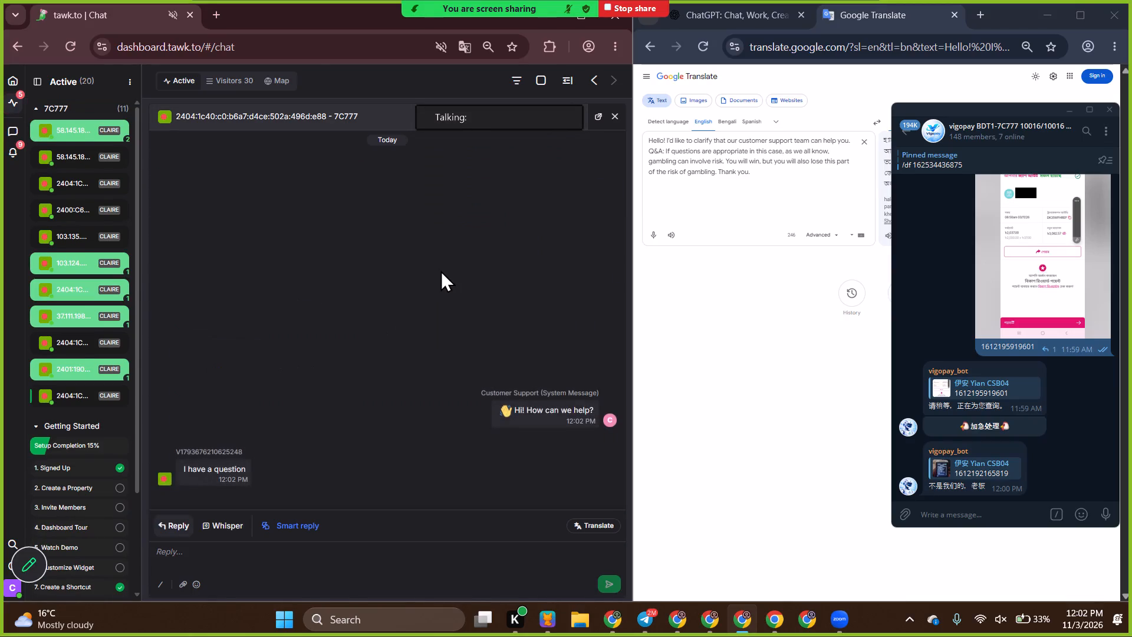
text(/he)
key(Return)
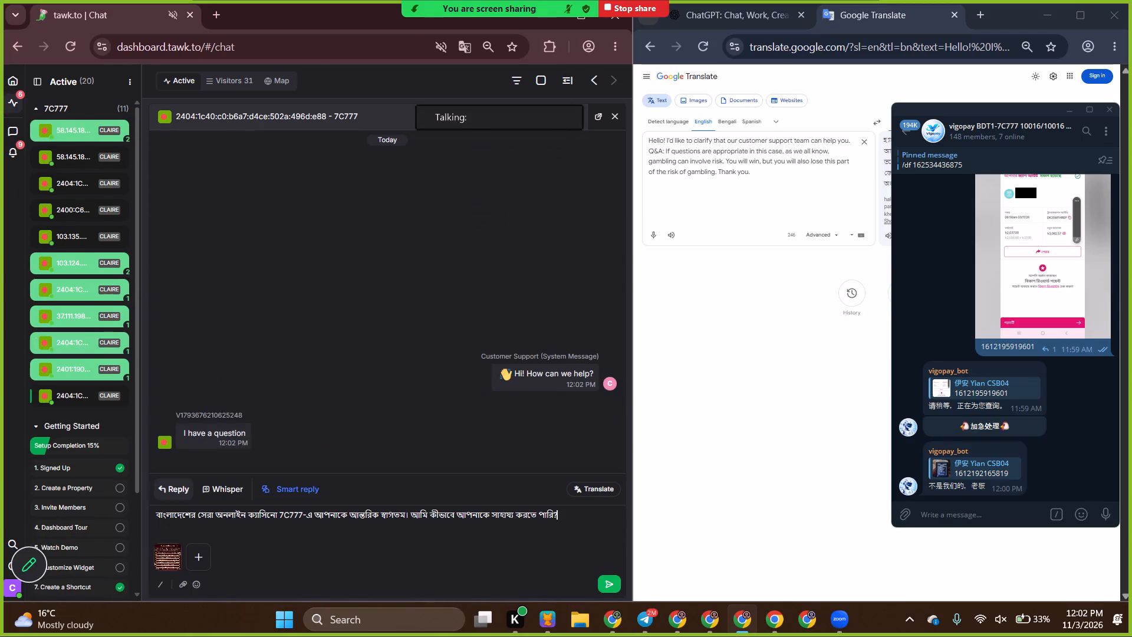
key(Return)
Open the unread 7C777 chat of the visitor labelled 103.124 and review their latest messages and screenshots.
click(104, 263)
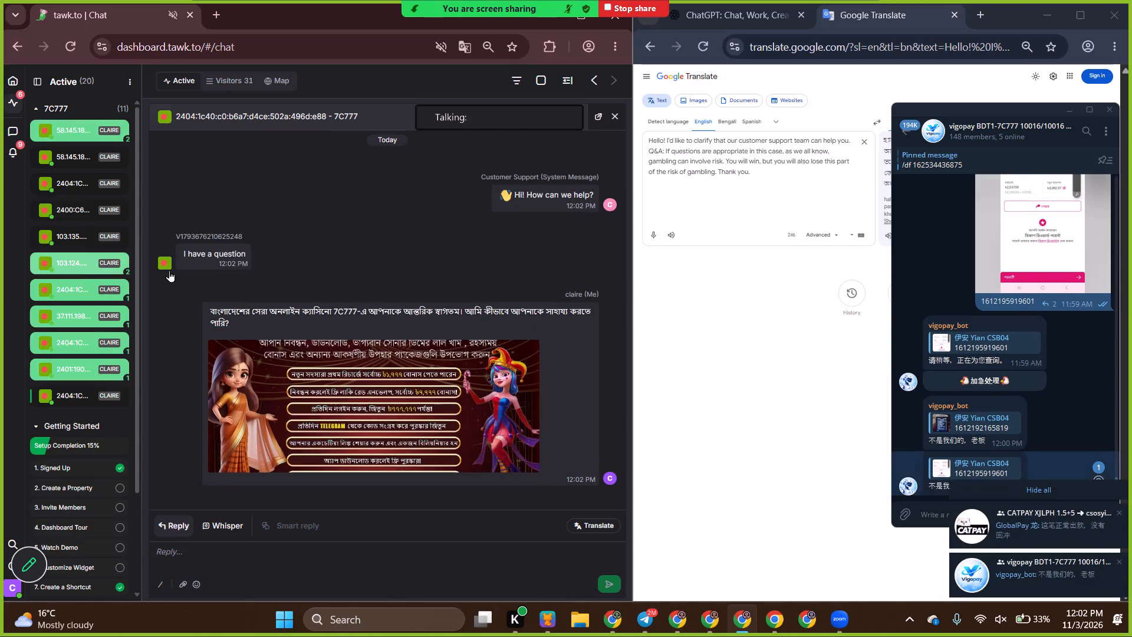
scroll(324, 319, down, 11)
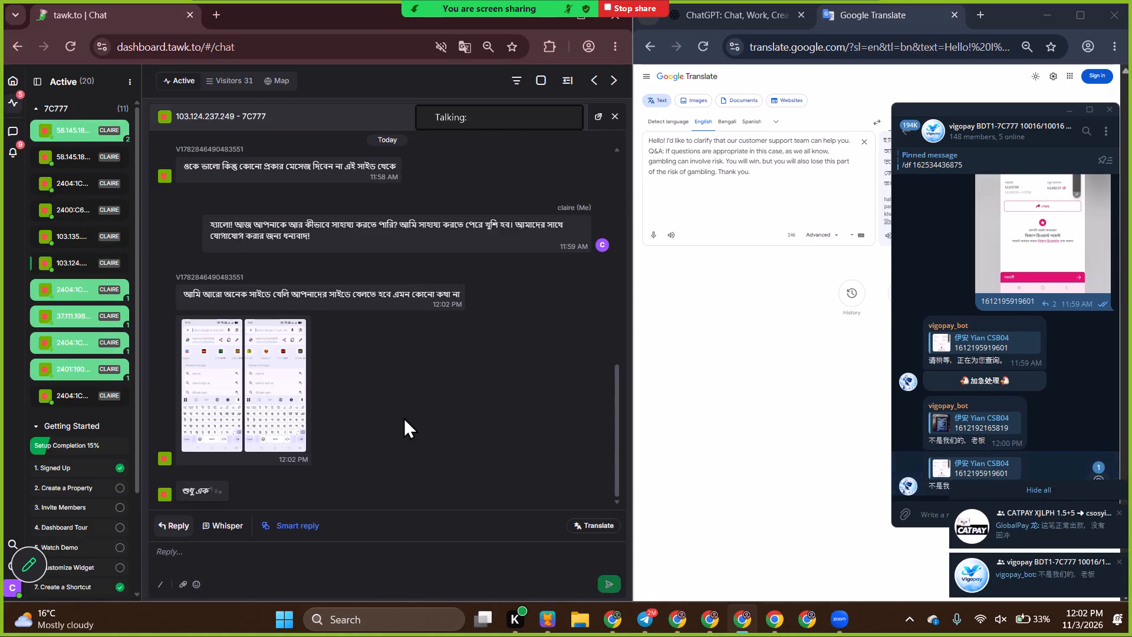
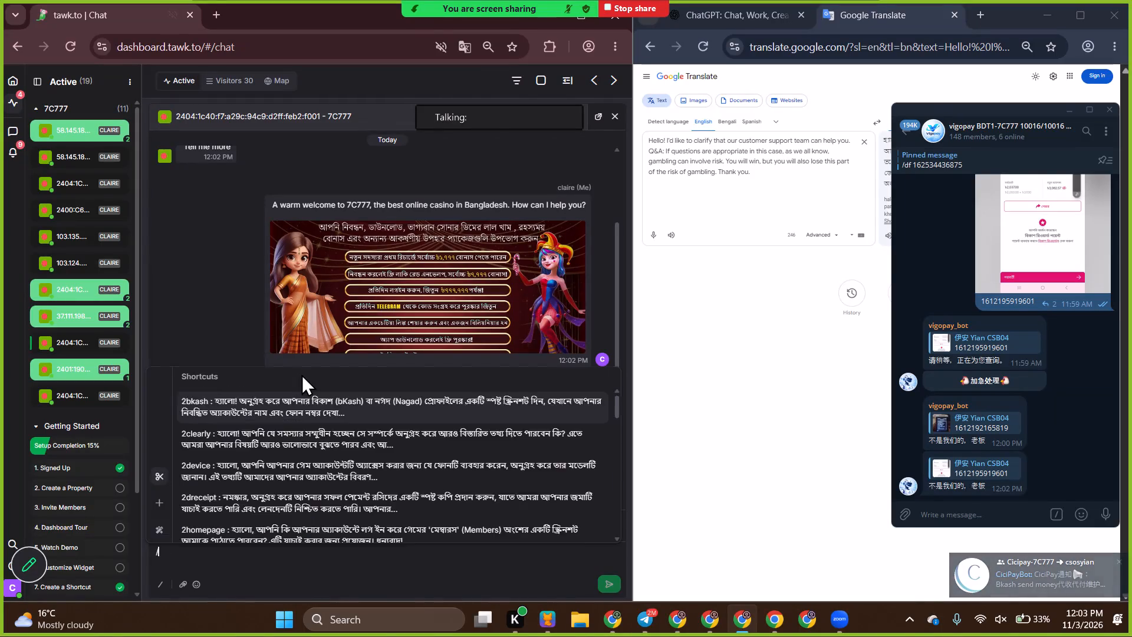
key(Return)
key(Return)
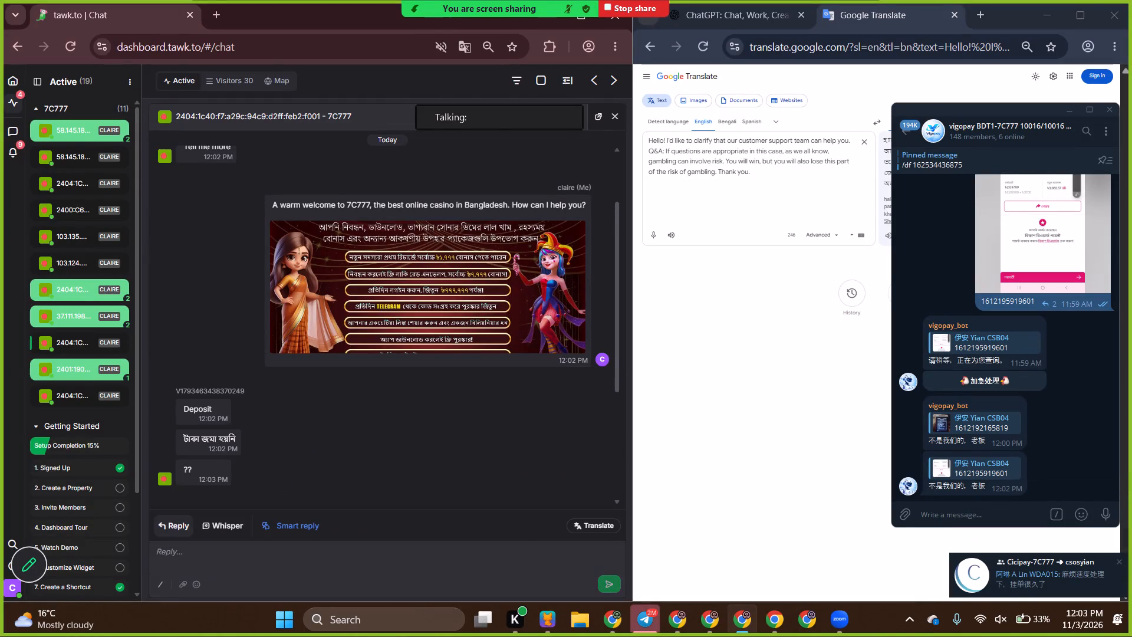
click(104, 368)
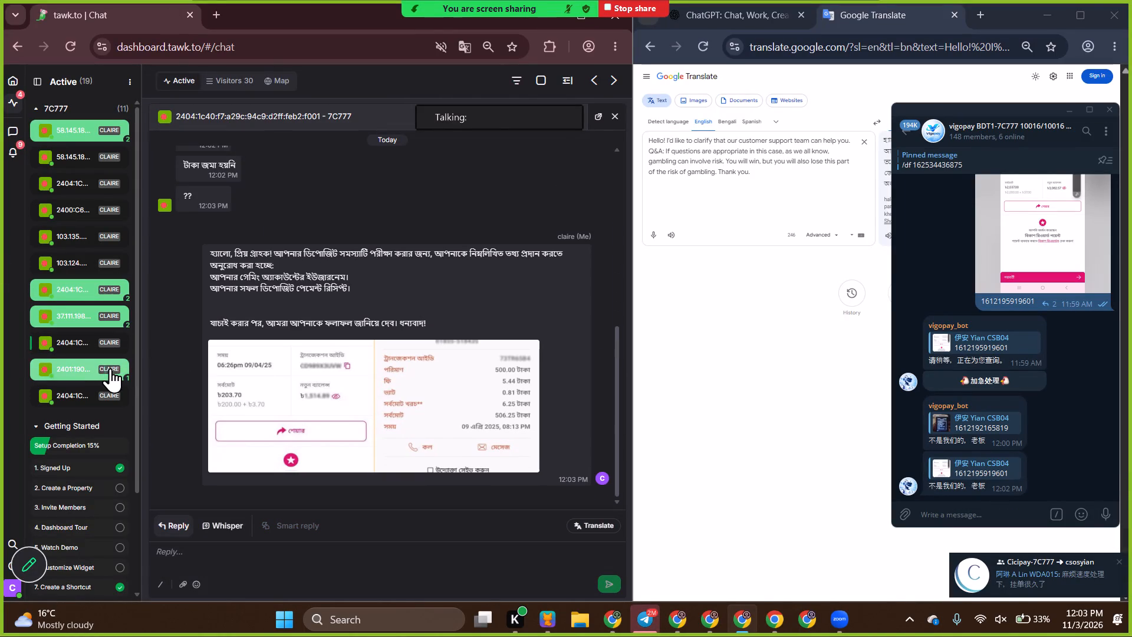
scroll(305, 344, down, 14)
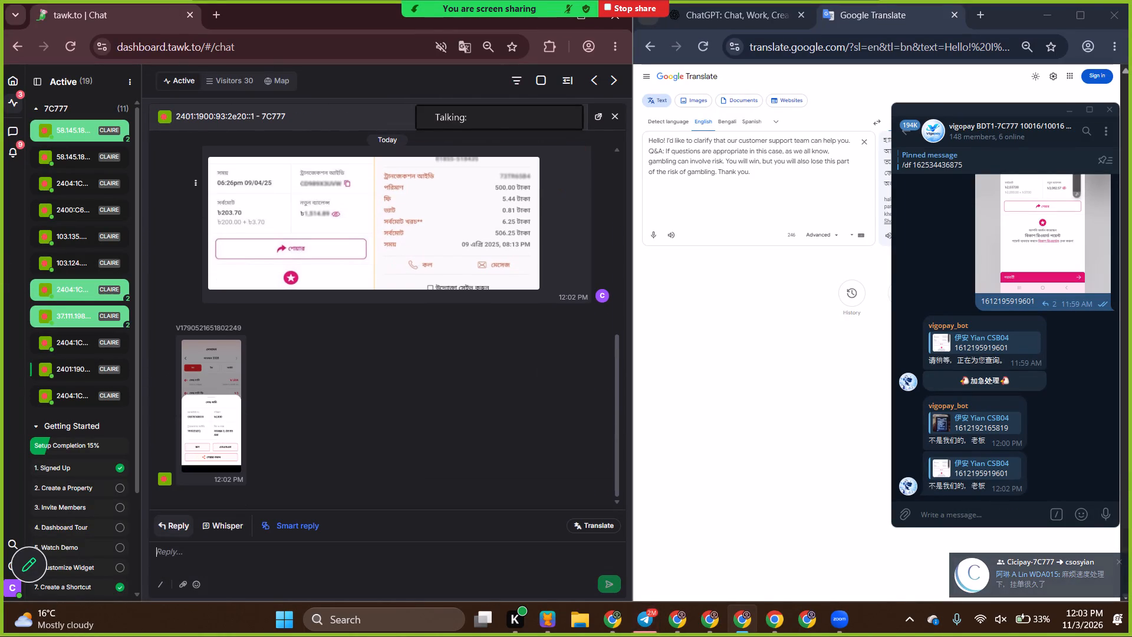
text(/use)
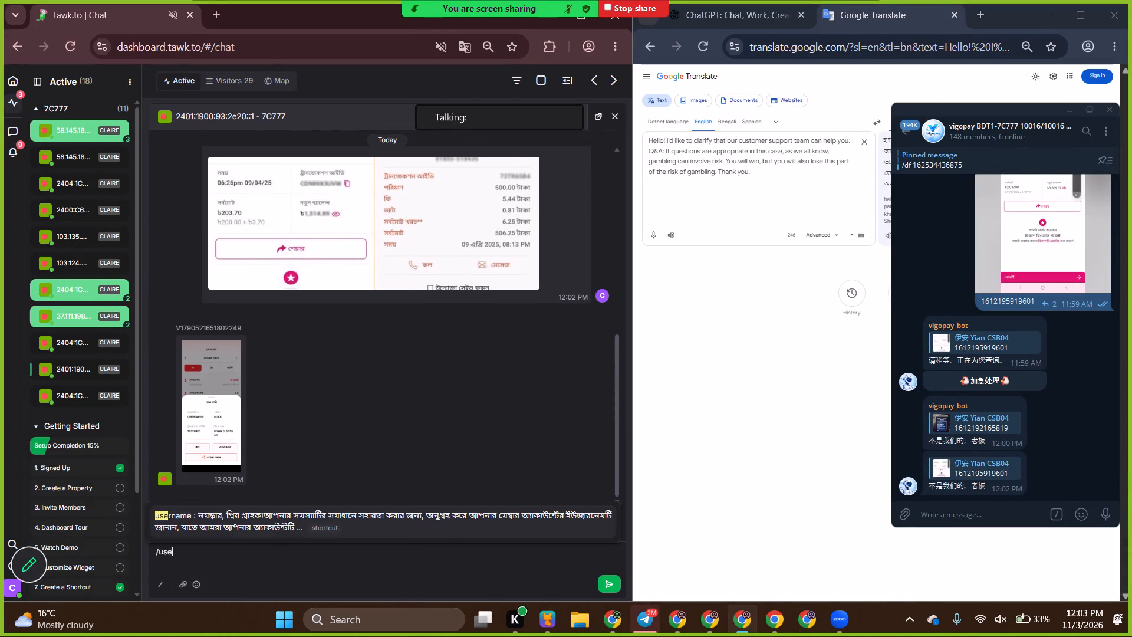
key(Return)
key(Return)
click(92, 292)
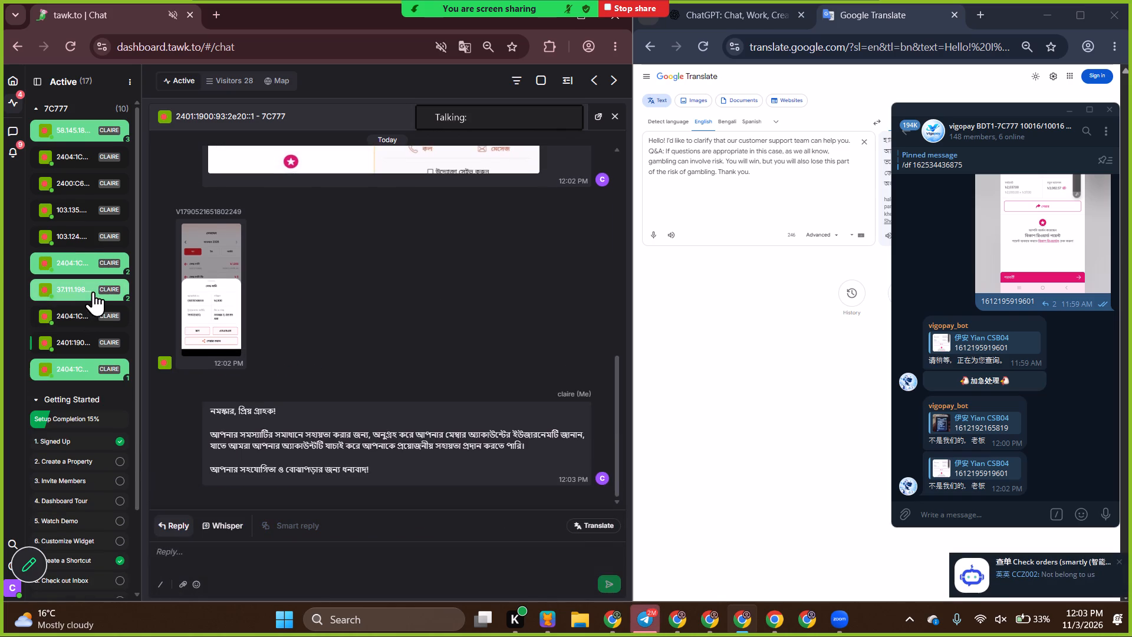
scroll(262, 325, down, 6)
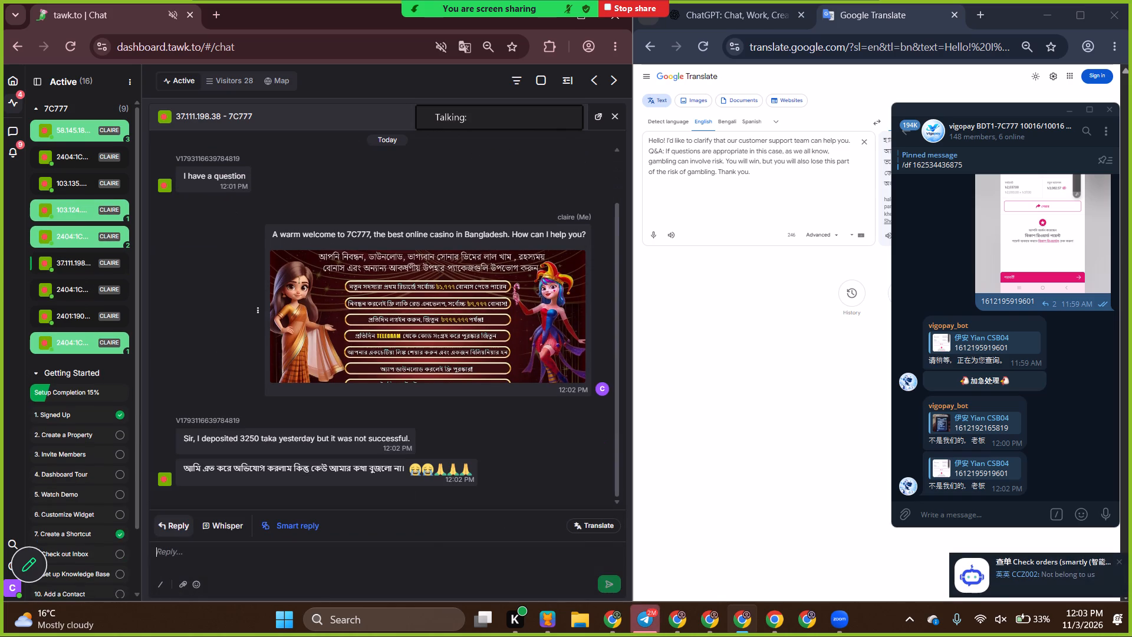
text(/de)
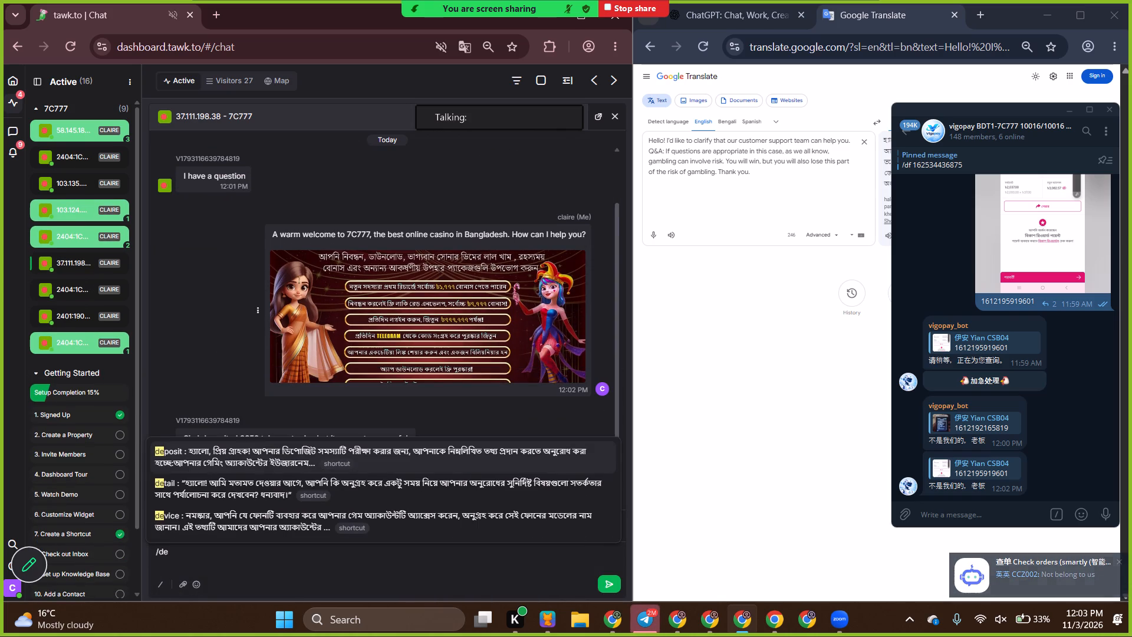
text(po)
key(Return)
key(Return)
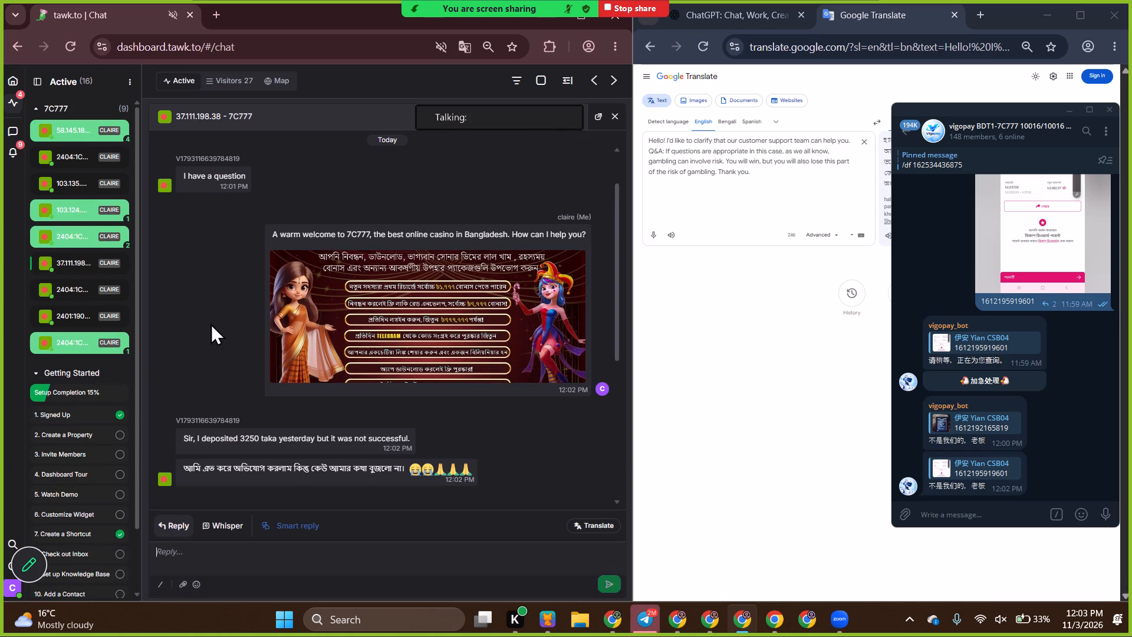
Open the 2404:1c40:18f chat about a pending deposit and send the visitor the saved "deposit" reply.
click(86, 235)
scroll(290, 304, down, 2)
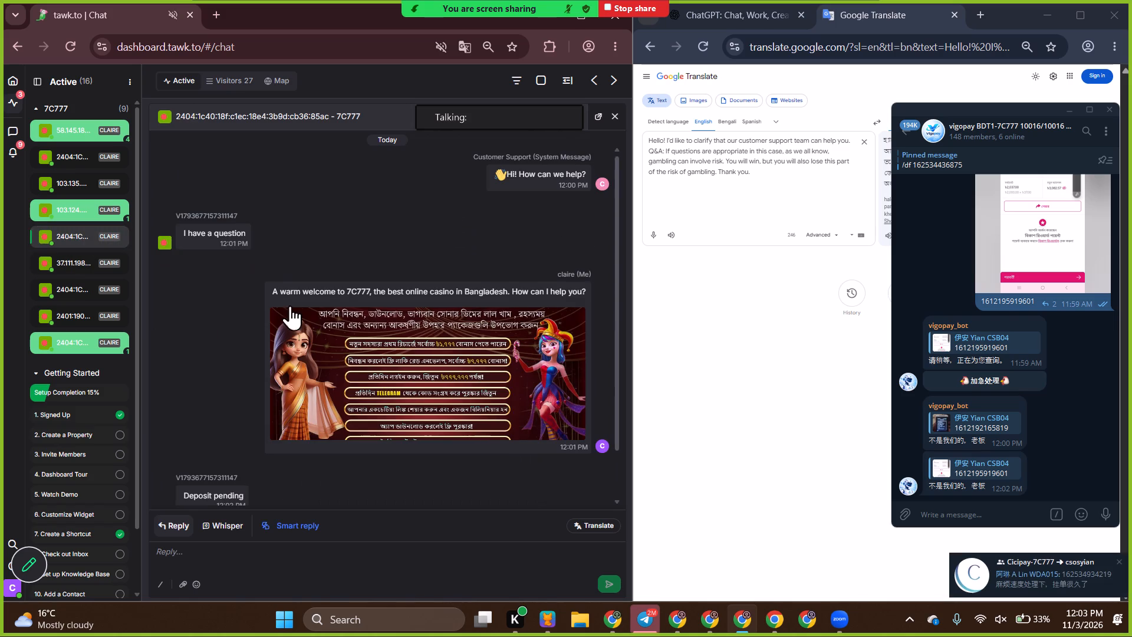
scroll(290, 306, down, 7)
text(/depo)
key(Return)
key(Return)
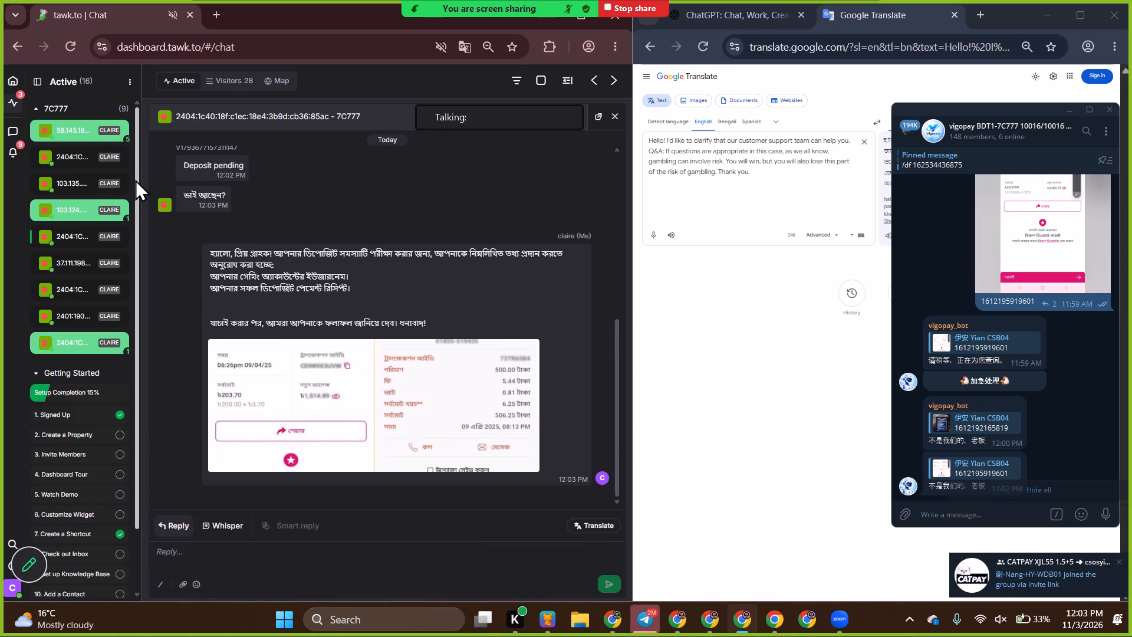
click(110, 129)
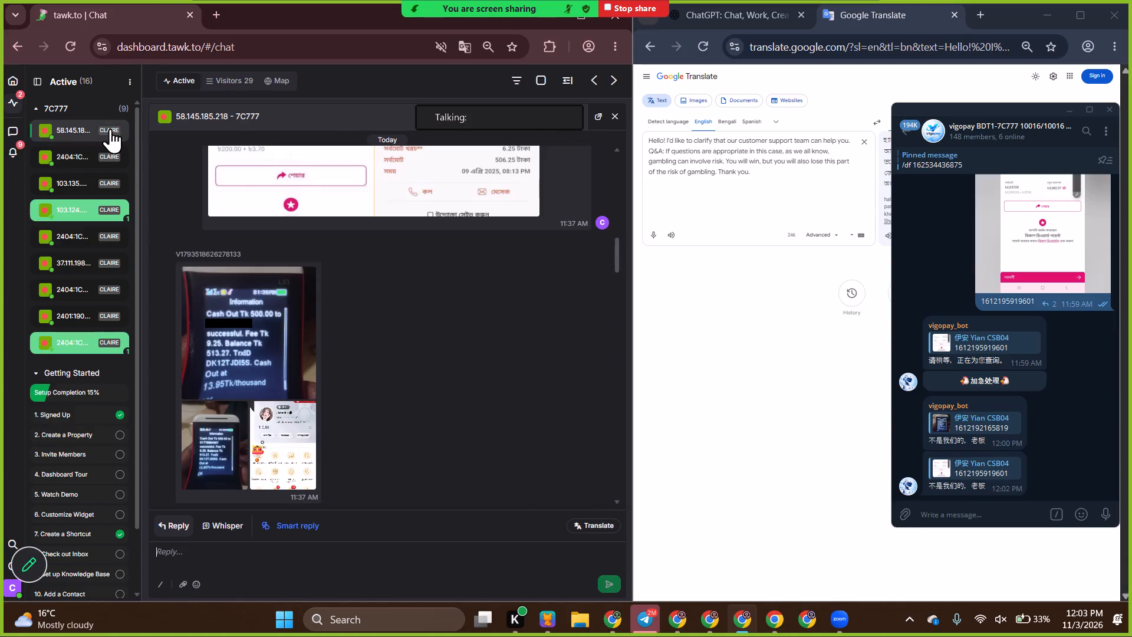
scroll(333, 369, down, 9)
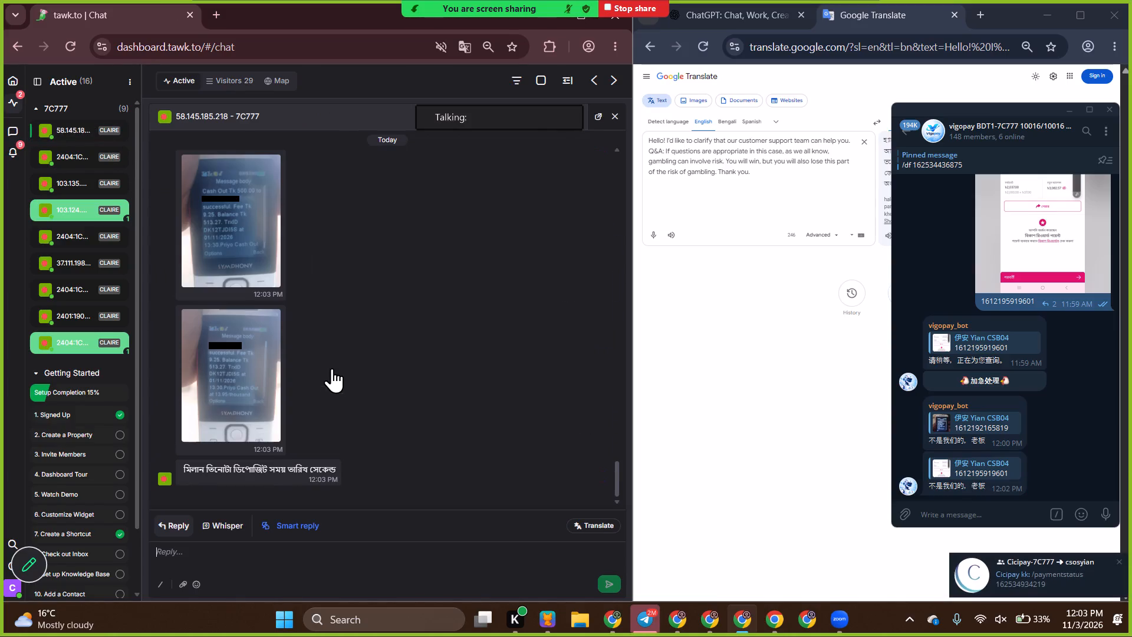
scroll(330, 361, down, 15)
scroll(323, 339, up, 1)
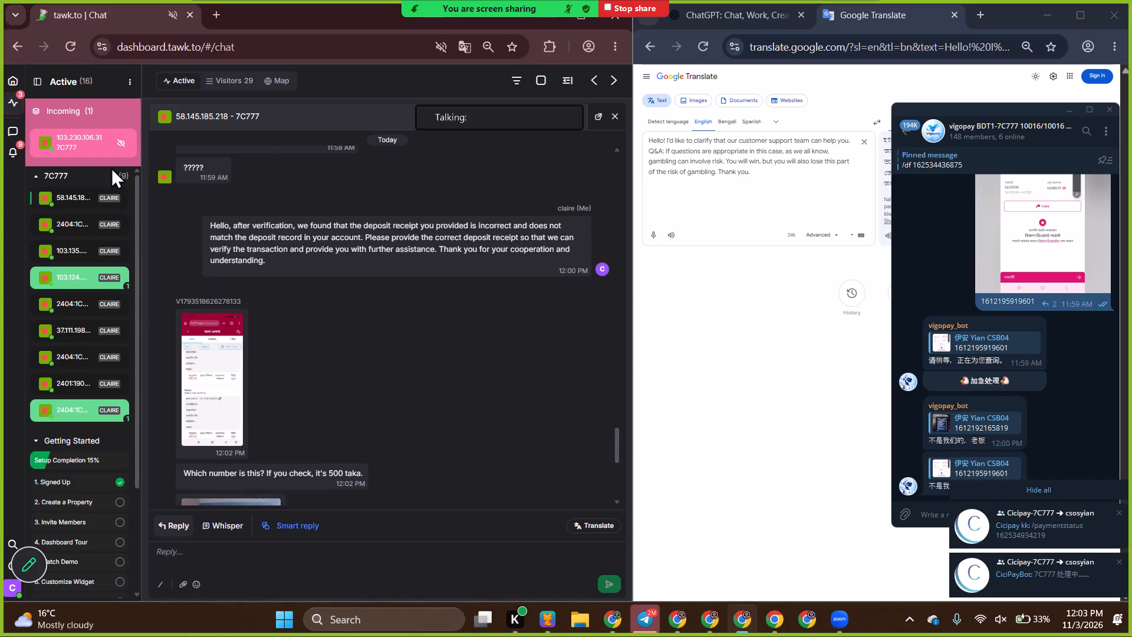
click(91, 149)
click(330, 472)
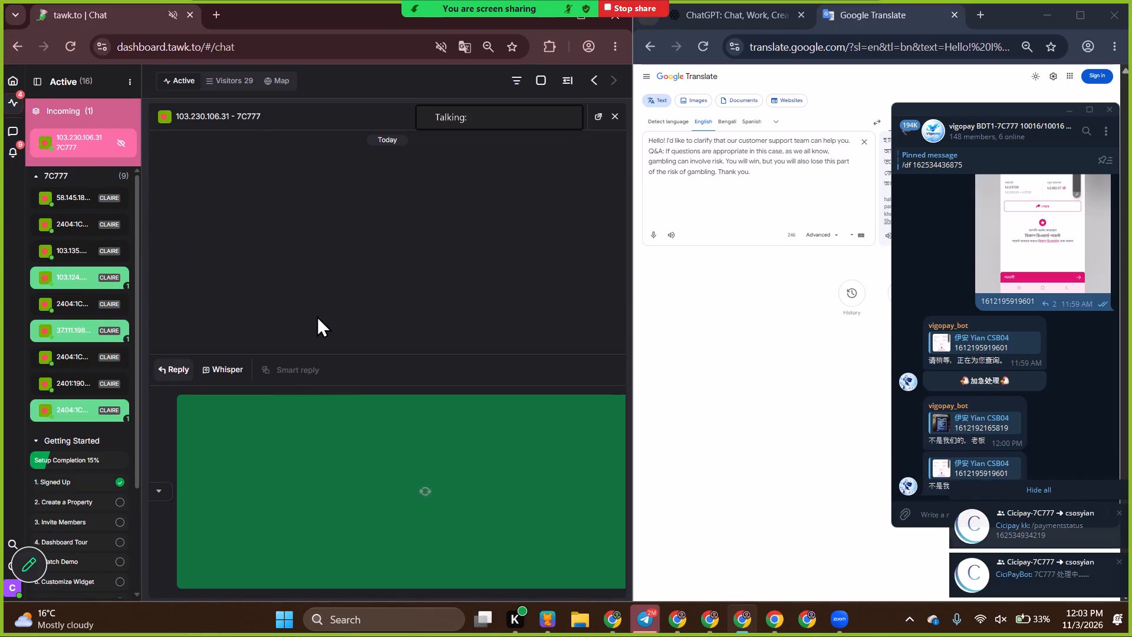
text(/he)
text(/he)
key(Return)
key(Return)
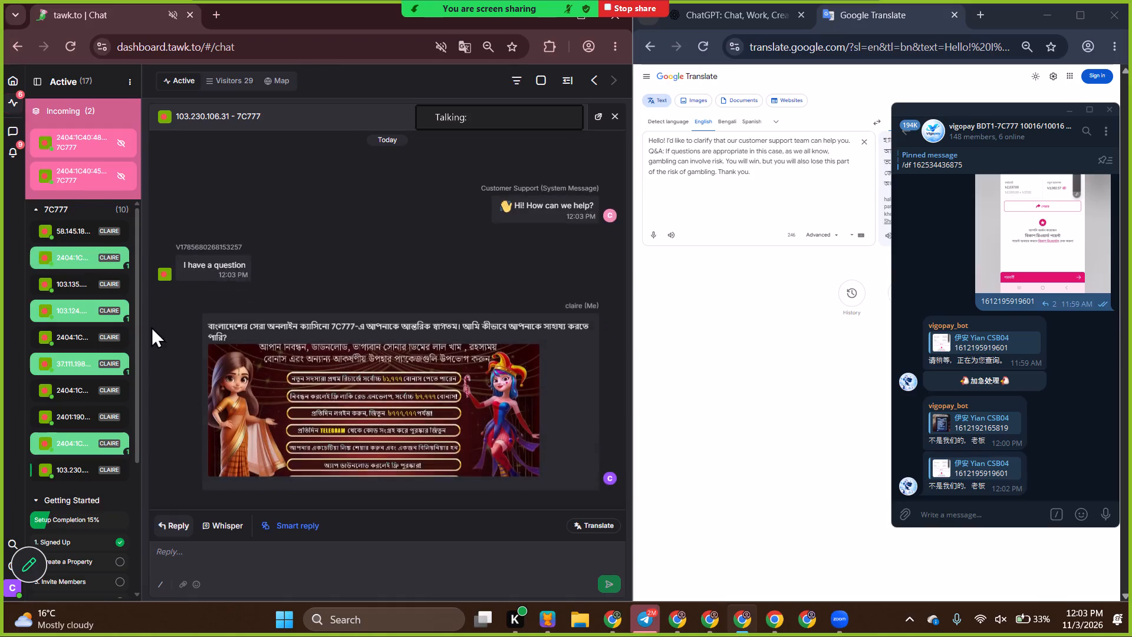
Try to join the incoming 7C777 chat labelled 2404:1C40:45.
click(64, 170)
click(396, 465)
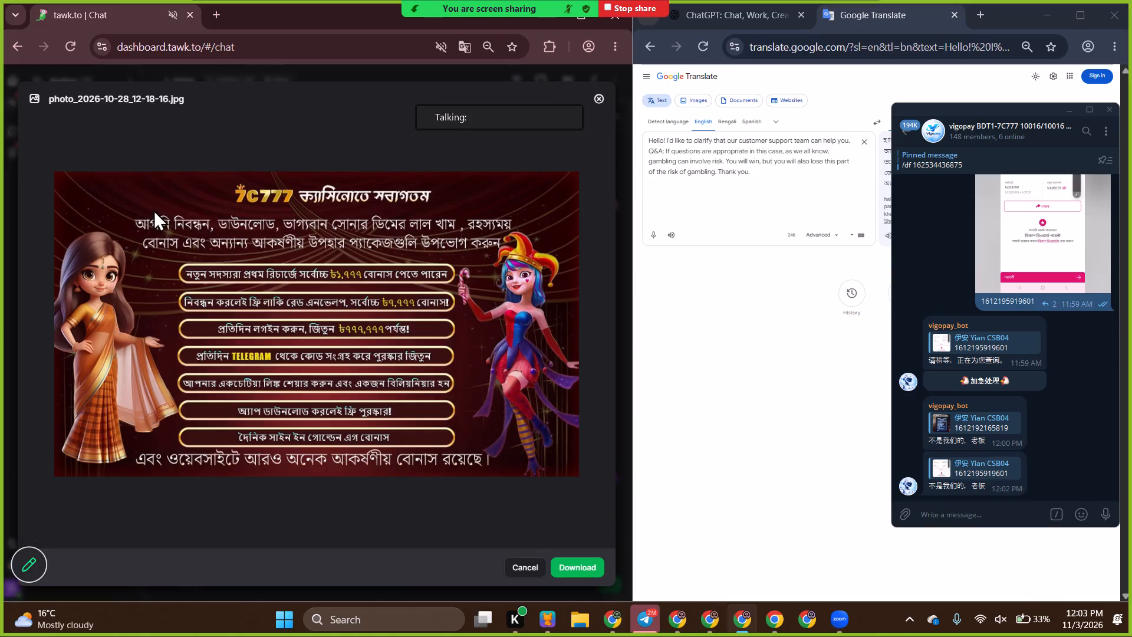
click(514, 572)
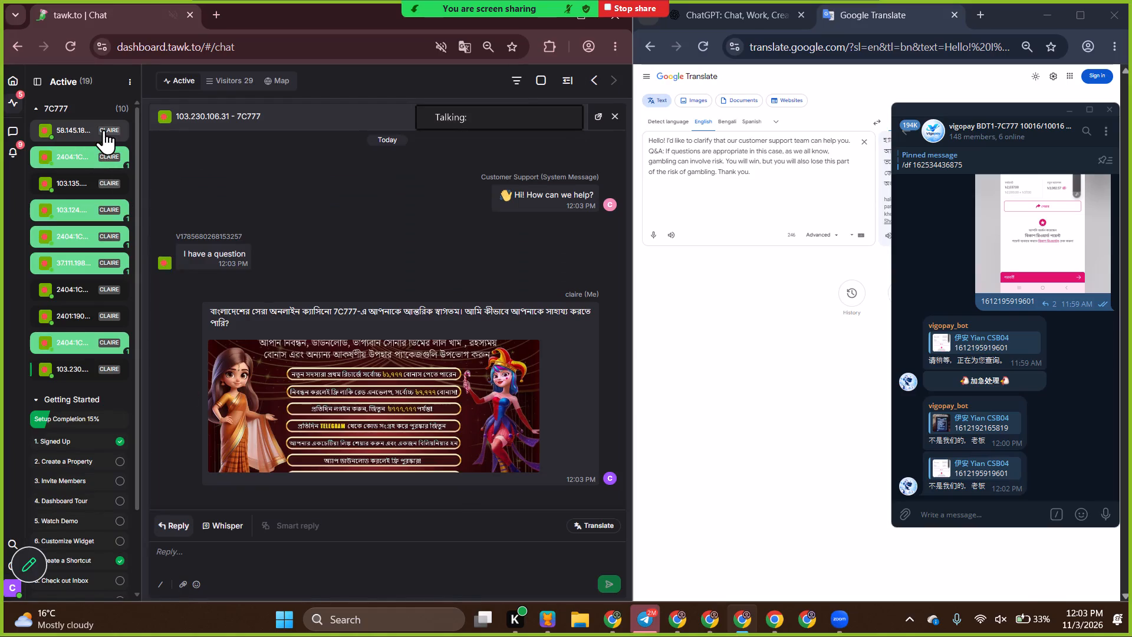
click(104, 130)
scroll(288, 292, down, 10)
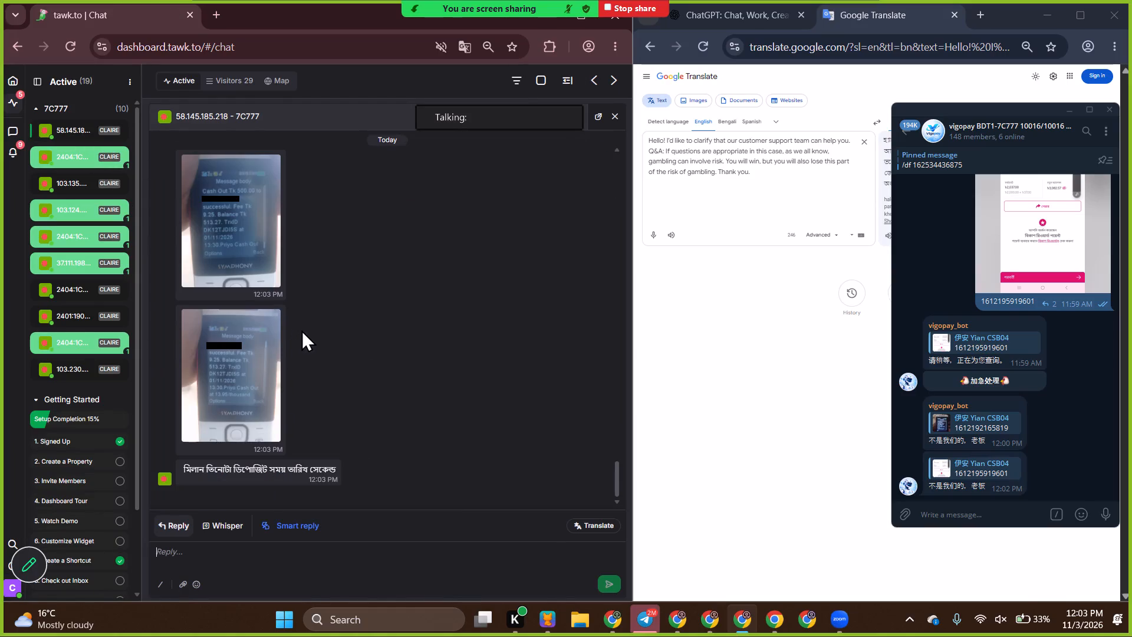
right_click(301, 330)
click(392, 522)
scroll(351, 158, down, 1)
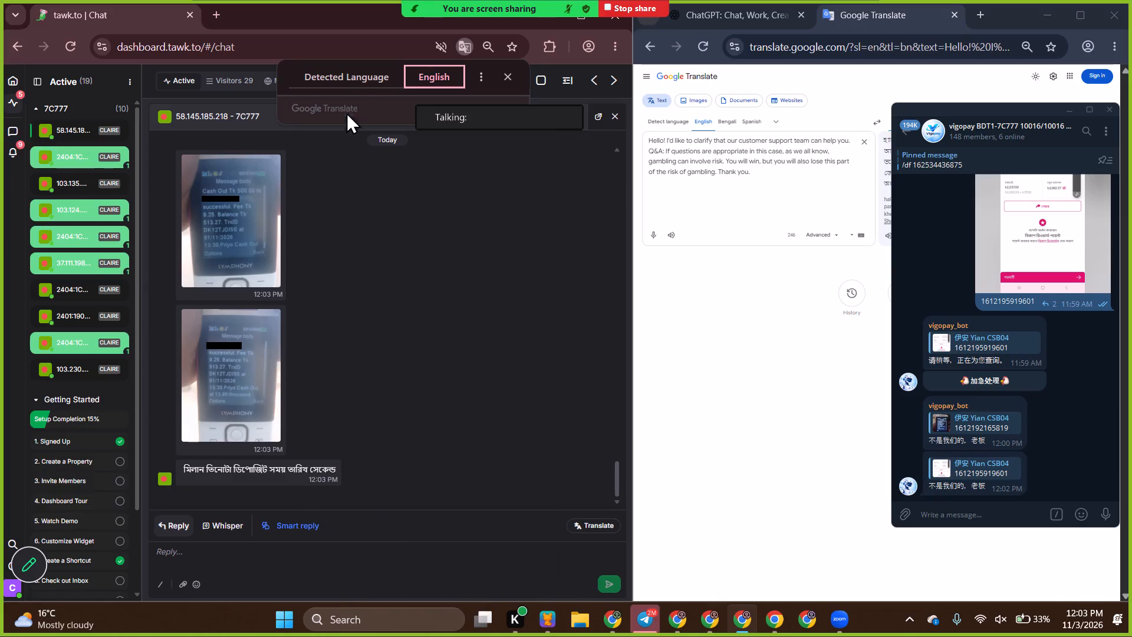
click(359, 87)
click(459, 83)
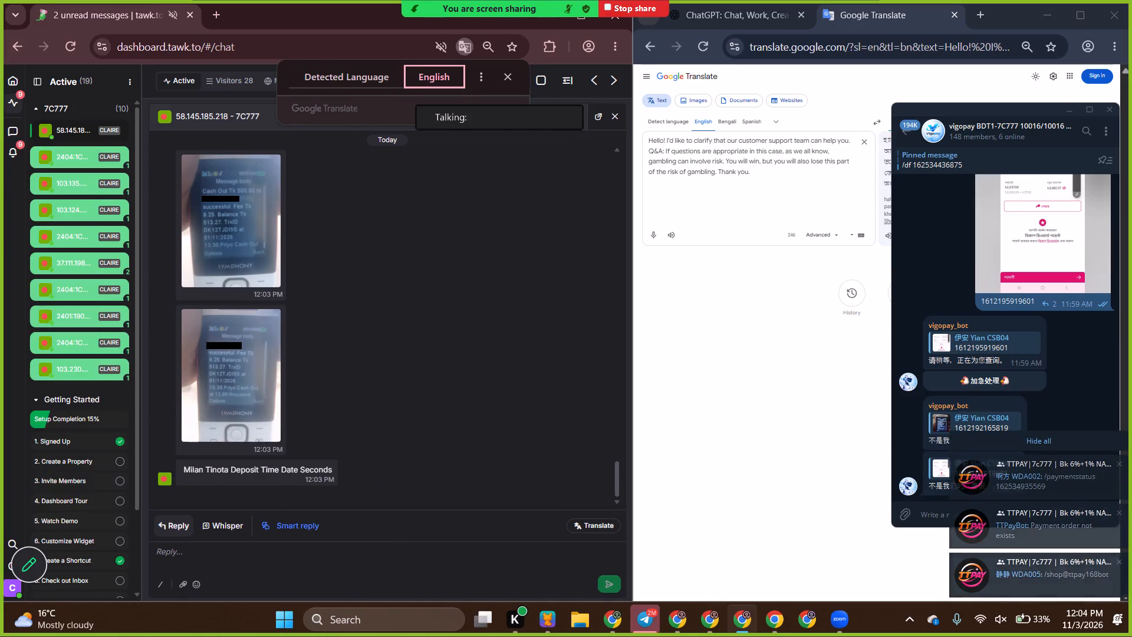
click(233, 362)
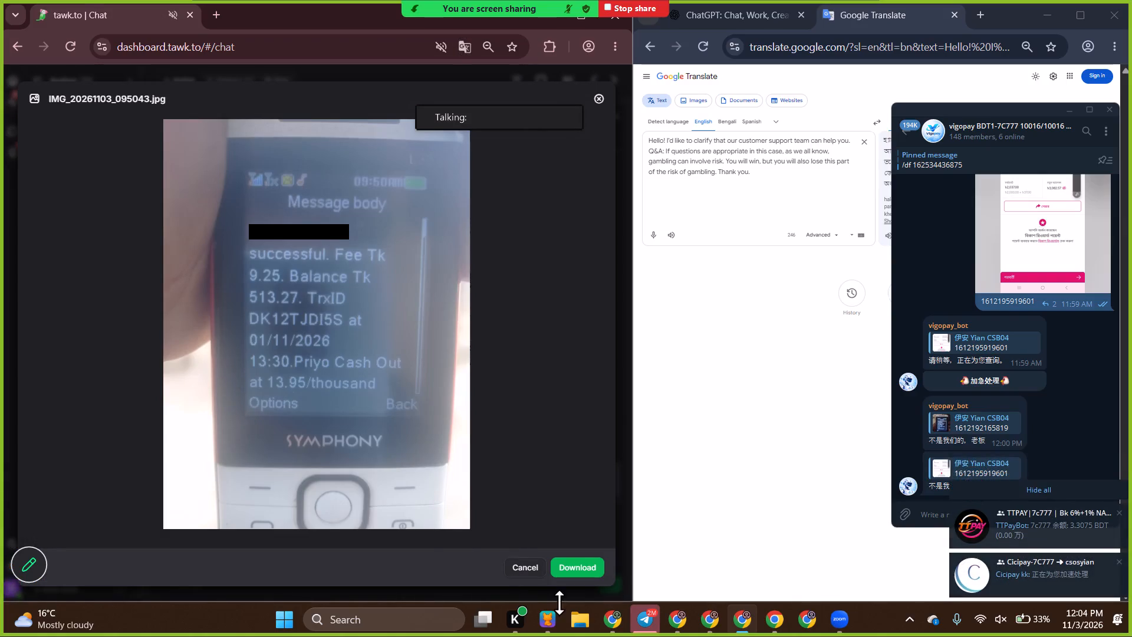
click(621, 620)
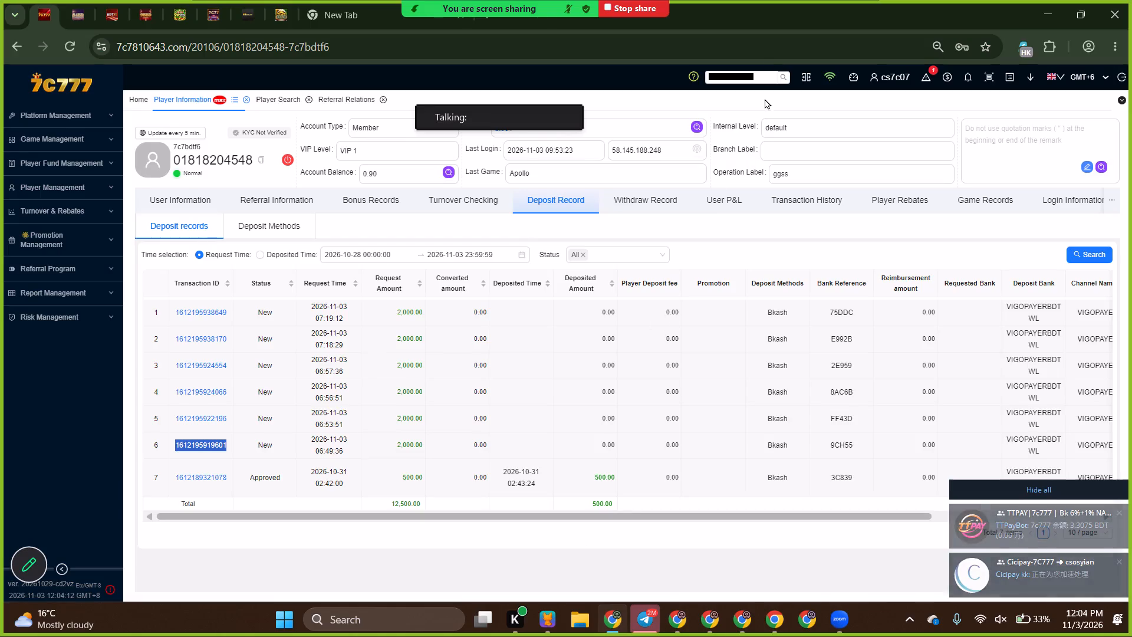
click(770, 71)
key(ctrl+z)
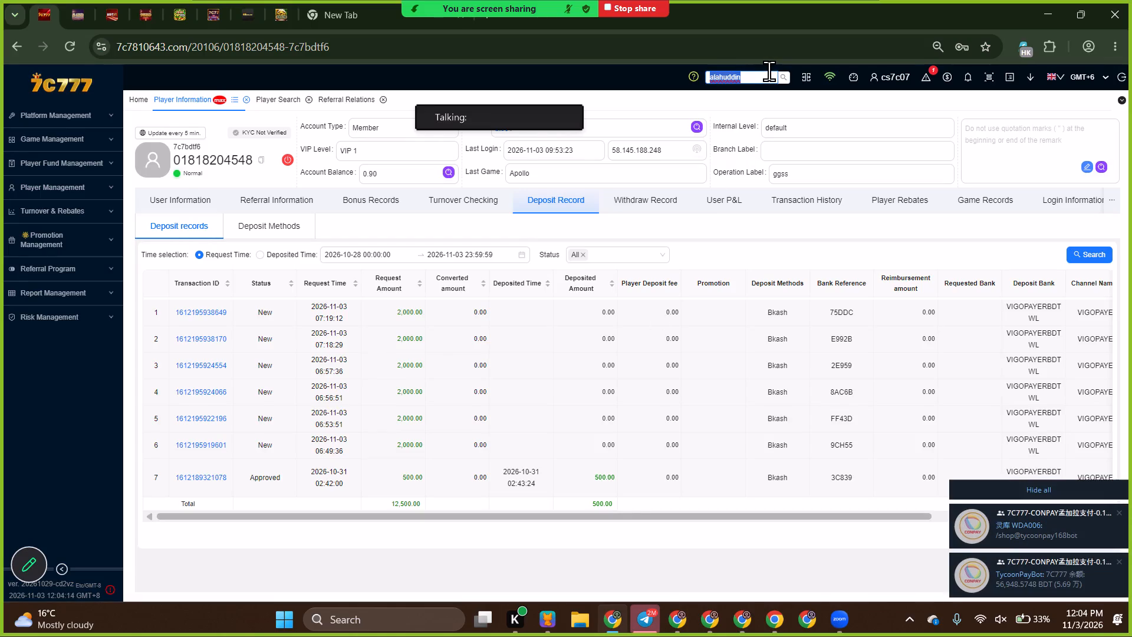
key(Return)
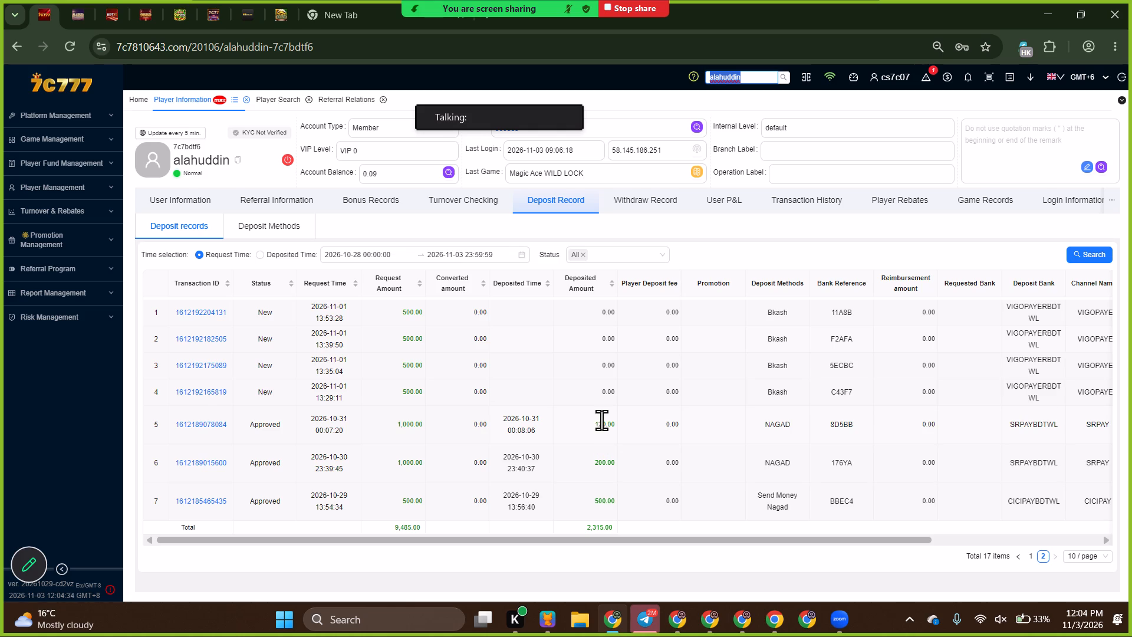
click(1035, 551)
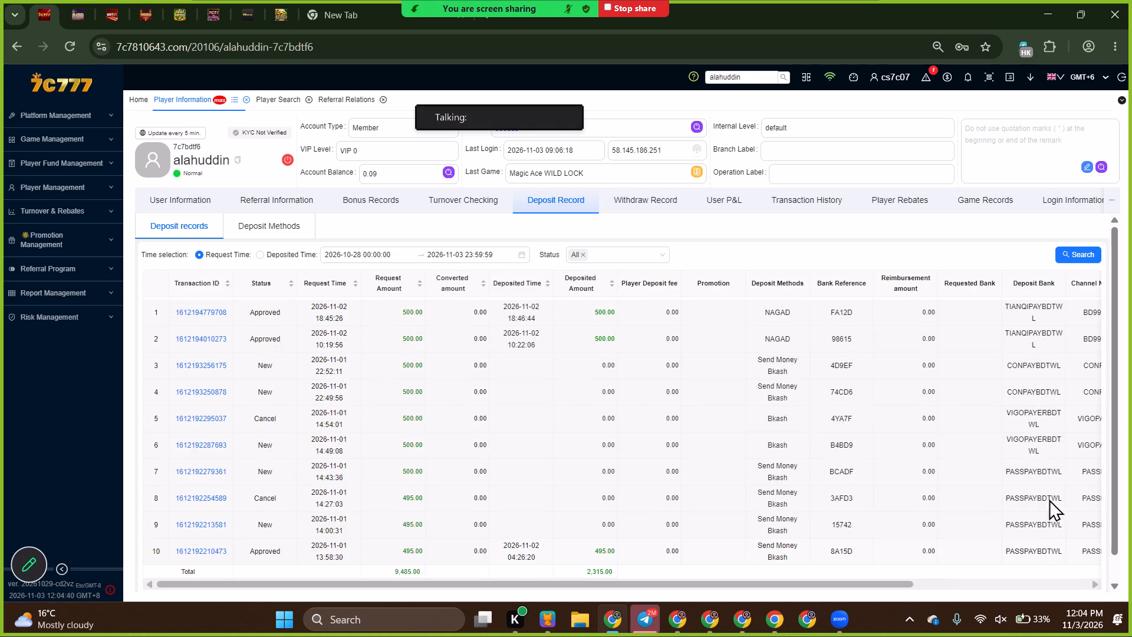
scroll(1021, 437, down, 3)
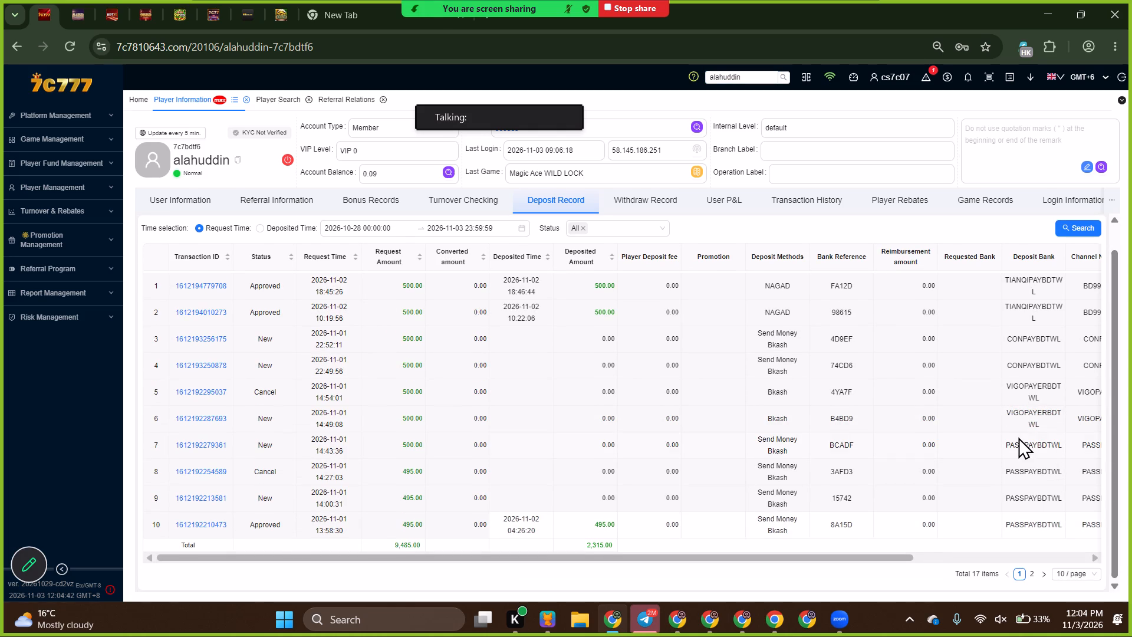
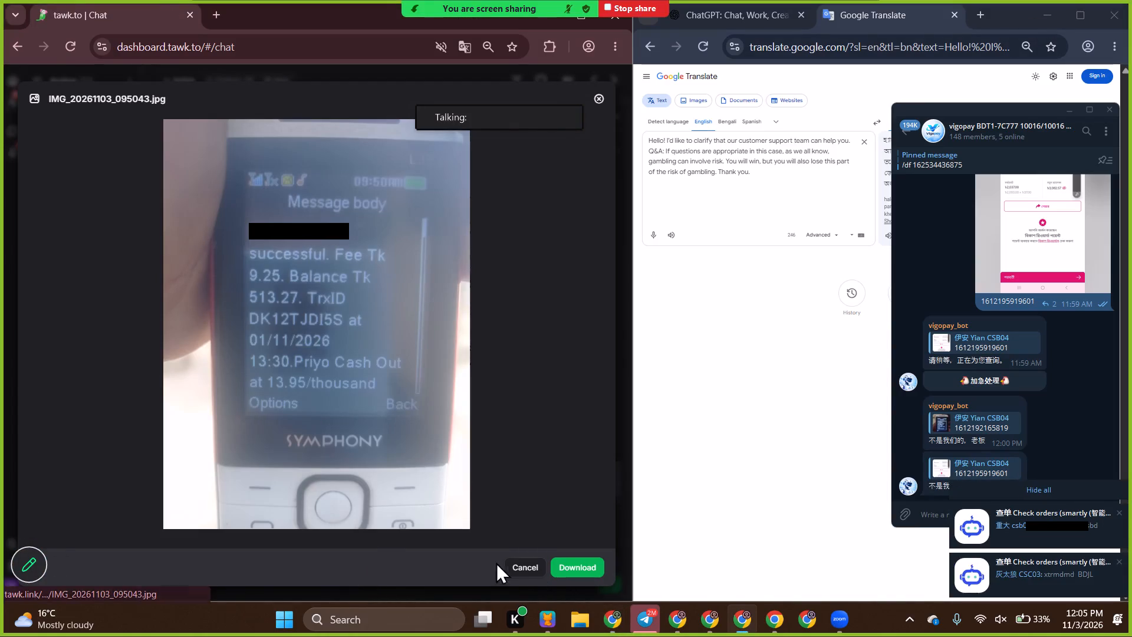
click(515, 567)
scroll(417, 508, down, 8)
click(185, 546)
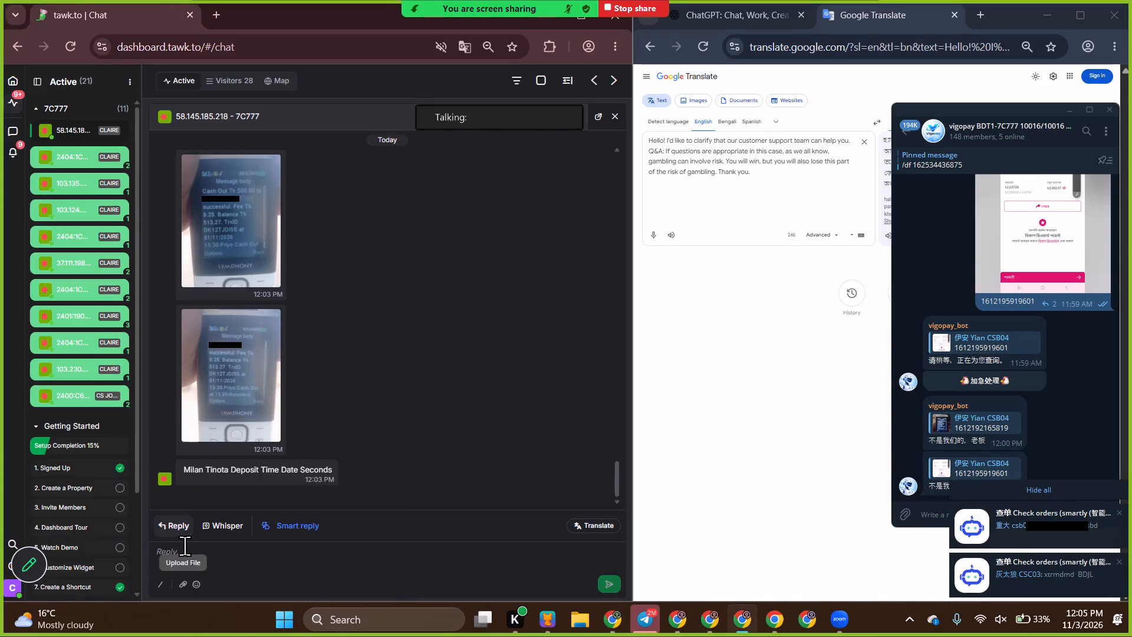
key(slash)
key(2)
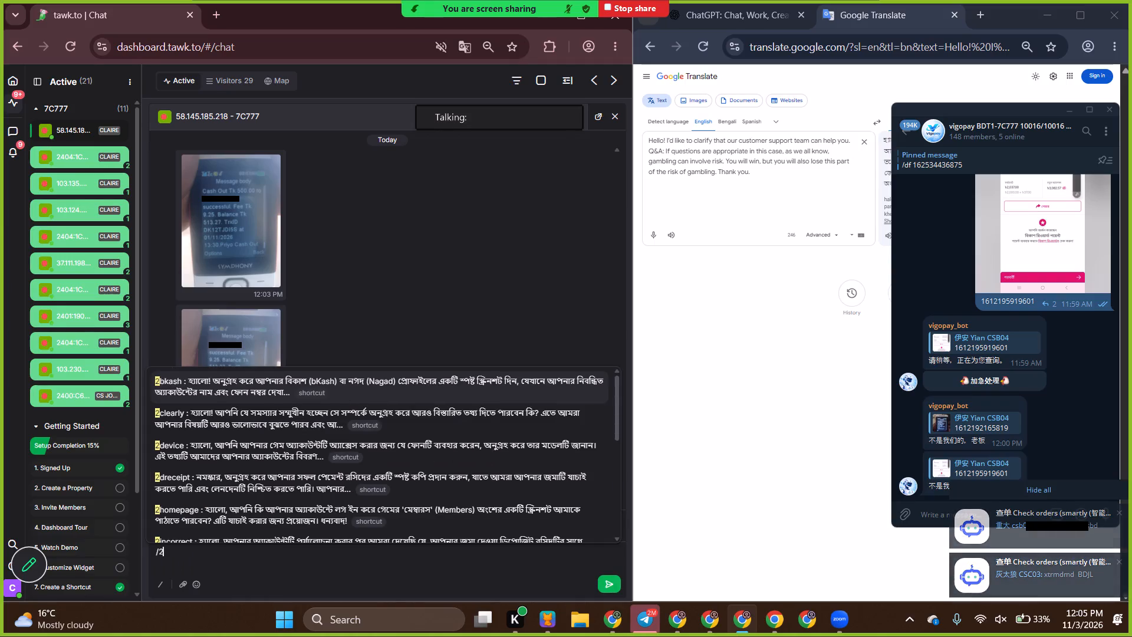
text(inc)
key(Return)
key(Return)
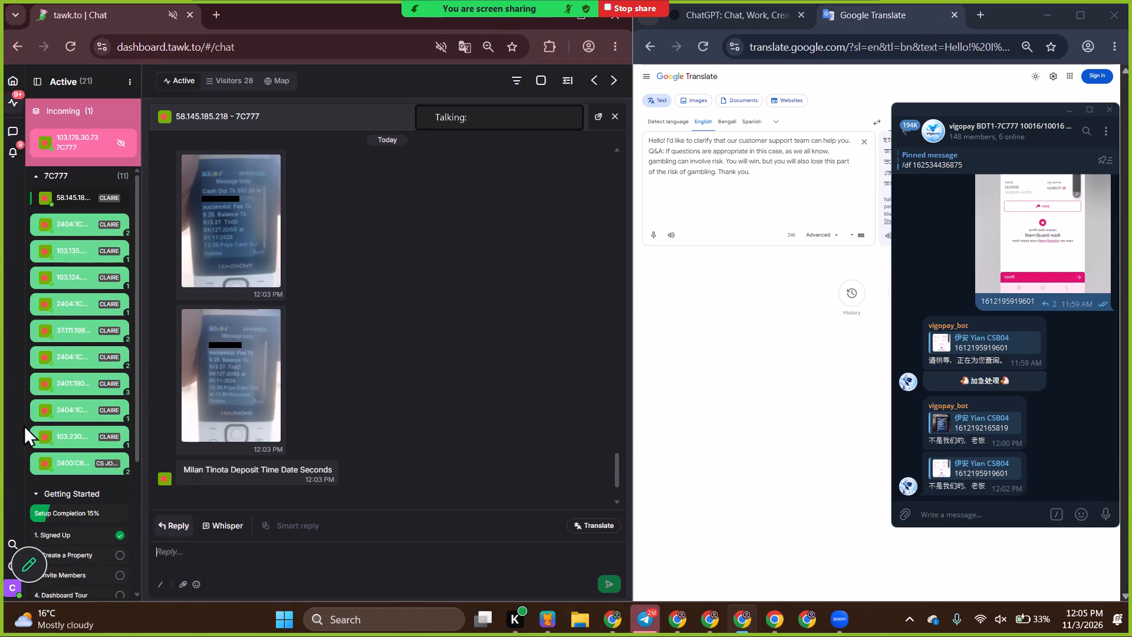
scroll(55, 408, down, 2)
click(75, 145)
click(361, 482)
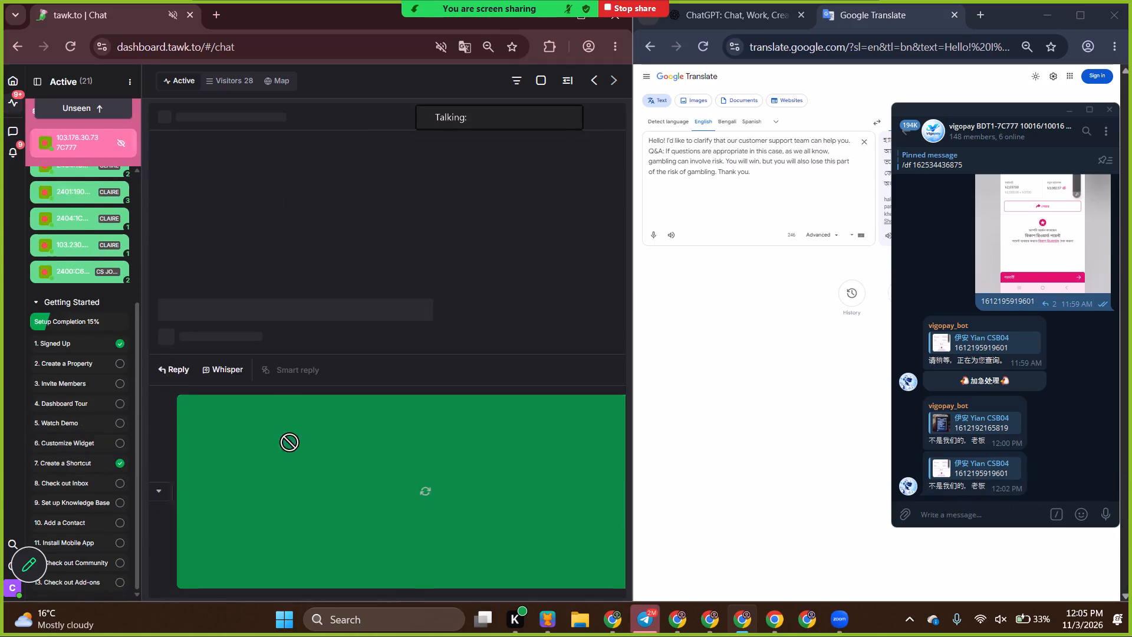
scroll(32, 441, up, 8)
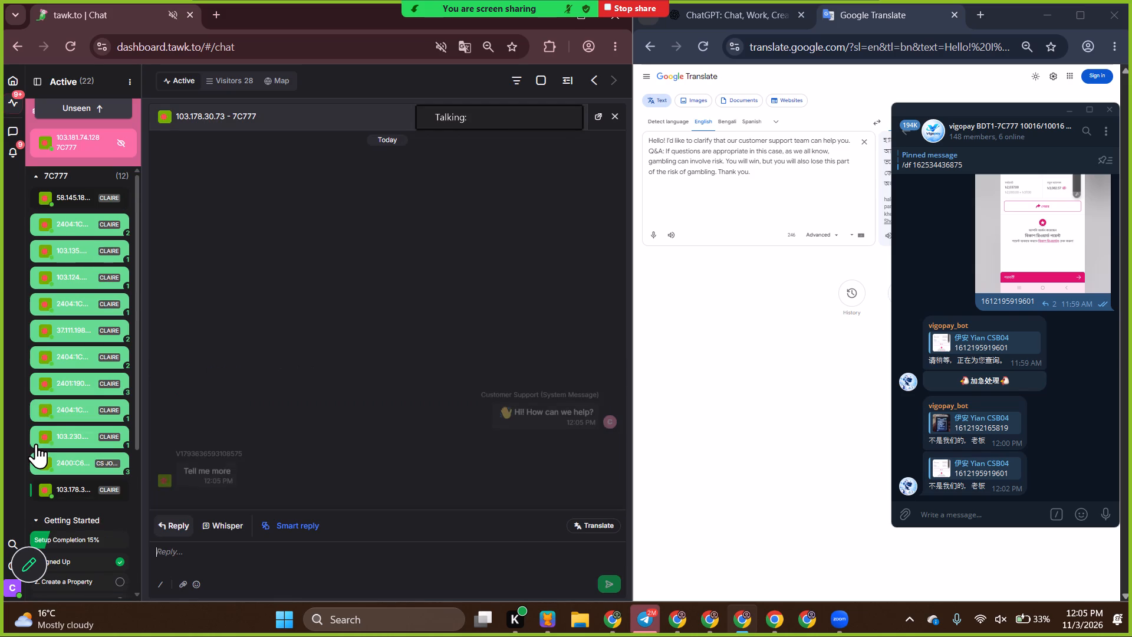
scroll(36, 444, up, 8)
text(/he)
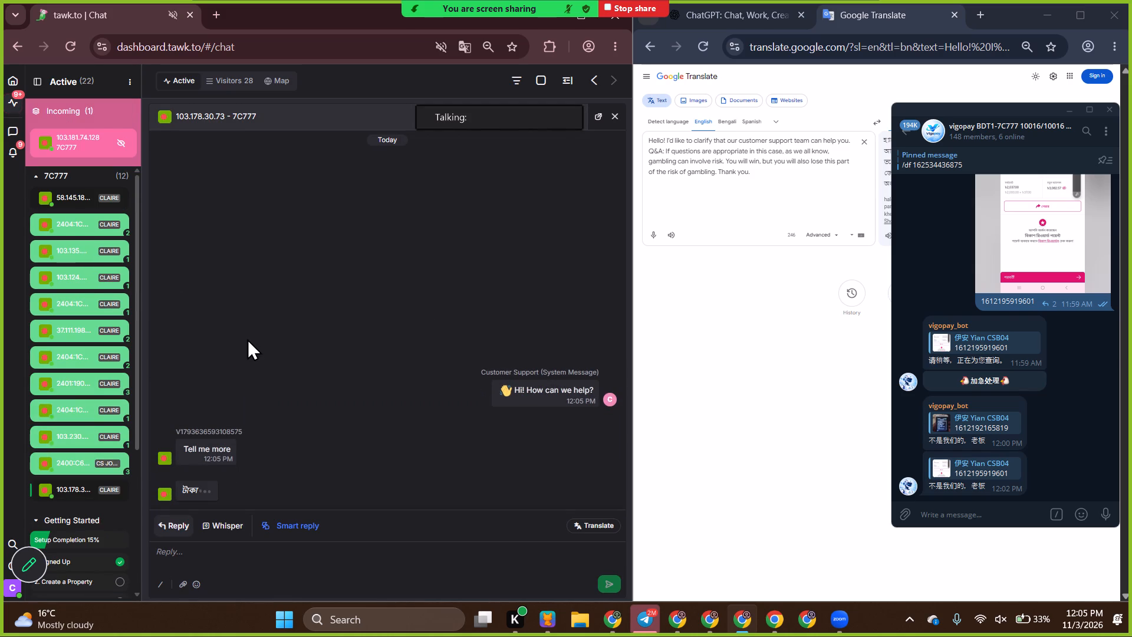
text(/he)
key(Return)
key(Return)
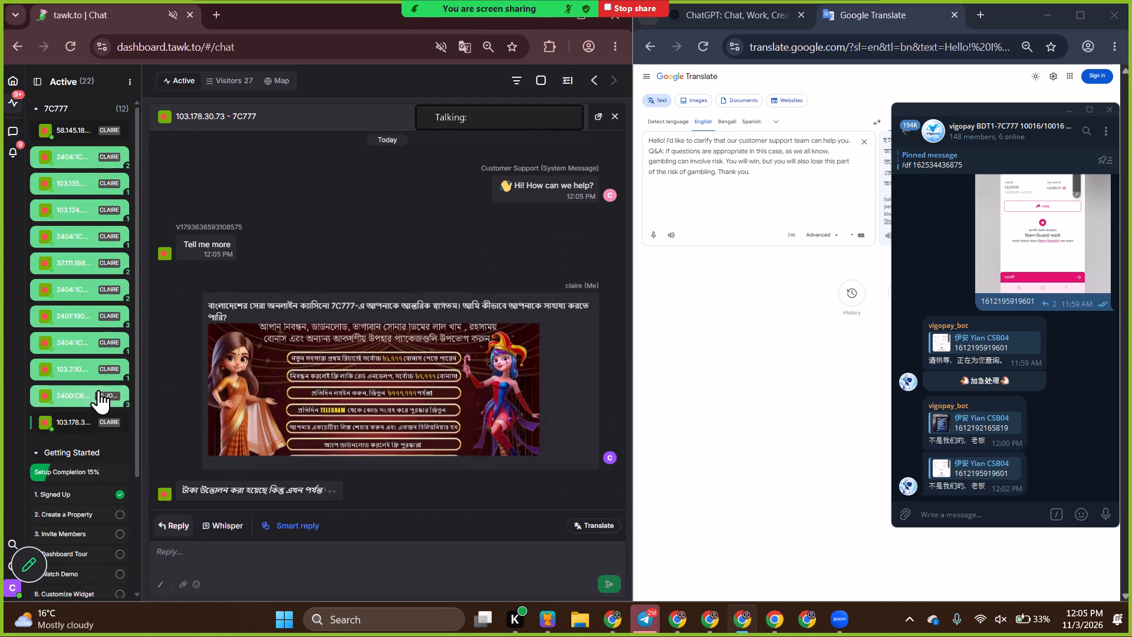
click(108, 291)
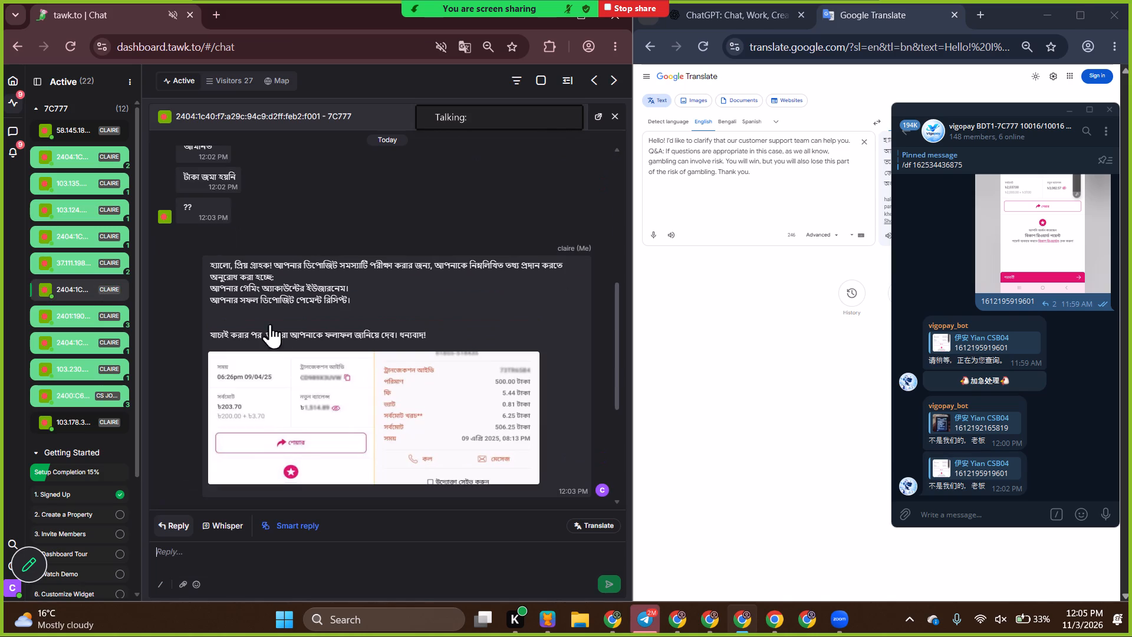
scroll(284, 357, down, 3)
text(/wai)
key(Return)
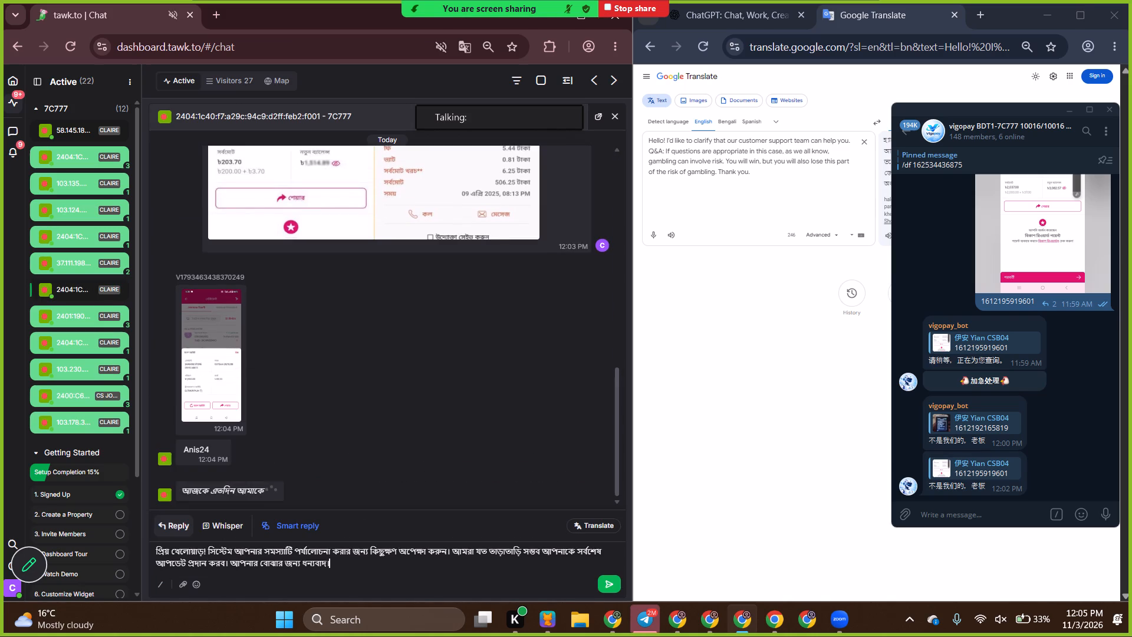
key(Return)
click(106, 314)
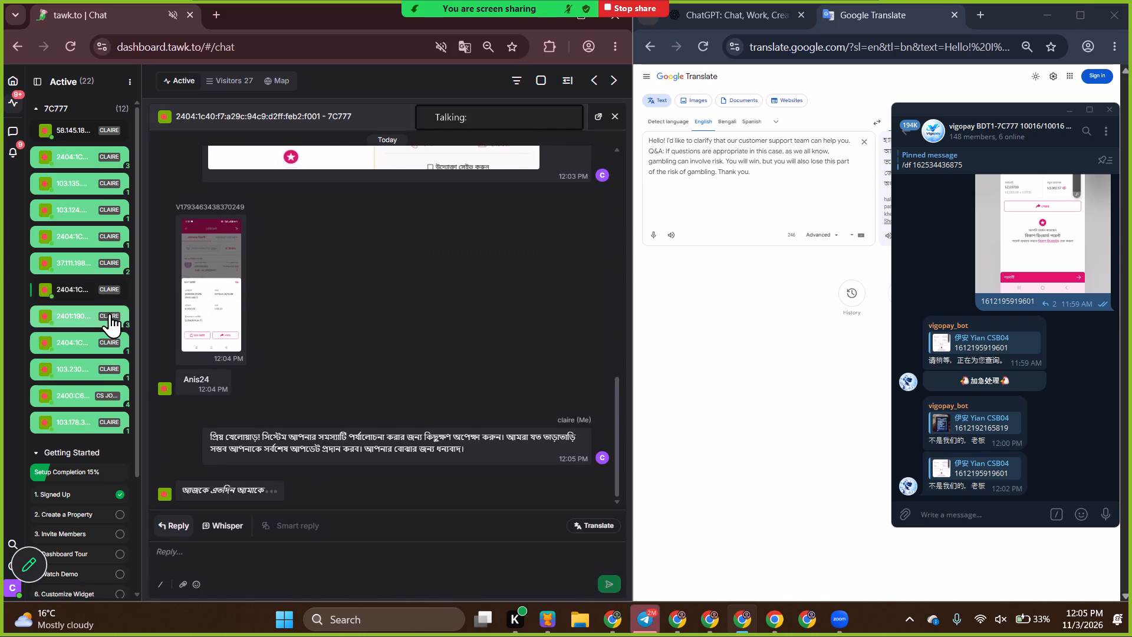
scroll(257, 336, down, 5)
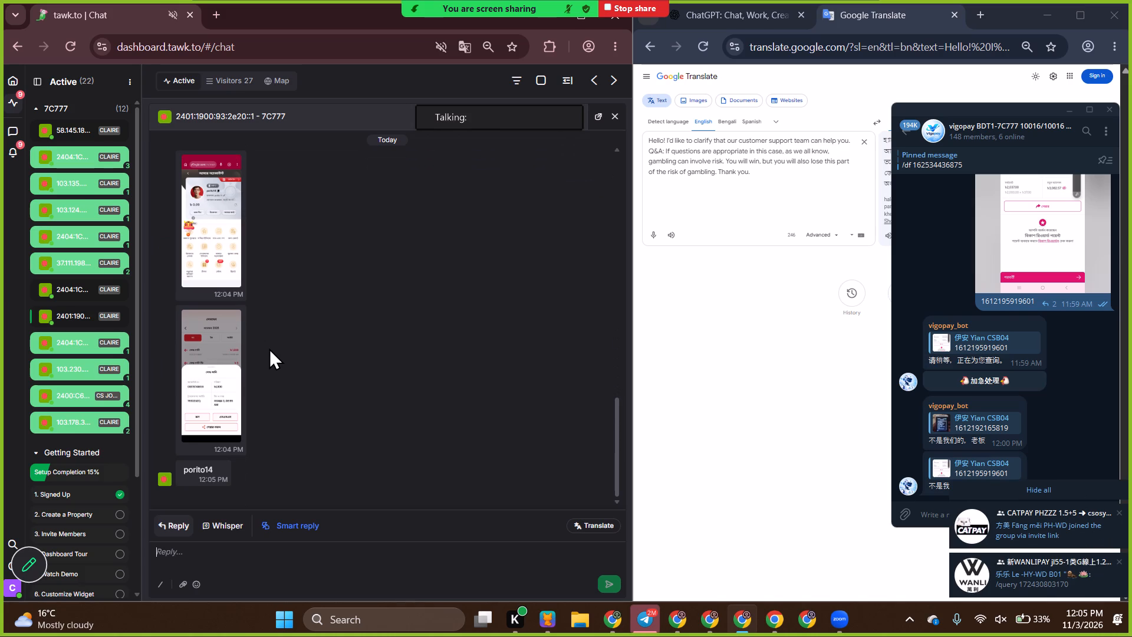
text(/wai)
key(Return)
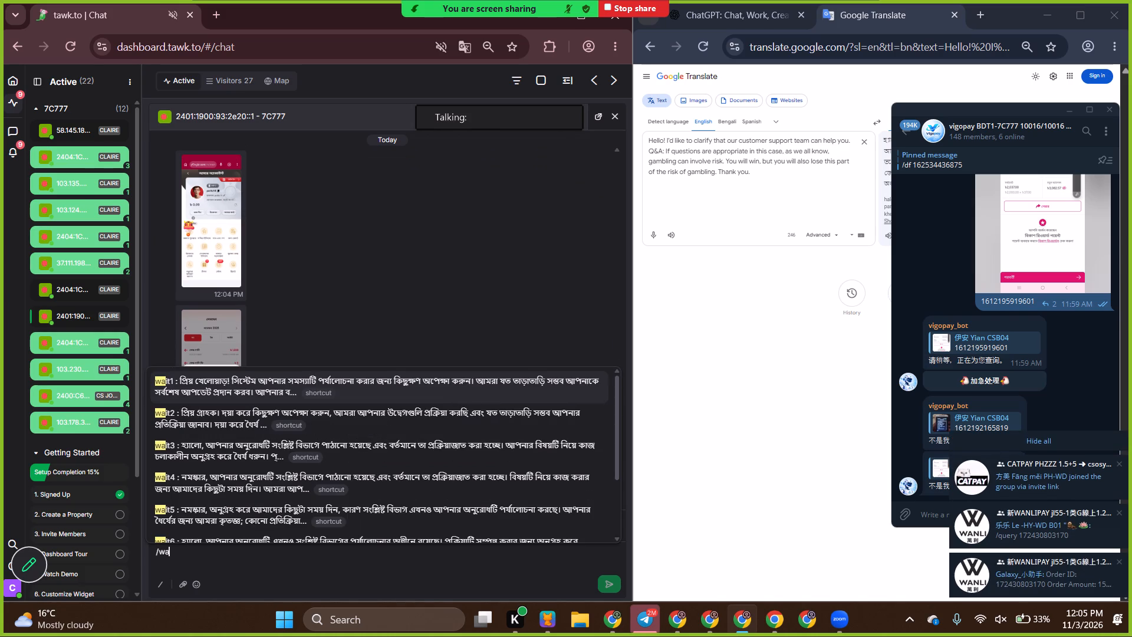
key(Return)
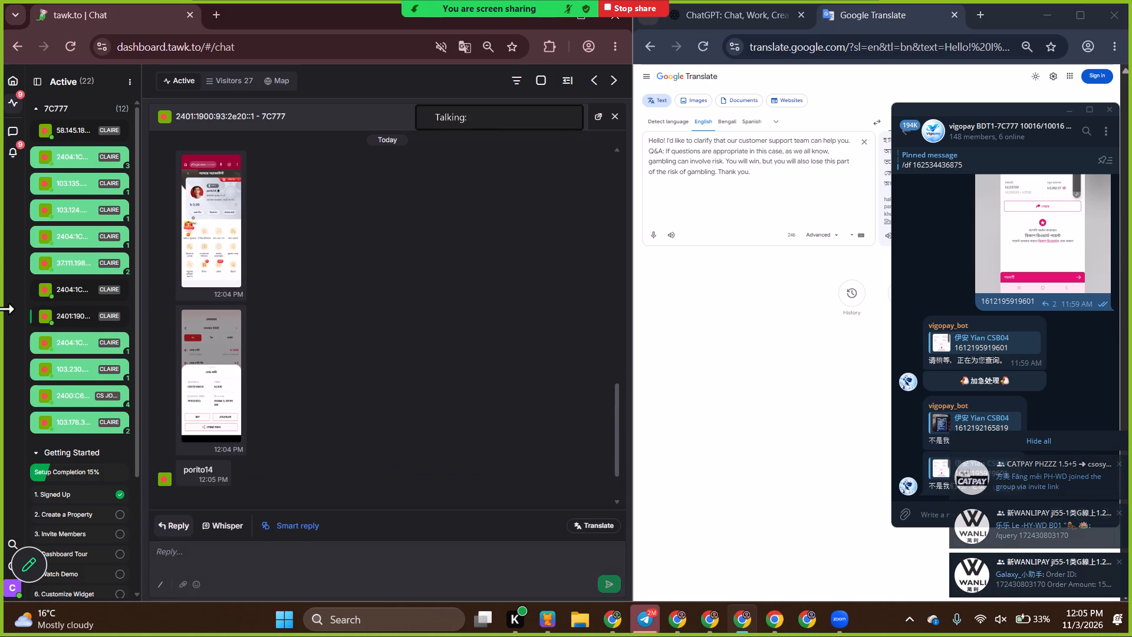
click(85, 258)
scroll(384, 384, down, 4)
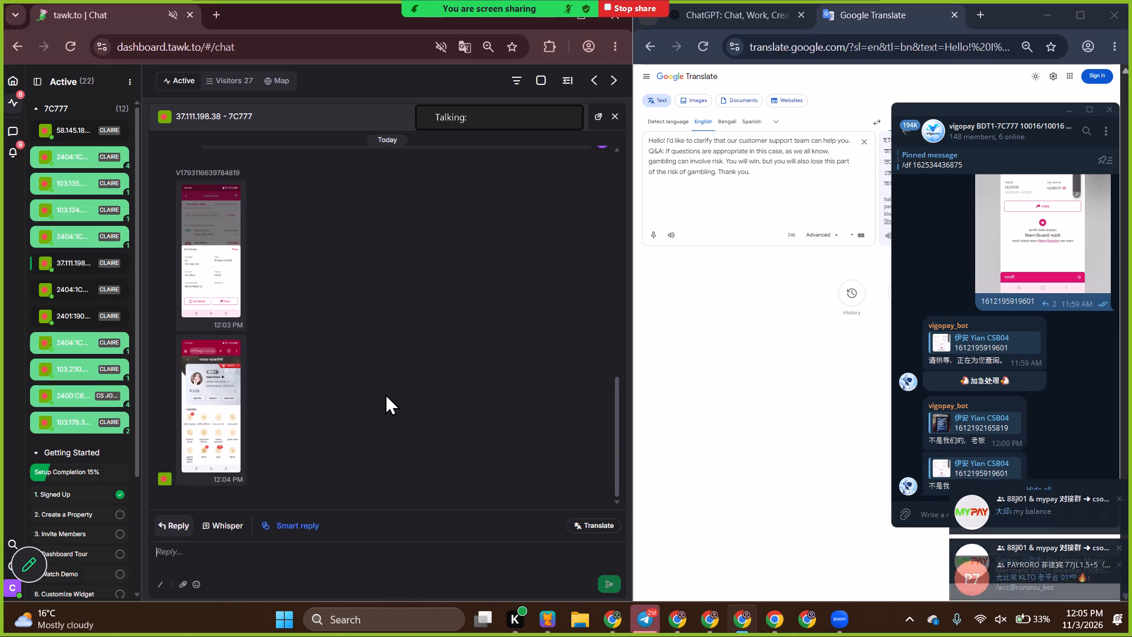
text(/wao)
key(BackSpace)
key(i)
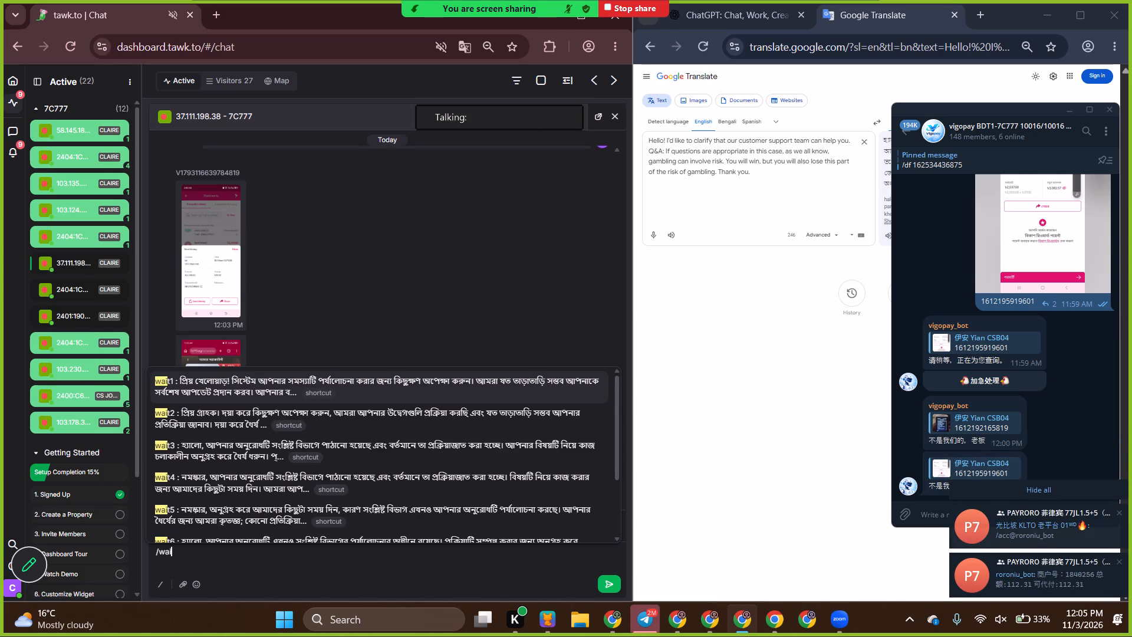
key(Return)
key(Return)
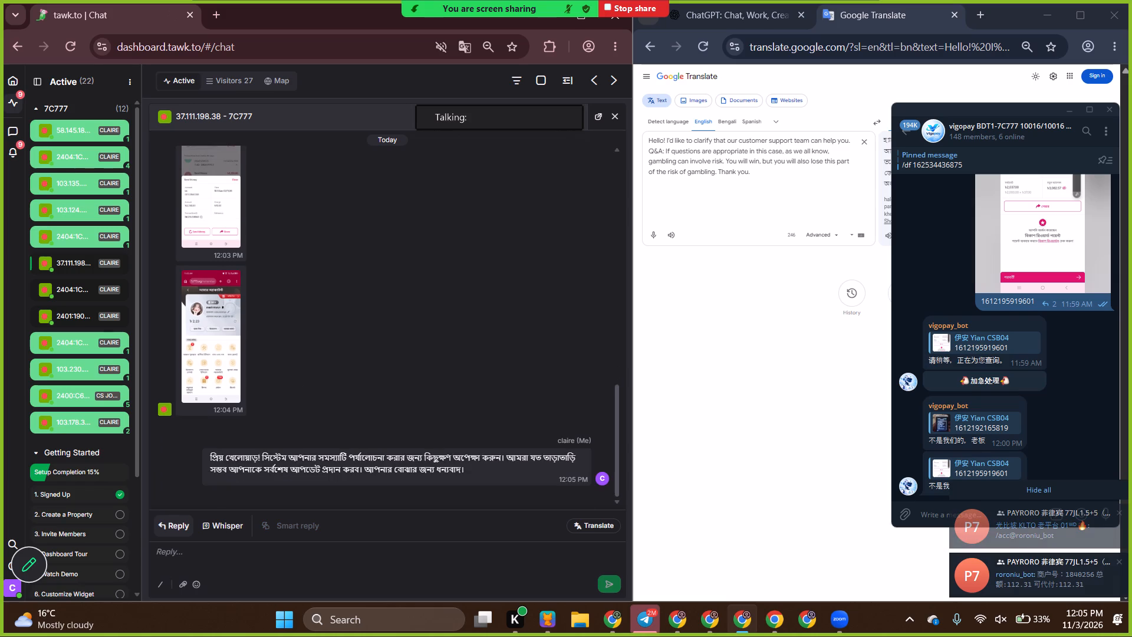
click(224, 329)
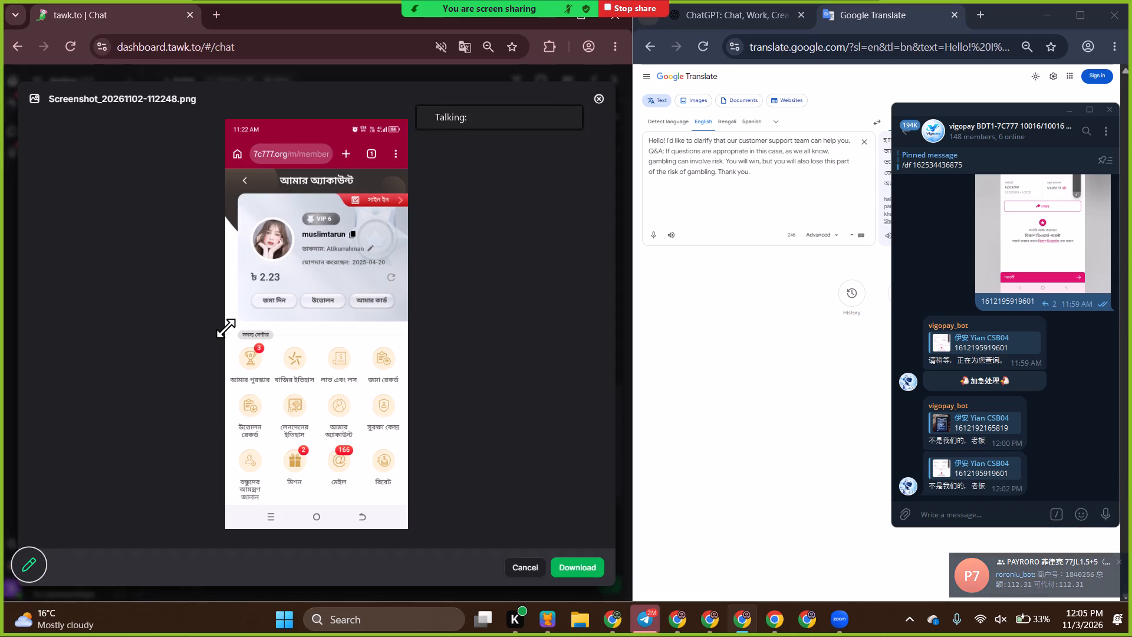
click(624, 619)
double_click(739, 80)
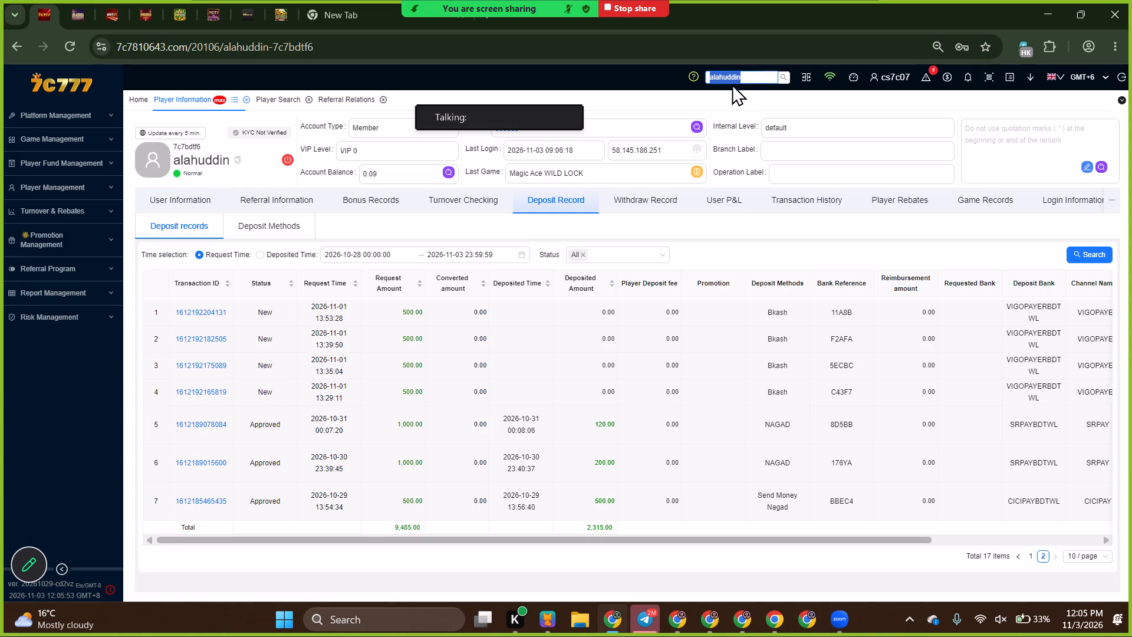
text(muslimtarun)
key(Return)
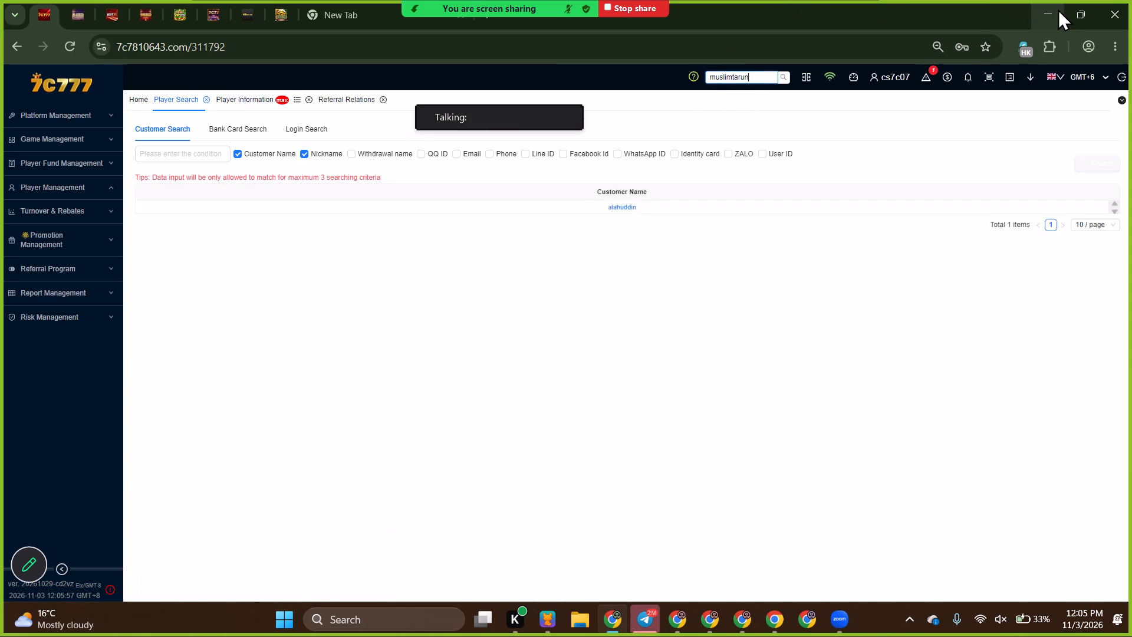
click(1057, 10)
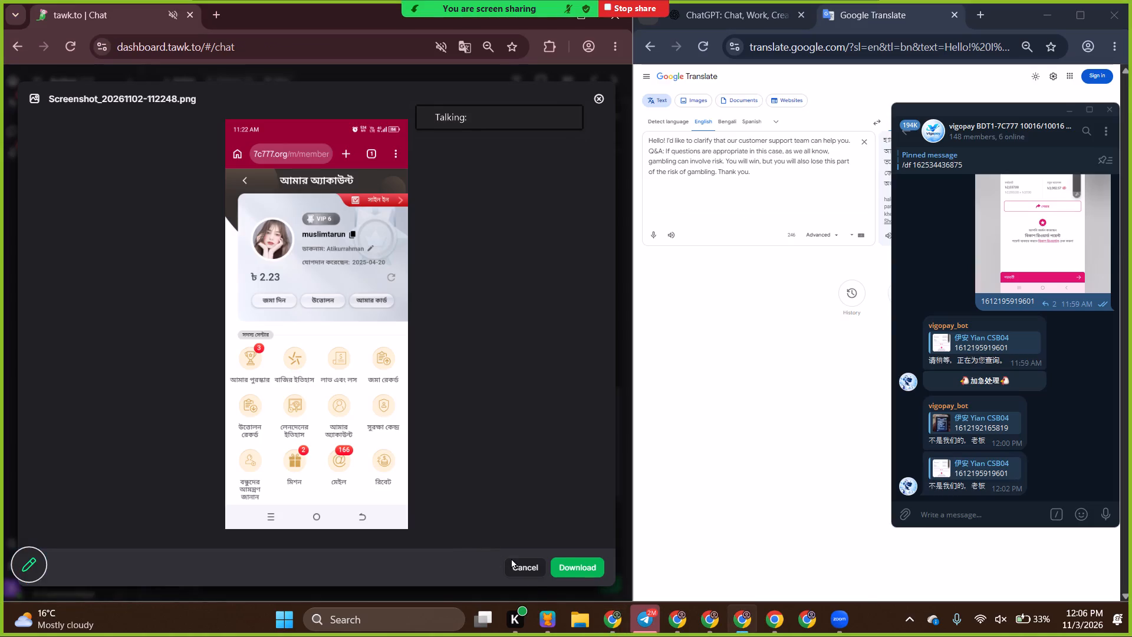
click(522, 566)
click(227, 206)
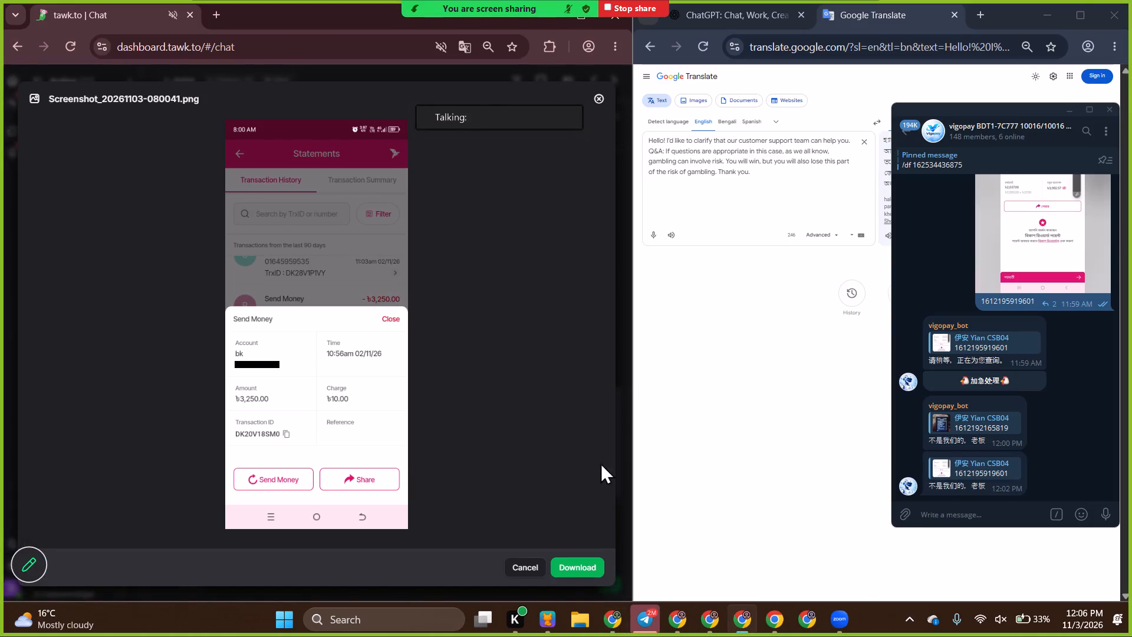
click(618, 615)
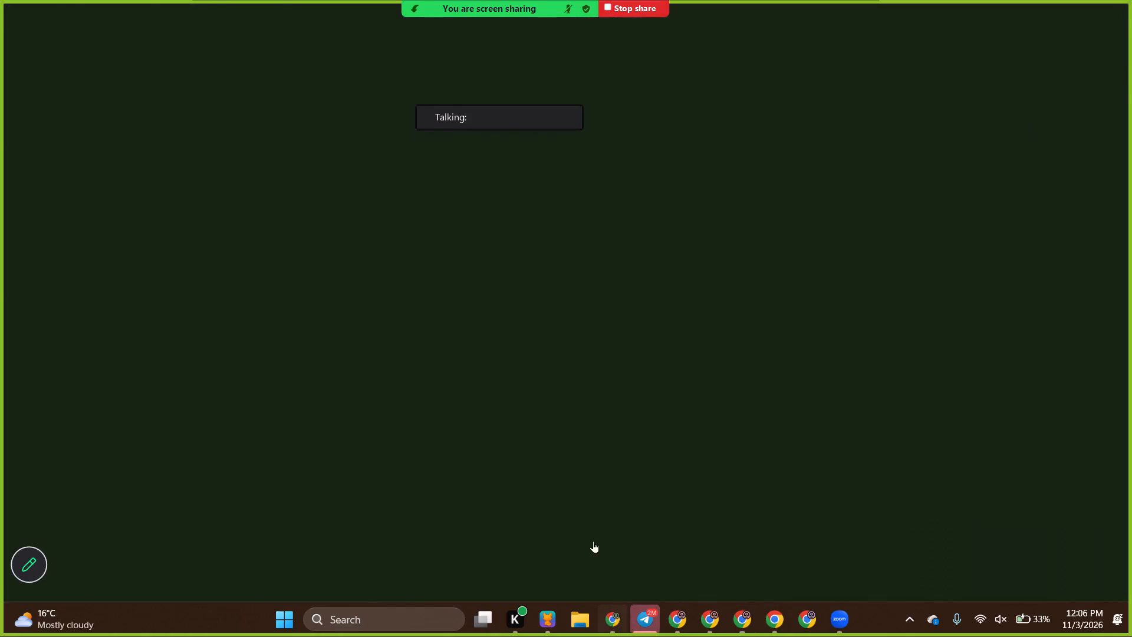
click(536, 195)
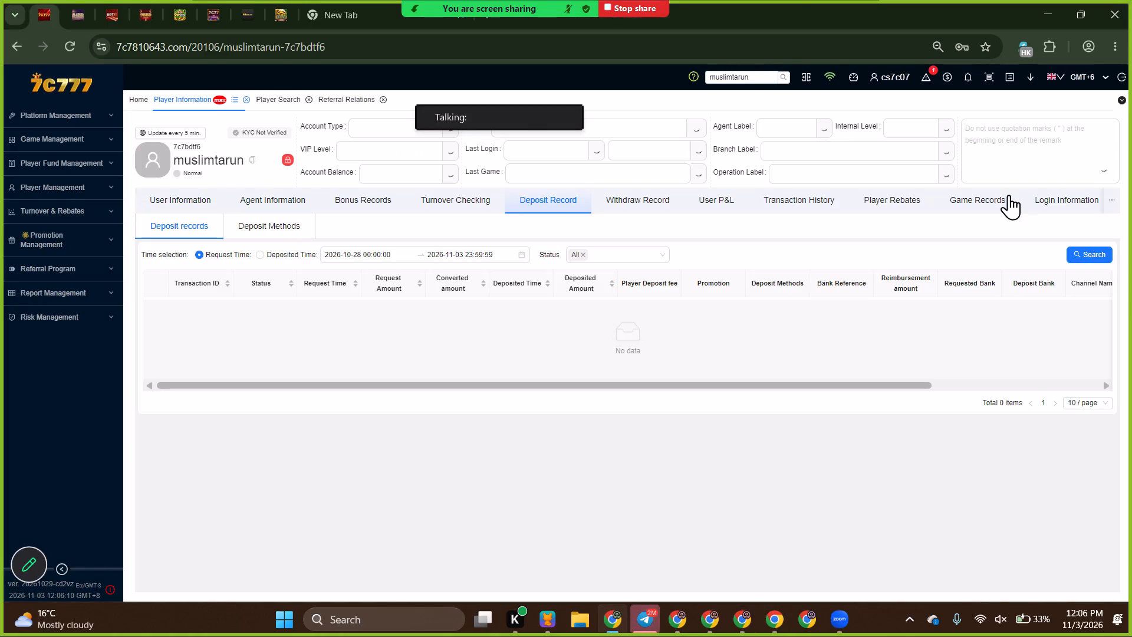
click(1099, 262)
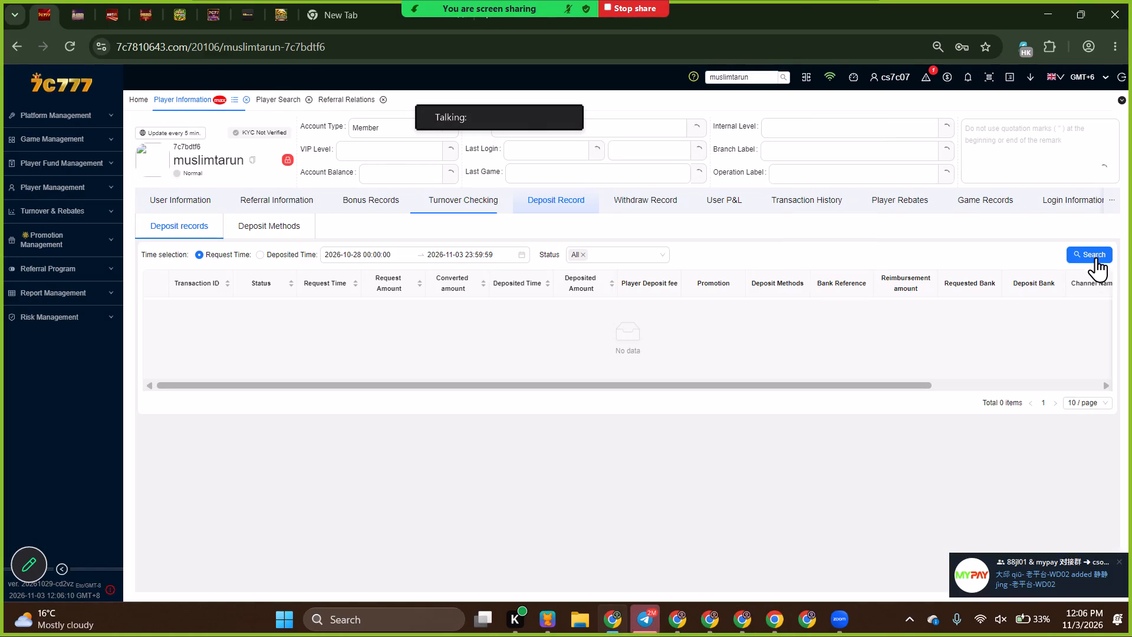
Load the open player's deposit records for 2026-10-28 to 2026-11-03 and copy the transaction ID of the 3,250.00 deposit with status New.
click(1096, 254)
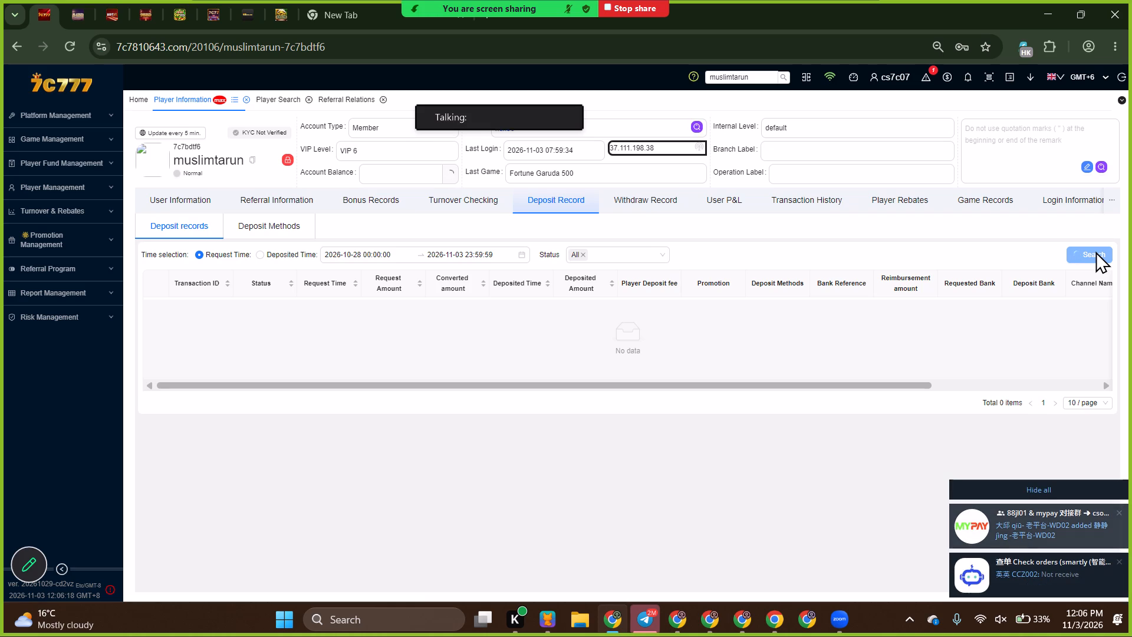
click(1095, 251)
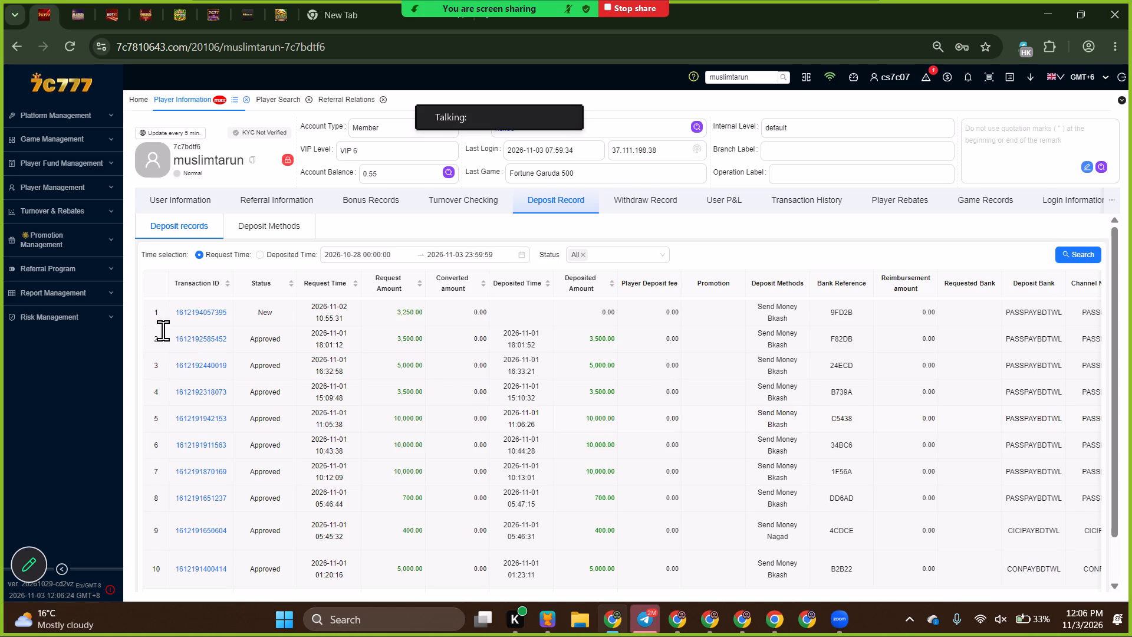
drag(172, 308, 249, 310)
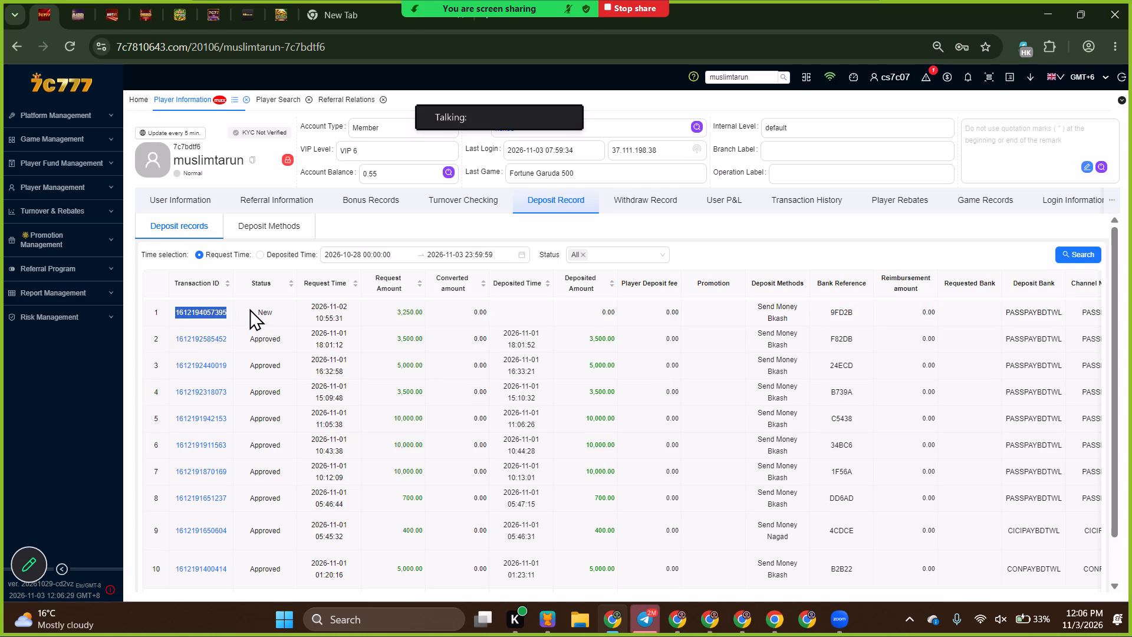
key(ctrl+c)
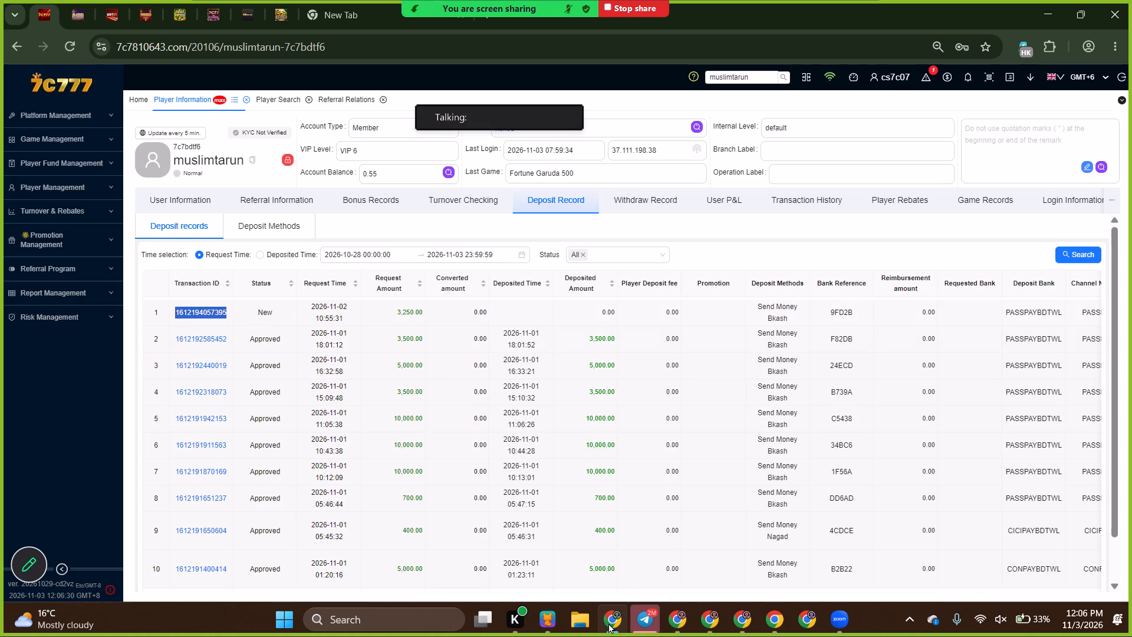
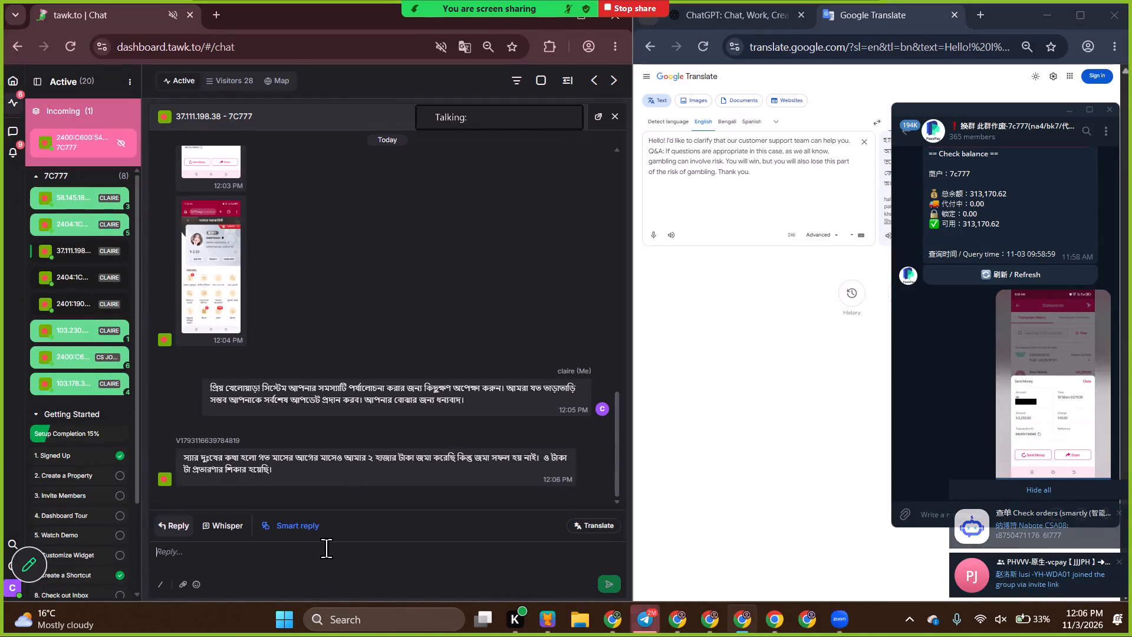
scroll(954, 398, down, 8)
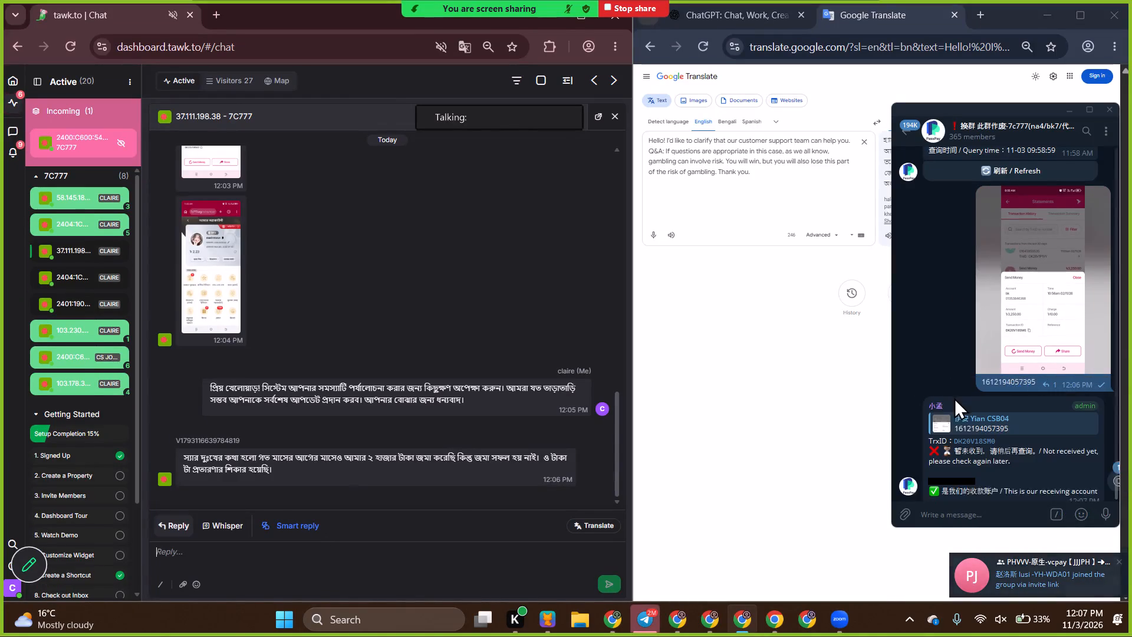
scroll(954, 398, down, 7)
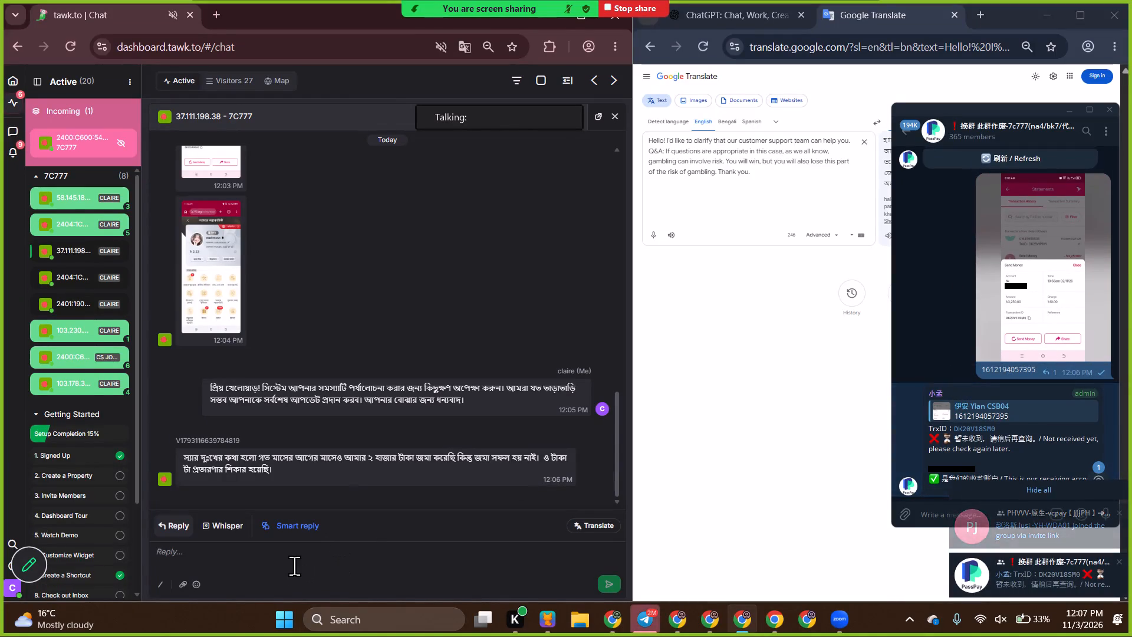
click(295, 562)
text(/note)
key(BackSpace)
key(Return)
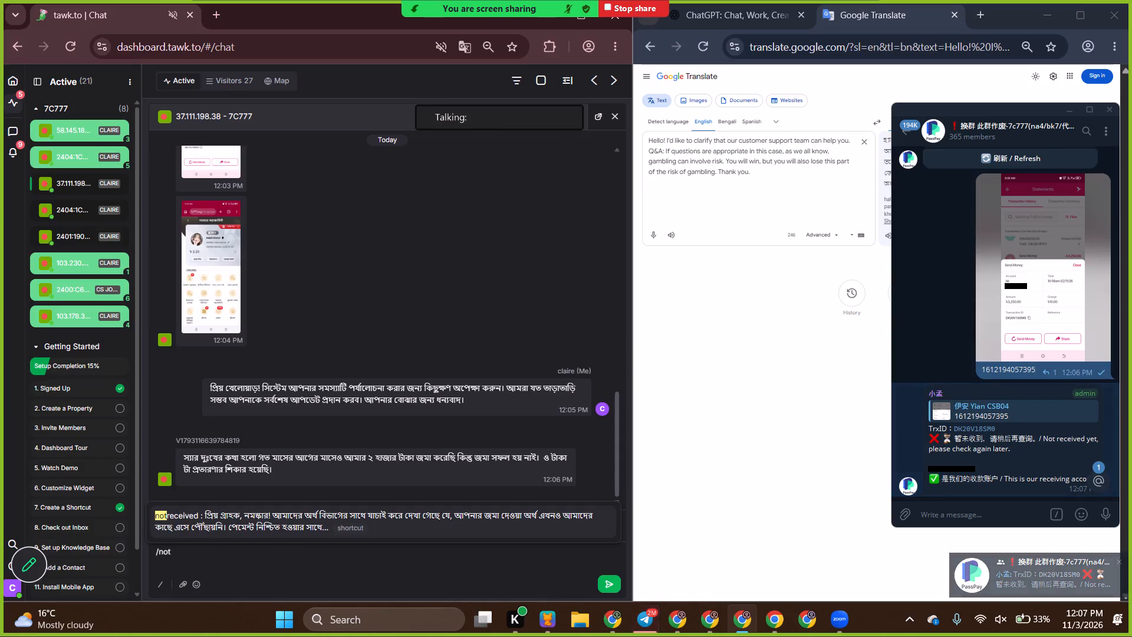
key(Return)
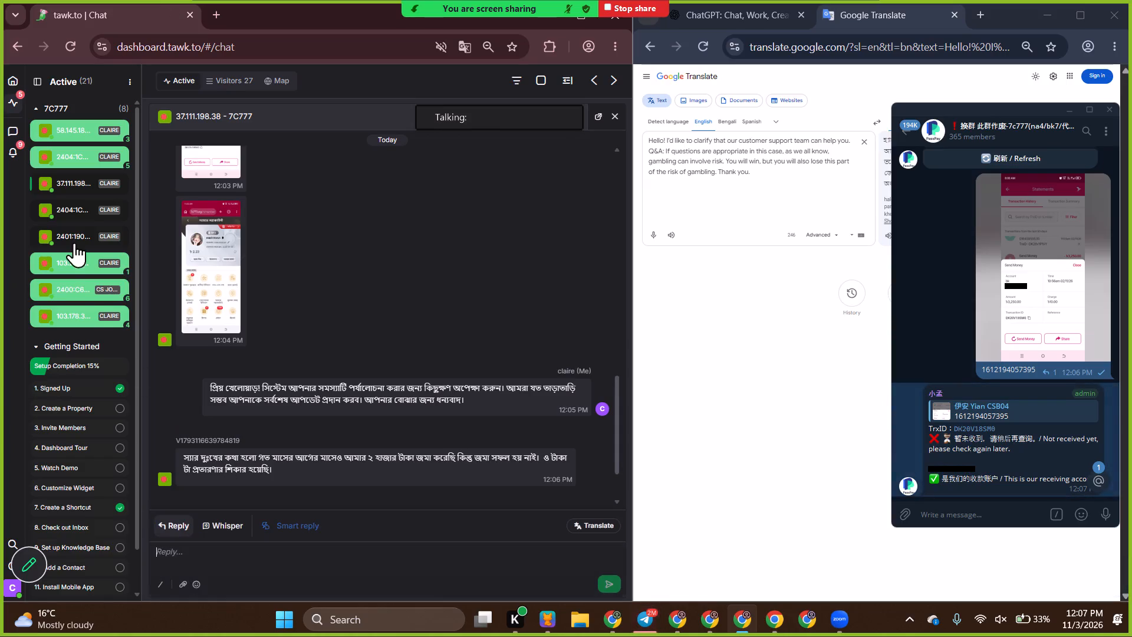
click(109, 148)
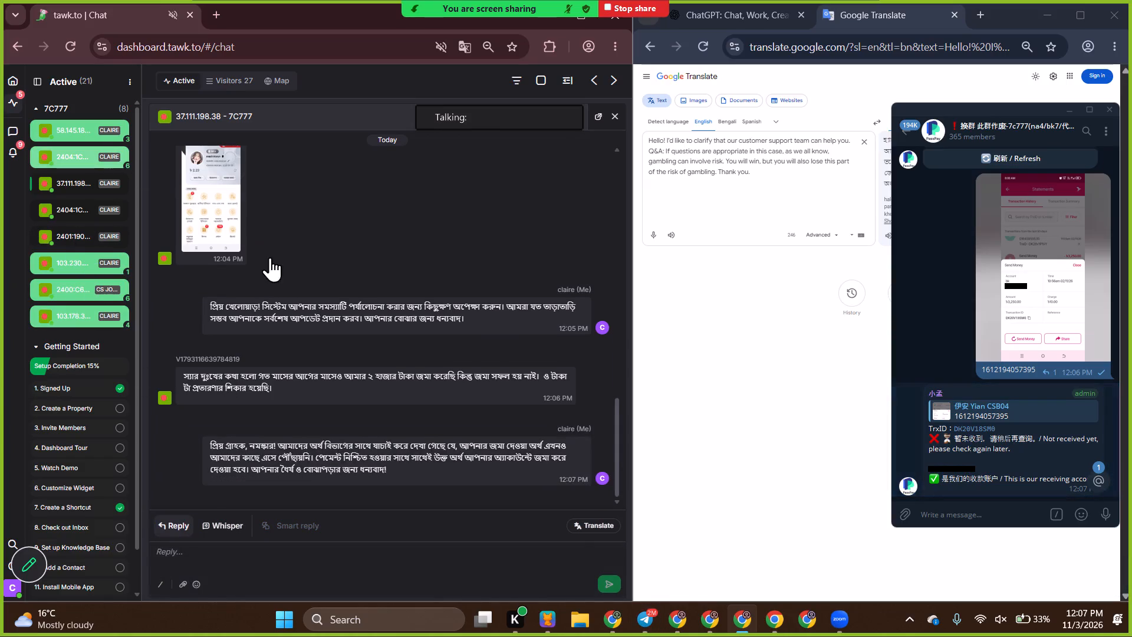
scroll(272, 268, down, 3)
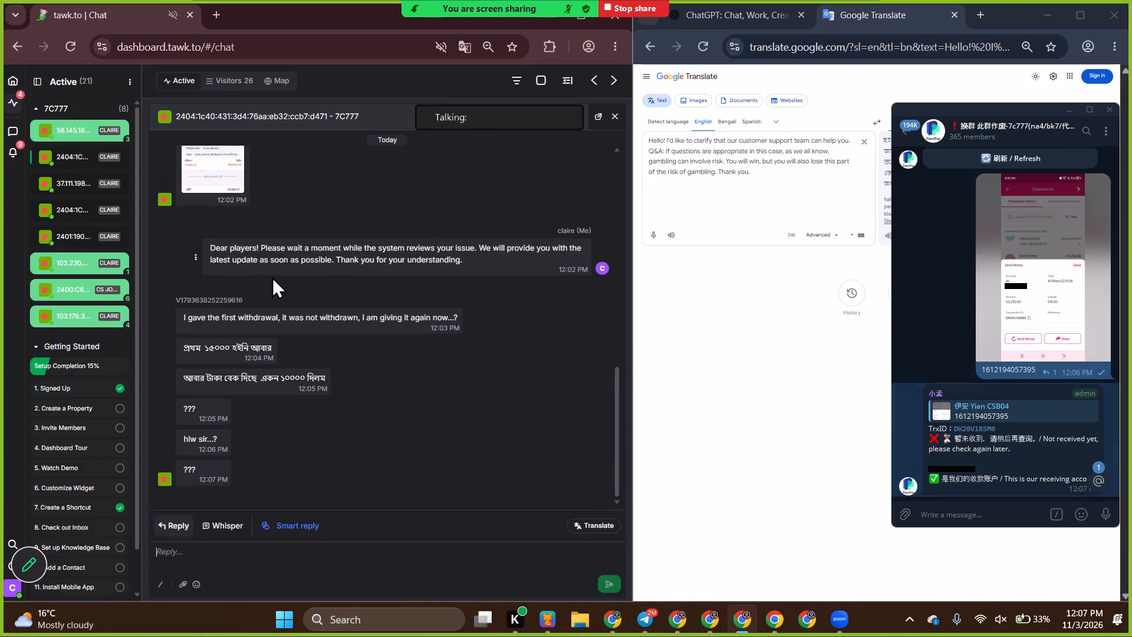
scroll(272, 277, up, 1)
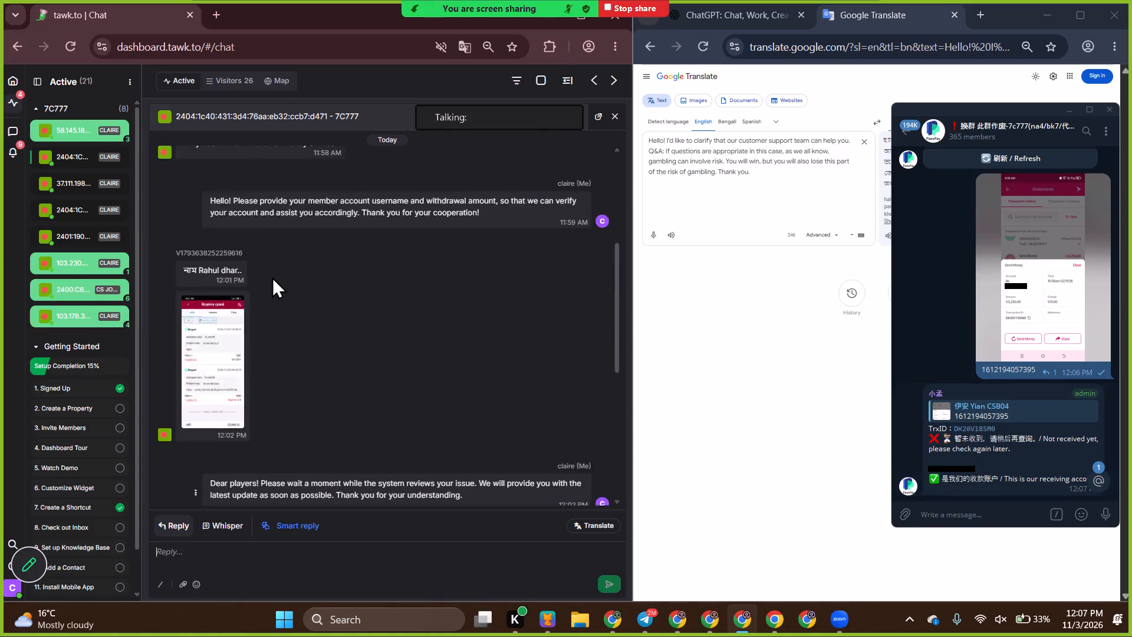
scroll(272, 277, down, 5)
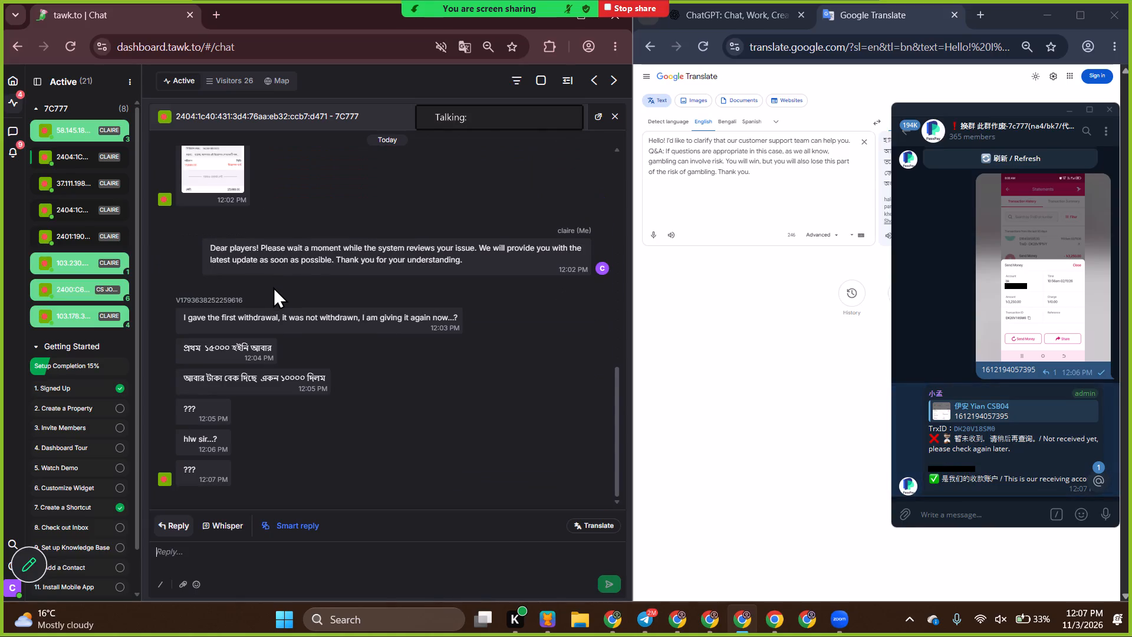
text(/wp)
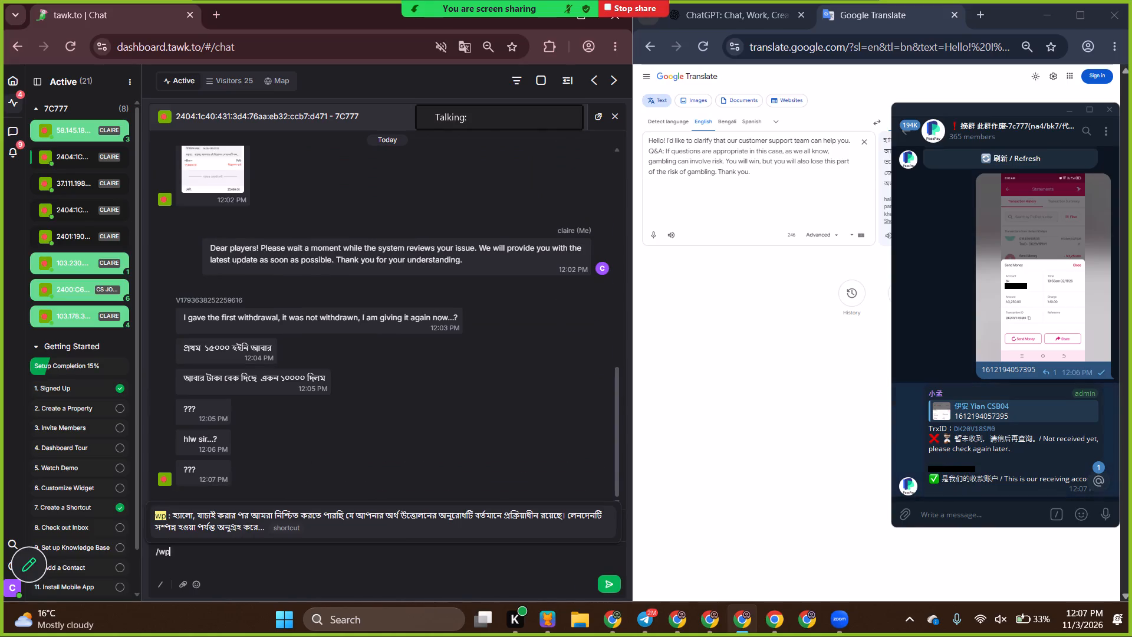
key(Return)
key(Return)
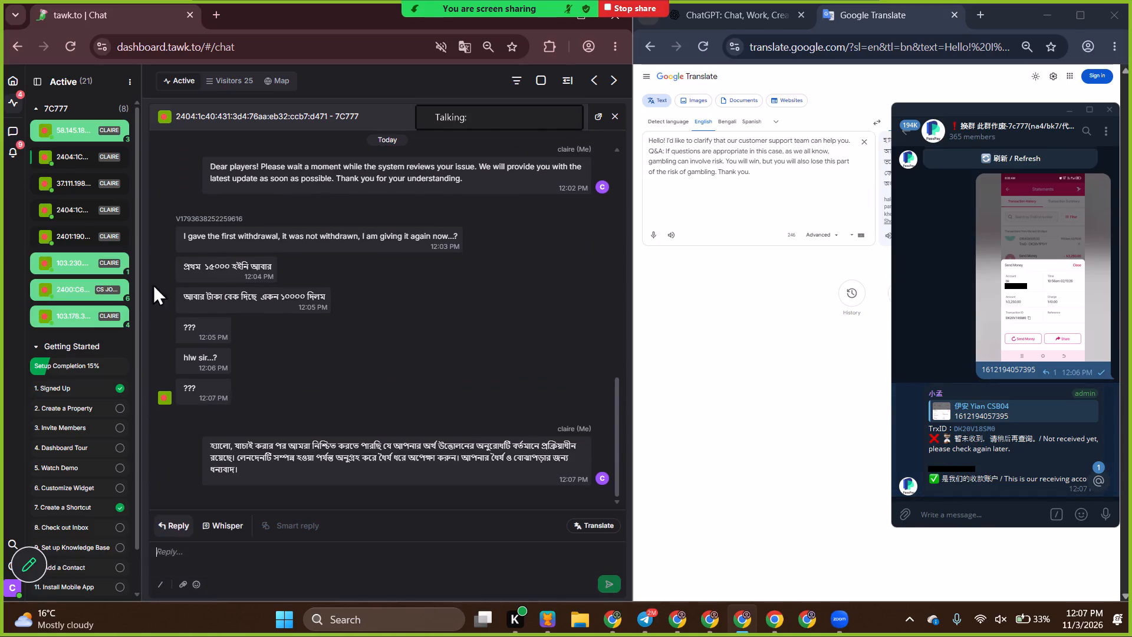
click(129, 290)
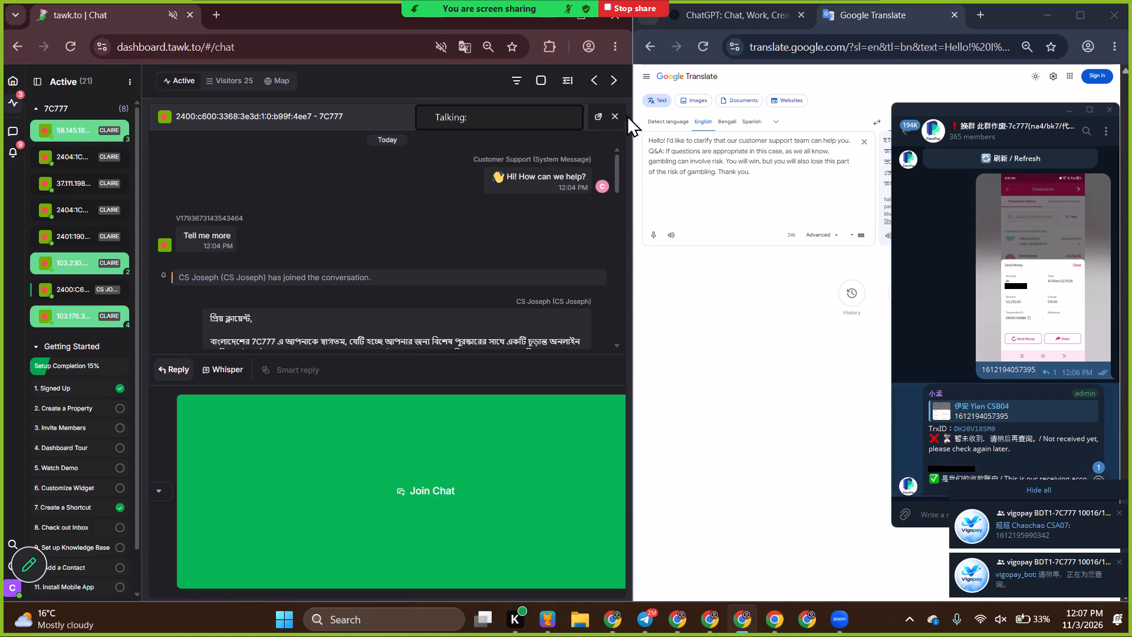
click(614, 112)
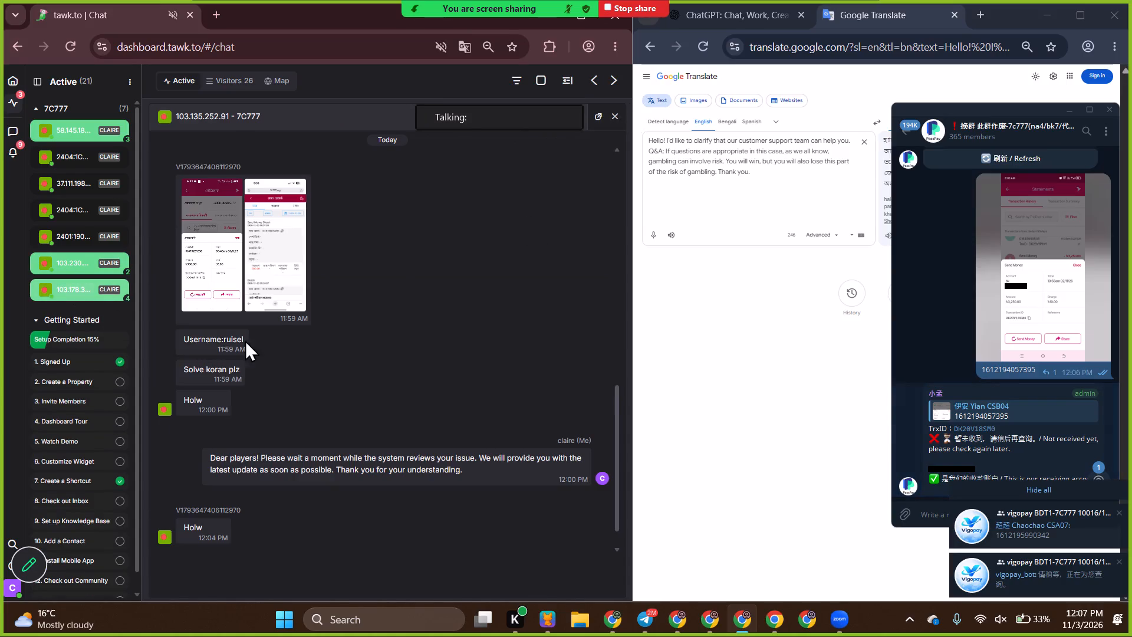
scroll(307, 346, down, 6)
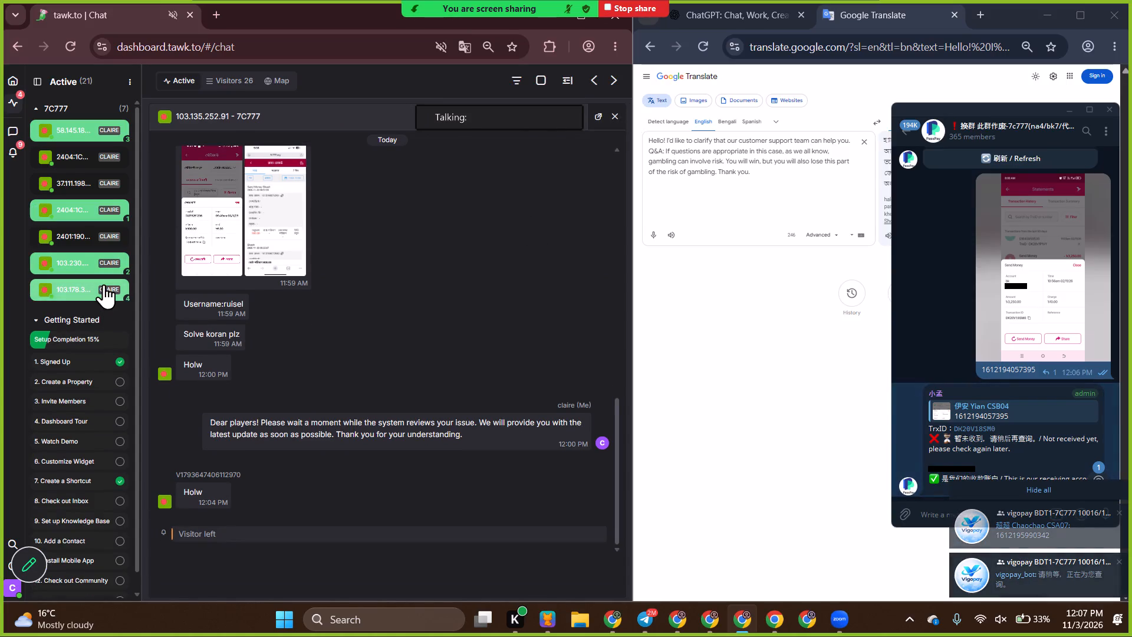
click(104, 284)
scroll(399, 313, down, 3)
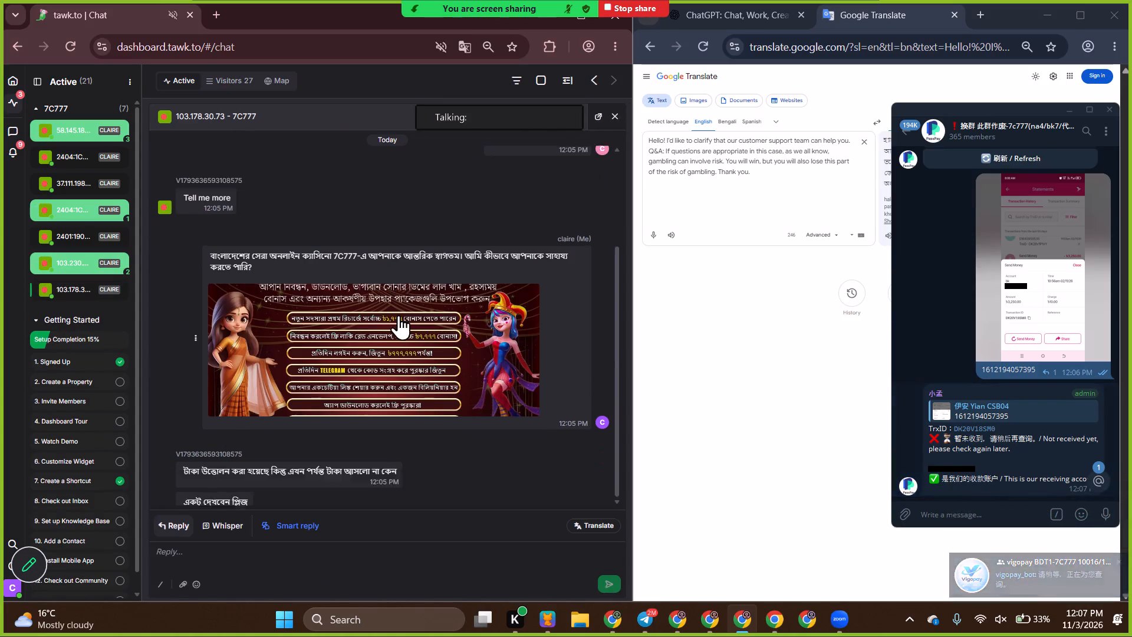
scroll(394, 317, down, 5)
right_click(366, 358)
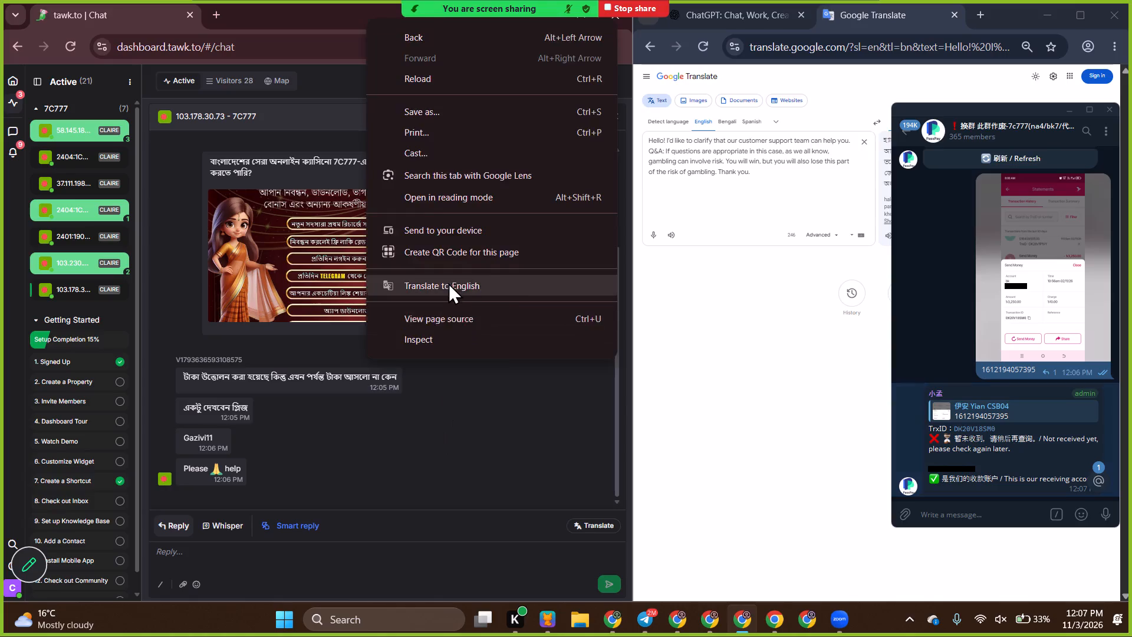
click(450, 281)
click(351, 70)
click(454, 75)
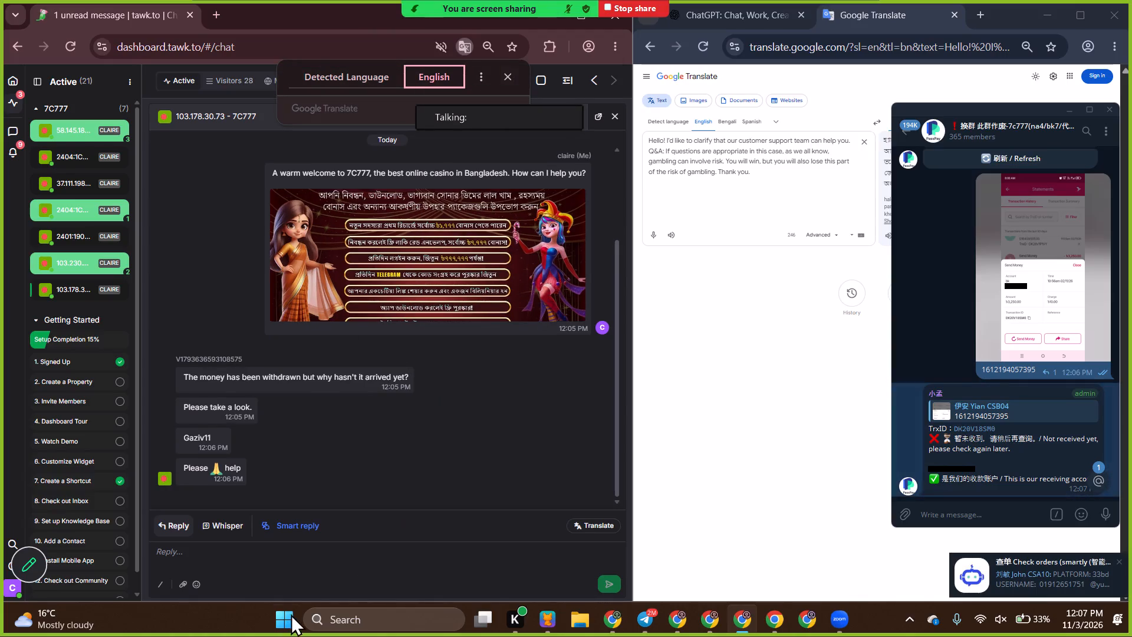
click(288, 566)
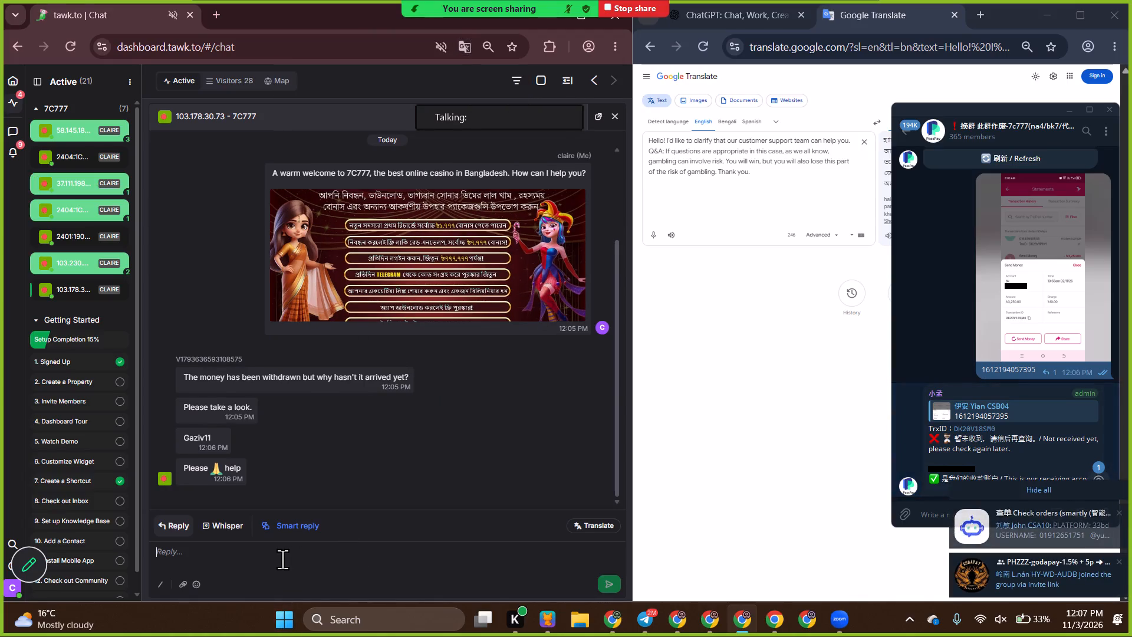
text(/amou)
key(Return)
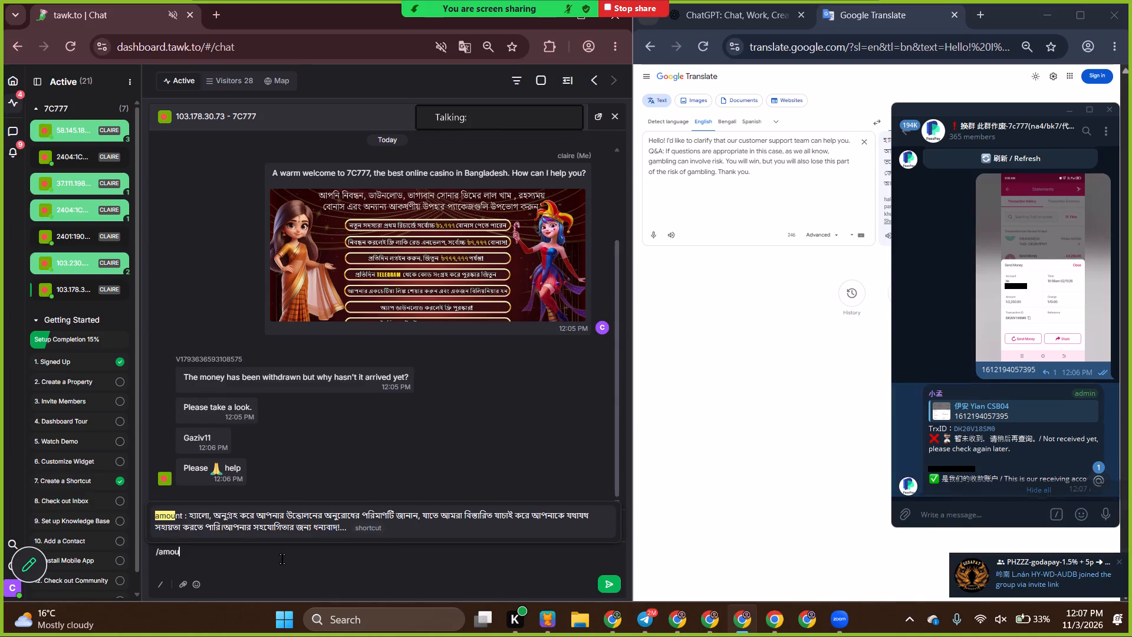
key(Return)
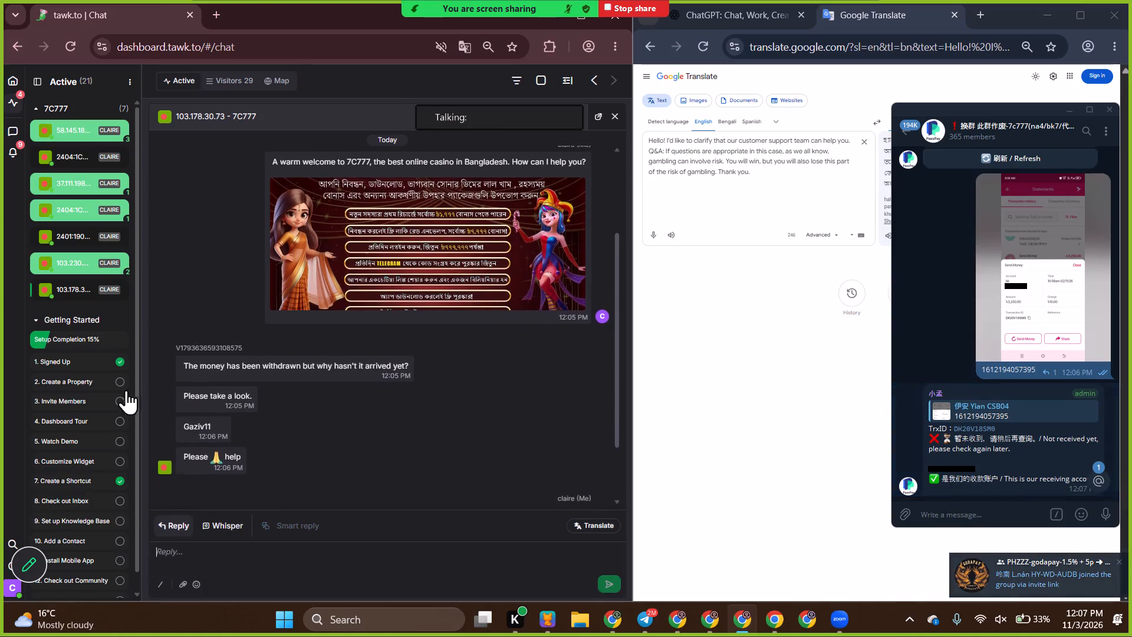
click(106, 258)
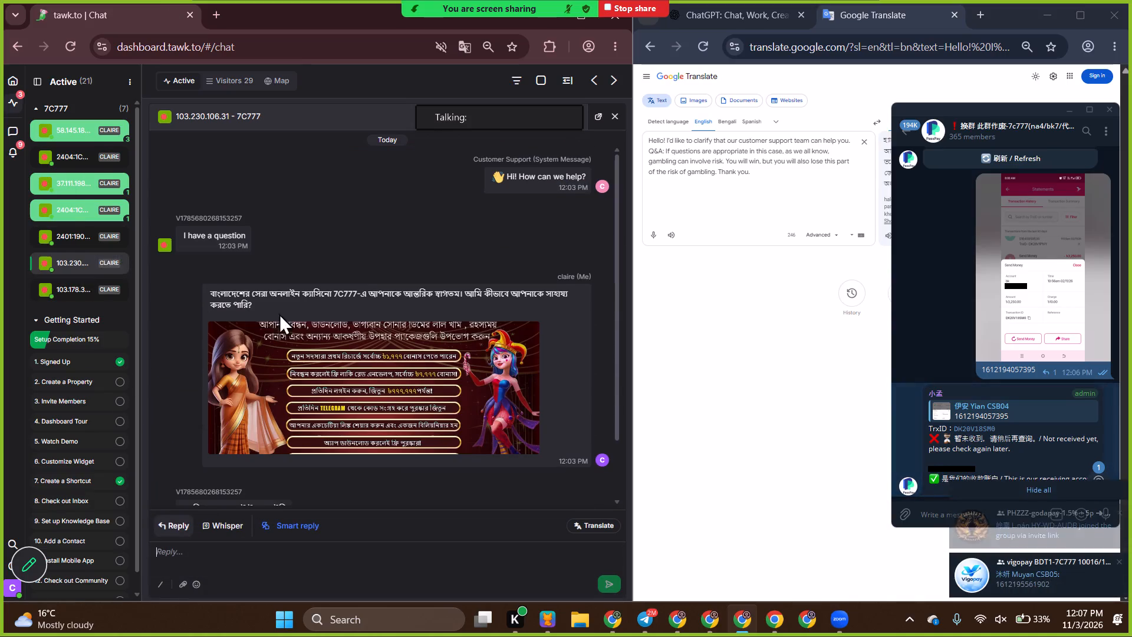
scroll(360, 354, down, 5)
right_click(323, 446)
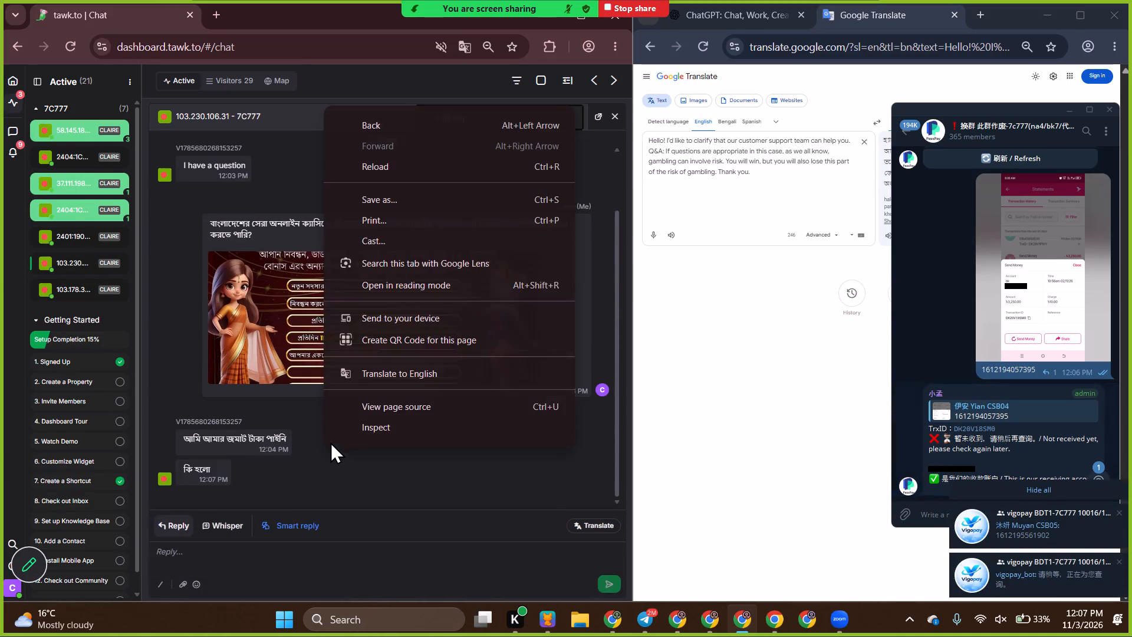
click(379, 373)
click(369, 67)
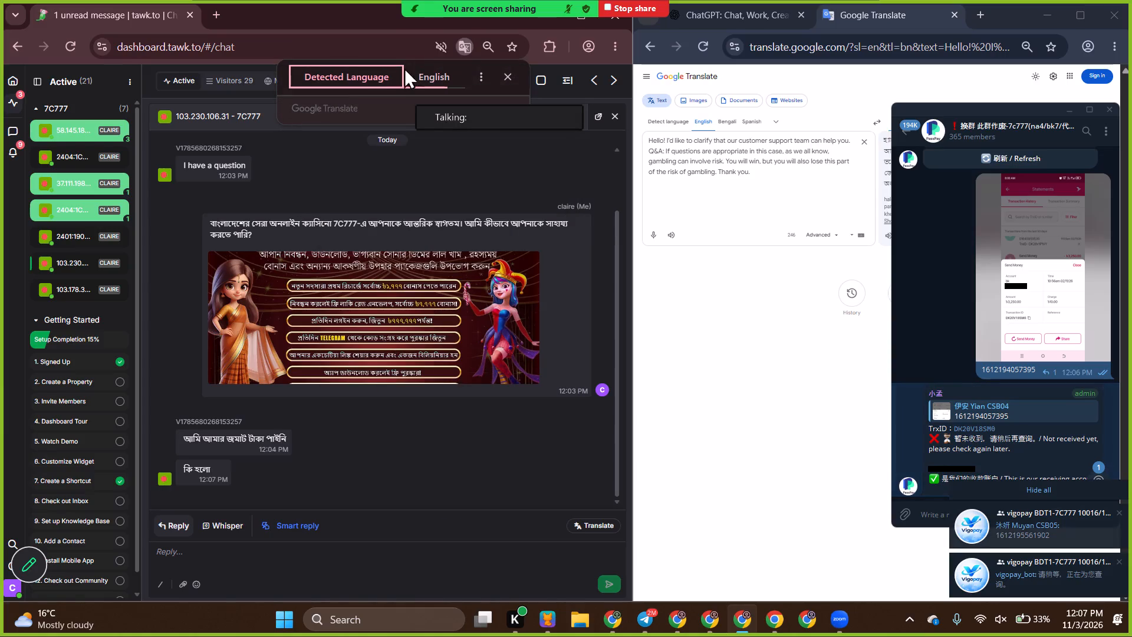
click(426, 70)
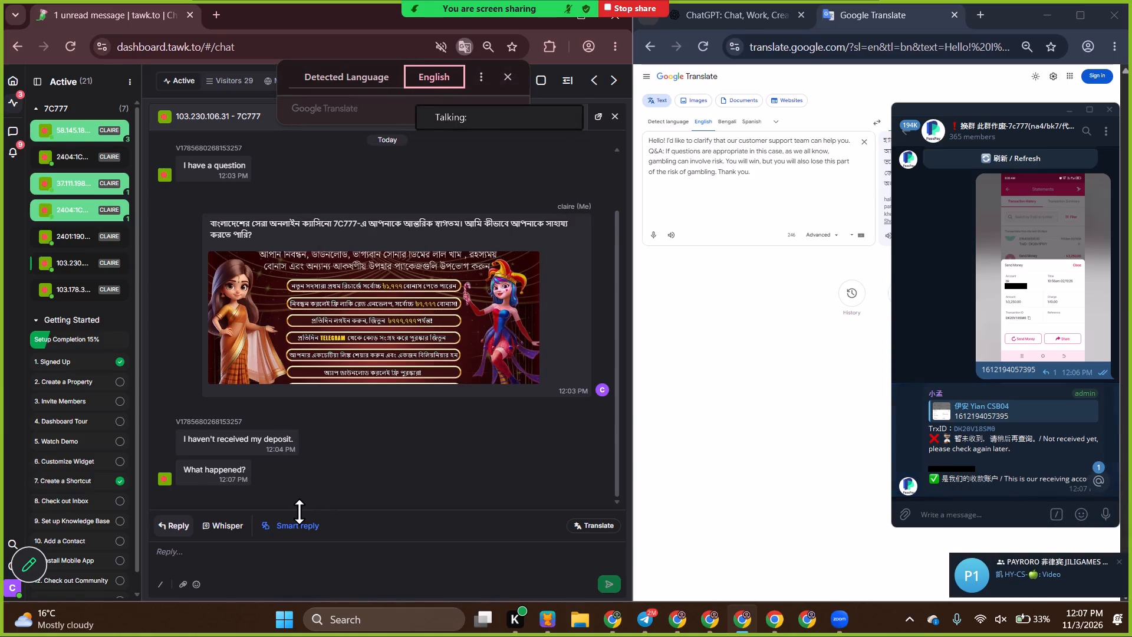
click(221, 562)
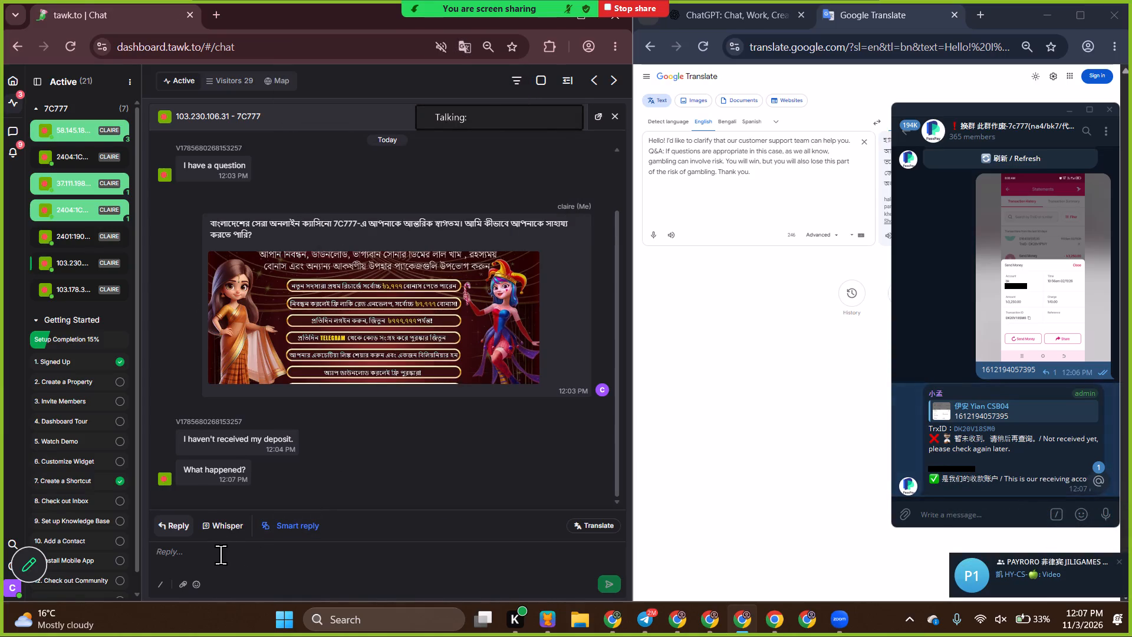
text(/depo)
key(Return)
key(Return)
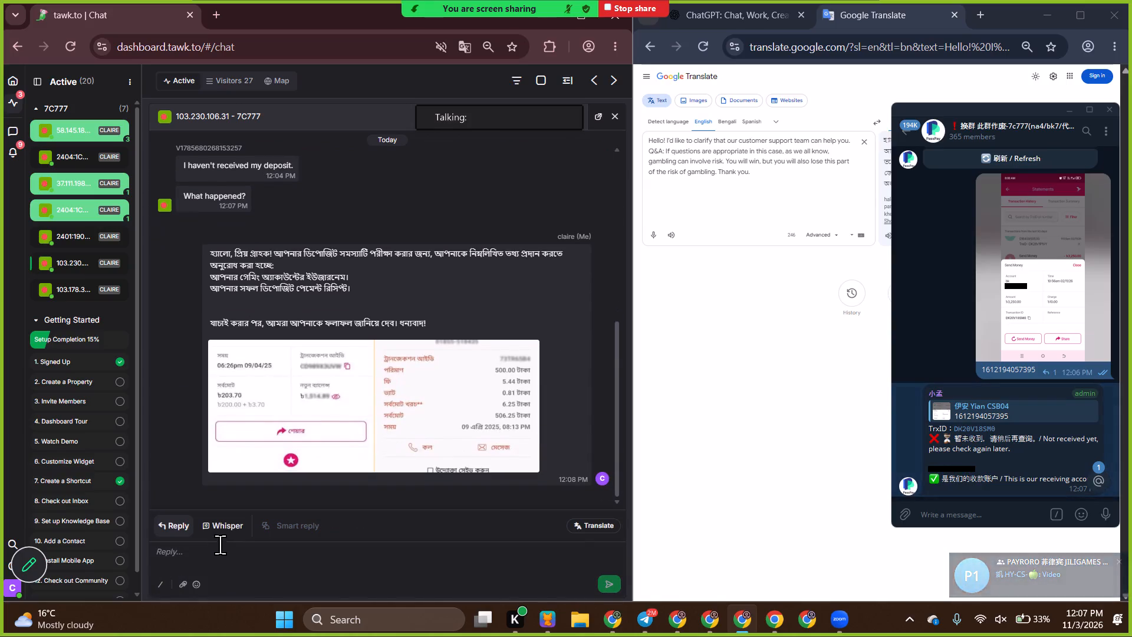
click(98, 137)
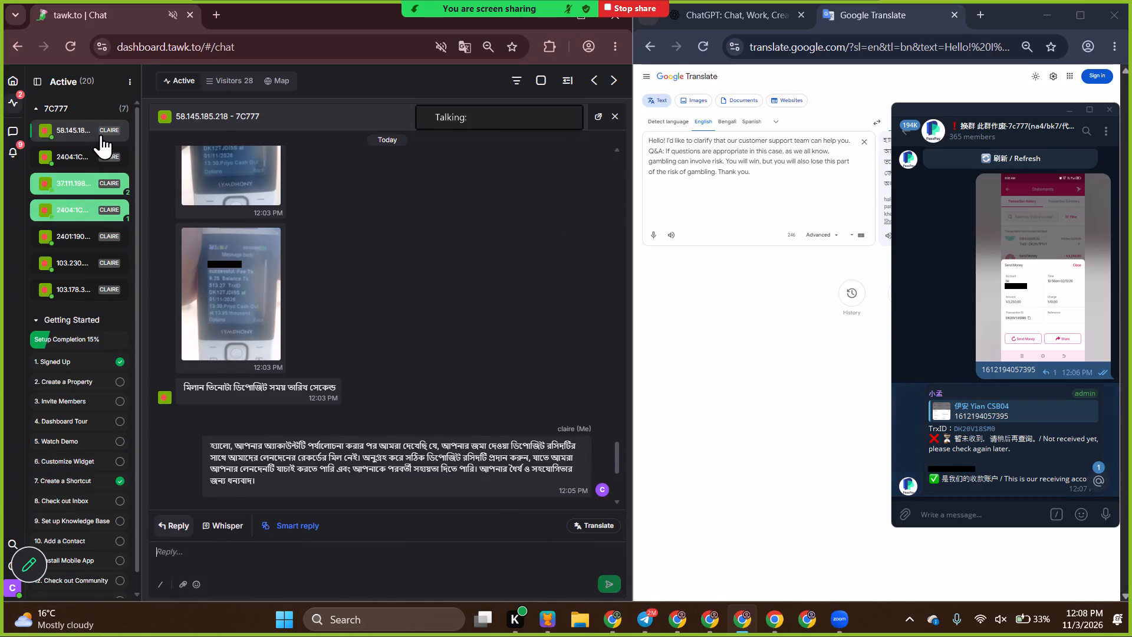
scroll(336, 271, down, 5)
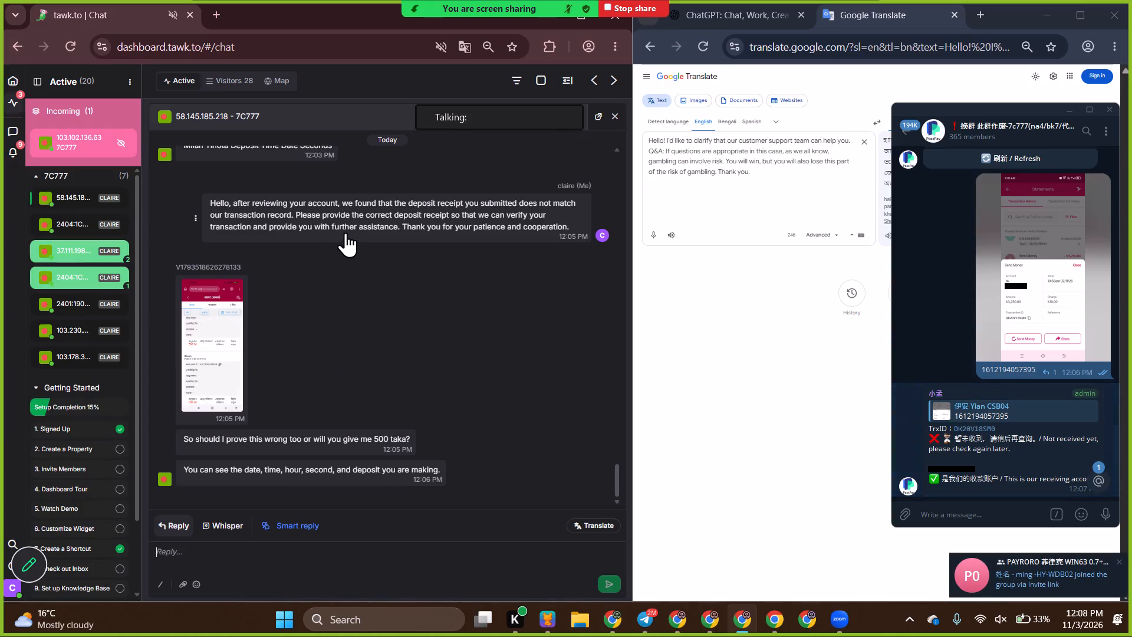
click(51, 139)
click(330, 470)
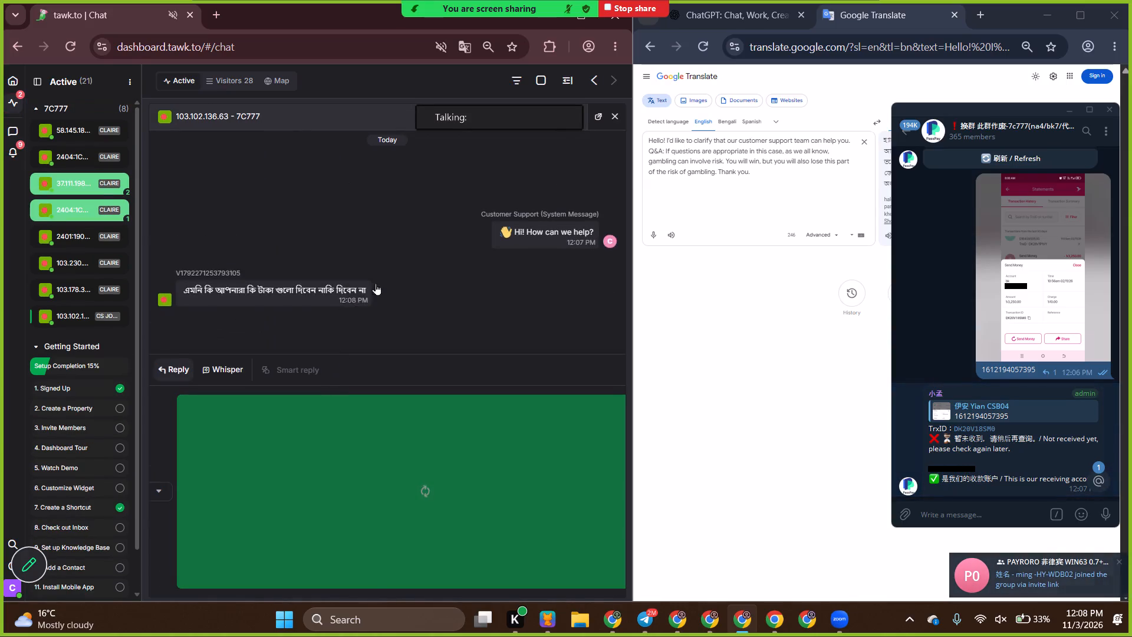
click(615, 114)
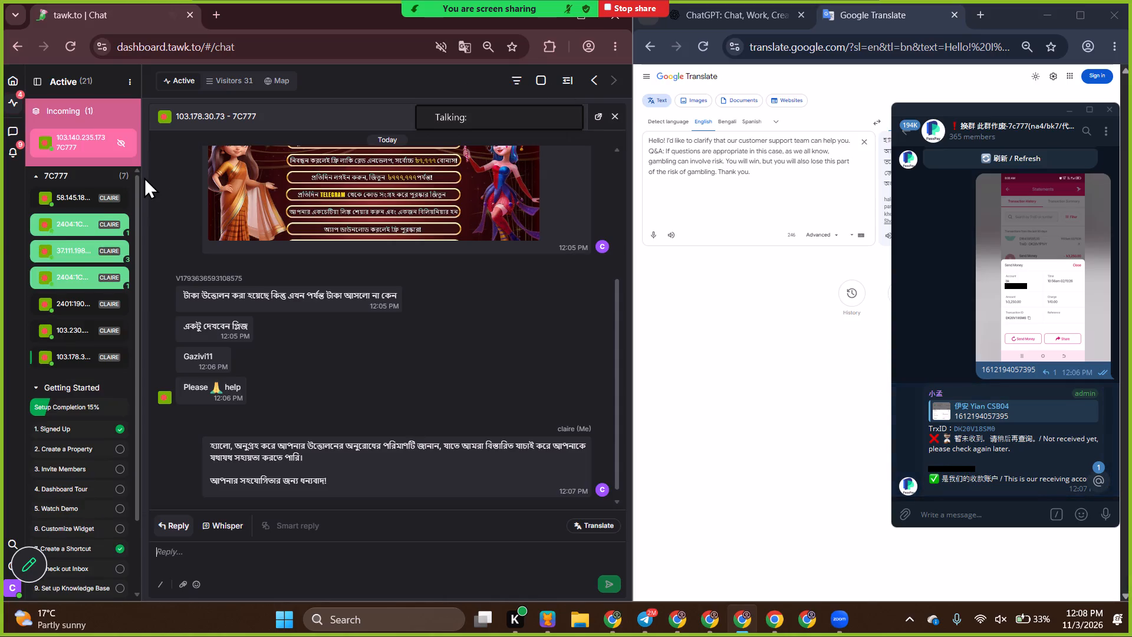
click(100, 243)
click(85, 159)
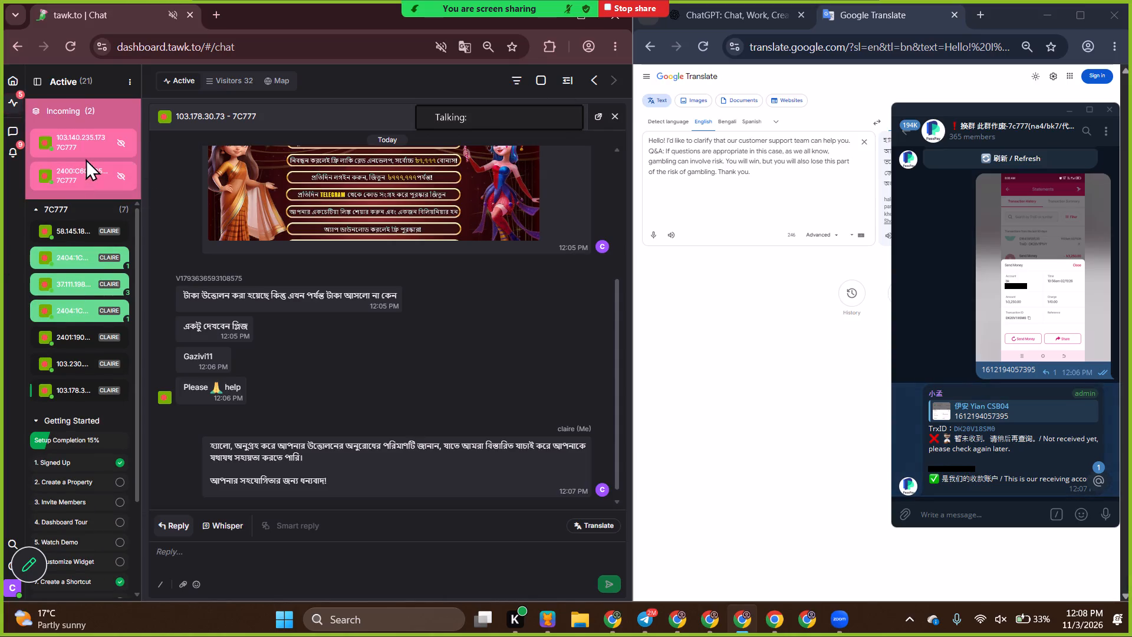
drag(452, 513, 454, 505)
click(65, 195)
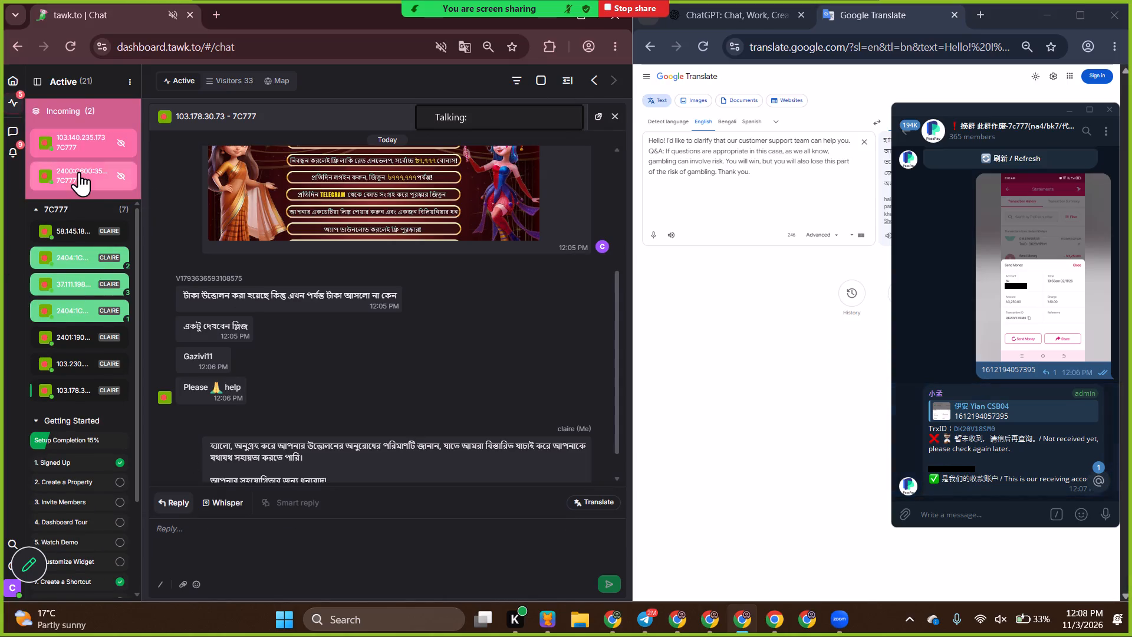
click(79, 172)
click(452, 562)
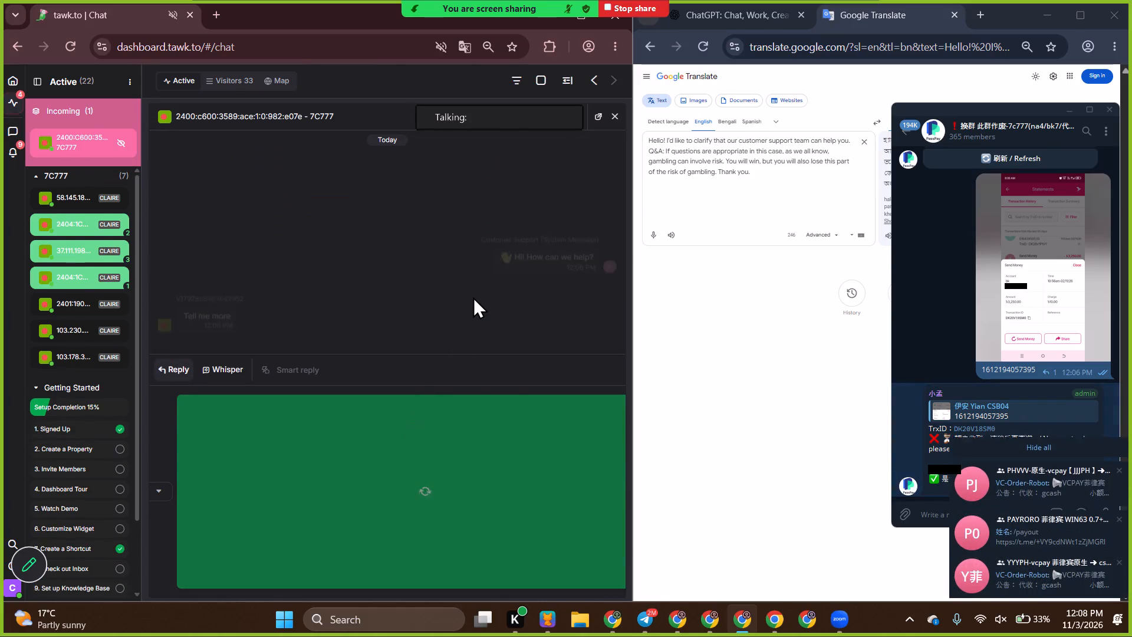
text(/he)
key(Return)
key(Return)
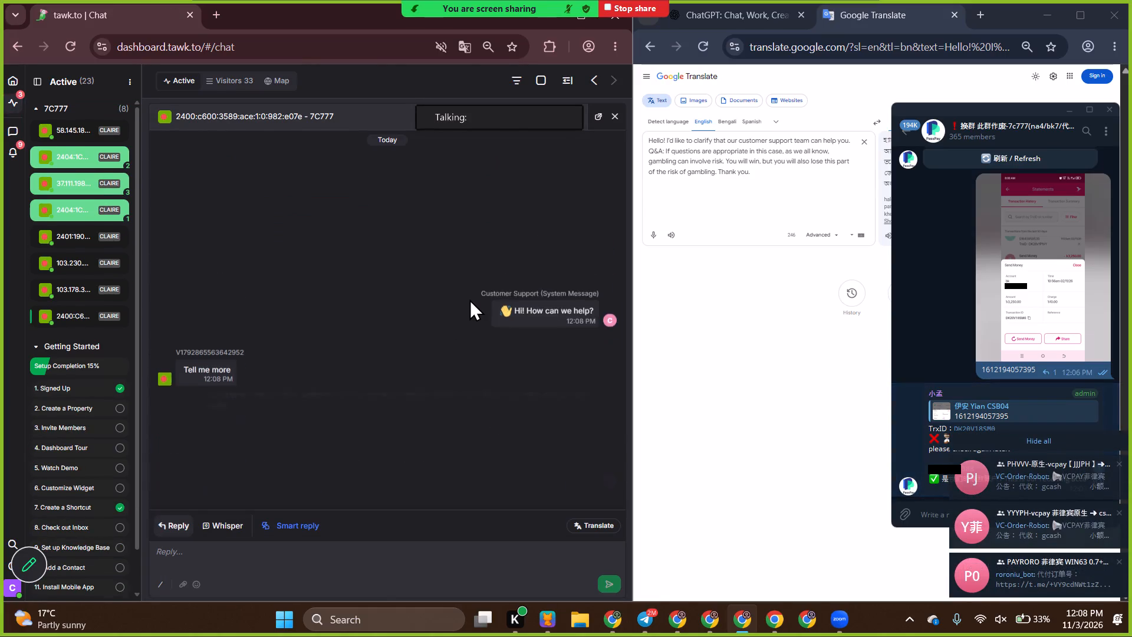
click(77, 183)
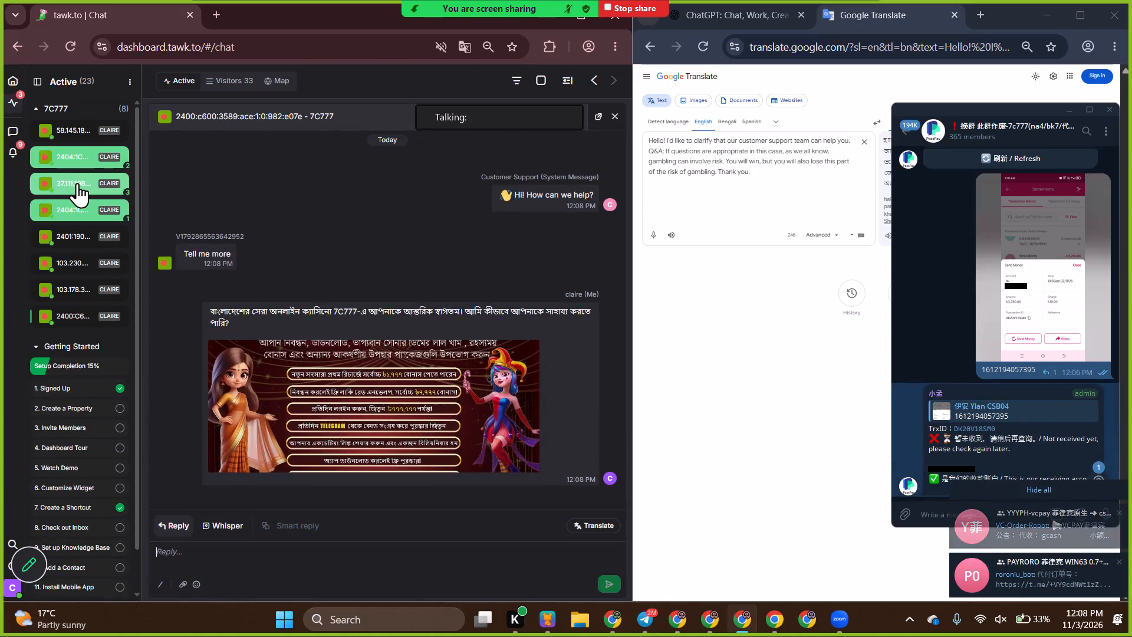
scroll(258, 423, down, 2)
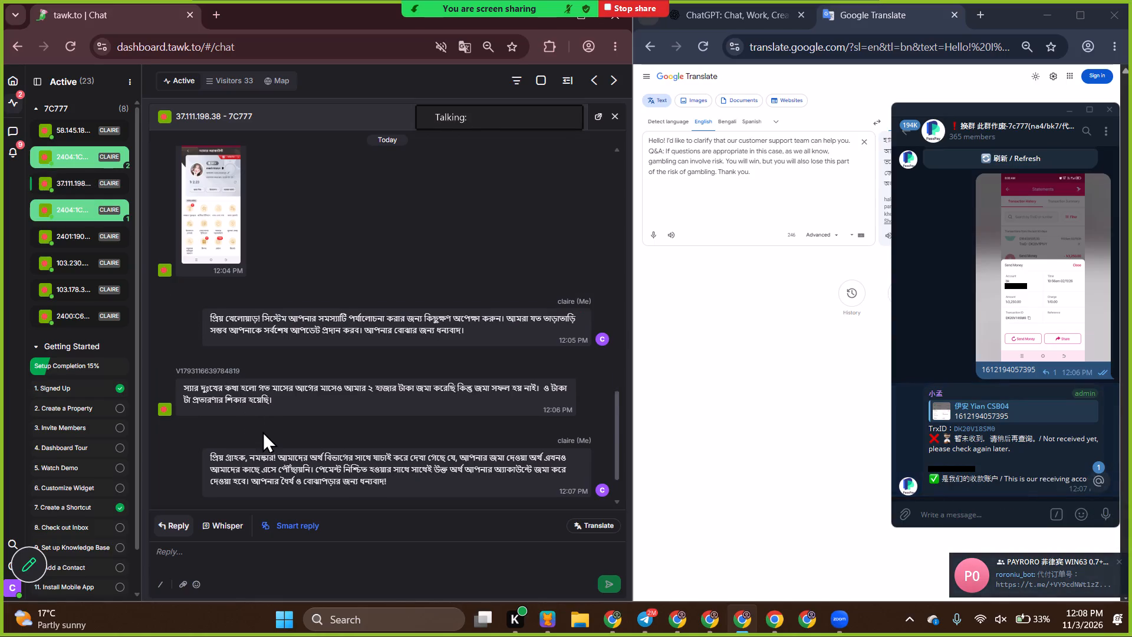
scroll(262, 431, down, 7)
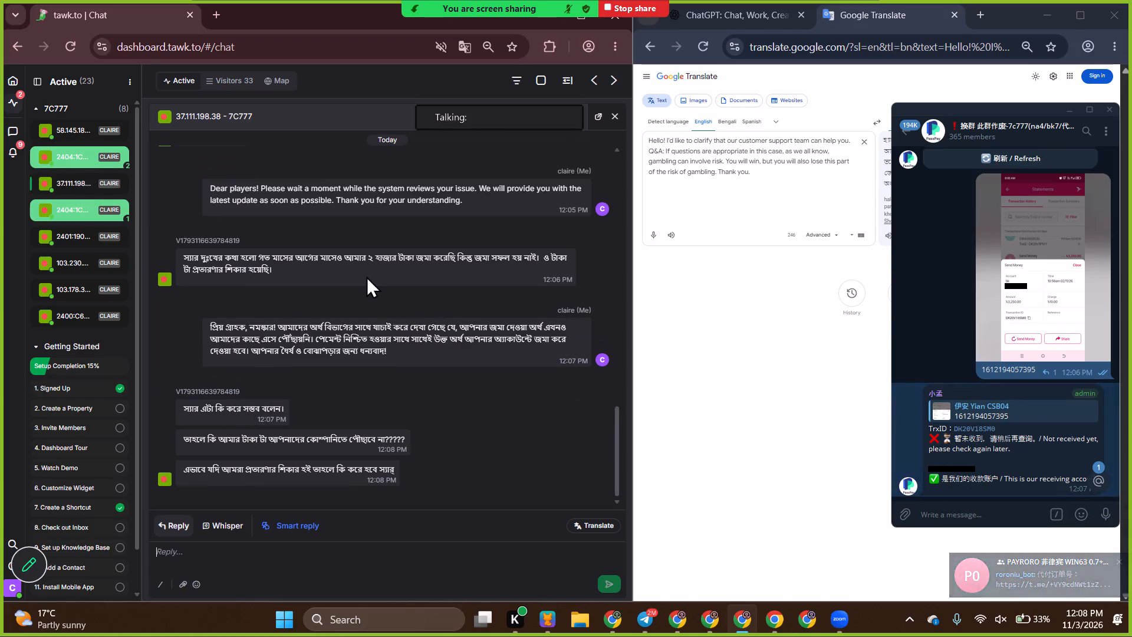
right_click(366, 276)
click(427, 533)
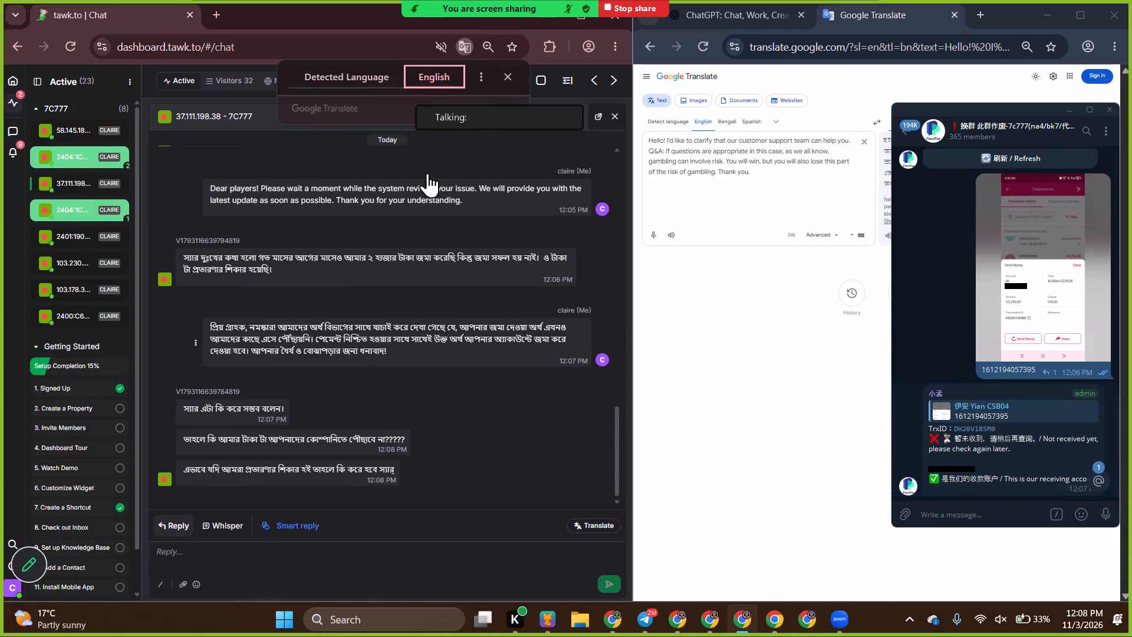
click(347, 77)
click(410, 68)
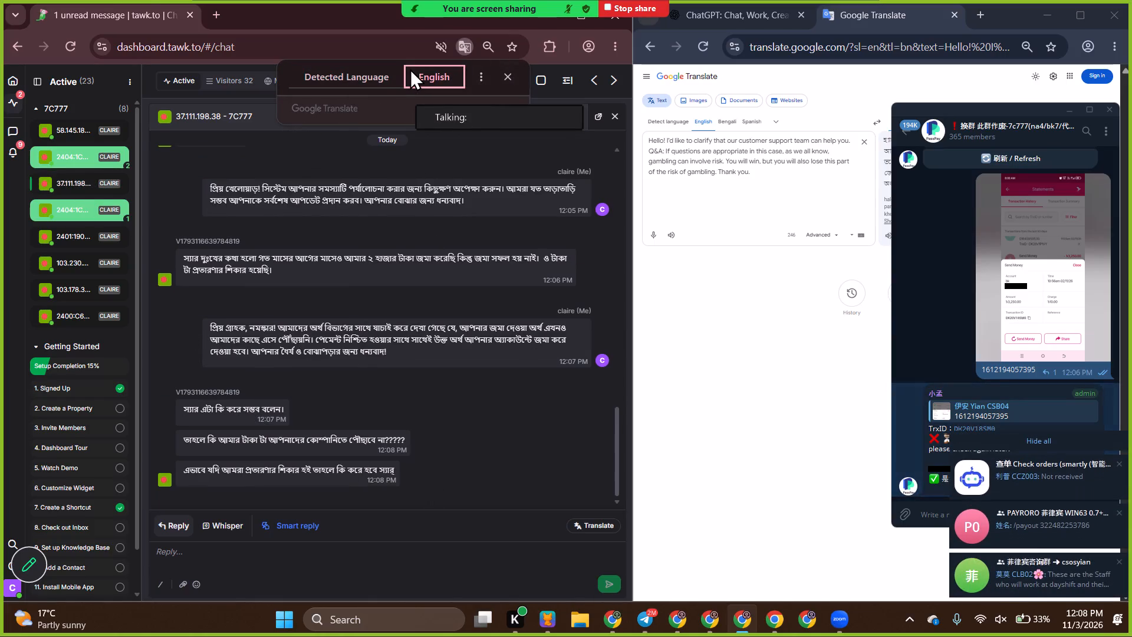
click(380, 73)
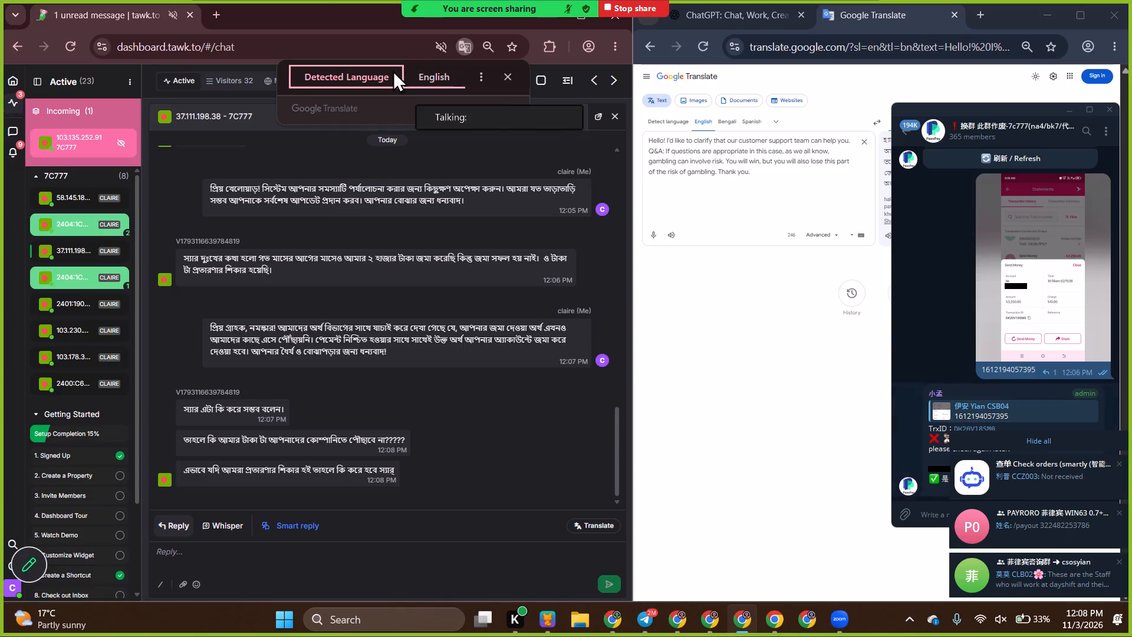
click(417, 68)
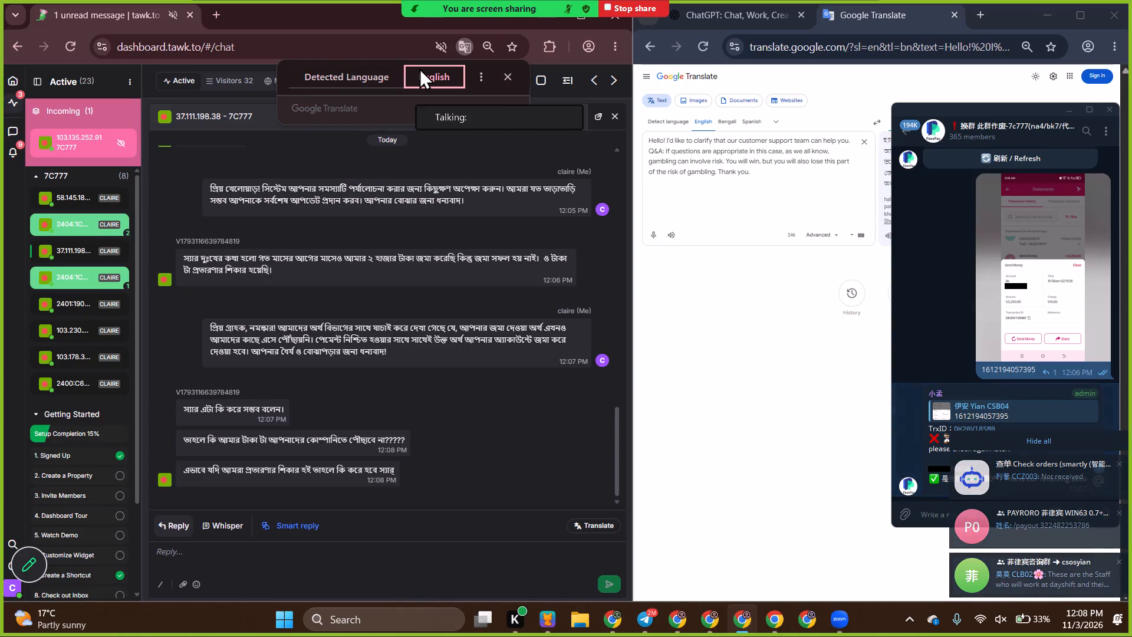
click(373, 79)
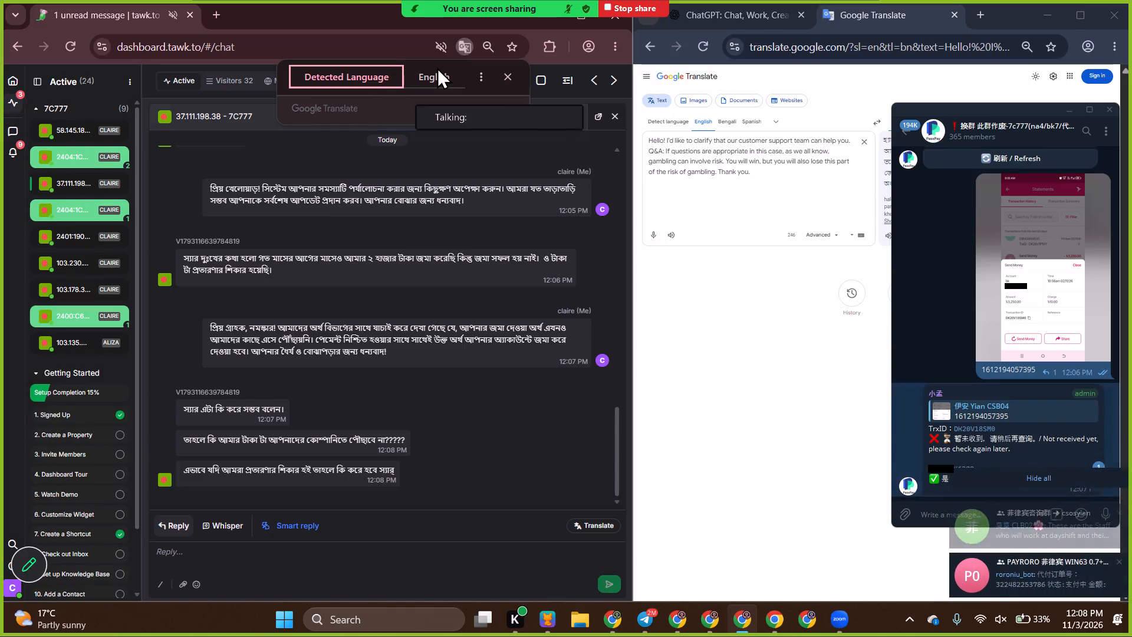
click(437, 67)
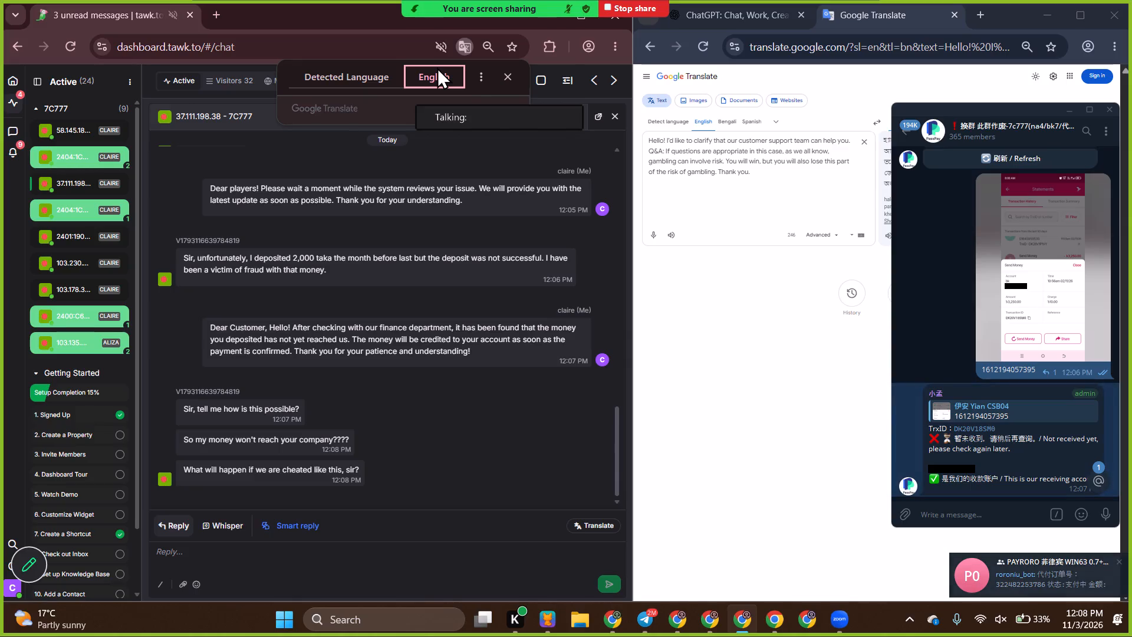
click(261, 546)
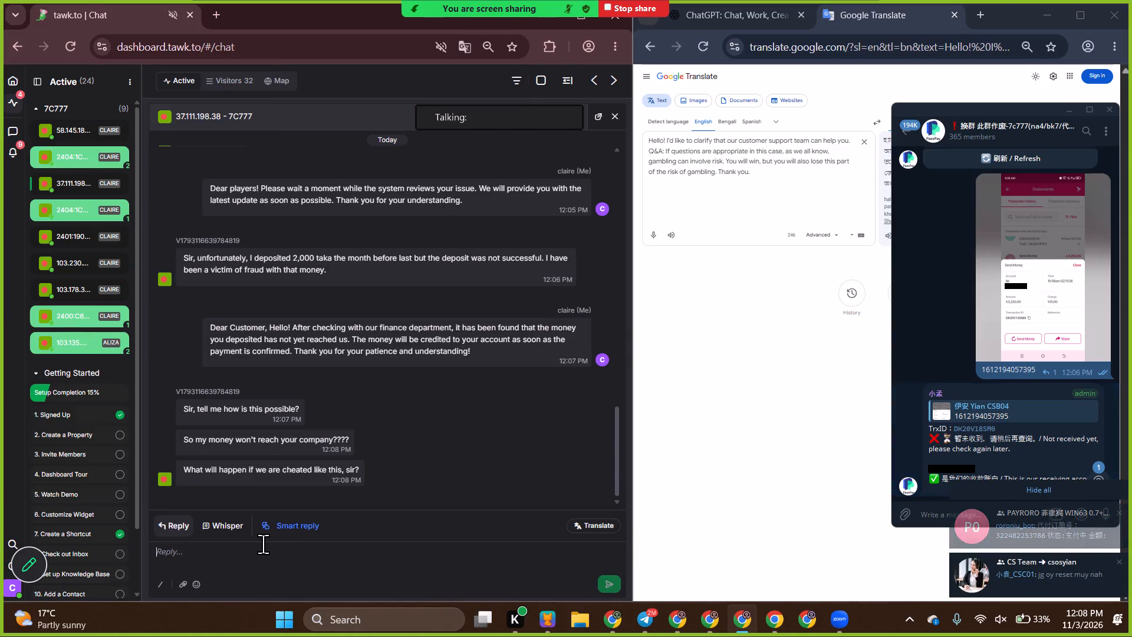
text(/2n)
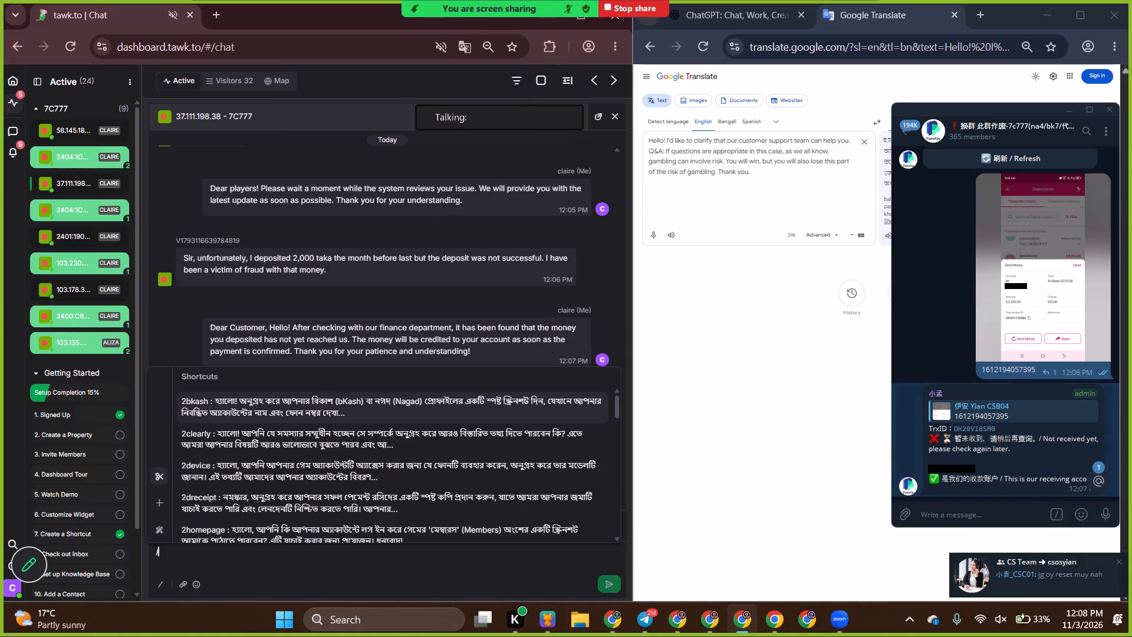
text(tre)
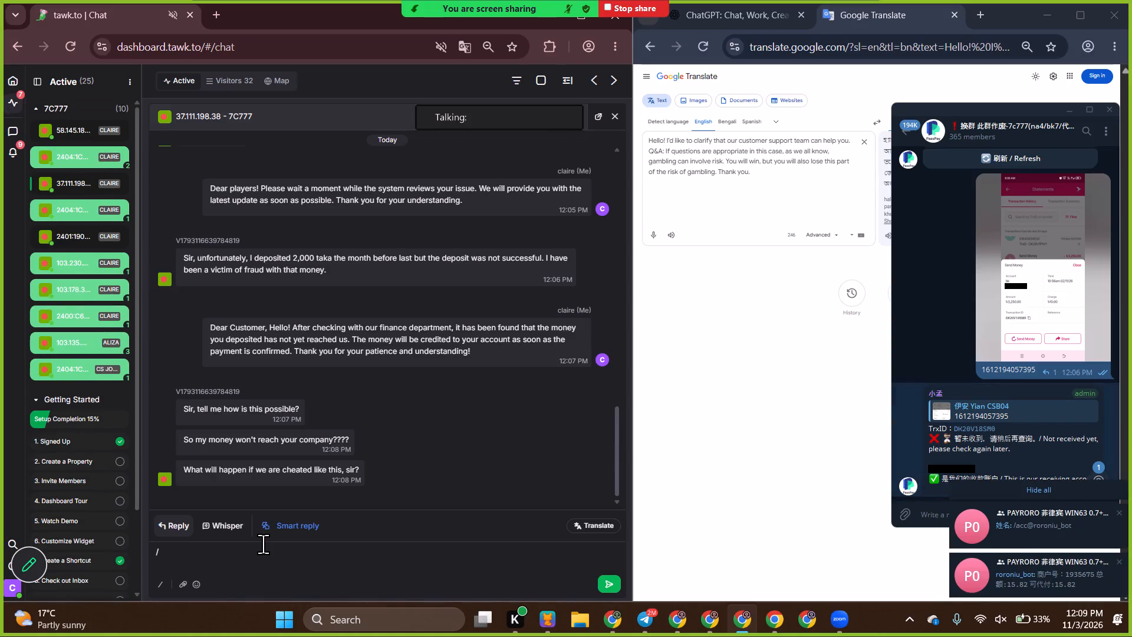
click(263, 544)
key(2)
text(notre)
key(Return)
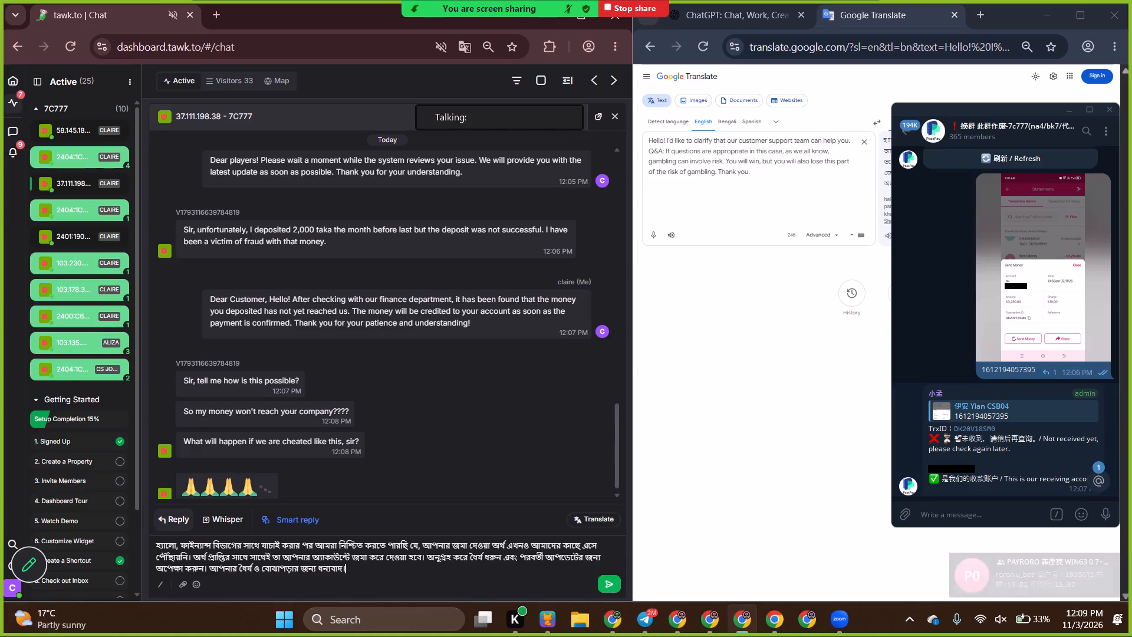
key(Return)
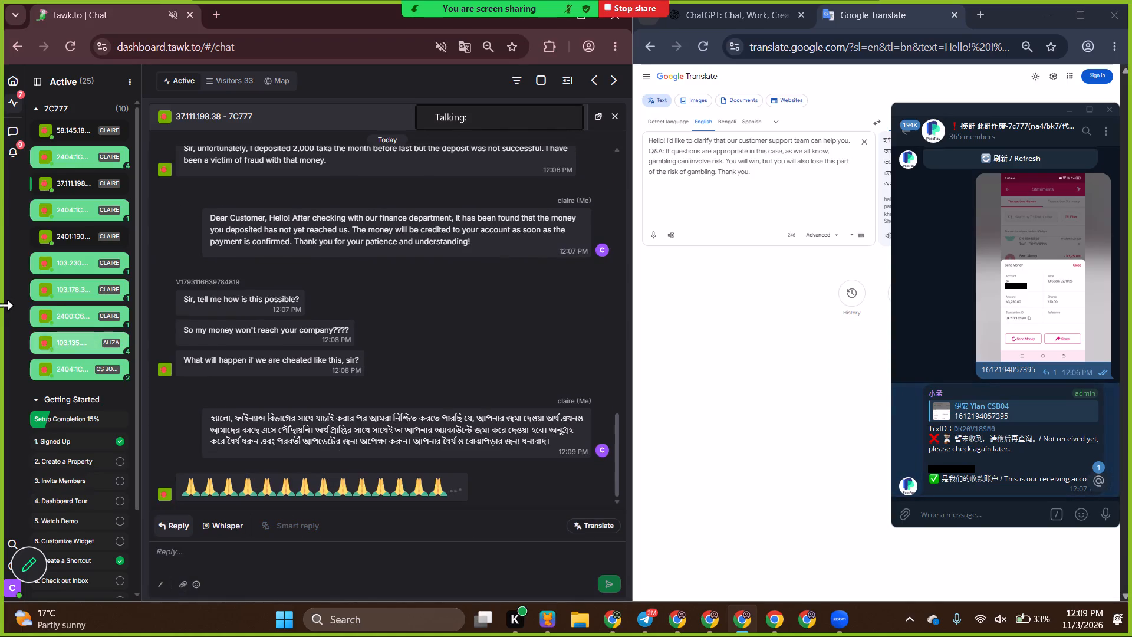
click(106, 342)
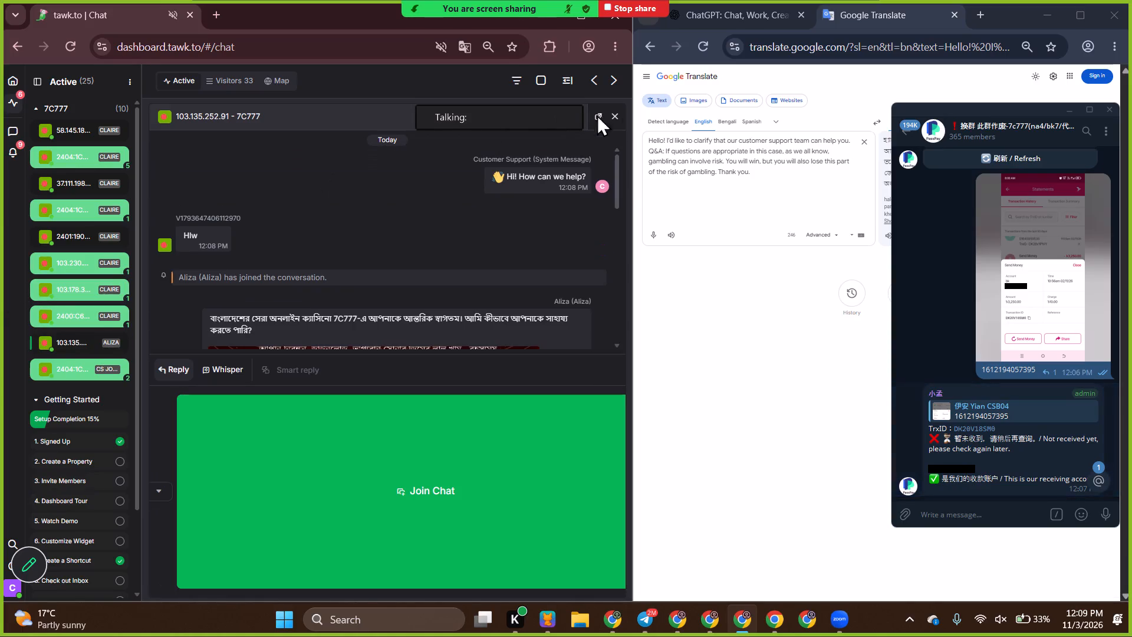
click(614, 114)
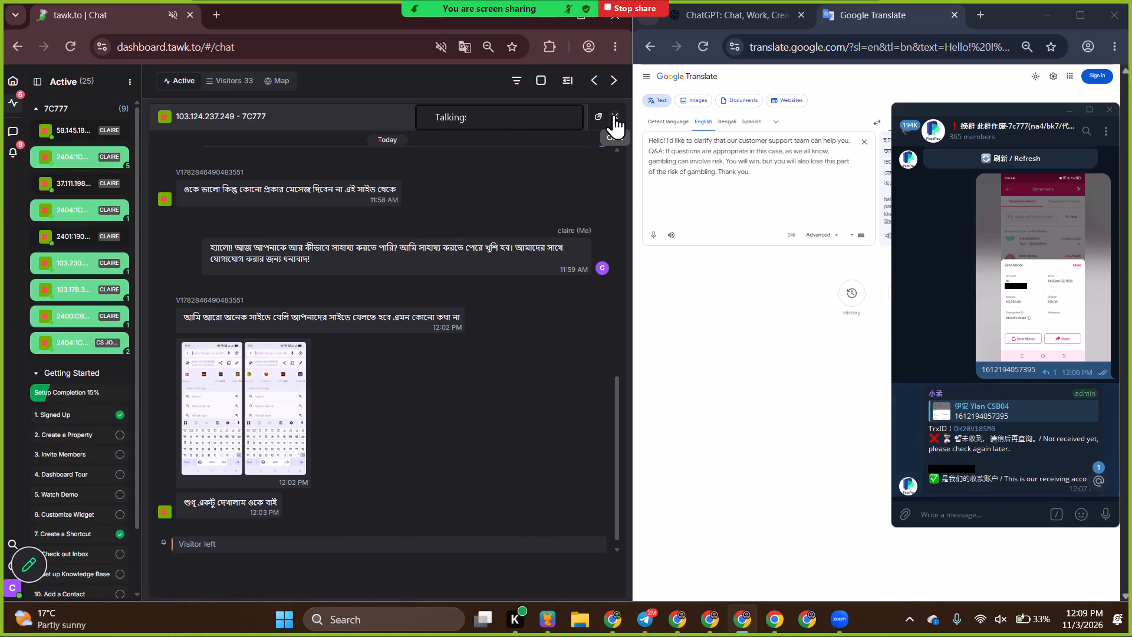
click(614, 114)
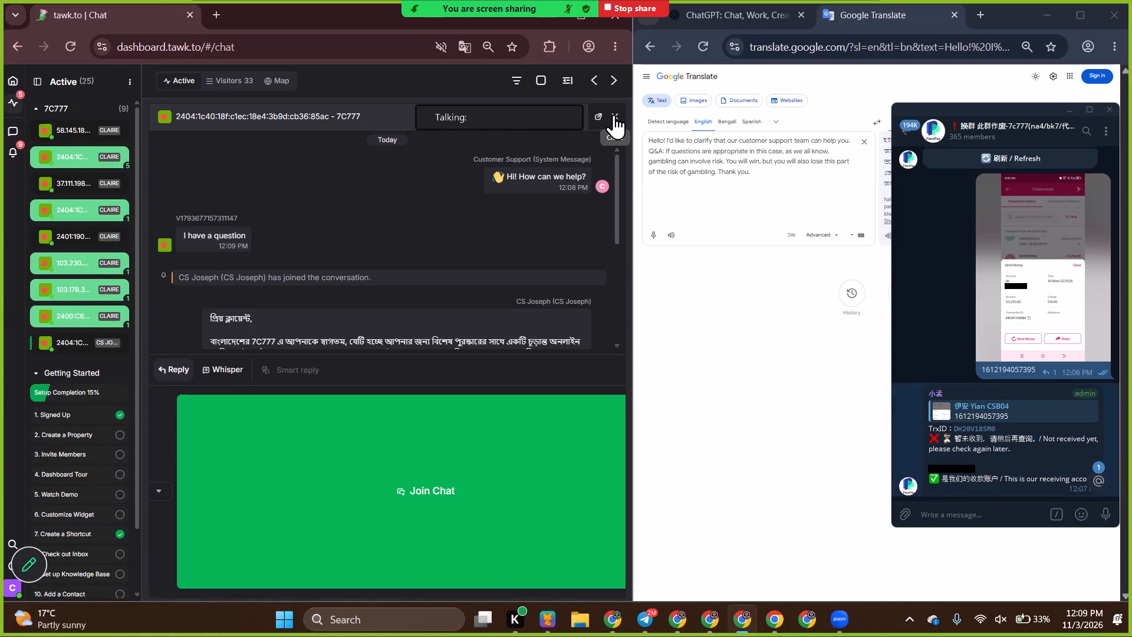
click(614, 114)
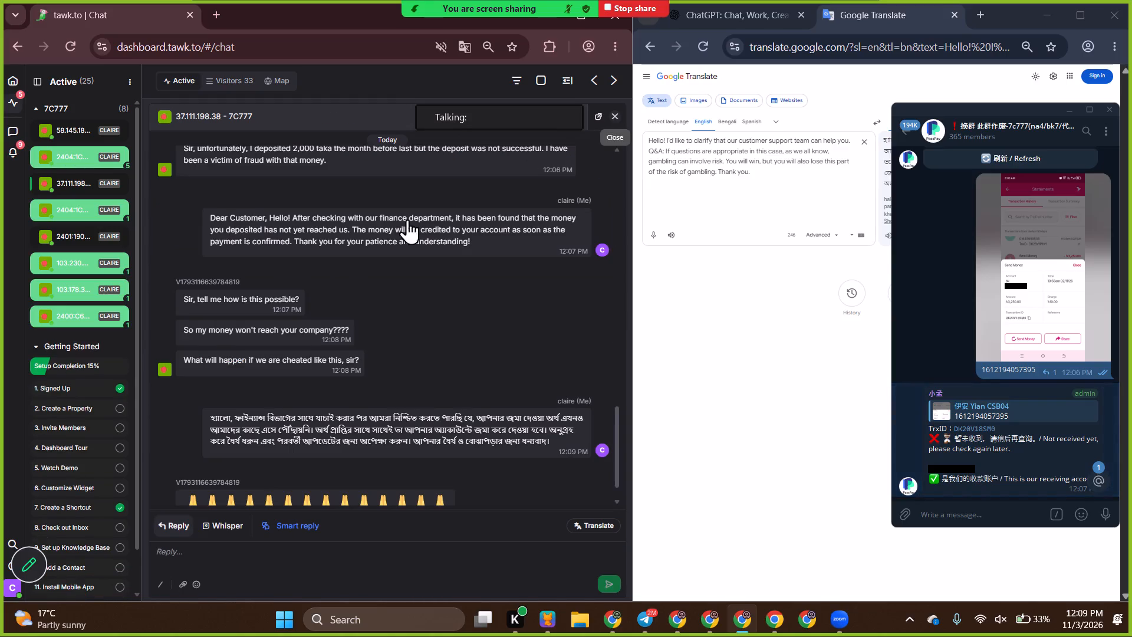
scroll(301, 361, down, 7)
click(87, 311)
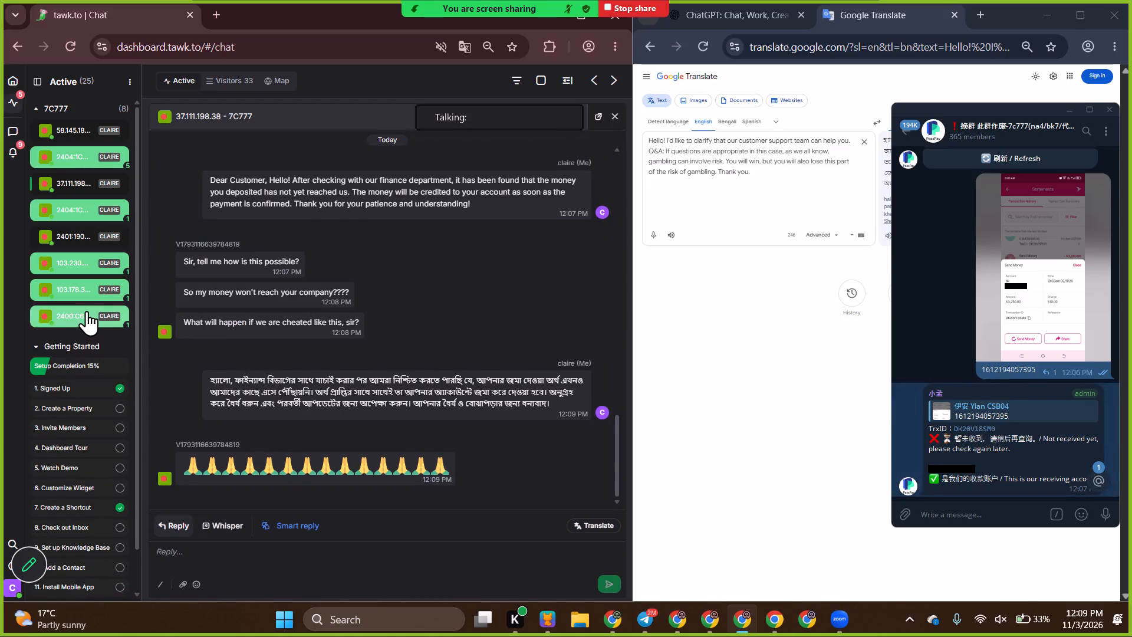
scroll(236, 388, down, 10)
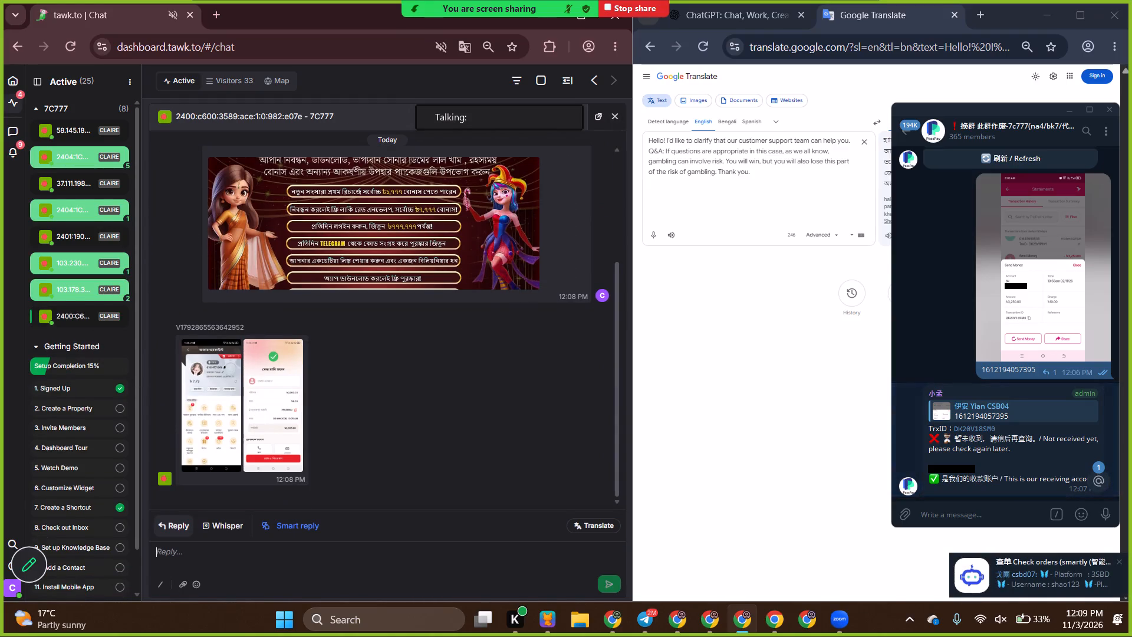
text(/wau)
key(BackSpace)
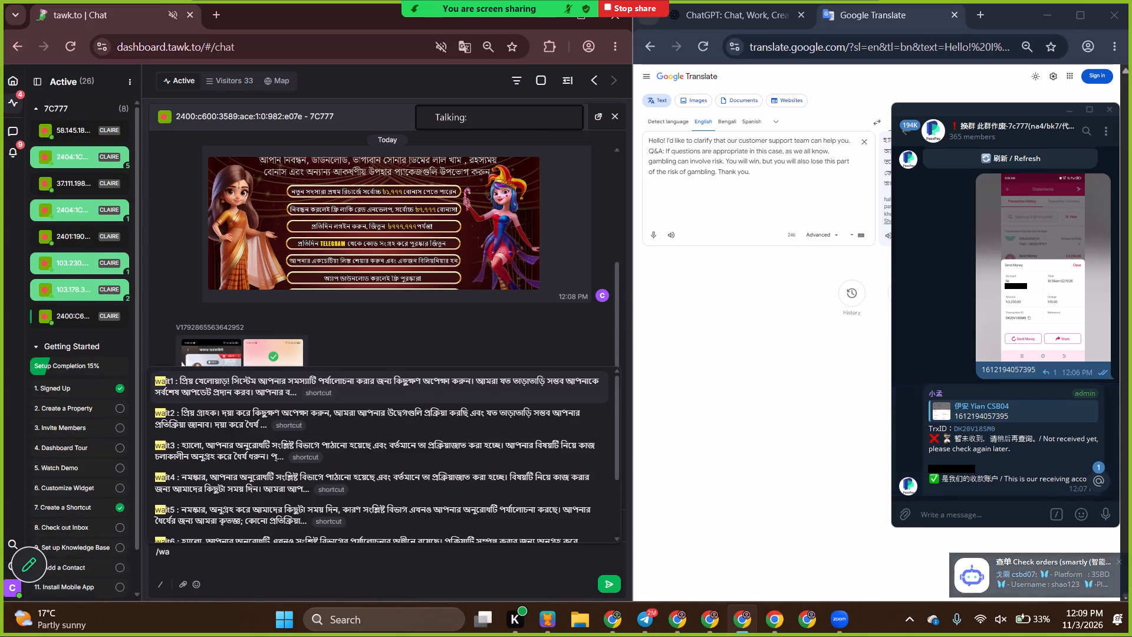
key(i)
key(Return)
key(Return)
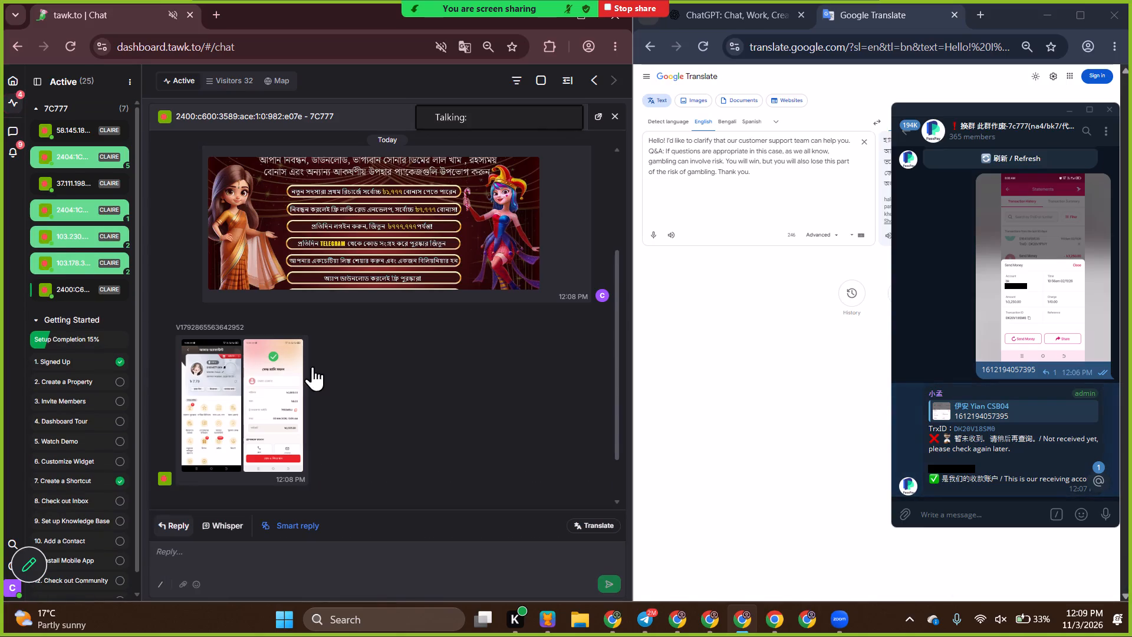
click(223, 342)
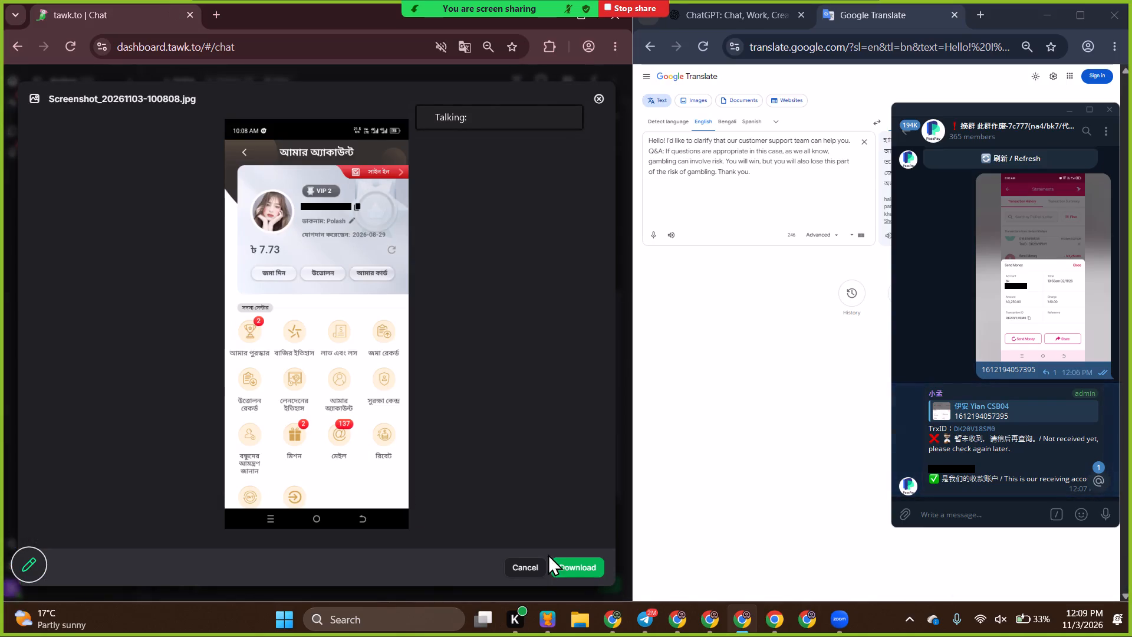
click(529, 564)
click(96, 154)
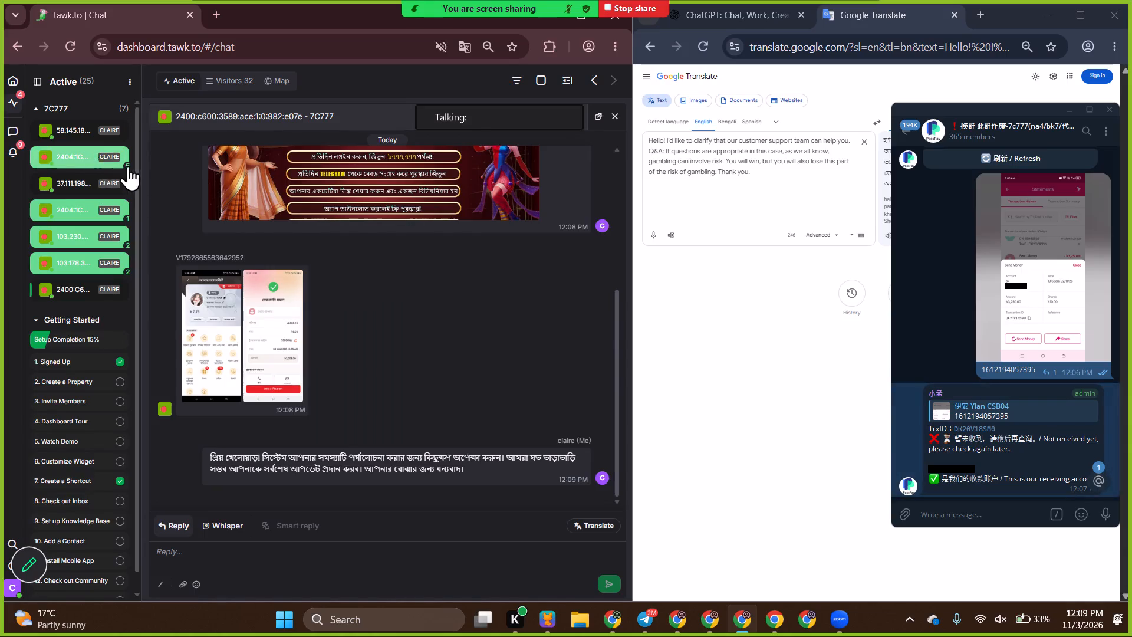
scroll(389, 291, down, 1)
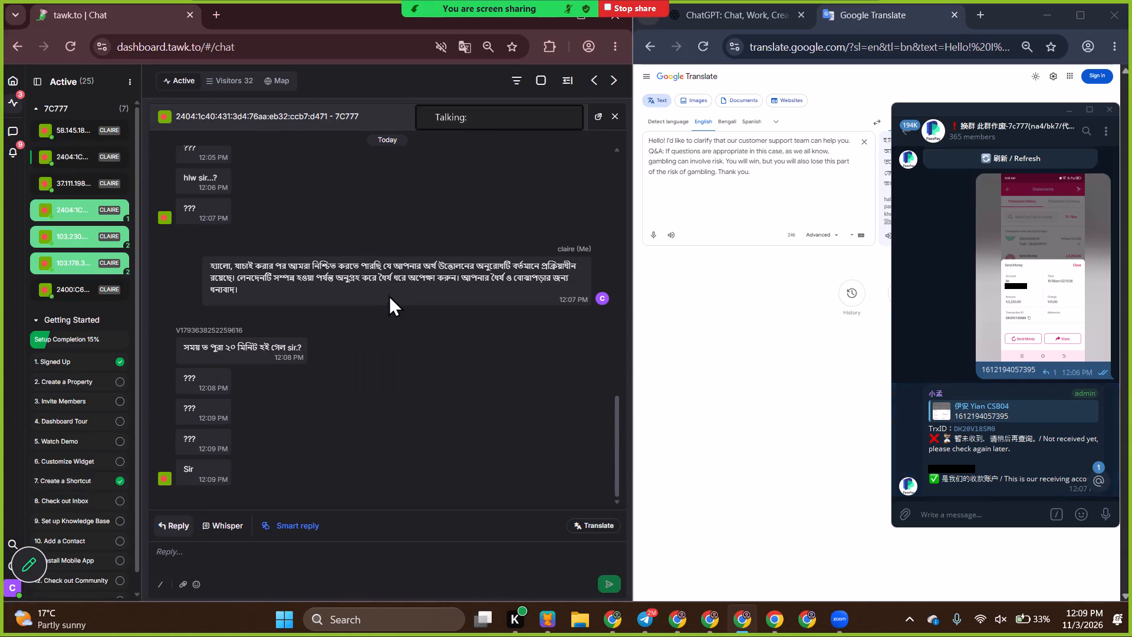
right_click(392, 287)
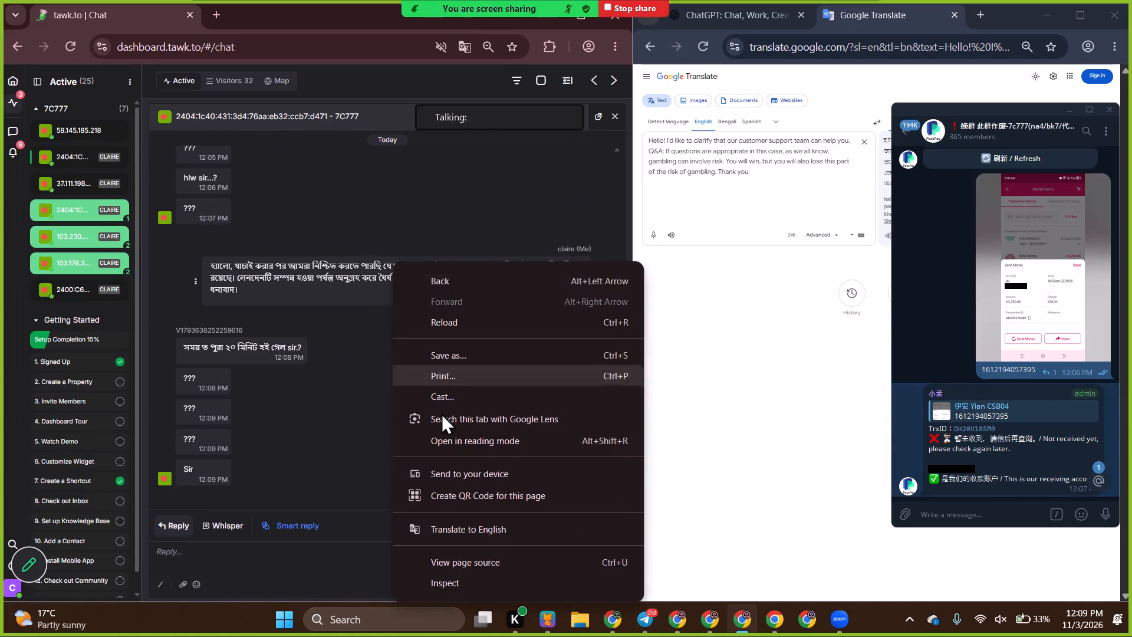
click(490, 528)
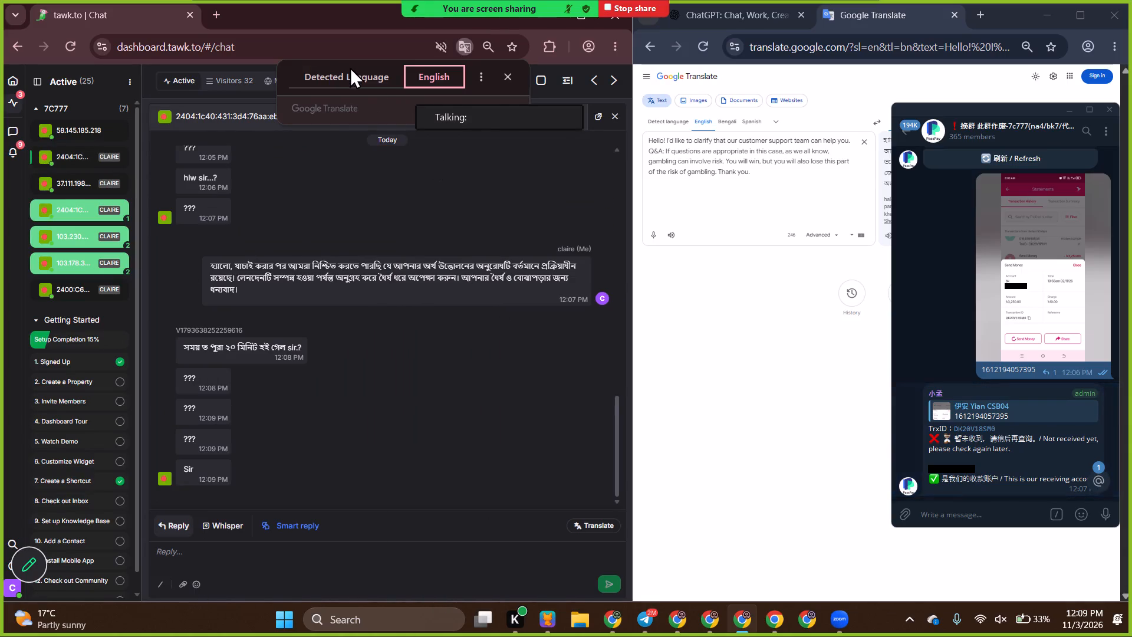
click(350, 67)
click(426, 71)
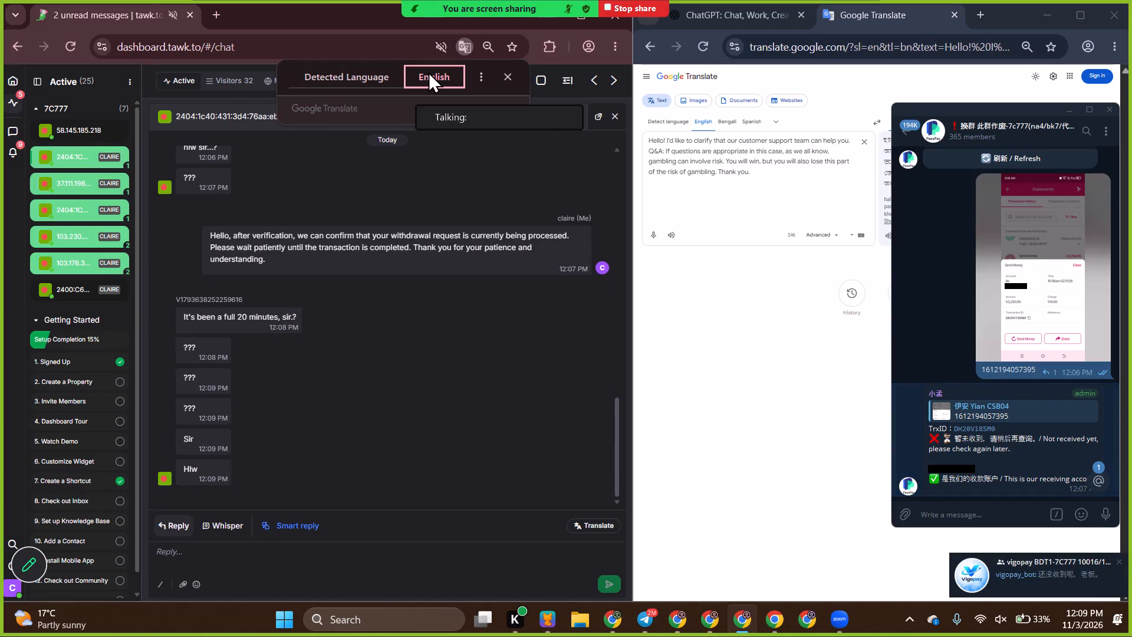
click(268, 557)
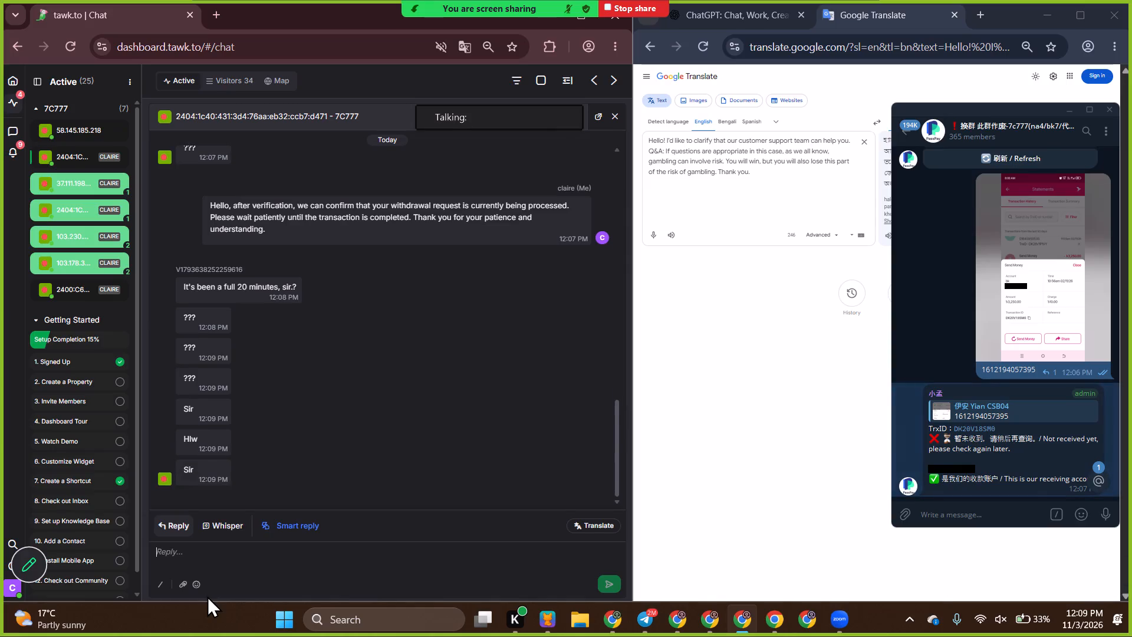
text(/2)
text(wp)
key(Return)
key(Return)
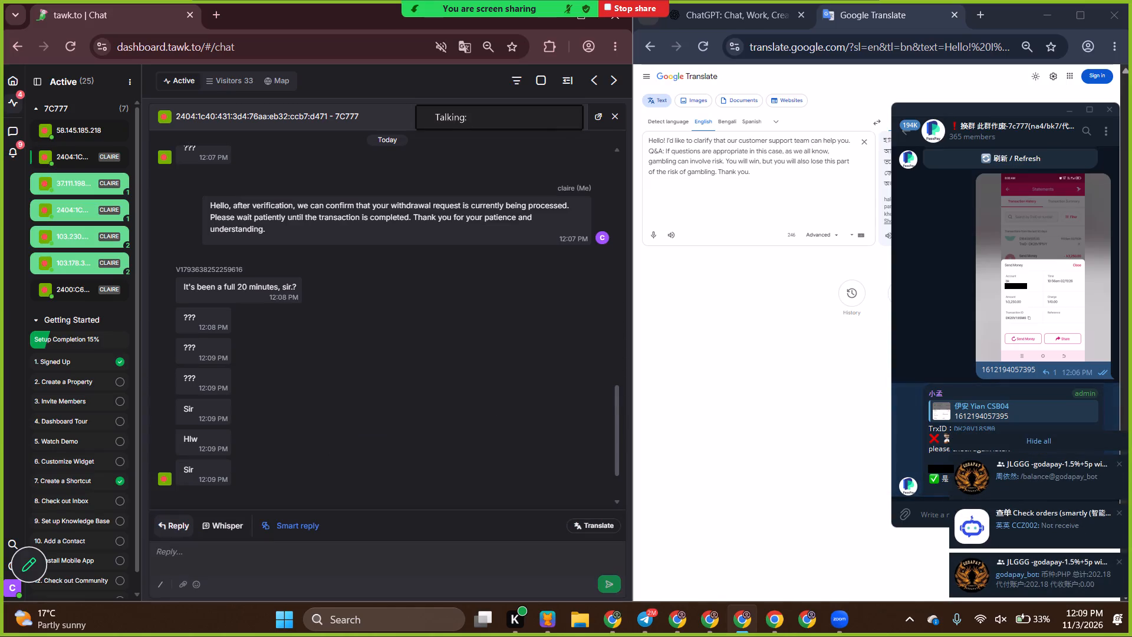
click(74, 265)
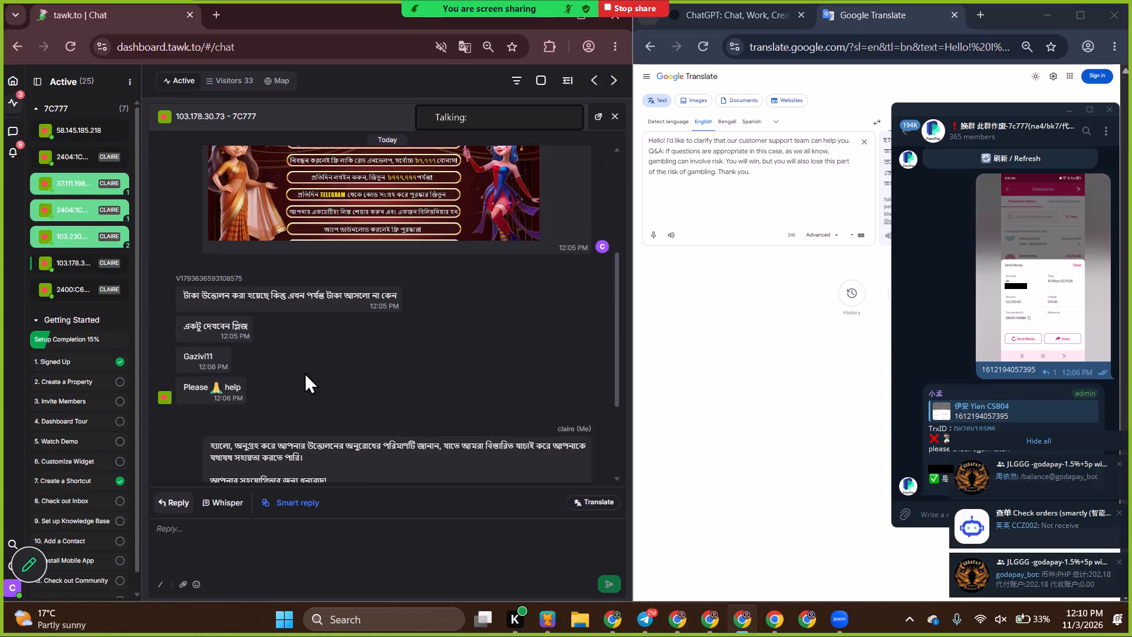
scroll(304, 377, down, 8)
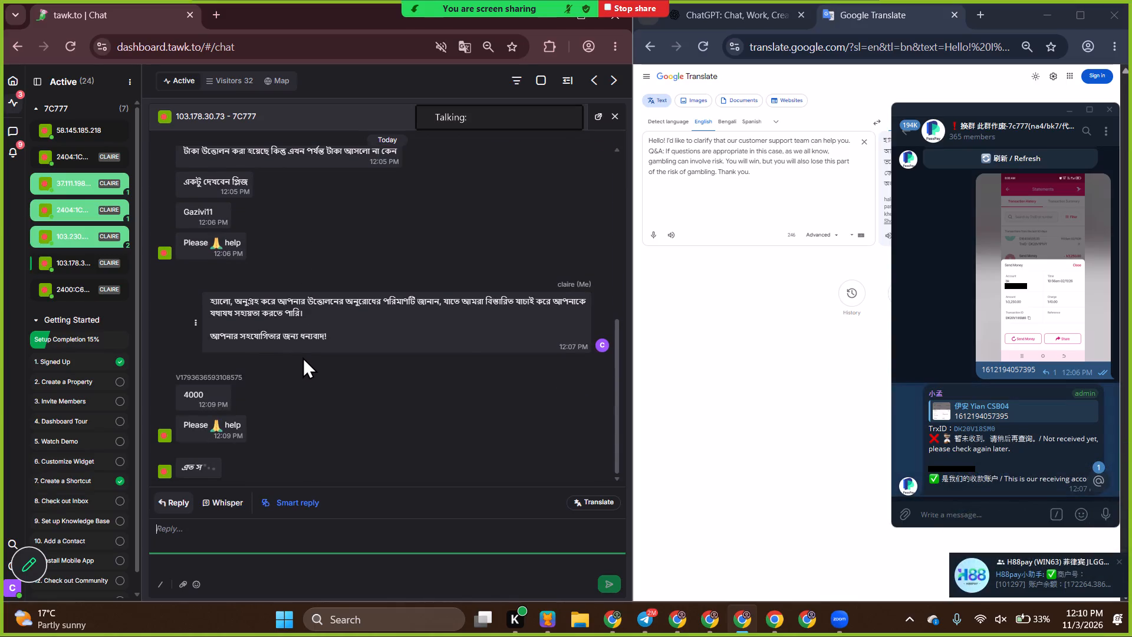
scroll(302, 357, up, 1)
scroll(302, 357, down, 2)
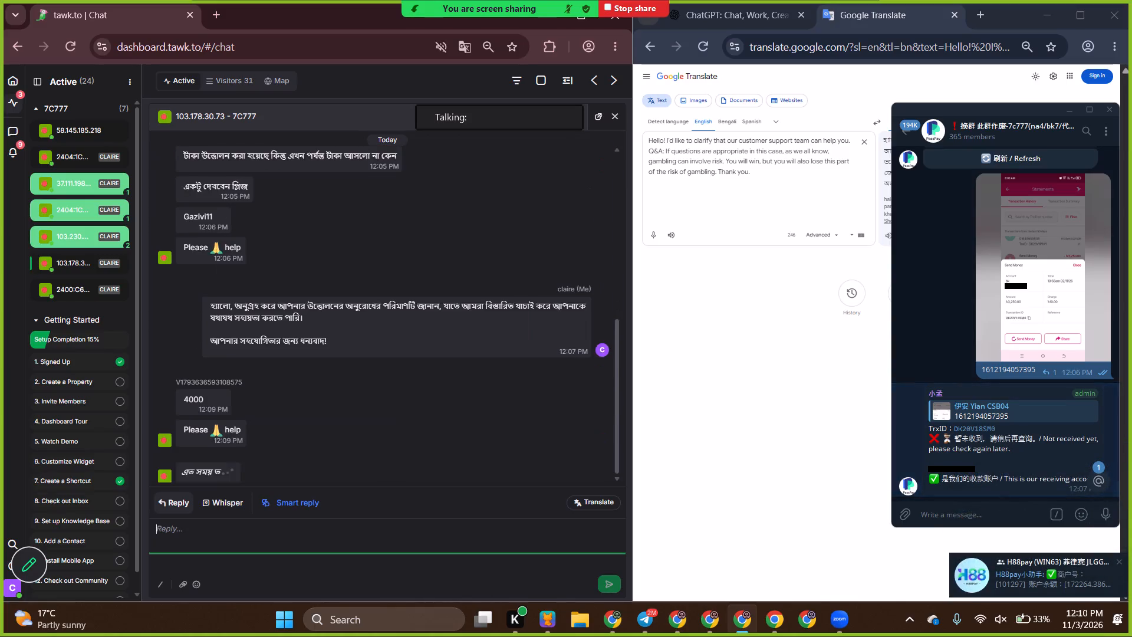
scroll(302, 357, up, 1)
scroll(302, 357, down, 2)
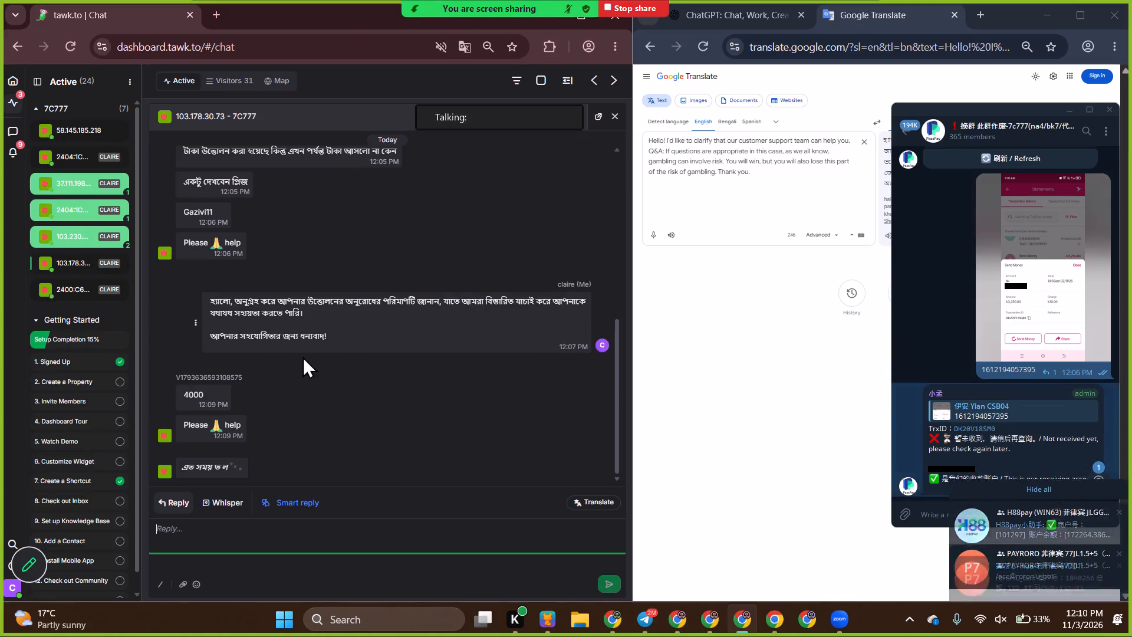
right_click(304, 352)
click(354, 280)
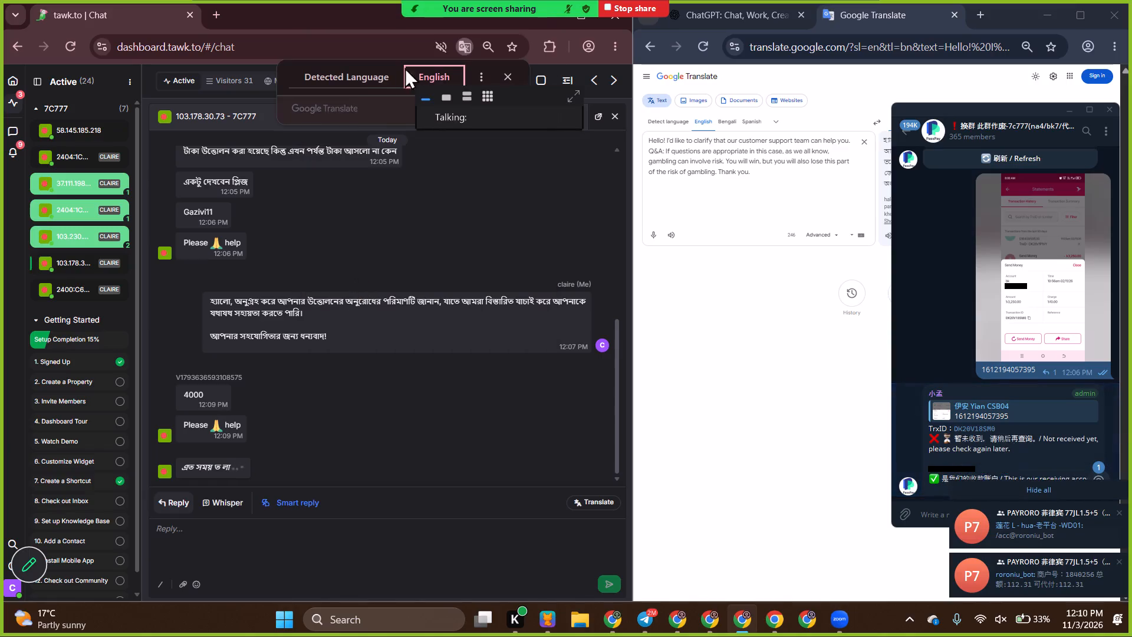
click(347, 76)
click(439, 70)
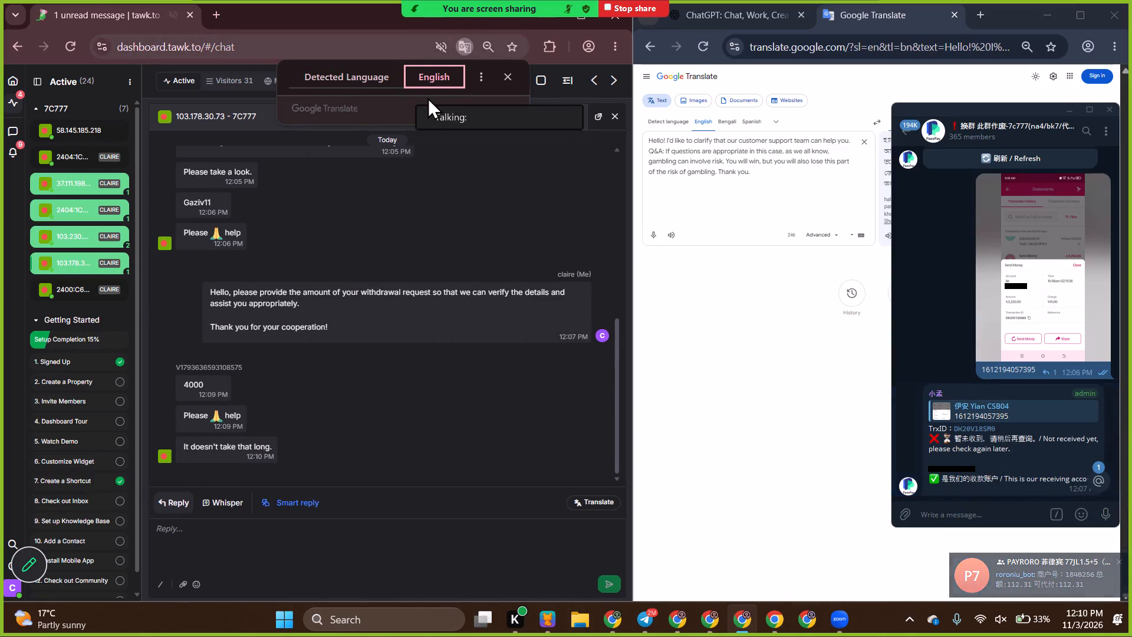
click(202, 534)
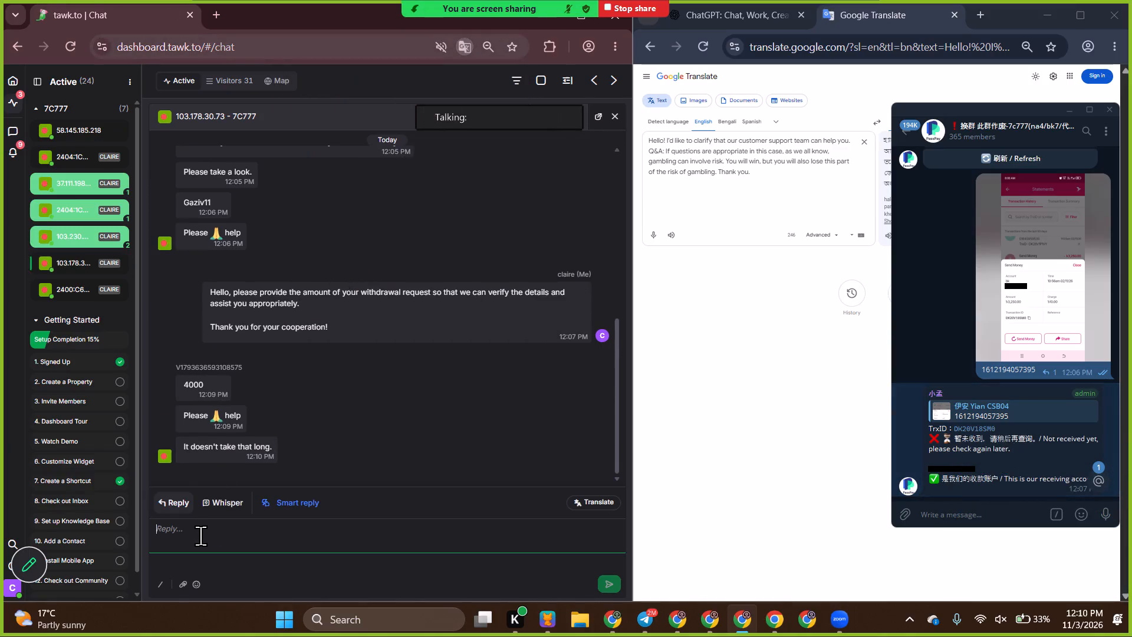
text(/wai)
key(Return)
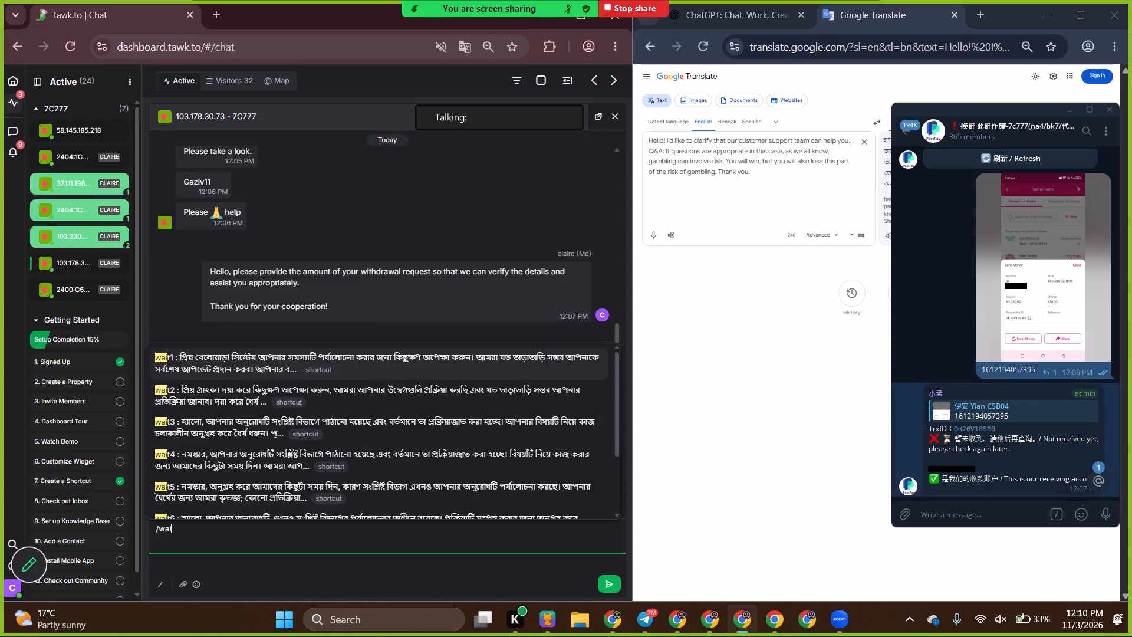
key(Return)
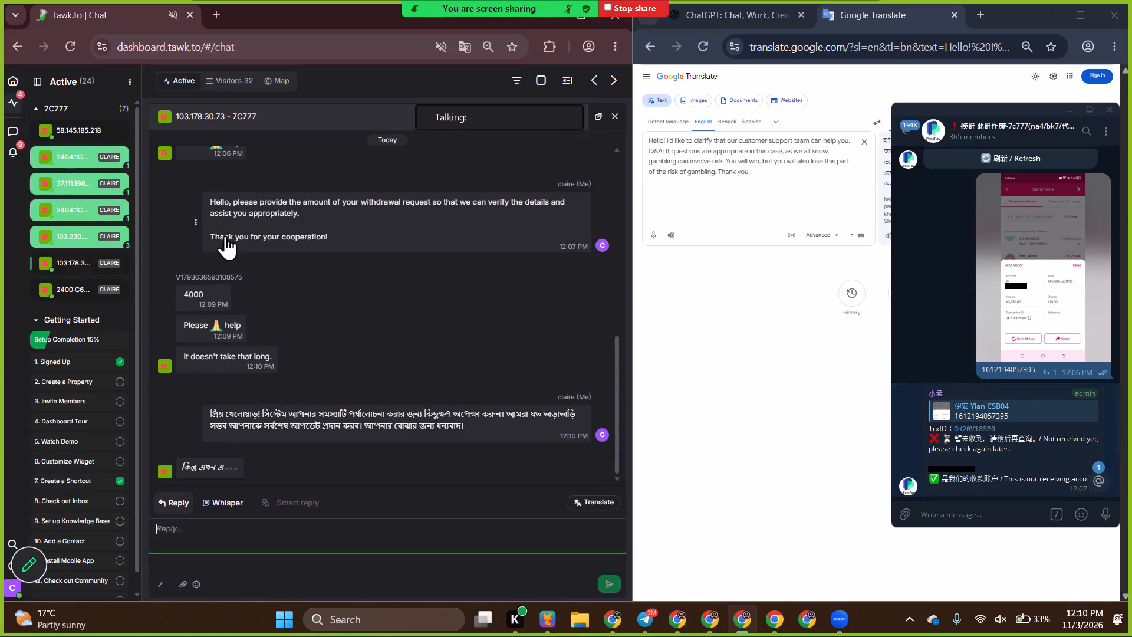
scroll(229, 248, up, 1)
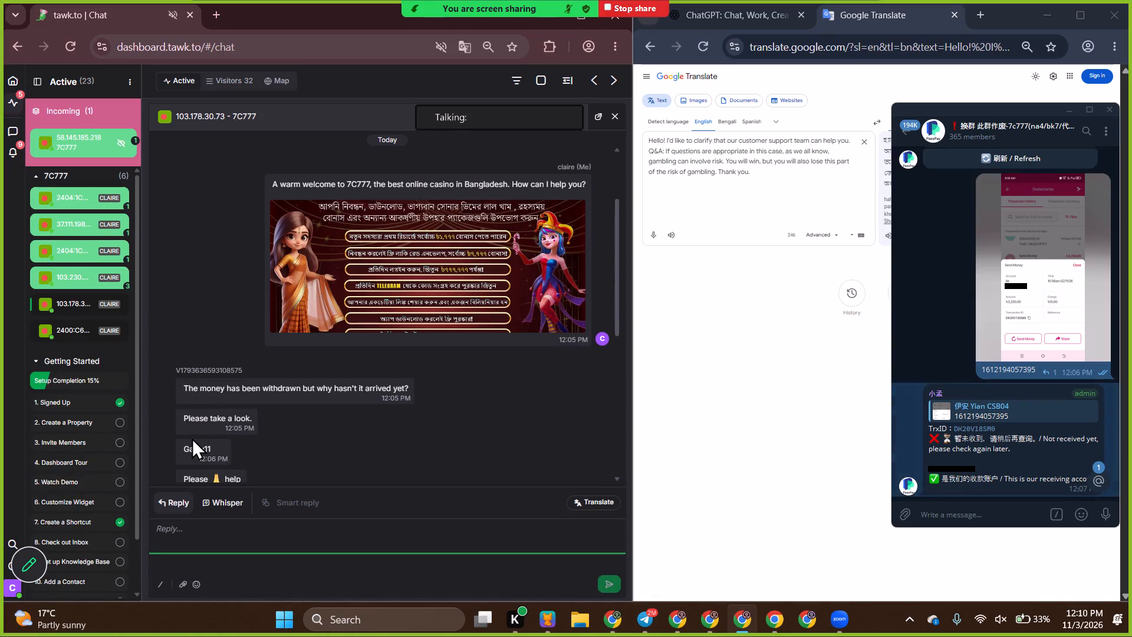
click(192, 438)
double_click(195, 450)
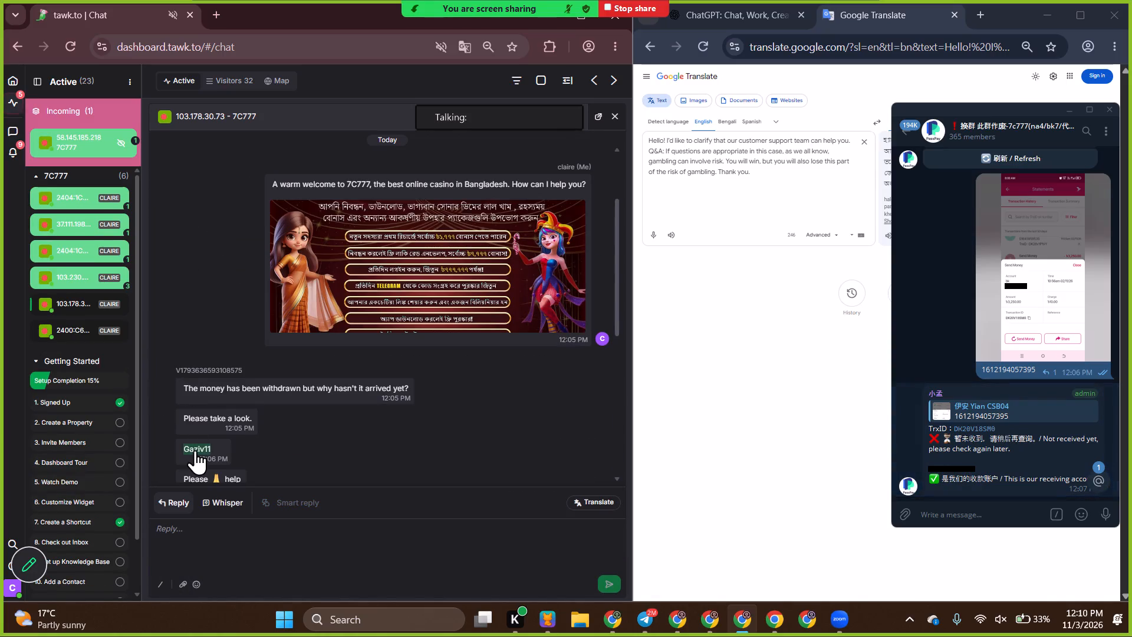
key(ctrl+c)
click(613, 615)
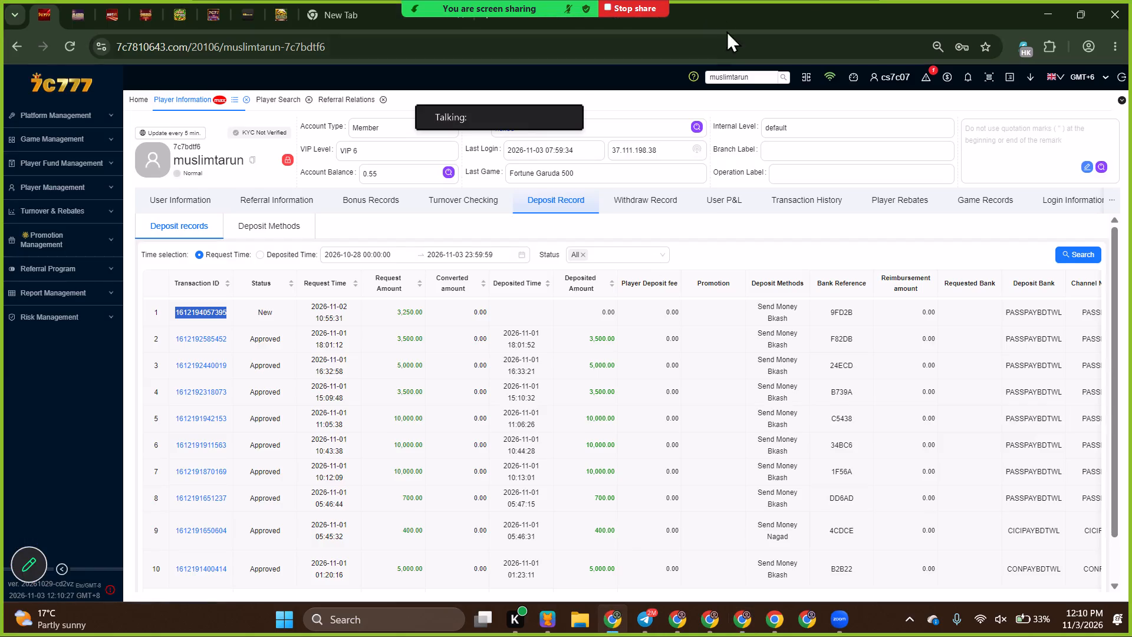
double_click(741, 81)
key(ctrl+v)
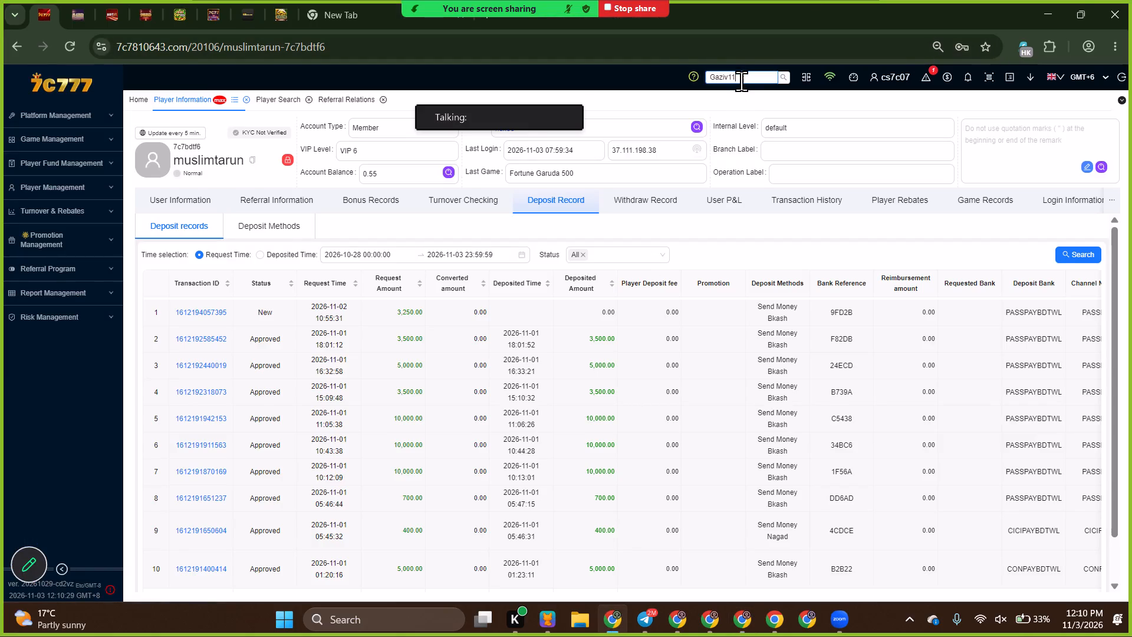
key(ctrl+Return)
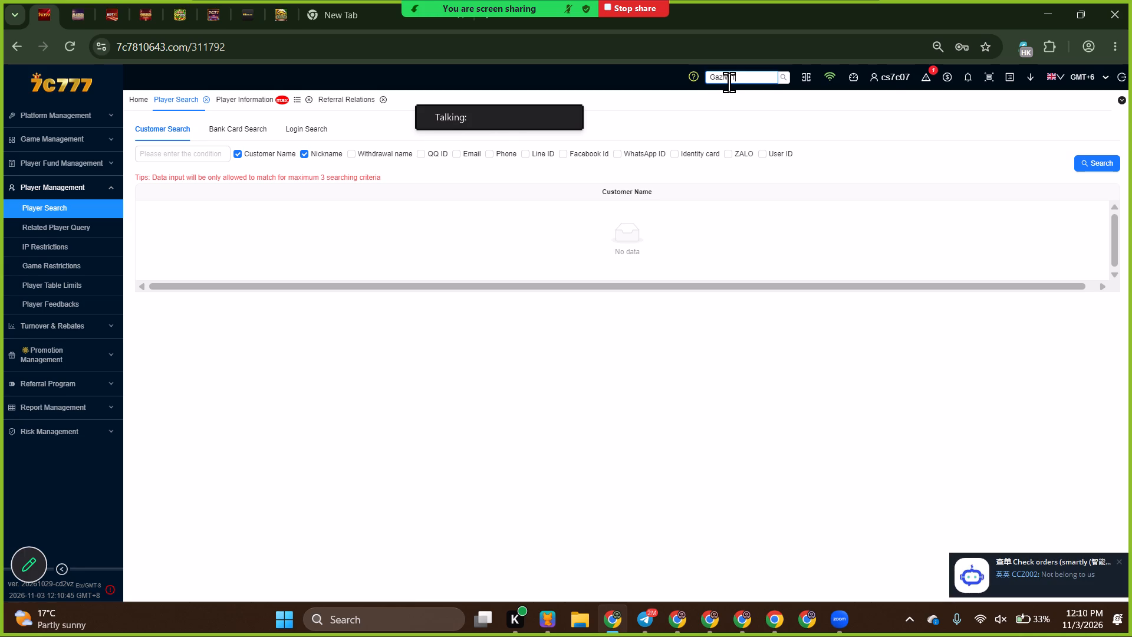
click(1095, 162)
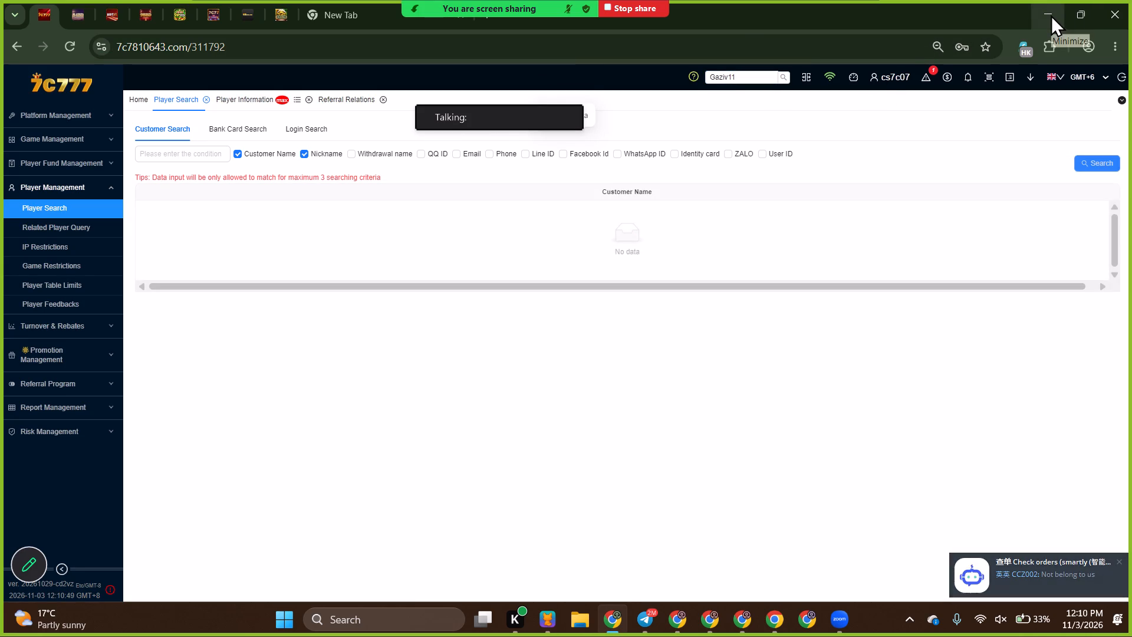
click(1051, 15)
scroll(393, 462, down, 7)
scroll(321, 407, down, 2)
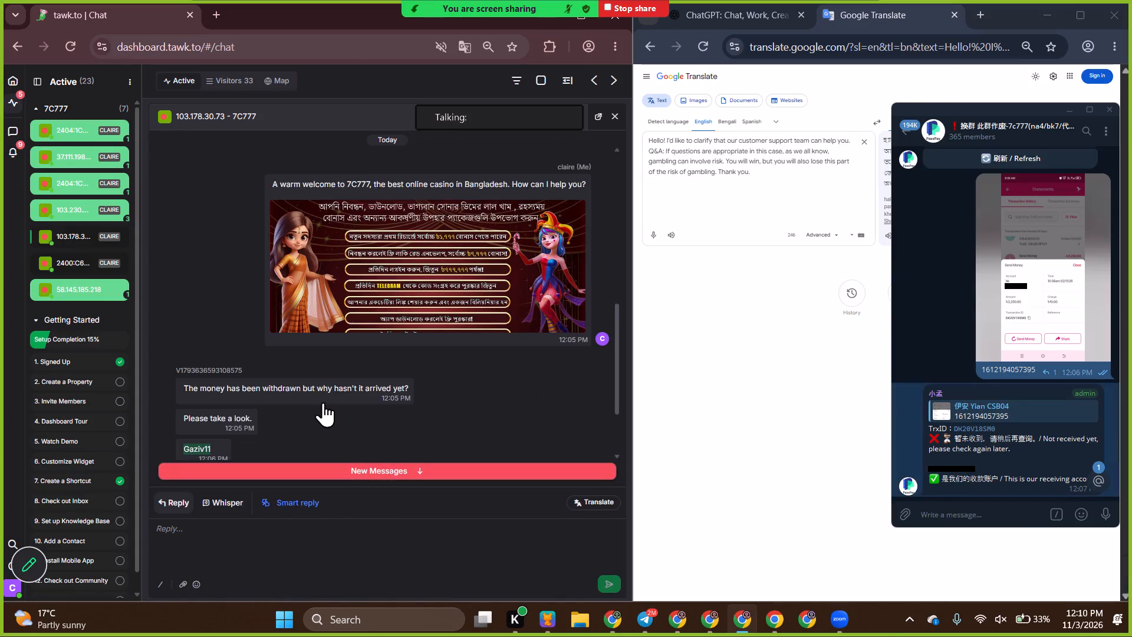
scroll(323, 402, down, 2)
scroll(320, 278, up, 1)
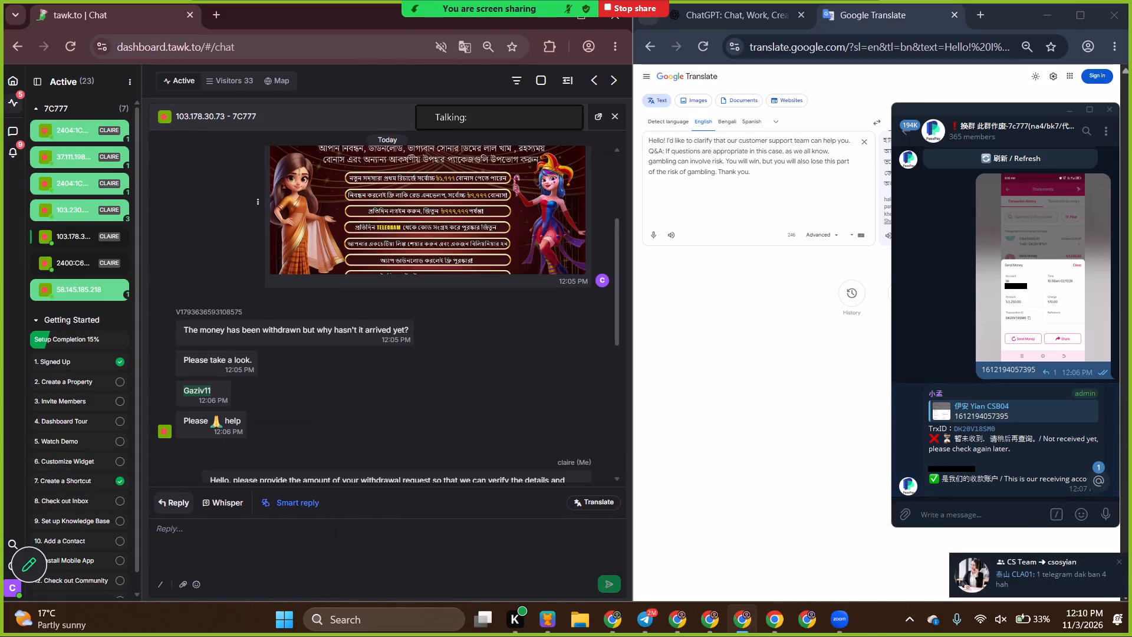
right_click(463, 310)
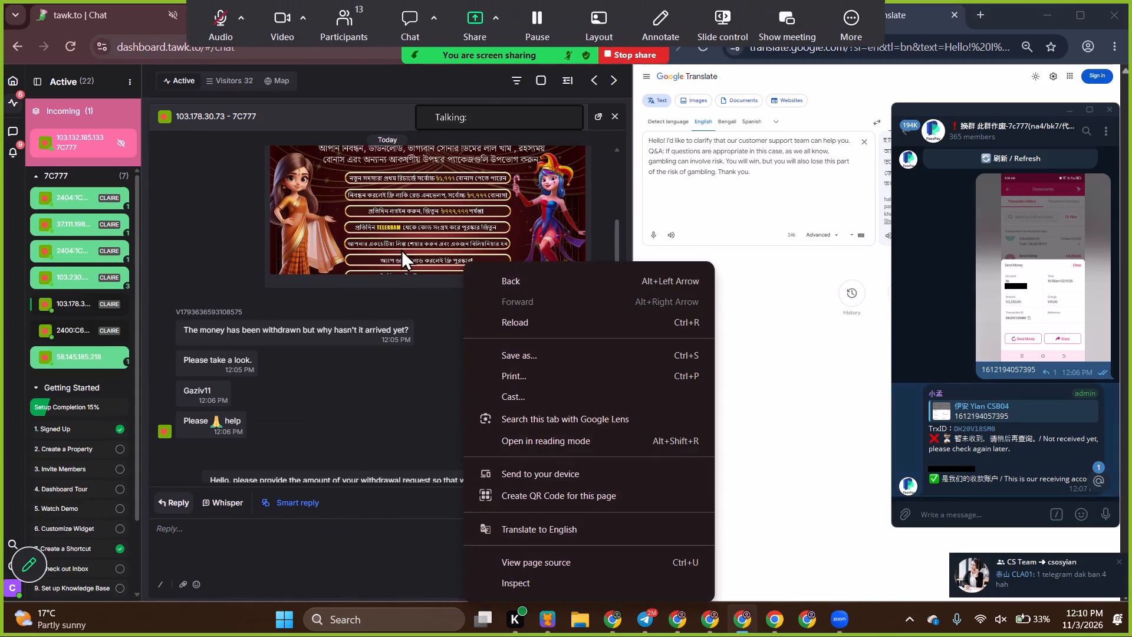
click(537, 530)
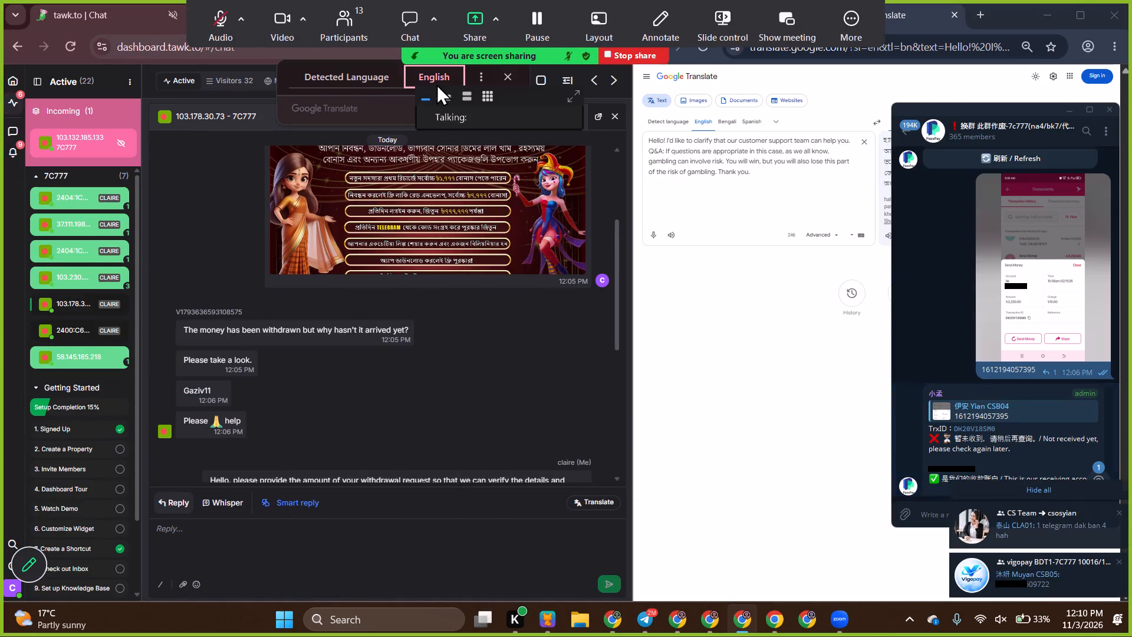
click(351, 75)
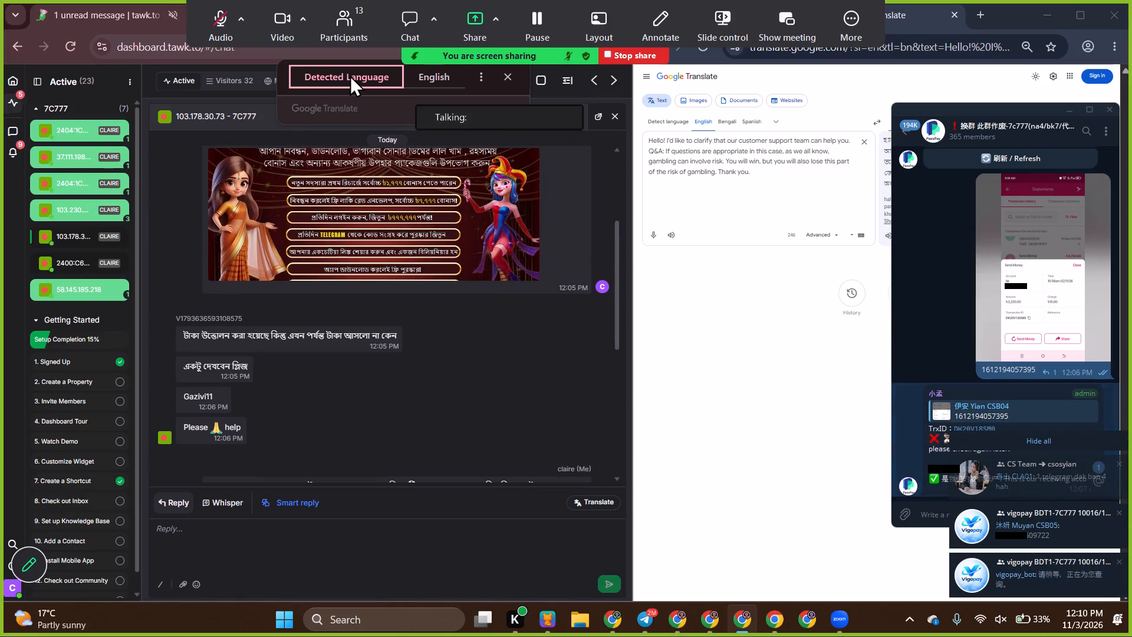
click(605, 625)
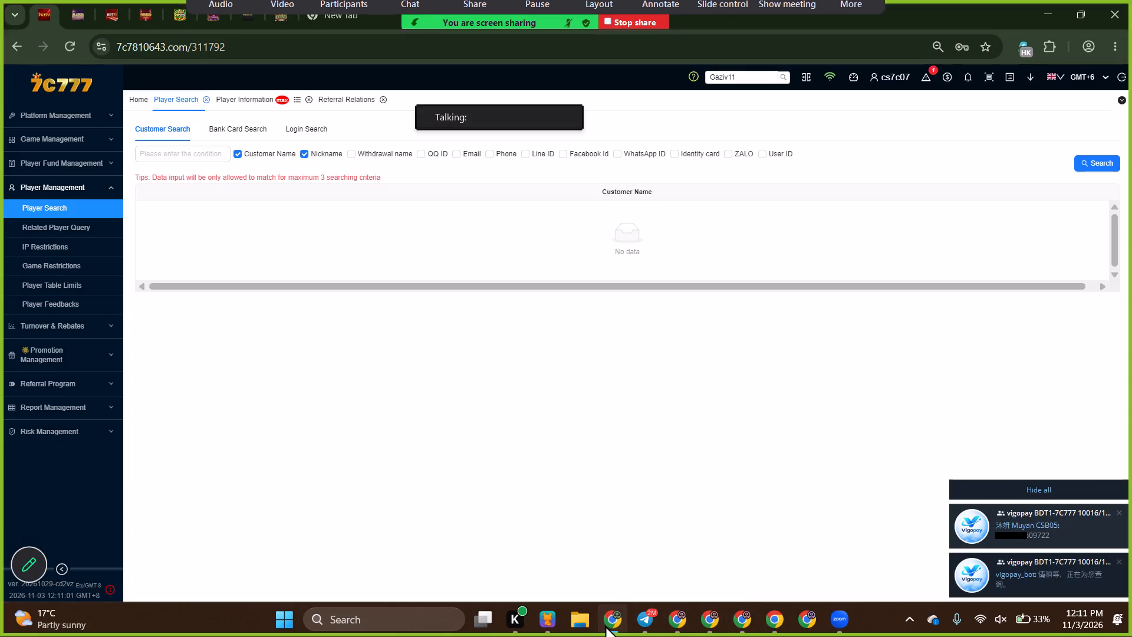
click(730, 78)
key(BackSpace)
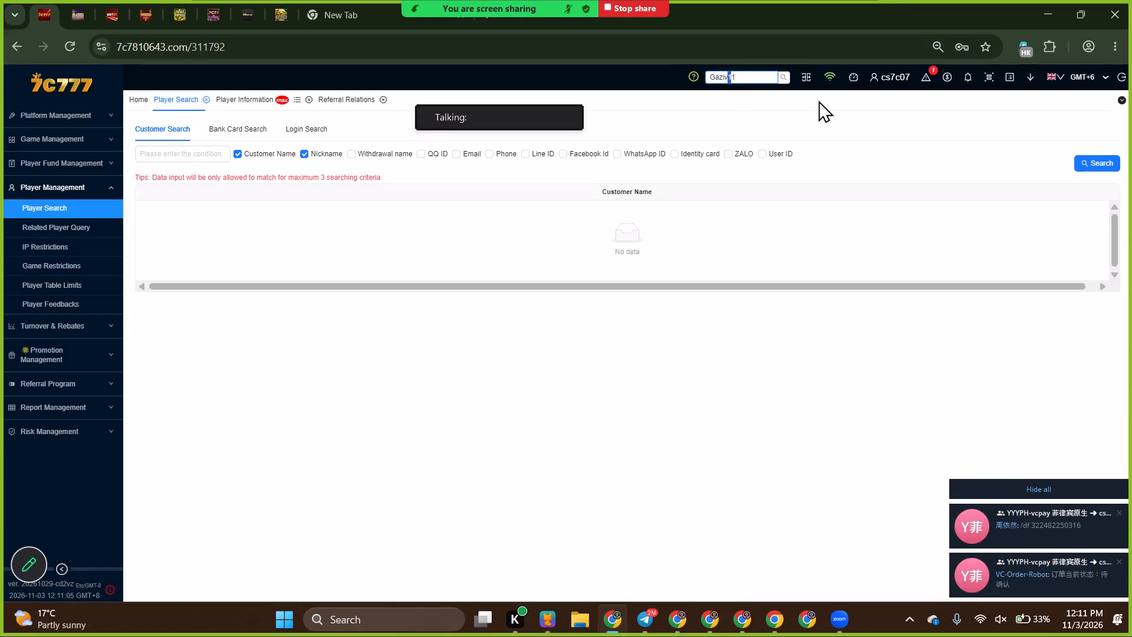
text(i1)
key(Return)
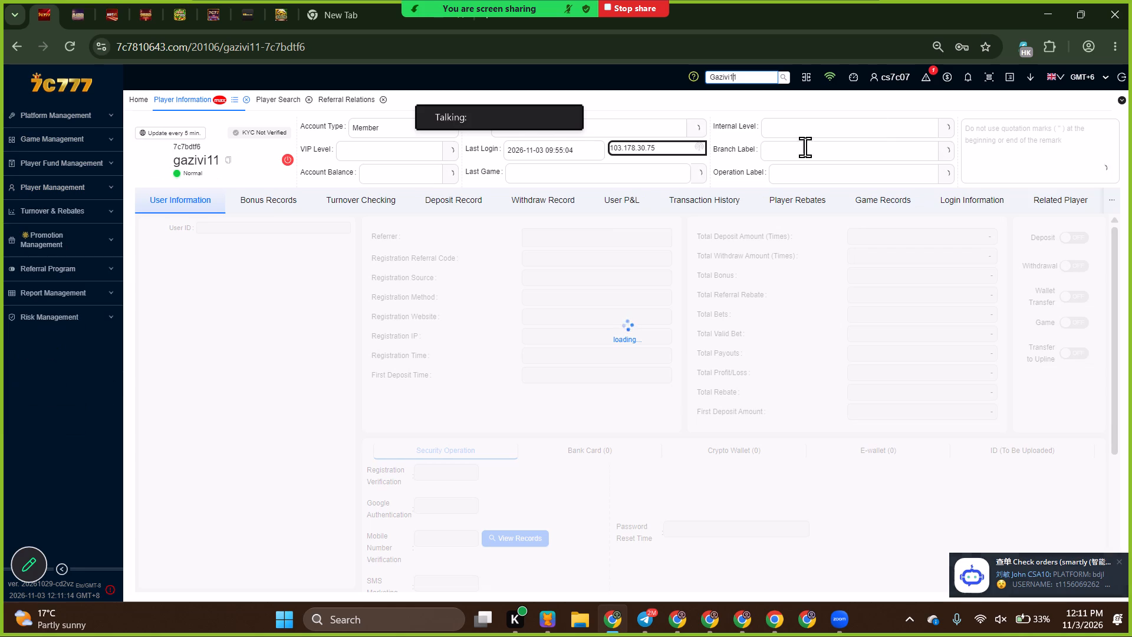
click(538, 196)
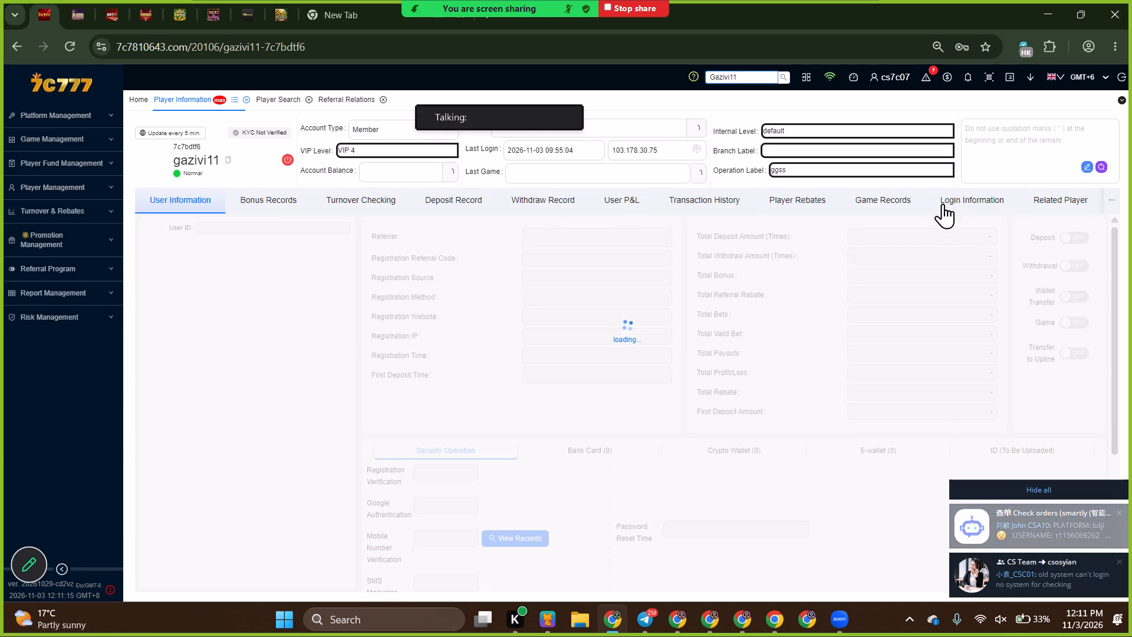
click(1073, 228)
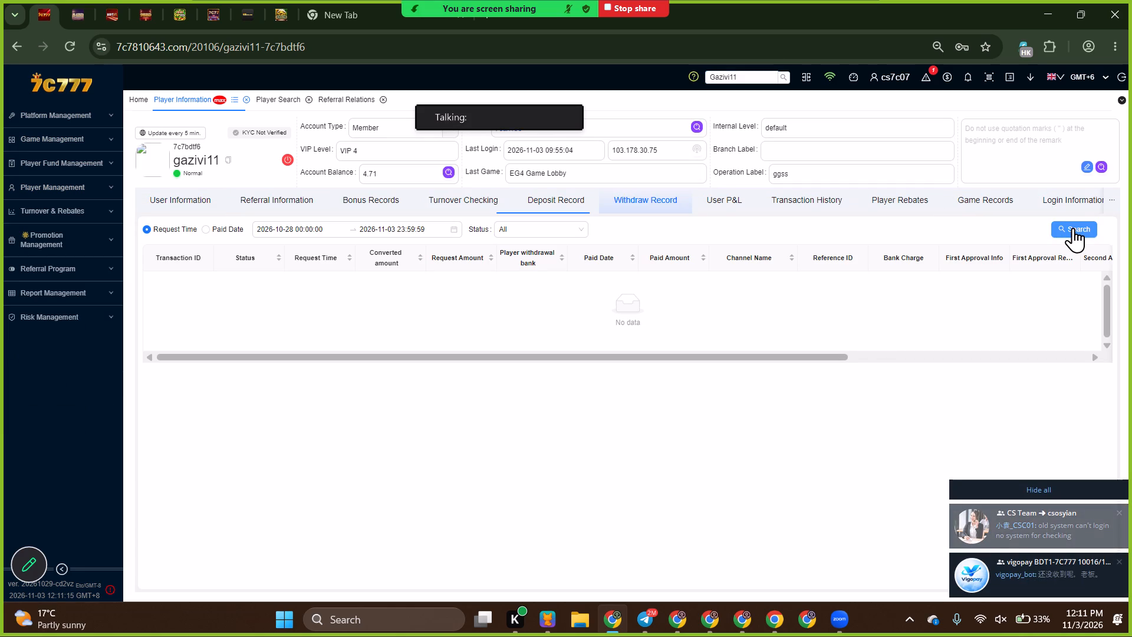
click(1073, 228)
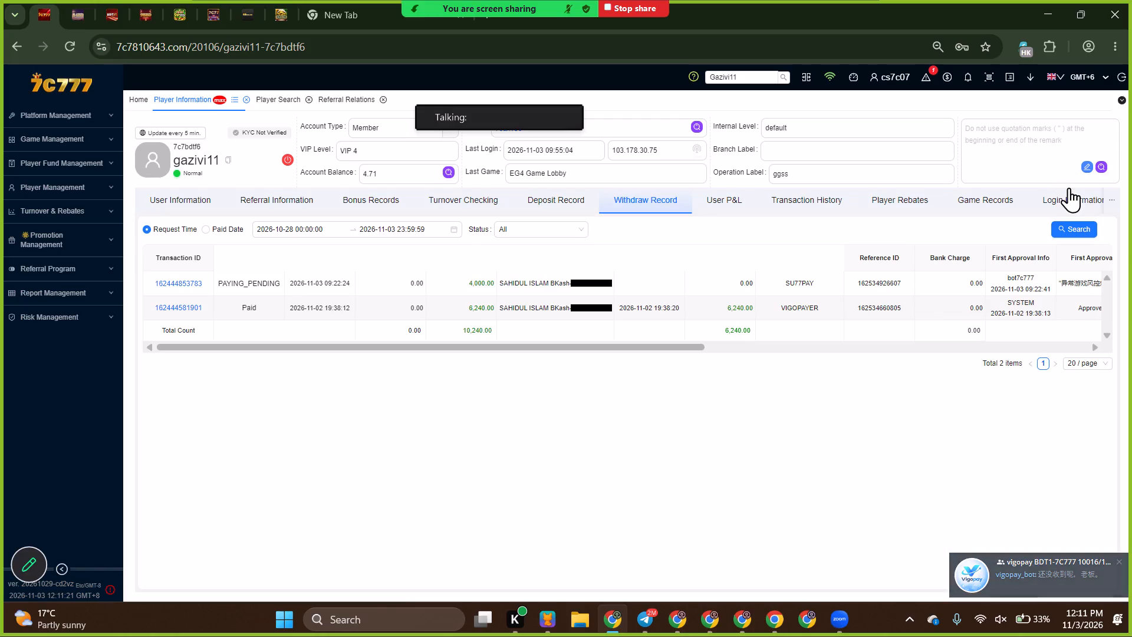
click(1055, 5)
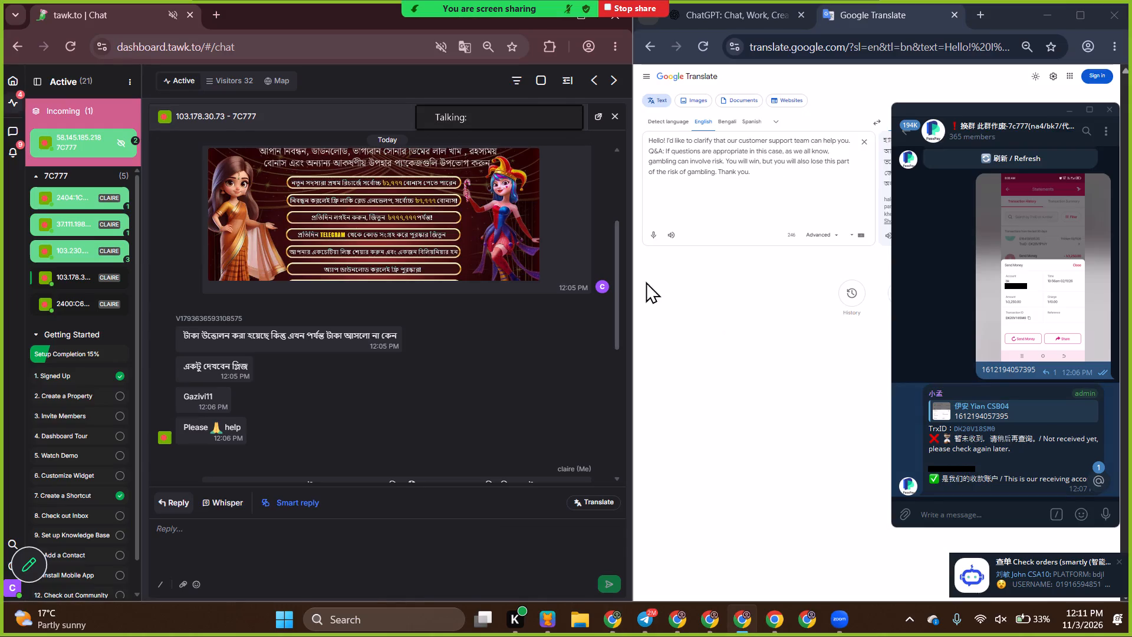
click(300, 535)
scroll(366, 330, down, 15)
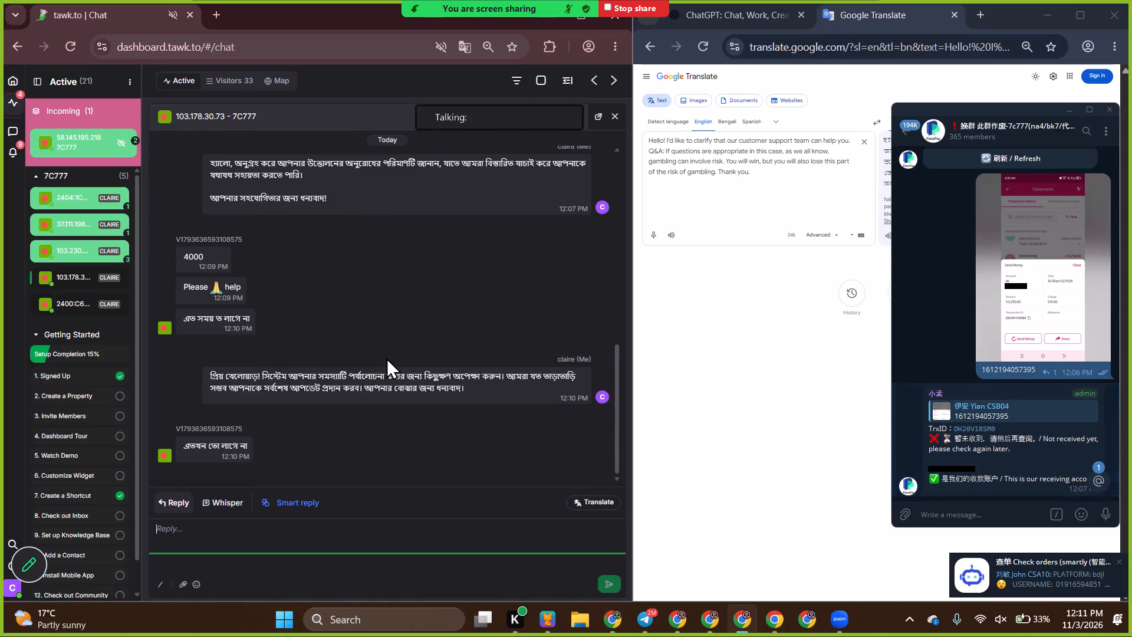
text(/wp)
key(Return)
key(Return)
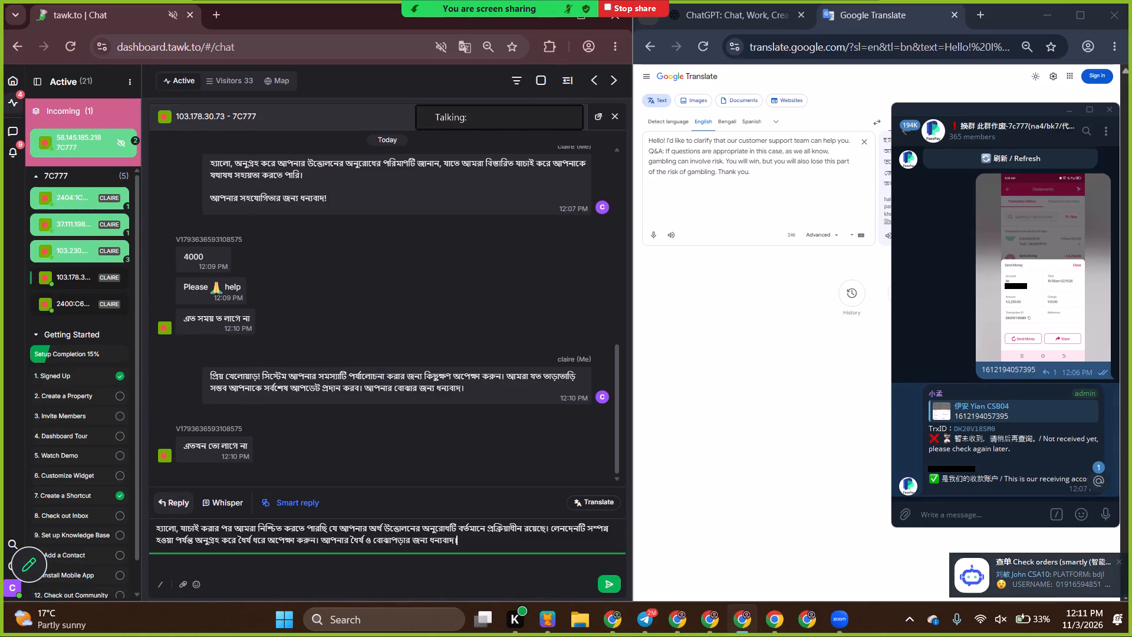
click(100, 251)
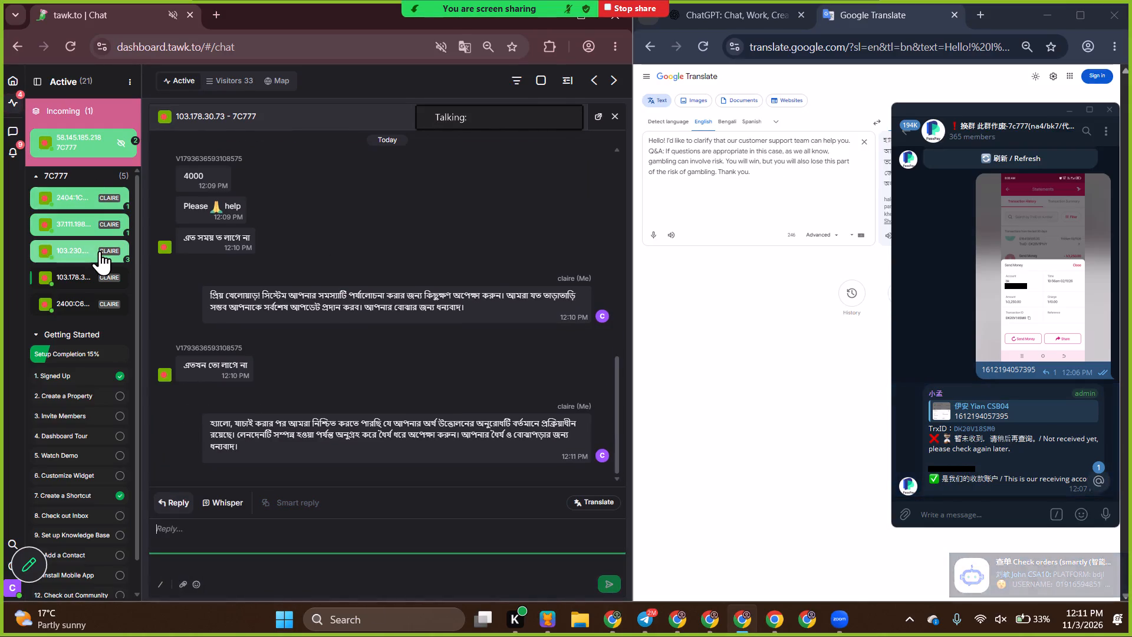
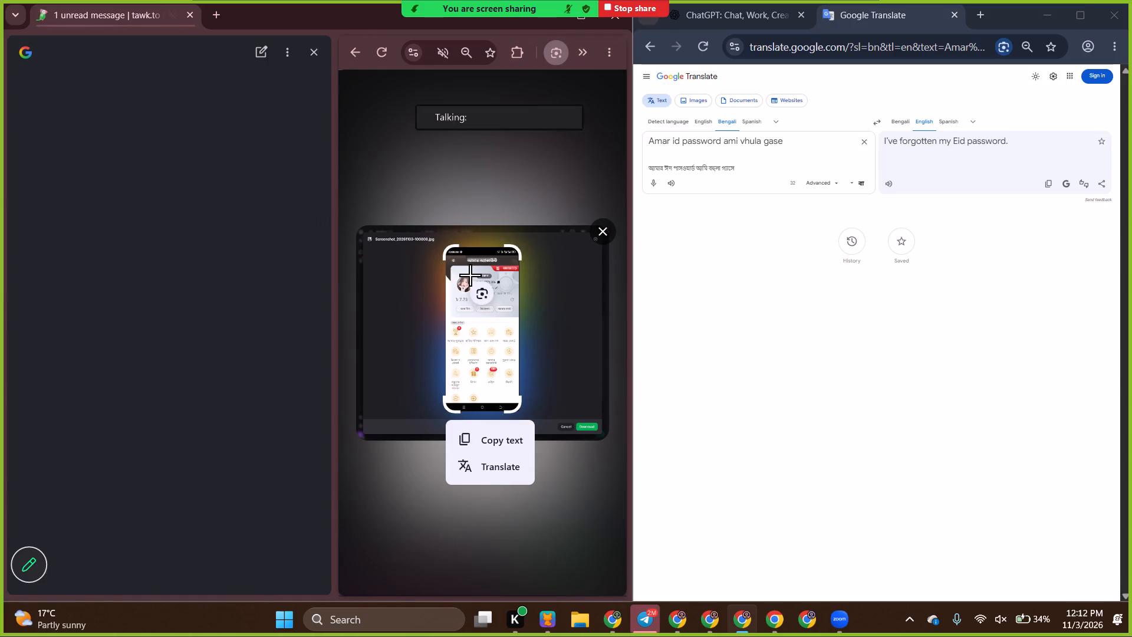
Select the account username in the visitor's account screenshot with Google Lens and copy its text.
drag(470, 275, 501, 285)
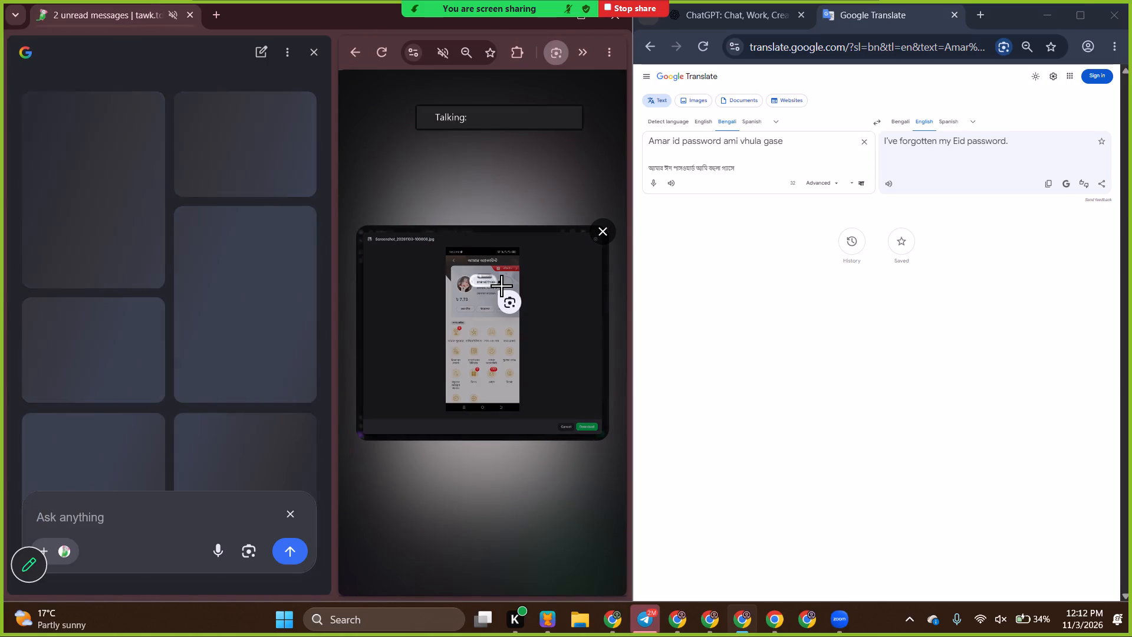
drag(501, 285, 498, 288)
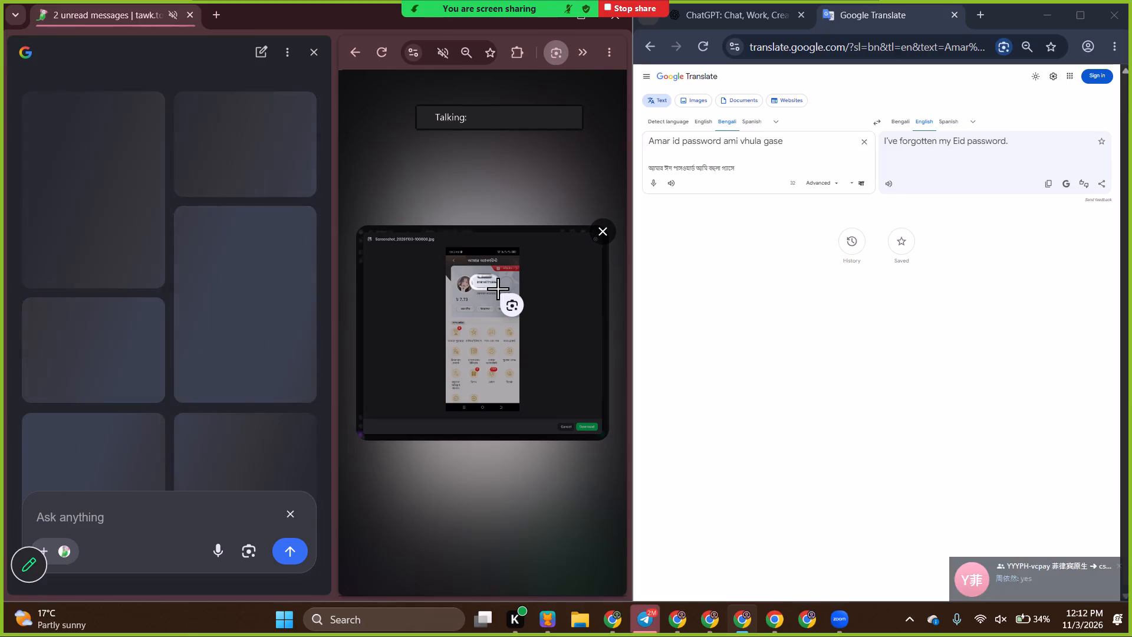
drag(498, 288, 499, 288)
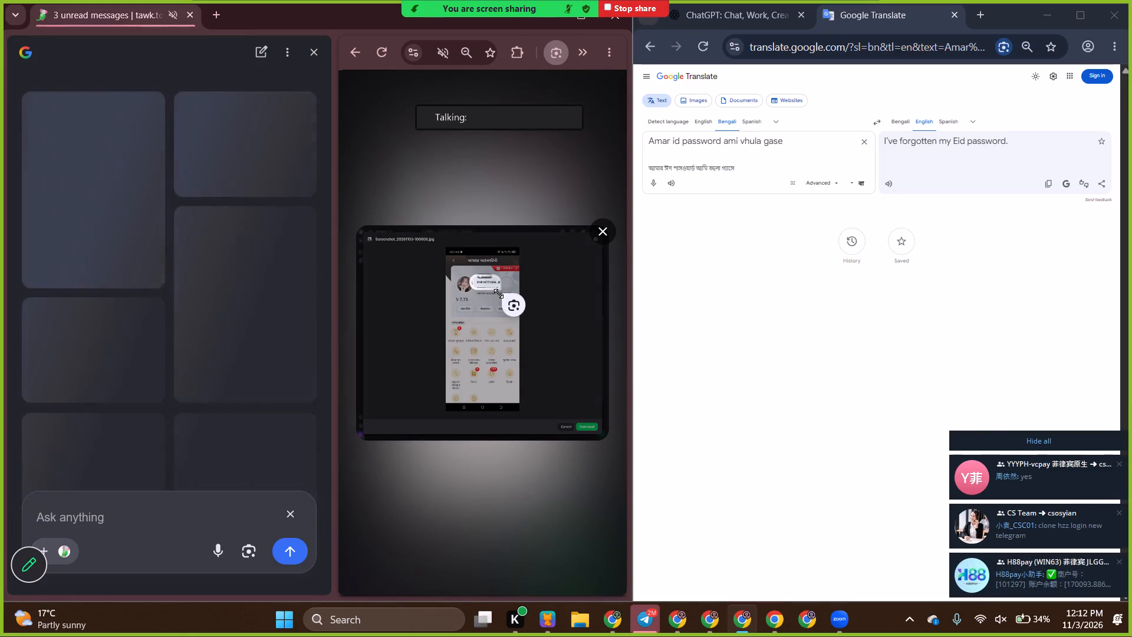
click(545, 324)
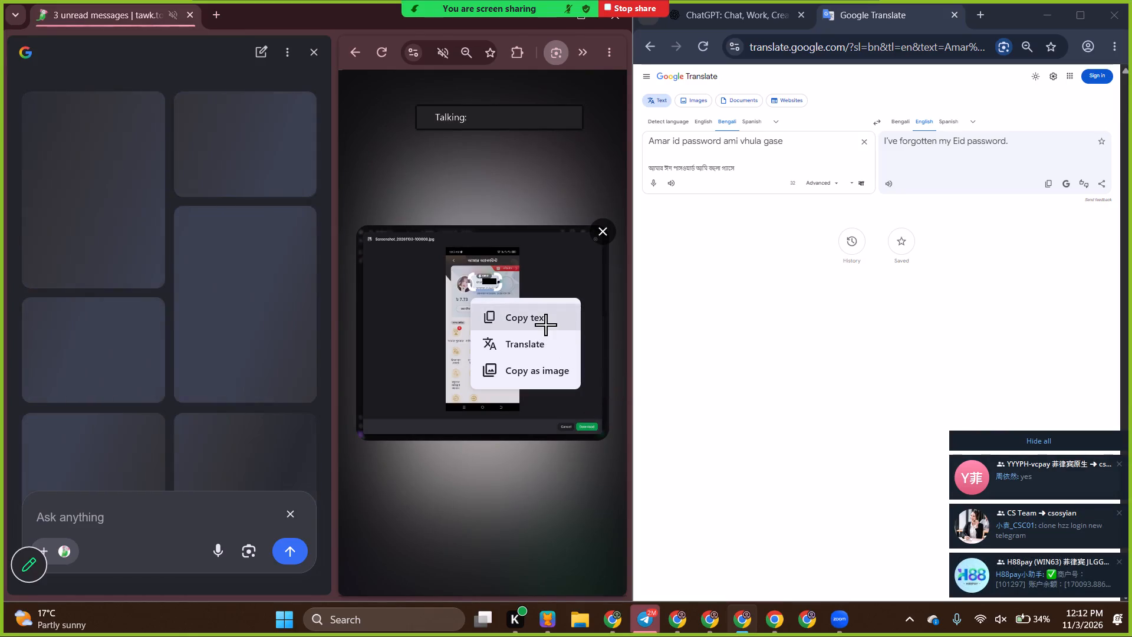
Switch to the 7C777 back office, paste the copied text into the player search, trim it to the username only and look up the player.
click(608, 609)
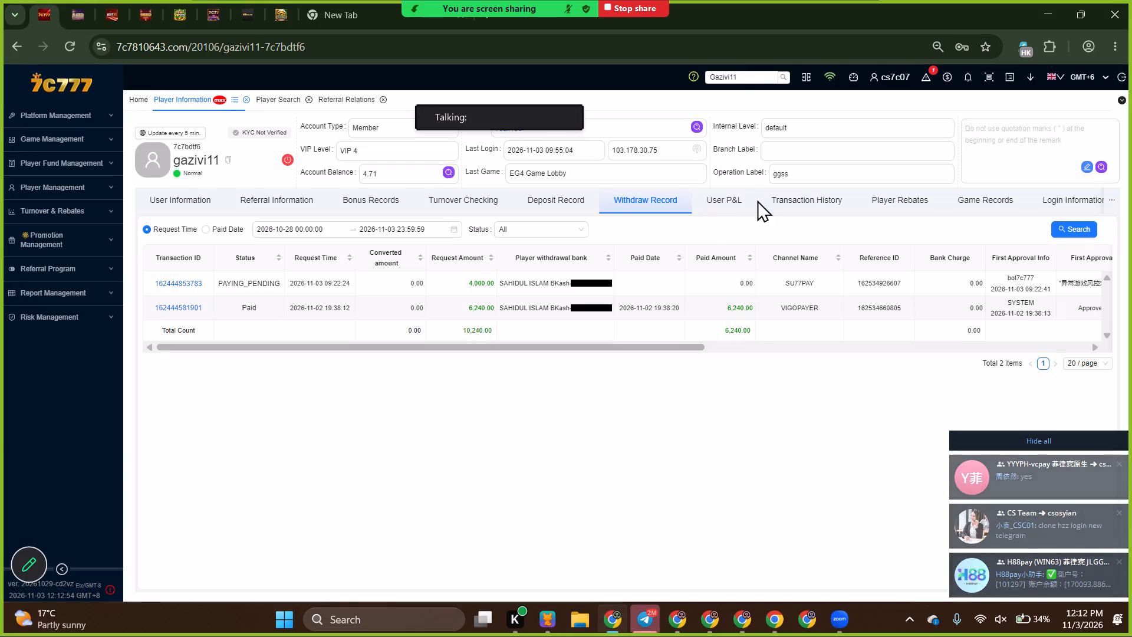
double_click(743, 74)
key(ctrl+v)
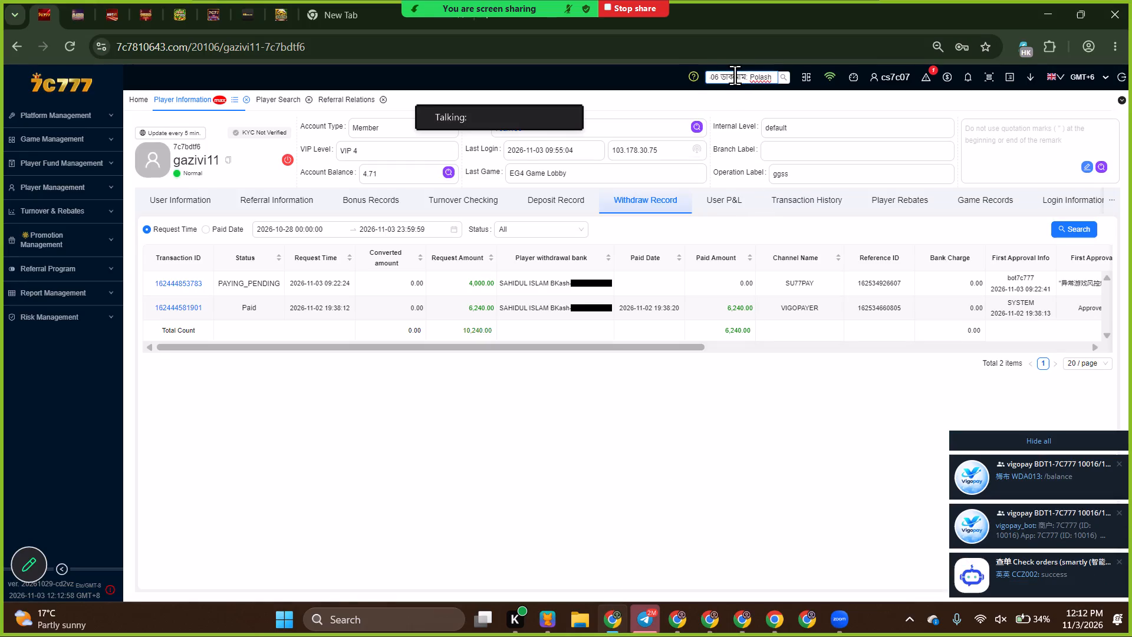
scroll(735, 75, right, 8)
scroll(663, 77, right, 1)
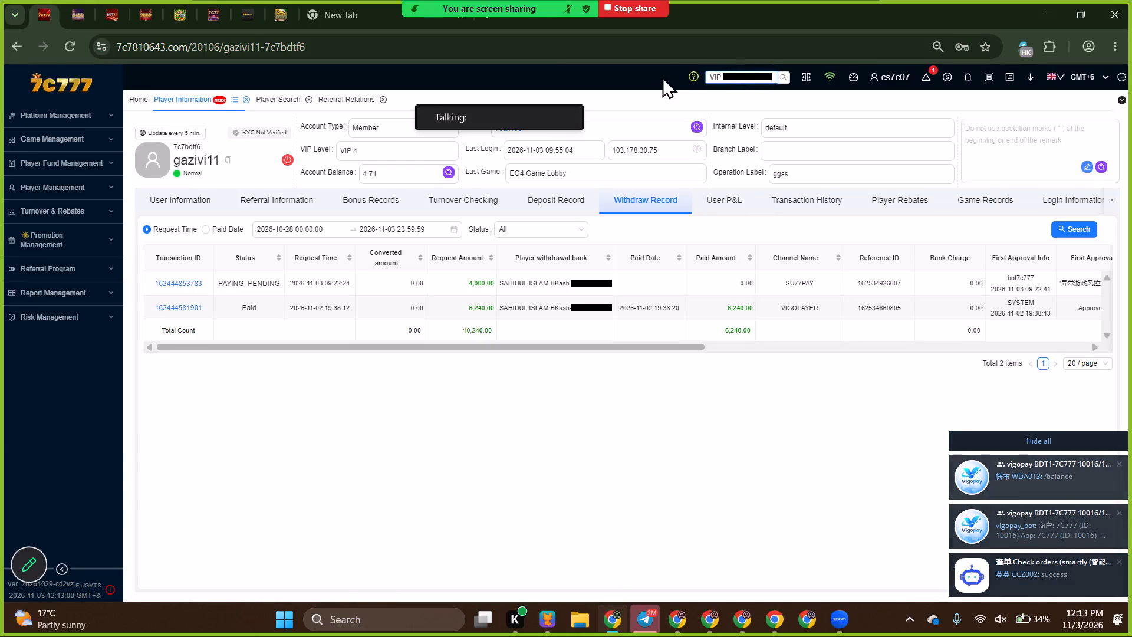
scroll(662, 77, right, 1)
click(729, 74)
key(BackSpace)
key(BackSpace)
key(BackSpace)
key(BackSpace)
key(BackSpace)
key(BackSpace)
key(BackSpace)
key(BackSpace)
key(BackSpace)
key(BackSpace)
key(BackSpace)
key(BackSpace)
key(BackSpace)
key(BackSpace)
key(BackSpace)
key(BackSpace)
key(BackSpace)
key(BackSpace)
key(BackSpace)
key(BackSpace)
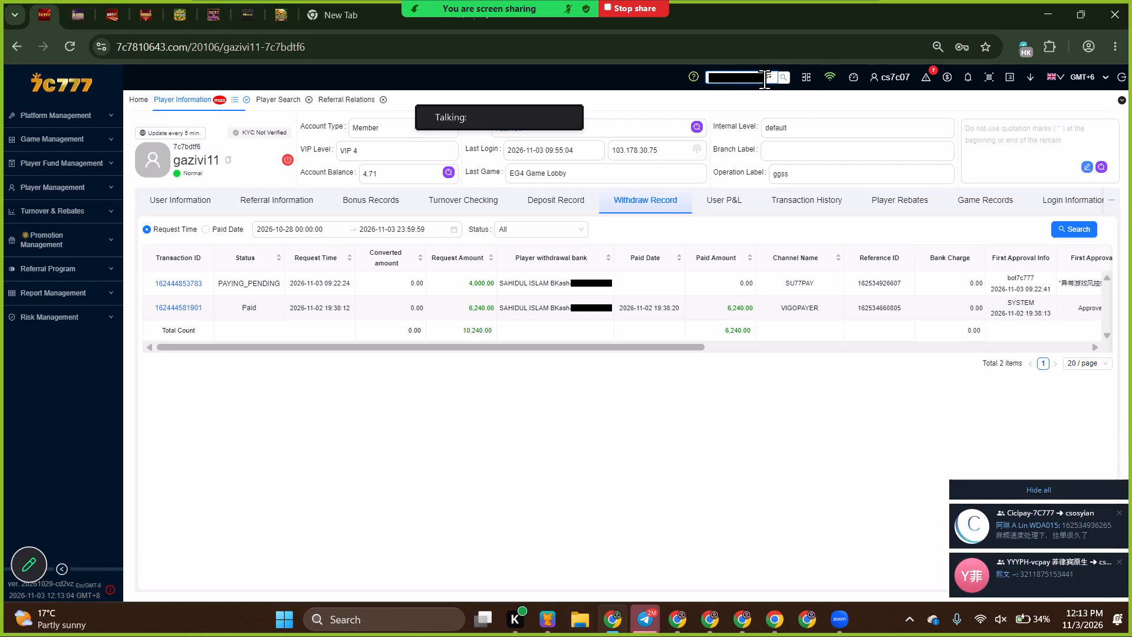
drag(756, 78, 797, 75)
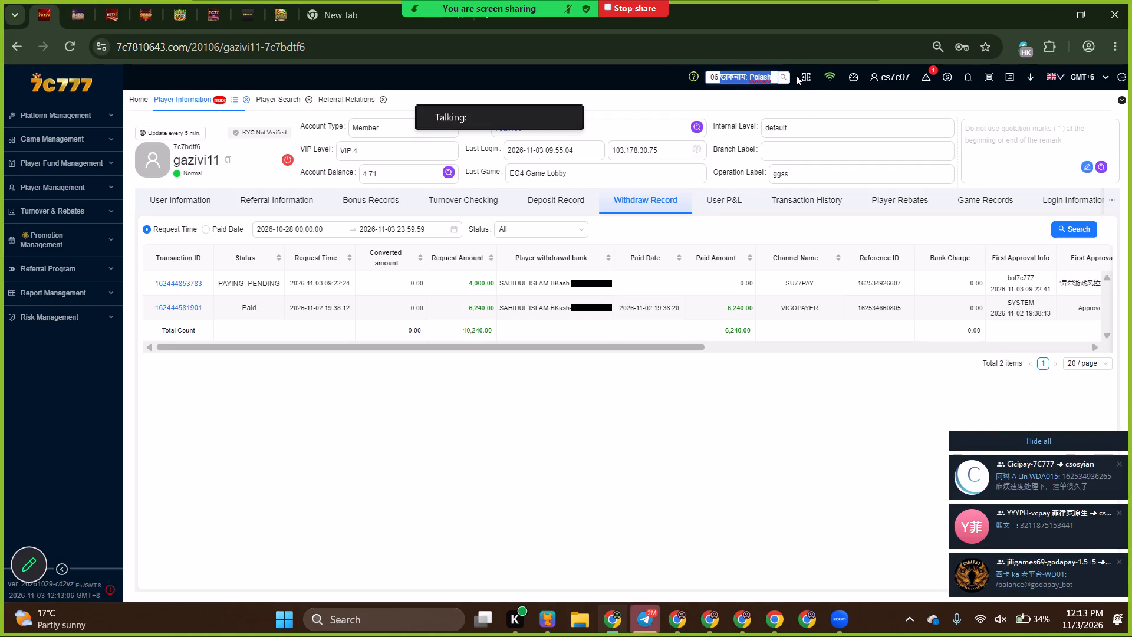
drag(797, 75, 800, 75)
key(Delete)
key(Return)
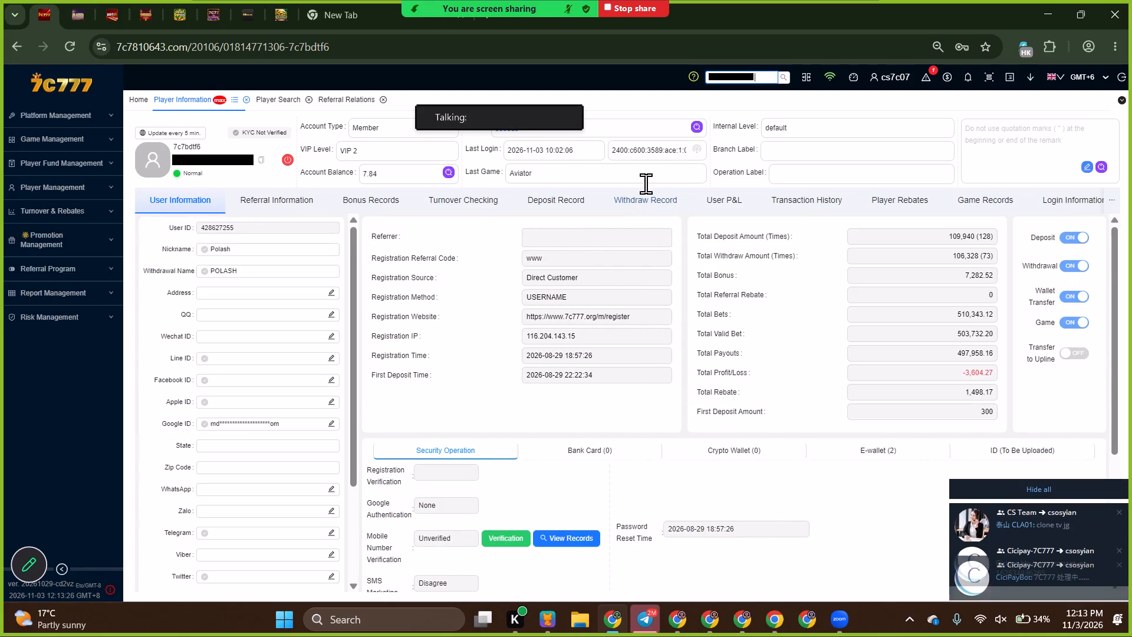
Load the player's withdrawal and deposit records for 2026-10-28 to 2026-11-03.
click(641, 207)
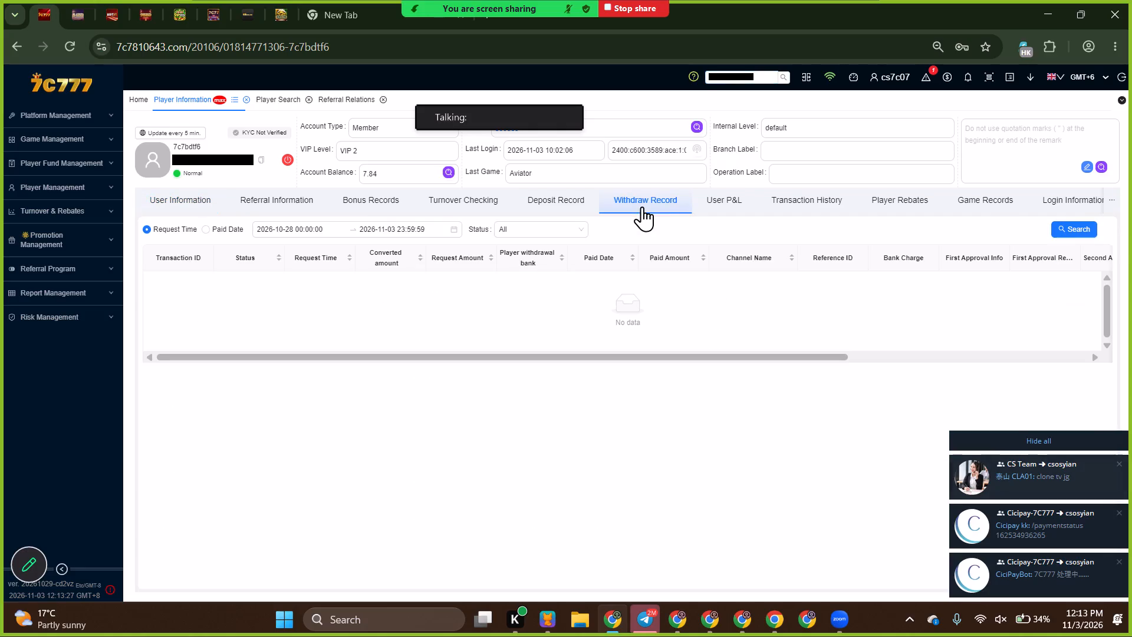
click(1087, 229)
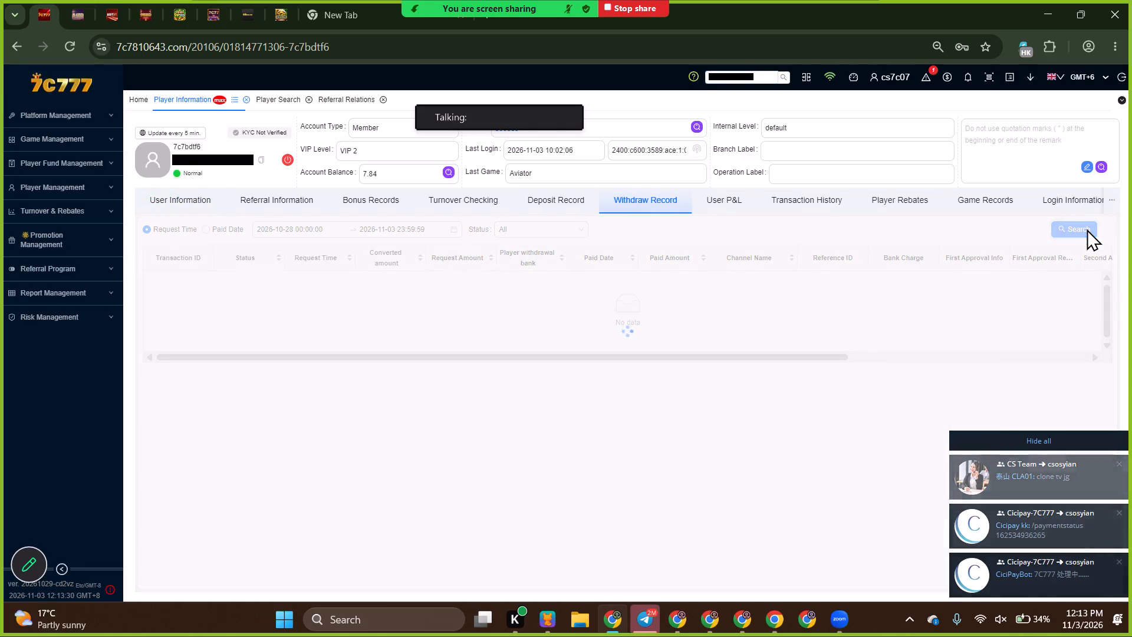
click(545, 198)
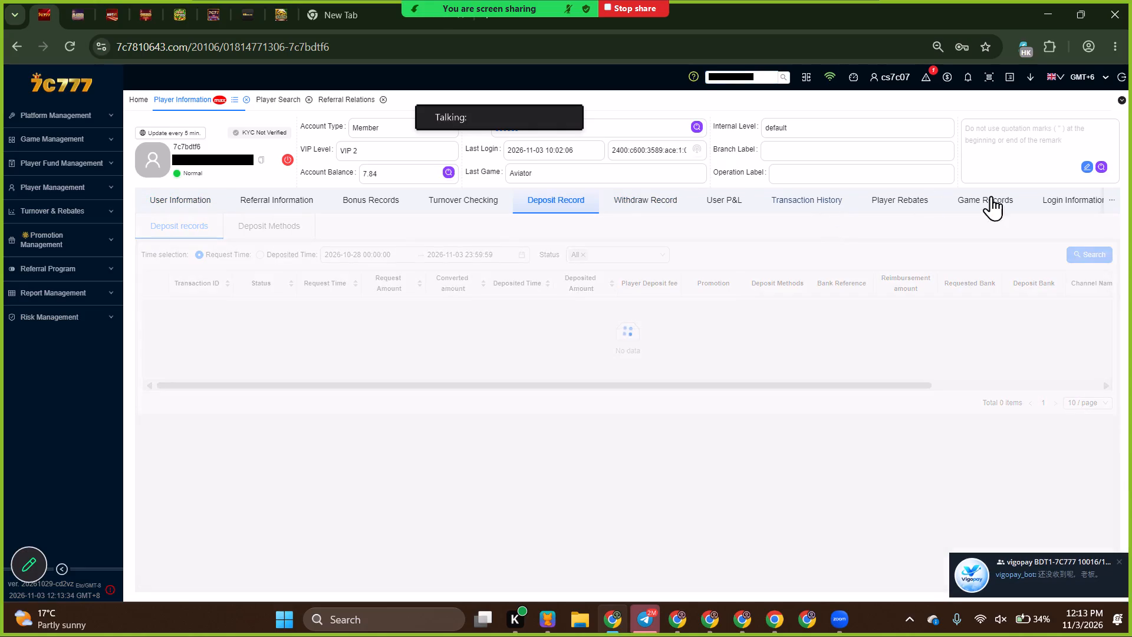
click(1096, 247)
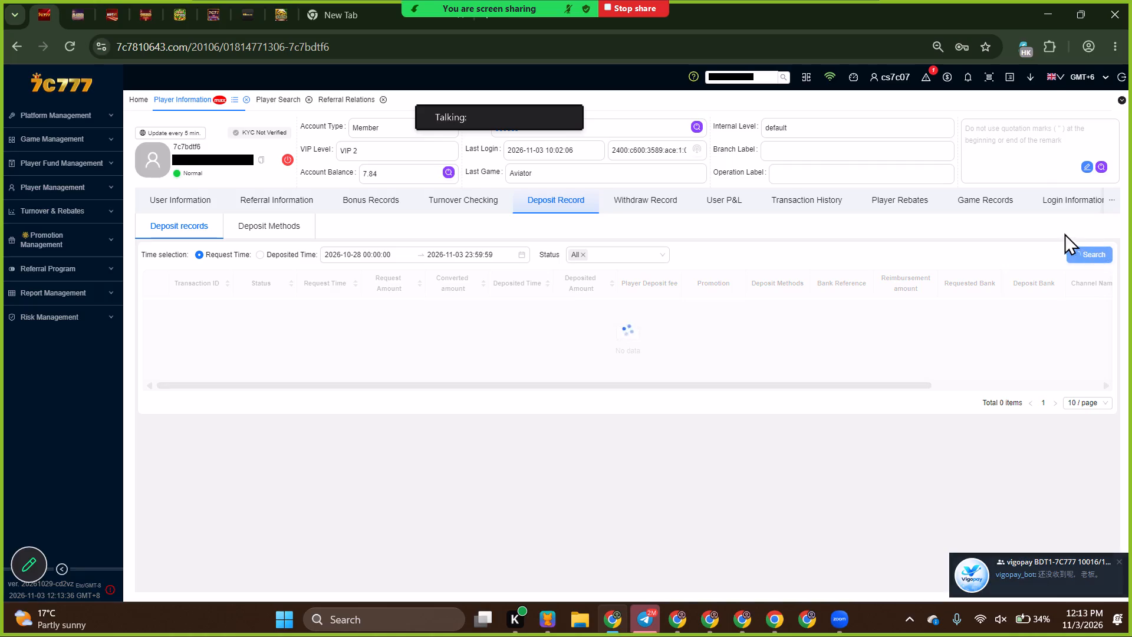
click(1045, 15)
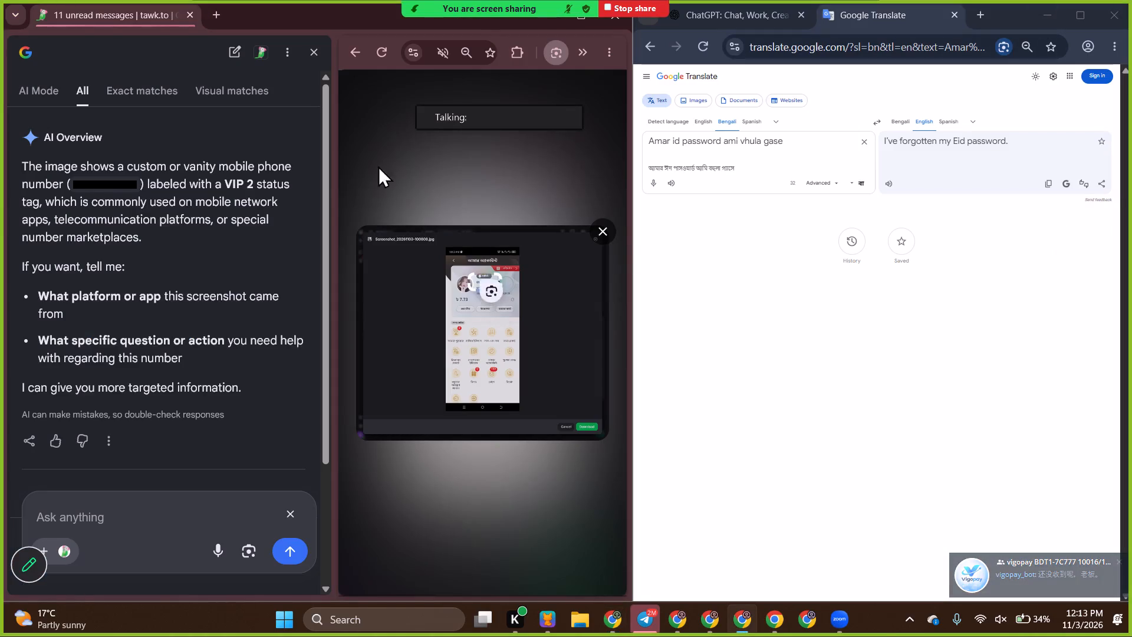
click(314, 55)
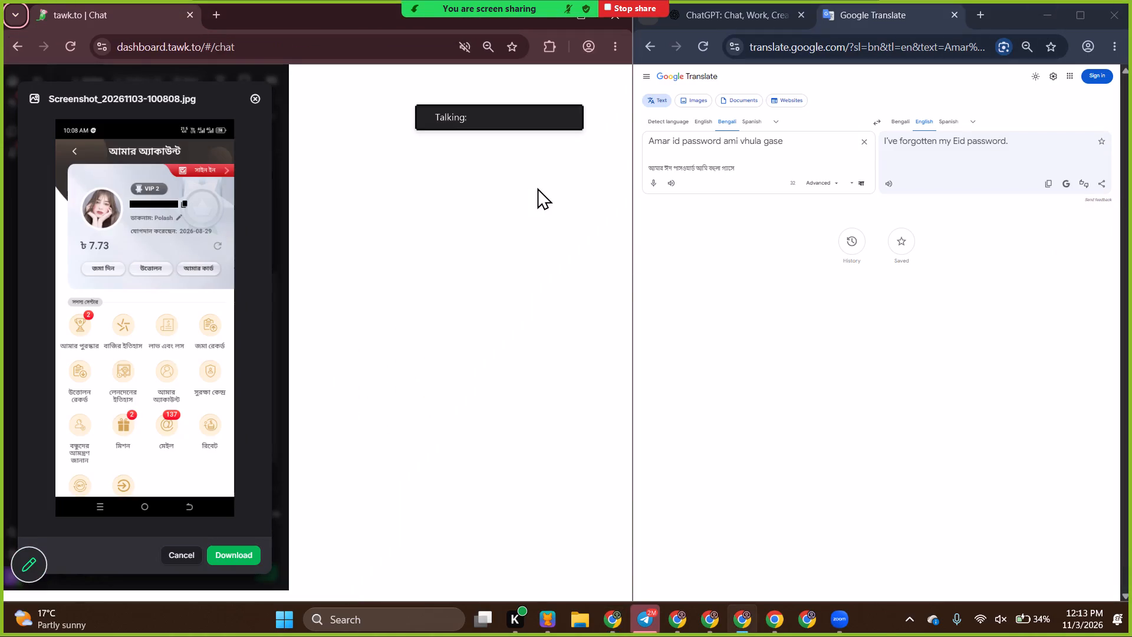
click(518, 573)
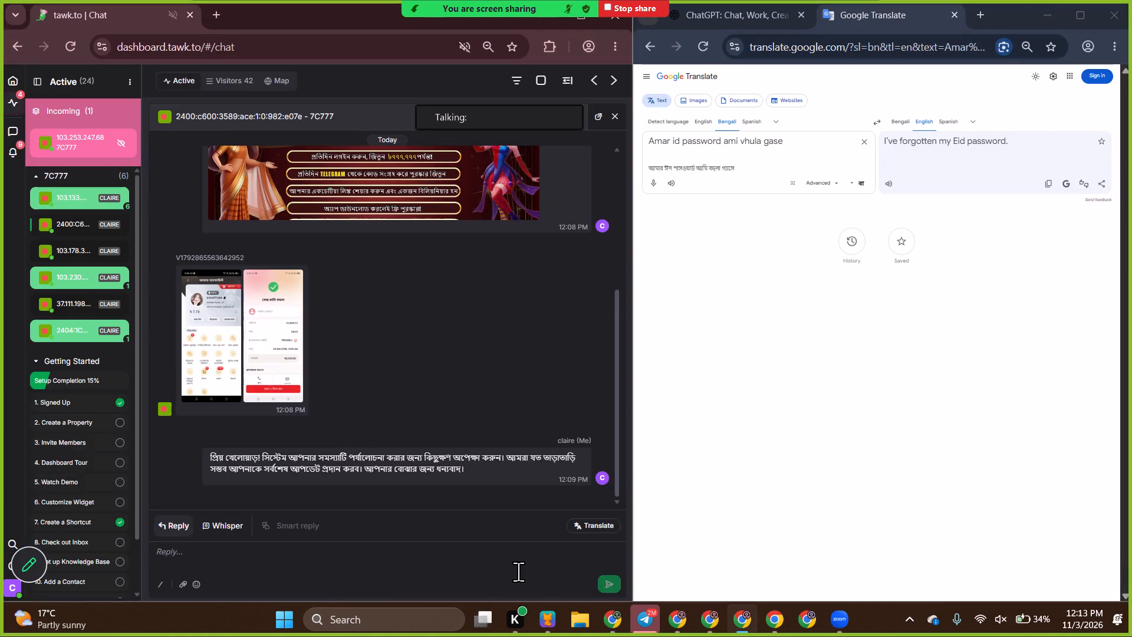
click(264, 323)
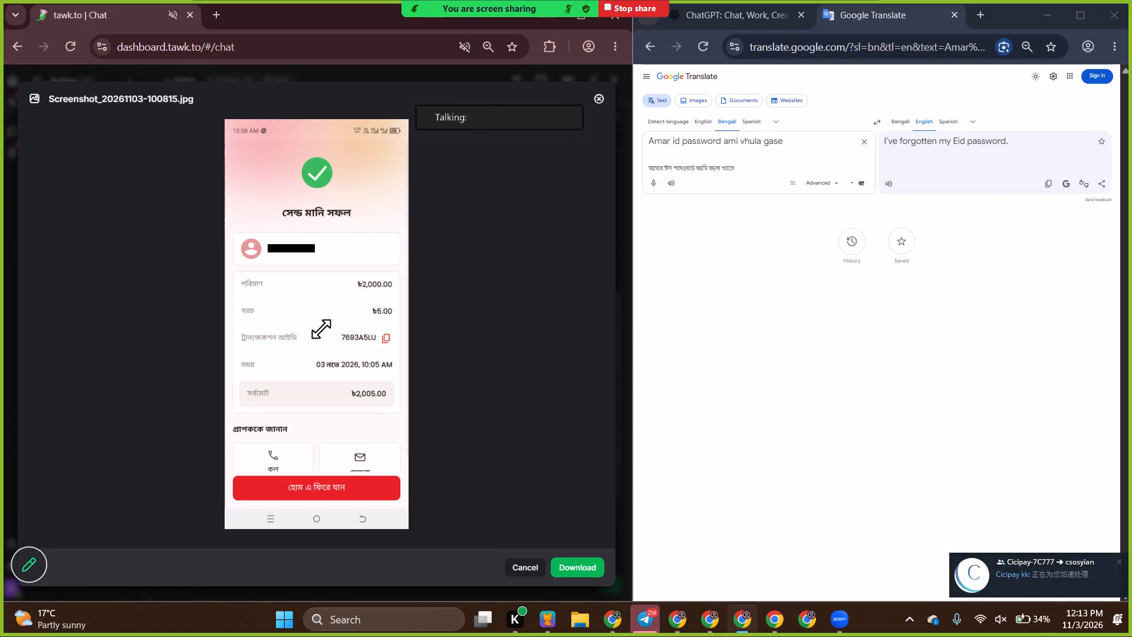
click(623, 622)
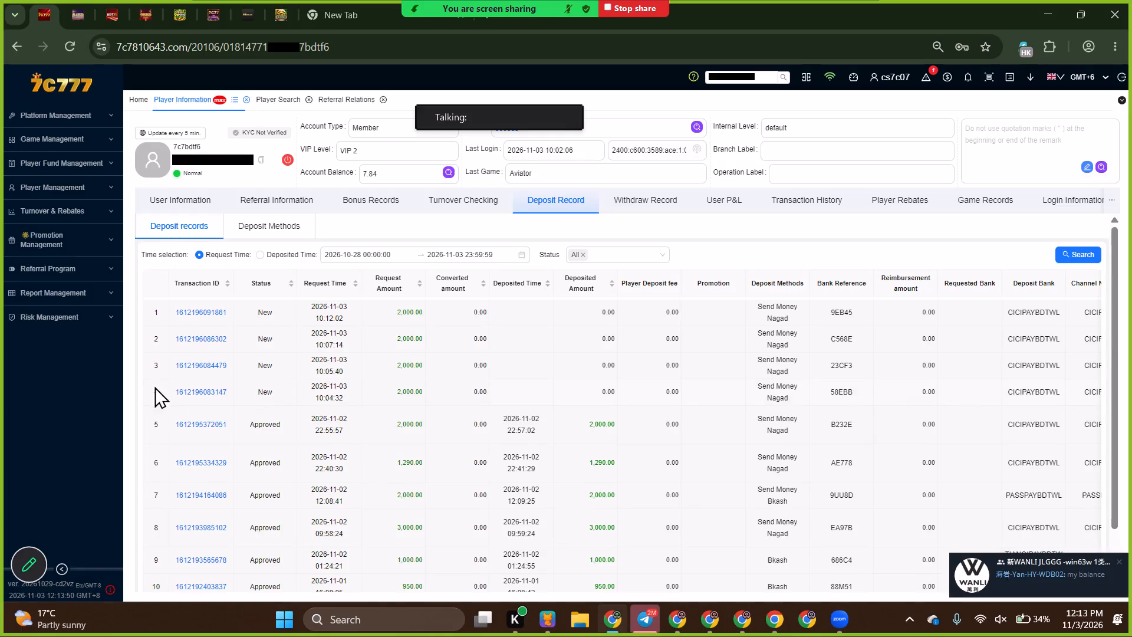
drag(170, 390, 236, 399)
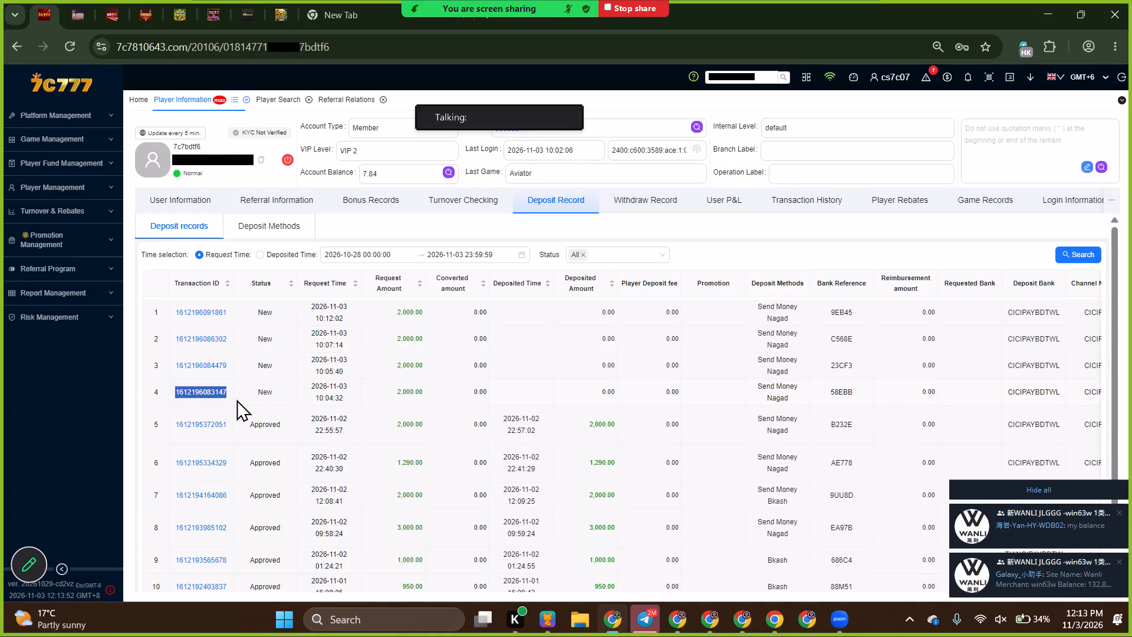
key(ctrl+c)
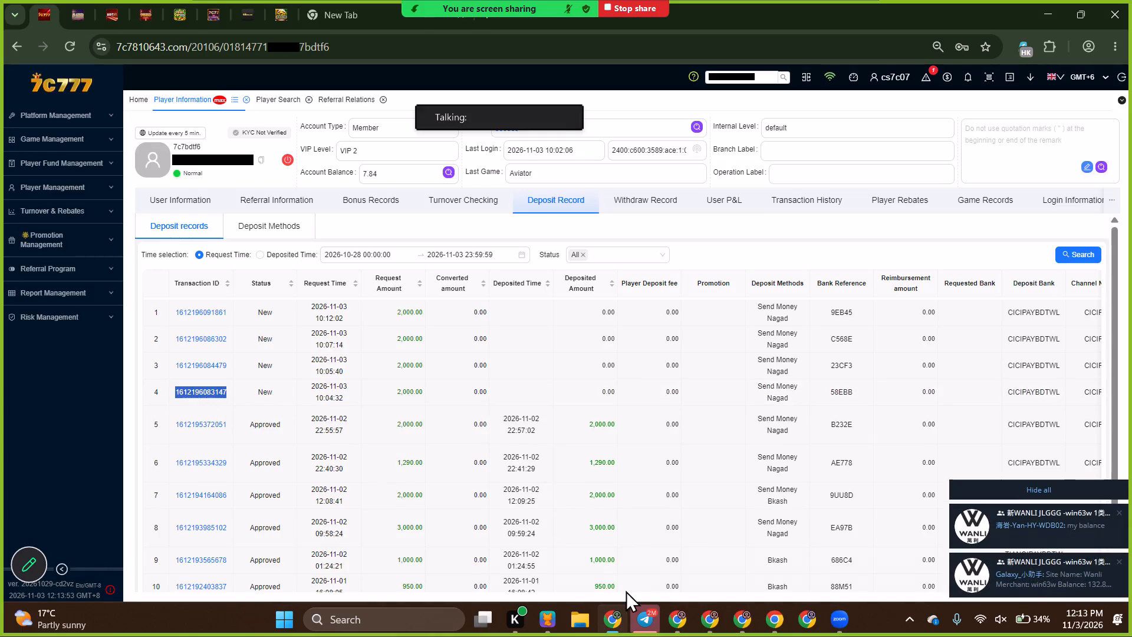
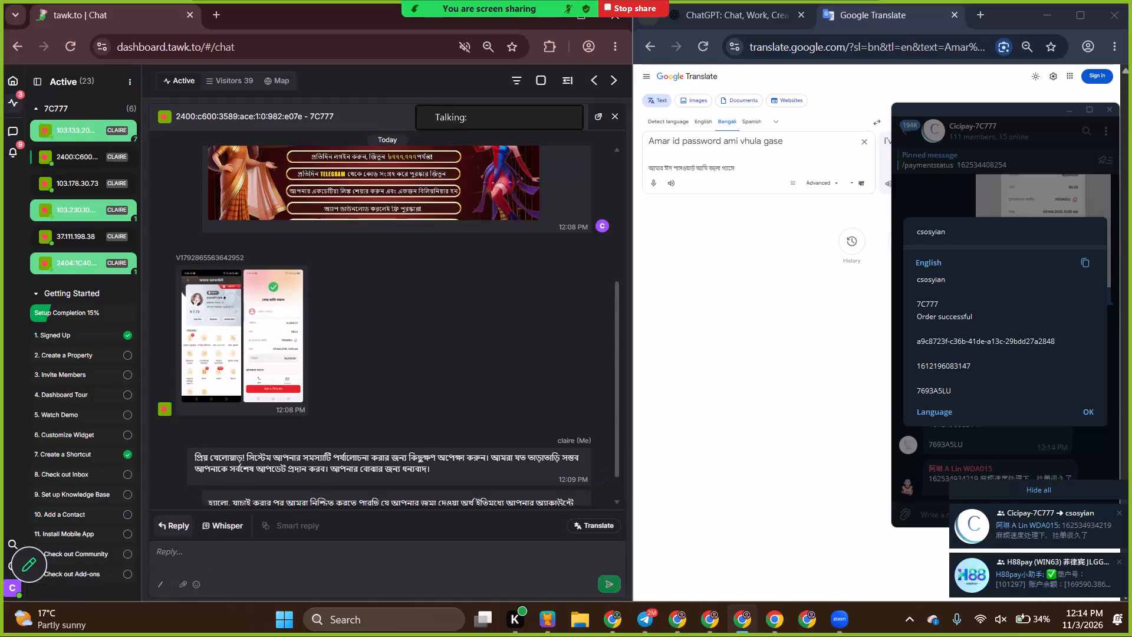
click(112, 126)
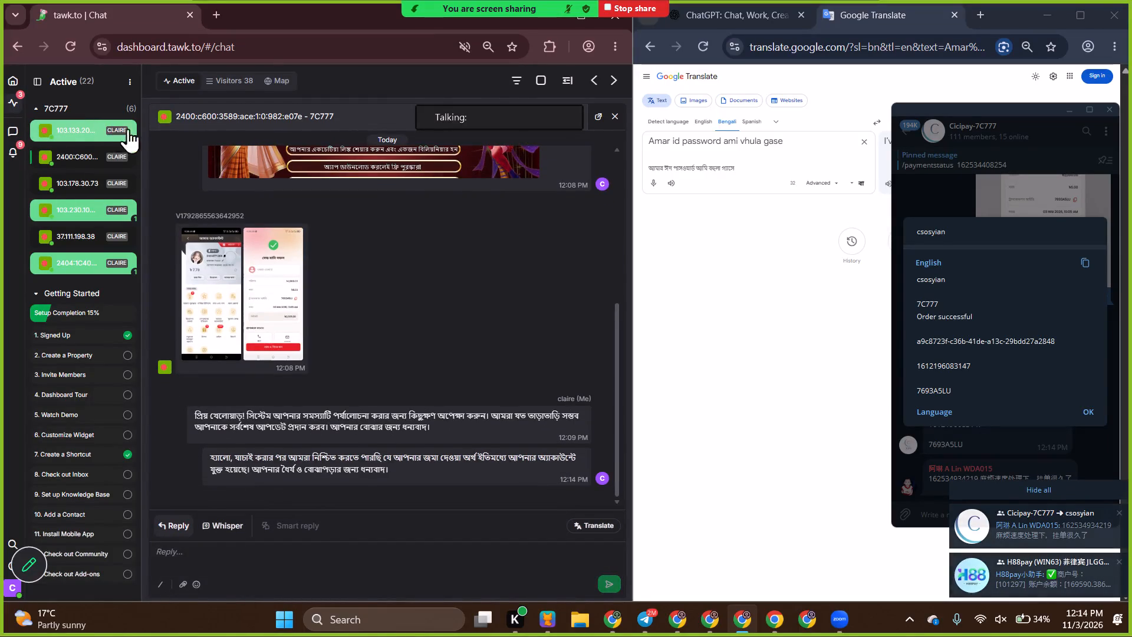
scroll(329, 260, down, 8)
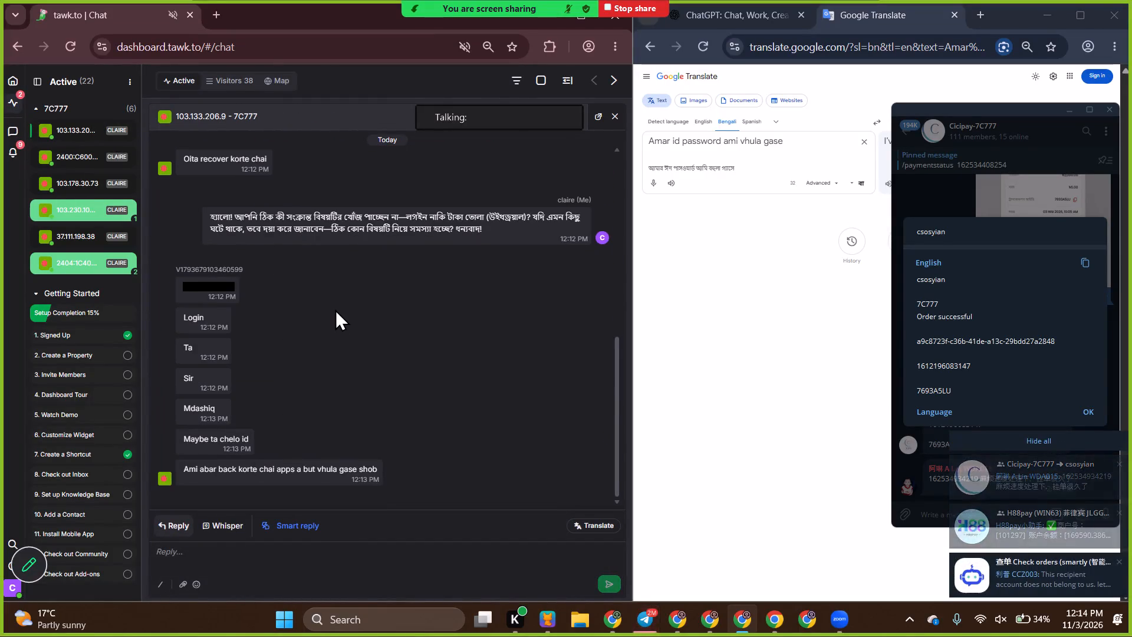
text(/forg)
key(Return)
key(Return)
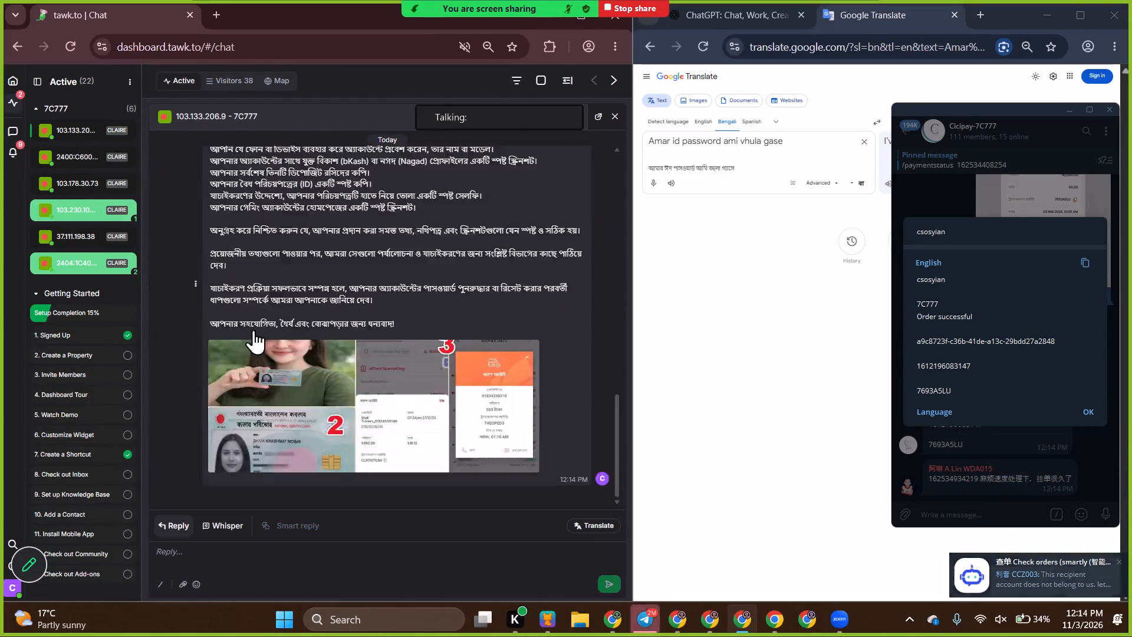
click(107, 255)
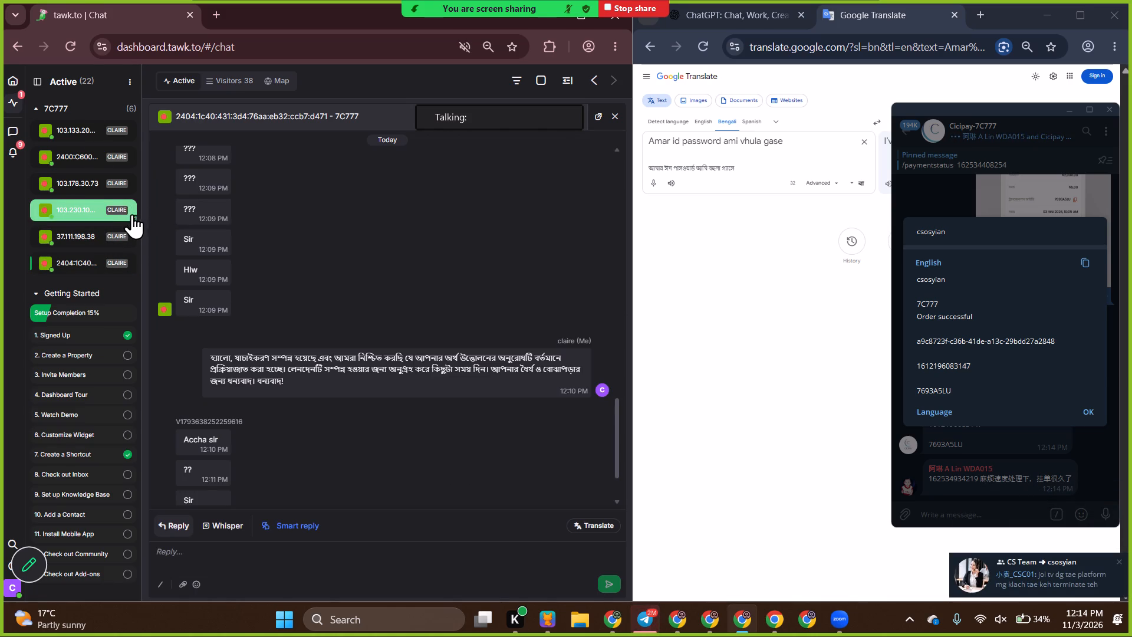
scroll(322, 294, down, 6)
scroll(351, 351, down, 5)
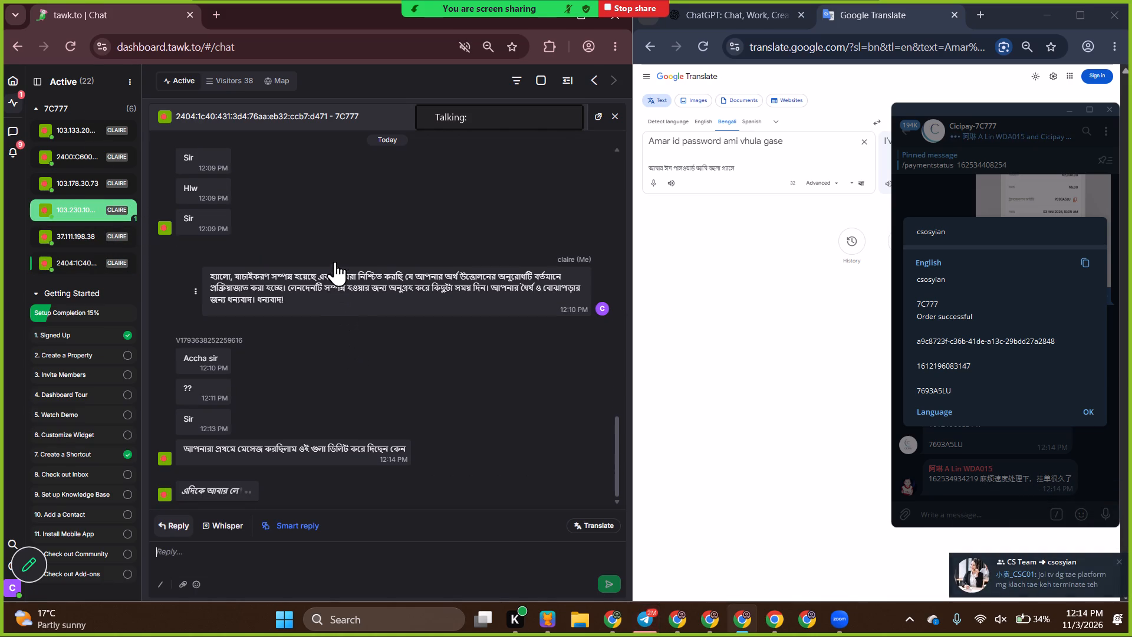
right_click(339, 237)
click(396, 501)
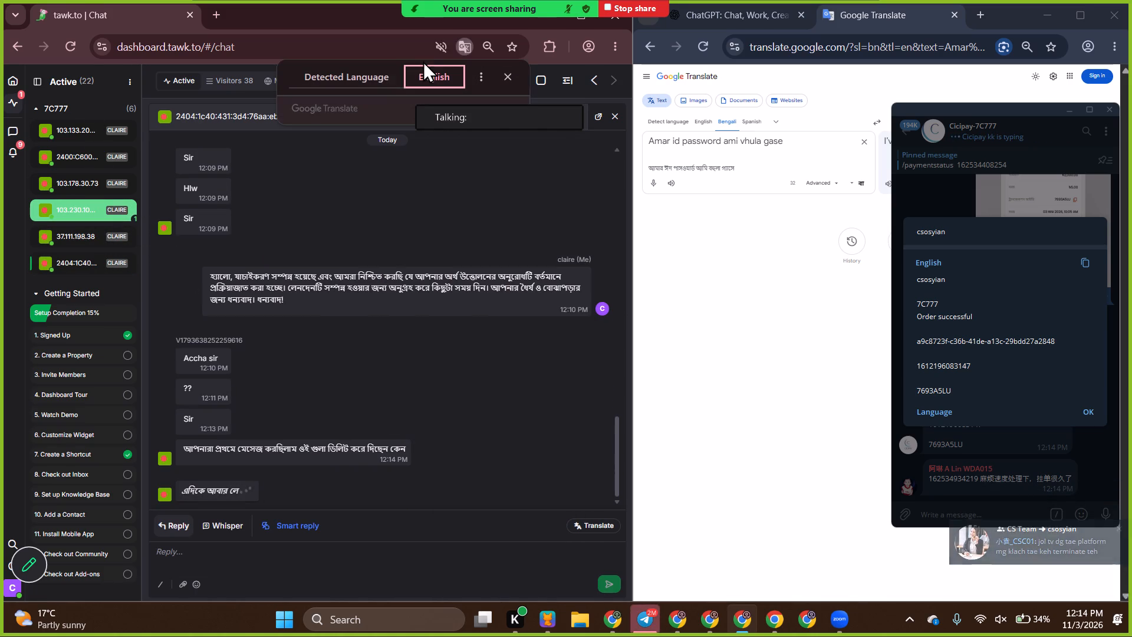
click(374, 75)
click(429, 64)
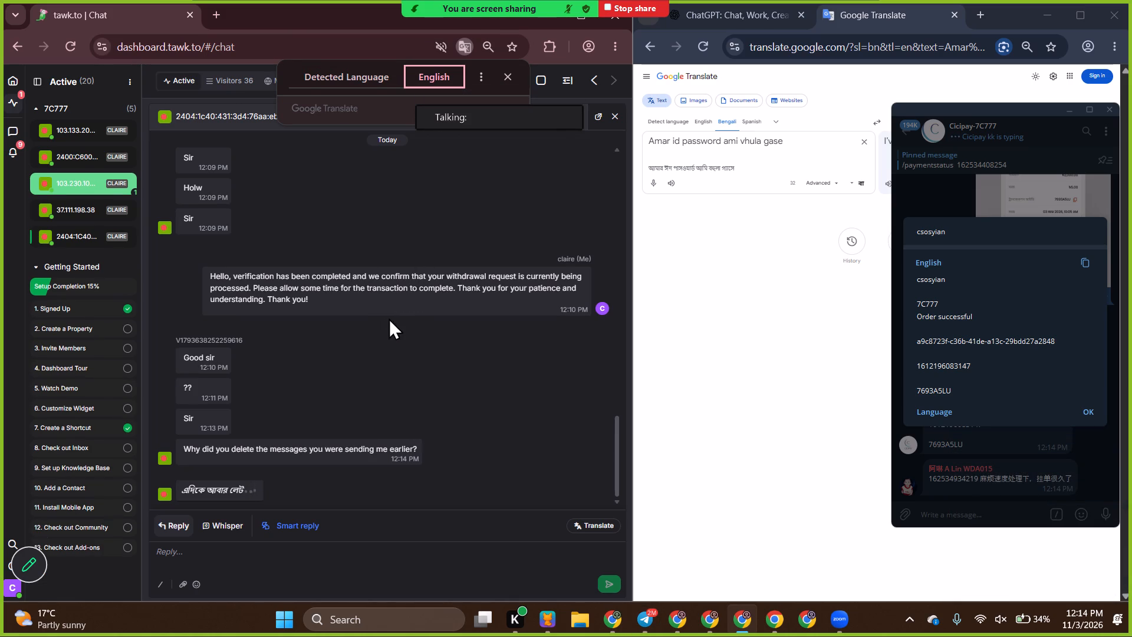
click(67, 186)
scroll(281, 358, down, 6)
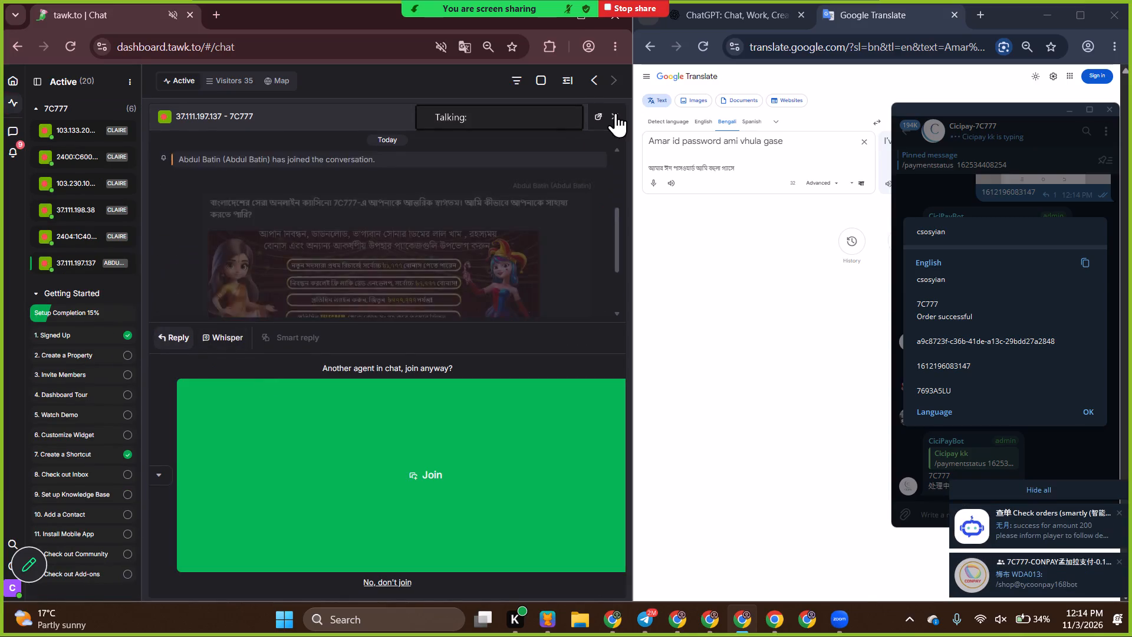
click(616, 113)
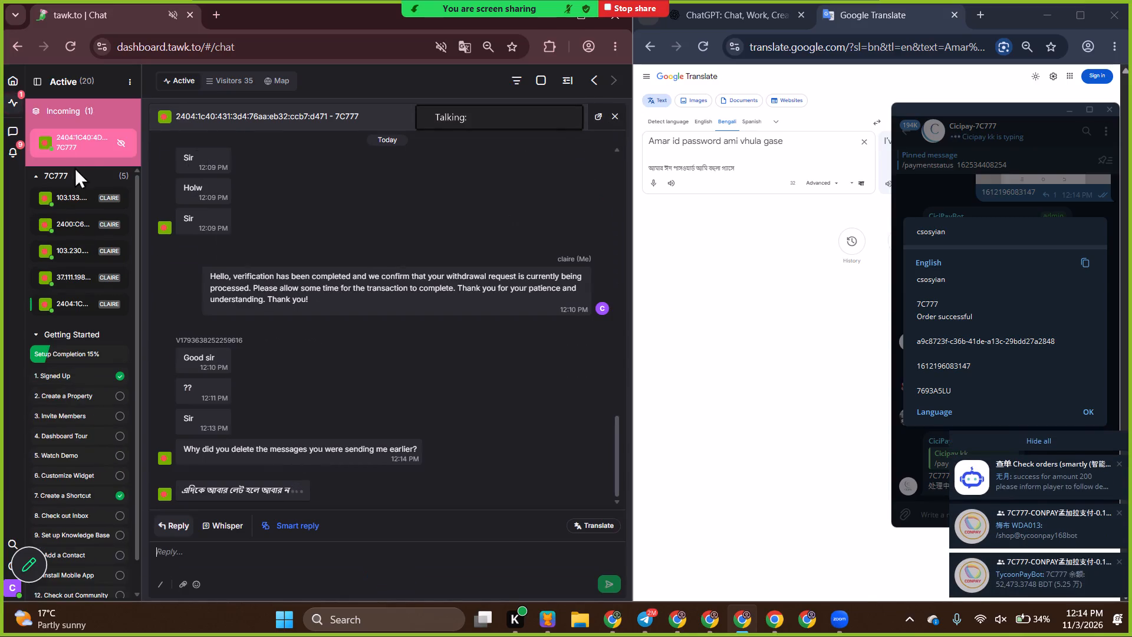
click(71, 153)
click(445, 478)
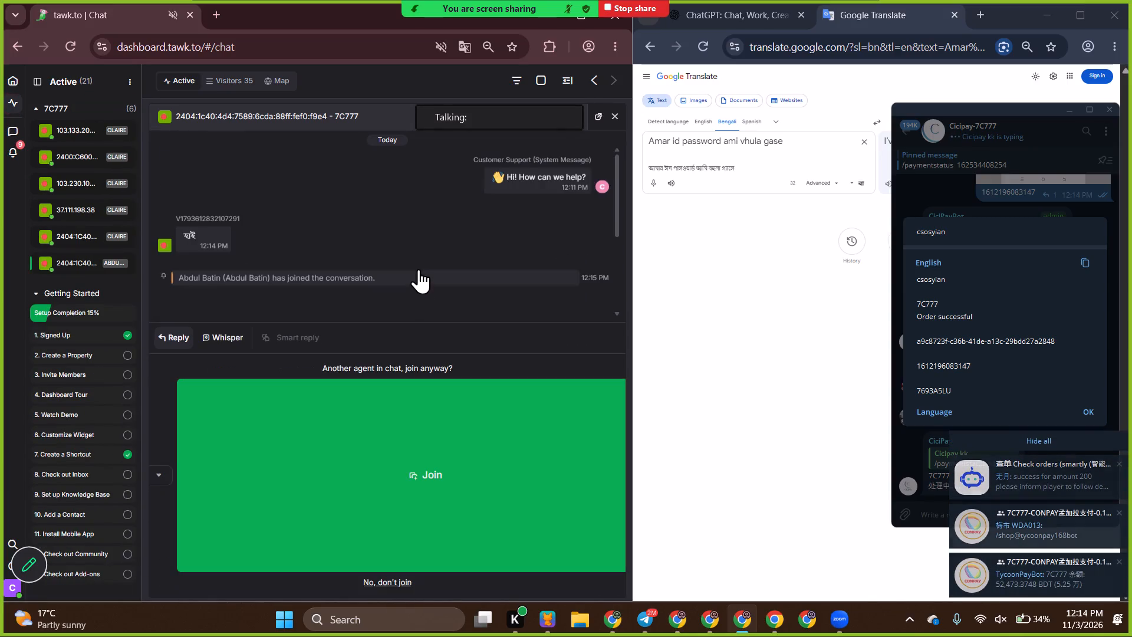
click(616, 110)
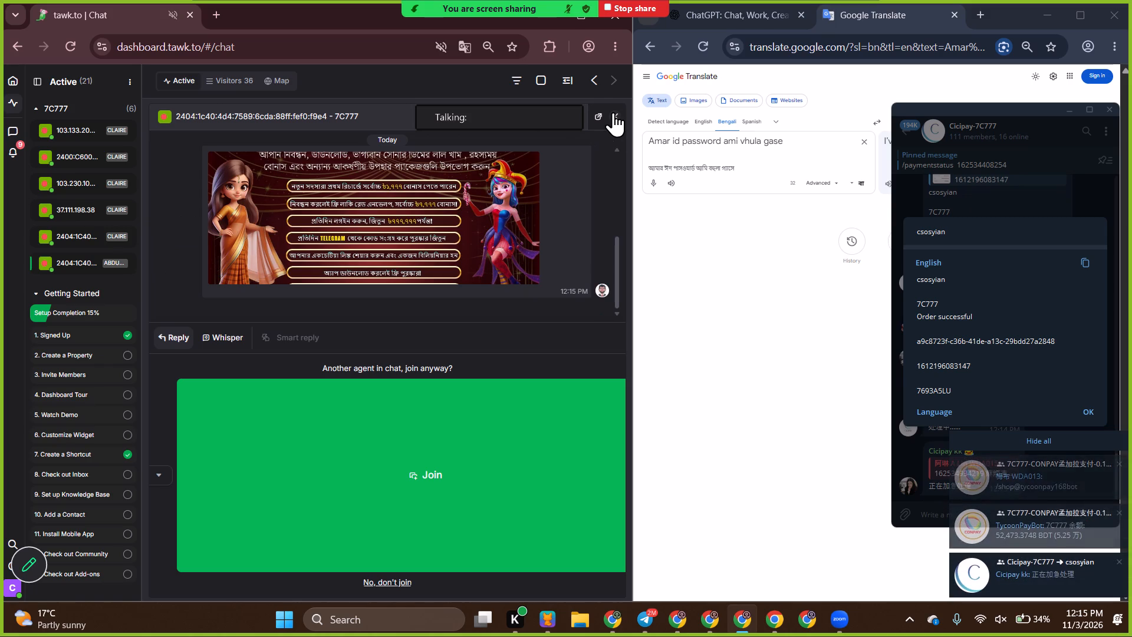
click(81, 139)
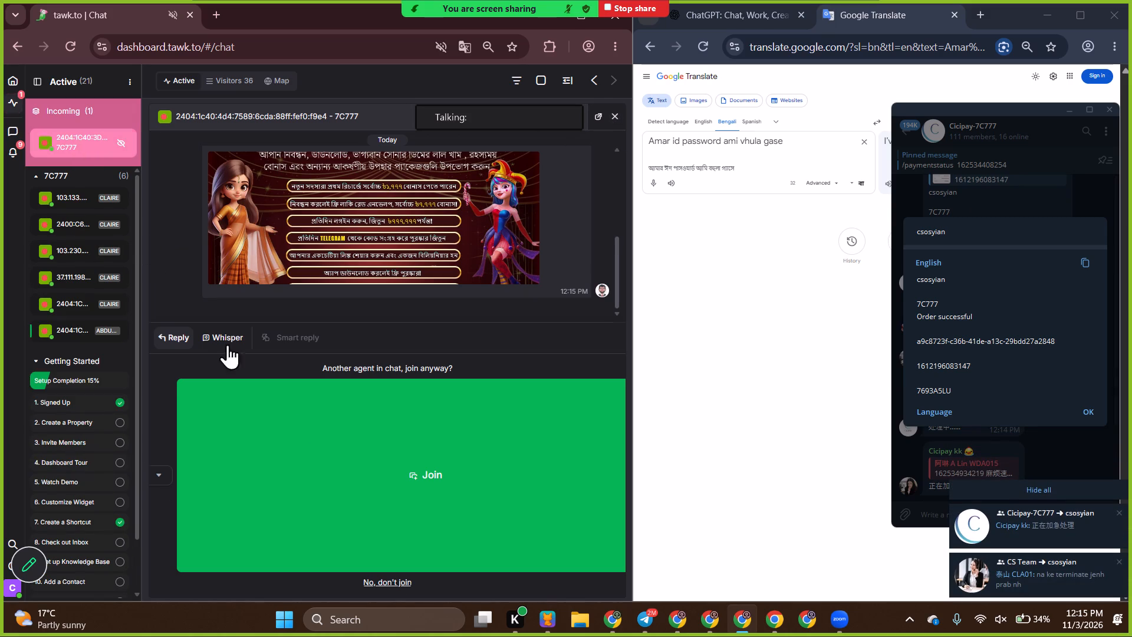
drag(297, 416, 297, 405)
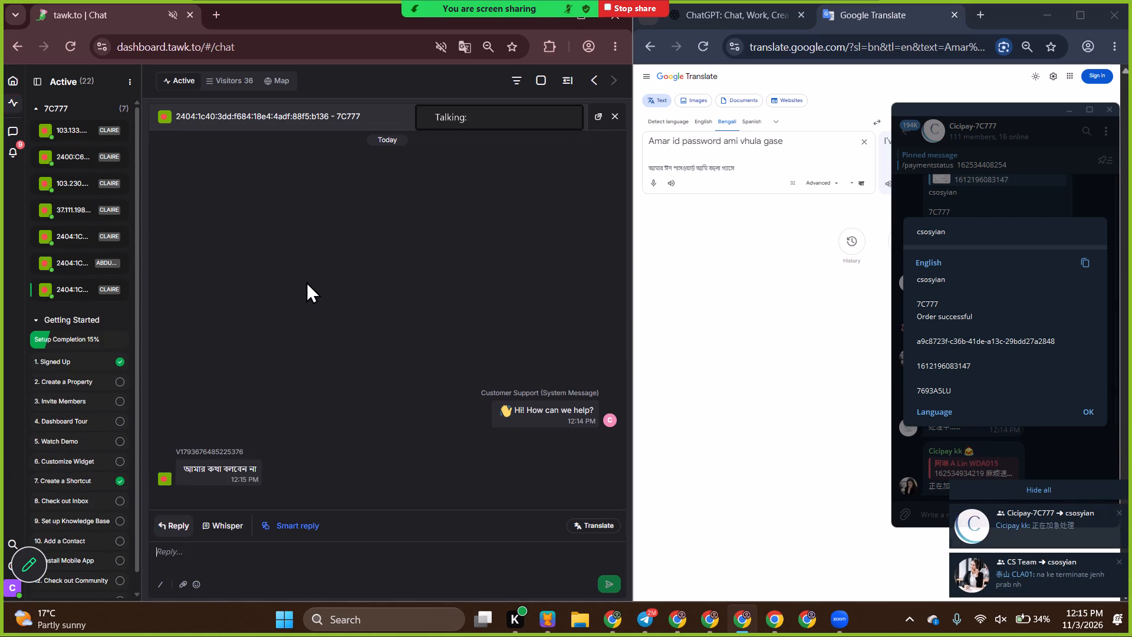
text(/he)
key(Return)
key(Return)
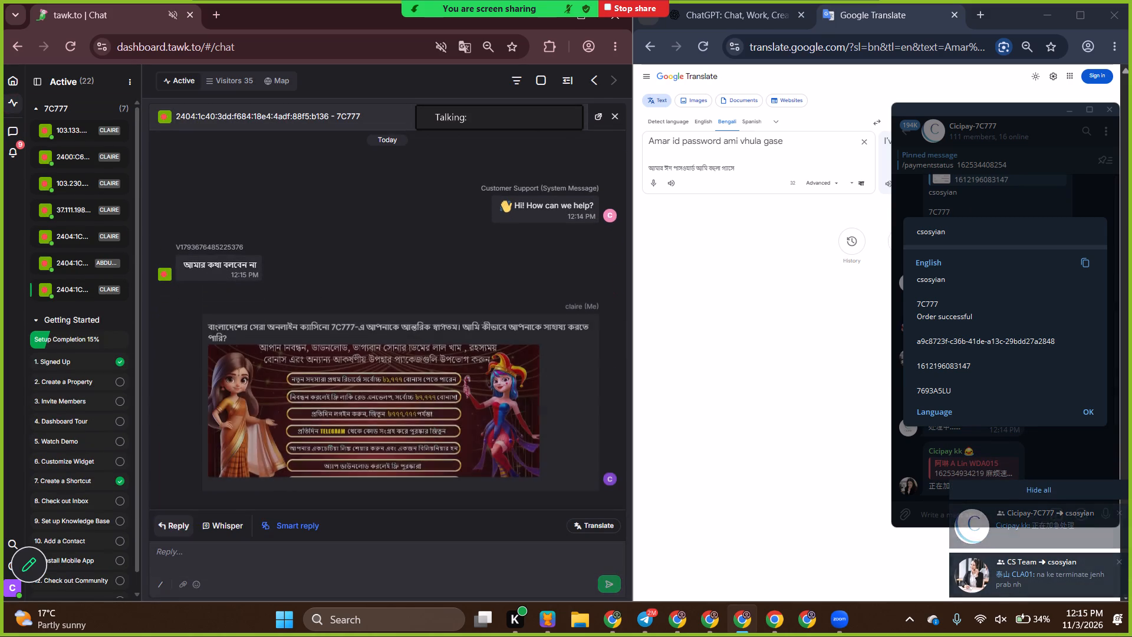
right_click(325, 214)
click(357, 487)
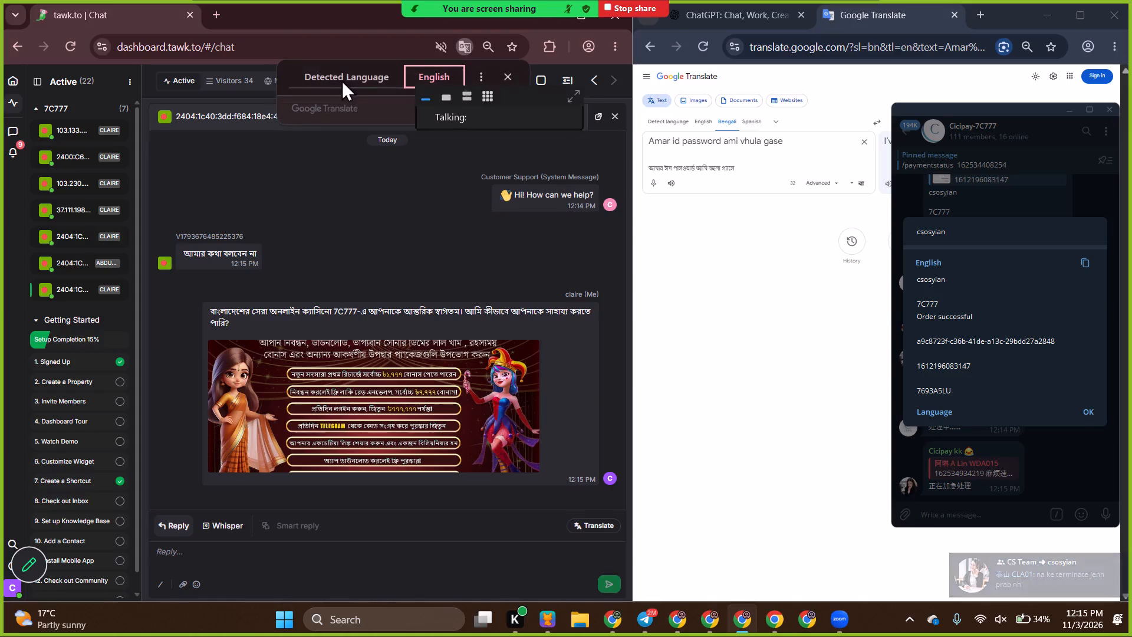
click(350, 71)
click(426, 71)
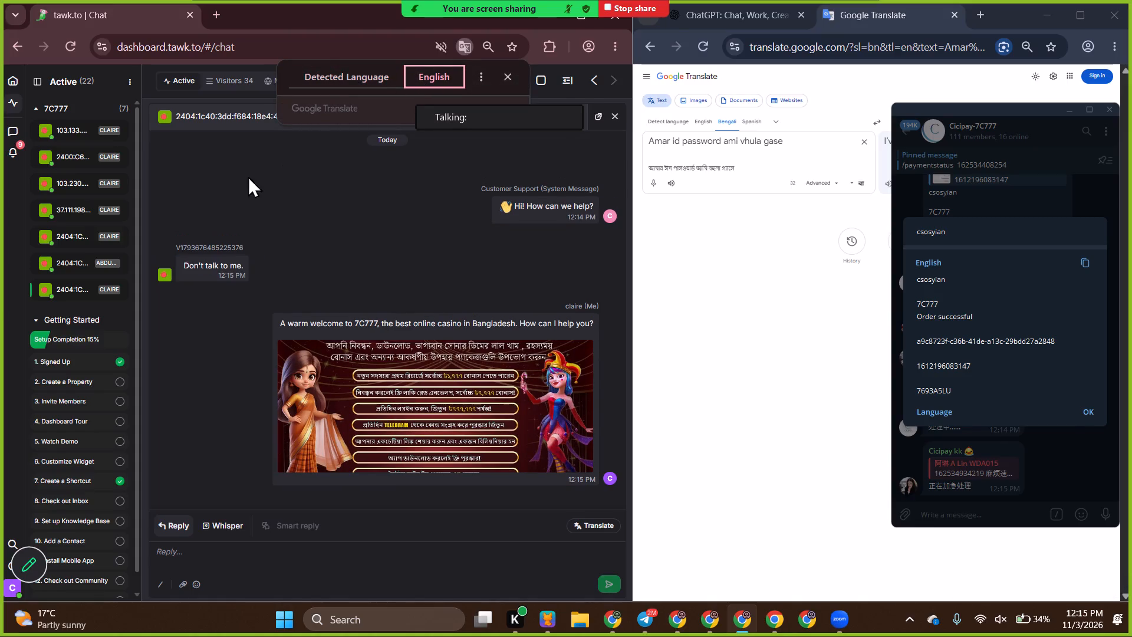
click(103, 149)
scroll(302, 313, down, 5)
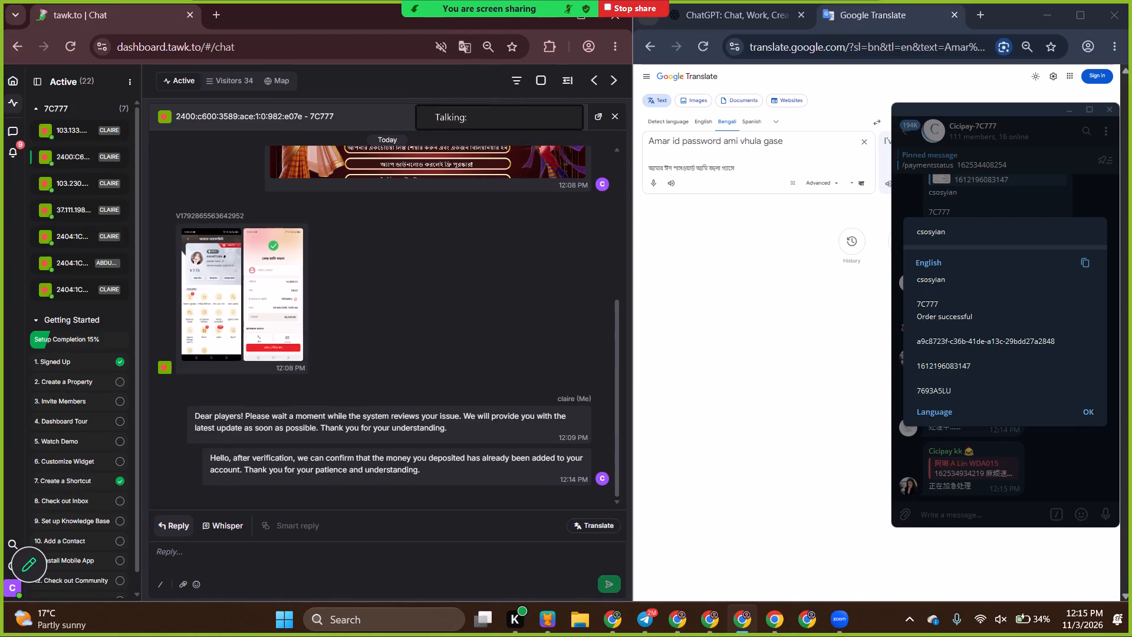
click(91, 130)
scroll(276, 248, down, 5)
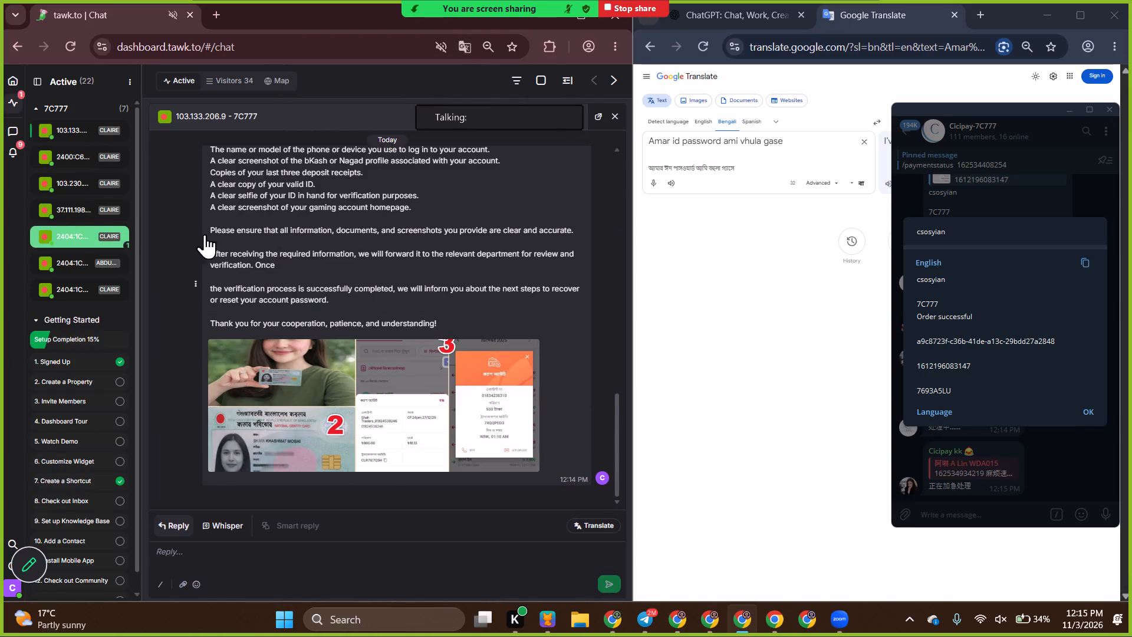
click(98, 175)
scroll(284, 268, down, 10)
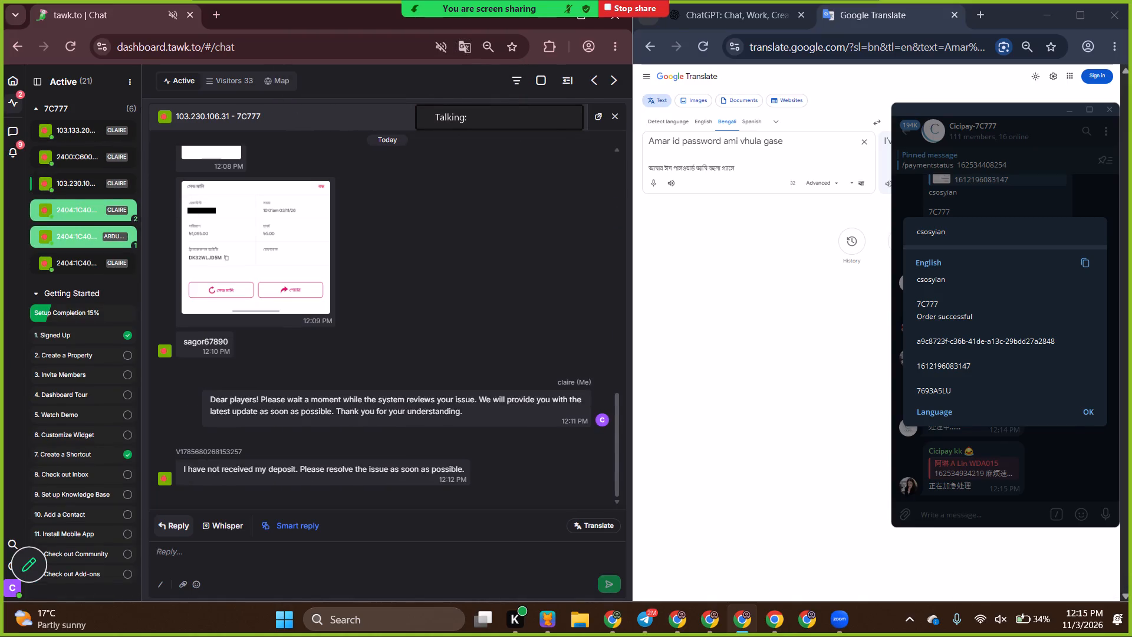
scroll(302, 308, down, 3)
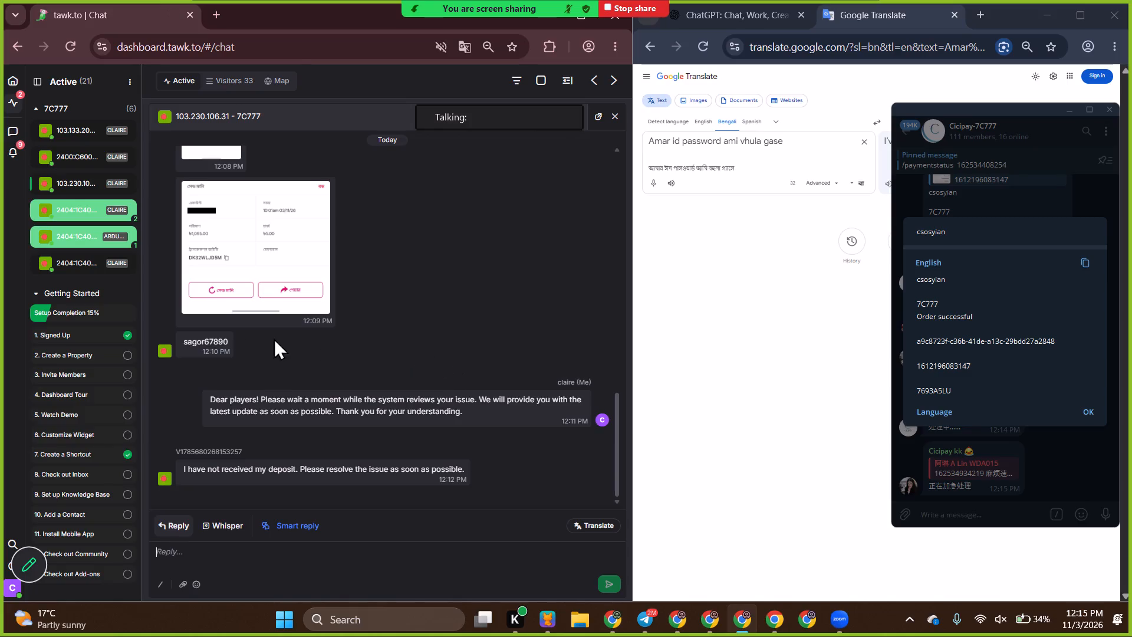
double_click(200, 339)
key(ctrl+c)
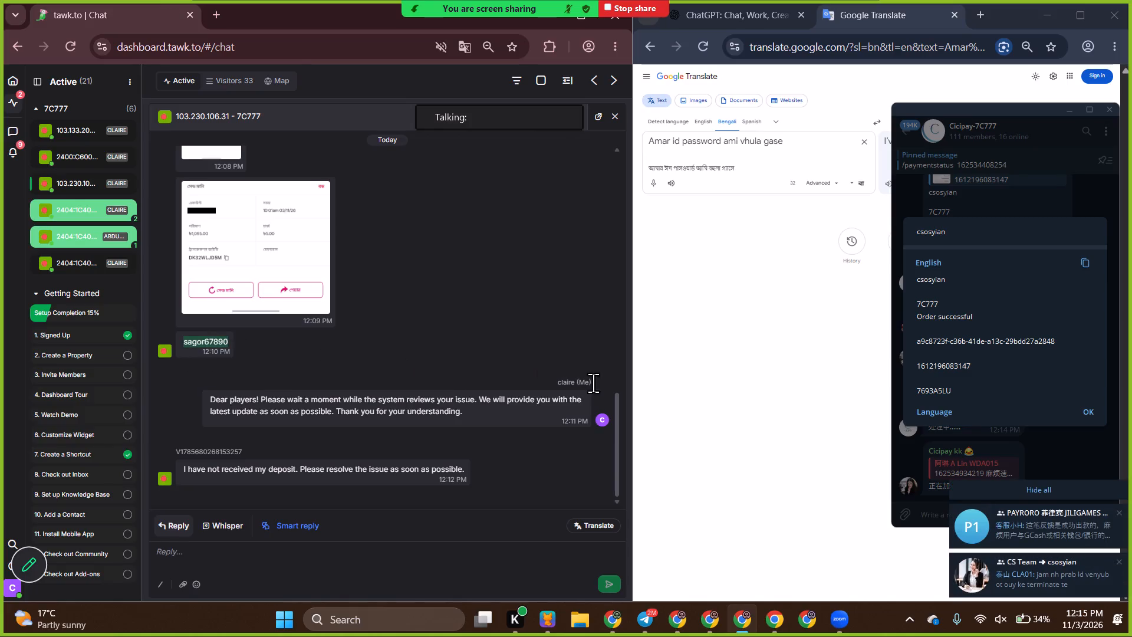
Switch to the 7C777 back office, look up the copied username and load the player's deposit records for 2026-10-28 to 2026-11-03.
click(606, 636)
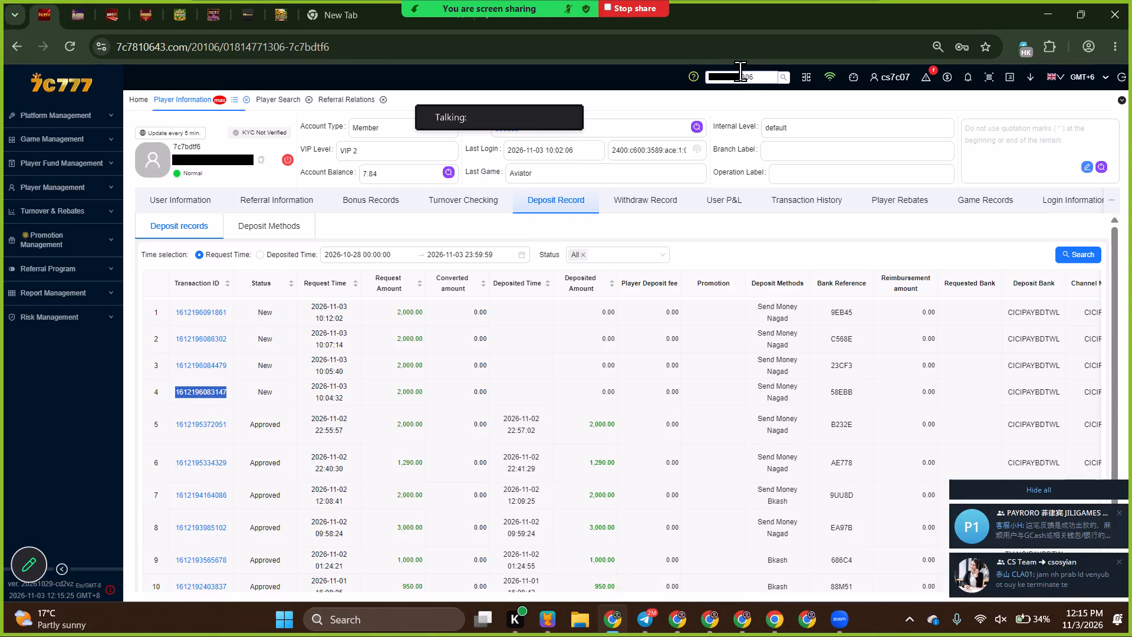
double_click(740, 71)
key(ctrl+v)
key(ctrl+Return)
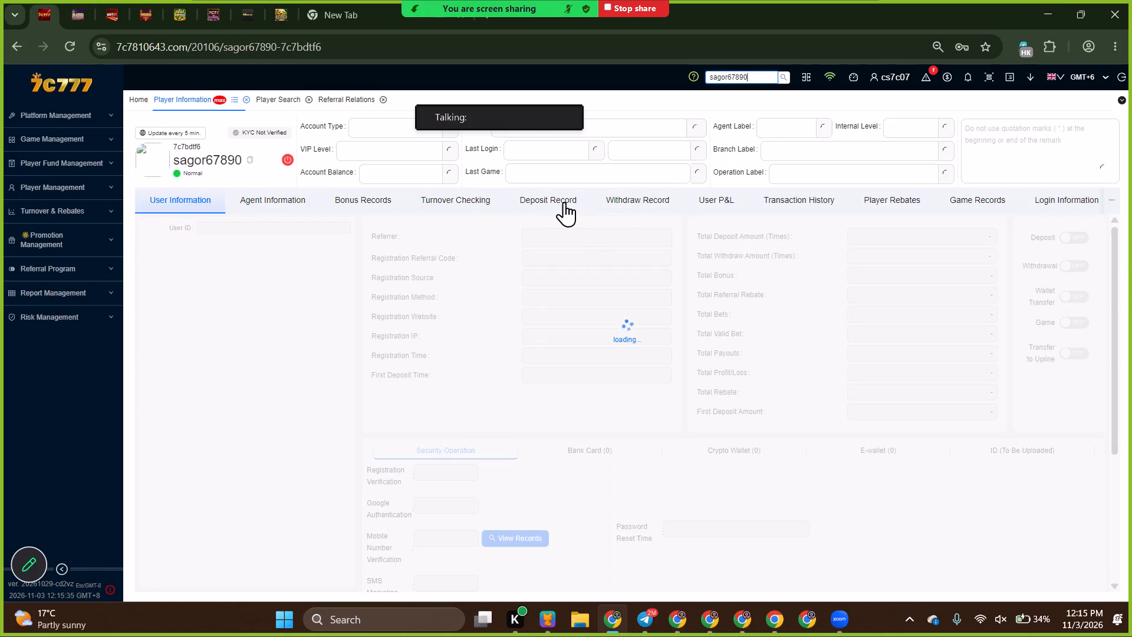
click(564, 202)
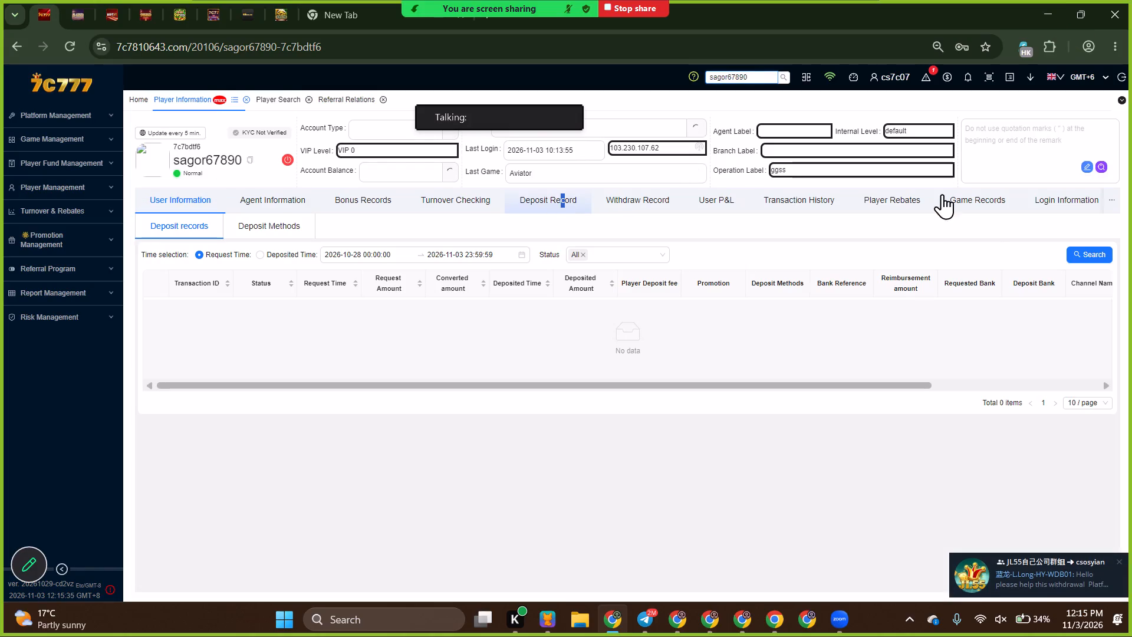
click(1086, 249)
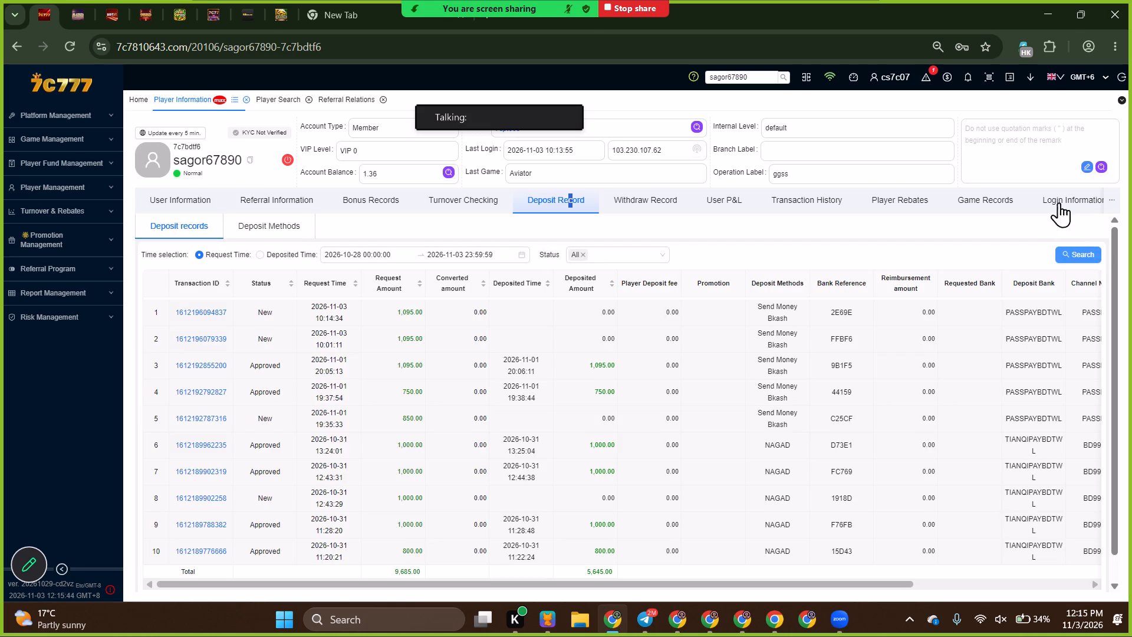
click(1050, 14)
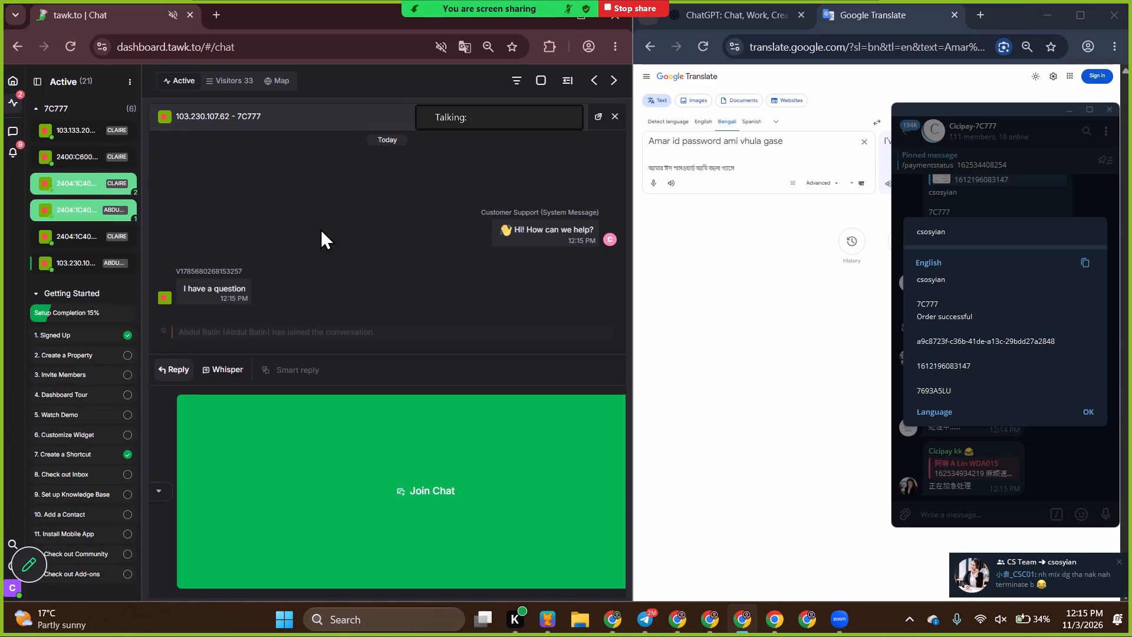
click(611, 118)
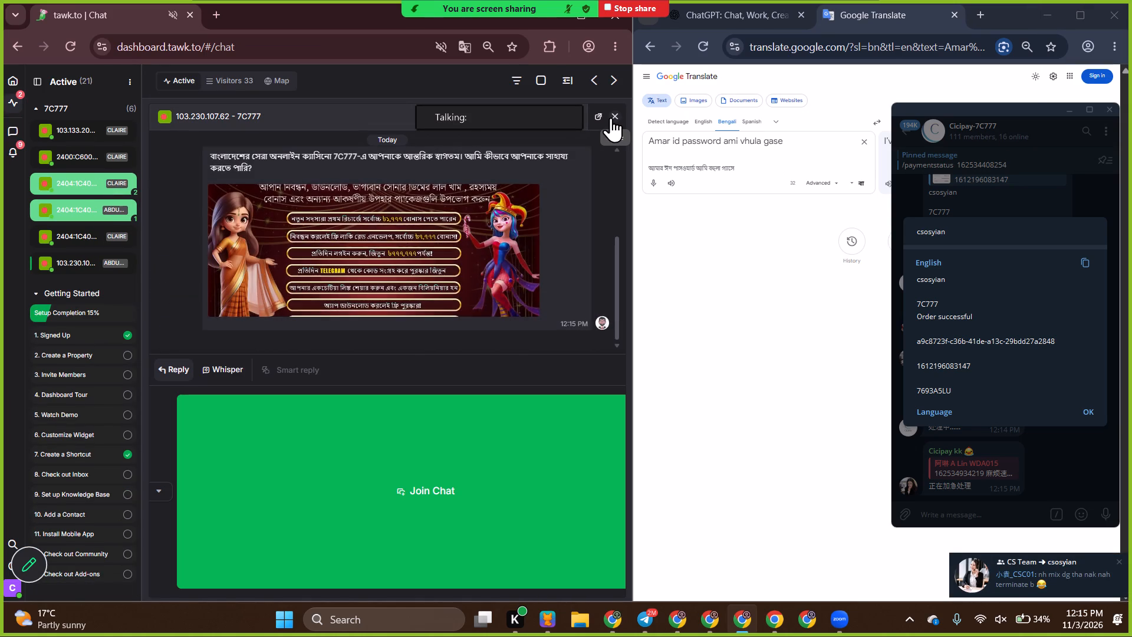
click(83, 191)
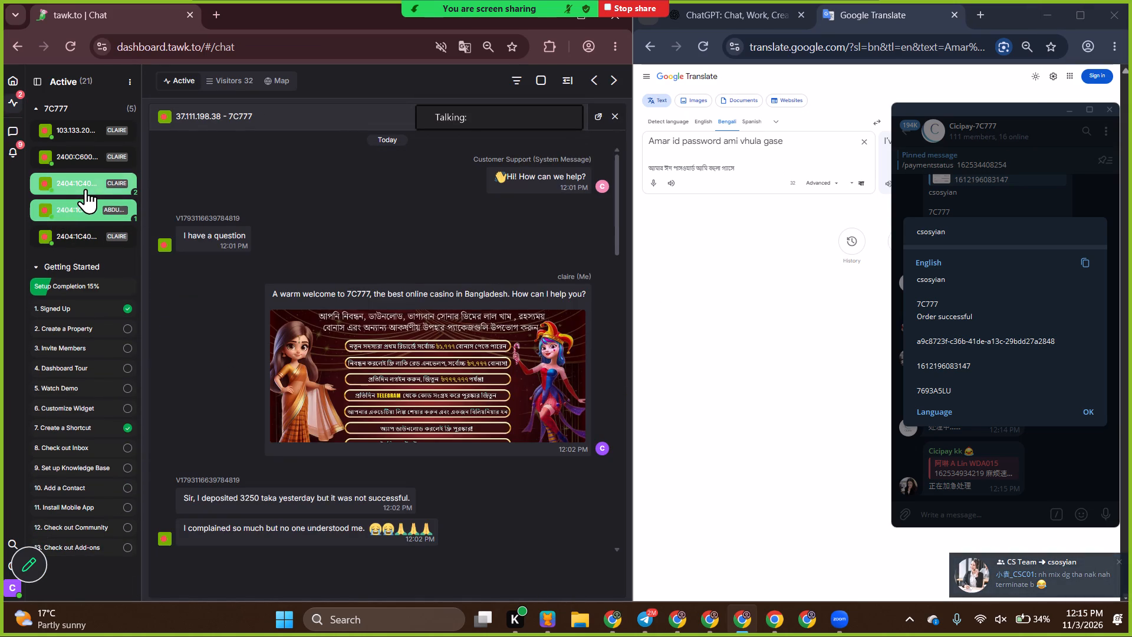
scroll(318, 356, down, 17)
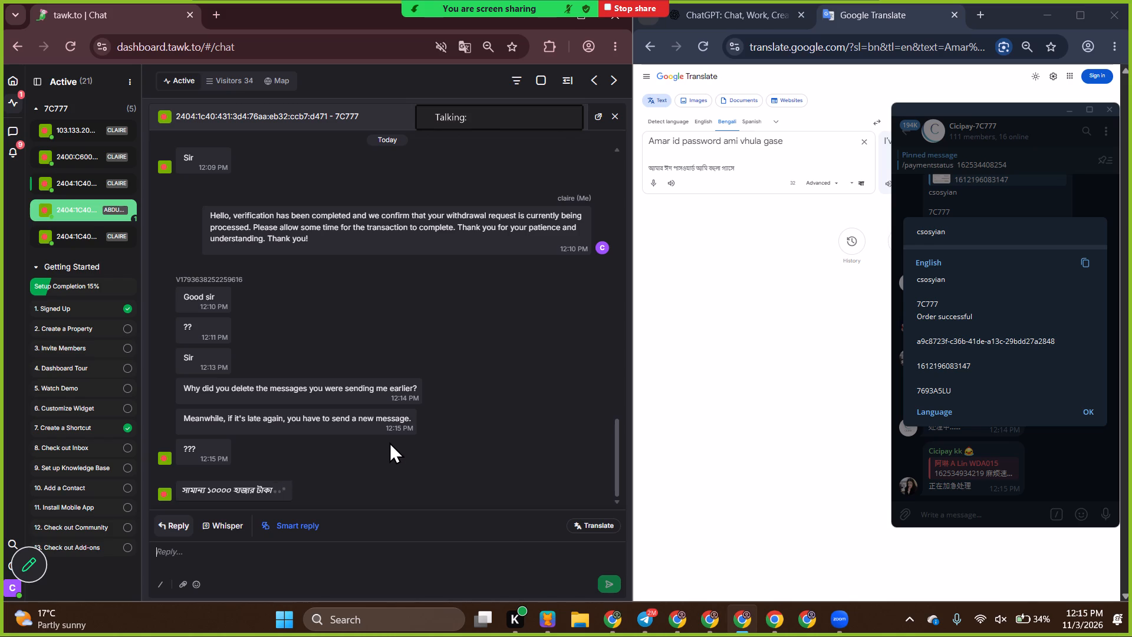
Open the 7C777 chat assigned to the agent labelled ABDU and close it.
click(119, 203)
click(618, 114)
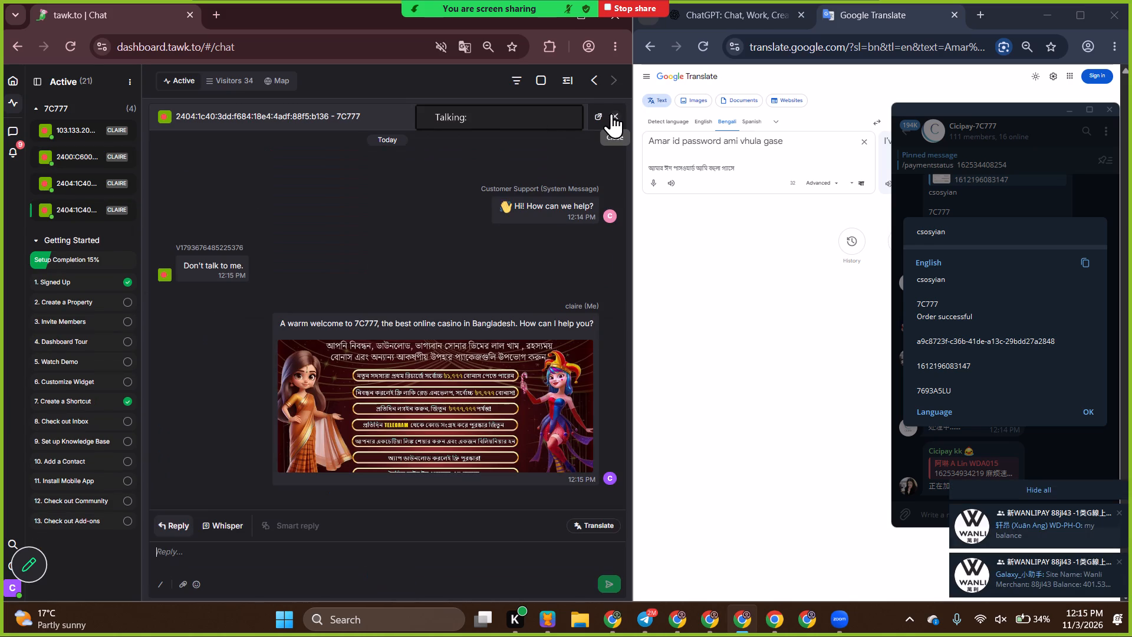
Return to the visitor chasing a delayed withdrawal and send the Bengali canned reply "2wp" saying the withdrawal is being processed.
scroll(288, 307, down, 14)
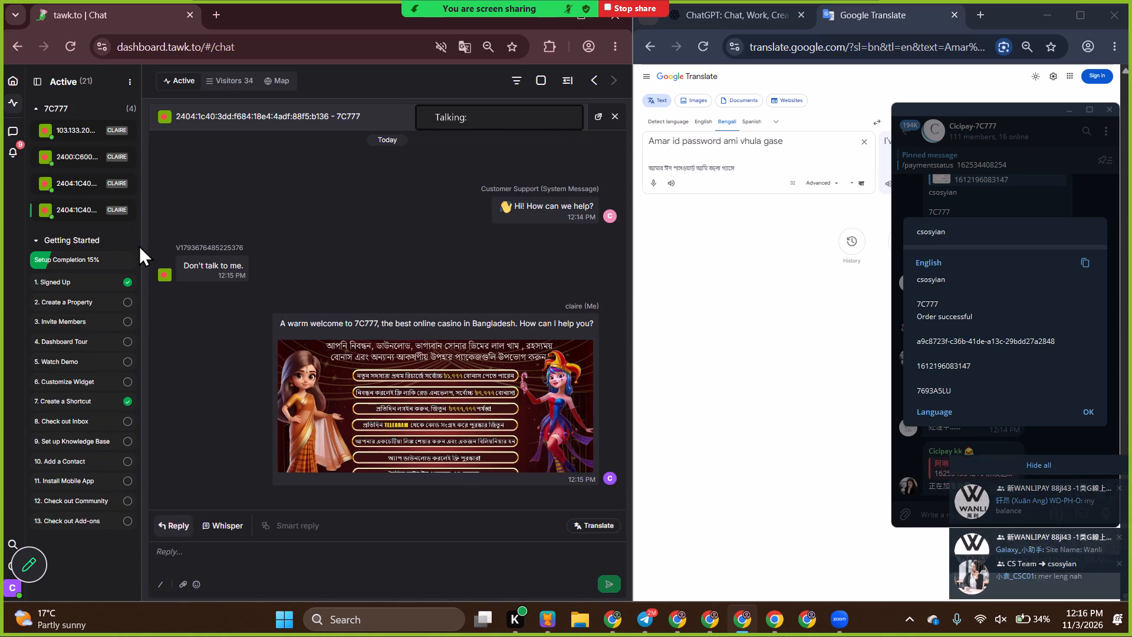
click(102, 206)
click(94, 184)
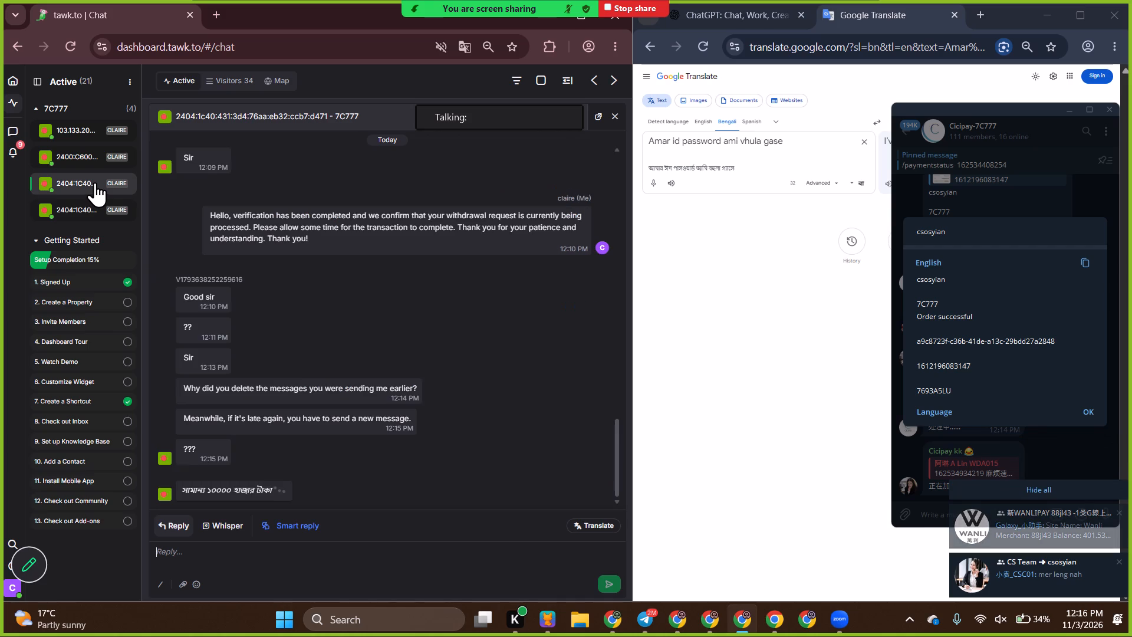
scroll(366, 277, down, 6)
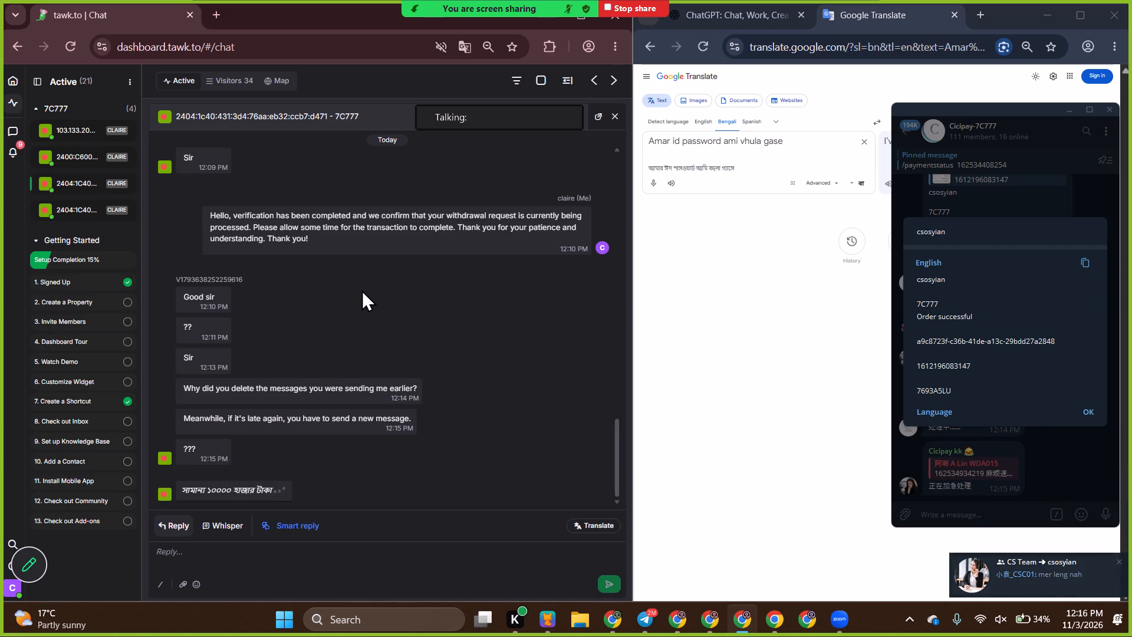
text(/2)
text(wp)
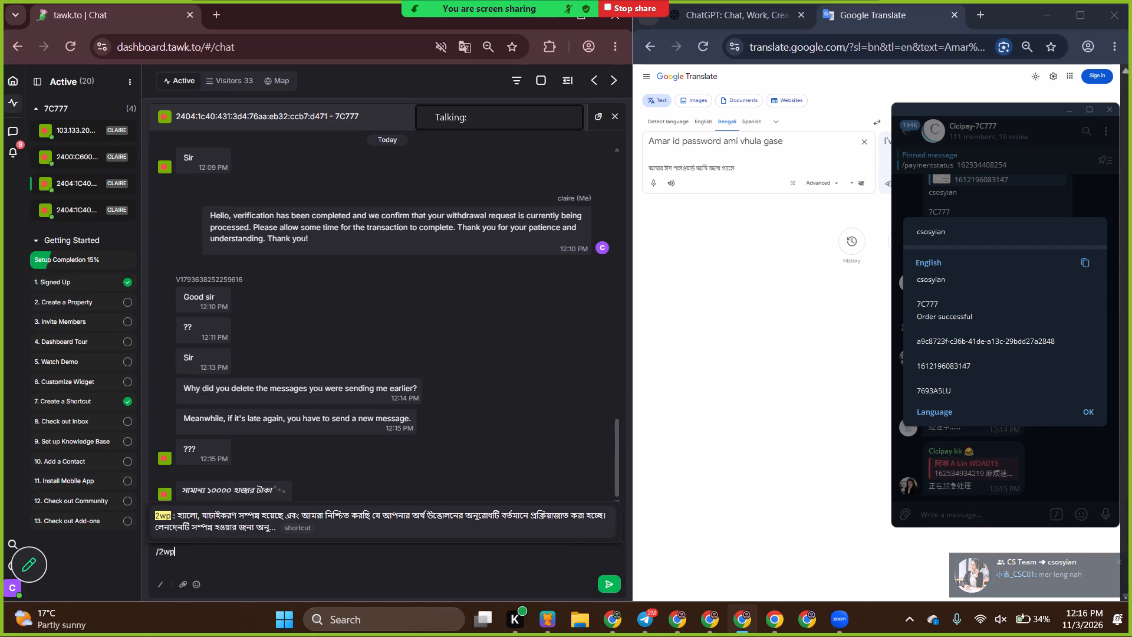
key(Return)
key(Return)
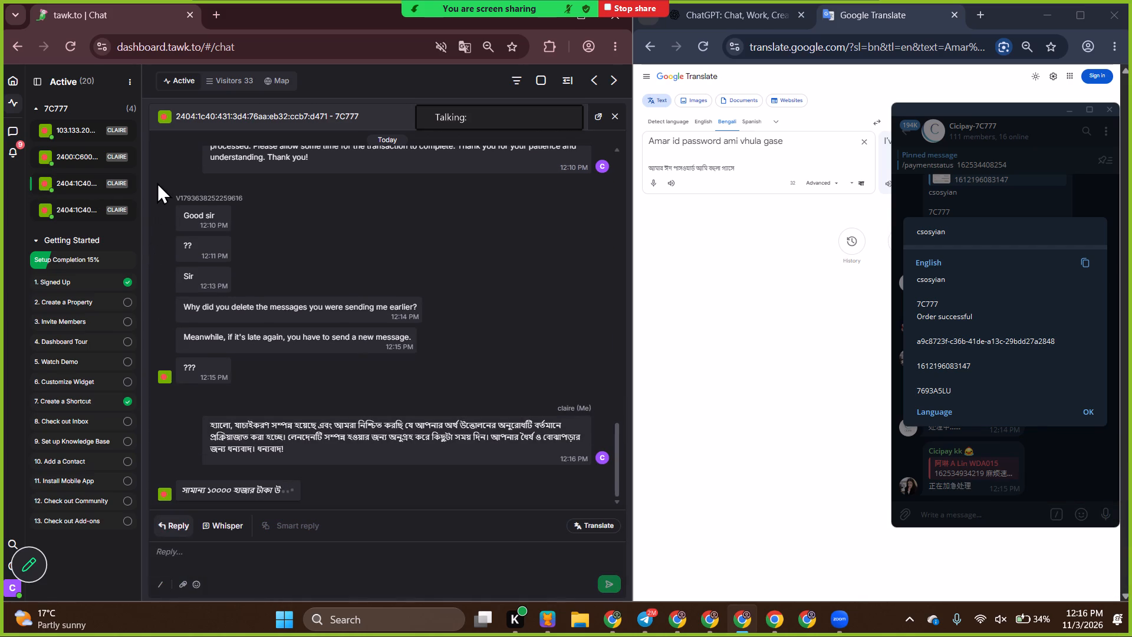
Accept the incoming 7C777 chat about a missing referral bonus and send the Bengali welcome canned reply "/he" with the promotional banner.
click(72, 150)
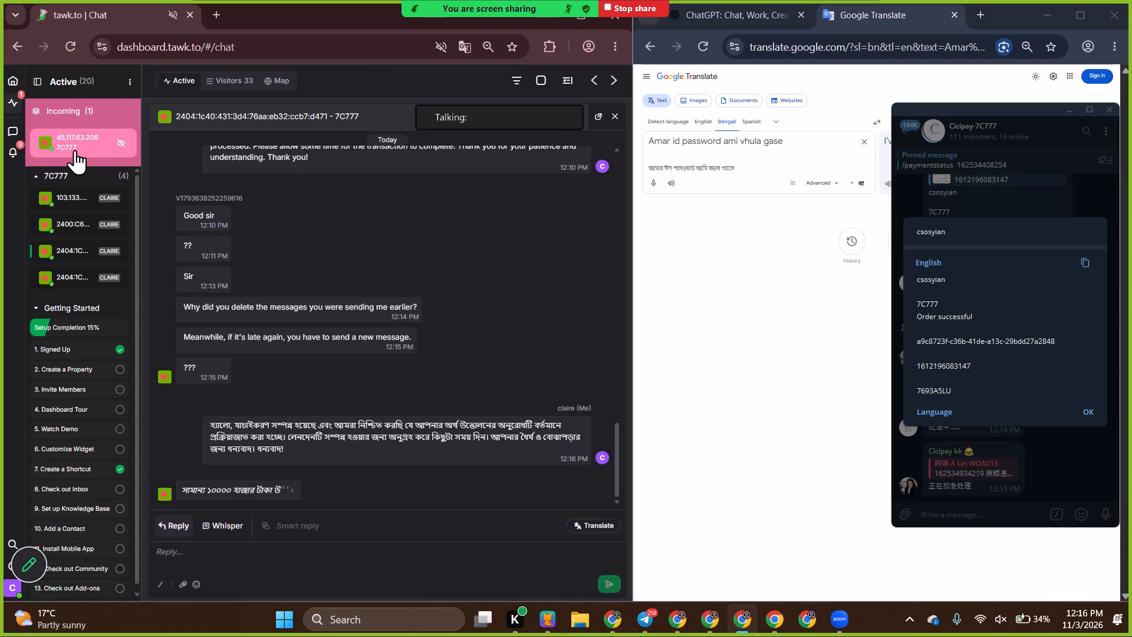
drag(372, 537, 383, 546)
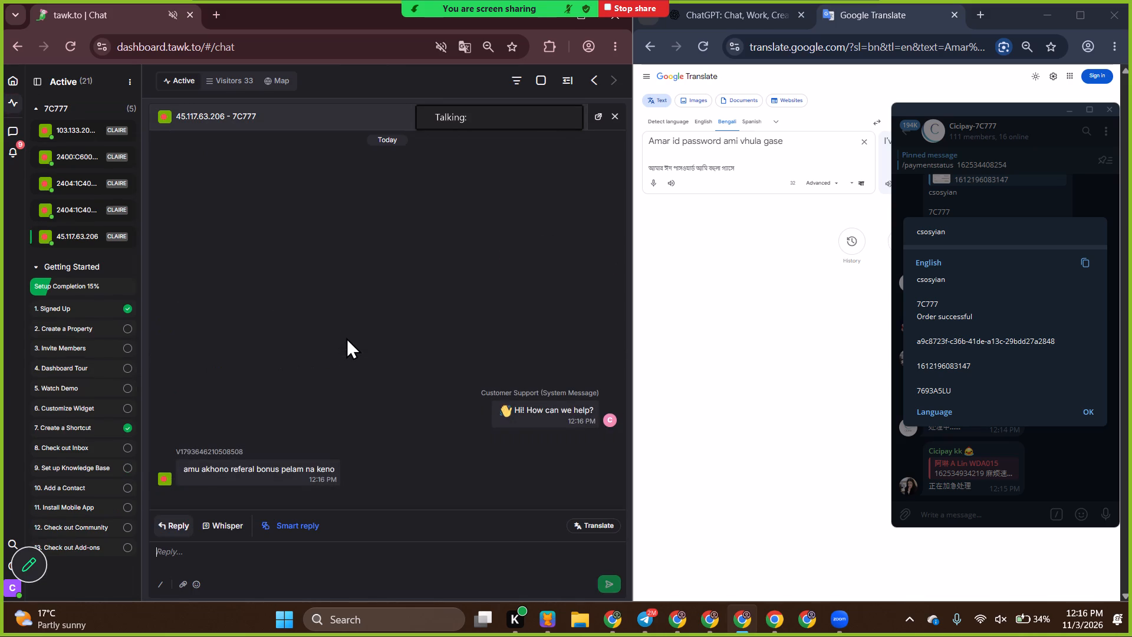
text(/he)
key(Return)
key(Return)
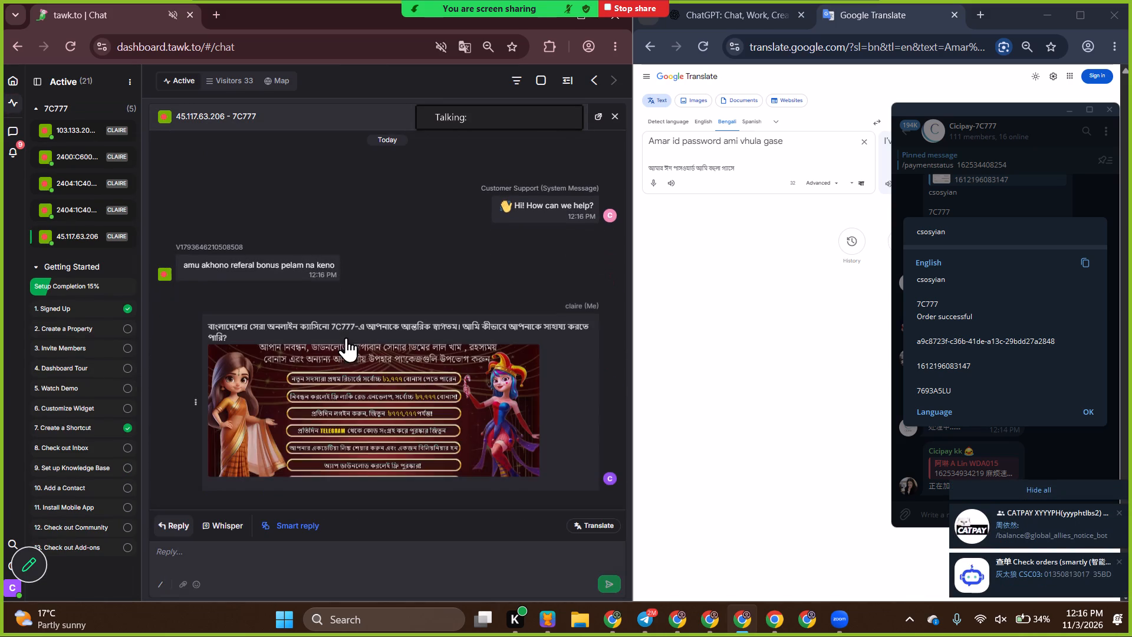
Send the canned reply "/ui" asking the referral bonus visitor for their own username and the invited friend's username.
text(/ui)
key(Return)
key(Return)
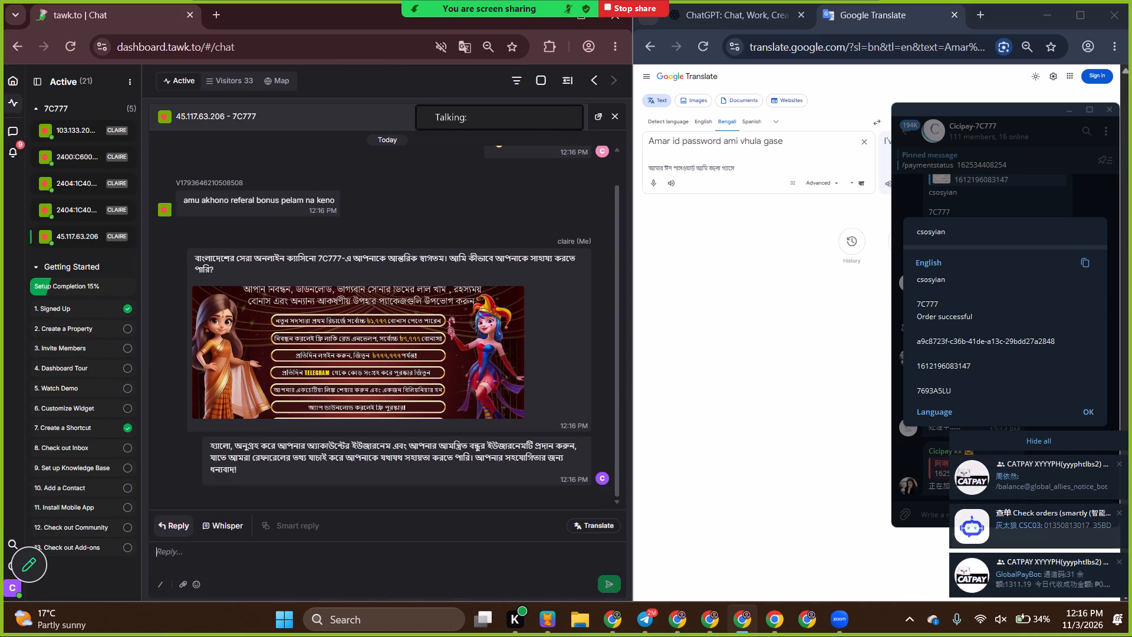
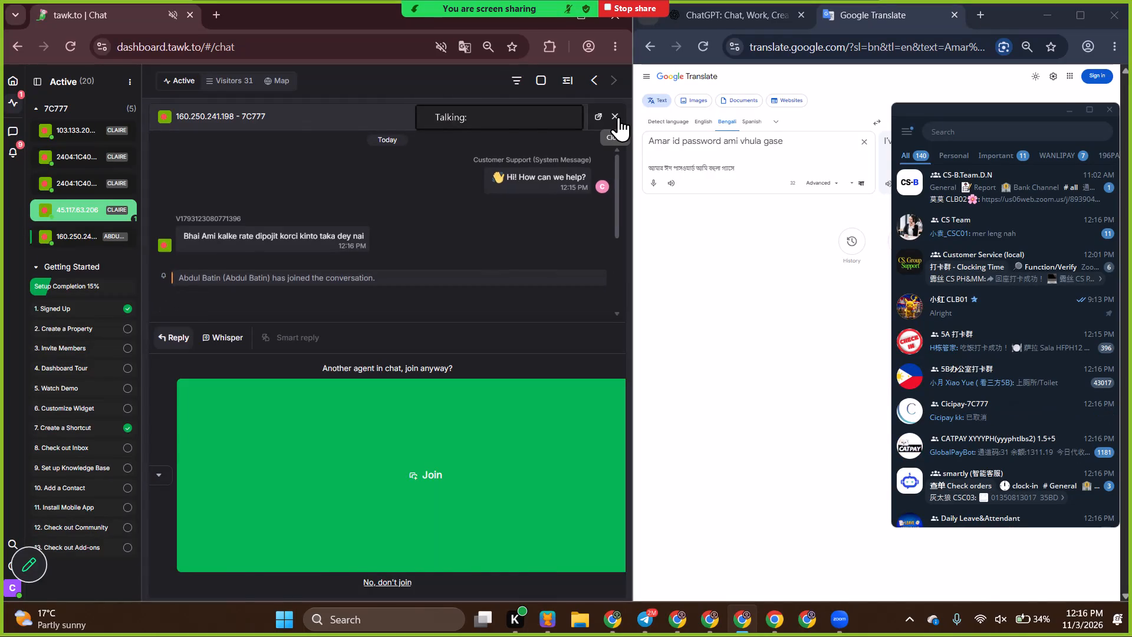
Close the yesterday's-deposit visitor's chat that another agent has already joined, without joining it.
click(618, 117)
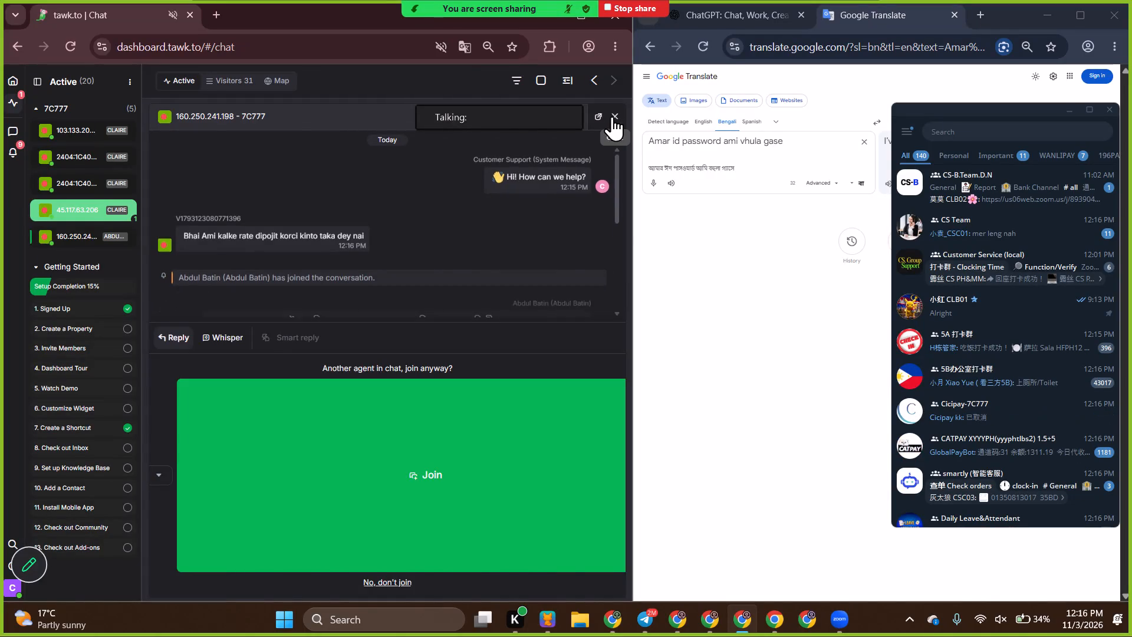
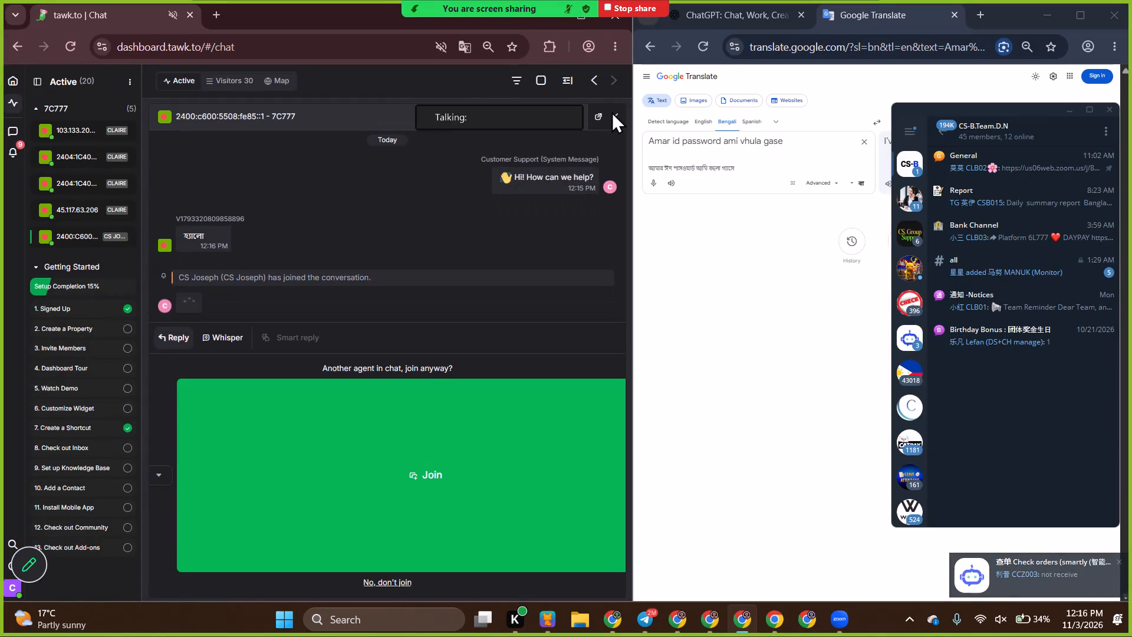
Close the 7C777 visitor chat that CS Joseph has already joined.
click(611, 111)
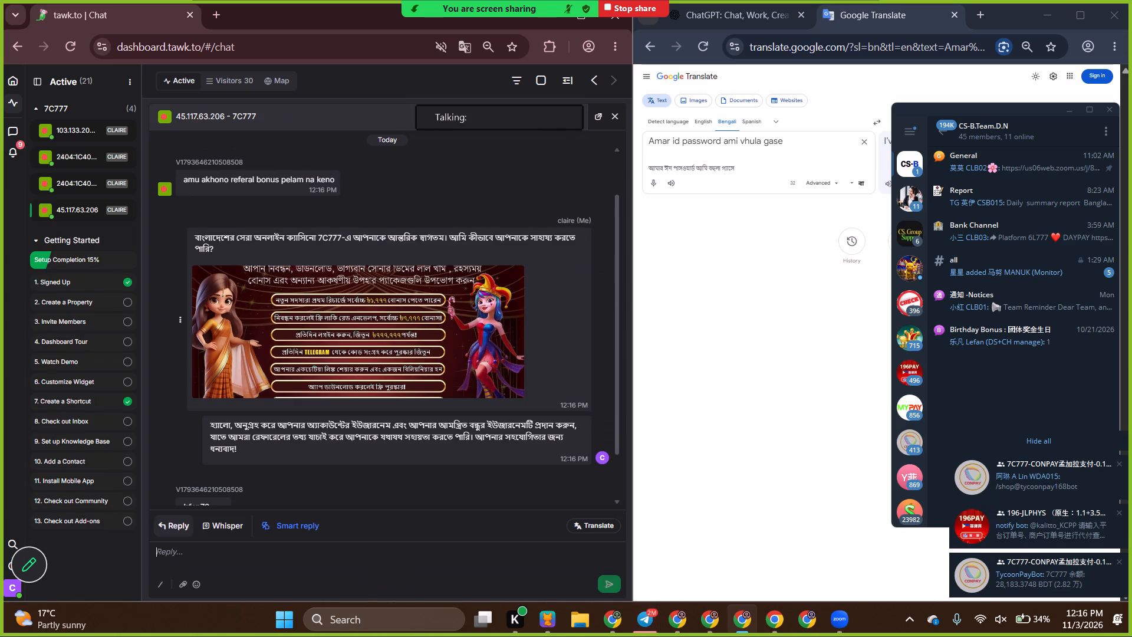
Force a full reload of the tawk.to chat dashboard, bypassing the cache.
key(ctrl+shift+r)
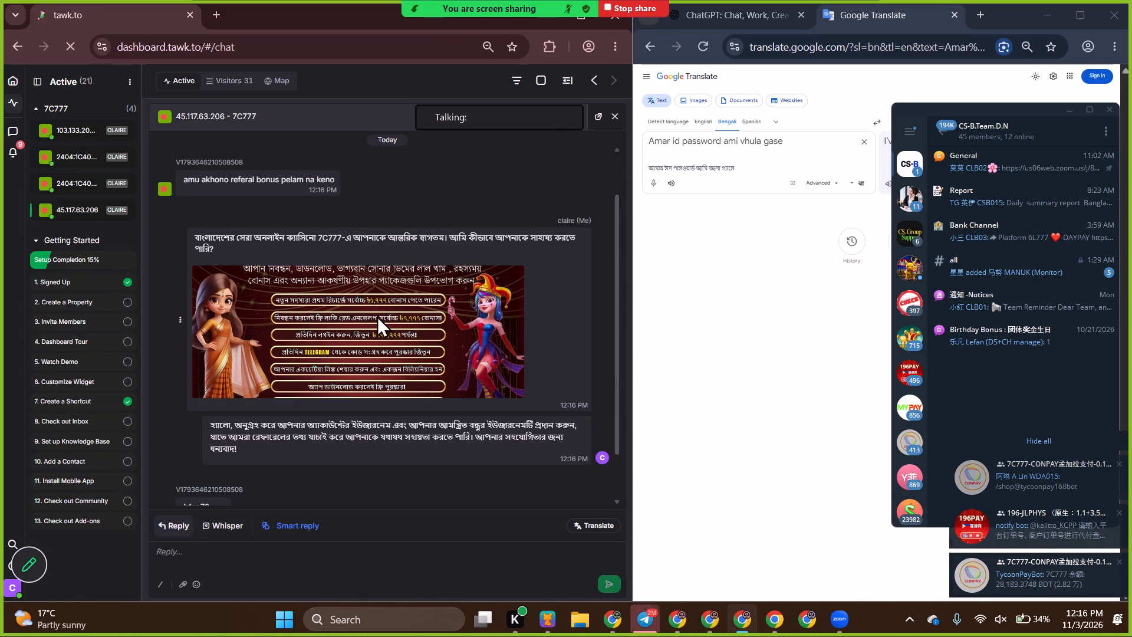
Open the Windows Task Manager.
key(ctrl+shift+Escape)
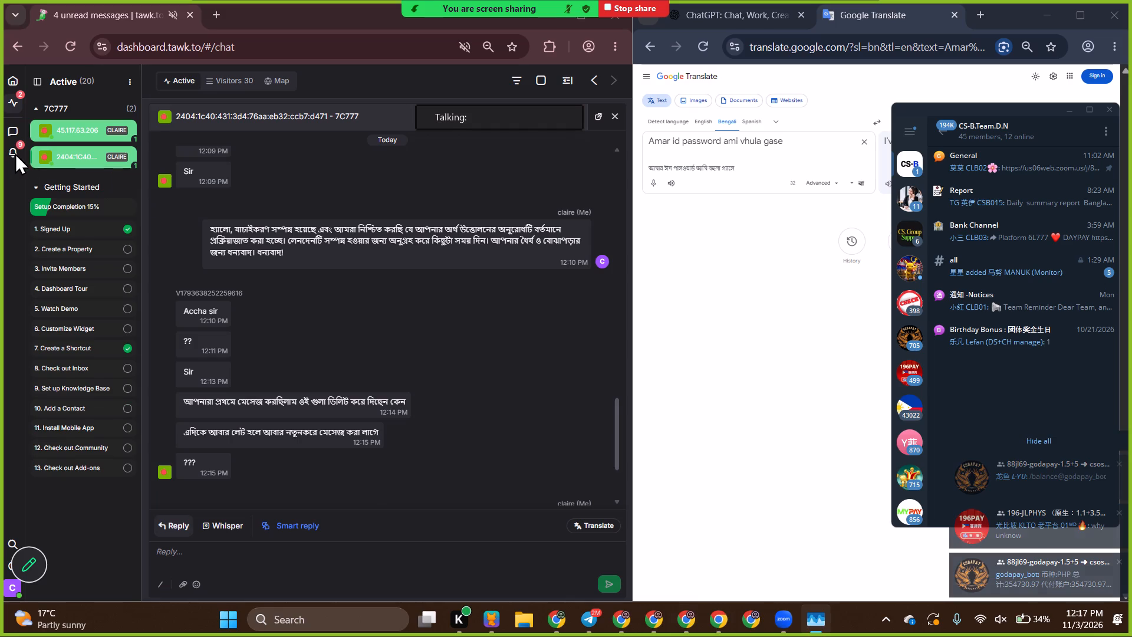
scroll(291, 333, down, 7)
click(91, 155)
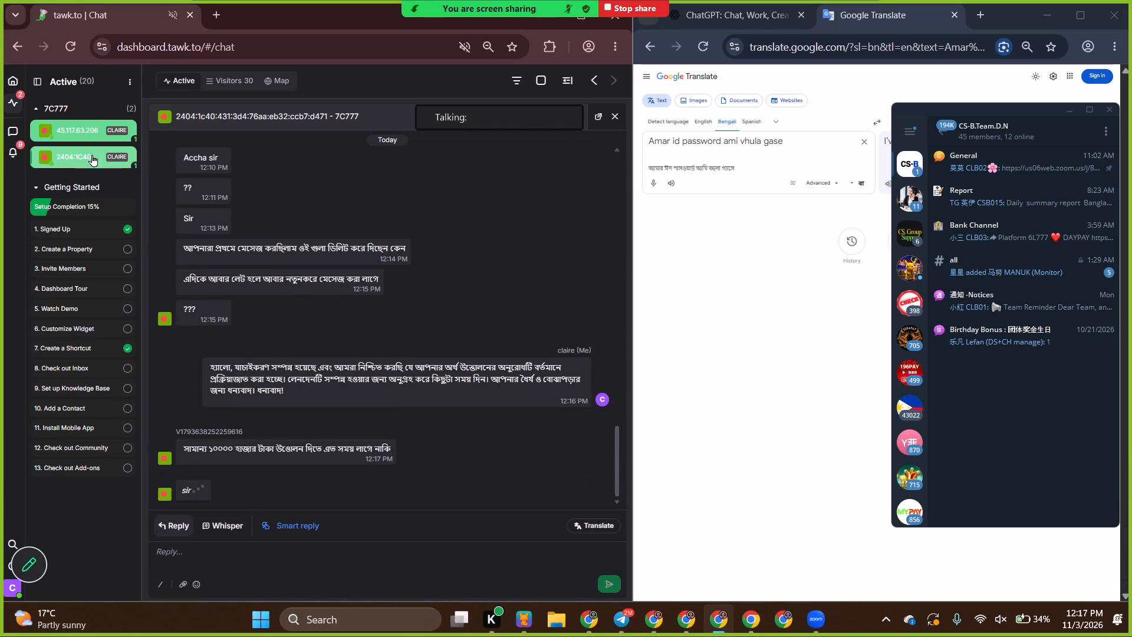
scroll(368, 310, down, 6)
Join the incoming 7C777 chat that contains a screenshot and send the saved "/he" welcome greeting with its promotional image.
click(72, 124)
click(87, 162)
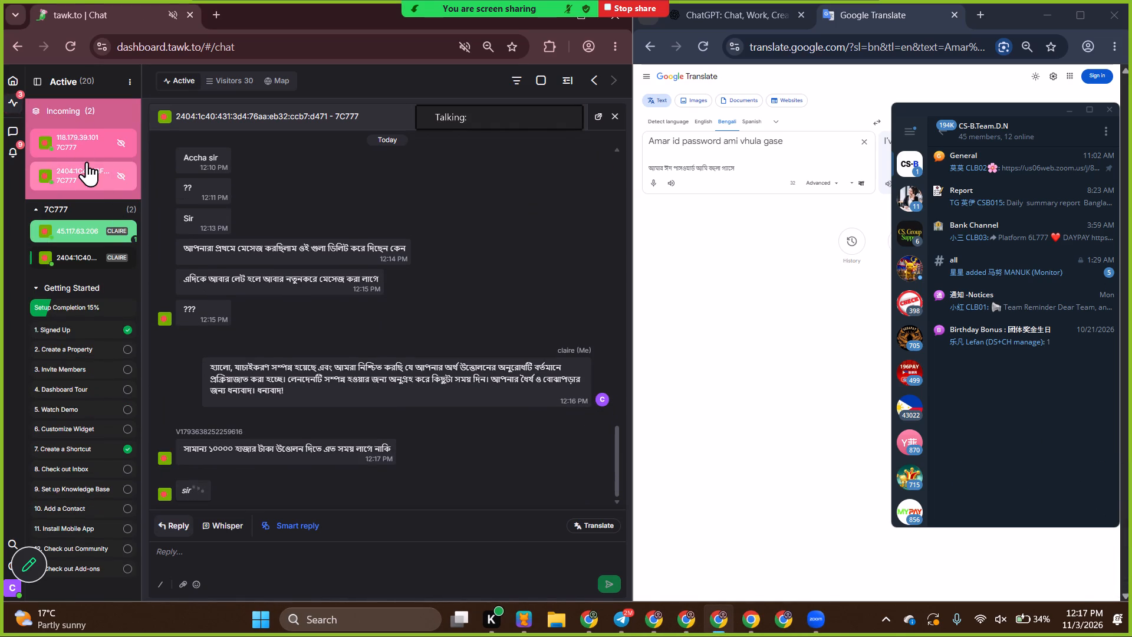
click(357, 434)
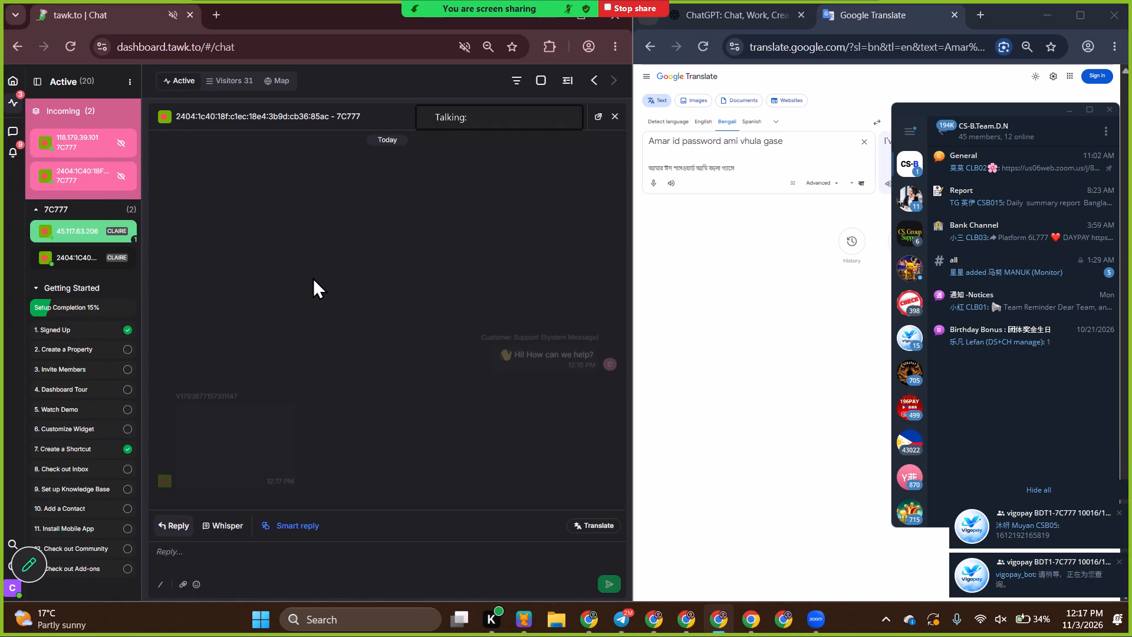
text(/he)
key(Return)
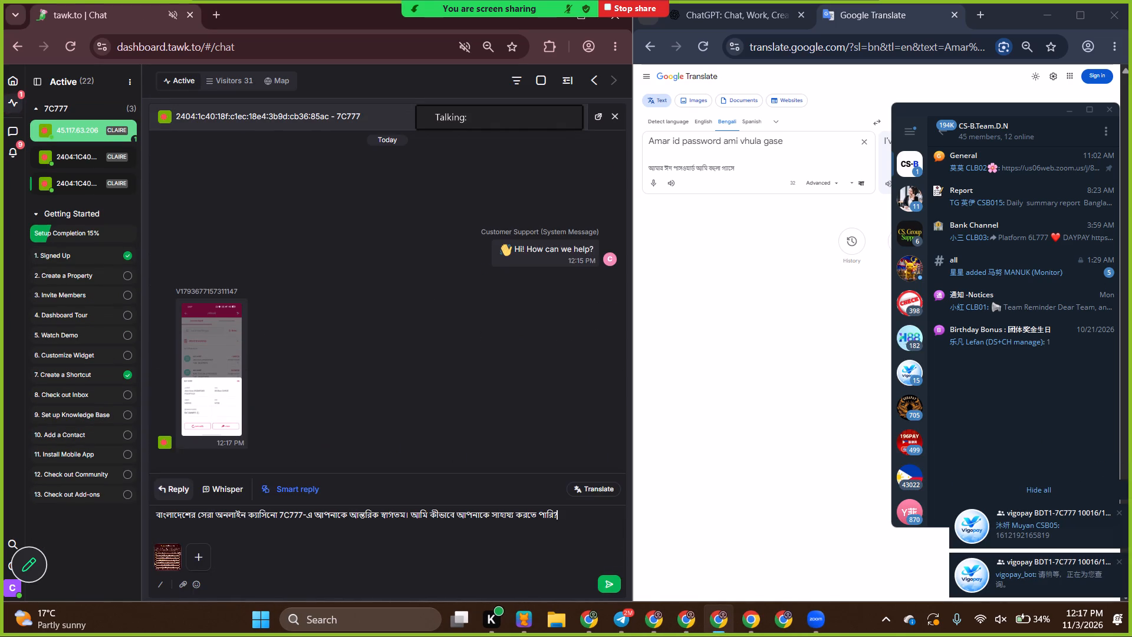
key(Return)
Send the saved "username" reply asking this customer for their member account username.
text(/use)
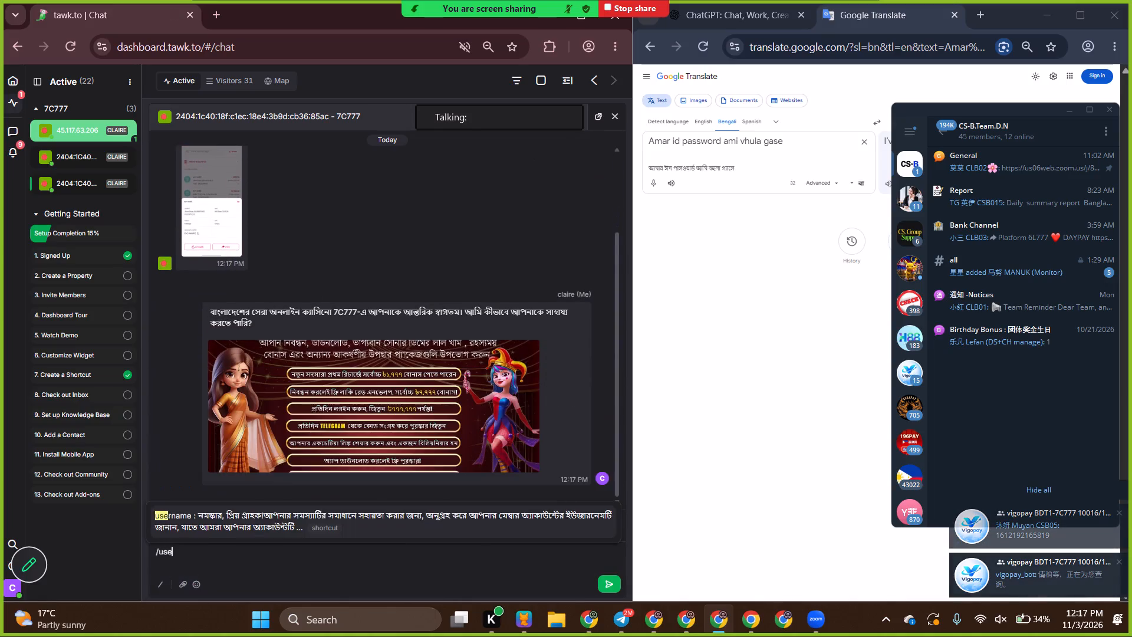
key(Return)
key(Return)
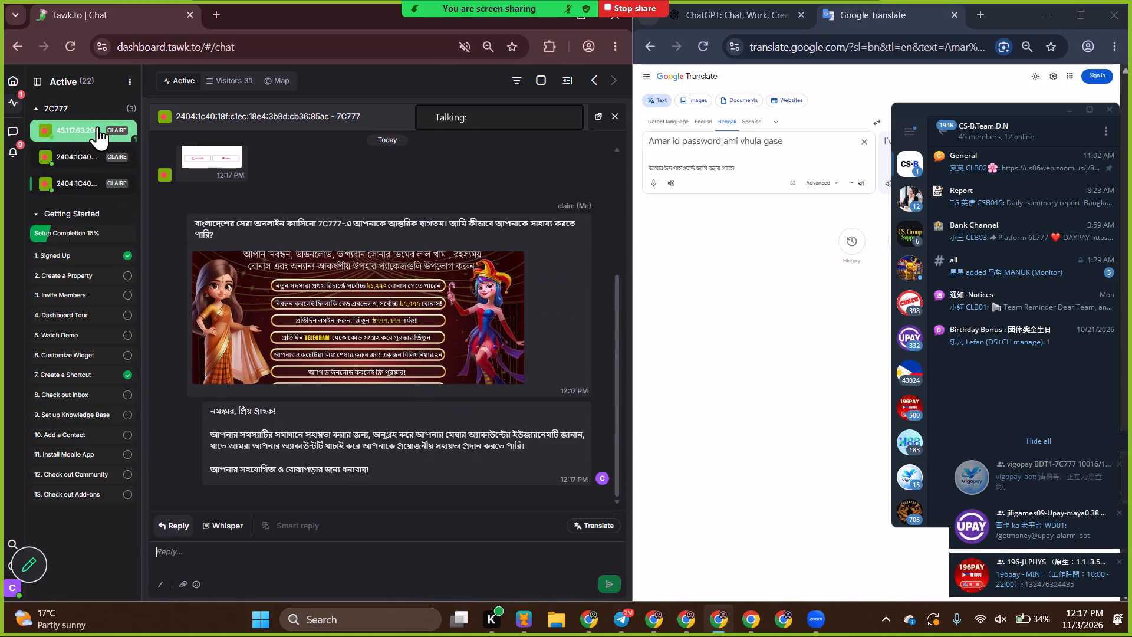
Open the referral customer's chat at its newest messages and translate the page into English.
click(97, 126)
scroll(325, 345, down, 11)
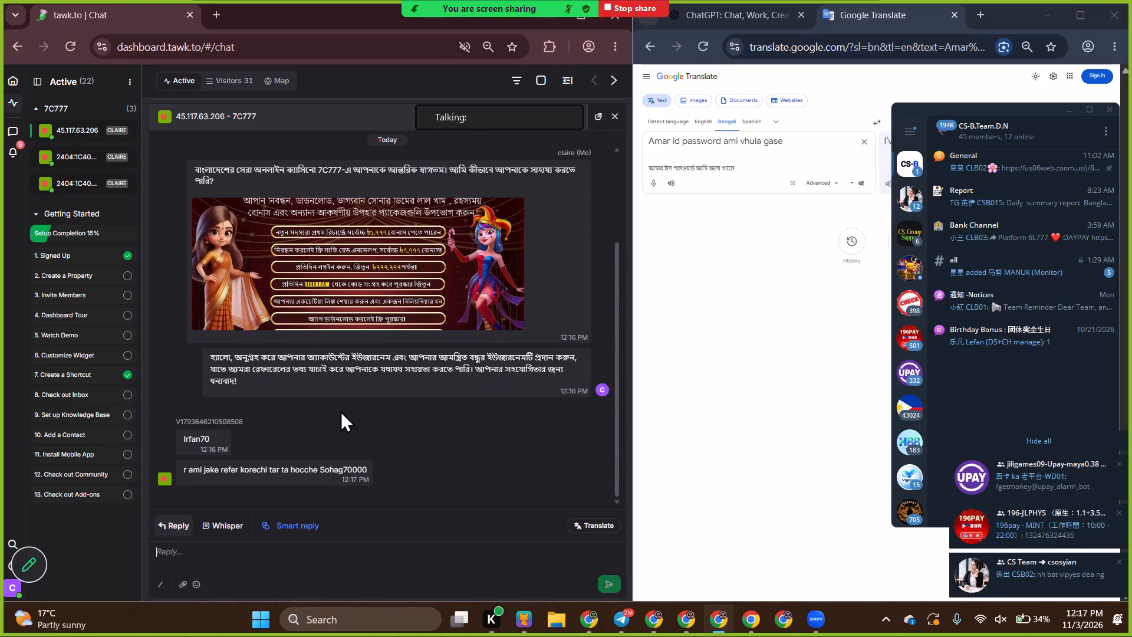
right_click(342, 411)
click(397, 331)
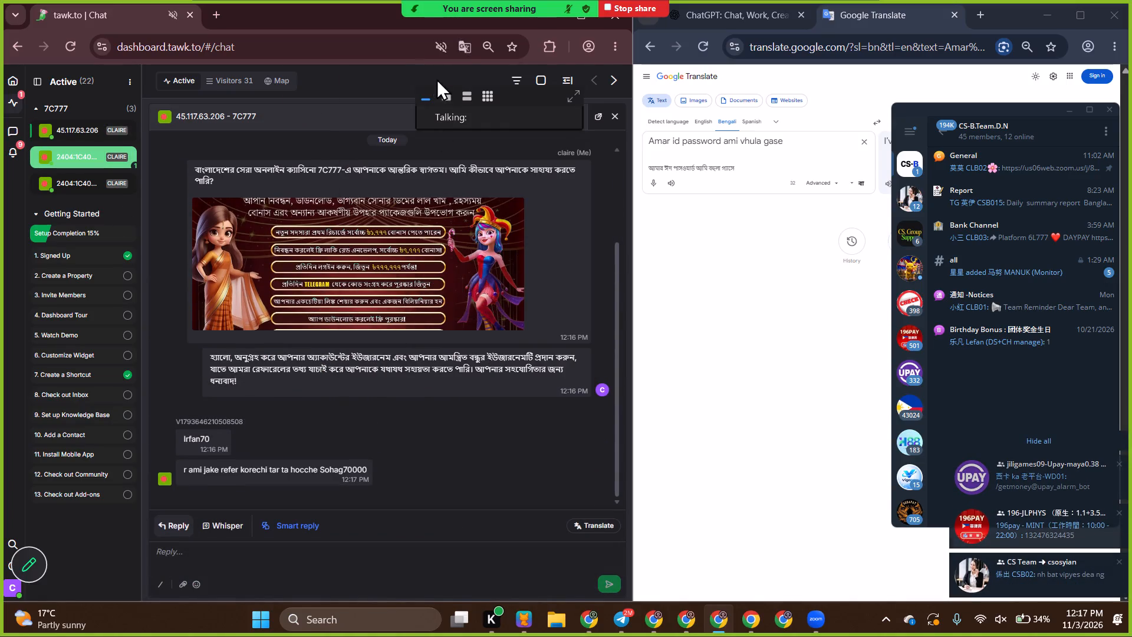
click(321, 73)
click(421, 70)
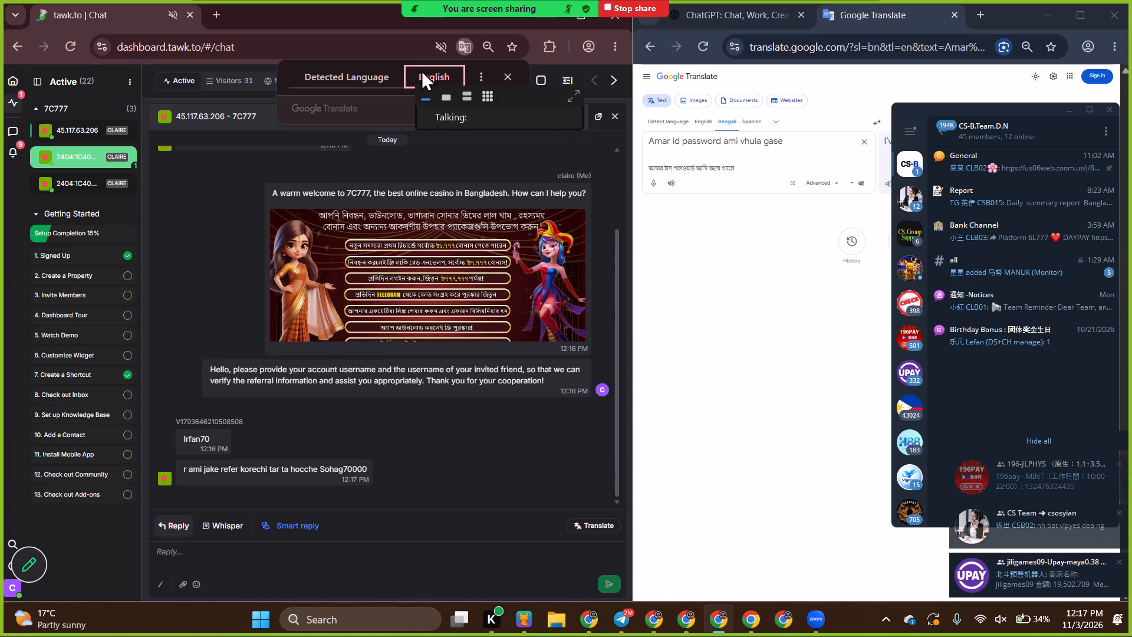
Send the referral customer the saved "/wai" reply asking them to wait while the issue is reviewed.
click(210, 557)
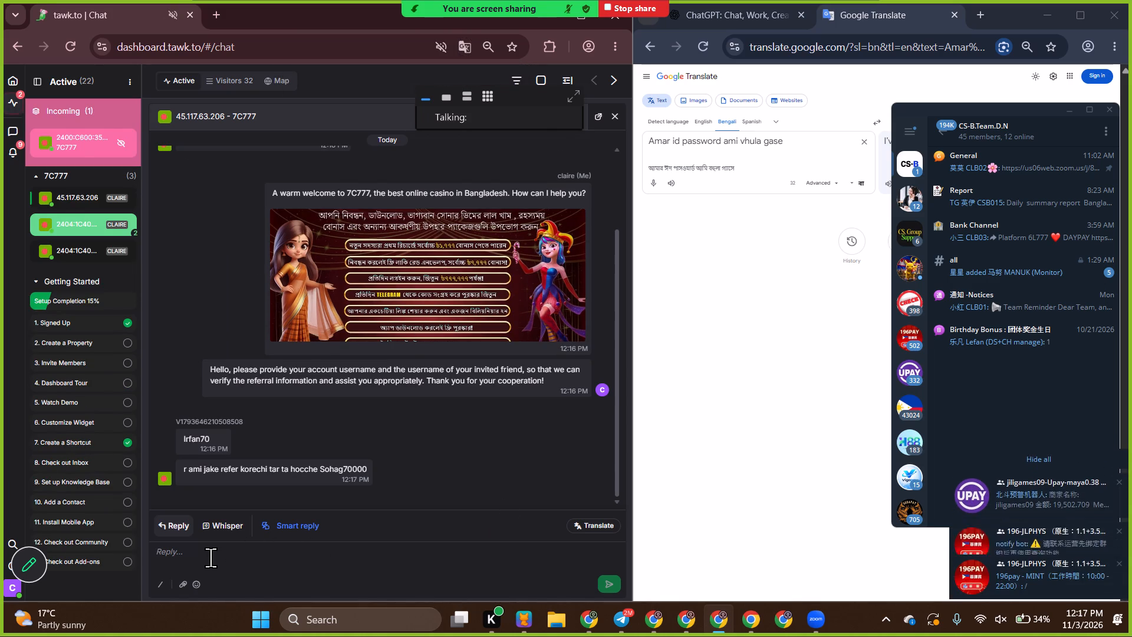
text(/wai)
key(Return)
key(Return)
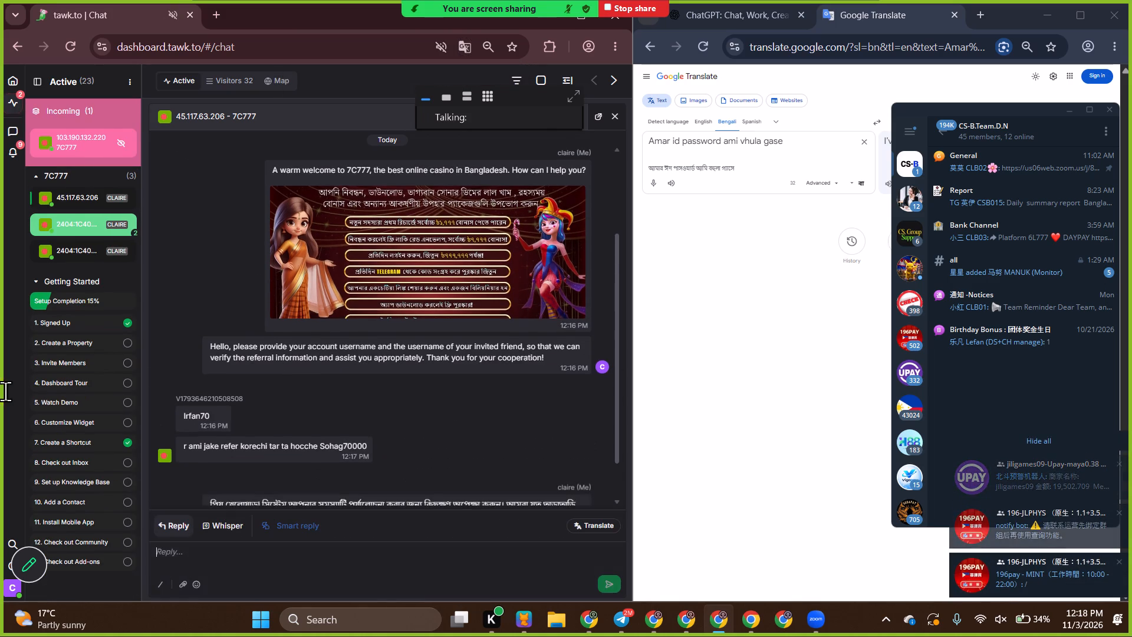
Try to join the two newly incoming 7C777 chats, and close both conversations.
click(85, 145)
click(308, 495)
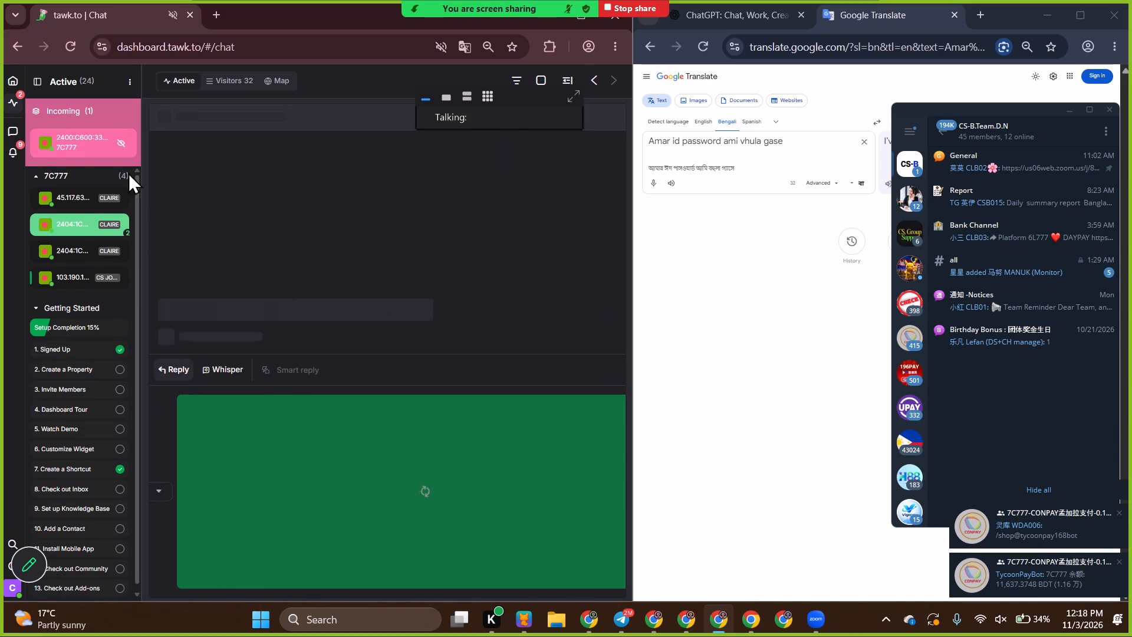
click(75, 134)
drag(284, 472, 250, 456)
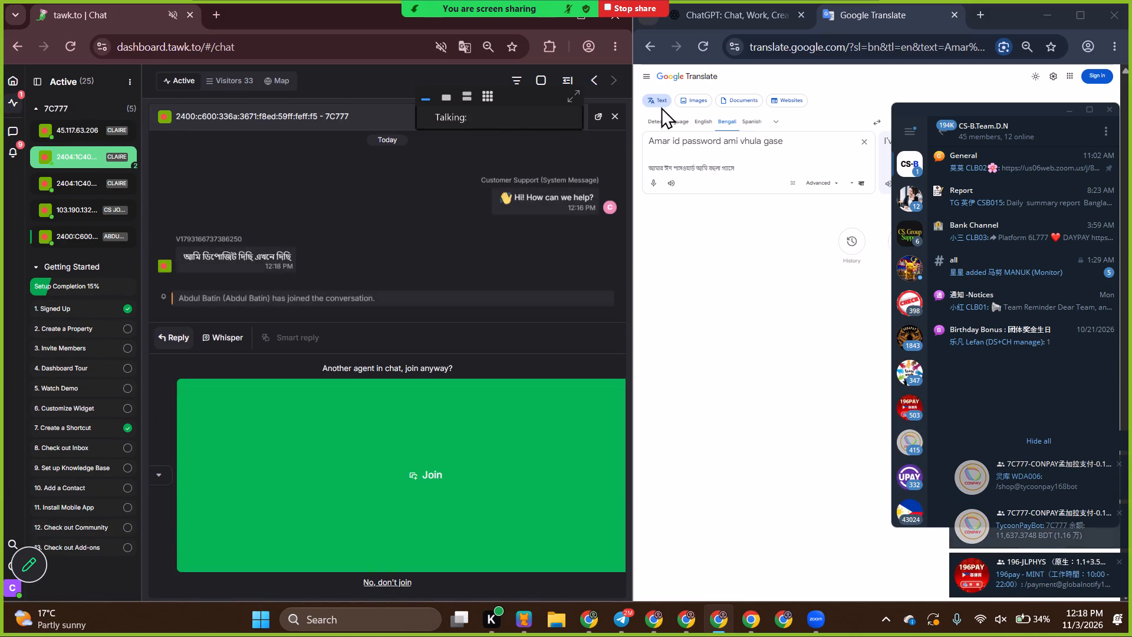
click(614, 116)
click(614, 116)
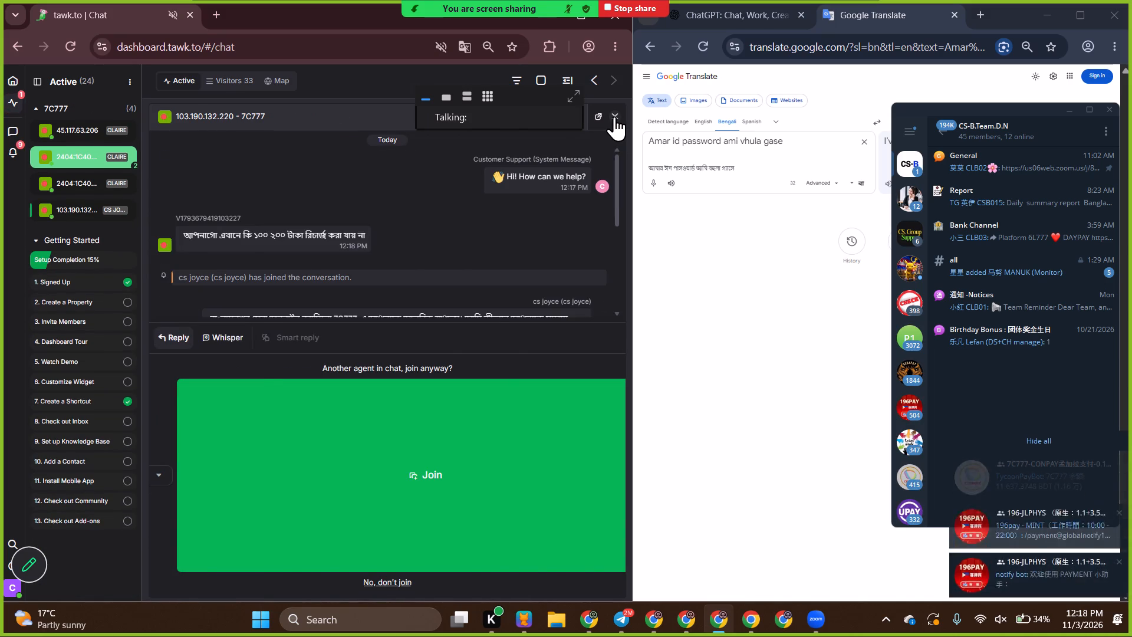
Review the newest messages in the withdrawal chat and in the chat where the member username was requested.
click(74, 153)
scroll(364, 264, down, 5)
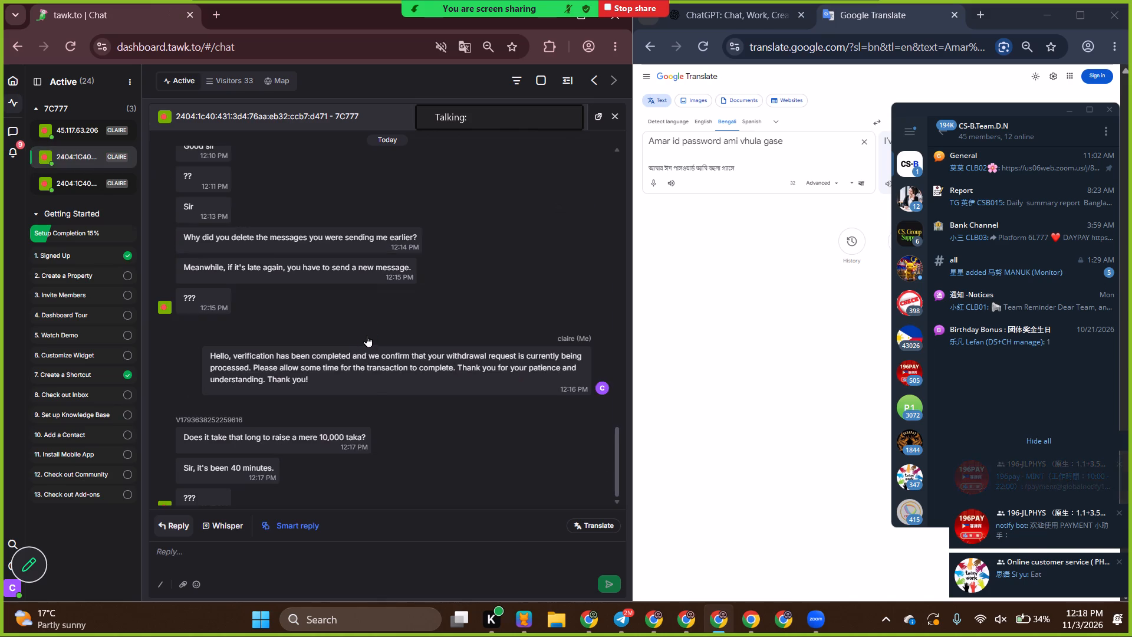
scroll(367, 337, down, 7)
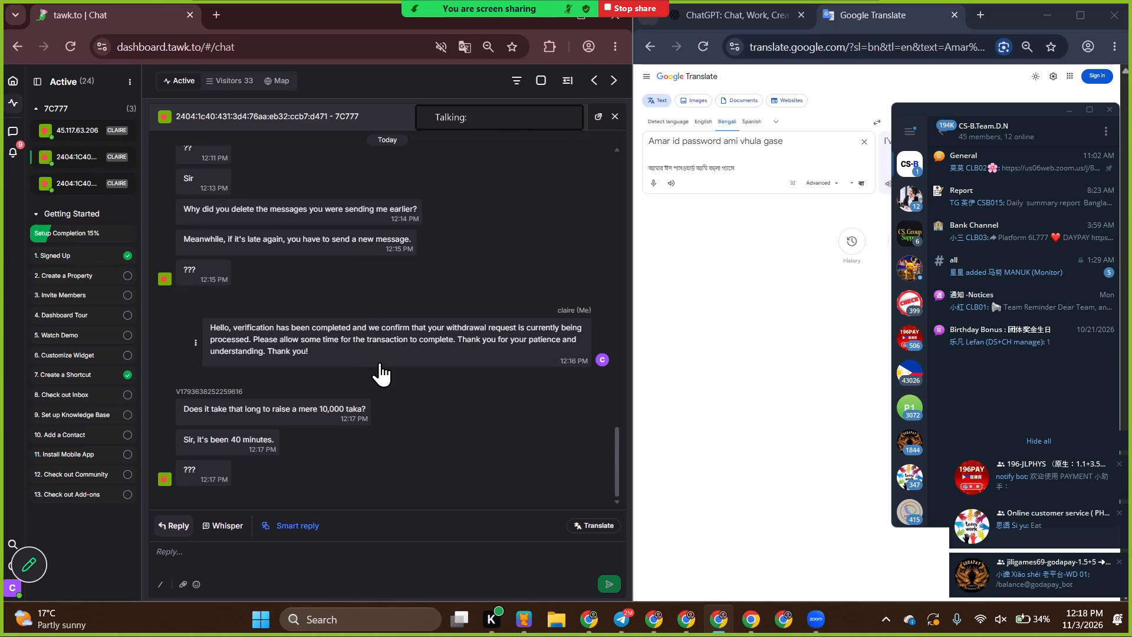
click(98, 136)
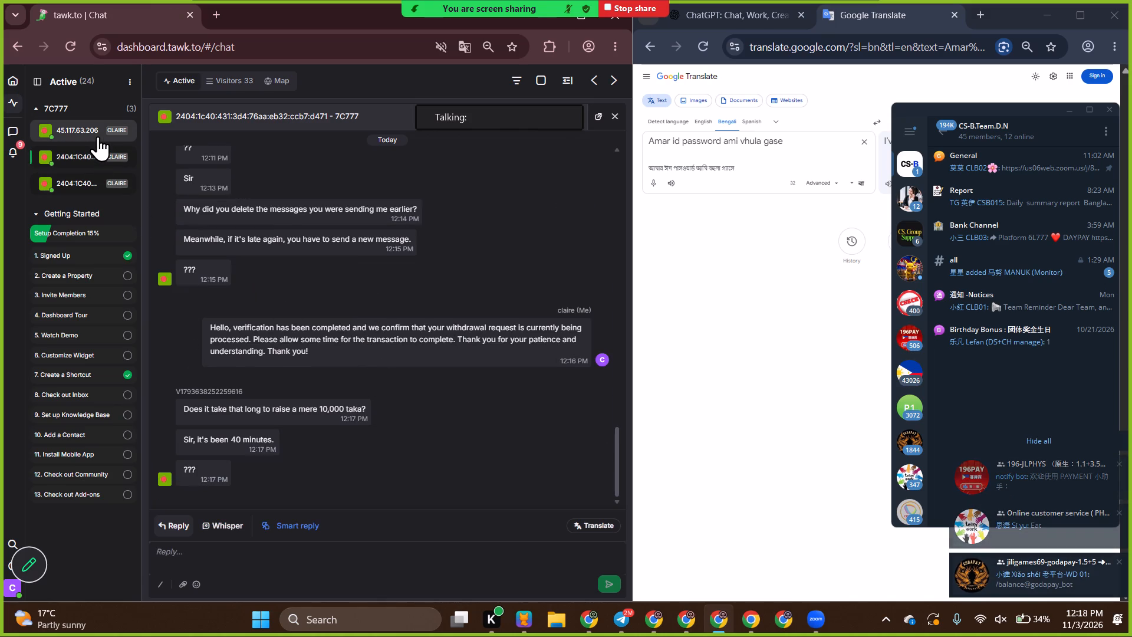
click(104, 160)
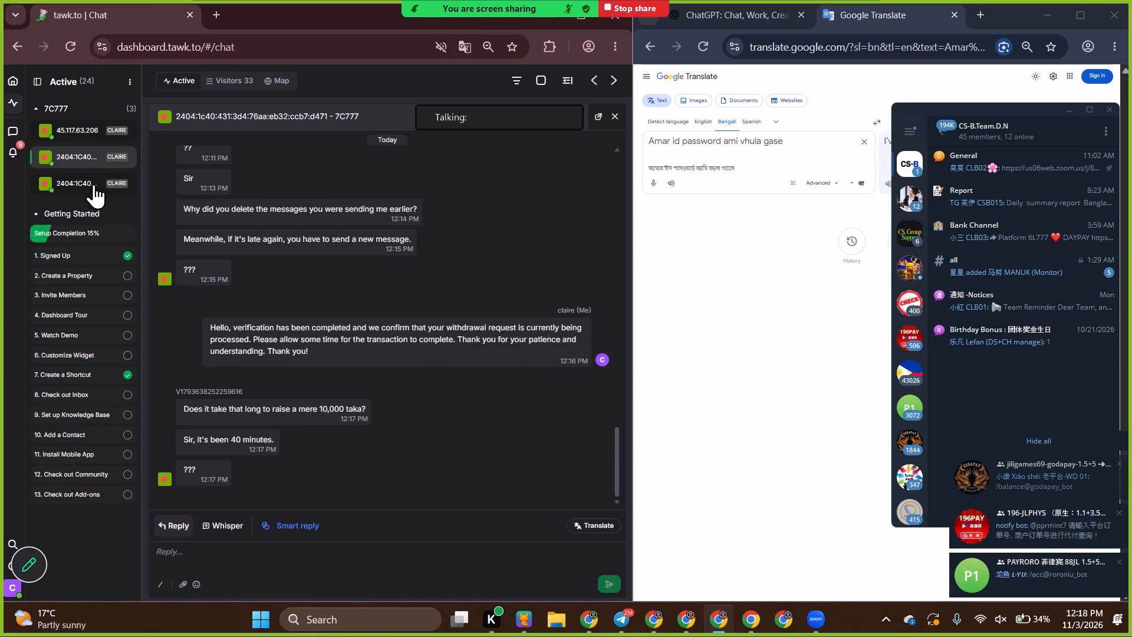
click(94, 184)
scroll(243, 264, down, 7)
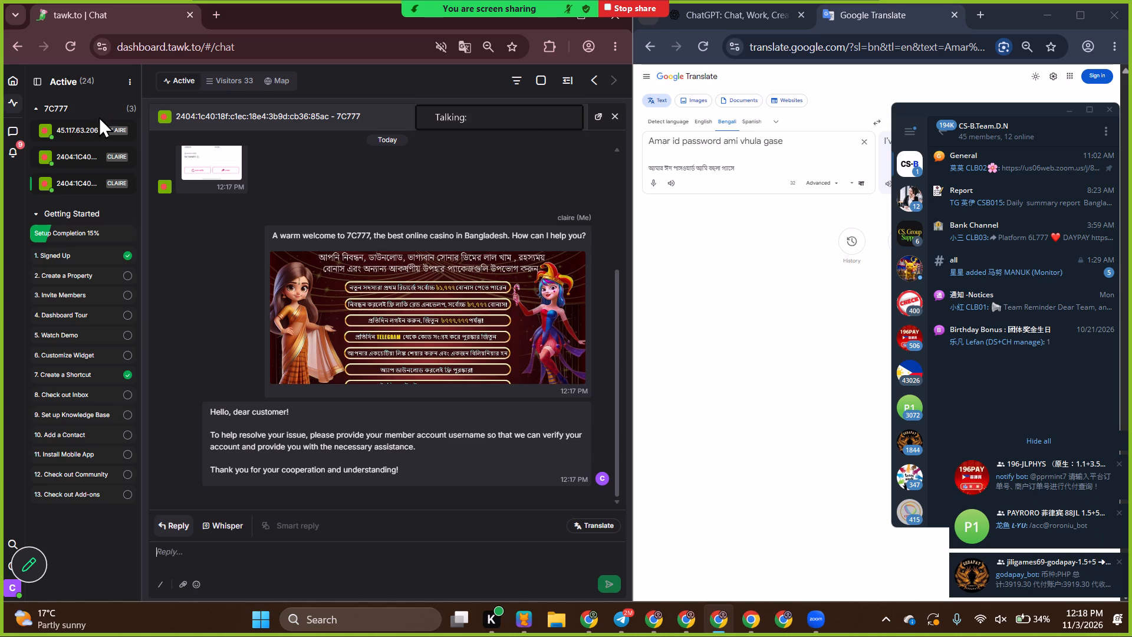
click(91, 124)
scroll(287, 283, down, 7)
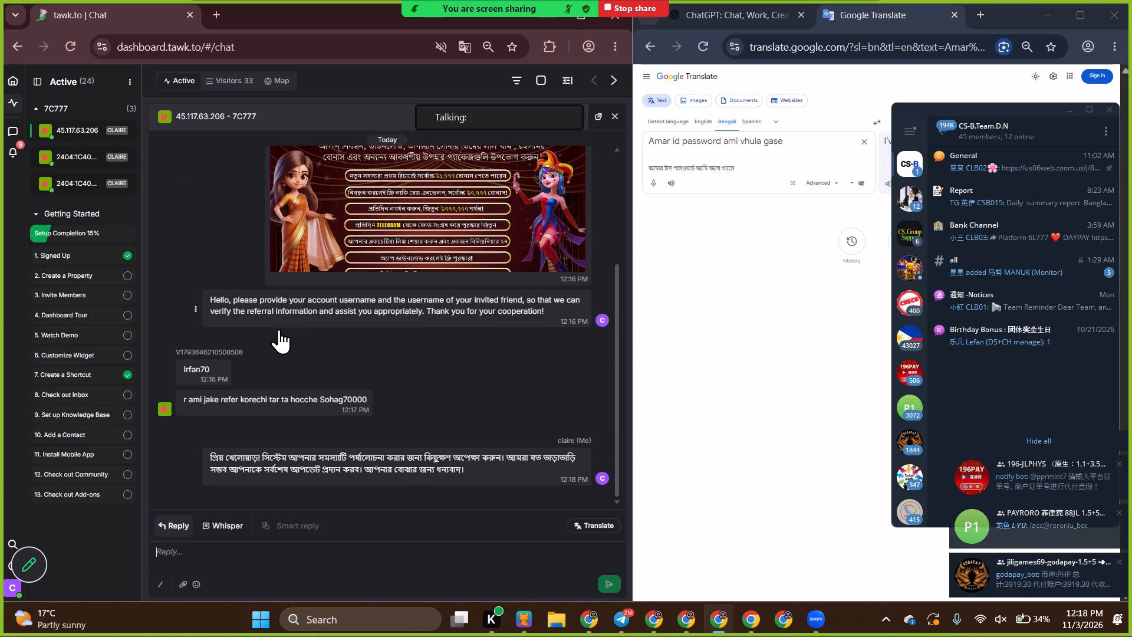
double_click(196, 367)
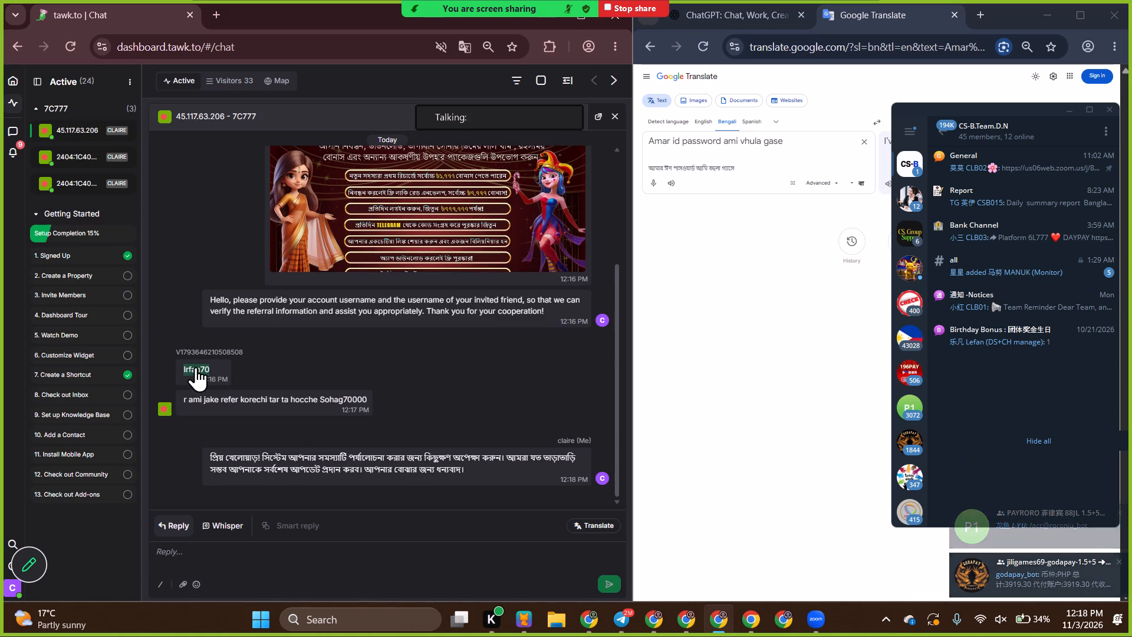
key(ctrl+c)
click(595, 617)
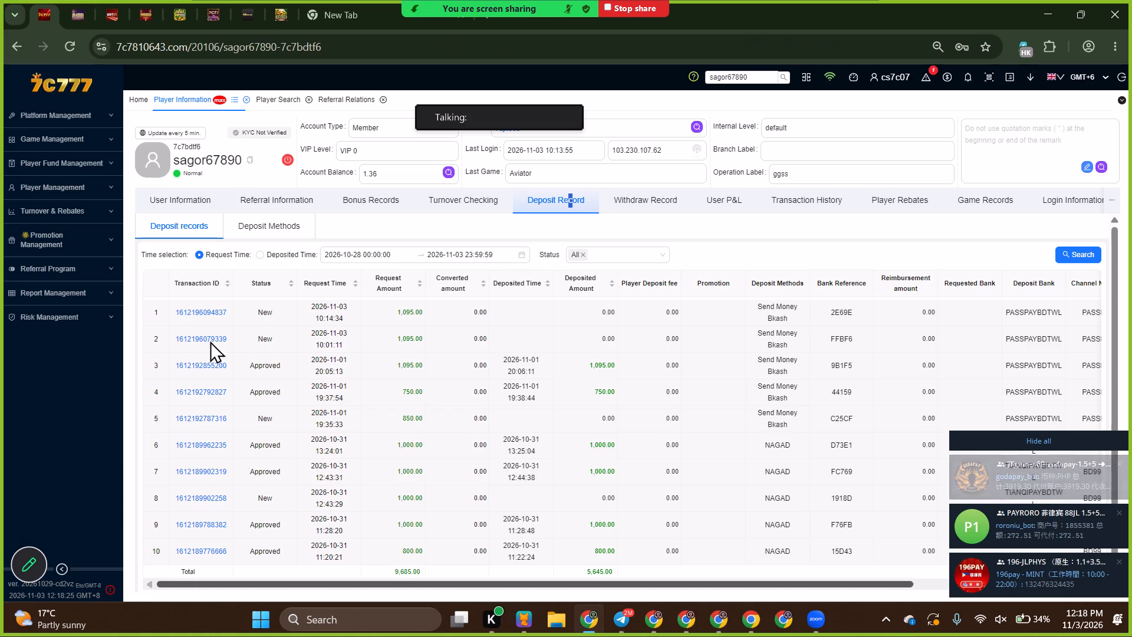
click(55, 268)
click(62, 304)
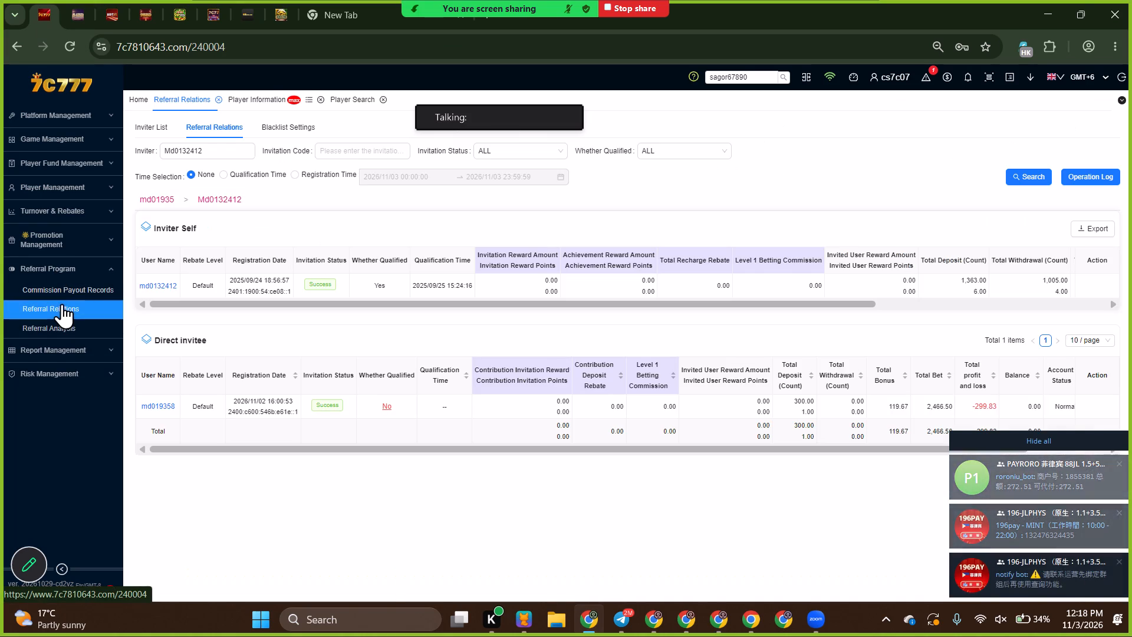
double_click(229, 149)
key(ctrl+v)
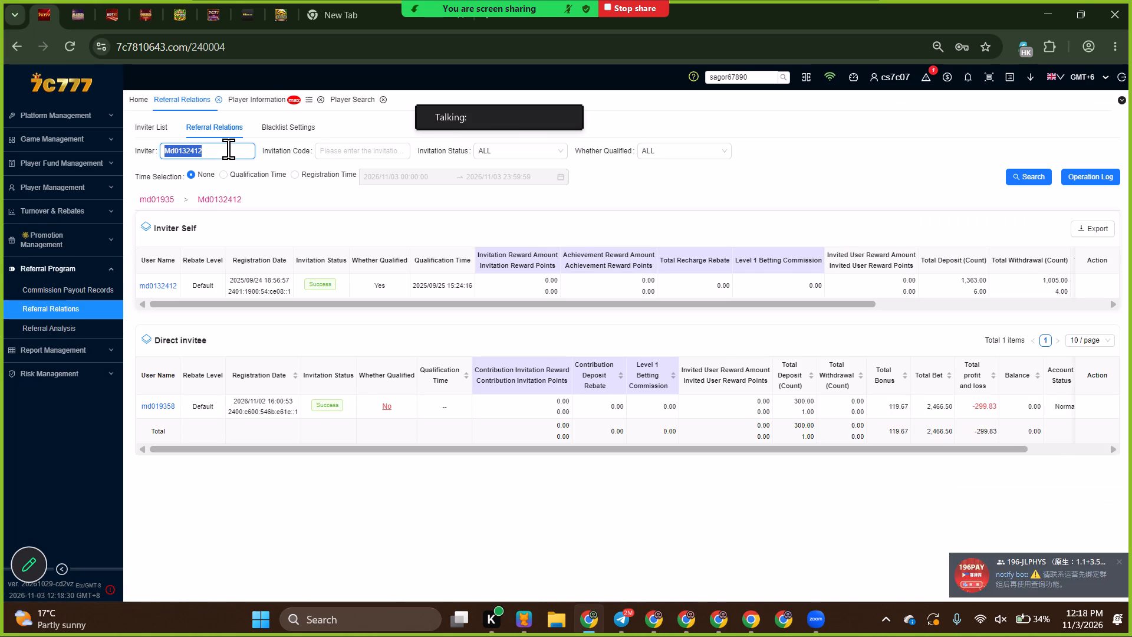
click(1040, 171)
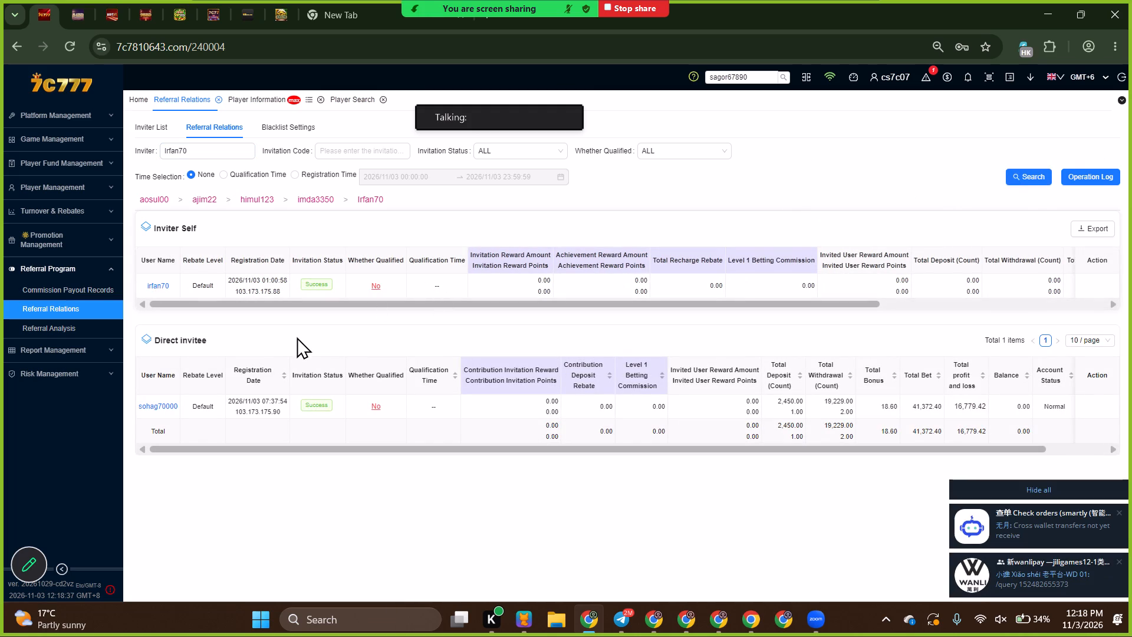
click(374, 403)
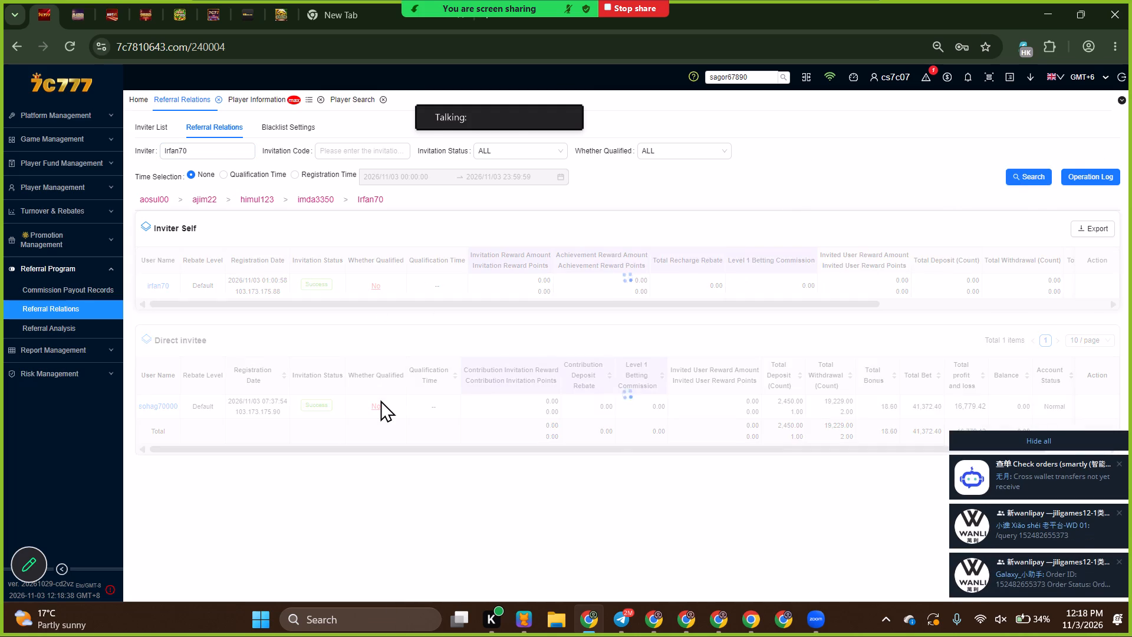
click(1052, 4)
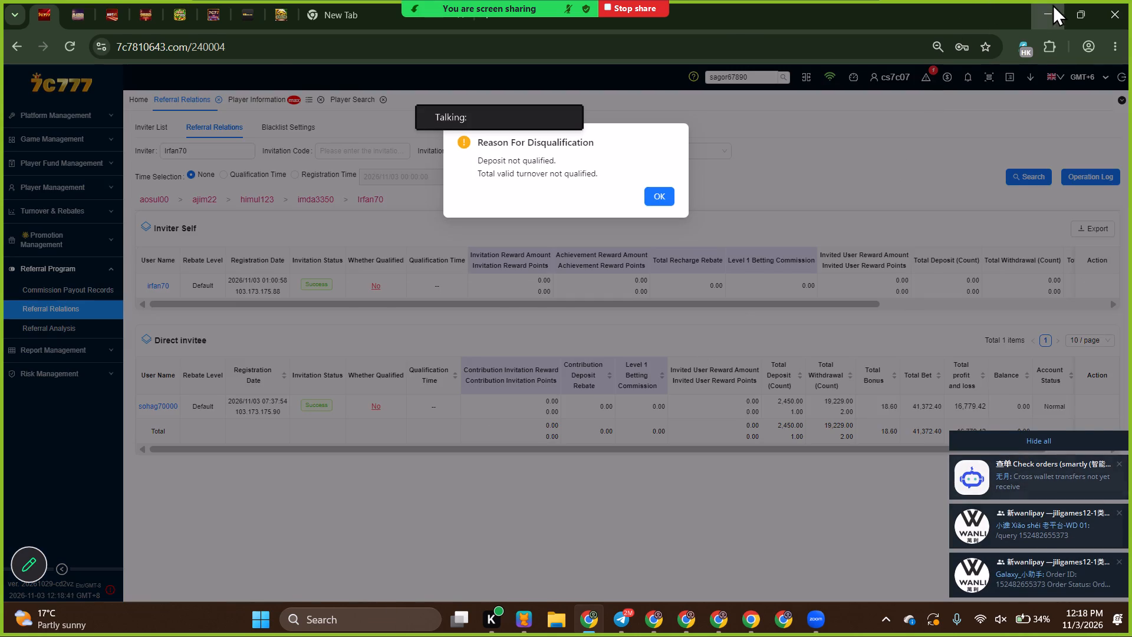
Send the referral customer the saved "/id" reply explaining that the invited friend has not met the deposit requirement.
click(169, 559)
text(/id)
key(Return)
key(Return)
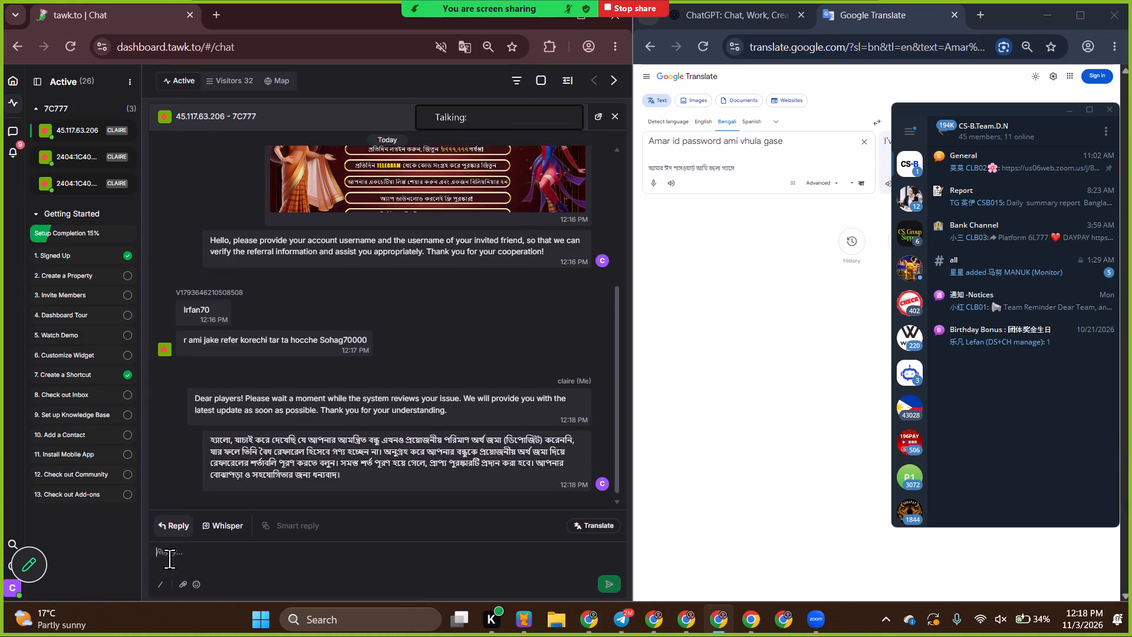
In the chat where the member username was requested, send the saved "/wai" reply asking the customer to wait.
click(108, 182)
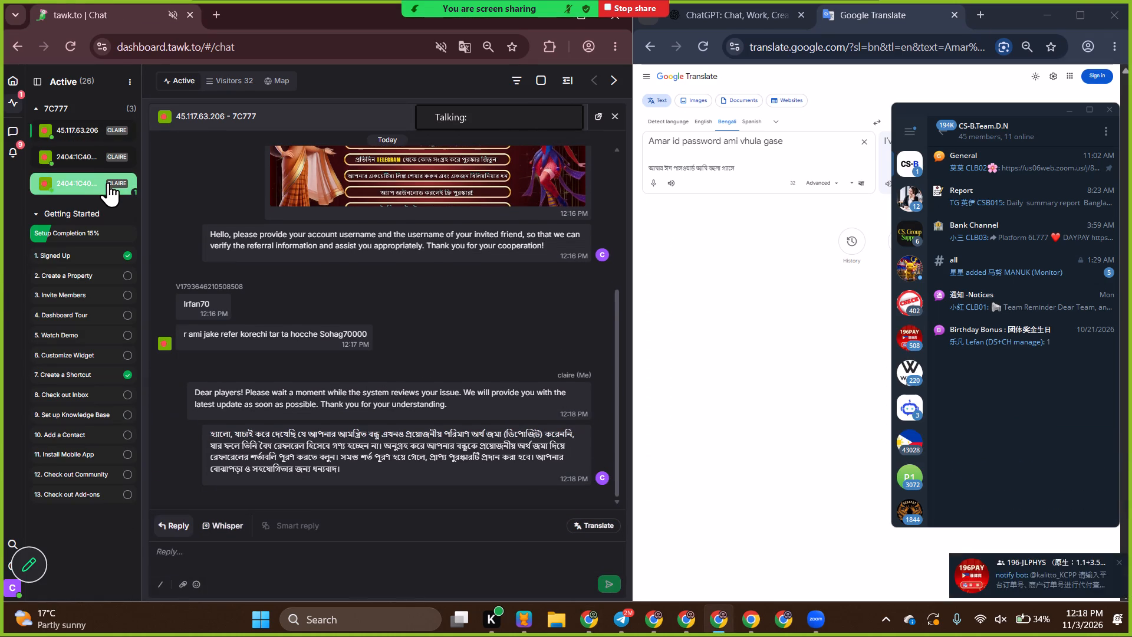
scroll(291, 291, down, 4)
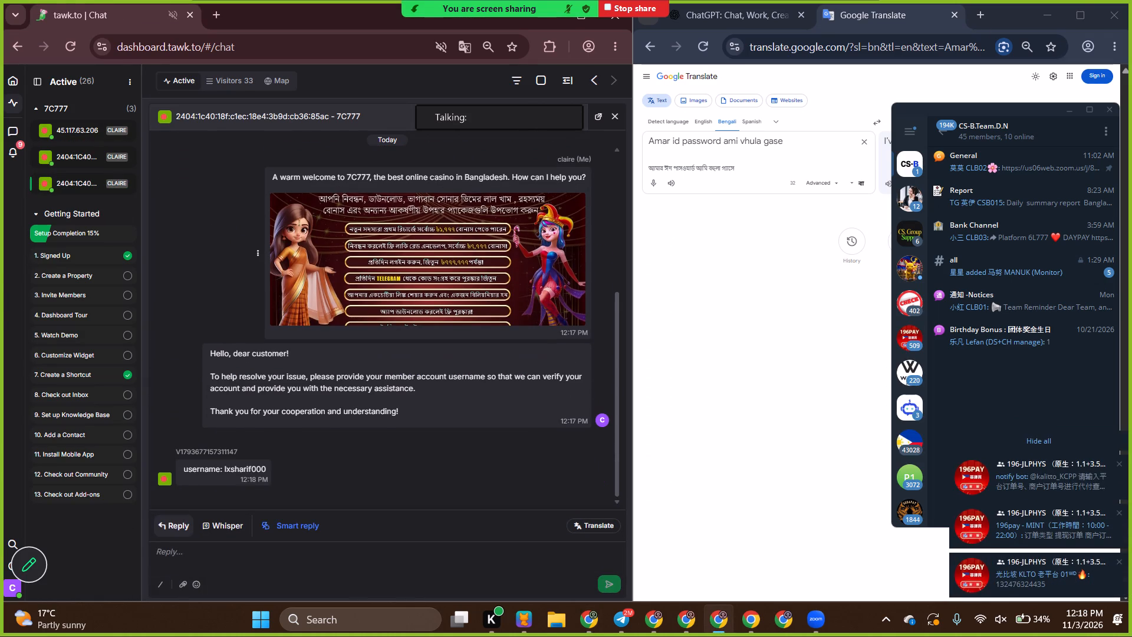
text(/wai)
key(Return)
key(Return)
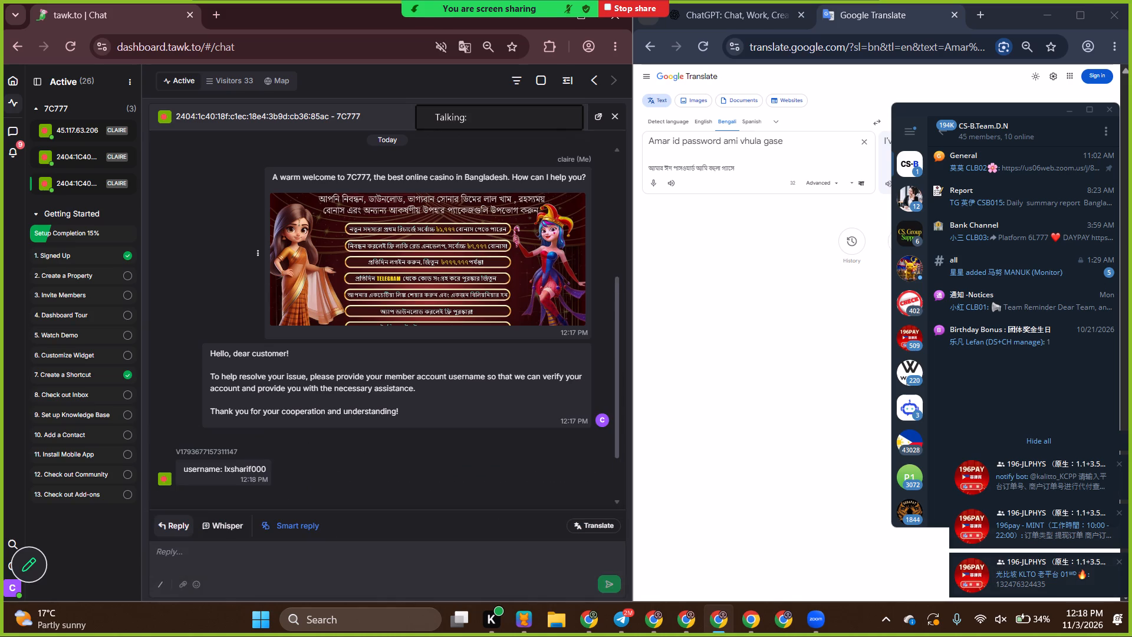
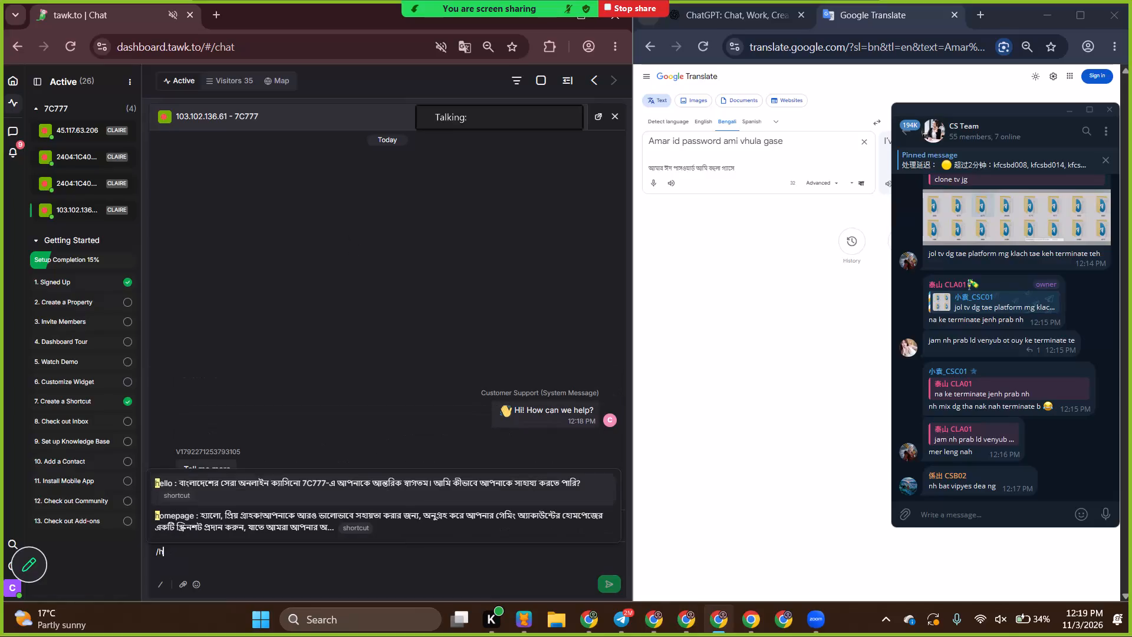
Send the saved "hello" welcome reply to the visitor who wrote "Tell me more".
key(Return)
key(Return)
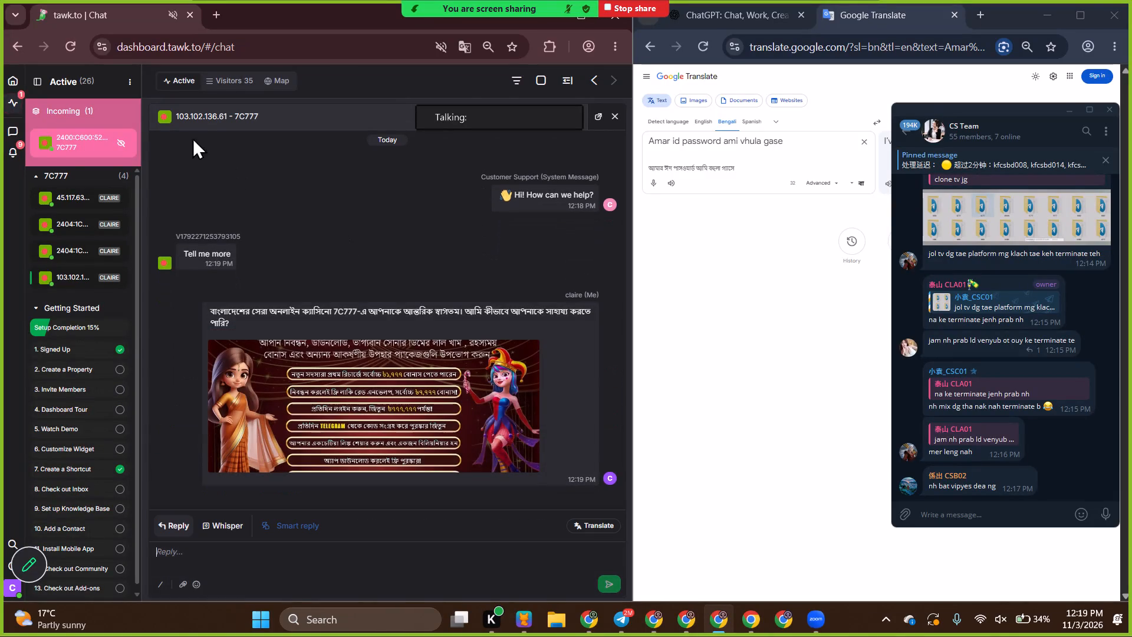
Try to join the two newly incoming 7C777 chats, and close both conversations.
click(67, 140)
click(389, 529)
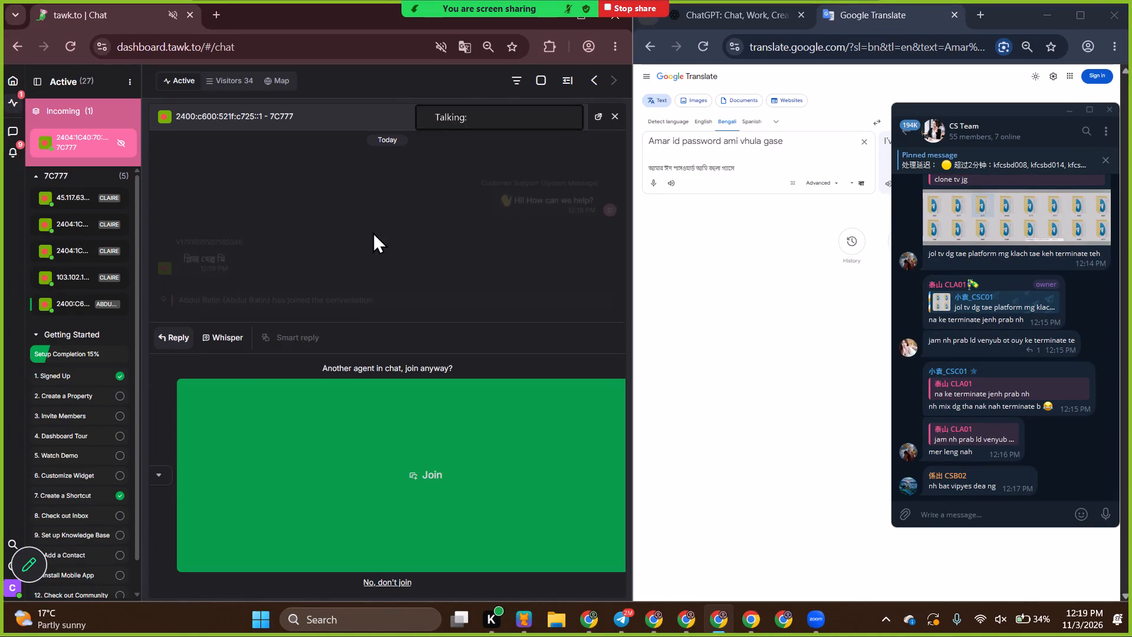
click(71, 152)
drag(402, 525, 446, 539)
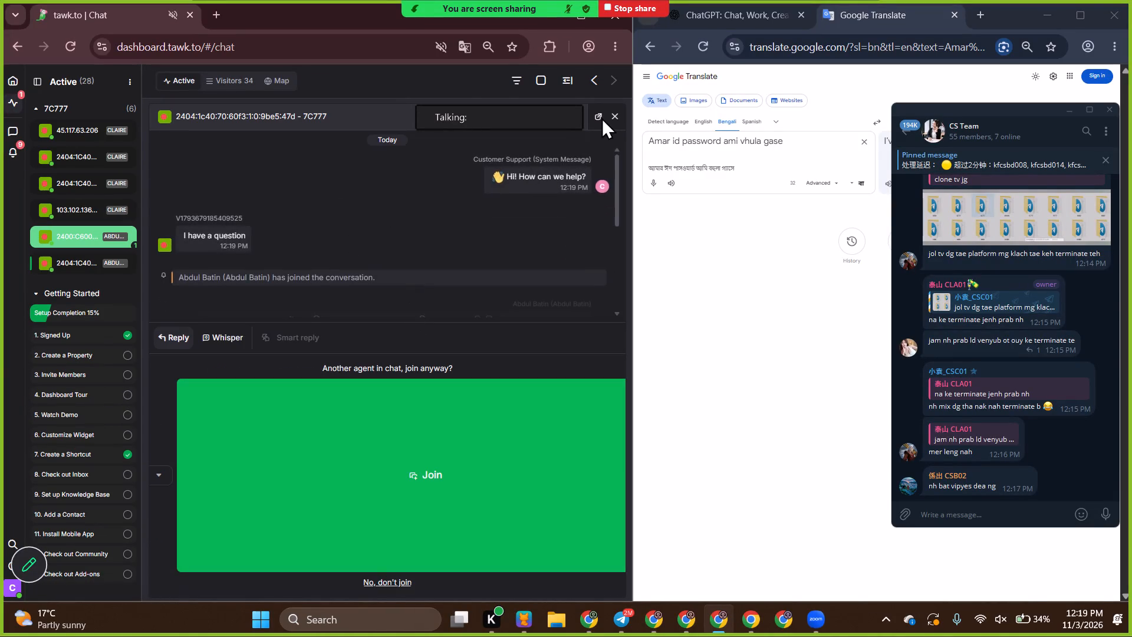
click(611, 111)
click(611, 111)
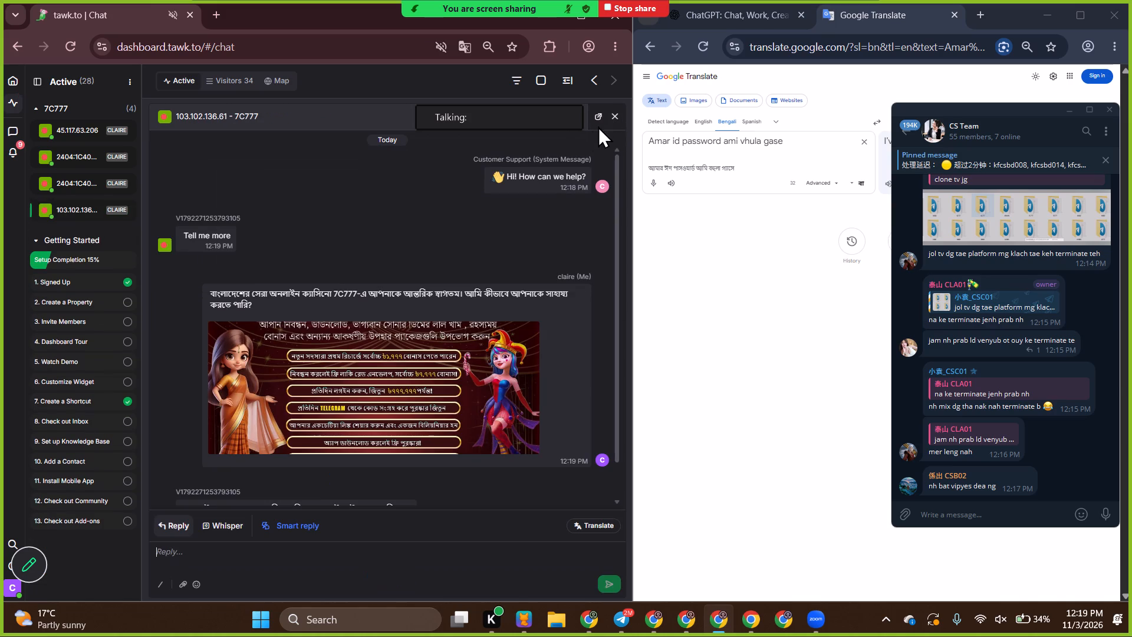
Bring up the greeted visitor's newest message and translate the page into English.
scroll(234, 226, down, 14)
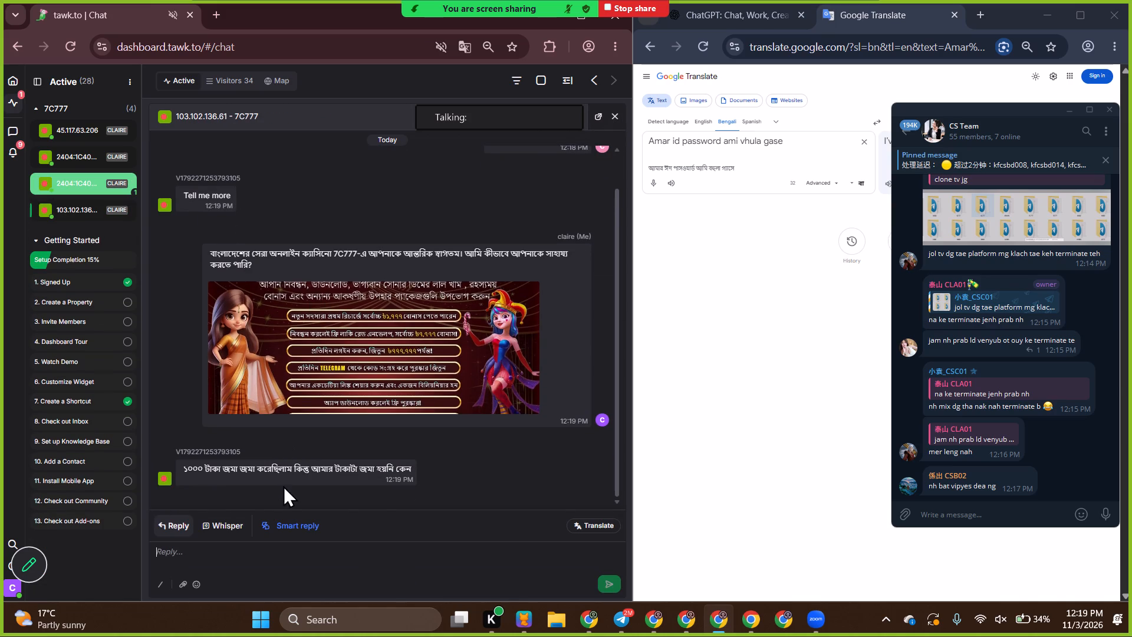
right_click(303, 454)
click(364, 383)
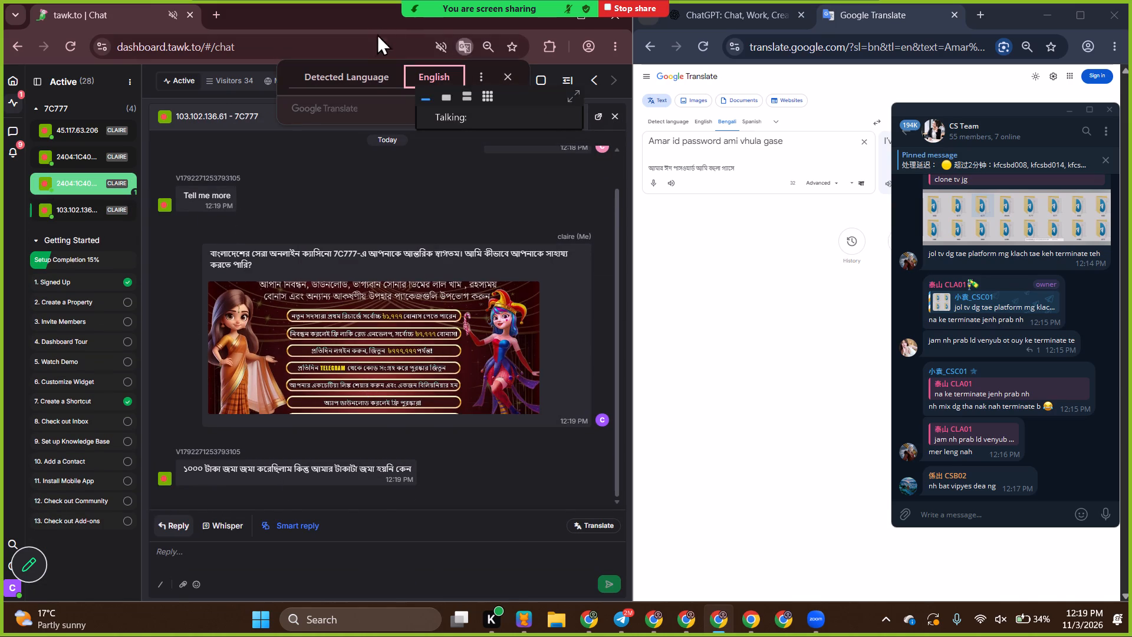
click(371, 65)
click(452, 72)
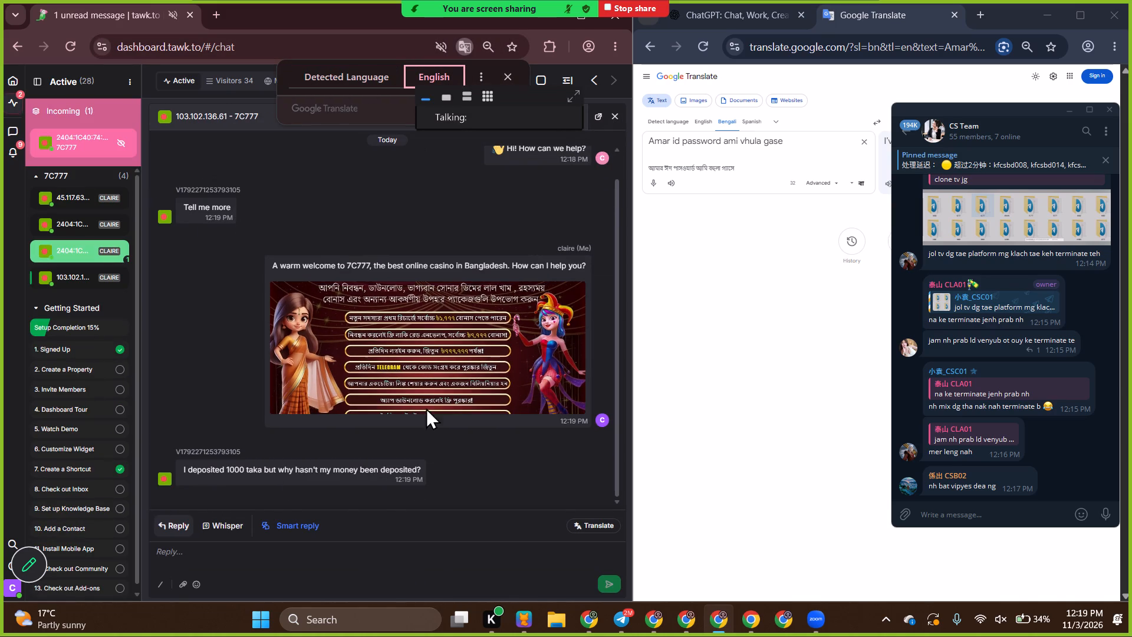
Send the visitor the saved "/deposit" reply requesting the gaming account username and successful deposit payment receipt.
click(212, 541)
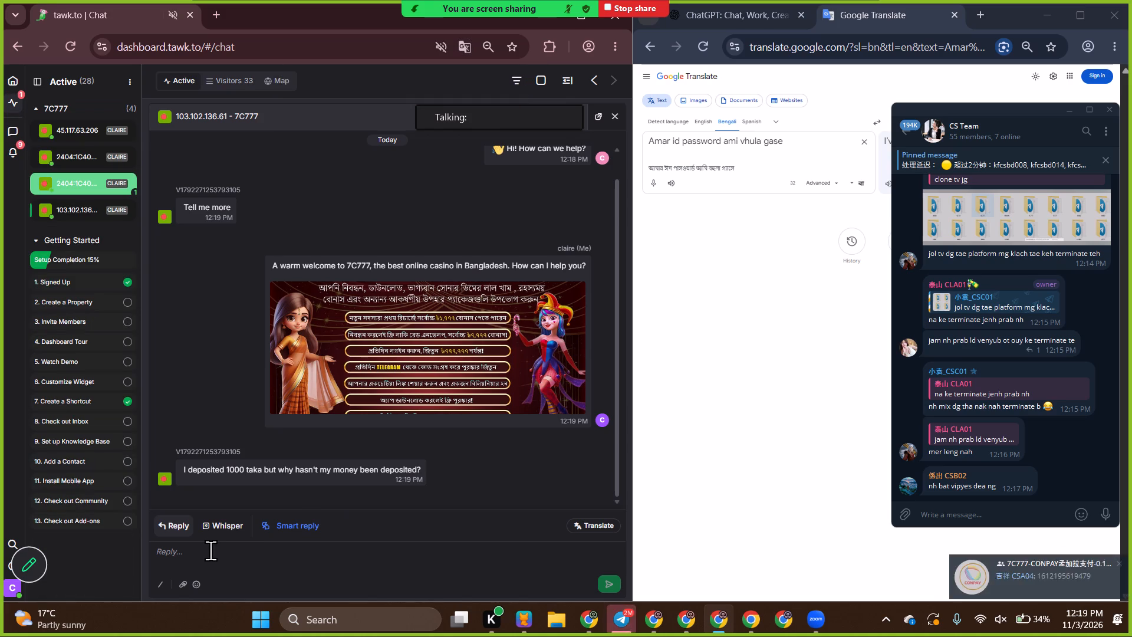
click(210, 550)
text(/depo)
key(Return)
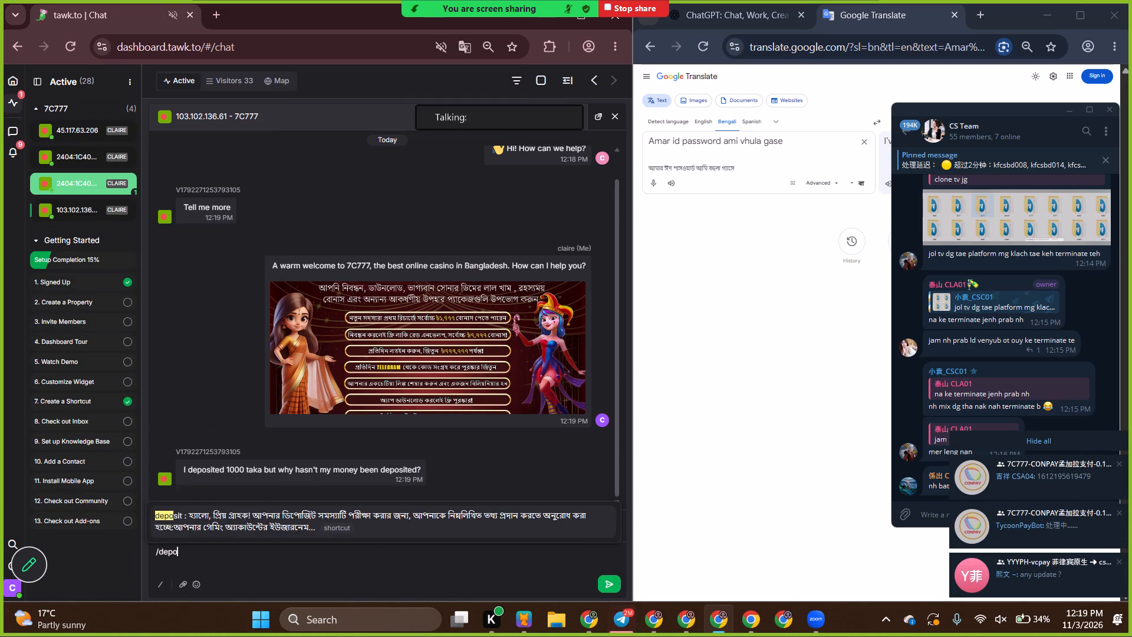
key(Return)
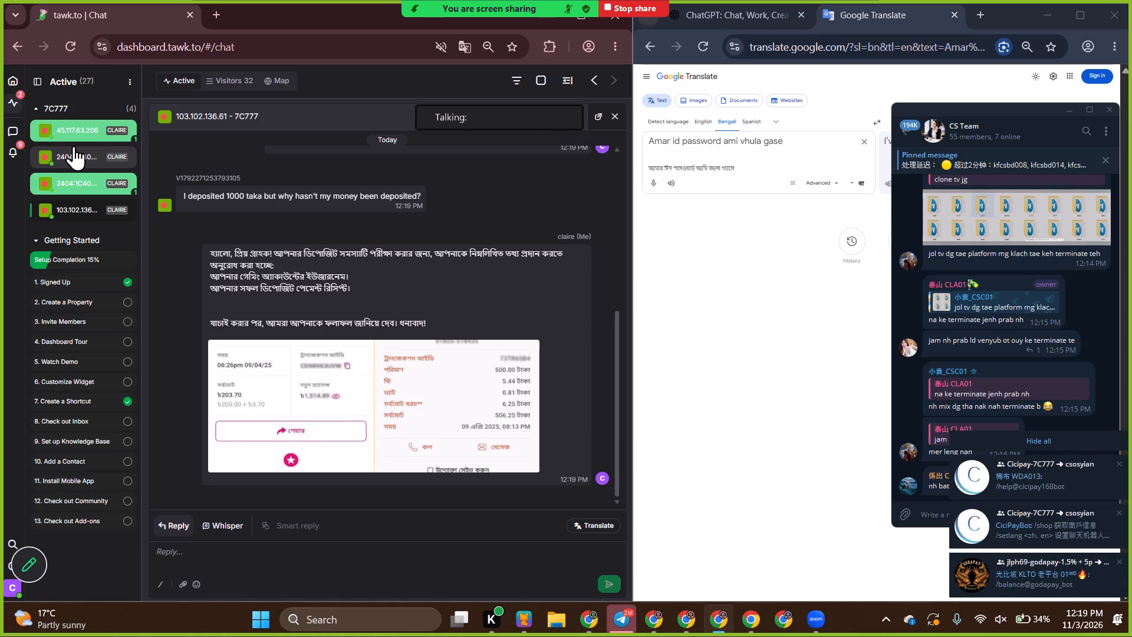
click(107, 180)
scroll(336, 360, down, 4)
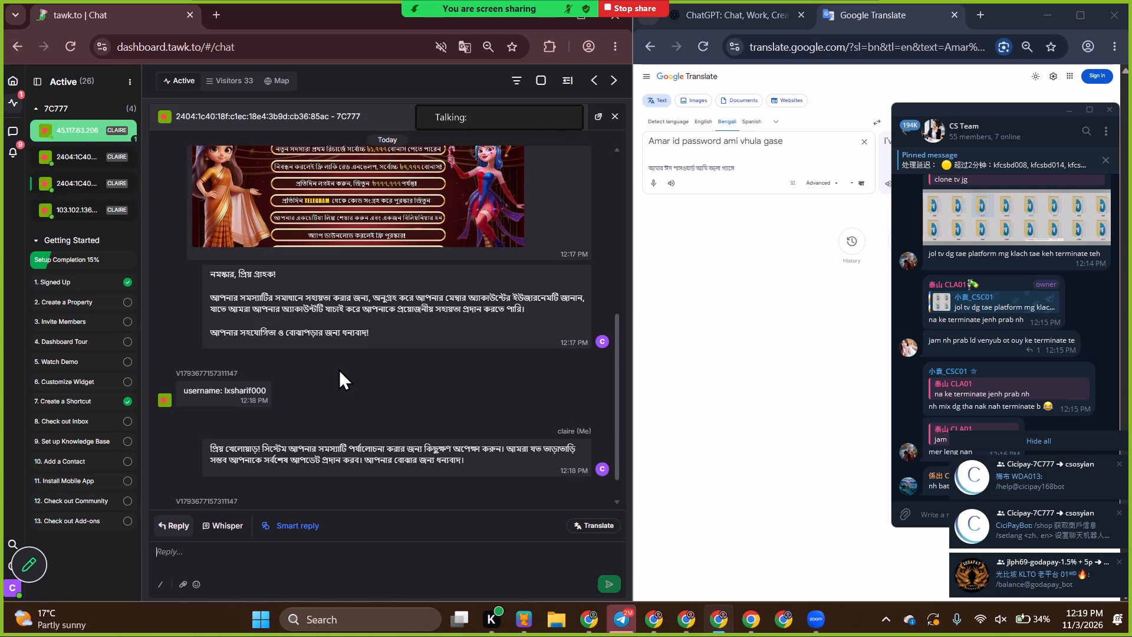
scroll(338, 370, down, 5)
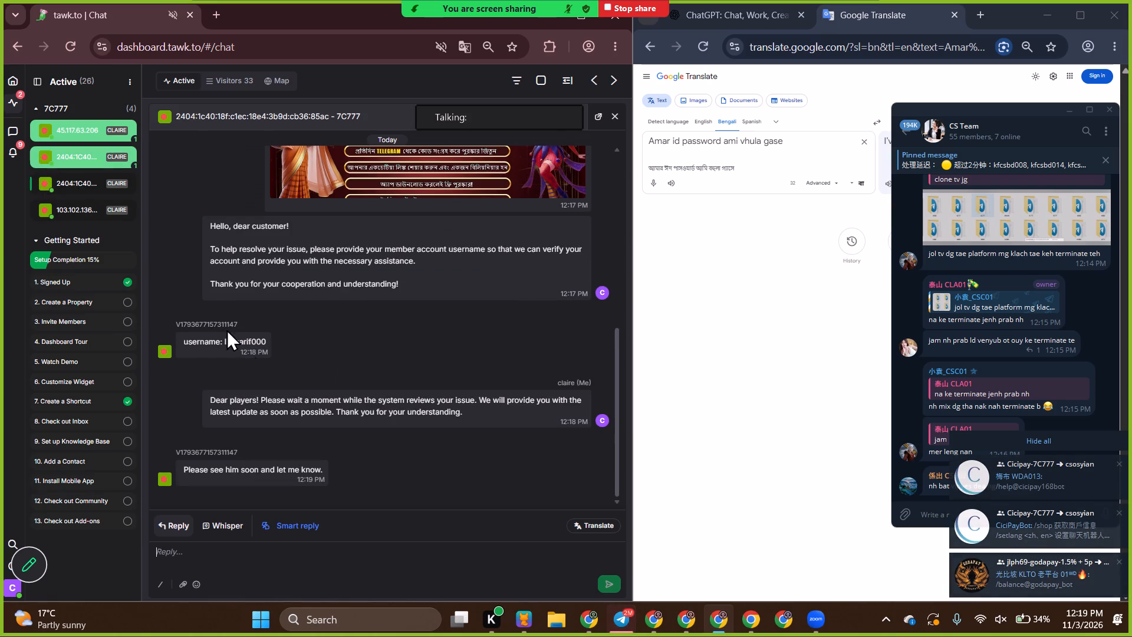
double_click(242, 344)
key(ctrl+c)
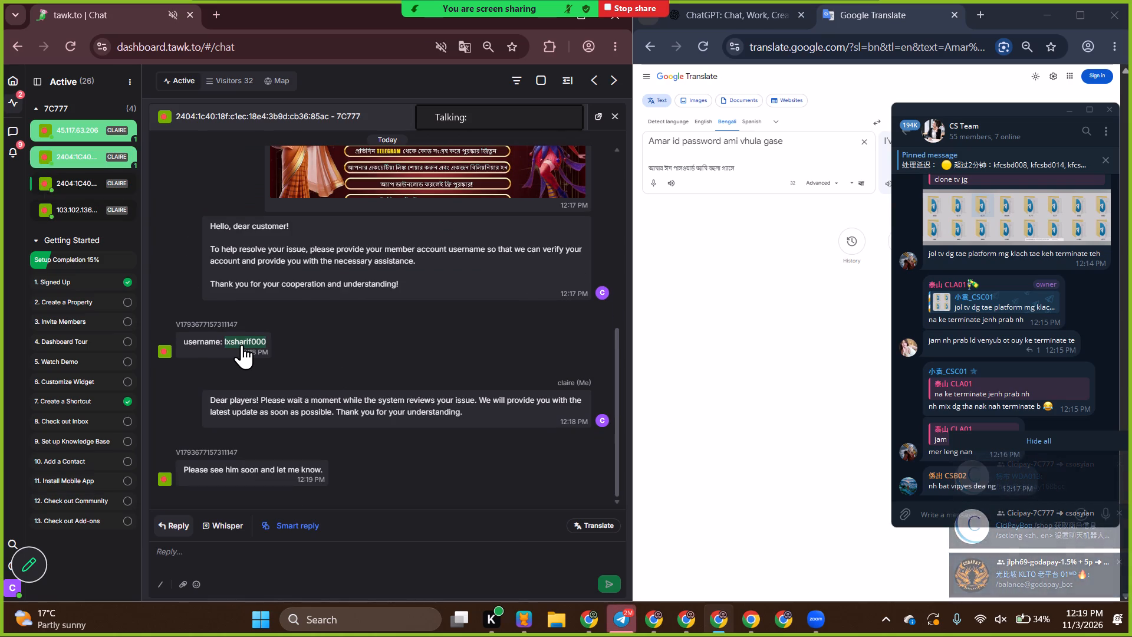
scroll(241, 298, up, 3)
click(226, 175)
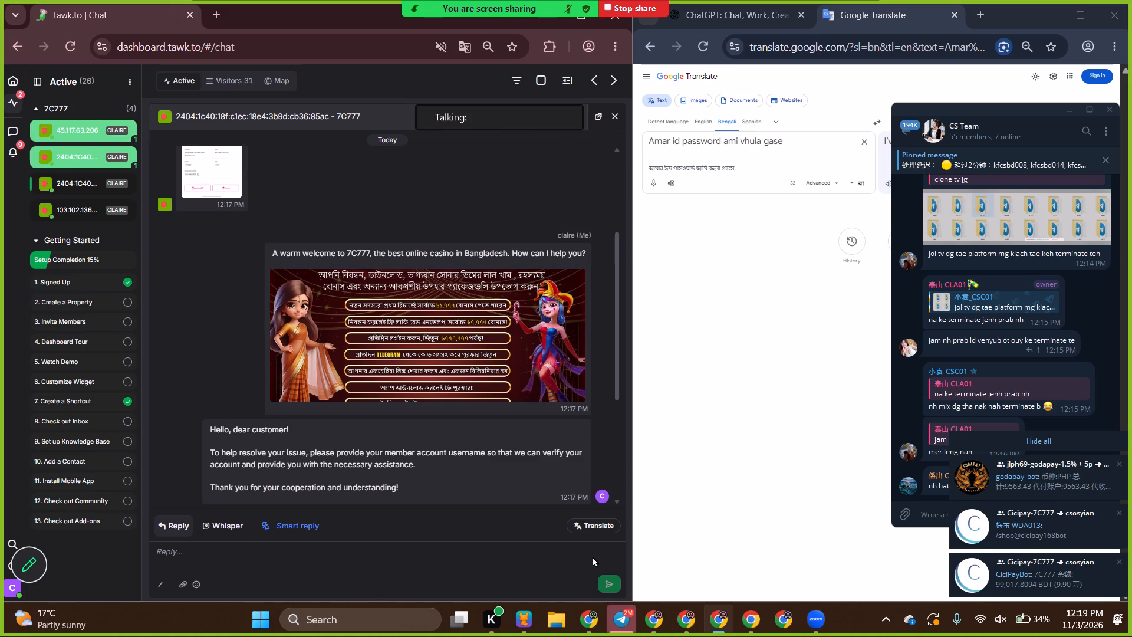
click(577, 613)
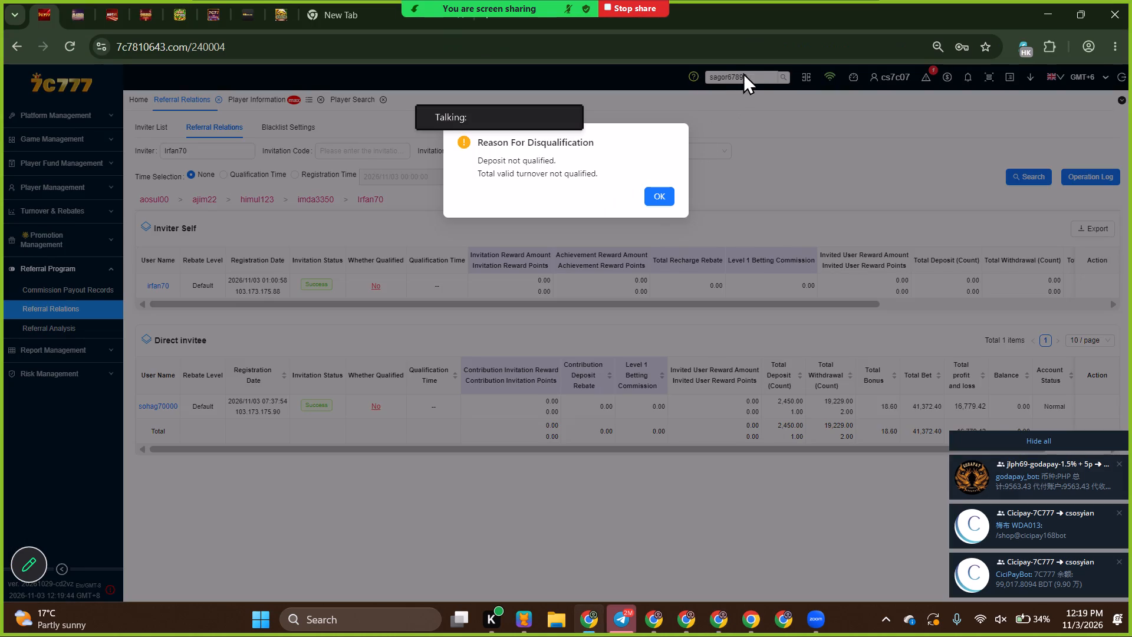
click(743, 73)
click(653, 200)
double_click(745, 75)
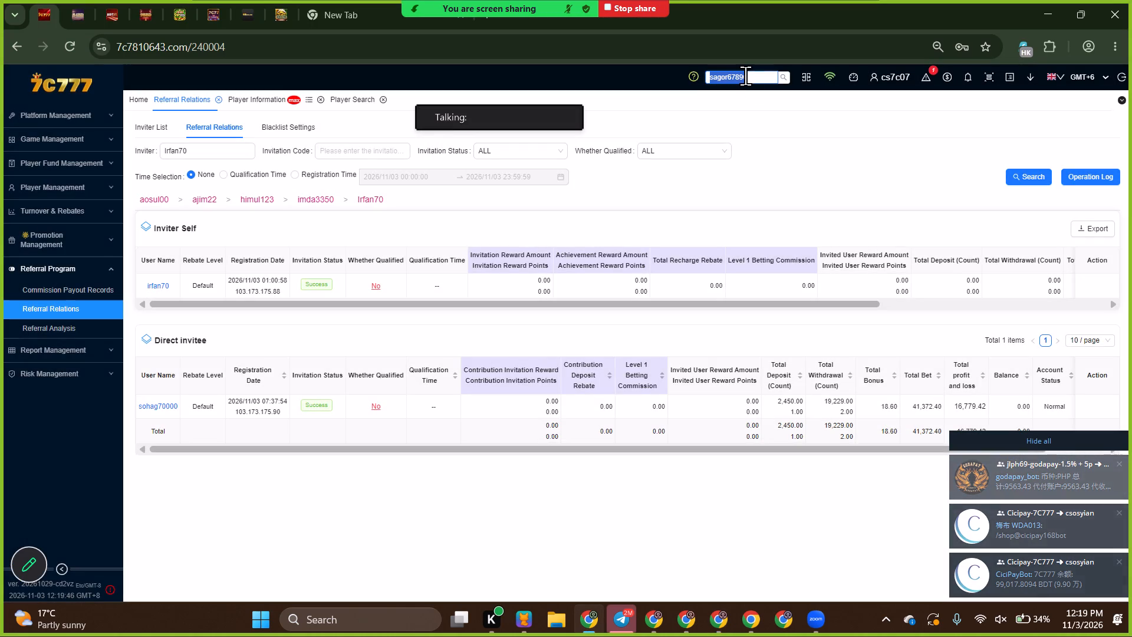
key(ctrl+v)
key(ctrl+Return)
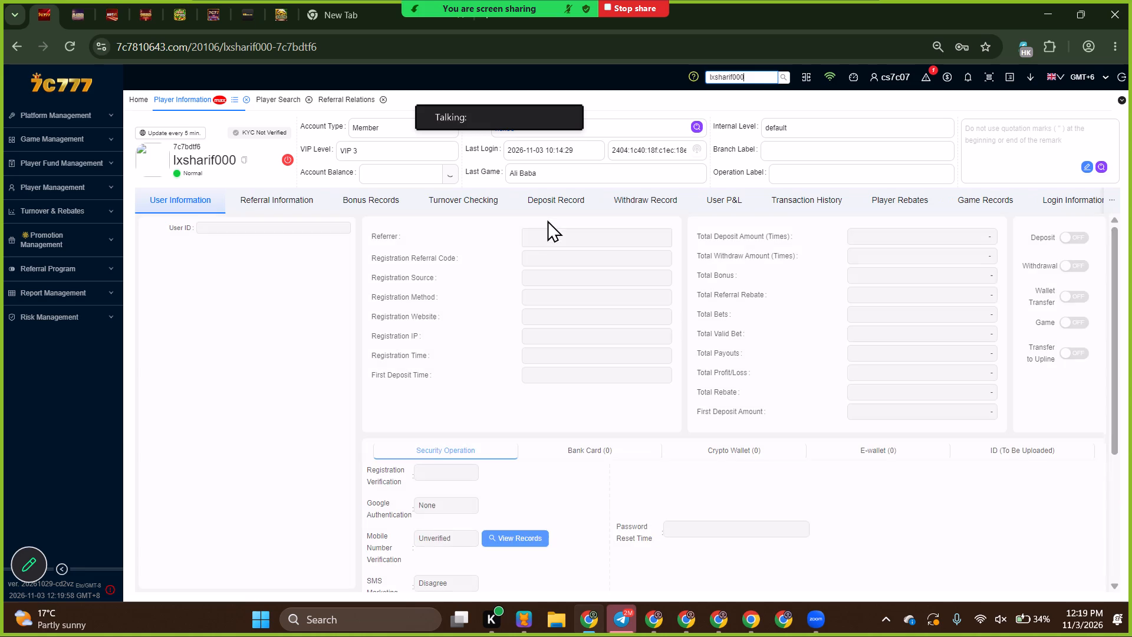
click(554, 203)
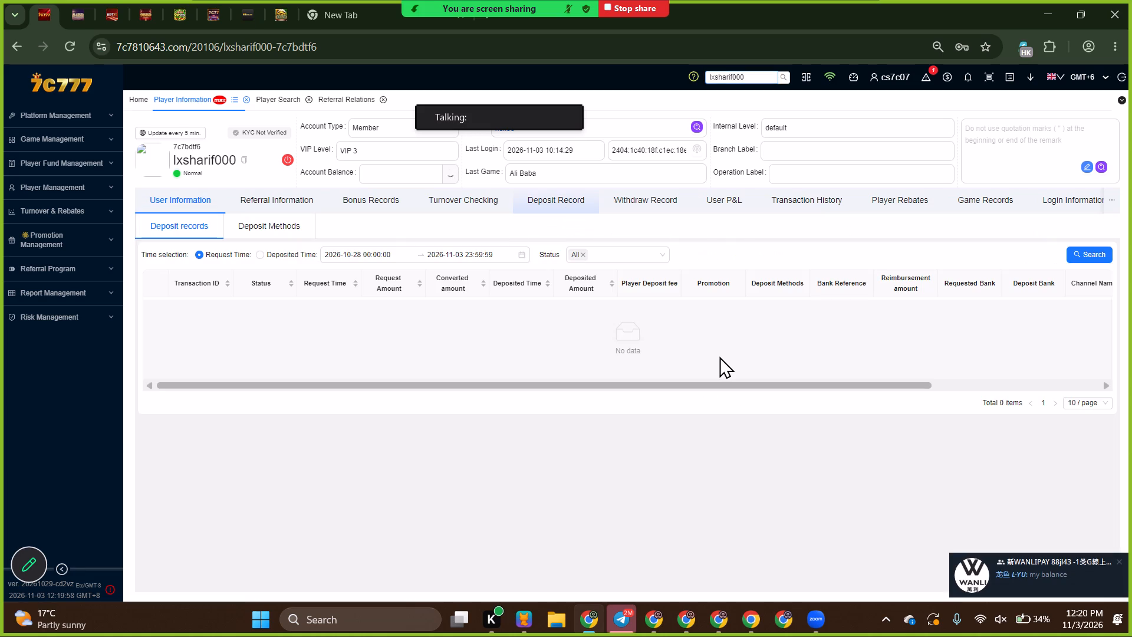
click(1085, 252)
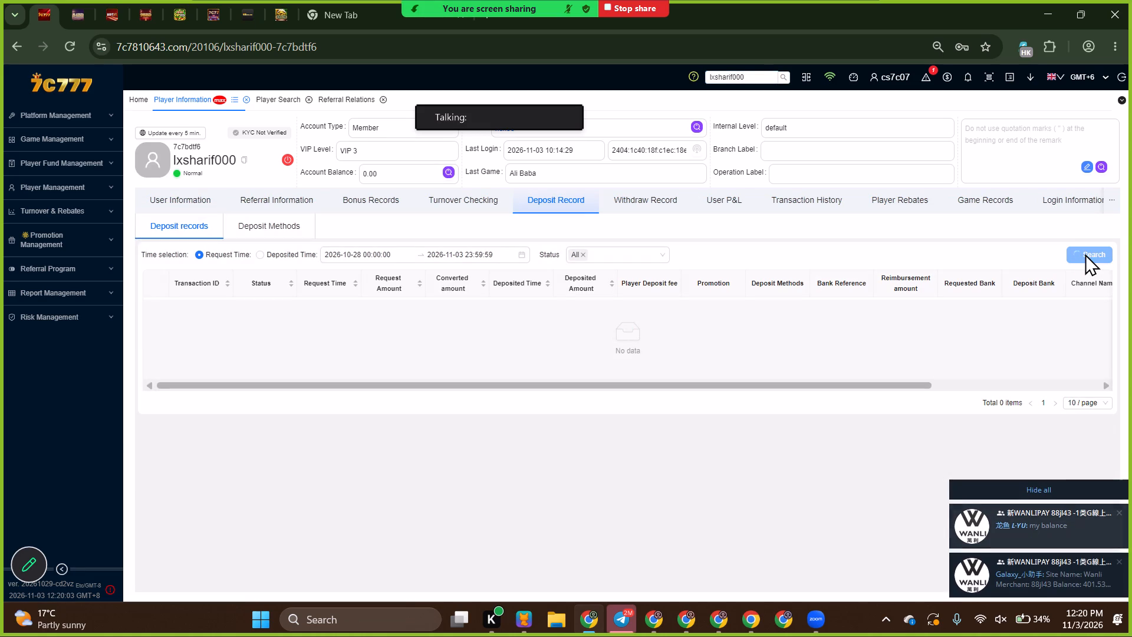
click(1058, 10)
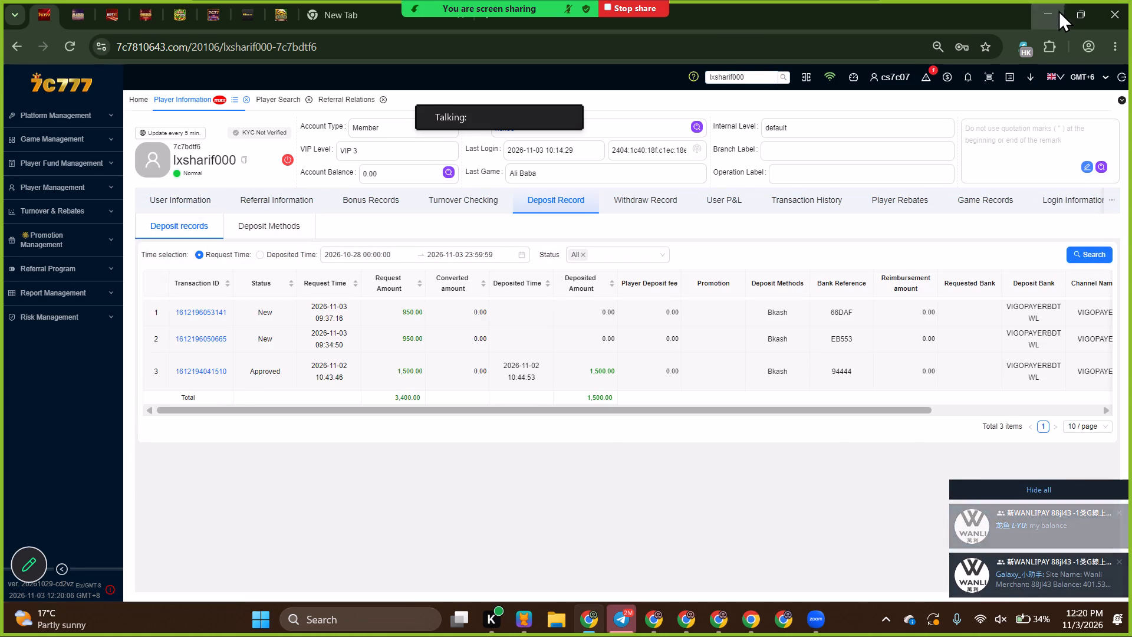
click(539, 566)
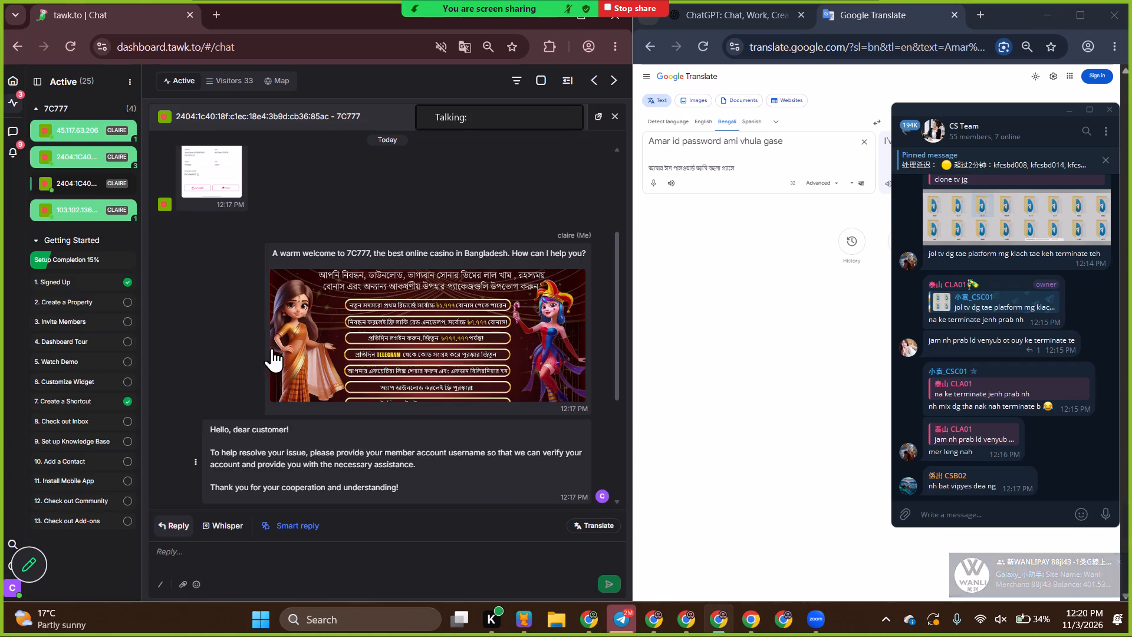
scroll(244, 271, down, 4)
scroll(244, 272, up, 2)
click(212, 303)
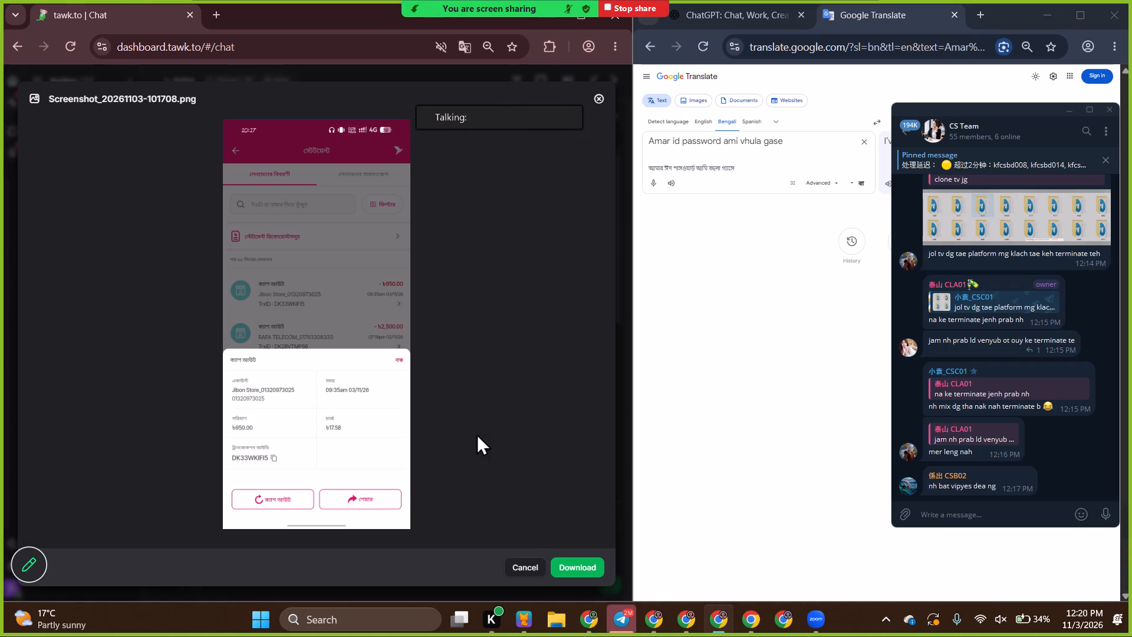
Switch to the 7C777 dashboard and copy the transaction ID of the player's 950.00 Bkash deposit requested at 09:34:50.
click(598, 615)
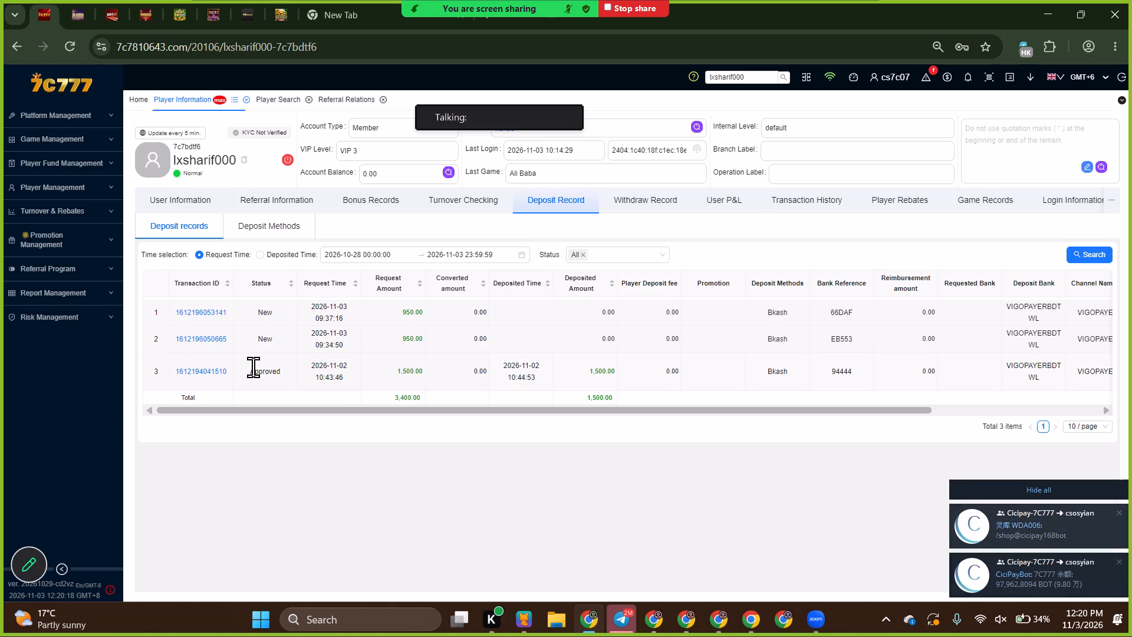
drag(172, 334, 233, 344)
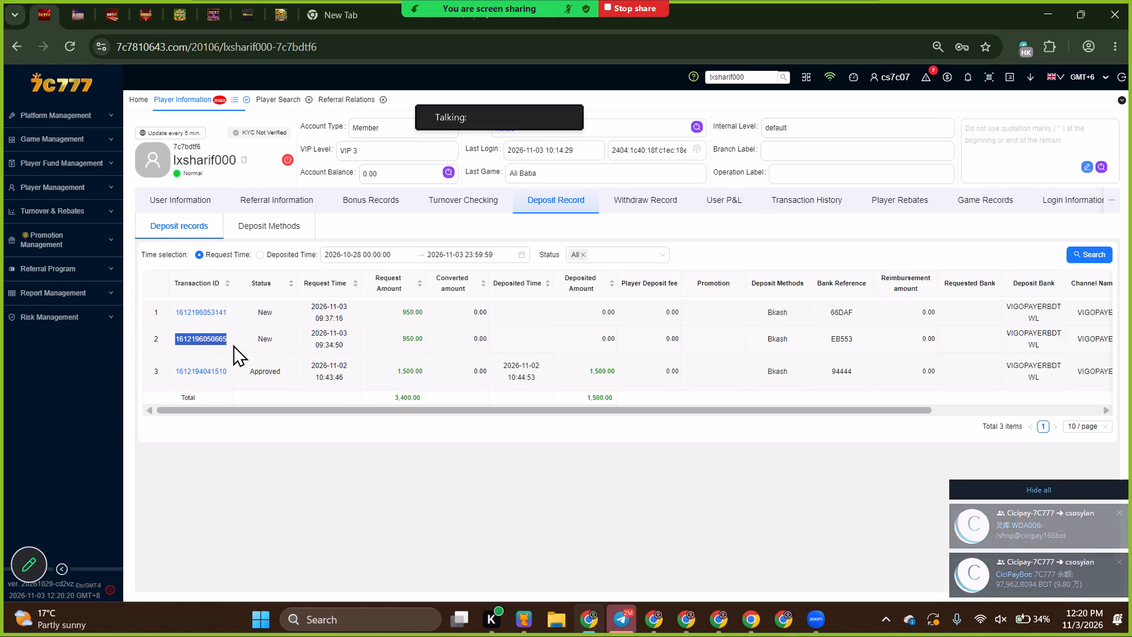
key(ctrl+c)
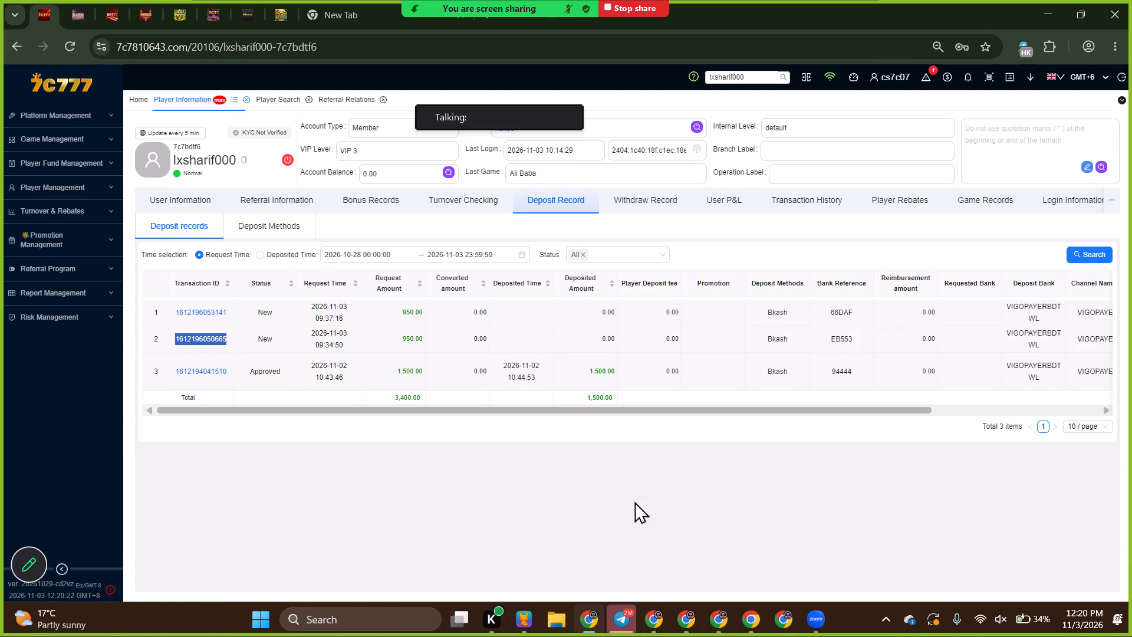
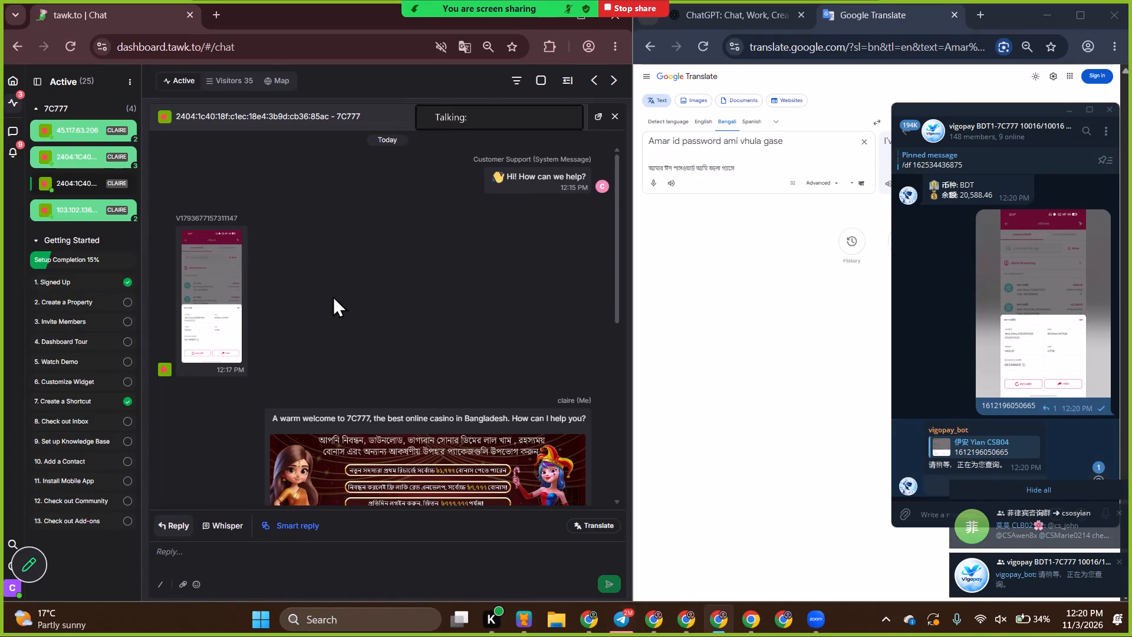
Review the newest messages in the open 7C777 chat from the visitor who sent the transaction screenshot.
scroll(309, 408, down, 7)
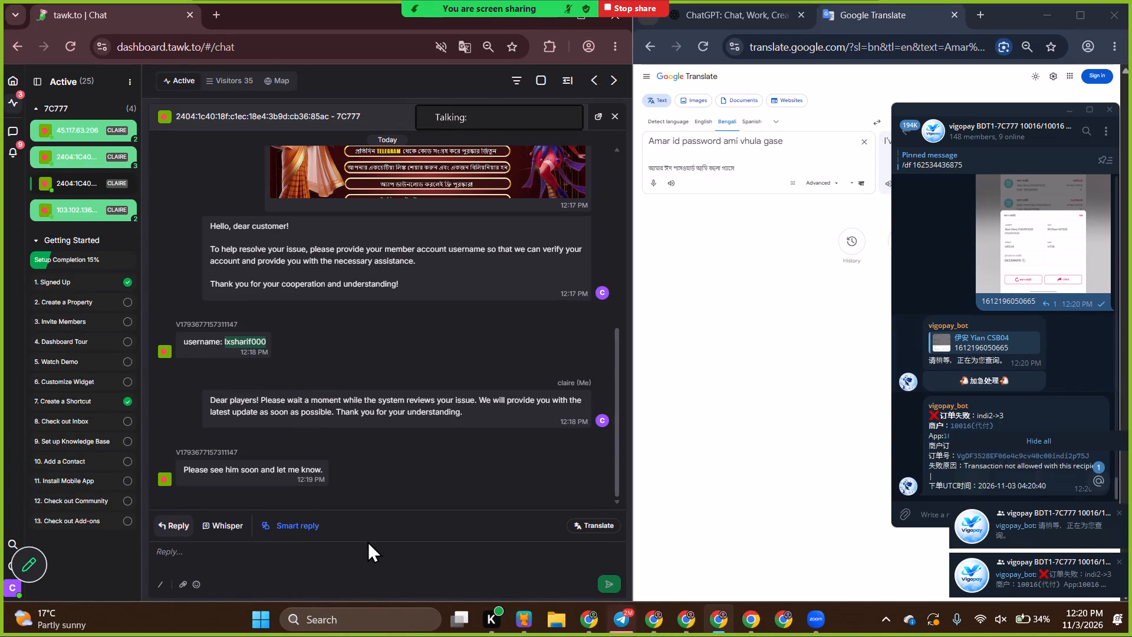
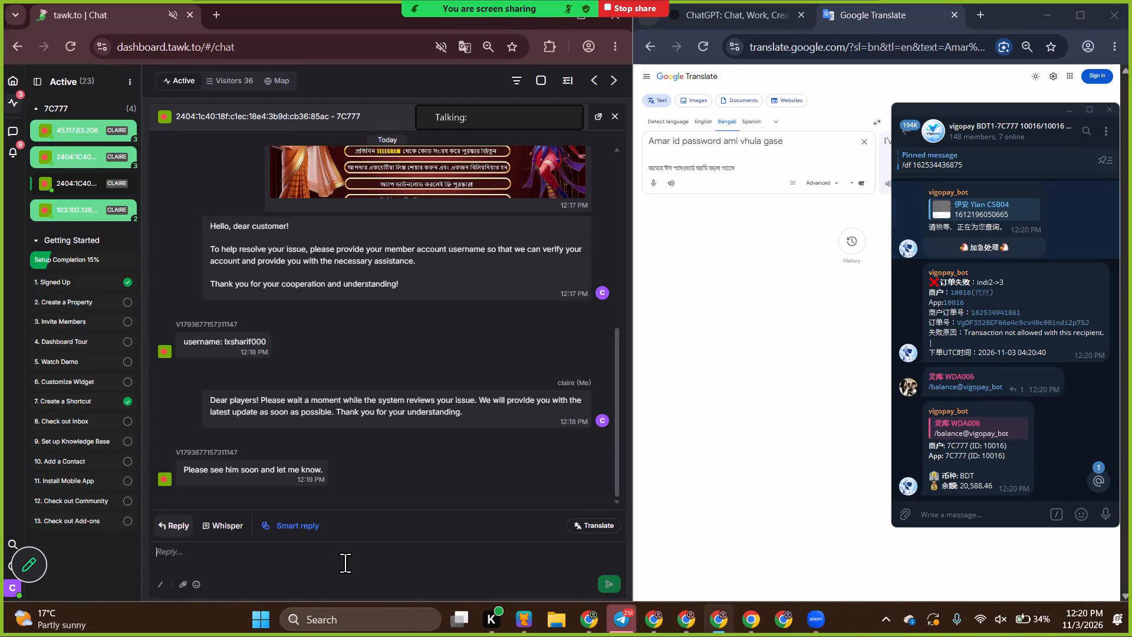
Send the customer who gave their username and asked for a quick check the saved "/wait4" reply.
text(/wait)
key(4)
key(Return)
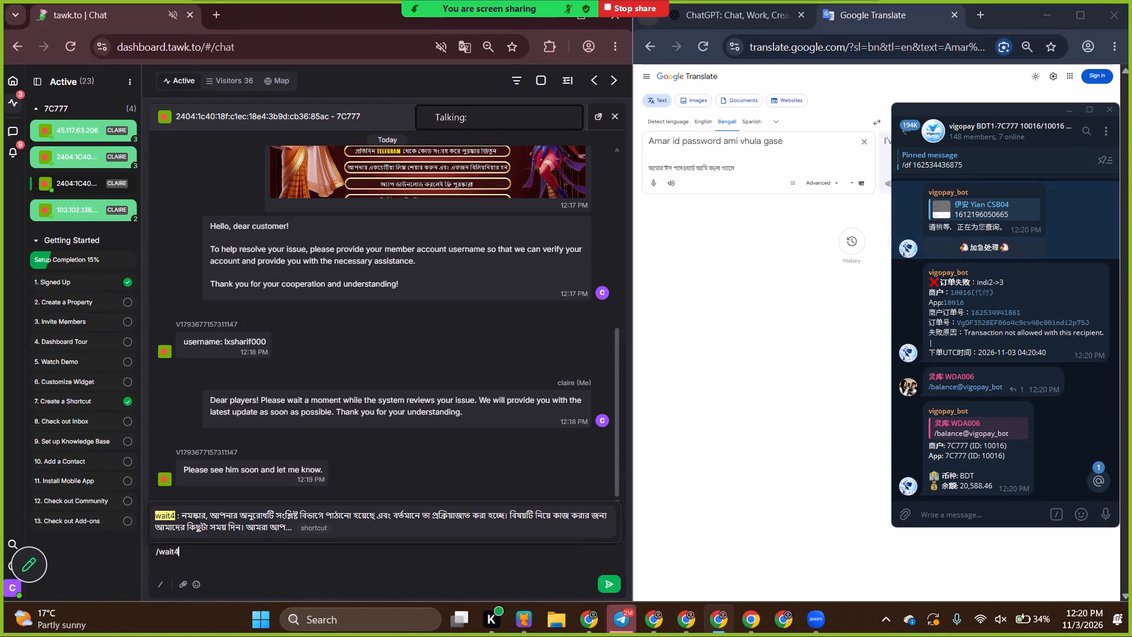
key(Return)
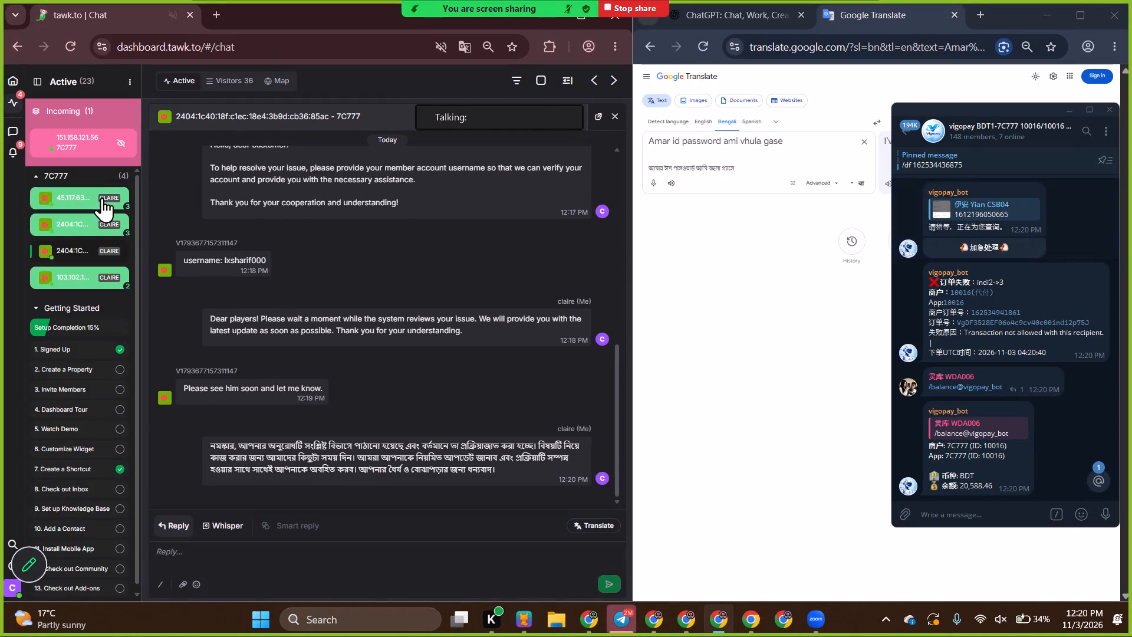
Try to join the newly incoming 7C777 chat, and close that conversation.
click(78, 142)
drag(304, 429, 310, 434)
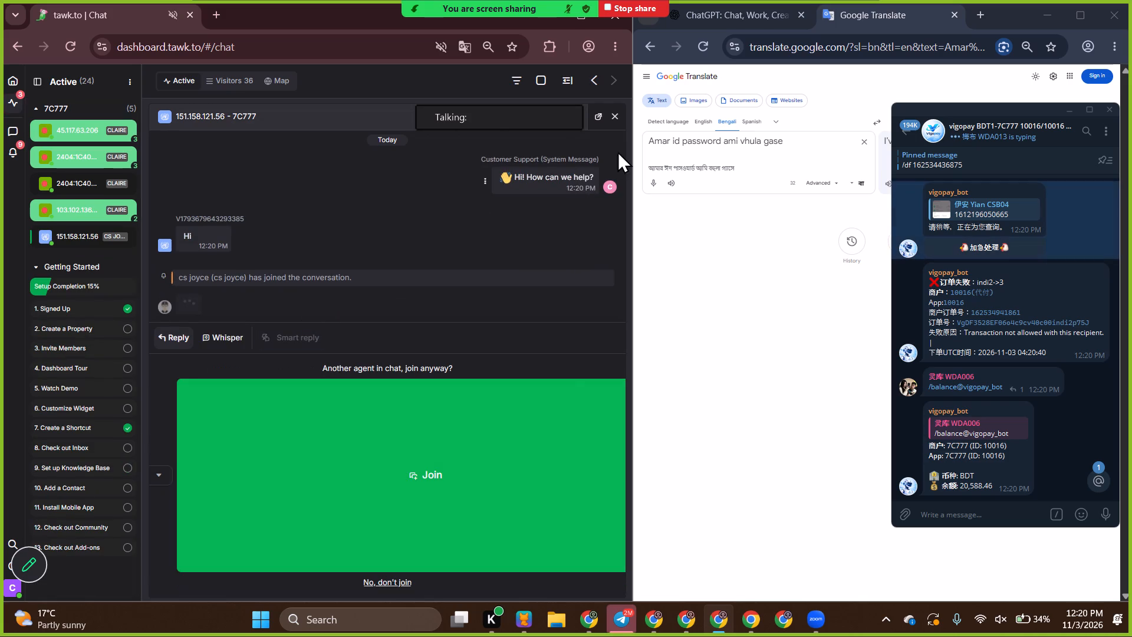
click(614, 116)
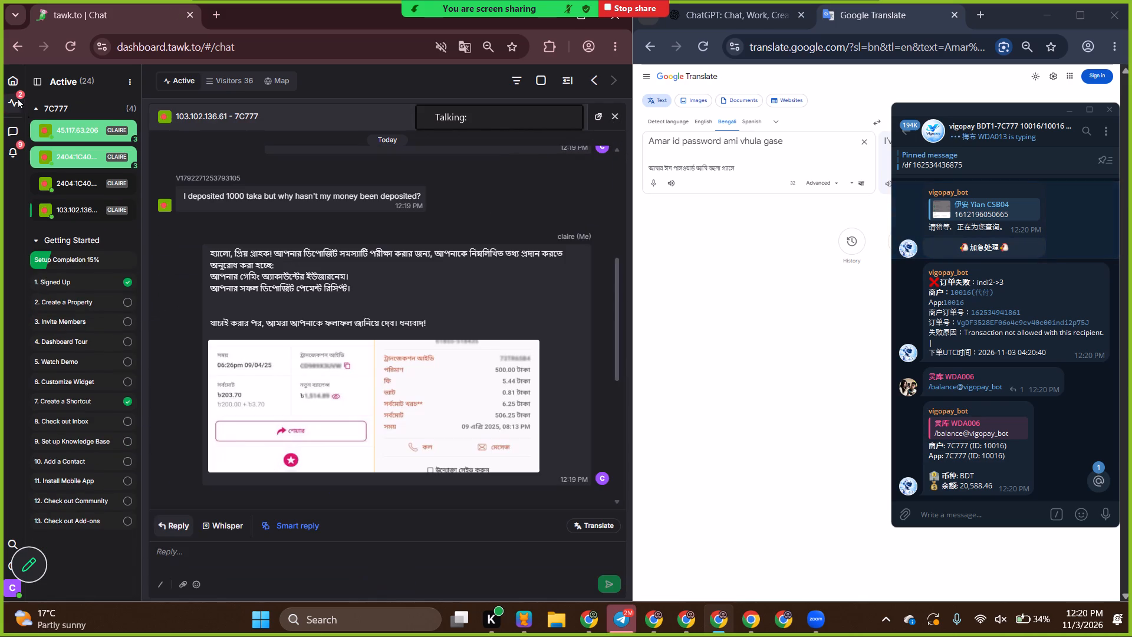
Read the latest messages in the chat about the delayed 10,000 taka withdrawal and send the saved "any" reply offering further help.
click(113, 153)
scroll(307, 297, down, 4)
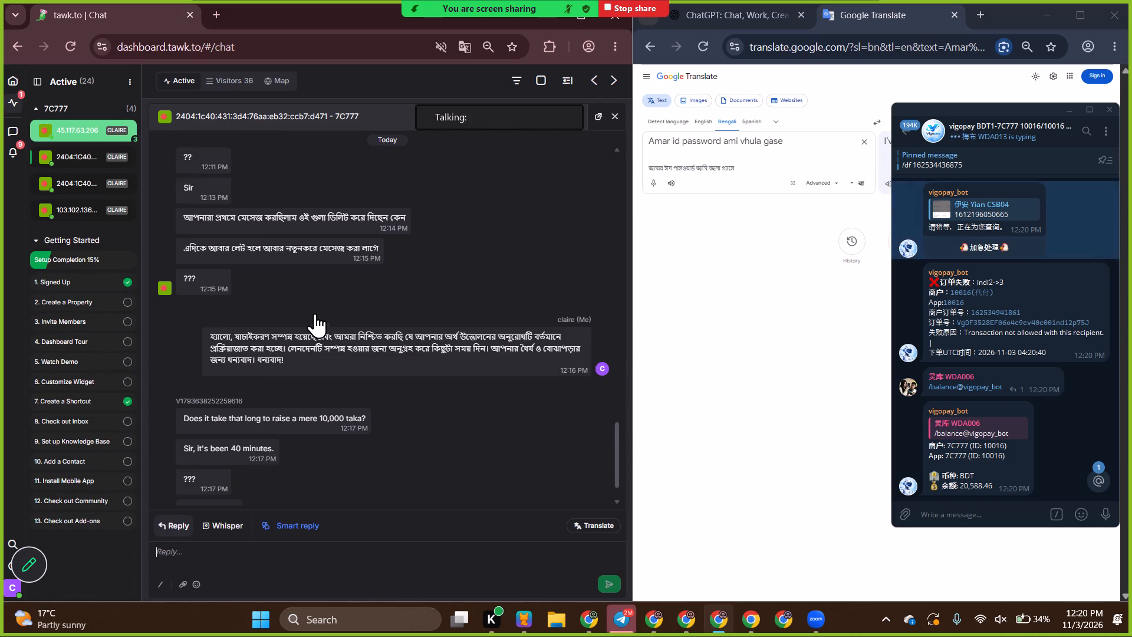
scroll(315, 313, down, 2)
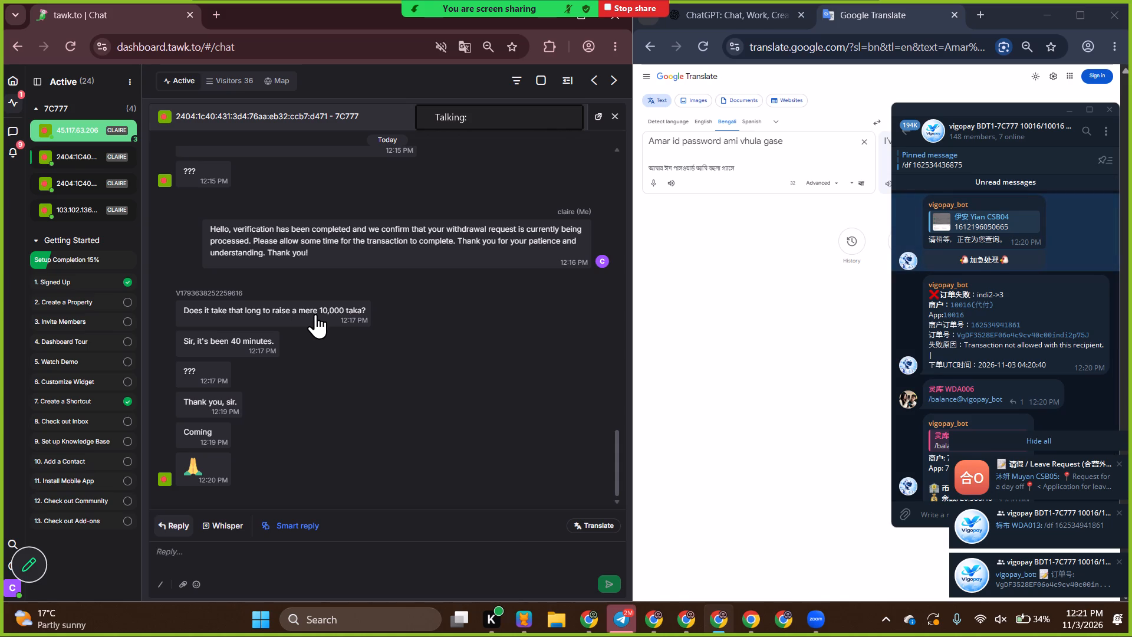
text(/any)
key(Return)
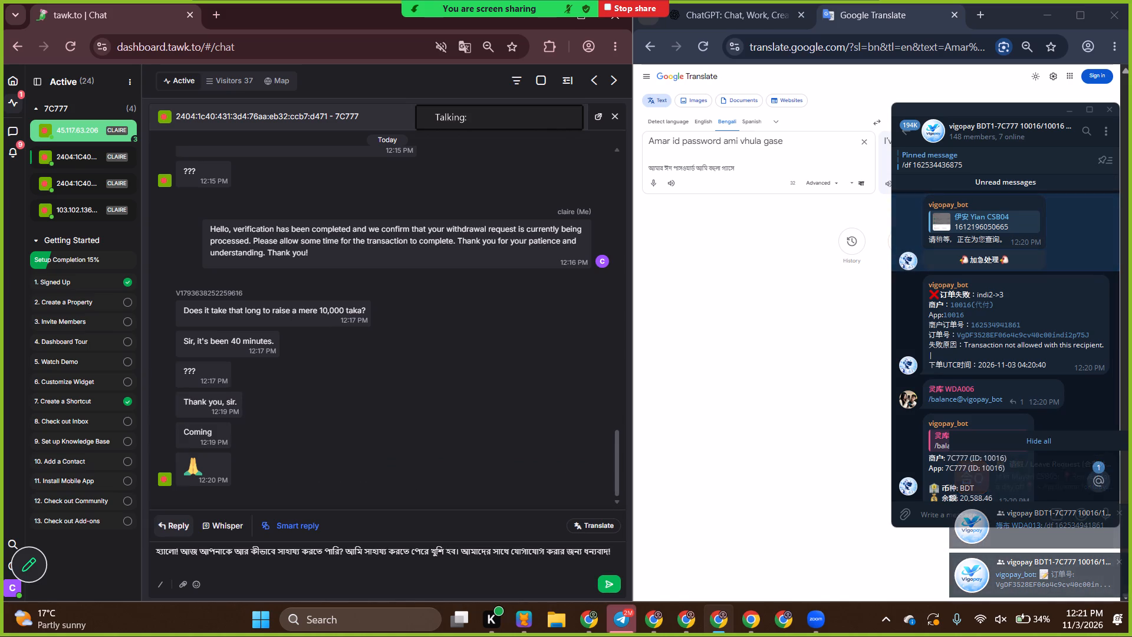
key(Return)
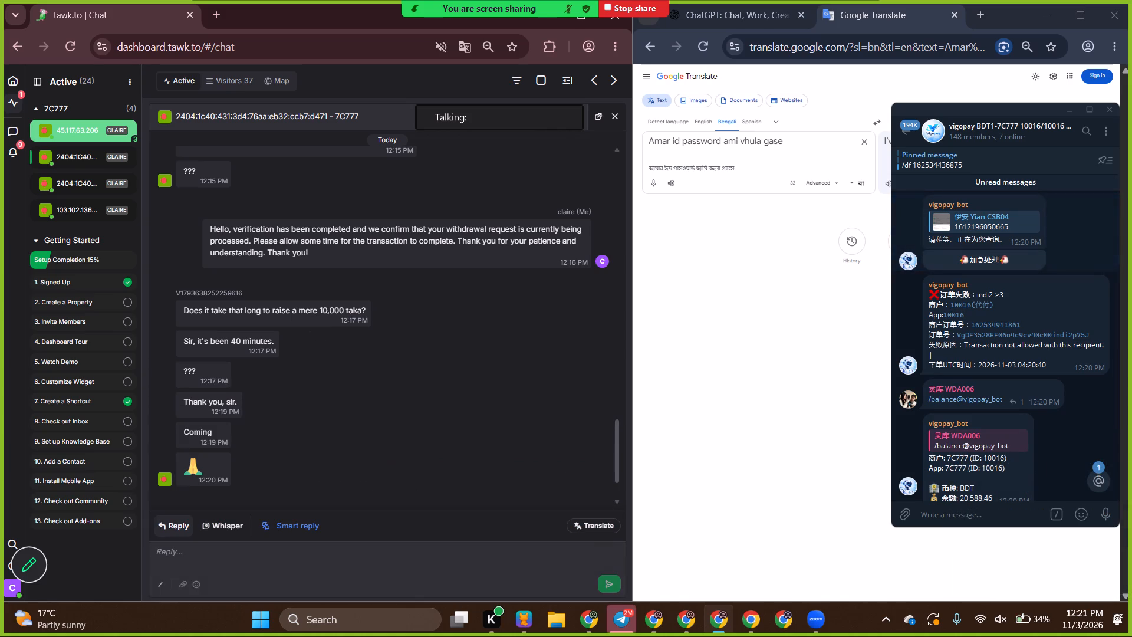
Check the new messages in the referral chat, and answer the 1000 taka deposit chat with the saved wait1 reply.
click(85, 129)
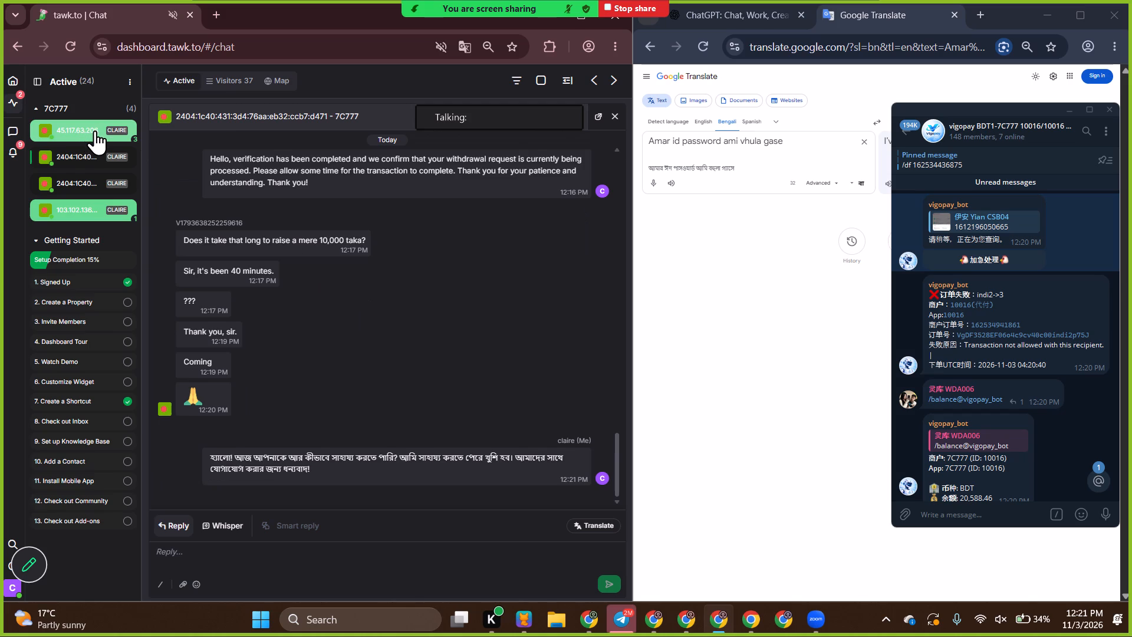
scroll(292, 330, down, 2)
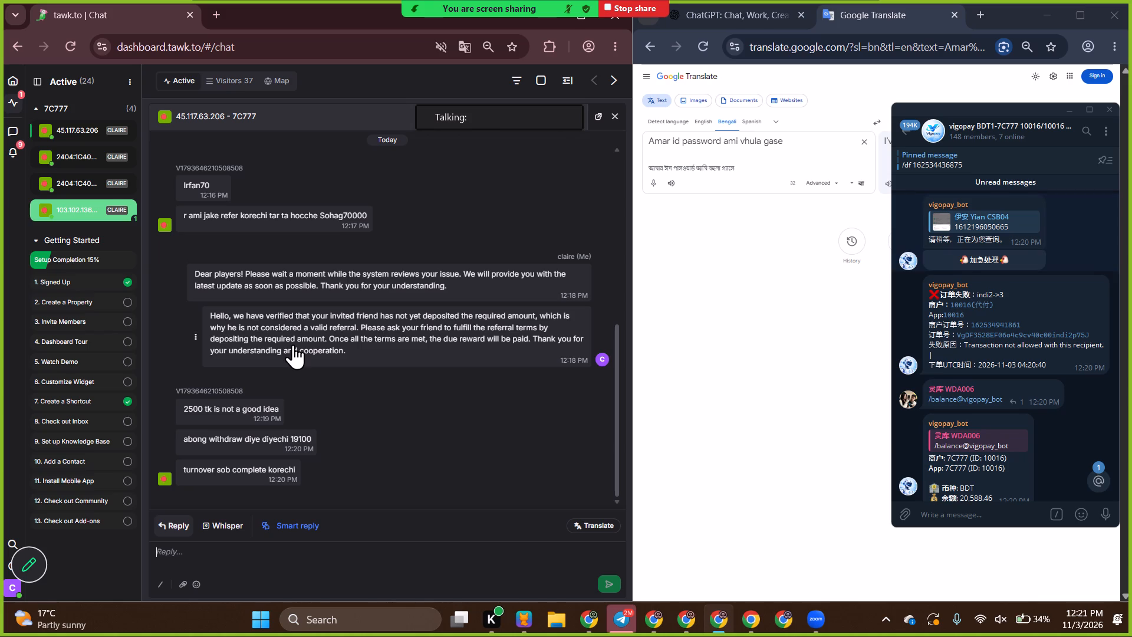
click(124, 214)
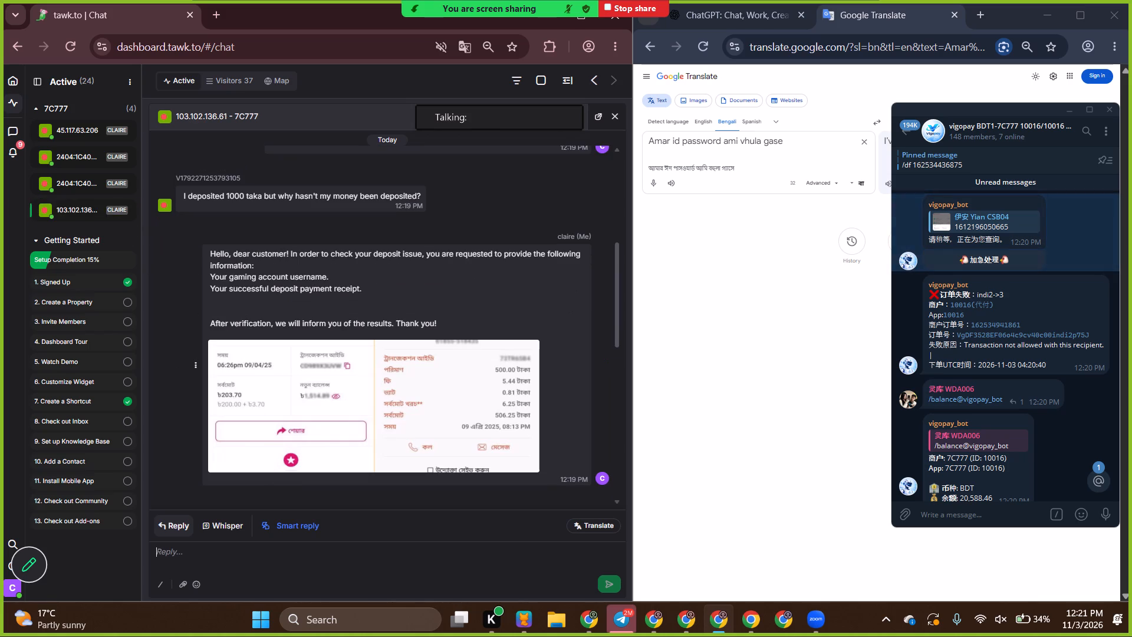
scroll(412, 378, down, 6)
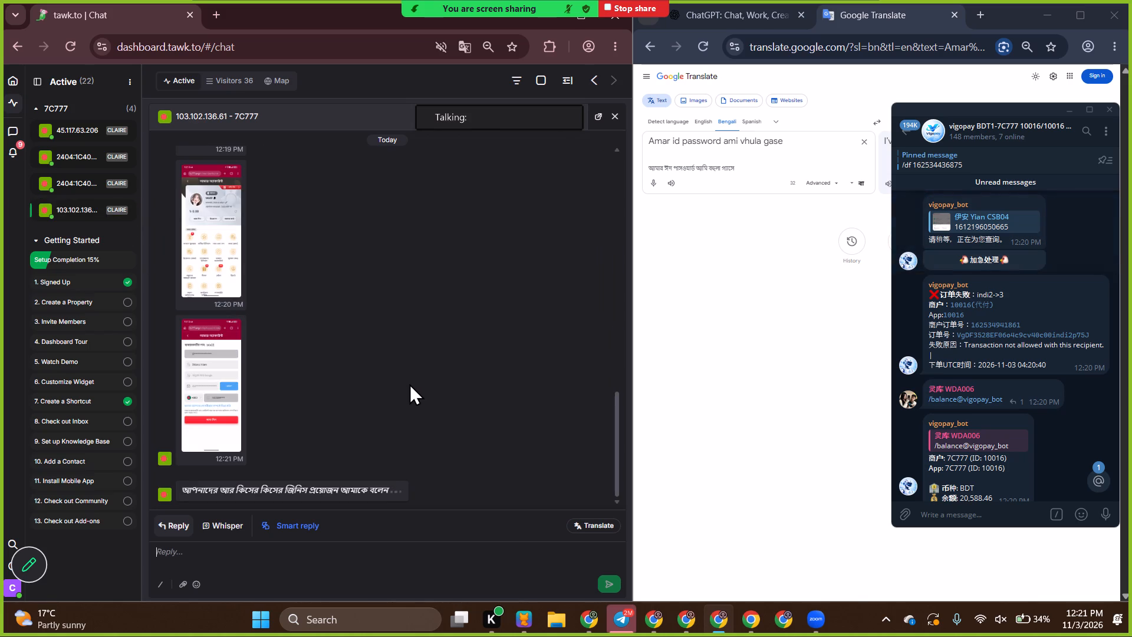
scroll(409, 383, up, 1)
scroll(409, 383, down, 9)
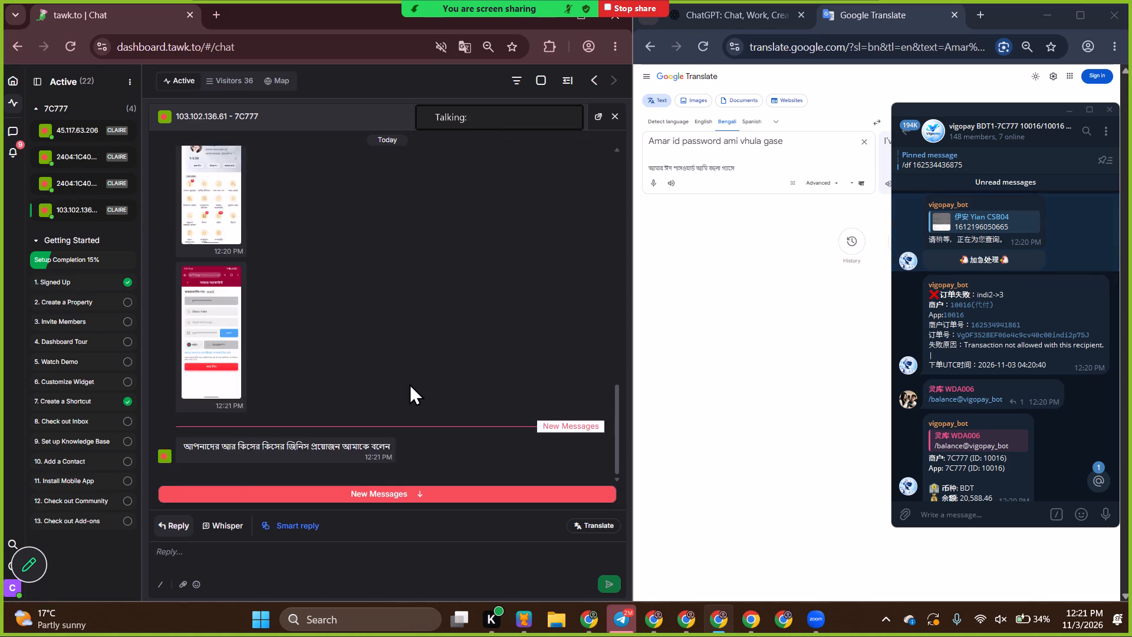
scroll(409, 383, down, 3)
text(/wai)
key(Return)
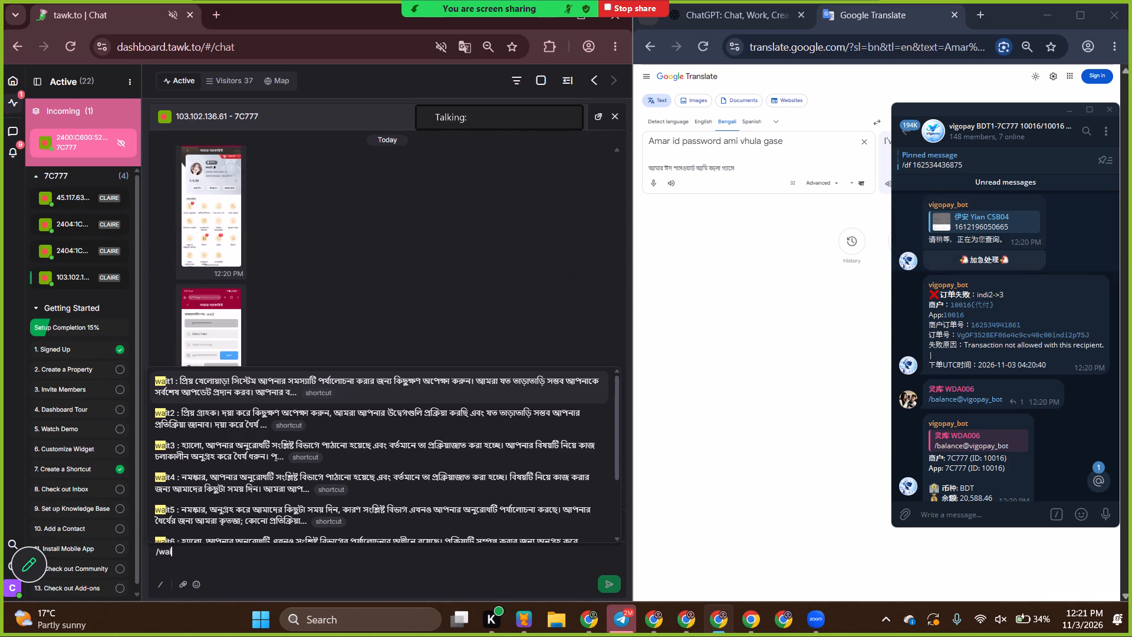
key(Return)
Join the incoming 7C777 chat and send the saved welcome reply with its promotional image.
click(97, 149)
click(319, 529)
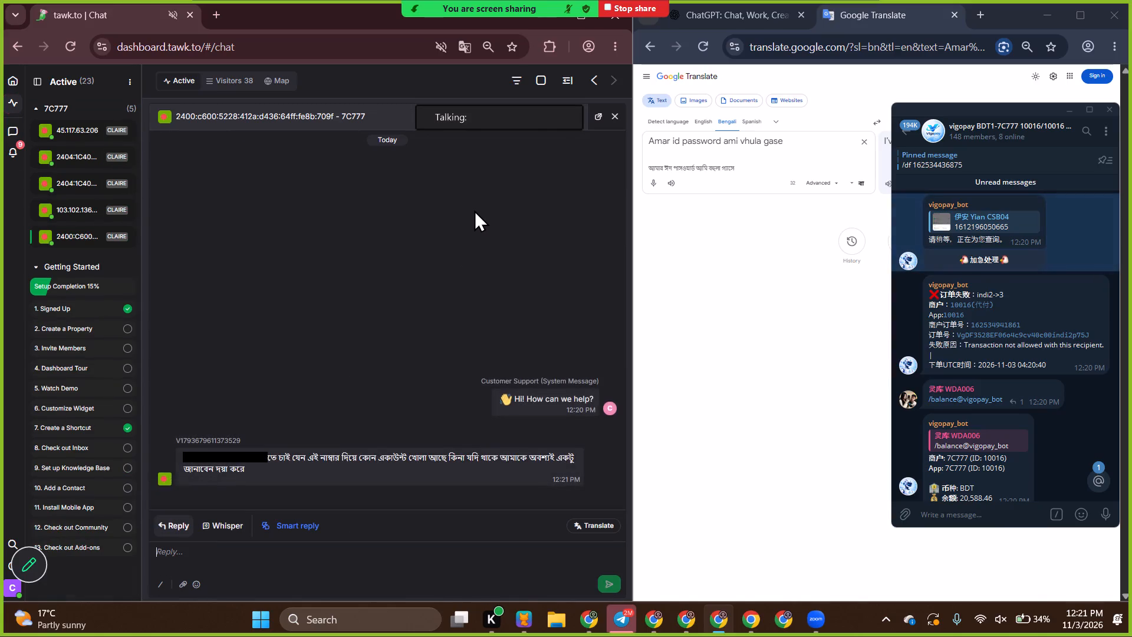
text(/he)
key(Return)
key(Return)
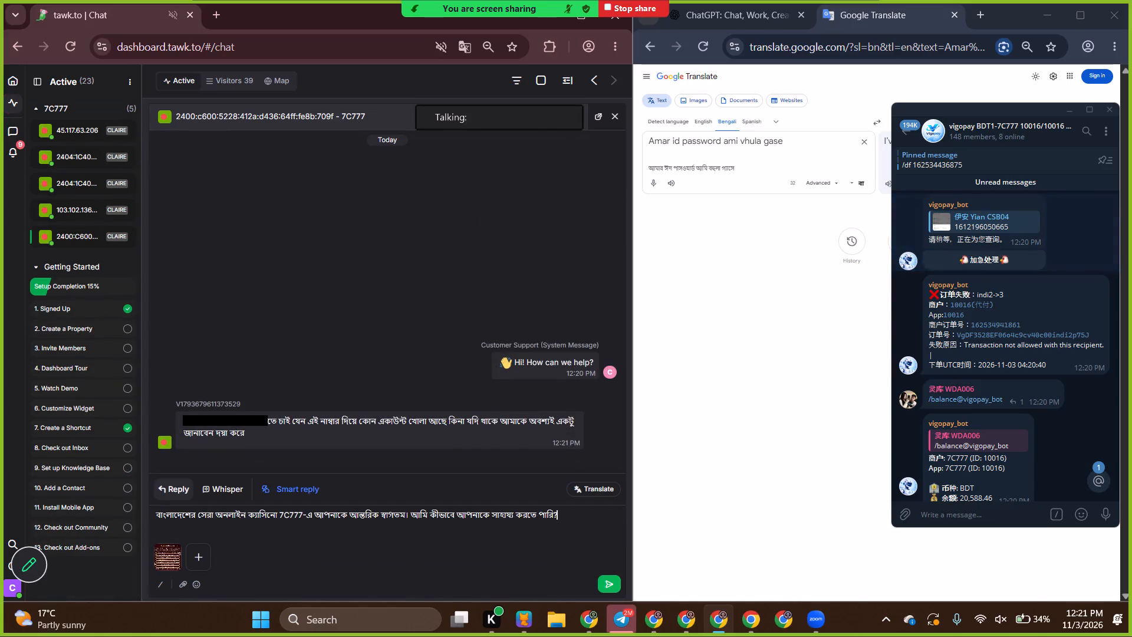
Translate the chat page into English to read the new customer's question about an account opened with their number.
right_click(348, 198)
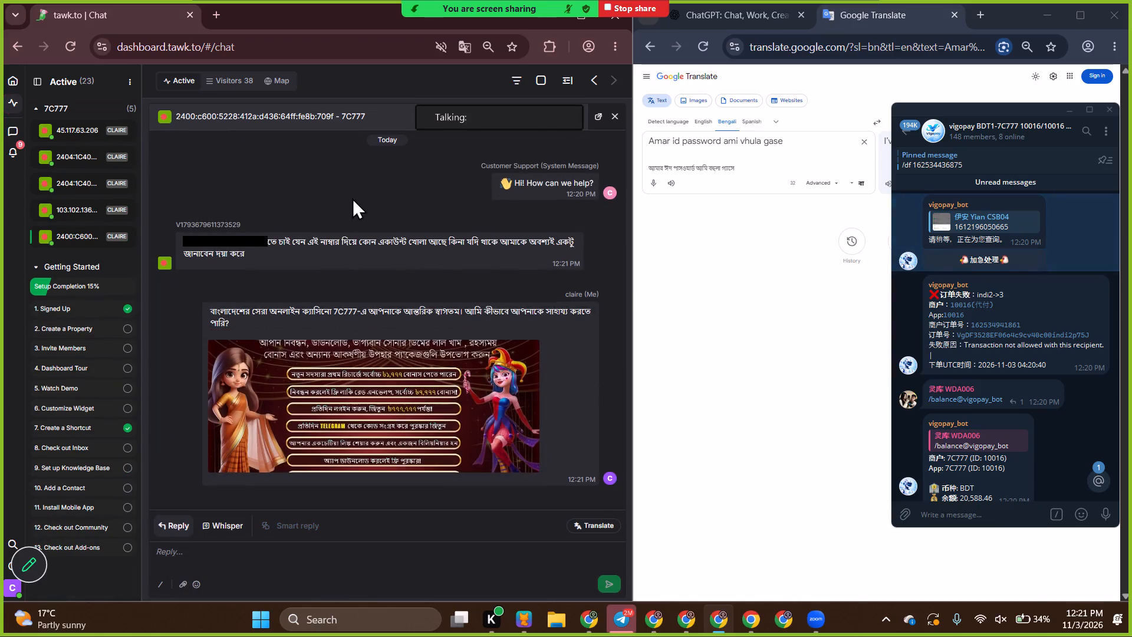
click(418, 469)
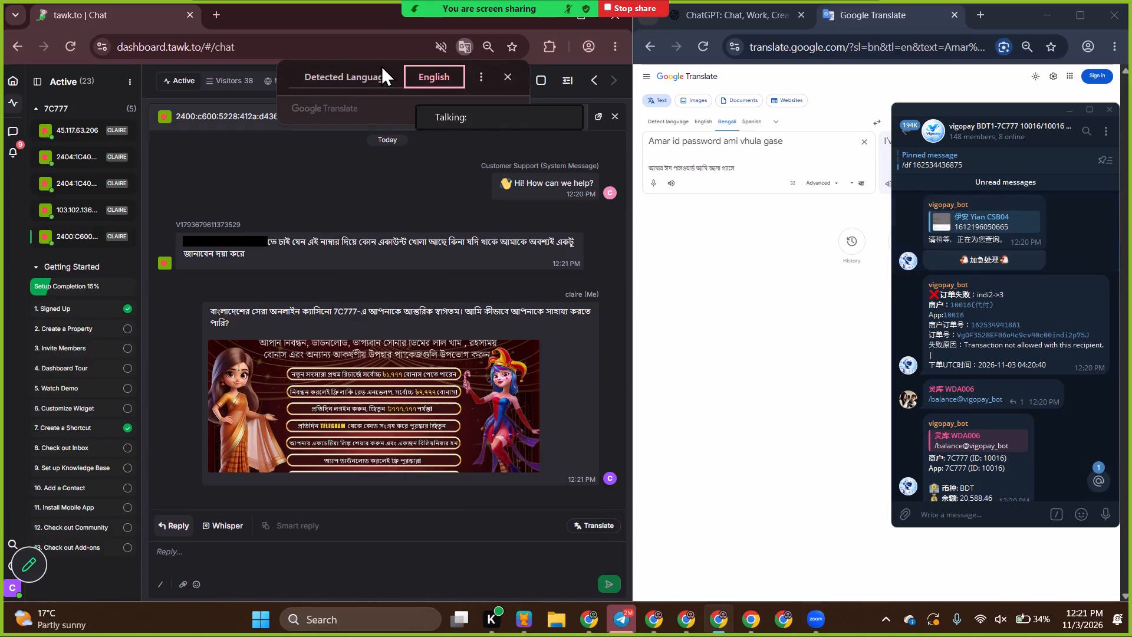
click(368, 68)
click(439, 75)
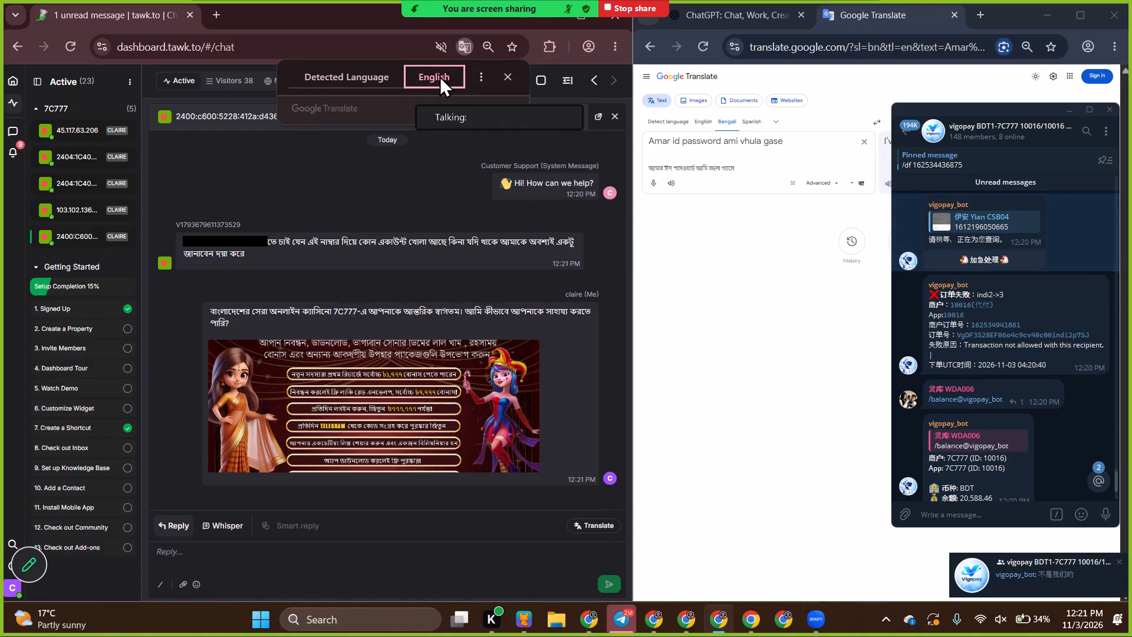
Open the next incoming 7C777 chat to join it.
click(78, 140)
click(307, 470)
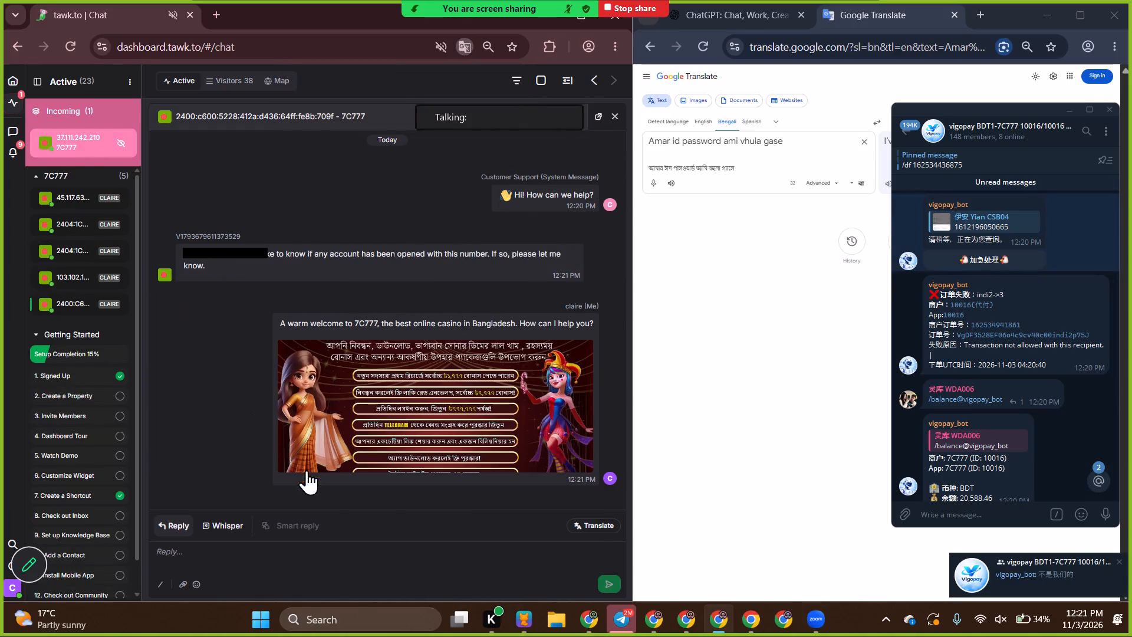
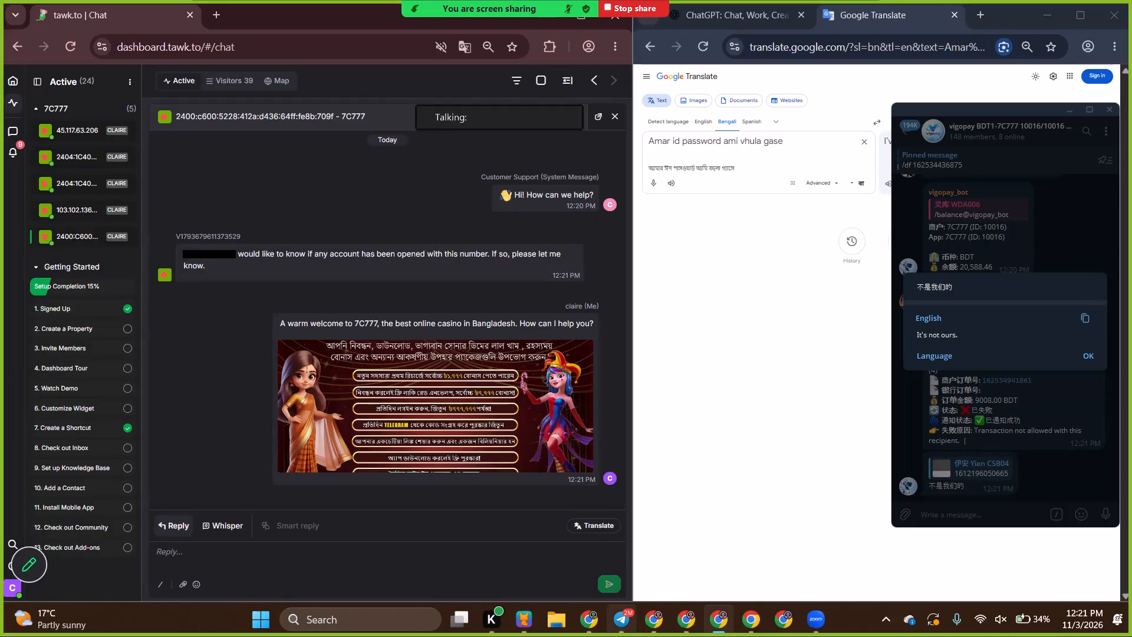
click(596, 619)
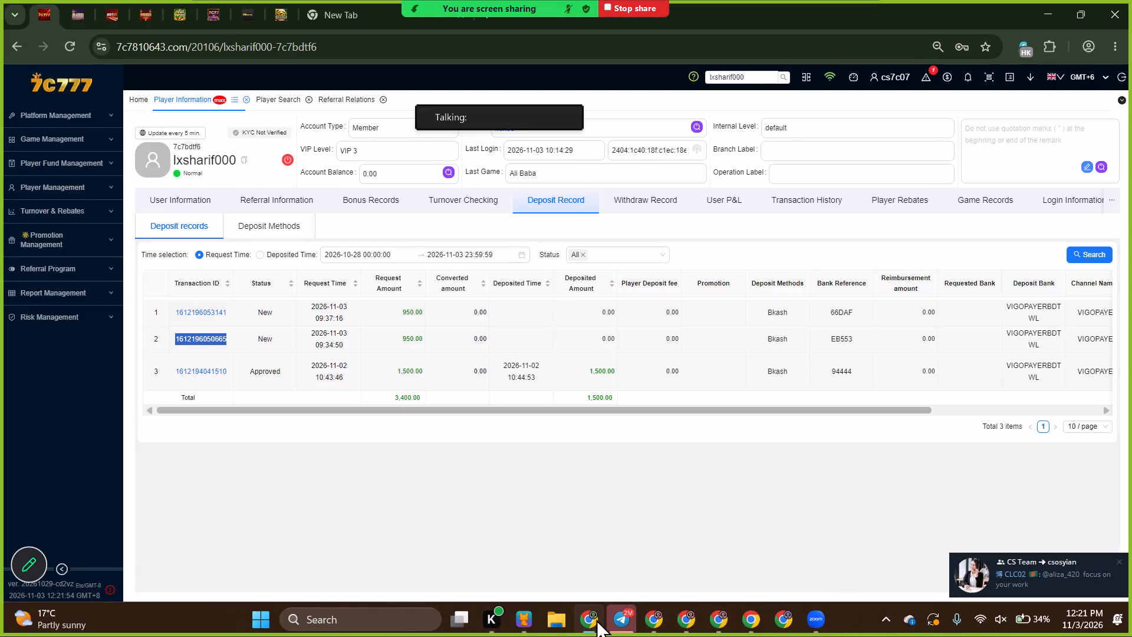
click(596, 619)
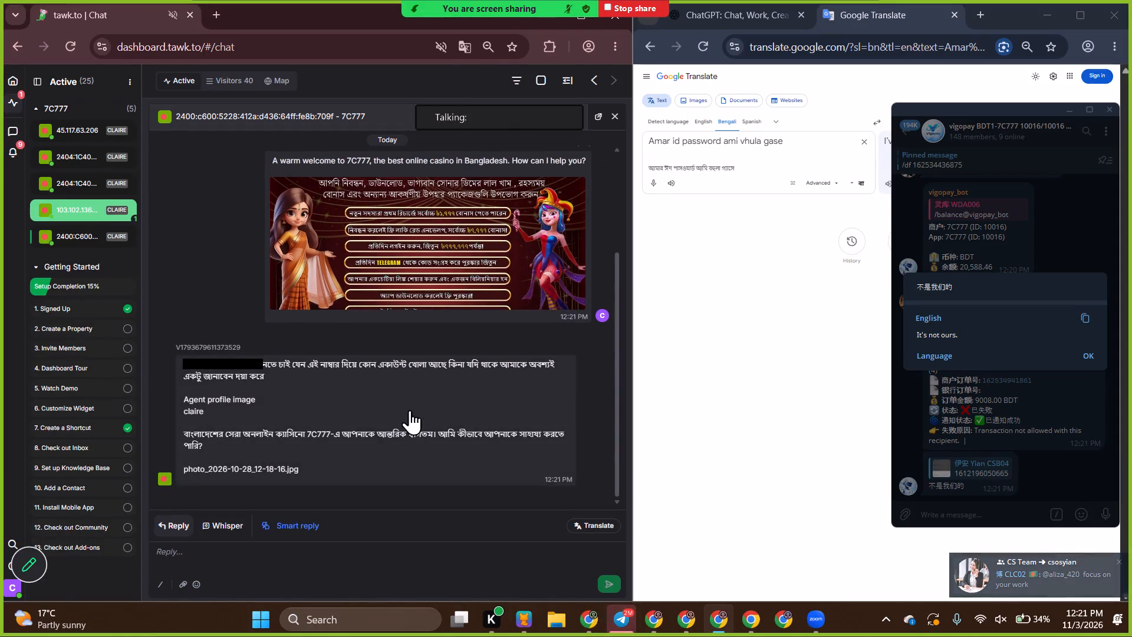
Translate the chat page into English again to read the new message from the customer asking about an account opened with their number.
right_click(393, 382)
click(455, 307)
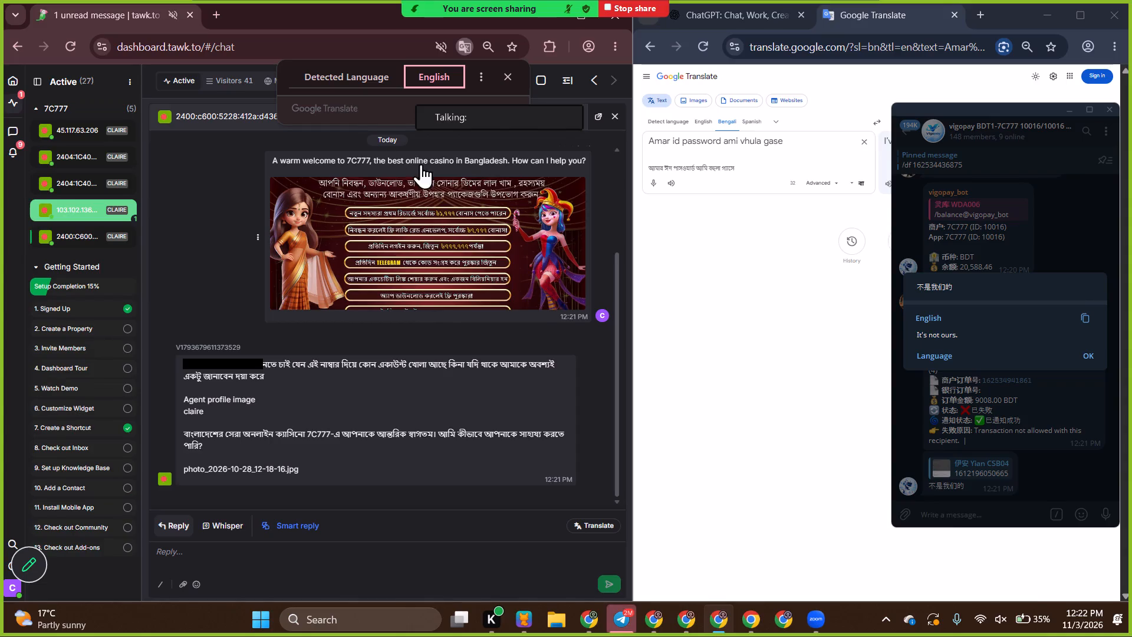
click(350, 61)
click(358, 64)
click(377, 74)
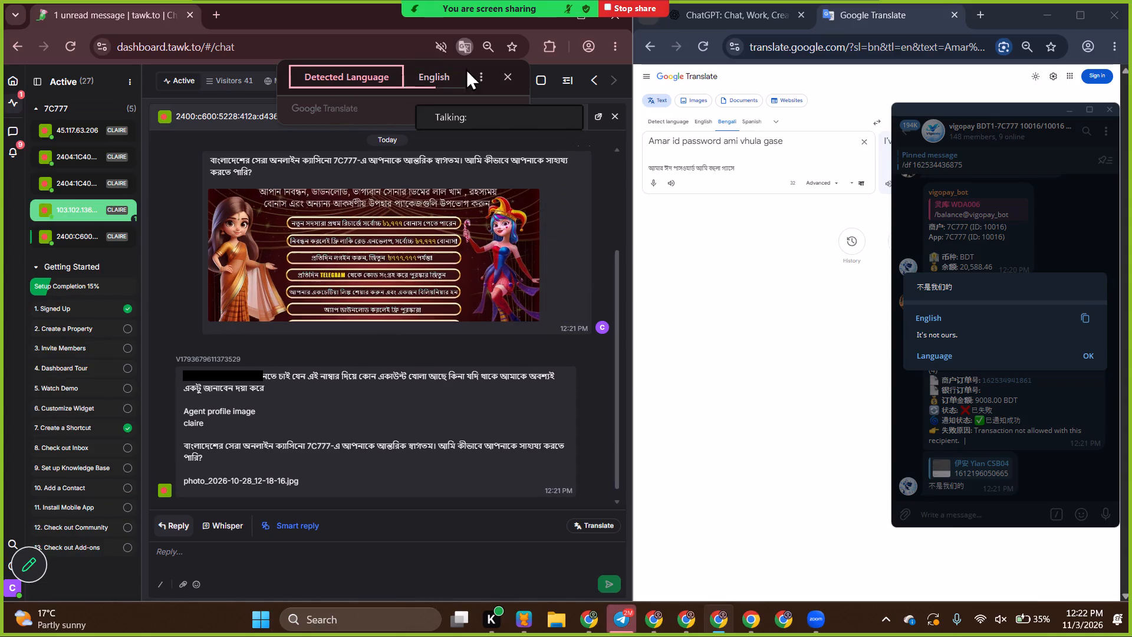
click(442, 71)
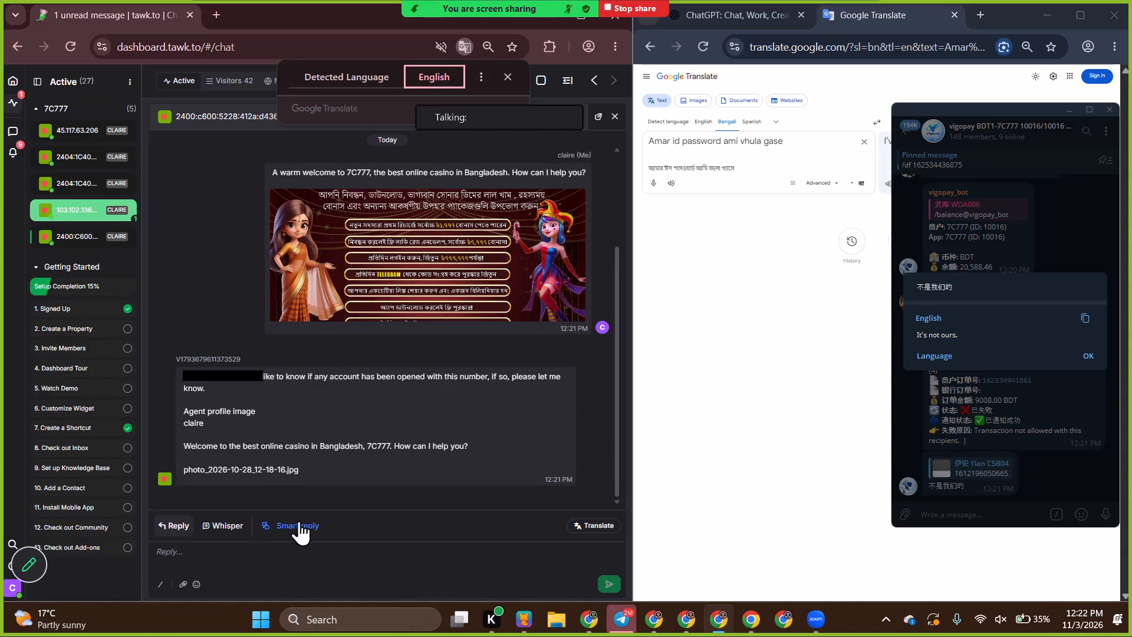
Send the saved reply matching "clea" to the customer asking about the account opened with their number.
click(197, 554)
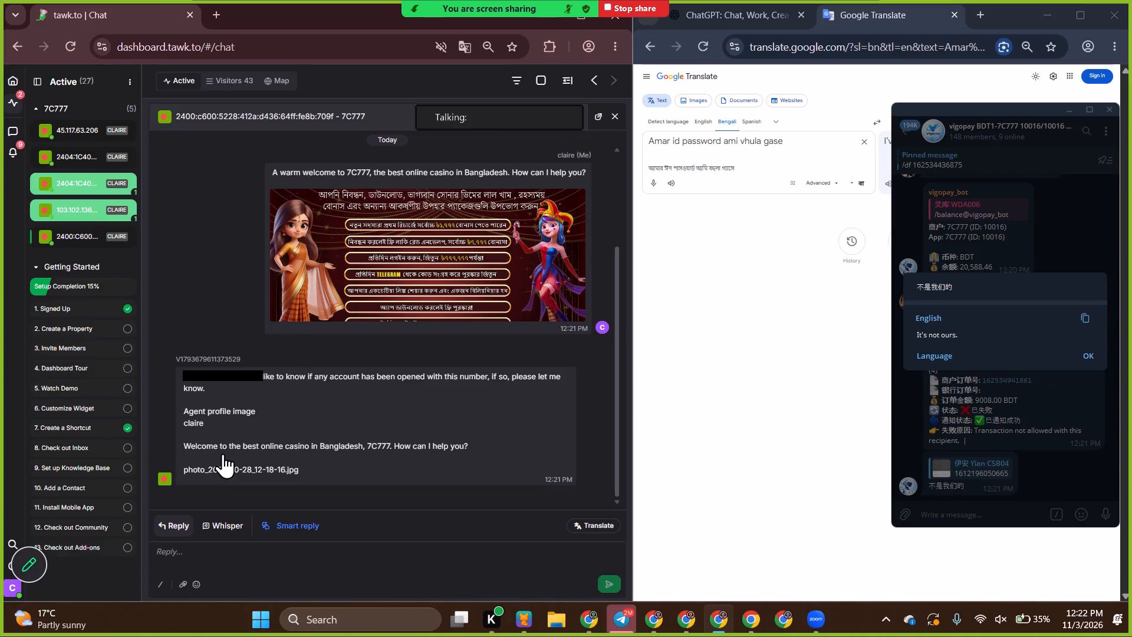
text(/clea)
key(Return)
key(Return)
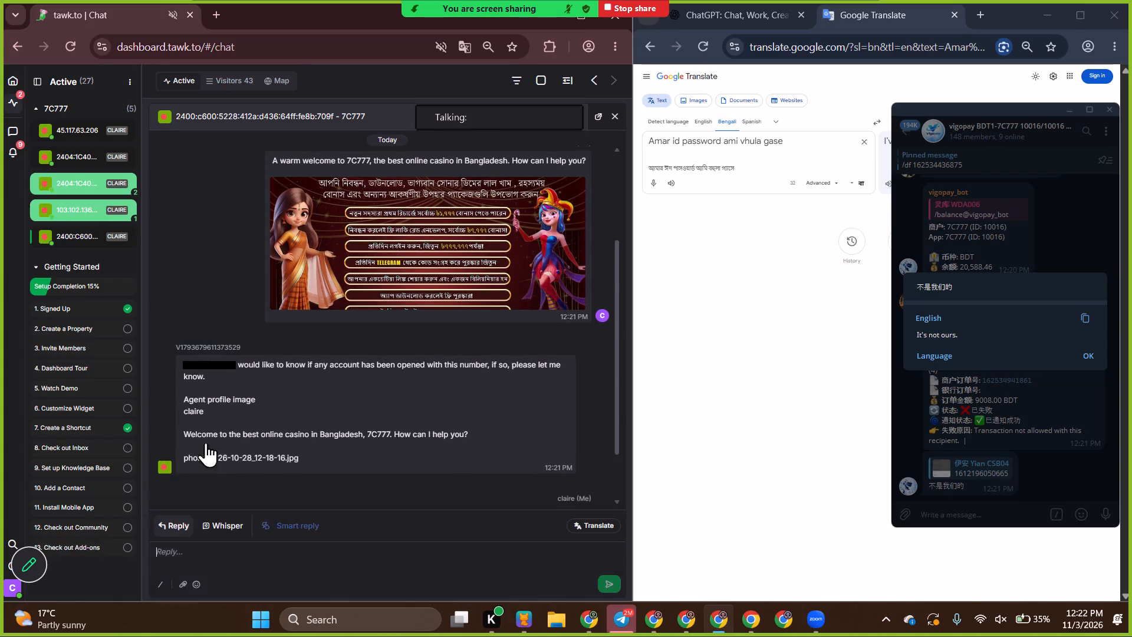
click(114, 185)
scroll(311, 309, down, 5)
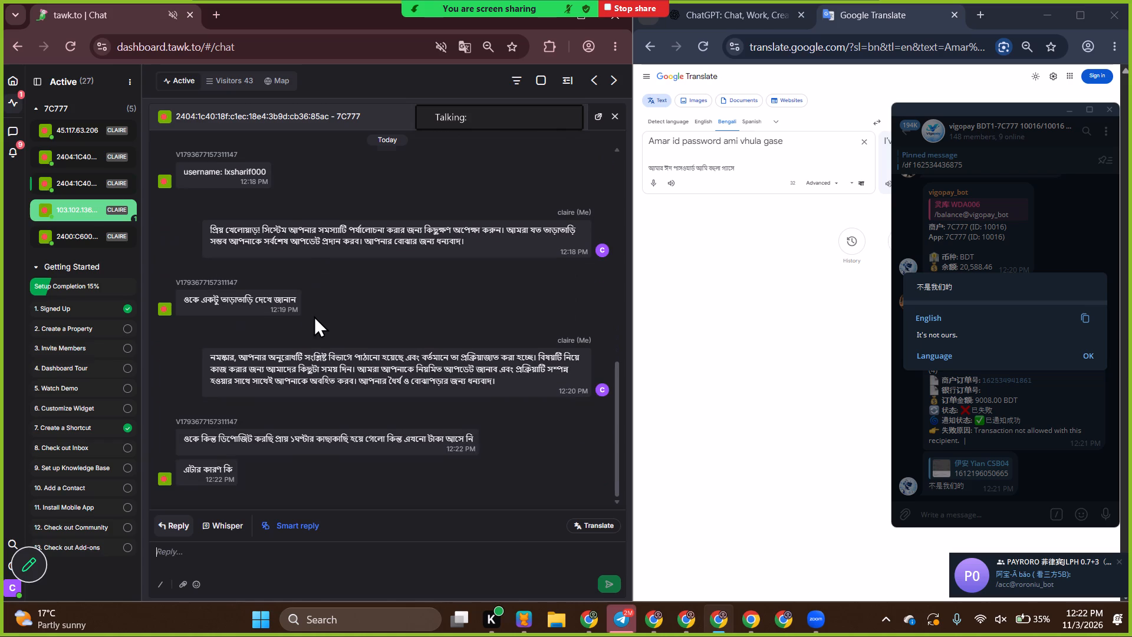
scroll(315, 317, down, 6)
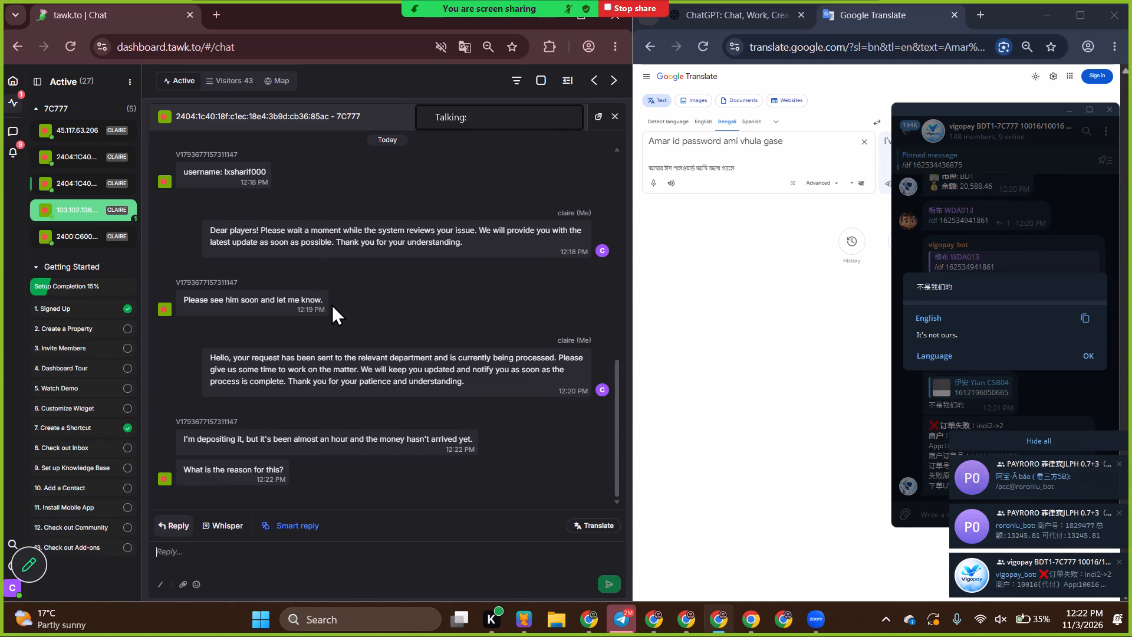
text(/inco)
key(Return)
key(Return)
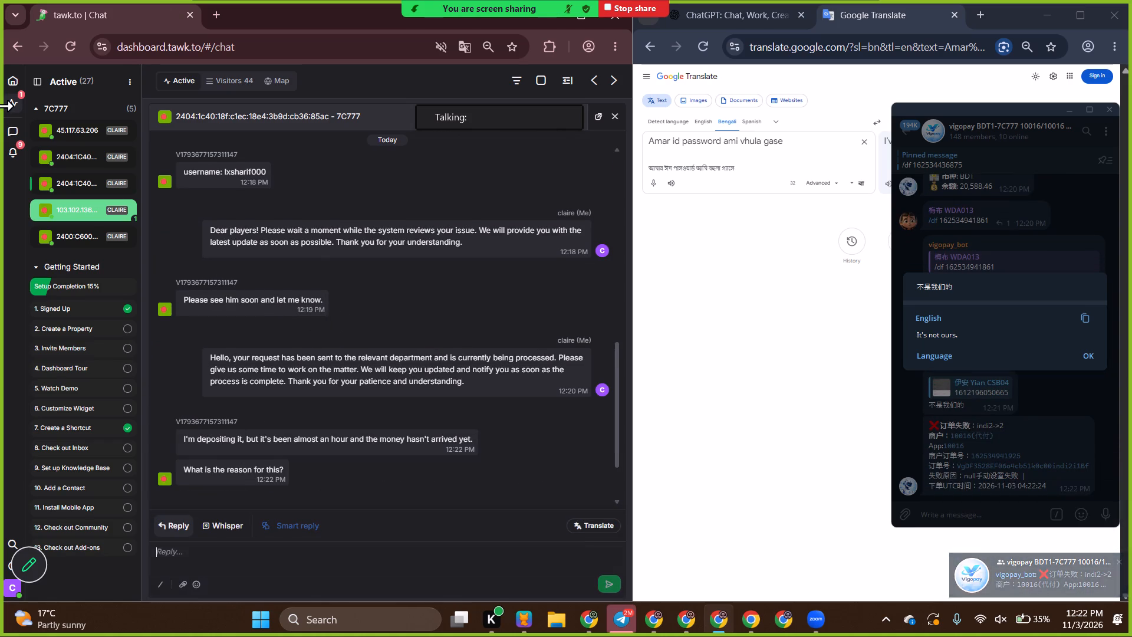
Open the unread 1000 taka deposit chat, read its latest message, and enlarge the customer's account page screenshot.
click(116, 213)
scroll(294, 412, down, 5)
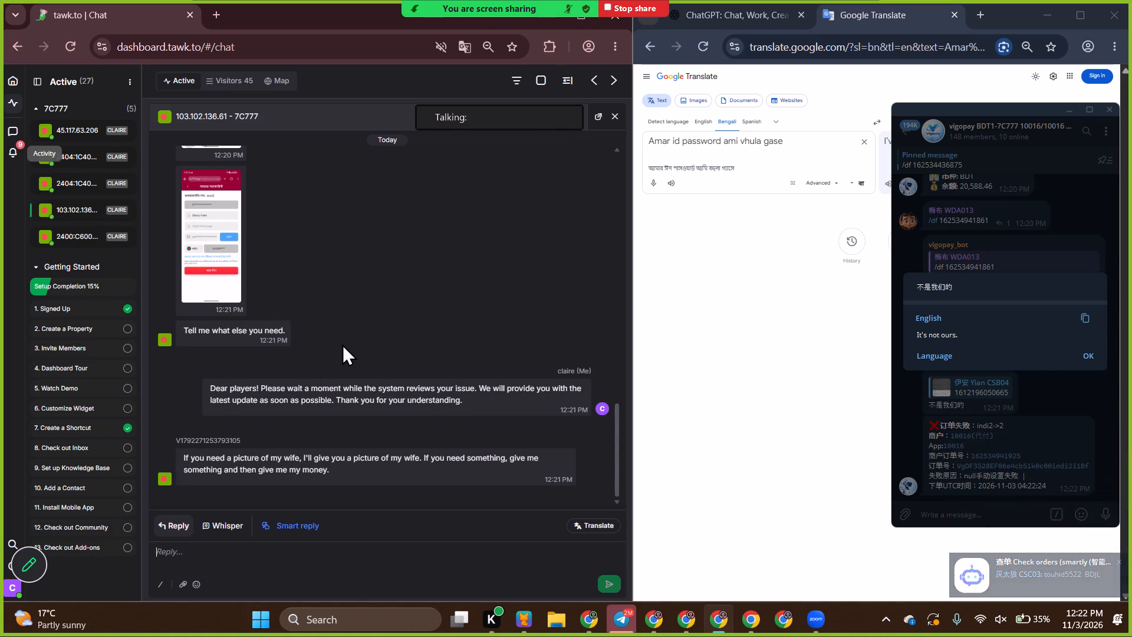
scroll(342, 344, up, 1)
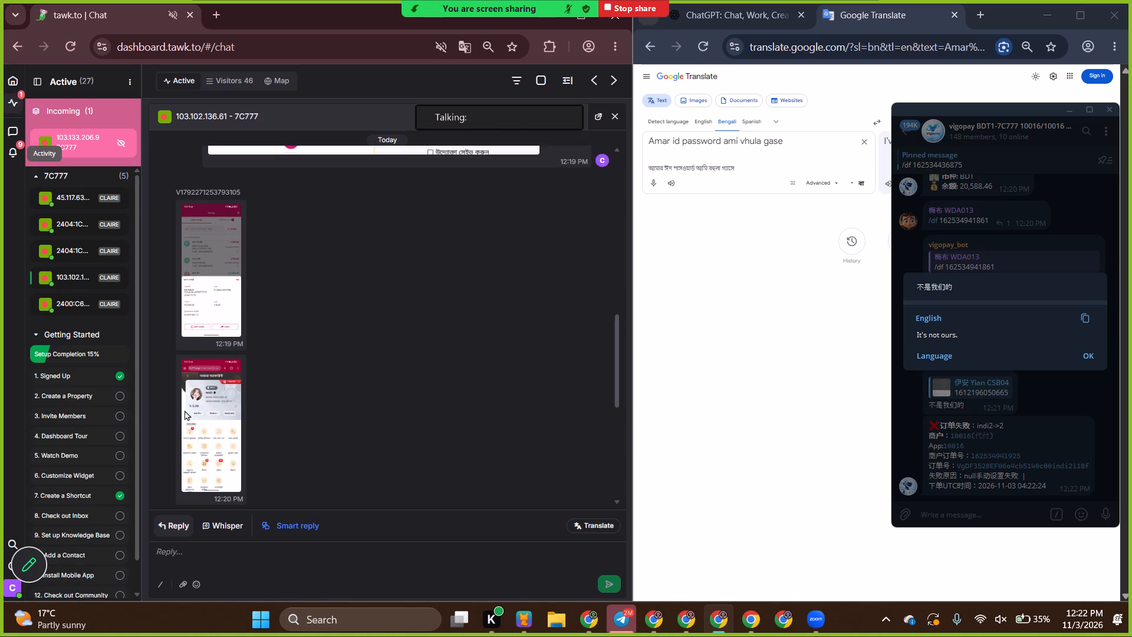
click(190, 404)
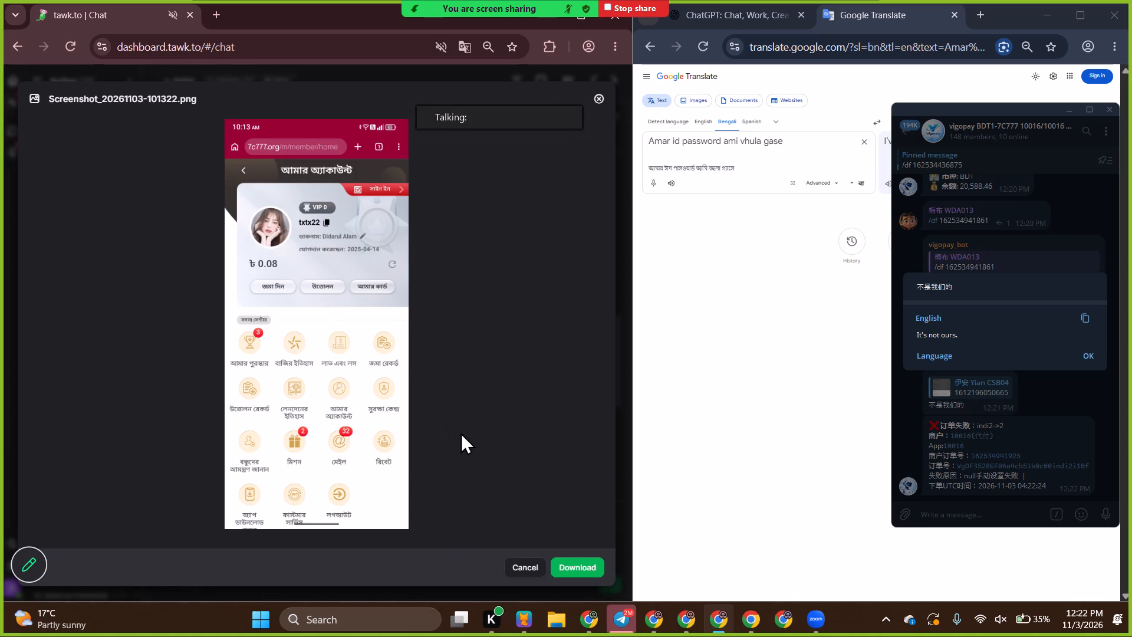
click(594, 610)
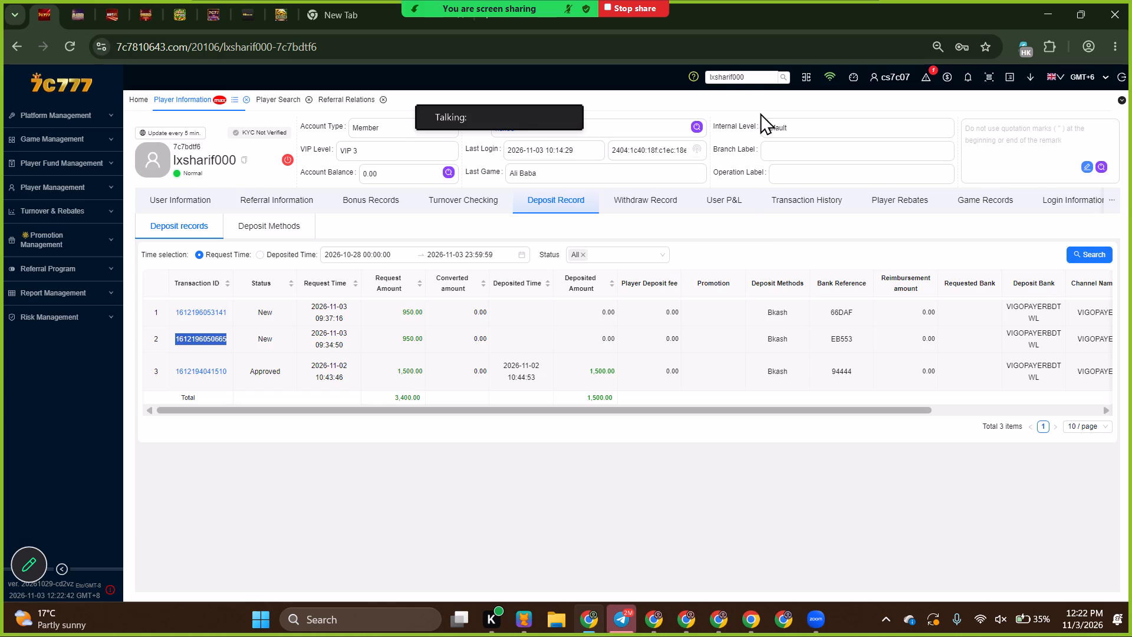
double_click(735, 77)
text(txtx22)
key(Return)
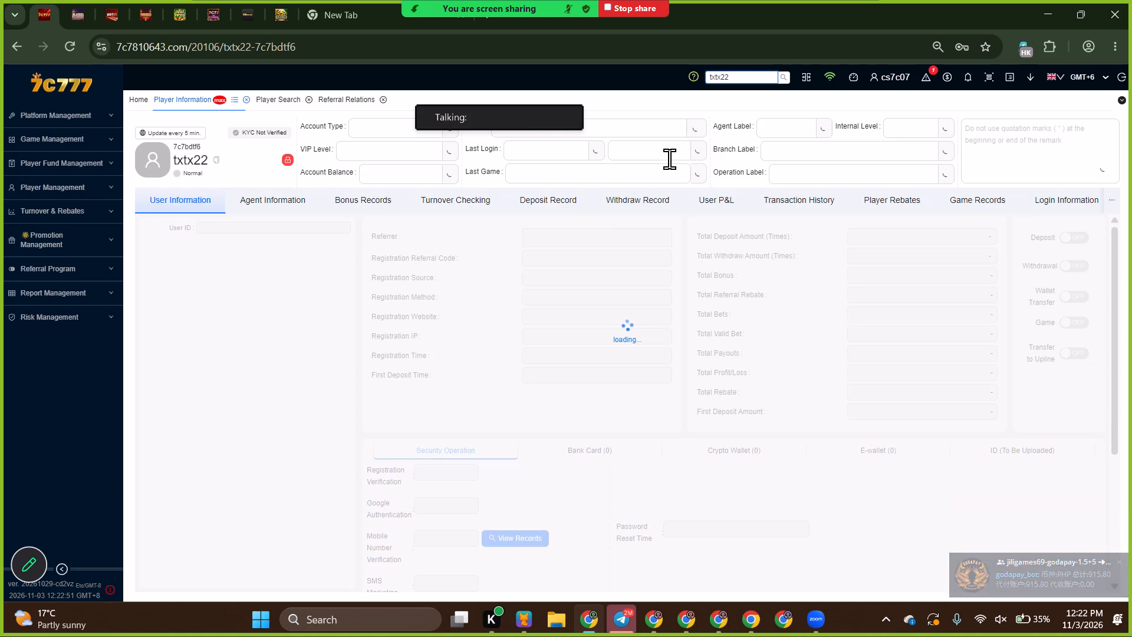
click(1044, 6)
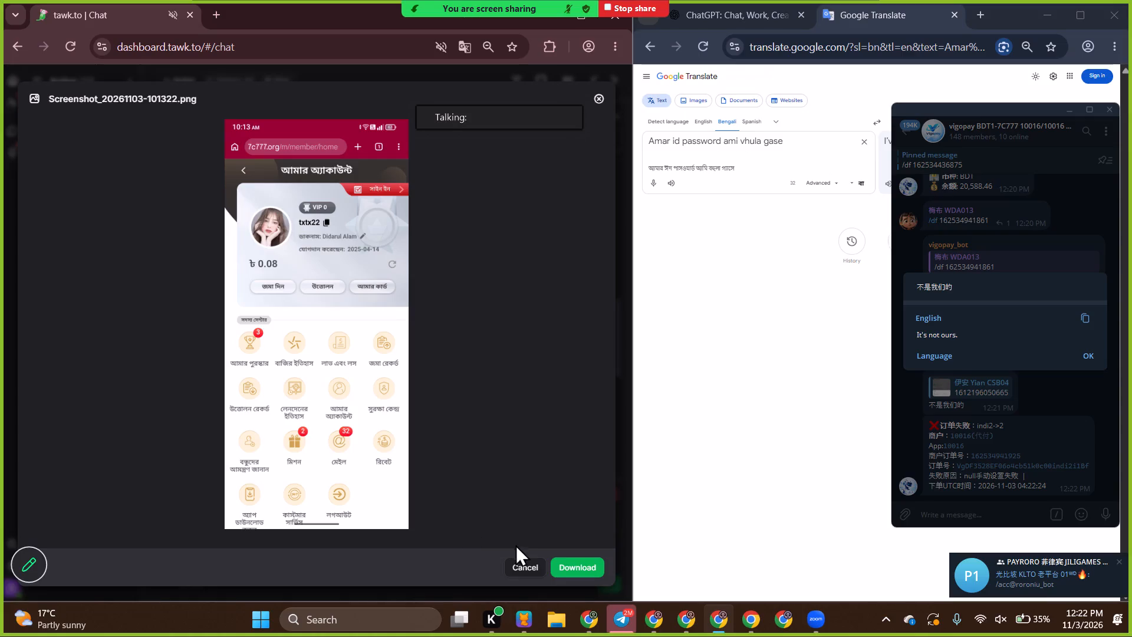
click(523, 557)
click(211, 285)
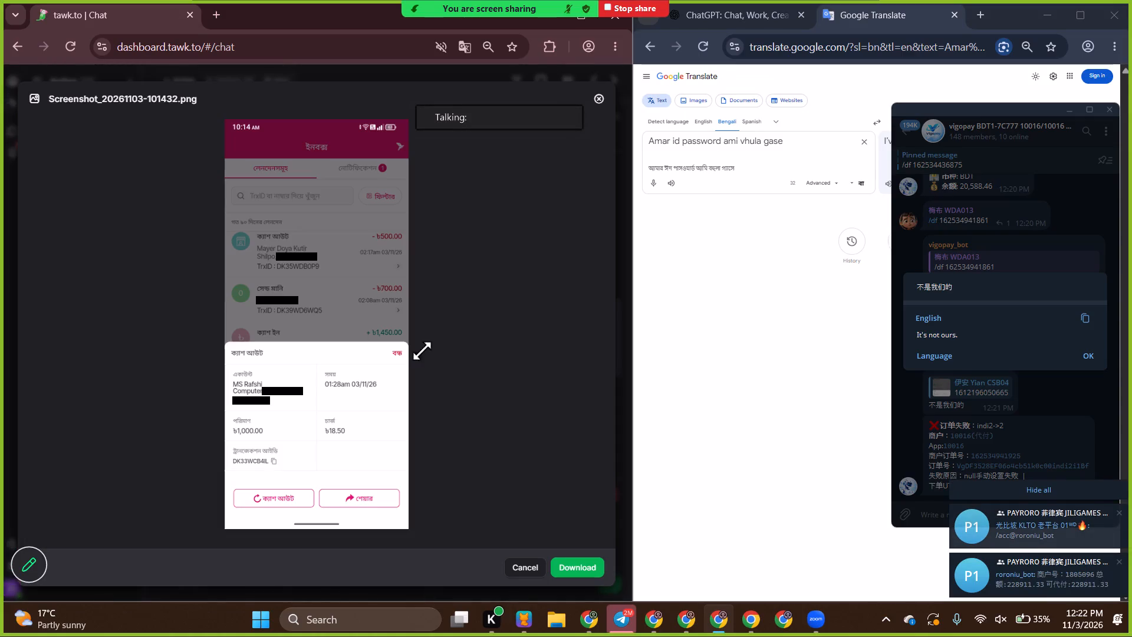
click(582, 621)
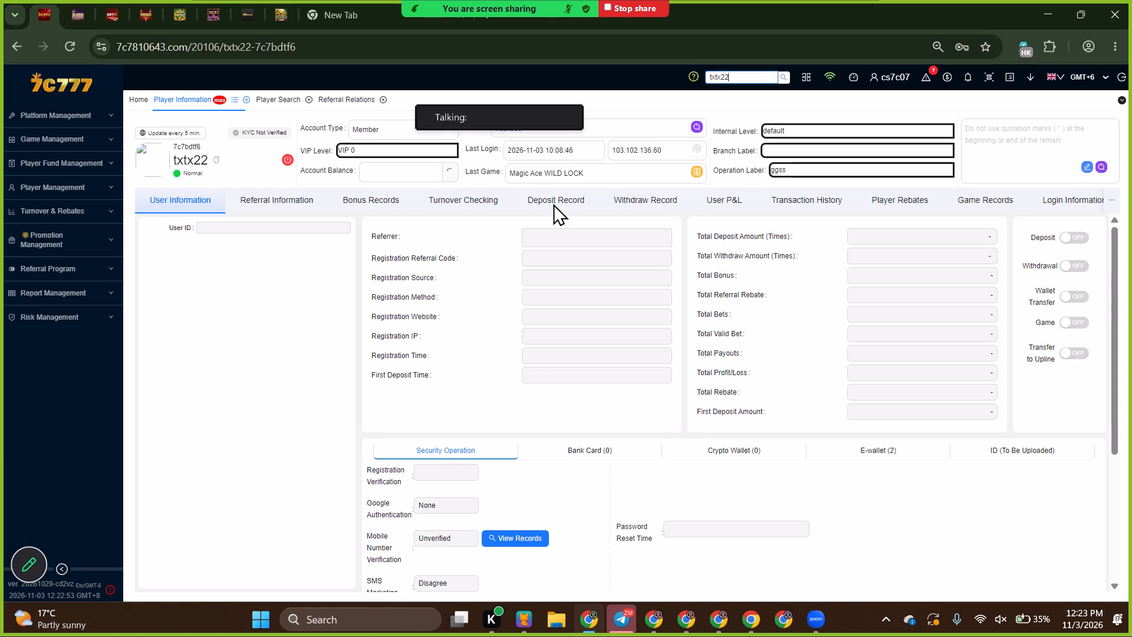
click(553, 202)
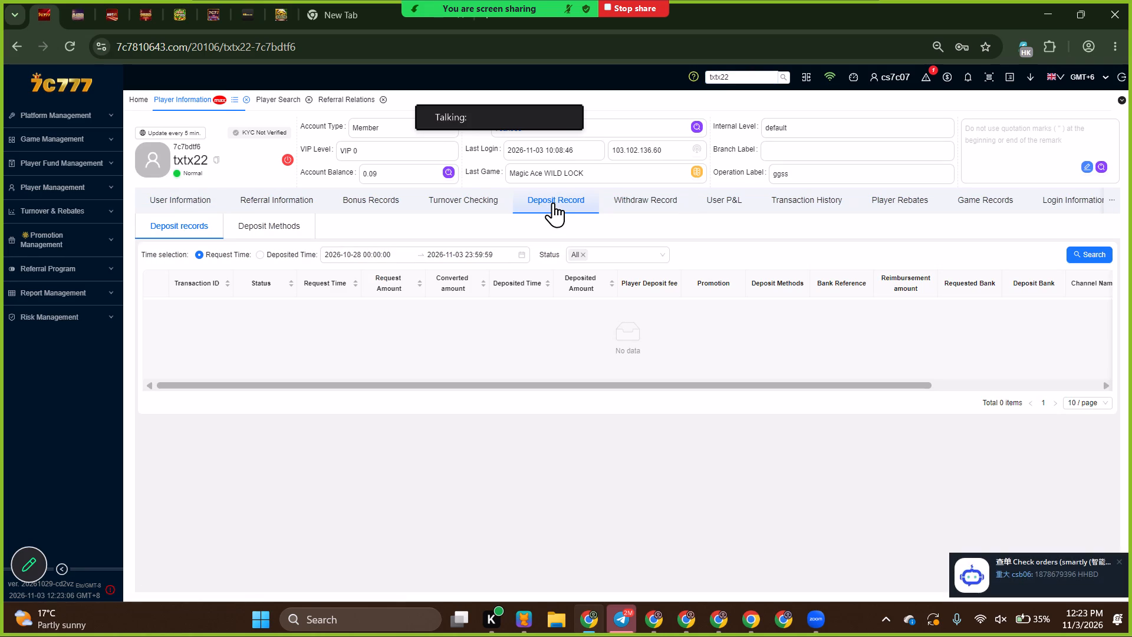
click(1078, 244)
click(1082, 256)
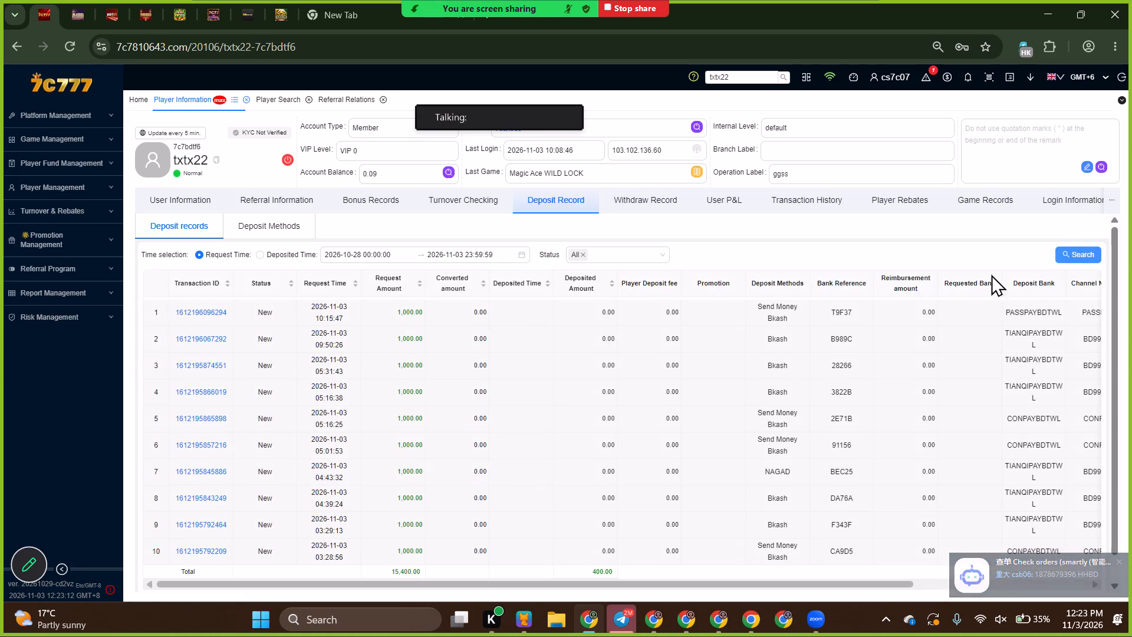
scroll(617, 429, down, 6)
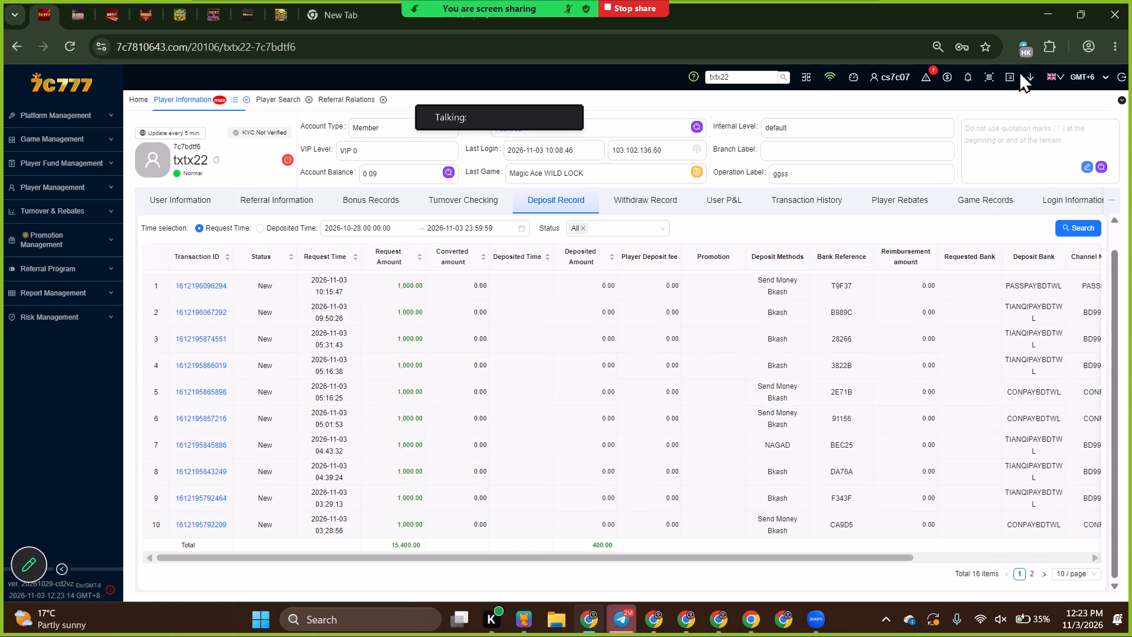
click(1041, 12)
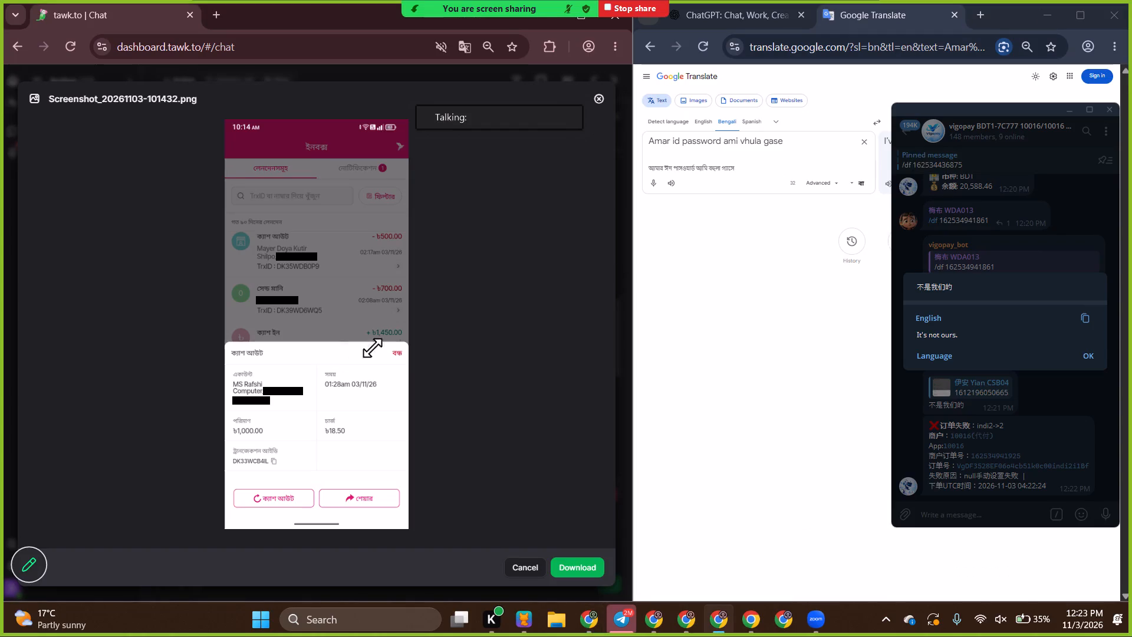
click(587, 616)
scroll(669, 412, down, 13)
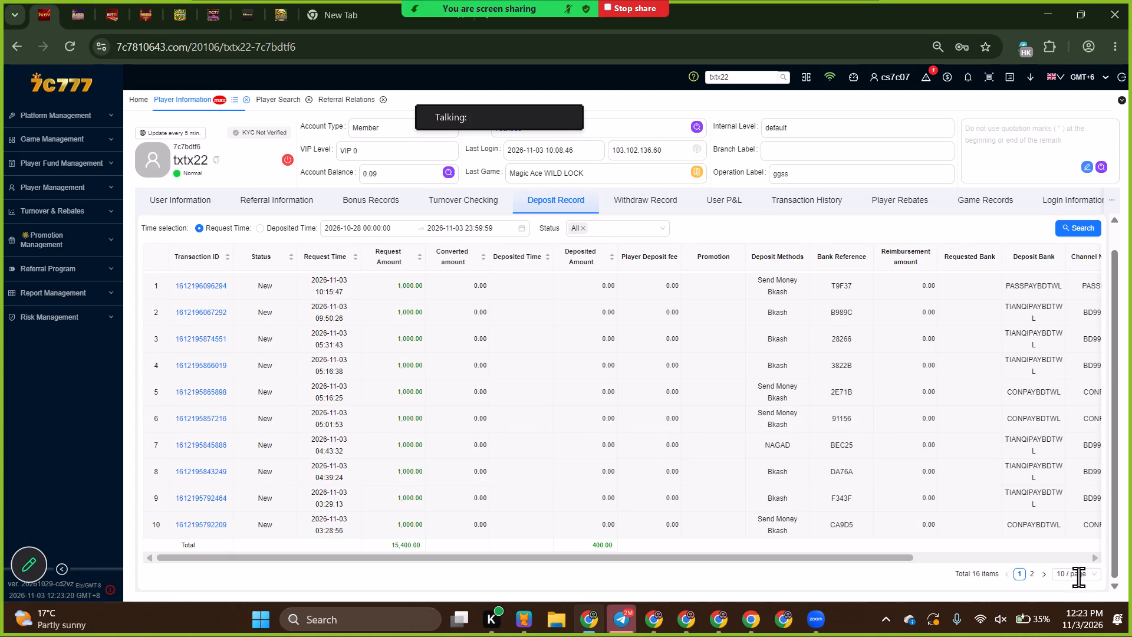
click(1035, 576)
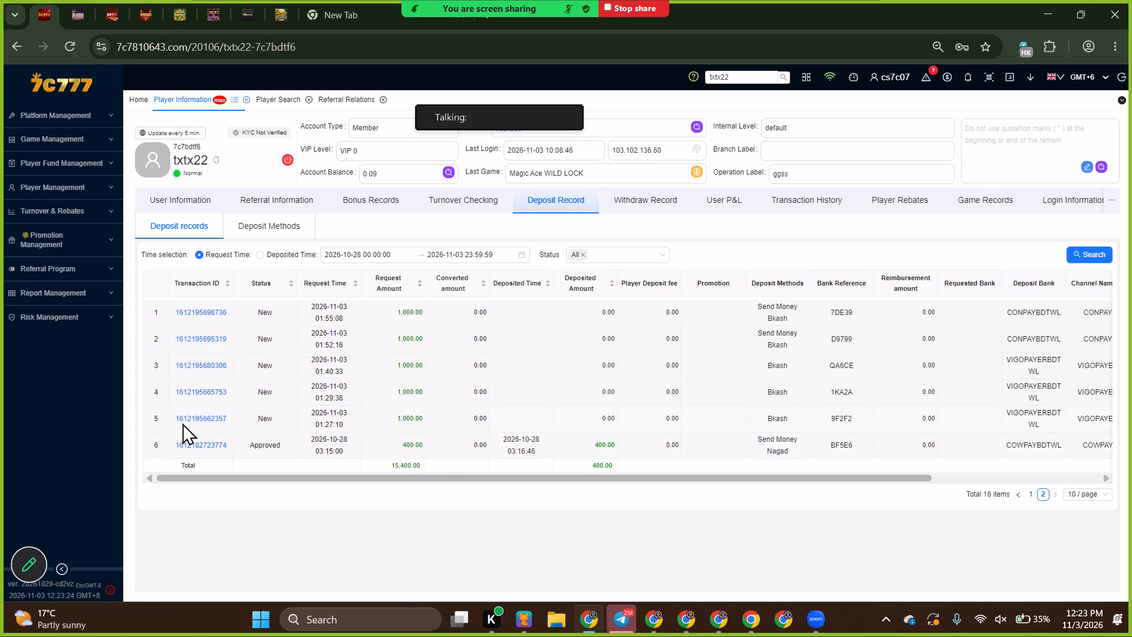
drag(170, 423, 230, 416)
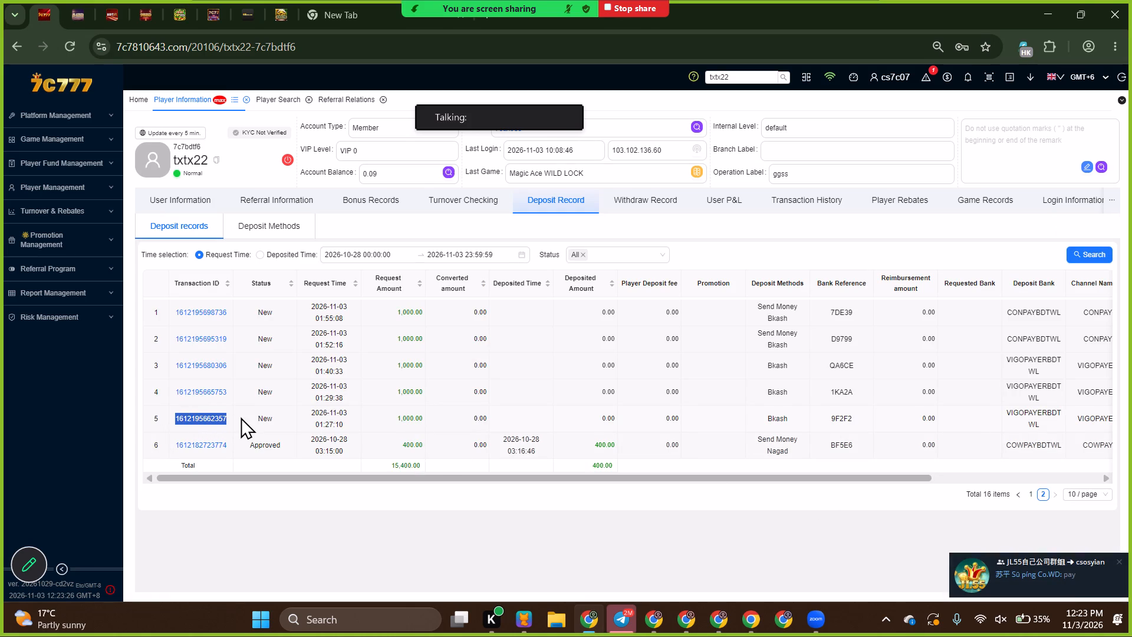
key(ctrl+c)
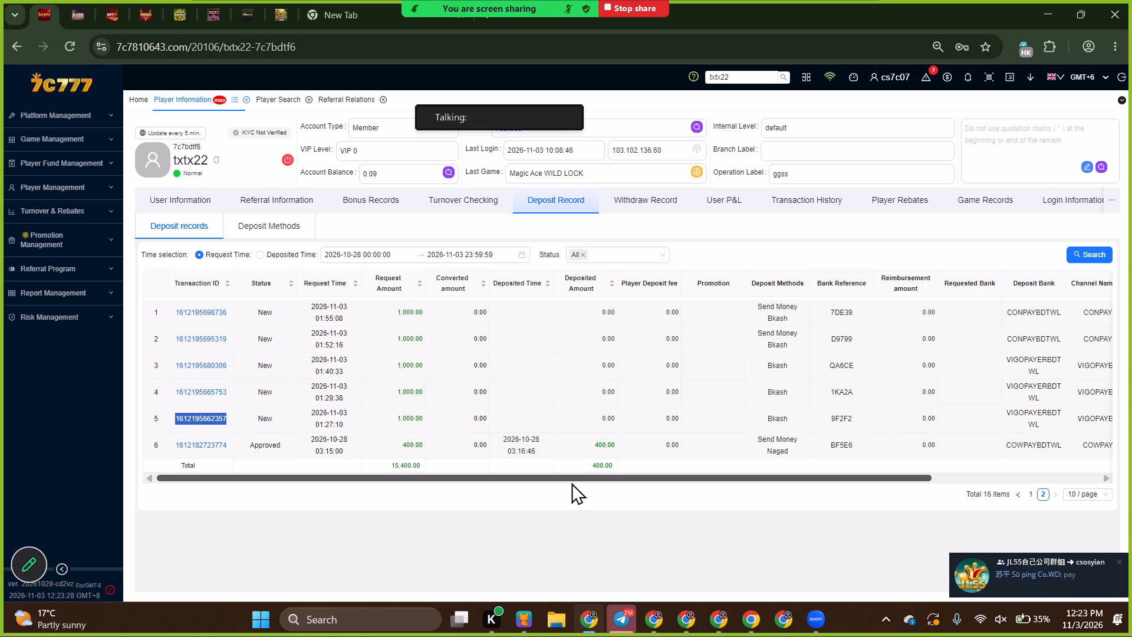
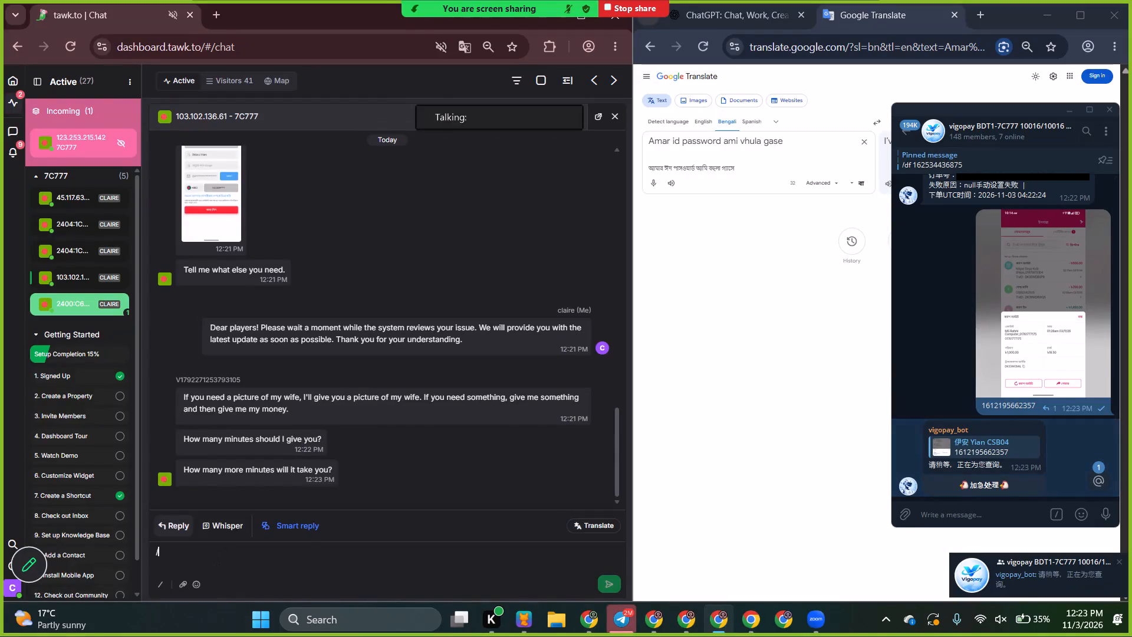
Send the saved Bengali reply saying the request is with the relevant department to the customer asking how many more minutes it takes.
key(Return)
key(Return)
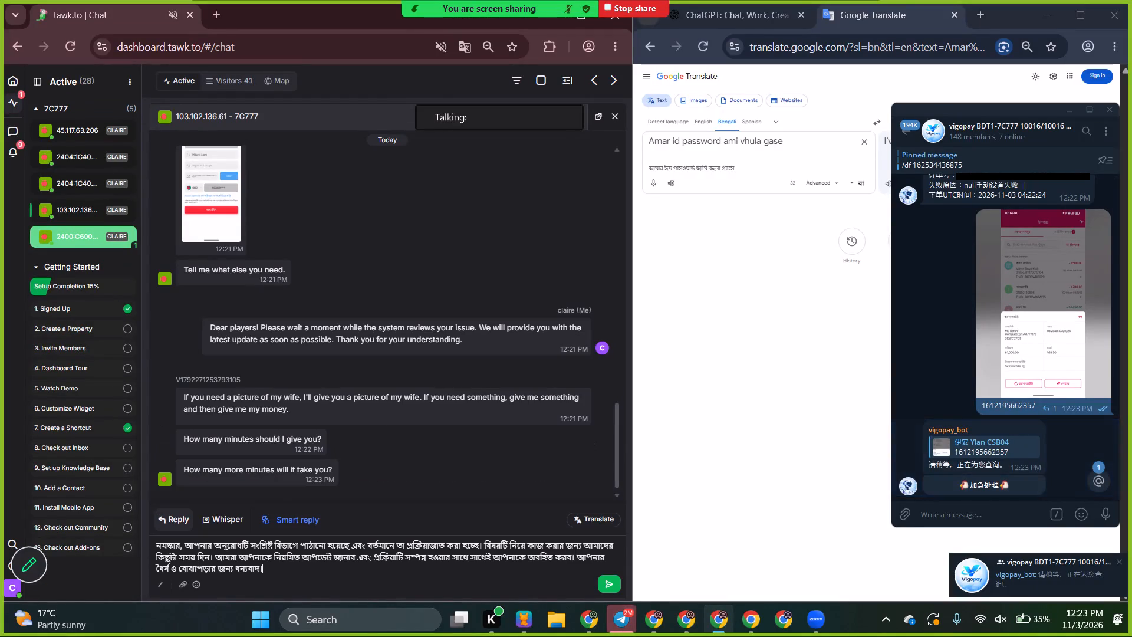
Open the unread 2400:c600 chat and translate its latest Bengali message into English.
click(104, 232)
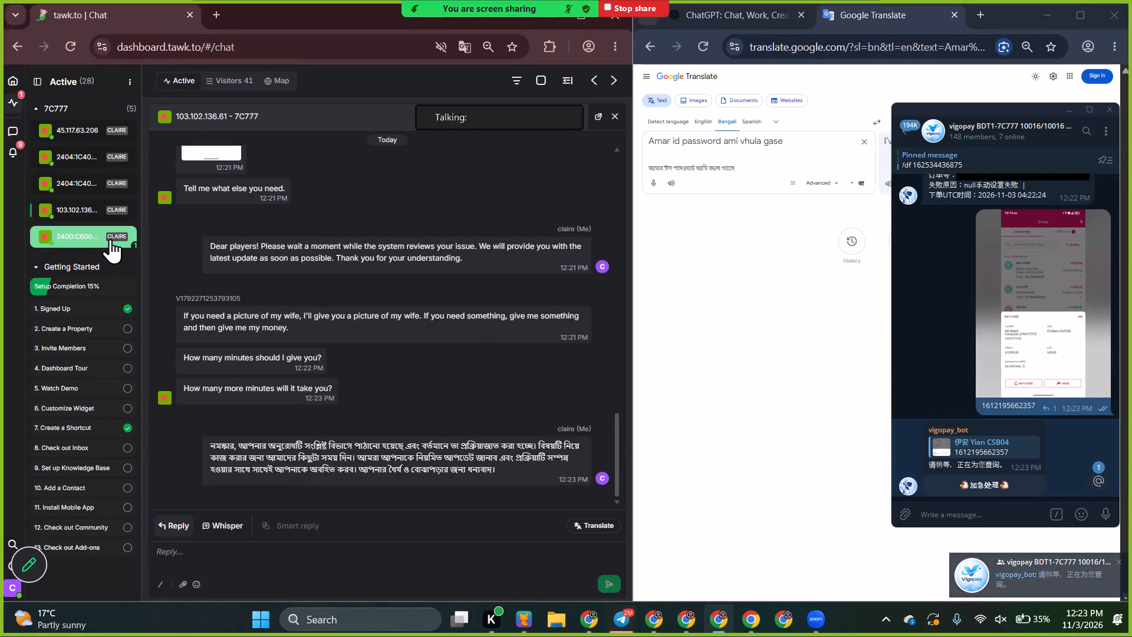
scroll(236, 314, down, 11)
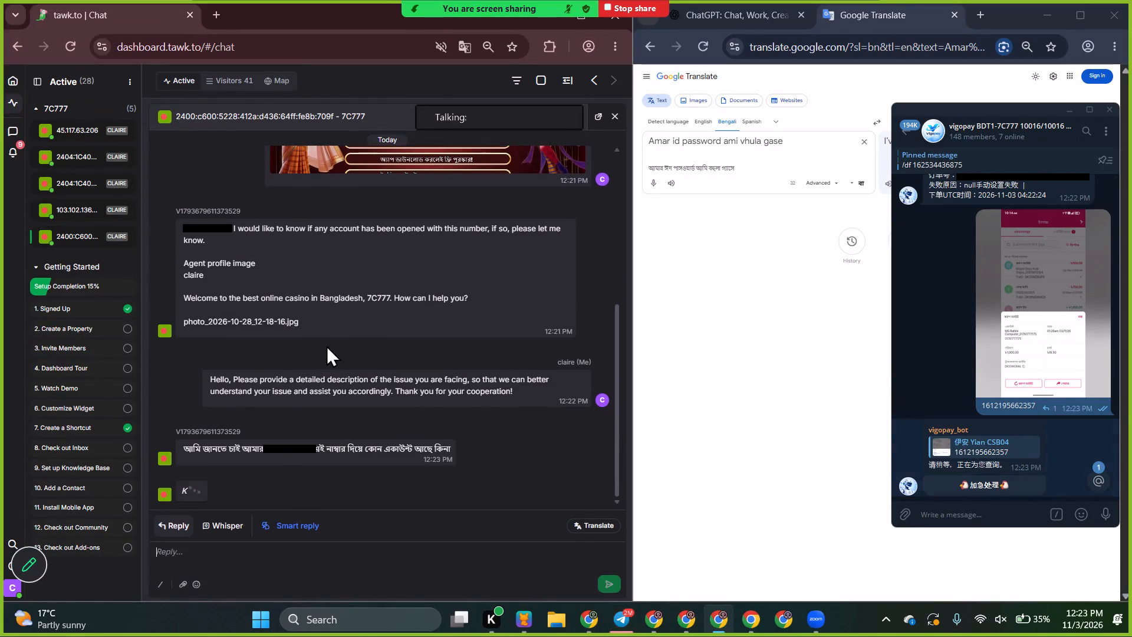
right_click(335, 336)
click(389, 530)
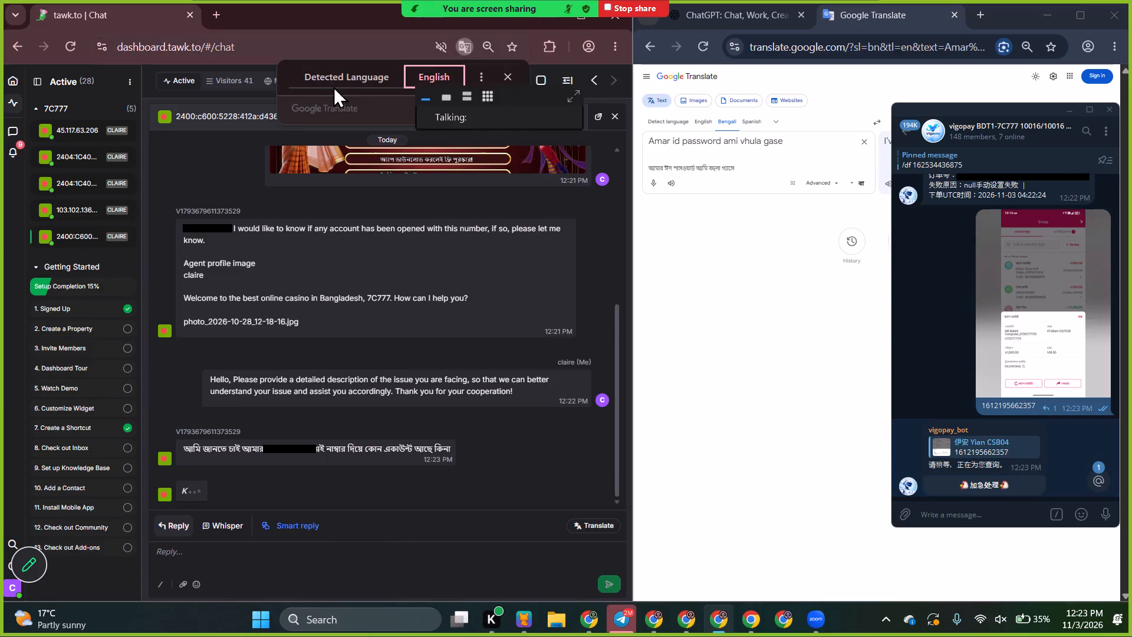
click(338, 68)
click(416, 68)
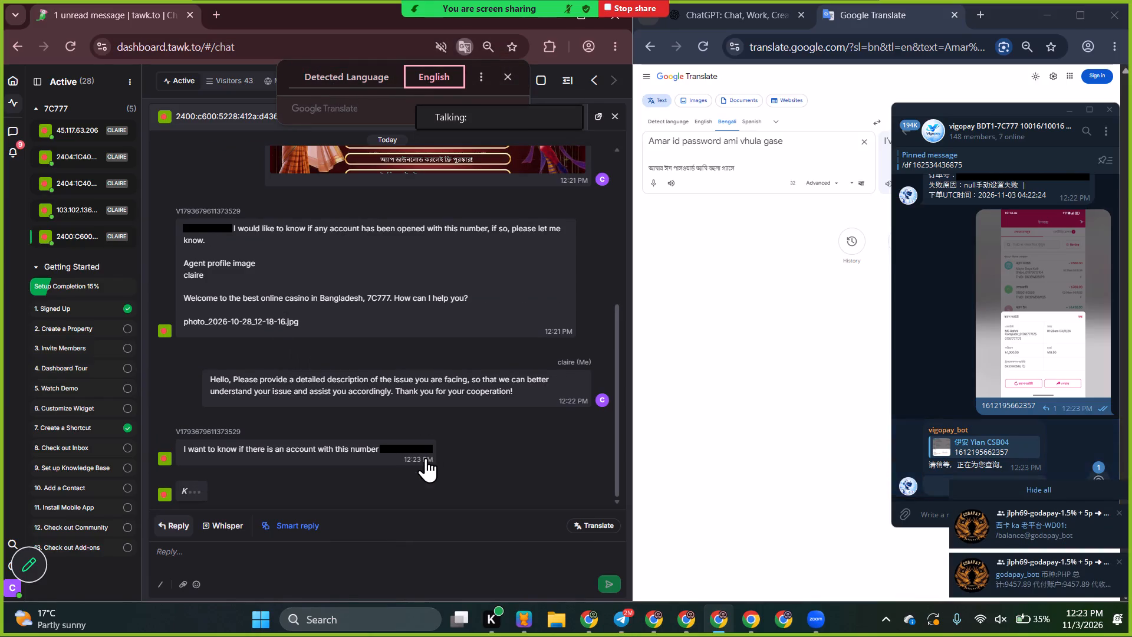
double_click(416, 450)
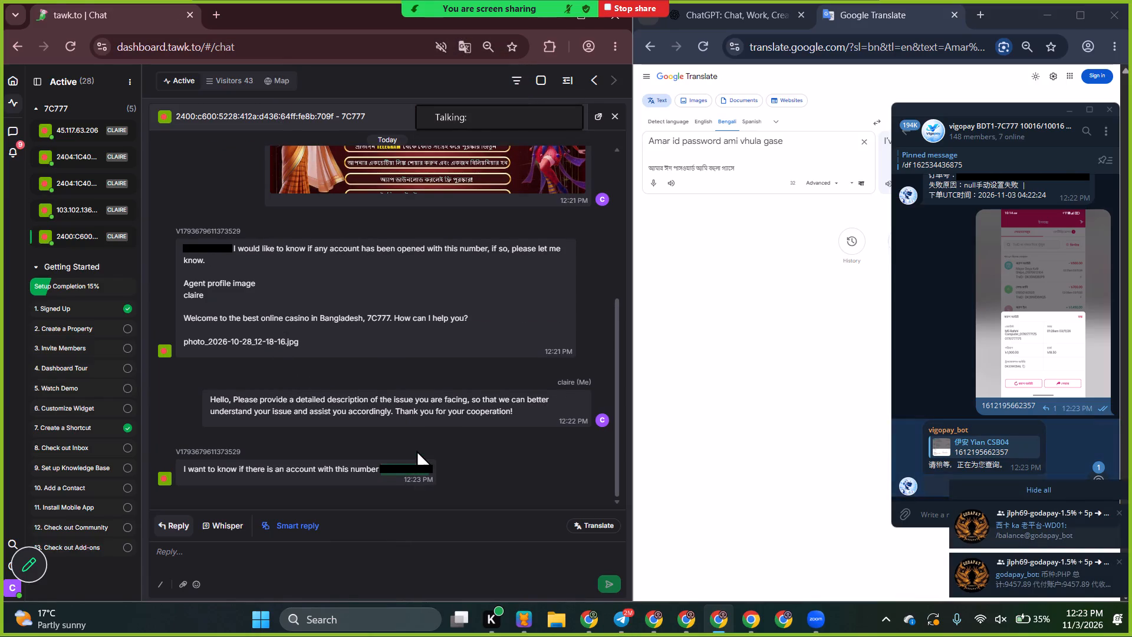
key(ctrl+c)
click(578, 606)
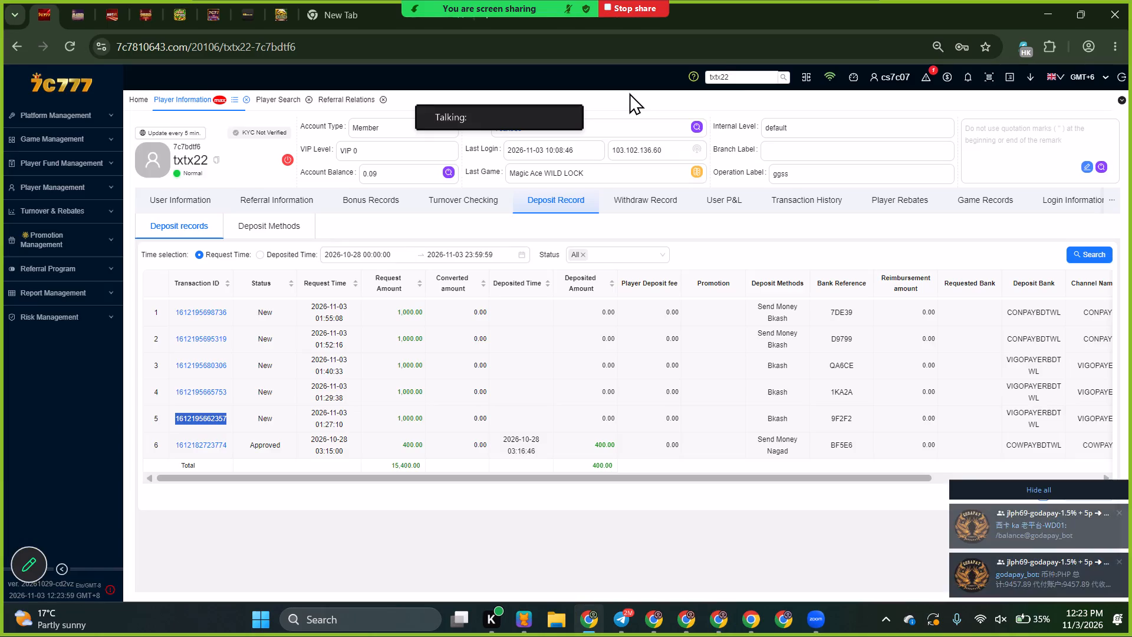
double_click(738, 73)
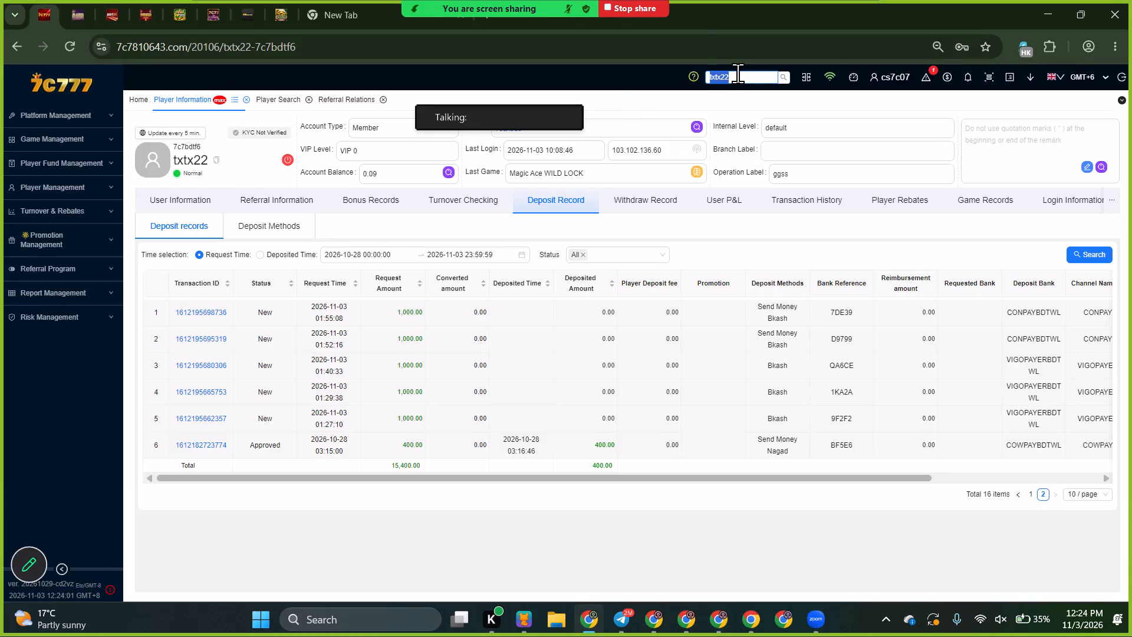
key(ctrl+v)
key(ctrl+Return)
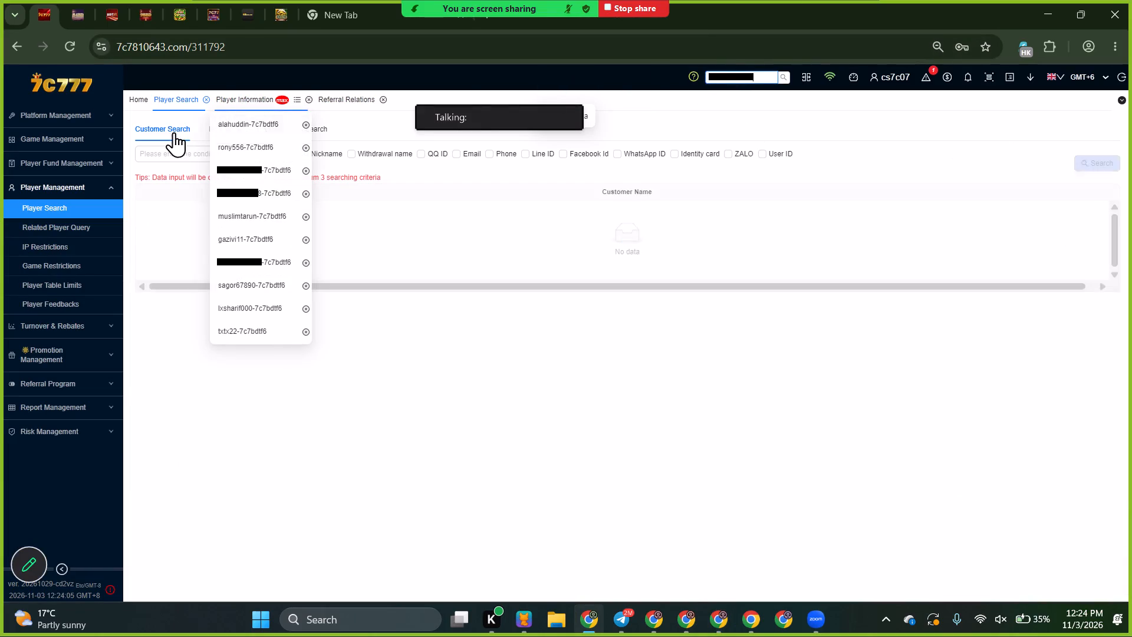
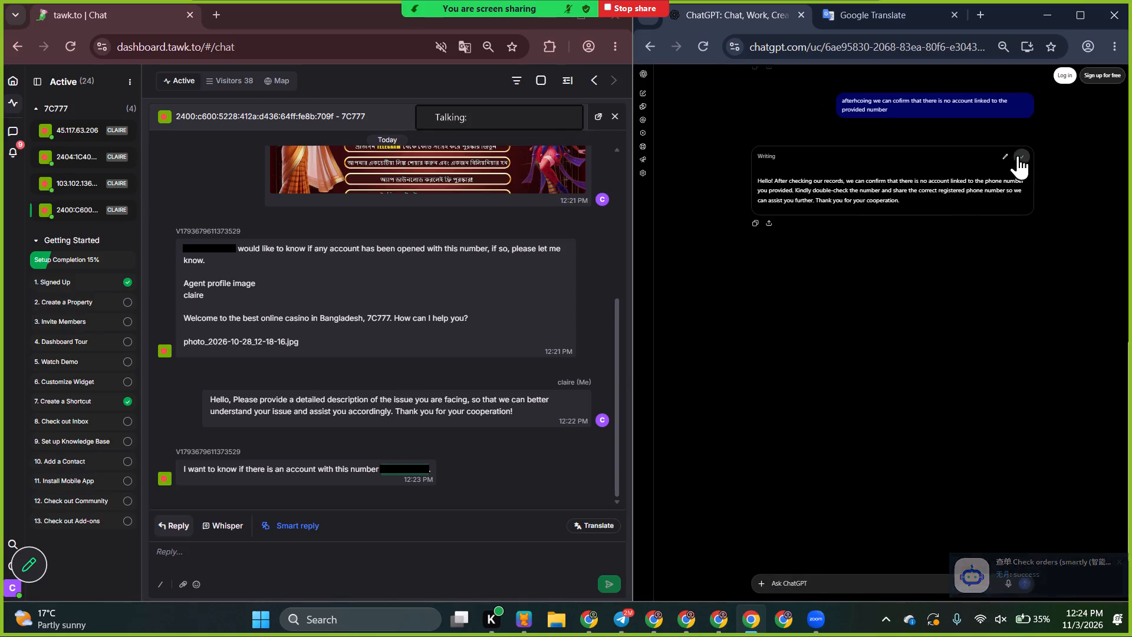
Translate the copied reply from English into Bengali in Google Translate and send the translation in the open 2400:c600 chat.
click(870, 18)
click(745, 147)
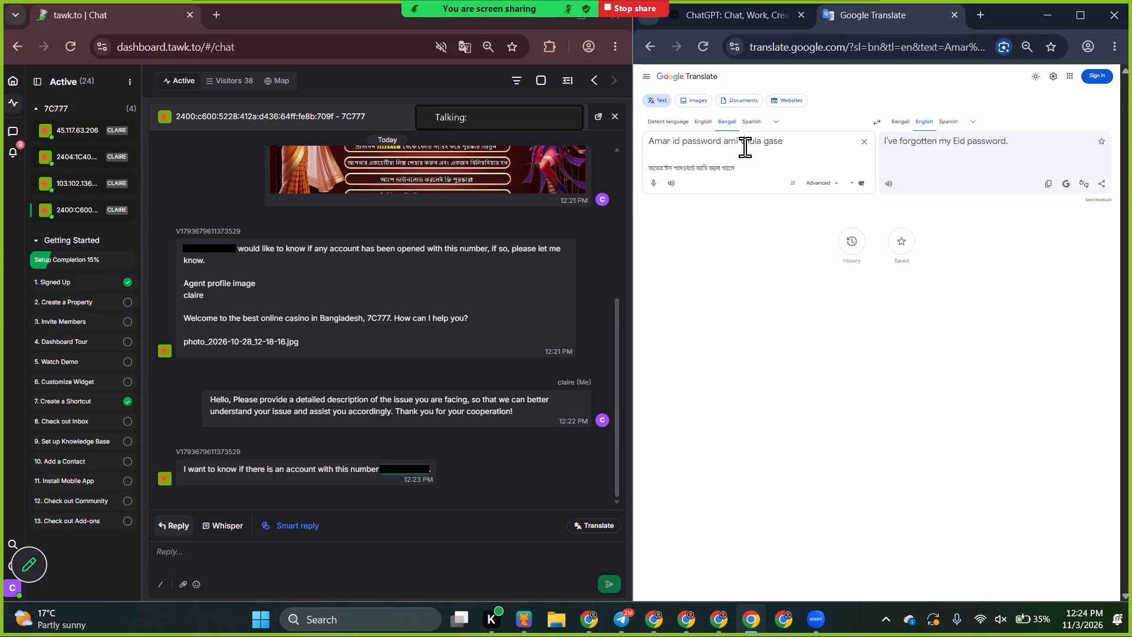
key(ctrl+a)
key(ctrl+v)
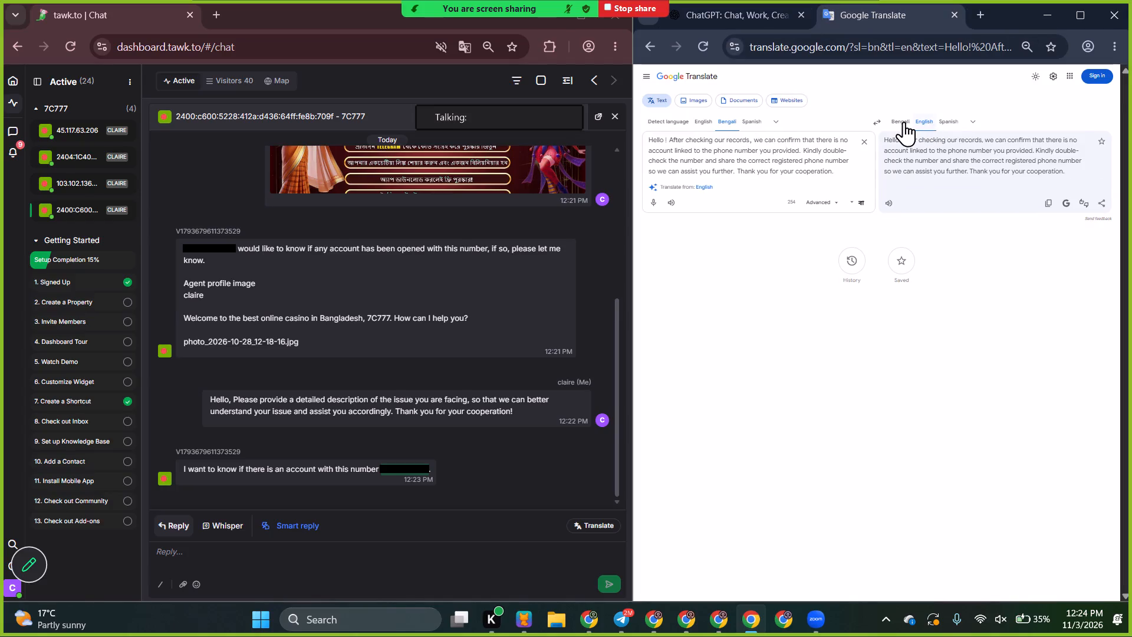
click(903, 122)
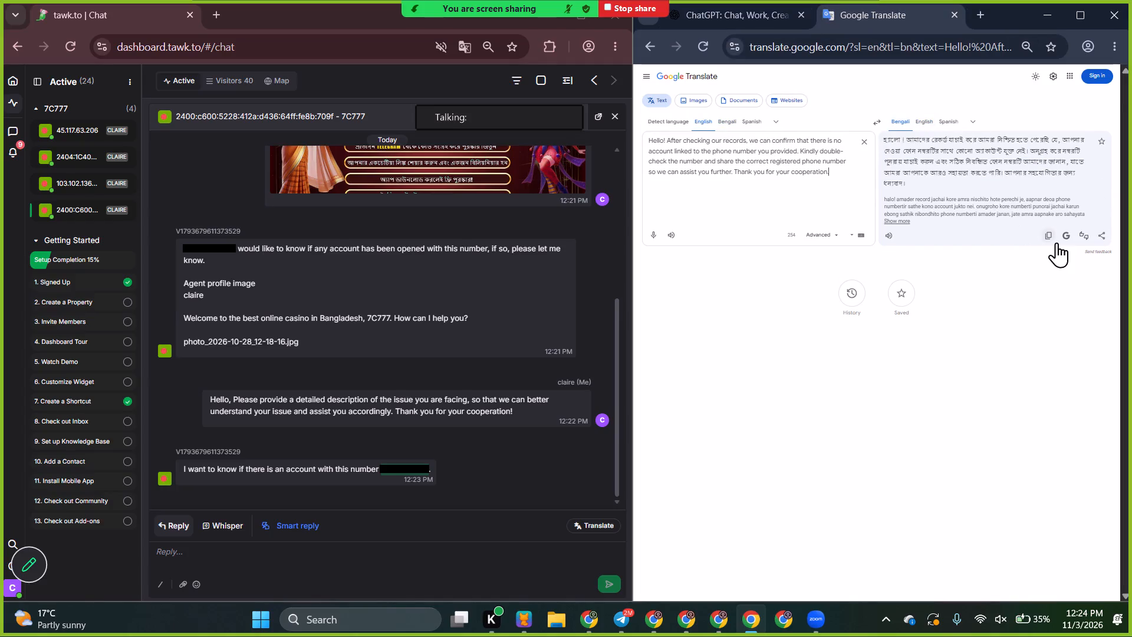
click(1057, 242)
click(307, 563)
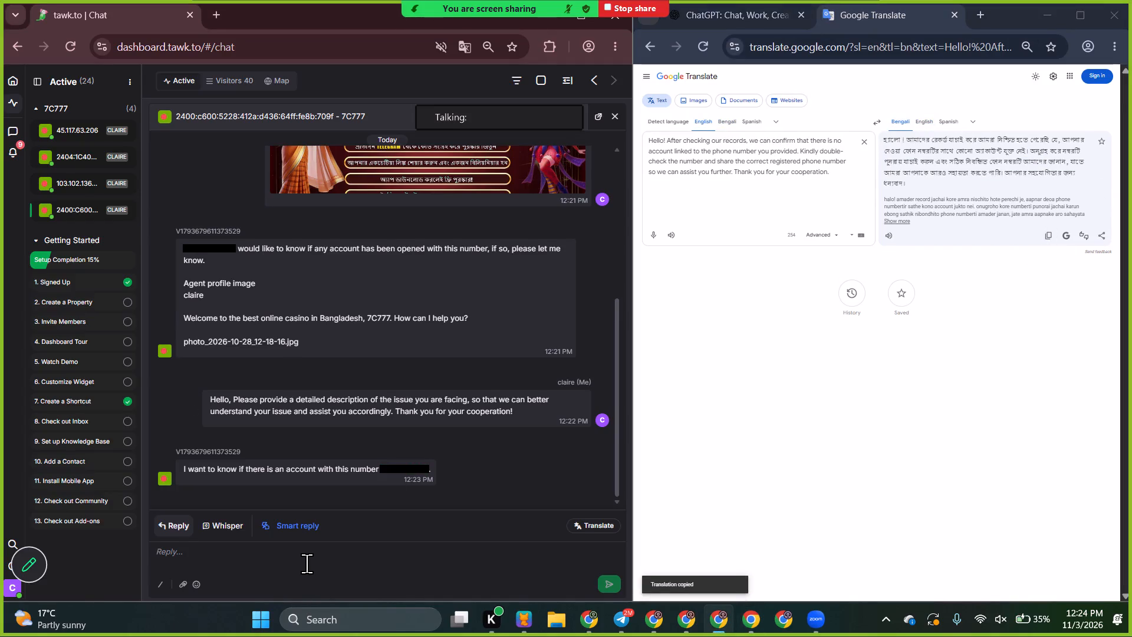
key(ctrl+v)
key(Return)
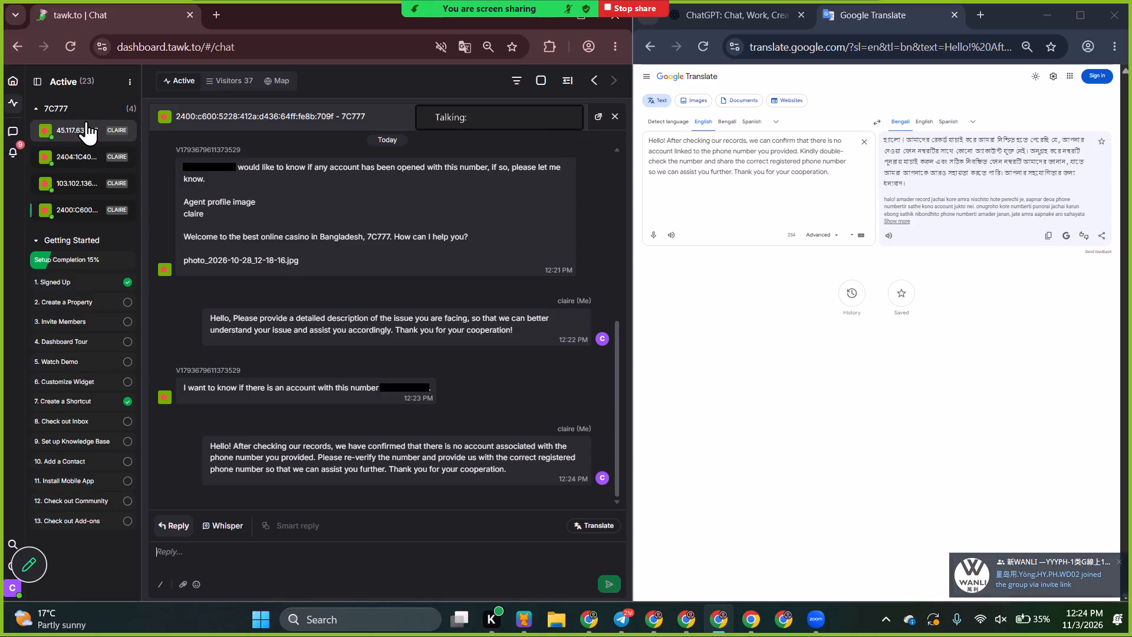
click(86, 121)
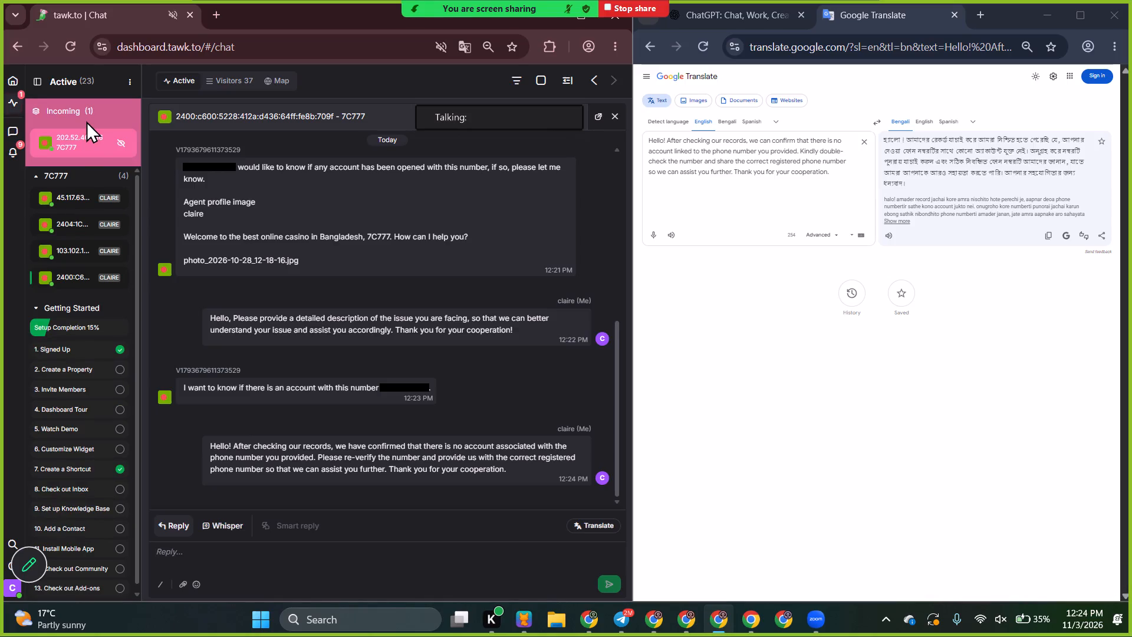
click(86, 156)
drag(252, 395, 257, 406)
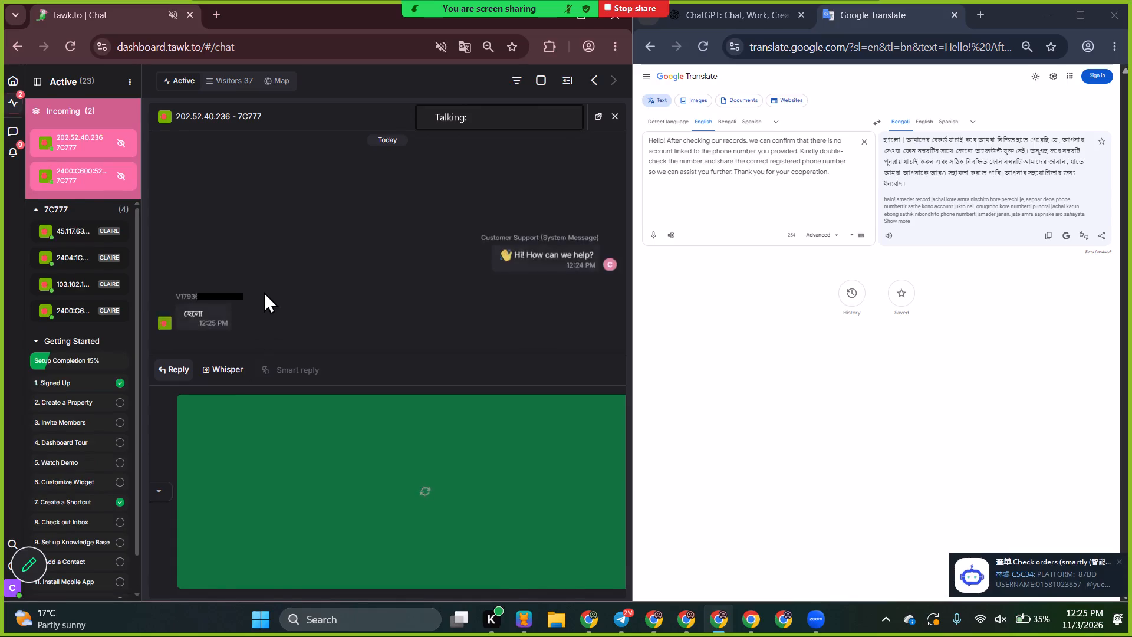
text(/he)
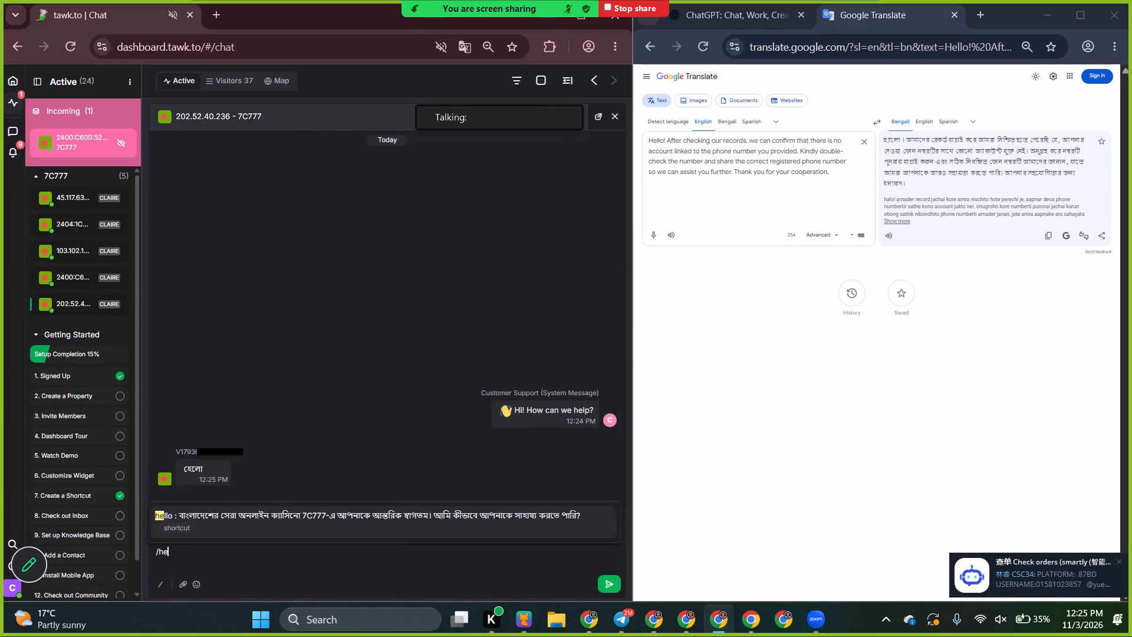
key(Return)
key(Return)
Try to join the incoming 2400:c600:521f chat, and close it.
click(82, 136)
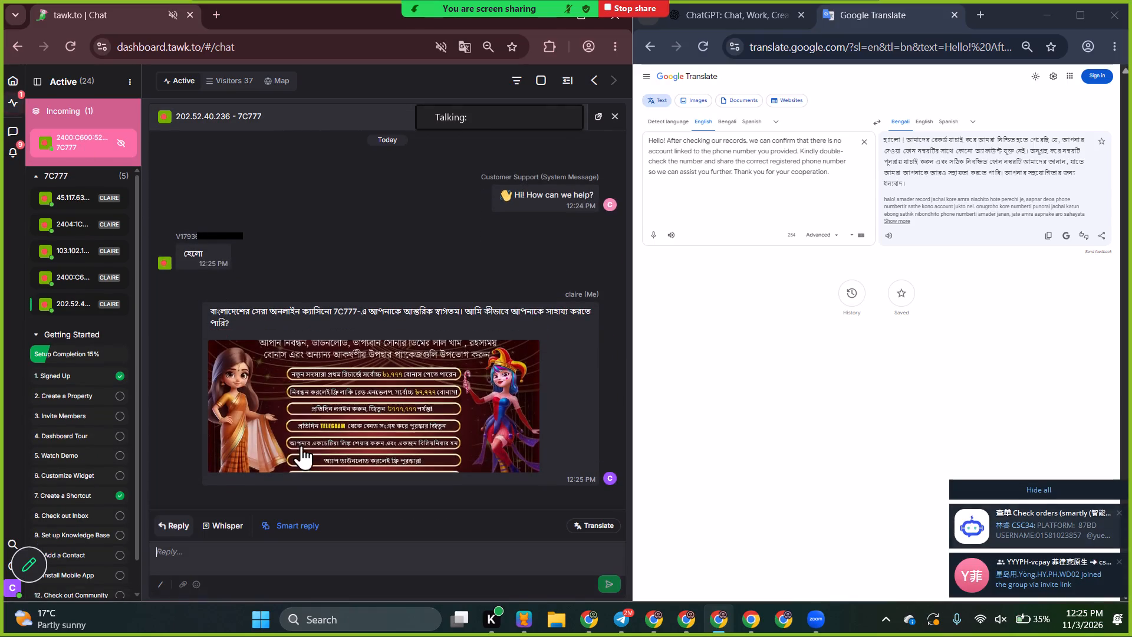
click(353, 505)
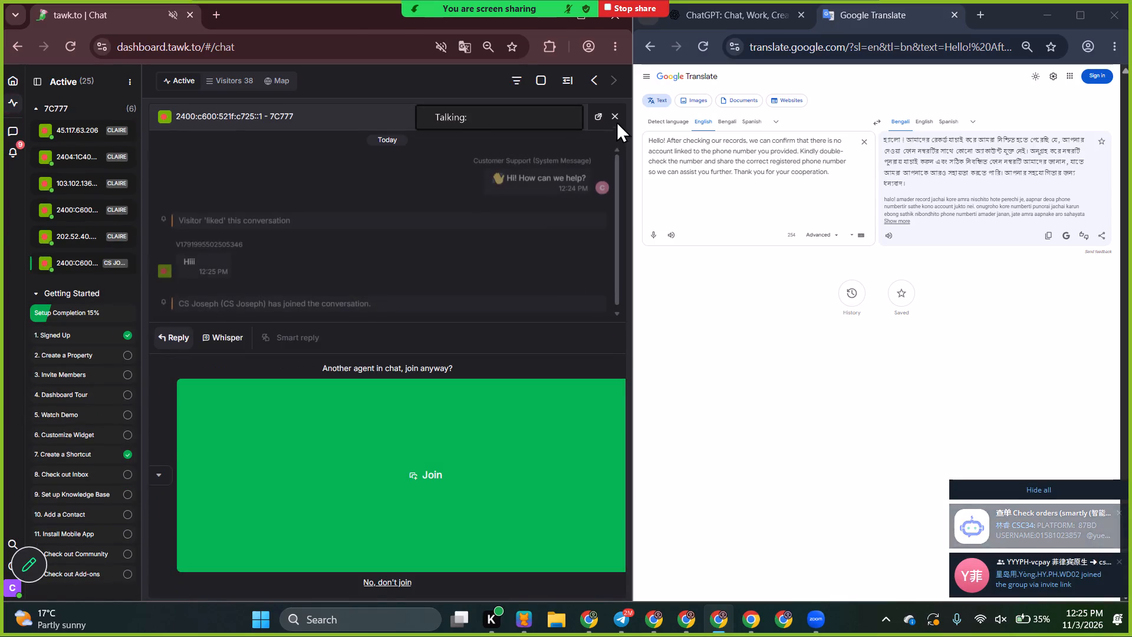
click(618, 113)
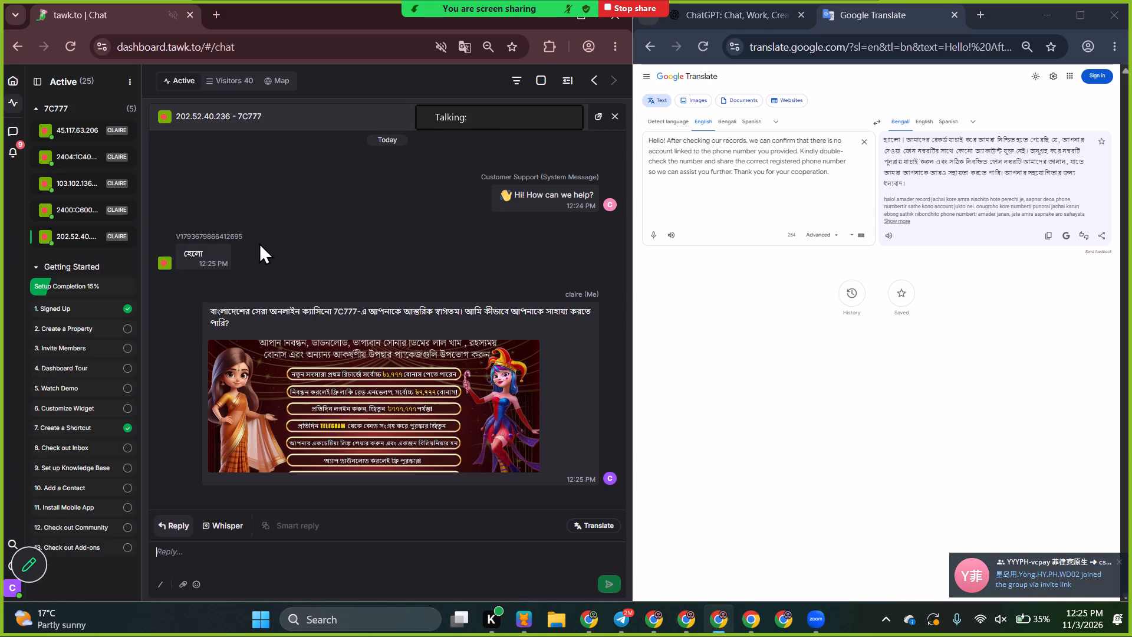
right_click(259, 242)
click(307, 506)
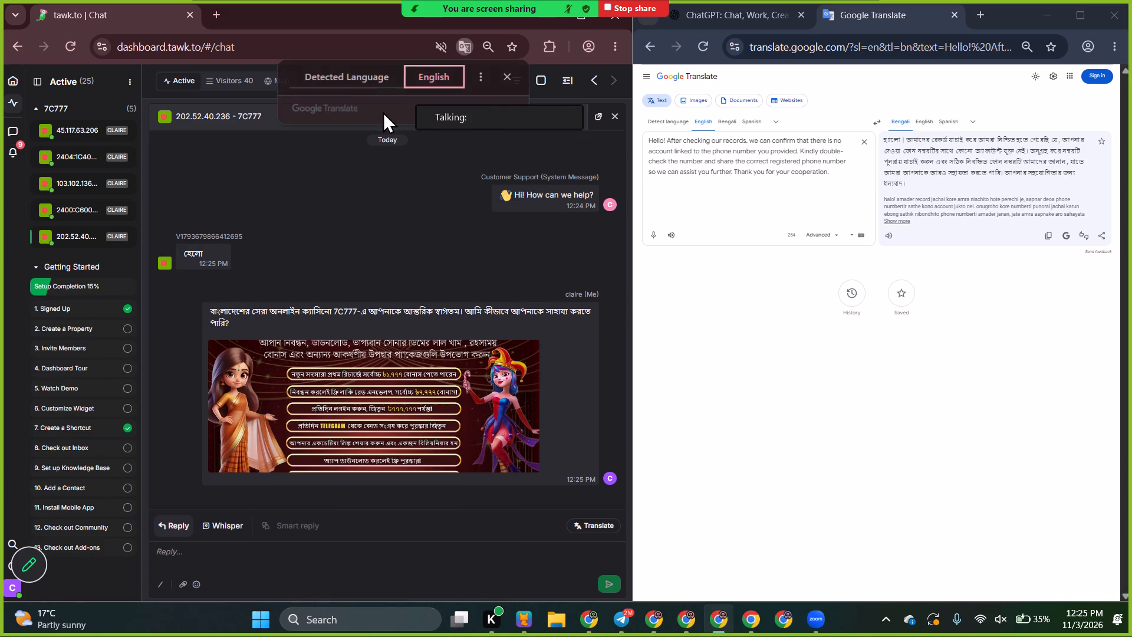
click(363, 89)
click(380, 84)
click(443, 75)
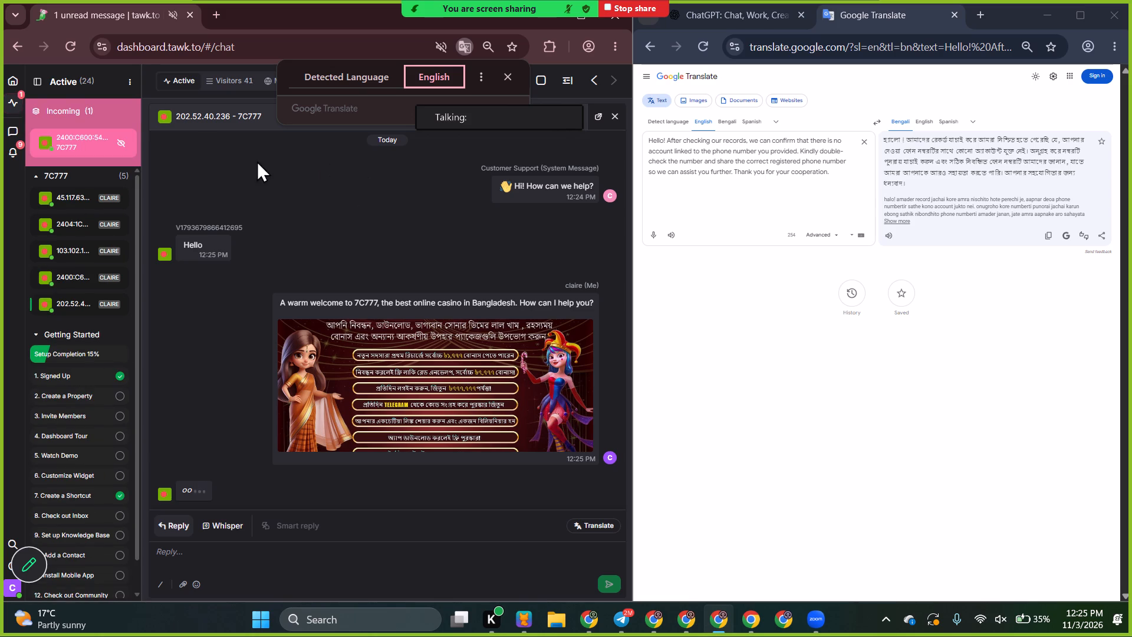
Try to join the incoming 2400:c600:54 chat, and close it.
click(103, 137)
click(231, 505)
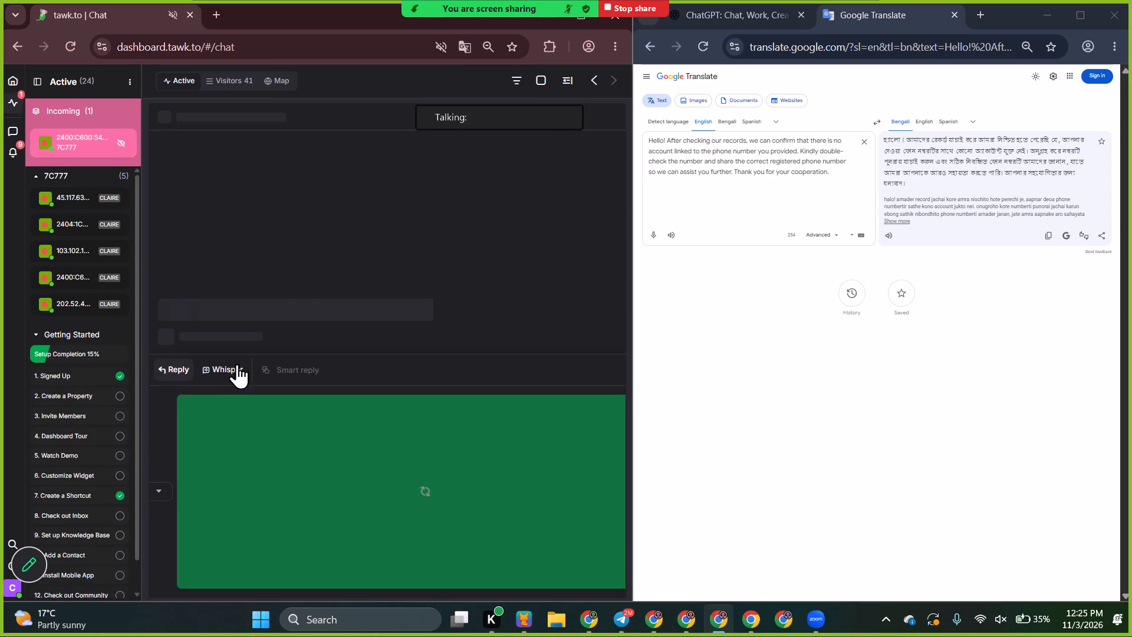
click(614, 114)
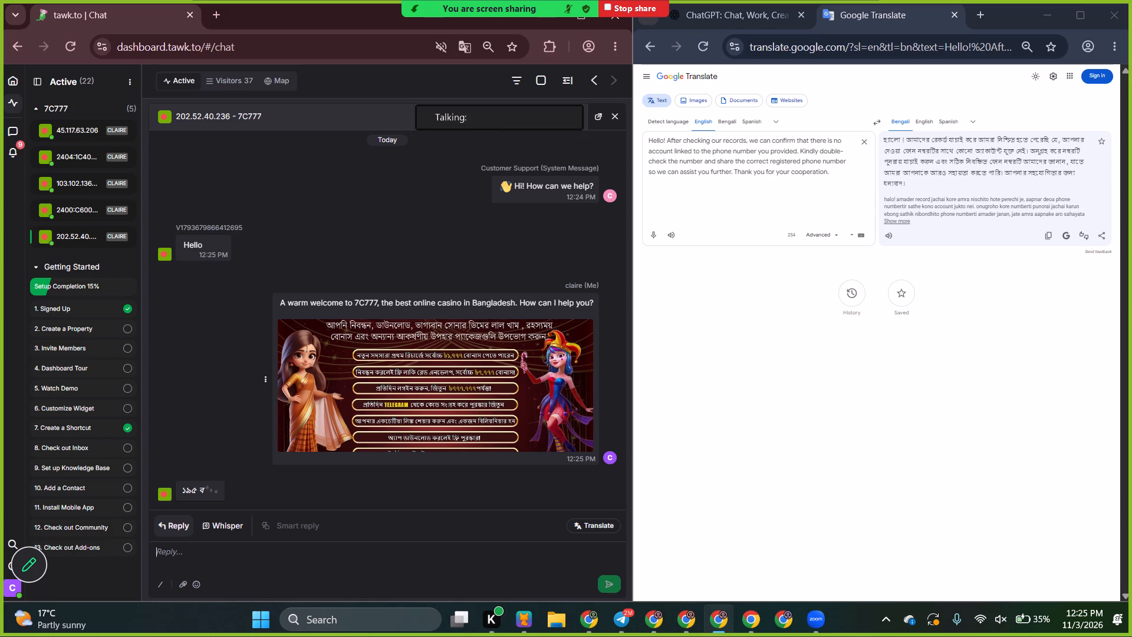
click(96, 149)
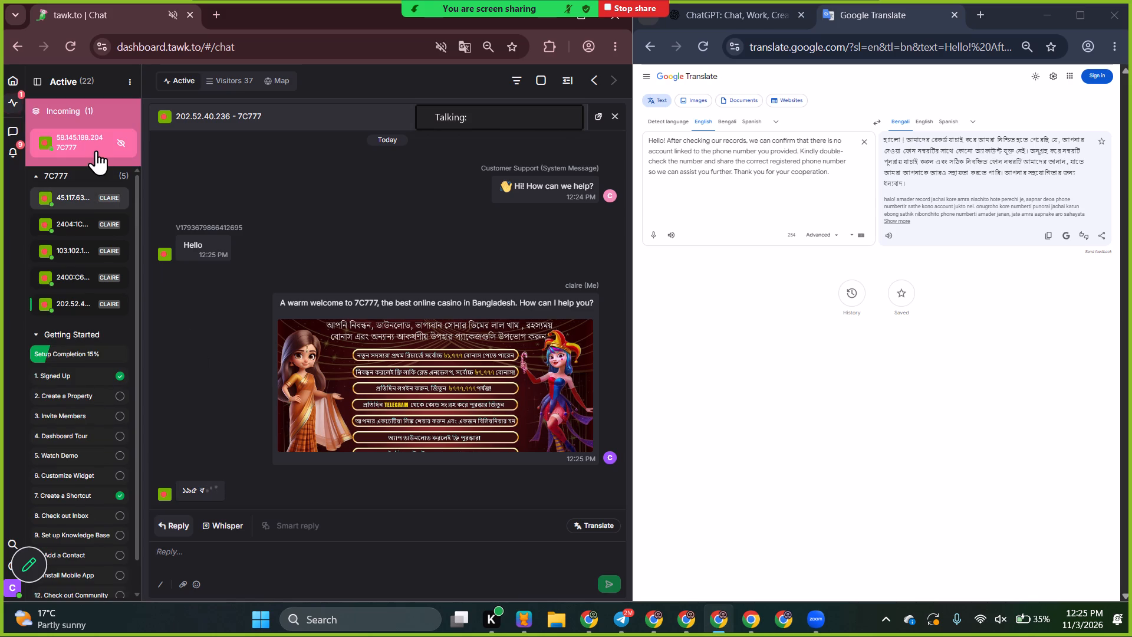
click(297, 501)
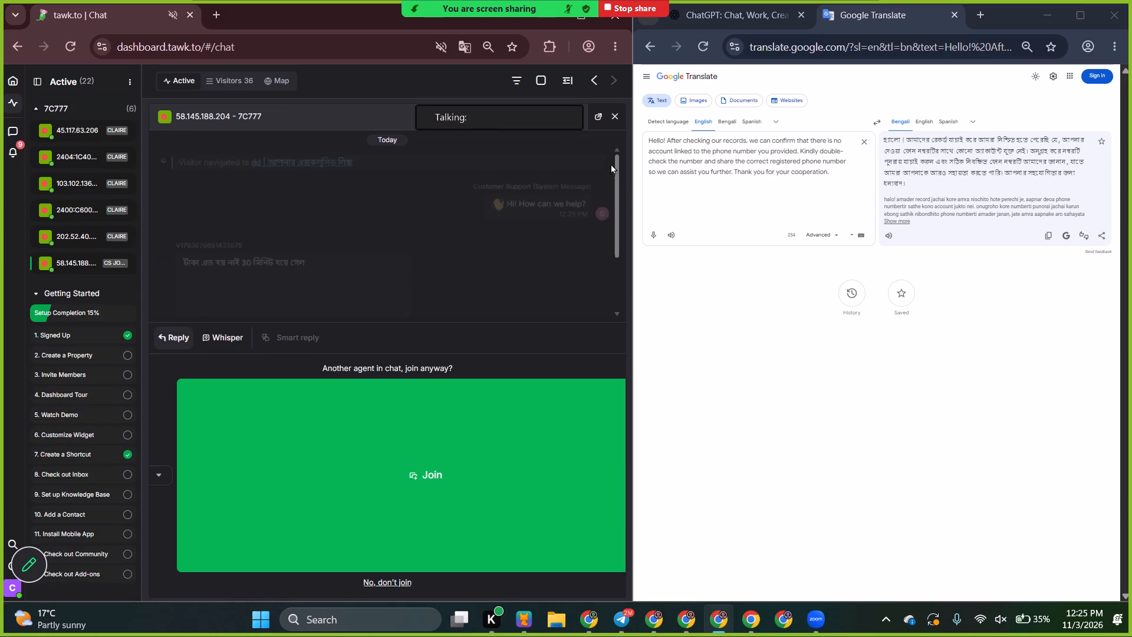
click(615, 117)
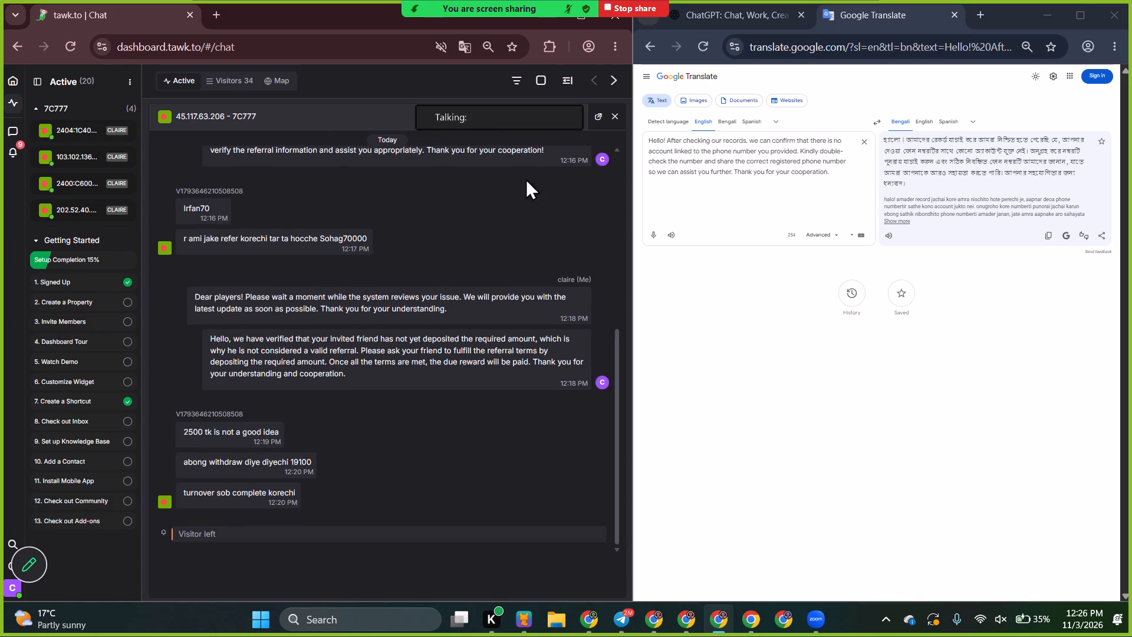
click(610, 112)
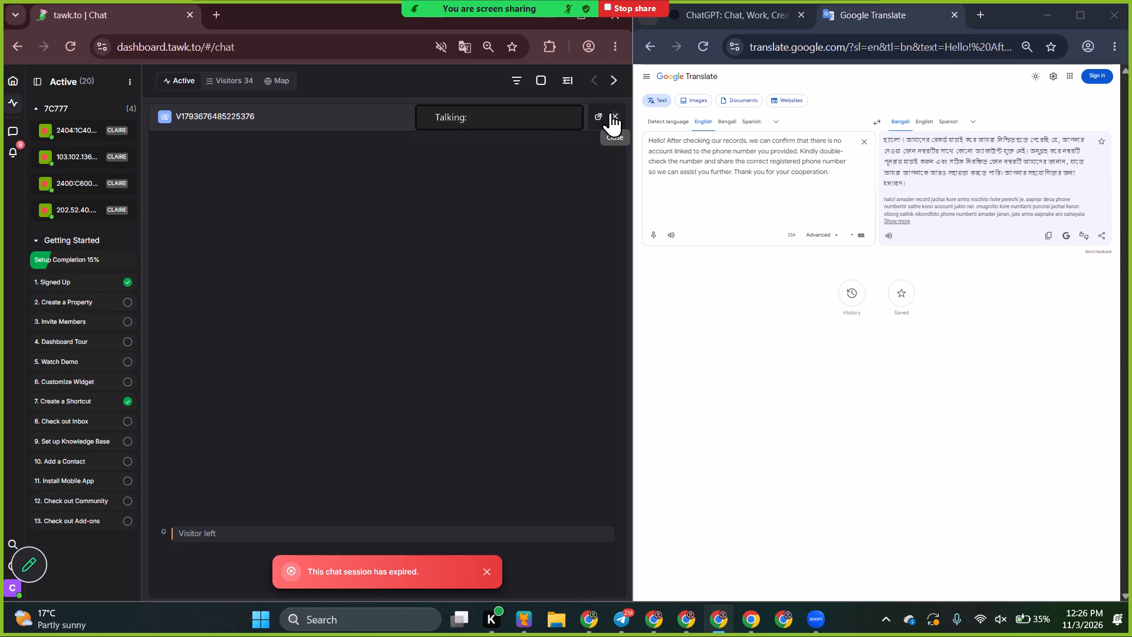
click(610, 112)
click(610, 112)
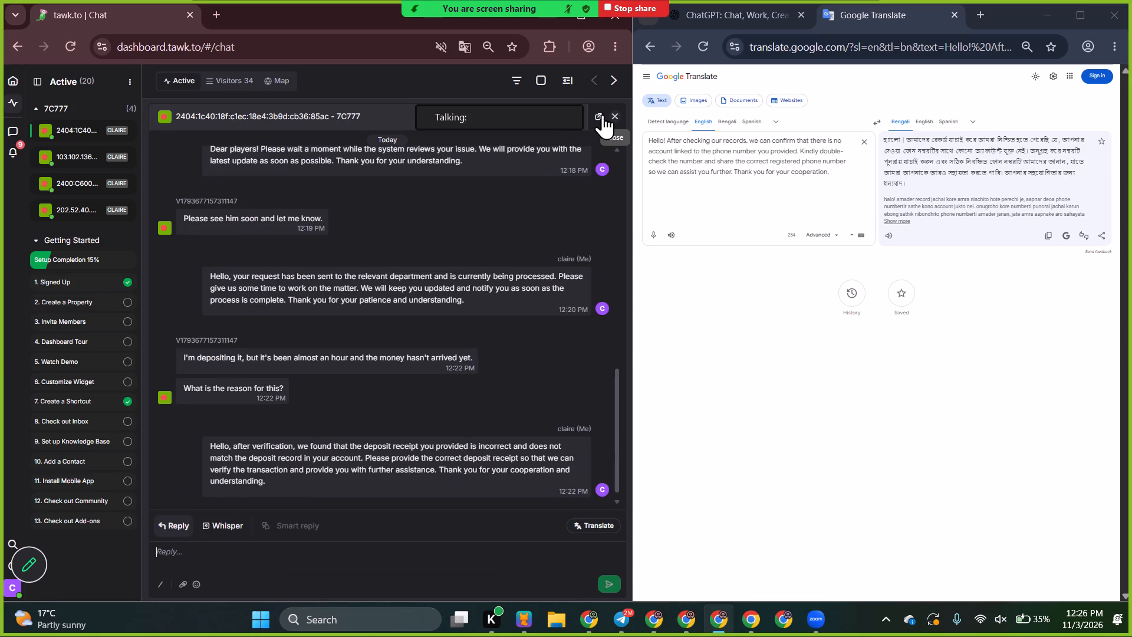
scroll(321, 247, down, 7)
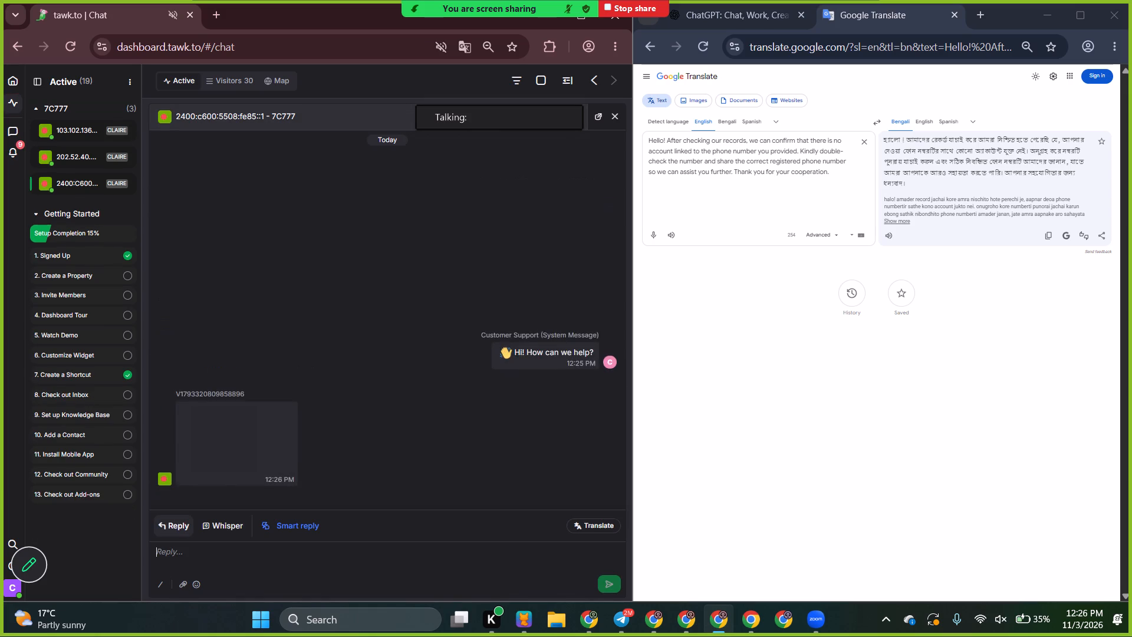
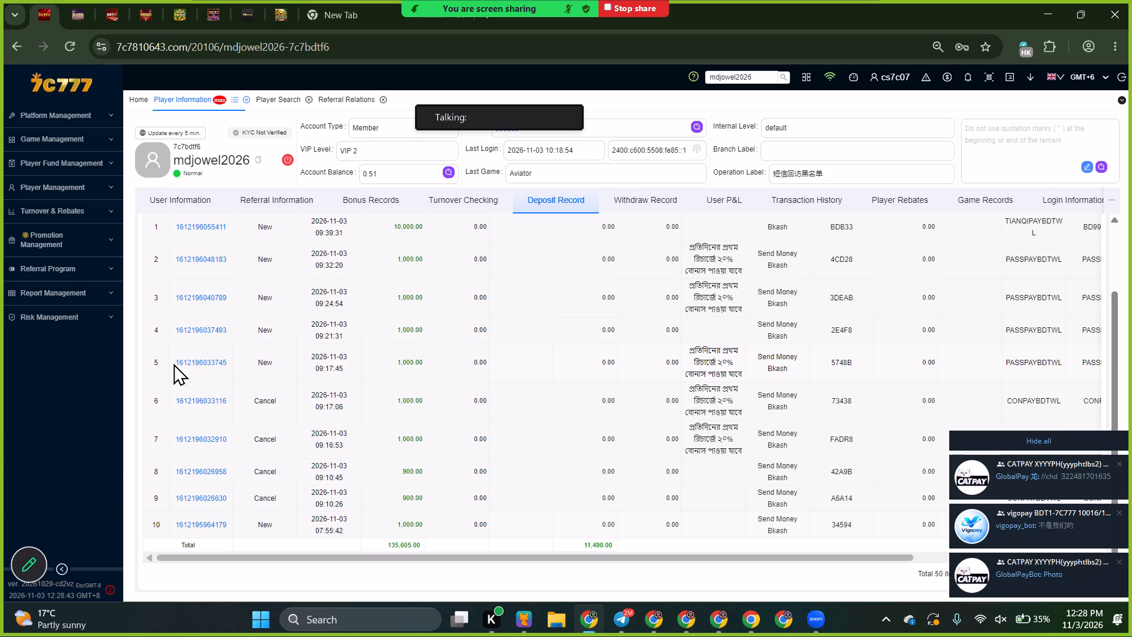
Copy the order number of the player's 1,000.00 deposit made at 09:17:45 from the Deposit Record list in the 7C777 back office.
drag(173, 363, 242, 362)
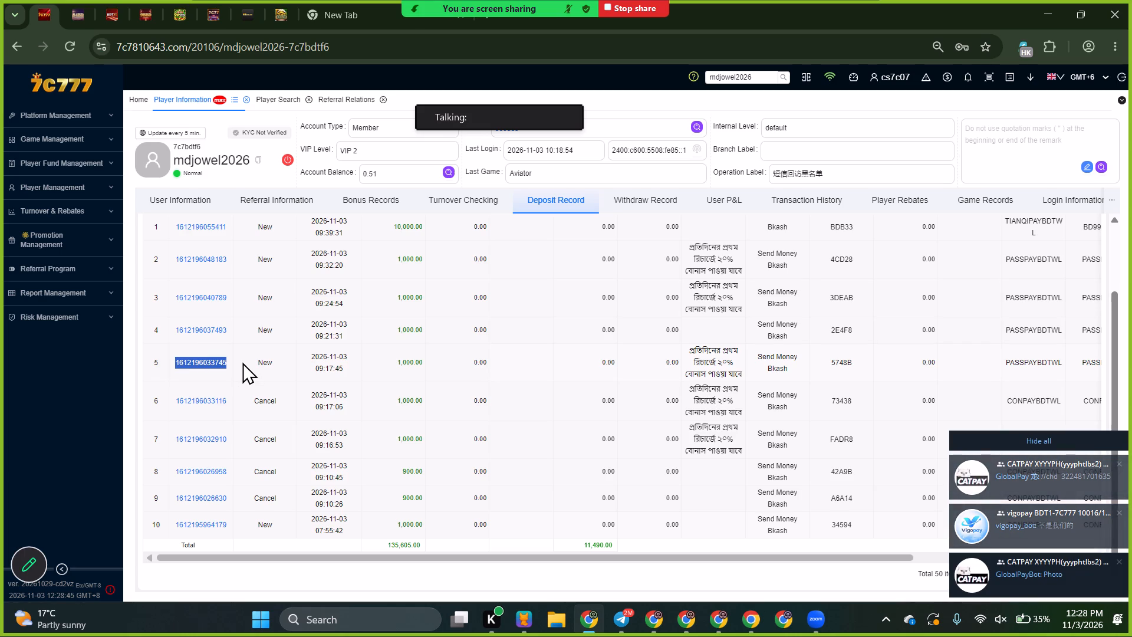
key(ctrl+c)
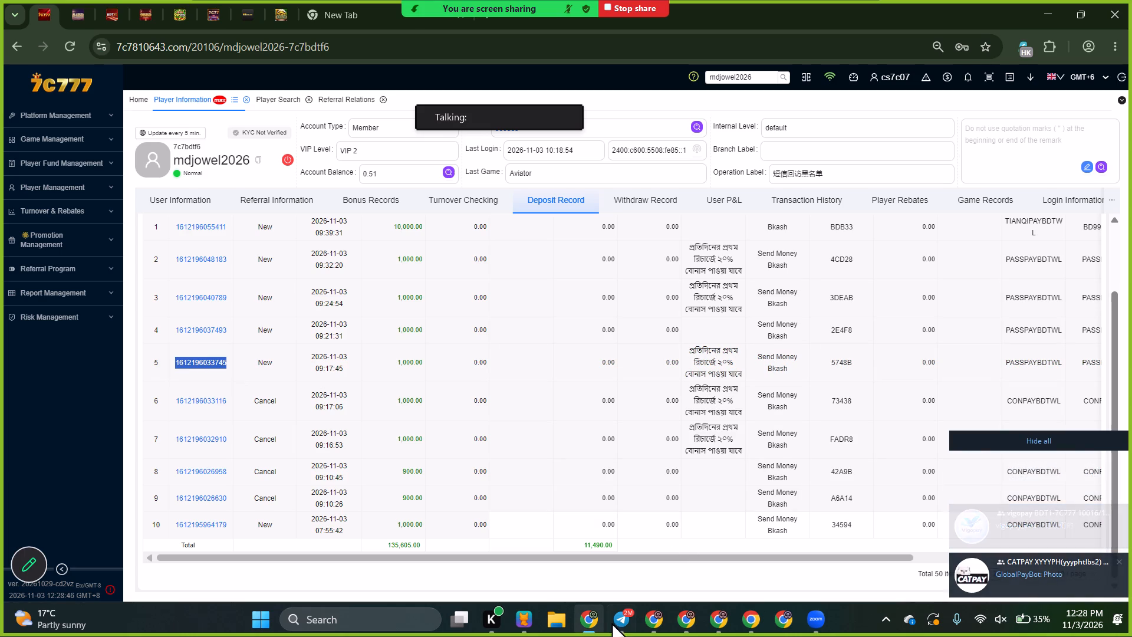
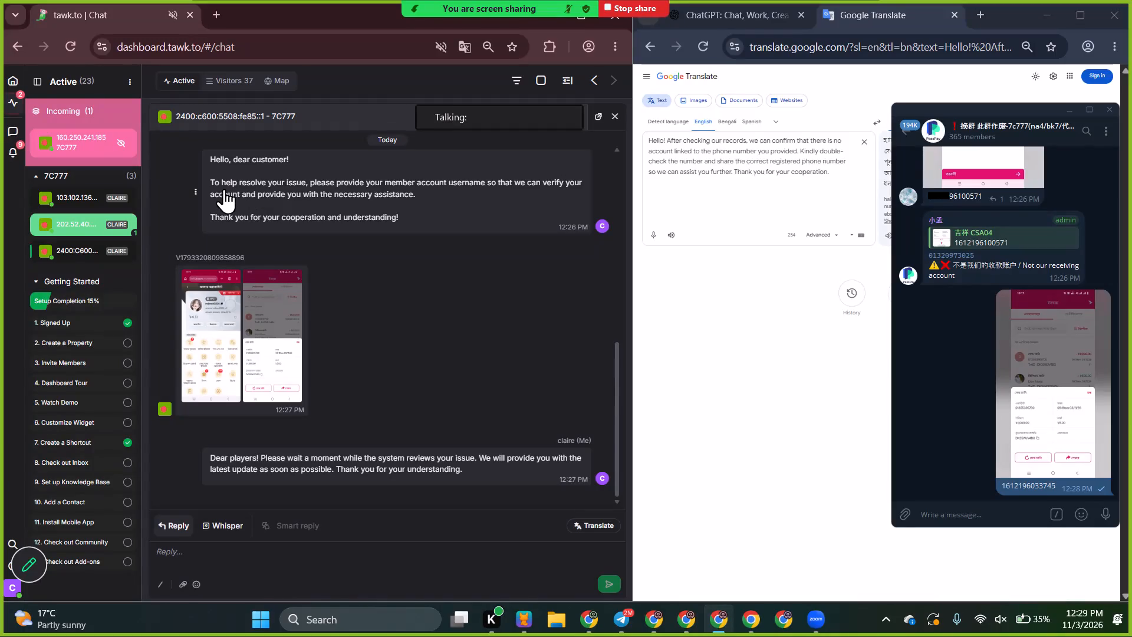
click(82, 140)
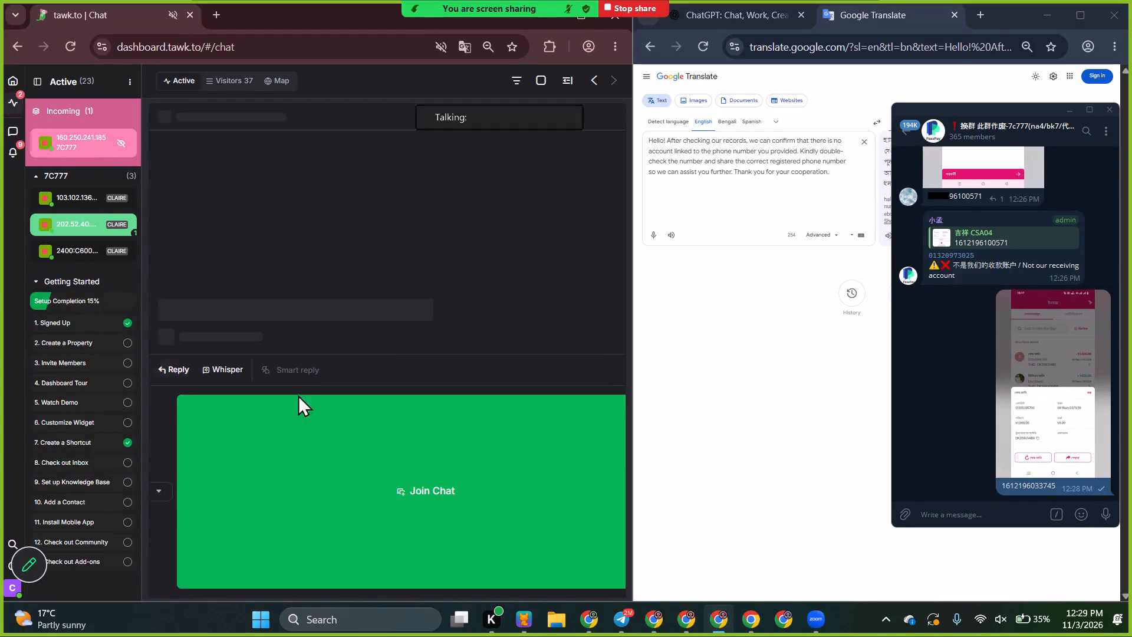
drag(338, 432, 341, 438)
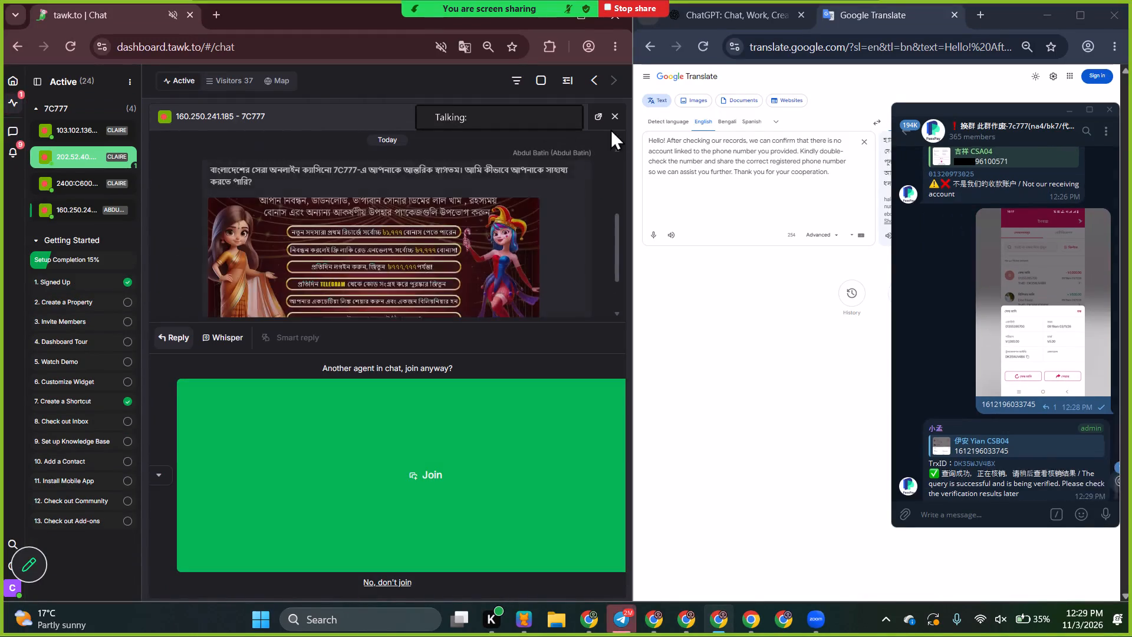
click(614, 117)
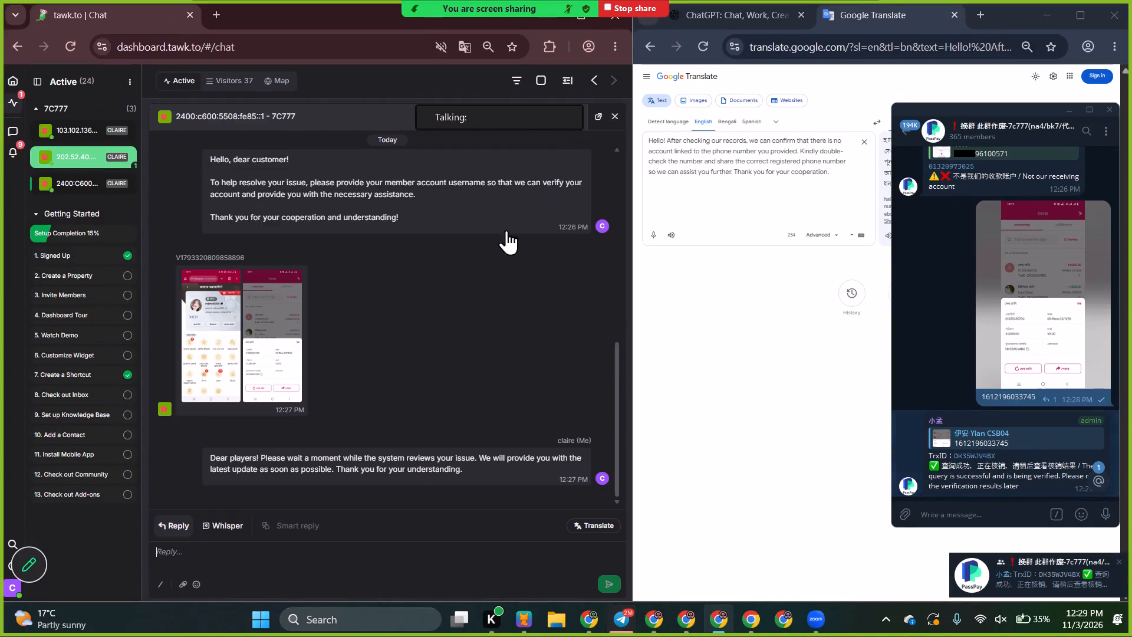
Send the "/ds" canned reply in the 2400:c600 chat, confirming in Bengali that the deposit has been credited to the player's account.
scroll(483, 316, down, 8)
click(312, 558)
text(/ds)
key(Return)
key(Return)
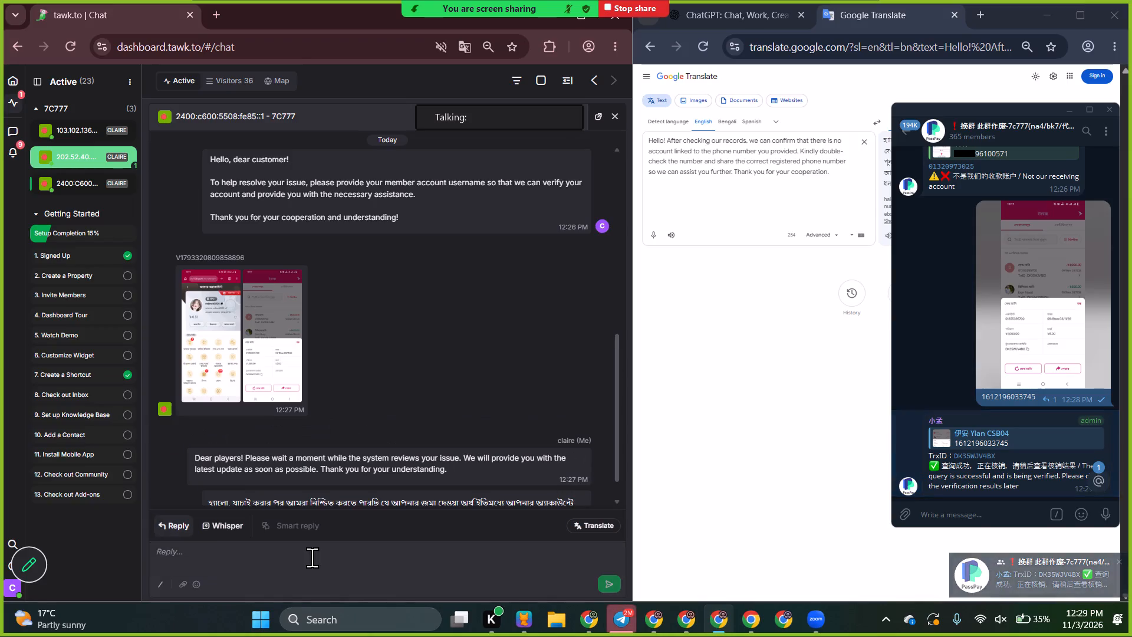
Review the 202.52.40 chat and send the "/use" canned reply asking in Bengali for the member account username.
click(121, 159)
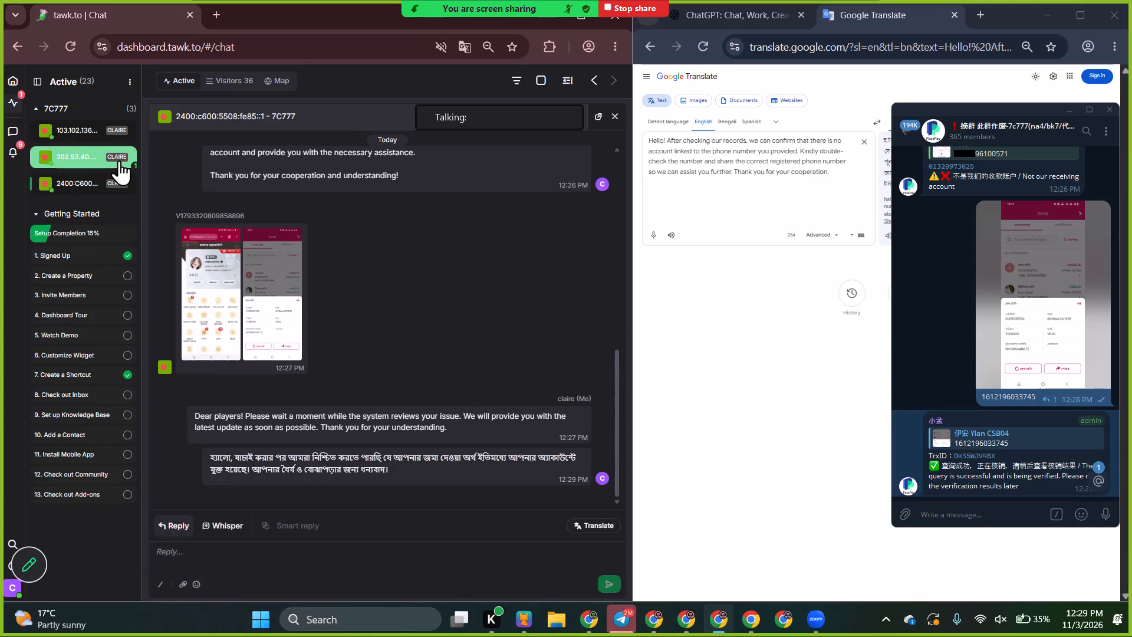
scroll(310, 343, down, 9)
scroll(319, 370, up, 5)
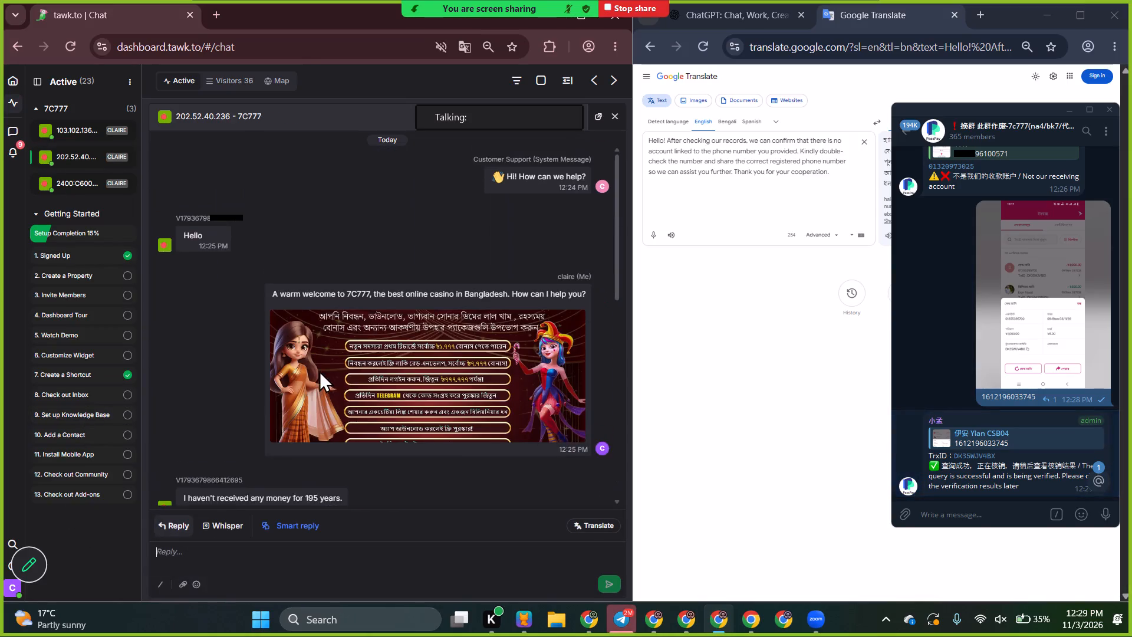
scroll(319, 370, down, 8)
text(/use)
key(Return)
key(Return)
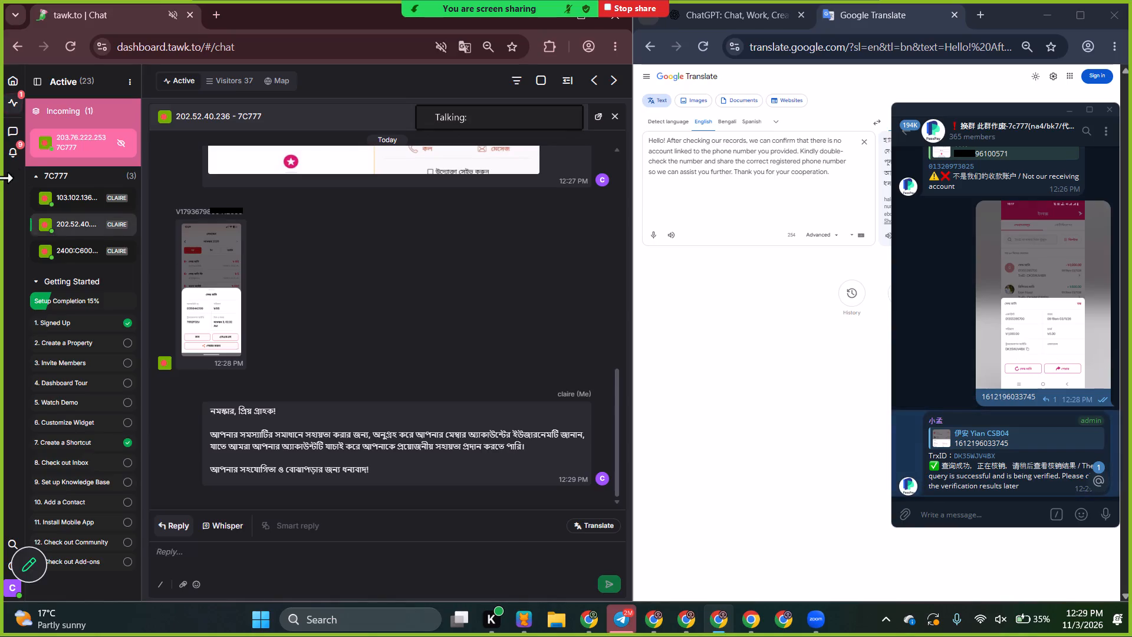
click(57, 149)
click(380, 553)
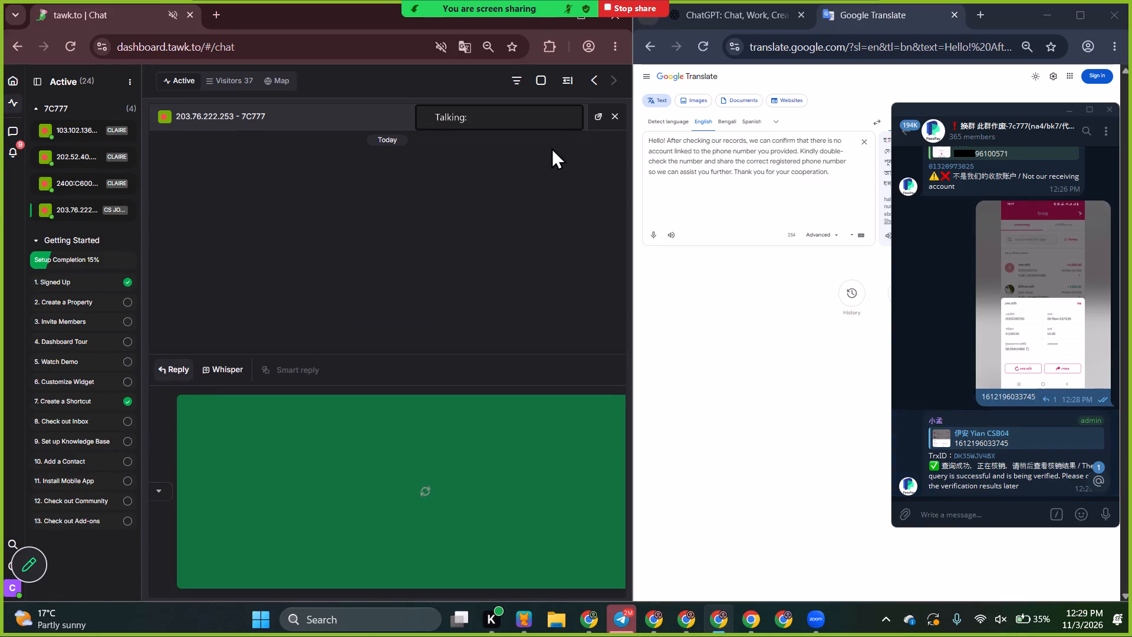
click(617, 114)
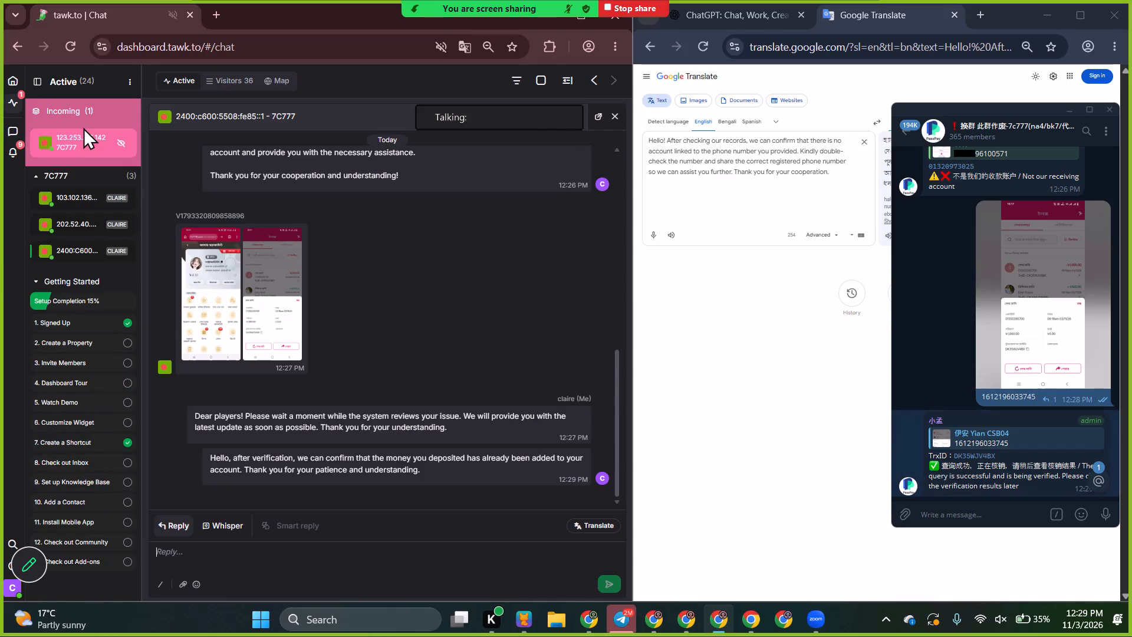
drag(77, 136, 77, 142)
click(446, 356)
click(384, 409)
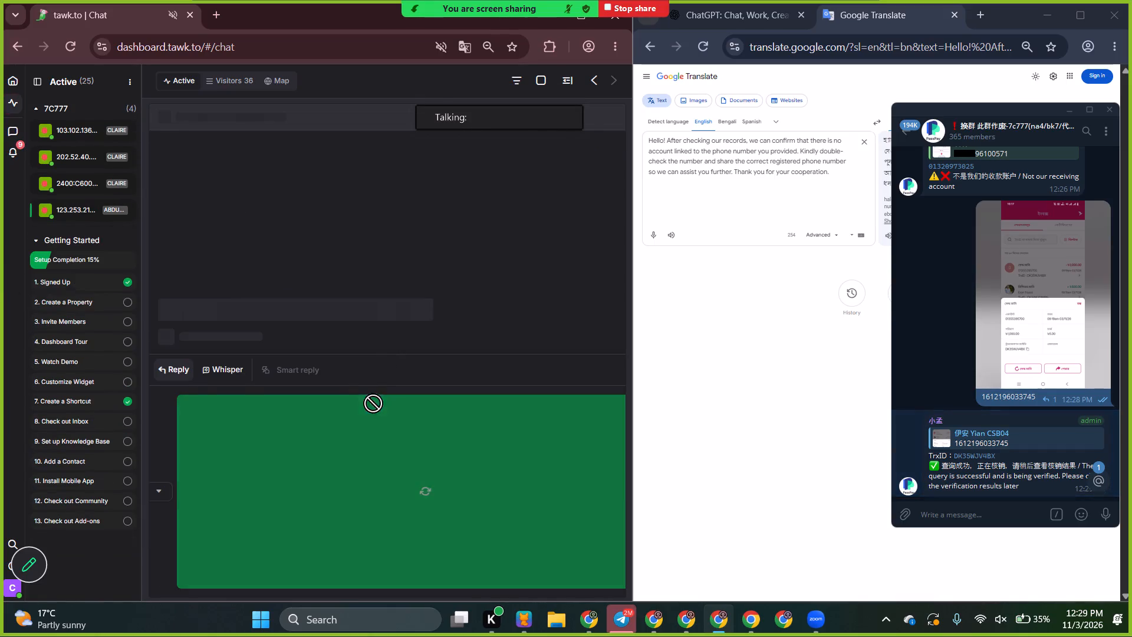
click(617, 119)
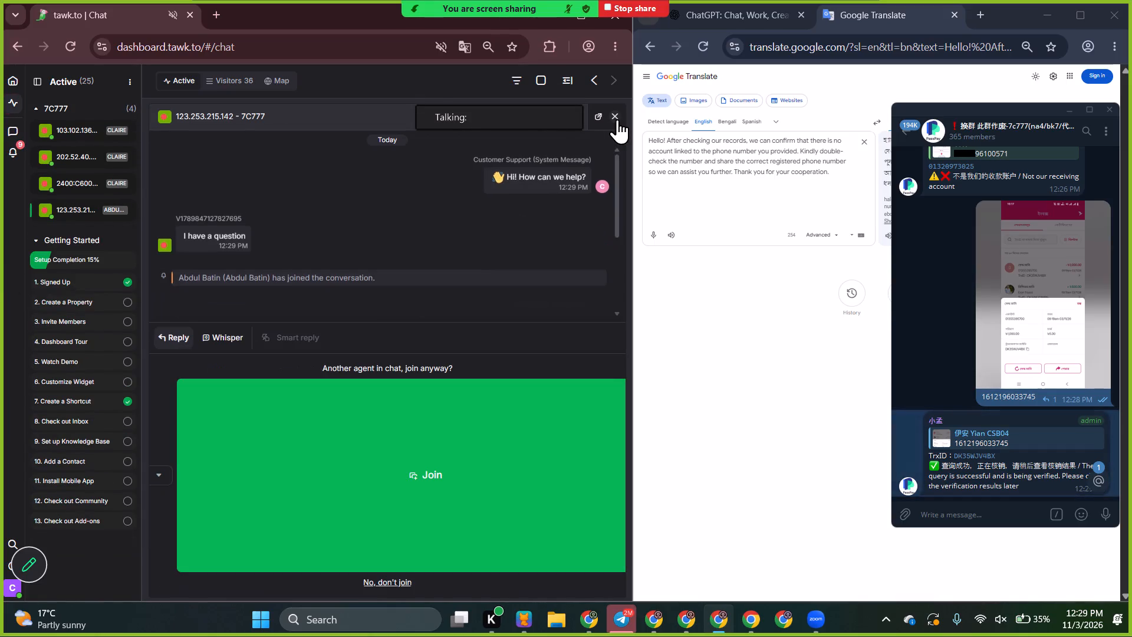
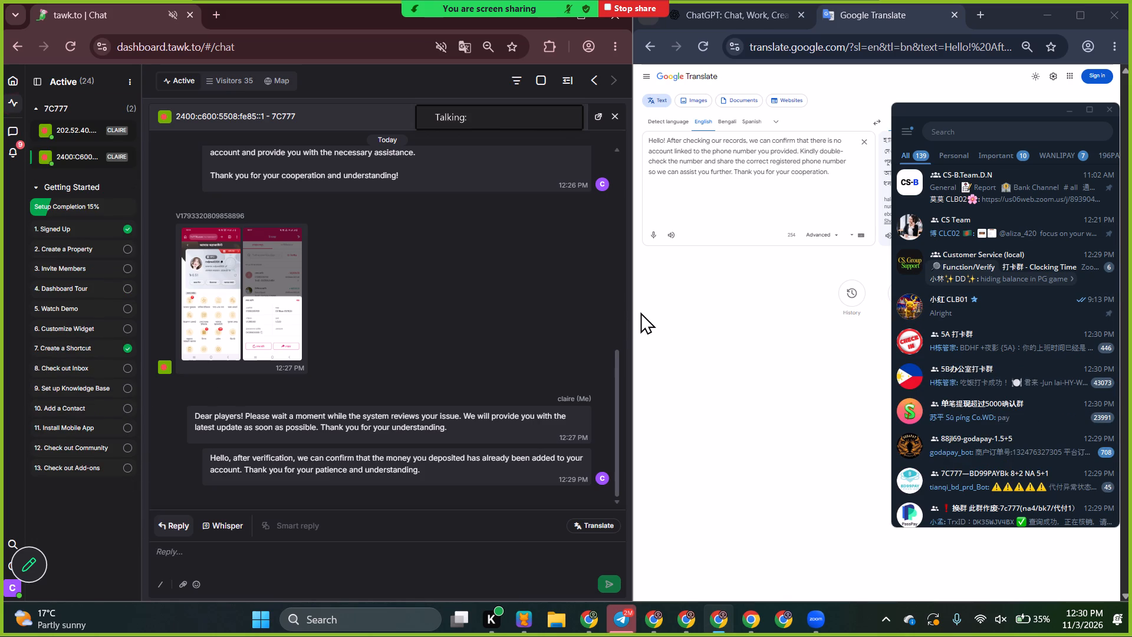
Resize the tawk.to chat and Google Translate windows to meet side by side, with the chat window slightly wider.
drag(634, 313, 646, 318)
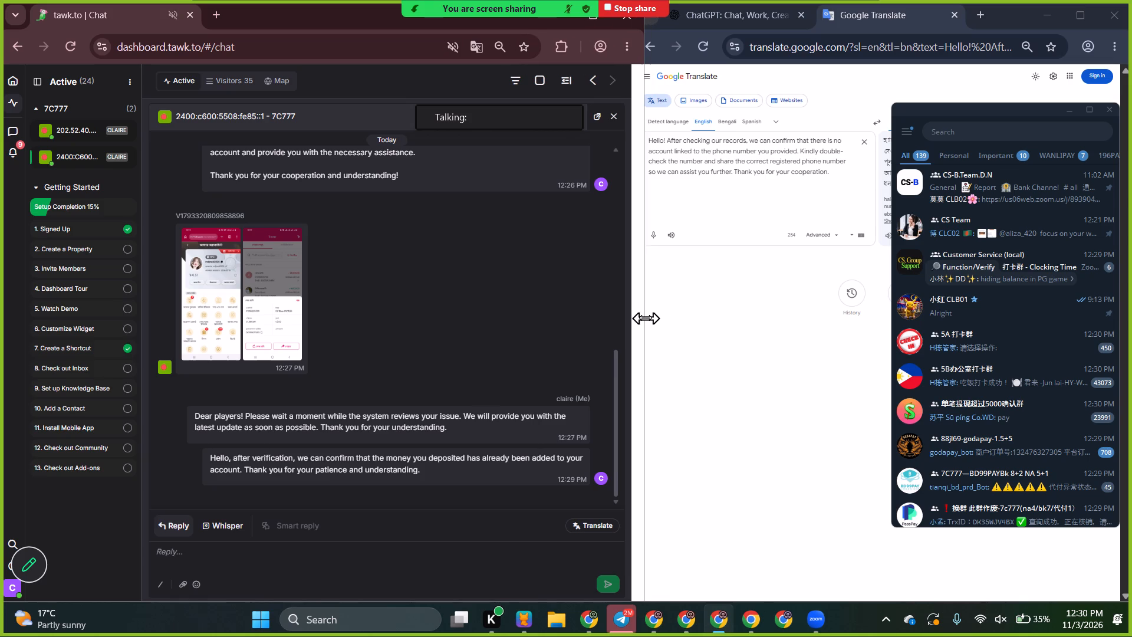
drag(646, 318, 642, 319)
click(838, 355)
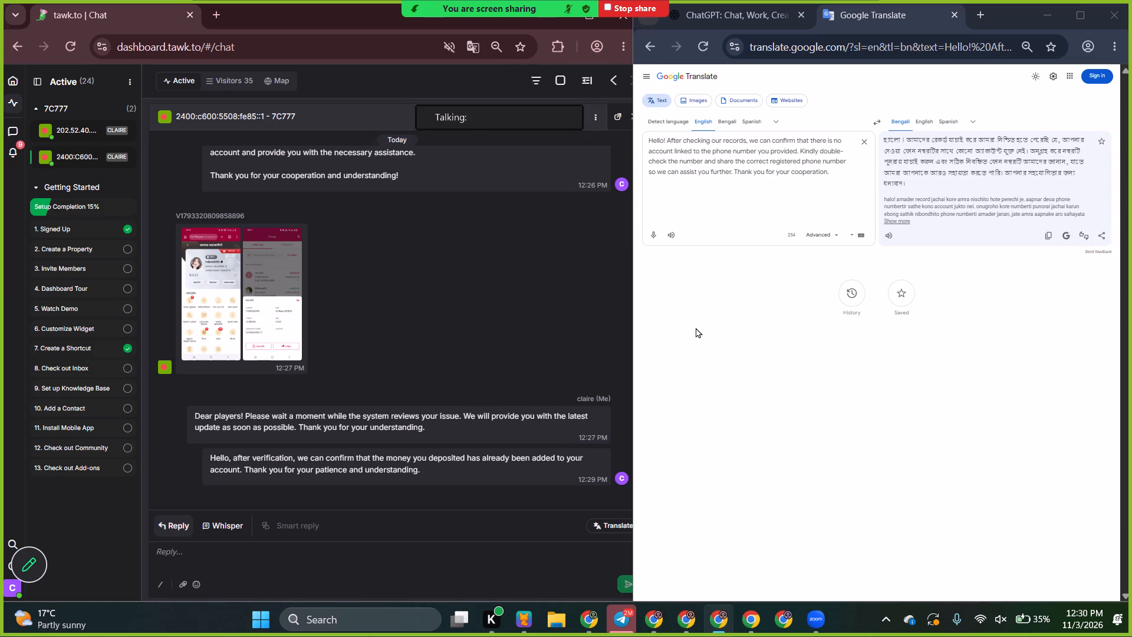
drag(632, 309, 662, 308)
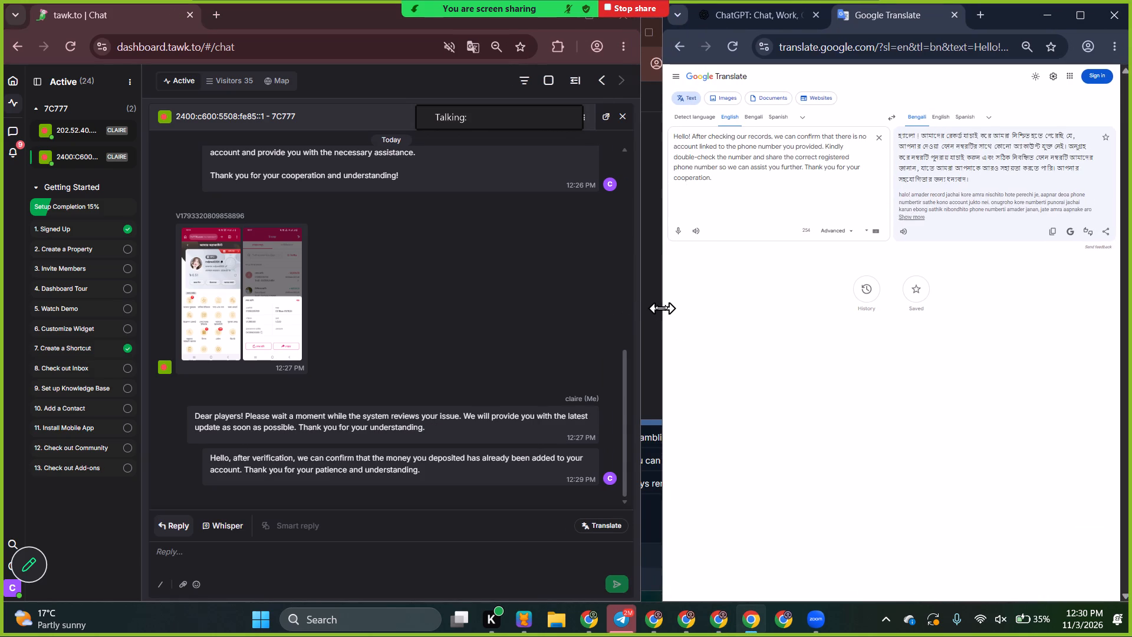
drag(662, 308, 658, 308)
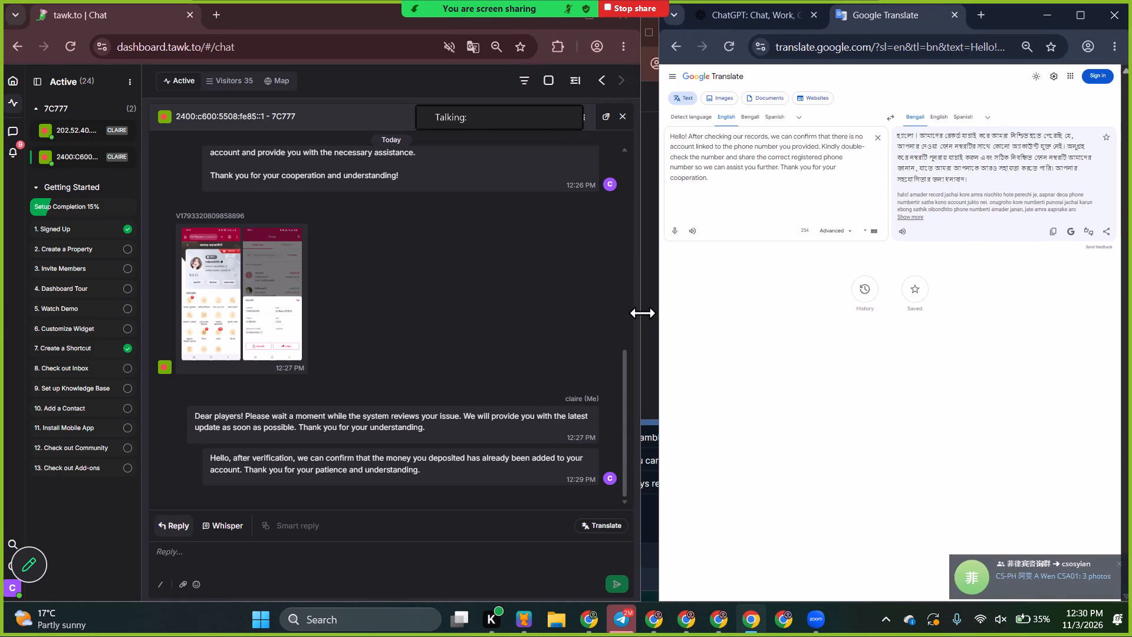
drag(642, 313, 659, 313)
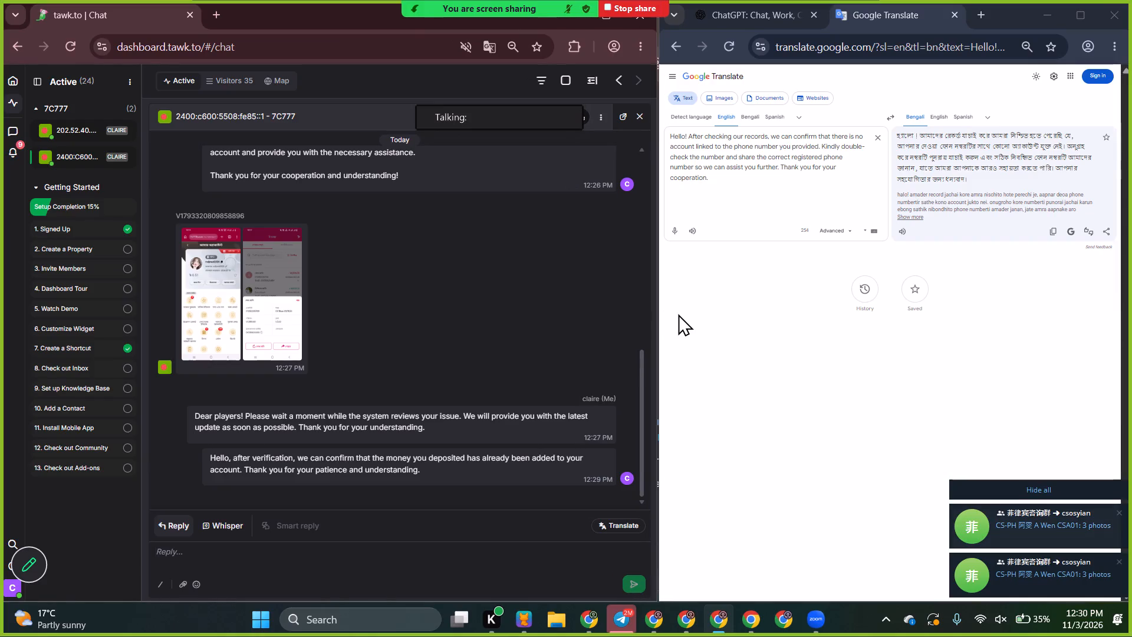
Check the open 2400:c600 and 202.52.40 chats for new visitor replies.
scroll(356, 316, down, 8)
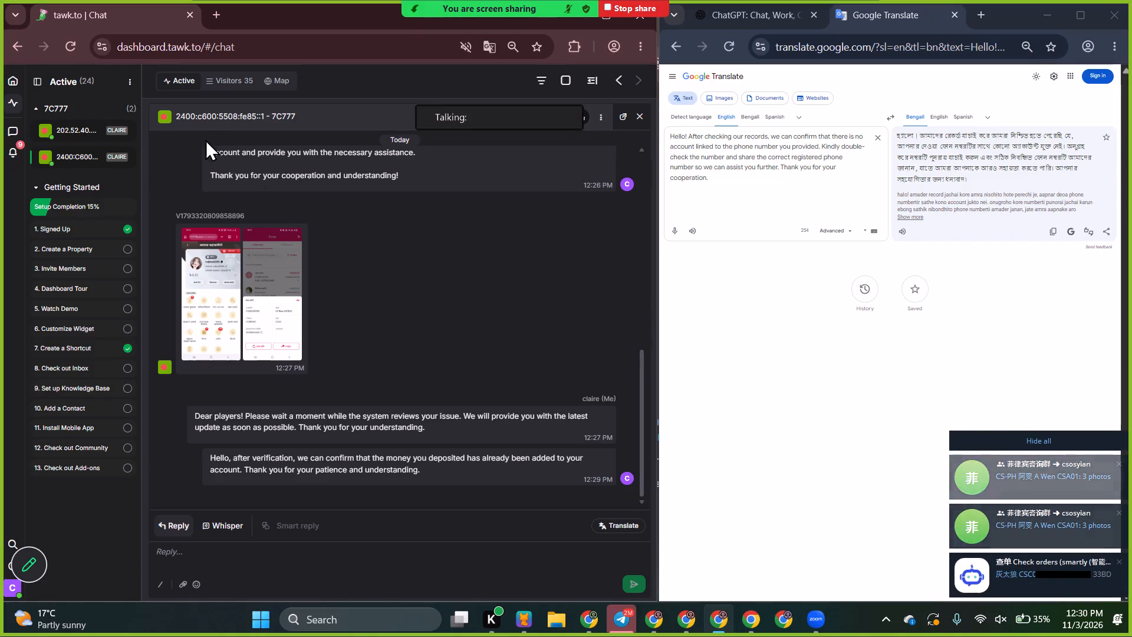
click(112, 122)
click(93, 157)
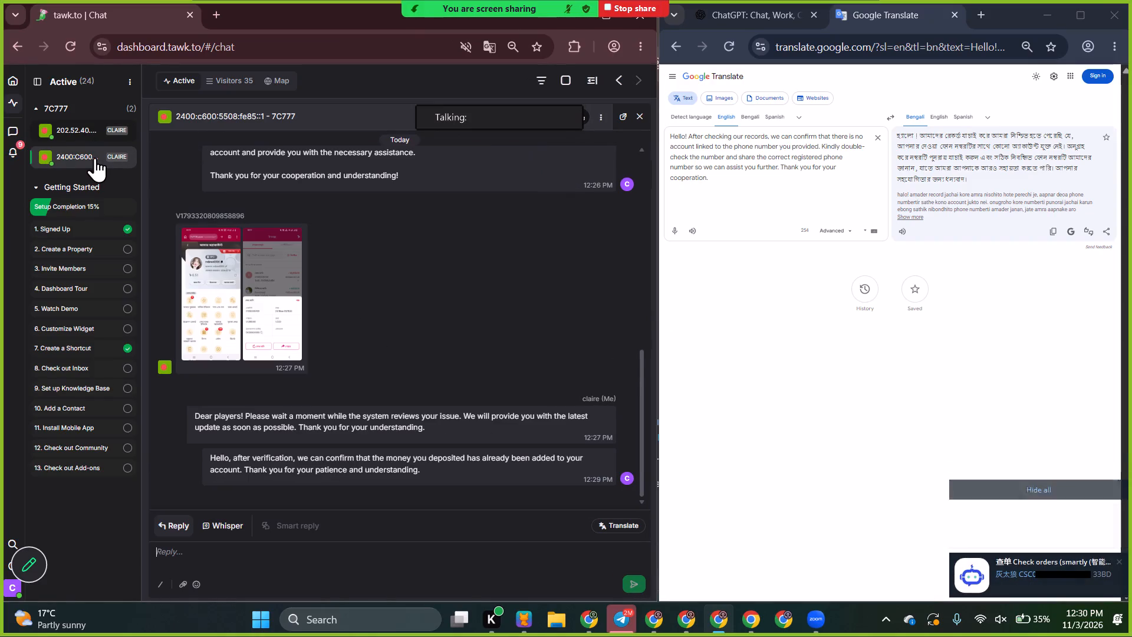
click(101, 129)
scroll(381, 328, down, 7)
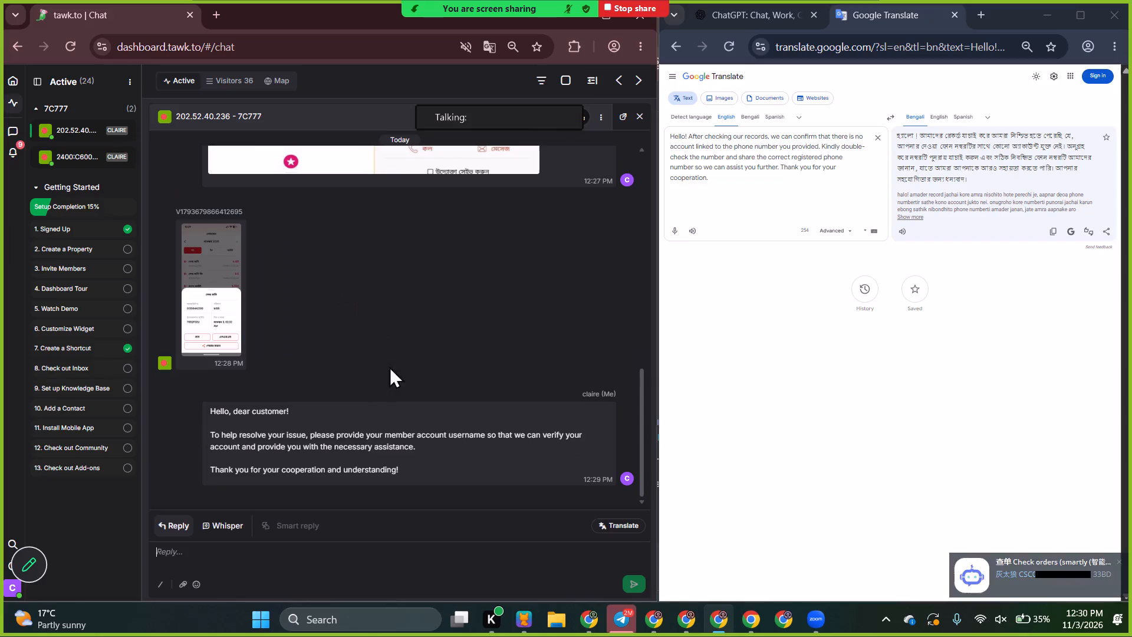
scroll(389, 366, down, 7)
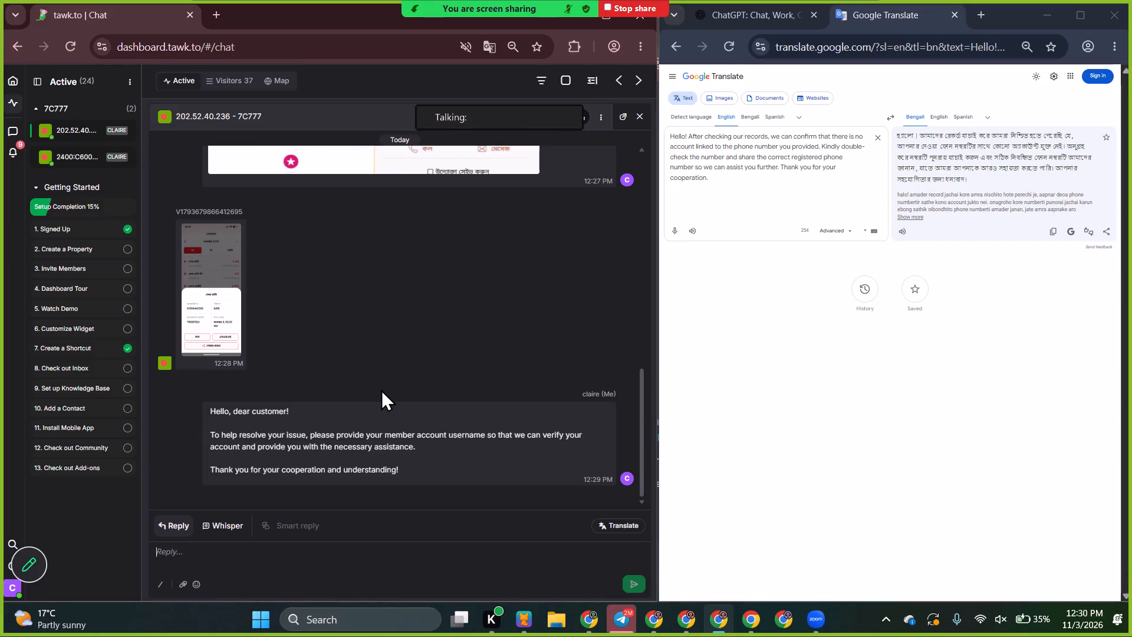
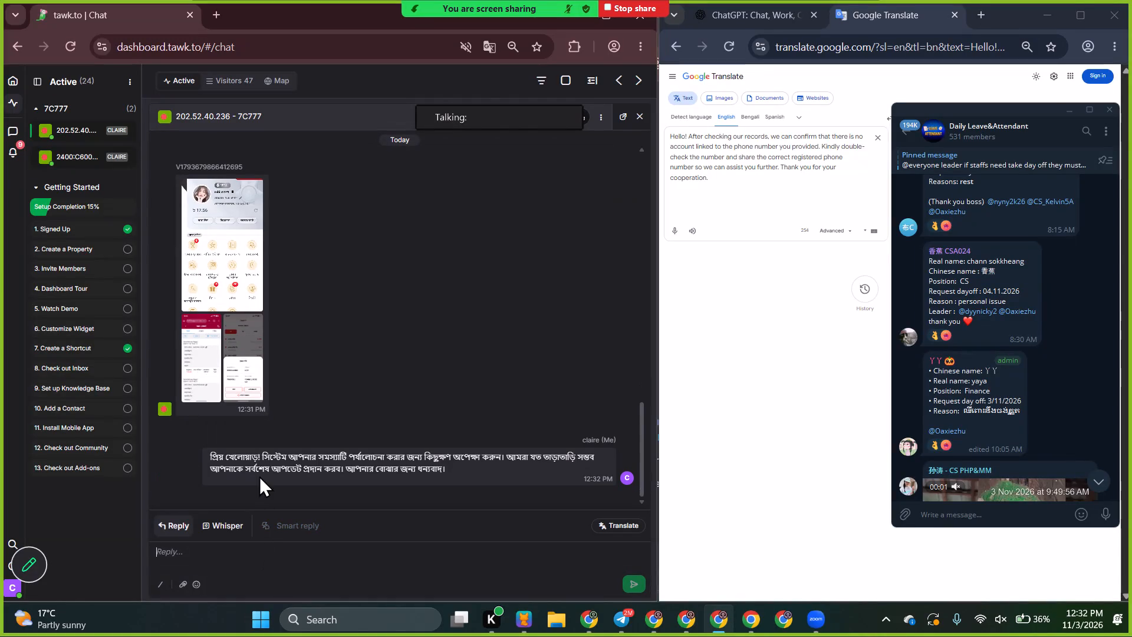
click(242, 268)
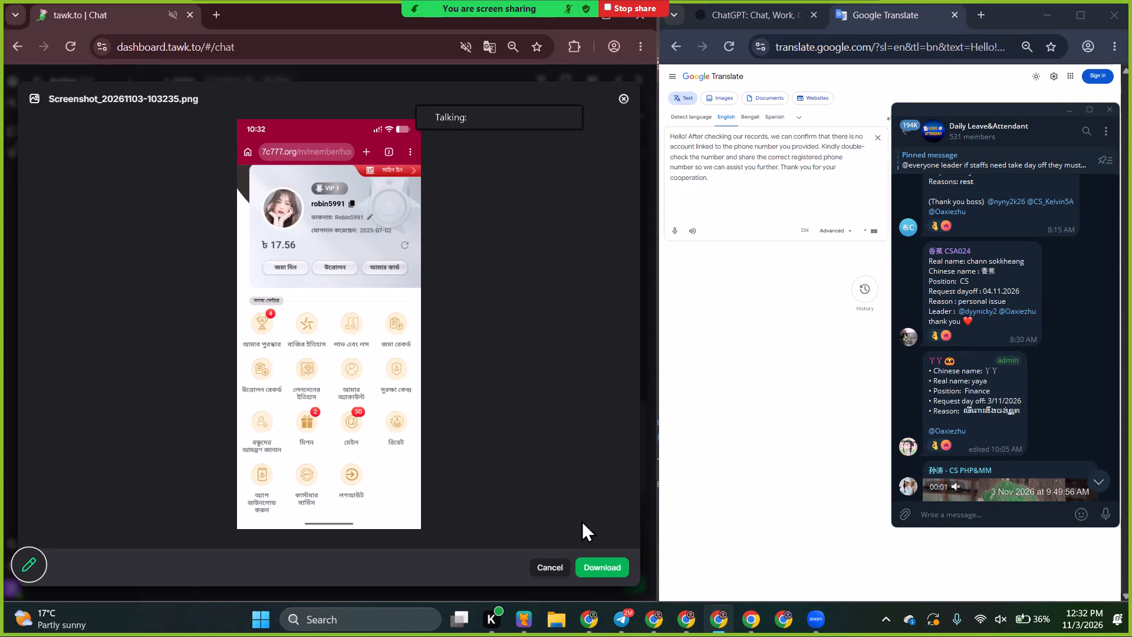
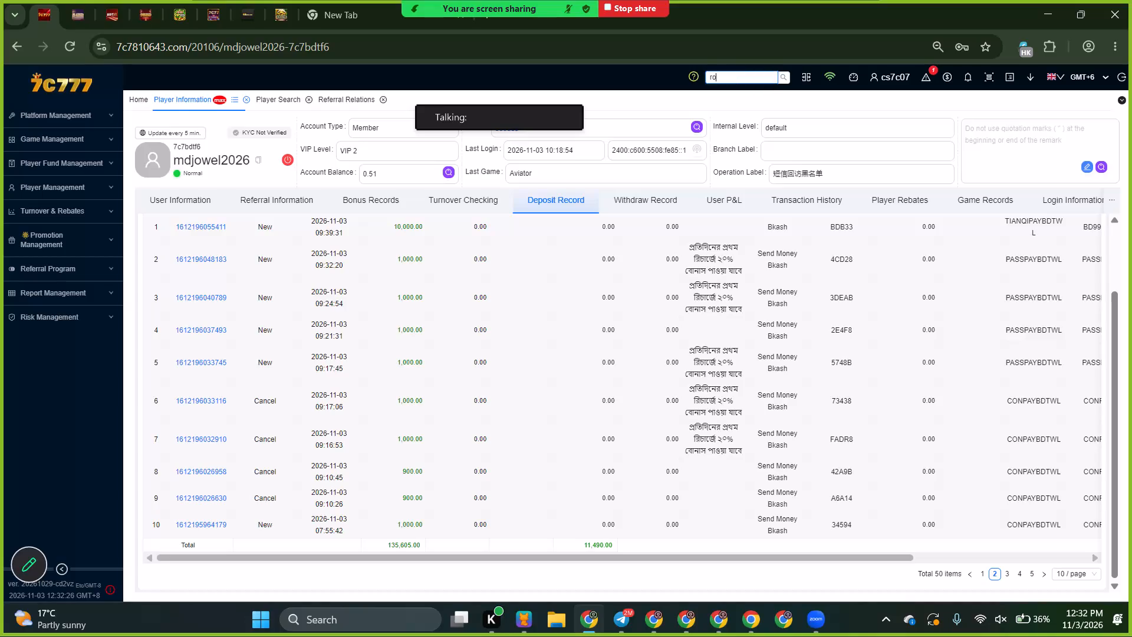
key(BackSpace)
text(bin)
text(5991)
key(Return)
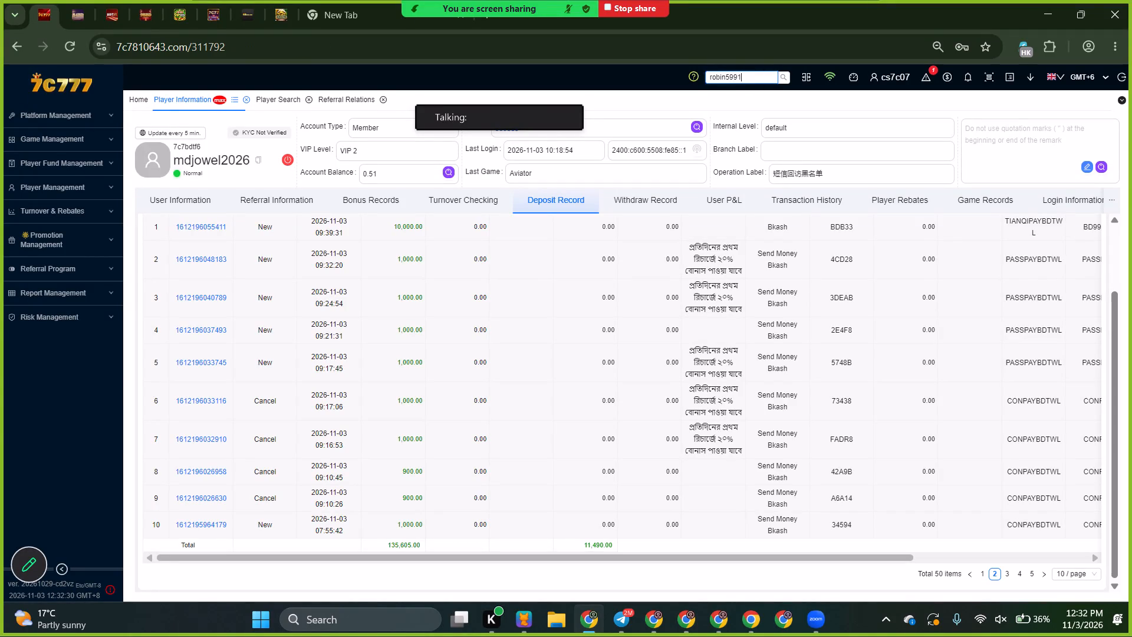
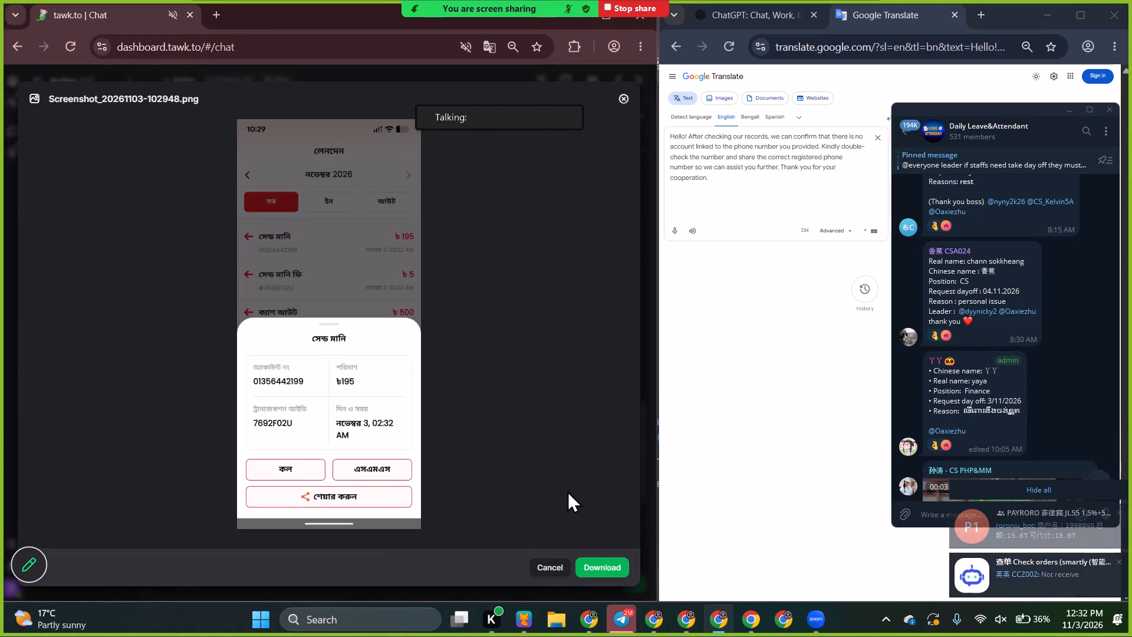
click(593, 632)
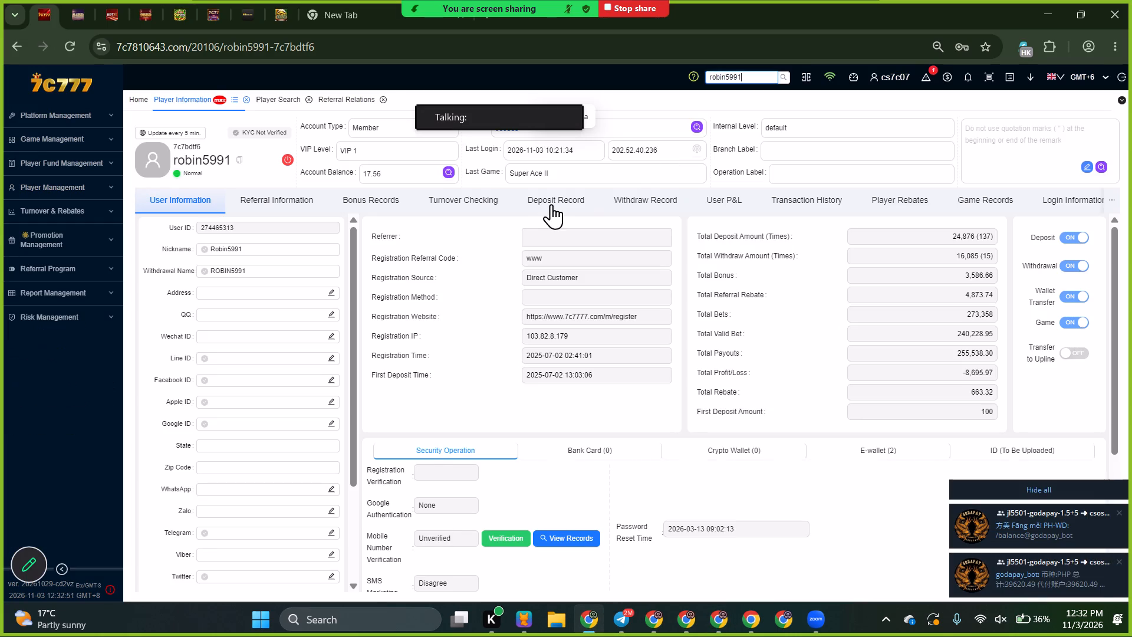
click(552, 203)
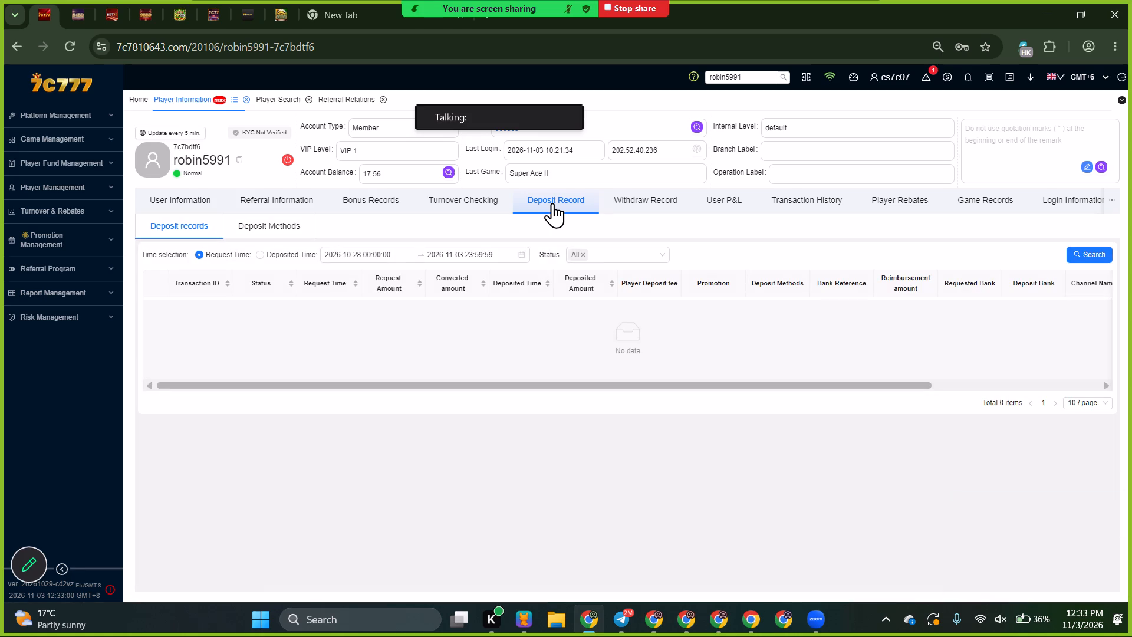
click(1085, 254)
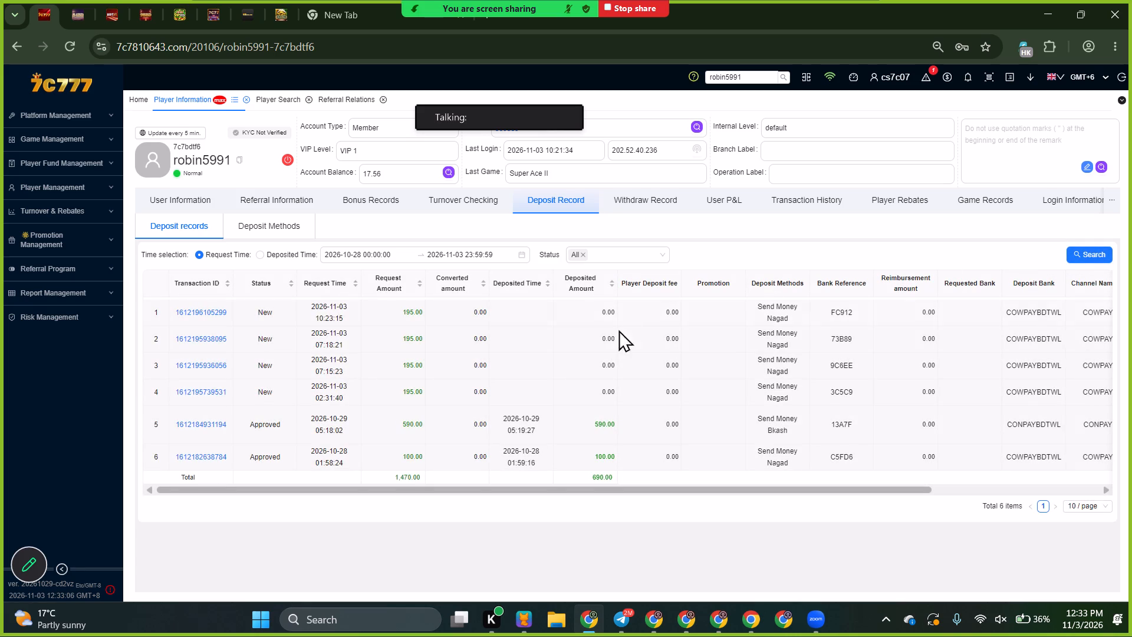
Check the deposit receipt screenshot in the chat and copy the transaction ID of the player's matching 195.00 Nagad deposit requested at 02:31:40.
click(1051, 0)
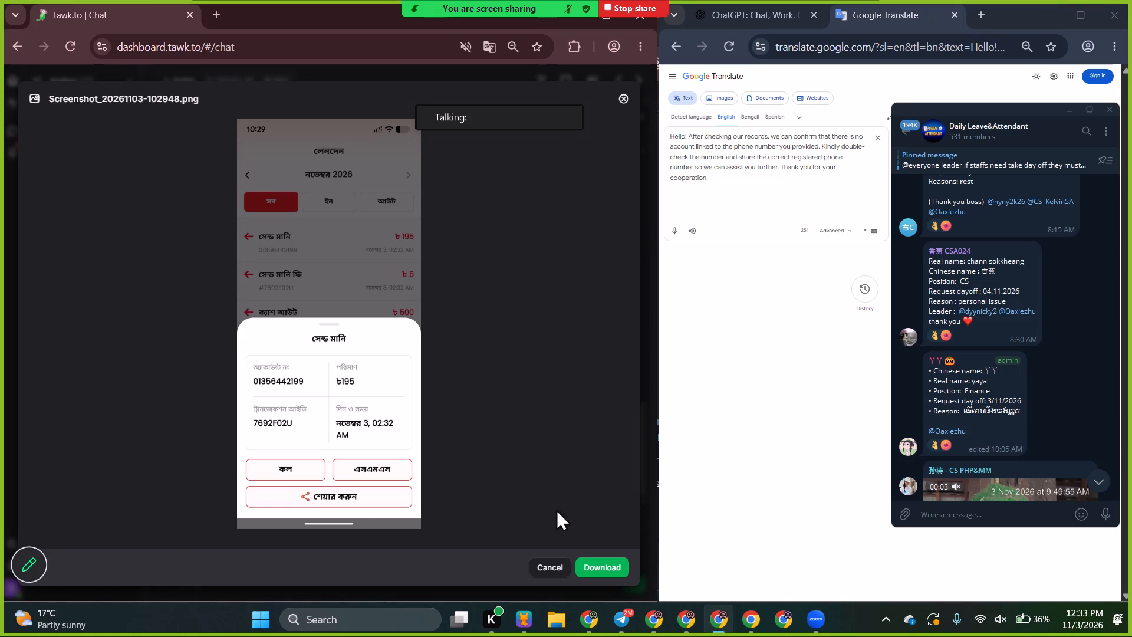
click(595, 615)
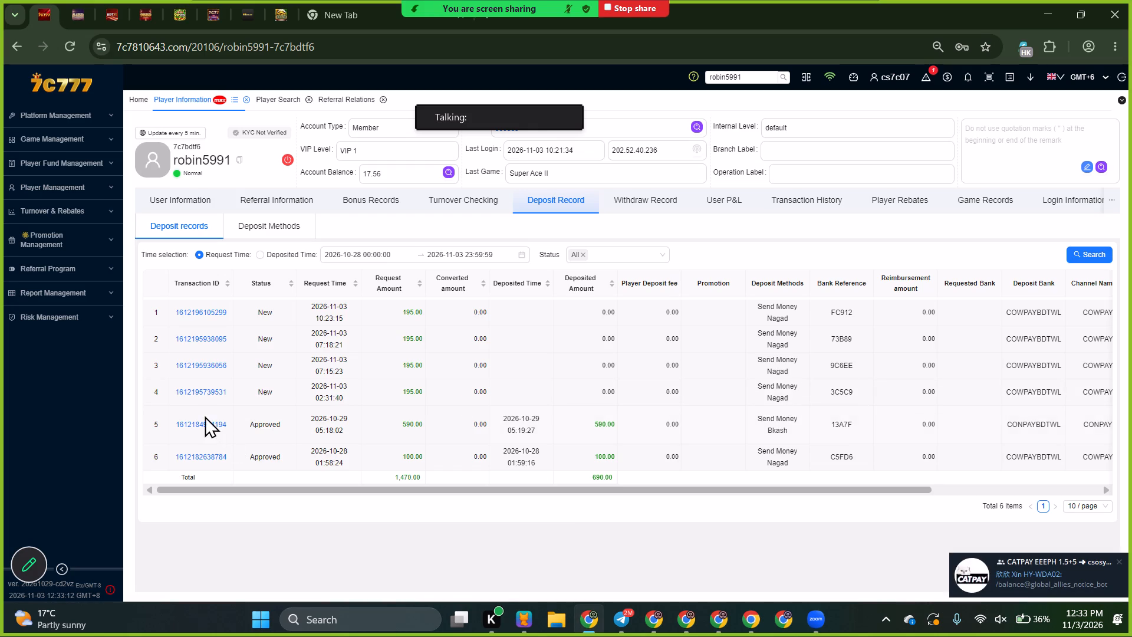
drag(173, 390, 241, 393)
key(ctrl+c)
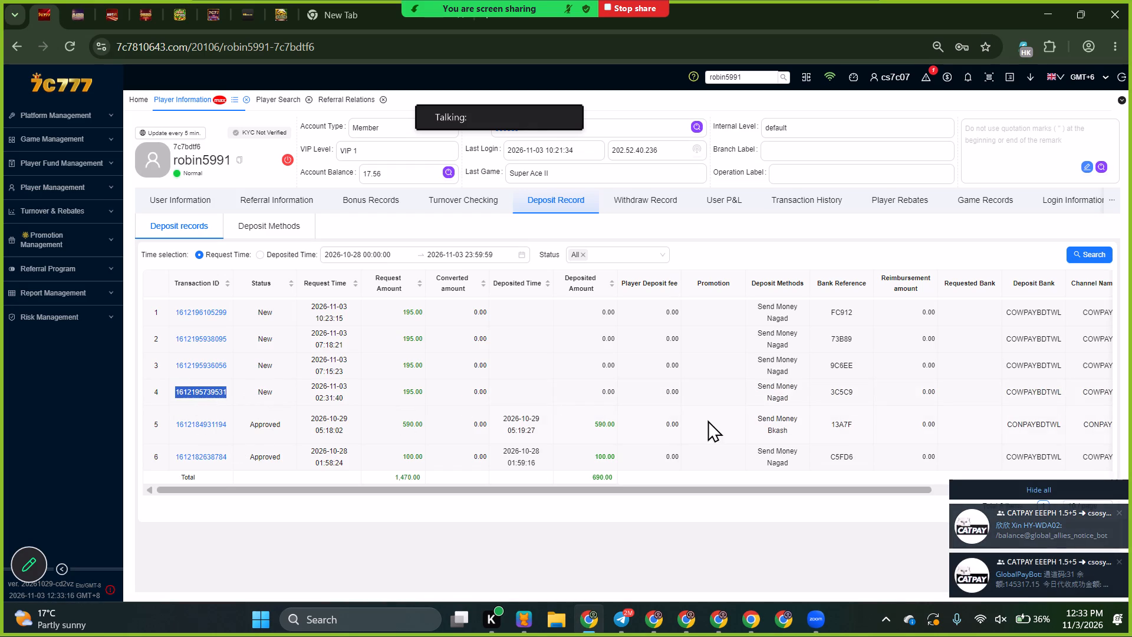
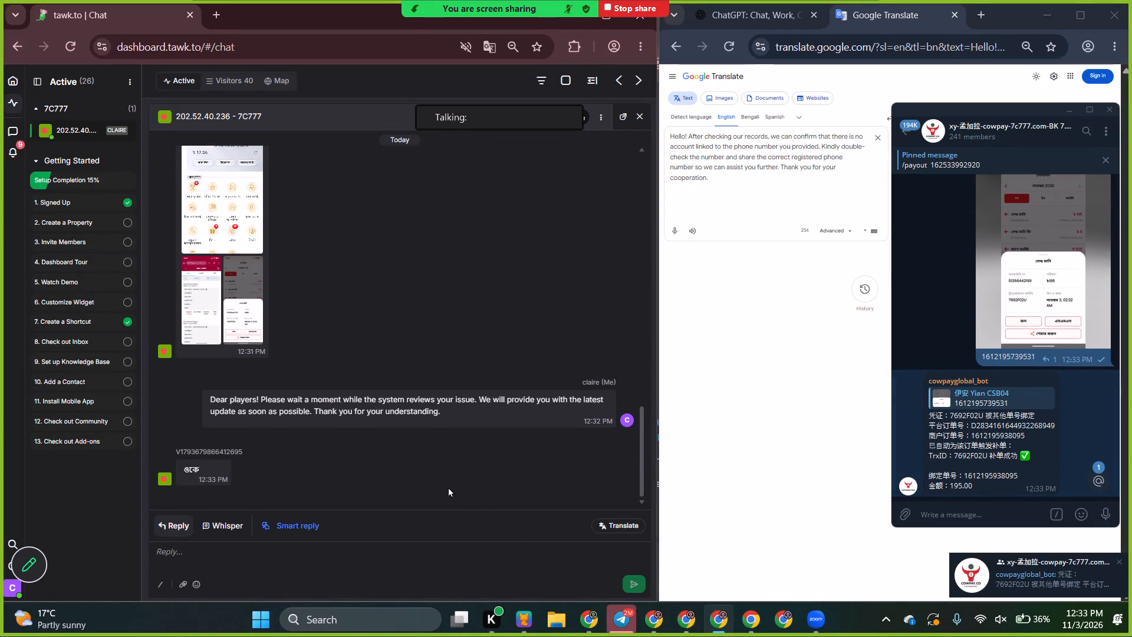
Refresh the player's Deposit Record list in the 7C777 back office to check the pending 195.00 Nagad deposits, and return to the chat.
click(594, 616)
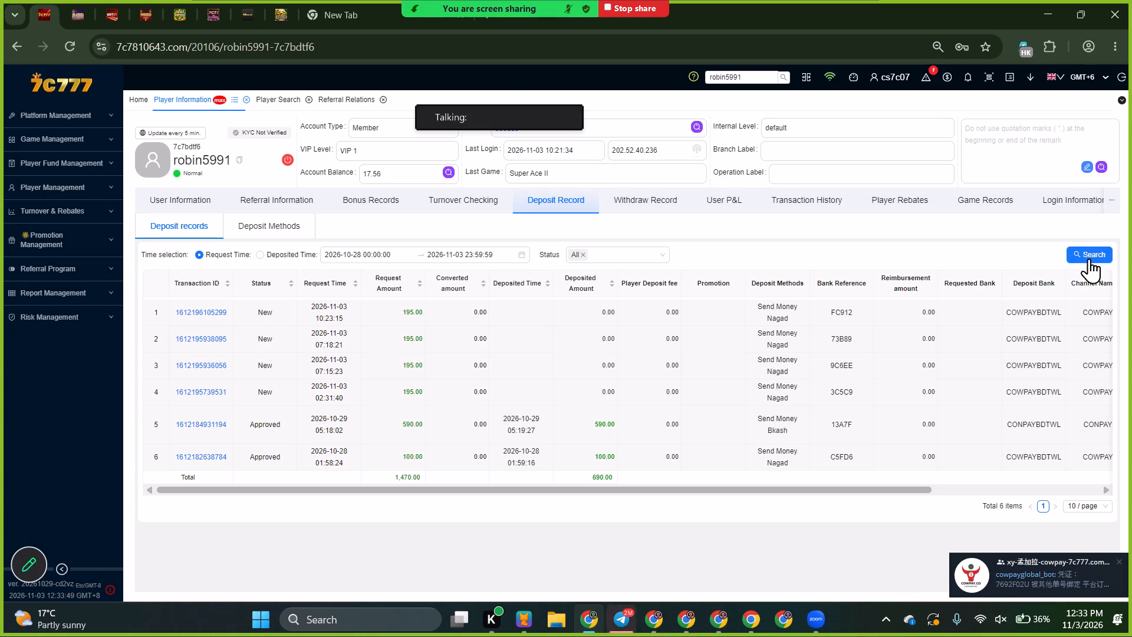
click(1089, 258)
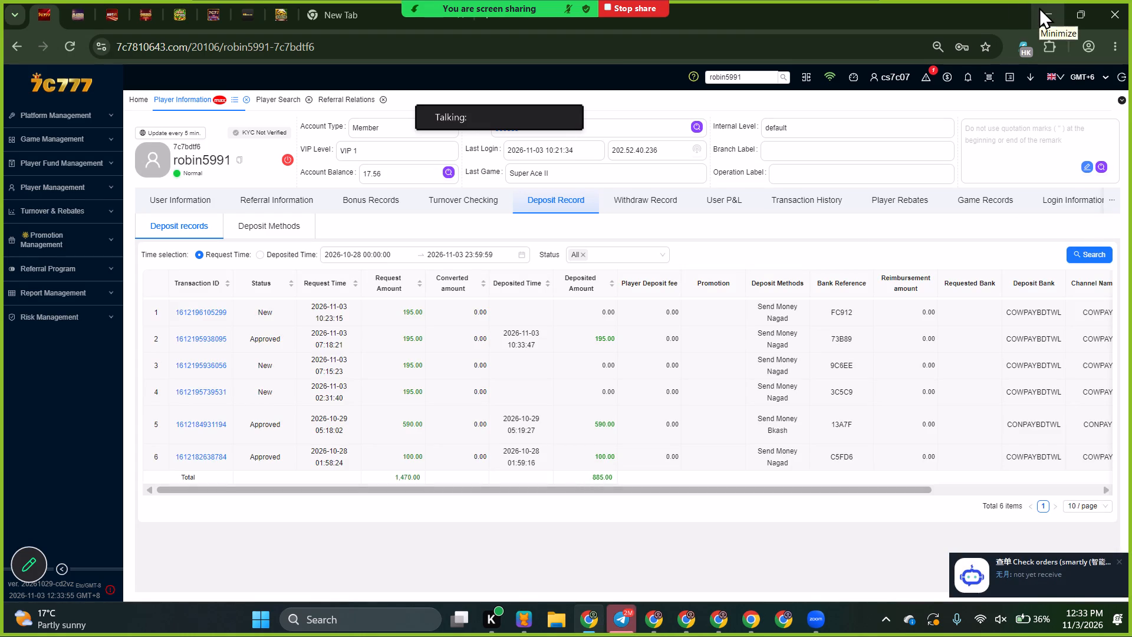
click(1039, 7)
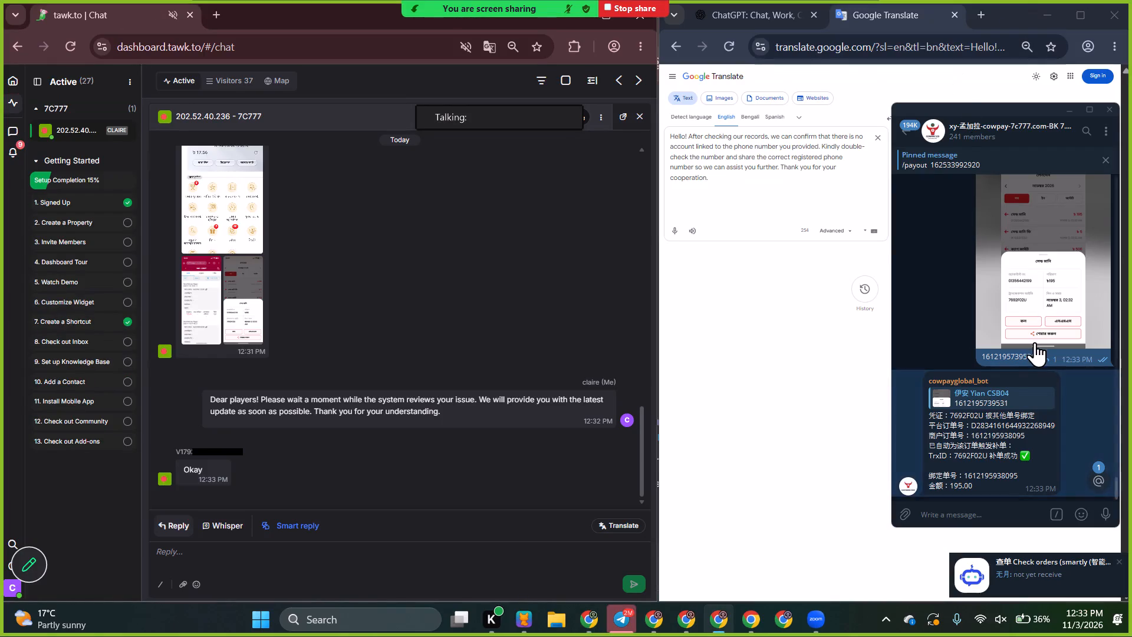
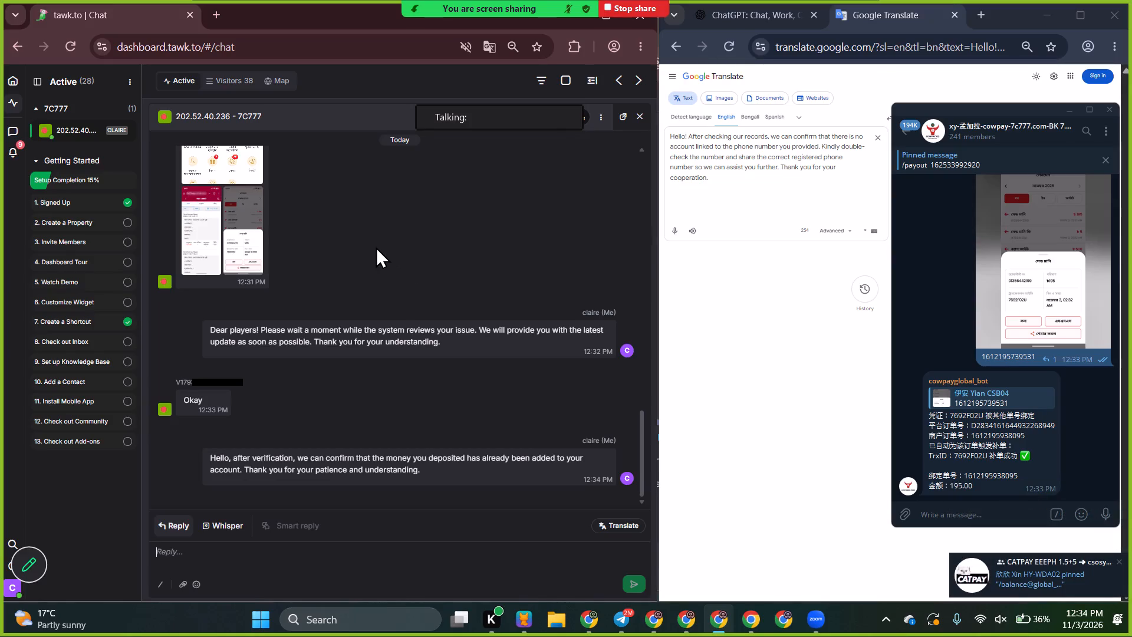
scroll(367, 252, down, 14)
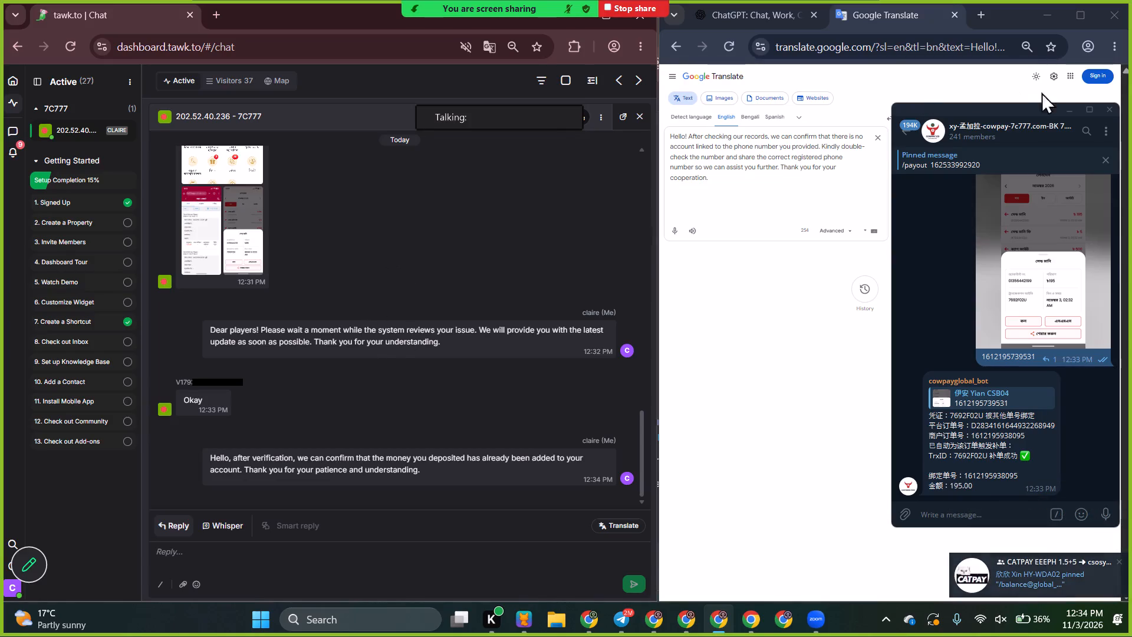
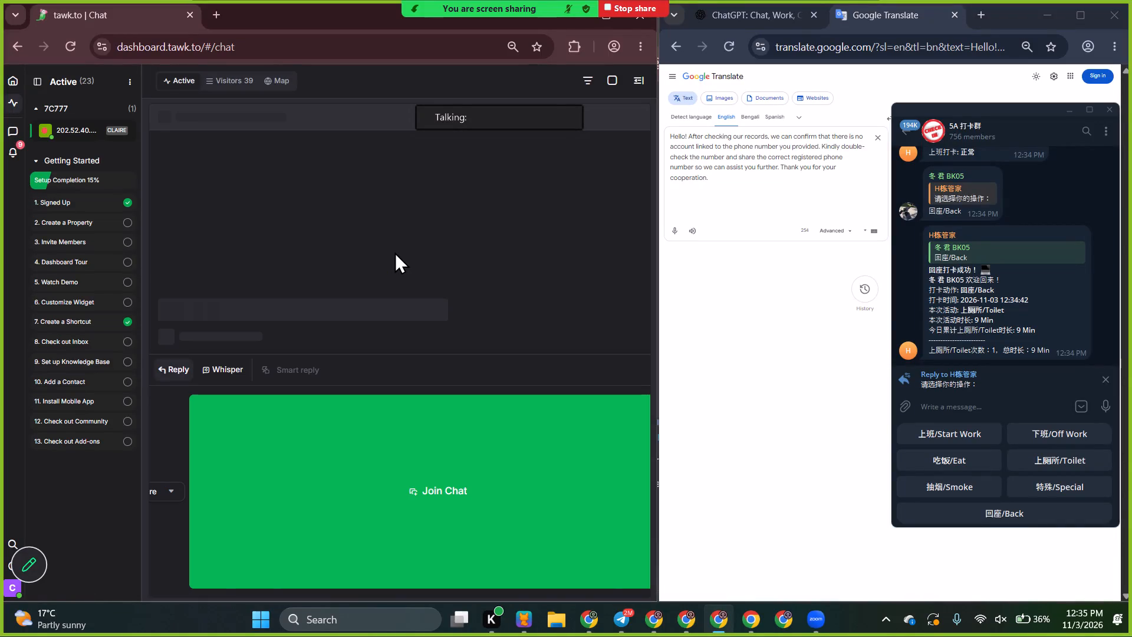
scroll(394, 259, down, 19)
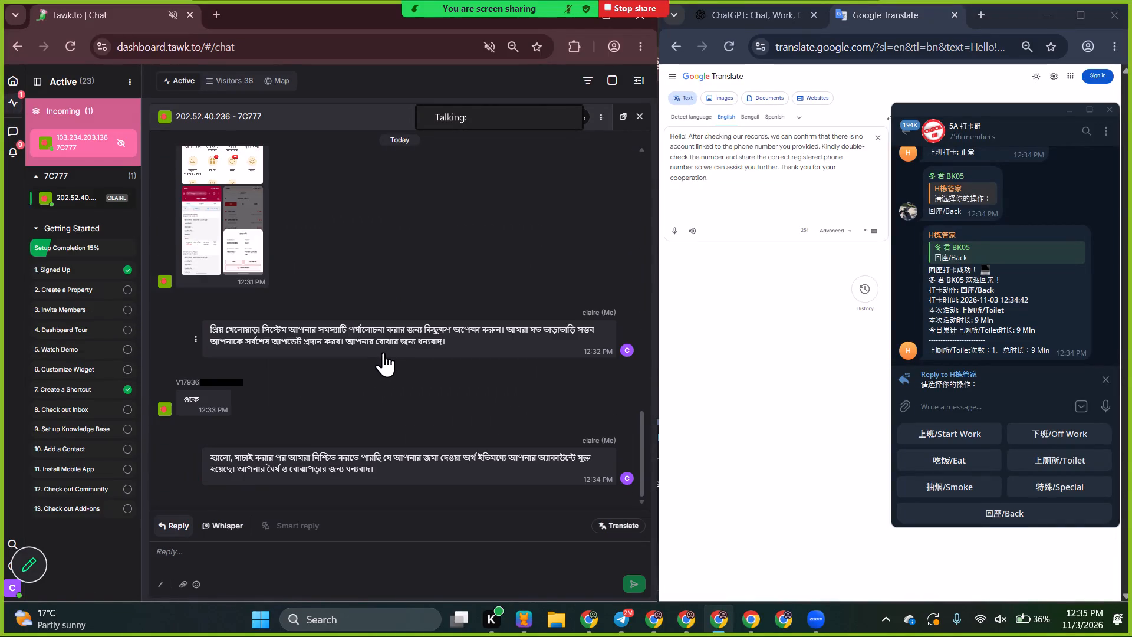
scroll(383, 352, down, 5)
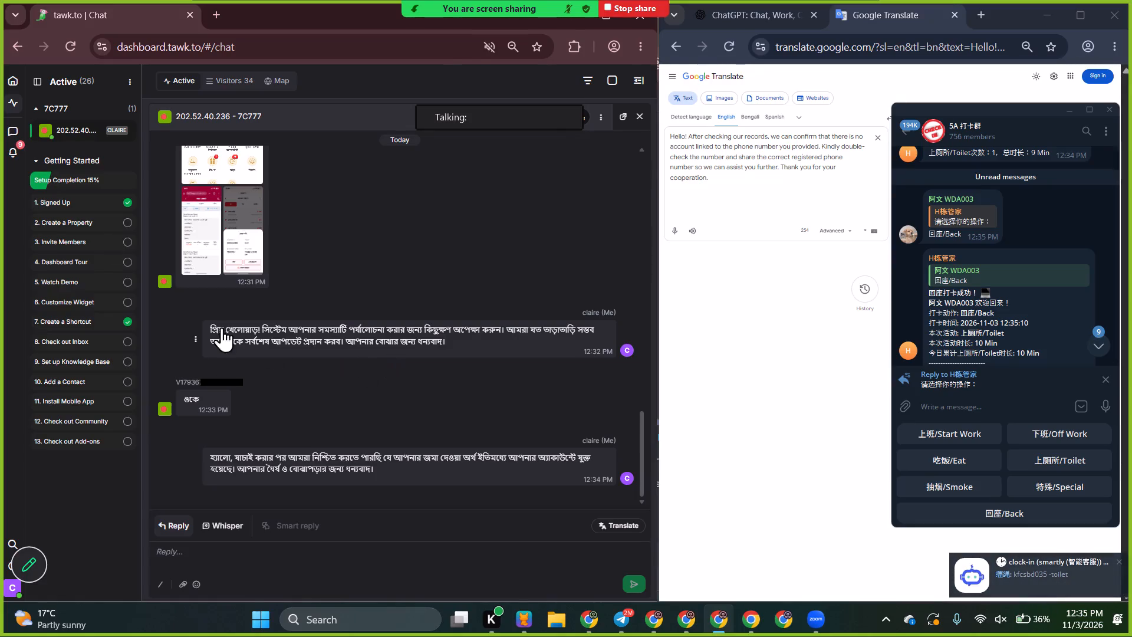
scroll(38, 134, down, 7)
click(74, 42)
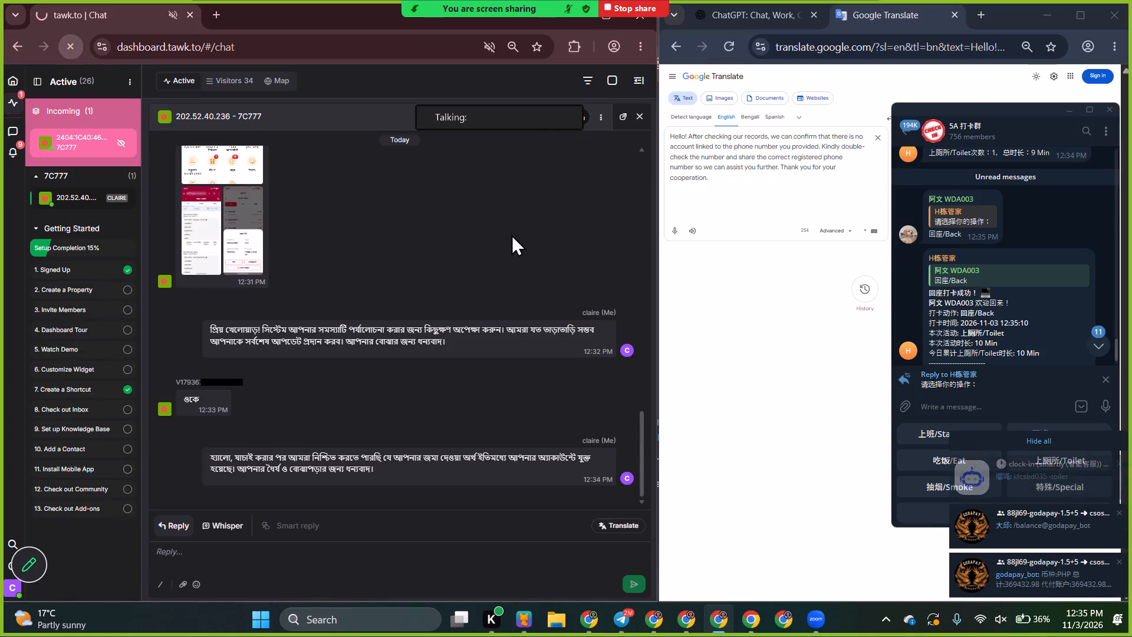
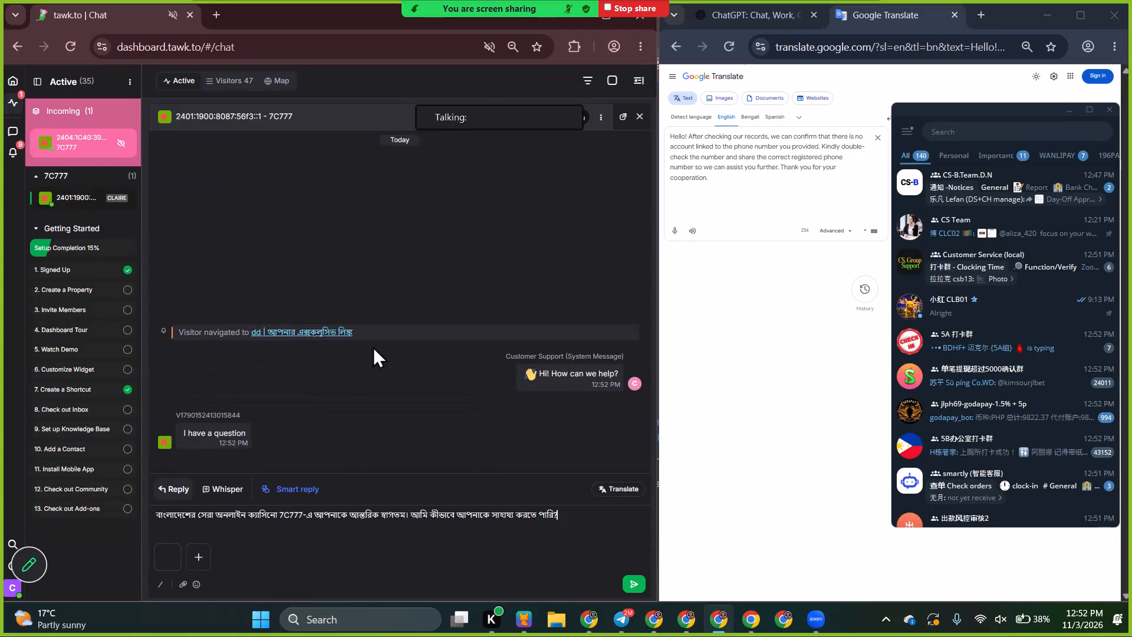
Send the prepared Bengali 7C777 welcome message with its attached promotional image to the visitor who has a question.
key(Return)
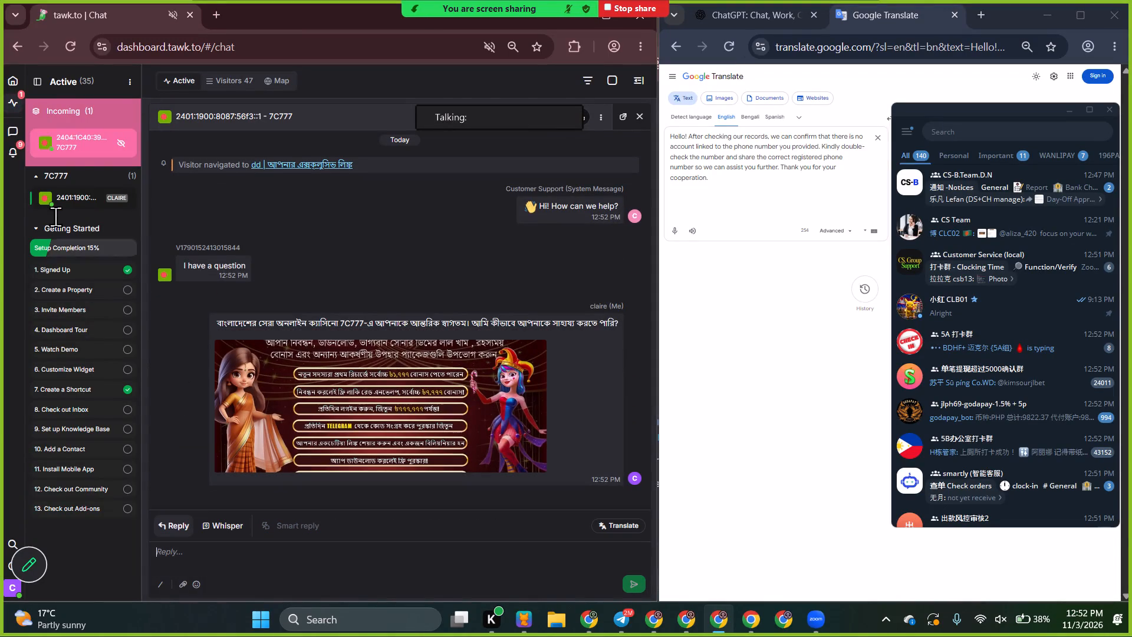
Open the waiting incoming 7C777 chat and try to join it.
click(81, 153)
drag(387, 531, 412, 537)
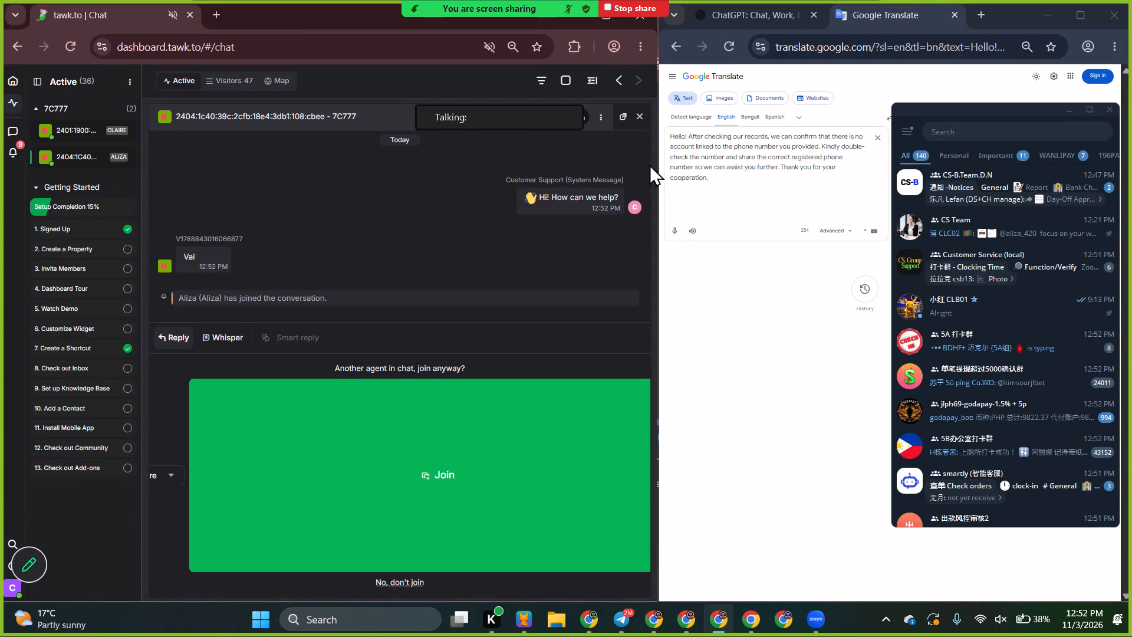
Close the 2404:1c40 chat that another agent has already joined, without joining it.
click(640, 114)
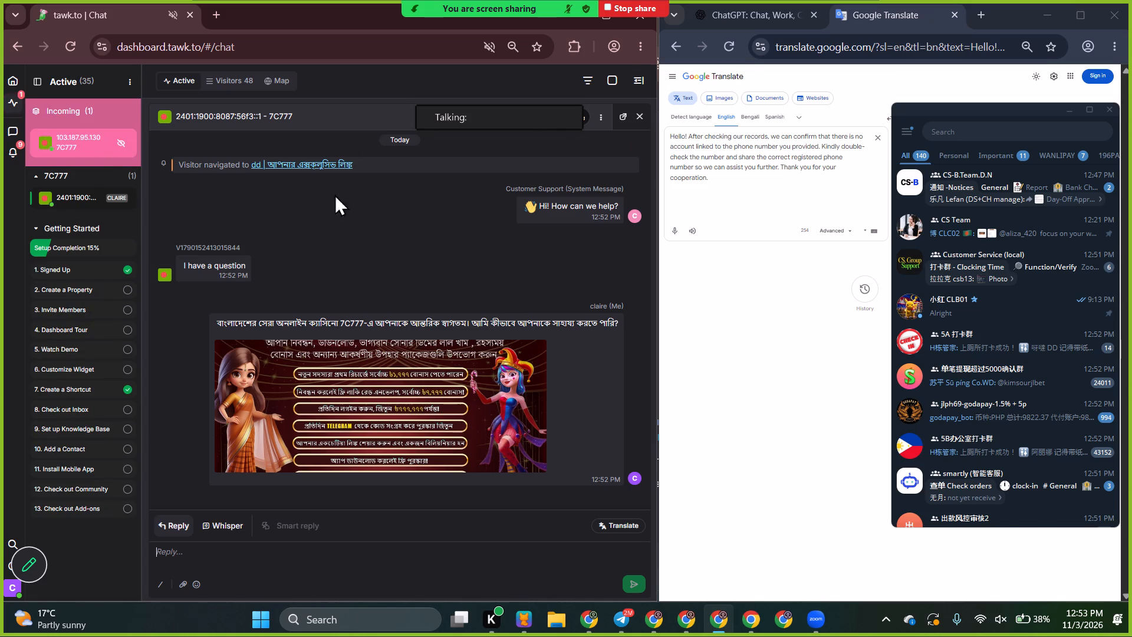
click(71, 150)
click(259, 409)
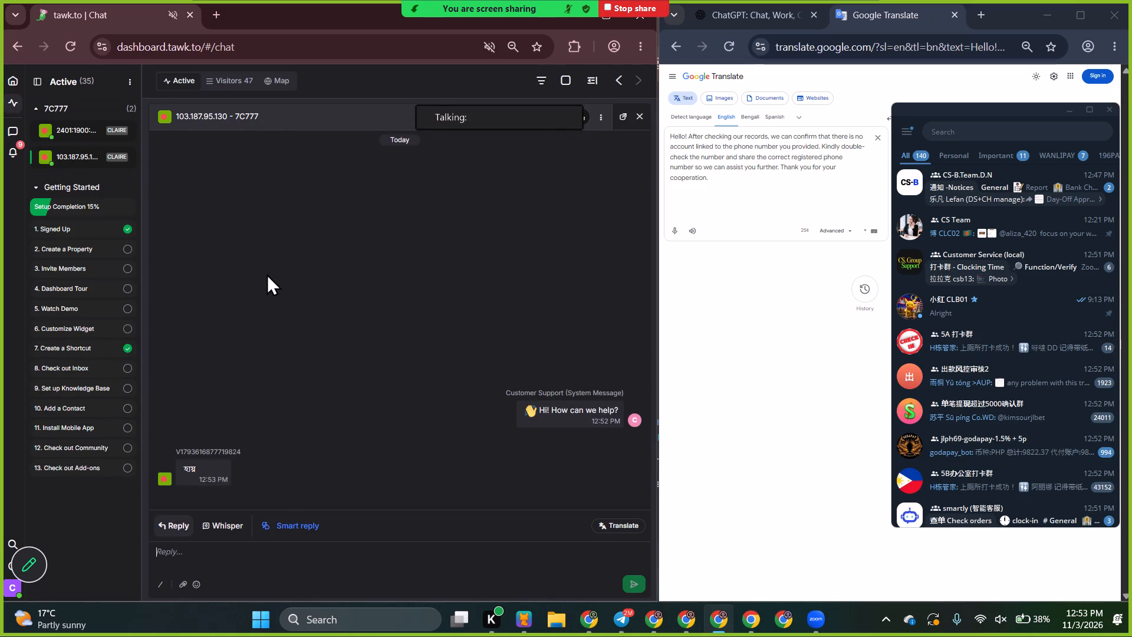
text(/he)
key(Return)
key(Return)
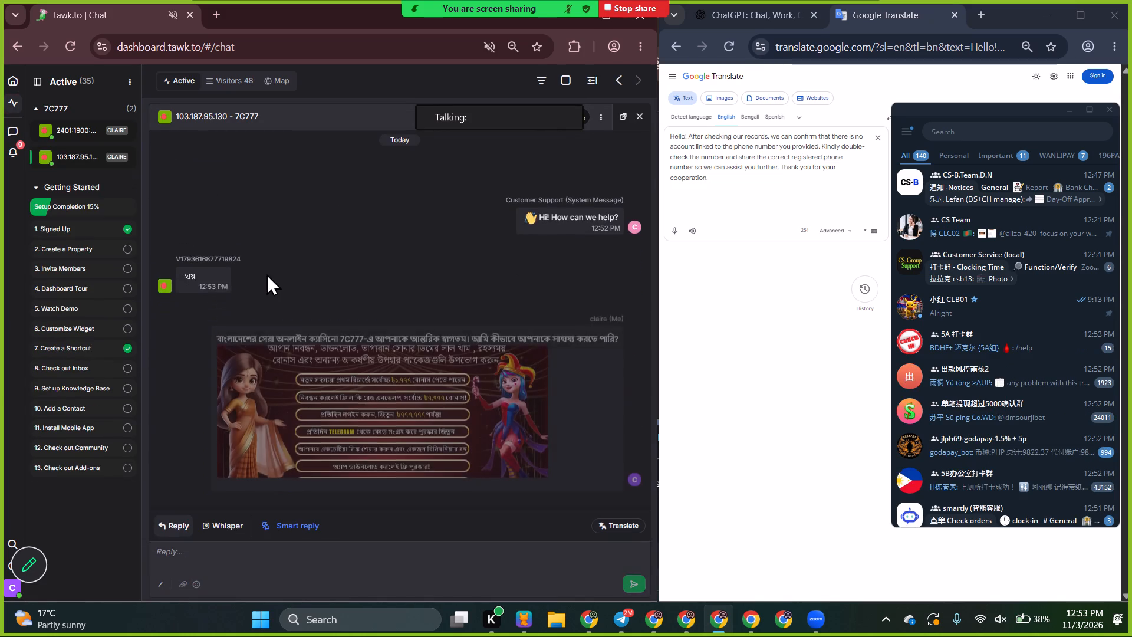
right_click(269, 254)
click(350, 508)
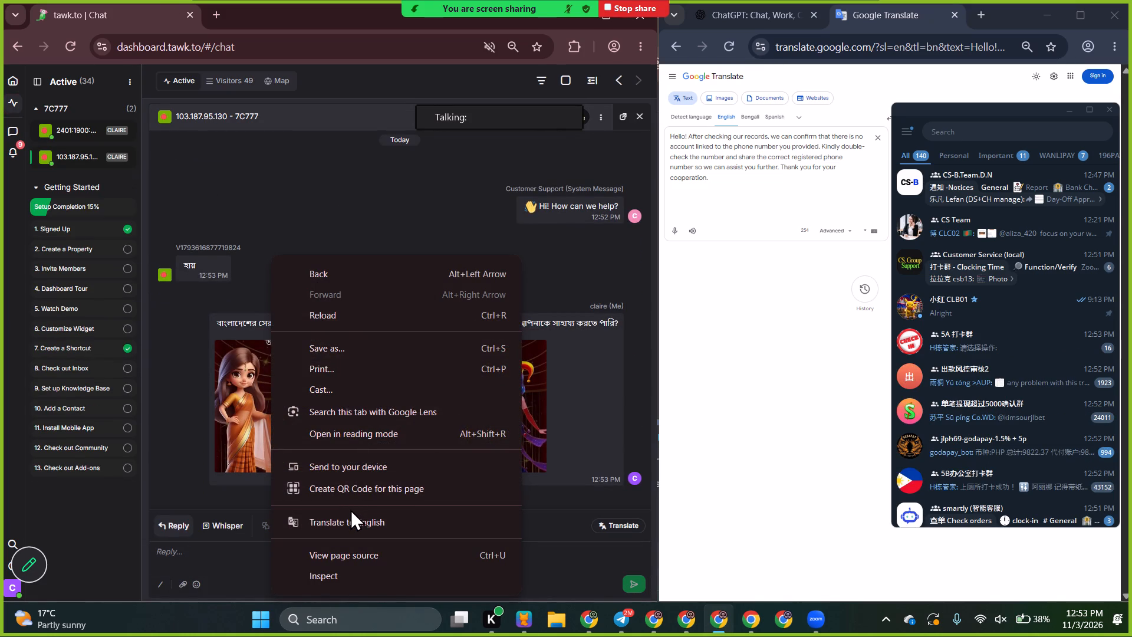
click(350, 514)
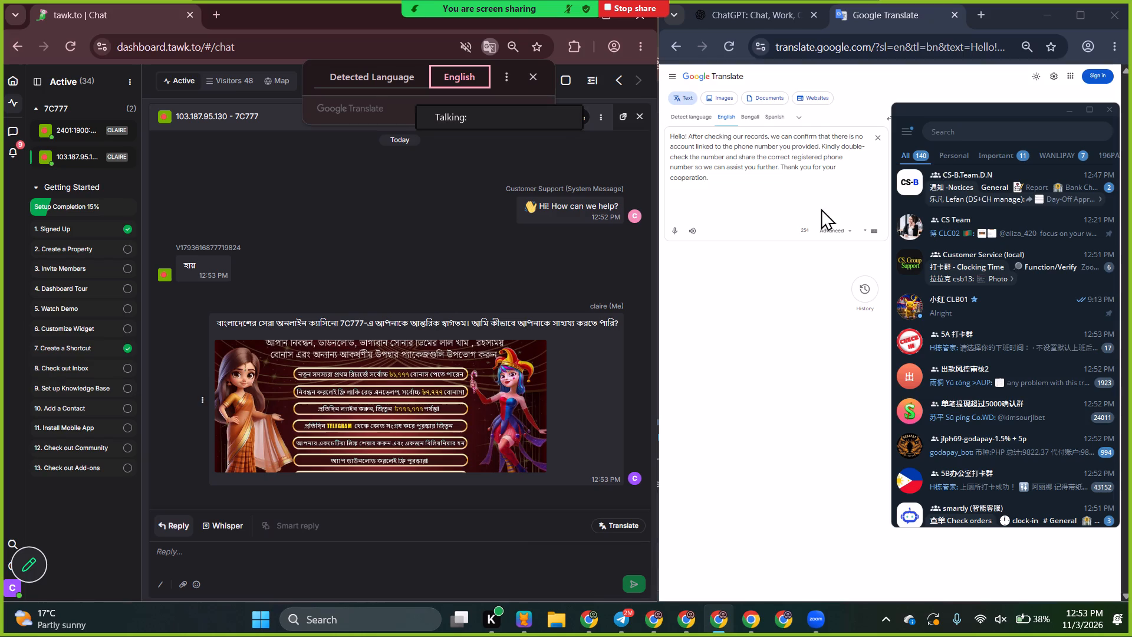
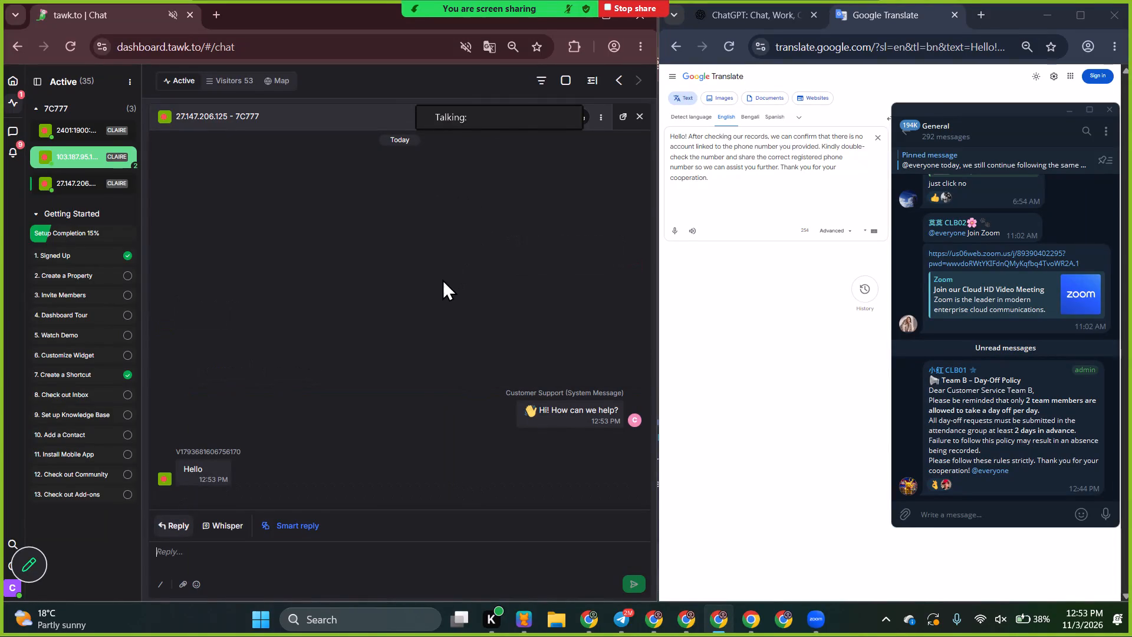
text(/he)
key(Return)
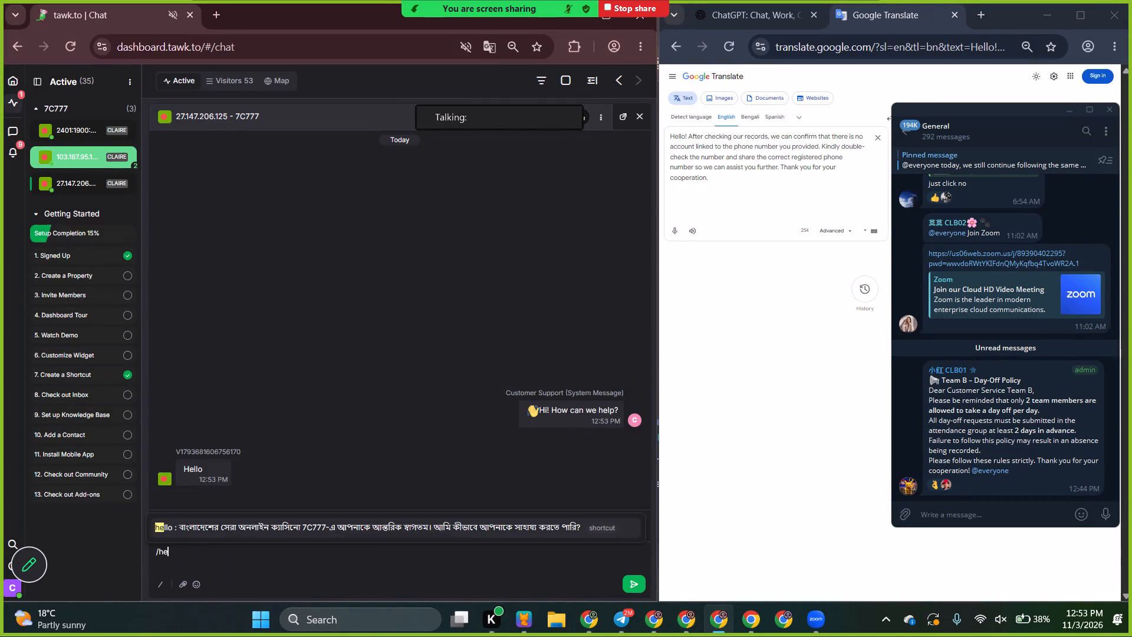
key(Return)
click(119, 157)
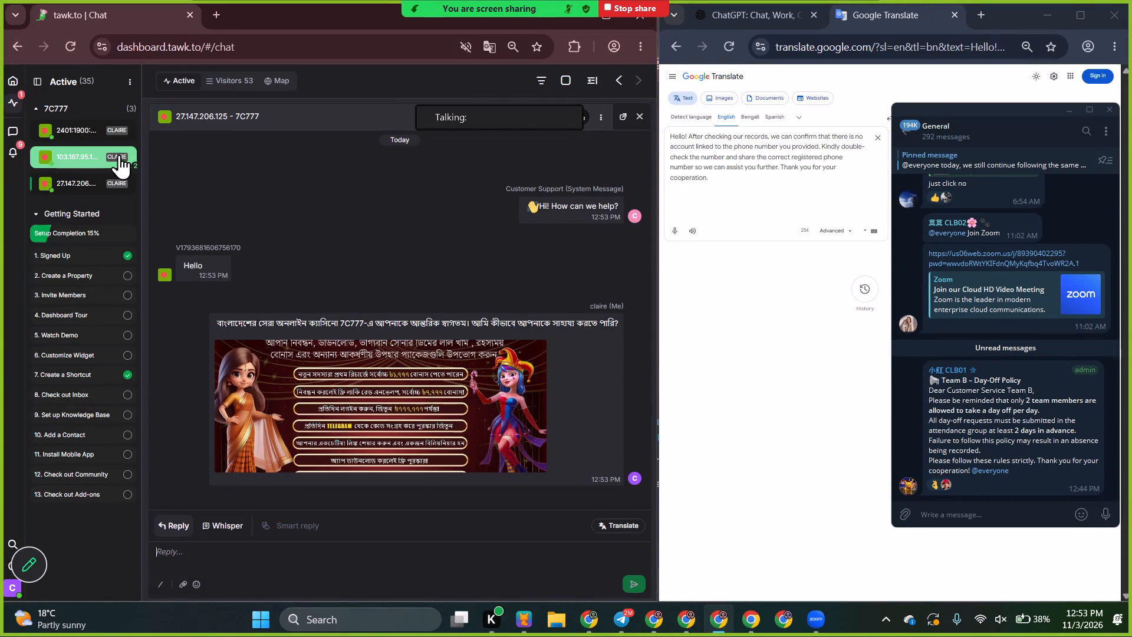
scroll(275, 293, down, 11)
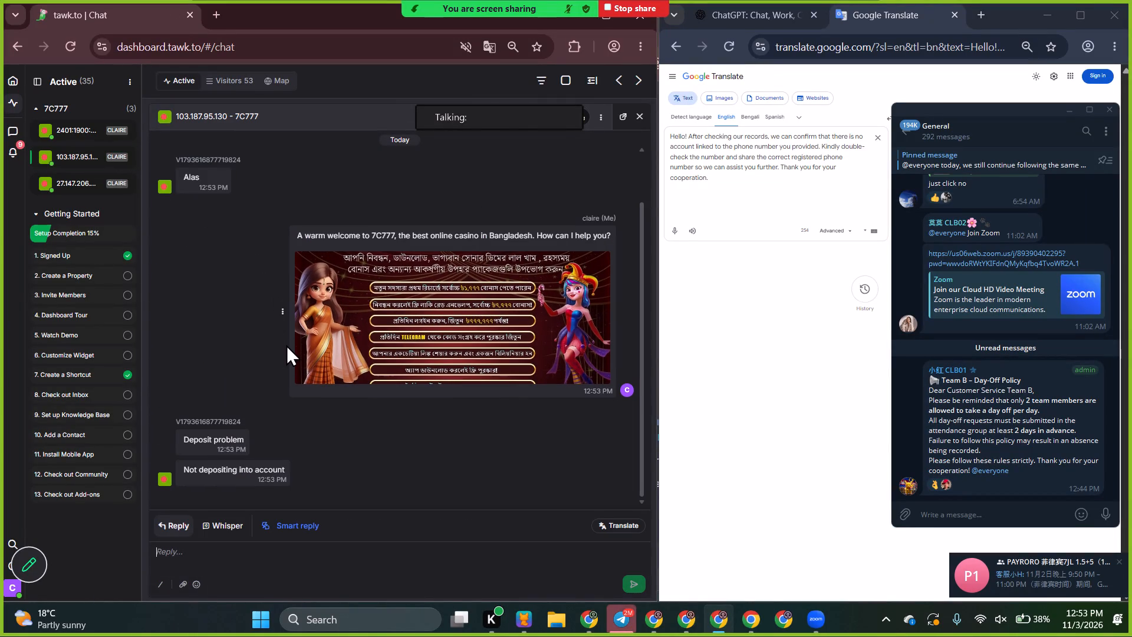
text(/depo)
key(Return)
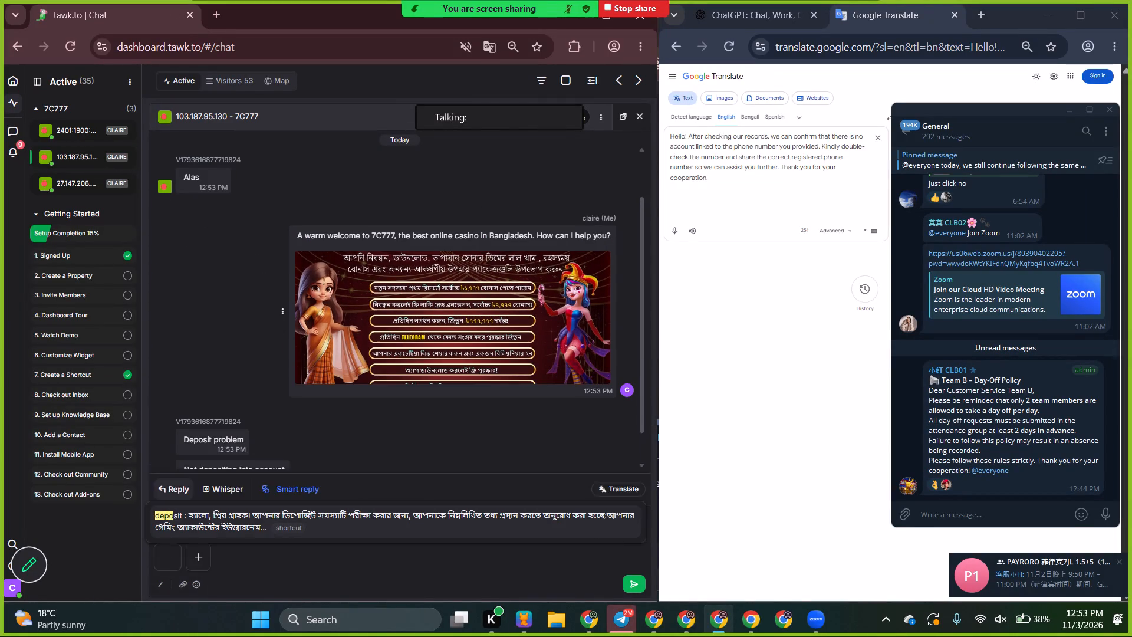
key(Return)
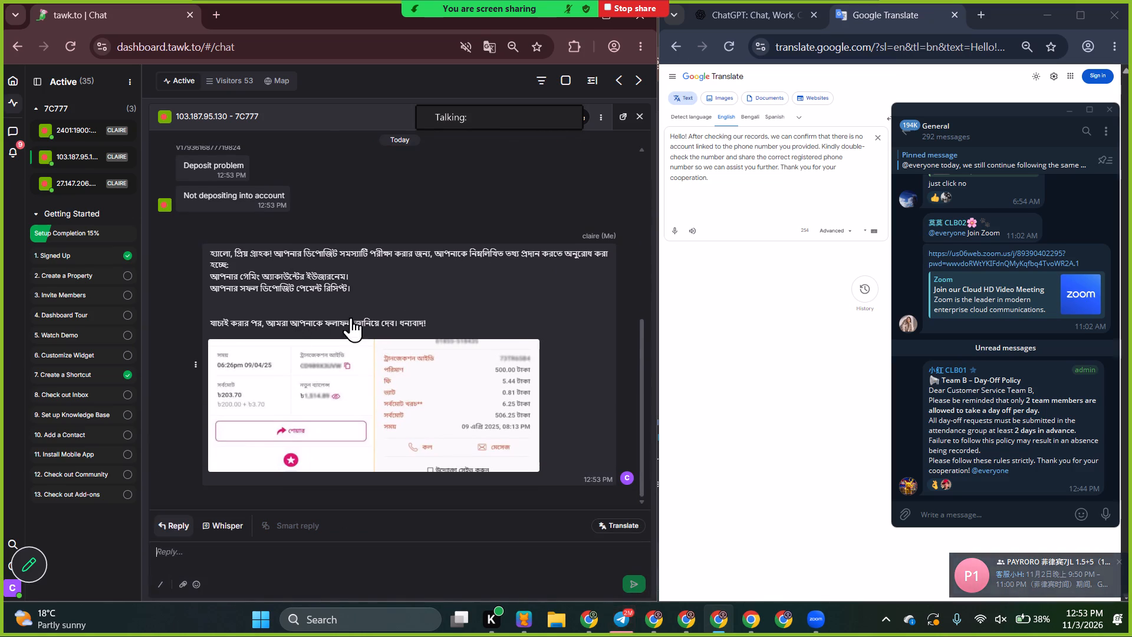
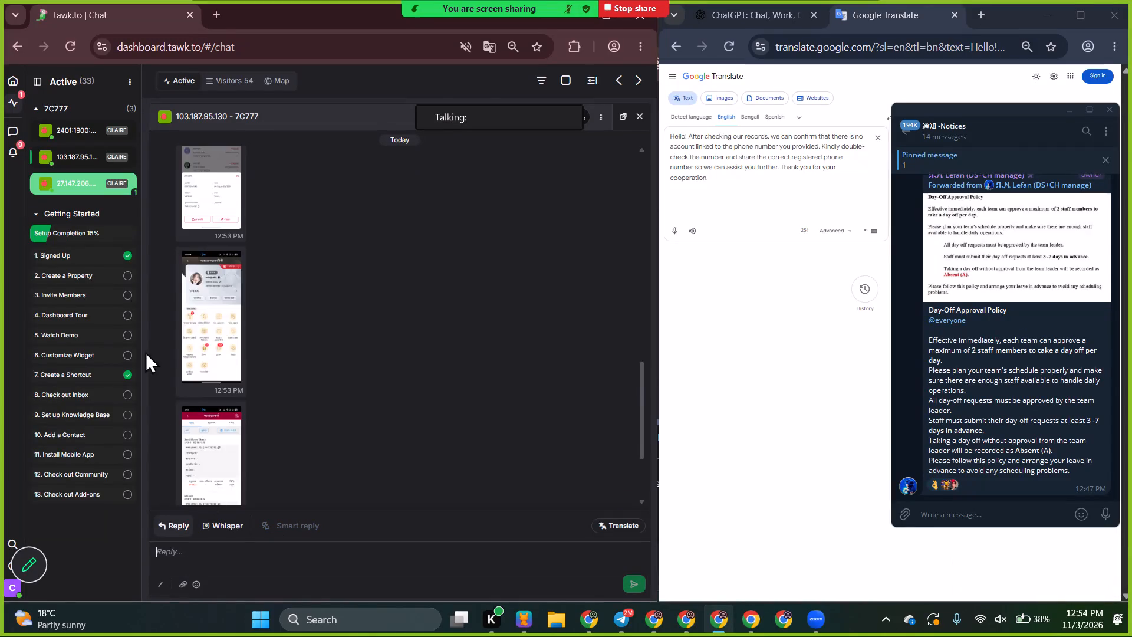
click(115, 182)
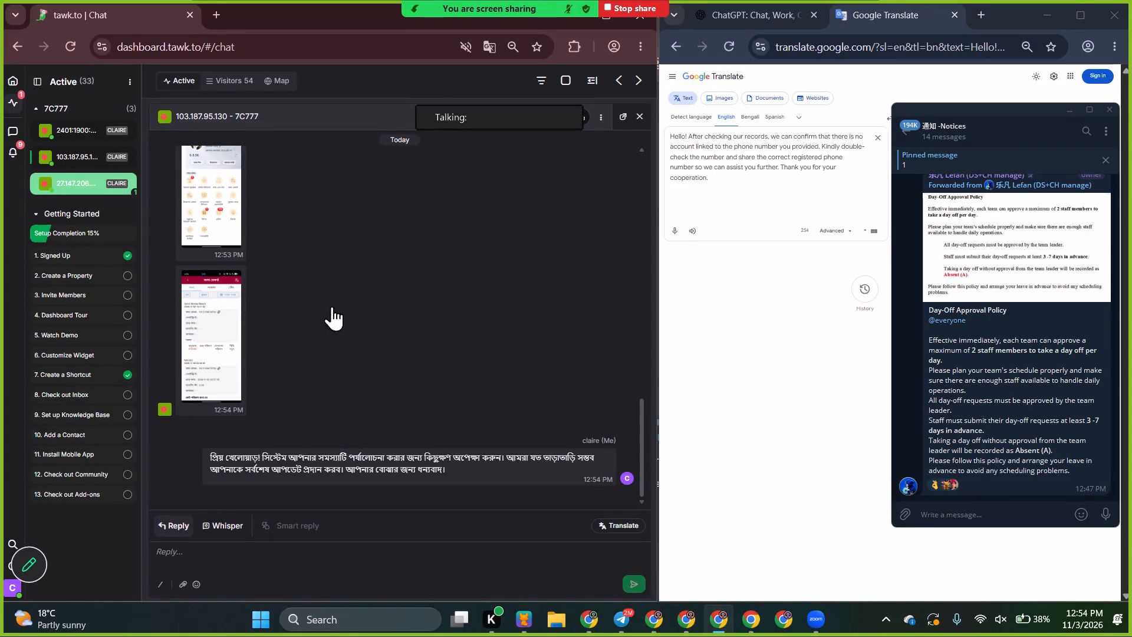
scroll(349, 385, down, 9)
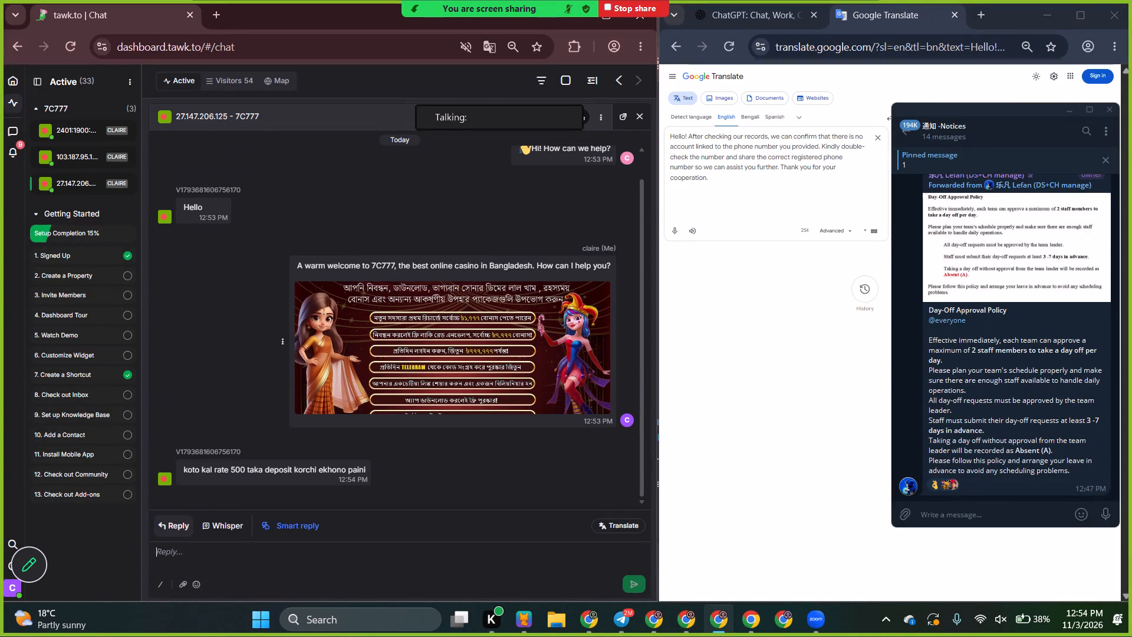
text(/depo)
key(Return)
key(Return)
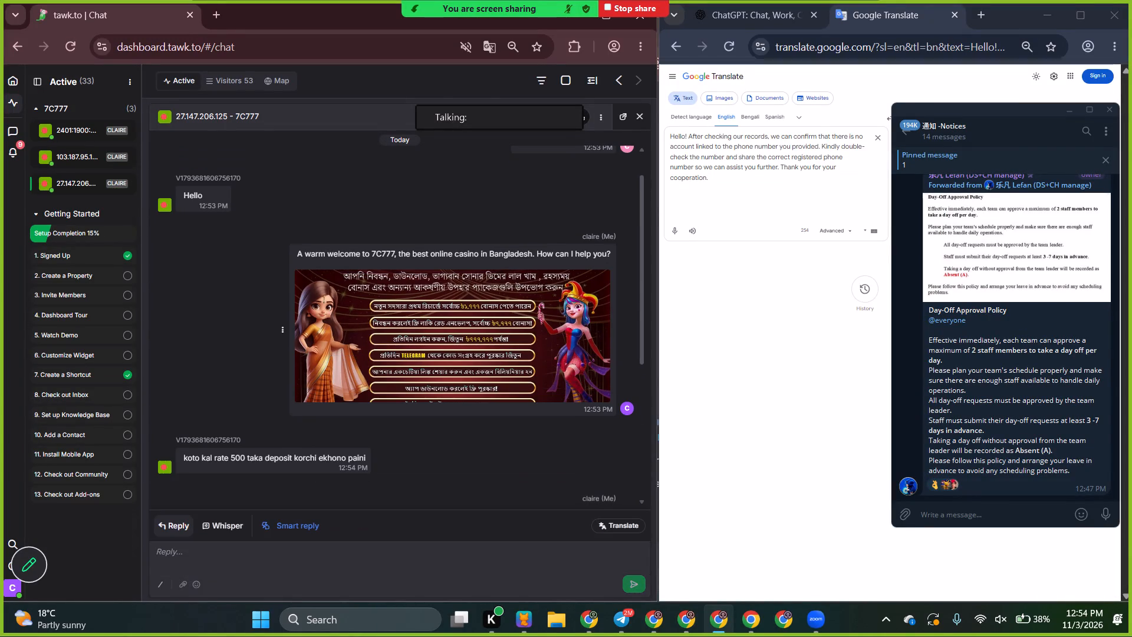
Open the newly arrived 7C777 chat from the 2404:1c40 visitor and join it.
drag(63, 127, 71, 133)
click(84, 147)
drag(310, 427, 302, 427)
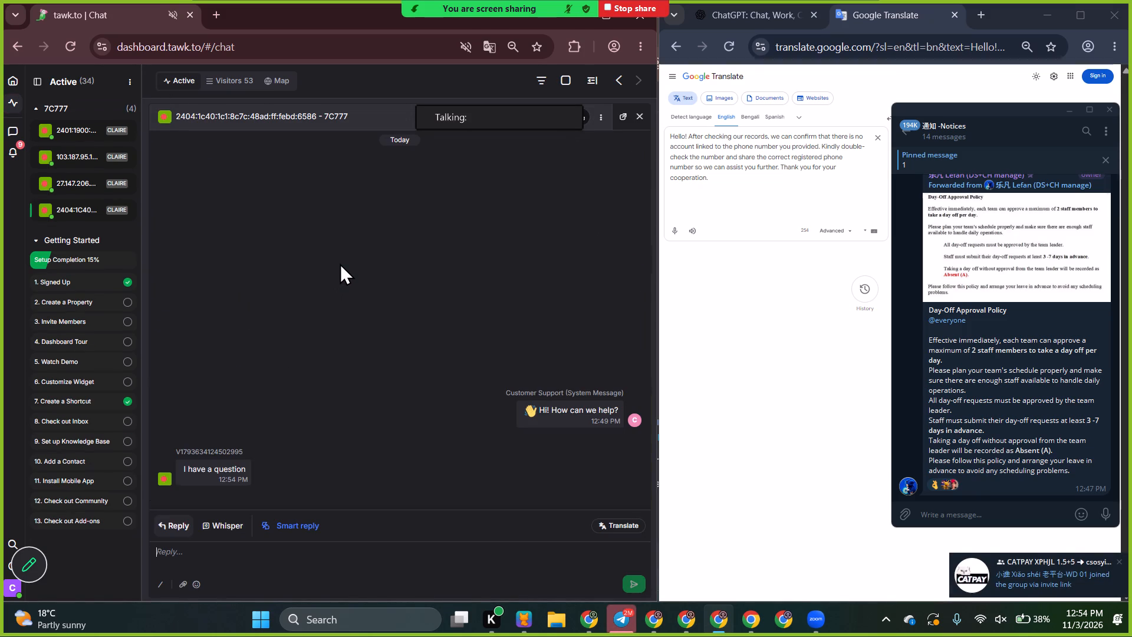
Send the canned Bengali 7C777 welcome message with its promotional image to the newly joined visitor who has a question.
text(/he)
key(Return)
key(Return)
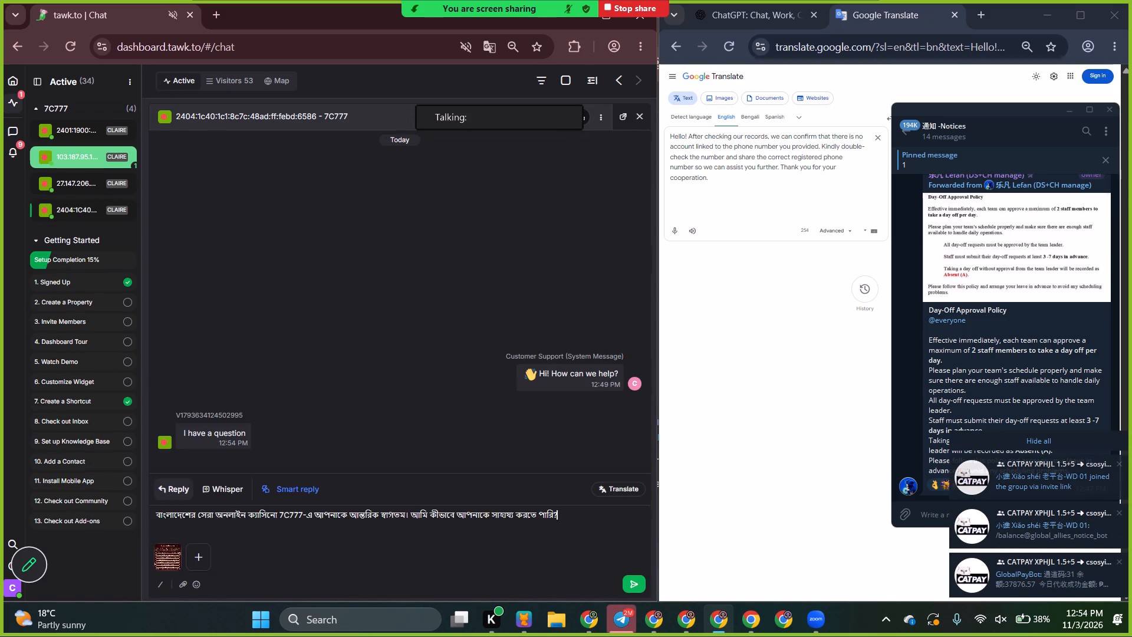
Open the 103.187.95 chat with the unread reply and read the visitor's latest message.
click(119, 150)
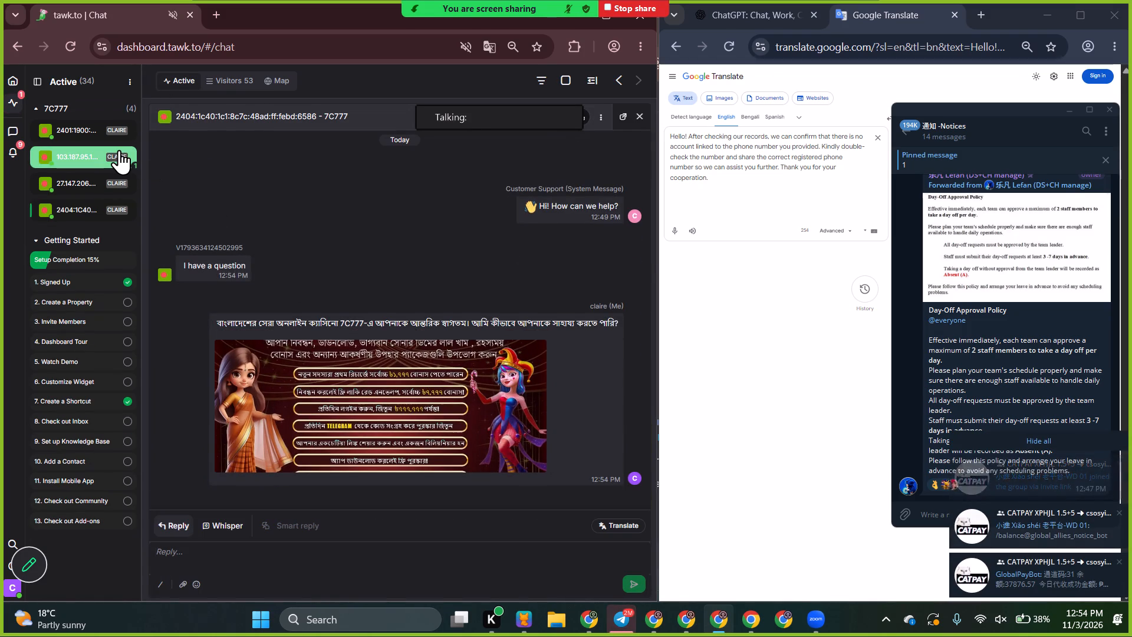
scroll(319, 266, down, 7)
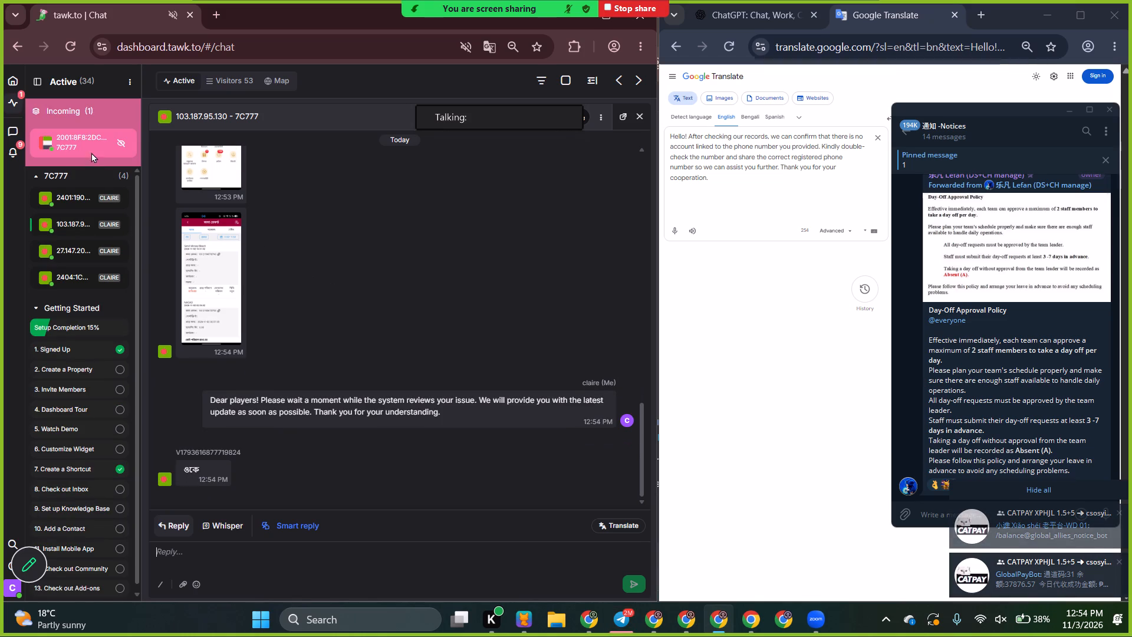
Join the incoming 7C777 chat that another agent has already answered, and close it.
drag(83, 140, 88, 139)
drag(469, 455, 470, 447)
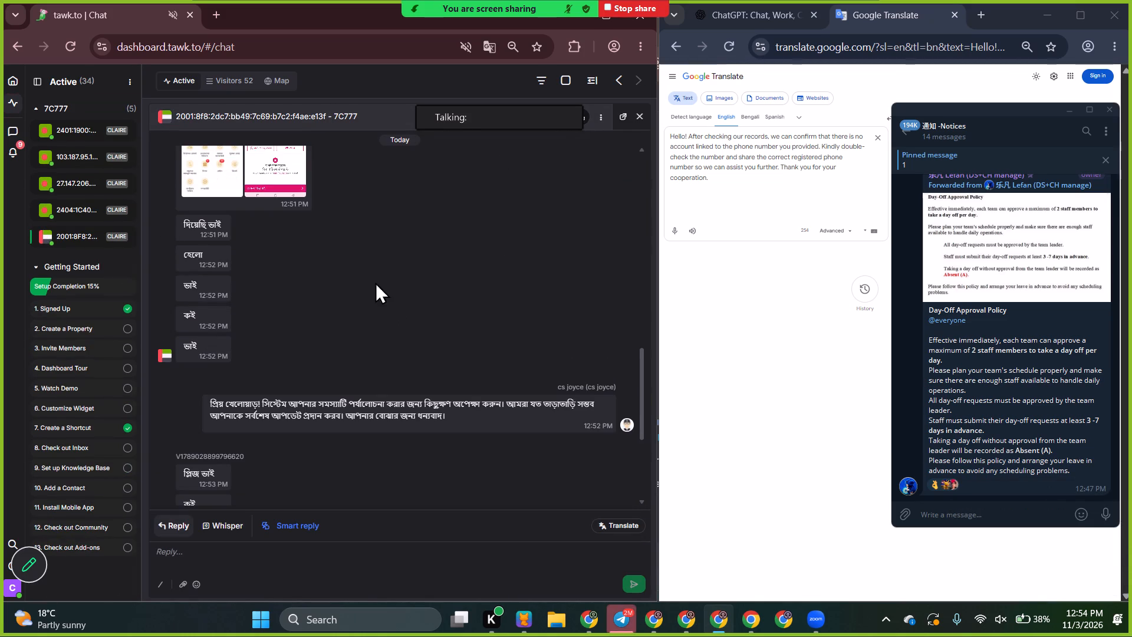
click(634, 116)
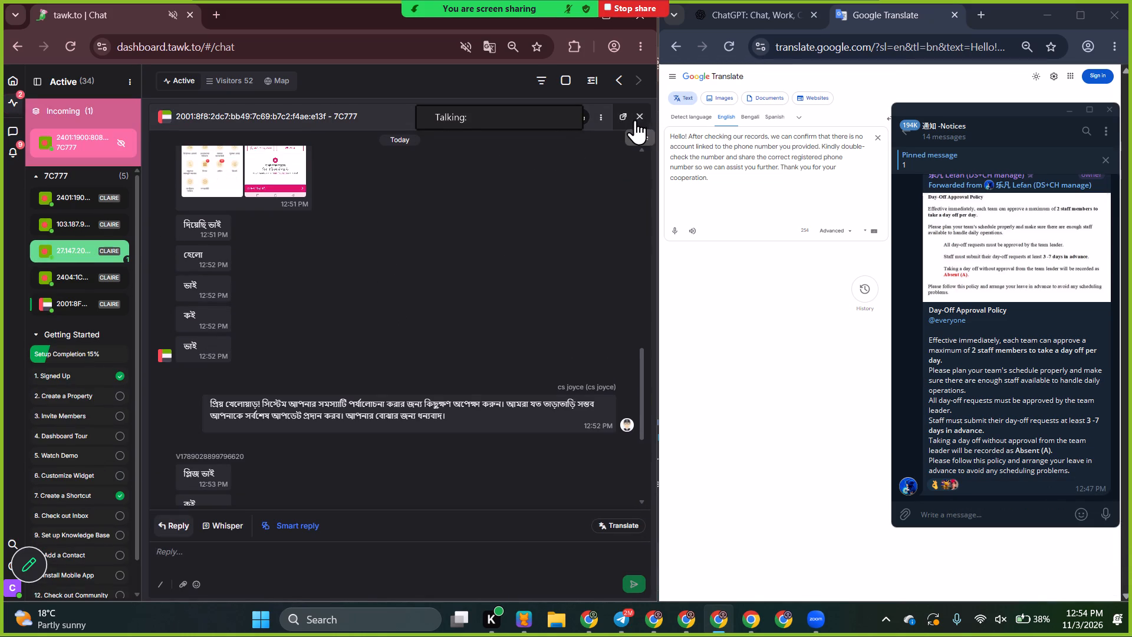
click(638, 116)
click(94, 181)
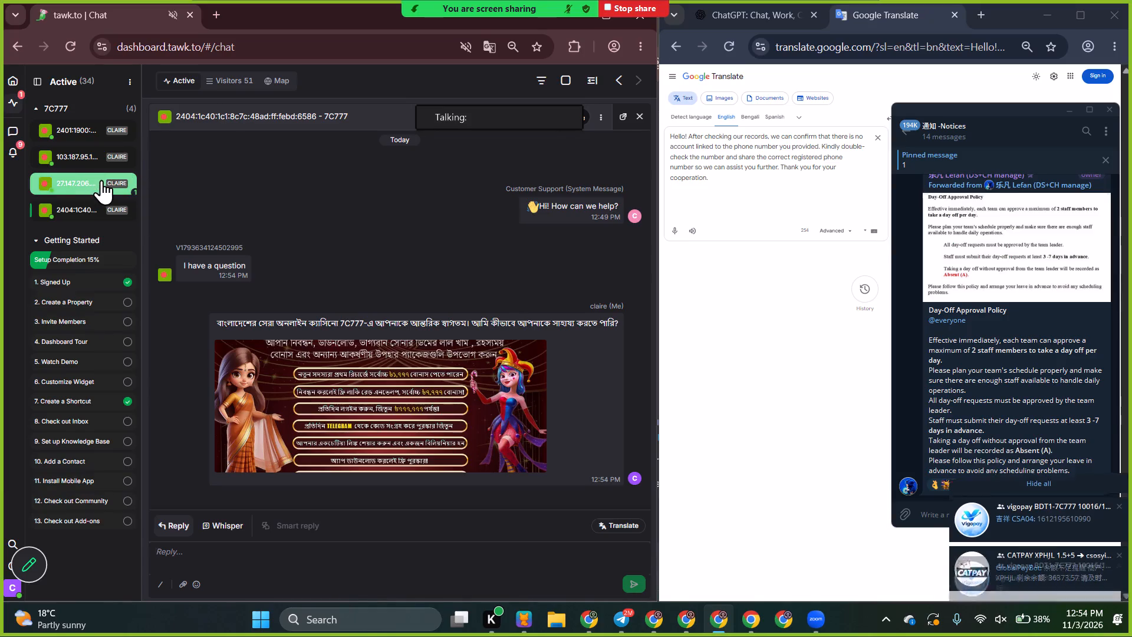
scroll(393, 363, down, 16)
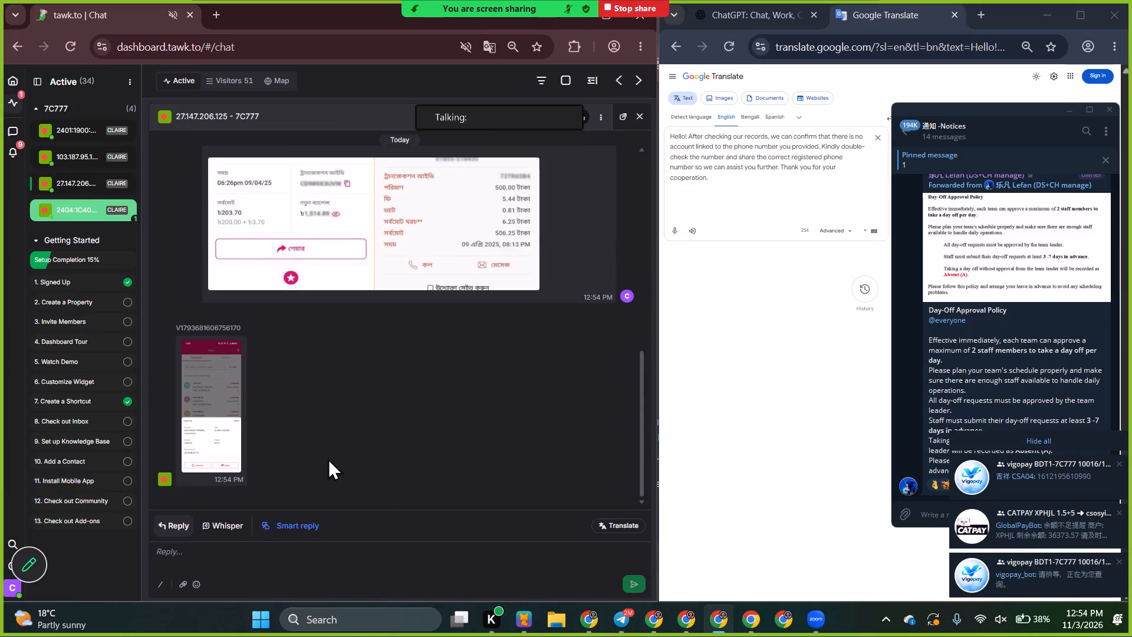
text(/use)
key(Return)
key(Return)
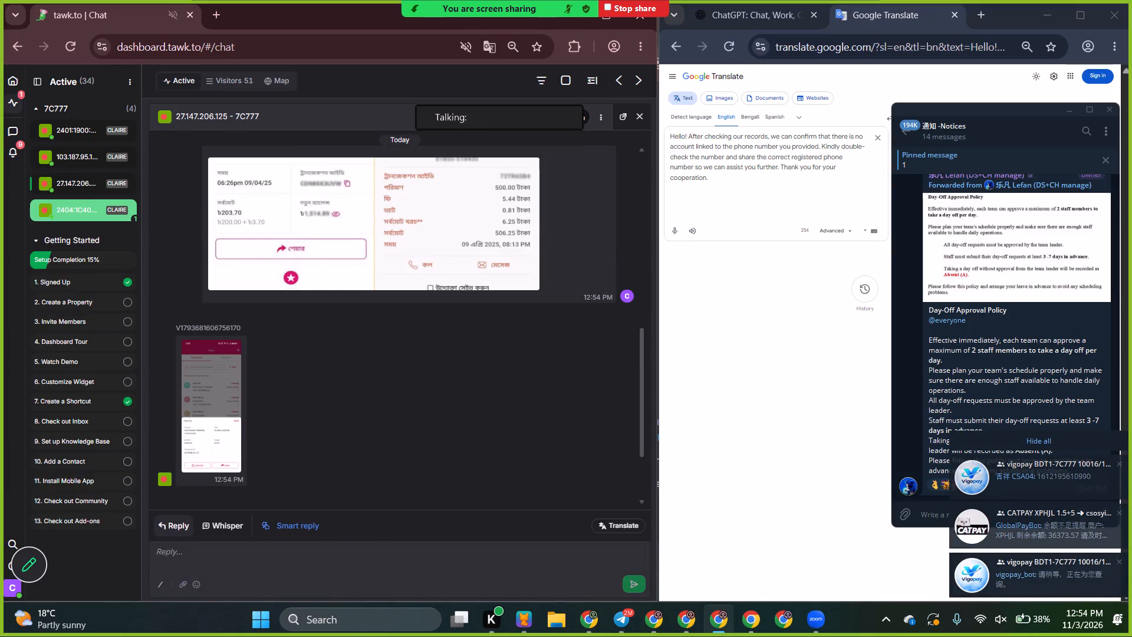
In the 2404 chat, send the canned Bengali username request in response to the visitor's deposit page screenshot.
click(88, 215)
scroll(341, 369, down, 1)
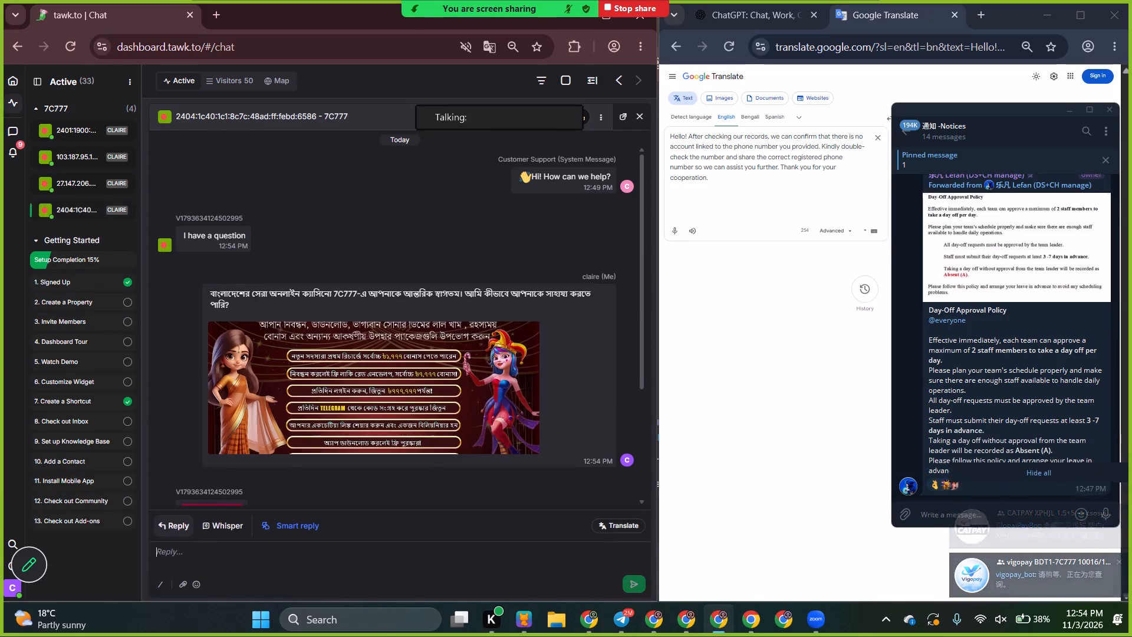
scroll(343, 373, down, 7)
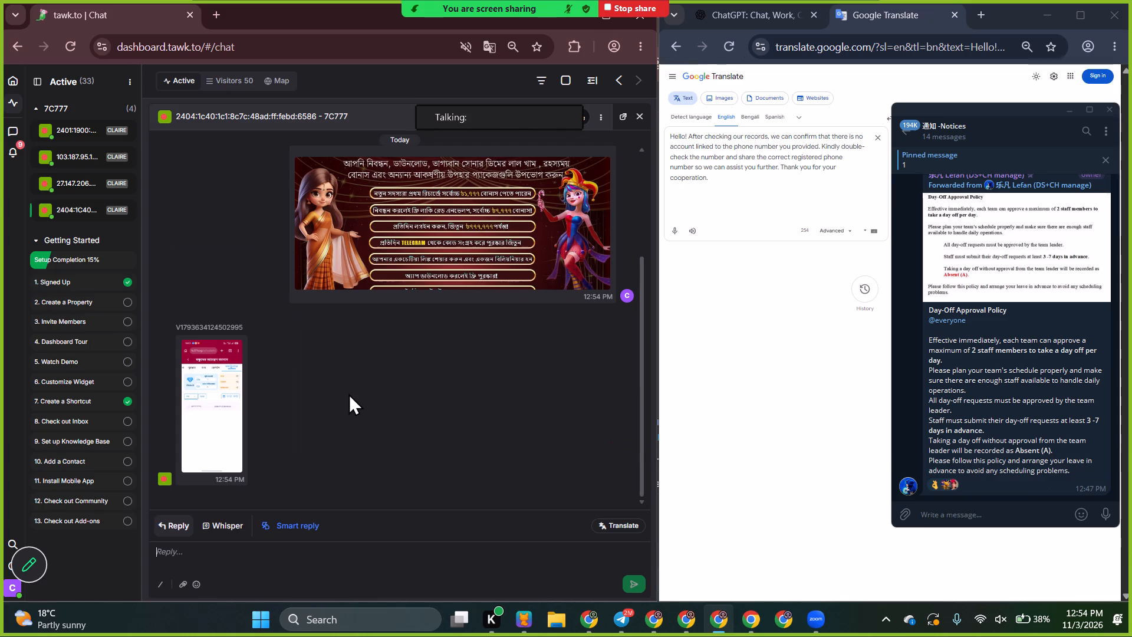
text(/use)
key(Return)
key(Return)
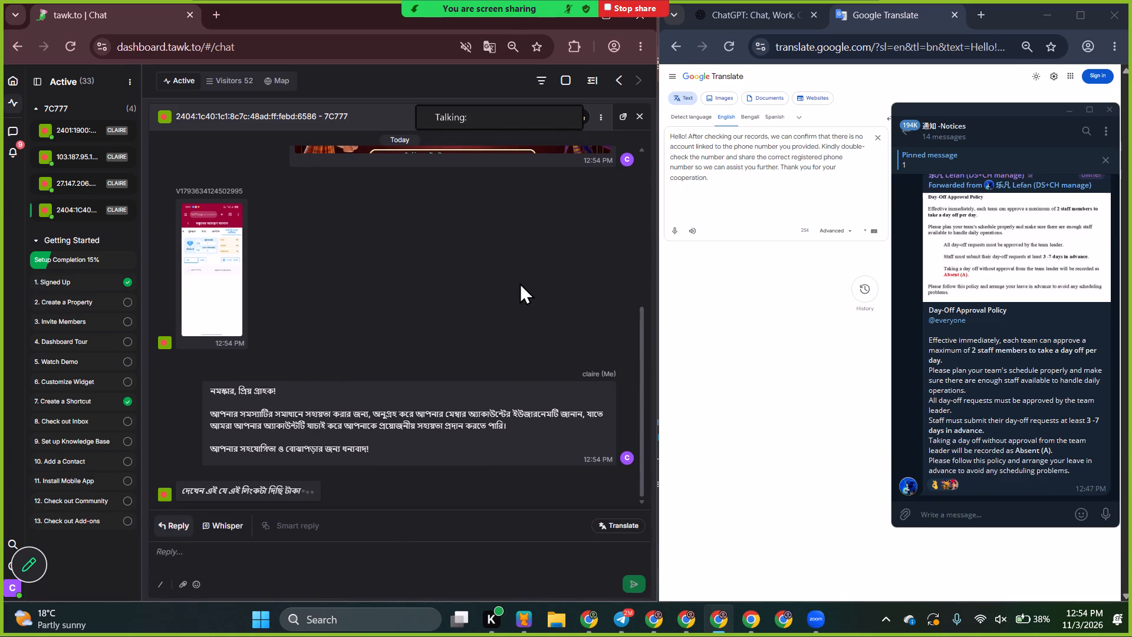
Join the incoming 37.111.214 chat and send the canned Bengali 7C777 welcome message with its promotional image.
click(73, 147)
click(416, 459)
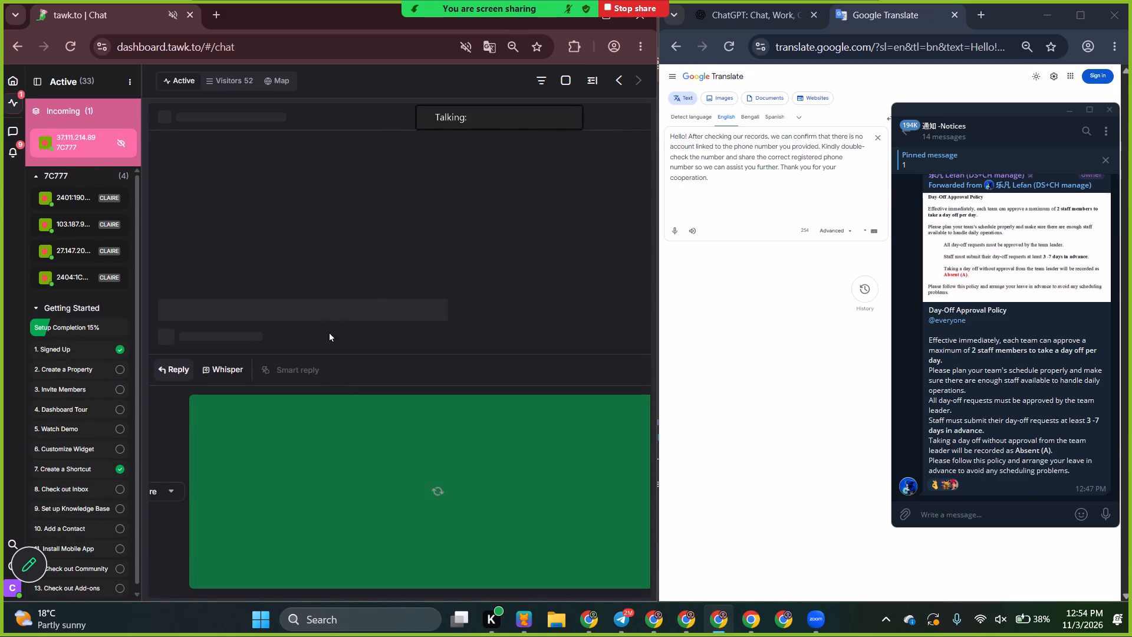
text(/he)
key(Return)
key(Return)
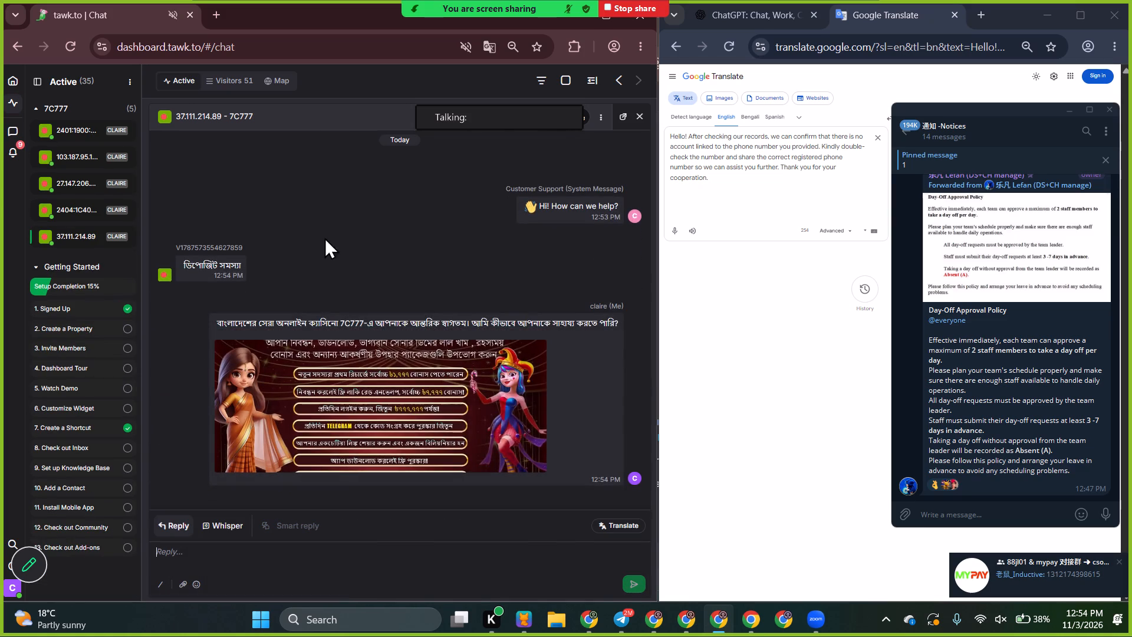
Translate the chat page from Bengali to English to read the new visitor's message.
right_click(324, 237)
click(392, 498)
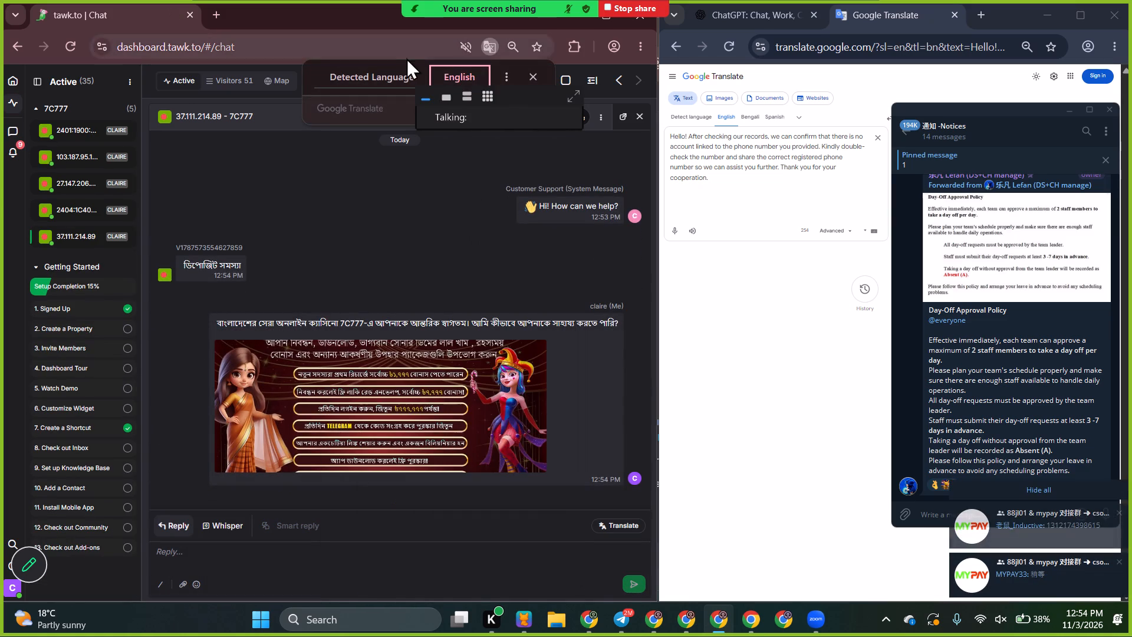
click(400, 65)
click(463, 64)
click(460, 69)
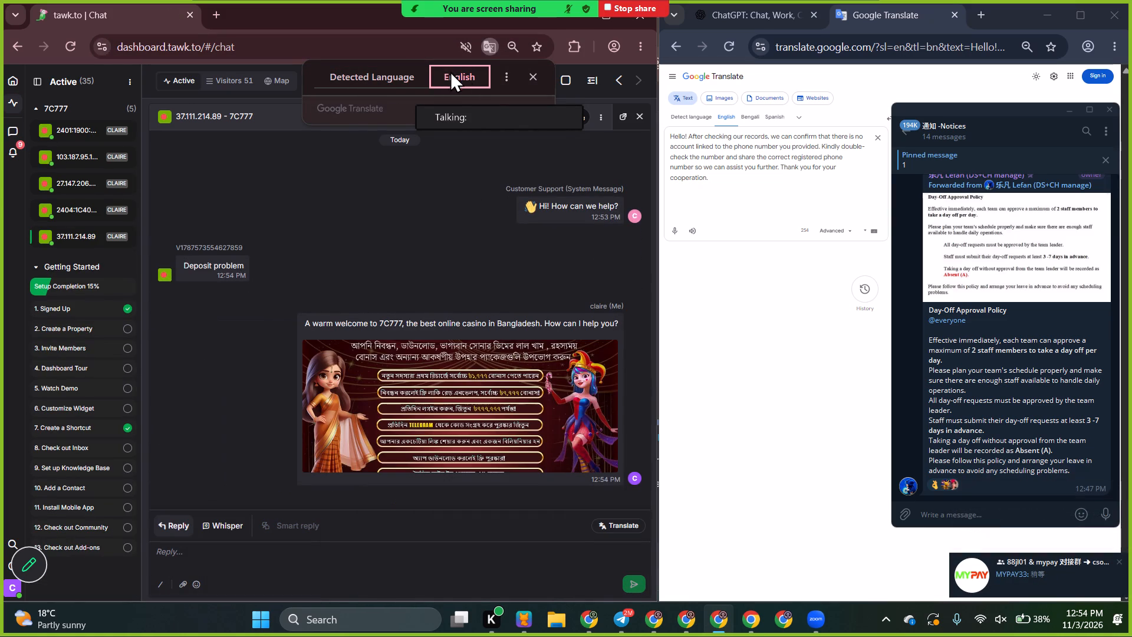
Send the canned Bengali deposit reply asking this visitor for the gaming account username and payment details.
click(294, 554)
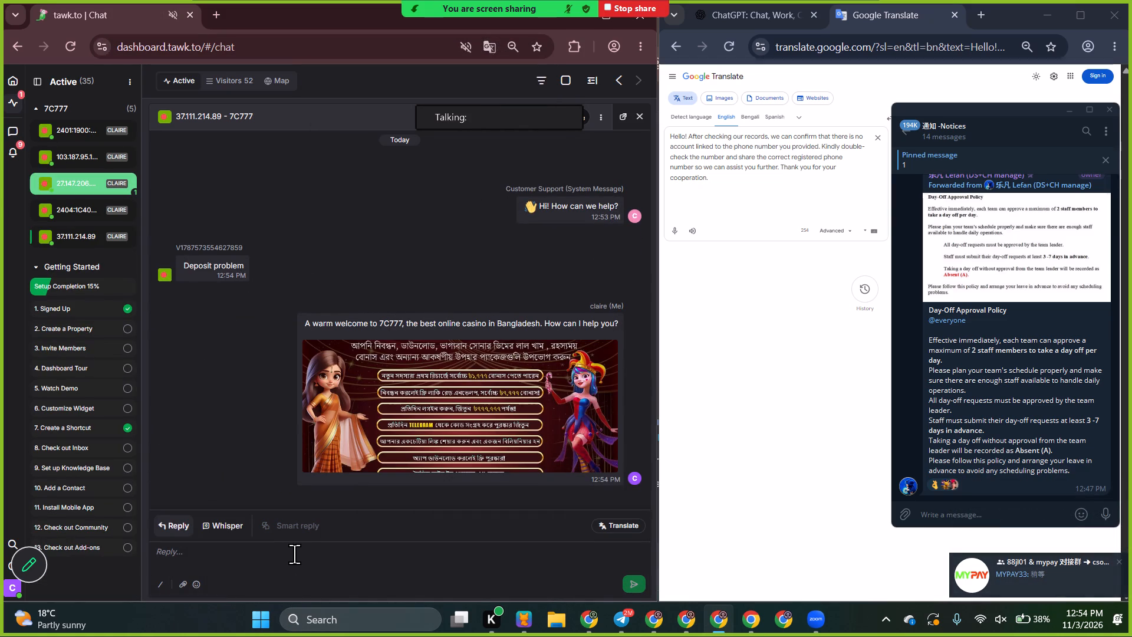
text(/depo)
key(Return)
key(Return)
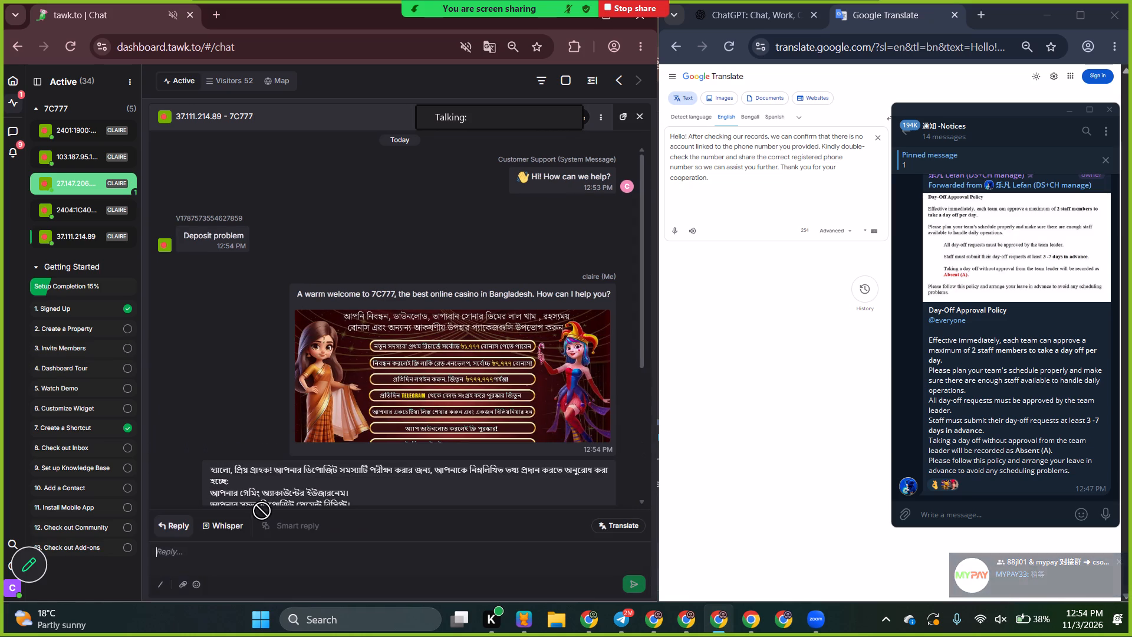
click(113, 175)
scroll(283, 317, down, 2)
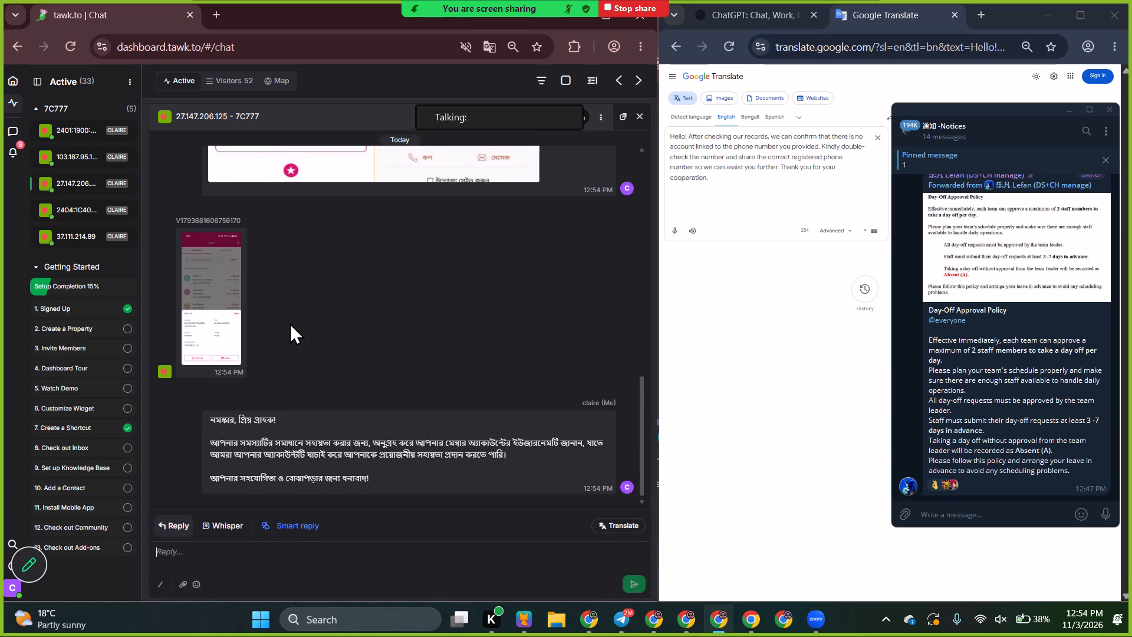
scroll(289, 323, down, 1)
text(/wai)
key(Return)
key(Return)
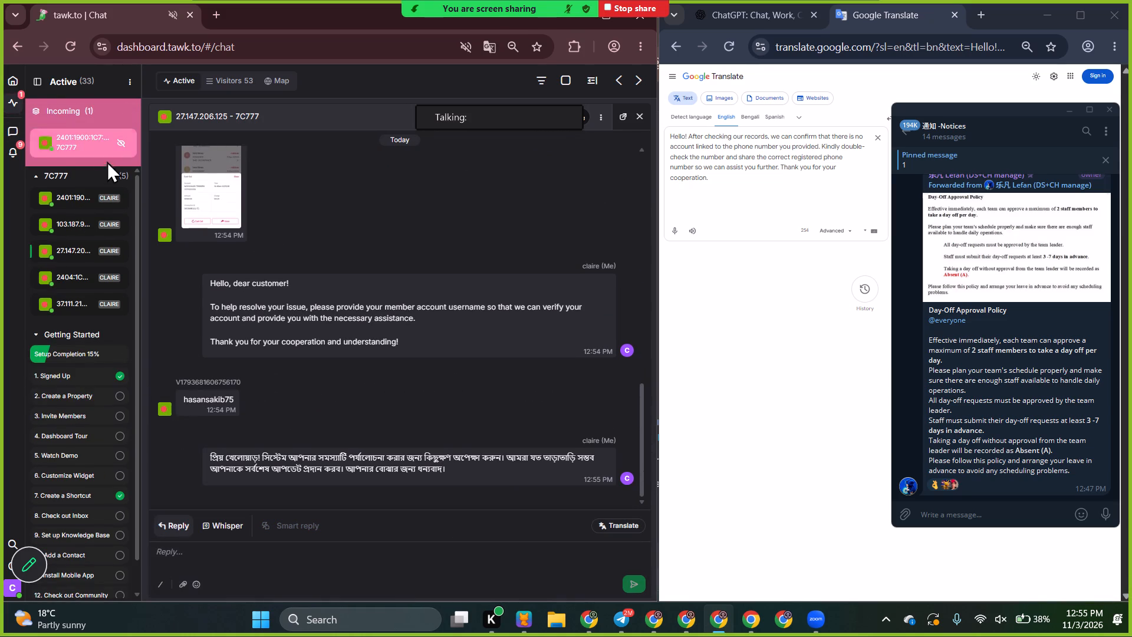
Open the first chat in the 7C777 group and check the visitor's latest activity.
click(100, 131)
scroll(264, 282, down, 13)
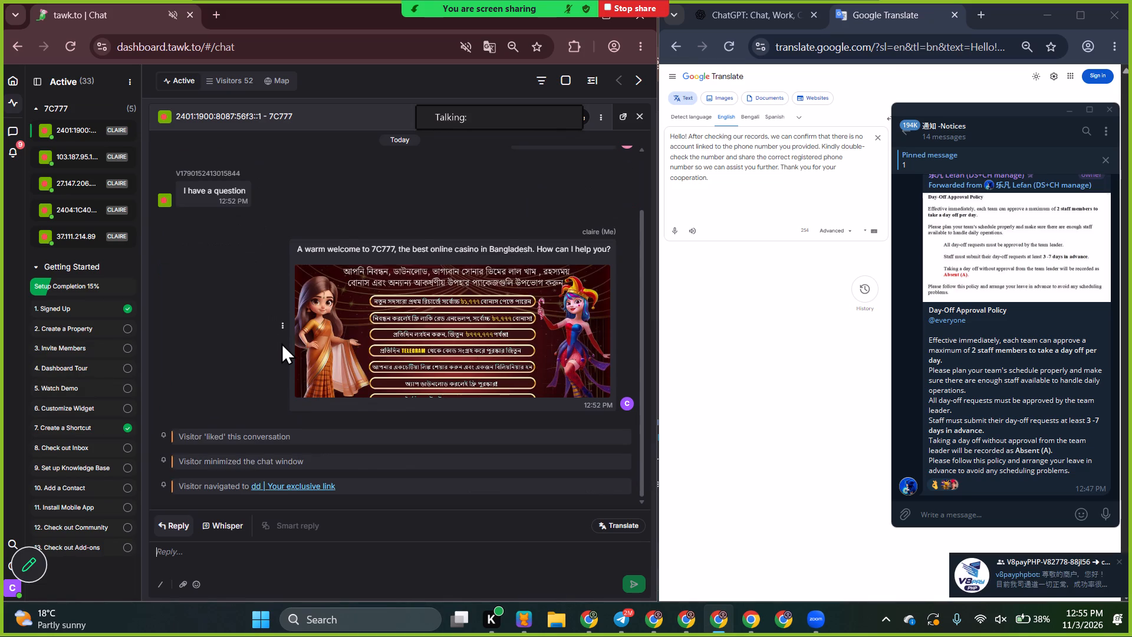
scroll(281, 343, down, 1)
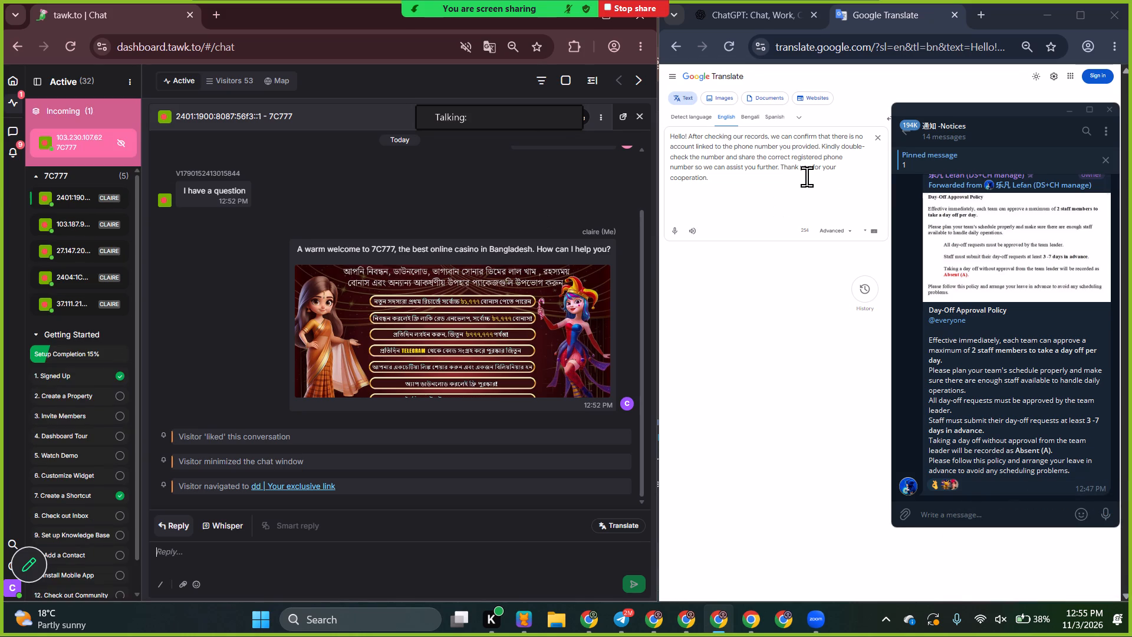
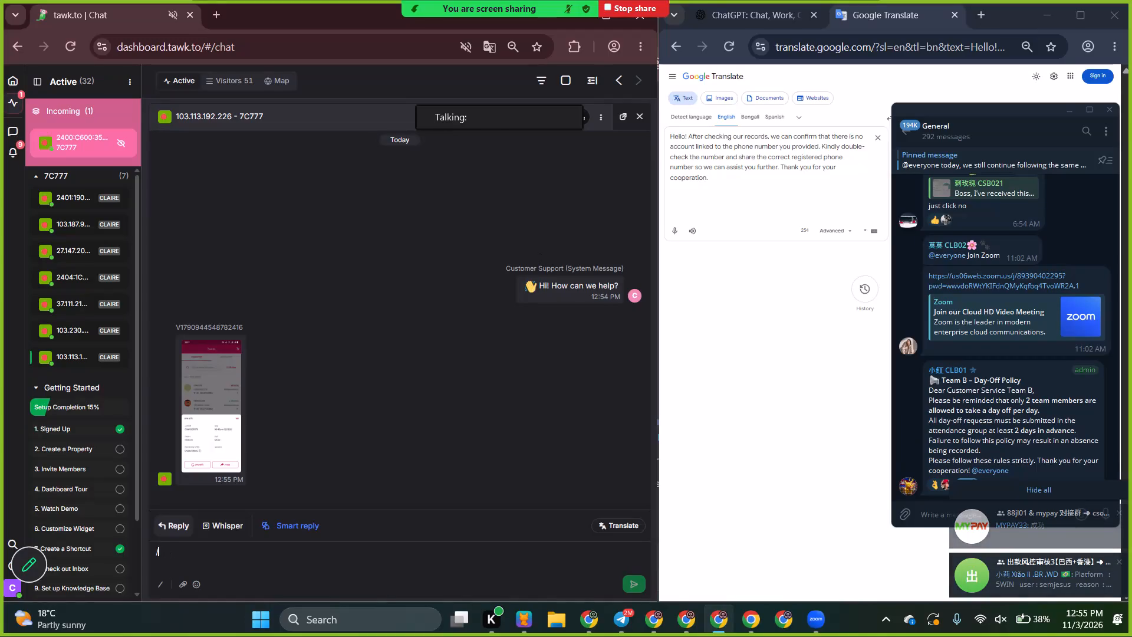
key(Return)
key(Return)
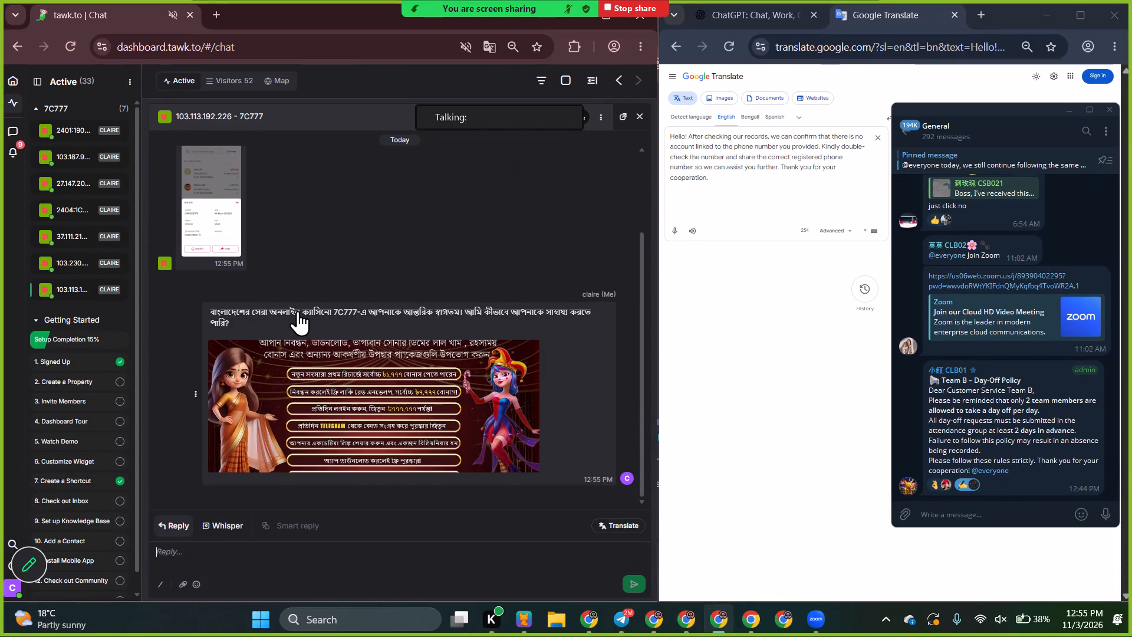
Send this visitor the canned Bengali "/use" reply that opens with "নমস্কার, প্রিয় গ্রাহক!".
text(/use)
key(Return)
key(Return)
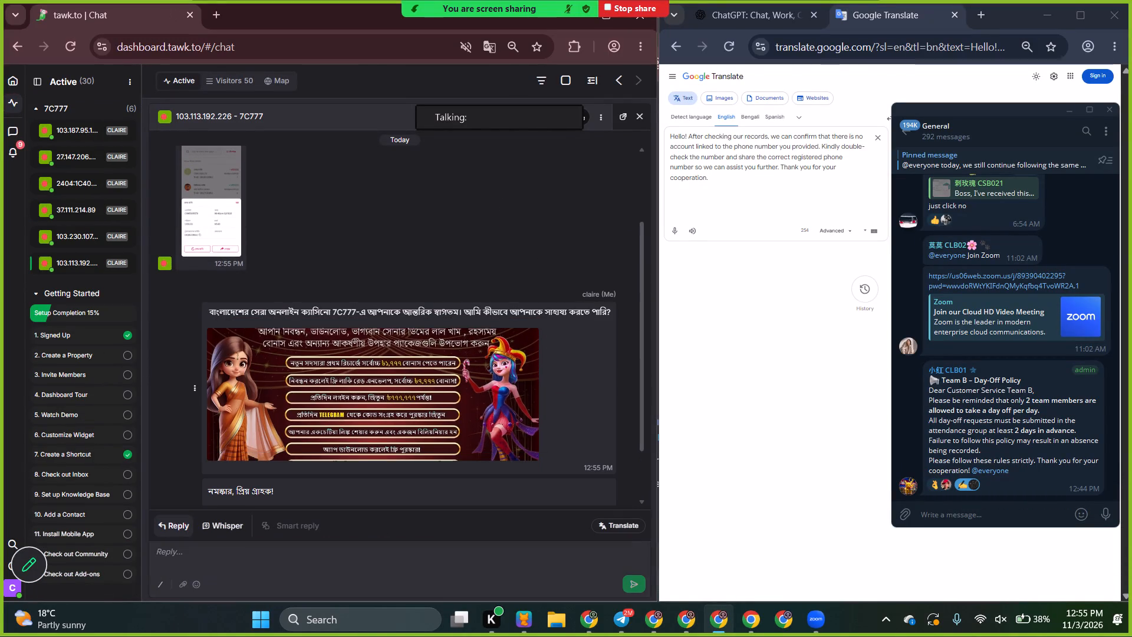
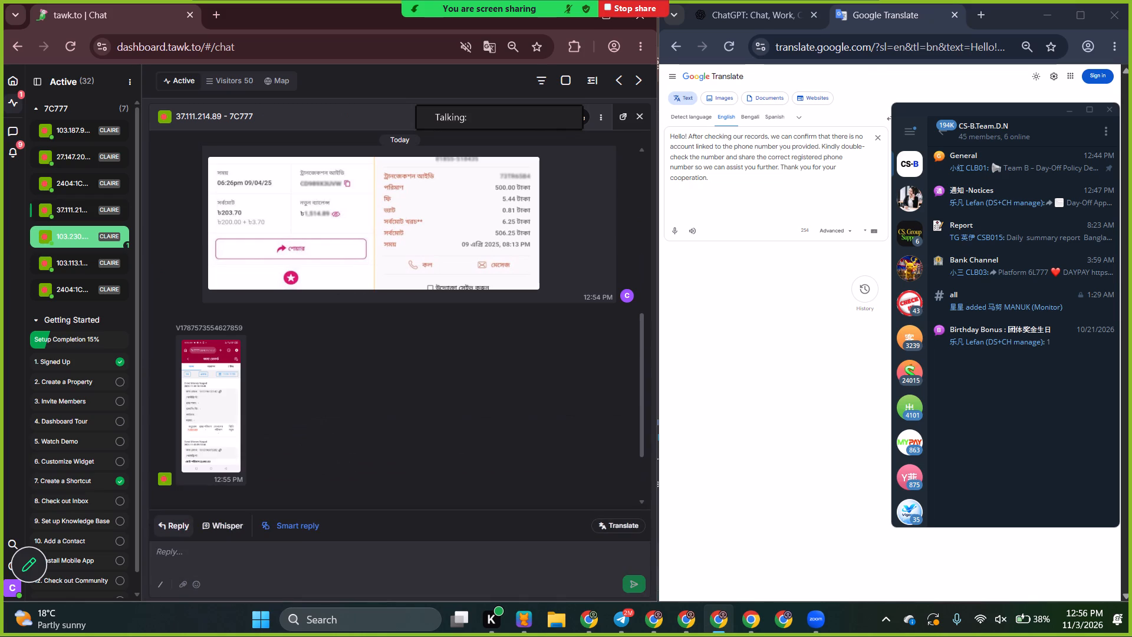
click(96, 234)
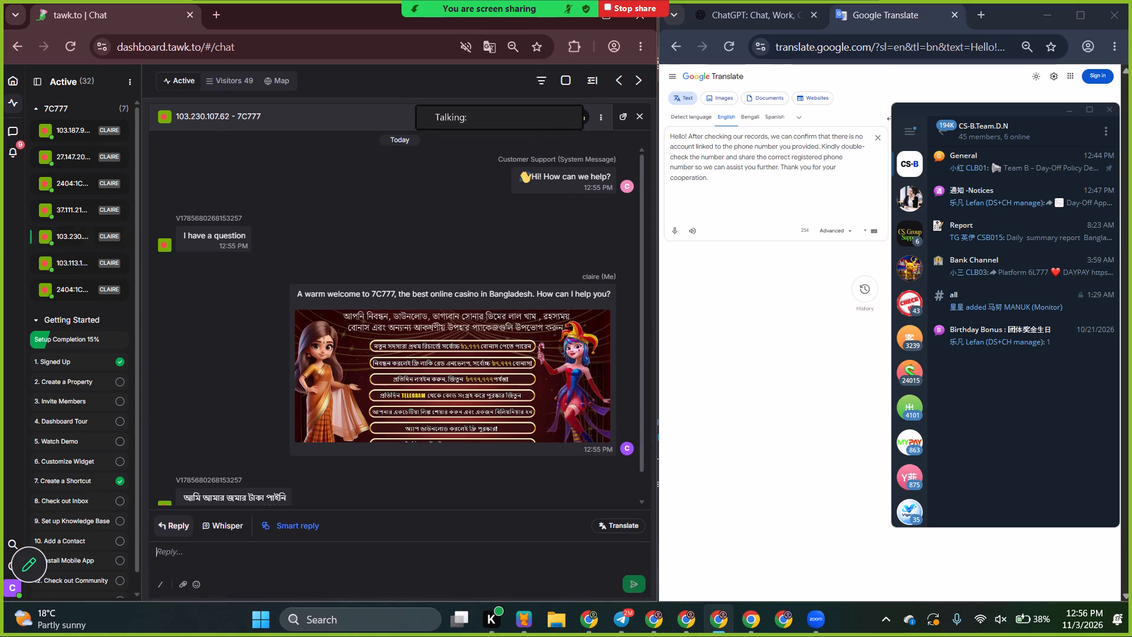
scroll(376, 362, down, 8)
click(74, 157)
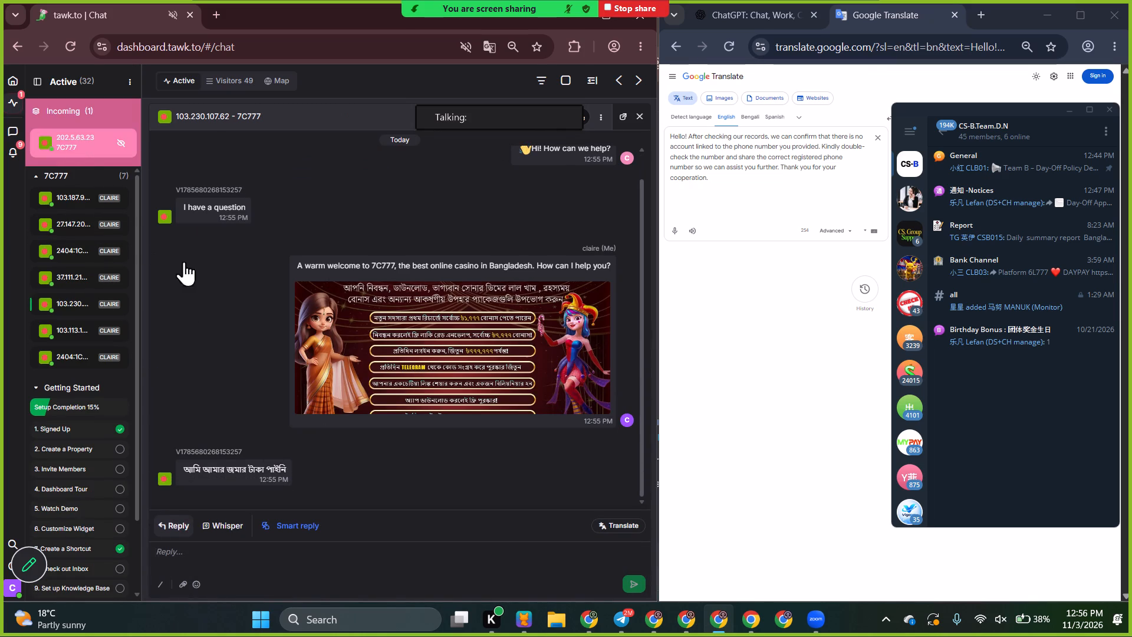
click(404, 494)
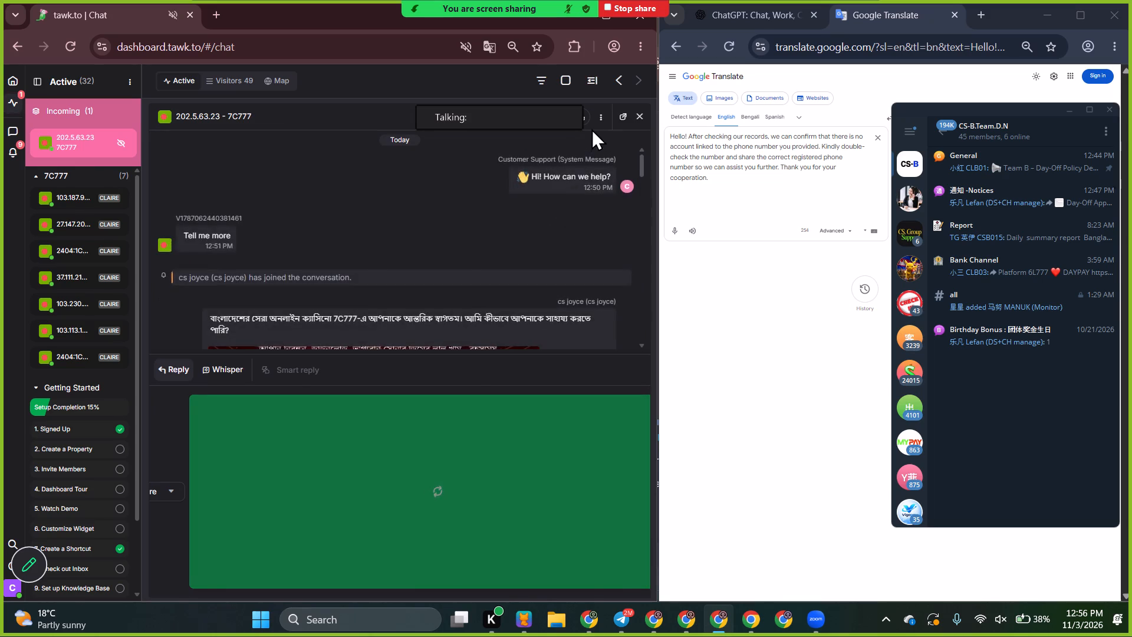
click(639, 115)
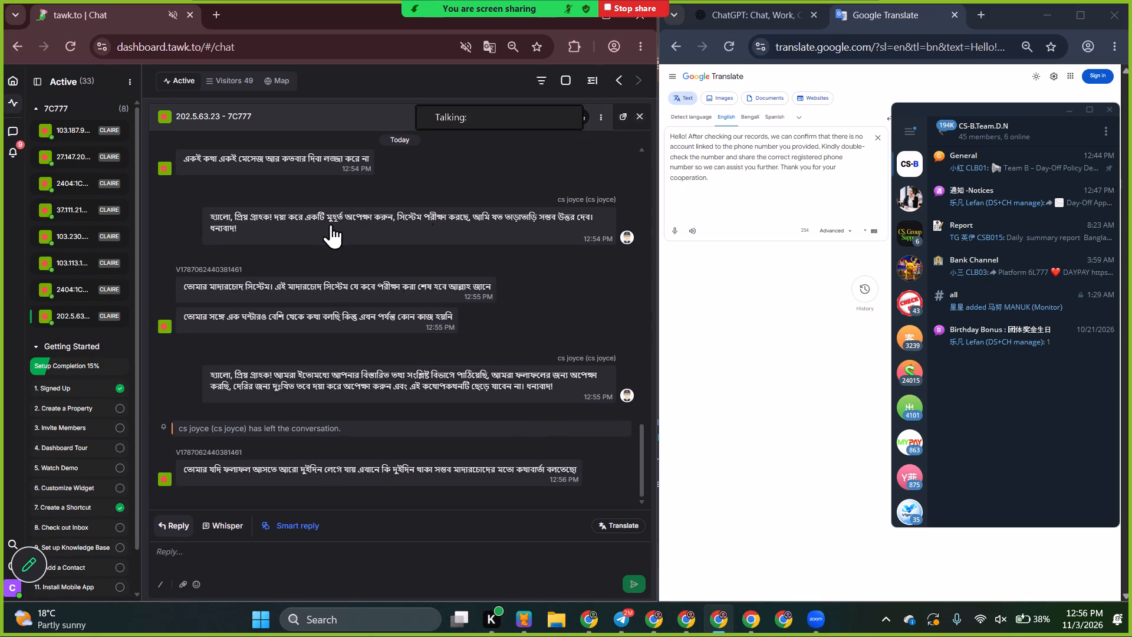
click(101, 290)
scroll(332, 327, down, 7)
click(94, 262)
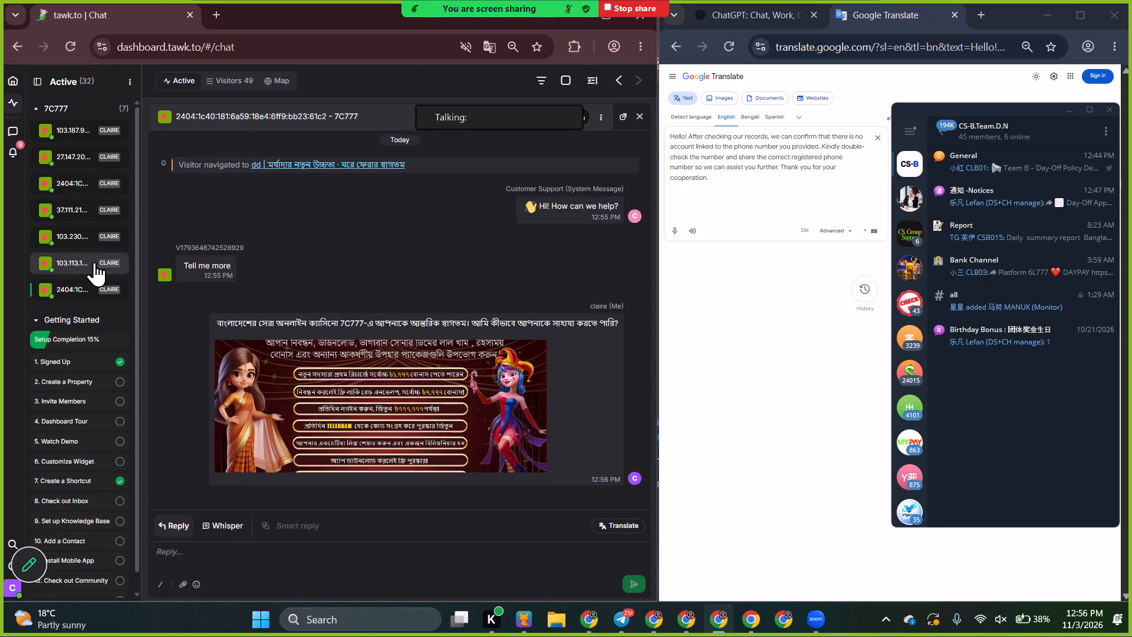
scroll(213, 265, down, 6)
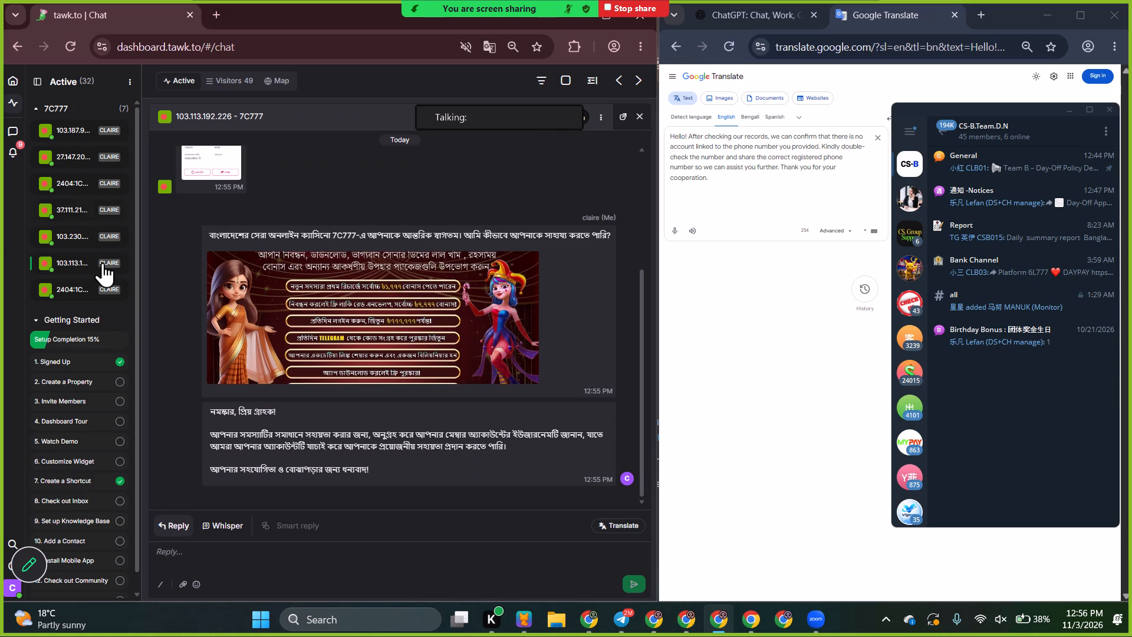
scroll(369, 283, down, 7)
scroll(372, 275, up, 3)
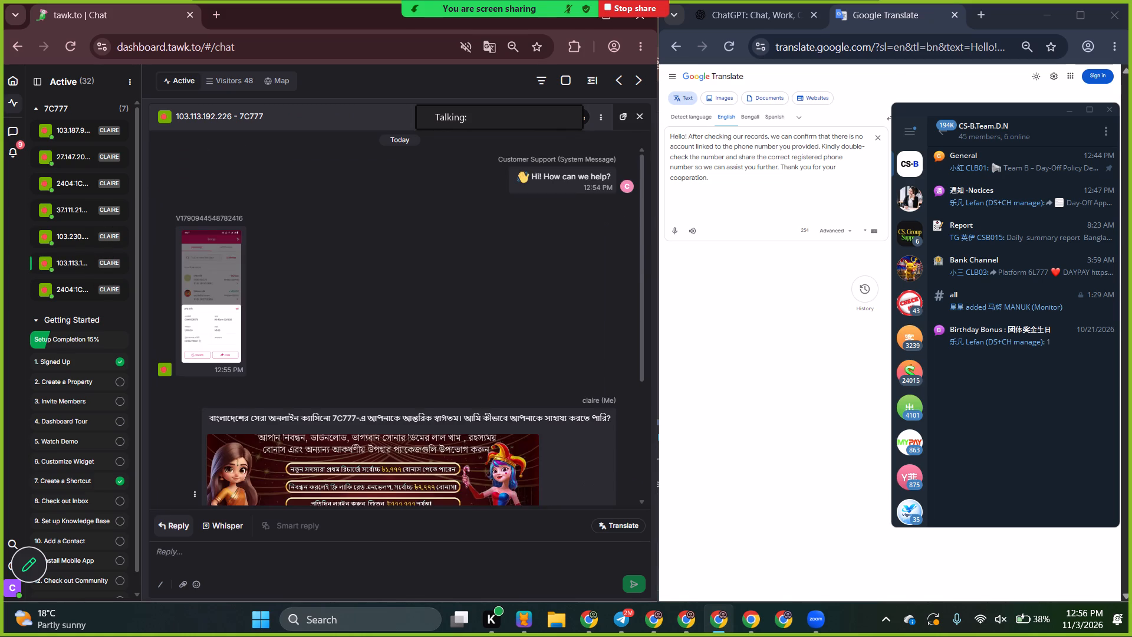
scroll(372, 275, down, 5)
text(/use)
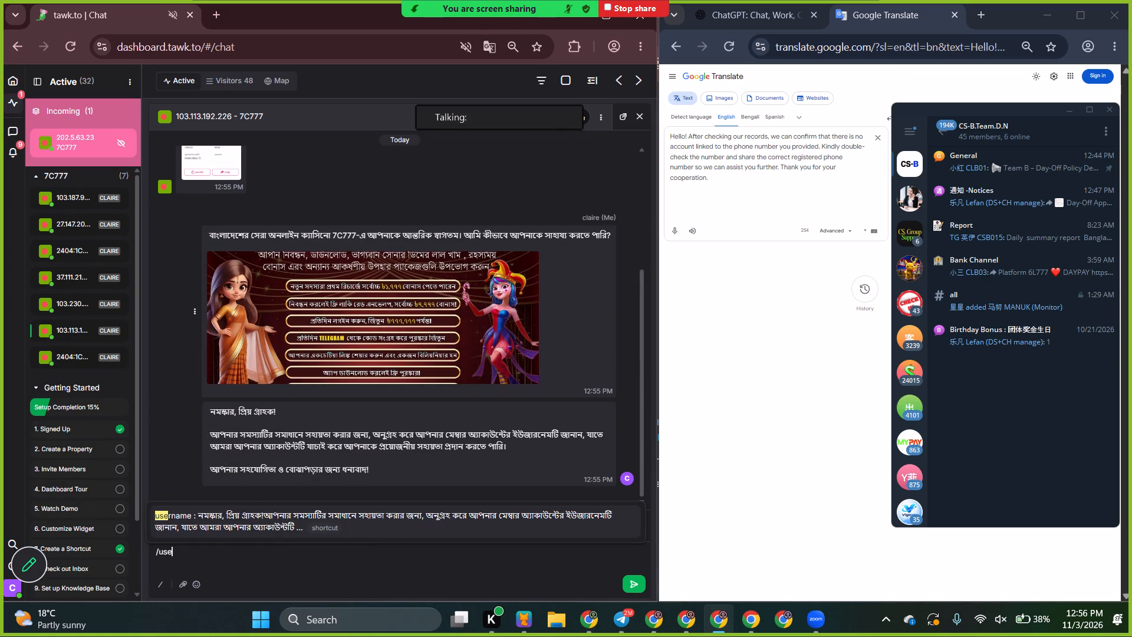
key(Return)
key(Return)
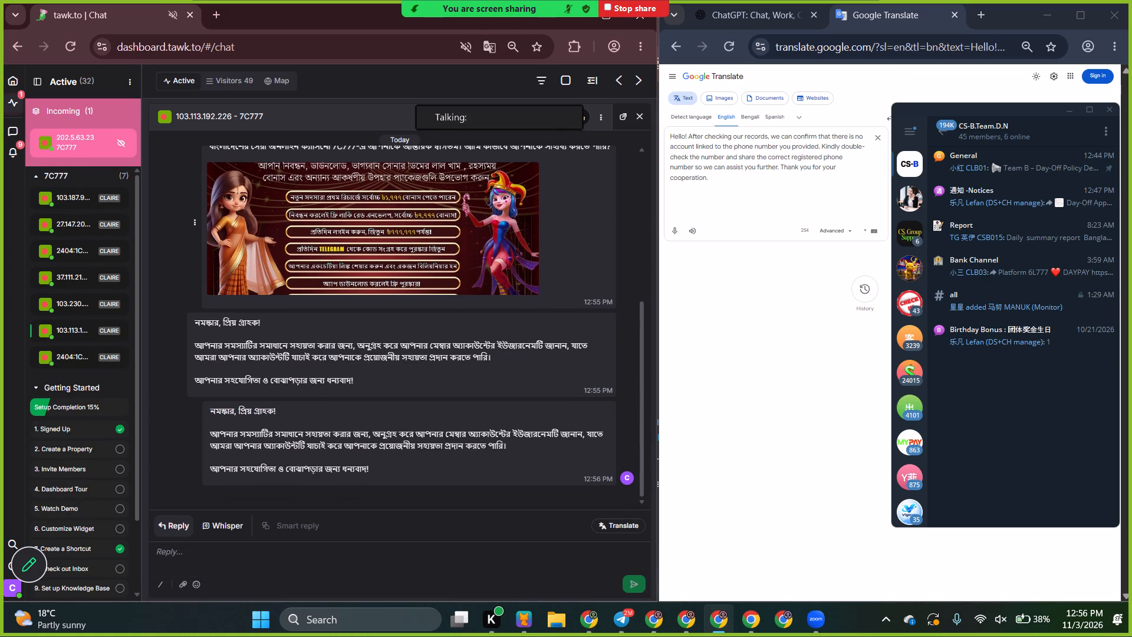
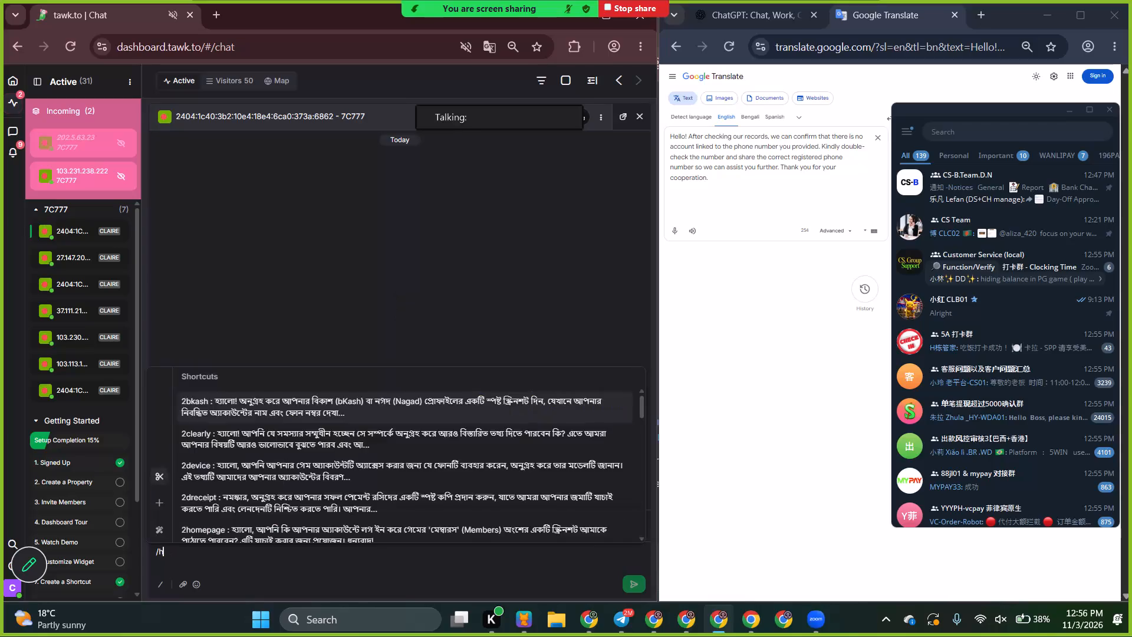
Send the canned Bengali 7C777 welcome message with its promotional image in the open 2404:1c40 visitor's chat.
key(Return)
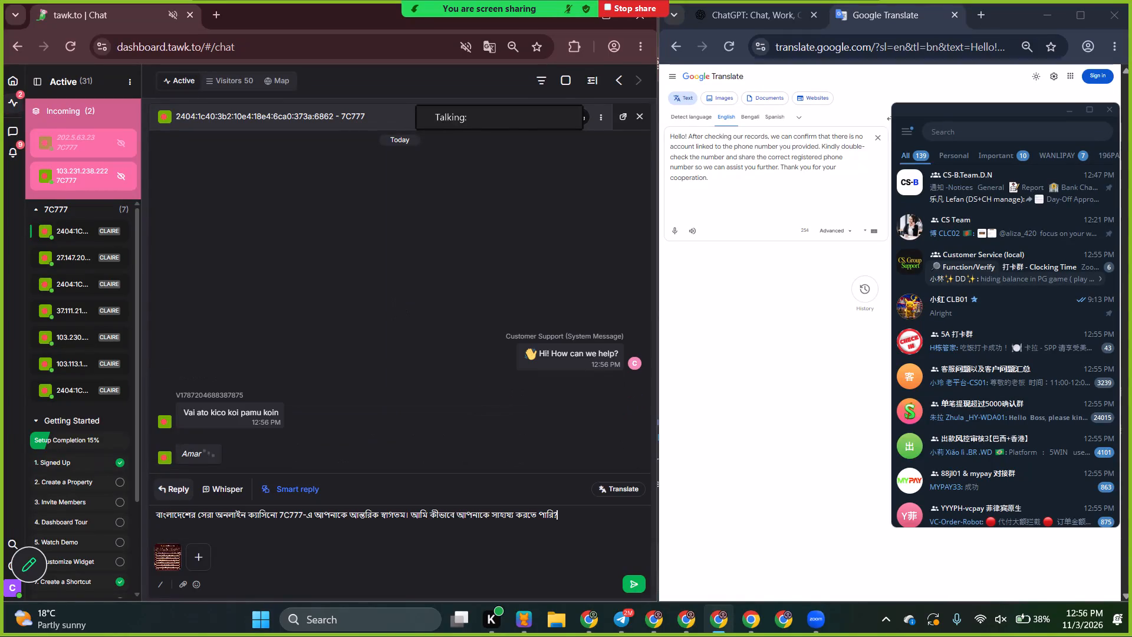
key(Return)
Join the incoming 103.231.238 chat and send the canned Bengali 7C777 welcome message with its promotional image.
click(83, 182)
drag(321, 441, 320, 434)
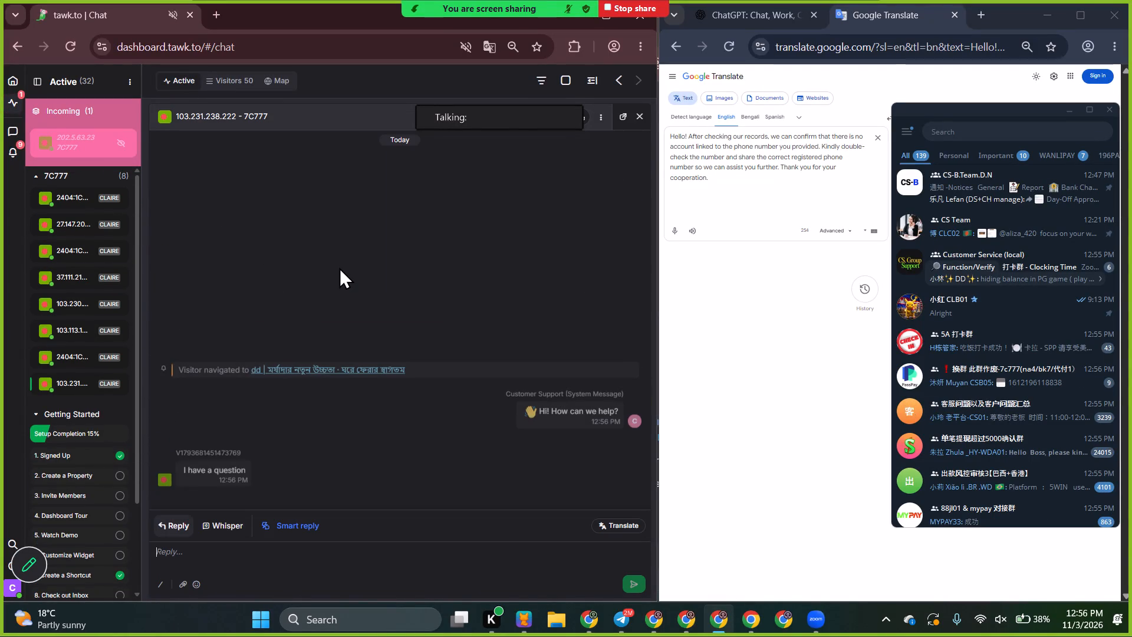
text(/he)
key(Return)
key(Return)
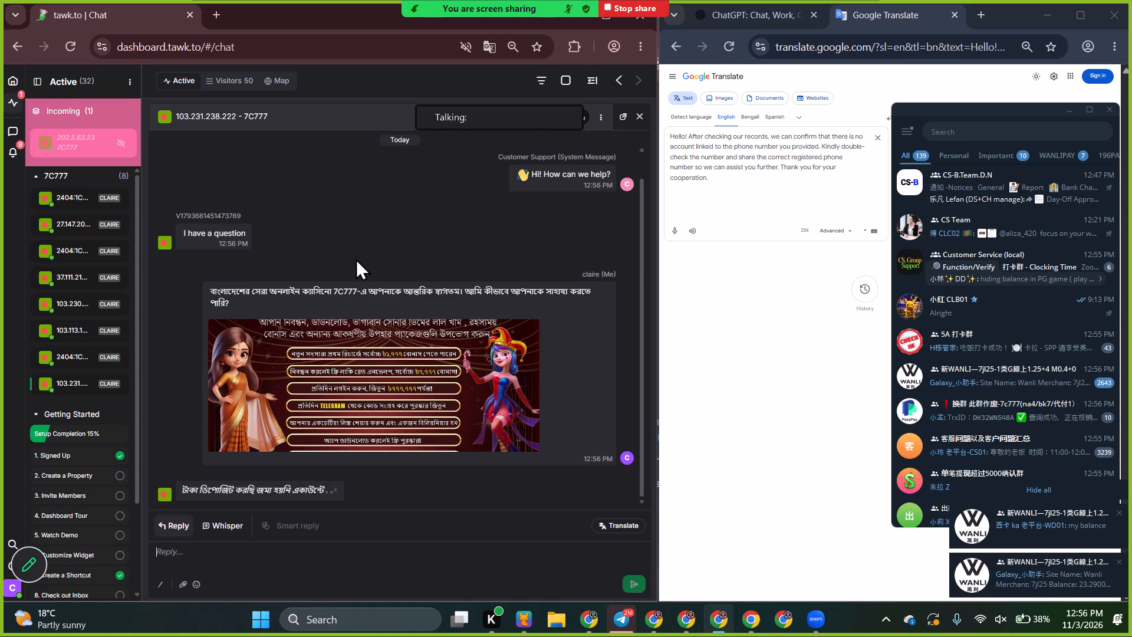
Translate the chat page to English to read what the 103.231.238 visitor is writing.
right_click(356, 258)
click(463, 532)
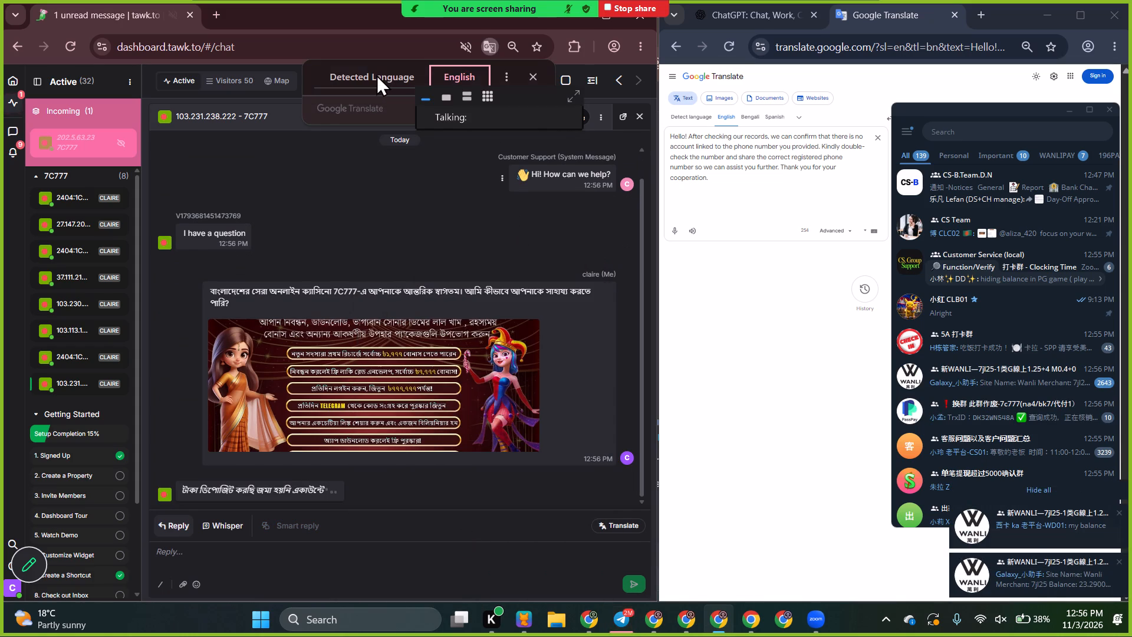
click(374, 69)
click(466, 78)
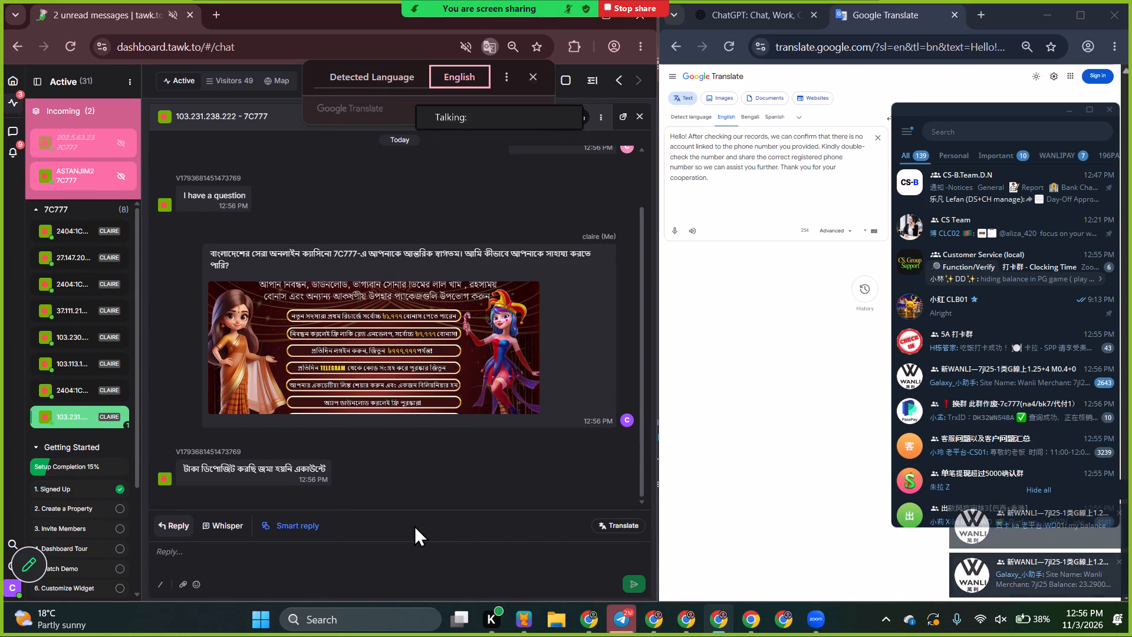
Join the second incoming 7C777 chat, check its recent history, and close the chat the visitor has ended.
click(51, 178)
drag(439, 518, 437, 508)
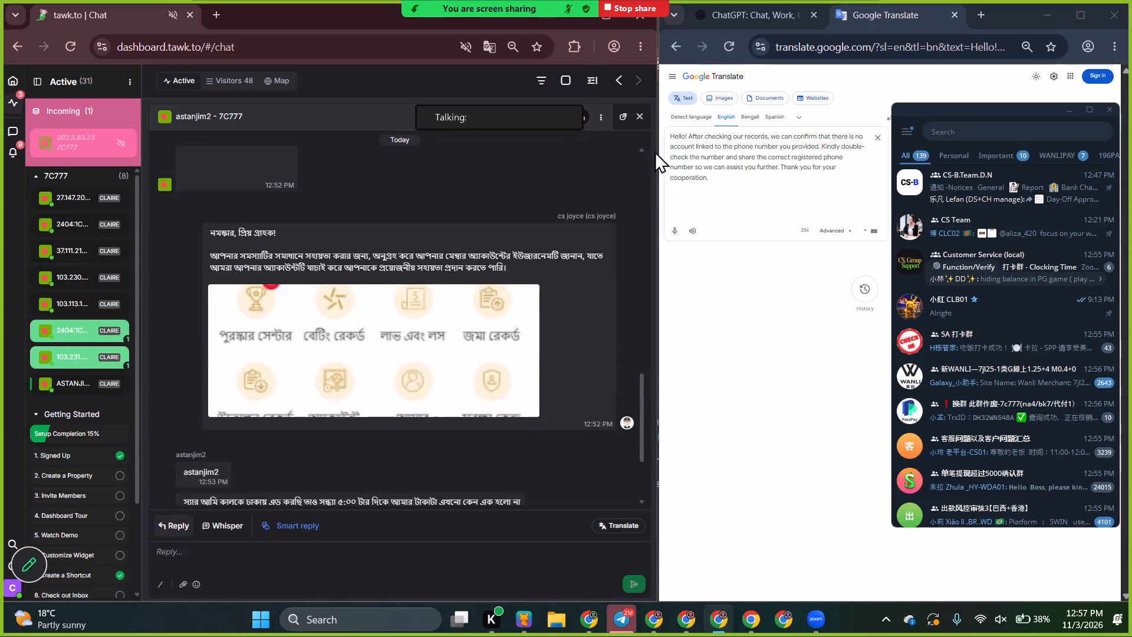
click(639, 119)
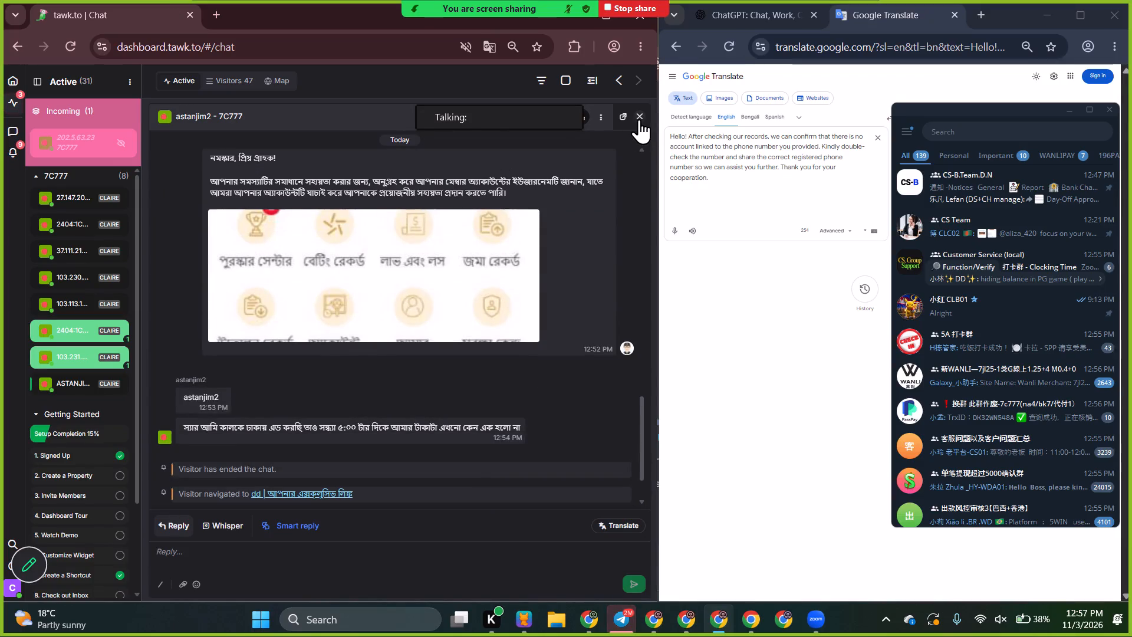
In the 103.231.238 chat, send the canned Bengali deposit reply asking for the gaming account username and payment receipt.
scroll(285, 309, down, 15)
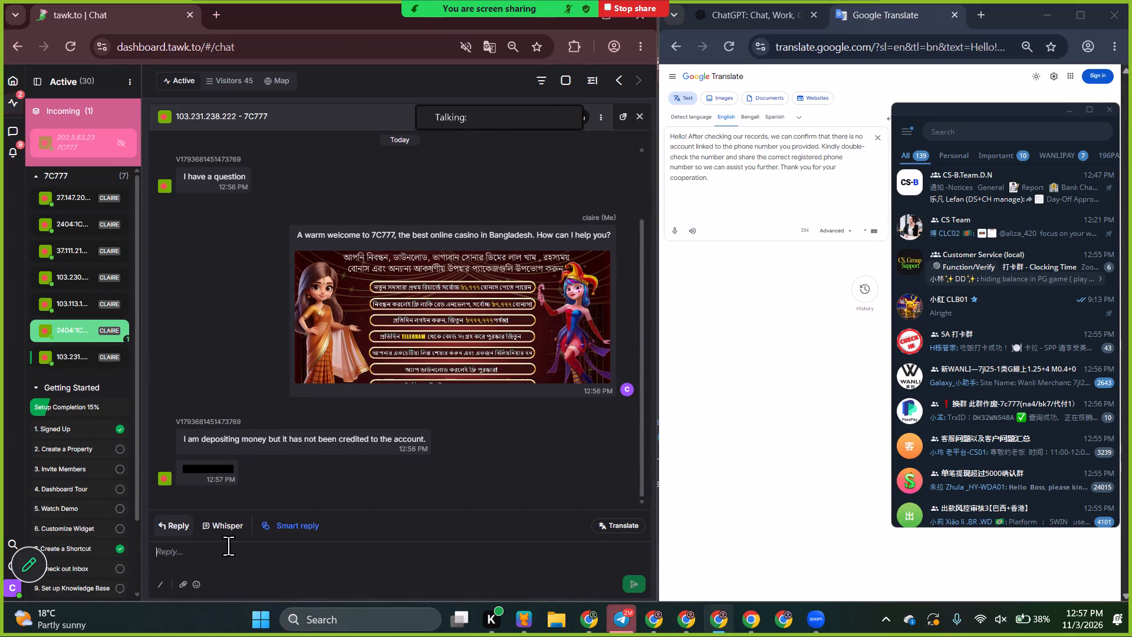
text(/depo)
key(Return)
key(Return)
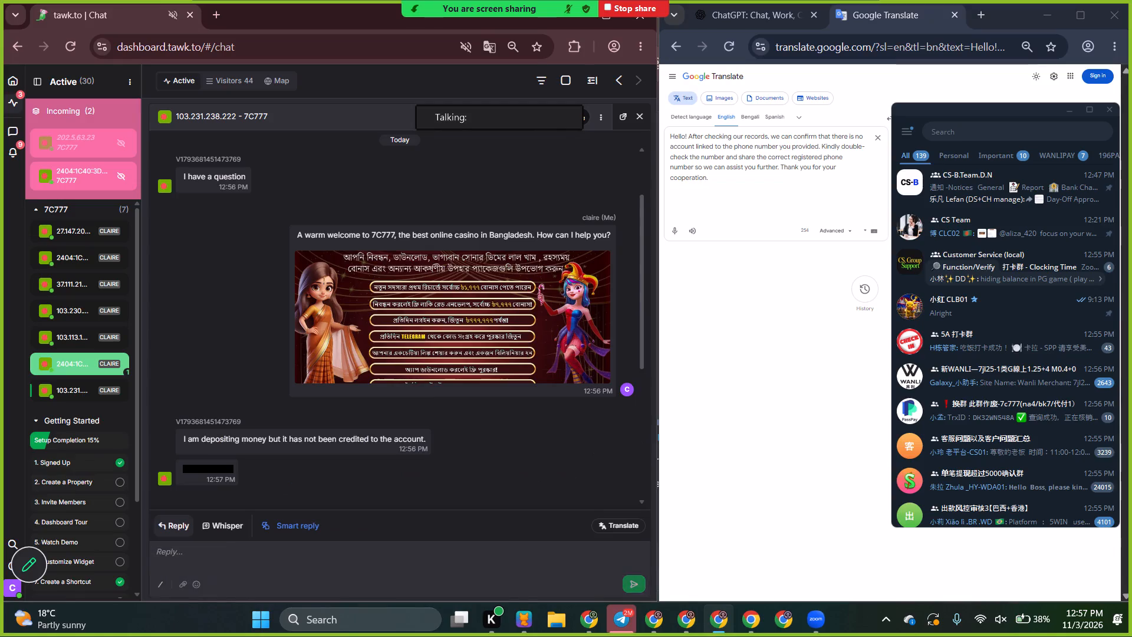
Open the unread 2404:1c40:181 chat and translate it to English to read the visitor's latest messages.
click(114, 360)
scroll(211, 376, down, 7)
scroll(412, 403, down, 7)
right_click(389, 419)
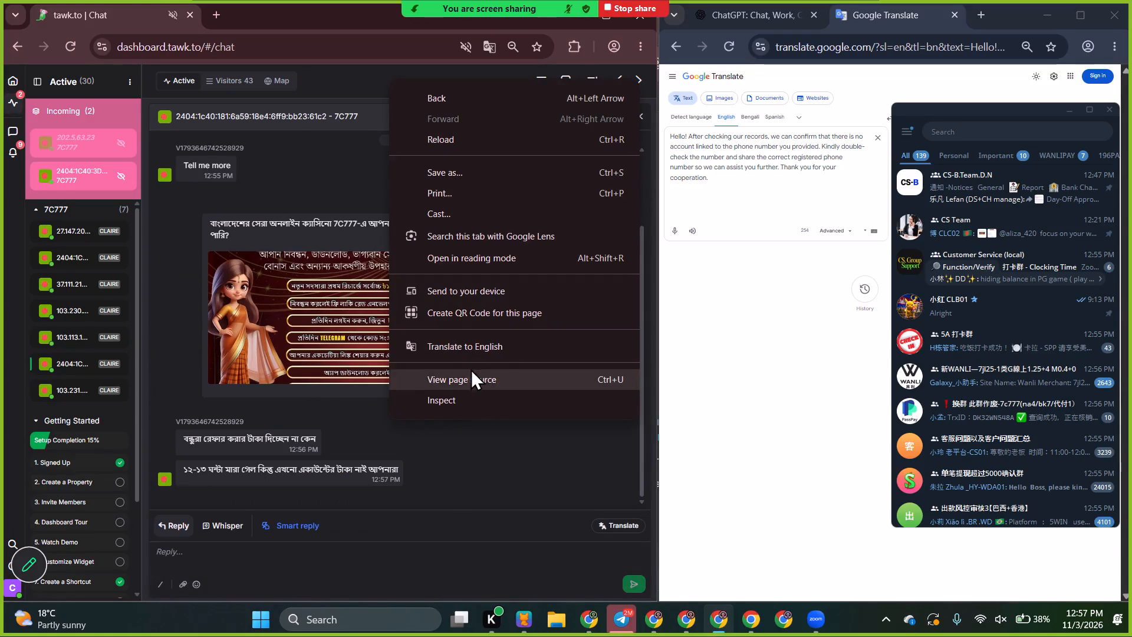
click(477, 351)
drag(393, 79, 399, 77)
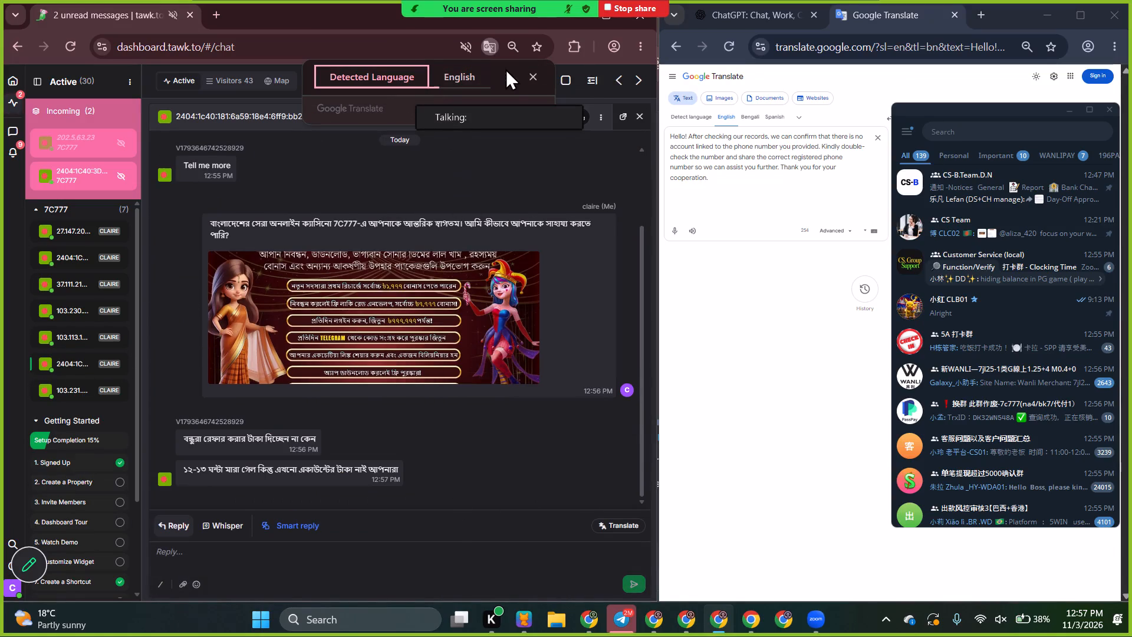
click(504, 68)
click(476, 72)
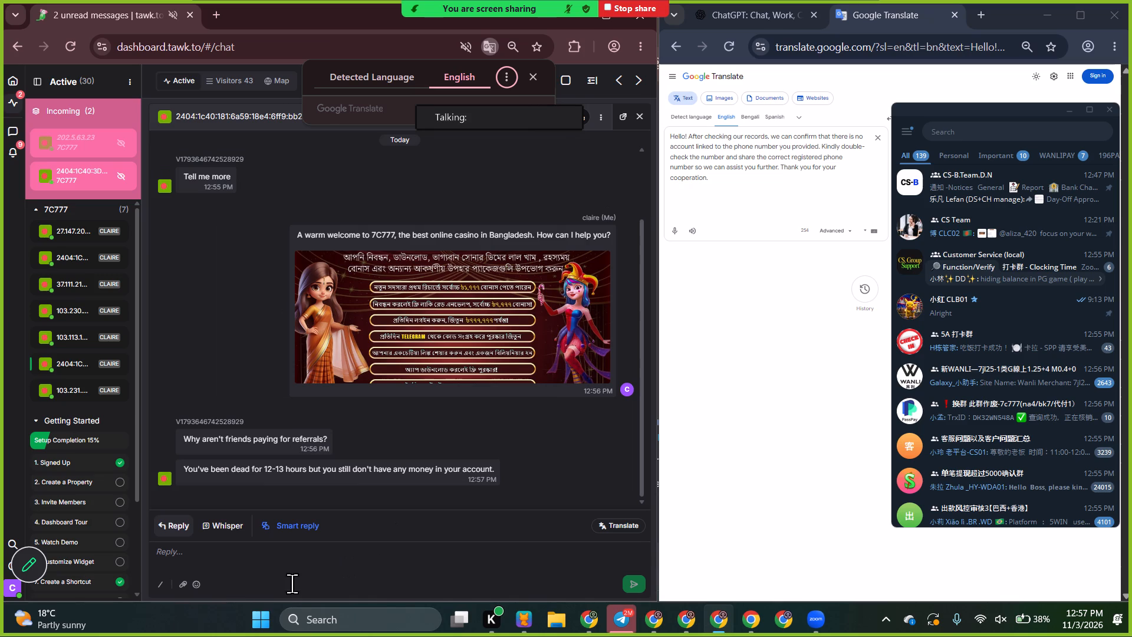
Send the canned Bengali invite reply asking for the usernames of the visitor's account and the invited friend.
click(252, 561)
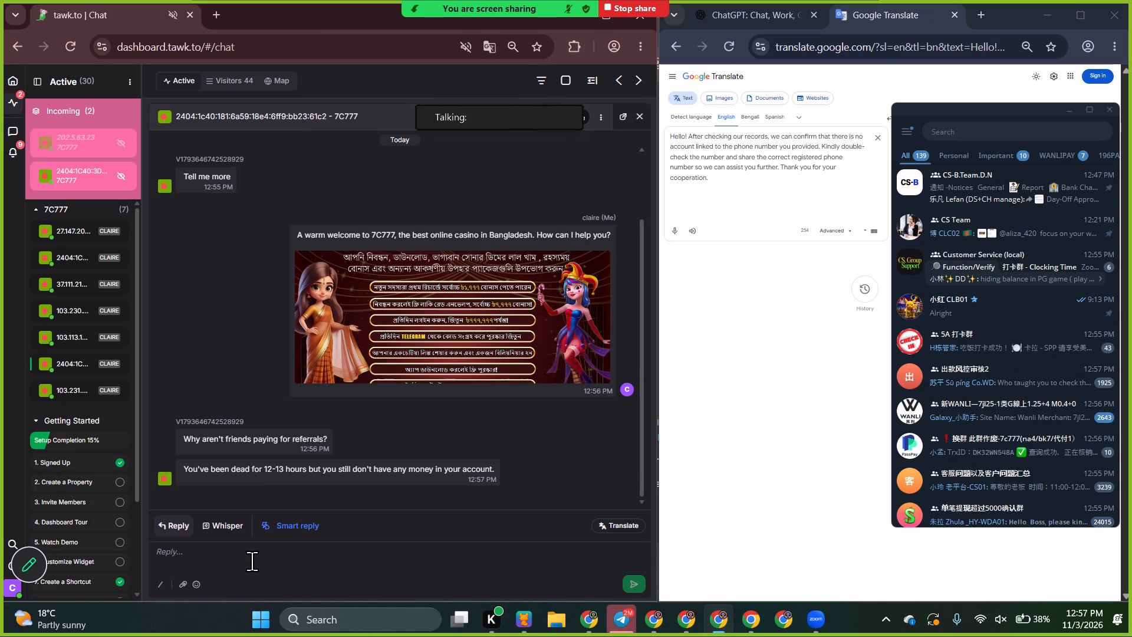
text(/ui)
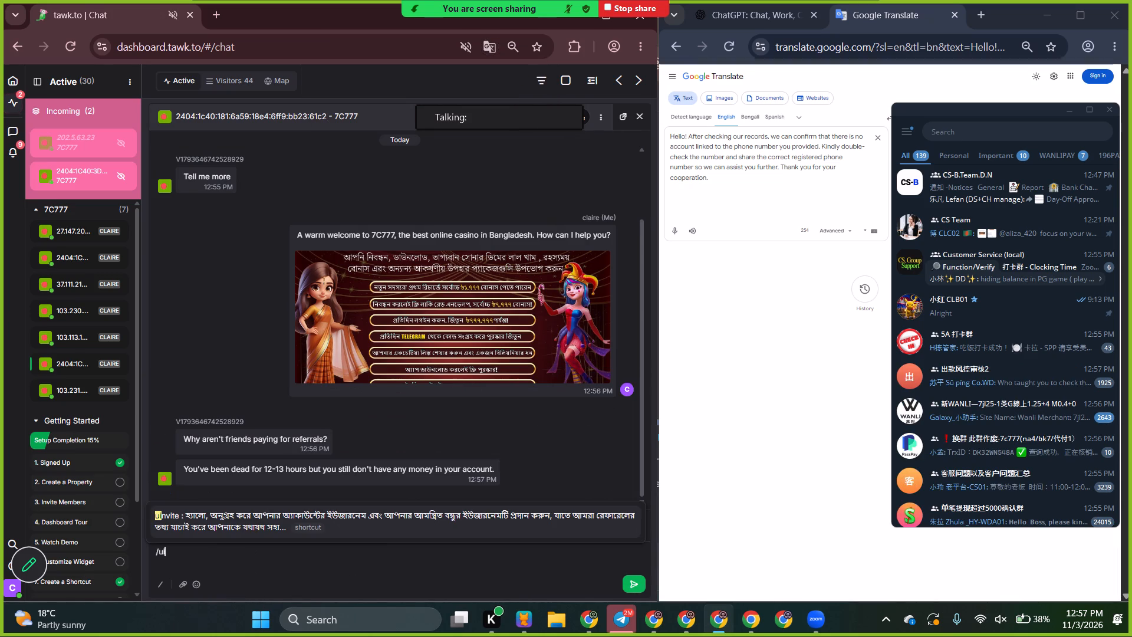
key(Return)
key(Return)
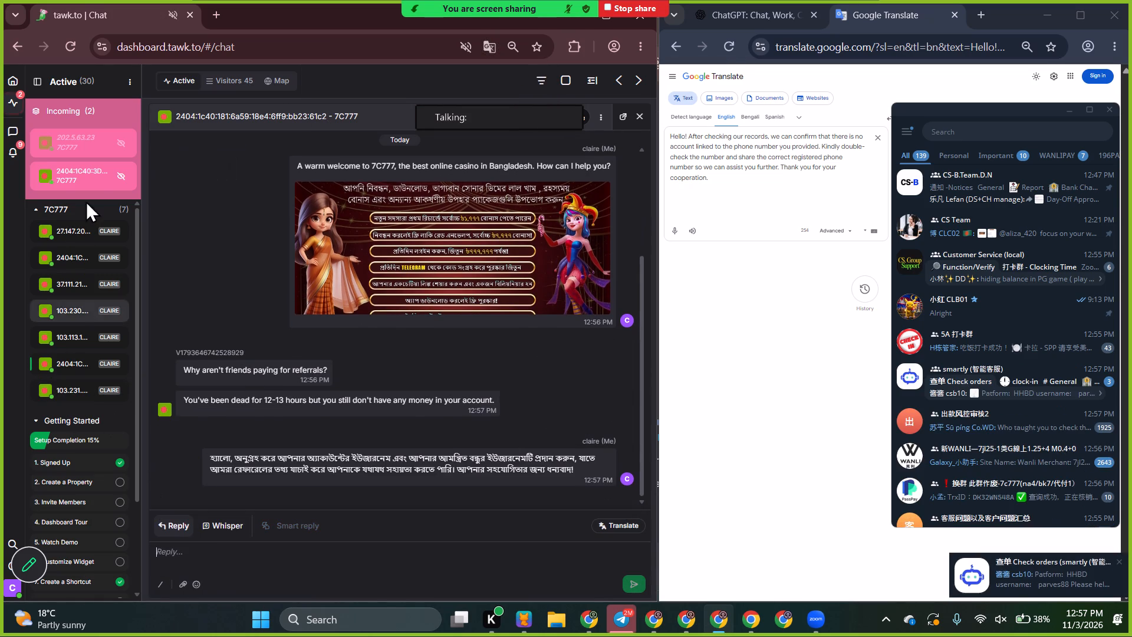
click(77, 173)
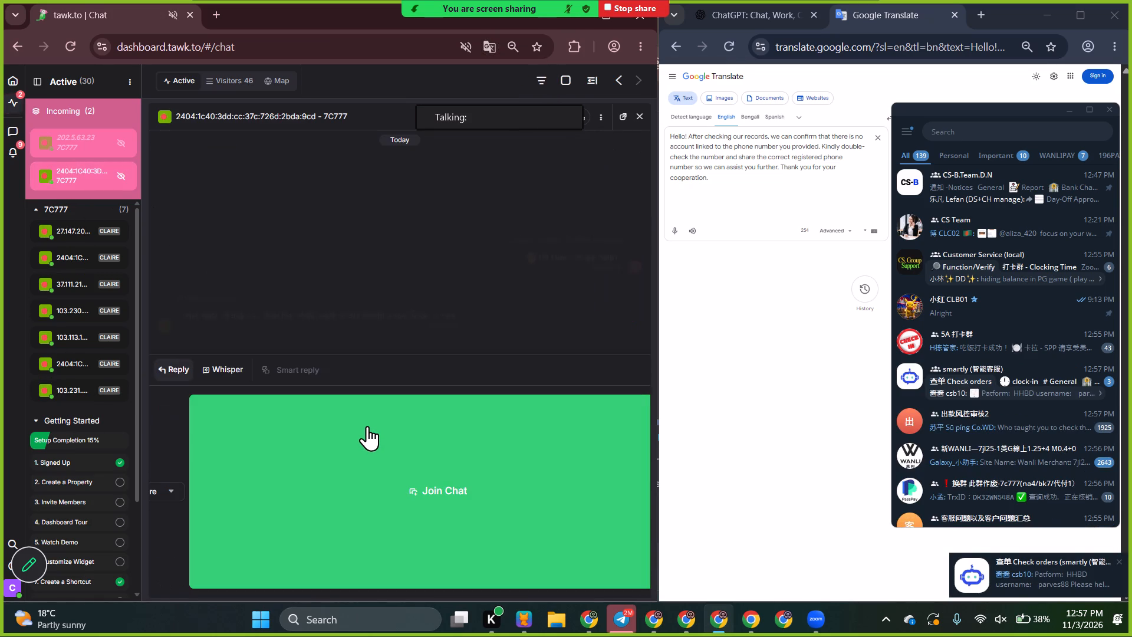
click(393, 466)
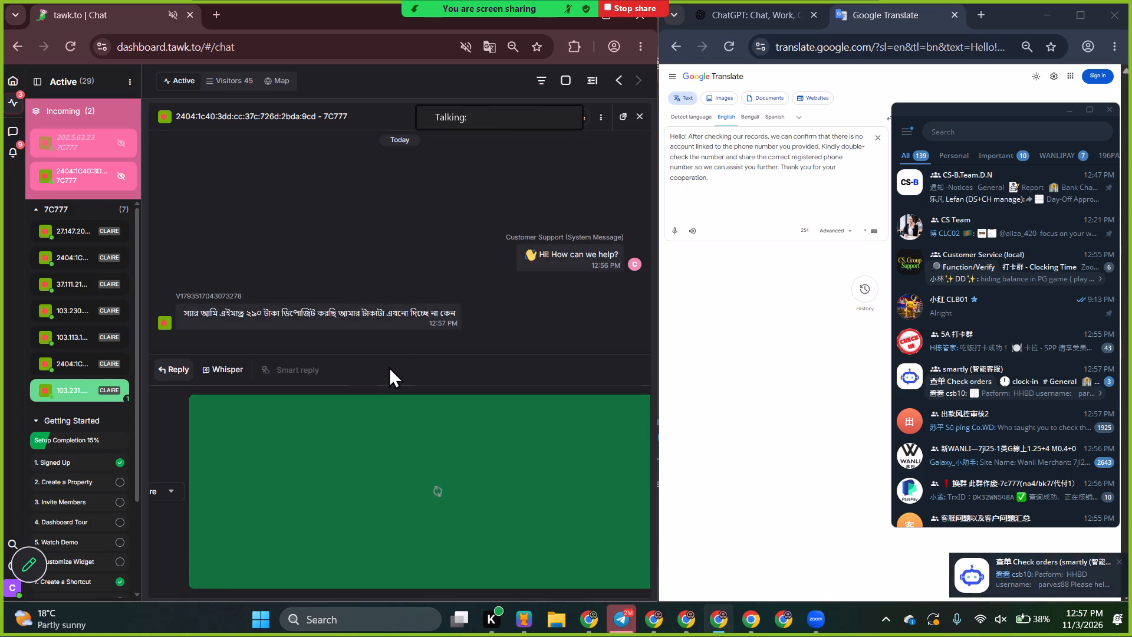
text(/he)
key(Return)
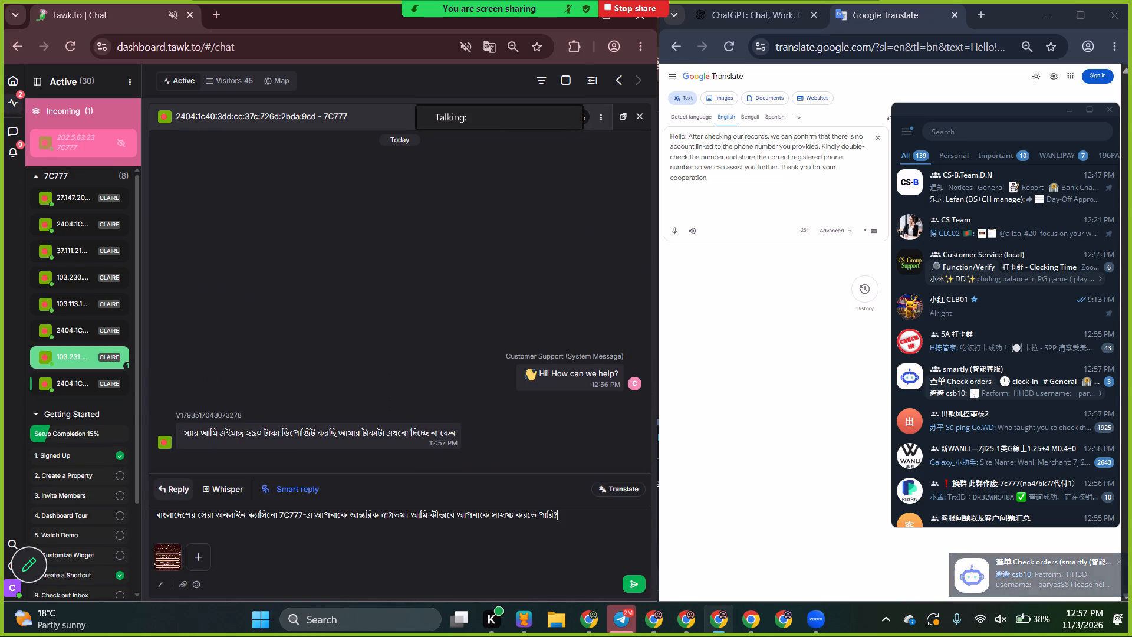
key(Return)
right_click(414, 234)
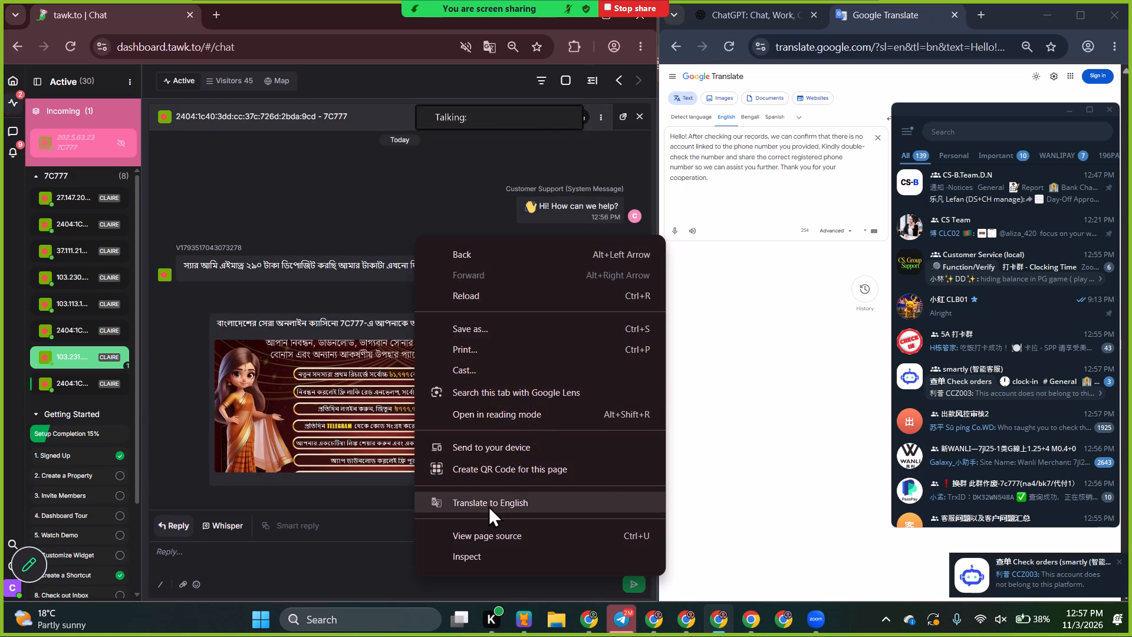
click(488, 505)
click(371, 80)
click(434, 75)
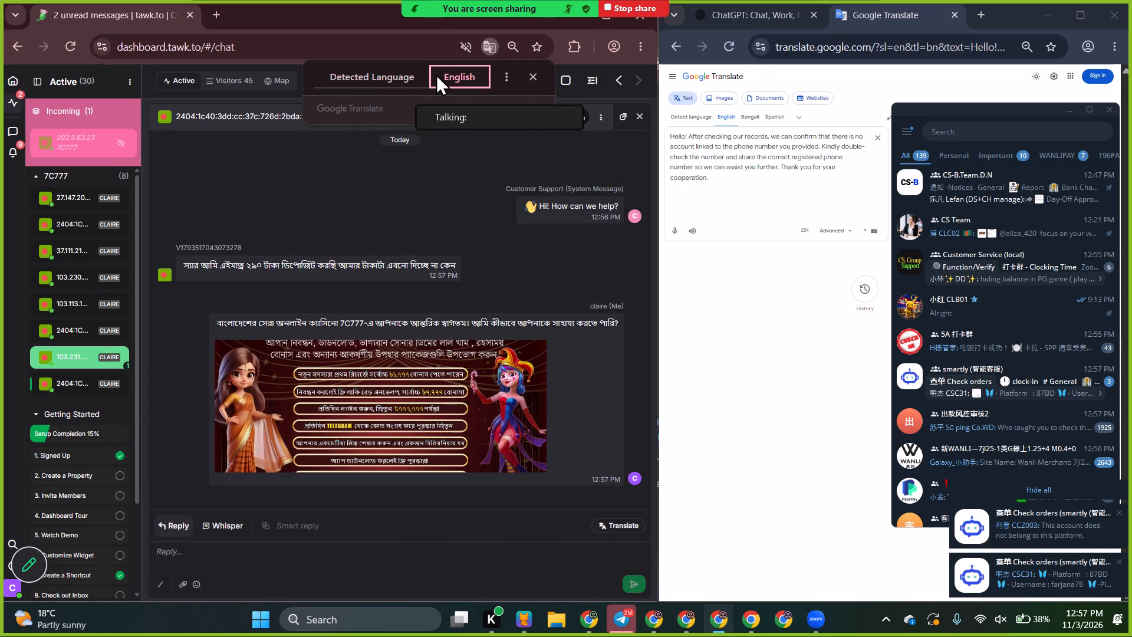
Send this visitor the canned Bengali deposit reply requesting the gaming account username and successful payment receipt.
click(262, 557)
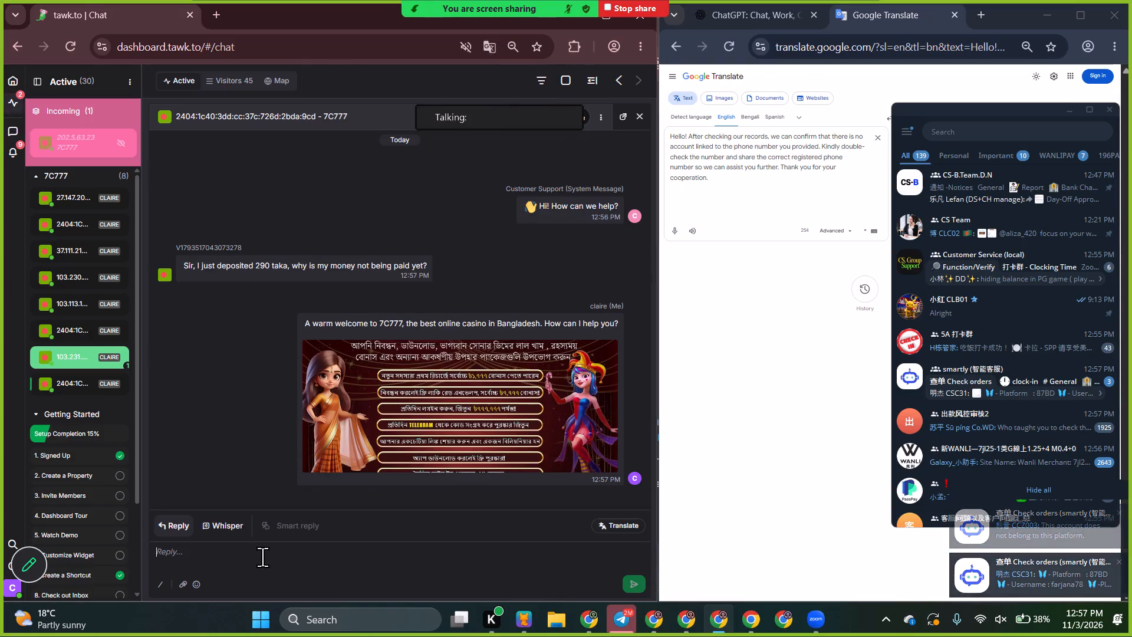
text(/depo)
key(Return)
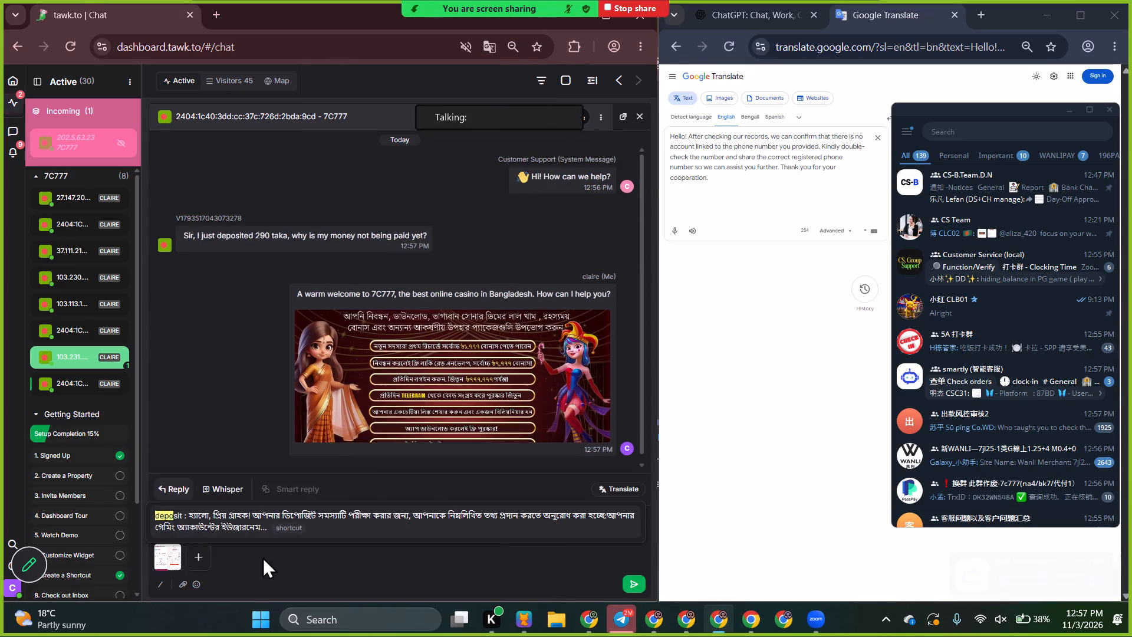
key(Return)
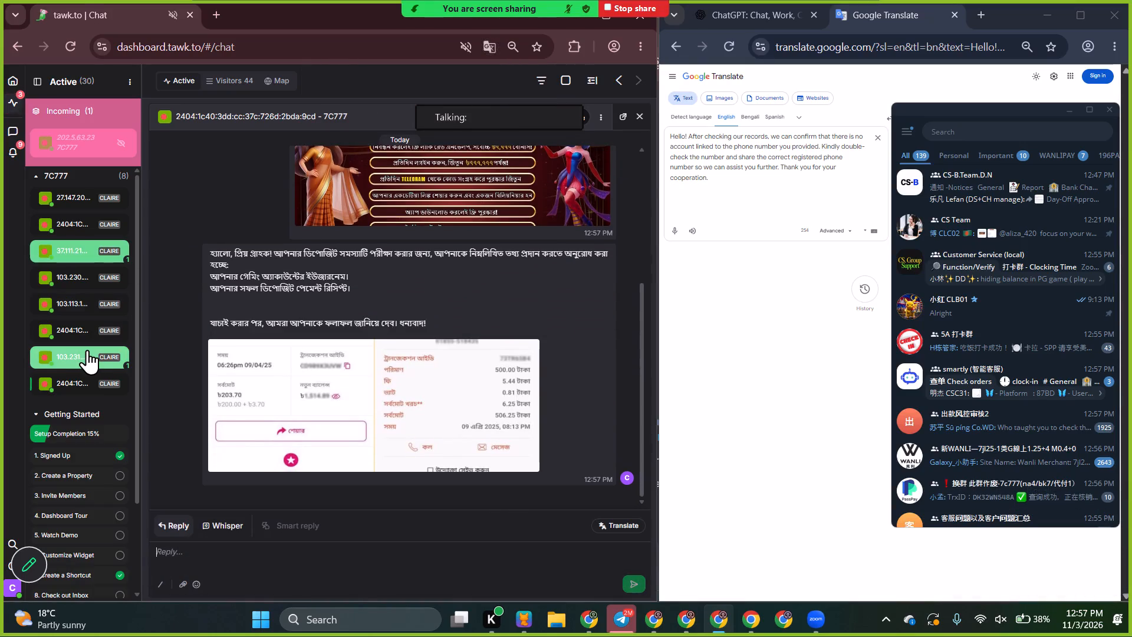
click(87, 350)
scroll(273, 369, down, 11)
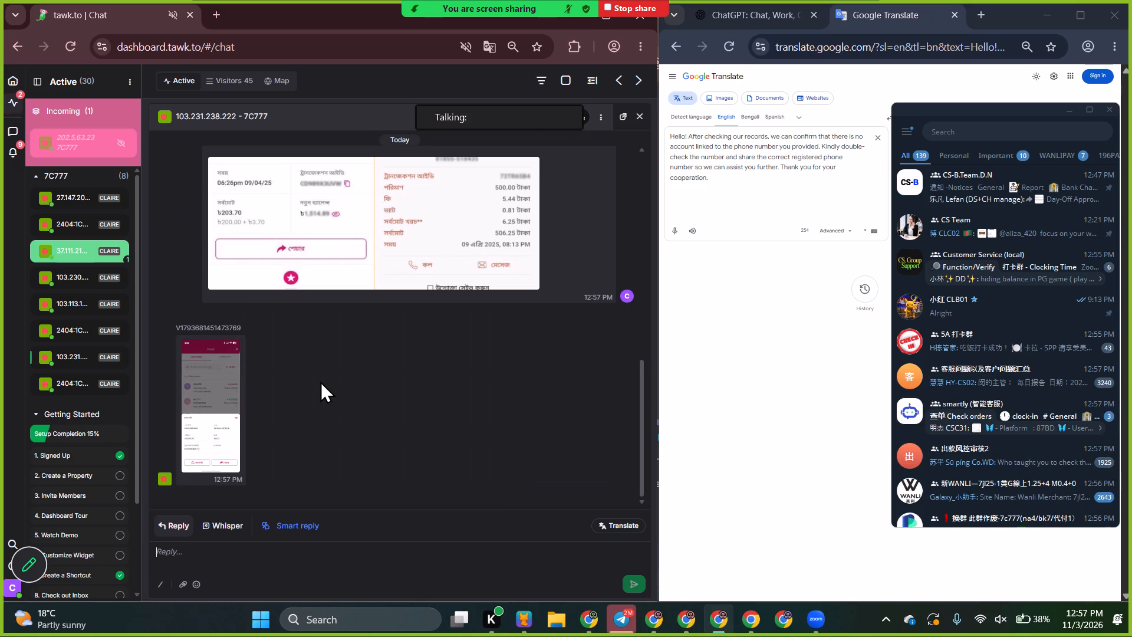
text(/use)
key(Return)
key(Return)
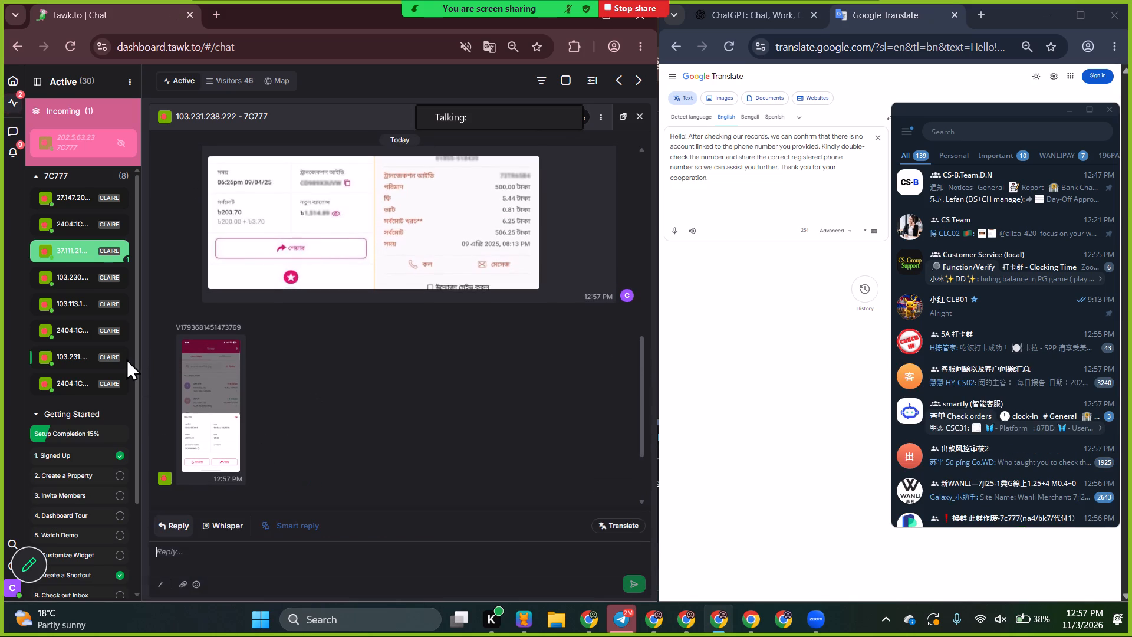
click(96, 253)
scroll(275, 297, down, 3)
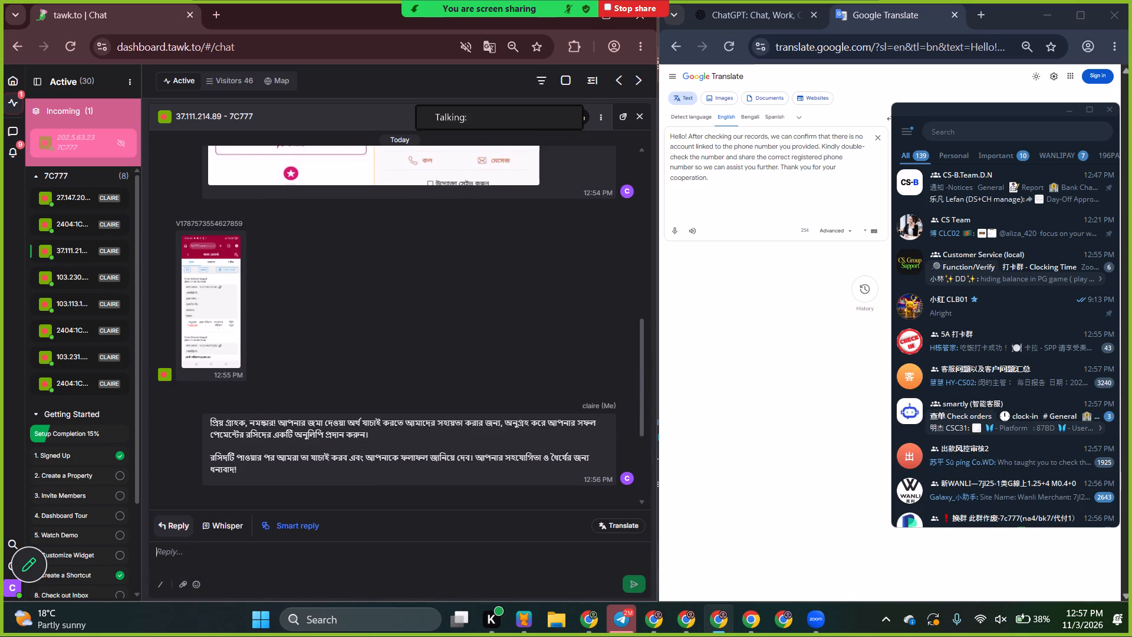
scroll(316, 316, down, 14)
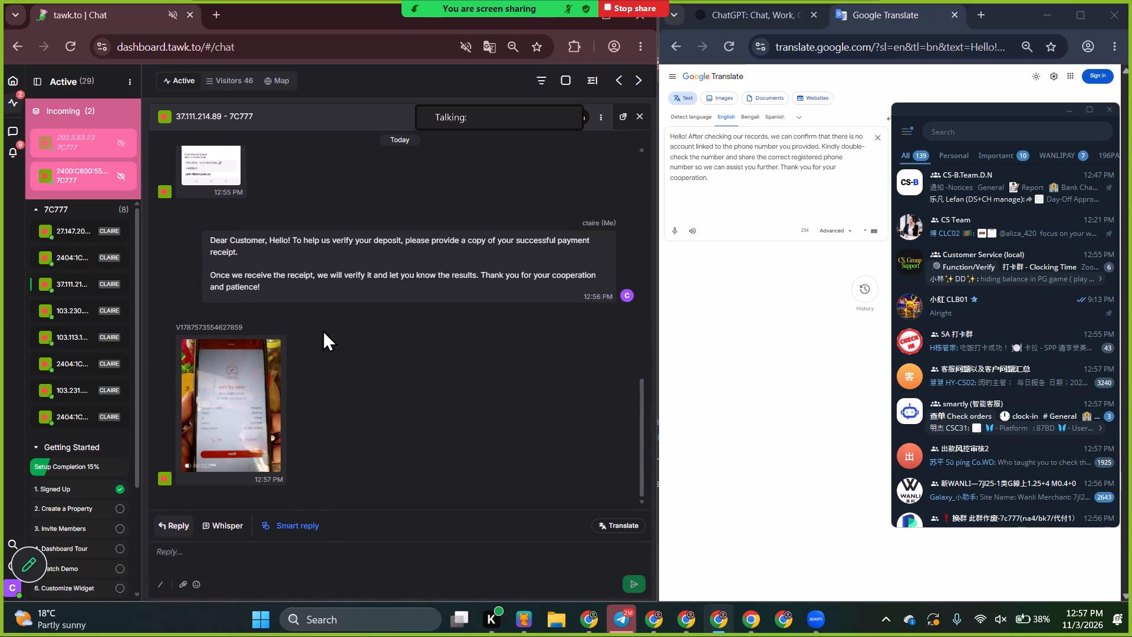
text(/u)
text(se)
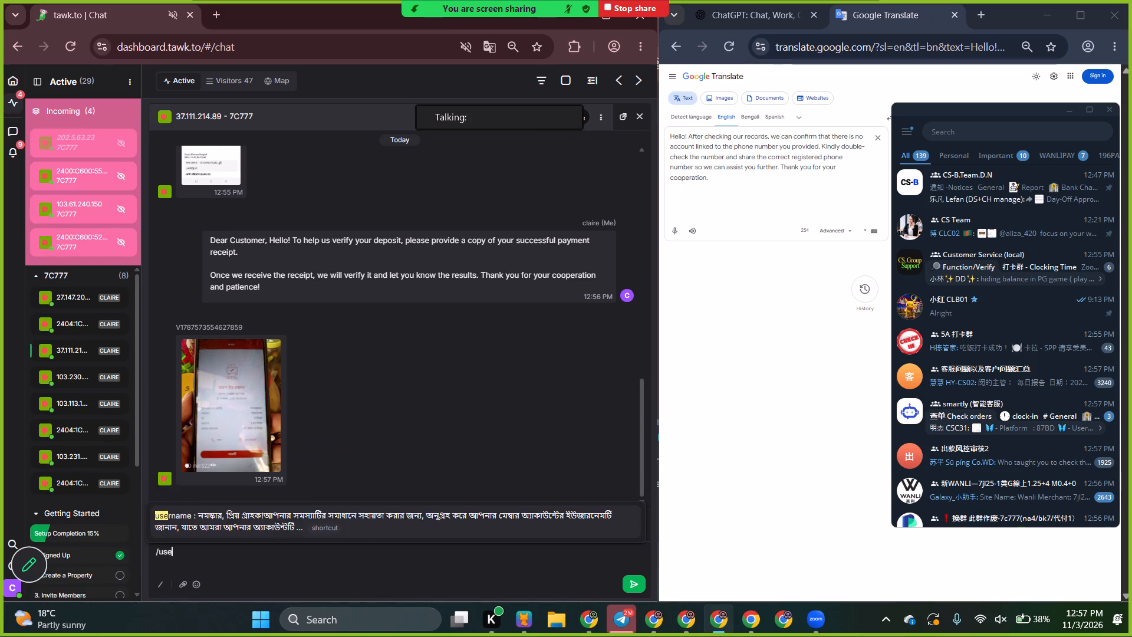
key(Return)
key(Return)
Join the incoming 2400:c600:52 chat and send the canned Bengali welcome reply with the promotional banner.
click(89, 239)
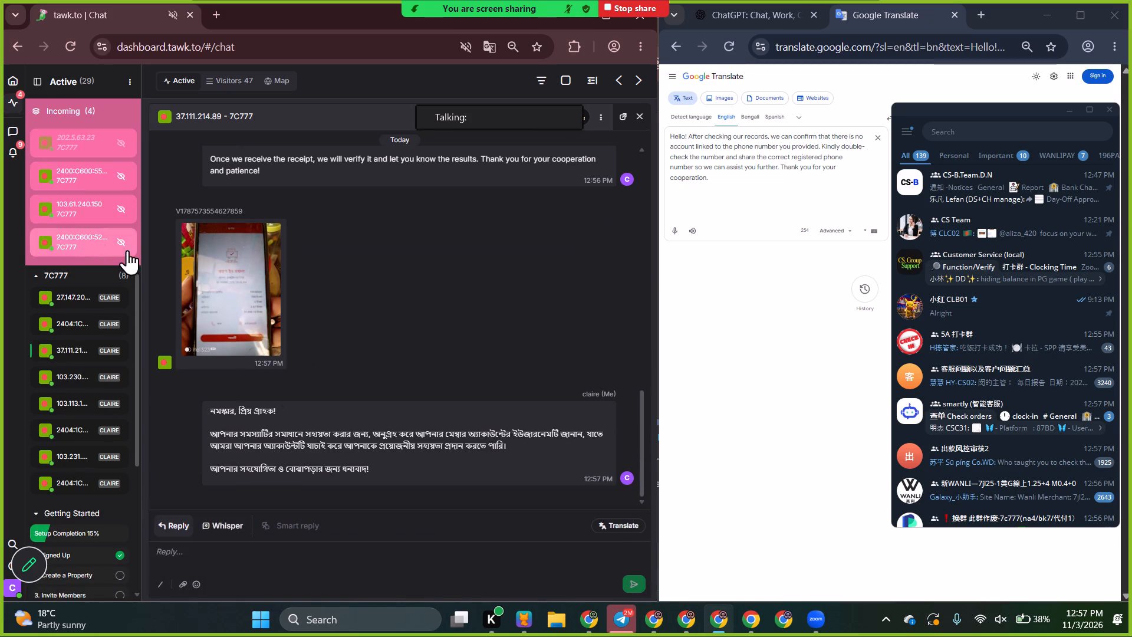
click(334, 491)
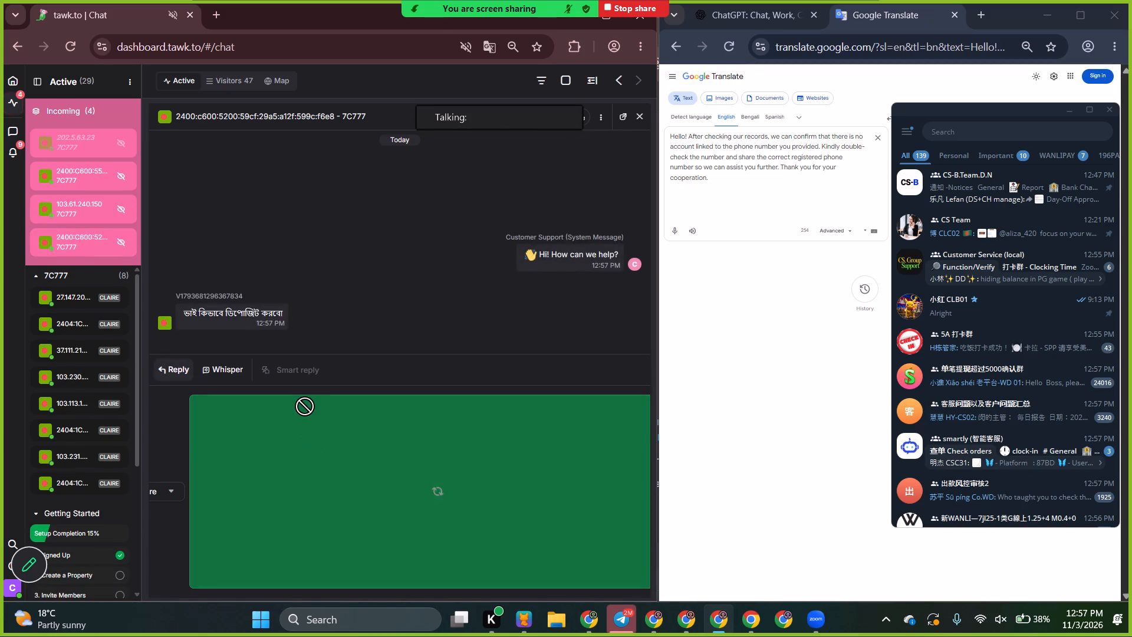
text(/he)
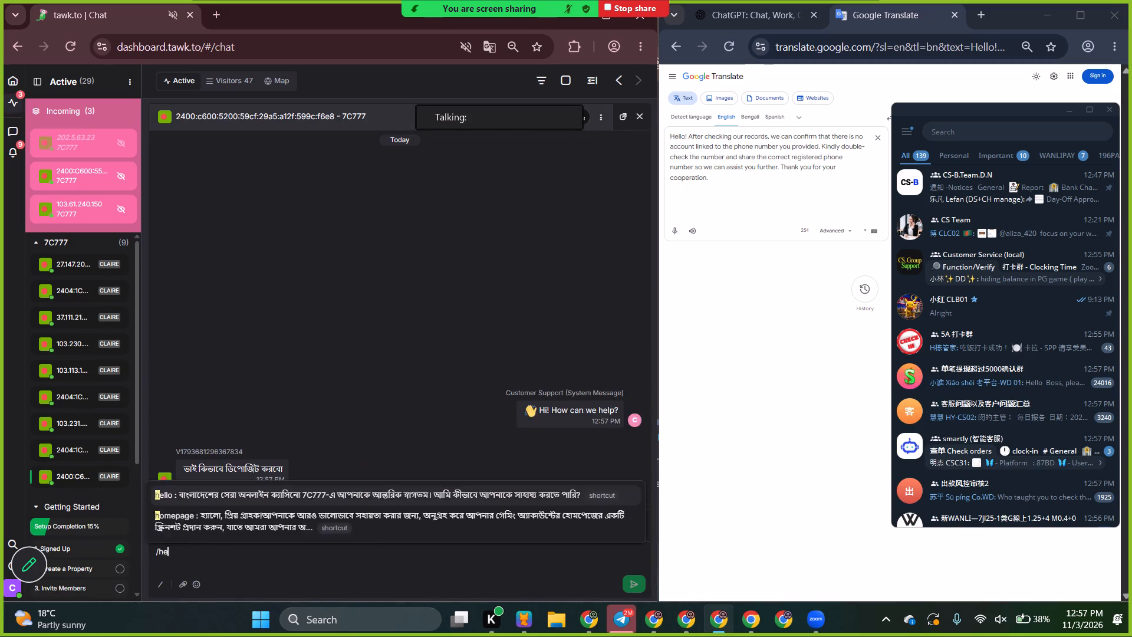
key(Return)
key(Return)
click(72, 247)
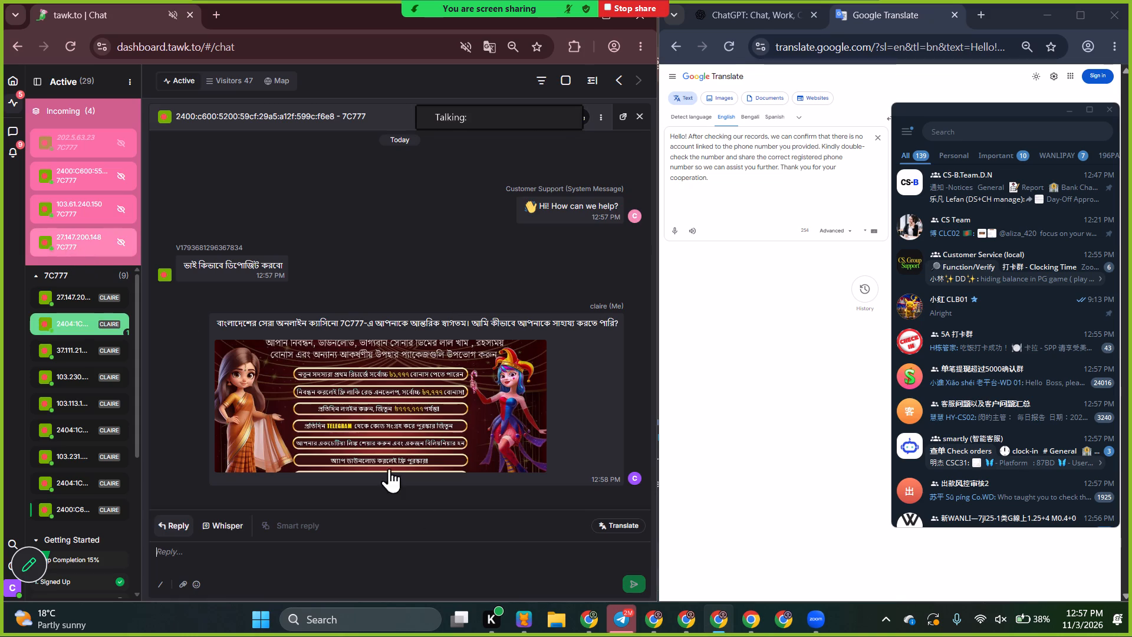
click(416, 504)
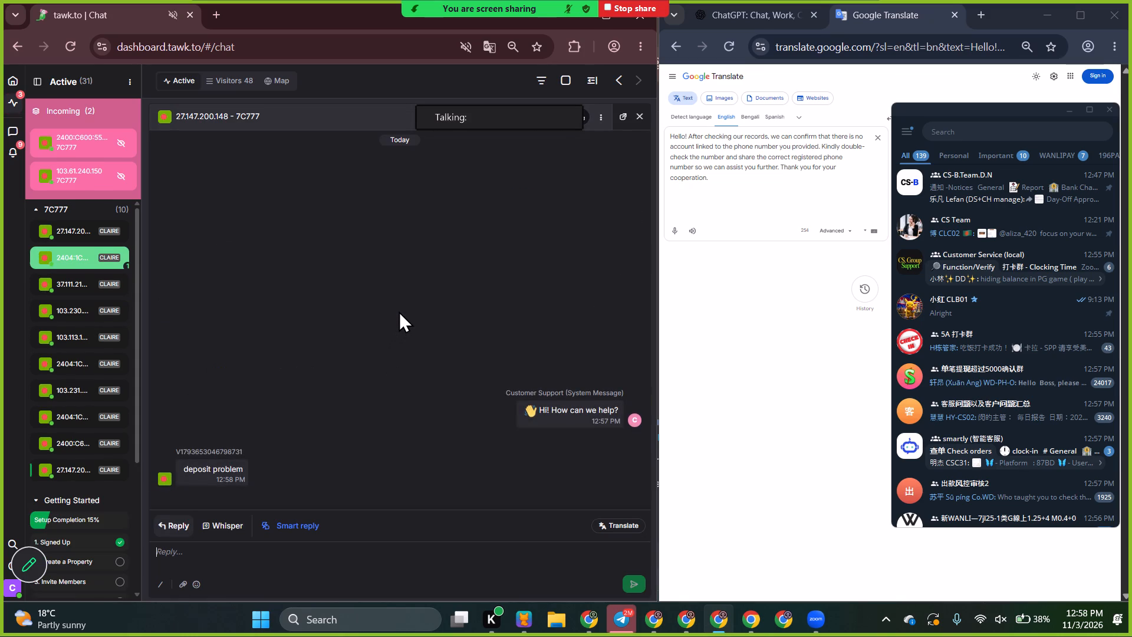
text(/hhe)
key(Return)
key(Return)
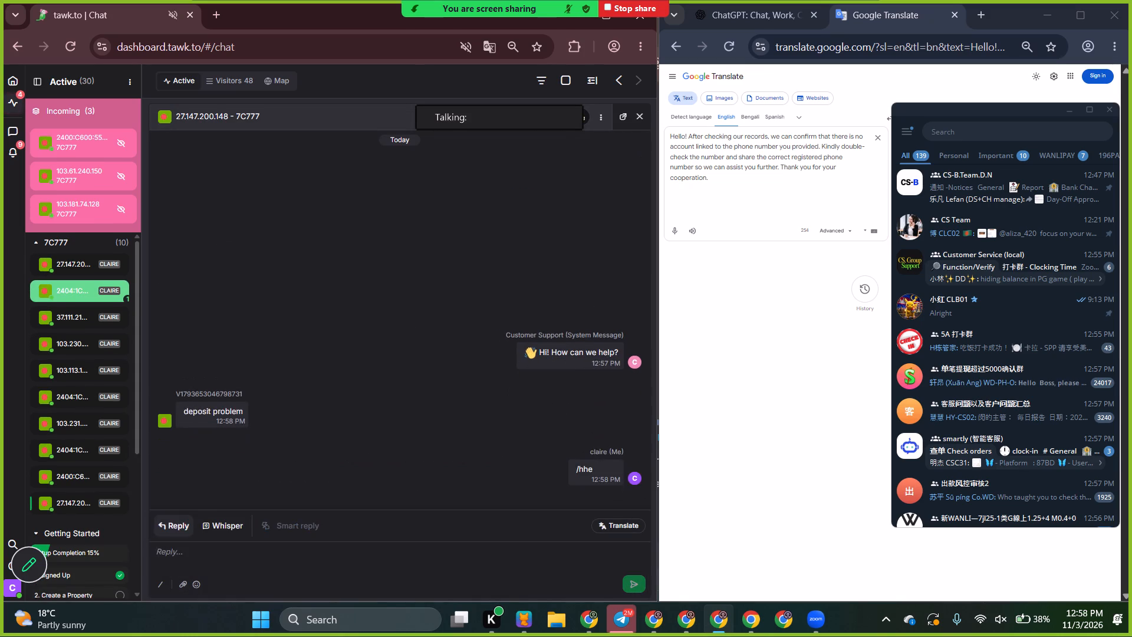
text(/he)
key(Return)
key(Return)
In the 27.147.200 chat, send the canned Bengali deposit reply asking for the gaming account username and payment receipt.
text(/depo)
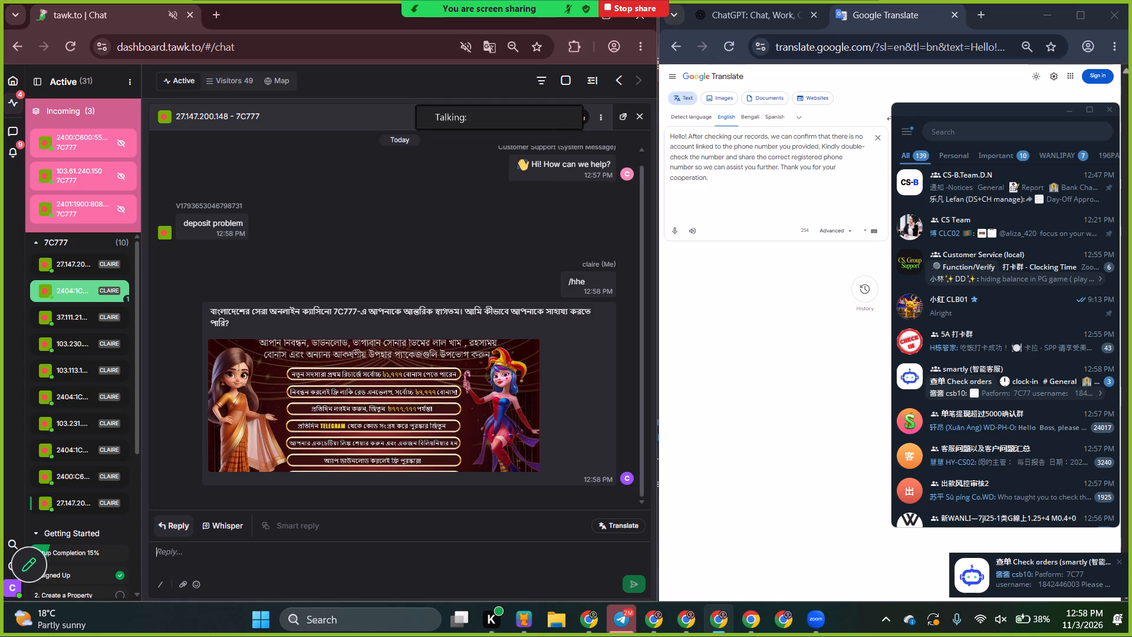
text(/depo)
key(Return)
key(Return)
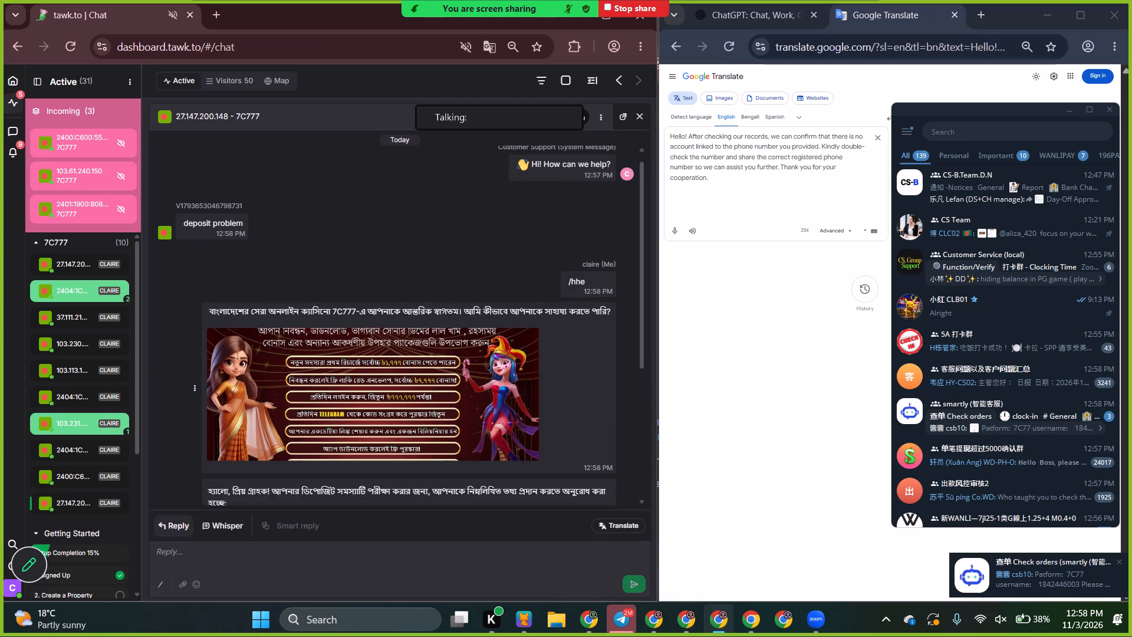
click(106, 425)
scroll(297, 408, down, 4)
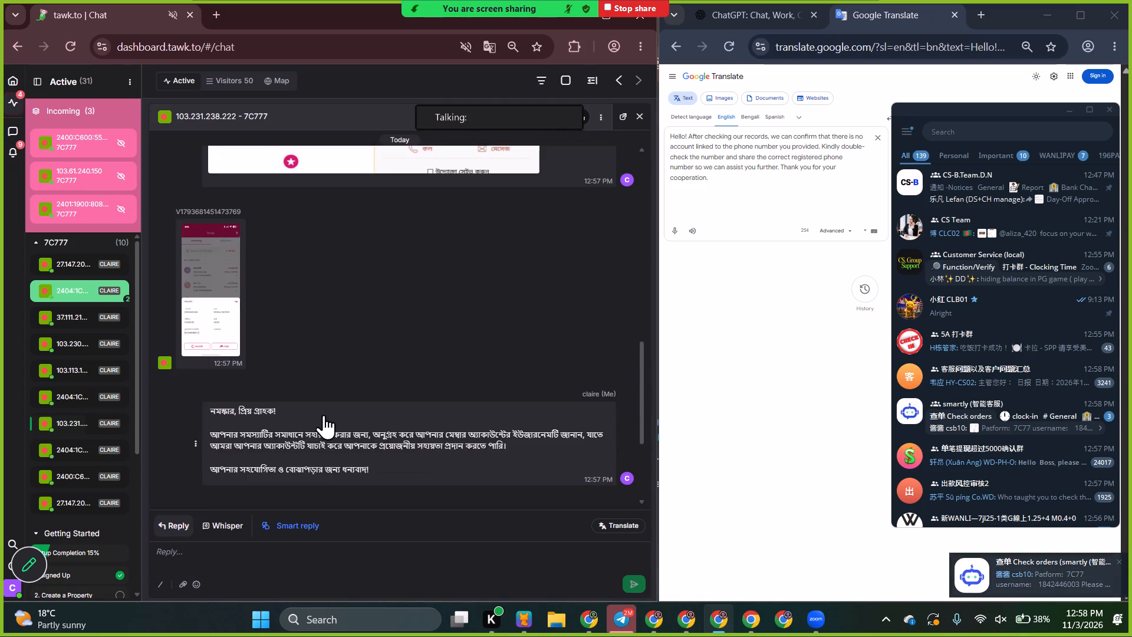
scroll(324, 415, down, 10)
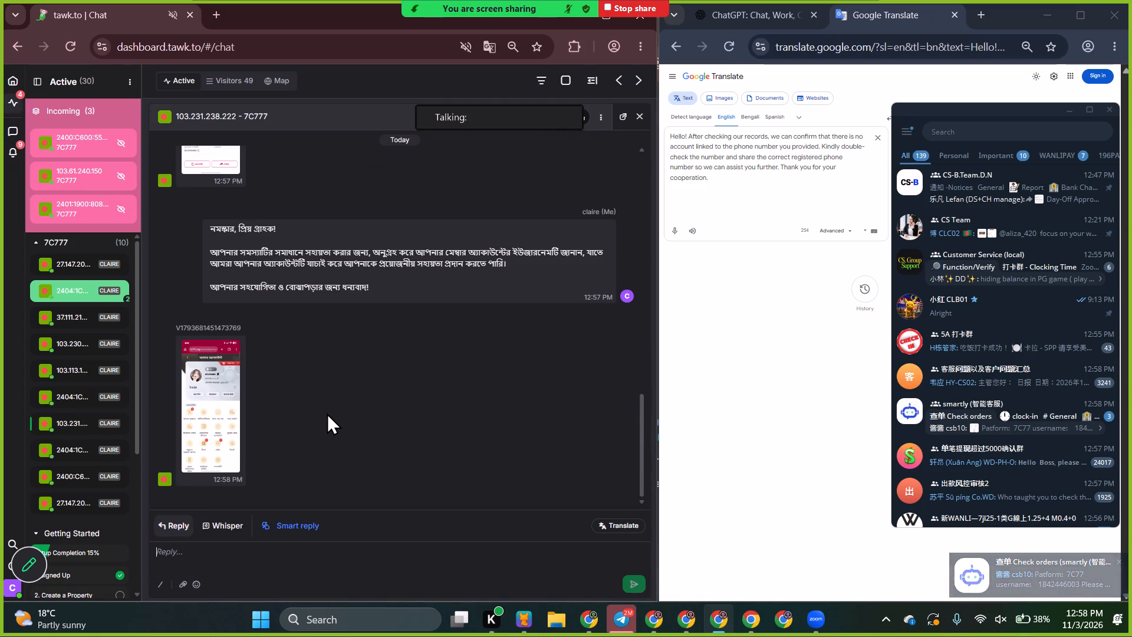
text(/wai)
key(Return)
key(Return)
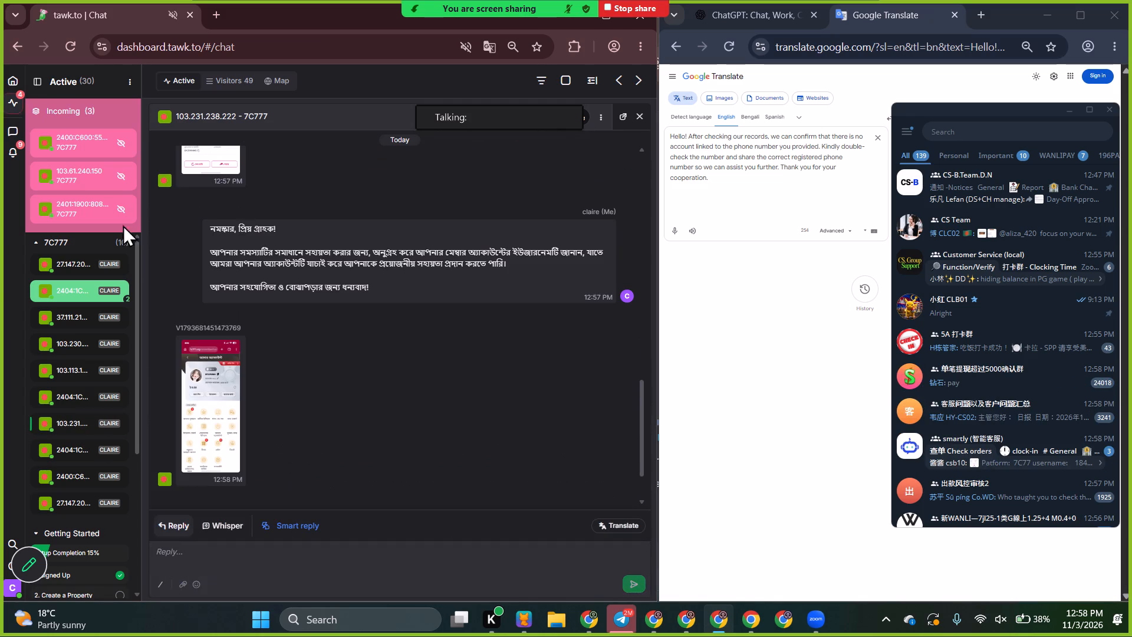
click(95, 500)
scroll(399, 436, down, 4)
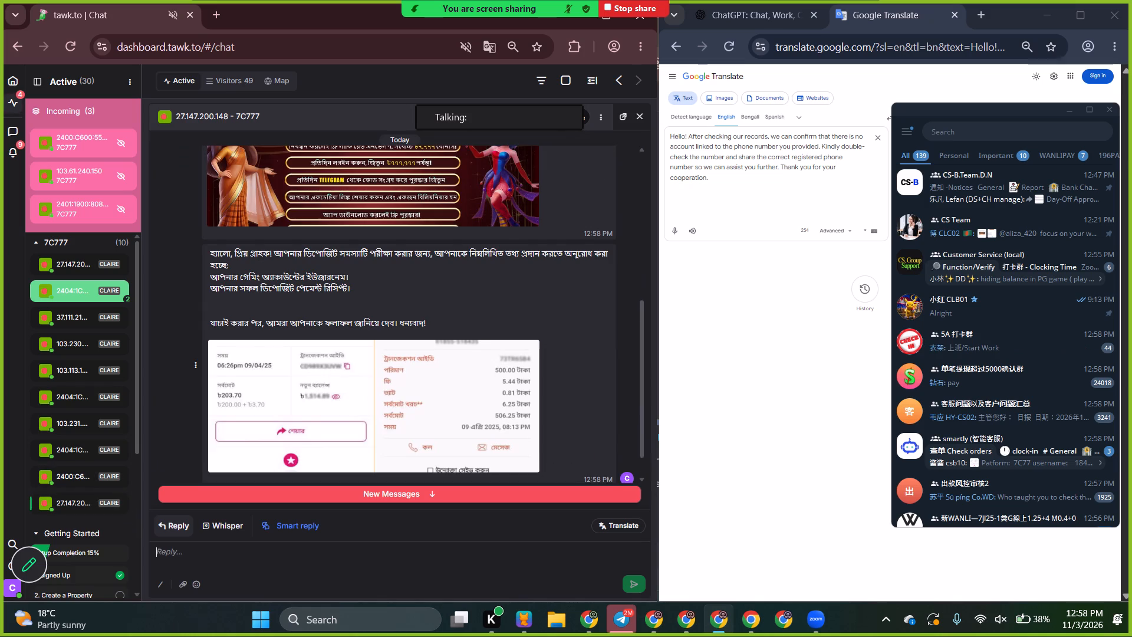
scroll(399, 436, down, 9)
text(/dd)
key(BackSpace)
text(re\\)
key(BackSpace)
key(BackSpace)
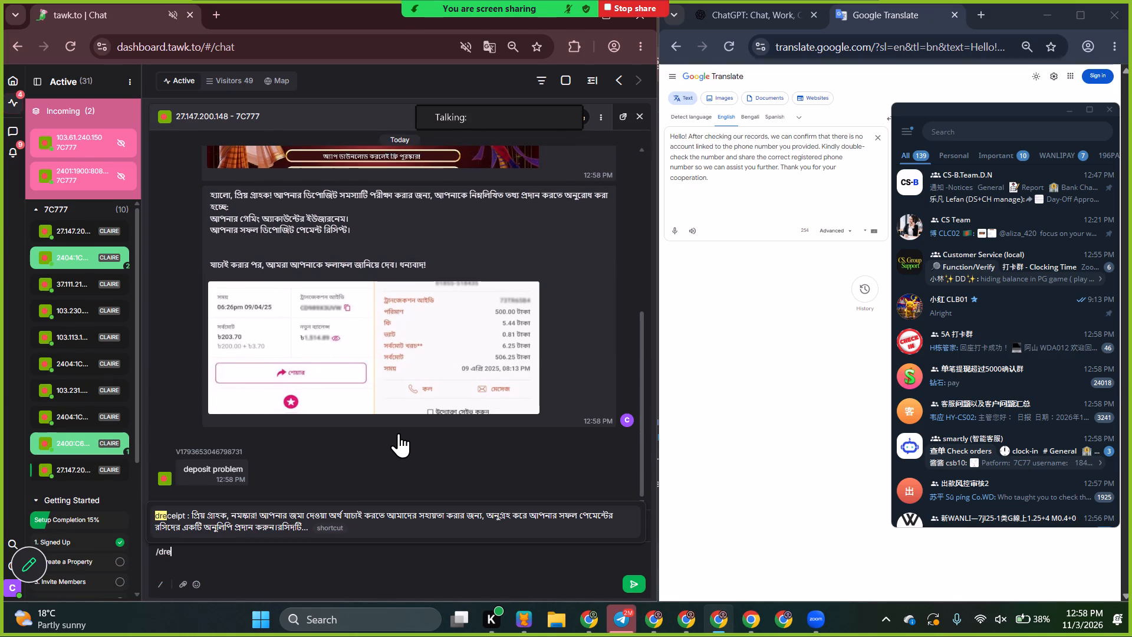
key(Return)
key(Return)
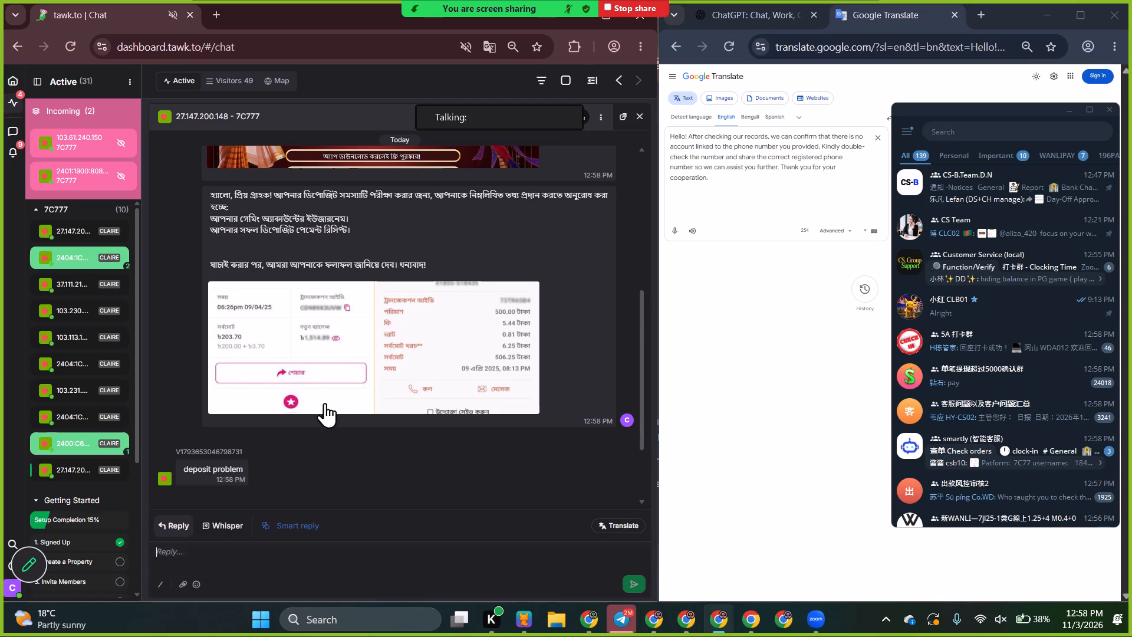
In the 2400:c600:5200 chat, translate the conversation to English and send the canned Bengali reply asking for a screenshot of the problem.
click(84, 443)
scroll(291, 430, down, 2)
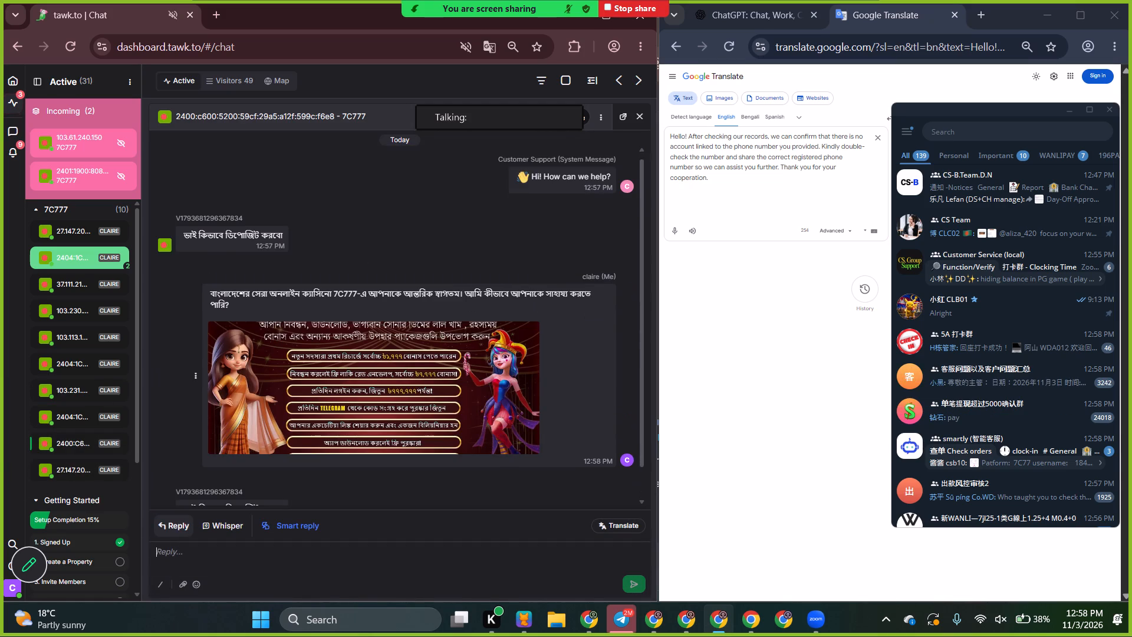
scroll(308, 430, down, 8)
right_drag(305, 431, 299, 433)
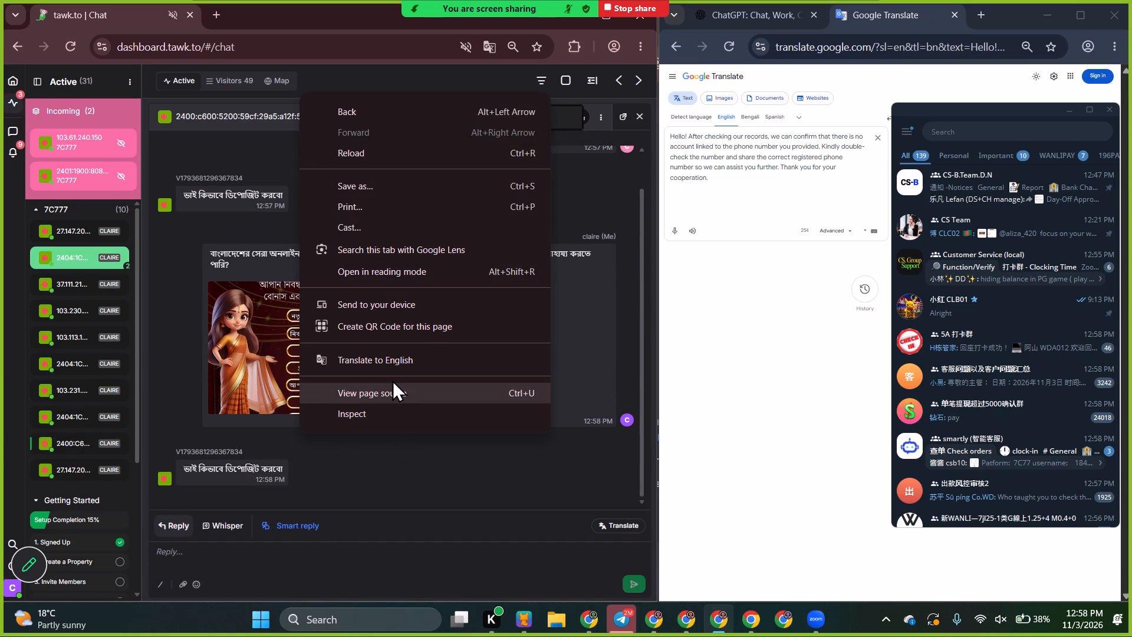
click(394, 365)
click(395, 74)
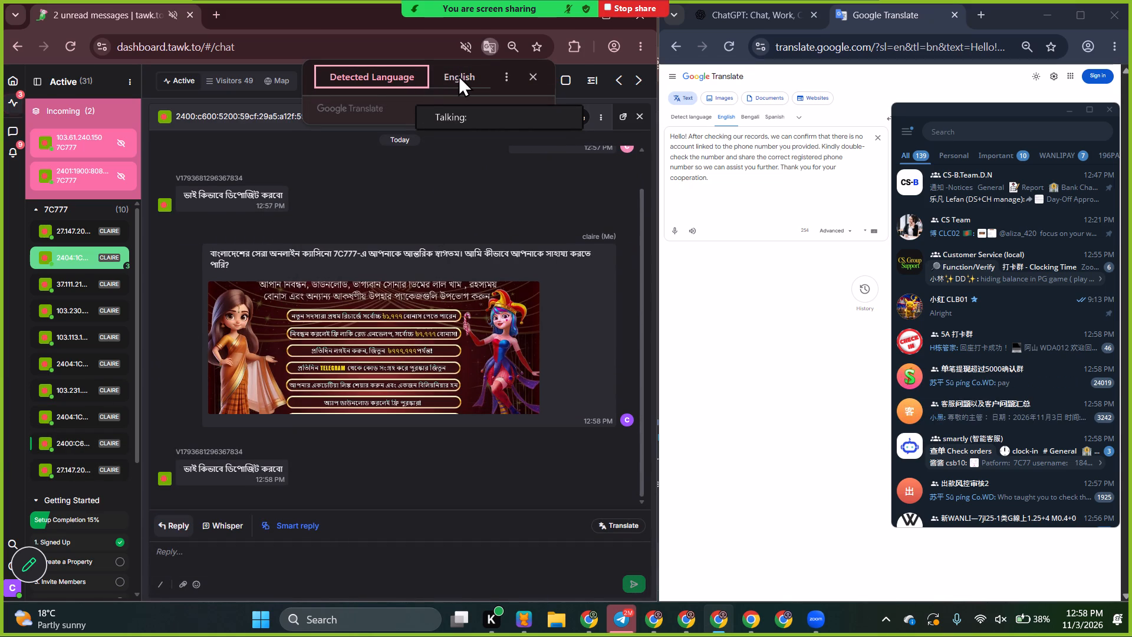
click(458, 75)
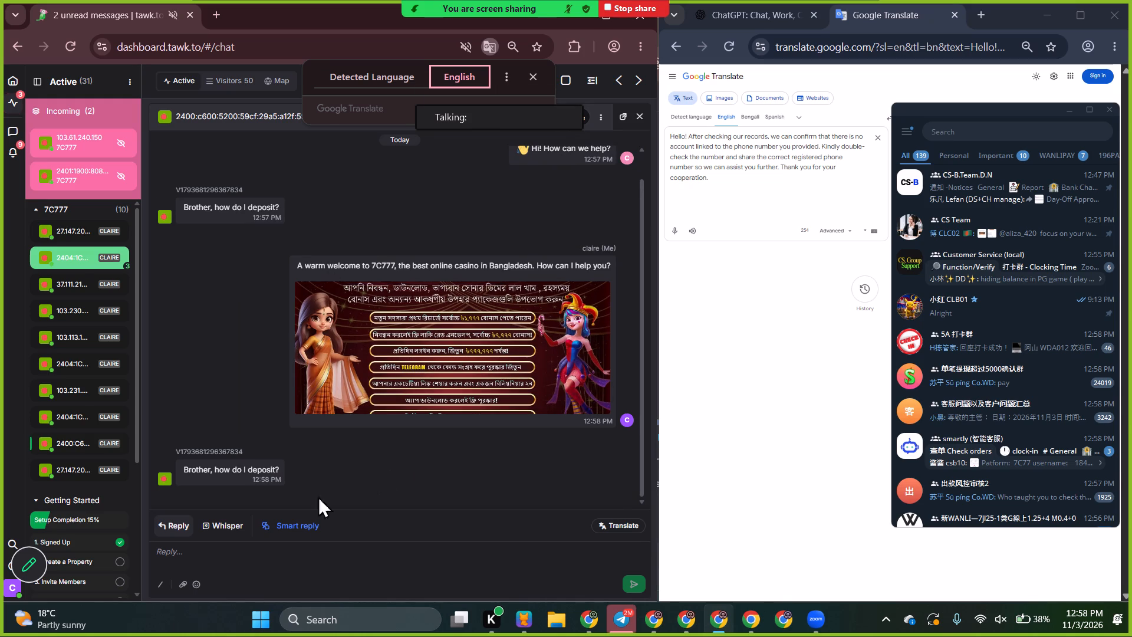
click(252, 559)
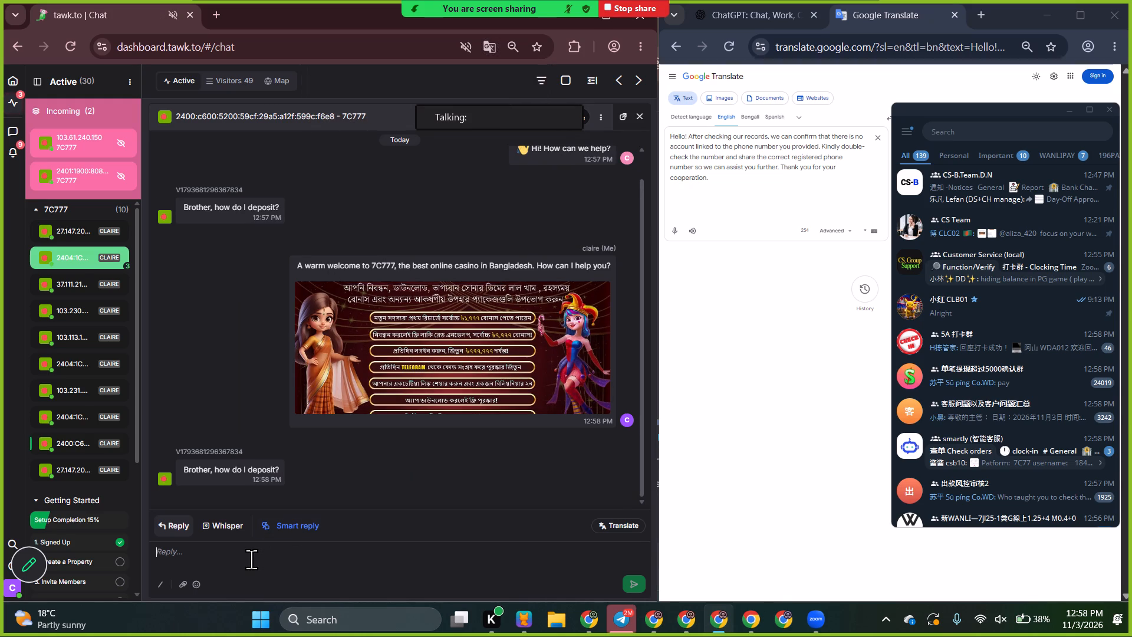
text(/scree)
key(Return)
key(Return)
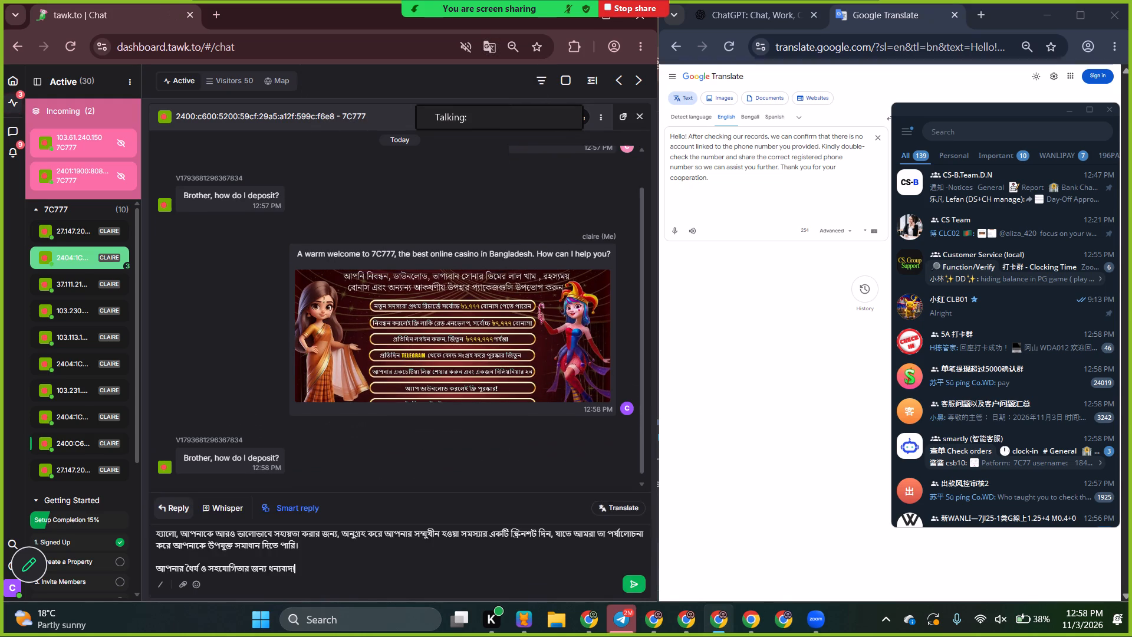
click(106, 244)
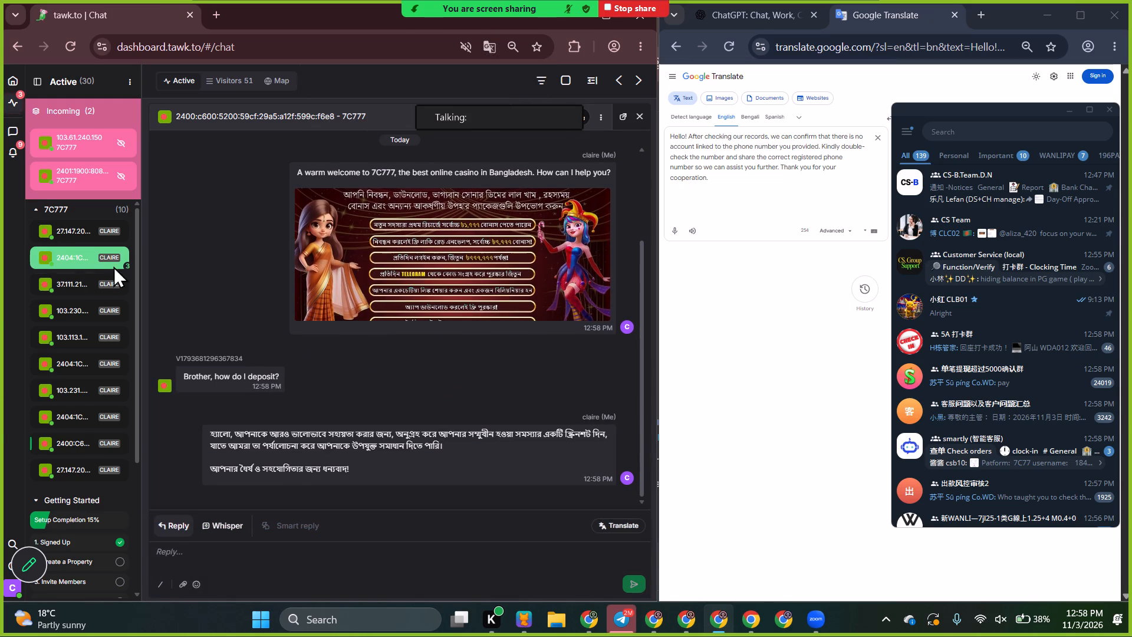
click(113, 267)
scroll(448, 316, down, 2)
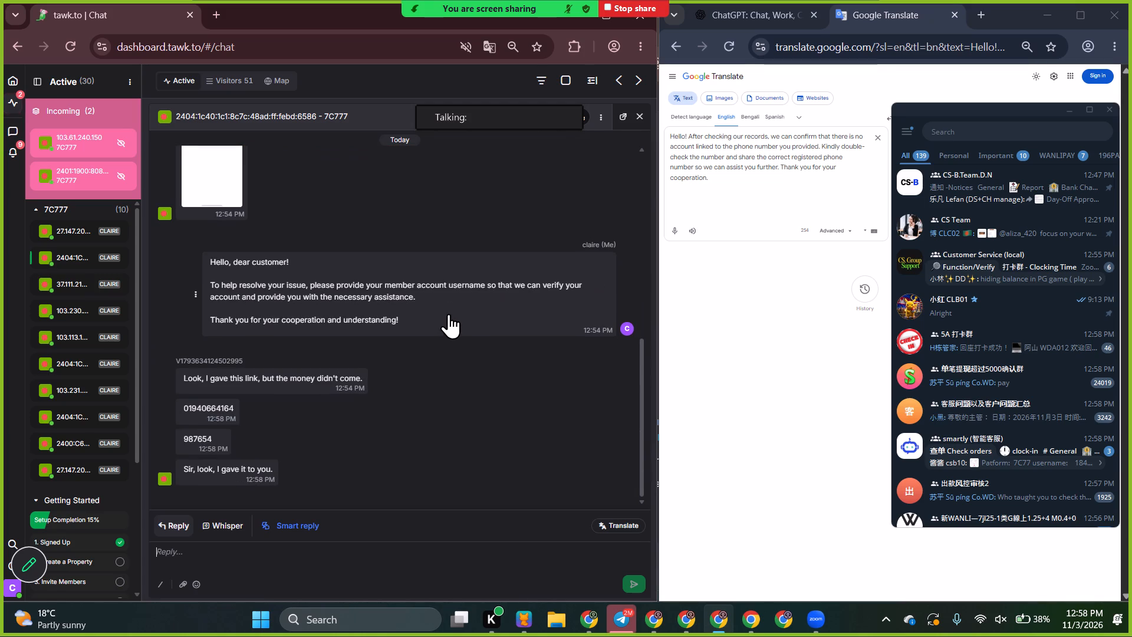
text(/wai)
key(Return)
key(Return)
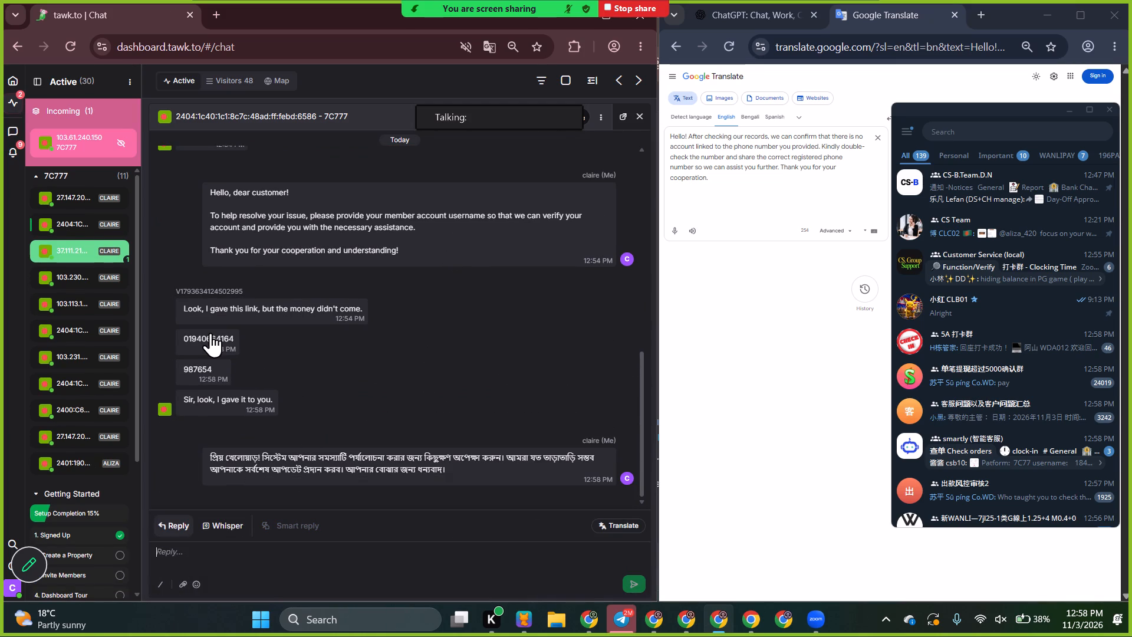
double_click(207, 363)
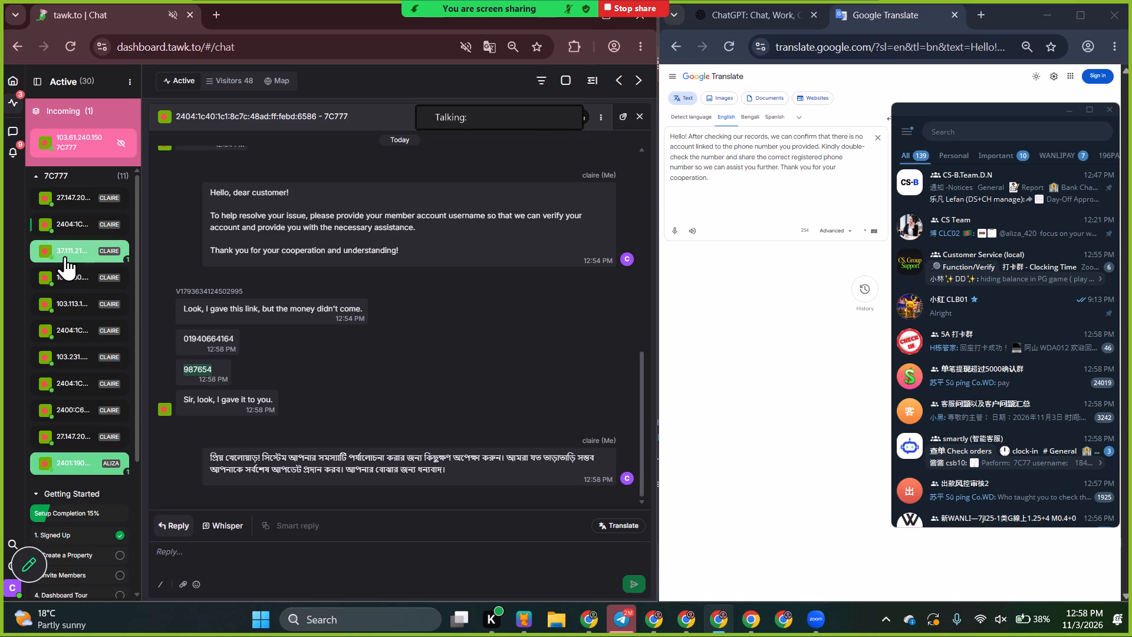
click(67, 254)
scroll(241, 370, down, 9)
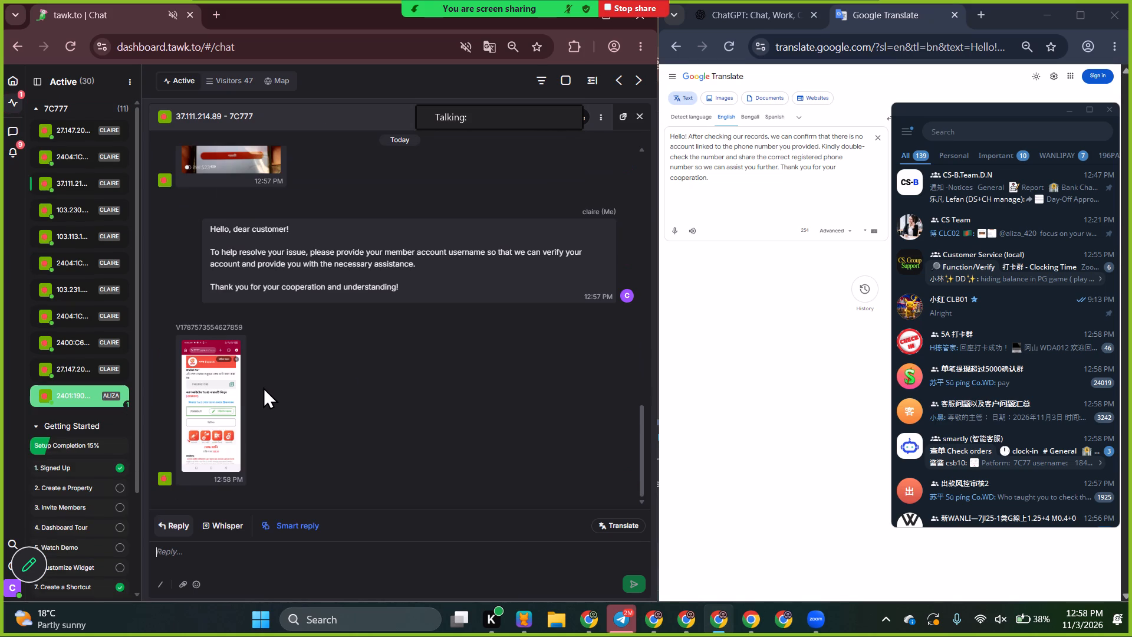
scroll(268, 385, up, 1)
scroll(268, 385, down, 4)
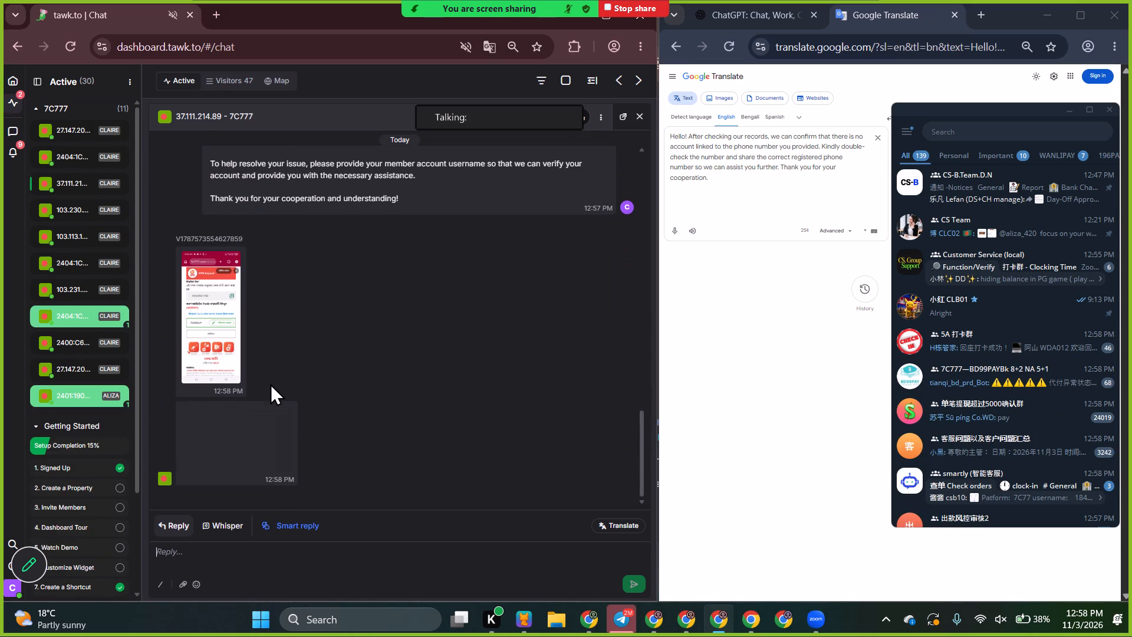
text(/wai)
key(Return)
key(Return)
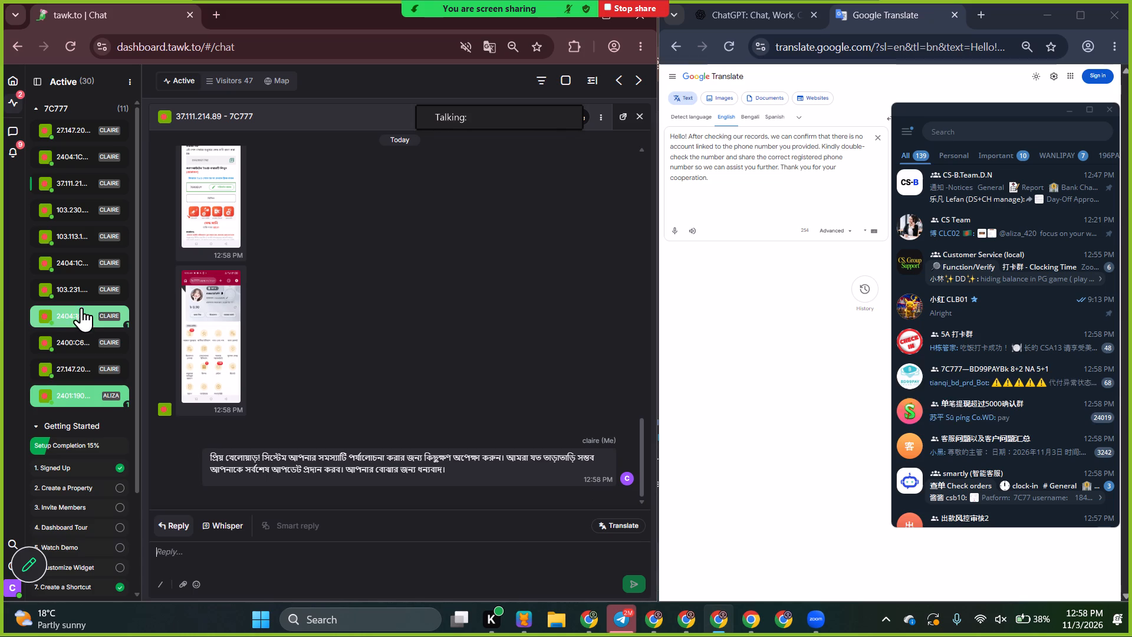
click(101, 393)
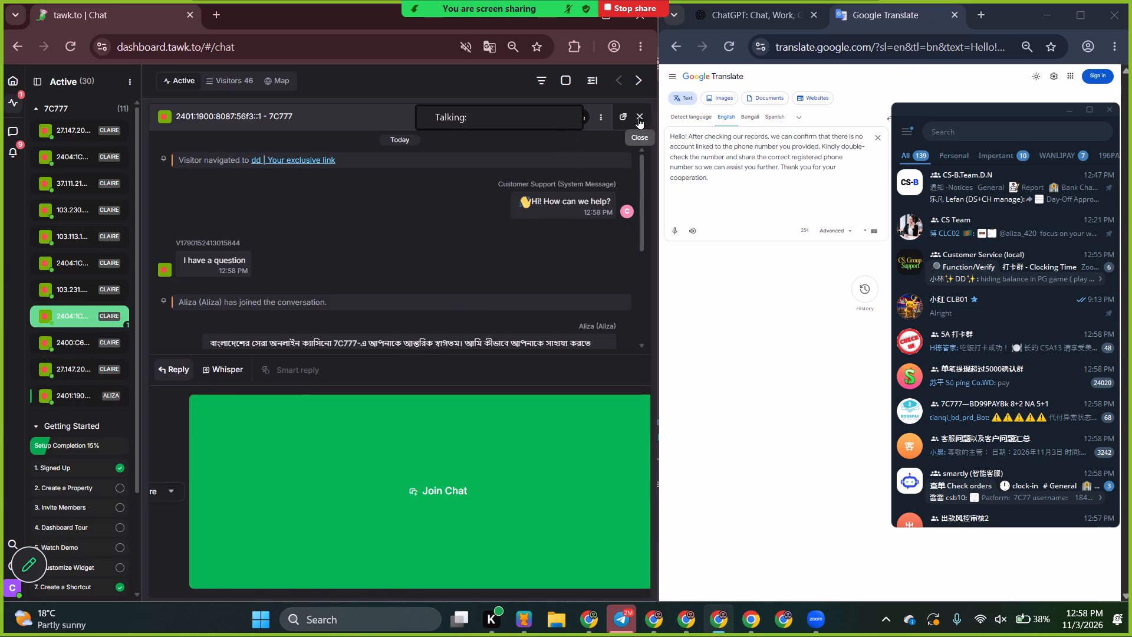
click(640, 111)
click(640, 111)
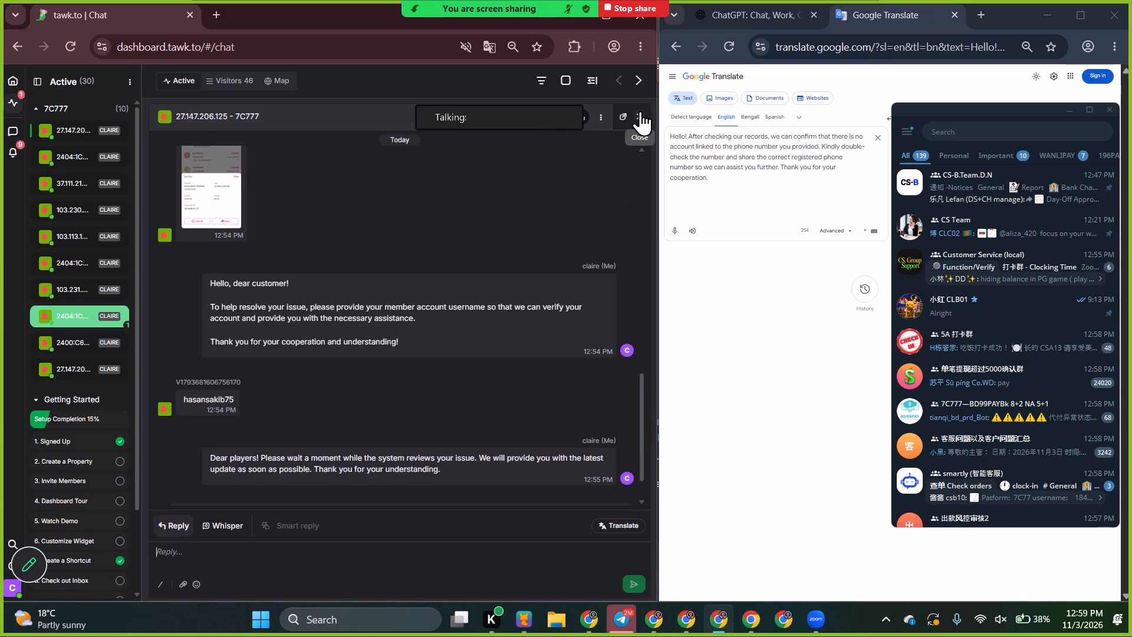
scroll(424, 244, down, 14)
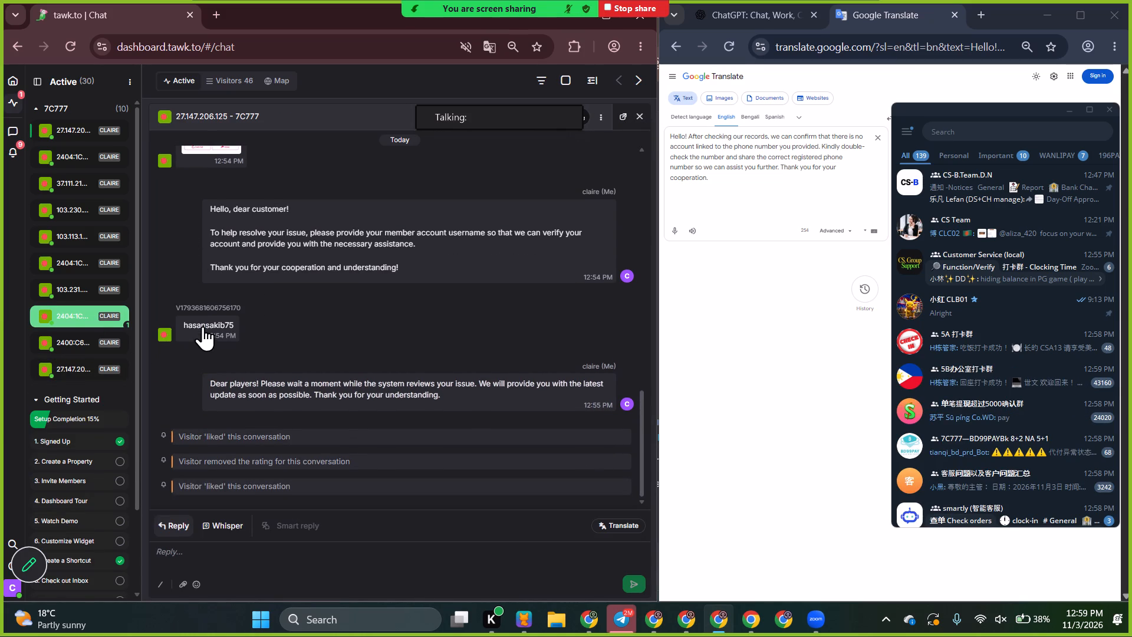
click(85, 310)
scroll(348, 323, down, 5)
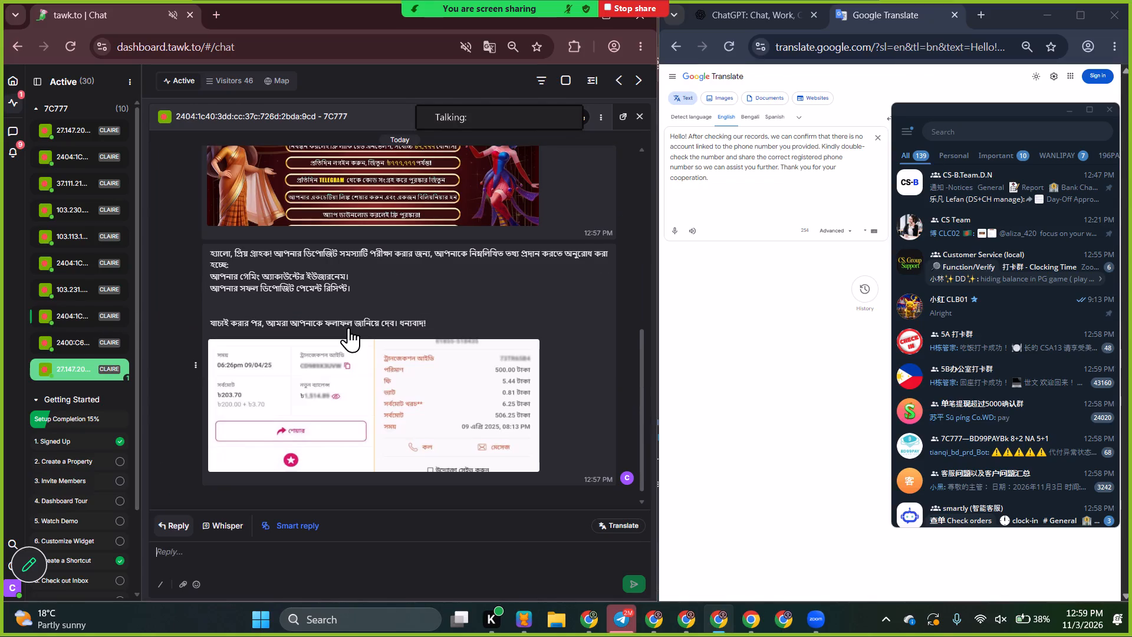
scroll(348, 327, down, 12)
text(/use)
key(Return)
key(Return)
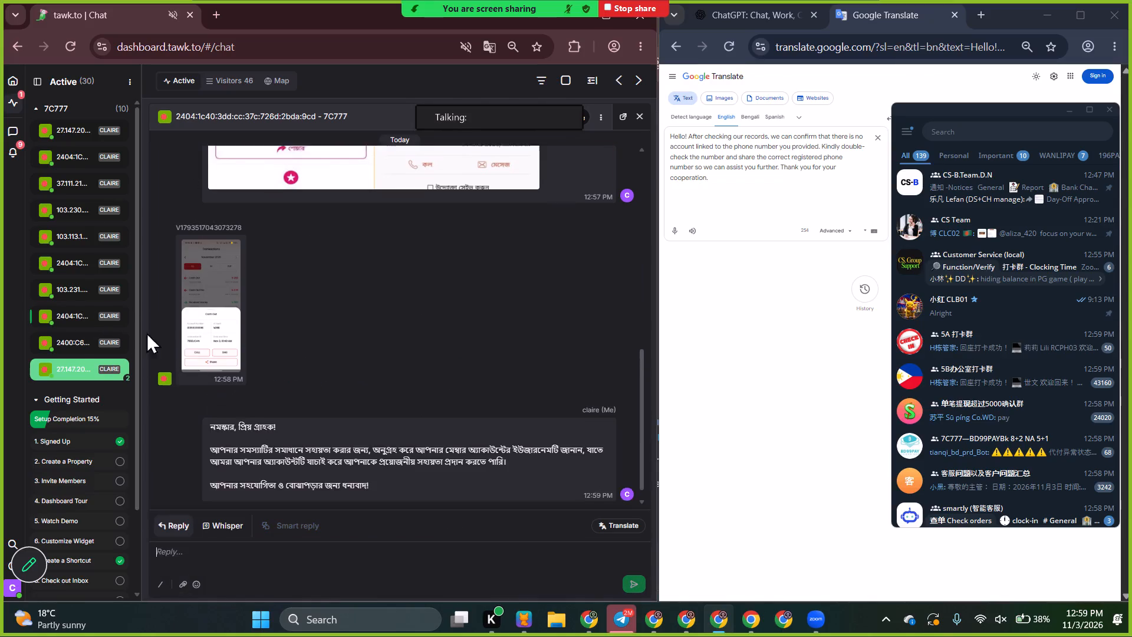
click(115, 365)
scroll(237, 372, down, 4)
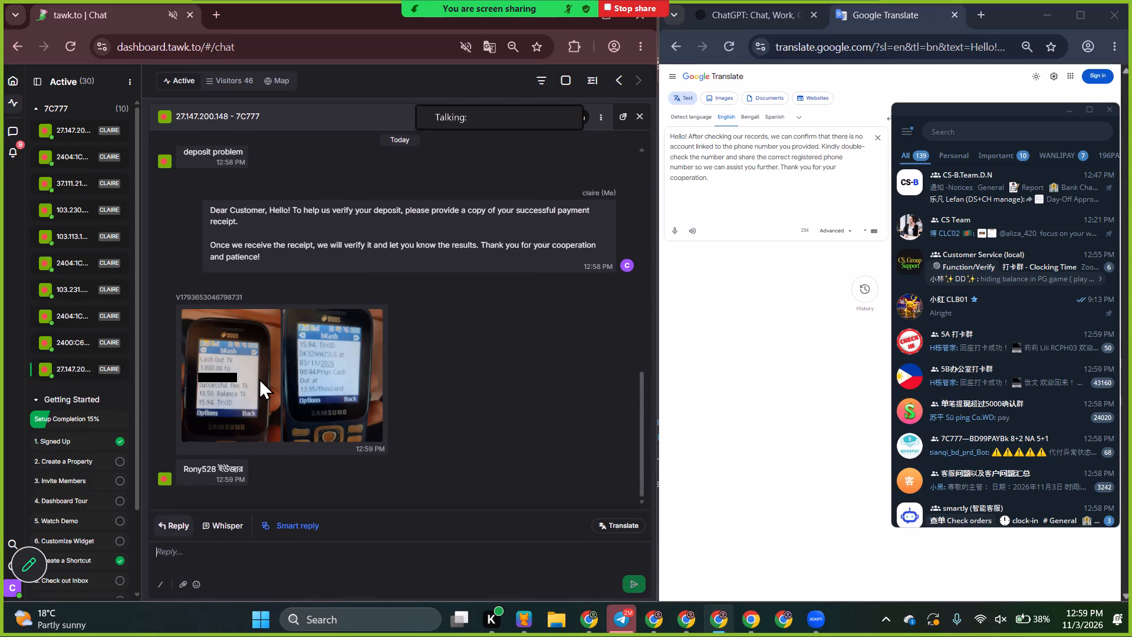
text(/wai)
key(Return)
key(Return)
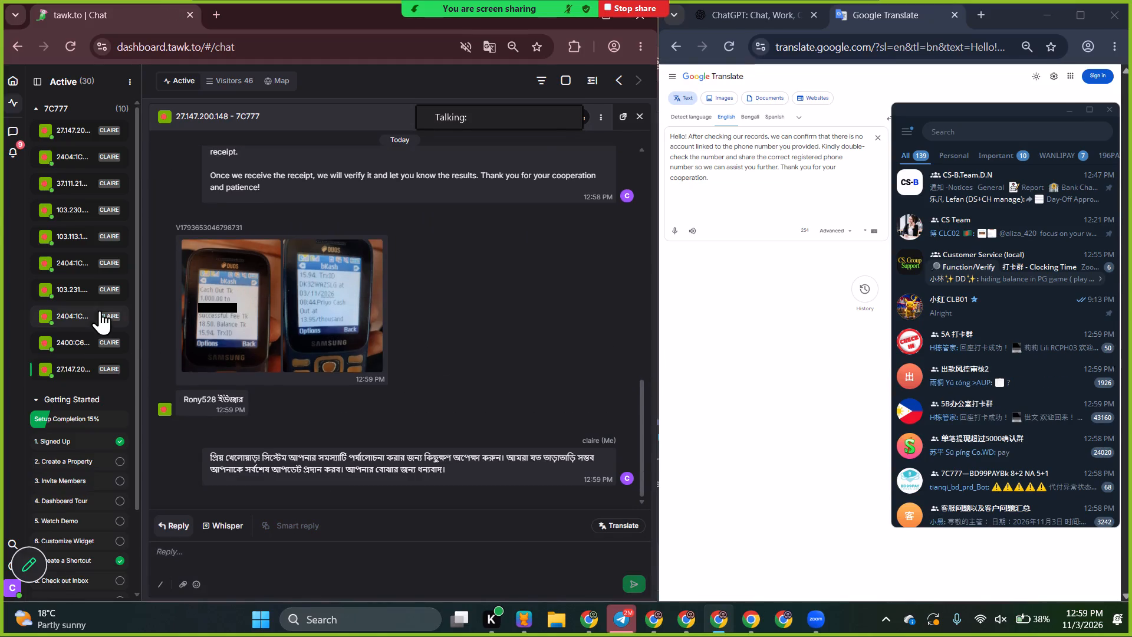
Copy the six-digit account name from the 2404:1c40:1c1 chat and search for it as inviter in the 7C777 back office's Referral Relations.
click(100, 309)
click(68, 148)
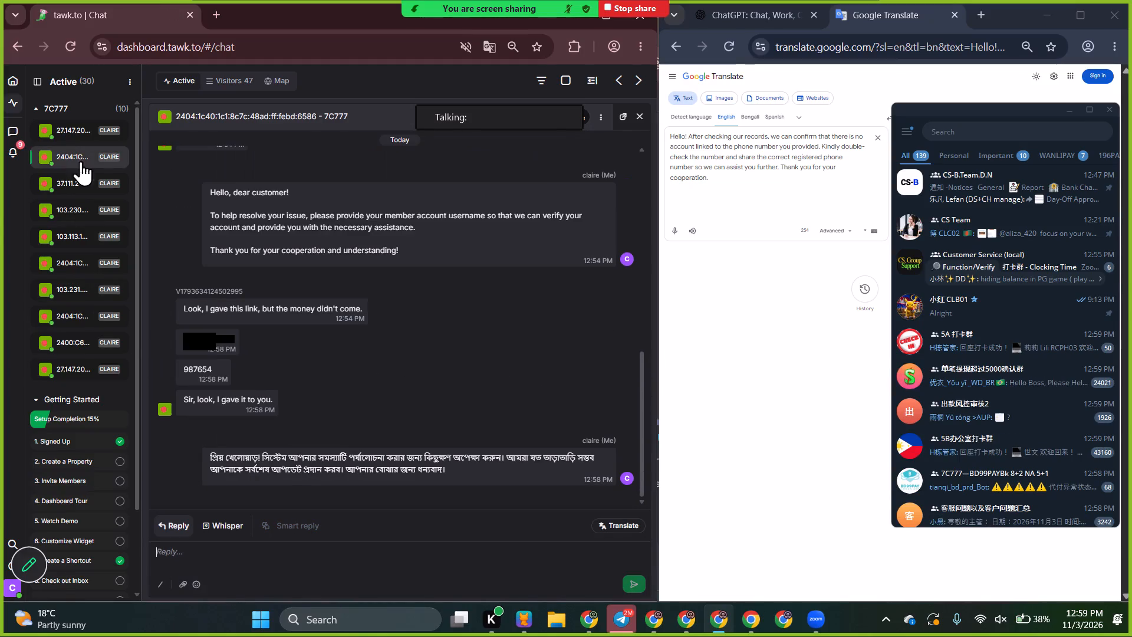
scroll(274, 248, down, 5)
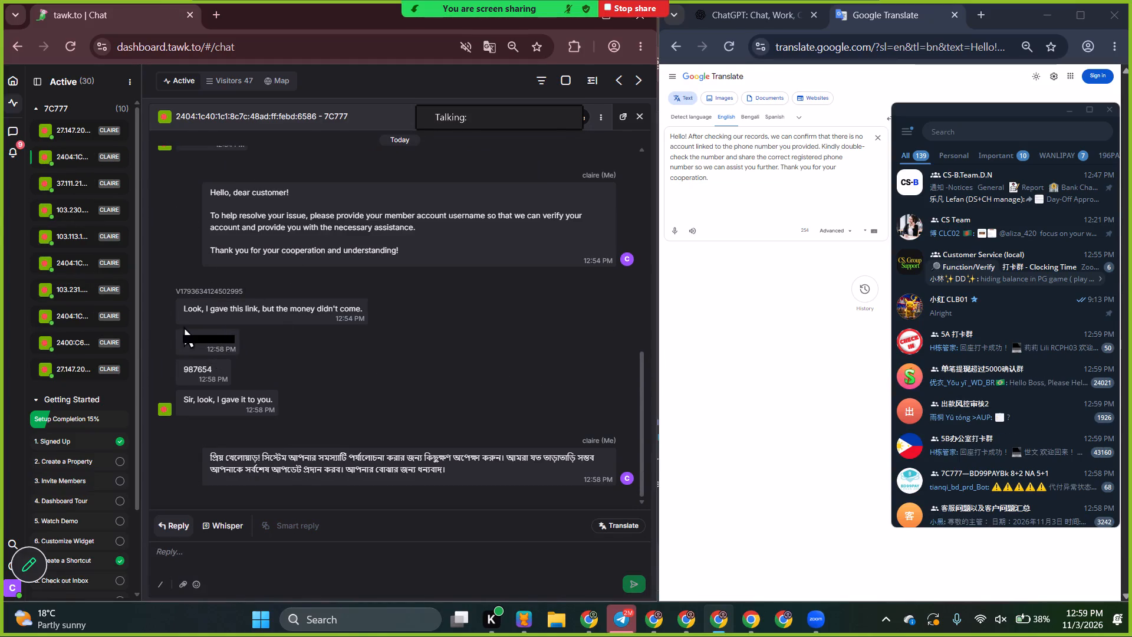
double_click(196, 363)
key(ctrl+c)
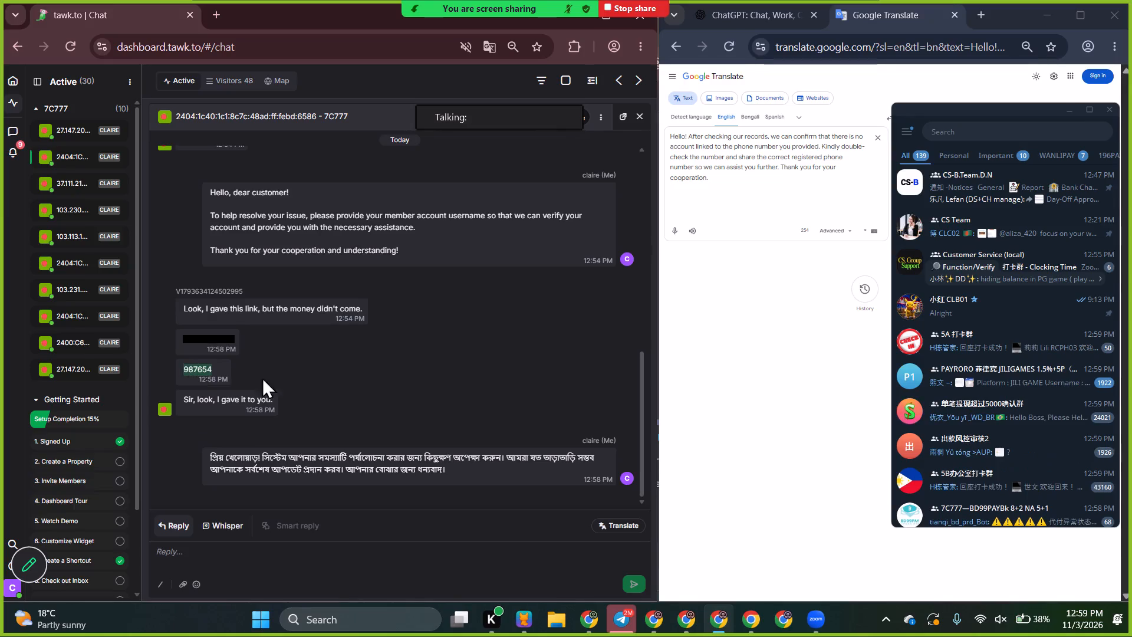
click(587, 615)
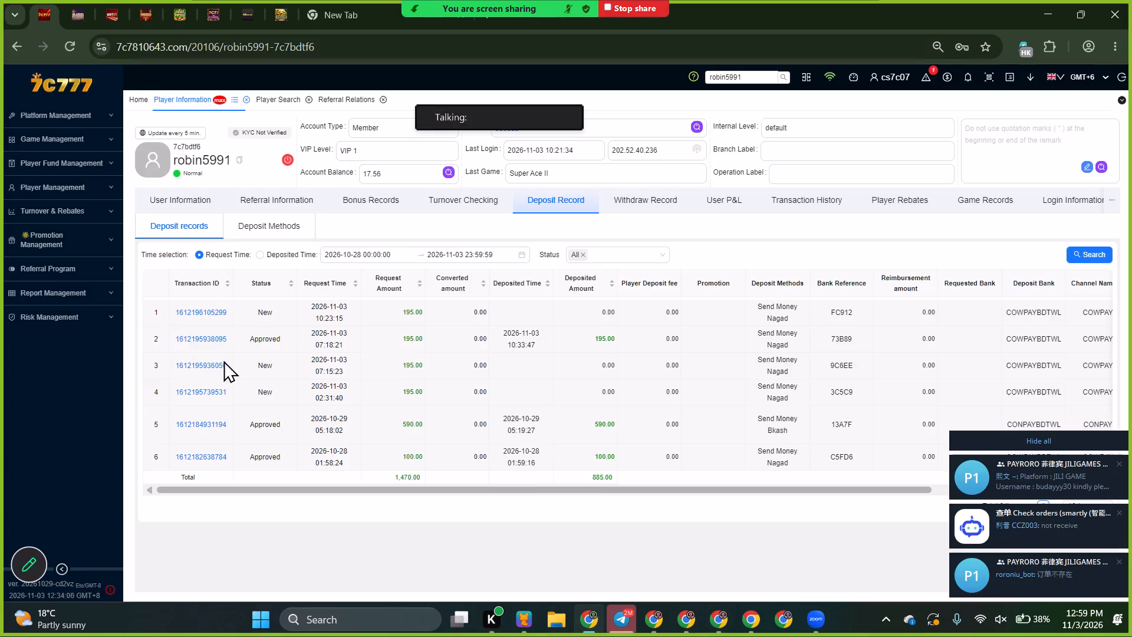
click(73, 272)
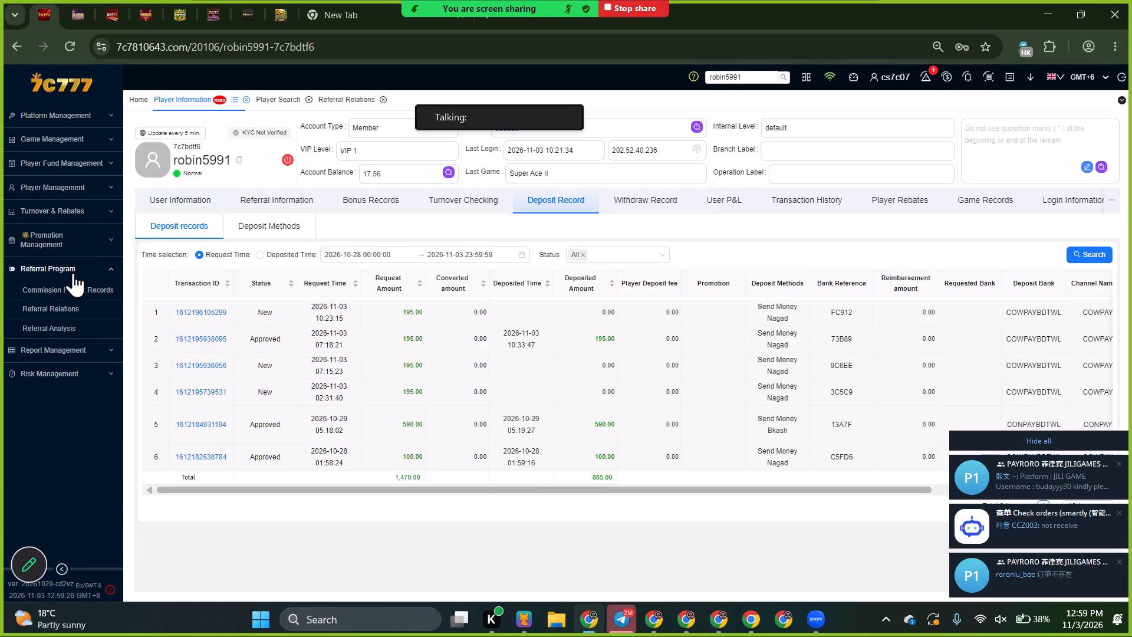
click(60, 304)
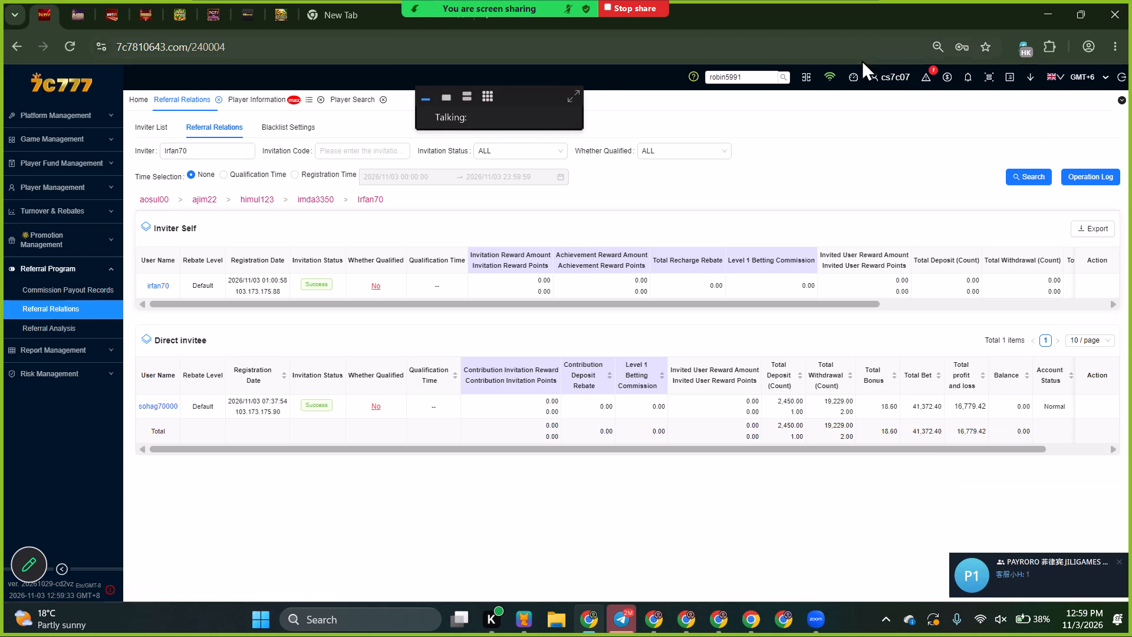
double_click(191, 152)
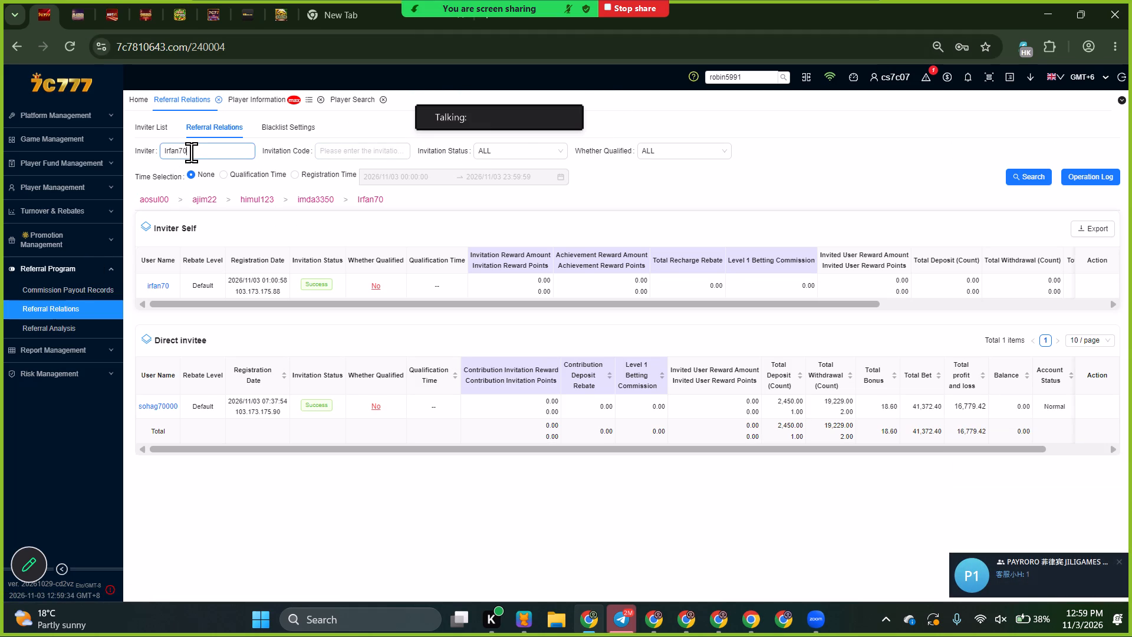
key(ctrl+v)
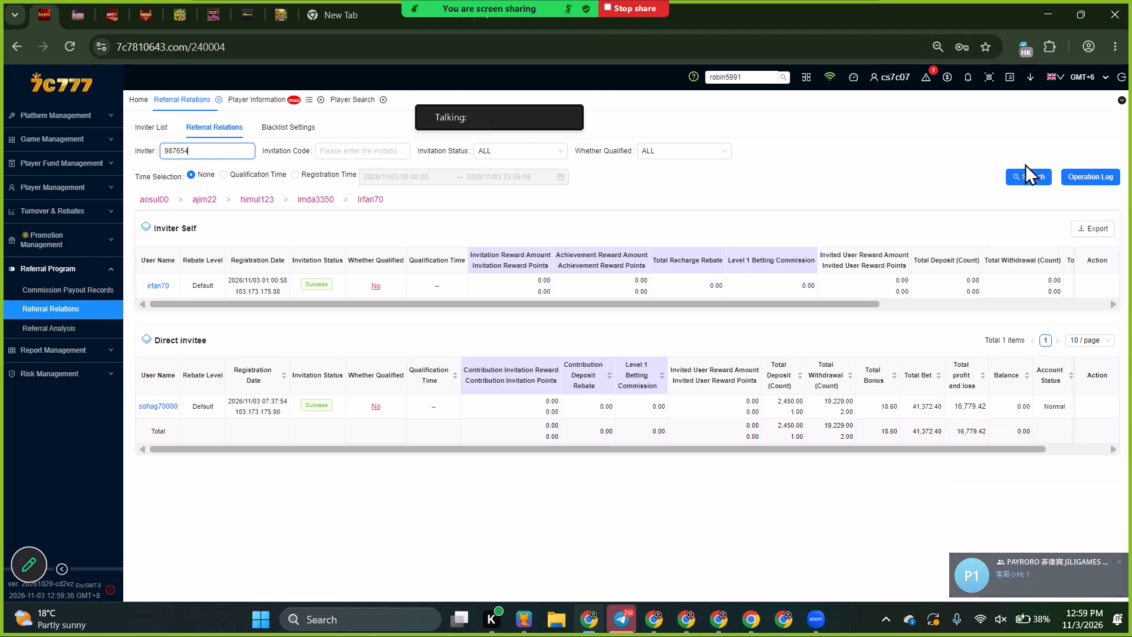
click(1025, 168)
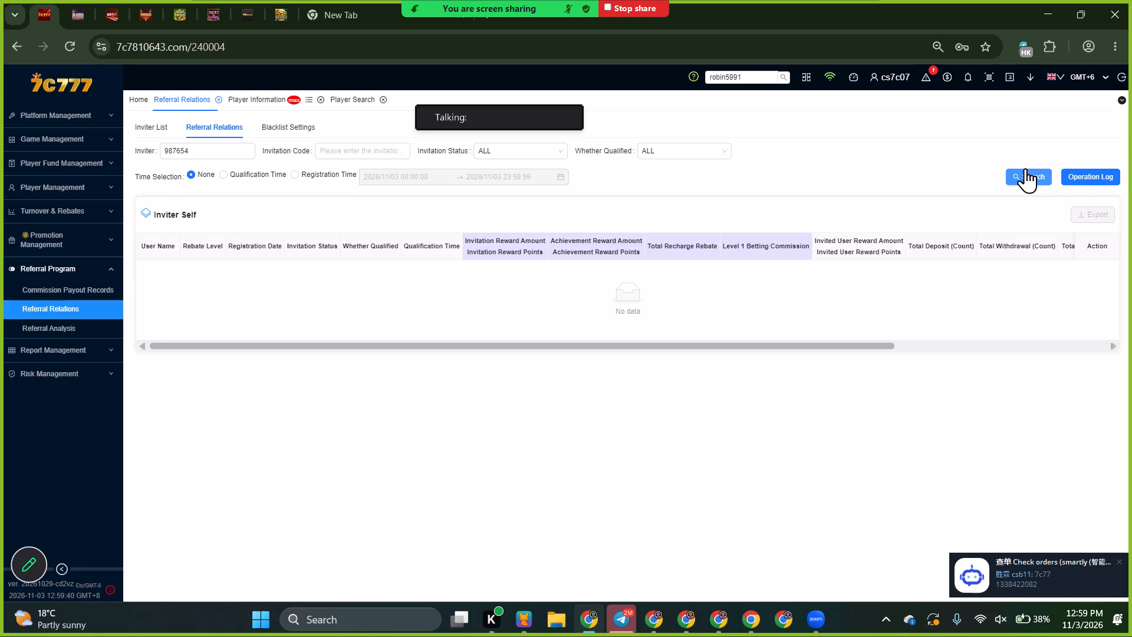
click(1025, 168)
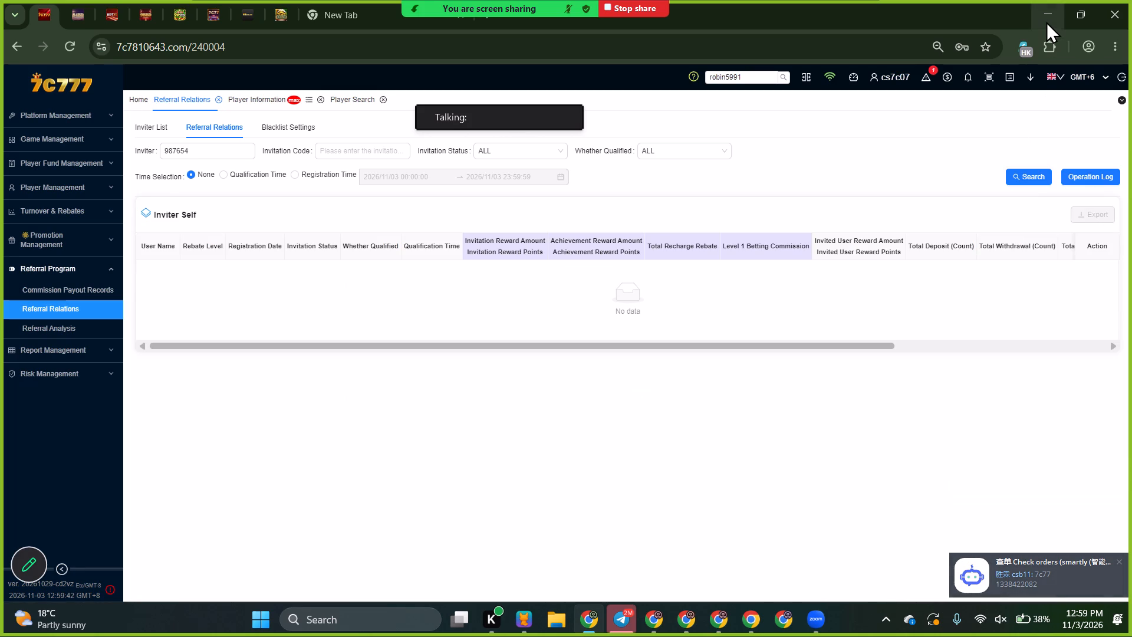
click(1046, 21)
click(202, 563)
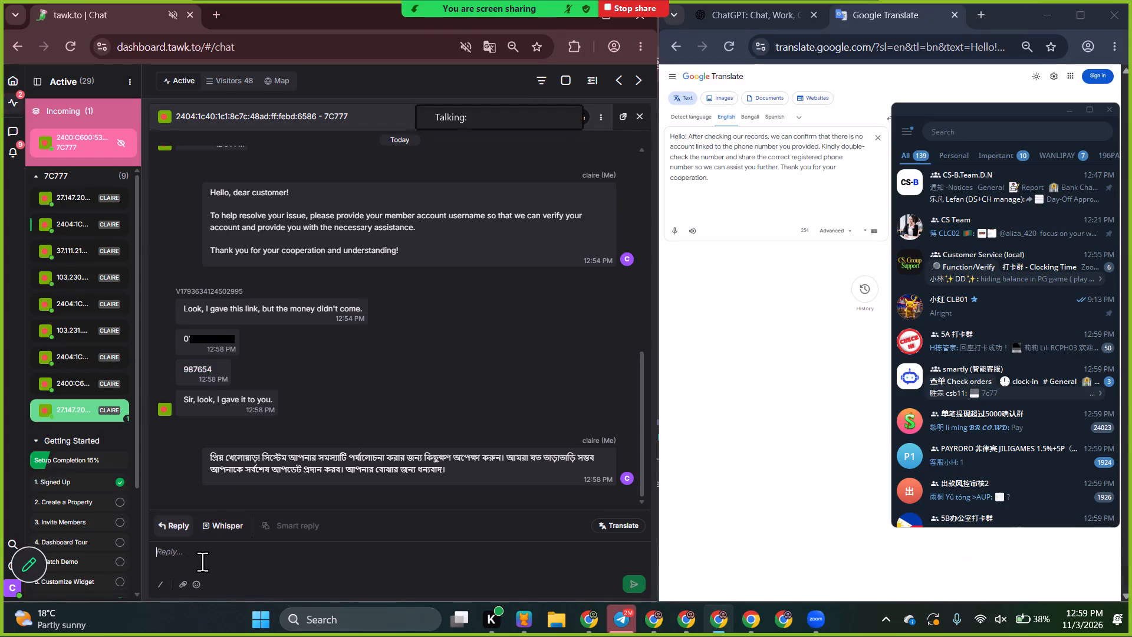
text(/home)
key(Return)
key(Return)
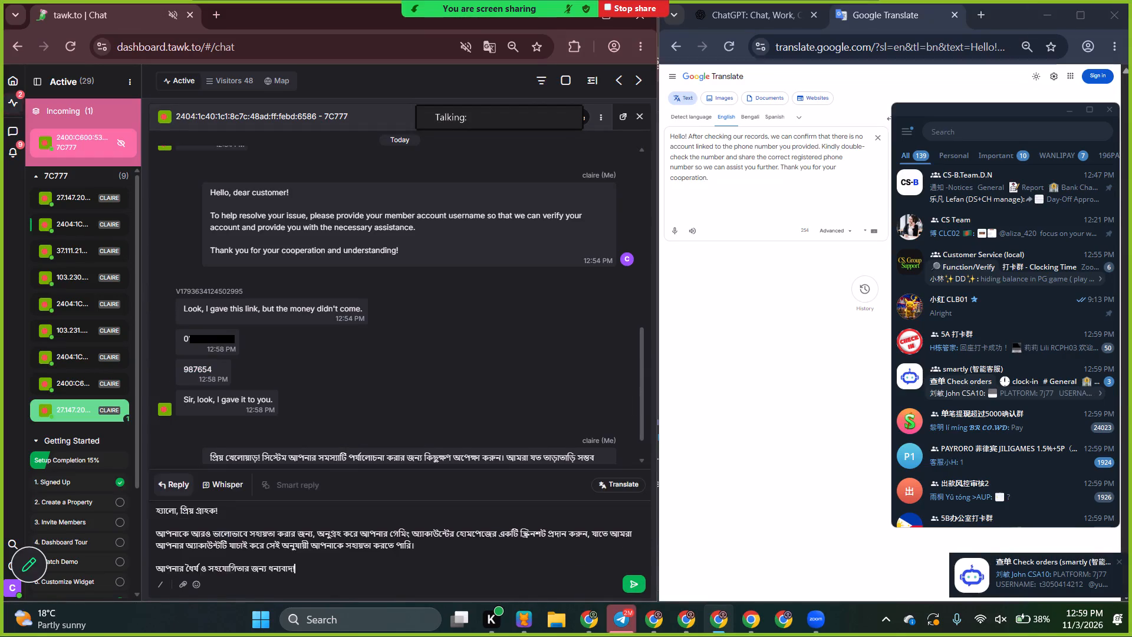
click(85, 141)
click(343, 434)
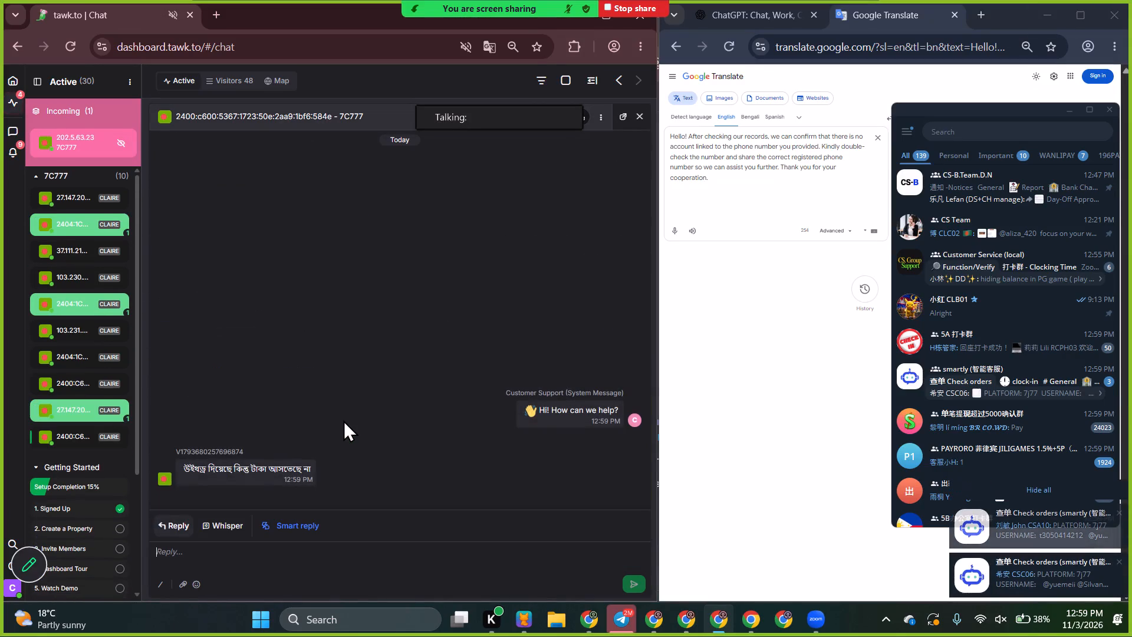
text(/he)
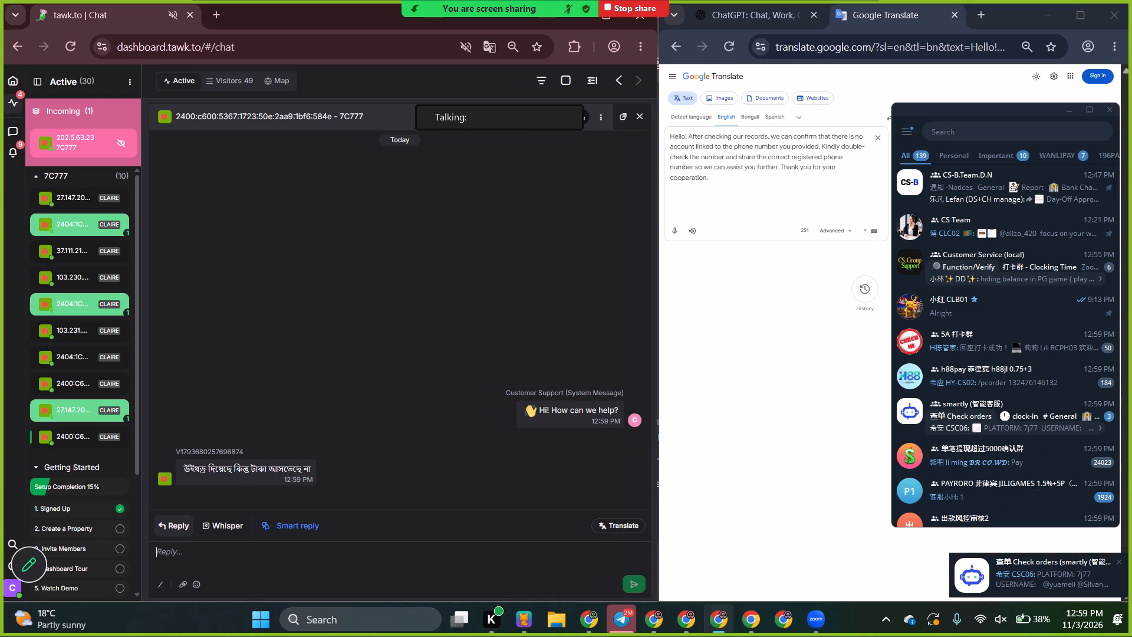
text(/he)
key(Return)
key(Return)
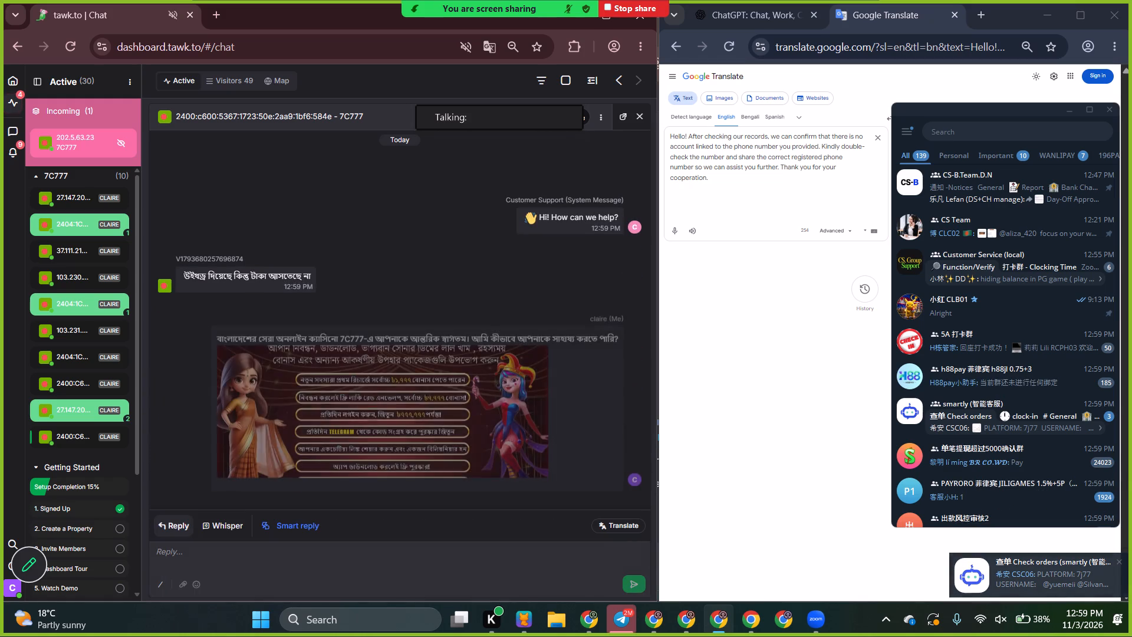
right_click(383, 218)
click(423, 490)
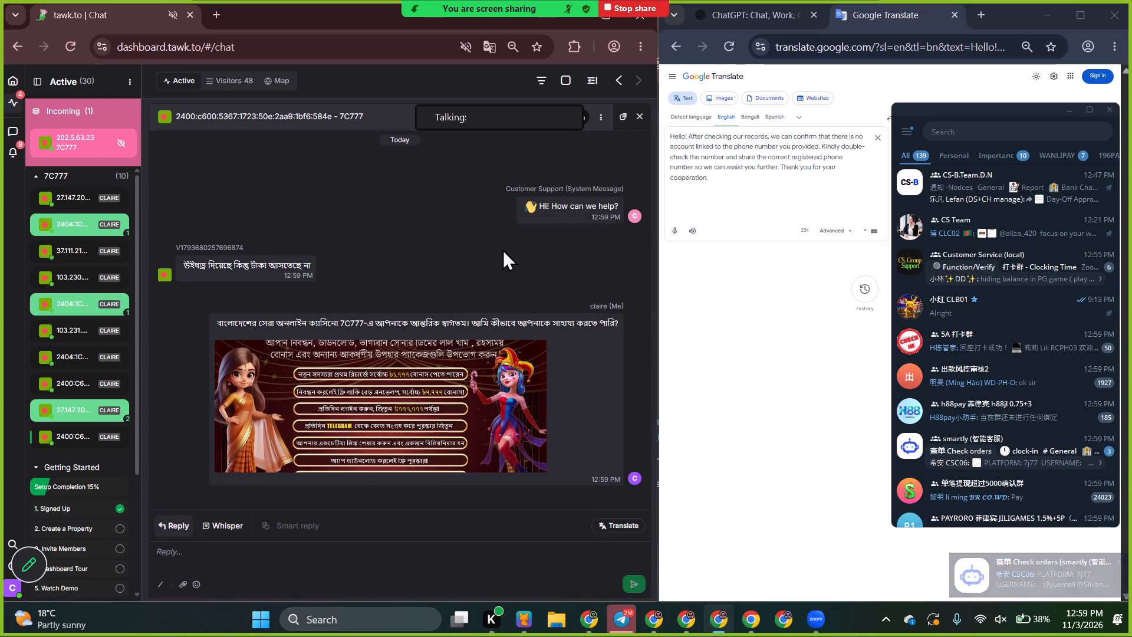
click(417, 83)
click(449, 80)
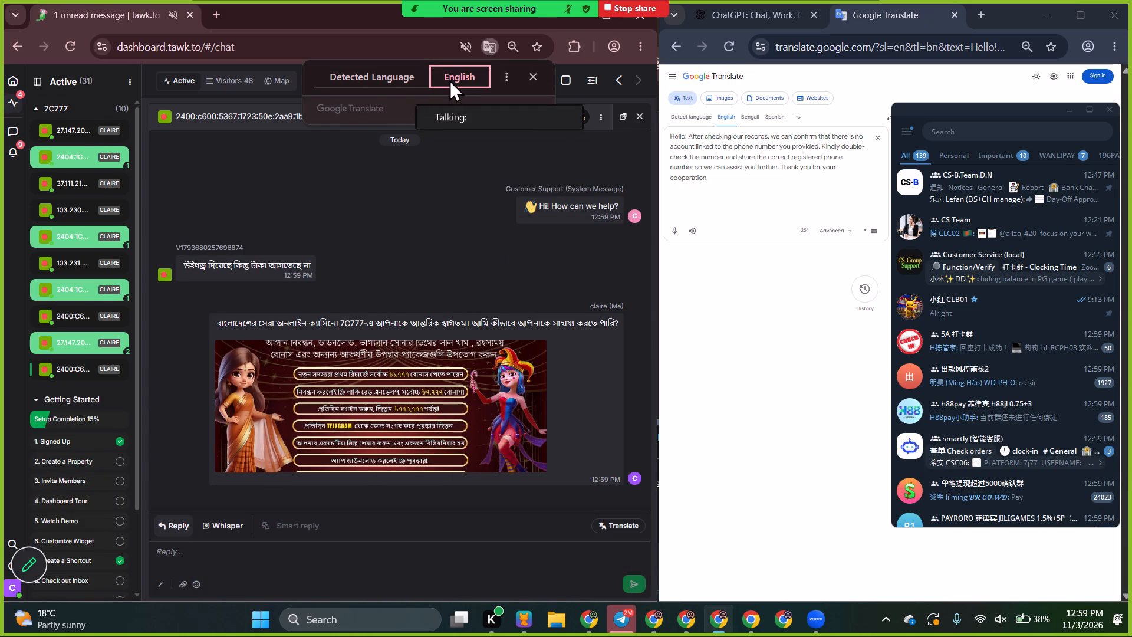
click(282, 557)
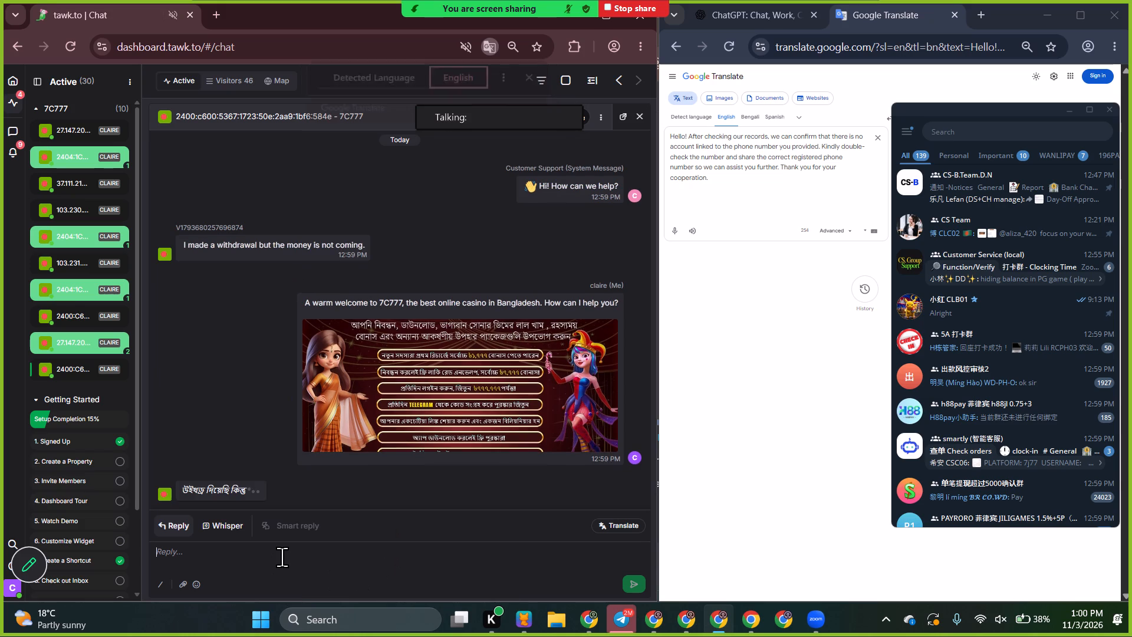
text(/uw)
key(Return)
key(Return)
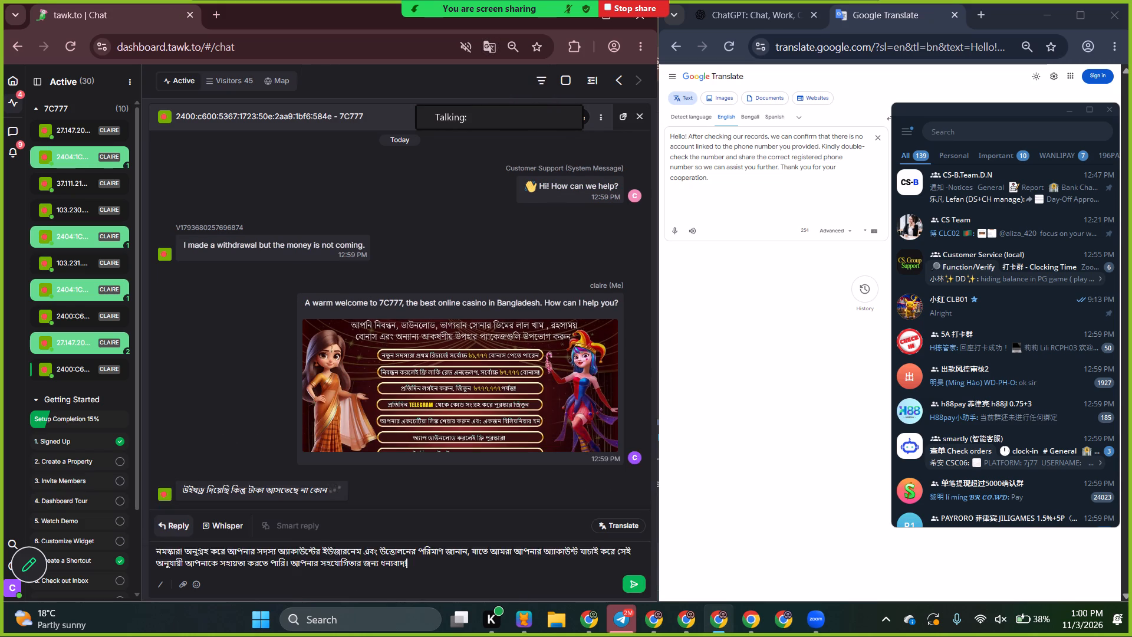
Check the 2404:1c40:1c1 chat, and in the 2404:1c40:181 chat copy the referred friend's username and send the canned Bengali please-wait reply.
click(85, 154)
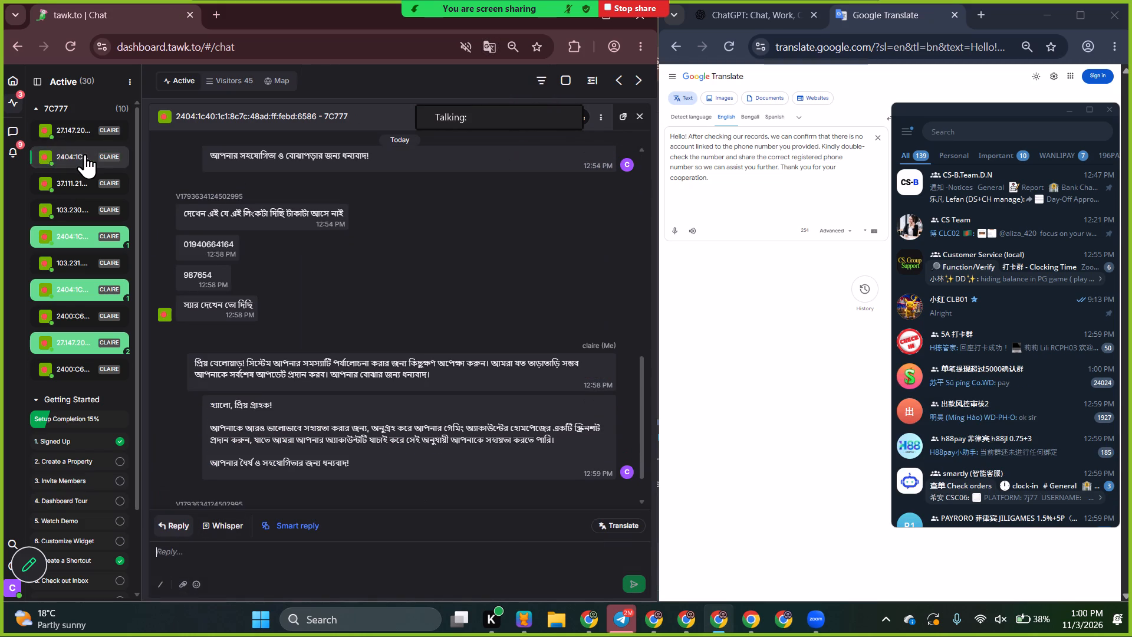
scroll(409, 333, down, 4)
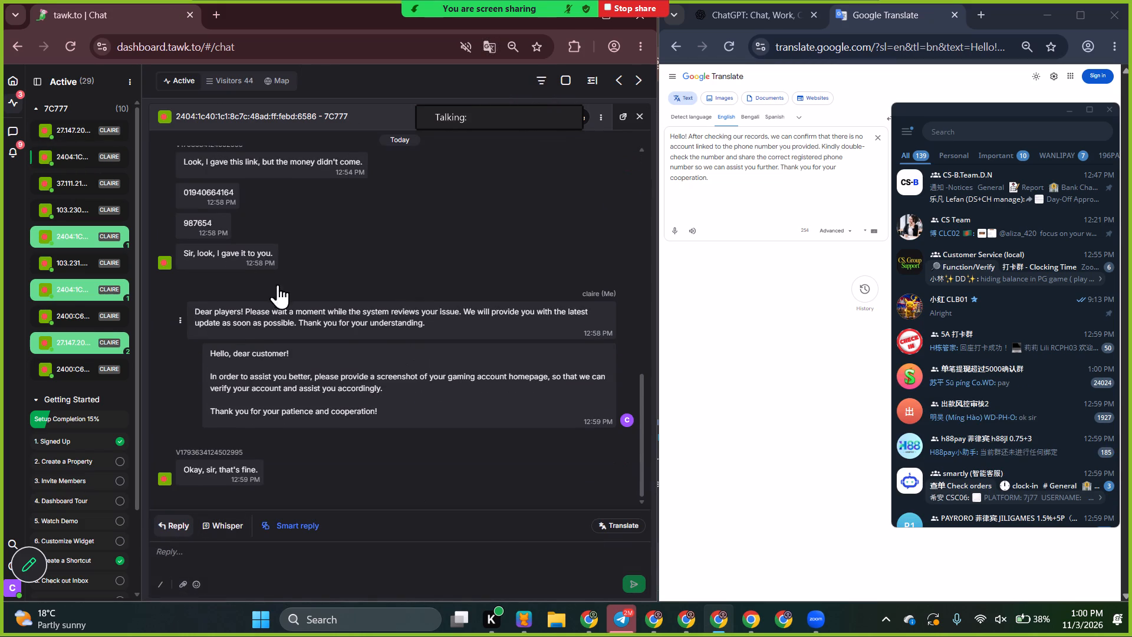
click(104, 242)
scroll(315, 329, down, 7)
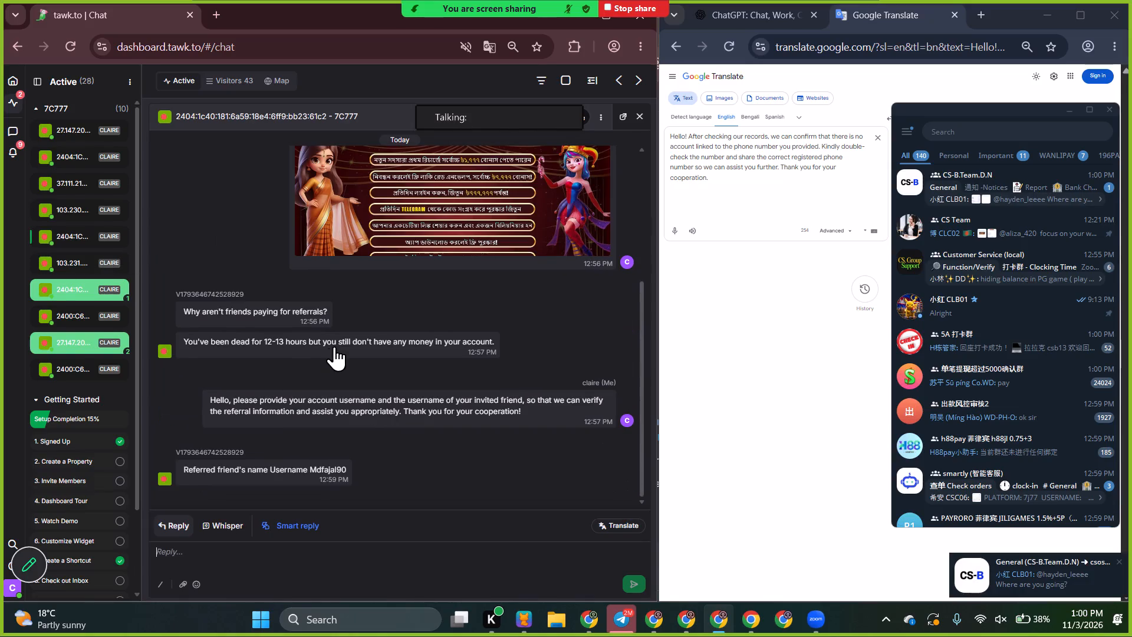
triple_click(323, 468)
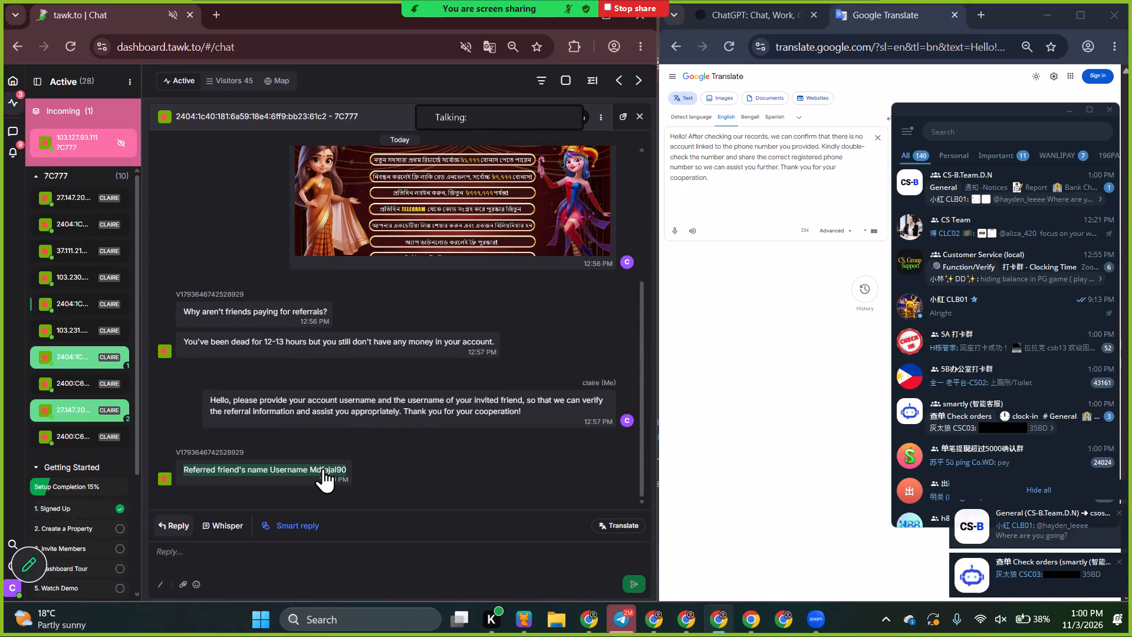
click(323, 468)
click(323, 468)
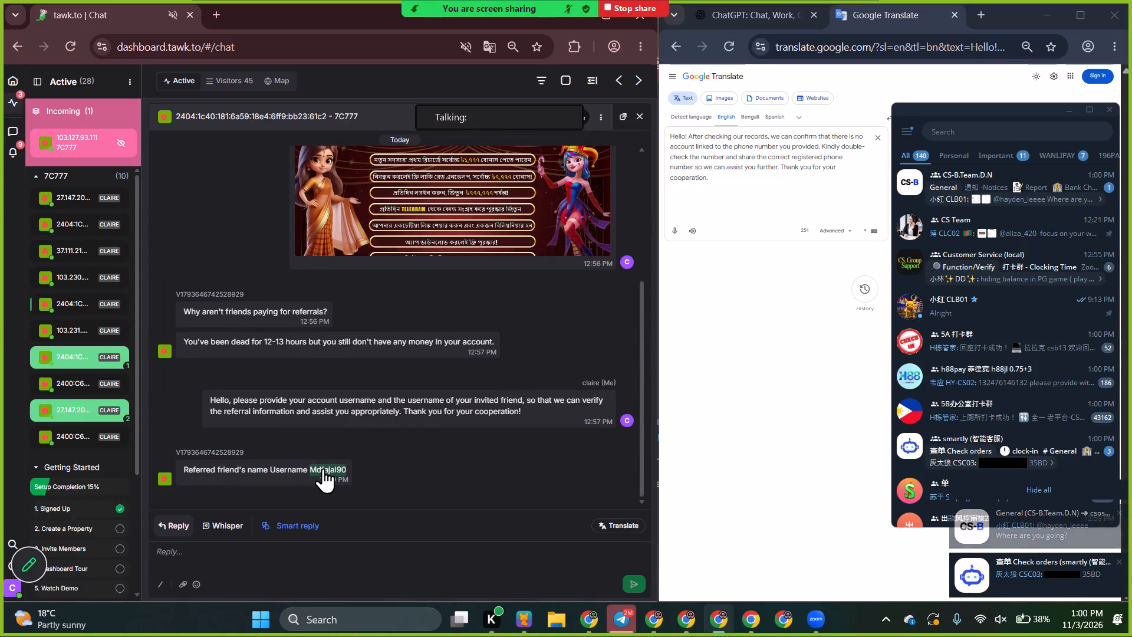
key(ctrl+c)
click(286, 557)
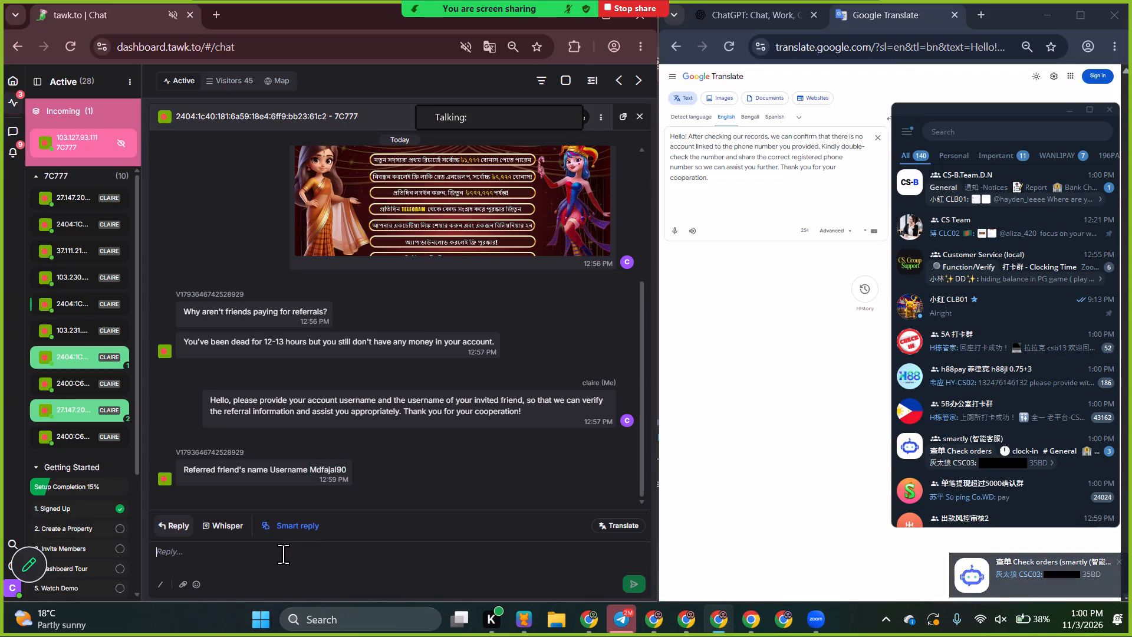
text(/wai)
key(Return)
key(Return)
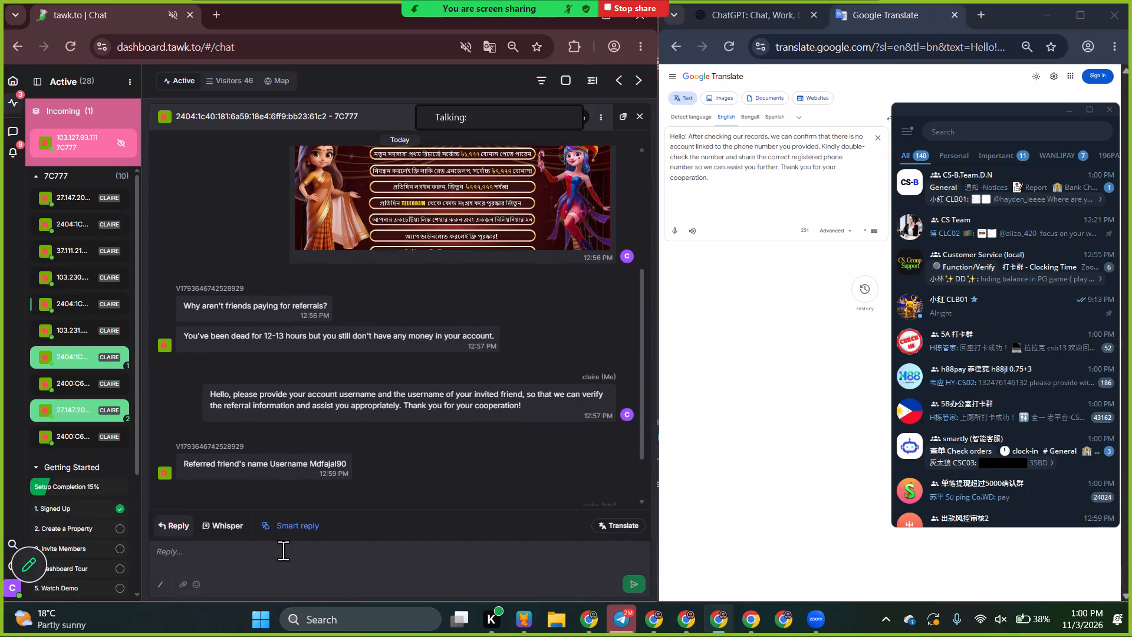
Search for the copied friend's username as inviter in the 7C777 back office's Referral Relations and view the reason for disqualification.
click(594, 622)
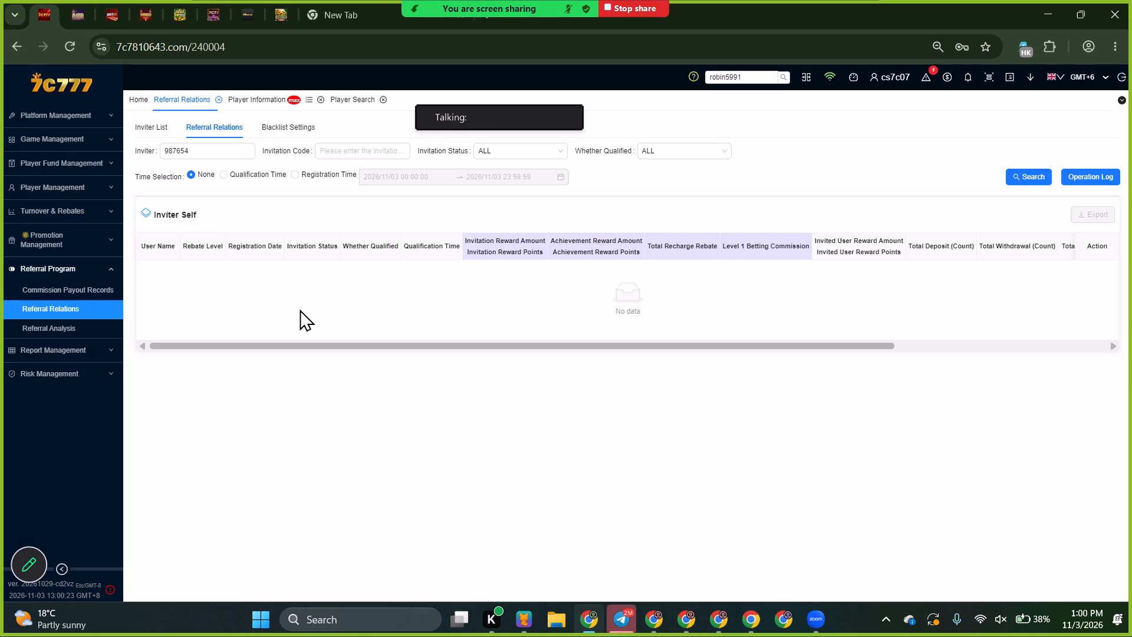
double_click(212, 156)
key(ctrl+v)
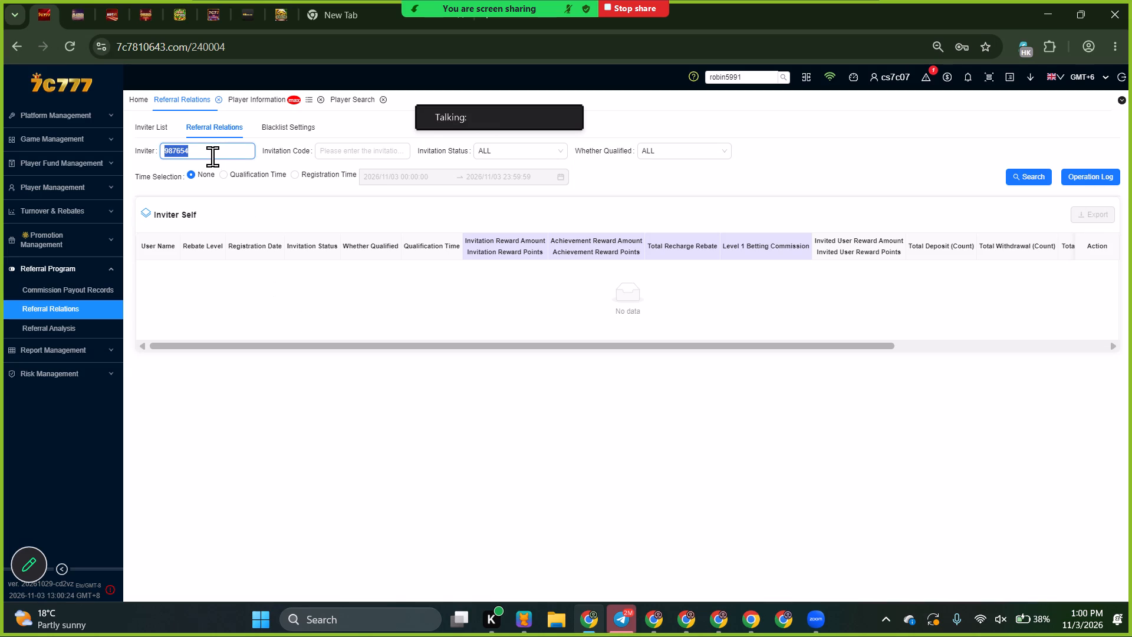
click(1032, 179)
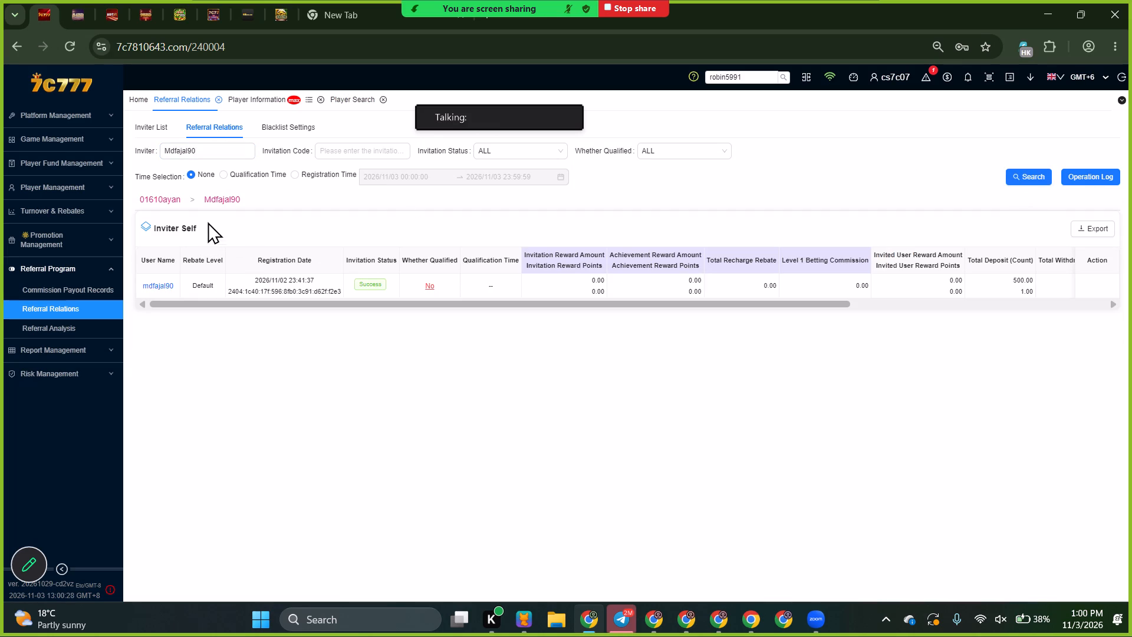
click(433, 287)
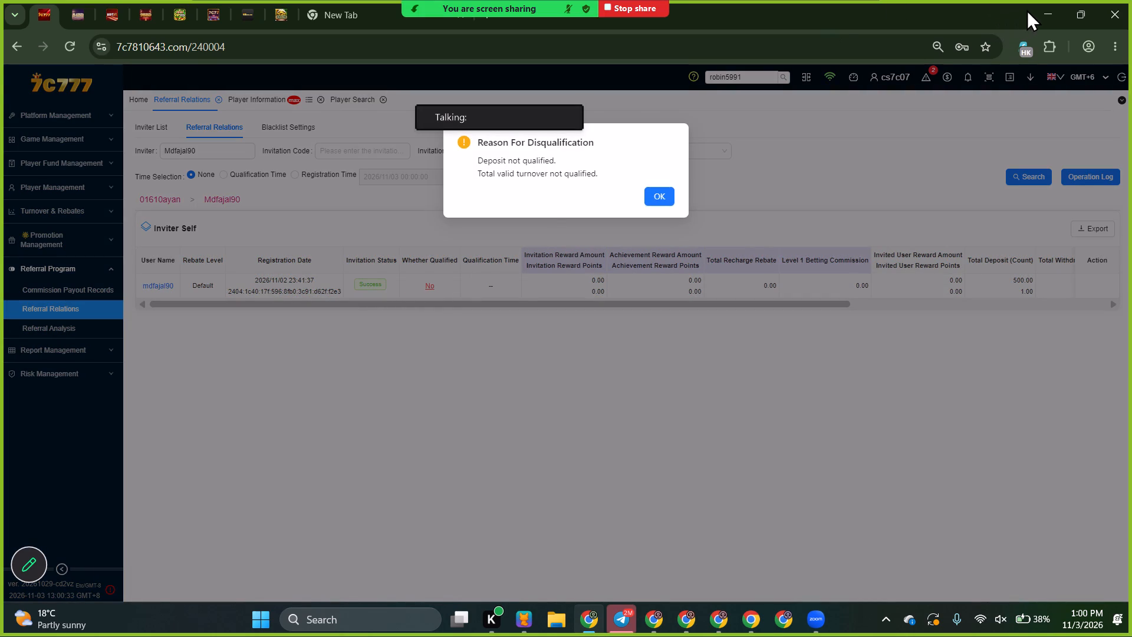
click(1040, 9)
click(195, 546)
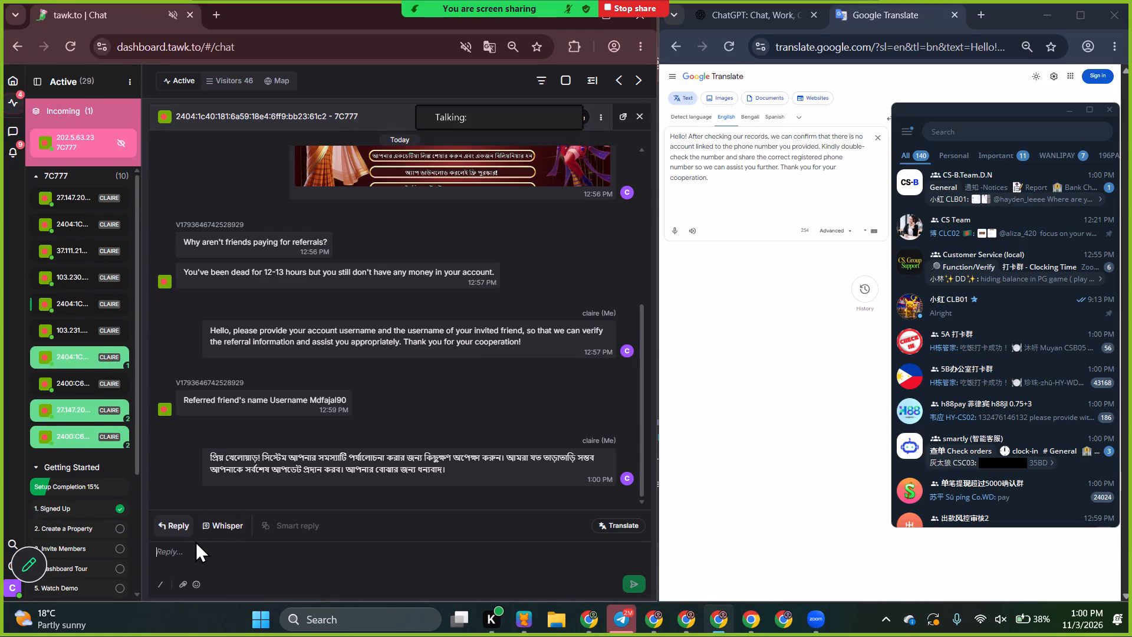
text(/i)
key(d)
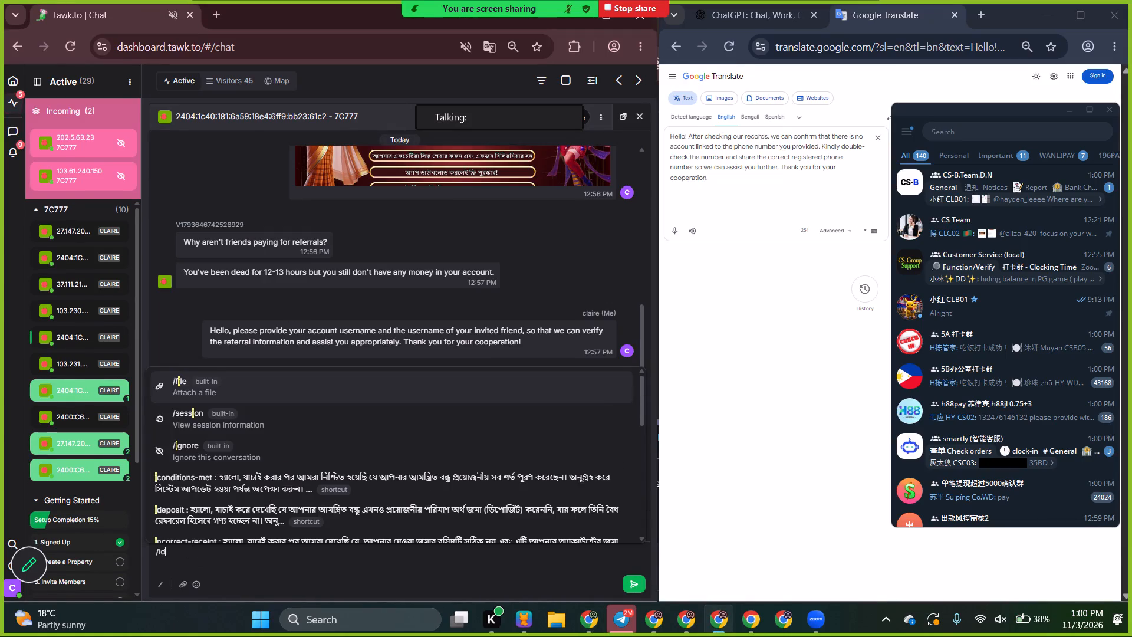
key(Return)
key(Return)
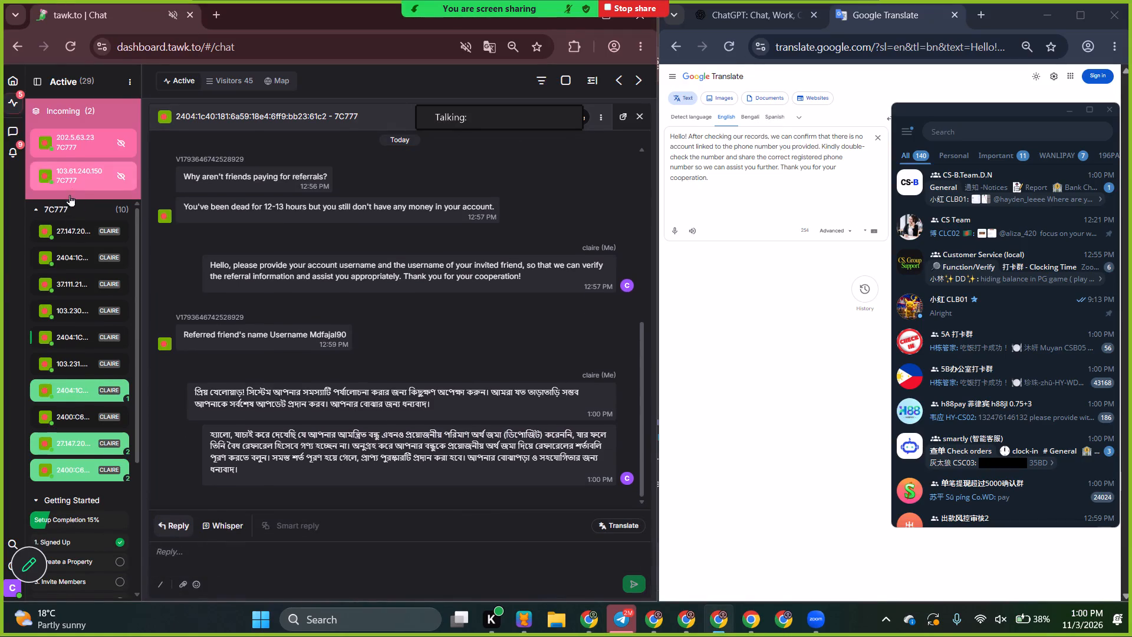
click(71, 182)
click(342, 444)
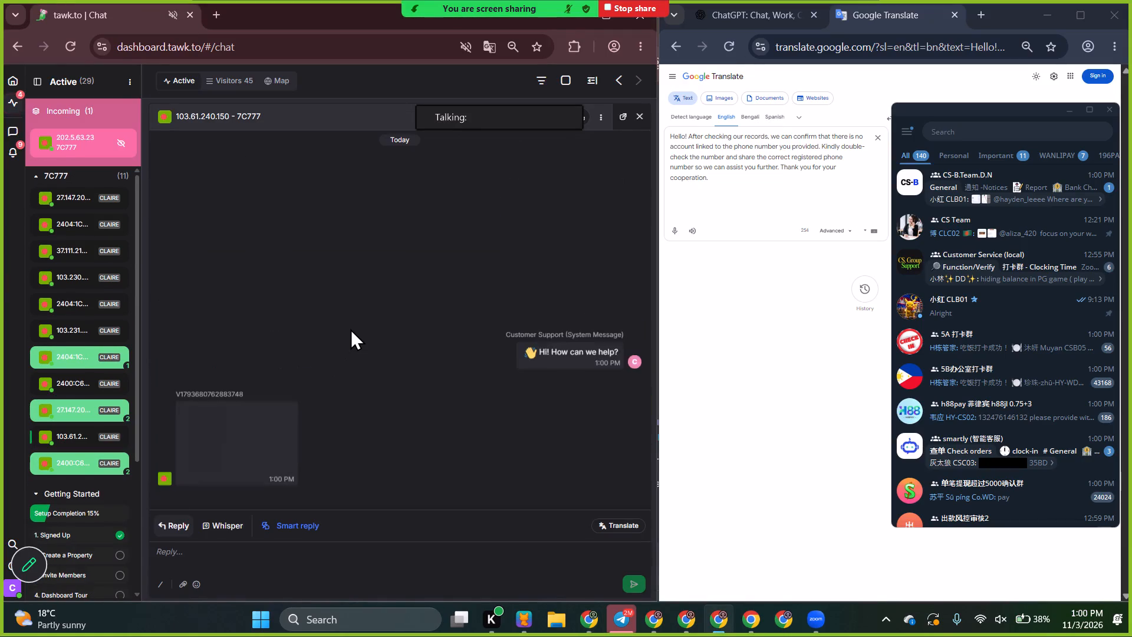
text(/he)
key(Return)
key(Return)
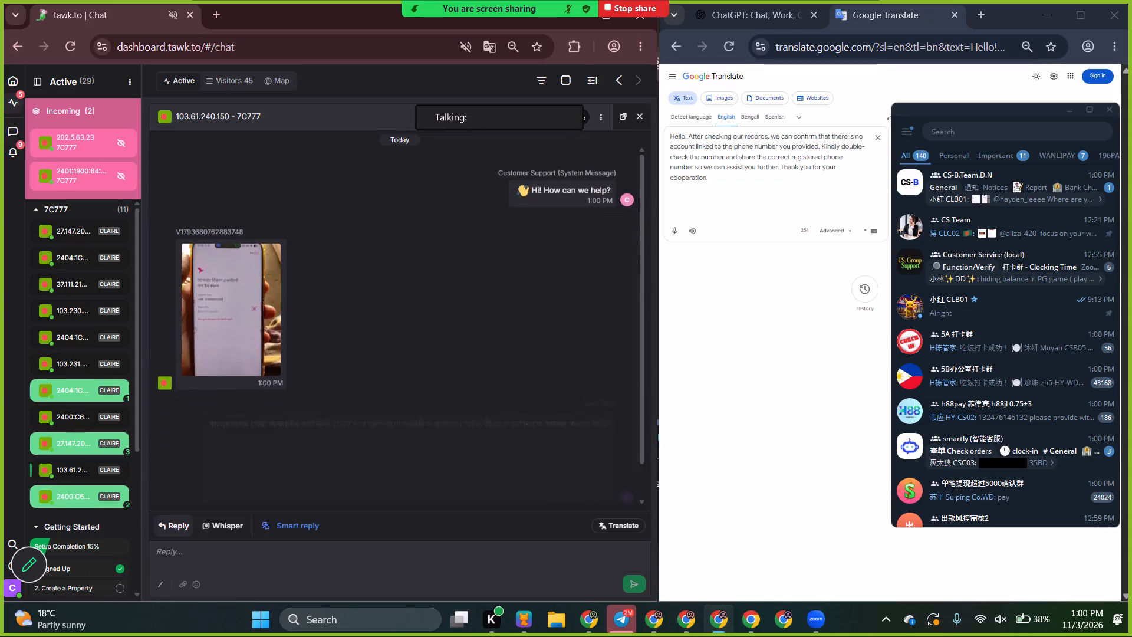
text(/use)
key(Return)
key(Return)
click(106, 150)
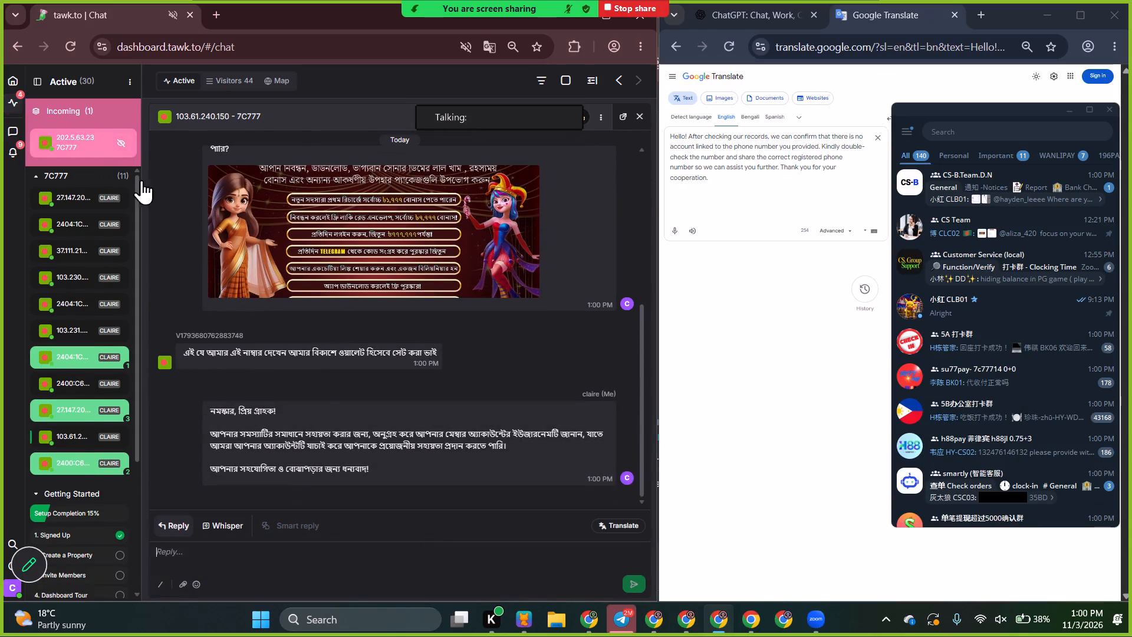
click(365, 464)
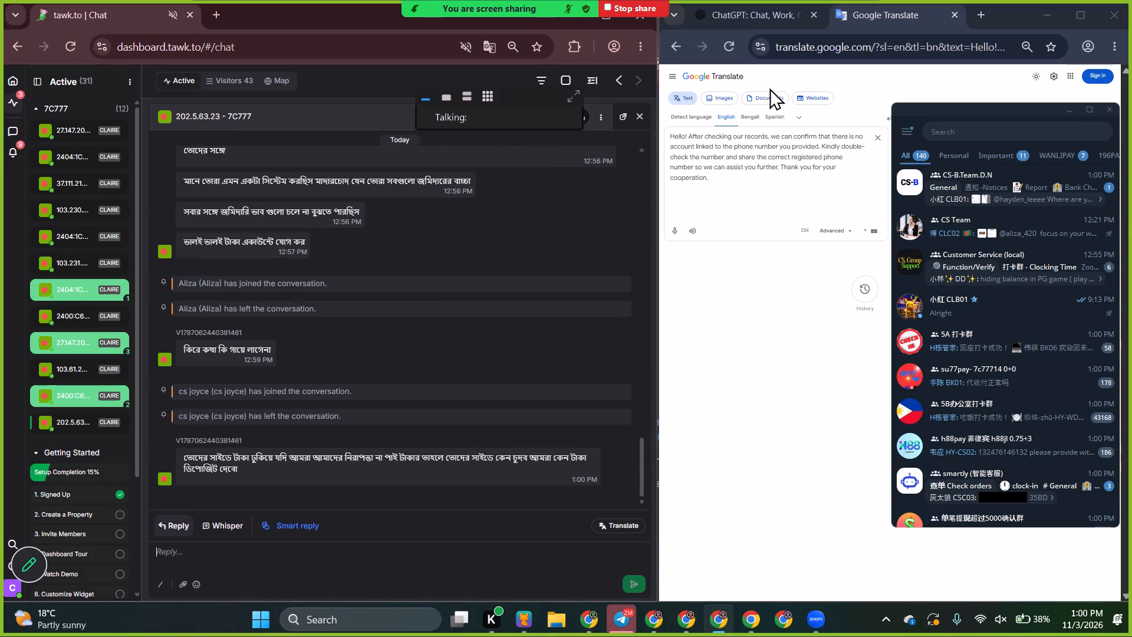
click(639, 116)
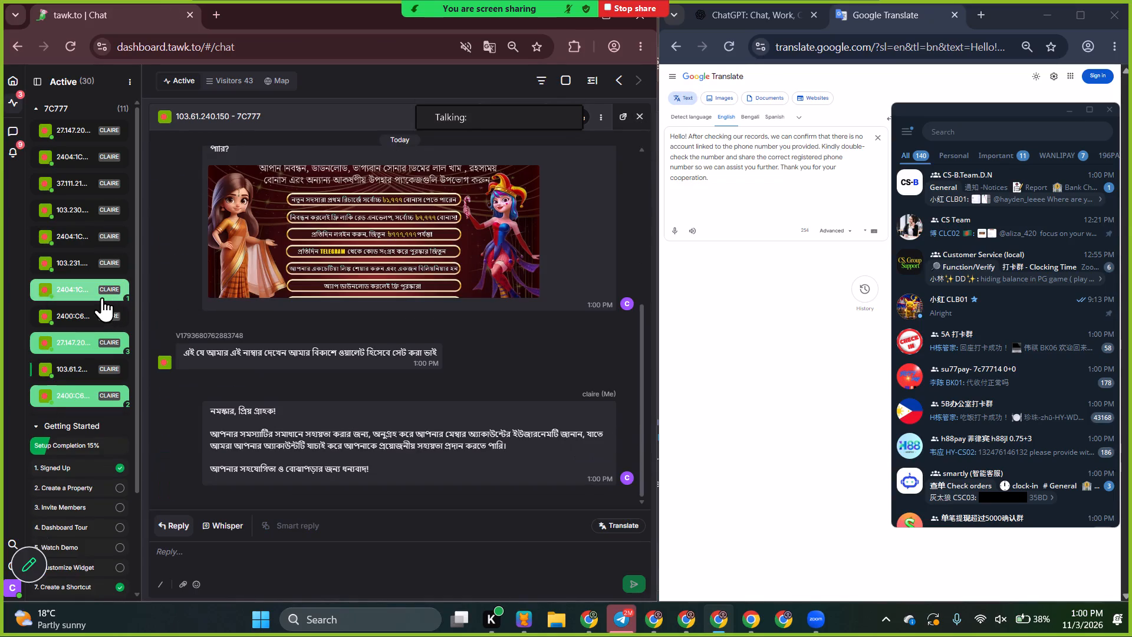
In the 2404:1c40:3dd chat, check the username provided and send the canned Bengali please-wait reply.
click(99, 293)
scroll(346, 399, down, 3)
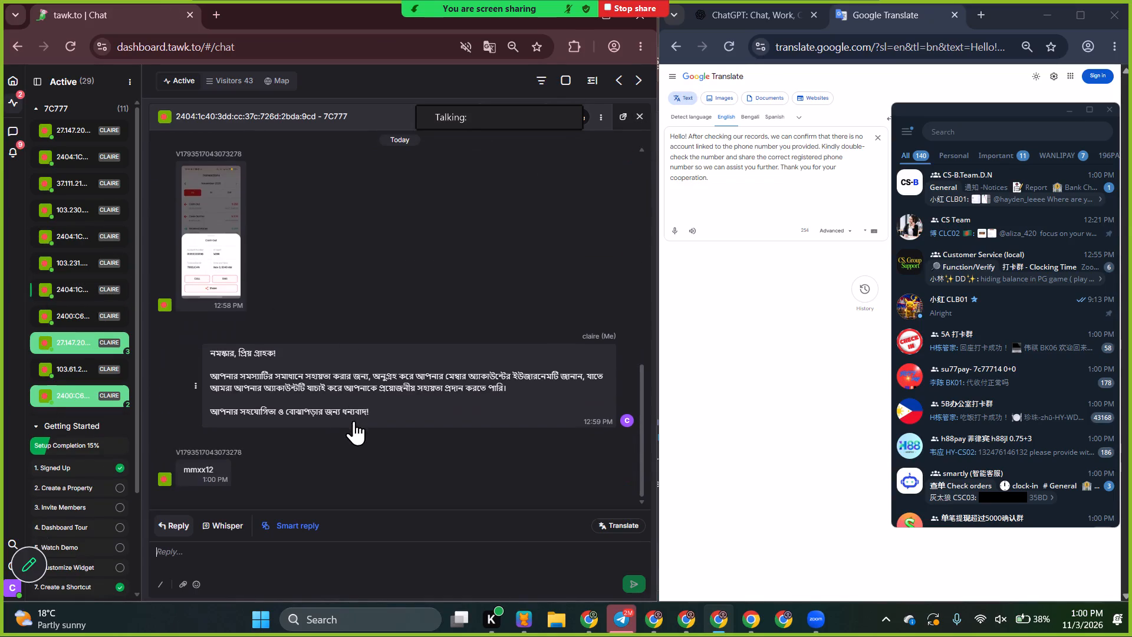
scroll(354, 421, down, 7)
text(/wia)
key(BackSpace)
key(BackSpace)
text(ai)
key(Return)
key(Return)
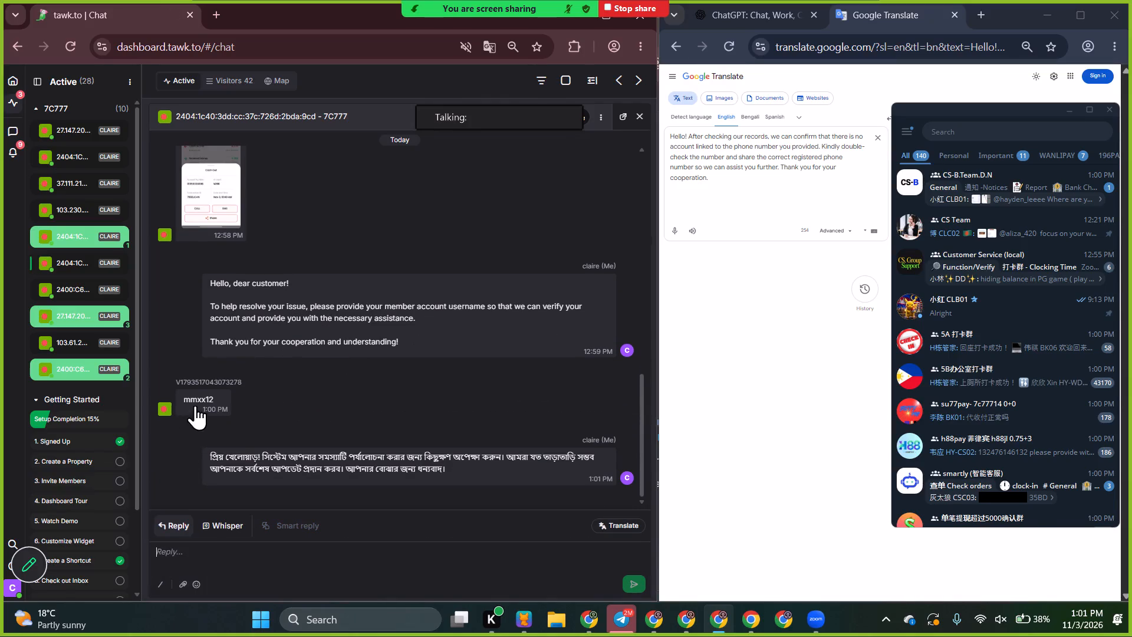
click(104, 228)
scroll(221, 319, down, 6)
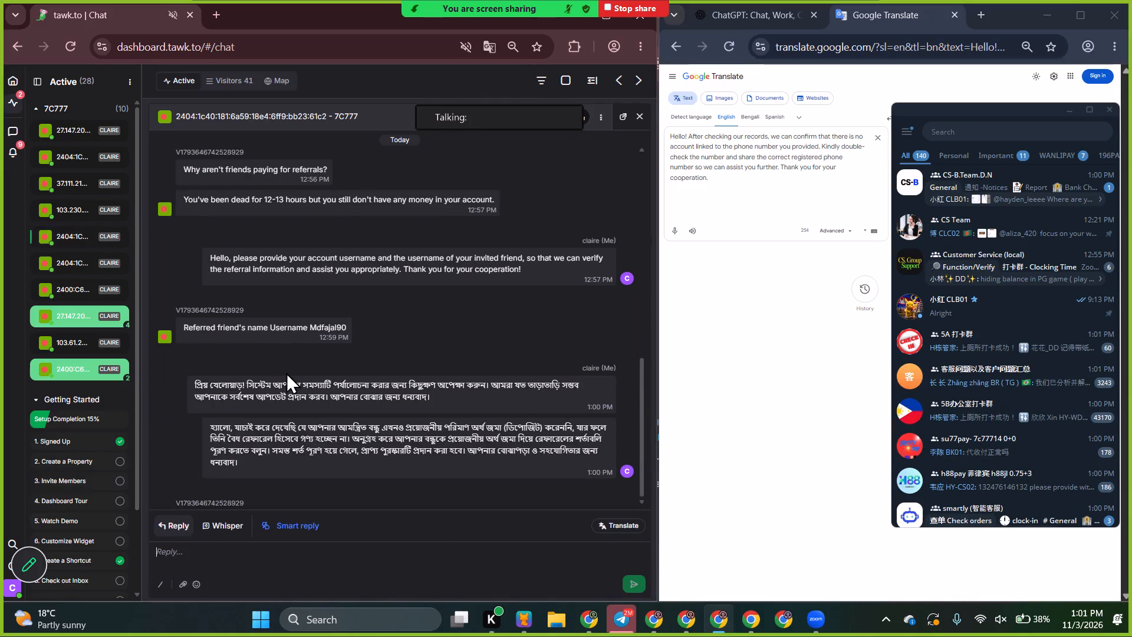
scroll(286, 372, down, 11)
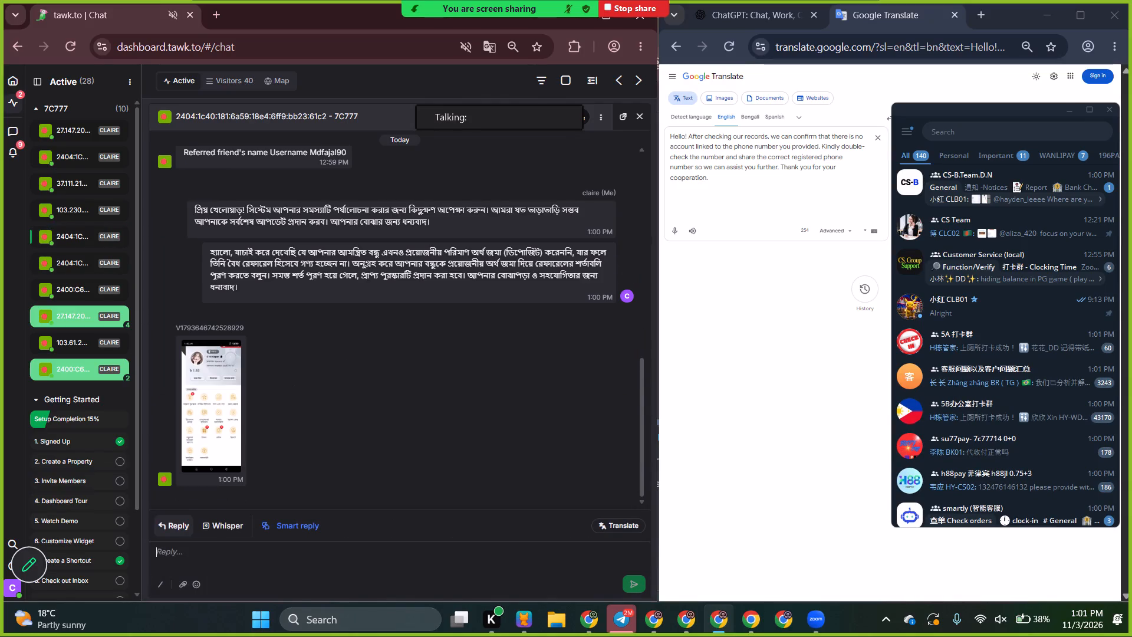
text(/wait3)
key(Return)
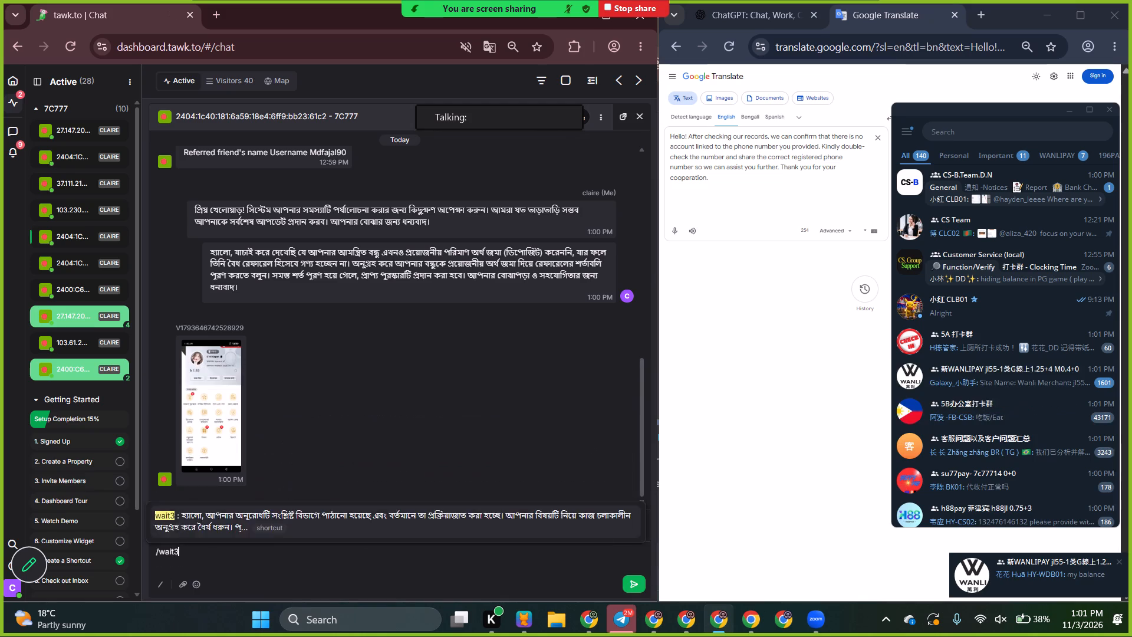
key(Return)
click(213, 373)
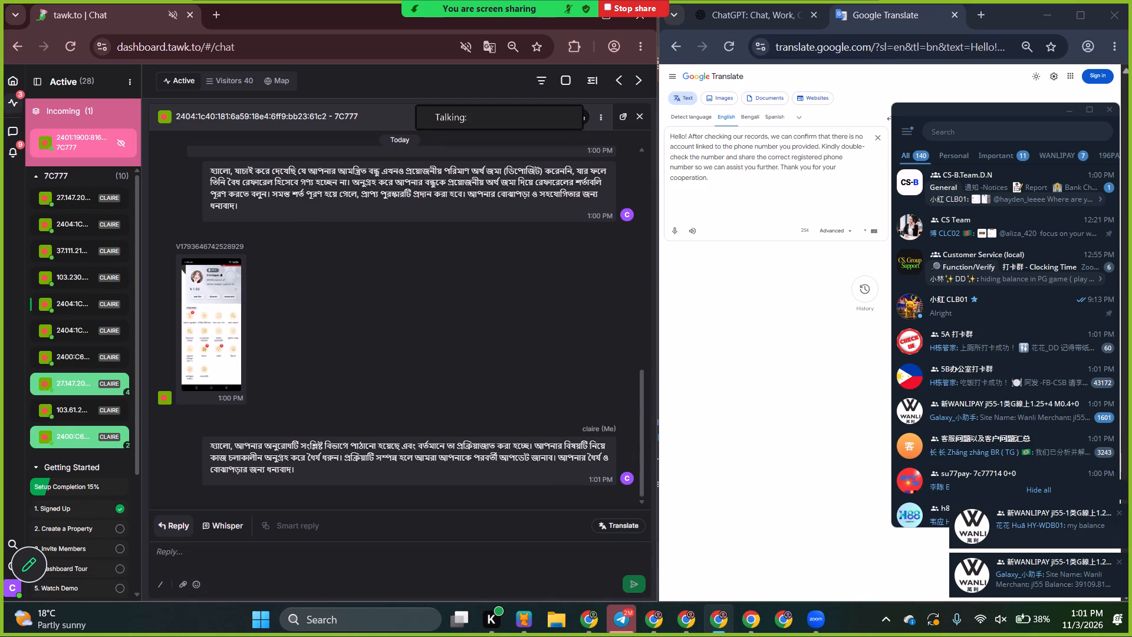
click(218, 371)
click(219, 371)
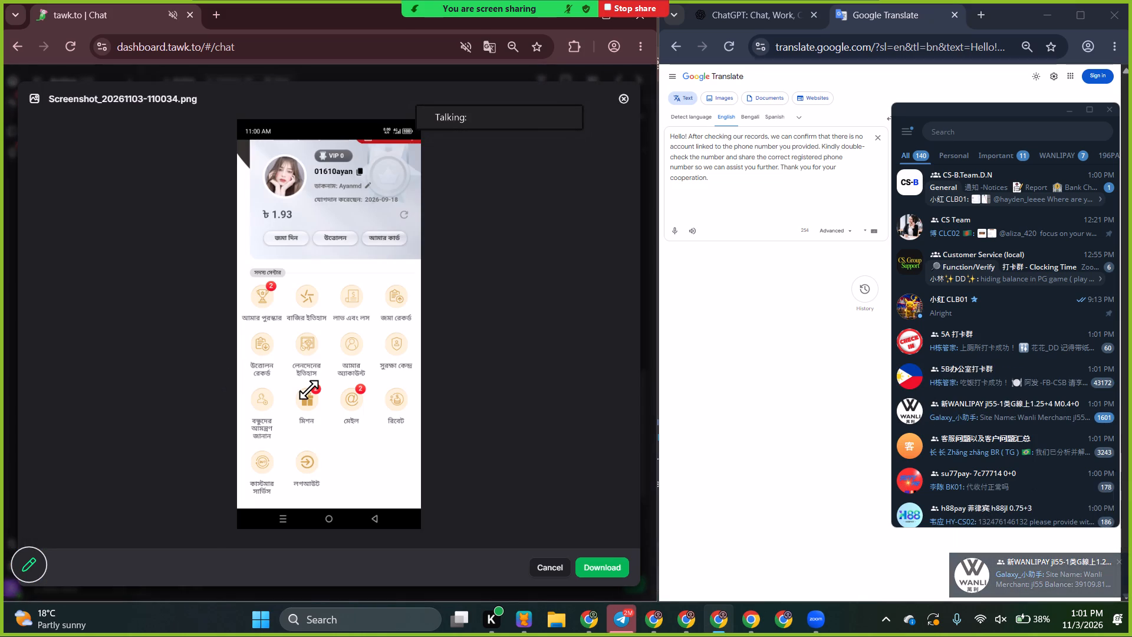
click(588, 629)
click(664, 195)
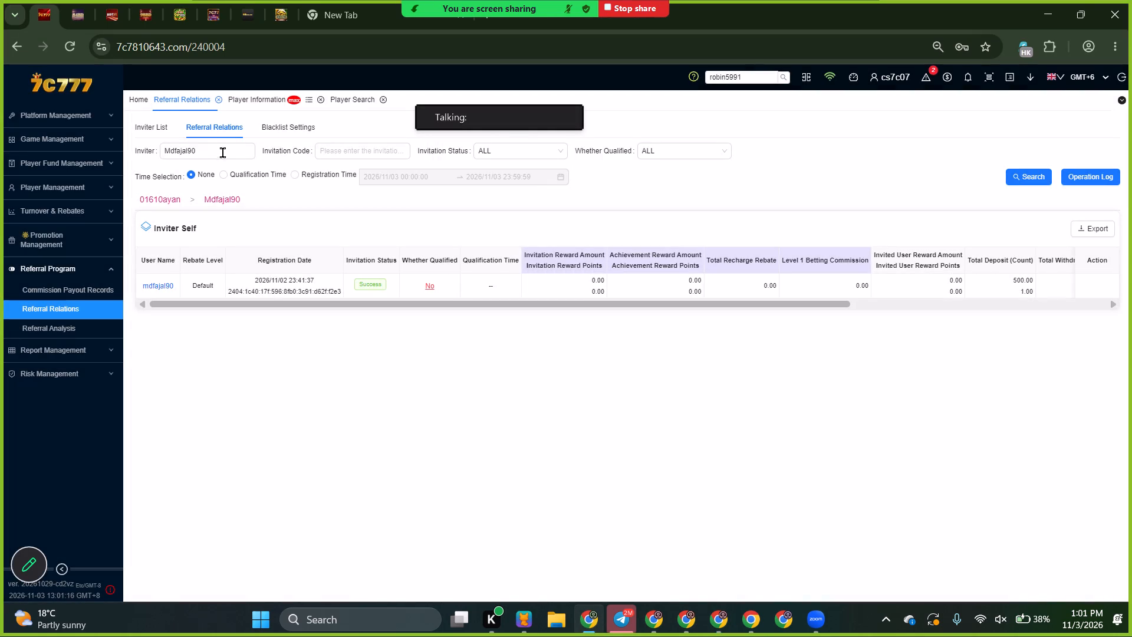
double_click(223, 153)
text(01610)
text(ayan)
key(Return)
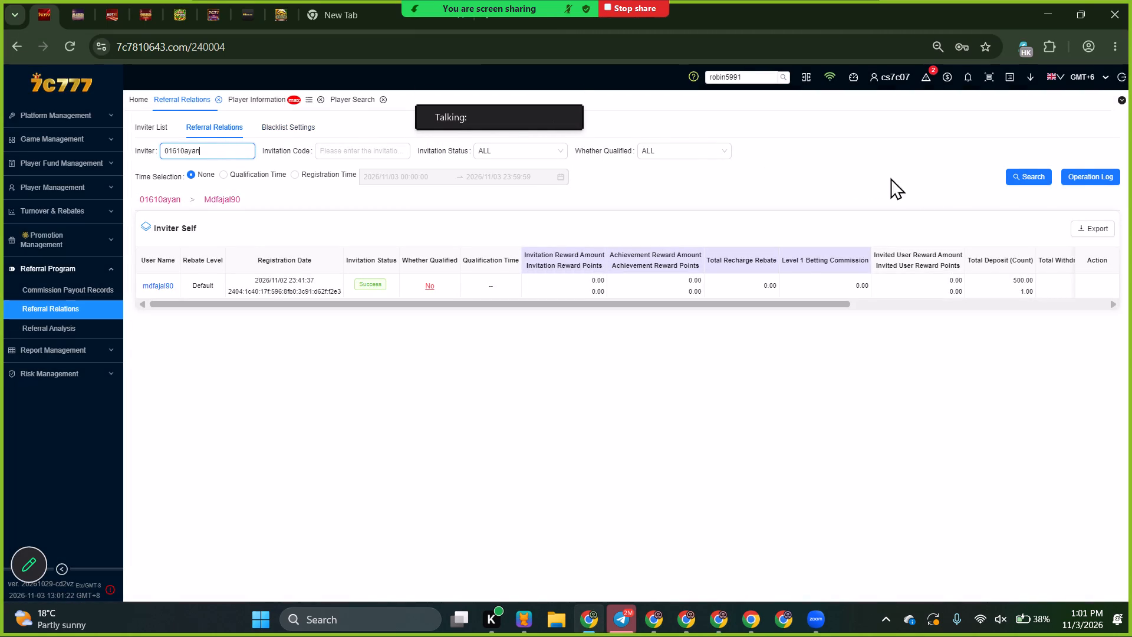
click(1036, 176)
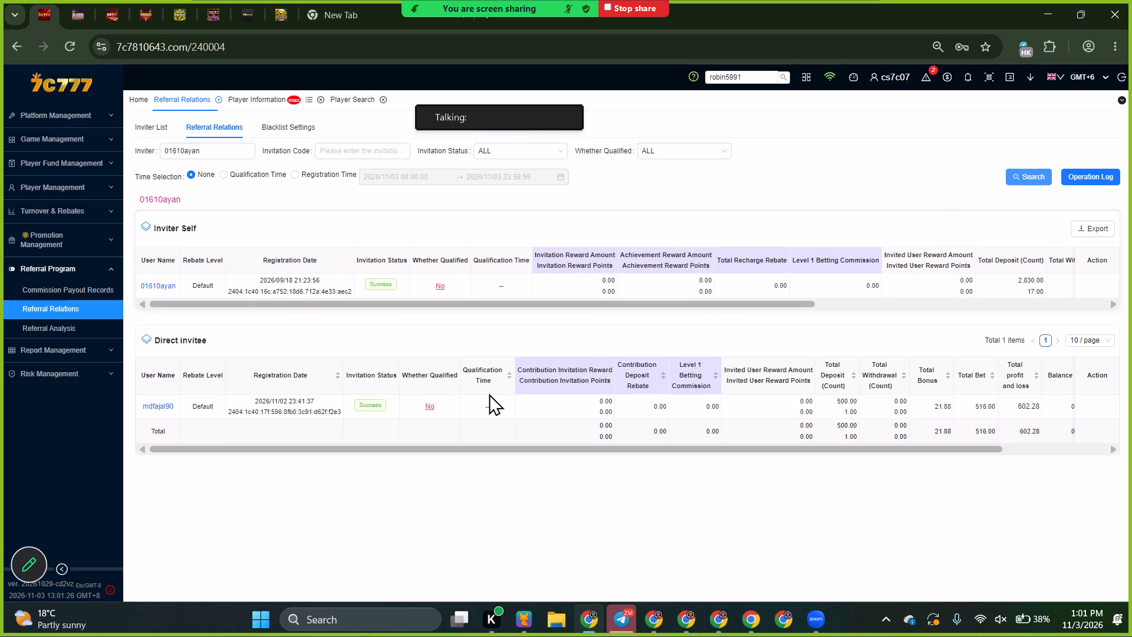
click(422, 400)
click(426, 403)
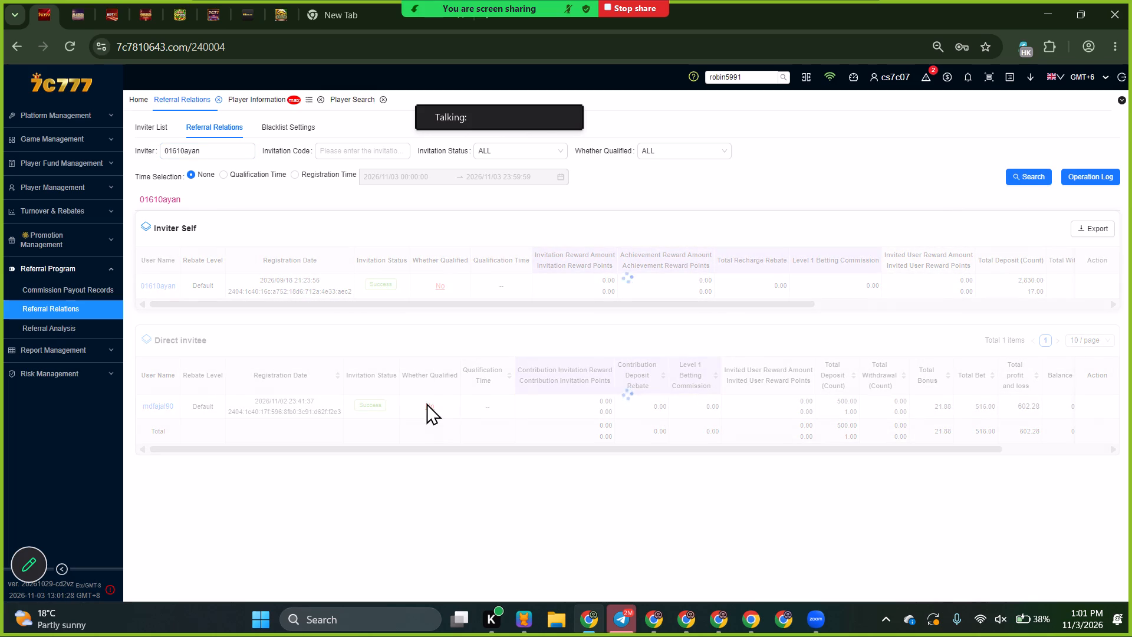
click(1056, 12)
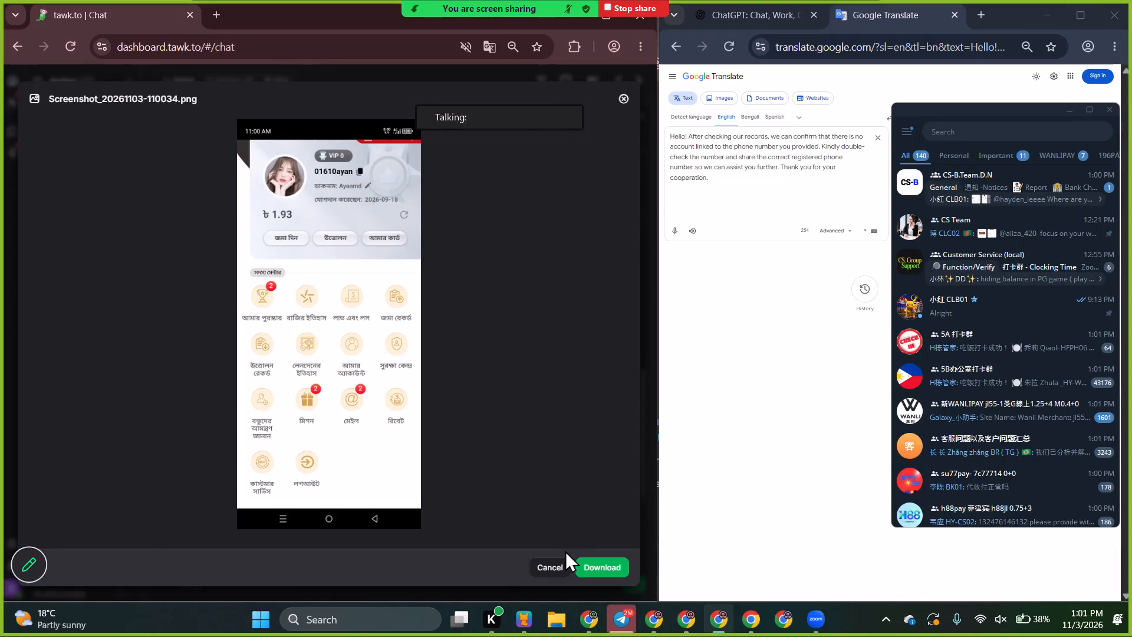
click(557, 563)
click(269, 550)
text(/id)
key(Return)
key(Return)
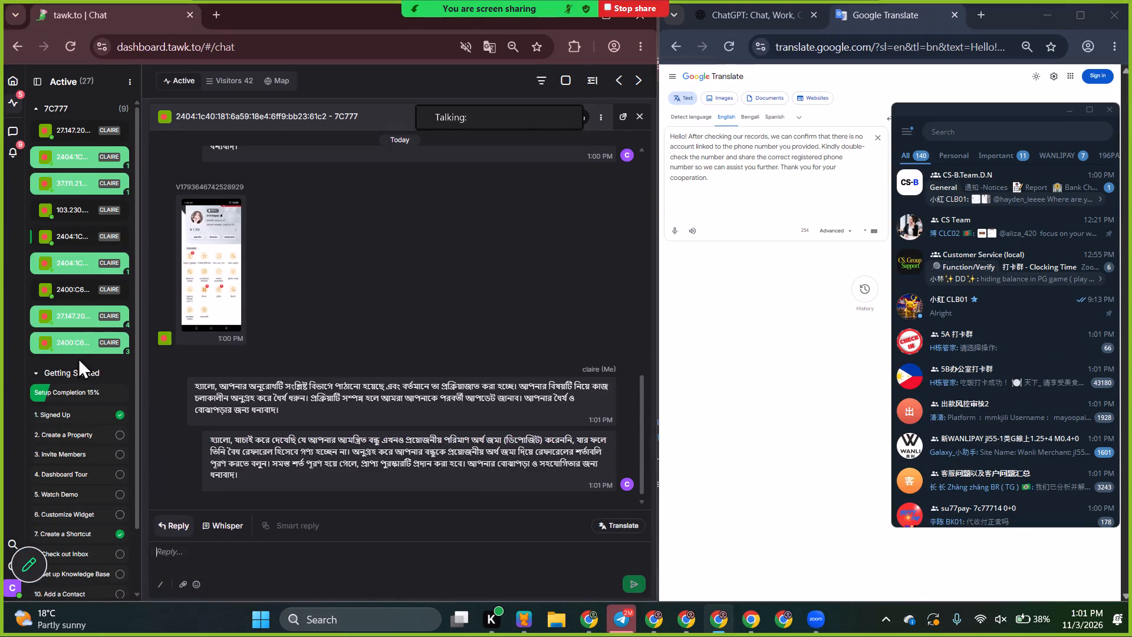
click(91, 320)
scroll(266, 336, down, 3)
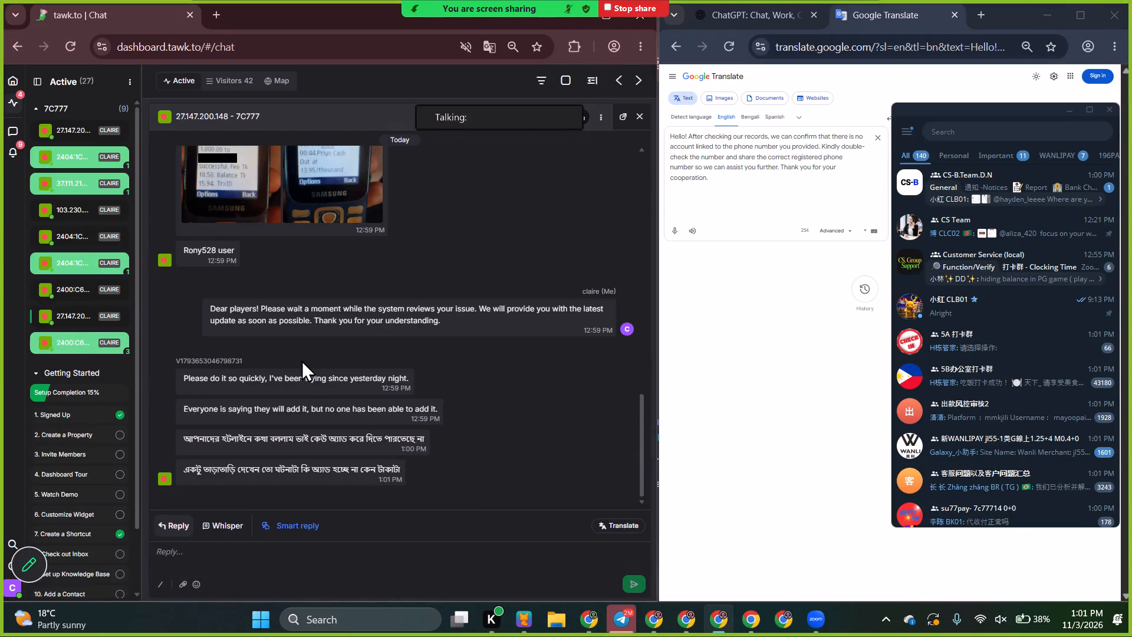
scroll(301, 360, down, 5)
text(/wait3)
key(Return)
key(Return)
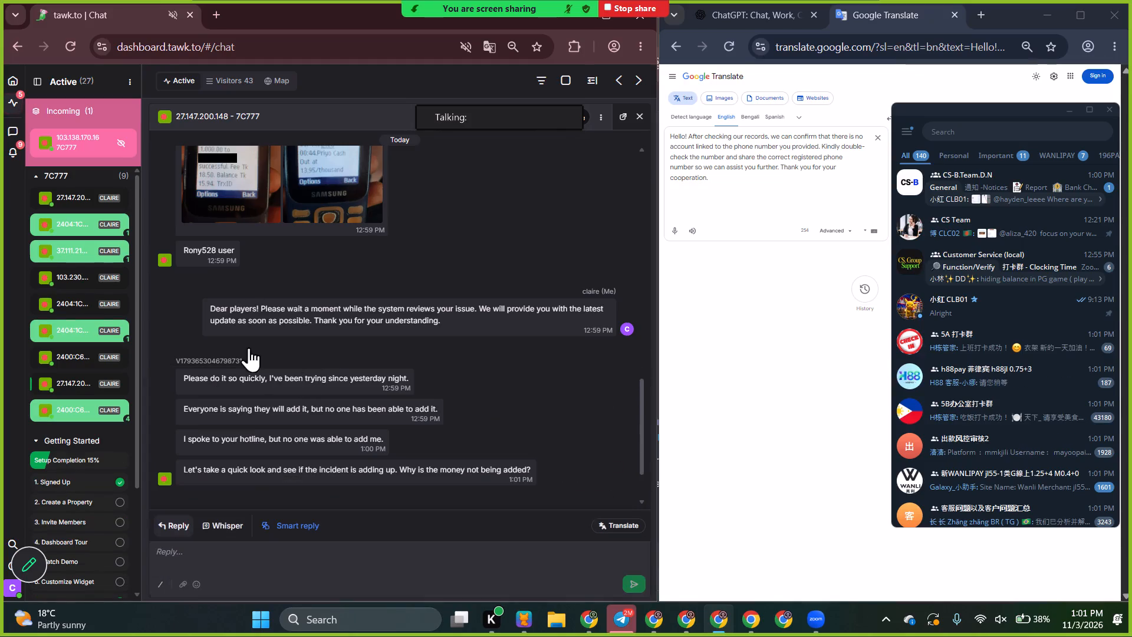
double_click(192, 169)
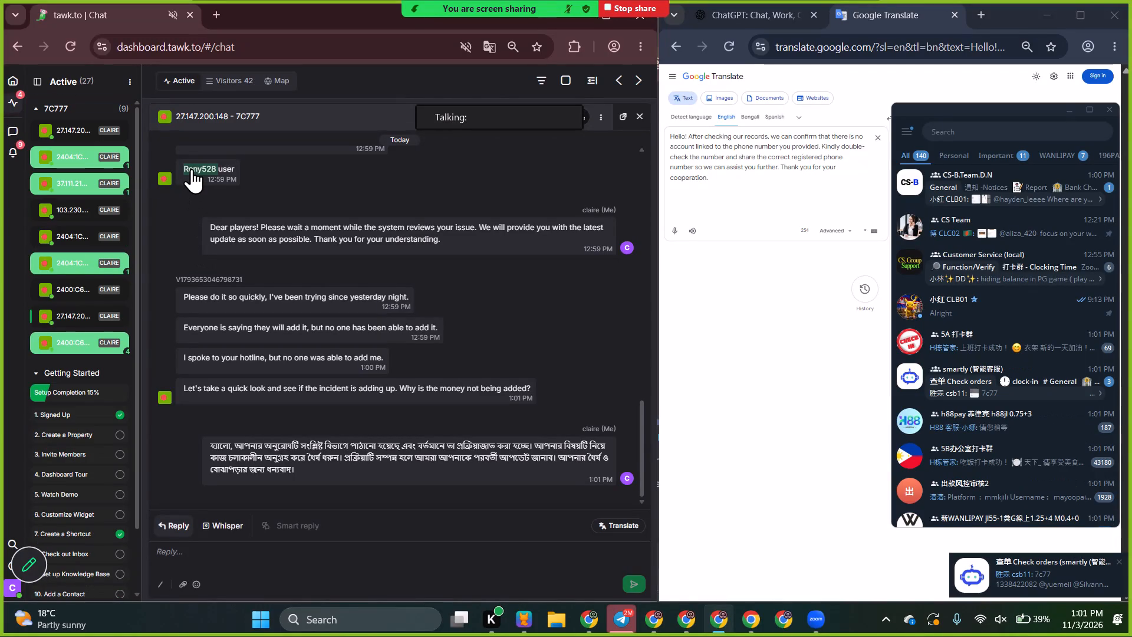
key(ctrl+c)
click(579, 608)
click(740, 70)
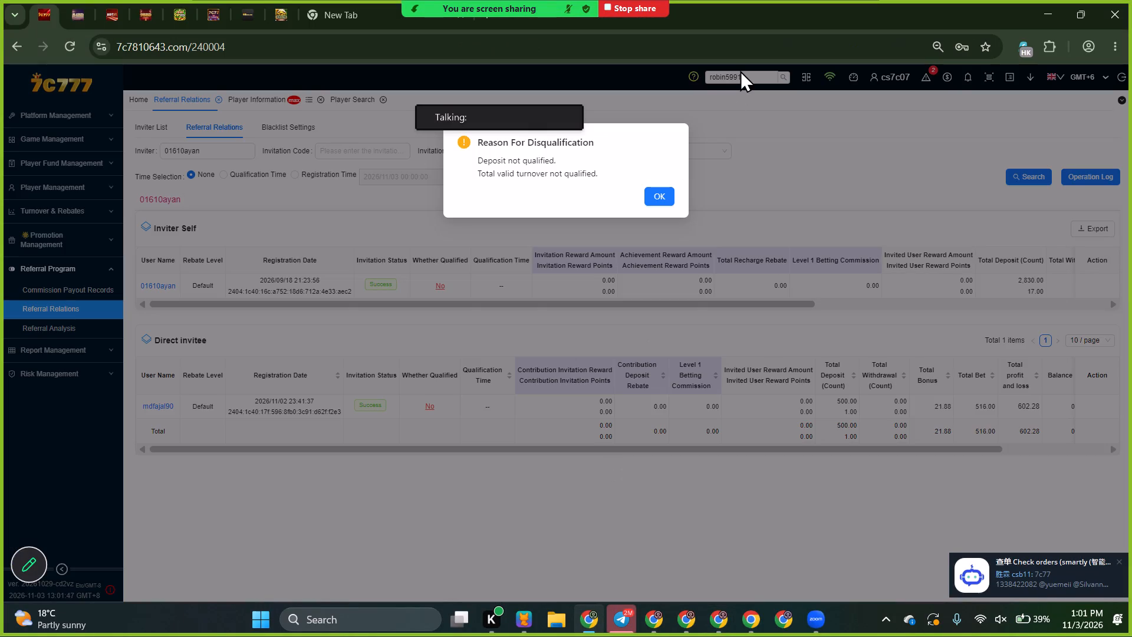
click(663, 201)
click(743, 66)
double_click(745, 74)
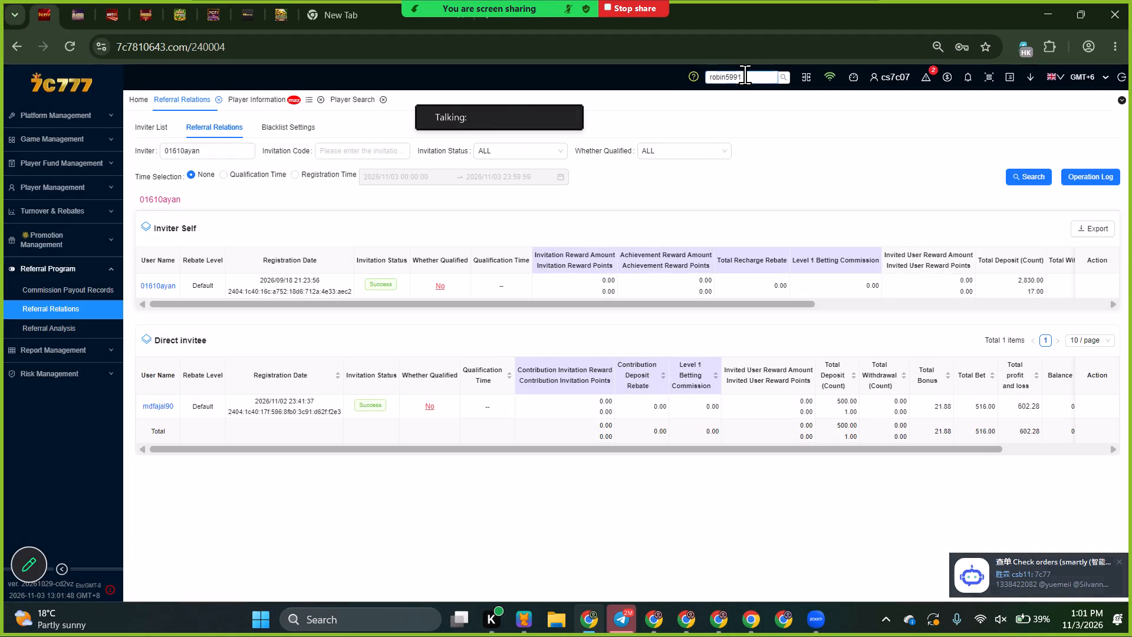
key(ctrl+v)
key(Return)
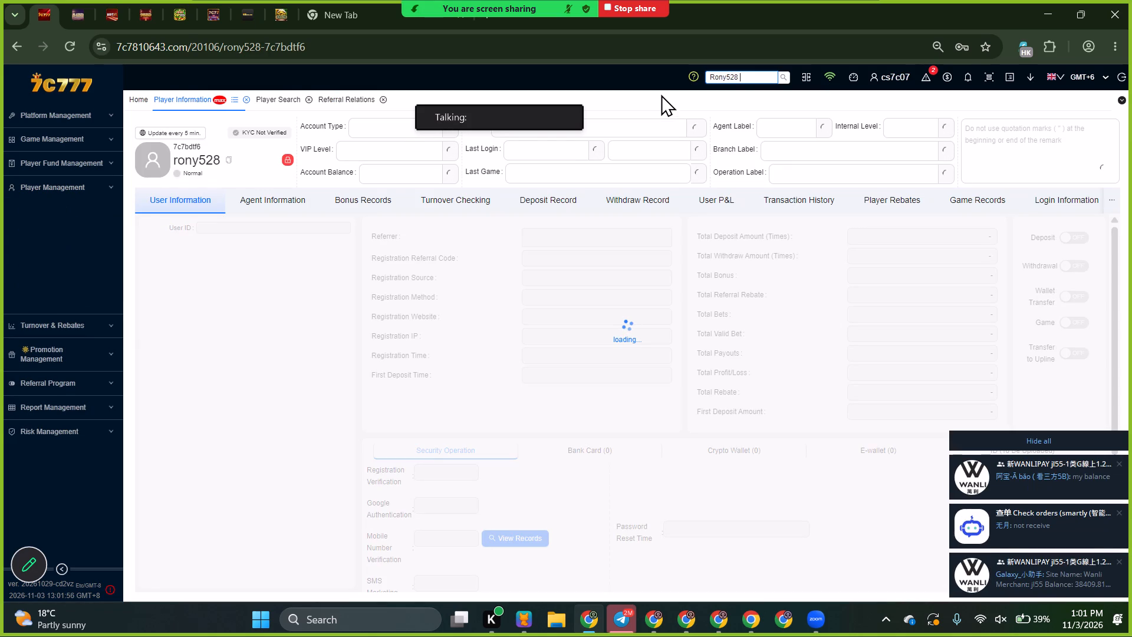
click(449, 203)
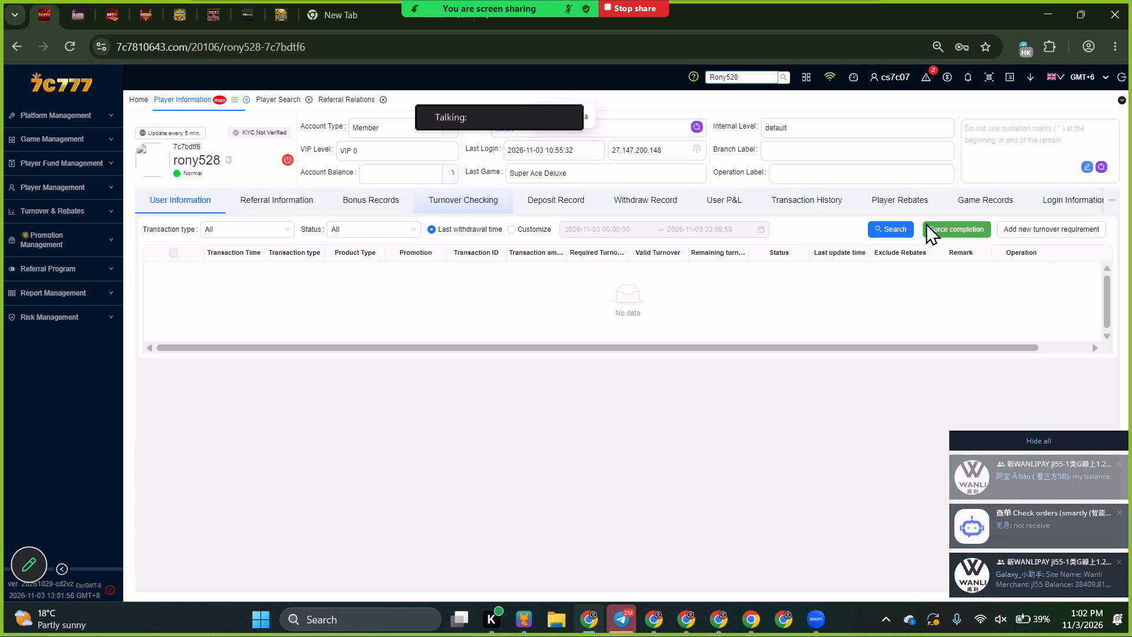
click(543, 205)
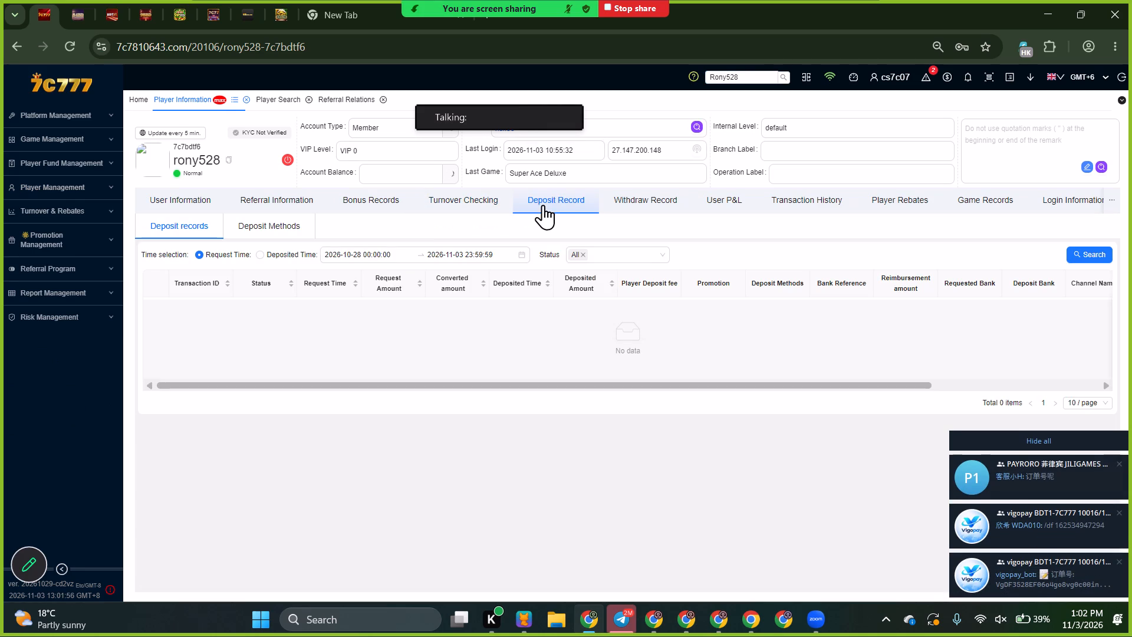
click(1079, 249)
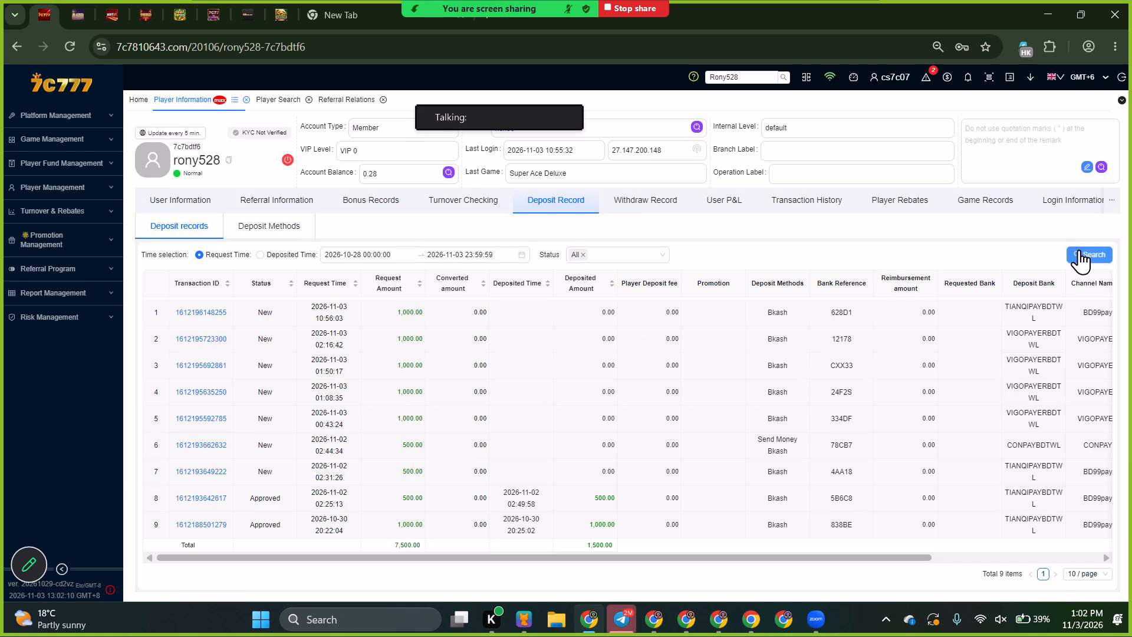
click(1052, 15)
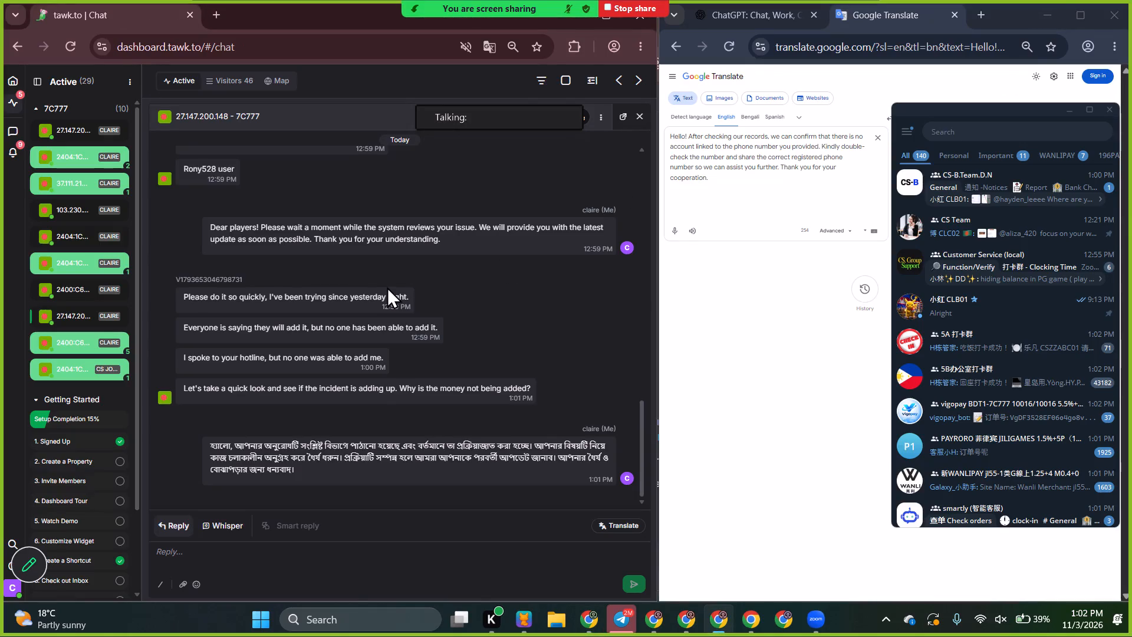
scroll(387, 287, up, 1)
click(239, 418)
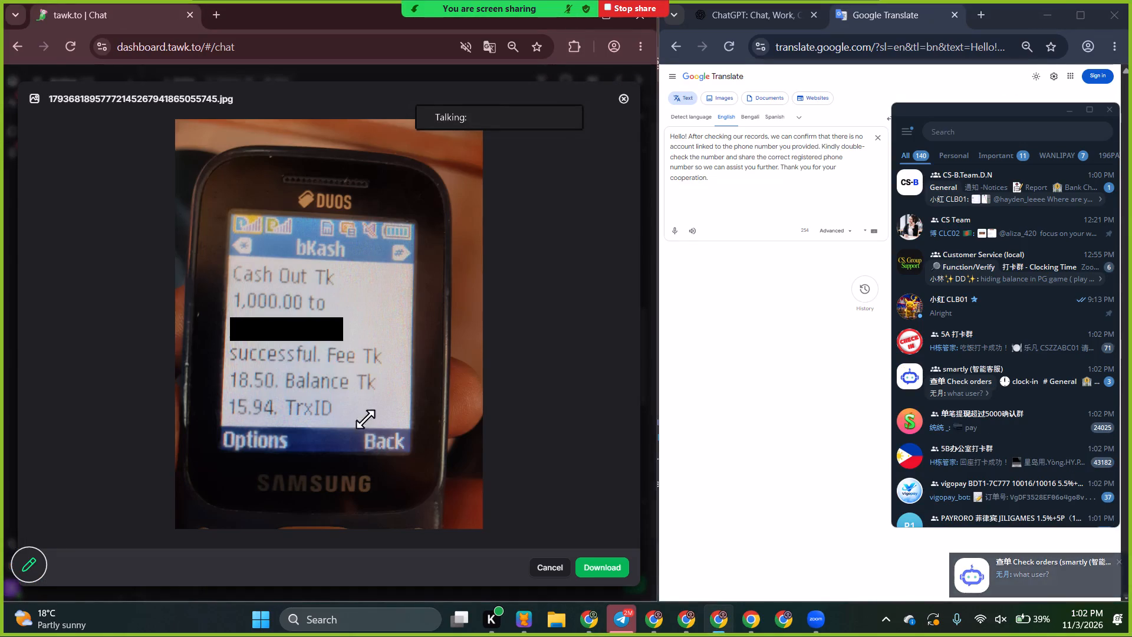
click(555, 570)
click(327, 423)
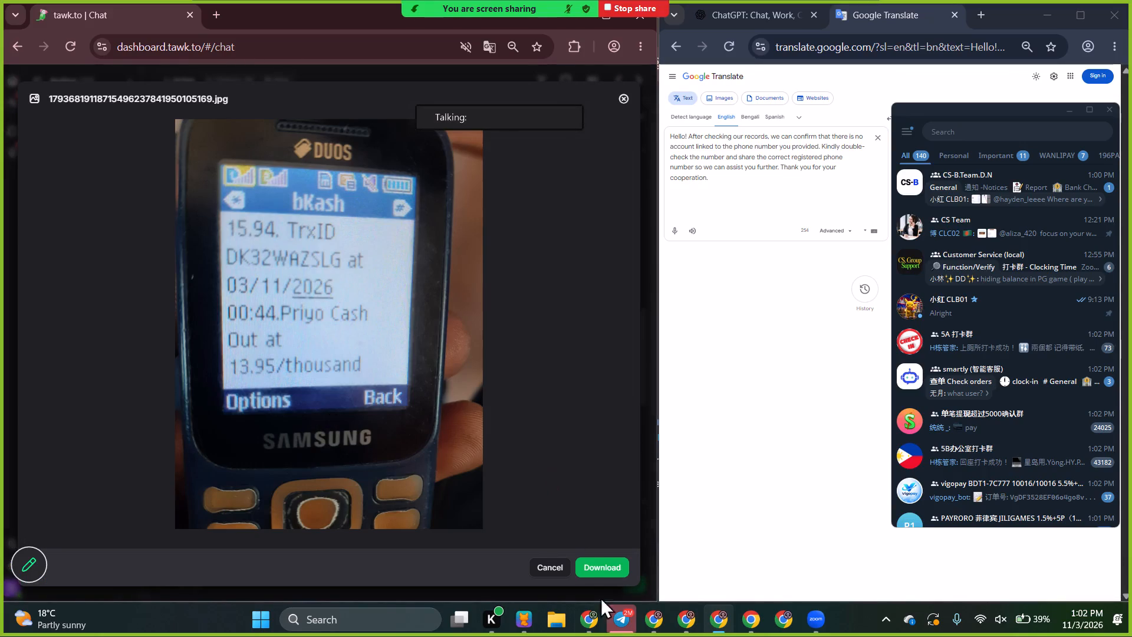
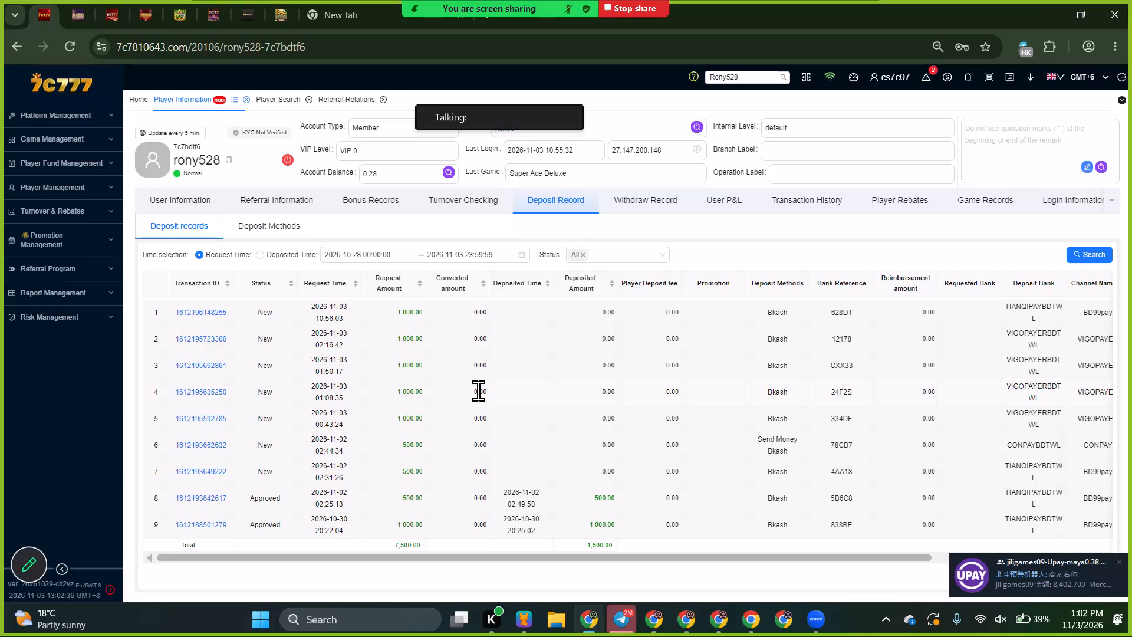
Select the full transaction ID of the player's 1,000.00 Bkash deposit request made on 2026-11-03 at 00:43:24 in the deposit records.
drag(169, 416, 210, 421)
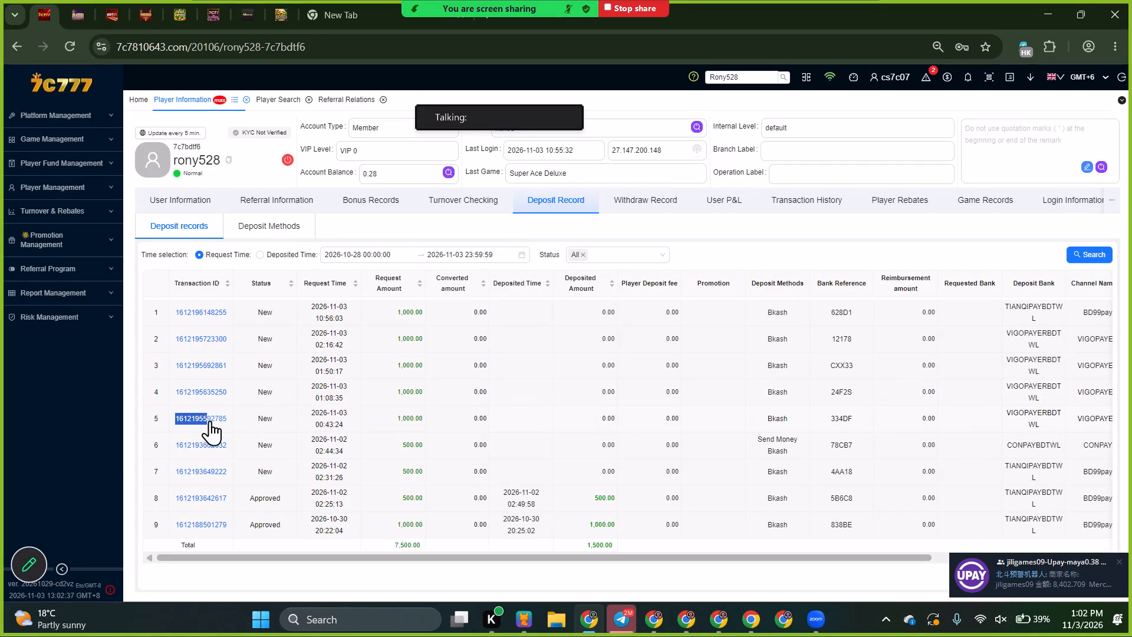
drag(210, 421, 237, 421)
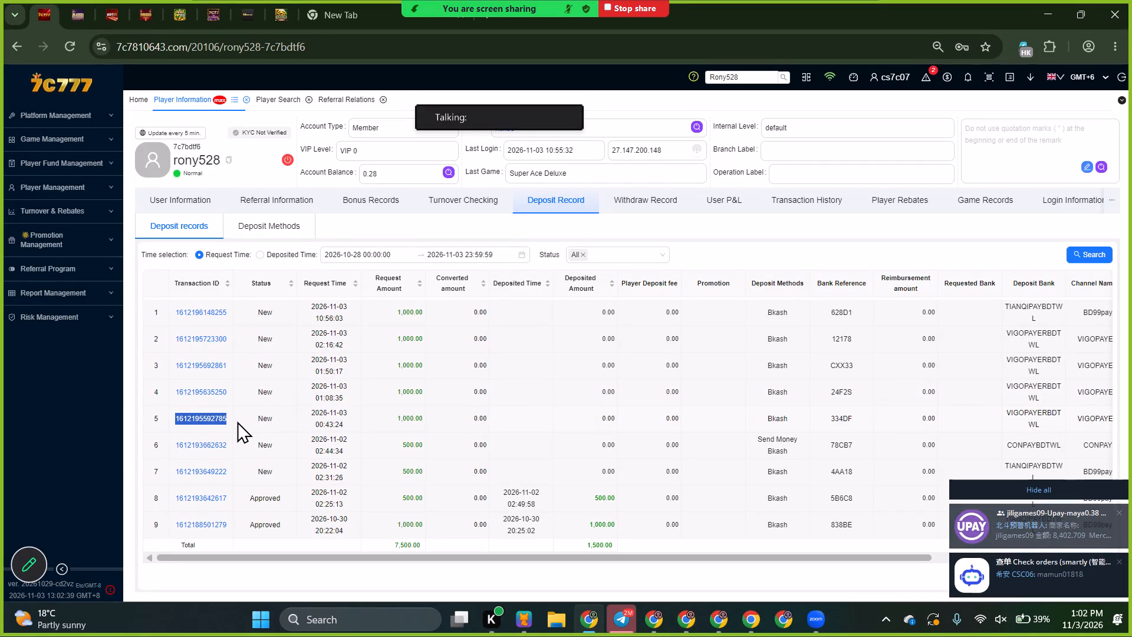
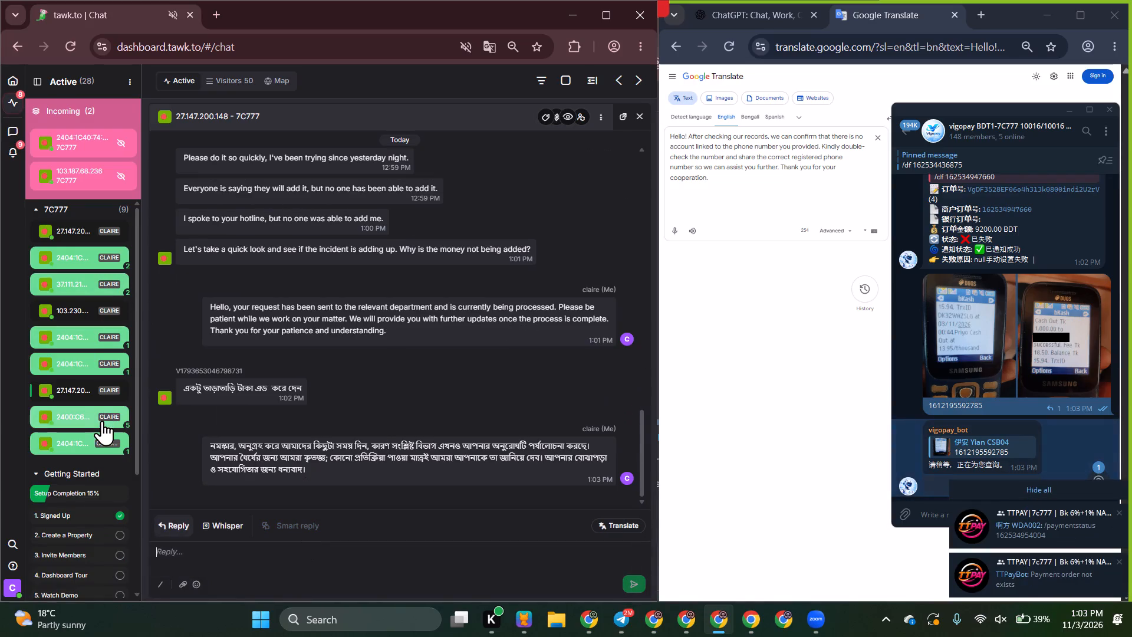
Review the withdrawal complaint in the 2400:c600 chat and send the first canned Bengali please-wait reply.
click(102, 421)
scroll(297, 406, down, 5)
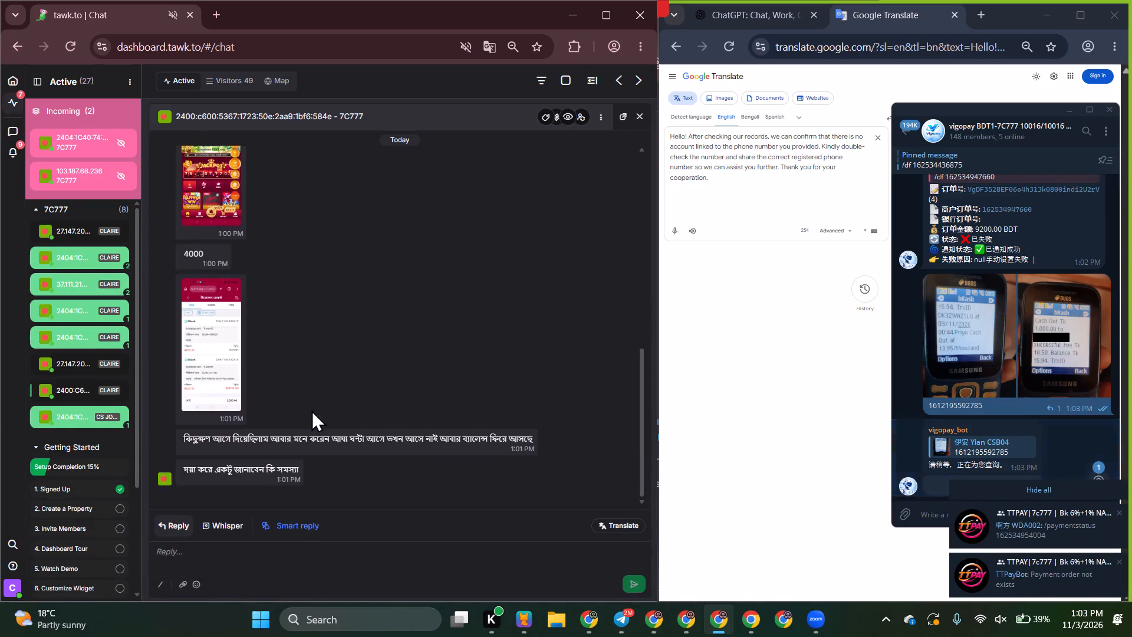
scroll(311, 412, up, 1)
scroll(311, 412, down, 2)
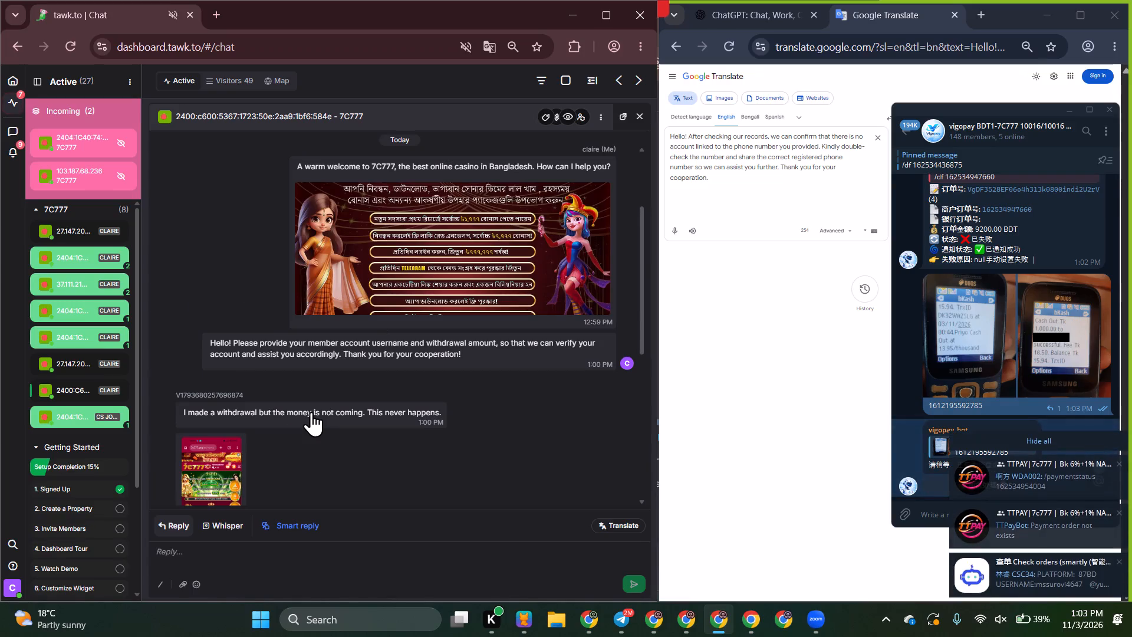
scroll(311, 412, down, 4)
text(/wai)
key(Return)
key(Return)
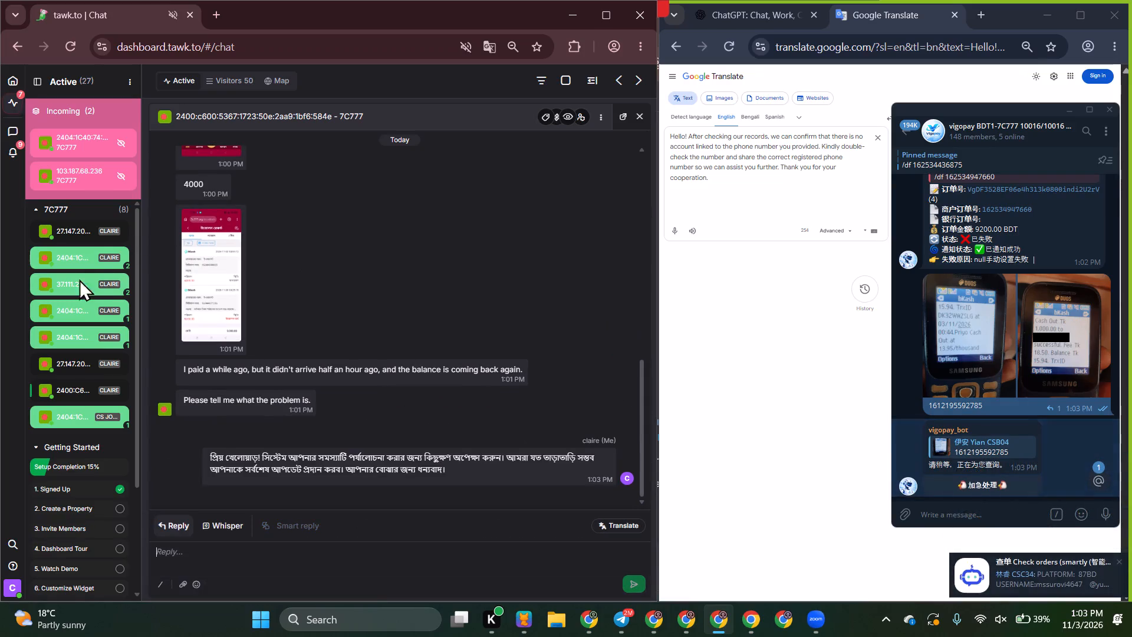
click(79, 259)
scroll(264, 324, down, 6)
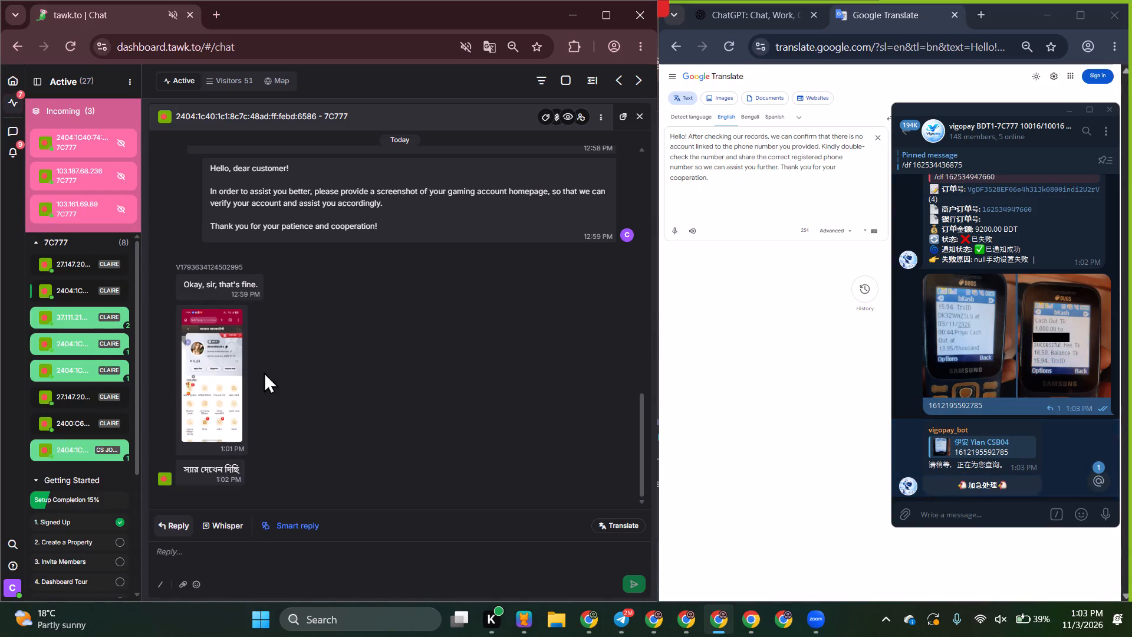
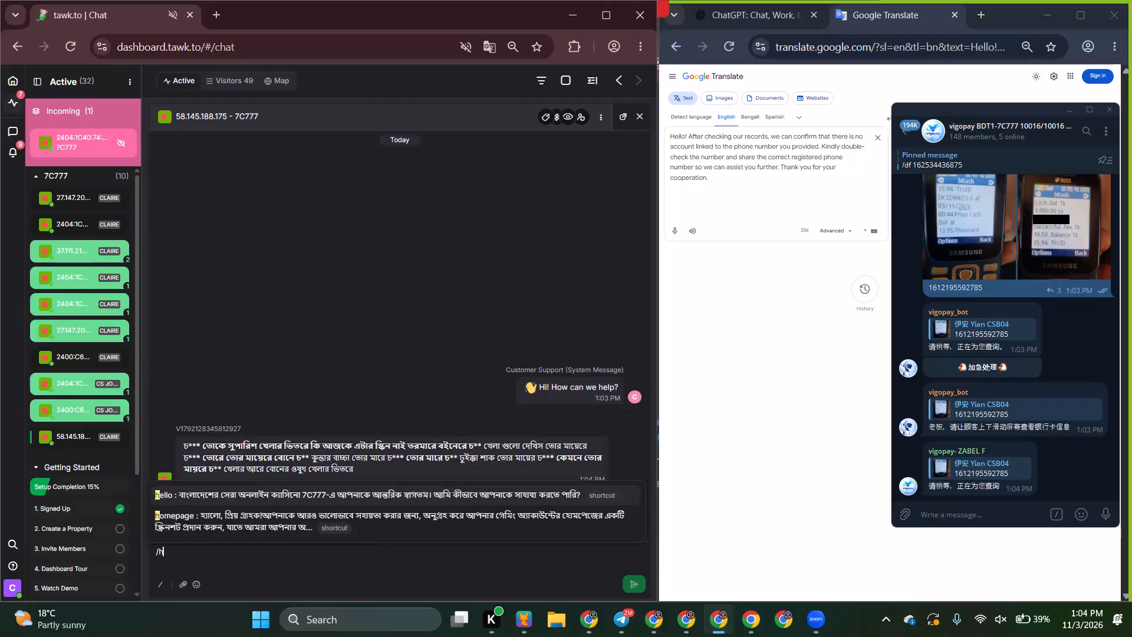
Send the canned Bengali welcome greeting in the 58.145.18 chat.
key(Return)
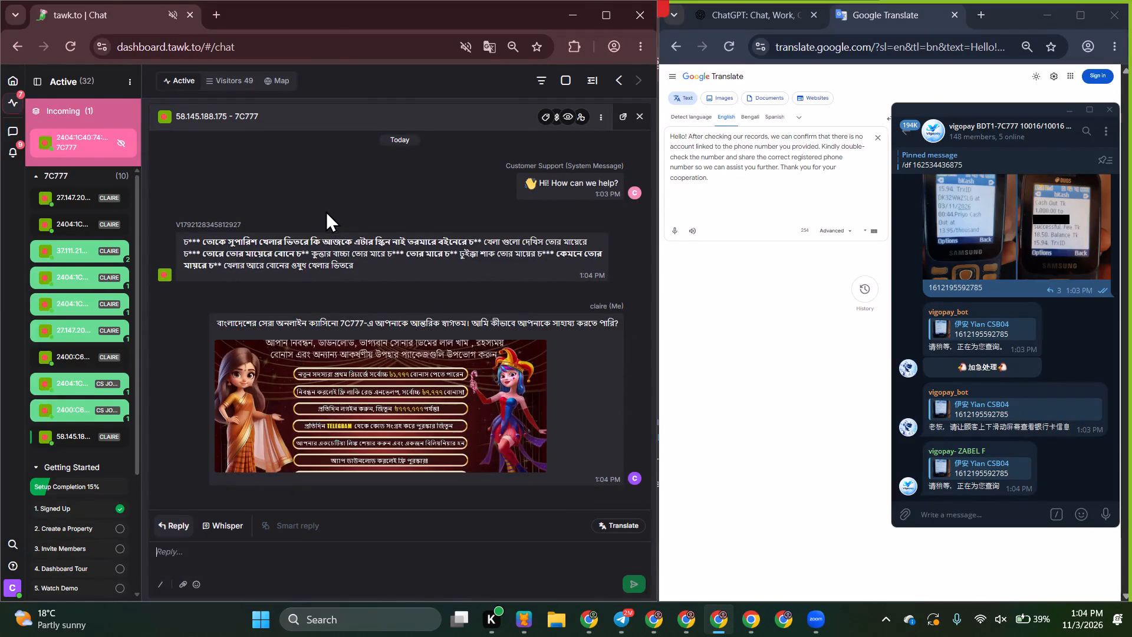
Translate the 58.145.18 chat page to English to read the visitor's Bengali message.
right_click(320, 209)
click(381, 490)
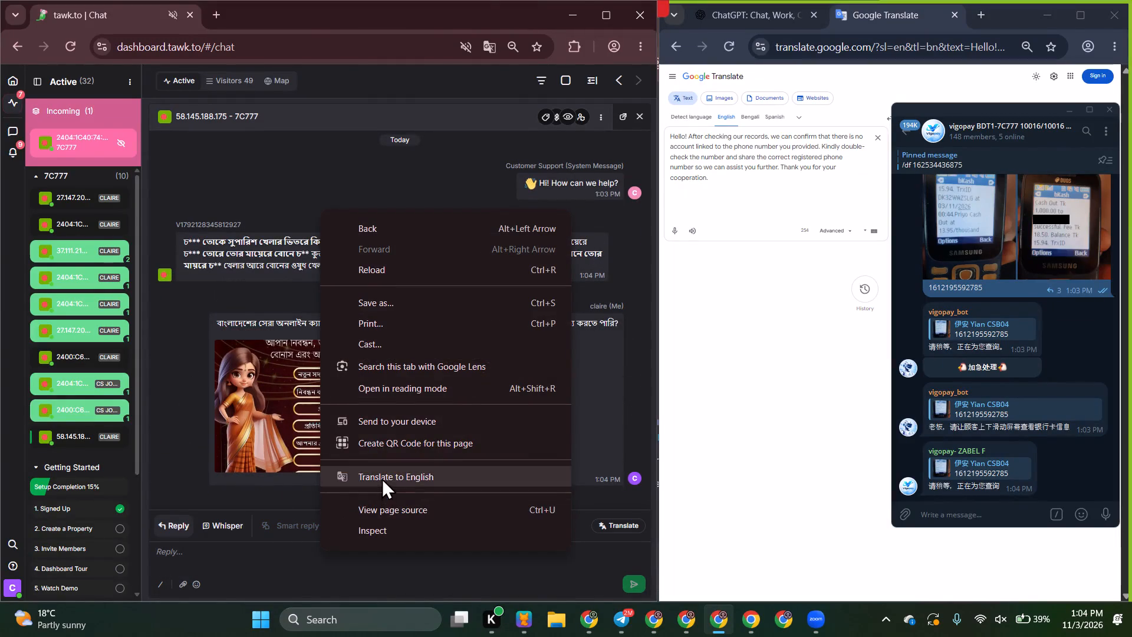
click(381, 478)
click(398, 77)
click(429, 74)
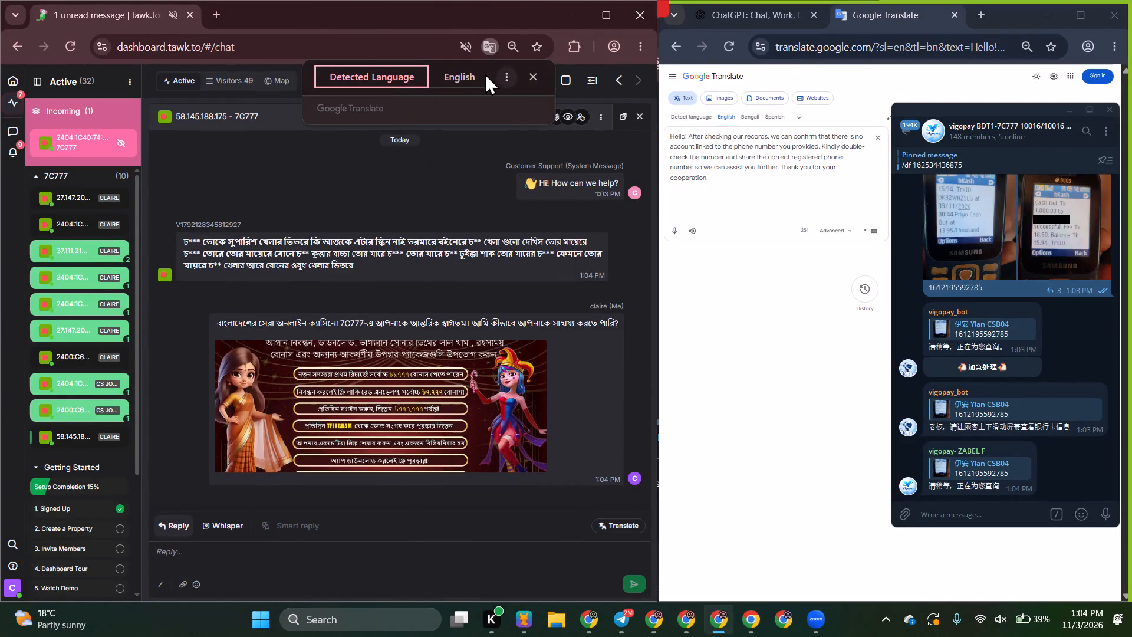
click(477, 72)
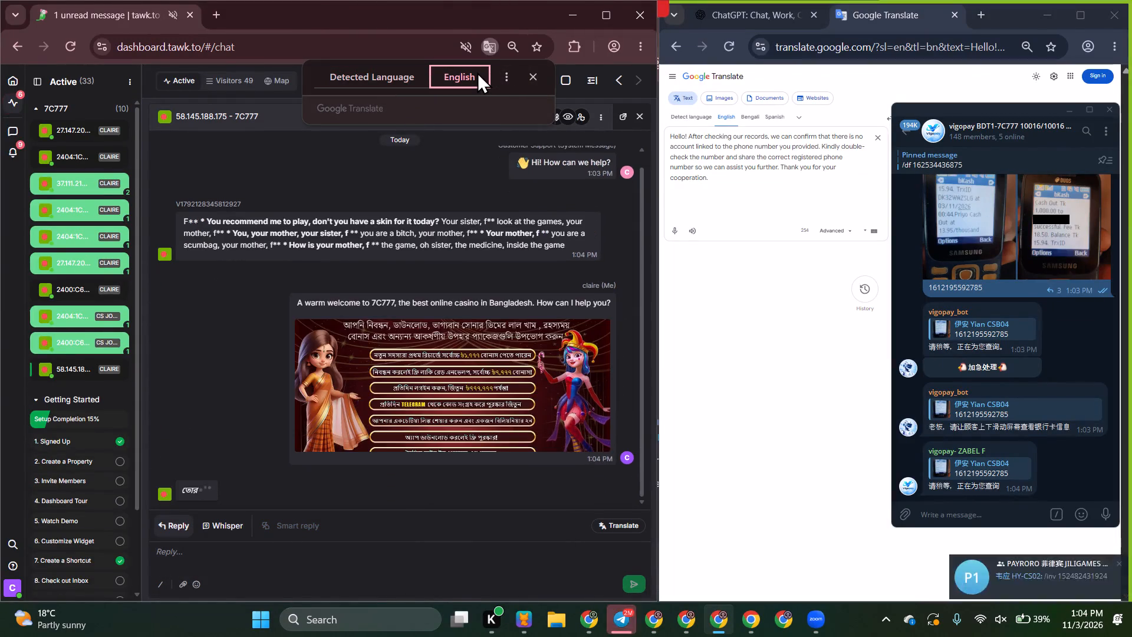
click(76, 158)
click(91, 173)
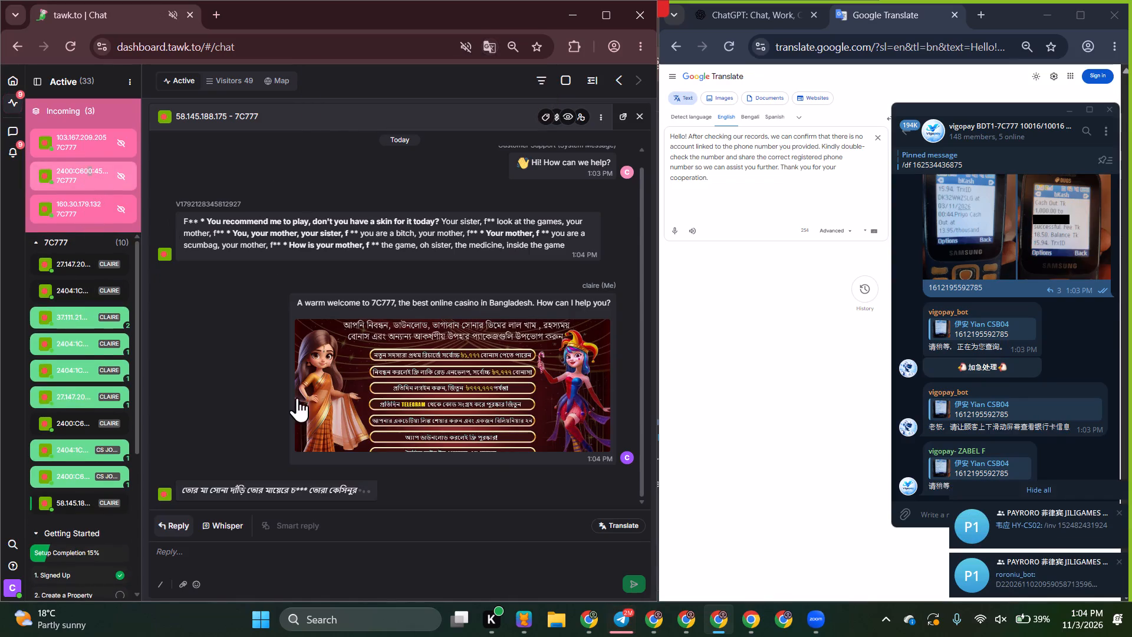
click(342, 469)
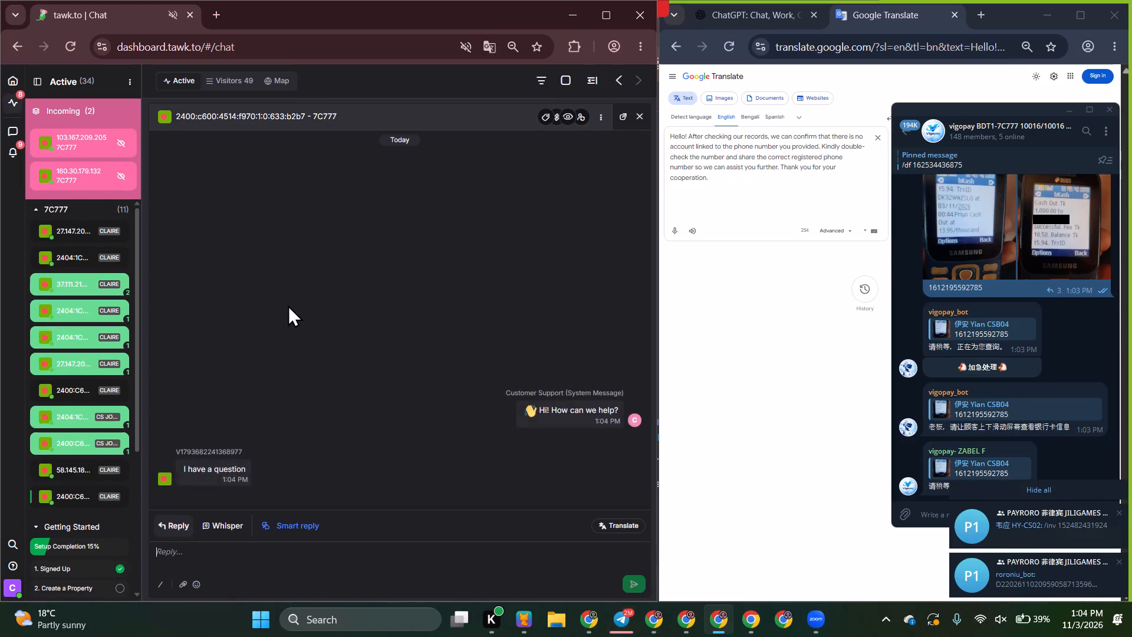
text(/he)
key(Return)
key(Return)
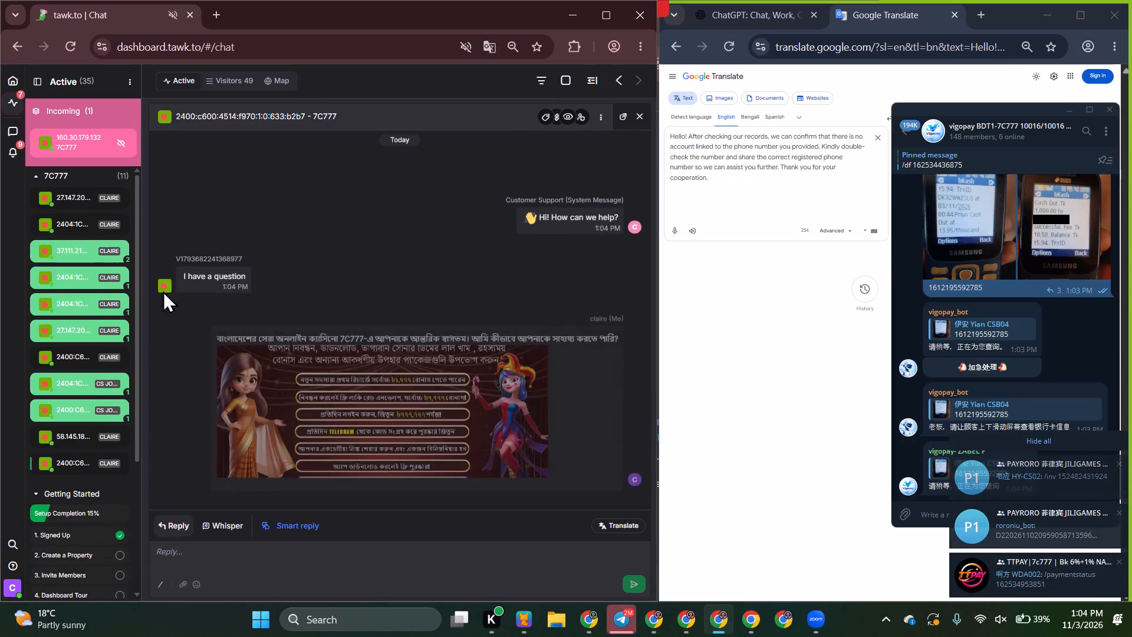
click(77, 186)
scroll(384, 365, down, 6)
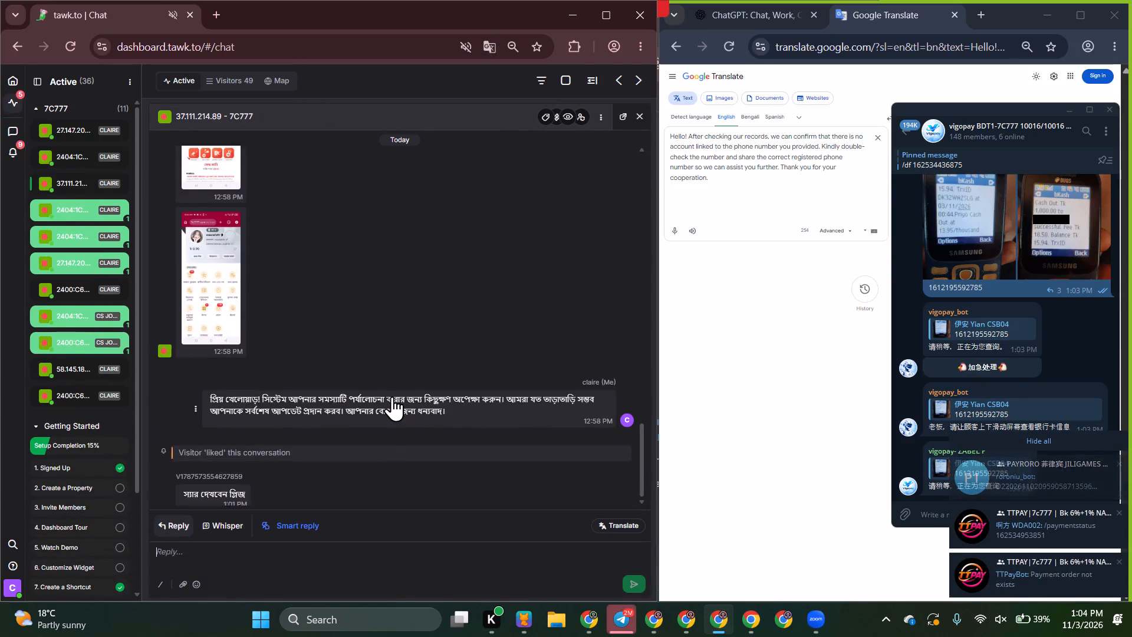
scroll(392, 396, down, 12)
scroll(387, 409, up, 2)
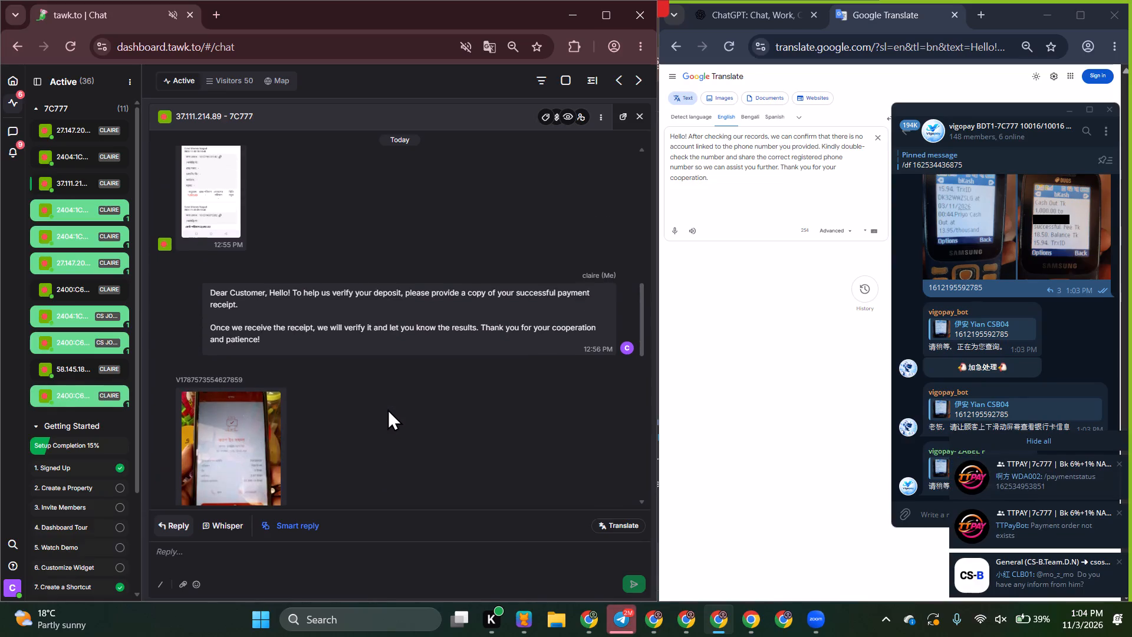
scroll(387, 409, down, 3)
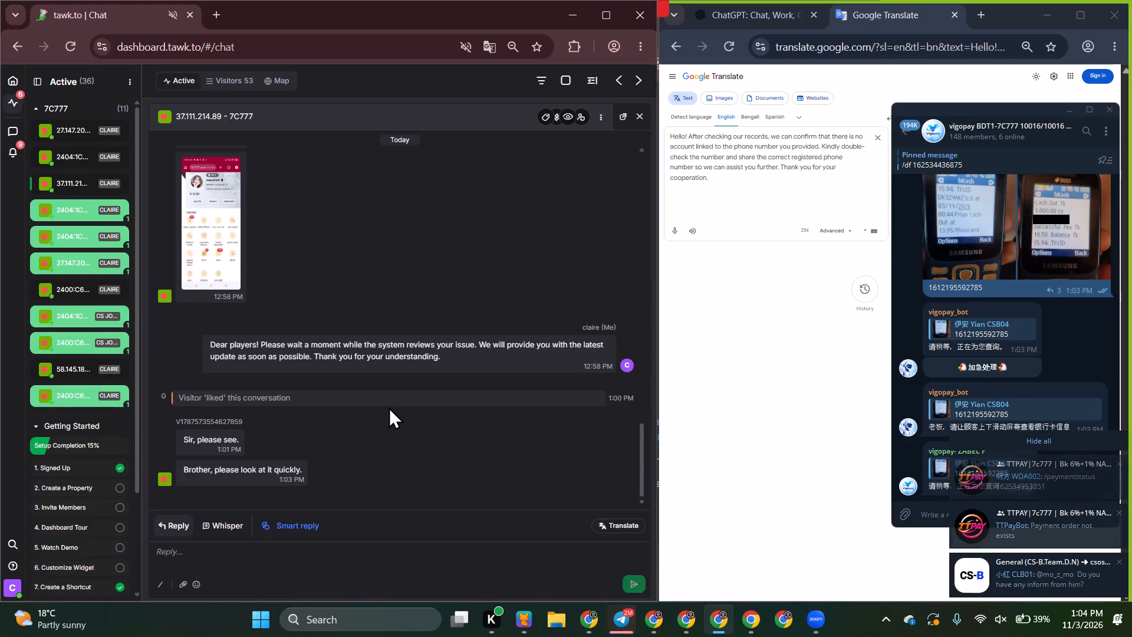
text(/wait4)
key(Return)
key(Return)
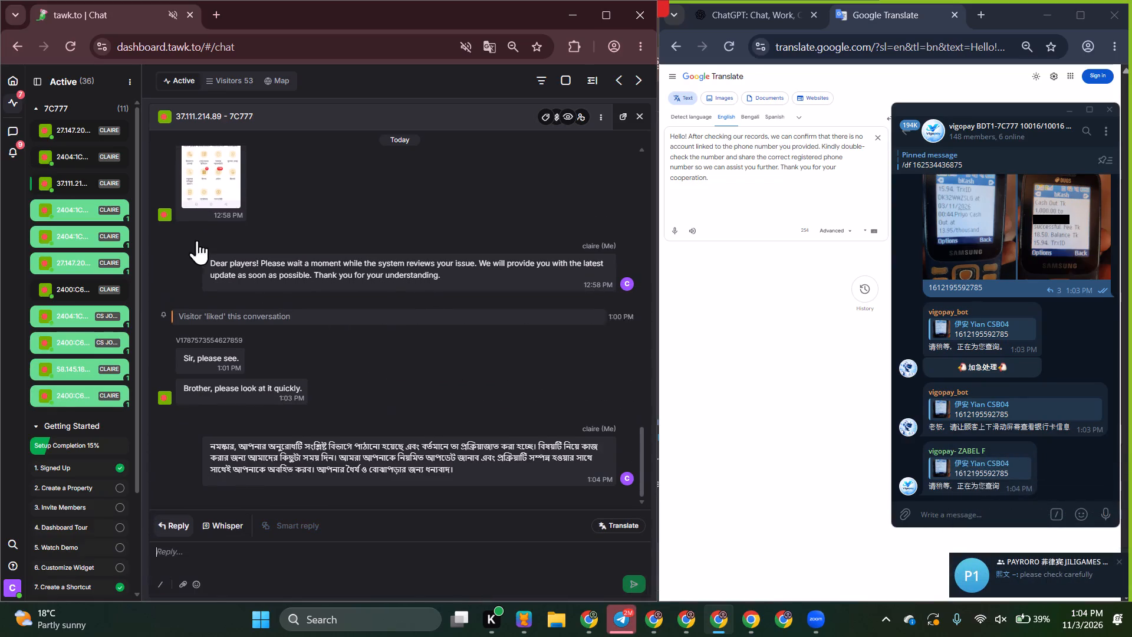
click(182, 188)
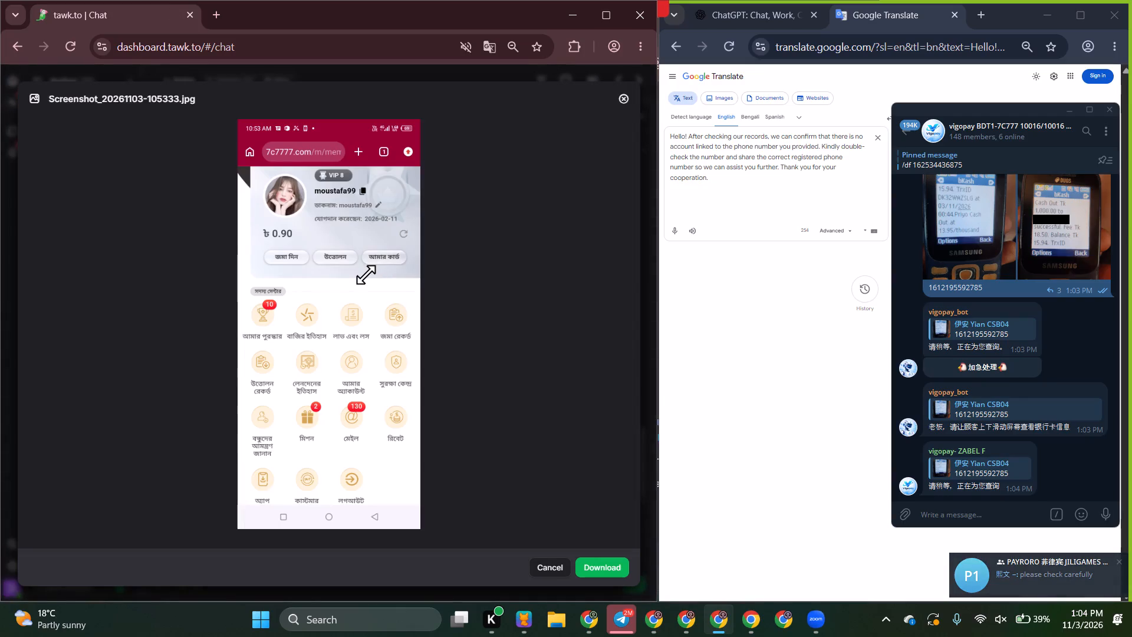
click(587, 610)
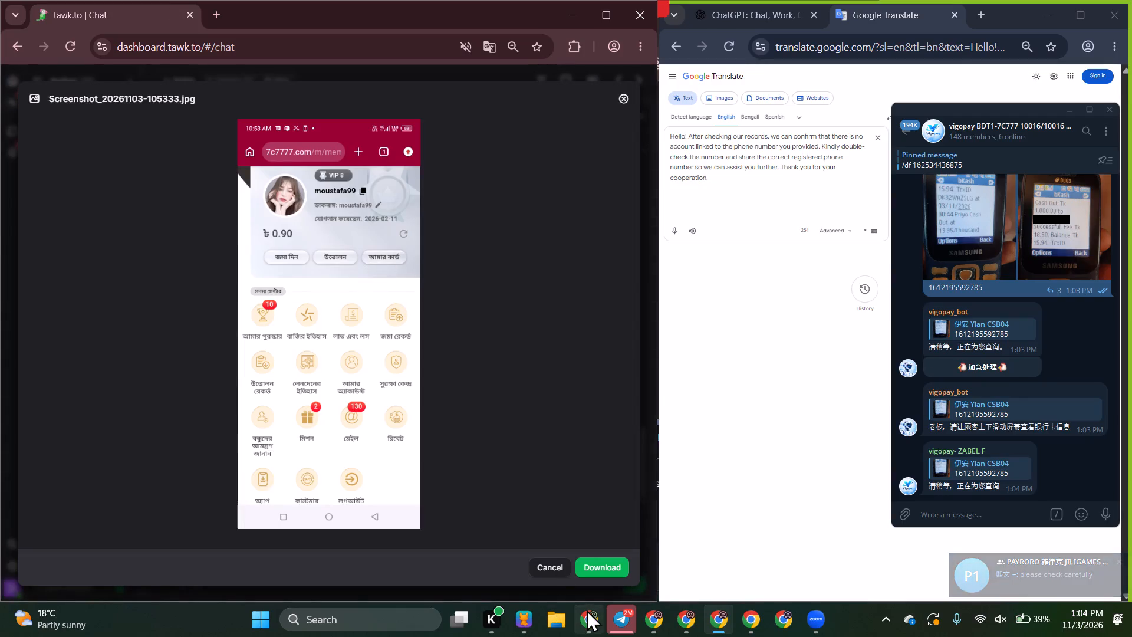
double_click(737, 78)
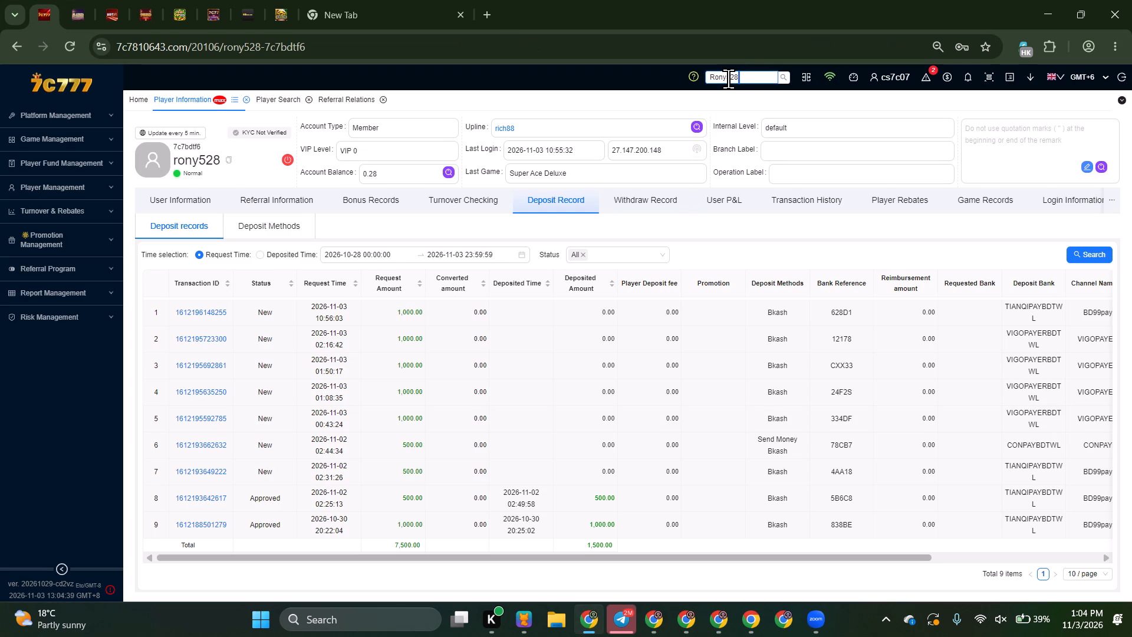
double_click(731, 73)
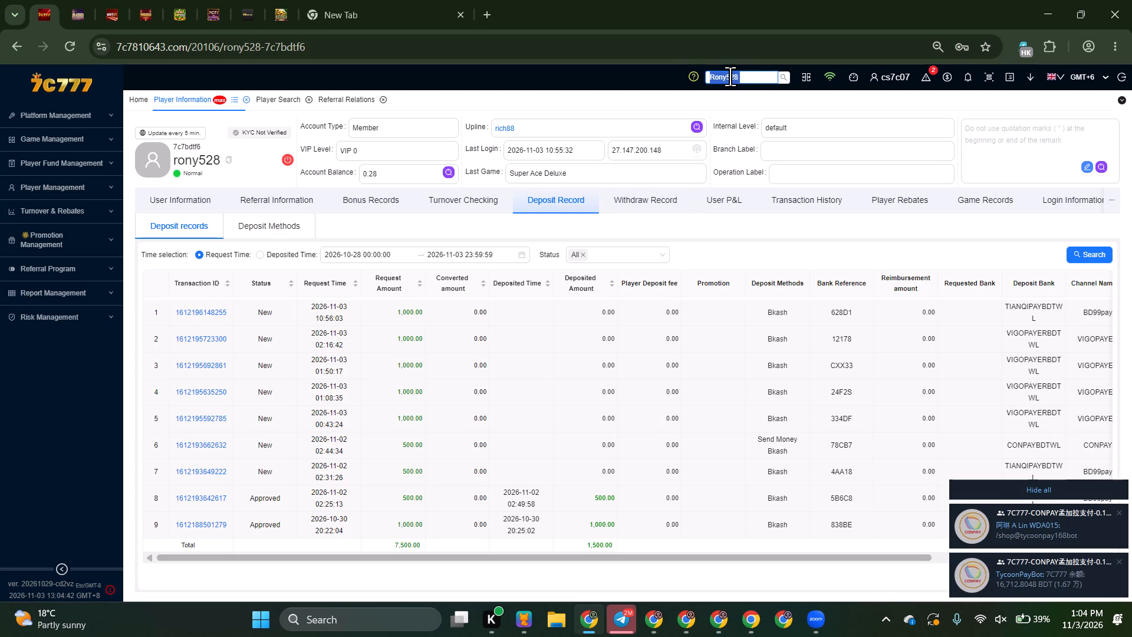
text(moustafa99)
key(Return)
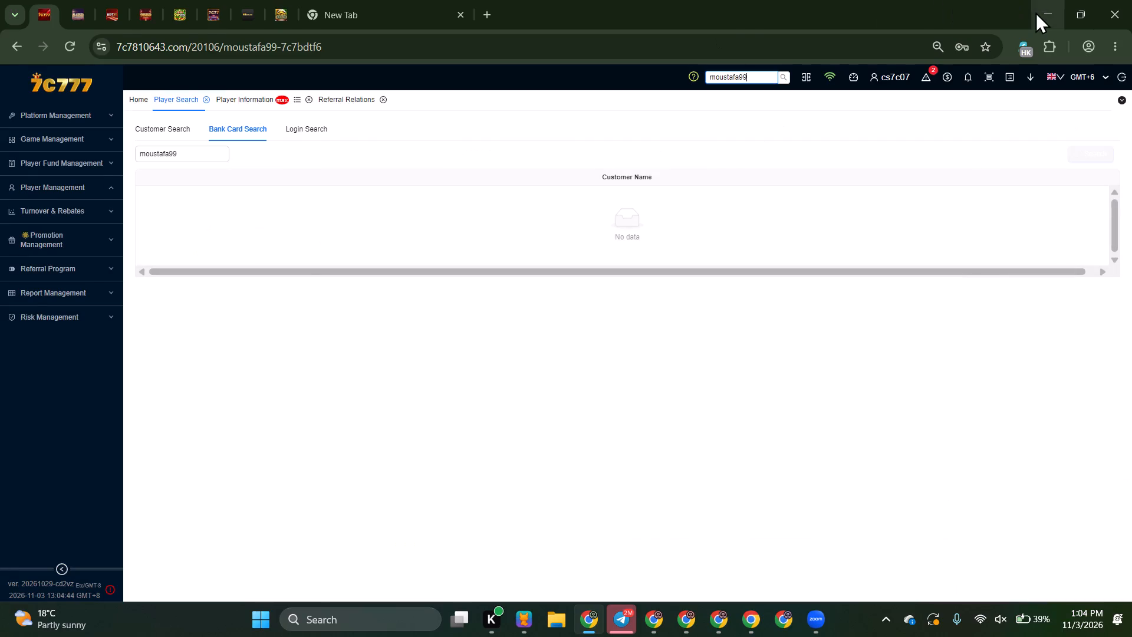
click(1035, 12)
click(545, 573)
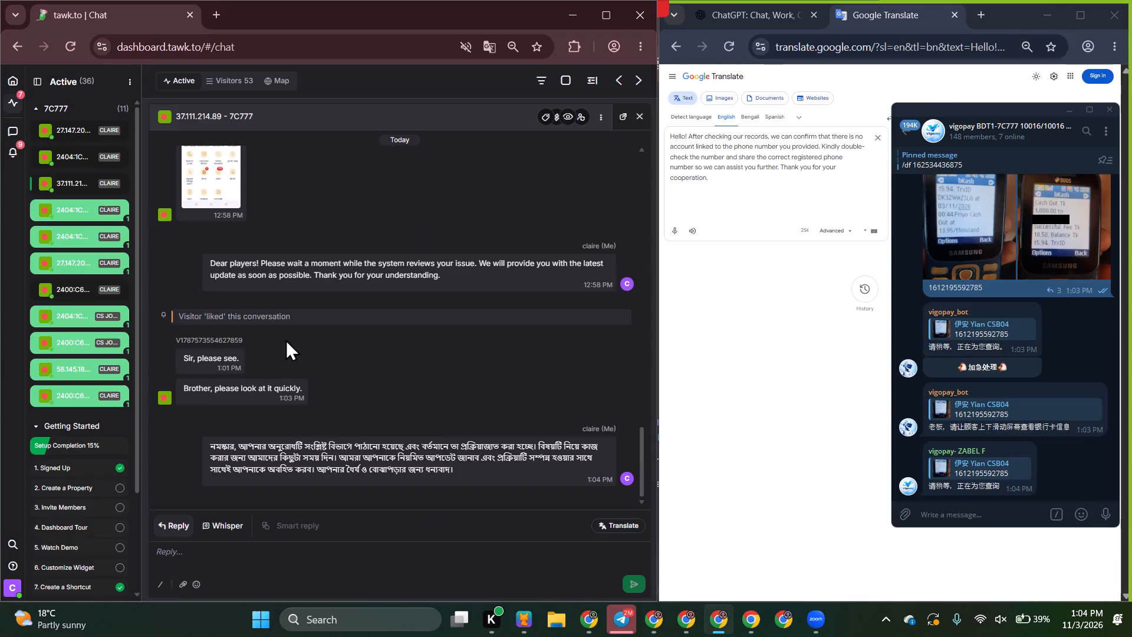
scroll(259, 227, up, 2)
click(241, 366)
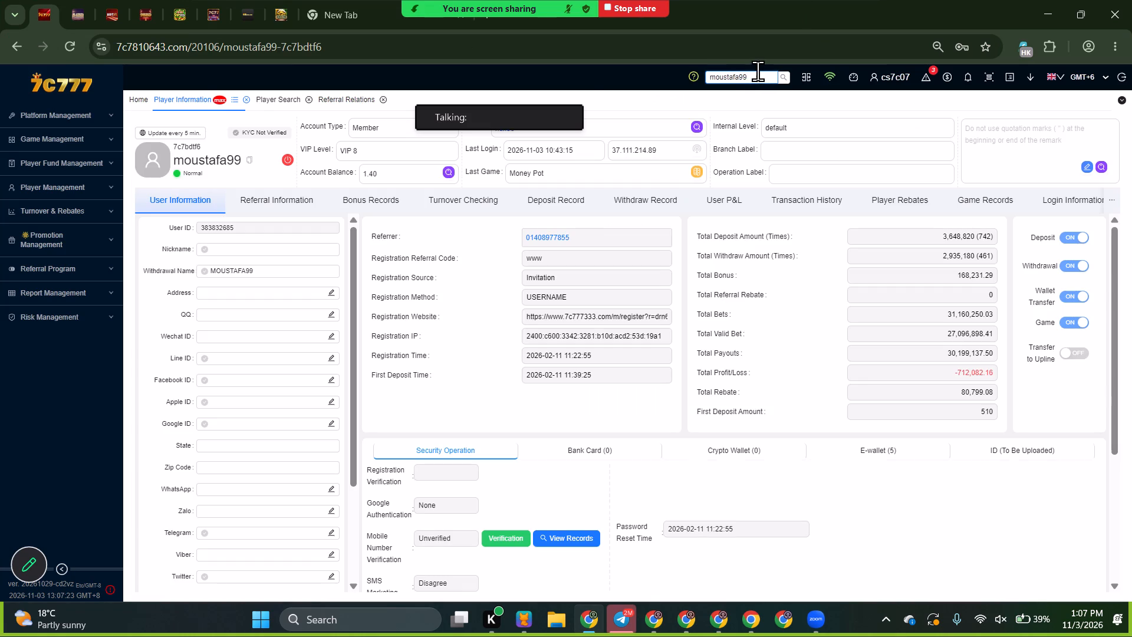
key(ctrl+v)
key(Return)
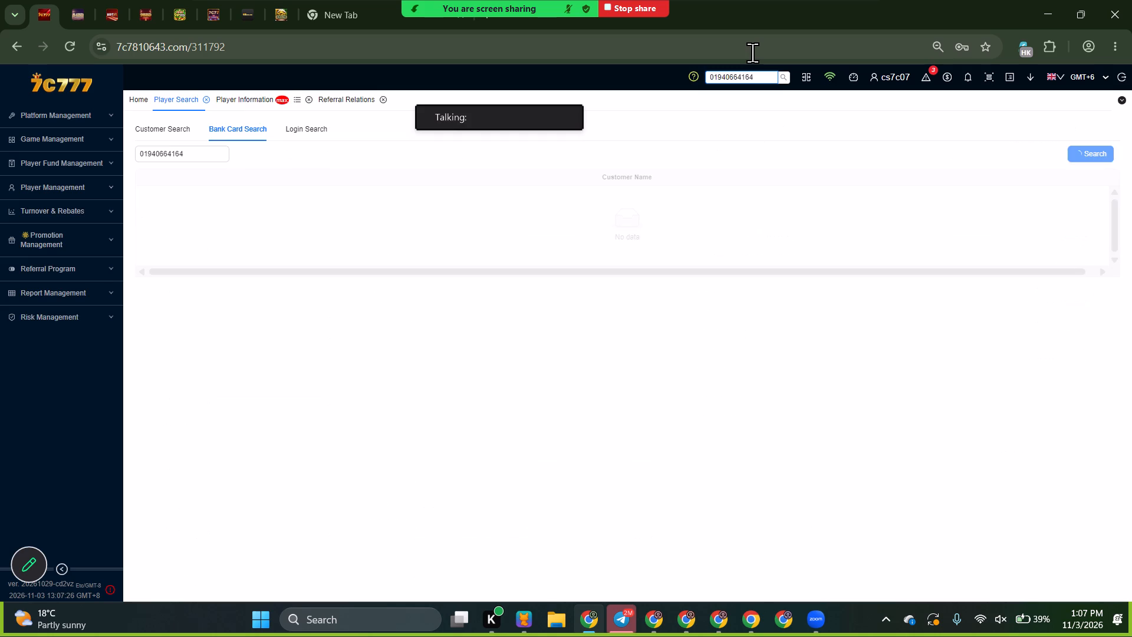
click(1057, 12)
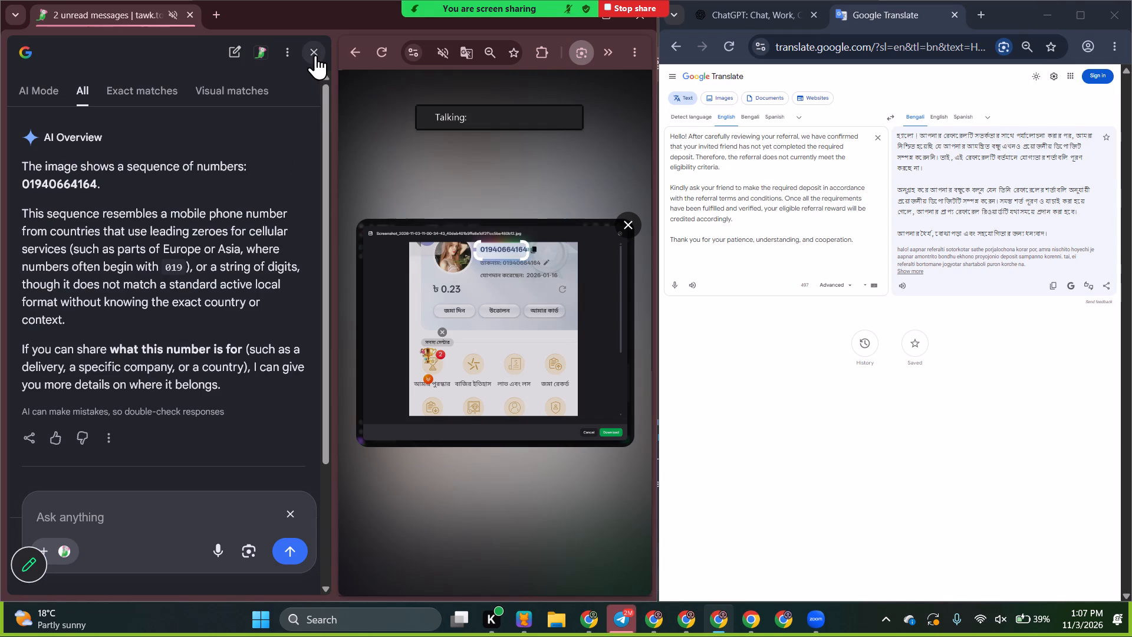
click(315, 54)
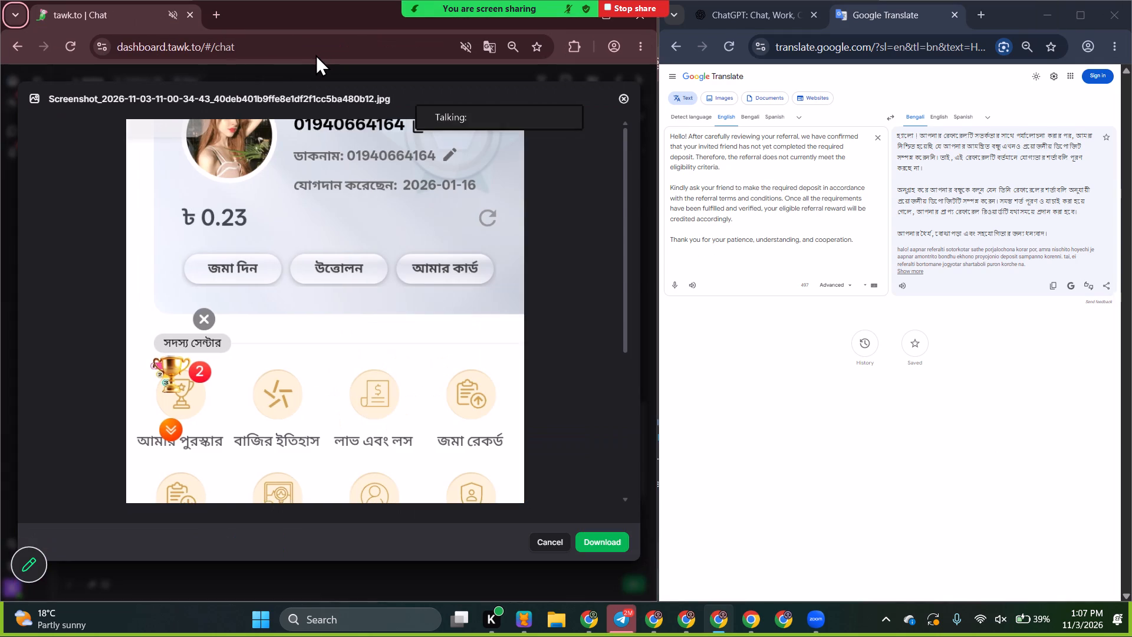
click(544, 541)
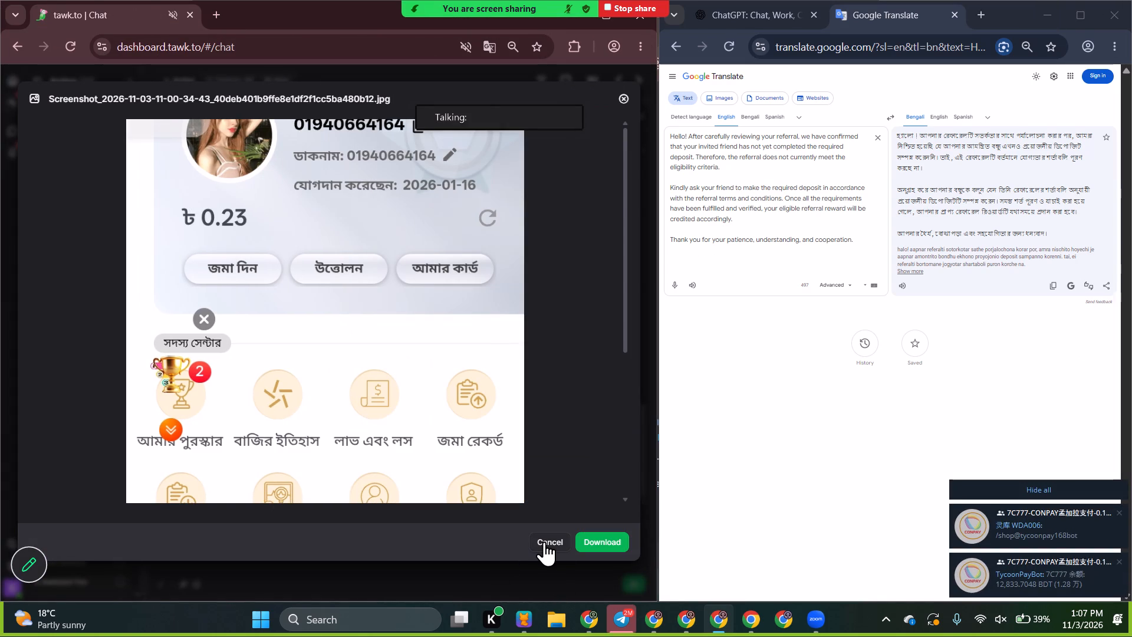
Review the message history and the customer's account screenshot in the 2404:1c40:1c1 chat.
scroll(367, 421, down, 10)
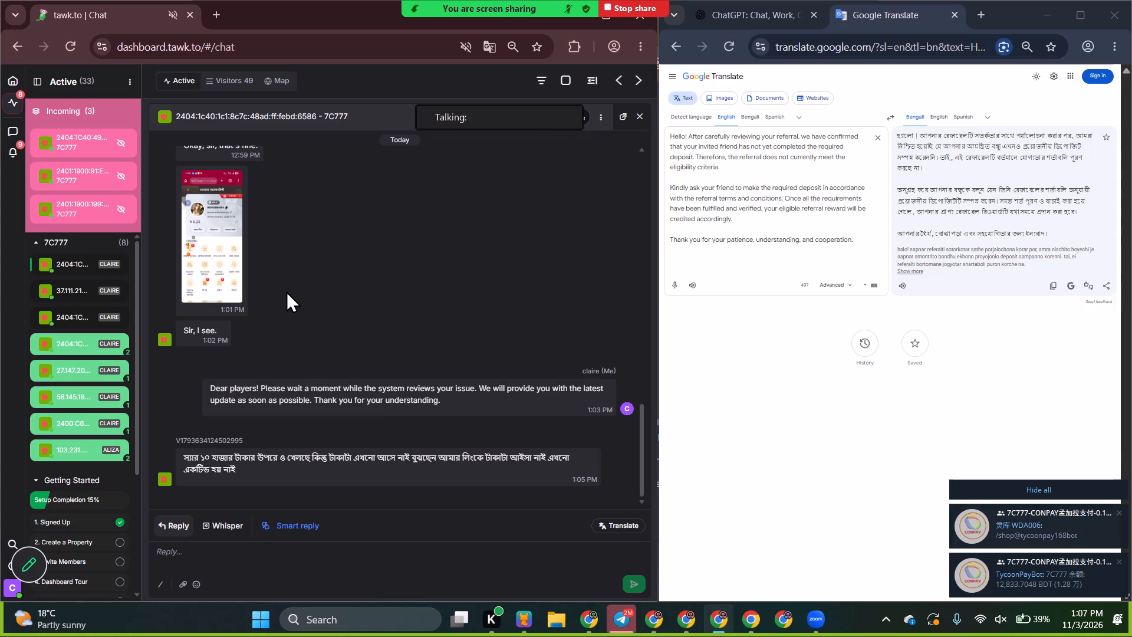
scroll(286, 291, up, 5)
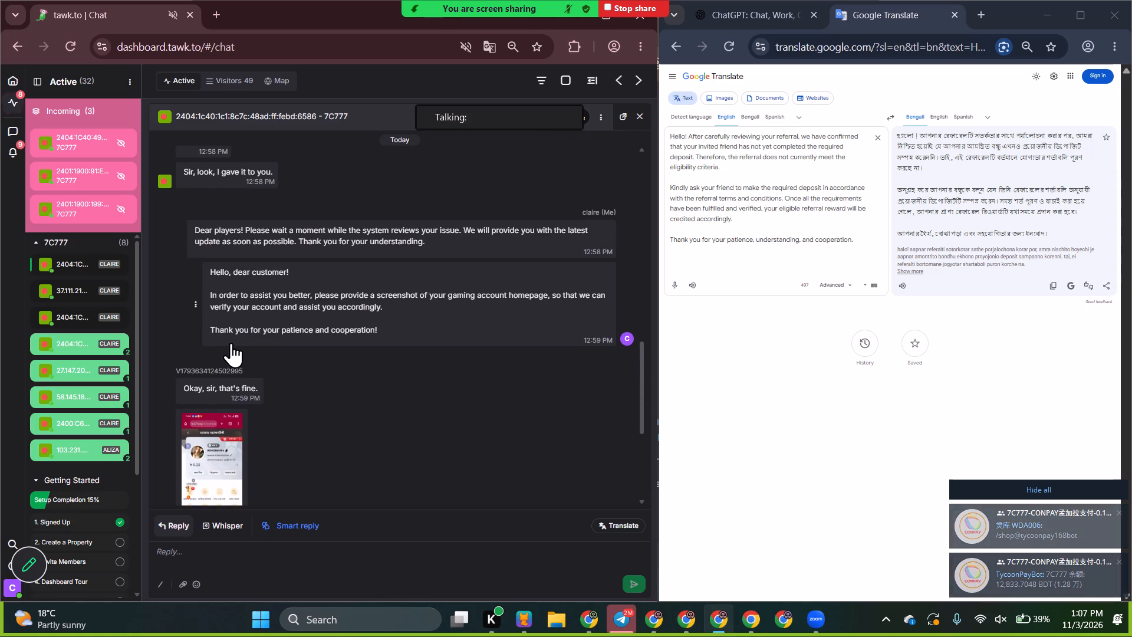
scroll(233, 340, up, 1)
scroll(241, 333, down, 6)
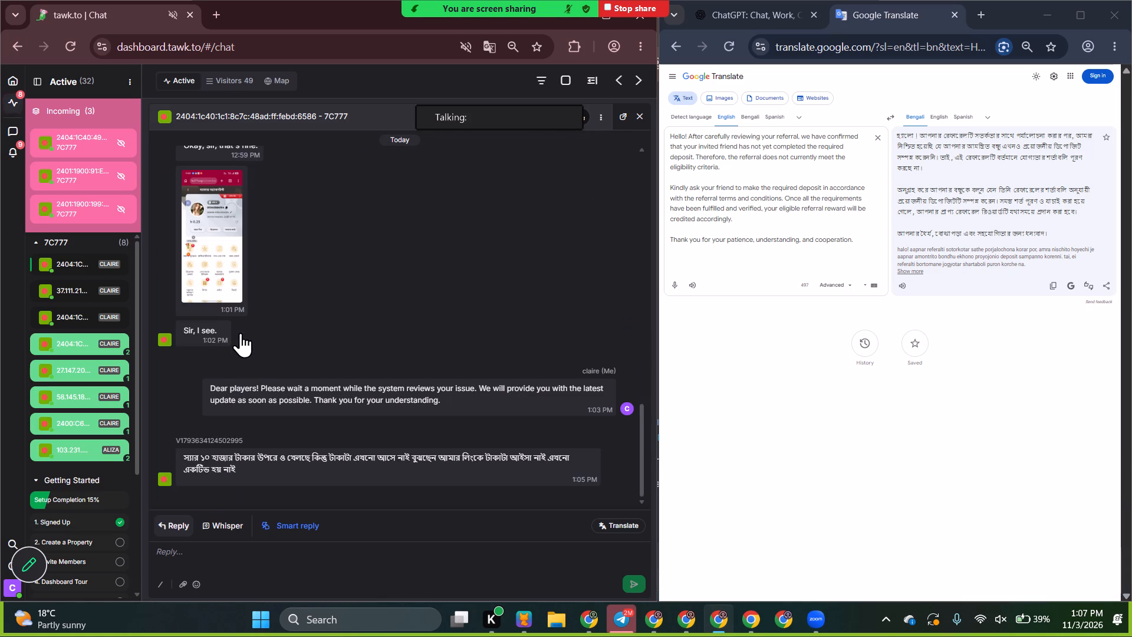
scroll(241, 333, down, 2)
click(228, 262)
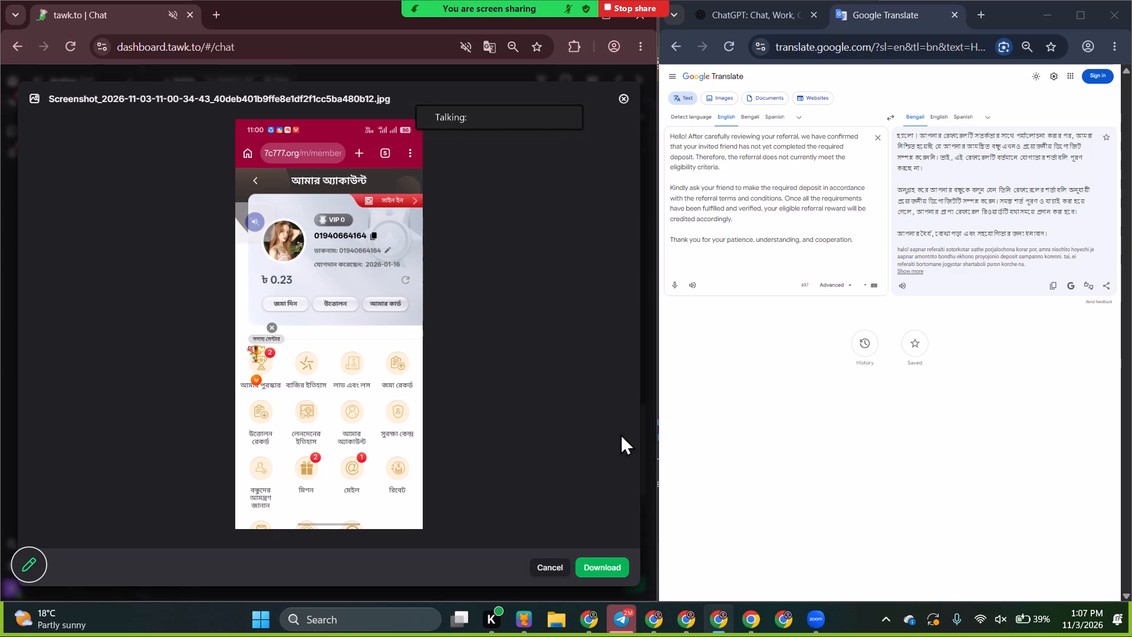
click(556, 562)
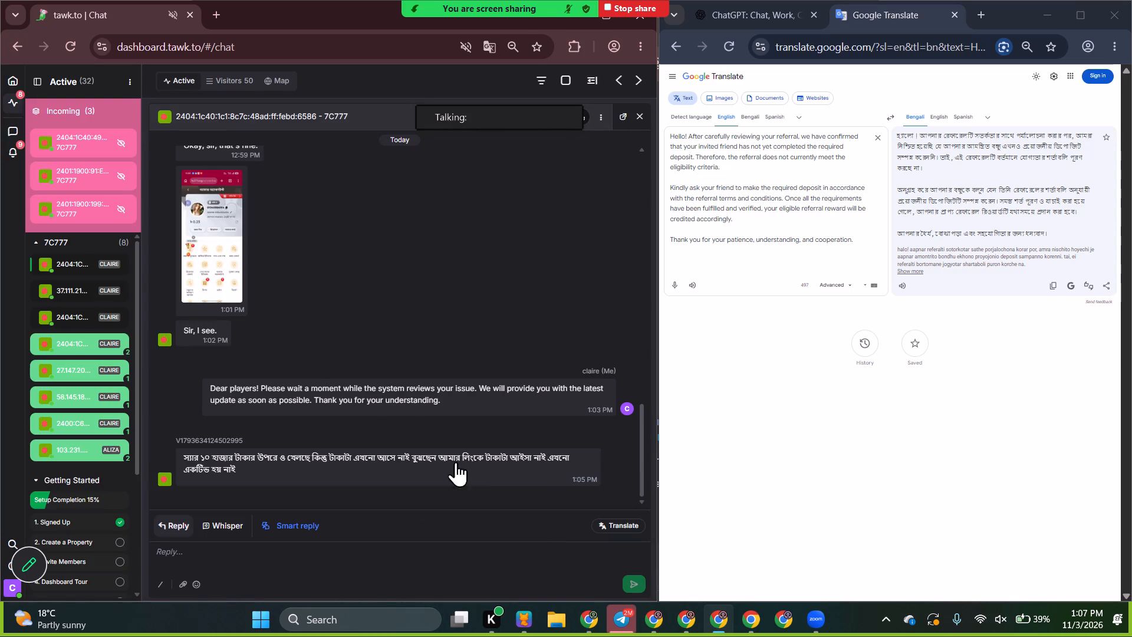
scroll(393, 392, up, 5)
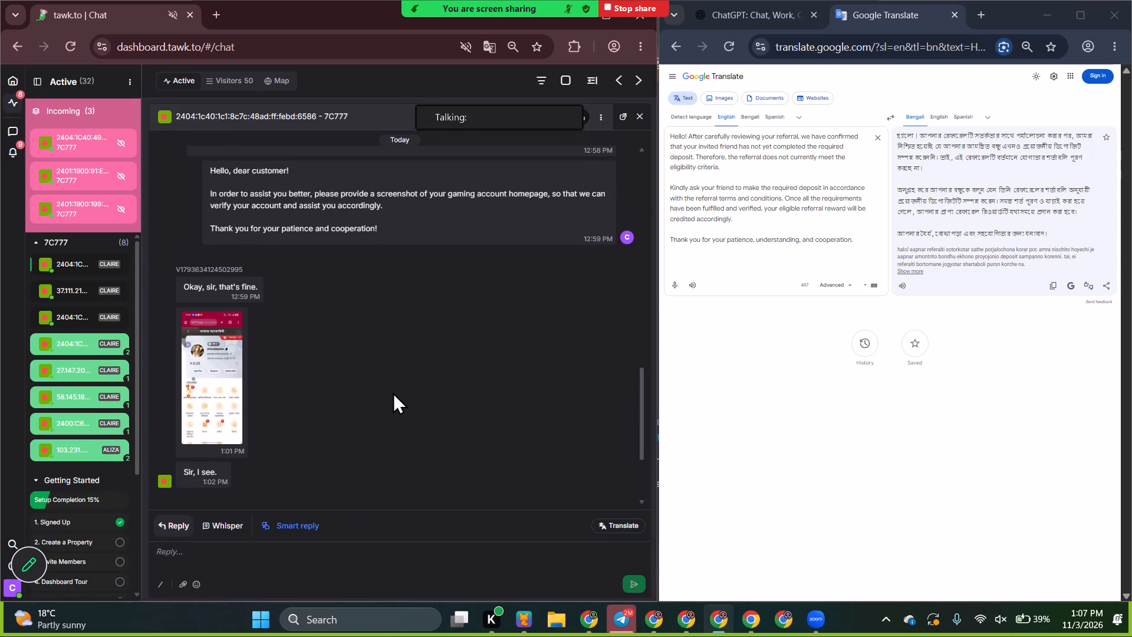
scroll(393, 392, up, 1)
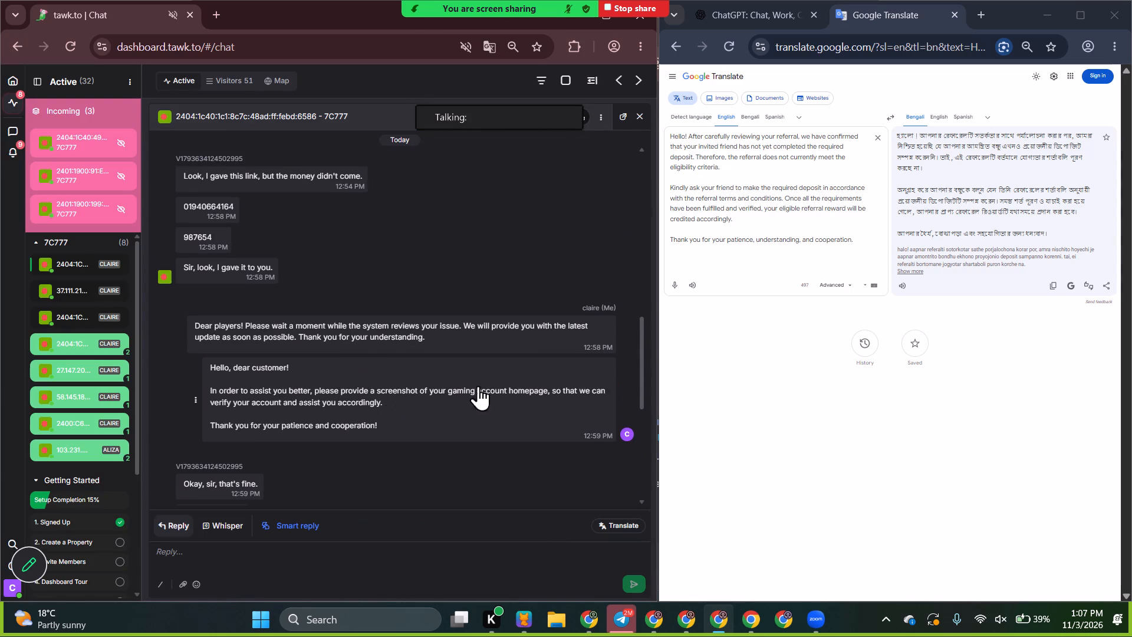
In the back office, search Referral Relations with the customer's username as inviter, check the direct invitee's qualification, and return to the chat.
click(594, 620)
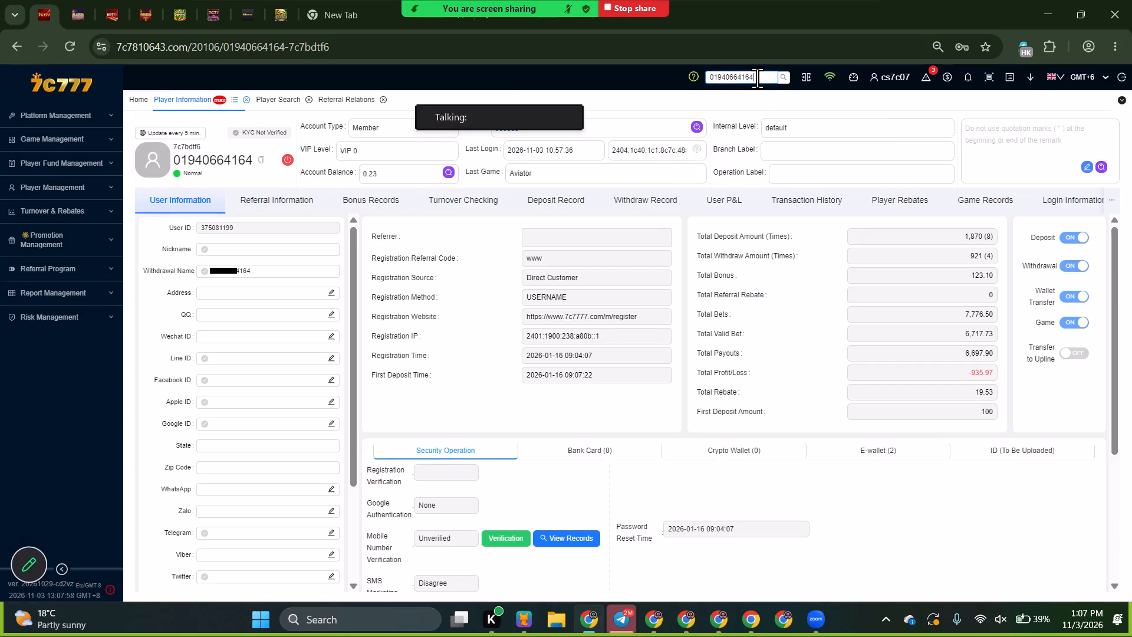
double_click(757, 78)
key(ctrl+c)
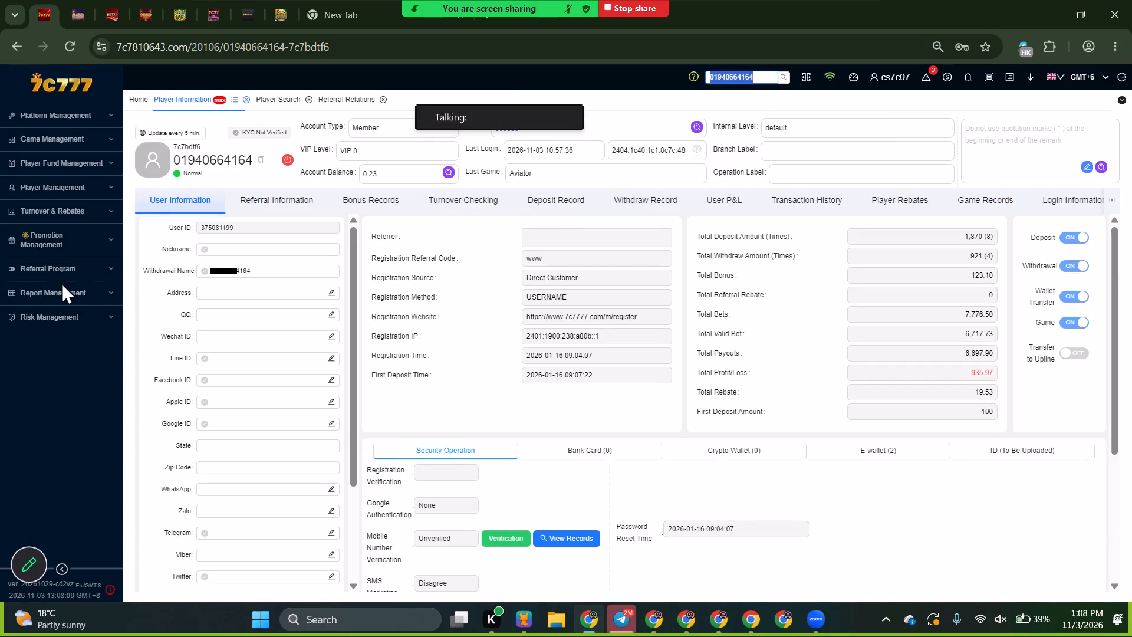
click(66, 270)
click(83, 308)
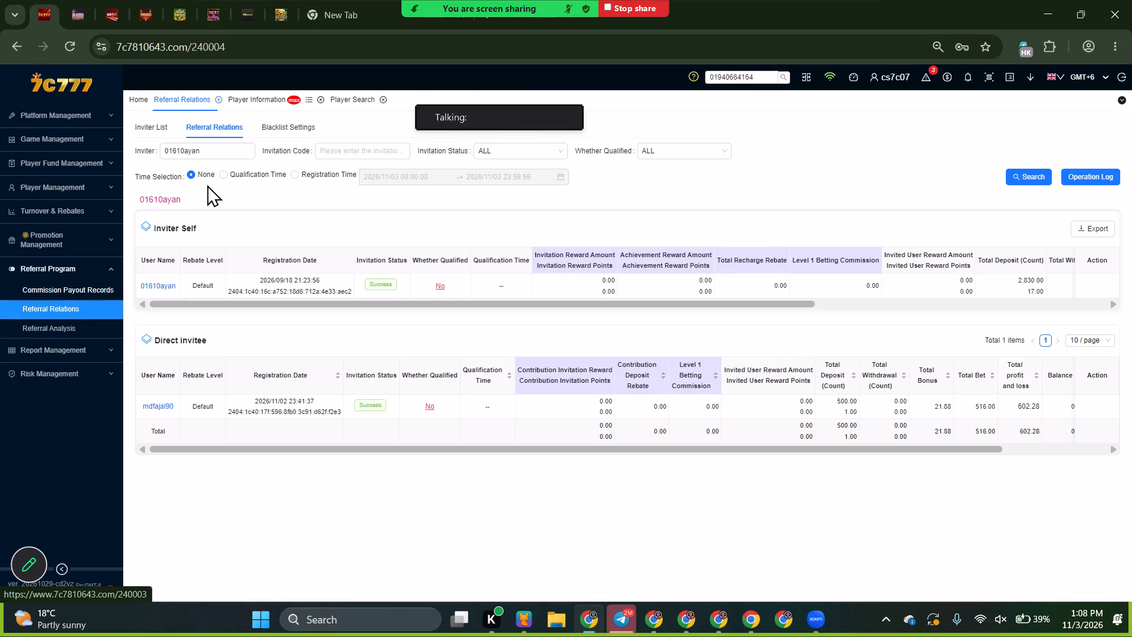
double_click(210, 145)
key(ctrl+v)
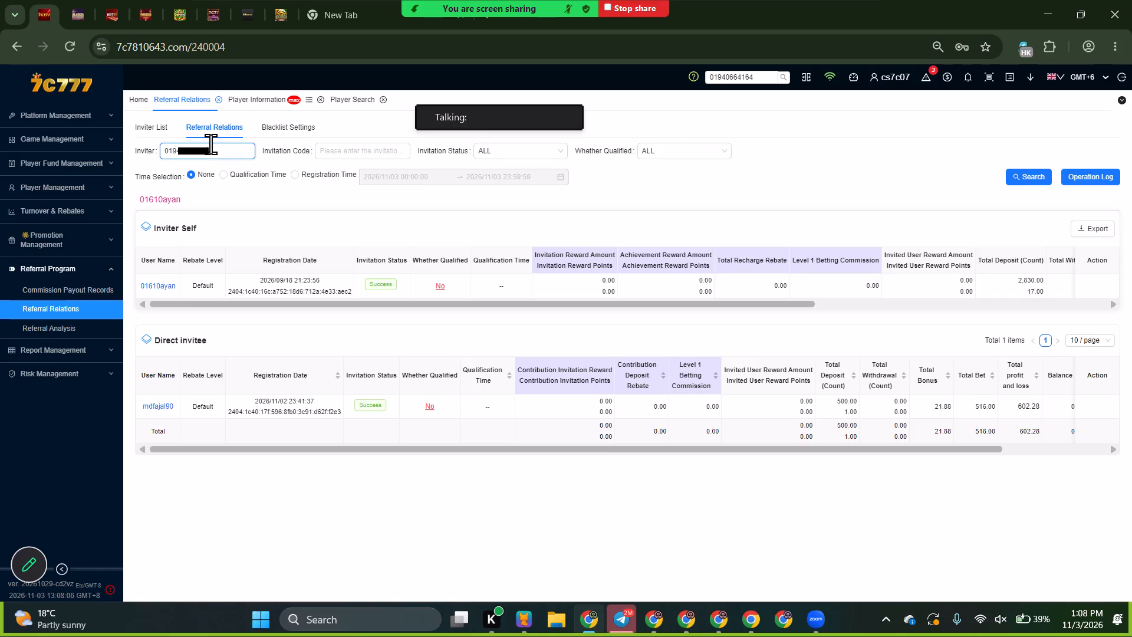
click(1012, 179)
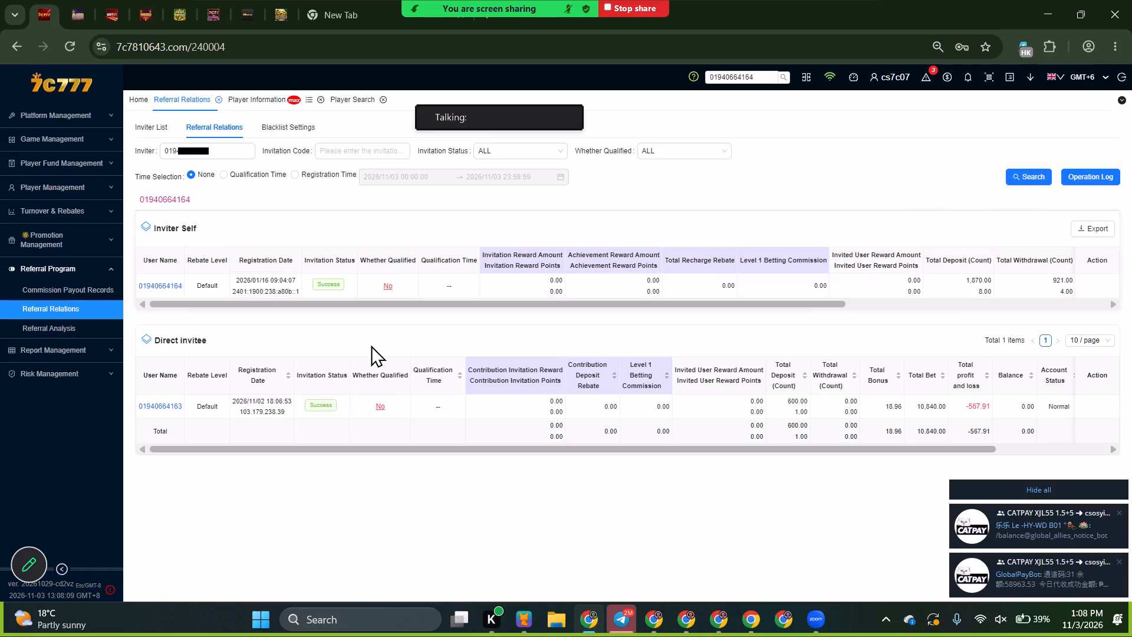
click(377, 408)
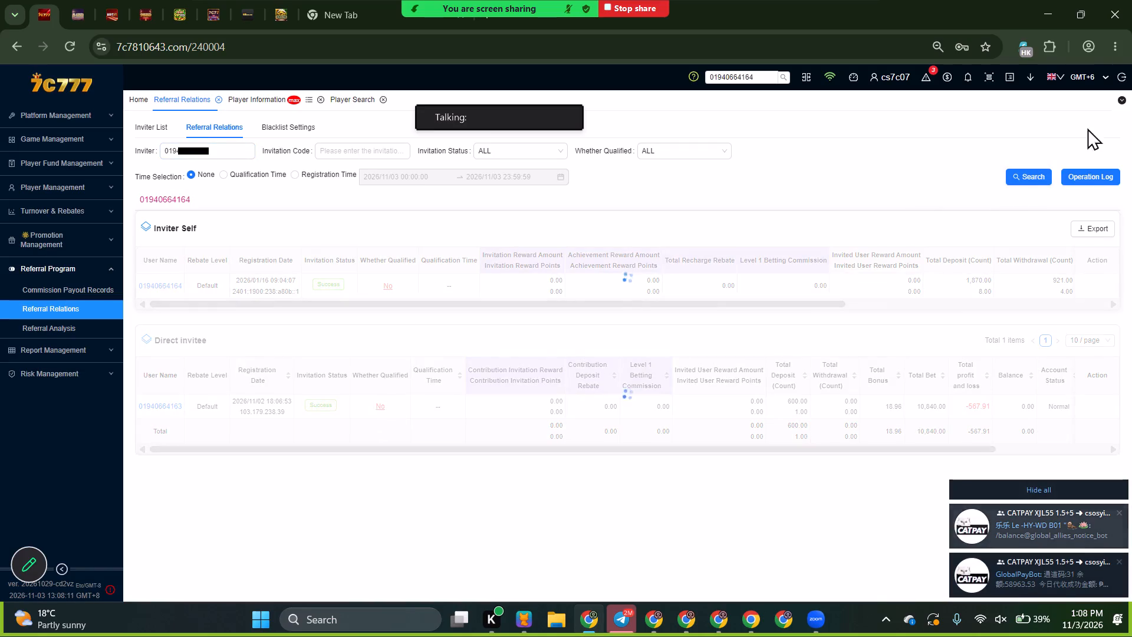
click(1058, 8)
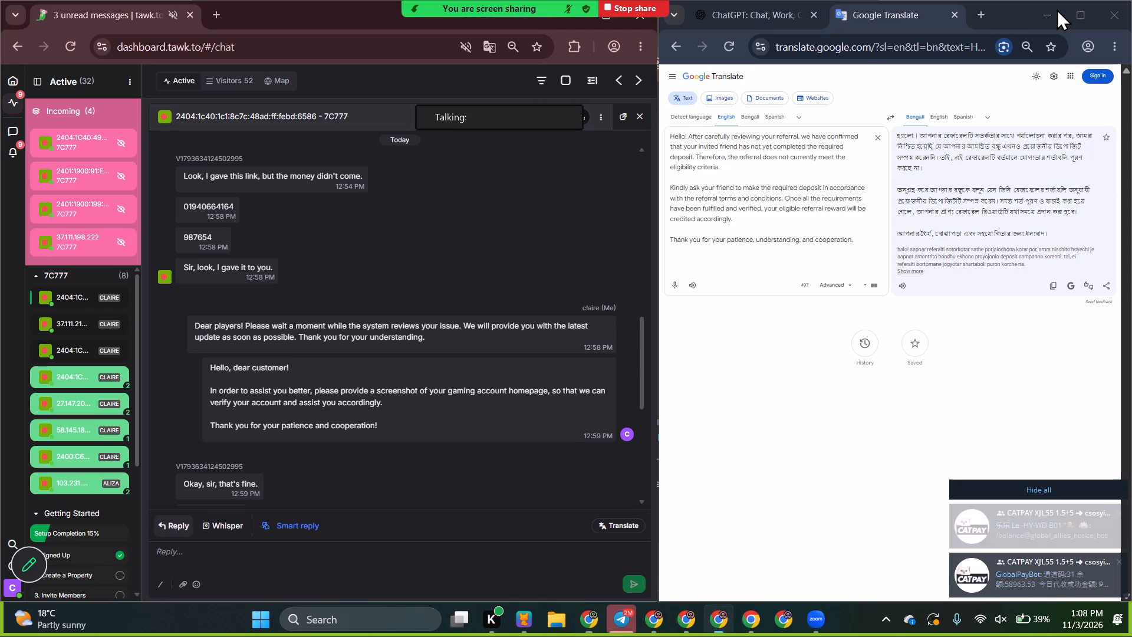
click(324, 562)
text(/id)
key(Return)
key(Return)
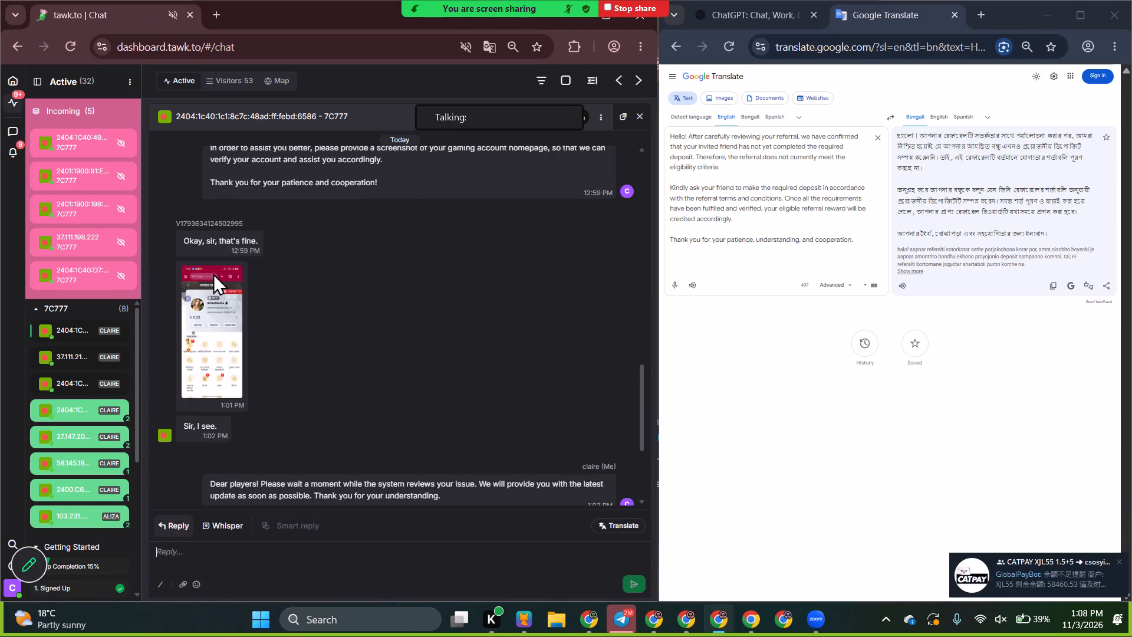
click(76, 278)
click(311, 488)
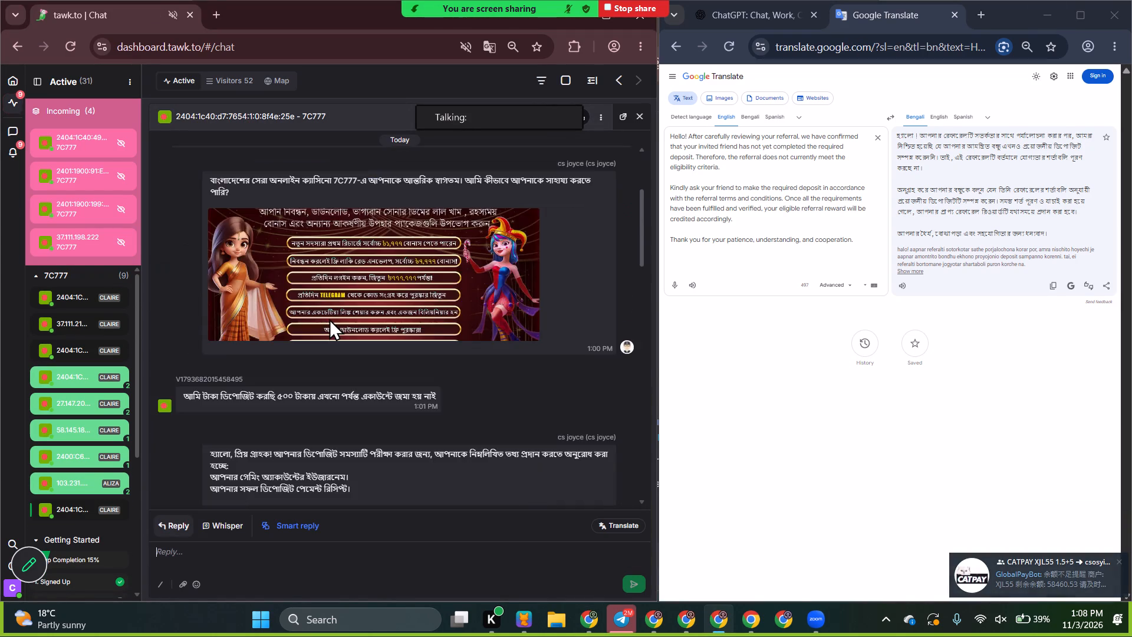
click(640, 118)
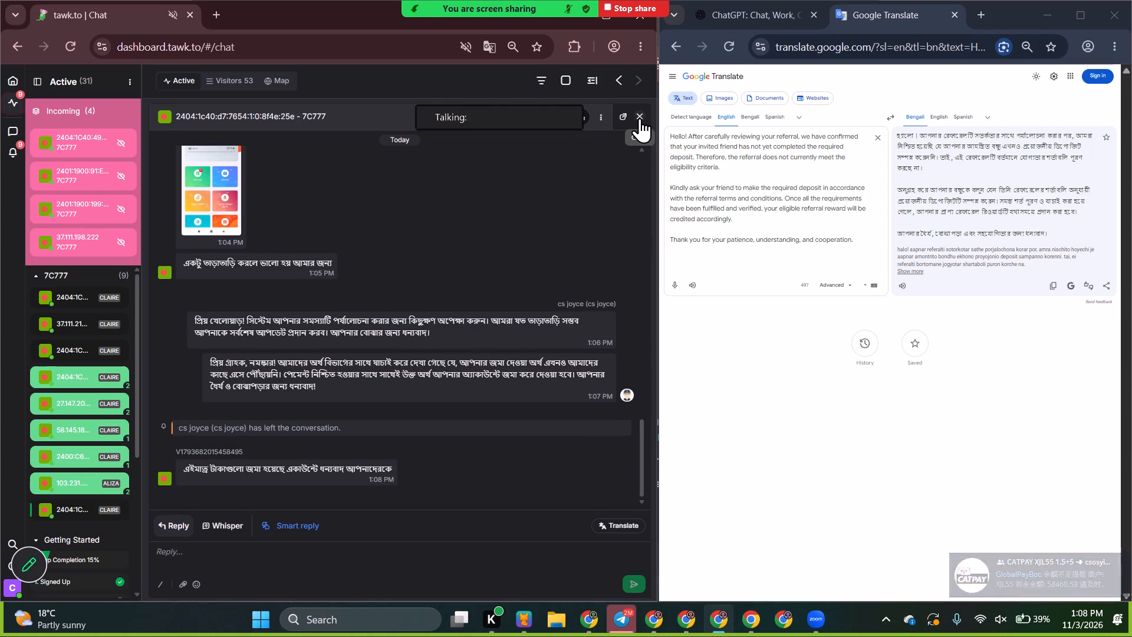
click(88, 396)
scroll(338, 400, down, 10)
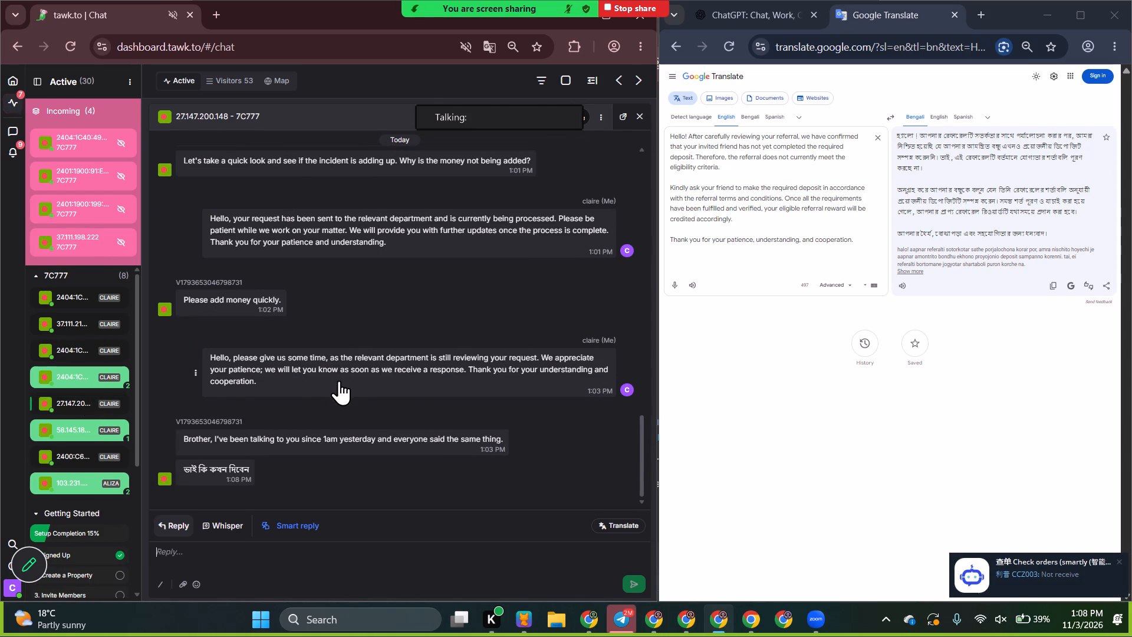
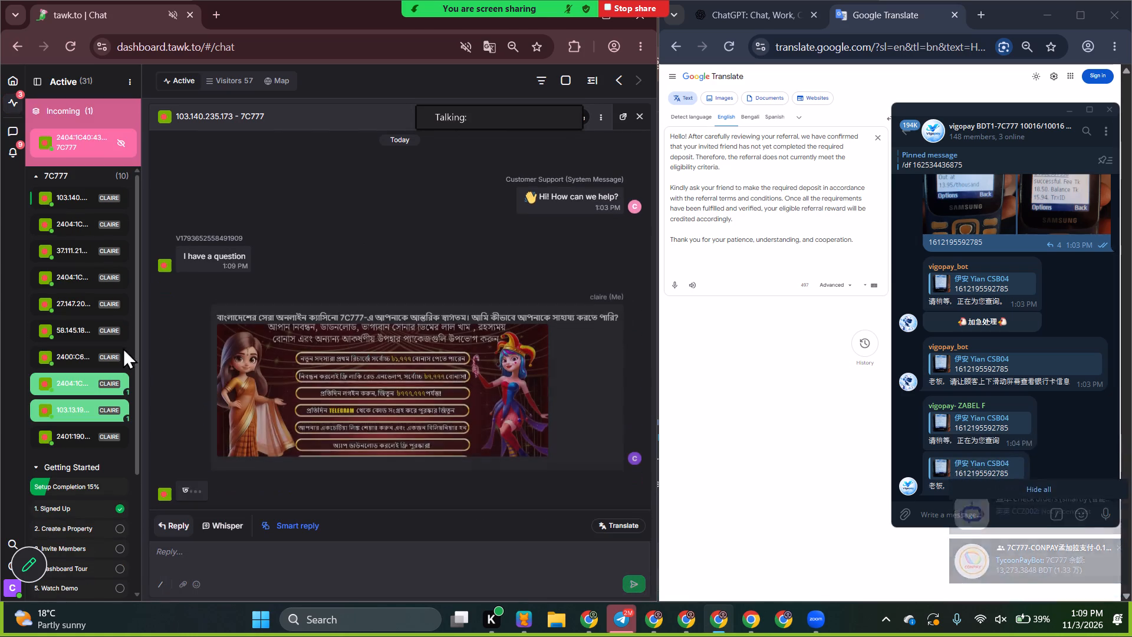
Join the incoming 2404:1c40:432 chat for 7C777 and send the /he welcome canned reply.
click(94, 156)
drag(351, 549, 363, 562)
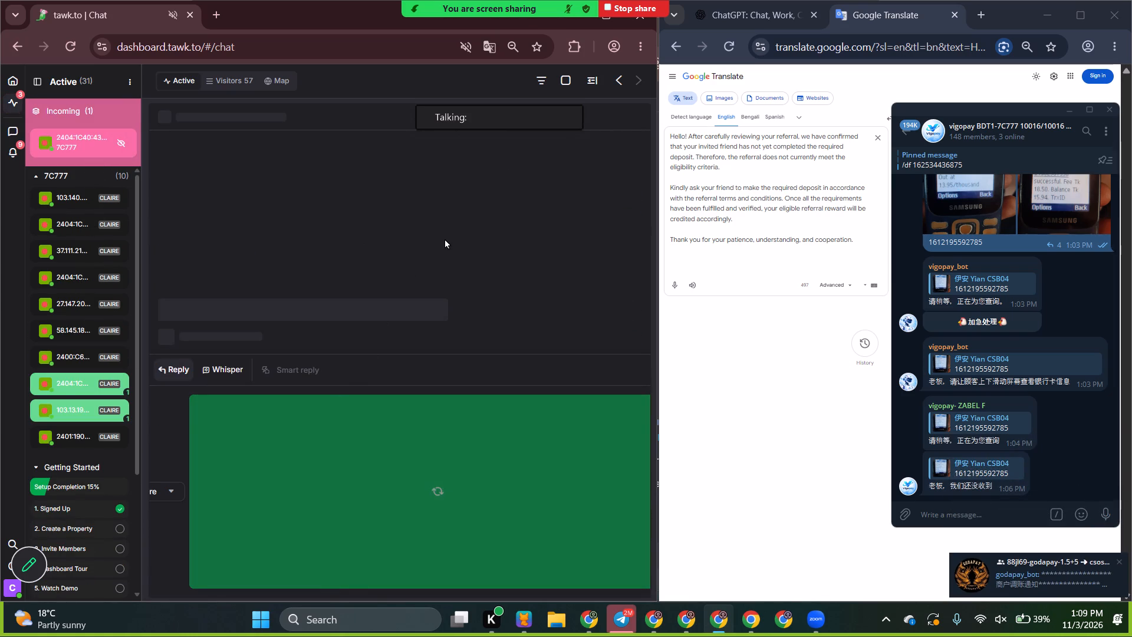
text(/he)
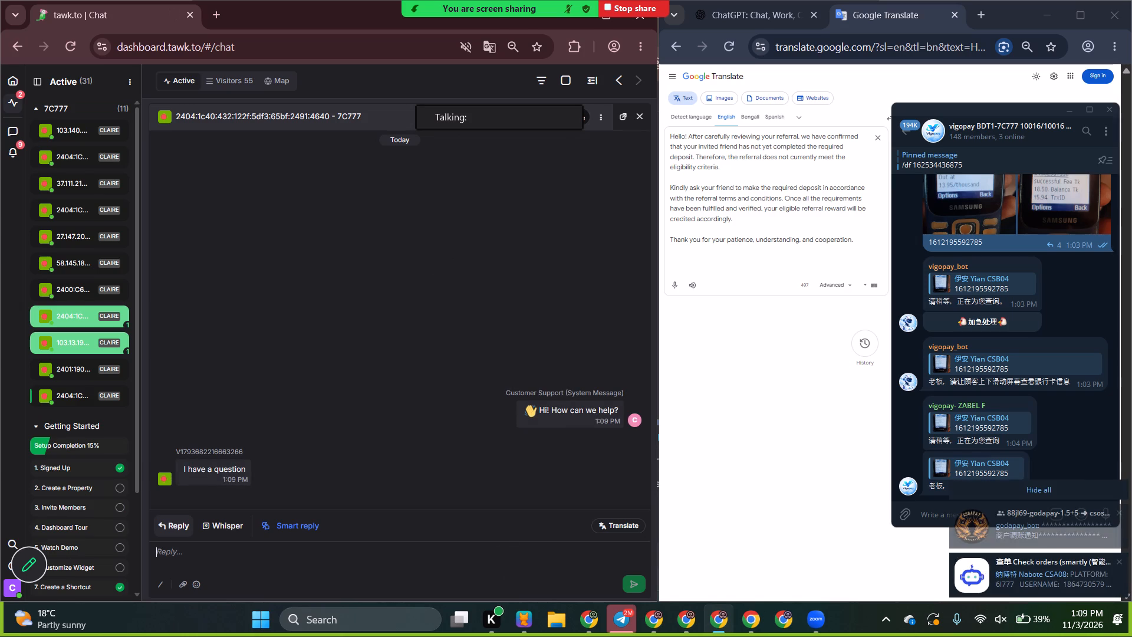
text(/he)
key(Return)
key(Return)
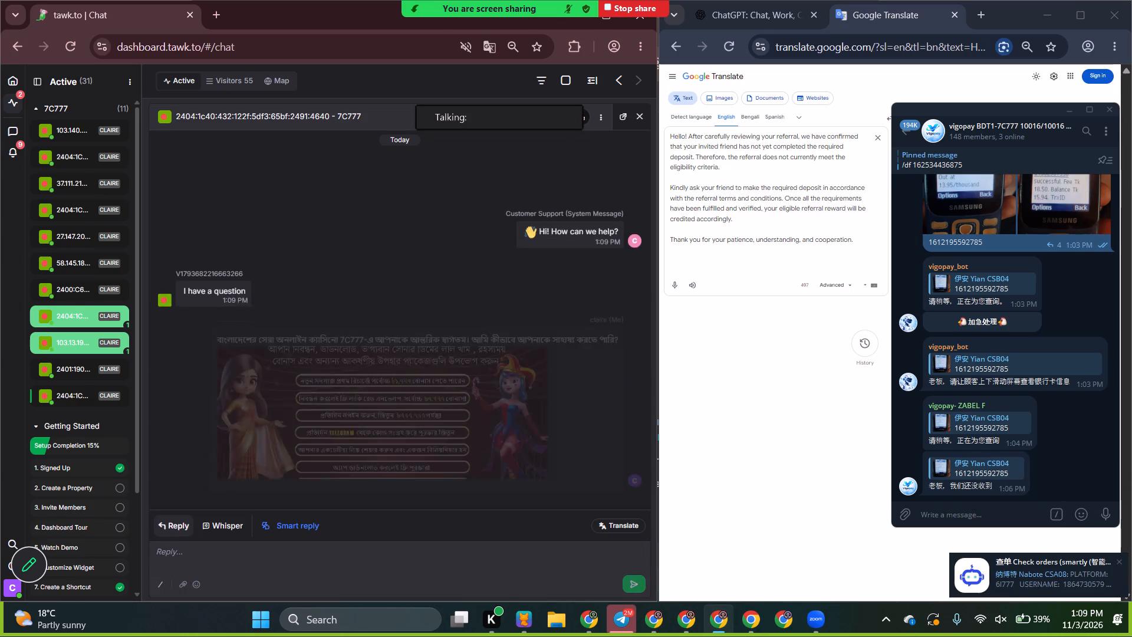
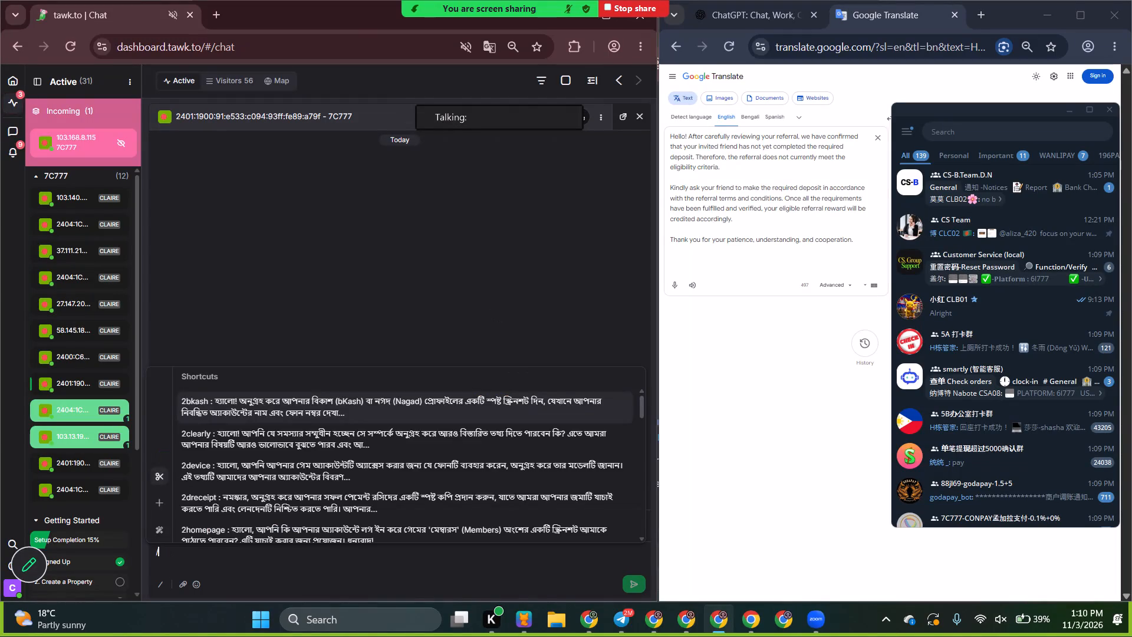
key(Return)
key(Return)
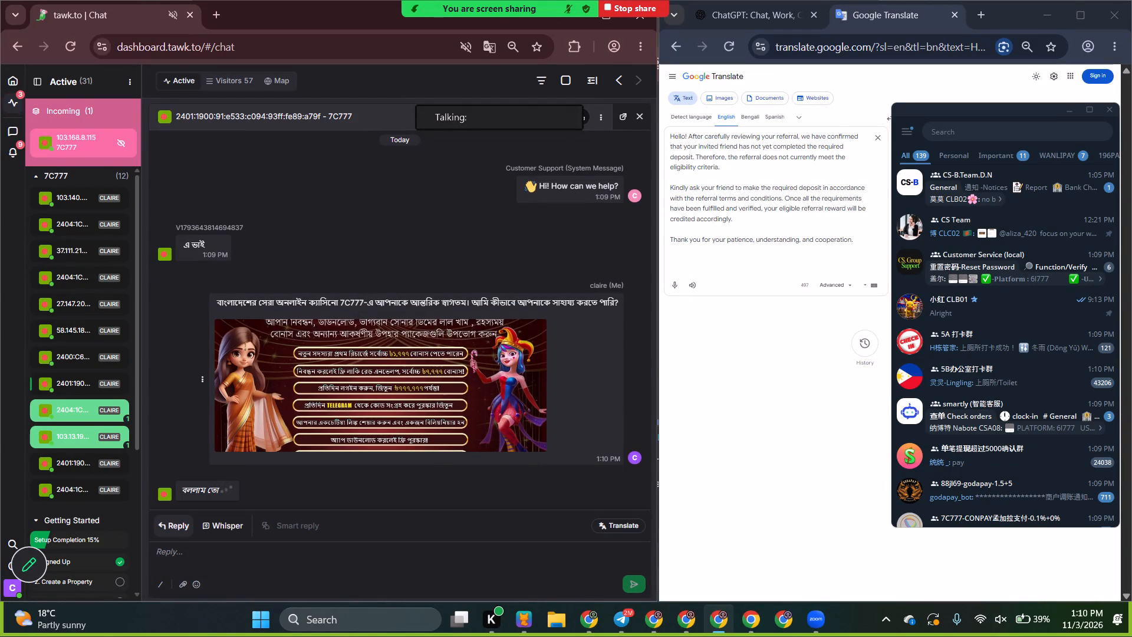
Translate the 2401:1900:91 chat page from the detected language into English.
right_click(354, 253)
click(427, 518)
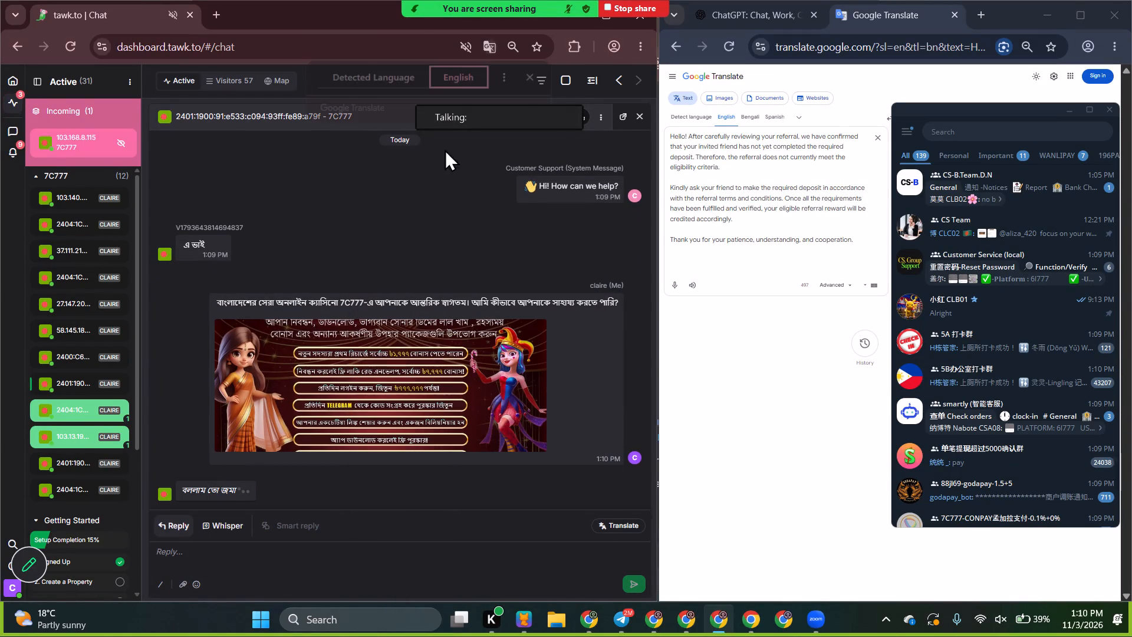
click(383, 70)
click(450, 68)
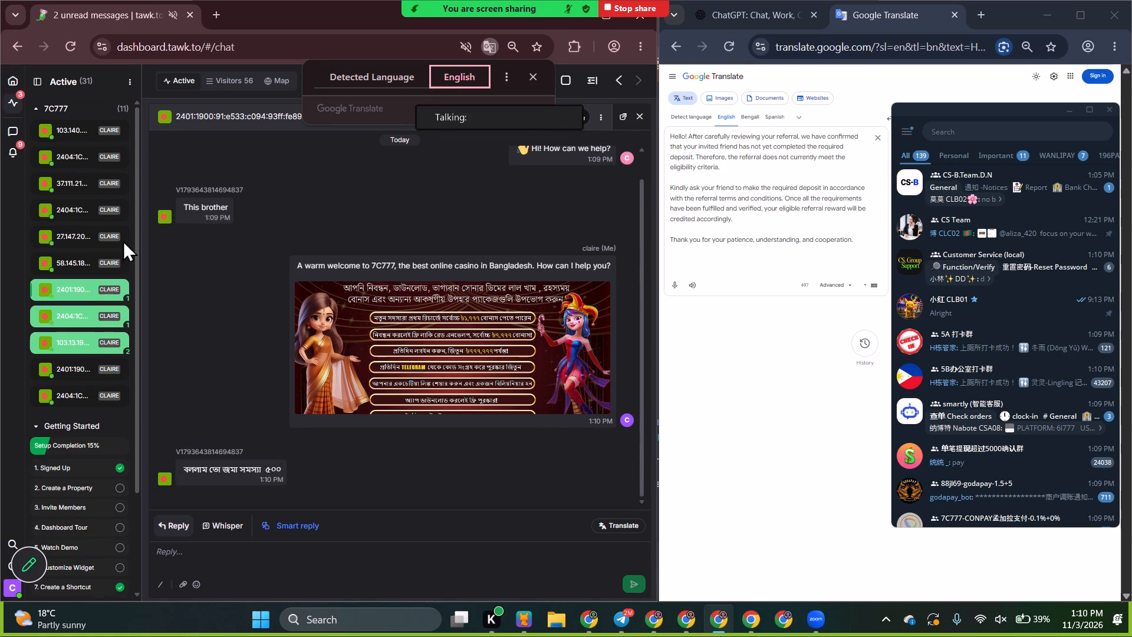
click(381, 77)
click(444, 72)
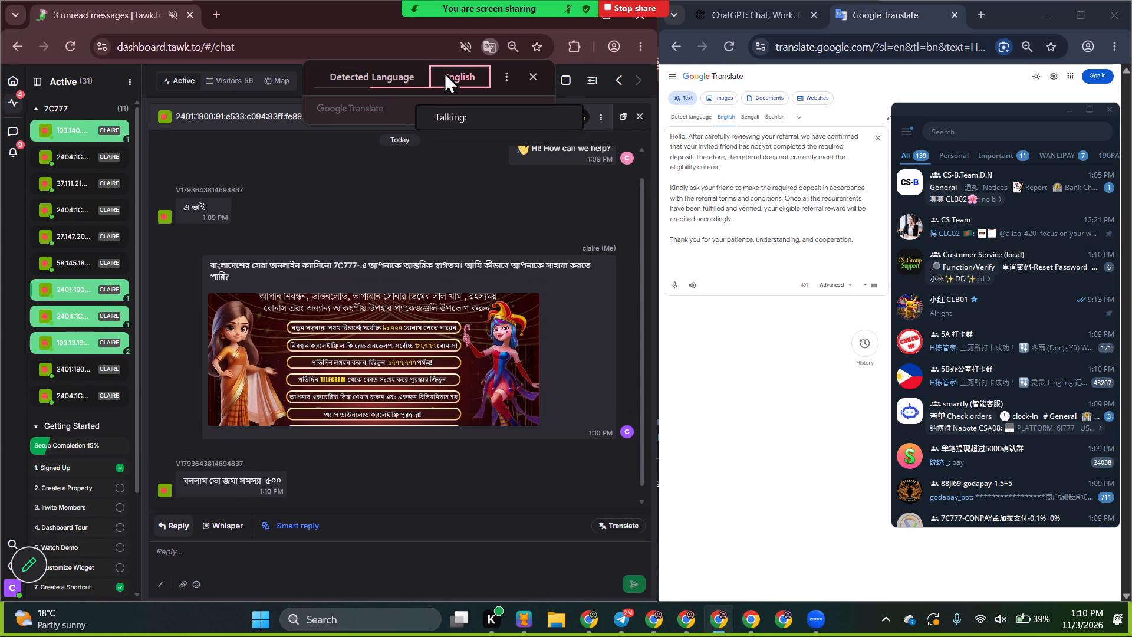
click(248, 544)
text(/dp)
key(BackSpace)
text(de)
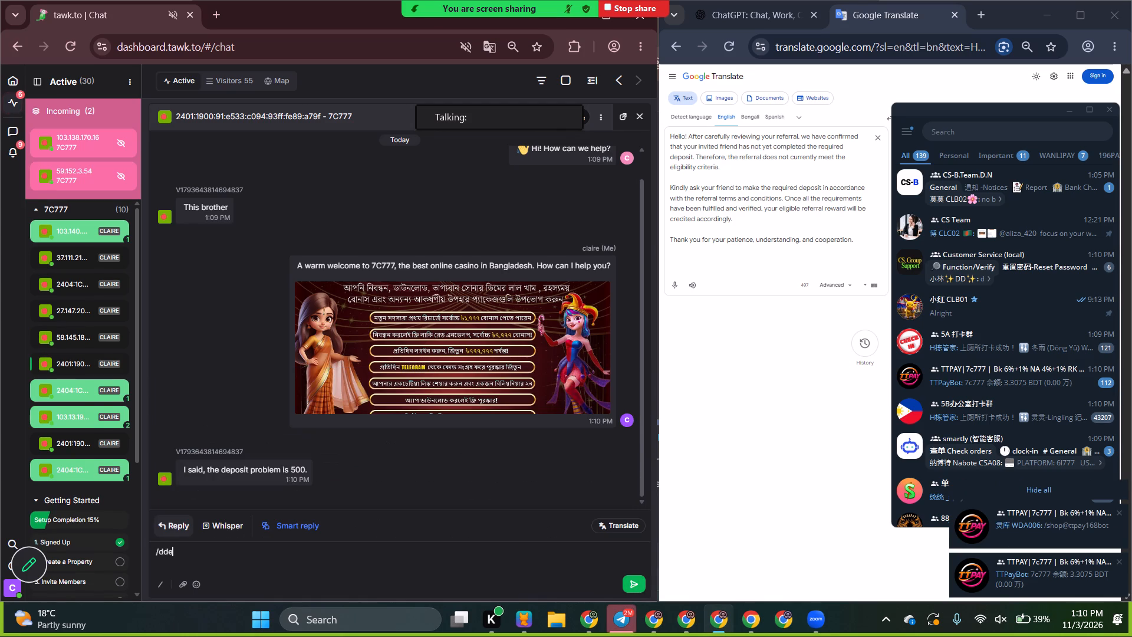
key(BackSpace)
key(BackSpace)
text(epo)
key(Return)
key(Return)
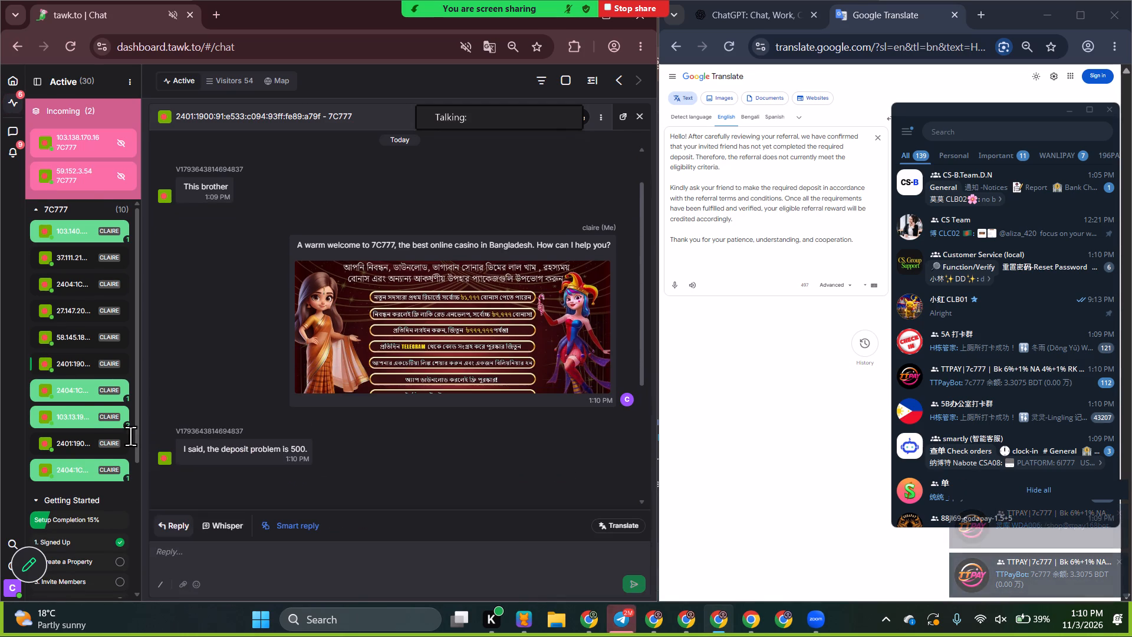
click(67, 140)
click(376, 432)
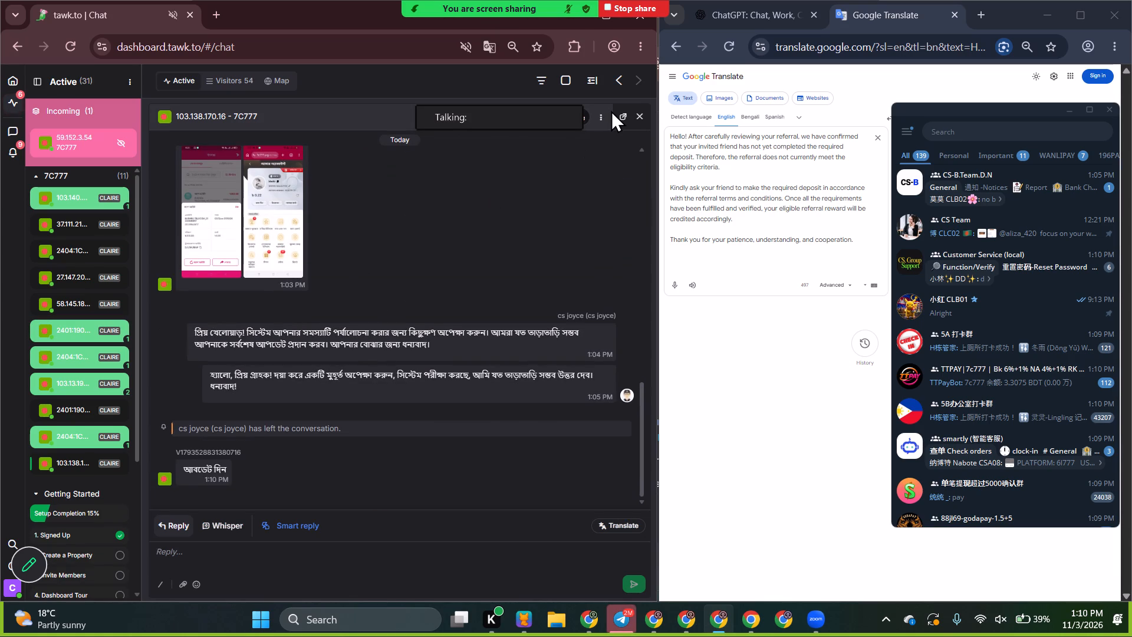
click(644, 116)
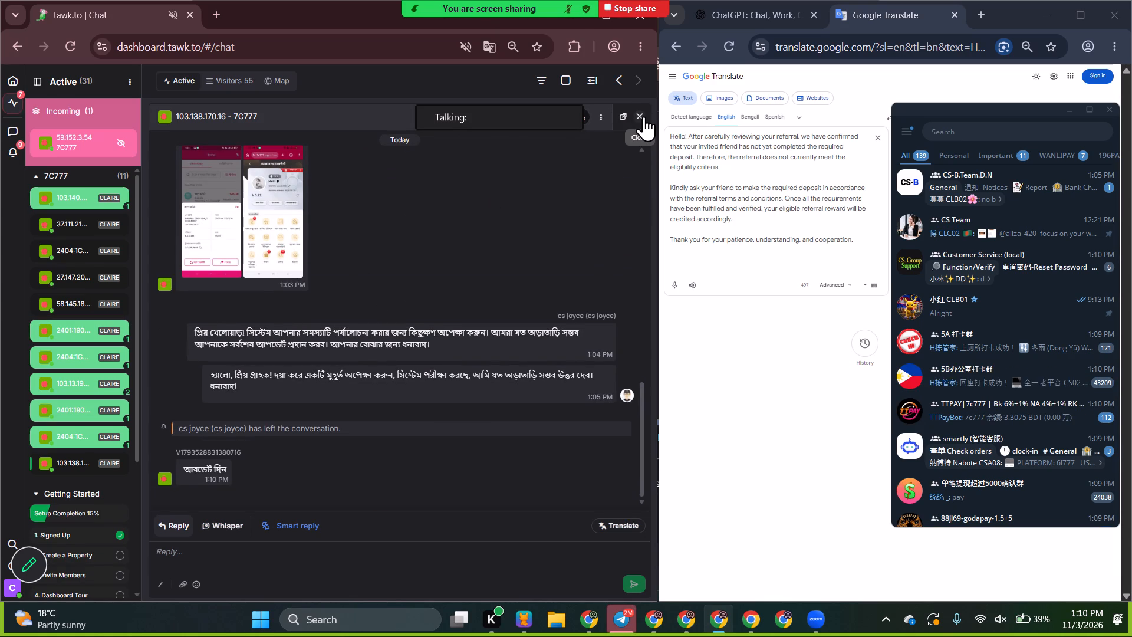
click(79, 163)
click(84, 149)
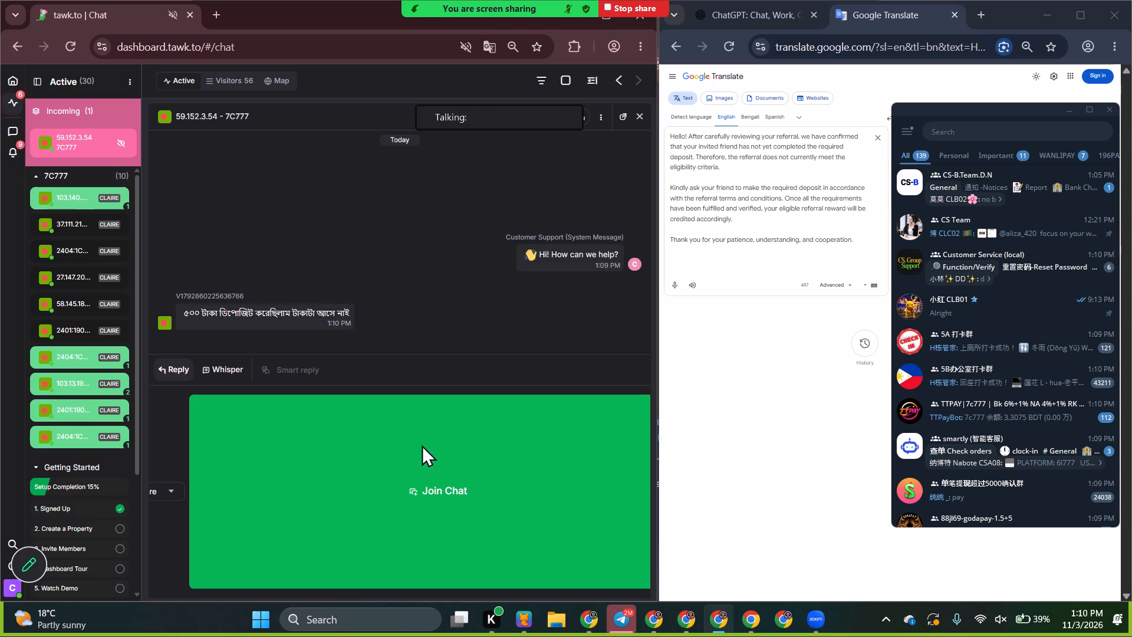
click(412, 495)
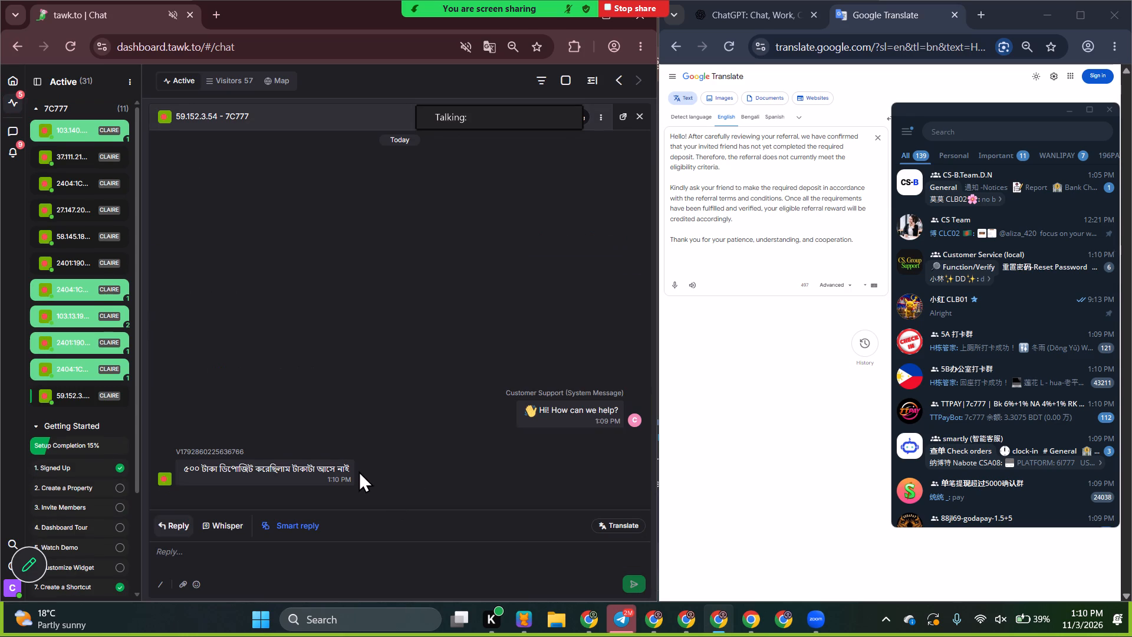
text(/he)
key(Return)
key(Return)
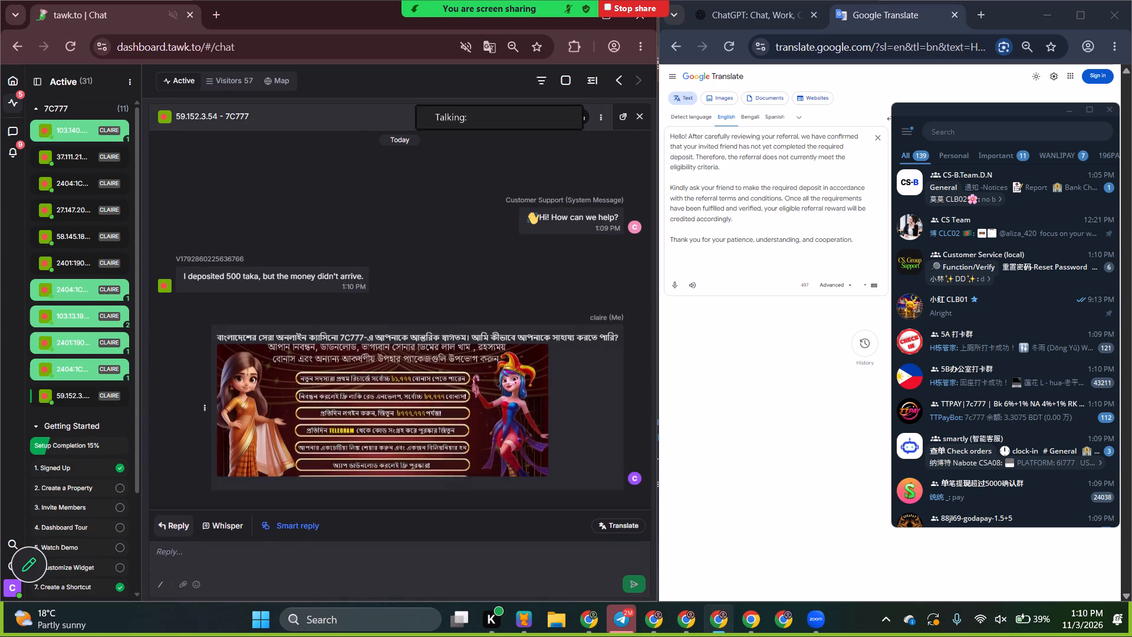
Send the /depo canned reply in the 59.152.3.54 chat, asking for the username and deposit payment receipt.
scroll(345, 240, down, 8)
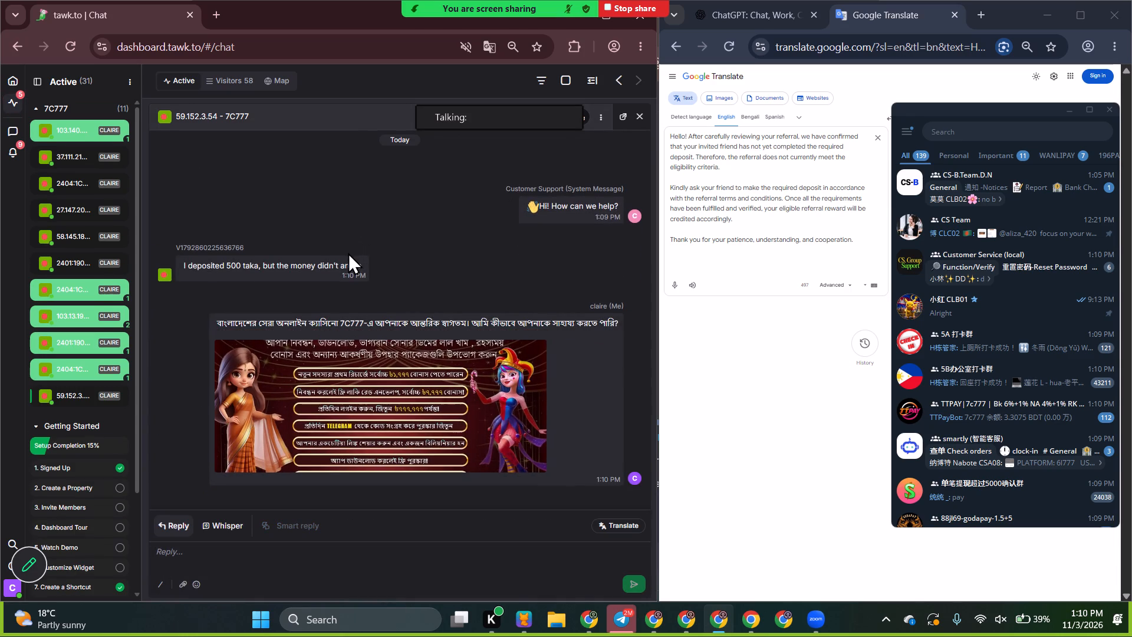
text(/depo)
key(Return)
key(Return)
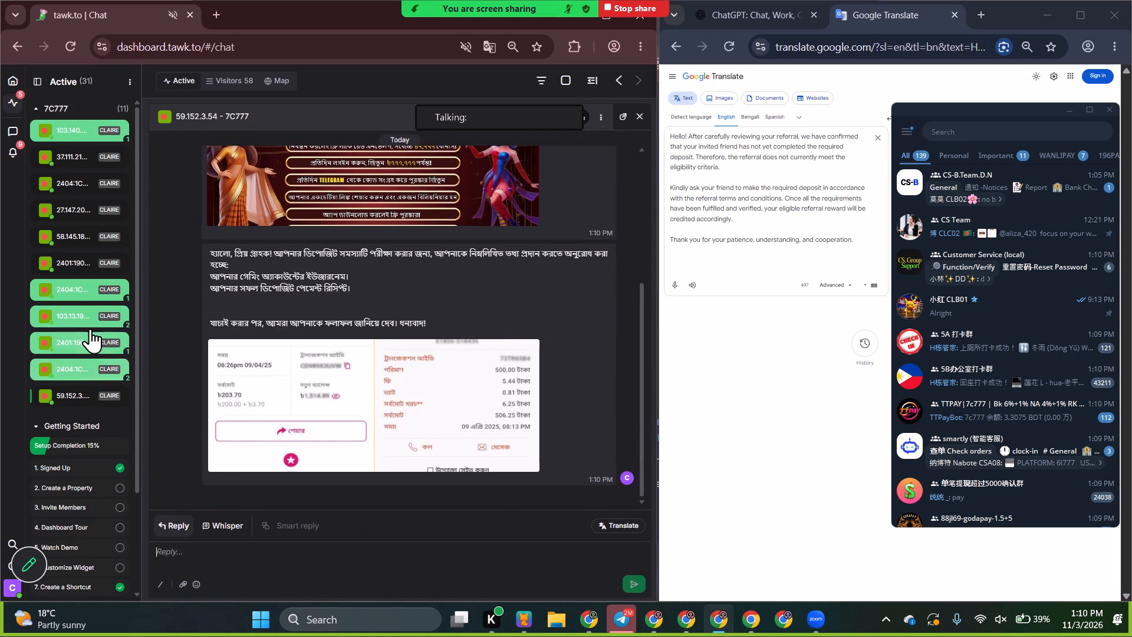
click(97, 316)
scroll(310, 342, down, 9)
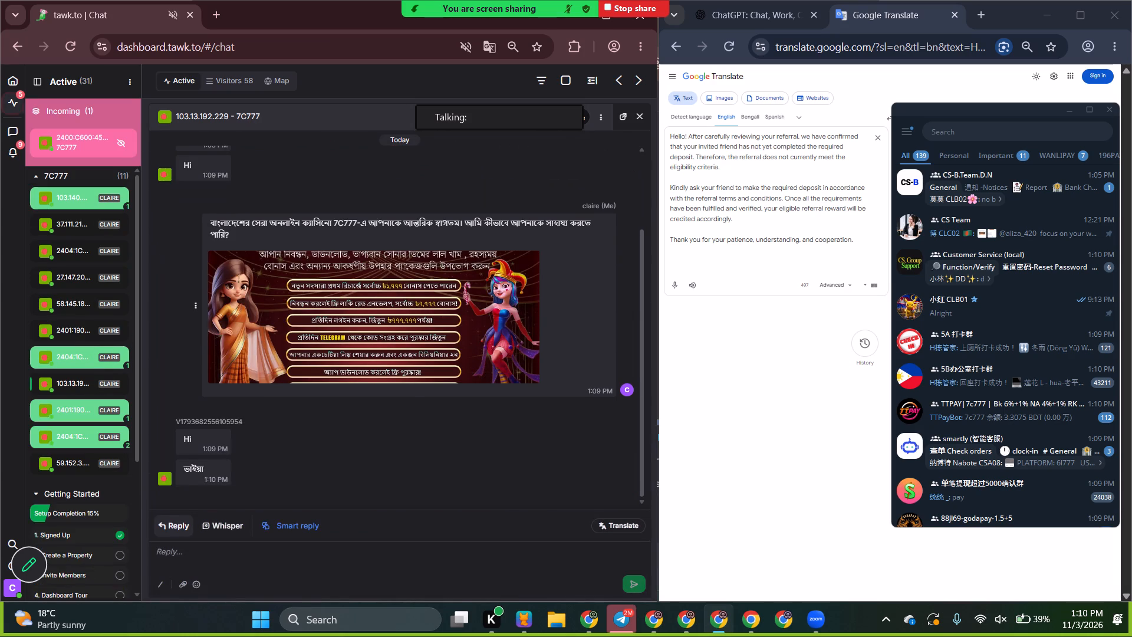
click(93, 137)
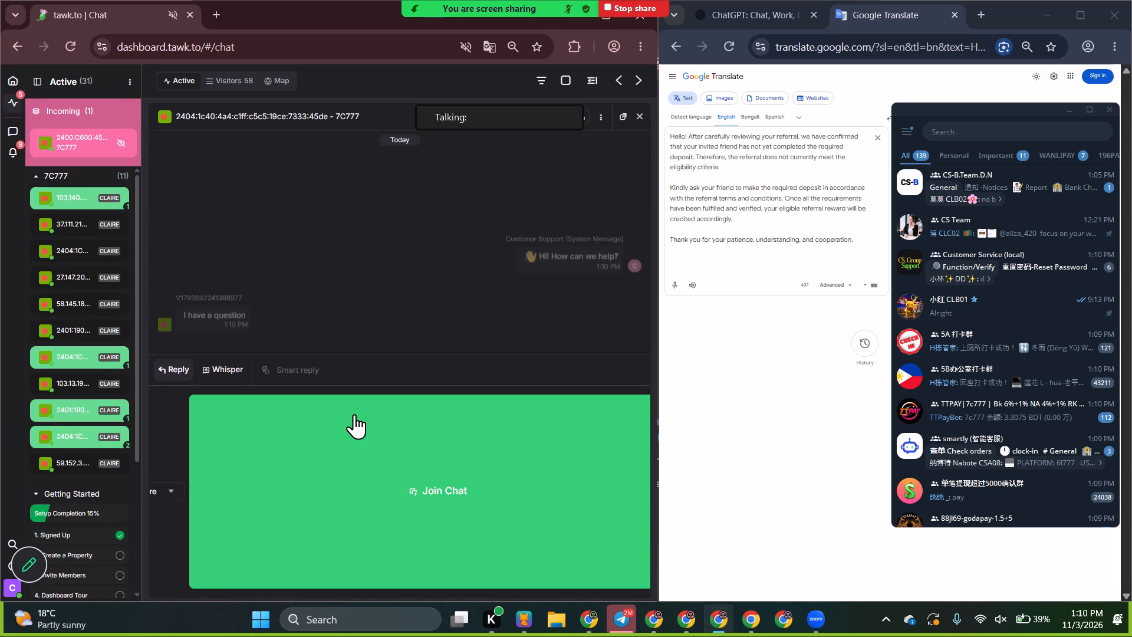
click(354, 414)
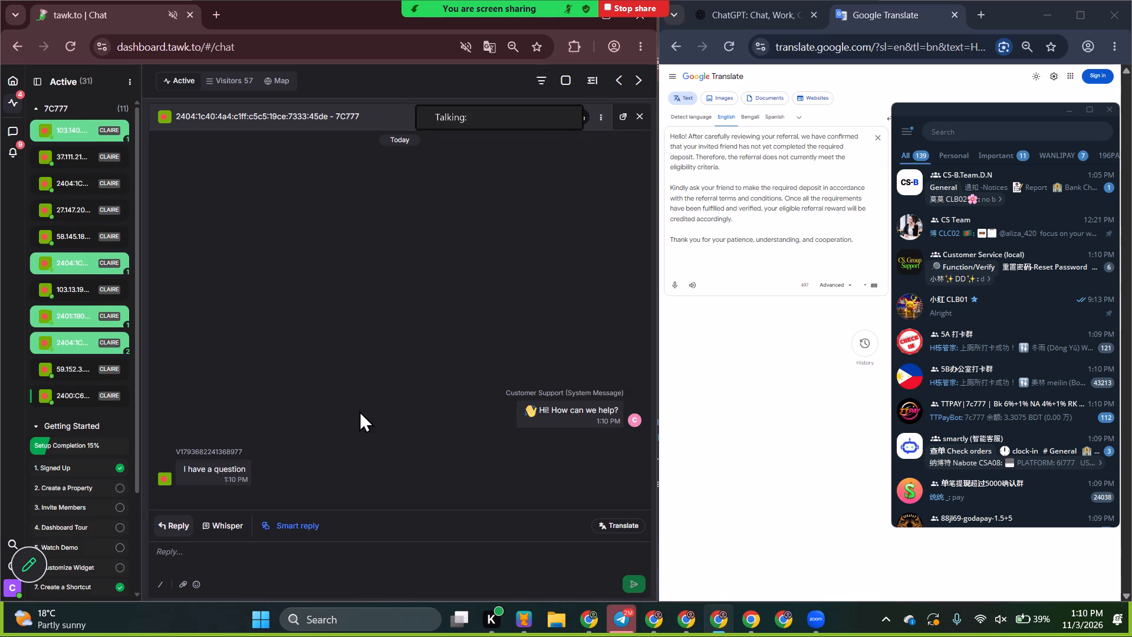
text(/he)
key(Return)
key(Return)
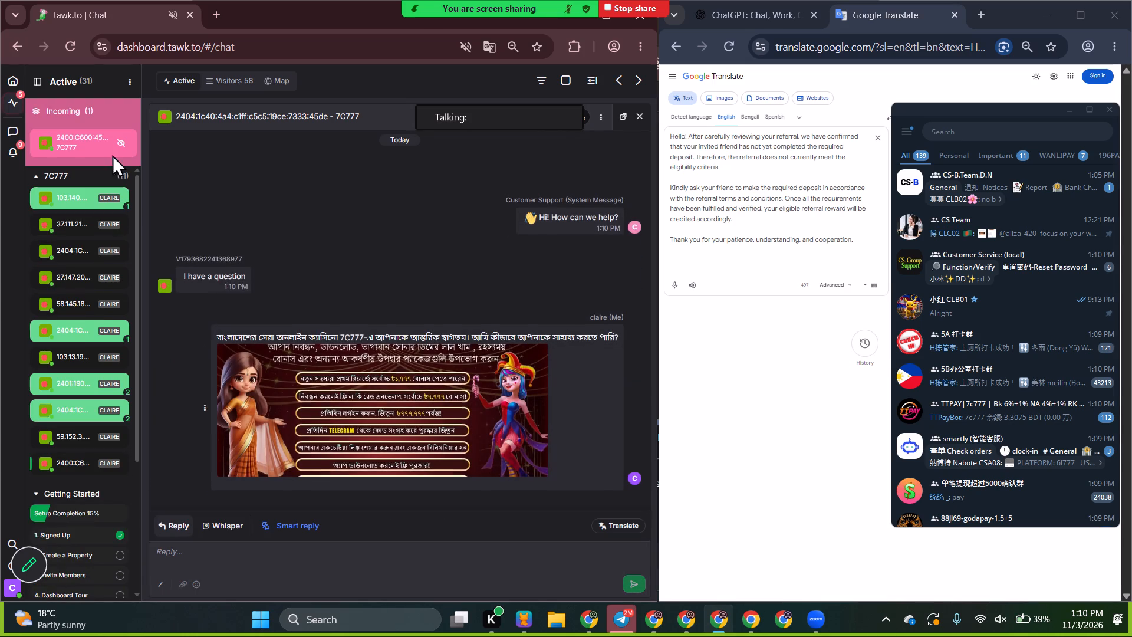
click(67, 131)
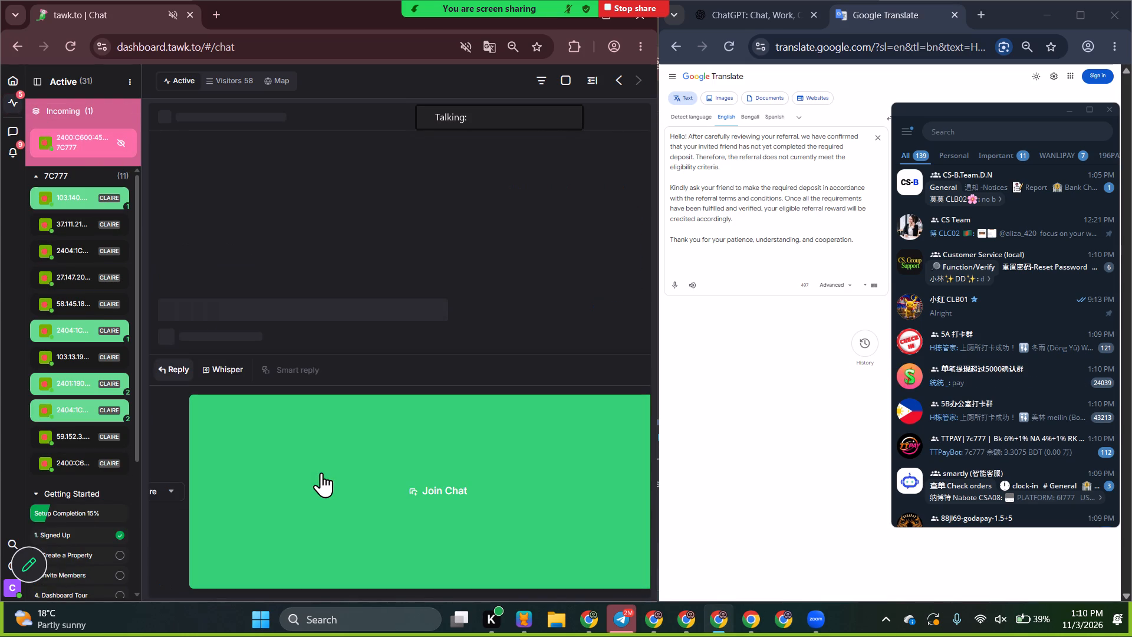
click(321, 472)
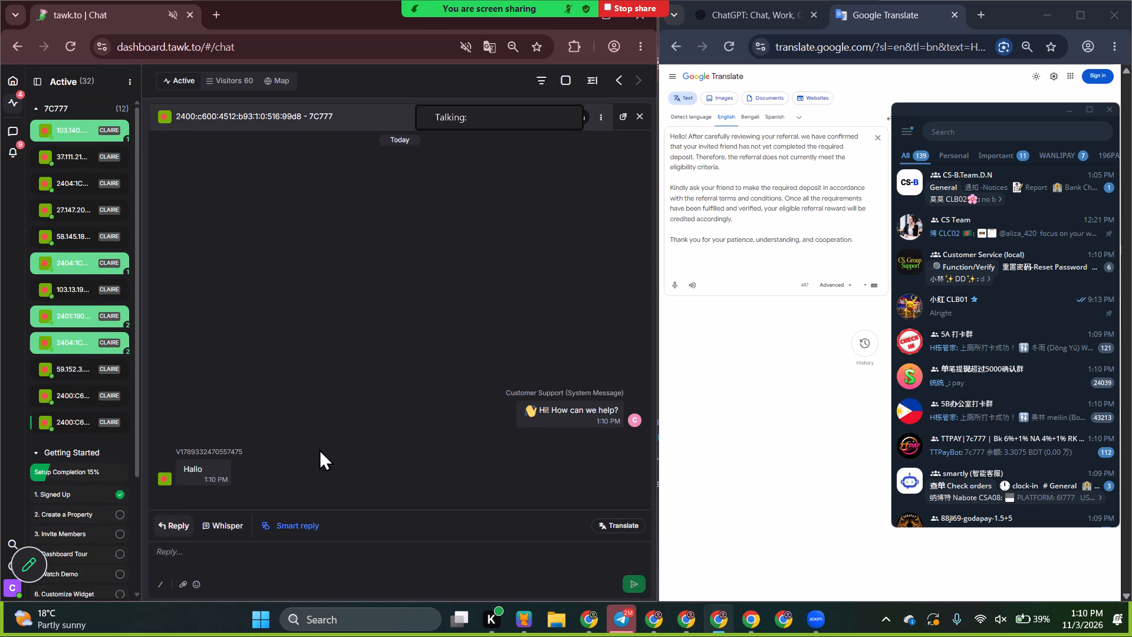
text(/he)
key(Return)
key(Return)
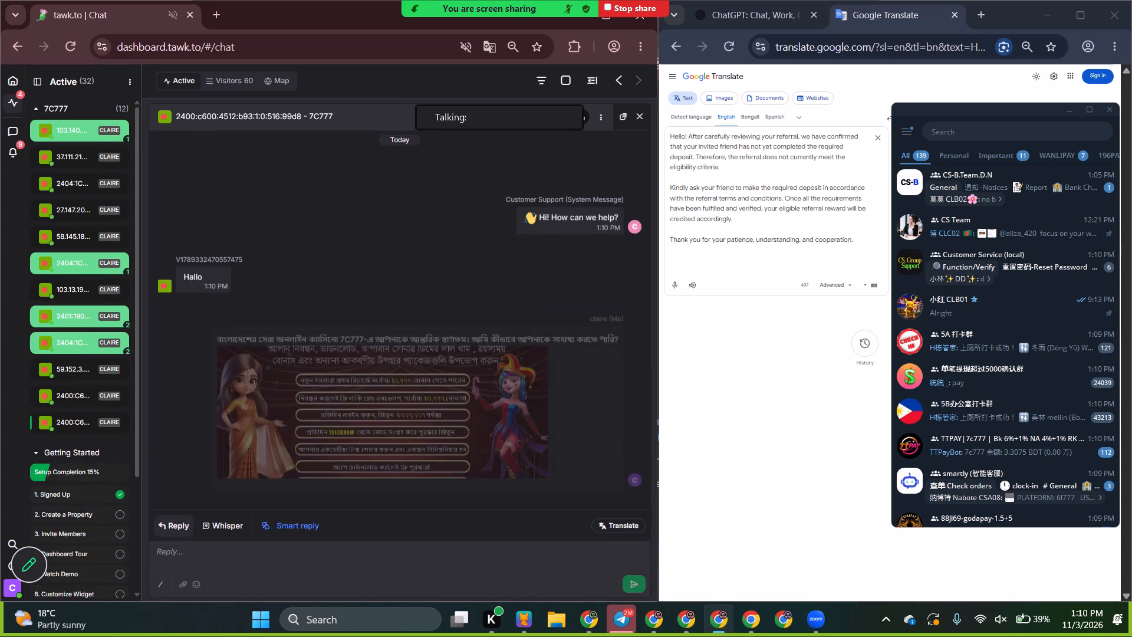
Open the 2404:1c40:432 chat and send the /use canned reply asking for the member account username.
click(90, 340)
scroll(303, 359, down, 3)
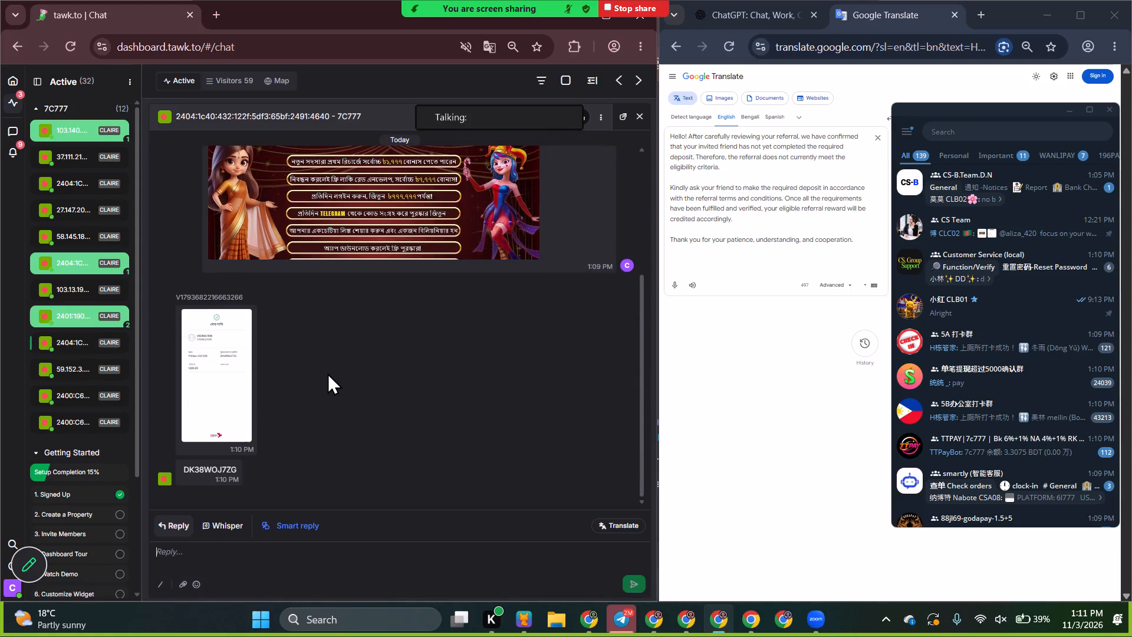
scroll(327, 373, down, 4)
text(/use)
key(Return)
key(Return)
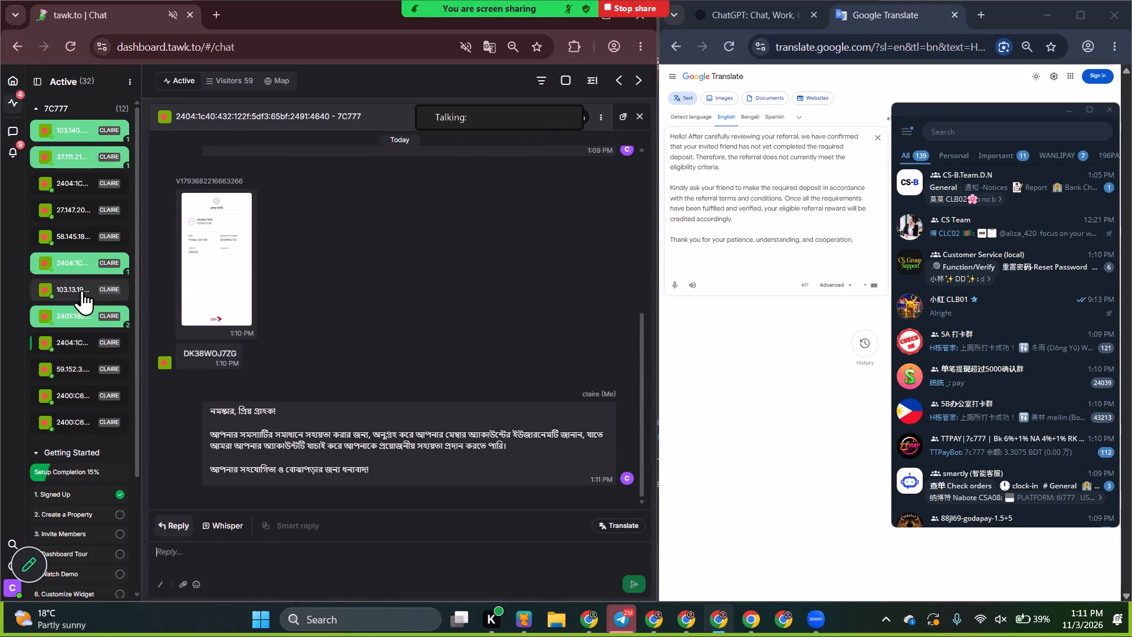
Open the 2401:1900:1c7 chat and send the /wai canned reply asking the customer to wait for the review.
click(82, 317)
scroll(153, 330, down, 11)
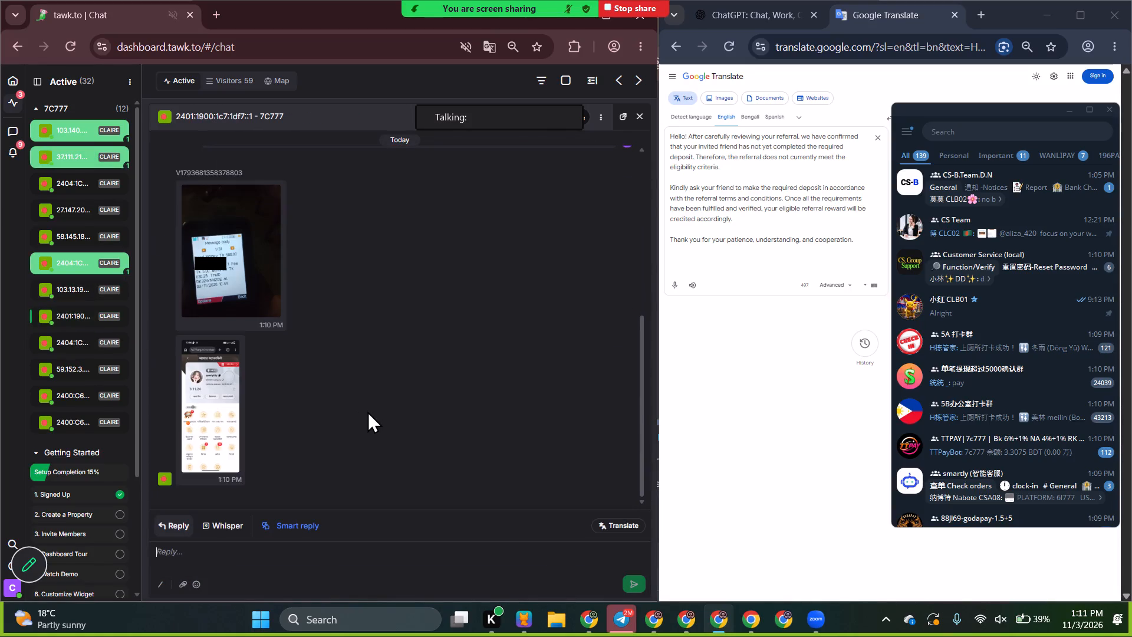
text(/wai)
key(Return)
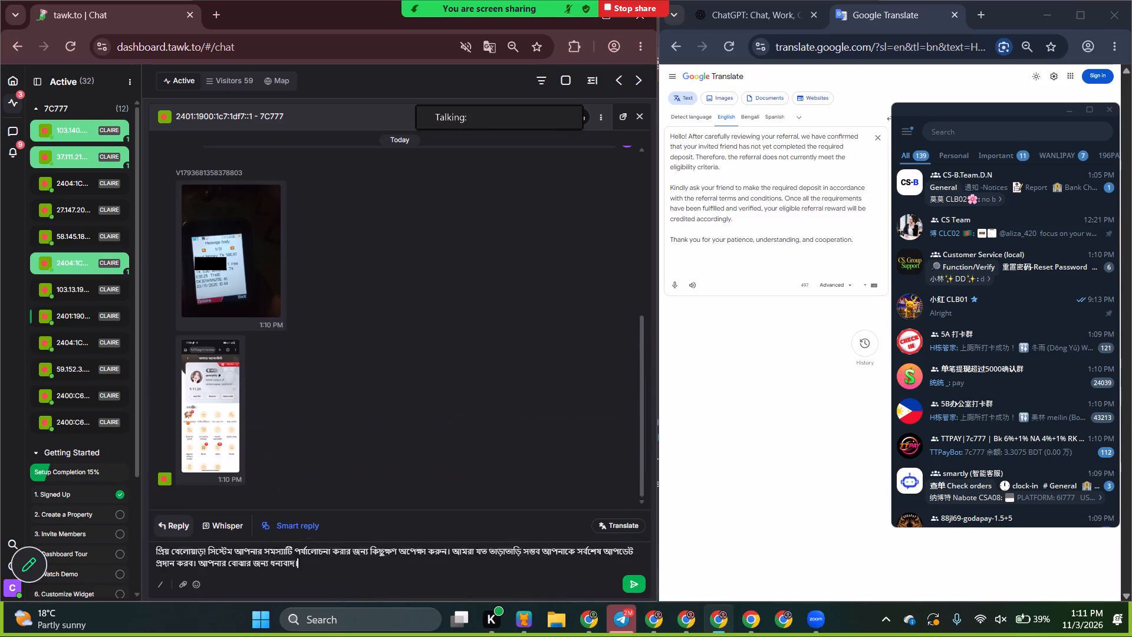
key(Return)
Enlarge the customer's payment message photo and account page screenshot to read the transaction details and username.
click(239, 203)
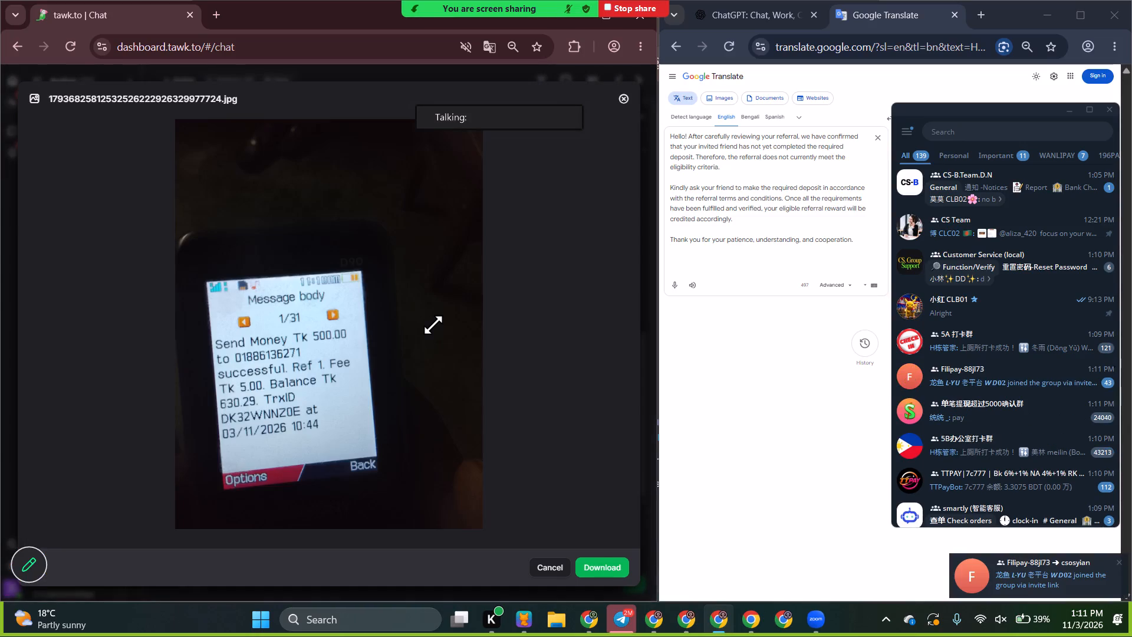
click(544, 569)
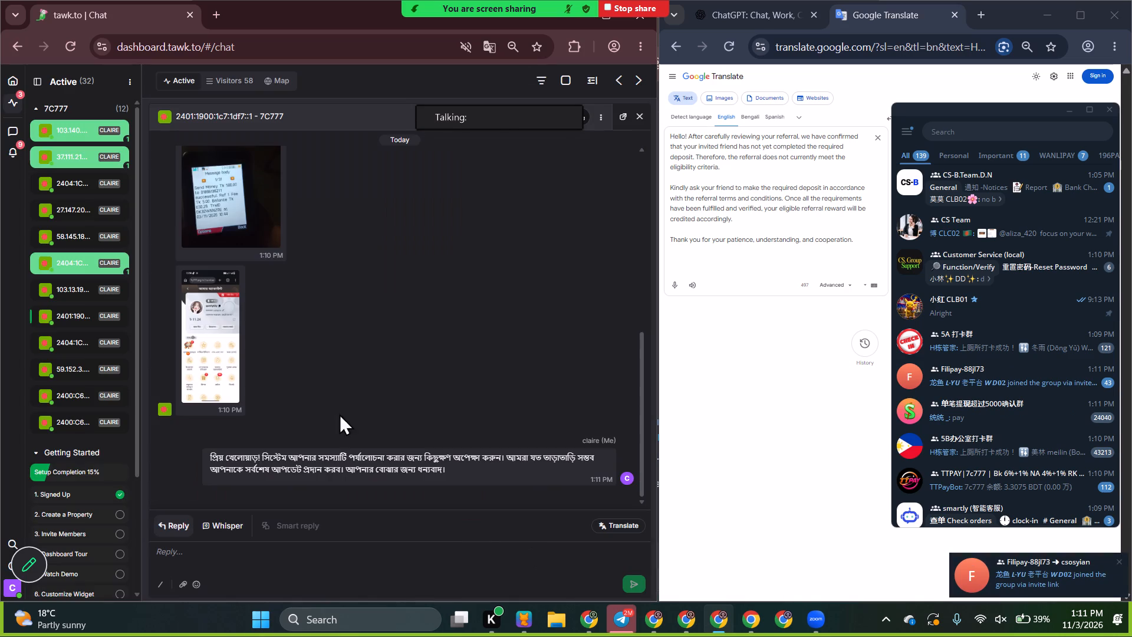
click(219, 352)
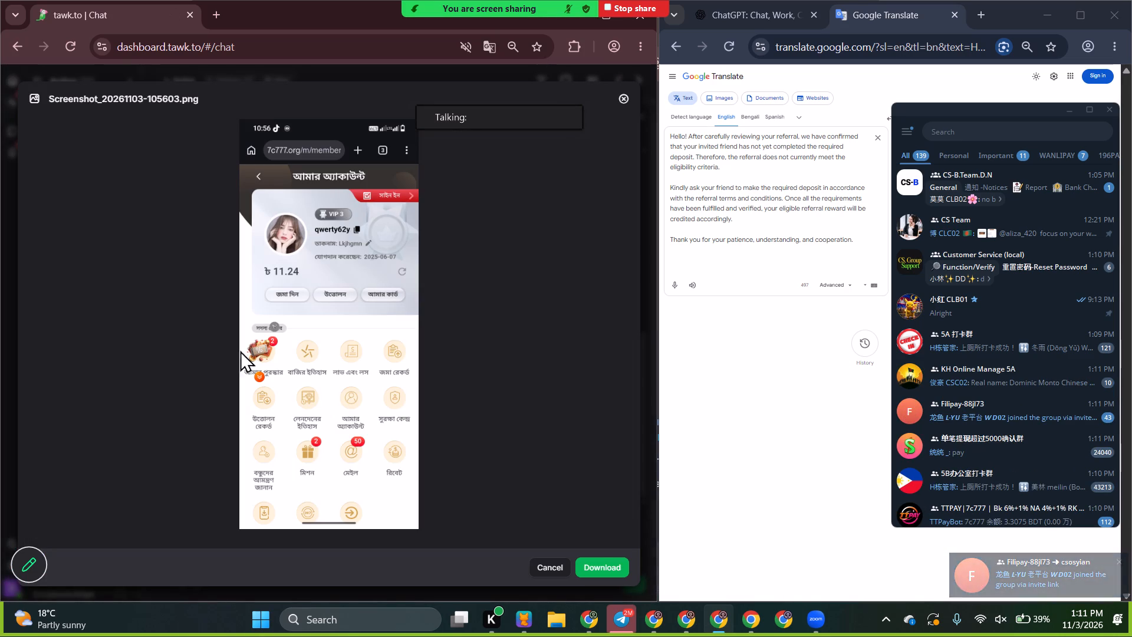
click(586, 616)
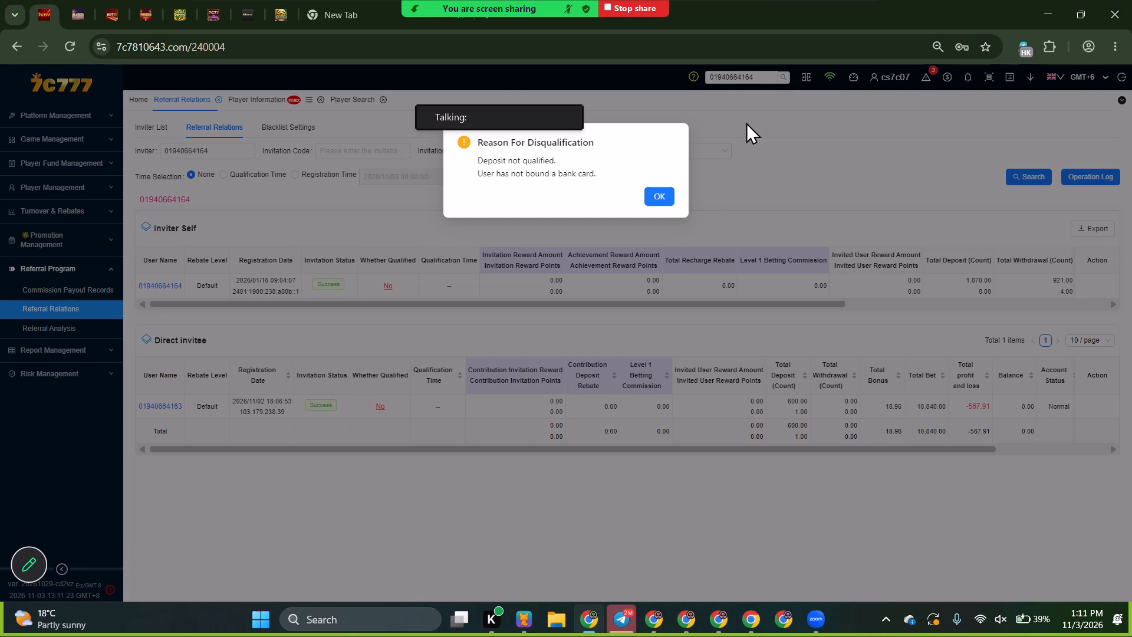
click(656, 216)
click(664, 198)
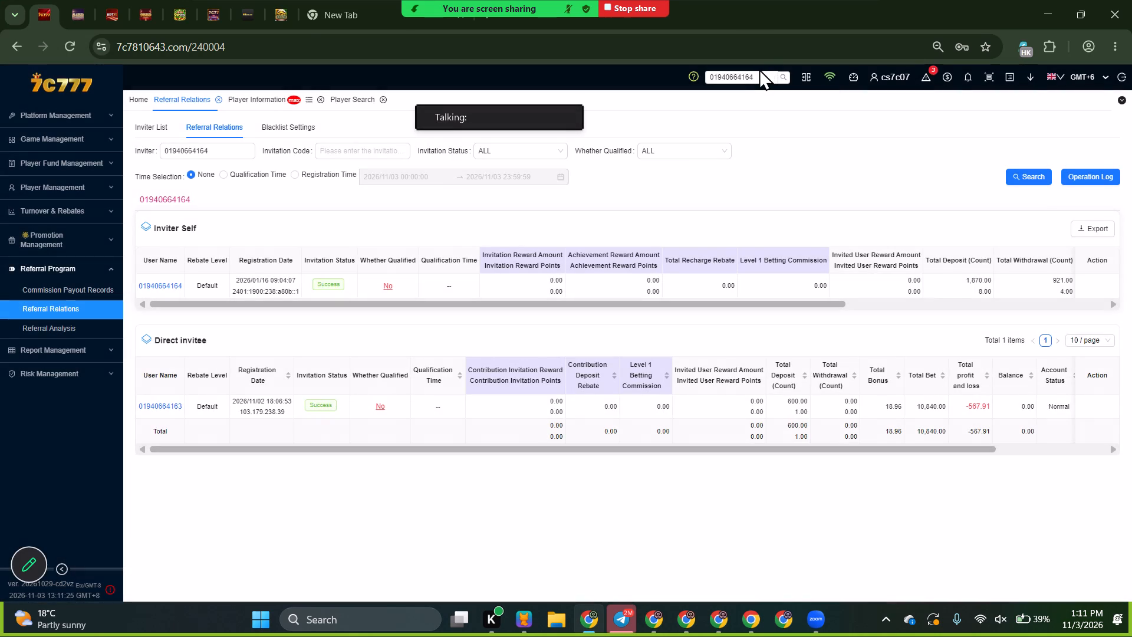
double_click(759, 68)
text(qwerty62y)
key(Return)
click(730, 77)
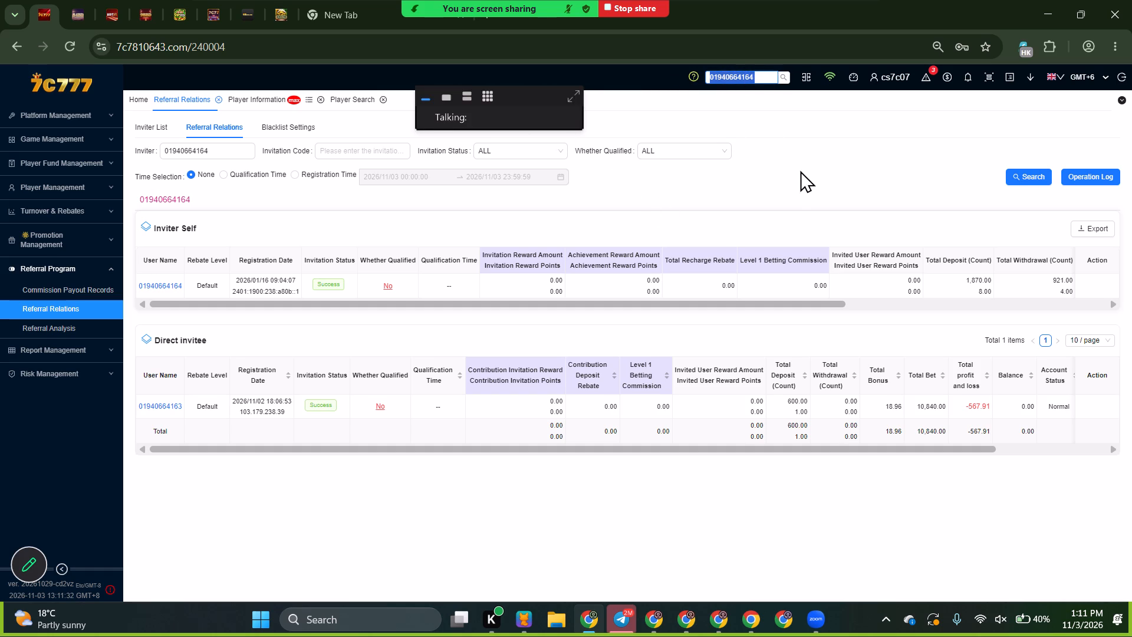
click(802, 169)
double_click(752, 75)
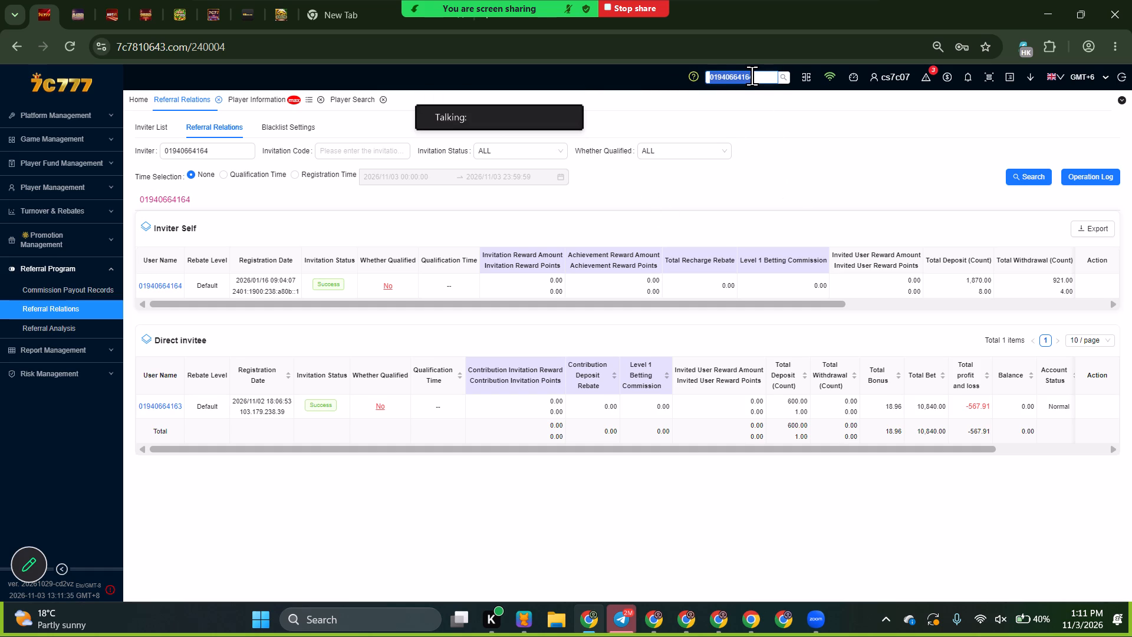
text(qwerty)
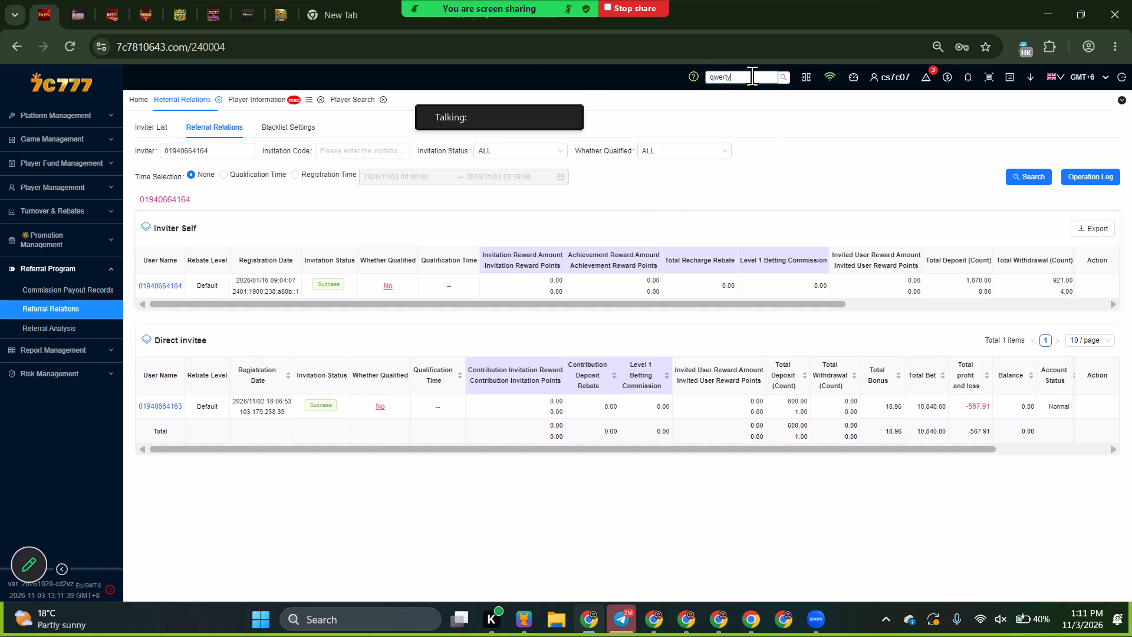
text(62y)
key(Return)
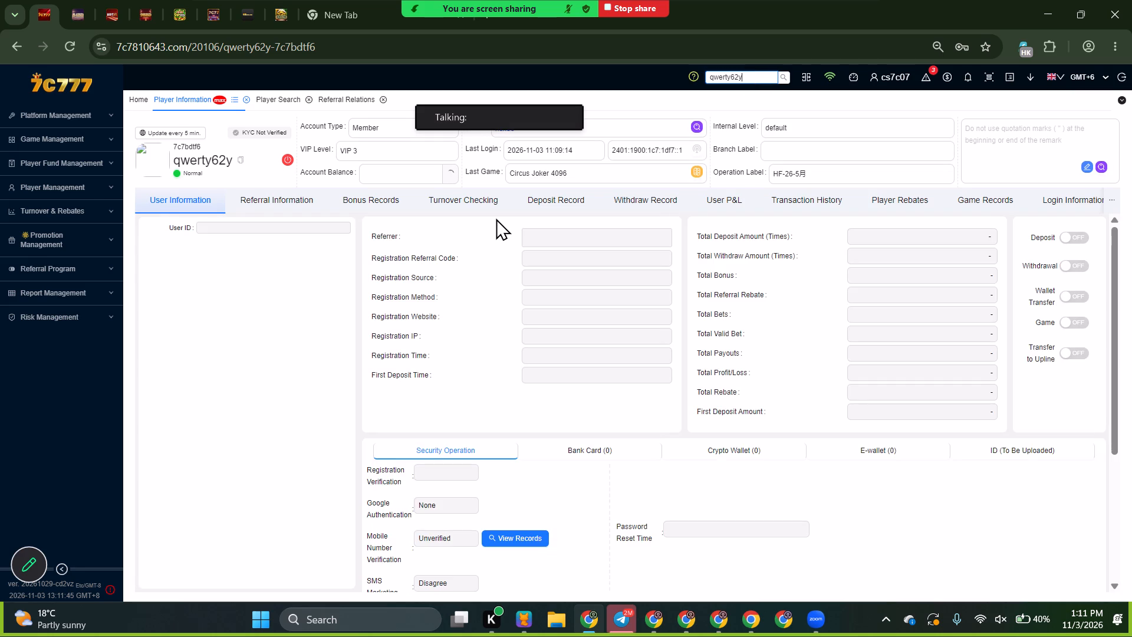
click(544, 206)
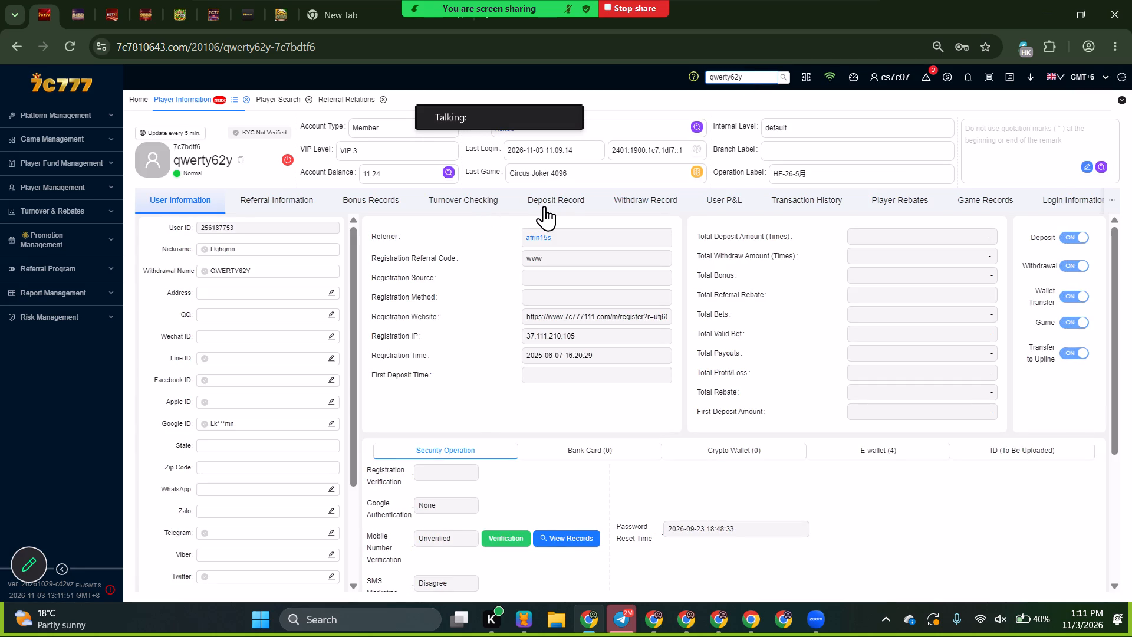
click(1085, 254)
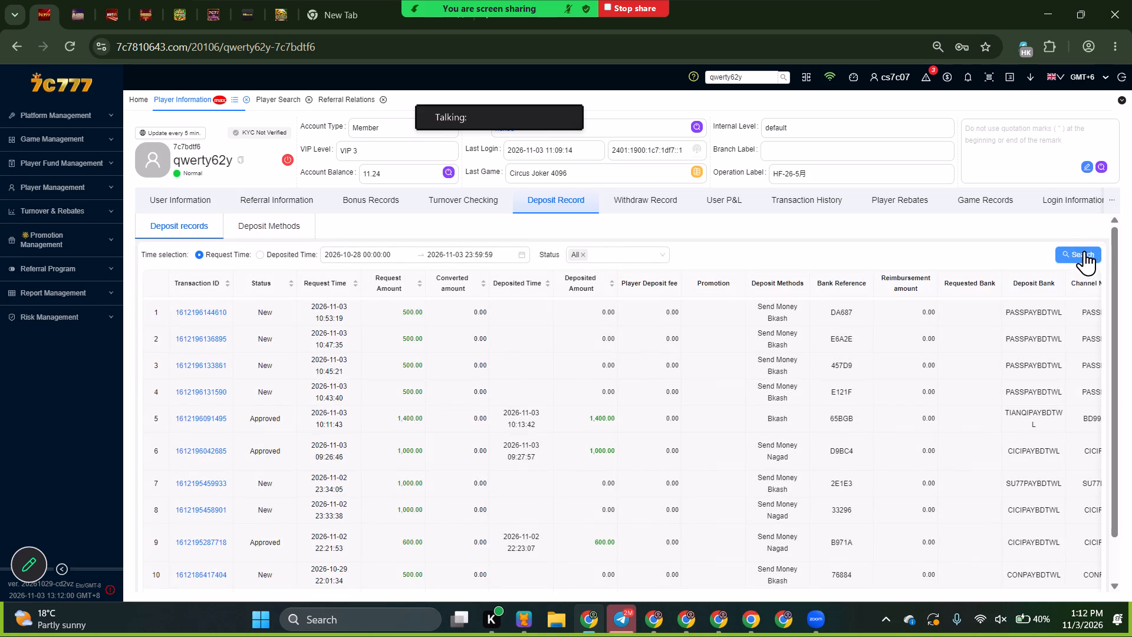
Return to the tawk.to chat, close the account page screenshot, and enlarge the payment message photo to check the transfer time and amount.
click(1036, 0)
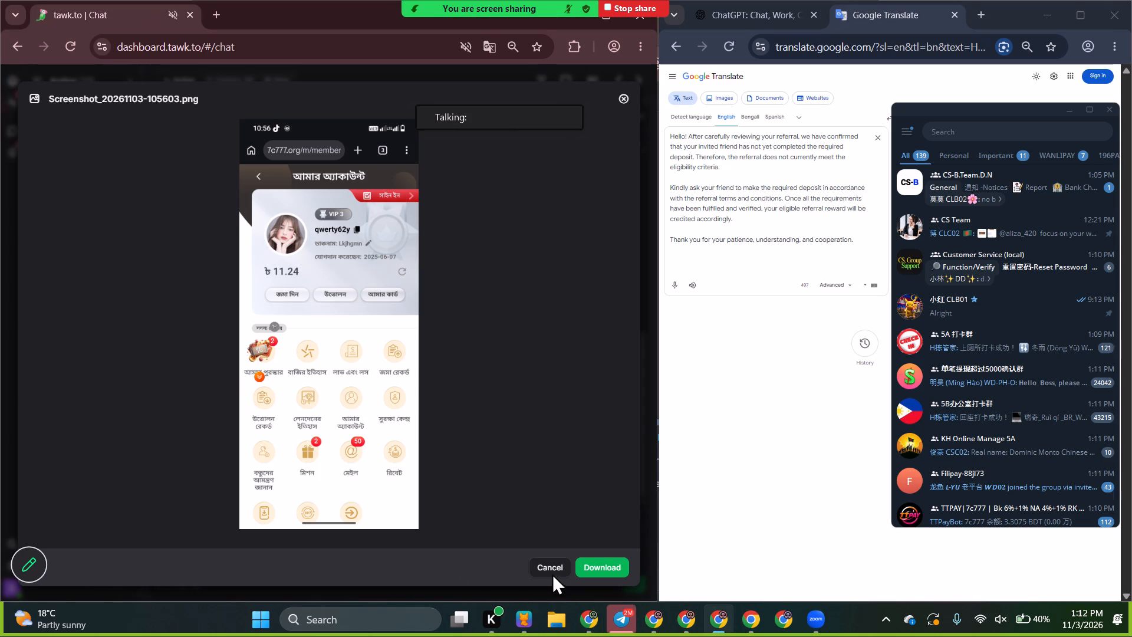
click(551, 573)
click(221, 215)
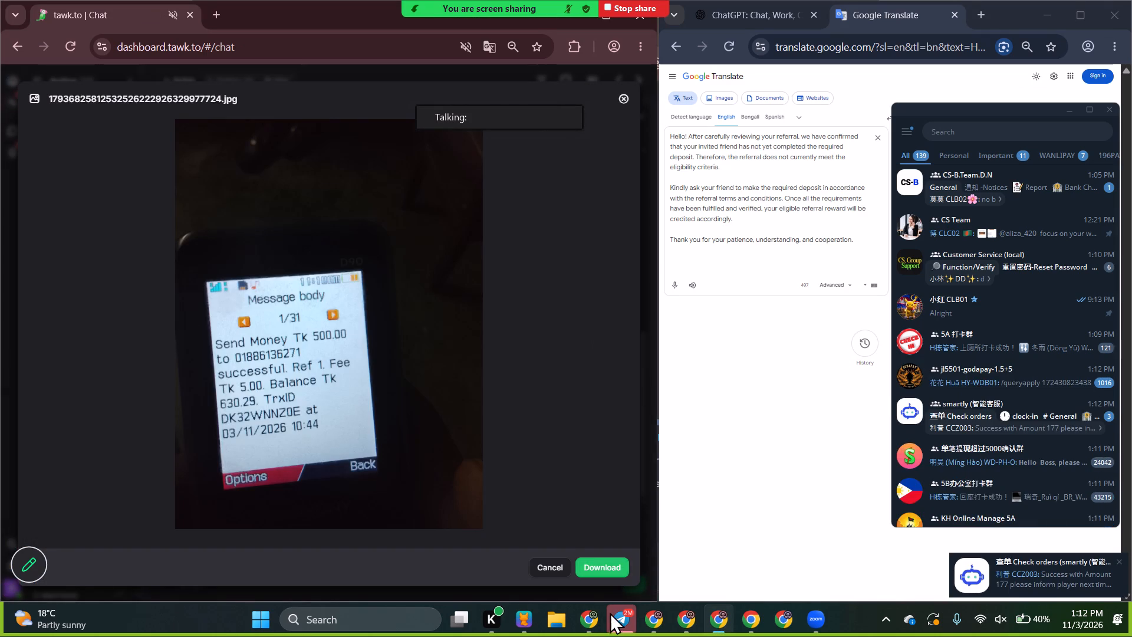
click(588, 616)
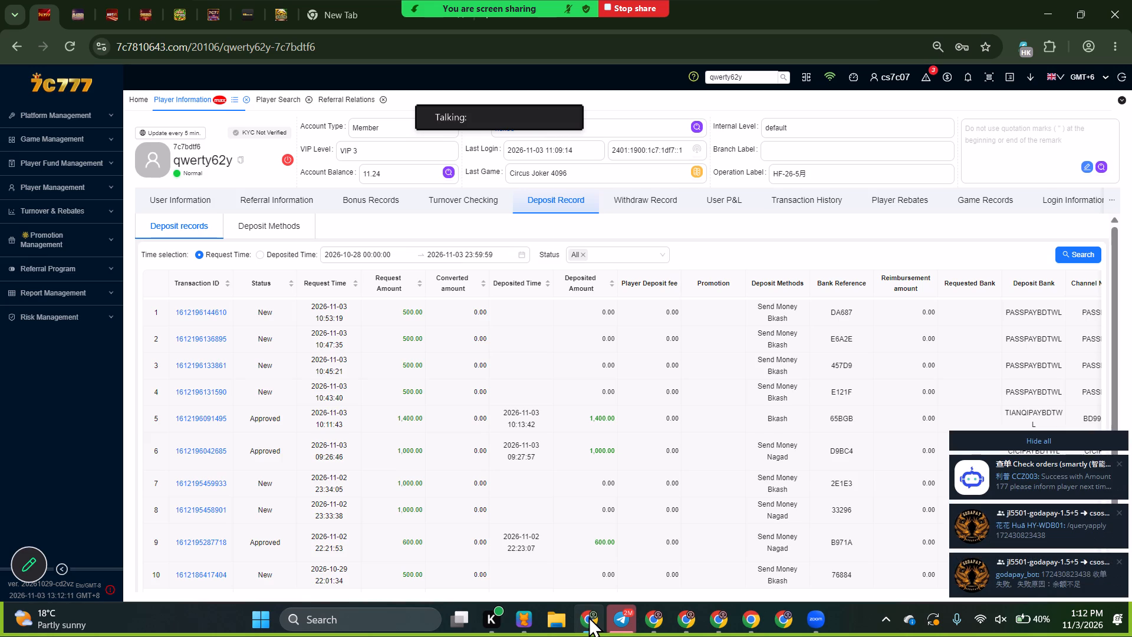
drag(164, 392, 250, 387)
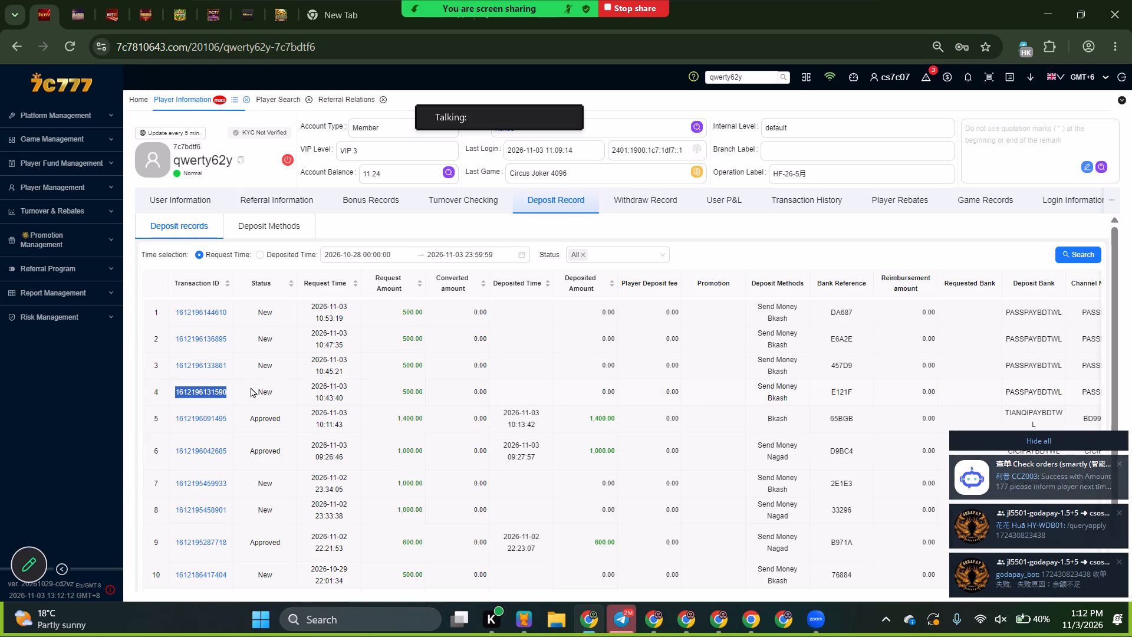
key(ctrl+c)
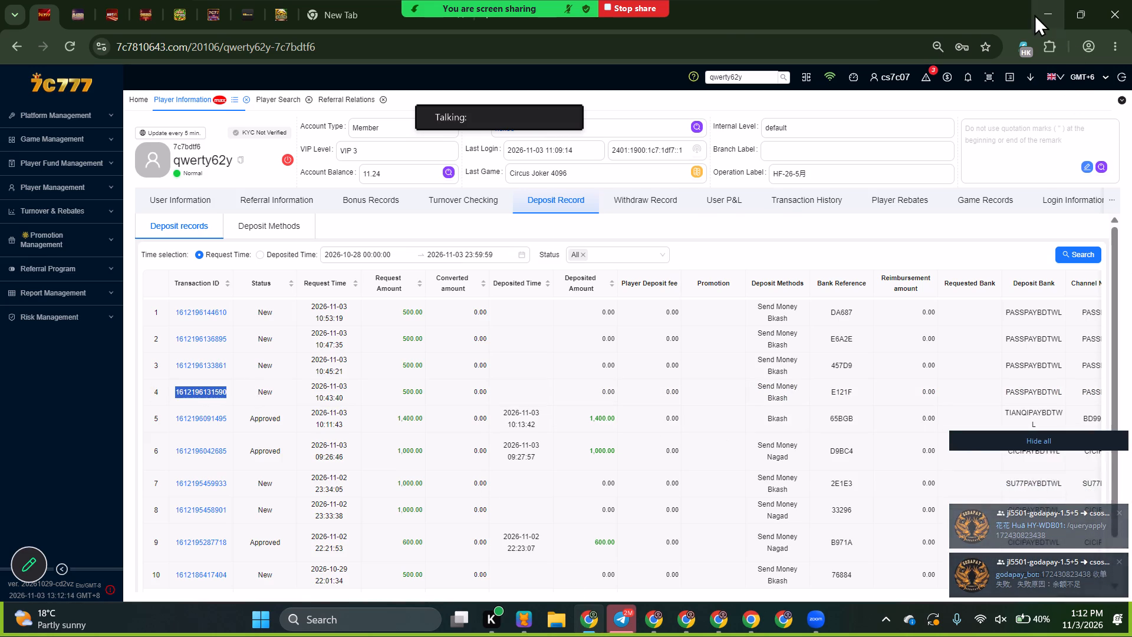
click(1039, 11)
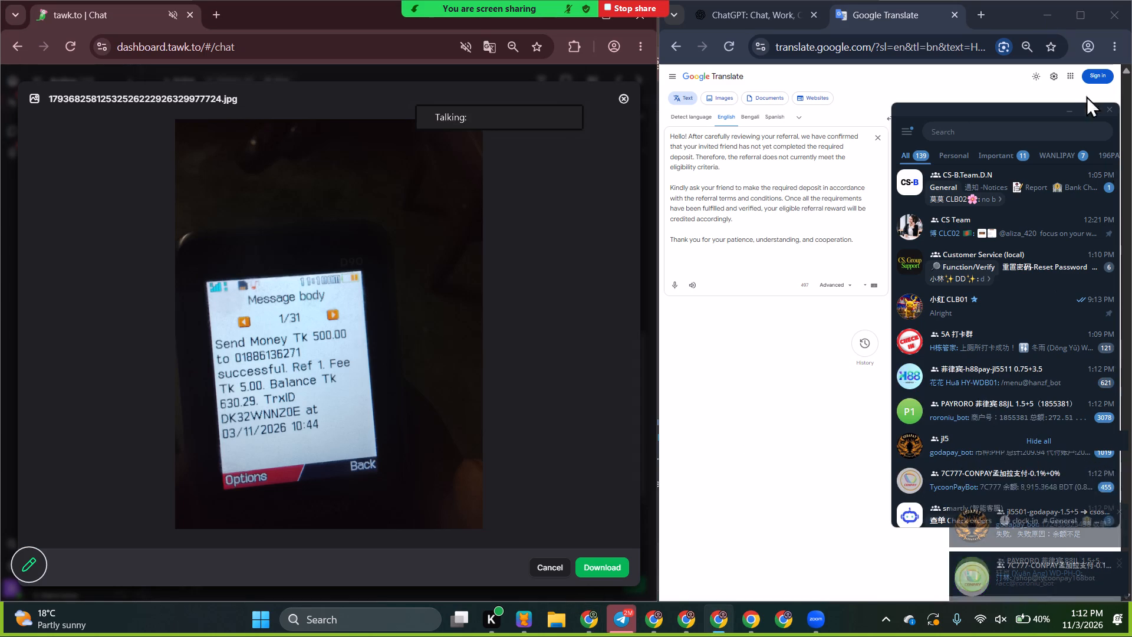
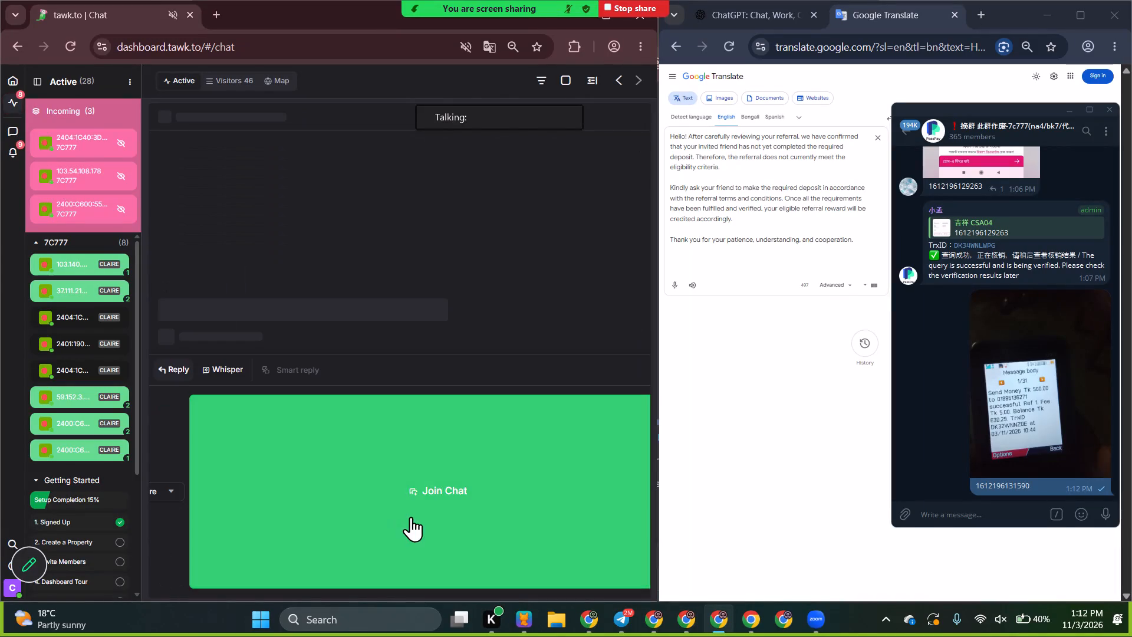
click(412, 517)
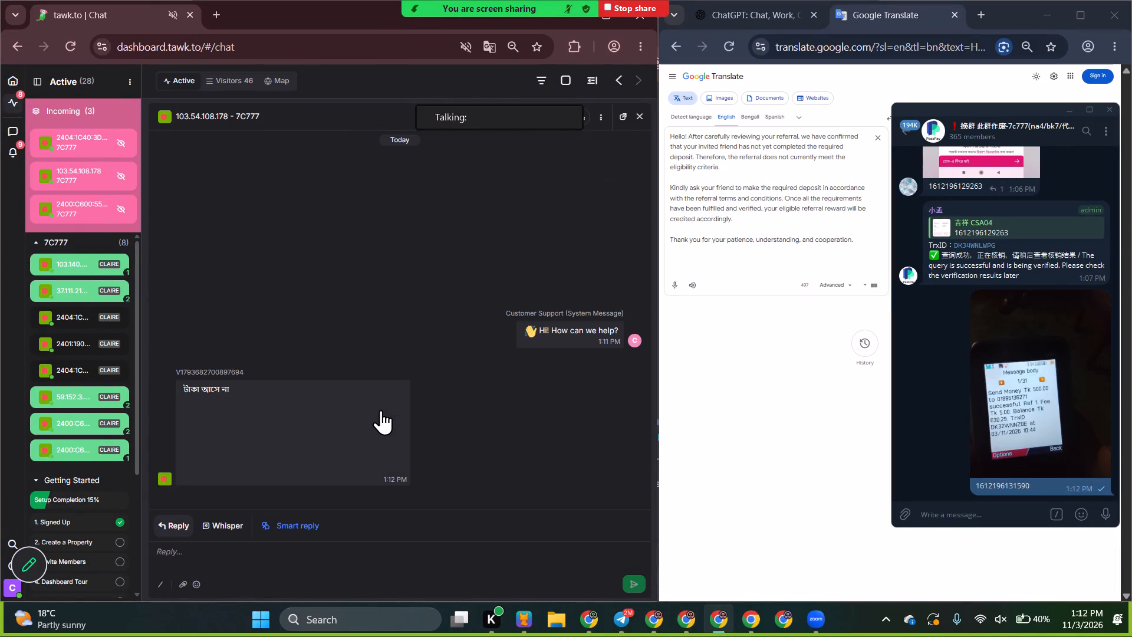
text(/he)
key(Return)
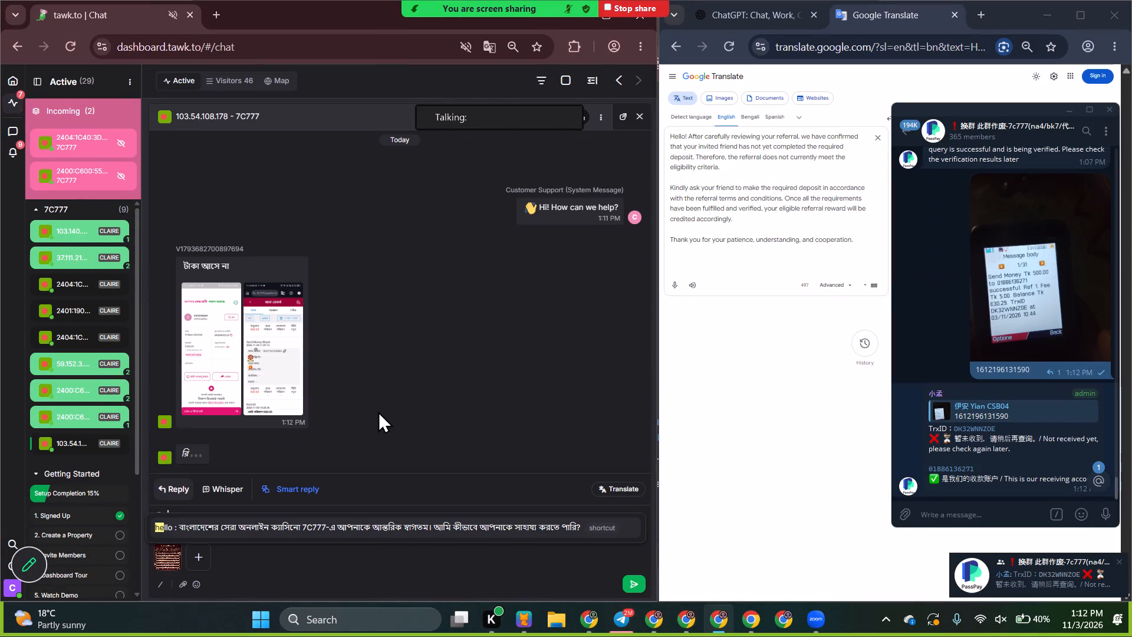
key(Return)
key(ctrl+a)
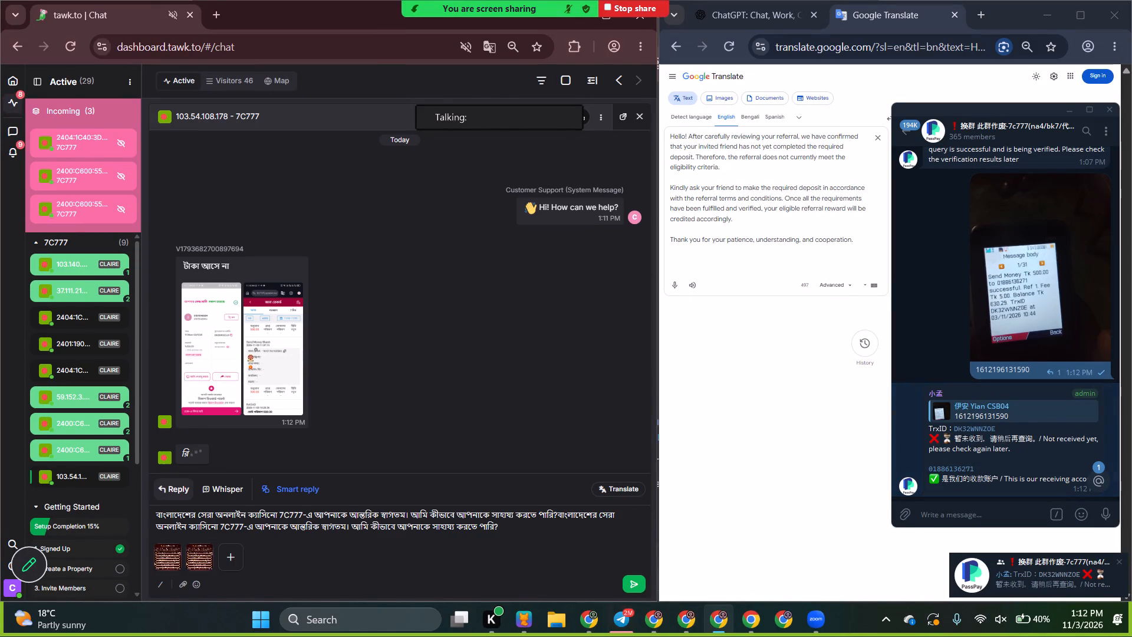
key(Delete)
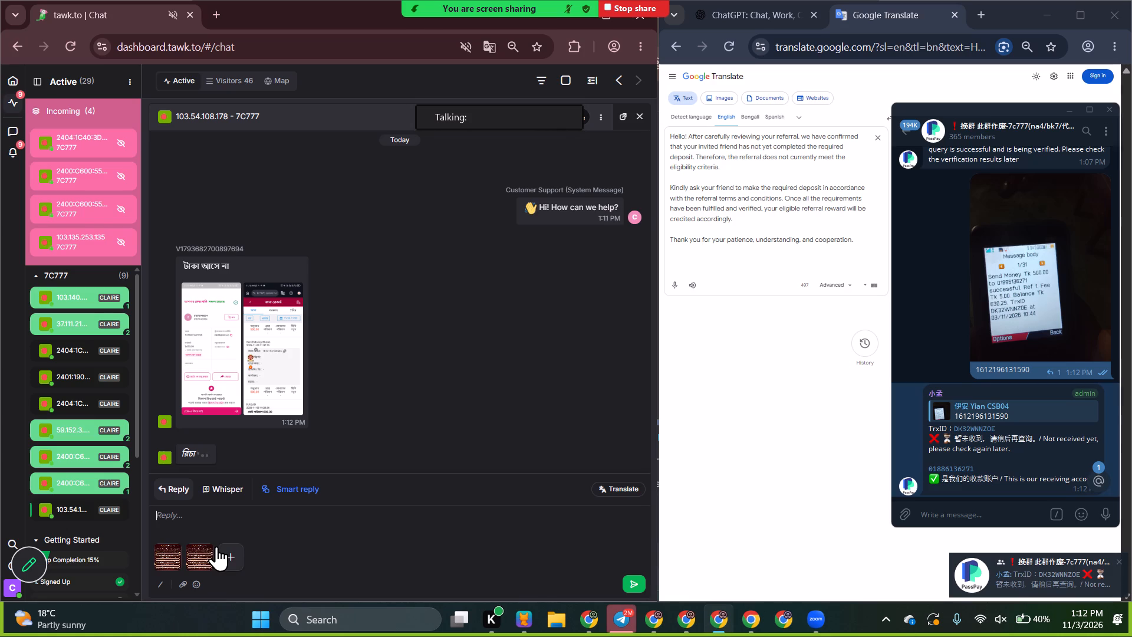
click(211, 546)
click(176, 545)
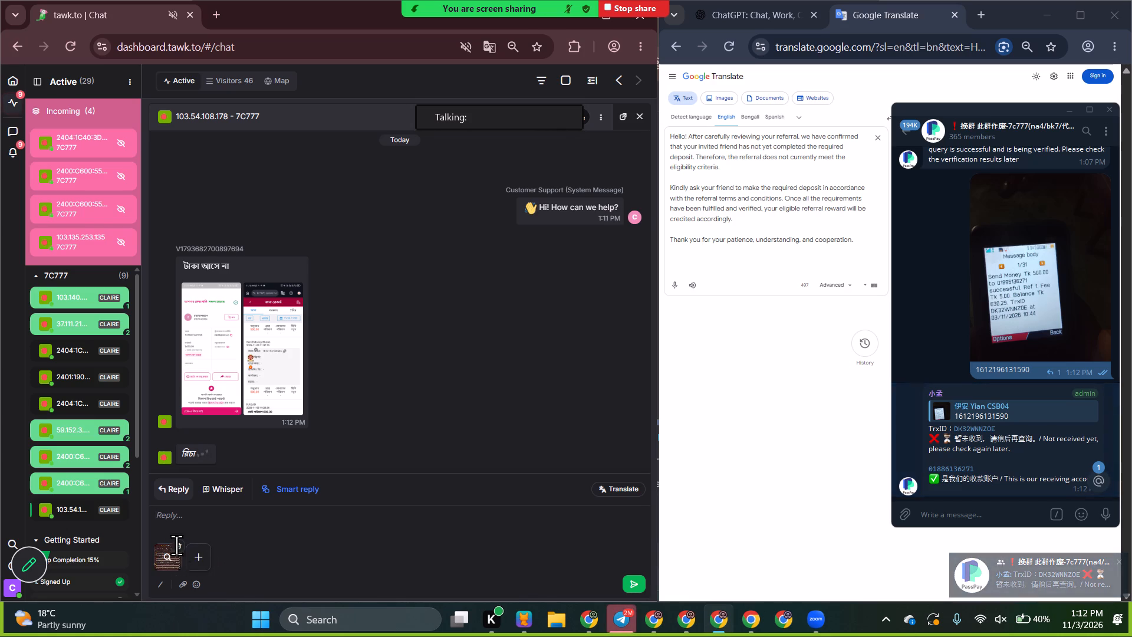
click(211, 556)
text(/he)
key(Return)
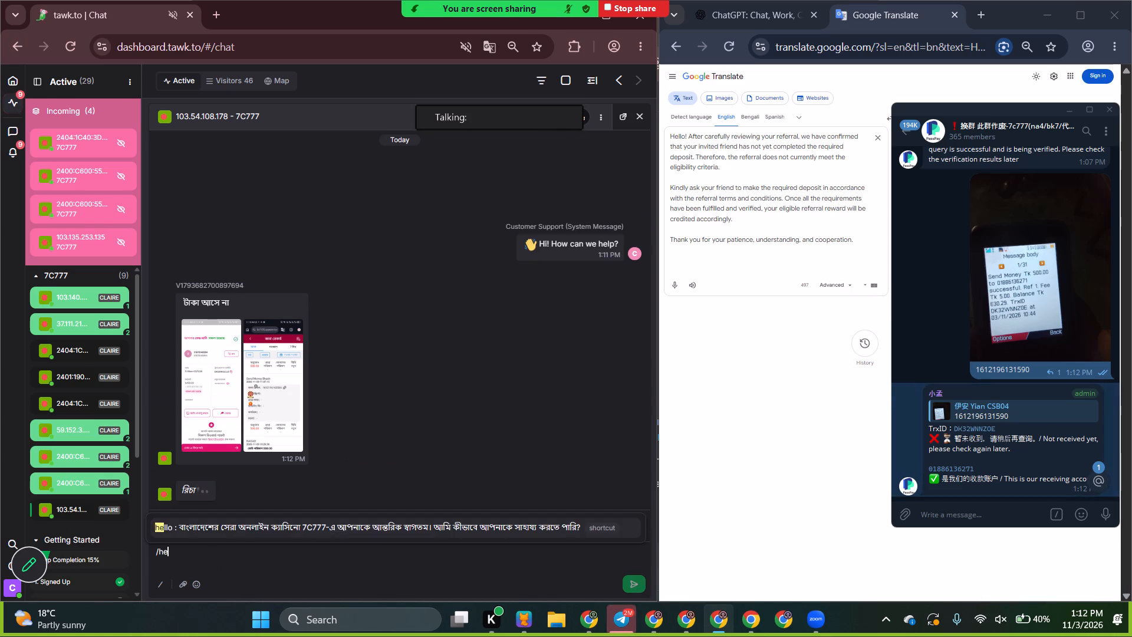
key(Return)
text(/use)
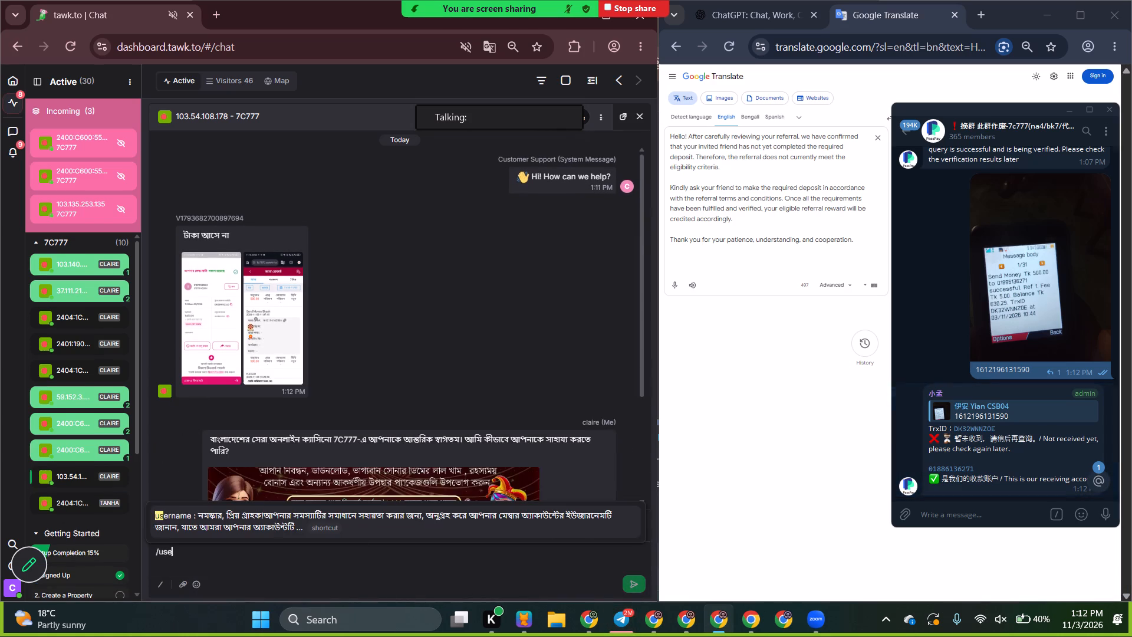
key(Return)
key(Return)
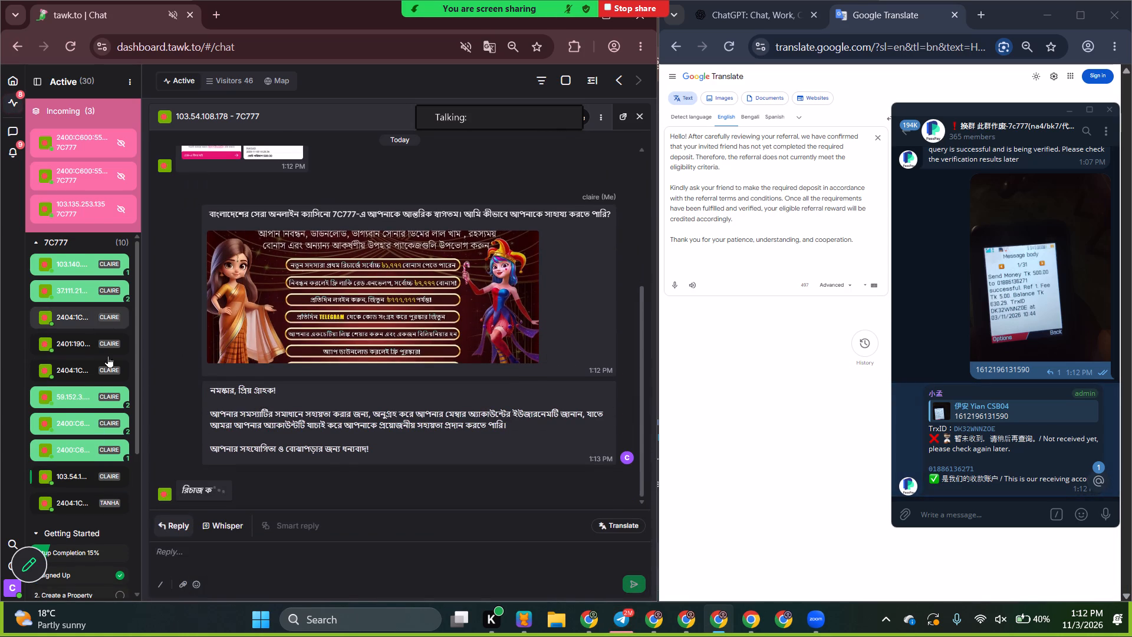
Send the canned reply that the deposit has not yet been received to the 2401:1900 chat with the payment message photo.
click(107, 350)
scroll(339, 394, down, 6)
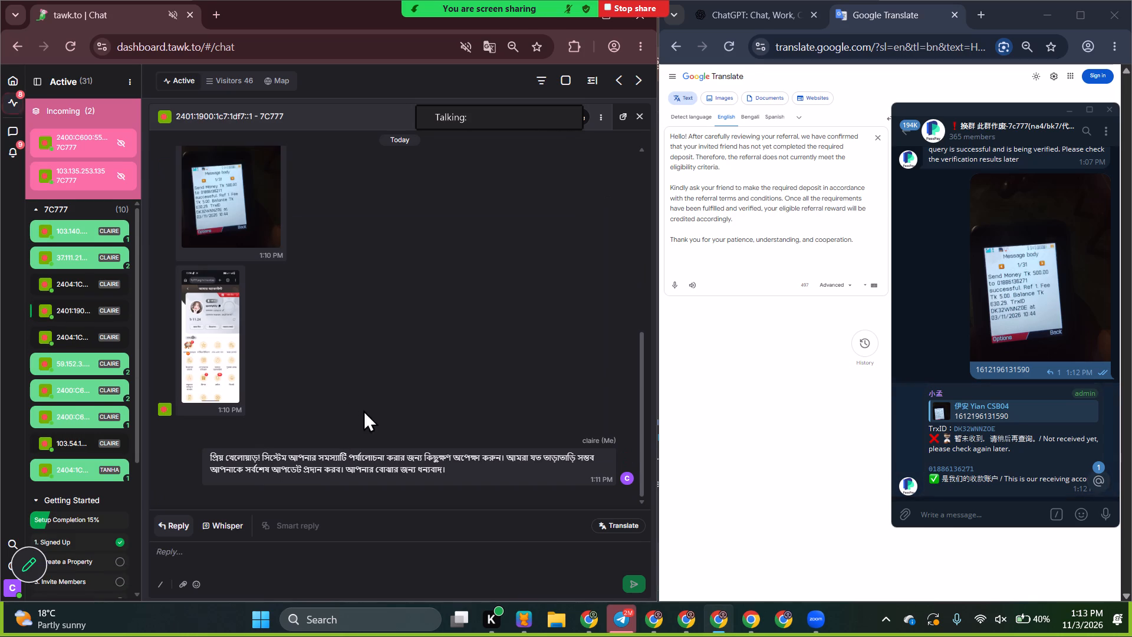
text(/notre)
key(Return)
key(Return)
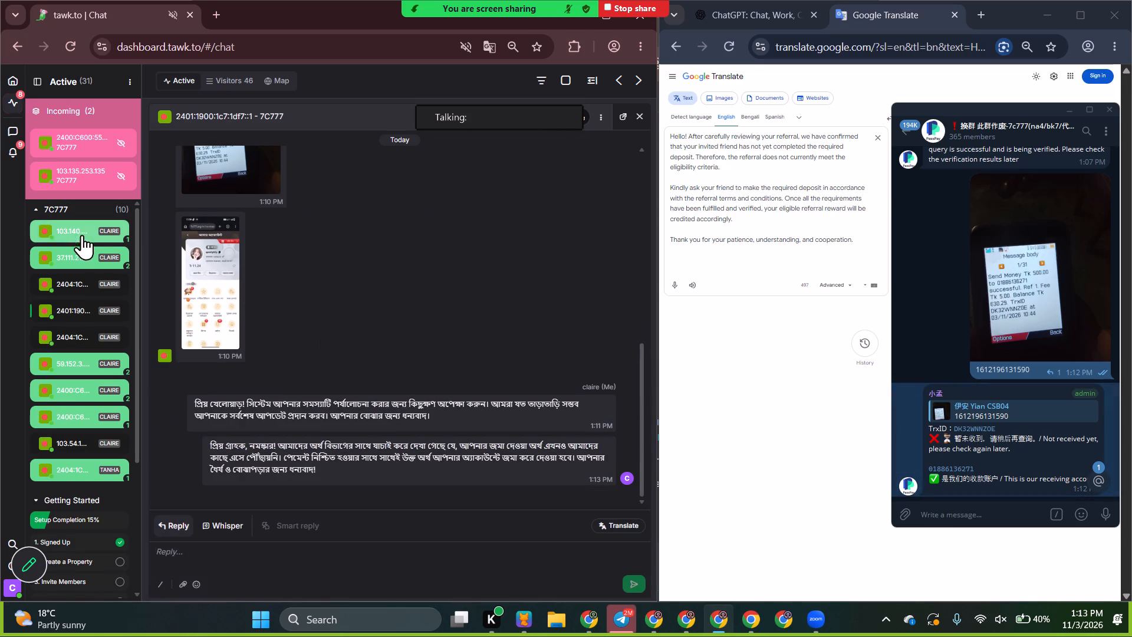
click(96, 255)
scroll(321, 322, down, 13)
scroll(361, 378, down, 2)
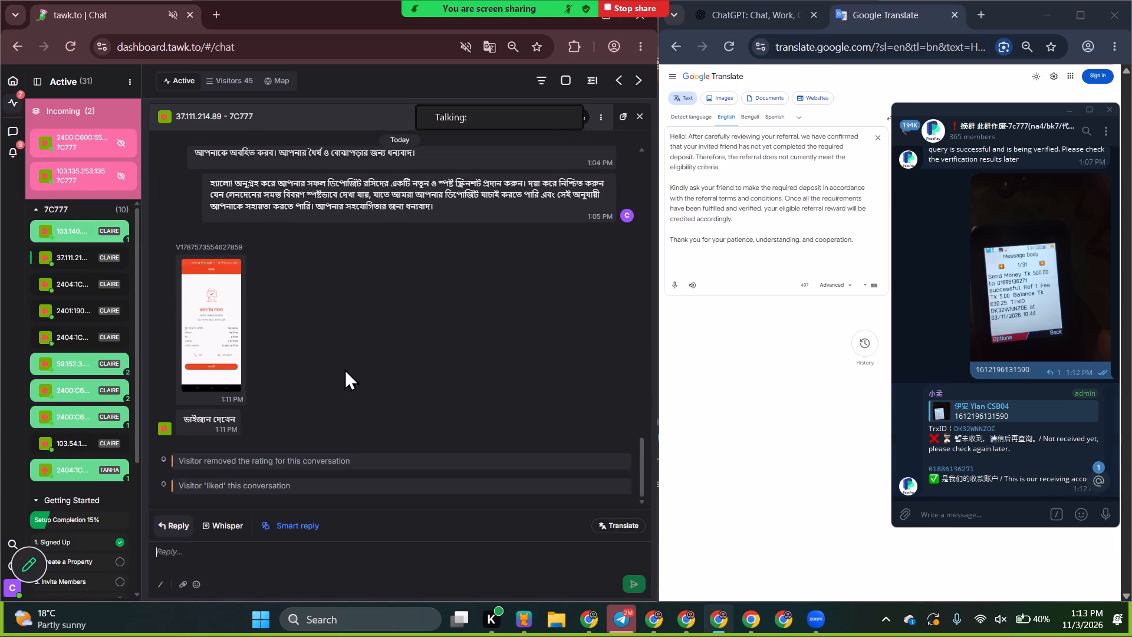
scroll(344, 369, down, 2)
click(77, 163)
click(372, 414)
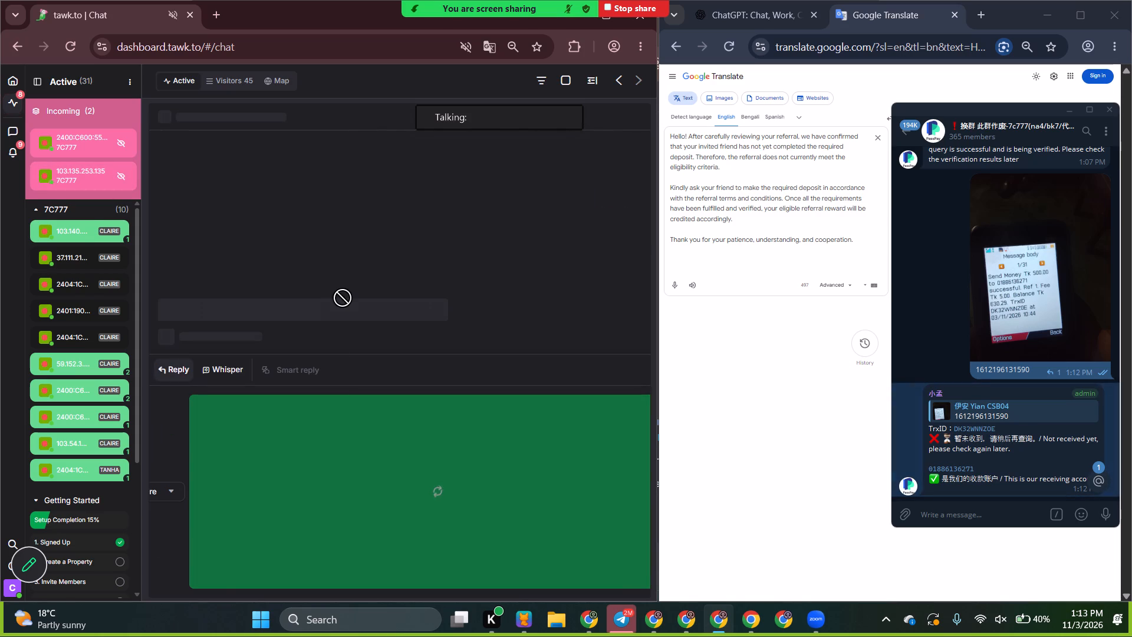
text(/he)
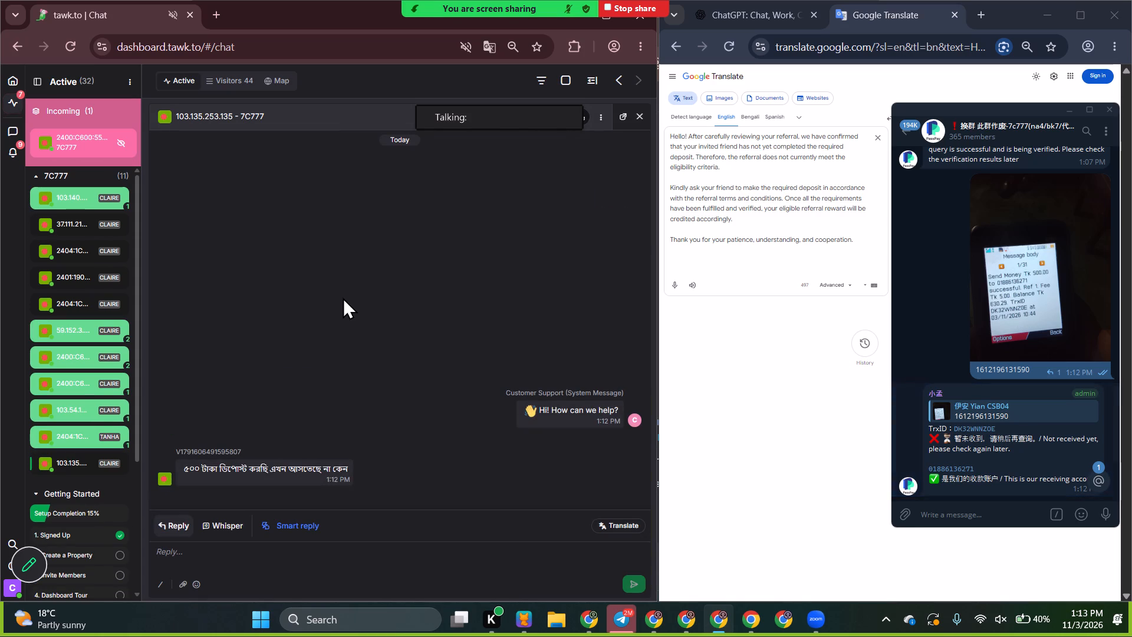
text(/he)
key(Return)
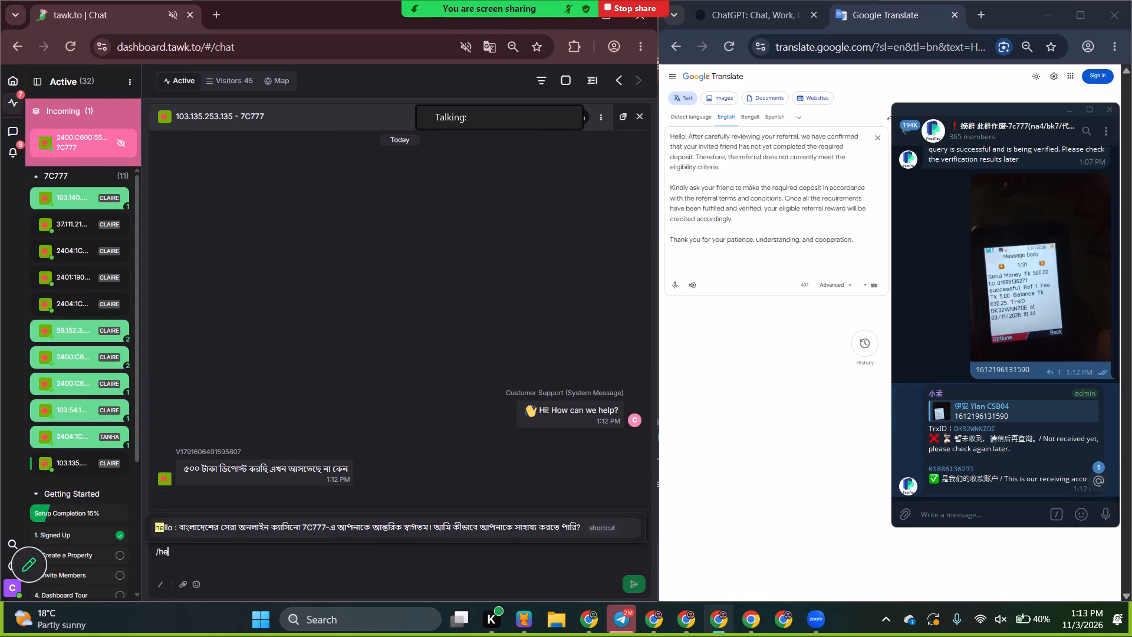
key(Return)
right_click(264, 189)
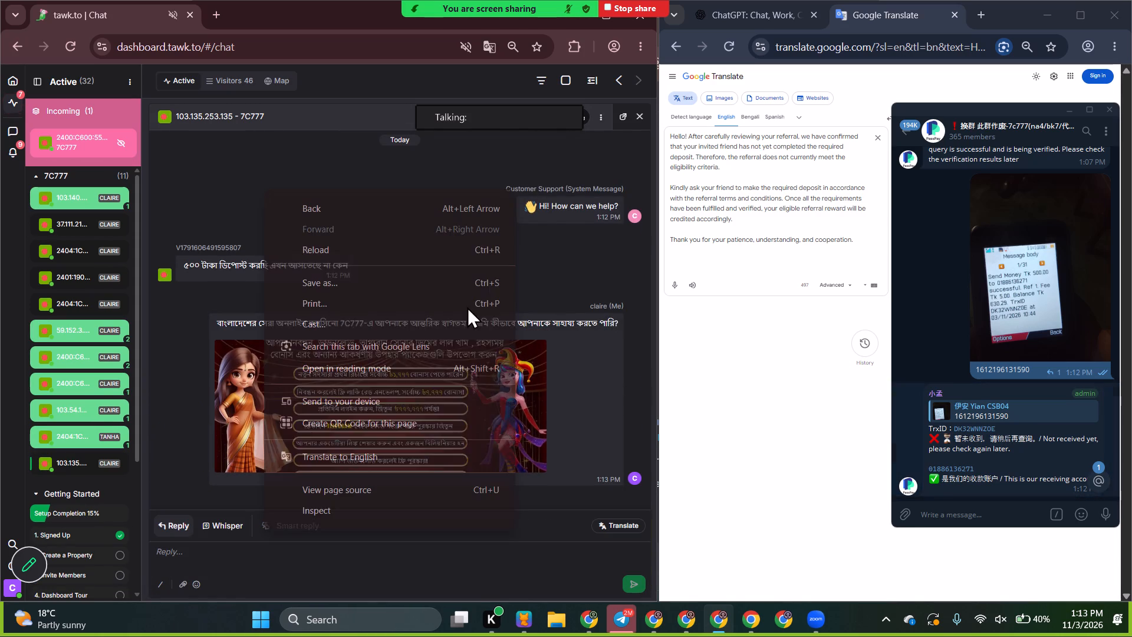
click(350, 464)
click(374, 69)
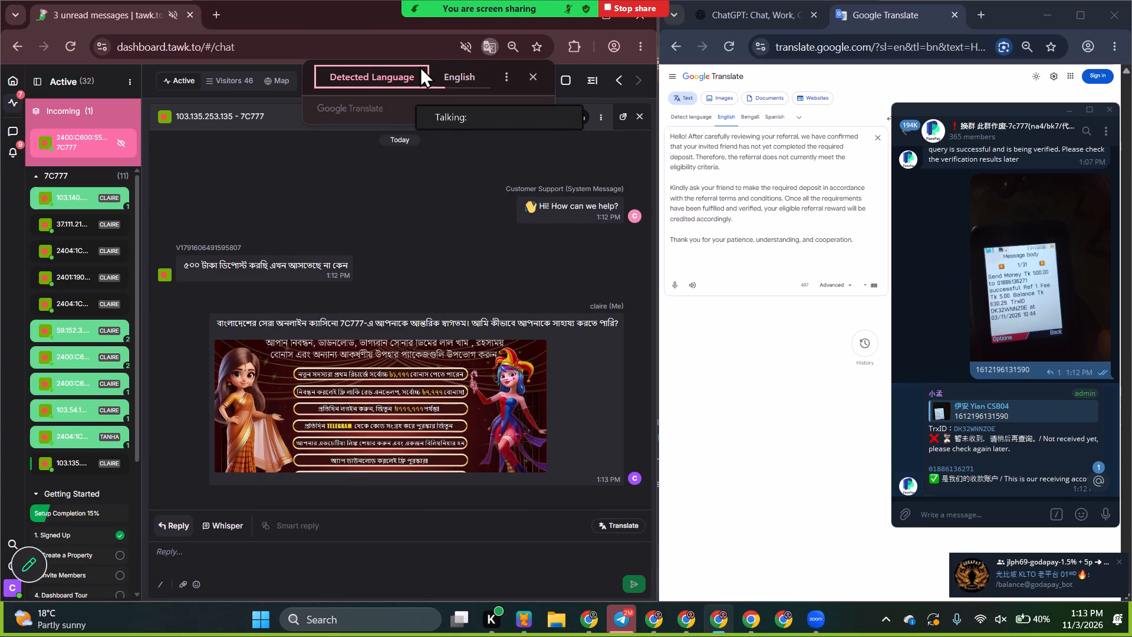
click(446, 67)
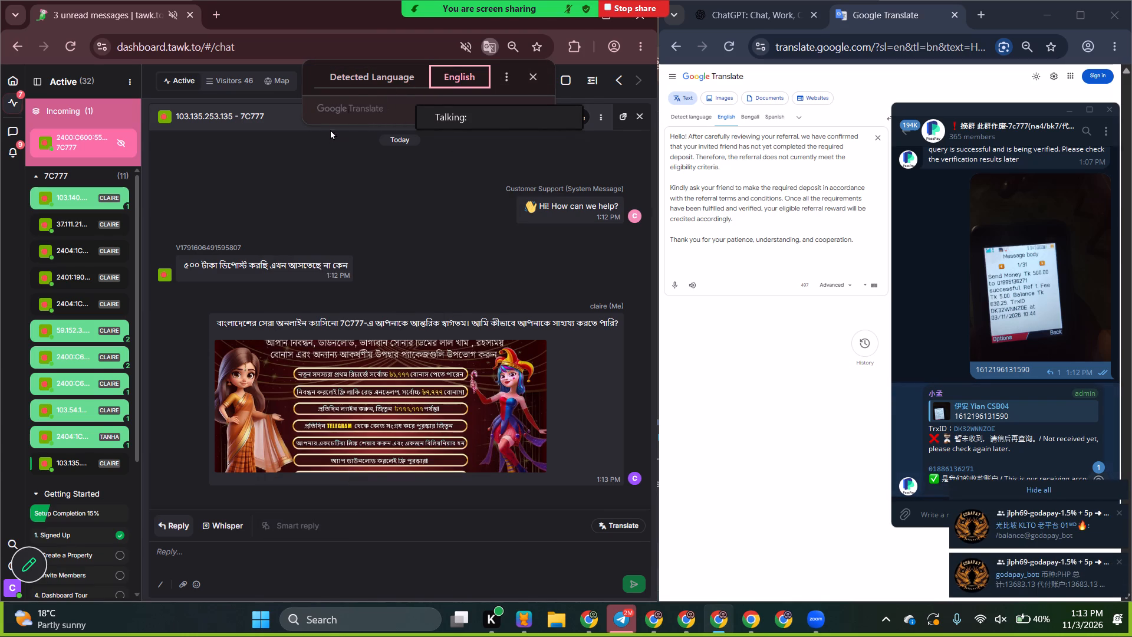
click(373, 84)
click(439, 80)
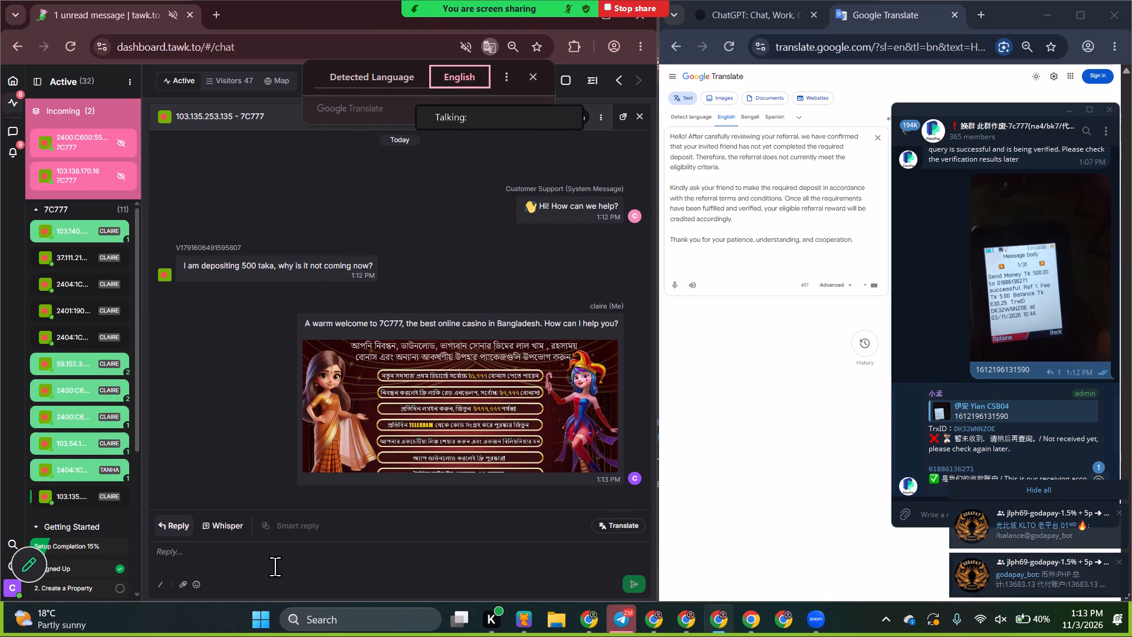
click(275, 564)
text(/depo)
key(Return)
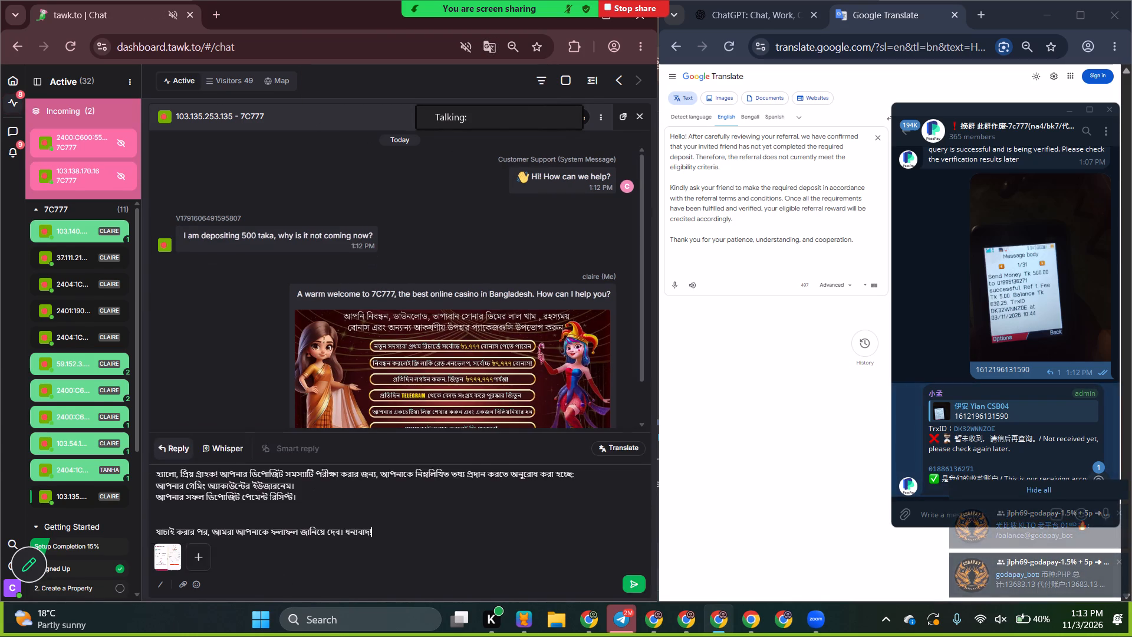
key(Return)
click(77, 139)
click(414, 467)
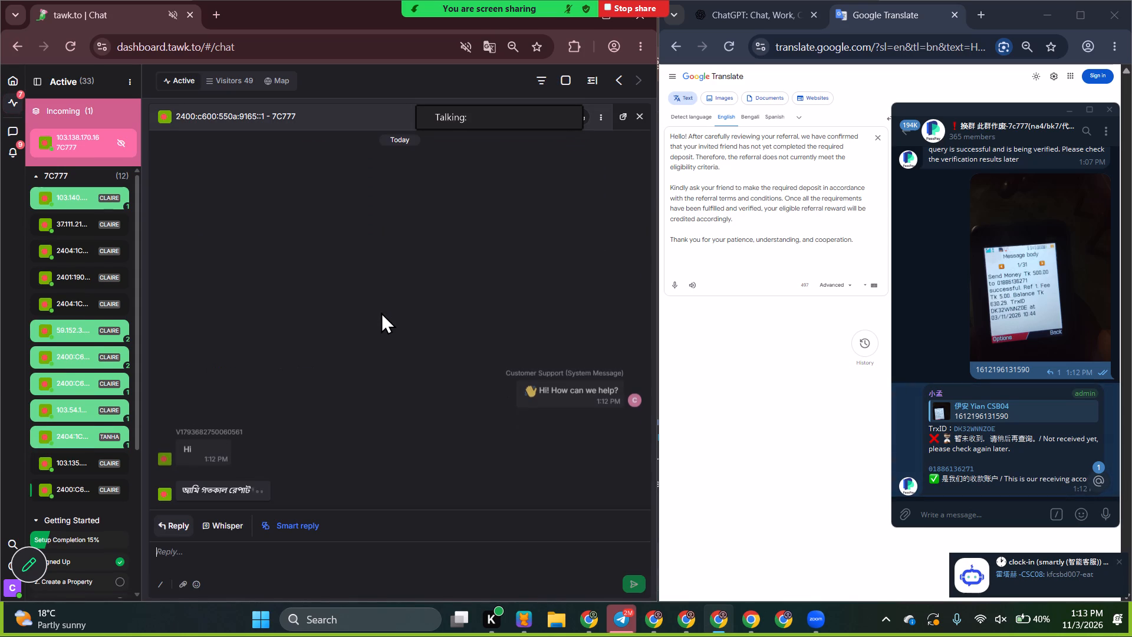
text(/he)
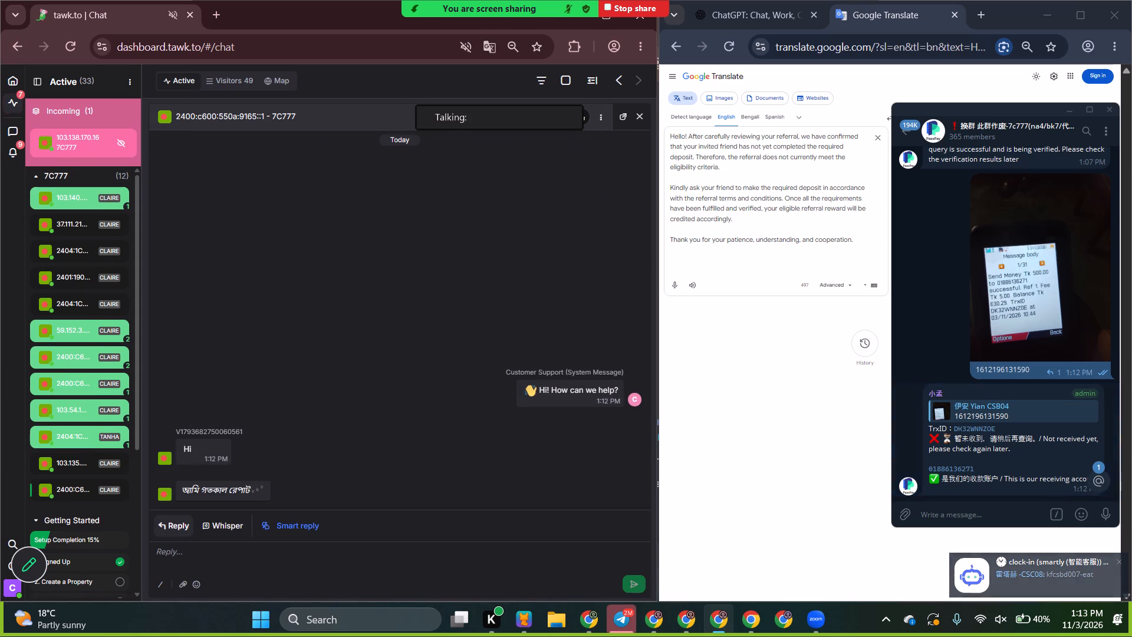
text(/he)
key(Return)
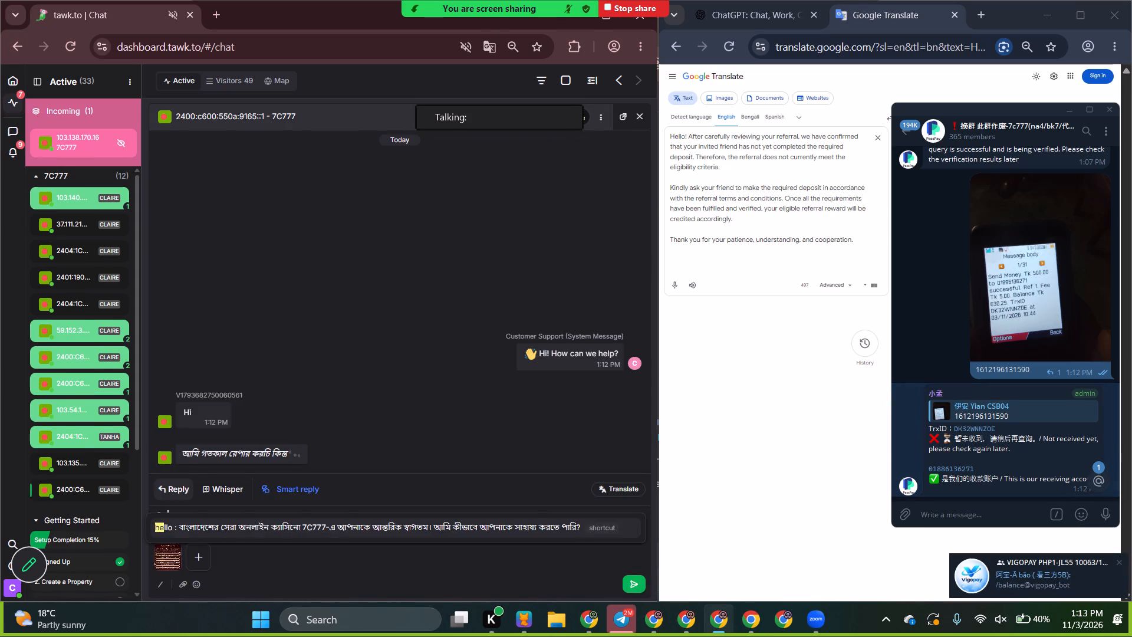
key(Return)
click(79, 164)
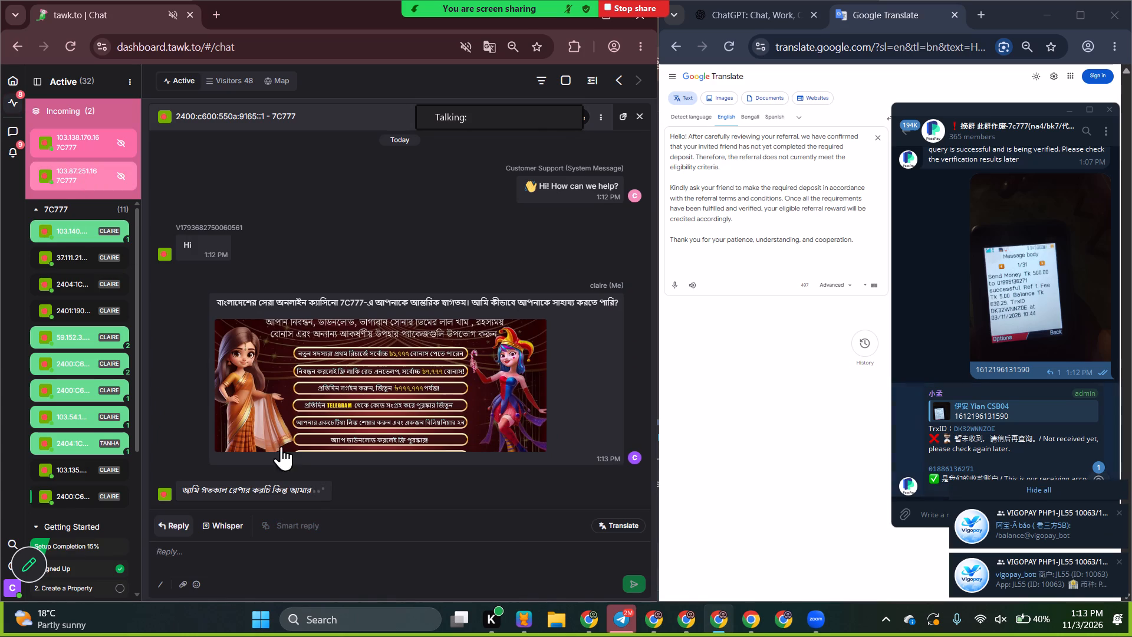
click(304, 474)
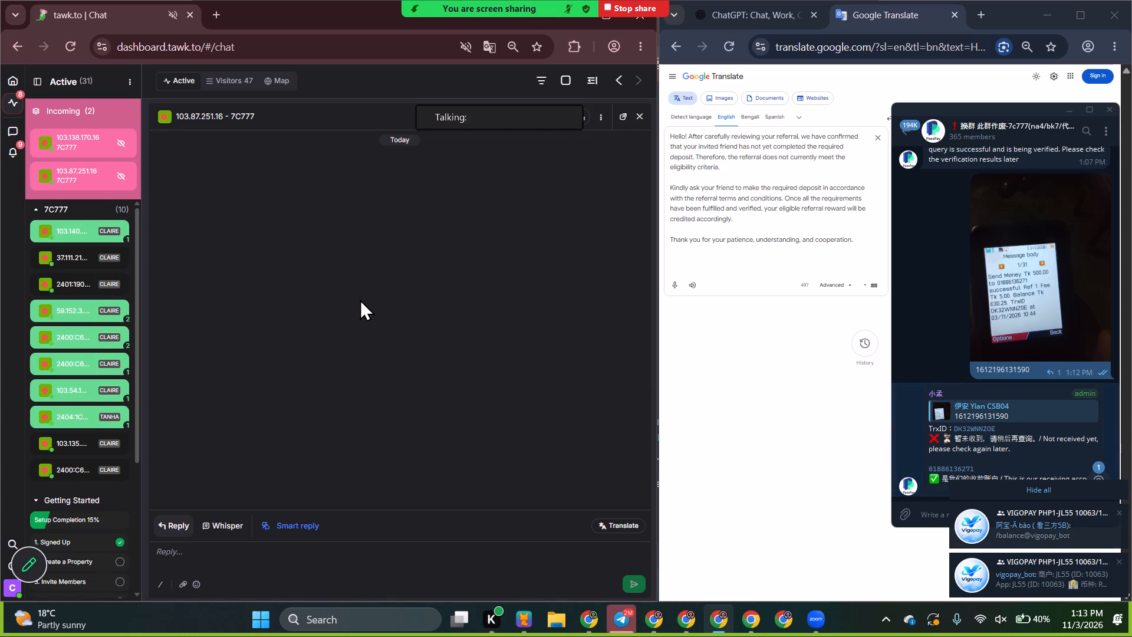
key(slash)
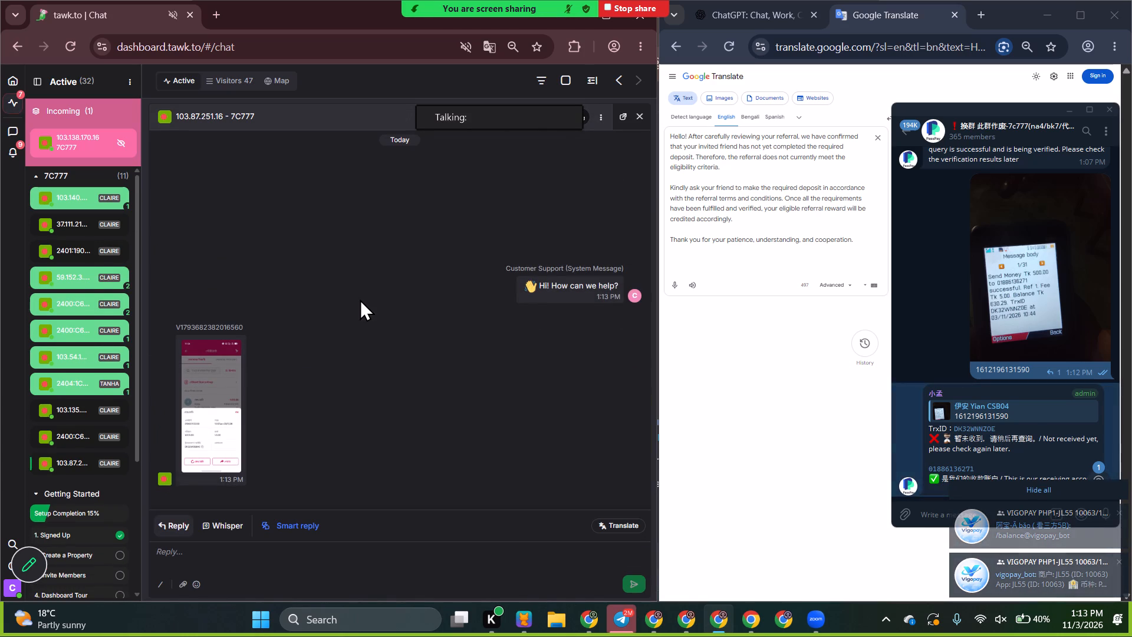
text(/he)
key(Return)
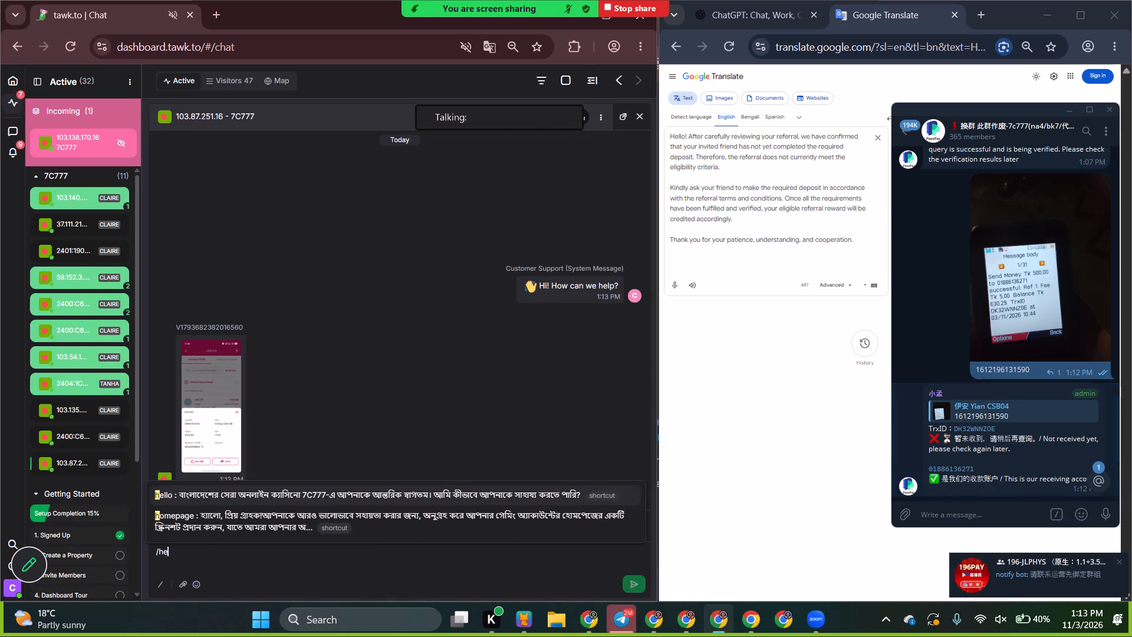
key(Return)
text(/use)
key(Return)
key(Return)
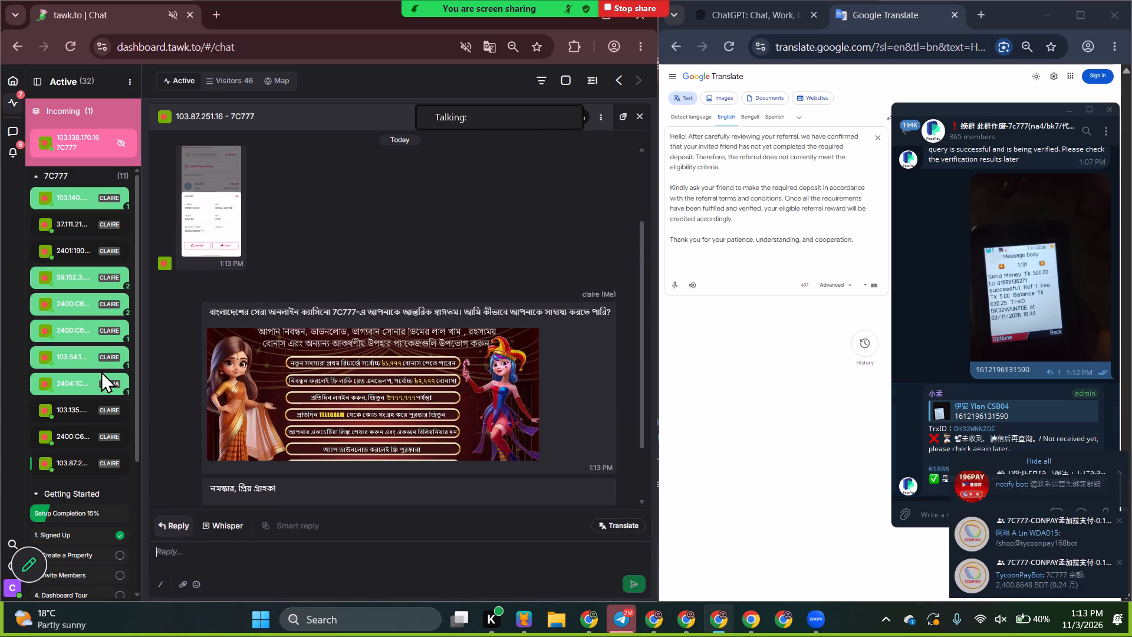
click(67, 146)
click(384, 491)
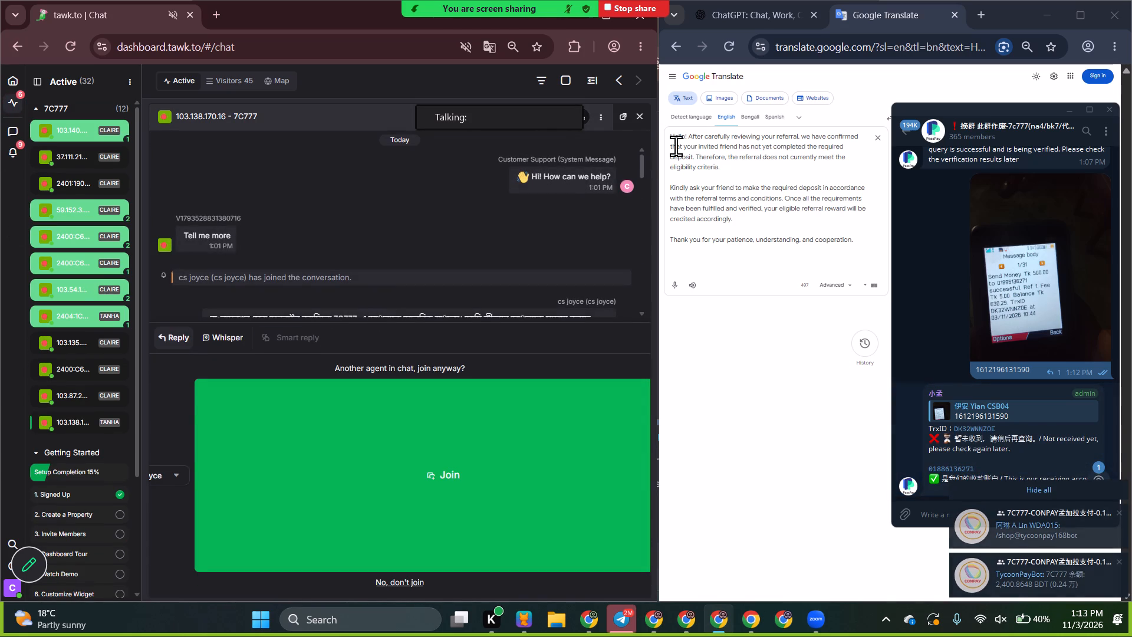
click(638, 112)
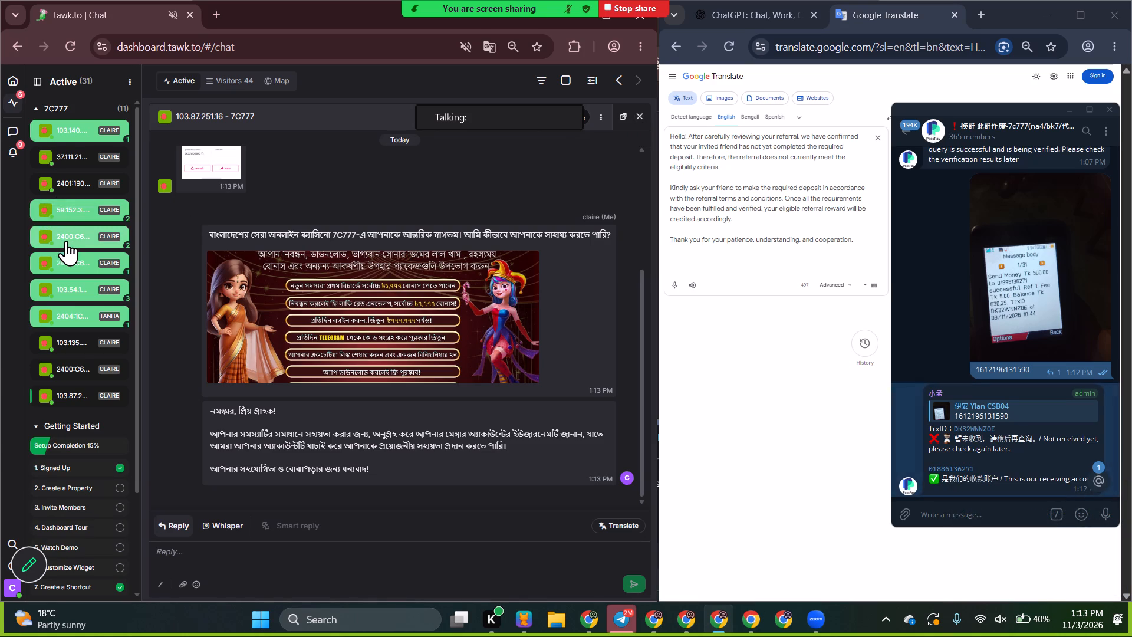
click(85, 288)
scroll(241, 352, down, 5)
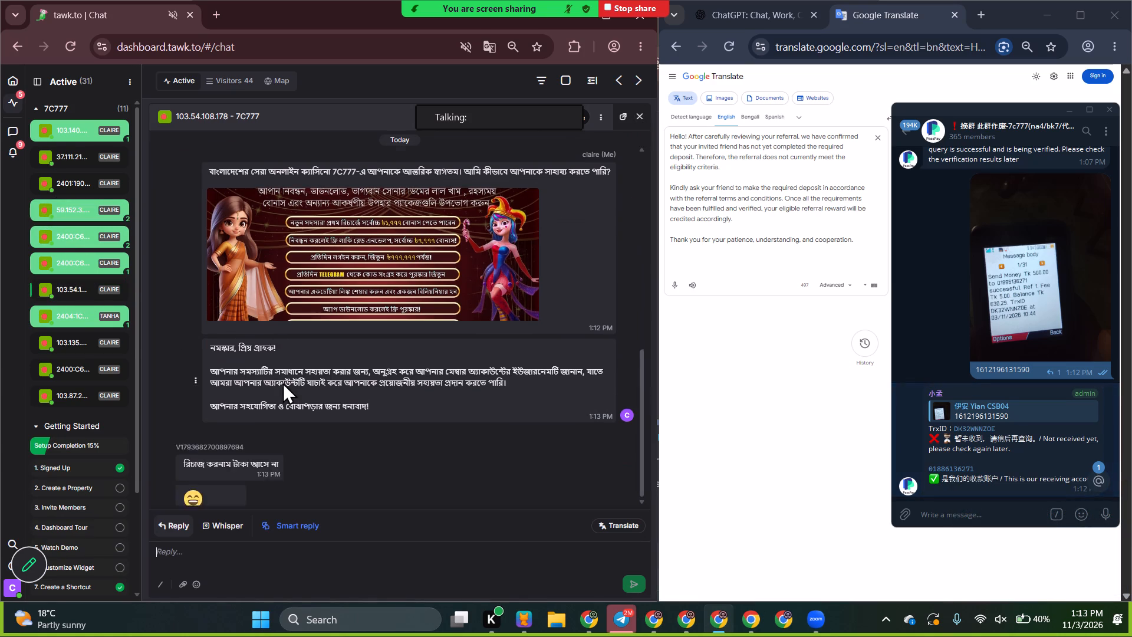
scroll(282, 382, down, 2)
scroll(294, 393, up, 2)
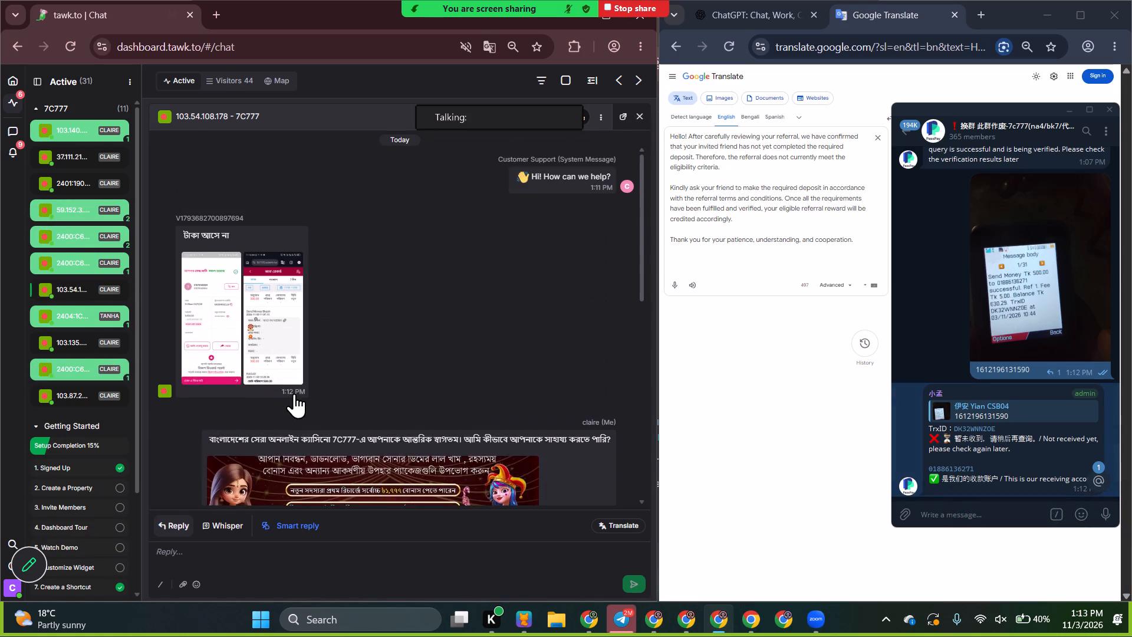
scroll(294, 393, down, 7)
text(/wai)
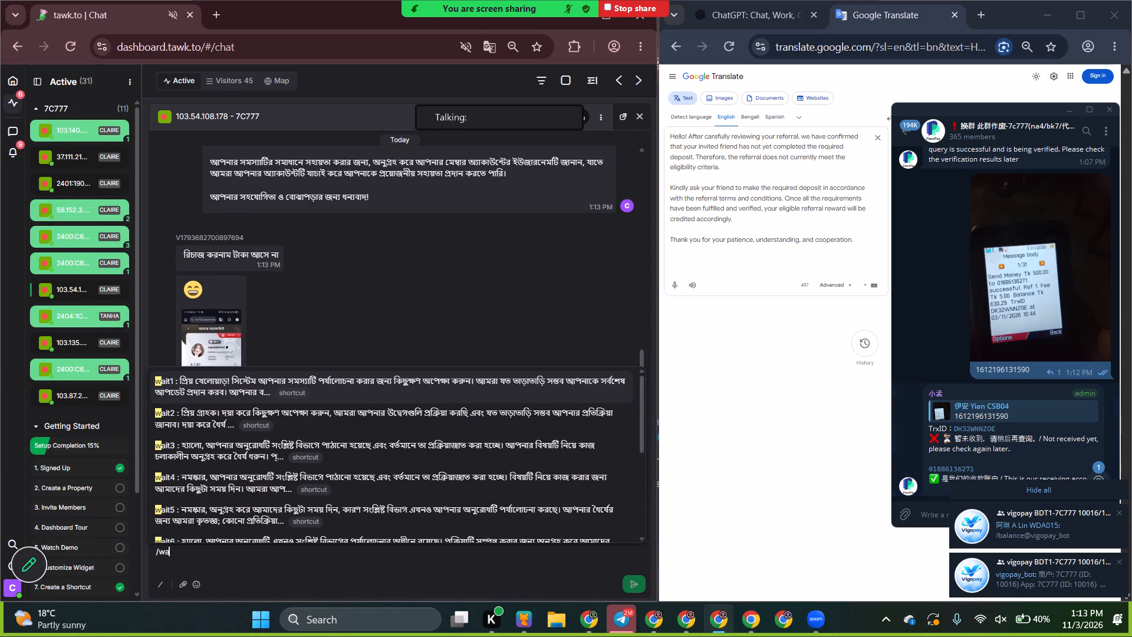
key(Return)
key(Return)
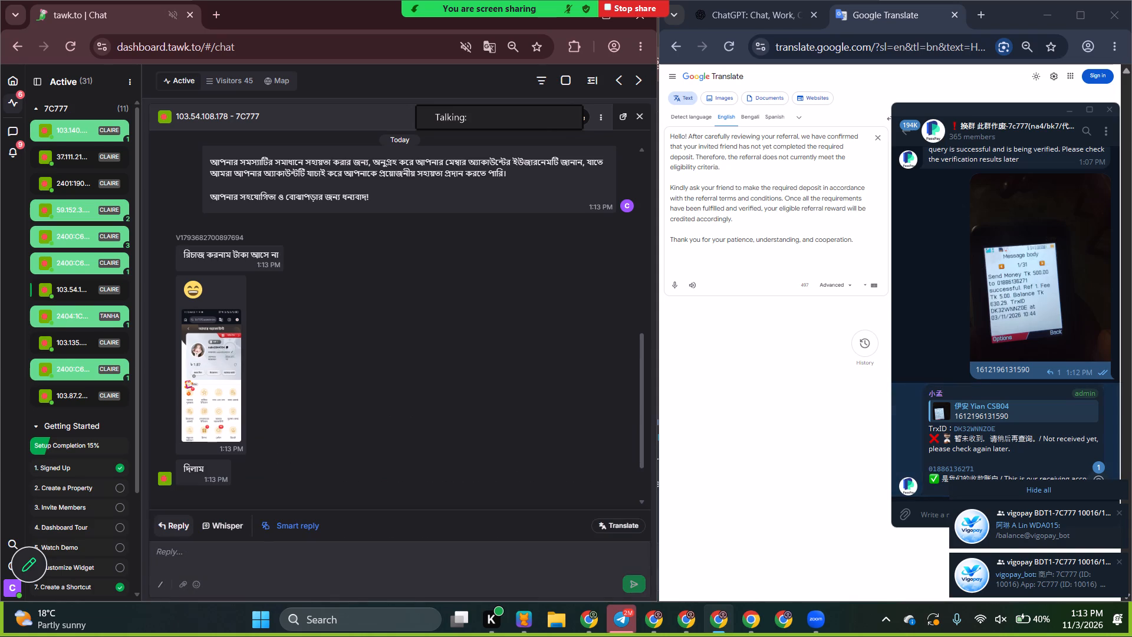
click(89, 239)
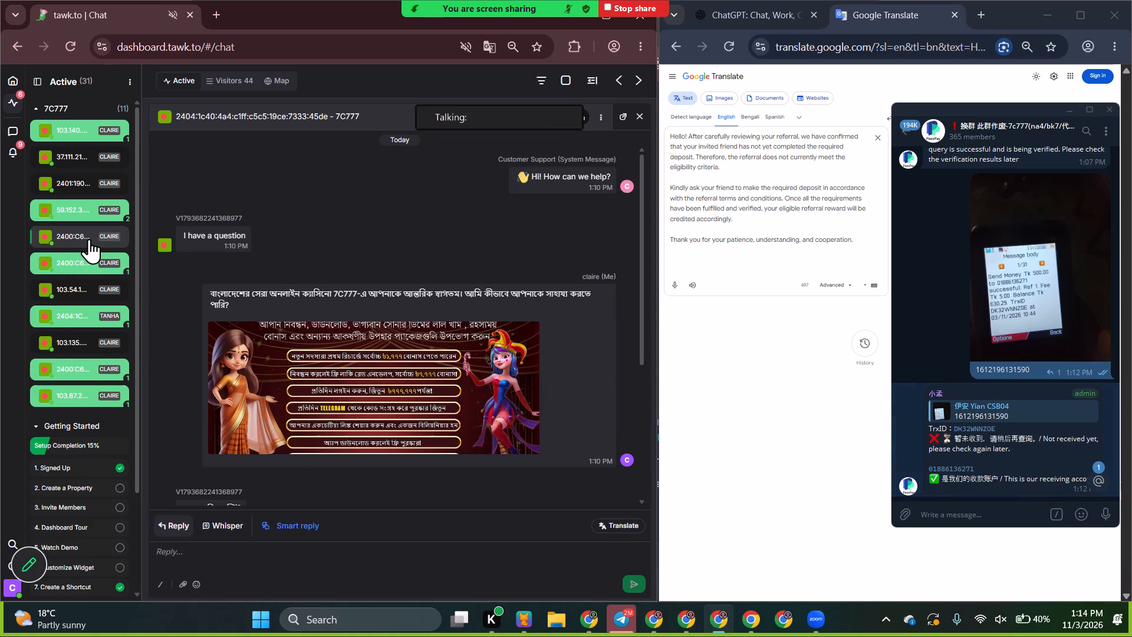
scroll(339, 332, down, 2)
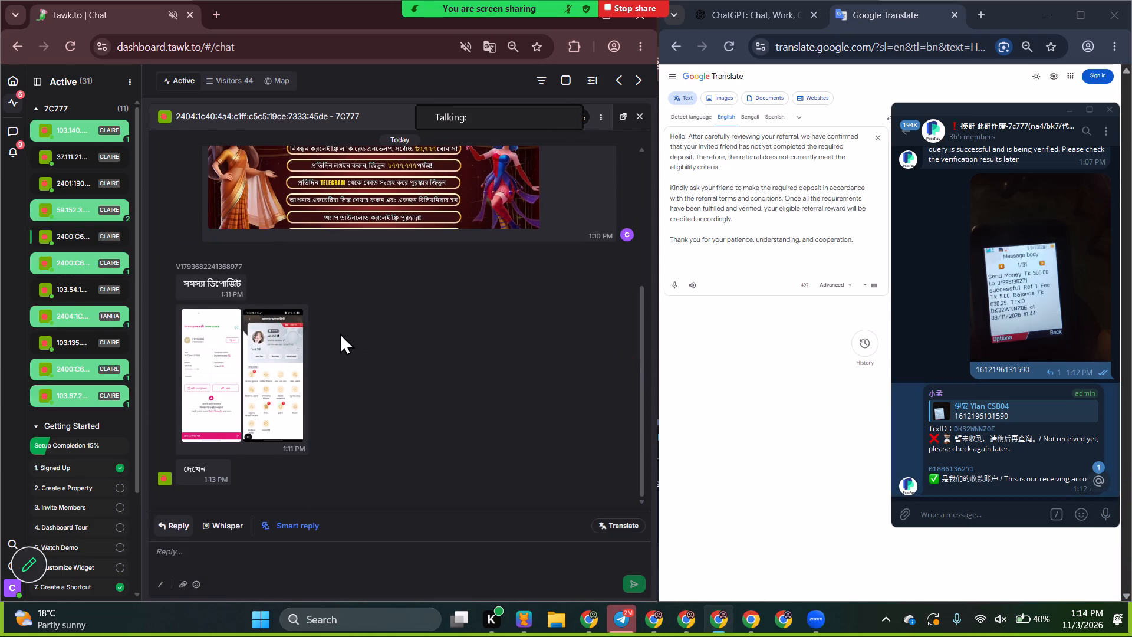
text(/waiu)
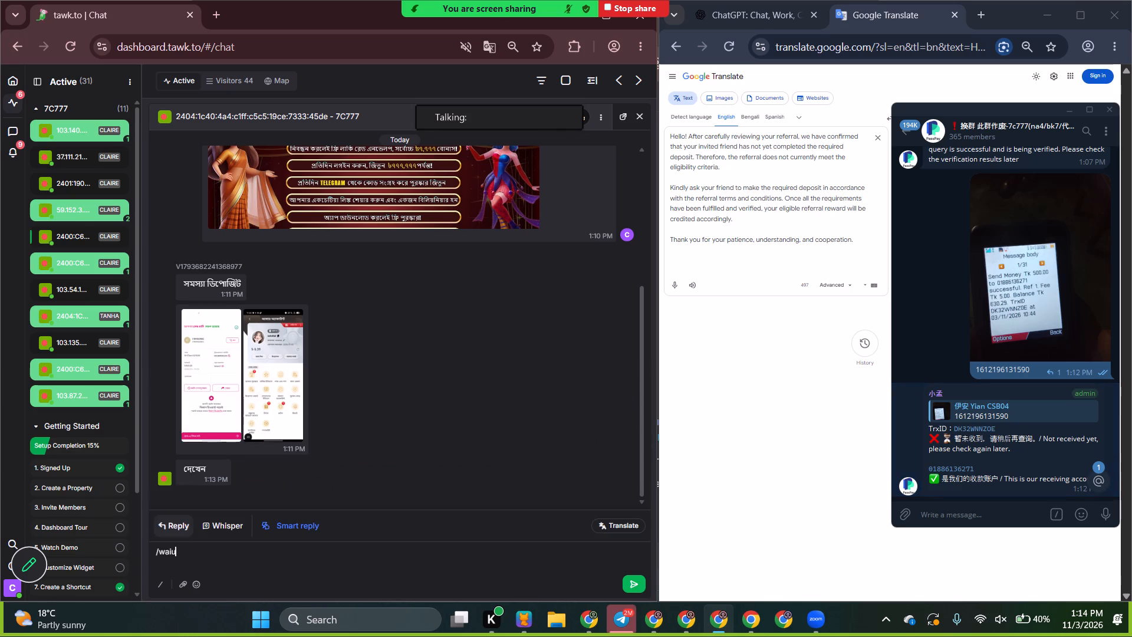
key(BackSpace)
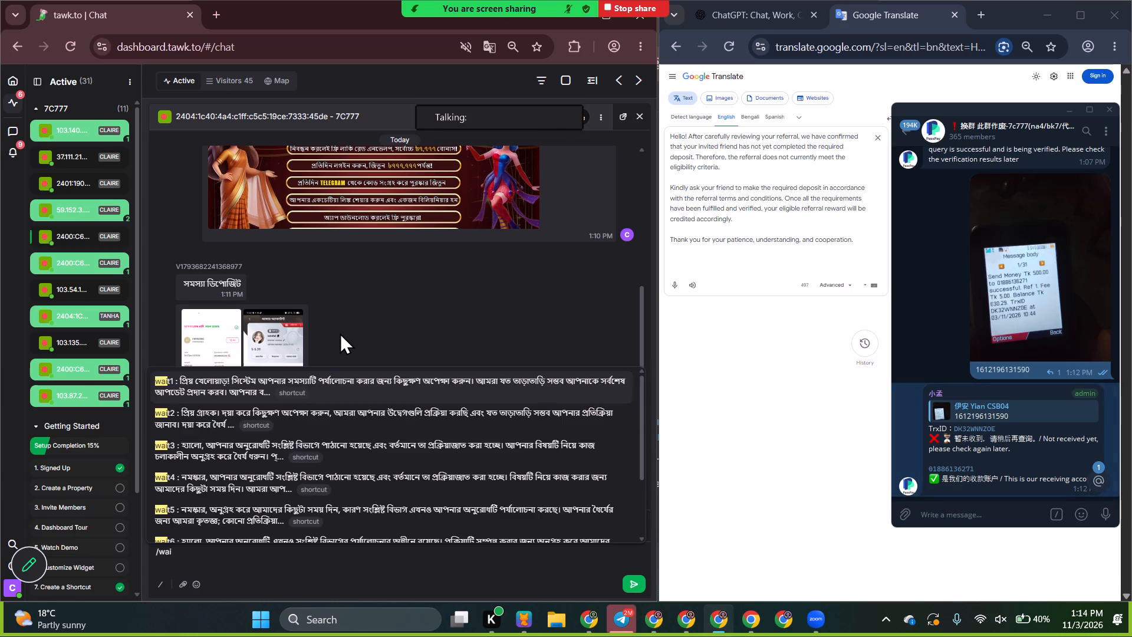
key(Return)
key(Return)
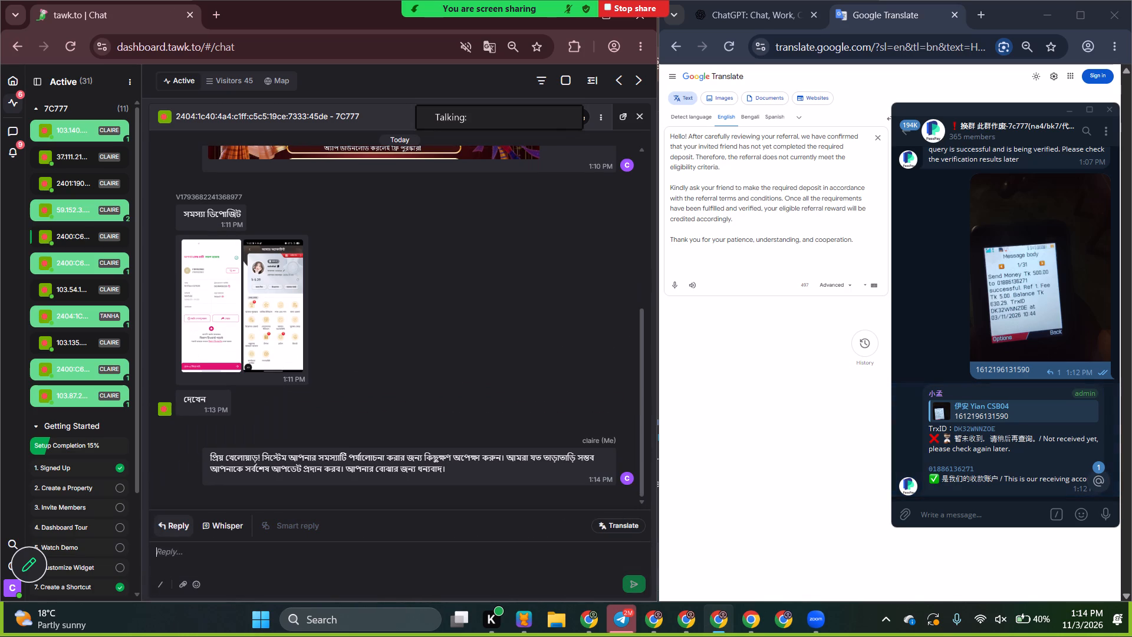
click(116, 216)
scroll(216, 261, down, 7)
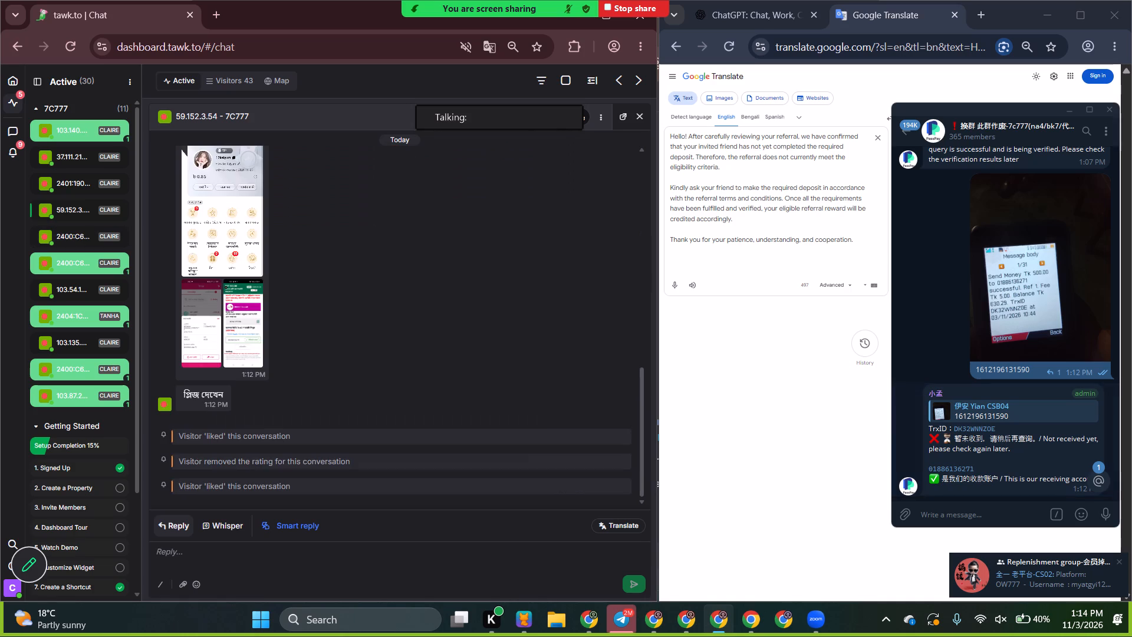
text(/wai)
key(Return)
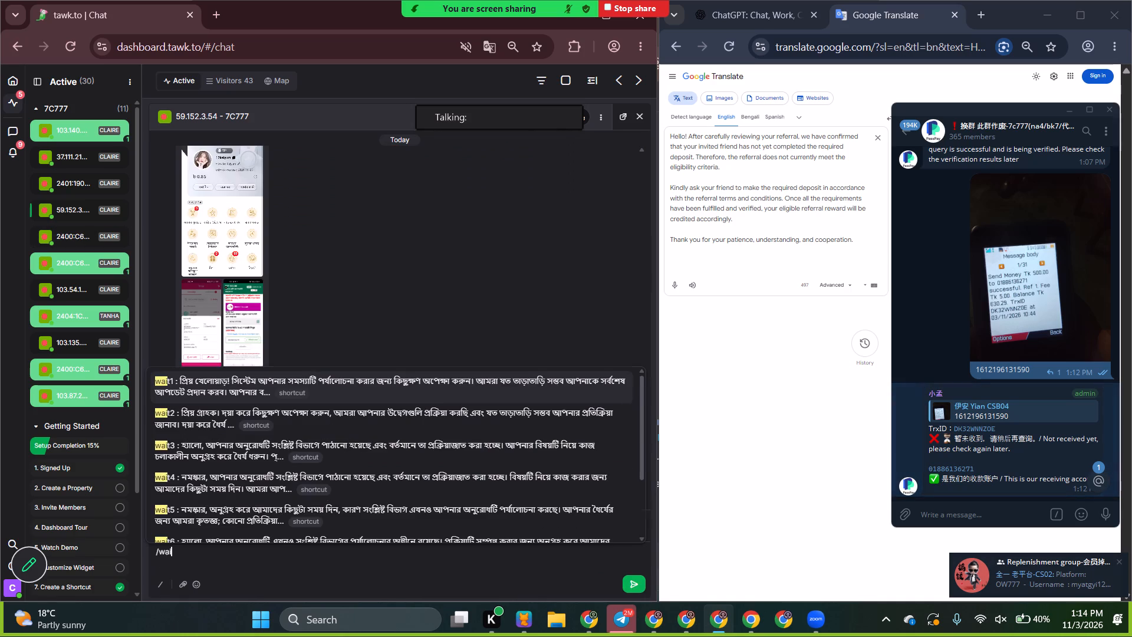
key(Return)
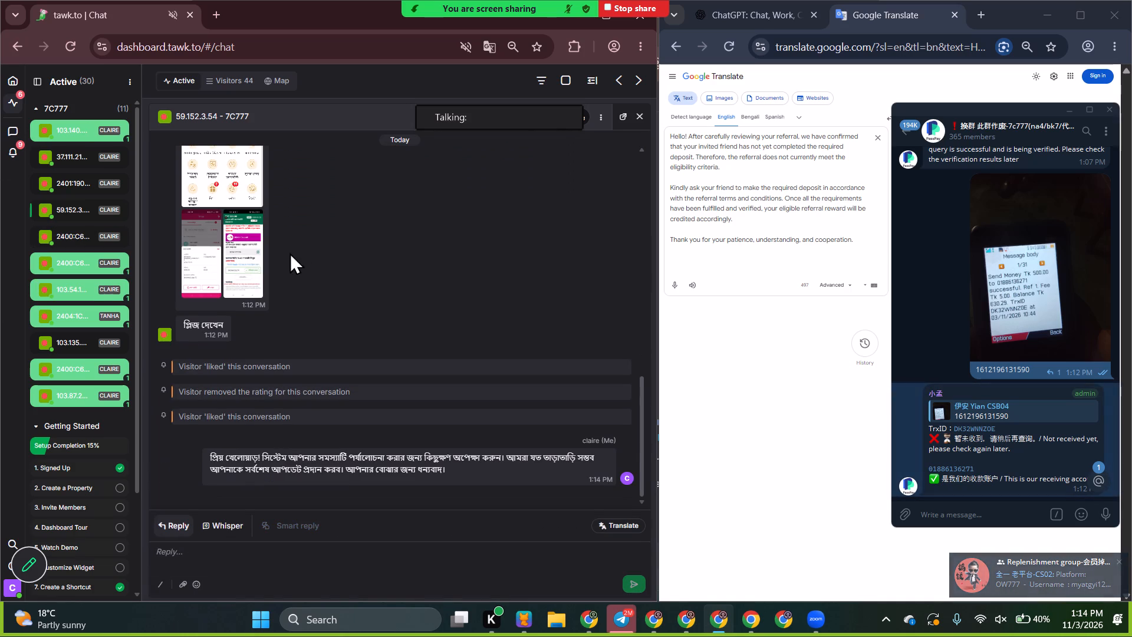
click(98, 314)
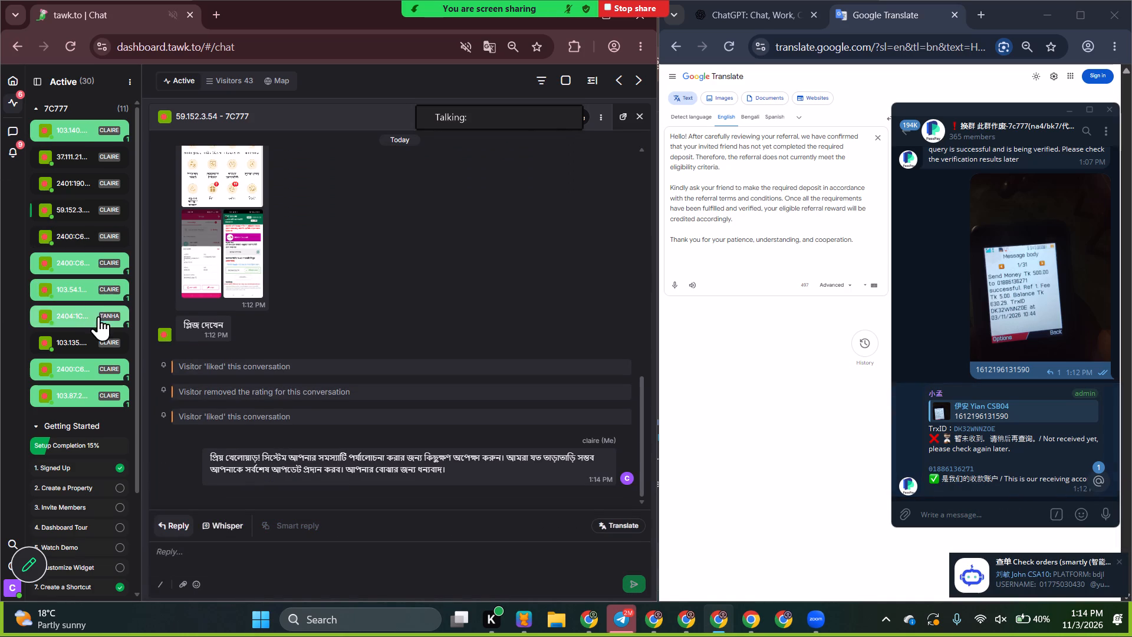
click(644, 113)
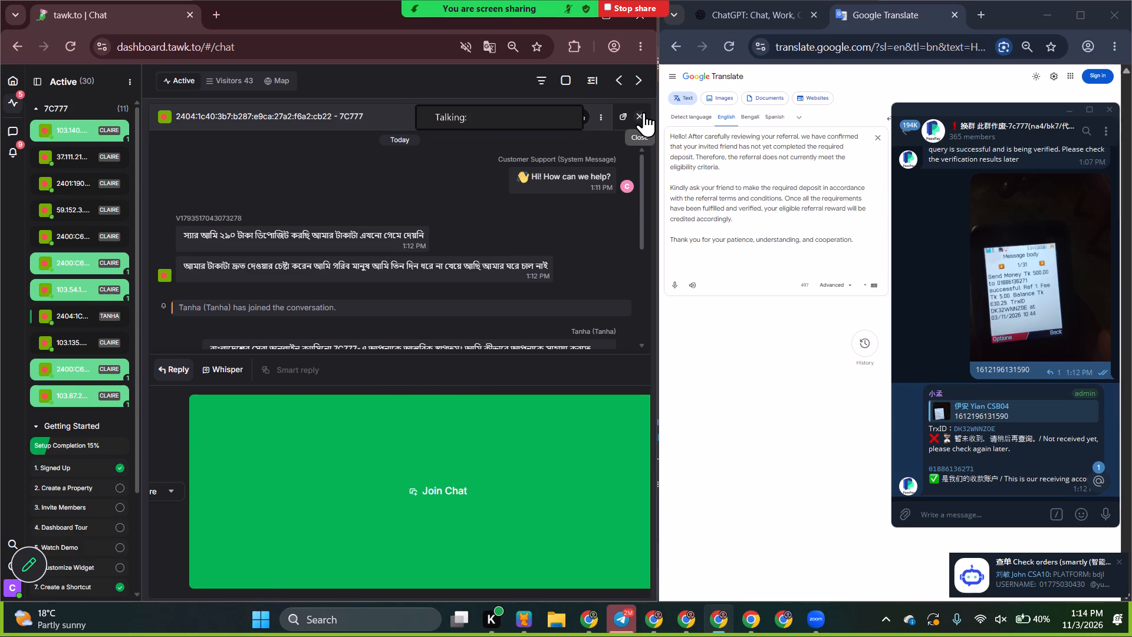
click(644, 112)
click(644, 112)
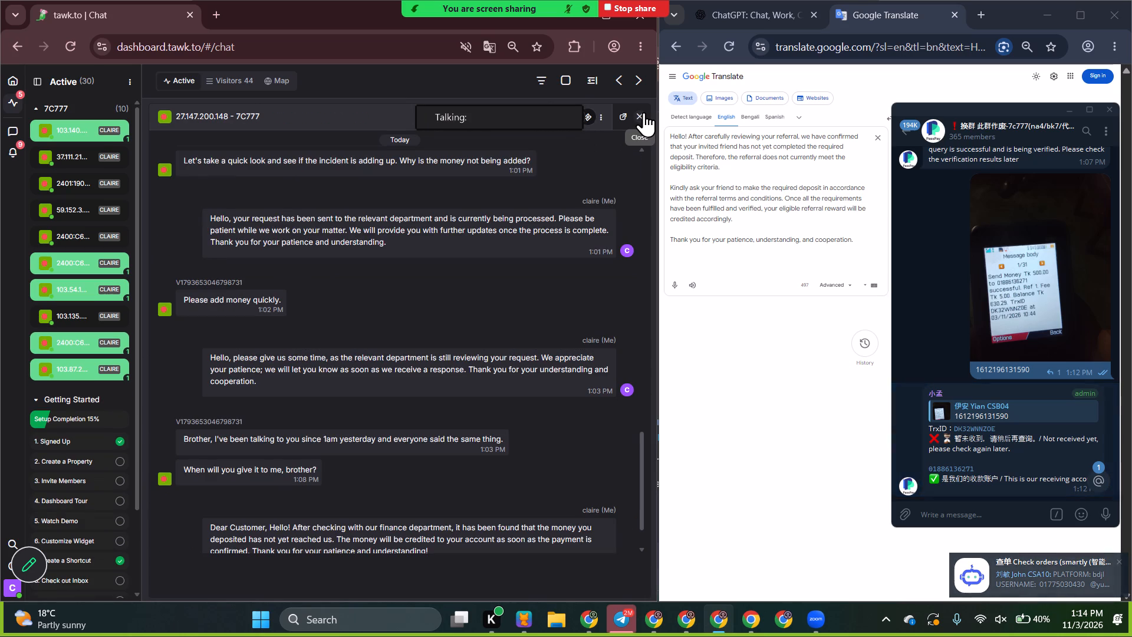
click(644, 112)
click(644, 112)
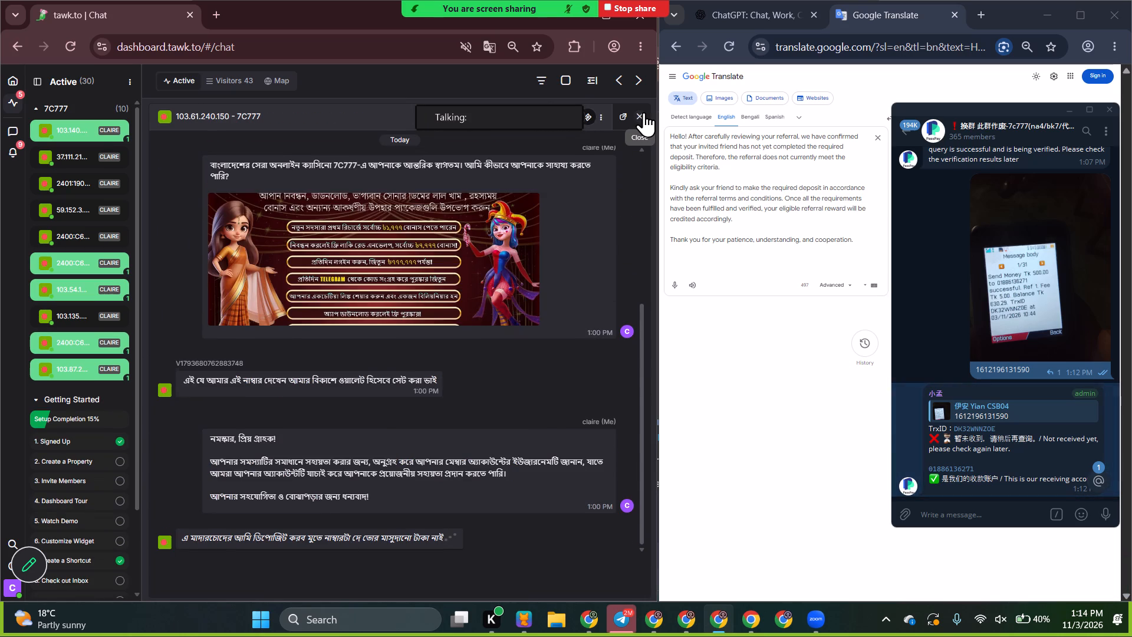
click(644, 112)
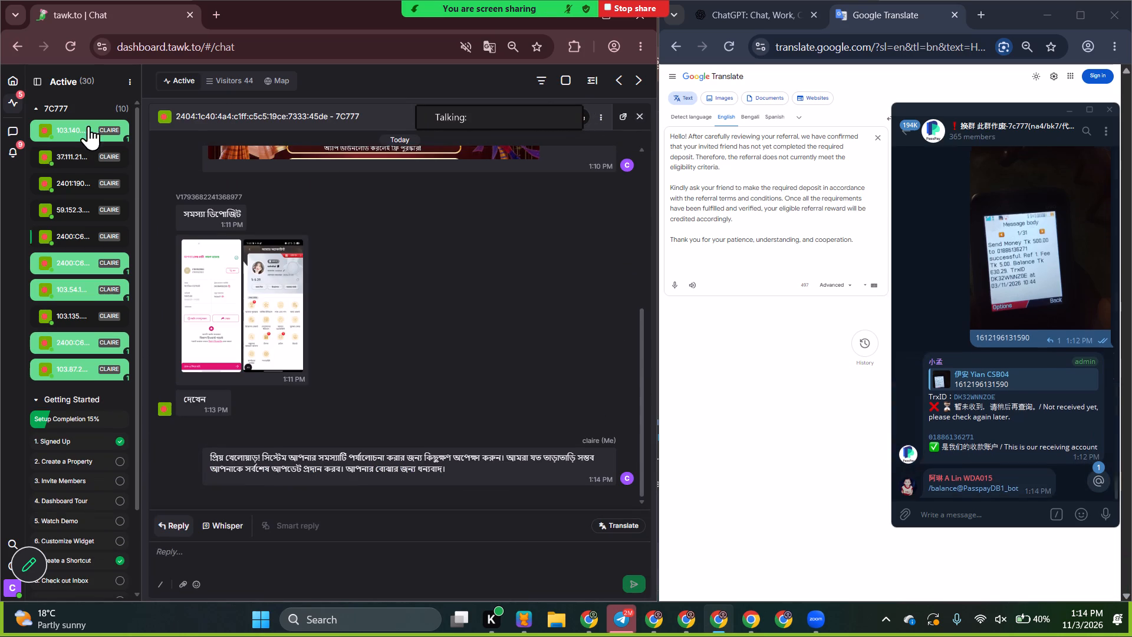
click(94, 371)
scroll(262, 373, down, 2)
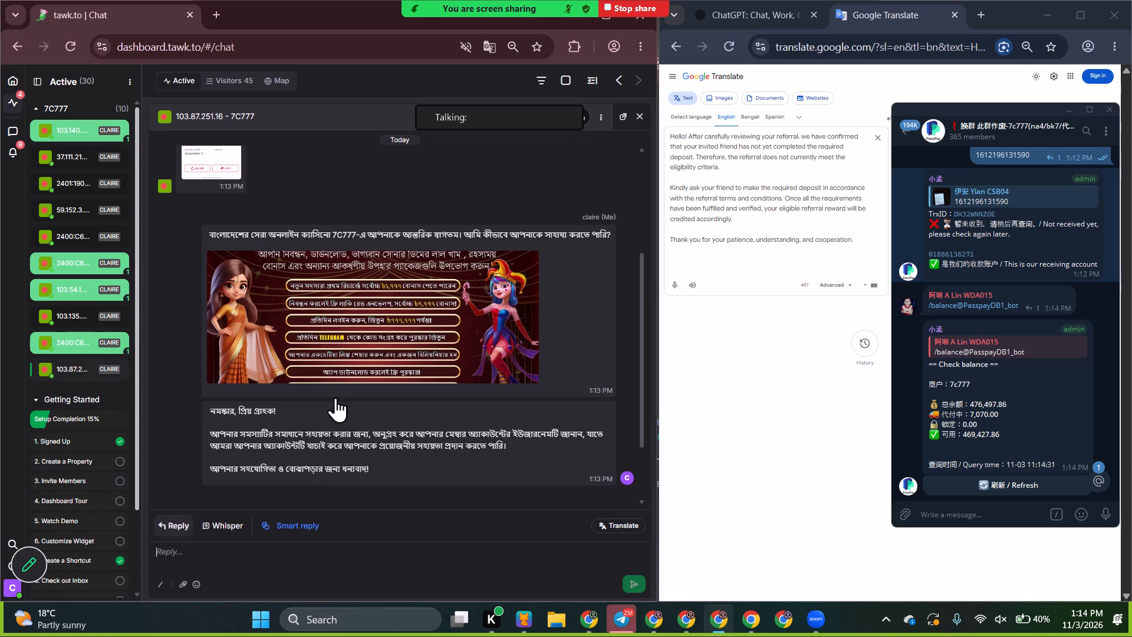
scroll(335, 398, down, 9)
right_click(343, 403)
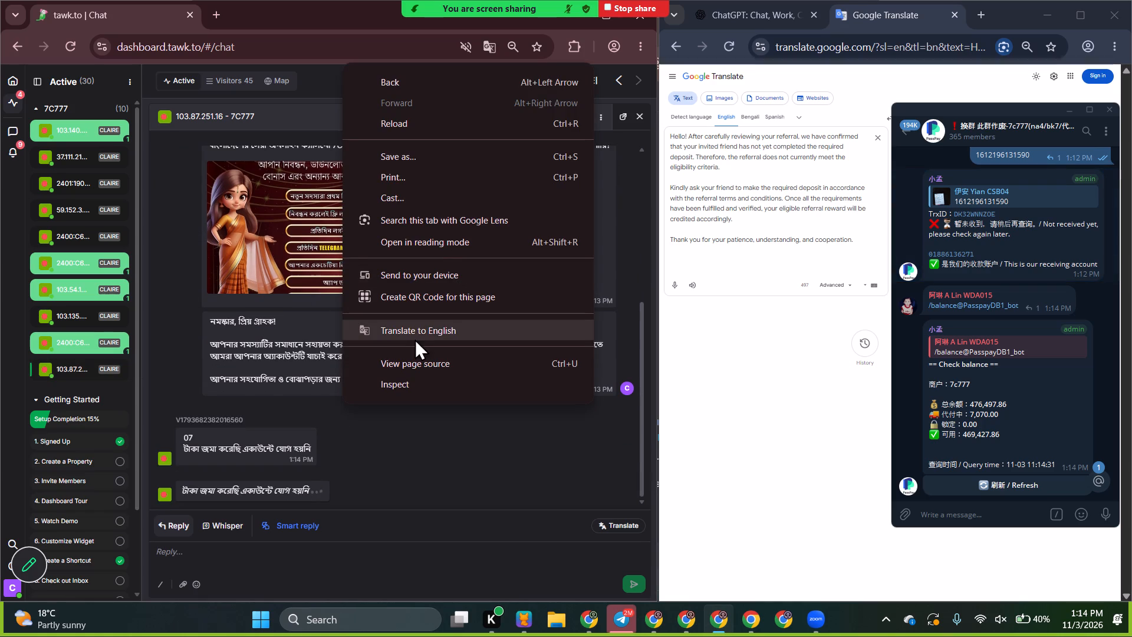
click(414, 333)
click(376, 80)
click(445, 72)
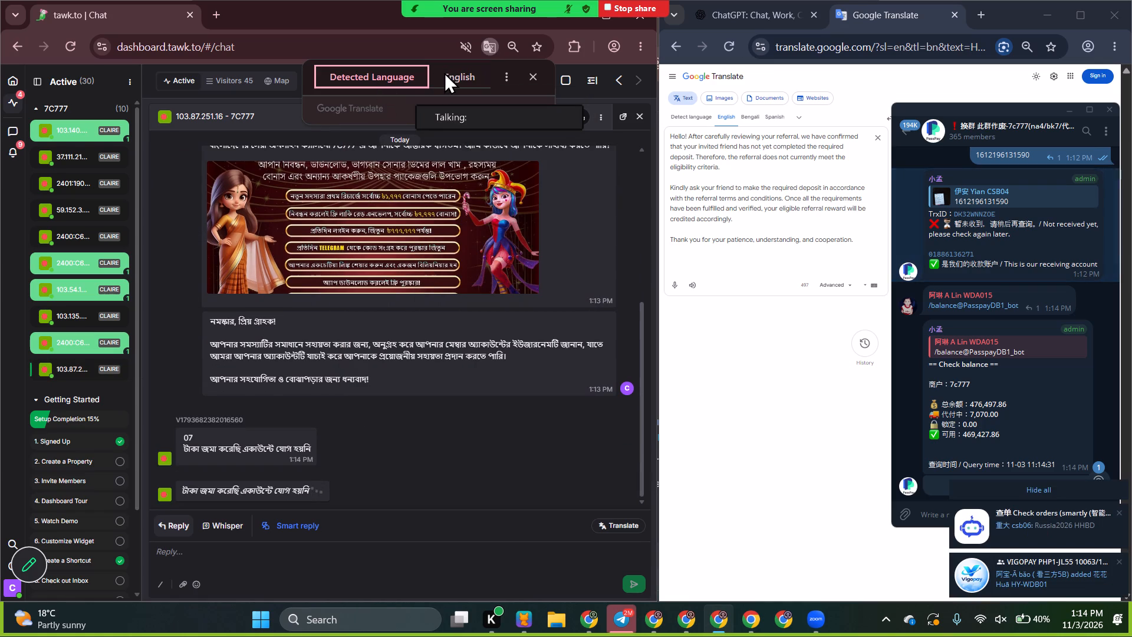
click(254, 556)
scroll(366, 372, up, 5)
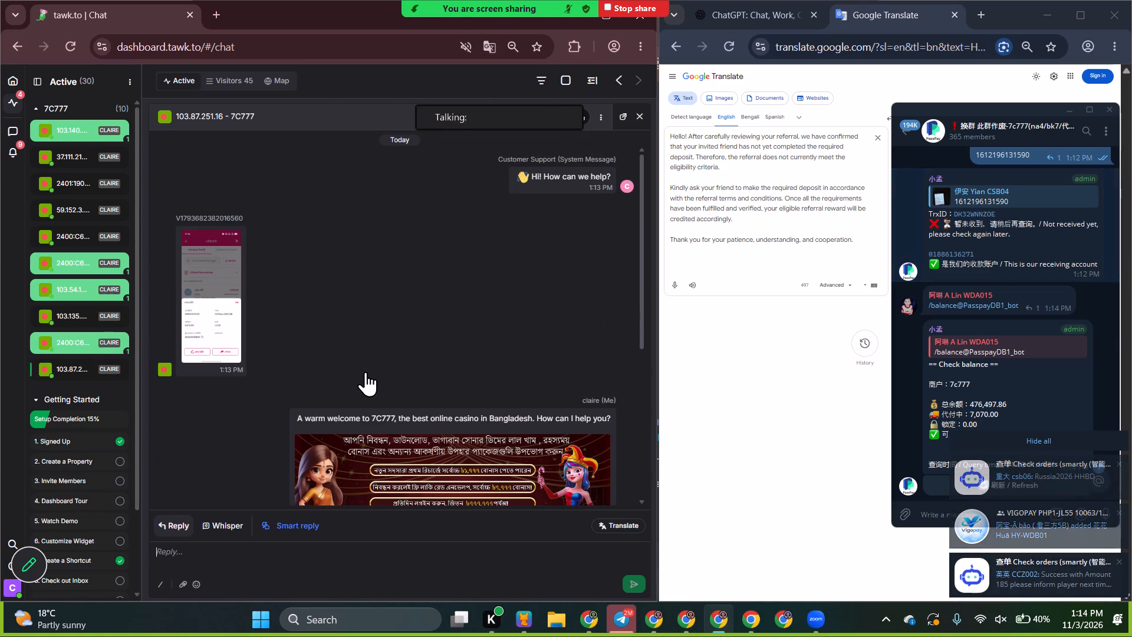
scroll(366, 372, down, 9)
text(/2use)
key(Return)
key(Return)
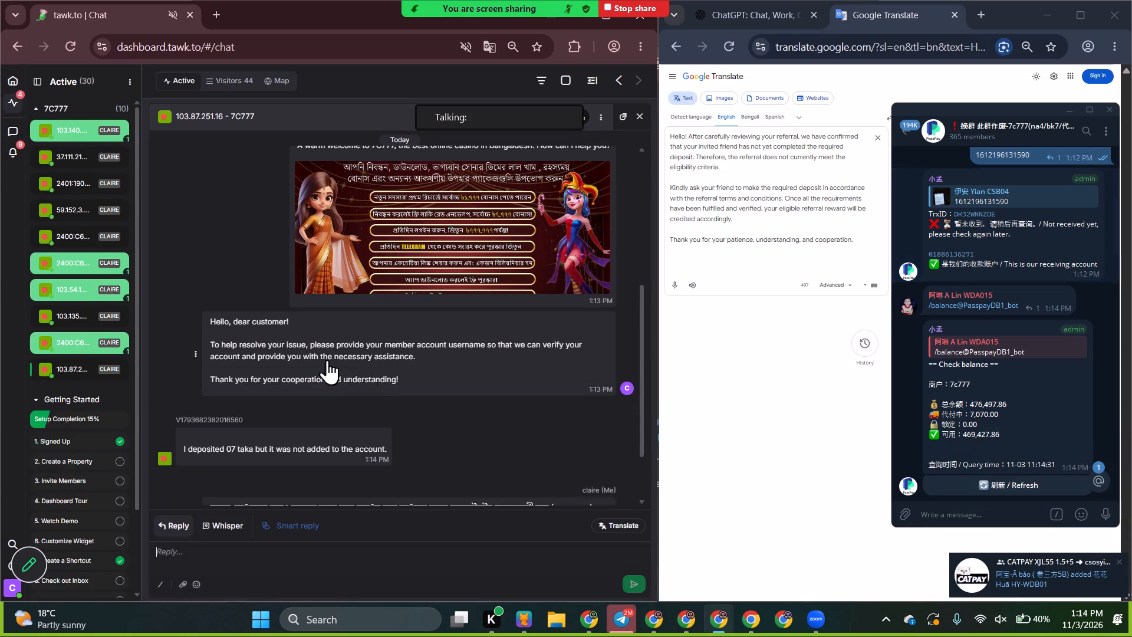
click(85, 126)
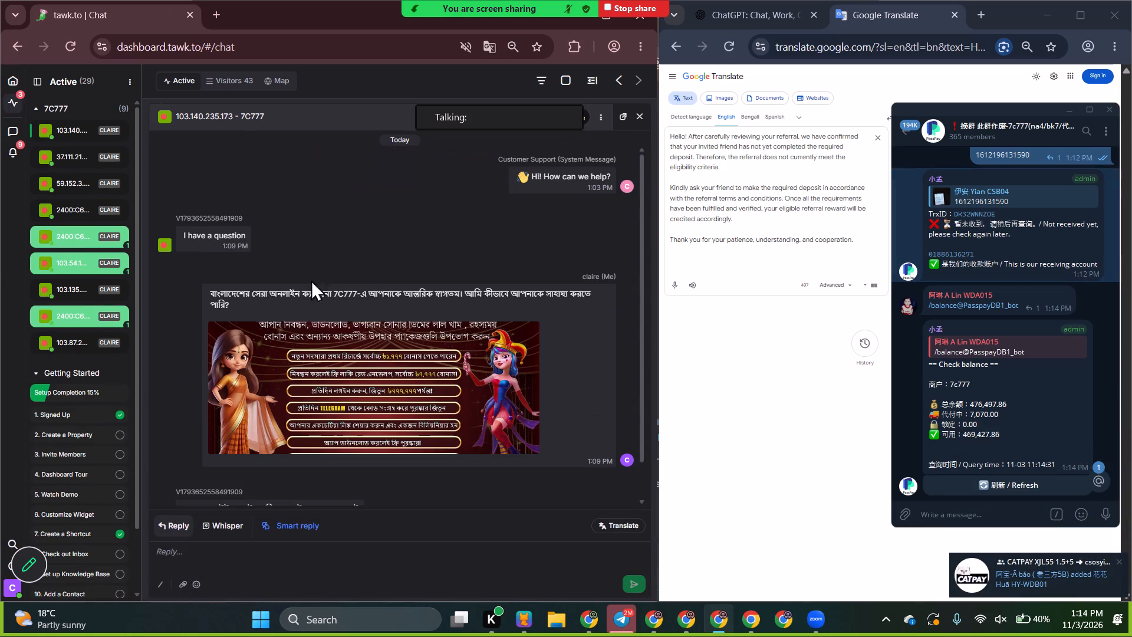
scroll(328, 377, down, 12)
right_click(442, 485)
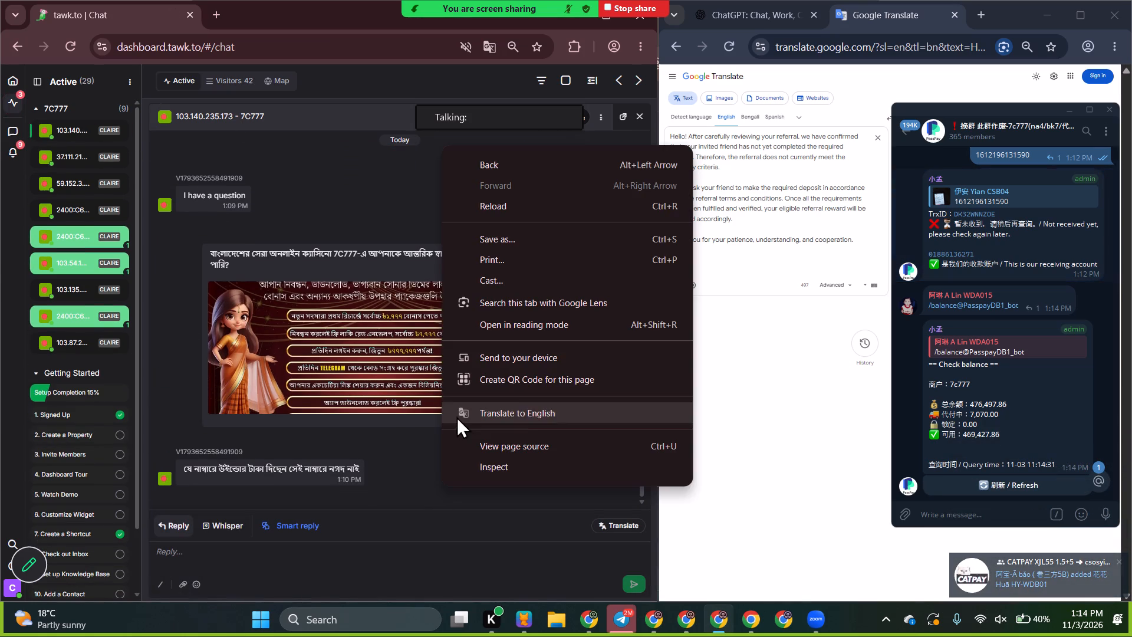
click(515, 412)
click(406, 65)
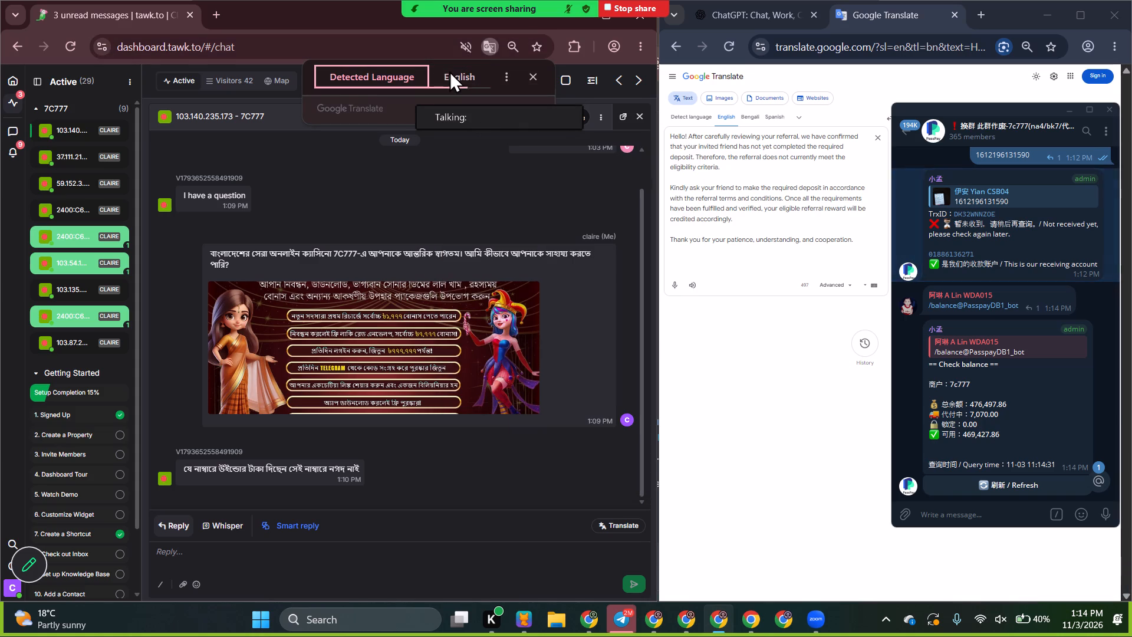
click(450, 71)
click(275, 559)
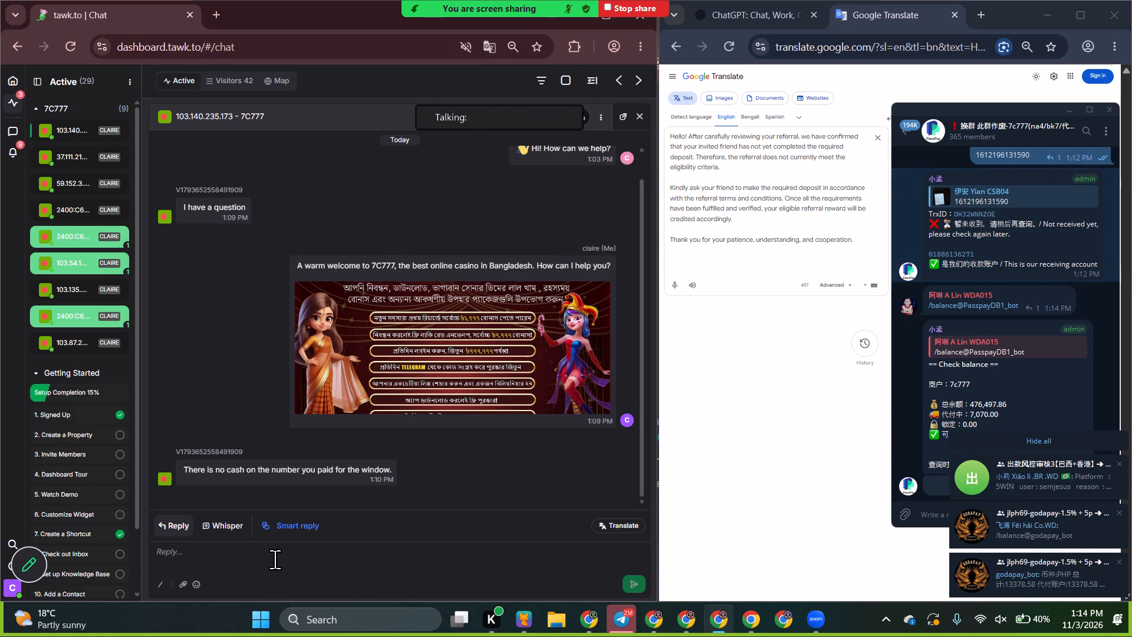
text(/uw)
key(Return)
key(Return)
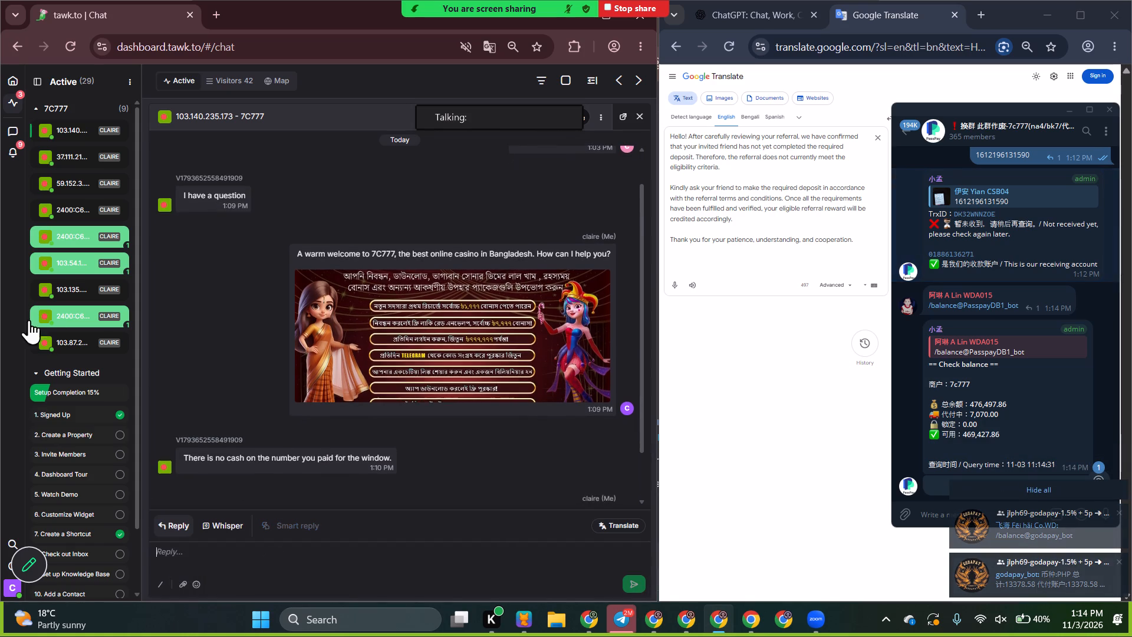
click(104, 231)
scroll(267, 377, down, 3)
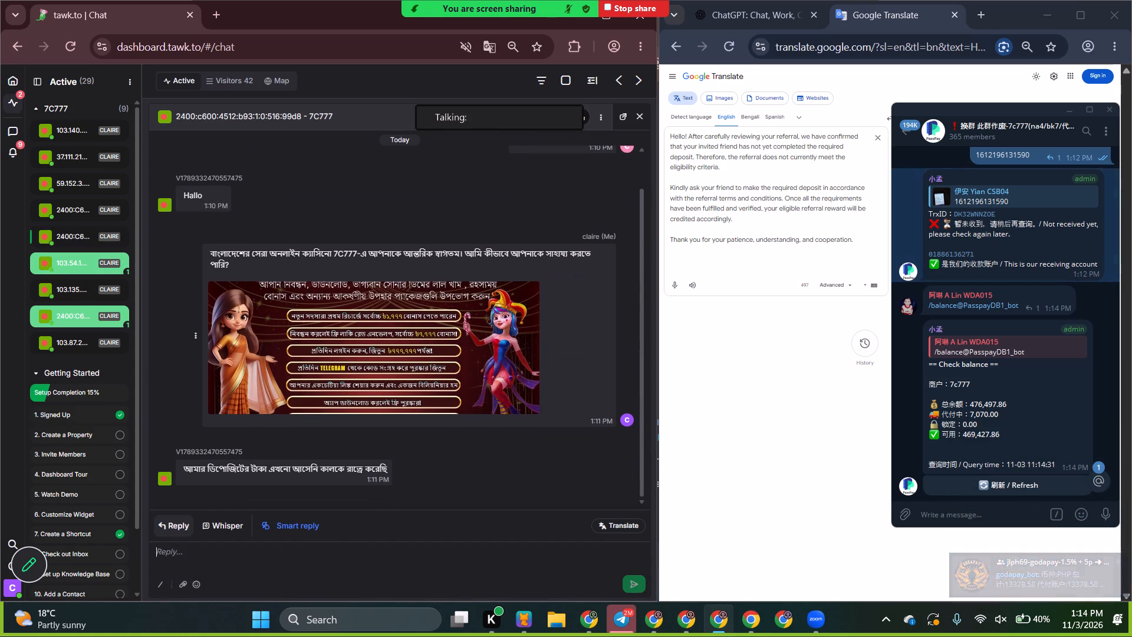
scroll(295, 392, down, 2)
right_click(366, 457)
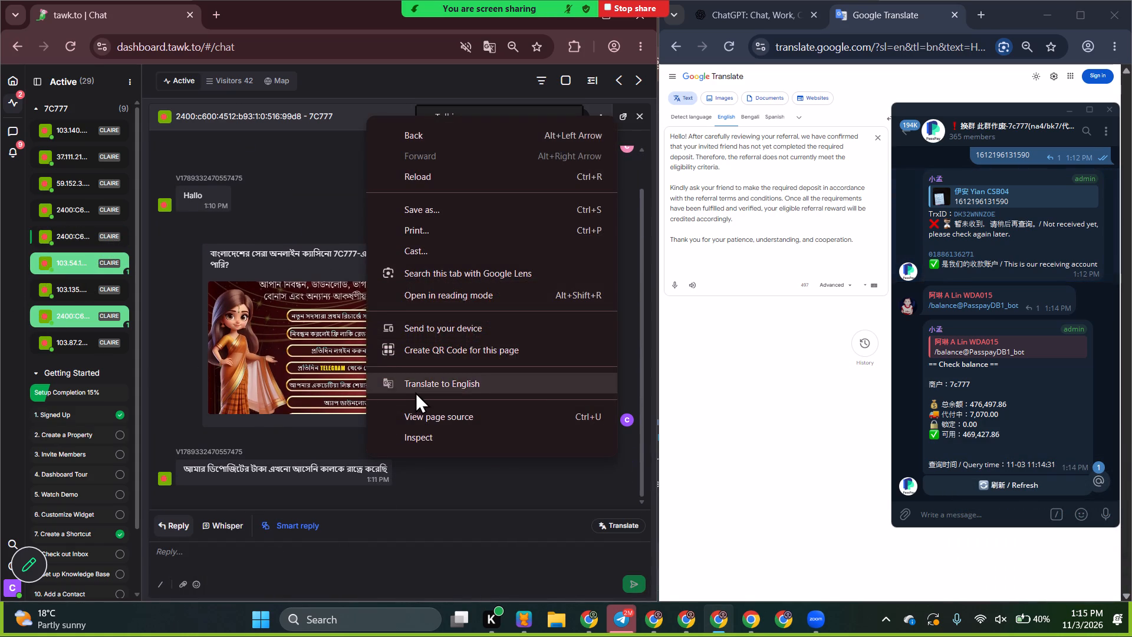
click(416, 391)
click(369, 66)
click(446, 71)
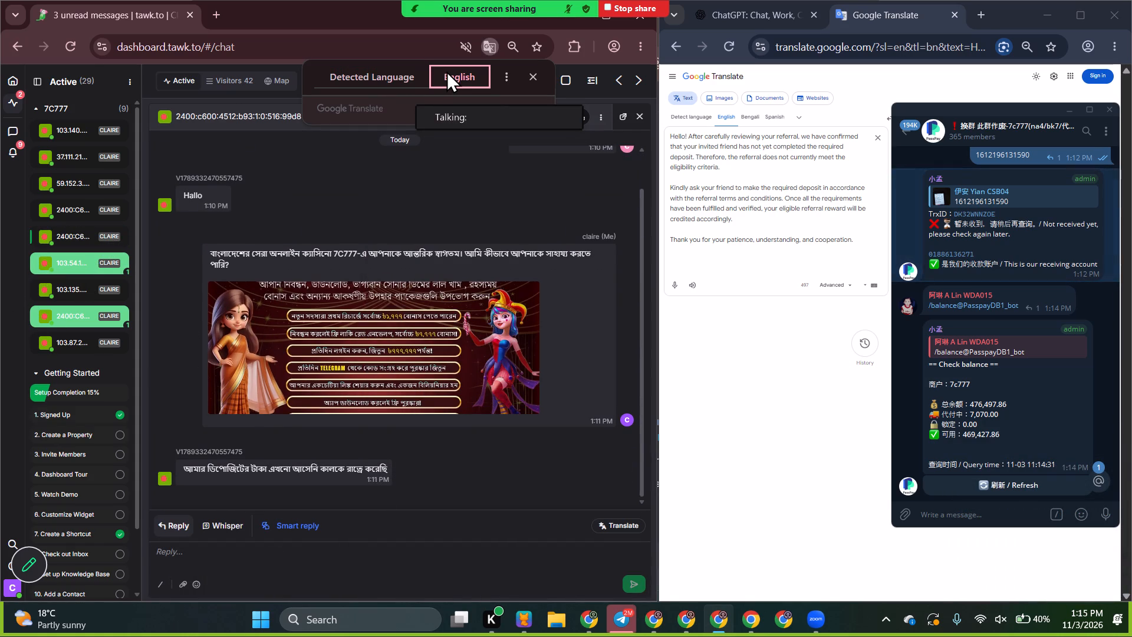
click(243, 547)
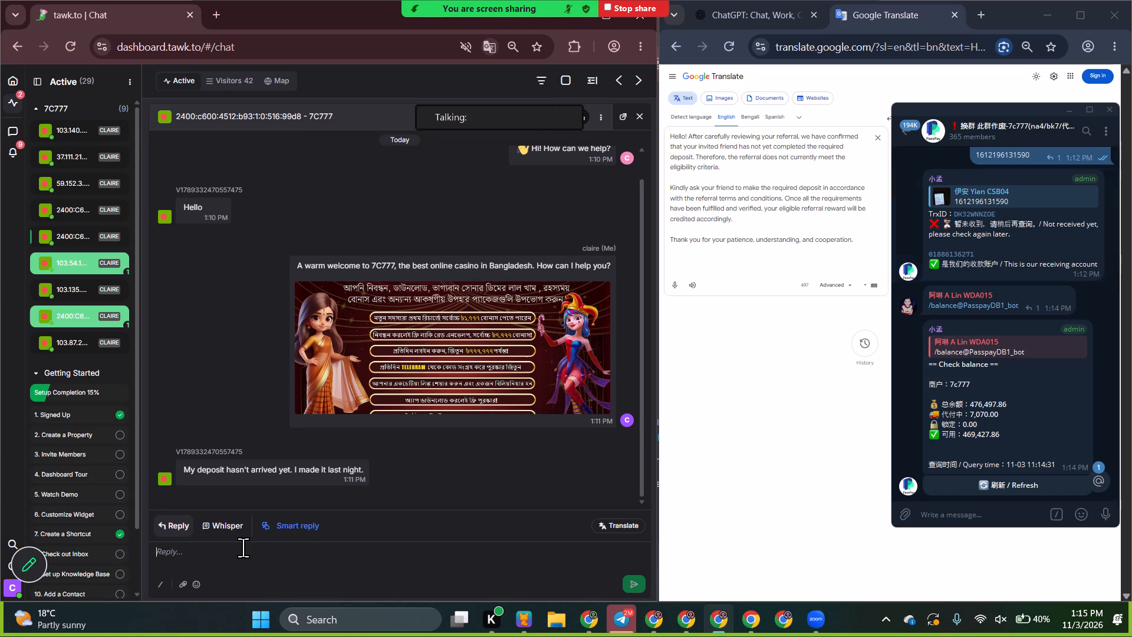
text(/depo)
key(Return)
key(Return)
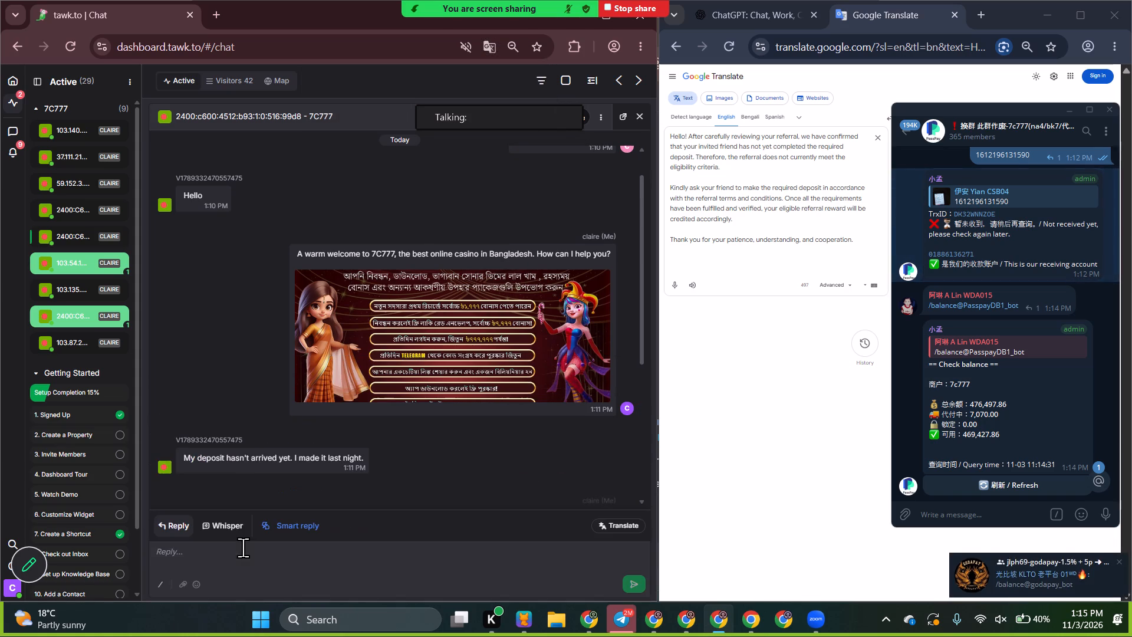
click(83, 318)
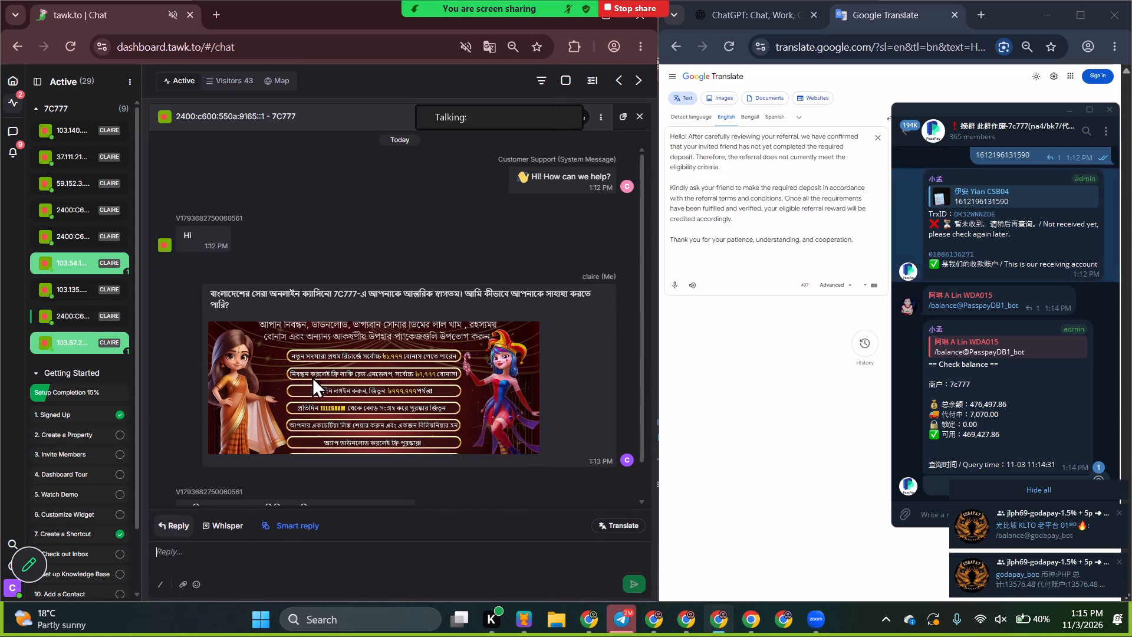
scroll(314, 379, down, 5)
right_click(381, 462)
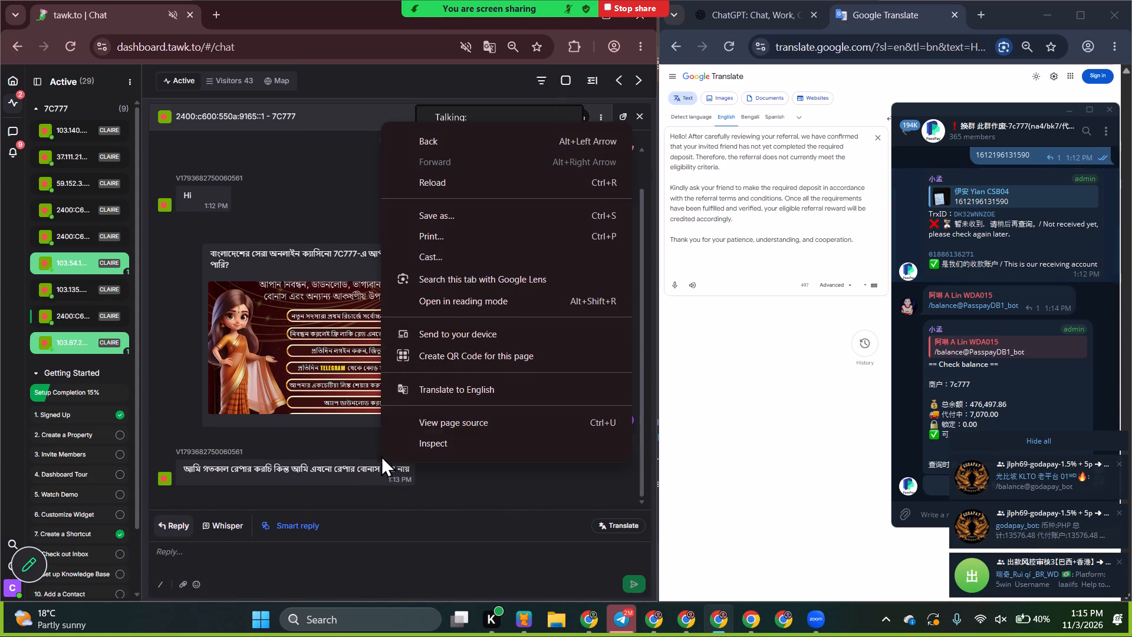
click(442, 387)
click(387, 83)
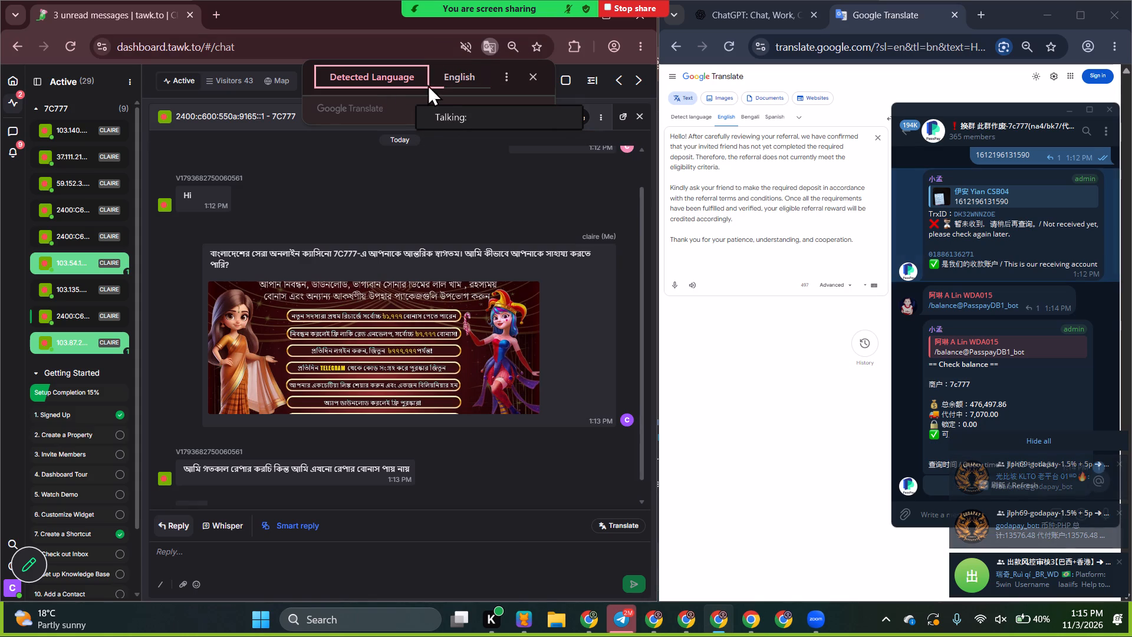
click(443, 81)
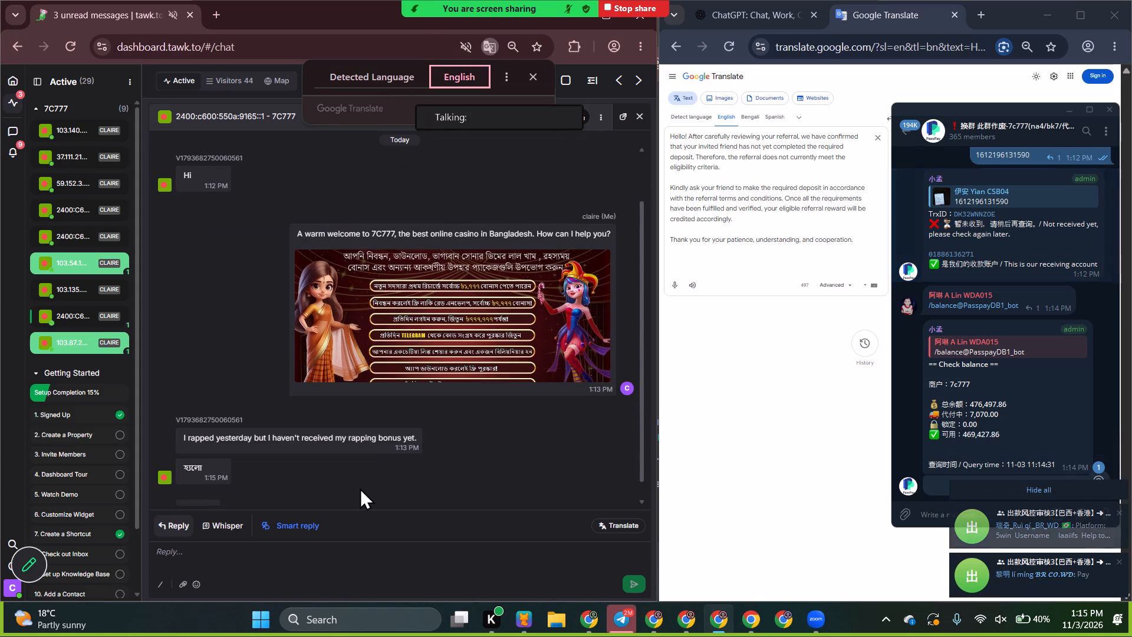
click(221, 558)
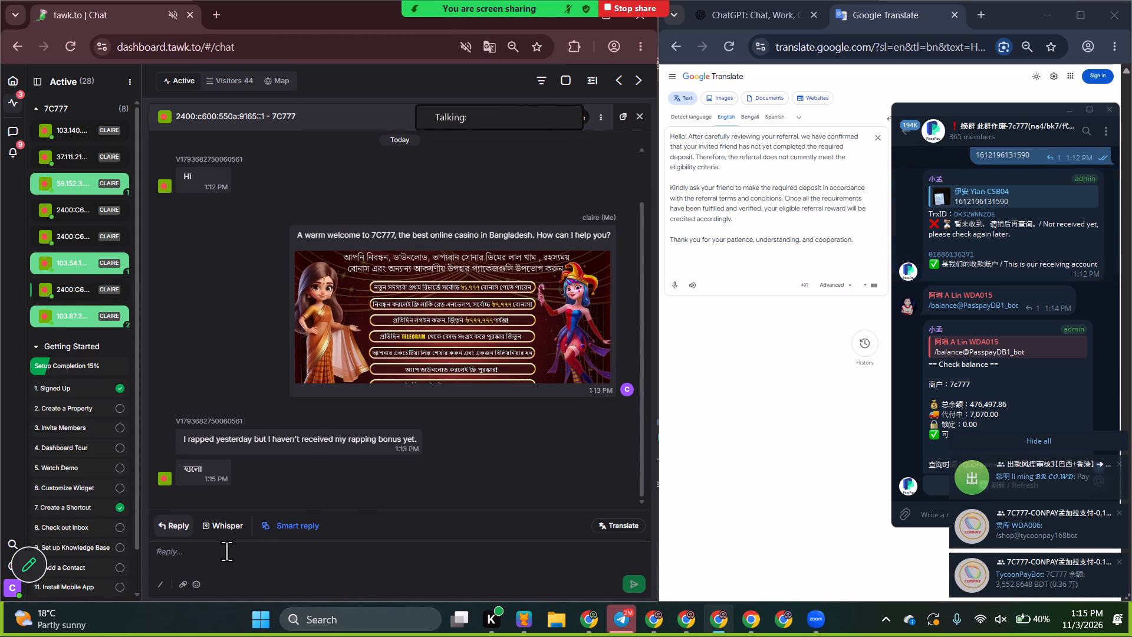
key(slash)
text(scree)
key(Return)
key(Return)
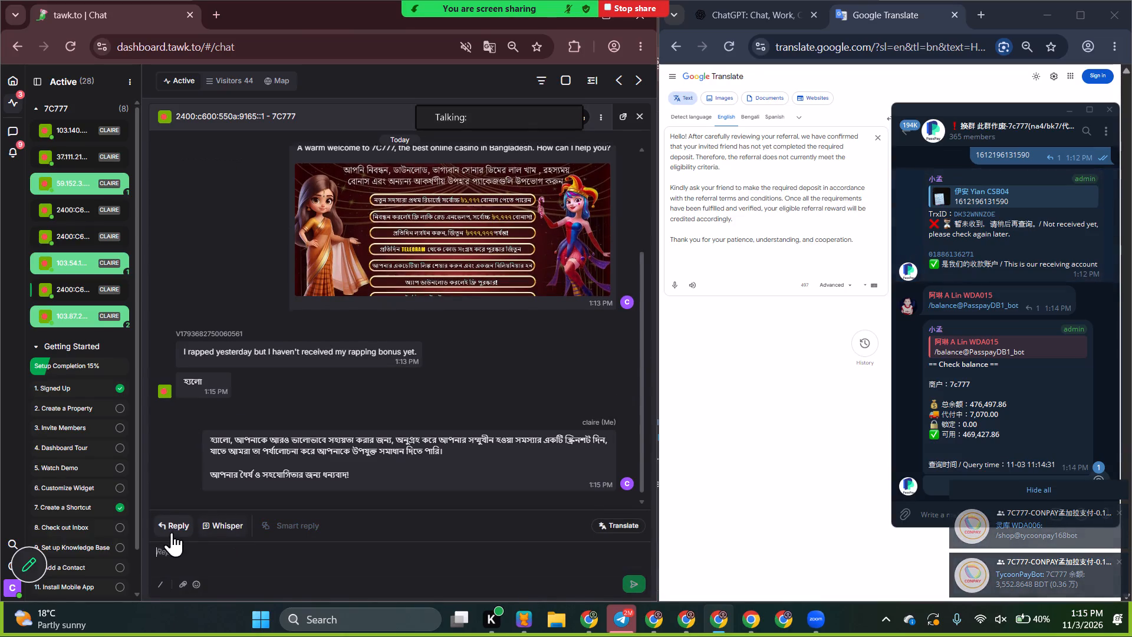
click(107, 315)
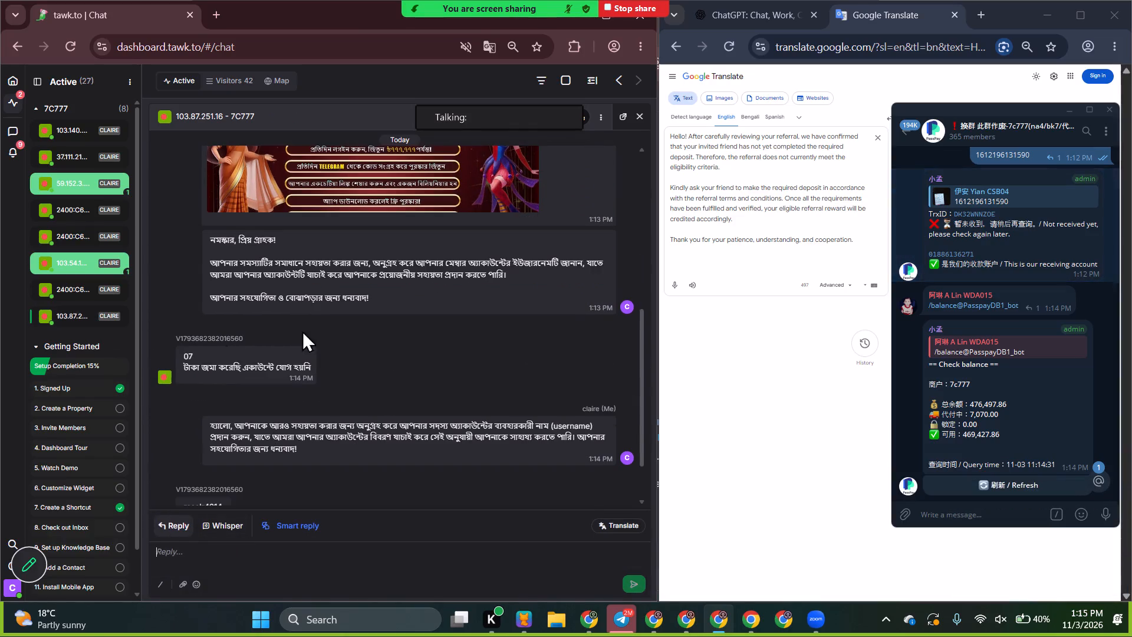
scroll(302, 331, down, 5)
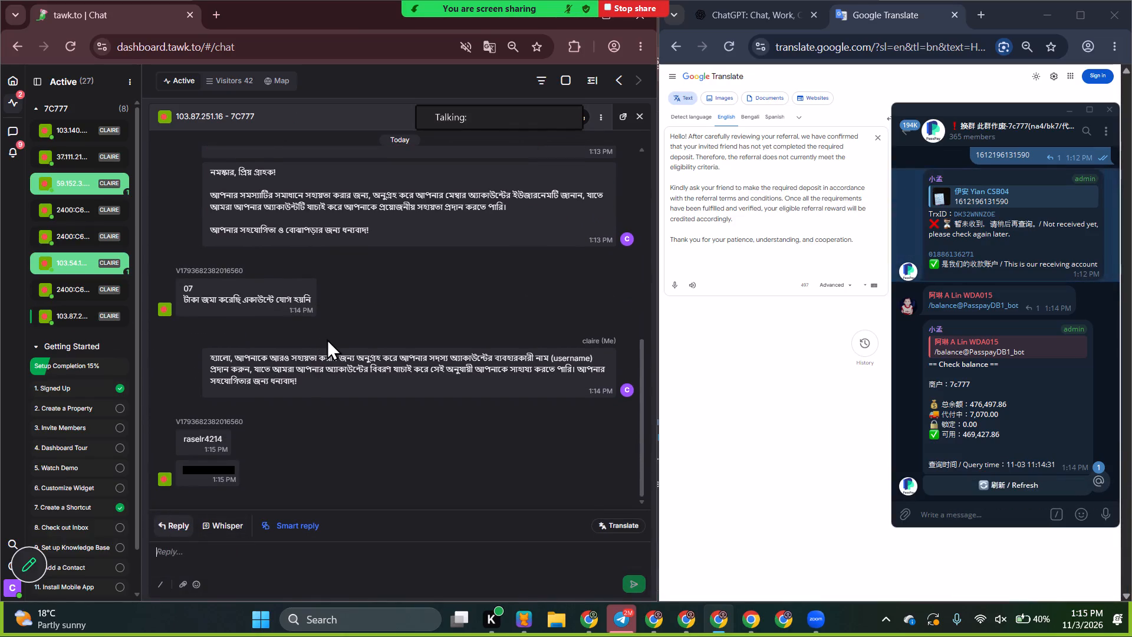
scroll(327, 339, up, 2)
scroll(327, 339, down, 4)
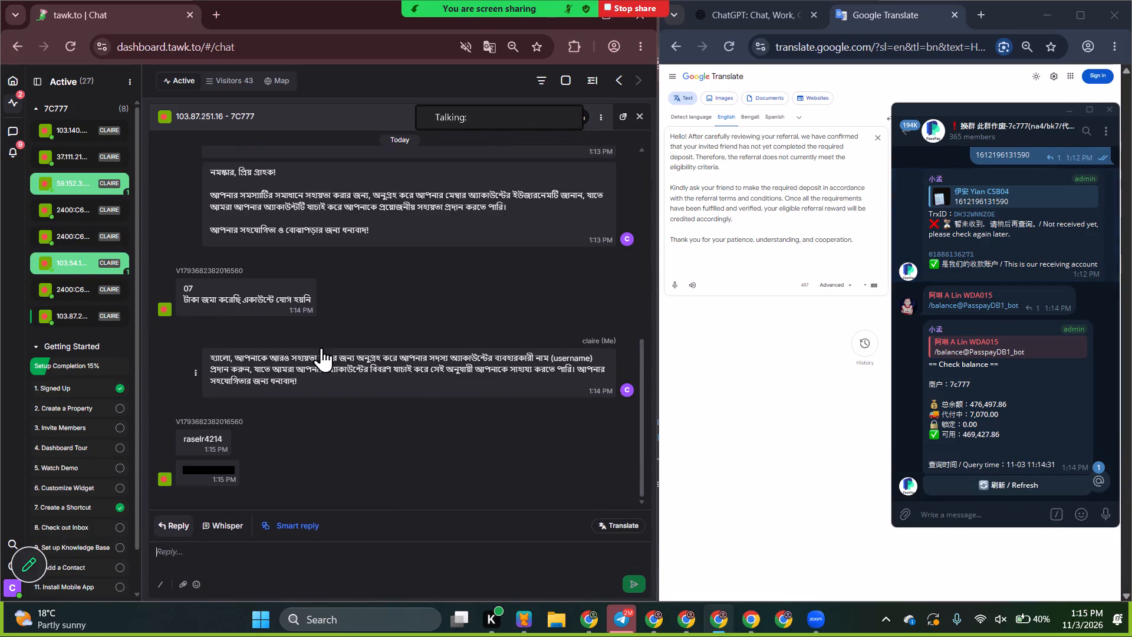
text(/wai)
key(Return)
key(Return)
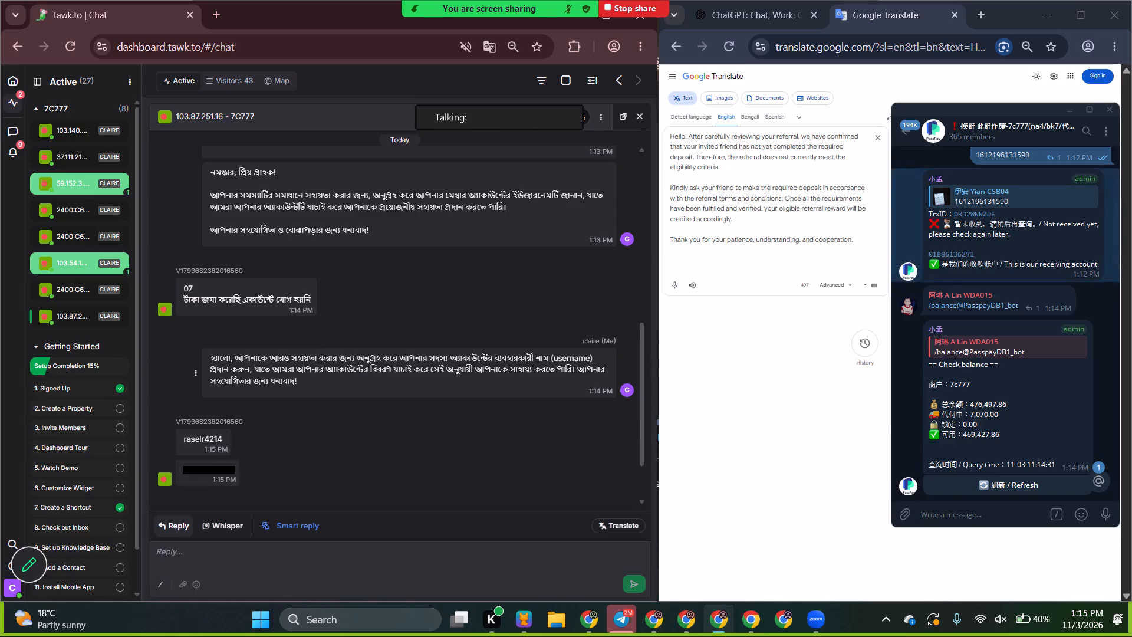
click(97, 180)
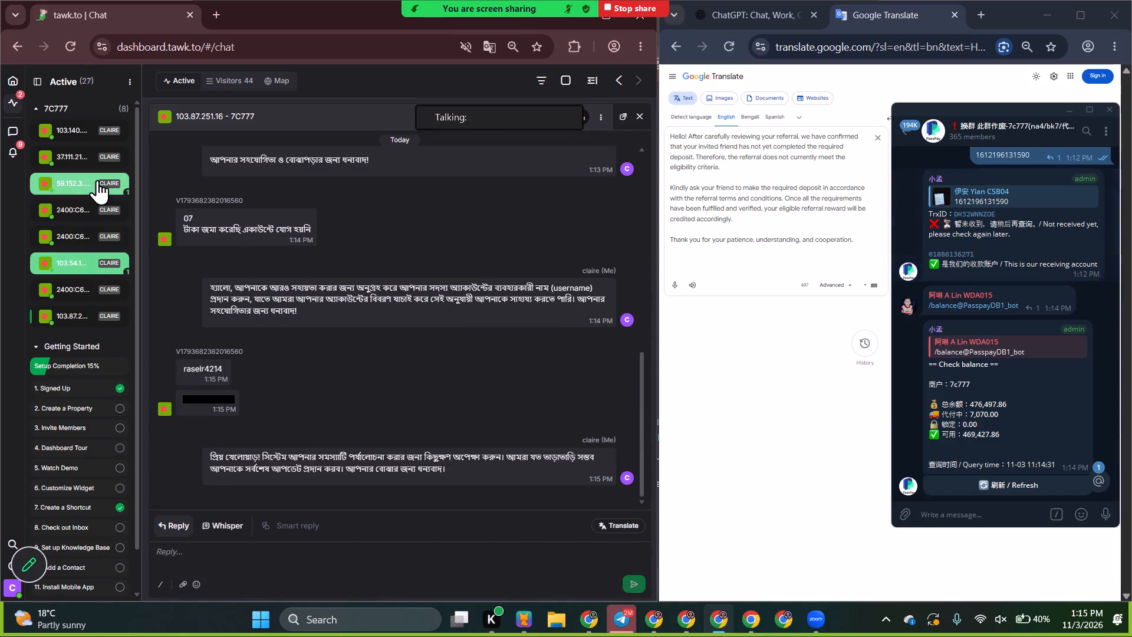
scroll(379, 336, down, 2)
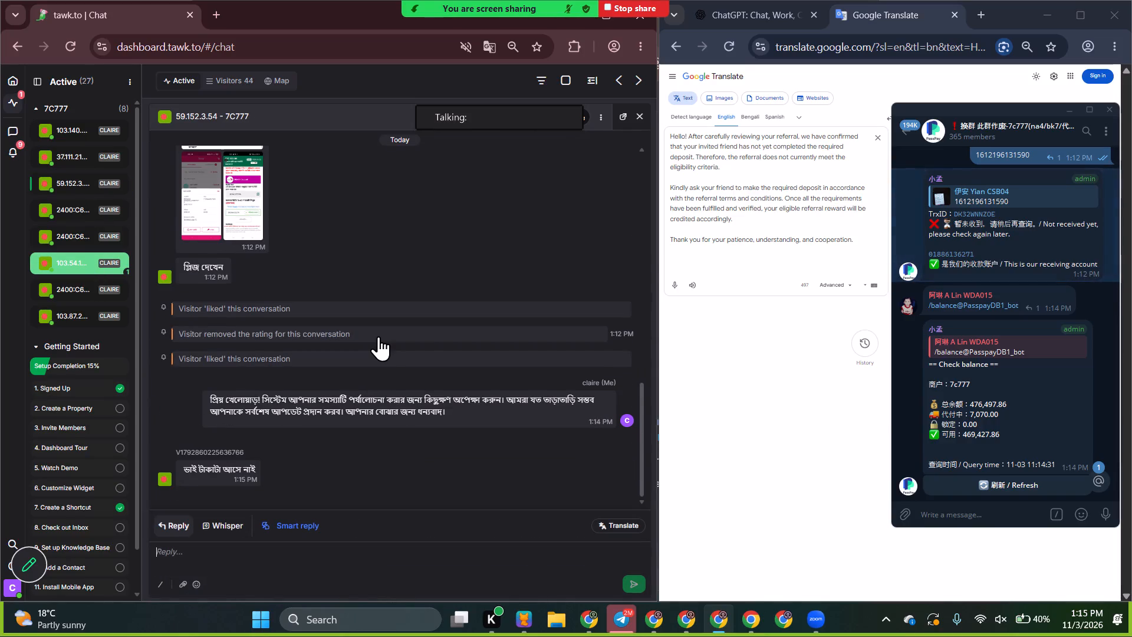
text(/wait4)
key(Return)
key(Return)
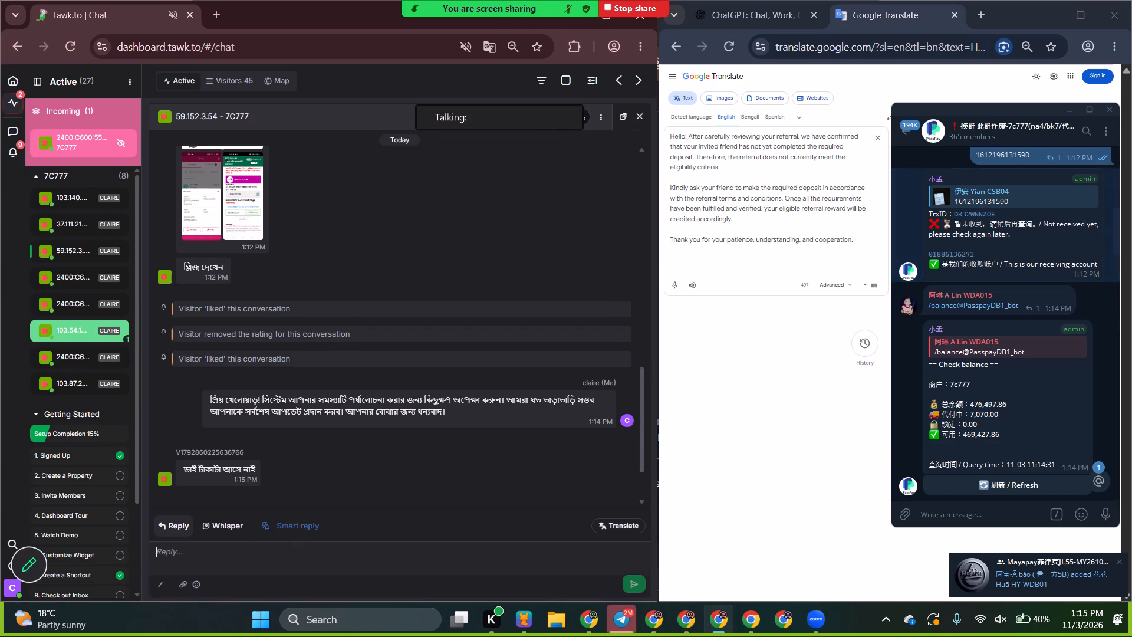
Open the incoming 2400:c600:55… chat, join it and enter the canned he reply.
click(74, 138)
click(499, 568)
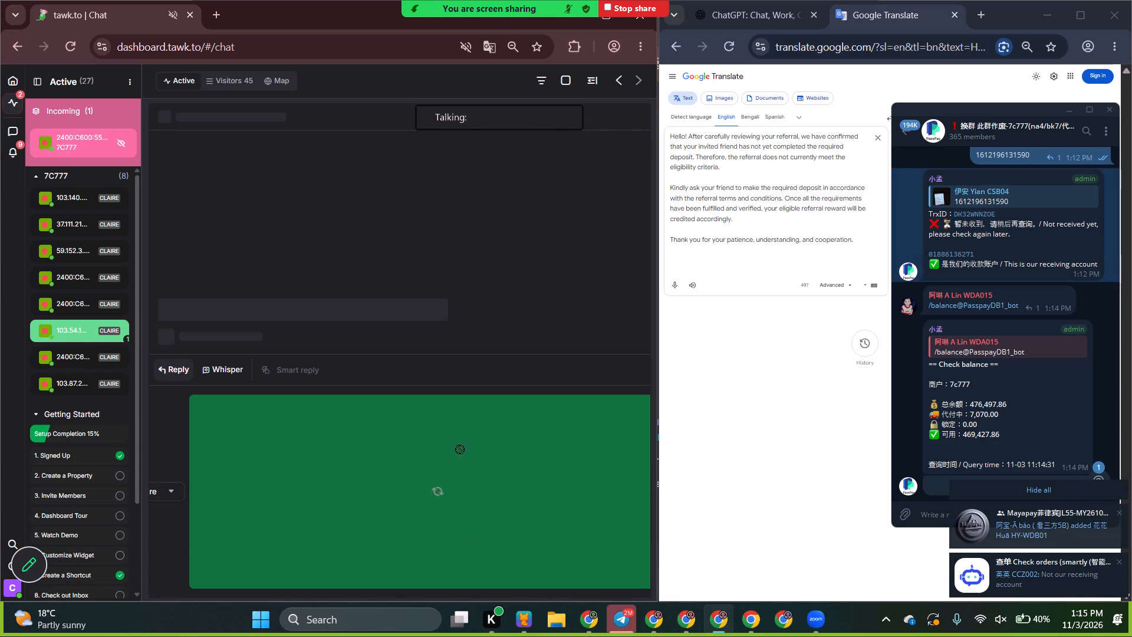
text(/he)
text(/he)
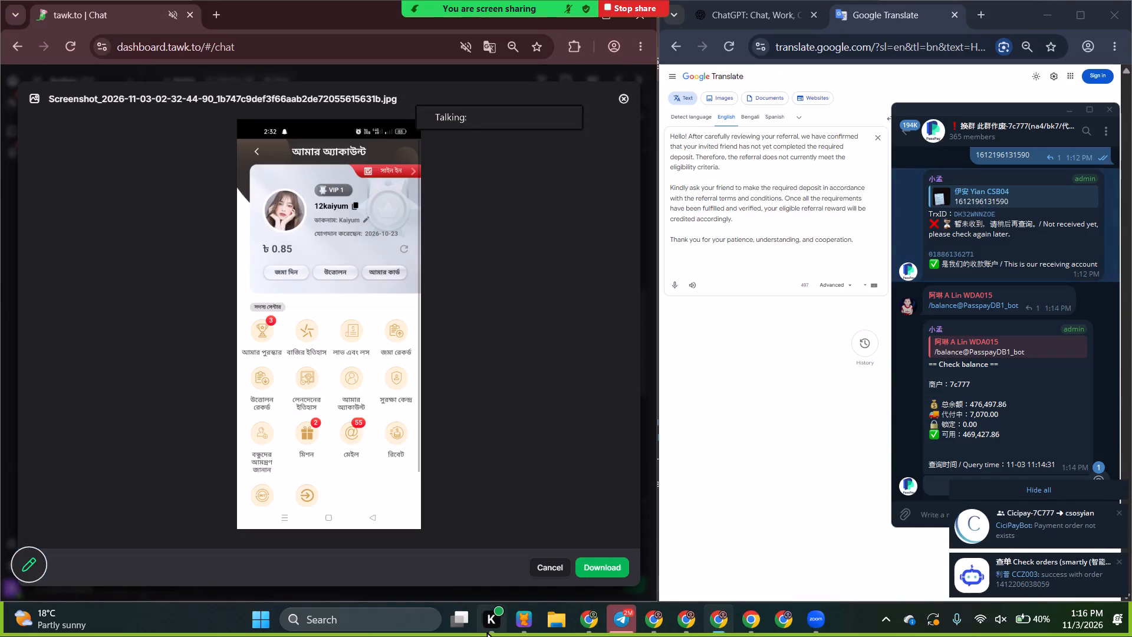
click(550, 562)
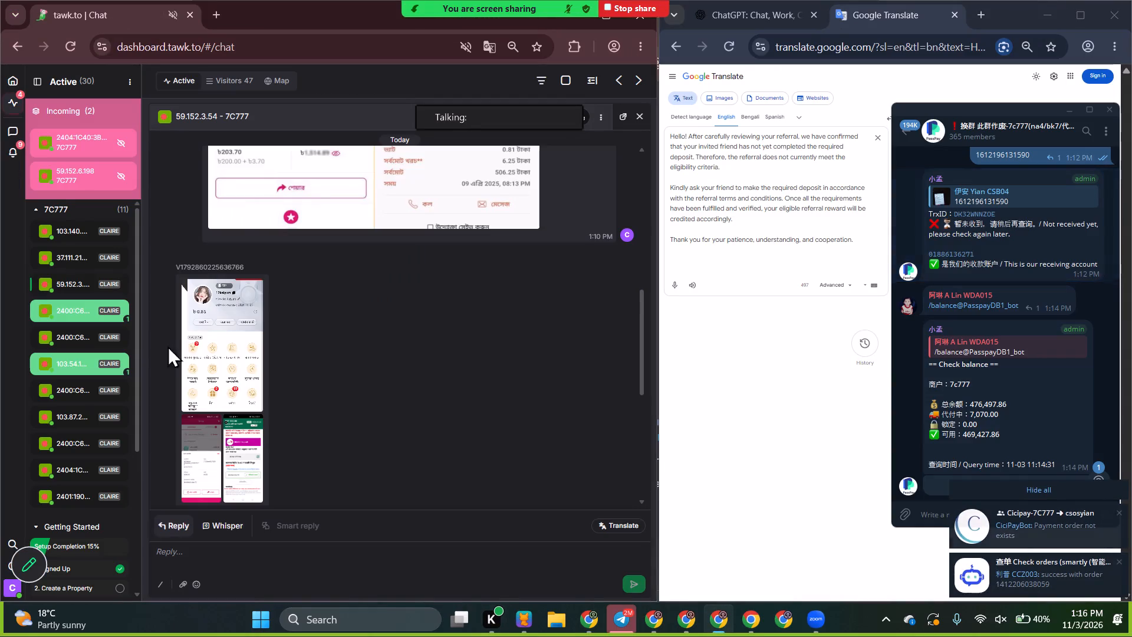
click(201, 475)
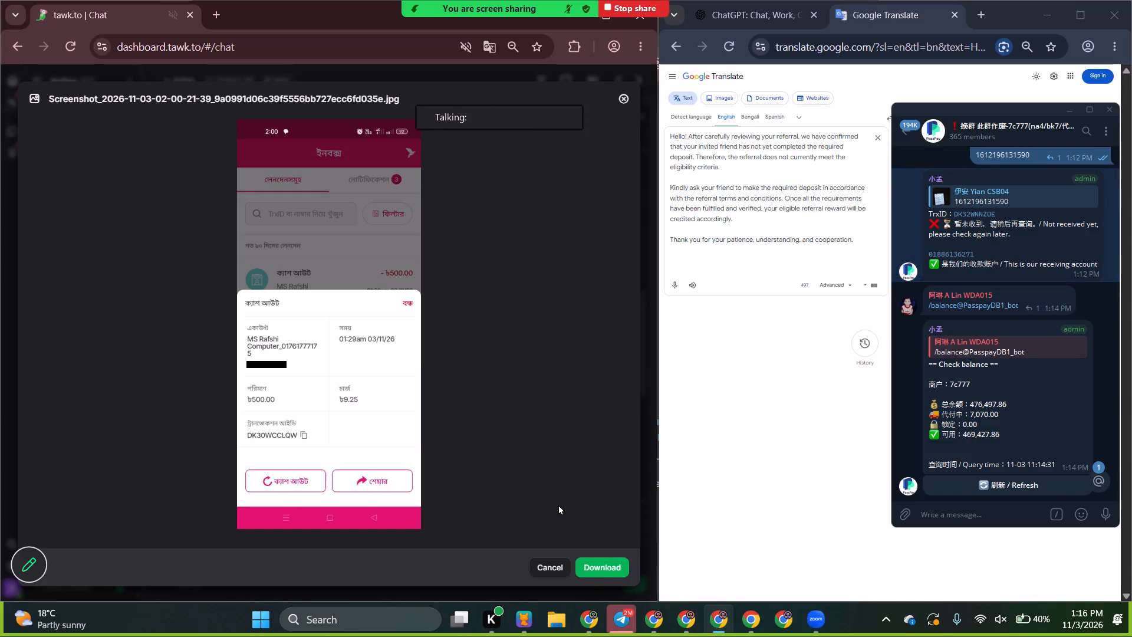
click(587, 615)
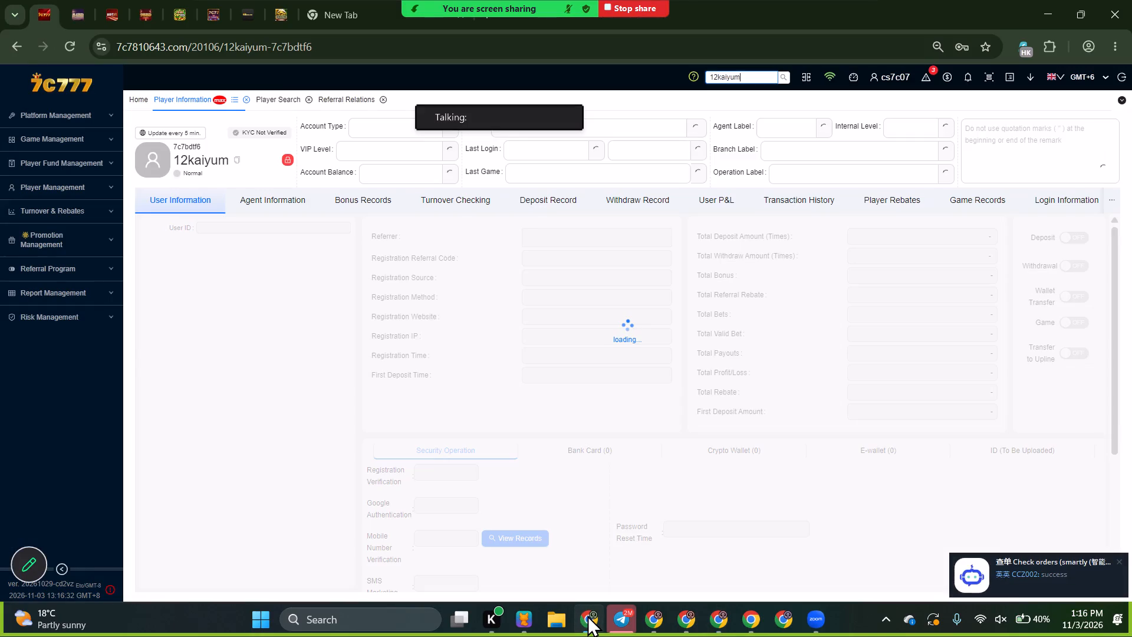
click(545, 199)
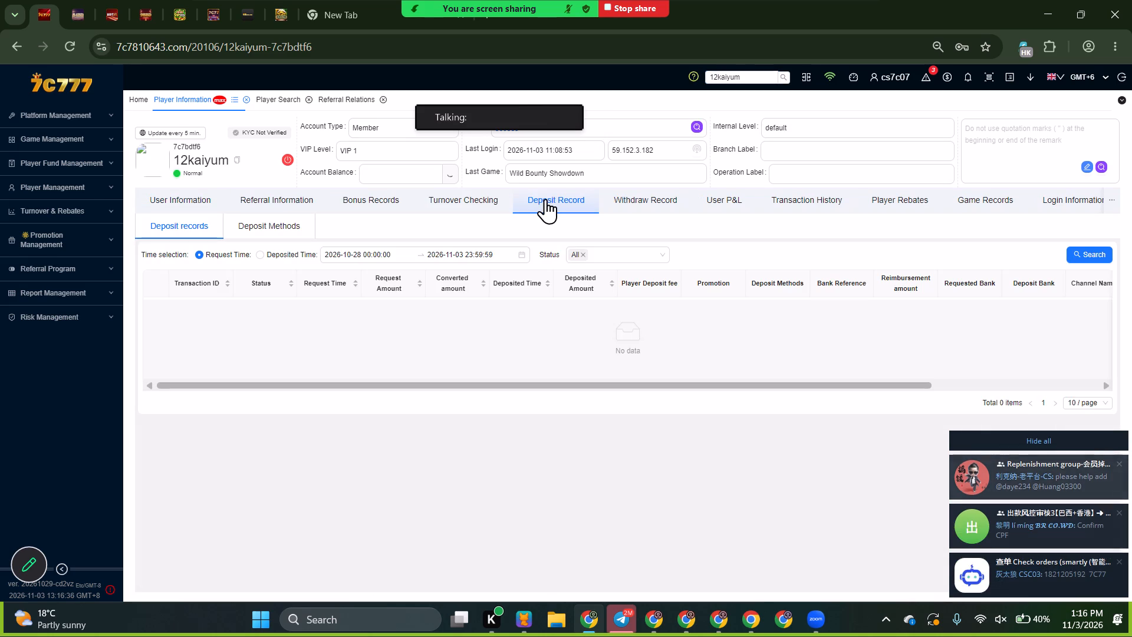
click(1085, 251)
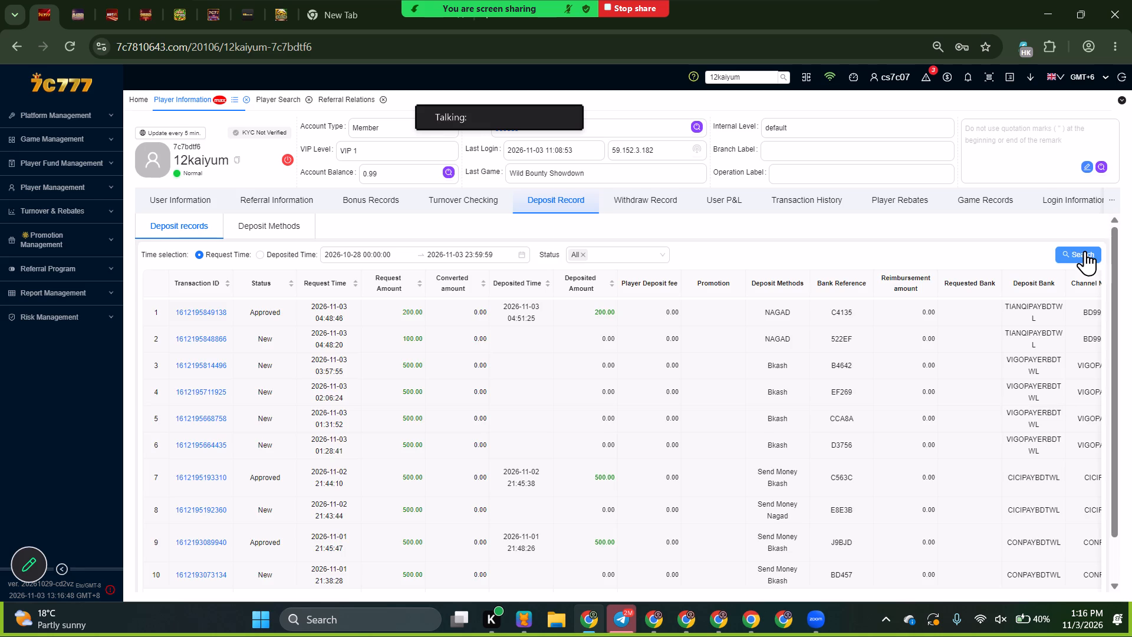
drag(165, 445, 226, 445)
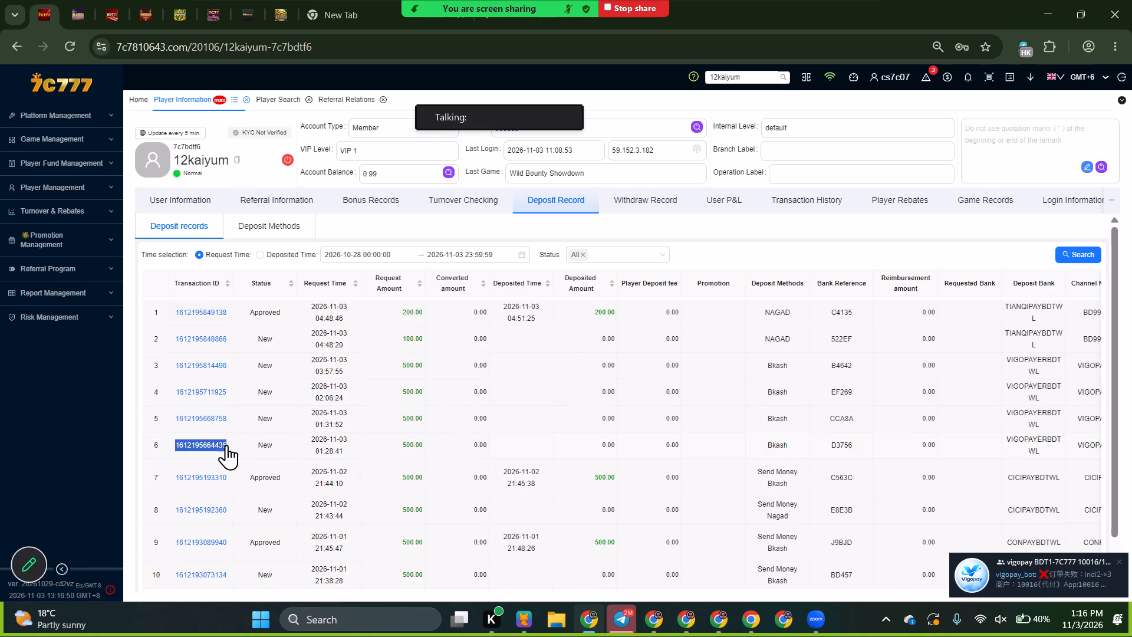
drag(226, 445, 232, 445)
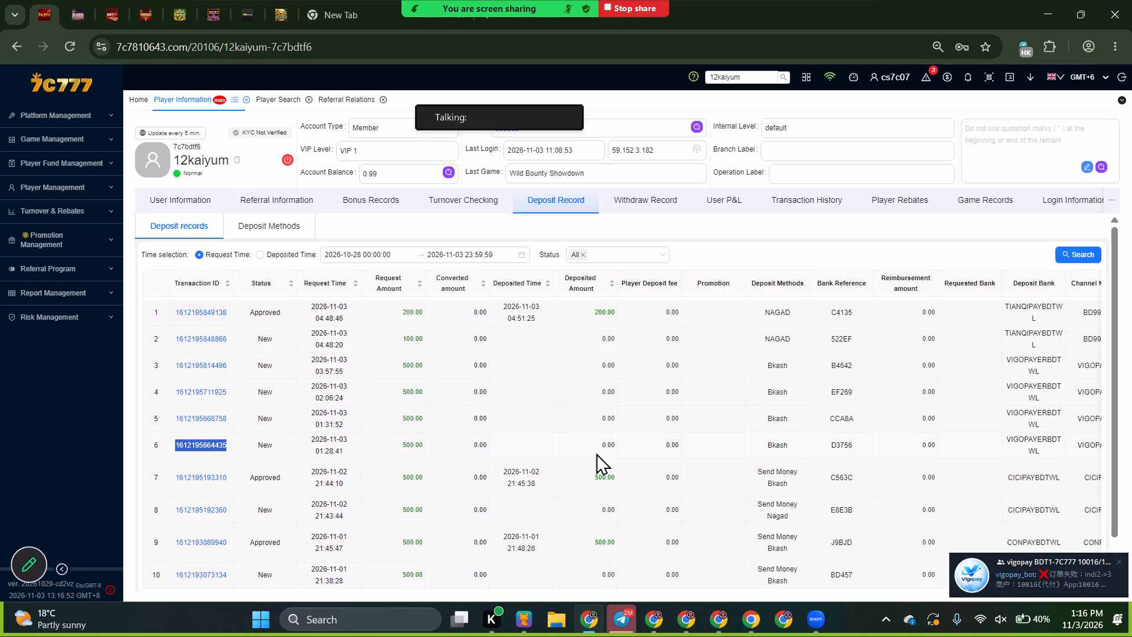
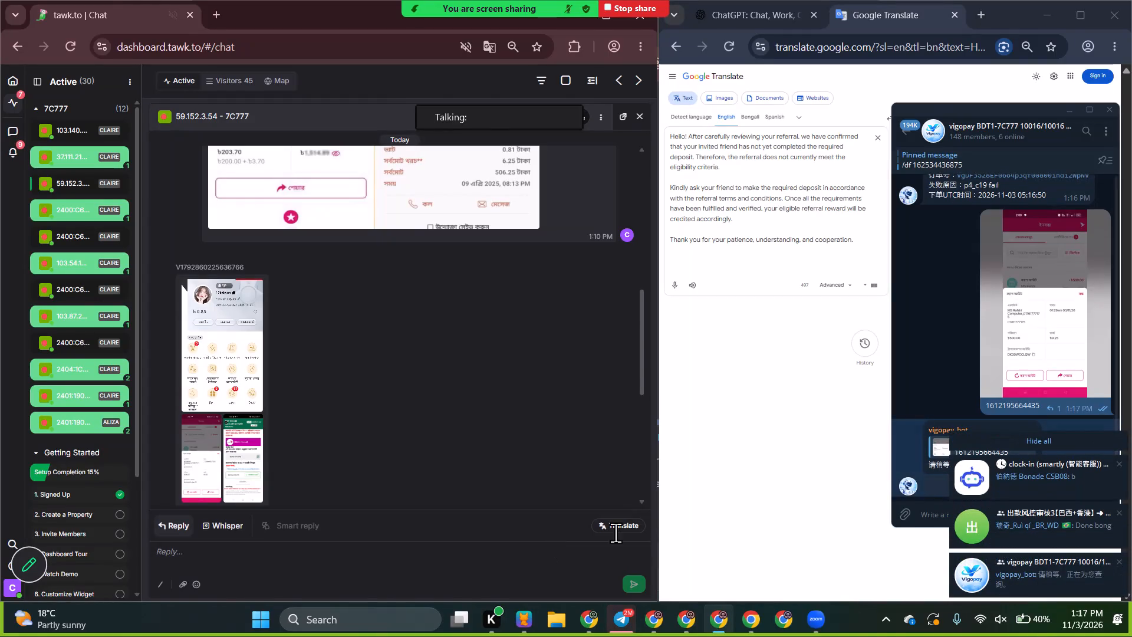
scroll(323, 415, down, 3)
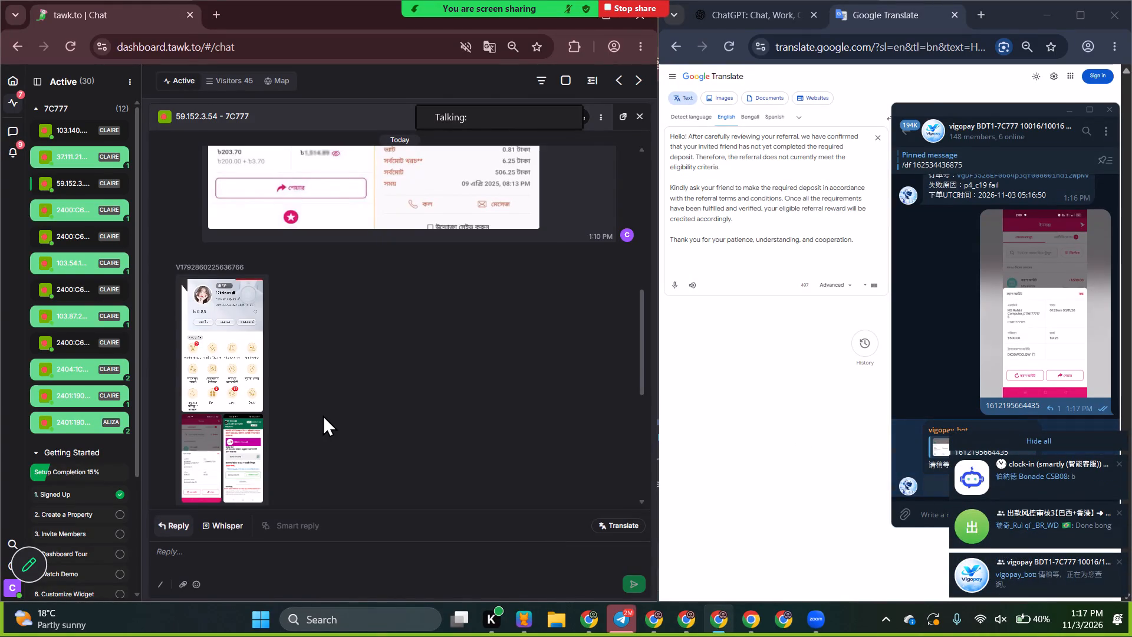
scroll(323, 415, down, 20)
scroll(323, 415, down, 1)
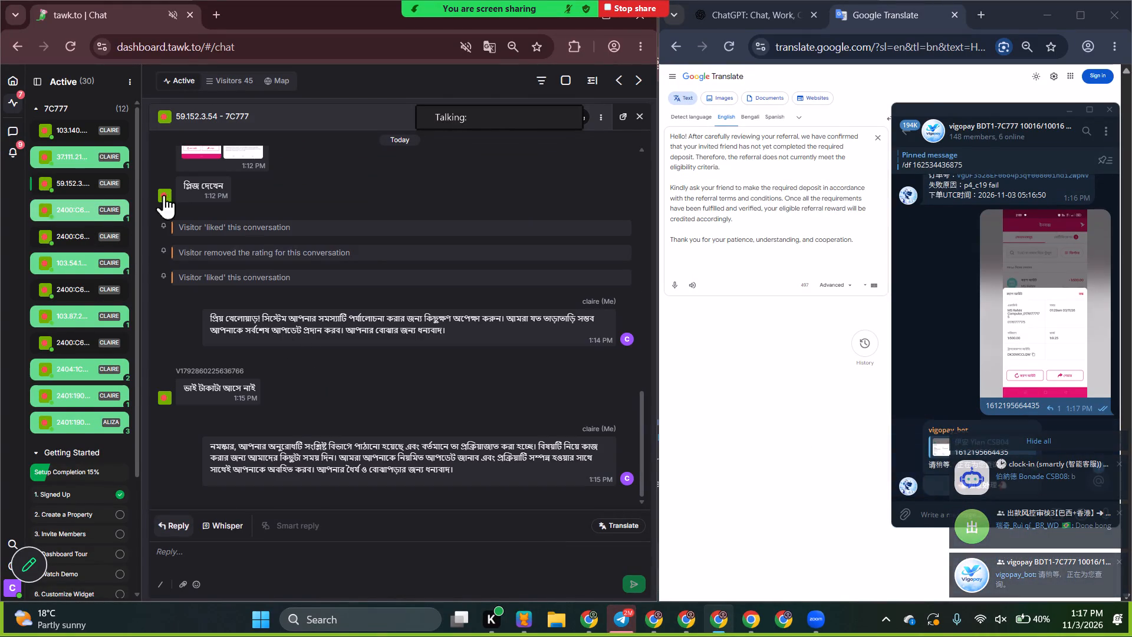
click(423, 204)
key(ctrl+shift+r)
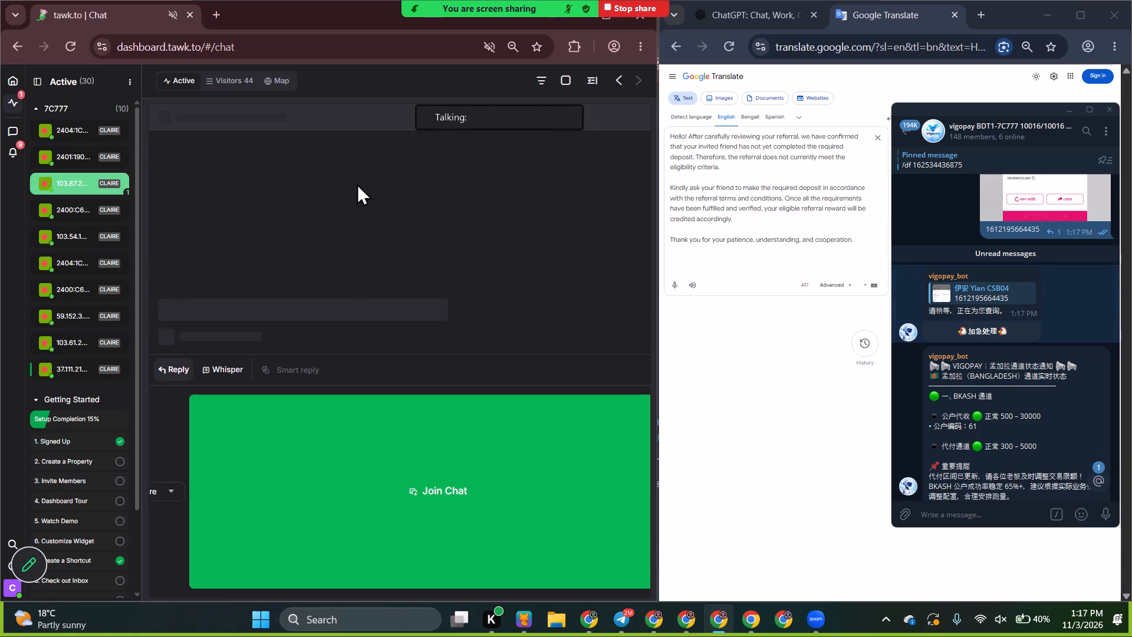
scroll(367, 212, down, 19)
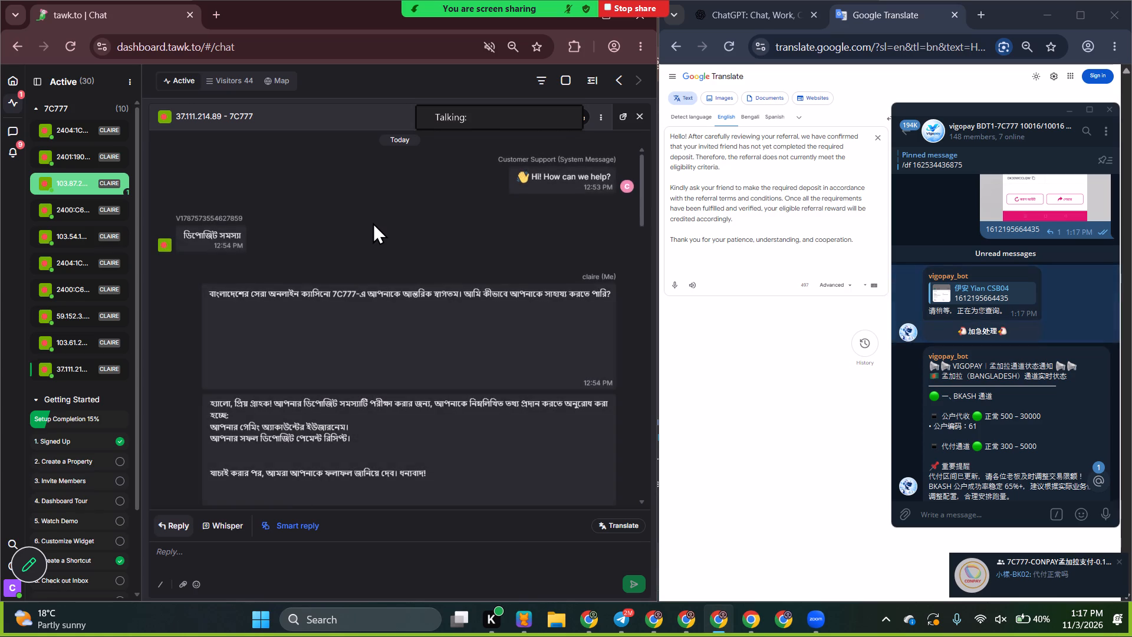
scroll(373, 222, down, 9)
scroll(406, 290, down, 5)
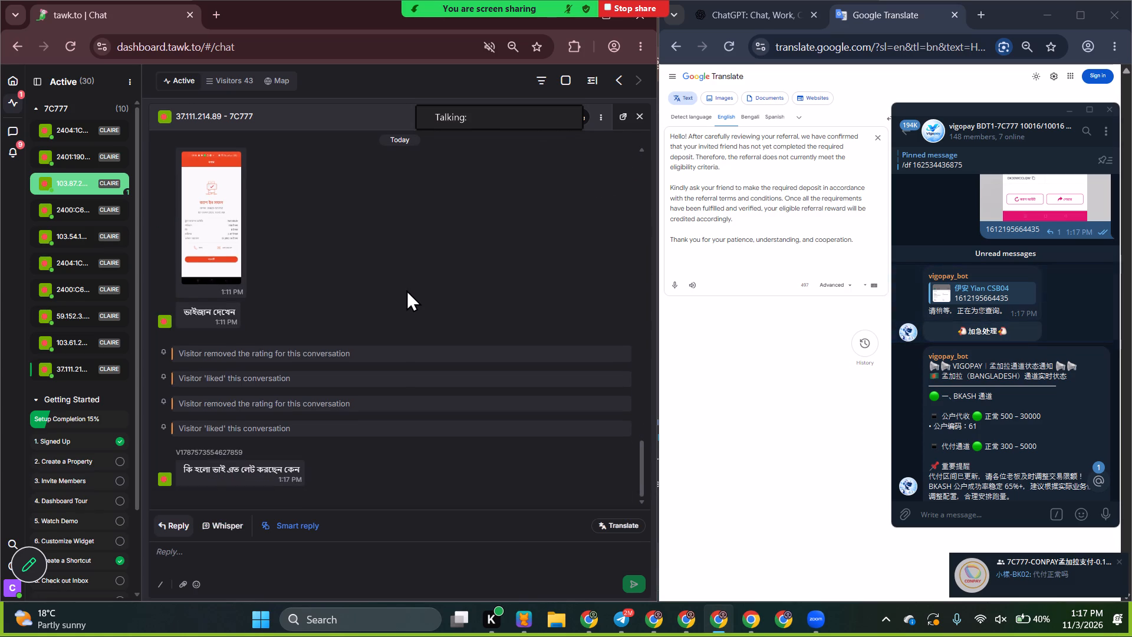
scroll(406, 290, up, 3)
scroll(406, 290, down, 4)
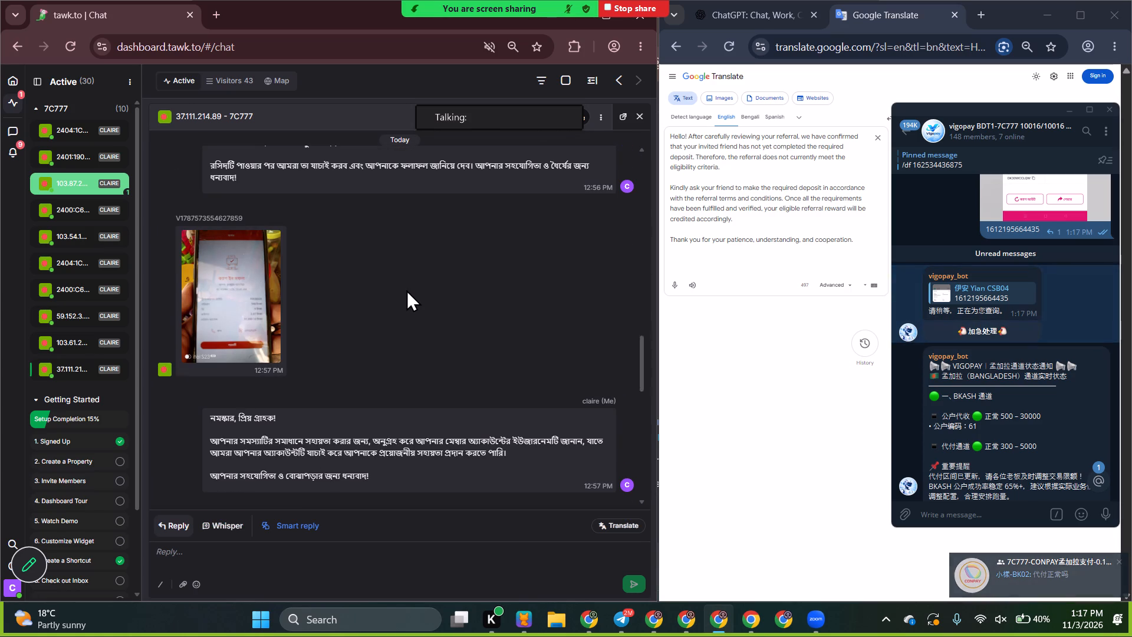
scroll(406, 290, down, 15)
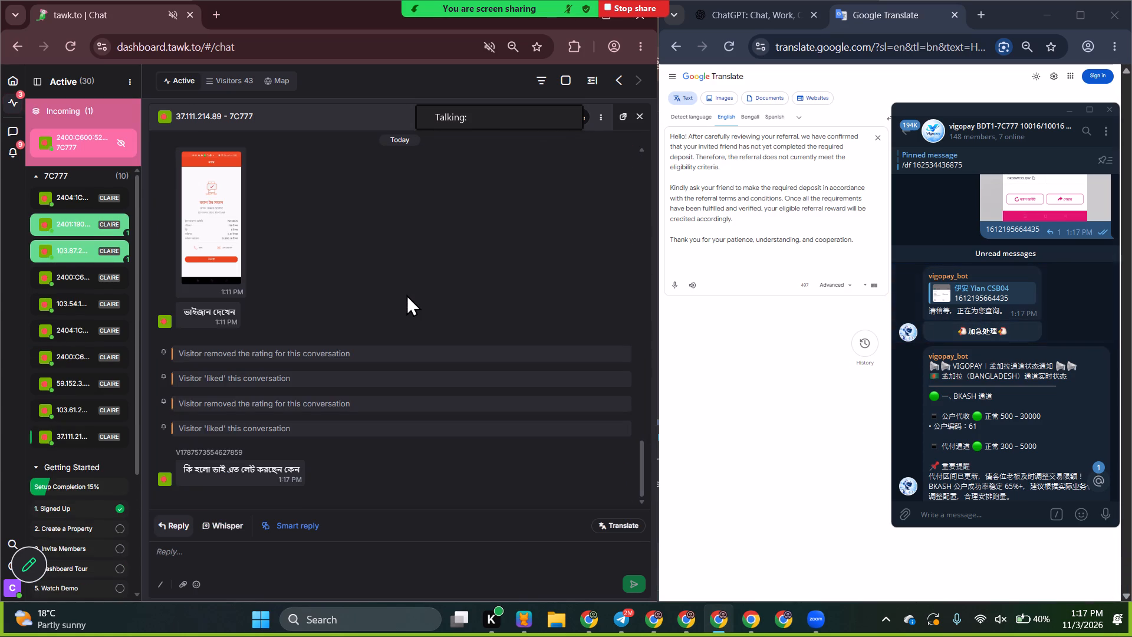
text(/wai)
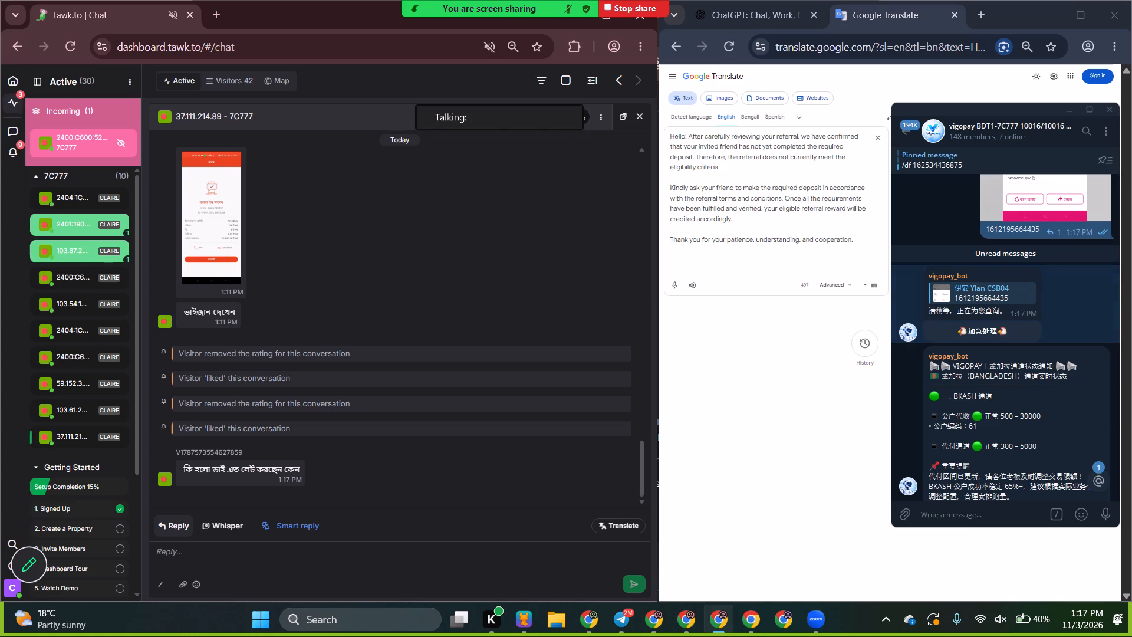
text(/wait5)
key(BackSpace)
key(4)
key(Return)
key(Return)
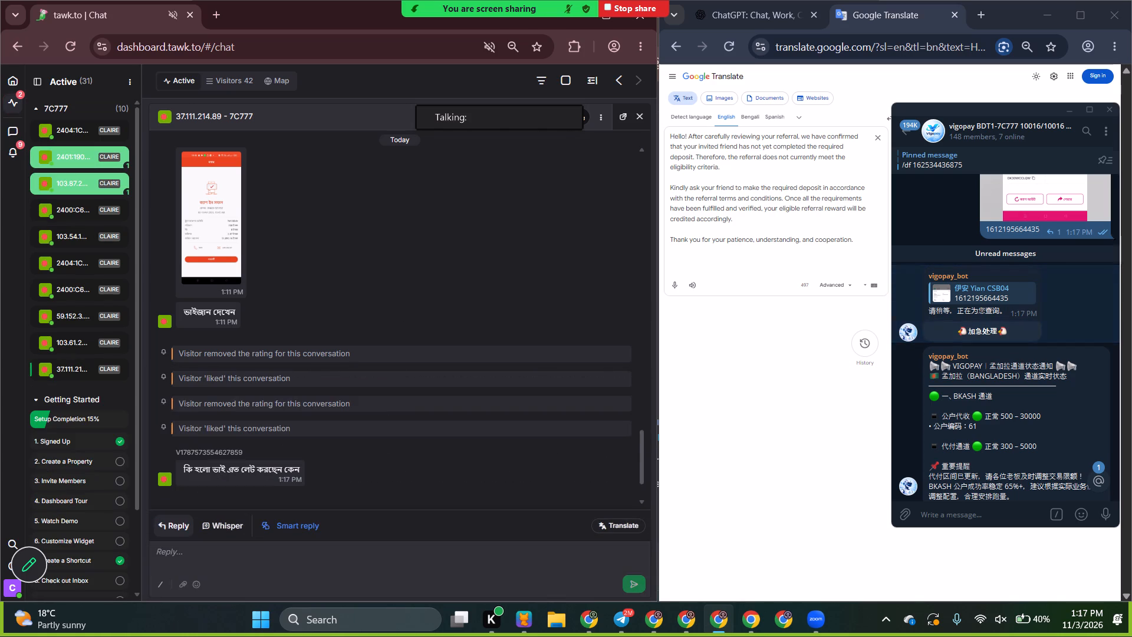
scroll(353, 289, up, 3)
right_click(374, 345)
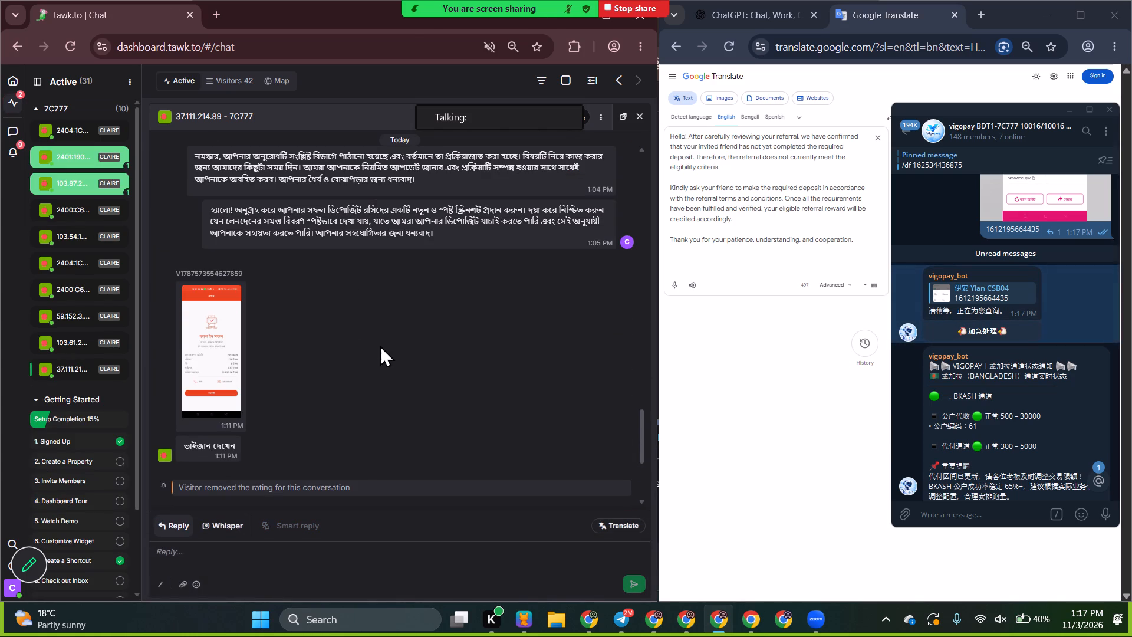
click(438, 265)
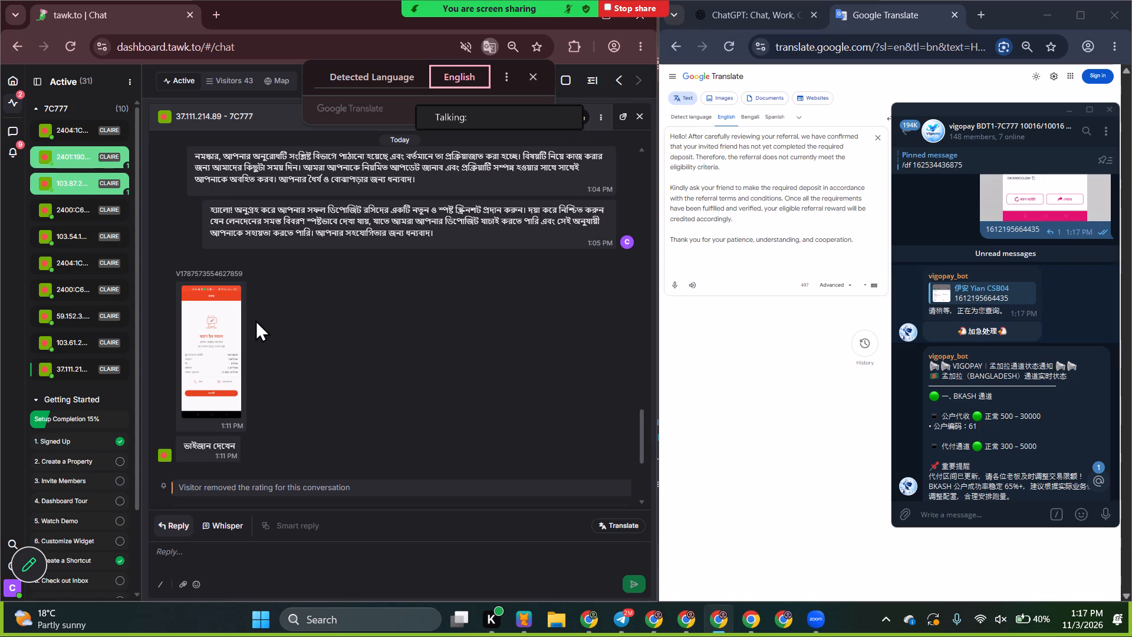
scroll(257, 318, up, 5)
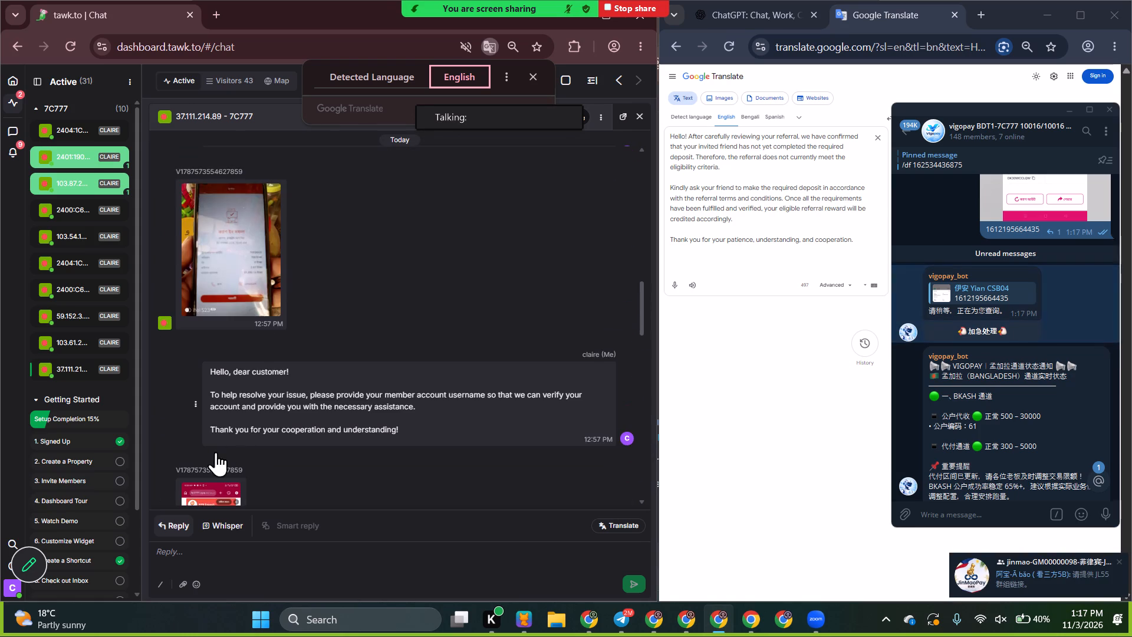
click(219, 288)
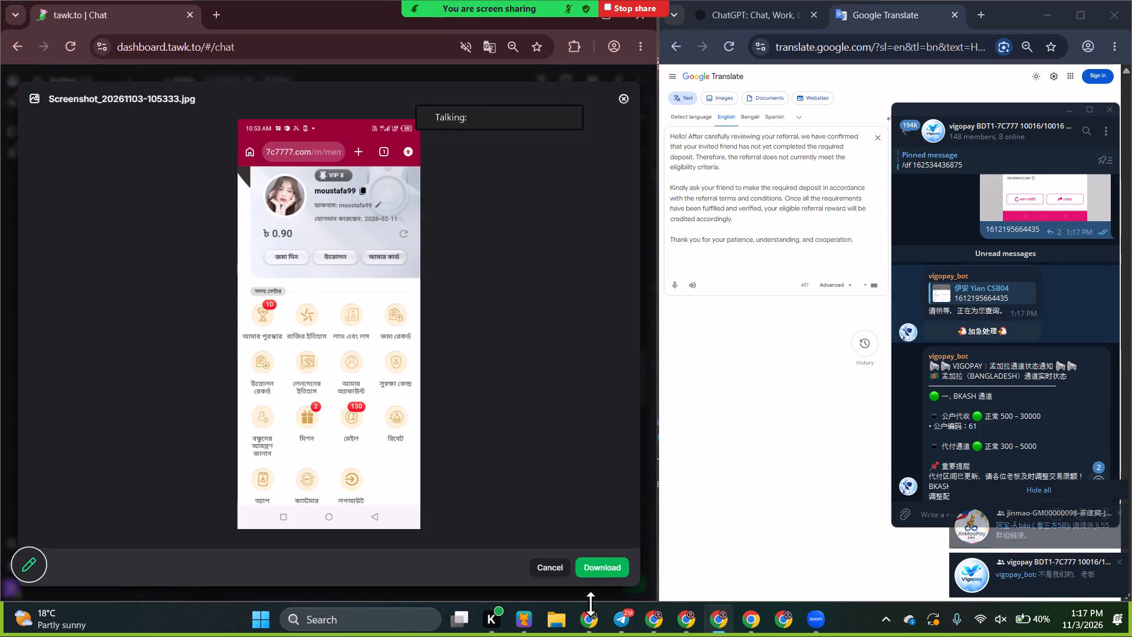
click(588, 612)
click(752, 68)
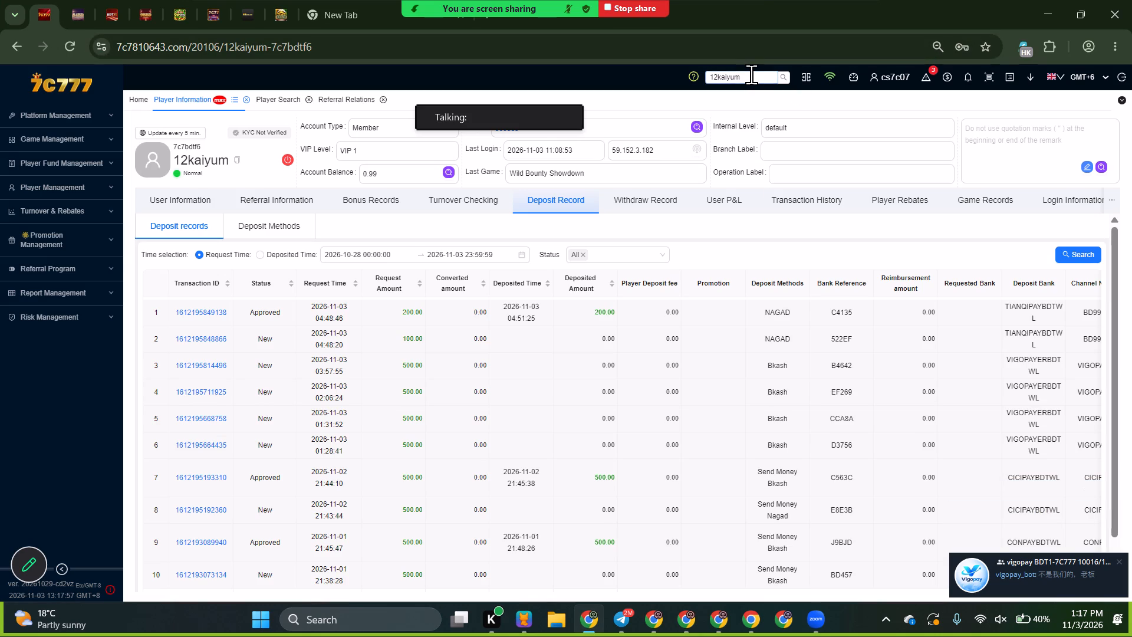
click(751, 74)
key(ctrl+z)
key(ctrl+z)
key(ctrl+z)
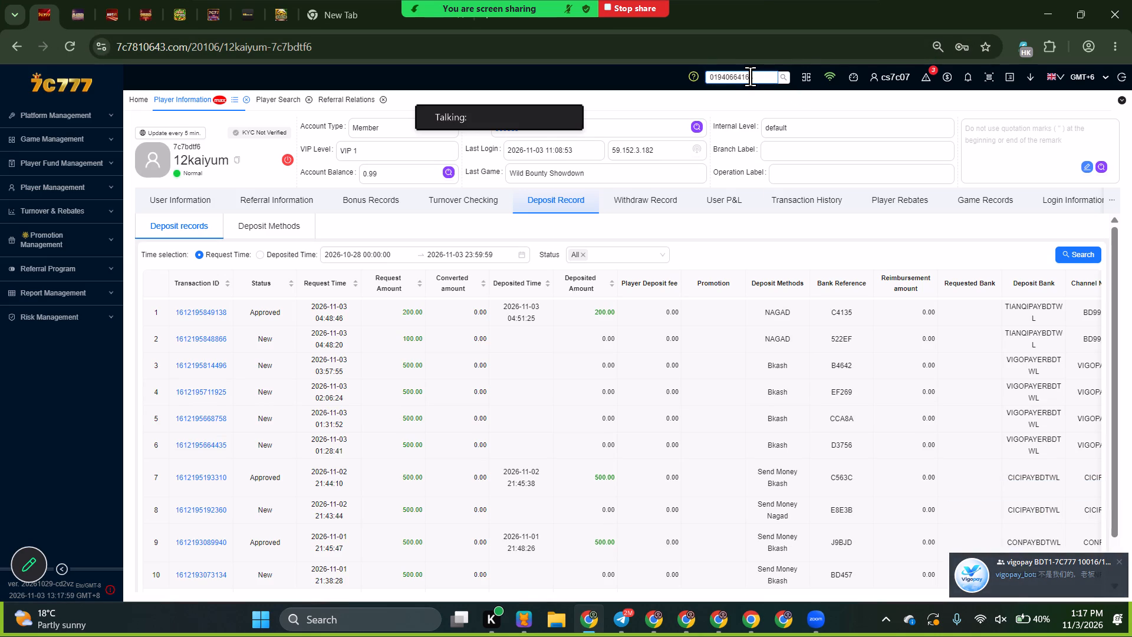
key(ctrl+z)
key(Return)
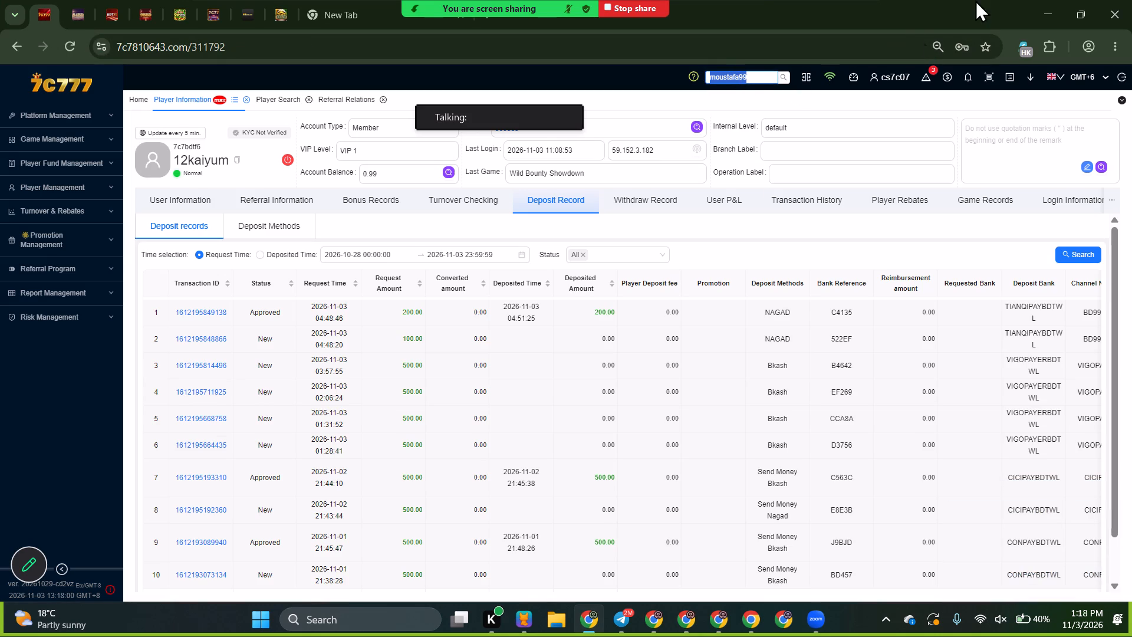
click(1045, 0)
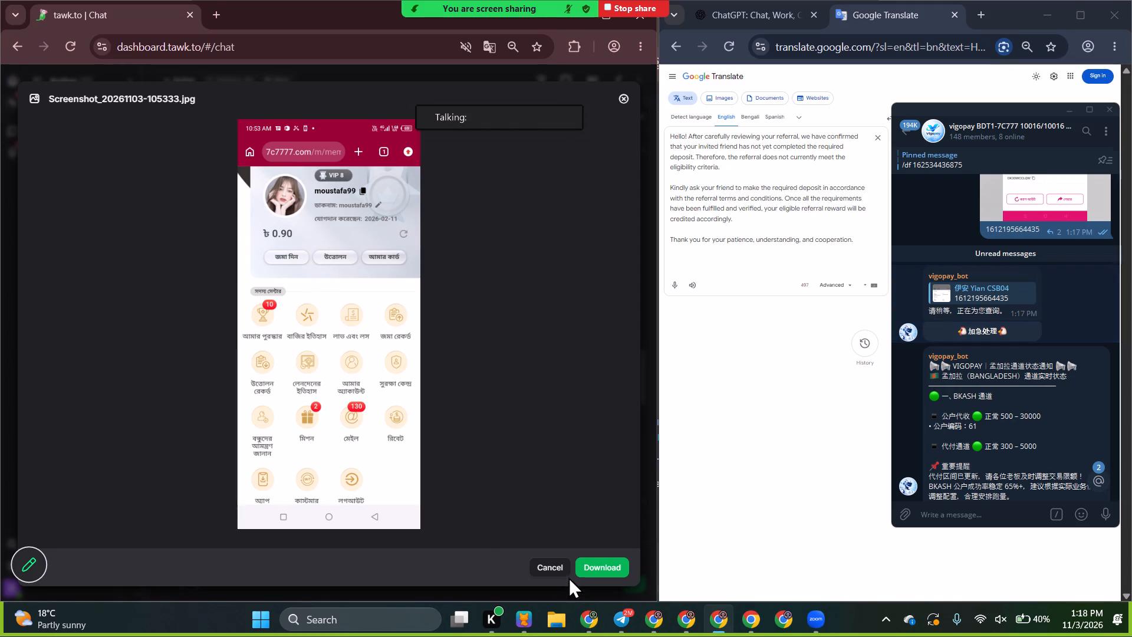
click(557, 560)
scroll(345, 318, down, 8)
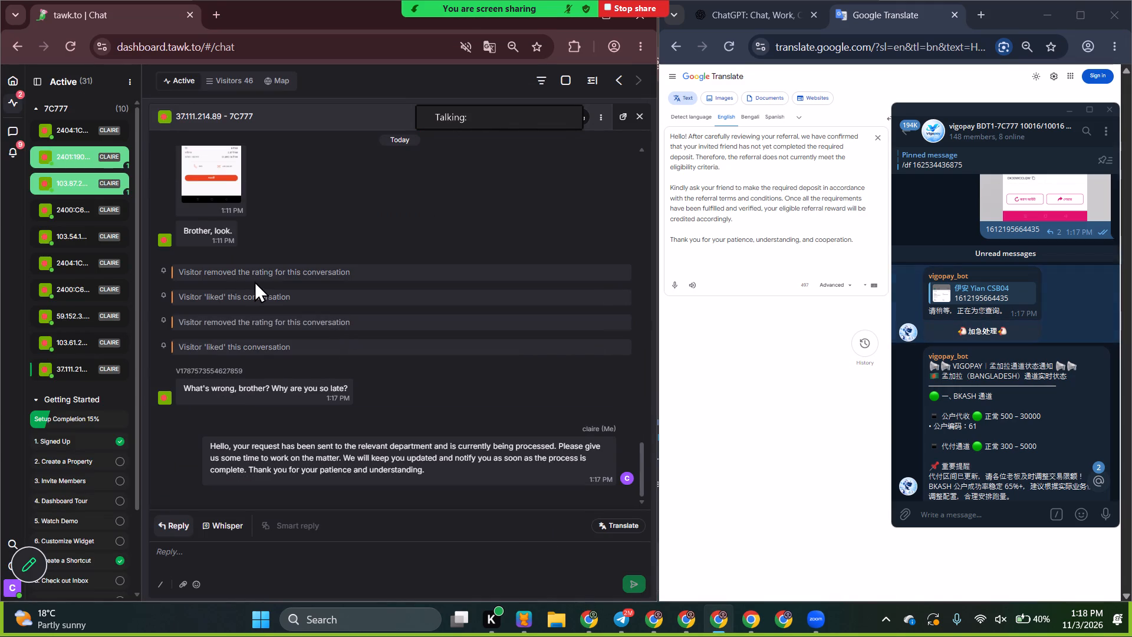
scroll(254, 281, up, 2)
click(210, 198)
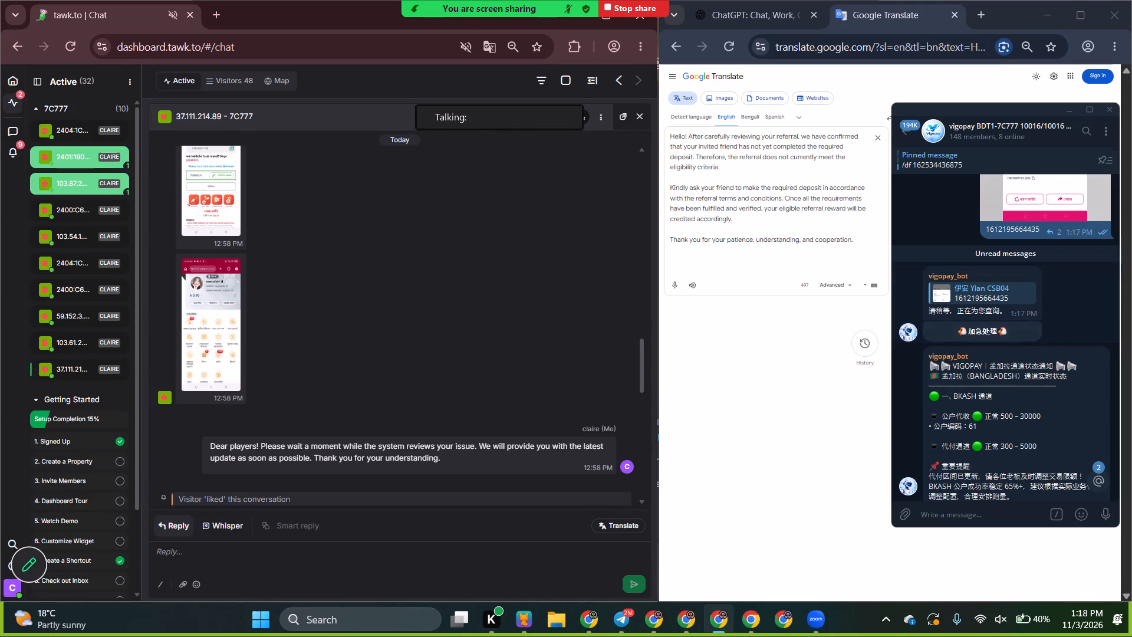
click(551, 569)
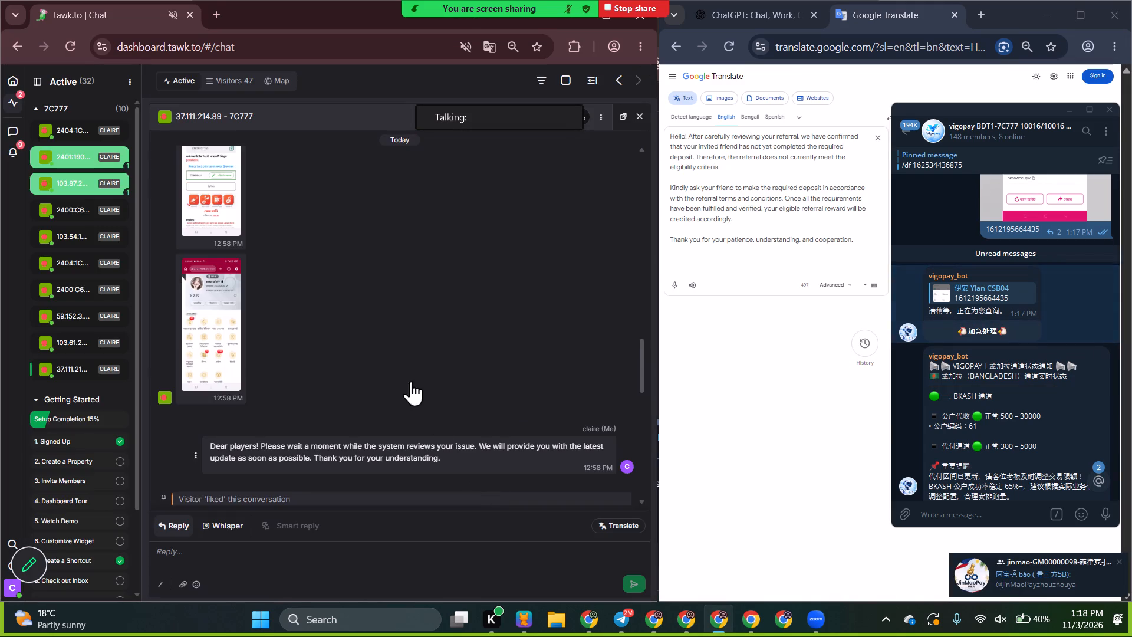
scroll(341, 280, down, 6)
scroll(340, 278, up, 2)
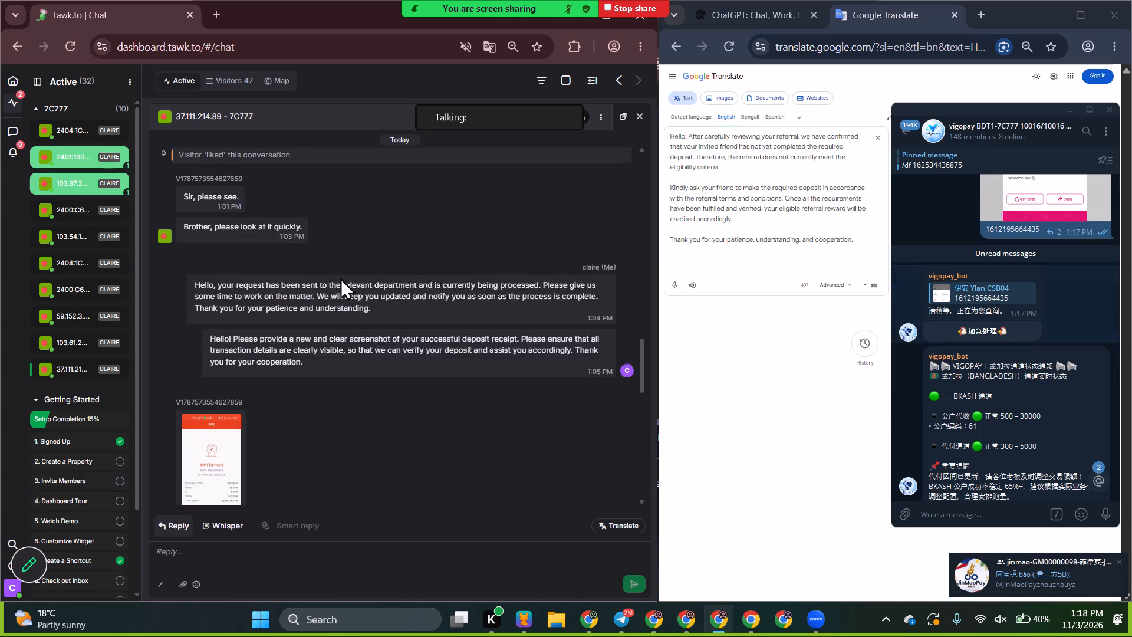
scroll(340, 278, down, 4)
scroll(340, 278, up, 1)
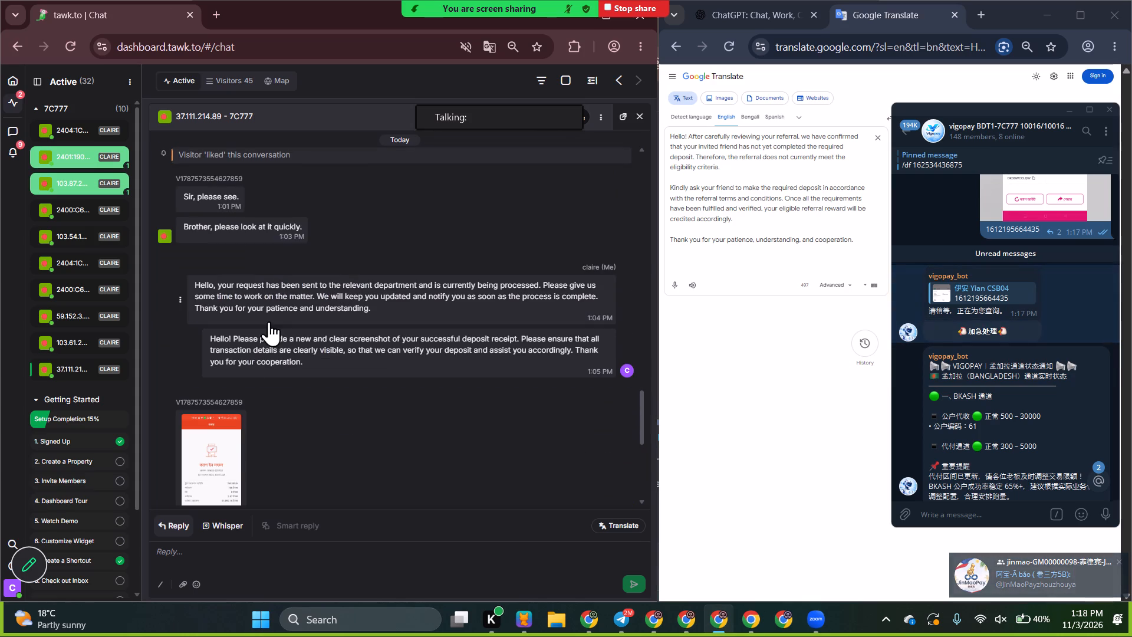
click(223, 446)
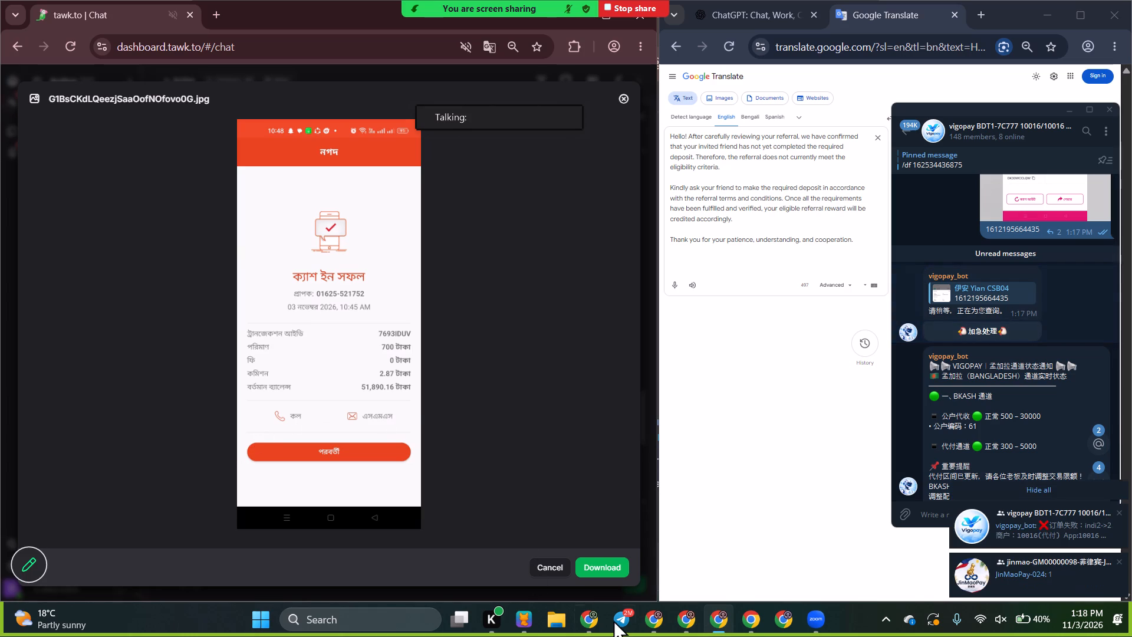
click(598, 620)
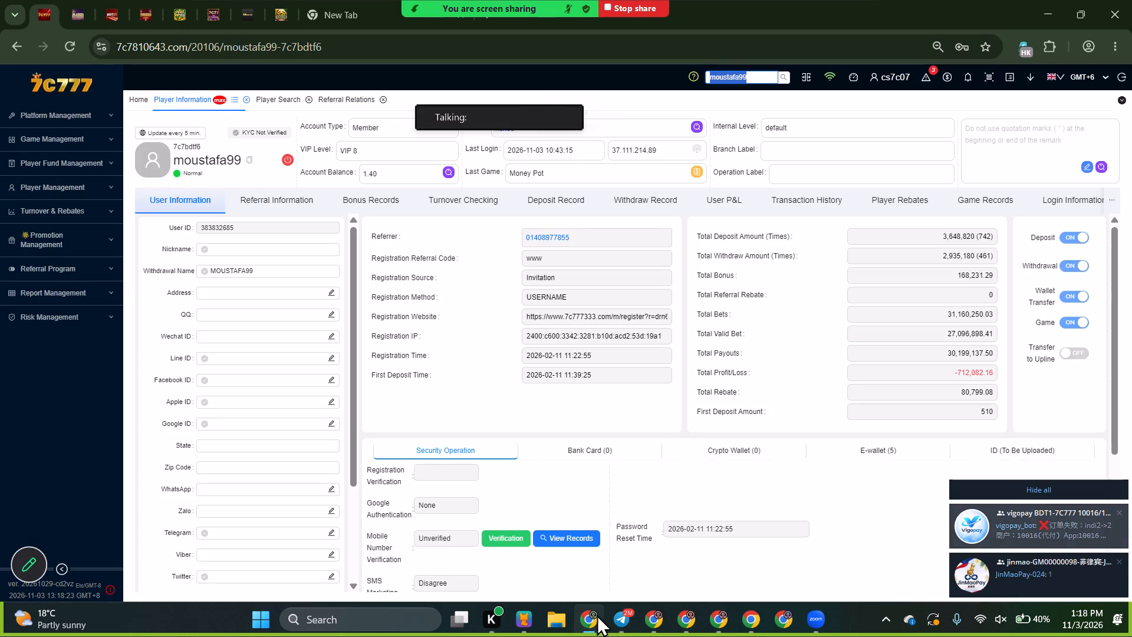
click(567, 195)
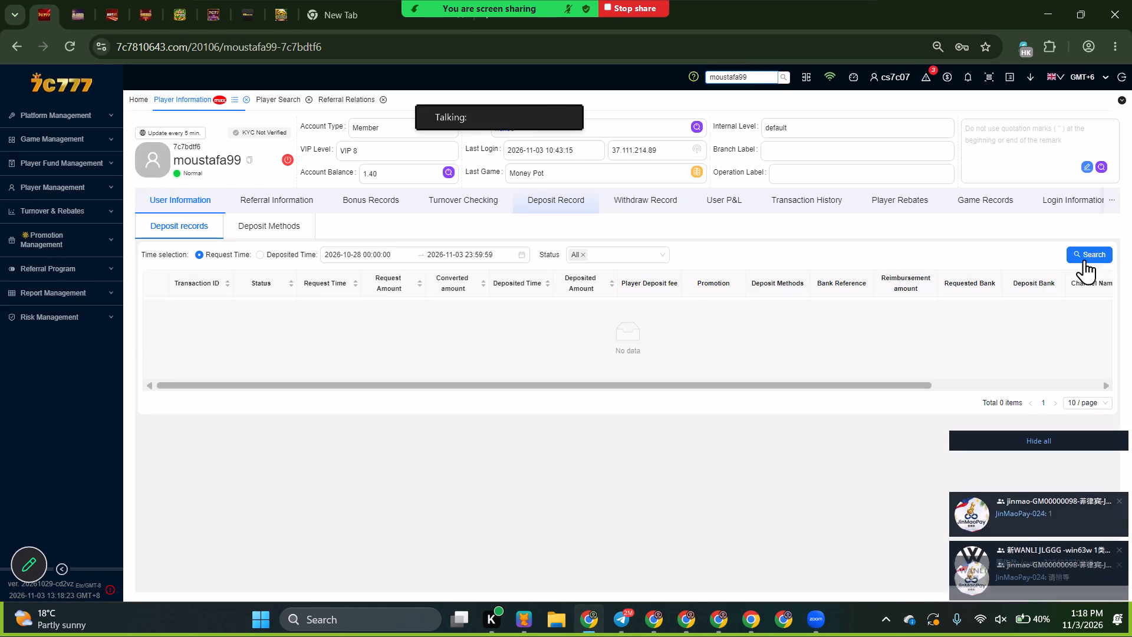
click(1094, 258)
click(1094, 258)
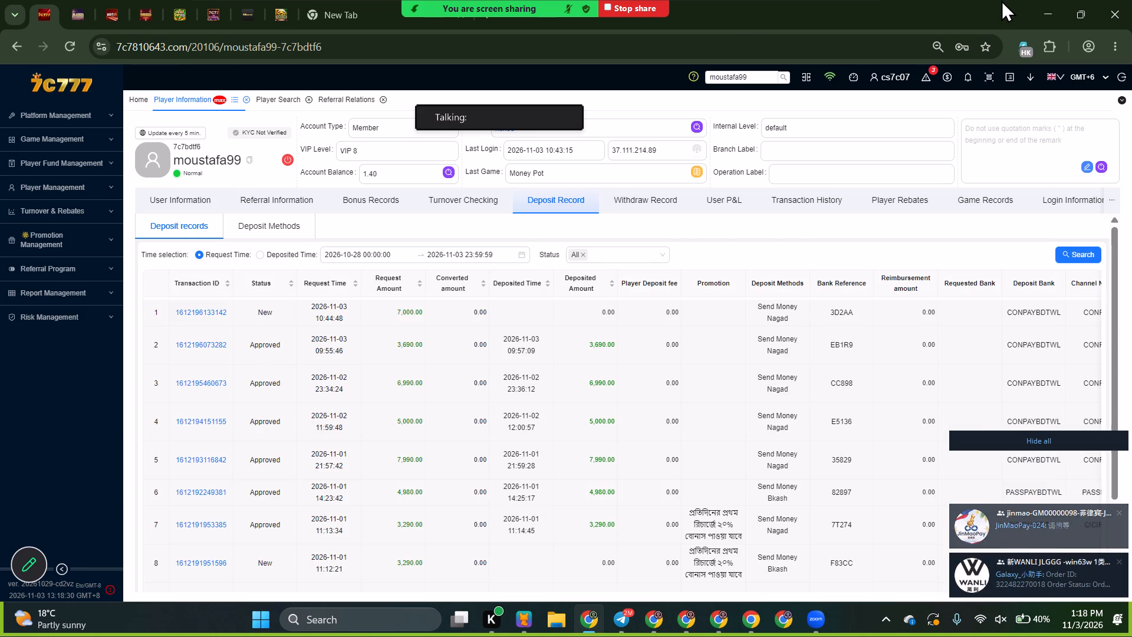
Copy the enlarged Nagad payment receipt image from the tawk.to chat and return to the player's deposit records in the 7c777 back office.
click(1036, 7)
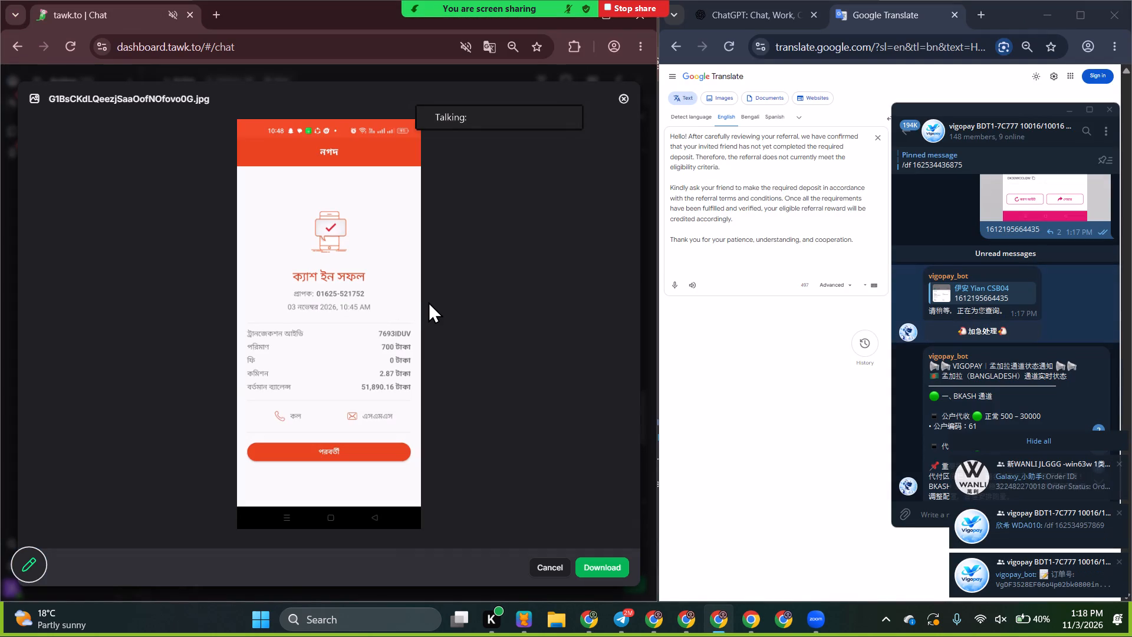
right_click(353, 345)
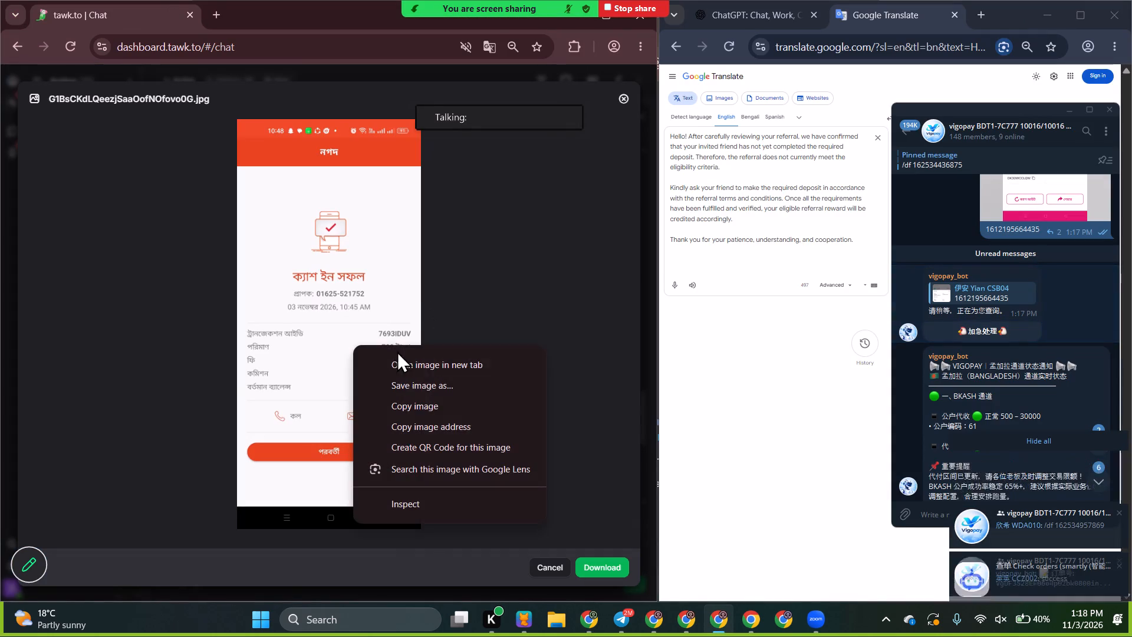
click(410, 408)
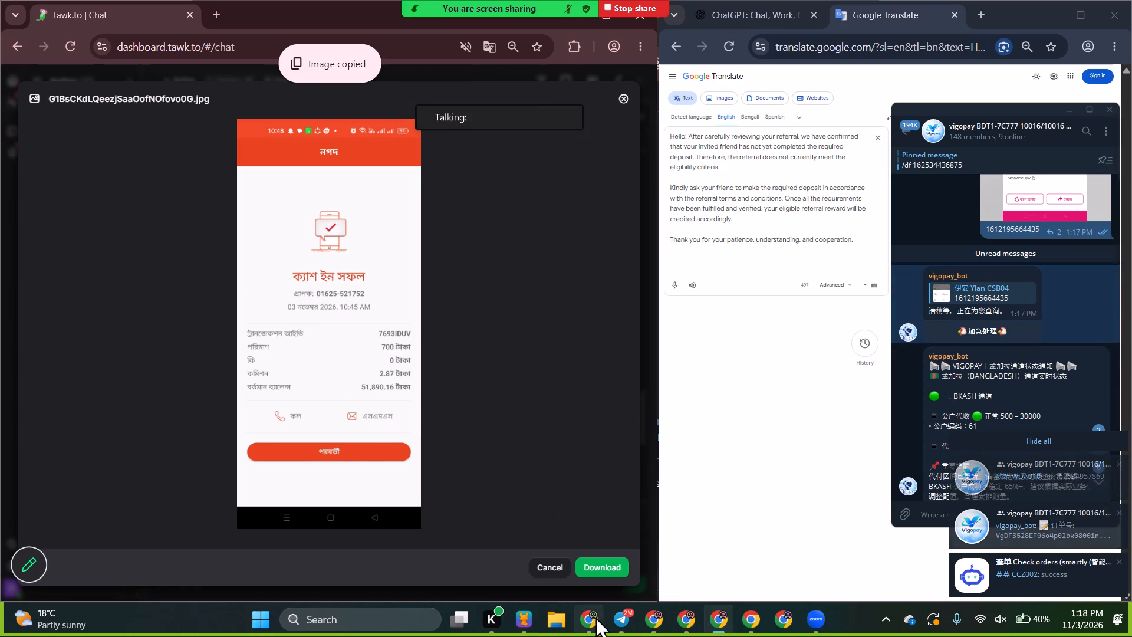
click(591, 618)
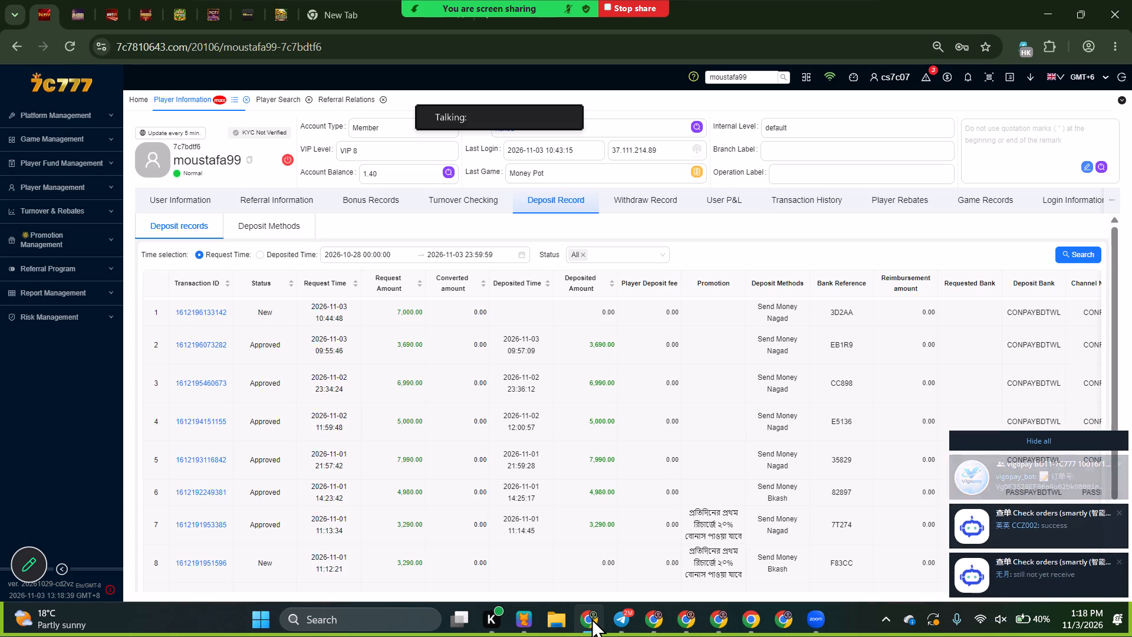
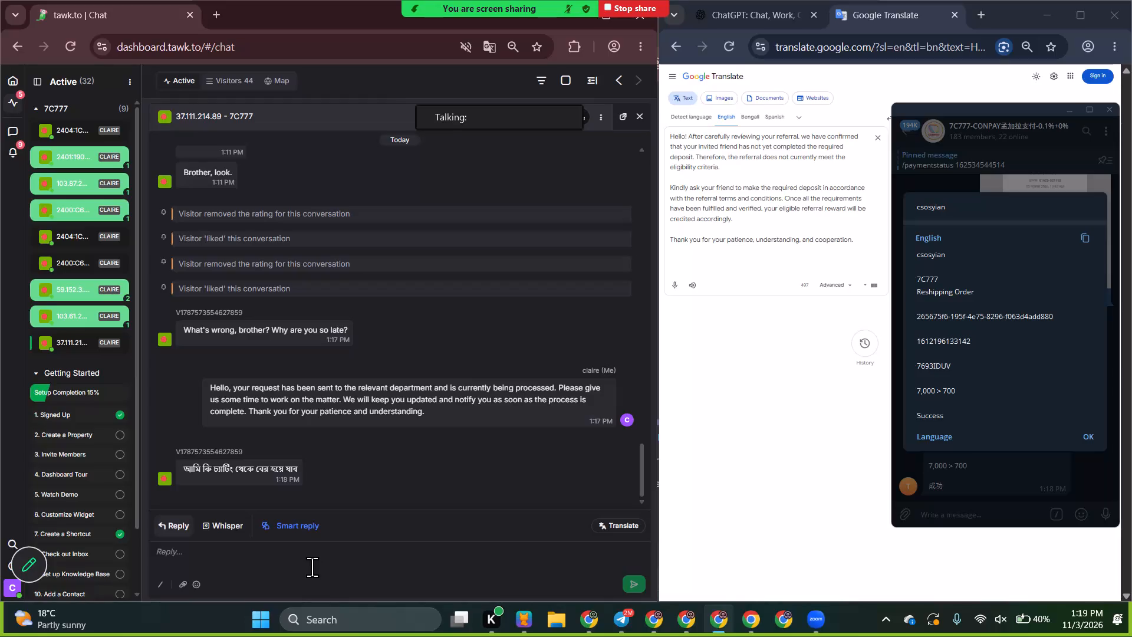
Send the canned dsuccess reply, saying the deposit has been added to the account, to the 37.111… chat.
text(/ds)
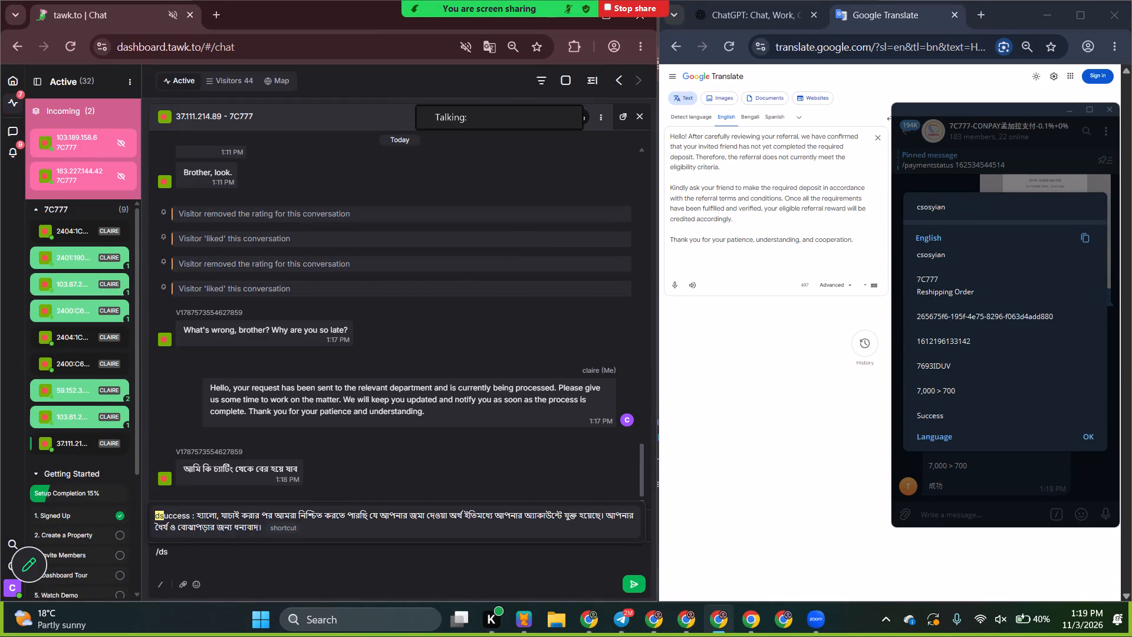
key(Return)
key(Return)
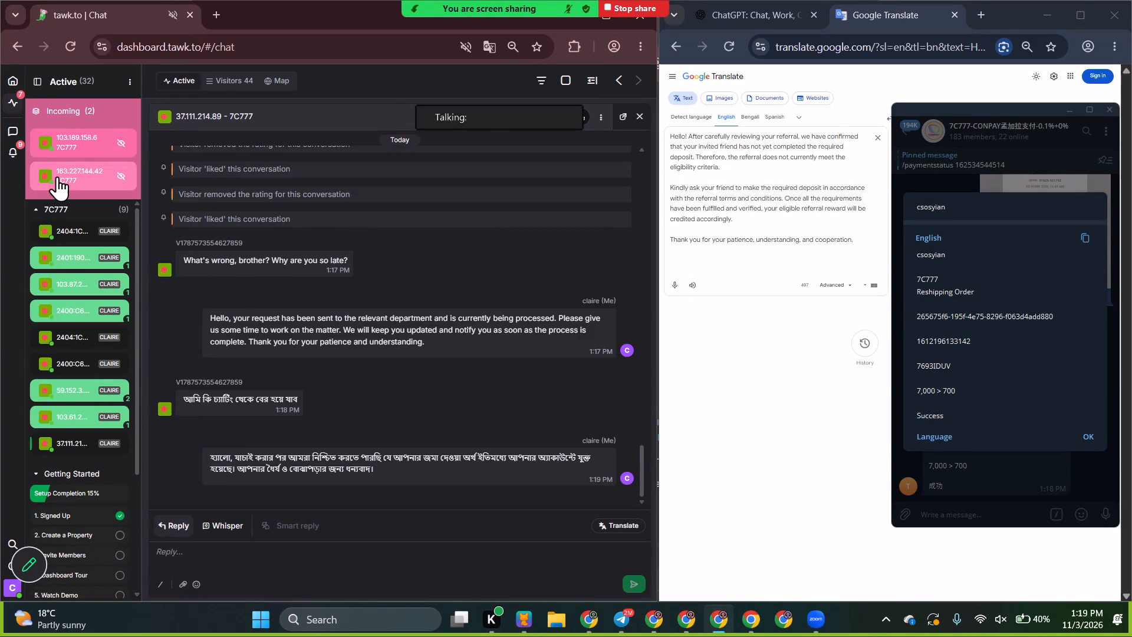
Join the incoming 163.227… chat and send the canned hello welcome reply with its promotional image.
click(57, 177)
click(418, 476)
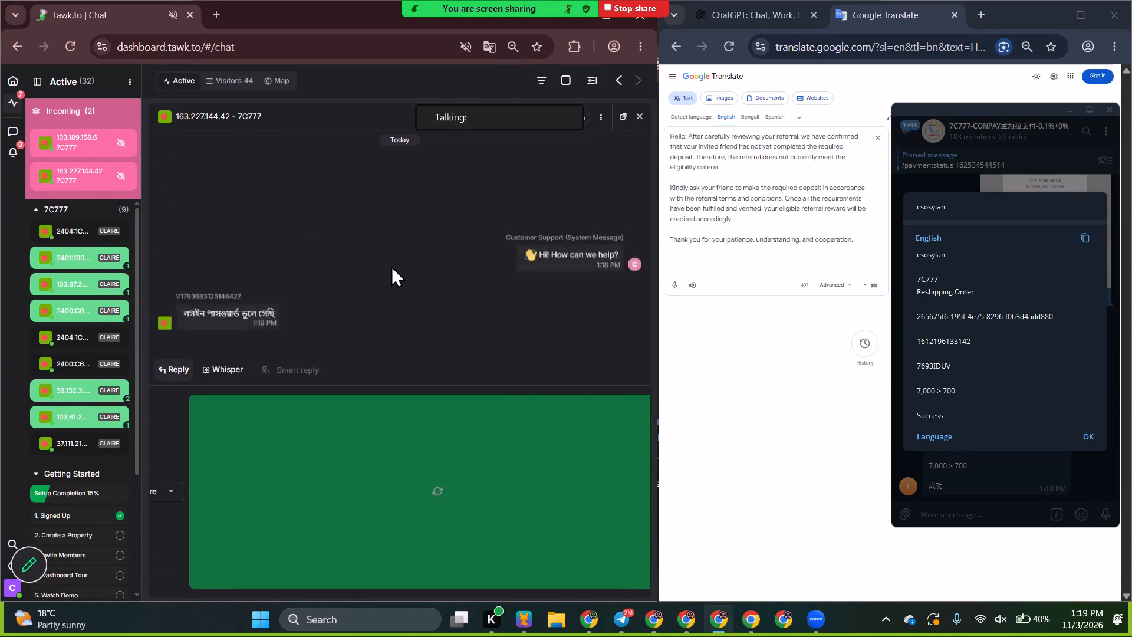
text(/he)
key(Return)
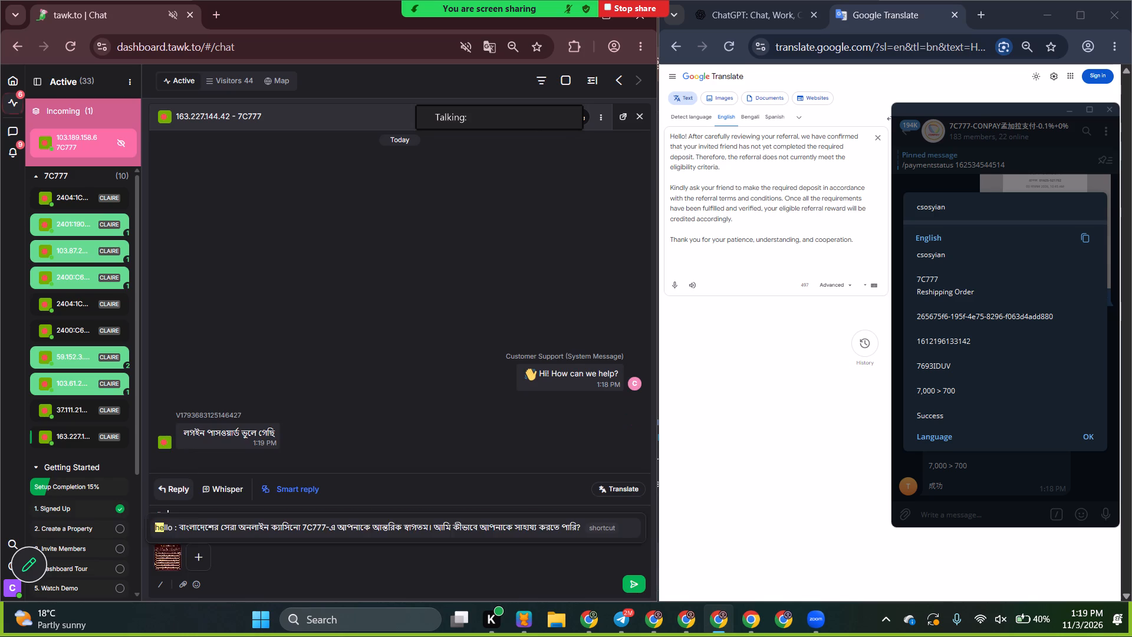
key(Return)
Open the 2401:1900… chat, check the customer's transaction ID and payment screenshot, and send the canned use reply.
click(96, 216)
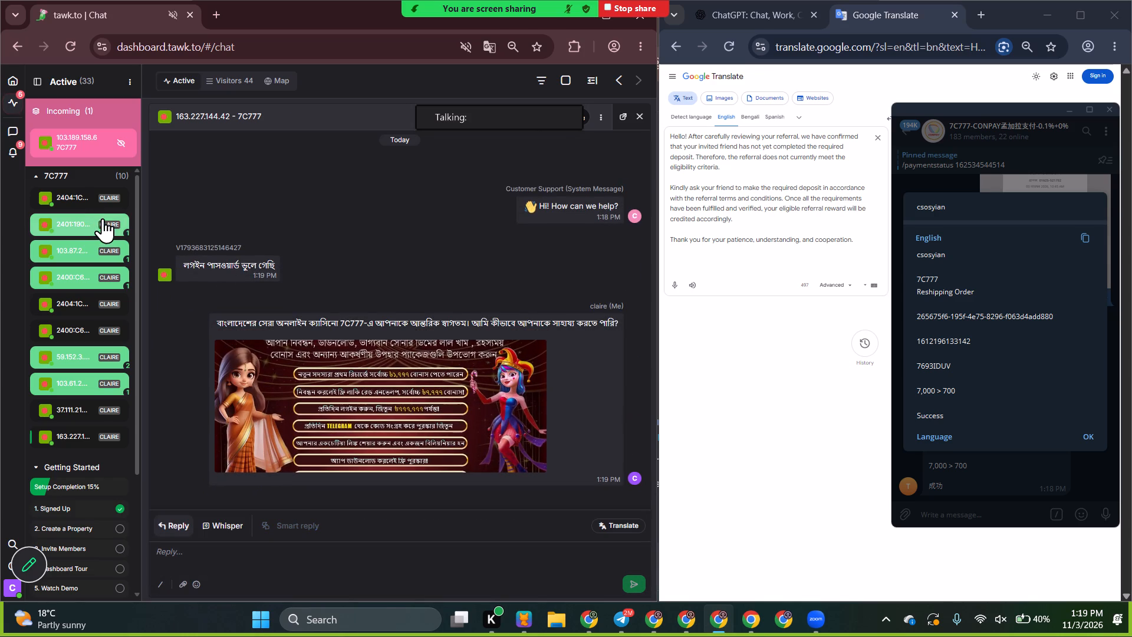
scroll(323, 275, down, 11)
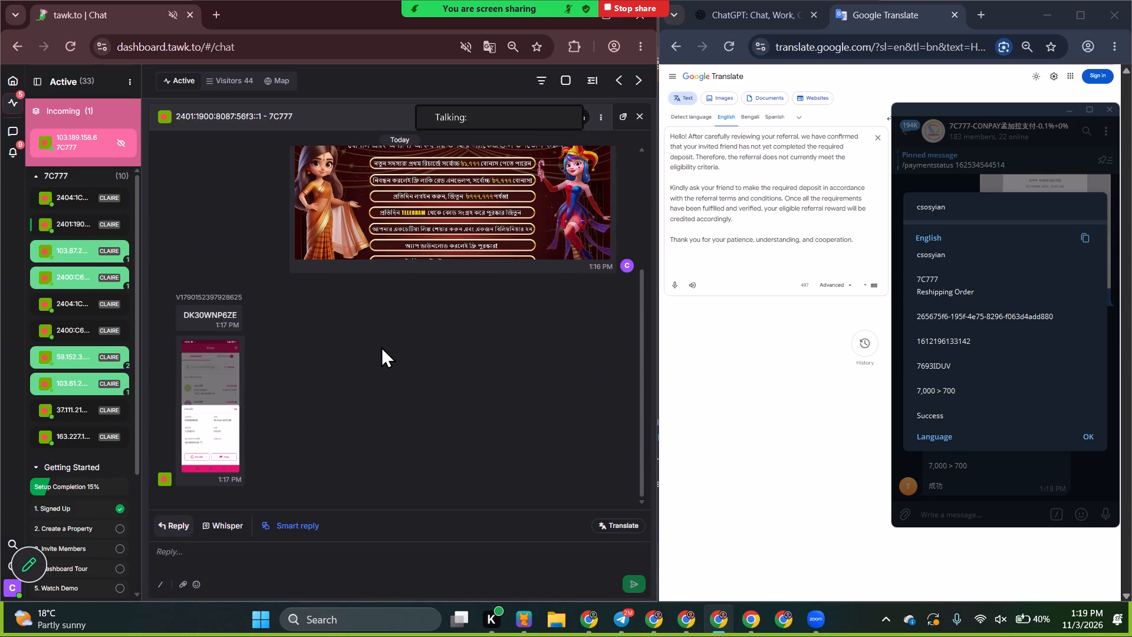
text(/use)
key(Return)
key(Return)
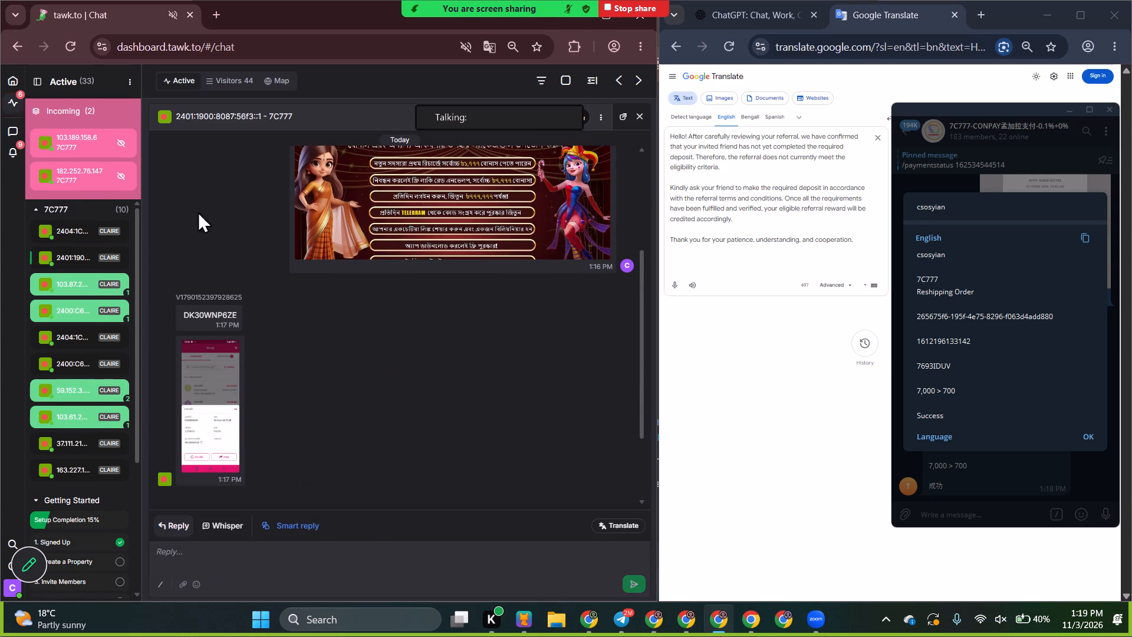
Join the incoming 182.252… chat and send the canned hello welcome reply with its promotional image.
click(55, 171)
click(373, 524)
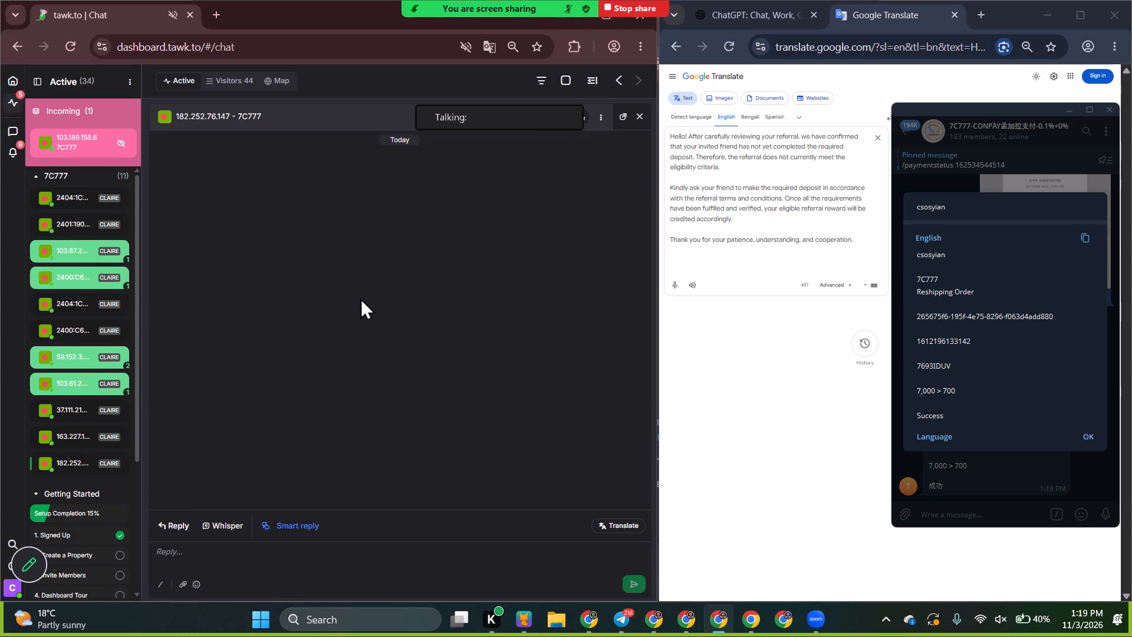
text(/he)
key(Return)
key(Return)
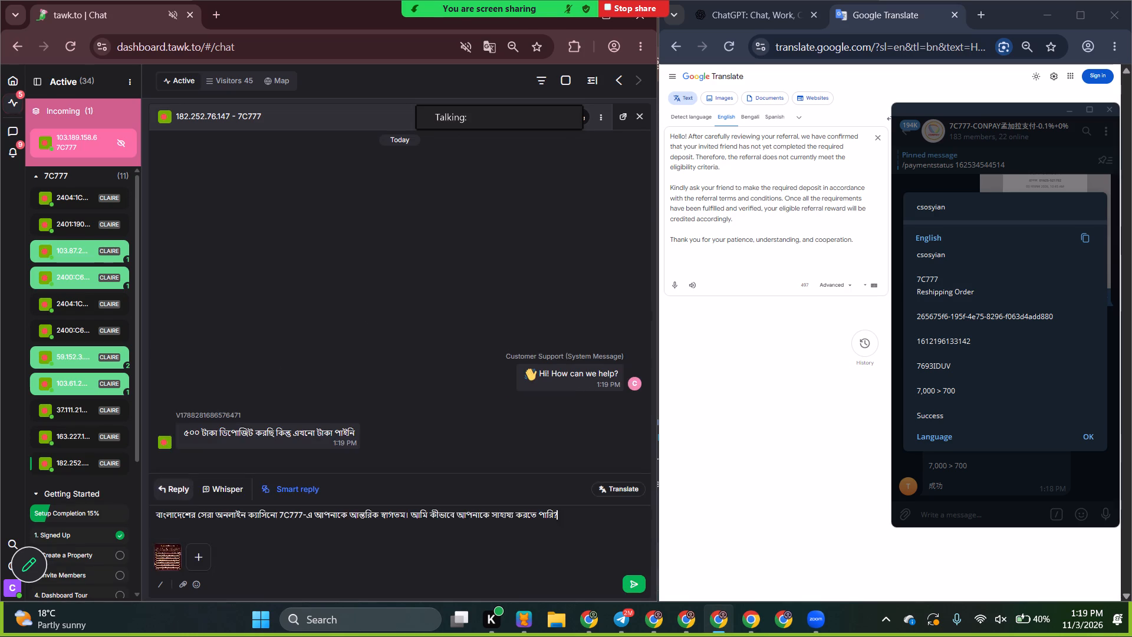
right_click(323, 262)
click(371, 529)
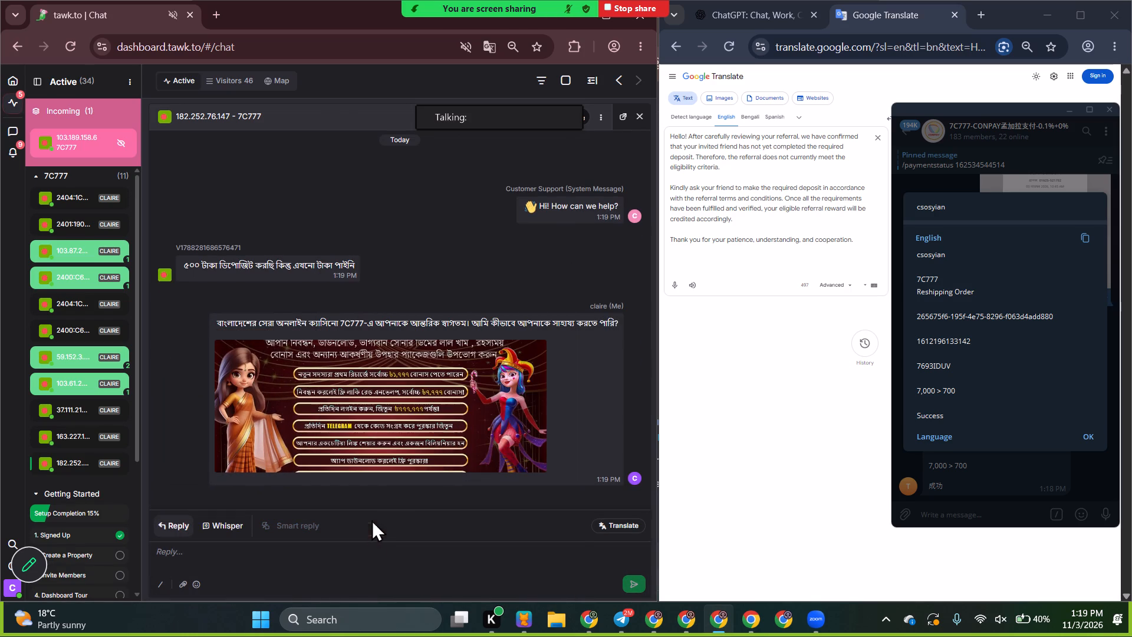
click(368, 74)
click(468, 71)
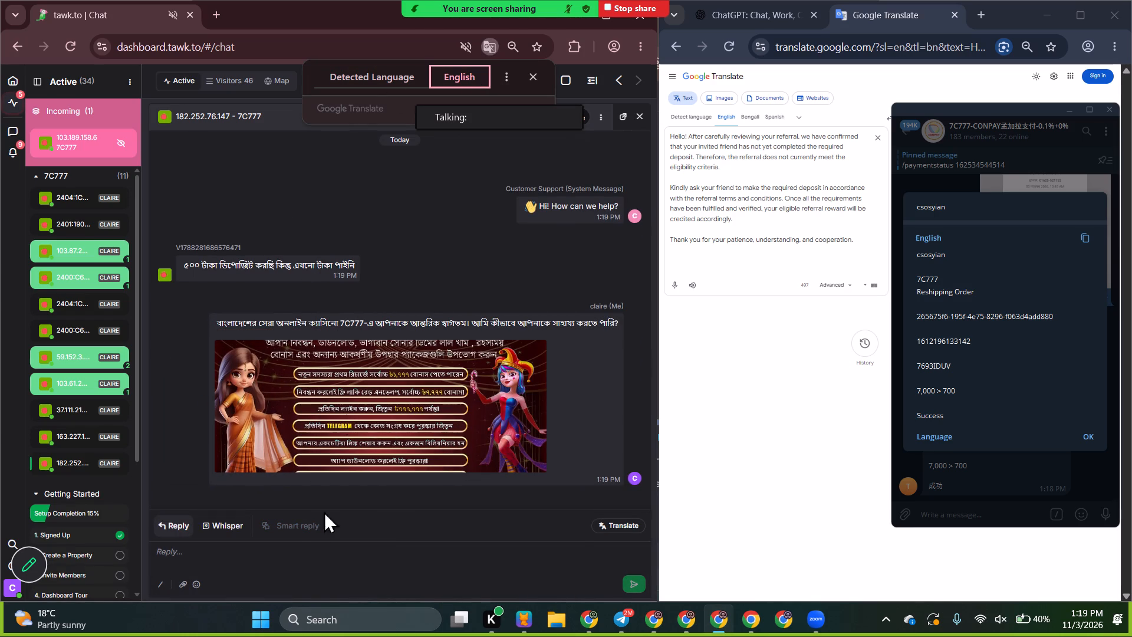
click(381, 71)
click(463, 69)
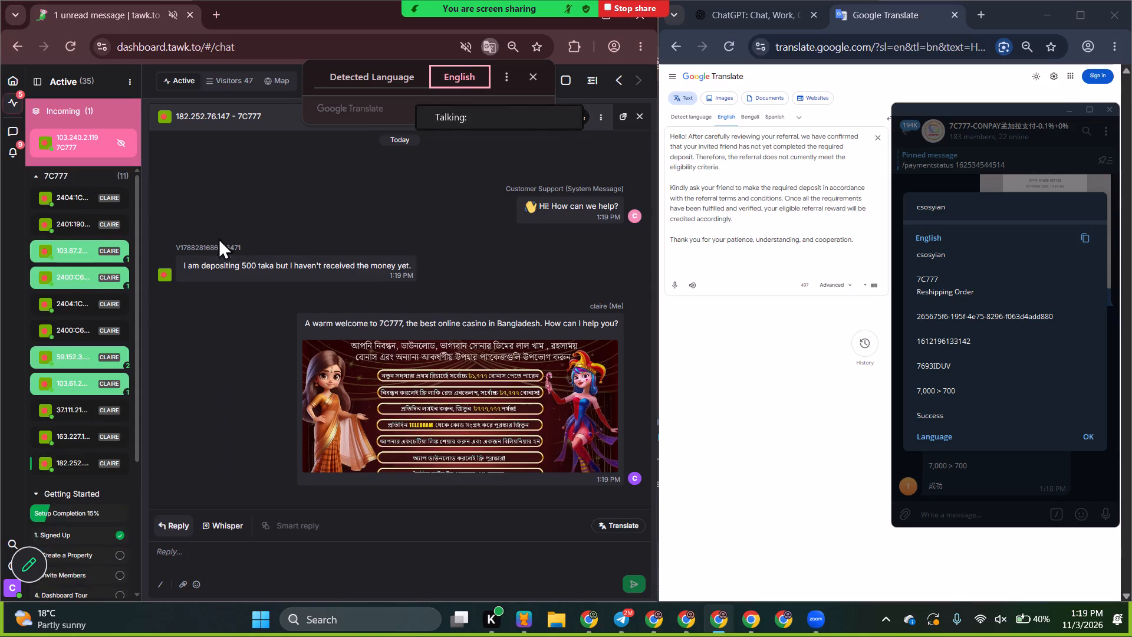
click(231, 555)
text(/depo)
key(Return)
key(Return)
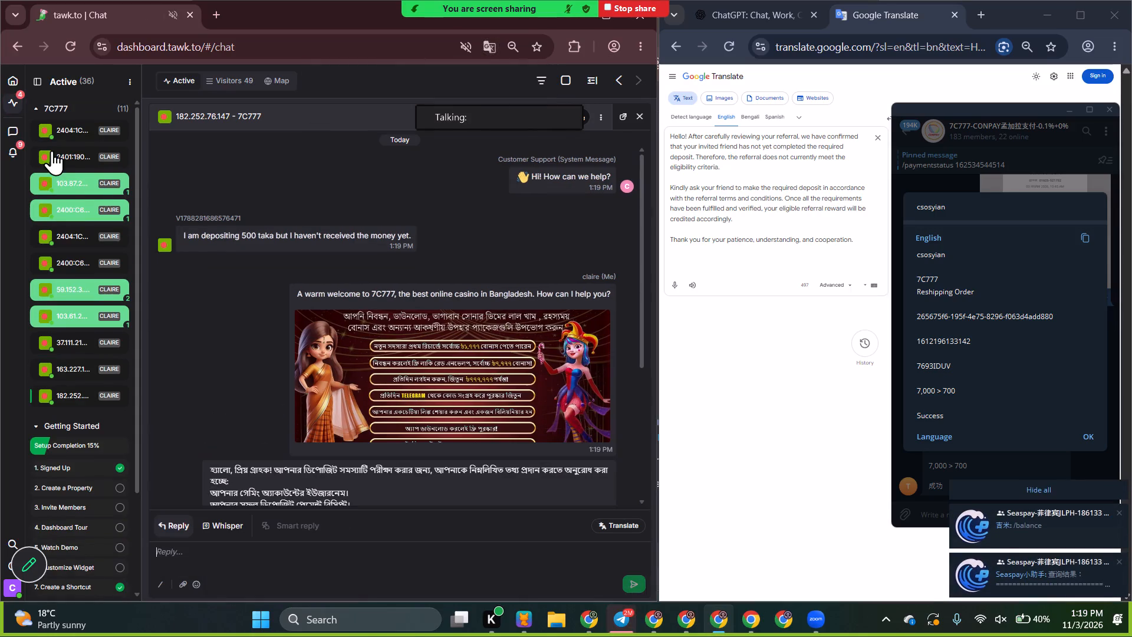
click(107, 179)
scroll(430, 286, down, 2)
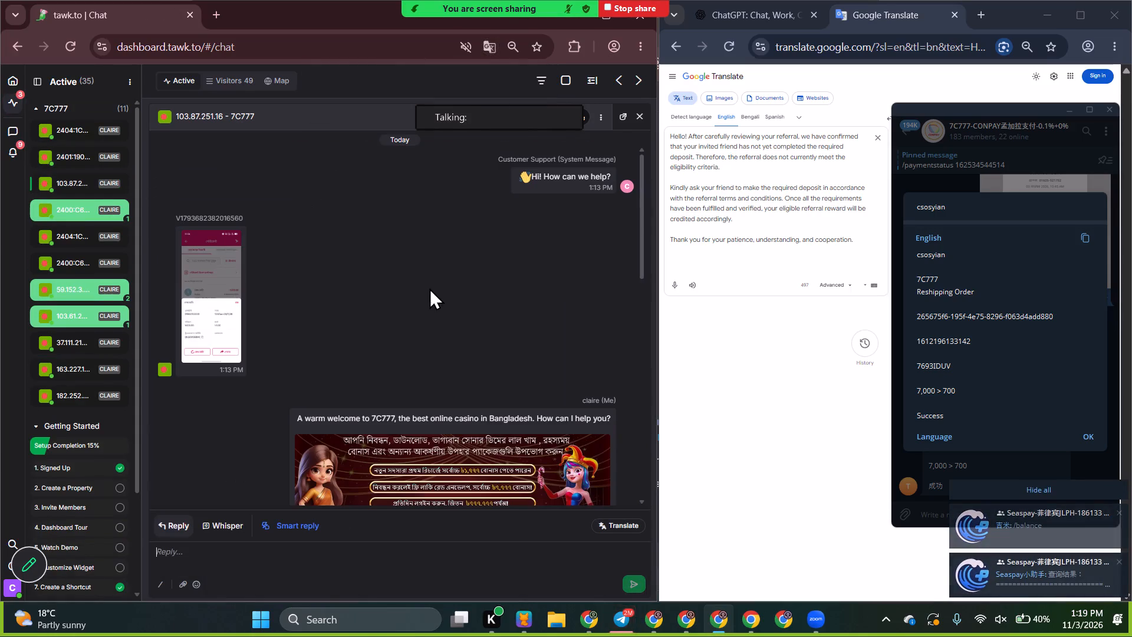
scroll(429, 288, down, 10)
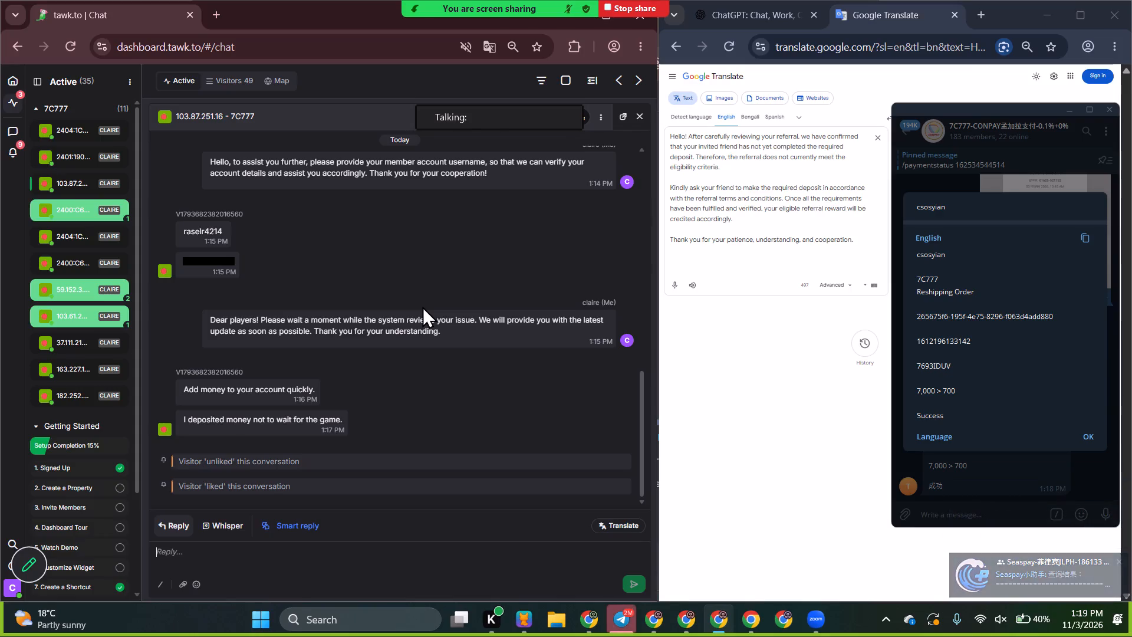
text(/w)
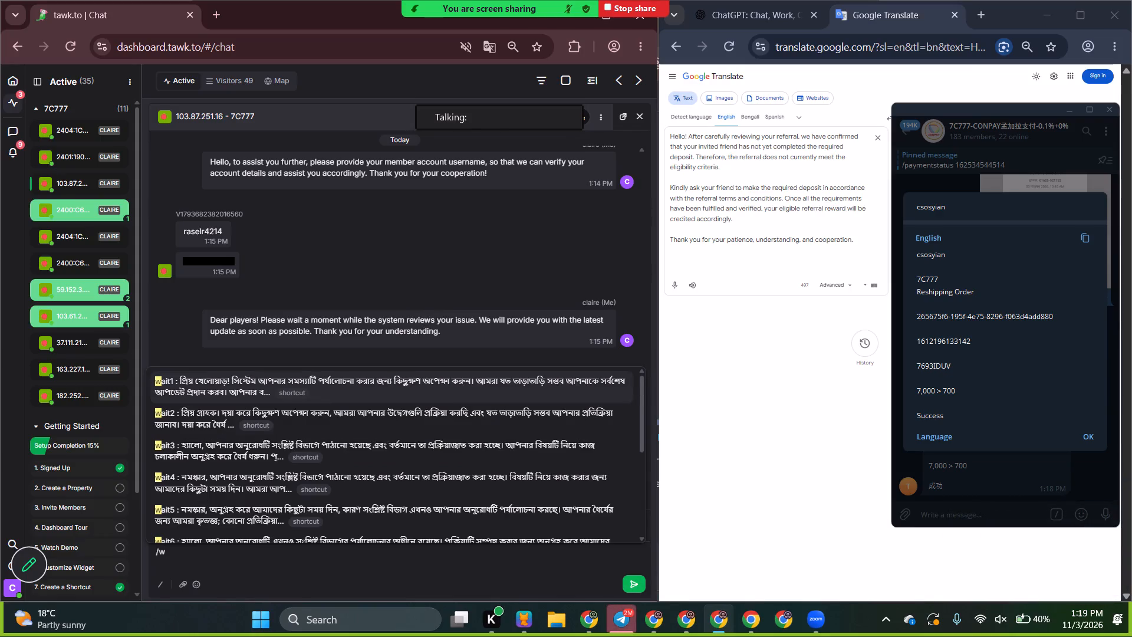
text(ait4)
key(Return)
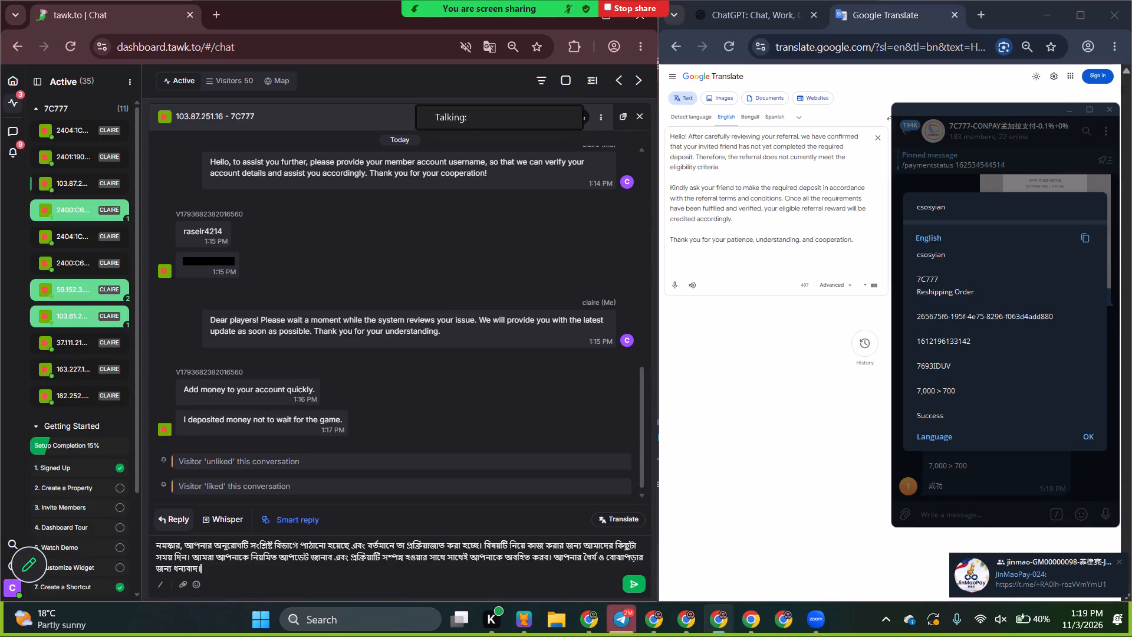
key(Return)
scroll(394, 309, up, 3)
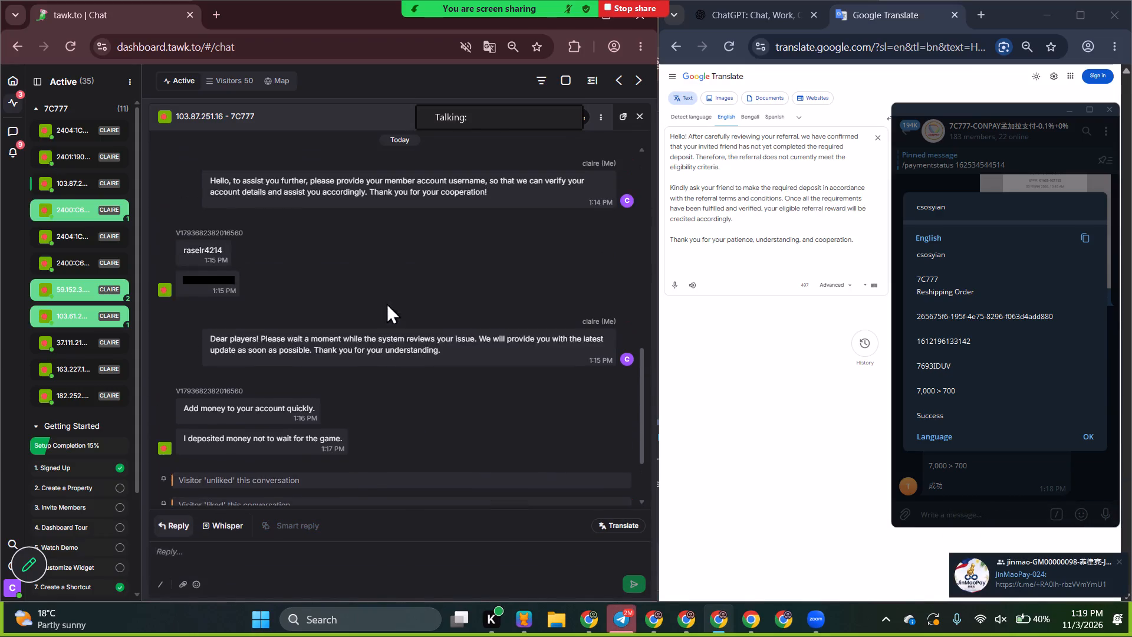
scroll(386, 303, up, 2)
double_click(198, 392)
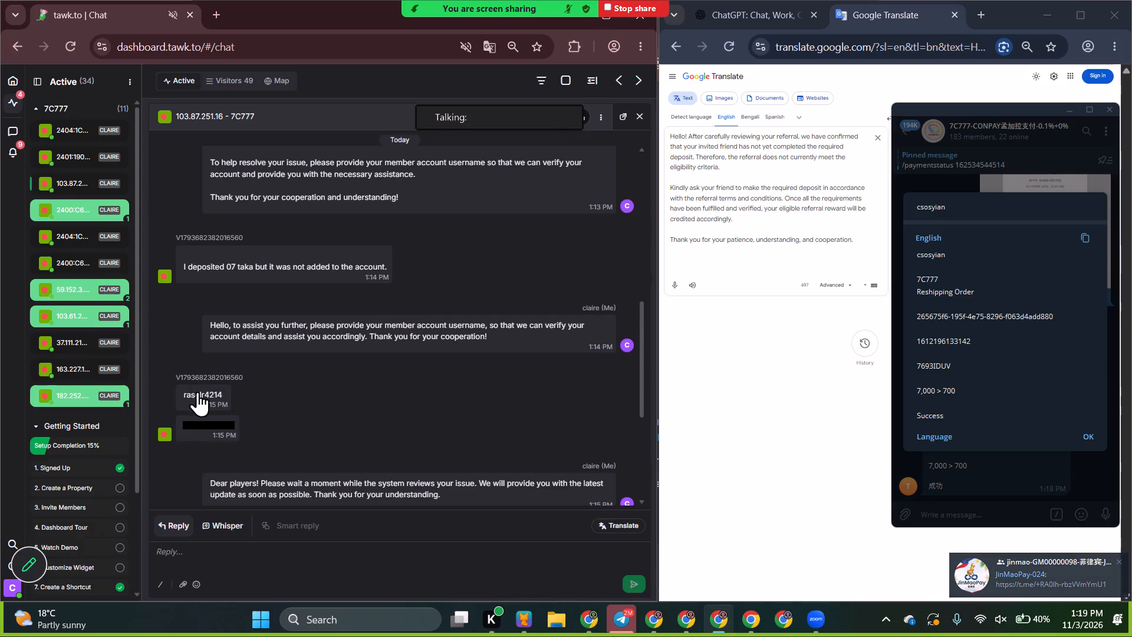
key(ctrl+c)
click(596, 630)
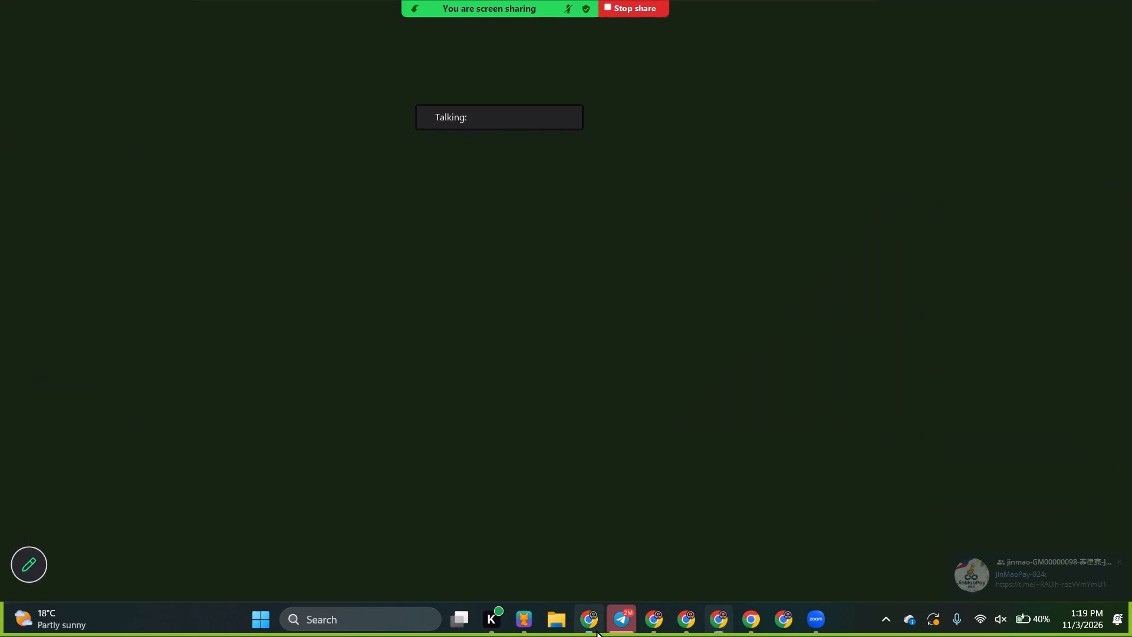
double_click(761, 70)
key(ctrl+v)
key(Return)
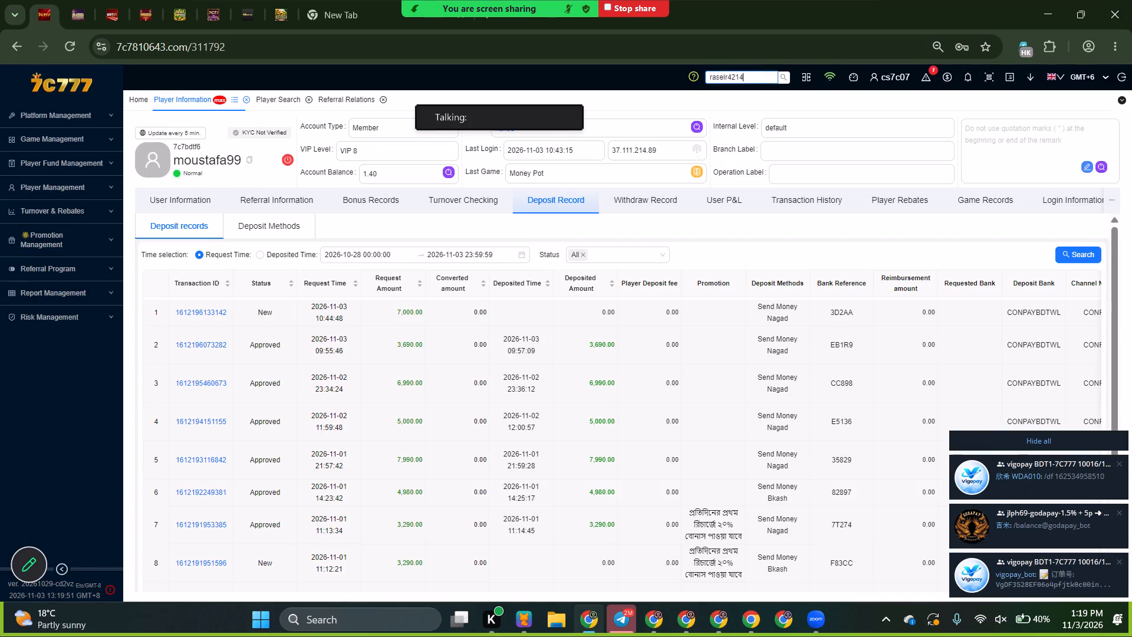
click(1065, 5)
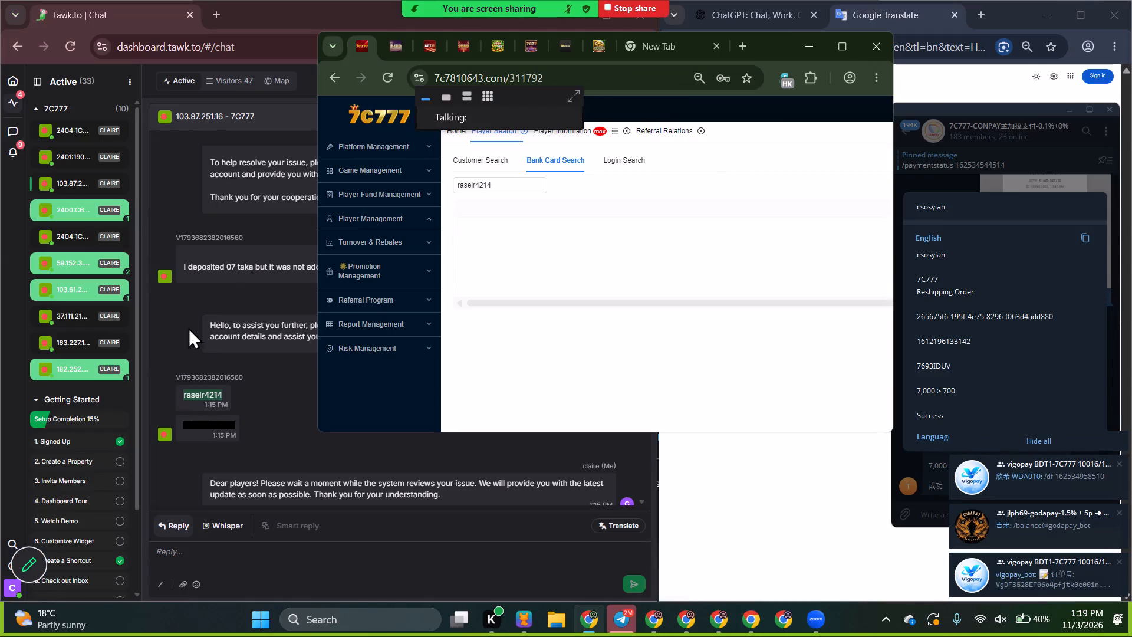
click(205, 290)
click(790, 191)
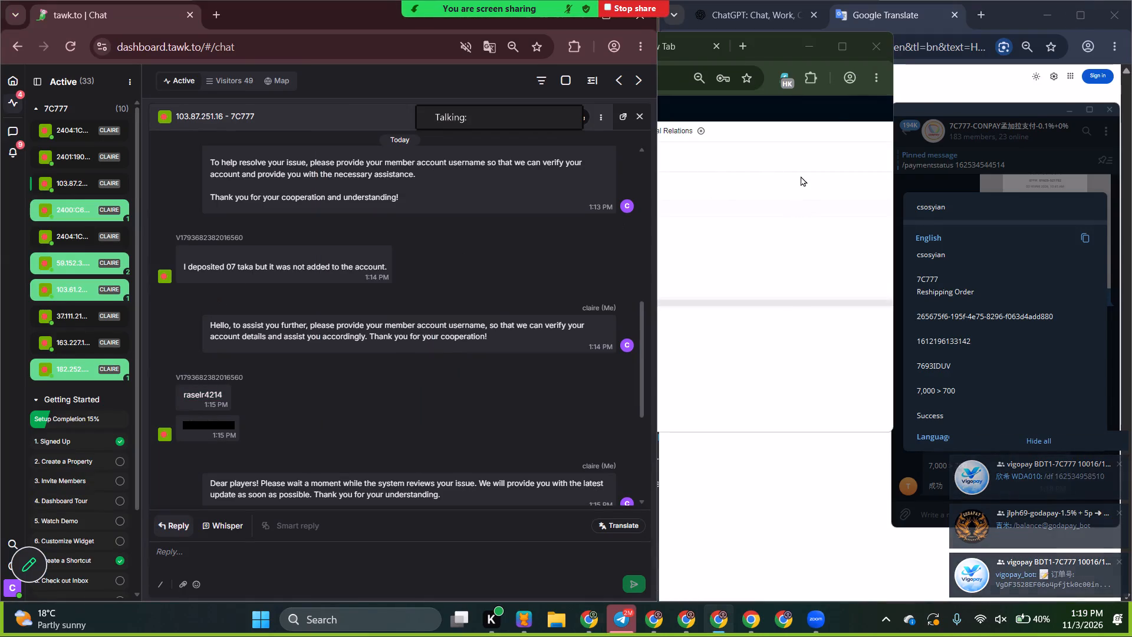
click(840, 52)
click(1039, 4)
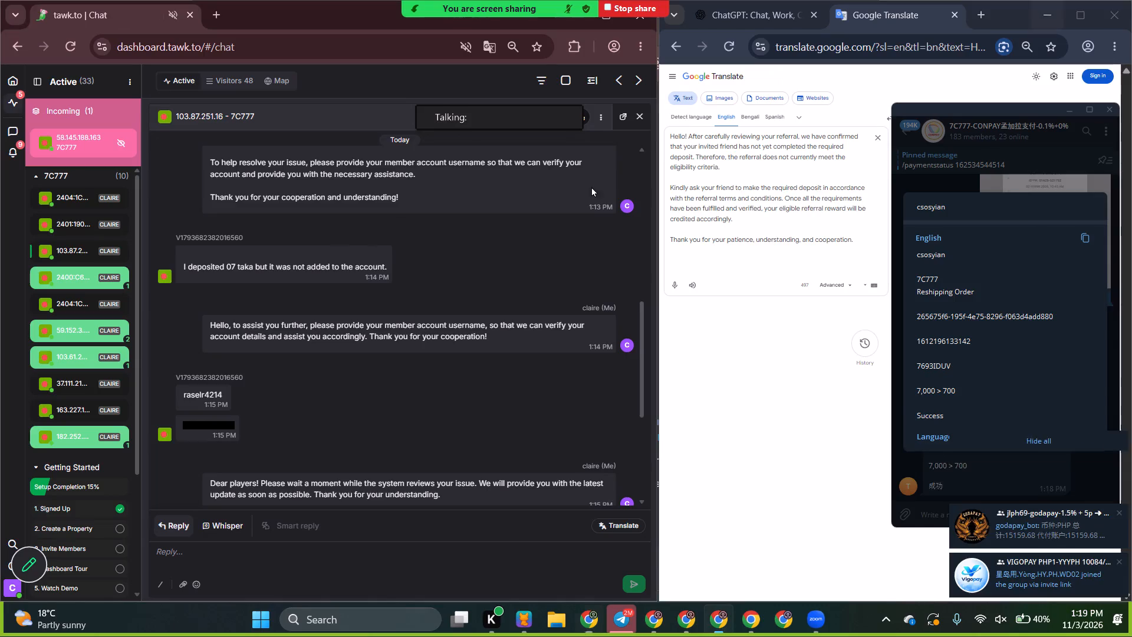
scroll(236, 295, up, 8)
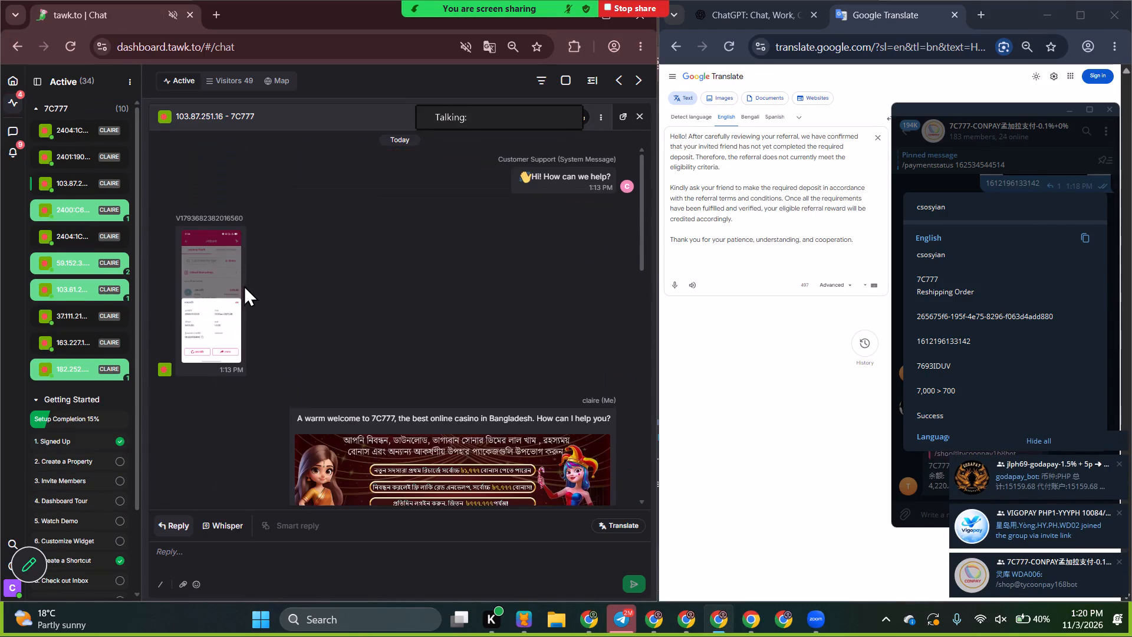
click(209, 340)
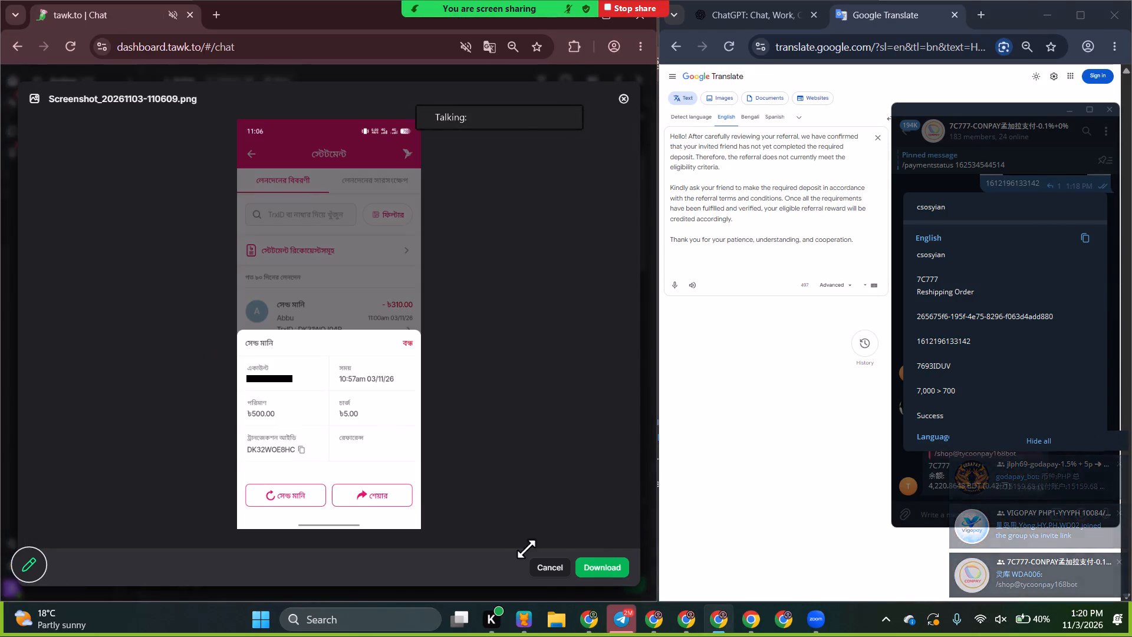
click(577, 611)
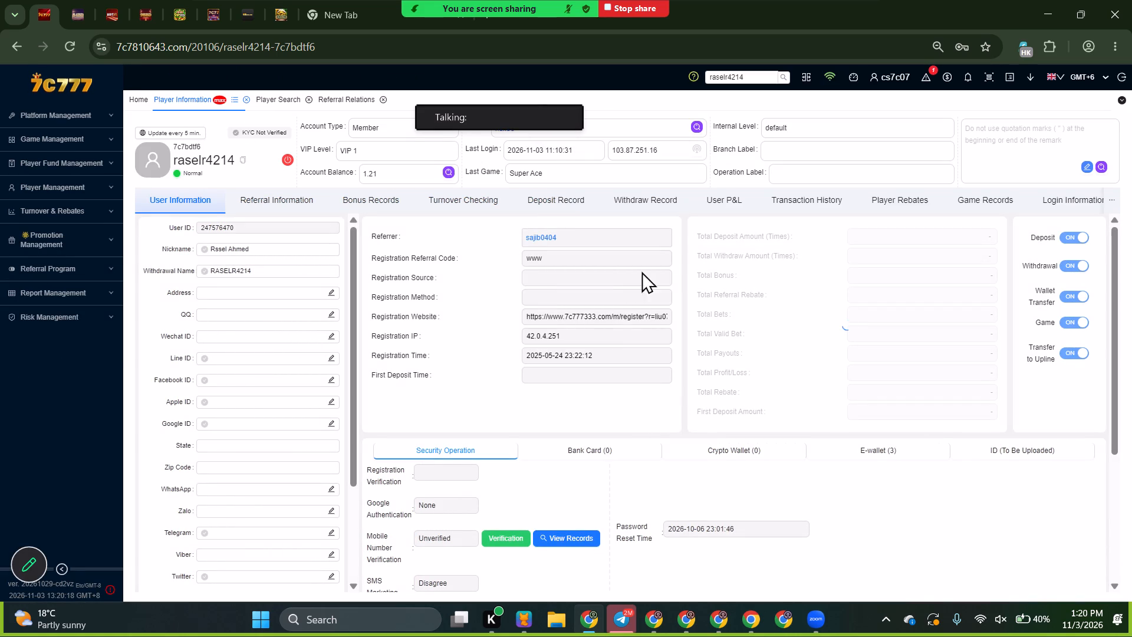
click(560, 210)
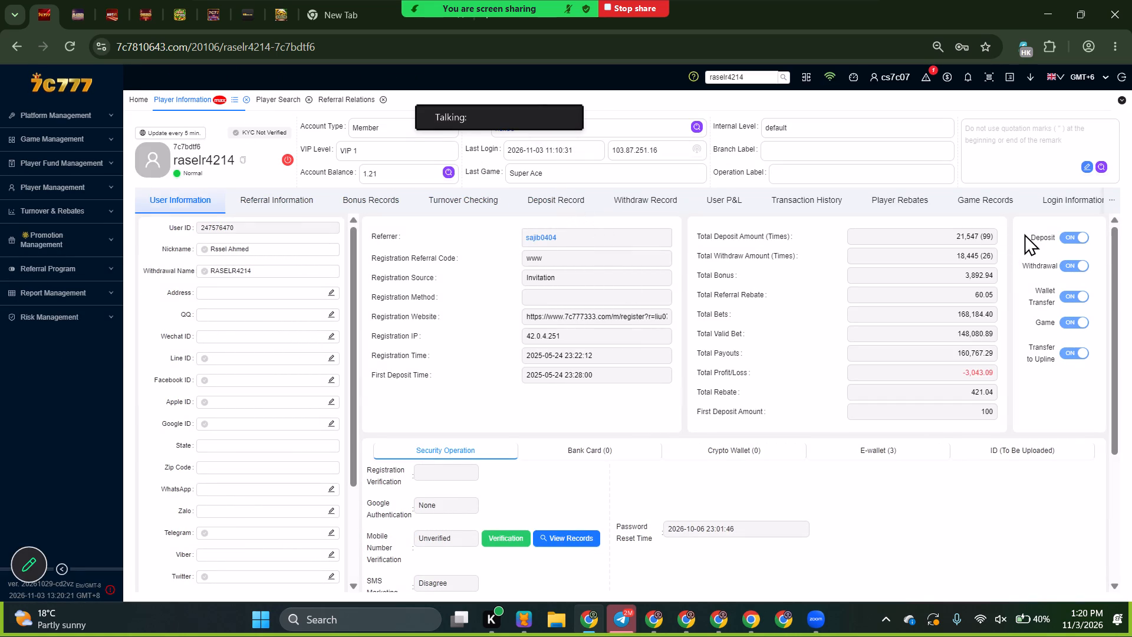
click(1097, 250)
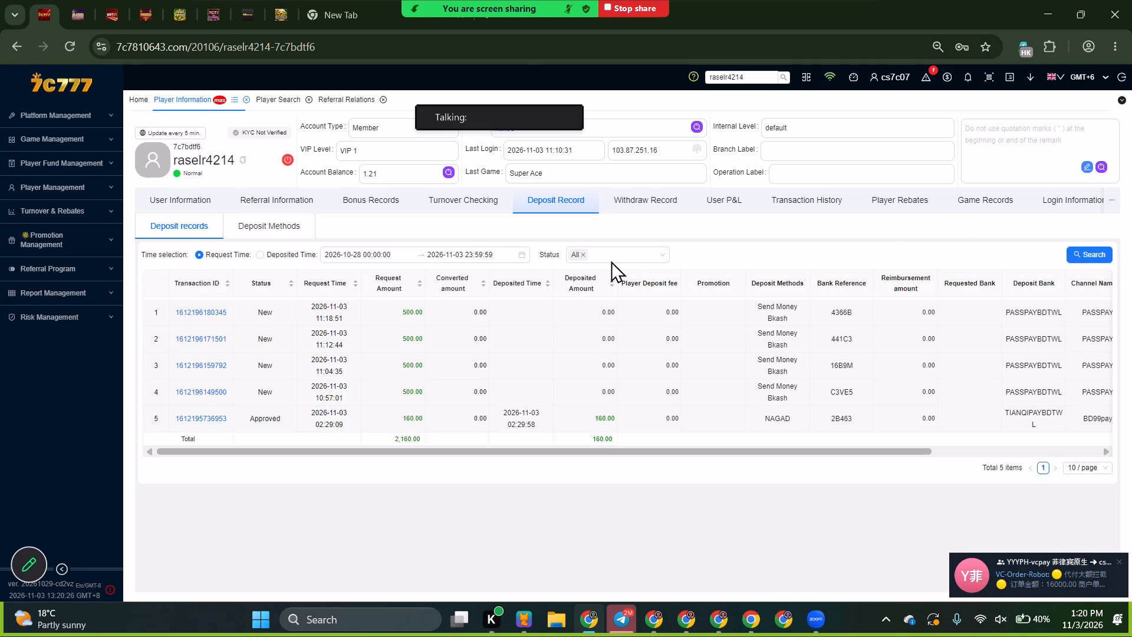
Copy the transaction ID of the 500.00 Bkash deposit requested on 2026-11-03 at 10:57:01 and switch to Telegram.
drag(164, 390, 242, 386)
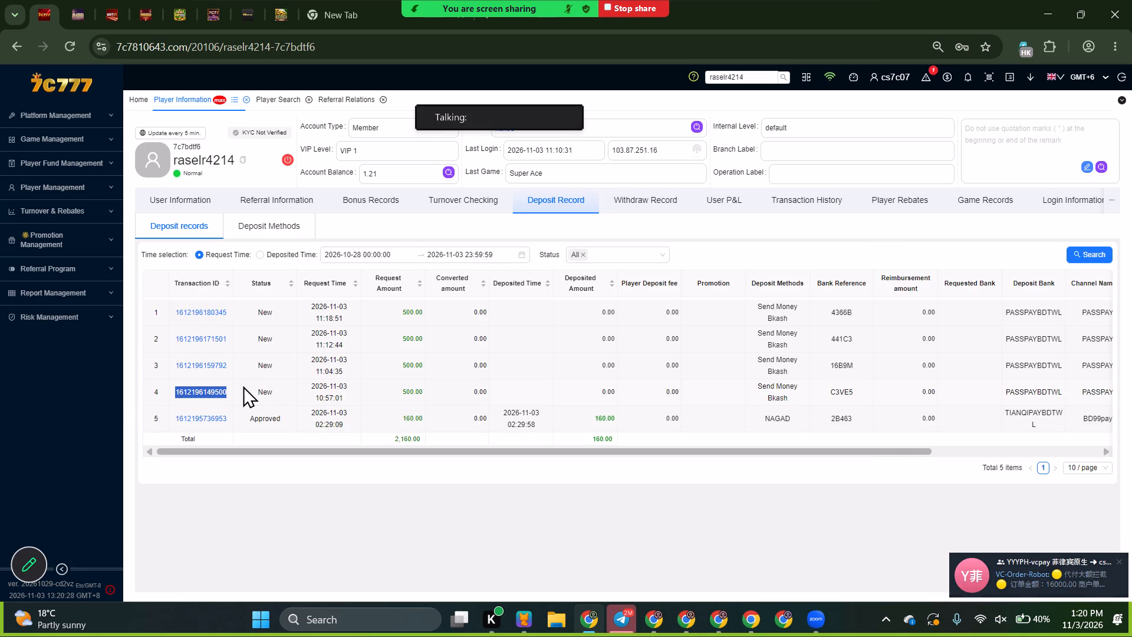
key(ctrl+c)
click(627, 626)
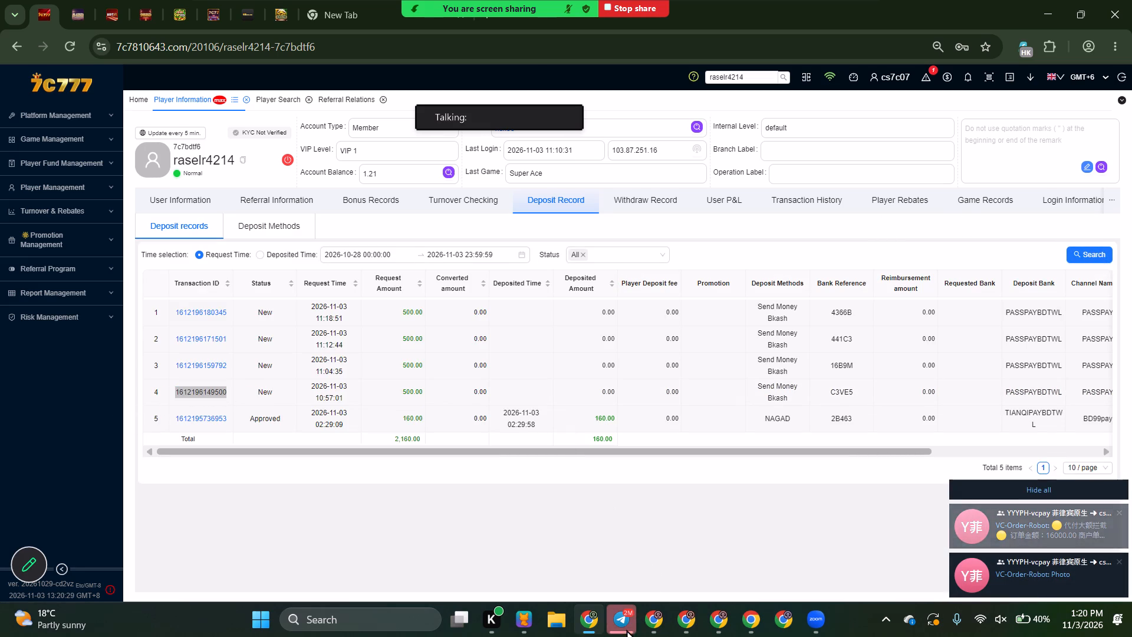
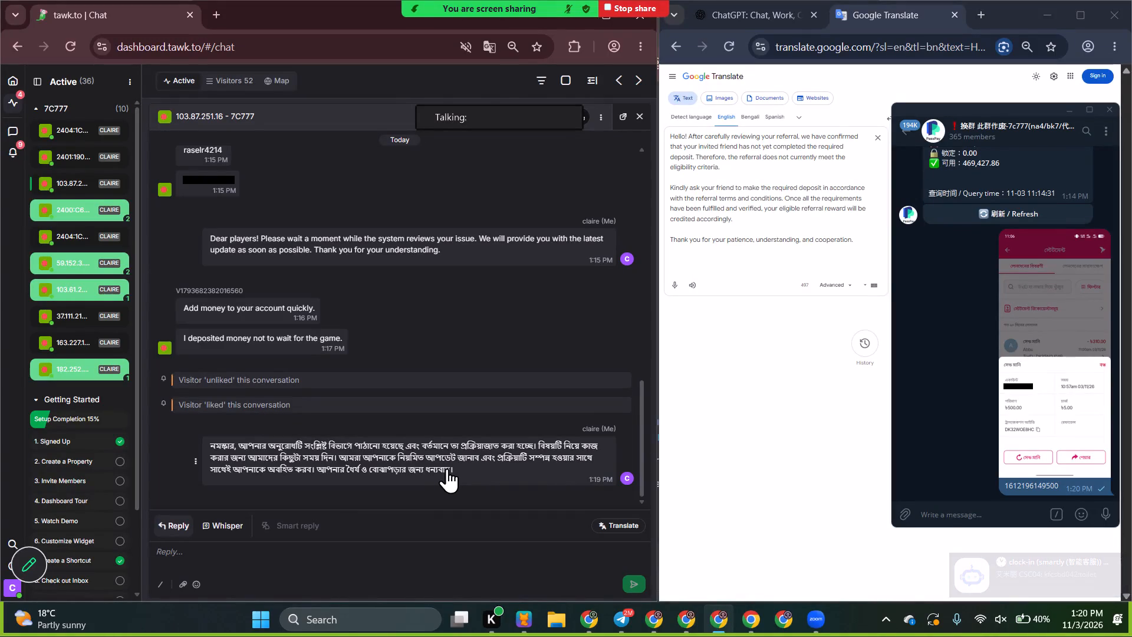
click(290, 554)
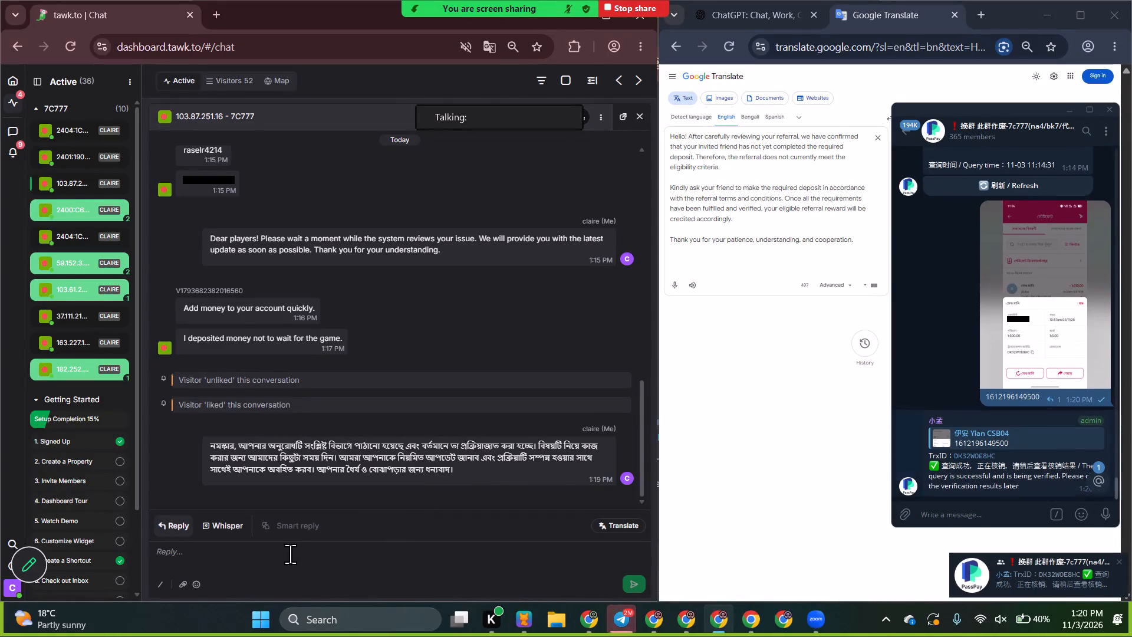
text(/ds)
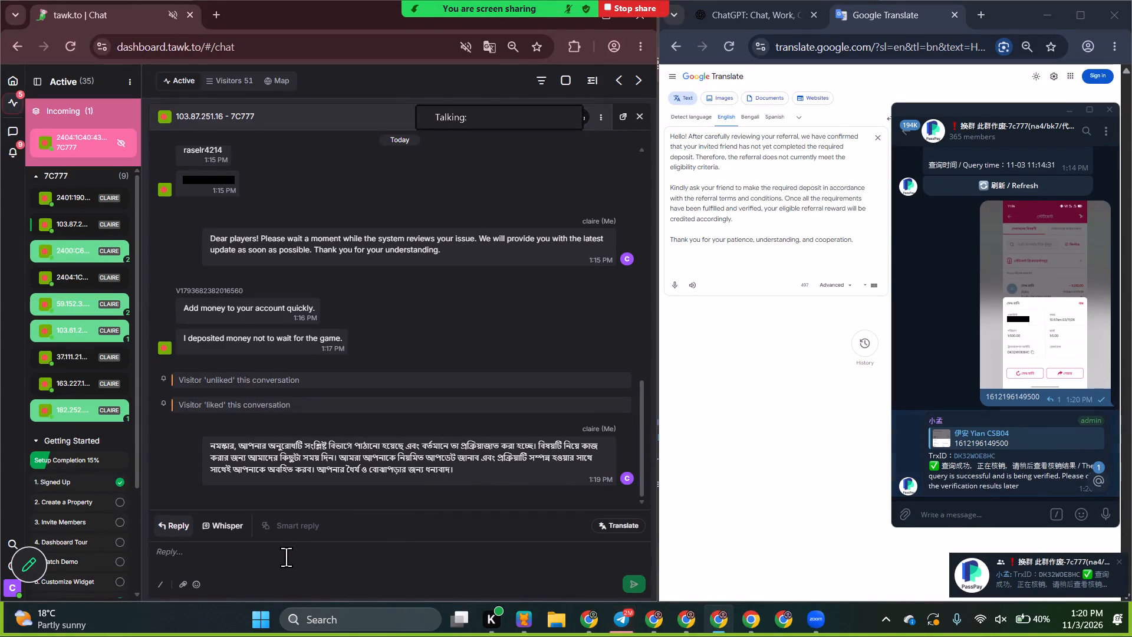
click(214, 571)
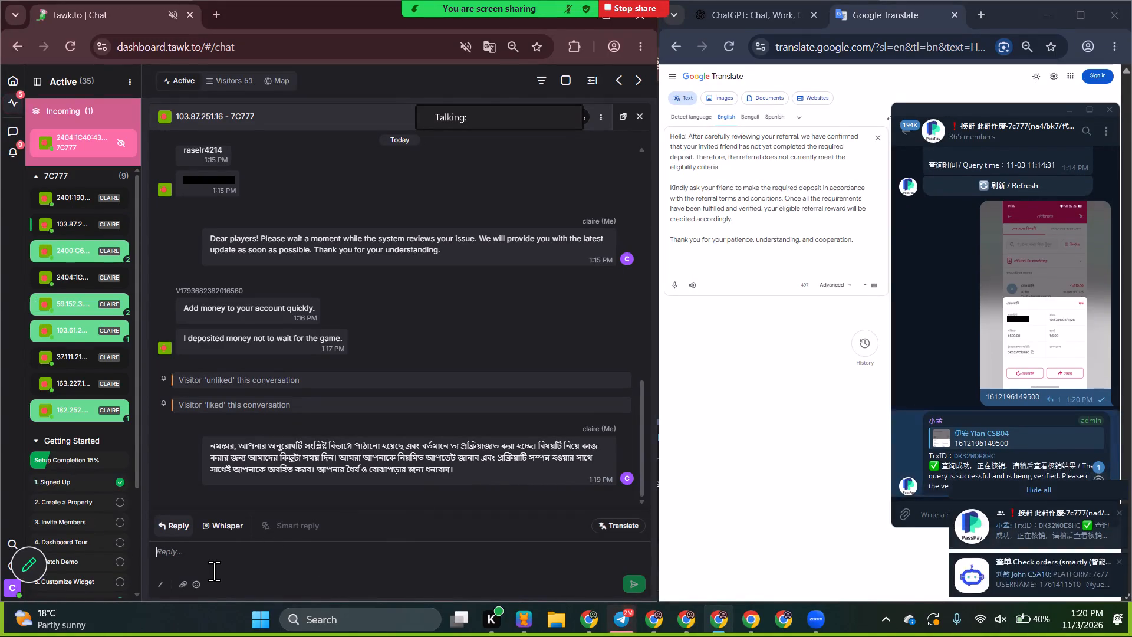
text(/ds)
key(Return)
key(Return)
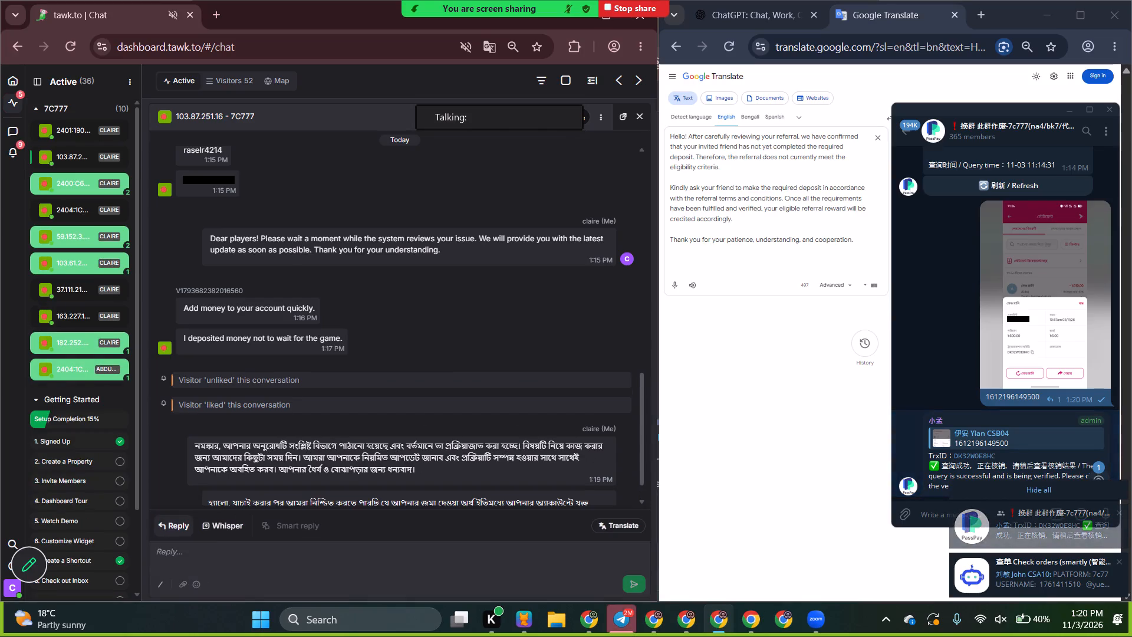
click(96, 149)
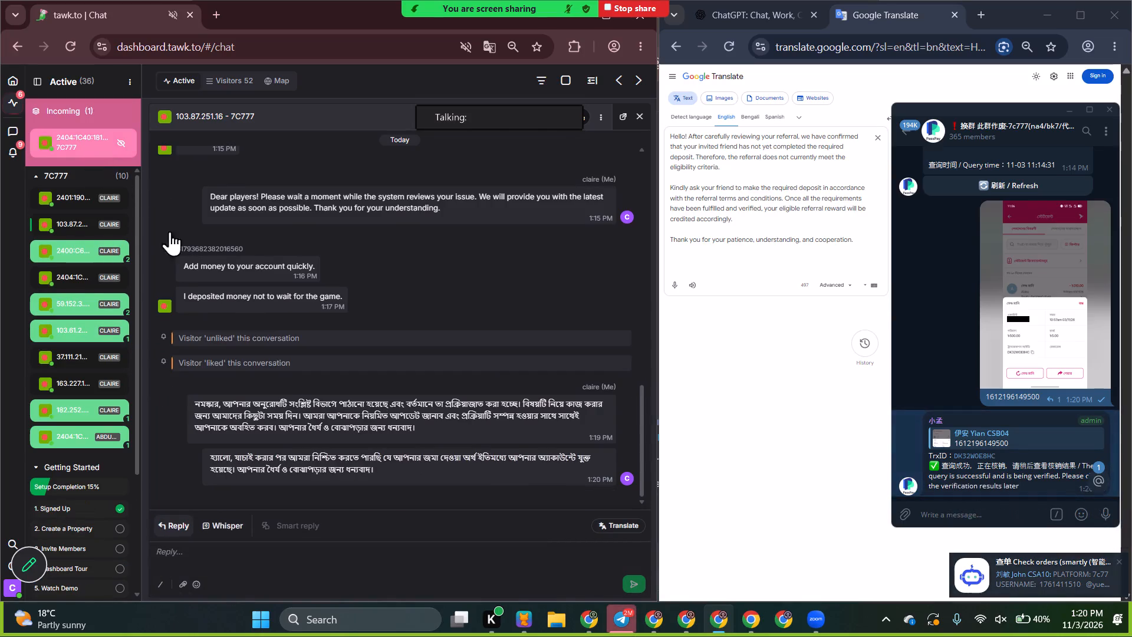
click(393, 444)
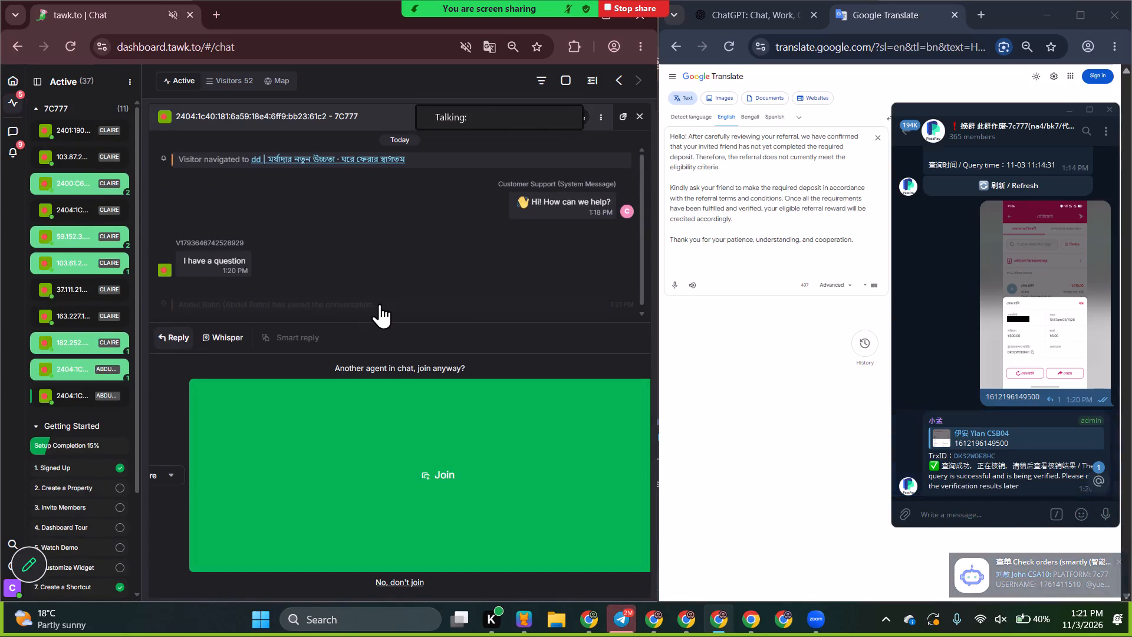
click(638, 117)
click(74, 182)
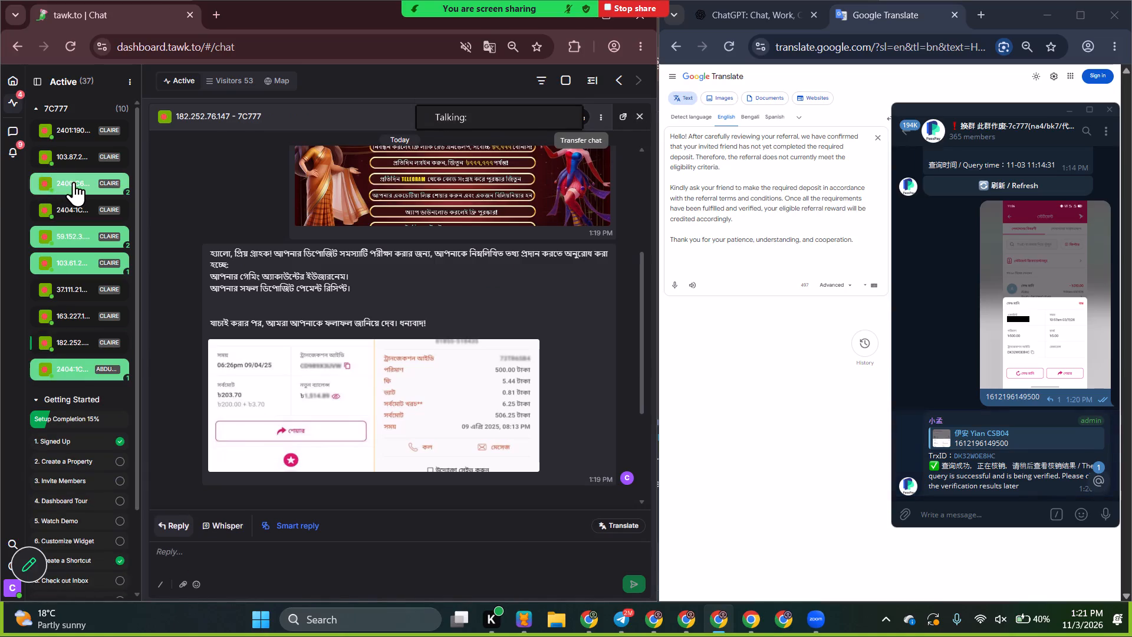
scroll(279, 288, down, 17)
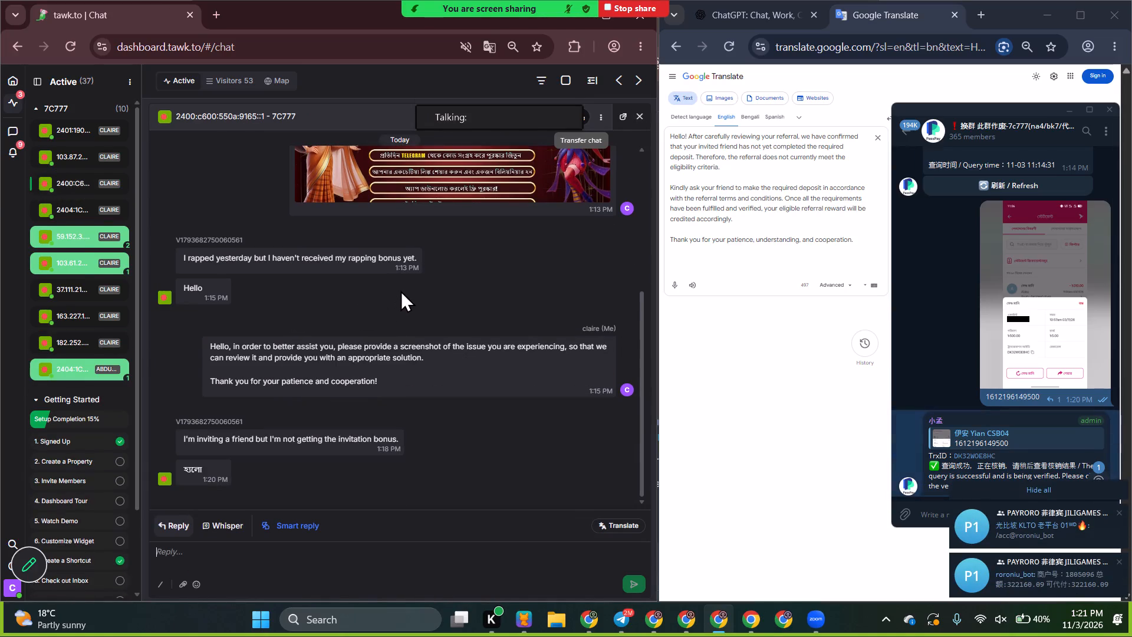
text(/ui)
key(Return)
key(Return)
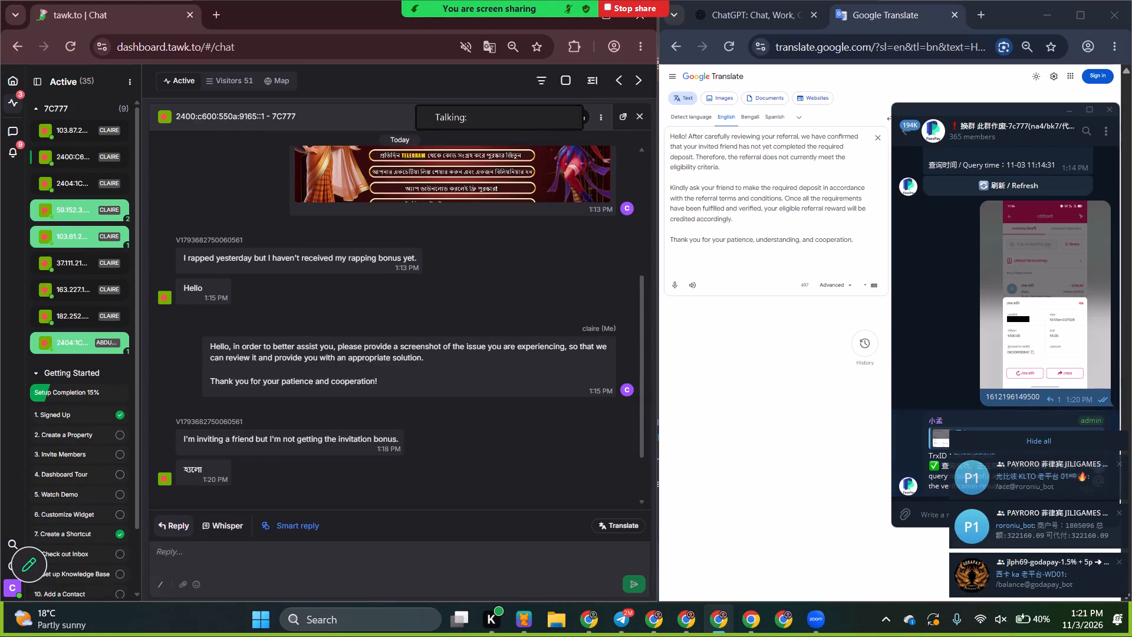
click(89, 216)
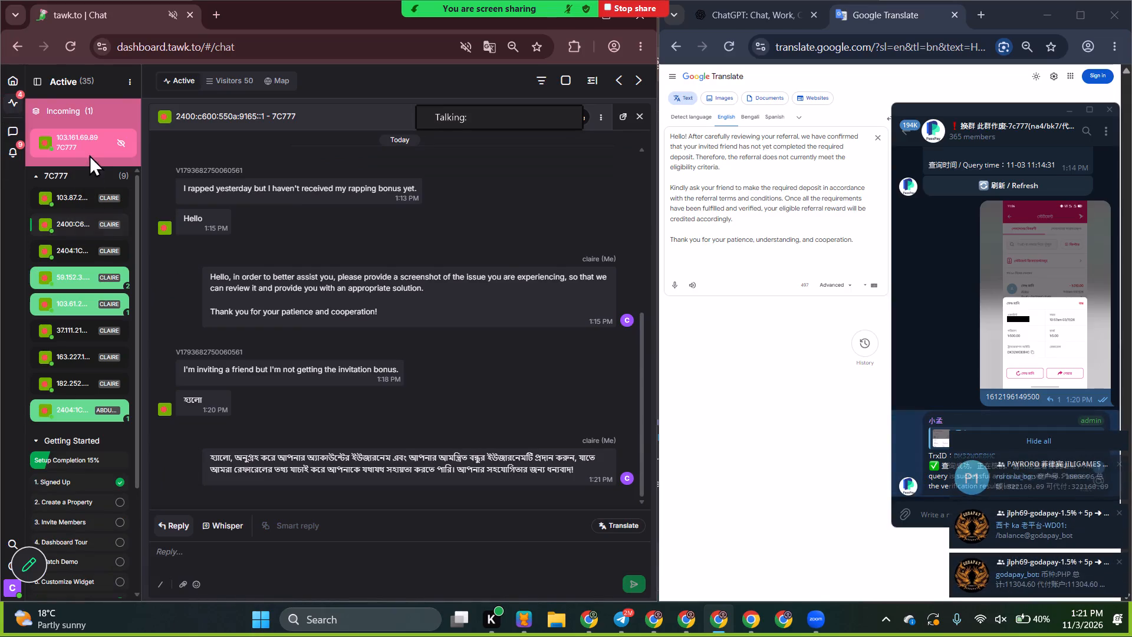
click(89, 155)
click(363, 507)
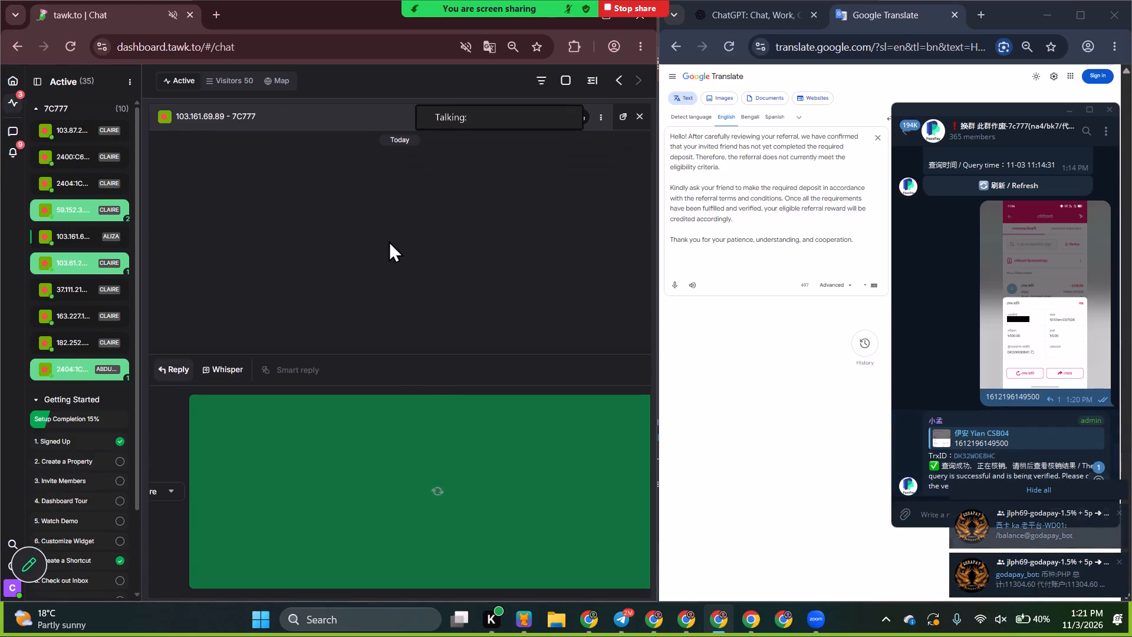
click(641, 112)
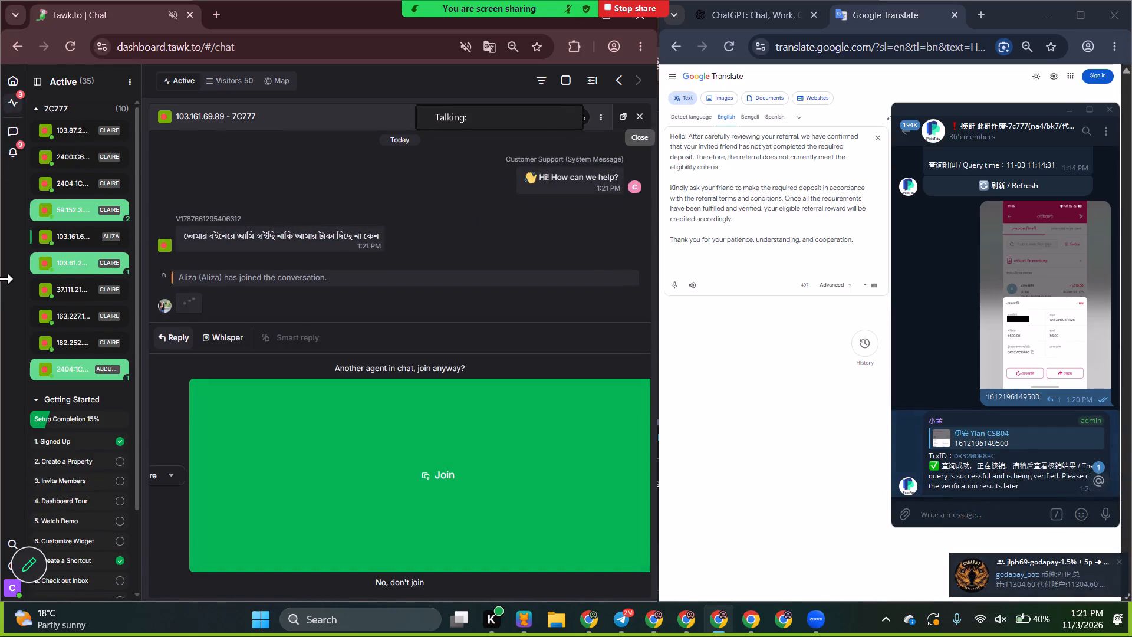
click(87, 209)
scroll(302, 415, down, 11)
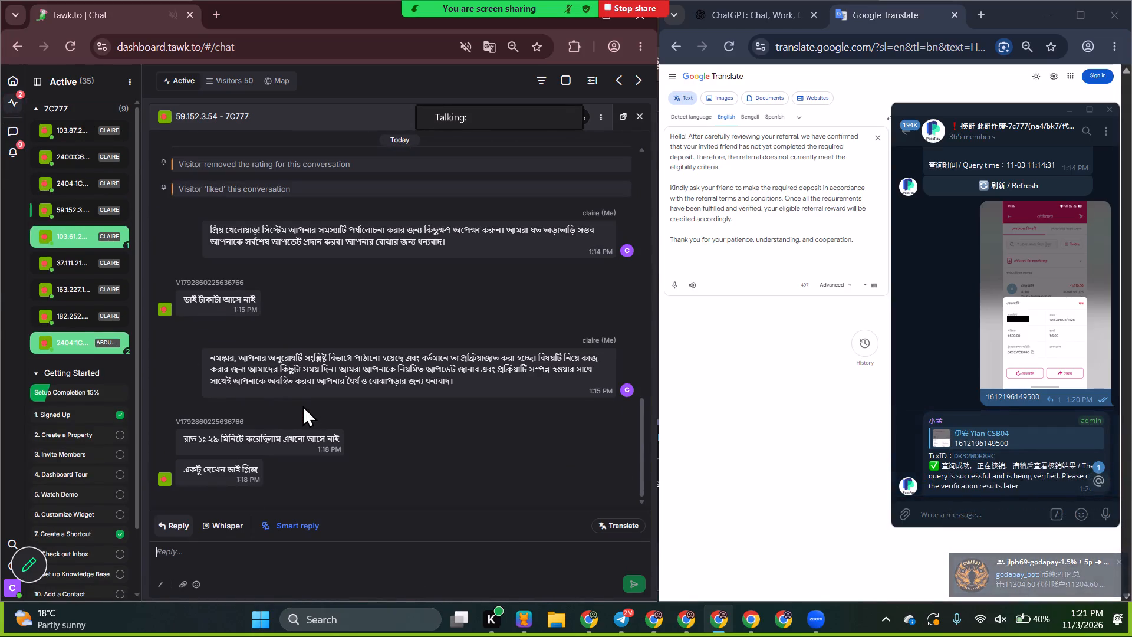
scroll(302, 405, down, 3)
right_click(321, 328)
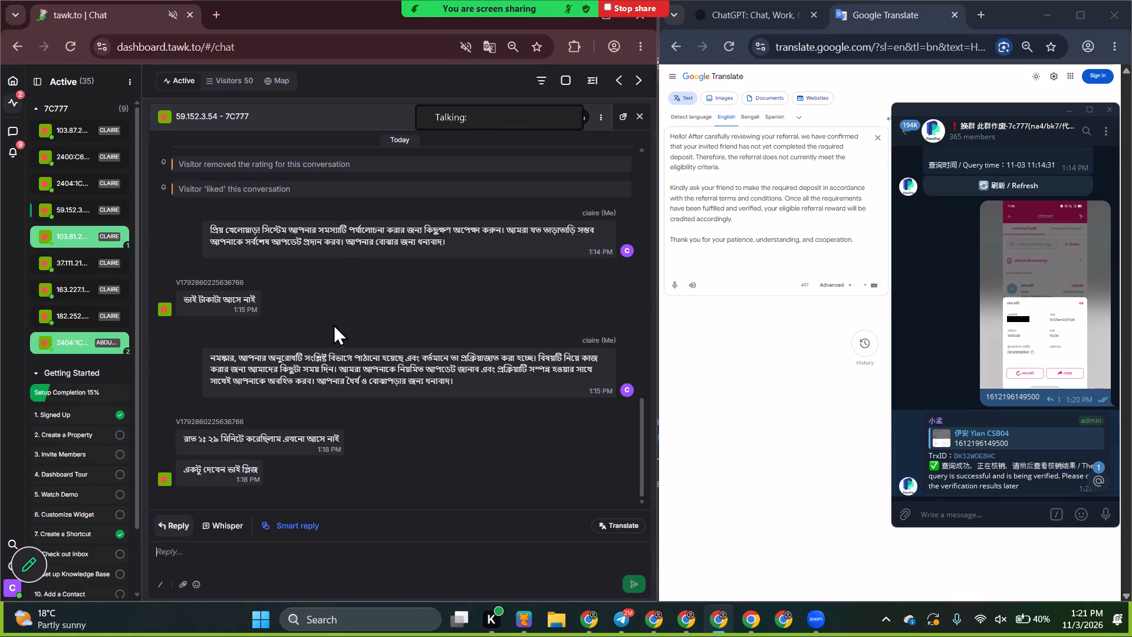
right_click(334, 226)
right_click(335, 290)
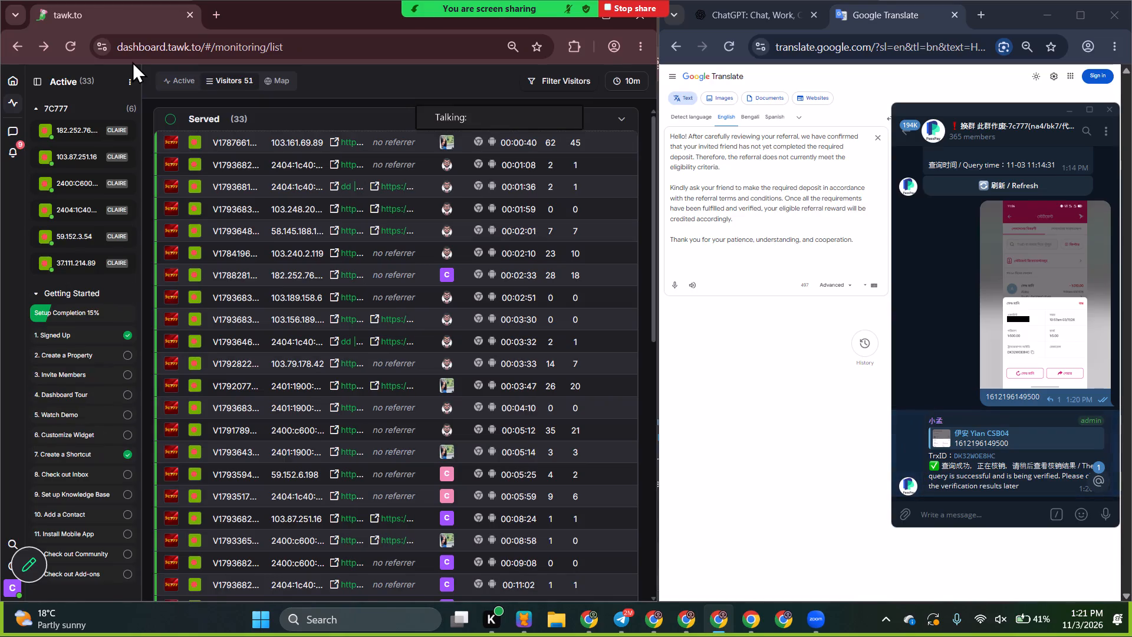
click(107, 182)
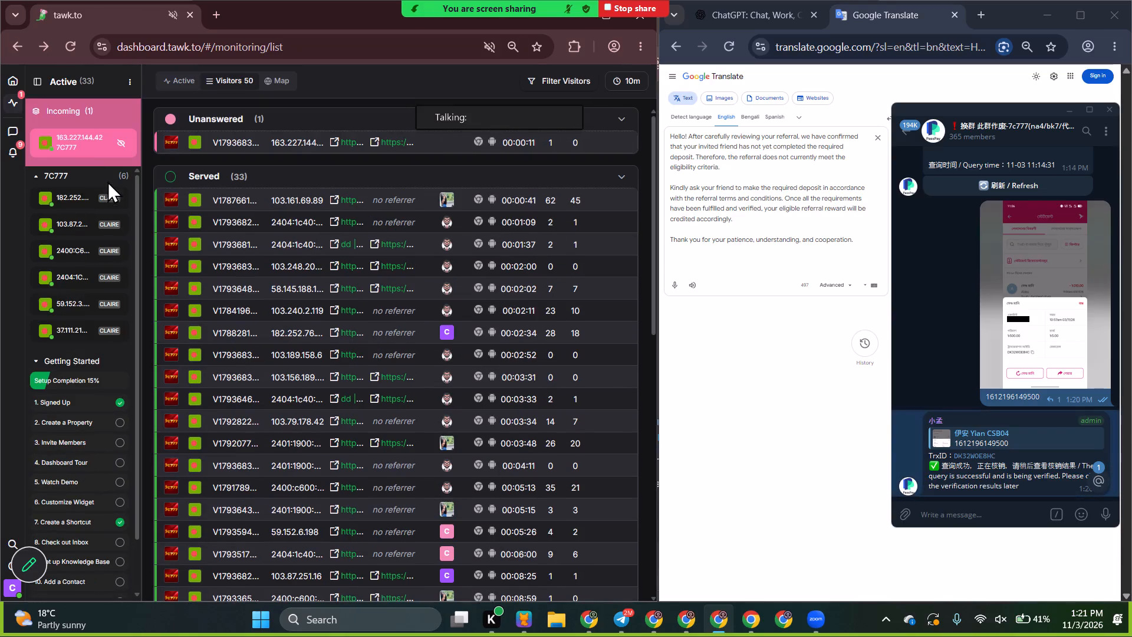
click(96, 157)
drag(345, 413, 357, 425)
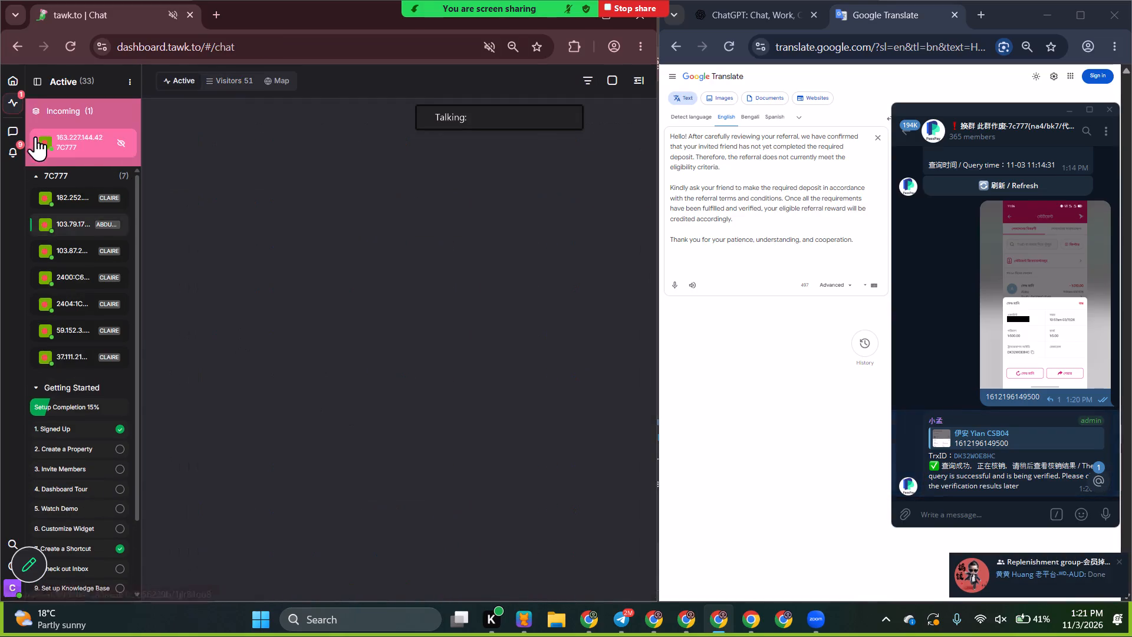
click(48, 127)
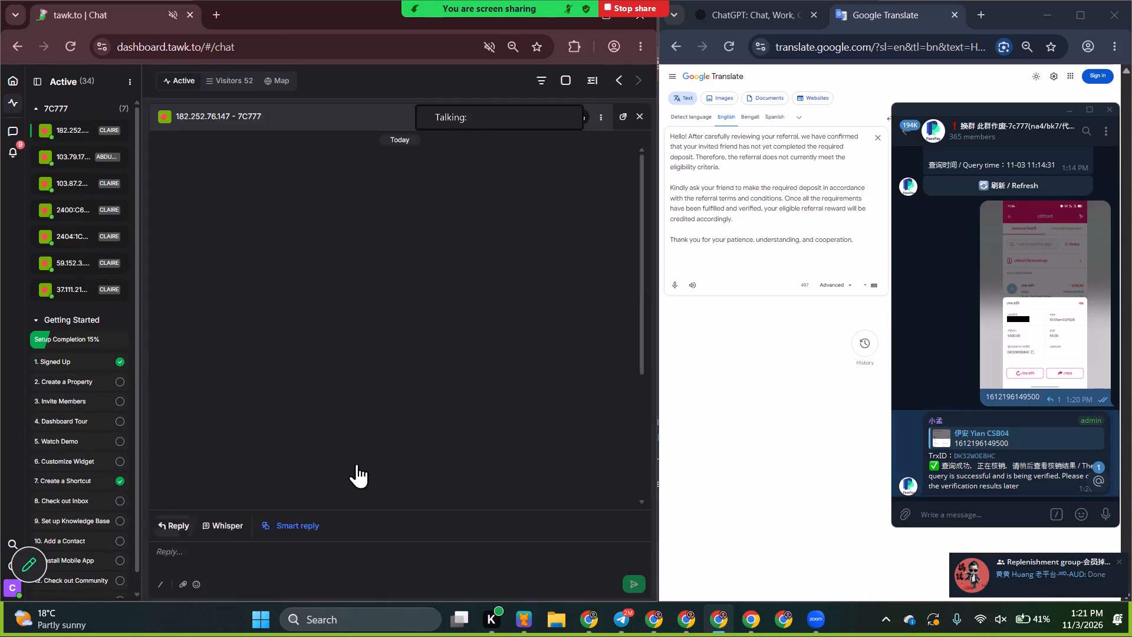
click(357, 464)
scroll(475, 227, down, 20)
scroll(361, 376, up, 2)
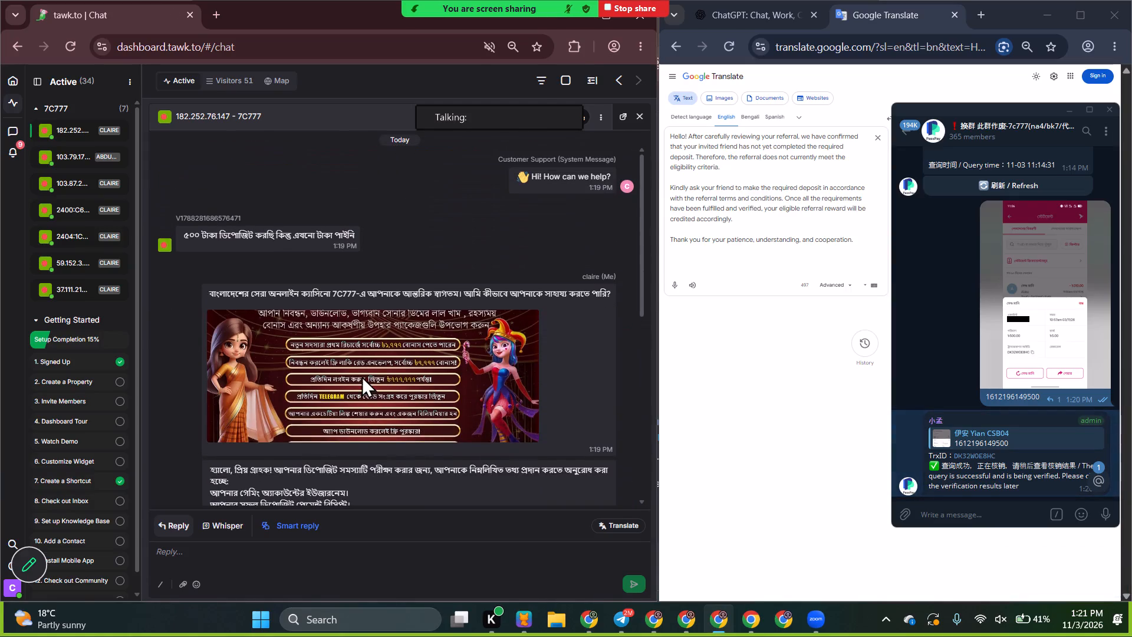
scroll(361, 376, down, 11)
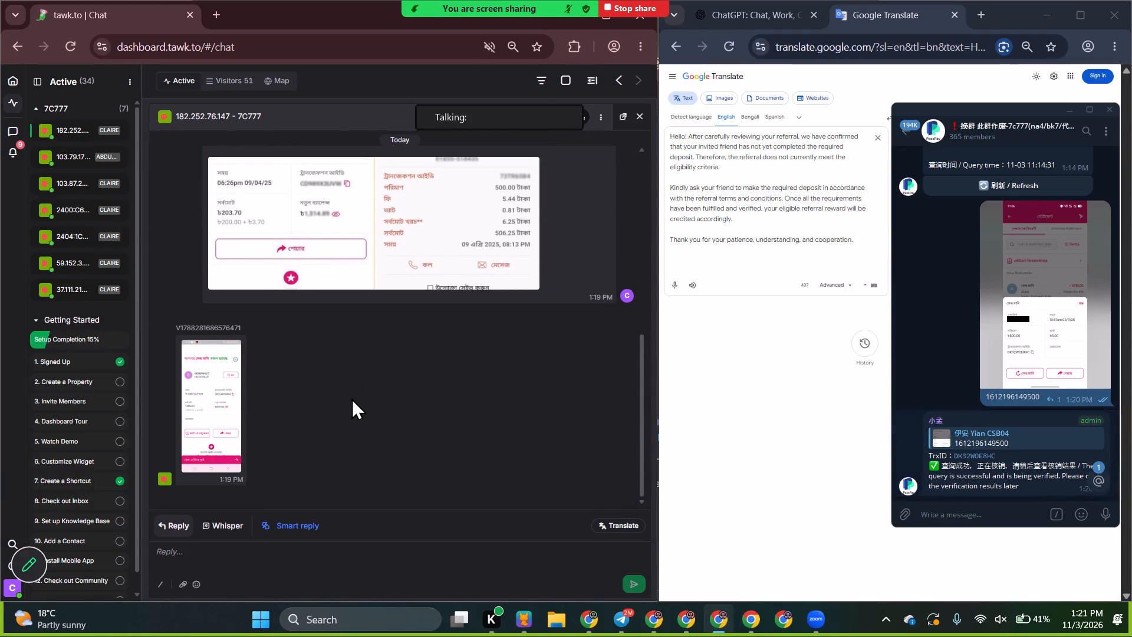
click(298, 565)
text(/i)
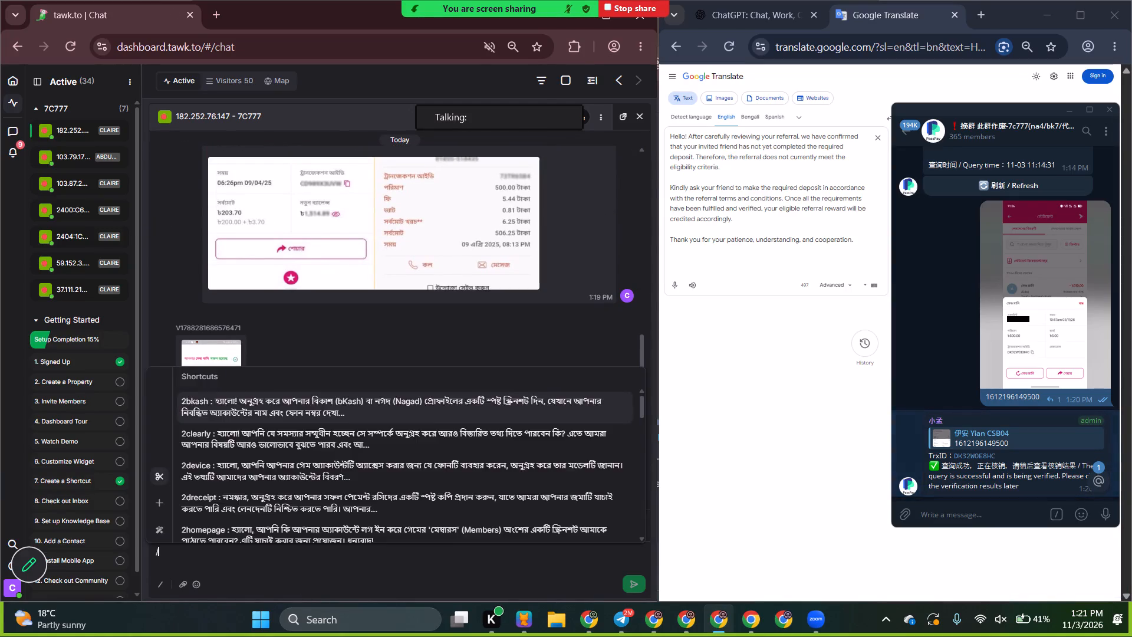
key(BackSpace)
text(use)
key(Return)
key(Return)
scroll(300, 560, down, 1)
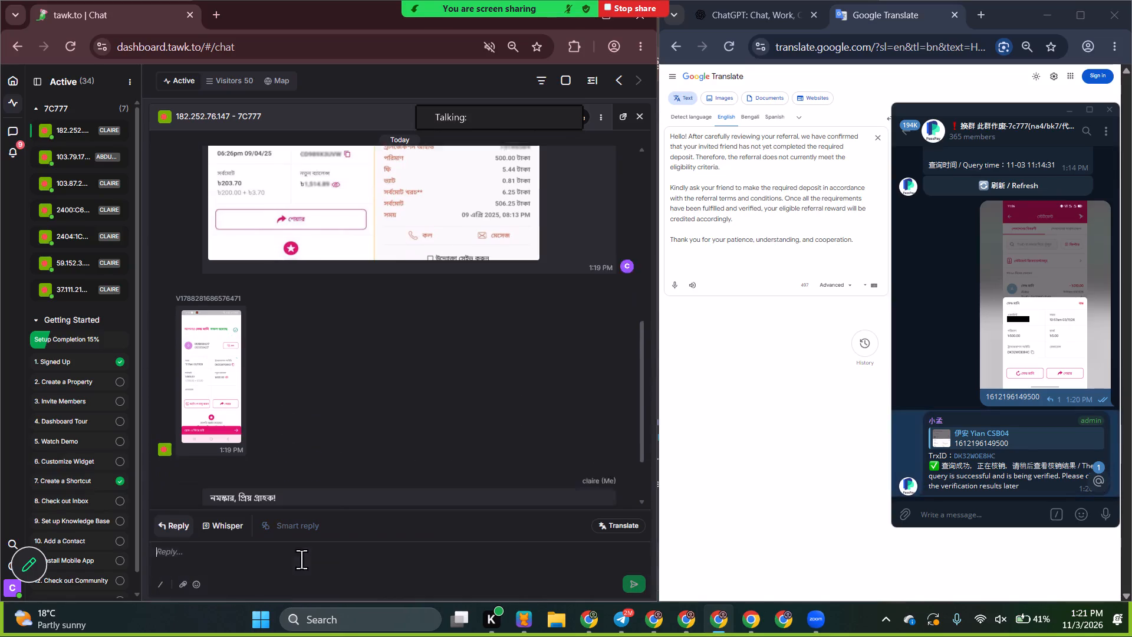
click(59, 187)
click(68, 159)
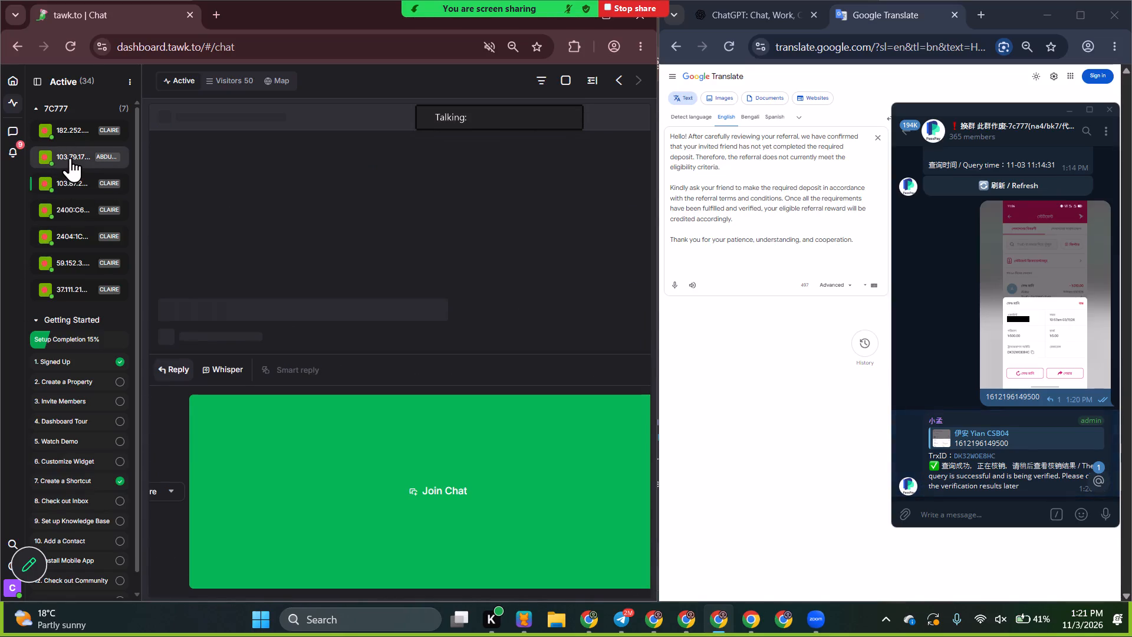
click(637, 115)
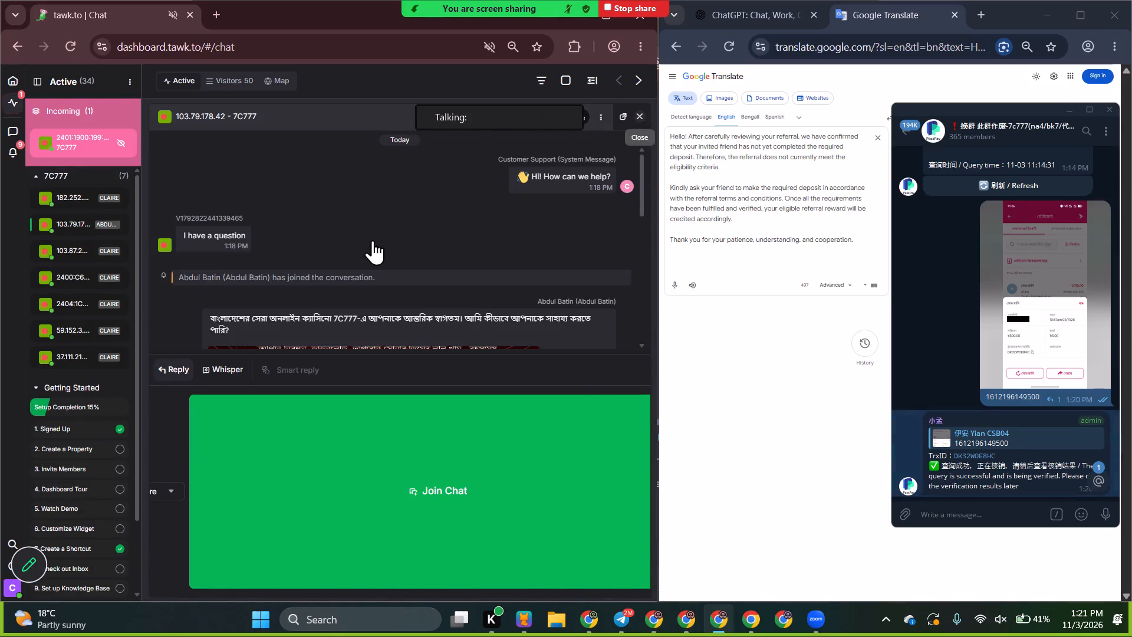
click(41, 160)
scroll(272, 239, down, 6)
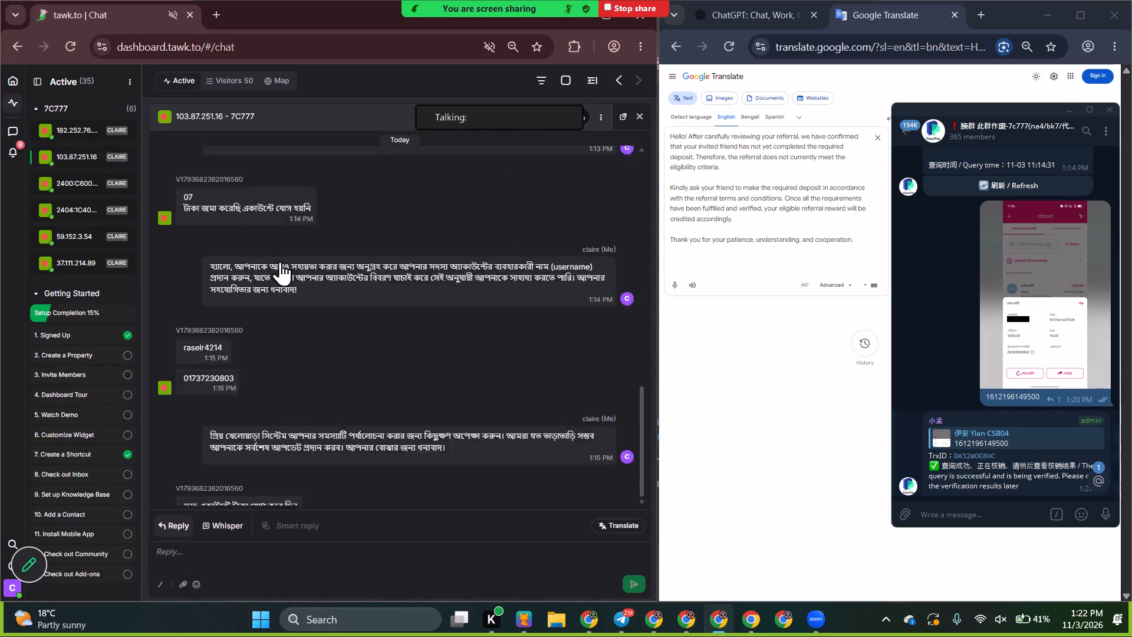
scroll(280, 261, down, 9)
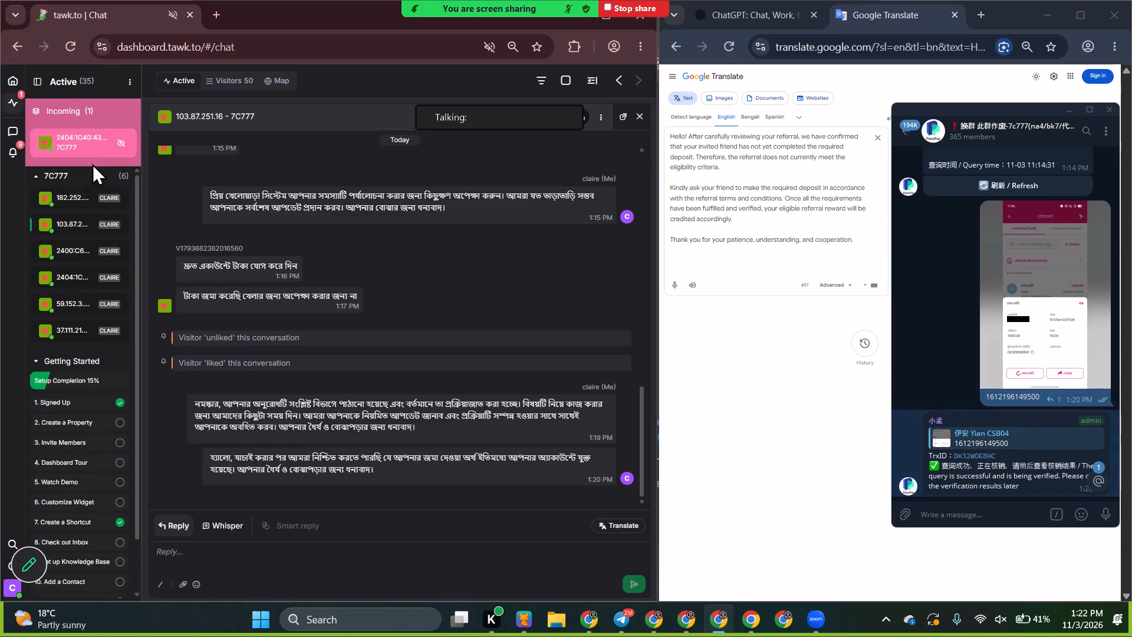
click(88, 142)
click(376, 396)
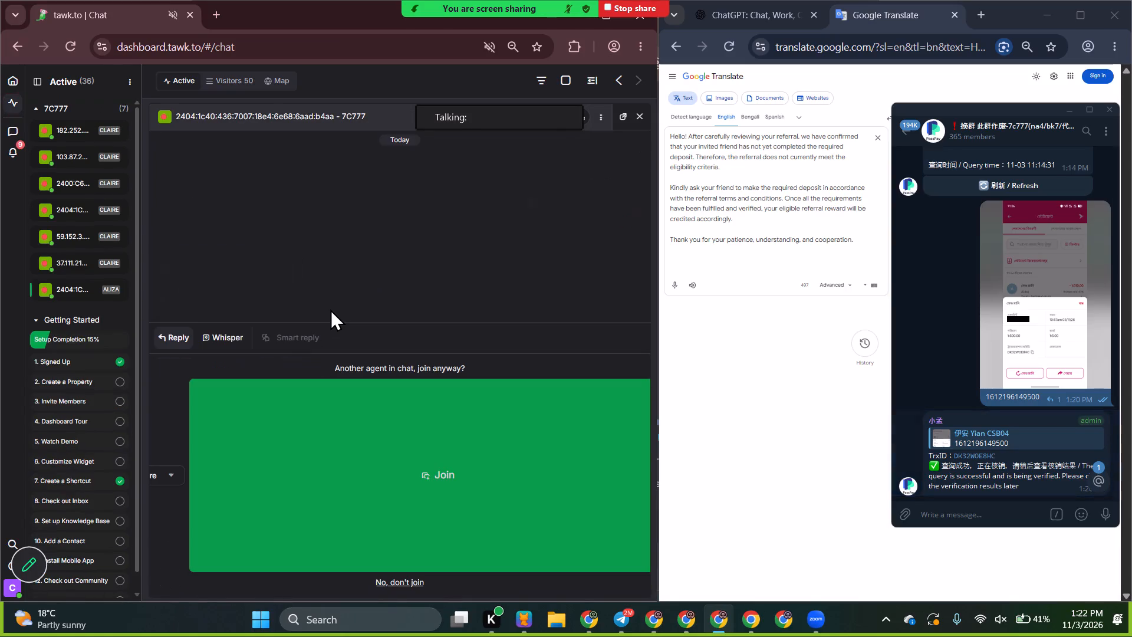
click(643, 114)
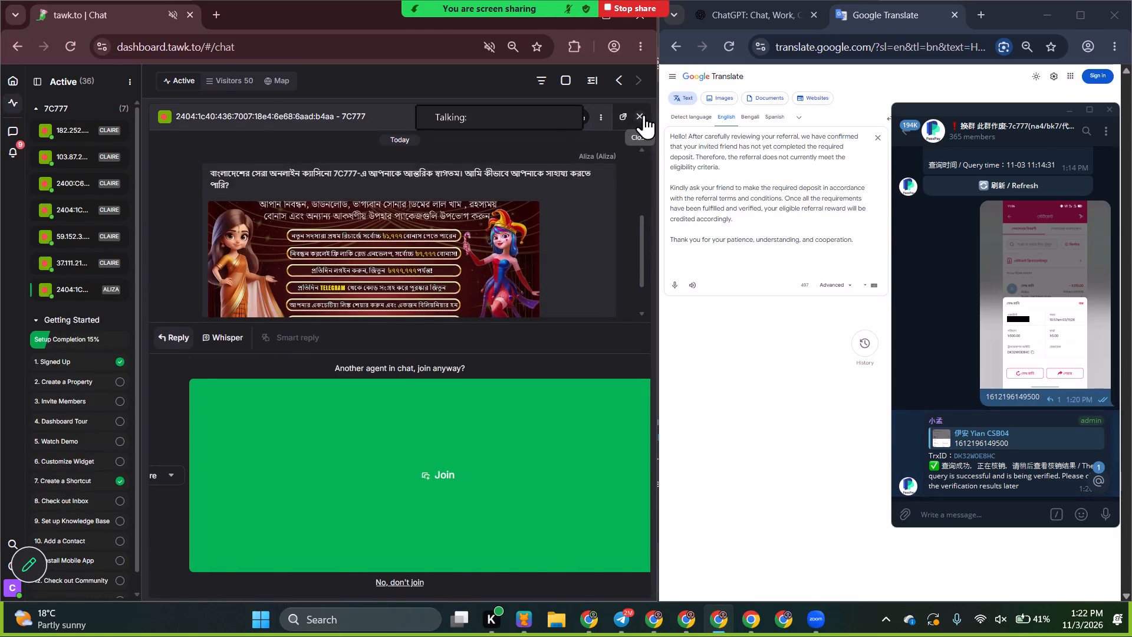
Open the 59.152.3.54 conversation, review its history and translate the page into English.
click(93, 239)
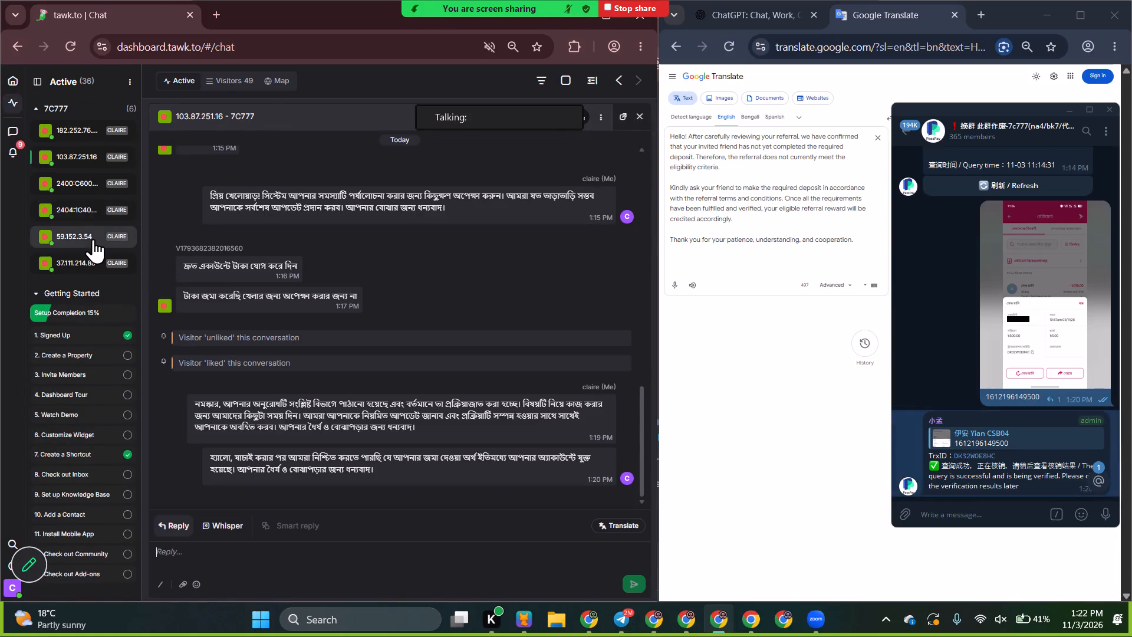
scroll(412, 294, down, 10)
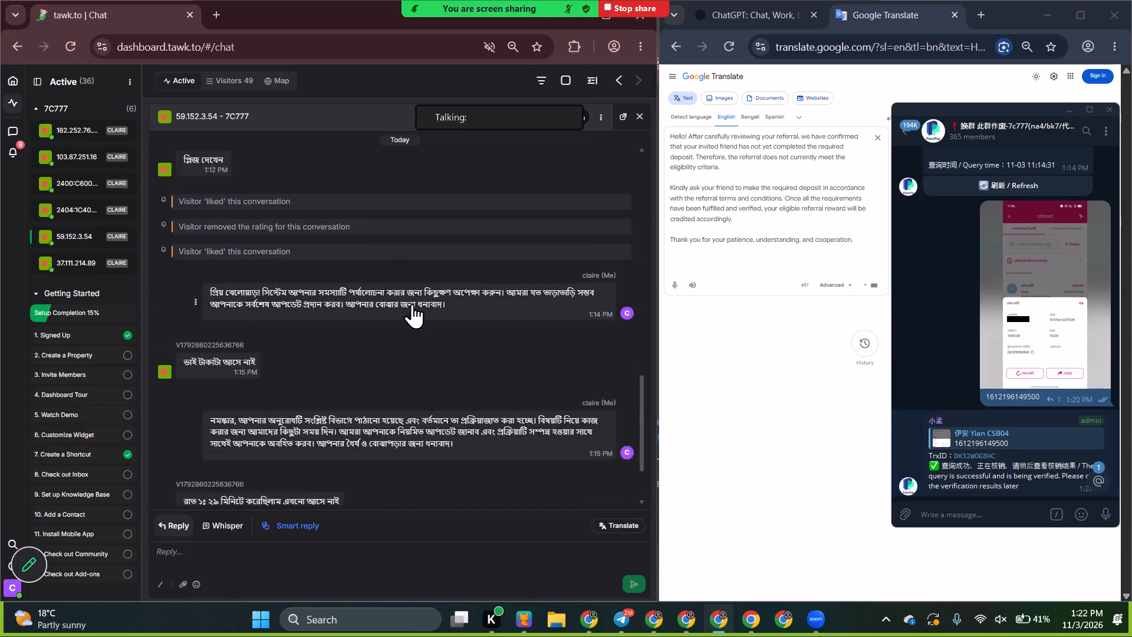
scroll(412, 304, down, 12)
scroll(412, 365, down, 6)
scroll(377, 338, up, 2)
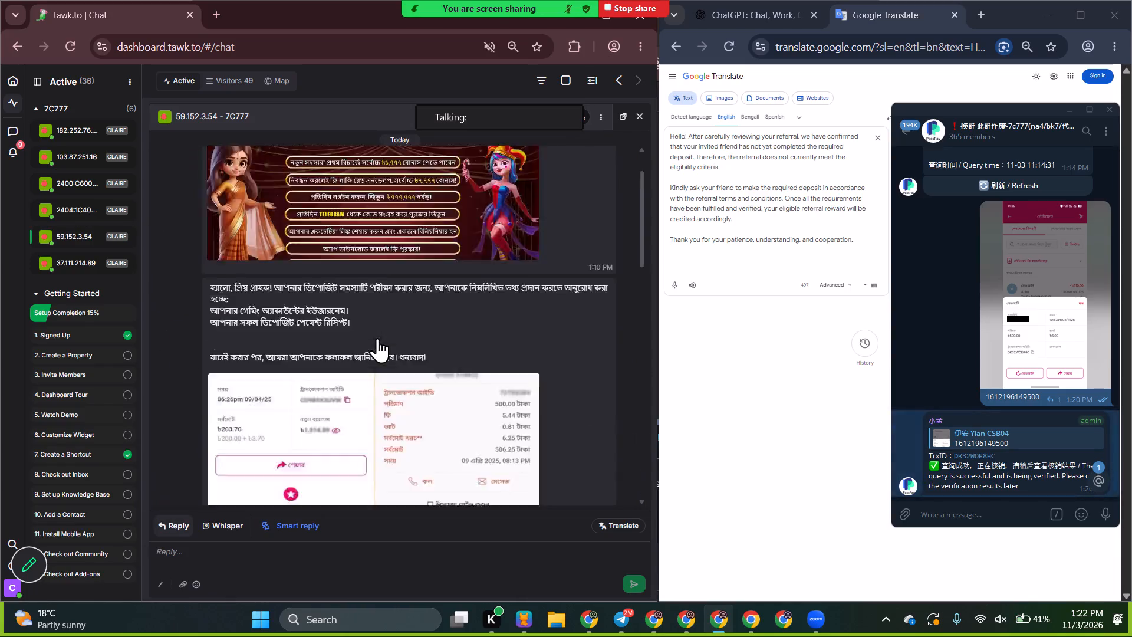
scroll(377, 338, up, 2)
scroll(377, 338, down, 2)
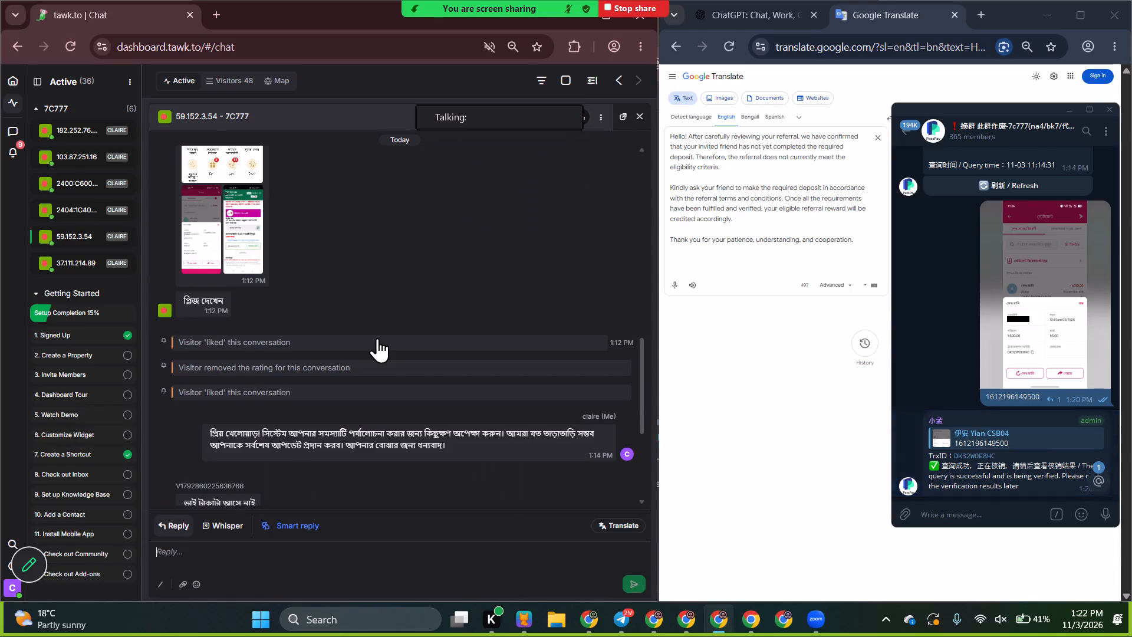
scroll(377, 338, down, 5)
right_click(377, 346)
click(463, 268)
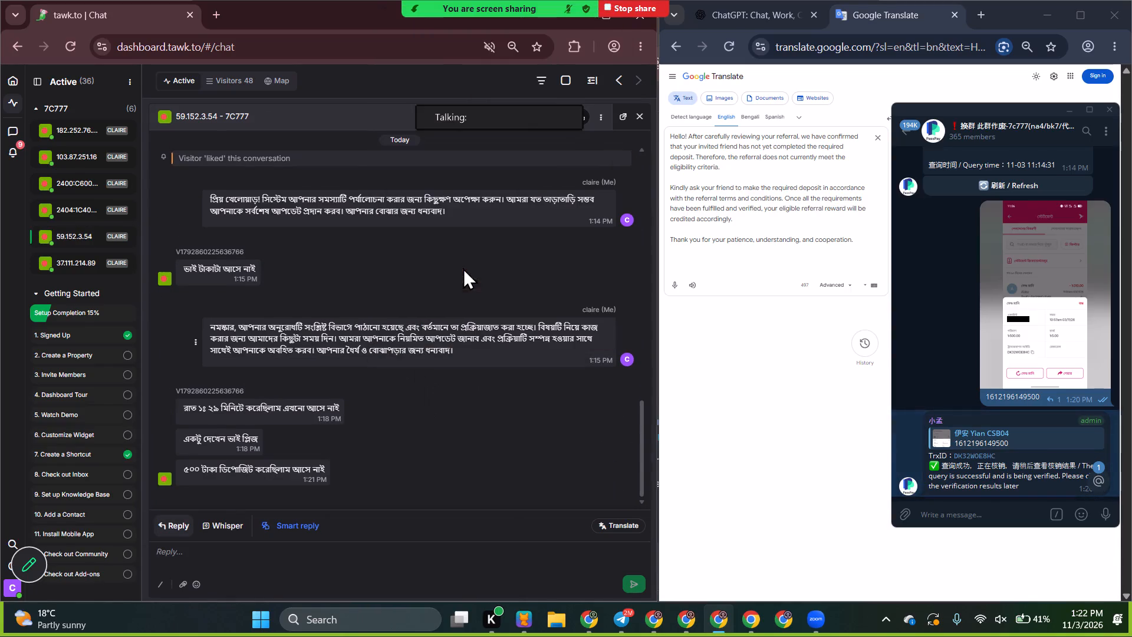
click(345, 73)
click(465, 77)
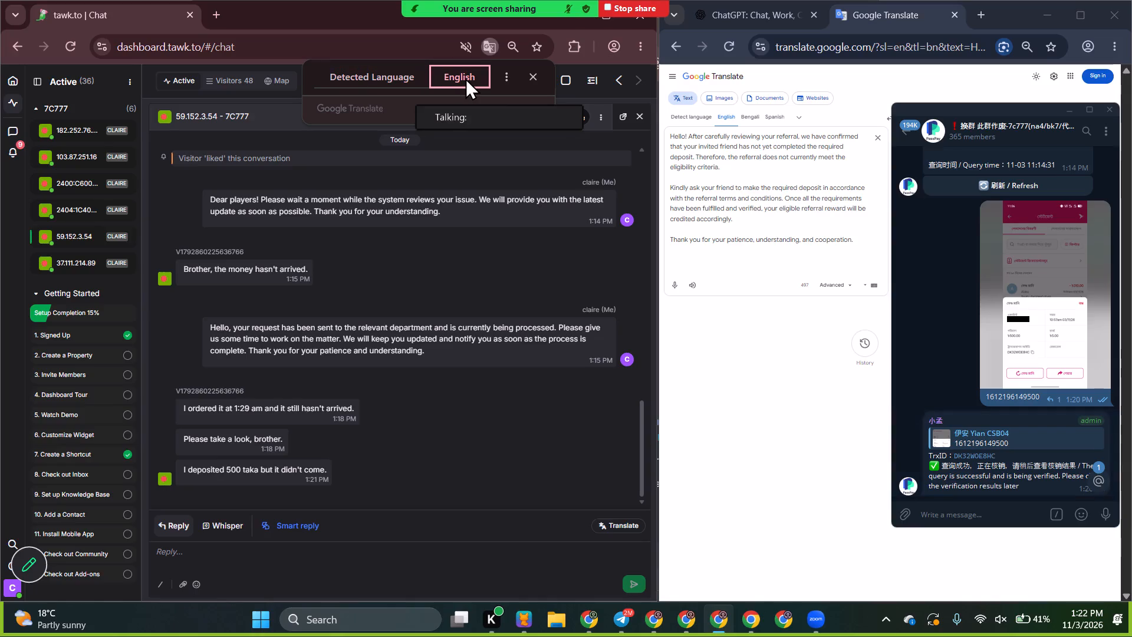
click(196, 549)
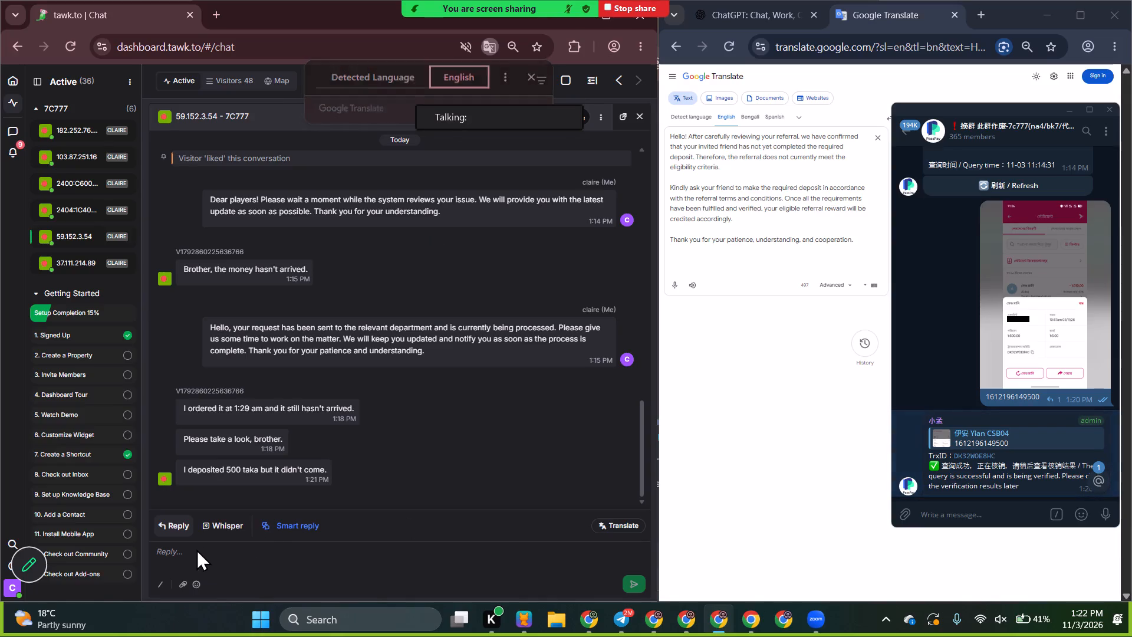
scroll(334, 391, up, 1)
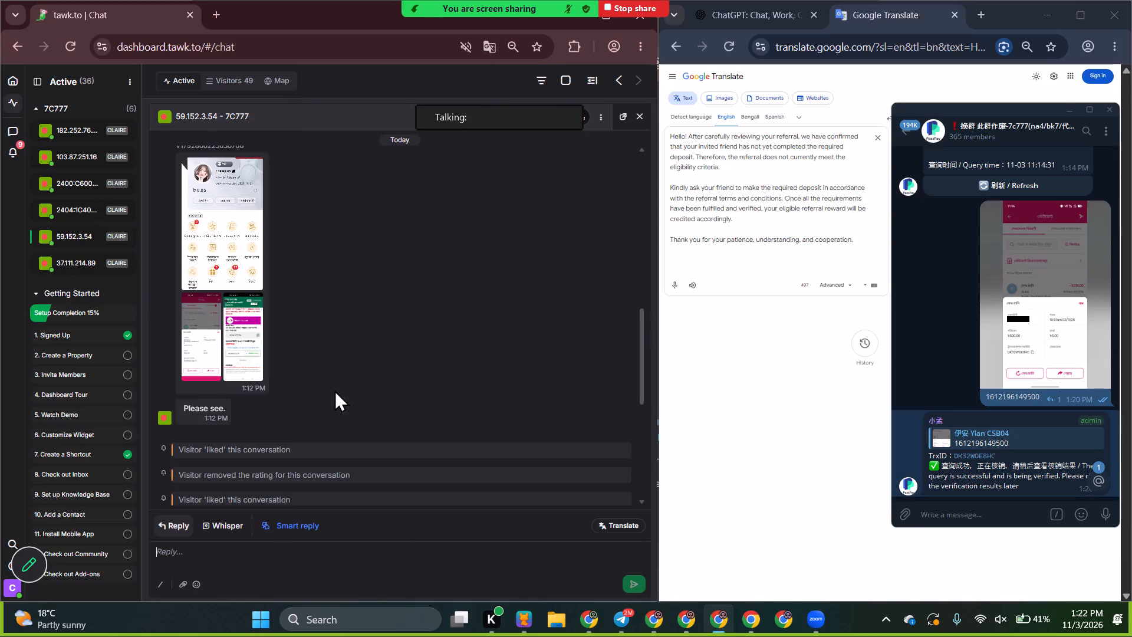
click(196, 350)
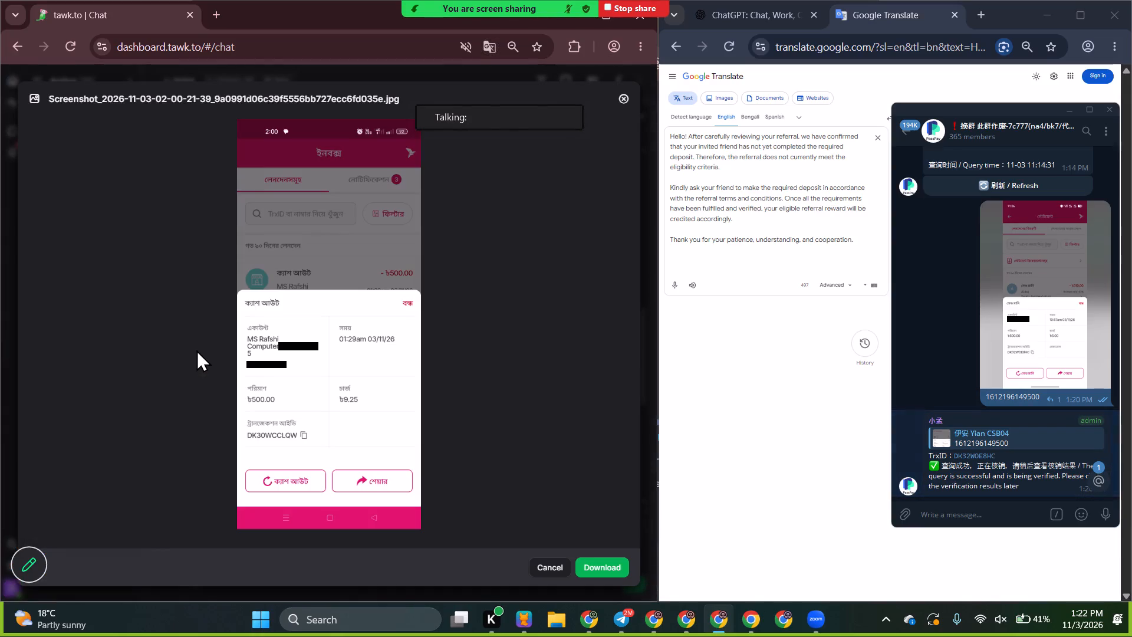
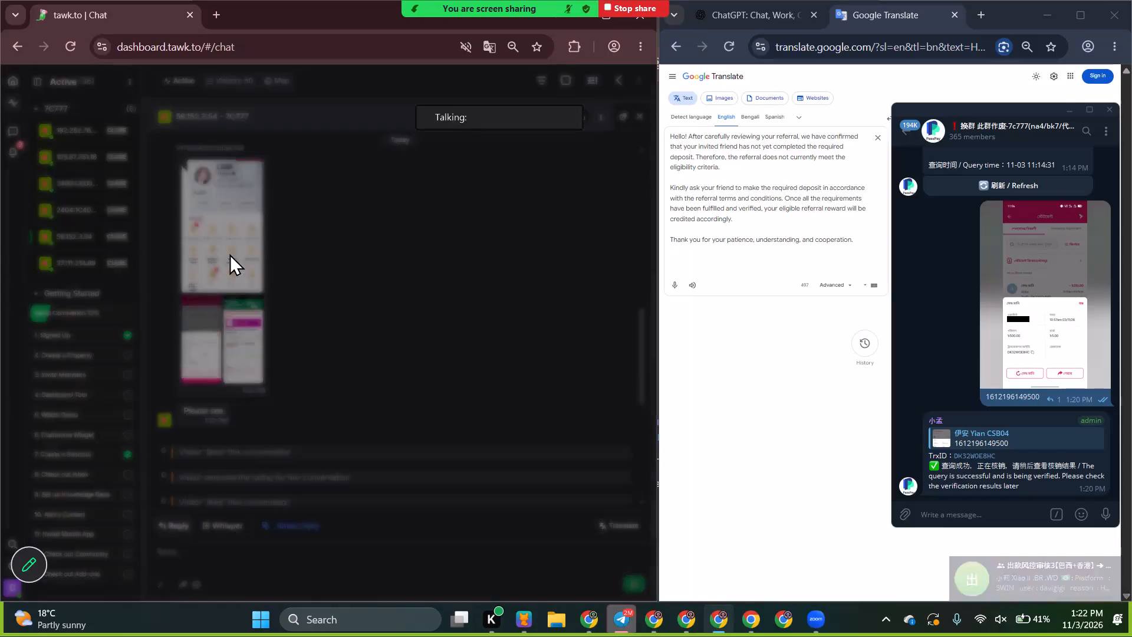
click(547, 566)
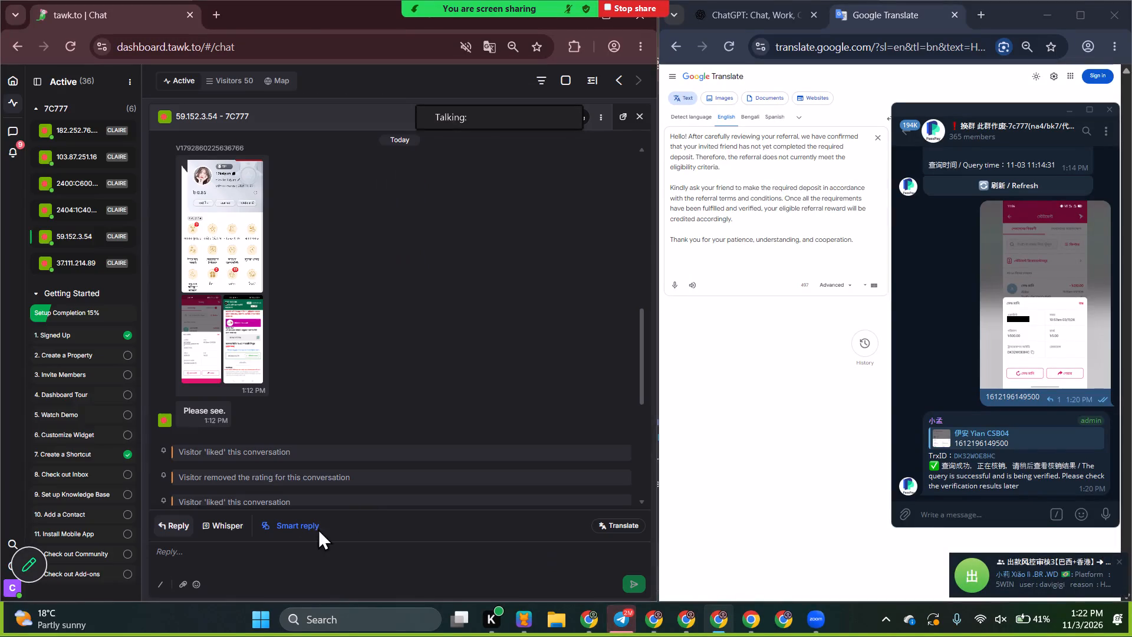
click(286, 544)
text(/notre)
key(Return)
key(Return)
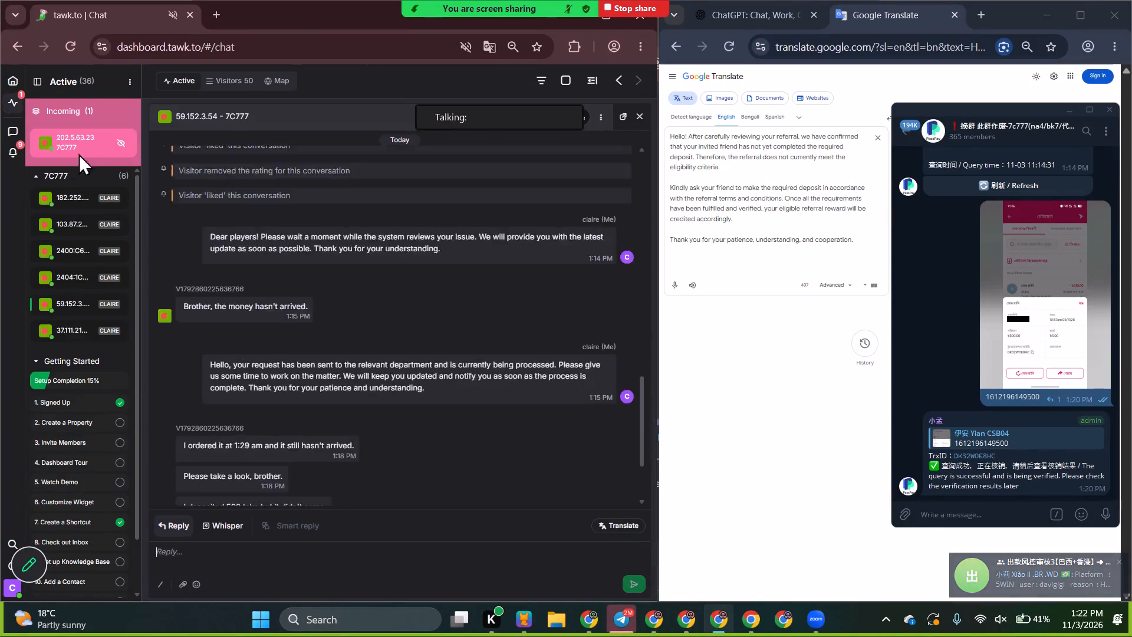
click(78, 152)
drag(238, 381, 270, 395)
click(280, 397)
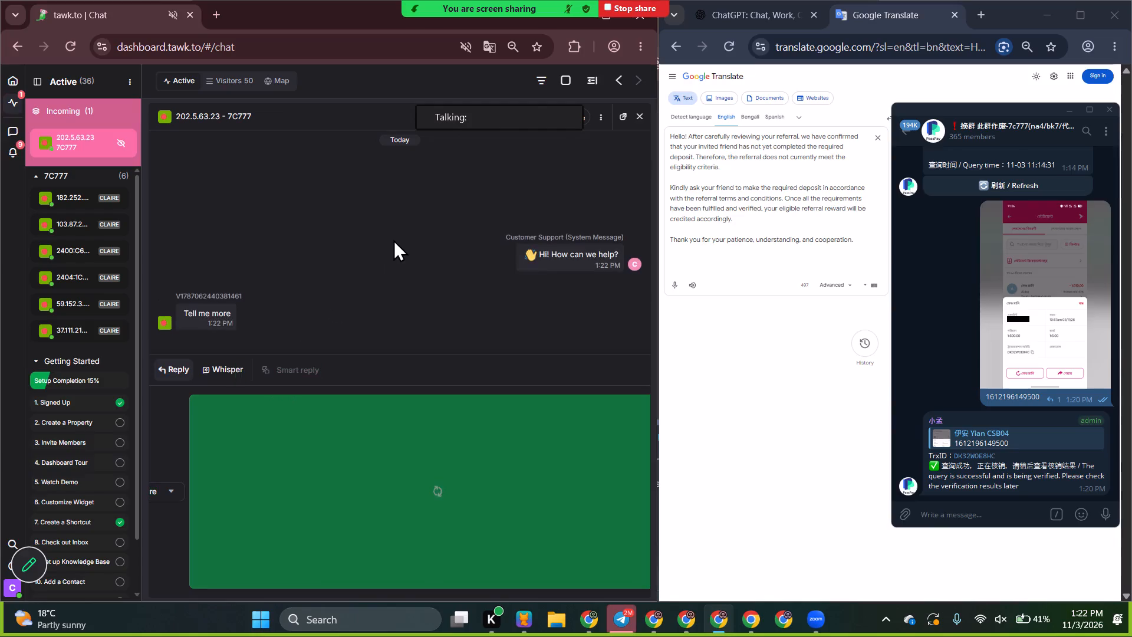
text(/he)
key(Return)
key(Return)
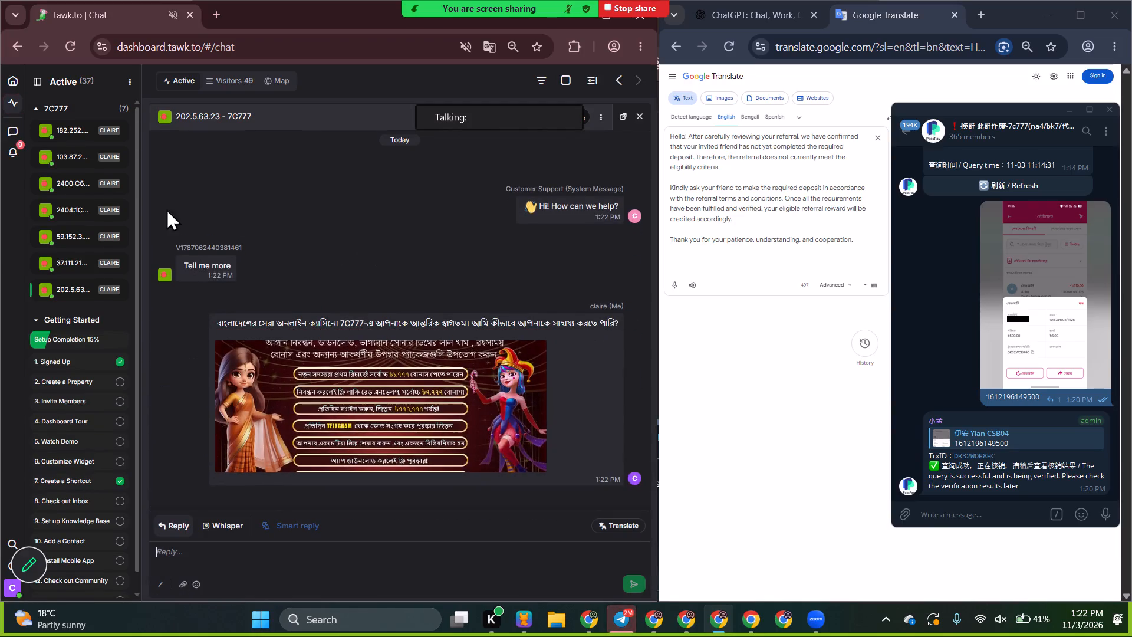
click(114, 222)
click(110, 226)
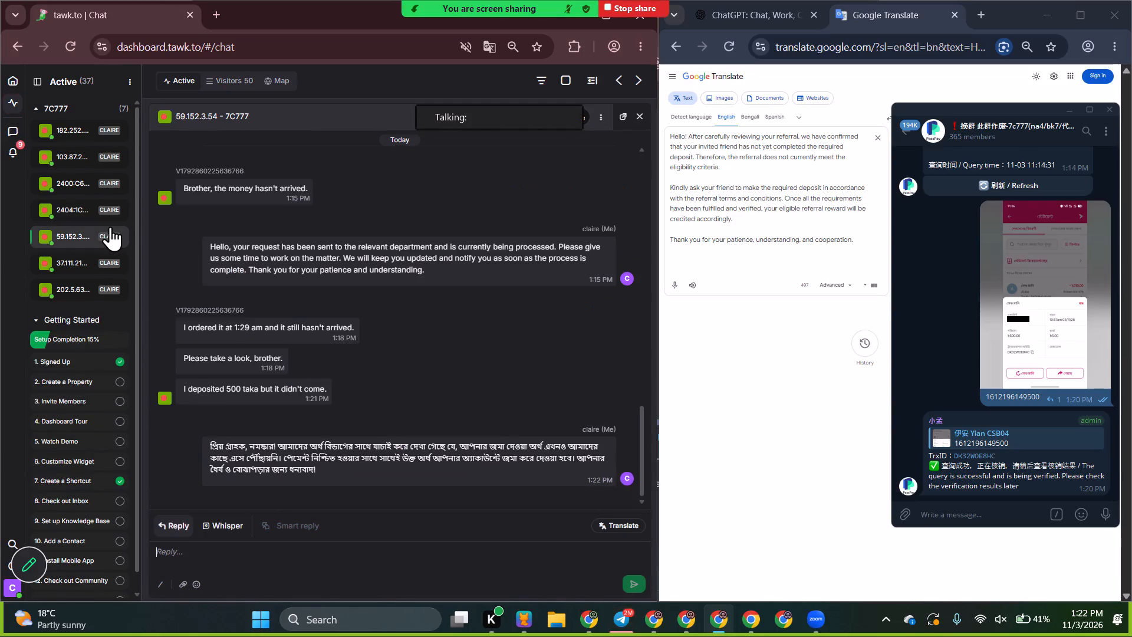
click(85, 149)
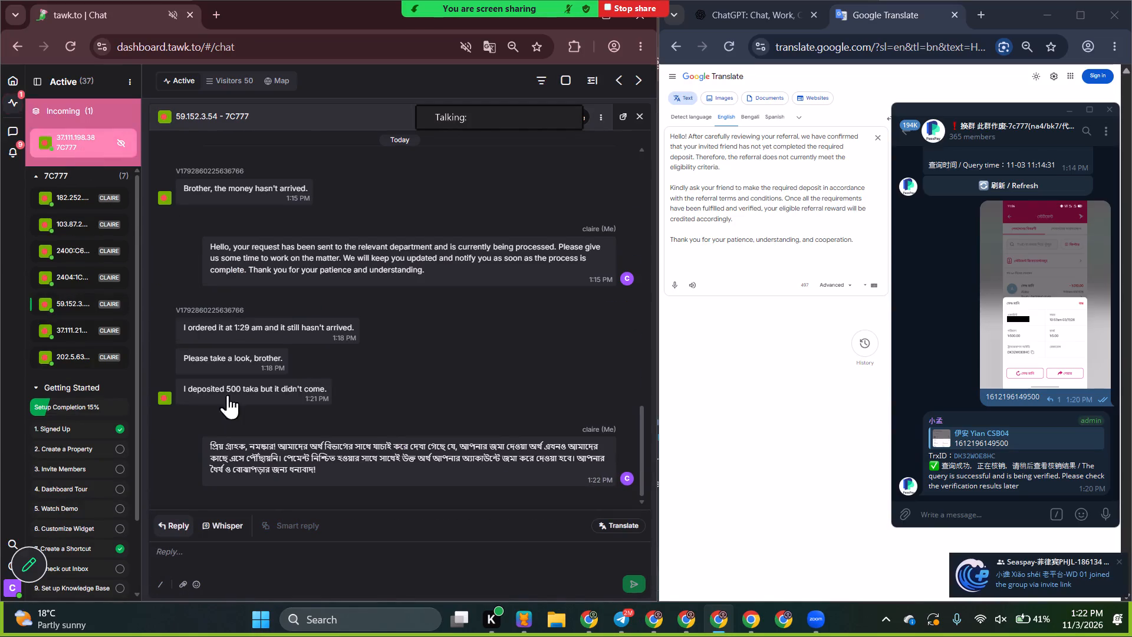
drag(274, 461, 287, 469)
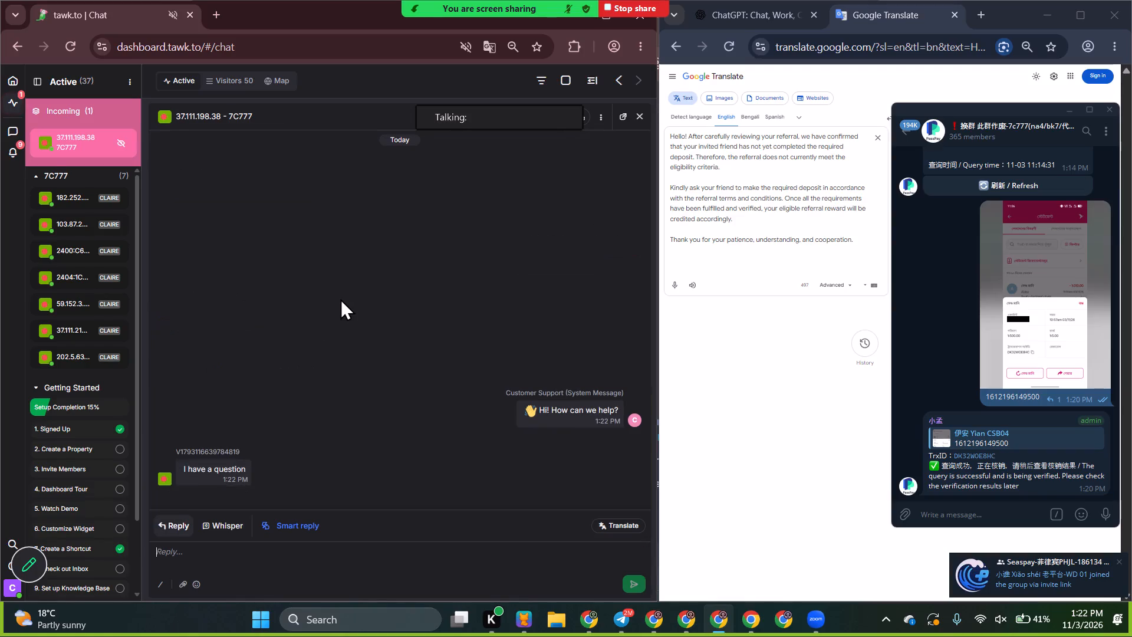
text(/he)
key(Return)
key(Return)
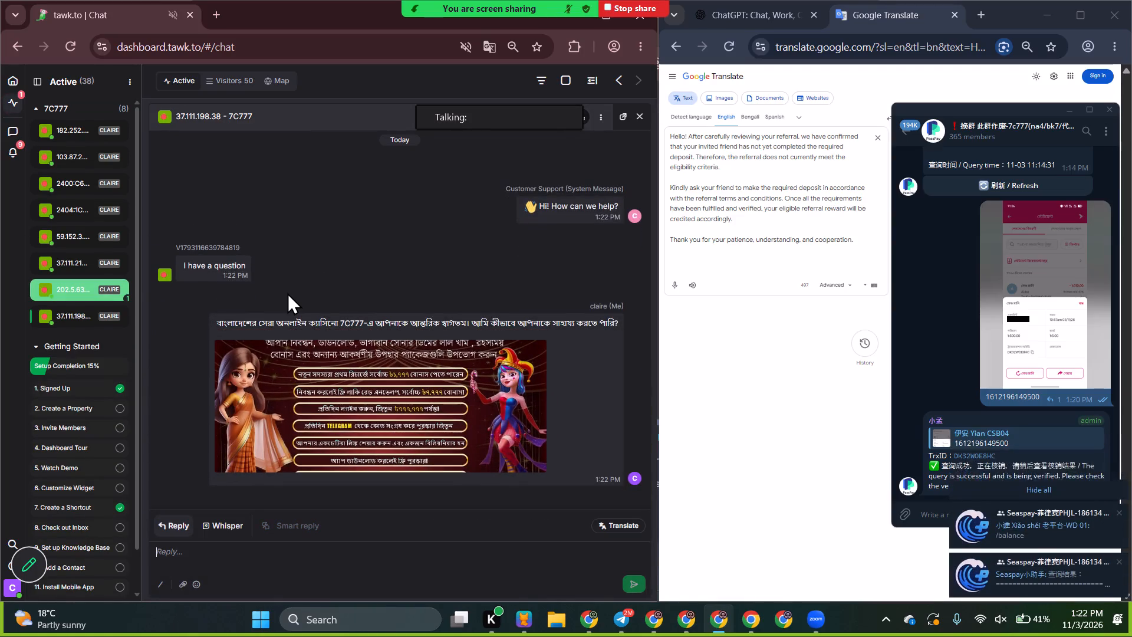
click(66, 155)
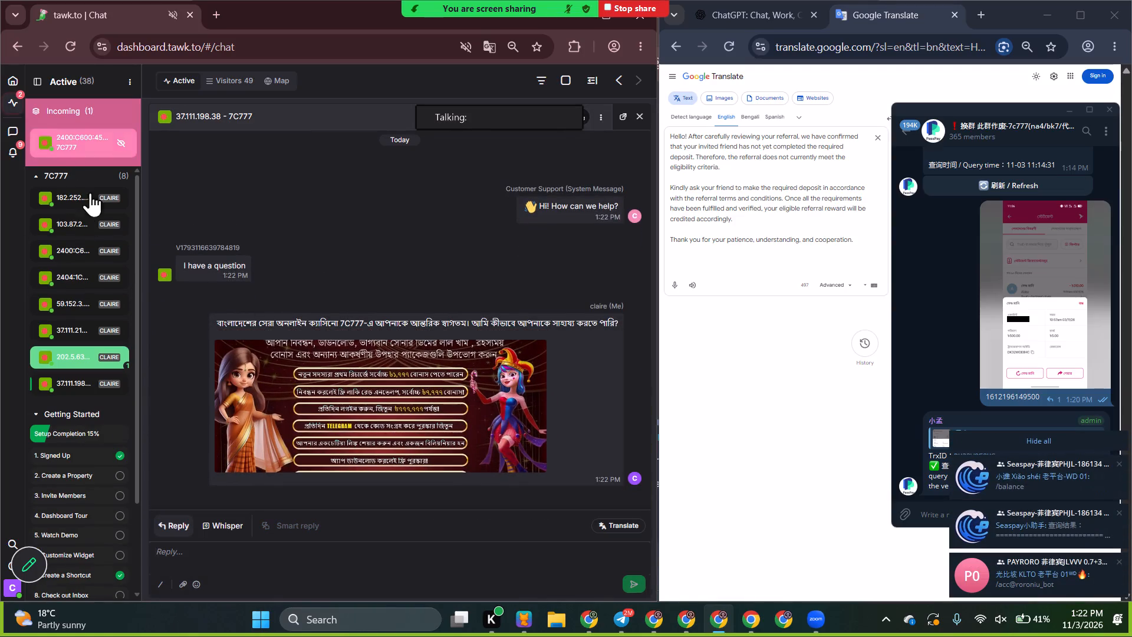
click(390, 445)
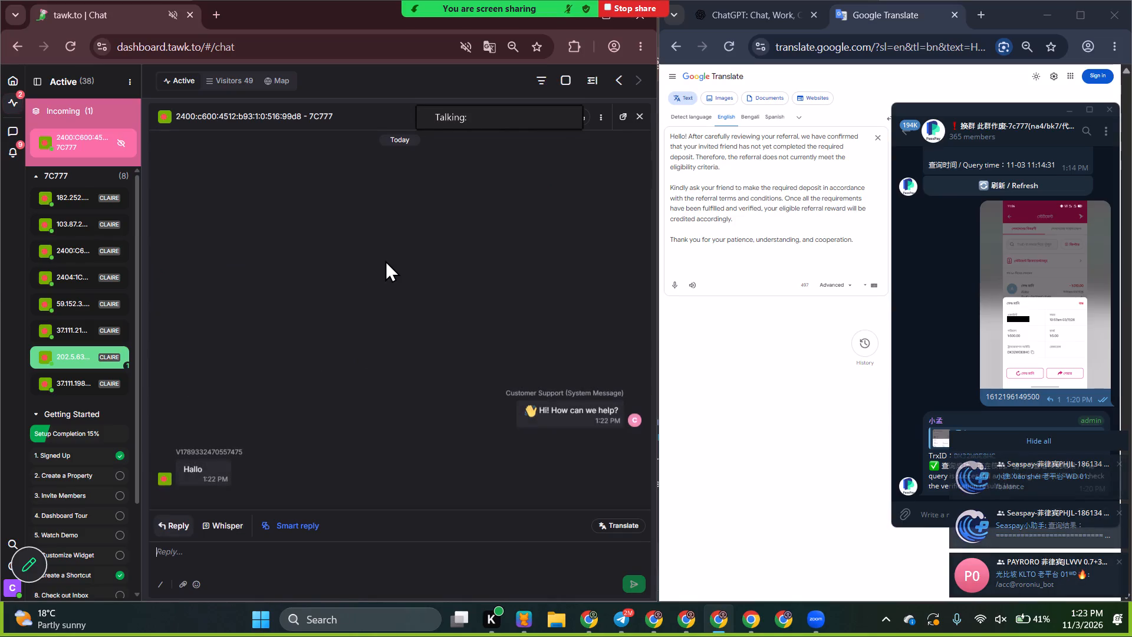
text(/he)
key(Return)
key(Return)
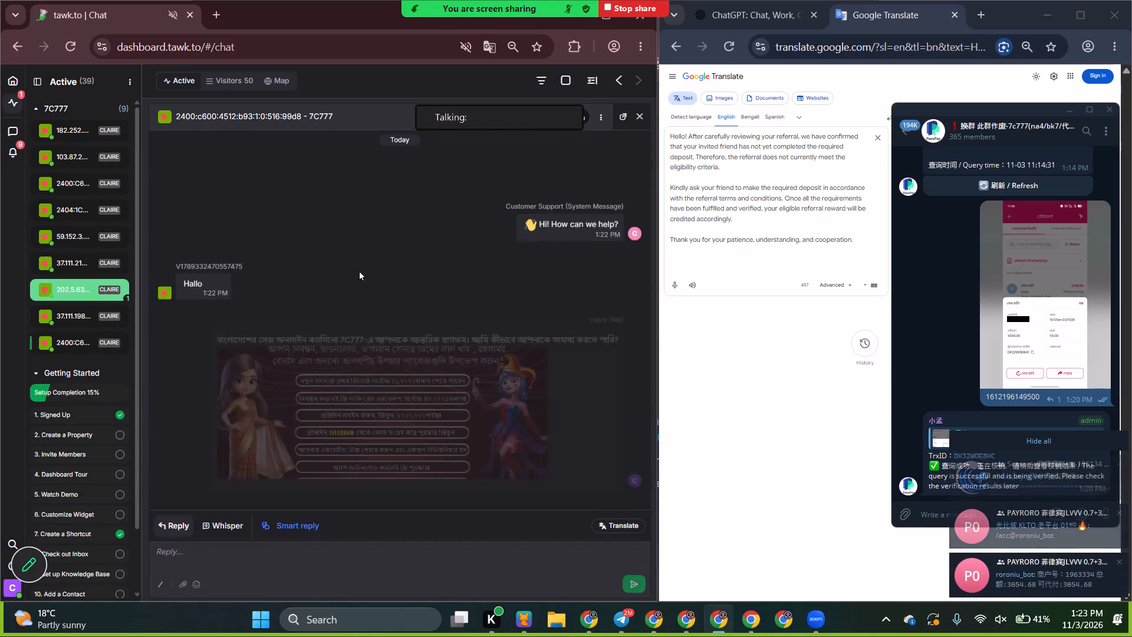
click(113, 288)
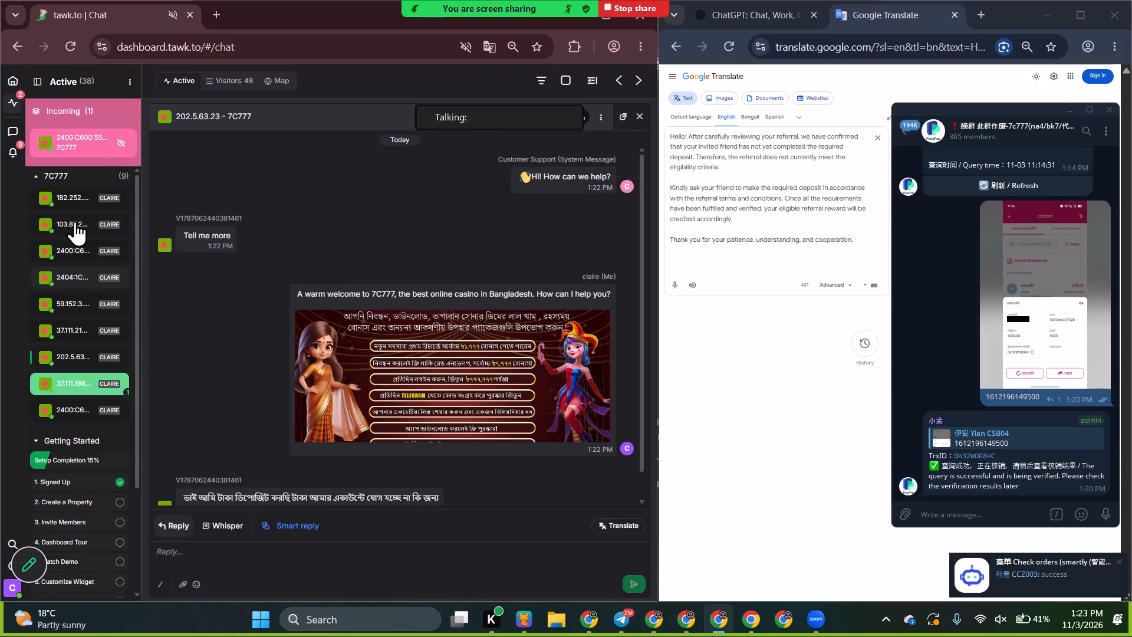
click(95, 147)
drag(264, 389, 272, 396)
click(256, 461)
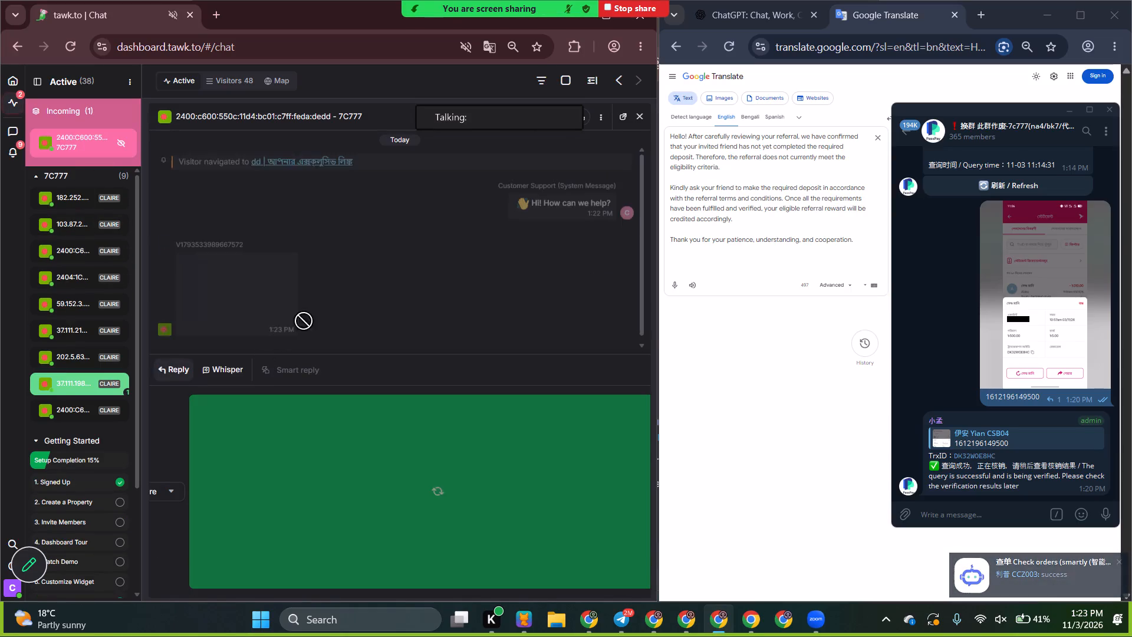
text(/he)
key(Return)
key(Return)
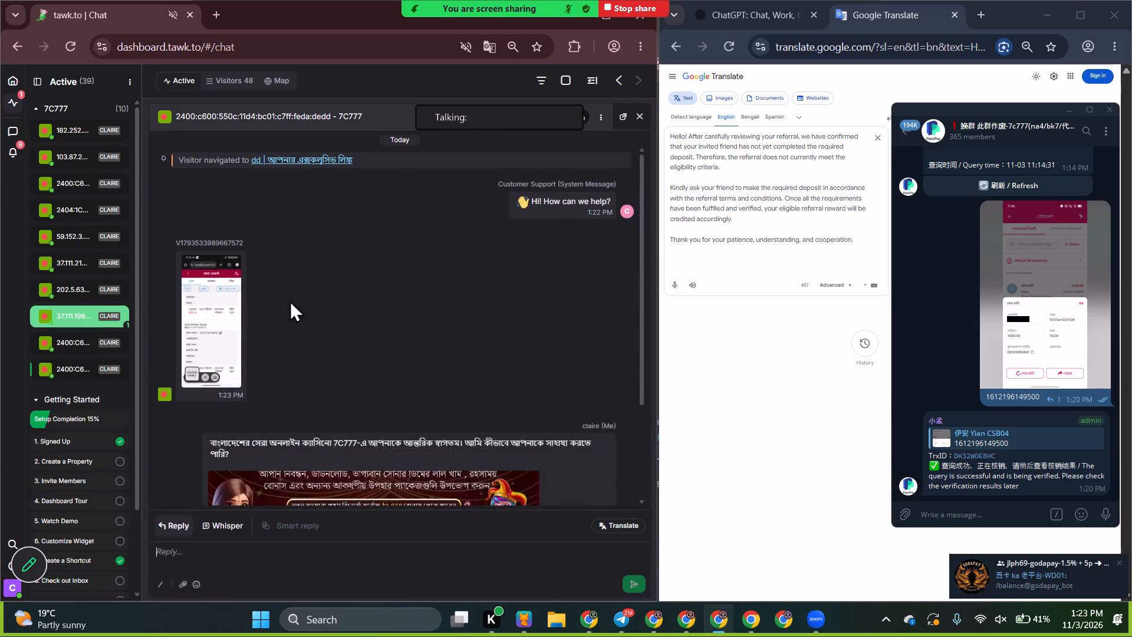
click(84, 288)
scroll(291, 344, down, 2)
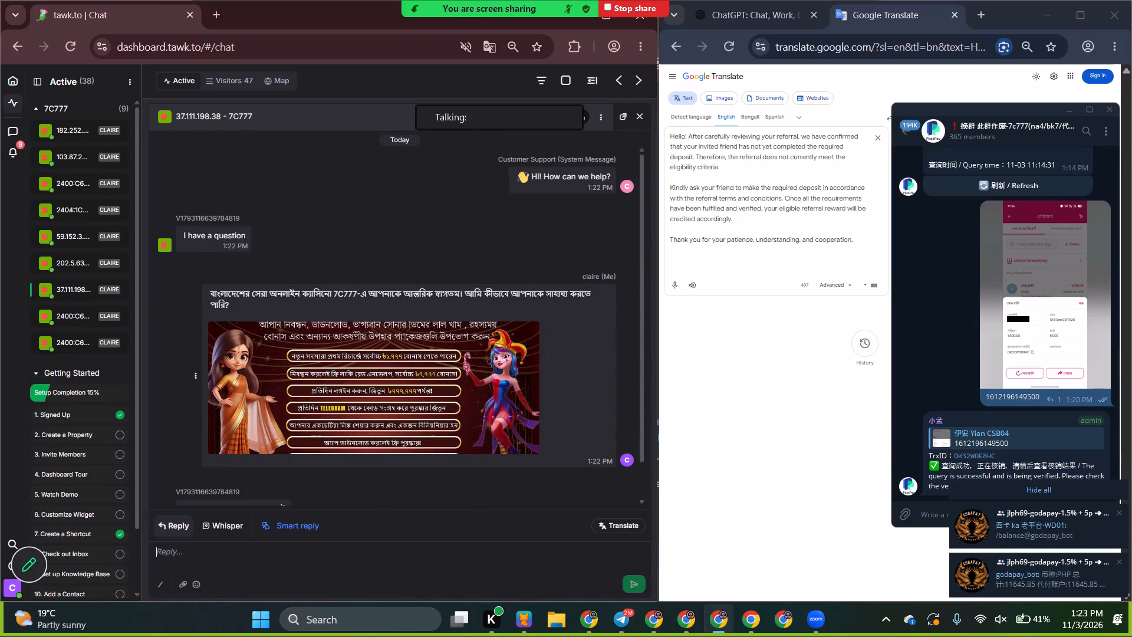
scroll(291, 344, down, 11)
right_click(366, 466)
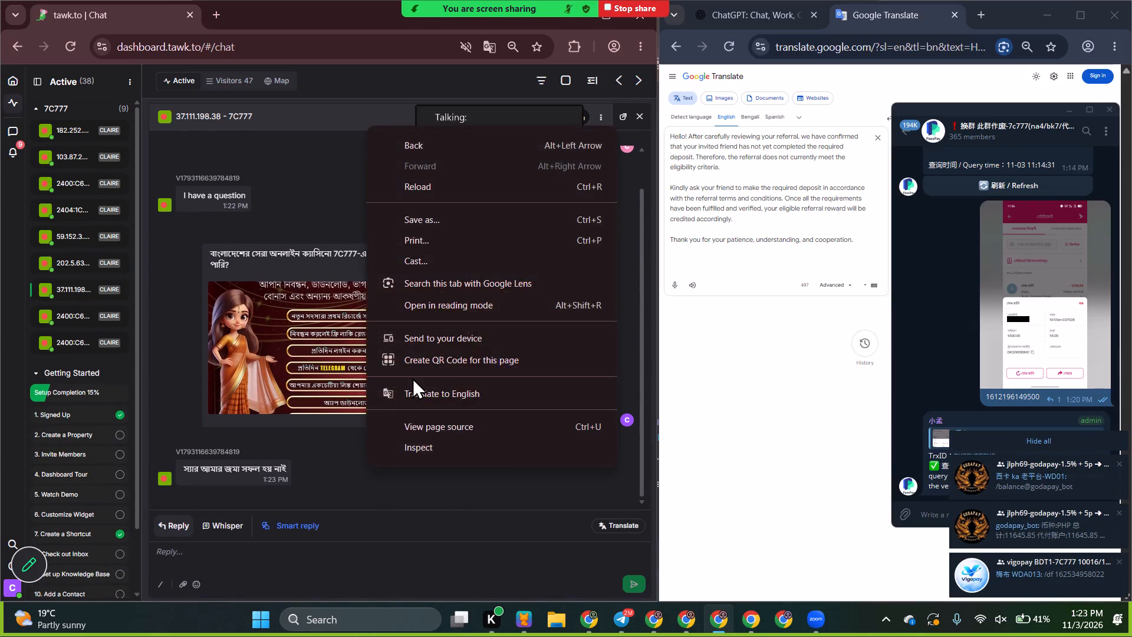
click(417, 387)
click(367, 74)
click(441, 68)
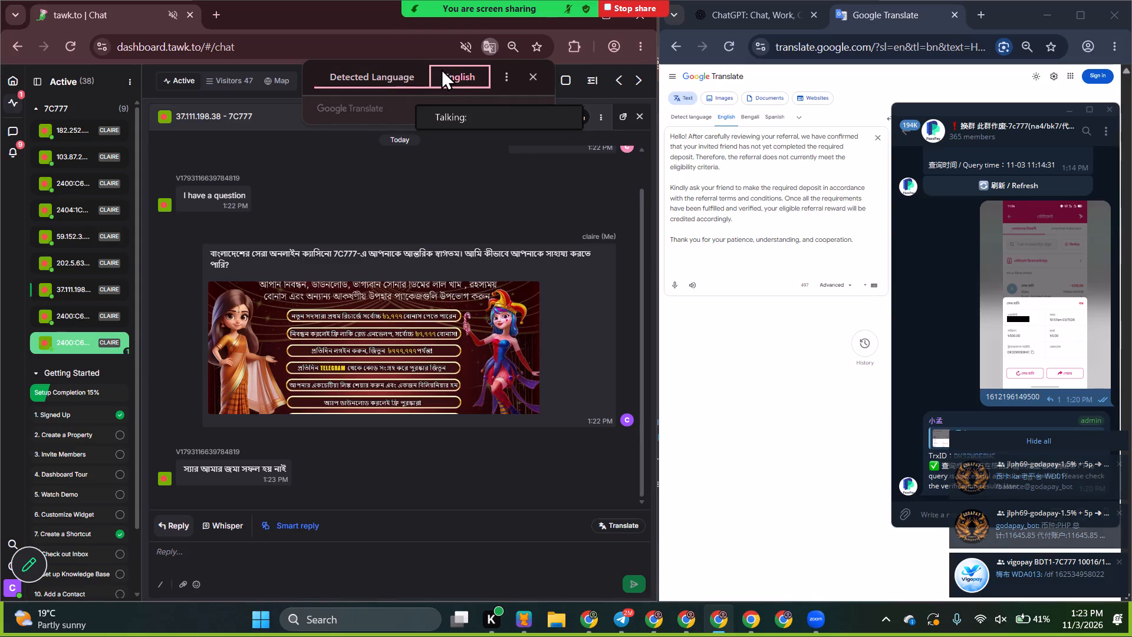
click(210, 559)
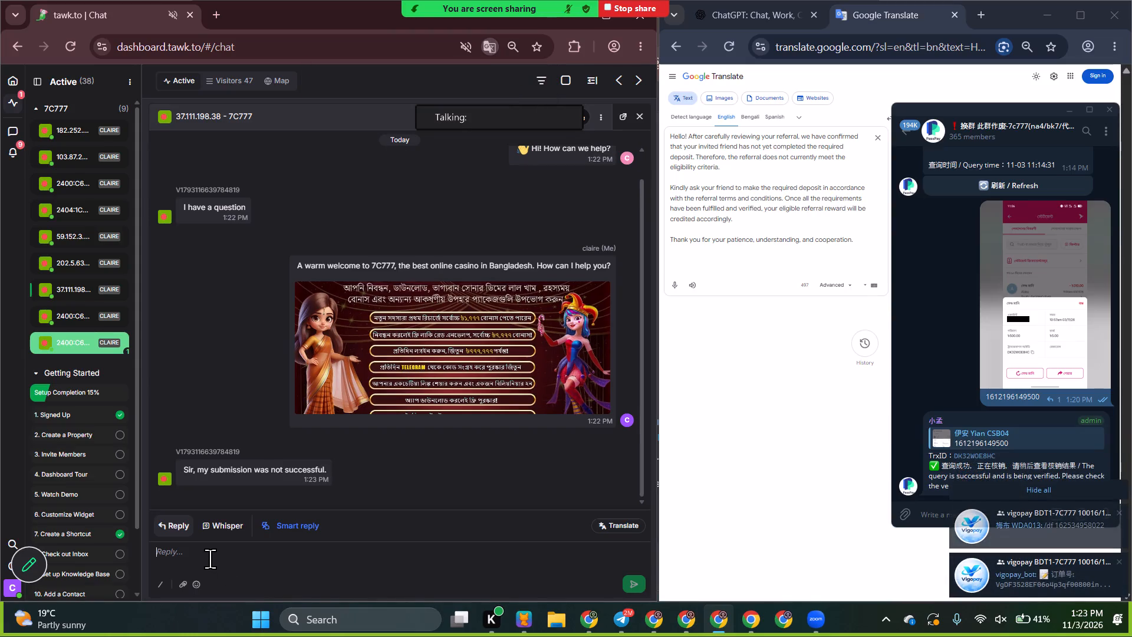
text(/depo)
key(Return)
key(Return)
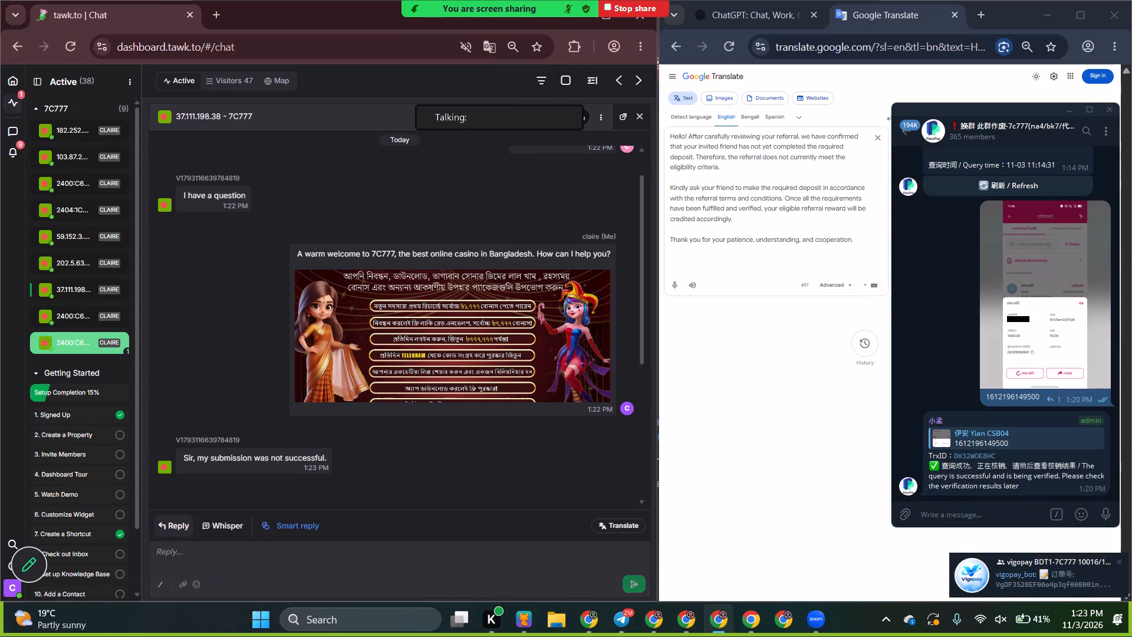
Open the 2400:c600:550c conversation and examine the deposit record screenshot the player sent.
click(103, 338)
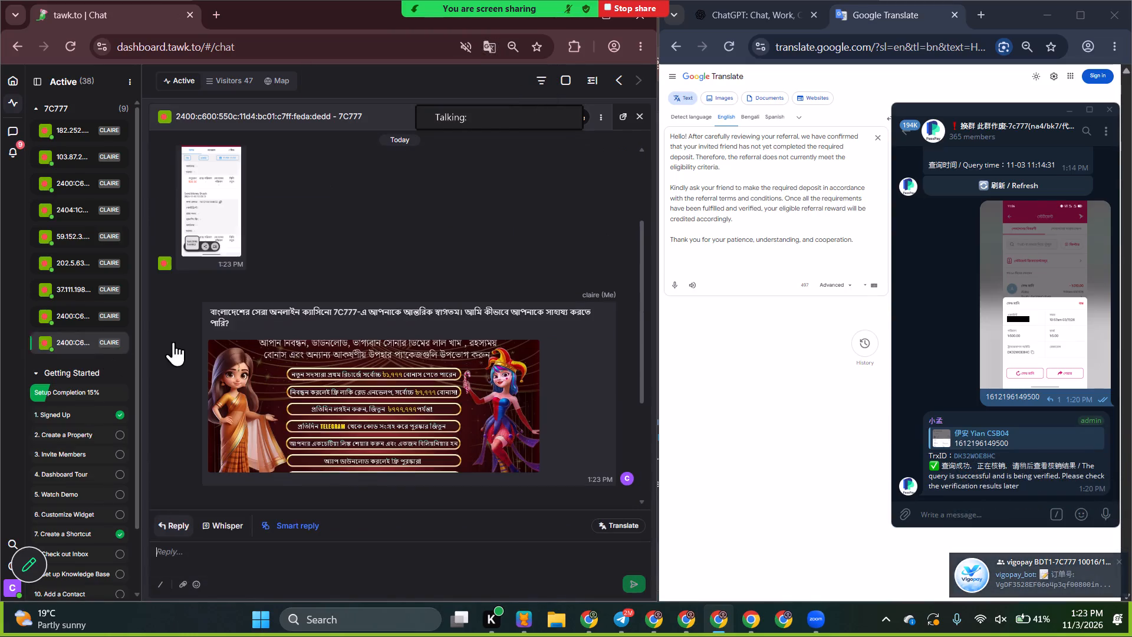
scroll(295, 347, down, 8)
scroll(301, 356, up, 3)
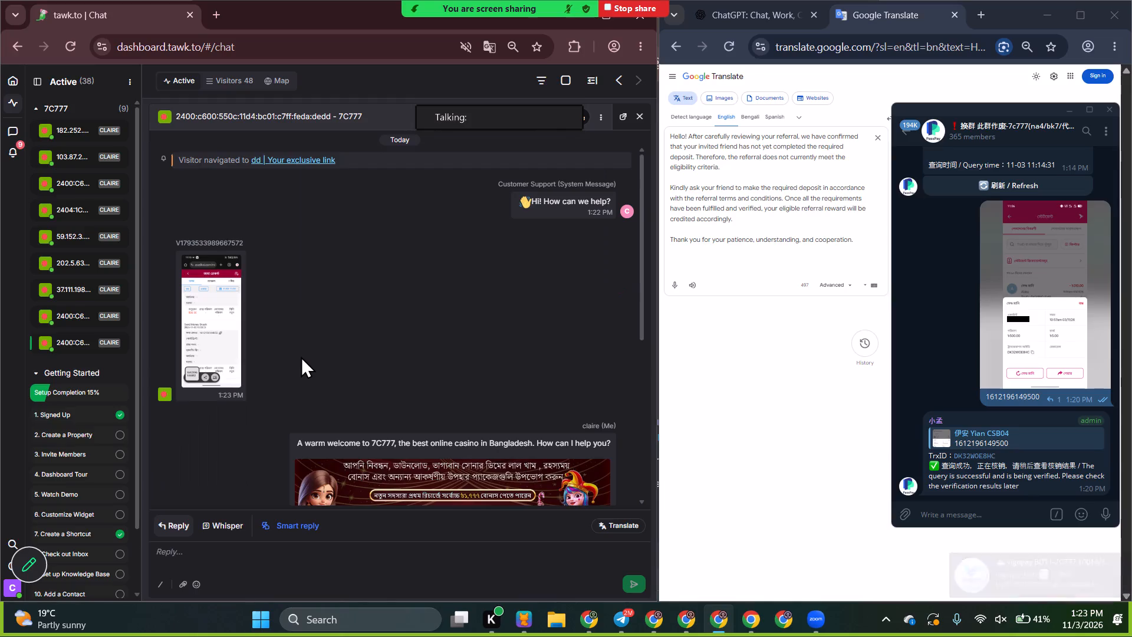
click(232, 326)
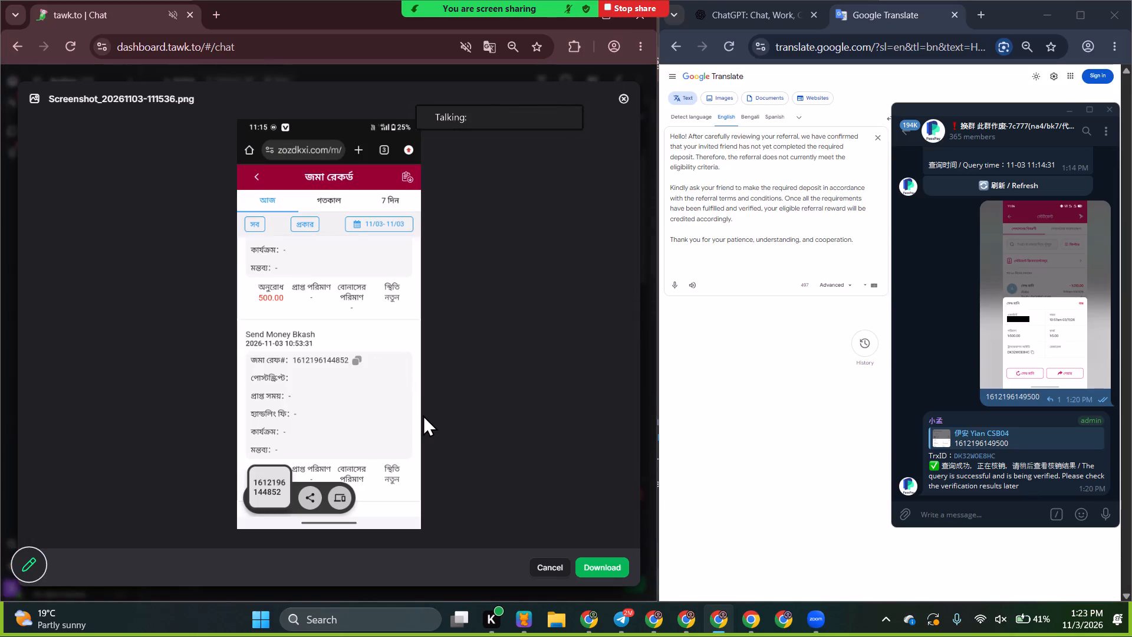
click(541, 558)
click(366, 554)
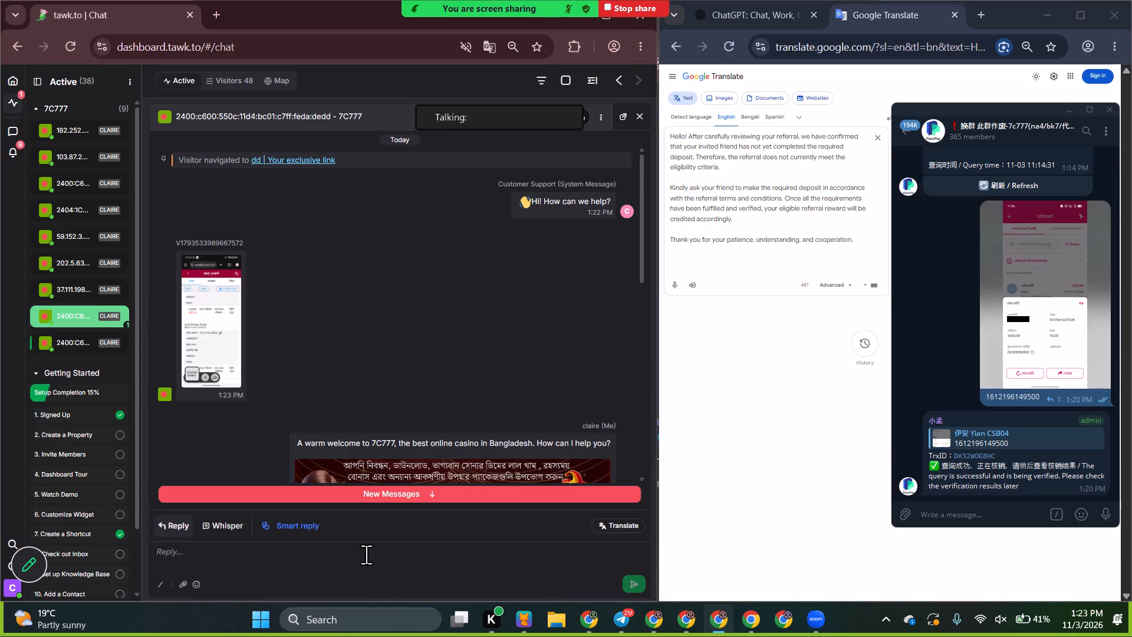
scroll(371, 400, down, 14)
text(/dre)
key(Return)
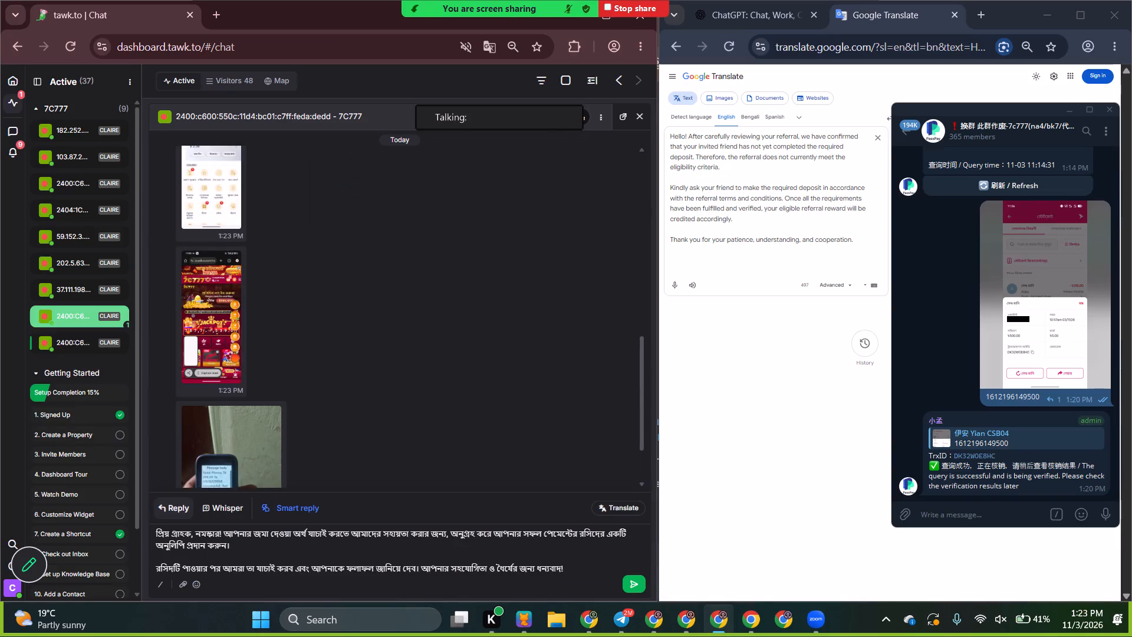
key(ctrl+a)
text(/wai)
key(Return)
key(Return)
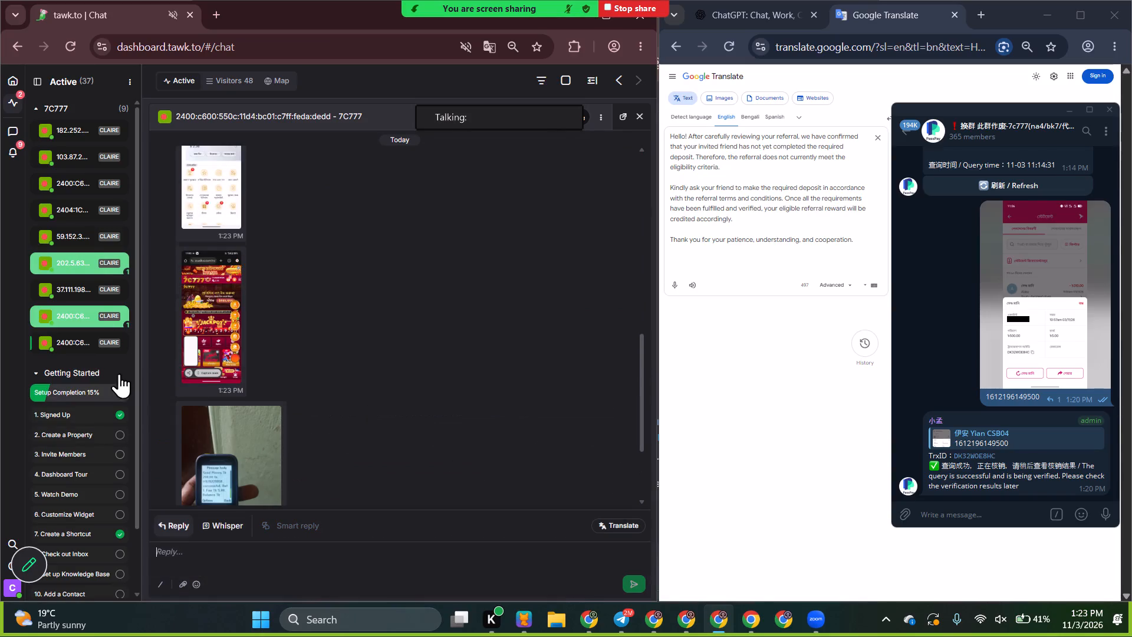
click(90, 267)
scroll(281, 327, down, 6)
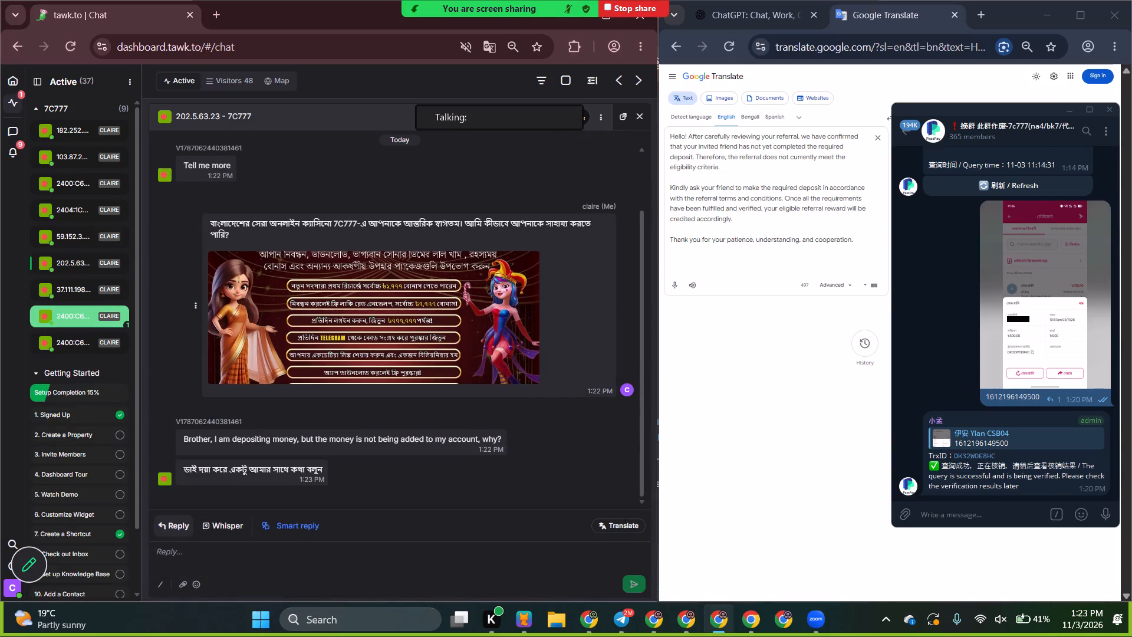
scroll(294, 359, down, 5)
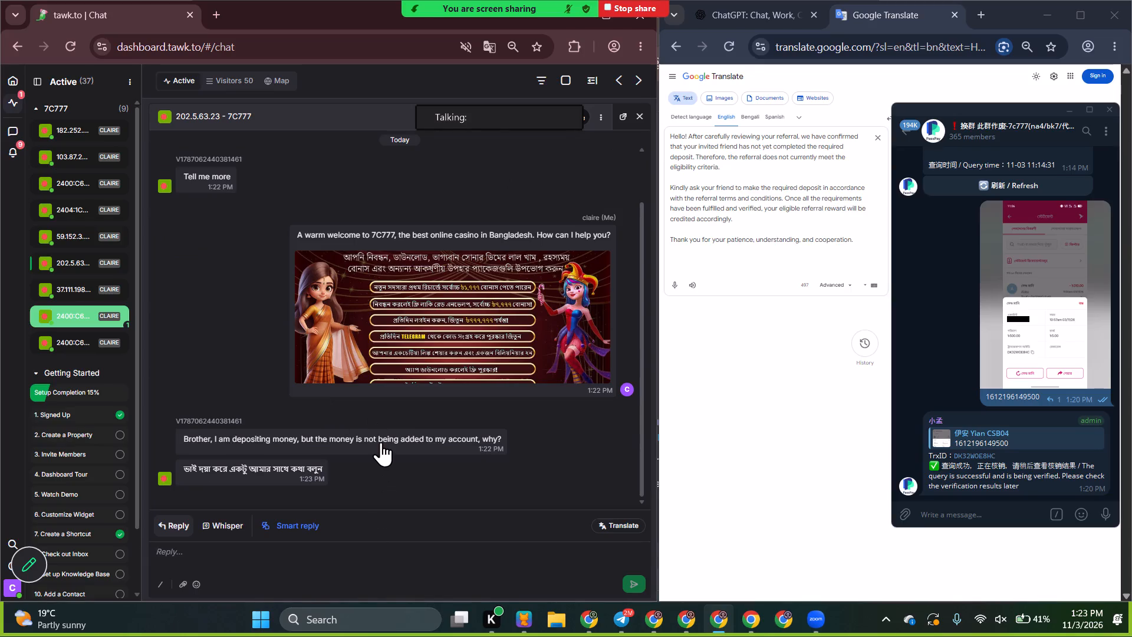
text(/depo)
key(Return)
key(Return)
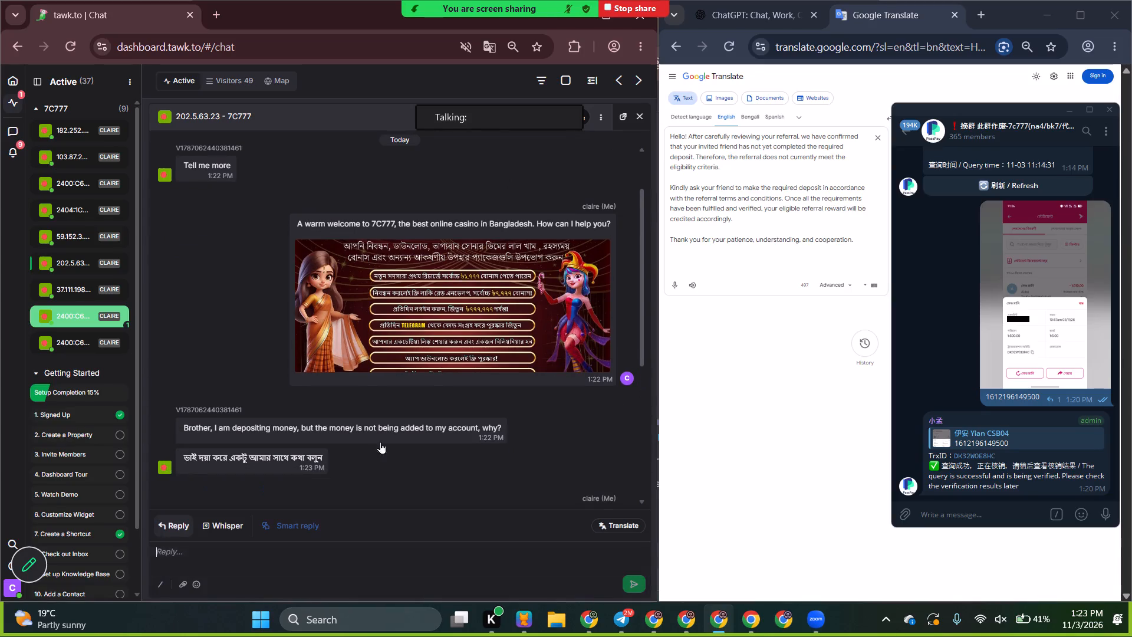
Open the 2400:c600:4512 conversation and send the /depo canned reply requesting the username and deposit receipt.
click(41, 315)
scroll(215, 347, down, 4)
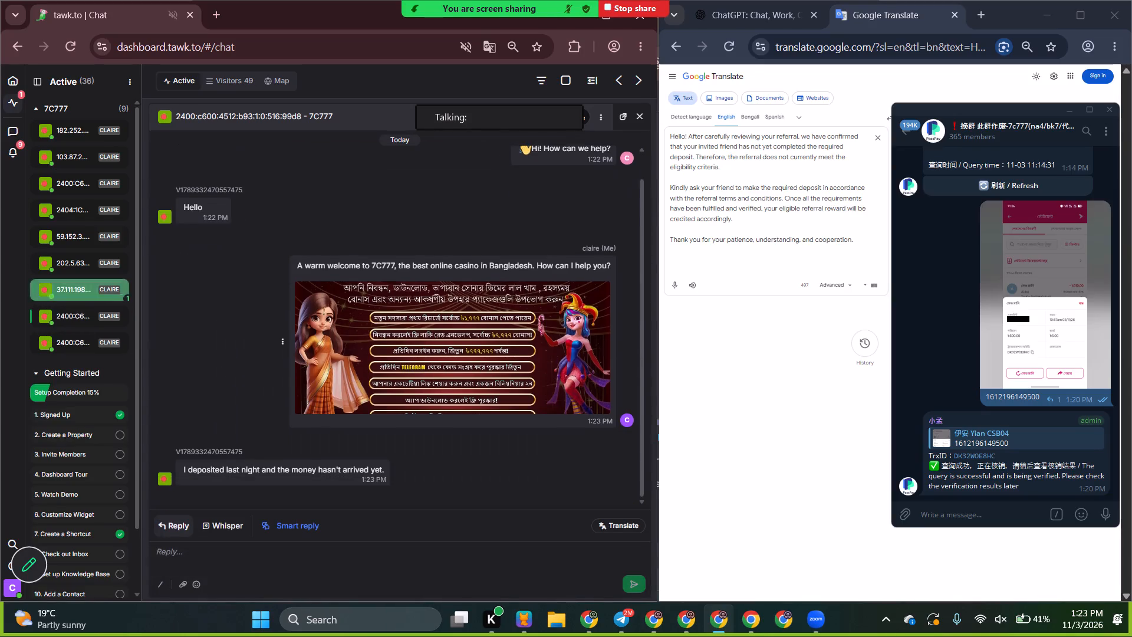
scroll(318, 378, down, 5)
text(/depo)
key(Return)
key(Return)
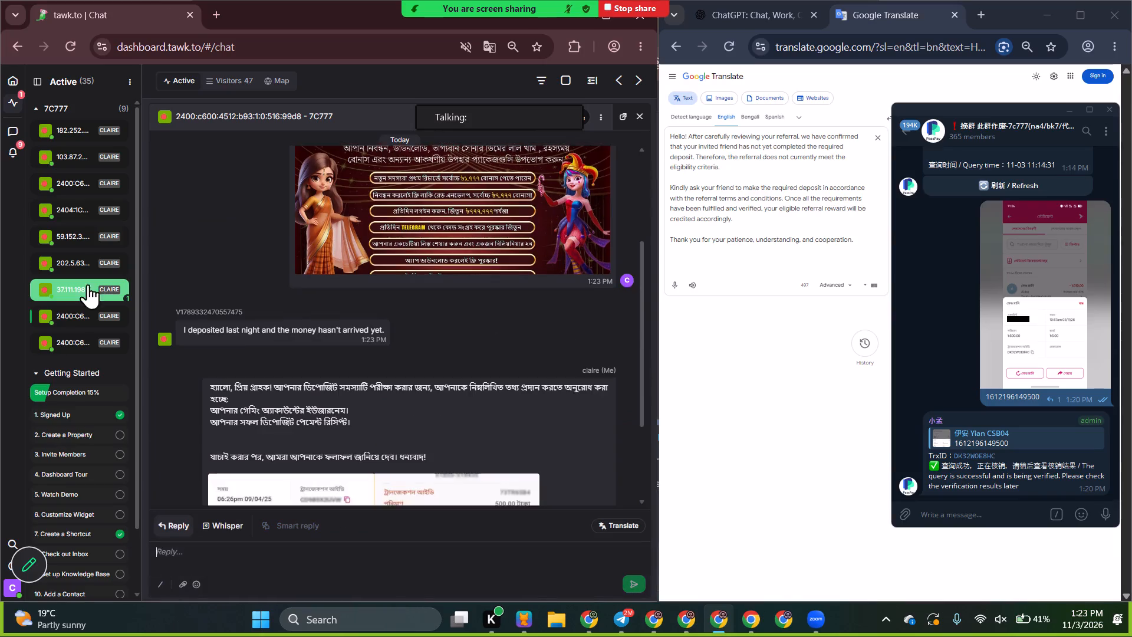
click(100, 291)
scroll(334, 333, down, 12)
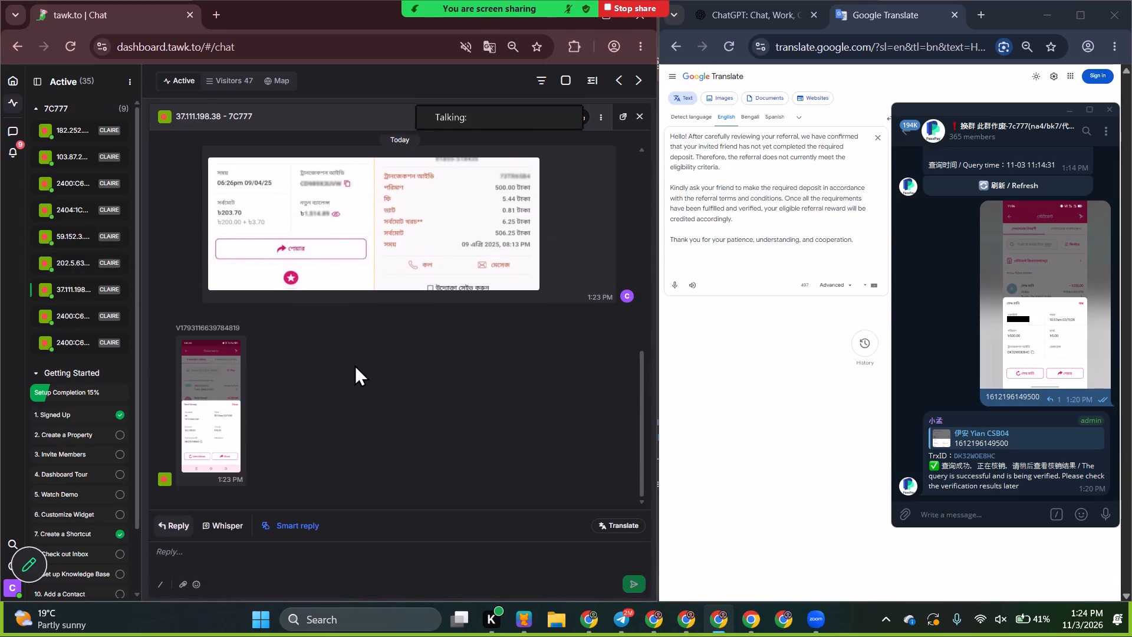
text(/use)
key(Return)
key(Return)
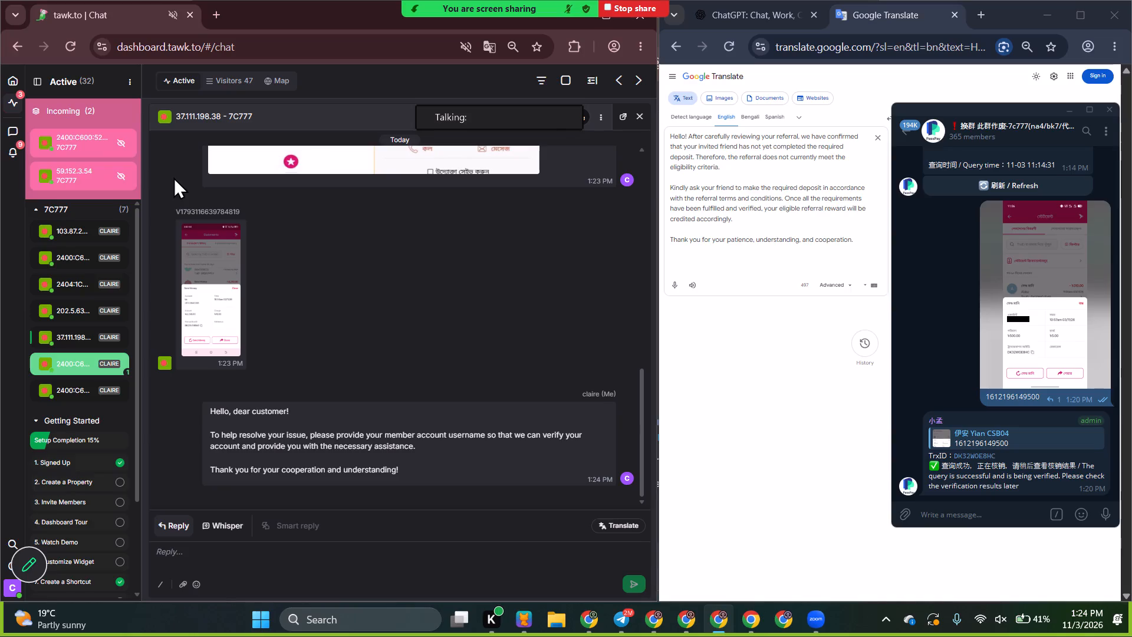
click(60, 180)
click(409, 440)
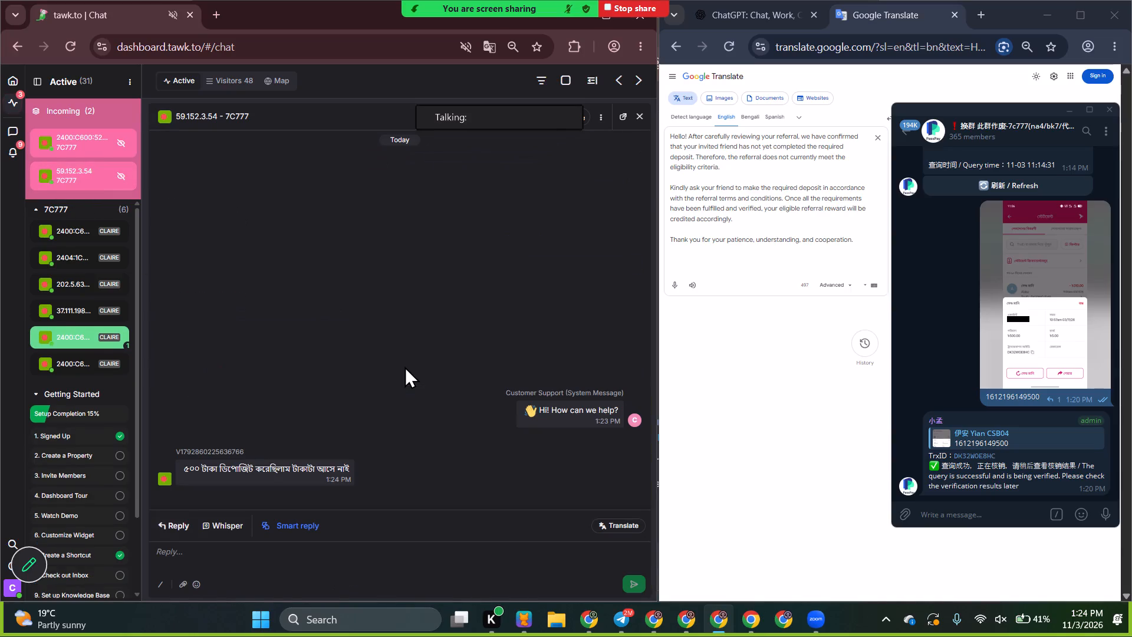
text(/he)
key(Return)
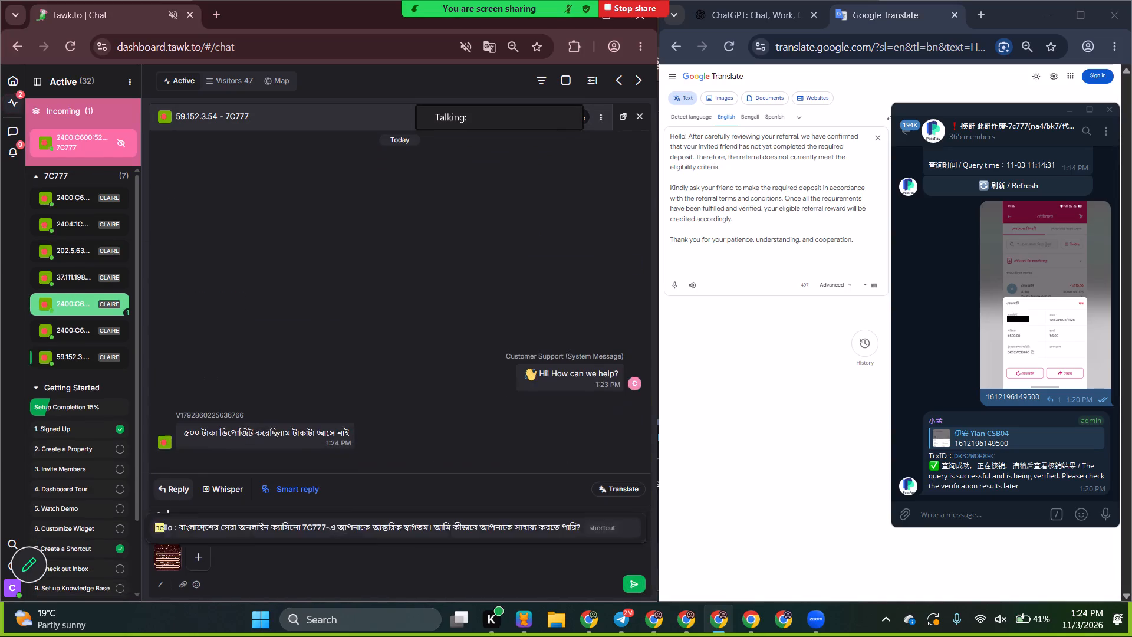
key(Return)
click(81, 142)
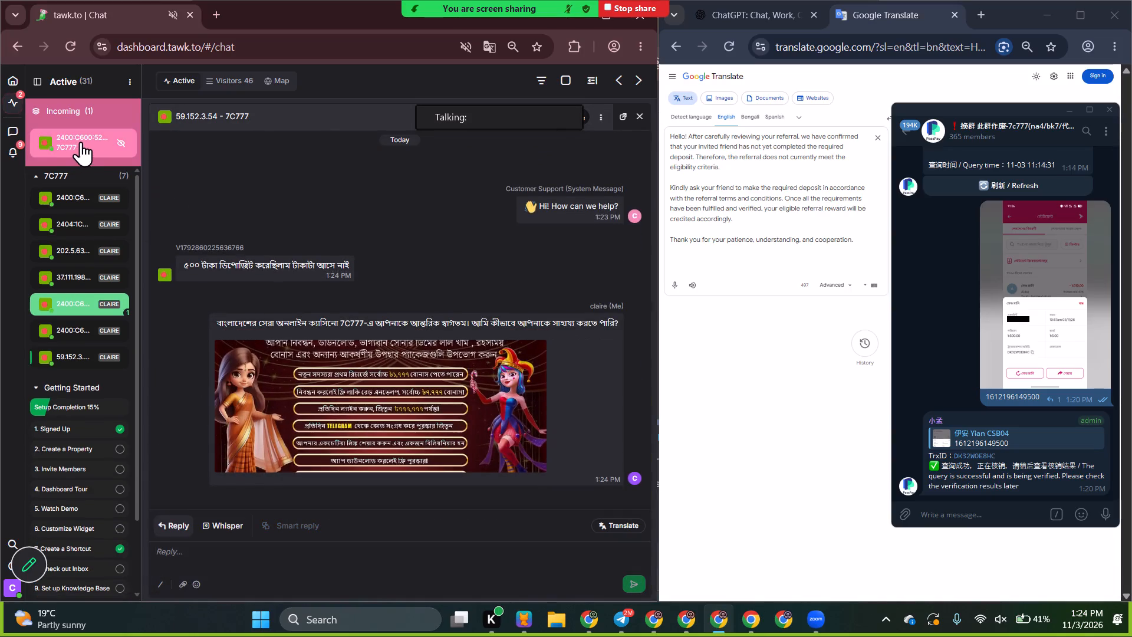
click(289, 410)
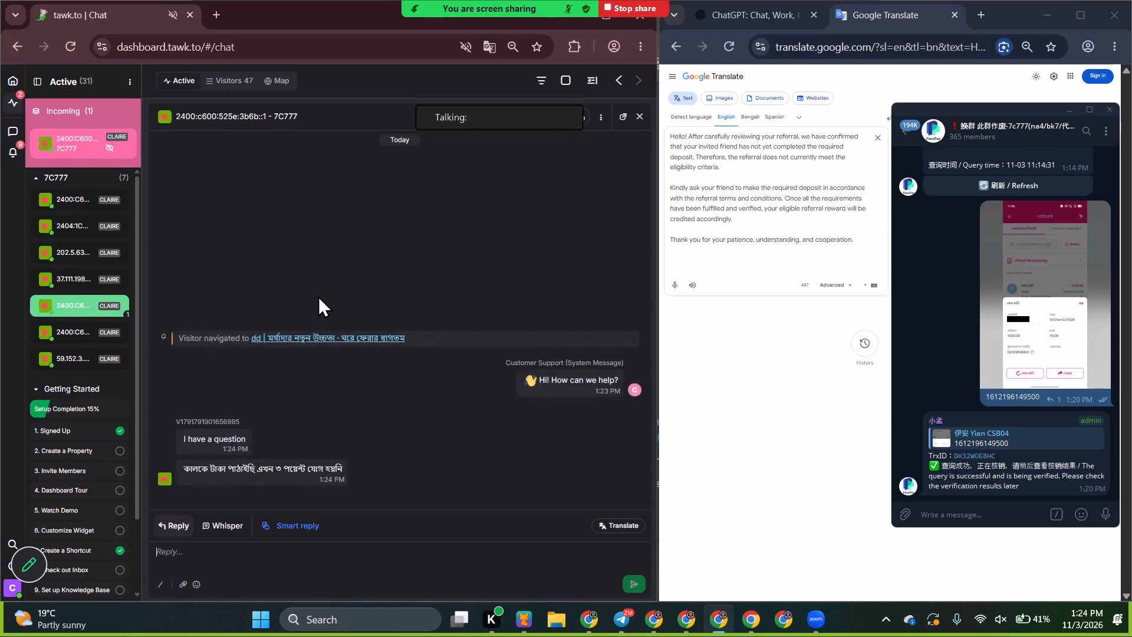
text(/he)
key(Return)
key(Return)
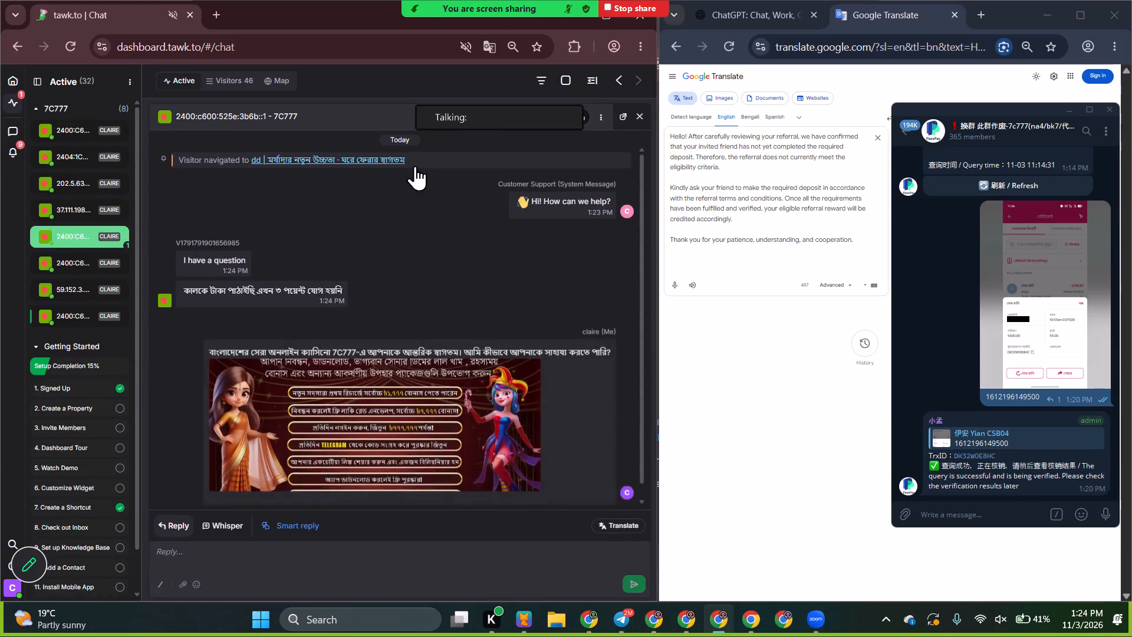
Translate the chat dashboard page into English to make the customer's Bengali messages readable.
right_click(380, 215)
click(494, 485)
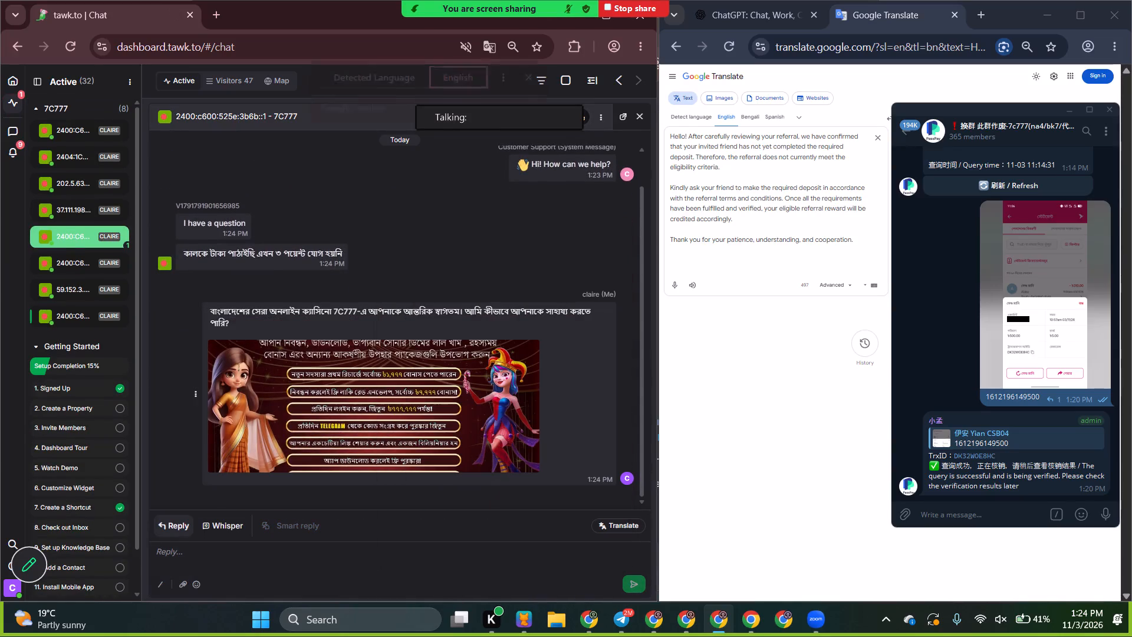
click(405, 80)
click(494, 71)
click(481, 71)
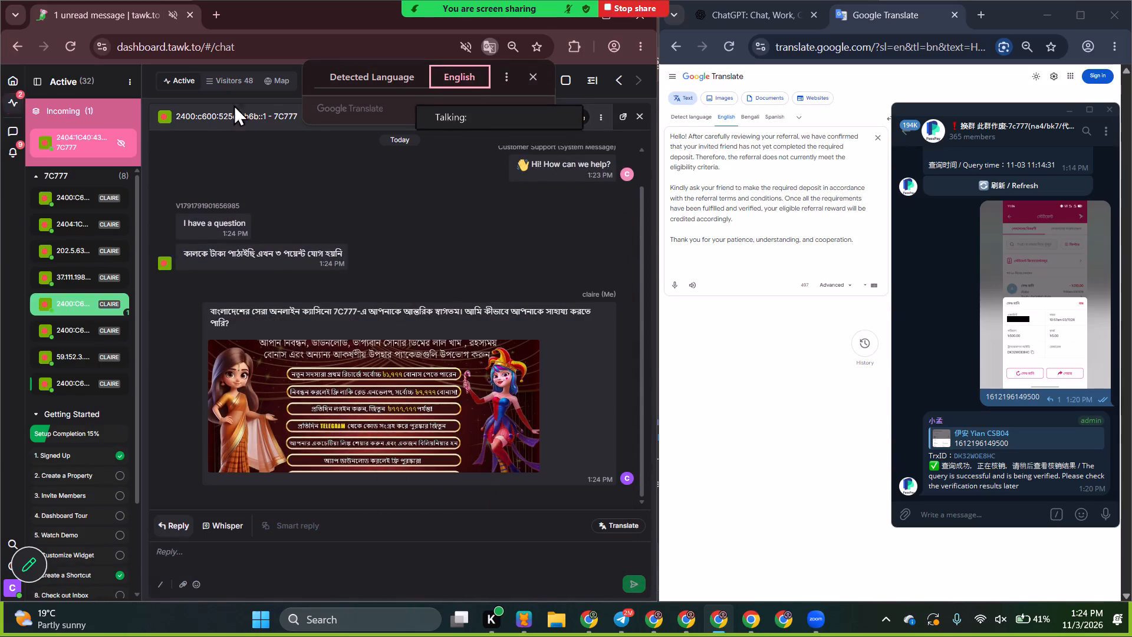
click(98, 134)
click(285, 466)
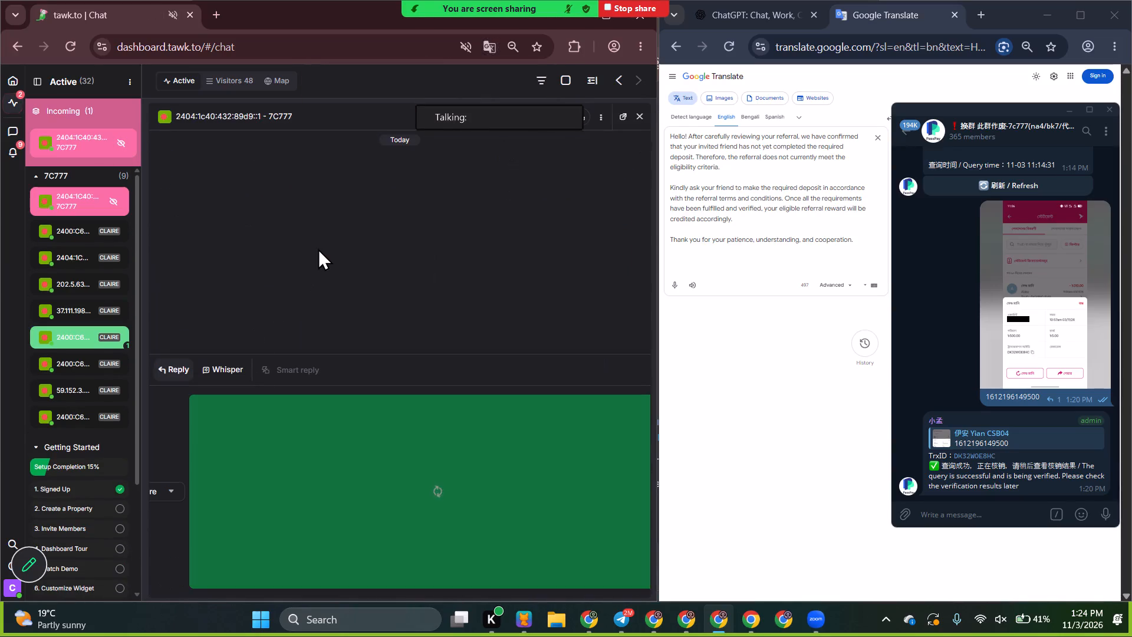
text(/he)
key(Return)
key(Return)
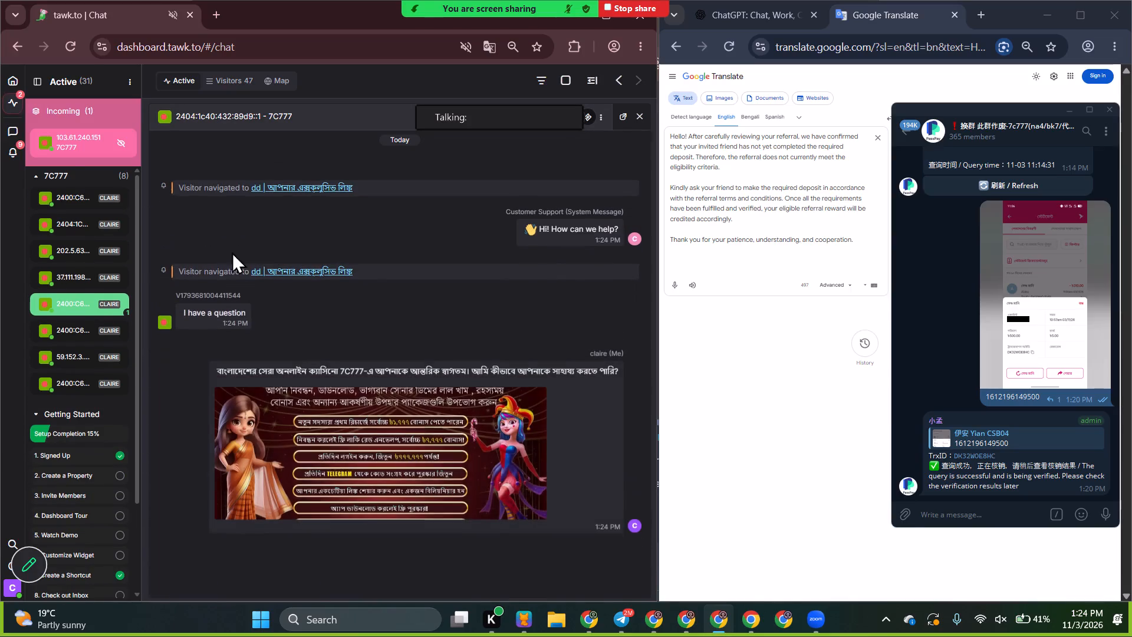
click(70, 149)
drag(397, 477, 390, 475)
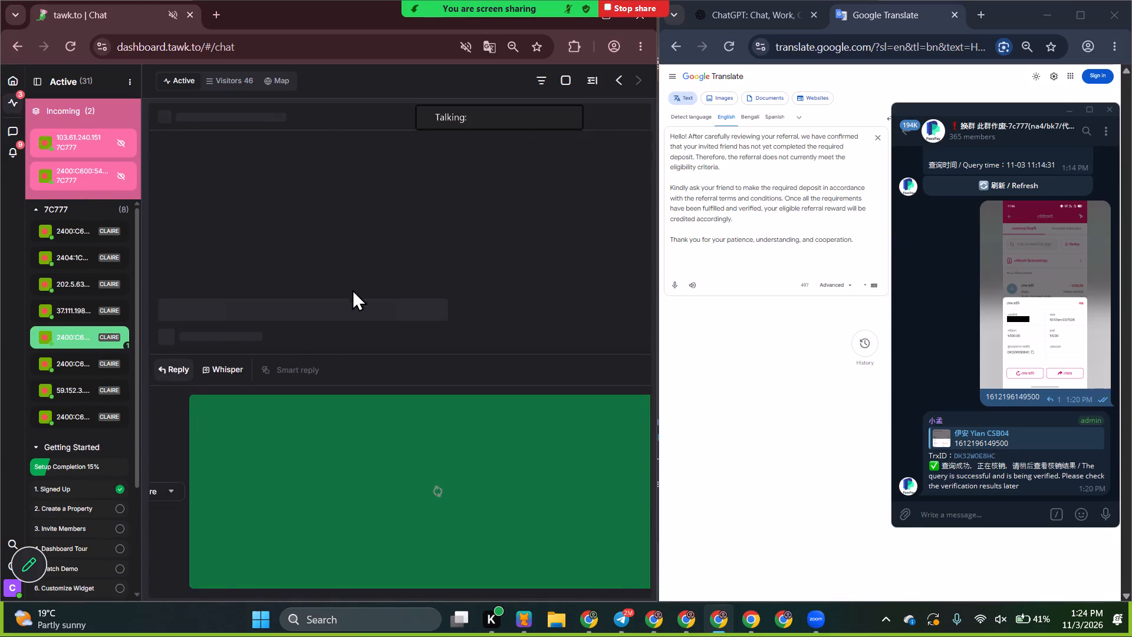
text(/he)
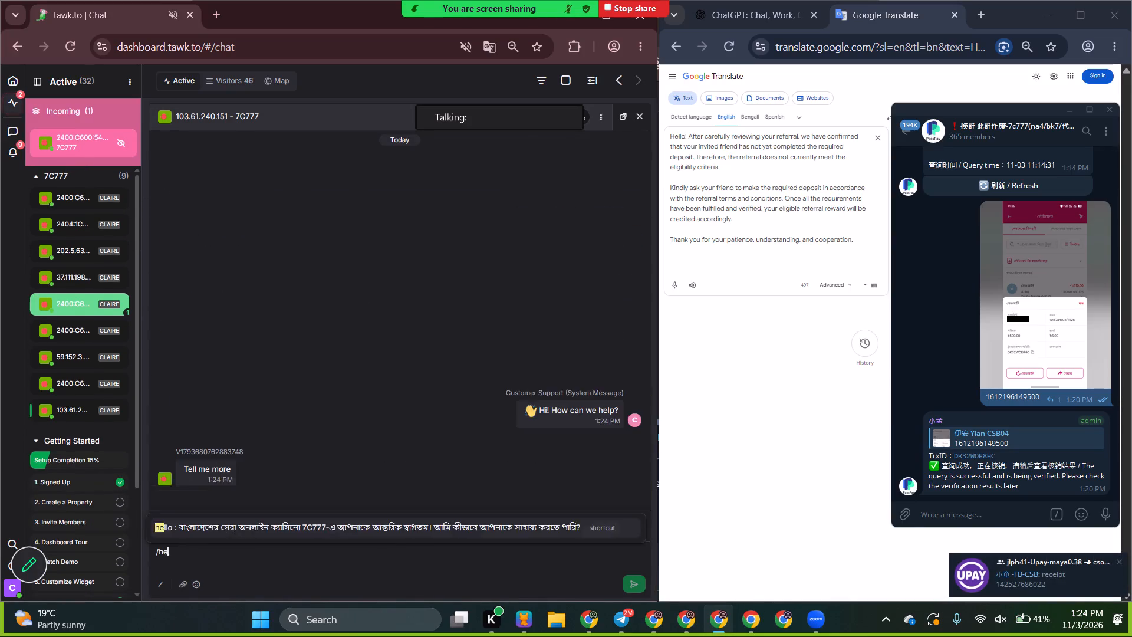
key(Return)
key(Return)
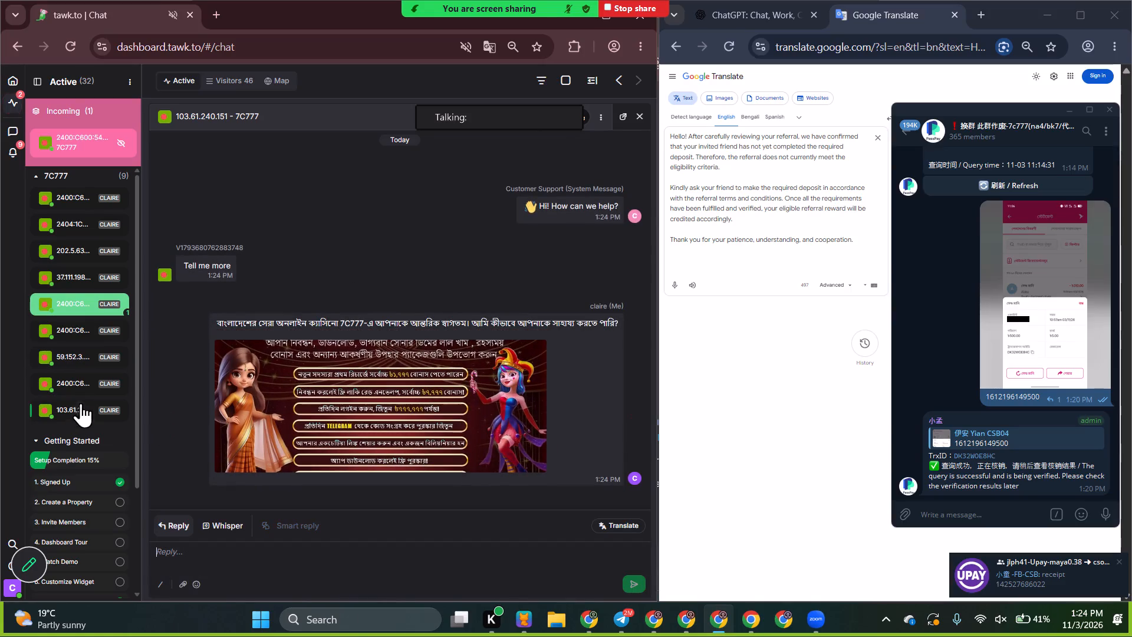
click(81, 402)
click(88, 384)
scroll(303, 354, down, 6)
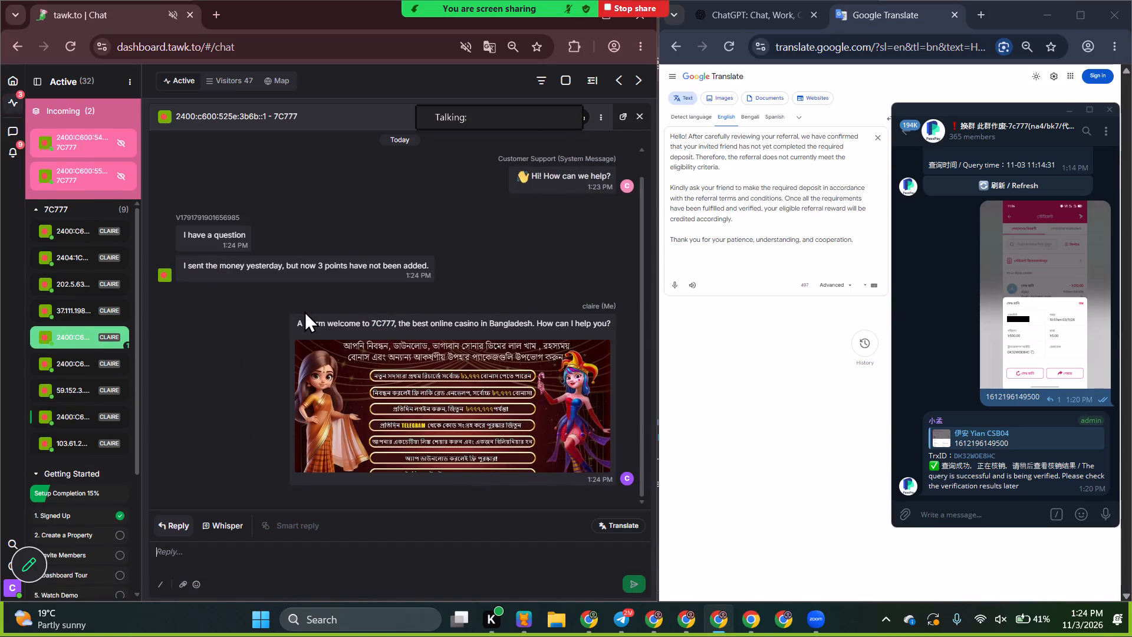
text(/depo)
key(Return)
key(Return)
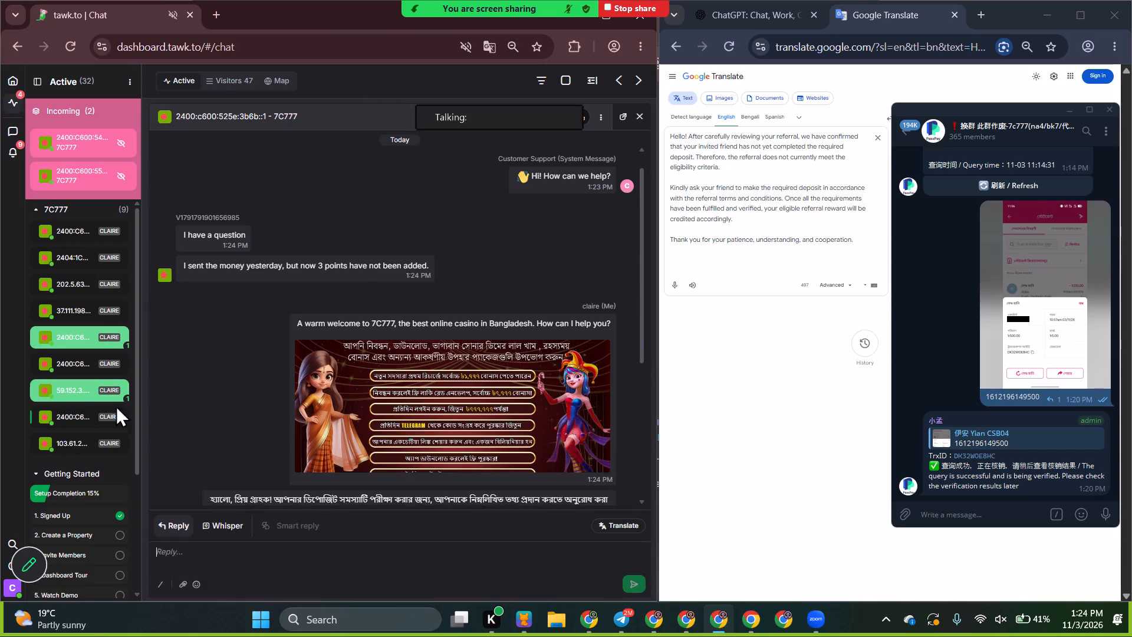
click(95, 396)
scroll(245, 381, down, 3)
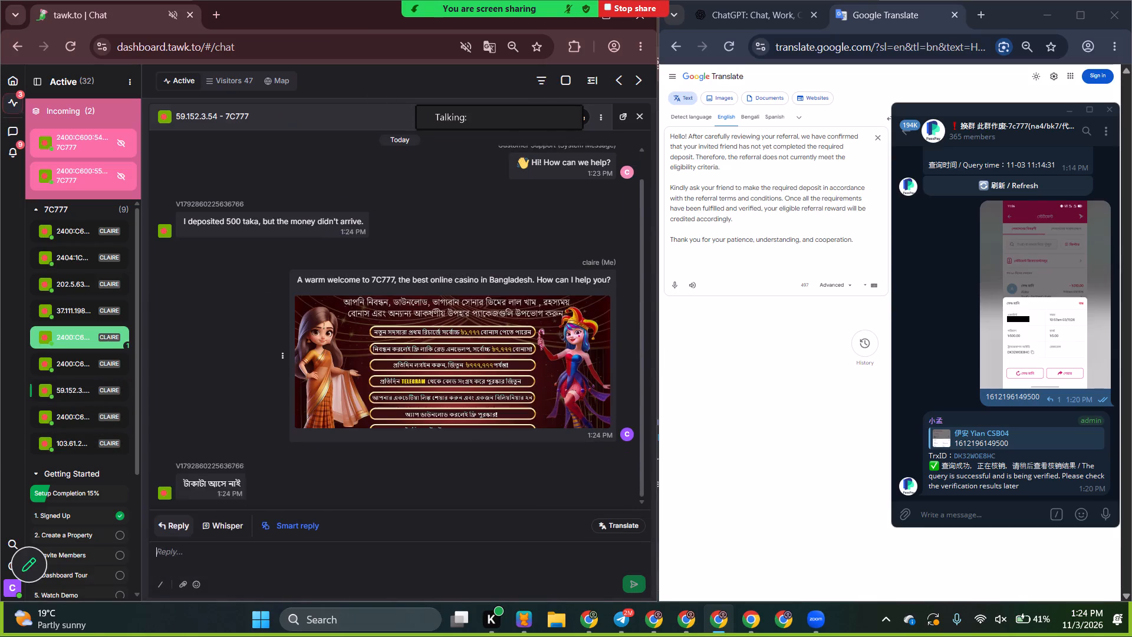
text(/depo)
key(Return)
key(Return)
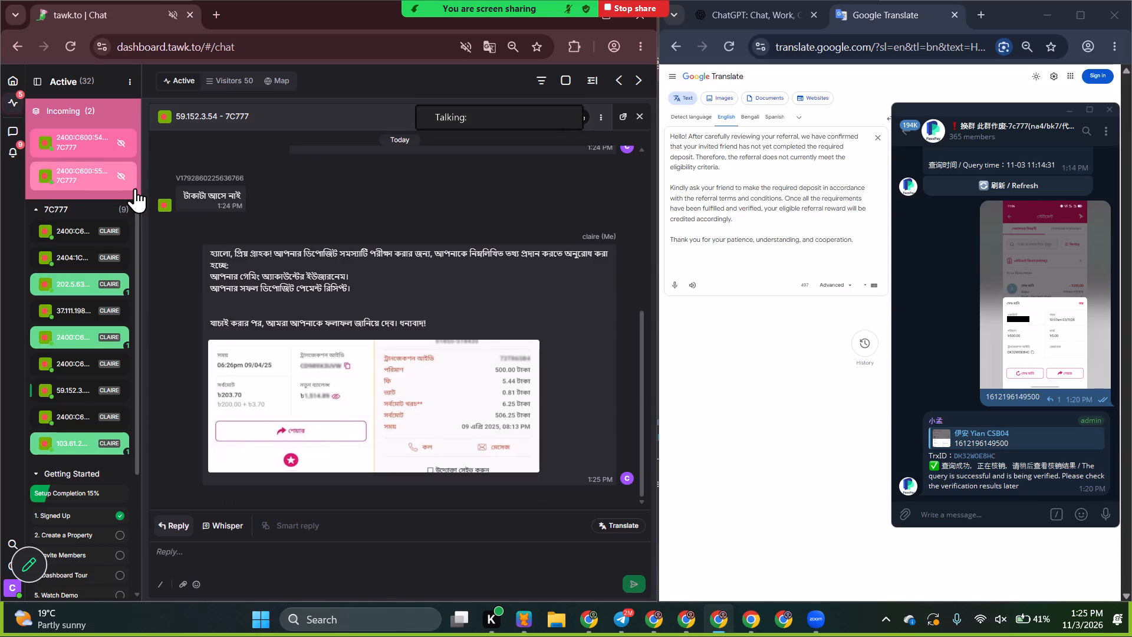
click(68, 170)
click(301, 424)
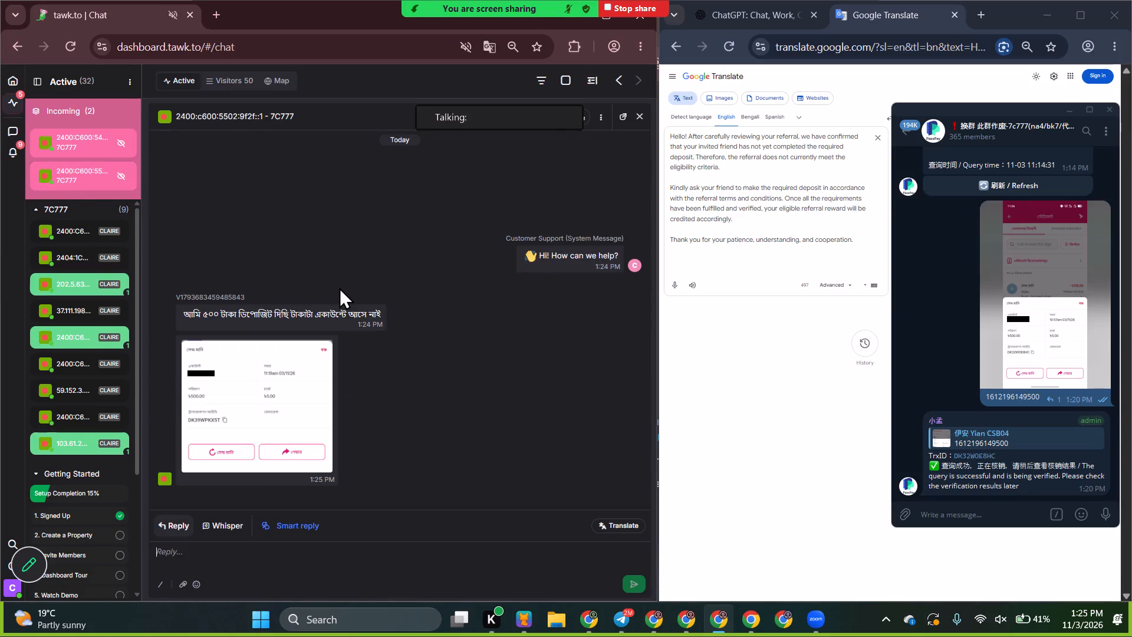
text(/he)
key(Return)
key(Return)
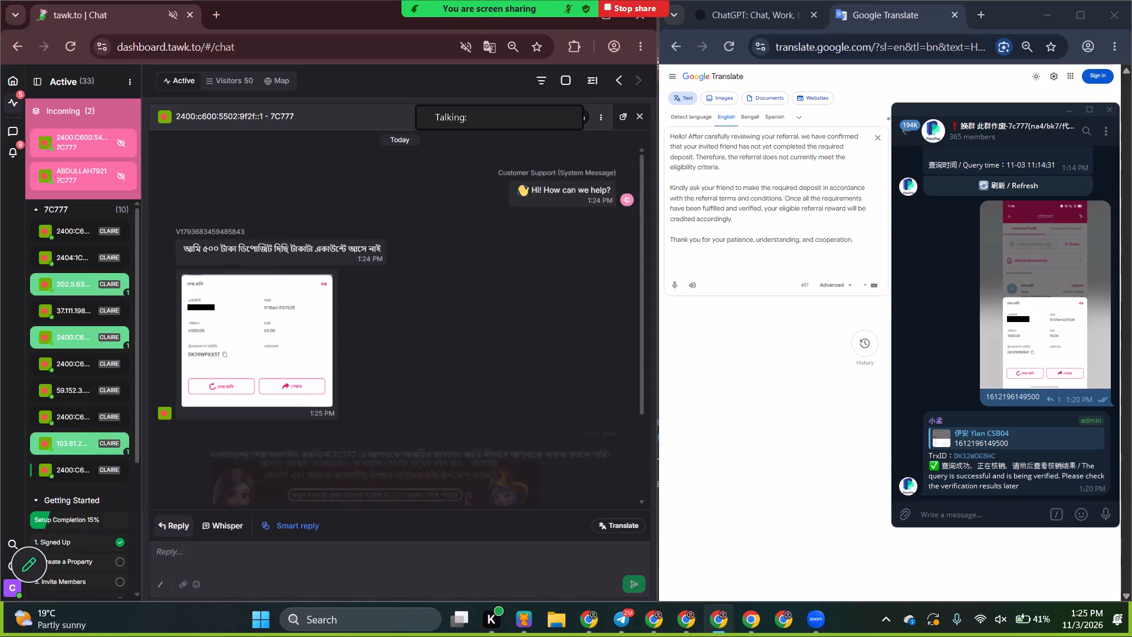
text(/ud)
key(BackSpace)
text(se)
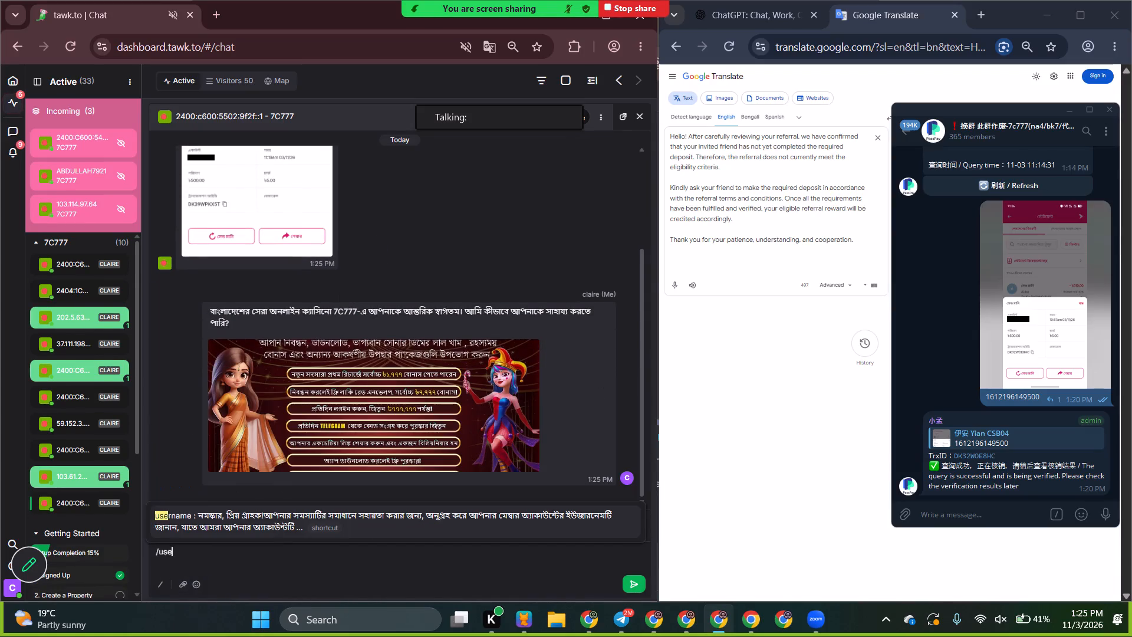
key(Return)
key(Return)
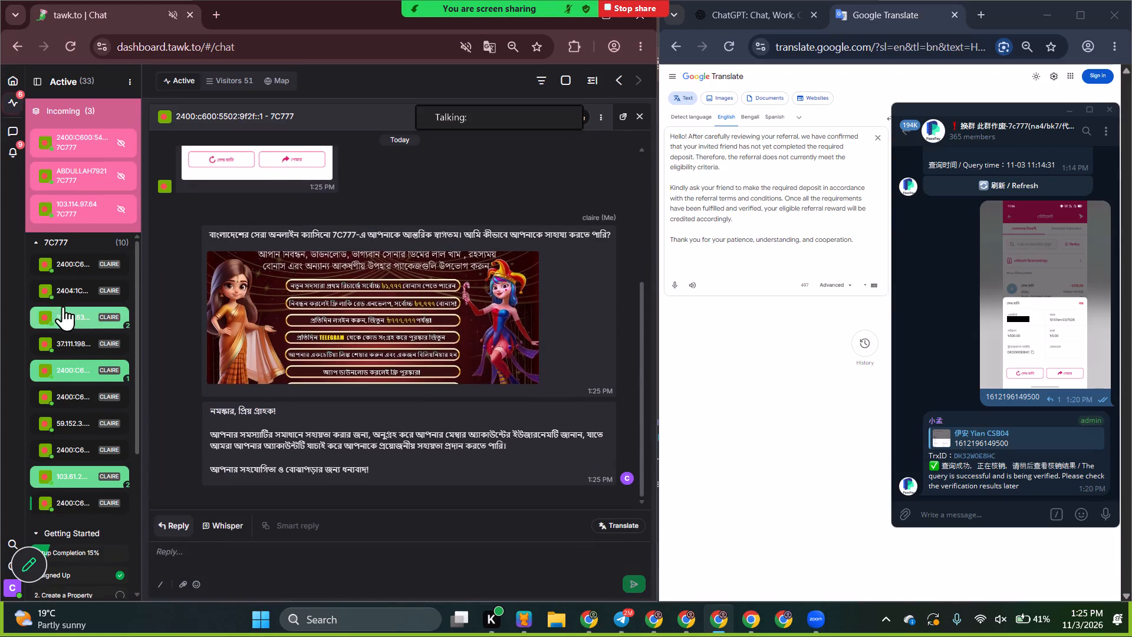
click(84, 331)
click(90, 321)
scroll(274, 329, down, 4)
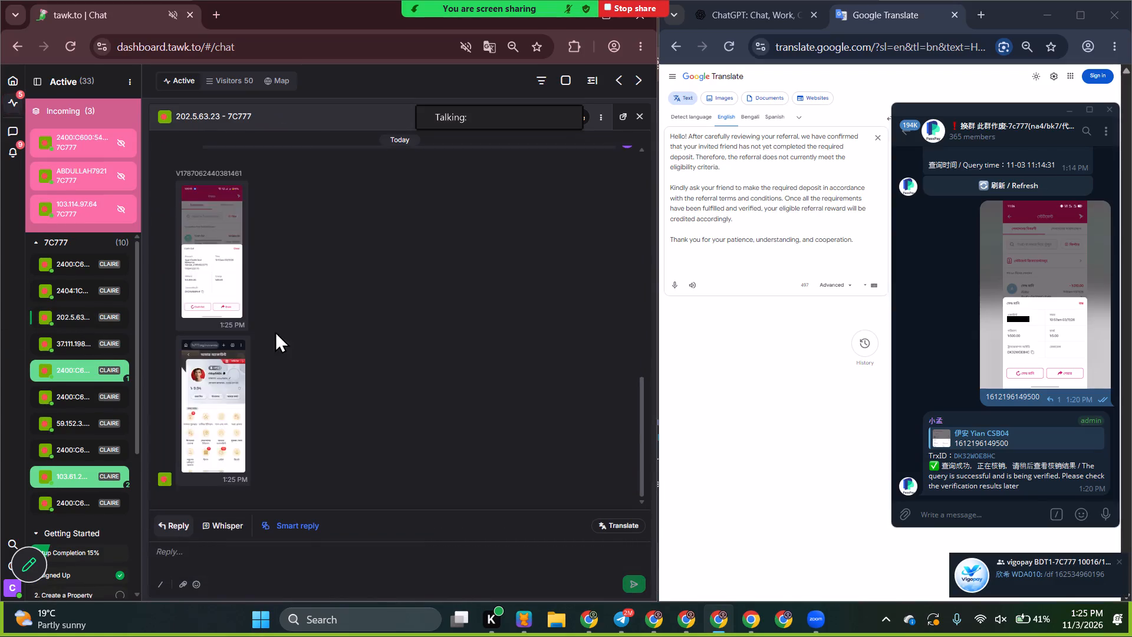
text(/wai)
key(Return)
key(Return)
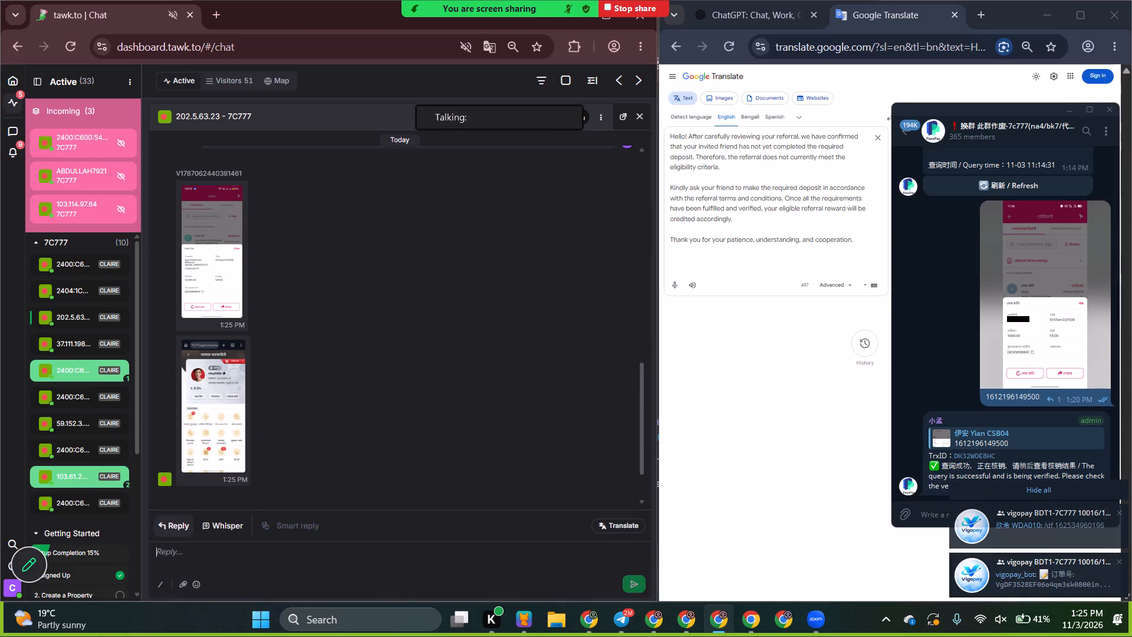
click(223, 357)
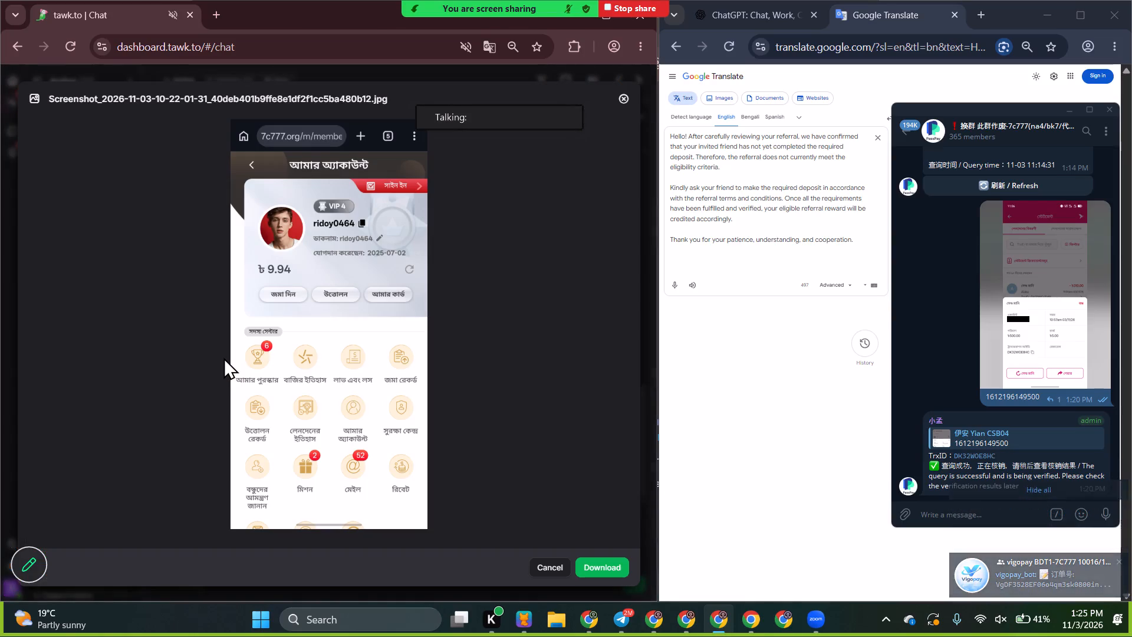
click(581, 623)
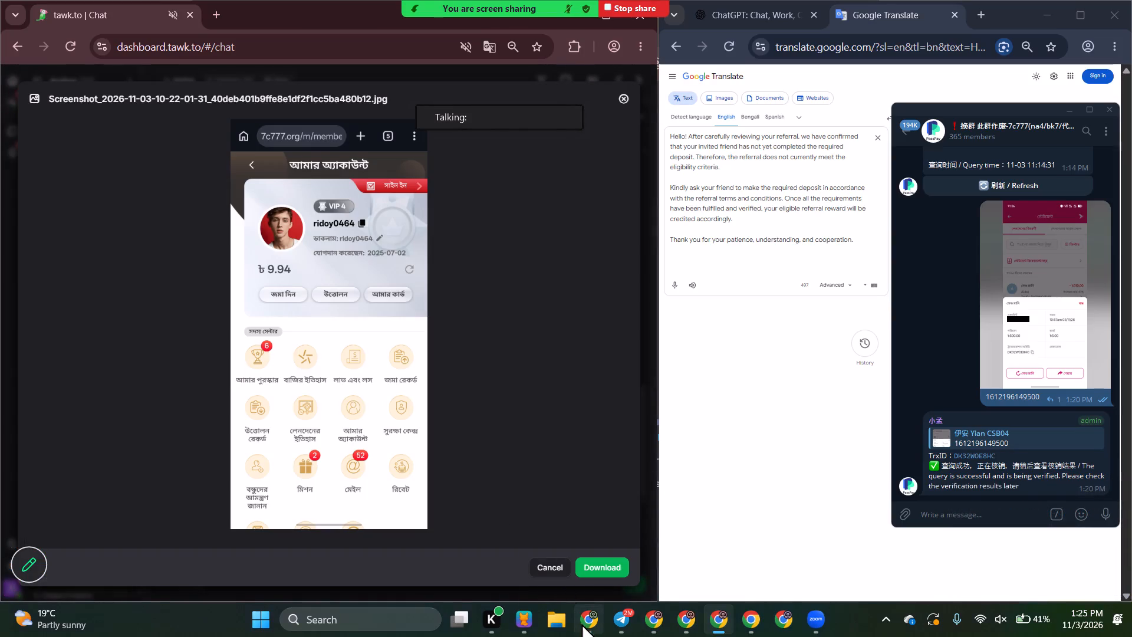
double_click(741, 77)
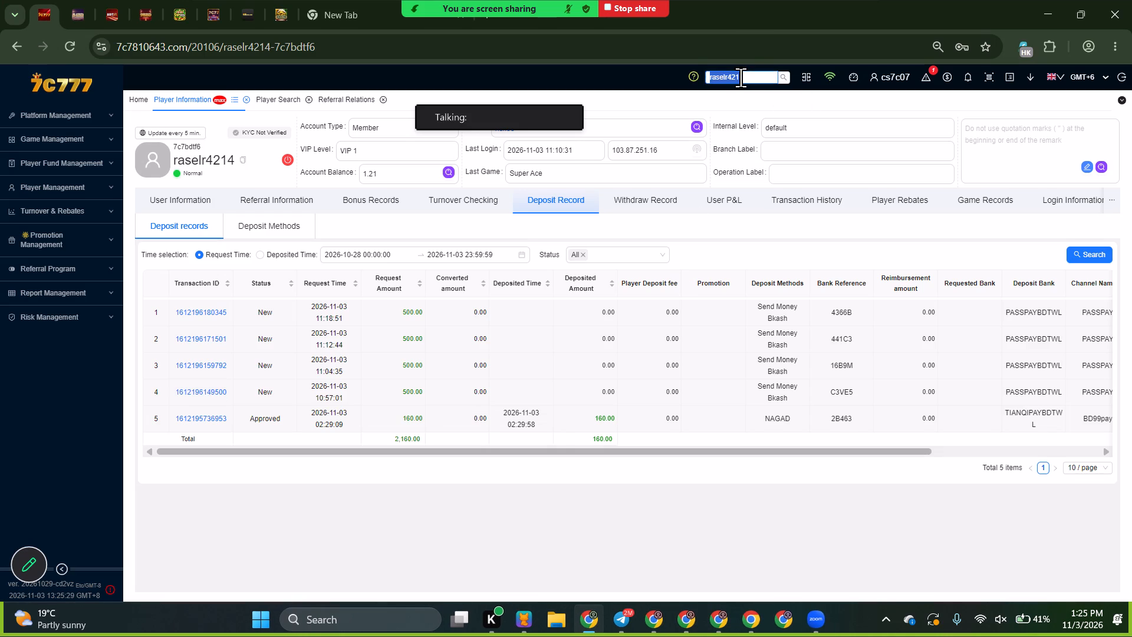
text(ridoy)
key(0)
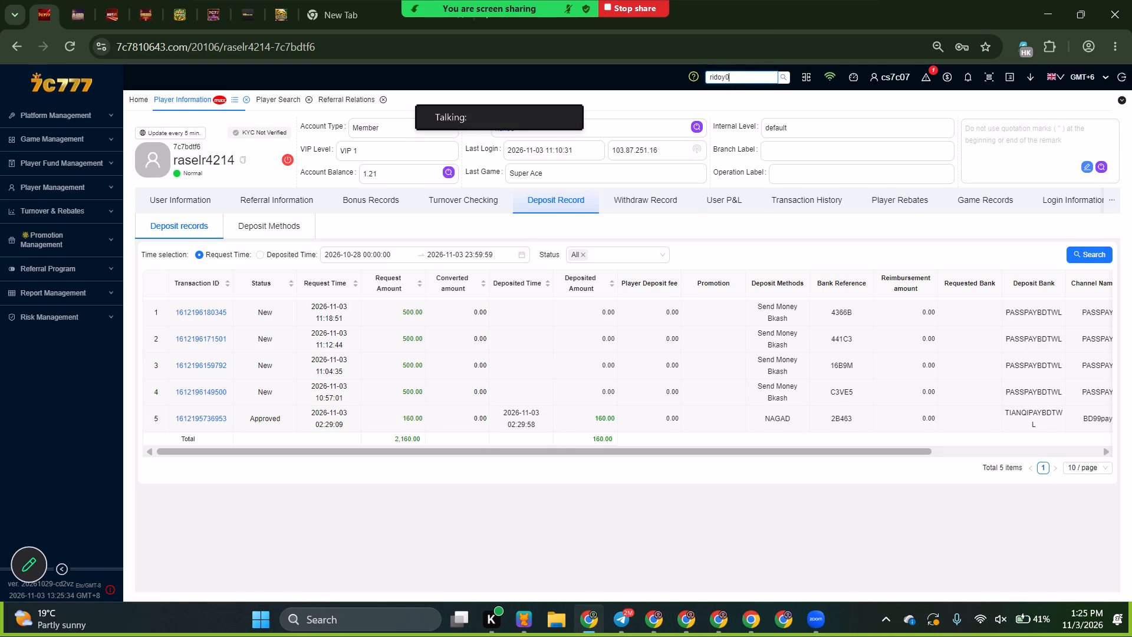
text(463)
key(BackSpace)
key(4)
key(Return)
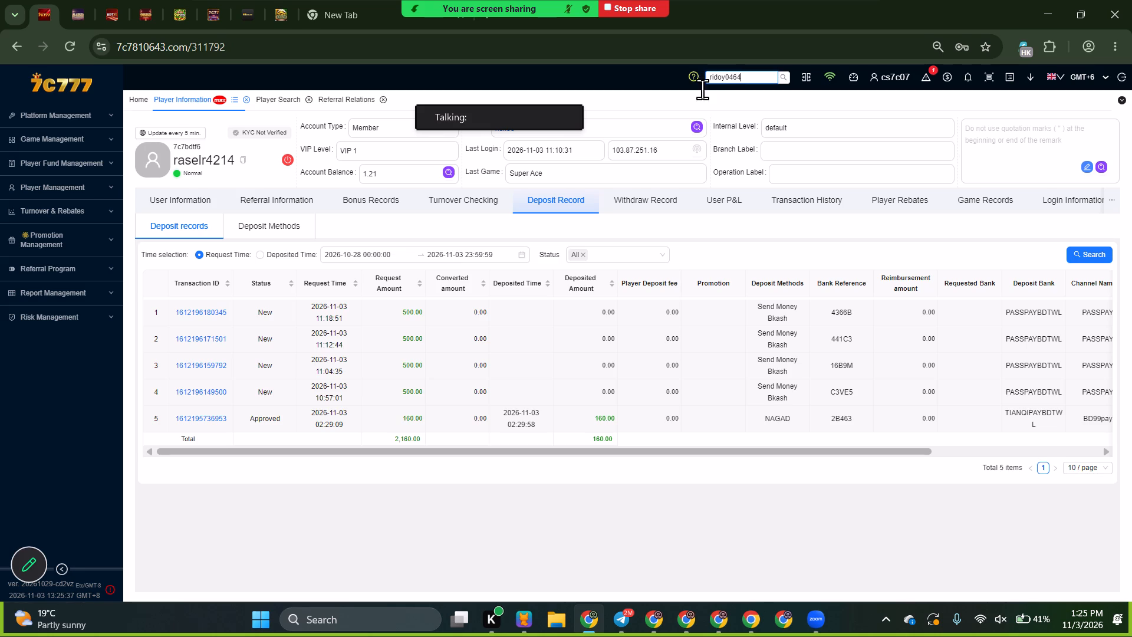
click(1042, 14)
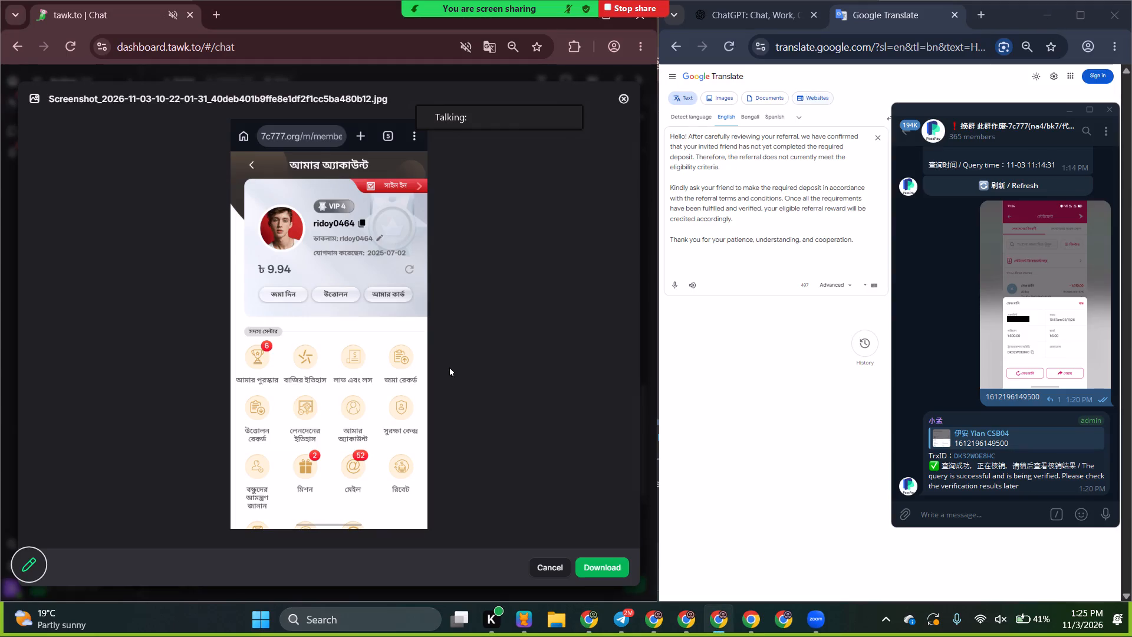
click(556, 563)
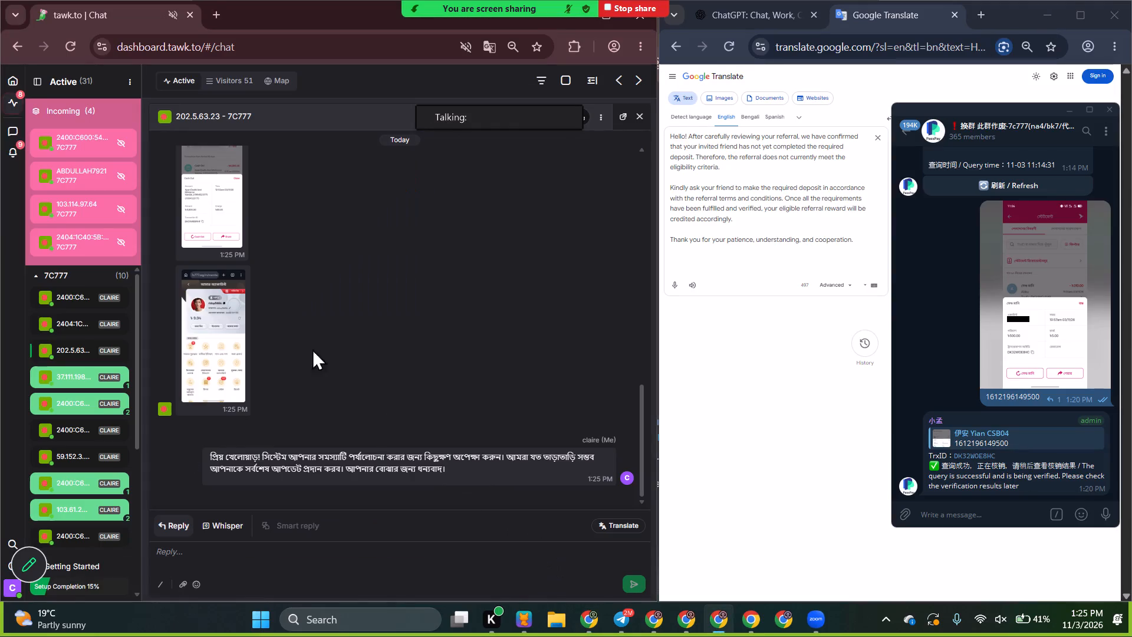
click(198, 191)
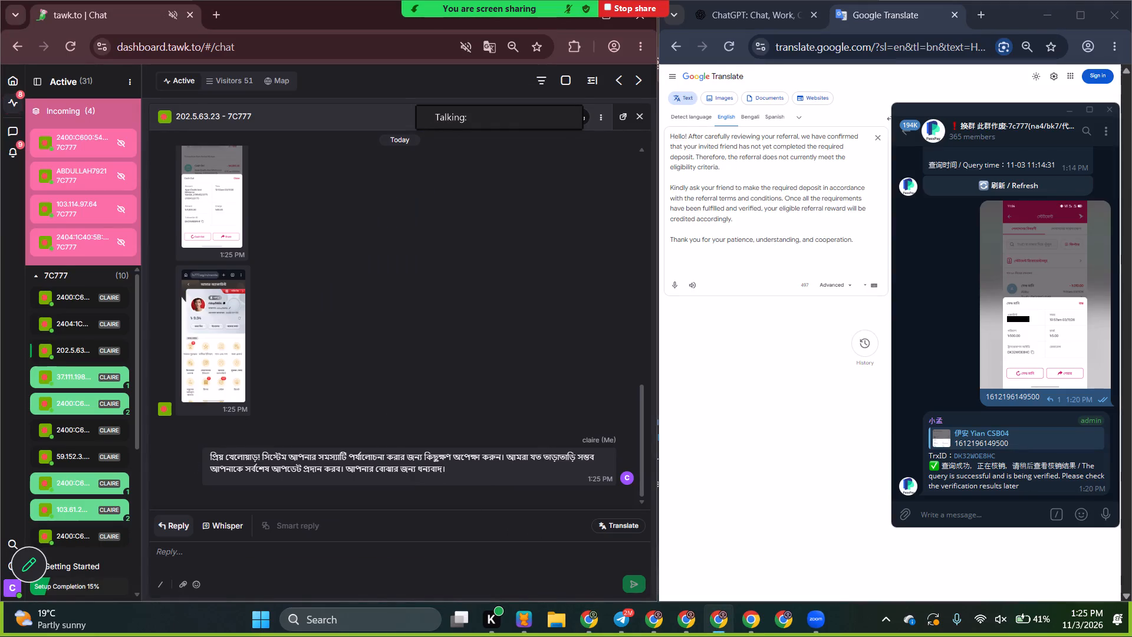
click(204, 188)
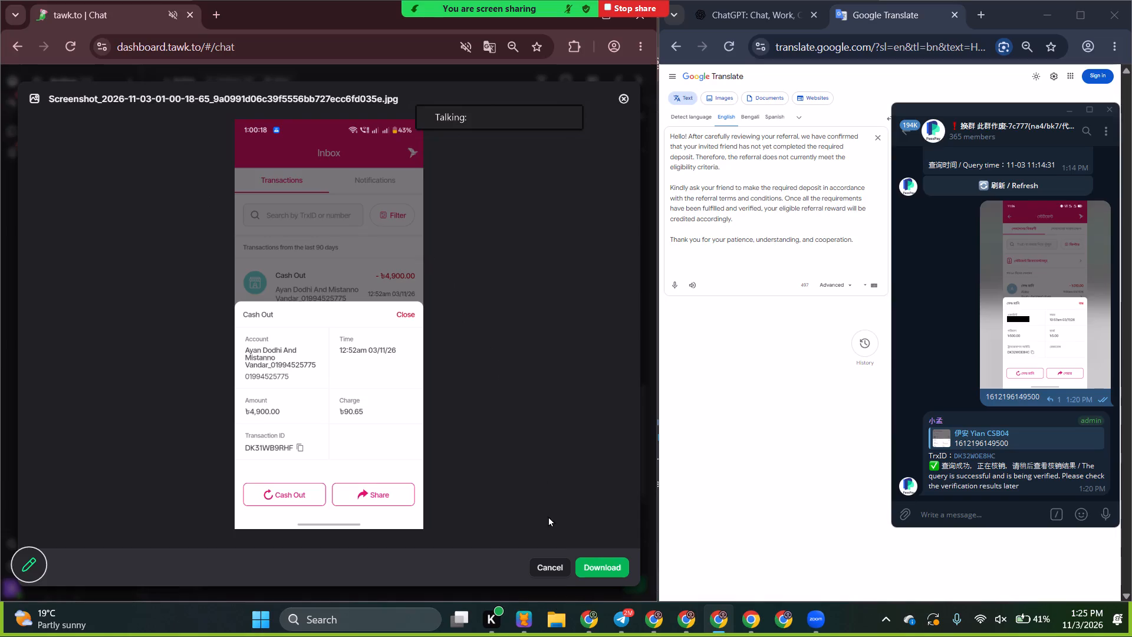
click(586, 620)
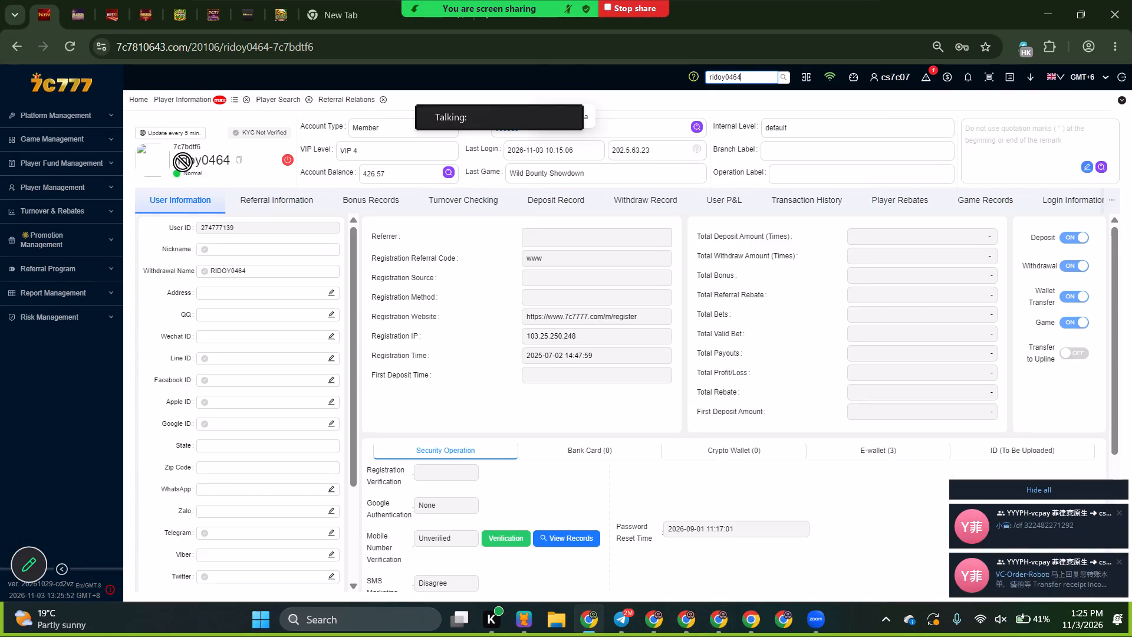
click(549, 201)
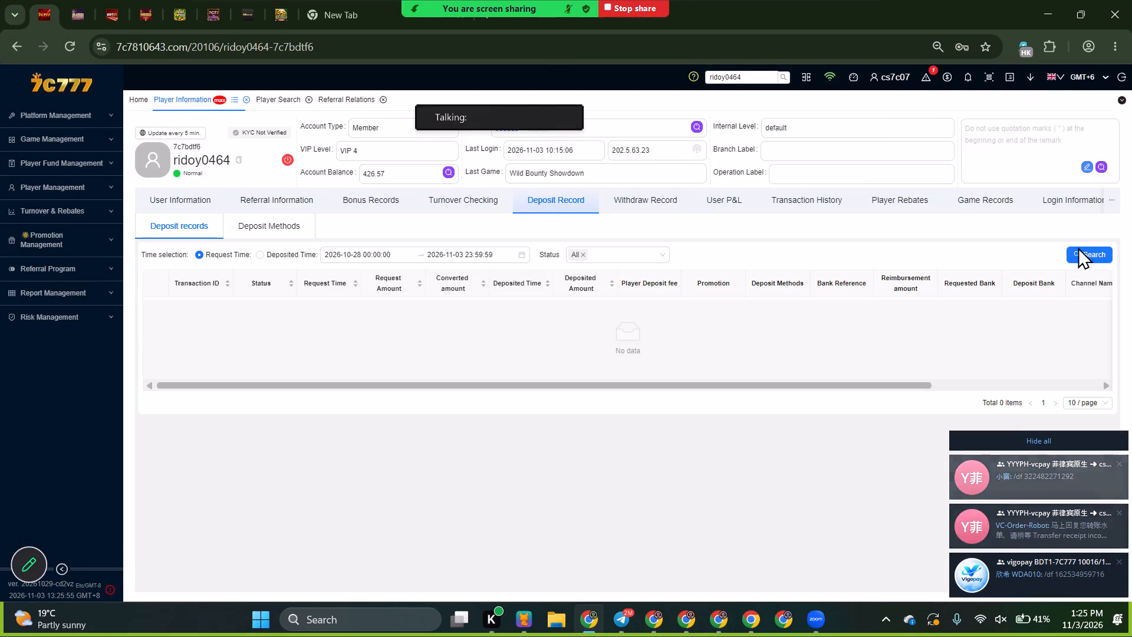
click(1103, 256)
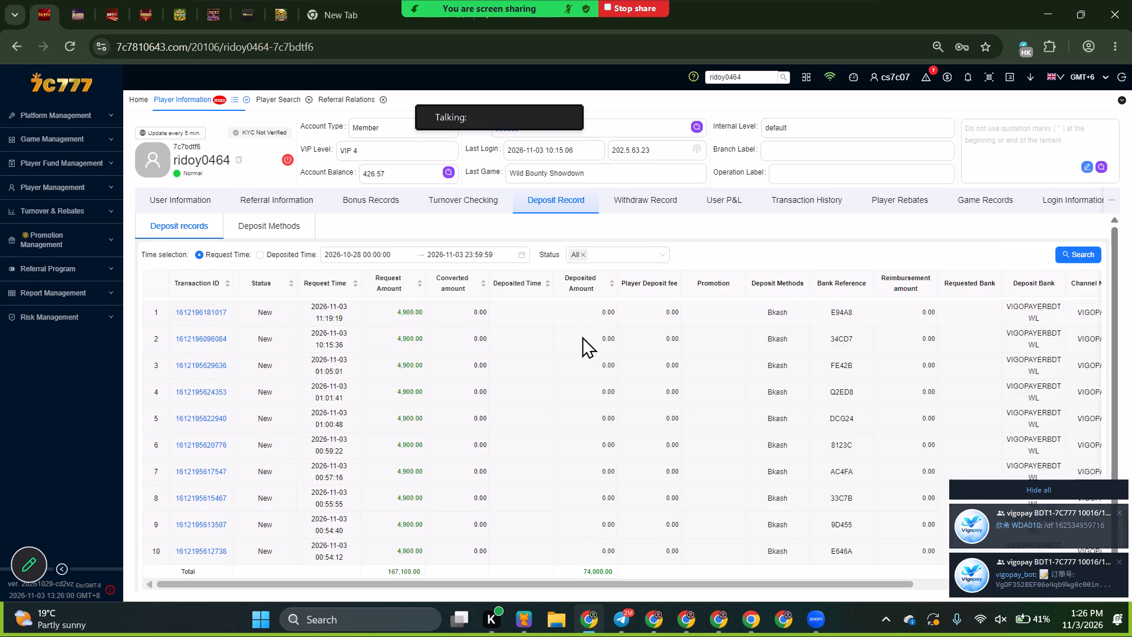
scroll(581, 352, down, 8)
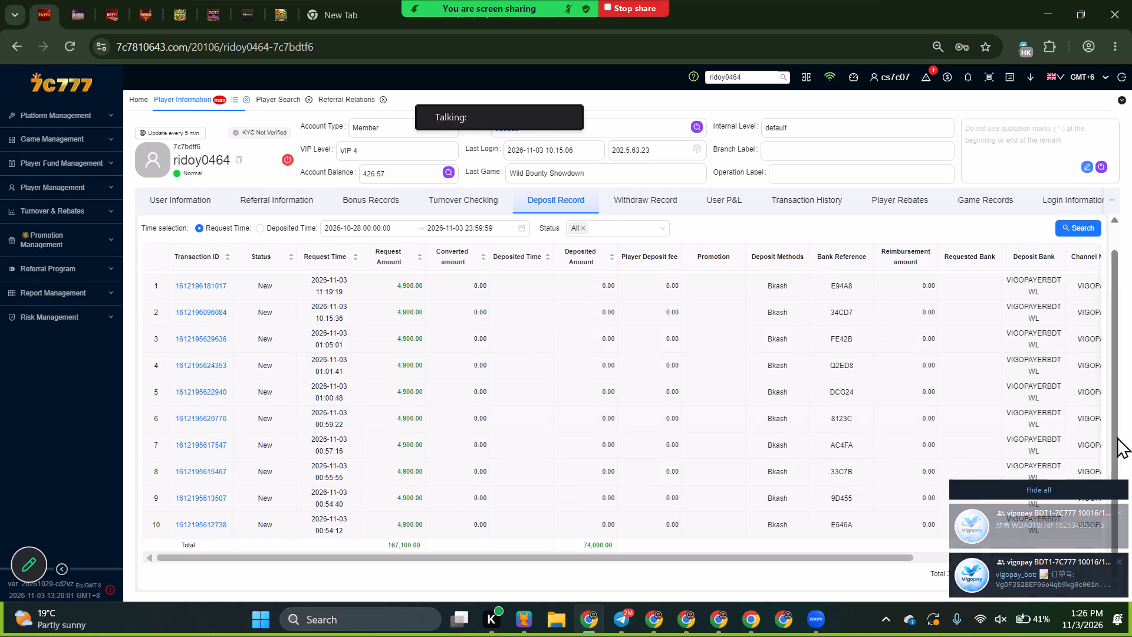
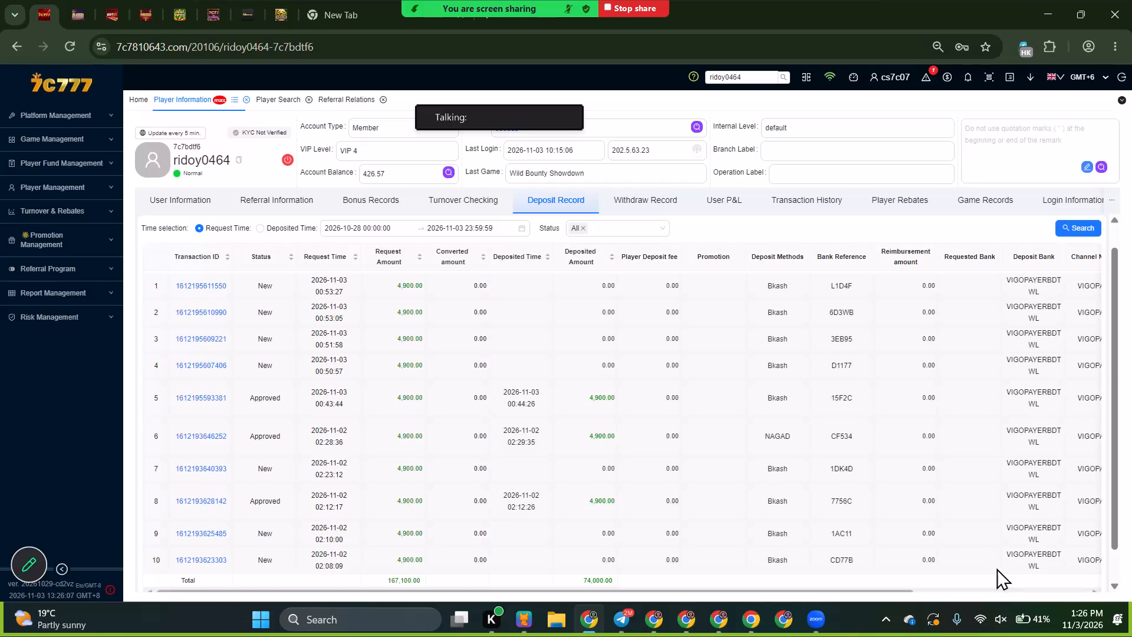
Copy the transaction ID of the player's 4,900.00 Bkash deposit requested on 2026-11-03 at 00:51:58.
scroll(565, 401, down, 6)
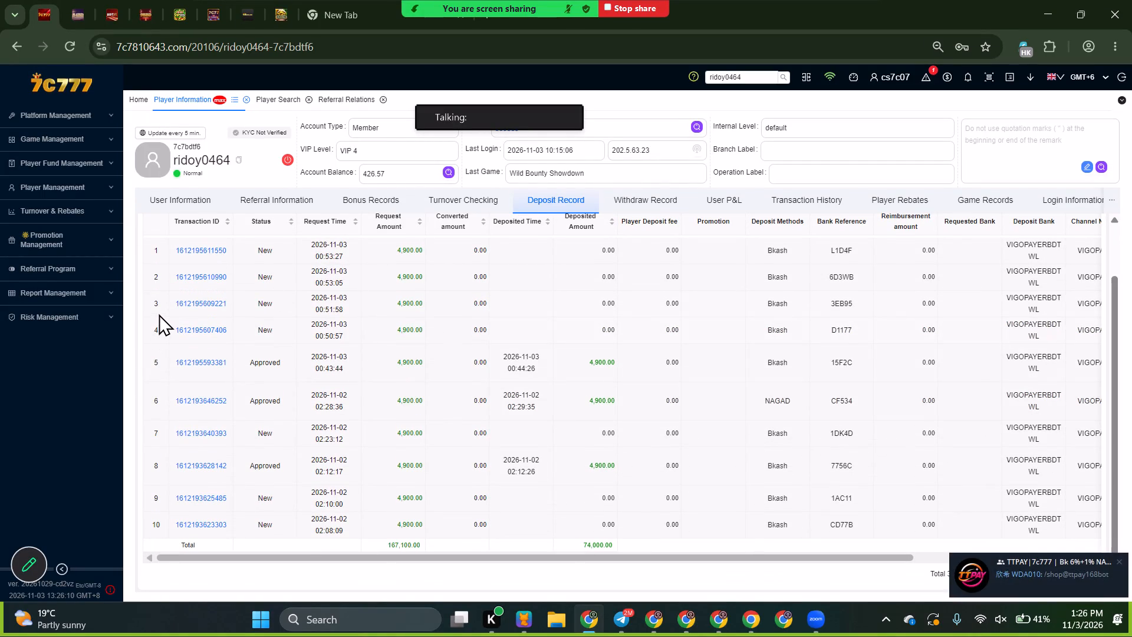
drag(174, 300, 175, 300)
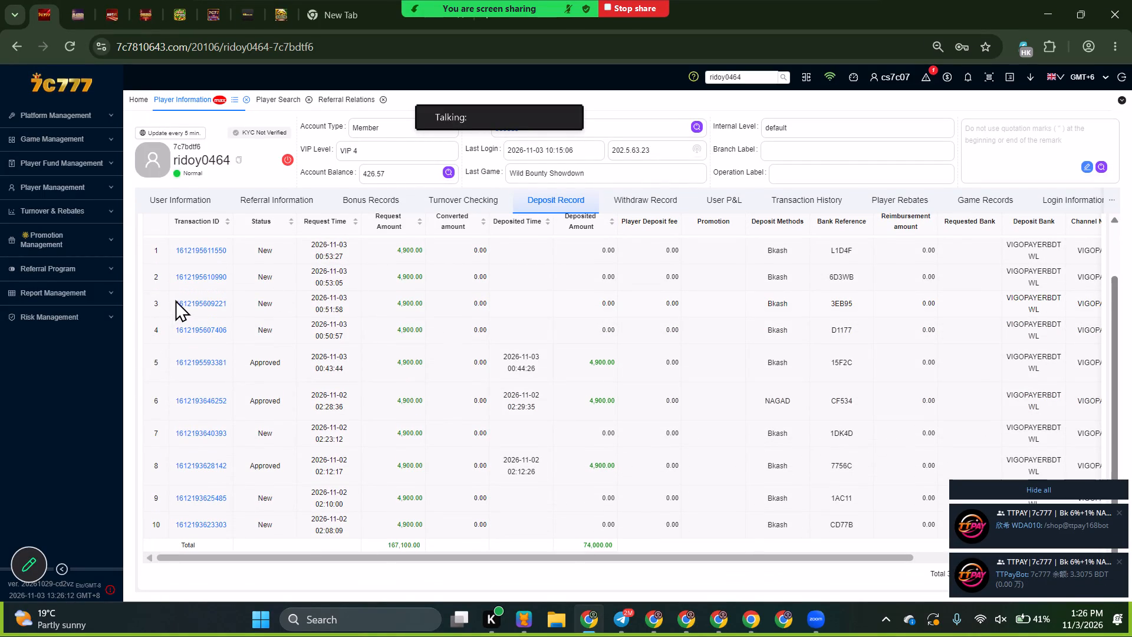
drag(175, 300, 235, 297)
key(ctrl+c)
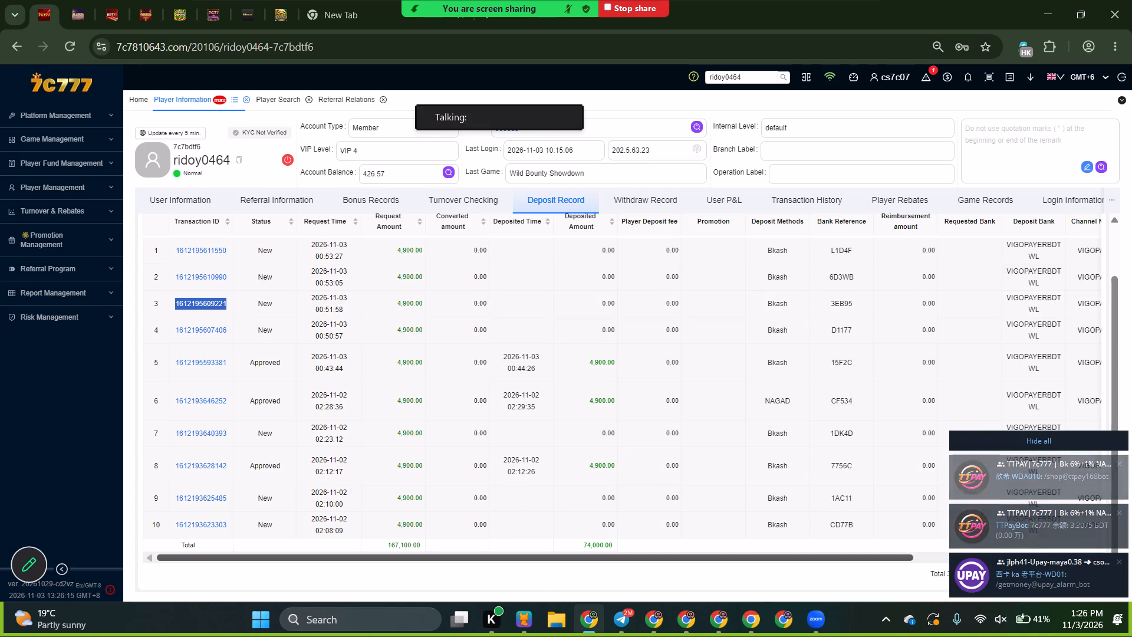
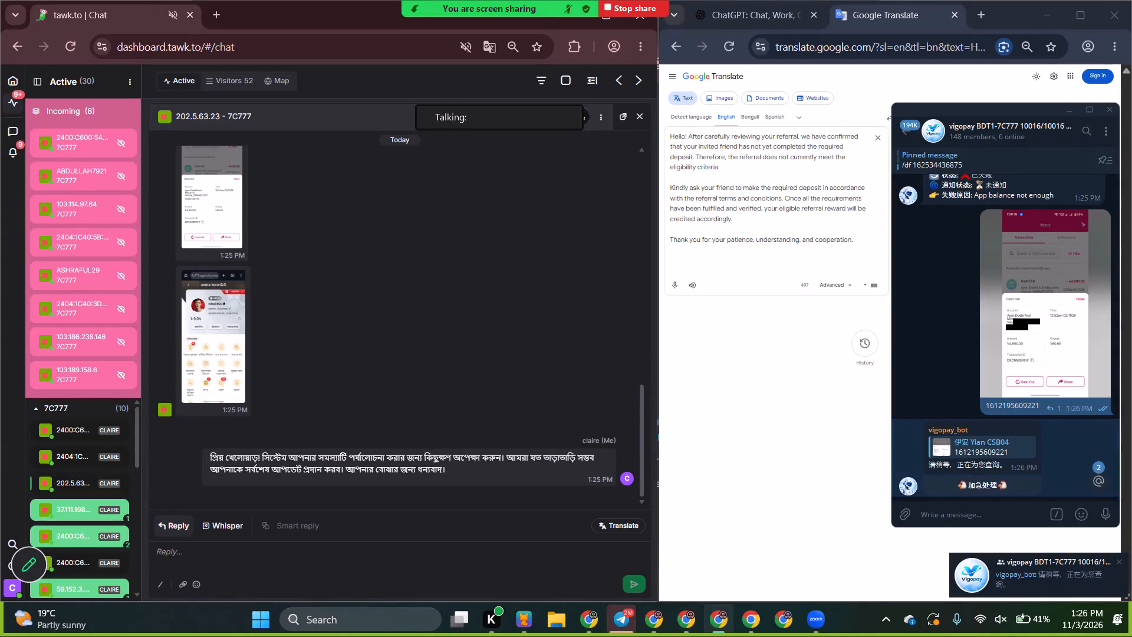
click(85, 375)
click(320, 505)
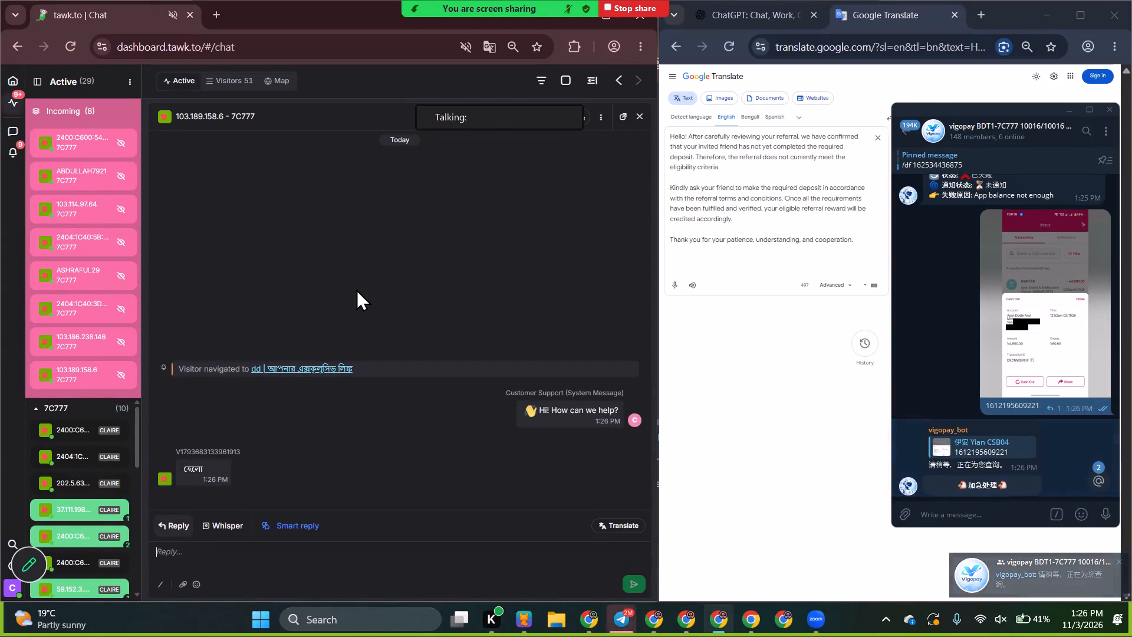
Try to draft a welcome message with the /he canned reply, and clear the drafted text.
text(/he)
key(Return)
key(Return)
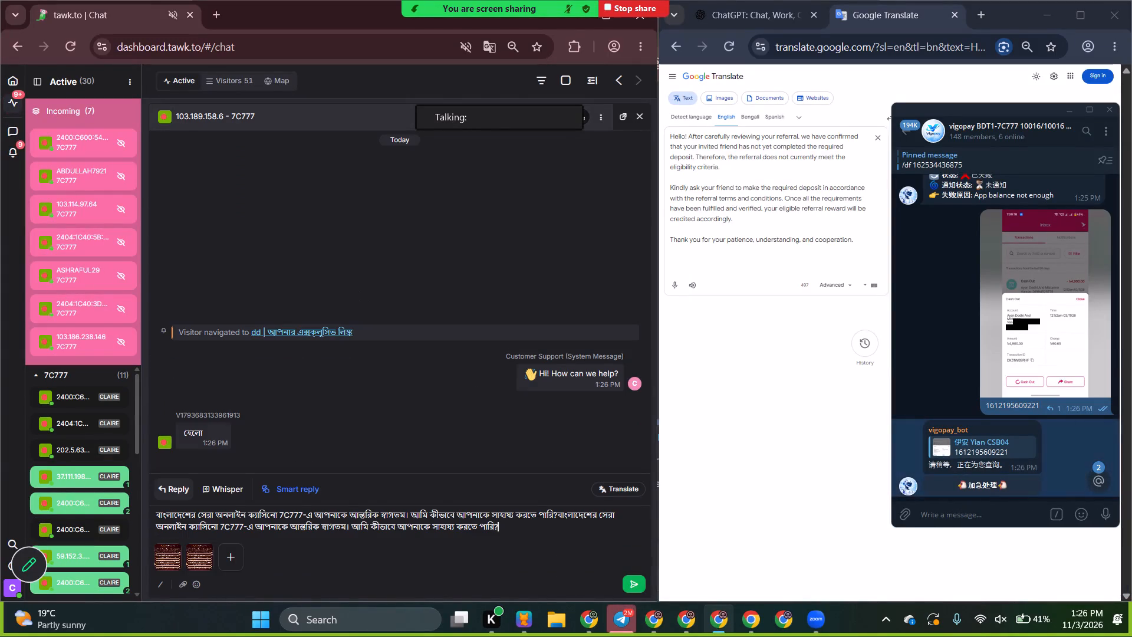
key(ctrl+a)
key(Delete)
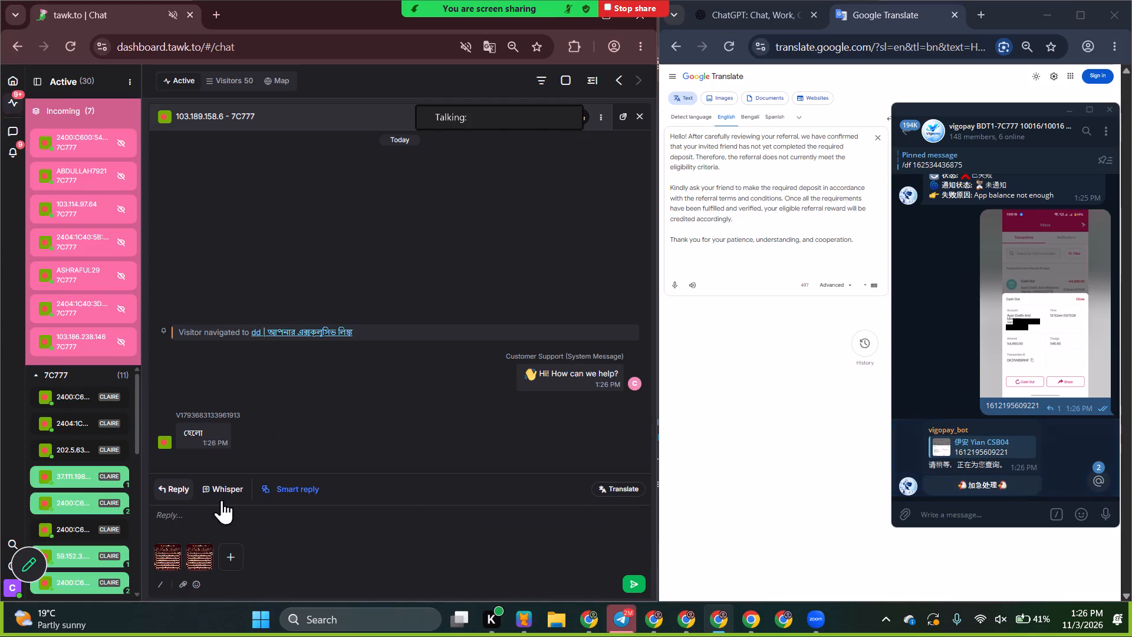
click(212, 543)
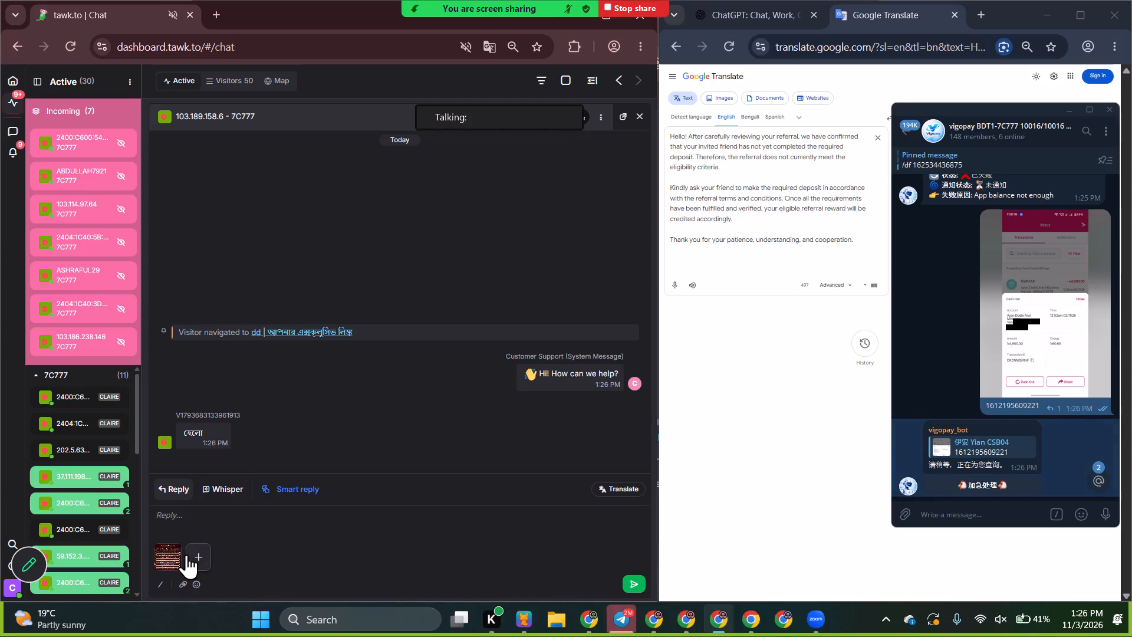
click(177, 542)
click(209, 542)
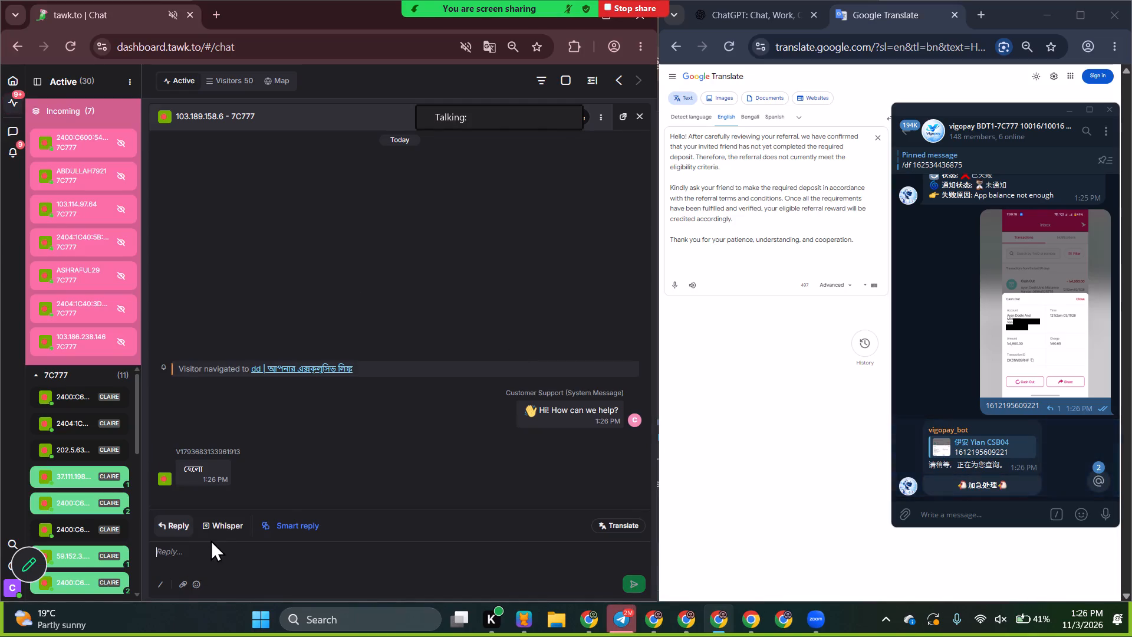
text(/he)
key(Return)
key(Return)
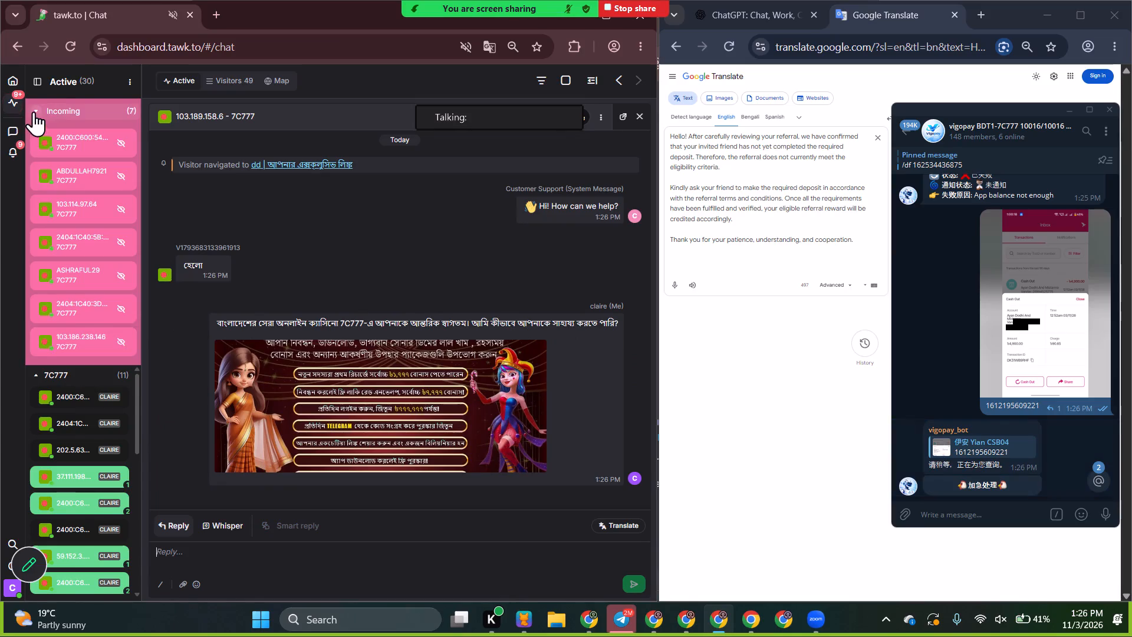
click(79, 322)
click(349, 452)
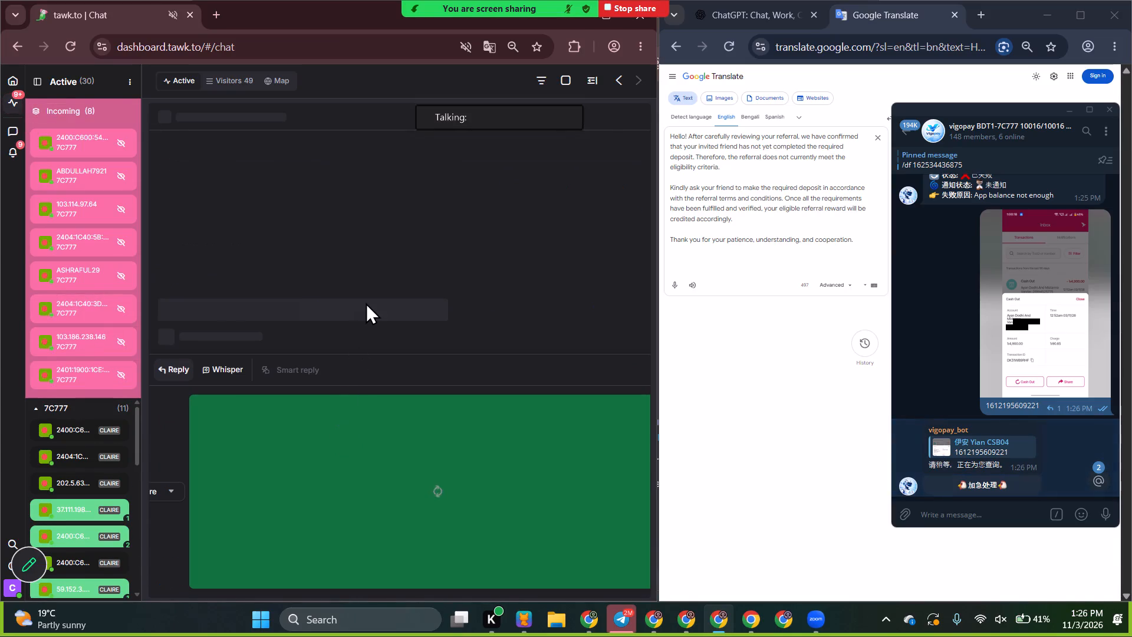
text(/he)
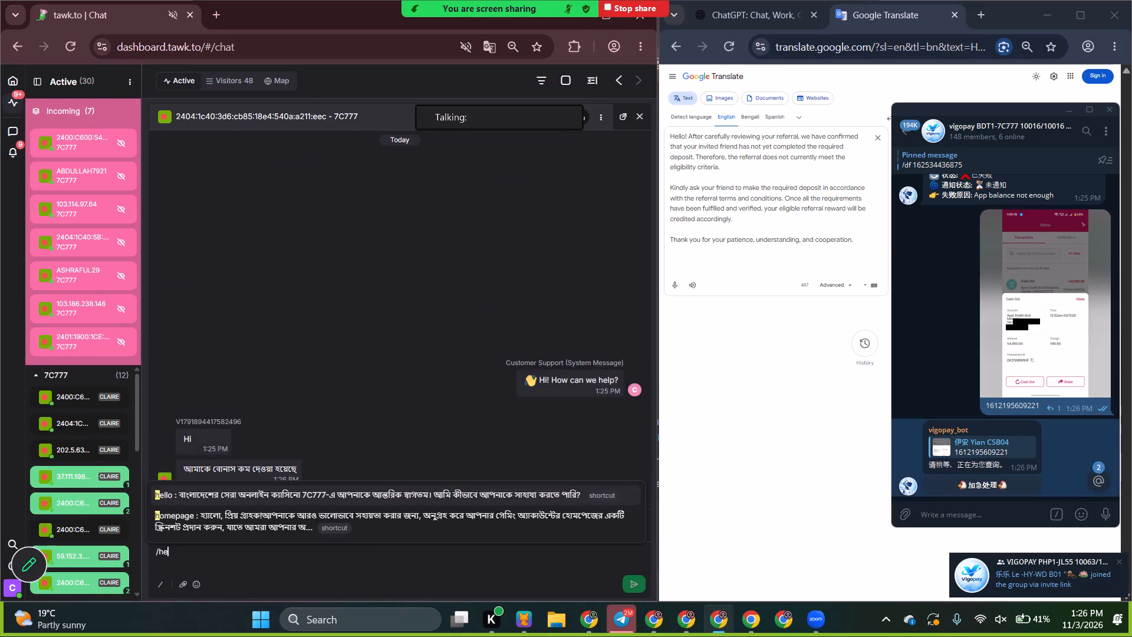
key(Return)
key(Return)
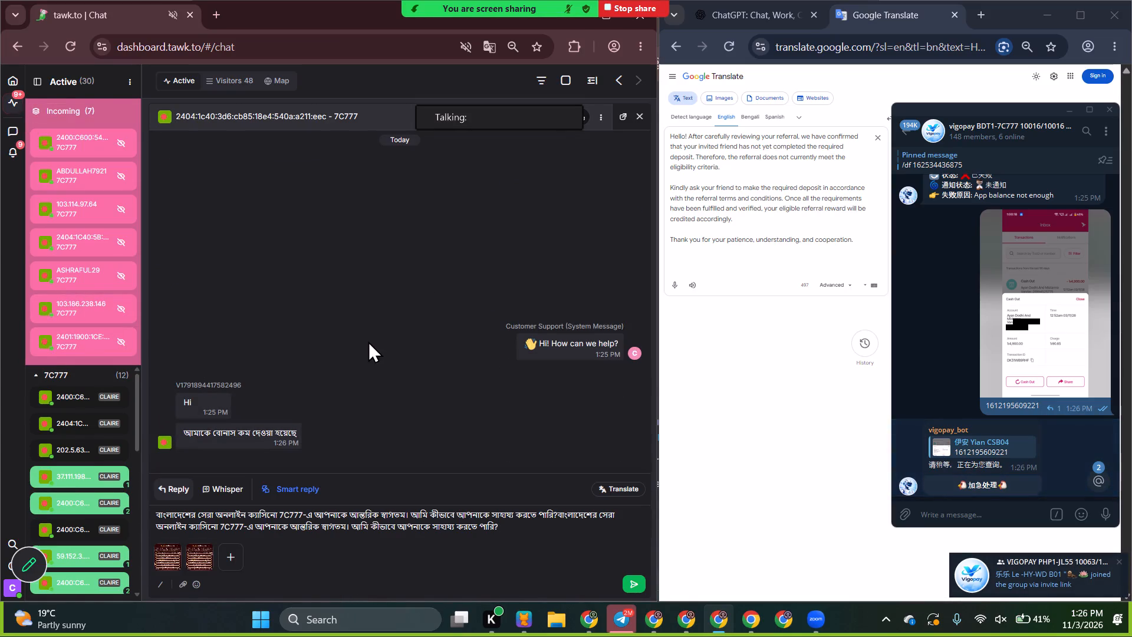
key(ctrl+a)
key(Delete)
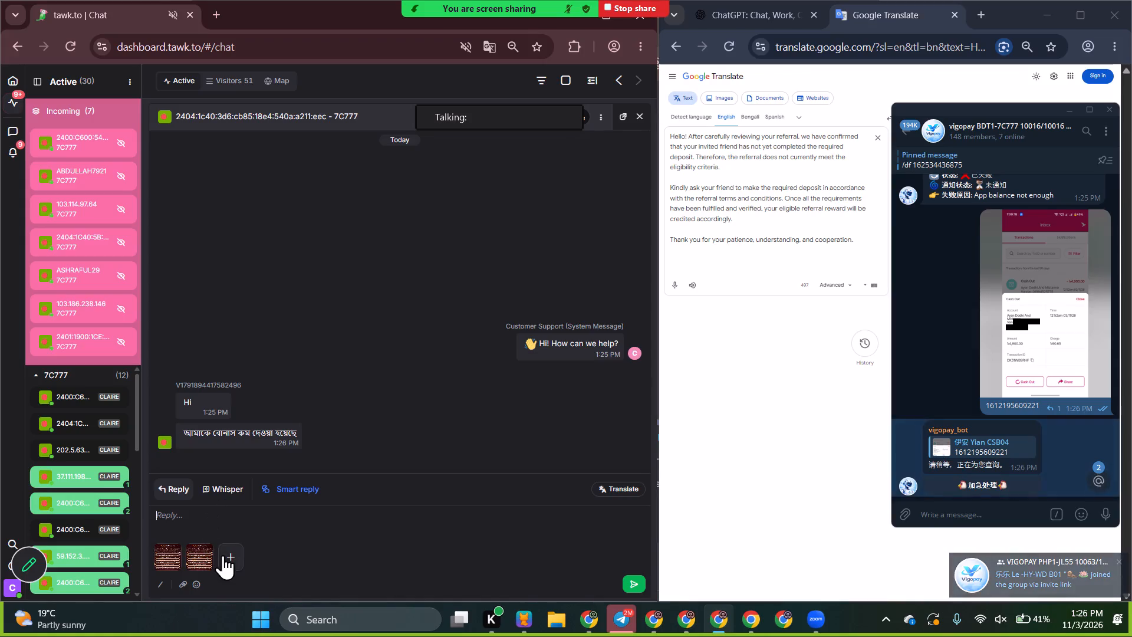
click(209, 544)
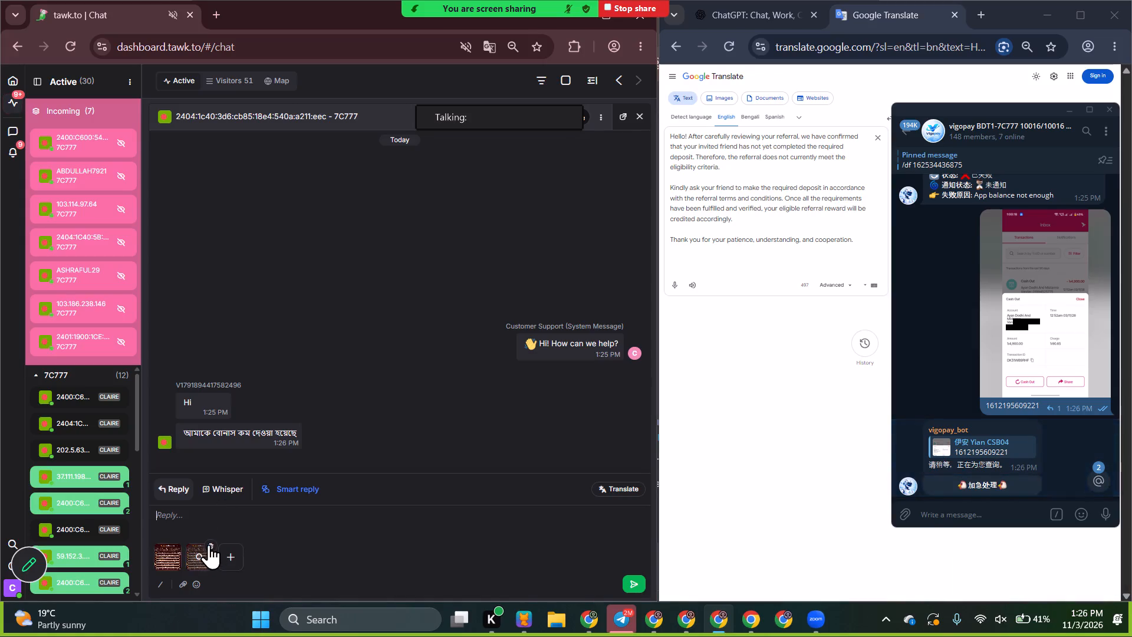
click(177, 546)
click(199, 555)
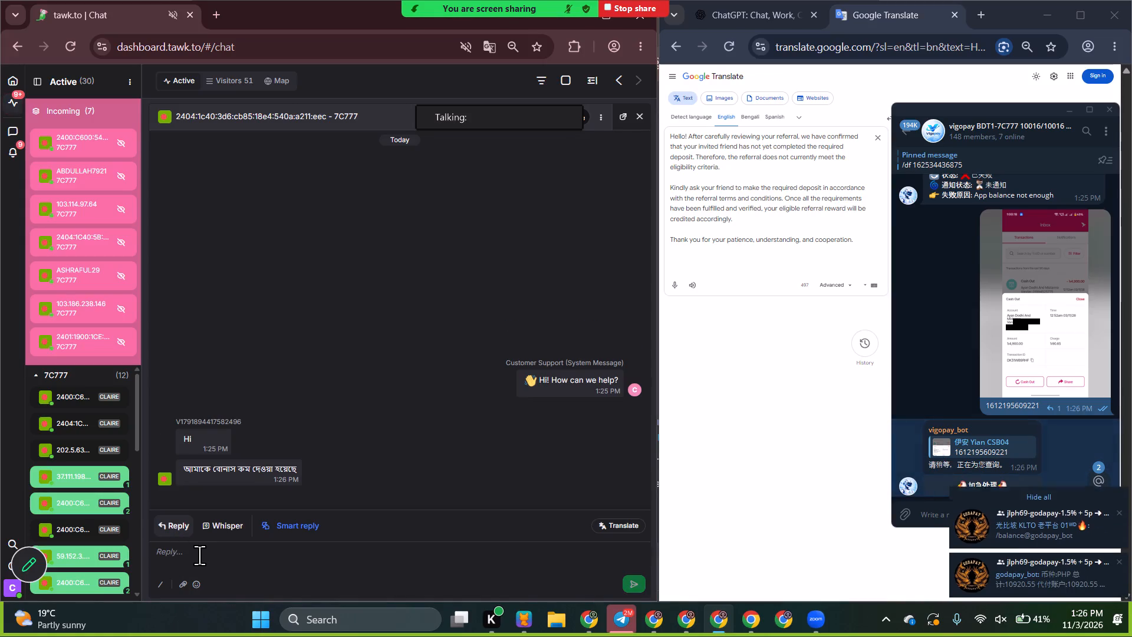
text(/h)
key(e)
key(Return)
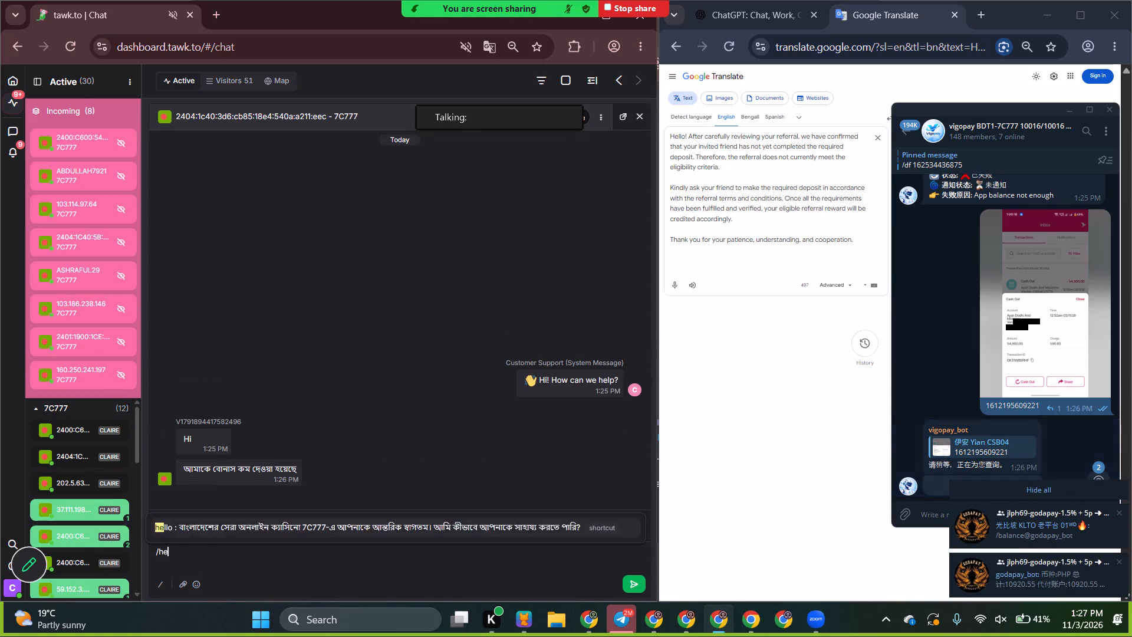
key(Return)
right_click(323, 279)
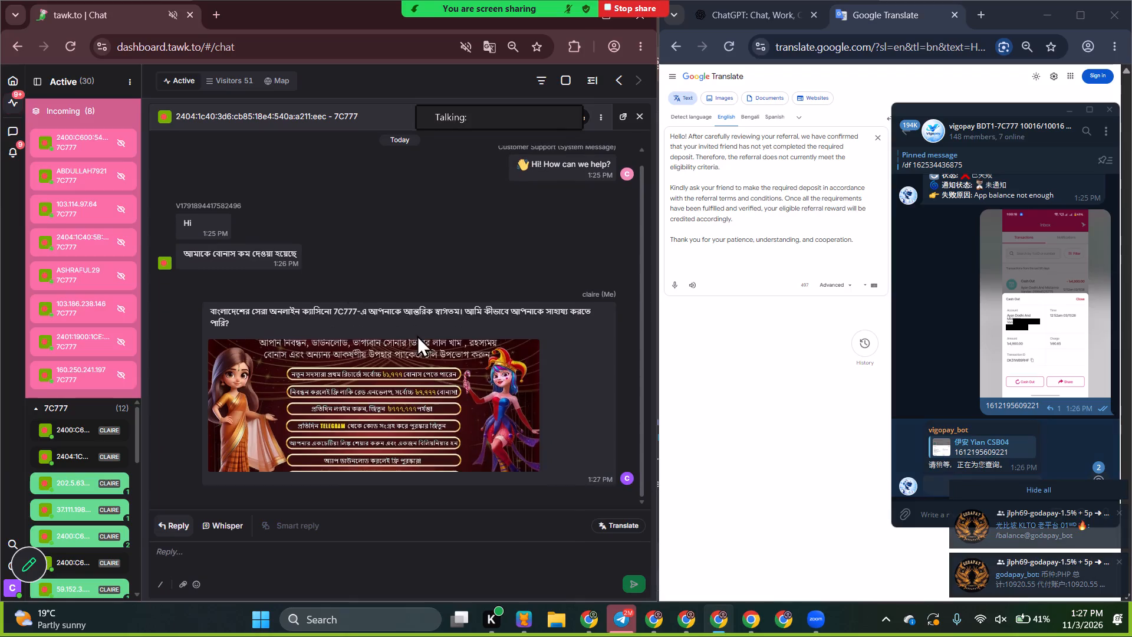
click(394, 527)
click(383, 73)
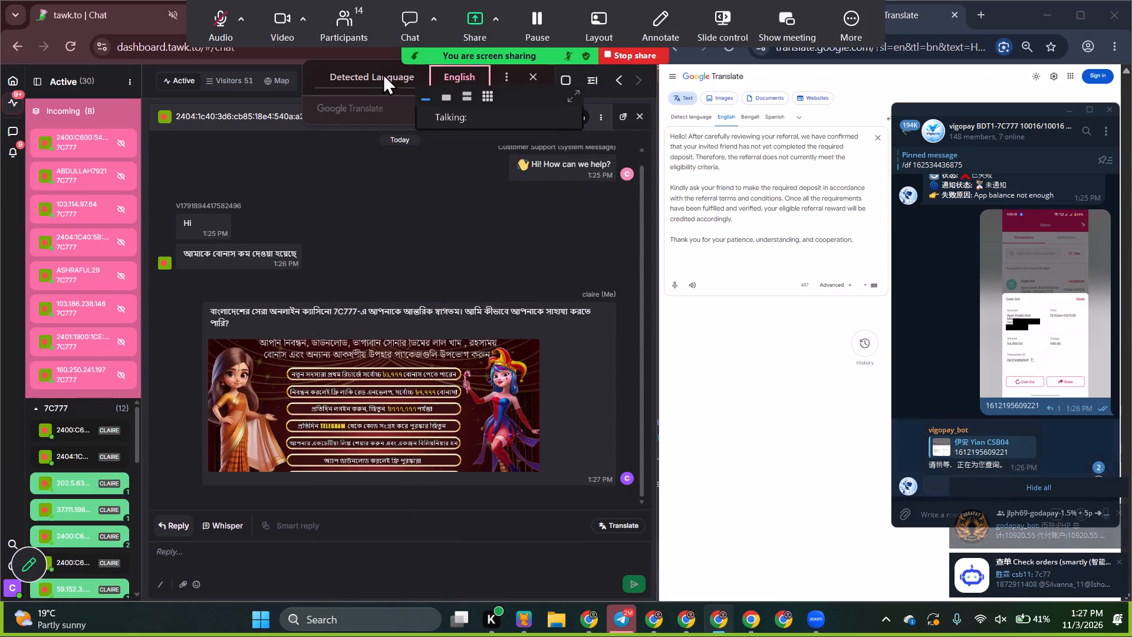
click(452, 80)
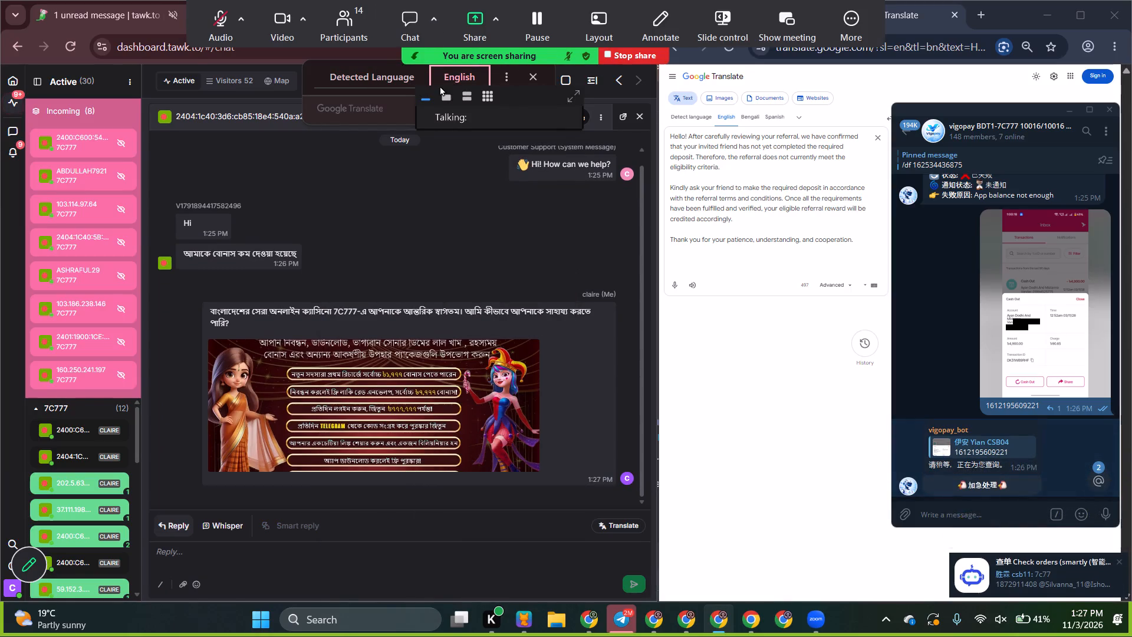
click(331, 74)
click(427, 78)
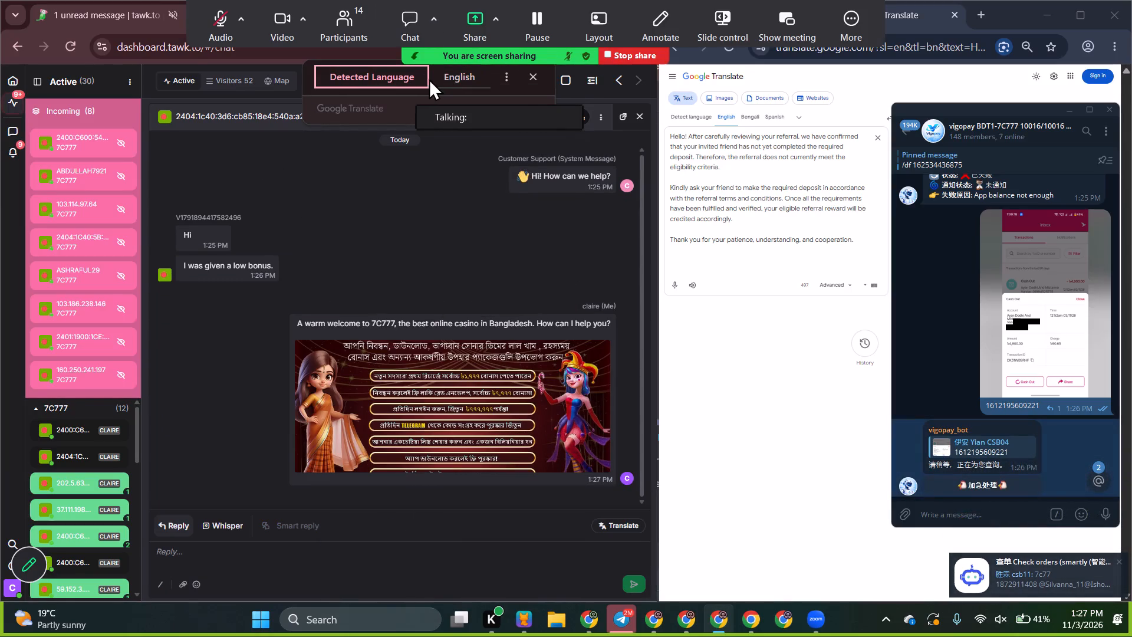
click(284, 549)
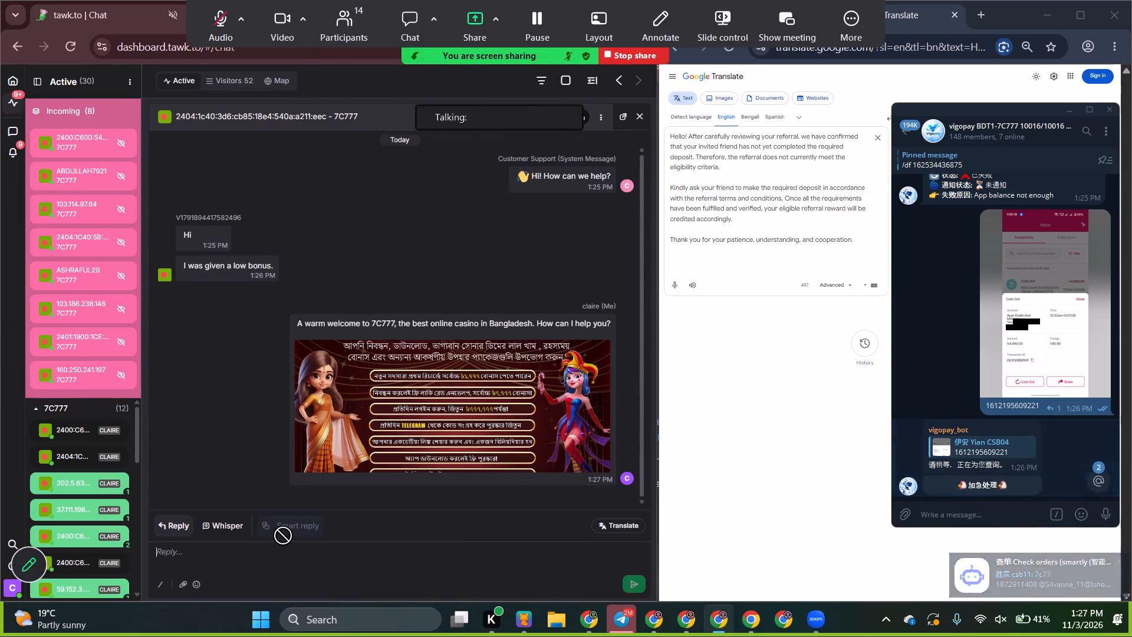
text(/scree)
key(Return)
key(Return)
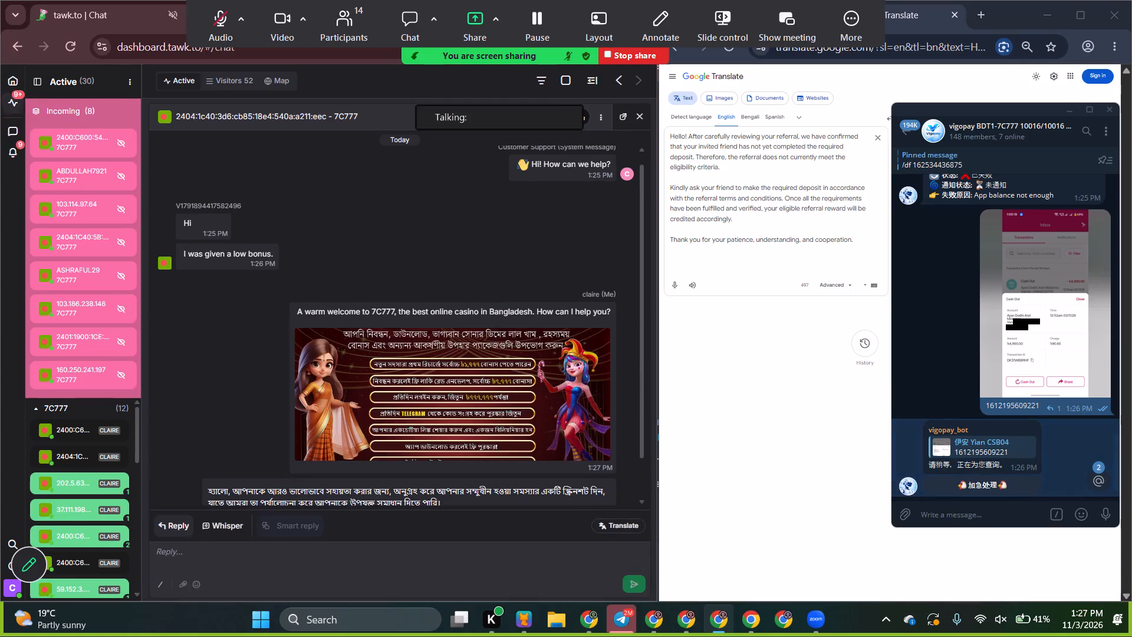
click(35, 112)
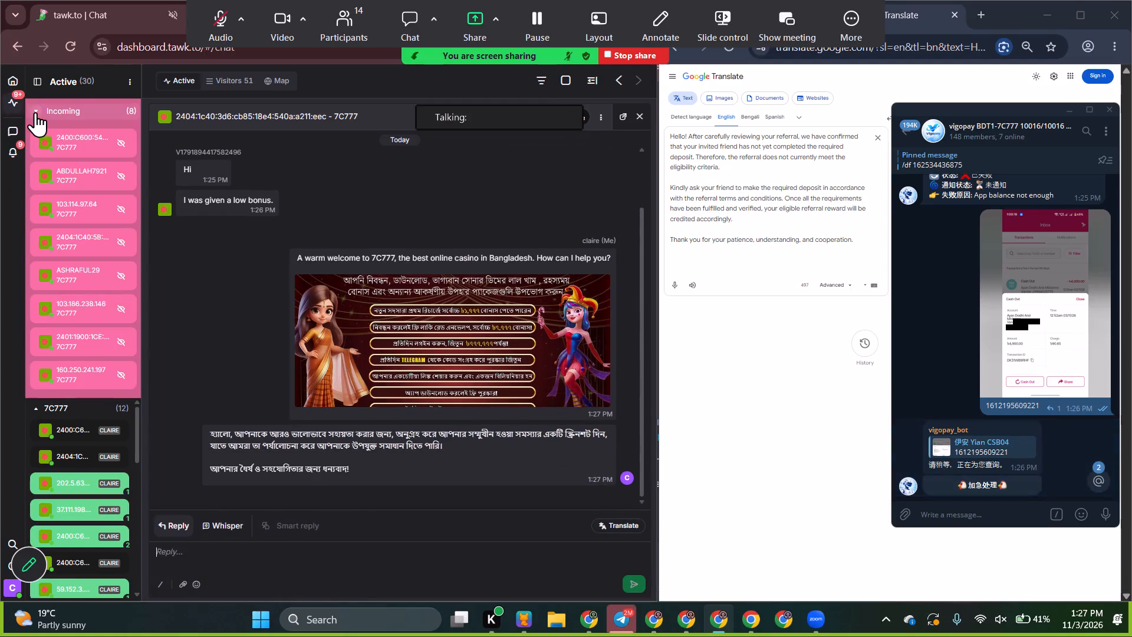
click(96, 381)
scroll(419, 410, down, 2)
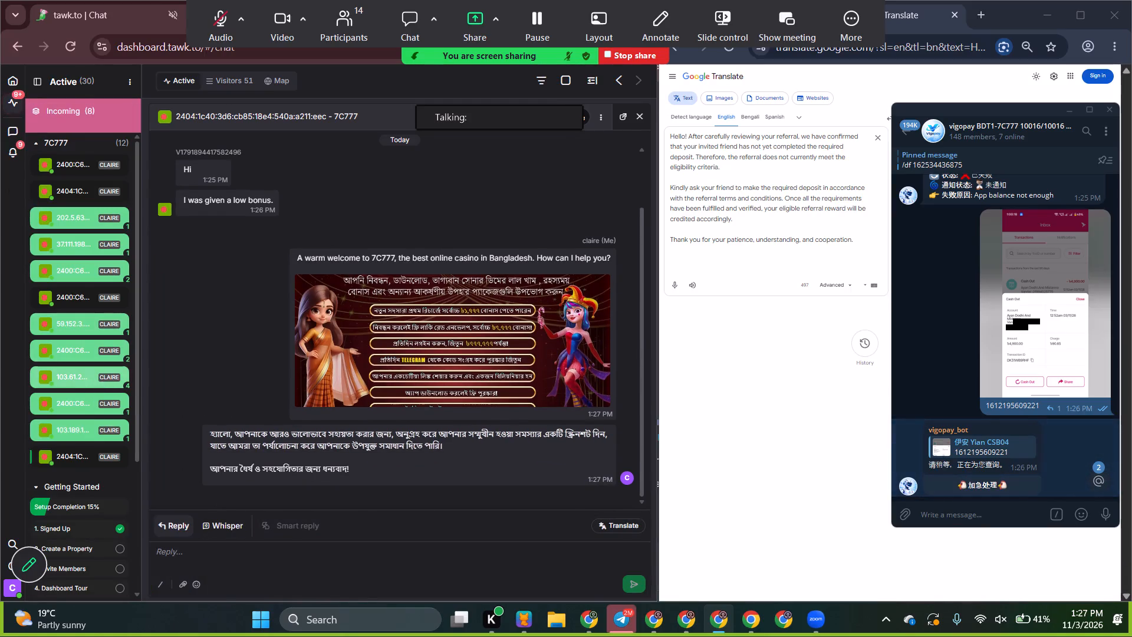
scroll(447, 415, down, 9)
right_click(419, 339)
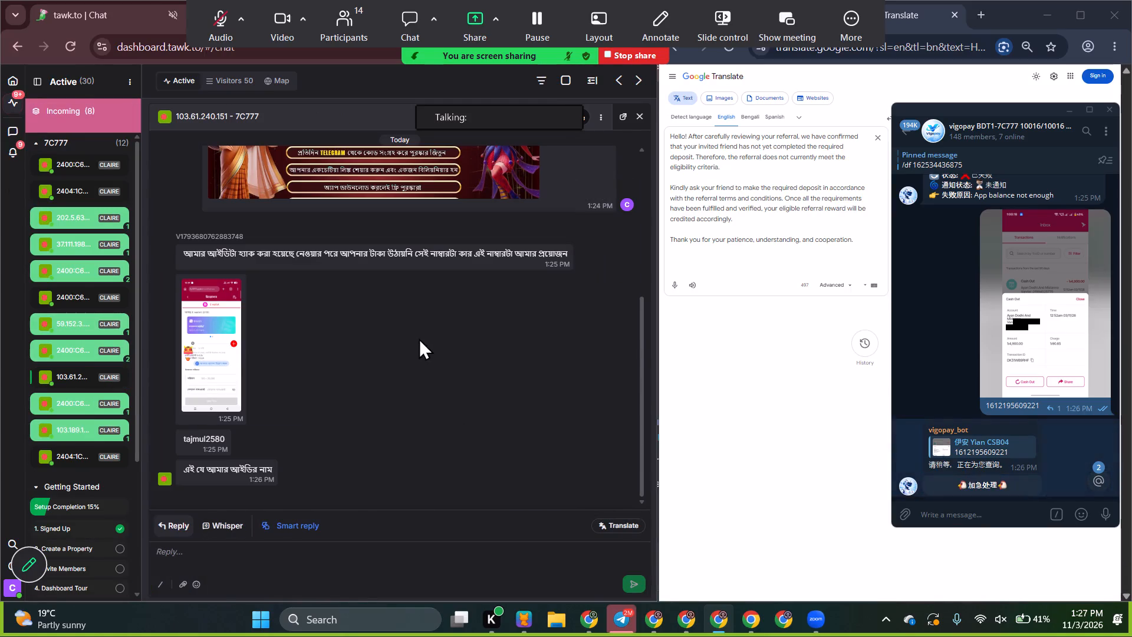
click(491, 531)
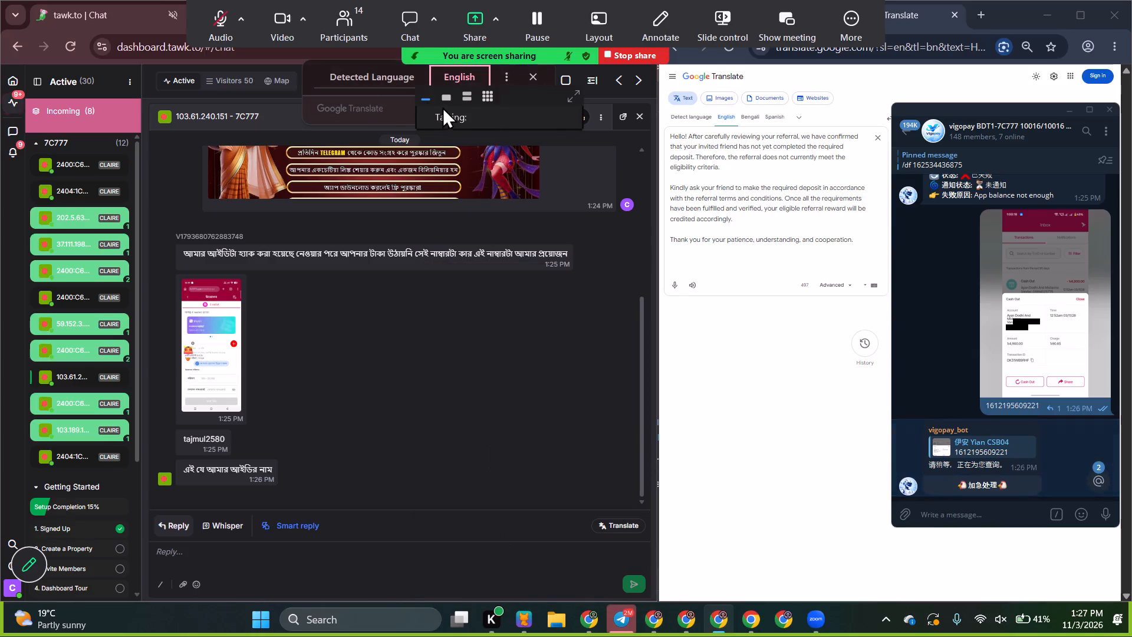
click(380, 70)
click(470, 83)
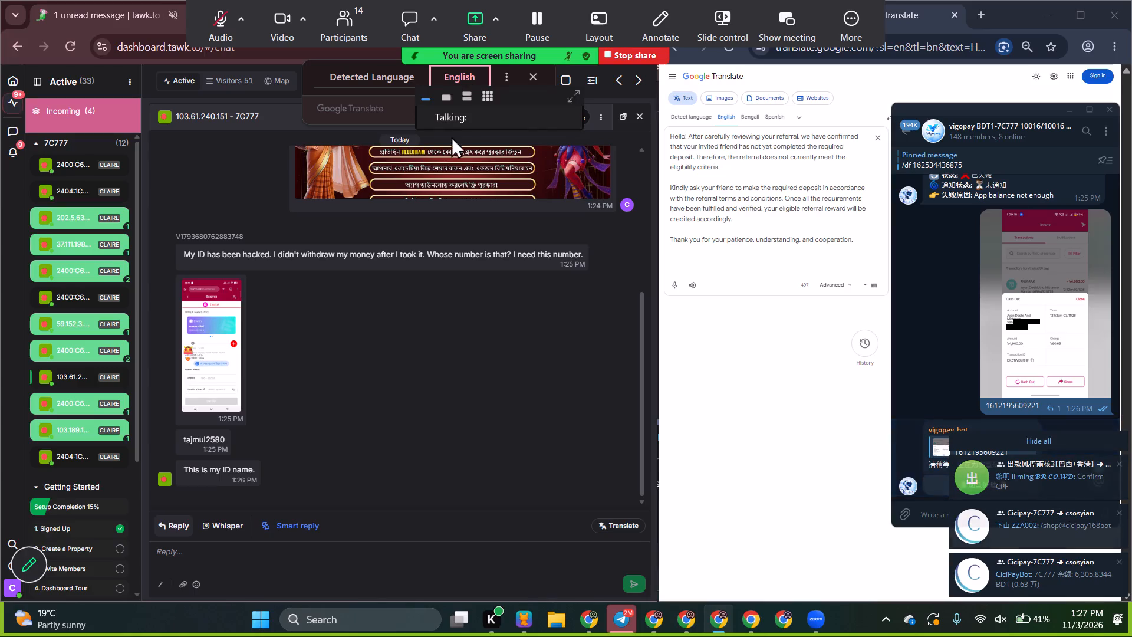
click(281, 563)
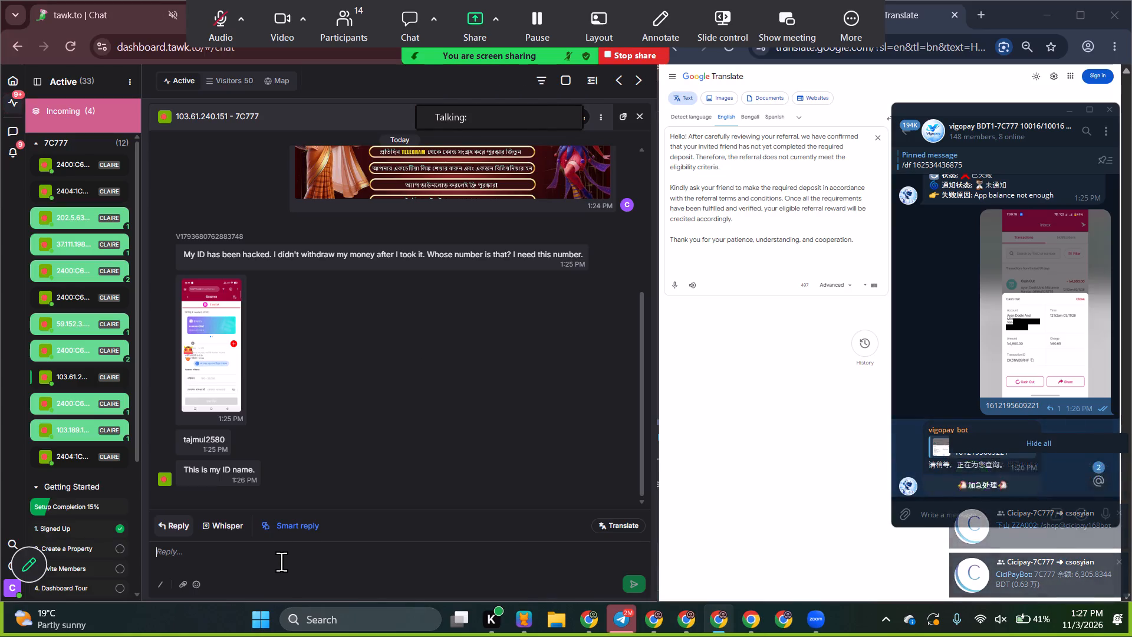
text(/wi)
key(BackSpace)
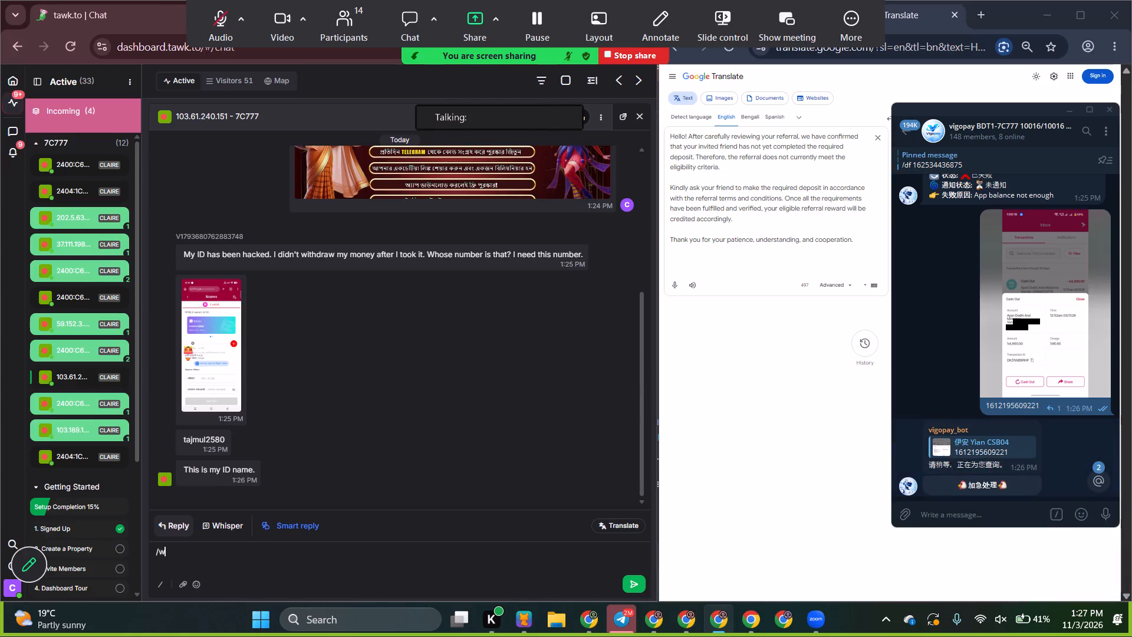
key(a)
key(o)
key(BackSpace)
key(i)
key(Return)
key(Return)
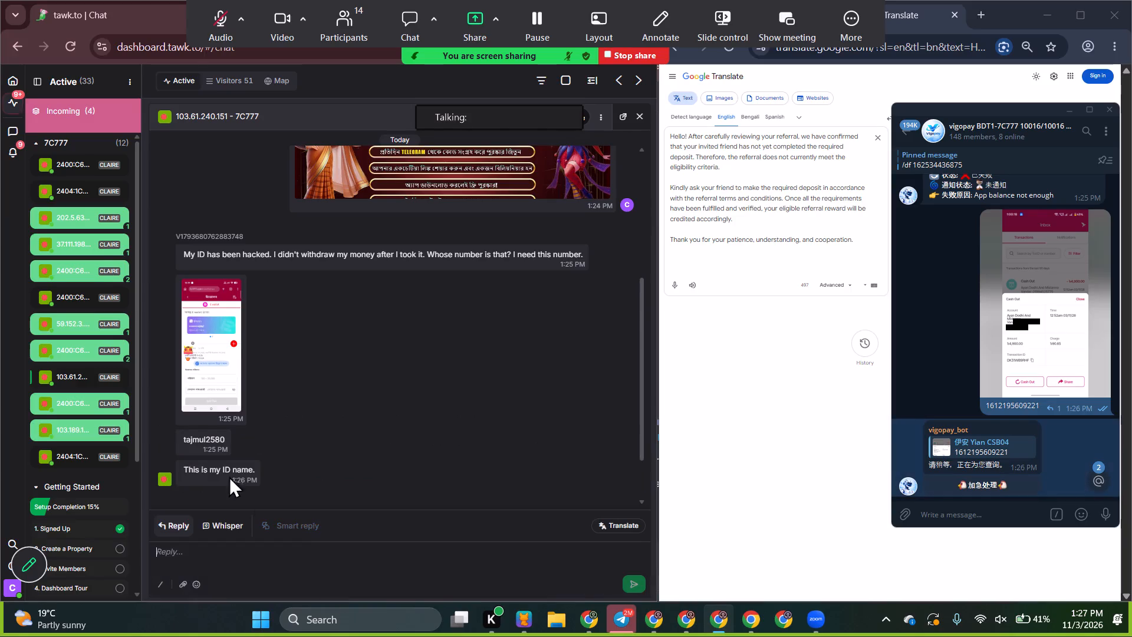
click(104, 270)
scroll(504, 352, down, 2)
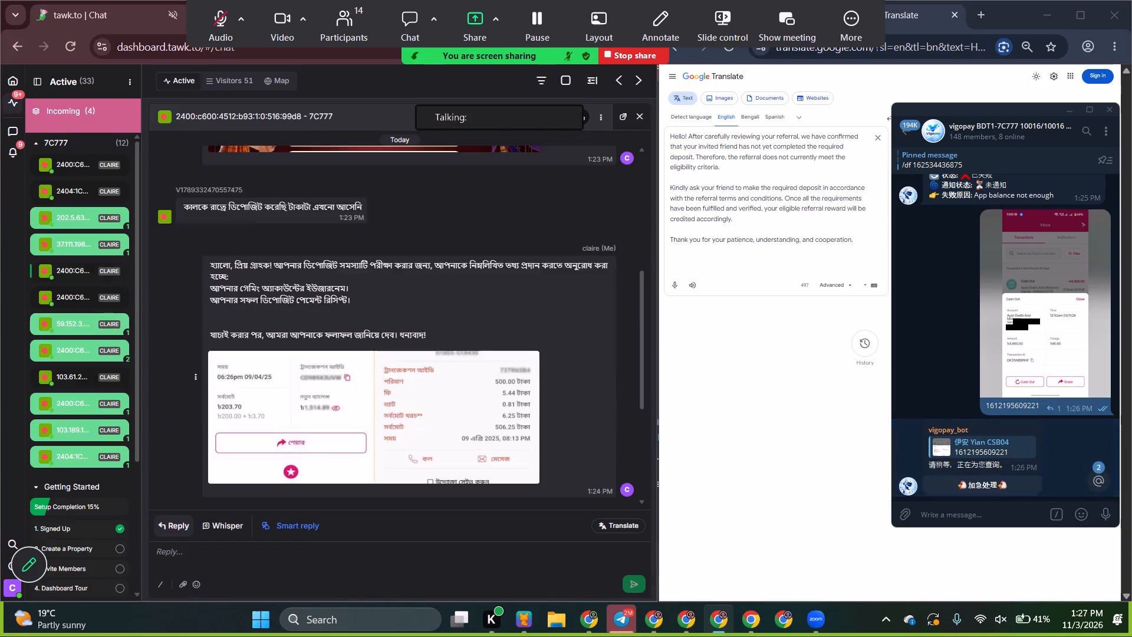
scroll(504, 353, down, 7)
text(/use)
key(Return)
key(Return)
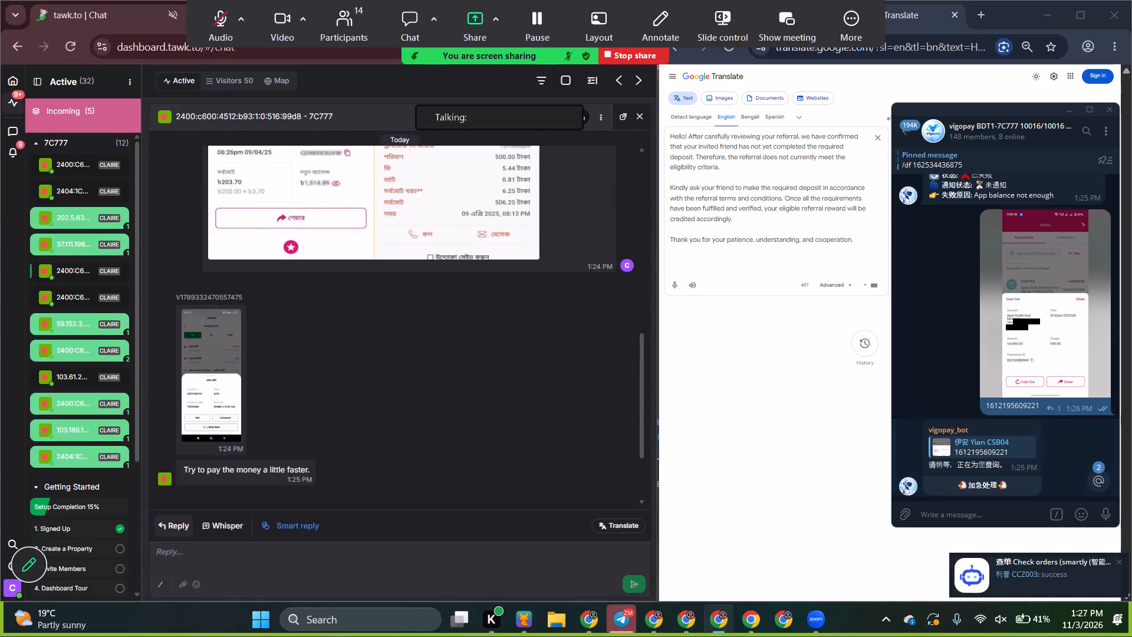
click(108, 346)
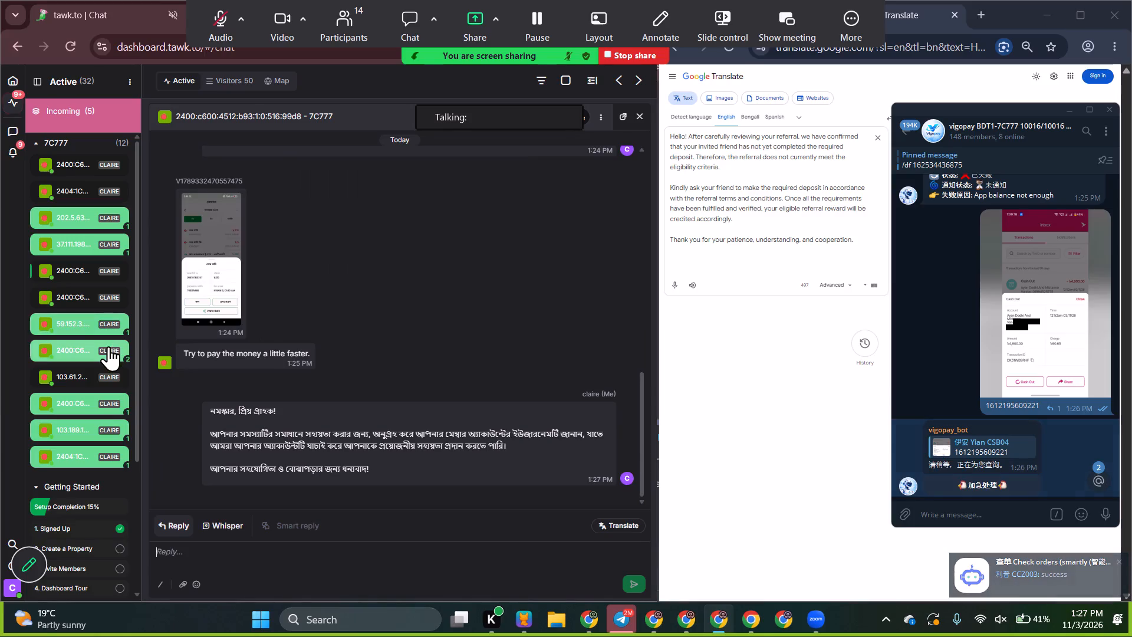
scroll(302, 343, down, 5)
scroll(386, 360, down, 3)
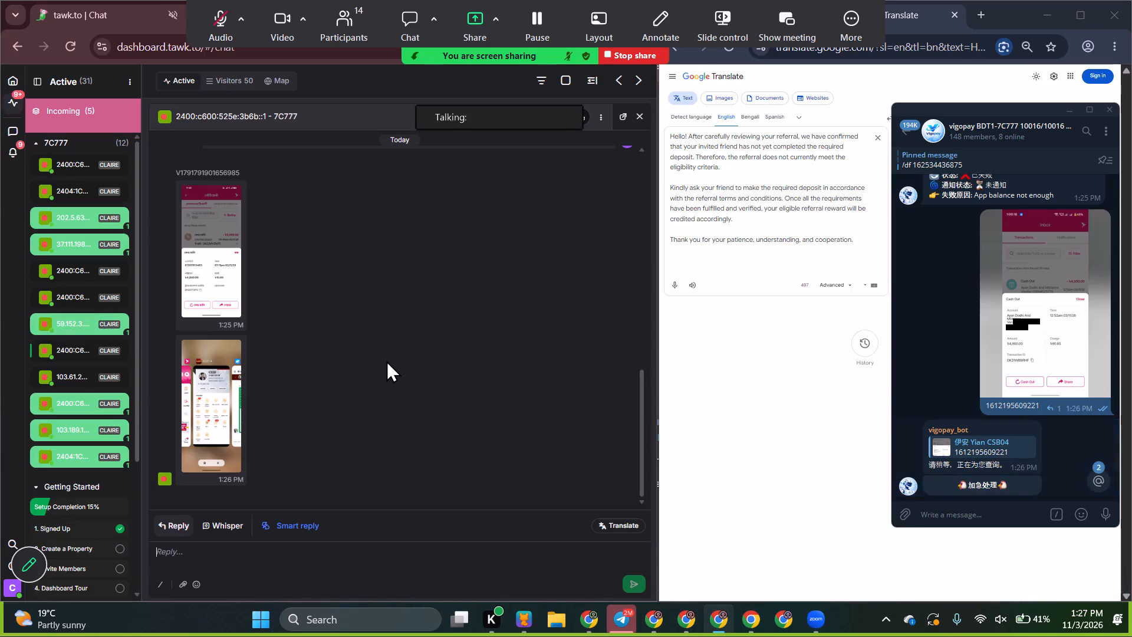
text(/wai)
key(Return)
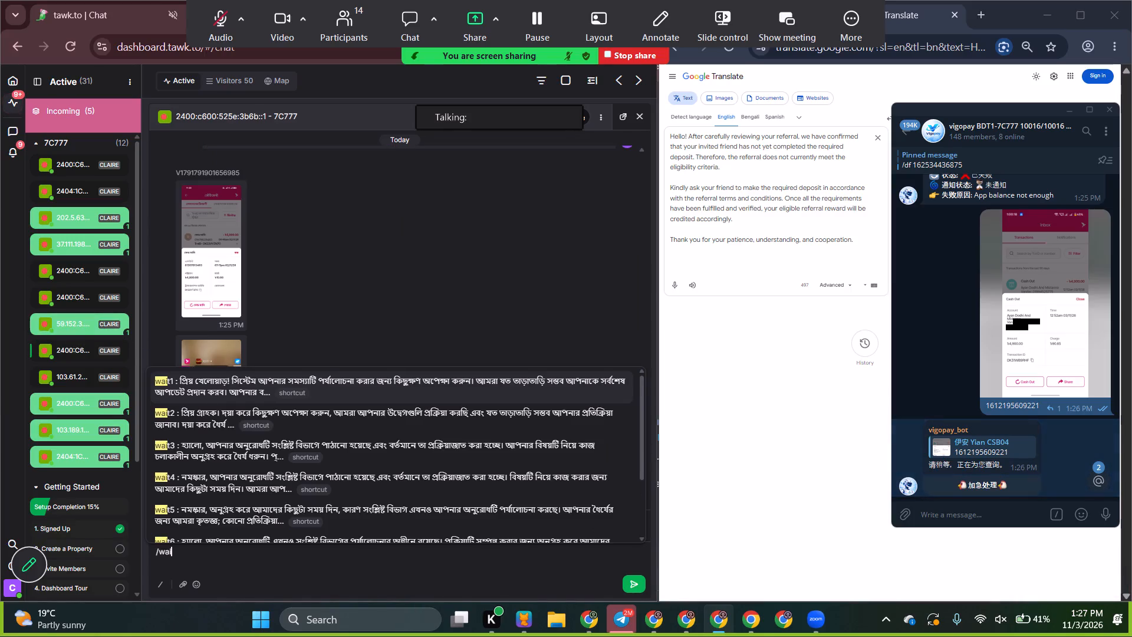
key(Return)
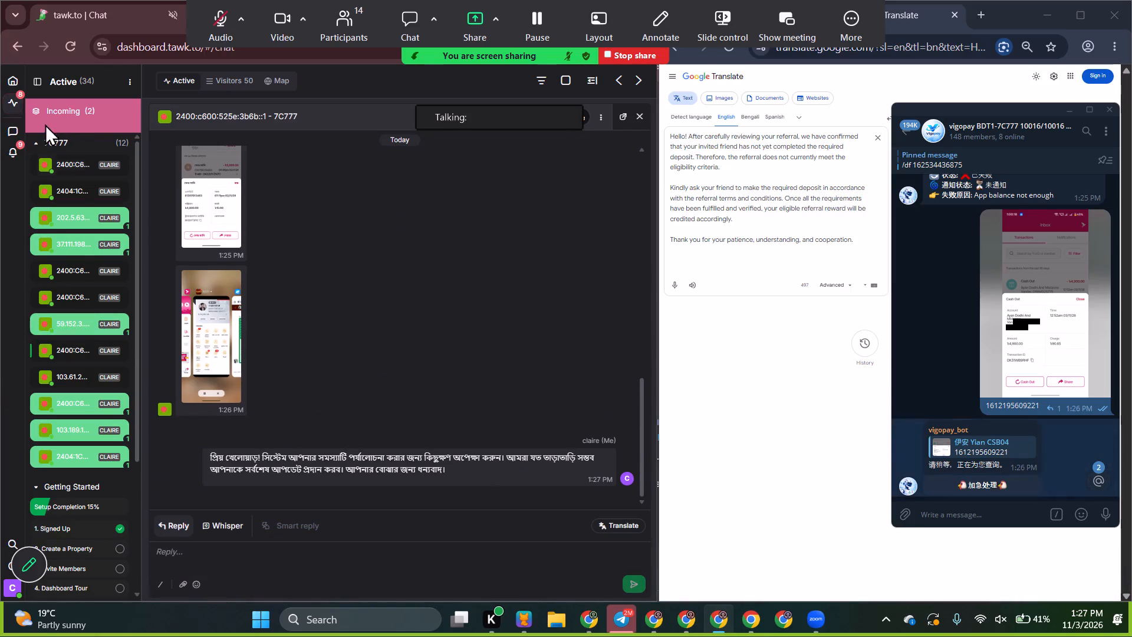
click(40, 113)
click(84, 155)
drag(367, 447, 371, 455)
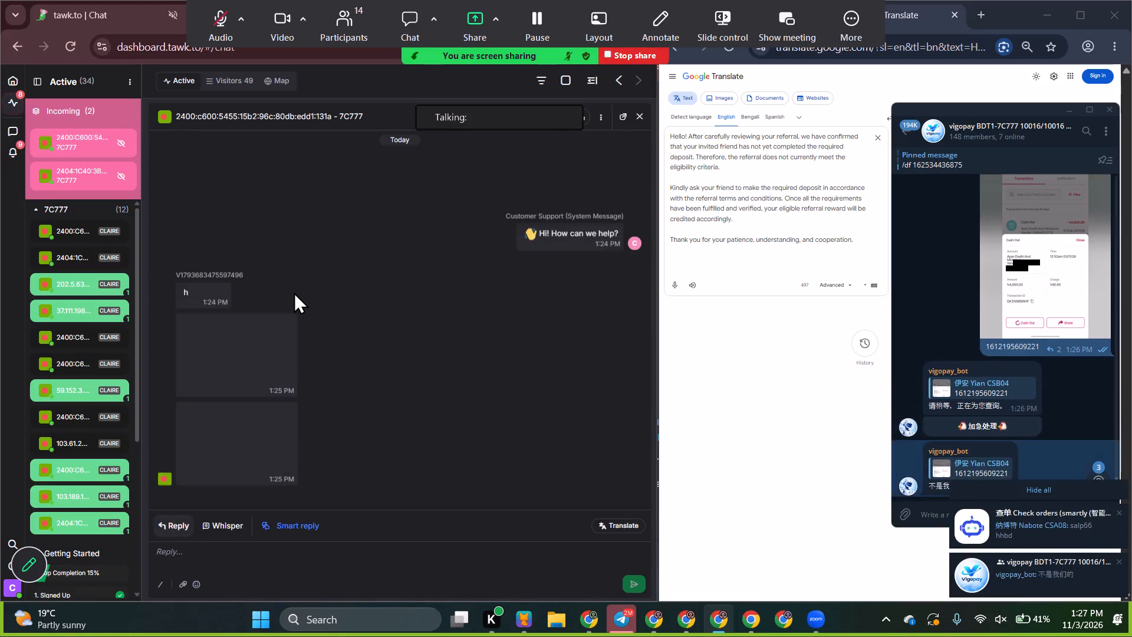
text(/he)
key(Return)
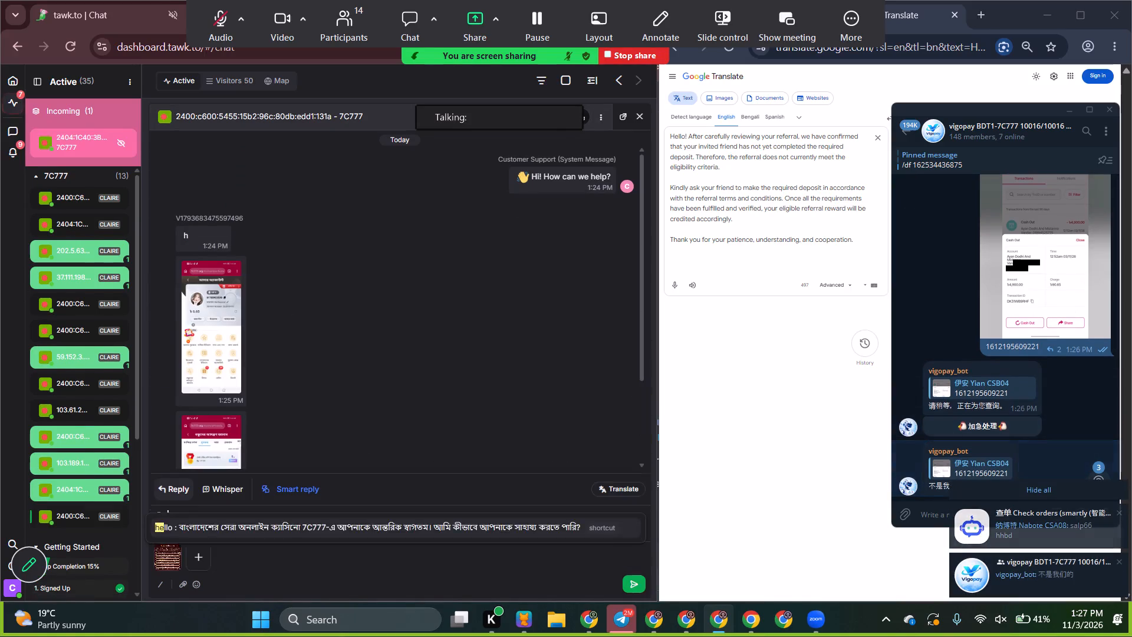
key(Return)
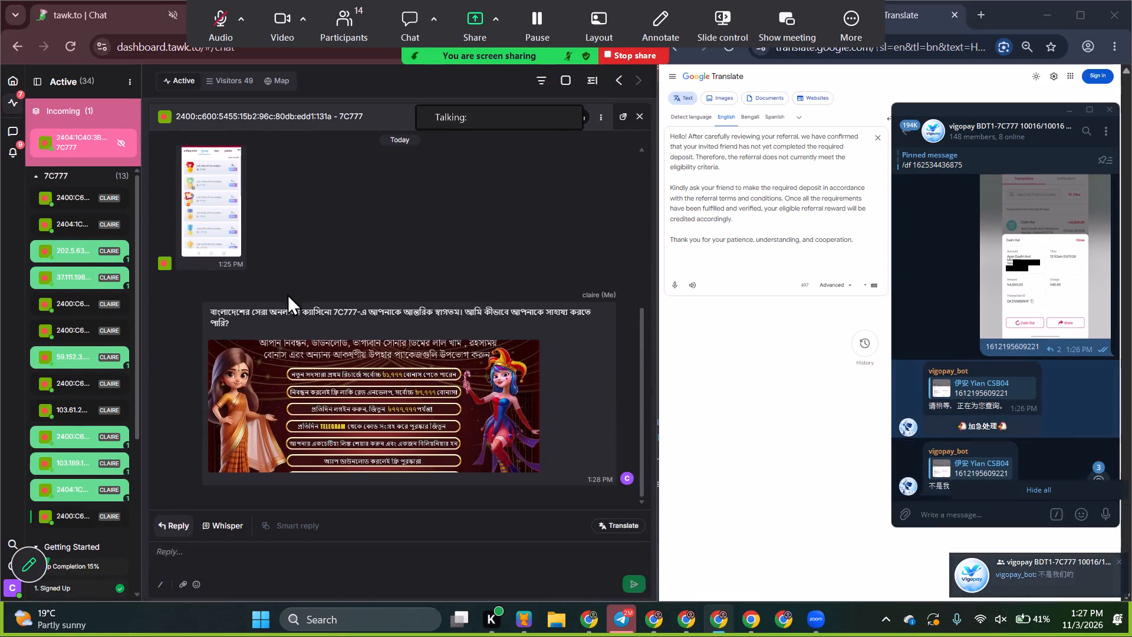
scroll(264, 310, up, 2)
scroll(264, 310, down, 2)
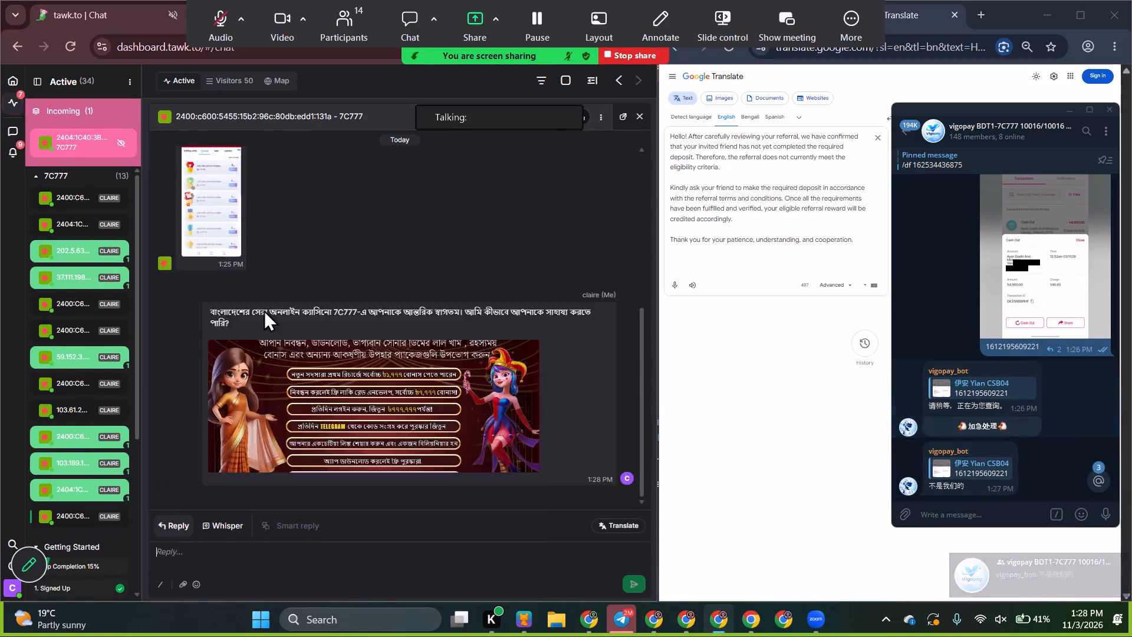
scroll(264, 310, down, 2)
scroll(264, 310, up, 2)
scroll(264, 310, down, 2)
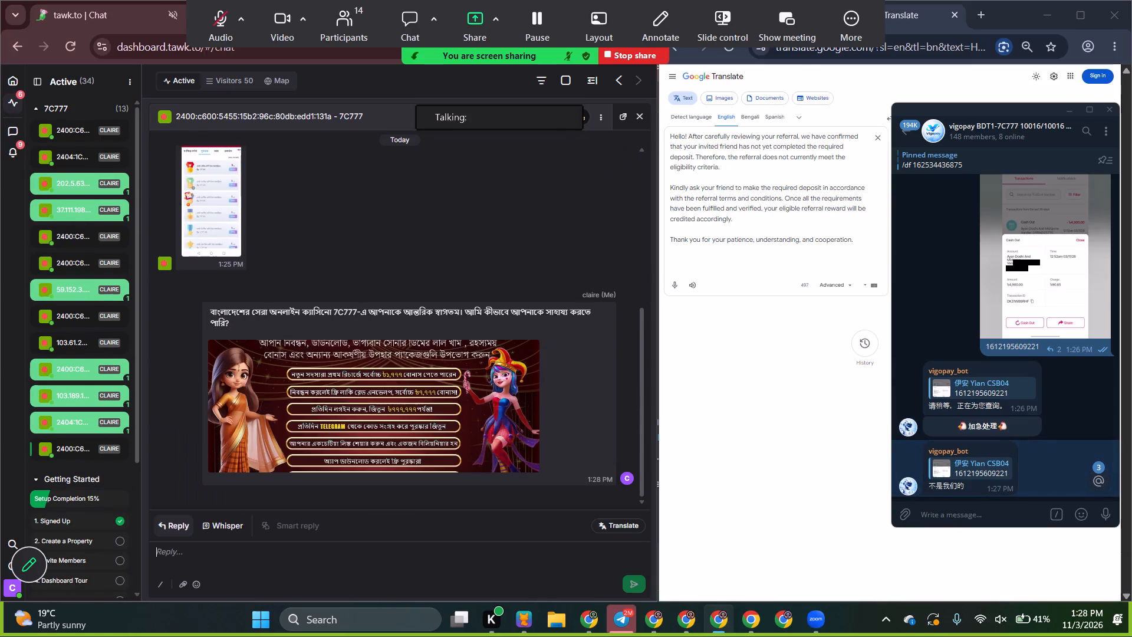
click(104, 189)
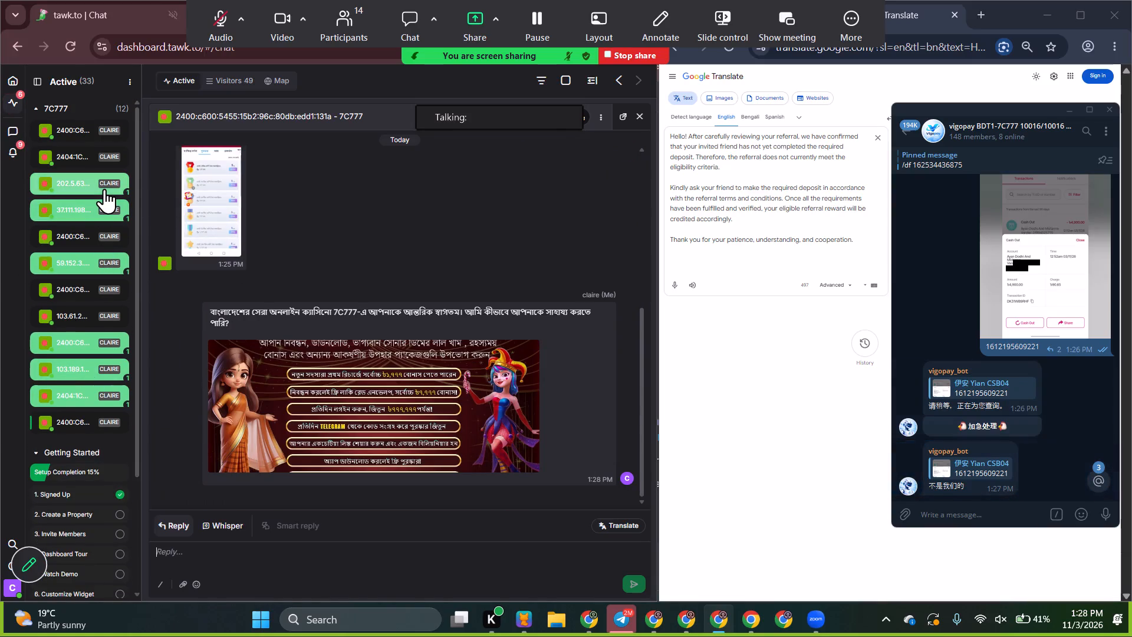
scroll(467, 307, down, 3)
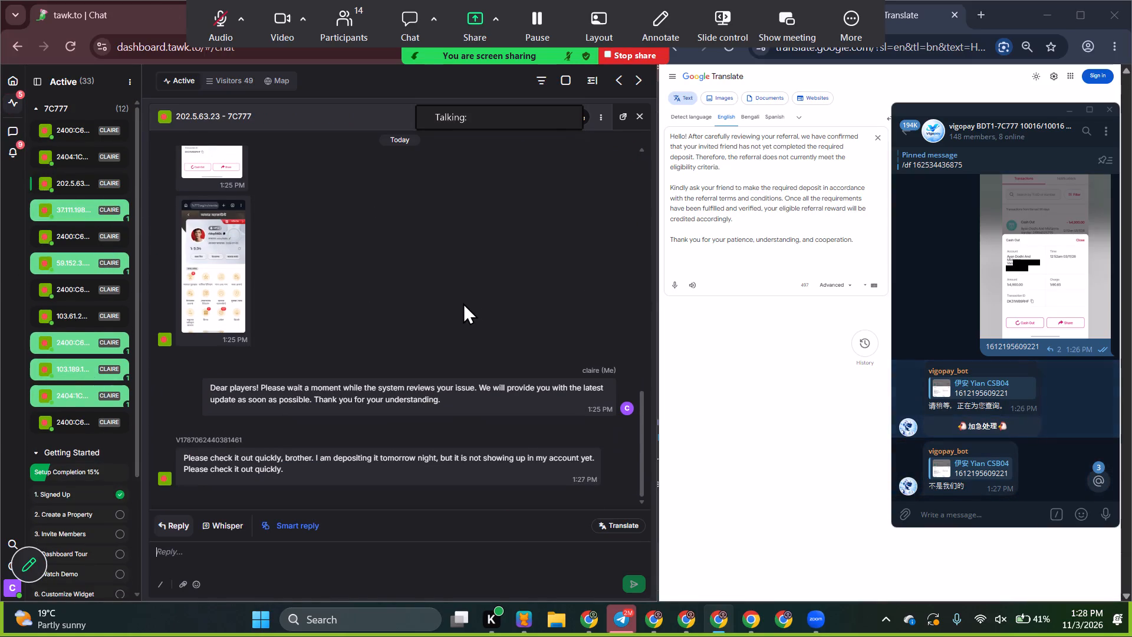
click(214, 283)
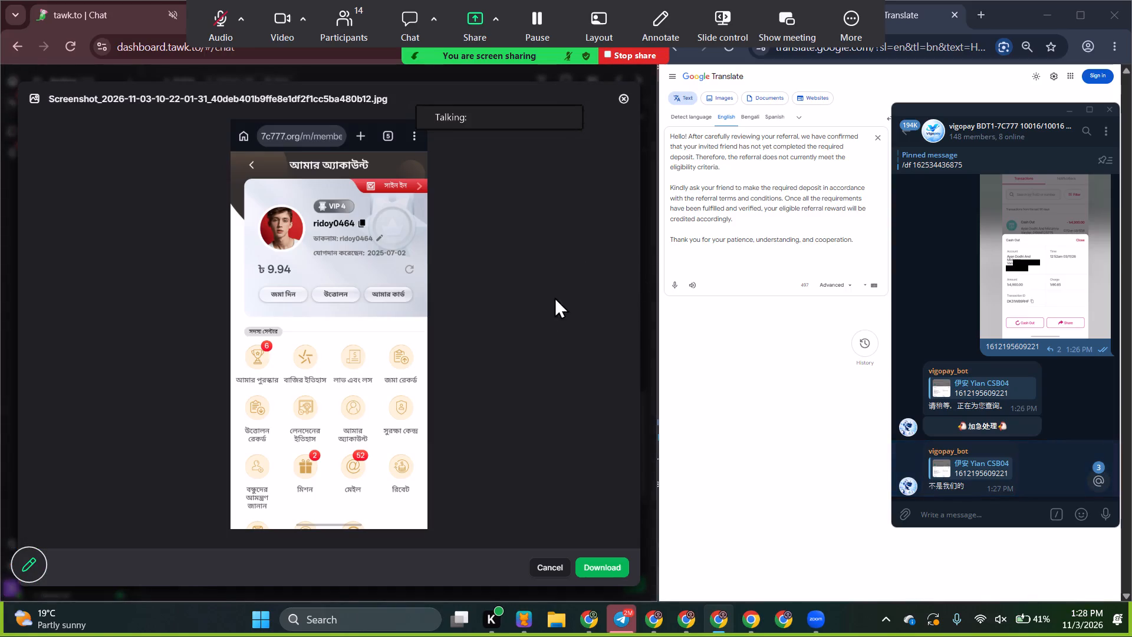
click(551, 563)
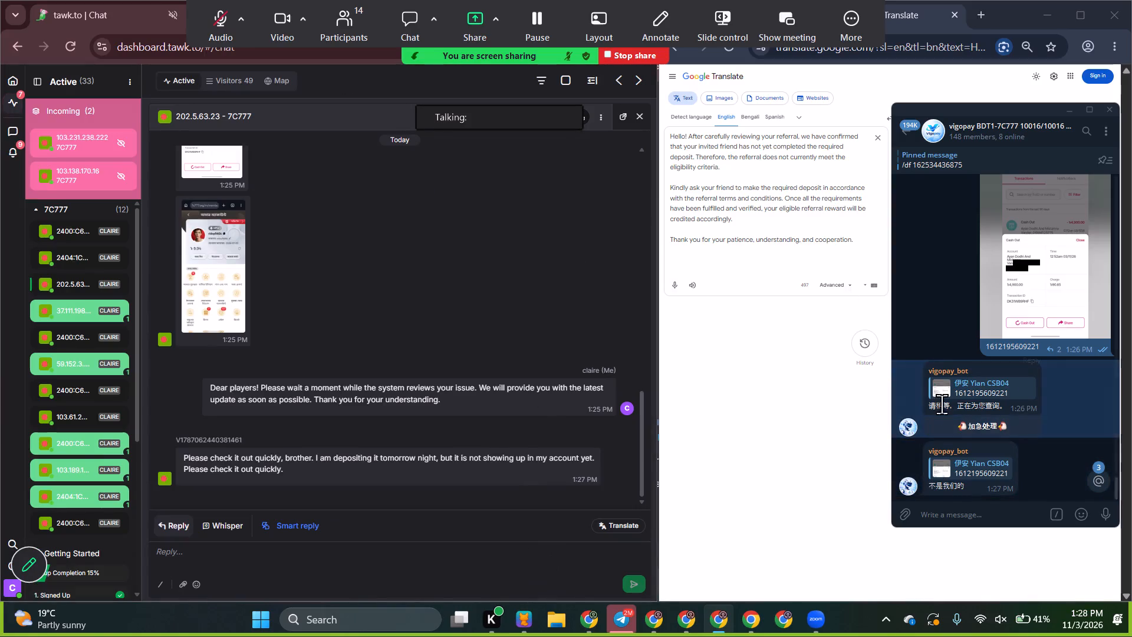
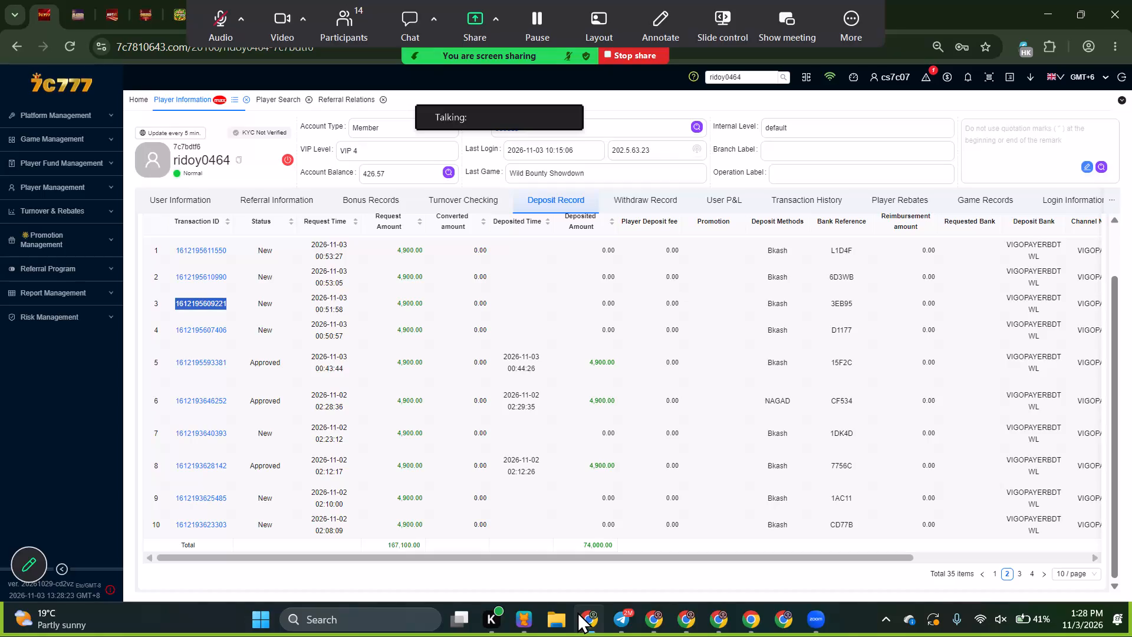
click(577, 617)
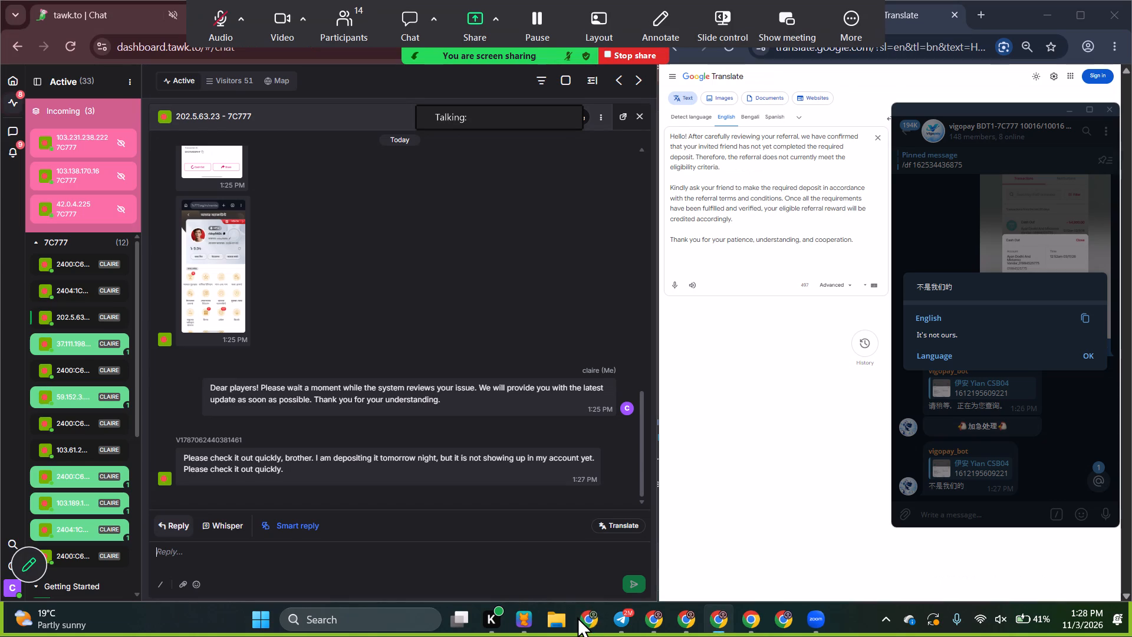
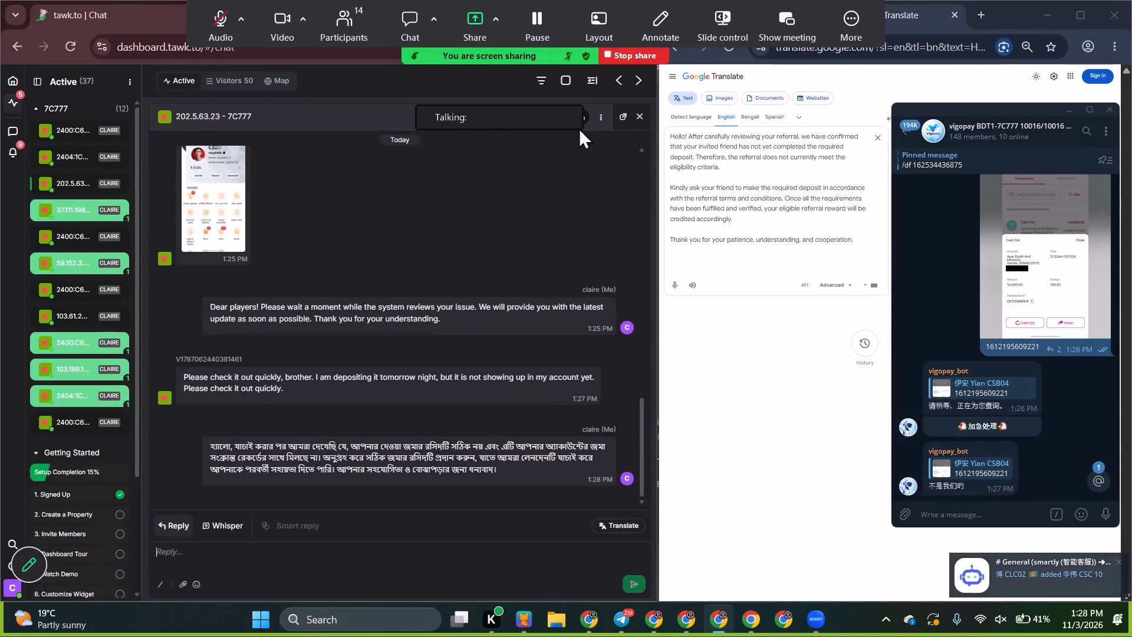
click(102, 211)
scroll(394, 318, down, 3)
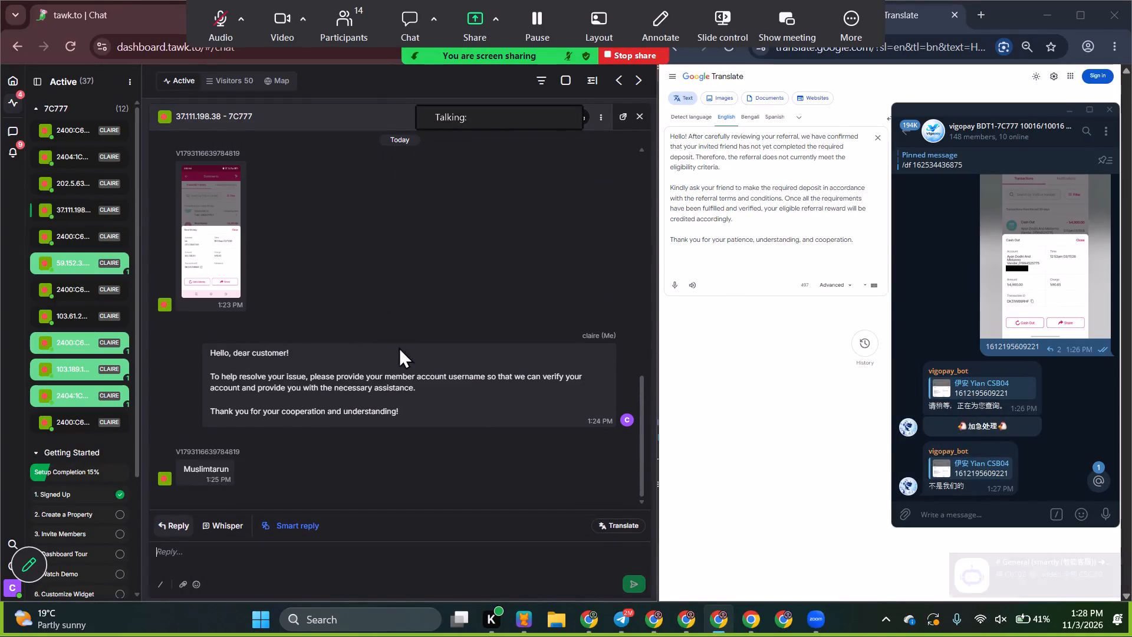
scroll(400, 354, down, 6)
double_click(210, 463)
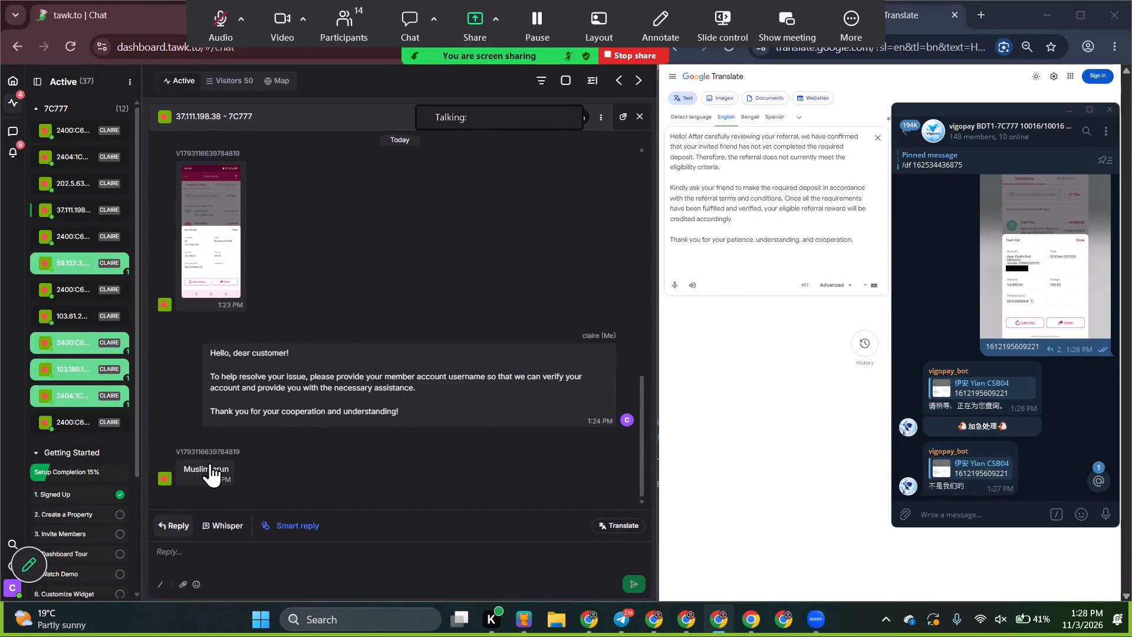
key(ctrl+c)
click(241, 549)
text(/wai)
key(Return)
key(Return)
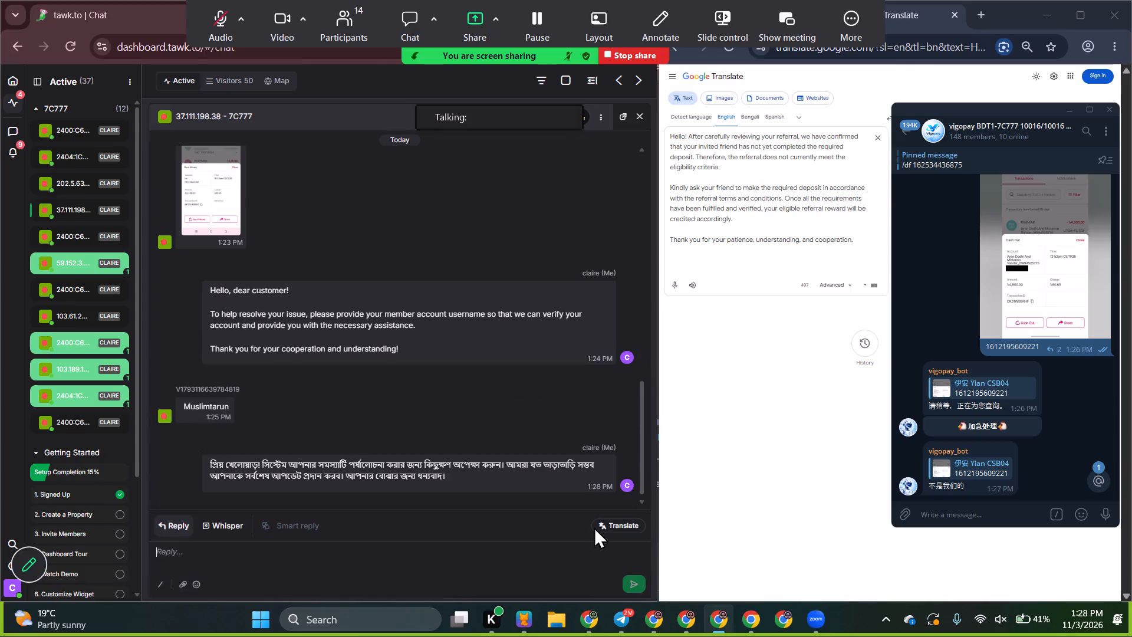
Switch to the 7C777 back office and look up the player account with the copied username.
click(596, 623)
click(748, 65)
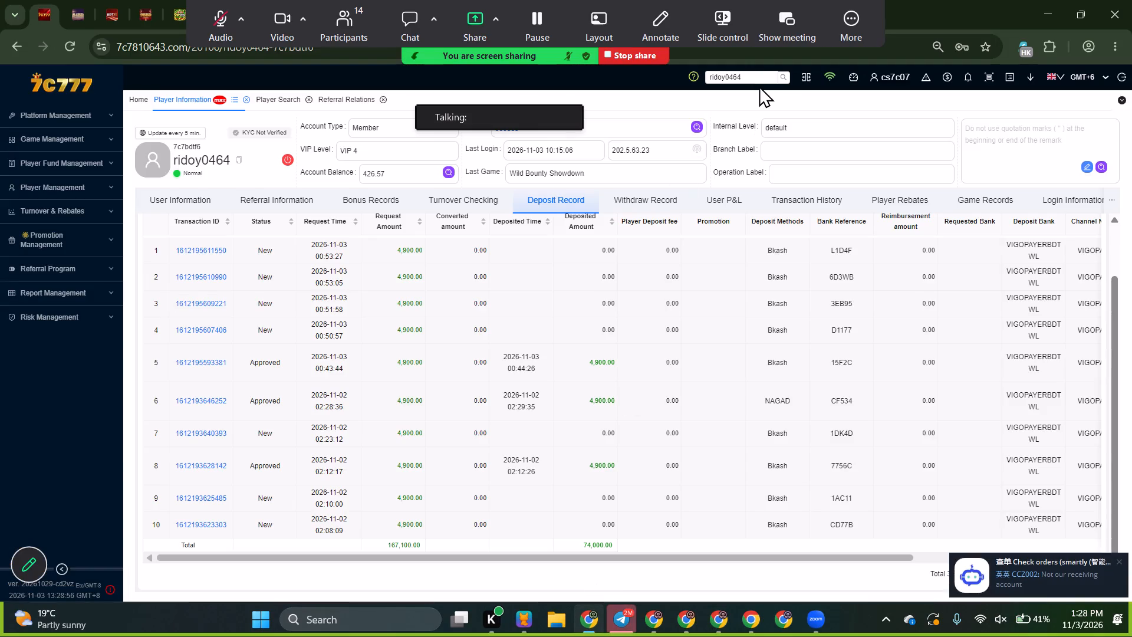
click(759, 86)
double_click(760, 80)
key(ctrl+v)
key(ctrl+Return)
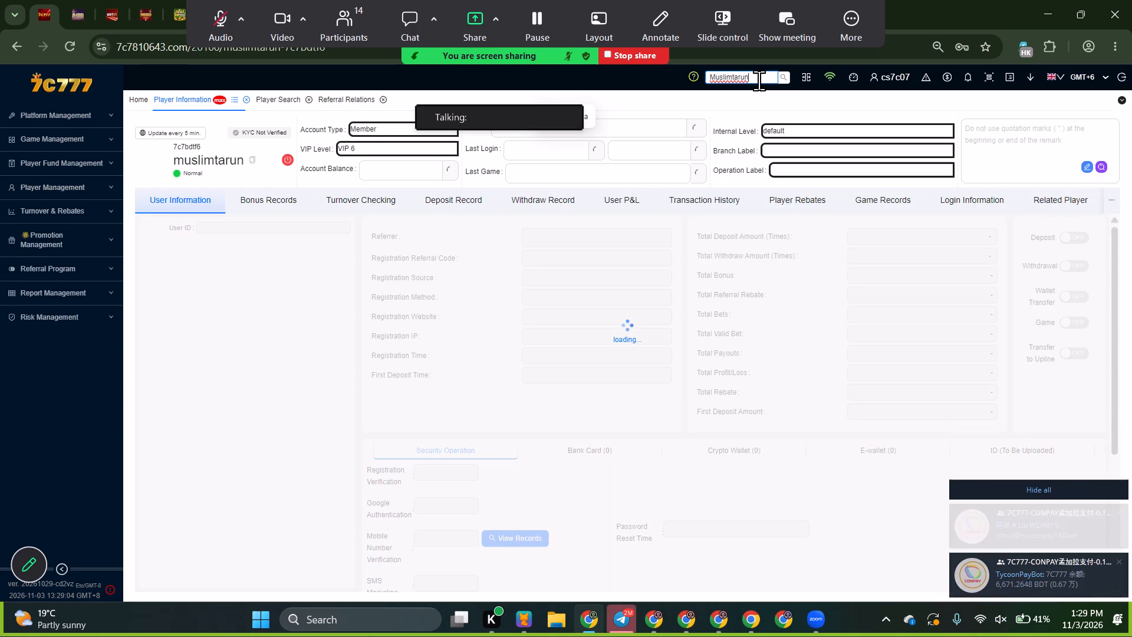
Open the looked-up player's deposit records and run the search to list their deposit requests.
click(567, 201)
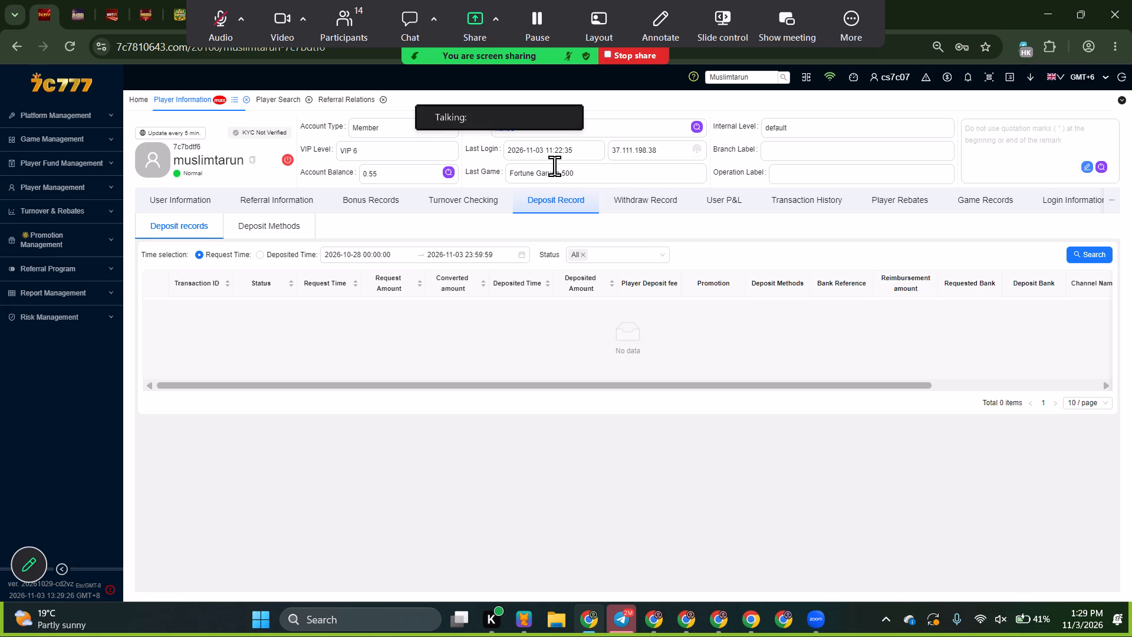
click(1108, 250)
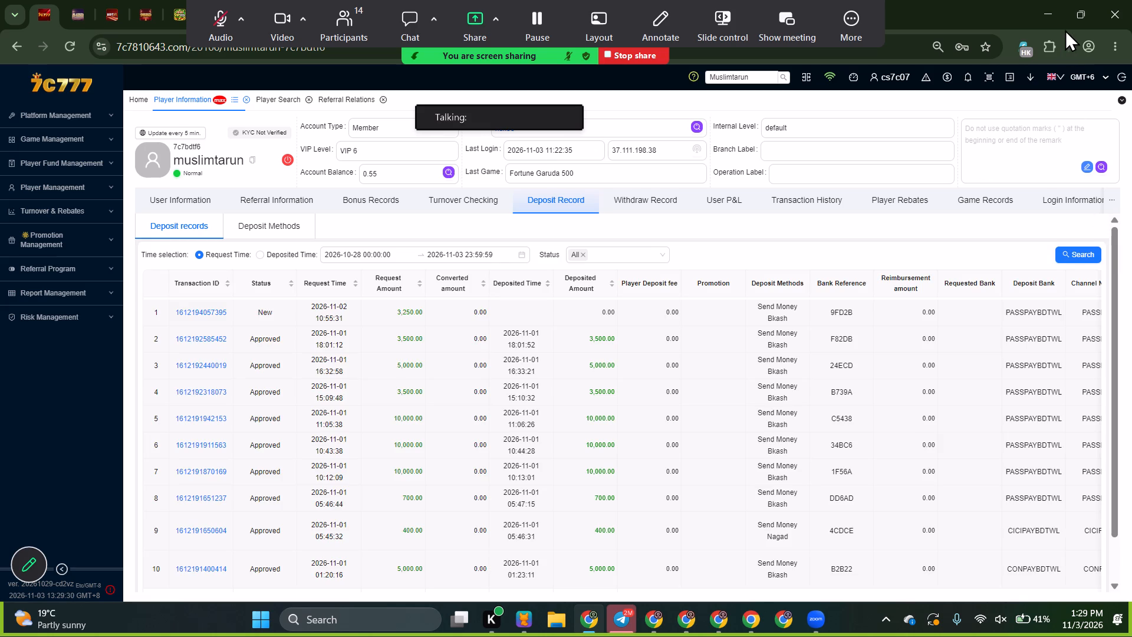
click(1047, 6)
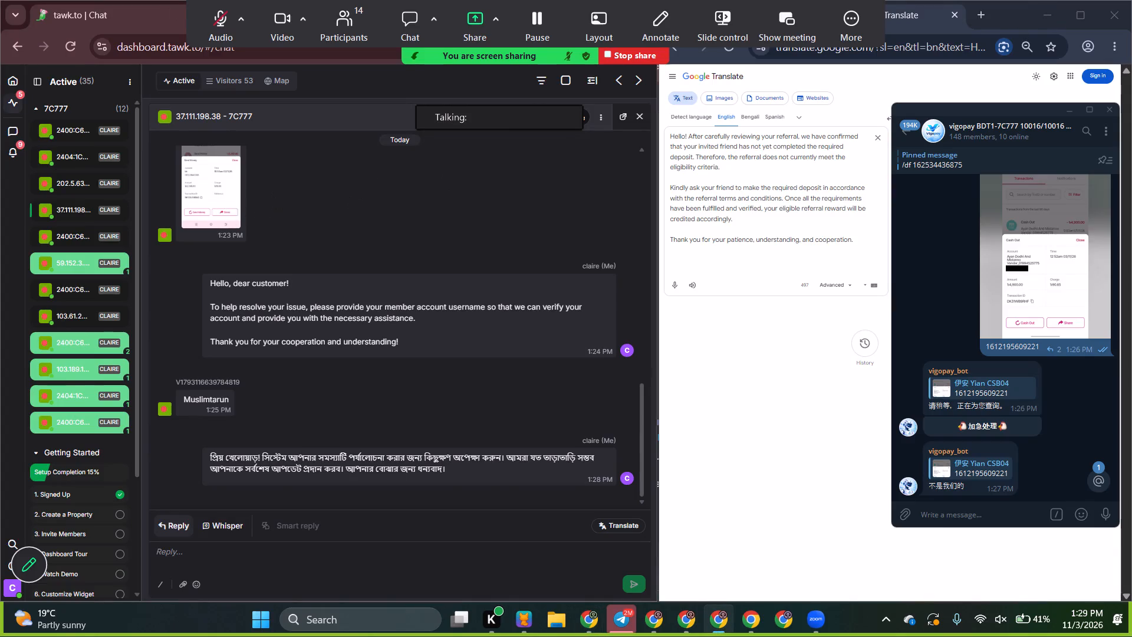
click(226, 195)
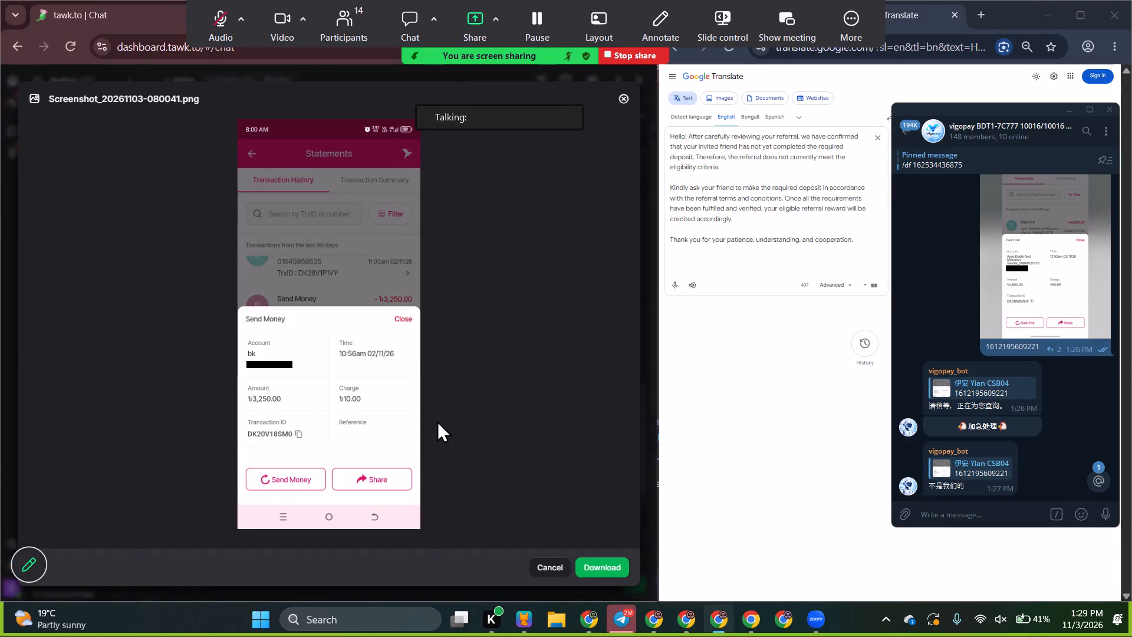
click(590, 620)
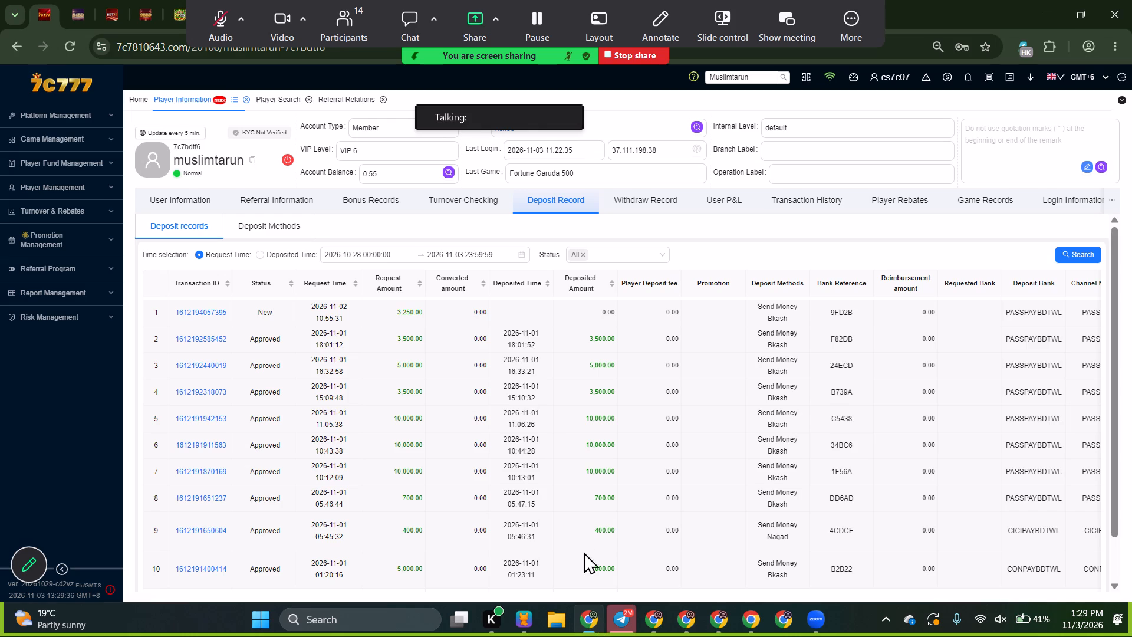
drag(168, 310, 233, 319)
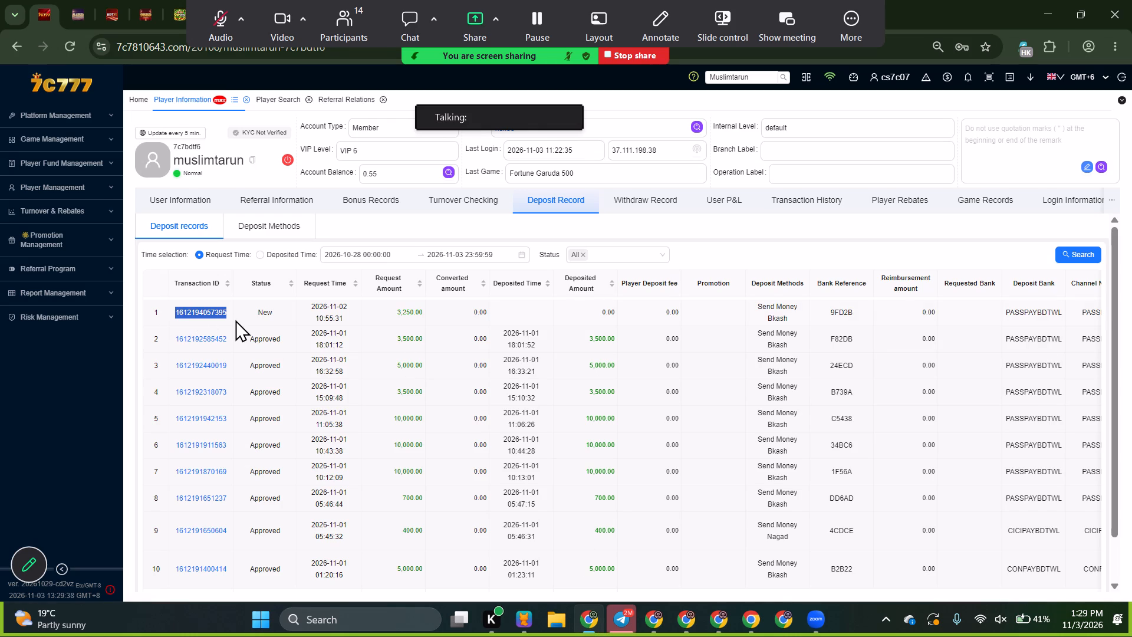
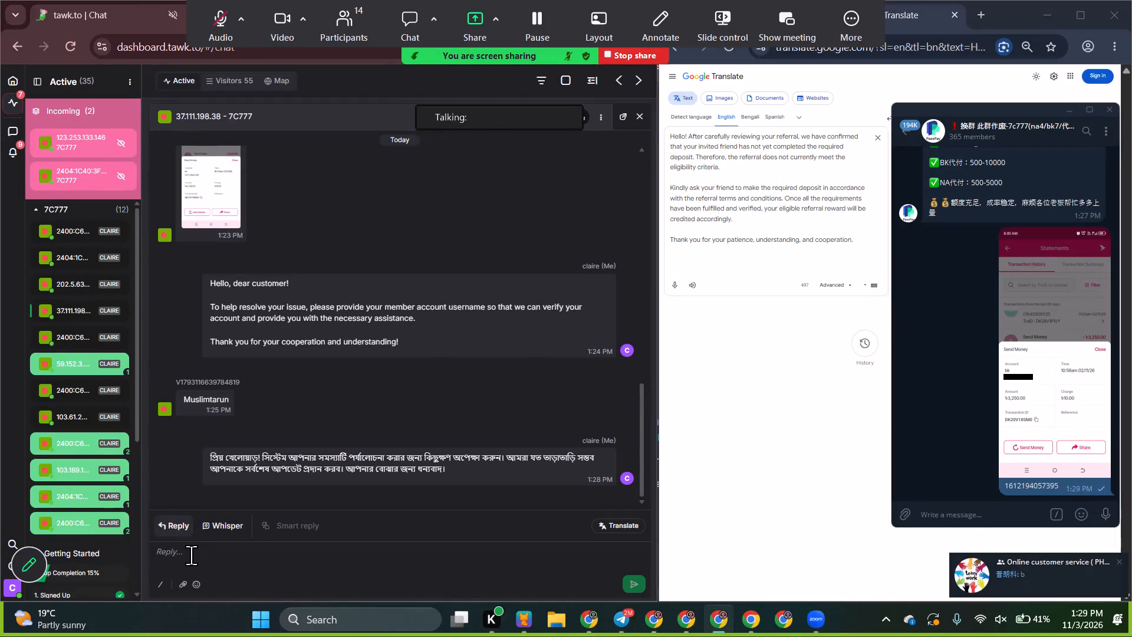
click(191, 555)
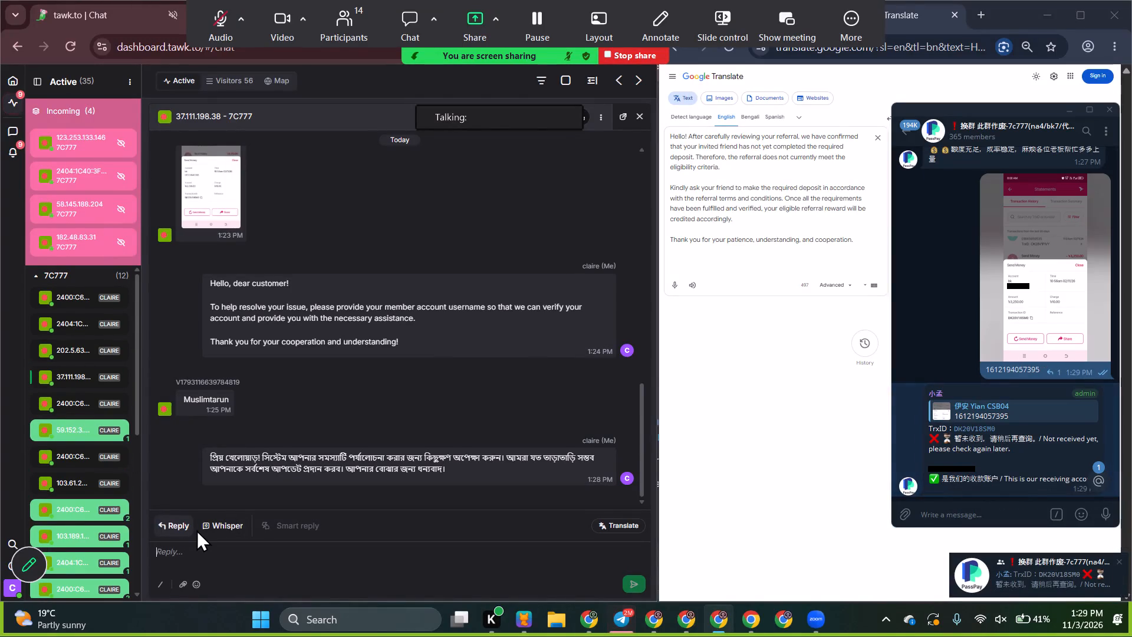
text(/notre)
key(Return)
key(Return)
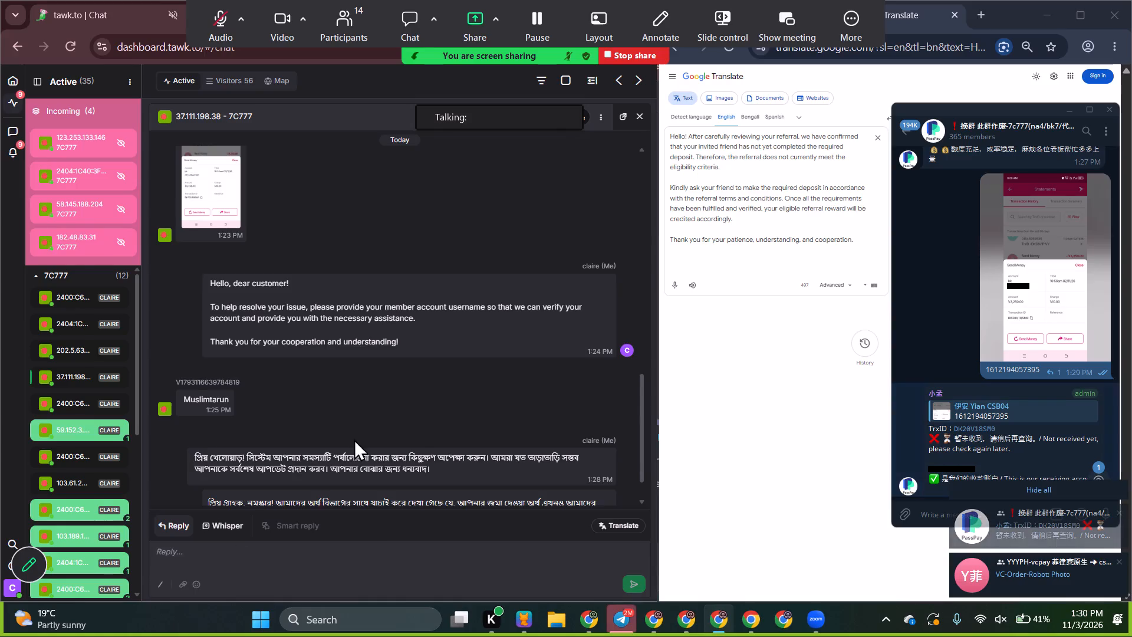
scroll(80, 384, down, 1)
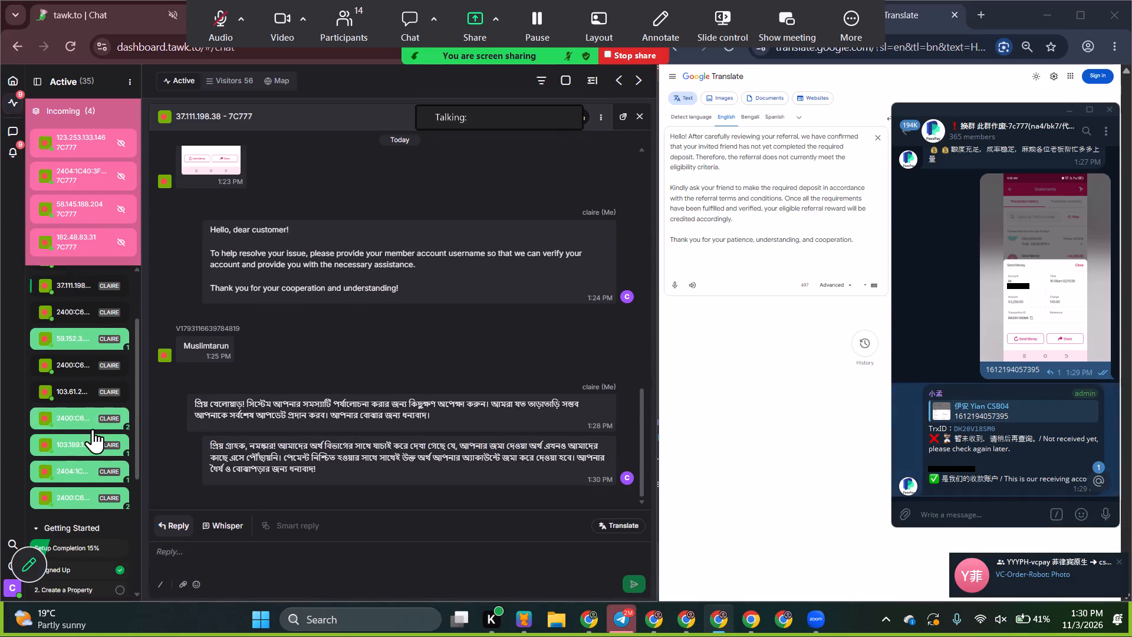
scroll(93, 429, down, 1)
click(104, 418)
scroll(452, 370, down, 3)
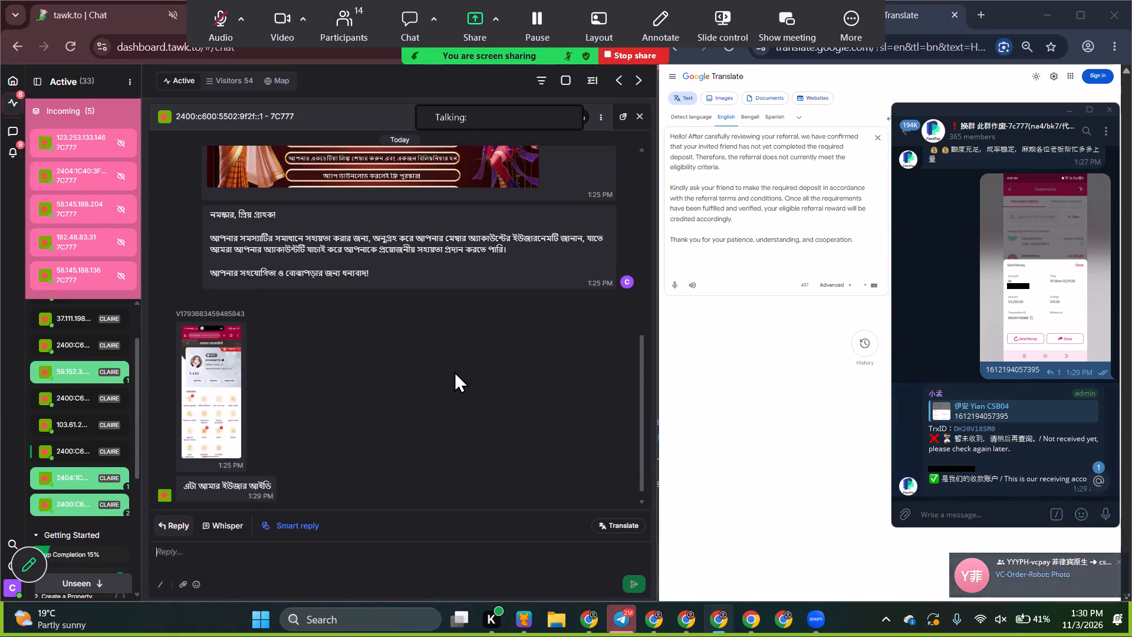
scroll(454, 371, down, 5)
scroll(450, 383, up, 3)
scroll(450, 383, down, 5)
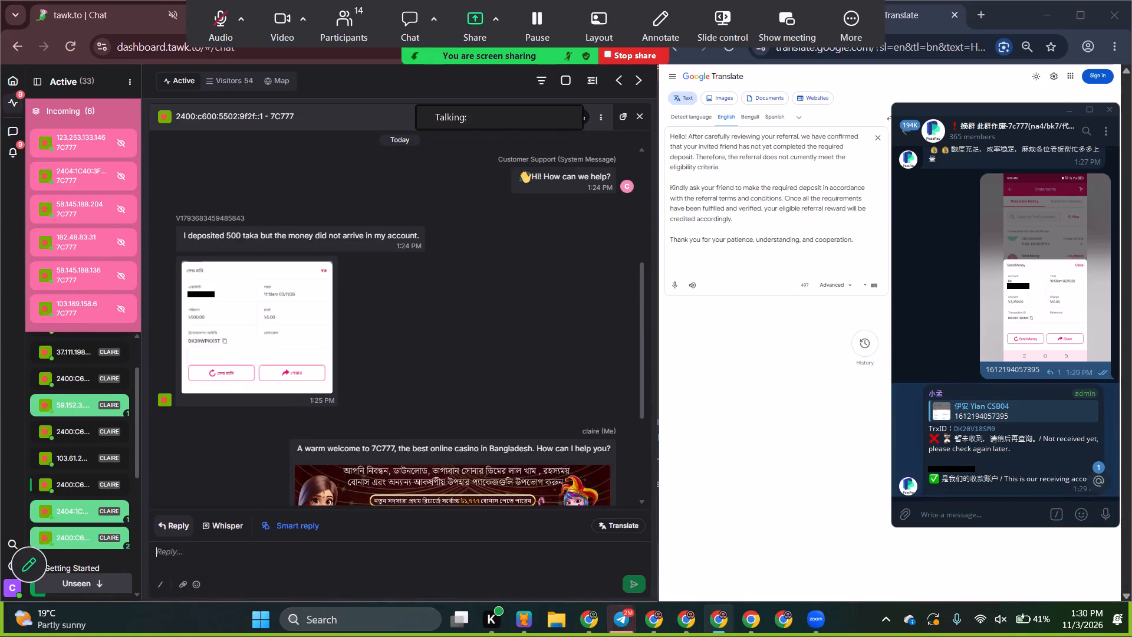
text(/wai)
key(Return)
key(Return)
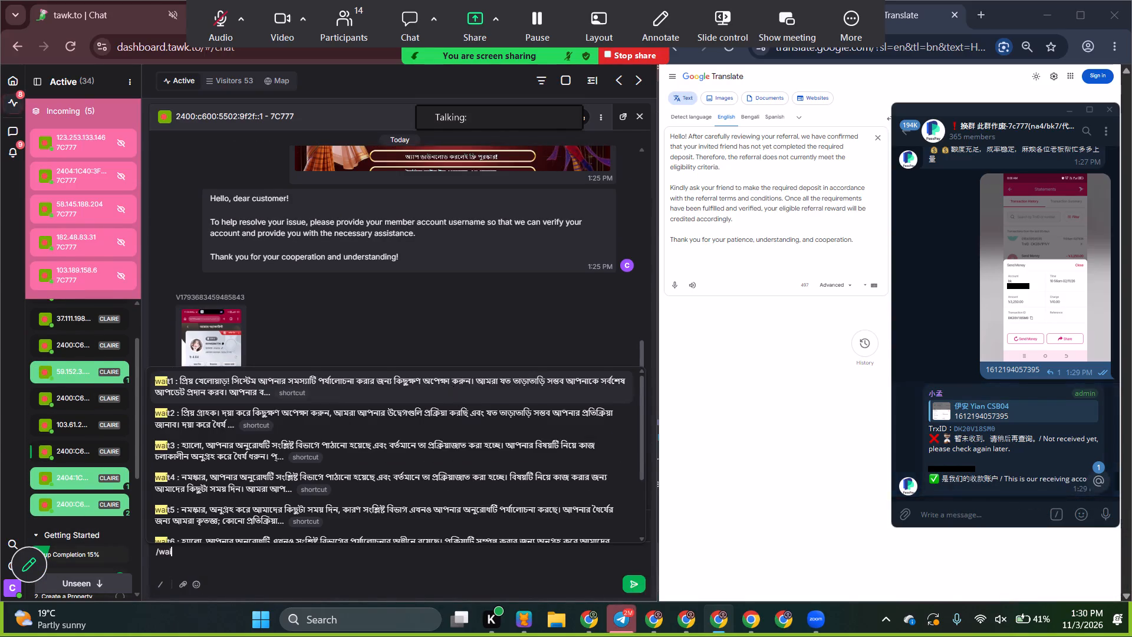
key(ctrl+a)
text(/wai)
key(Return)
key(Return)
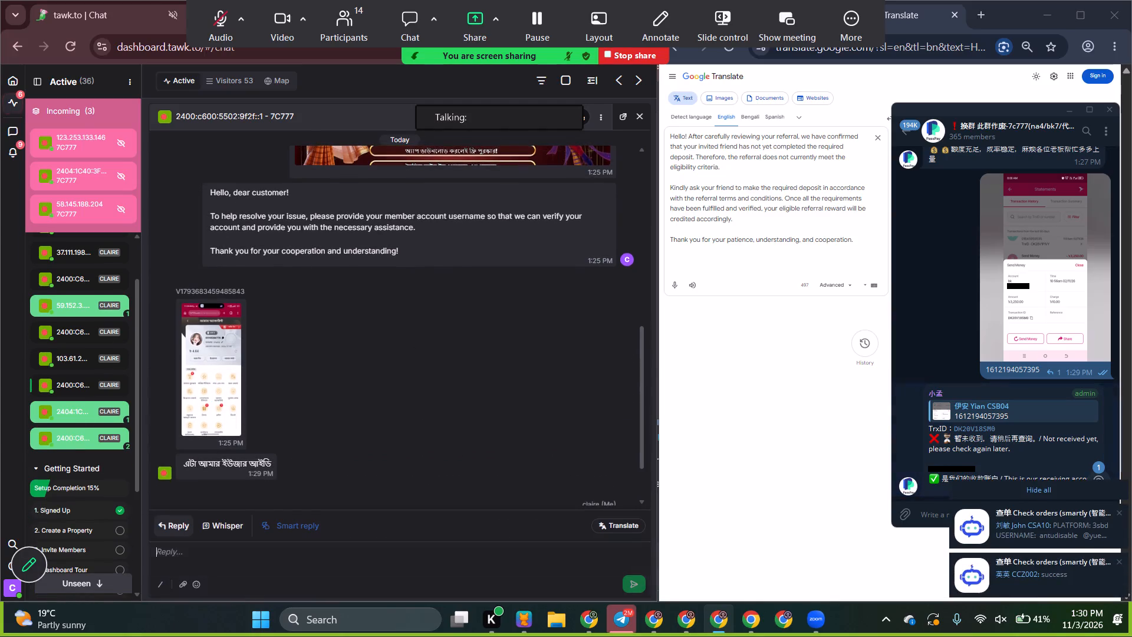
click(67, 167)
click(405, 439)
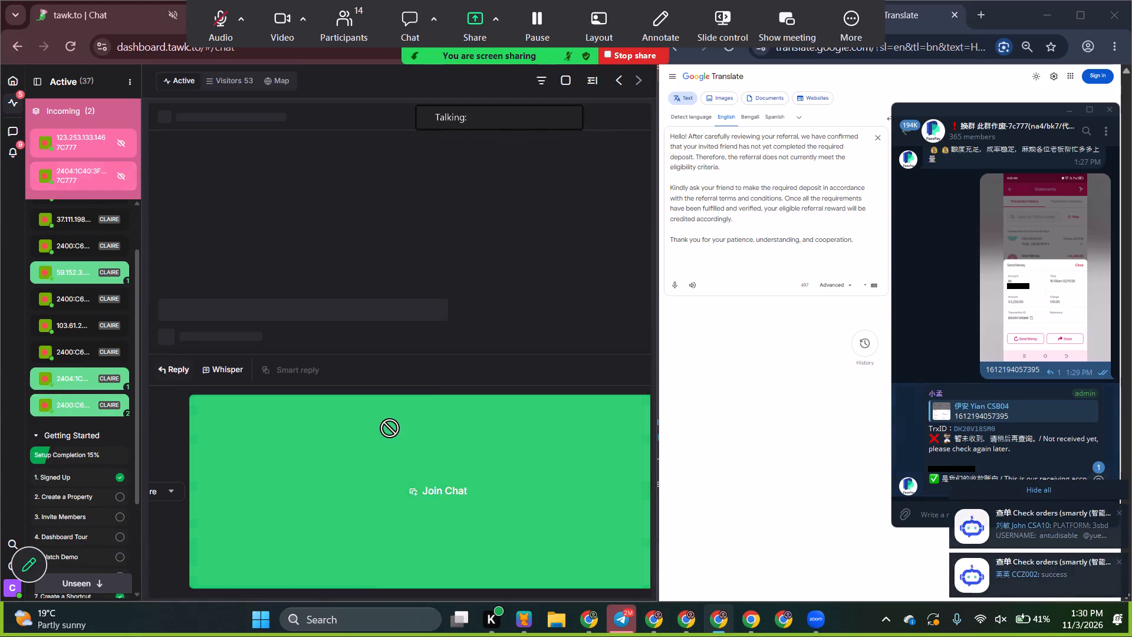
text(/he)
text(/he)
key(Return)
key(Return)
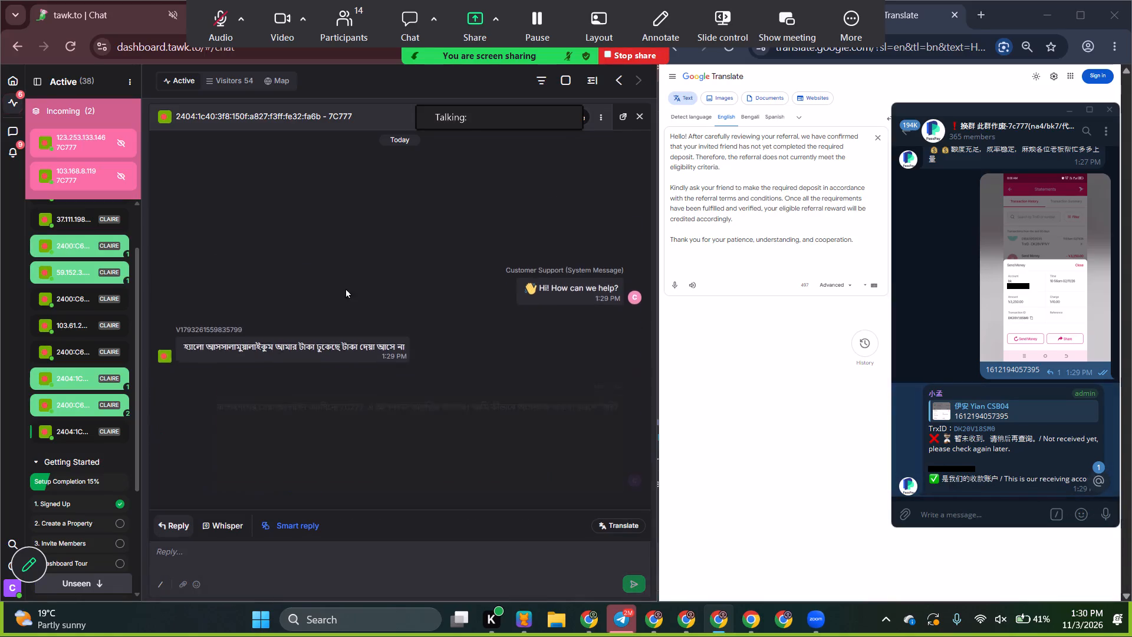
right_click(311, 189)
click(392, 452)
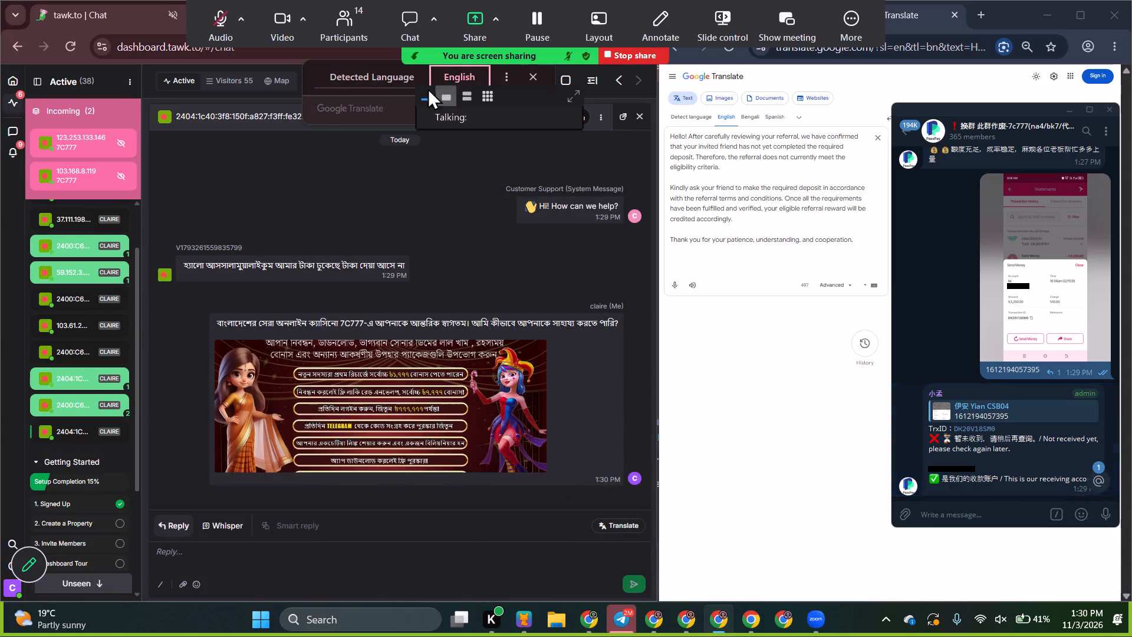
drag(359, 79, 367, 79)
click(468, 71)
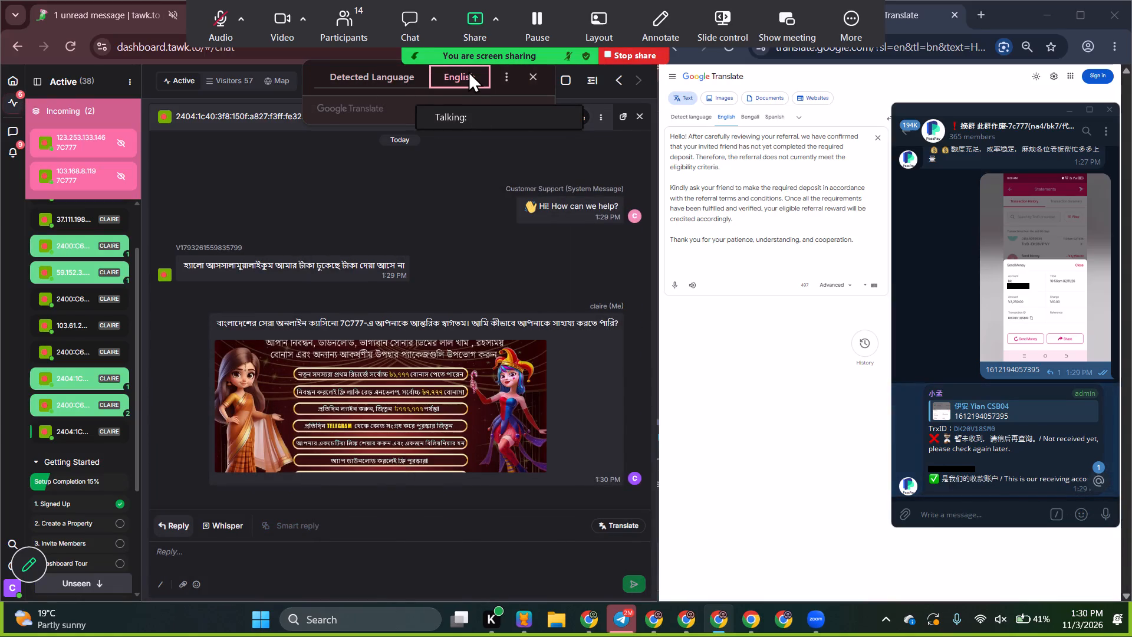
click(248, 551)
text(/depo)
key(Return)
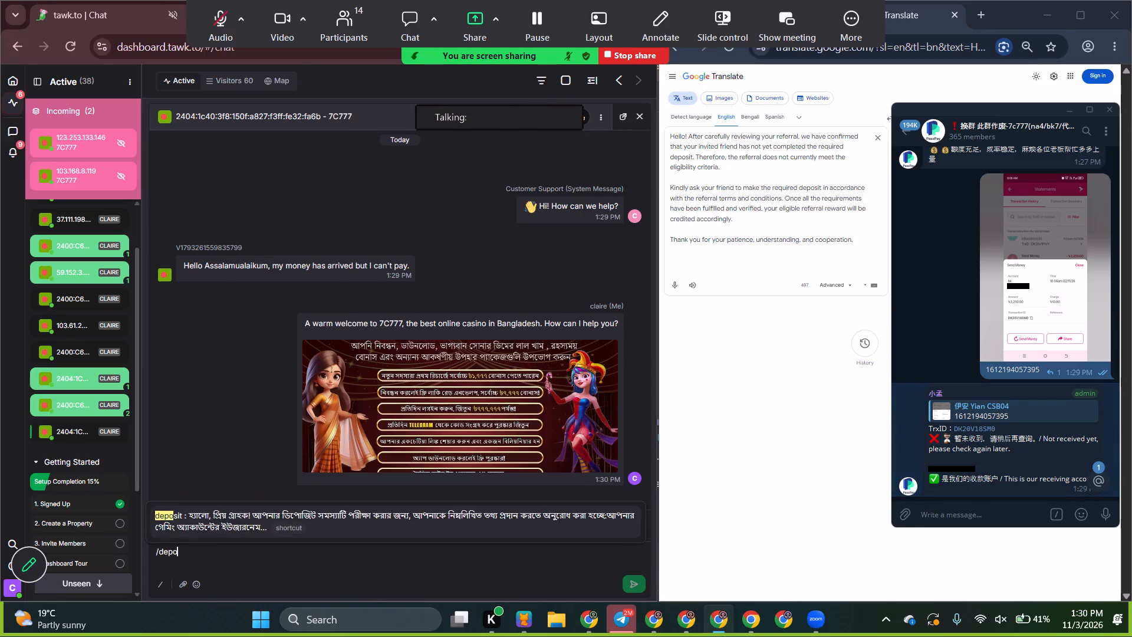
key(Return)
click(77, 185)
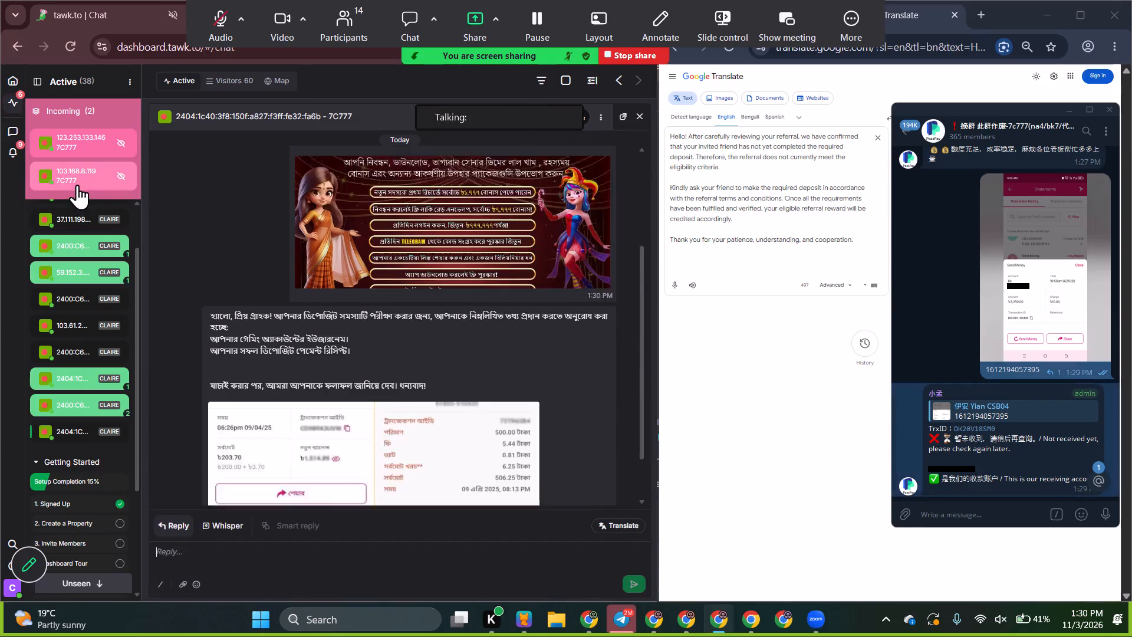
click(377, 469)
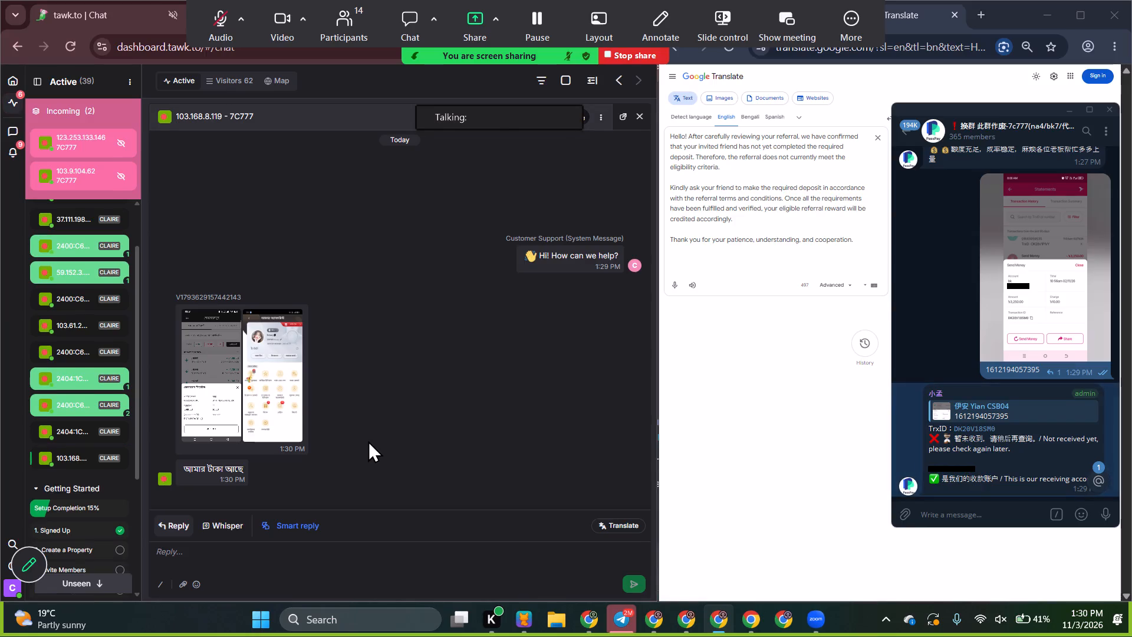
scroll(378, 431, down, 7)
text(/he)
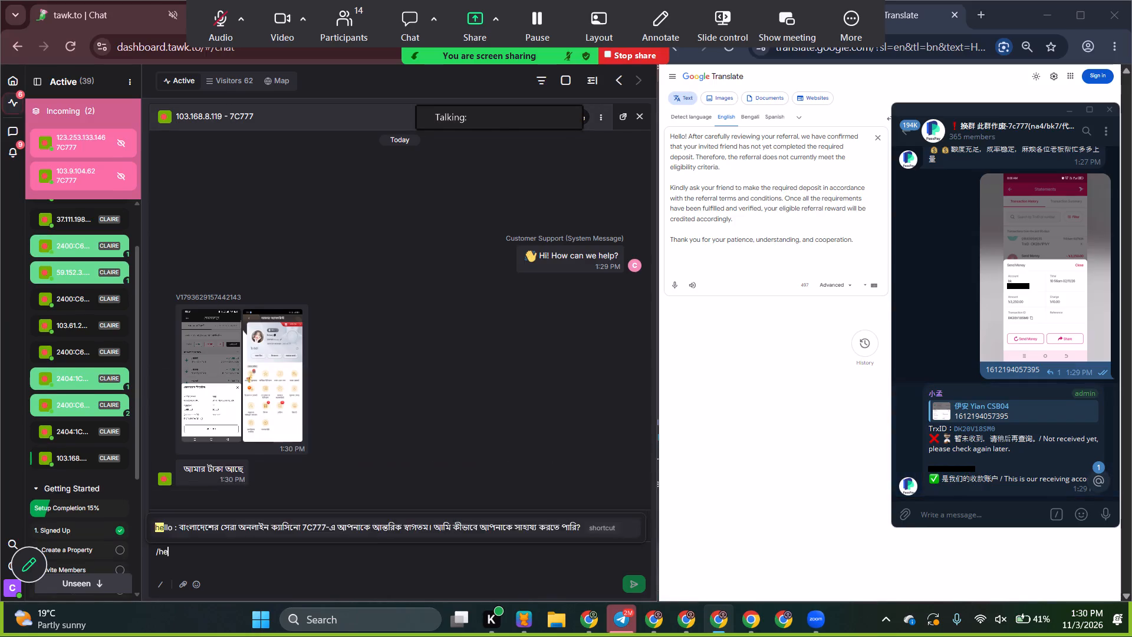
key(Return)
key(Return)
text(/wai)
key(Return)
key(Return)
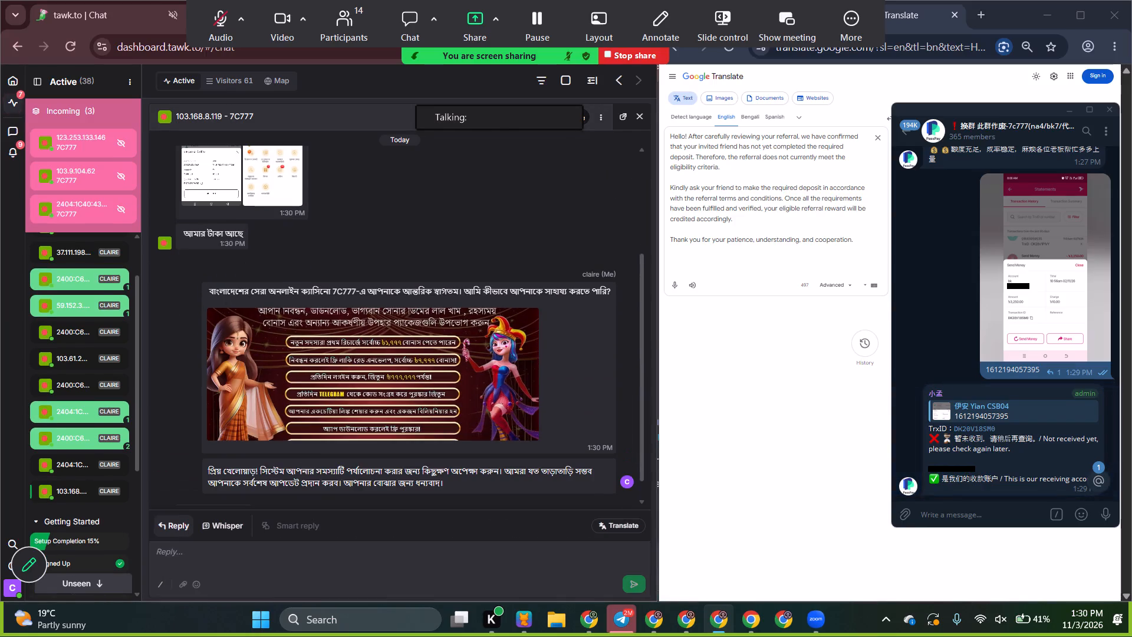
click(73, 162)
click(404, 442)
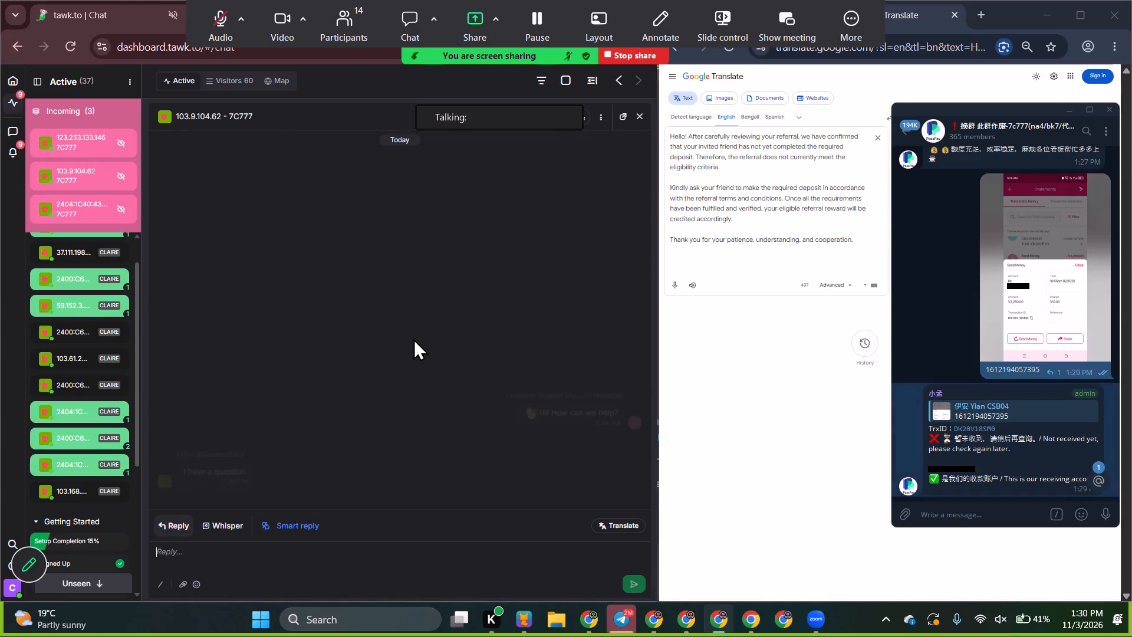
text(/he)
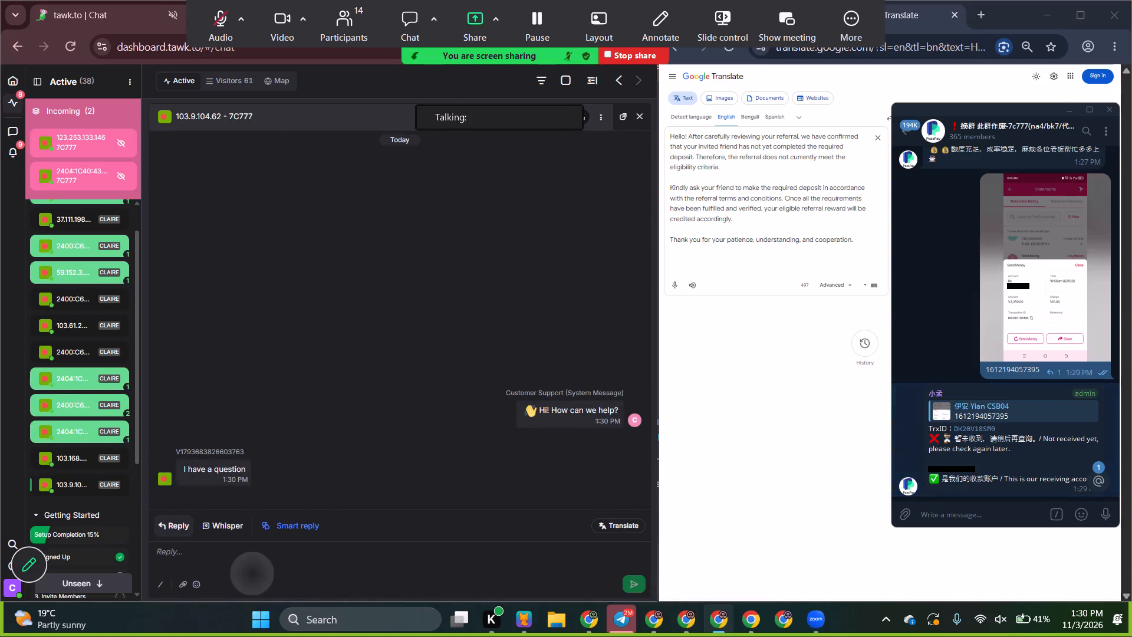
text(/he)
key(Return)
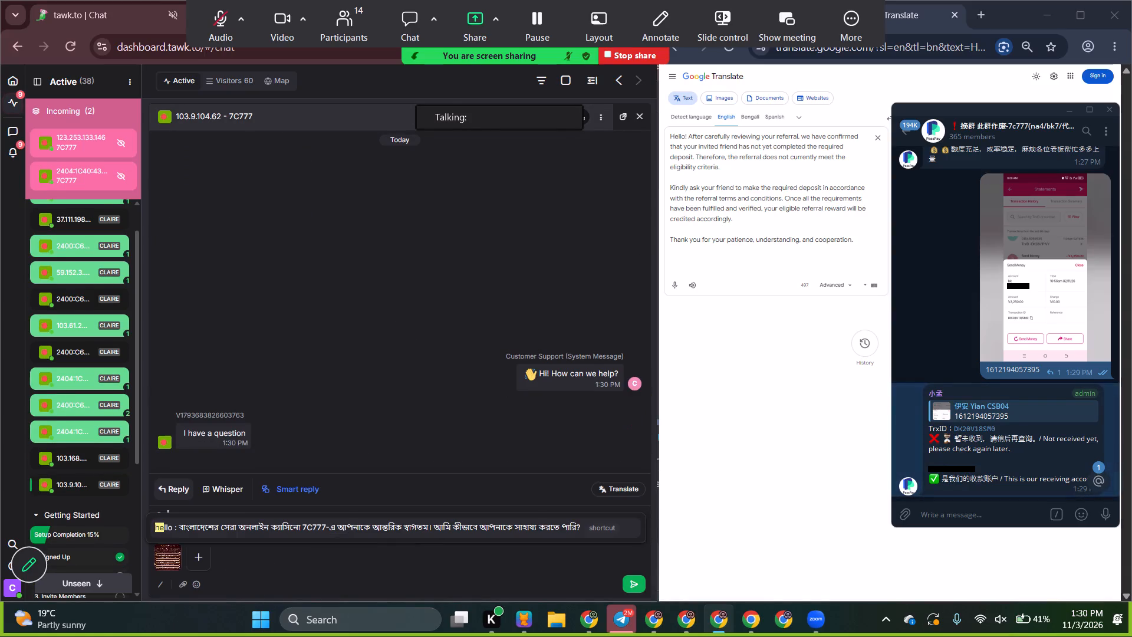
key(Return)
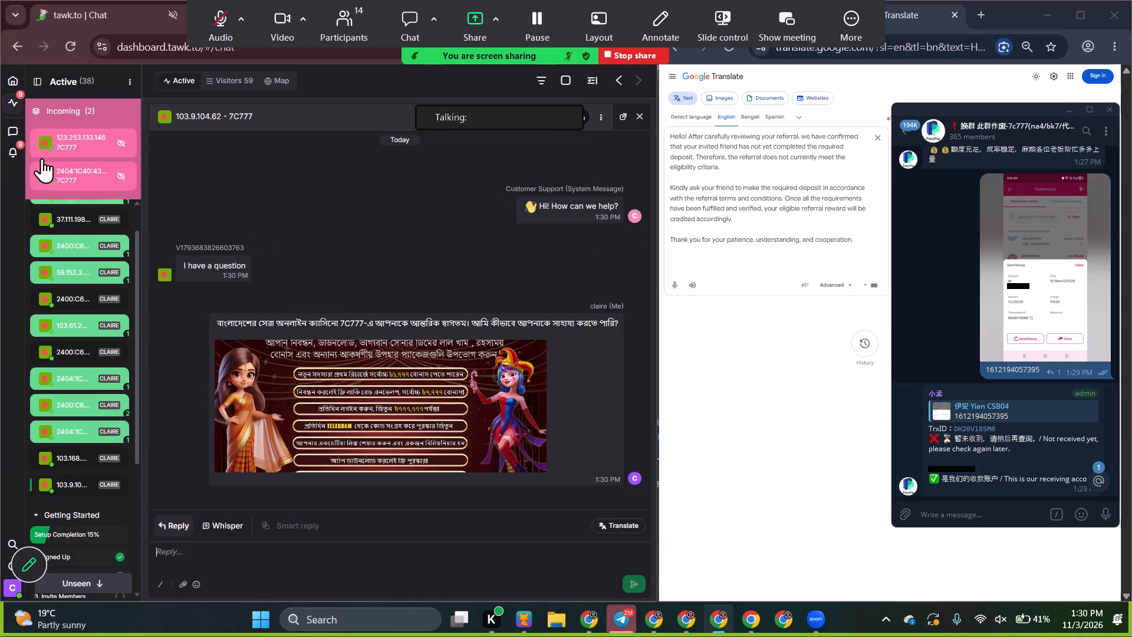
click(41, 156)
click(328, 438)
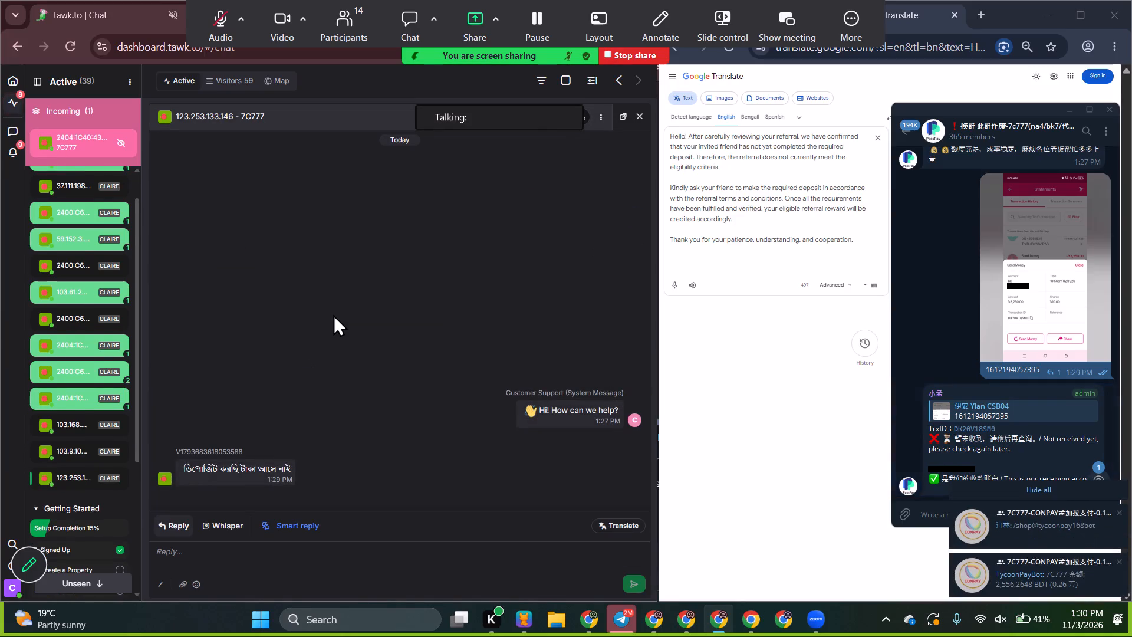
text(/he)
key(Return)
key(Return)
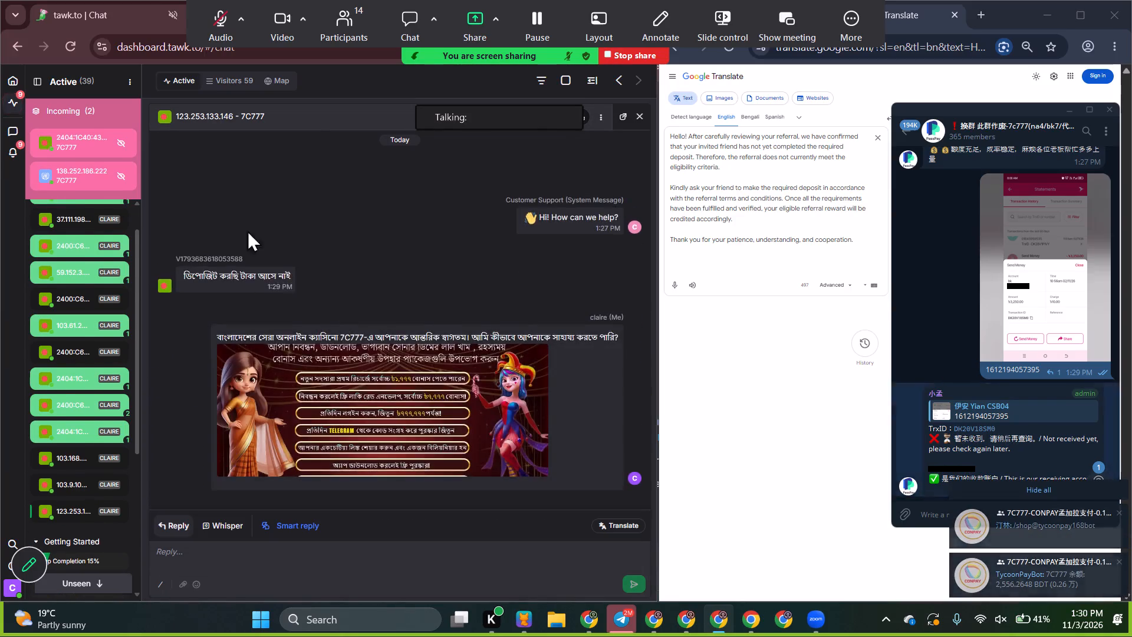
right_click(262, 225)
click(333, 485)
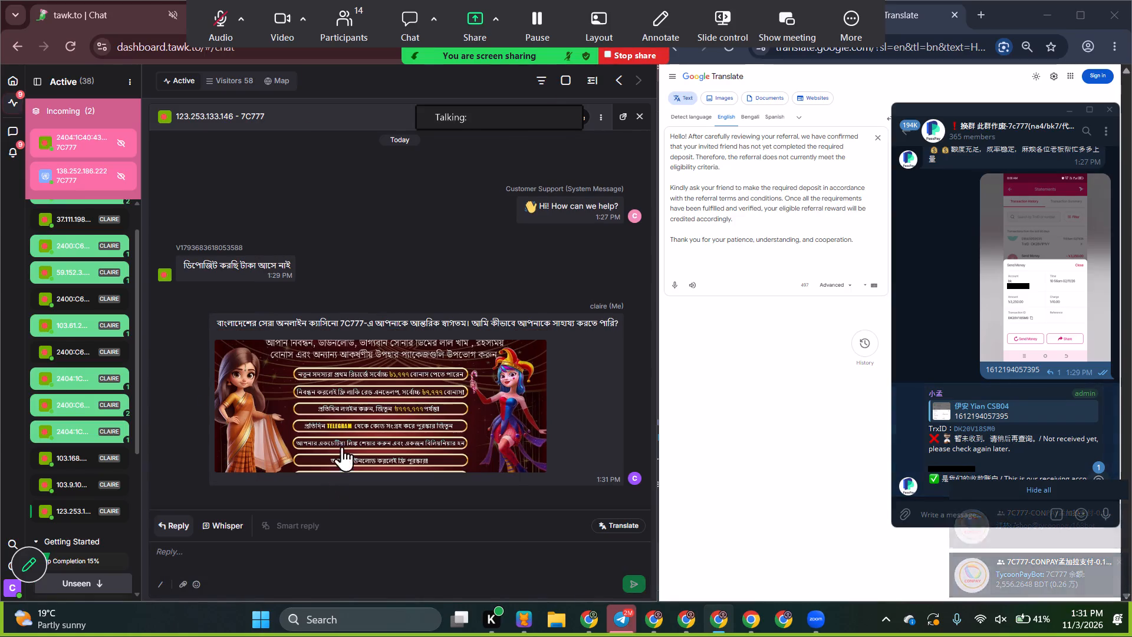
click(374, 75)
click(476, 73)
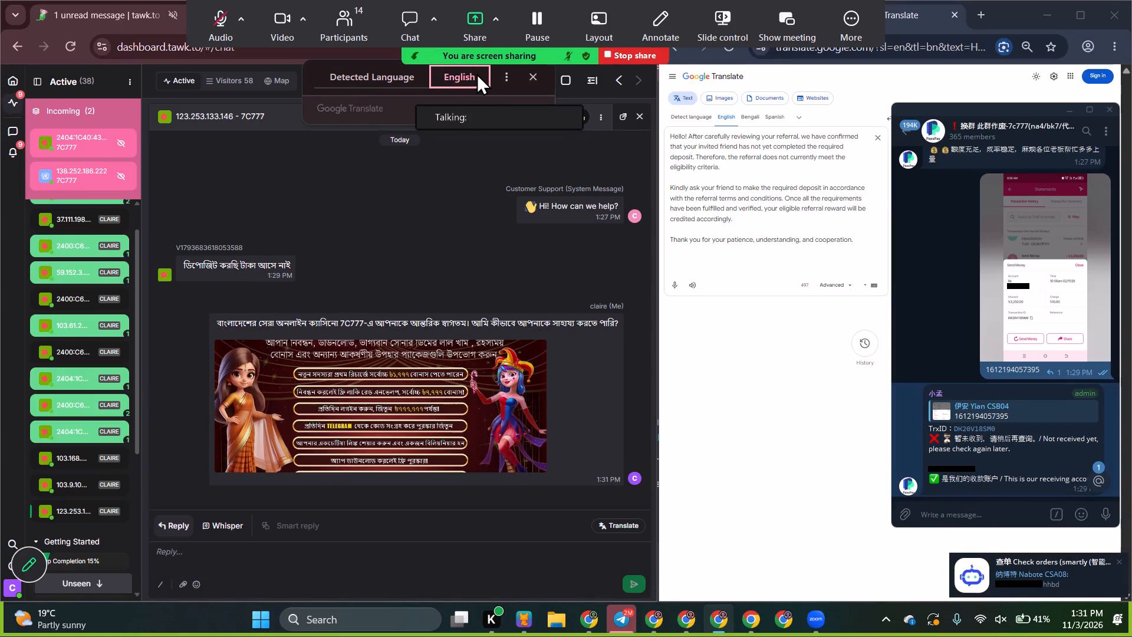
click(259, 556)
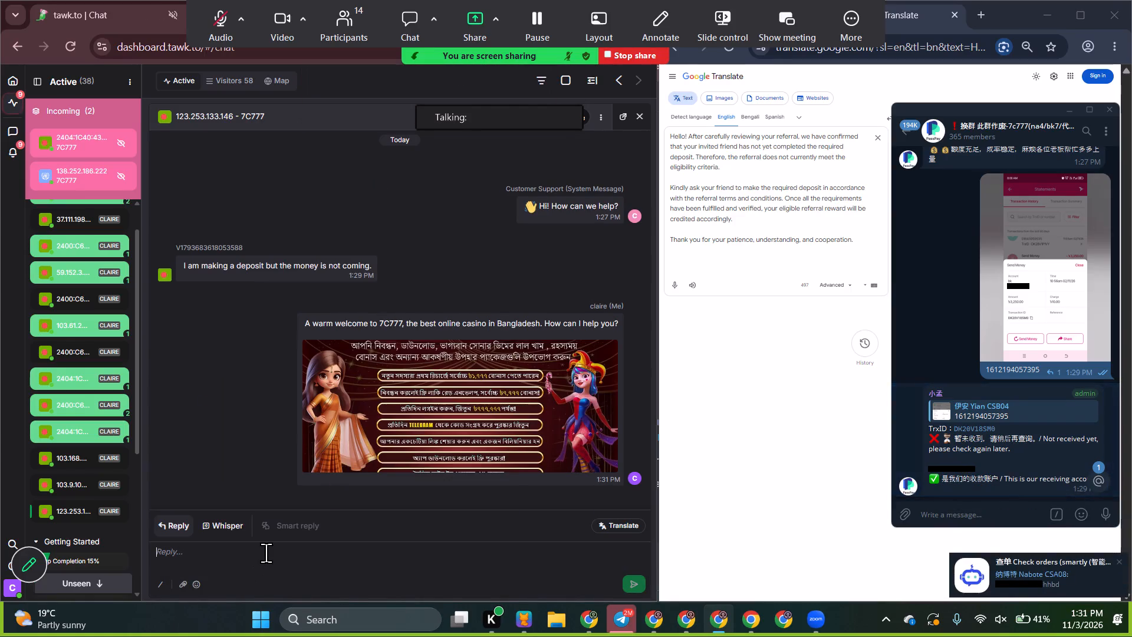
text(/depo)
key(Return)
key(Return)
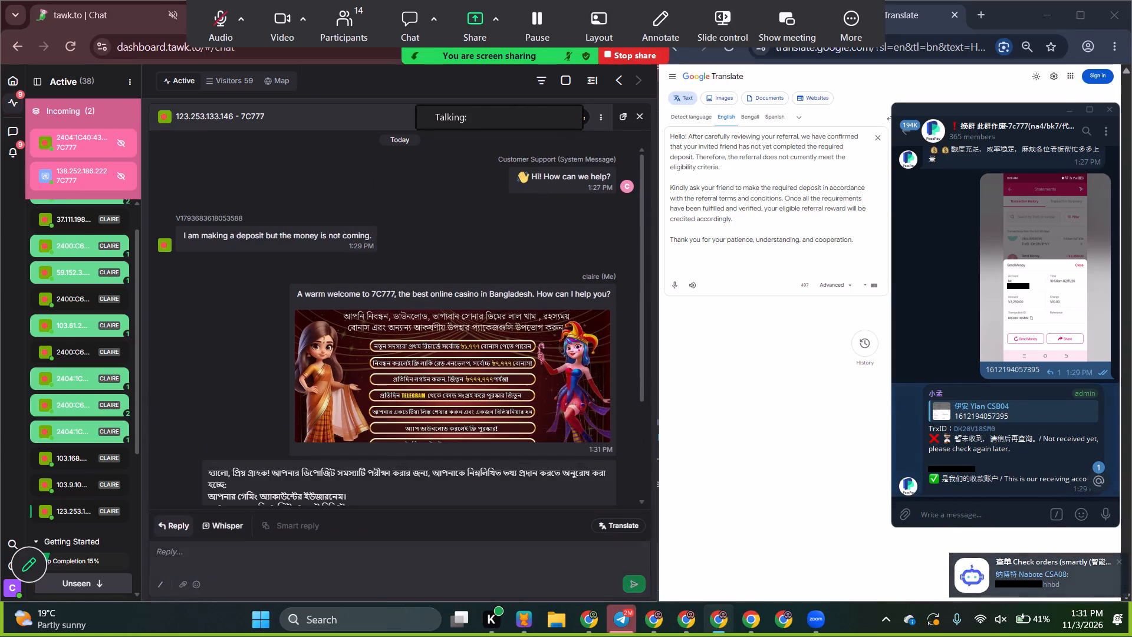
click(74, 163)
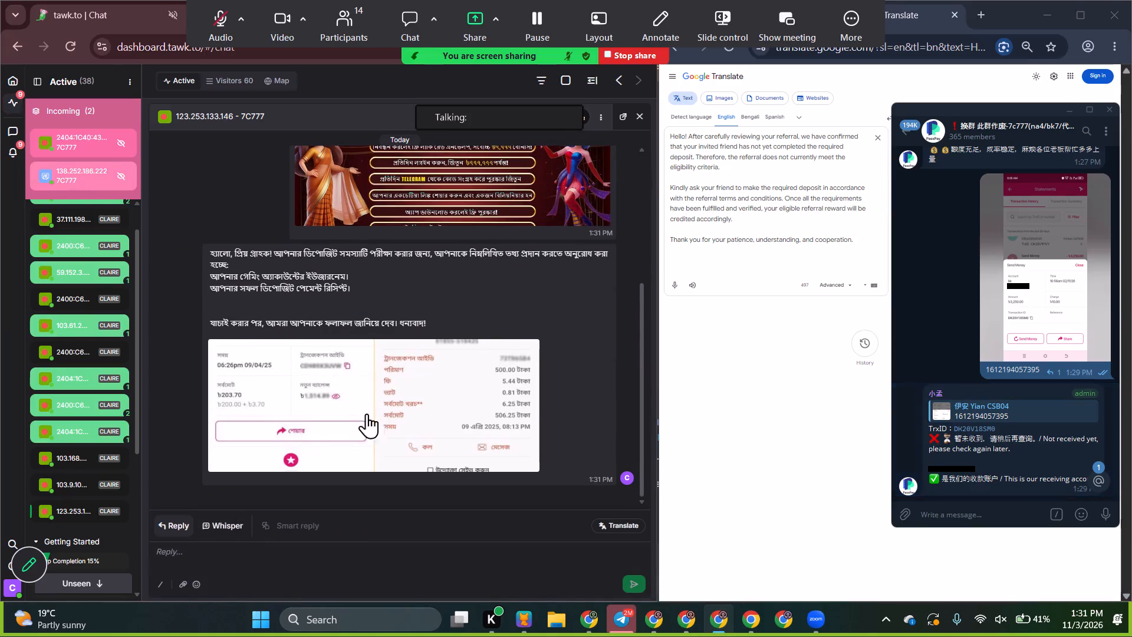
click(482, 517)
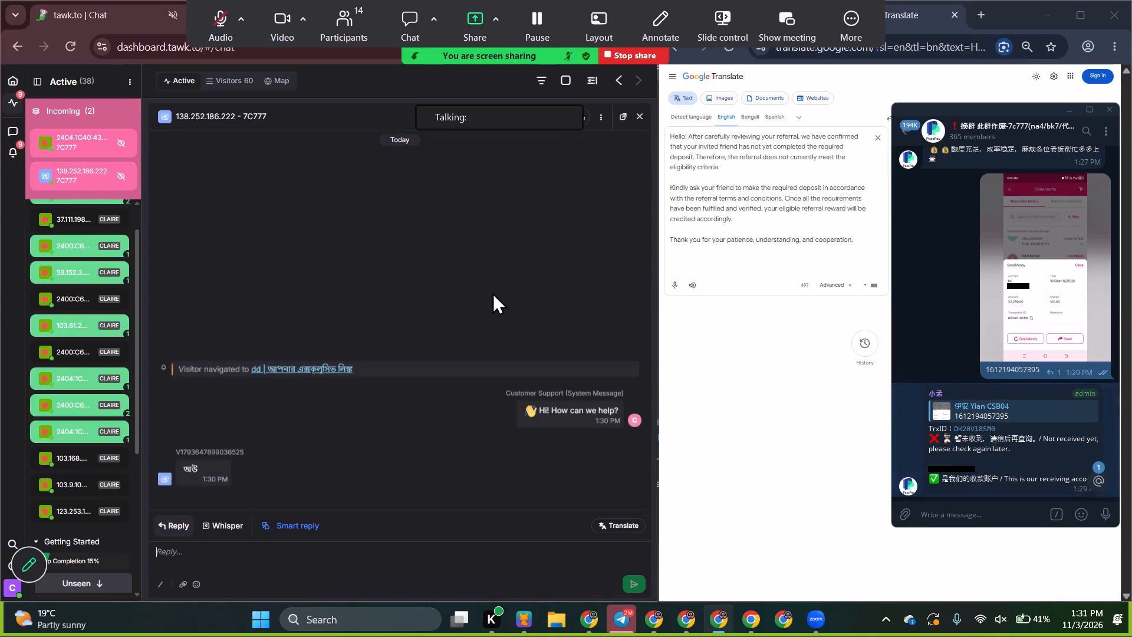
text(/he)
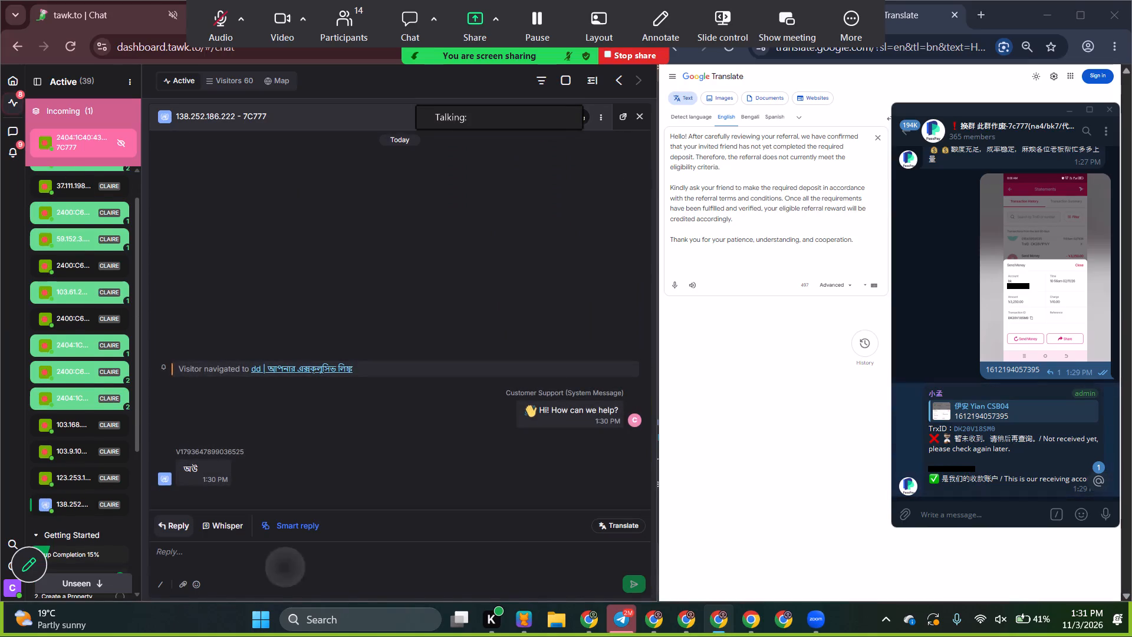
text(/he)
key(Return)
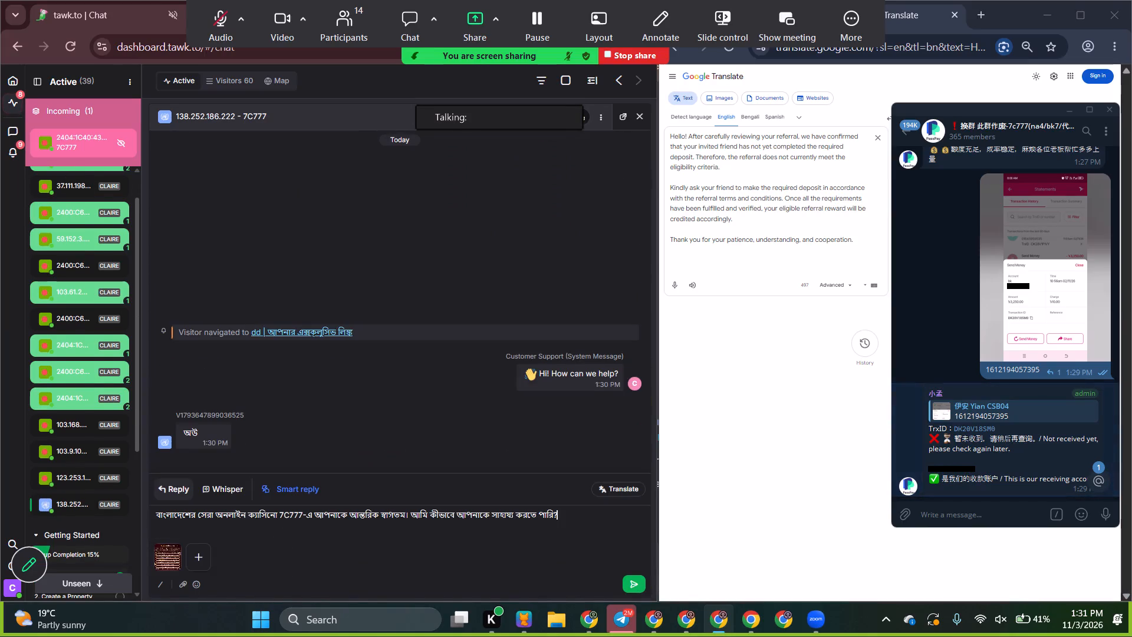
key(Return)
right_click(302, 212)
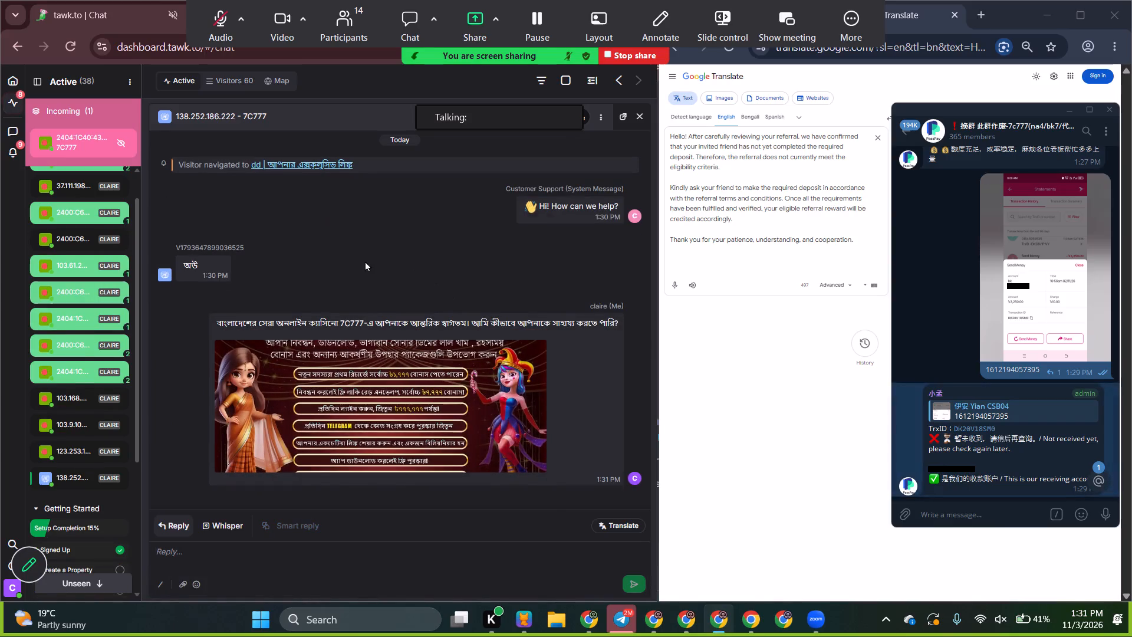
click(401, 475)
click(403, 75)
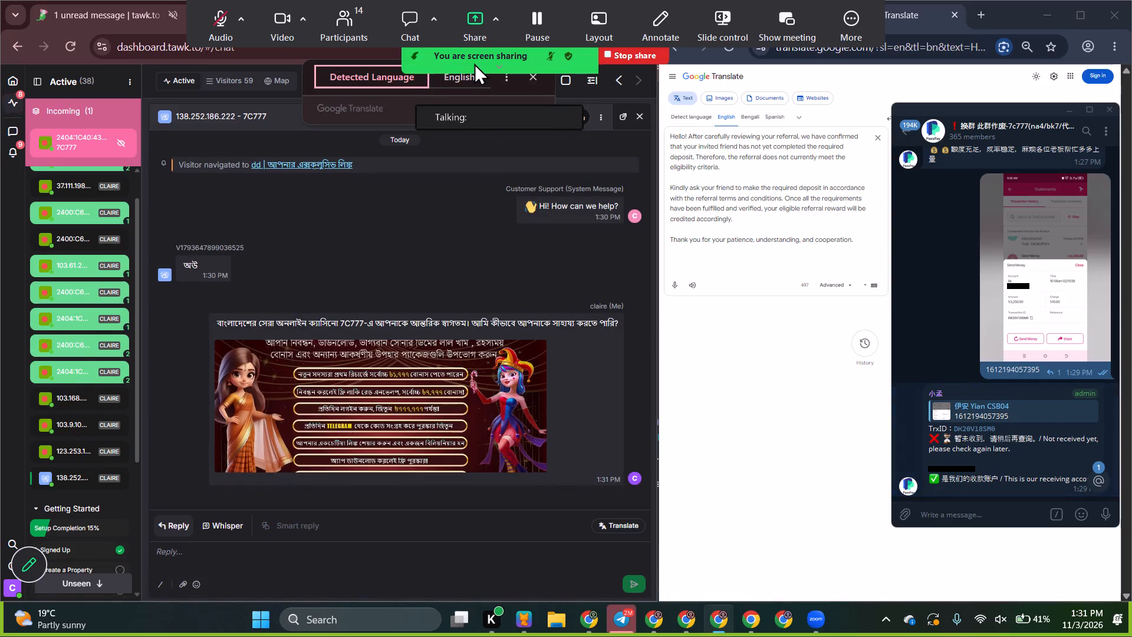
click(459, 74)
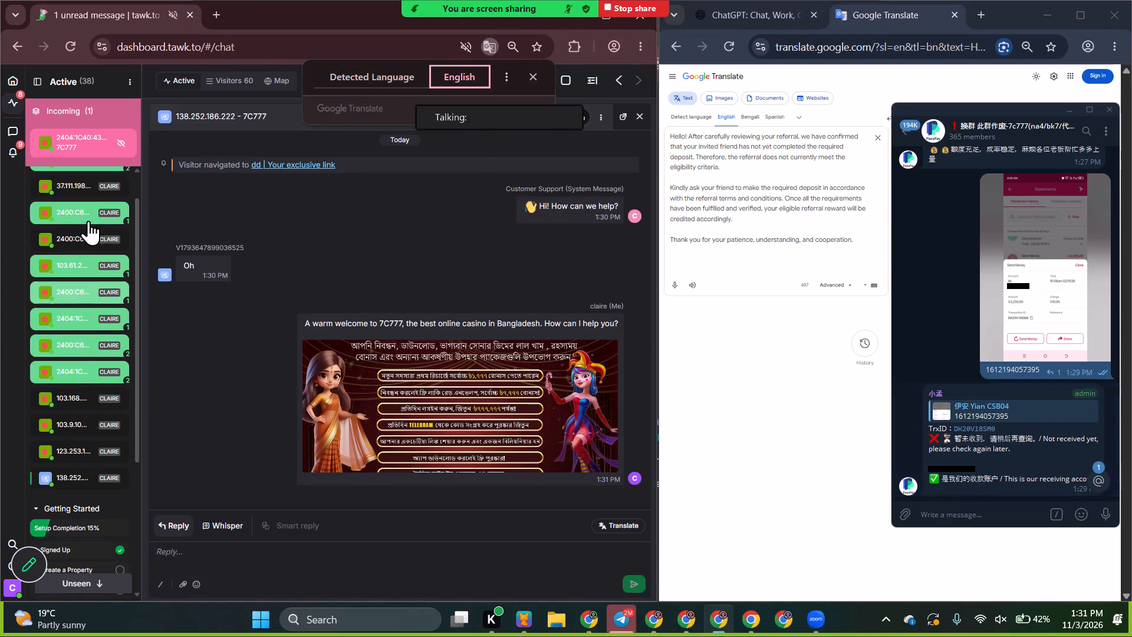
scroll(91, 205, up, 2)
click(75, 149)
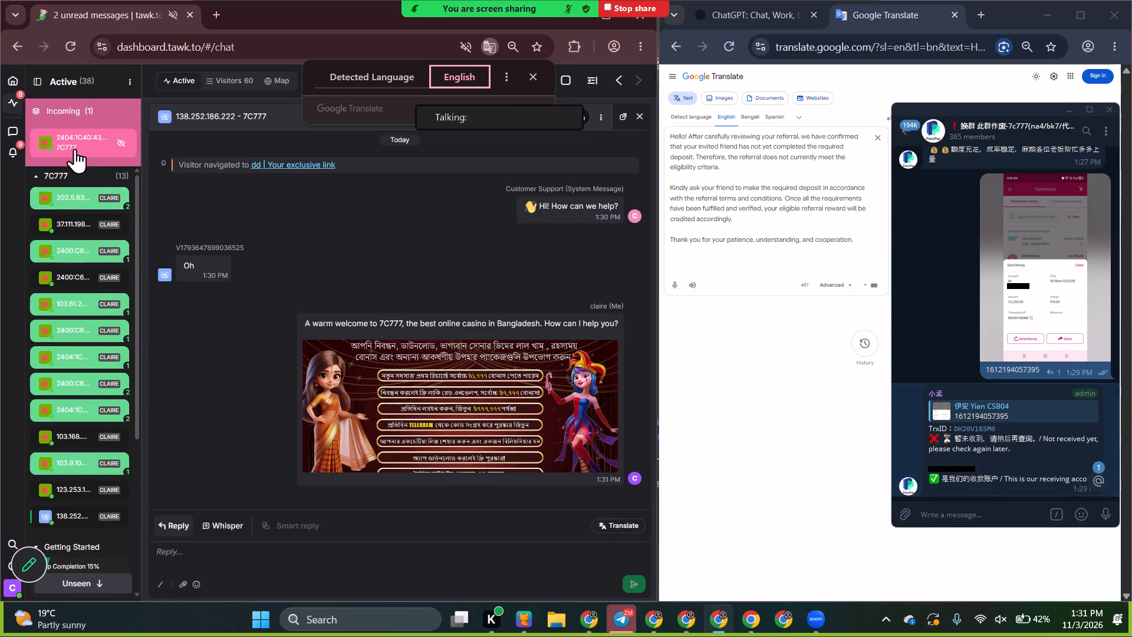
click(340, 500)
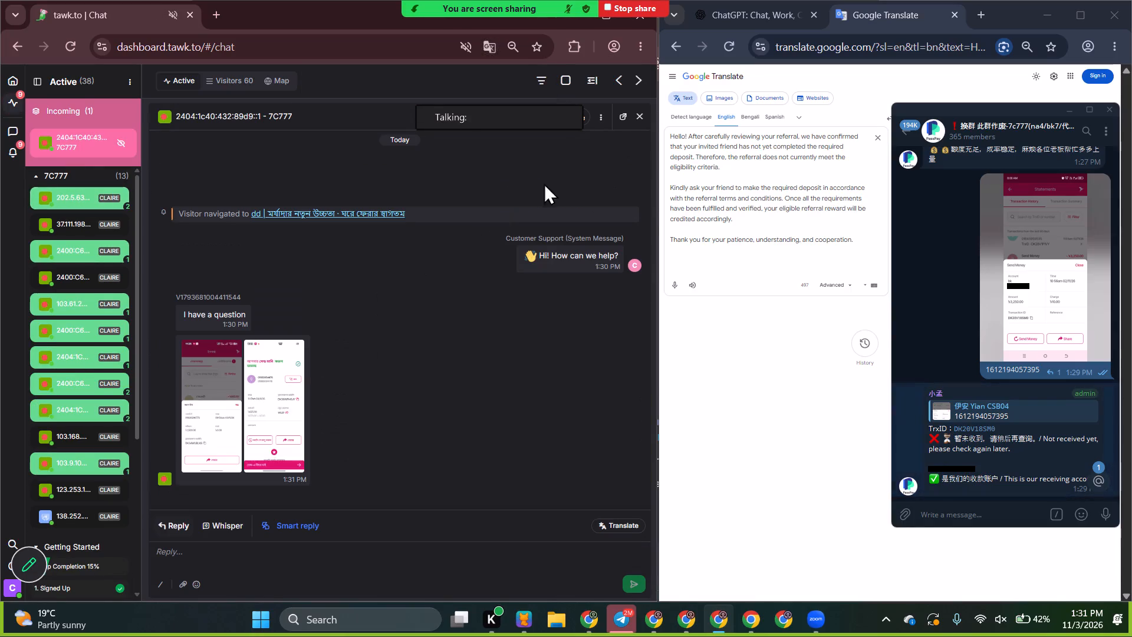
text(/he)
key(Return)
key(Return)
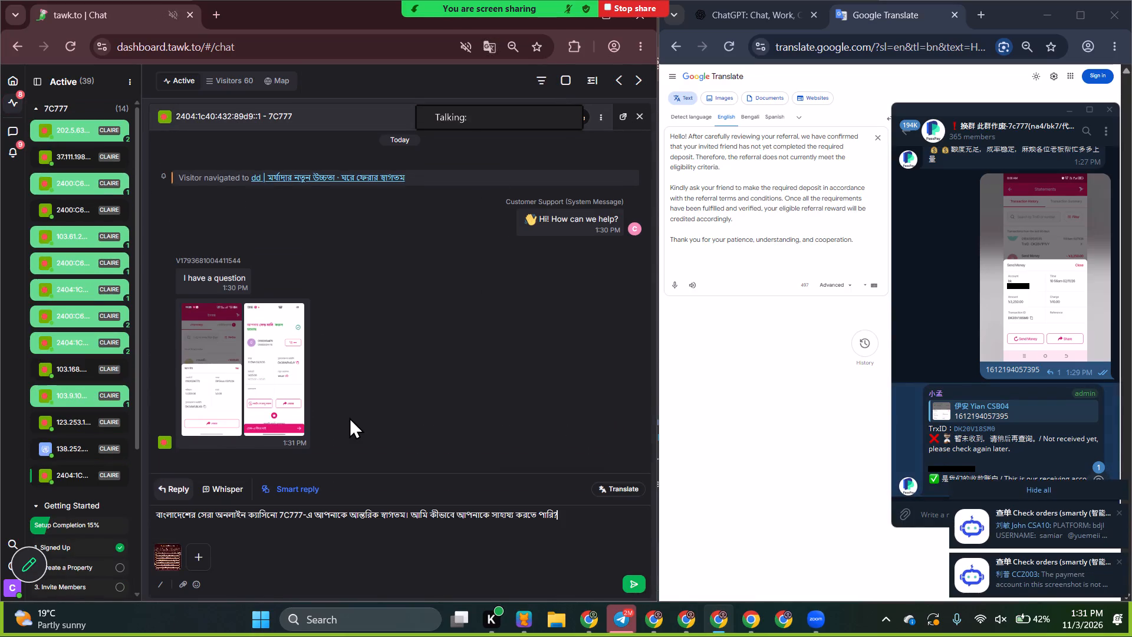
text(/use)
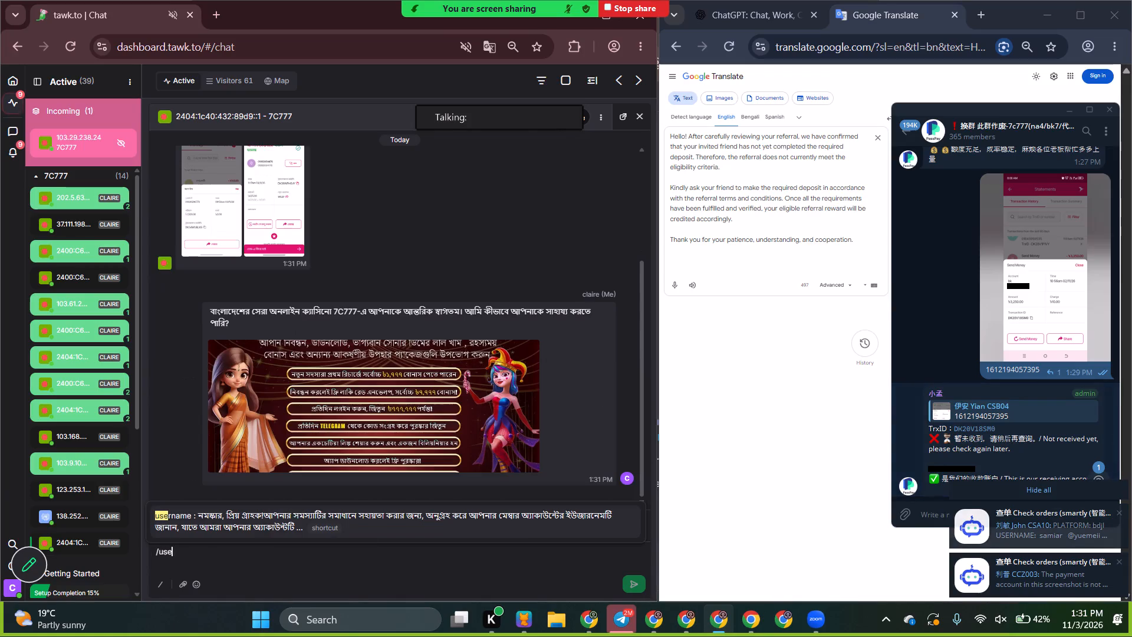
key(Return)
key(Return)
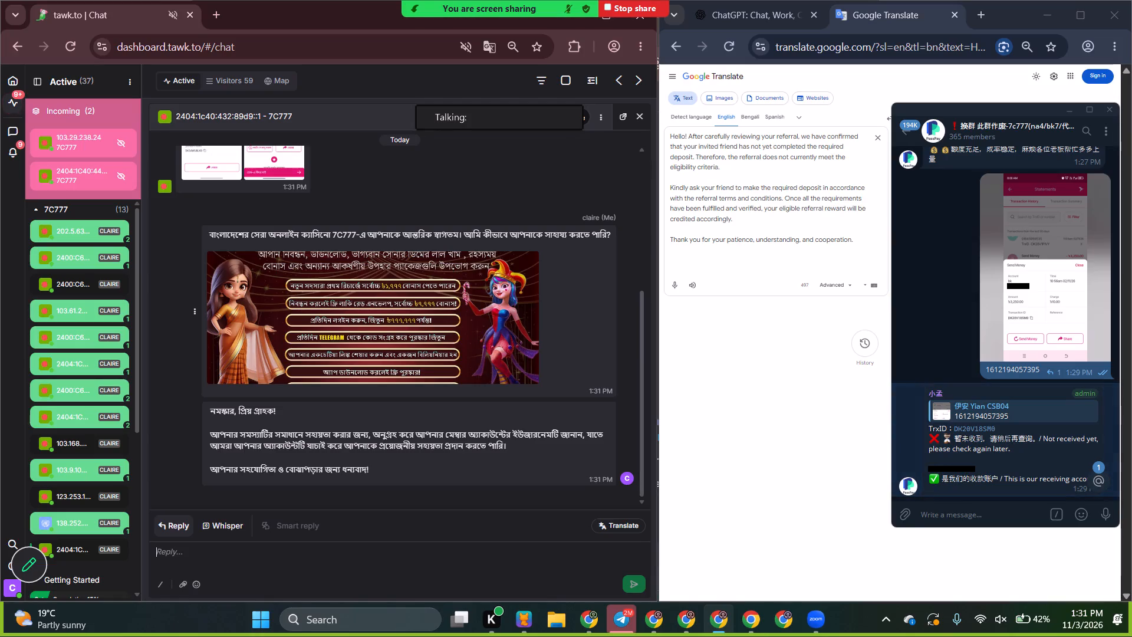
scroll(331, 343, down, 7)
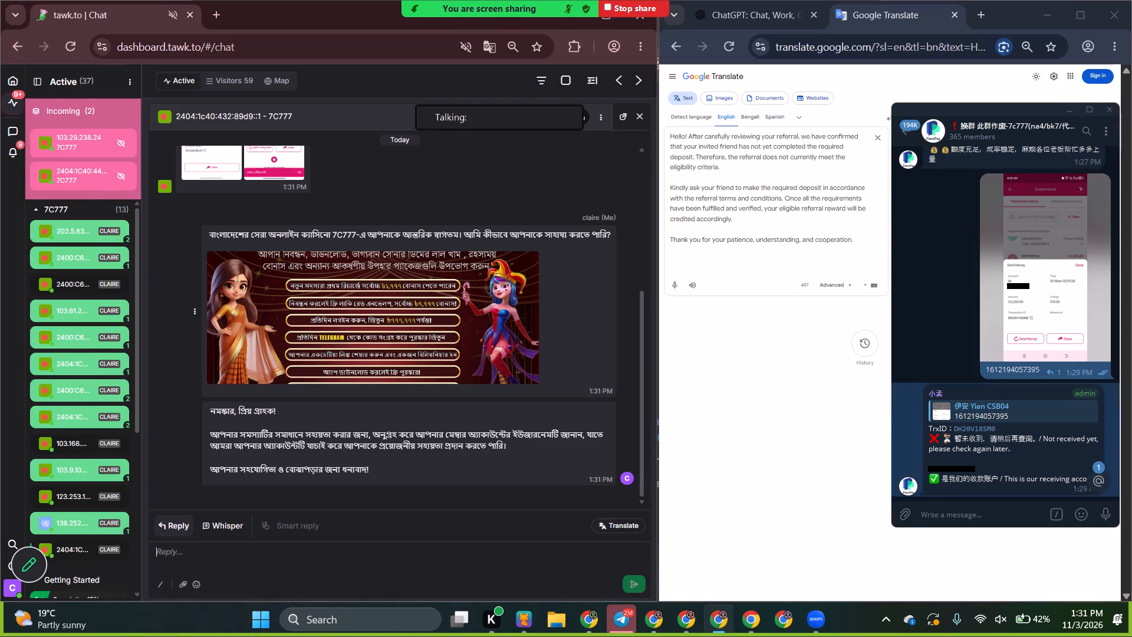
click(106, 232)
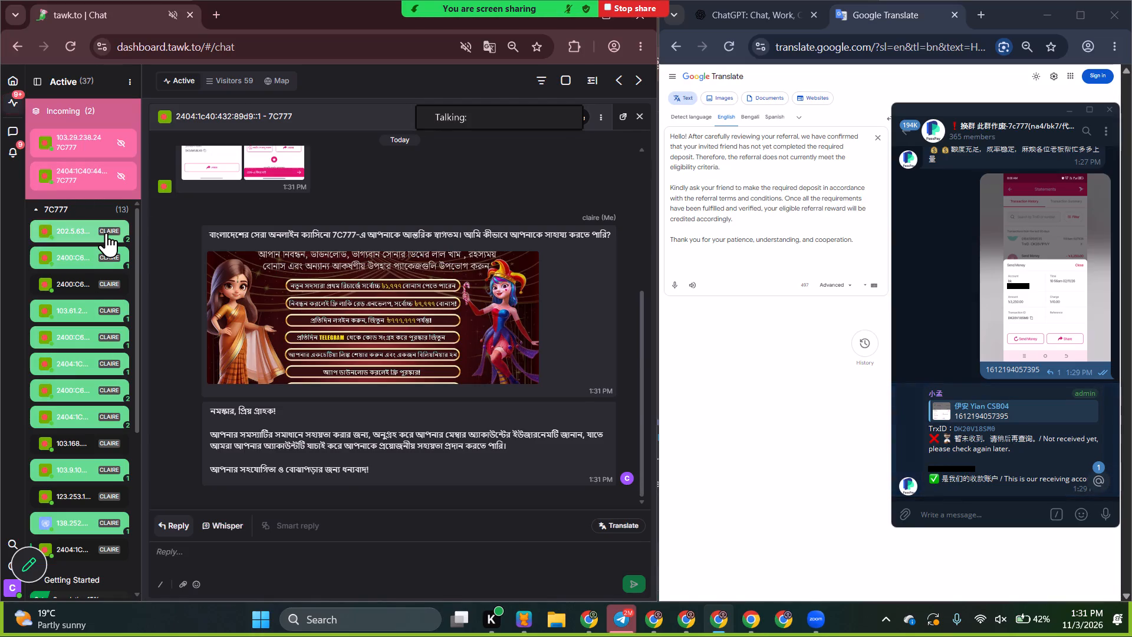
scroll(391, 349, down, 5)
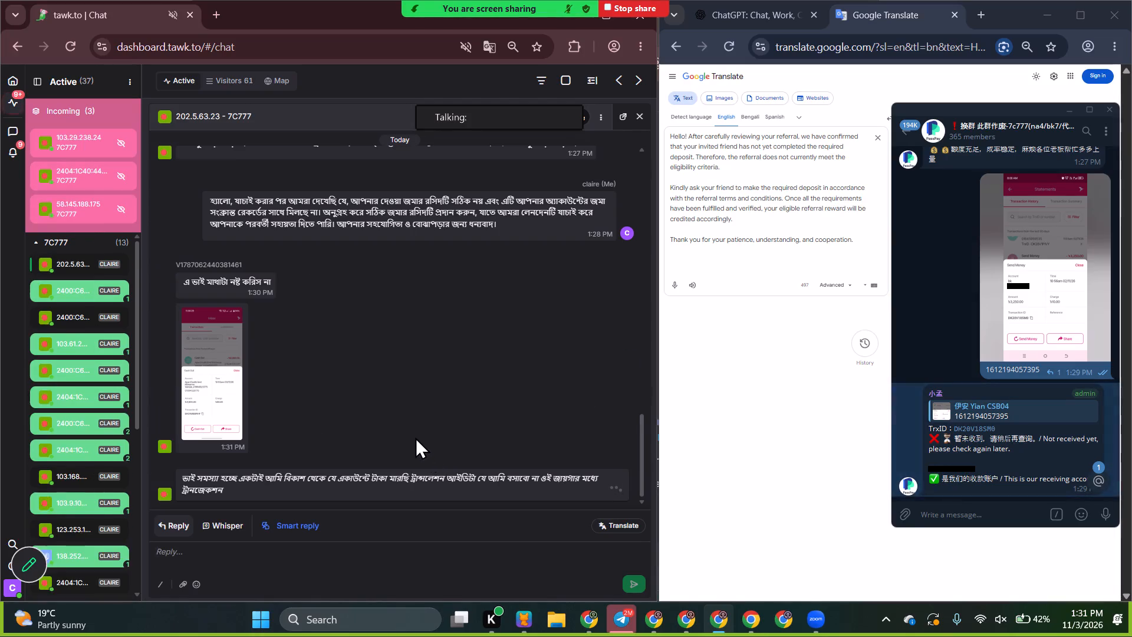
scroll(413, 429, up, 1)
scroll(387, 353, up, 1)
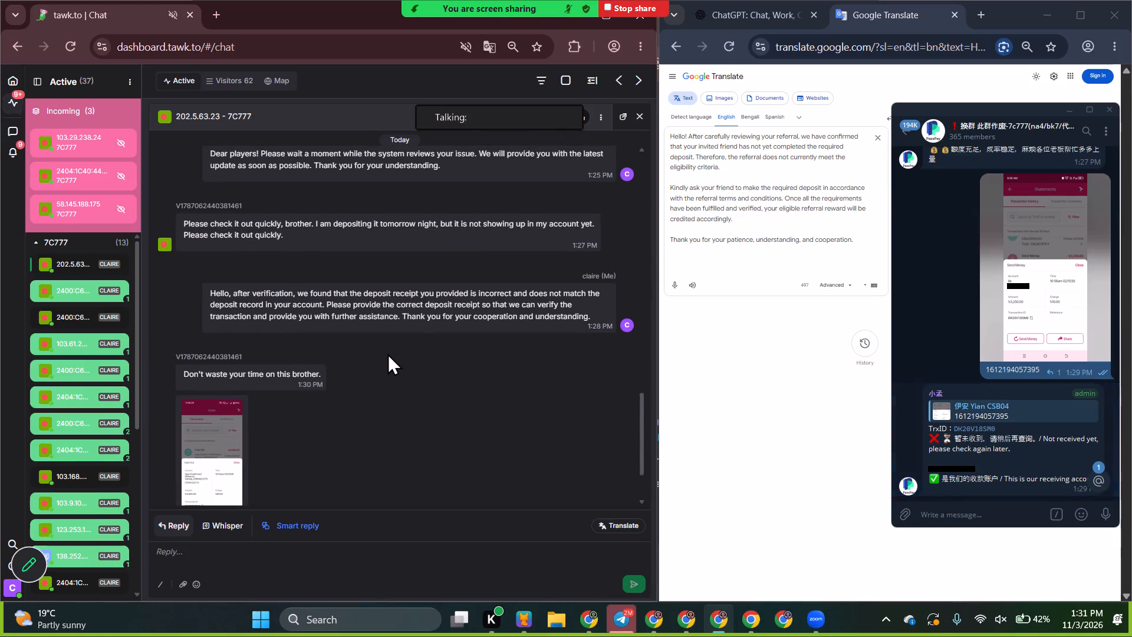
scroll(387, 353, down, 5)
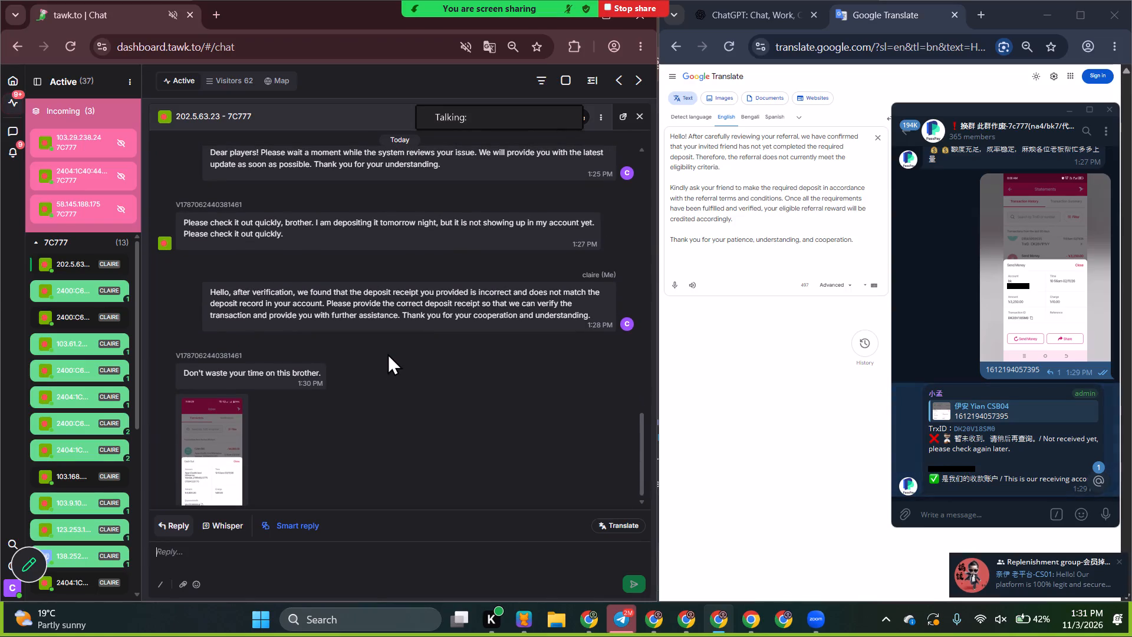
scroll(387, 353, down, 1)
click(221, 362)
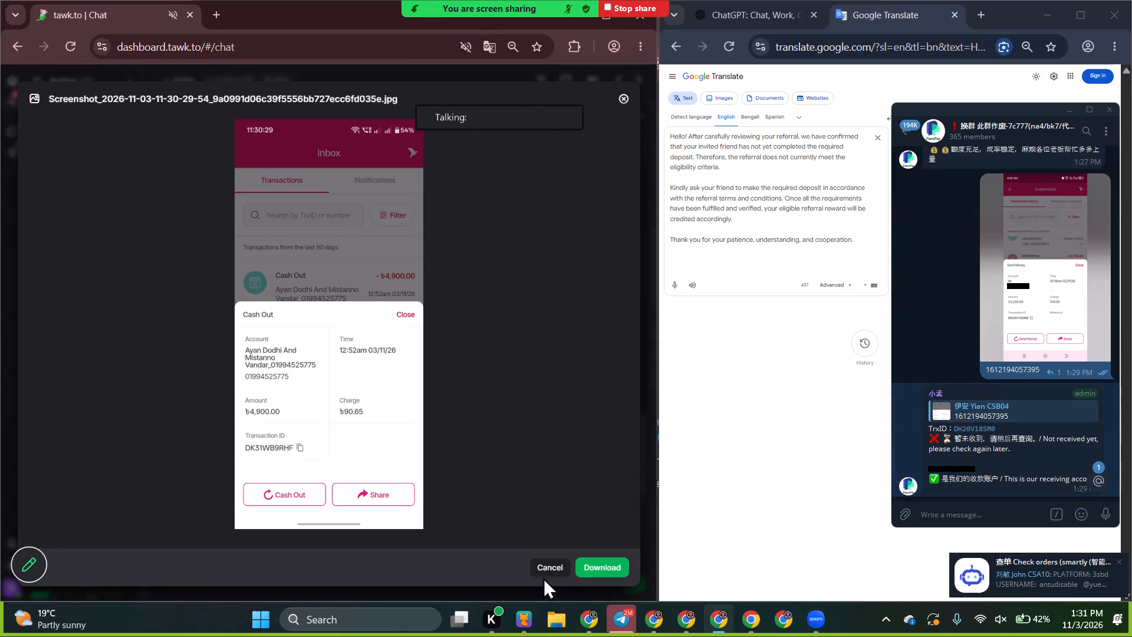
click(542, 565)
scroll(440, 385, down, 10)
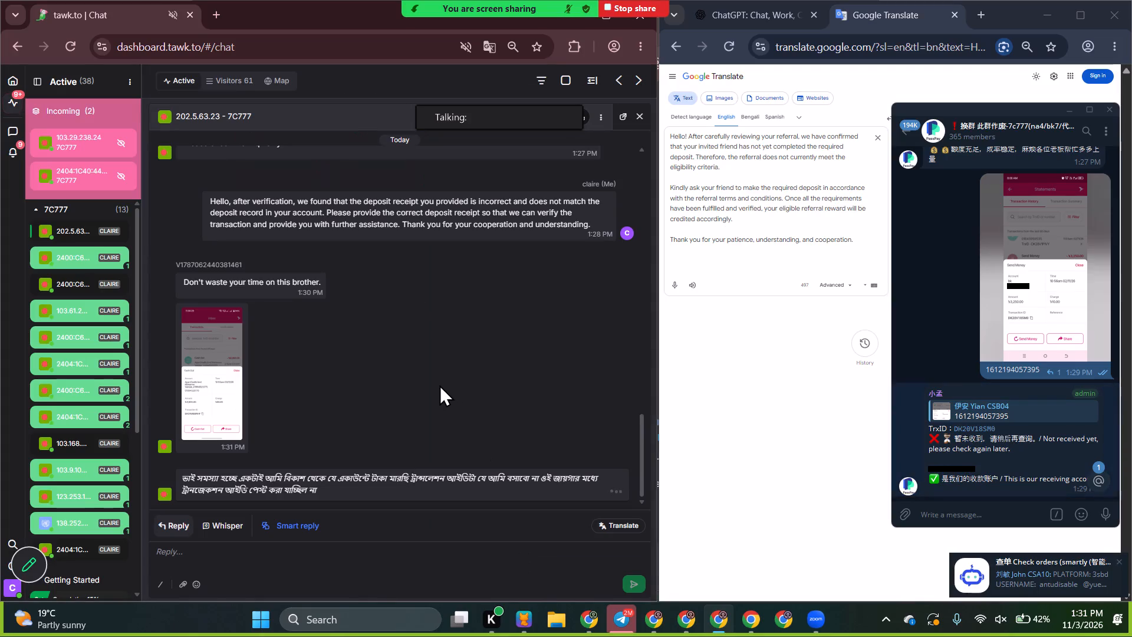
scroll(439, 385, down, 12)
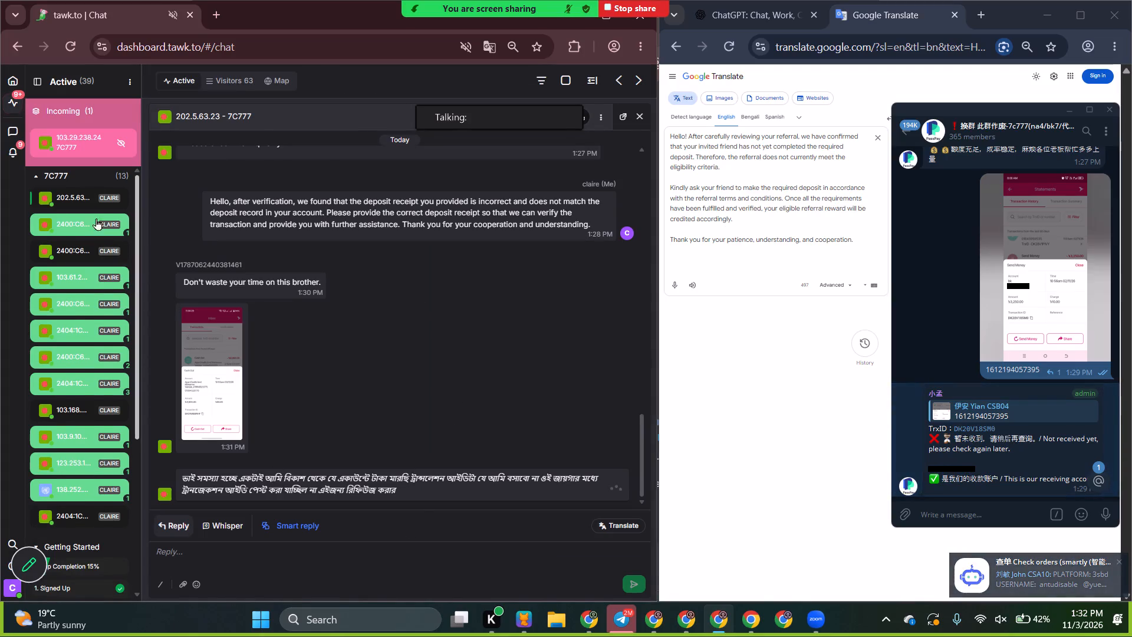
click(88, 152)
click(466, 549)
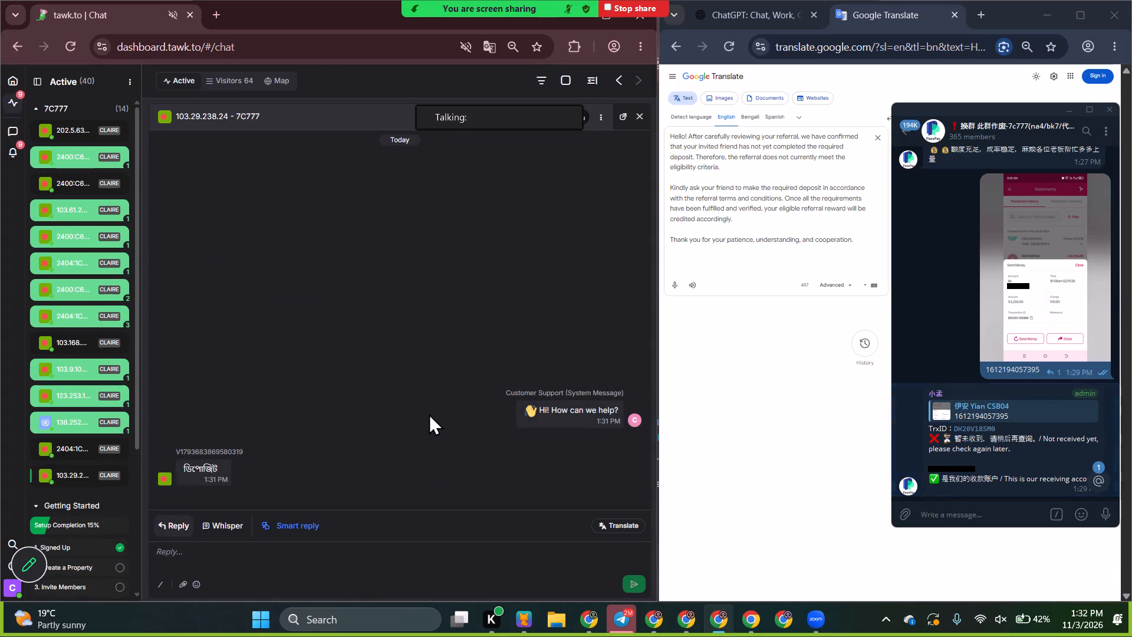
text(/he)
text(/he)
key(Return)
key(Return)
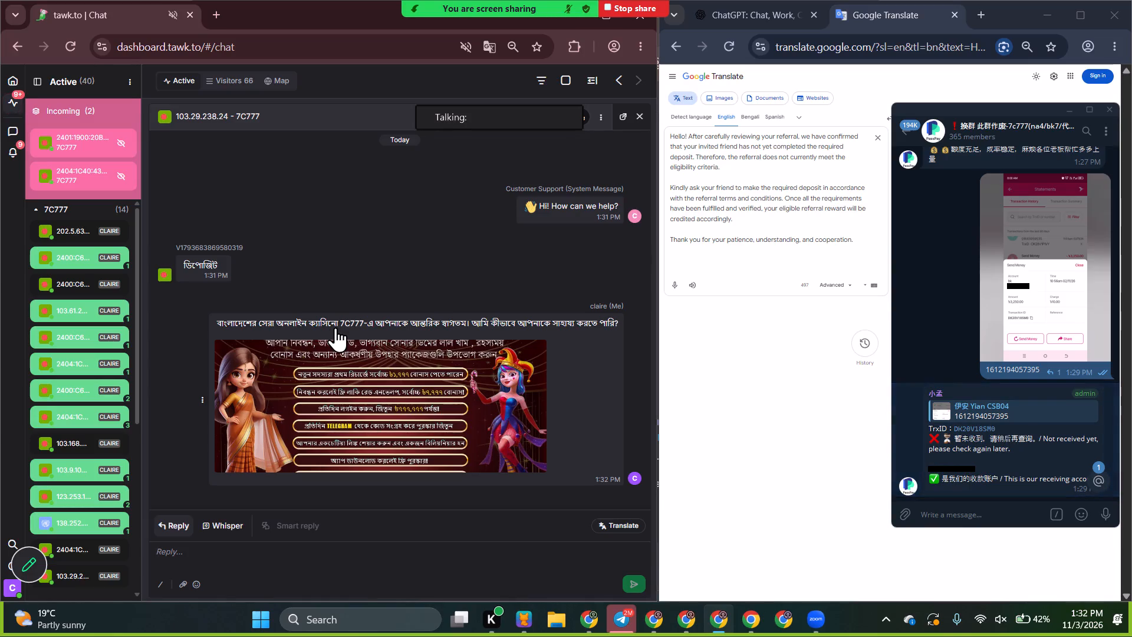
right_click(291, 263)
click(358, 524)
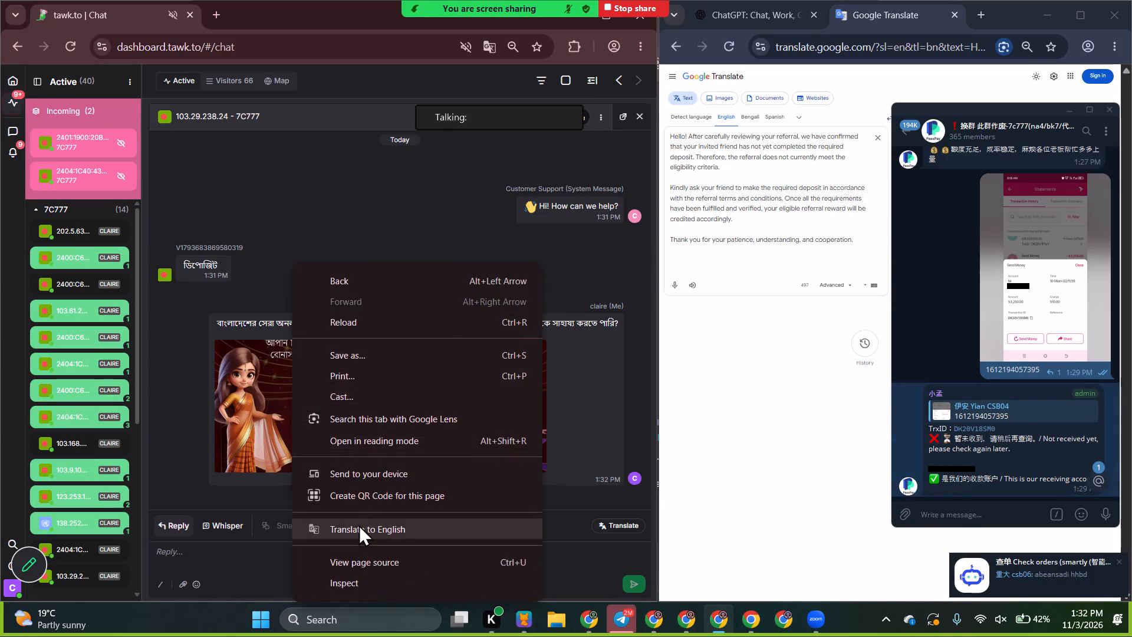
click(393, 83)
click(457, 70)
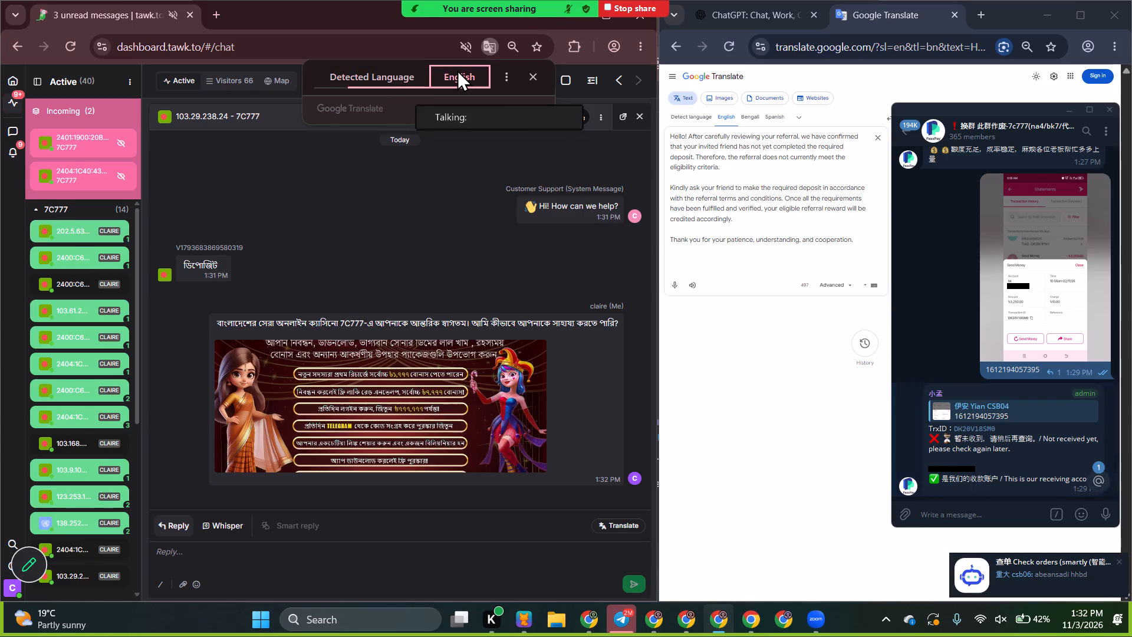
click(402, 85)
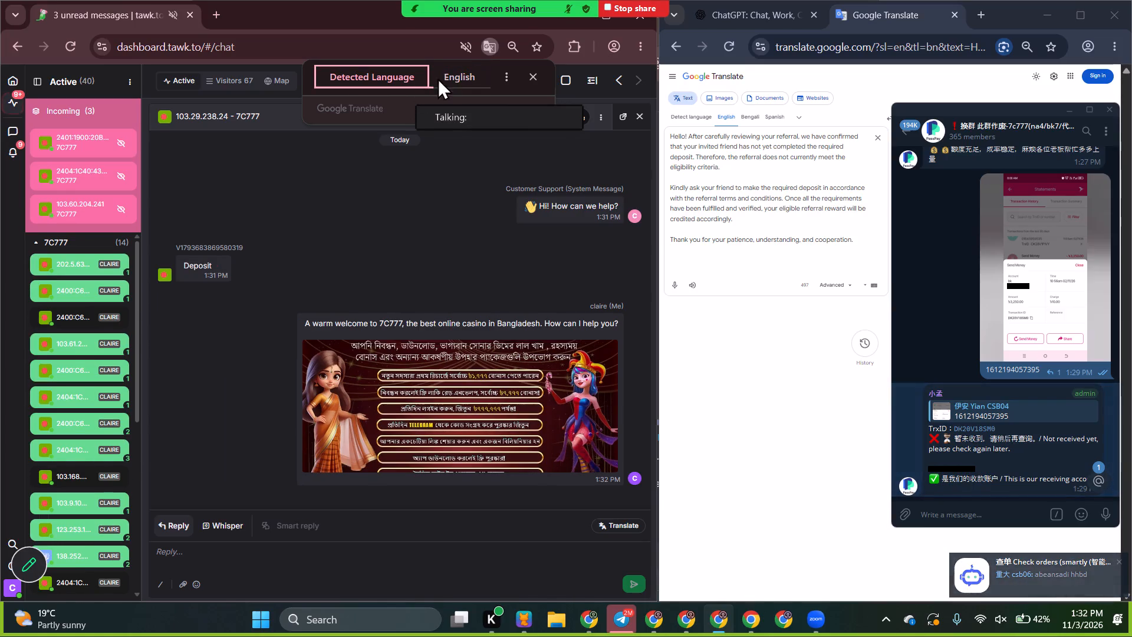
click(446, 74)
click(289, 531)
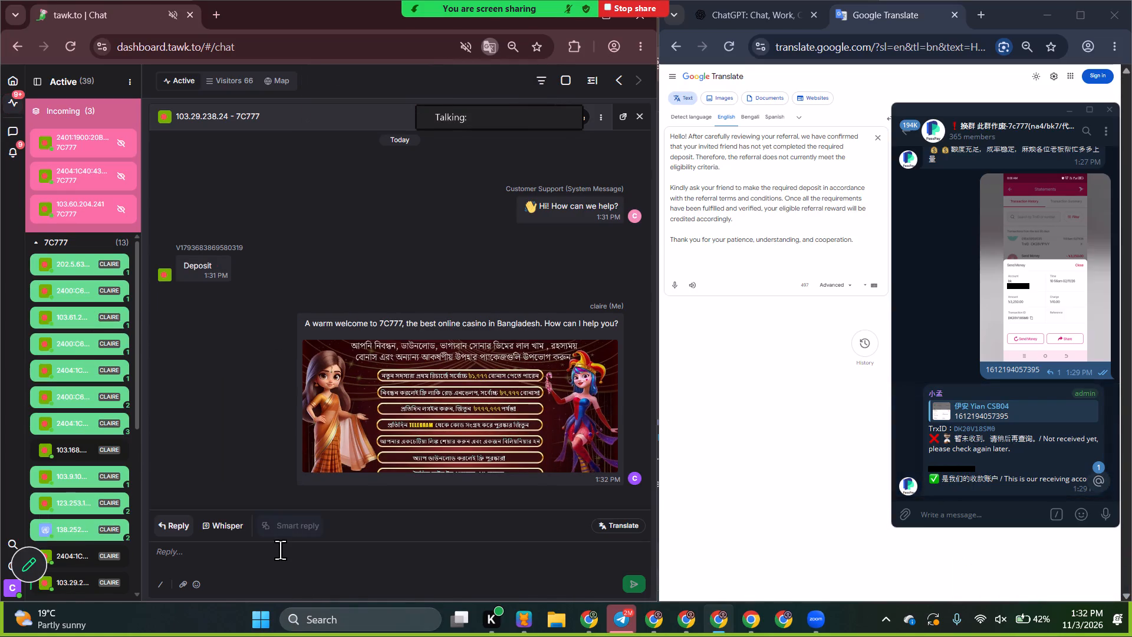
click(280, 550)
text(/depo)
key(Return)
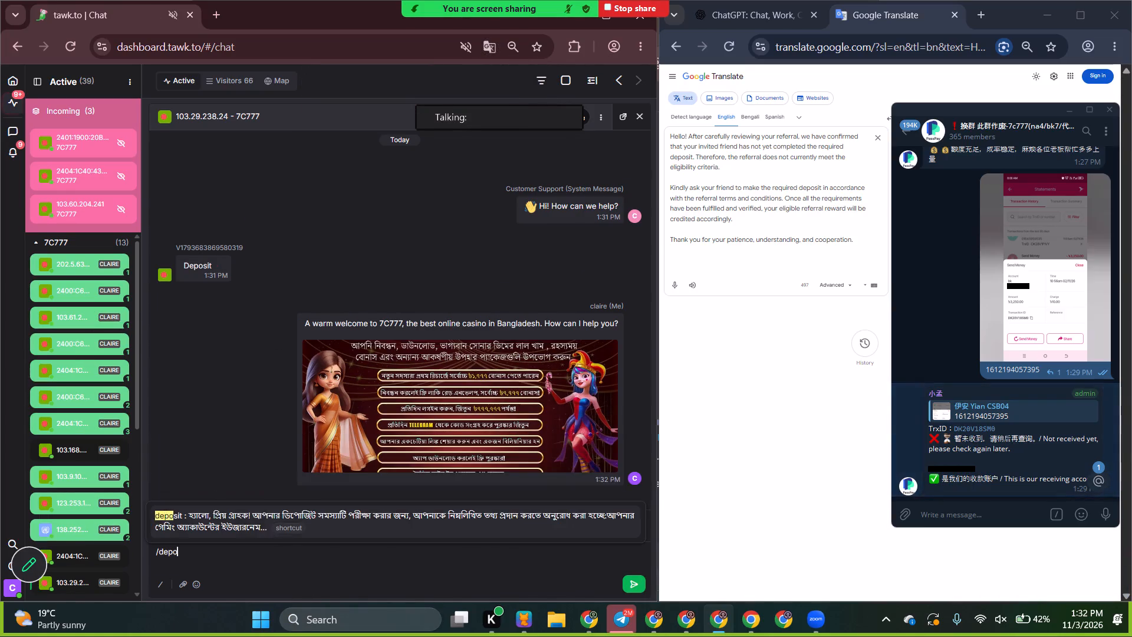
key(Return)
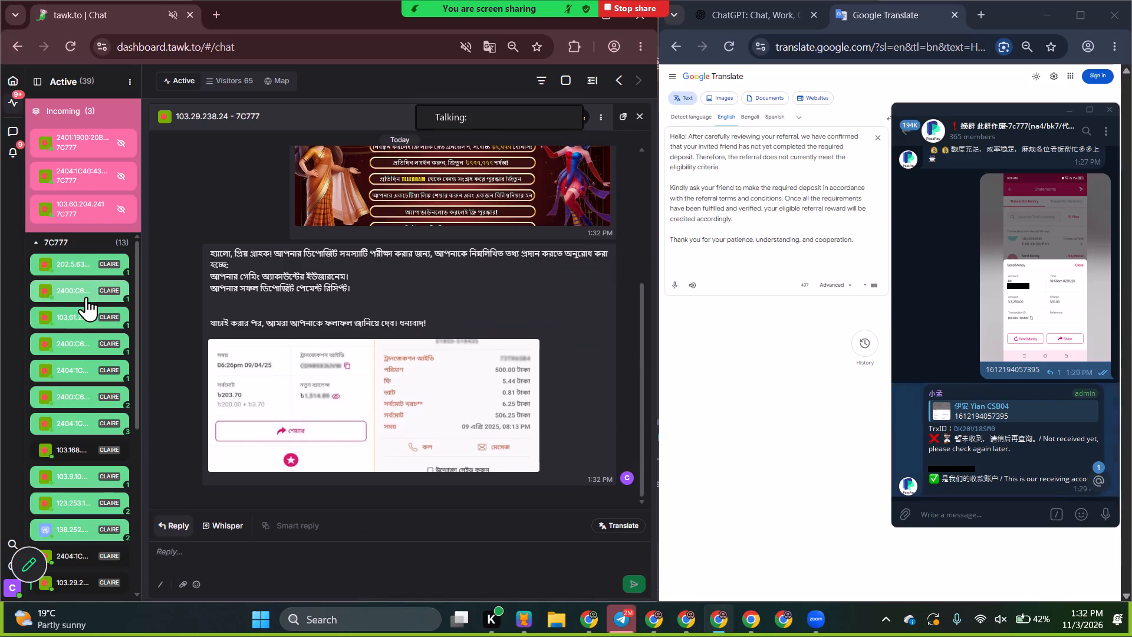
click(93, 389)
scroll(332, 385, down, 3)
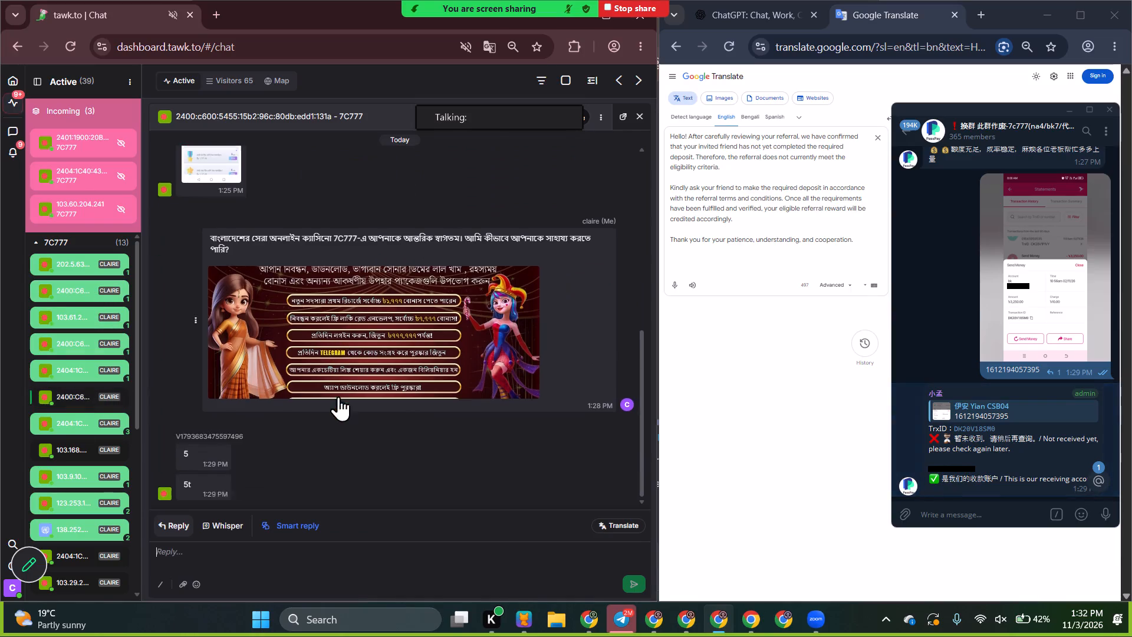
scroll(338, 396, down, 5)
scroll(340, 447, up, 1)
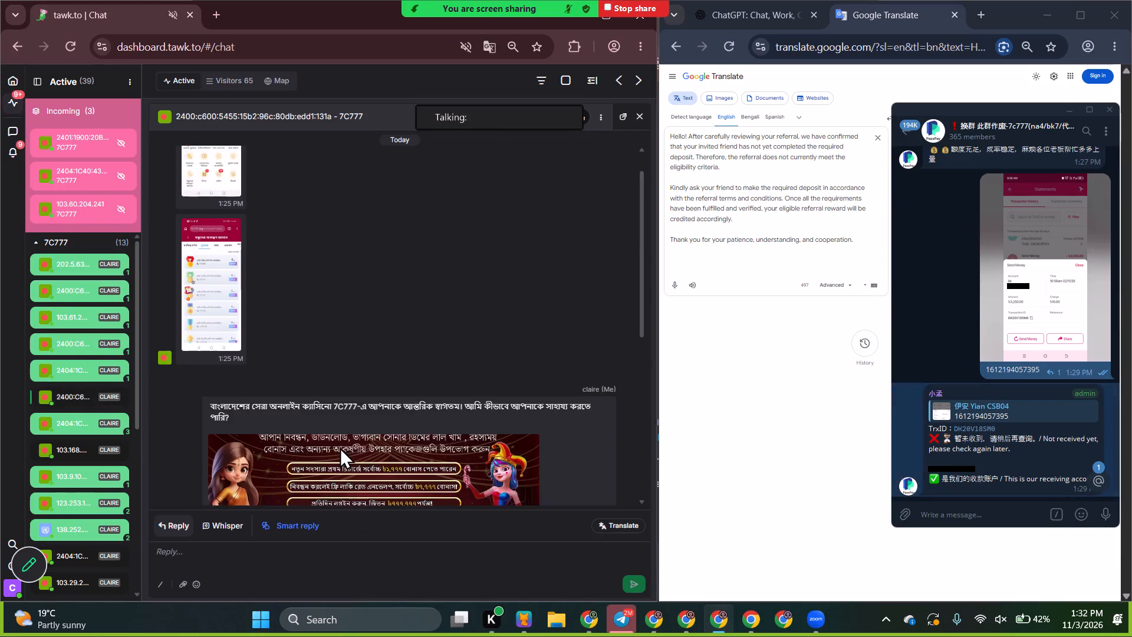
scroll(340, 447, down, 7)
text(/scree)
key(Return)
key(Return)
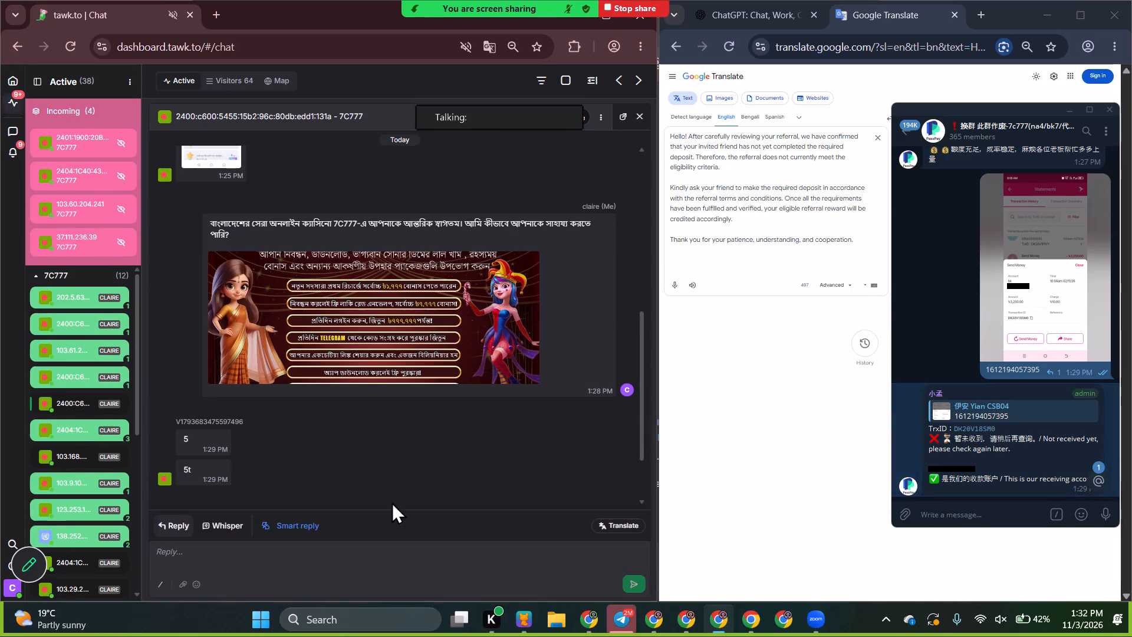
click(92, 436)
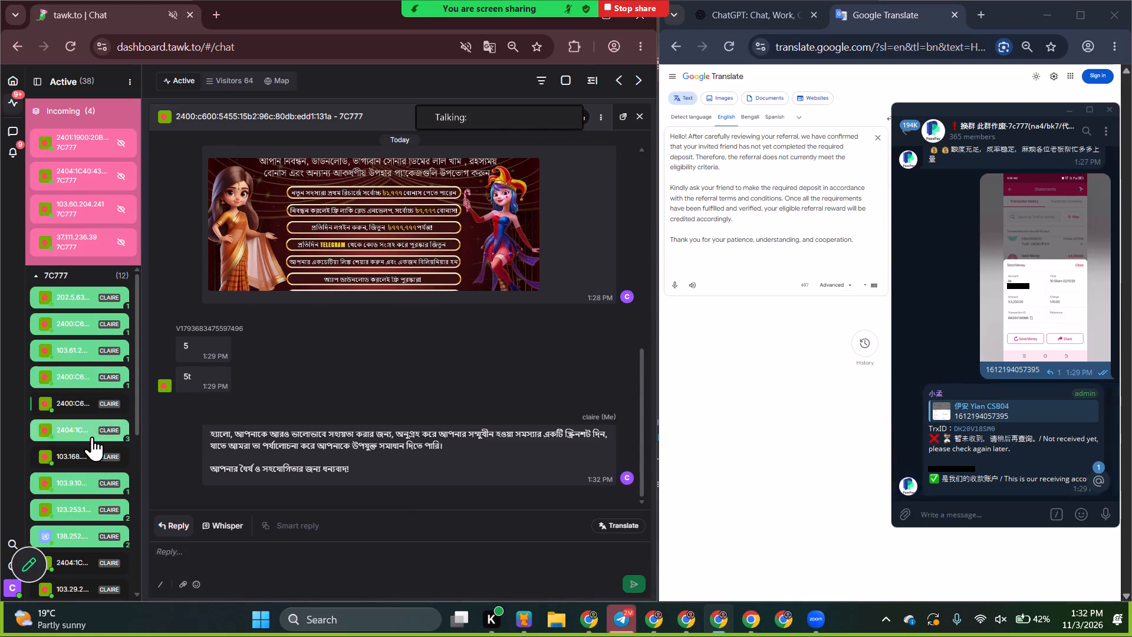
scroll(311, 407, down, 3)
scroll(363, 419, down, 3)
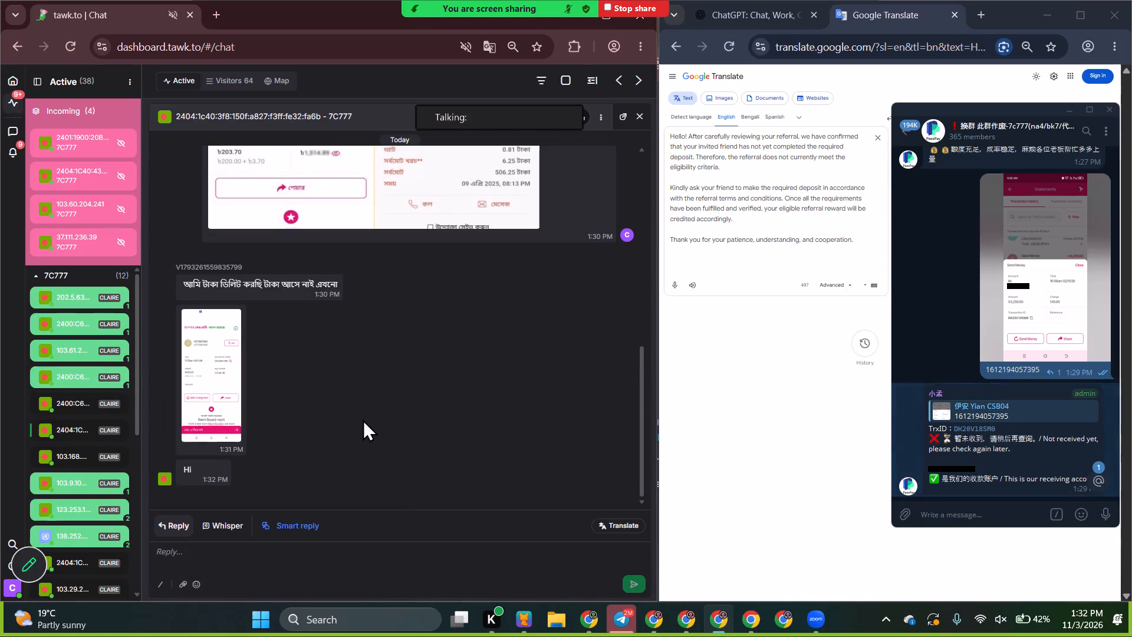
text(/use)
key(Return)
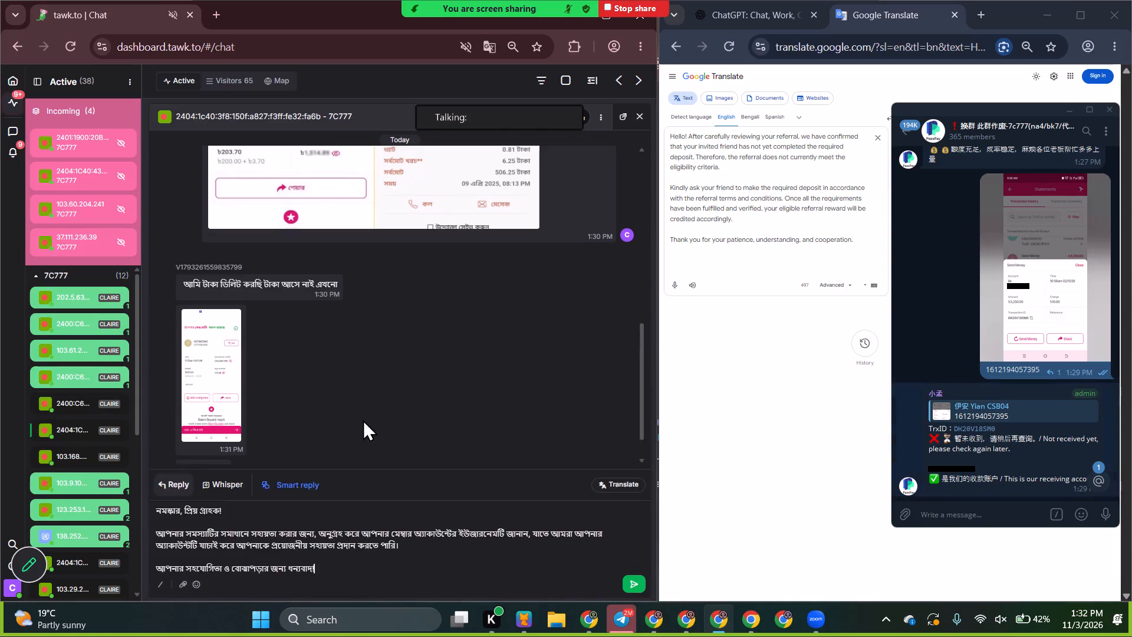
key(Return)
click(96, 540)
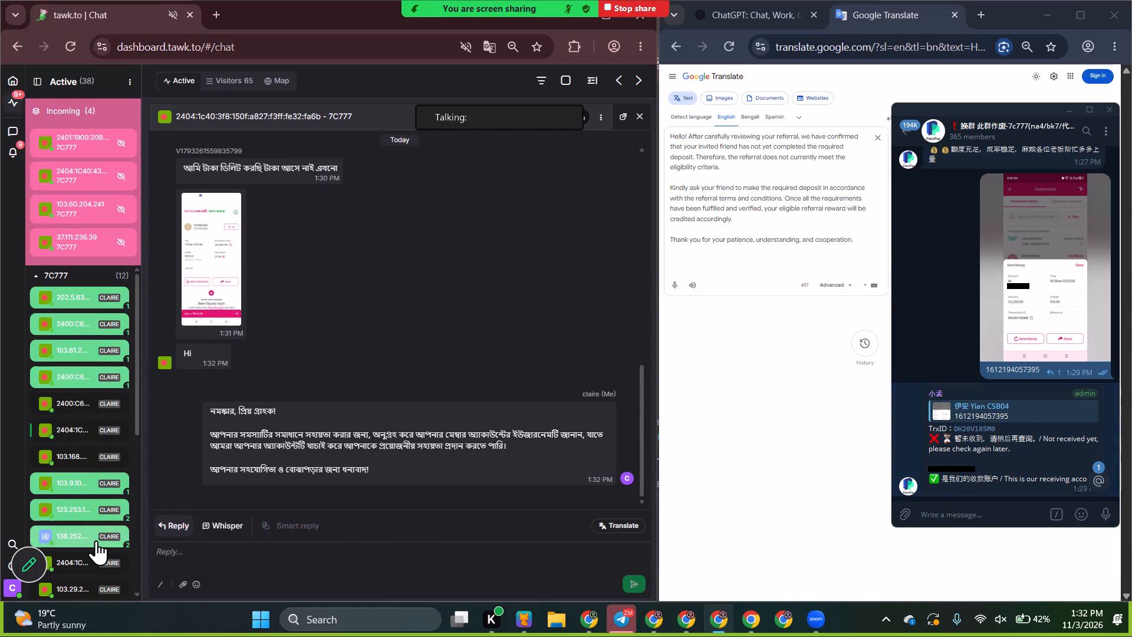
scroll(295, 426, down, 8)
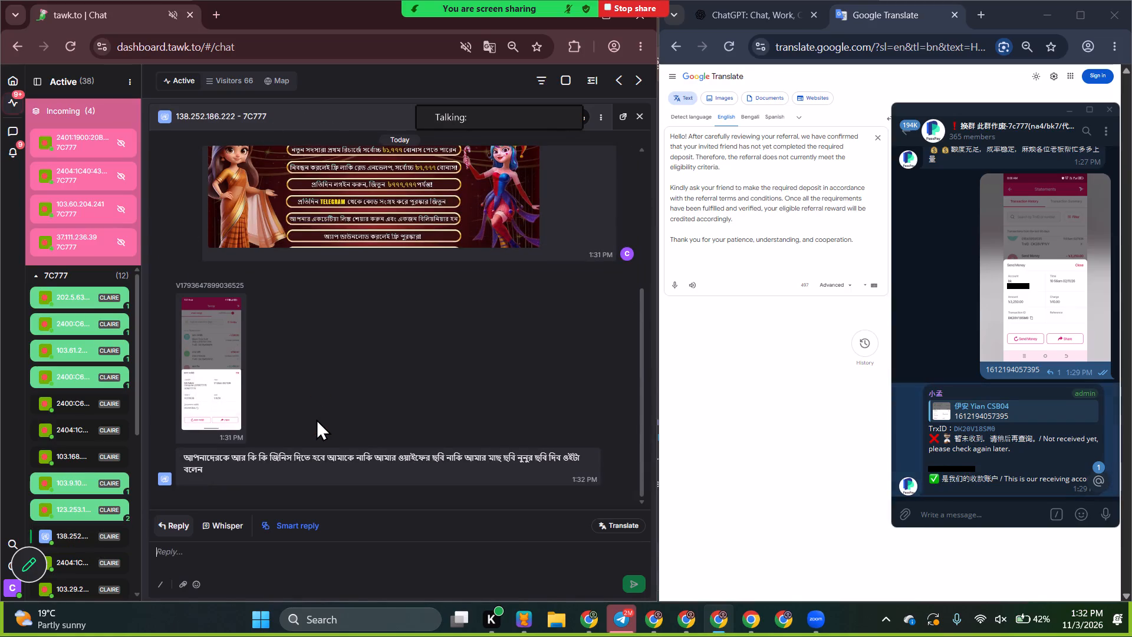
text(/use)
key(Return)
key(Return)
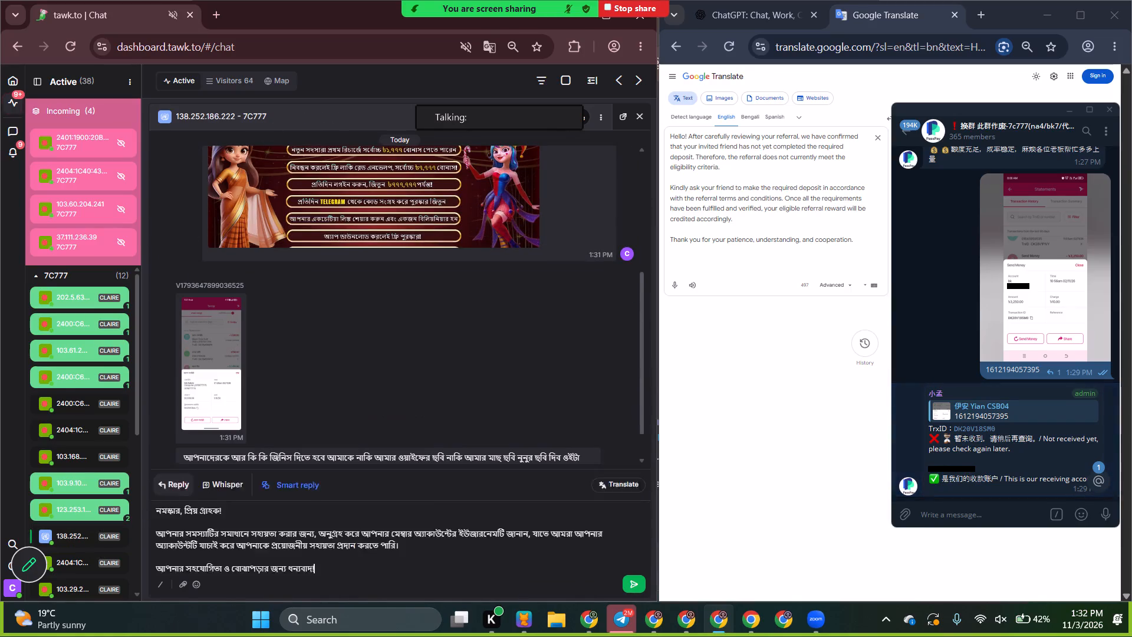
click(108, 508)
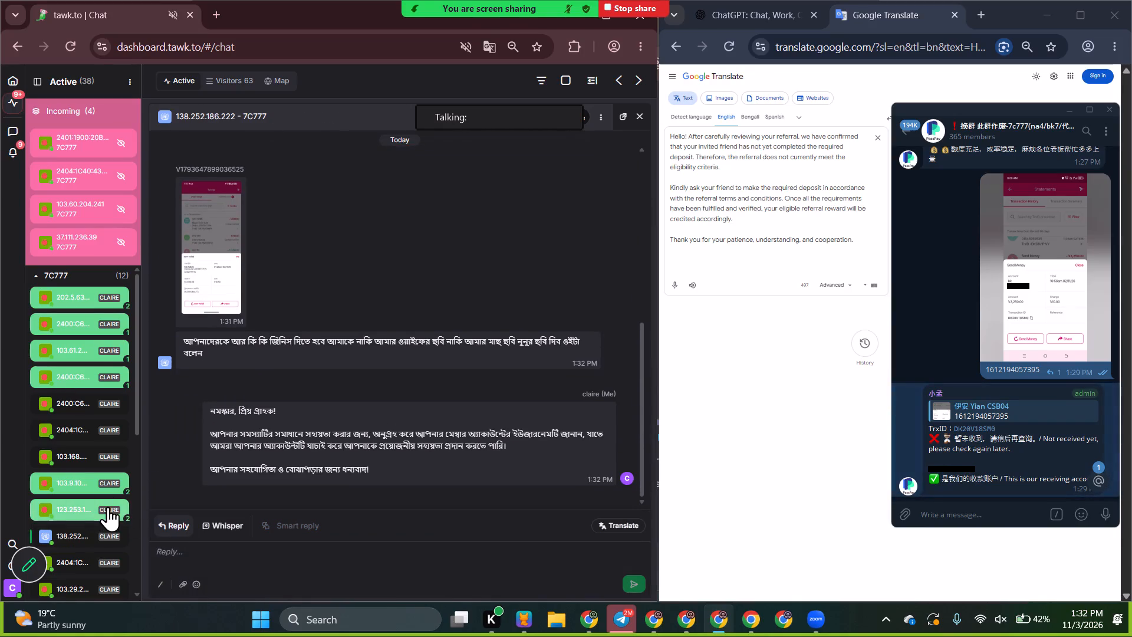
scroll(317, 403, down, 8)
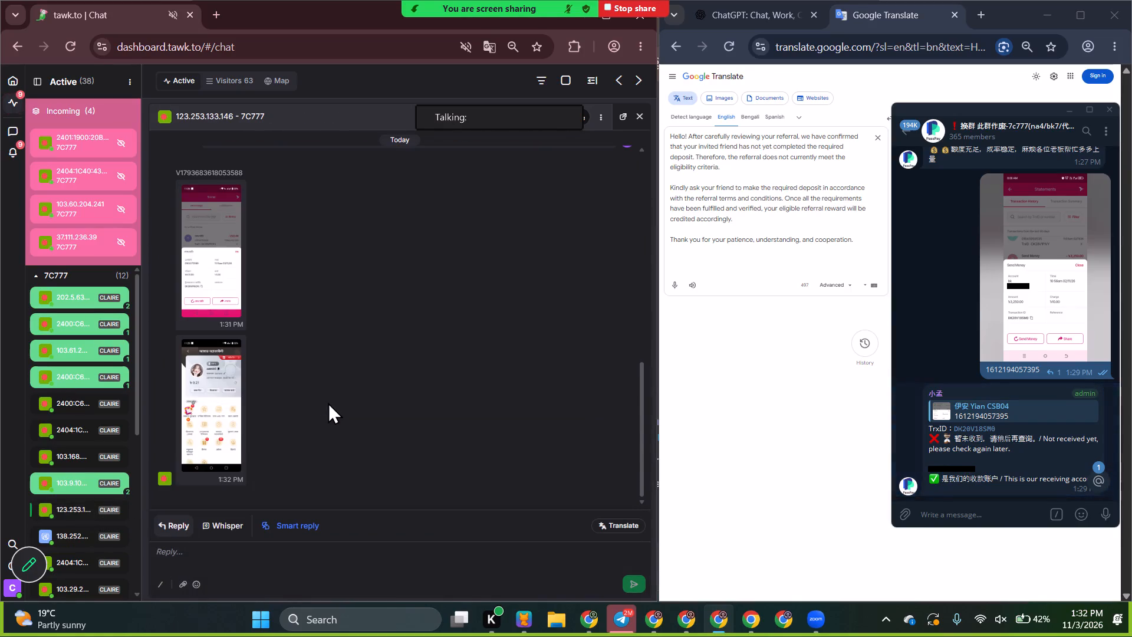
text(/wai)
key(Return)
key(Return)
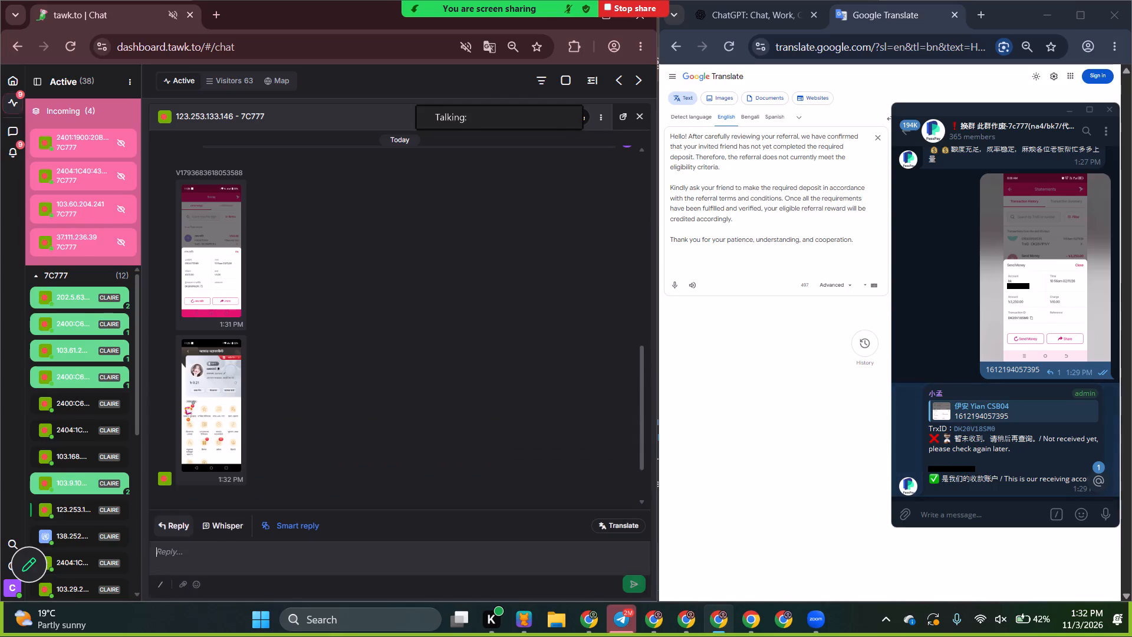
click(94, 484)
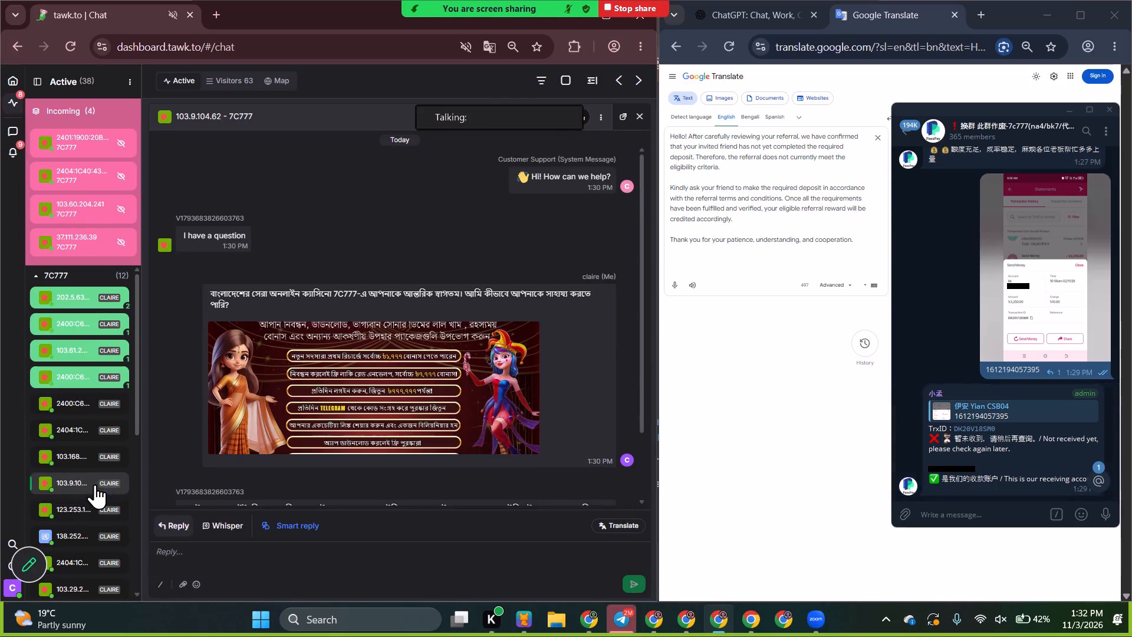
scroll(325, 404, down, 7)
right_click(327, 404)
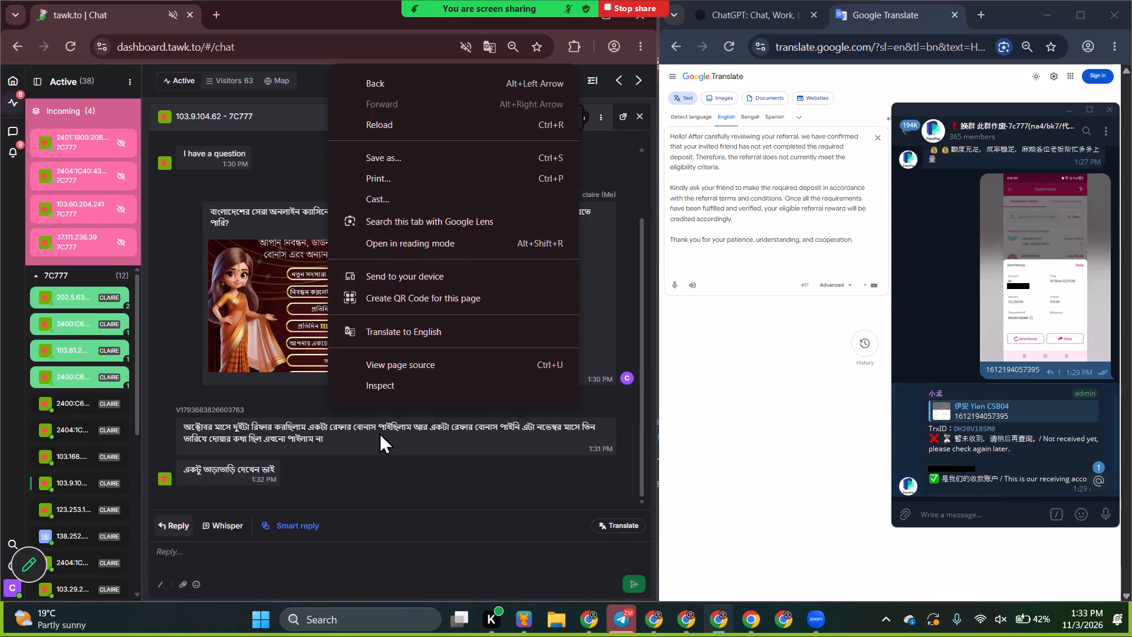
click(415, 326)
click(376, 64)
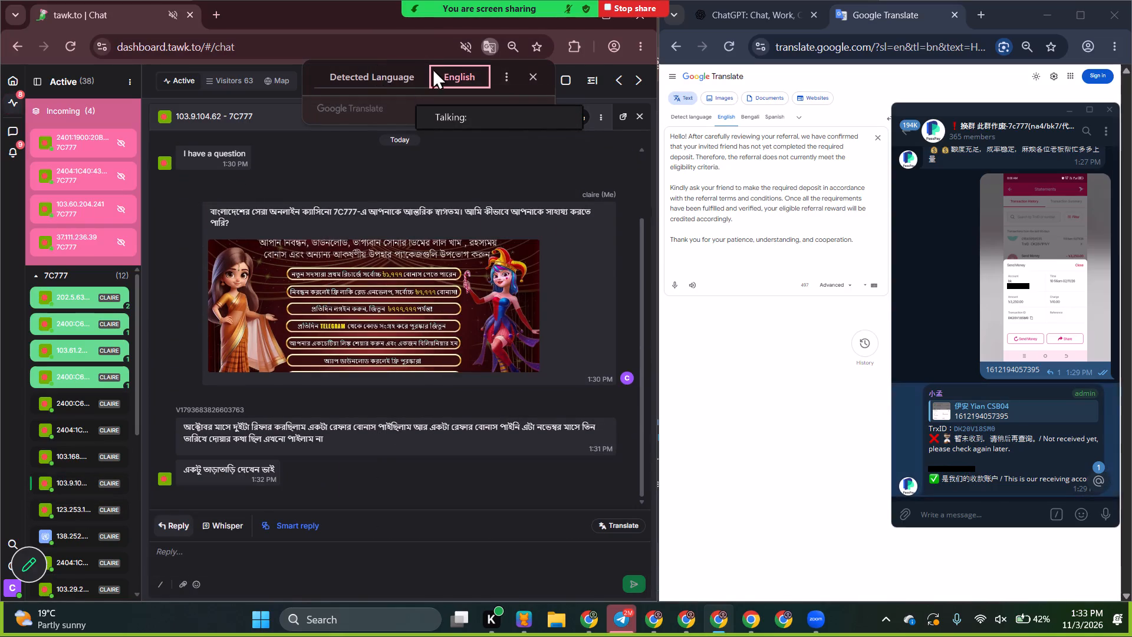
click(379, 77)
click(452, 74)
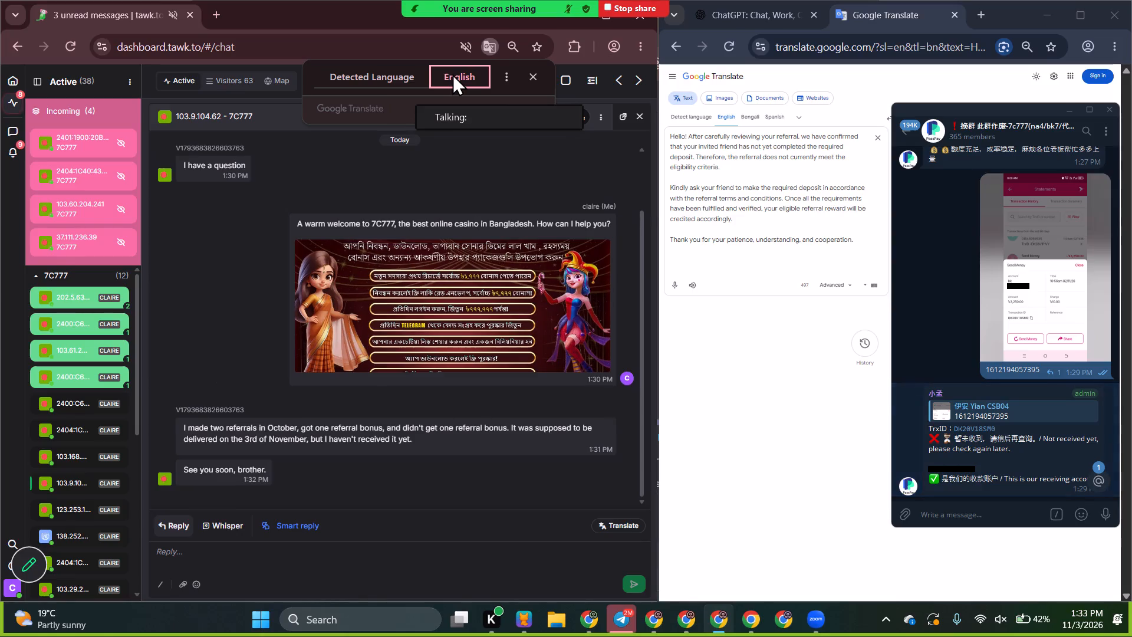
click(282, 560)
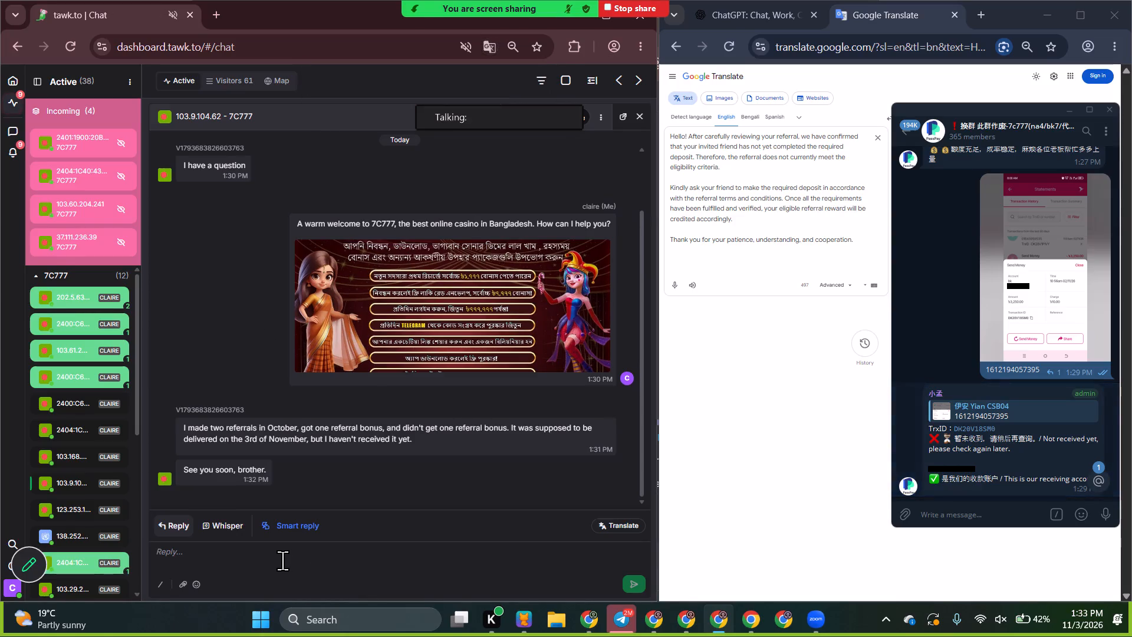
text(/ui)
key(Return)
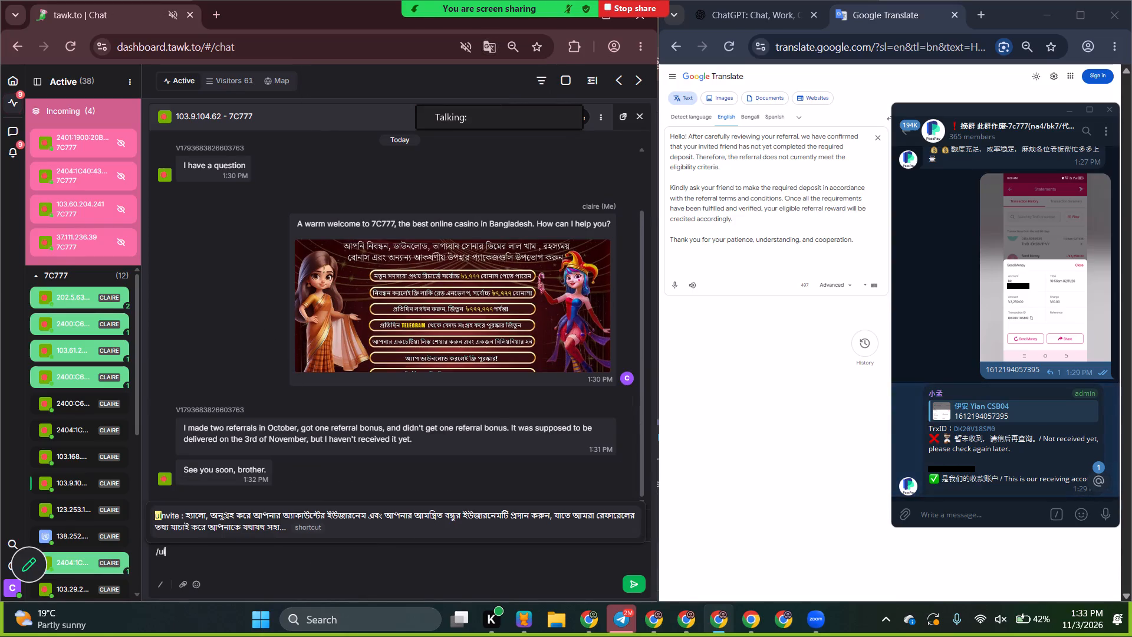
key(Return)
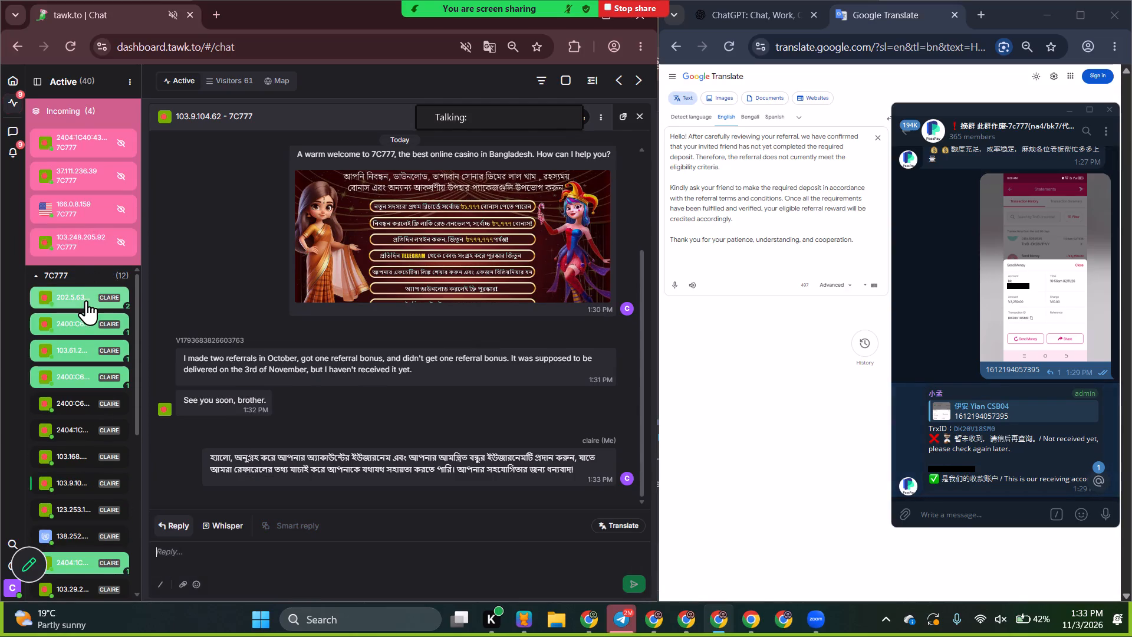
click(86, 300)
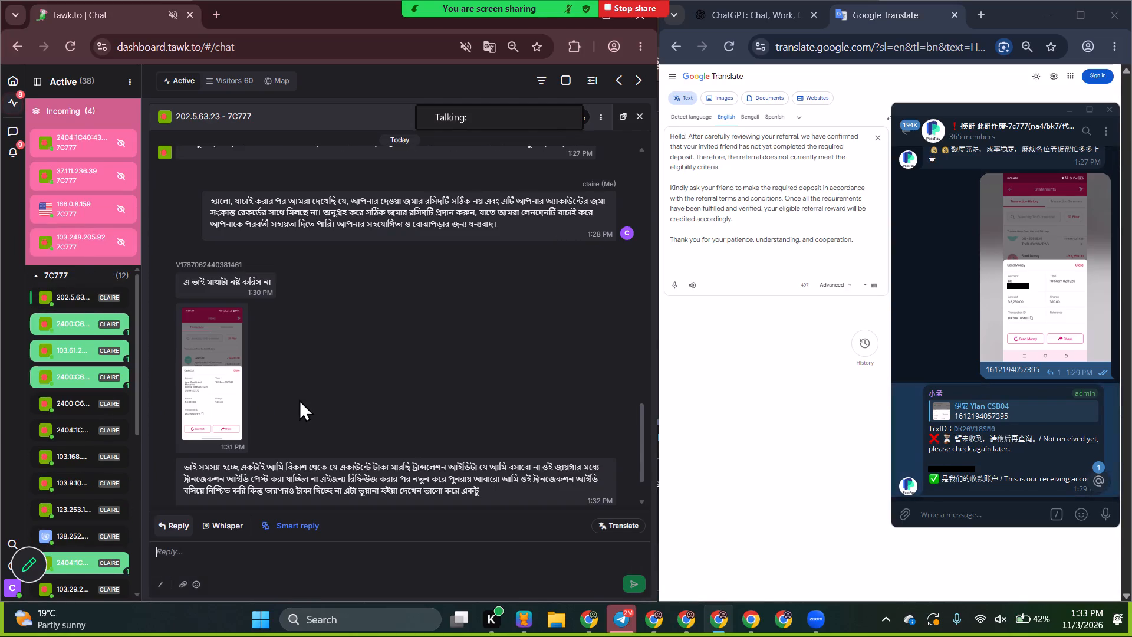
scroll(343, 403, down, 8)
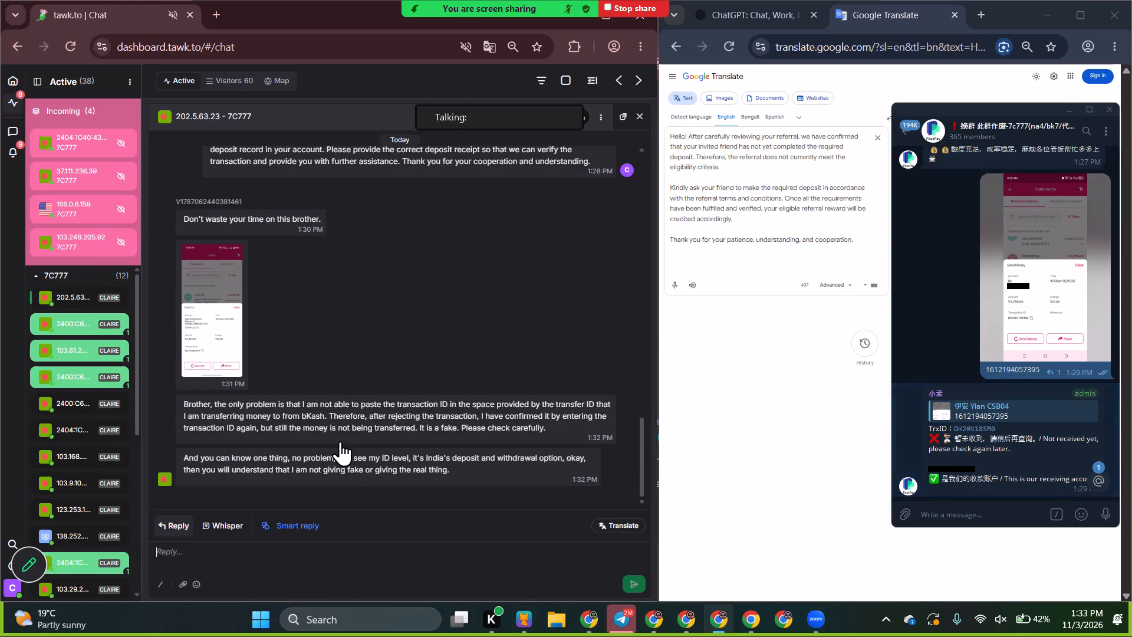
scroll(340, 441, down, 7)
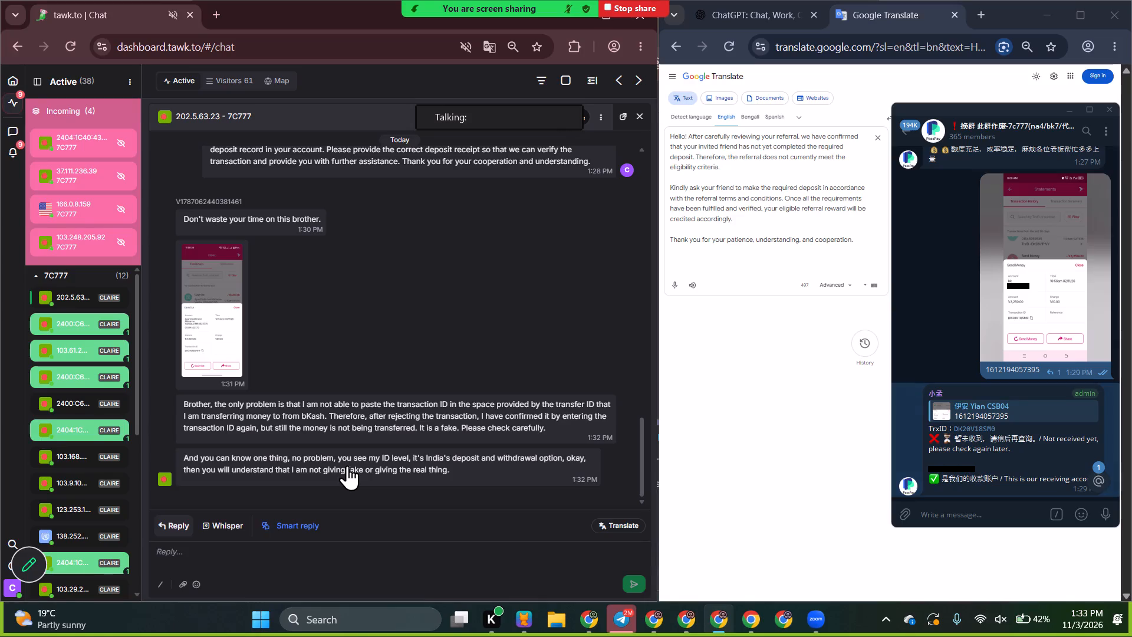
scroll(347, 465, up, 1)
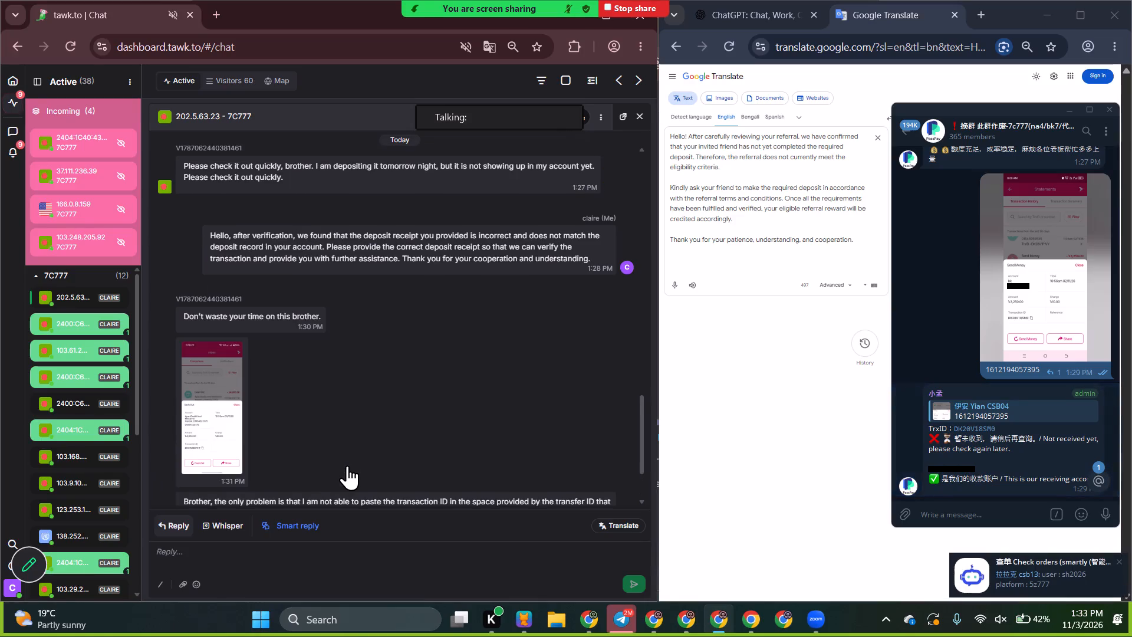
scroll(347, 465, up, 2)
scroll(347, 465, down, 4)
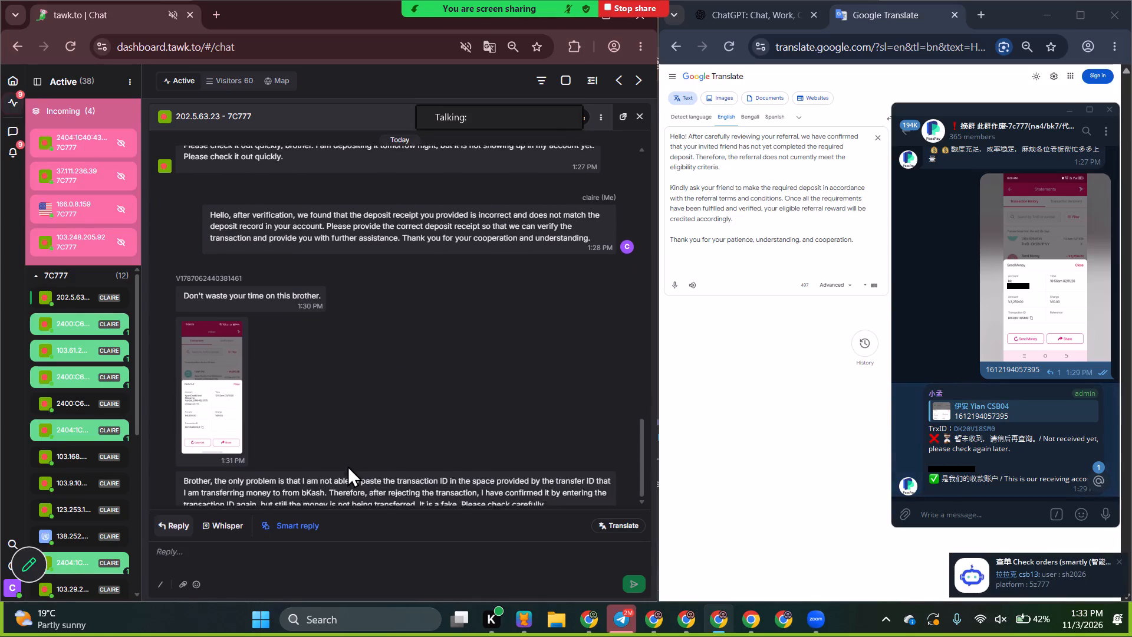
scroll(347, 465, down, 1)
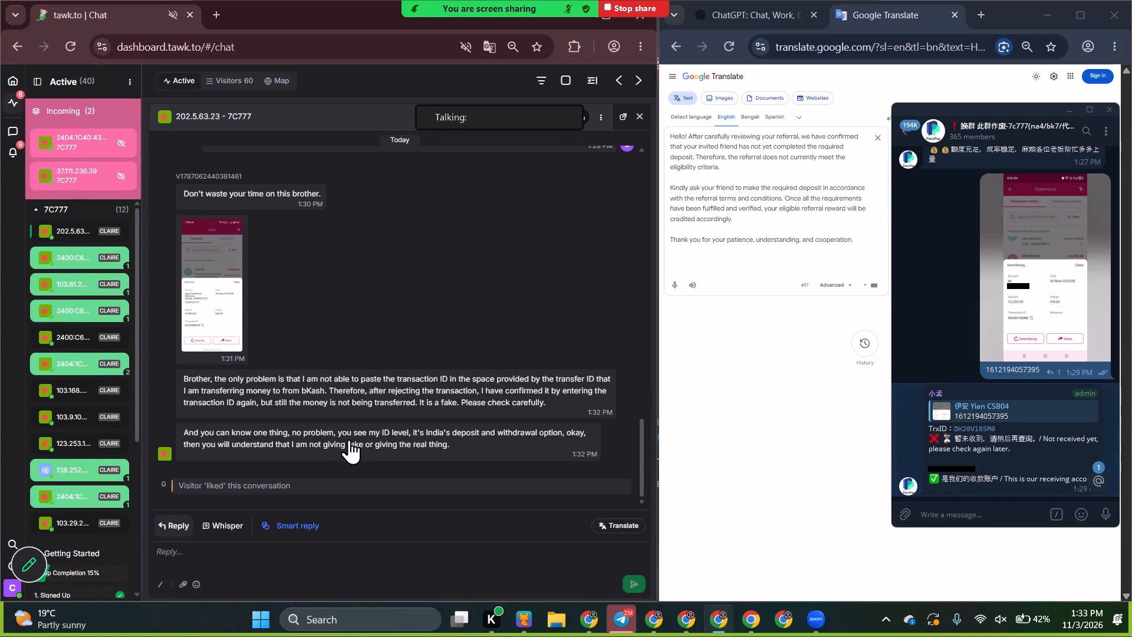
scroll(349, 439, up, 1)
click(193, 168)
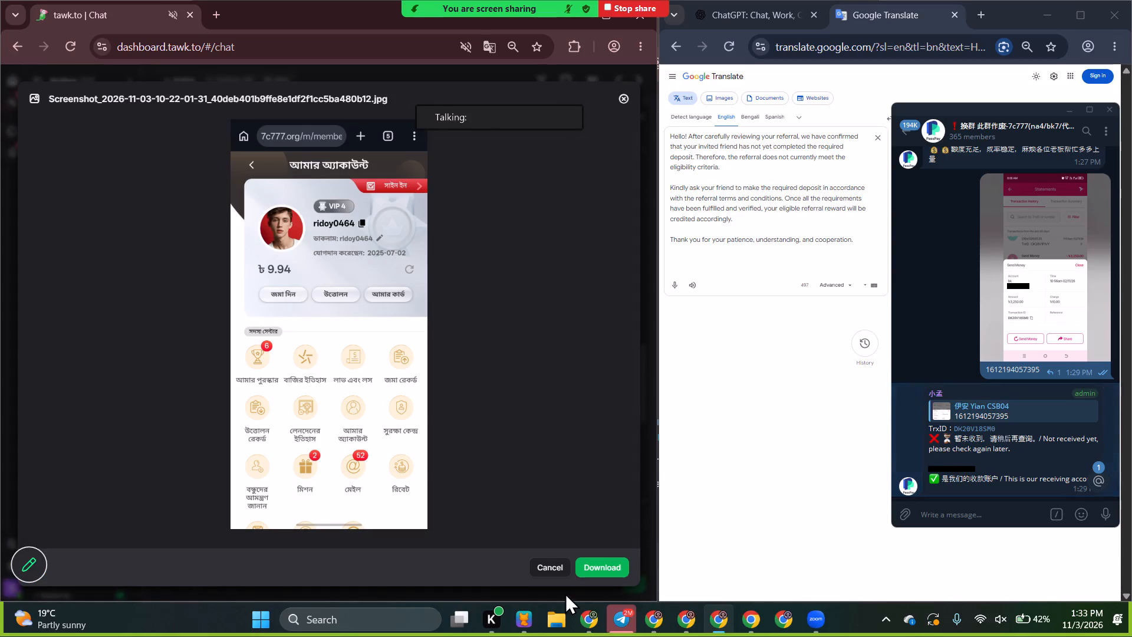
click(581, 622)
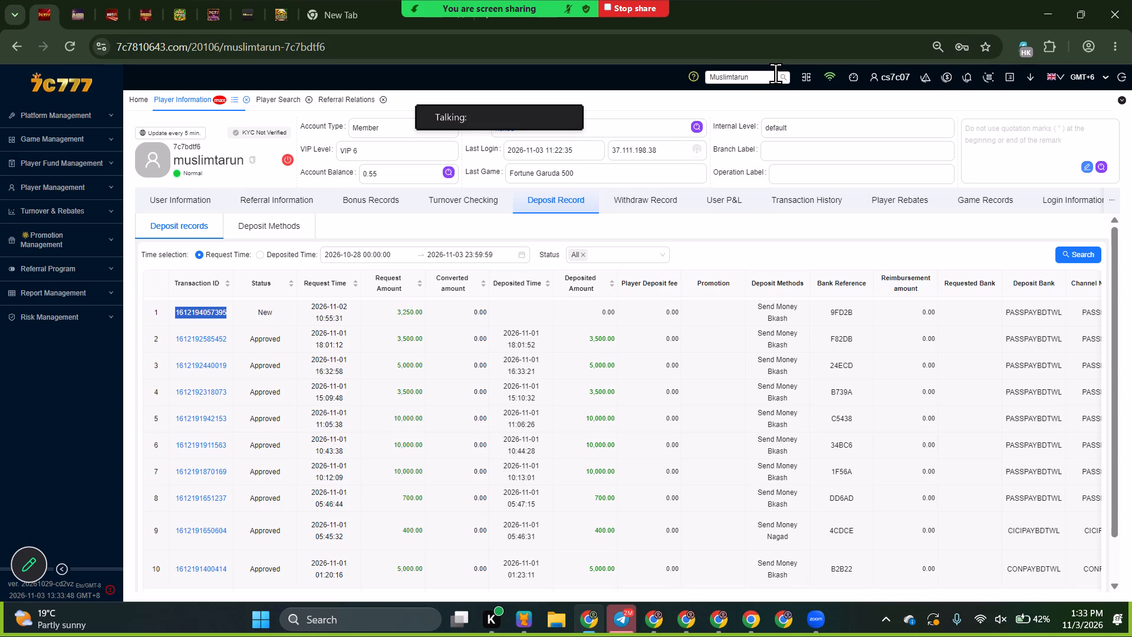
click(773, 74)
key(ctrl+z)
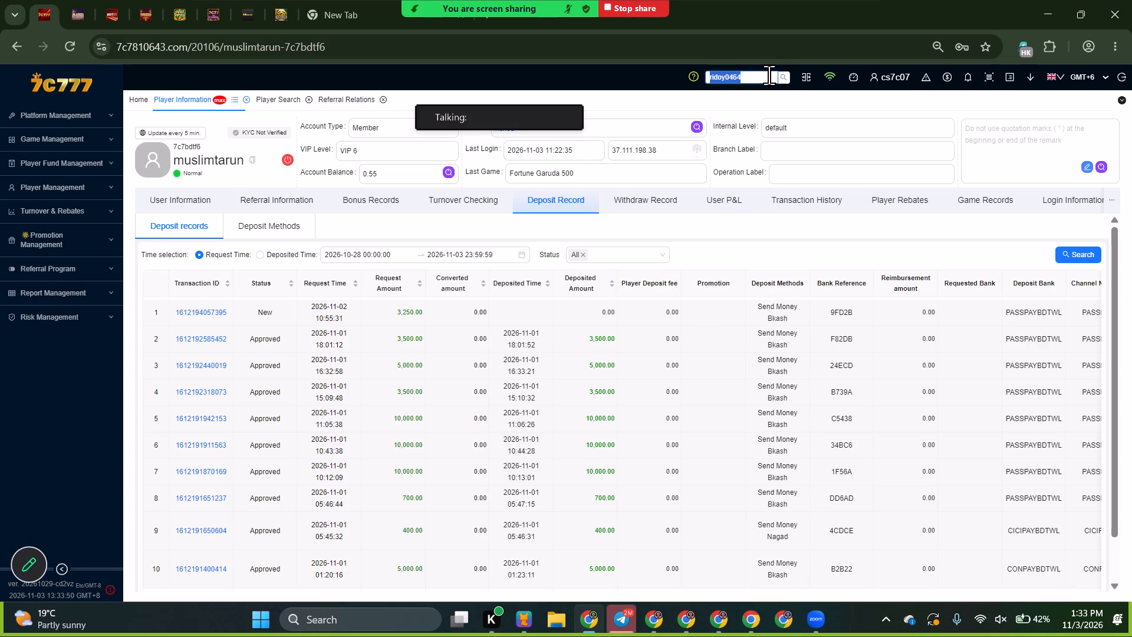
key(shift+Return)
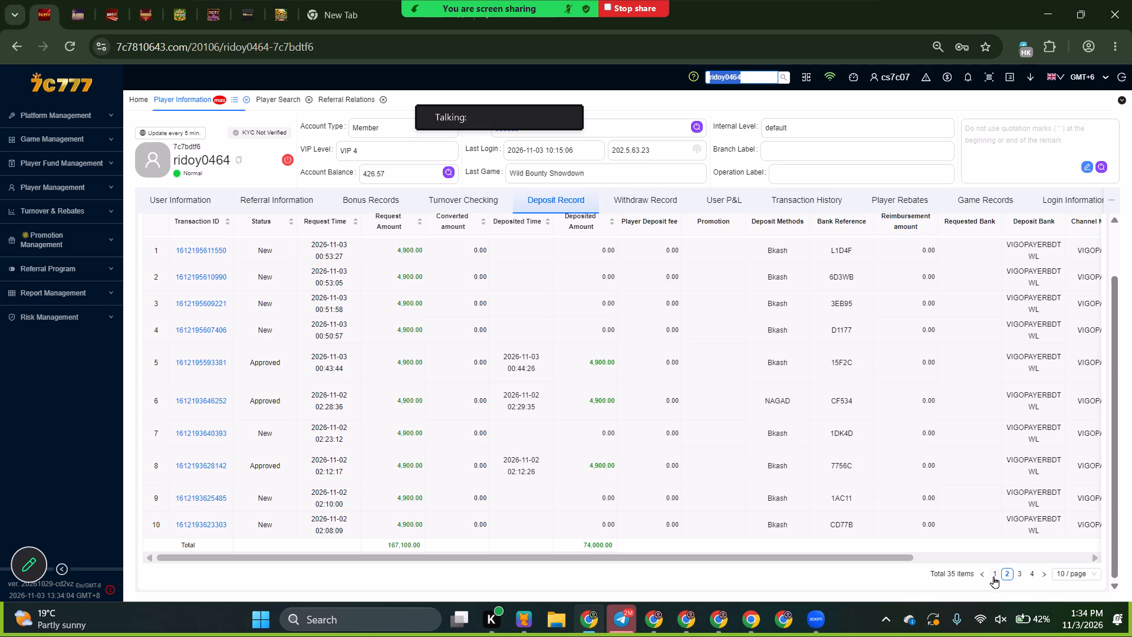
click(994, 576)
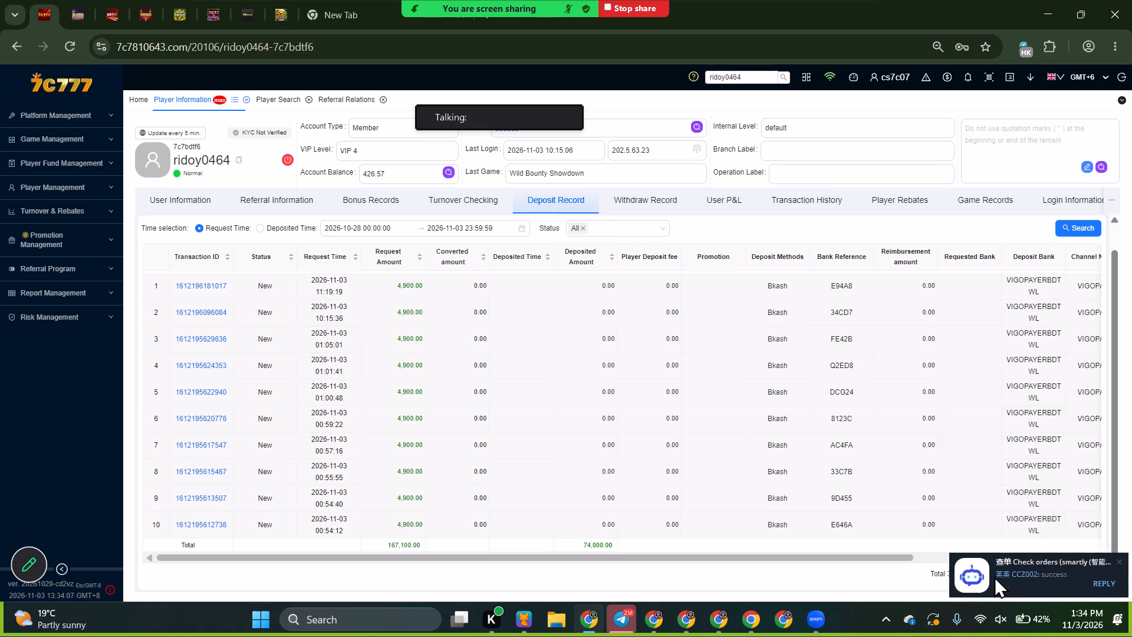
scroll(977, 425, down, 9)
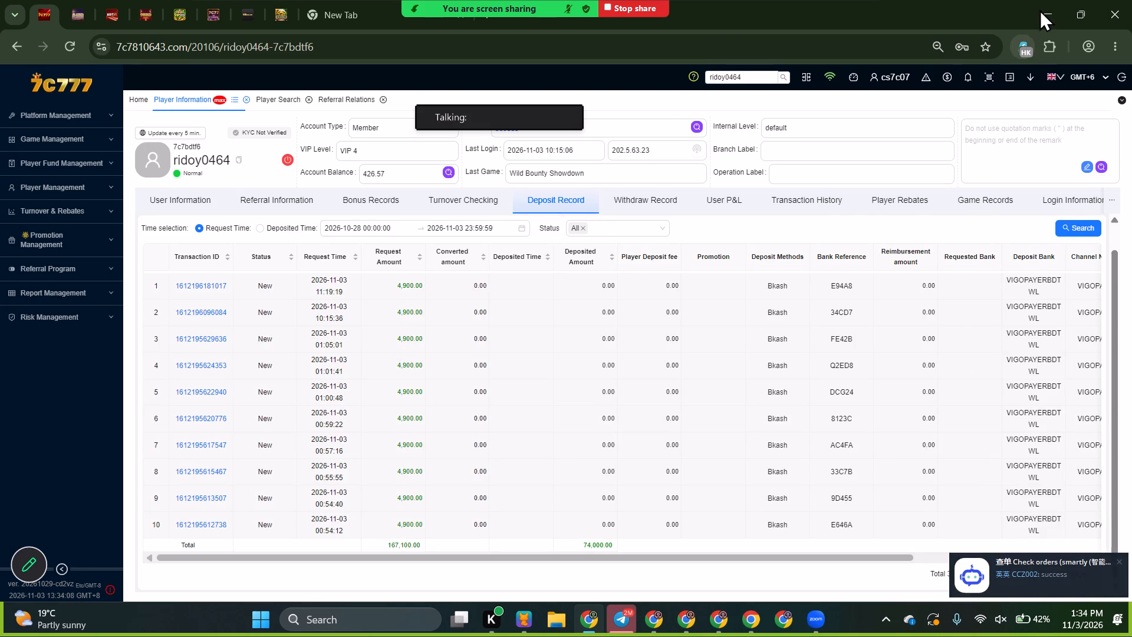
click(1041, 8)
click(548, 551)
click(546, 559)
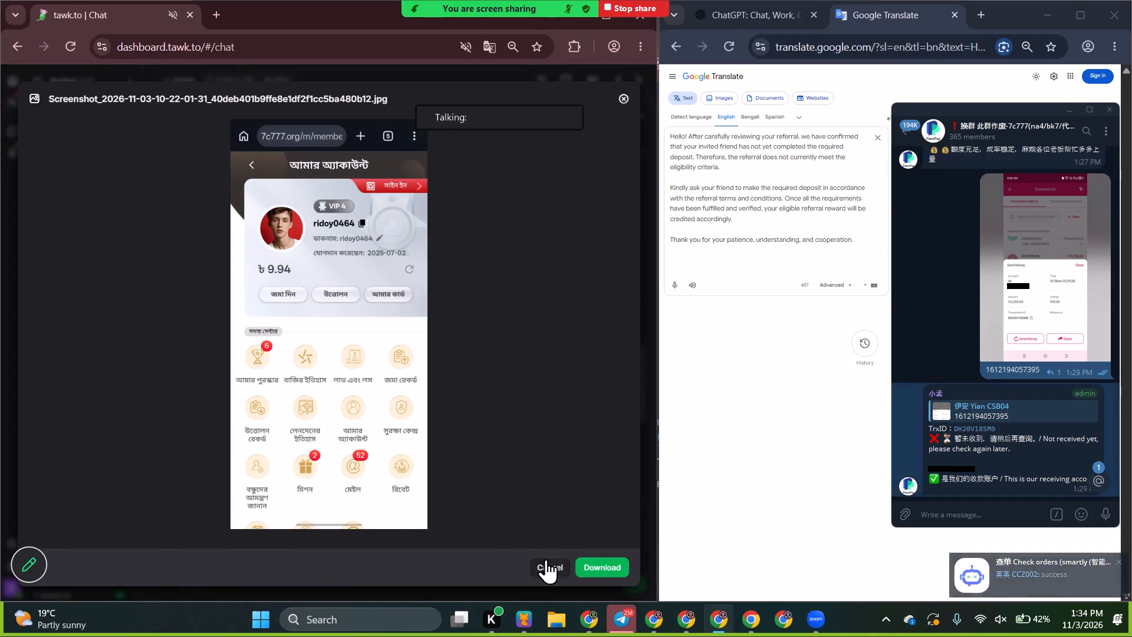
click(182, 570)
text(/w)
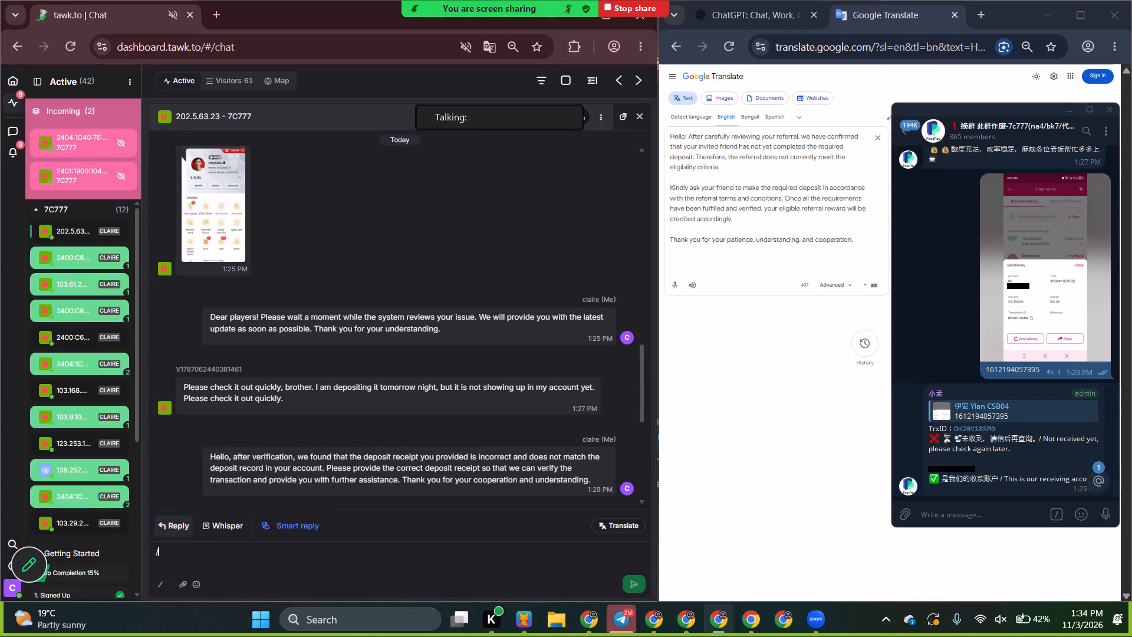
key(BackSpace)
text(2inc)
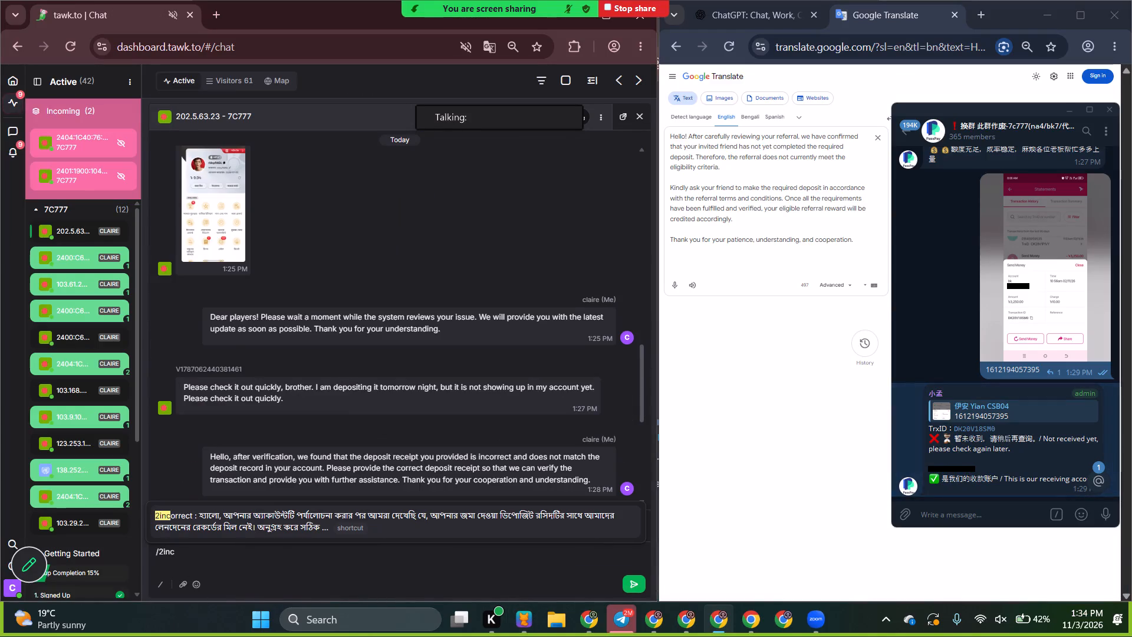
key(Return)
key(Return)
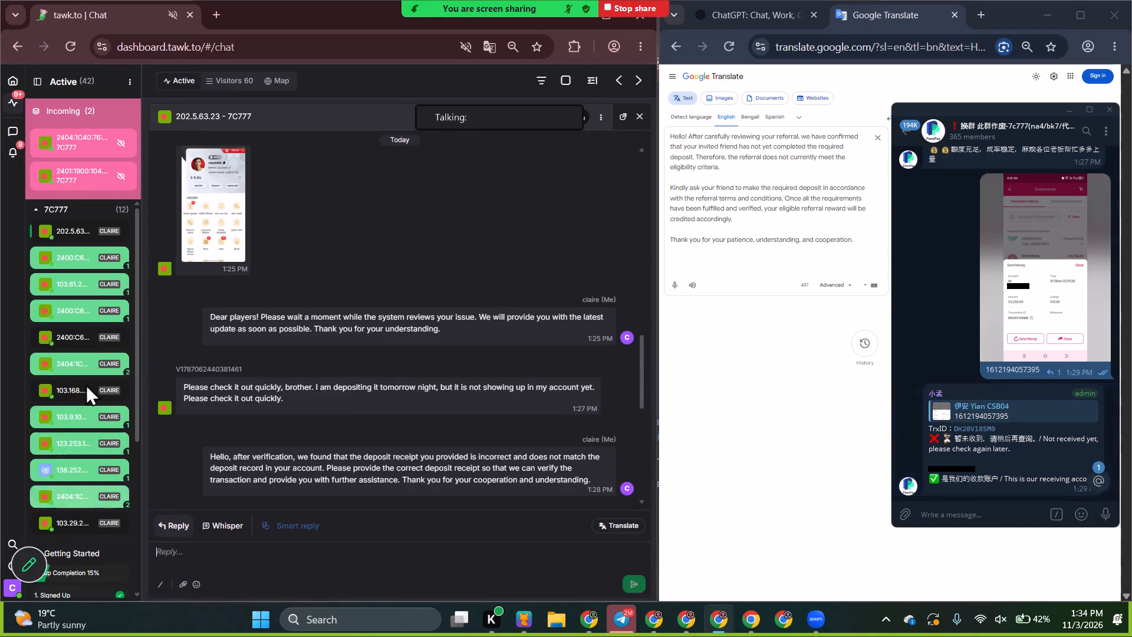
click(100, 331)
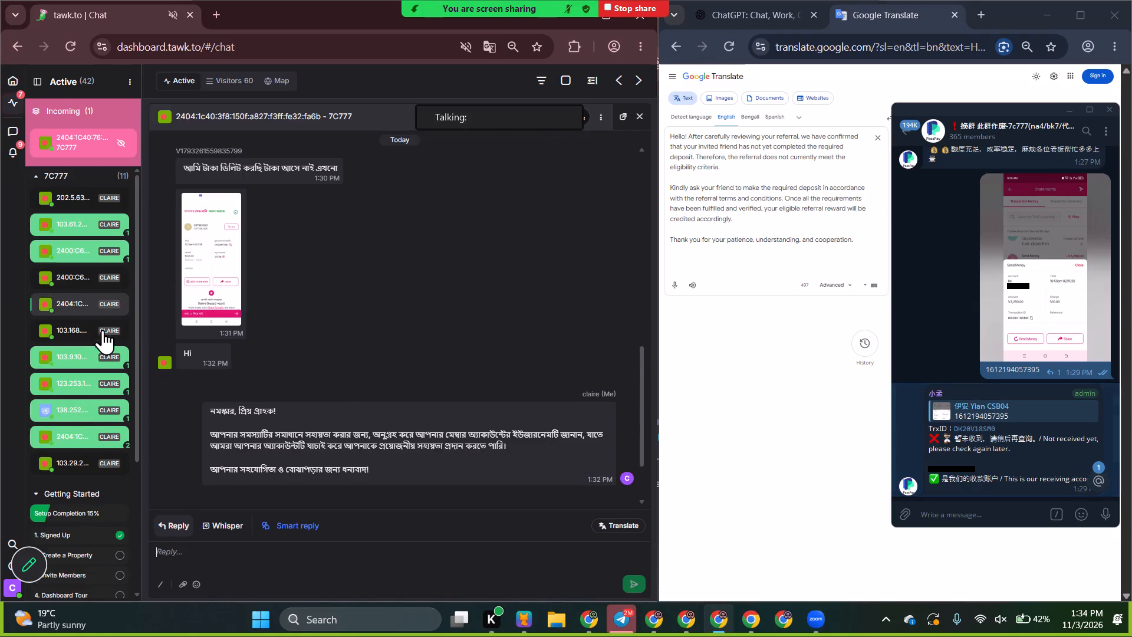
scroll(310, 377, down, 12)
text(/wai)
key(Return)
key(Return)
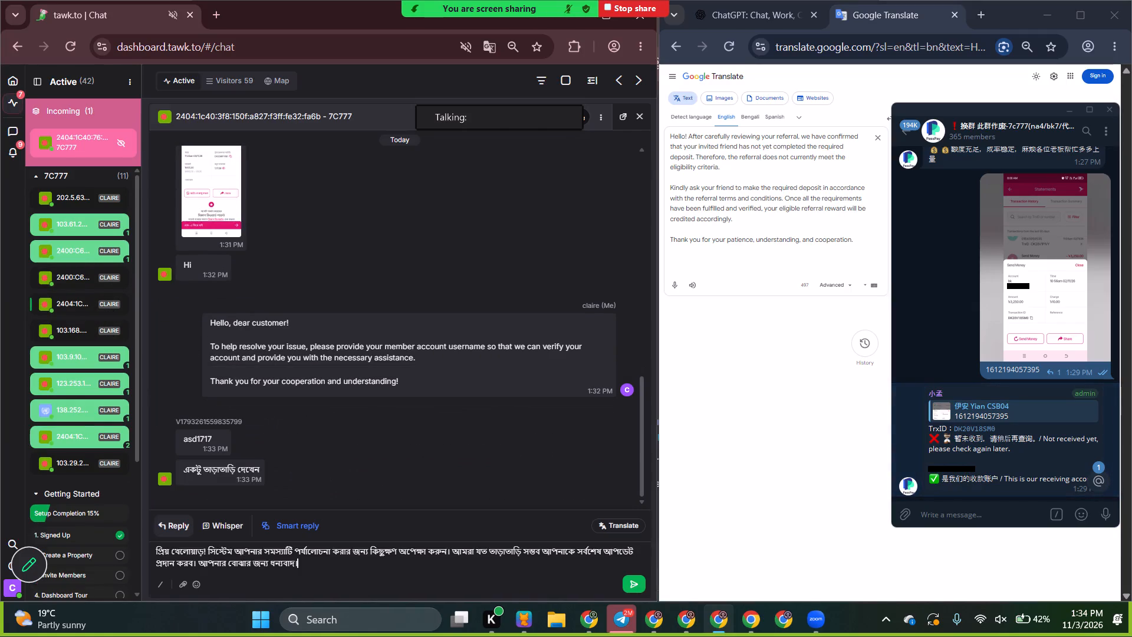
click(90, 257)
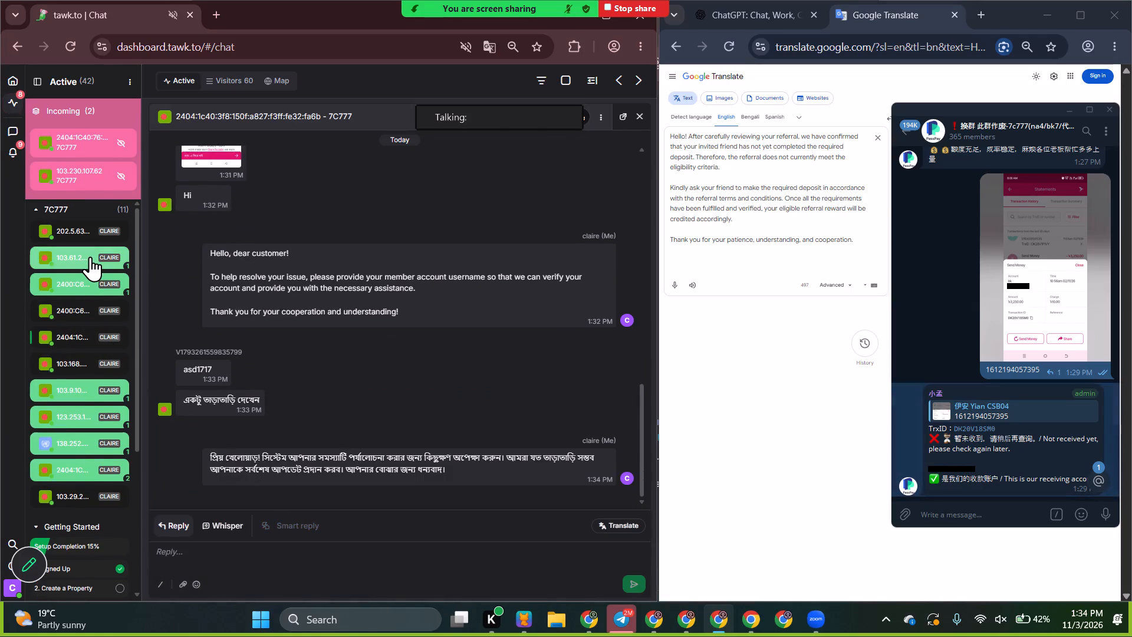
scroll(332, 332, down, 6)
scroll(400, 422, down, 4)
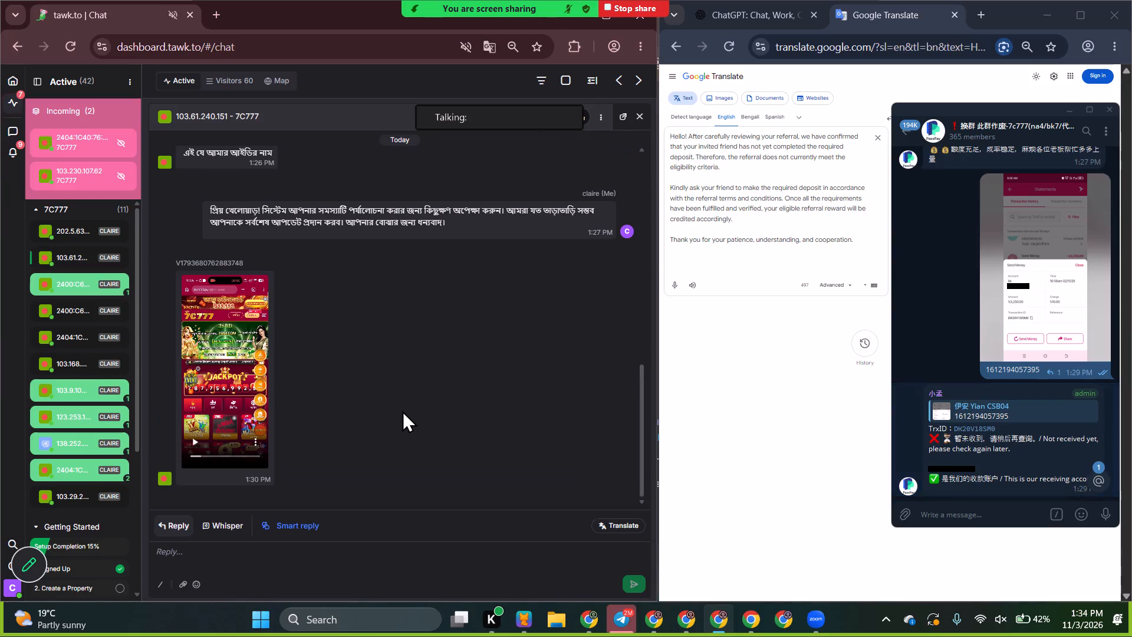
click(192, 441)
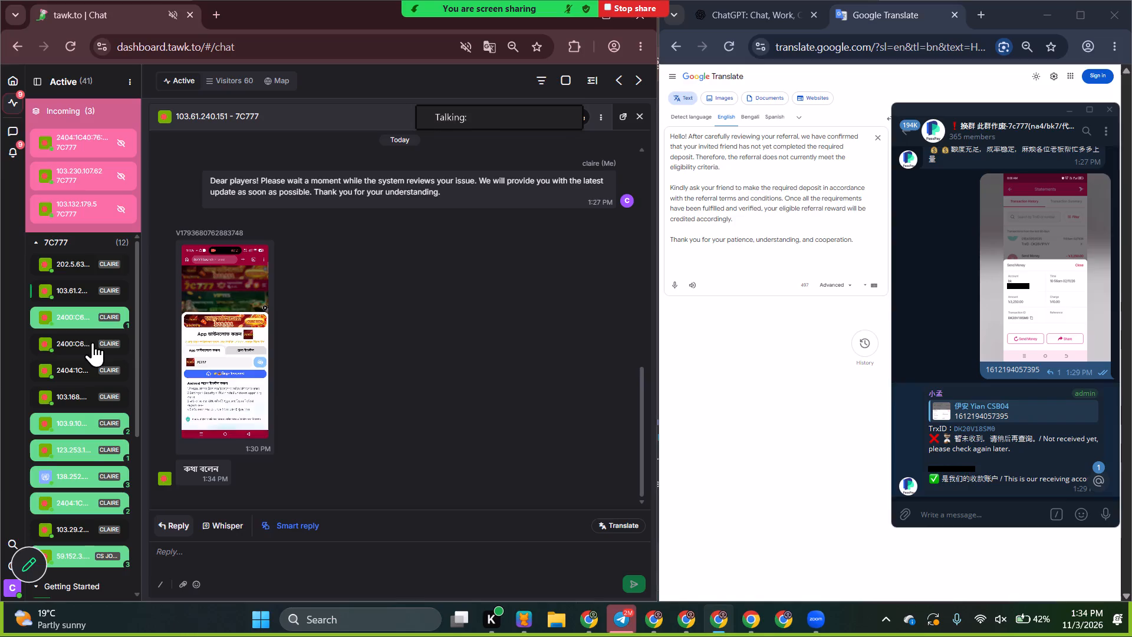
click(88, 318)
scroll(426, 476, down, 6)
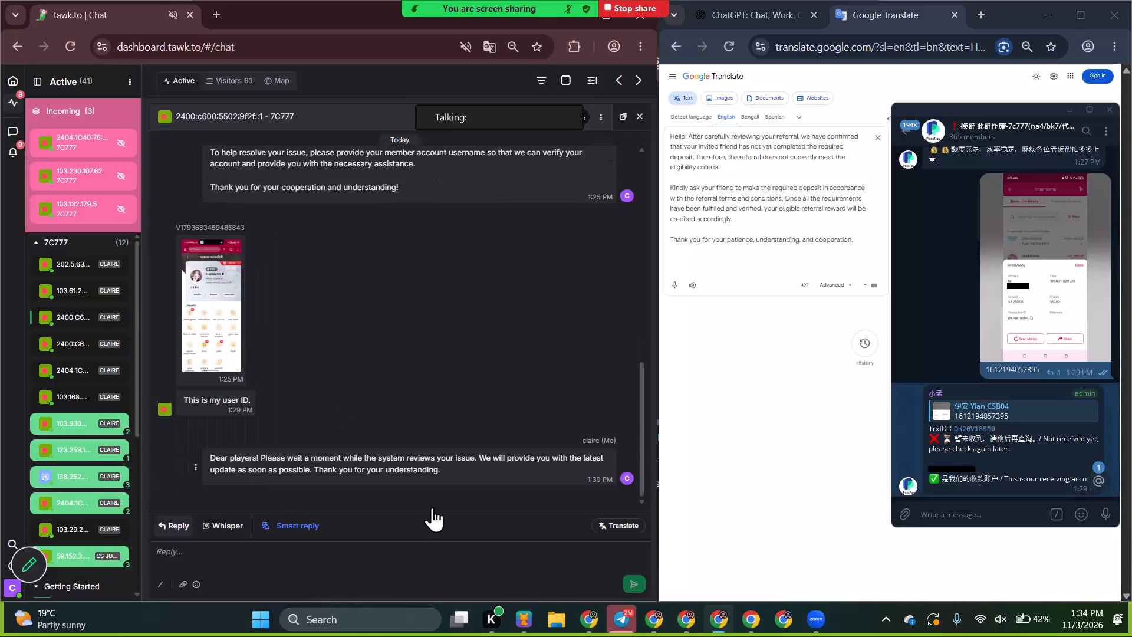
scroll(426, 496, down, 6)
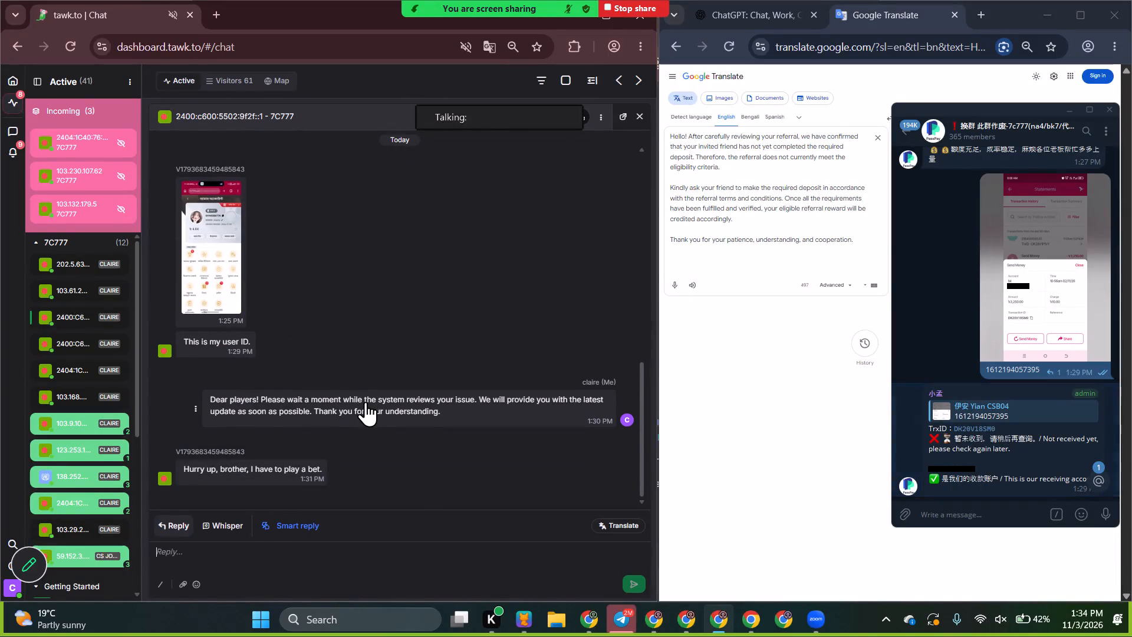
scroll(375, 426, up, 2)
scroll(375, 426, down, 6)
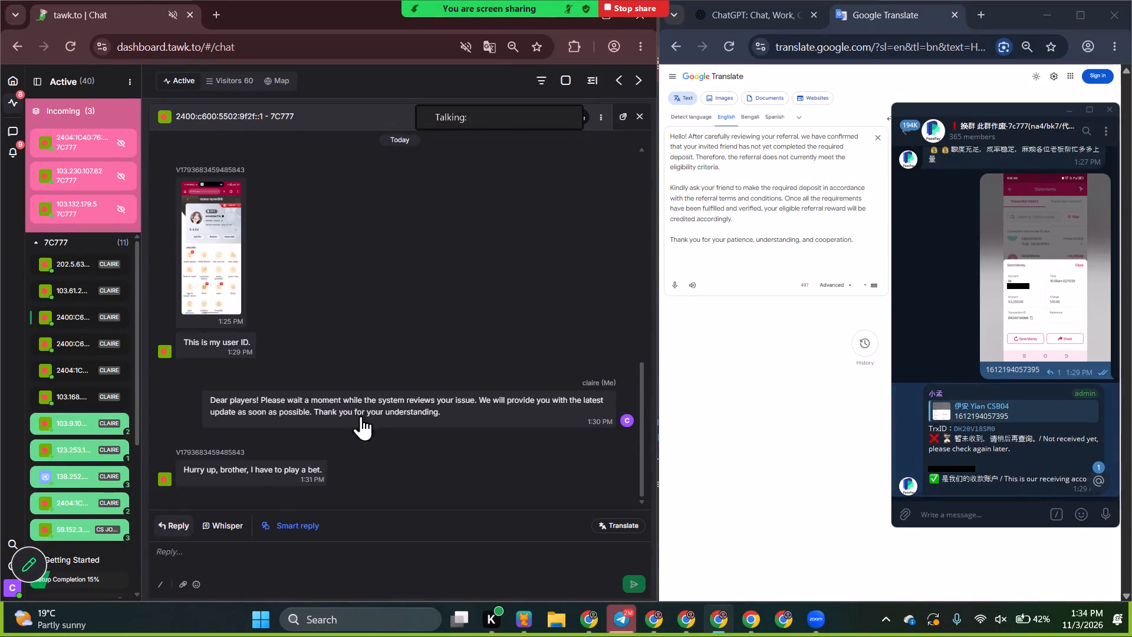
click(209, 288)
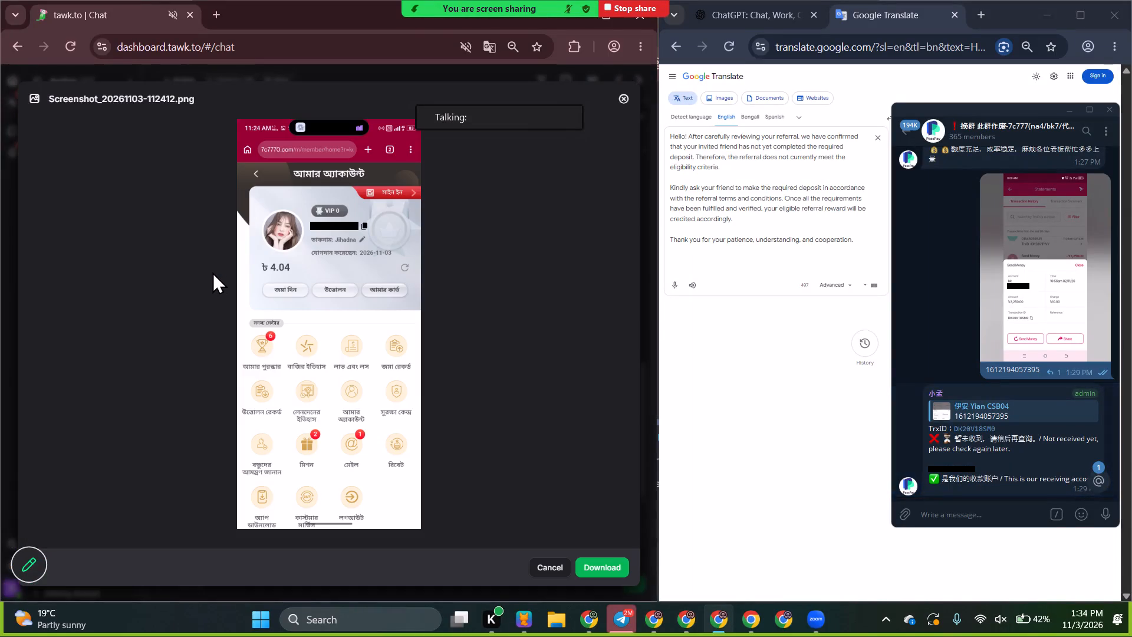
right_click(277, 210)
click(368, 330)
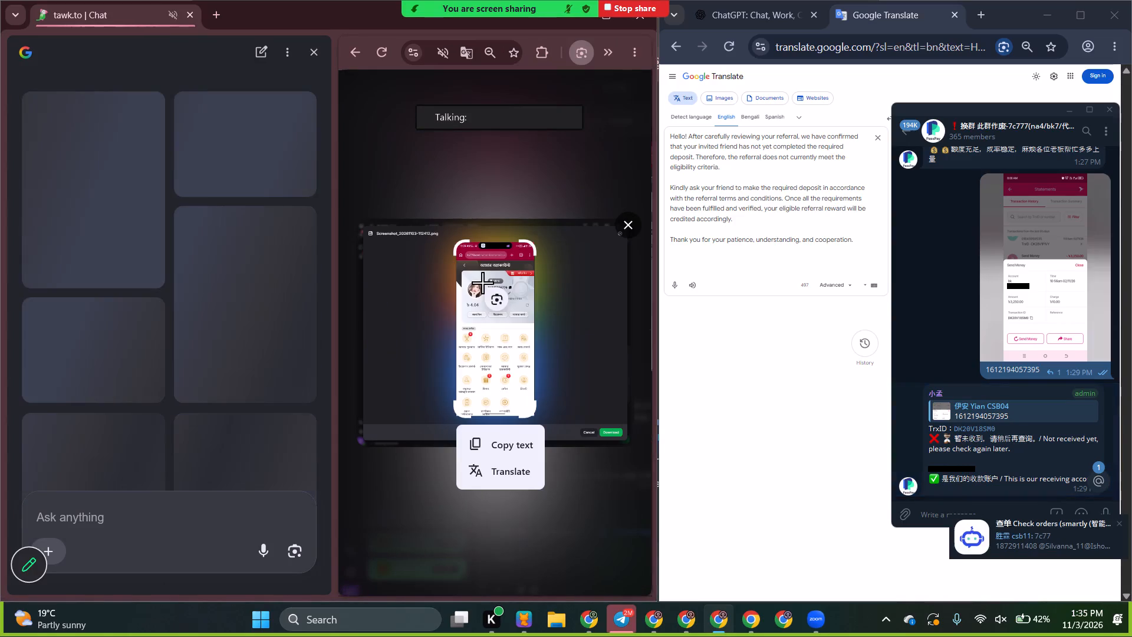
drag(482, 283, 513, 292)
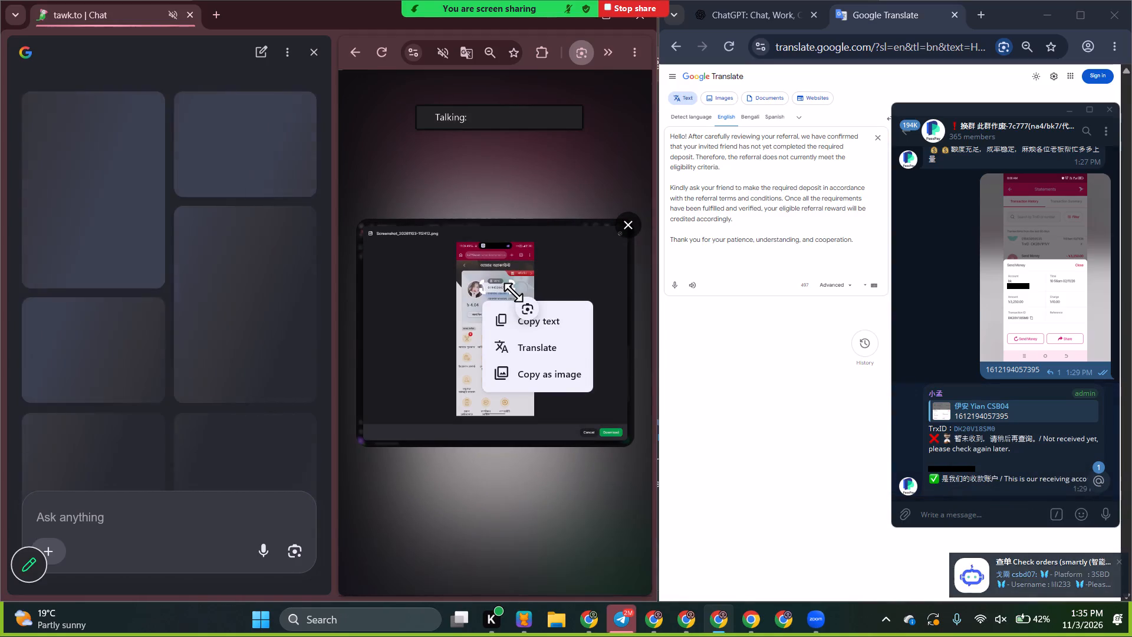
click(536, 321)
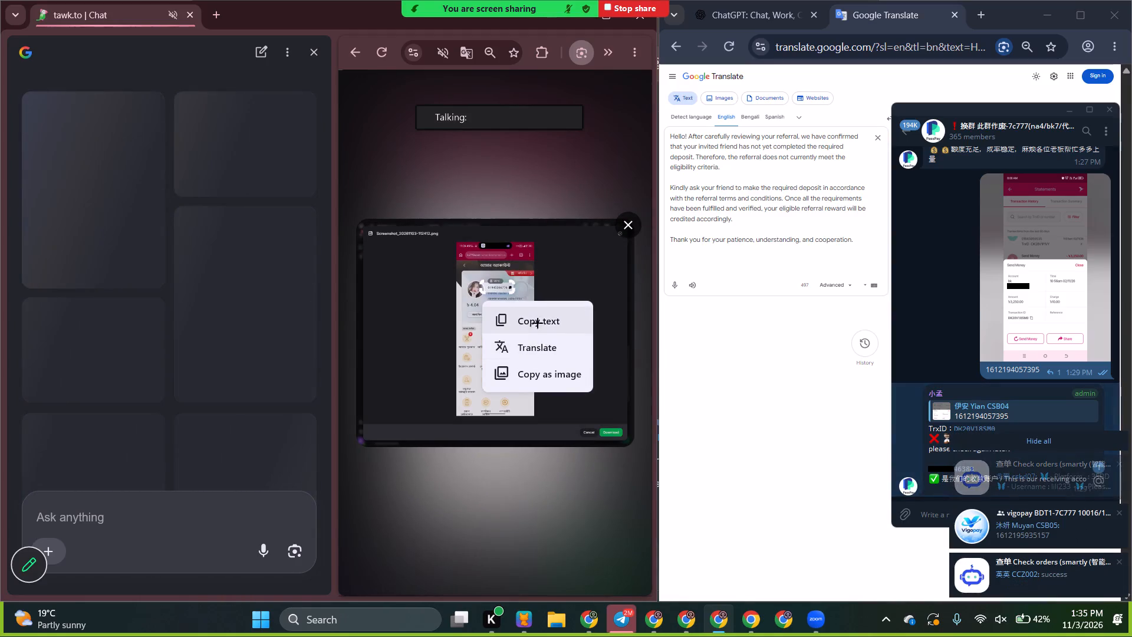
Switch to the 7C777 back office and search for the player using the username copied from the screenshot.
click(598, 614)
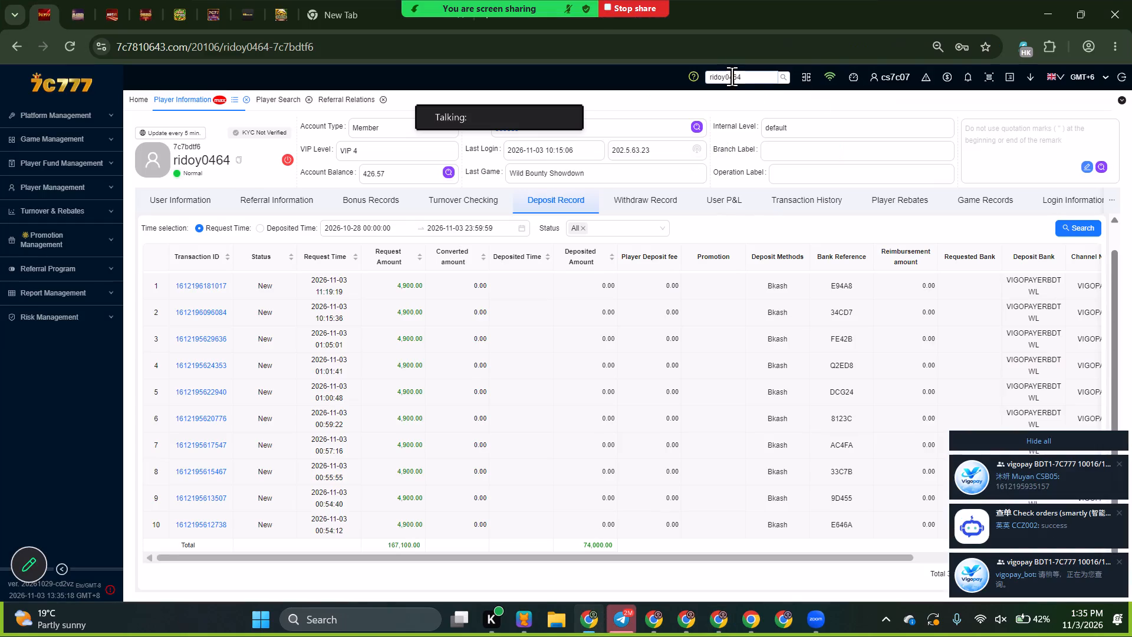
double_click(736, 73)
key(ctrl+v)
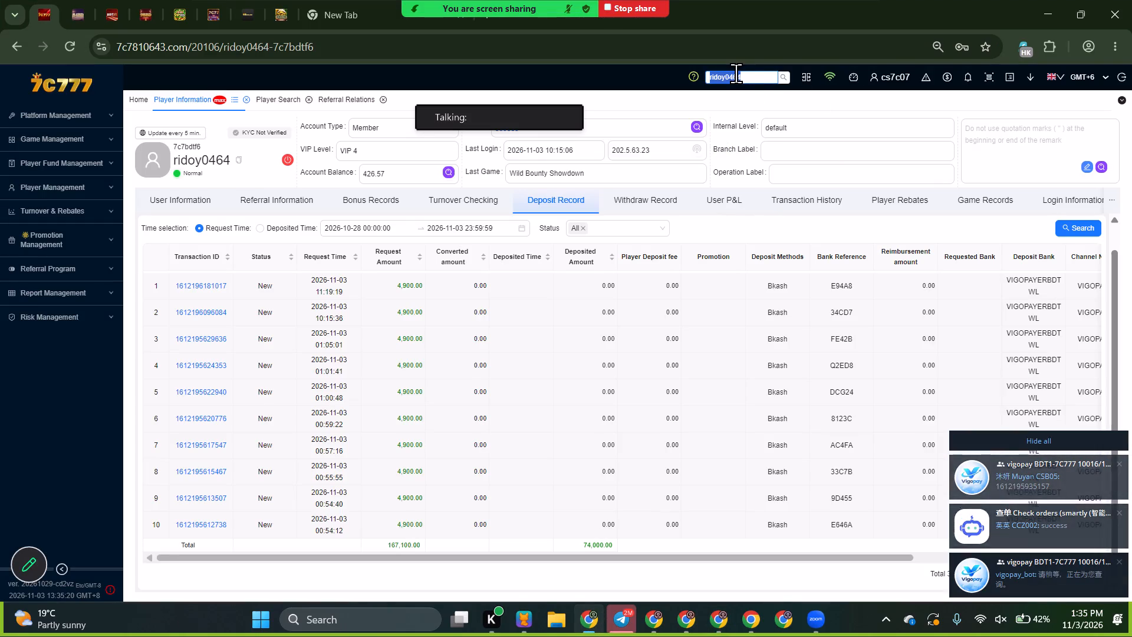
key(Return)
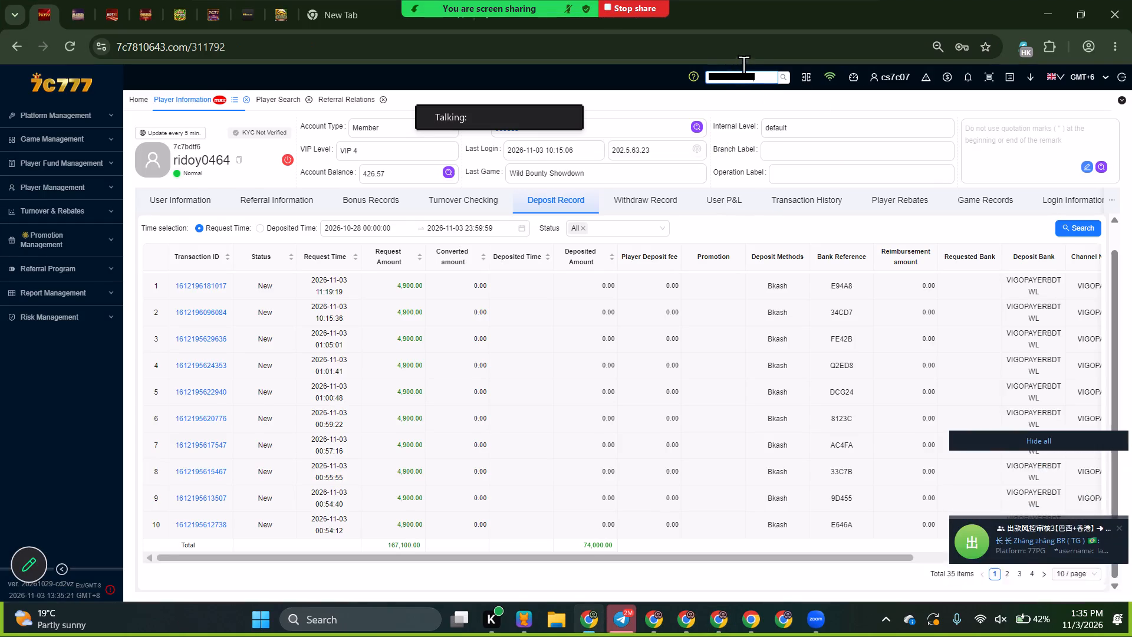
click(1038, 10)
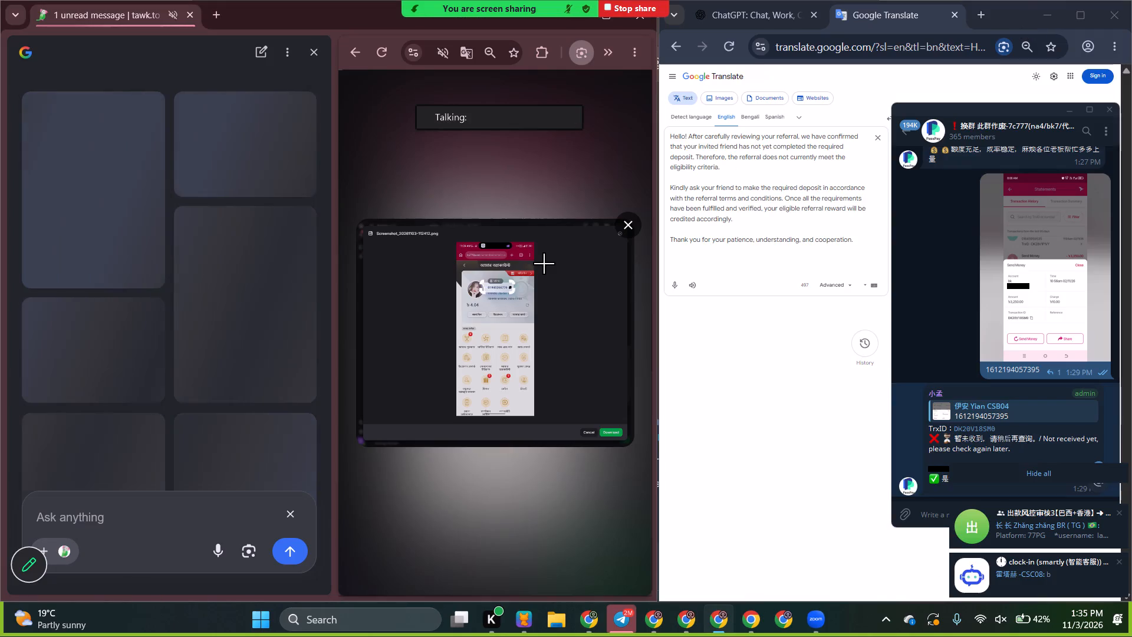
click(315, 52)
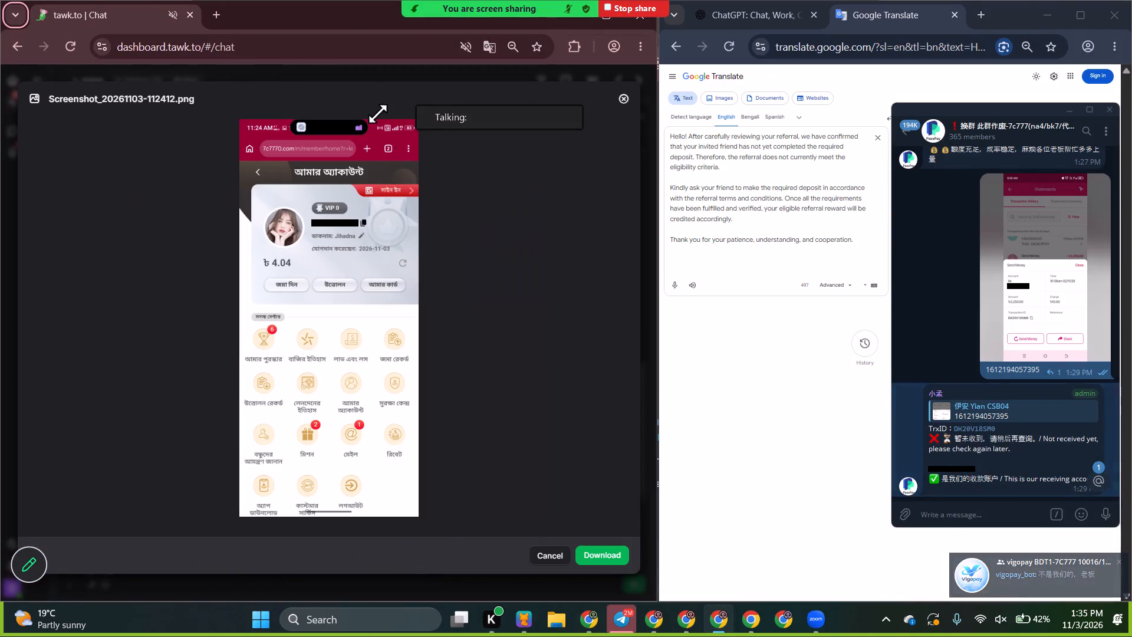
click(547, 551)
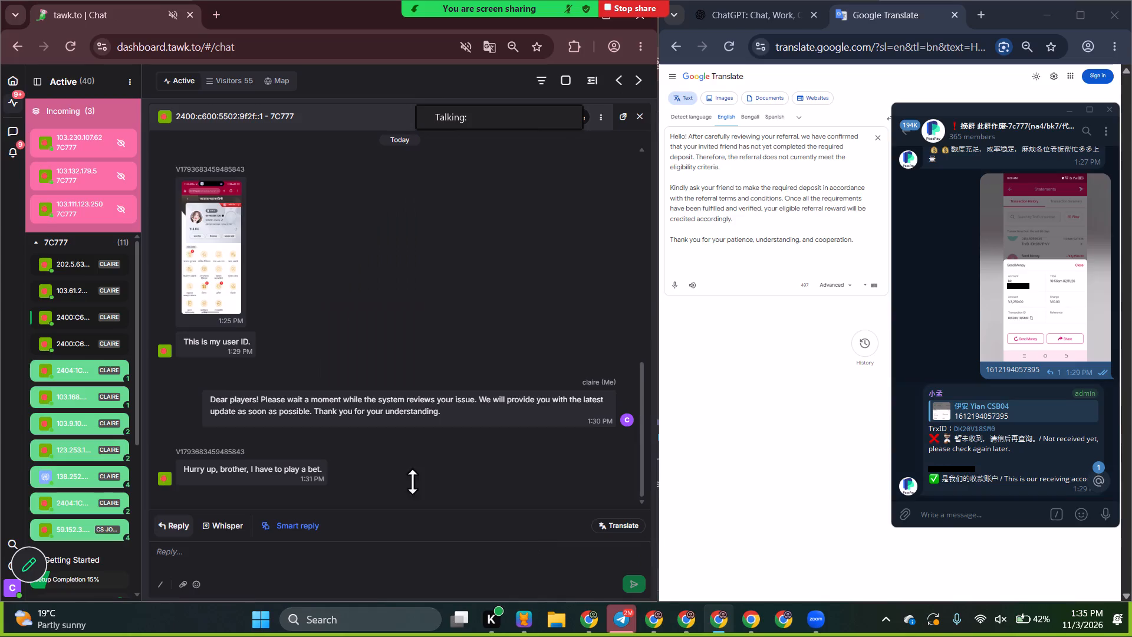
scroll(249, 252, up, 1)
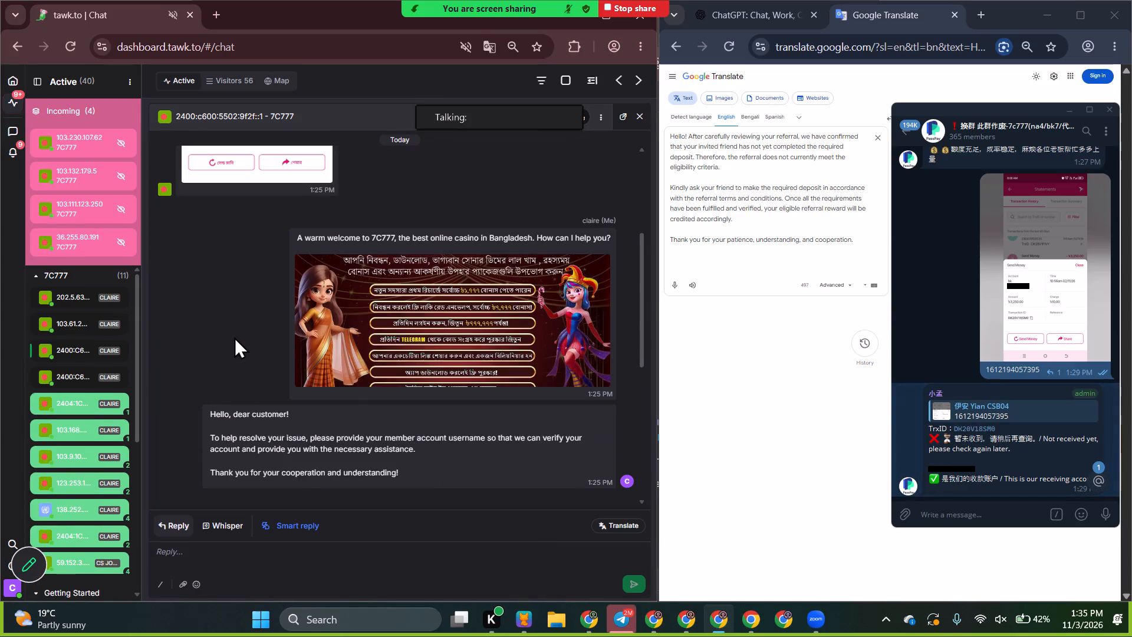
click(264, 163)
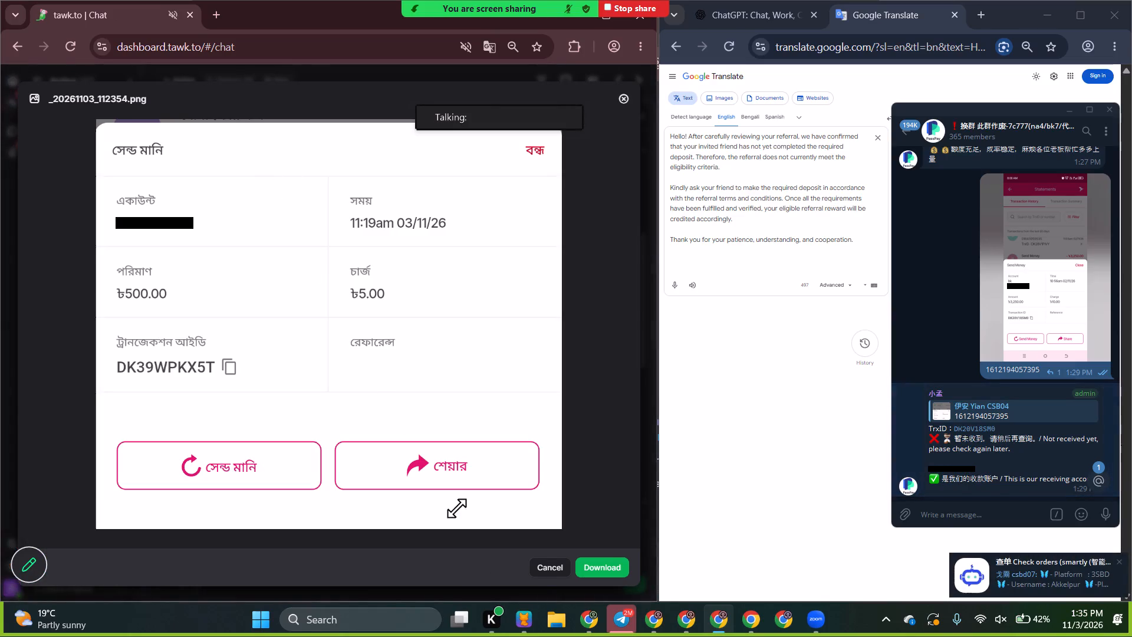
click(588, 622)
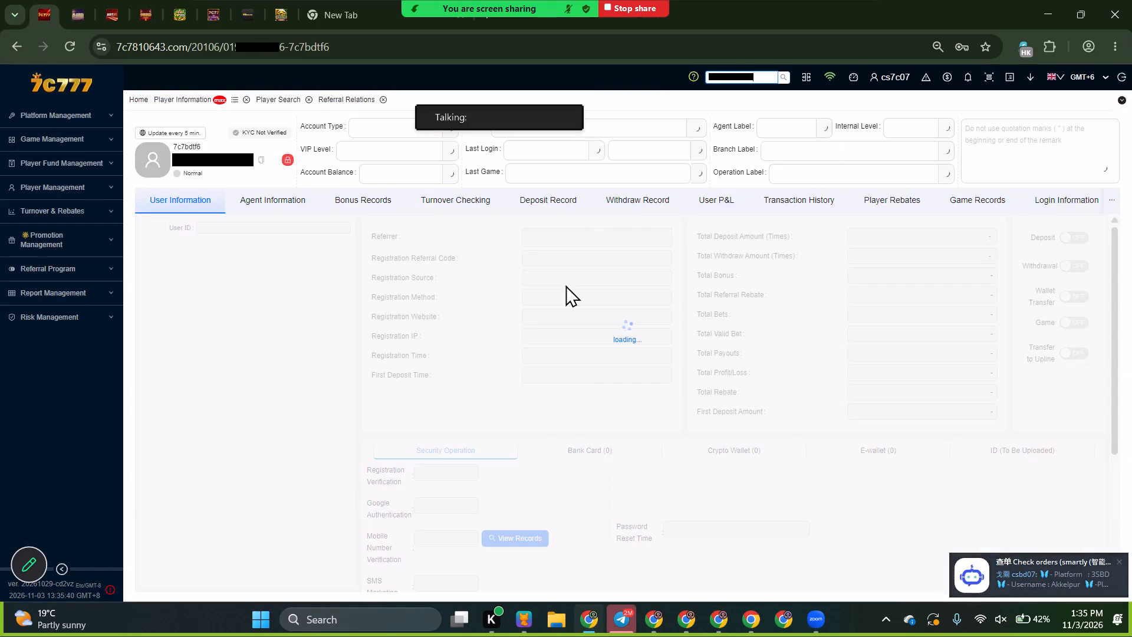
click(562, 198)
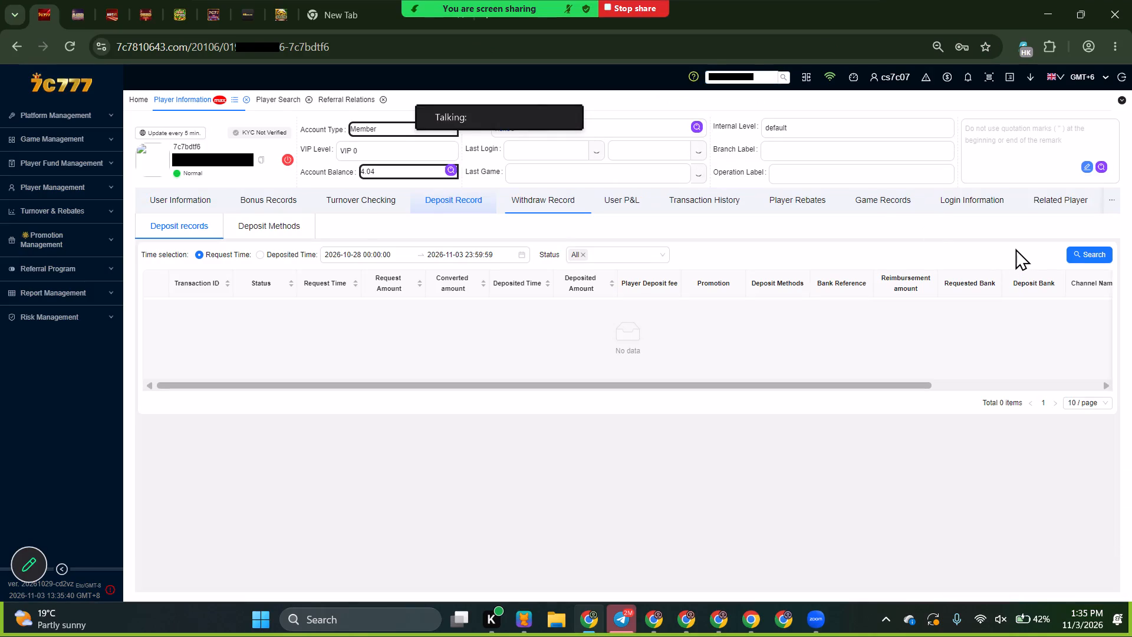
click(1075, 257)
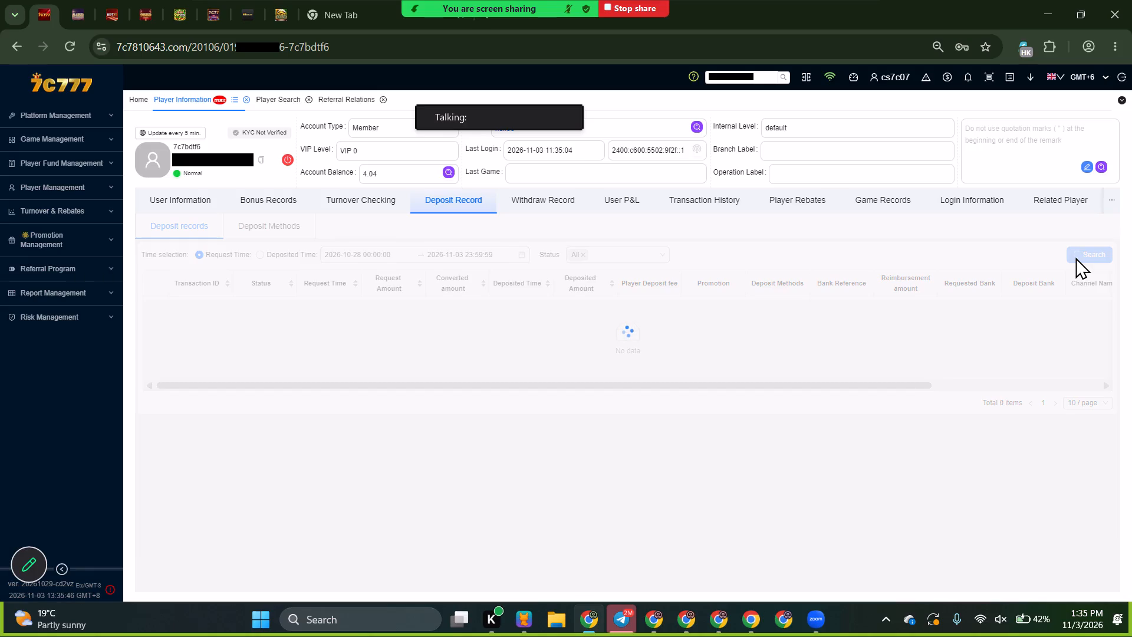
click(1071, 249)
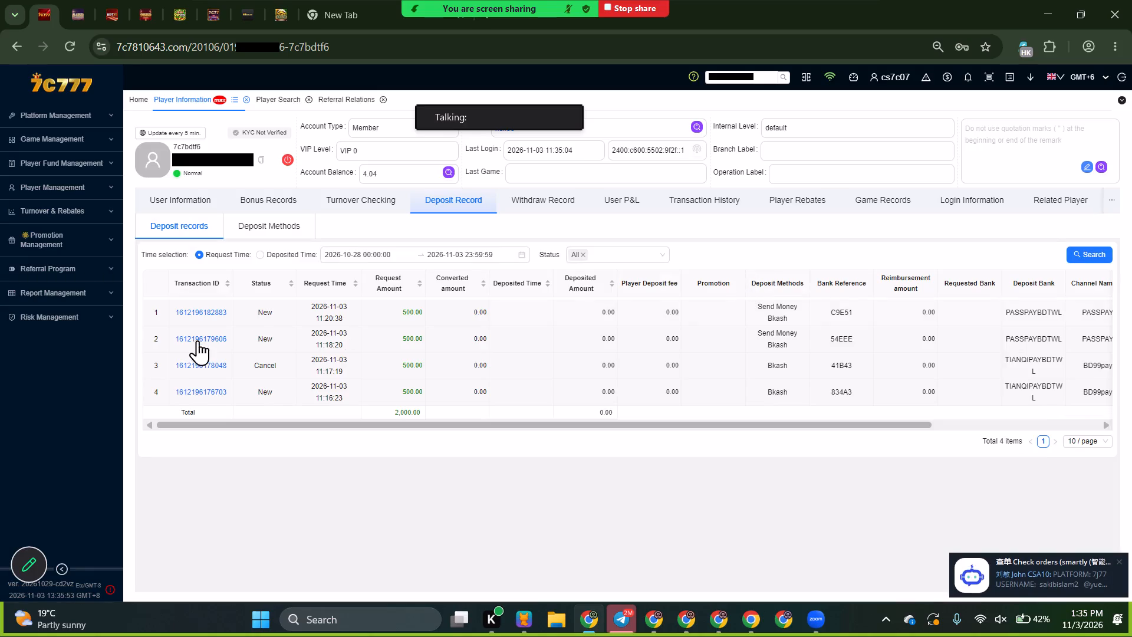
drag(172, 335, 234, 333)
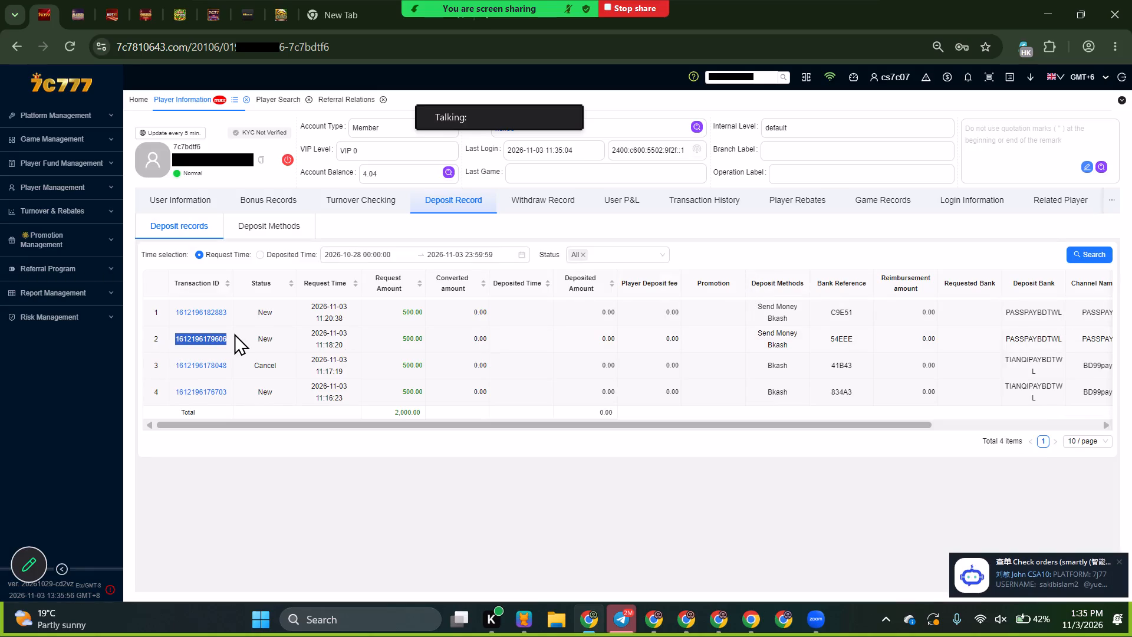
key(ctrl+c)
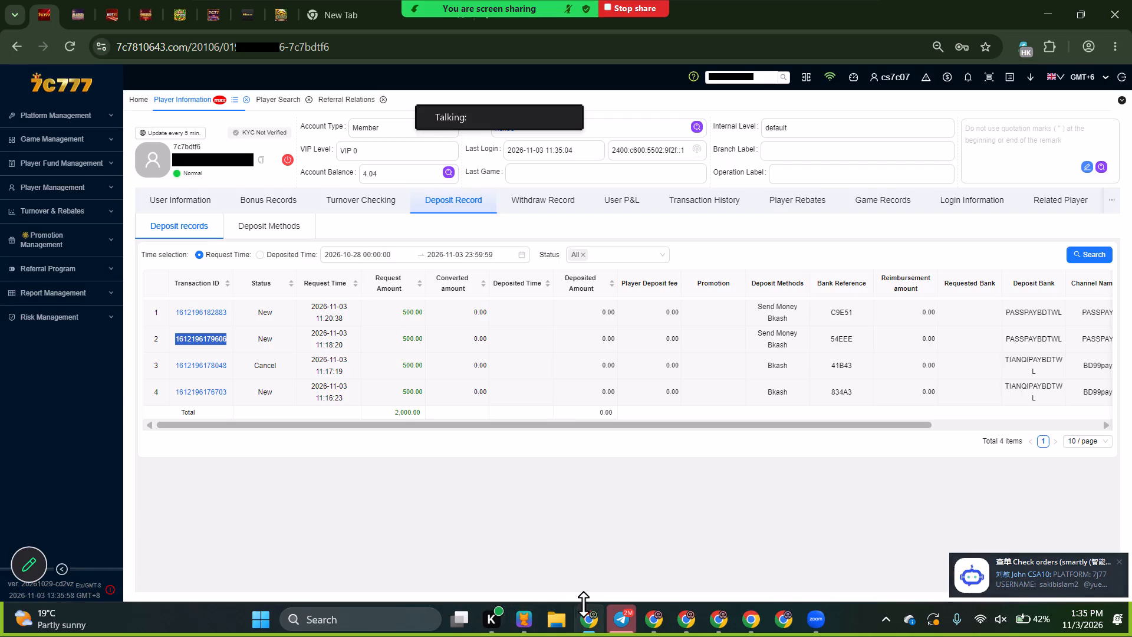
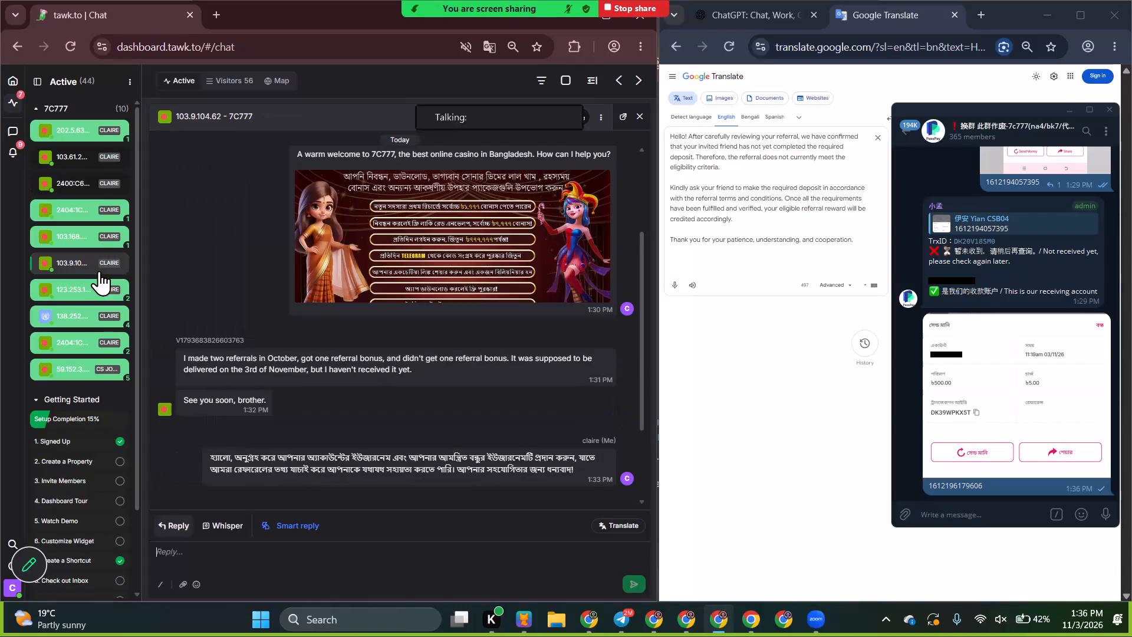
Review the open chat about the missing October referral bonus and send the customer the wait1 canned reply.
scroll(294, 295, down, 11)
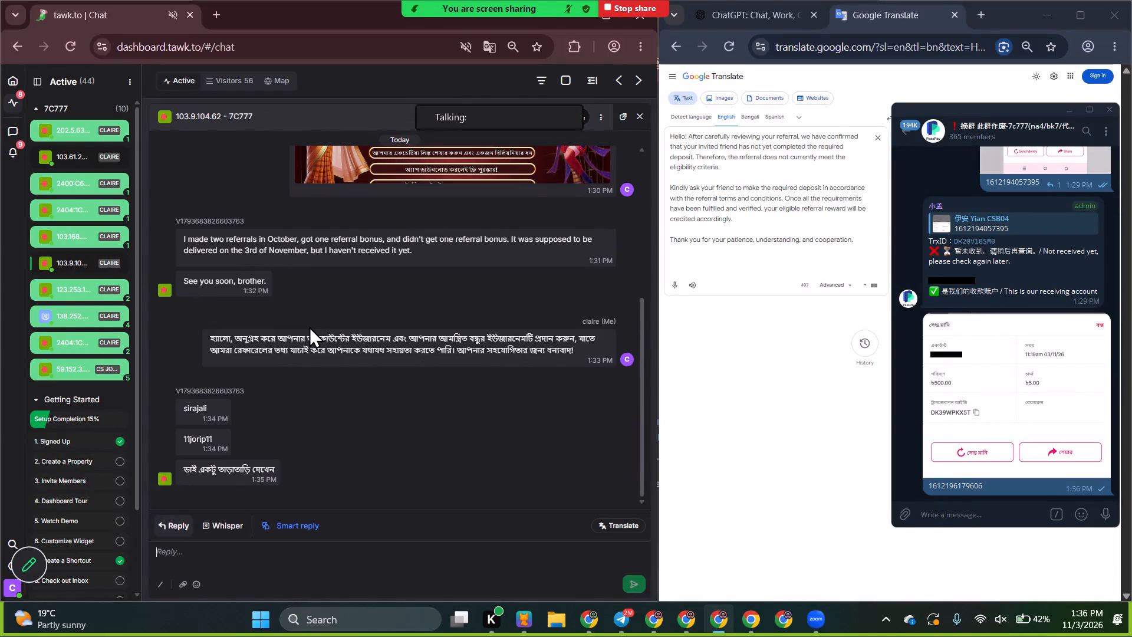
scroll(415, 414, up, 2)
scroll(415, 414, down, 3)
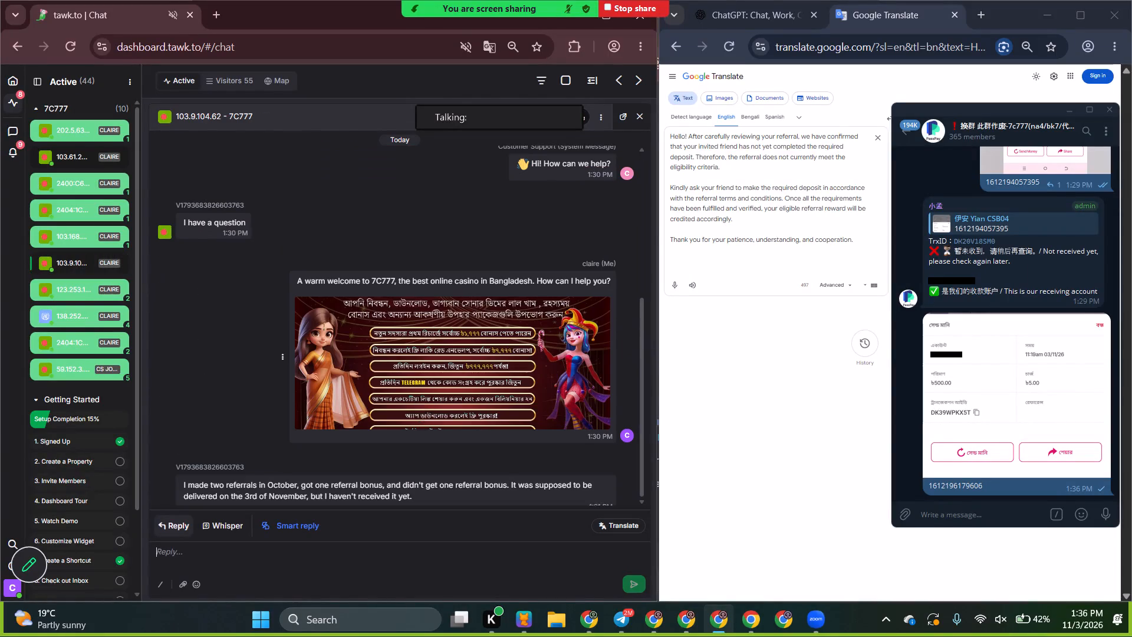
text(/wai)
key(Return)
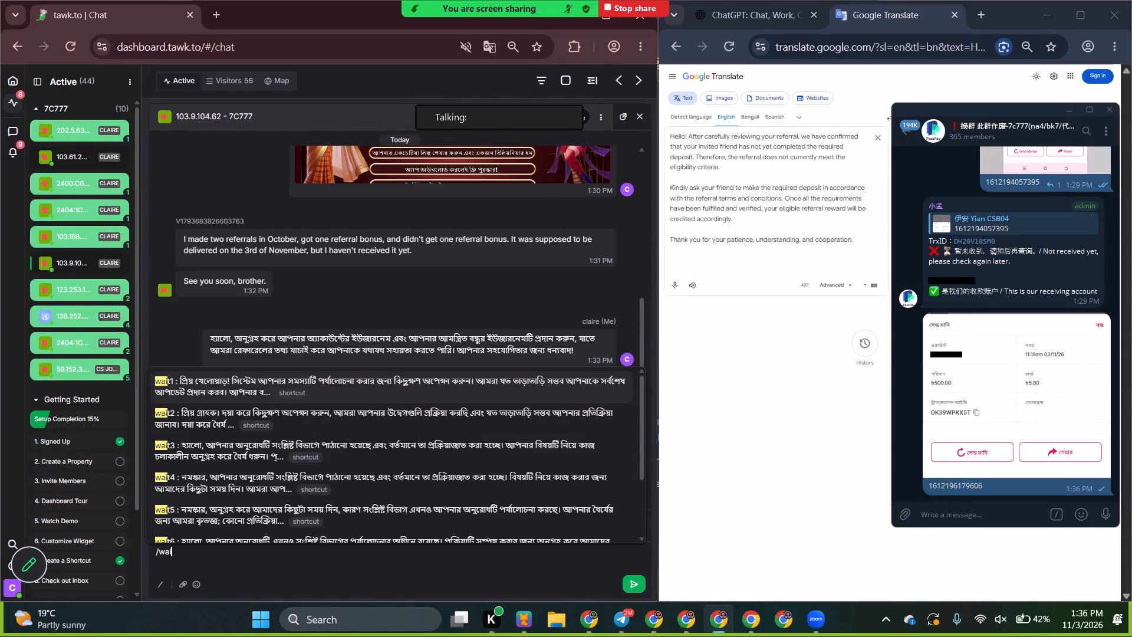
key(Return)
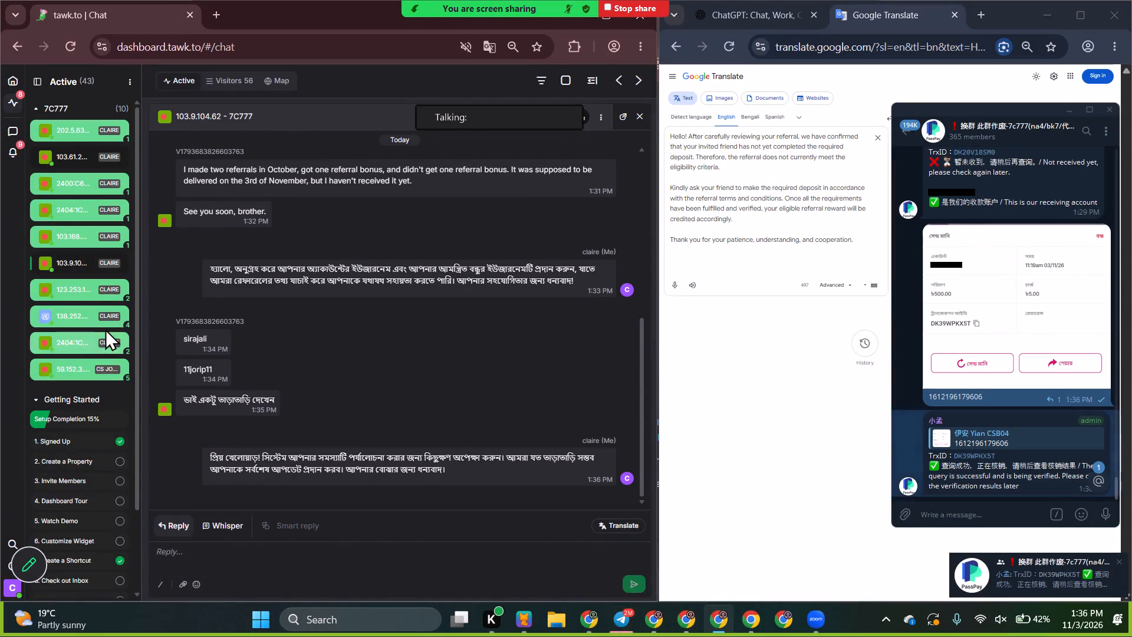
click(106, 323)
scroll(271, 396, down, 3)
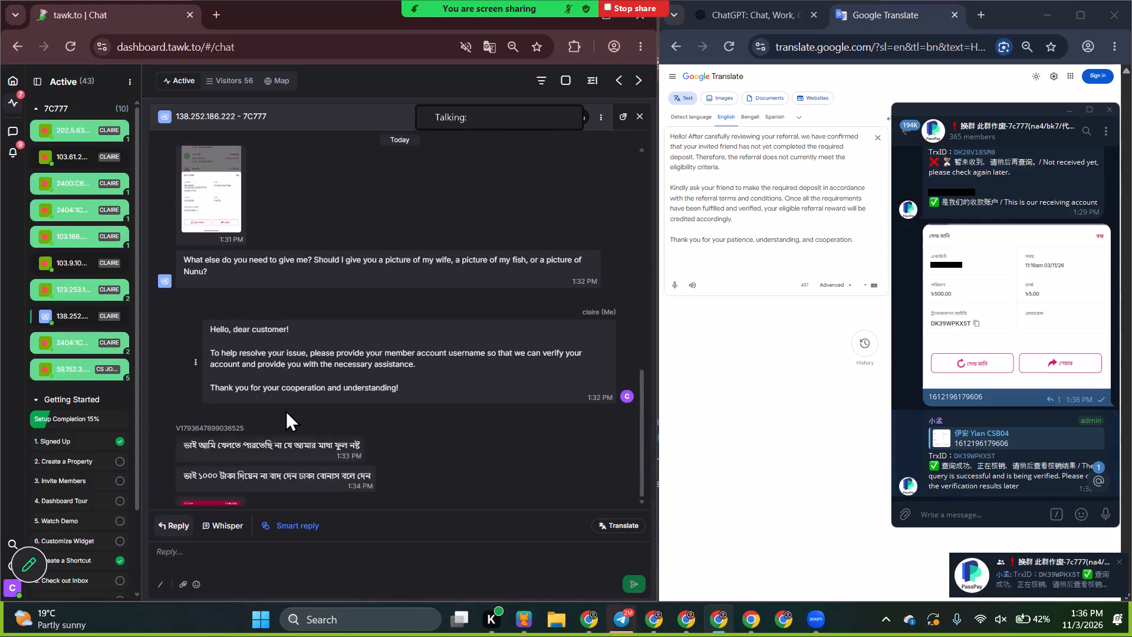
scroll(285, 410, down, 6)
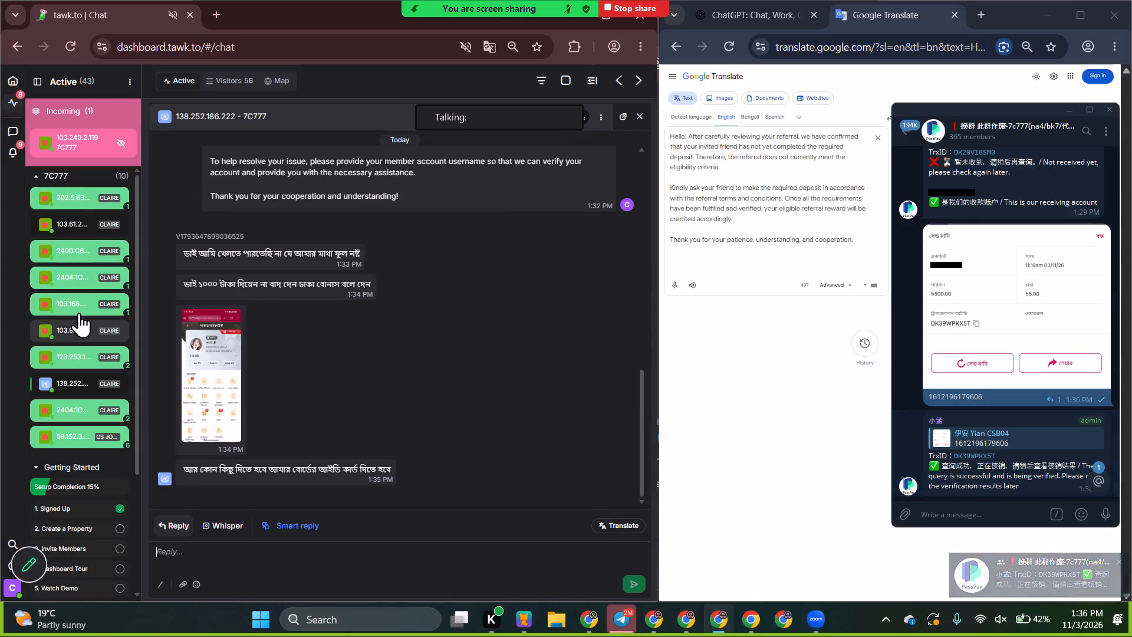
click(83, 242)
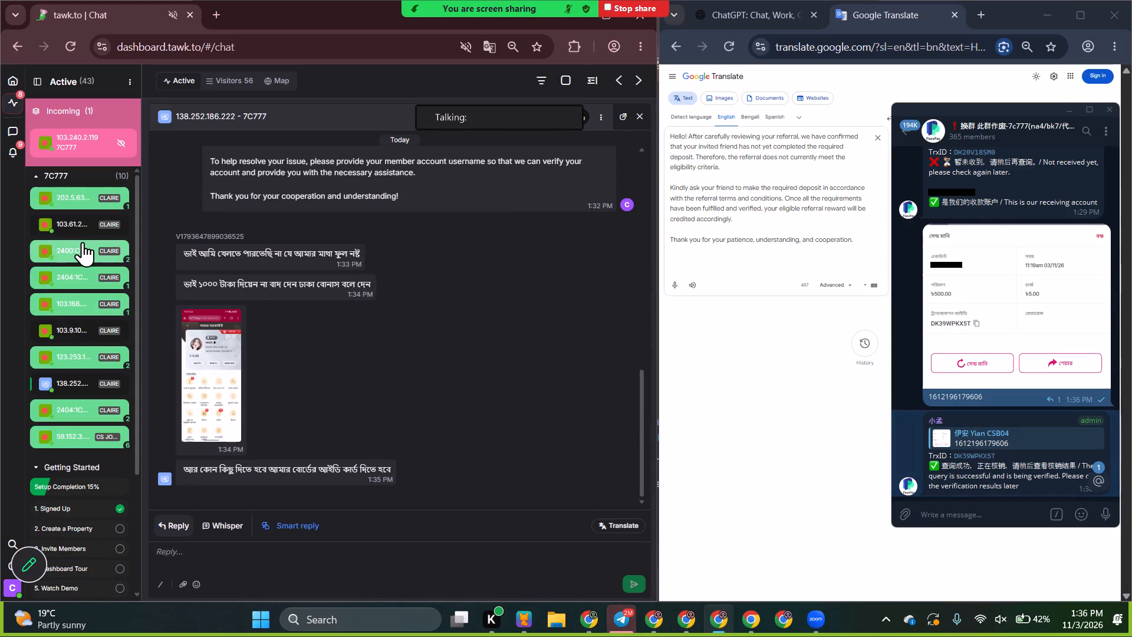
scroll(387, 339, down, 15)
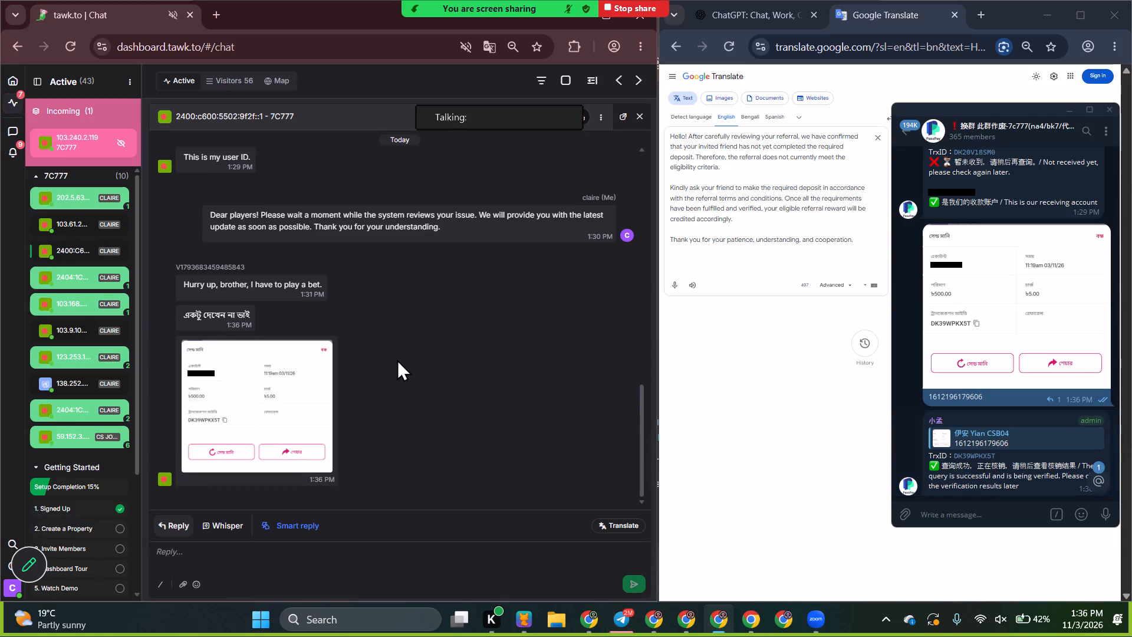
scroll(396, 359, up, 2)
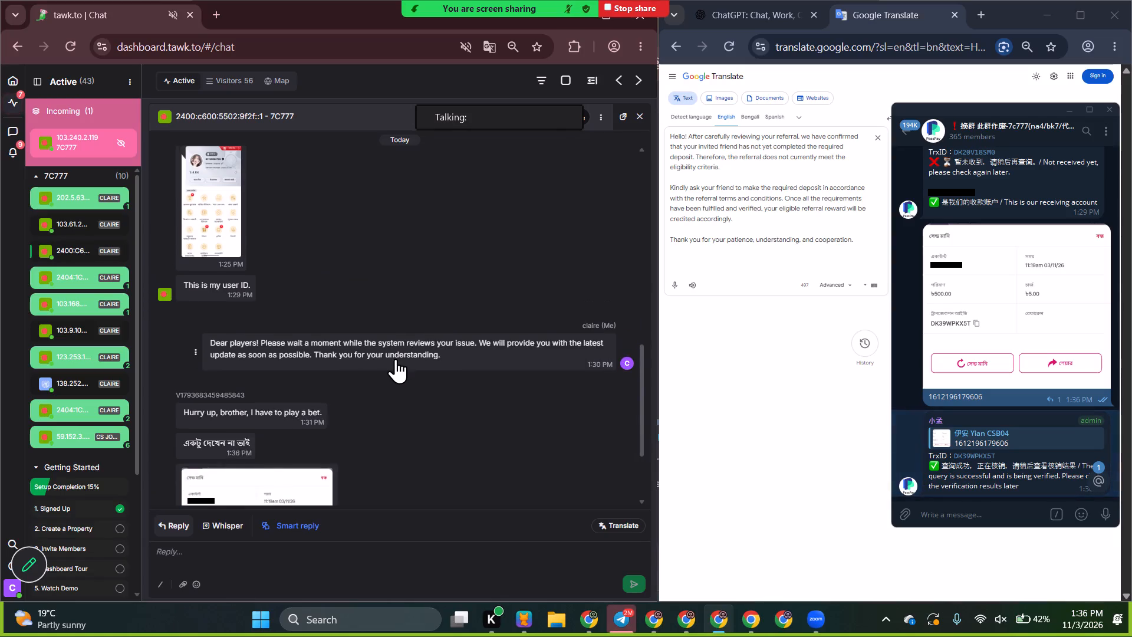
scroll(396, 359, down, 5)
text(/ds)
key(Return)
key(Return)
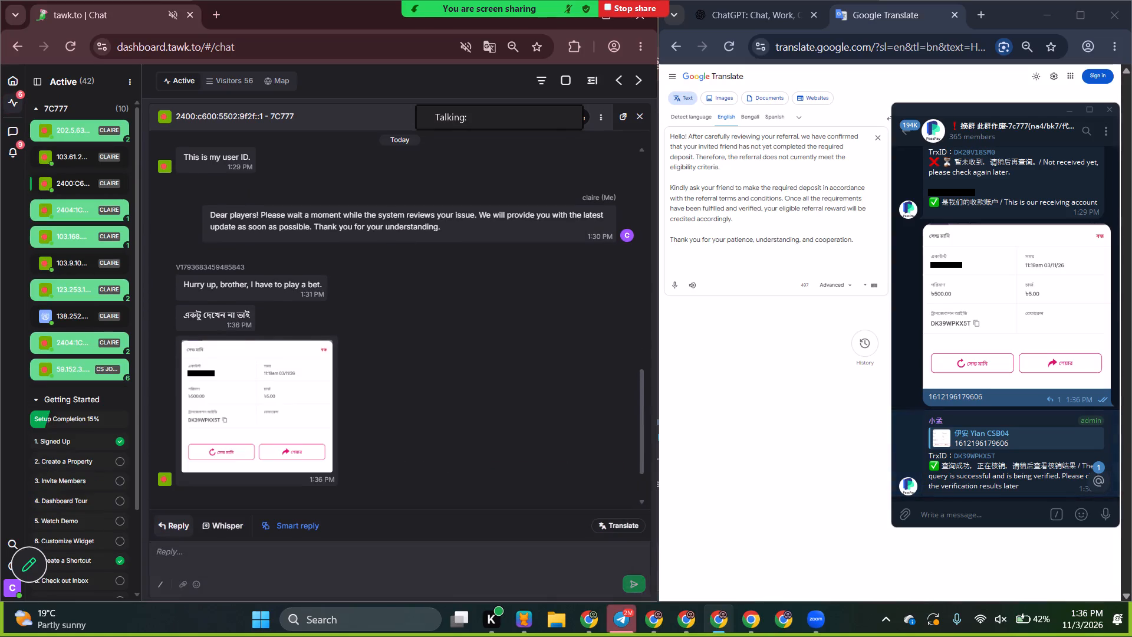
click(90, 317)
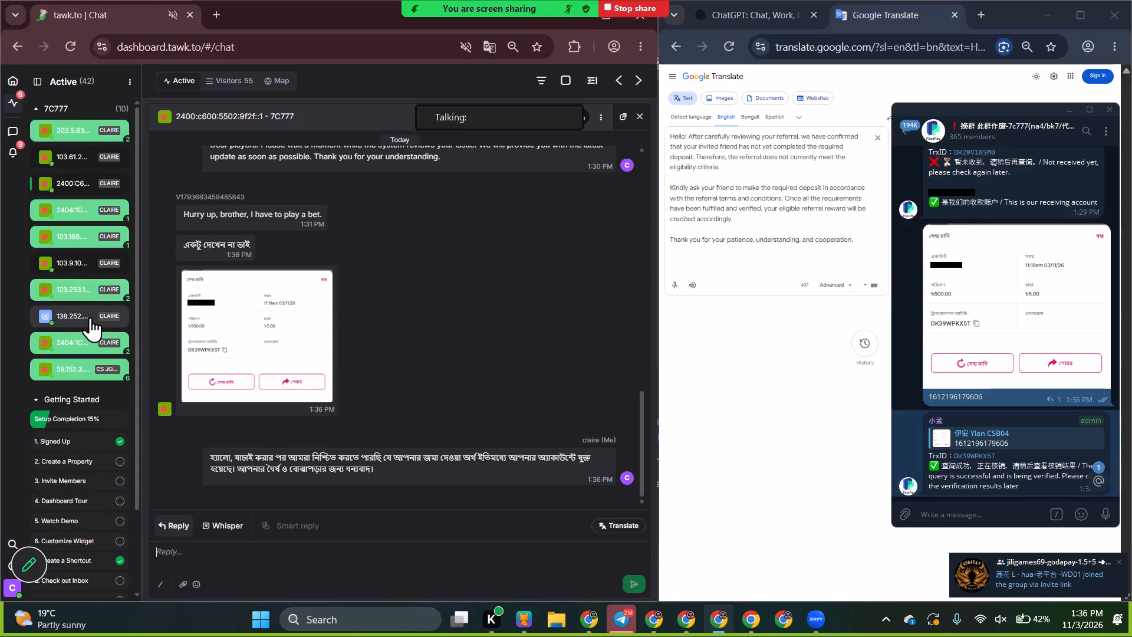
scroll(302, 301, down, 11)
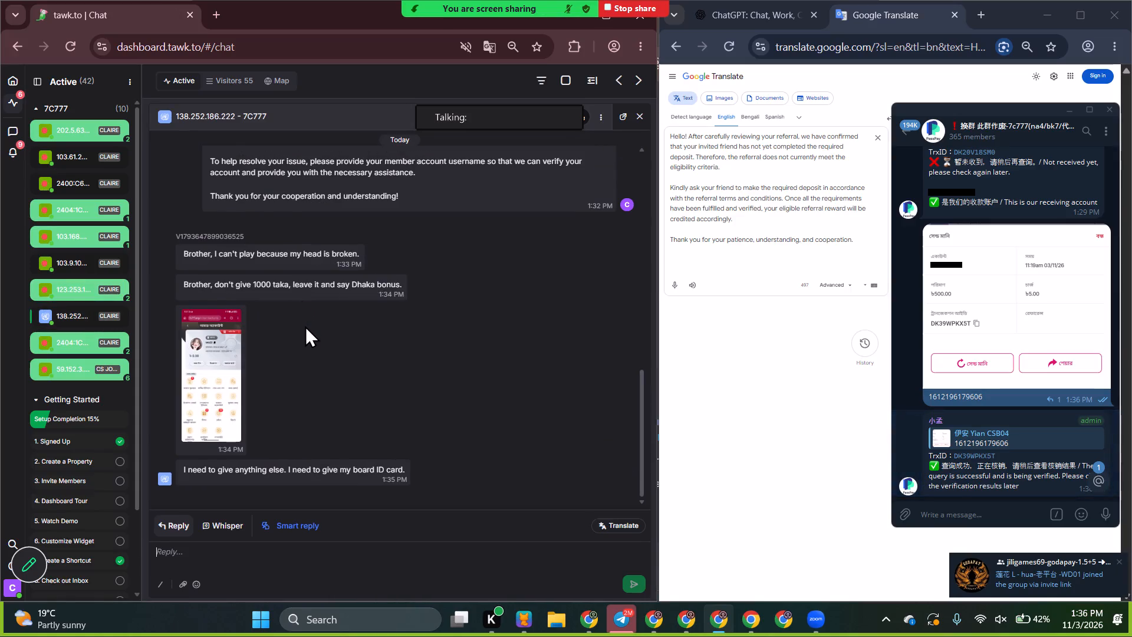
scroll(305, 325, up, 5)
scroll(307, 321, down, 8)
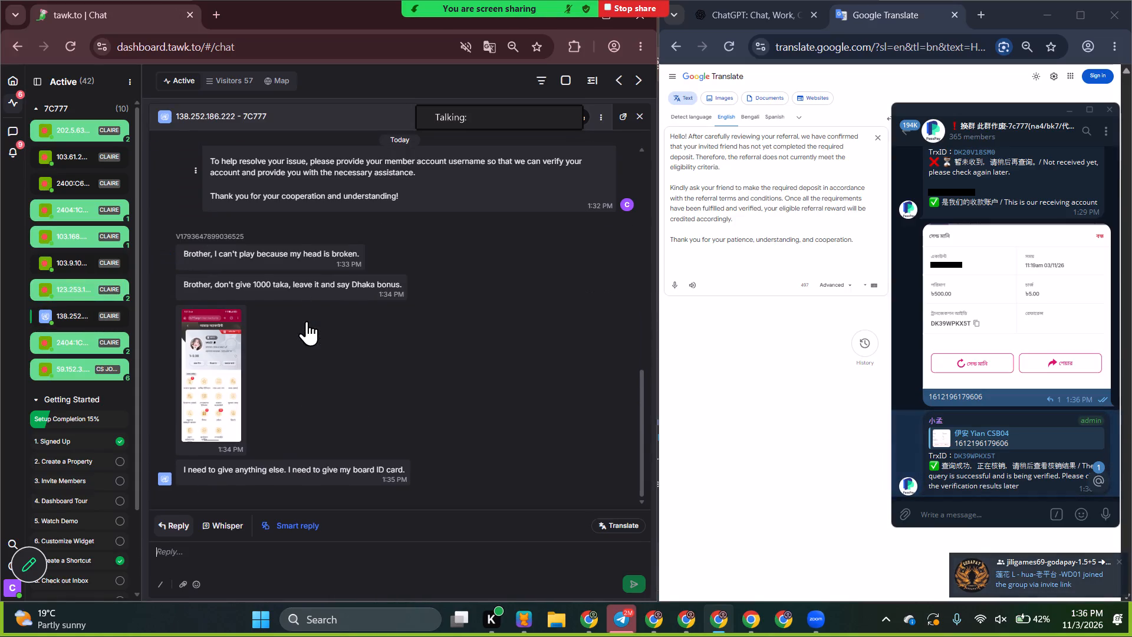
text(/wait4)
key(Return)
key(Return)
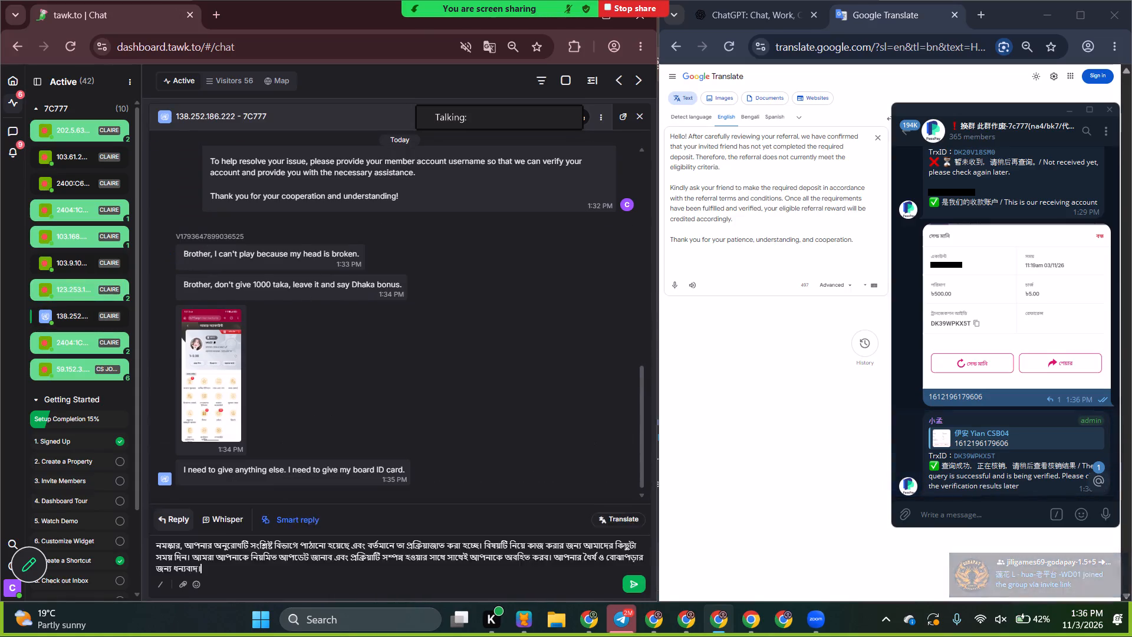
View the account screenshot and the transaction receipt that the customer sent in the 138.252… chat.
click(229, 277)
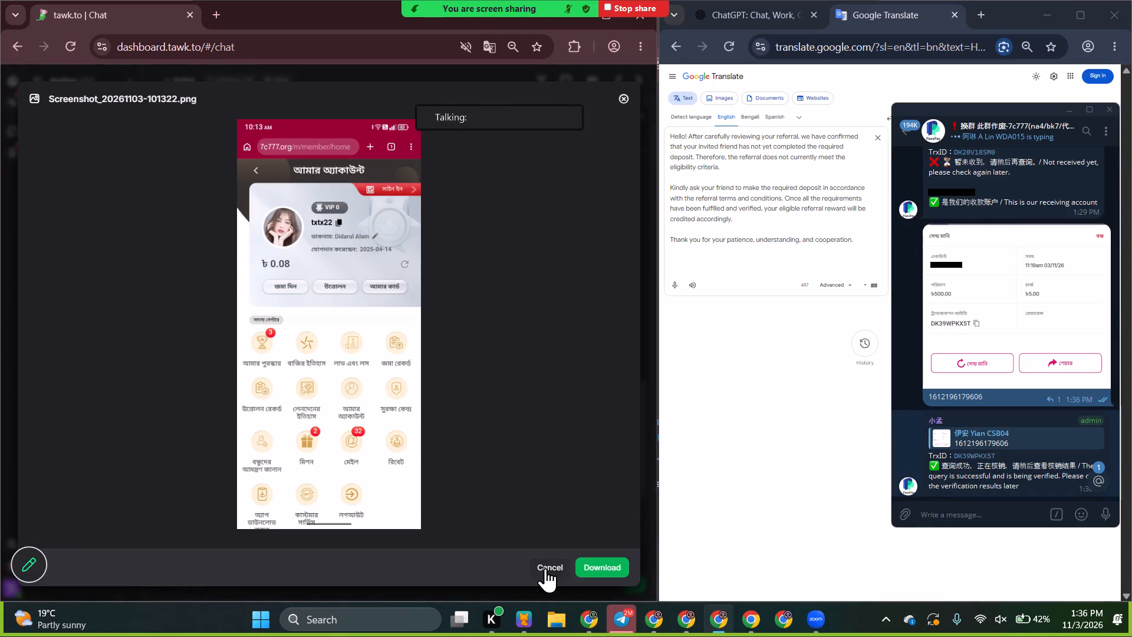
click(544, 564)
scroll(239, 318, up, 4)
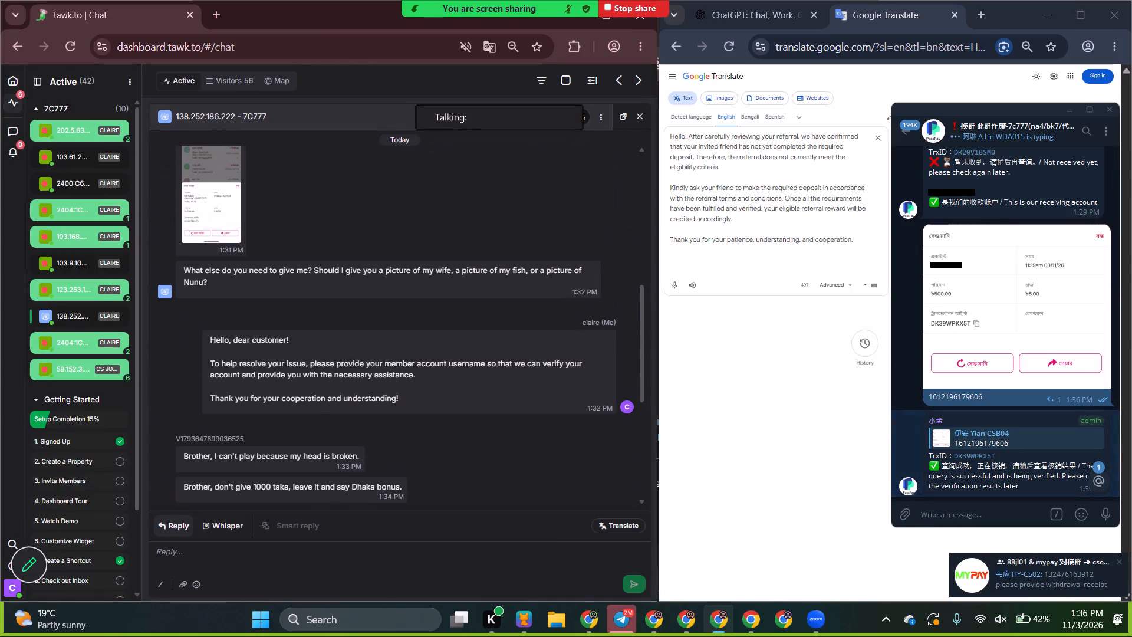
scroll(198, 232, up, 1)
click(200, 228)
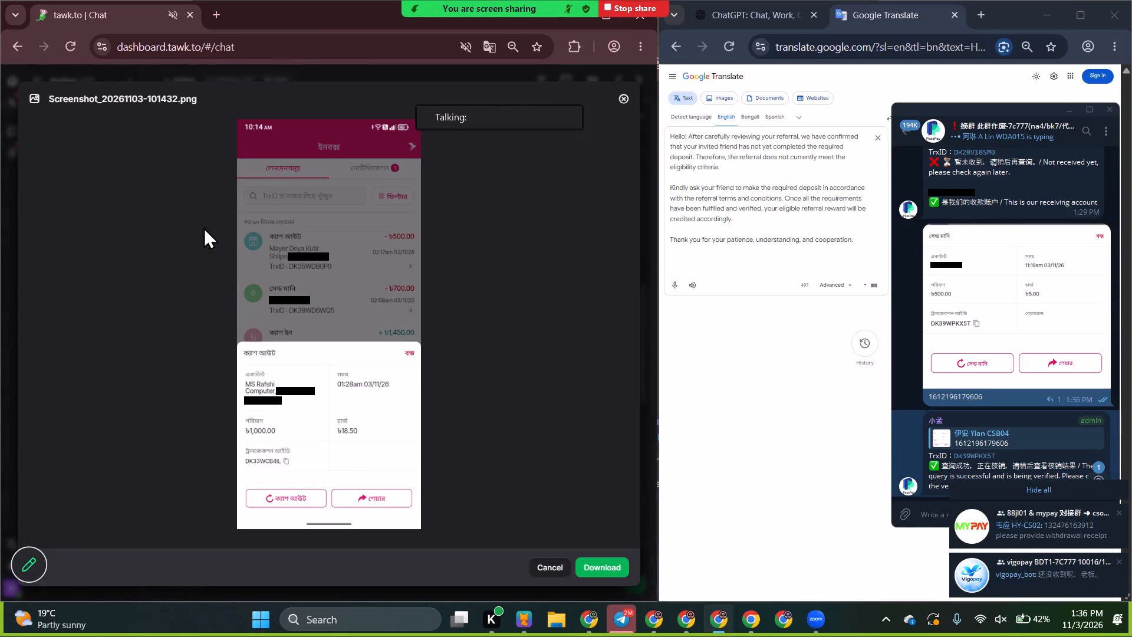
click(581, 626)
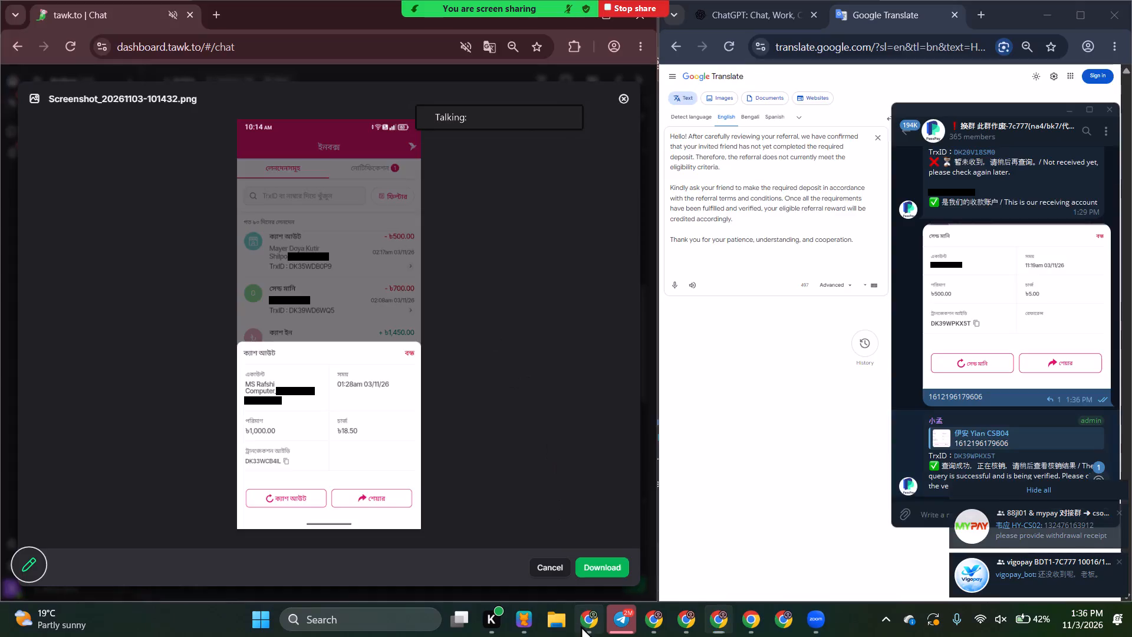
double_click(728, 78)
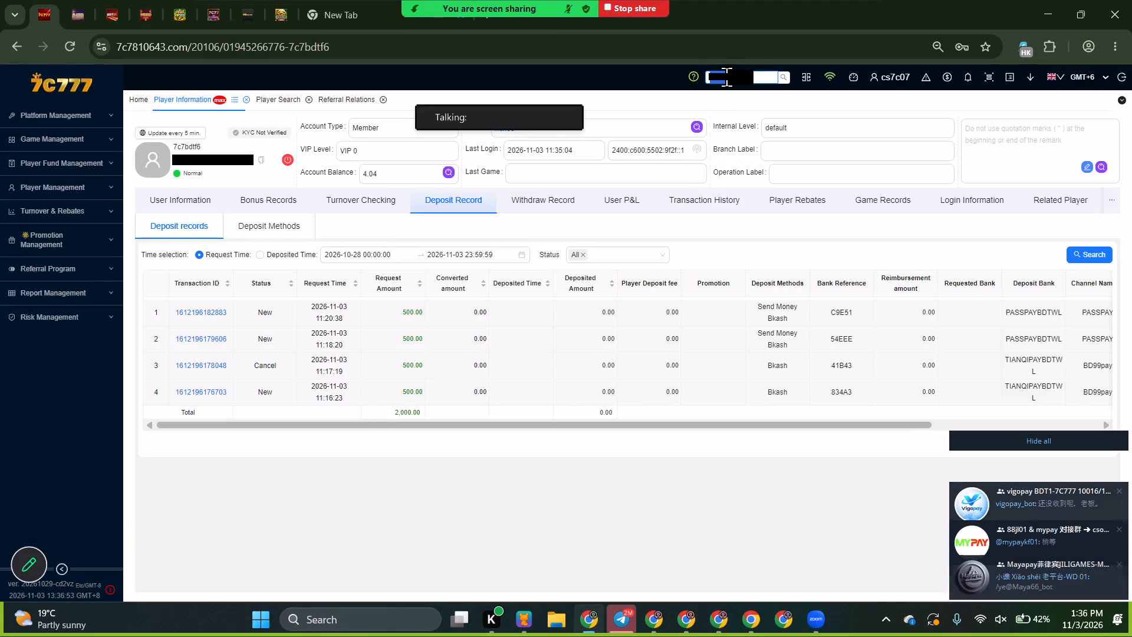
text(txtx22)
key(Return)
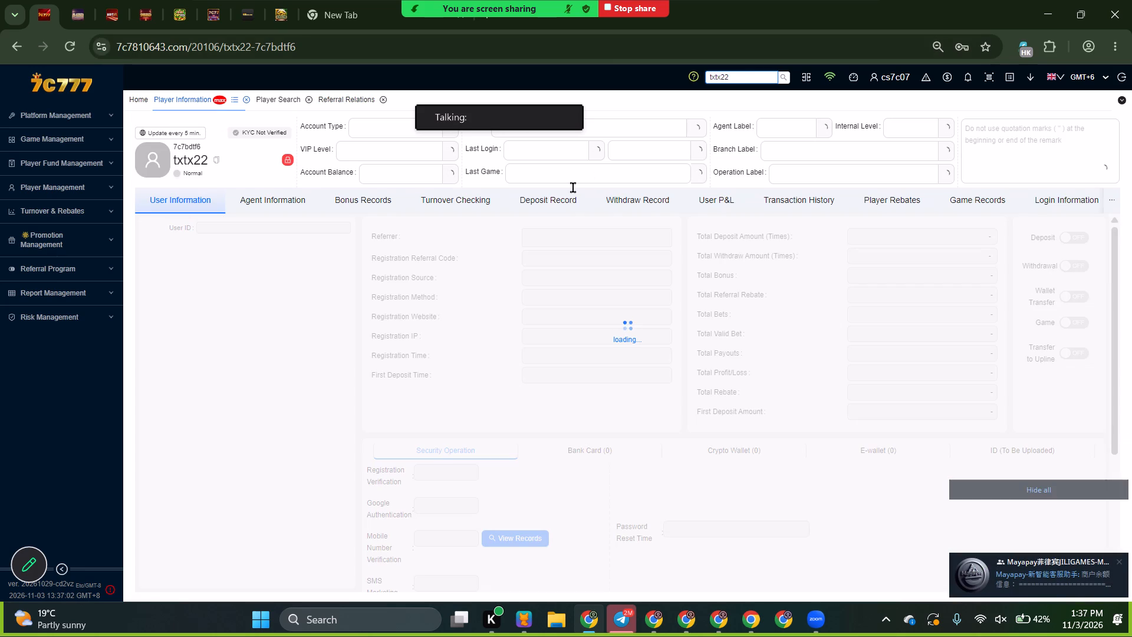
click(474, 195)
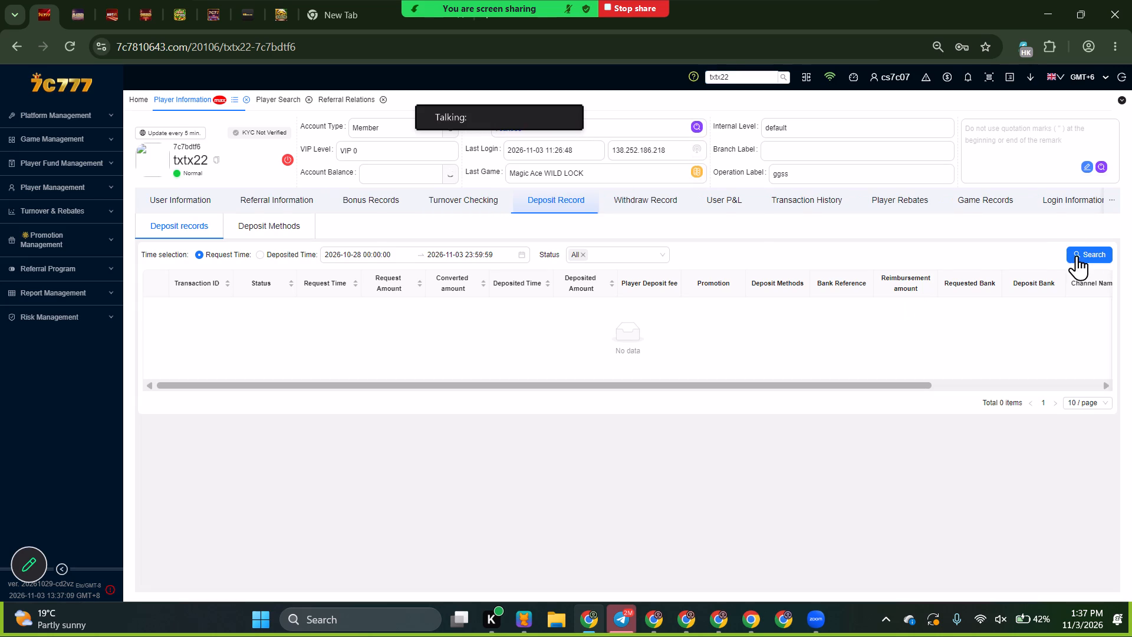
click(1092, 261)
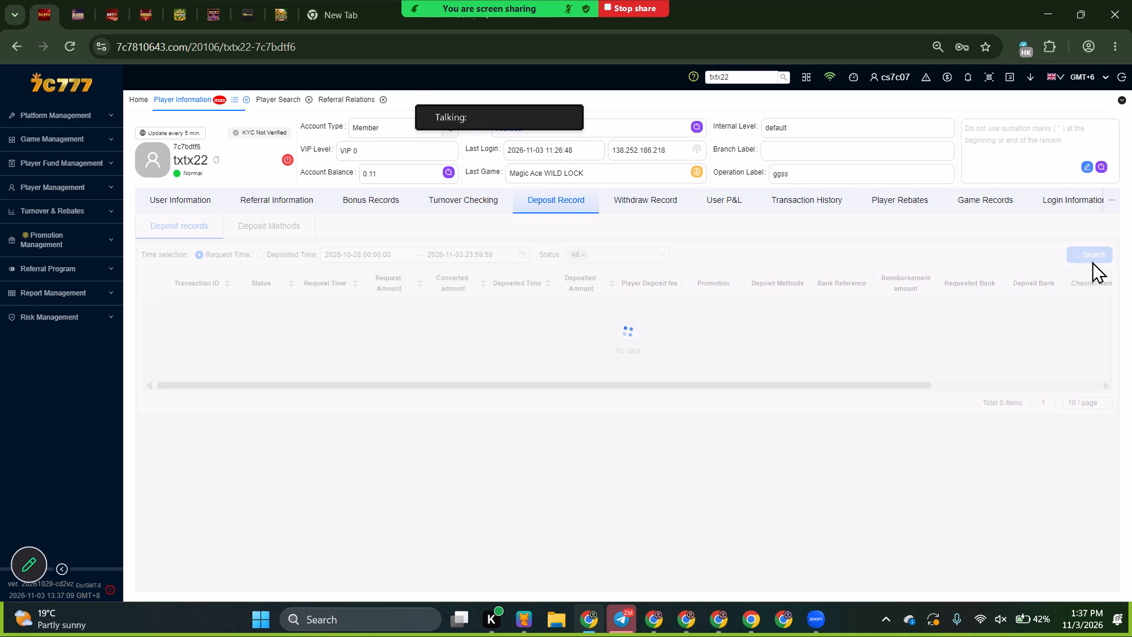
click(1092, 261)
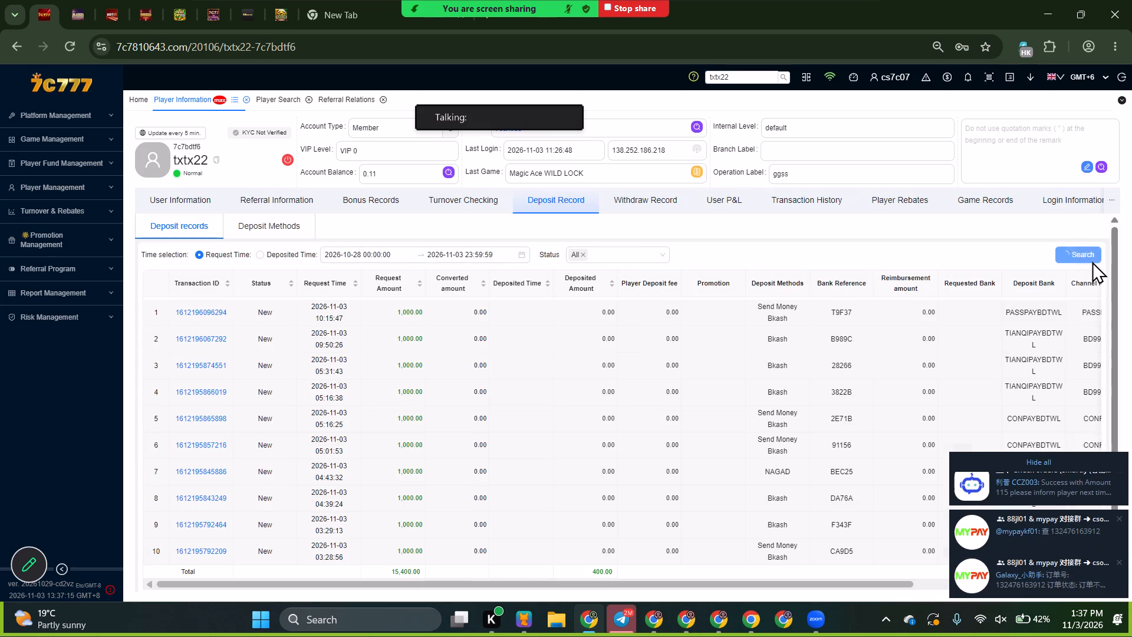
click(1056, 22)
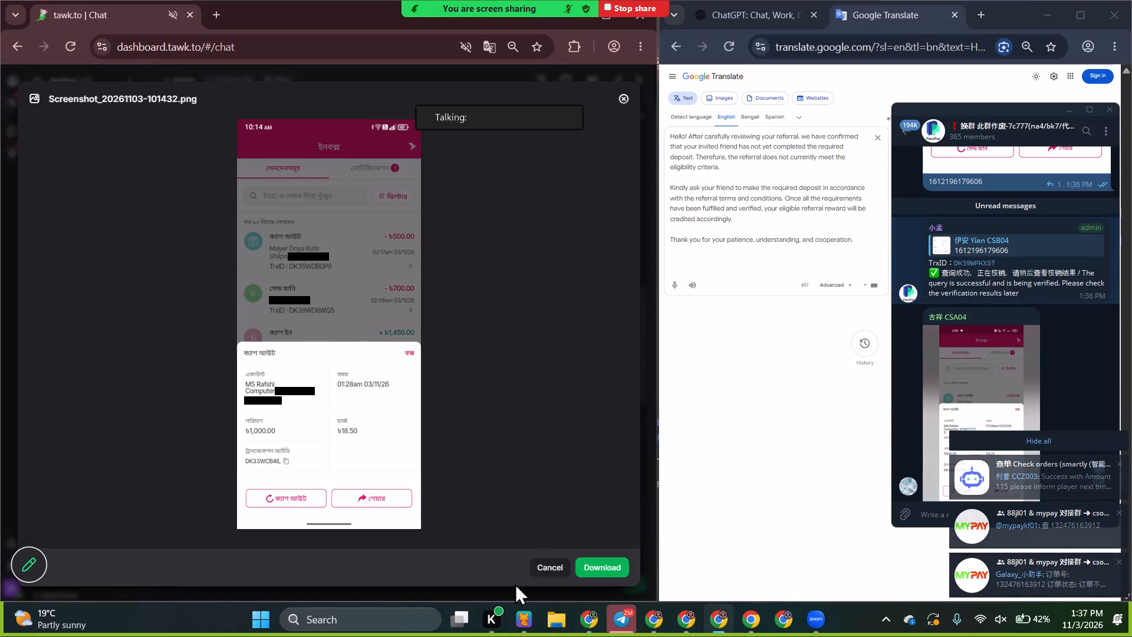
click(588, 624)
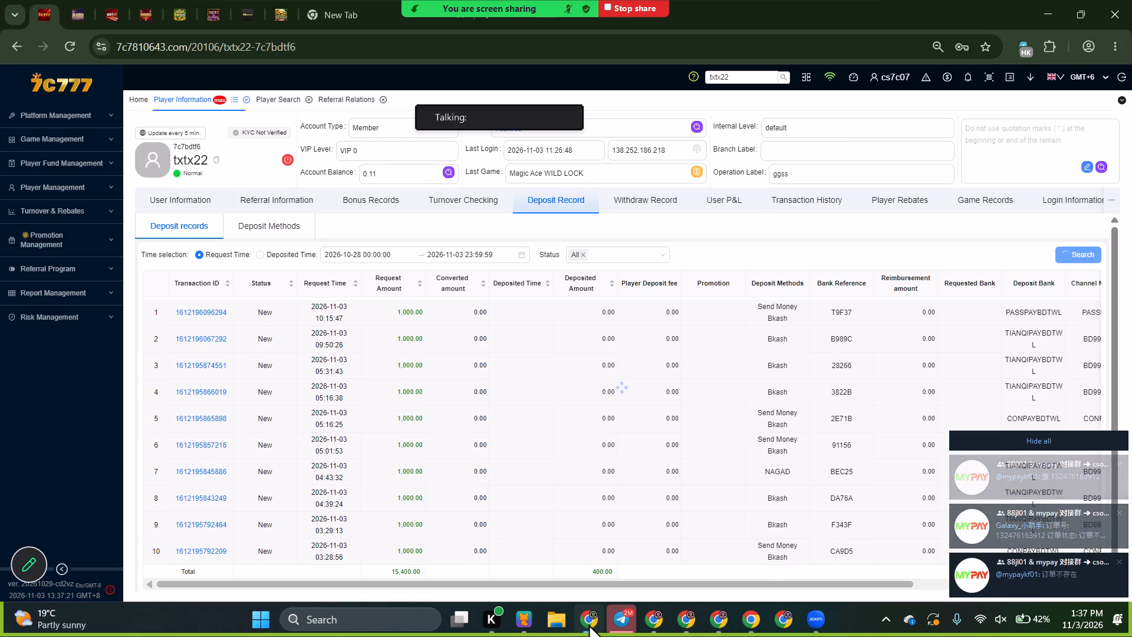
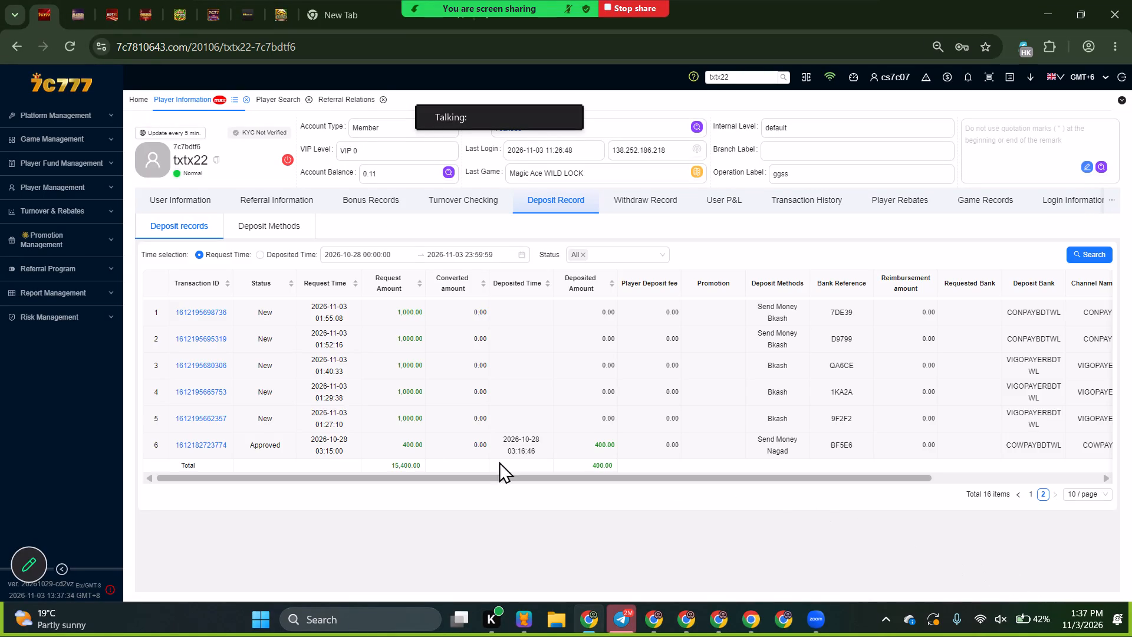
Copy the transaction ID of the 1,000.00 Bkash deposit requested on 2026-11-03 at 01:27:10 from the player's deposit records.
drag(169, 419, 235, 419)
key(ctrl+c)
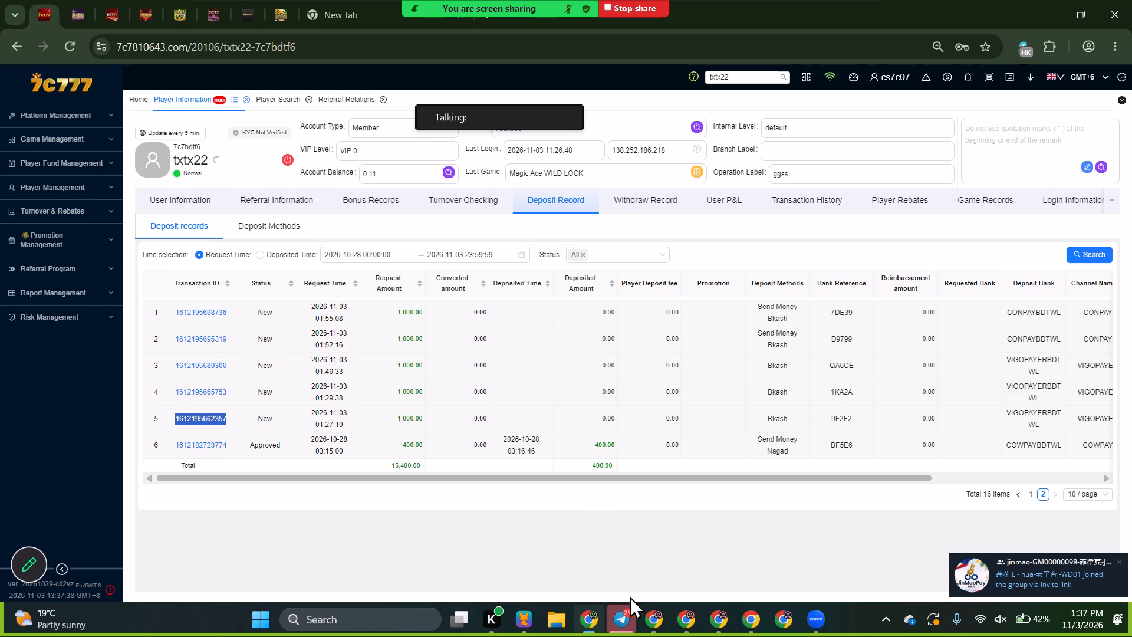
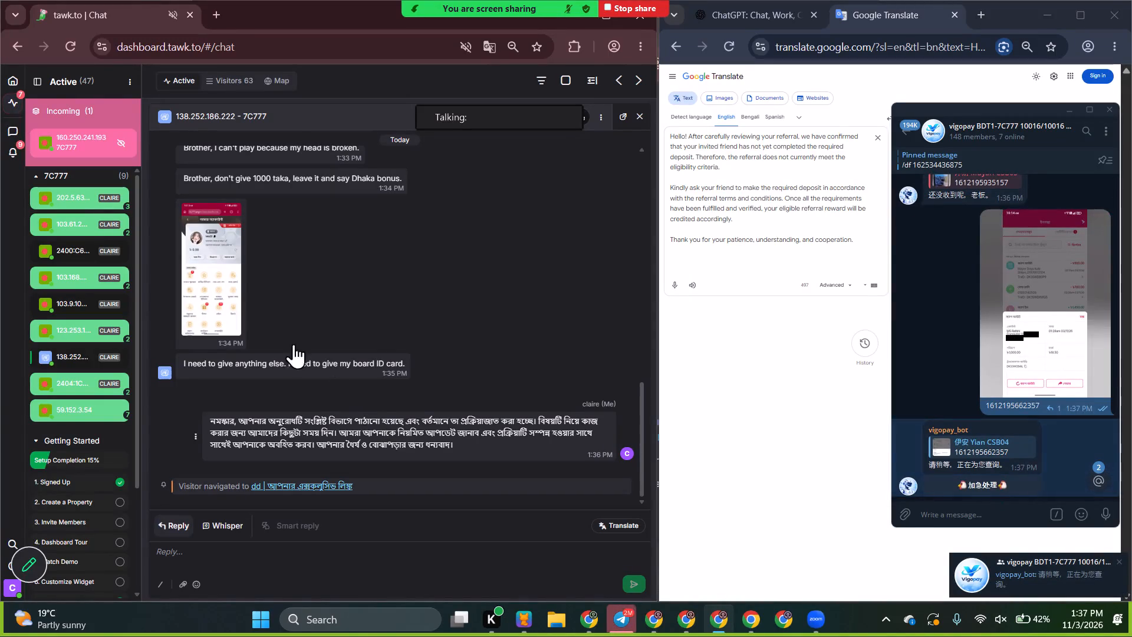
Open the 202.5.63… chat and read the customer's latest messages about the rejected deposit.
click(102, 199)
scroll(279, 318, down, 2)
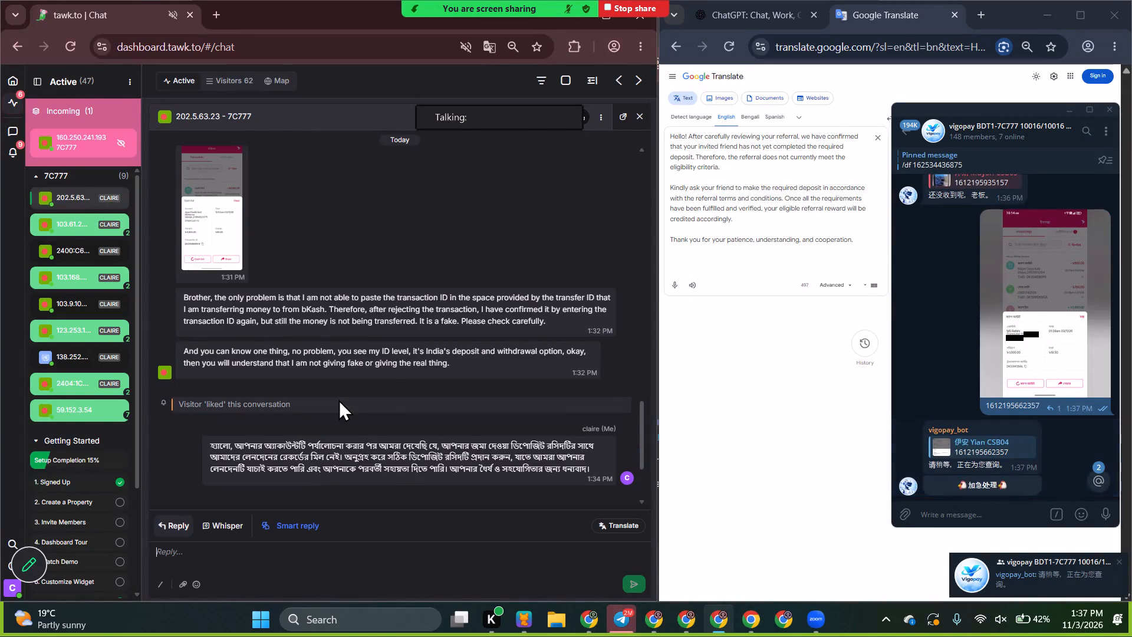
scroll(338, 399, down, 9)
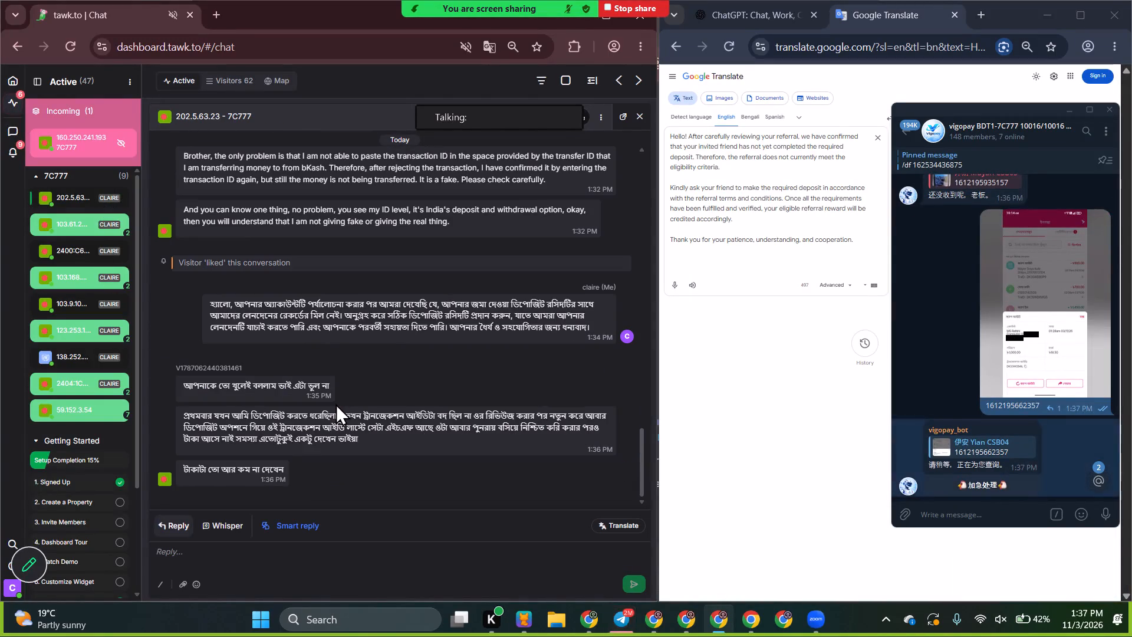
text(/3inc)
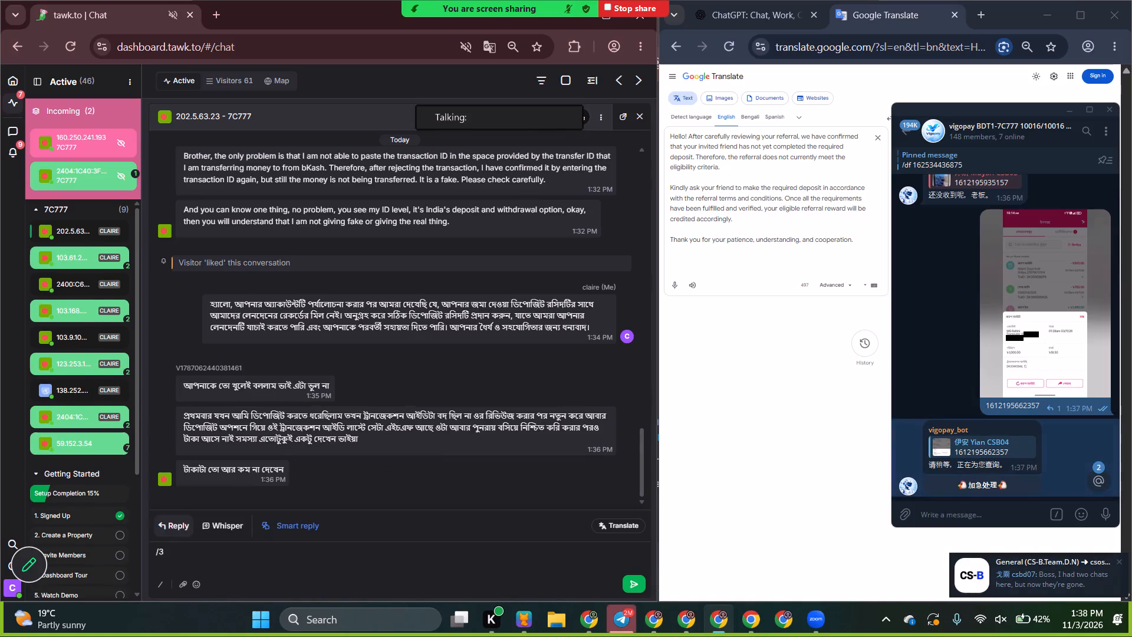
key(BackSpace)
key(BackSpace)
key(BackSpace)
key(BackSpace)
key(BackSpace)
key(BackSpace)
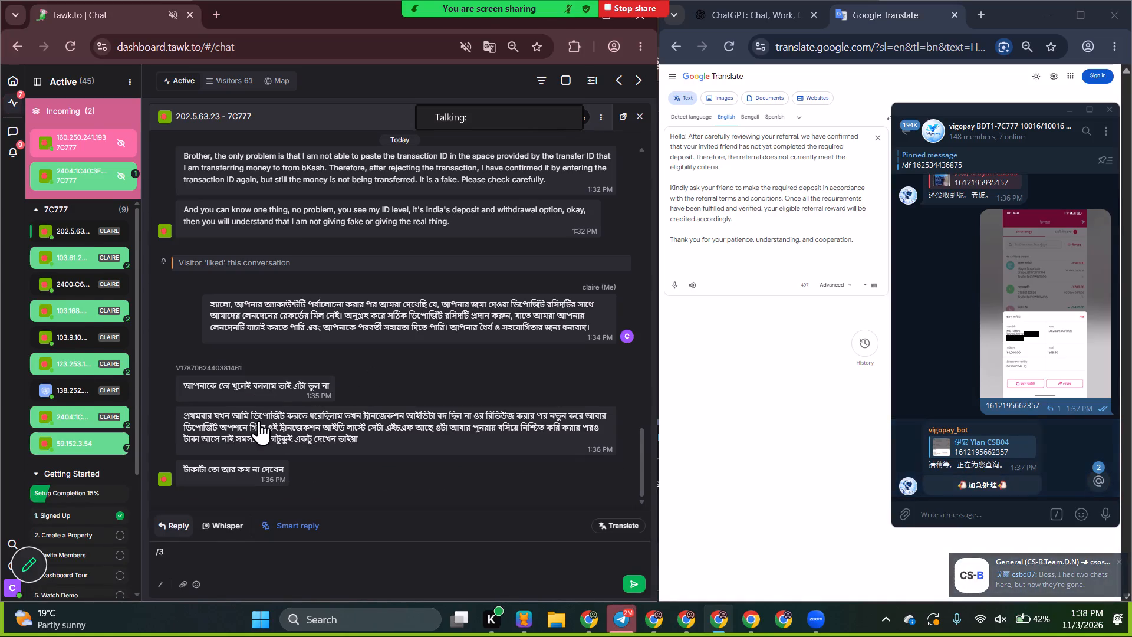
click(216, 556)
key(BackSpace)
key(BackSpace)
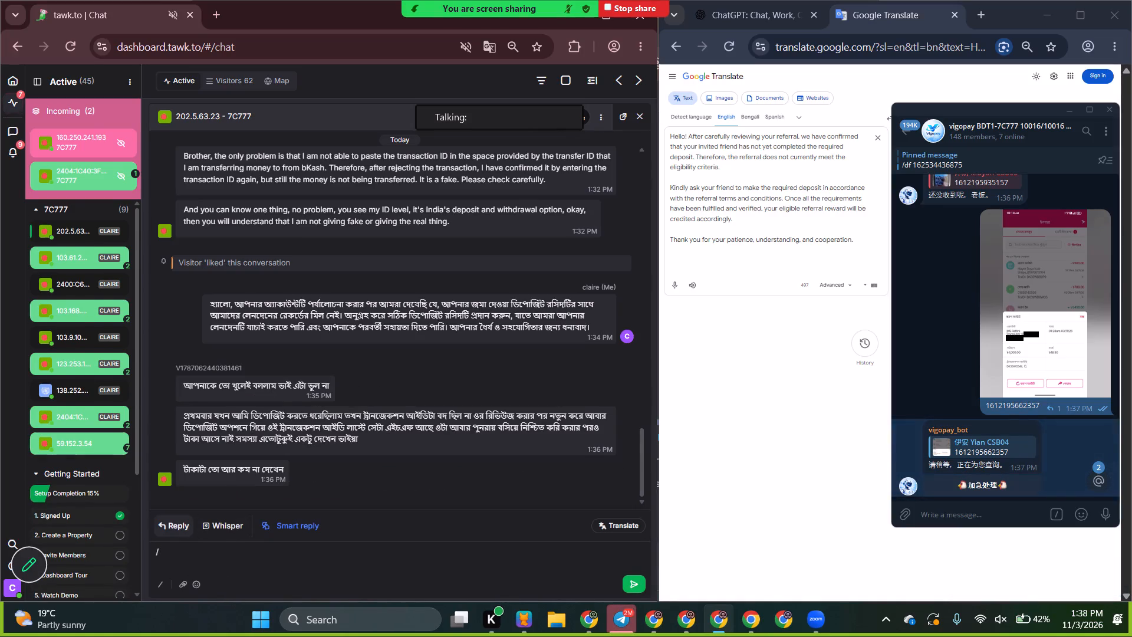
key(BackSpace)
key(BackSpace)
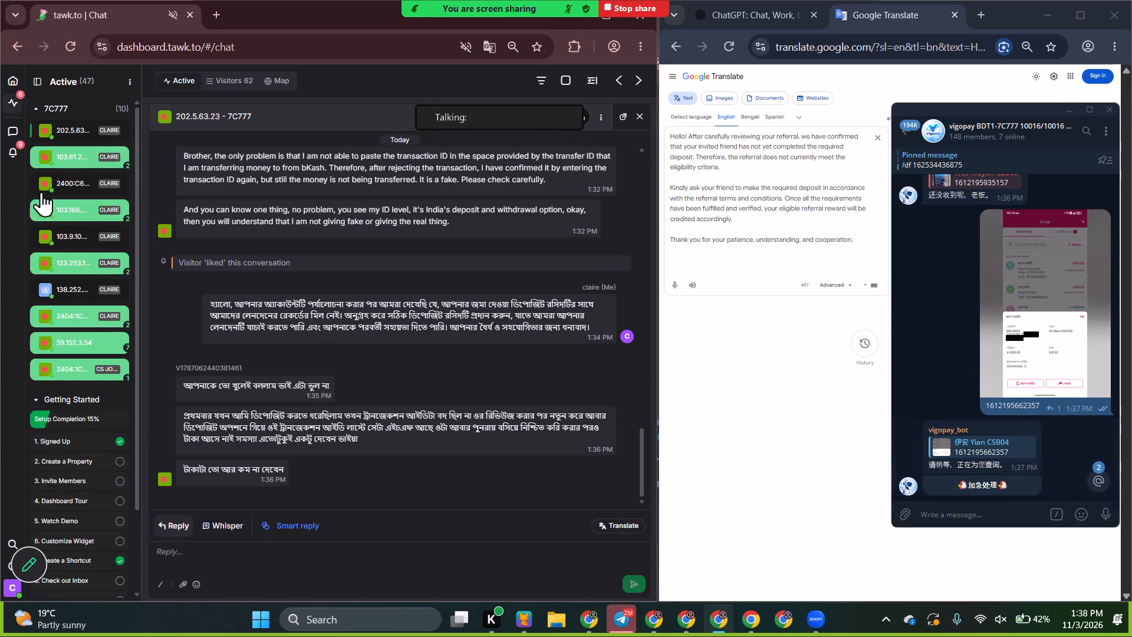
click(68, 152)
scroll(325, 362, down, 4)
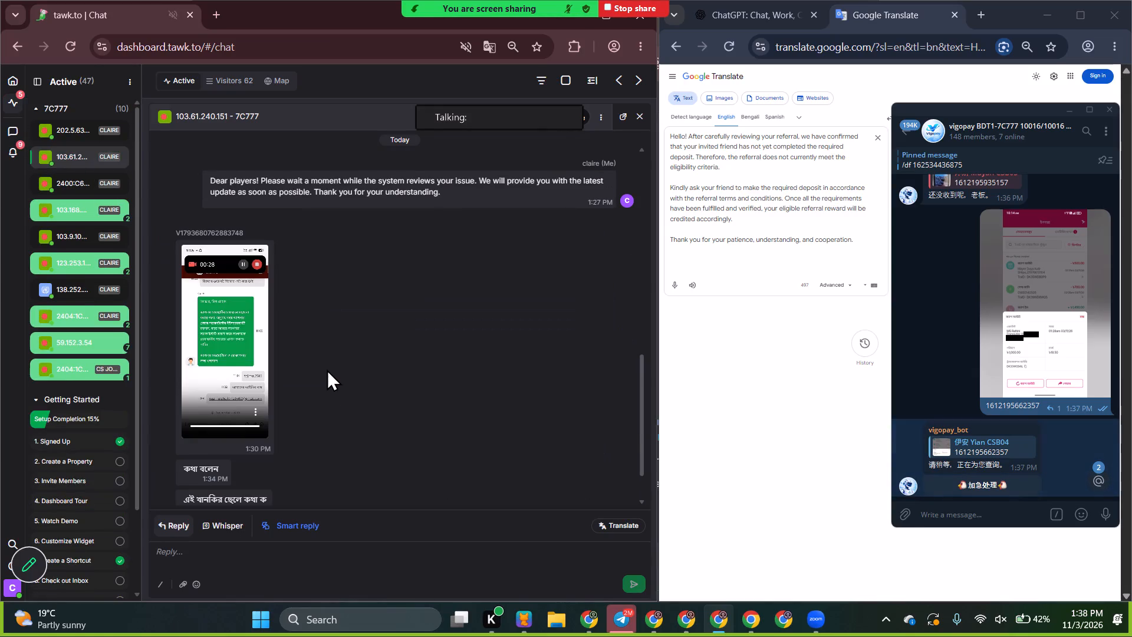
scroll(327, 369, down, 14)
right_click(357, 333)
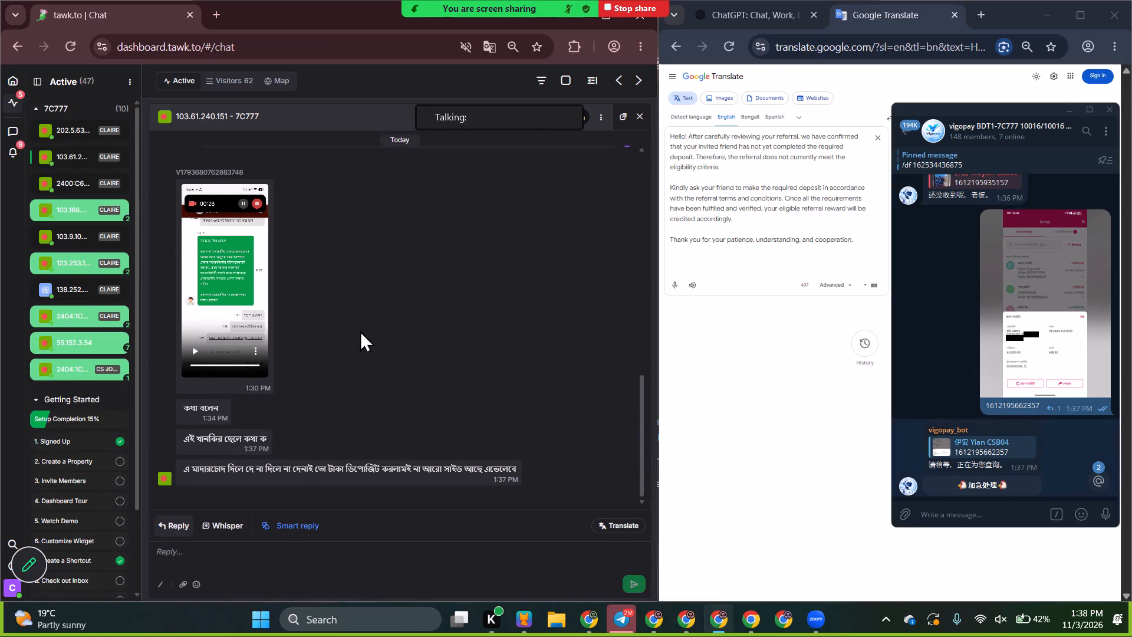
click(450, 533)
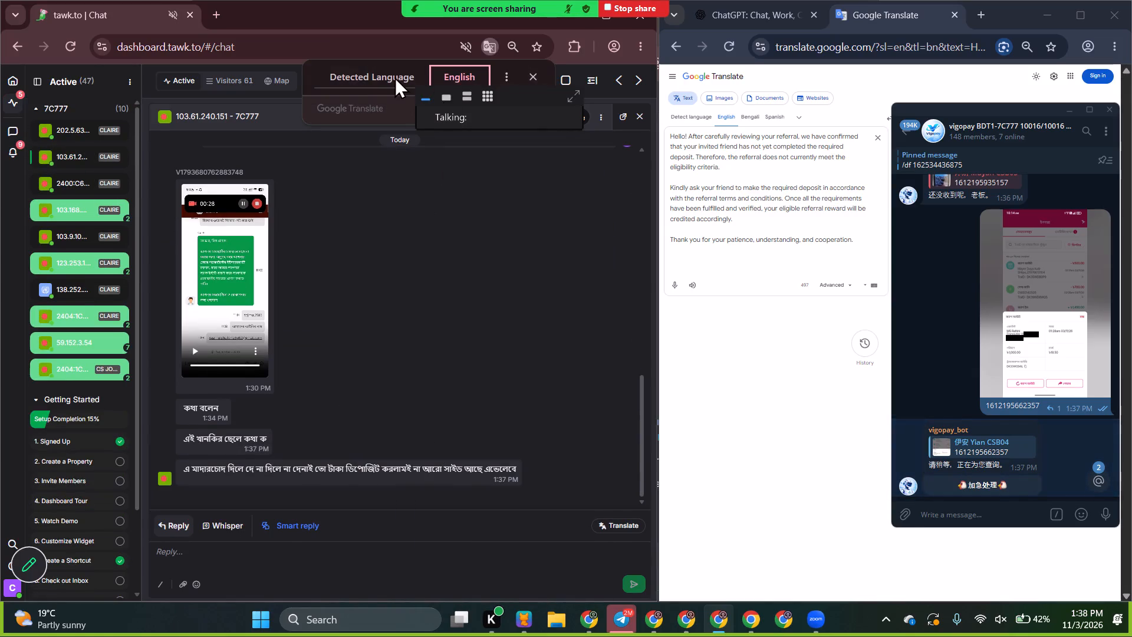
click(394, 77)
click(449, 68)
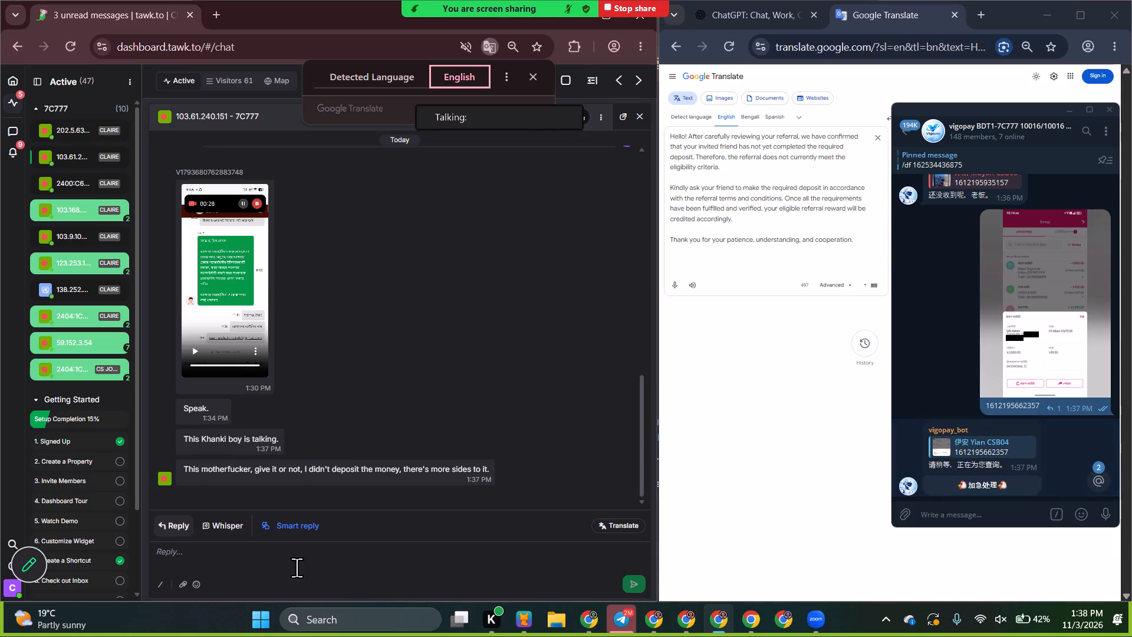
click(263, 559)
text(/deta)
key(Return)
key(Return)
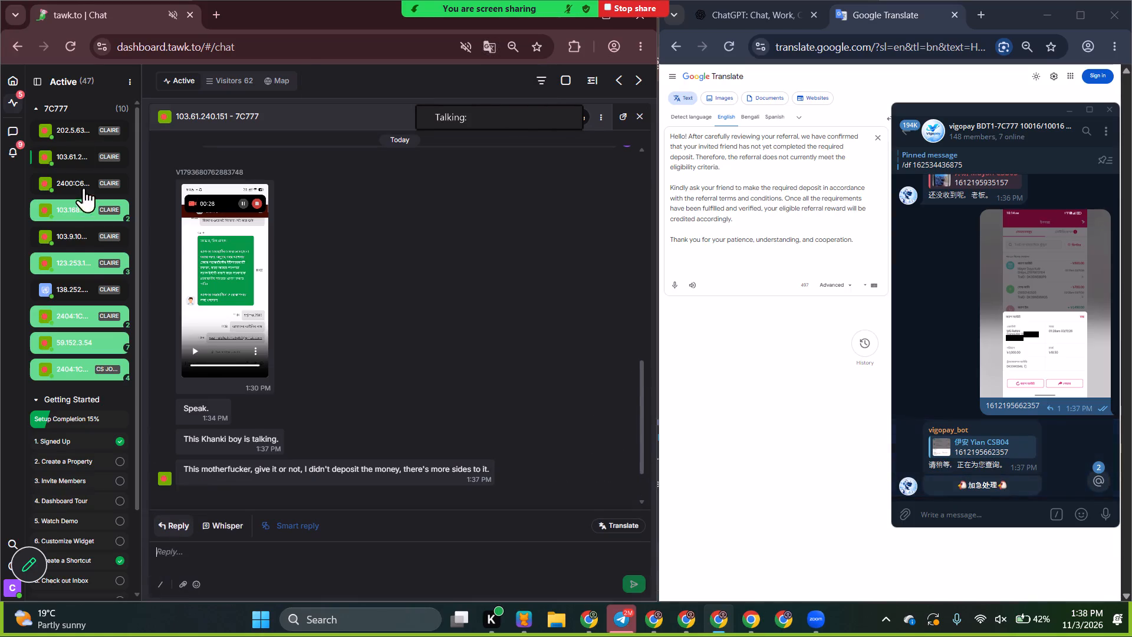
click(85, 258)
scroll(275, 312, down, 5)
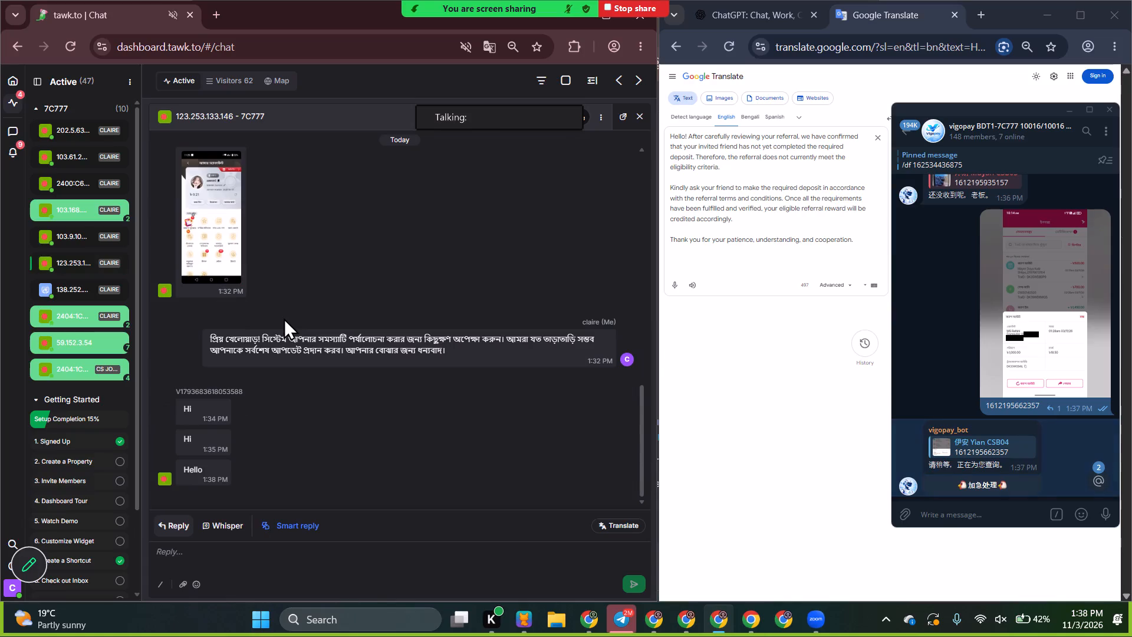
scroll(284, 318, down, 1)
scroll(287, 278, up, 3)
scroll(287, 278, down, 4)
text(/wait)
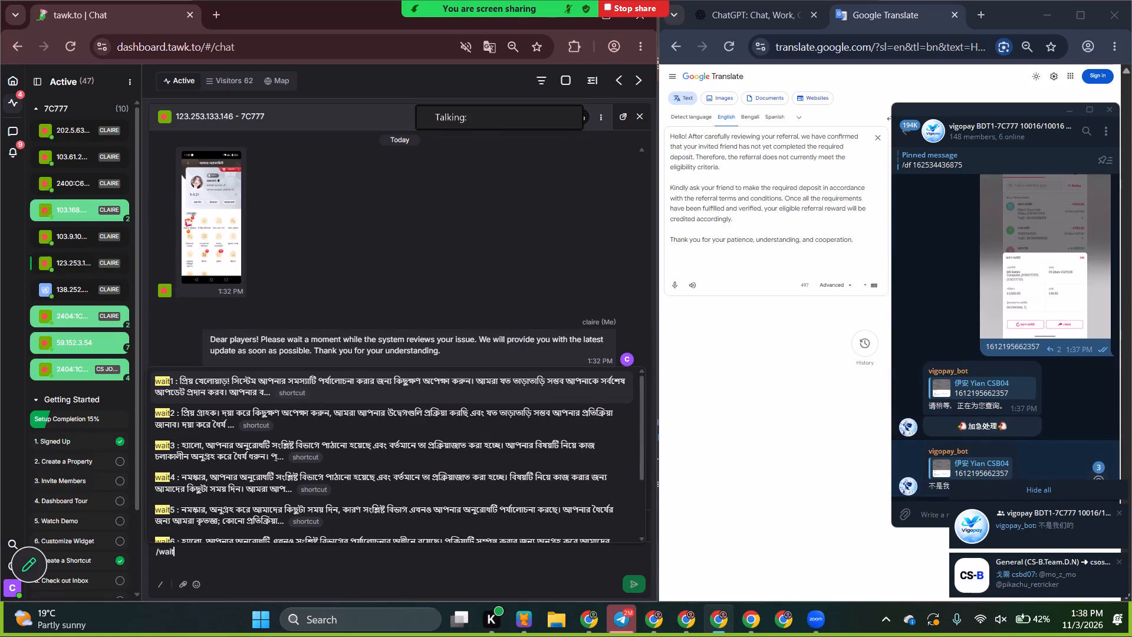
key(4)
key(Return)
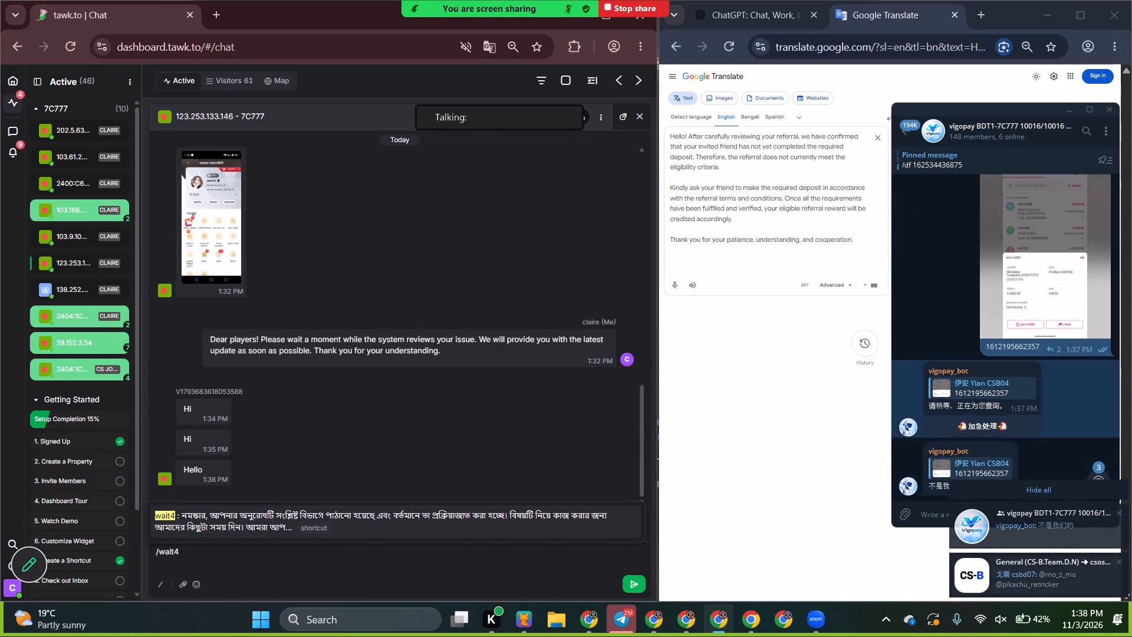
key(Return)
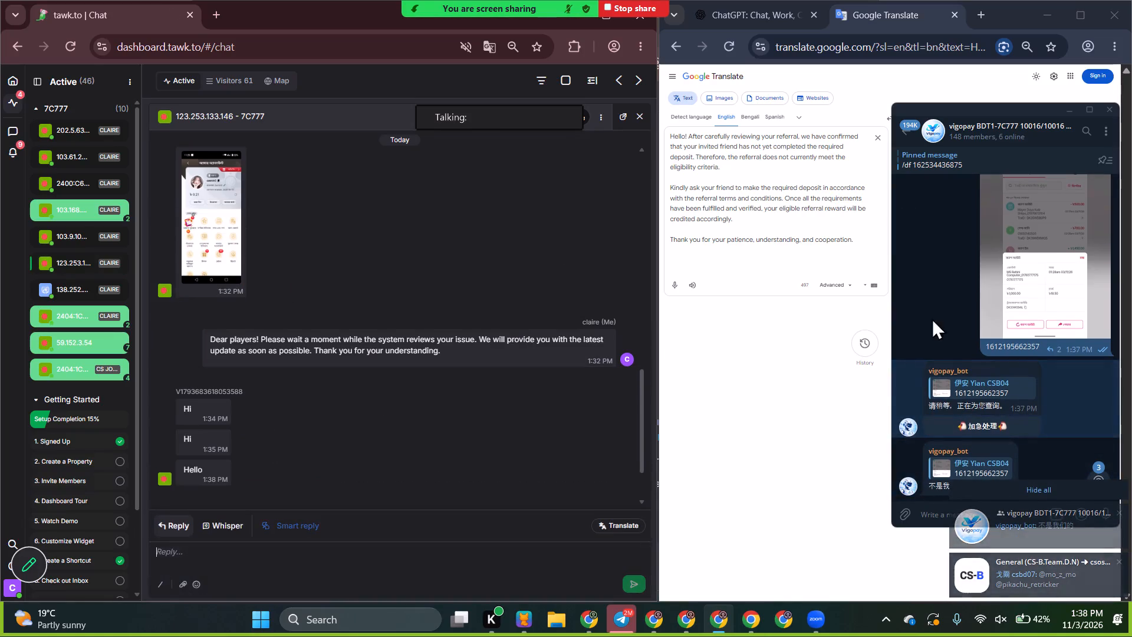
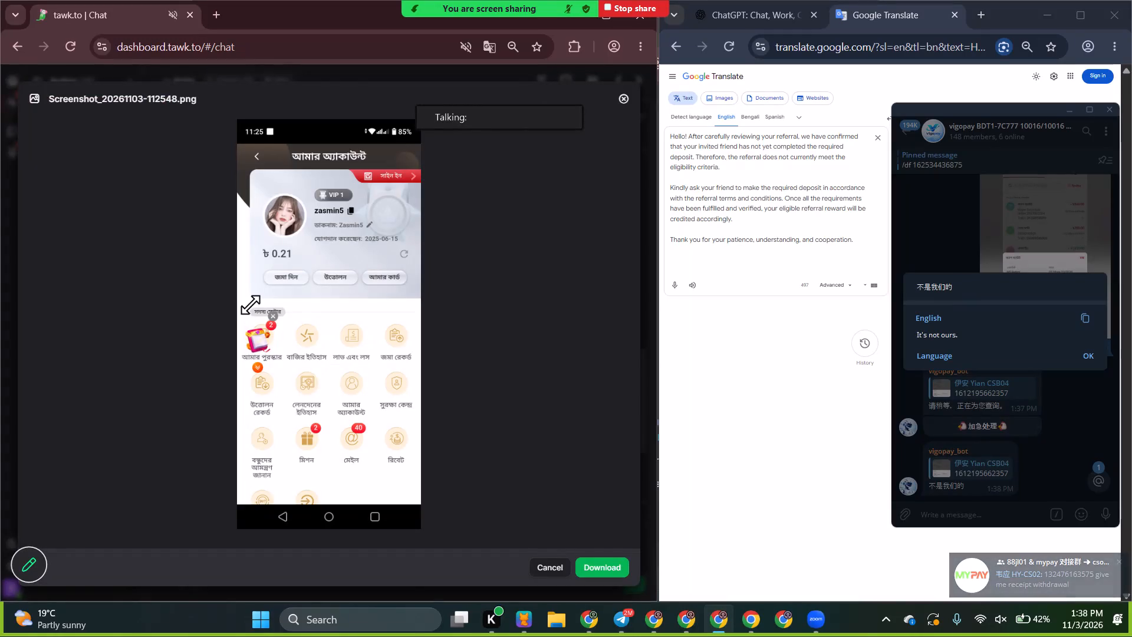
click(559, 566)
click(583, 633)
double_click(748, 77)
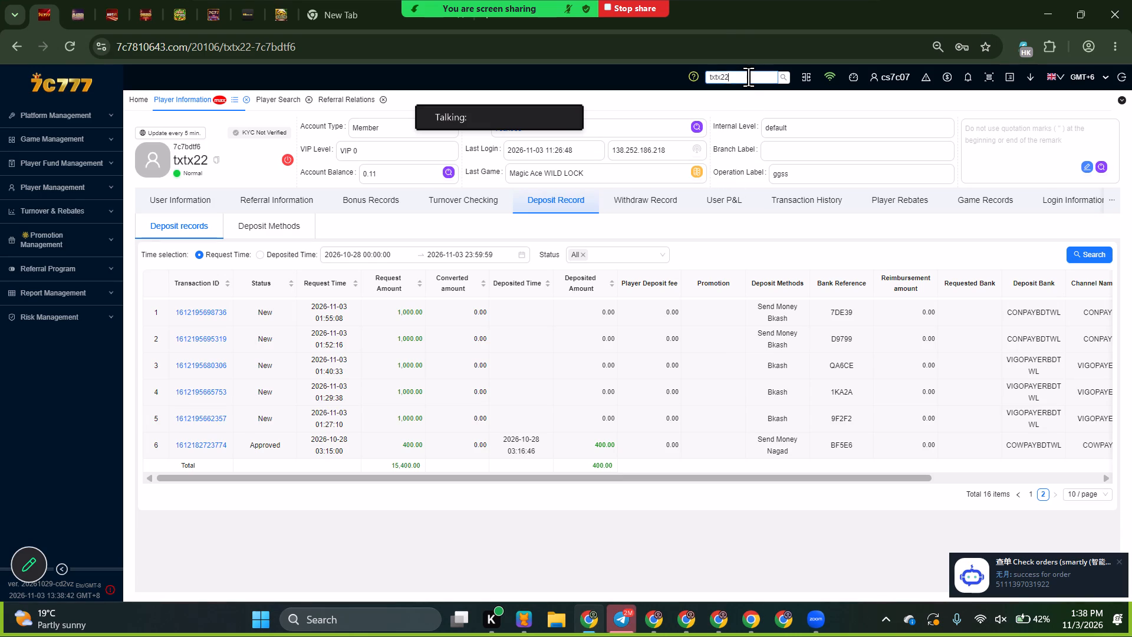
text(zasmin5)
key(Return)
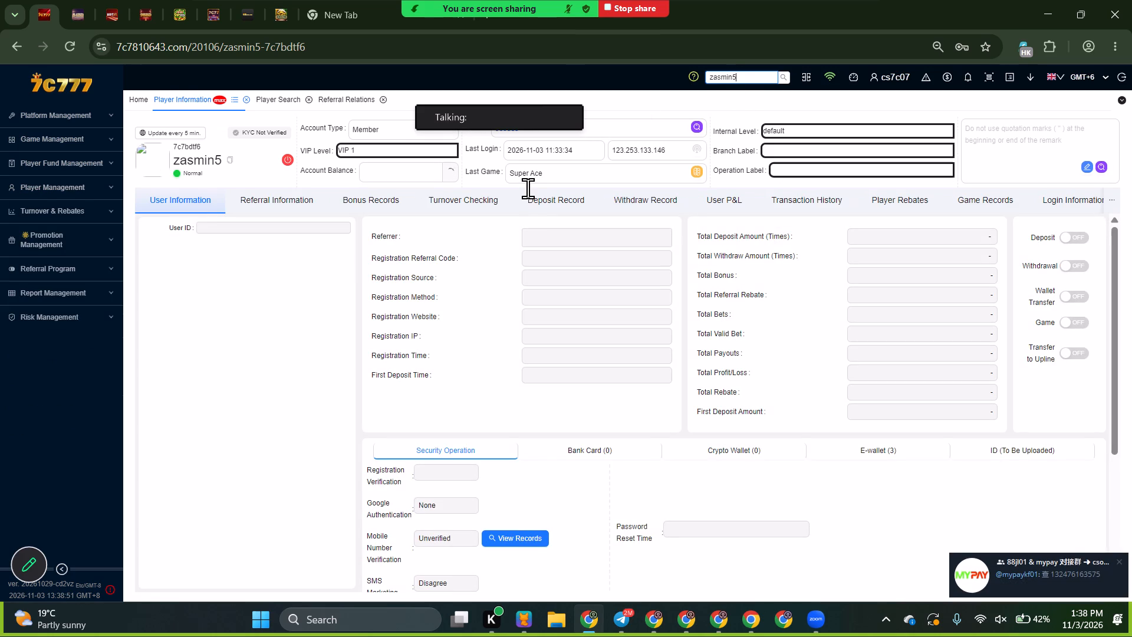
click(547, 196)
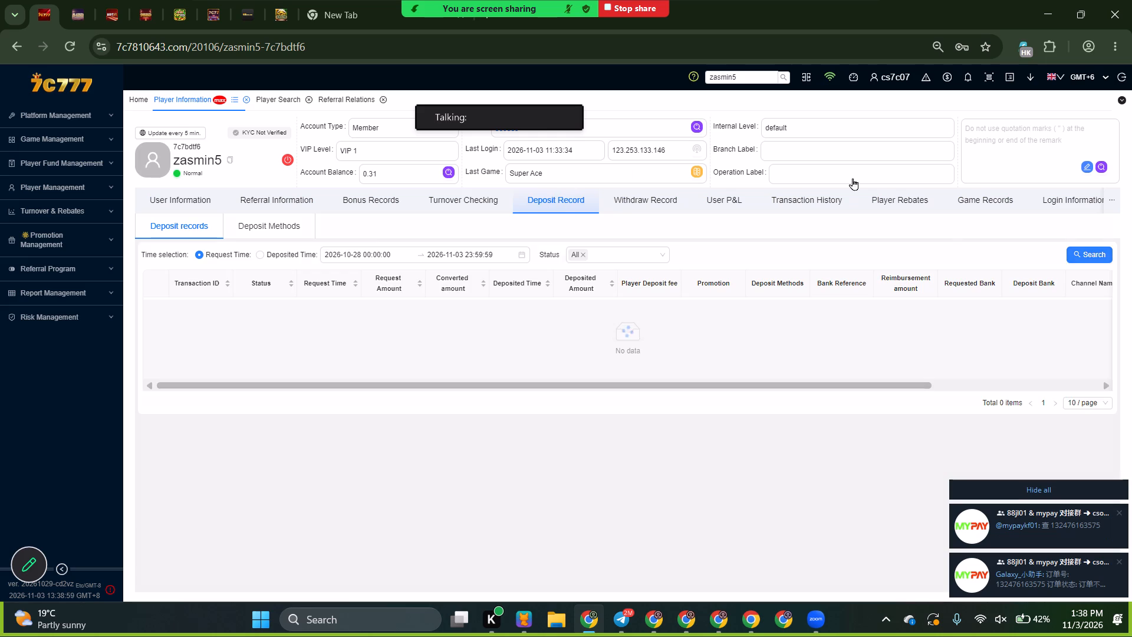
click(1088, 255)
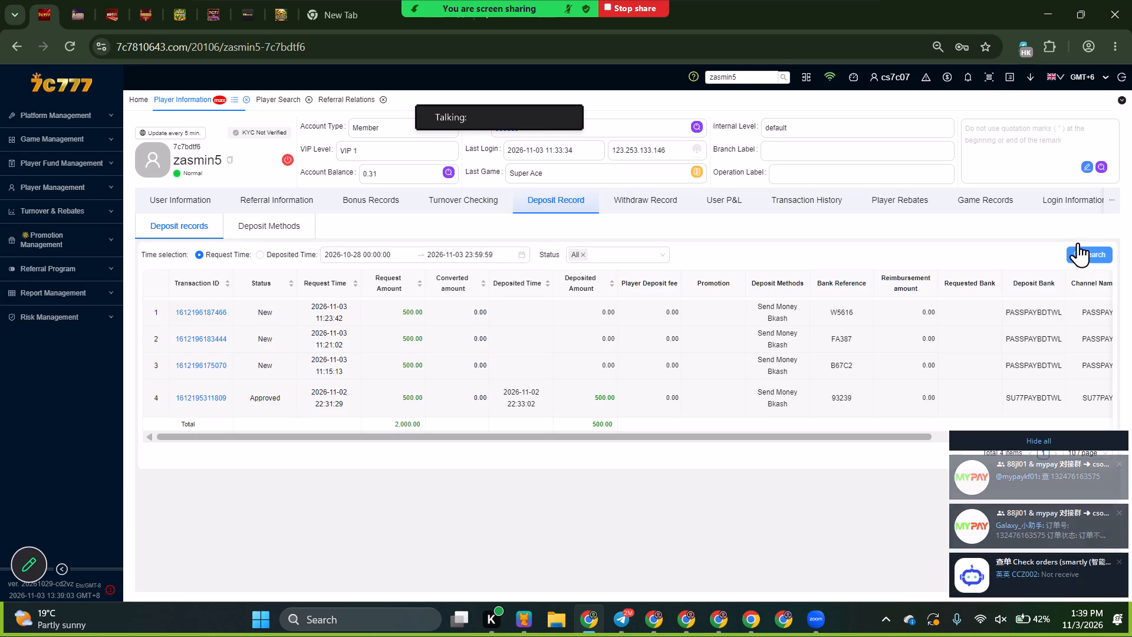
click(1032, 4)
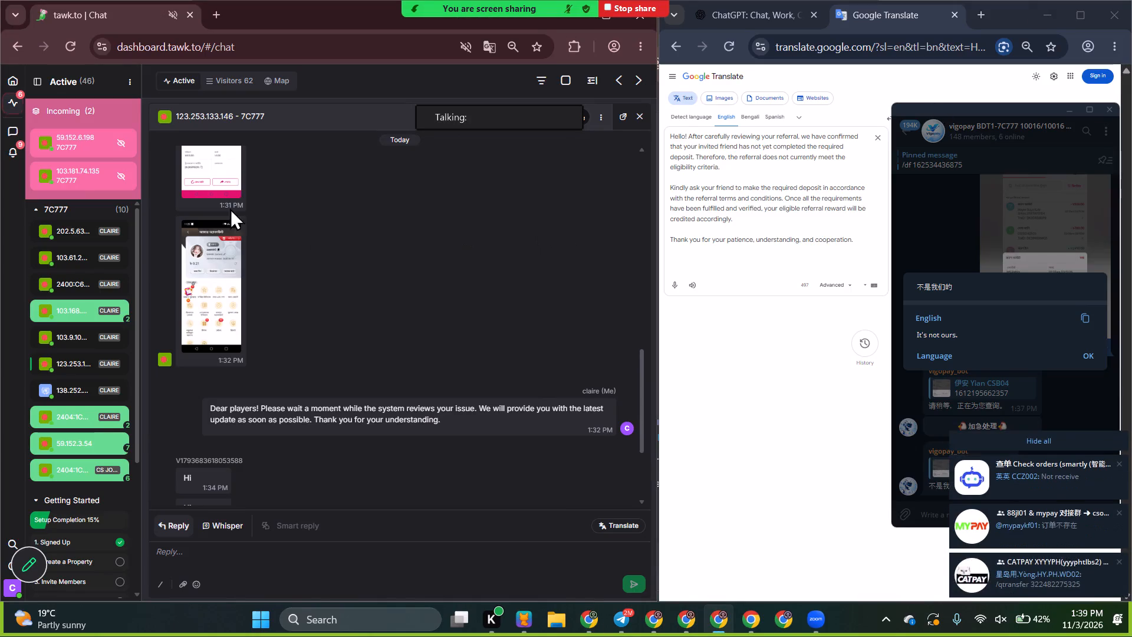
click(190, 162)
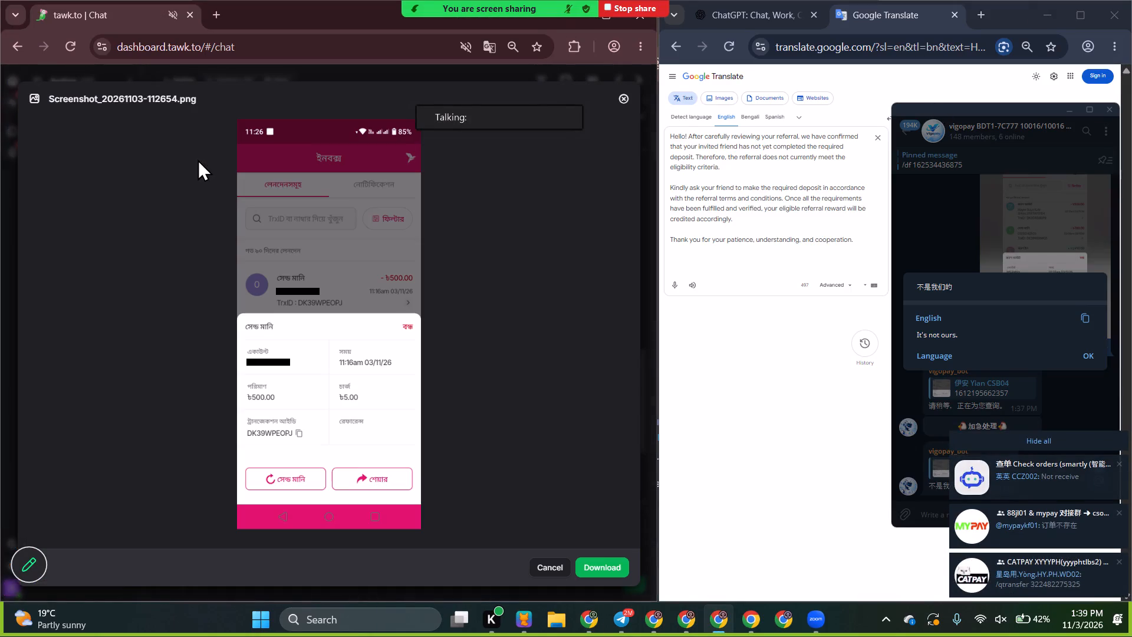
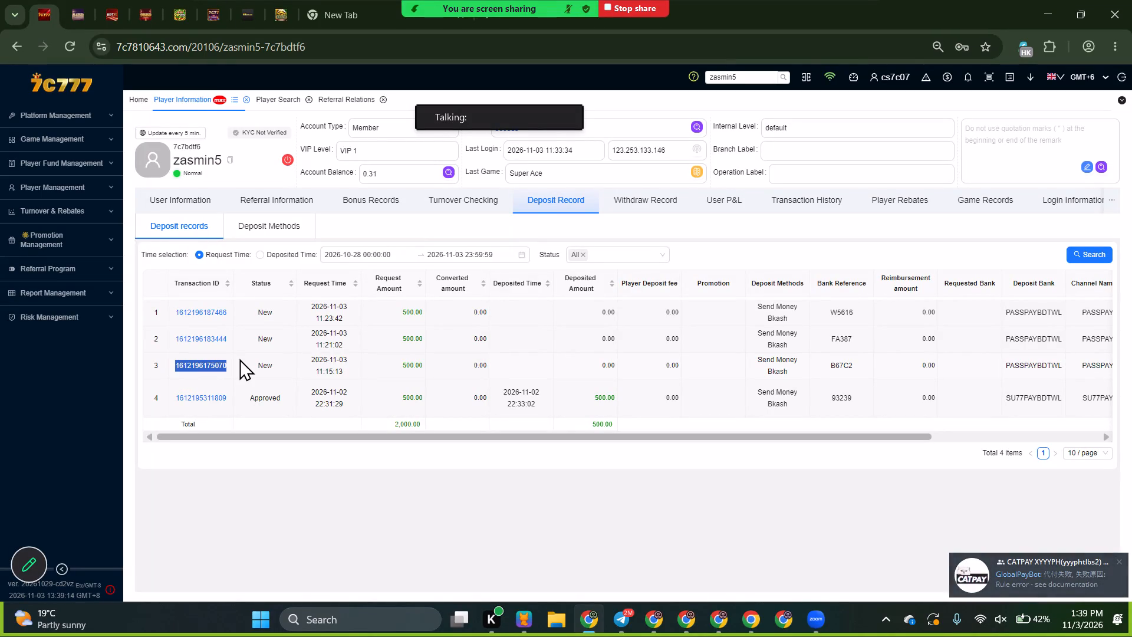
key(ctrl+c)
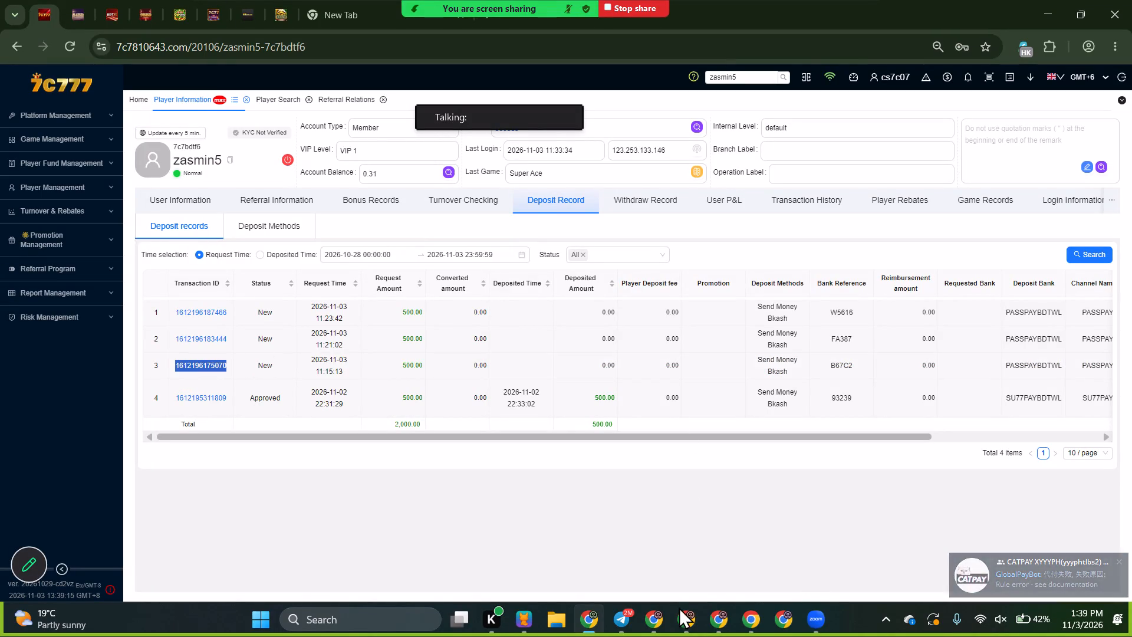
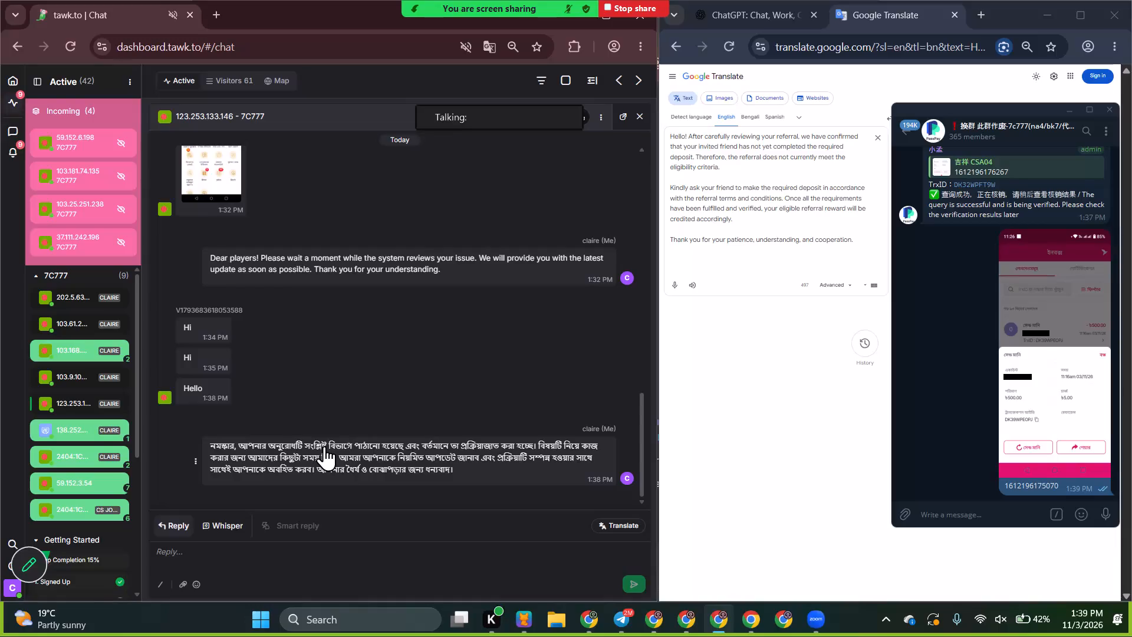
click(297, 559)
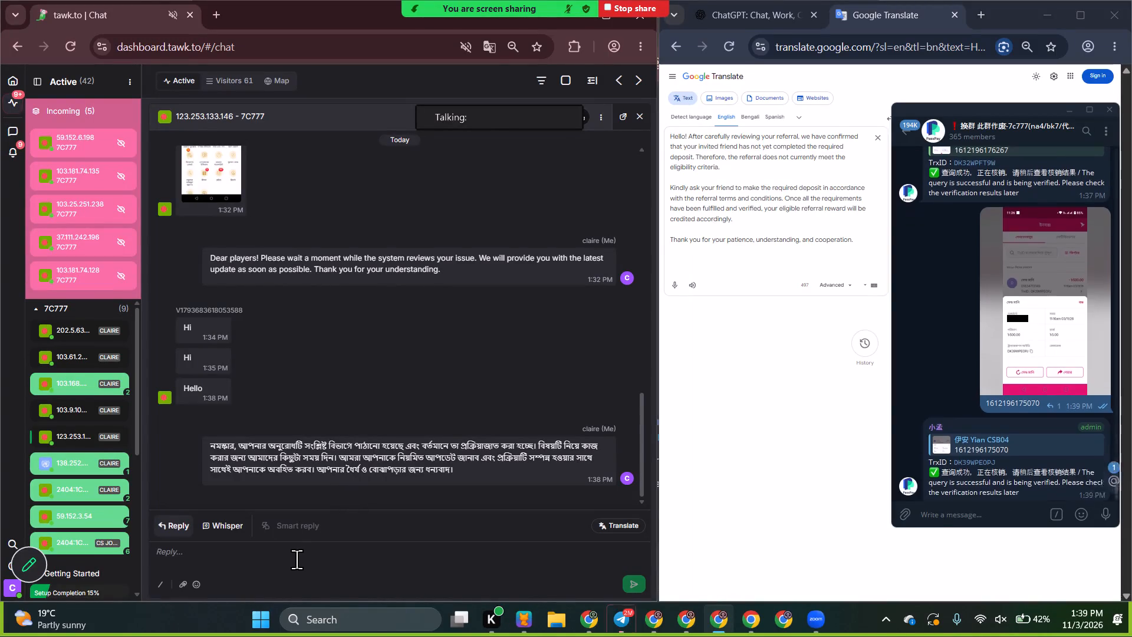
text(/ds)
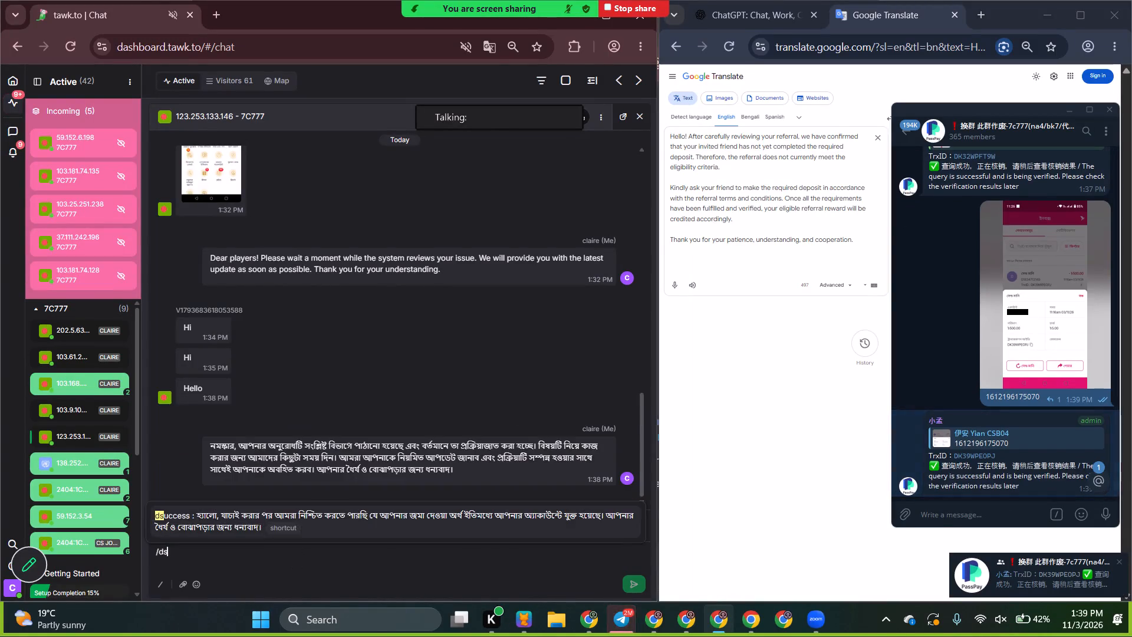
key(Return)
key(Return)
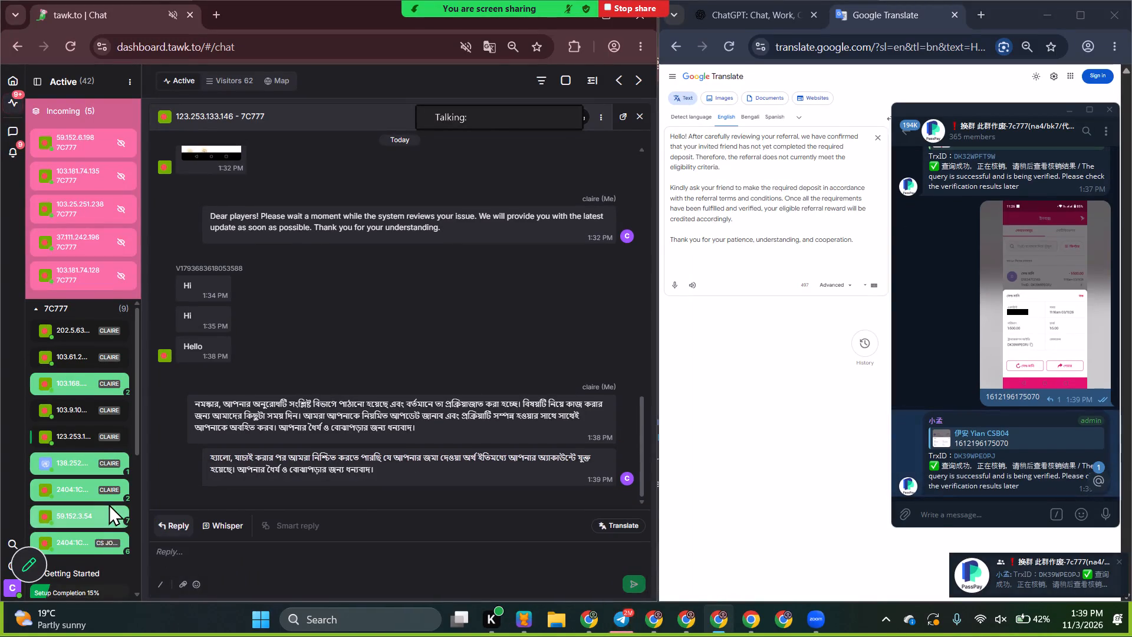
click(108, 504)
click(111, 517)
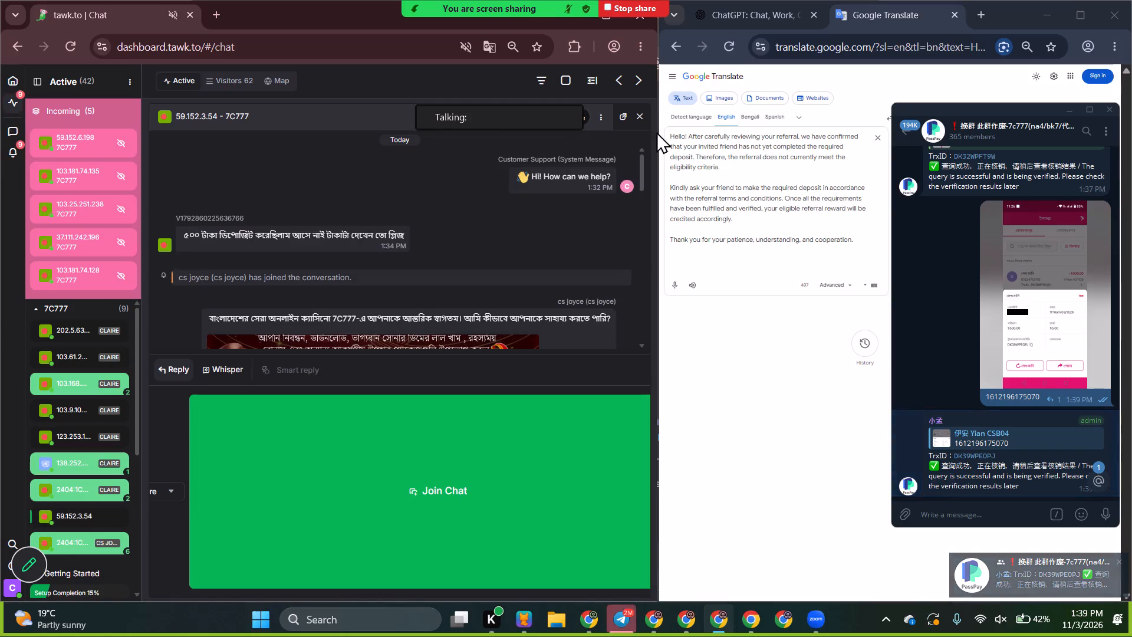
click(638, 113)
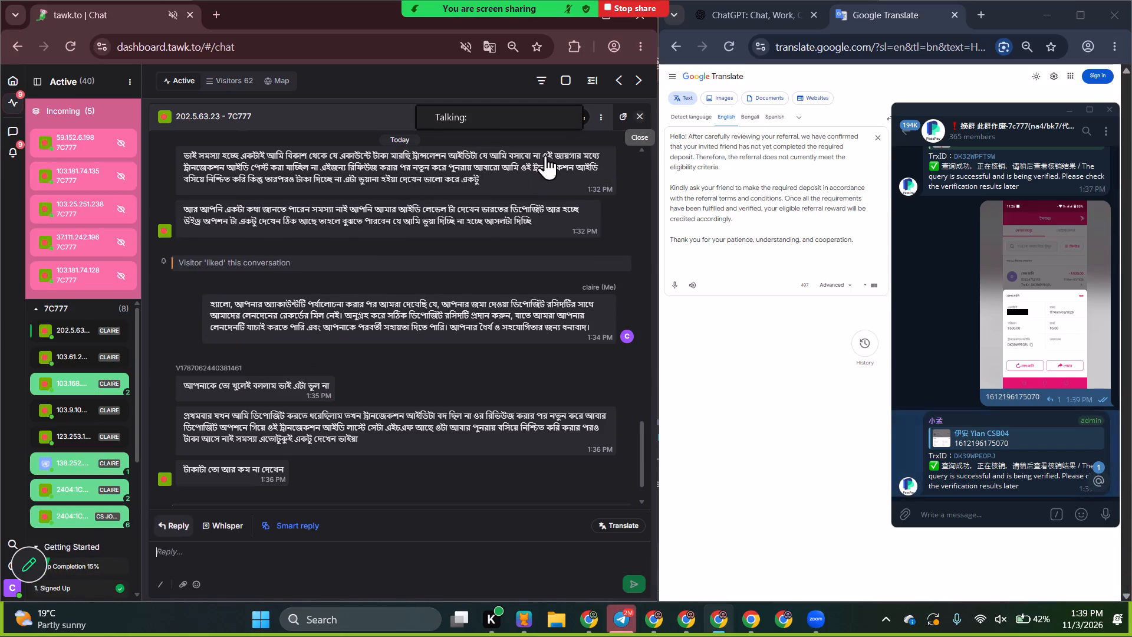
scroll(275, 366, down, 7)
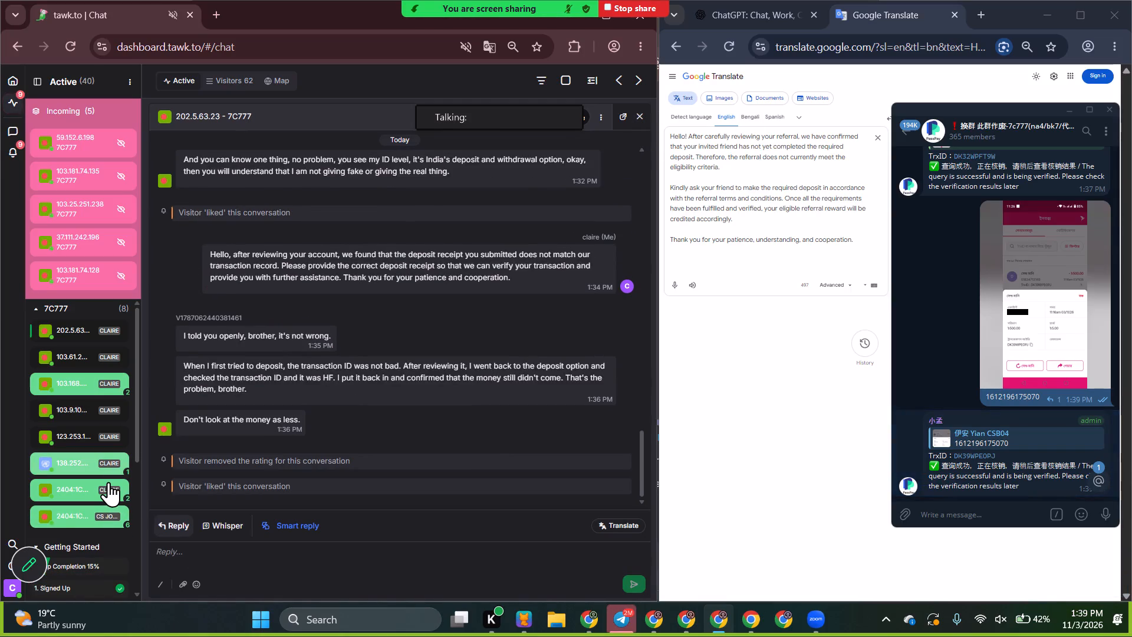
click(108, 482)
scroll(335, 401, down, 5)
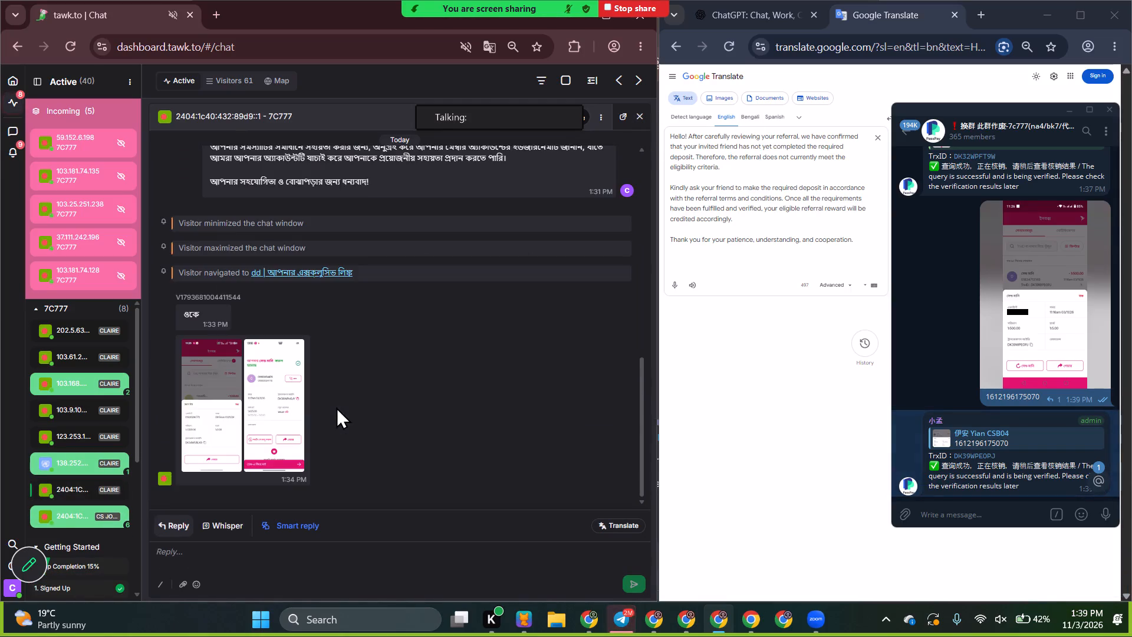
scroll(336, 407, down, 6)
scroll(408, 415, up, 1)
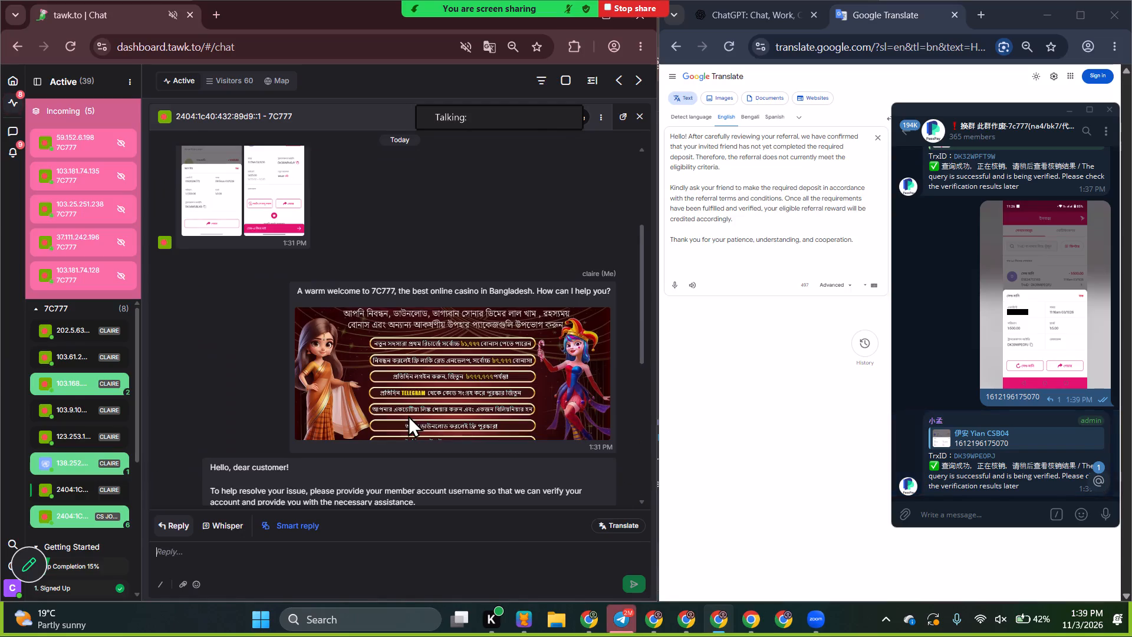
scroll(408, 415, up, 3)
scroll(408, 415, down, 13)
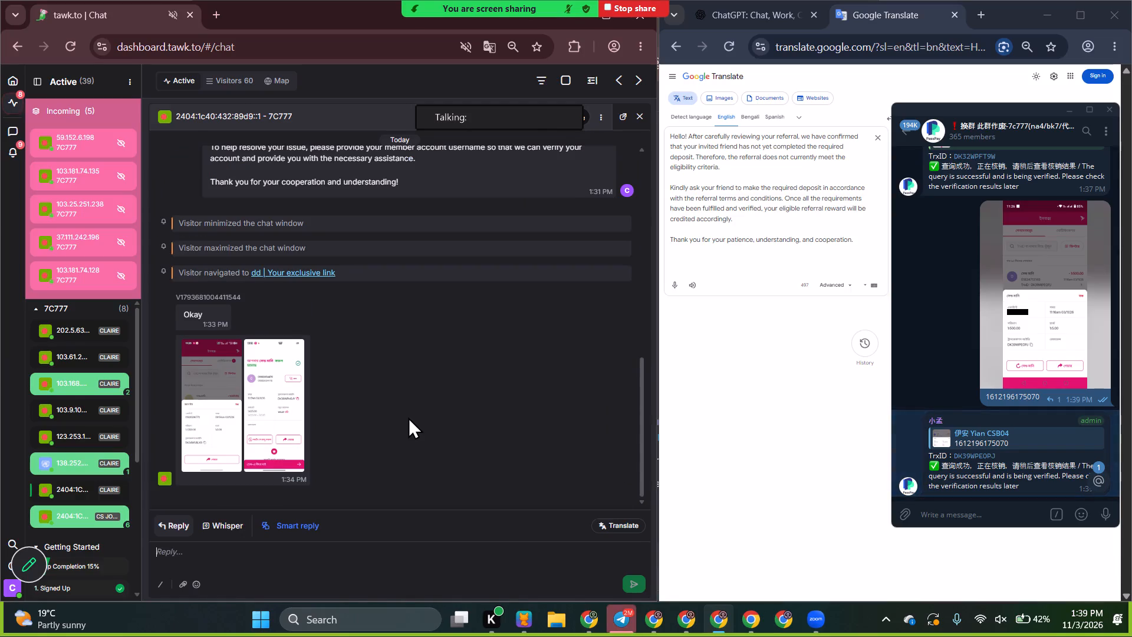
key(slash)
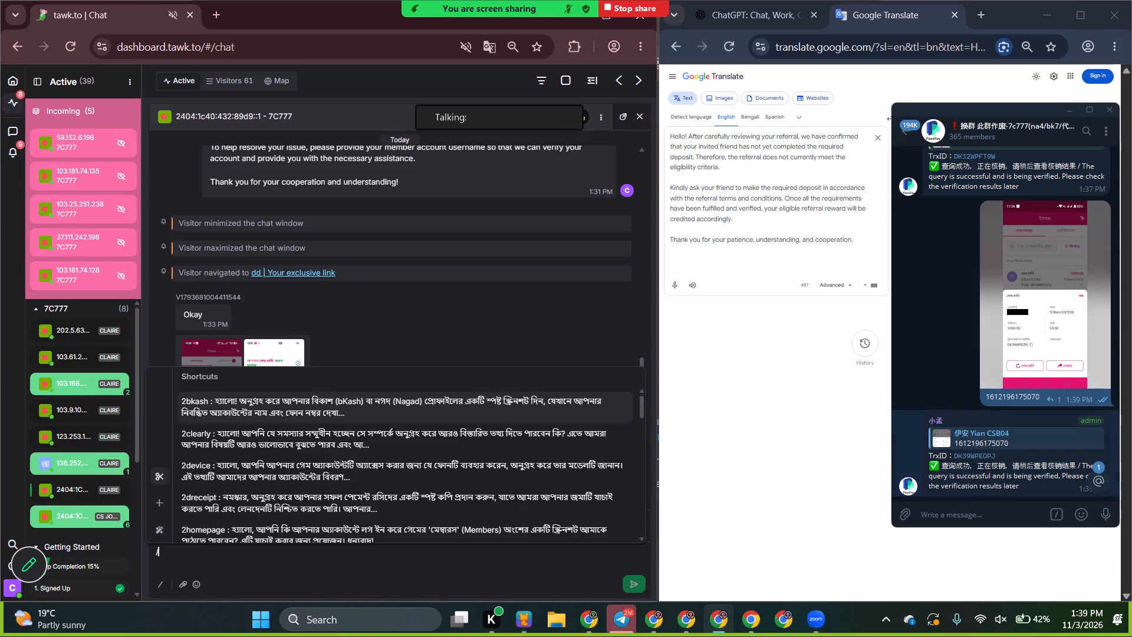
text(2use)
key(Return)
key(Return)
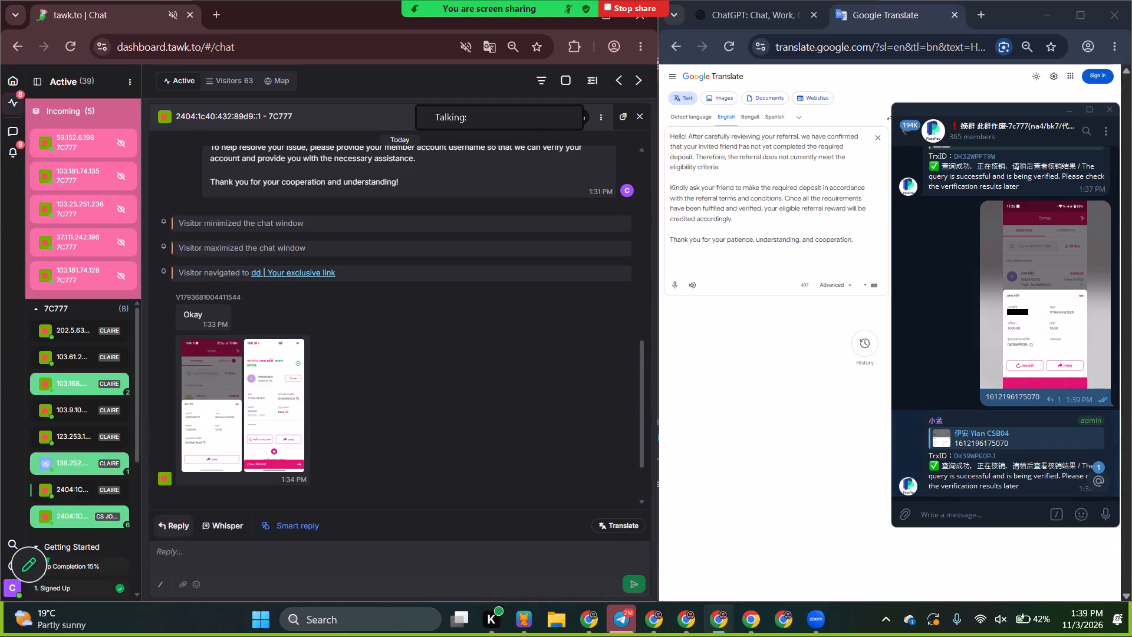
click(91, 273)
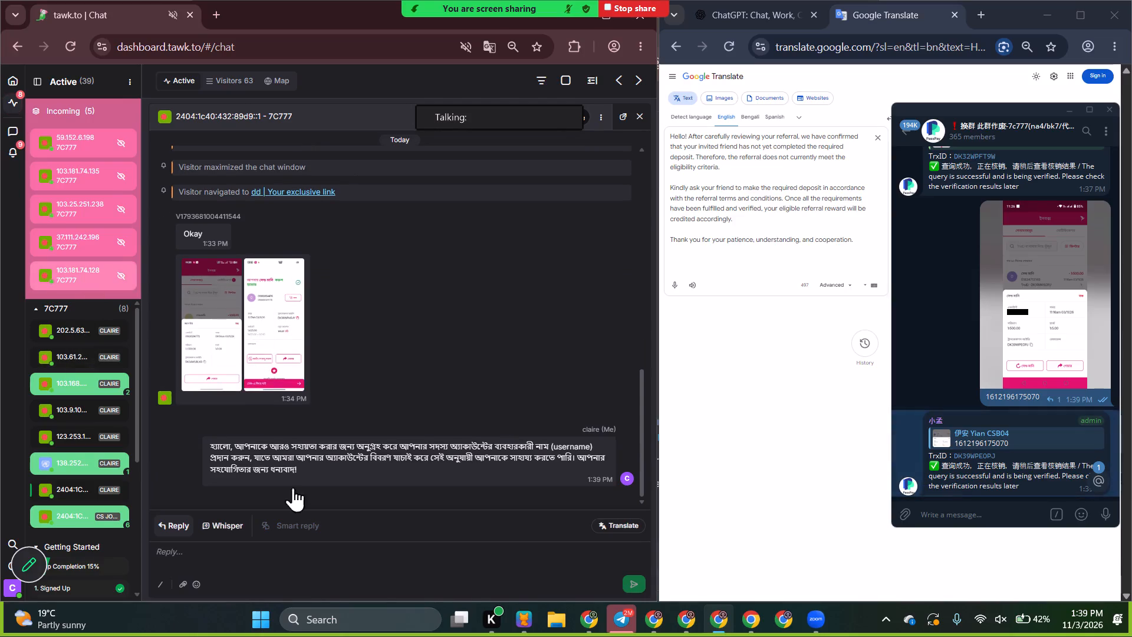
click(321, 528)
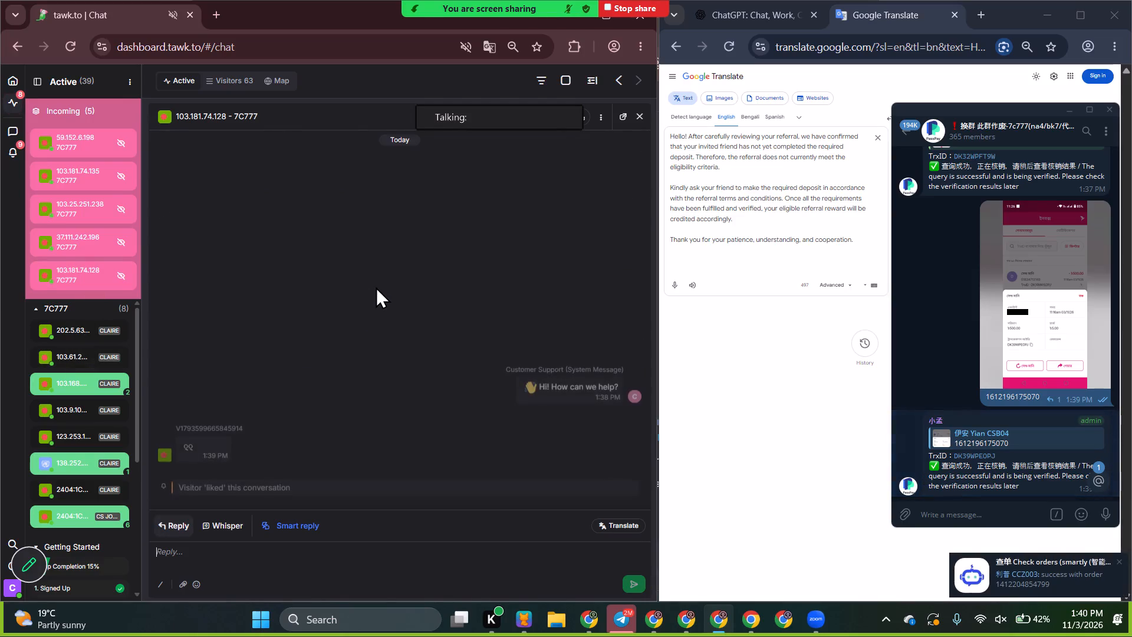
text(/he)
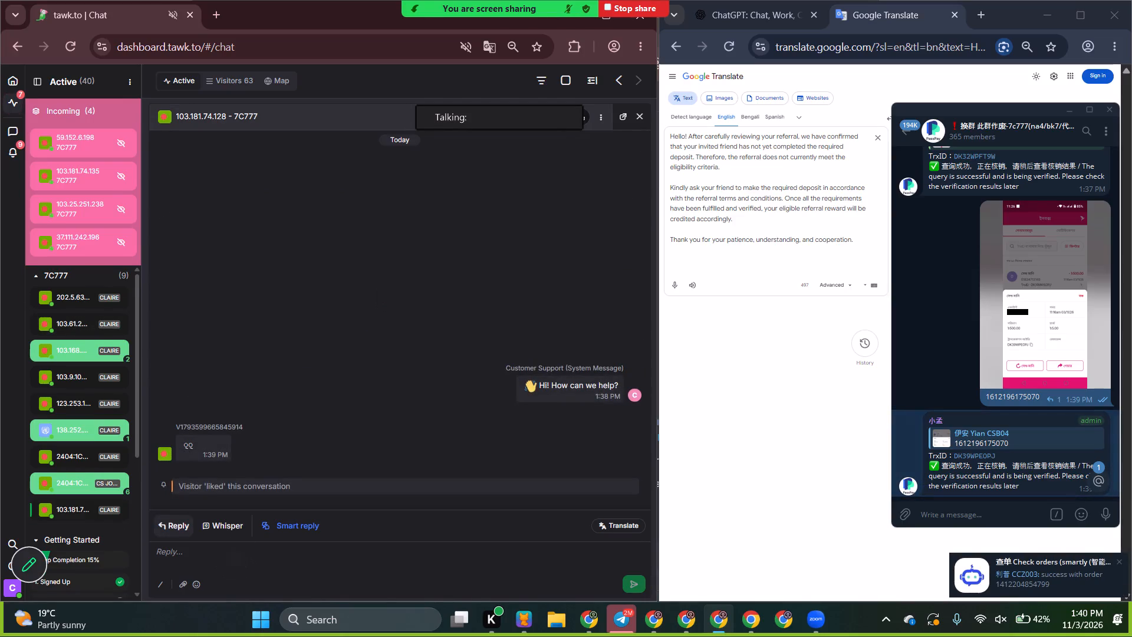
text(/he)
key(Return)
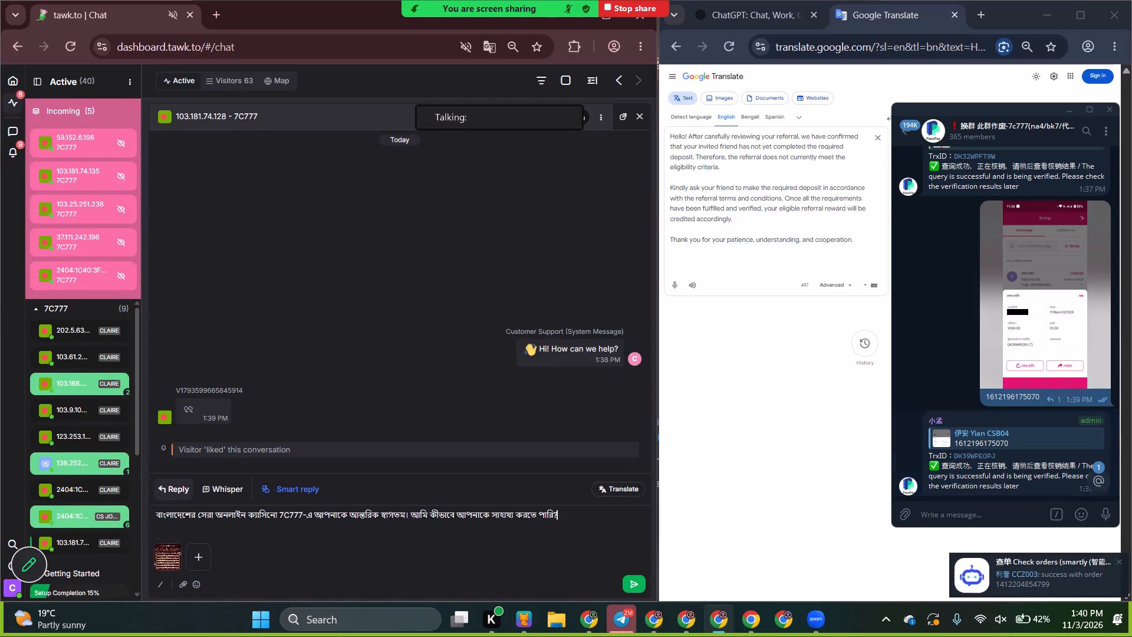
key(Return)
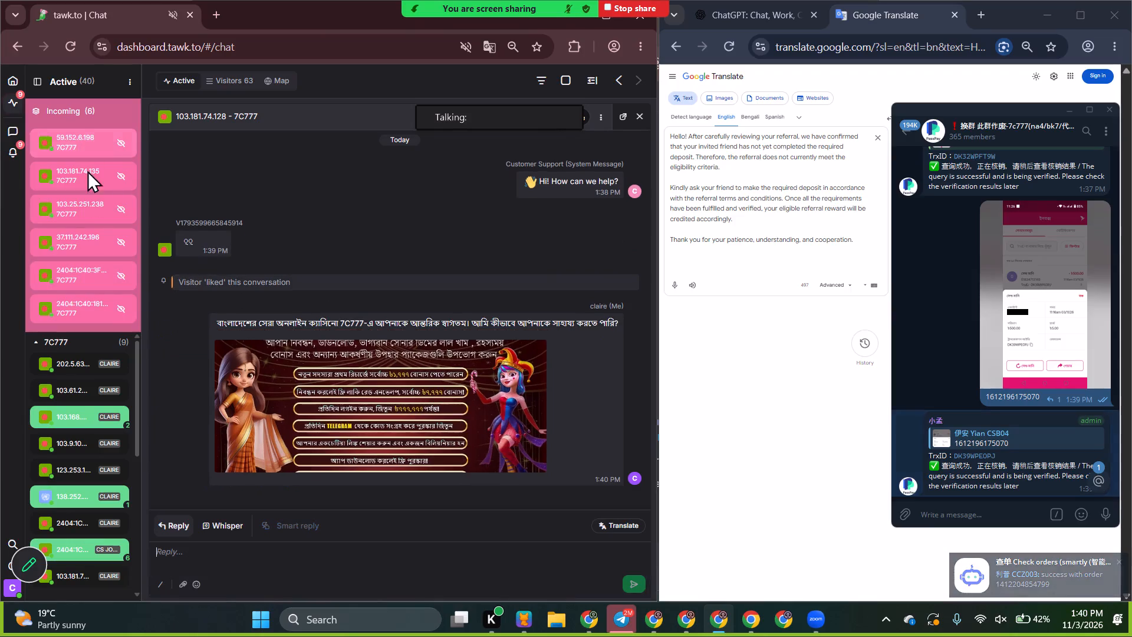
click(87, 170)
click(299, 461)
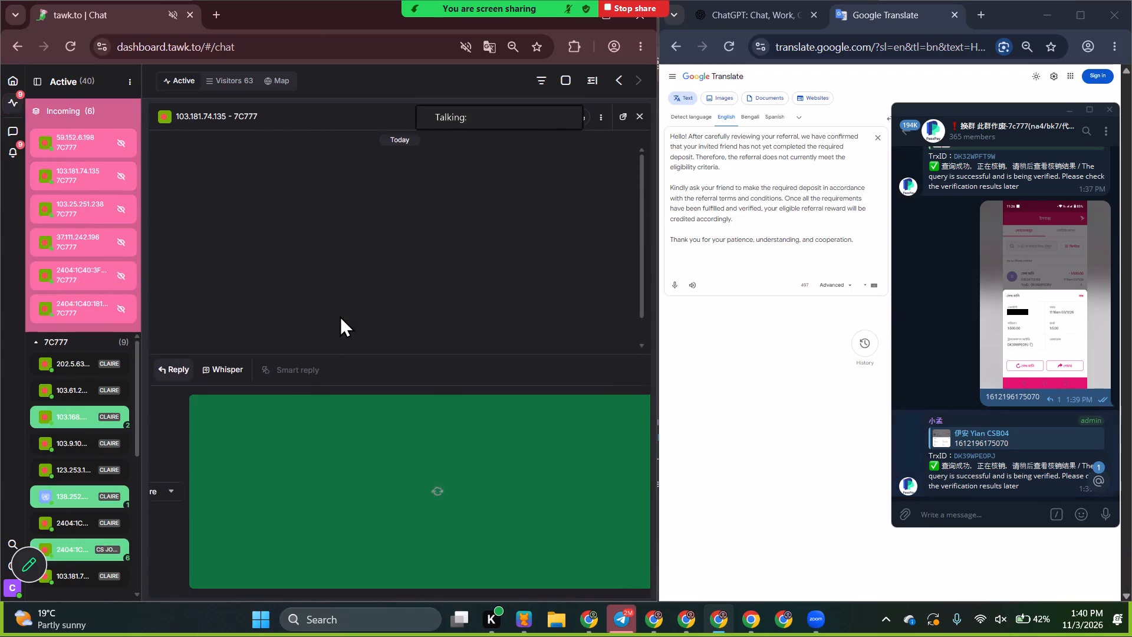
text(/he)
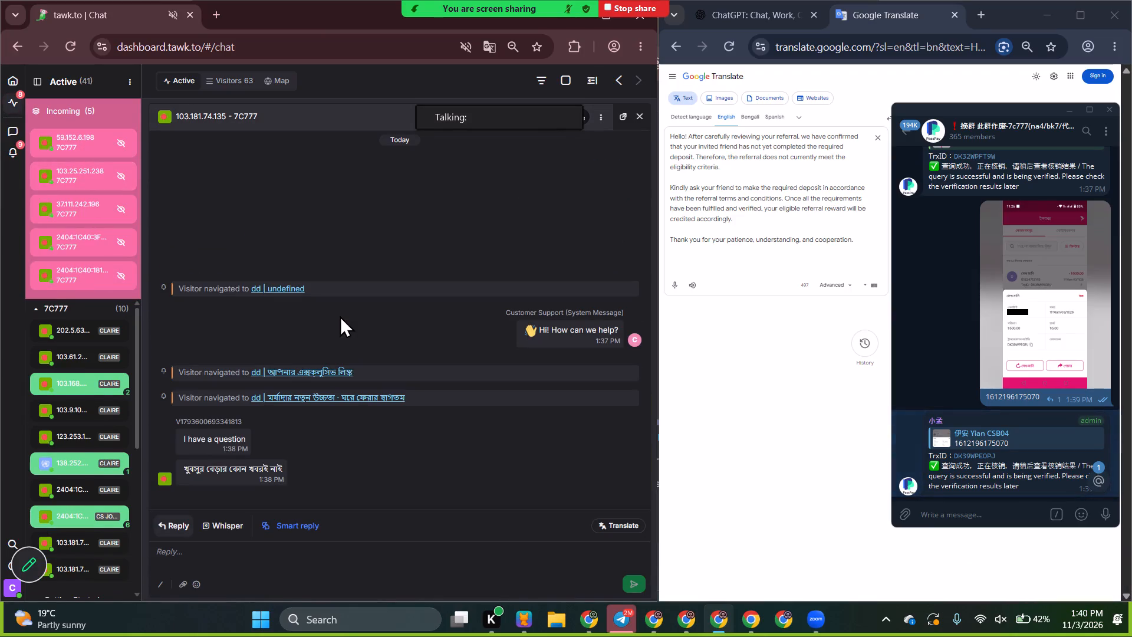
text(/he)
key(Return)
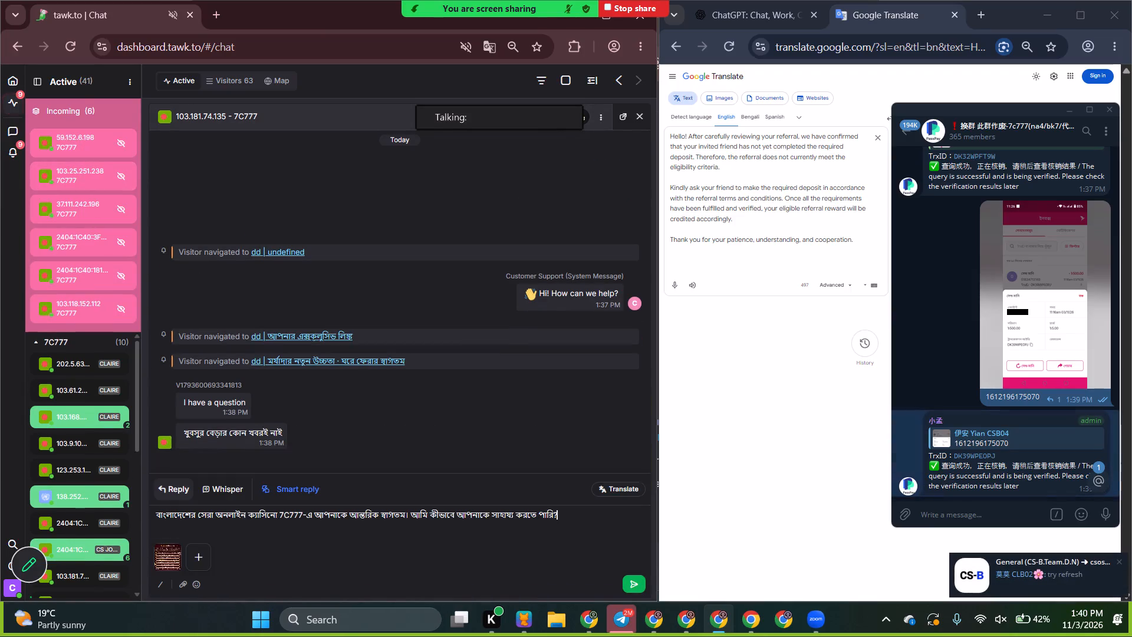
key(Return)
right_click(285, 307)
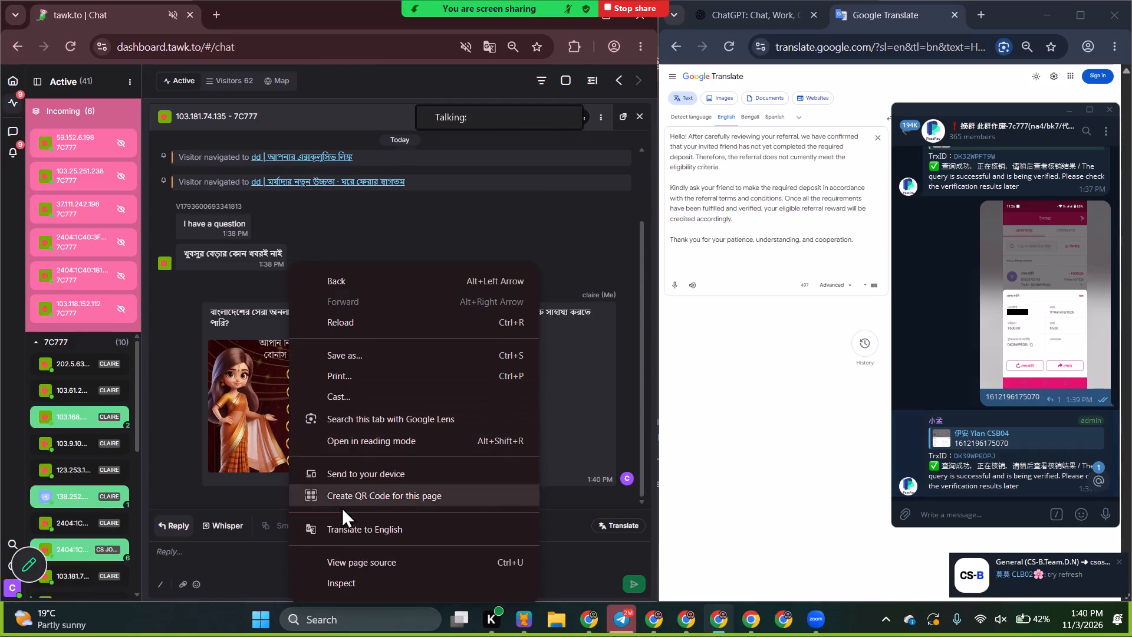
click(338, 520)
click(389, 80)
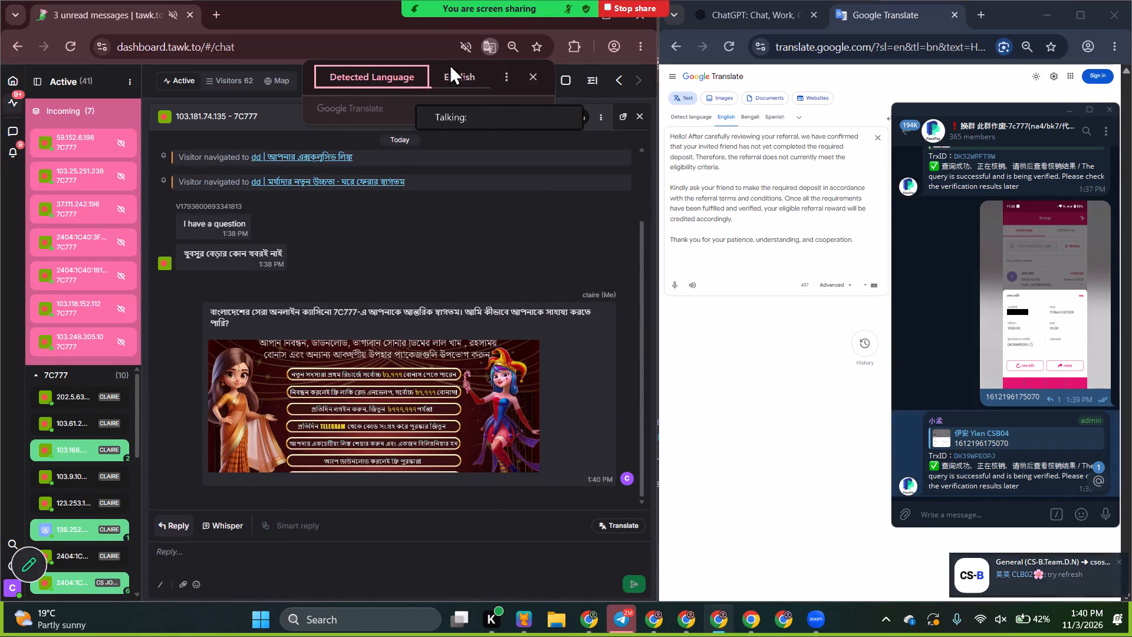
click(461, 67)
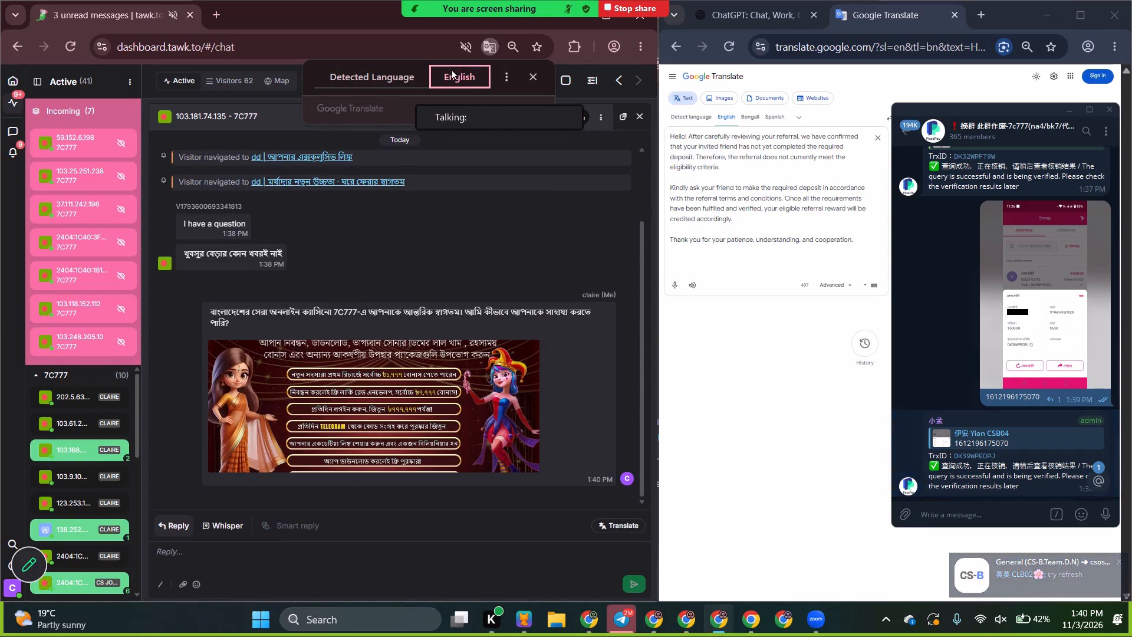
click(424, 71)
click(450, 68)
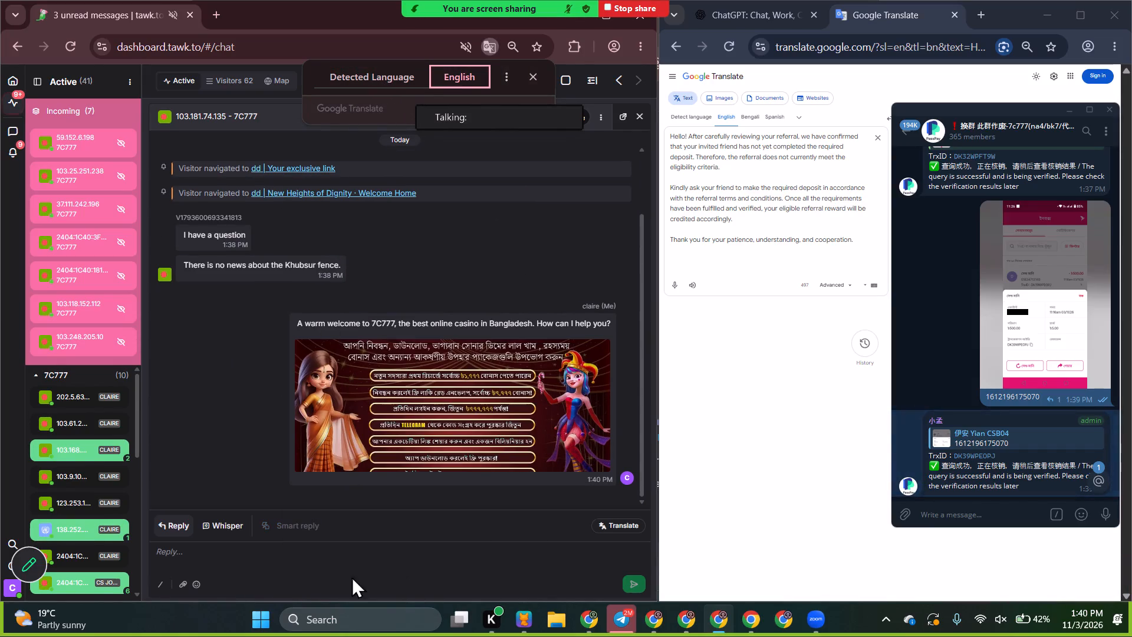
click(325, 562)
click(39, 310)
click(361, 526)
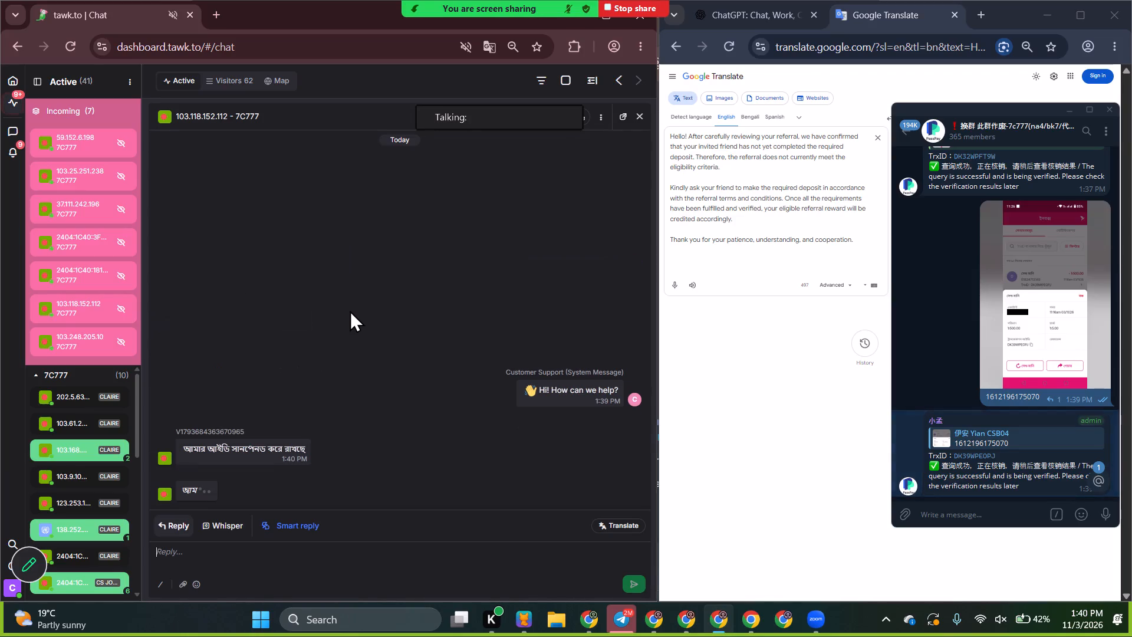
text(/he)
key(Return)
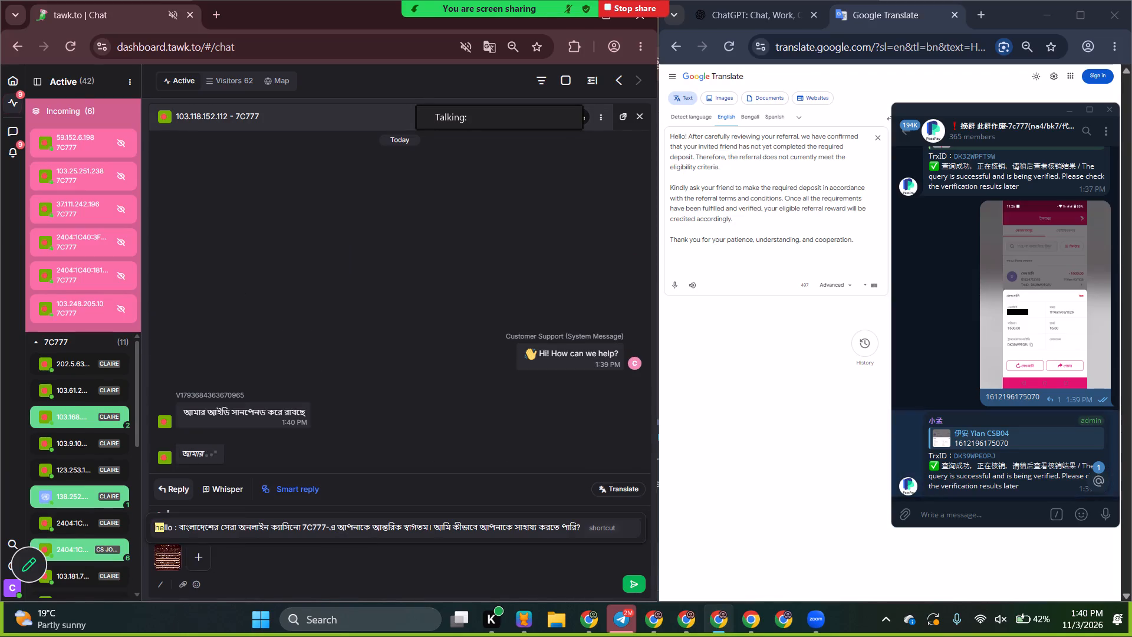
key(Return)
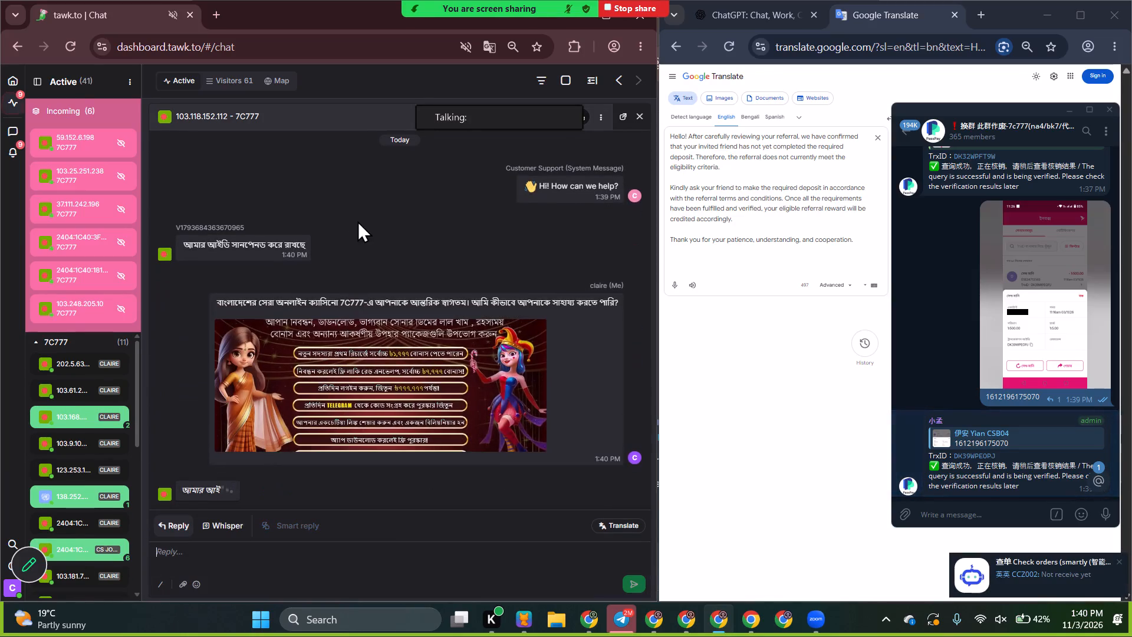
right_click(357, 221)
click(435, 490)
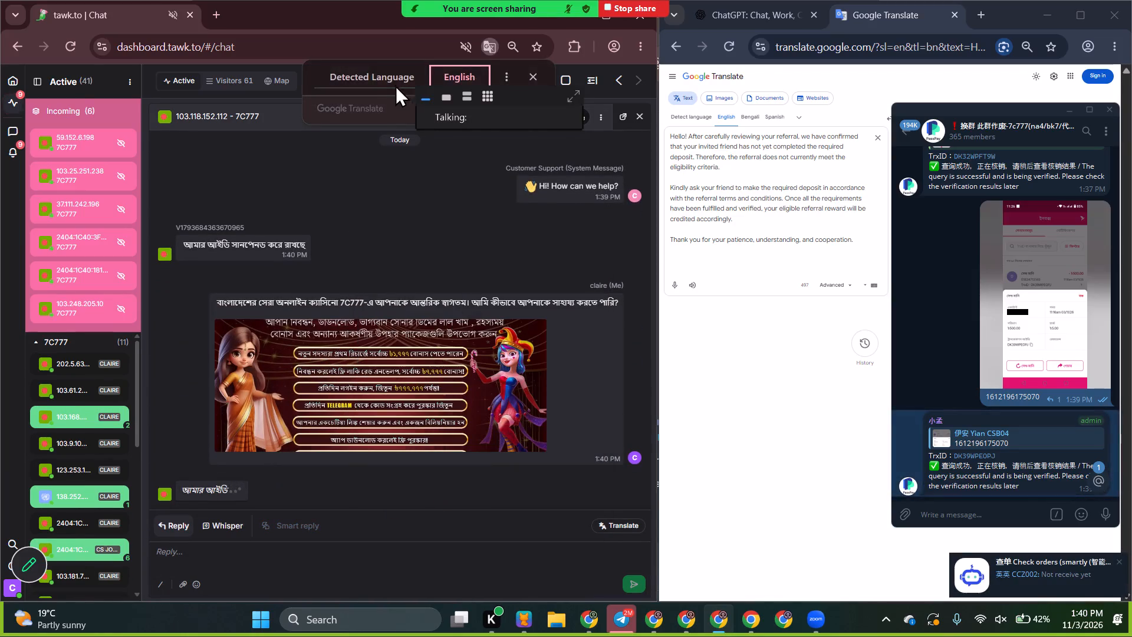
click(393, 78)
click(471, 64)
click(462, 71)
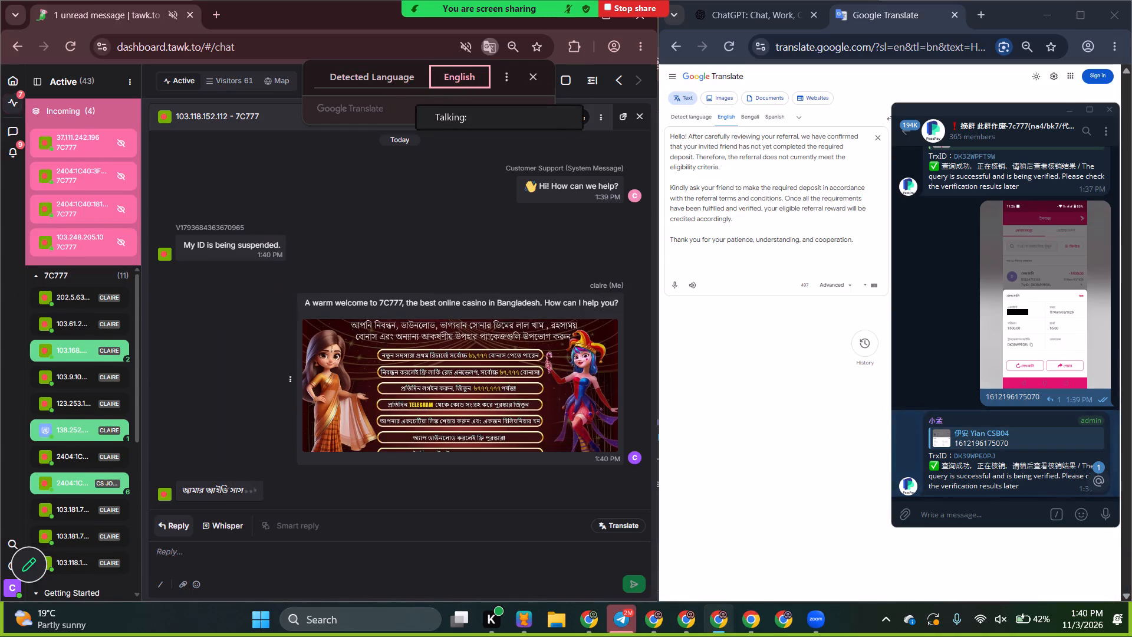
scroll(337, 436, down, 7)
Open the incoming 2404:1c40:181 chat and close it, leaving it to the other agent.
click(80, 215)
click(324, 518)
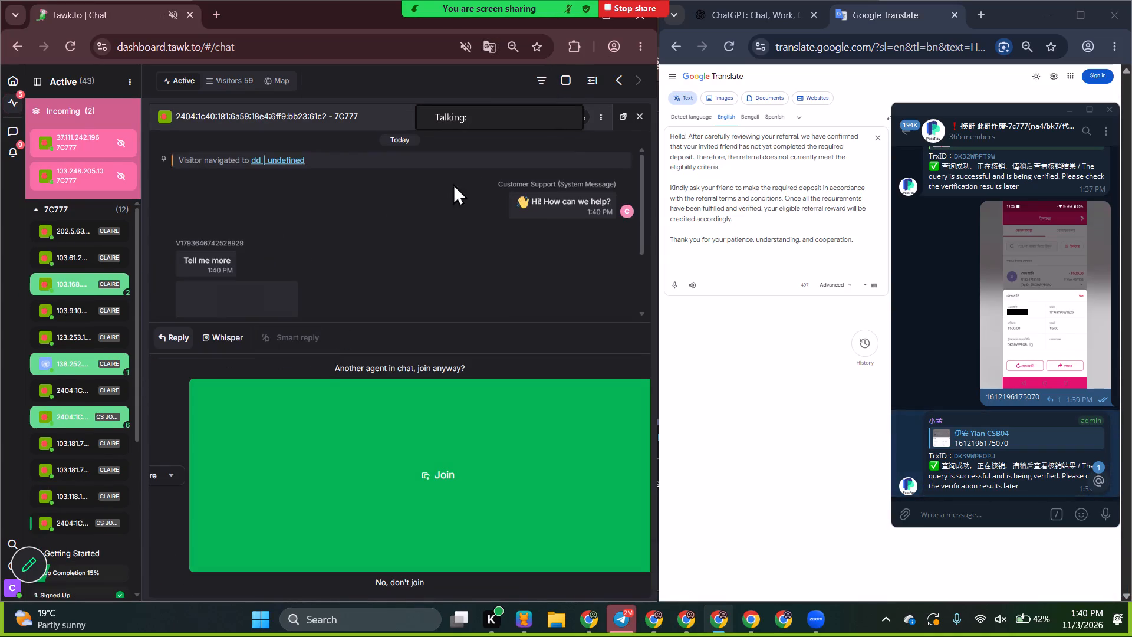
click(643, 119)
click(93, 152)
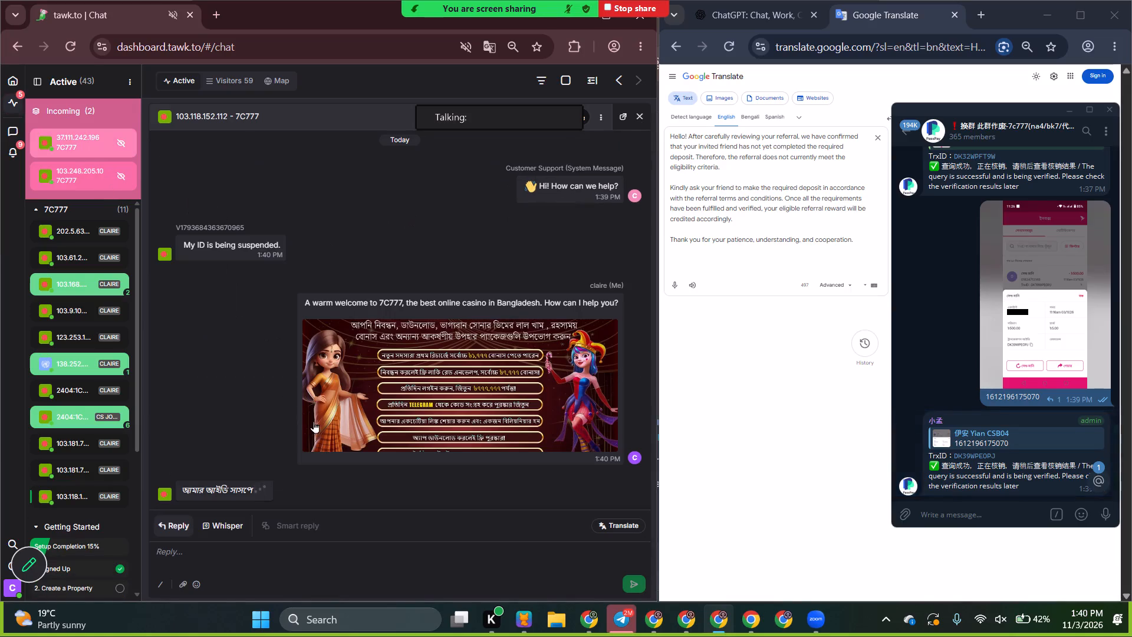
click(329, 447)
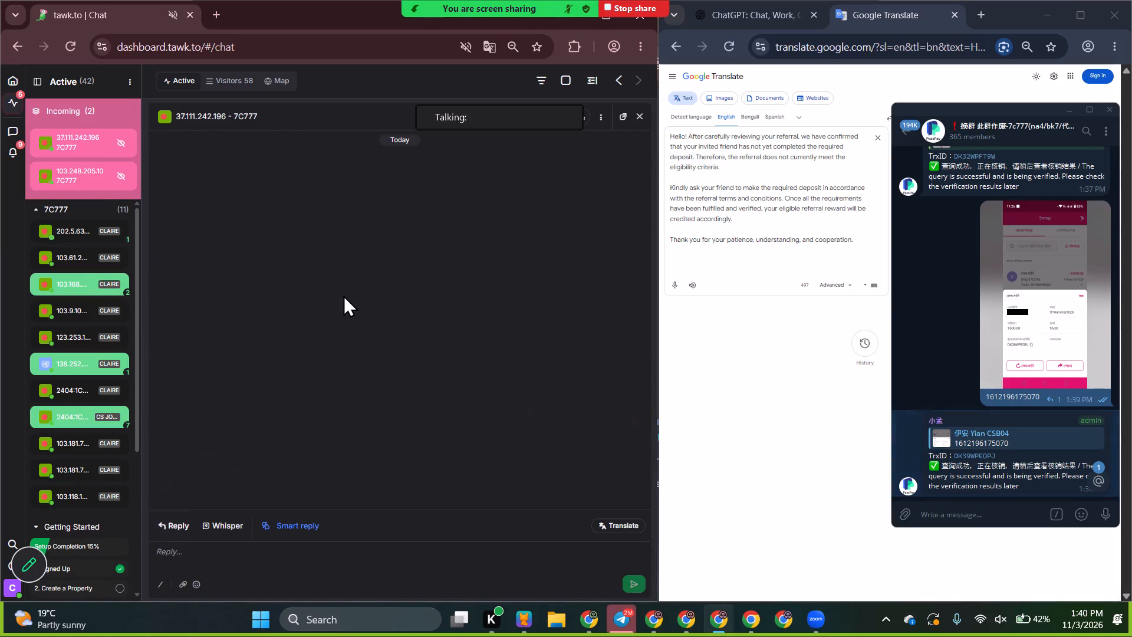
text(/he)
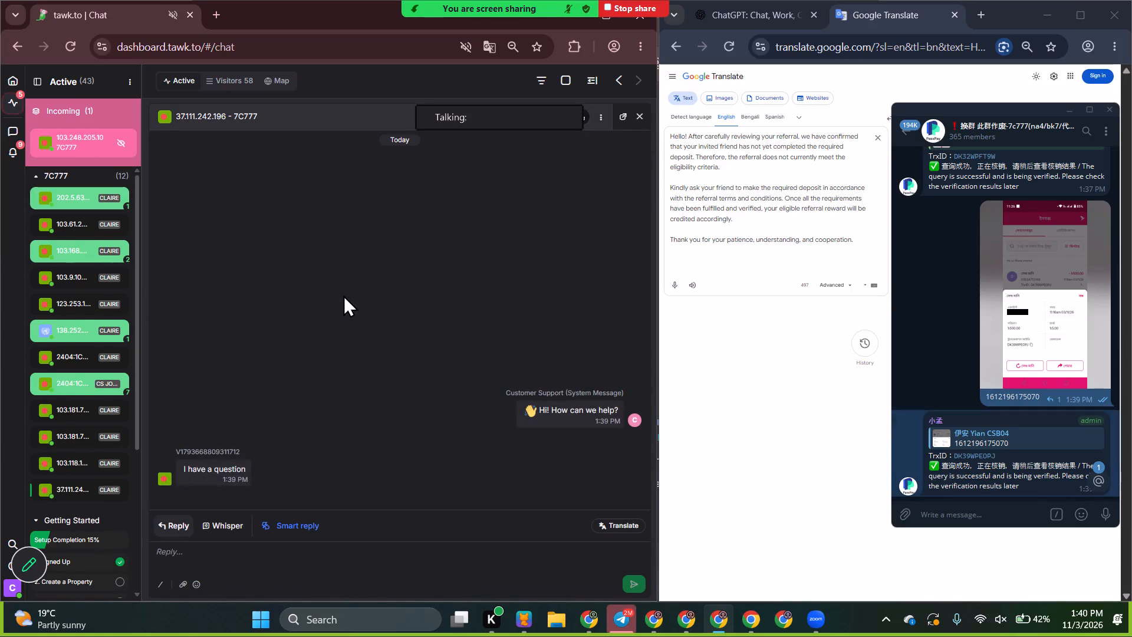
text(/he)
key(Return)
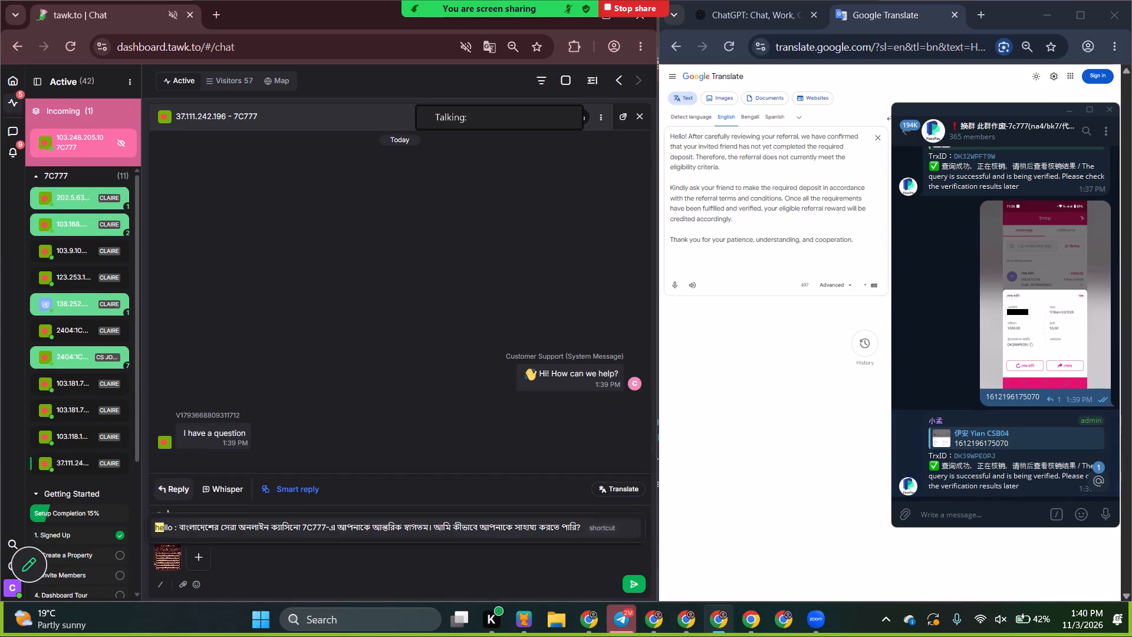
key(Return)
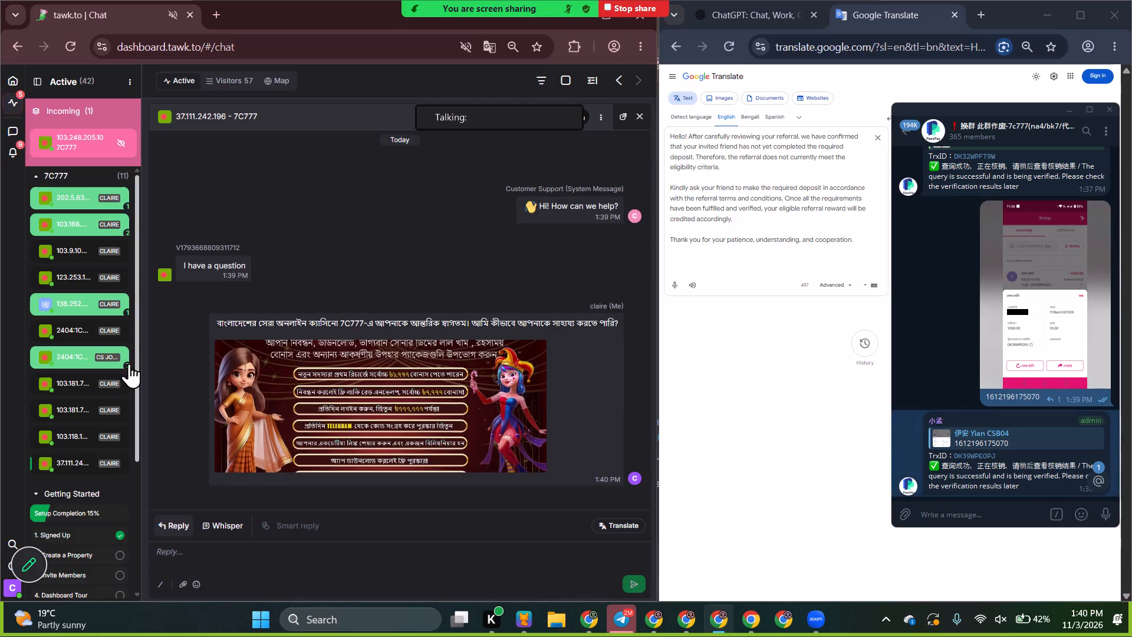
click(106, 354)
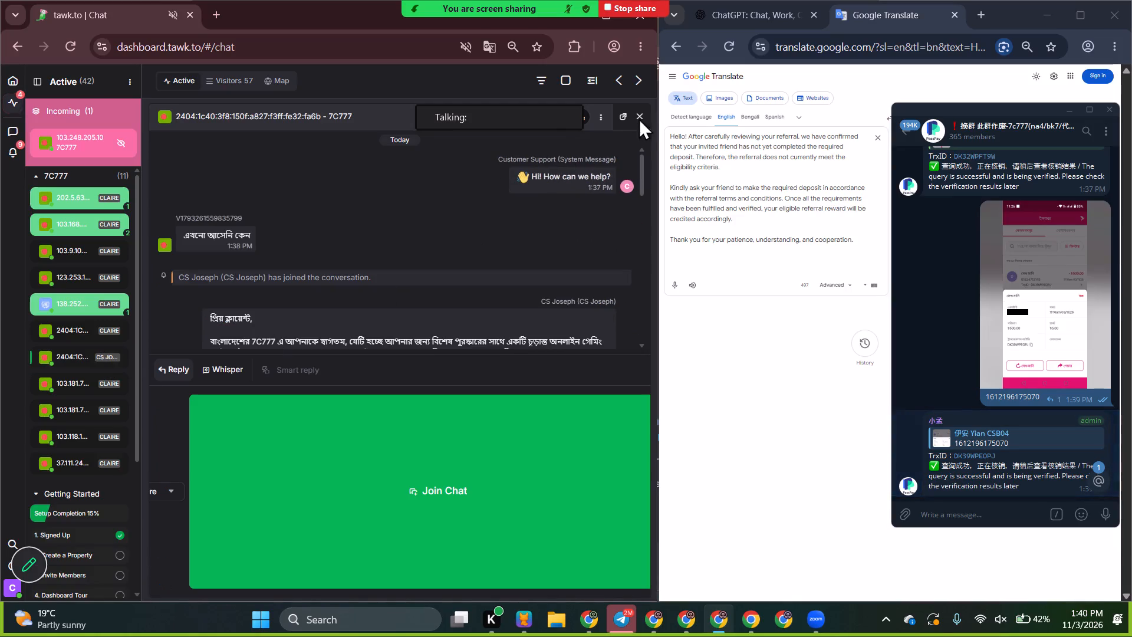
click(640, 117)
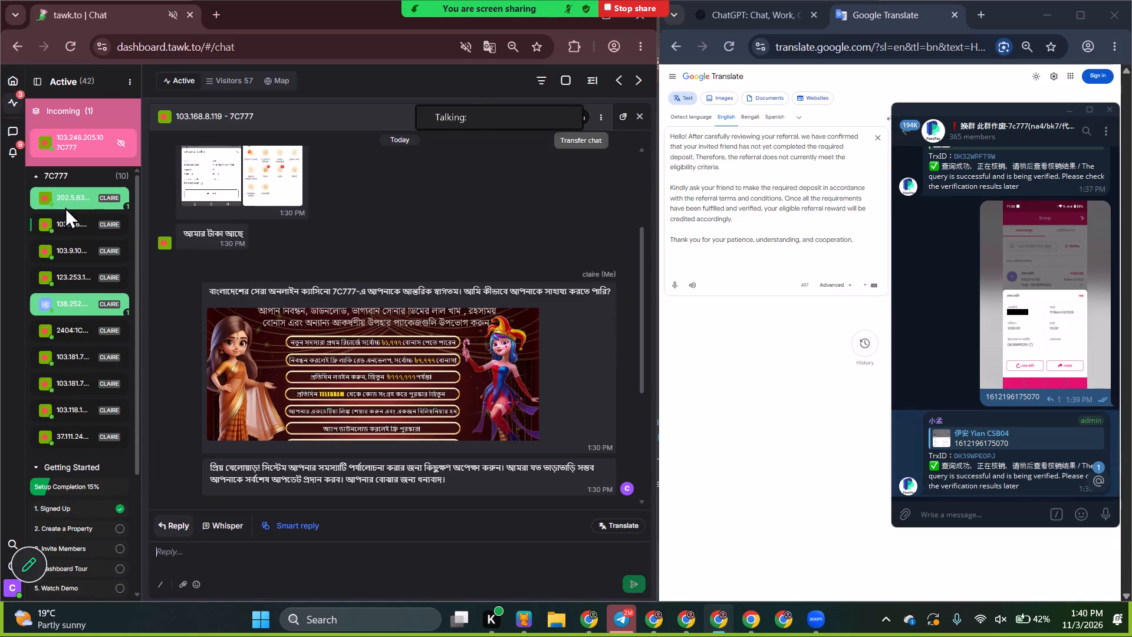
click(75, 197)
scroll(286, 393, down, 11)
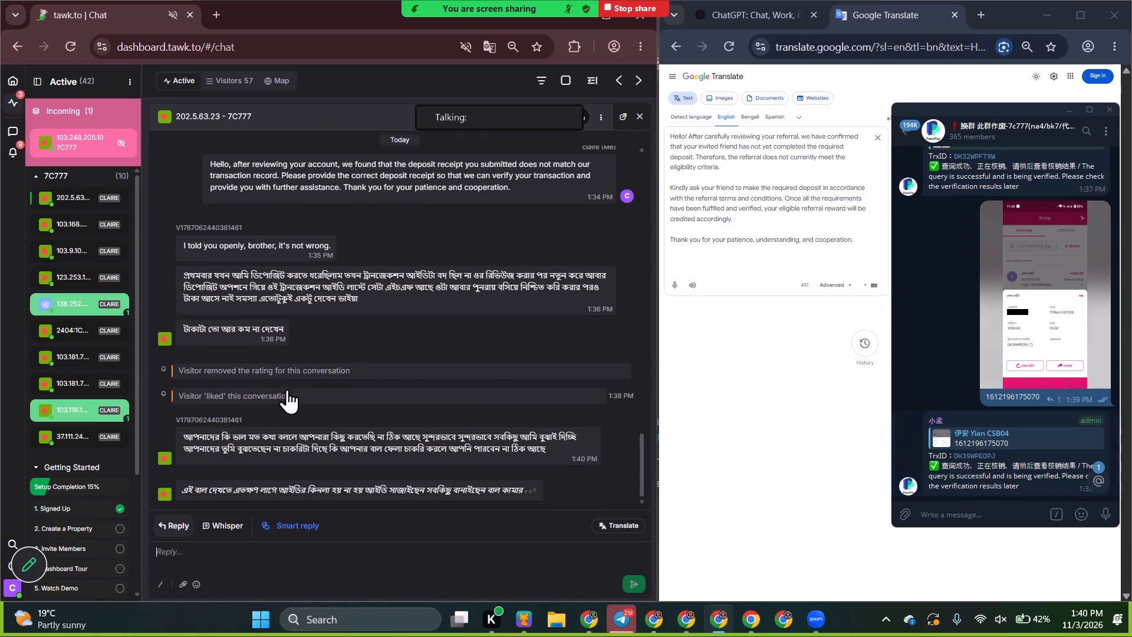
scroll(287, 389, down, 6)
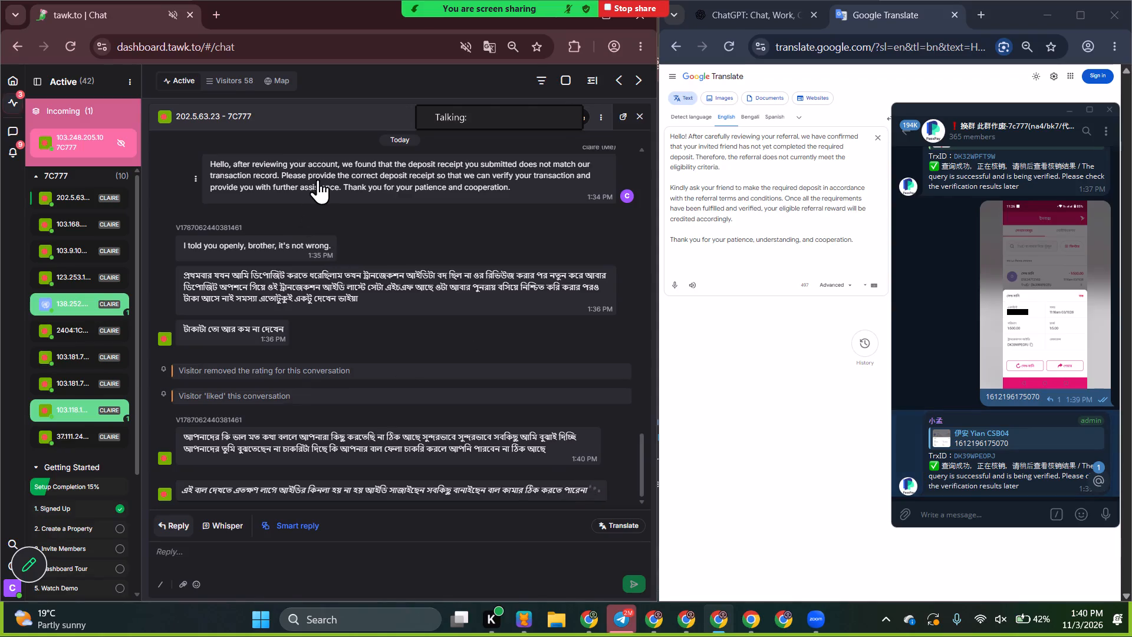
triple_click(318, 178)
click(318, 178)
key(ctrl+c)
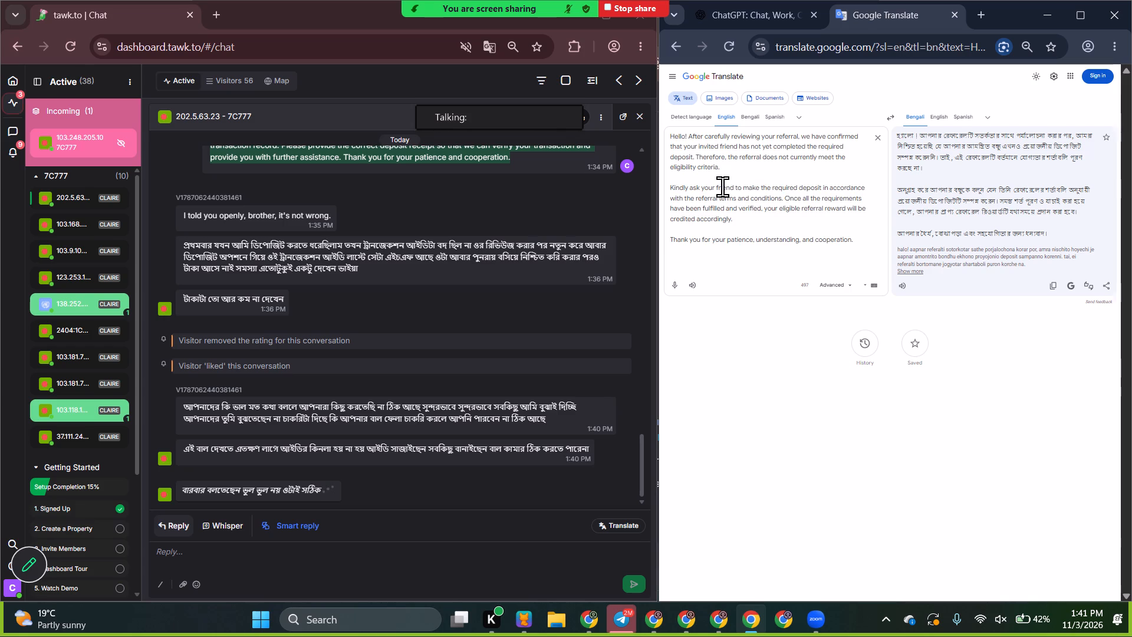
key(ctrl+a)
key(ctrl+v)
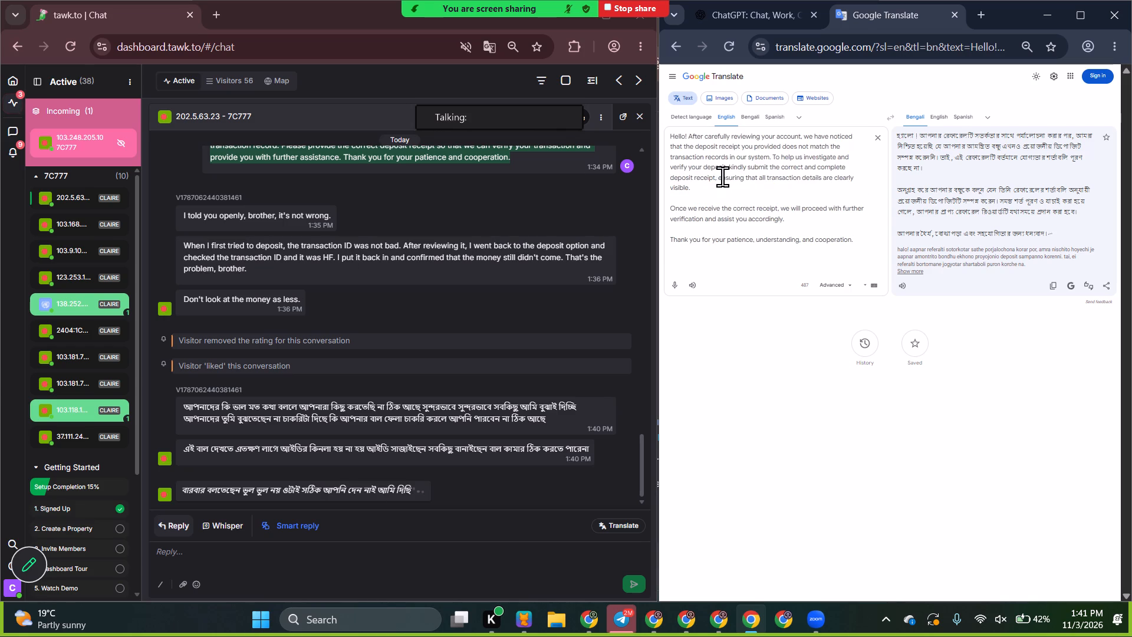
double_click(726, 135)
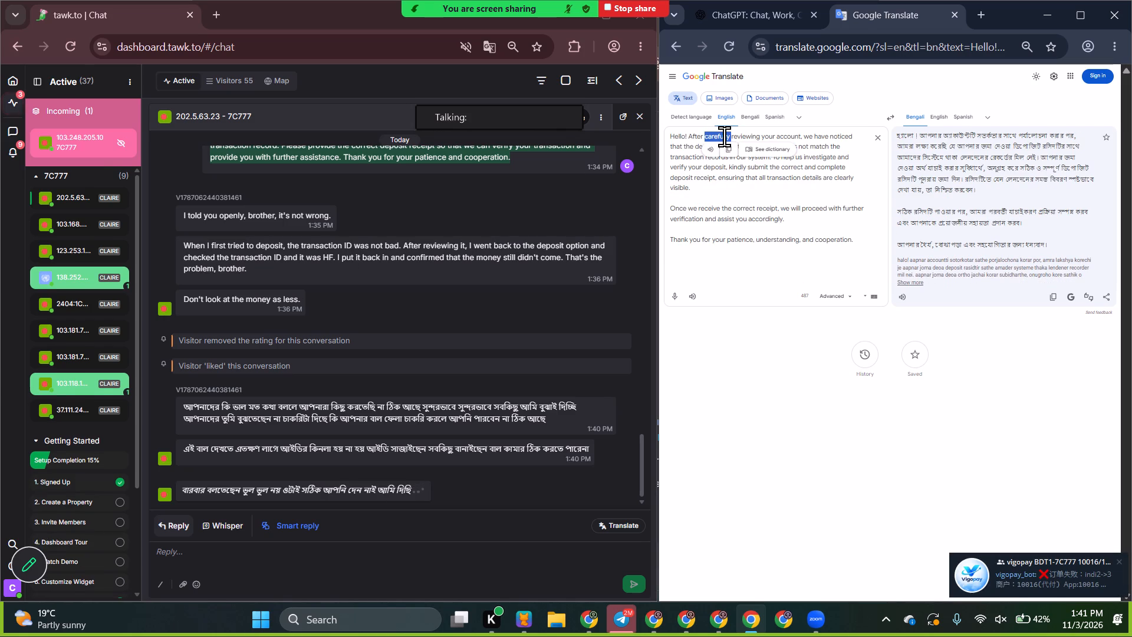
key(Delete)
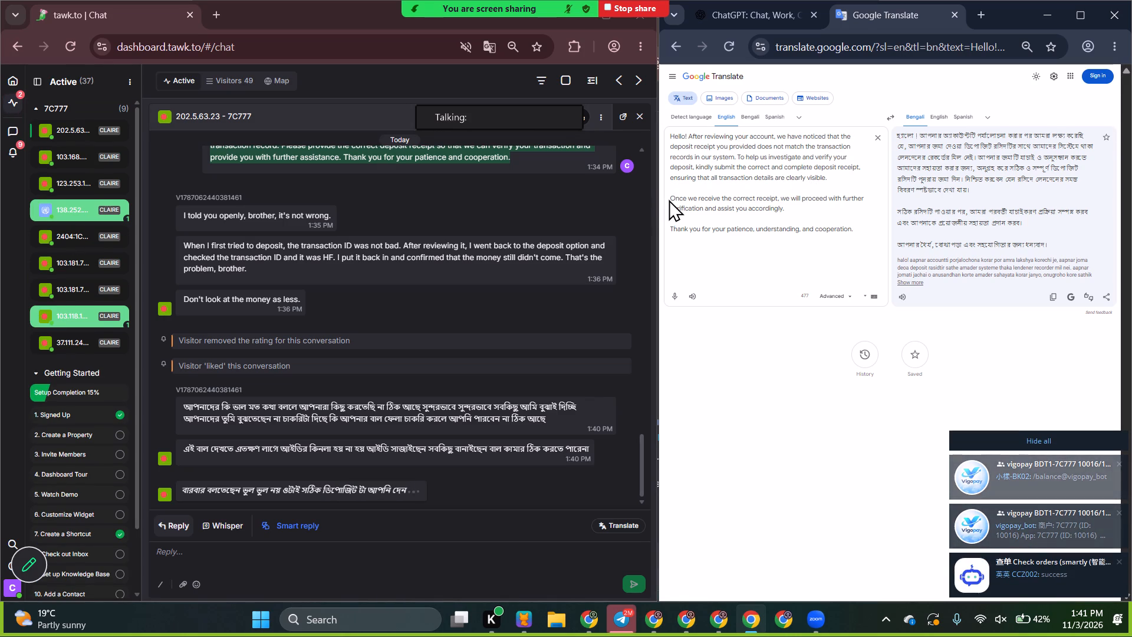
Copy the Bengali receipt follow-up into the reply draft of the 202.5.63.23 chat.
click(1058, 285)
click(1055, 299)
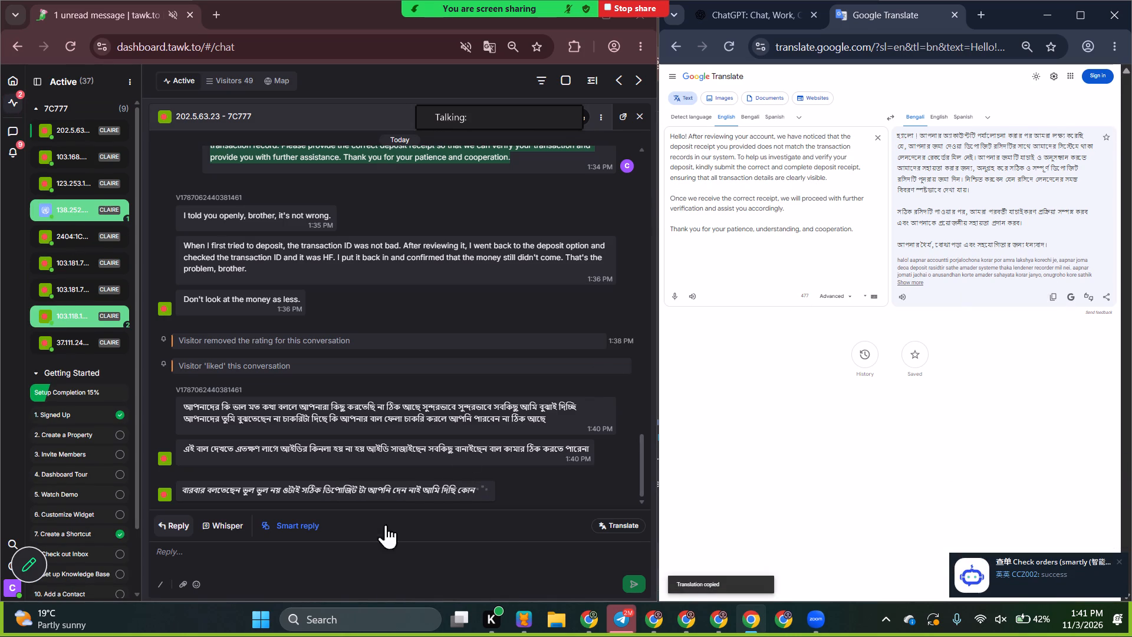
click(345, 557)
key(ctrl+v)
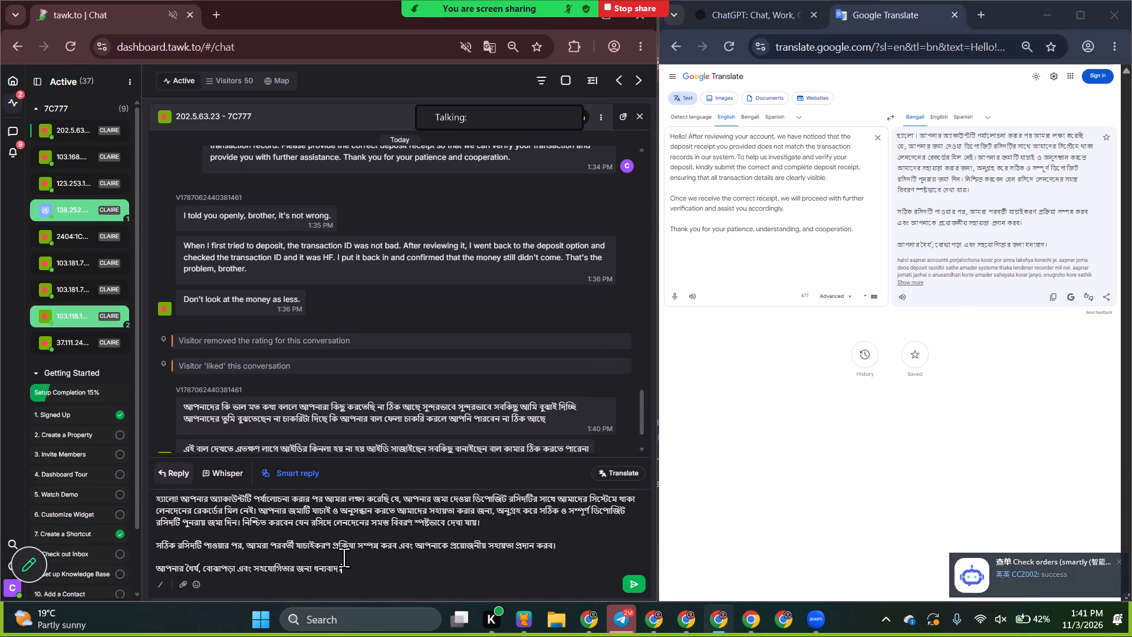
click(111, 320)
scroll(291, 392, down, 3)
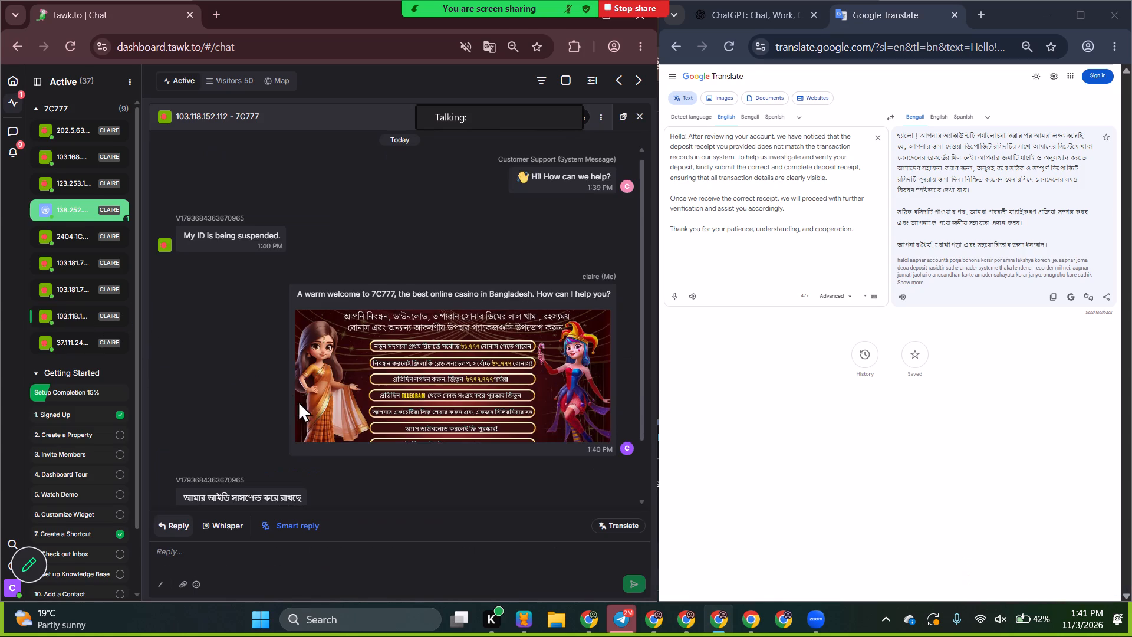
scroll(298, 400, down, 10)
right_click(408, 412)
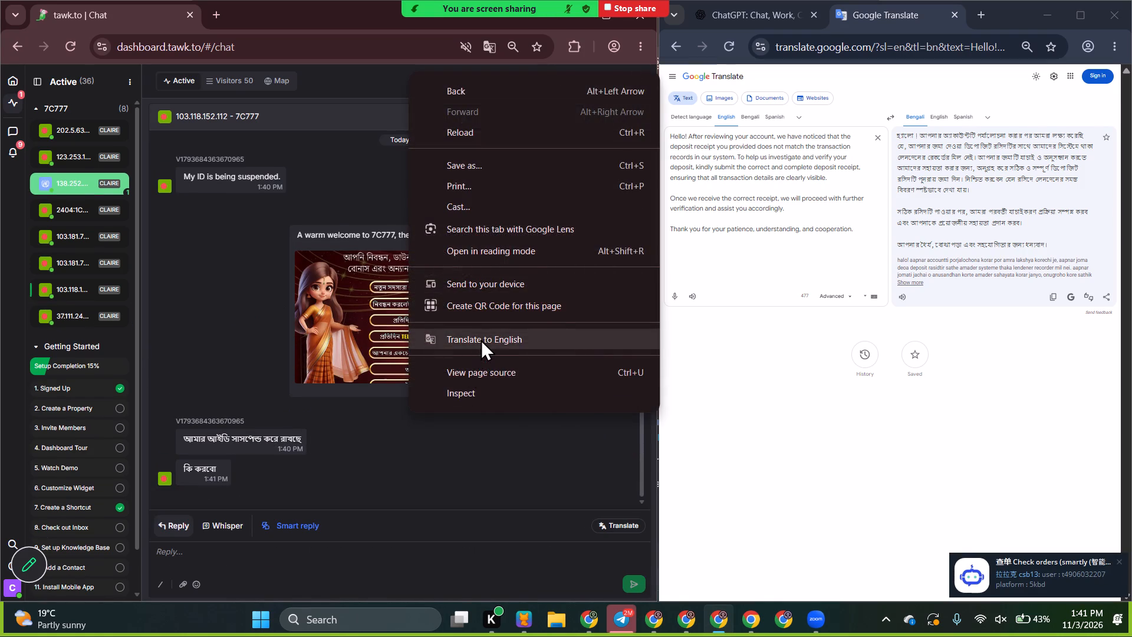
click(481, 339)
click(397, 62)
click(396, 65)
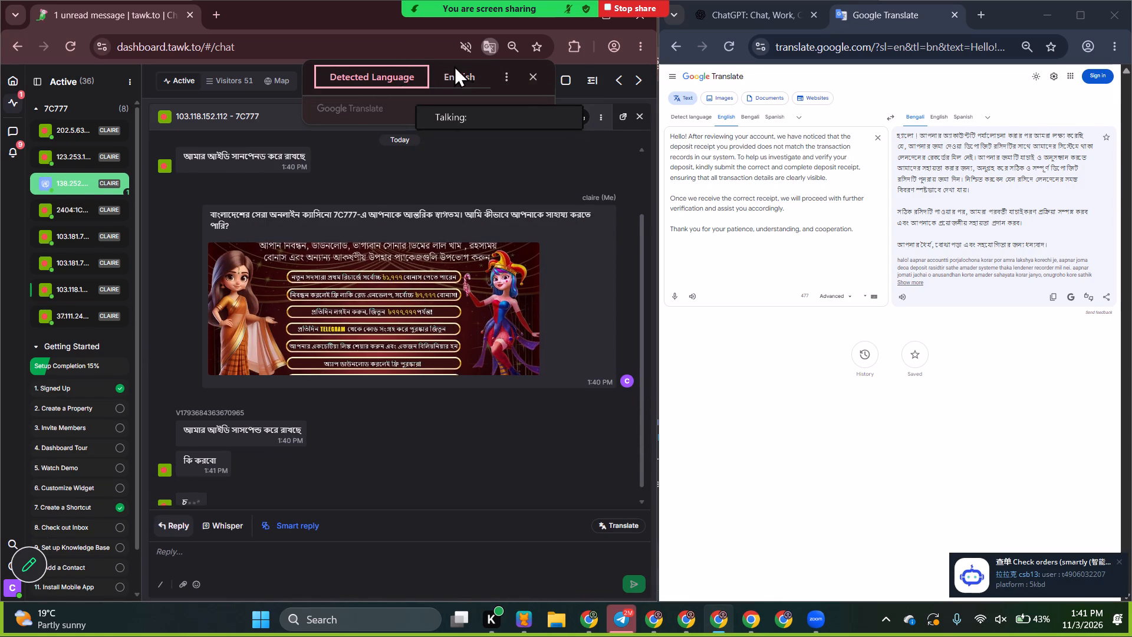
click(461, 67)
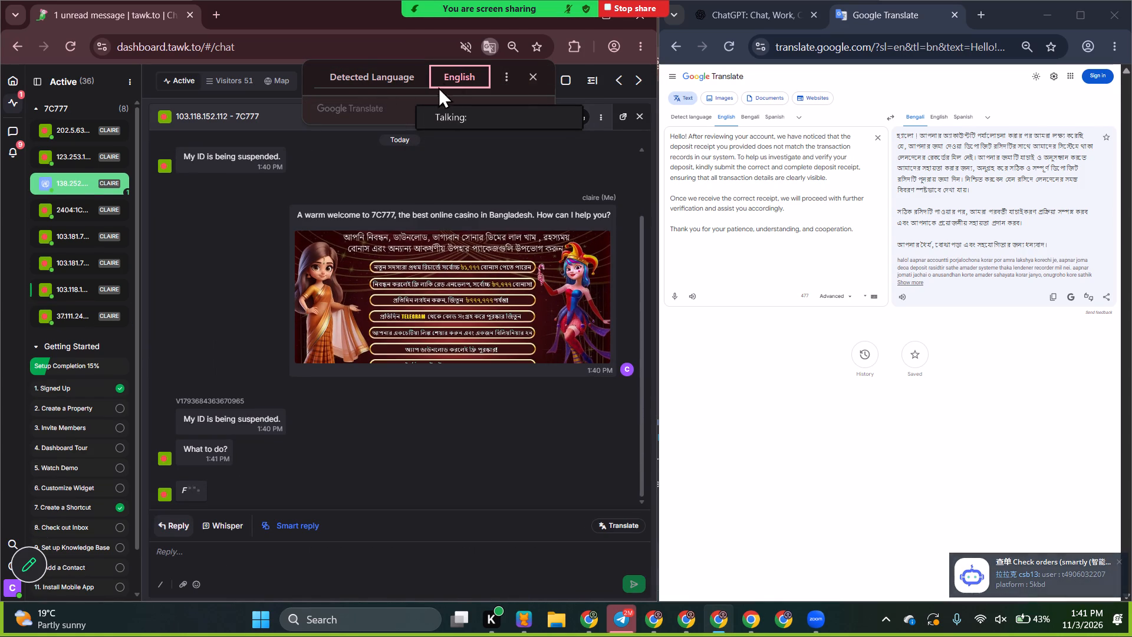
click(321, 547)
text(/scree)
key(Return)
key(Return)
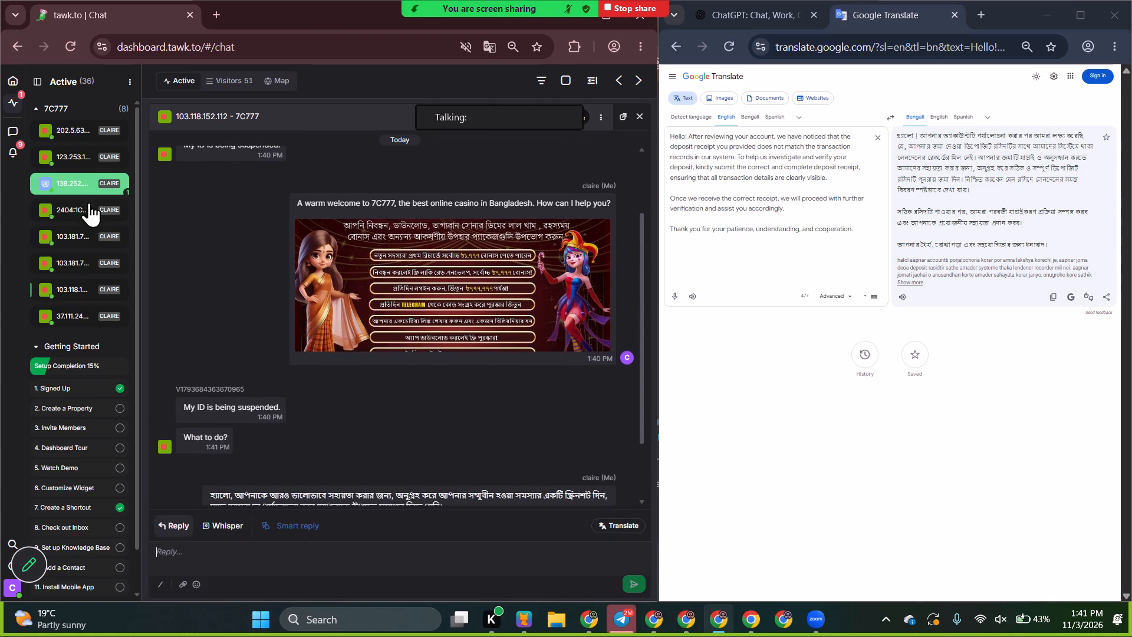
click(92, 179)
scroll(345, 357, down, 3)
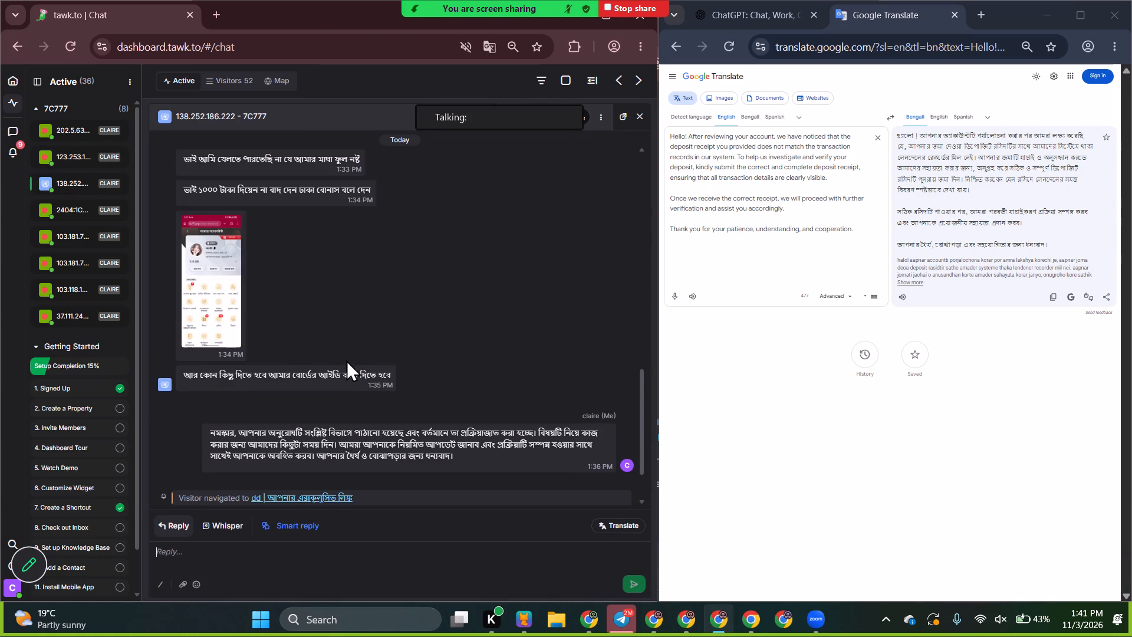
scroll(346, 360, down, 7)
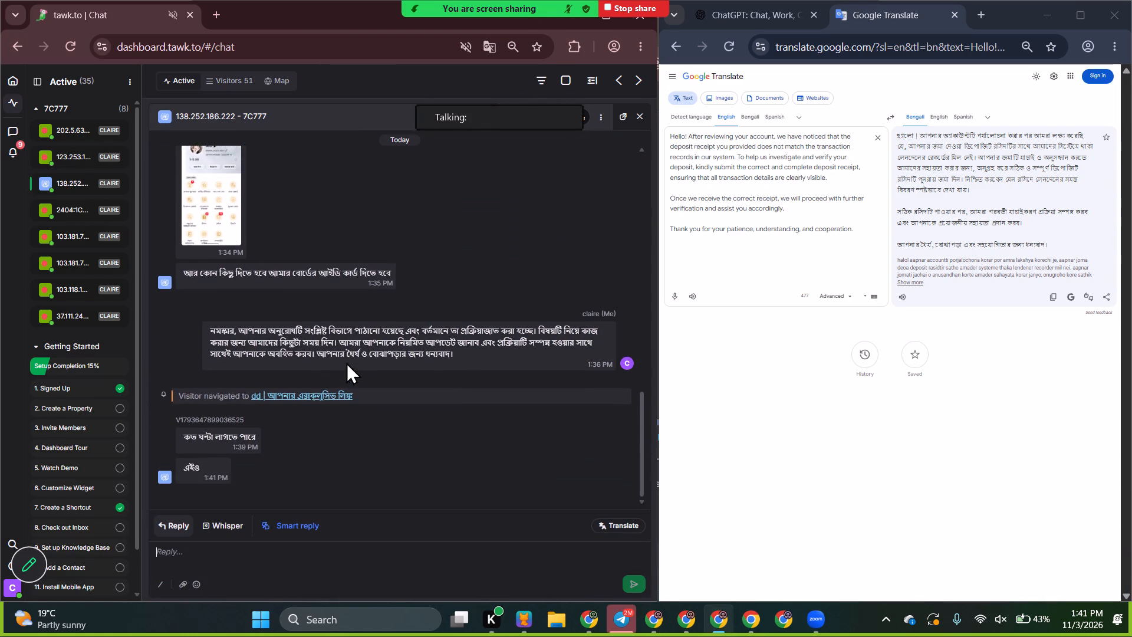
scroll(346, 362, up, 2)
scroll(346, 362, down, 3)
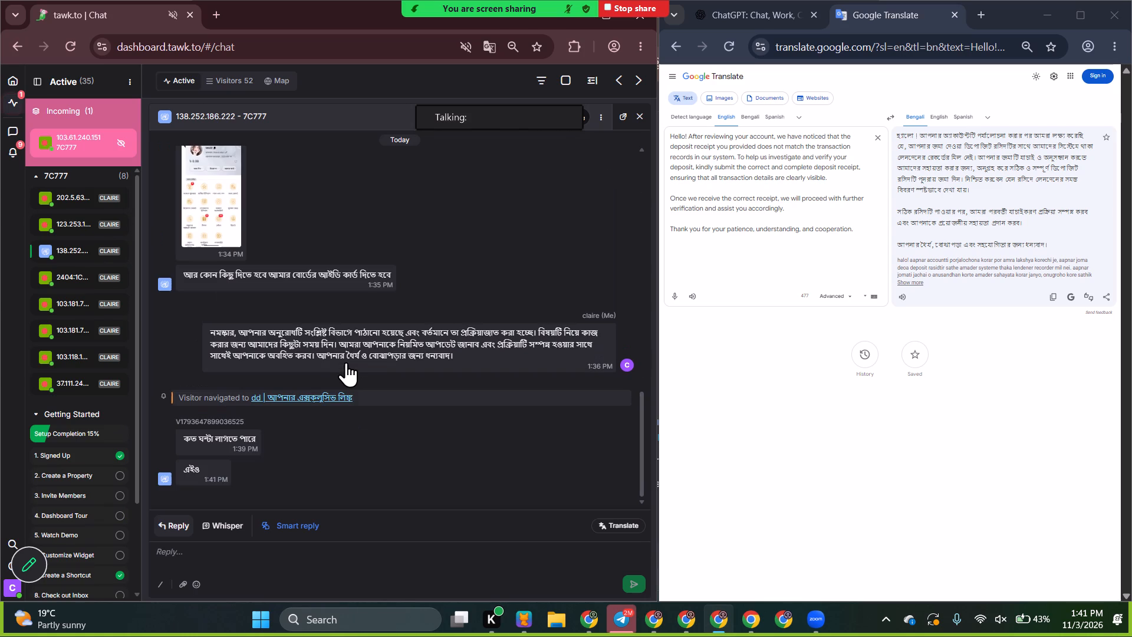
right_click(357, 336)
click(439, 537)
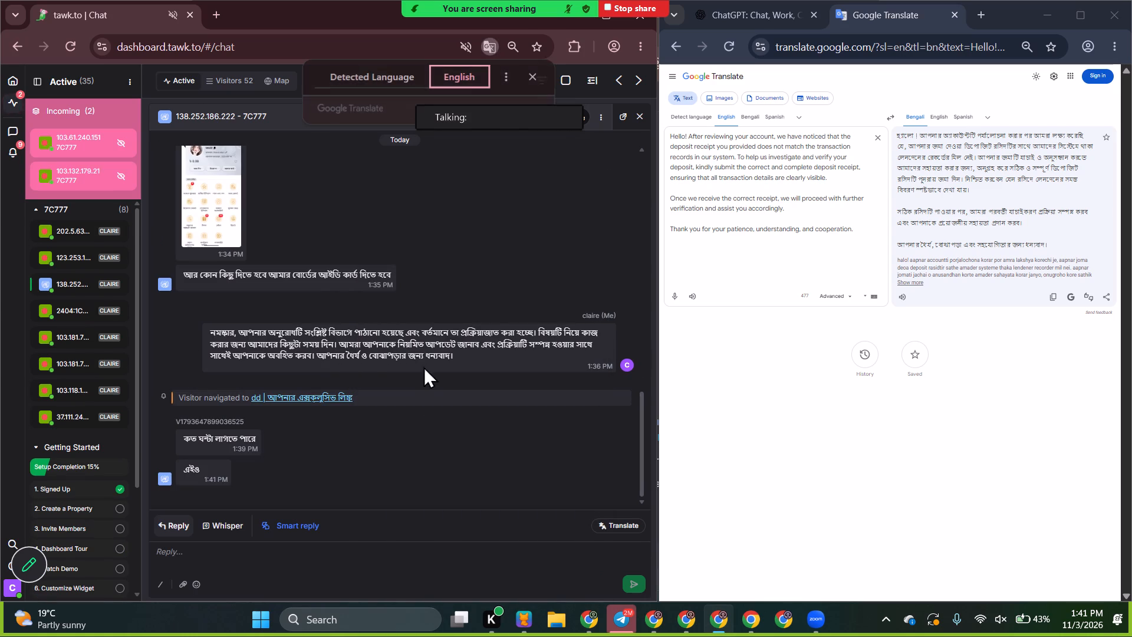
click(354, 77)
click(442, 74)
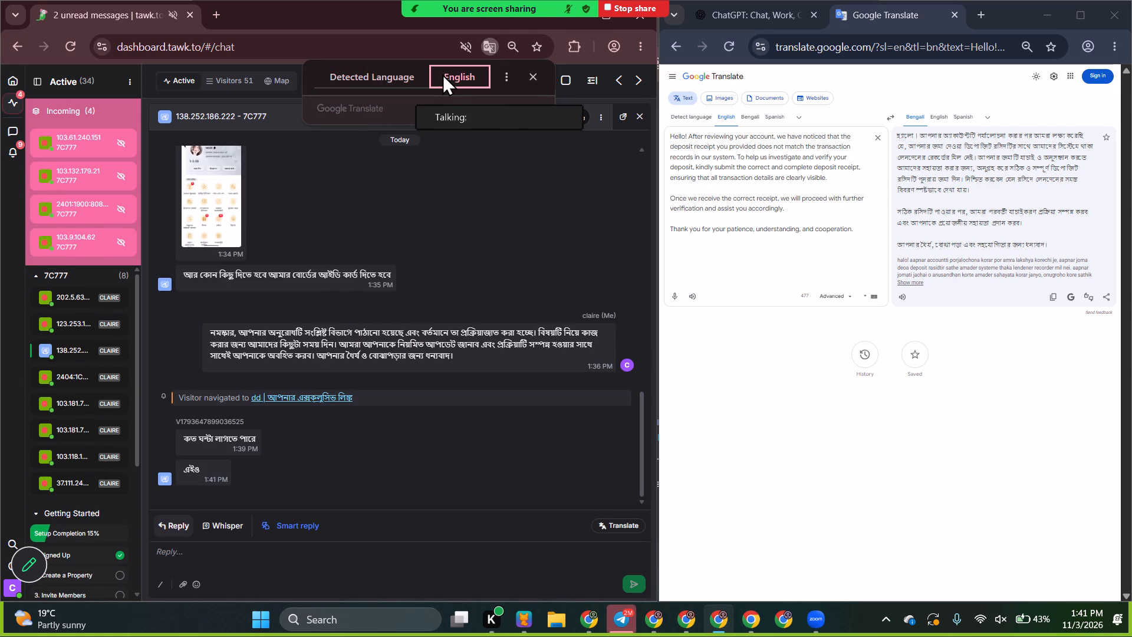
click(305, 553)
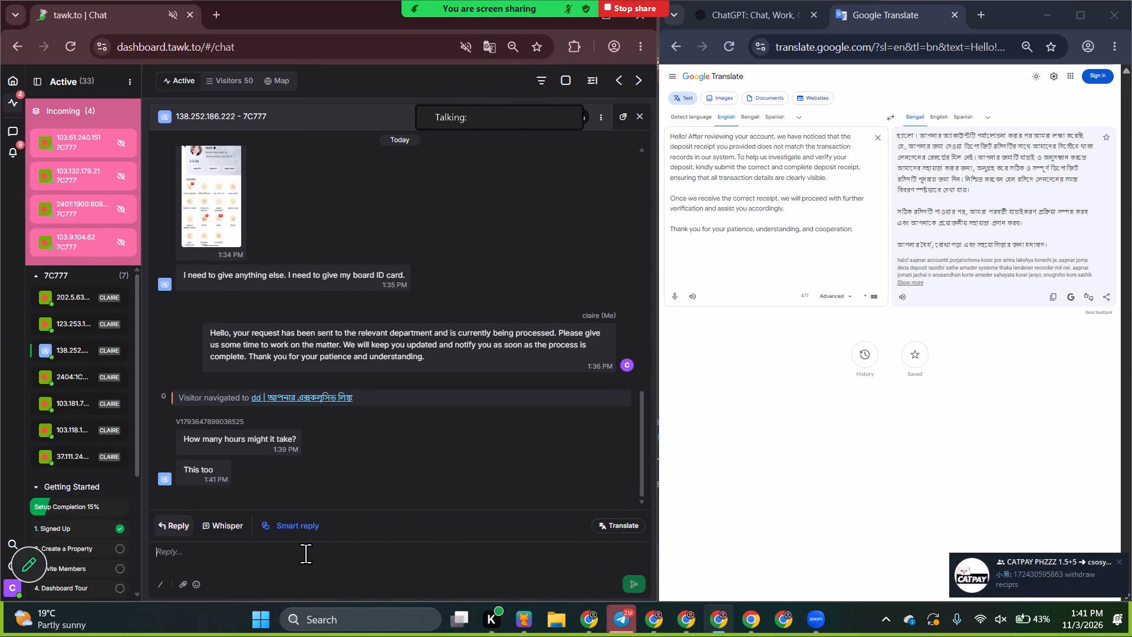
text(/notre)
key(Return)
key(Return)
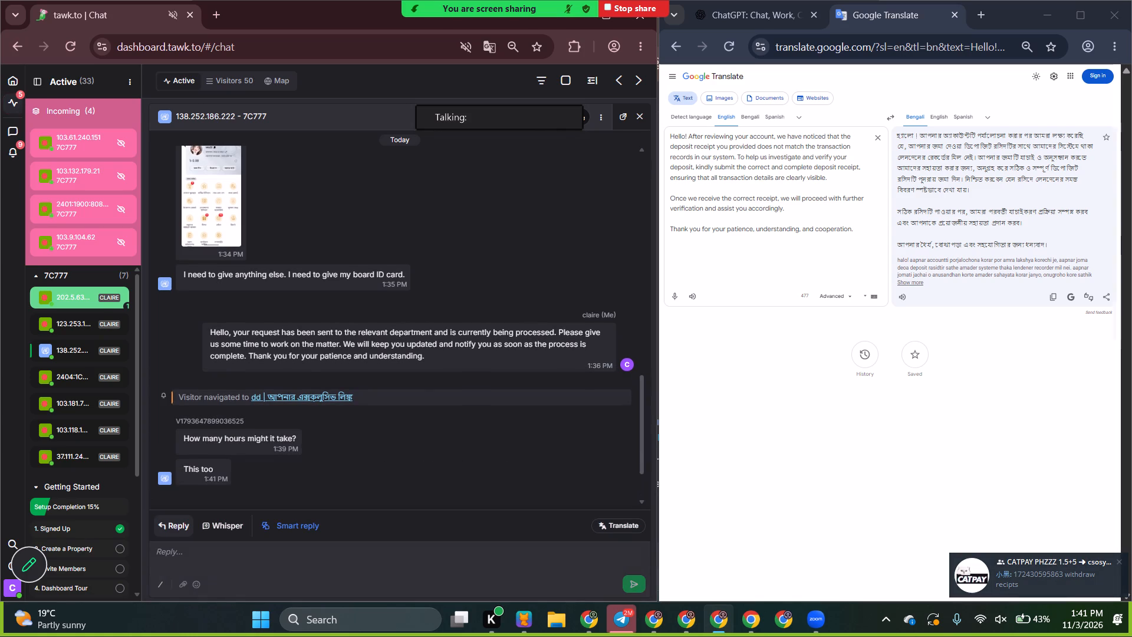
click(101, 297)
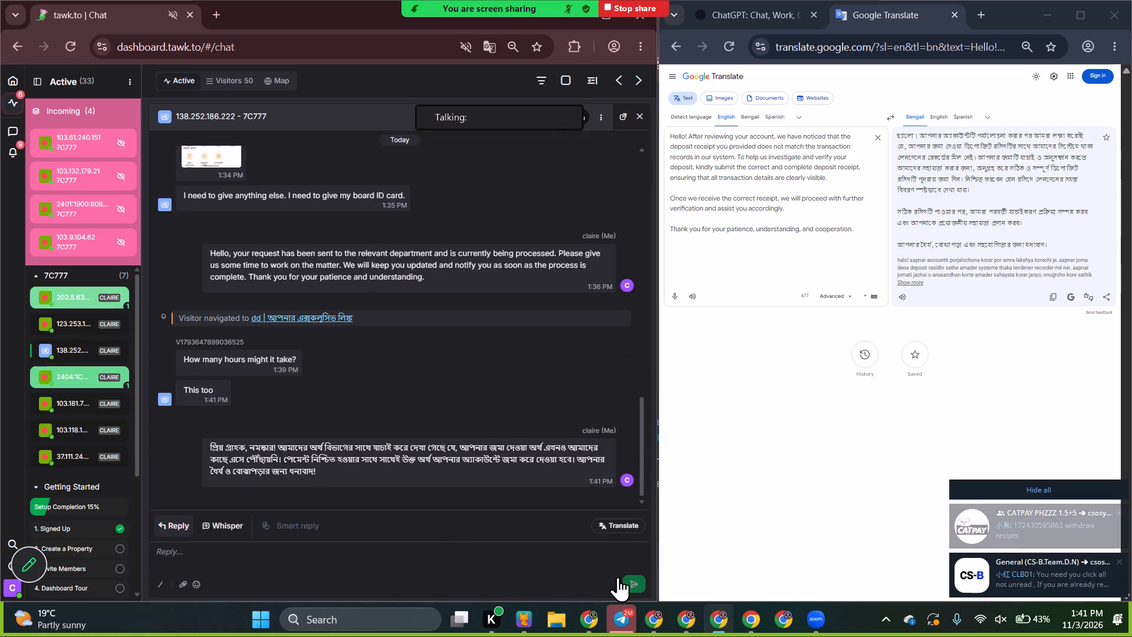
click(618, 577)
click(626, 579)
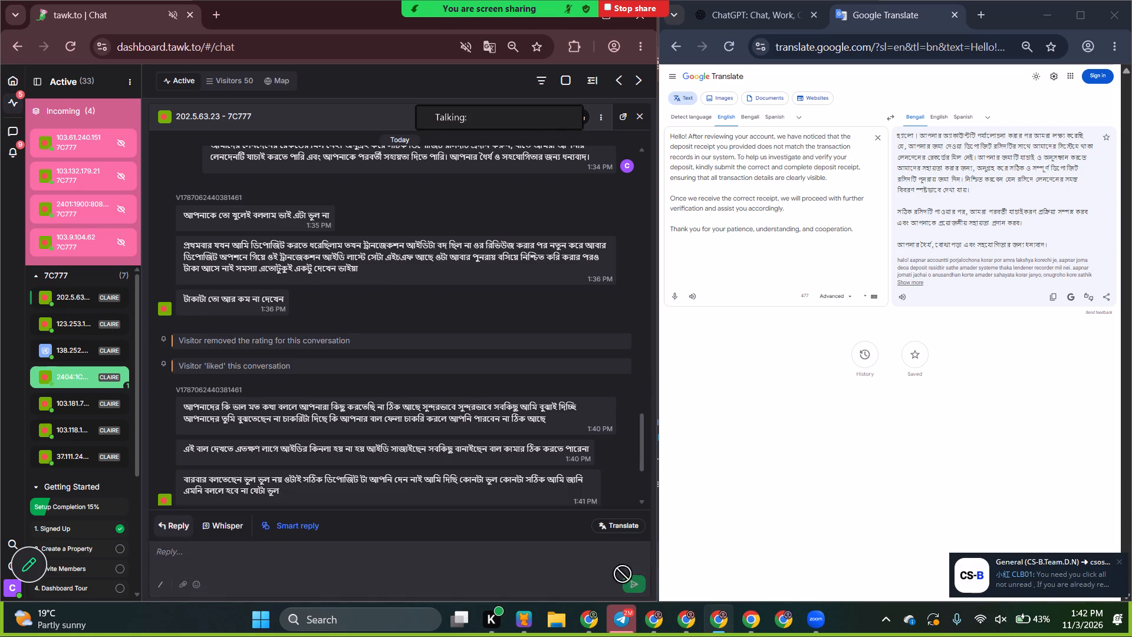
click(58, 242)
click(370, 540)
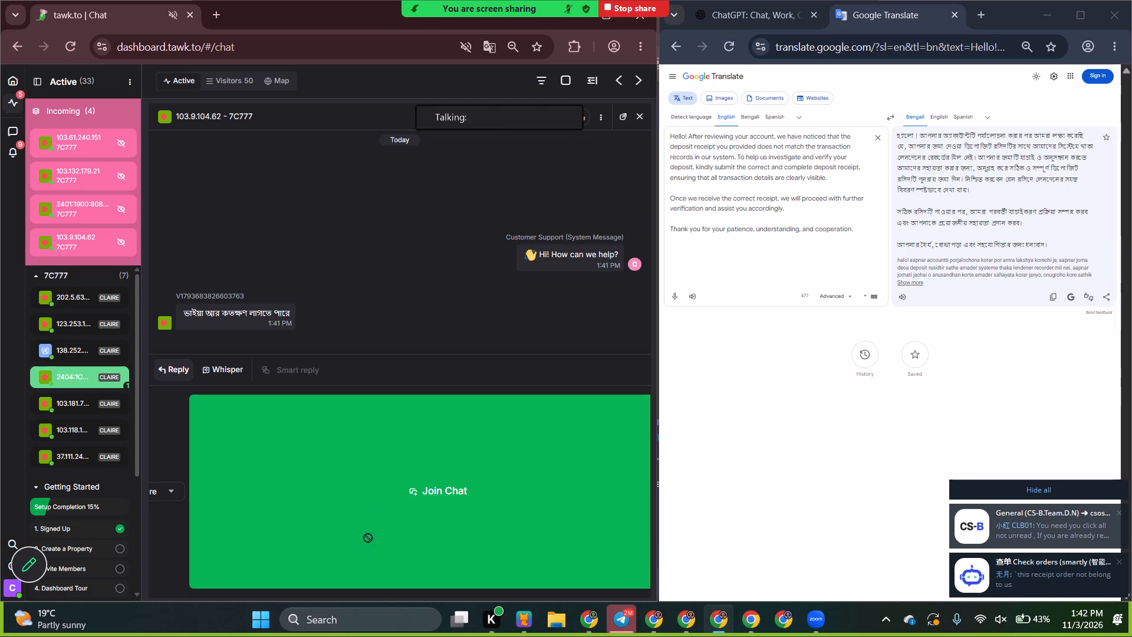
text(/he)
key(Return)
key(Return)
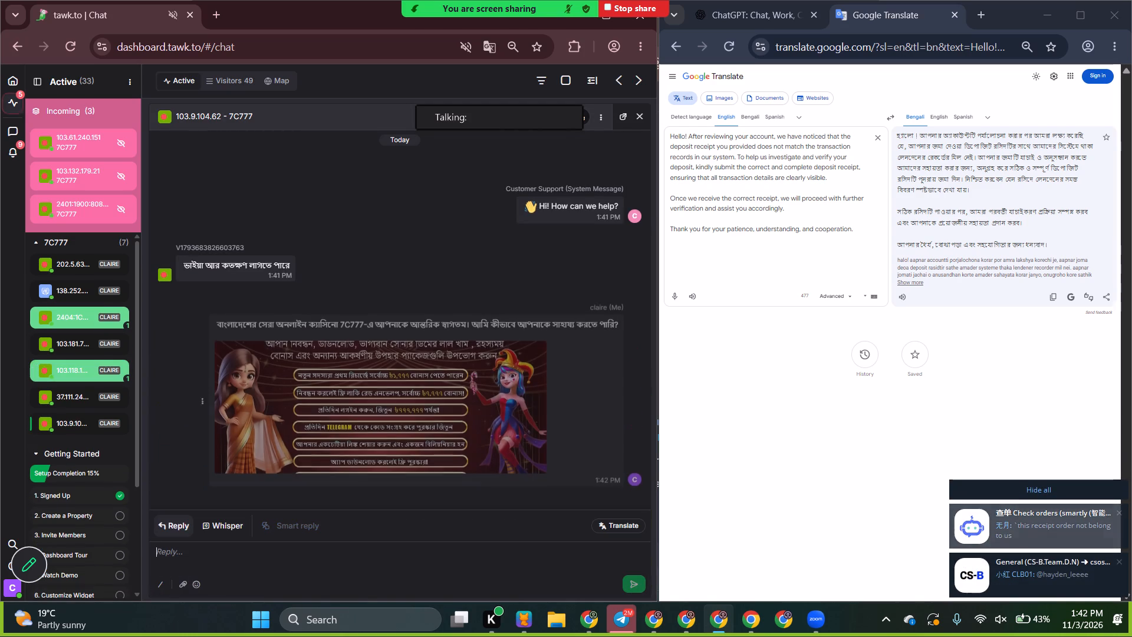
right_click(383, 223)
click(455, 495)
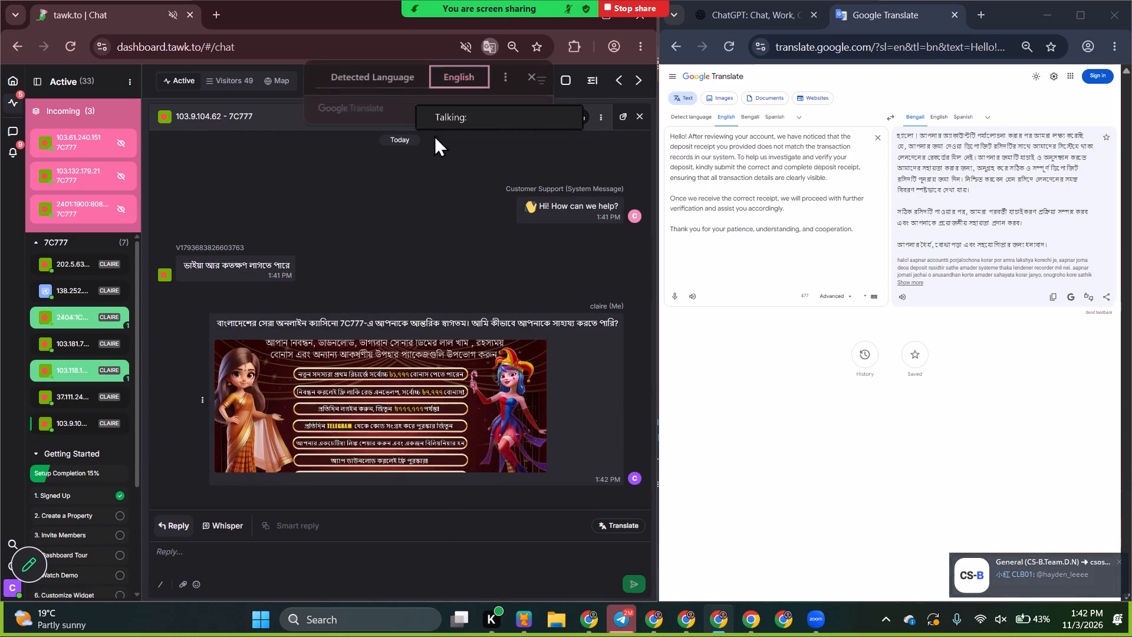
click(350, 73)
click(409, 74)
click(466, 84)
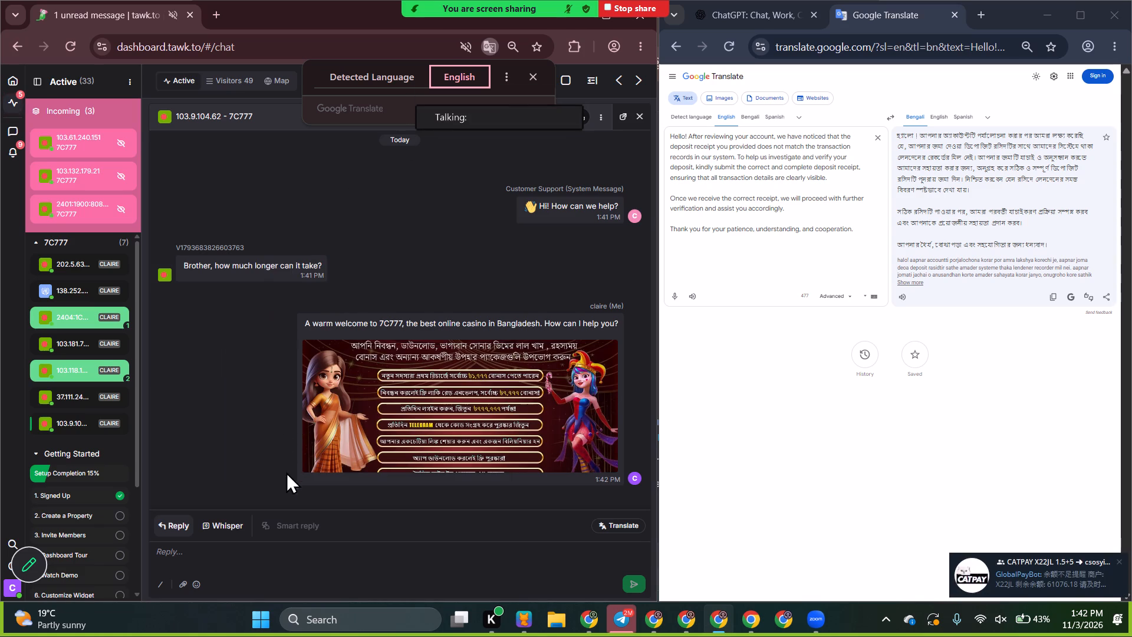
click(51, 193)
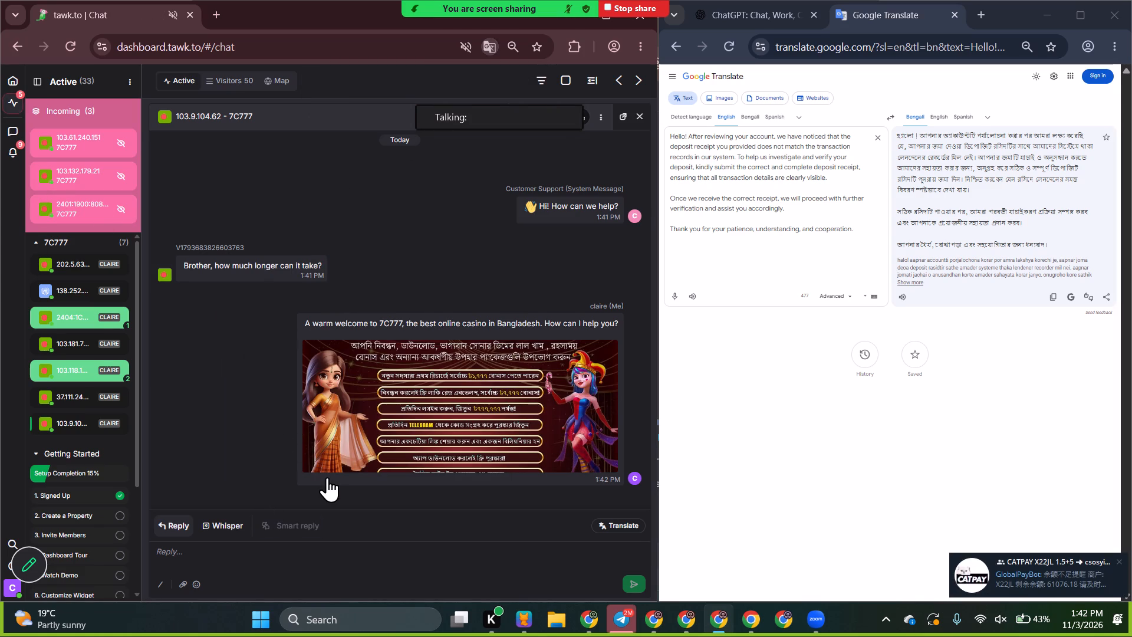
click(327, 477)
click(101, 169)
click(528, 528)
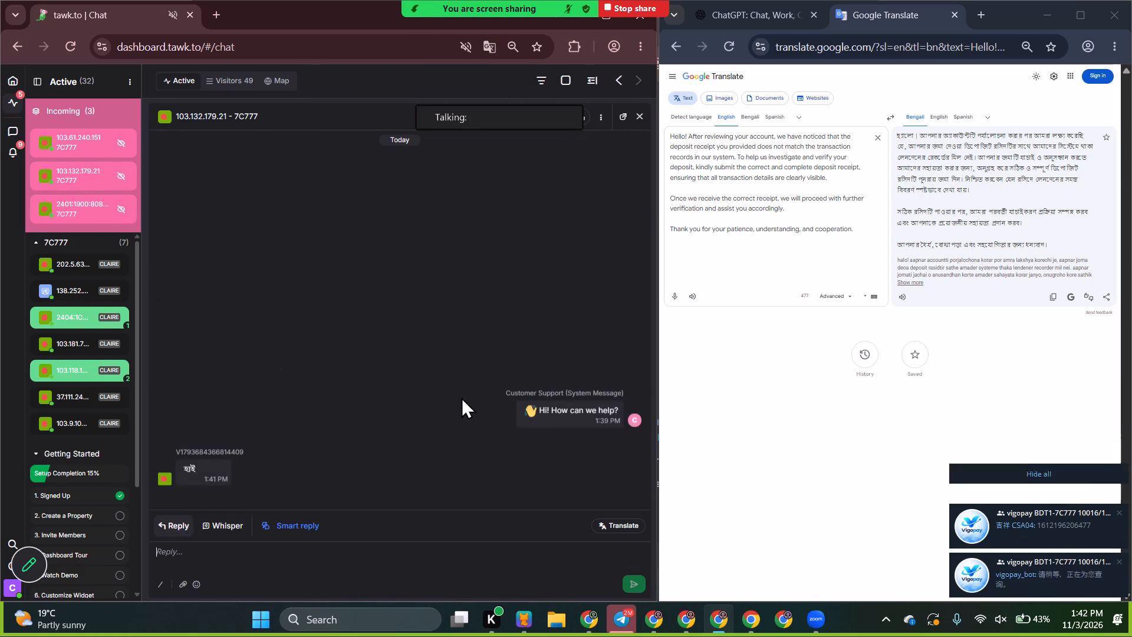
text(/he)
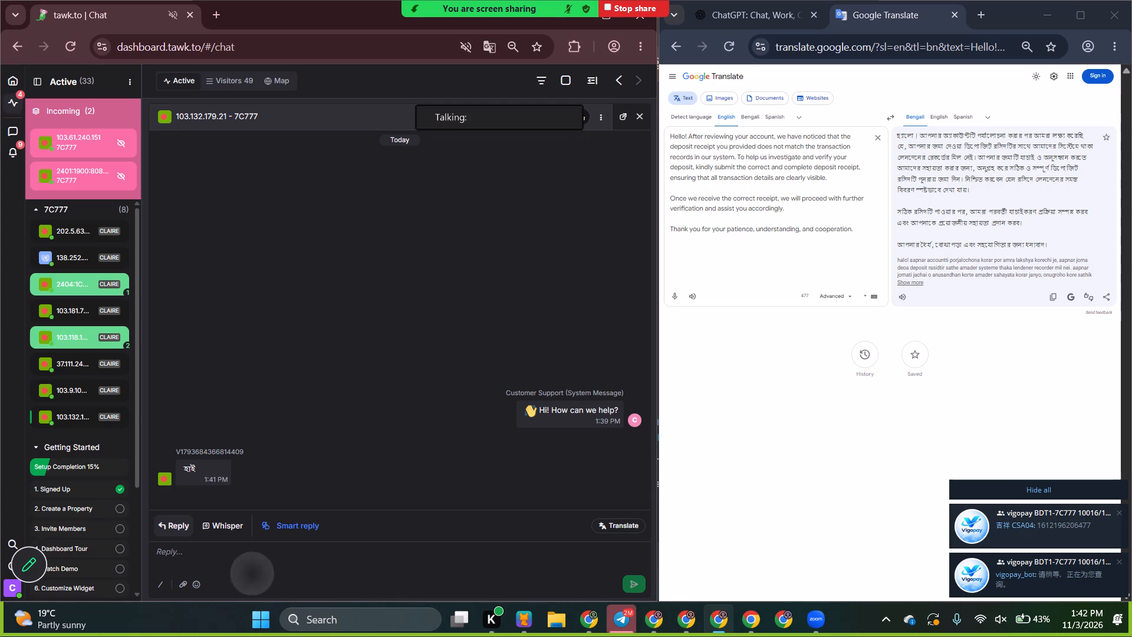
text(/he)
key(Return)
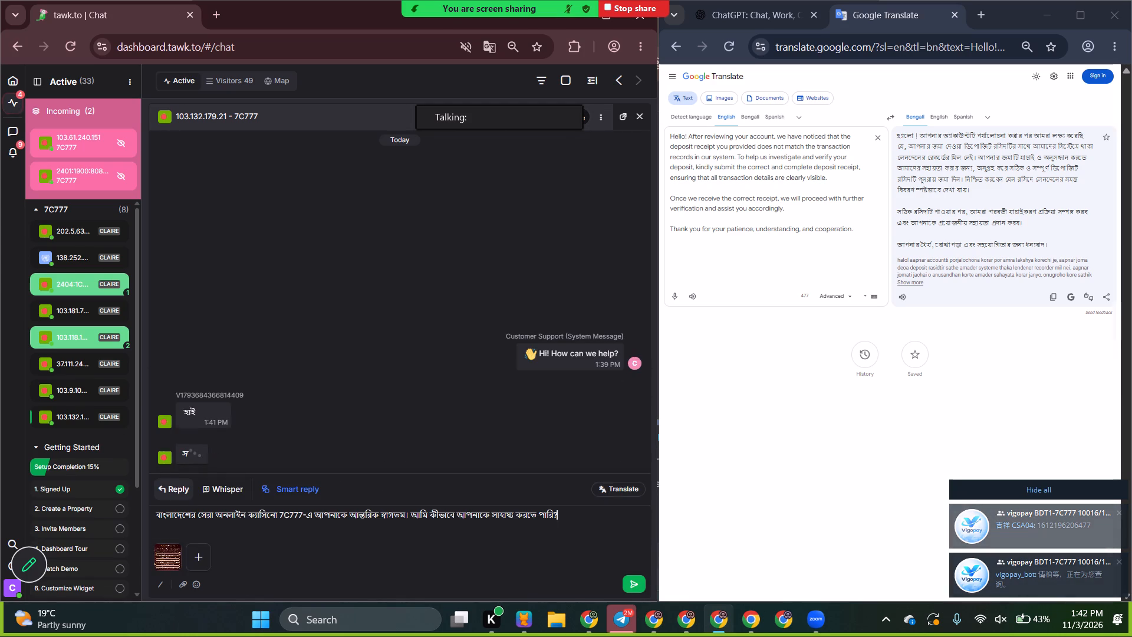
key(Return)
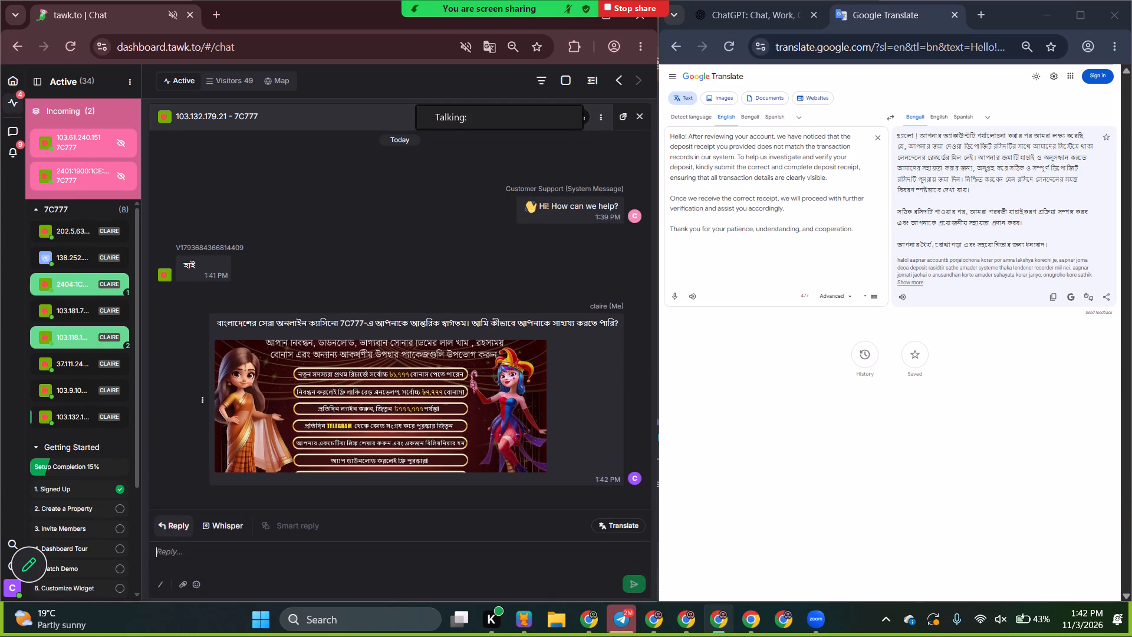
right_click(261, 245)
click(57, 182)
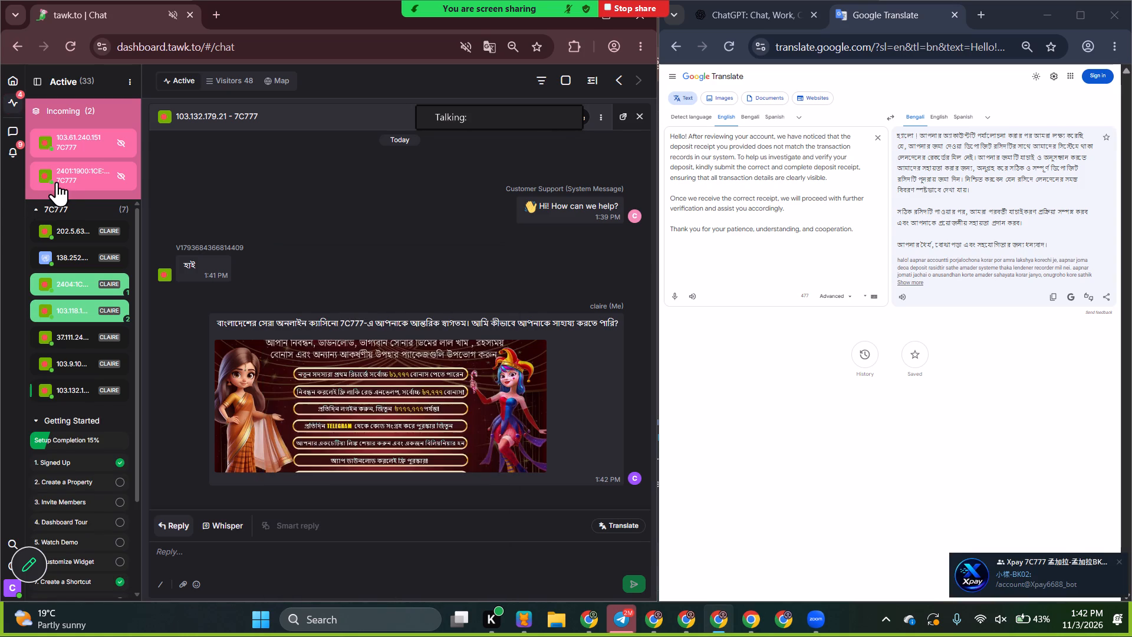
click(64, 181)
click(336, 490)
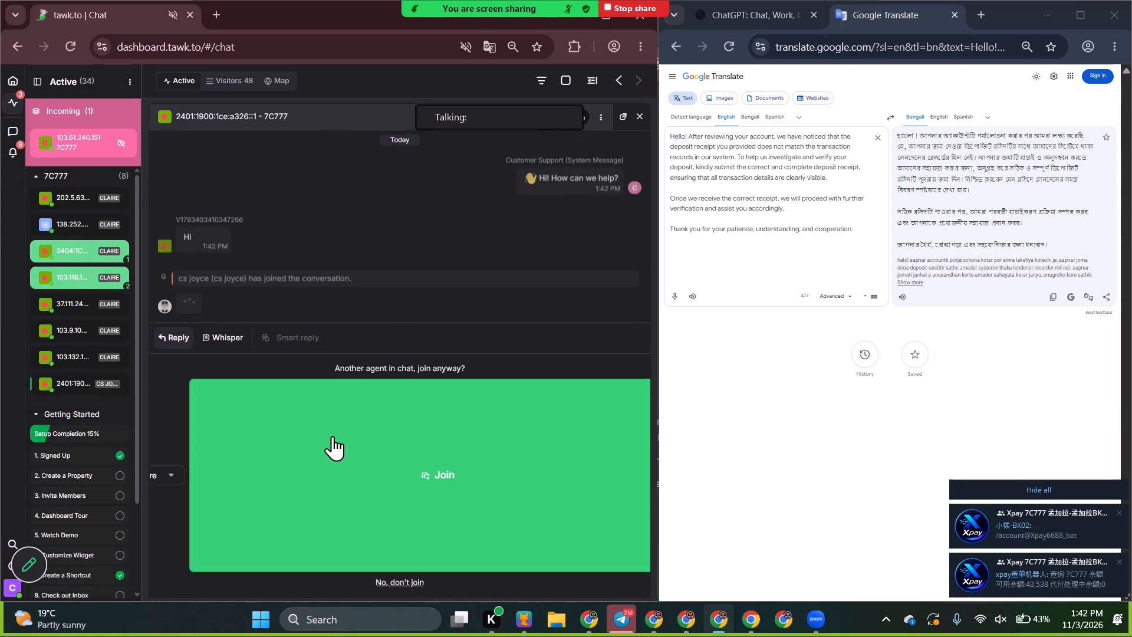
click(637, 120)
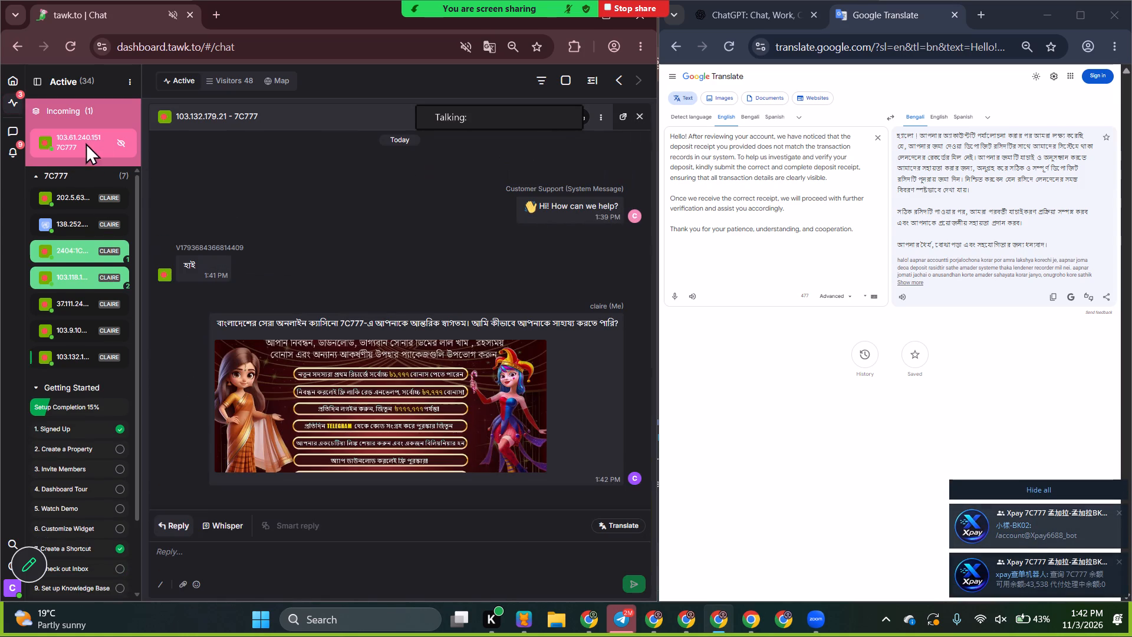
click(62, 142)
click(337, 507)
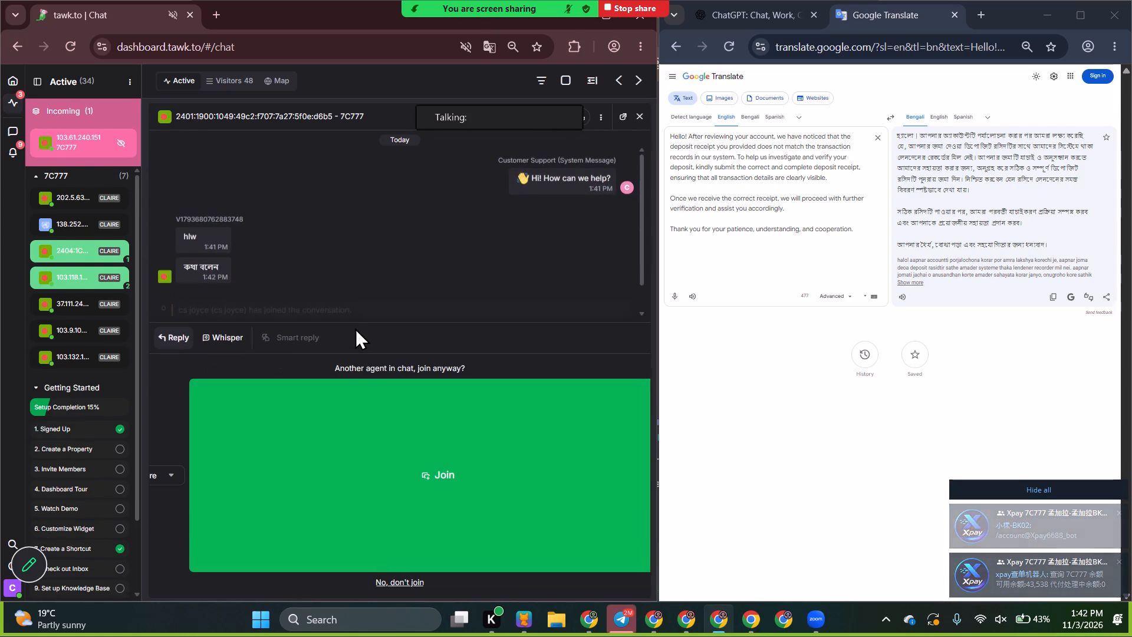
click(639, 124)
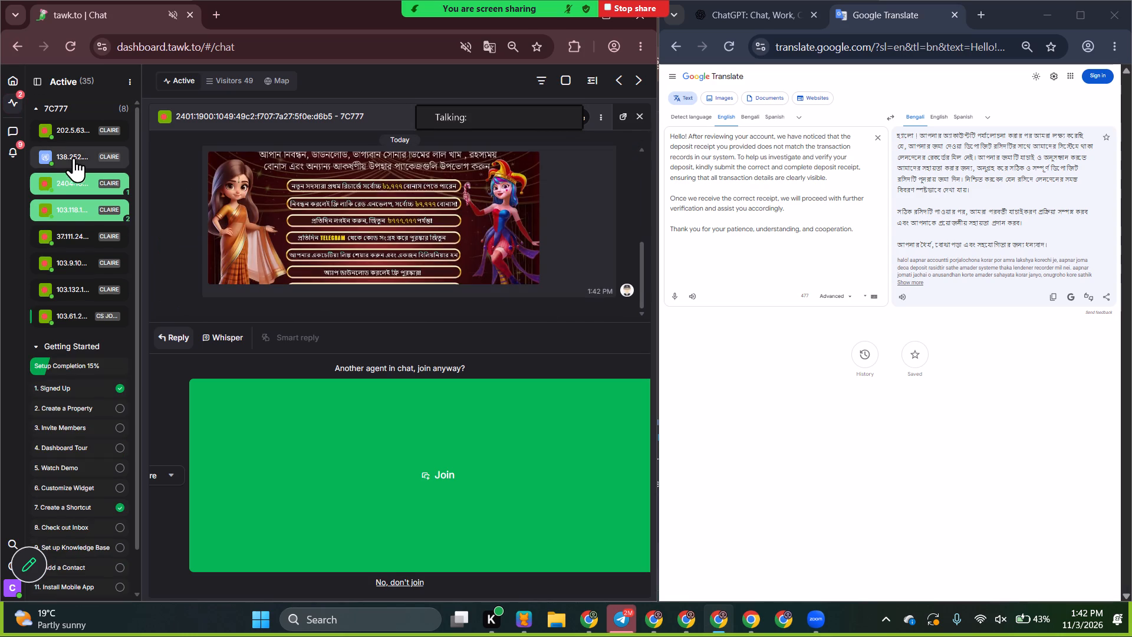
click(77, 148)
click(78, 176)
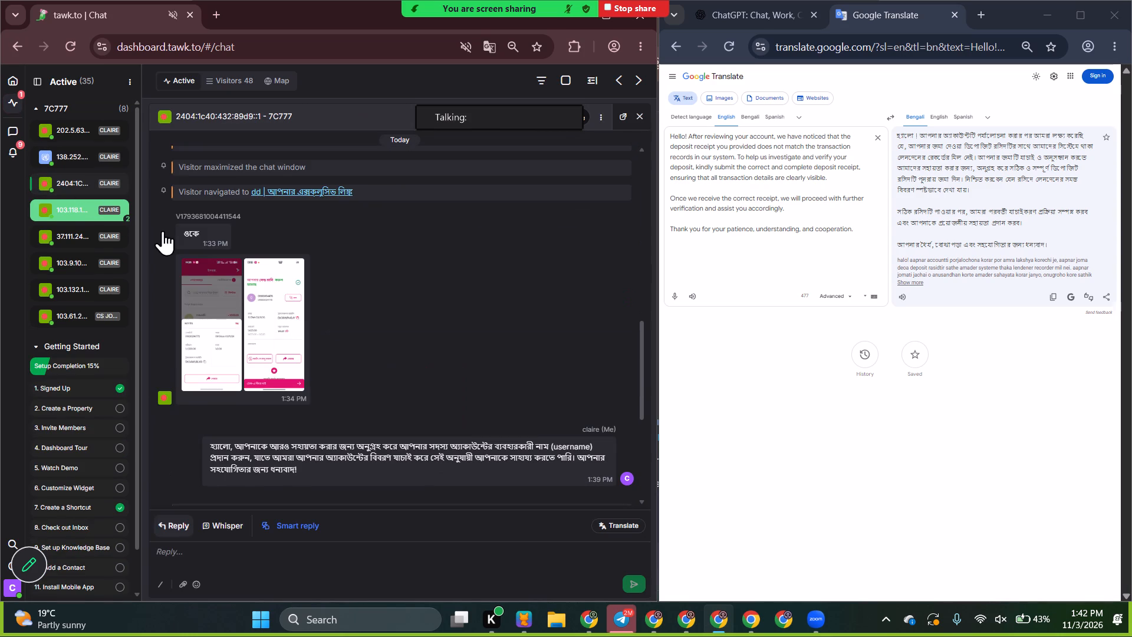
scroll(338, 330, down, 6)
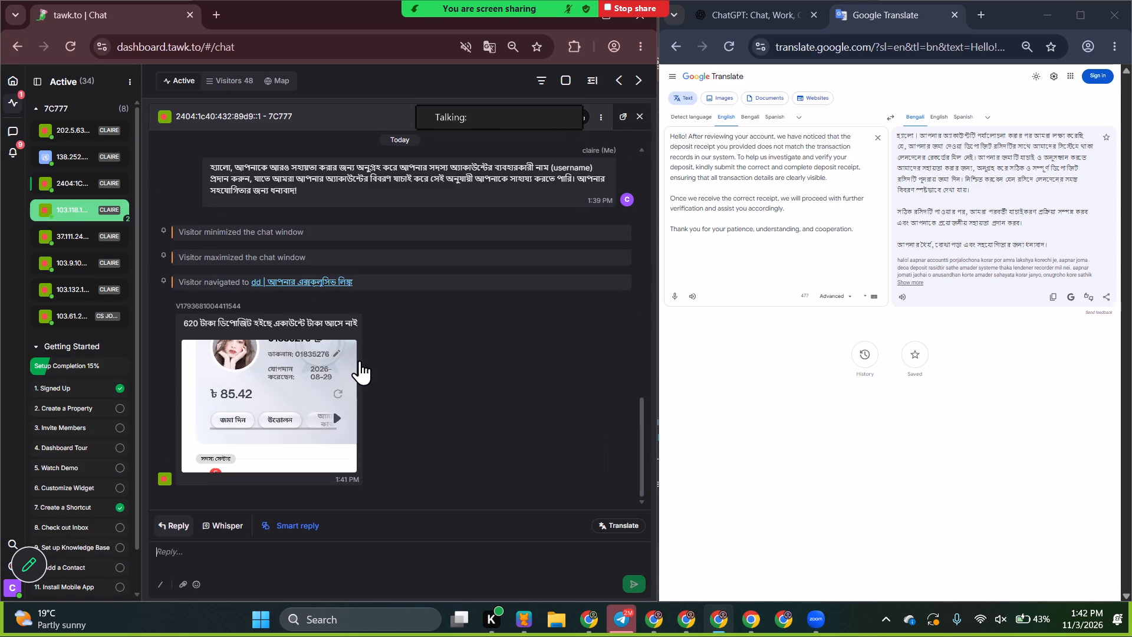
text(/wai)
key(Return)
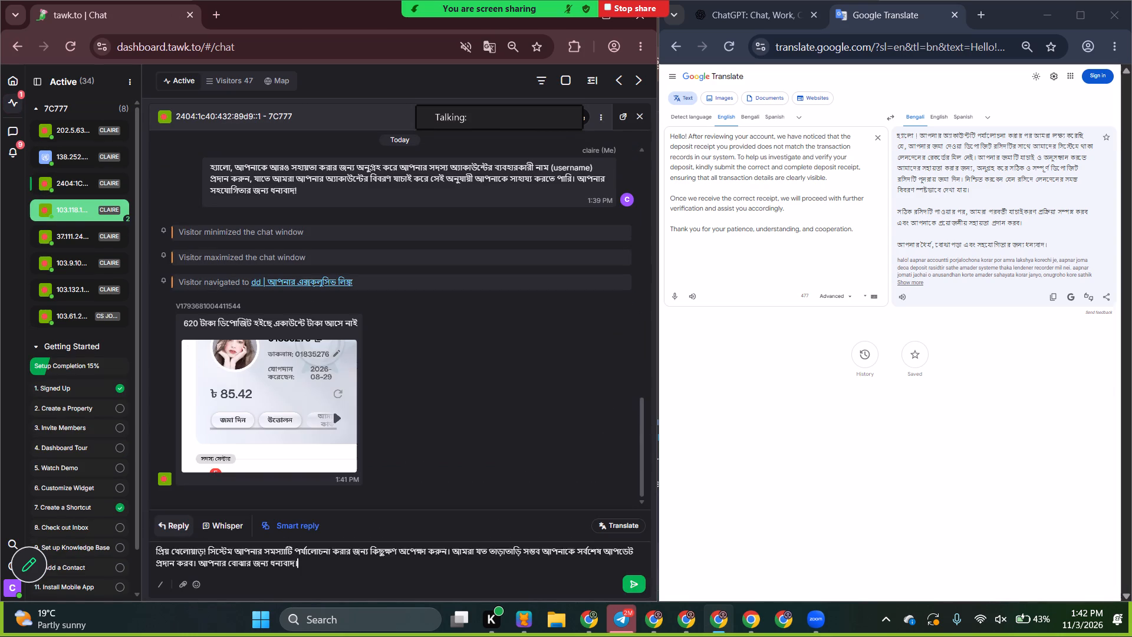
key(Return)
scroll(323, 336, up, 3)
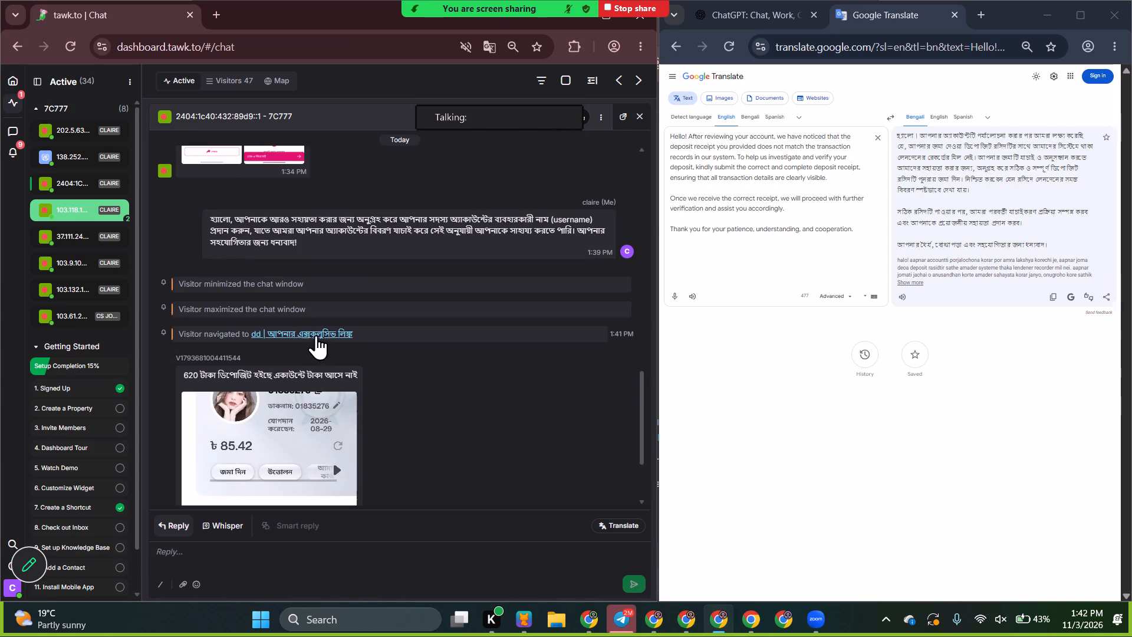
click(276, 346)
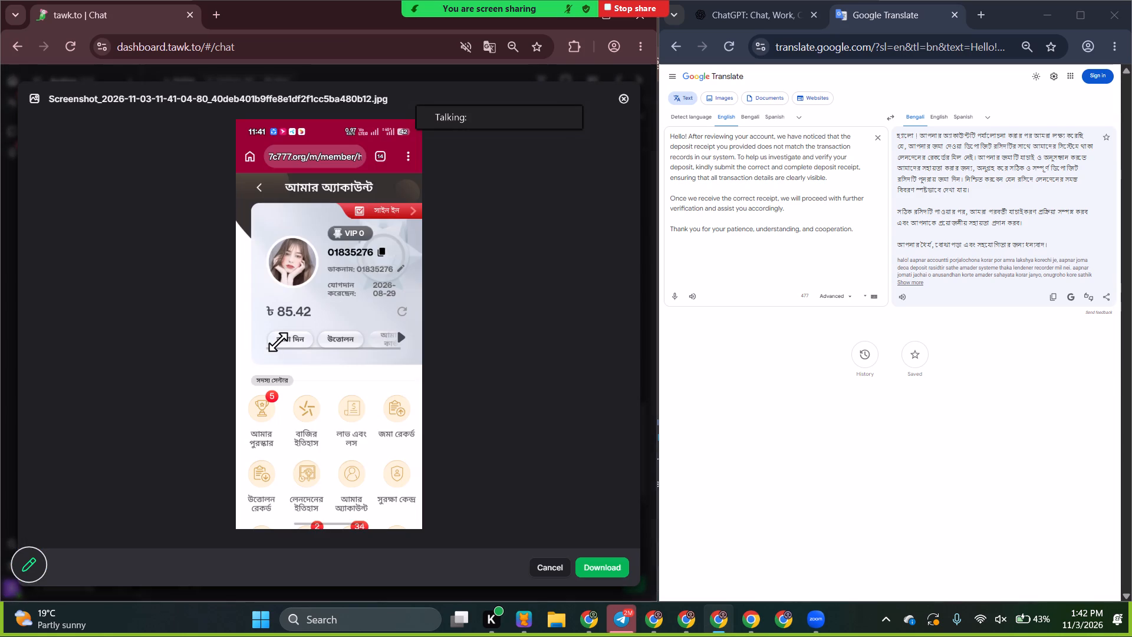
click(584, 616)
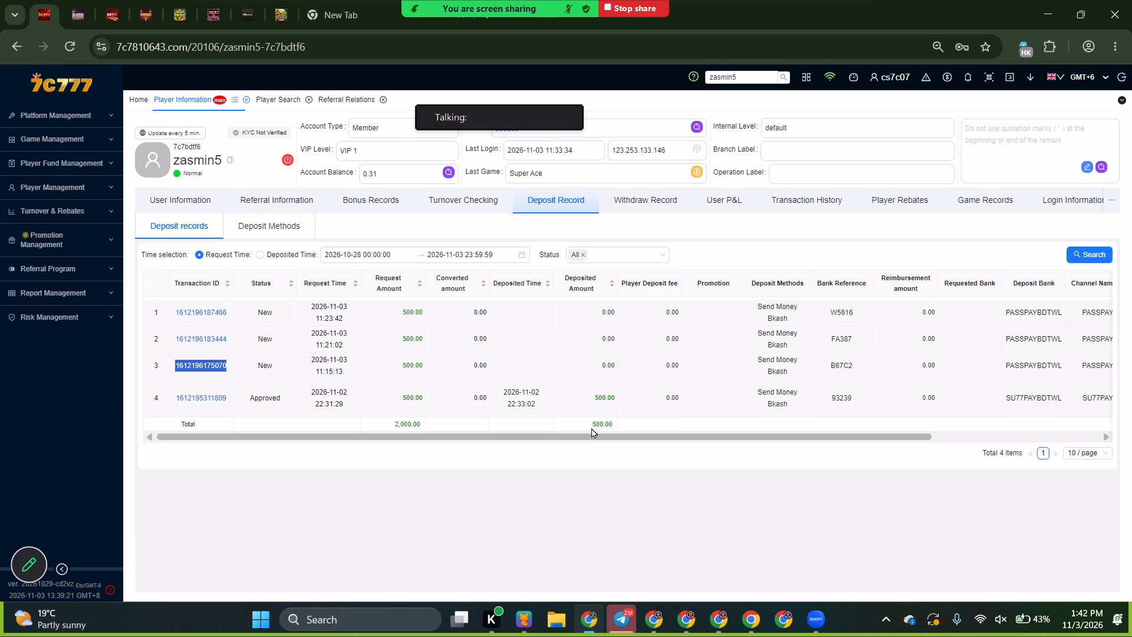
double_click(713, 76)
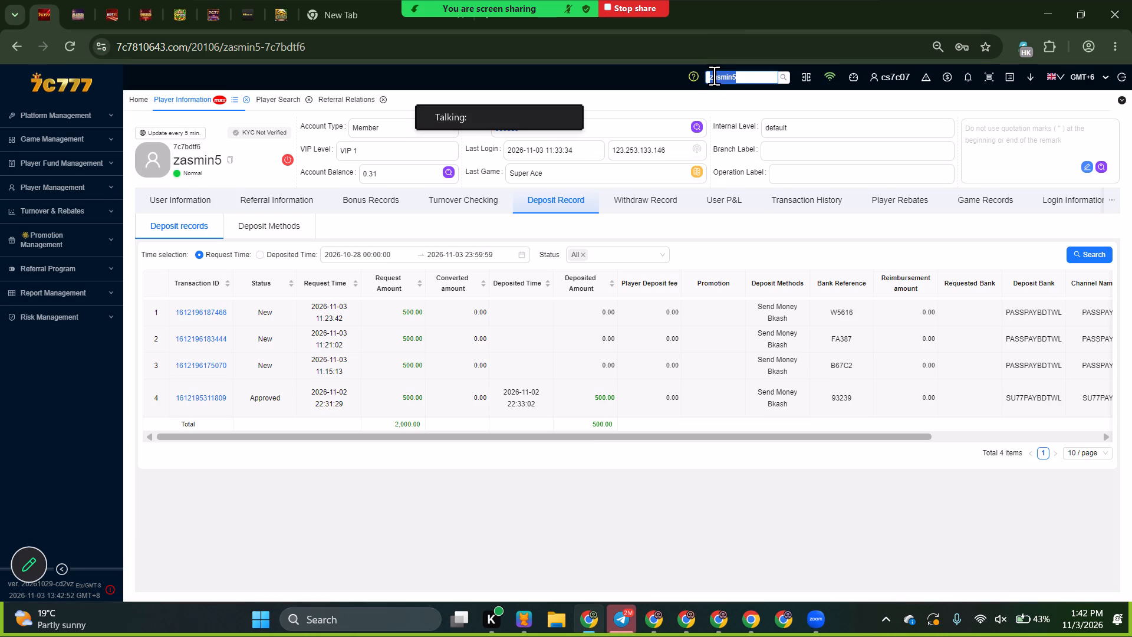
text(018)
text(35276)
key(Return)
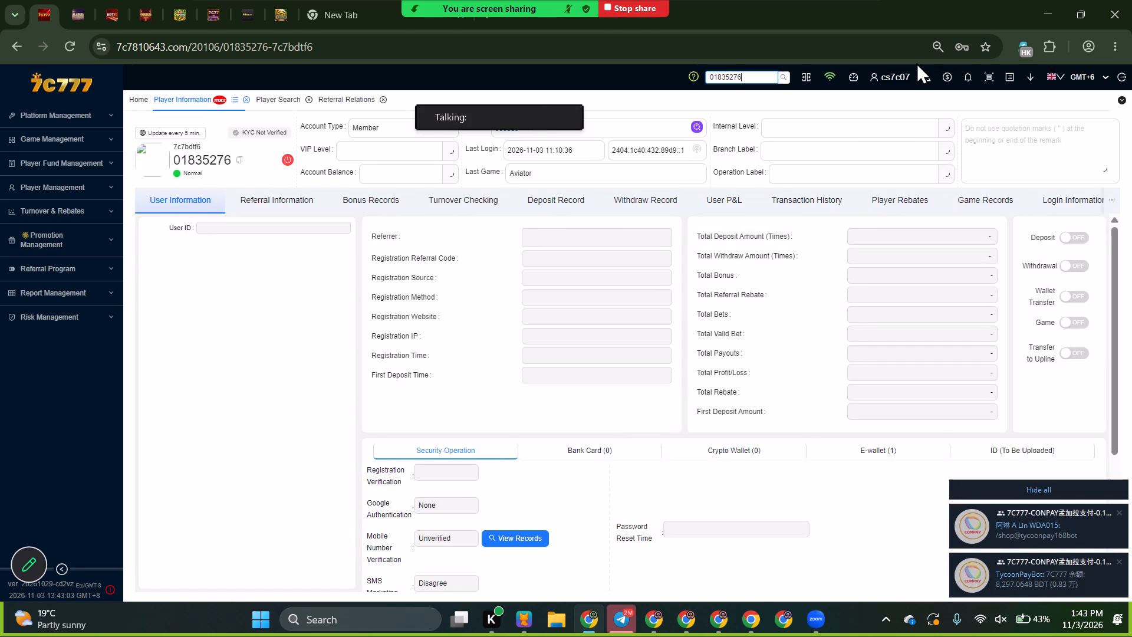
click(550, 202)
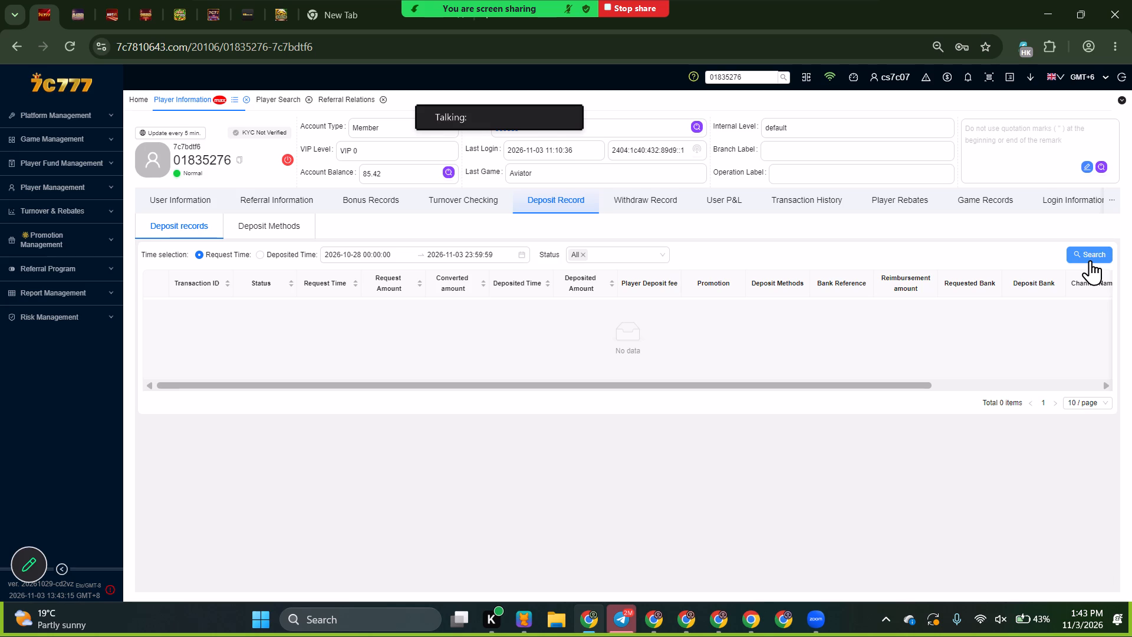
click(1091, 258)
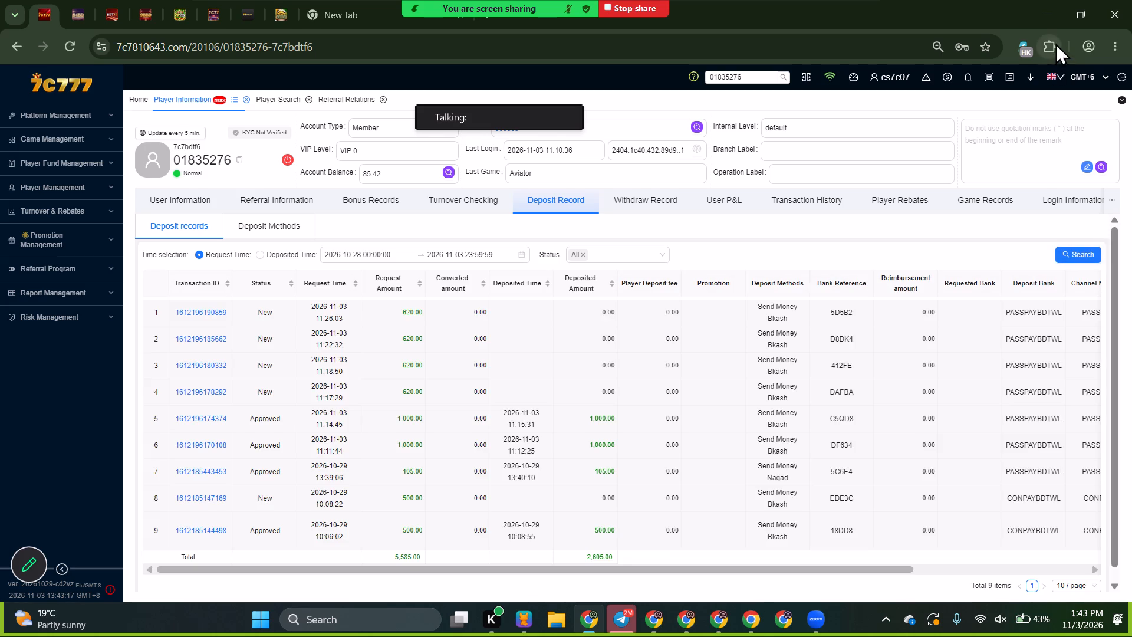
click(1046, 10)
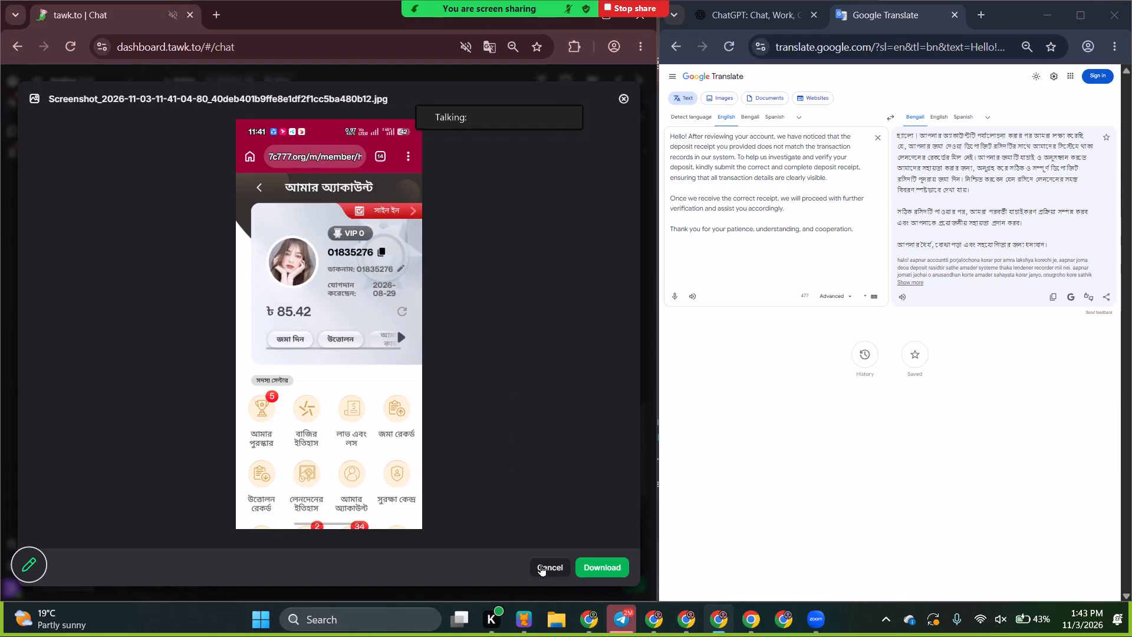
click(545, 570)
Examine the customer's cash-in receipt screenshot and compare it with the member's deposit records in the back office.
scroll(326, 308, up, 2)
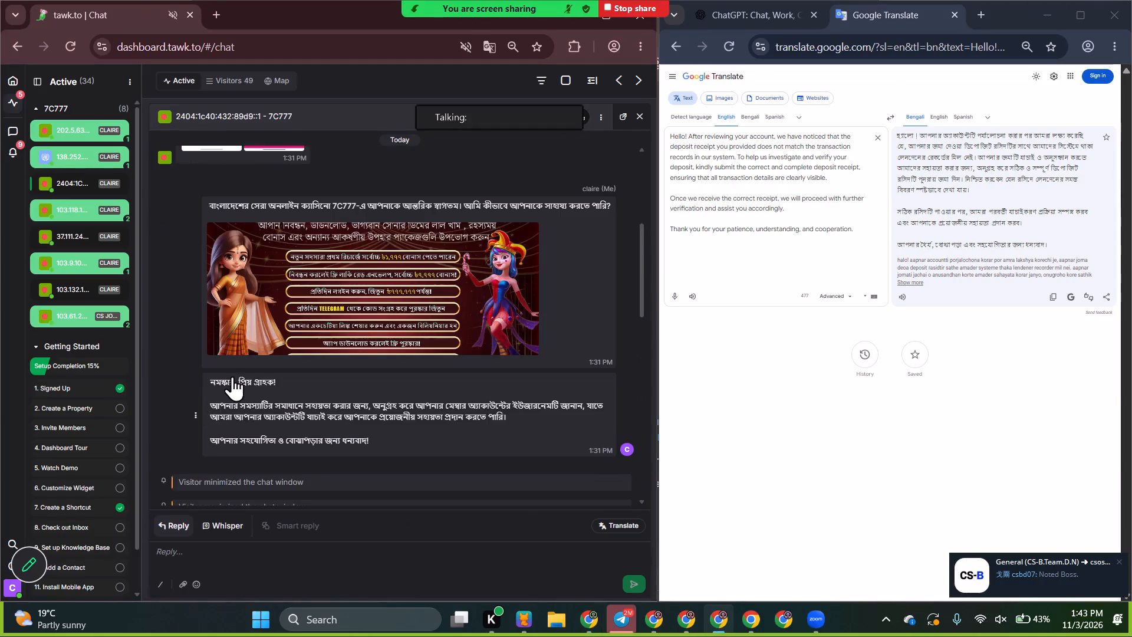
scroll(232, 376, down, 2)
scroll(241, 316, up, 1)
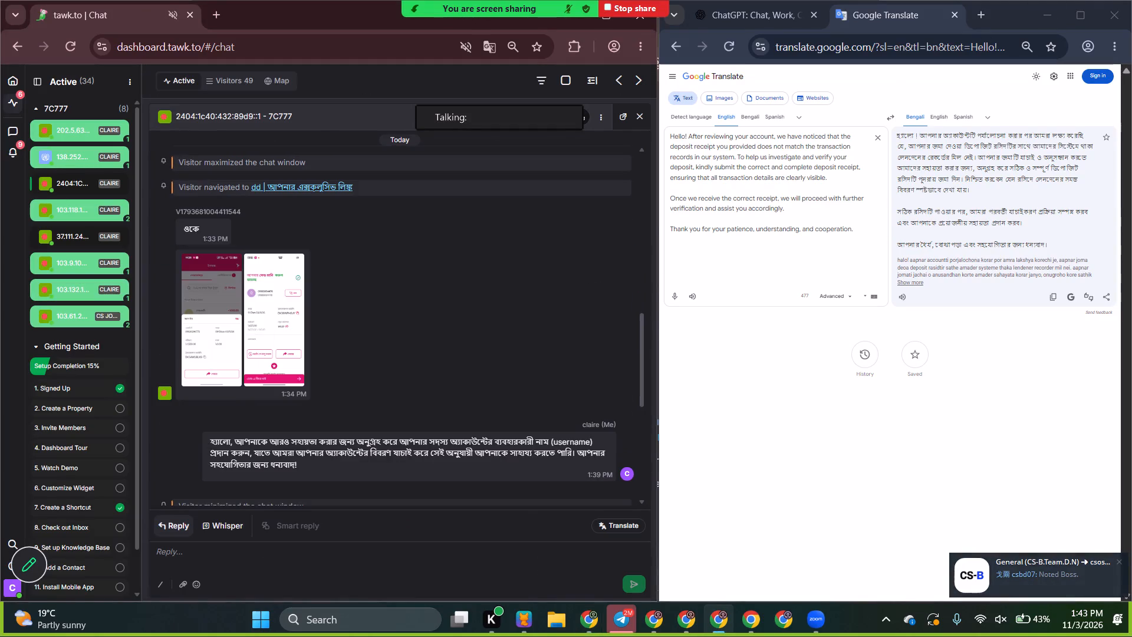
click(198, 313)
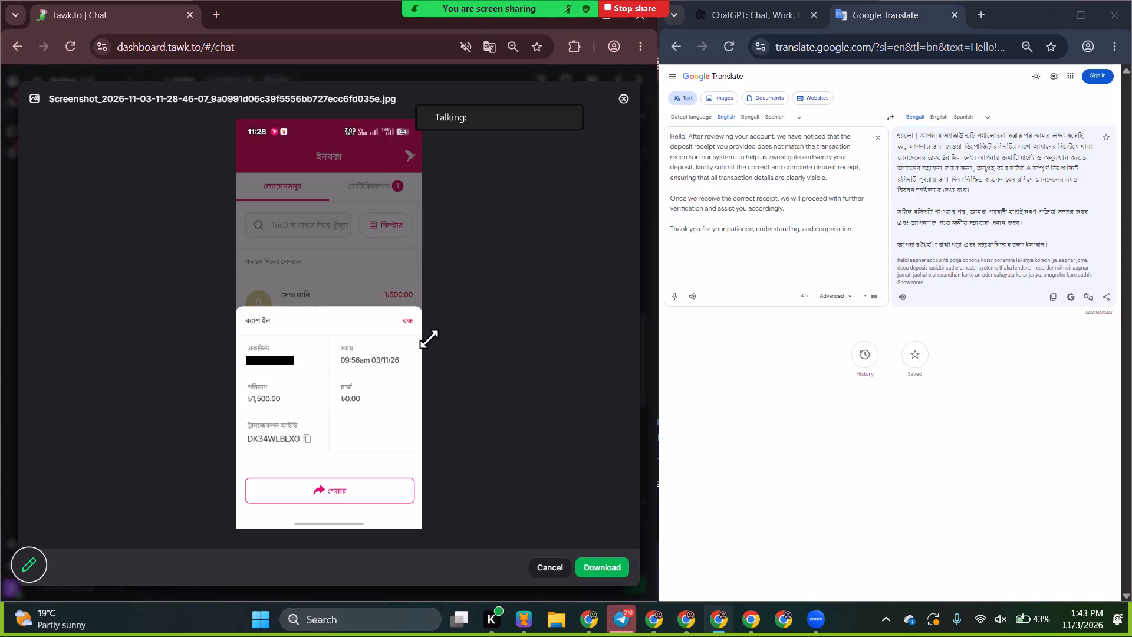
click(591, 618)
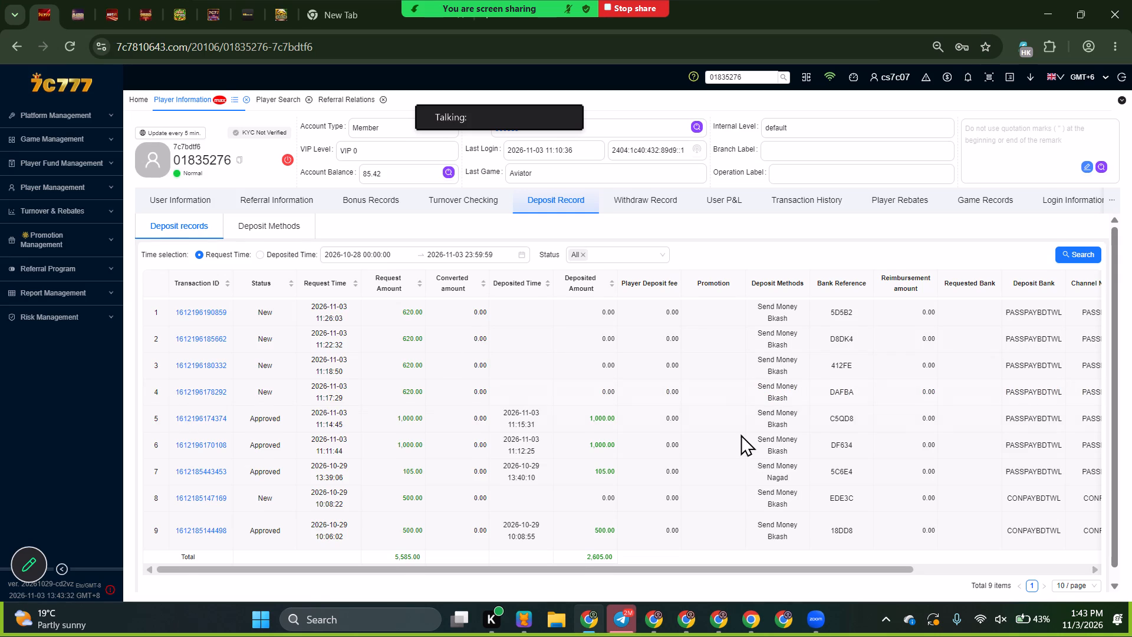
scroll(756, 450, down, 6)
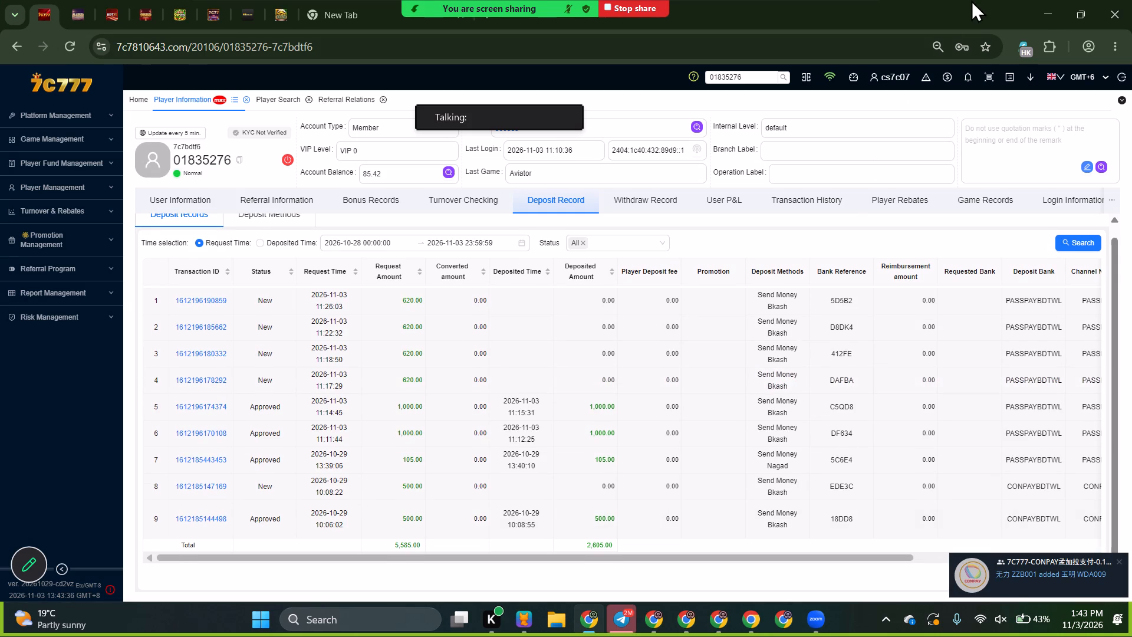
click(1038, 11)
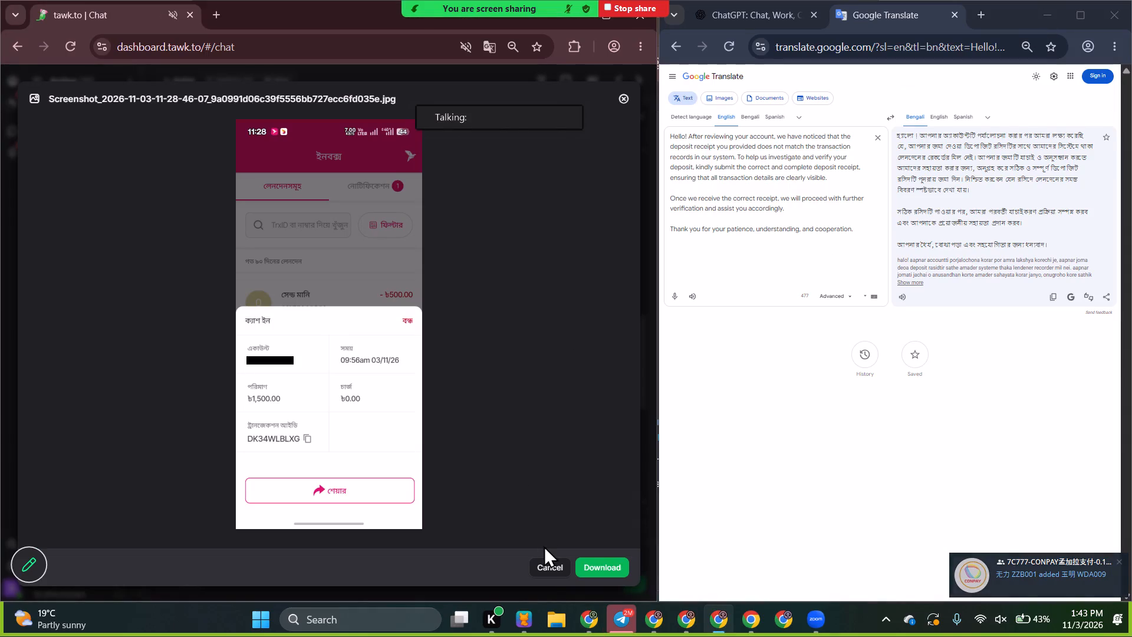
click(548, 562)
Open the customer's send-money receipt screenshot to check it against the deposit records.
scroll(319, 387, down, 1)
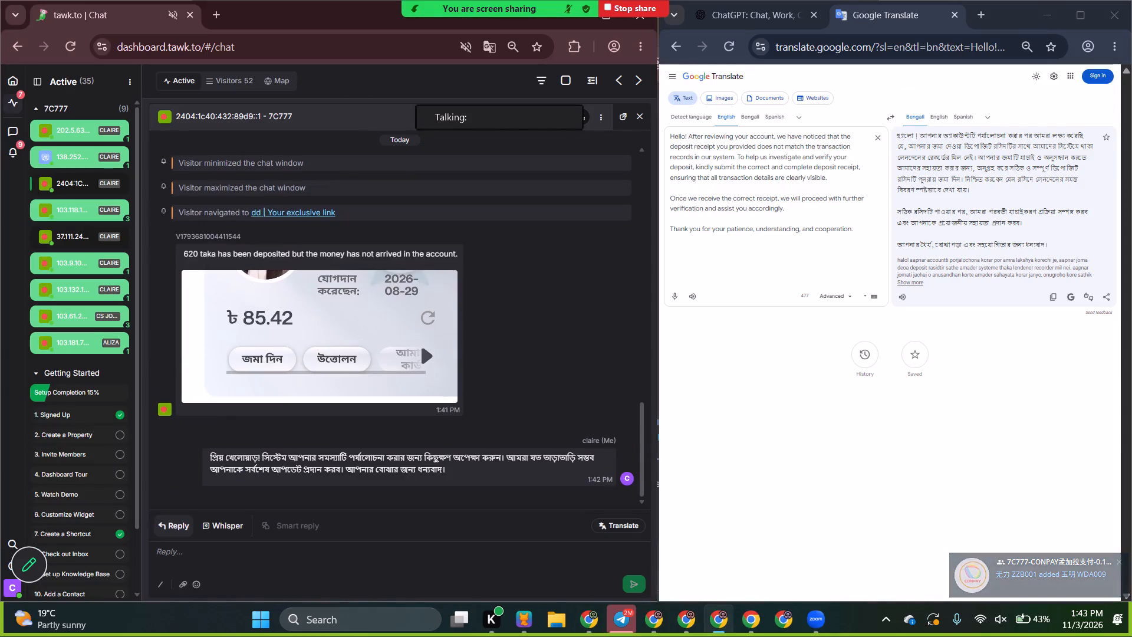
scroll(301, 321, down, 6)
scroll(301, 323, up, 1)
click(289, 313)
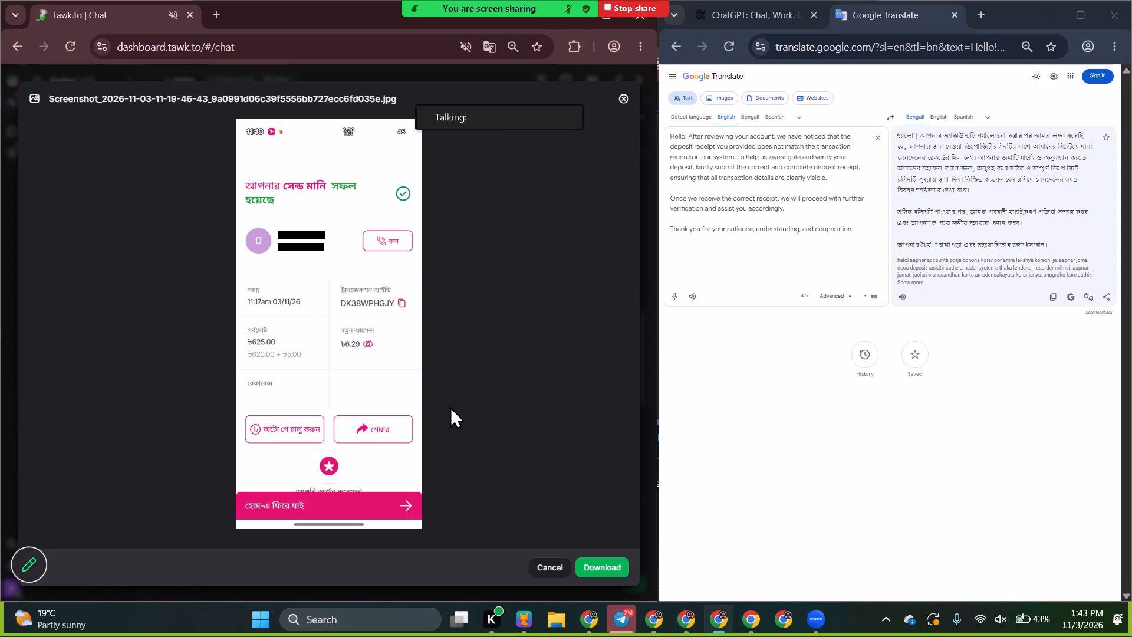
Switch to the 7C777 back office and copy the transaction ID of the member's 620.00 Bkash deposit requested on 2026-11-03 at 11:17:29.
click(576, 619)
drag(170, 383, 241, 382)
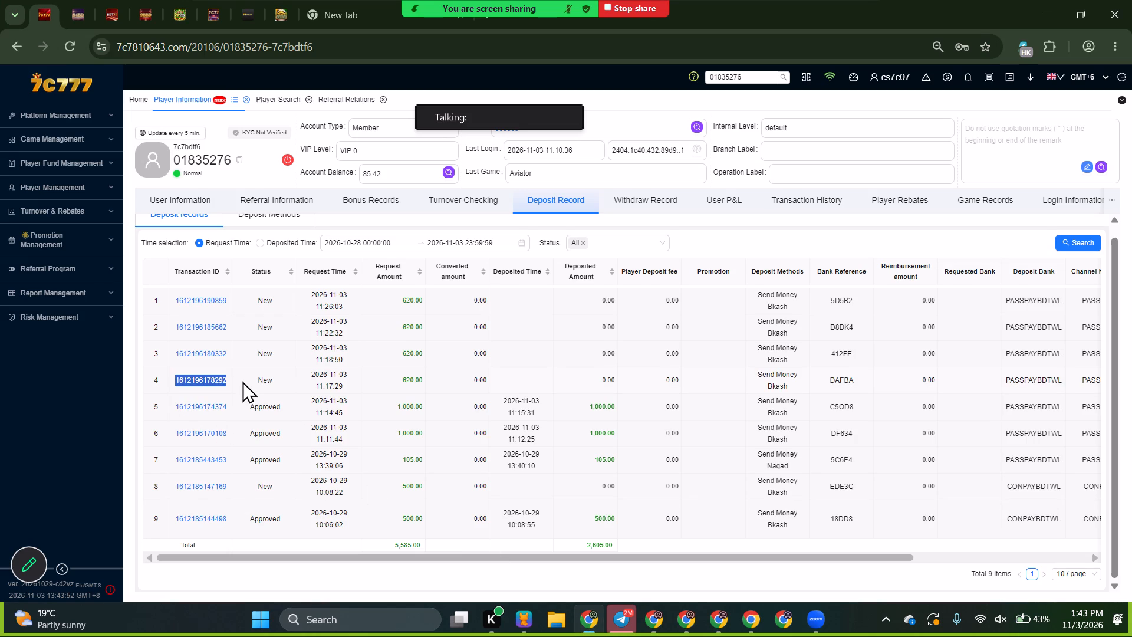
key(ctrl+c)
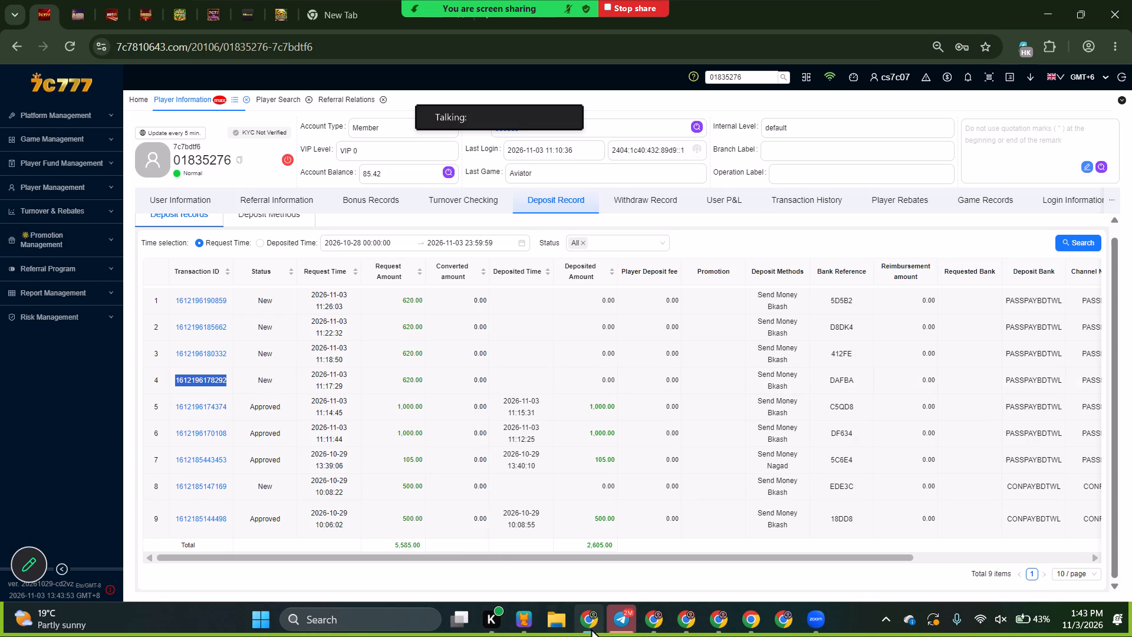
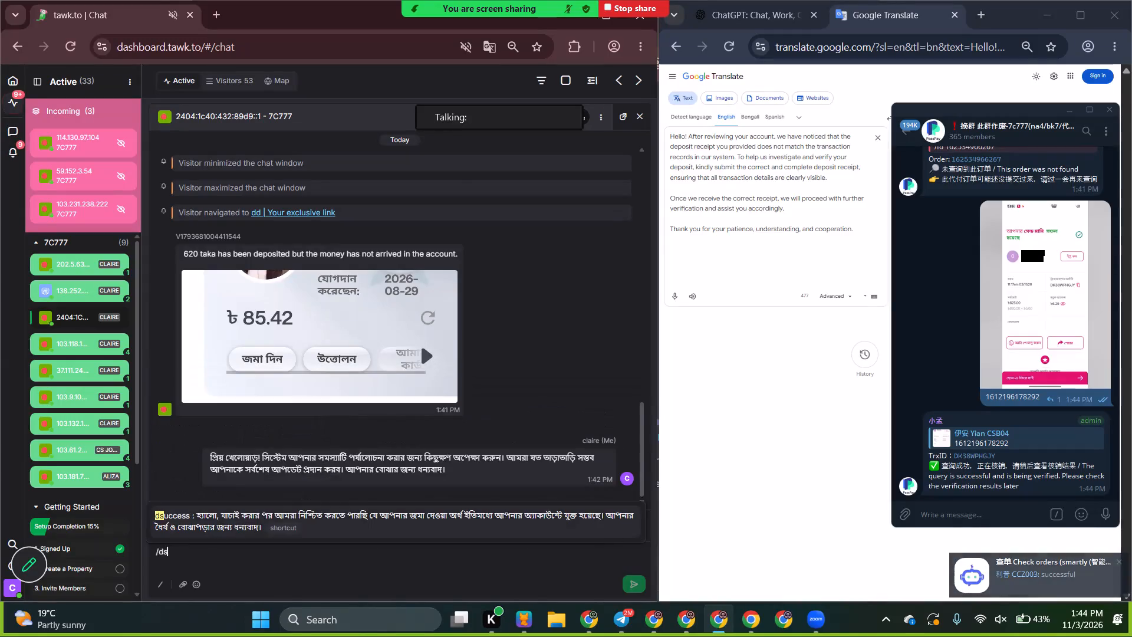
key(Return)
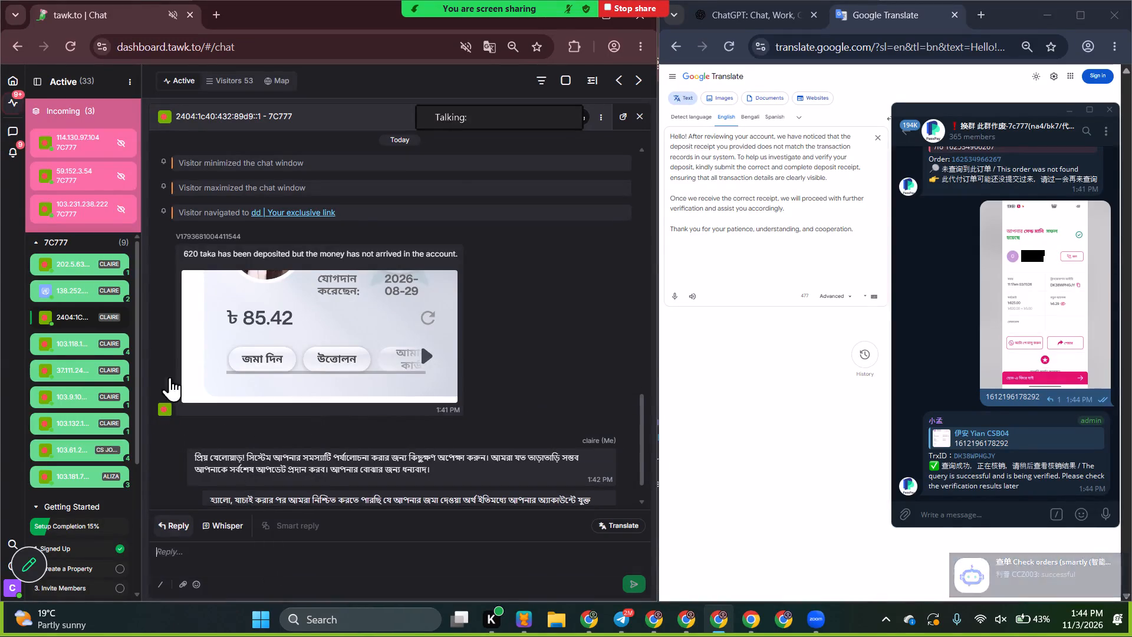
click(81, 337)
scroll(263, 377, down, 5)
scroll(344, 414, down, 4)
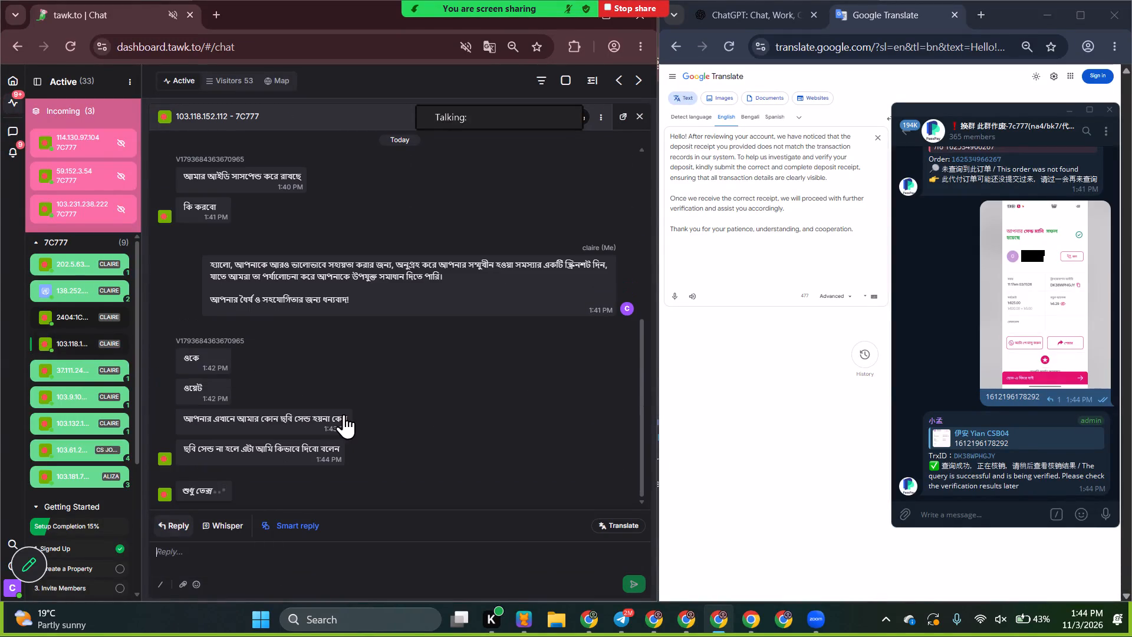
right_click(361, 329)
click(449, 527)
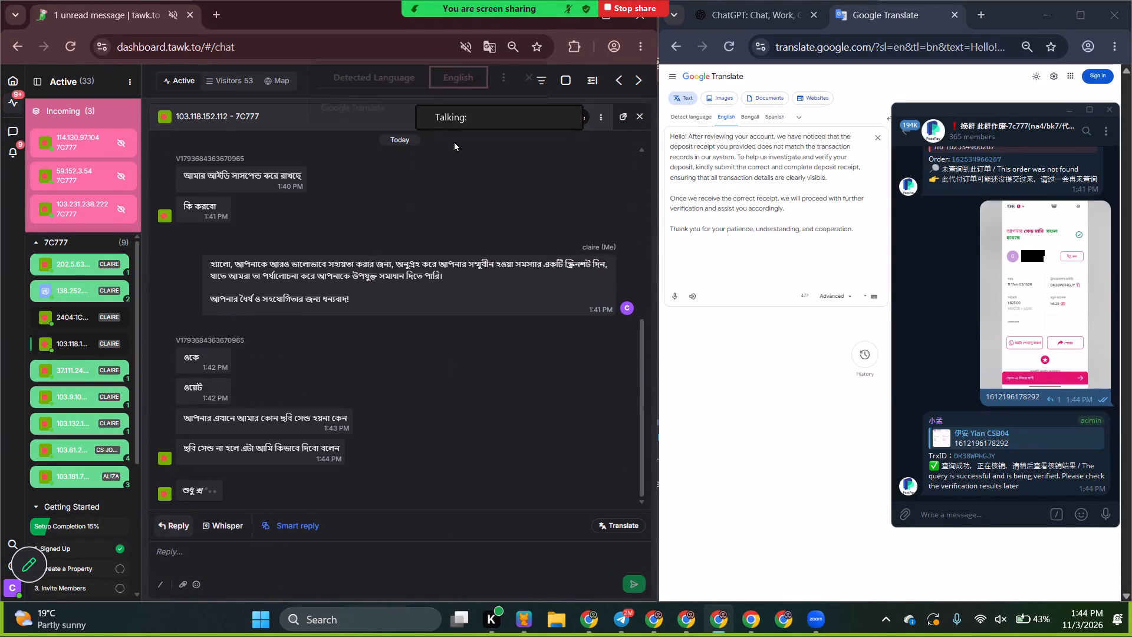
click(355, 68)
click(473, 71)
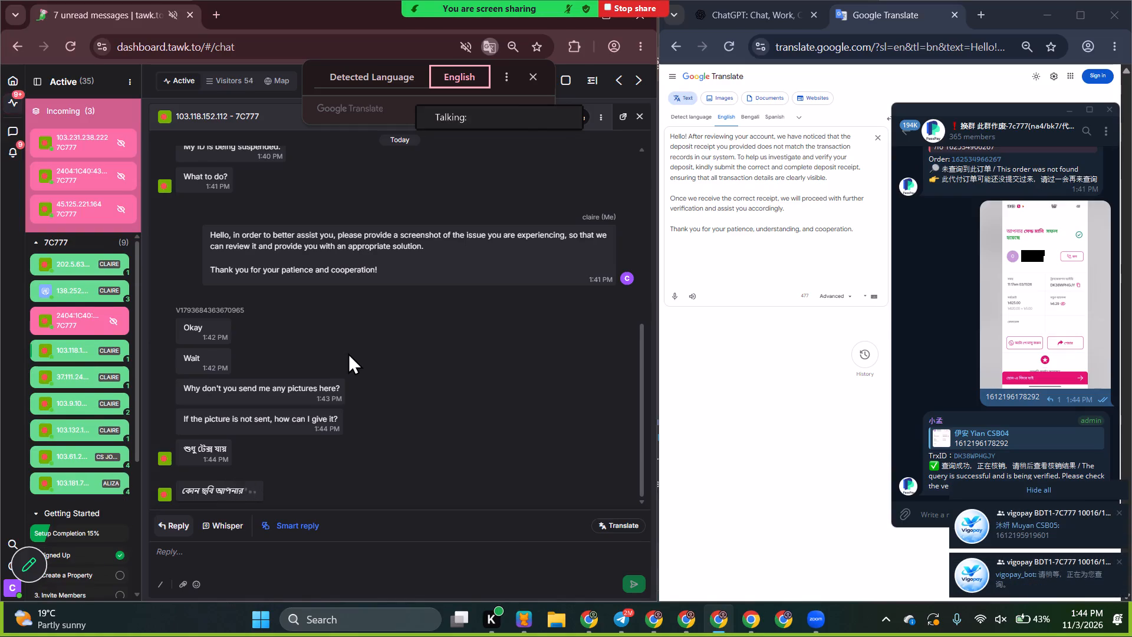
click(104, 275)
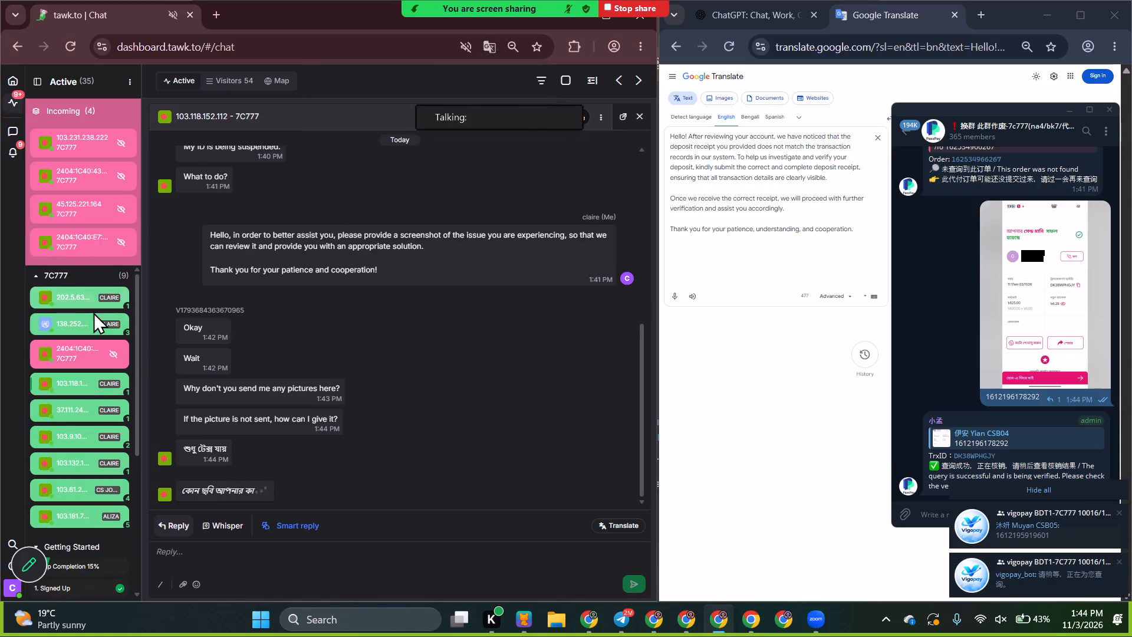
click(93, 312)
click(100, 321)
scroll(302, 398, down, 2)
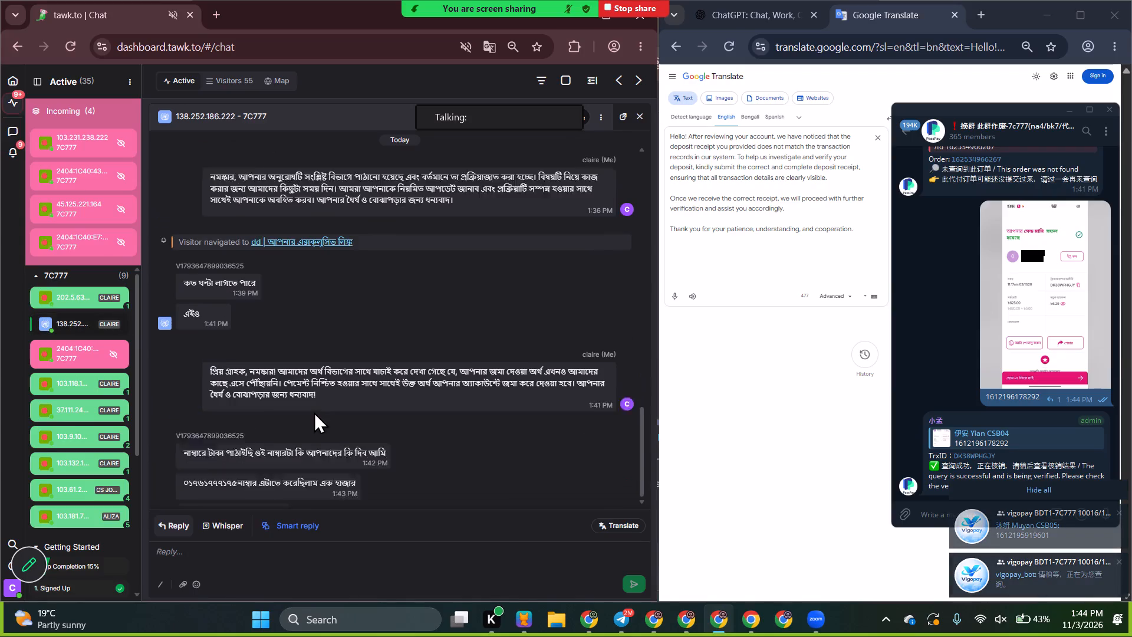
right_click(347, 327)
click(419, 530)
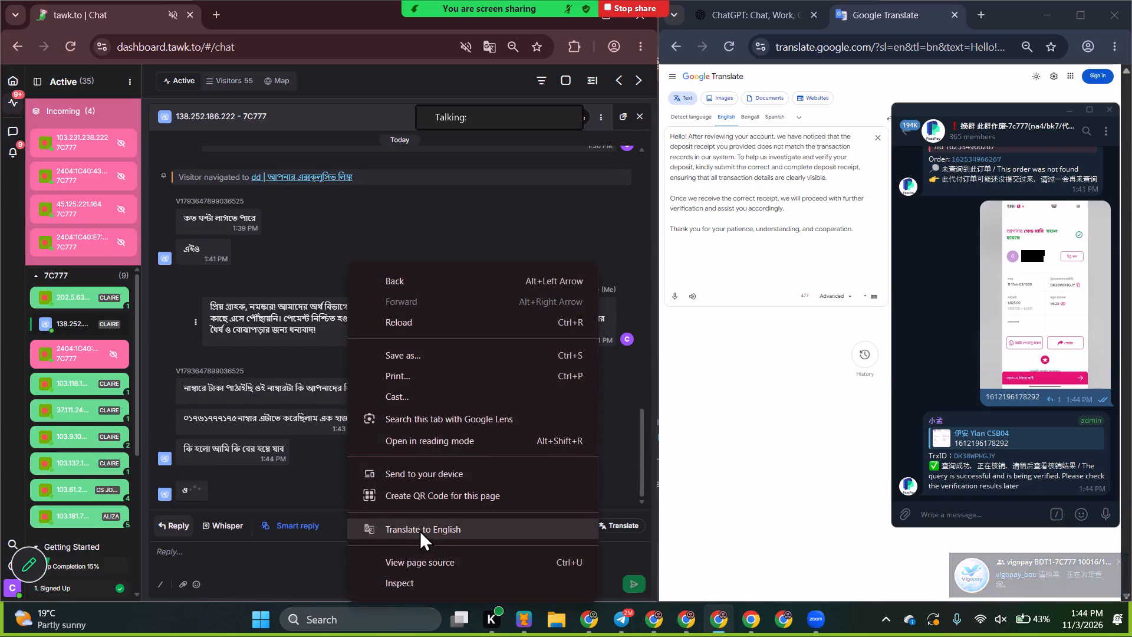
click(371, 77)
click(445, 78)
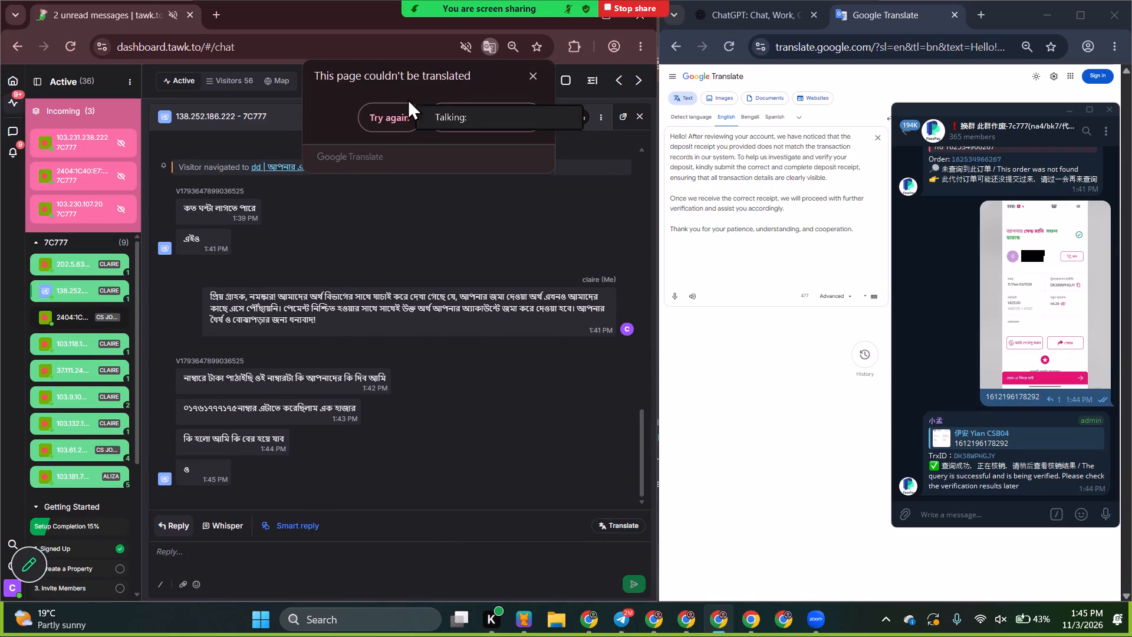
click(388, 111)
click(355, 223)
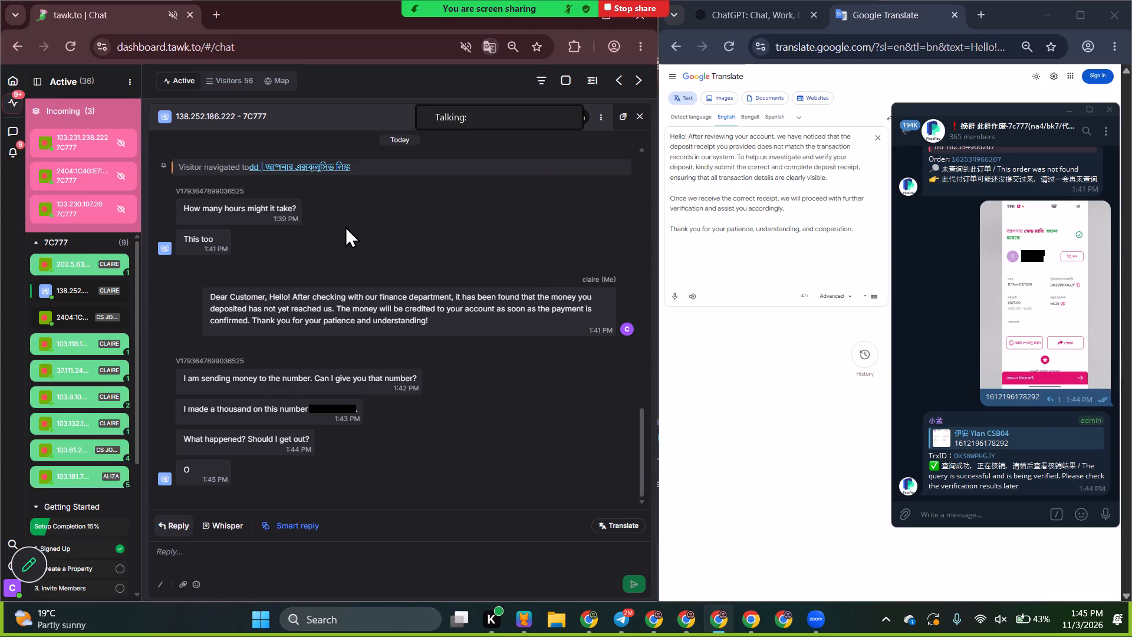
key(ctrl+shift+r)
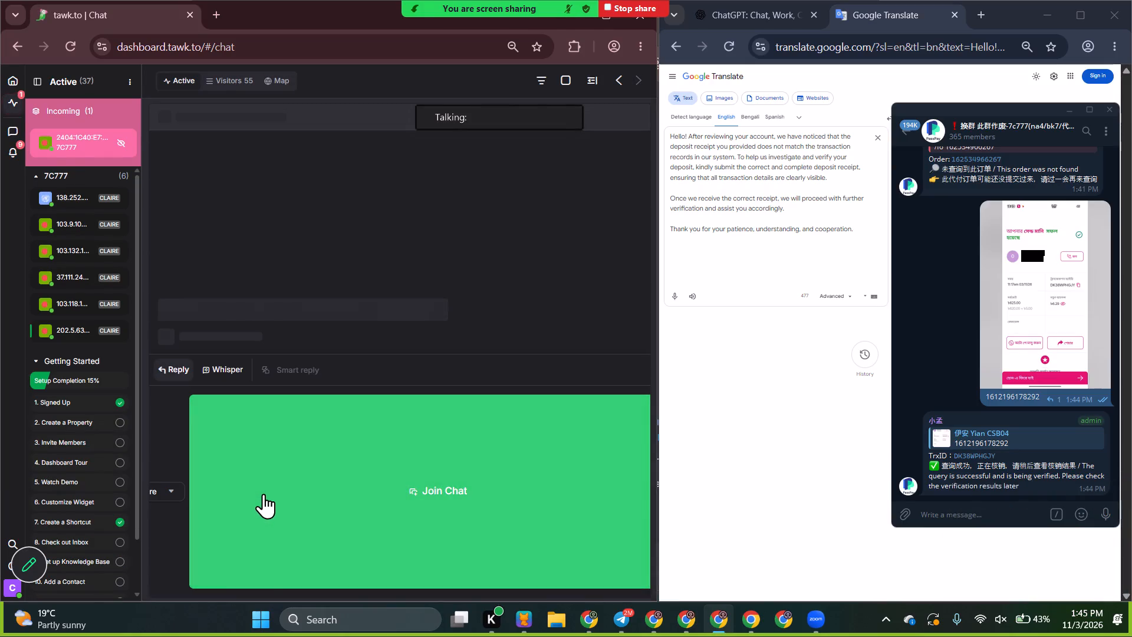
scroll(339, 396, down, 4)
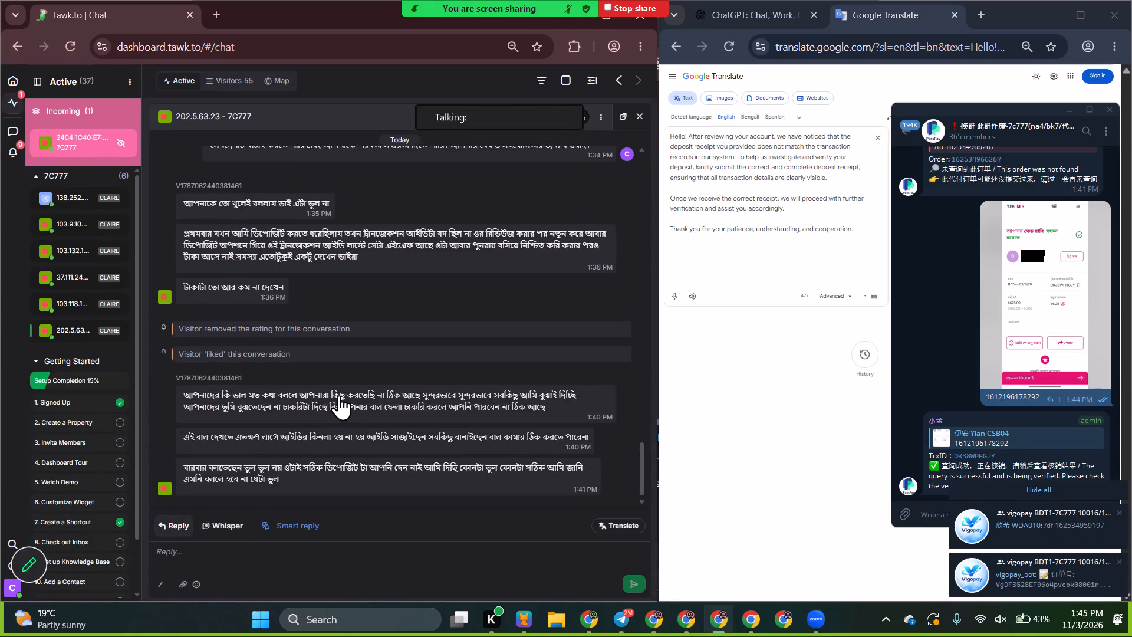
scroll(339, 395, down, 16)
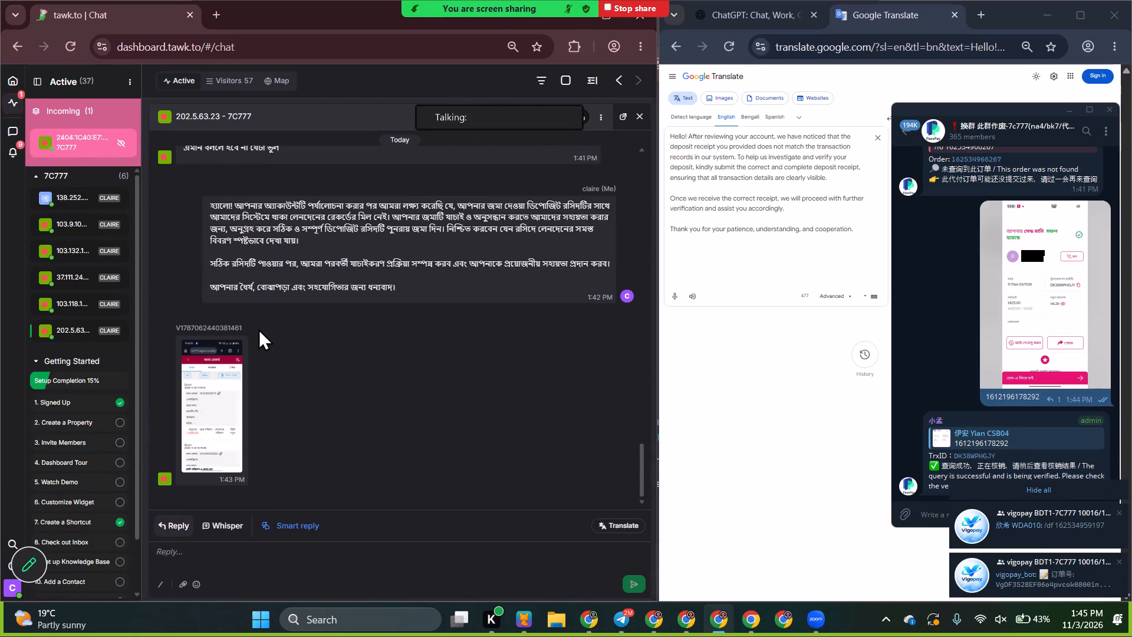
click(91, 215)
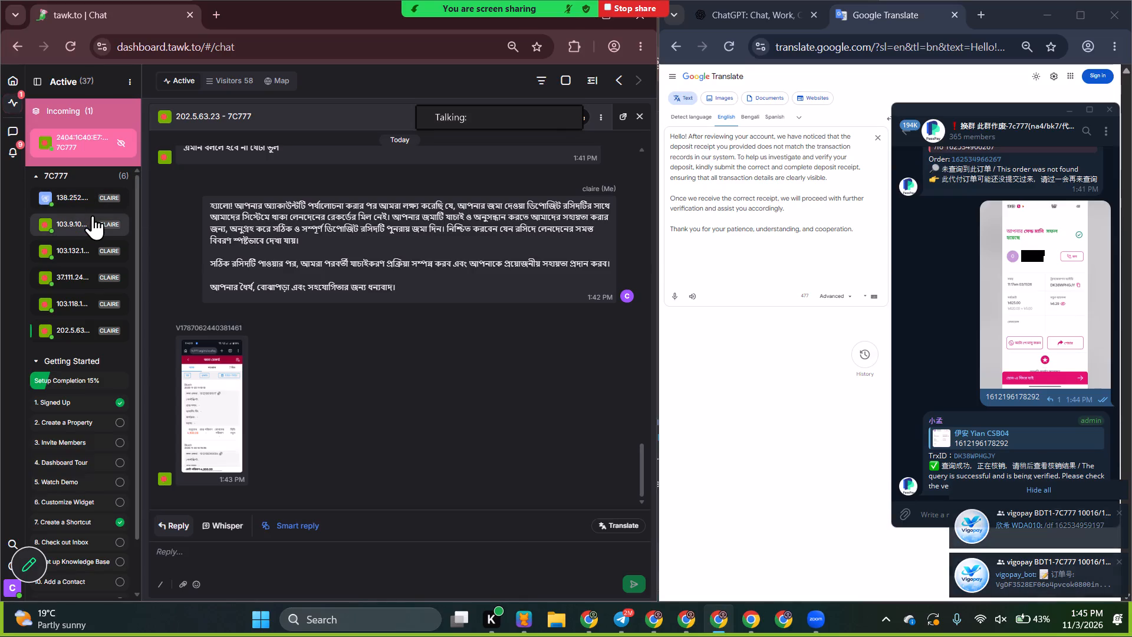
scroll(247, 284, down, 10)
right_click(317, 441)
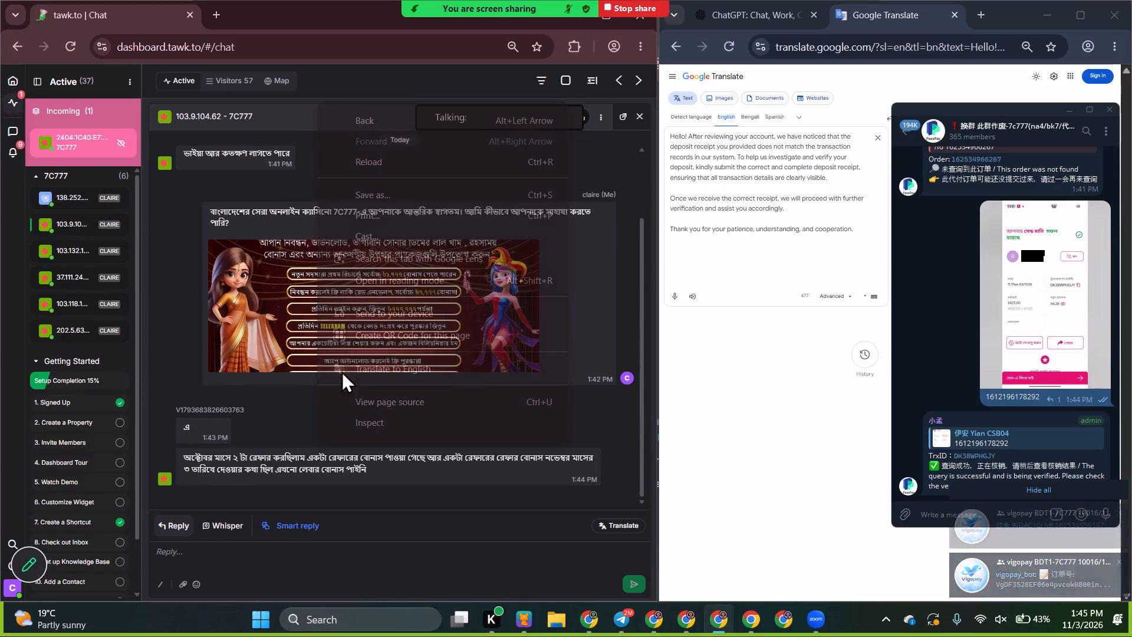
click(361, 373)
click(383, 83)
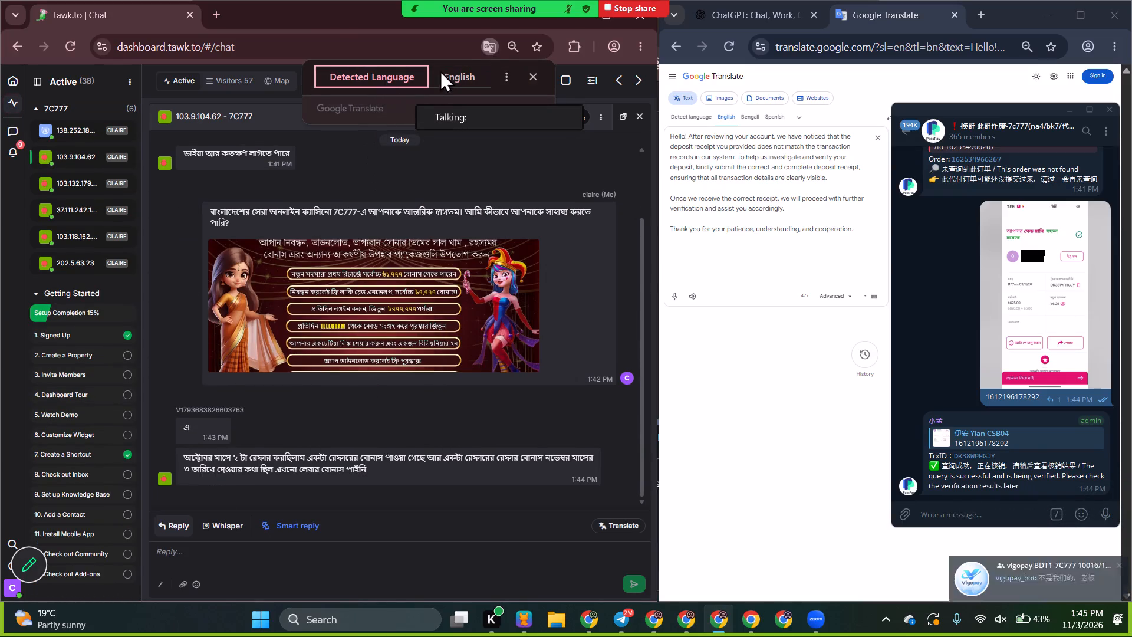
click(445, 68)
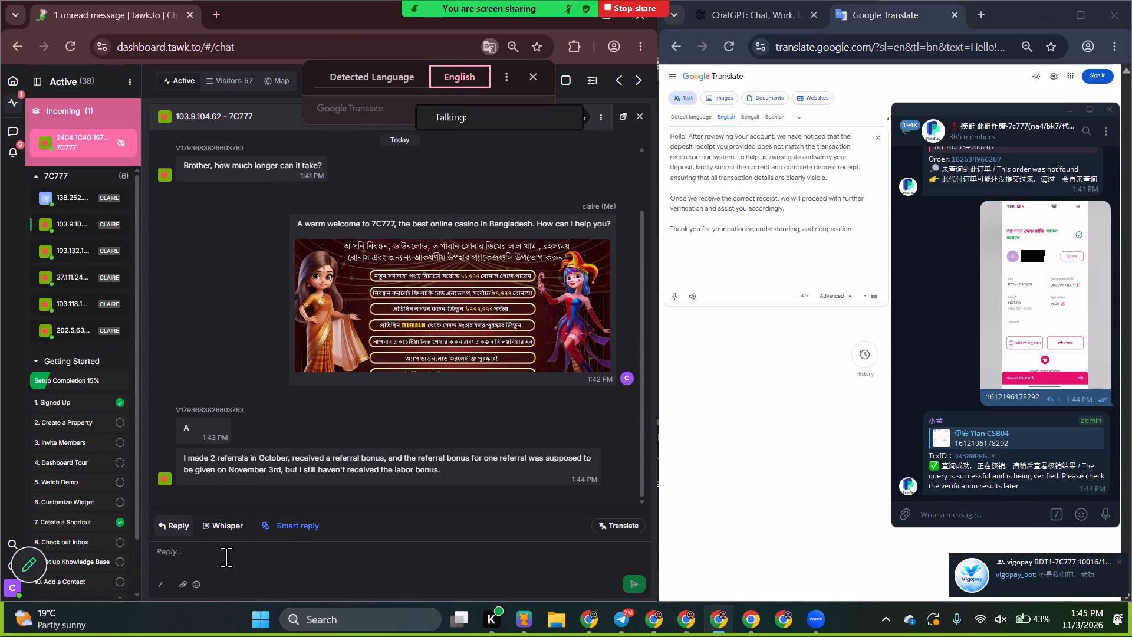
click(226, 557)
text(/ui)
key(Return)
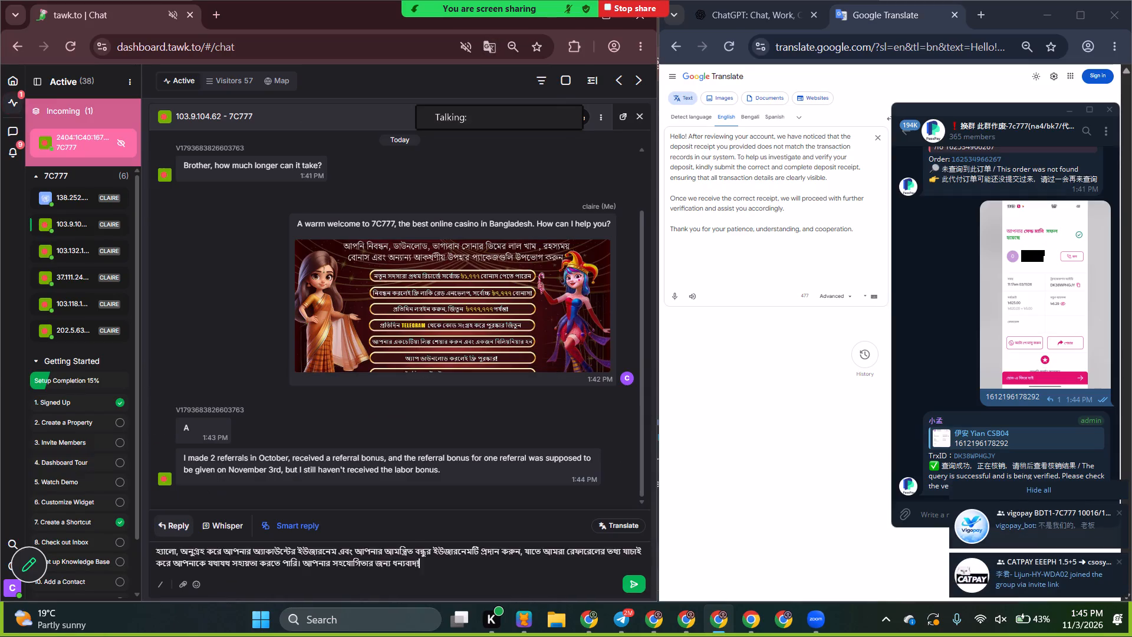
key(Return)
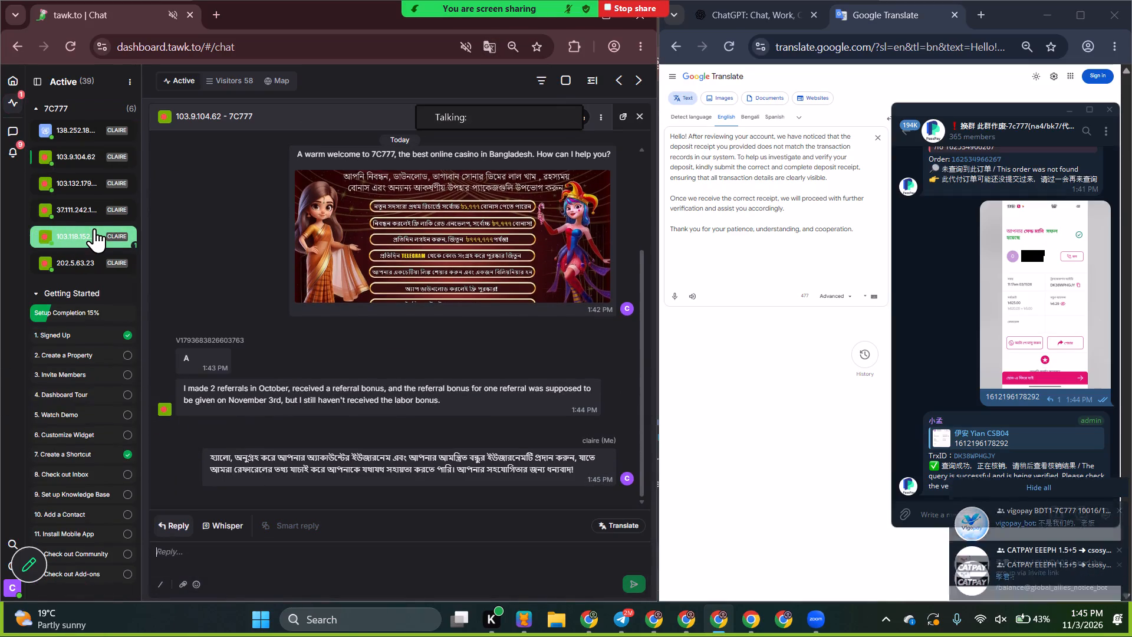
click(94, 228)
scroll(305, 357, down, 10)
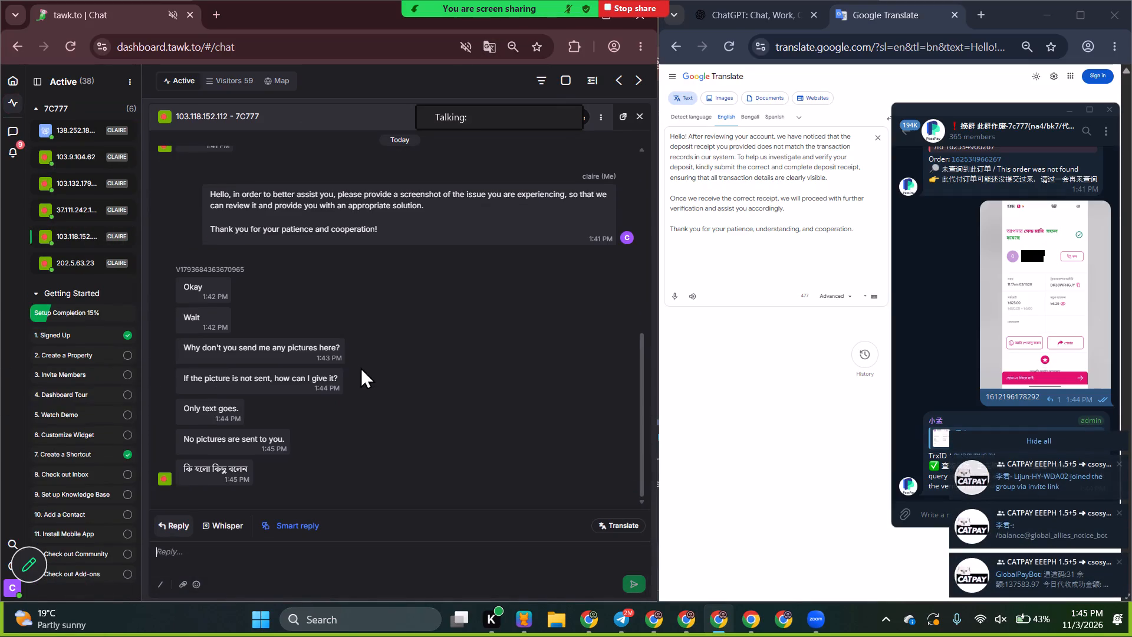
scroll(360, 367, down, 5)
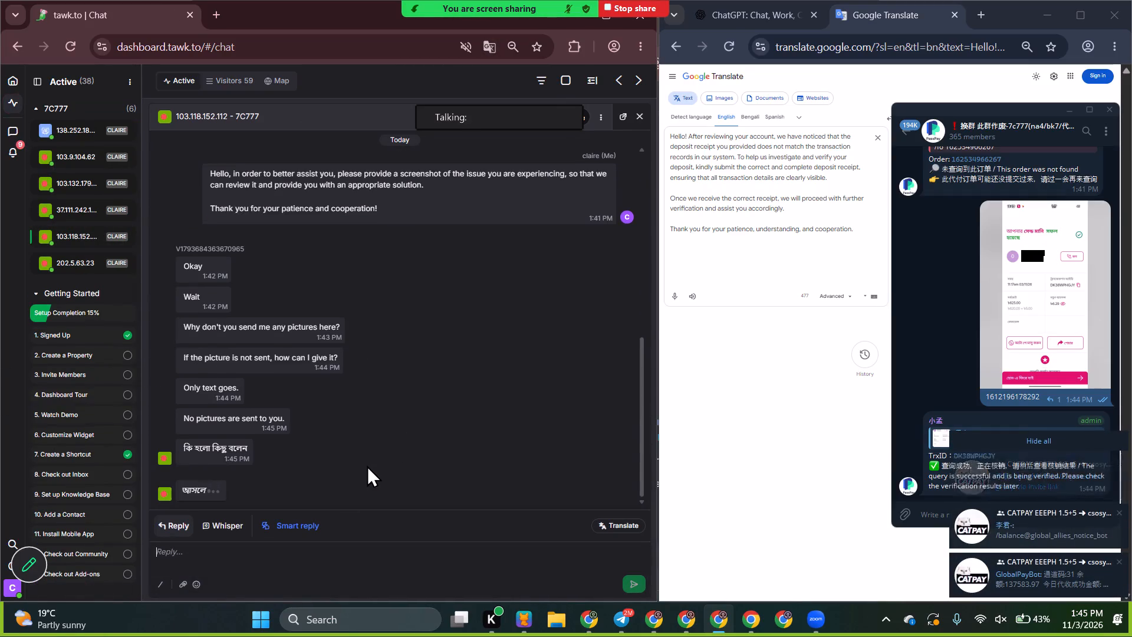
text(/2scree)
key(Return)
key(Return)
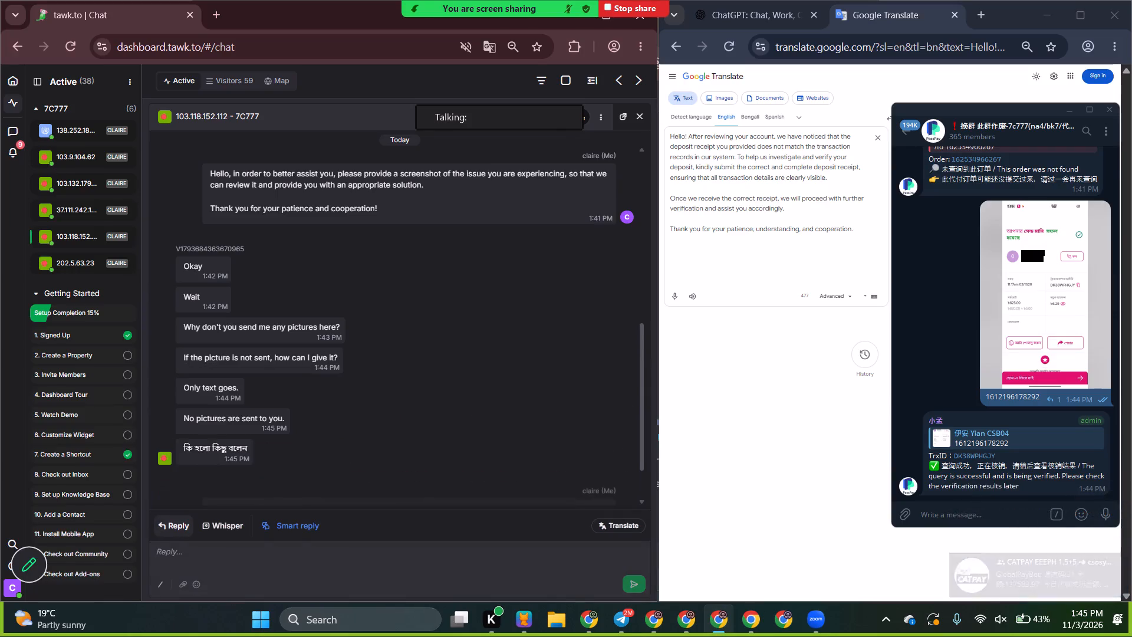
click(71, 146)
click(415, 636)
click(402, 554)
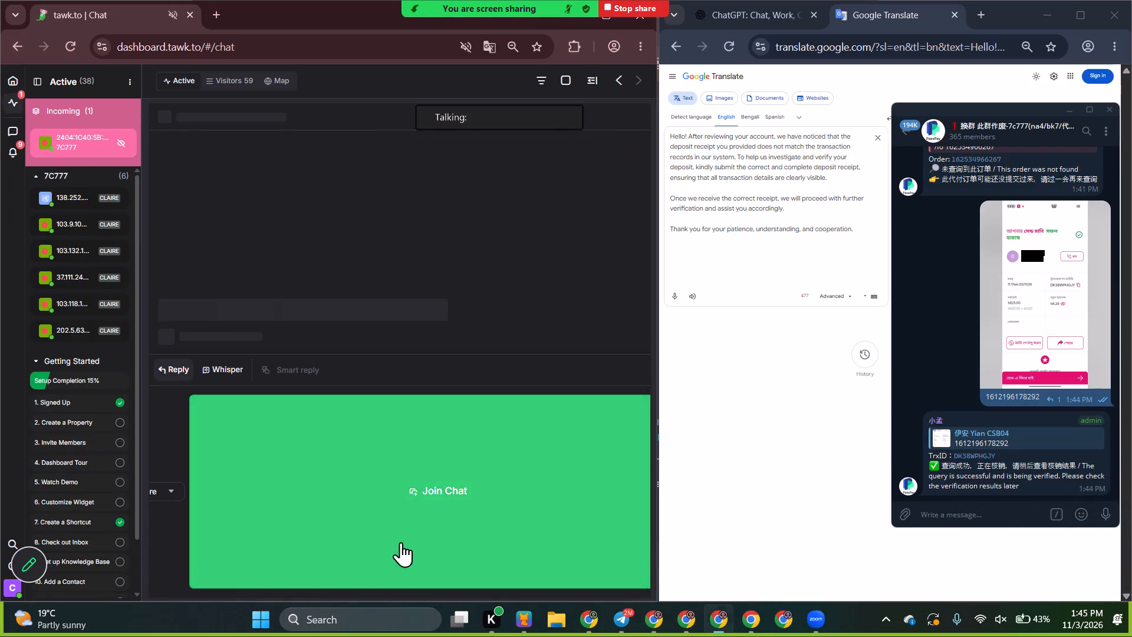
text(/he)
key(Return)
key(Return)
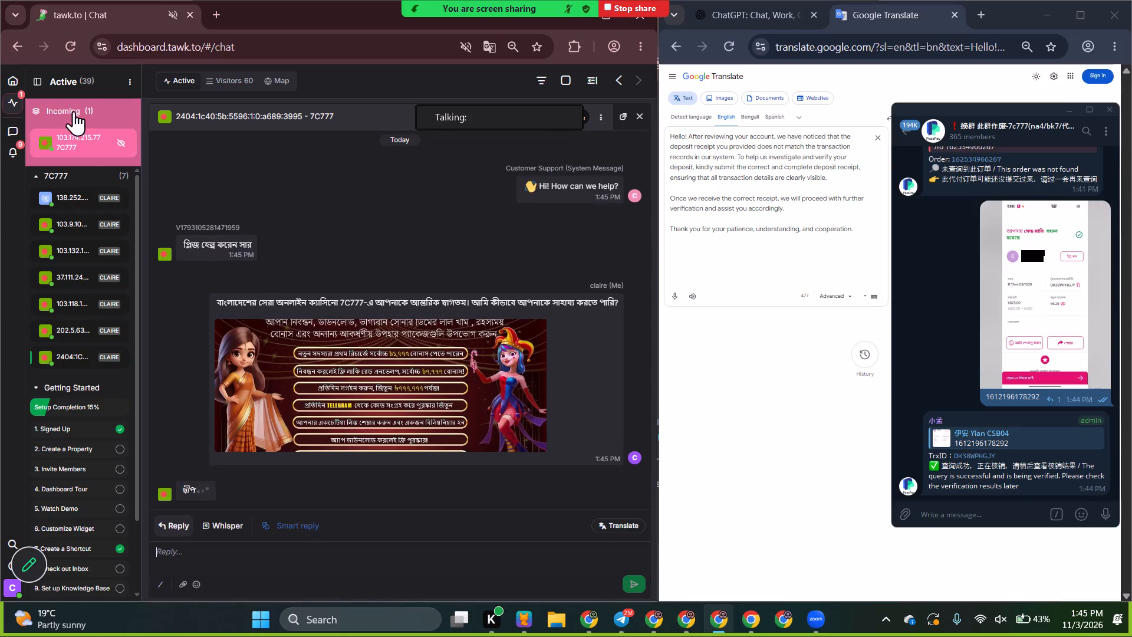
click(80, 146)
click(375, 446)
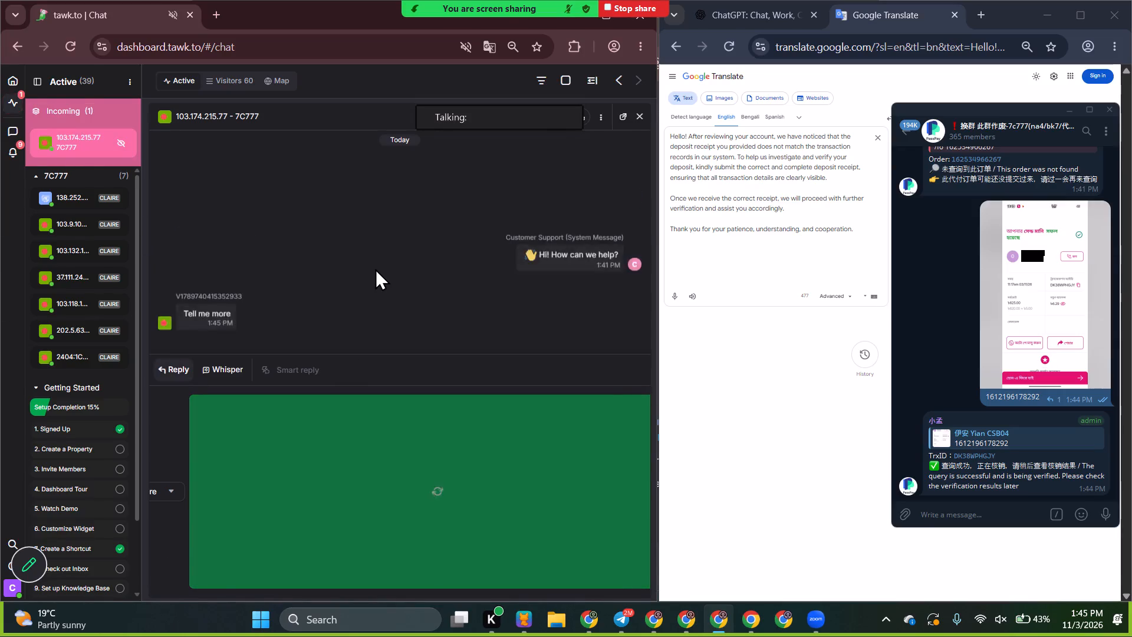
text(/he)
key(Return)
key(Return)
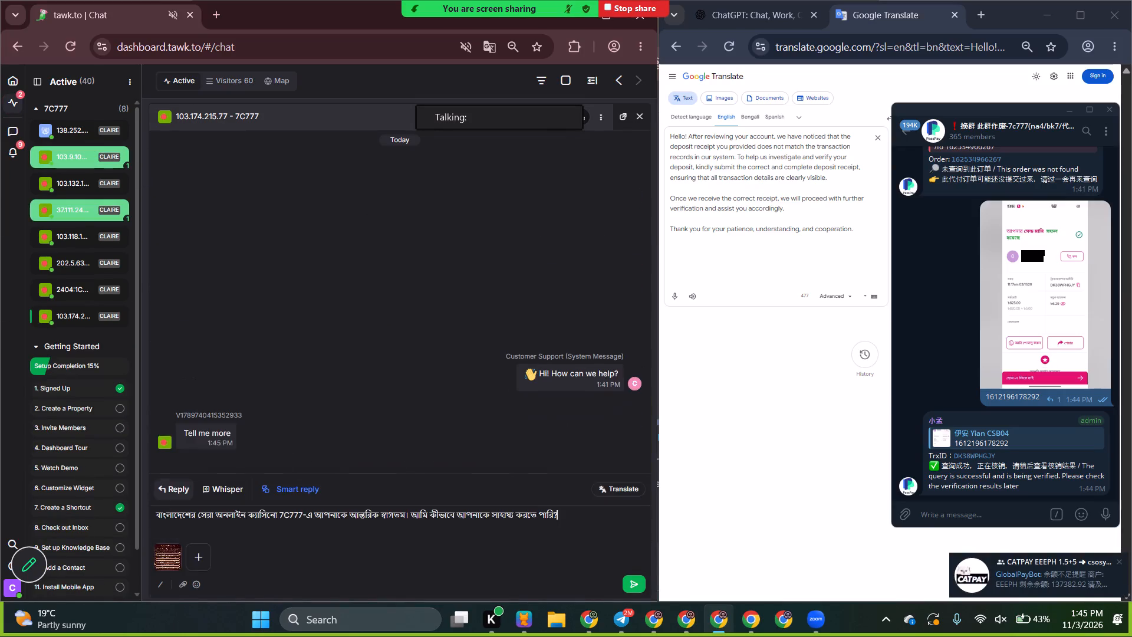
click(73, 286)
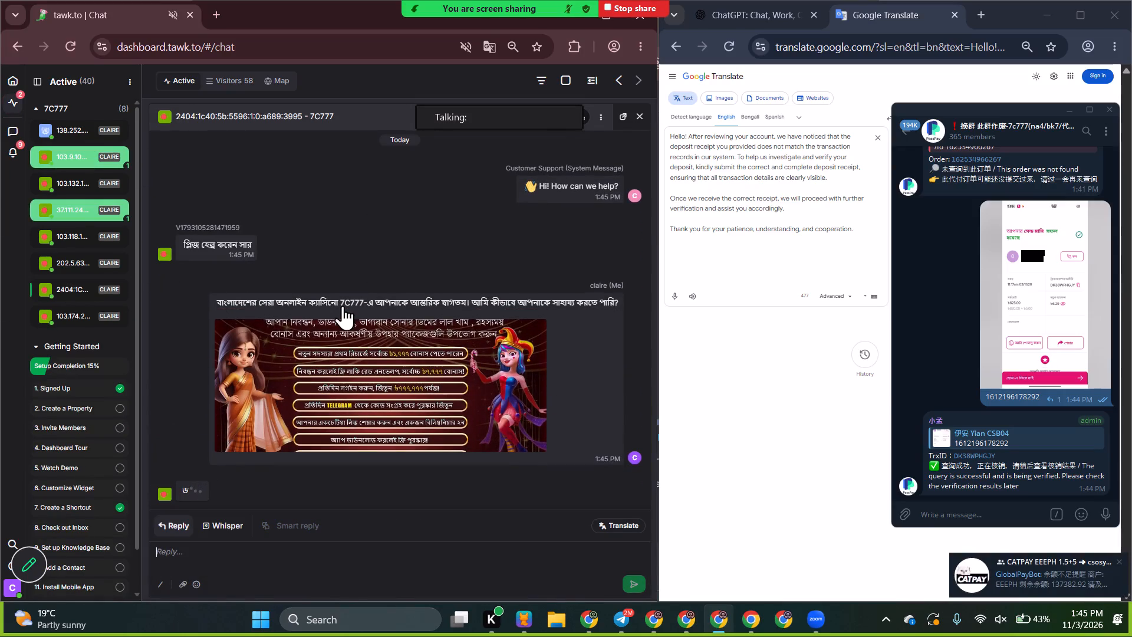
scroll(343, 306, down, 5)
right_click(448, 203)
click(494, 465)
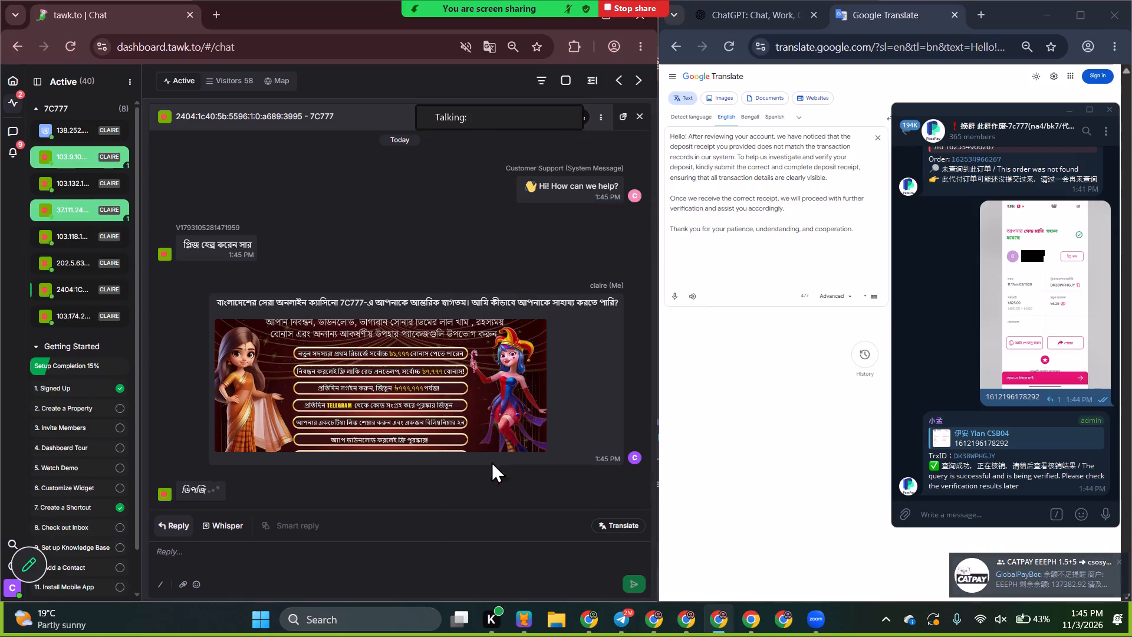
click(397, 68)
click(479, 65)
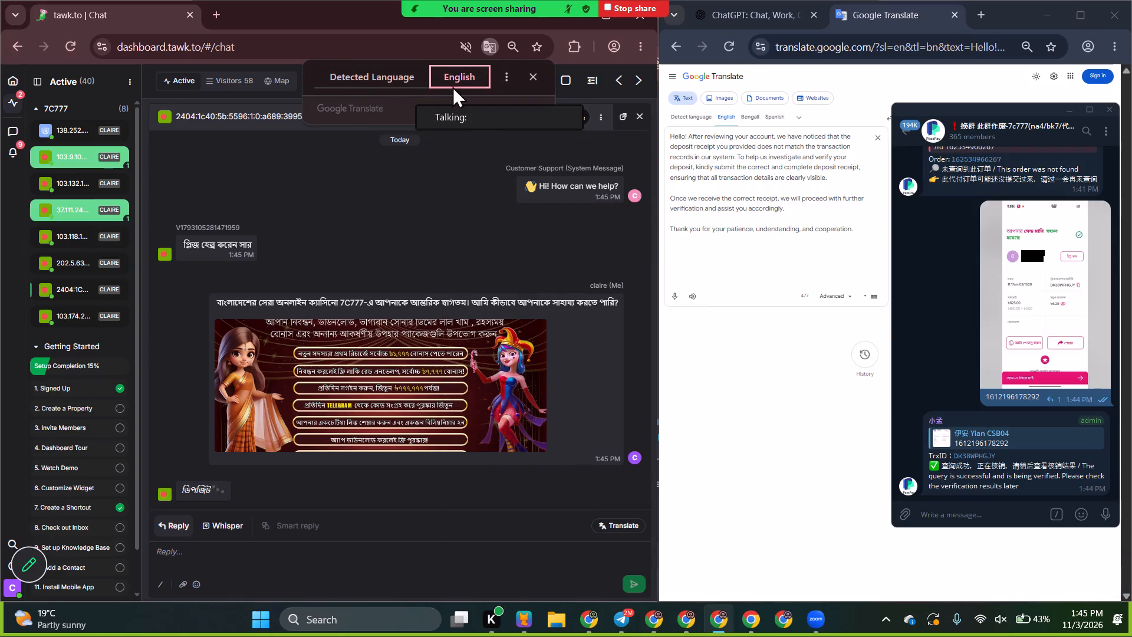
click(96, 210)
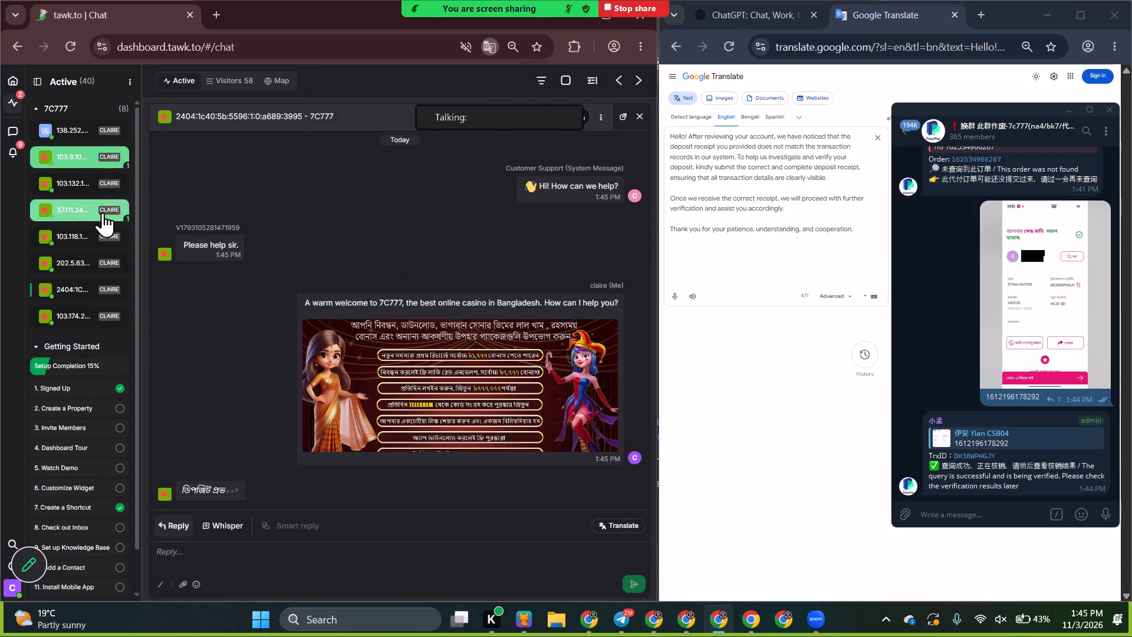
scroll(380, 365, down, 16)
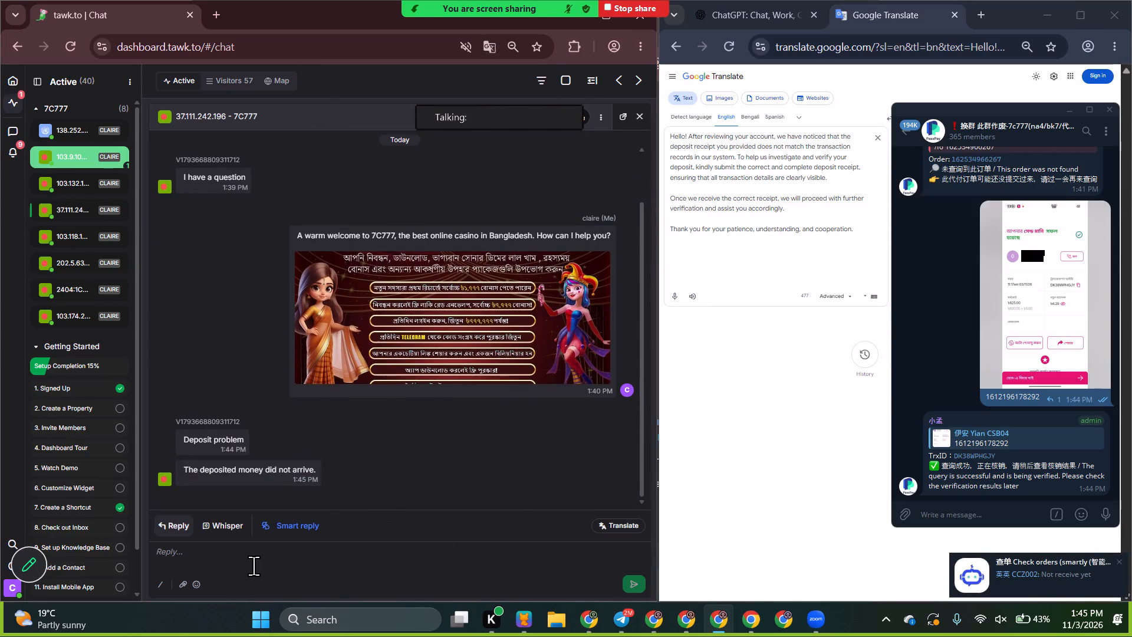
text(/depo)
key(Return)
key(Return)
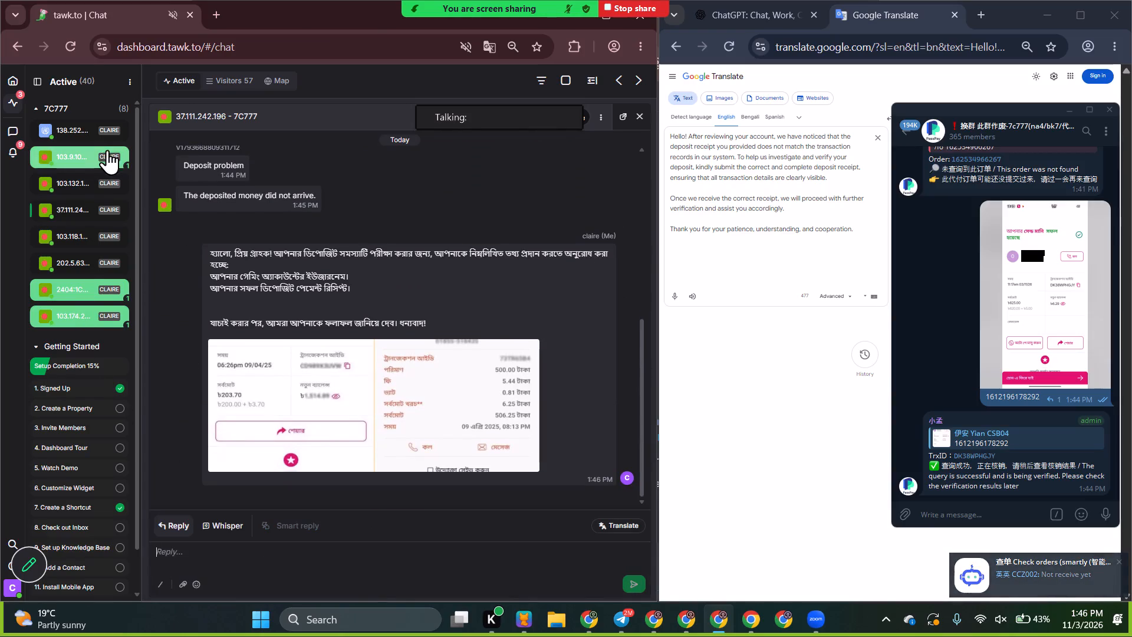
click(107, 150)
scroll(368, 380, down, 13)
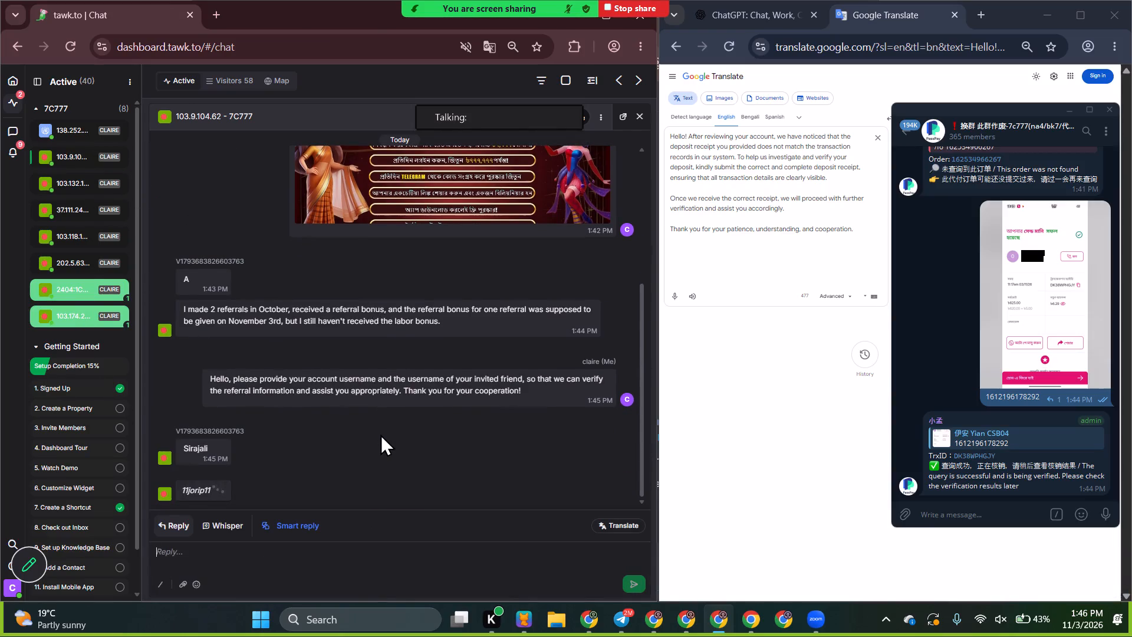
scroll(347, 435, up, 5)
scroll(347, 435, down, 7)
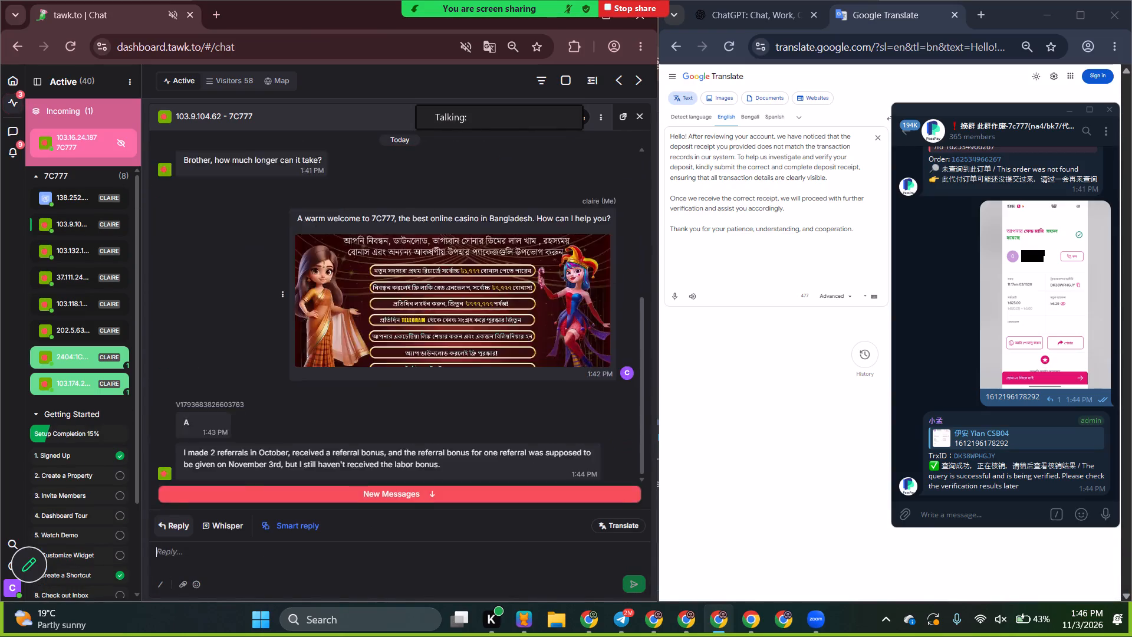
text(/wai)
key(Return)
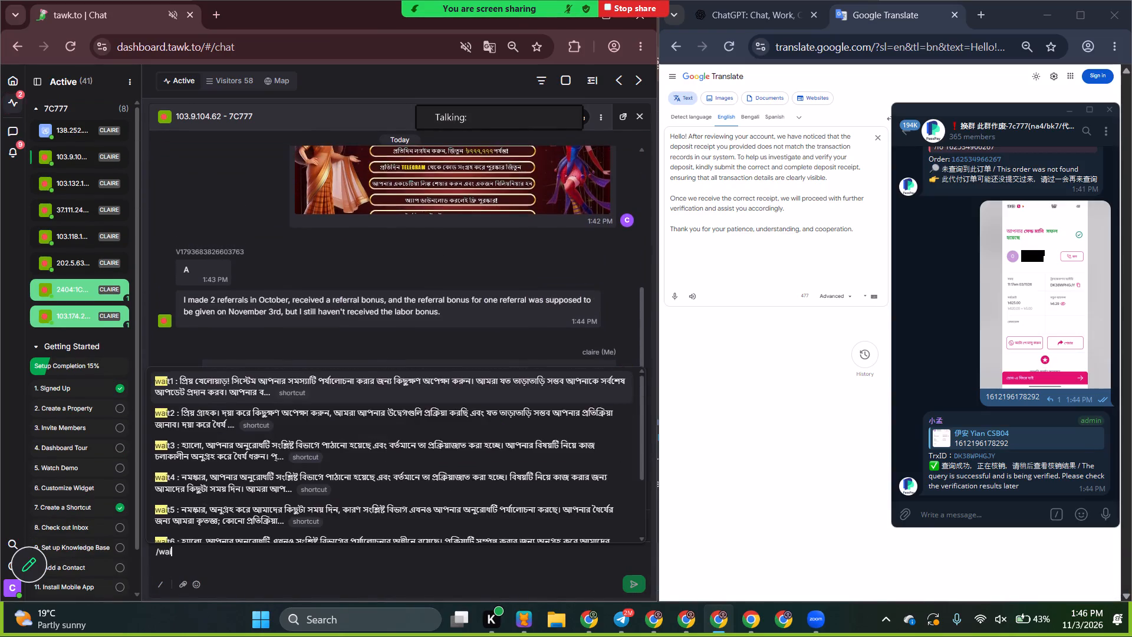
key(Return)
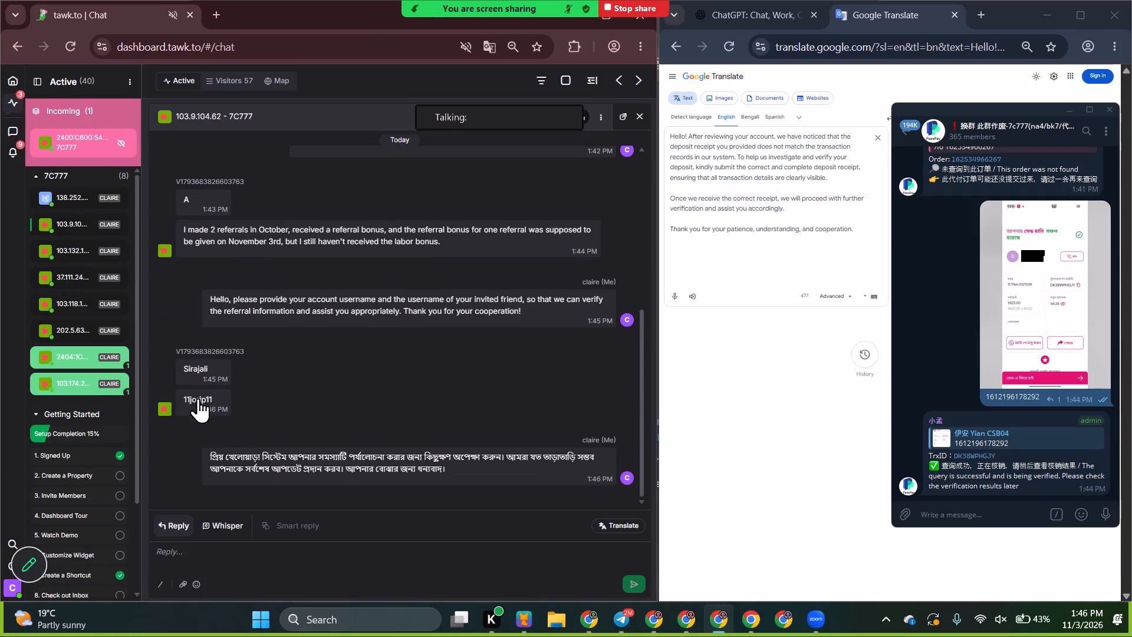
double_click(200, 393)
double_click(200, 393)
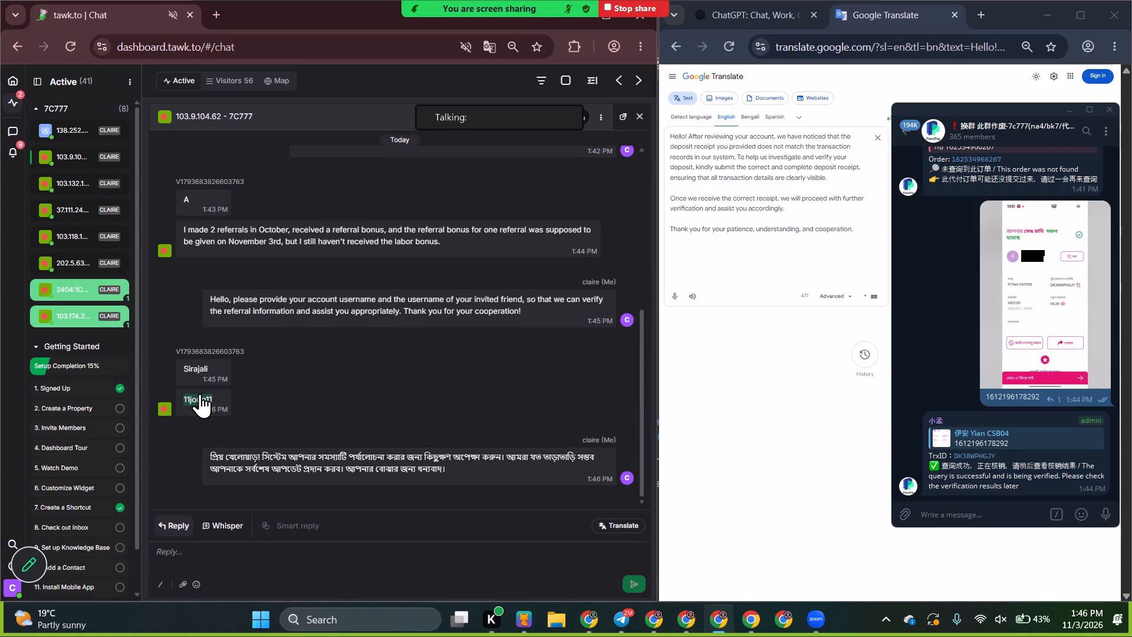
key(ctrl+c)
click(592, 618)
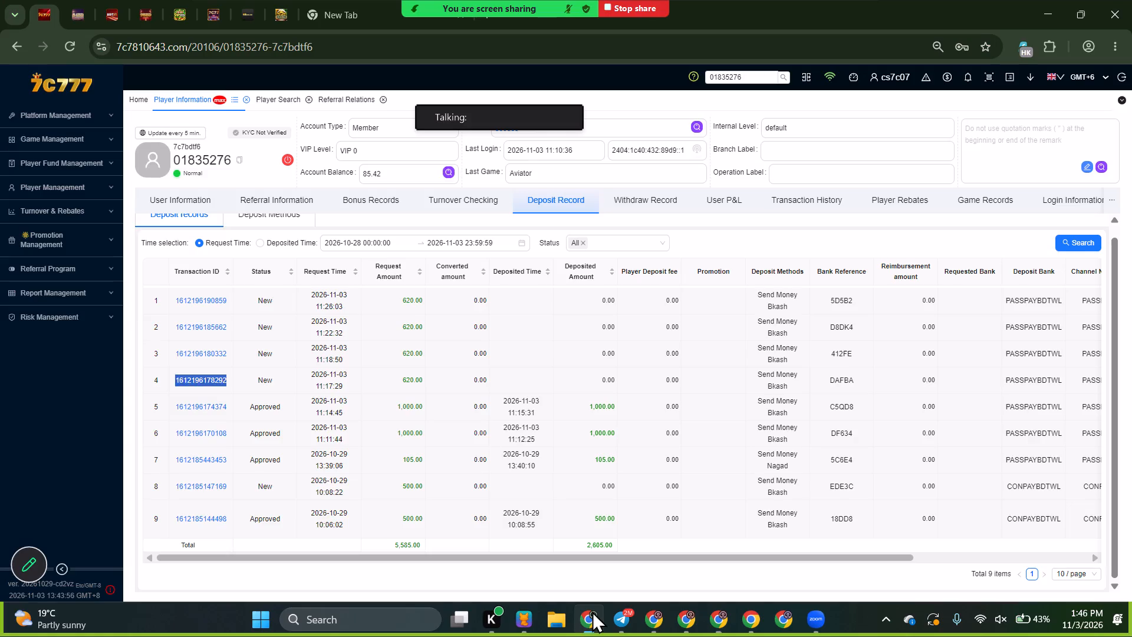
click(93, 272)
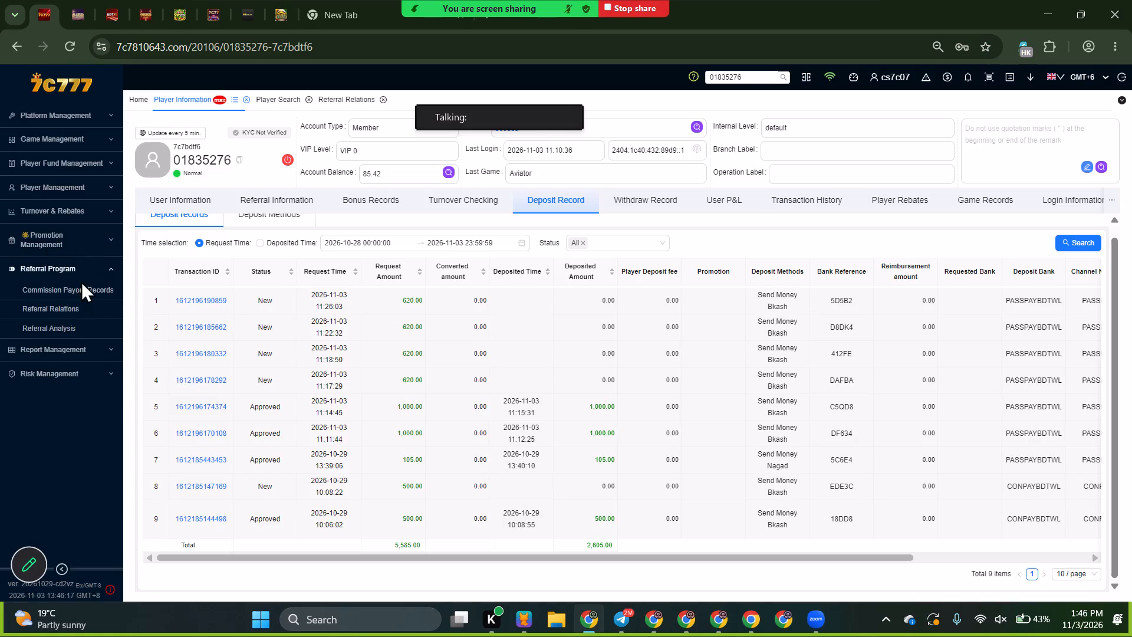
click(67, 309)
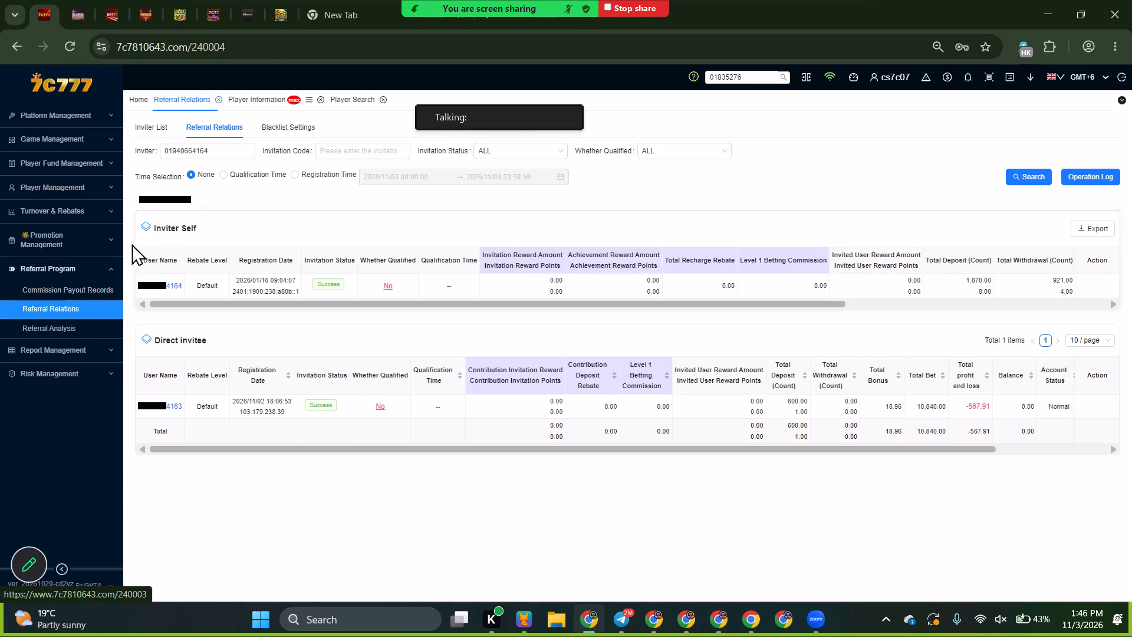
double_click(229, 153)
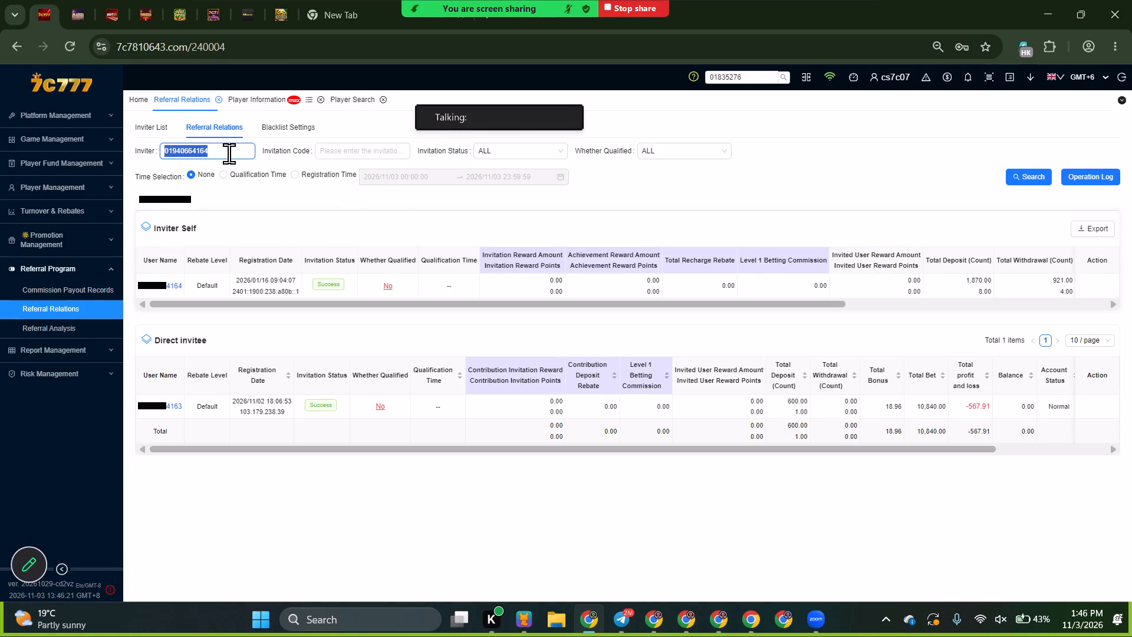
key(ctrl+c)
key(ctrl+v)
key(ctrl+a)
key(super+v)
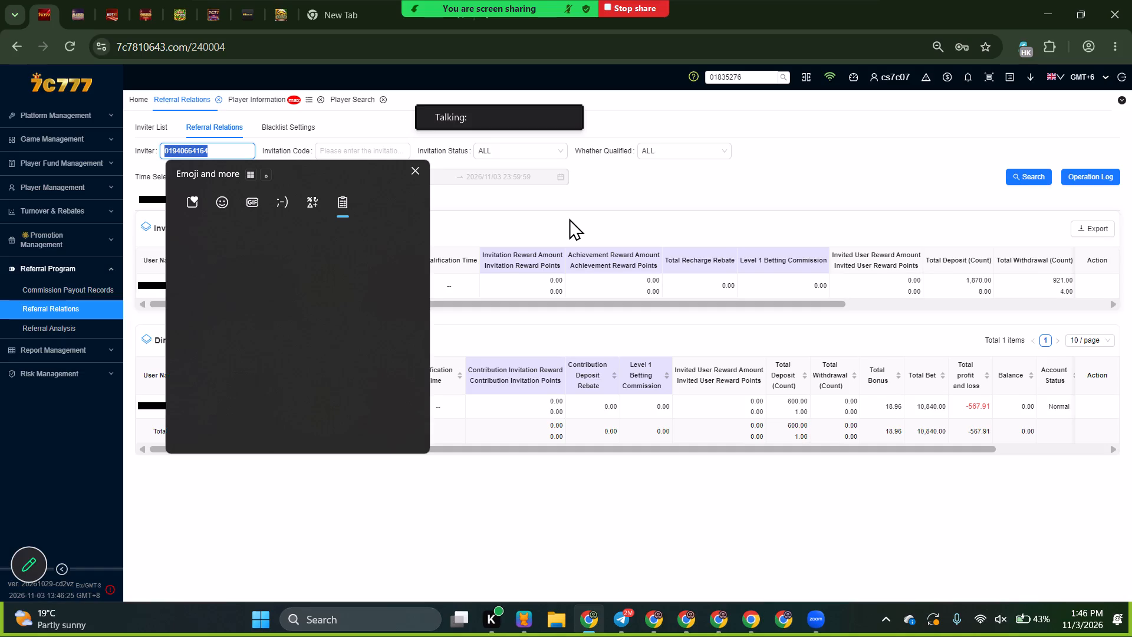
click(276, 349)
key(ctrl+v)
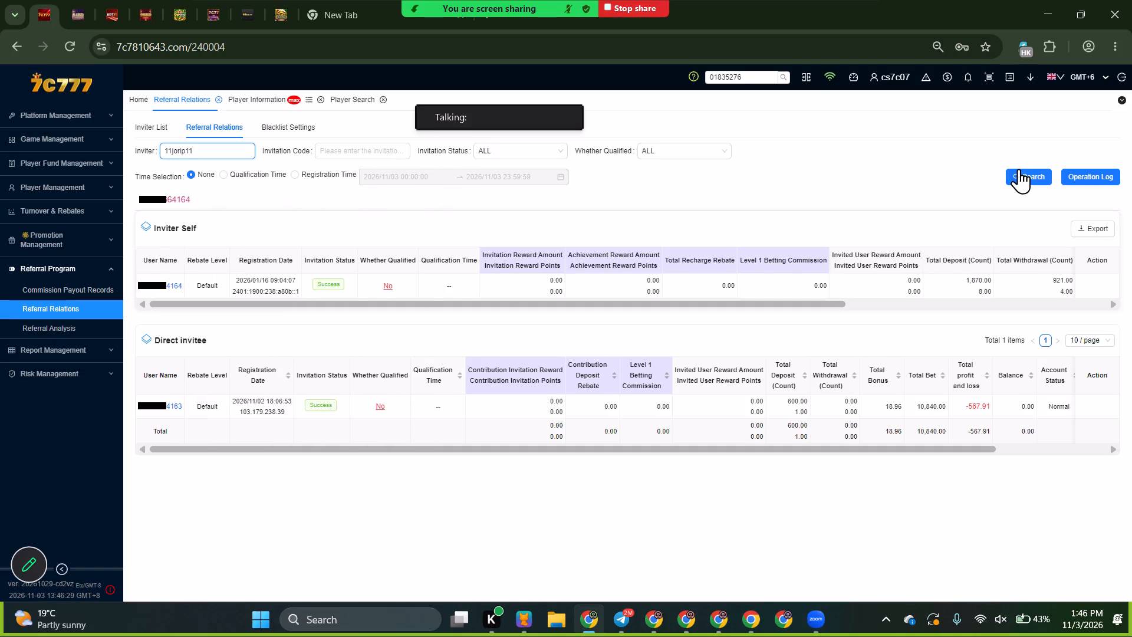
click(1019, 169)
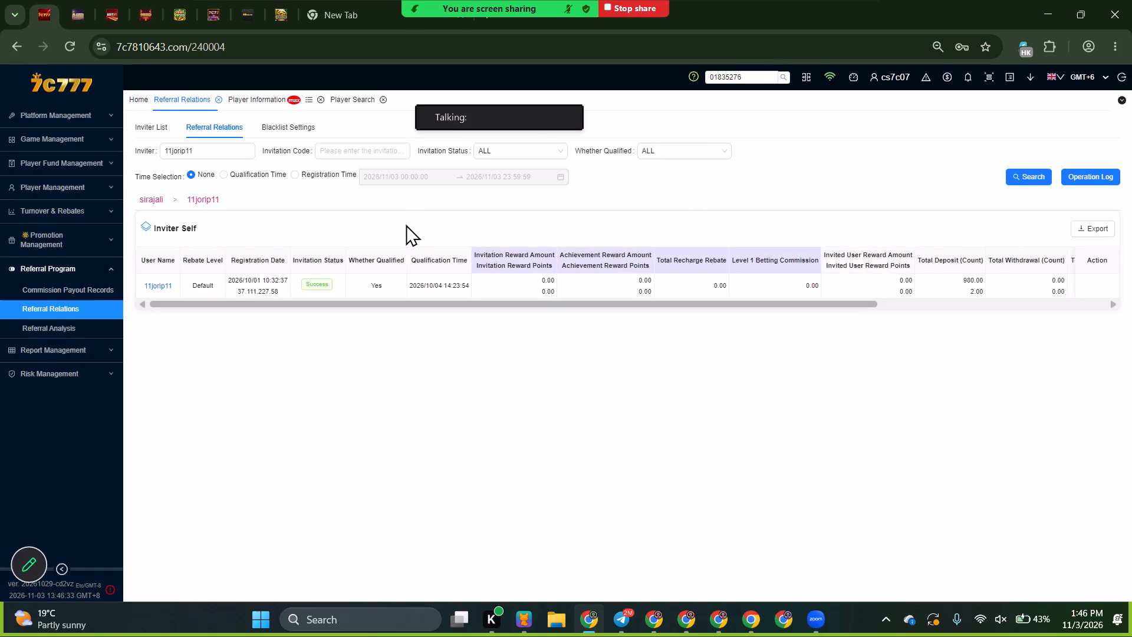
click(158, 196)
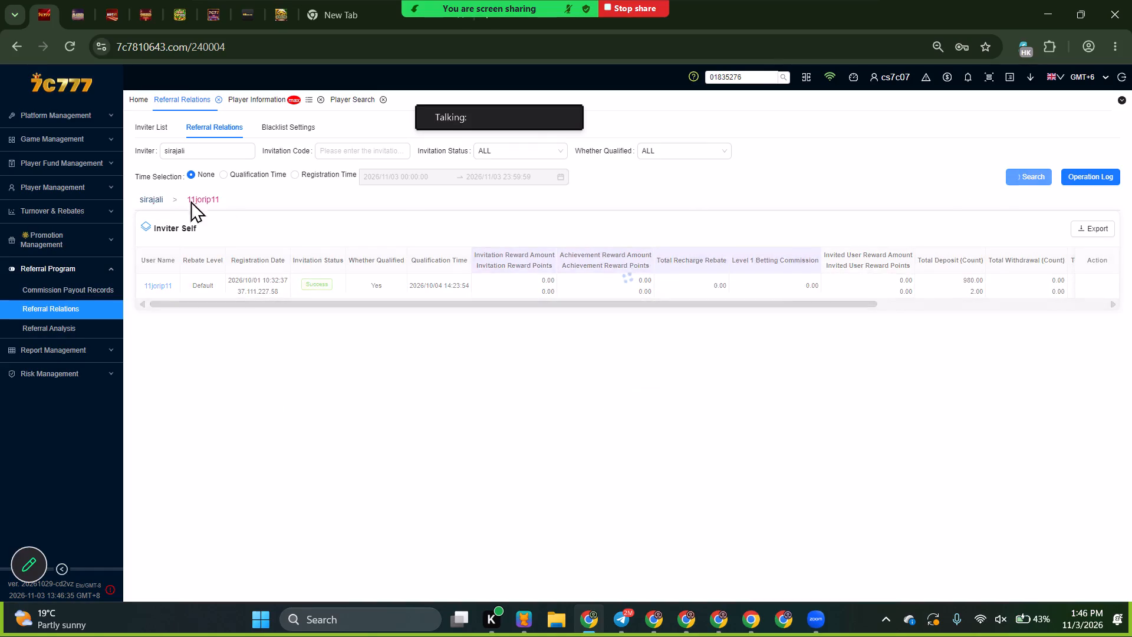
click(1039, 10)
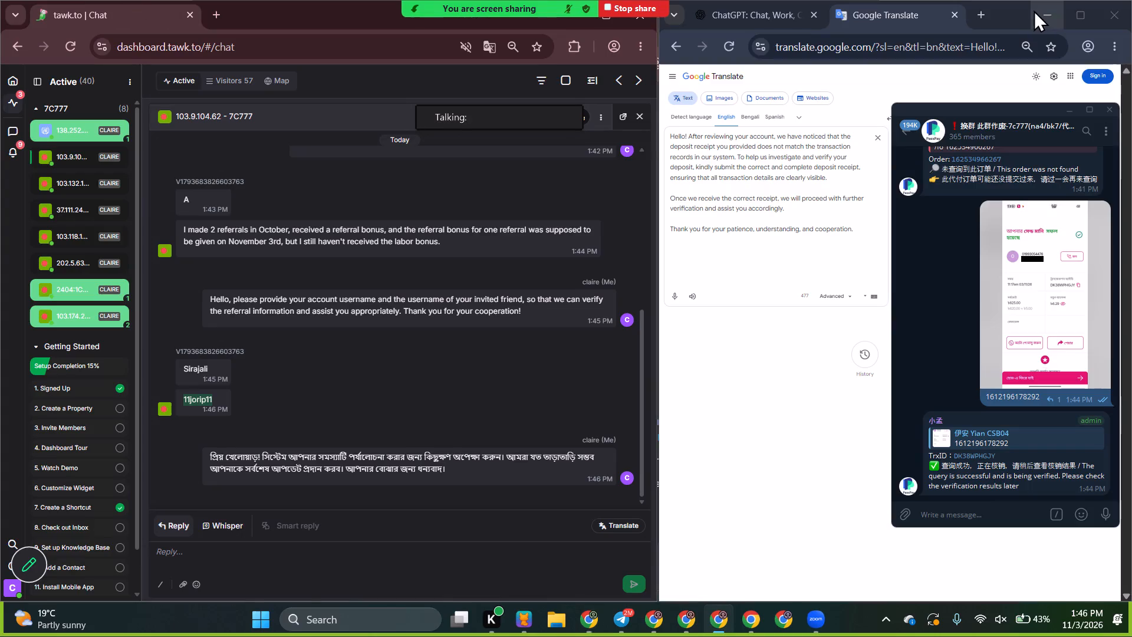
scroll(512, 313, down, 7)
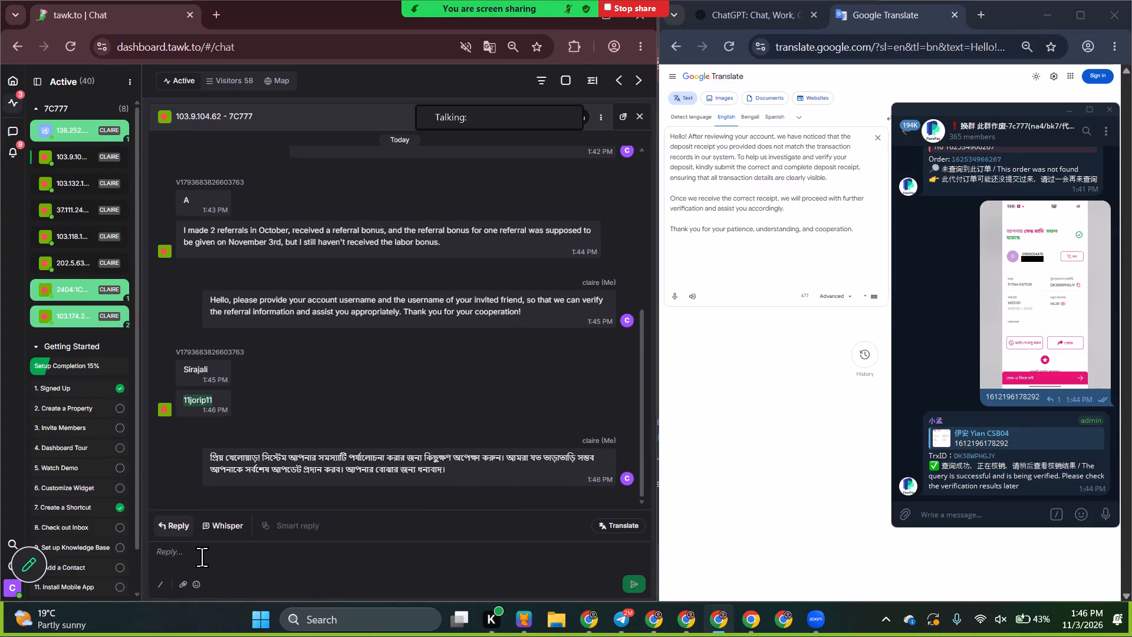
click(202, 557)
text(/ic)
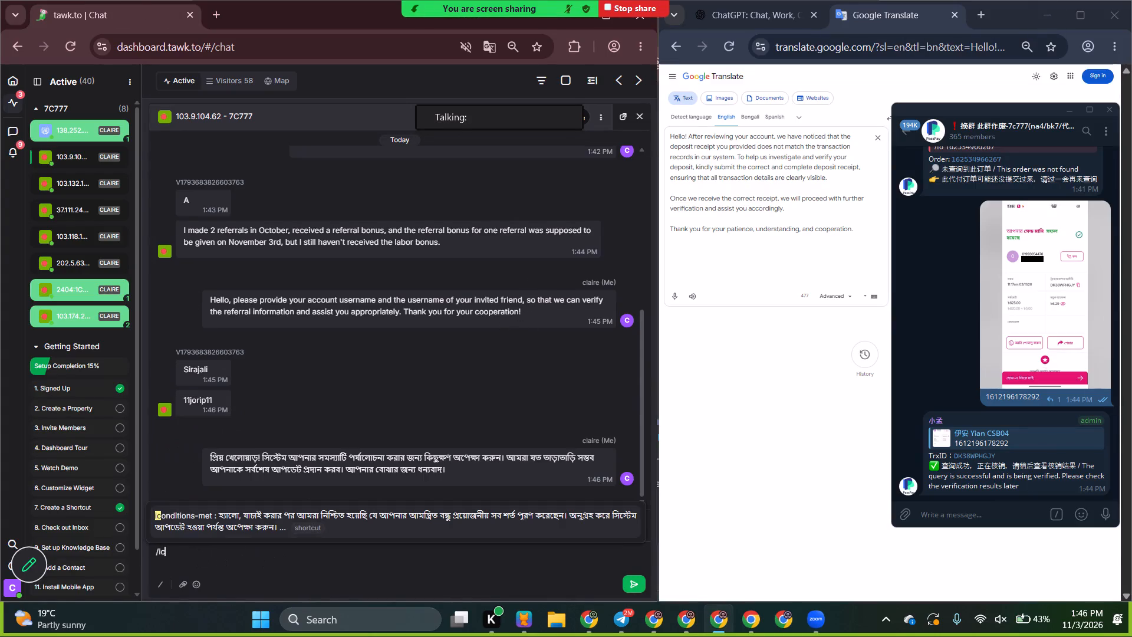
key(Return)
key(Return)
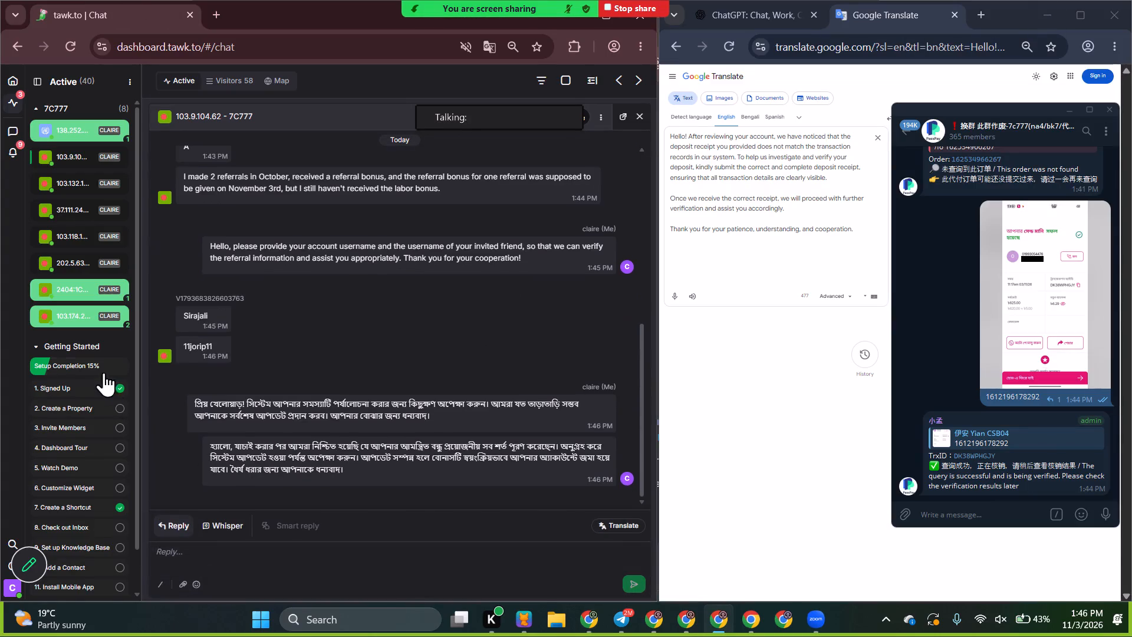
click(119, 318)
scroll(383, 398, down, 12)
right_click(386, 460)
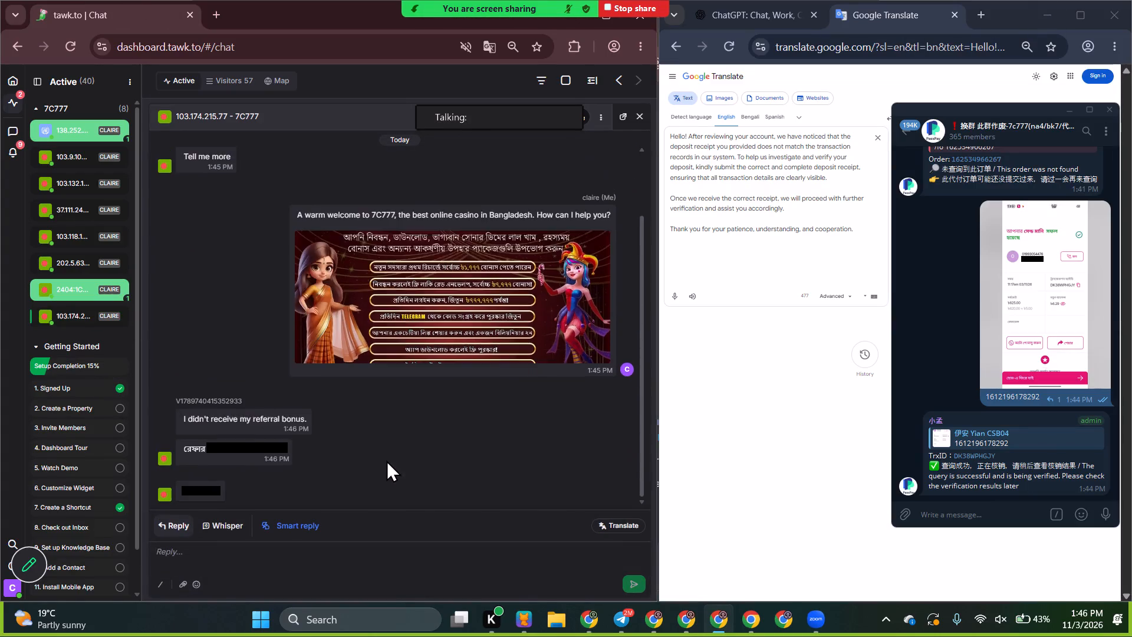
click(274, 556)
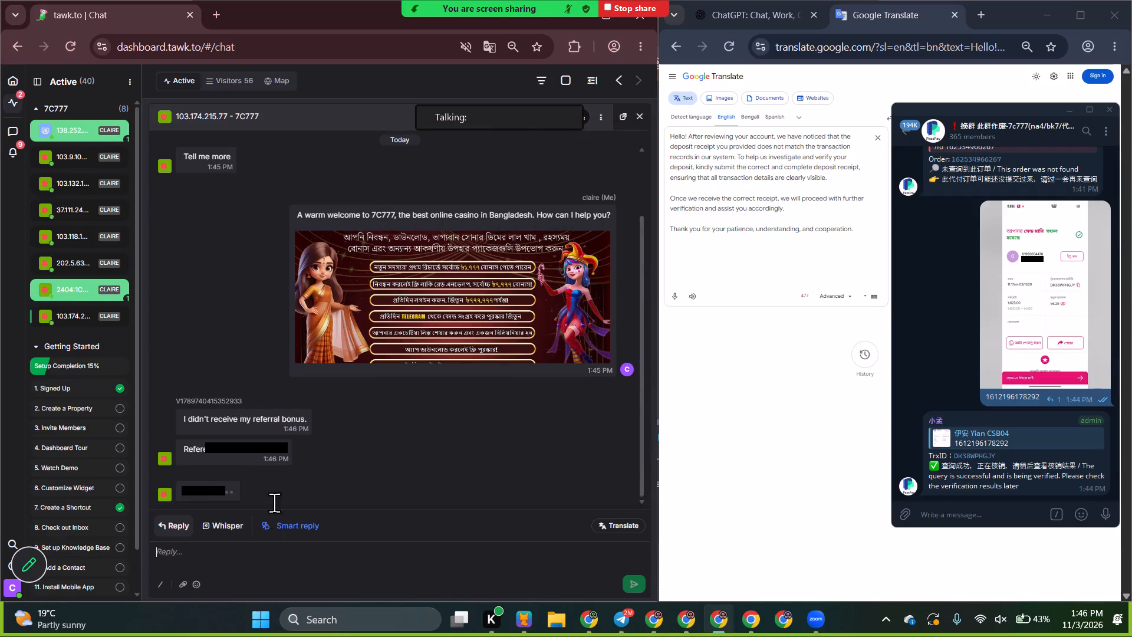
Copy the referrer's name from the chat and search for it as the inviter in the back office's Referral Relations.
double_click(267, 446)
key(ctrl+c)
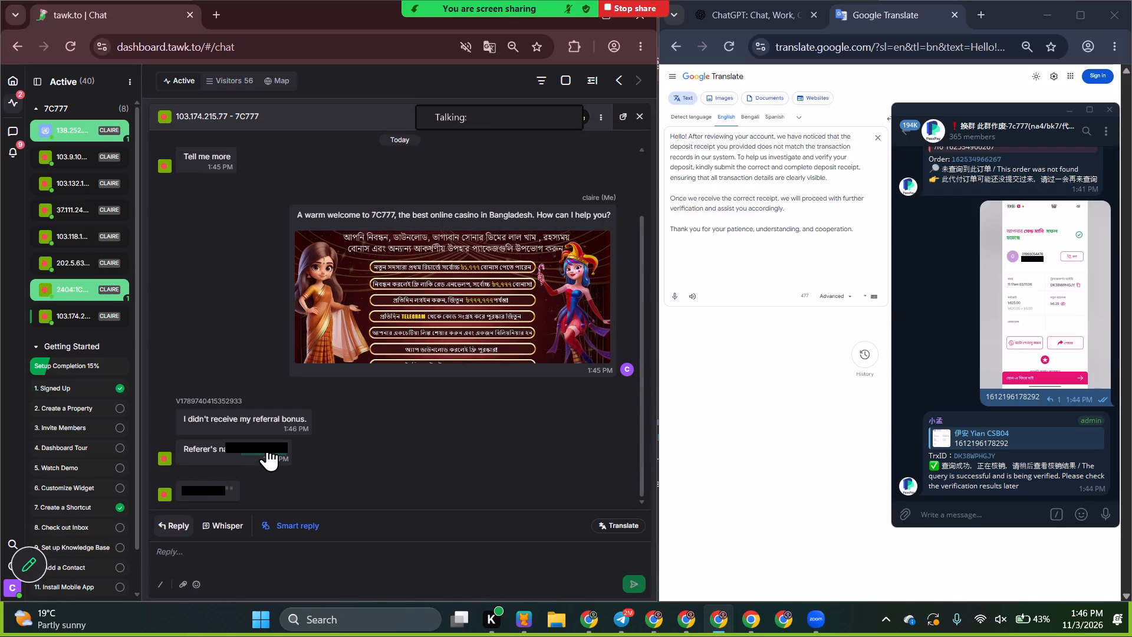
click(258, 551)
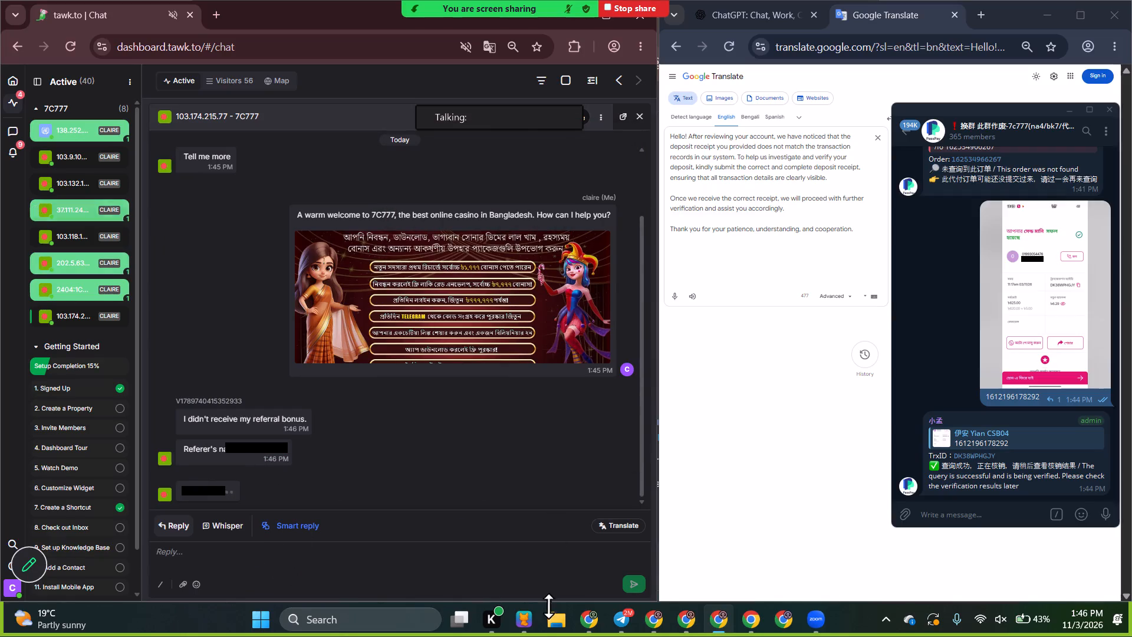
click(584, 612)
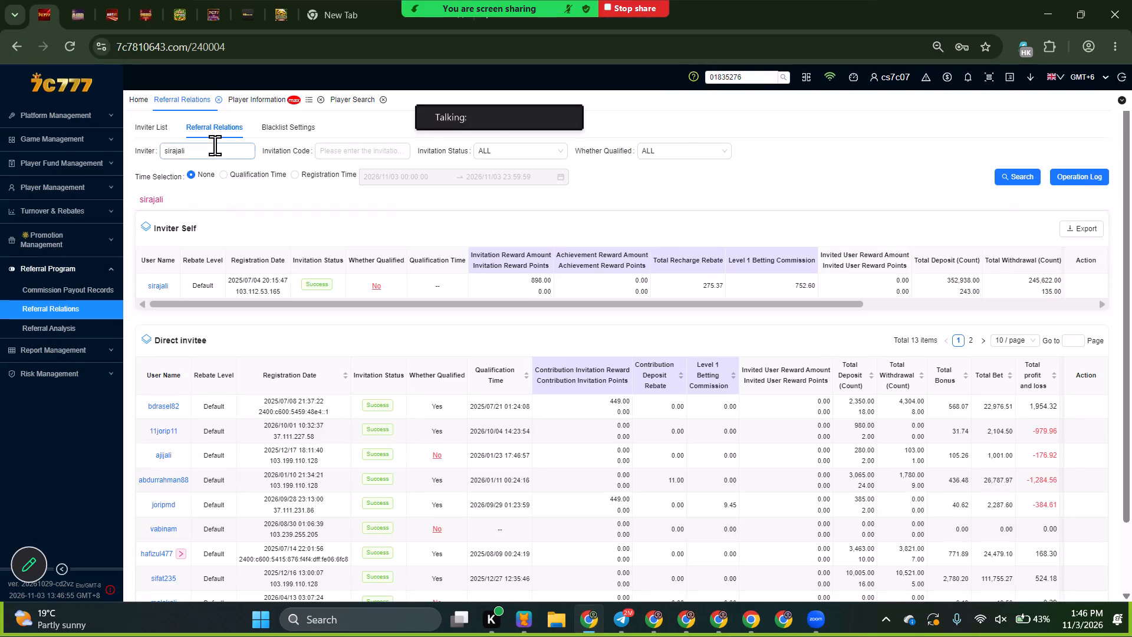
double_click(215, 145)
key(ctrl+v)
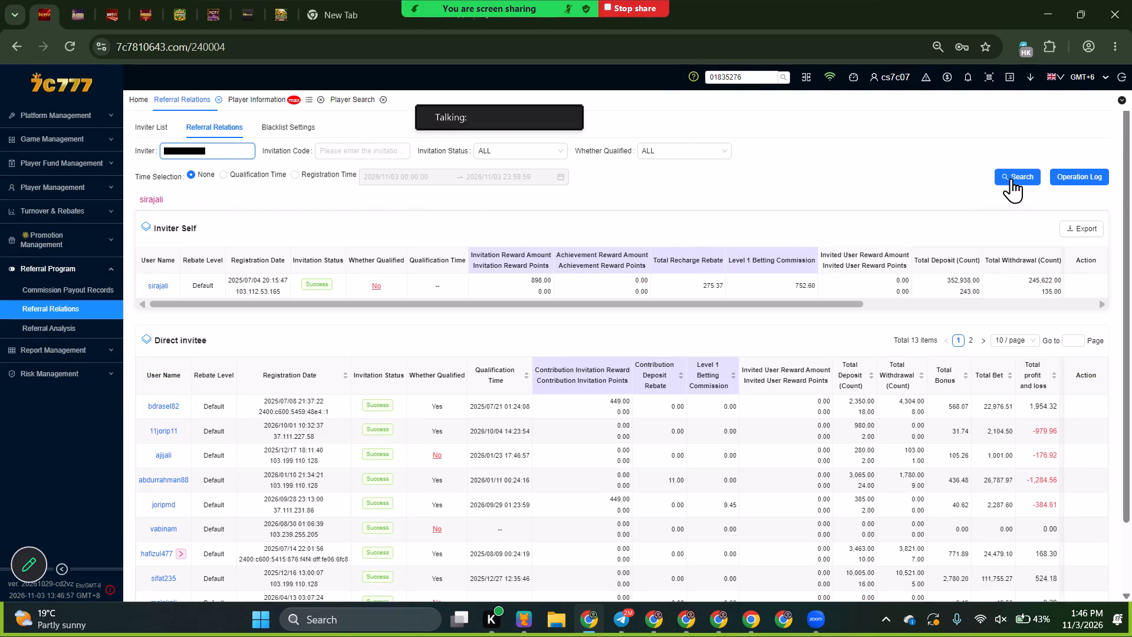
click(1011, 179)
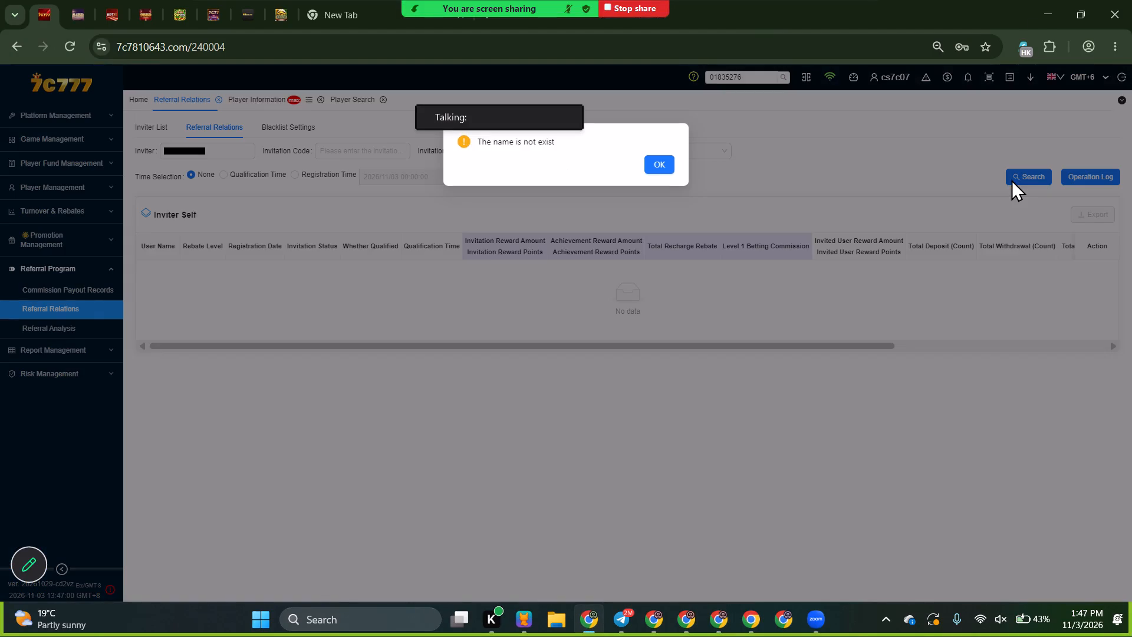
click(1032, 17)
click(282, 547)
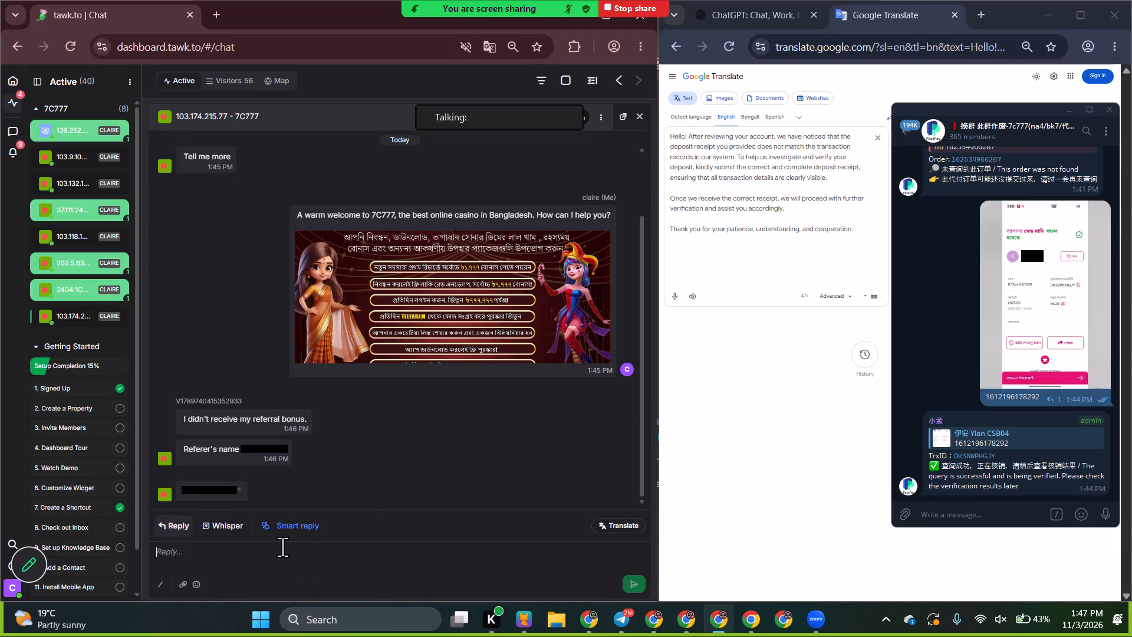
text(/ue)
key(Return)
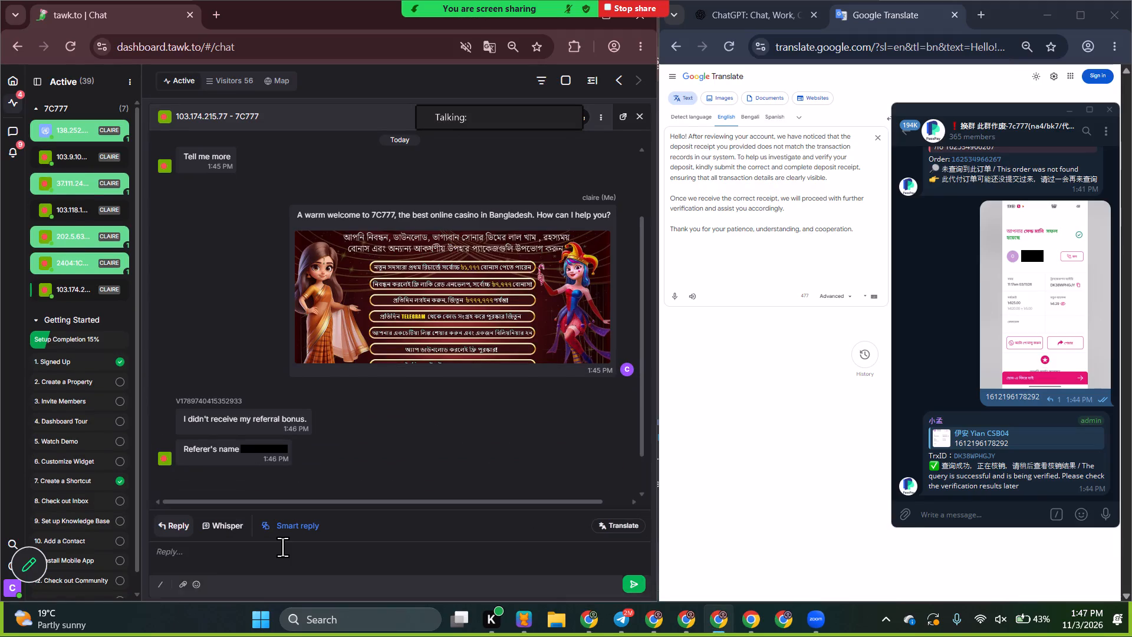
text(/use)
key(Return)
key(Return)
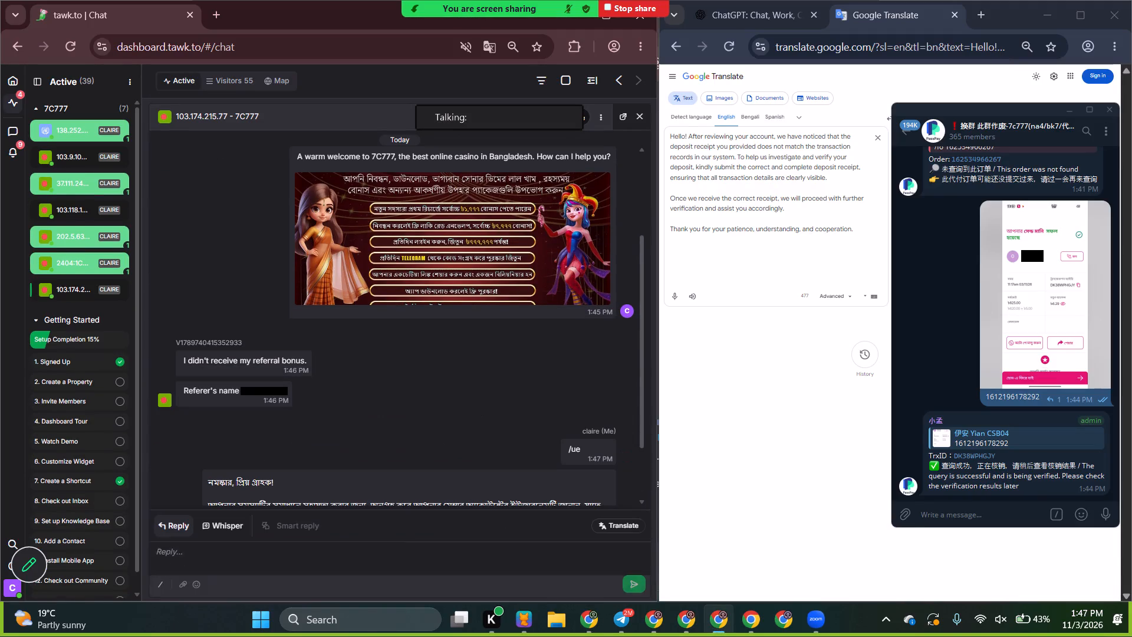
click(98, 125)
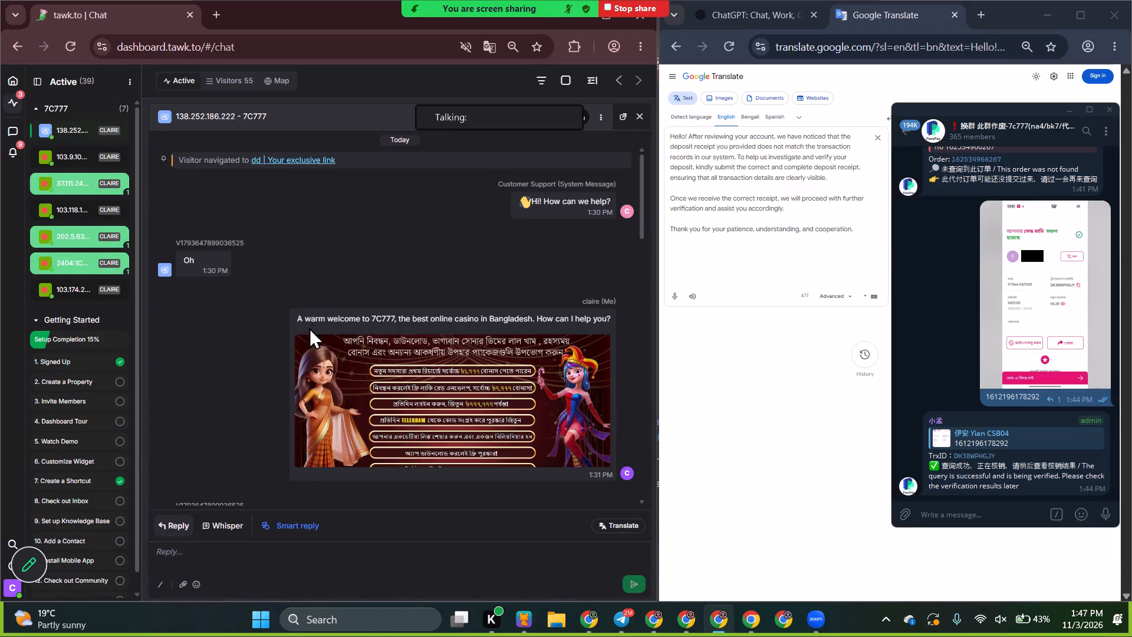
scroll(327, 381, down, 5)
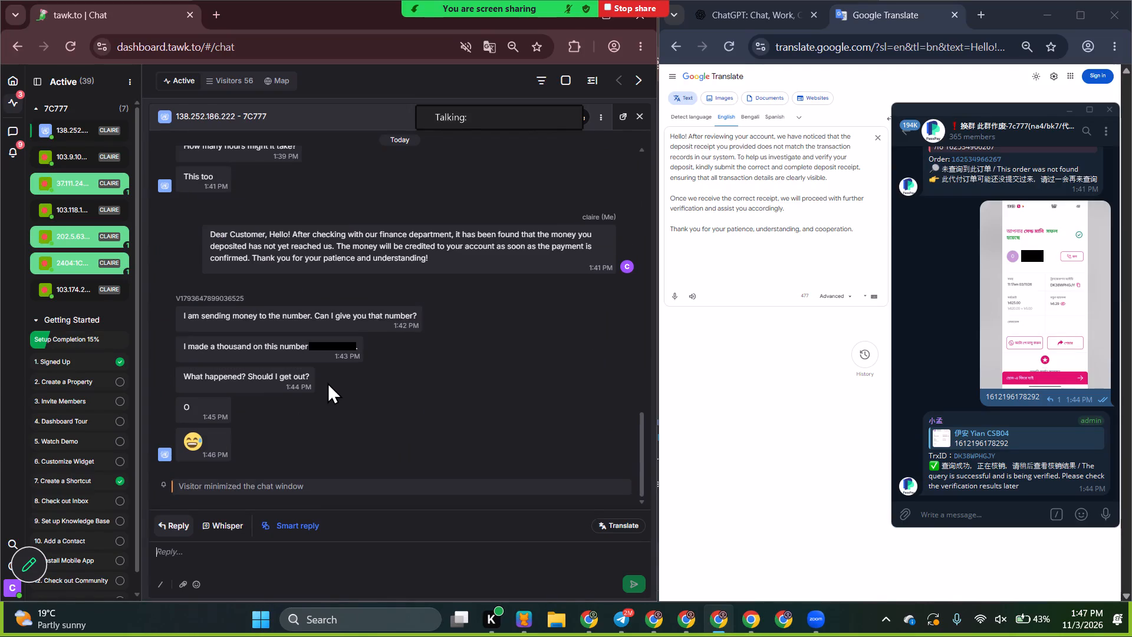
text(/2no)
key(Return)
key(Return)
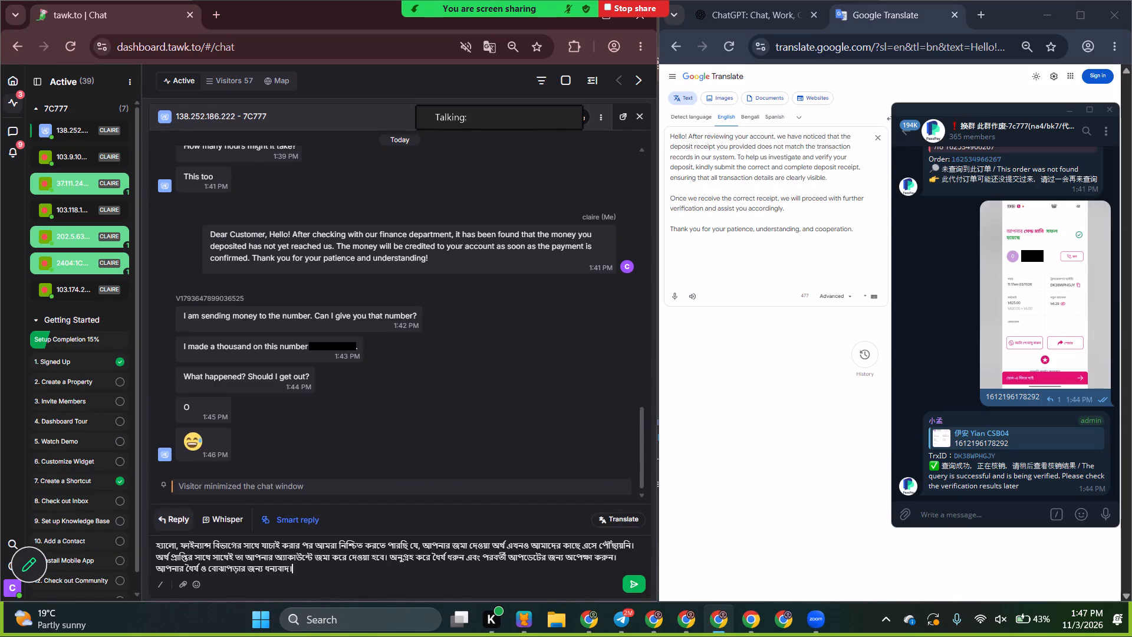
click(65, 185)
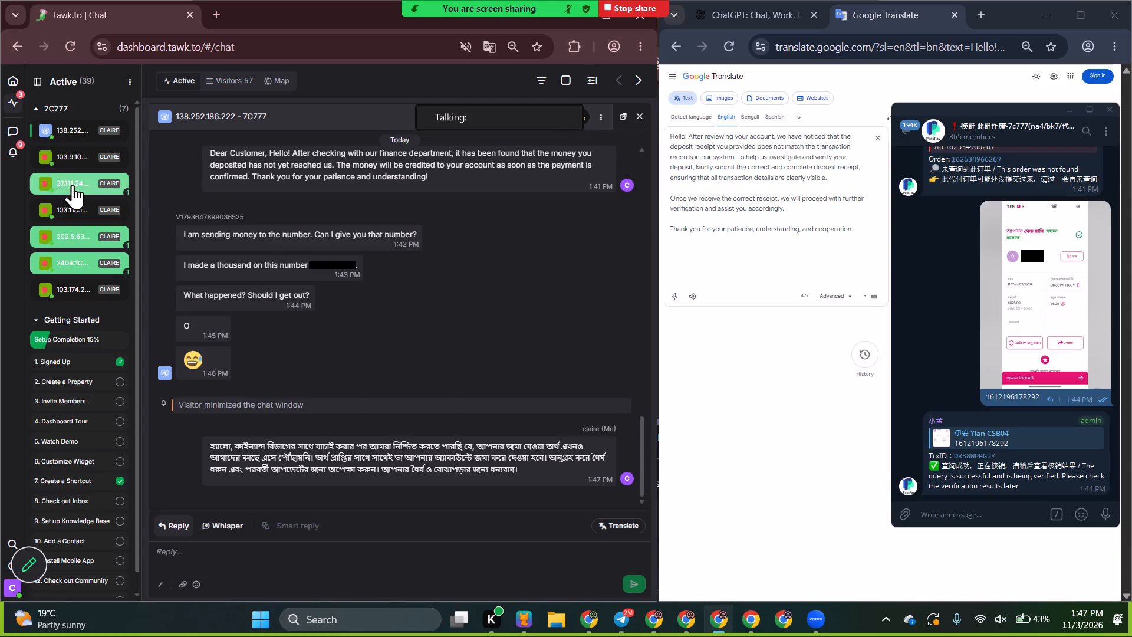
scroll(257, 264, down, 2)
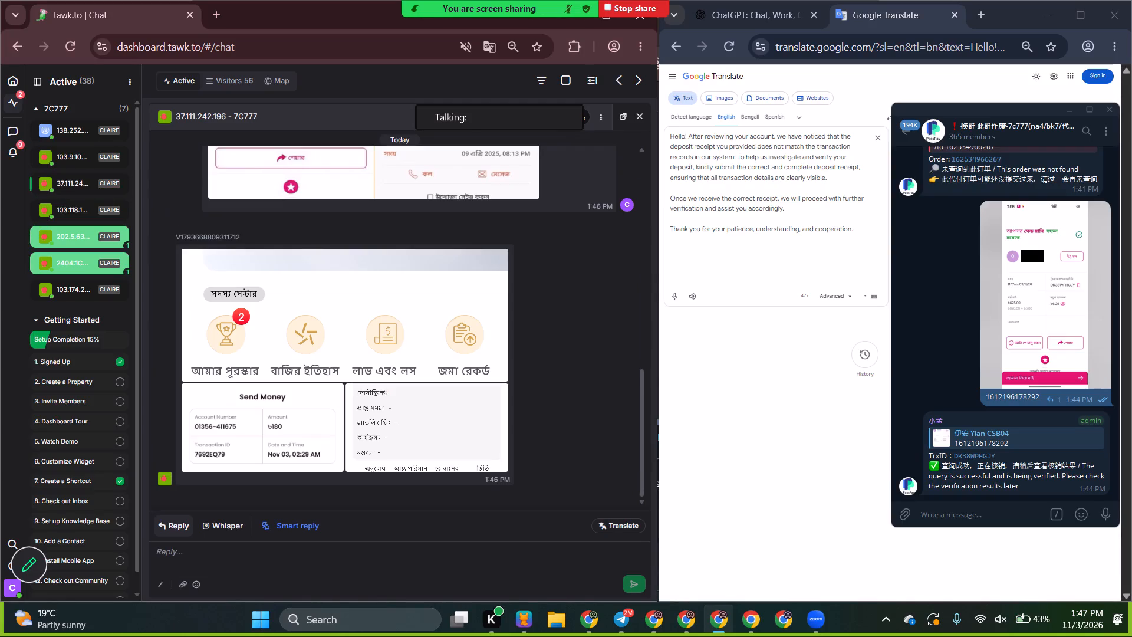
text(/wai)
key(Return)
key(Return)
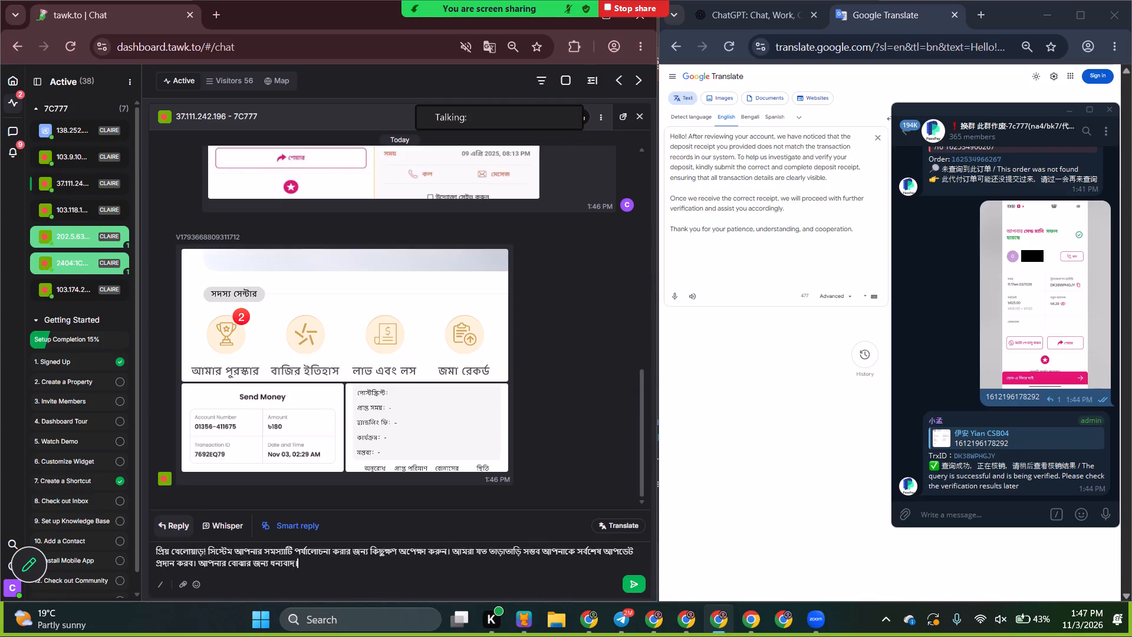
click(67, 142)
drag(327, 559, 322, 546)
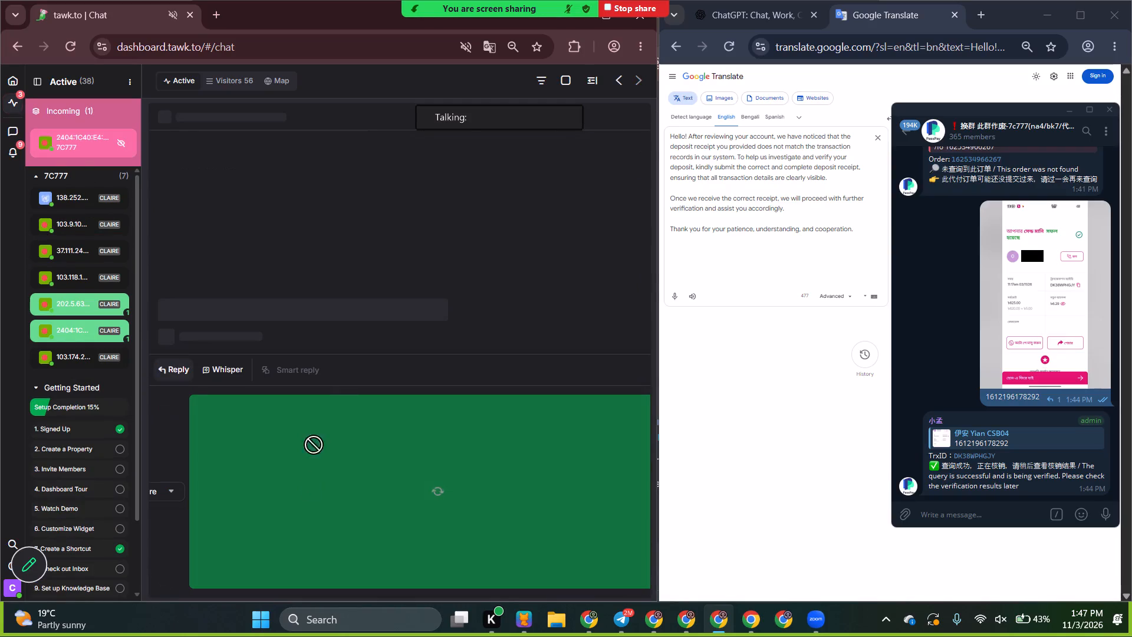
text(/he)
key(Return)
key(Return)
right_click(317, 239)
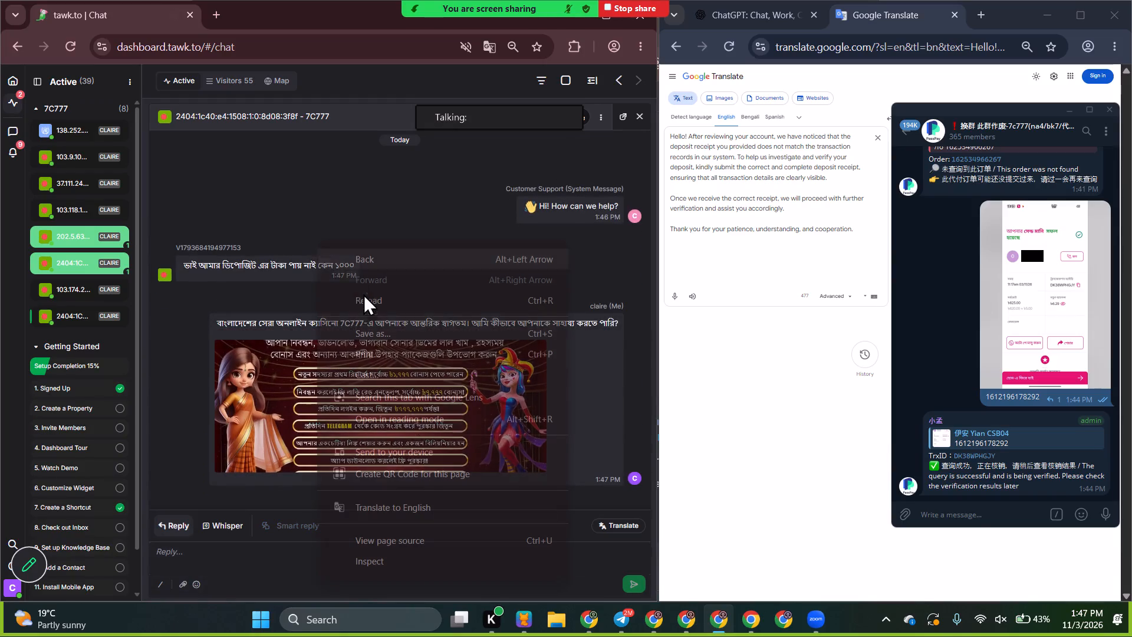
click(377, 495)
click(377, 495)
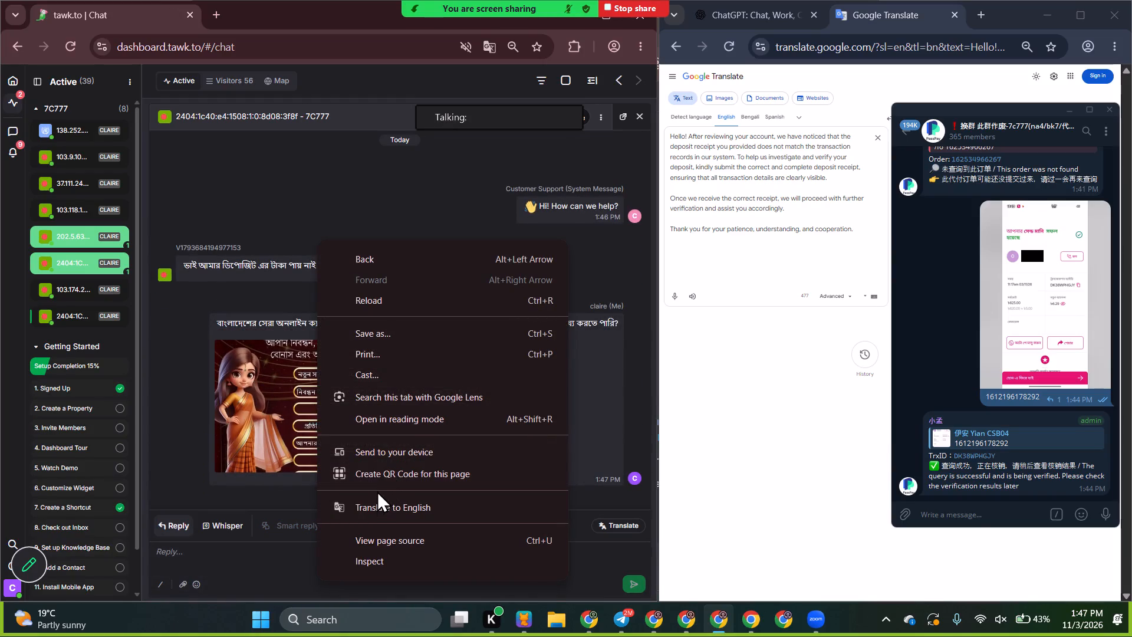
Translate the open 7C777 customer chat into English to read the visitor's message.
click(377, 500)
click(369, 70)
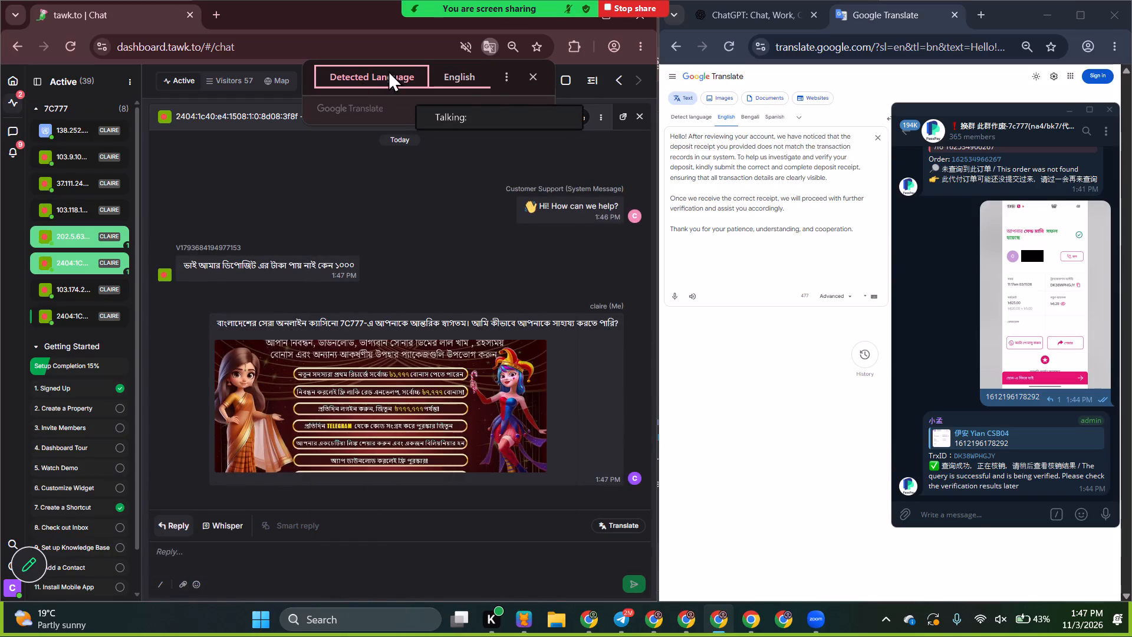
click(474, 80)
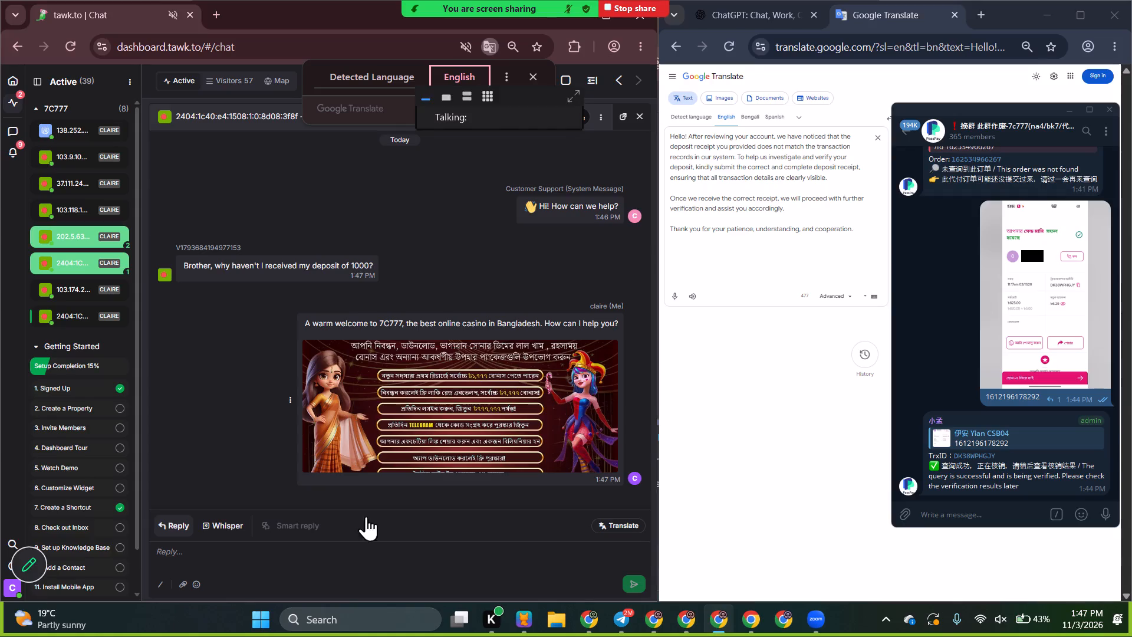
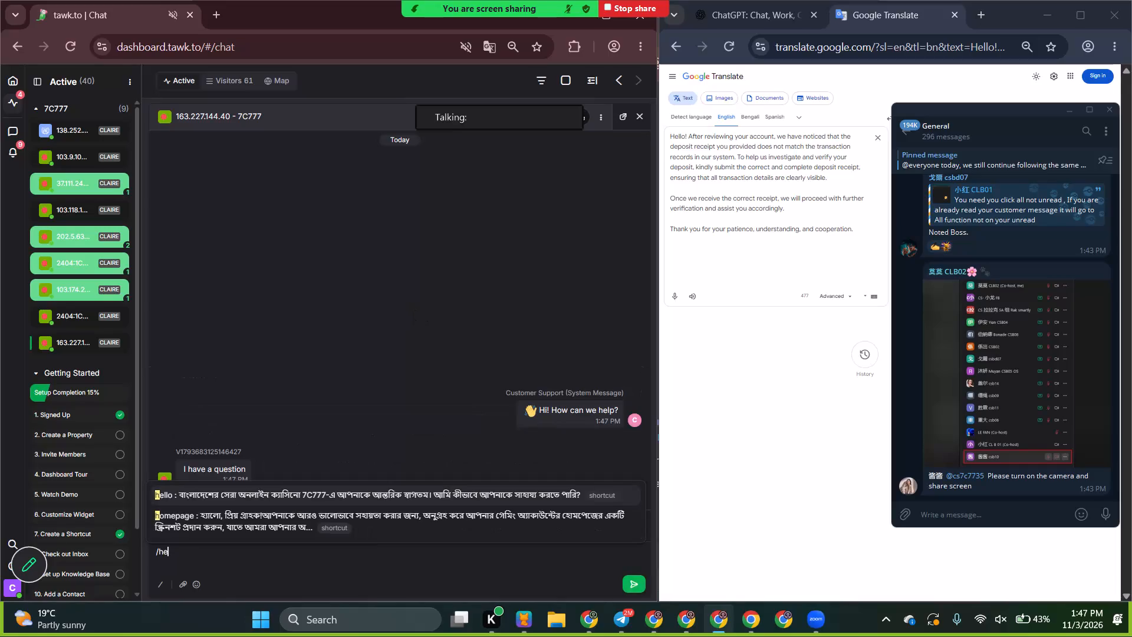
key(Return)
key(Return)
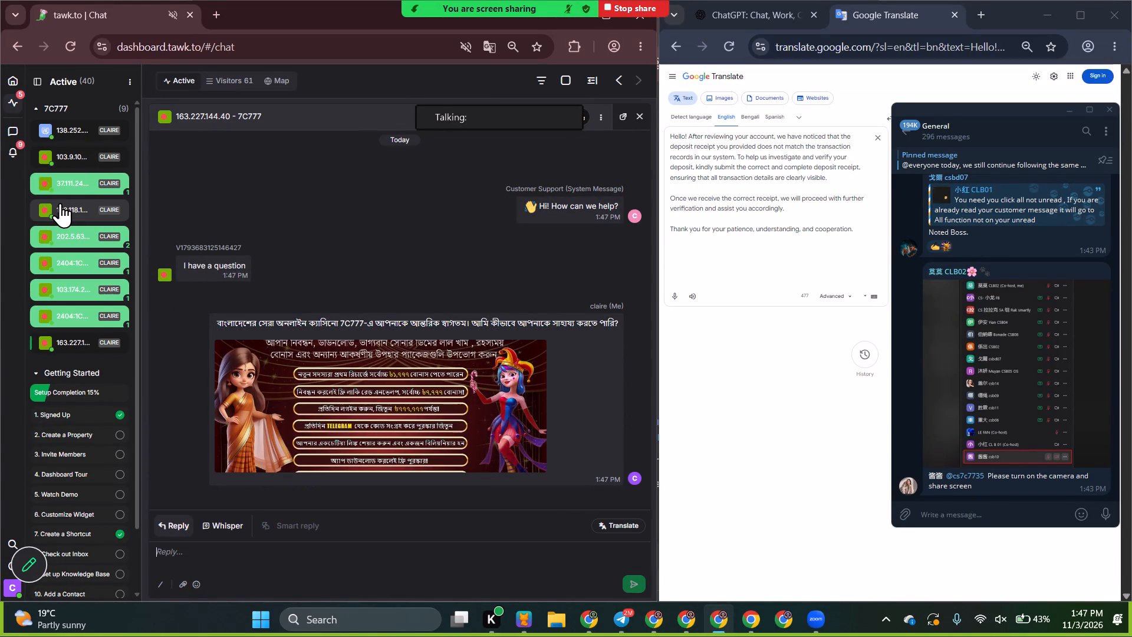
click(90, 239)
scroll(295, 369, down, 4)
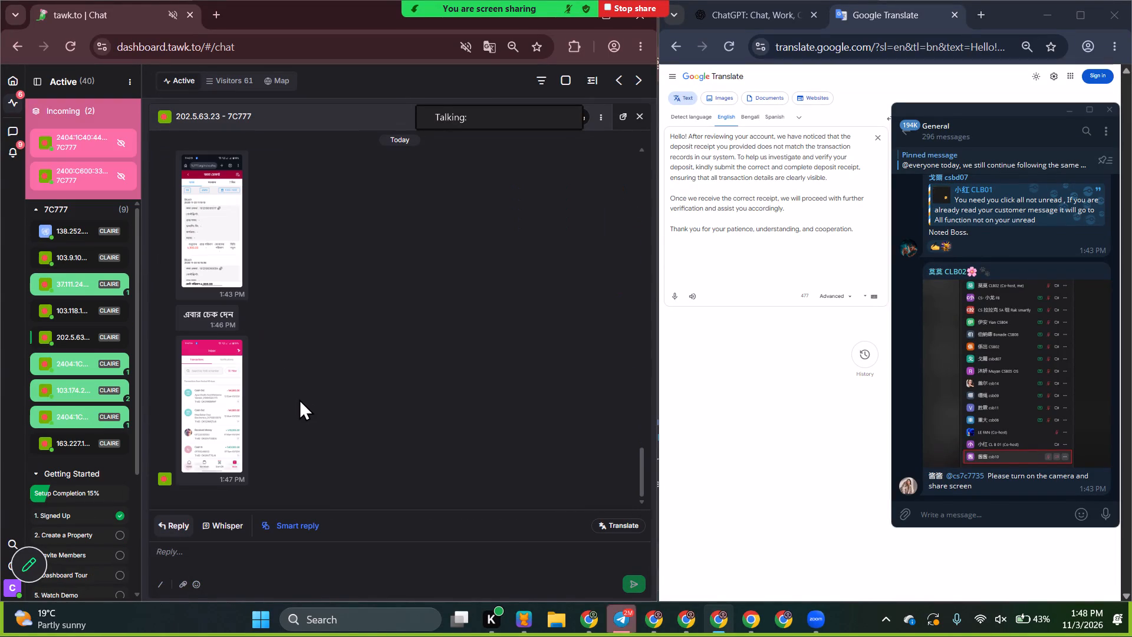
Accept the incoming 7C777 chat starting with 2400:C600 and send the saved Bengali "hello" welcome reply.
click(78, 179)
click(411, 517)
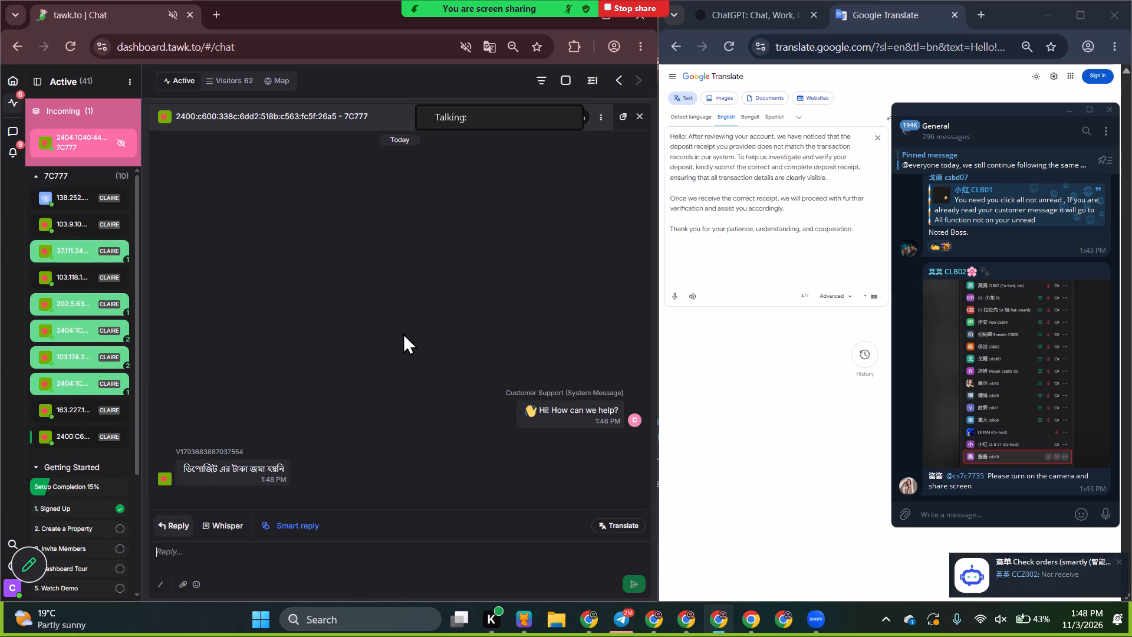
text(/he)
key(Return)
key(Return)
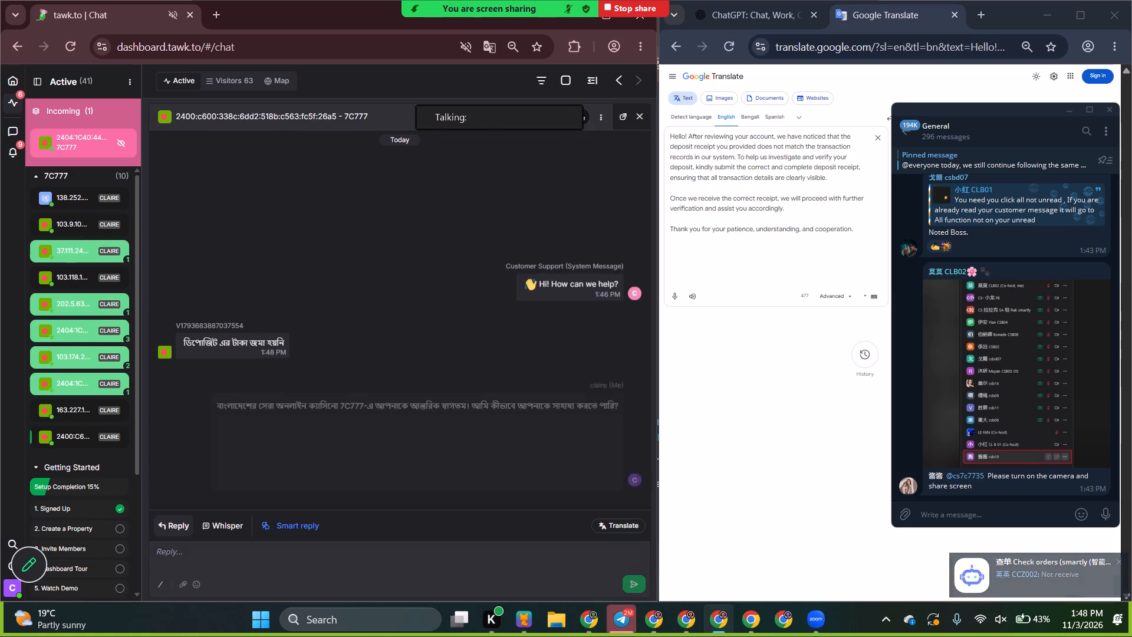
right_click(371, 244)
click(414, 511)
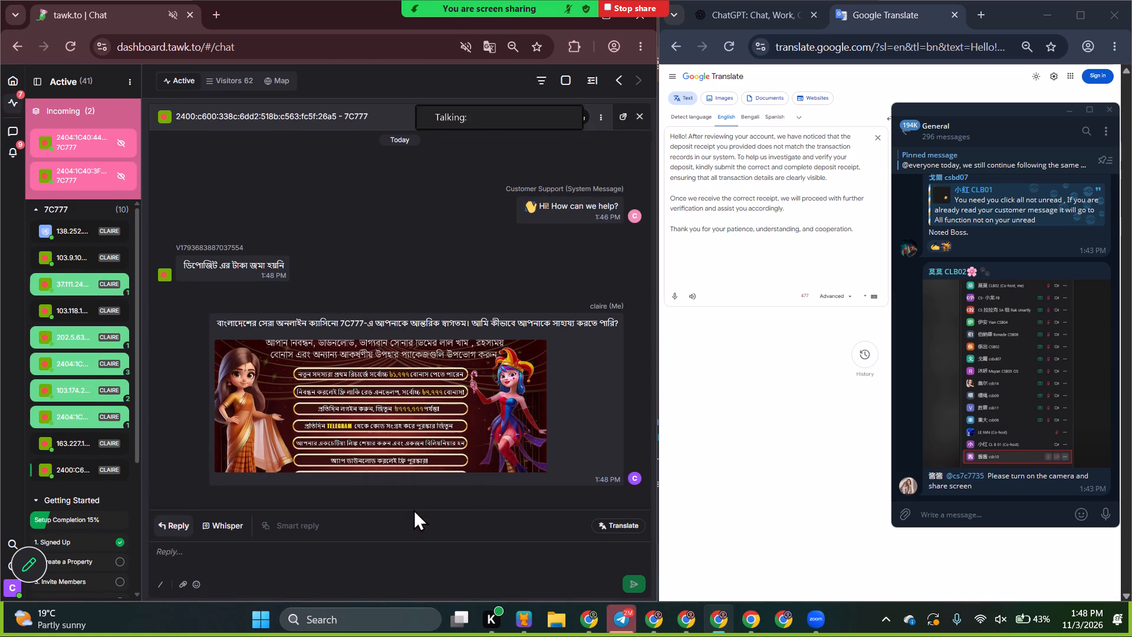
click(368, 71)
click(464, 75)
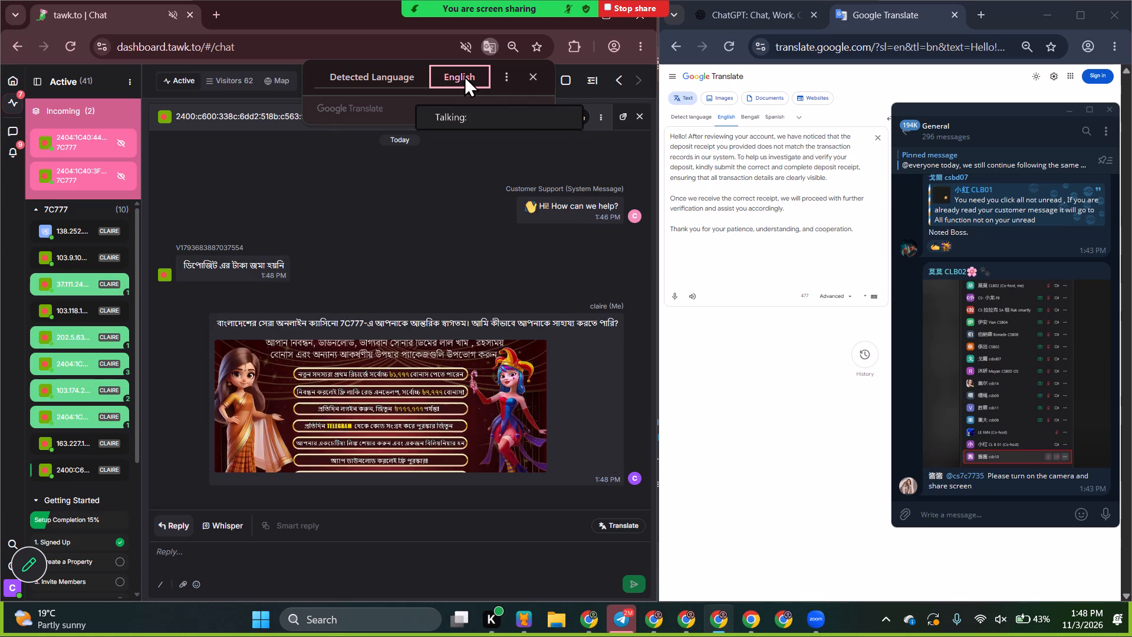
click(343, 560)
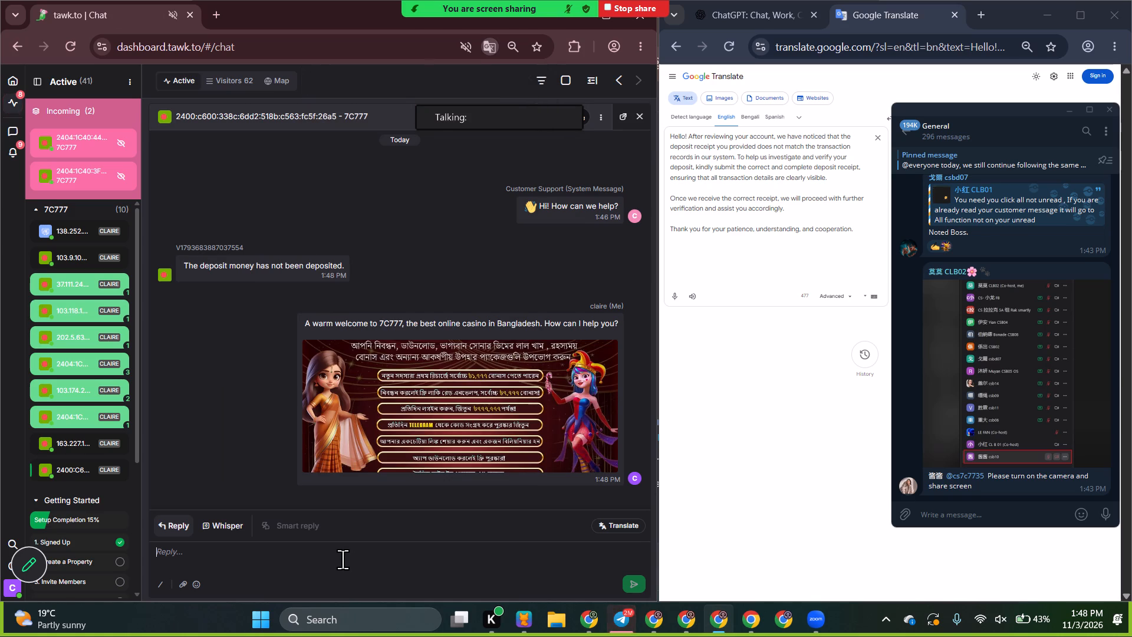
text(/depo)
key(Return)
key(Return)
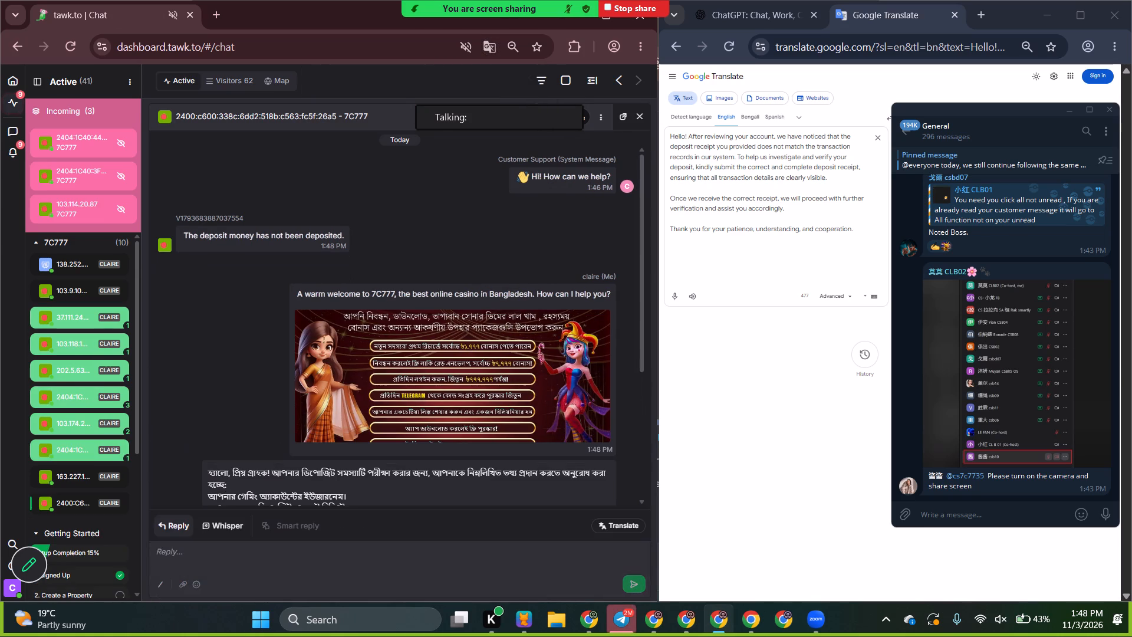
click(87, 208)
click(468, 579)
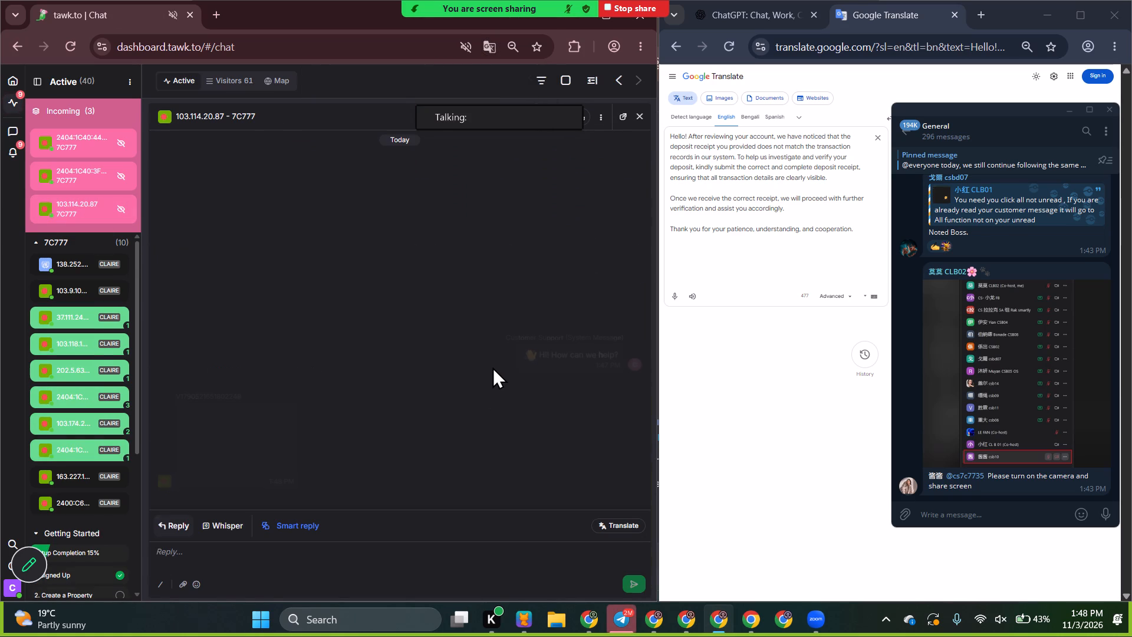
text(/he)
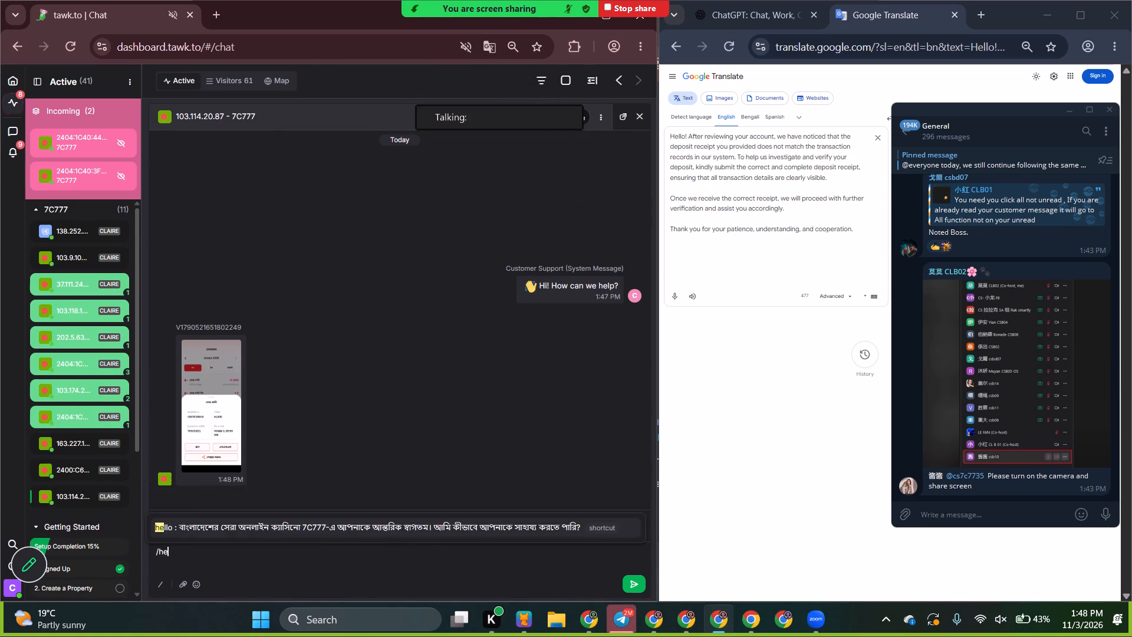
key(Return)
key(Return)
text(/use)
key(Return)
key(Return)
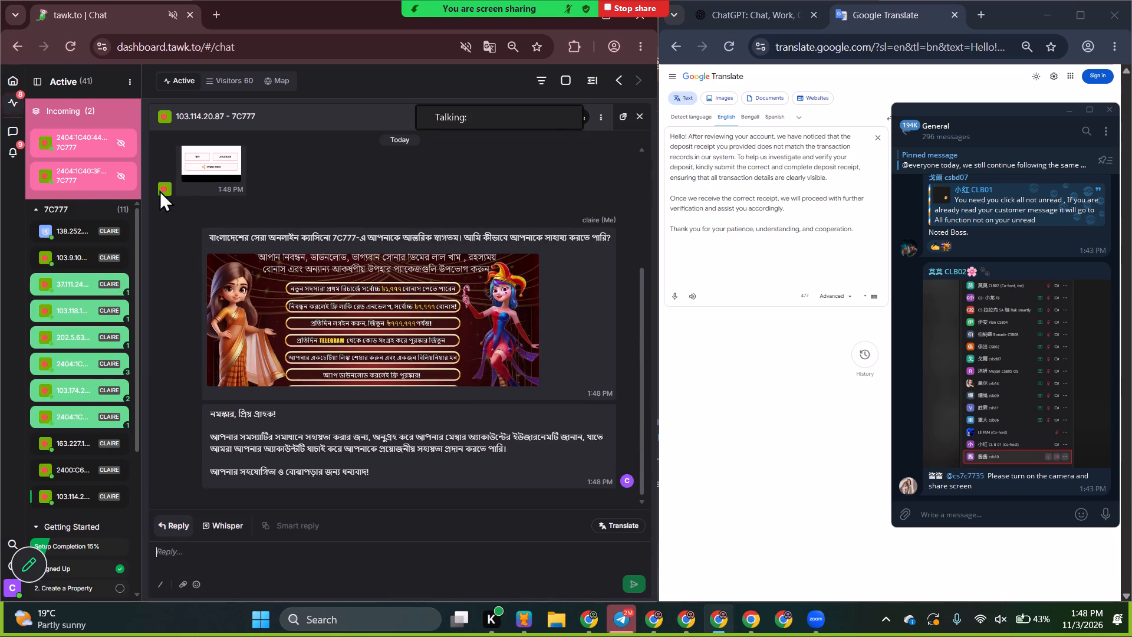
click(89, 186)
click(364, 469)
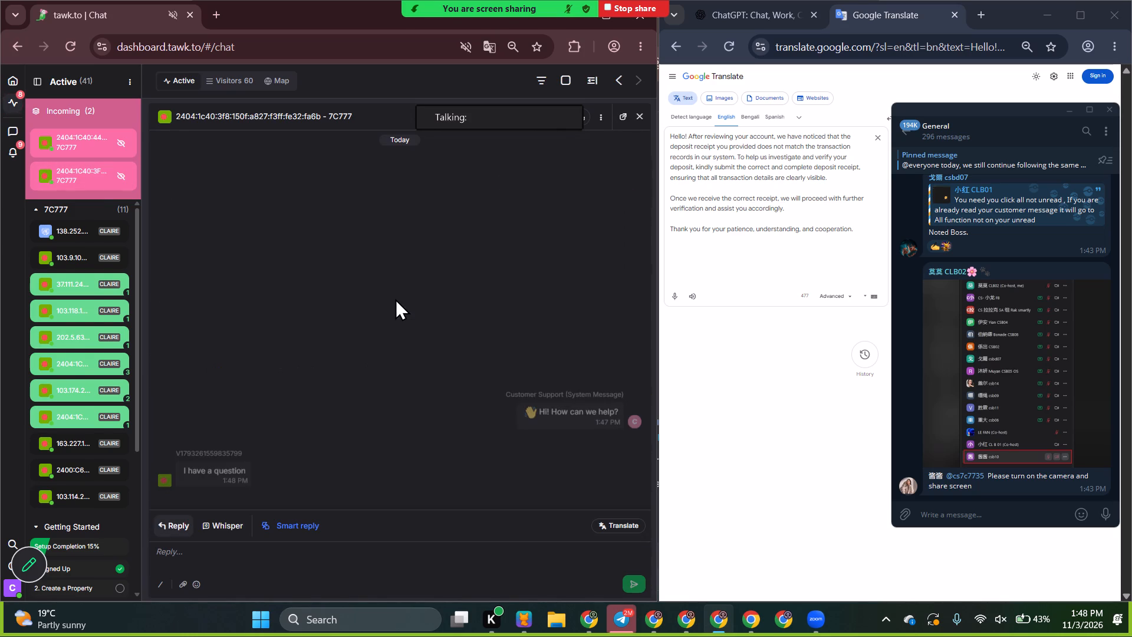
text(/je)
key(BackSpace)
key(BackSpace)
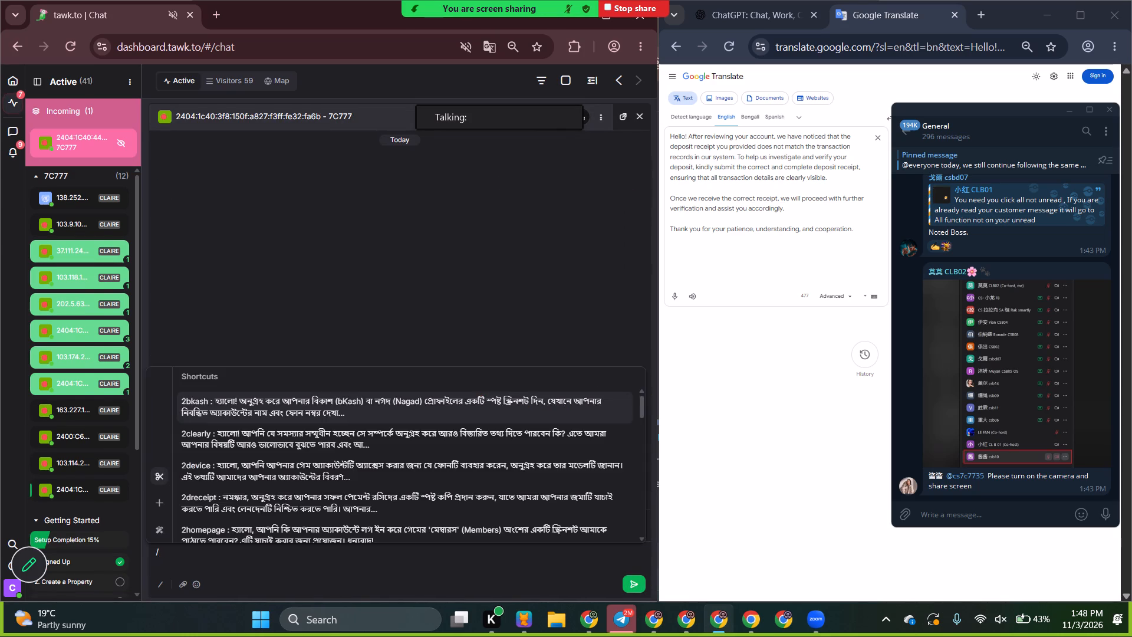
text(he)
key(Return)
key(Return)
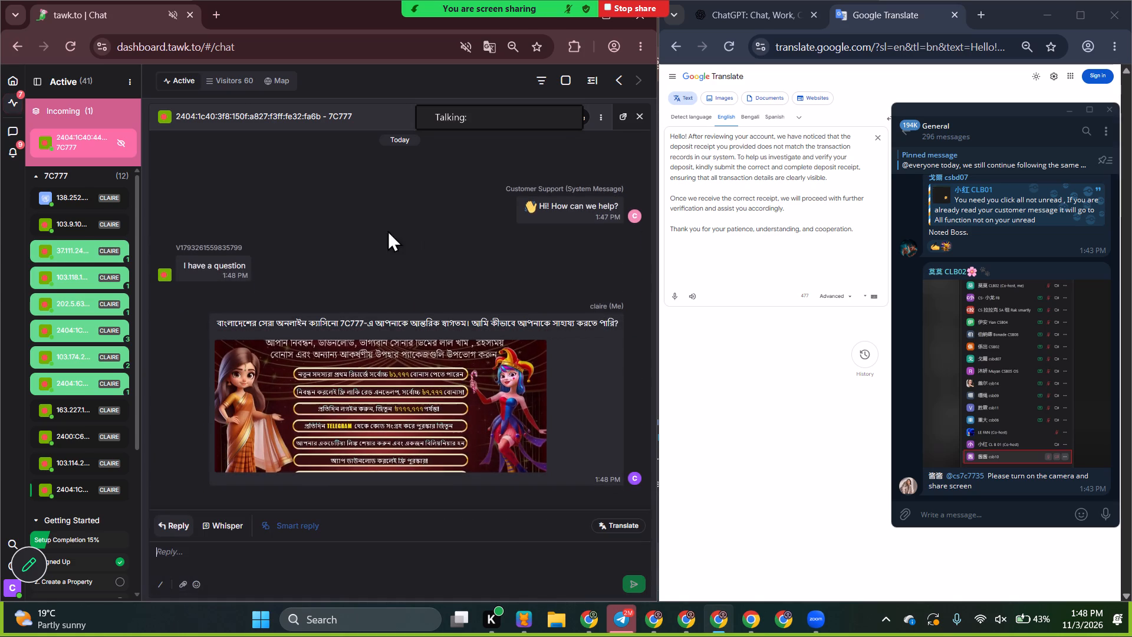
click(87, 140)
click(506, 523)
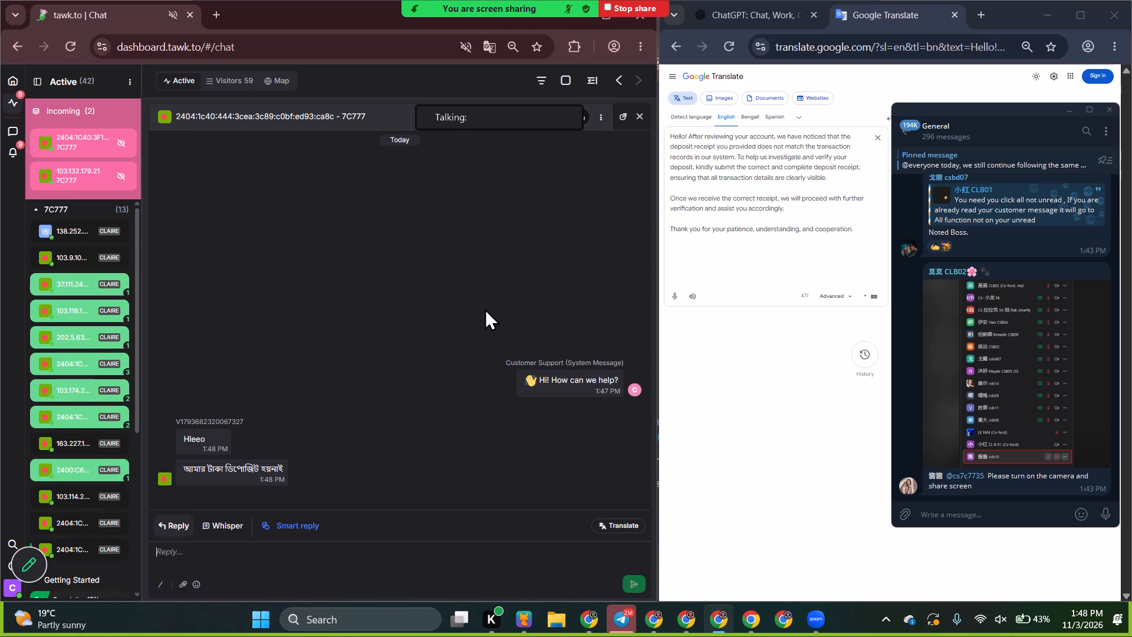
text(/he)
key(Return)
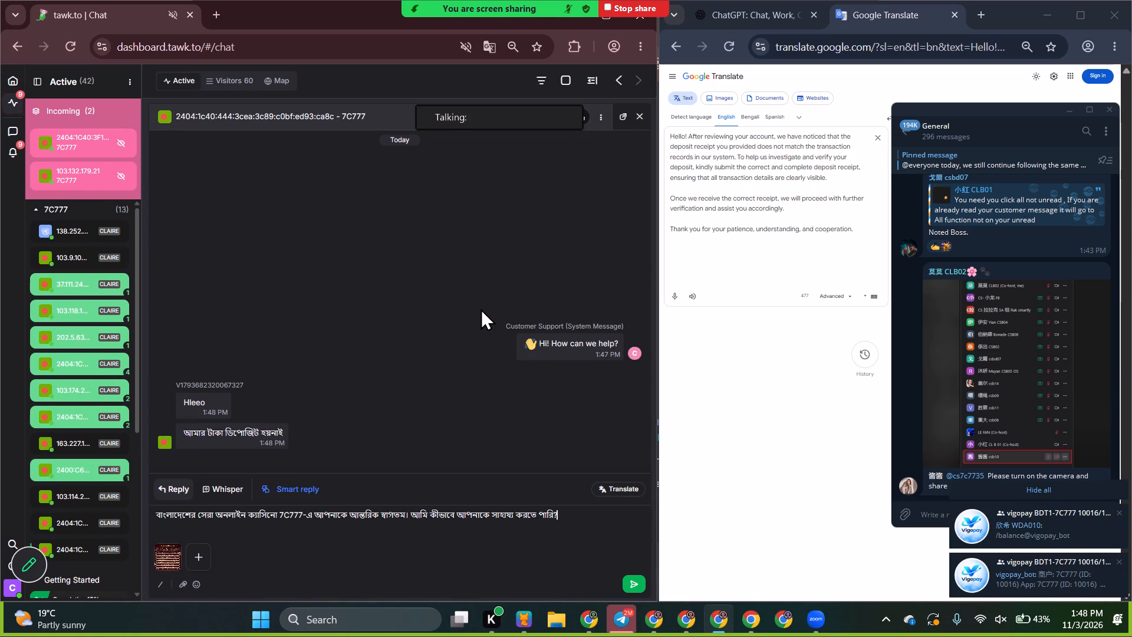
key(Return)
right_click(298, 186)
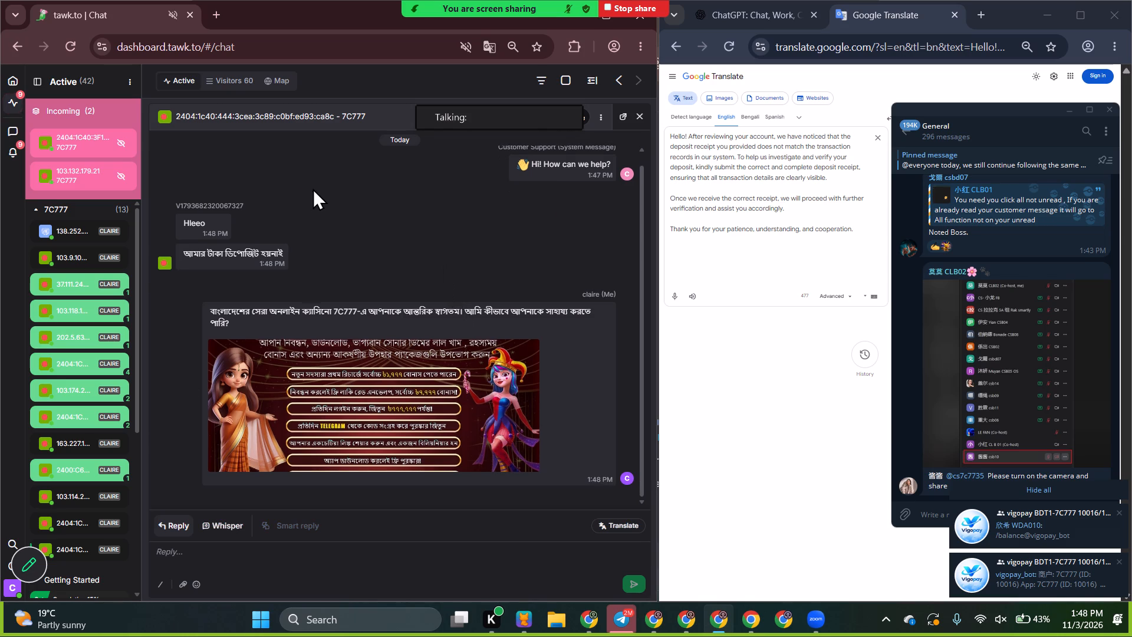
click(361, 452)
click(371, 68)
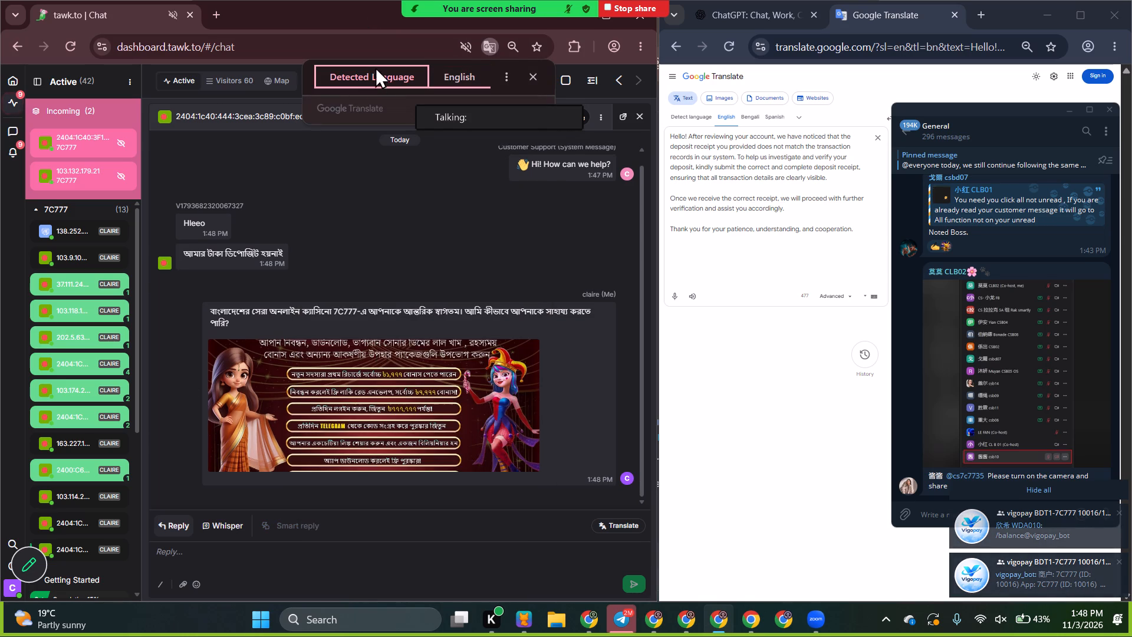
click(475, 63)
click(461, 74)
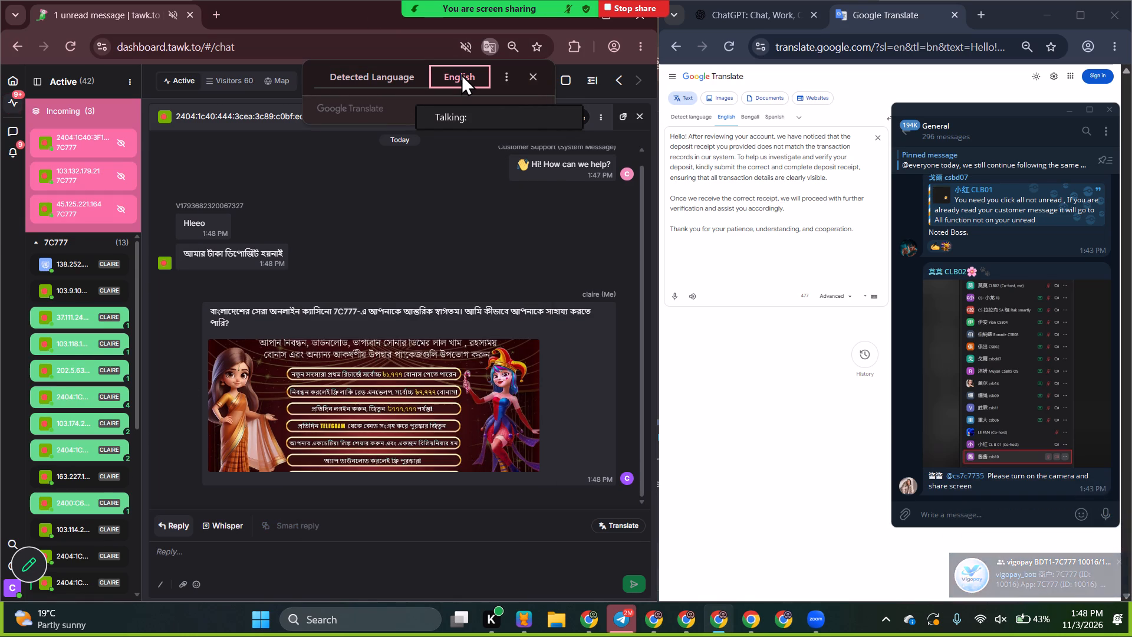
click(253, 576)
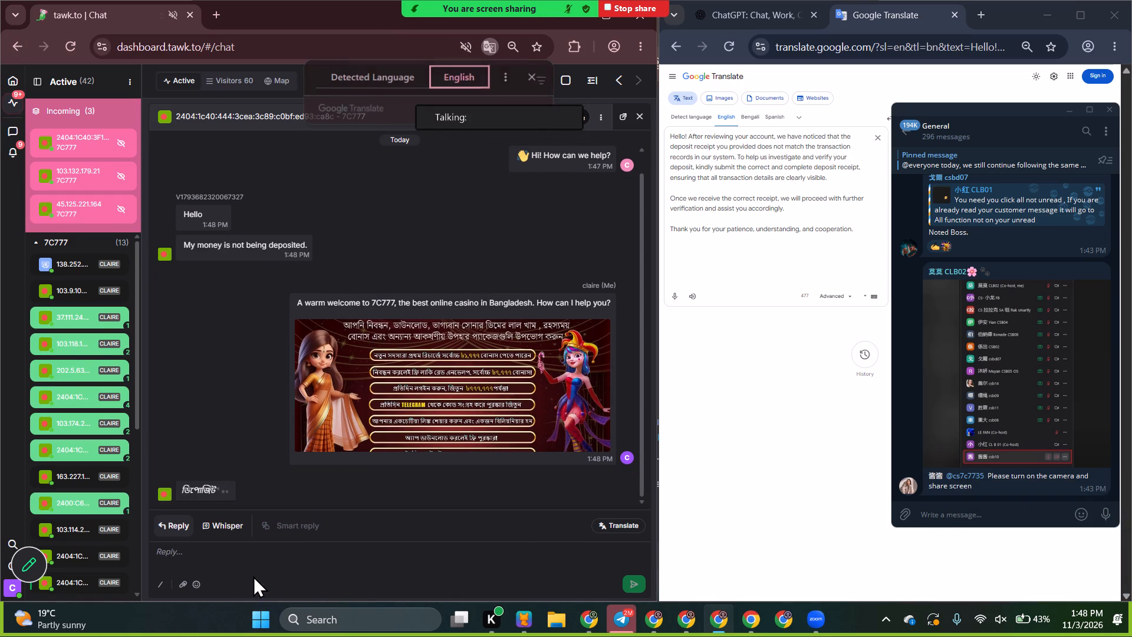
click(265, 562)
text(/depo)
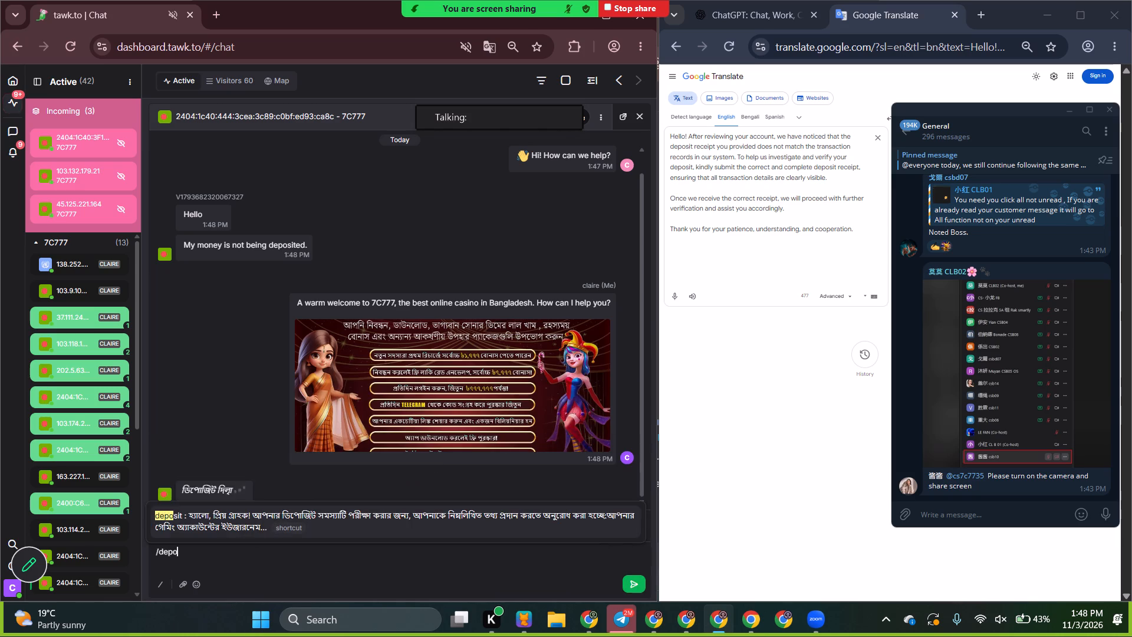
key(Return)
key(Return)
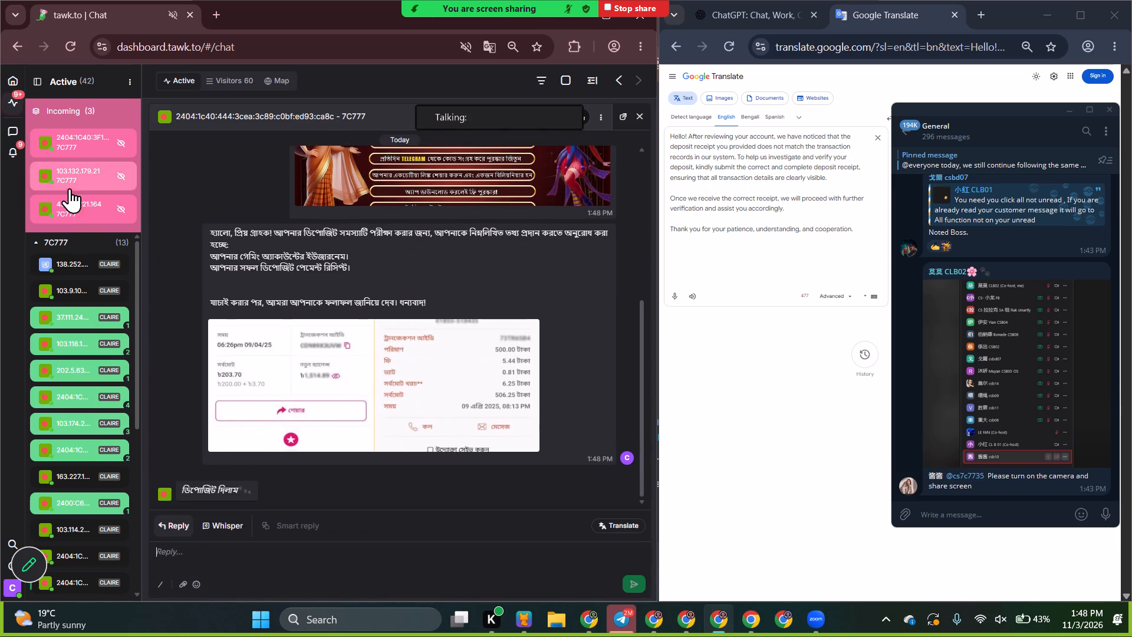
click(71, 209)
click(367, 433)
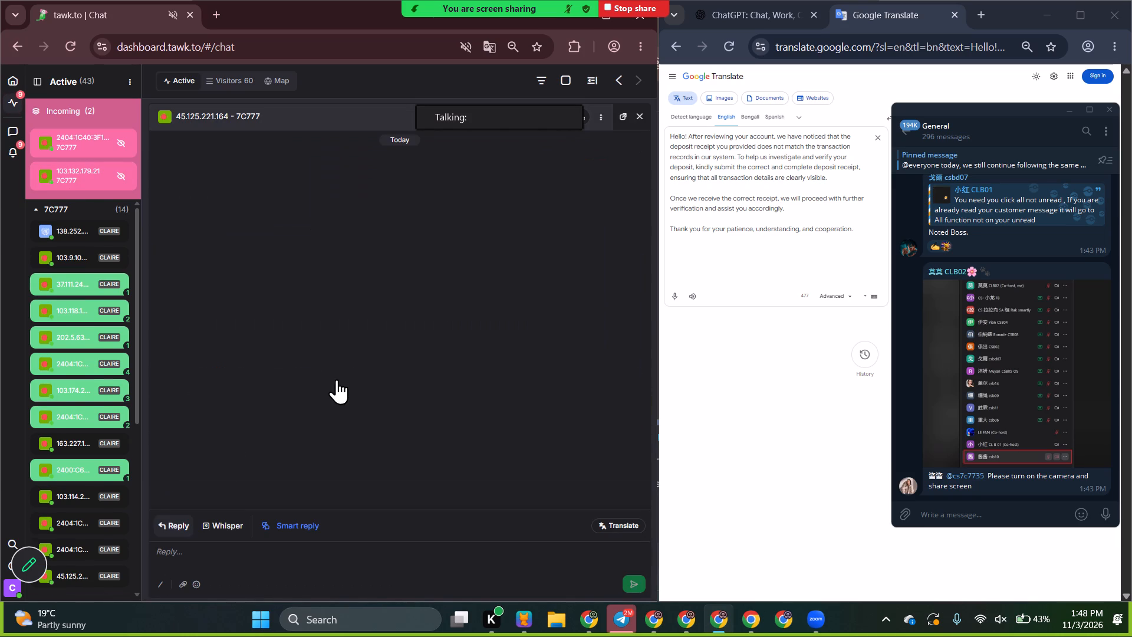
text(/he)
key(Return)
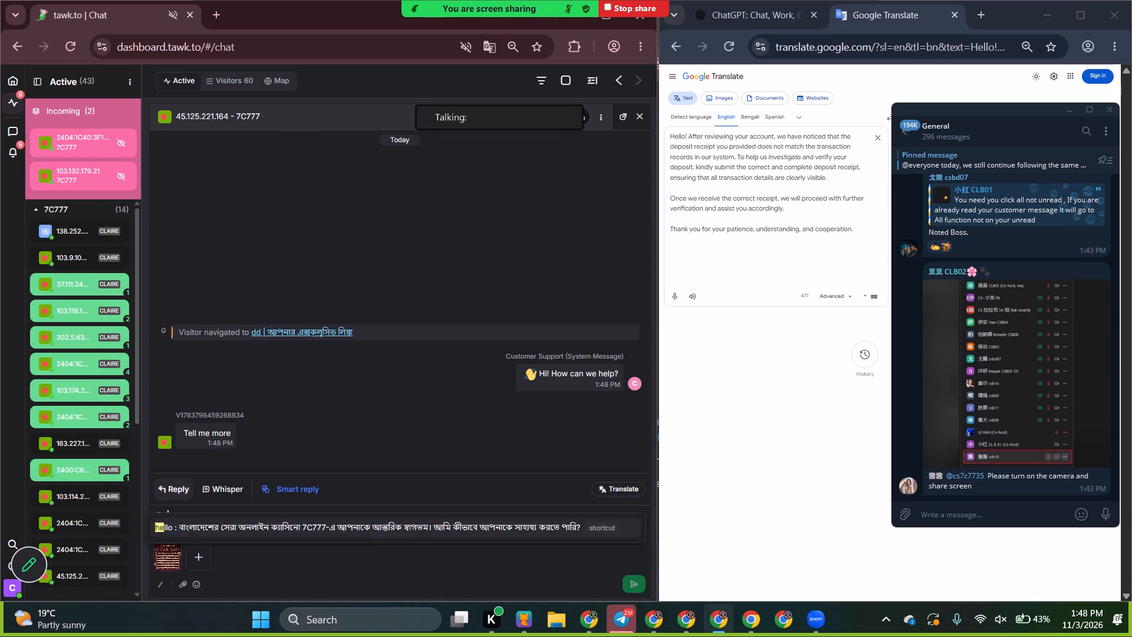
key(Return)
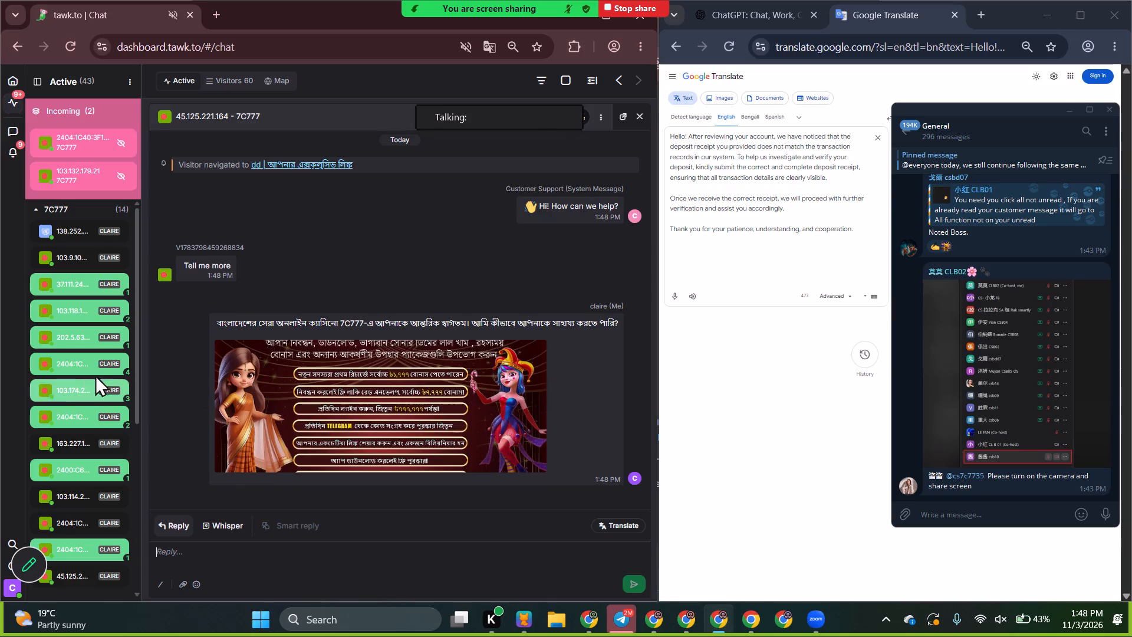
click(101, 369)
scroll(266, 360, down, 1)
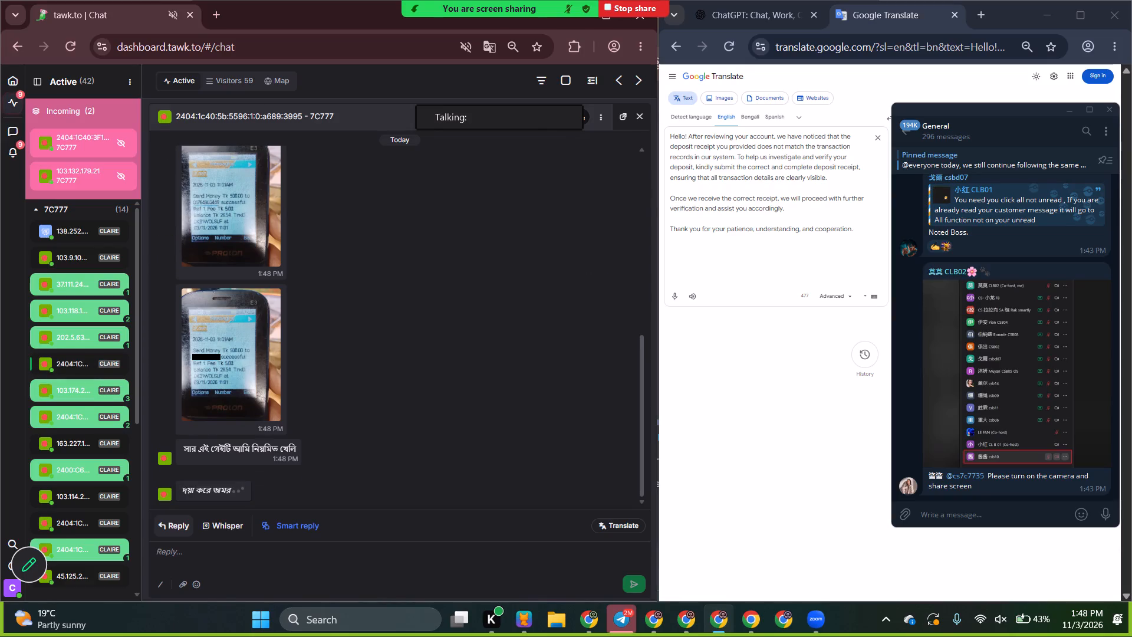
scroll(302, 377, up, 2)
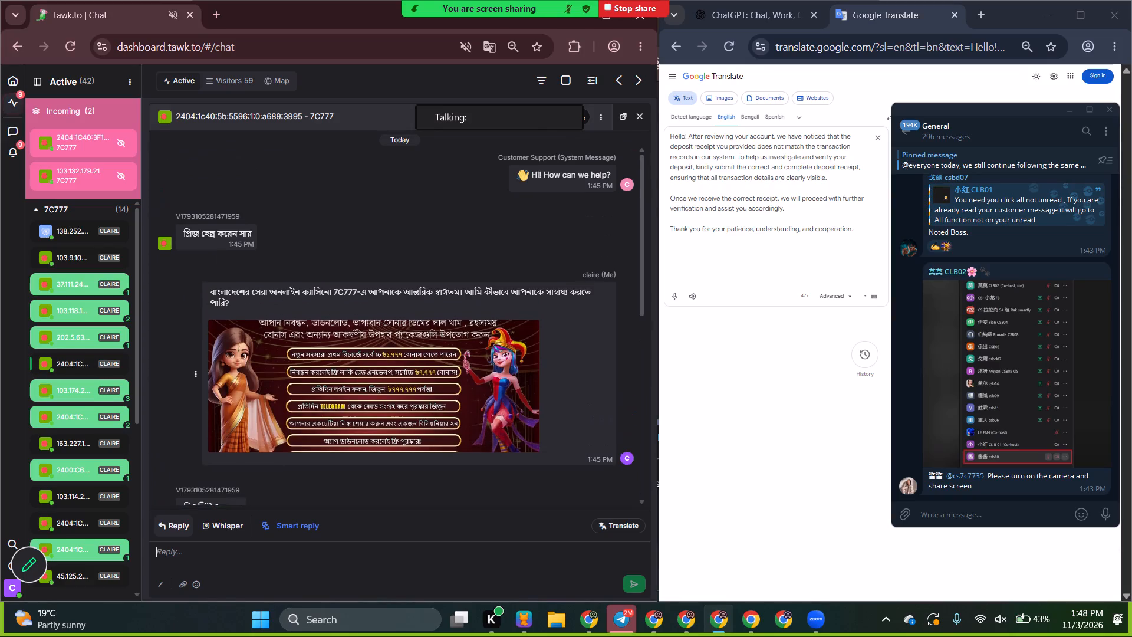
right_click(345, 245)
click(408, 513)
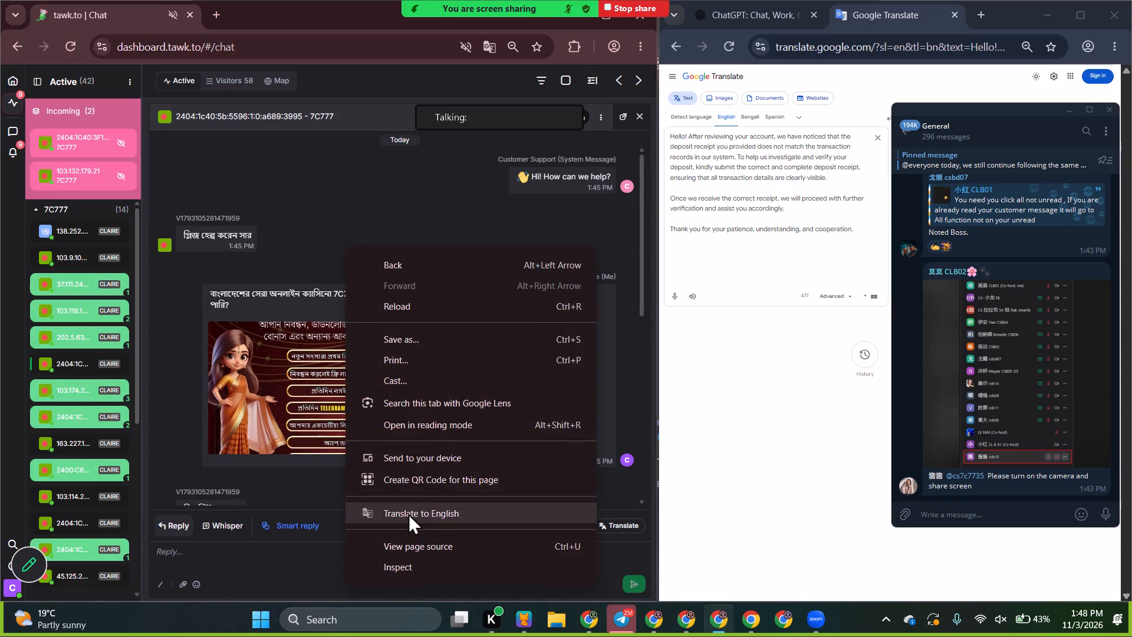
click(346, 67)
click(448, 67)
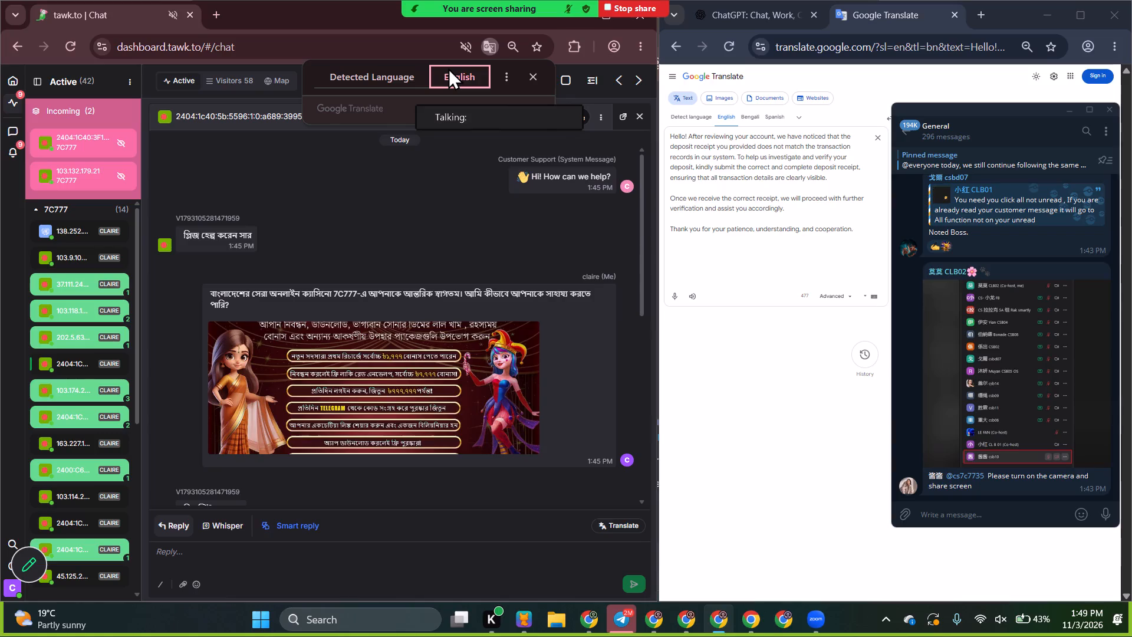
scroll(327, 279, down, 8)
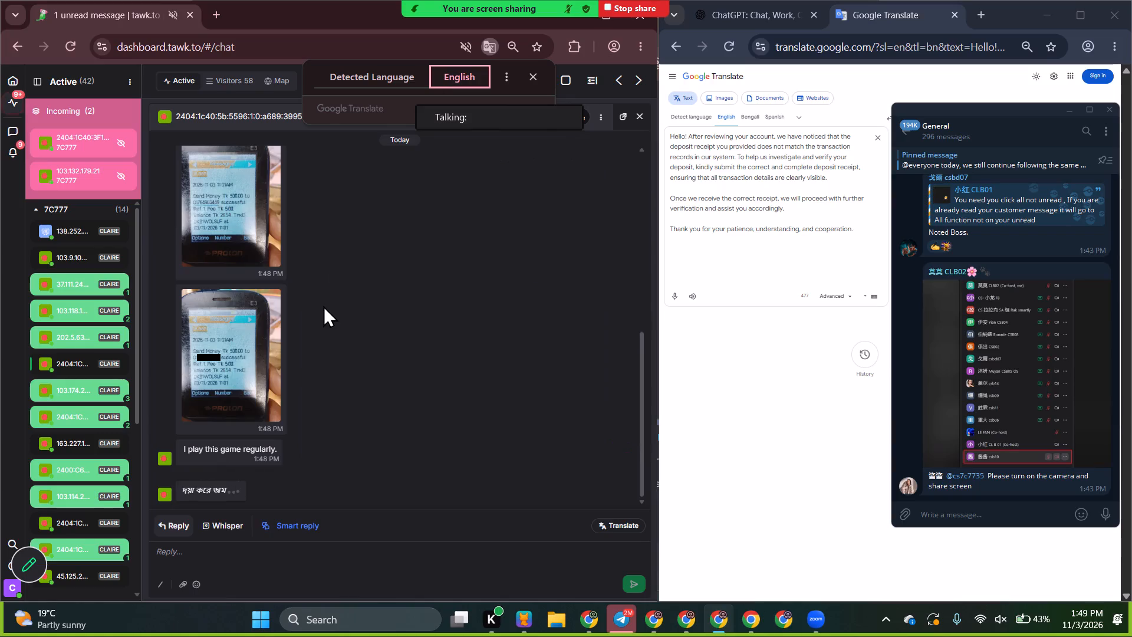
scroll(323, 306, down, 4)
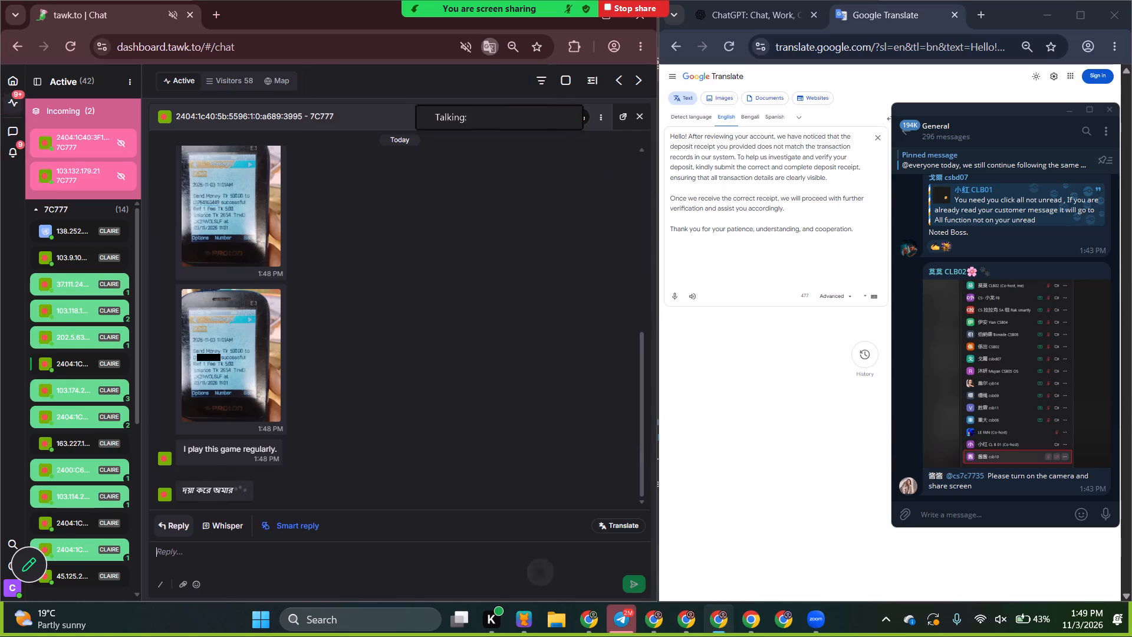
text(/.)
key(BackSpace)
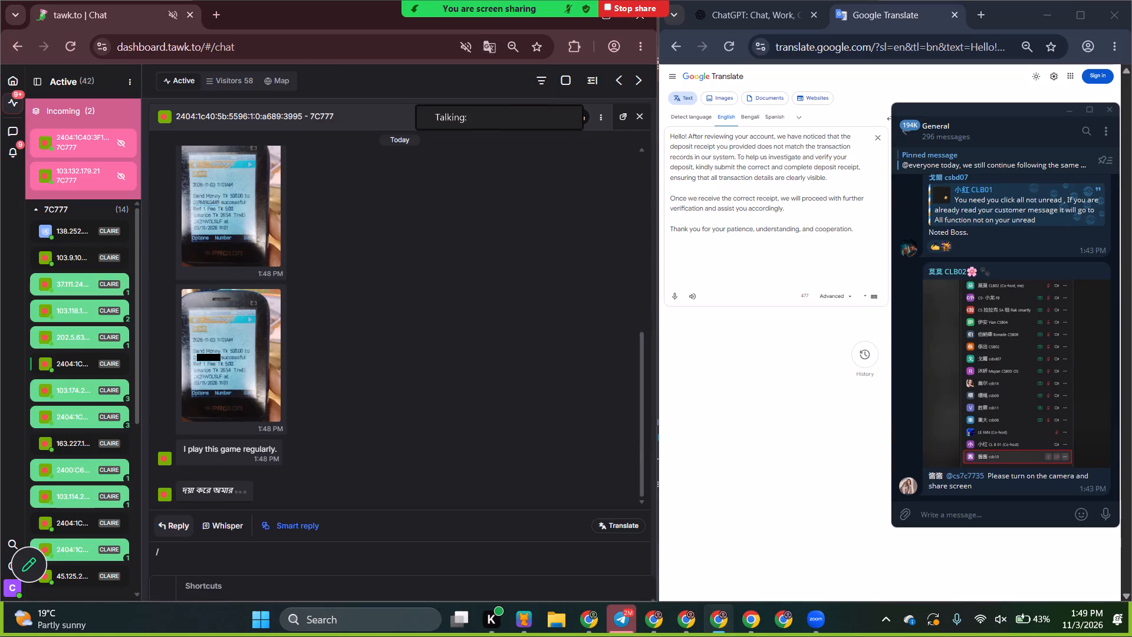
text(use)
key(Return)
key(Return)
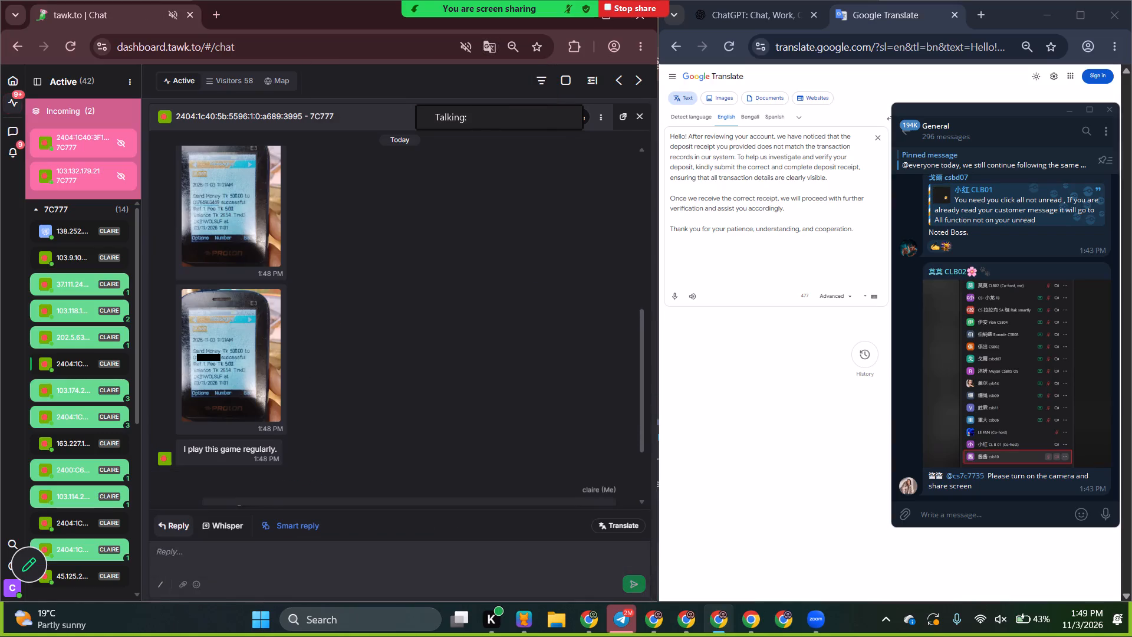
click(82, 423)
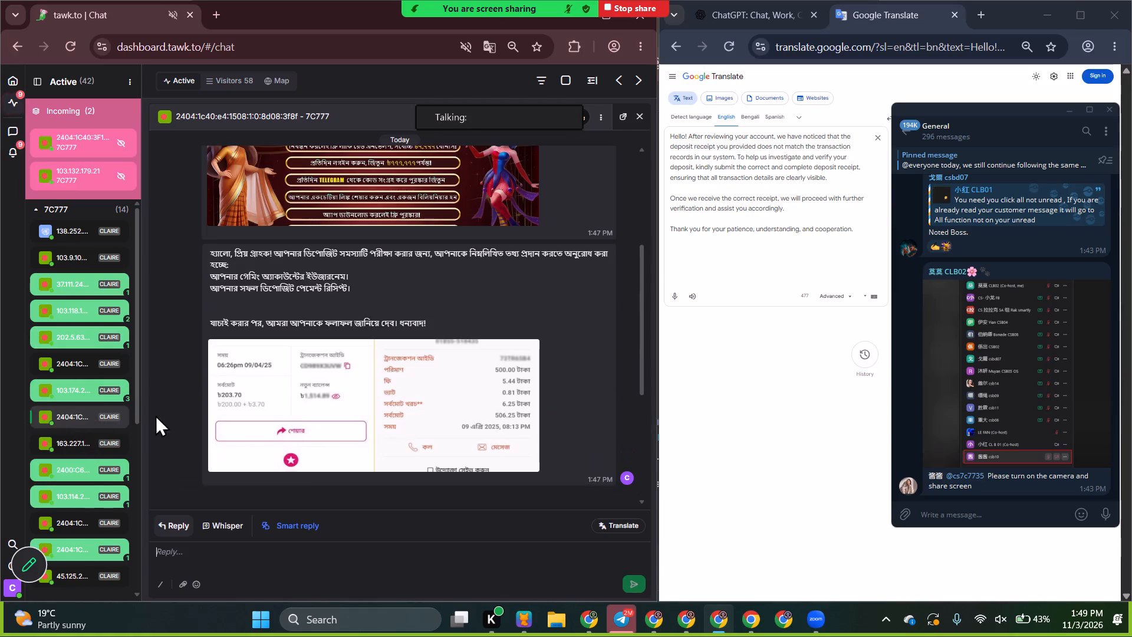
scroll(283, 401, down, 2)
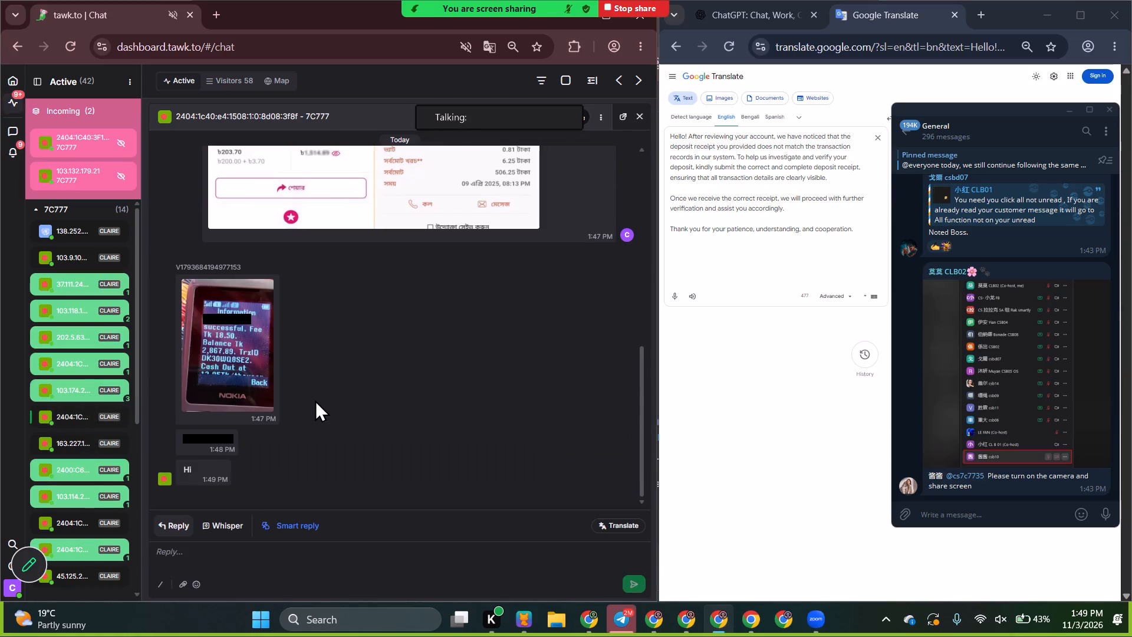
text(/wai)
key(Return)
key(Return)
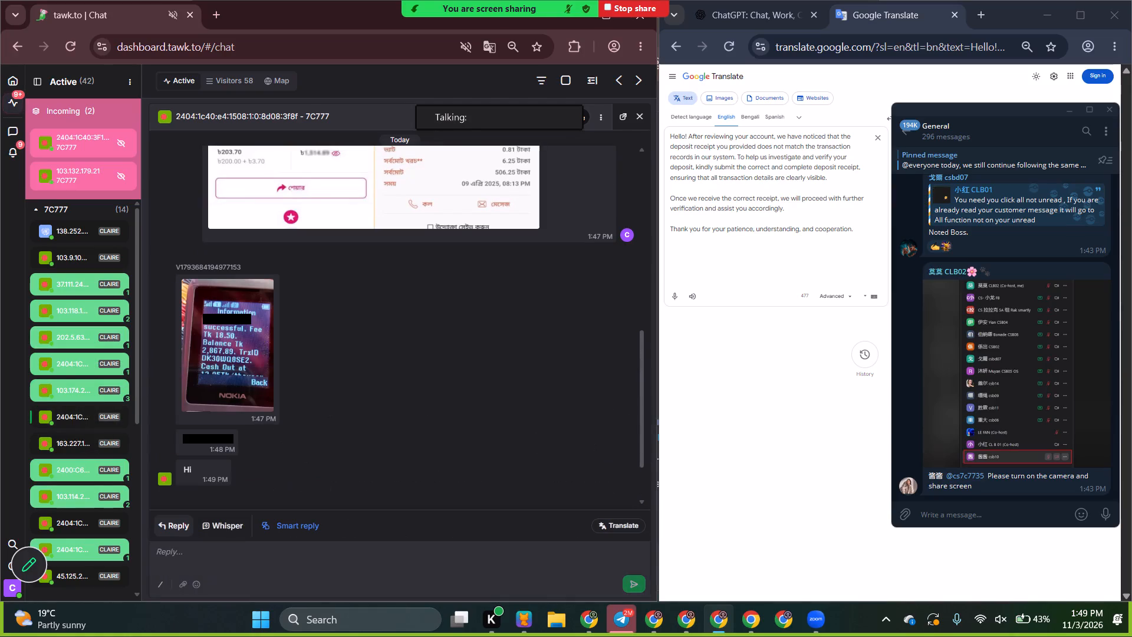
click(63, 382)
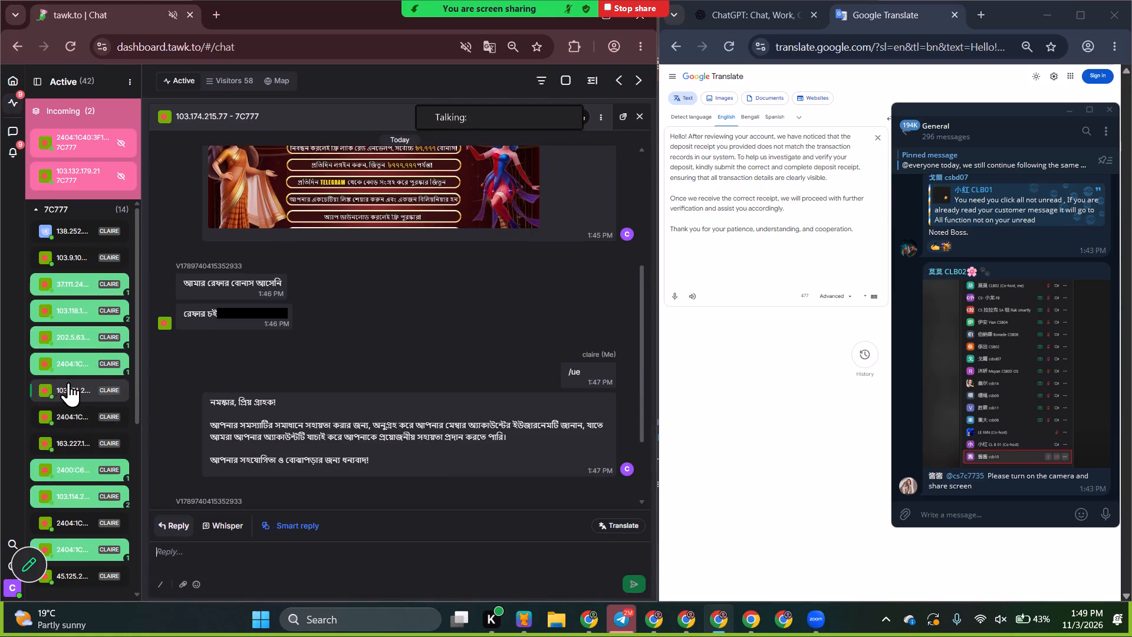
scroll(249, 407, down, 5)
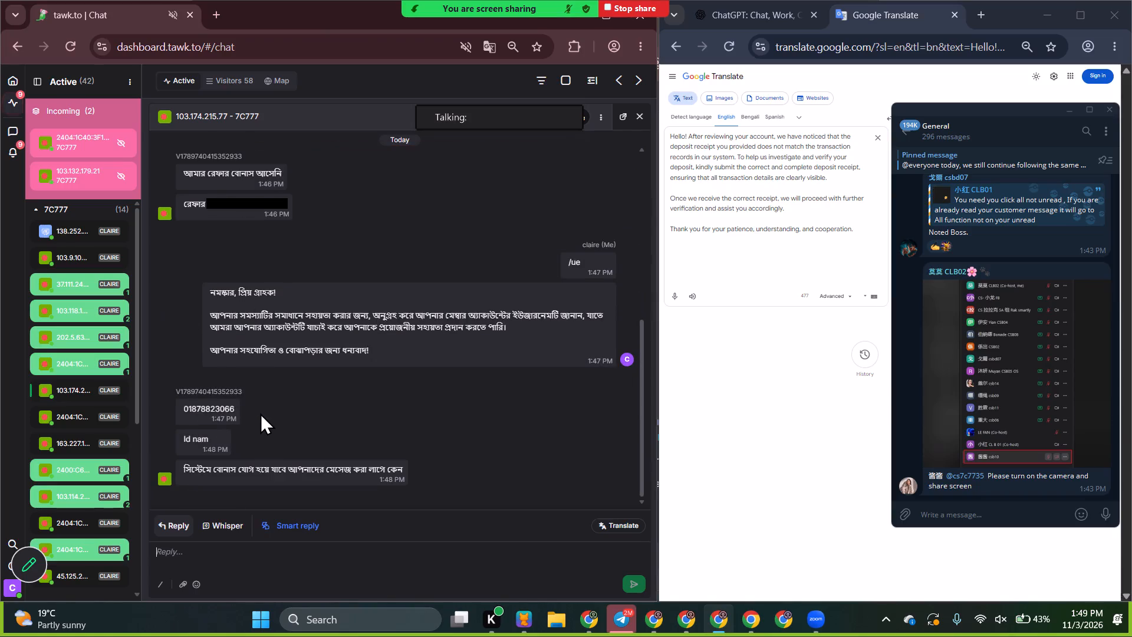
double_click(210, 414)
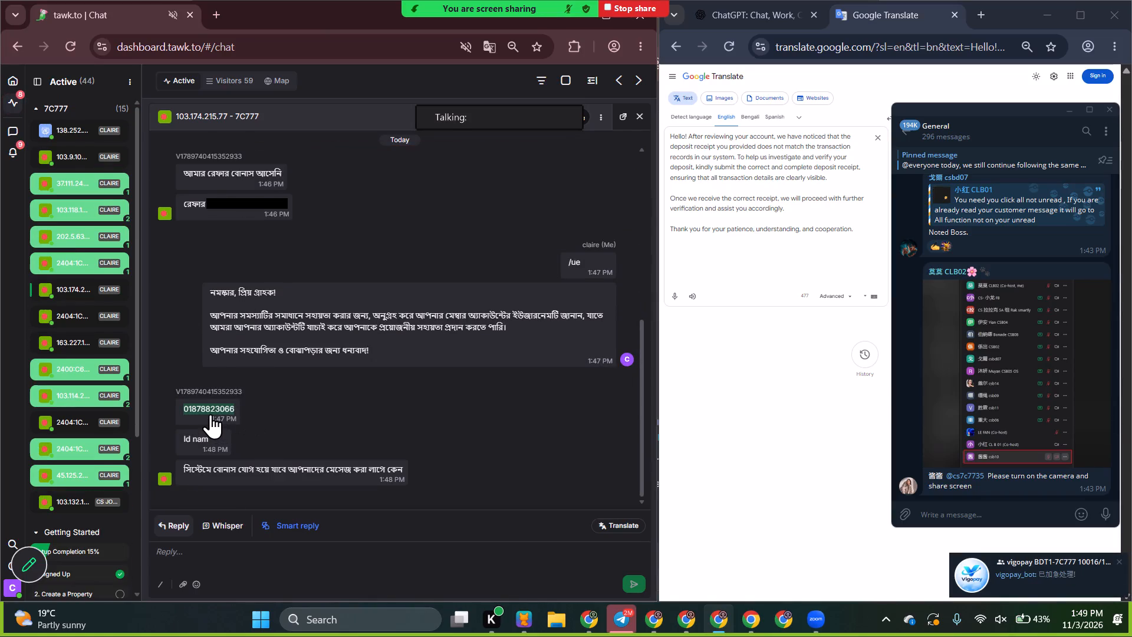
key(ctrl+c)
click(237, 553)
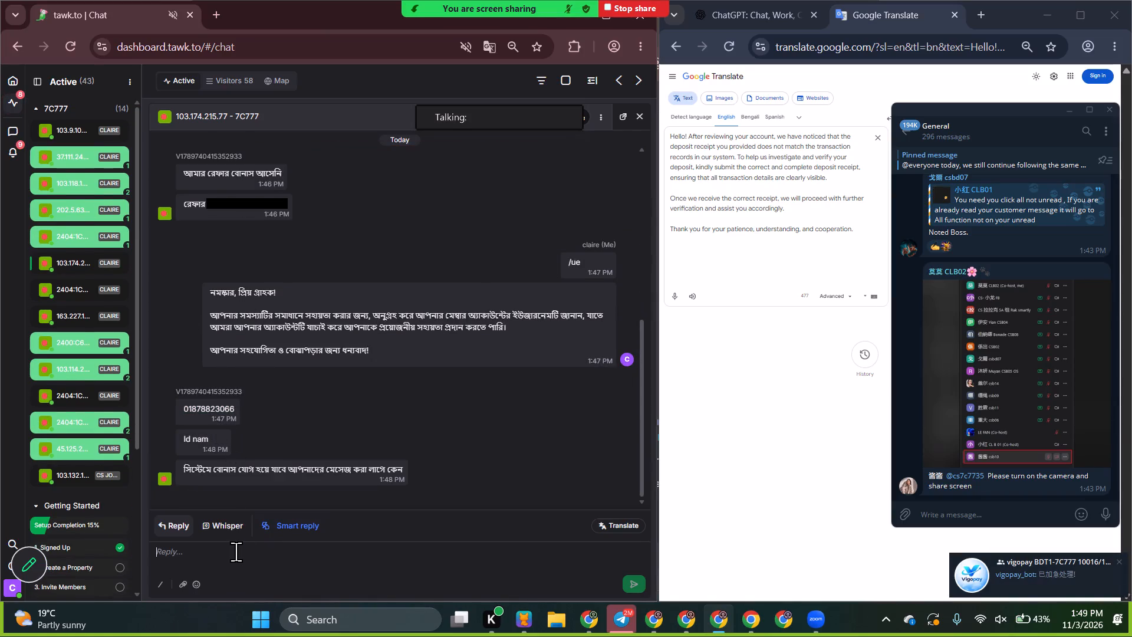
text(/wai)
key(Return)
key(Return)
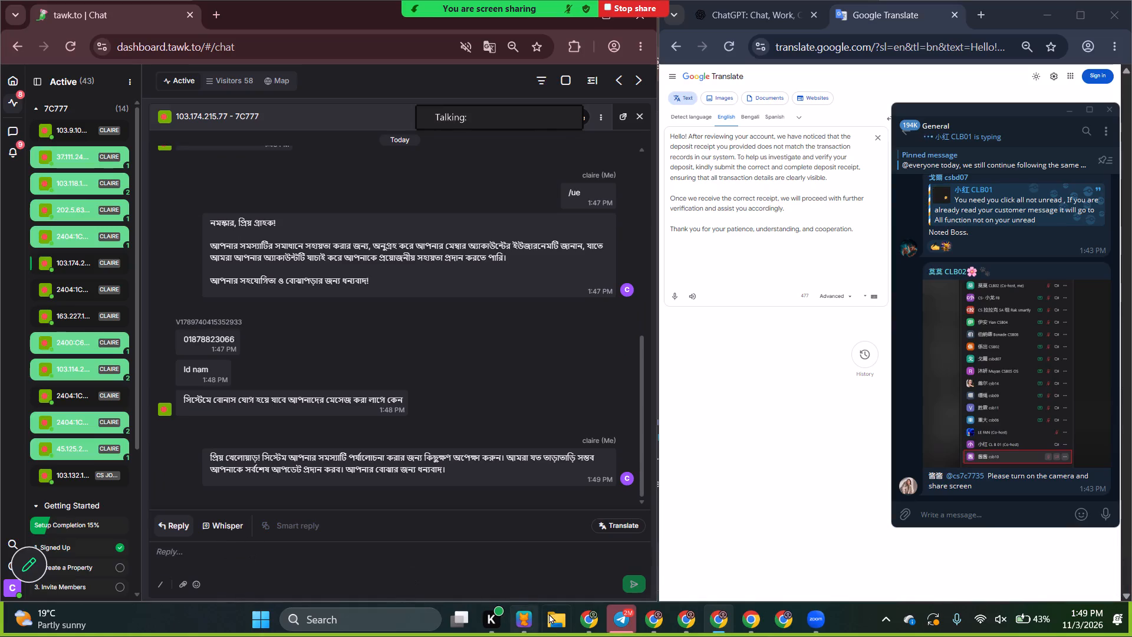
Search the back office's Referral Relations for the copied inviter username and view the direct invitee's disqualification reason.
click(593, 619)
click(655, 168)
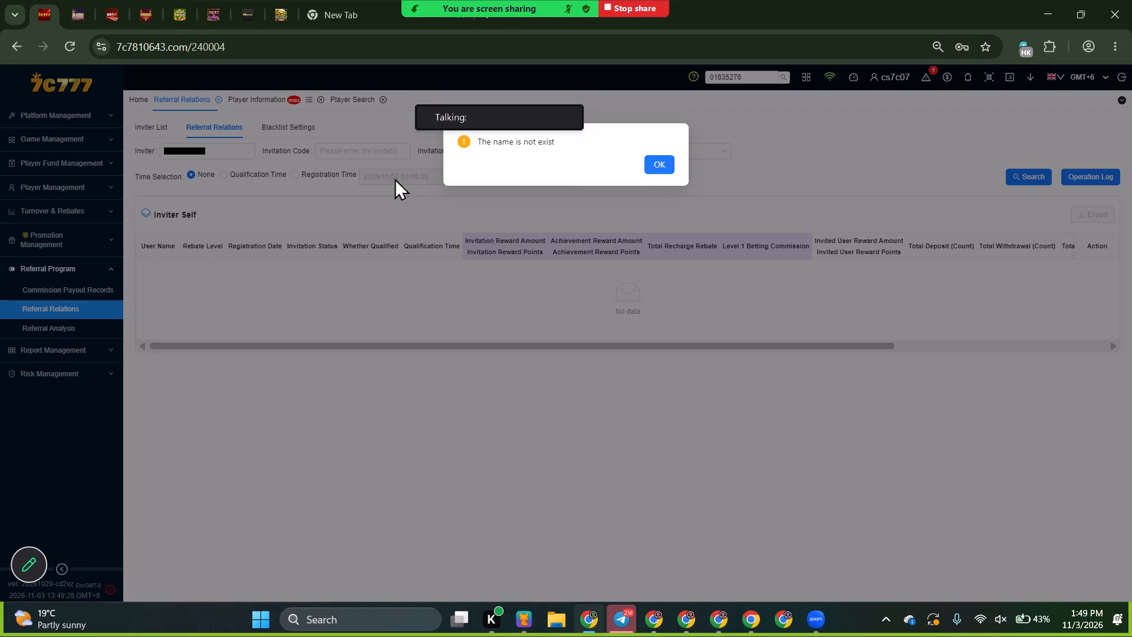
double_click(221, 145)
key(ctrl+v)
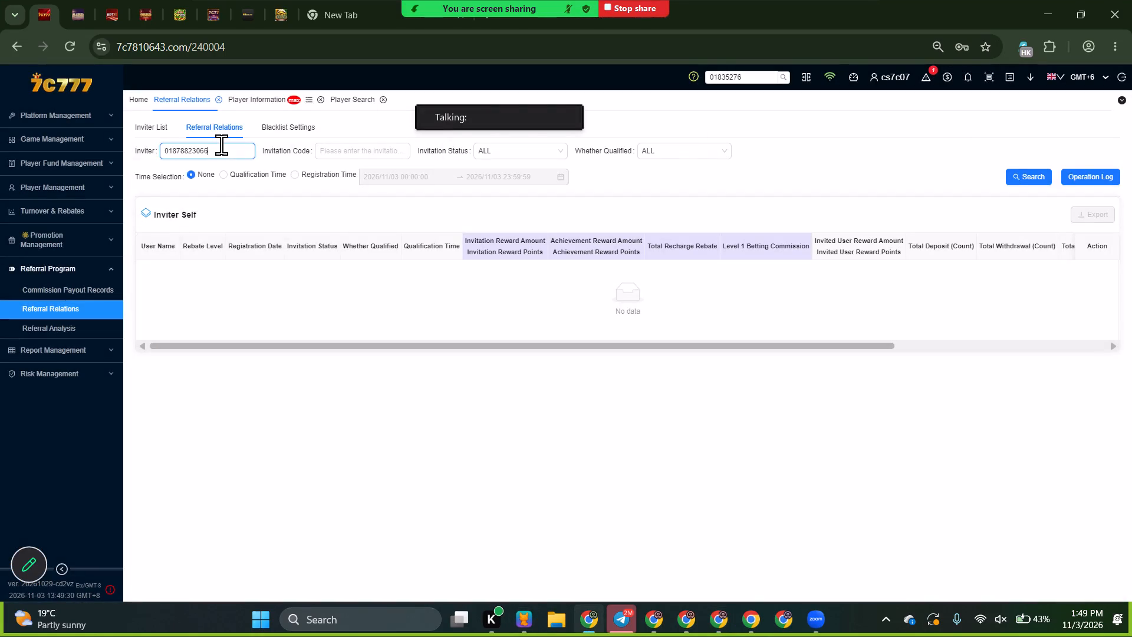
click(1016, 168)
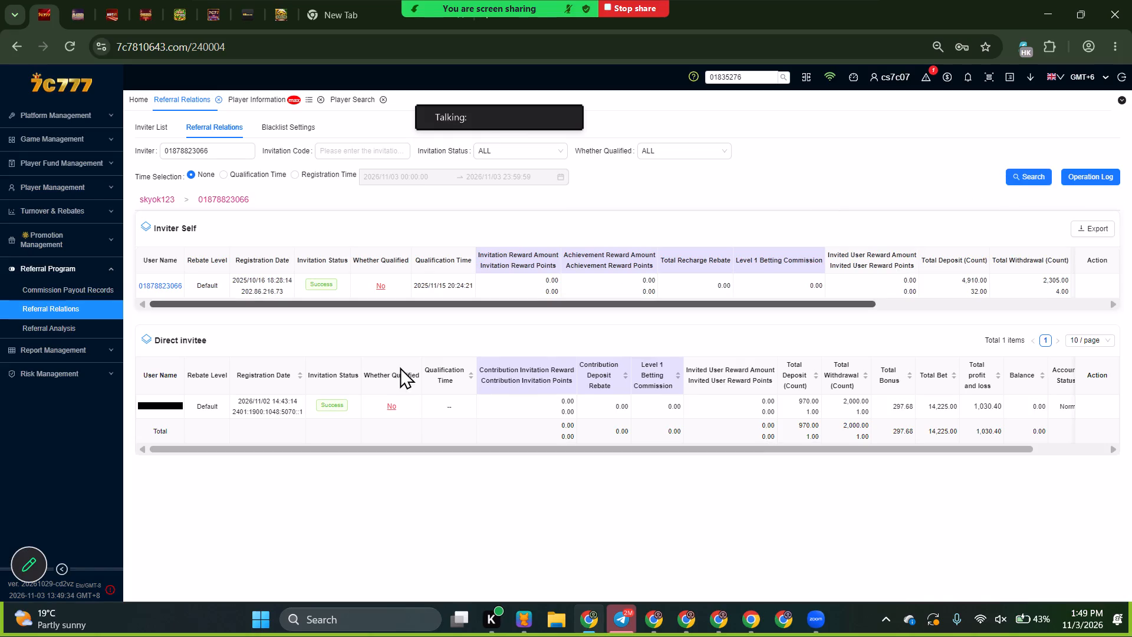
click(389, 408)
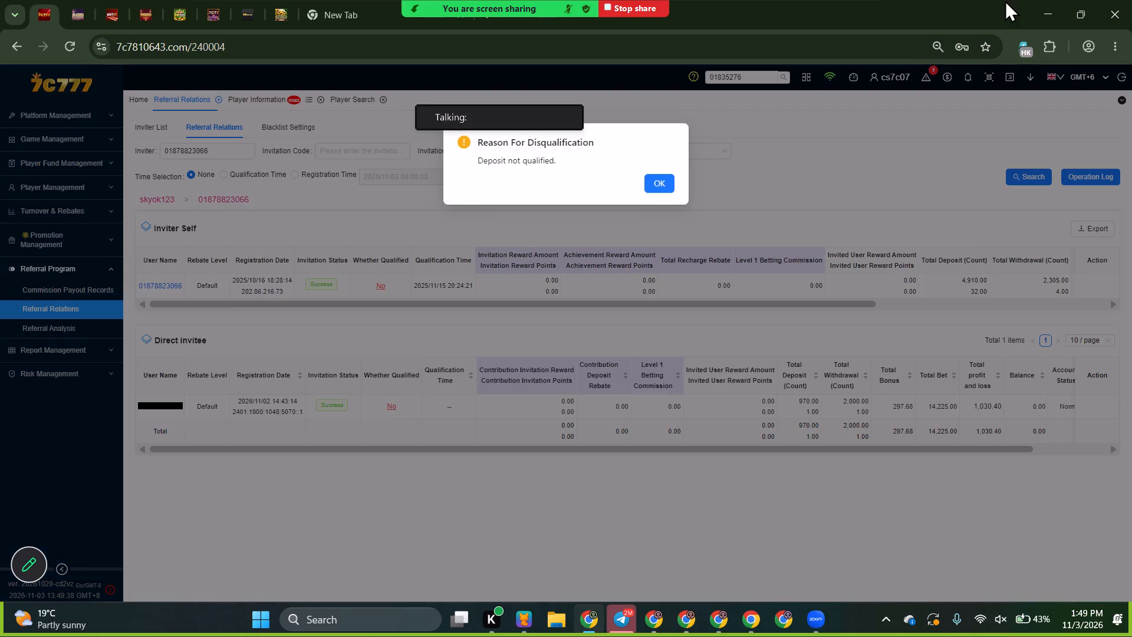
click(1043, 24)
click(345, 553)
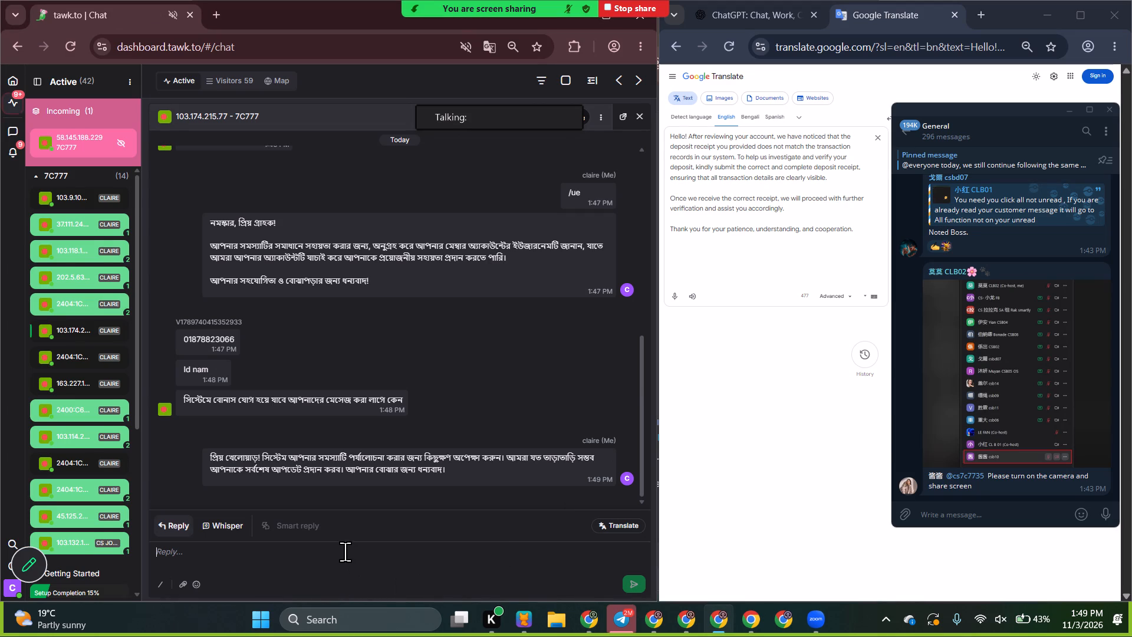
text(/id)
key(Return)
key(Return)
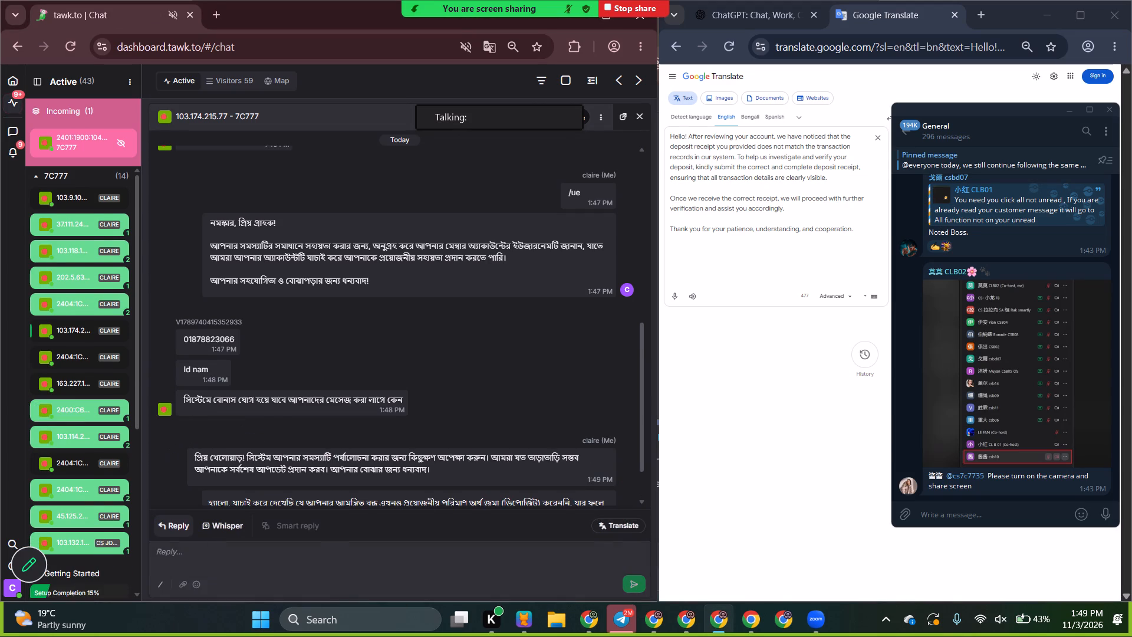
click(74, 139)
click(358, 462)
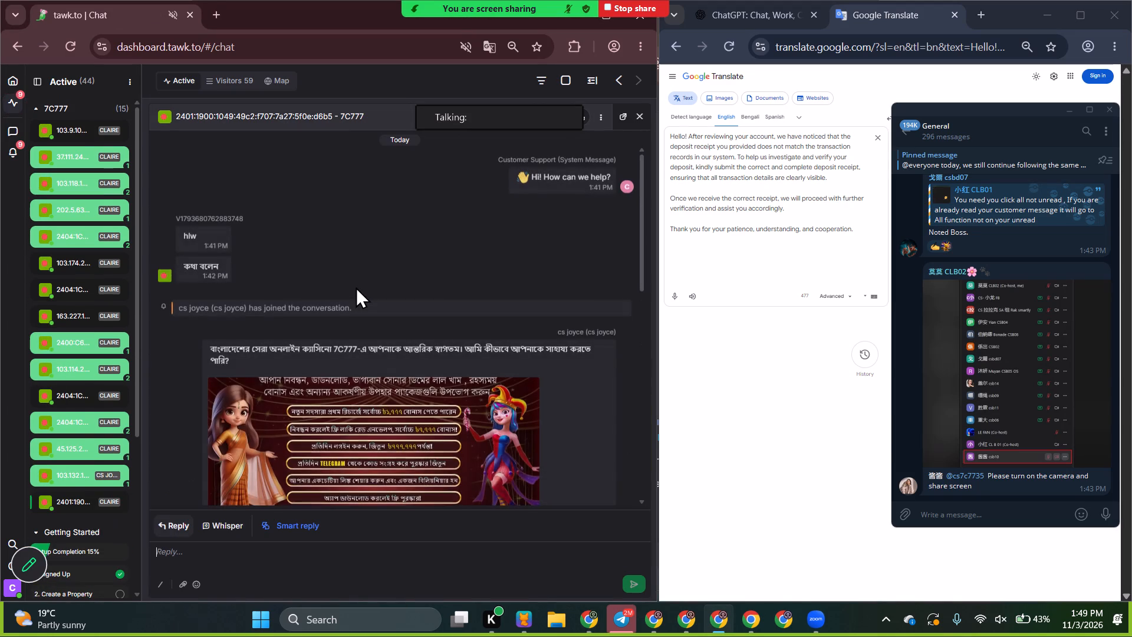
click(639, 110)
click(639, 113)
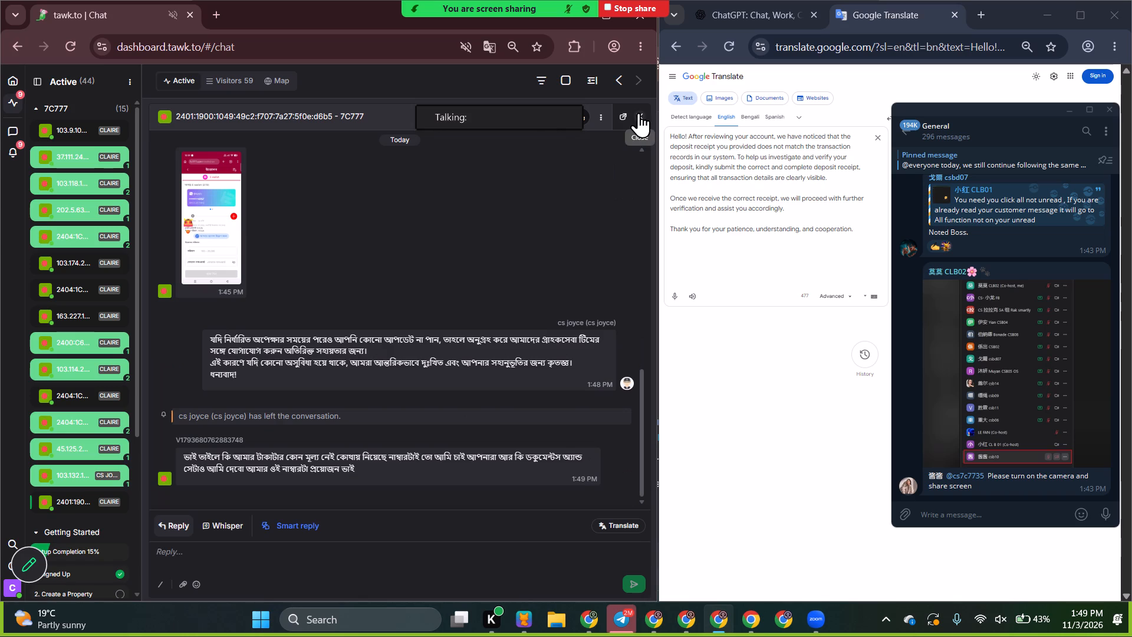
scroll(300, 269, down, 12)
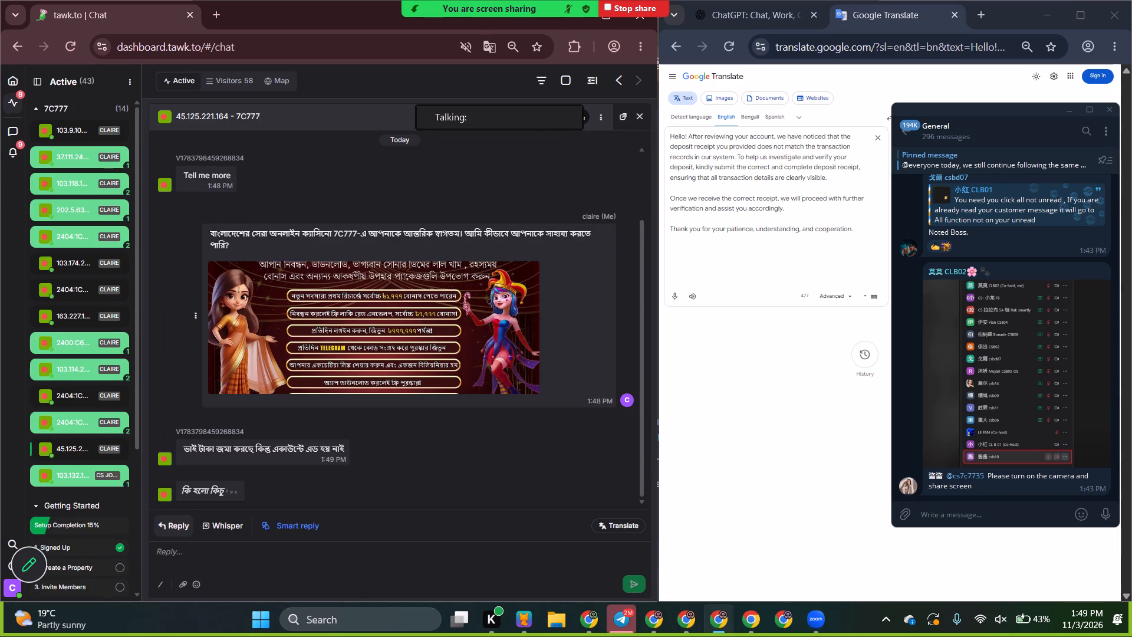
right_click(438, 502)
click(479, 425)
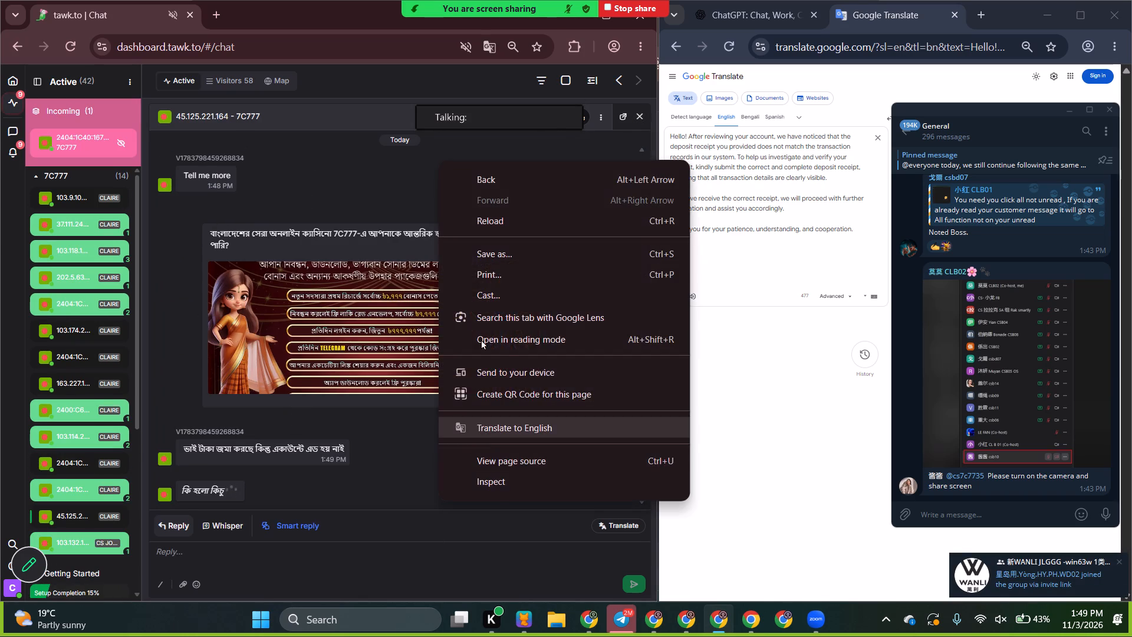
click(397, 78)
click(455, 78)
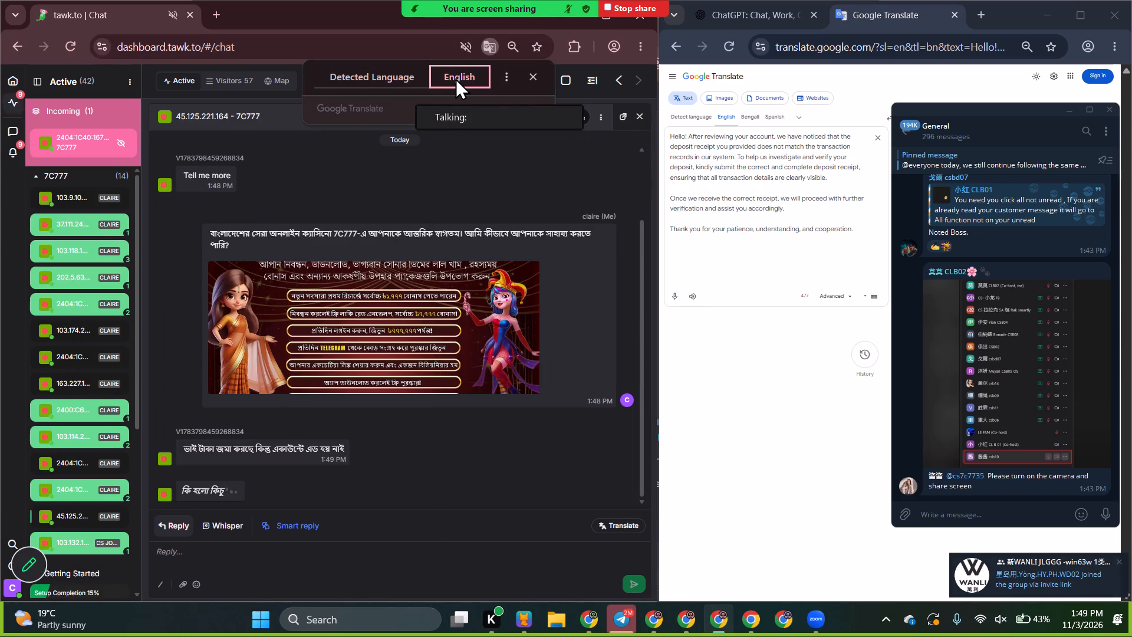
click(274, 579)
click(277, 565)
text(/depo)
key(Return)
key(Return)
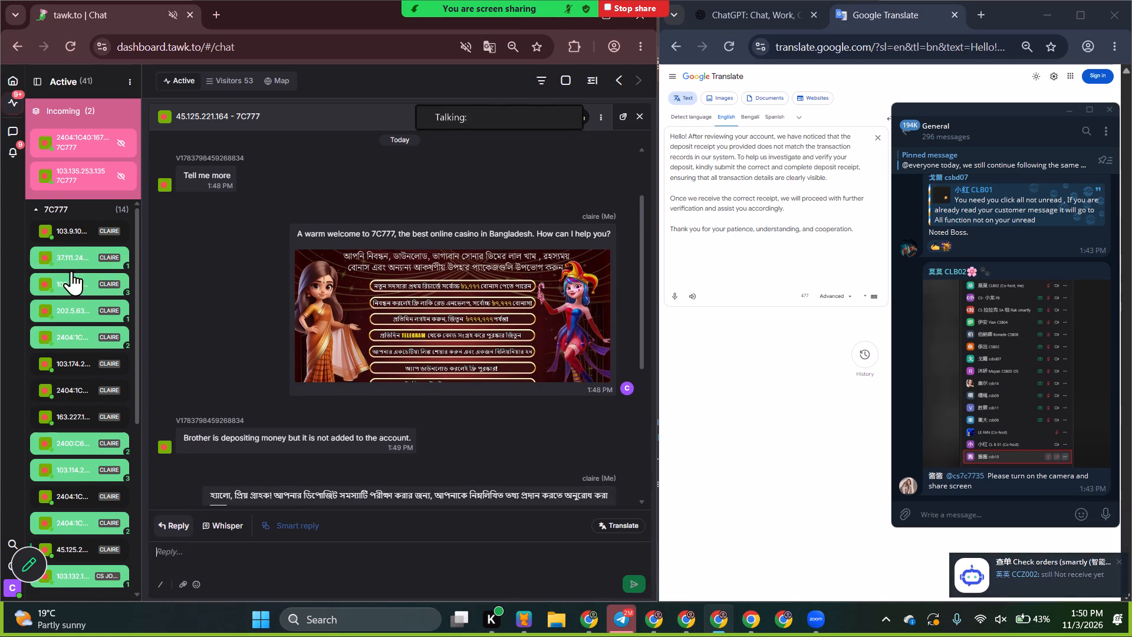
click(84, 291)
scroll(333, 347, down, 5)
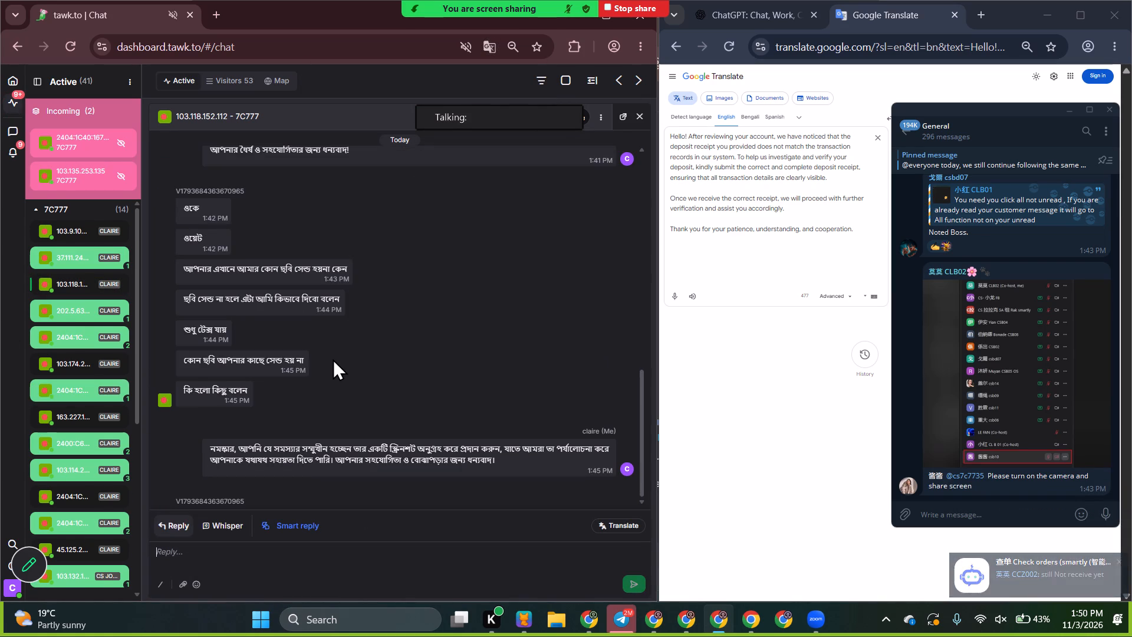
right_click(352, 289)
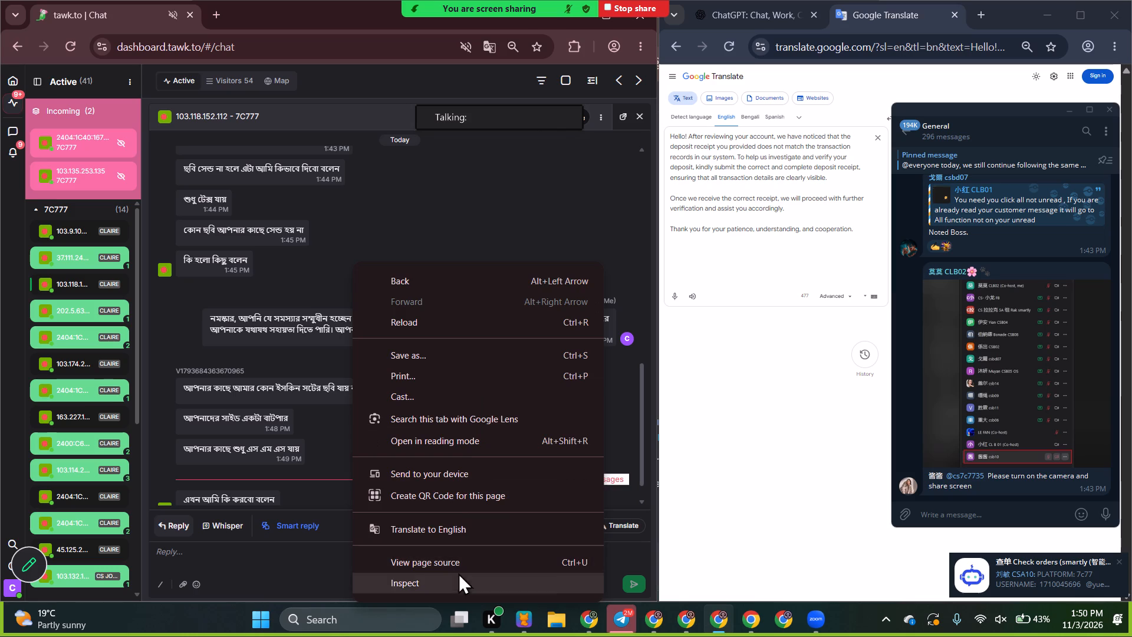
click(448, 532)
click(389, 80)
click(472, 74)
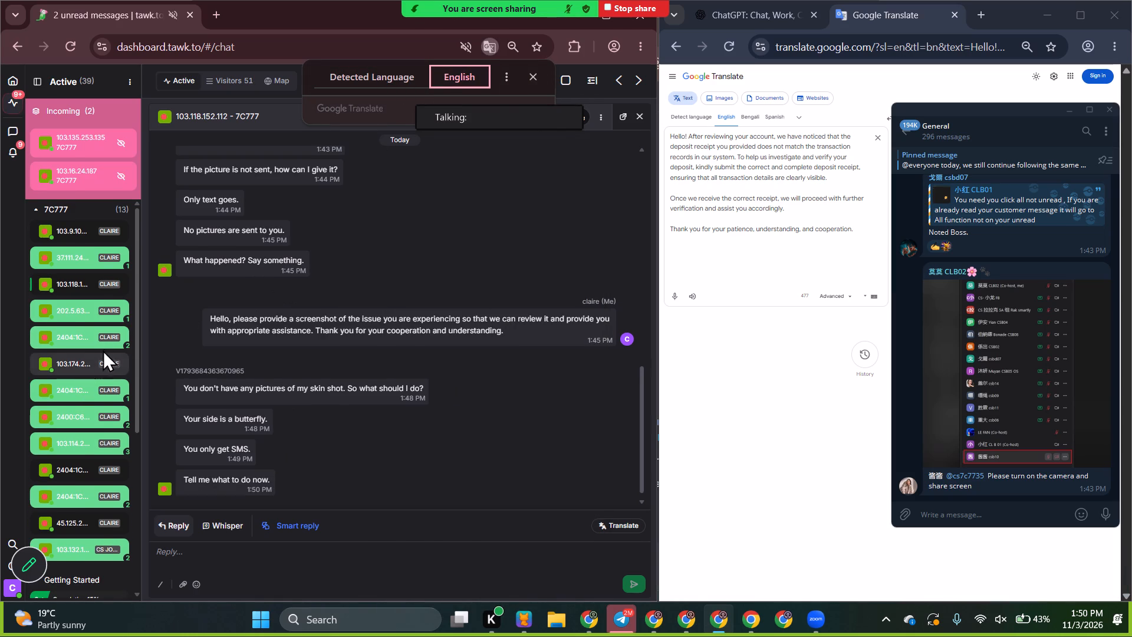
click(104, 335)
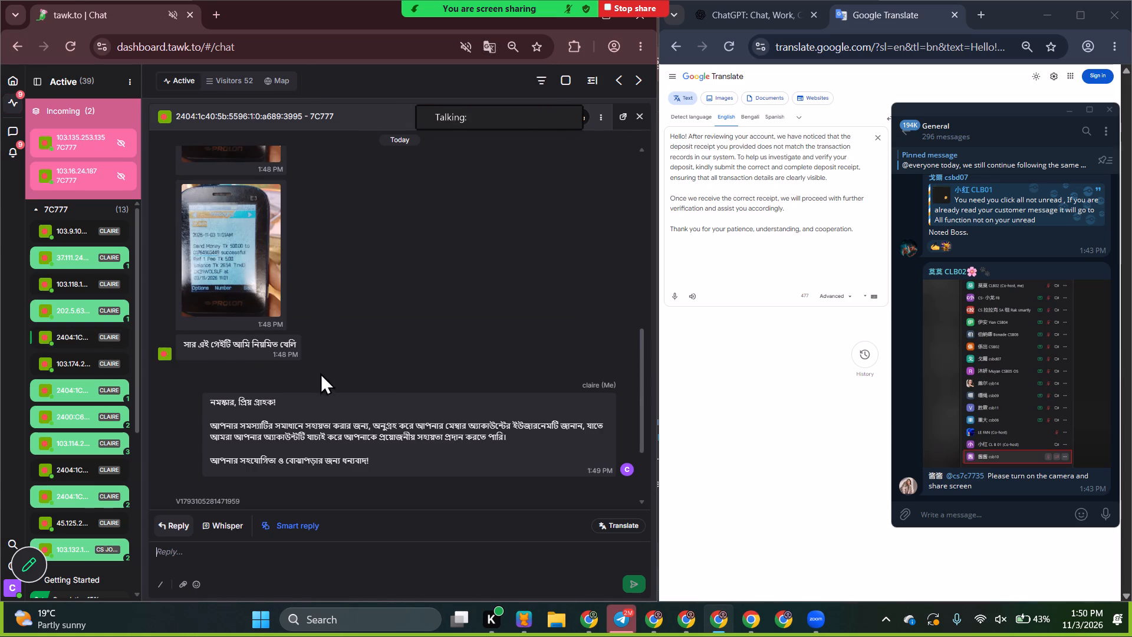
scroll(320, 376, down, 5)
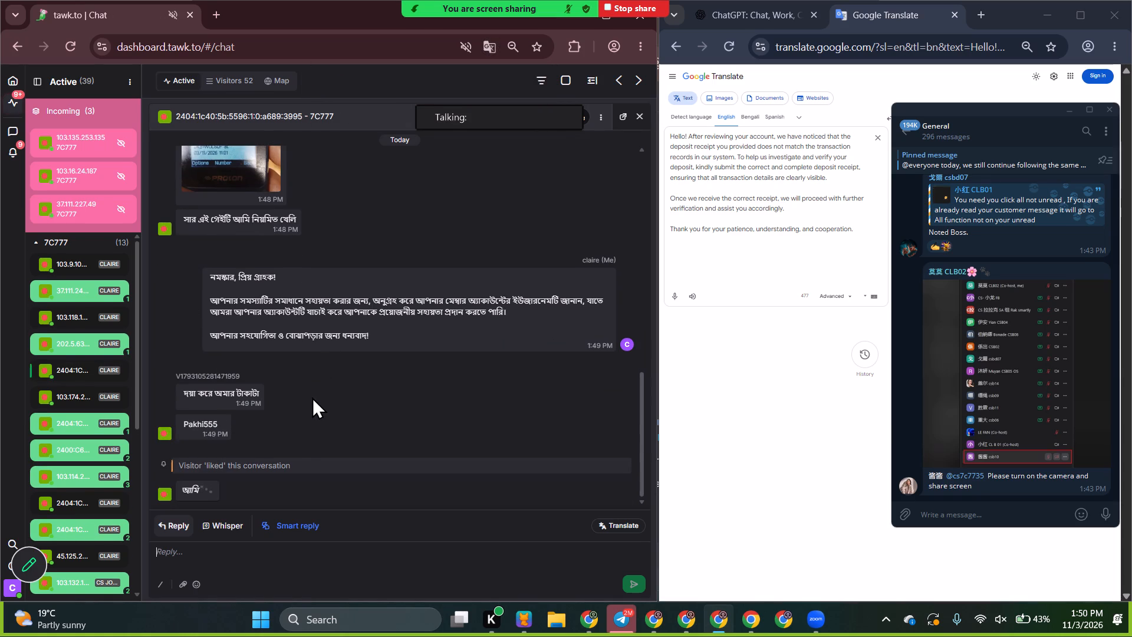
double_click(195, 423)
key(ctrl+c)
click(232, 175)
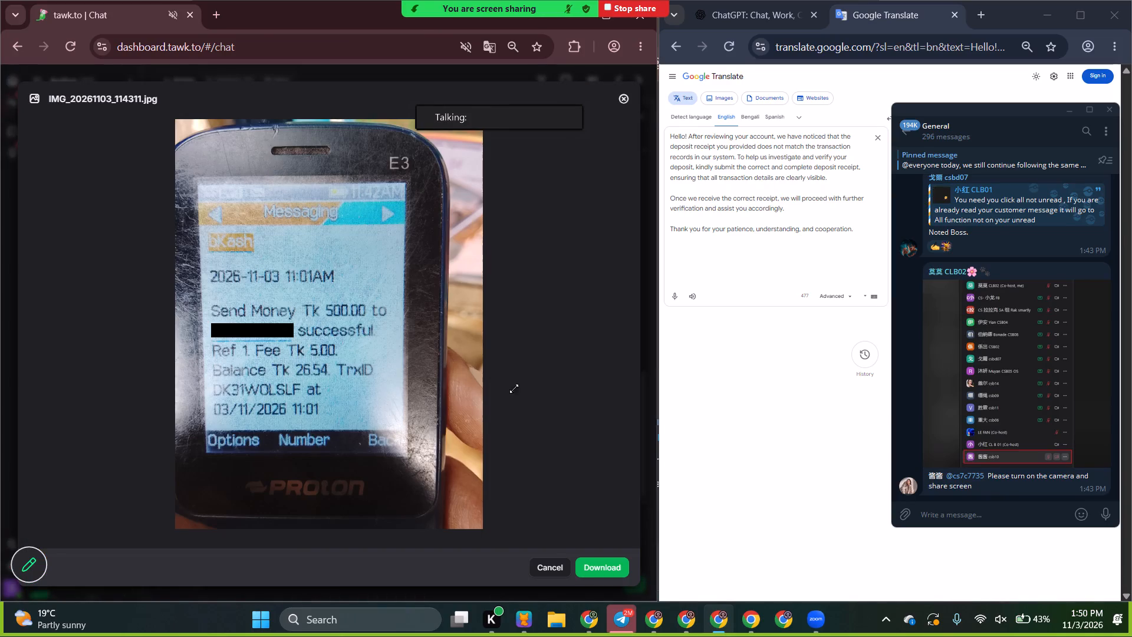
click(588, 626)
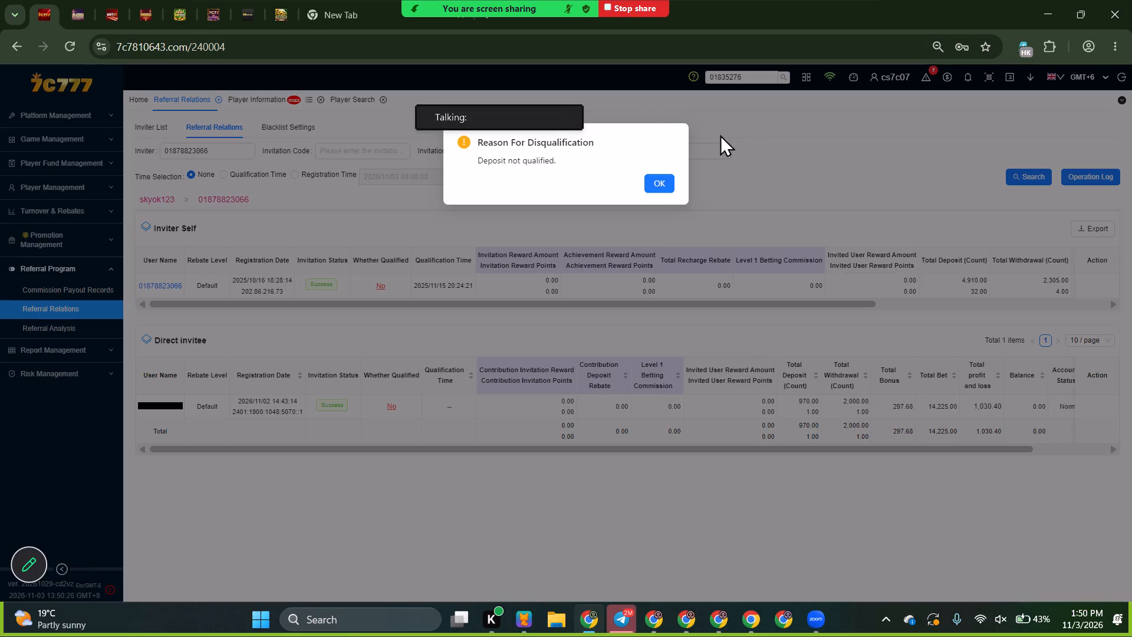
click(660, 191)
double_click(745, 78)
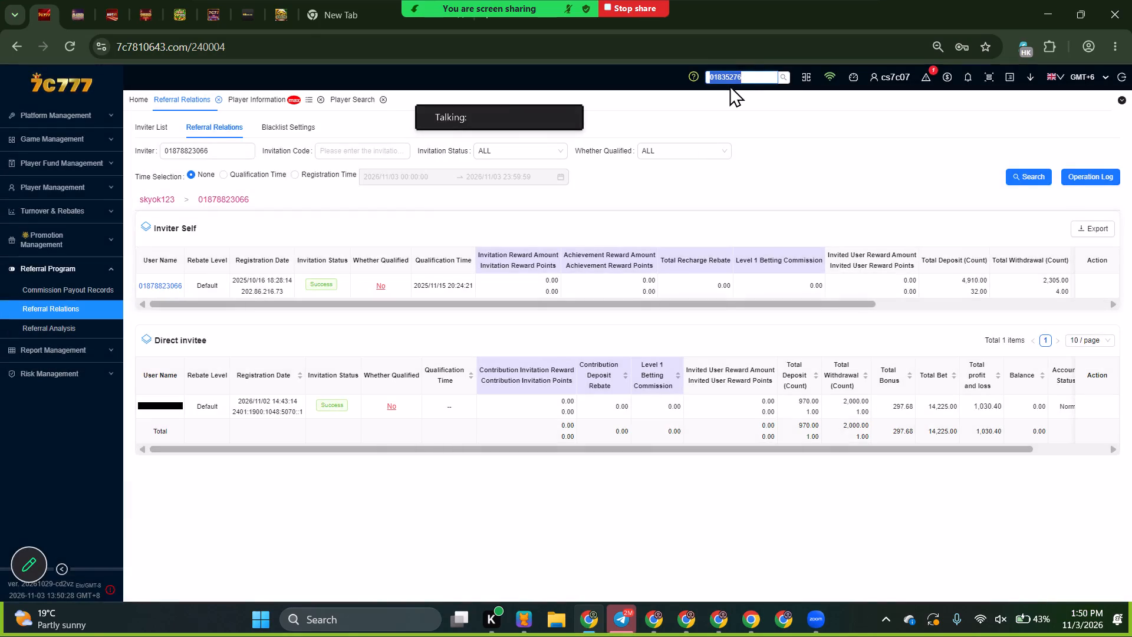
key(ctrl+v)
key(ctrl+Return)
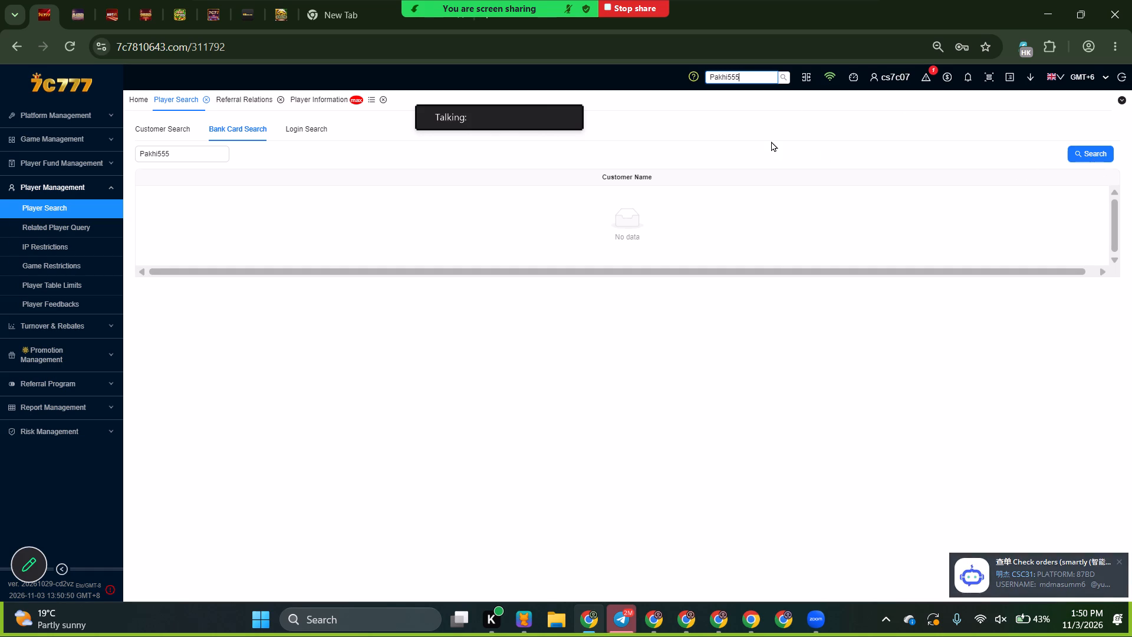
click(154, 125)
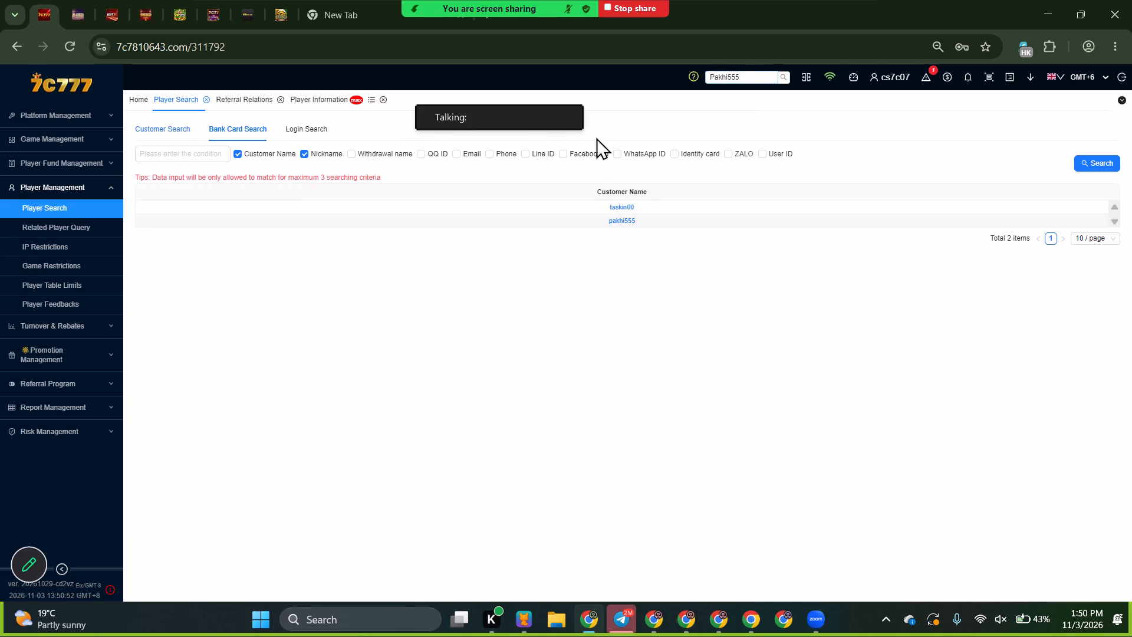
click(633, 223)
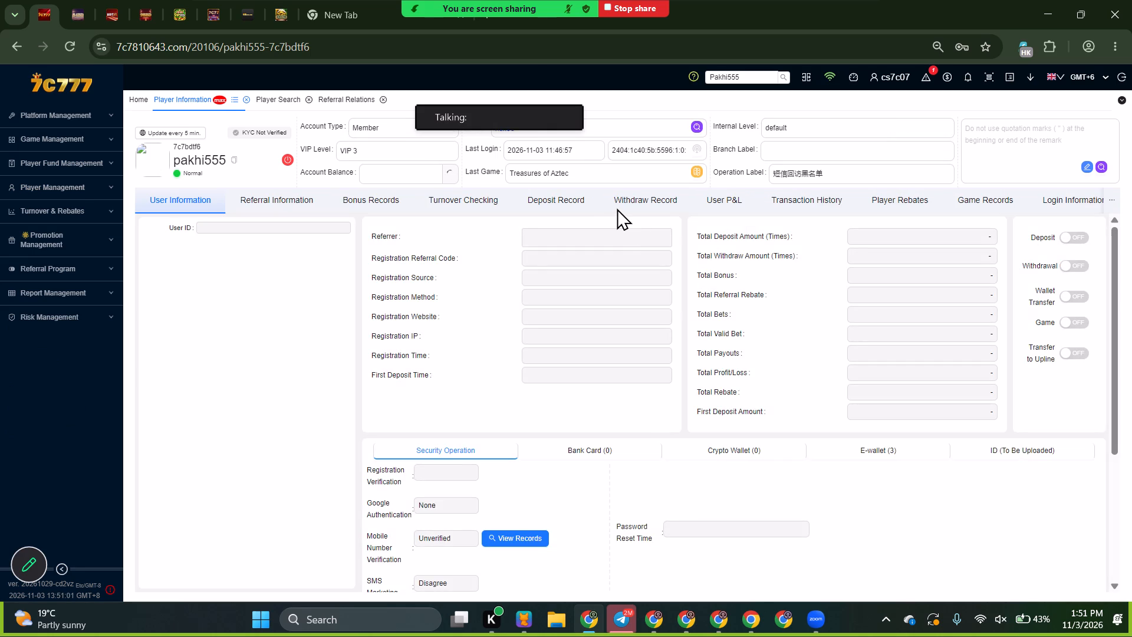
click(569, 200)
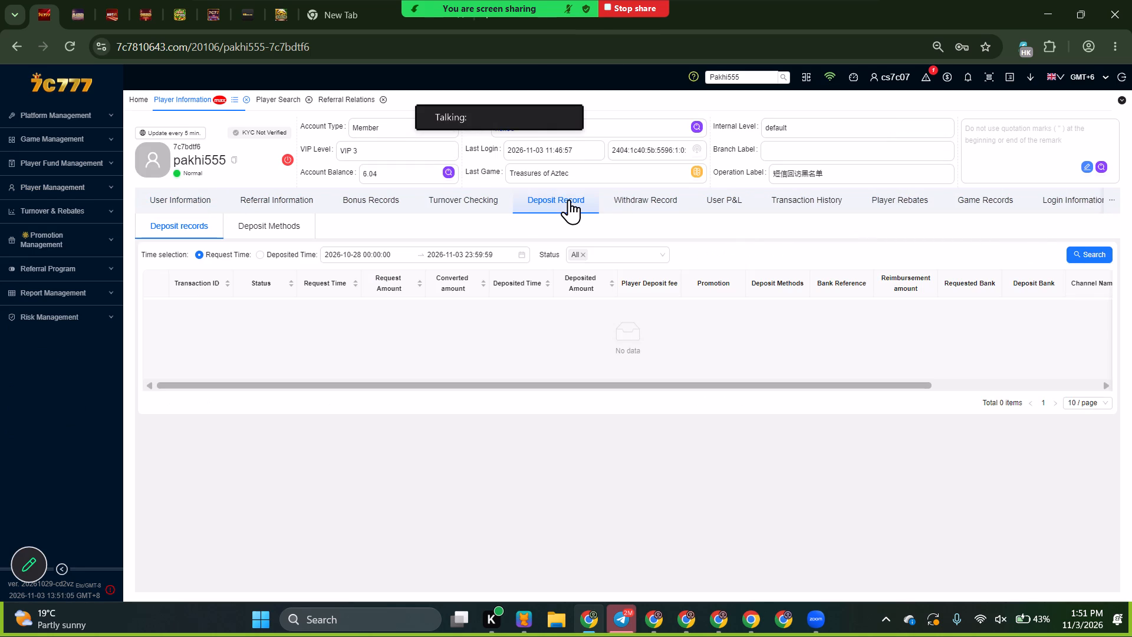
click(1089, 258)
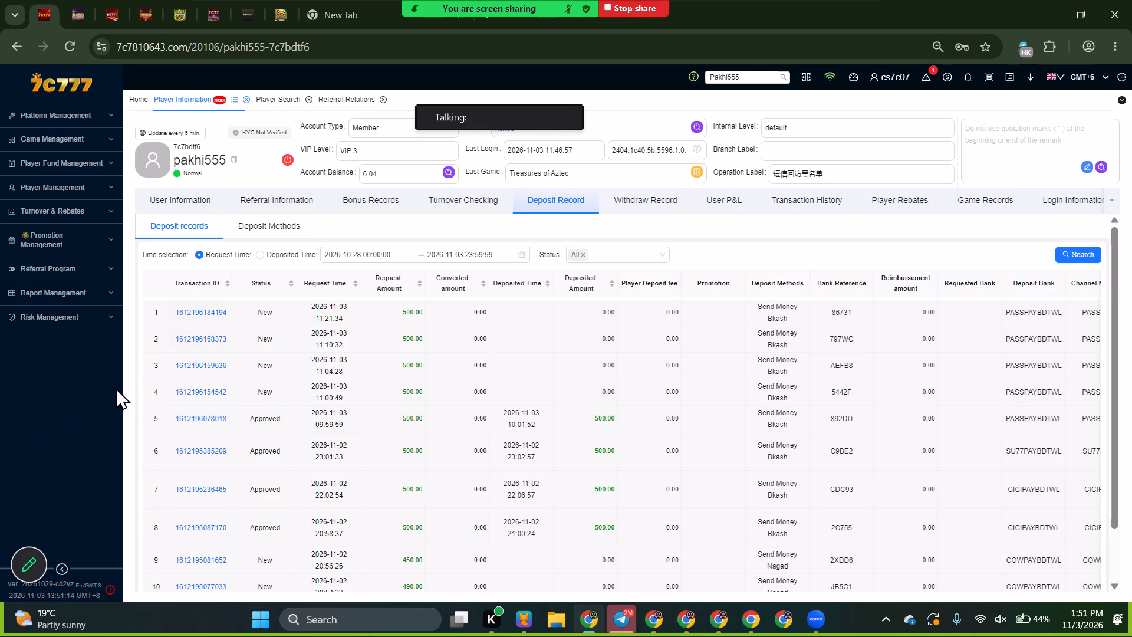
drag(171, 395, 253, 390)
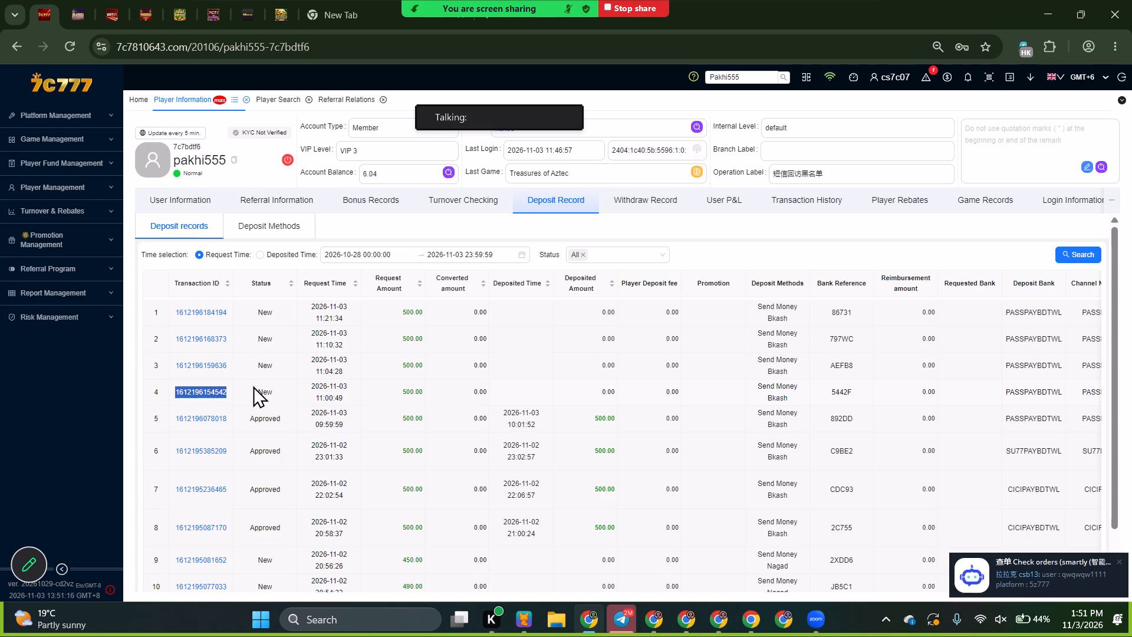
key(ctrl+c)
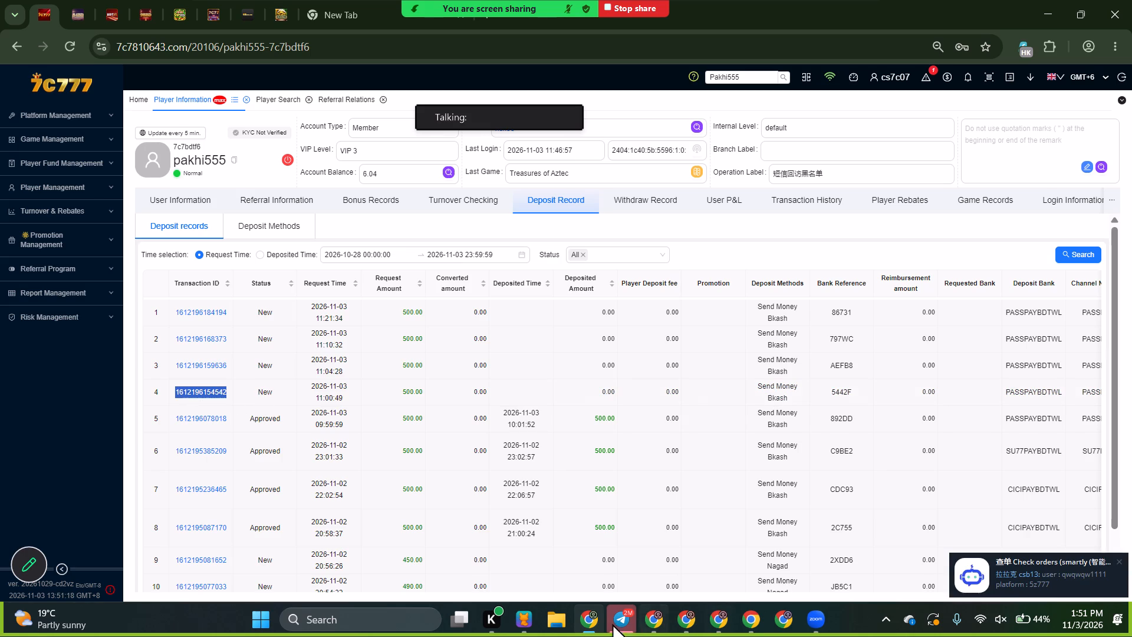
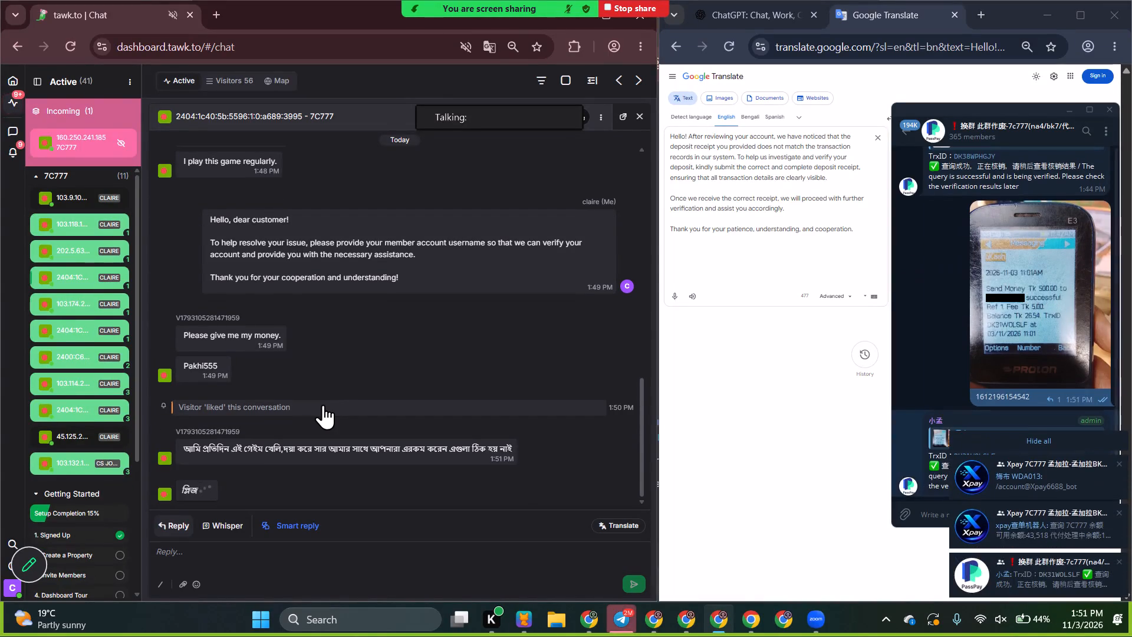
Send the "ds" canned reply to the customer who supplied a username and asked for their money.
click(278, 564)
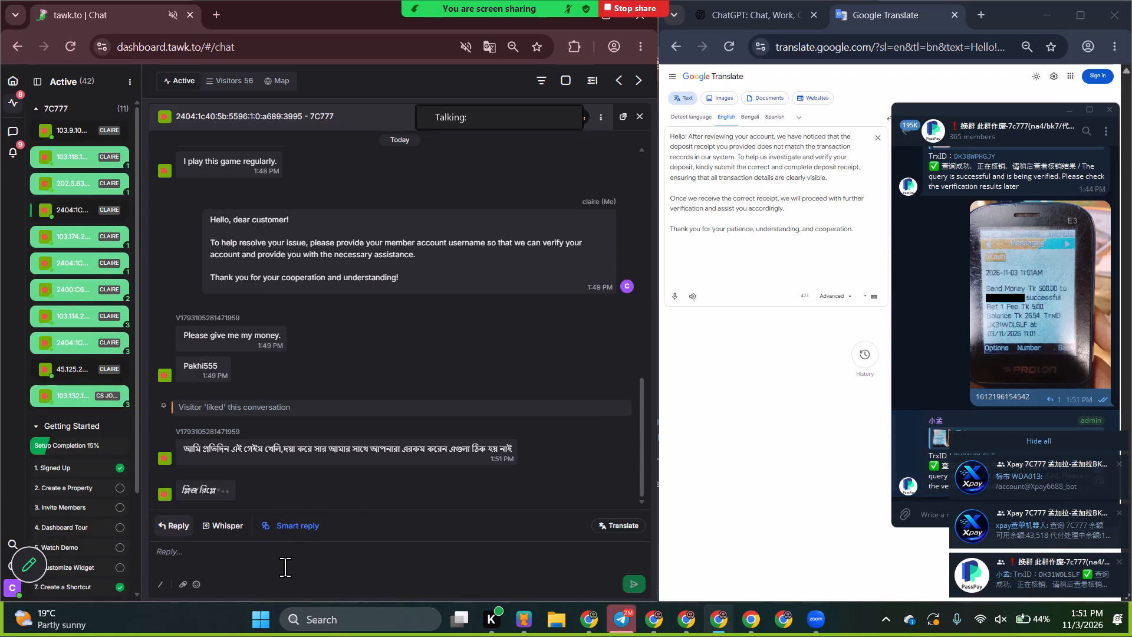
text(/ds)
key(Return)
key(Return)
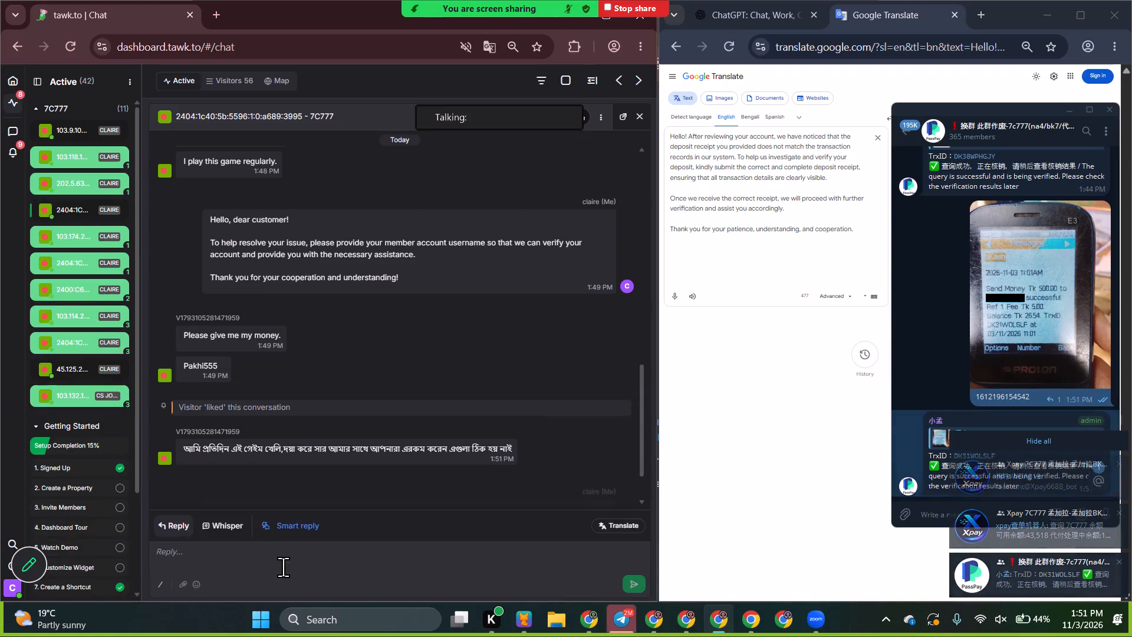
Open the waiting chat of the customer who sent a payment receipt and send the "use" canned reply requesting the member account username.
click(88, 338)
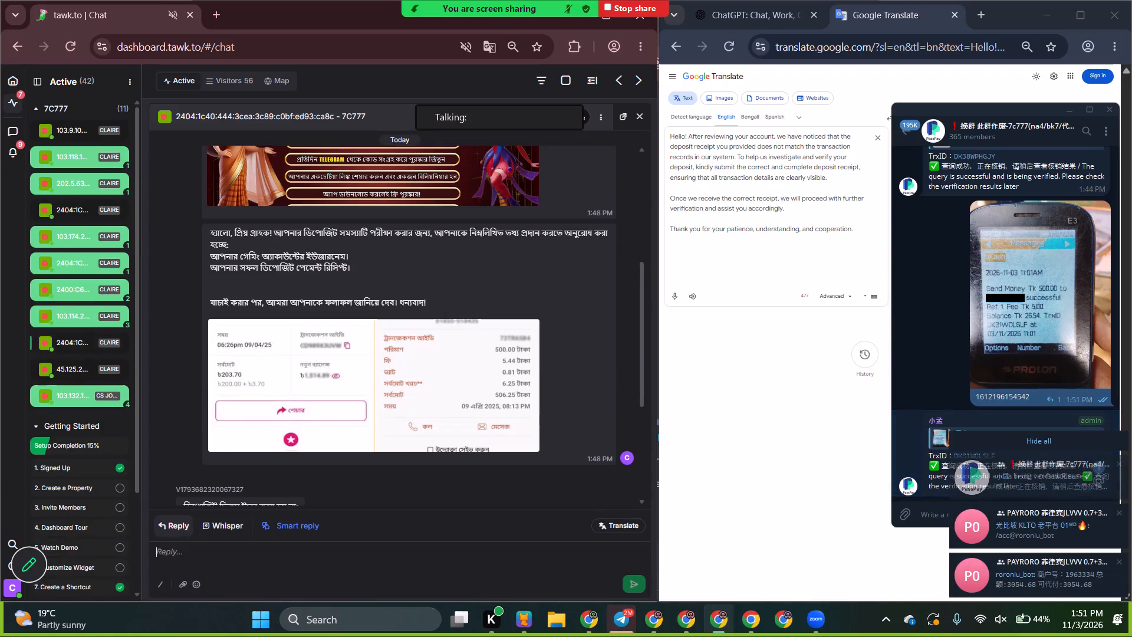
scroll(226, 343, down, 9)
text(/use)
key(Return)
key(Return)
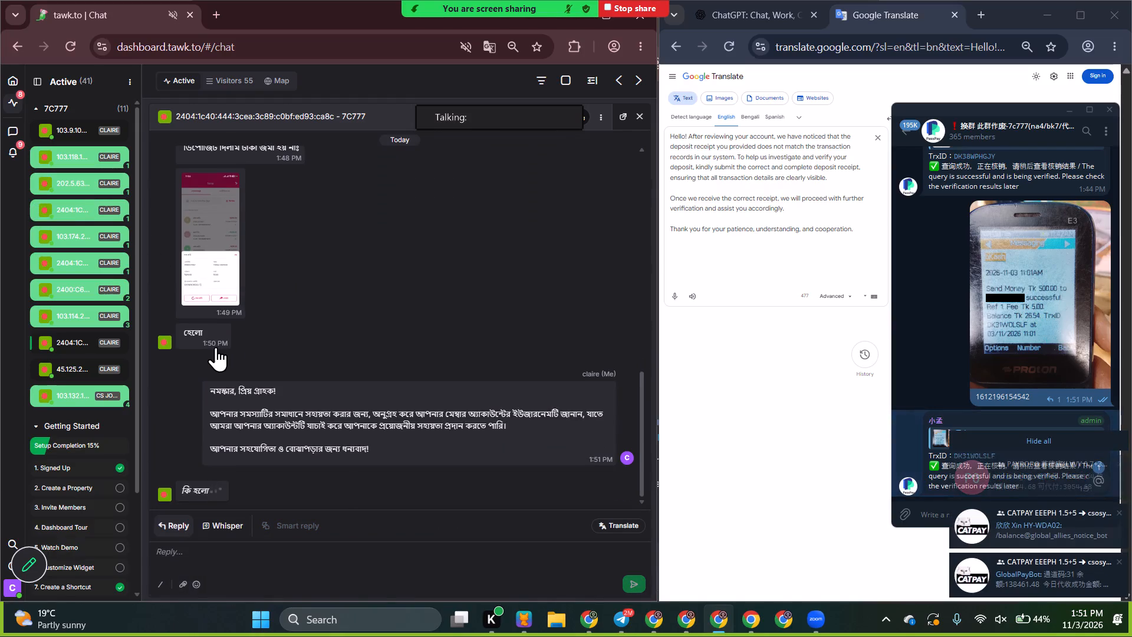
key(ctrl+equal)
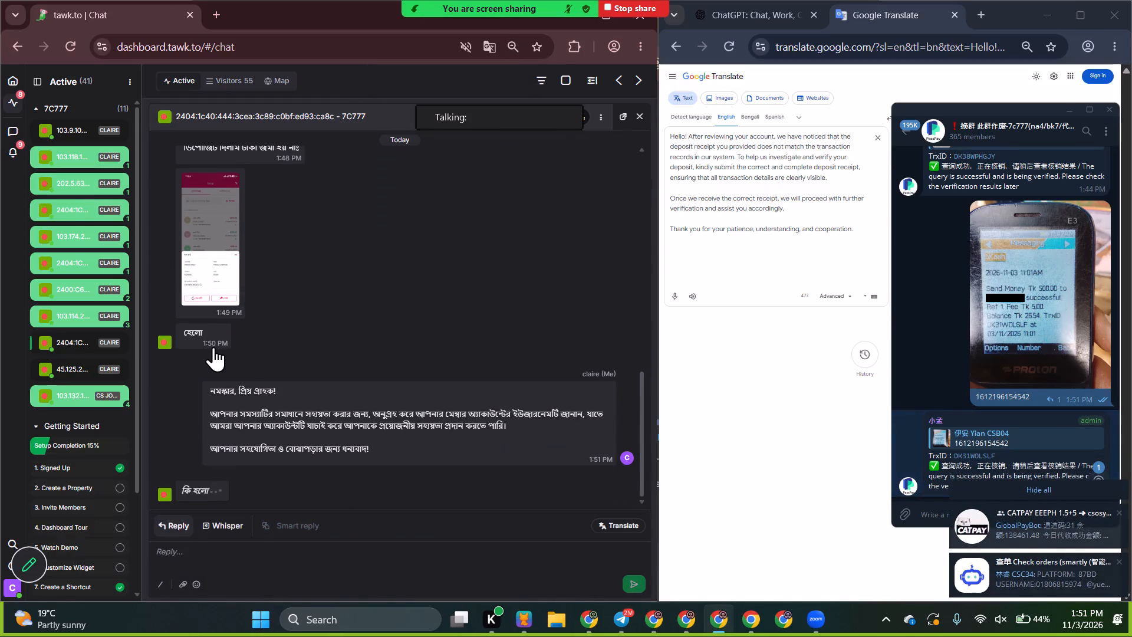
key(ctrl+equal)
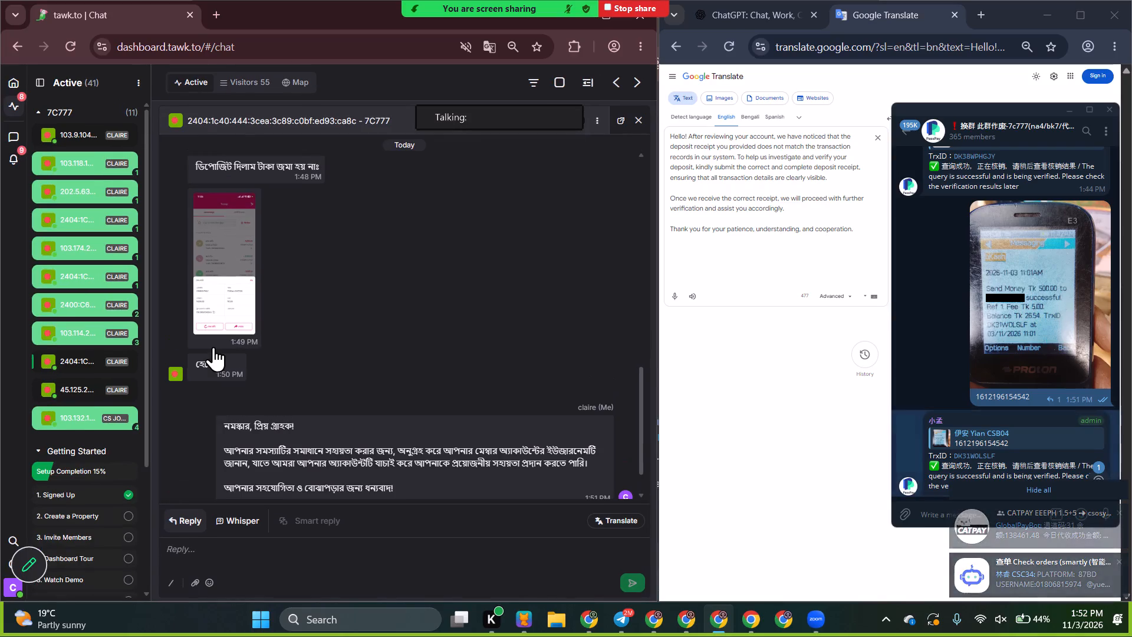
scroll(386, 316, down, 6)
click(78, 135)
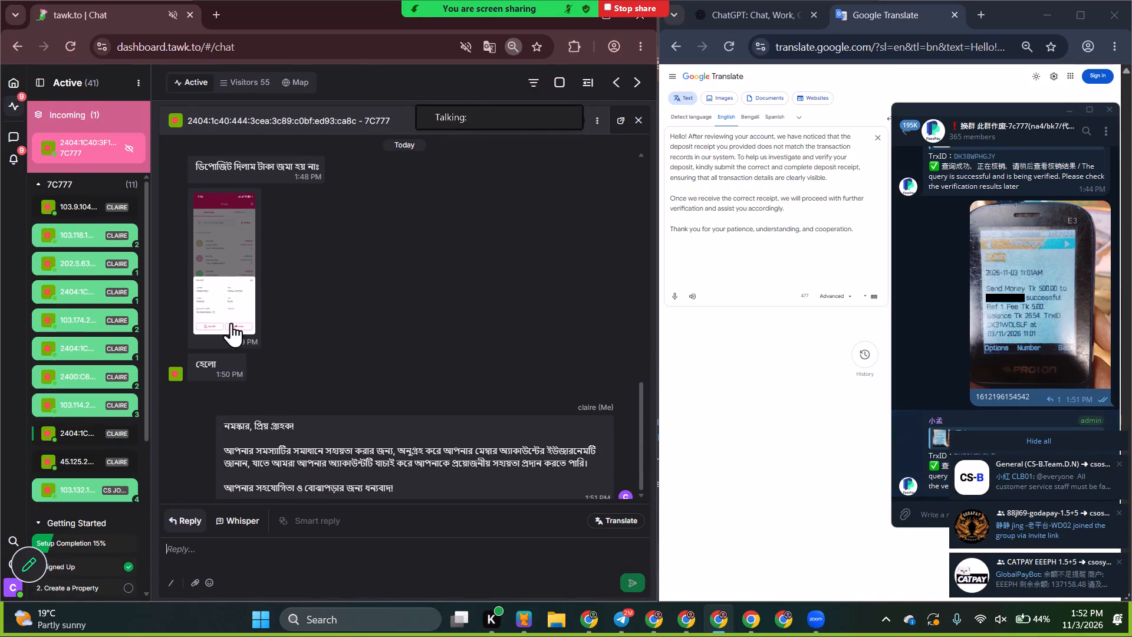
click(349, 507)
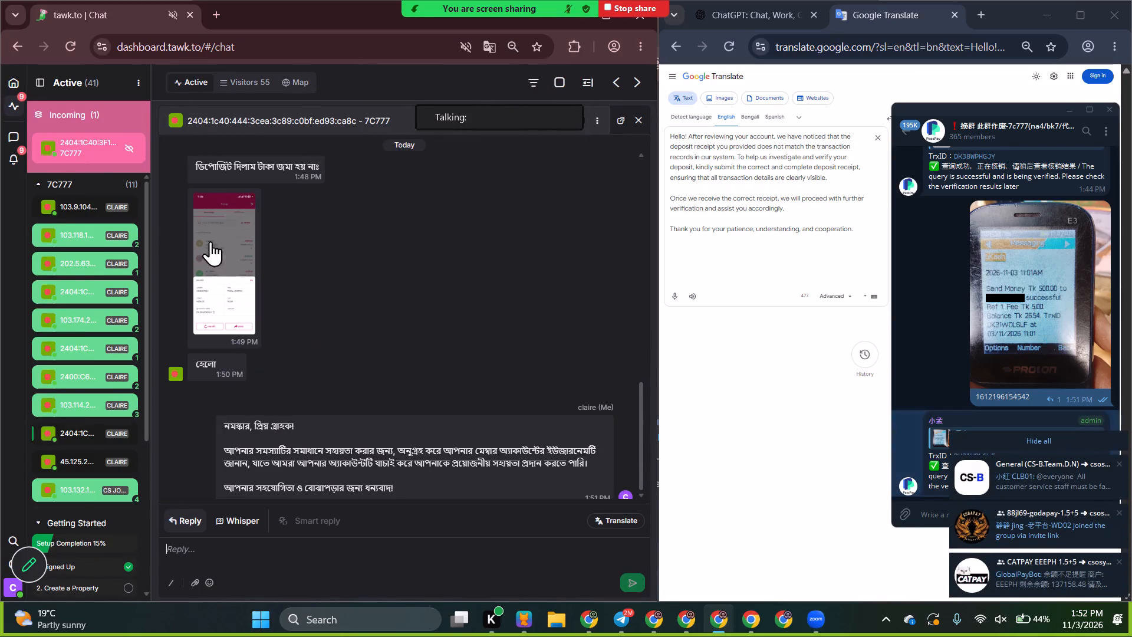
click(84, 152)
click(409, 474)
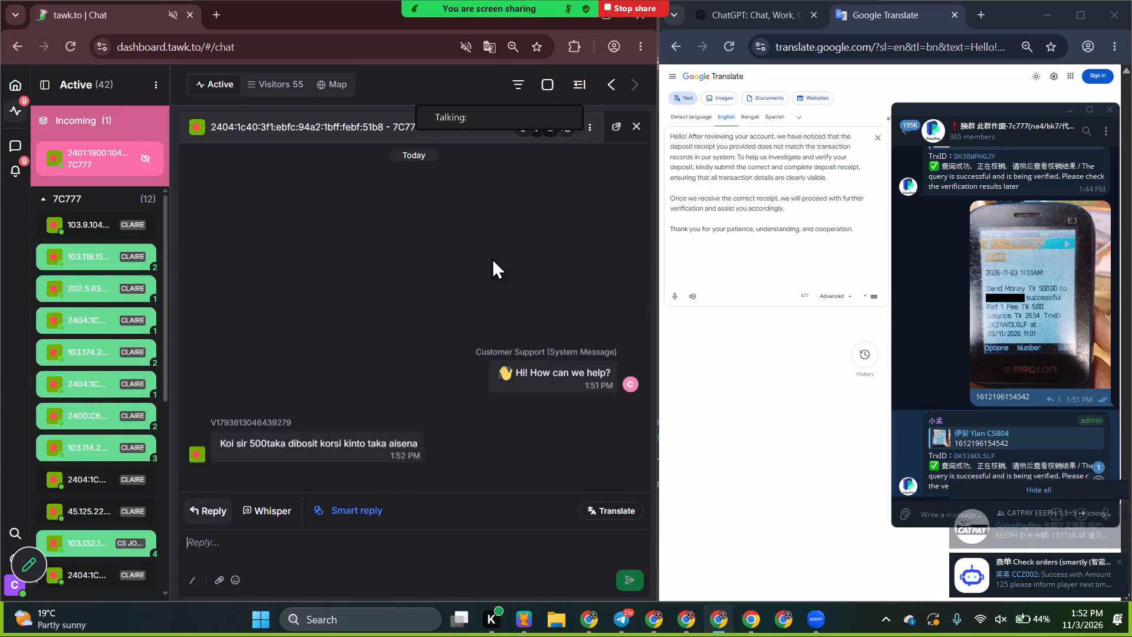
text(/he)
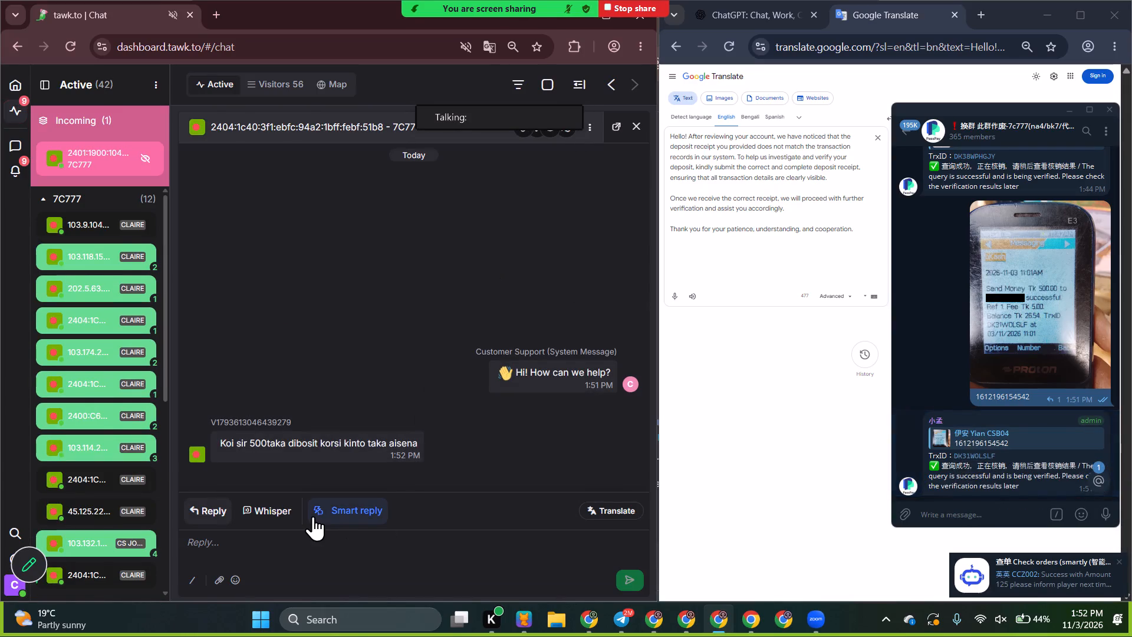
text(/he)
key(Return)
key(Return)
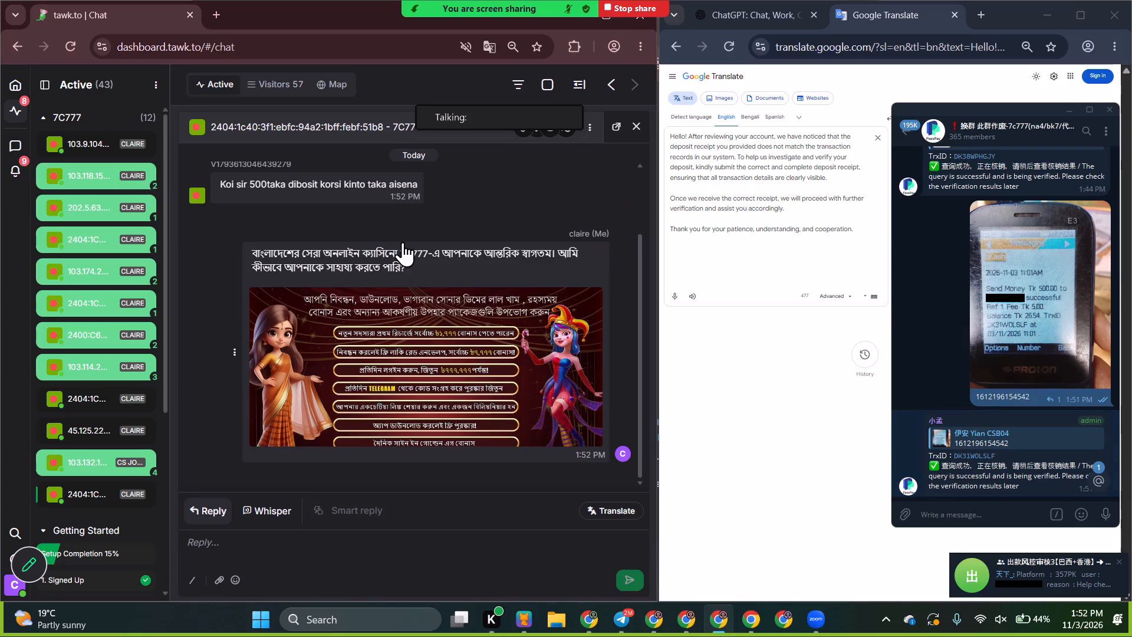
click(101, 182)
scroll(227, 303, down, 14)
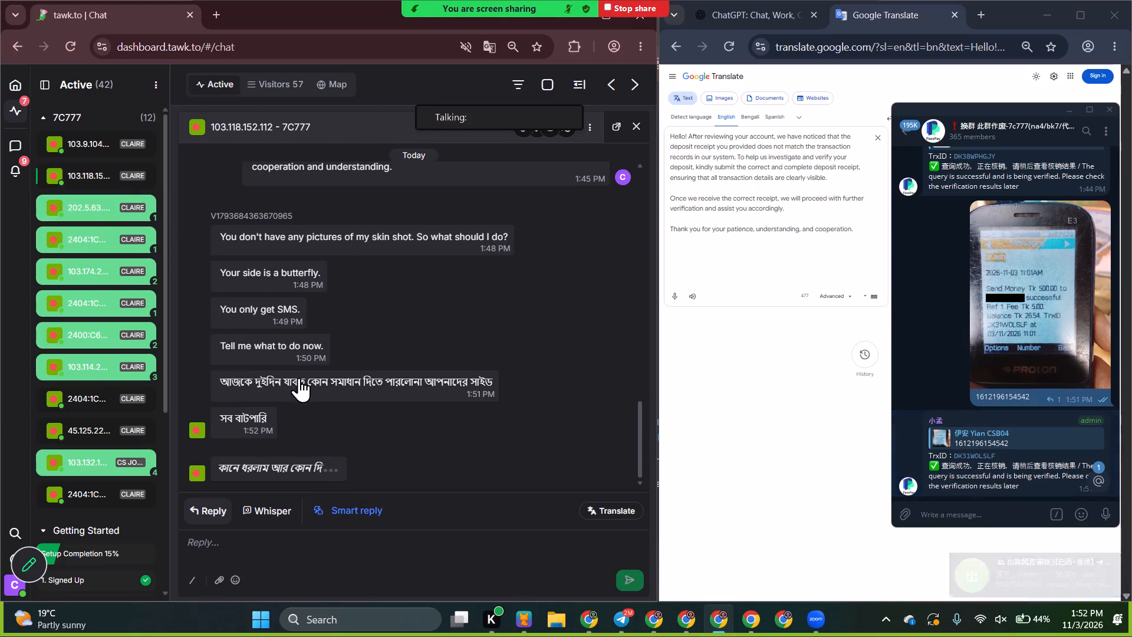
scroll(299, 377, down, 4)
click(114, 196)
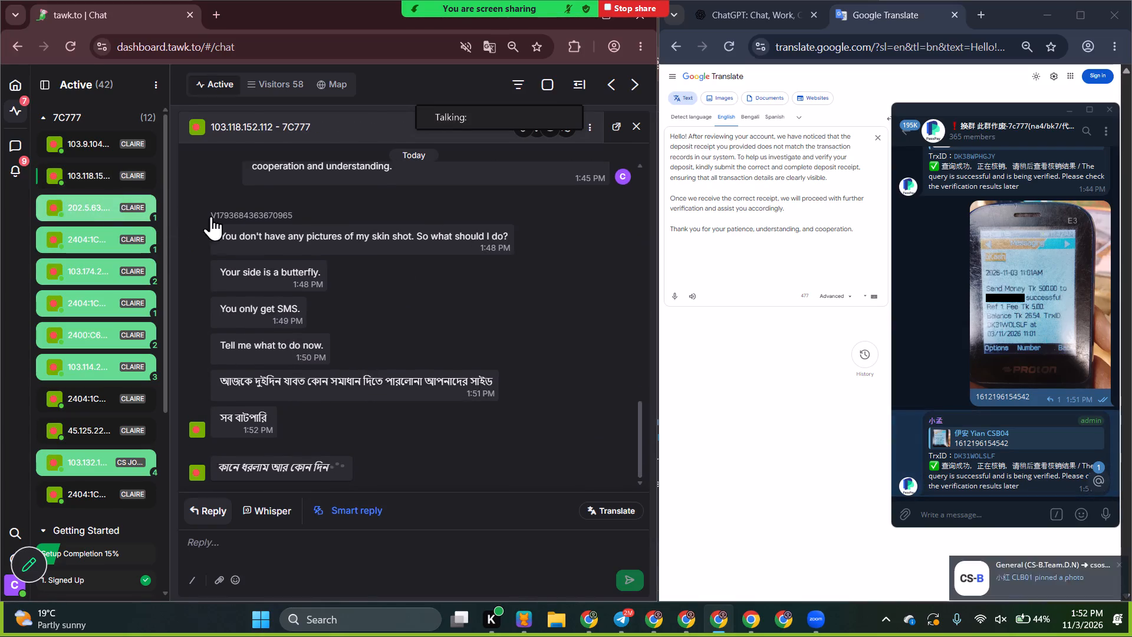
scroll(377, 351, down, 11)
scroll(377, 356, up, 1)
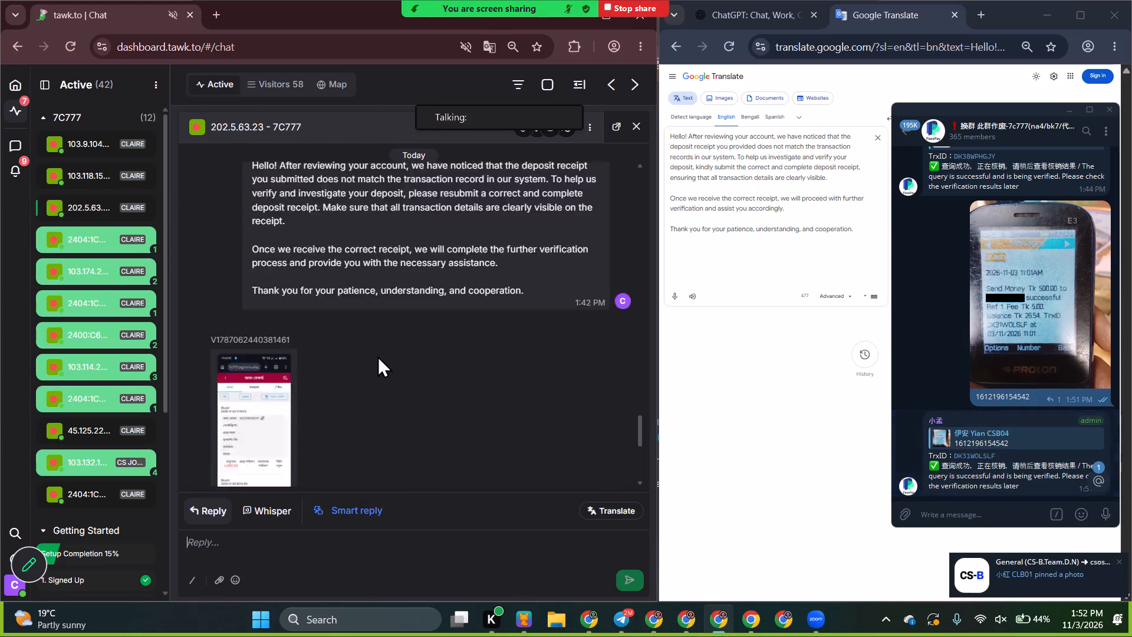
scroll(377, 356, down, 1)
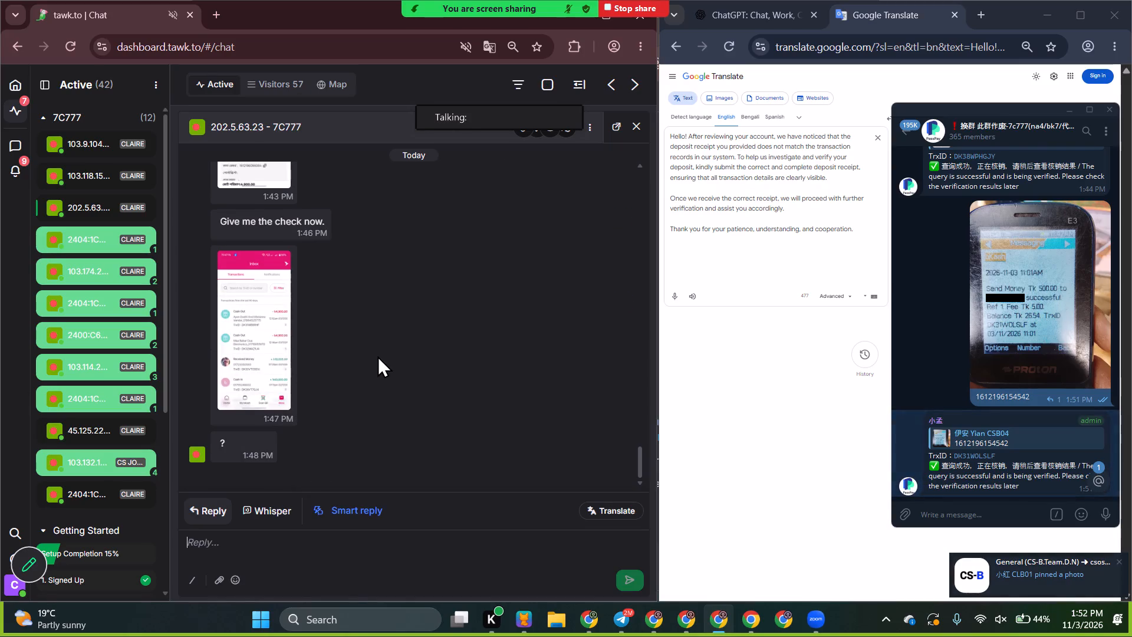
scroll(377, 356, up, 1)
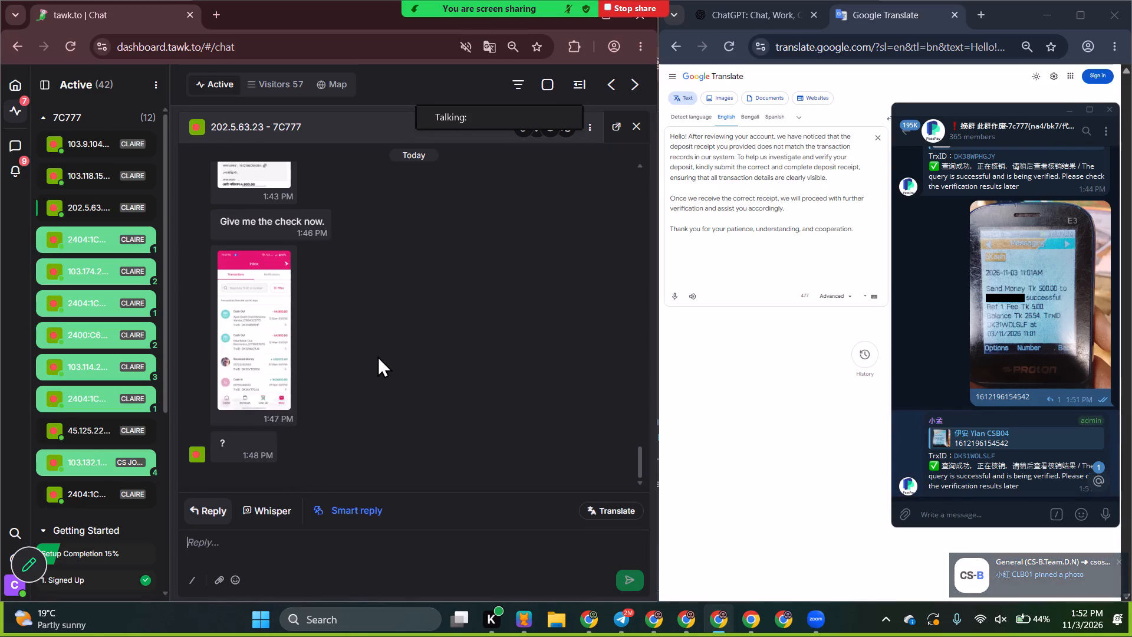
scroll(377, 356, up, 1)
scroll(377, 356, down, 1)
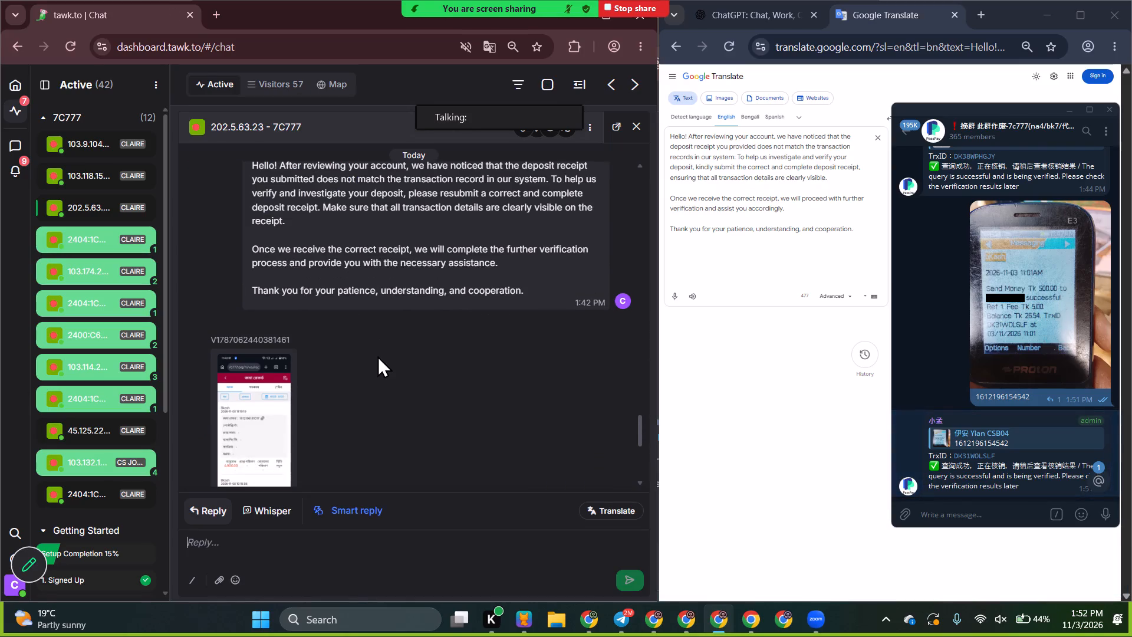
scroll(377, 356, up, 4)
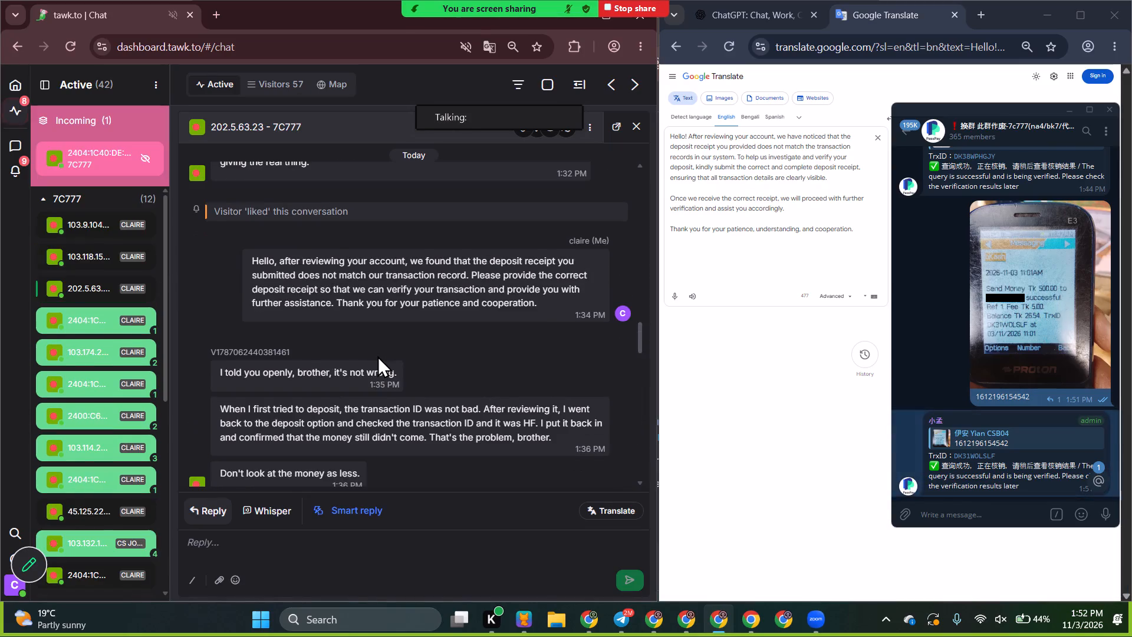
scroll(377, 356, up, 1)
click(79, 151)
click(459, 541)
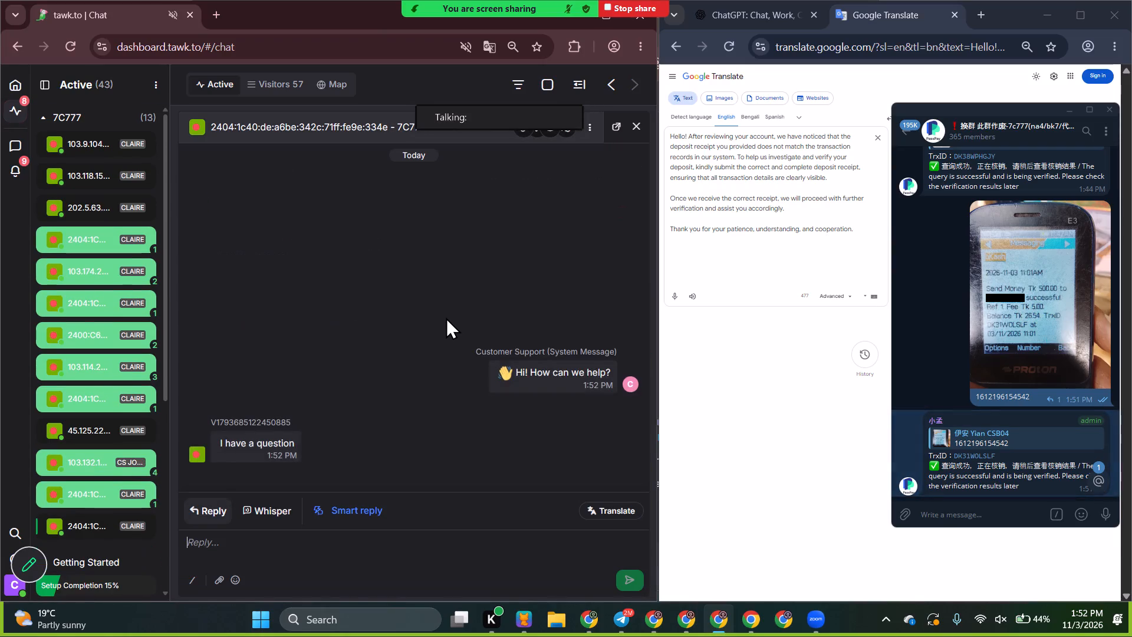
text(/he)
key(Return)
key(Return)
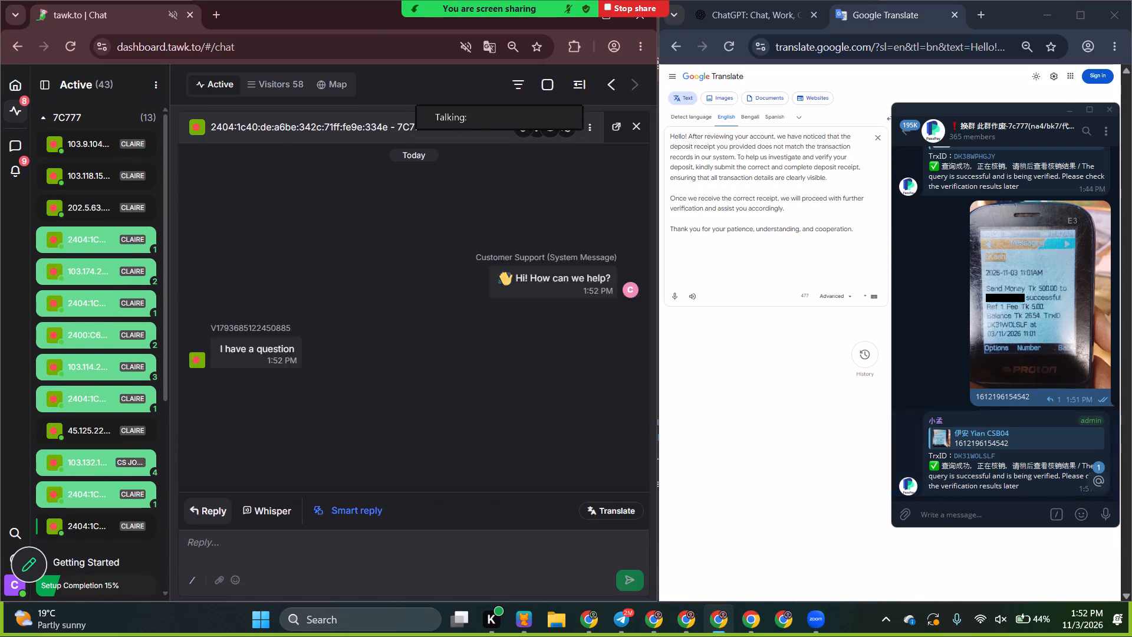
click(112, 243)
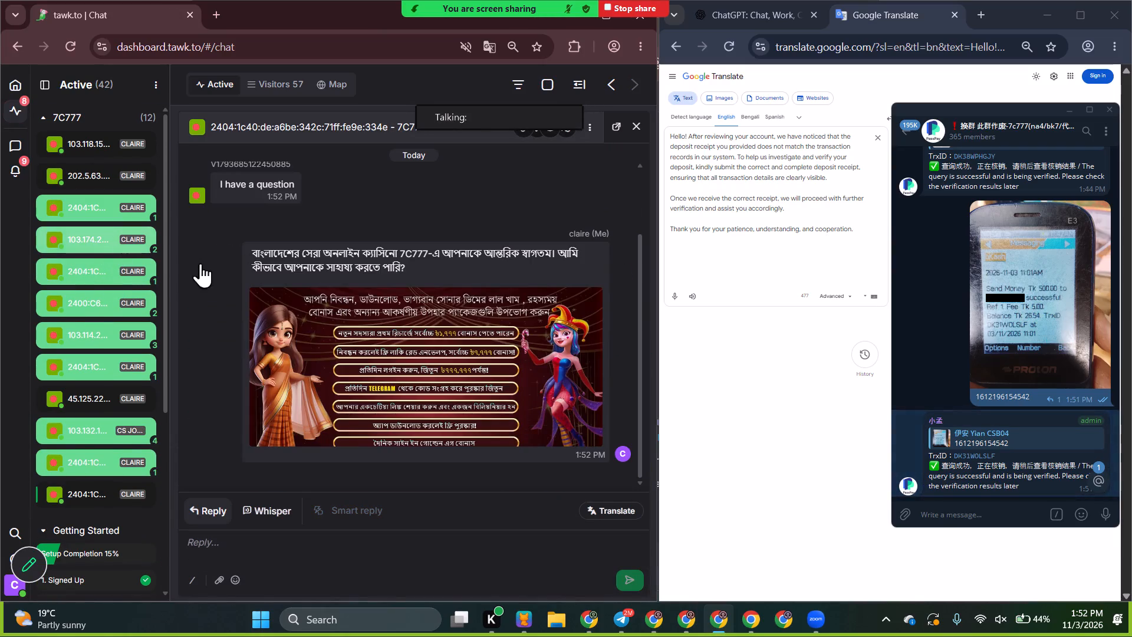
scroll(247, 290, down, 3)
scroll(340, 343, down, 5)
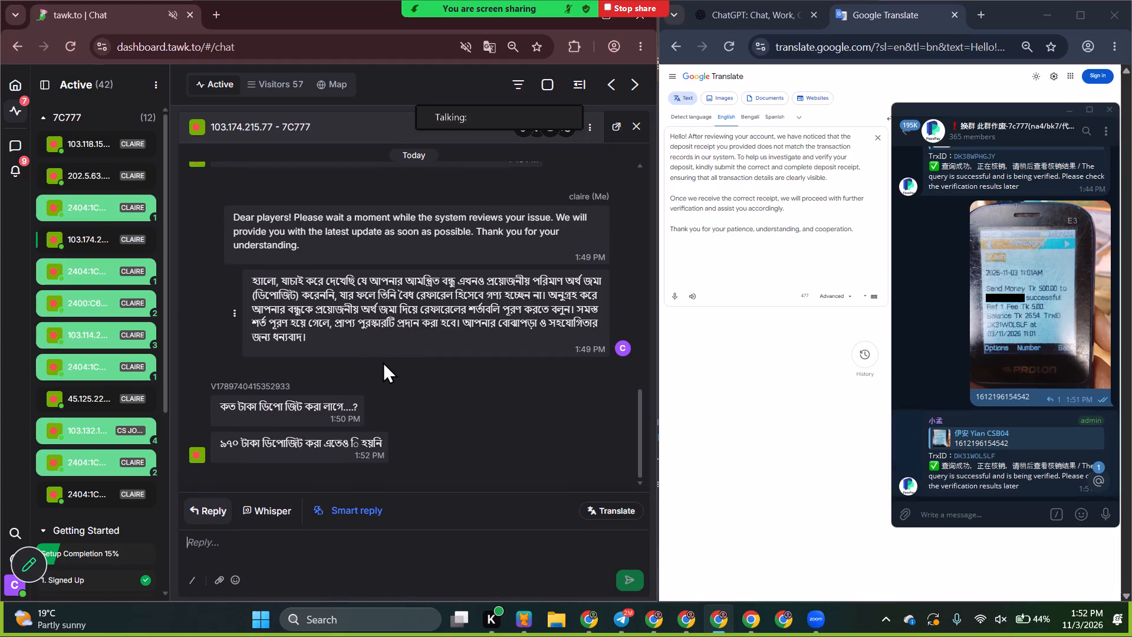
right_click(383, 362)
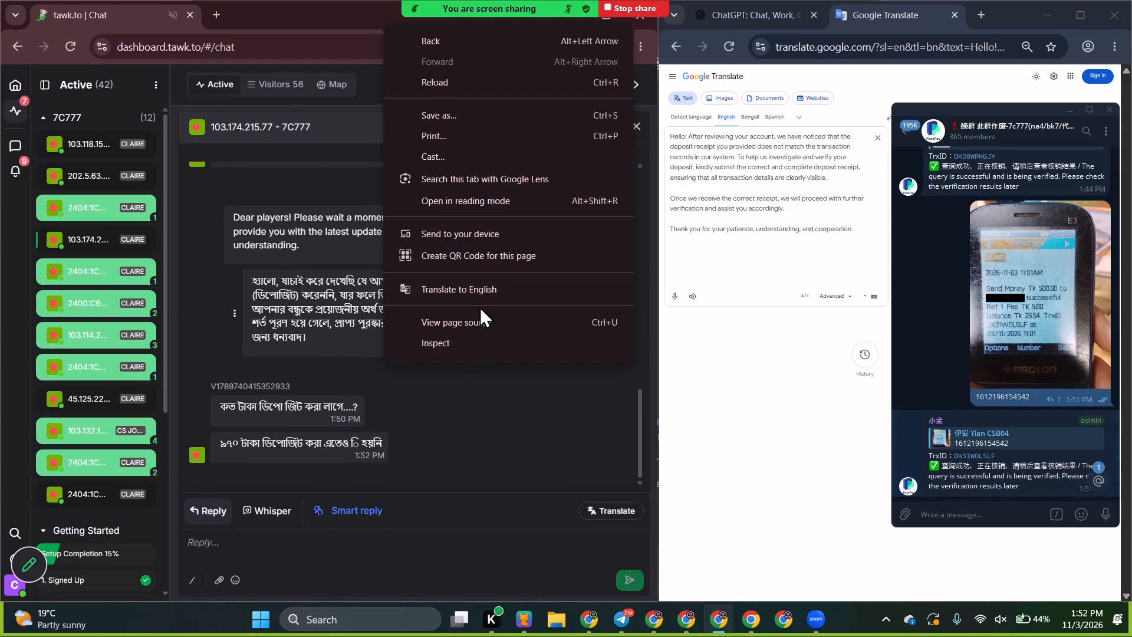
click(481, 298)
click(409, 75)
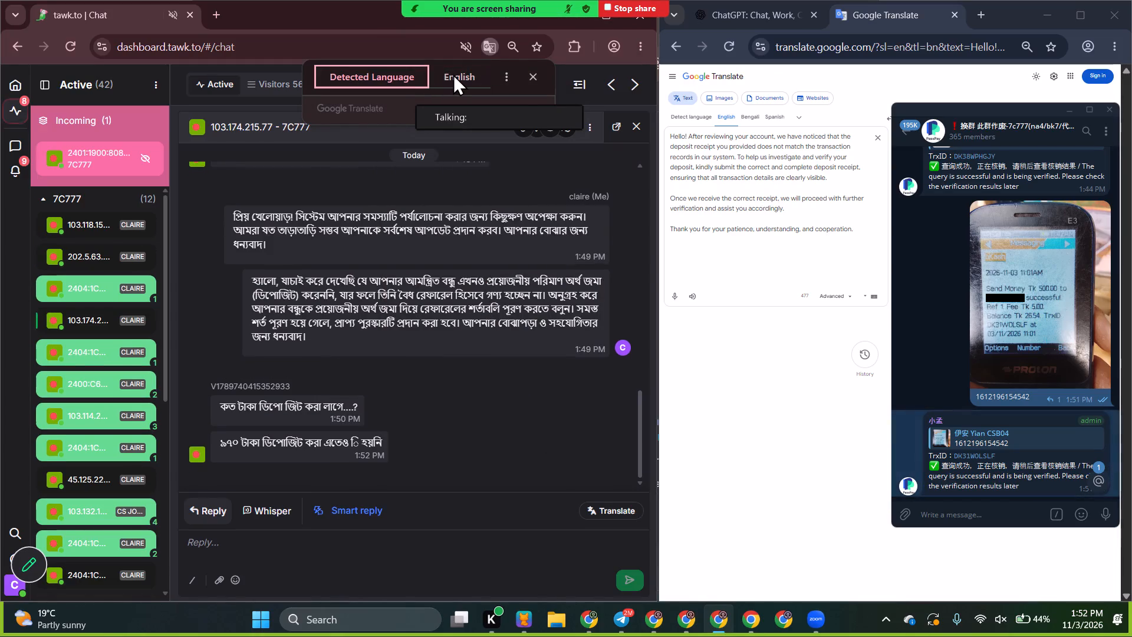
click(453, 74)
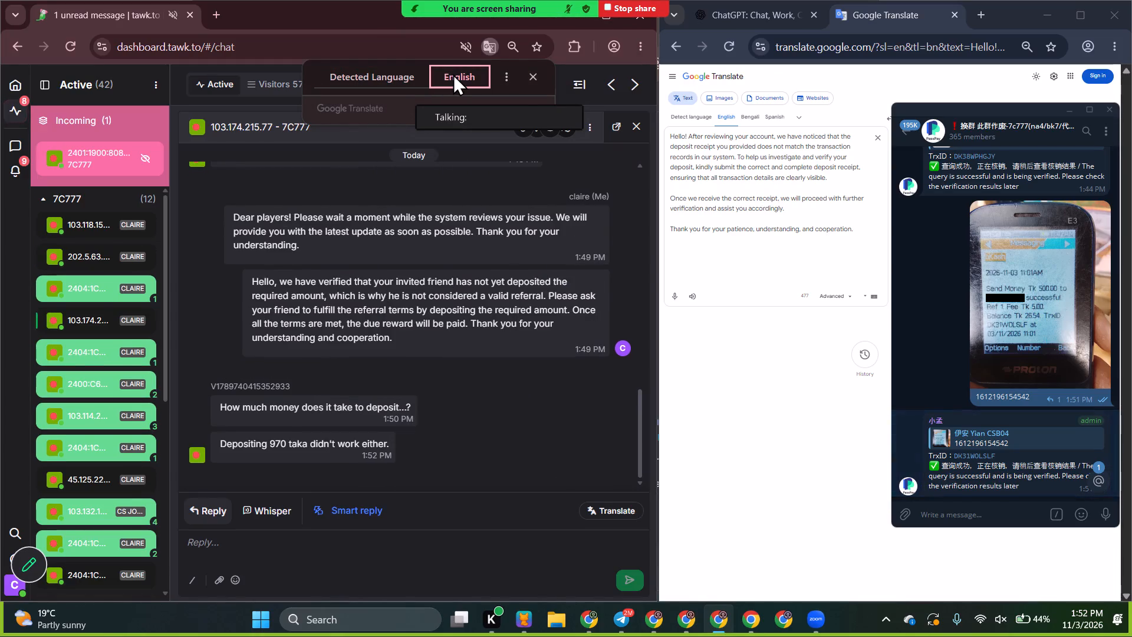
click(299, 540)
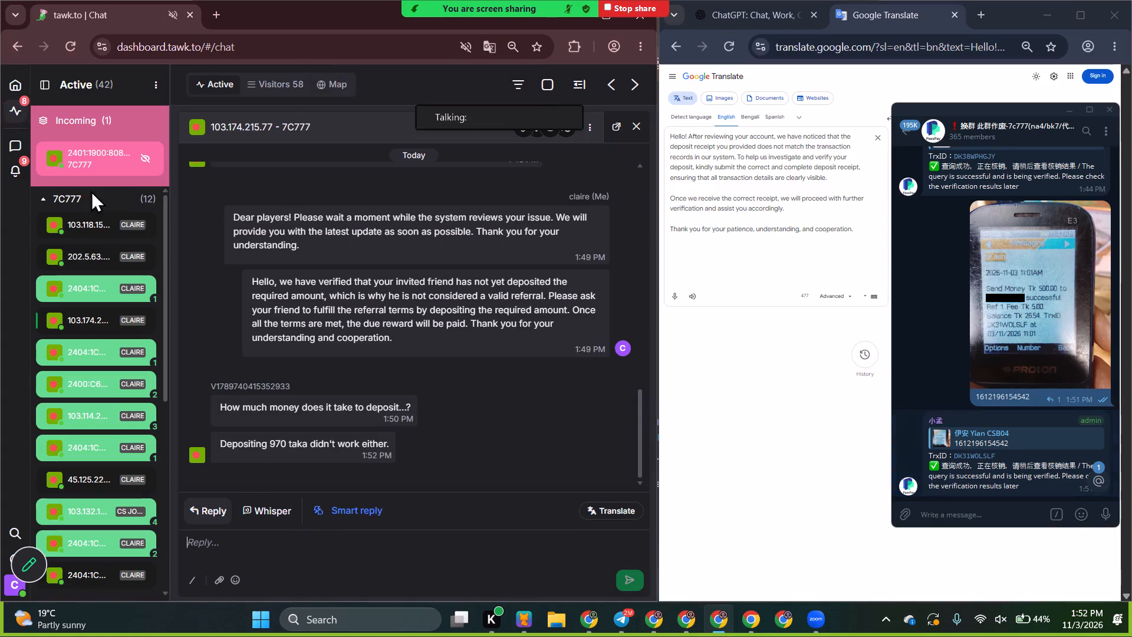
click(93, 164)
click(472, 550)
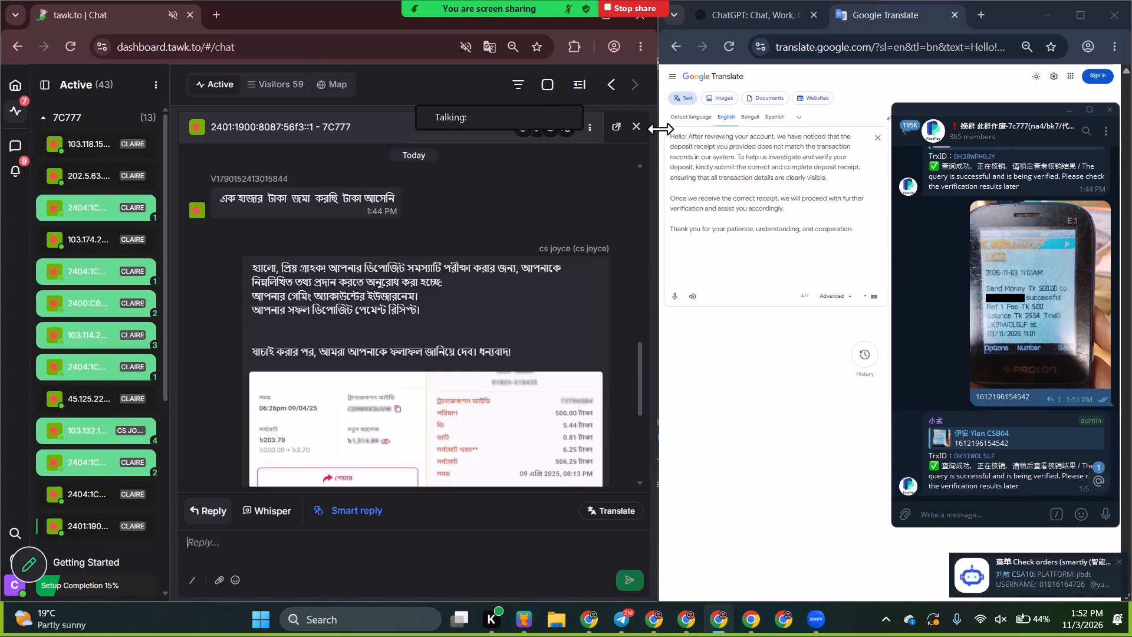
click(632, 127)
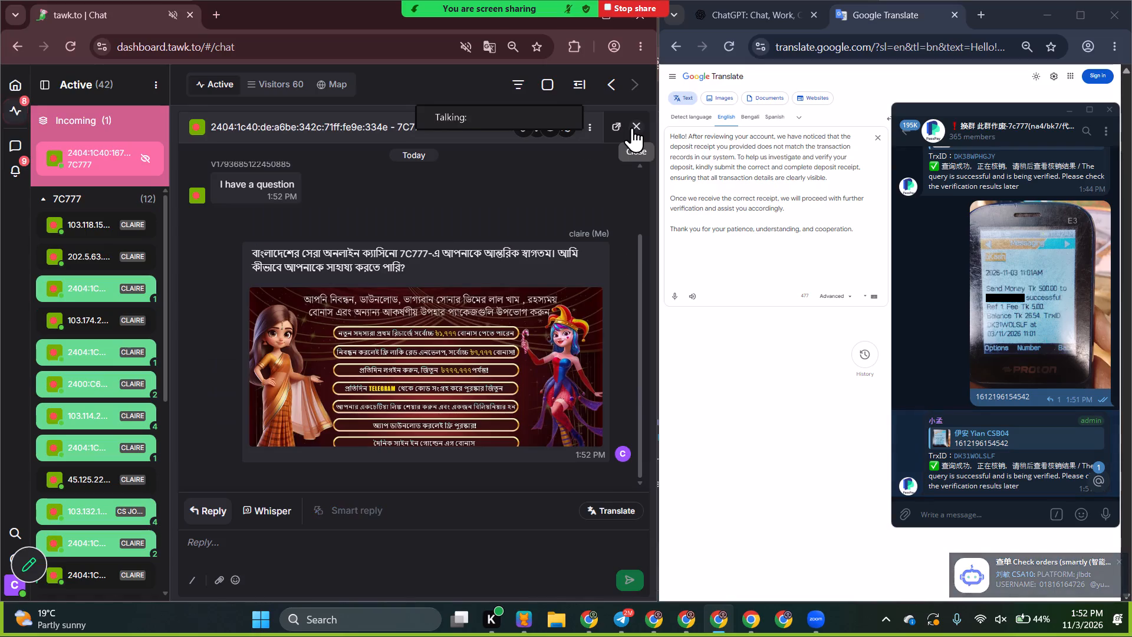
click(94, 161)
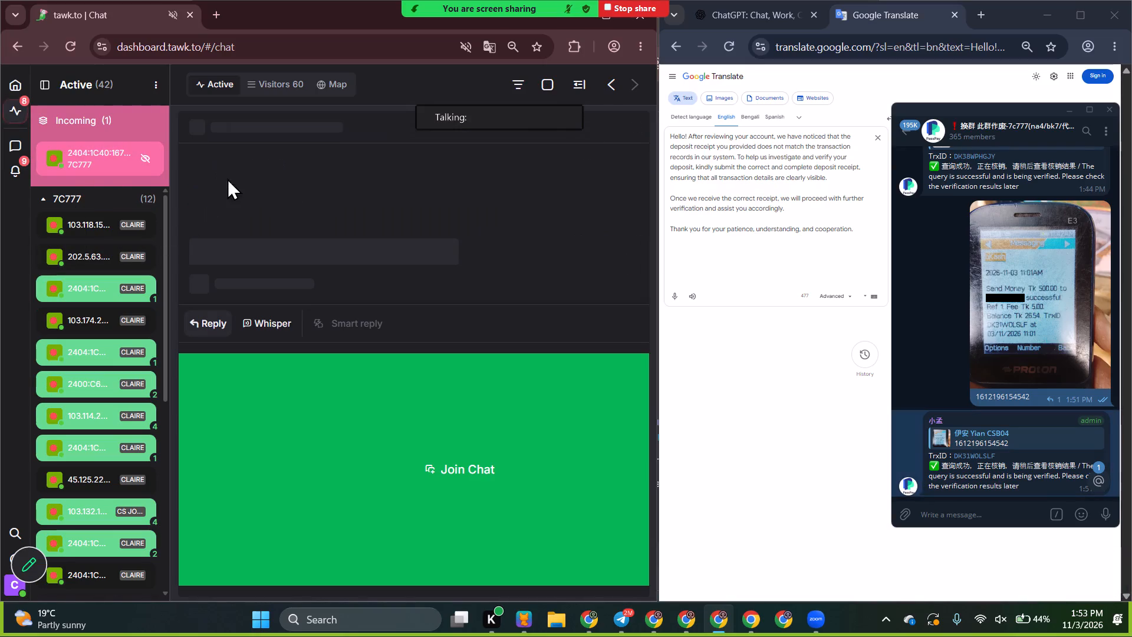
scroll(338, 240, down, 6)
click(376, 487)
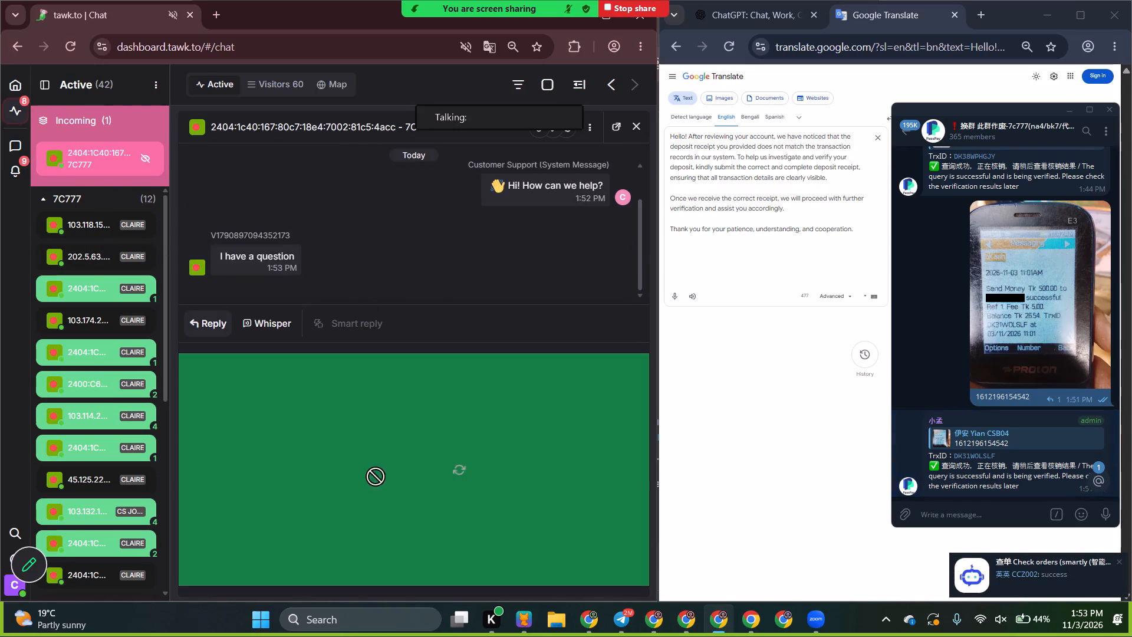
text(/he)
key(Return)
key(Return)
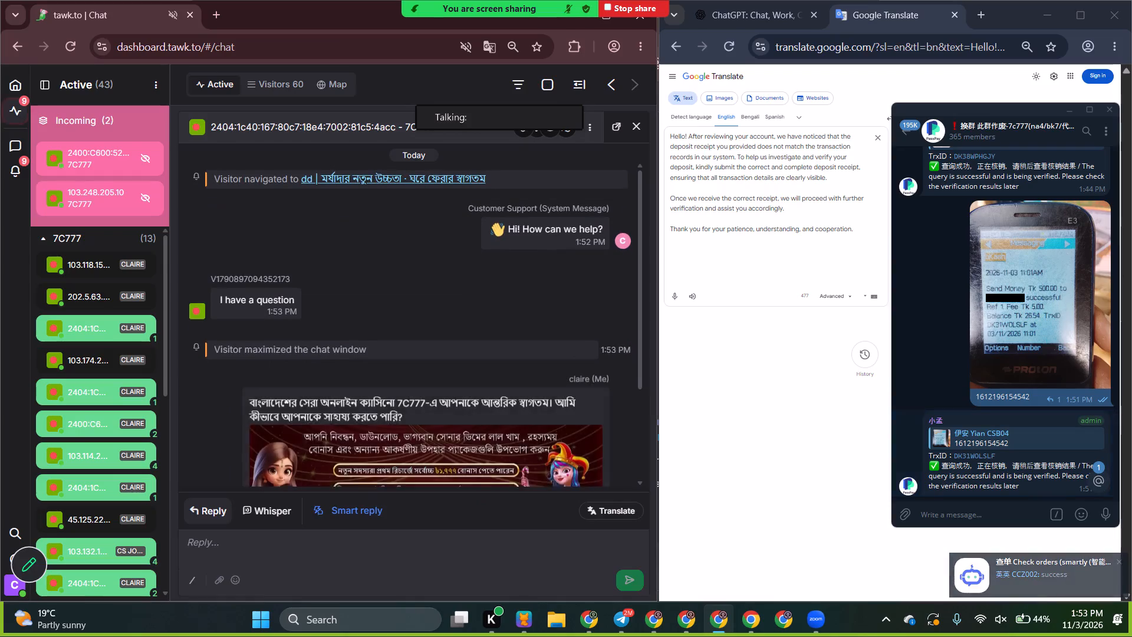
click(140, 426)
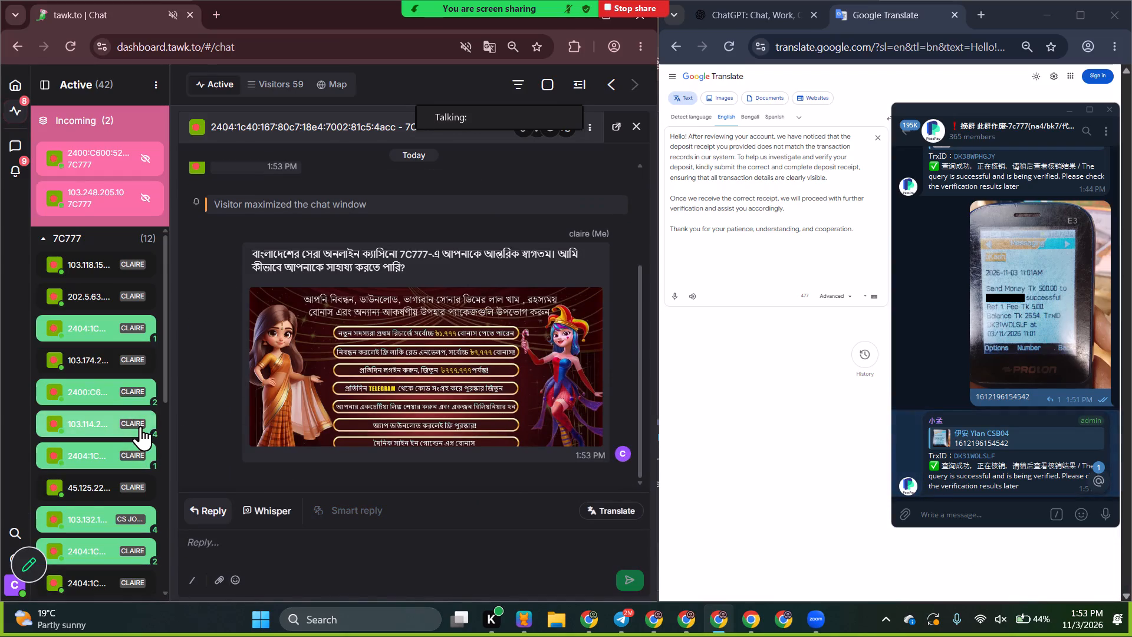
scroll(305, 398, down, 9)
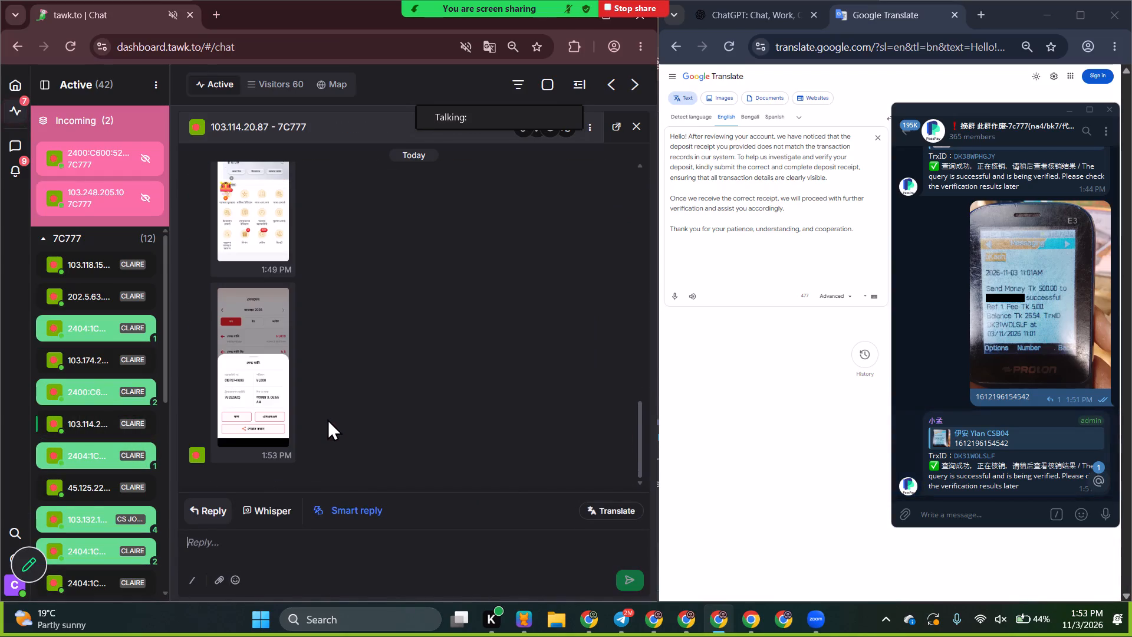
text(/wai)
key(Return)
key(Return)
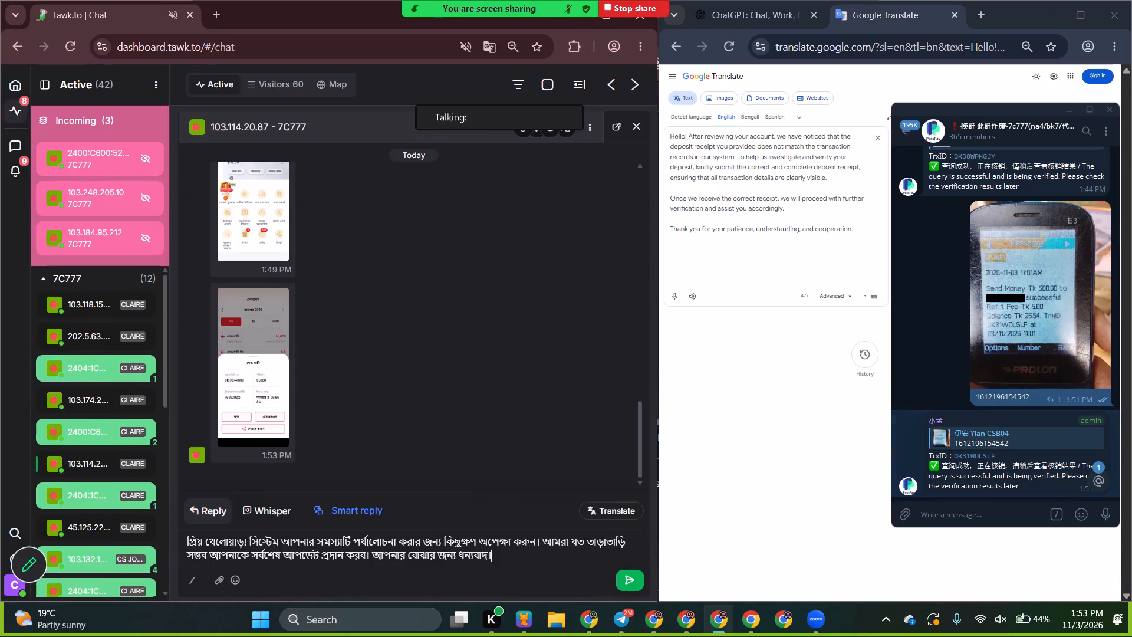
click(119, 557)
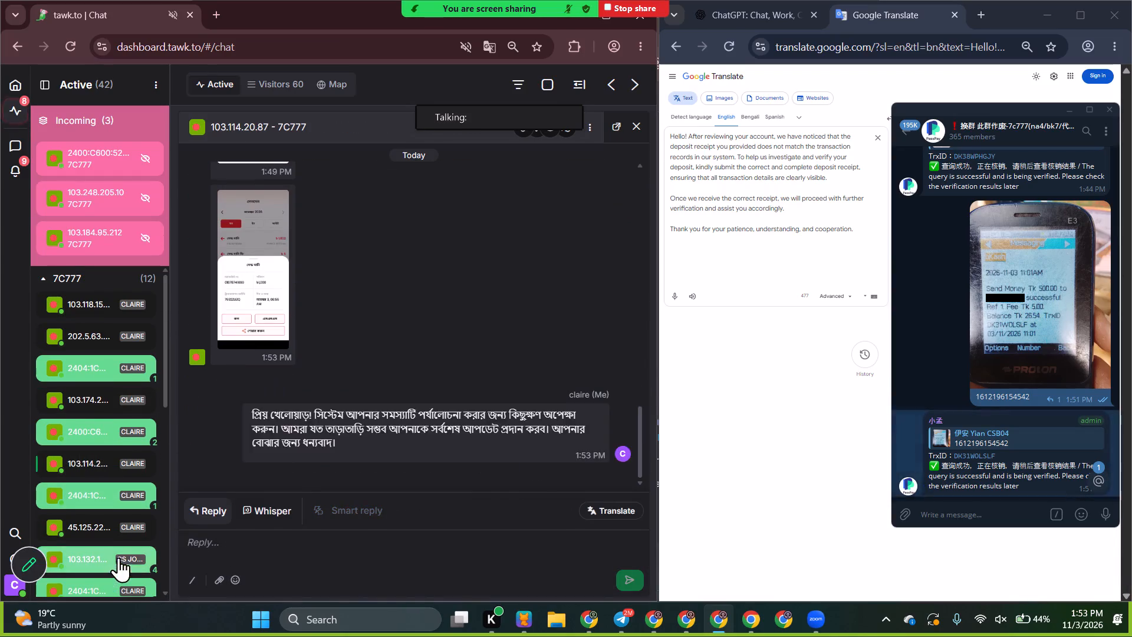
click(633, 122)
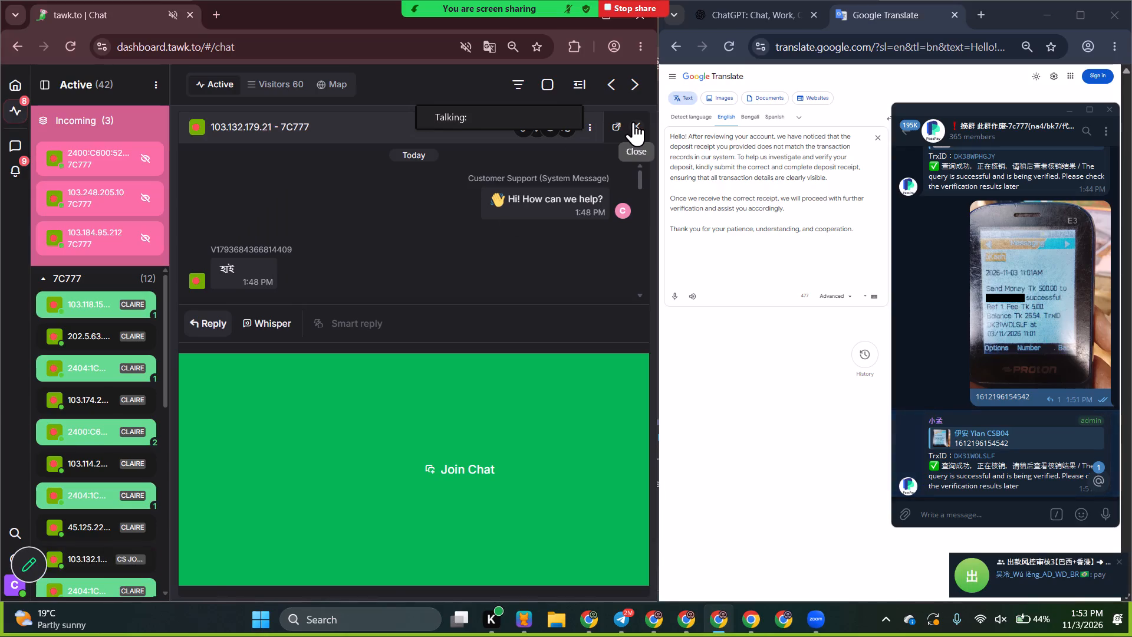
click(633, 122)
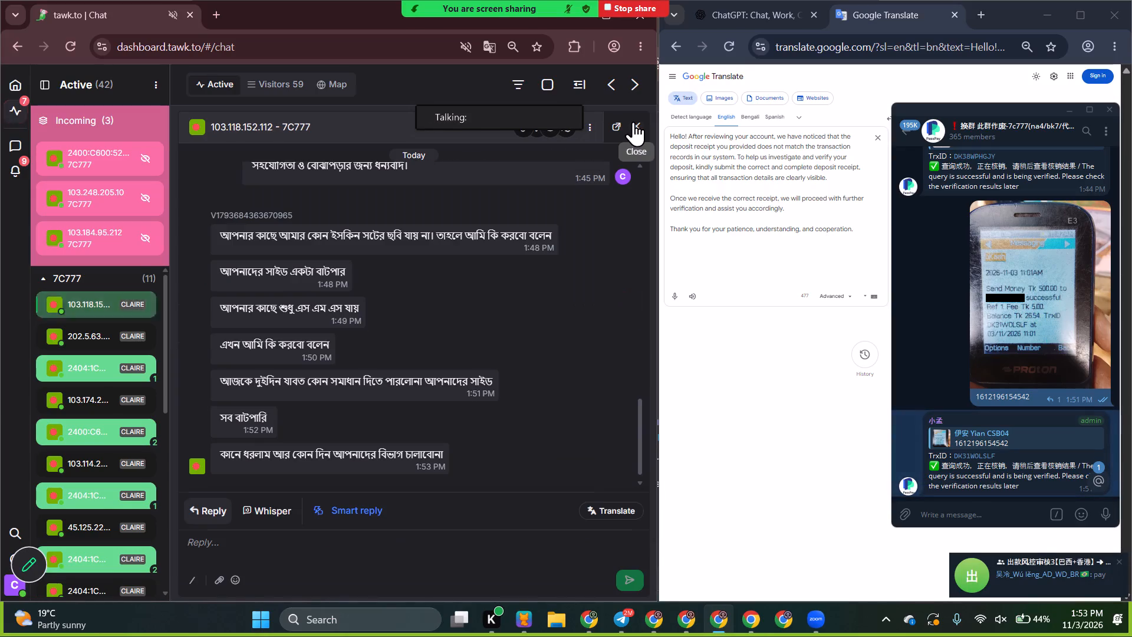
scroll(412, 274, down, 4)
right_click(416, 275)
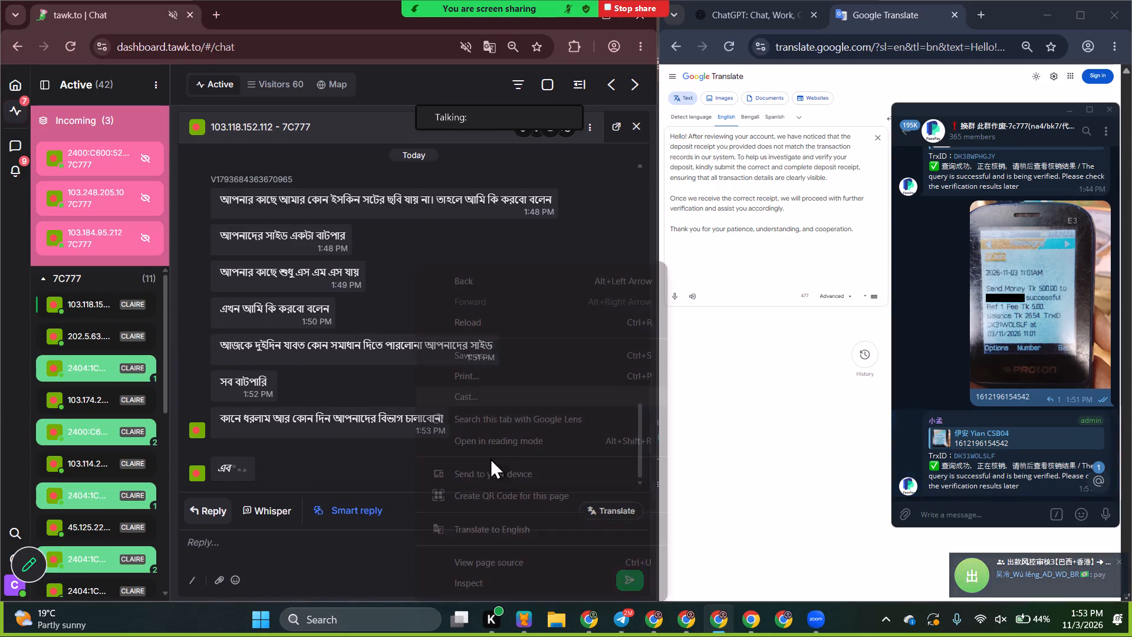
click(479, 528)
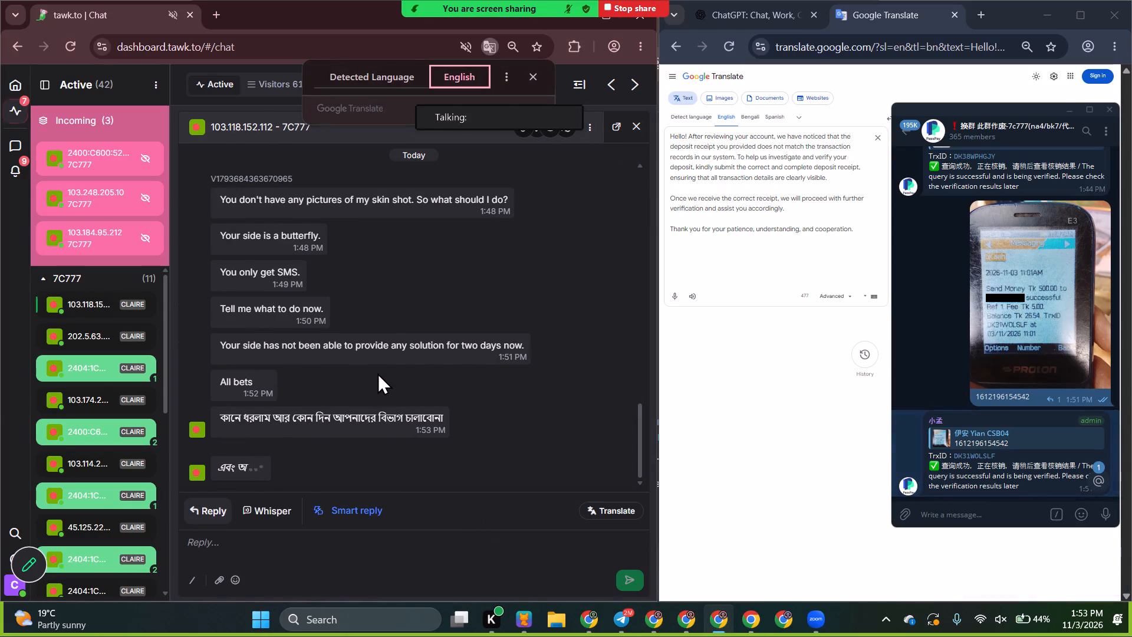
scroll(383, 370, up, 1)
scroll(383, 370, down, 3)
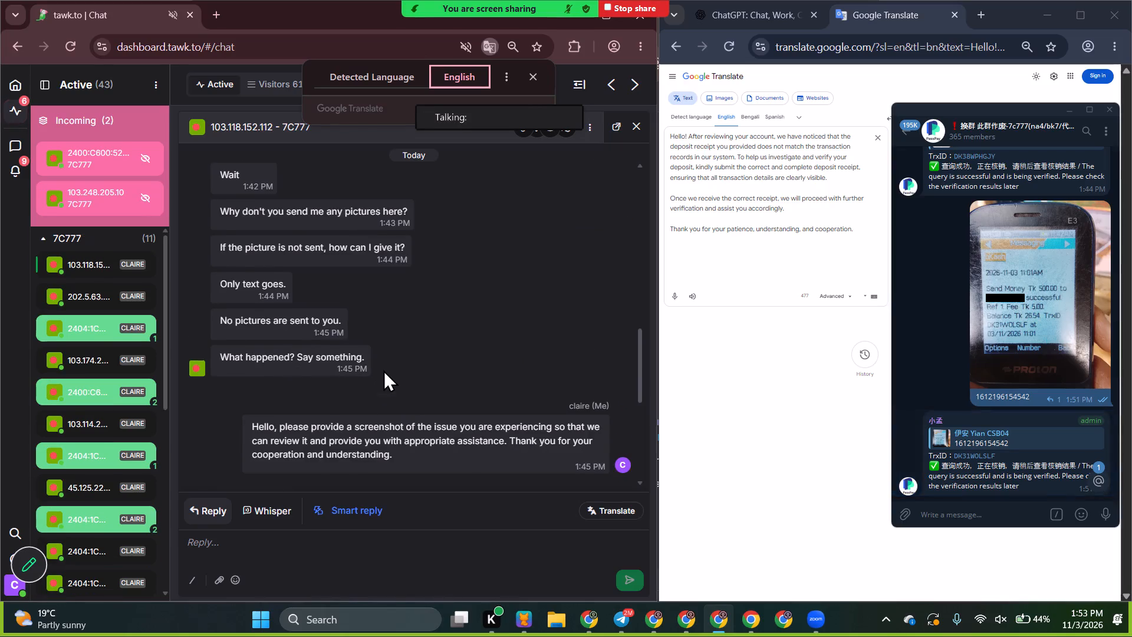
scroll(383, 370, down, 5)
click(229, 537)
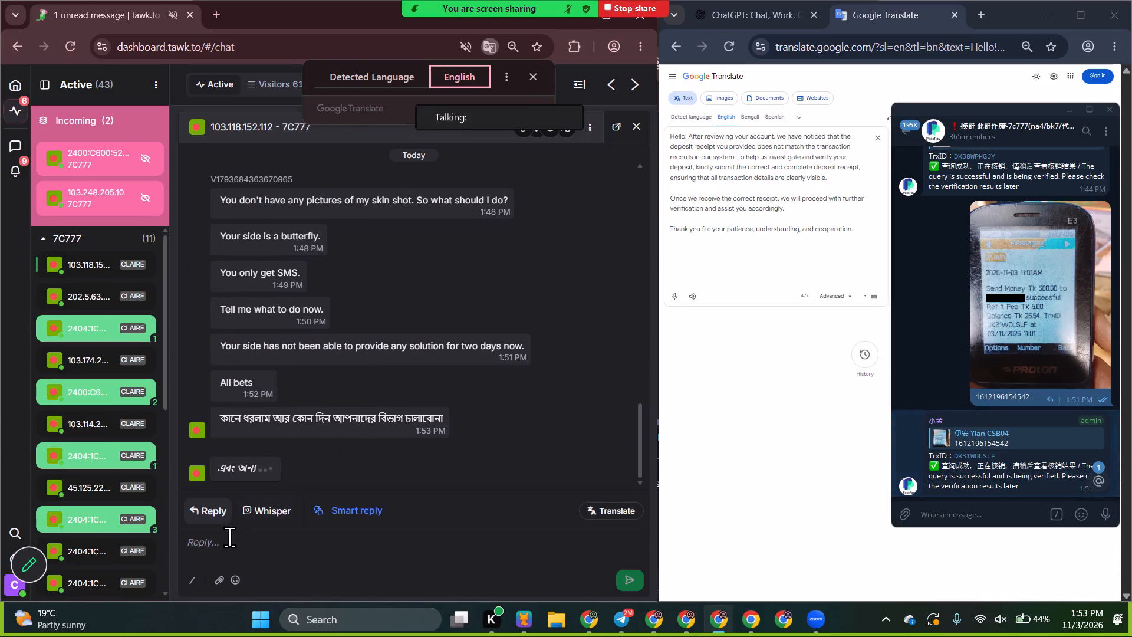
text(/c)
key(BackSpace)
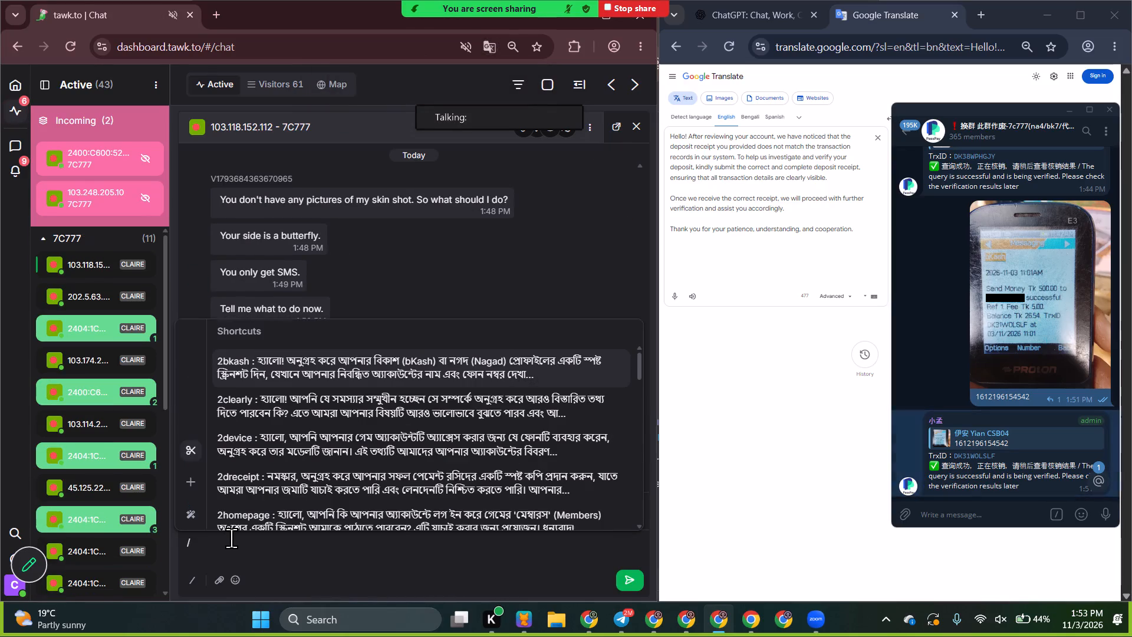
text(clea)
key(Return)
key(Return)
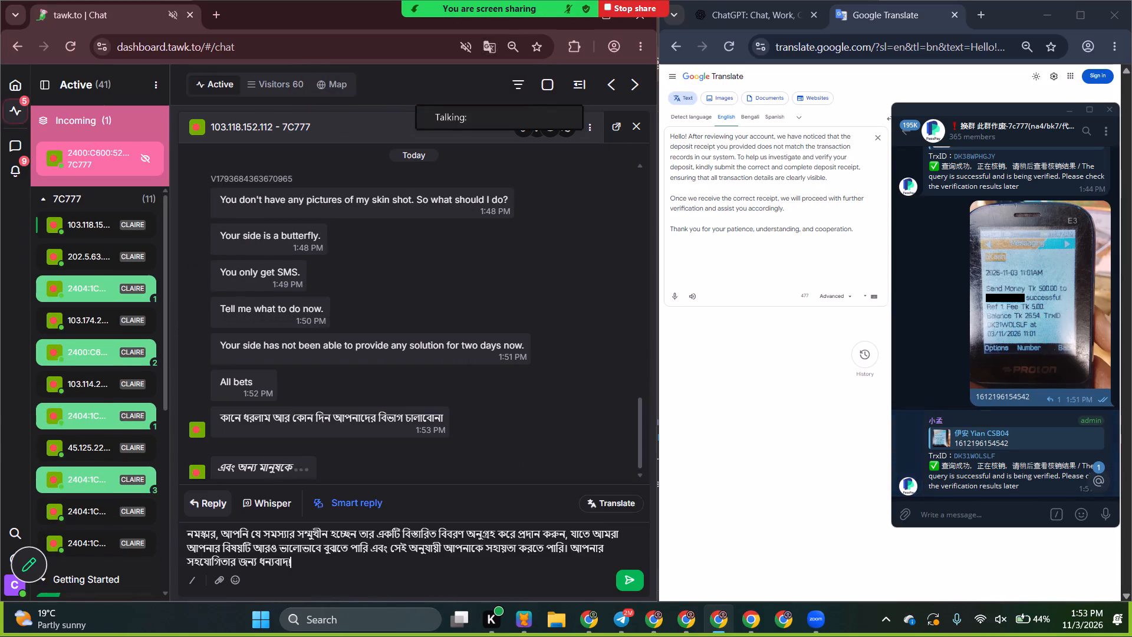
click(118, 487)
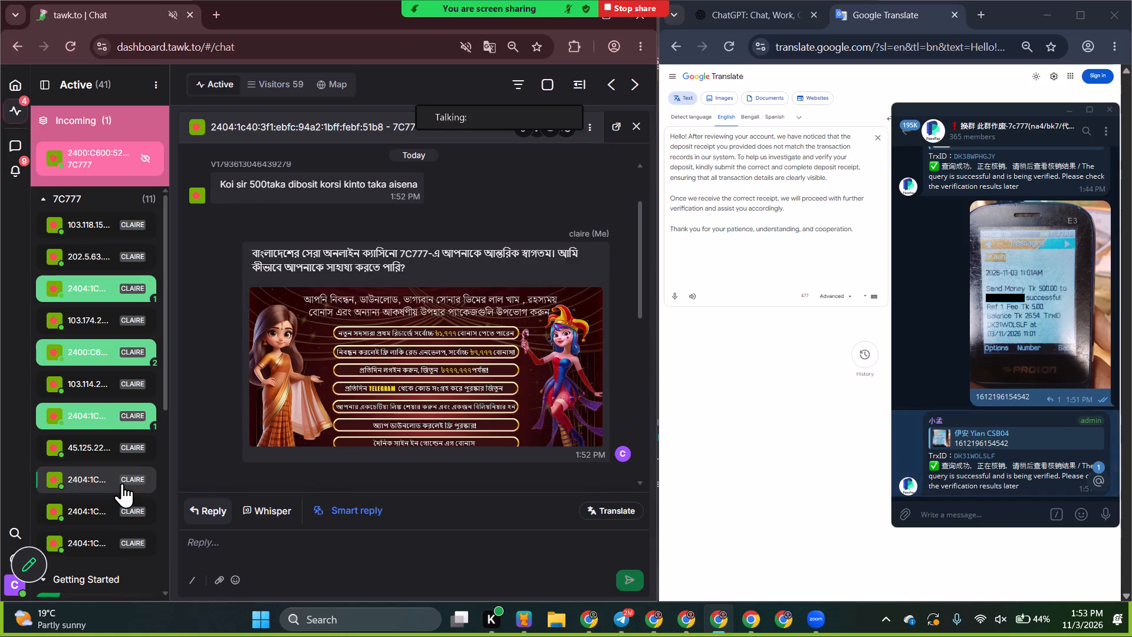
scroll(274, 395, down, 2)
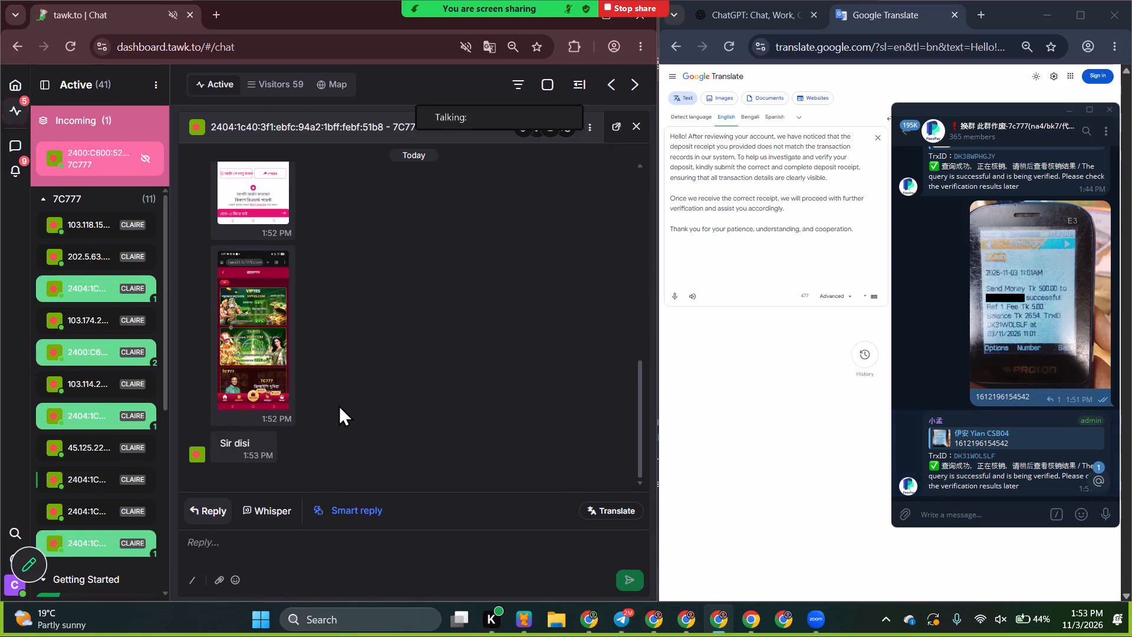
scroll(338, 405, up, 1)
scroll(338, 405, down, 5)
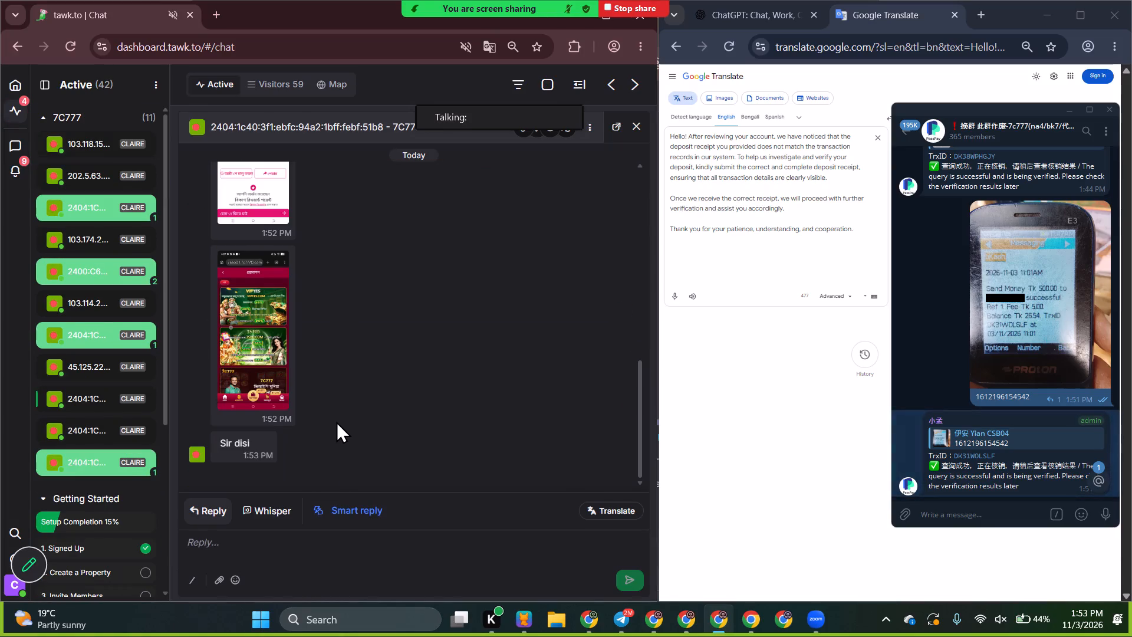
text(/wai)
key(Return)
key(Return)
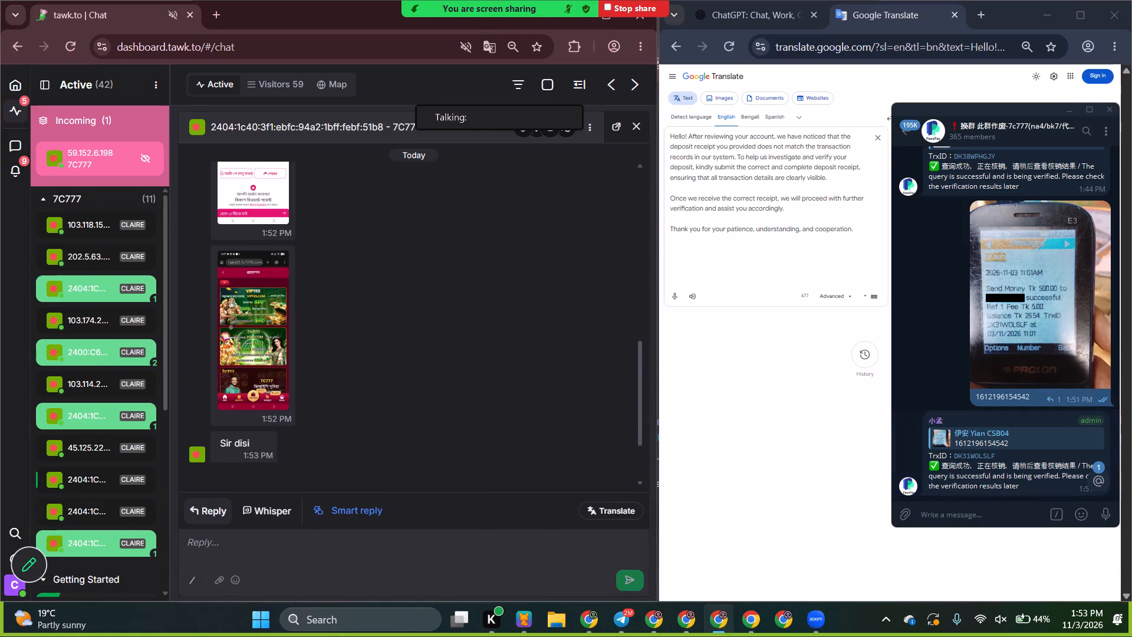
click(128, 343)
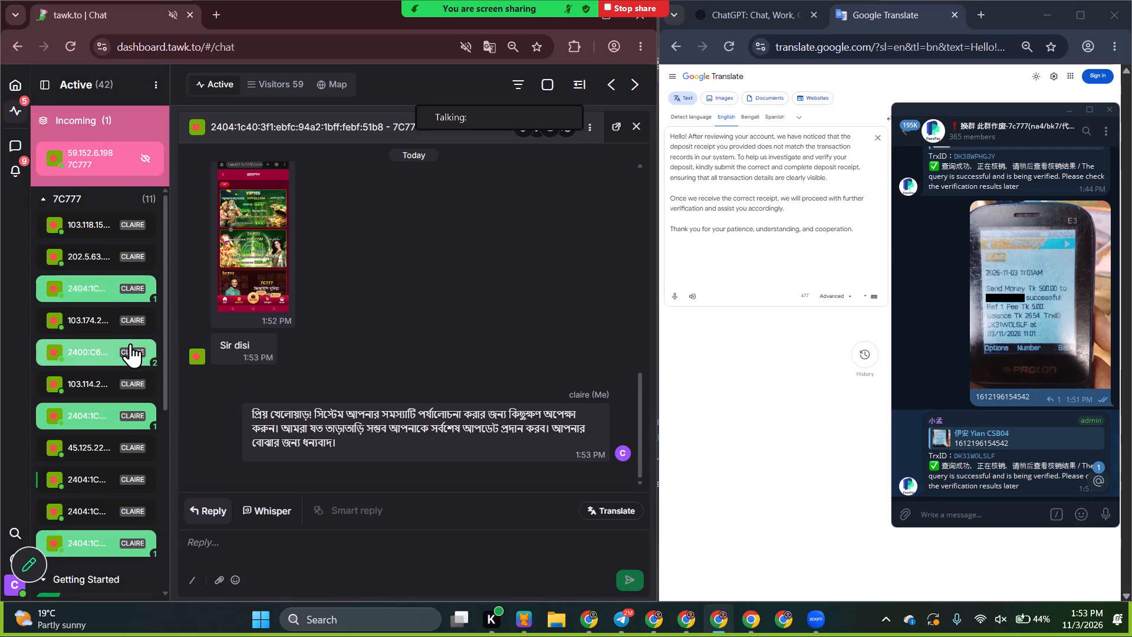
scroll(275, 371, down, 5)
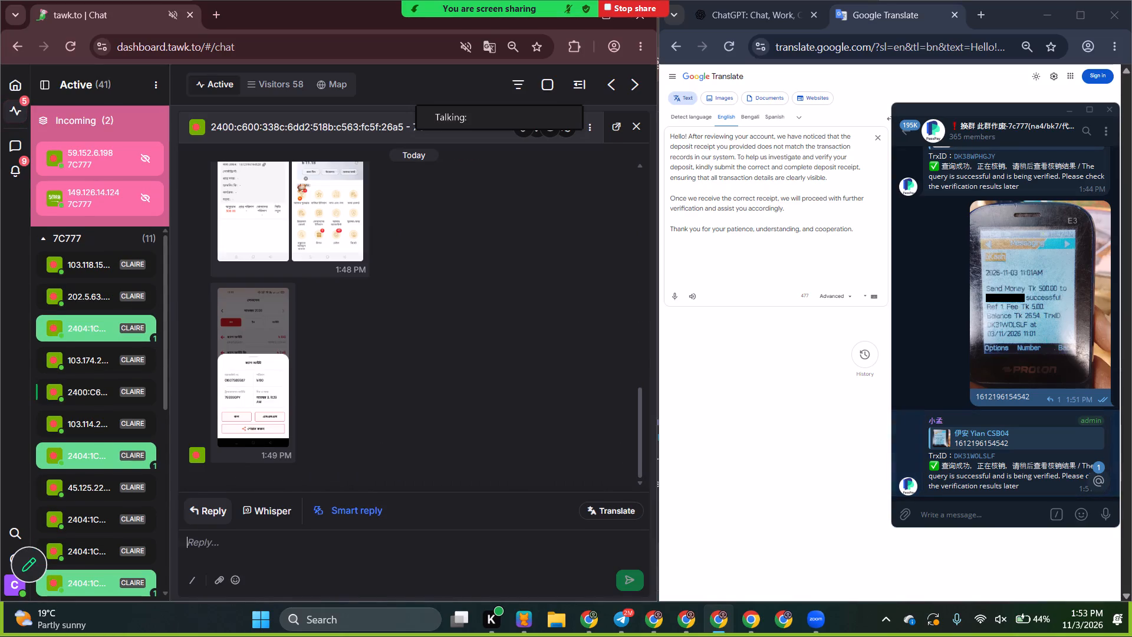
text(/wai)
key(Return)
key(Return)
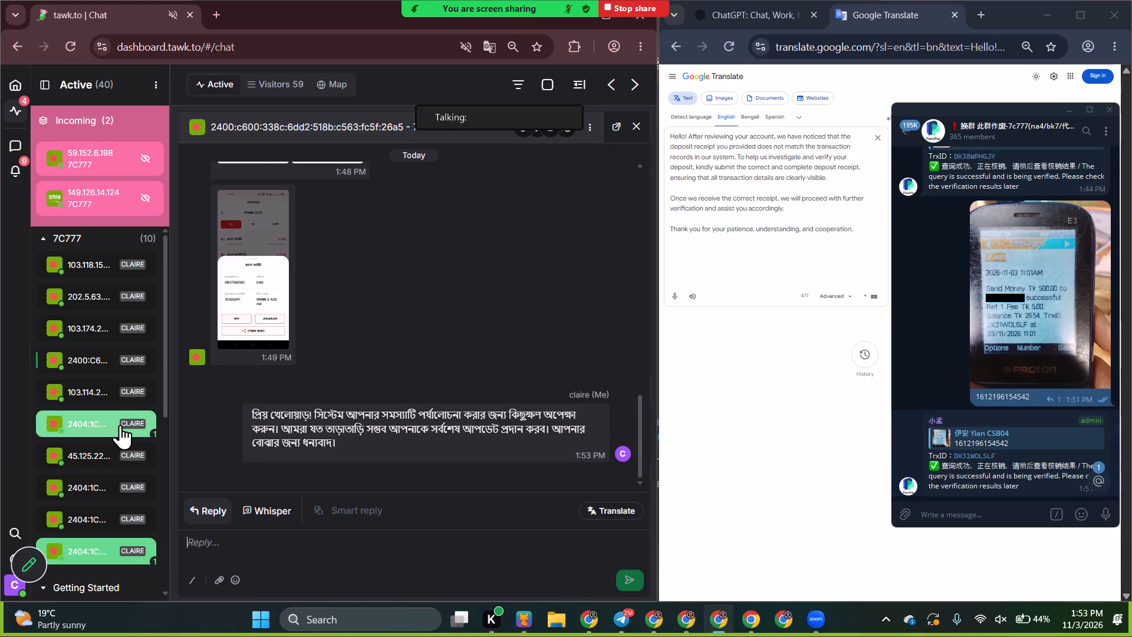
click(120, 425)
scroll(388, 354, down, 3)
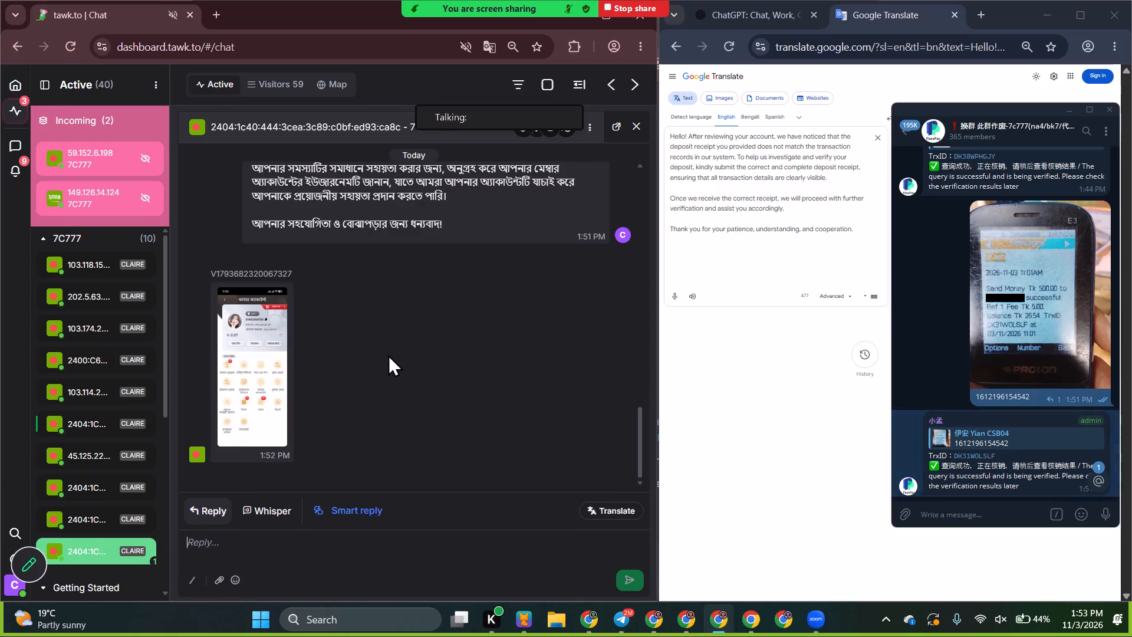
text(/wai)
key(Return)
key(Return)
click(106, 198)
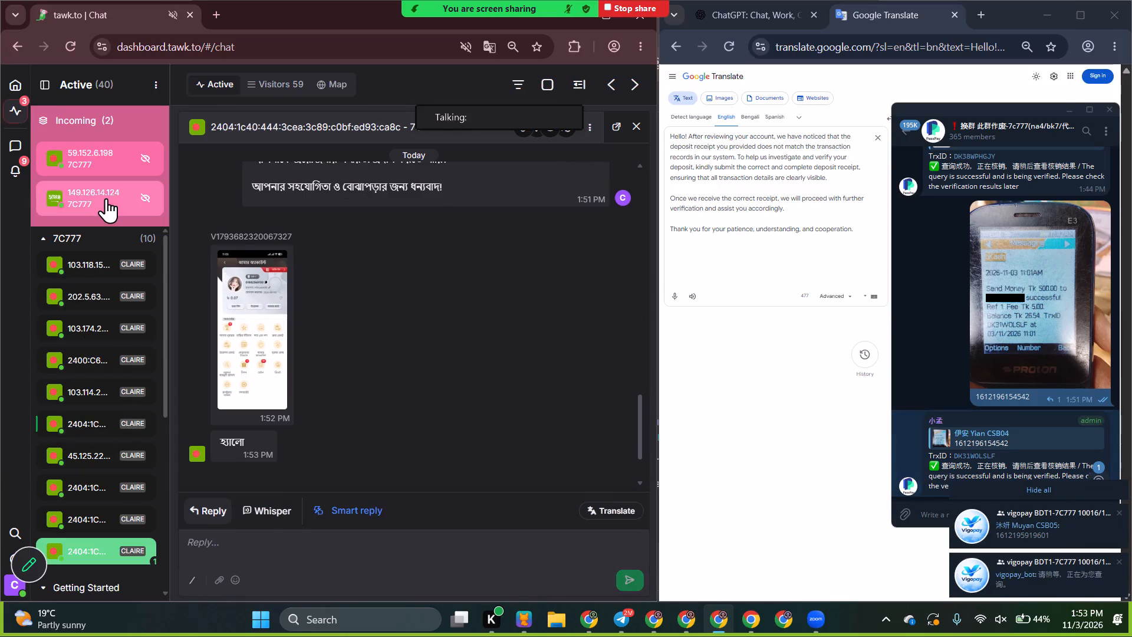
drag(259, 451, 261, 475)
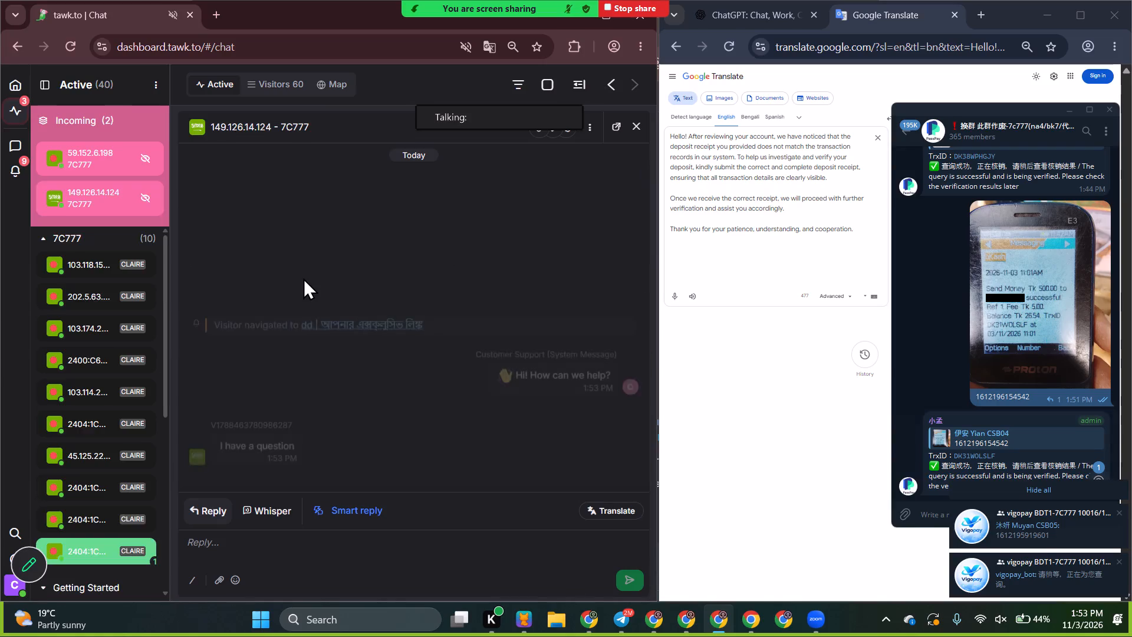
key(slash)
text(he)
key(Return)
key(Return)
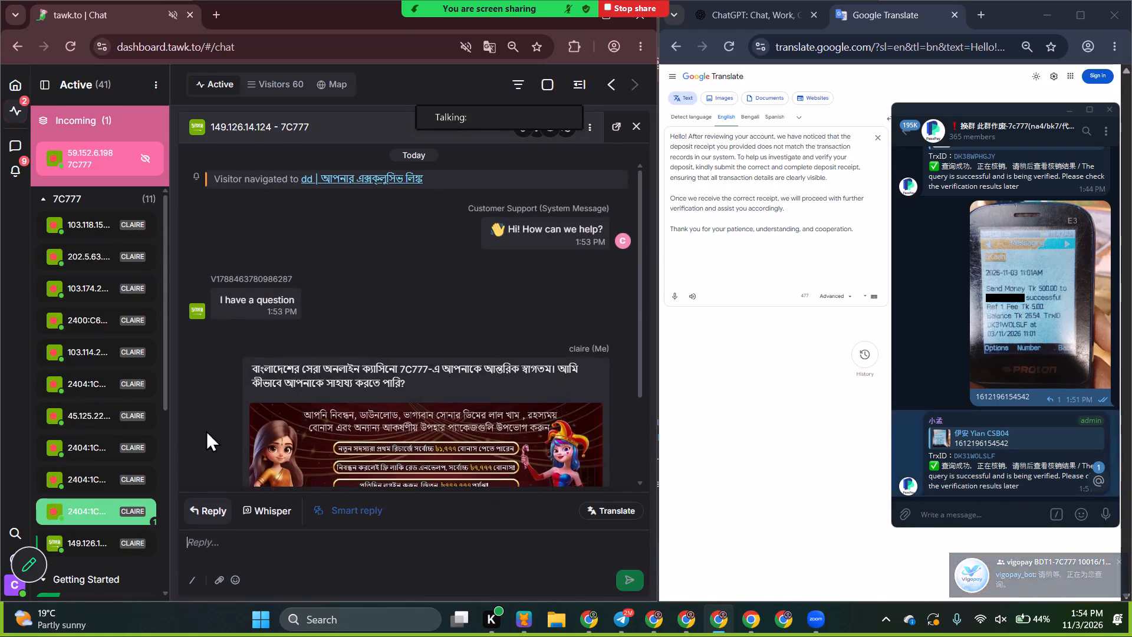
click(137, 512)
scroll(310, 372, down, 2)
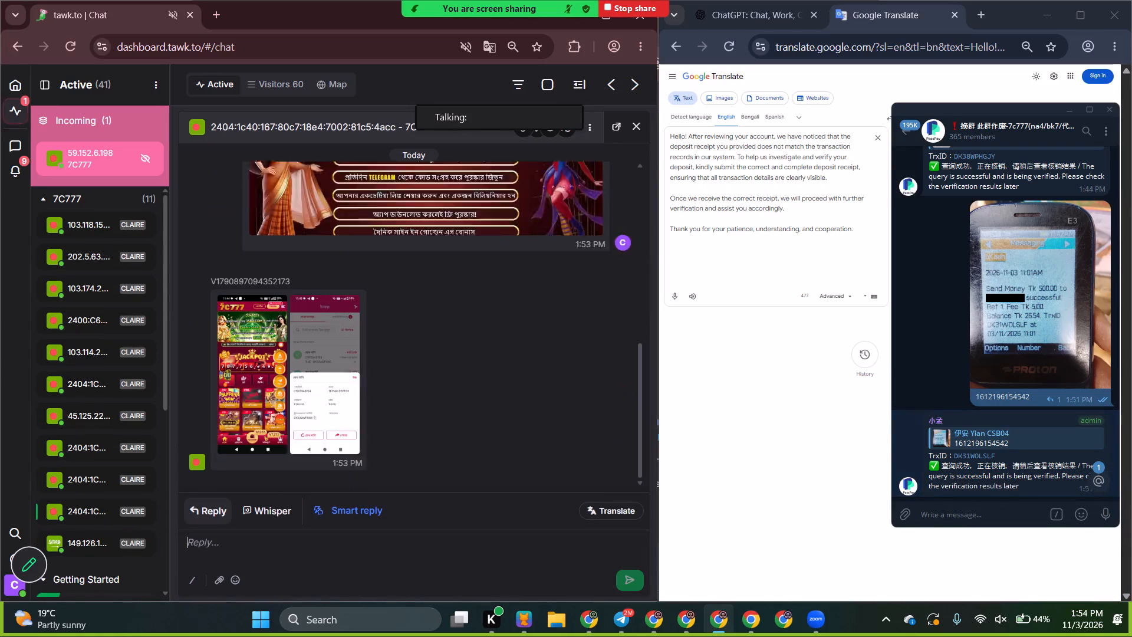
scroll(314, 370, down, 1)
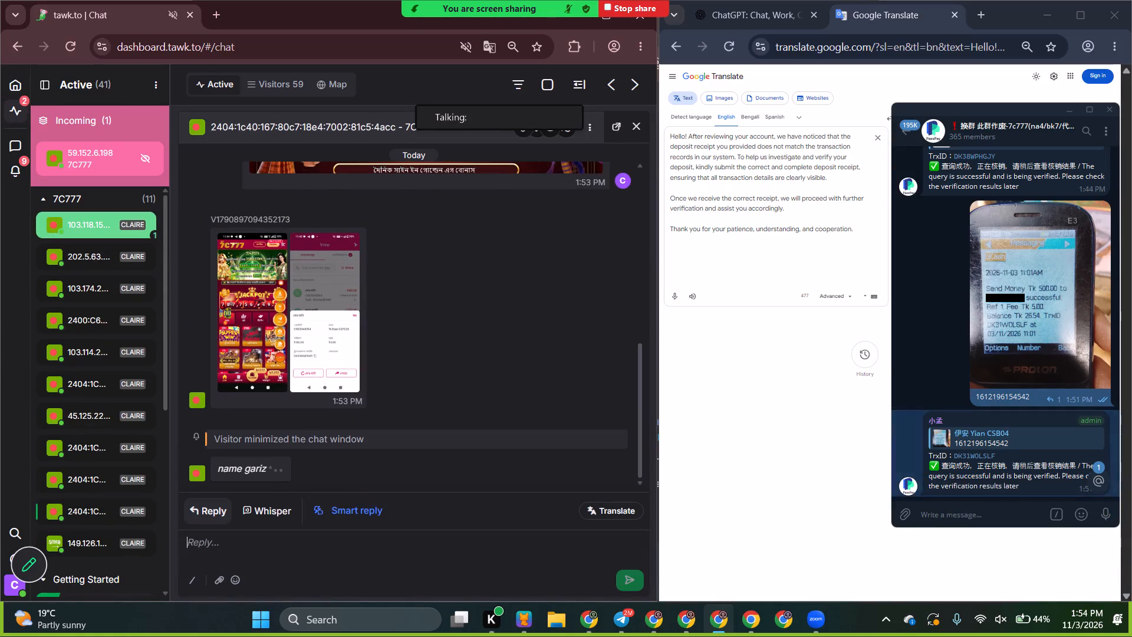
text(/wai)
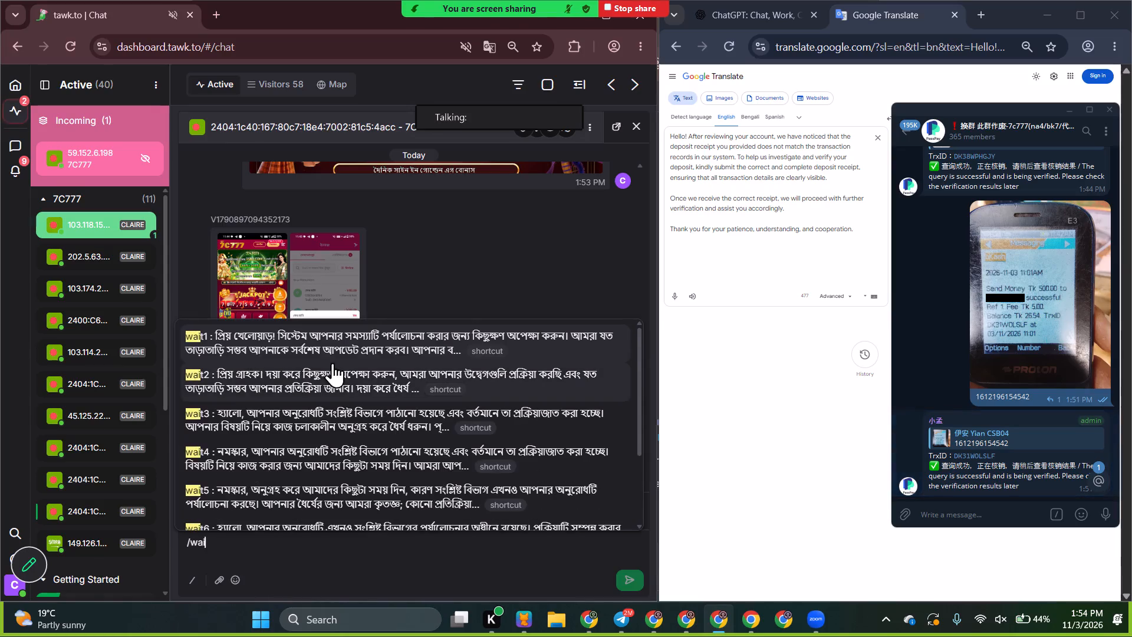
key(Return)
key(Return)
Inspect both screenshots in the 2404:1c40:167:80c7 chat and send the "/use" canned reply requesting the member account username.
click(317, 339)
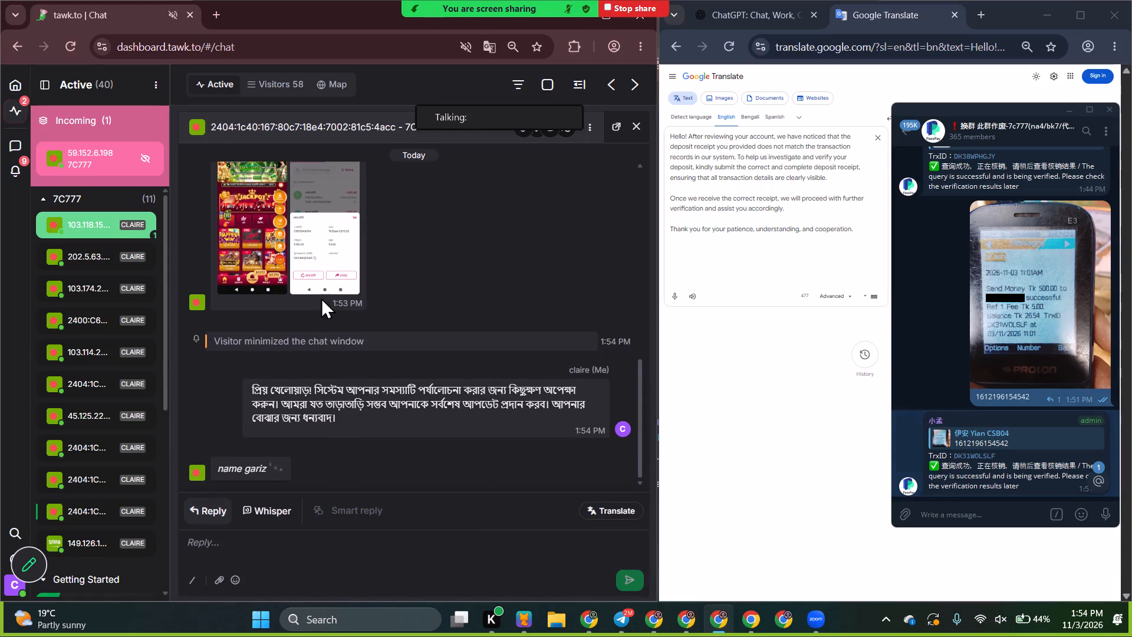
click(327, 239)
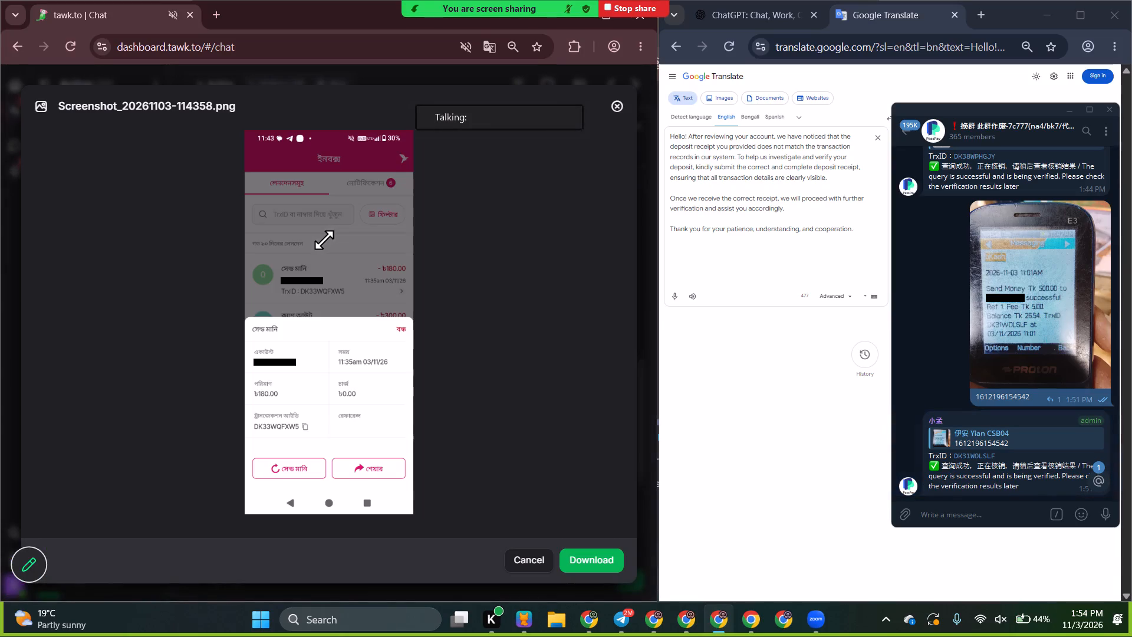
click(533, 561)
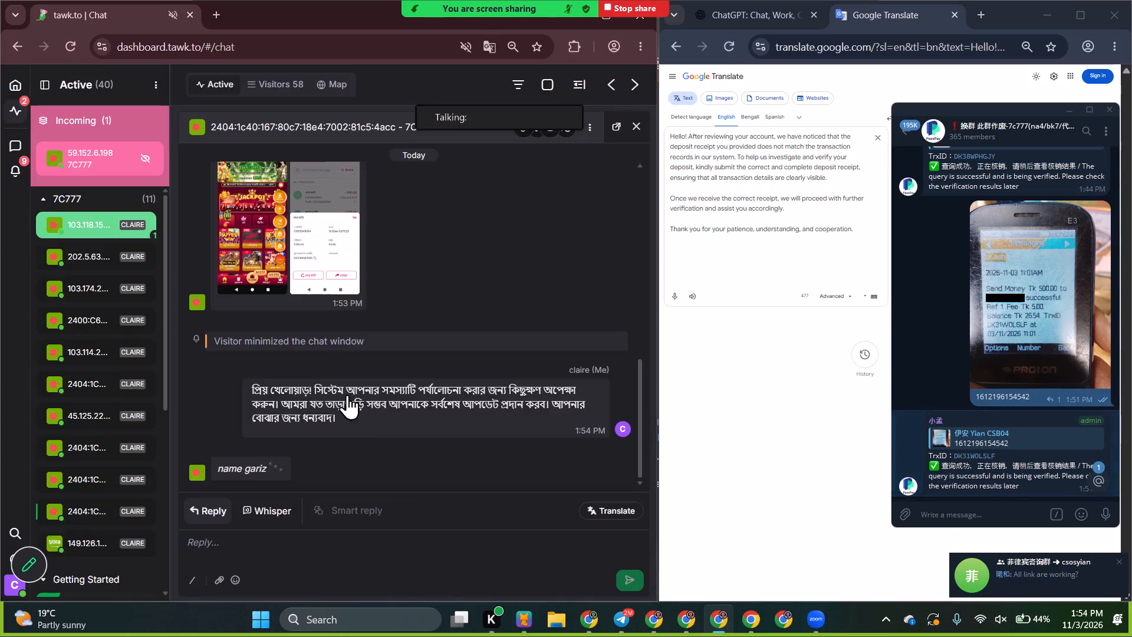
click(263, 254)
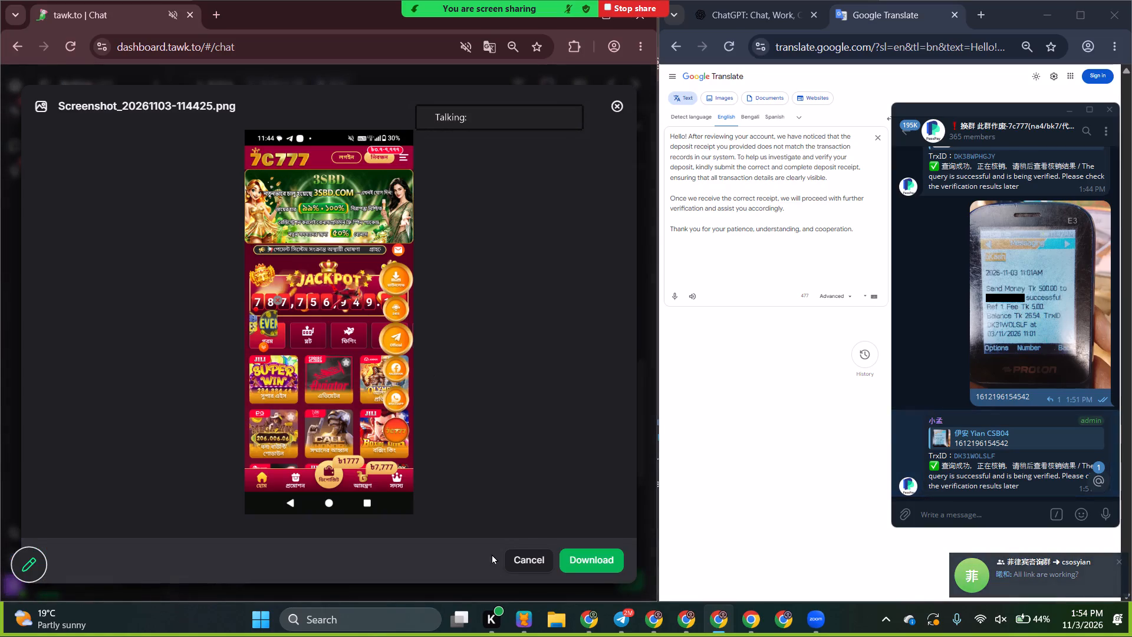
click(547, 556)
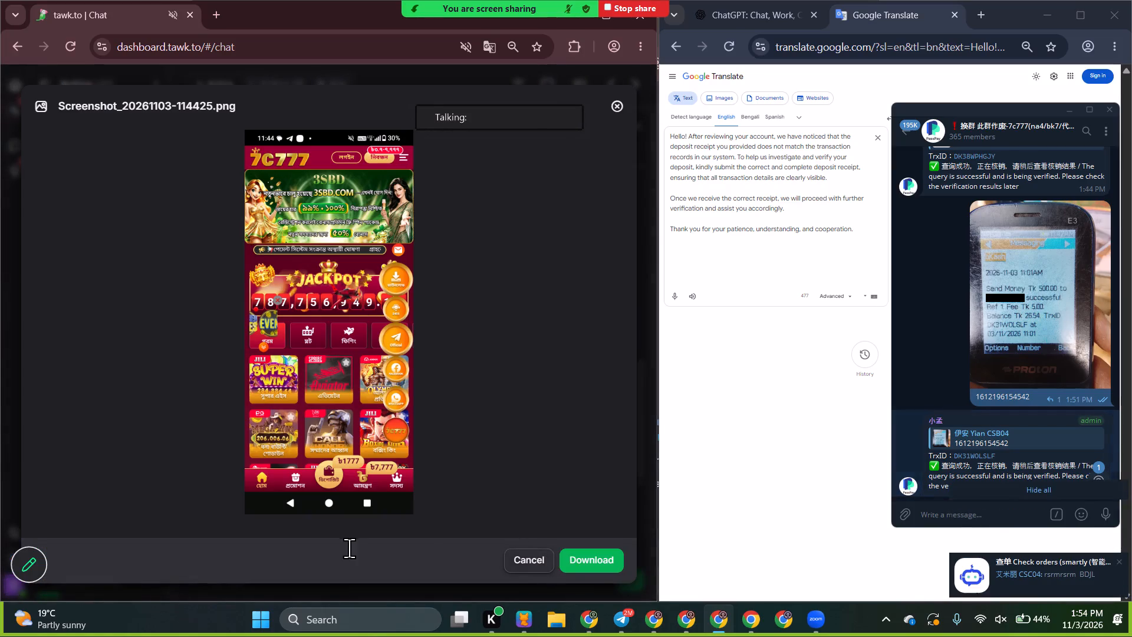
click(347, 546)
text(/use)
key(Return)
key(Return)
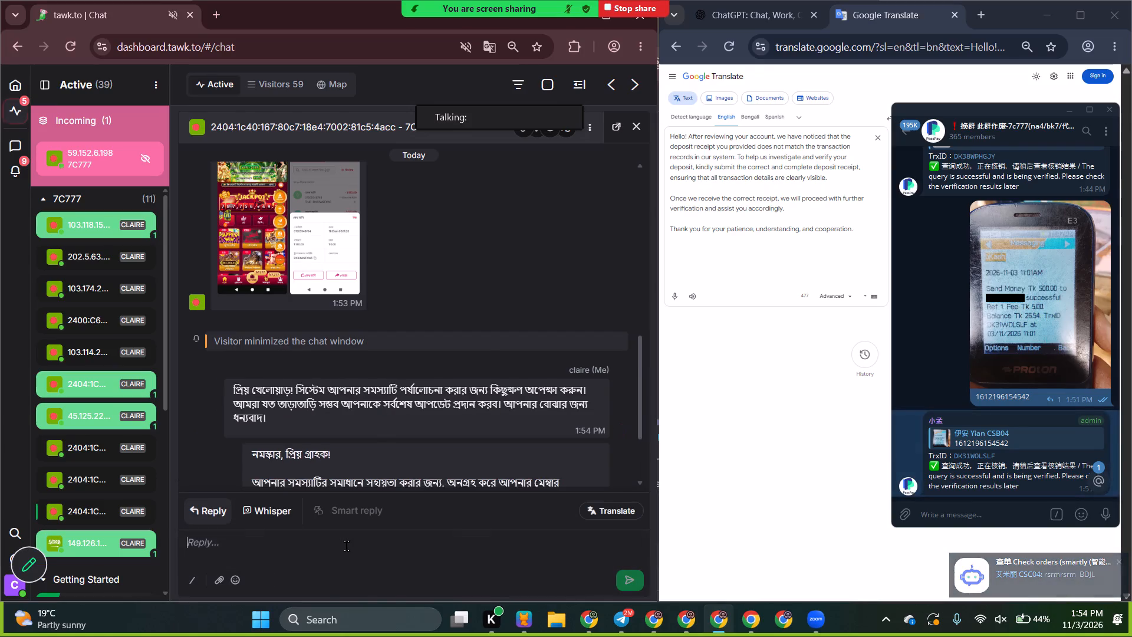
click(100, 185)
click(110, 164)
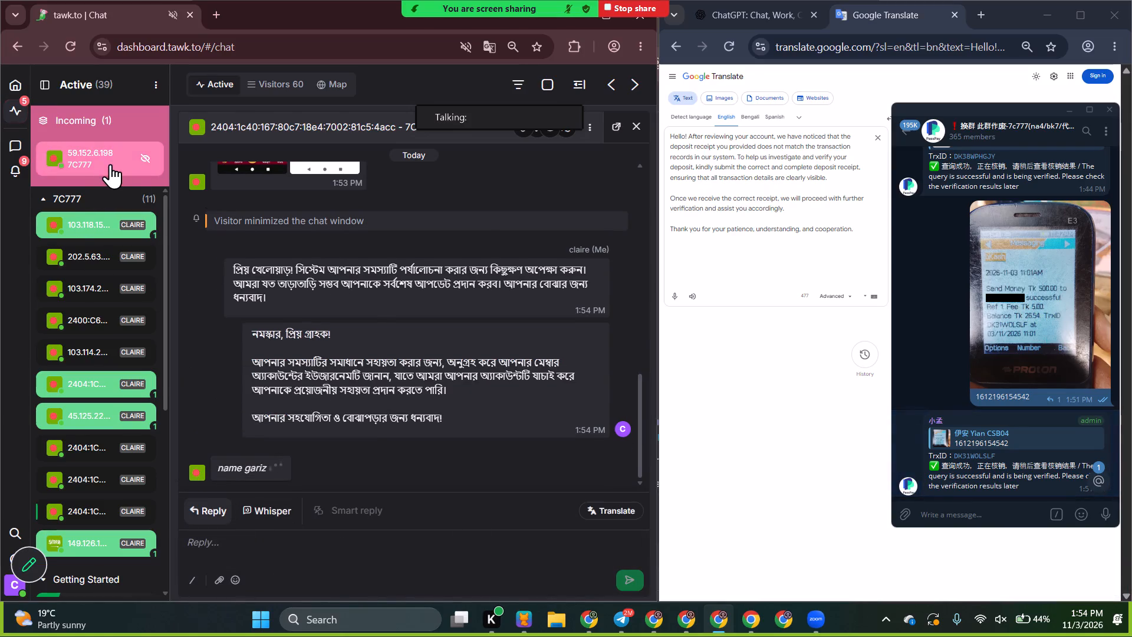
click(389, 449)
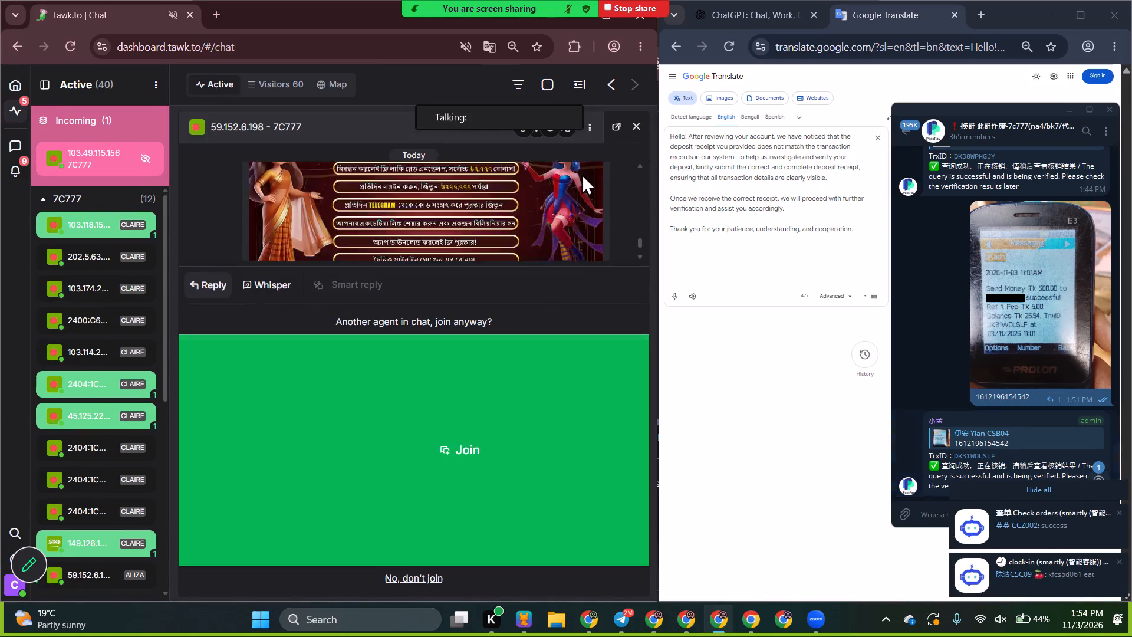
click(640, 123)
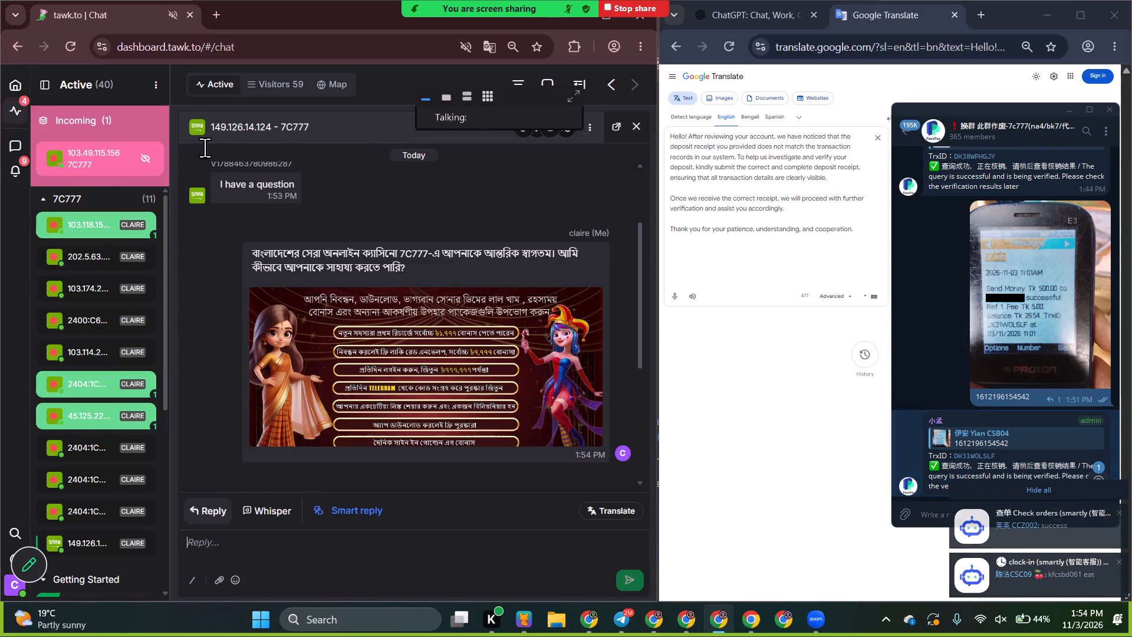
click(96, 157)
click(308, 360)
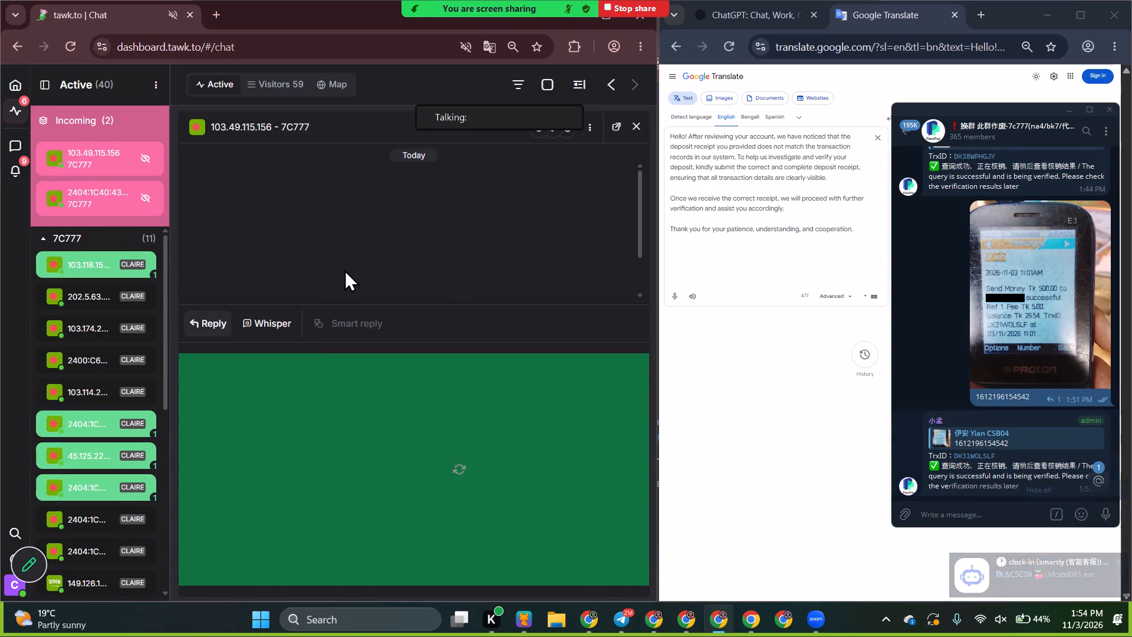
text(/he)
text(/he)
key(Return)
key(Return)
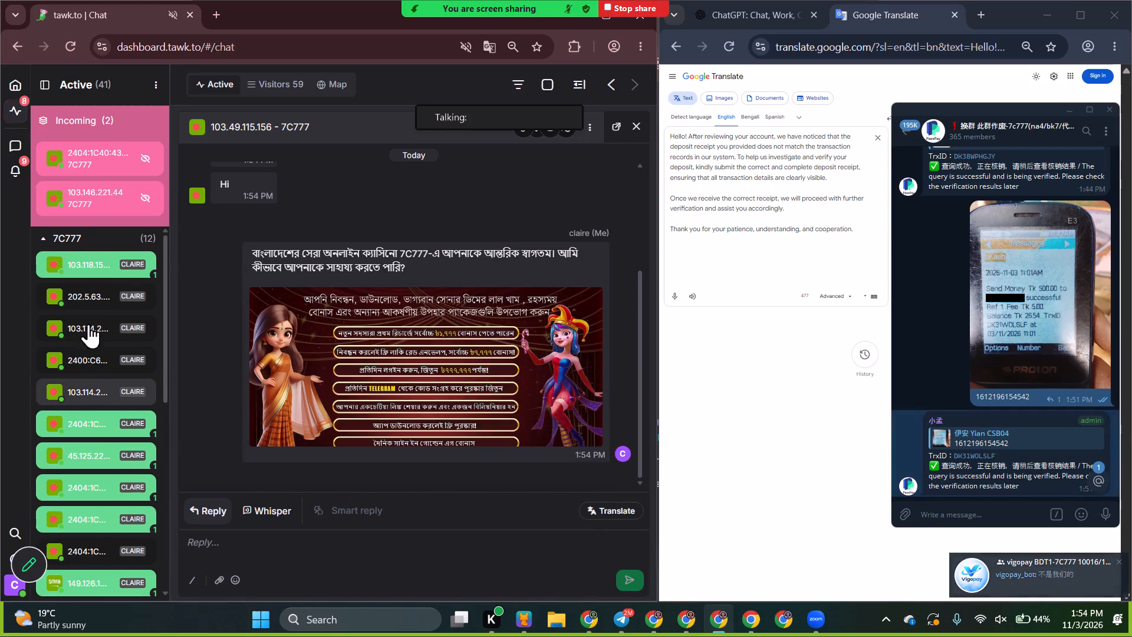
click(86, 208)
click(289, 510)
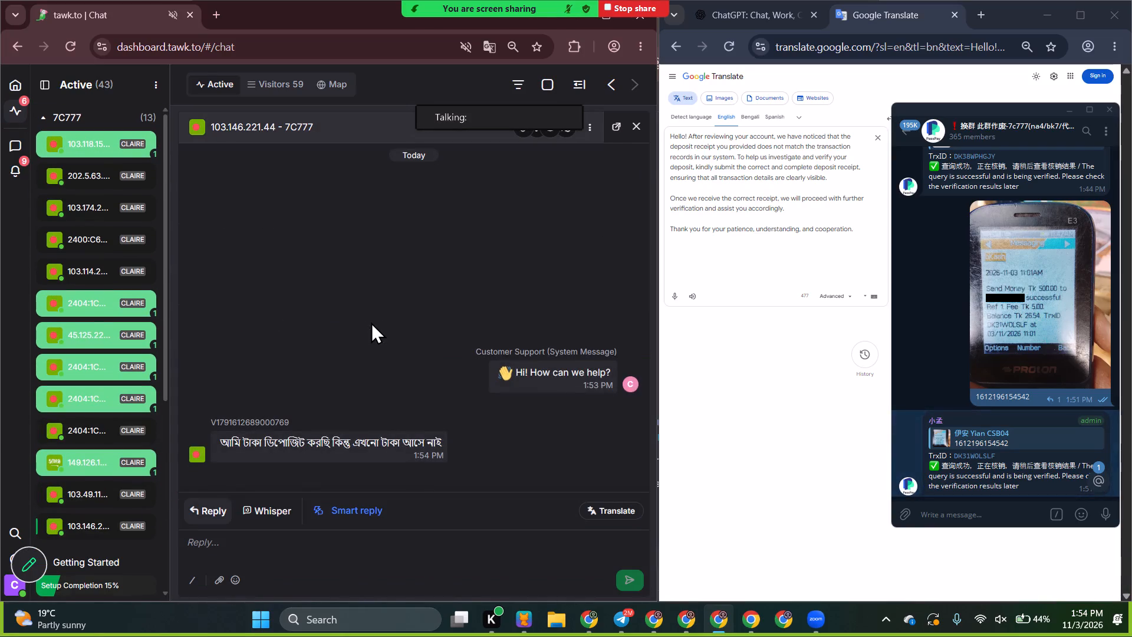
text(/he)
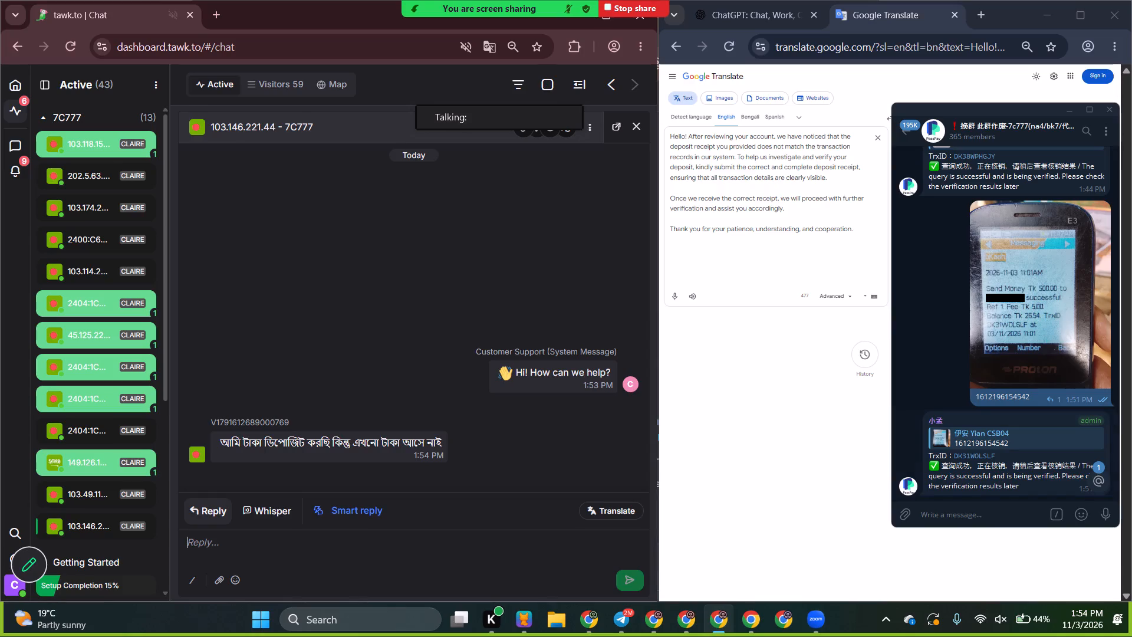
text(/he)
key(Return)
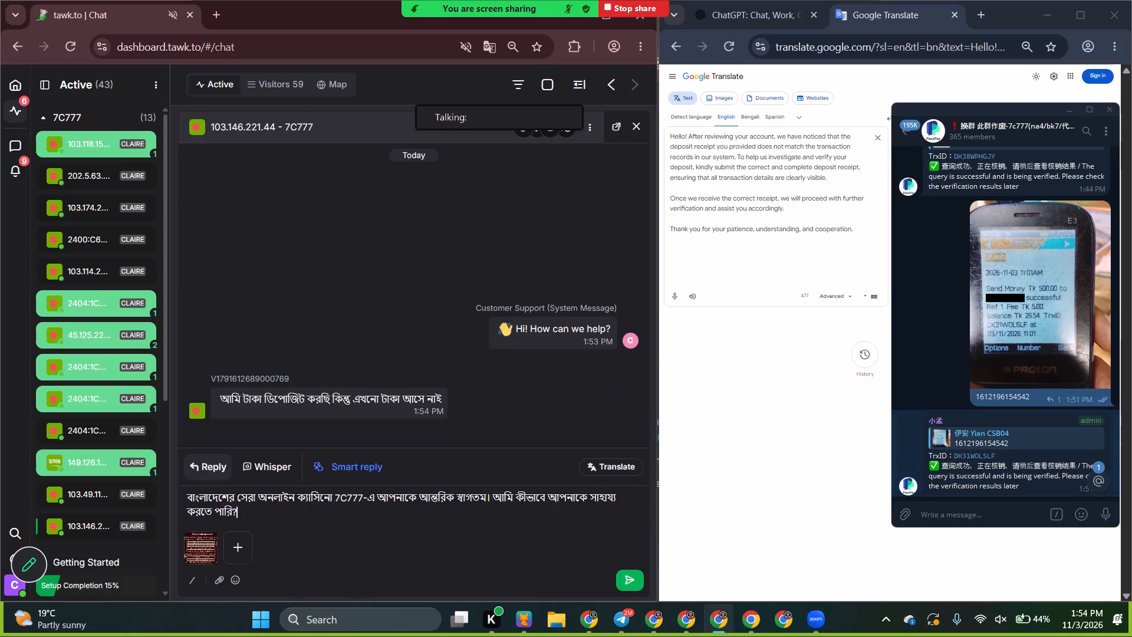
key(Return)
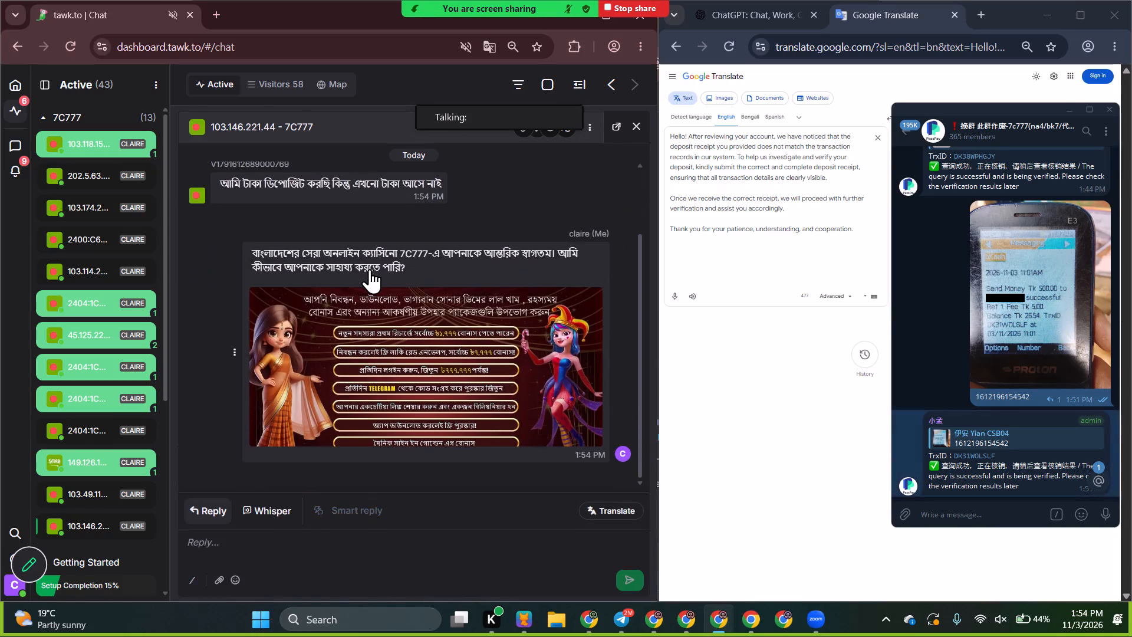
right_click(376, 209)
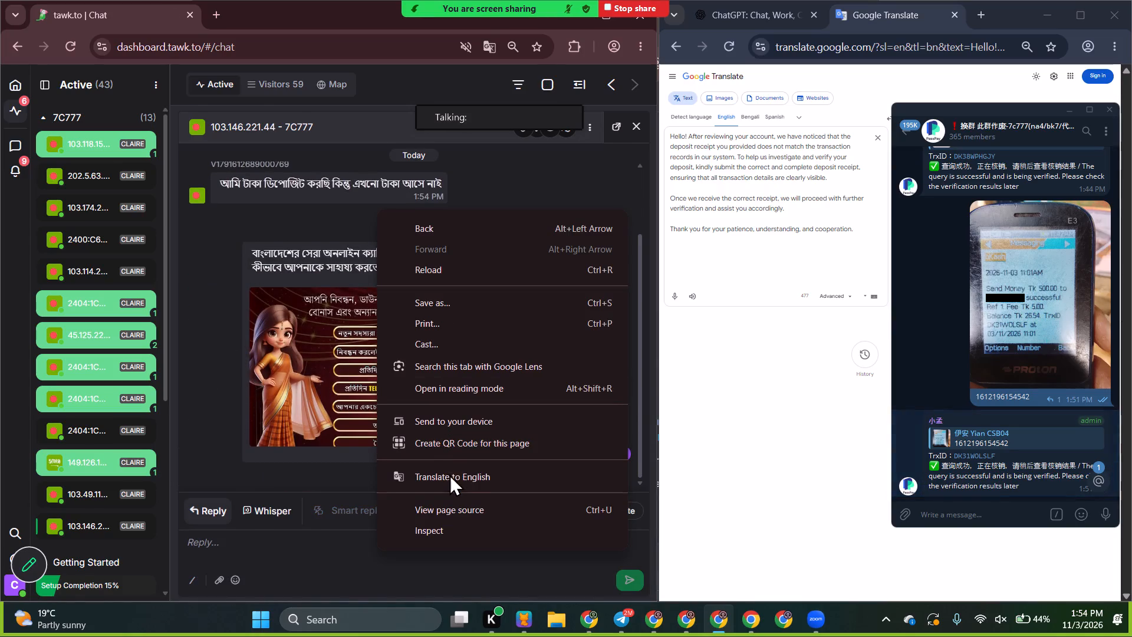
click(449, 476)
click(389, 70)
click(469, 70)
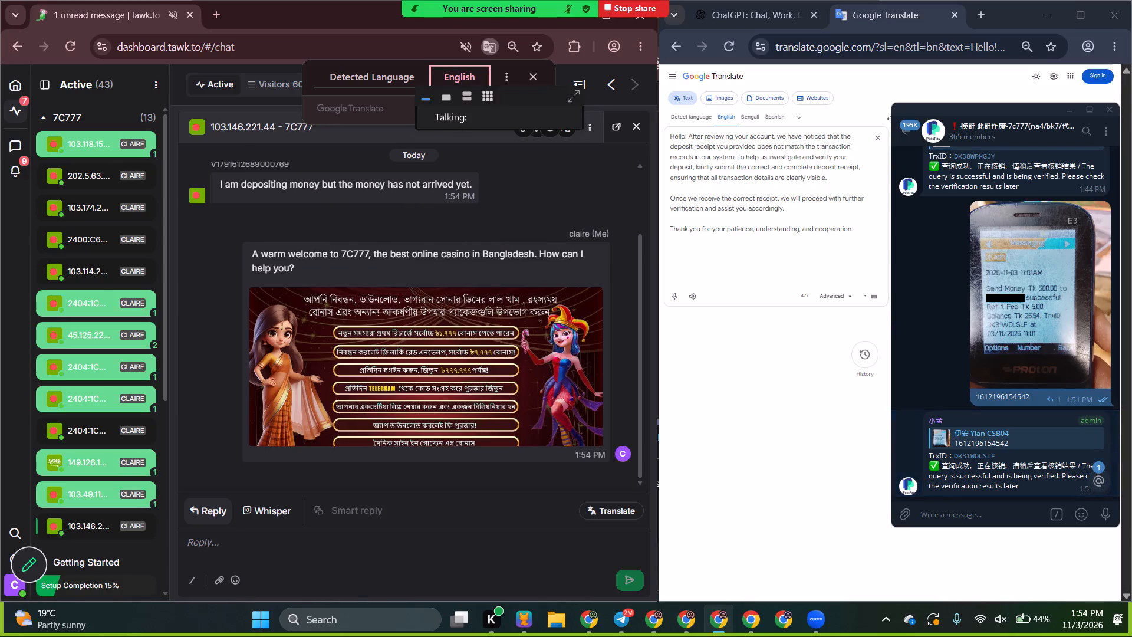
click(271, 535)
text(/depo)
key(Return)
key(Return)
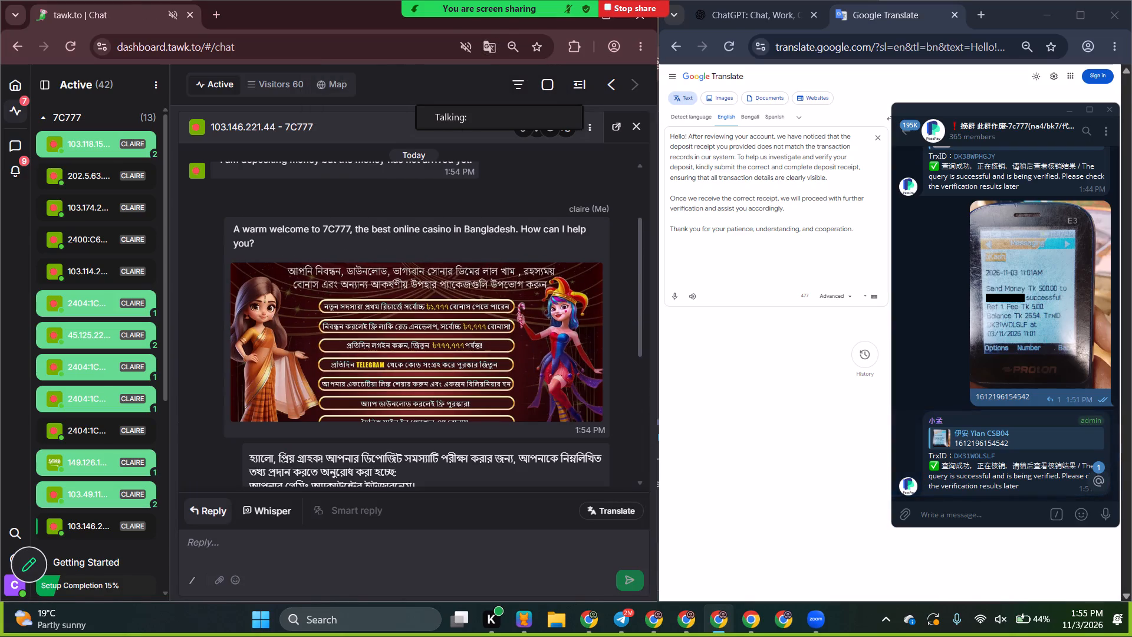
click(121, 491)
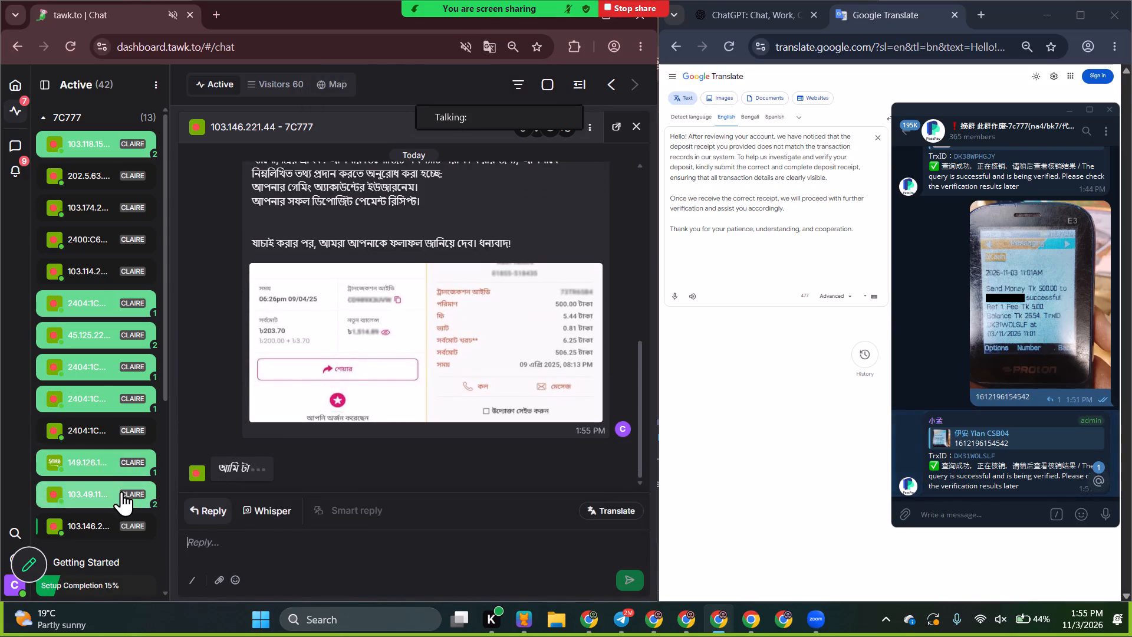
scroll(340, 398, down, 3)
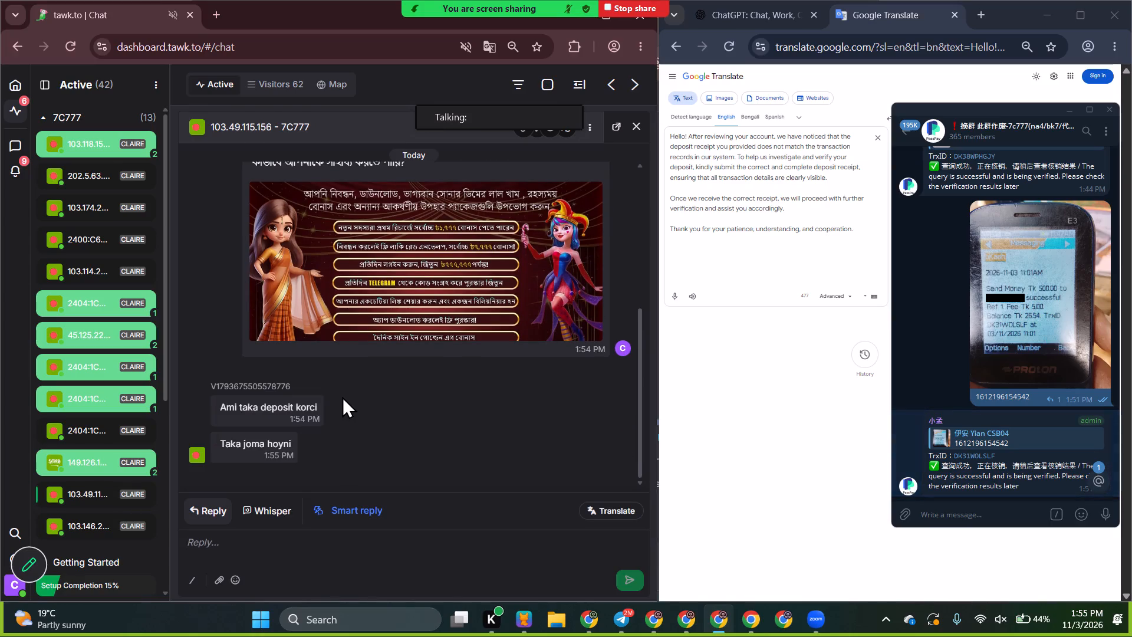
scroll(342, 396, up, 5)
scroll(342, 396, down, 8)
text(/depo)
key(Return)
key(Return)
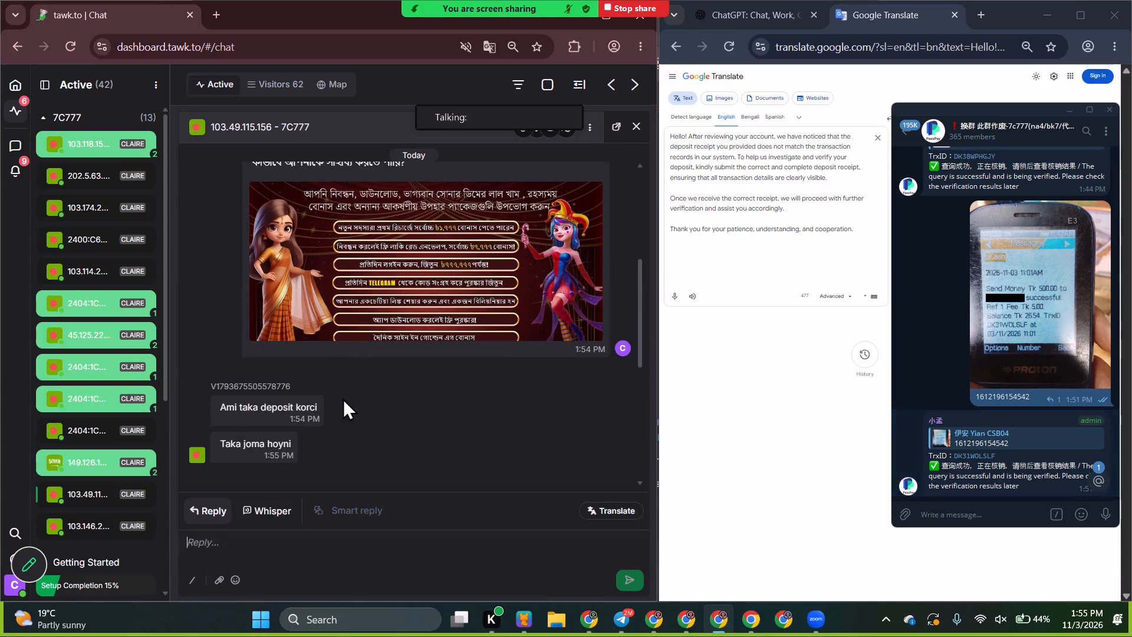
click(130, 460)
scroll(411, 367, down, 6)
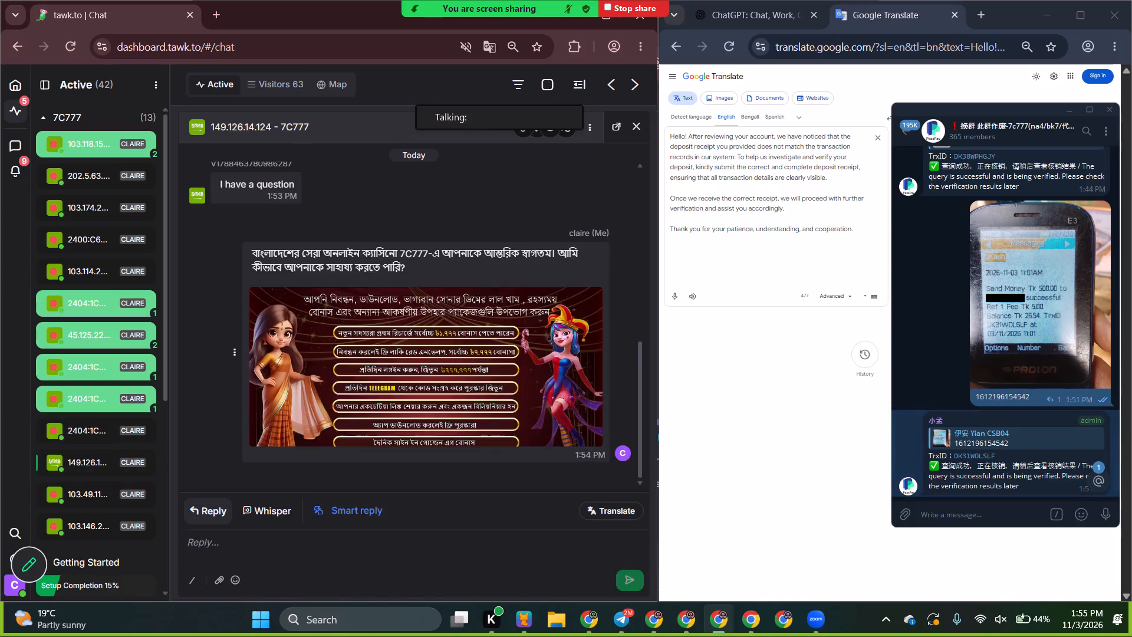
scroll(411, 367, down, 1)
right_click(411, 367)
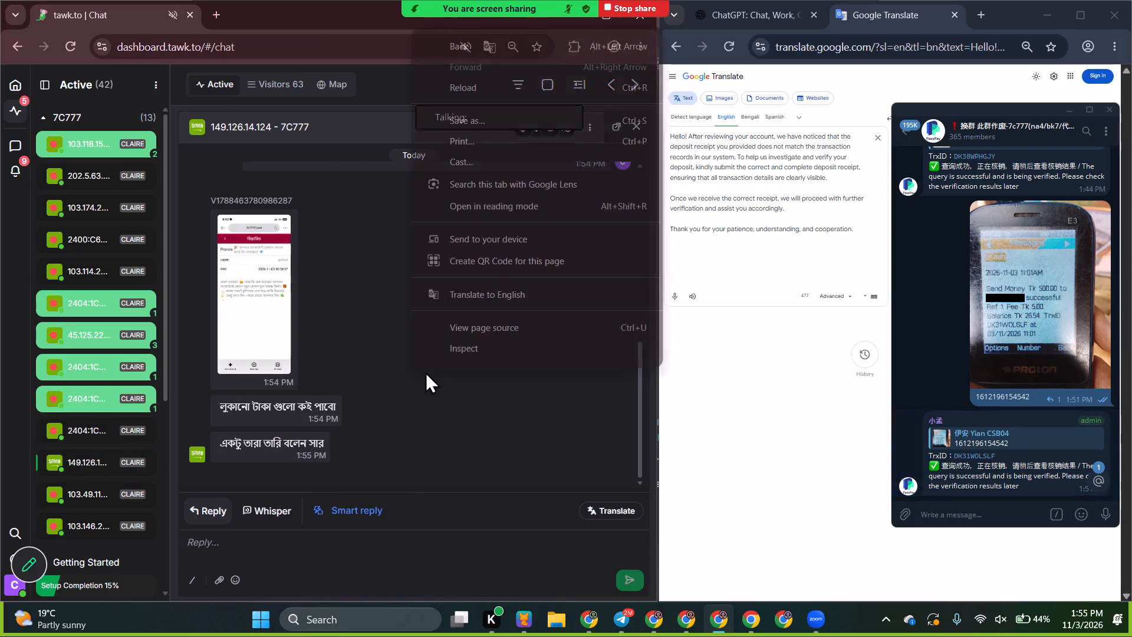
click(501, 301)
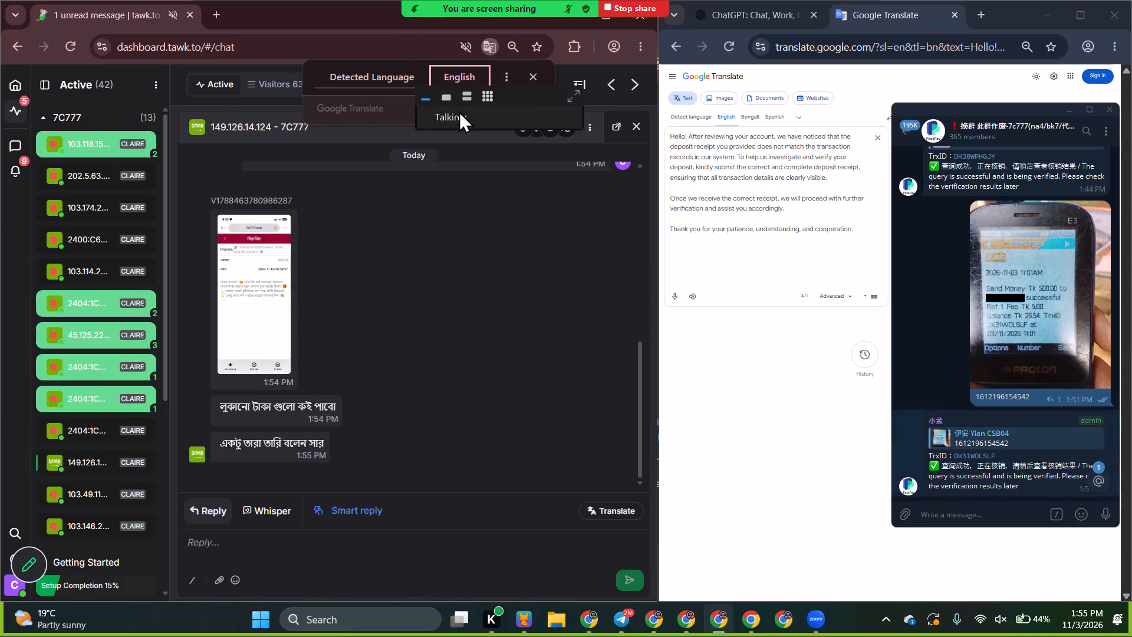
click(402, 83)
click(457, 76)
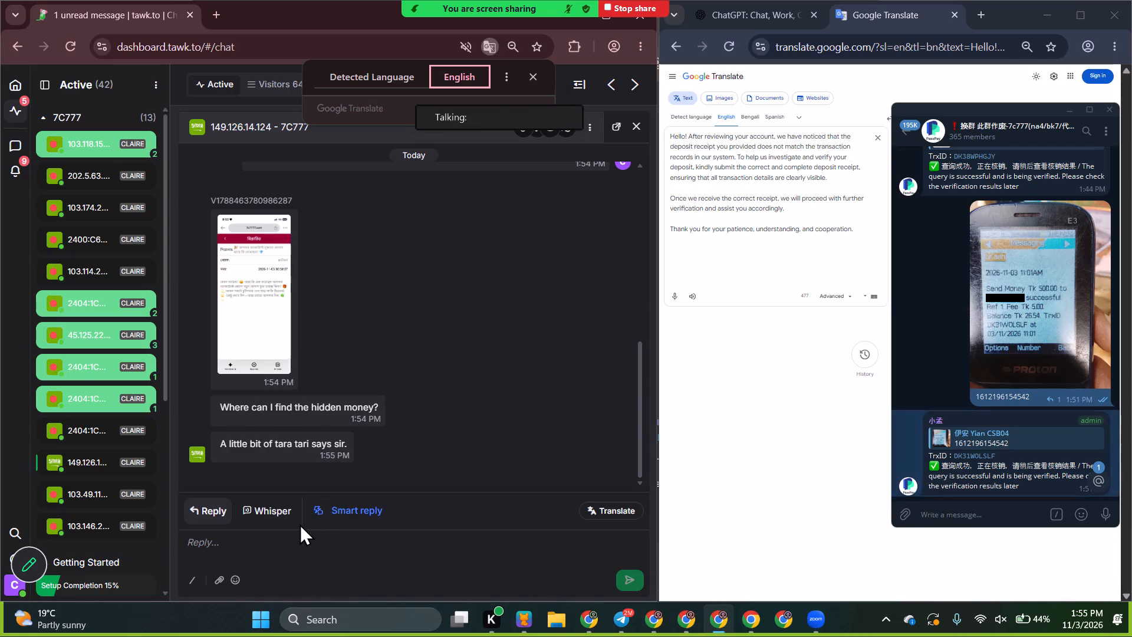
click(241, 304)
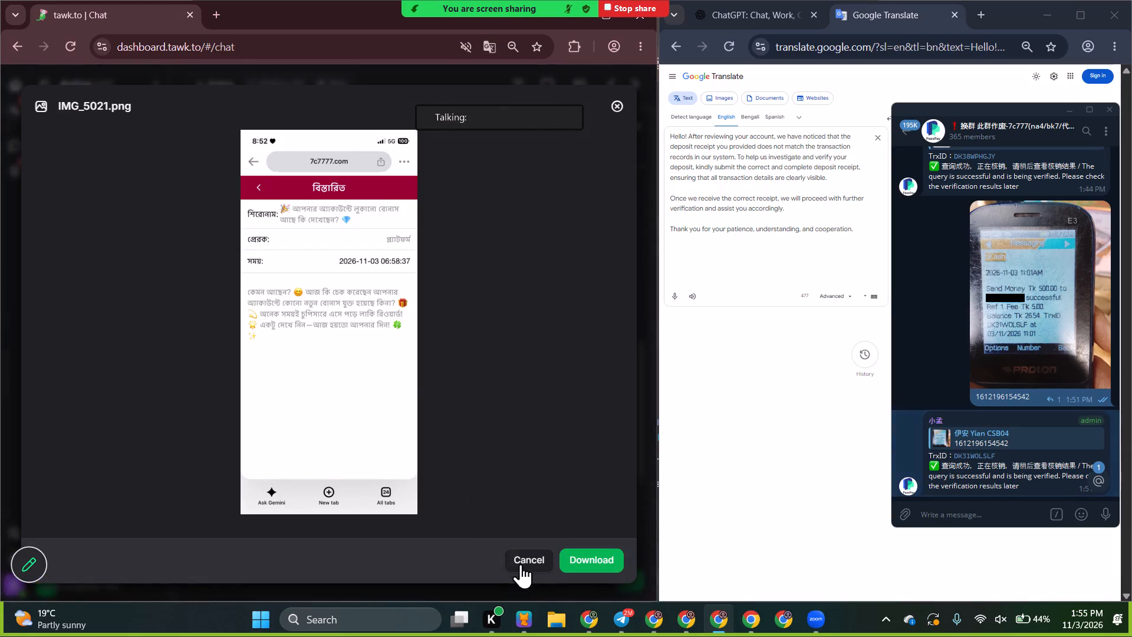
click(522, 557)
click(344, 542)
text(/clea)
key(Return)
key(Return)
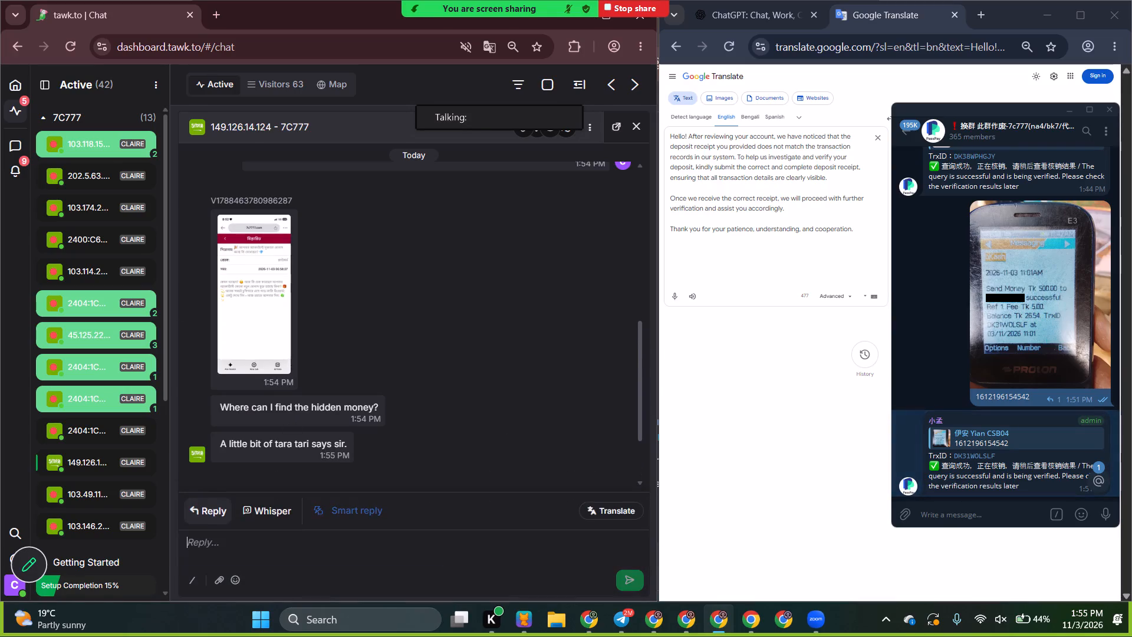
click(137, 345)
scroll(330, 367, down, 1)
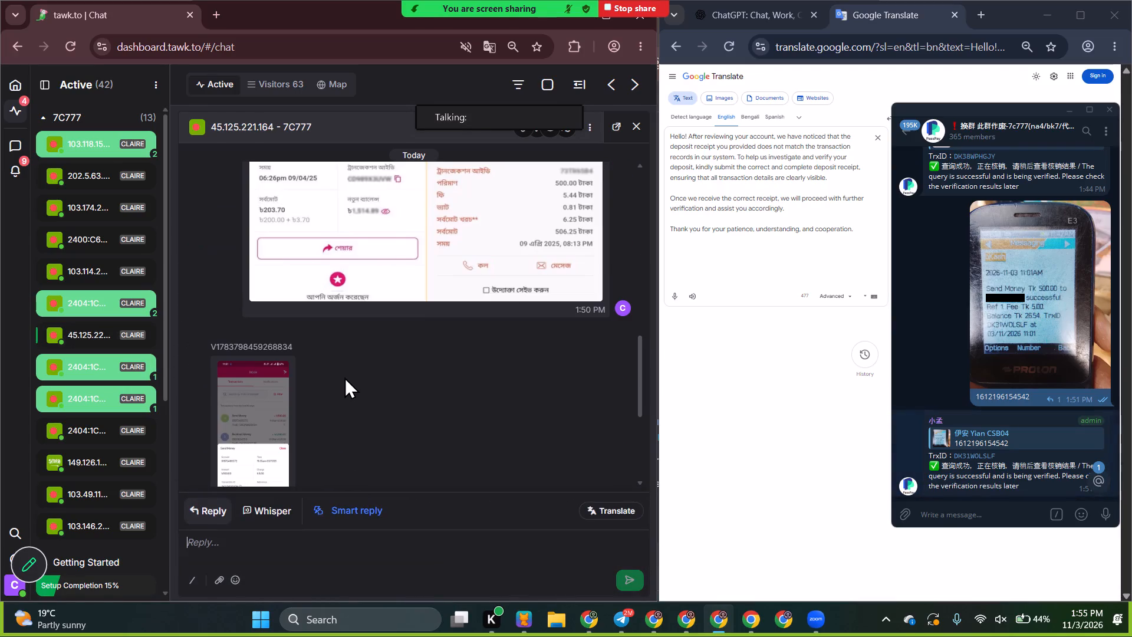
scroll(347, 377, down, 7)
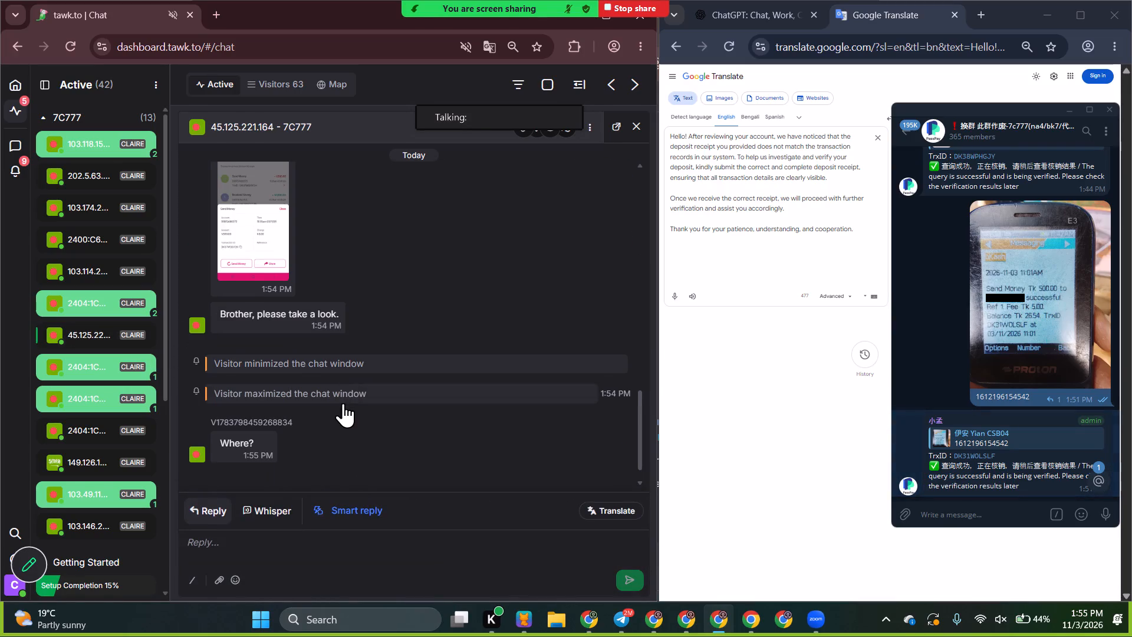
text(/use)
key(Return)
key(Return)
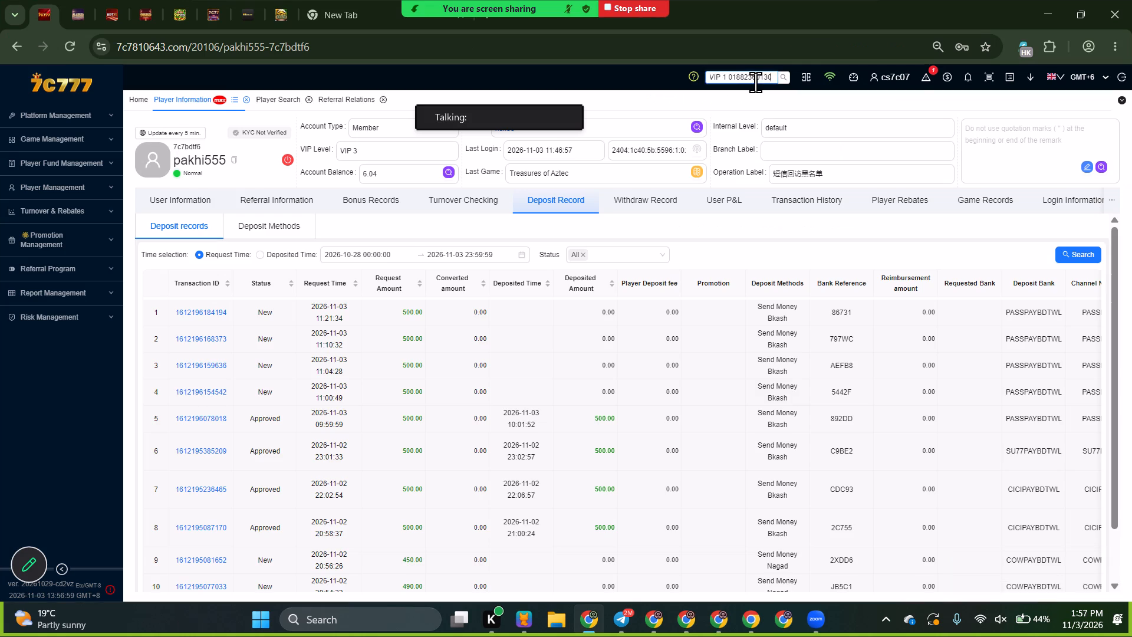
click(729, 75)
key(BackSpace)
key(BackSpace)
key(BackSpace)
key(BackSpace)
key(BackSpace)
key(BackSpace)
key(BackSpace)
key(BackSpace)
key(BackSpace)
key(BackSpace)
key(BackSpace)
key(BackSpace)
key(BackSpace)
key(BackSpace)
key(BackSpace)
key(BackSpace)
key(BackSpace)
key(BackSpace)
key(BackSpace)
key(BackSpace)
key(Return)
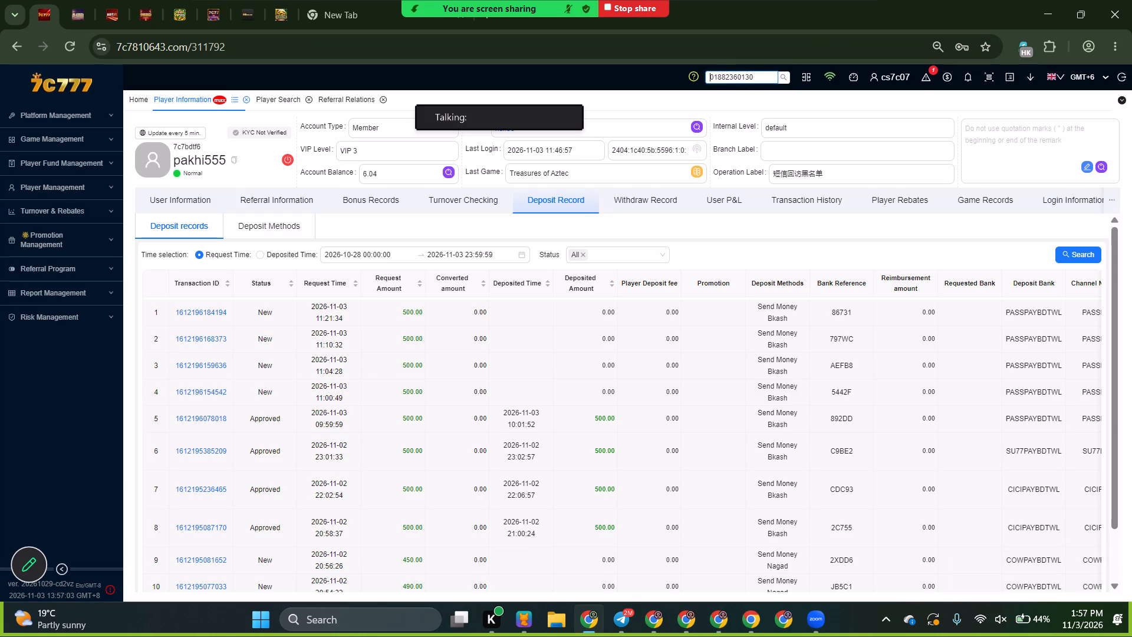
Close the account screenshot in the 2404:1c40:444 chat and open the customer's bKash payment receipt.
click(1038, 1)
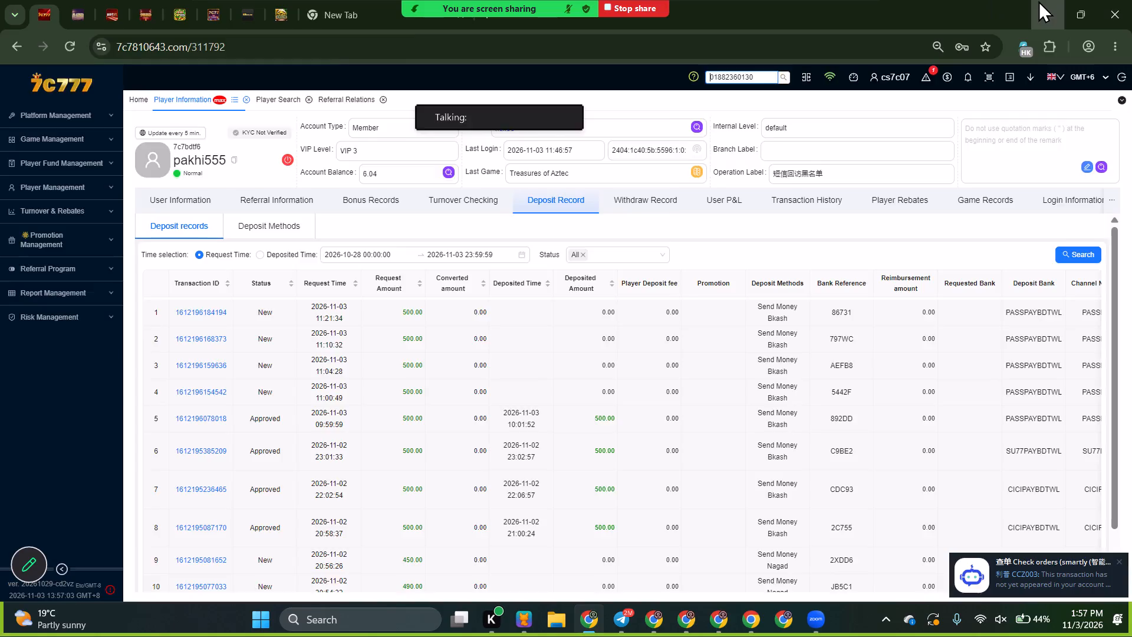
click(317, 50)
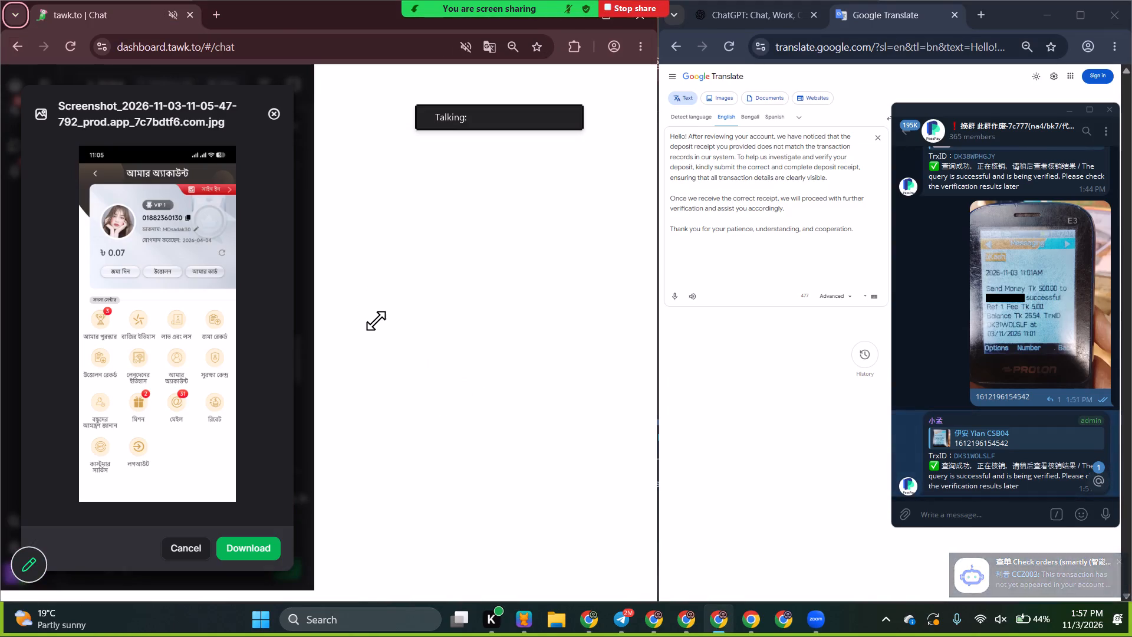
click(525, 528)
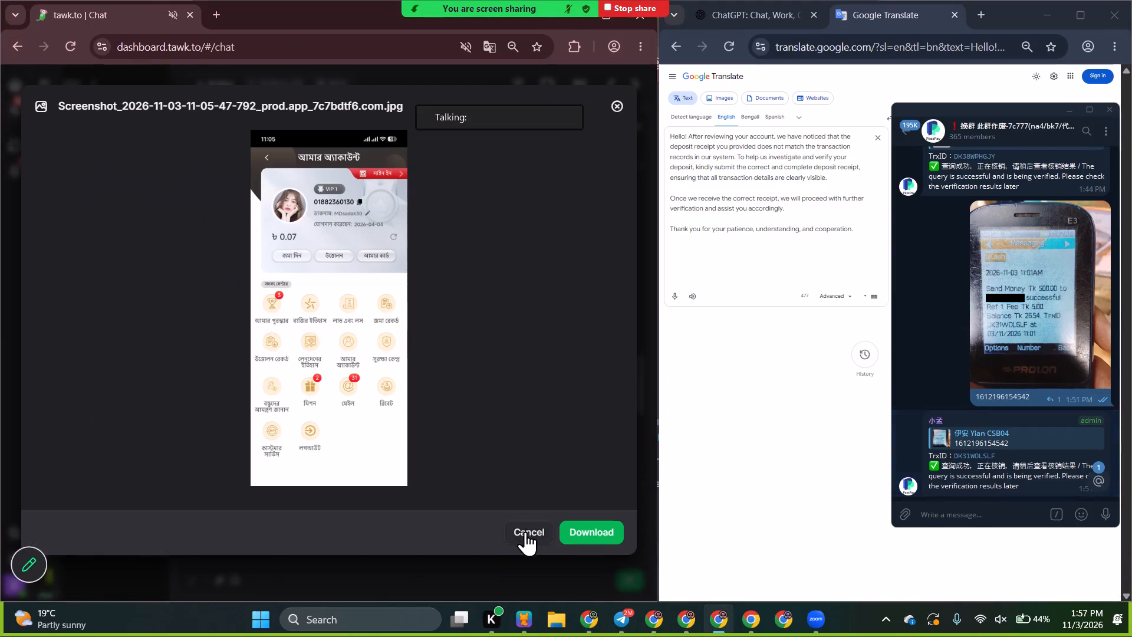
scroll(377, 374, up, 1)
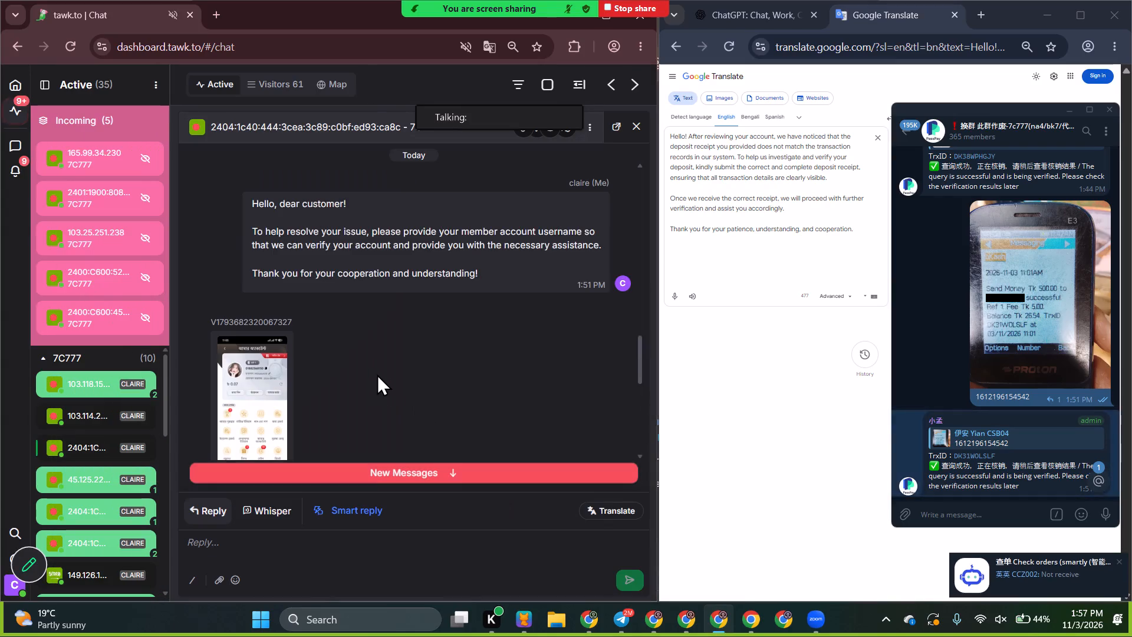
scroll(377, 374, up, 2)
scroll(330, 345, down, 2)
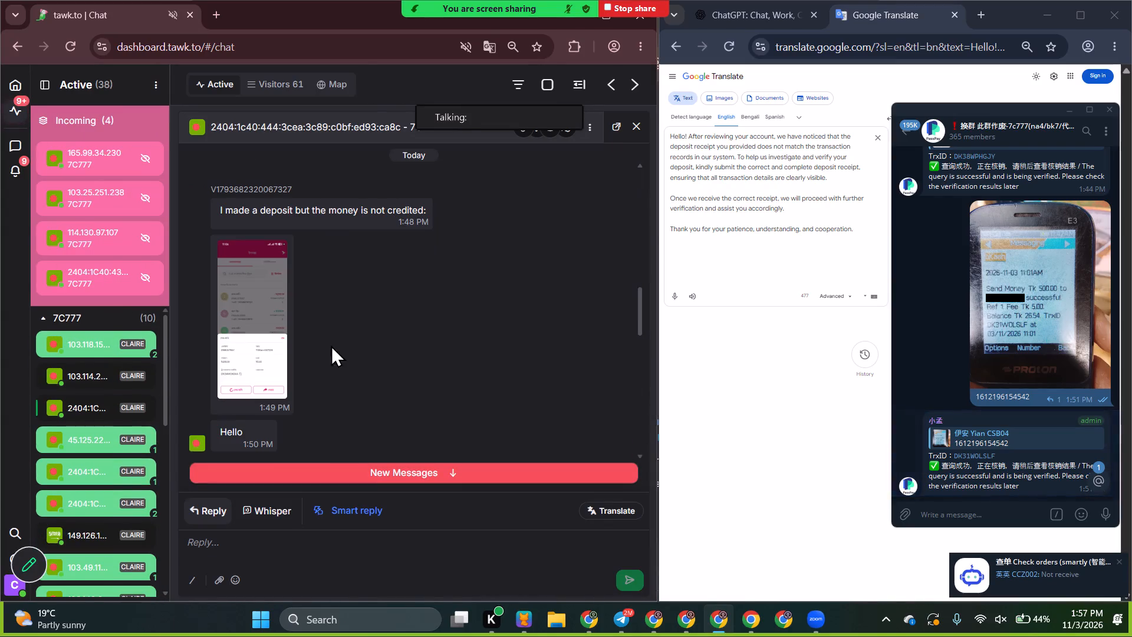
click(262, 325)
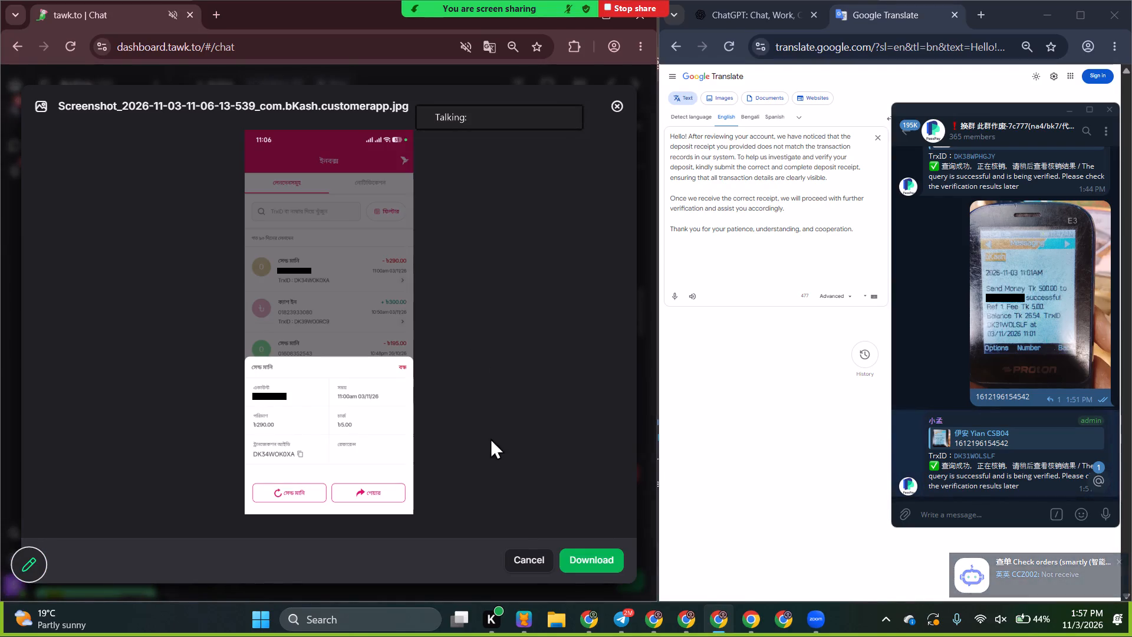
click(591, 622)
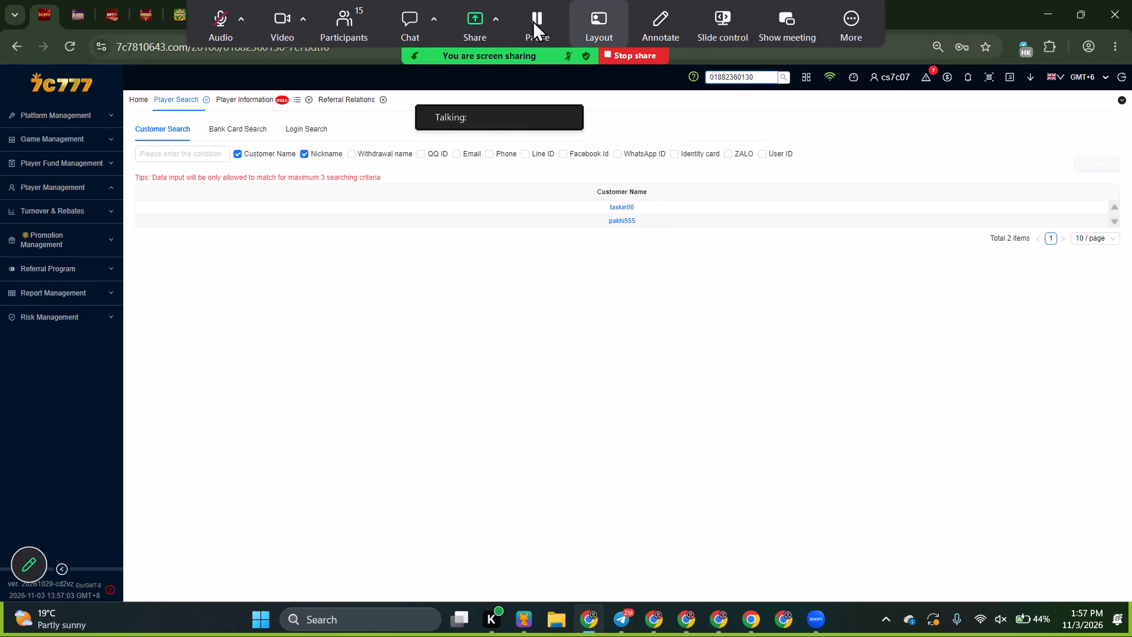
click(760, 75)
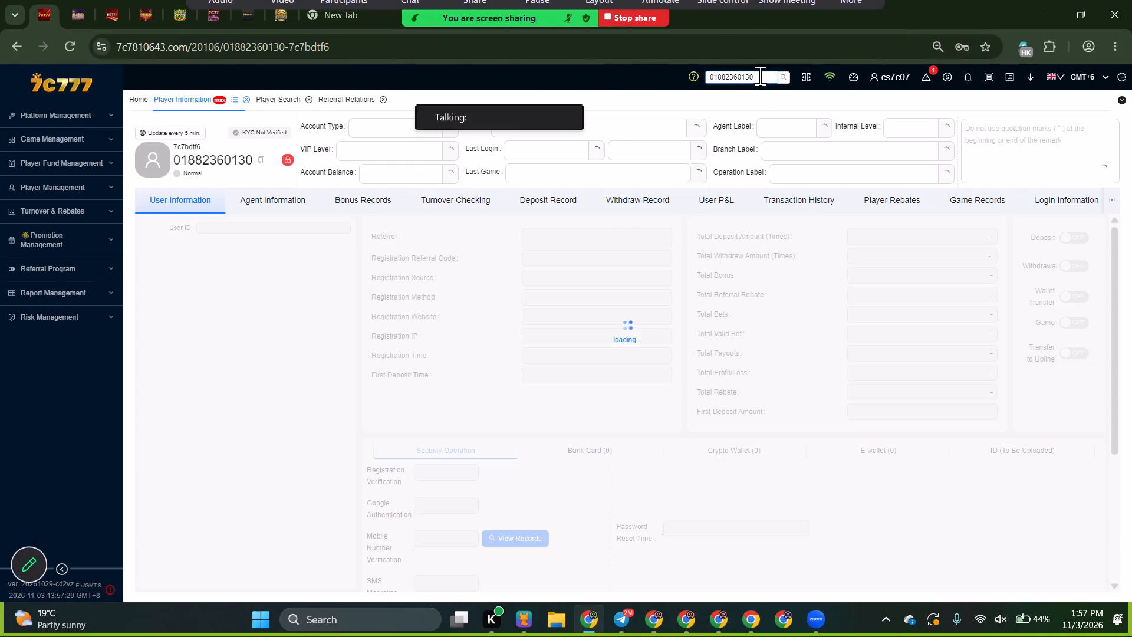
click(561, 199)
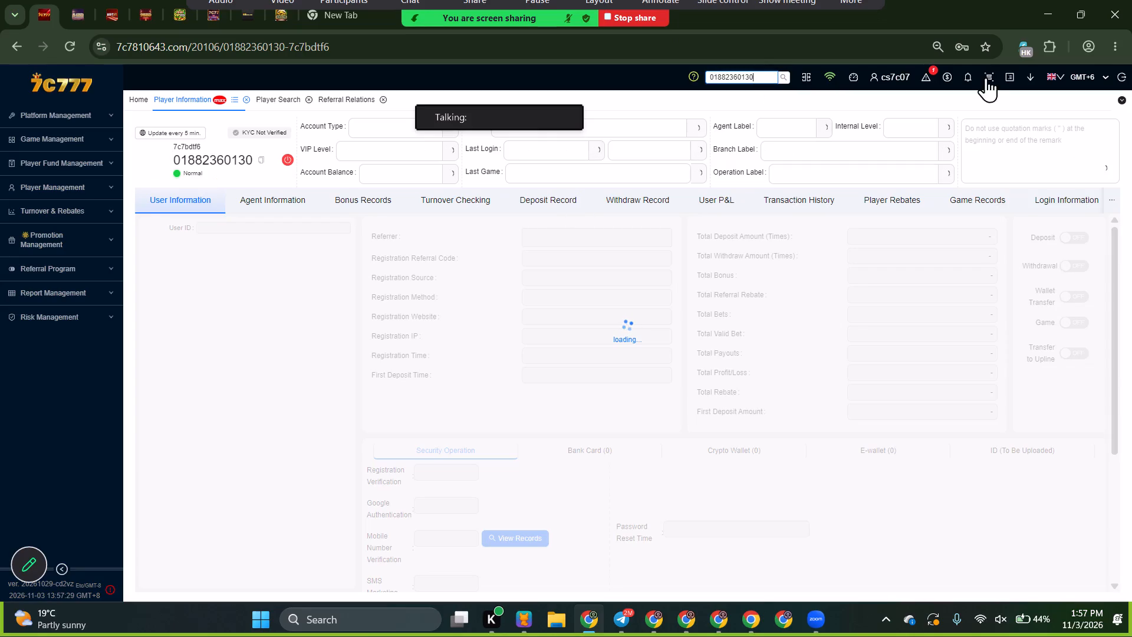
Close the receipt and send the "/wait4" canned reply in the 2404:1c40:444 chat.
click(1056, 17)
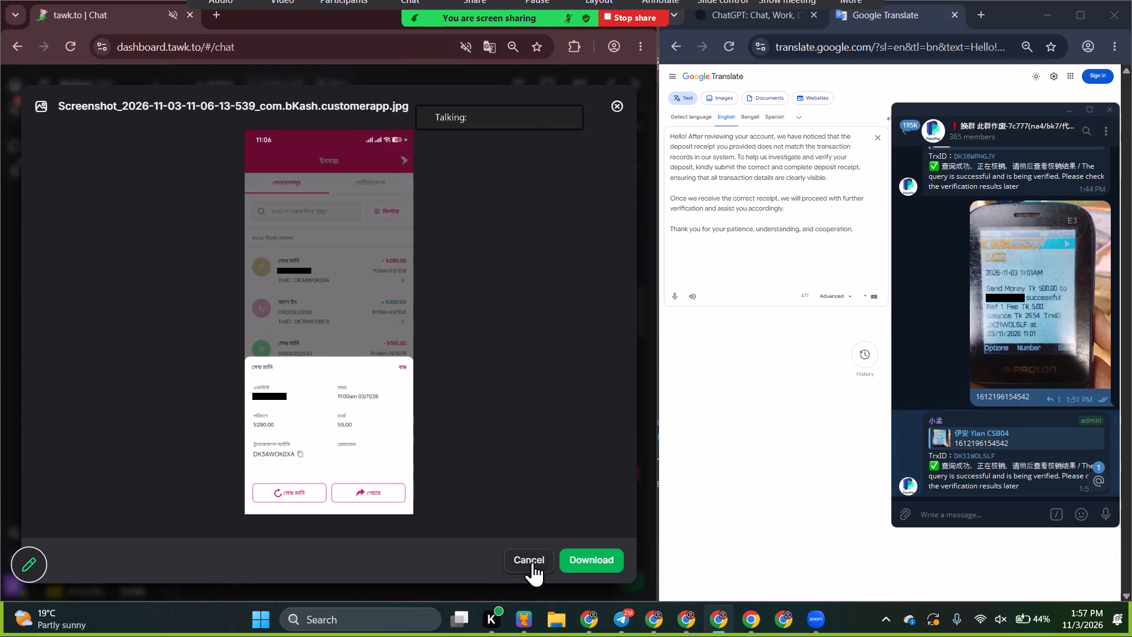
click(532, 562)
click(338, 554)
text(/wait4)
key(Return)
key(Return)
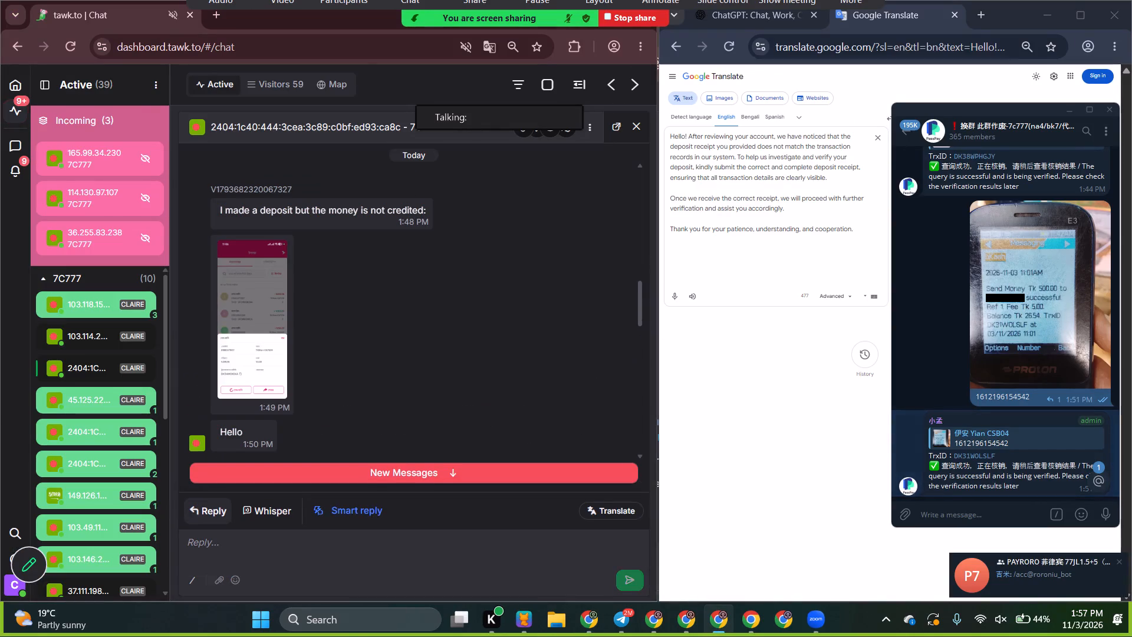
scroll(283, 342, up, 1)
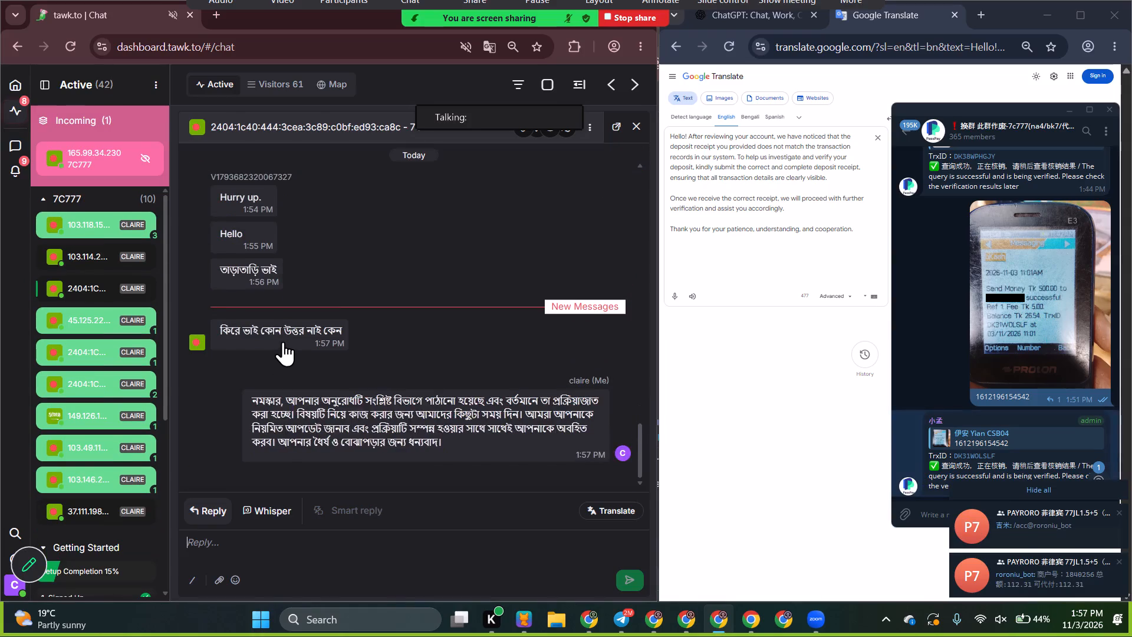
scroll(283, 342, up, 5)
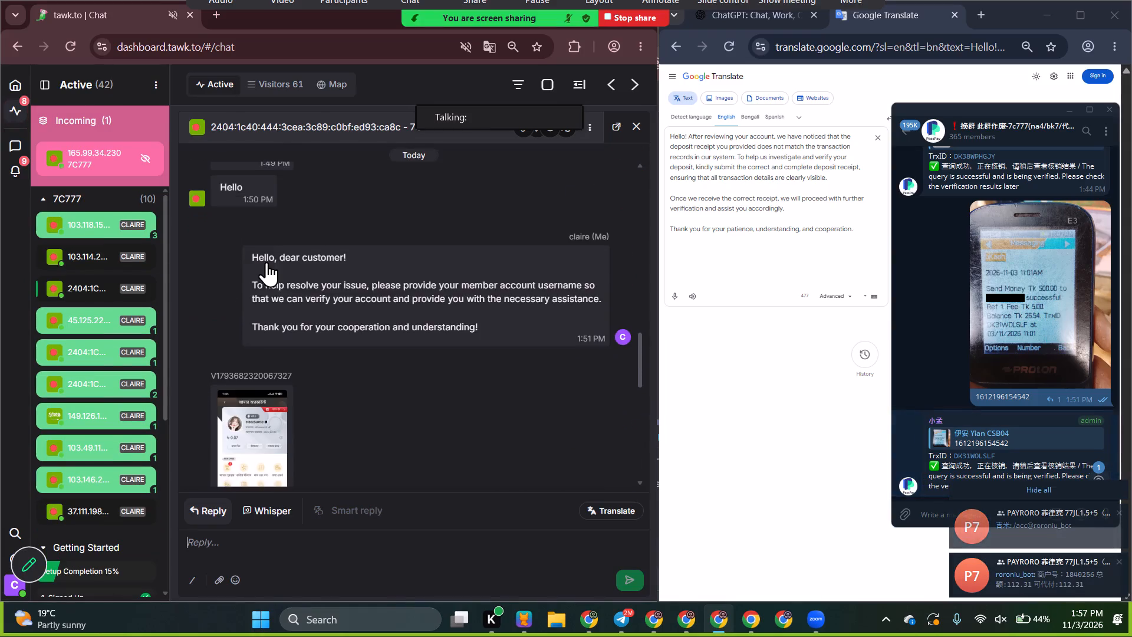
scroll(266, 262, up, 3)
click(255, 222)
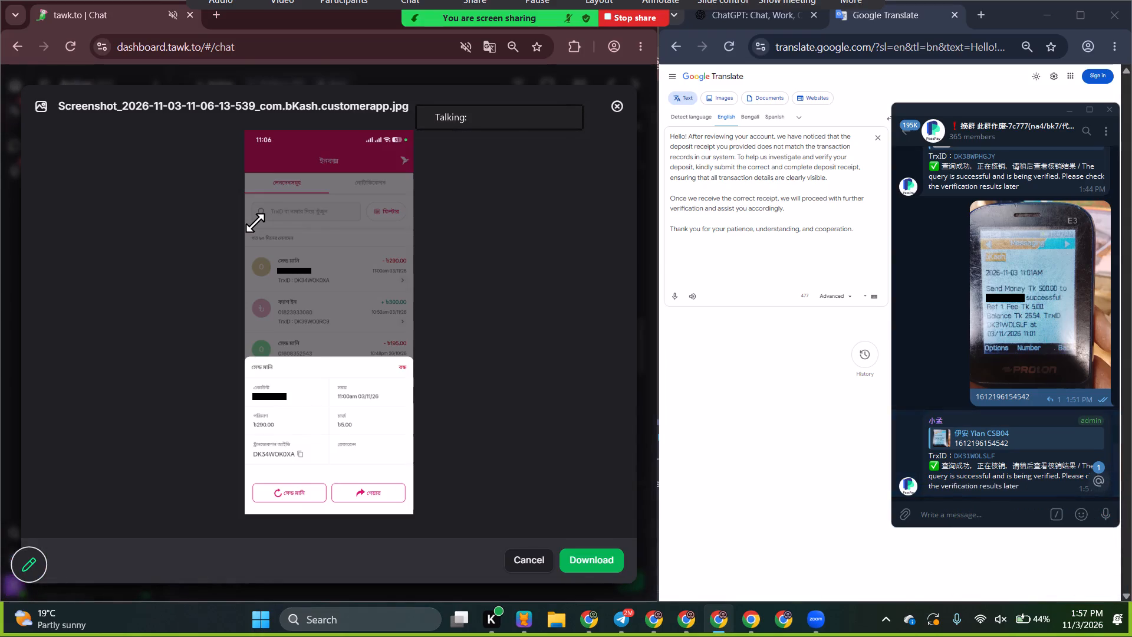
Open the customer's deposit records in the 7C777 back office to compare with the bKash receipt.
click(580, 621)
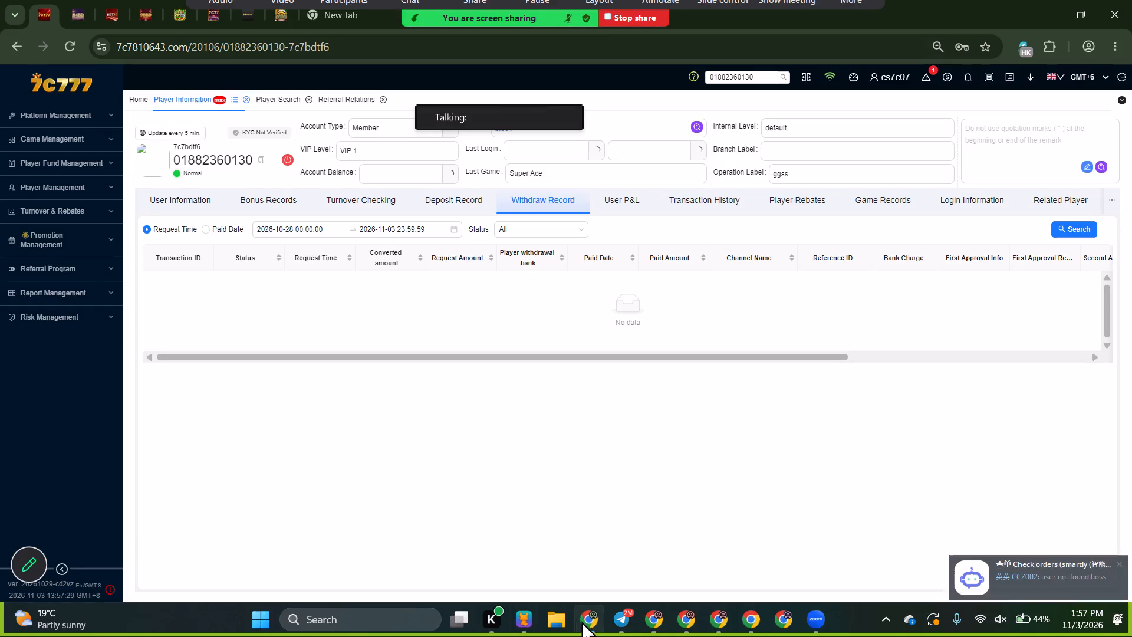
click(473, 209)
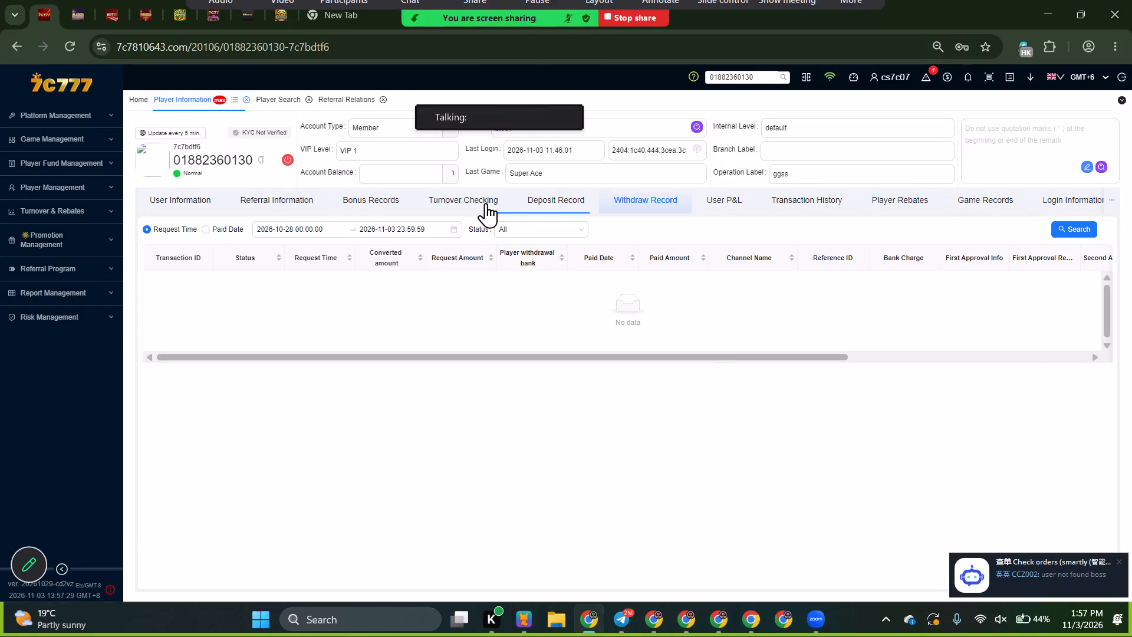
click(561, 202)
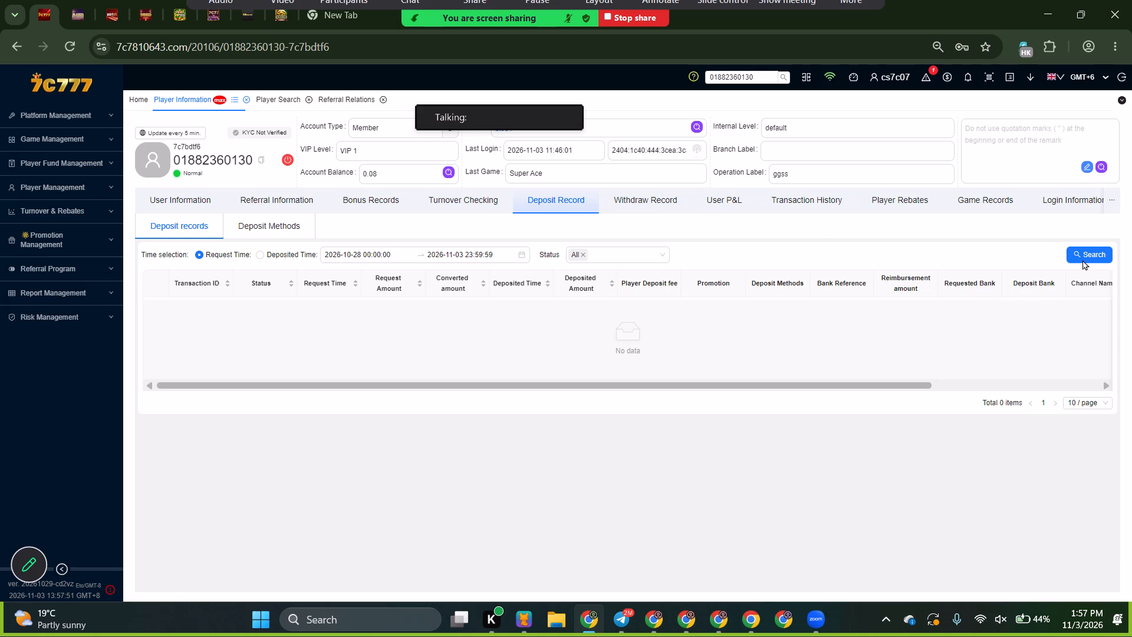
Search the player's deposit records and copy the transaction ID of the 500.00 bKash deposit requested at 10:59:23.
click(1084, 259)
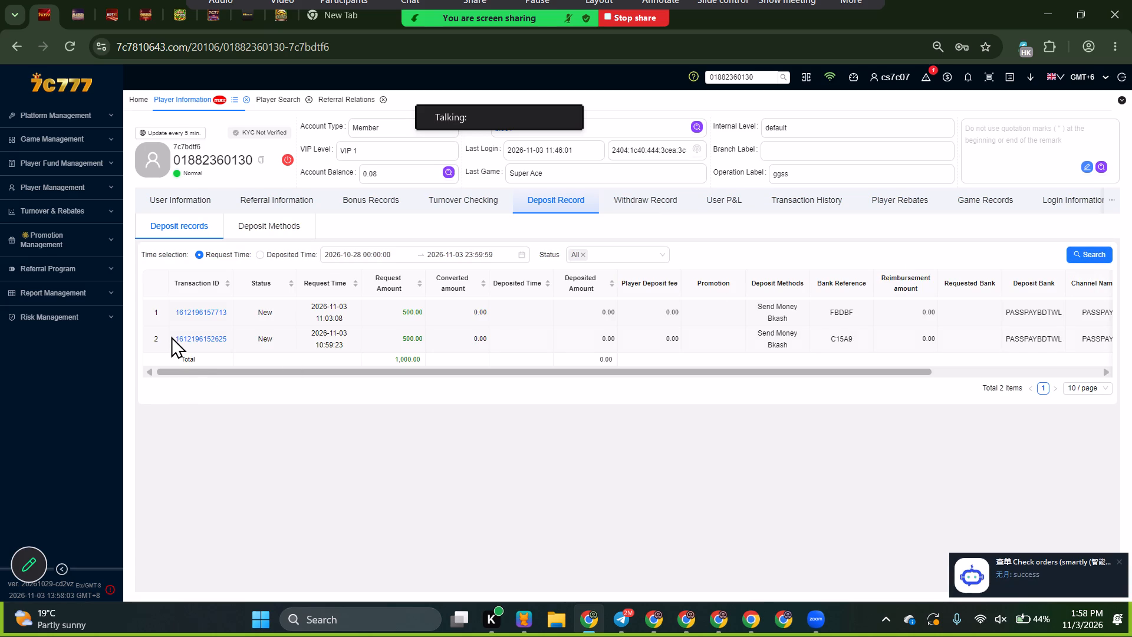
drag(160, 337, 225, 342)
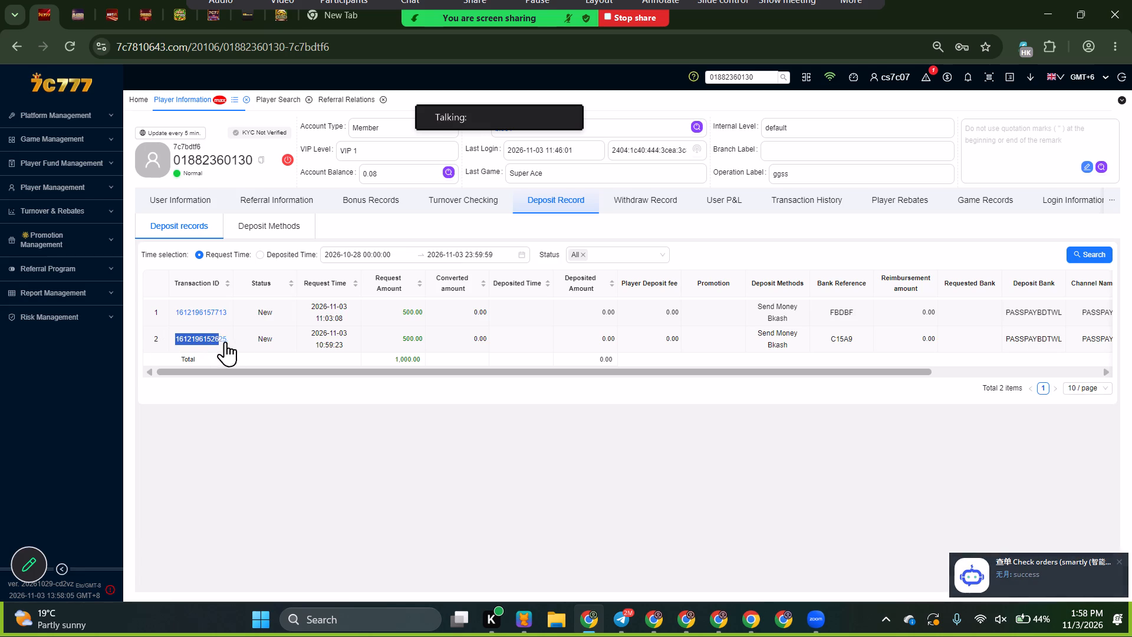
drag(225, 342, 239, 342)
key(ctrl+c)
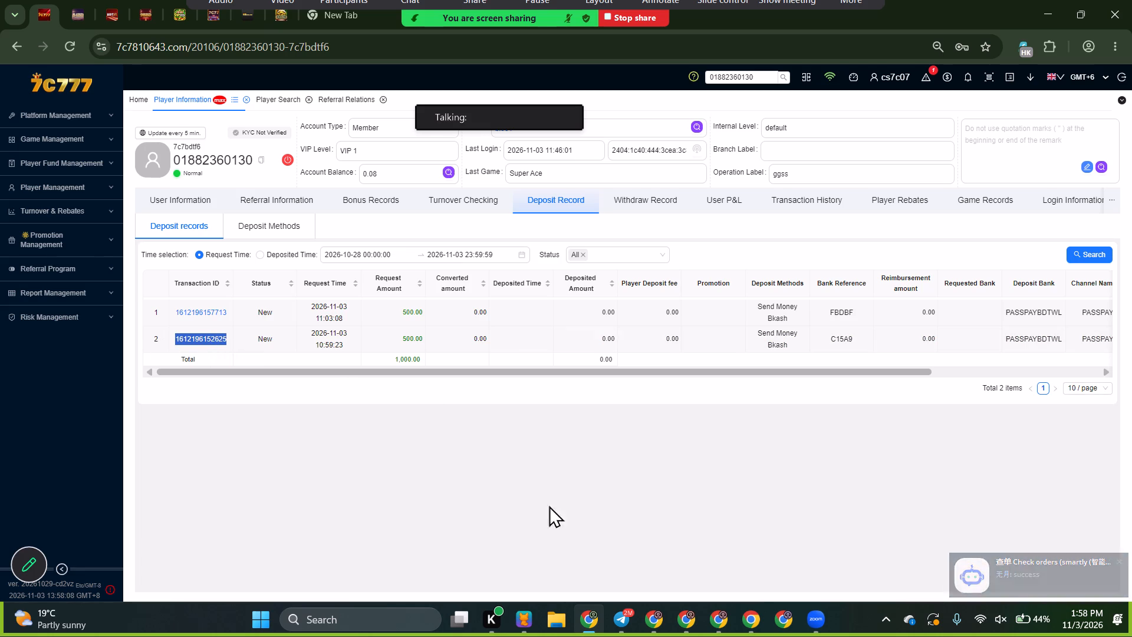
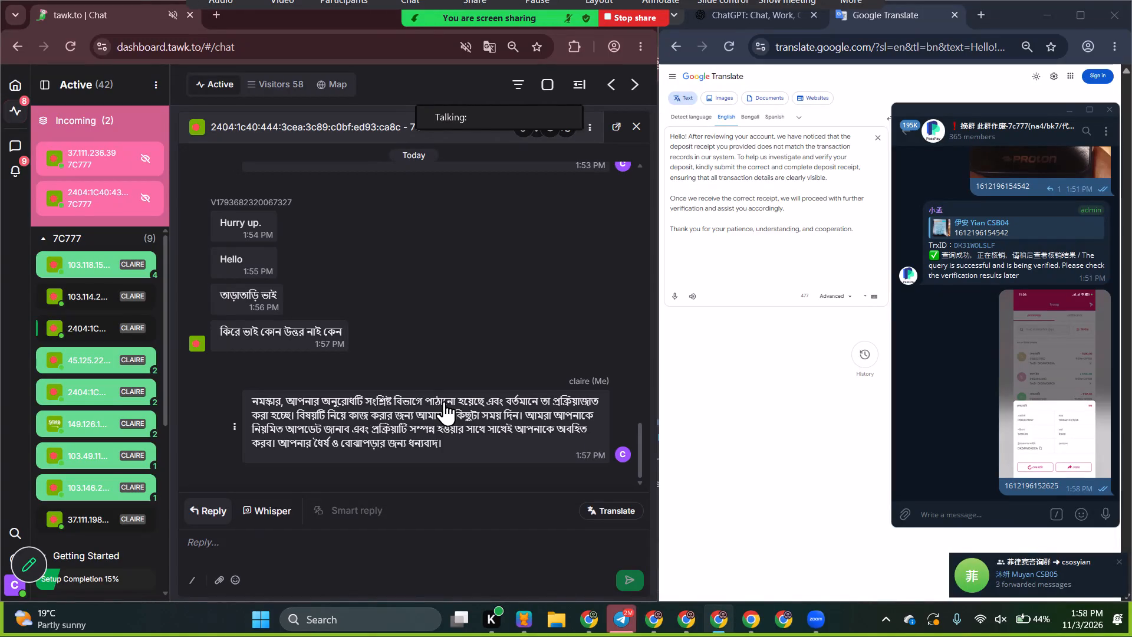
click(306, 538)
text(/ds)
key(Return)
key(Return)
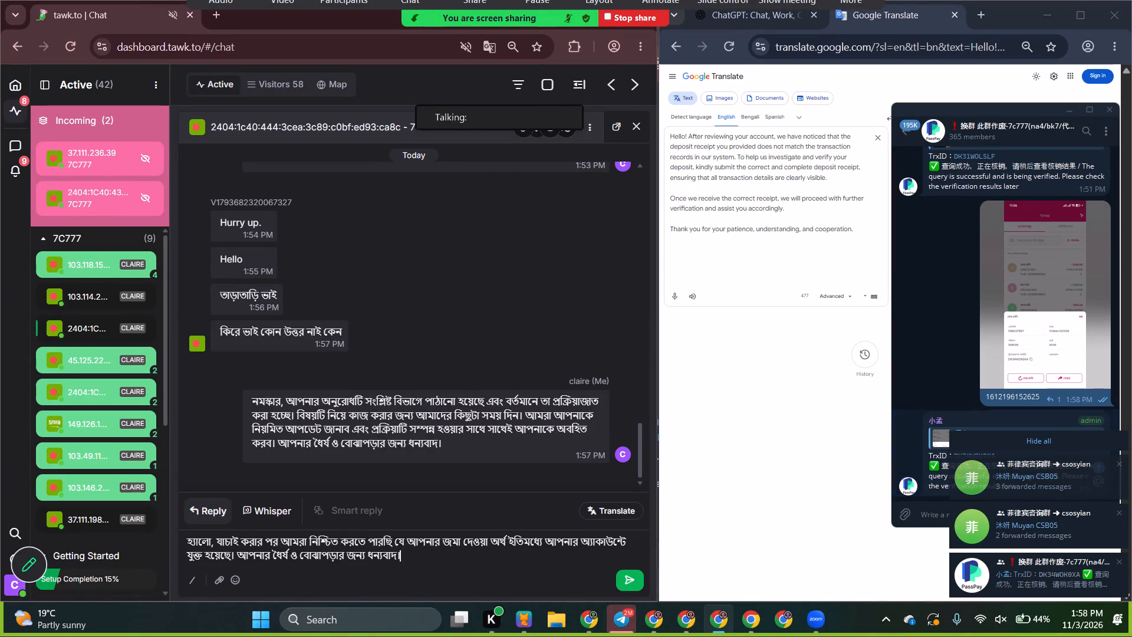
click(78, 203)
click(347, 536)
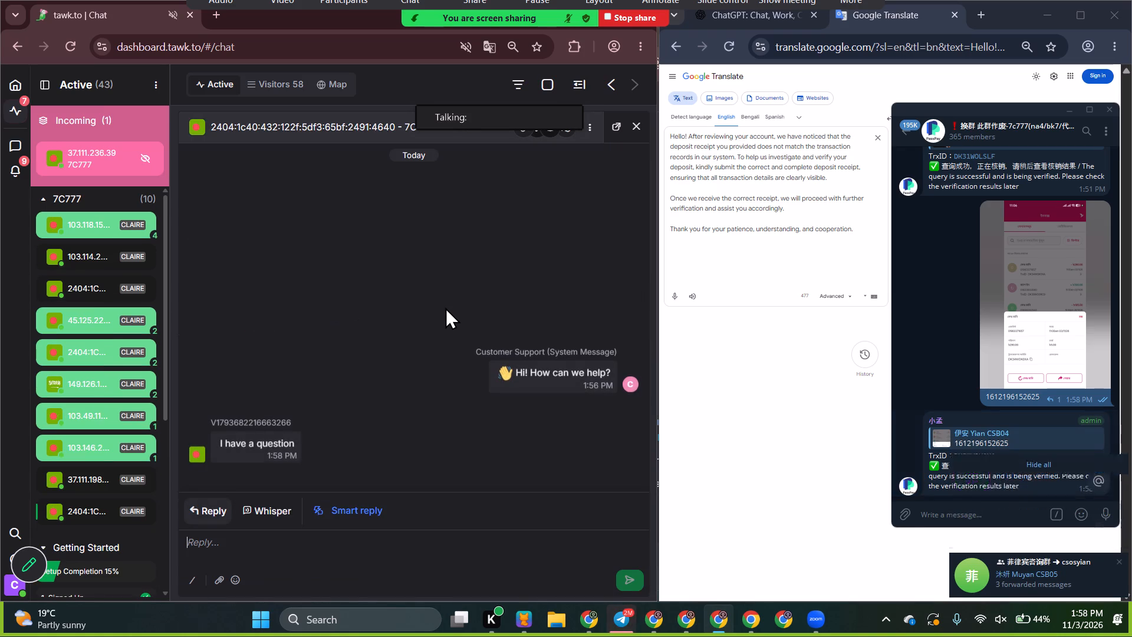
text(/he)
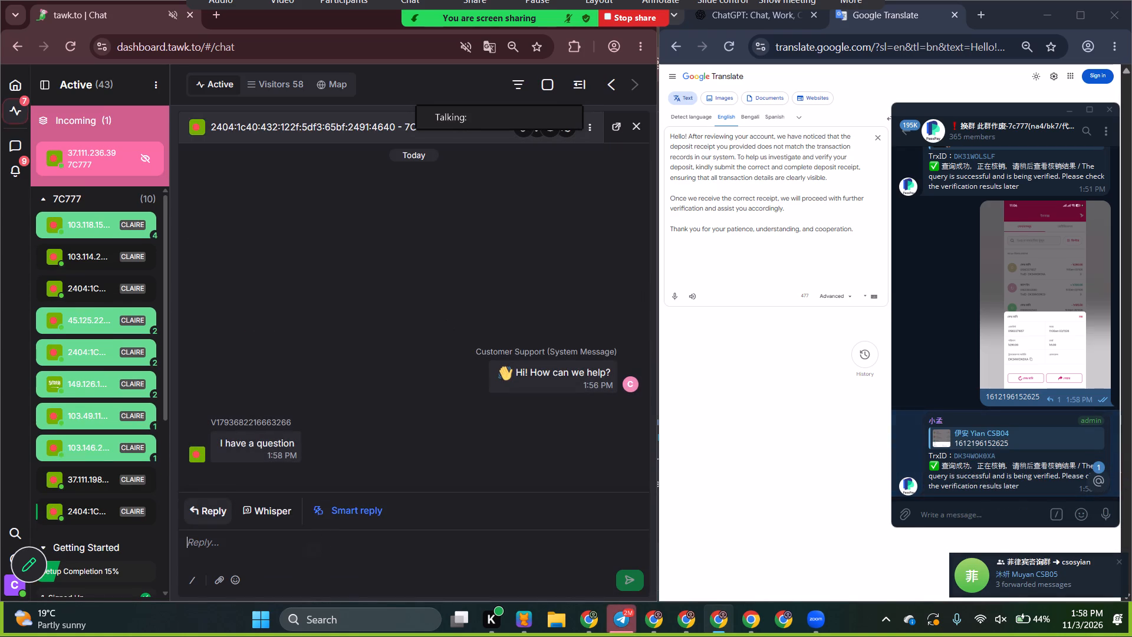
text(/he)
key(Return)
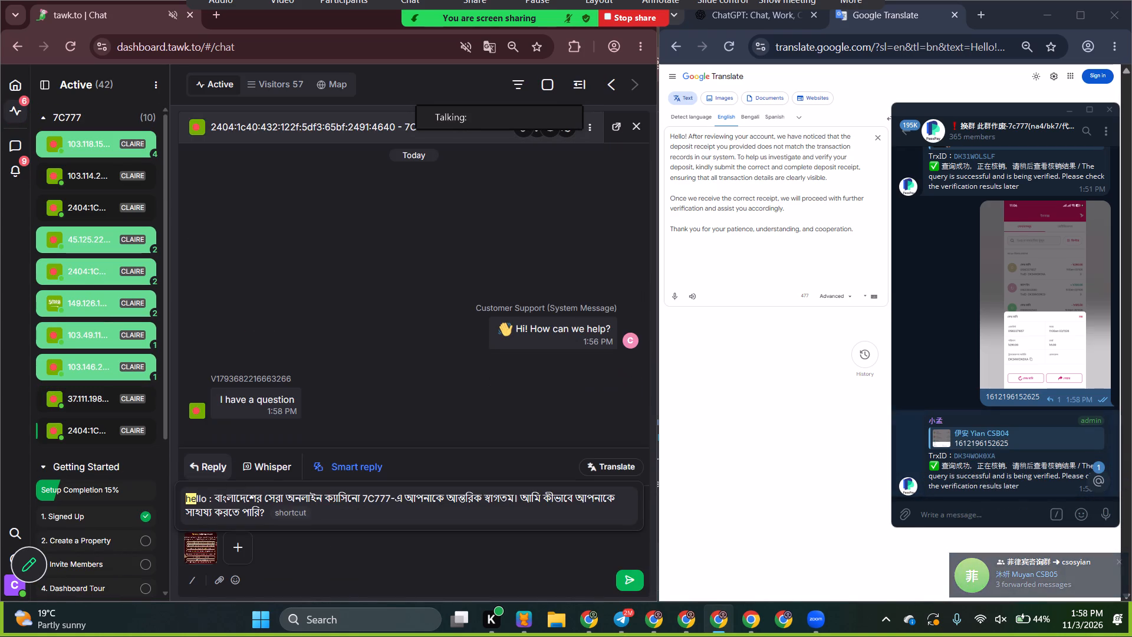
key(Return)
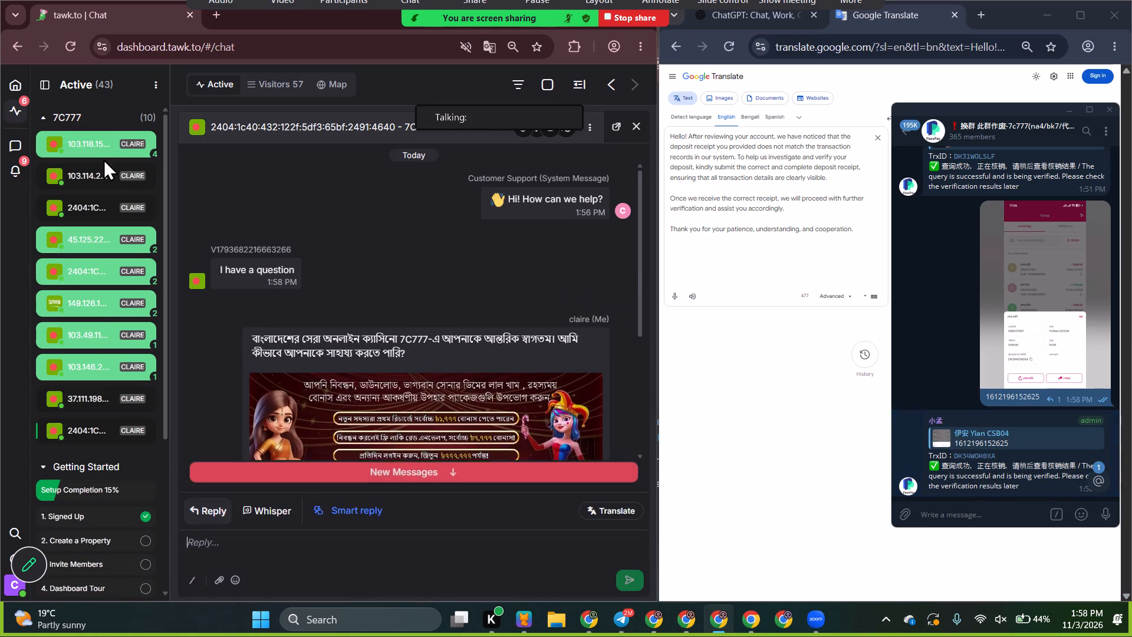
click(109, 147)
scroll(360, 283, down, 7)
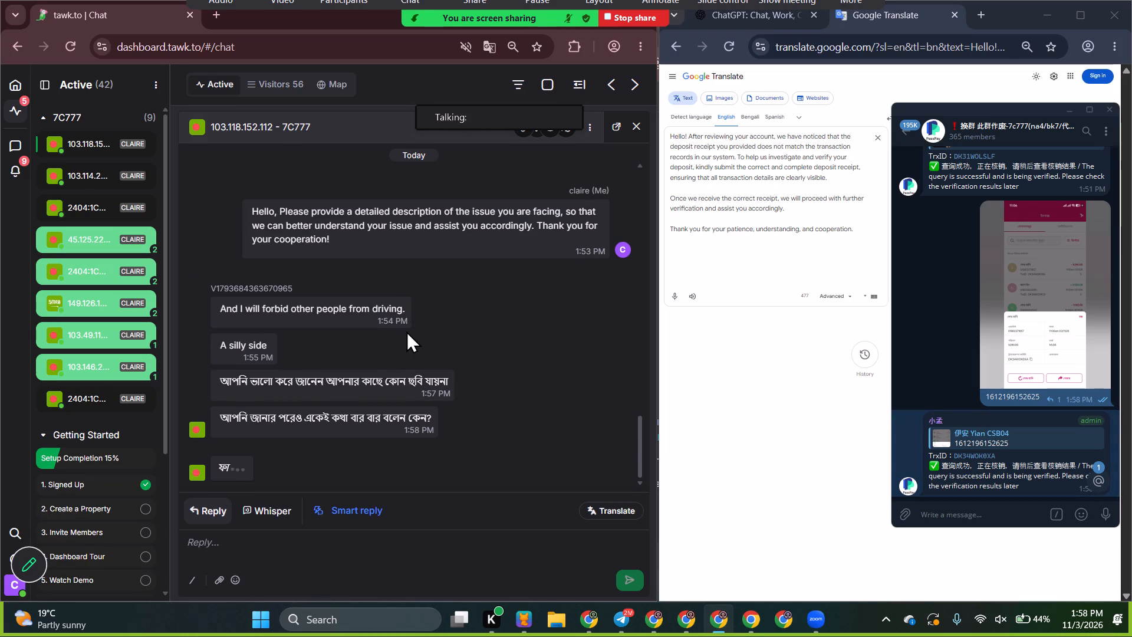
Open the unread 45.125.22 chat in the 7C777 group.
click(140, 237)
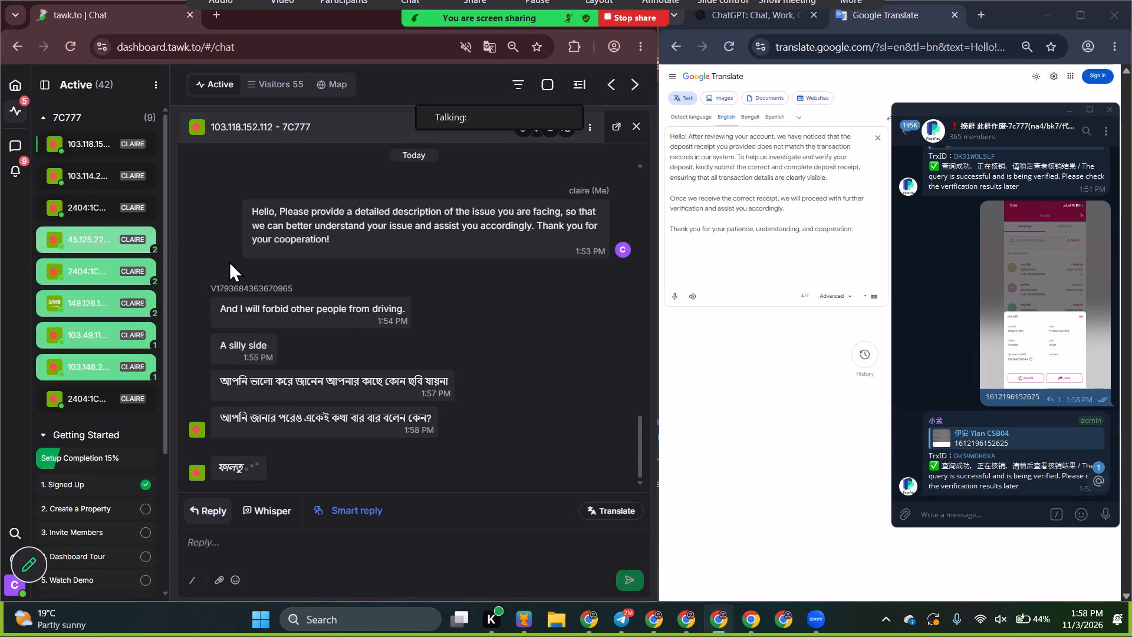
scroll(325, 297, down, 7)
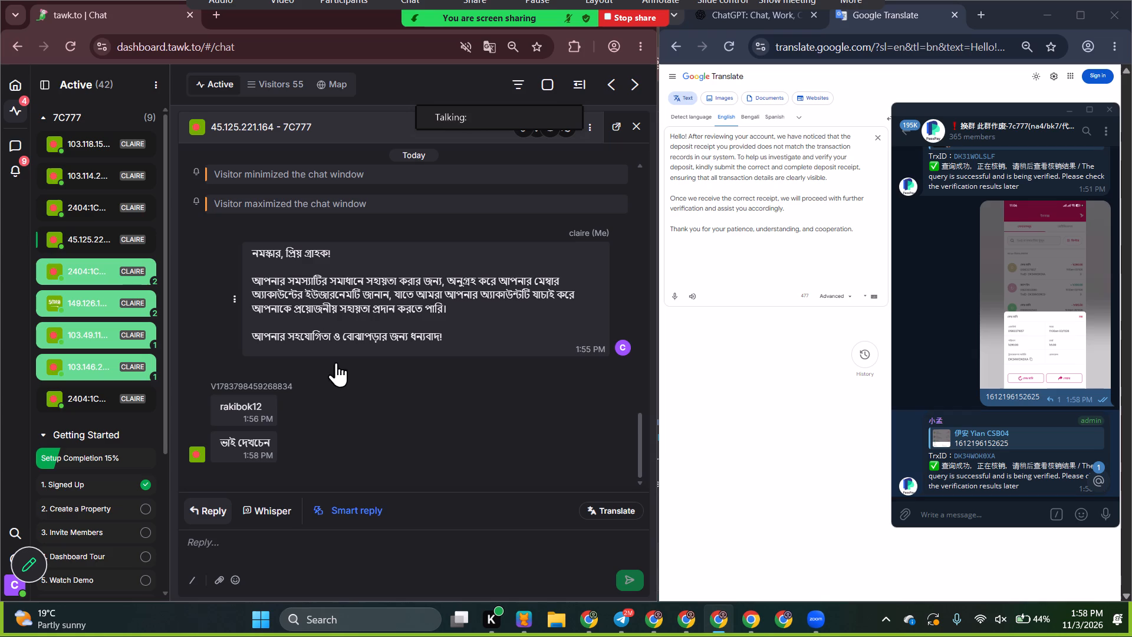
scroll(336, 370, up, 1)
scroll(336, 370, down, 5)
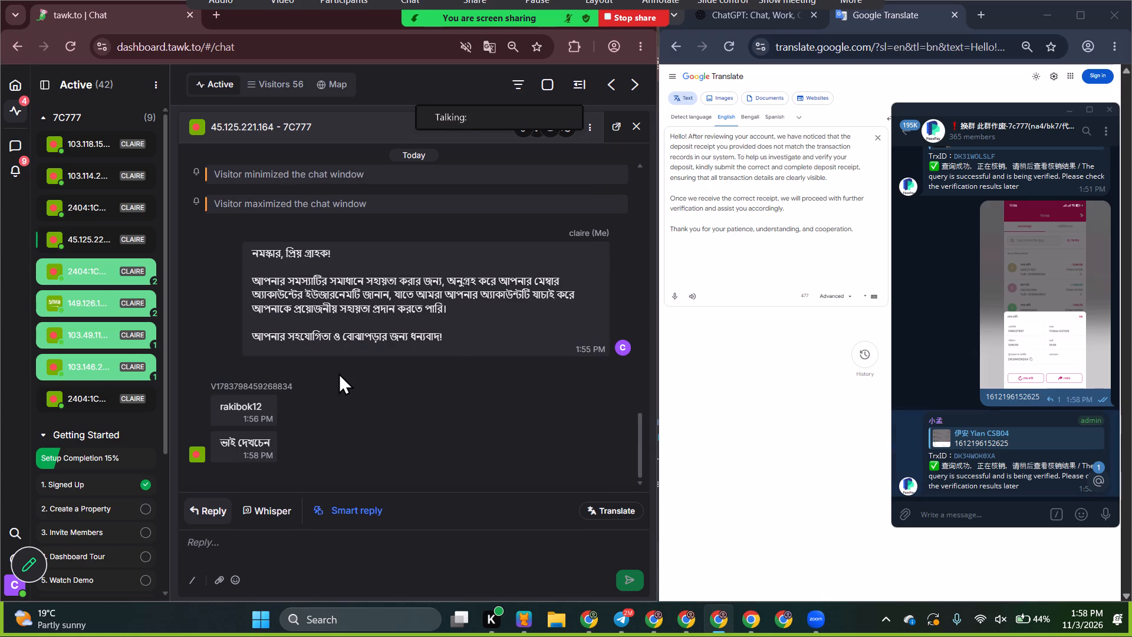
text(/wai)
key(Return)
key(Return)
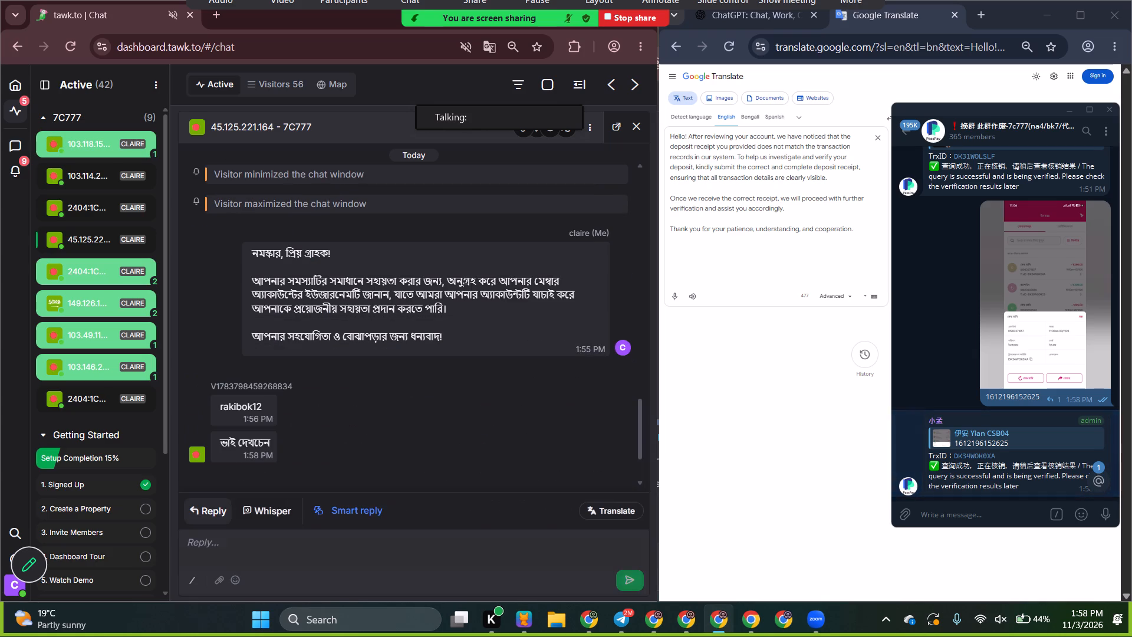
Open the unread 2404:1c40:de chat, check the deposit complaint and send the "/username" canned reply.
click(127, 275)
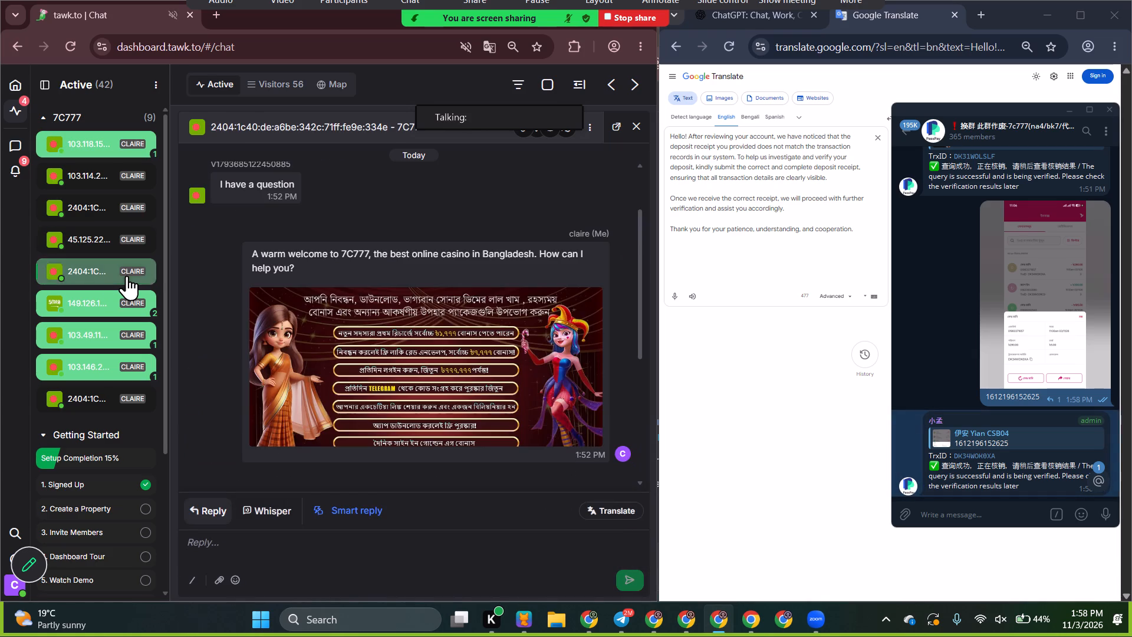
scroll(327, 357, down, 3)
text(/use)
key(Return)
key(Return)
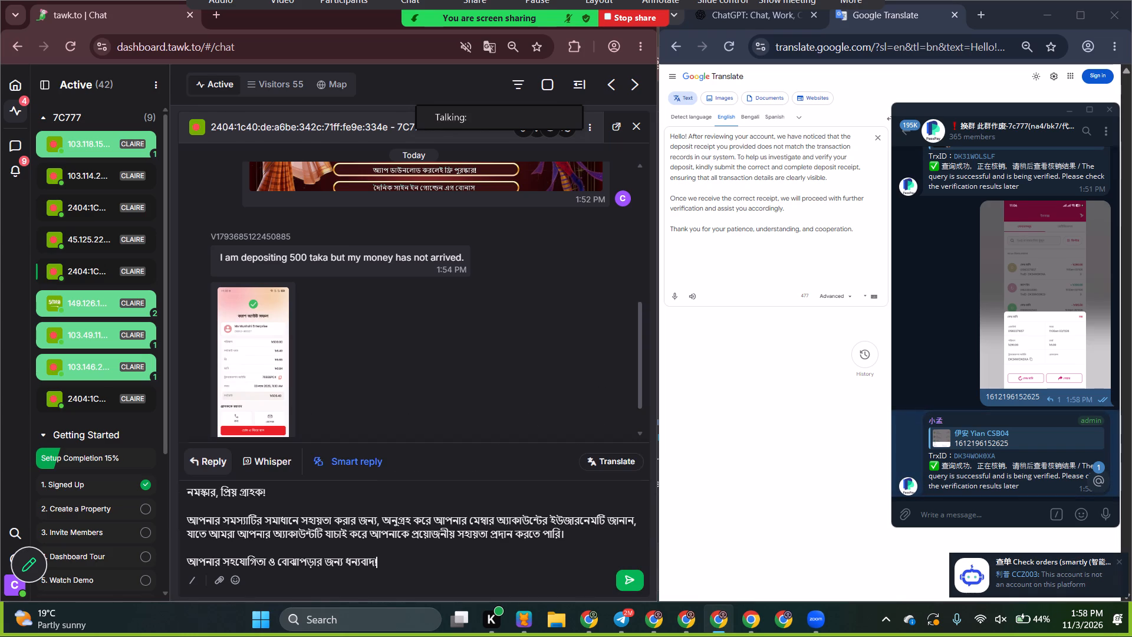
click(97, 311)
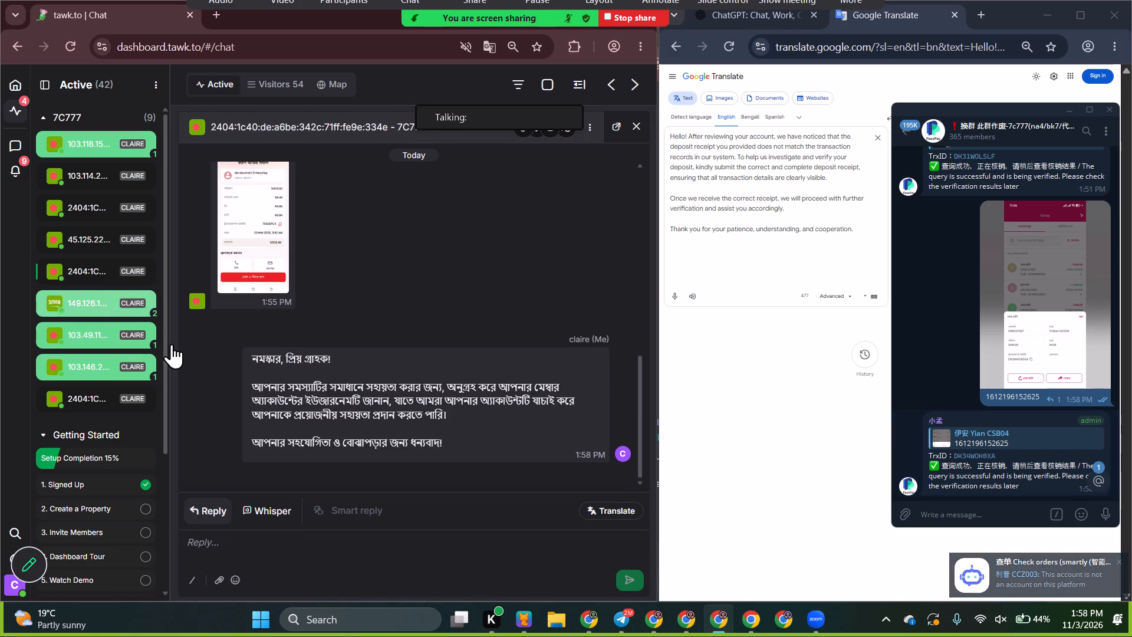
scroll(312, 400, down, 3)
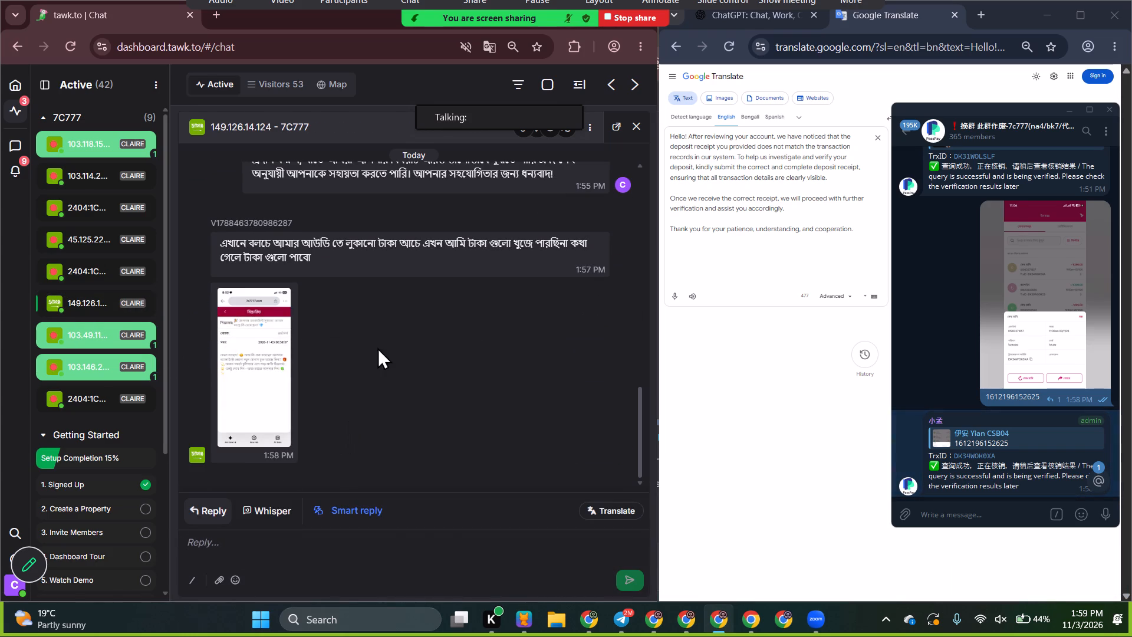
right_click(383, 334)
click(464, 528)
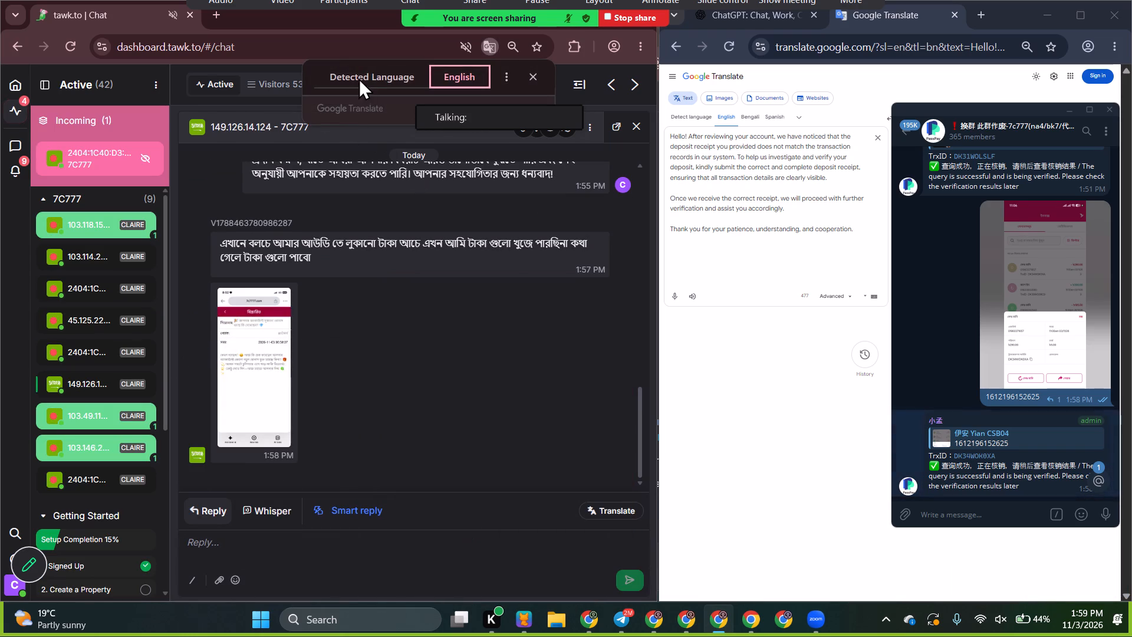
click(358, 78)
click(454, 76)
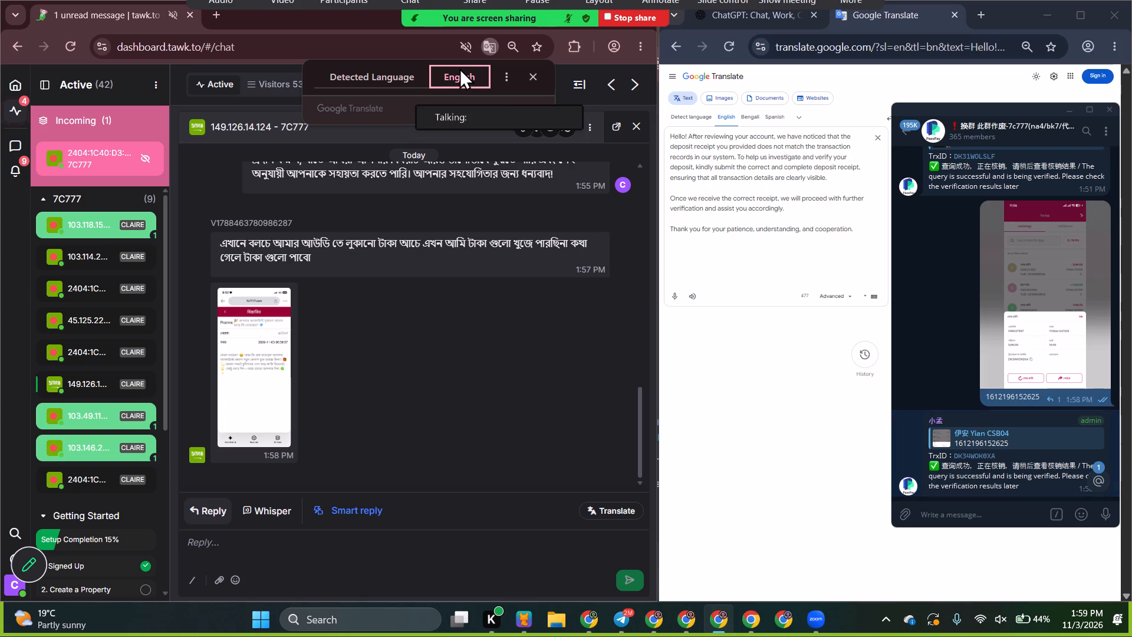
click(409, 70)
click(459, 74)
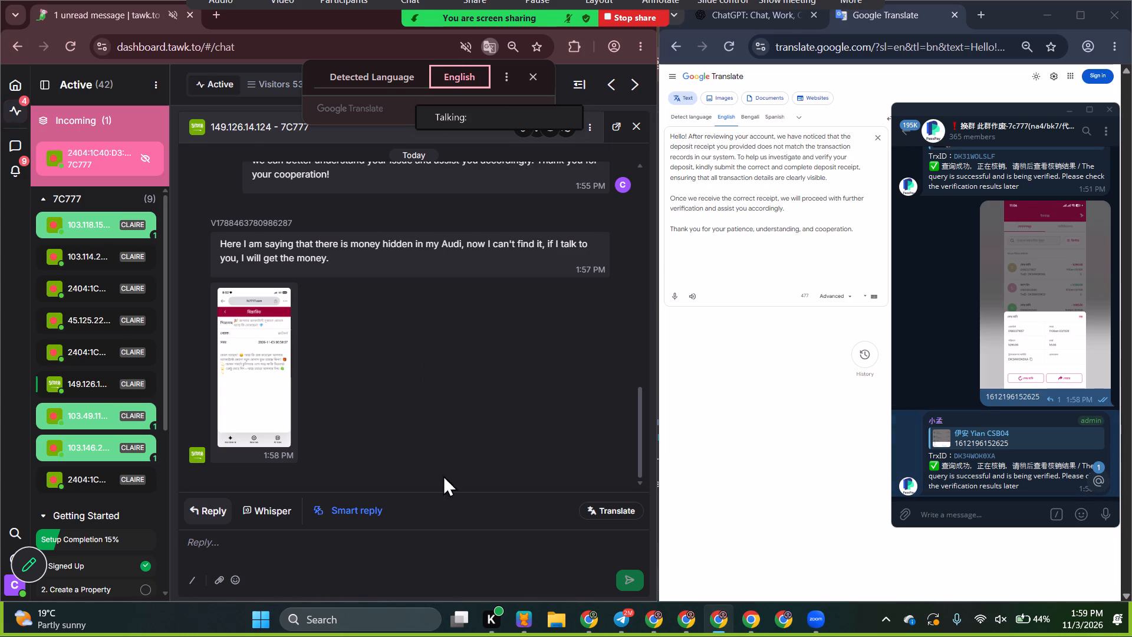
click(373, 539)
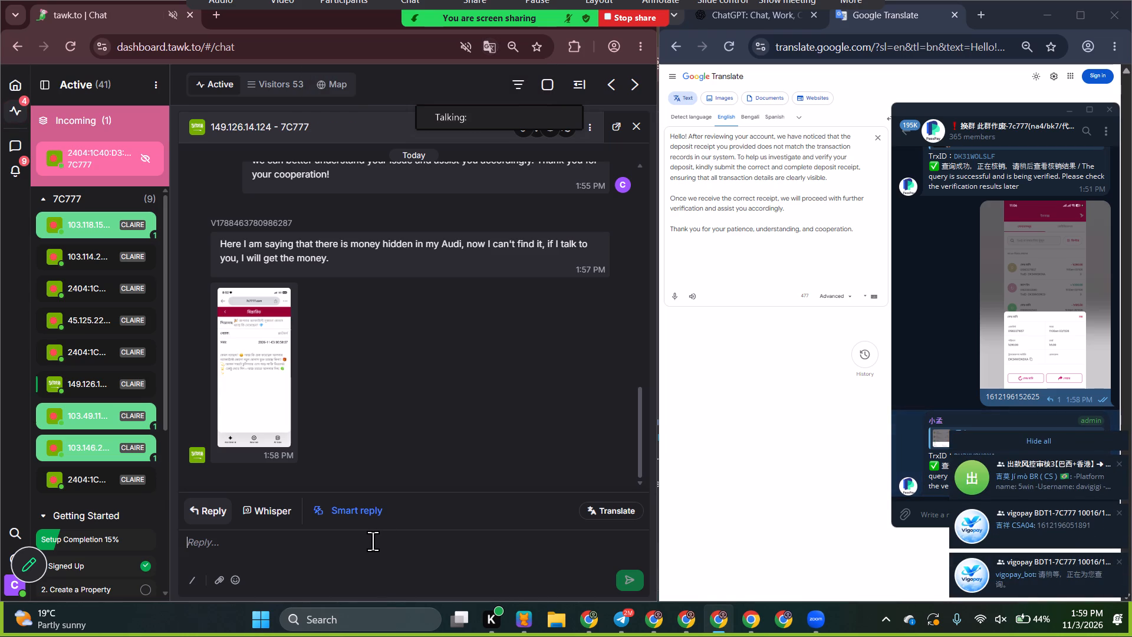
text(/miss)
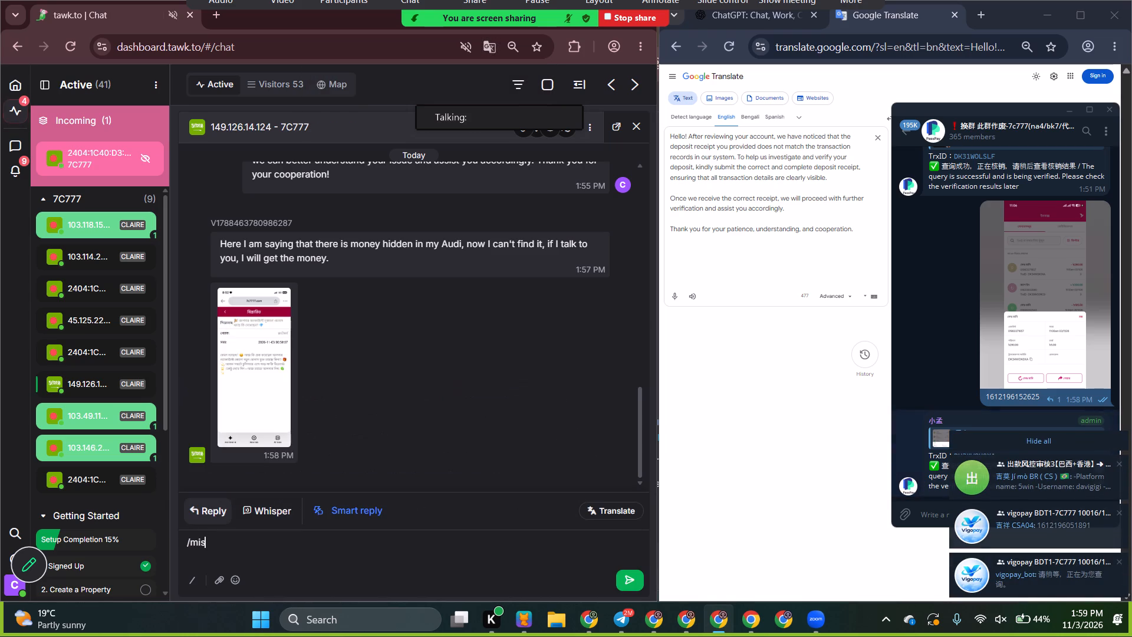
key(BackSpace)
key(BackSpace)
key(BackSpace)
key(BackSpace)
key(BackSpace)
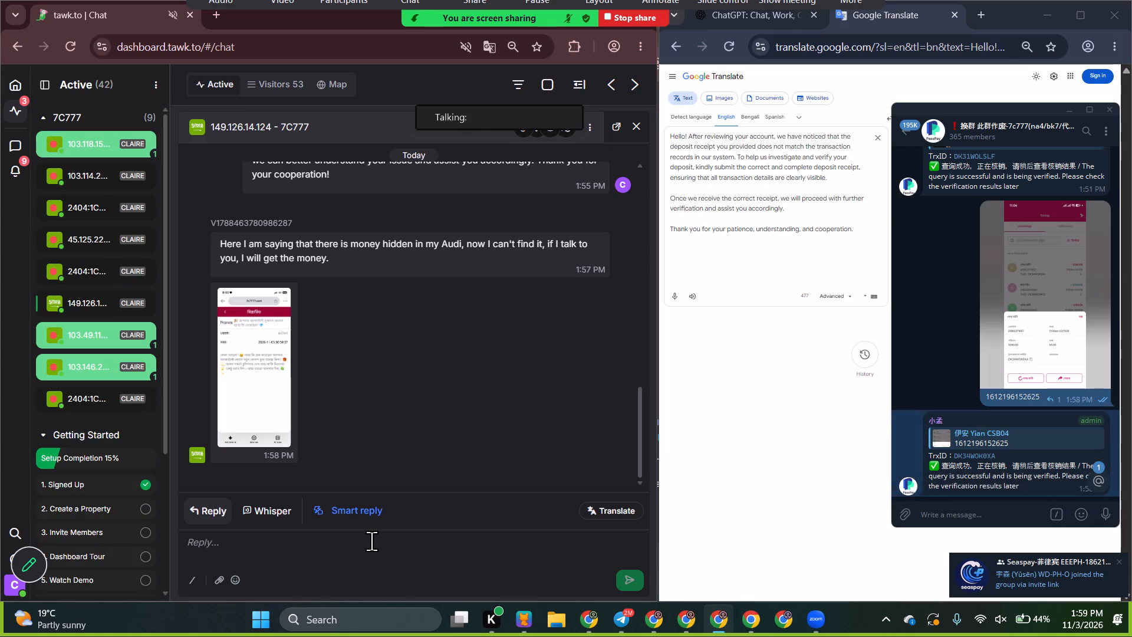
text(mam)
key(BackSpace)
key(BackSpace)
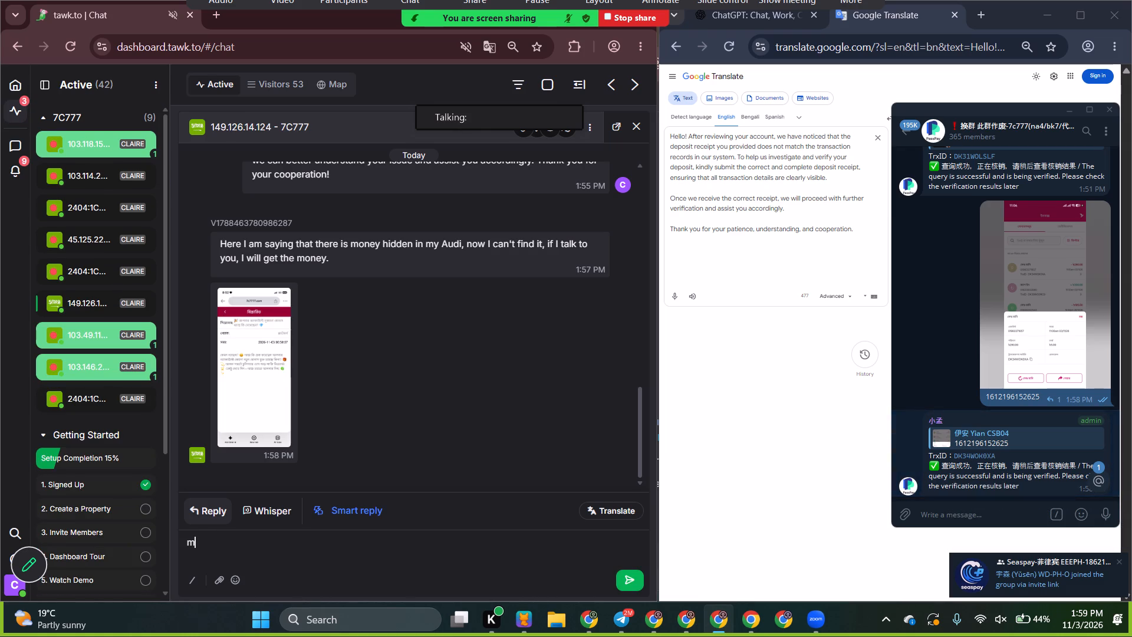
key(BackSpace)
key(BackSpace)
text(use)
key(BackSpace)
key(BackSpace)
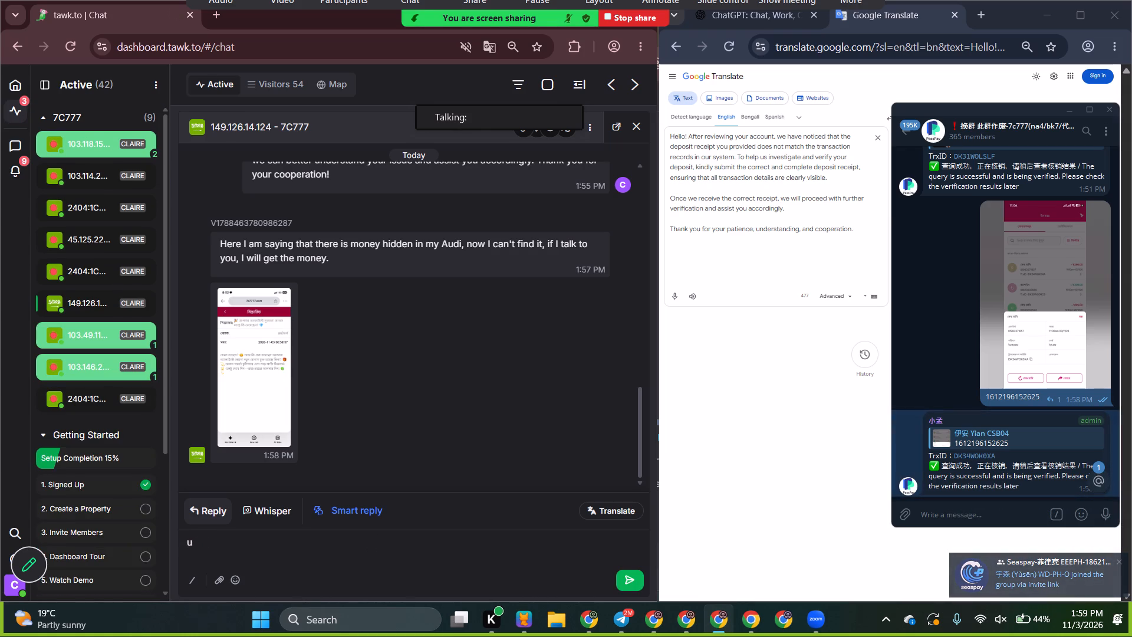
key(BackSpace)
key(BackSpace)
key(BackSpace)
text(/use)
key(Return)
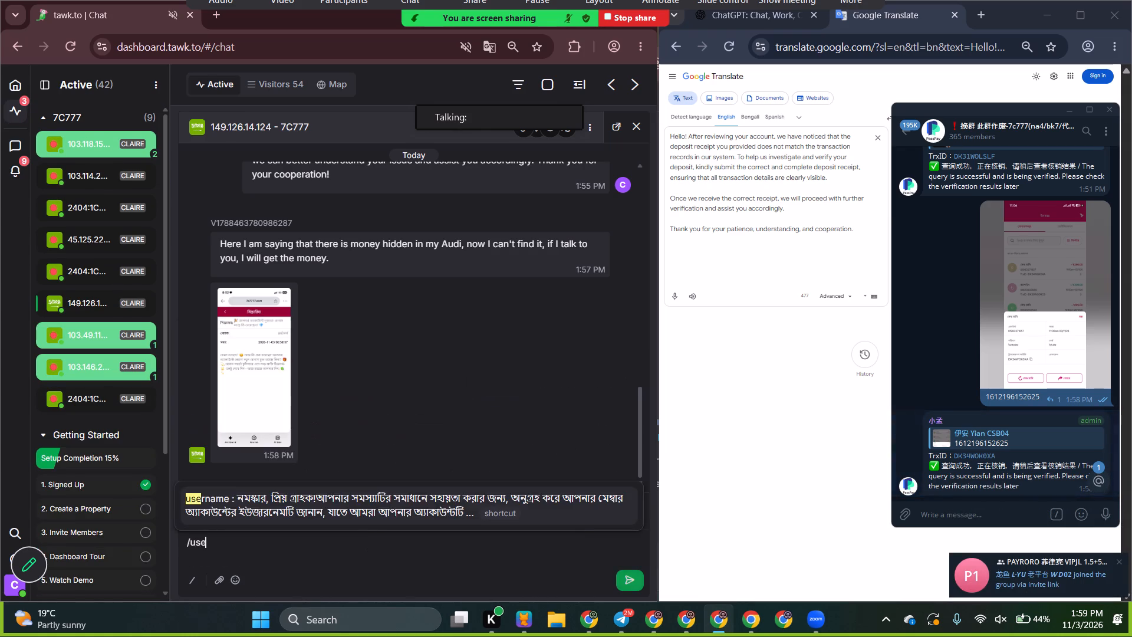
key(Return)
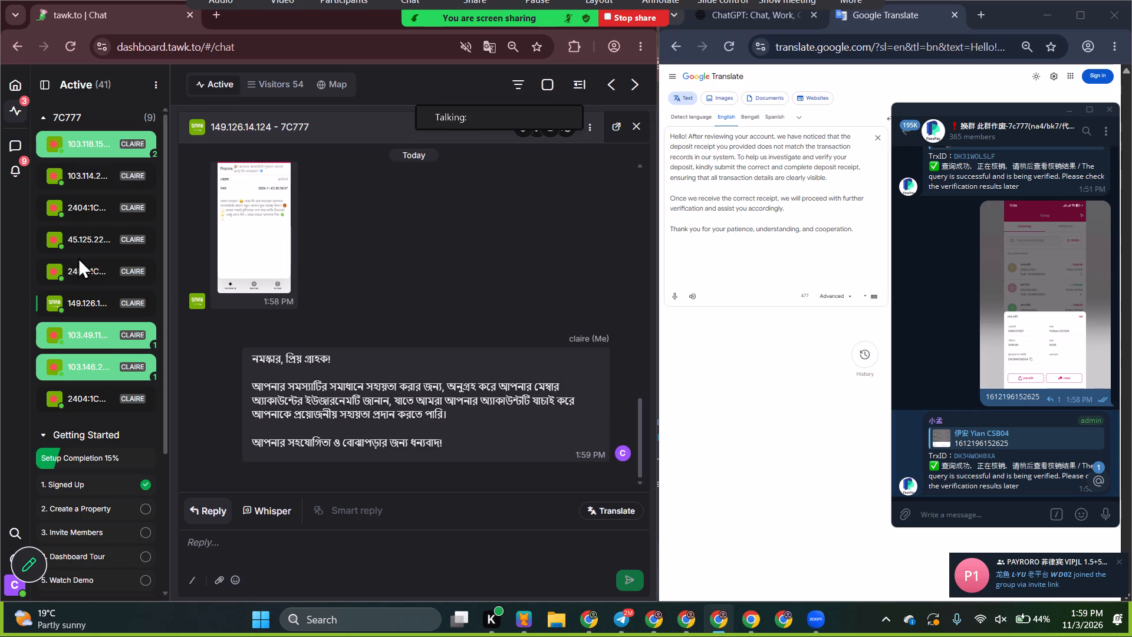
click(108, 325)
scroll(311, 323, down, 4)
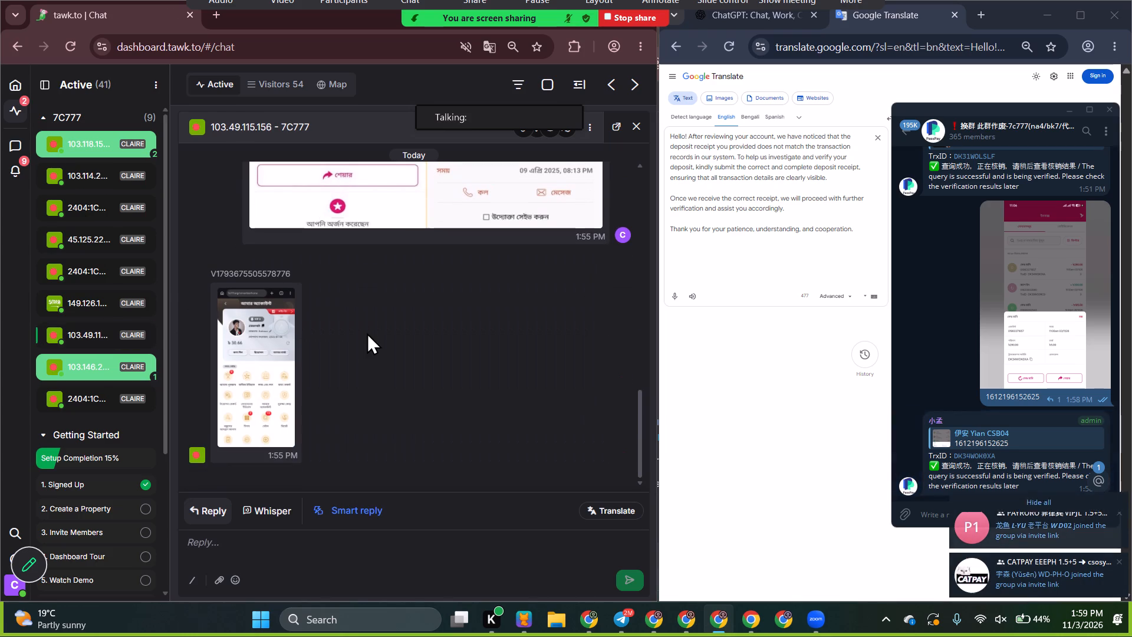
scroll(367, 334, down, 4)
scroll(361, 359, up, 5)
scroll(361, 359, down, 7)
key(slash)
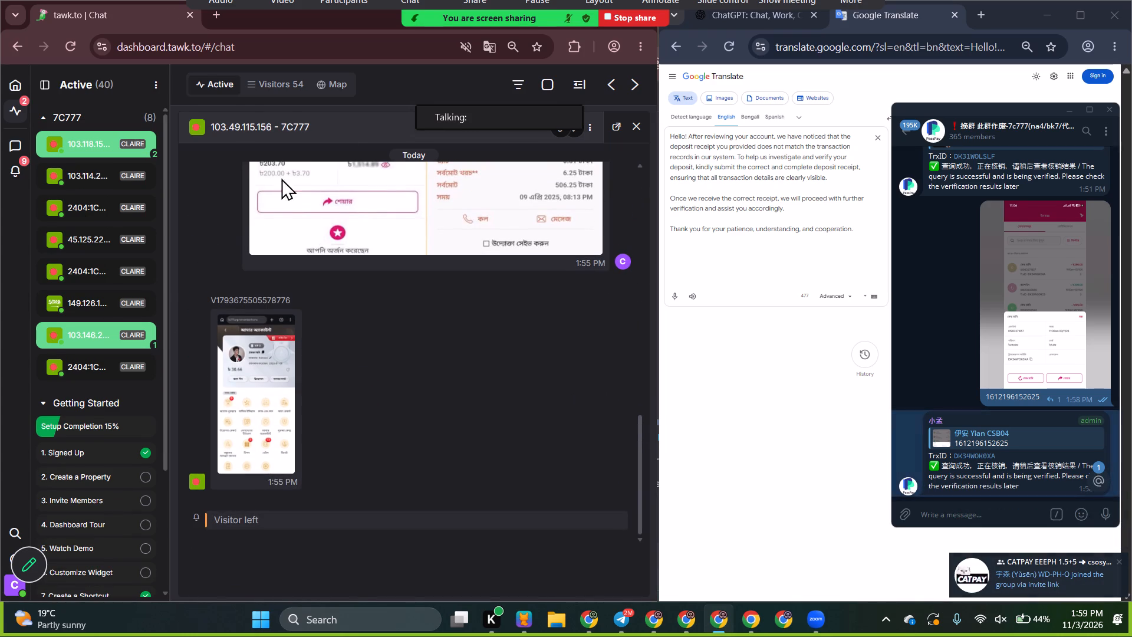
click(636, 126)
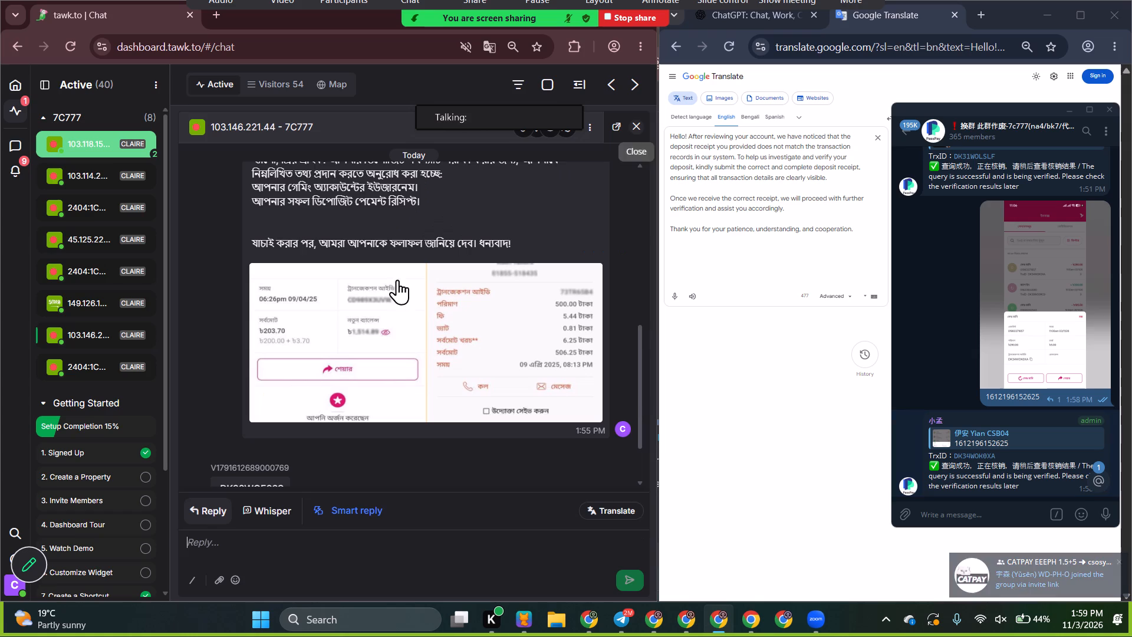
scroll(388, 320, down, 12)
scroll(384, 380, down, 5)
scroll(383, 392, up, 5)
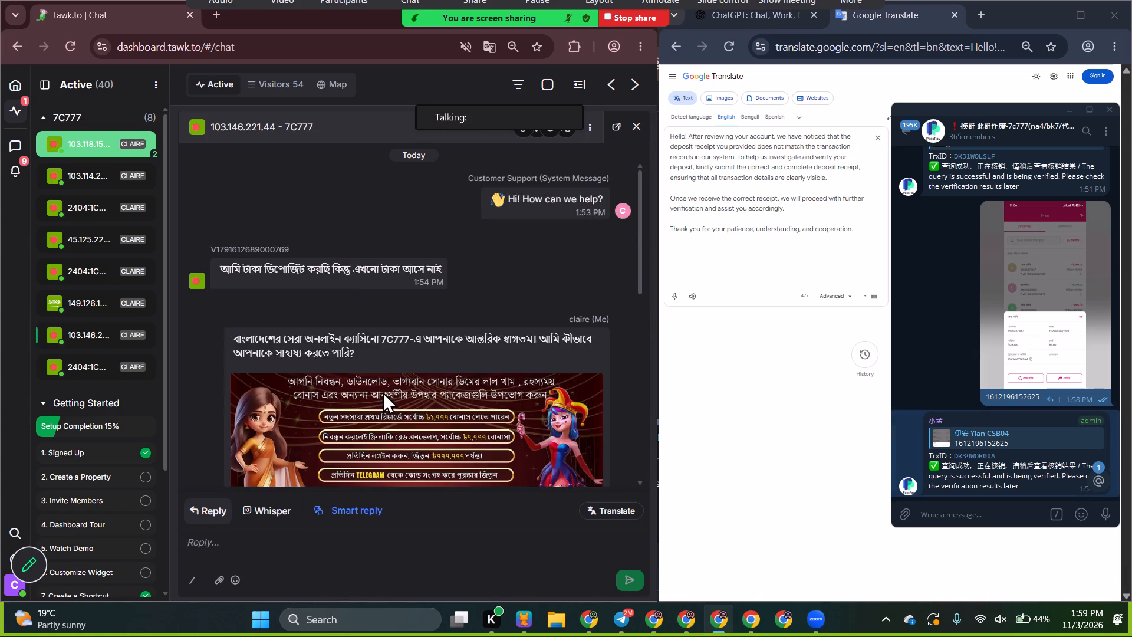
scroll(383, 392, down, 9)
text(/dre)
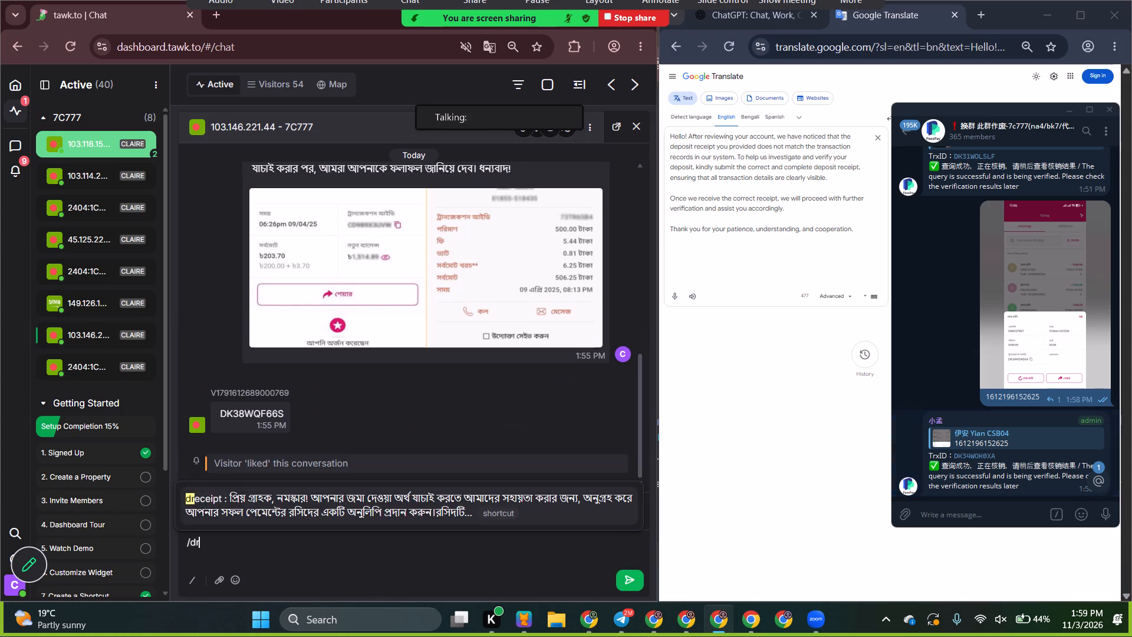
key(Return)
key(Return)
click(110, 369)
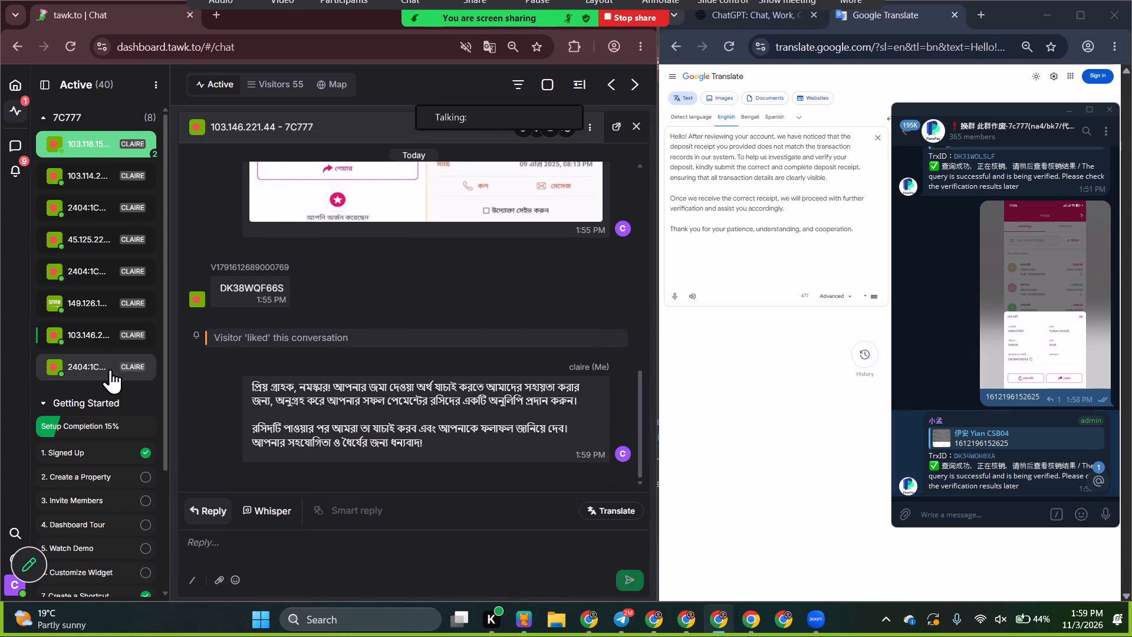
scroll(353, 420, down, 6)
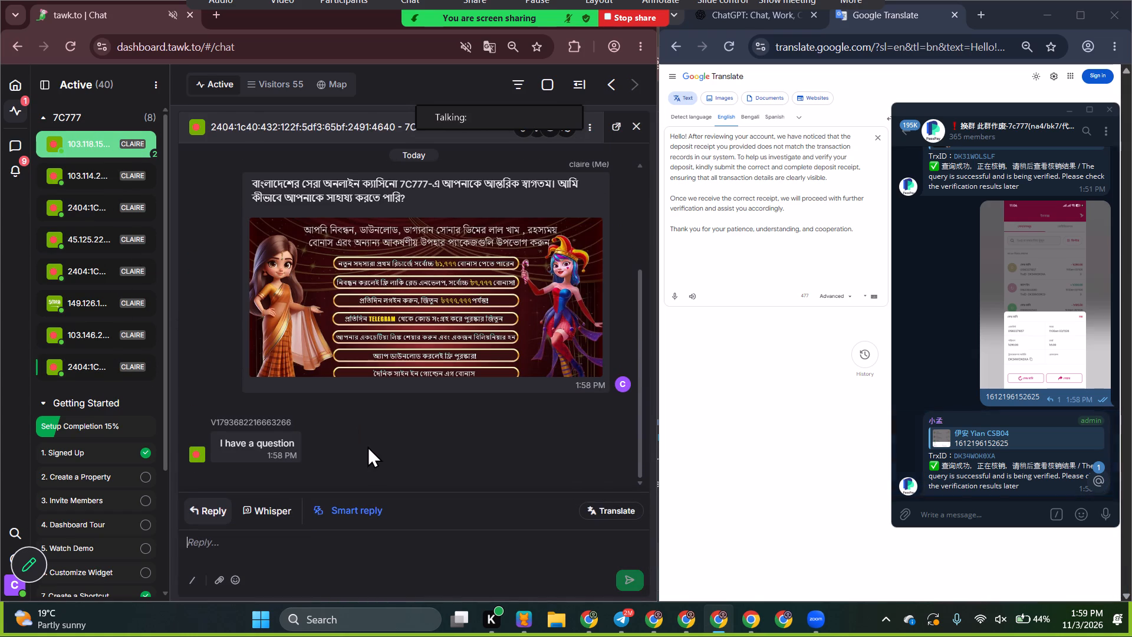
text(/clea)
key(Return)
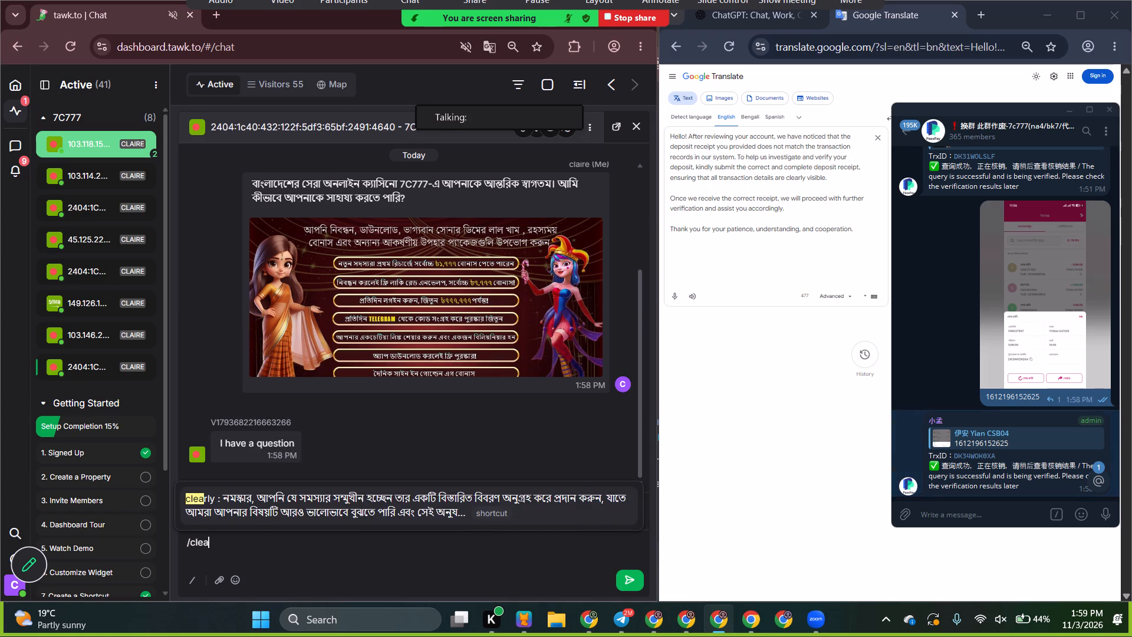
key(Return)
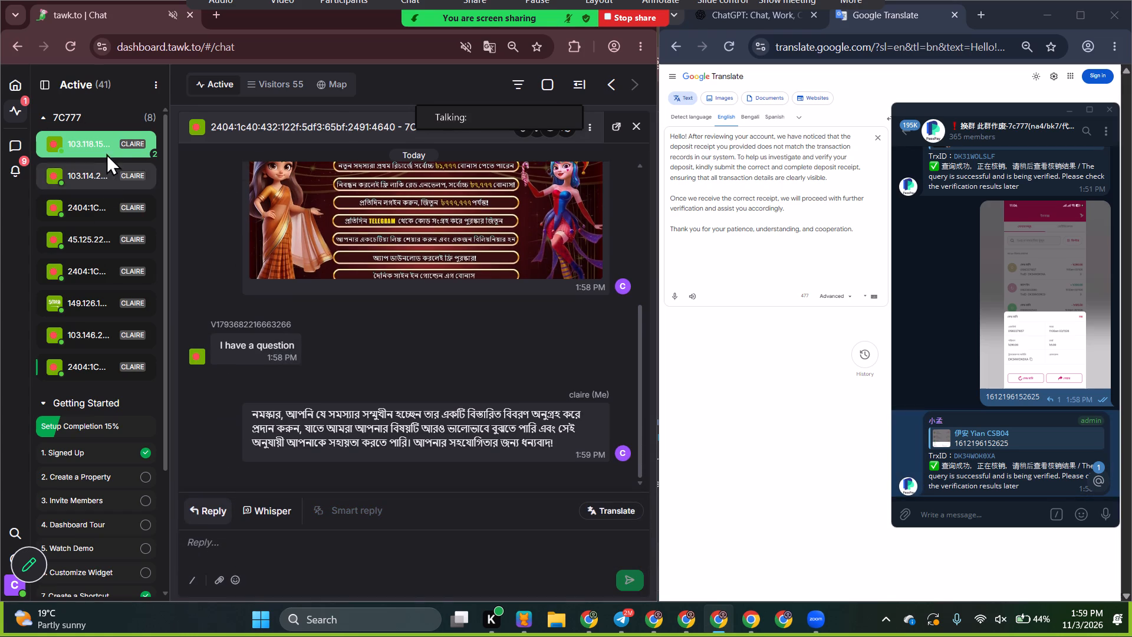
click(112, 144)
scroll(341, 309, down, 4)
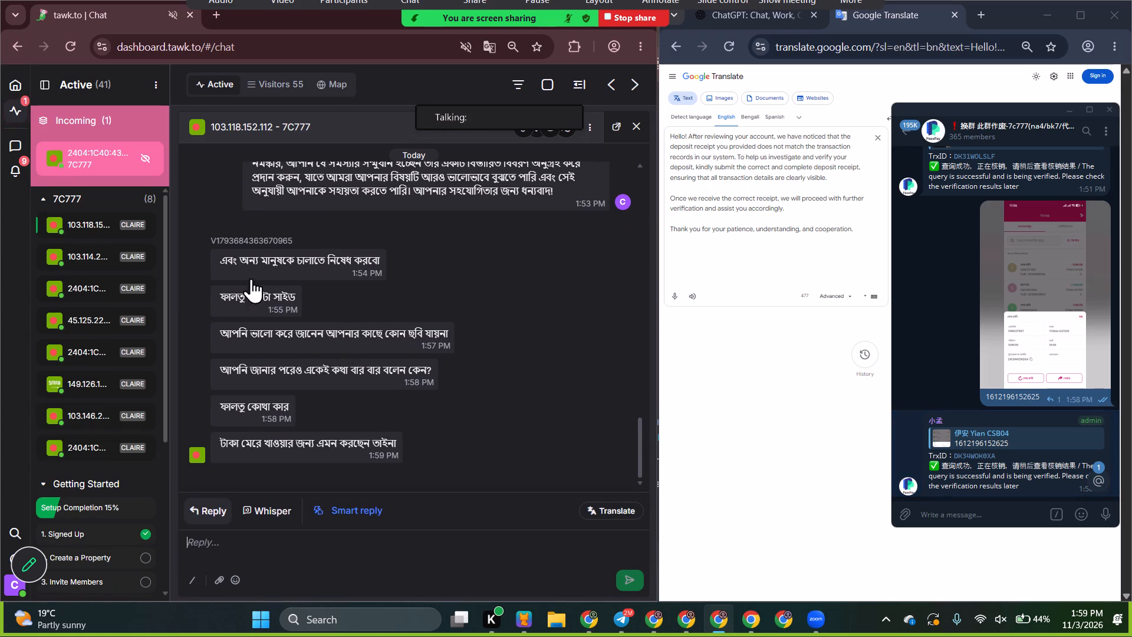
click(104, 158)
drag(522, 467, 520, 475)
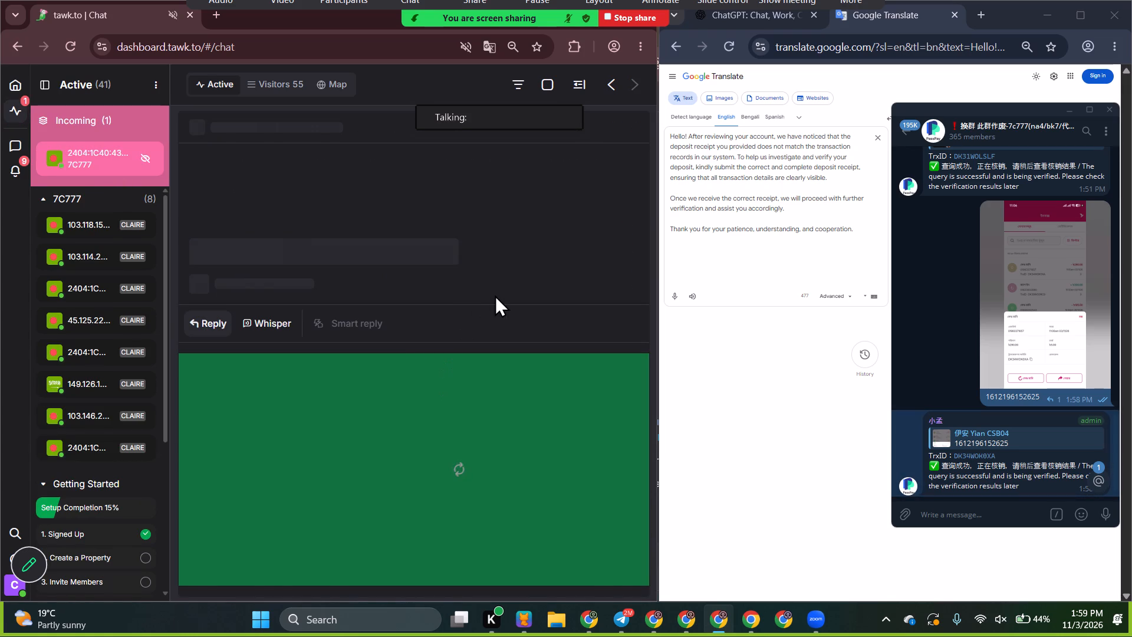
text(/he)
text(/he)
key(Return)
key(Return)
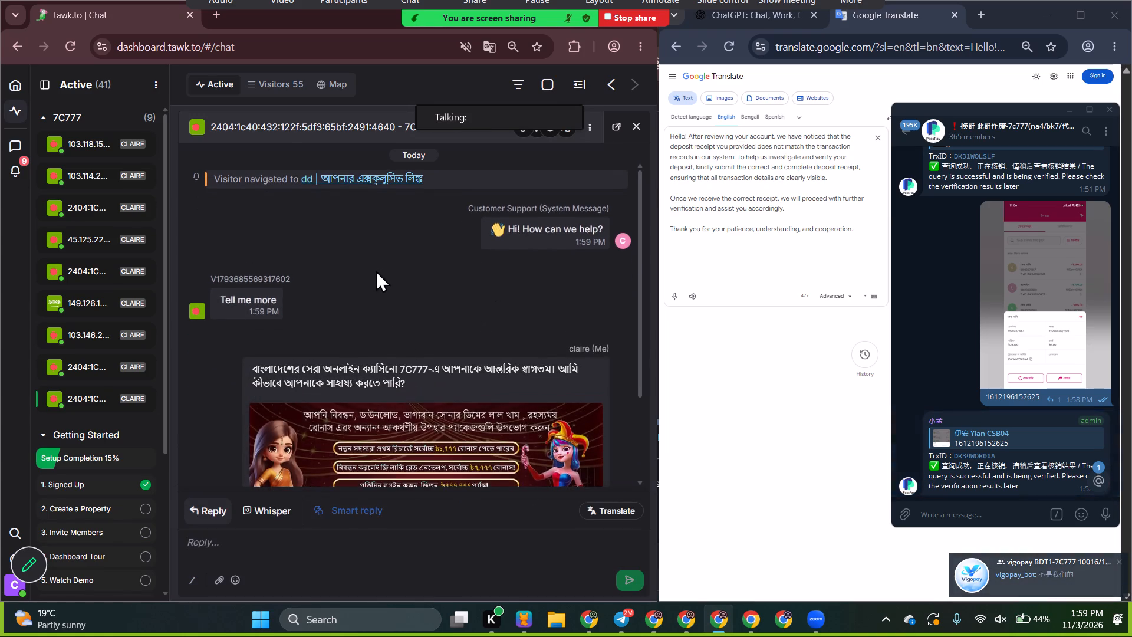
scroll(351, 280, down, 7)
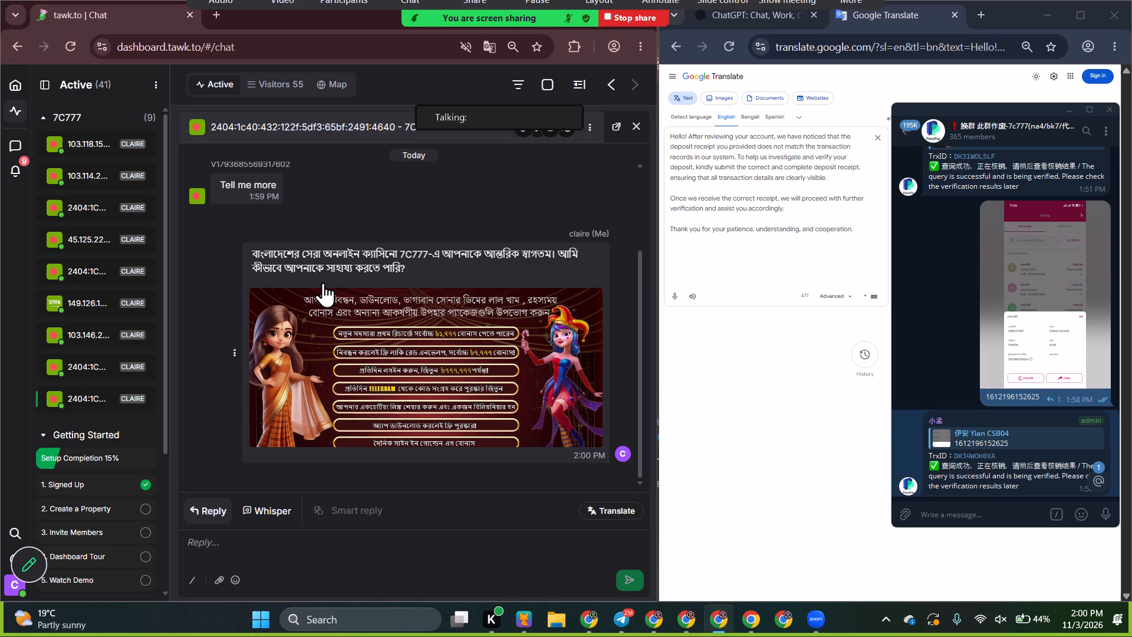
click(92, 403)
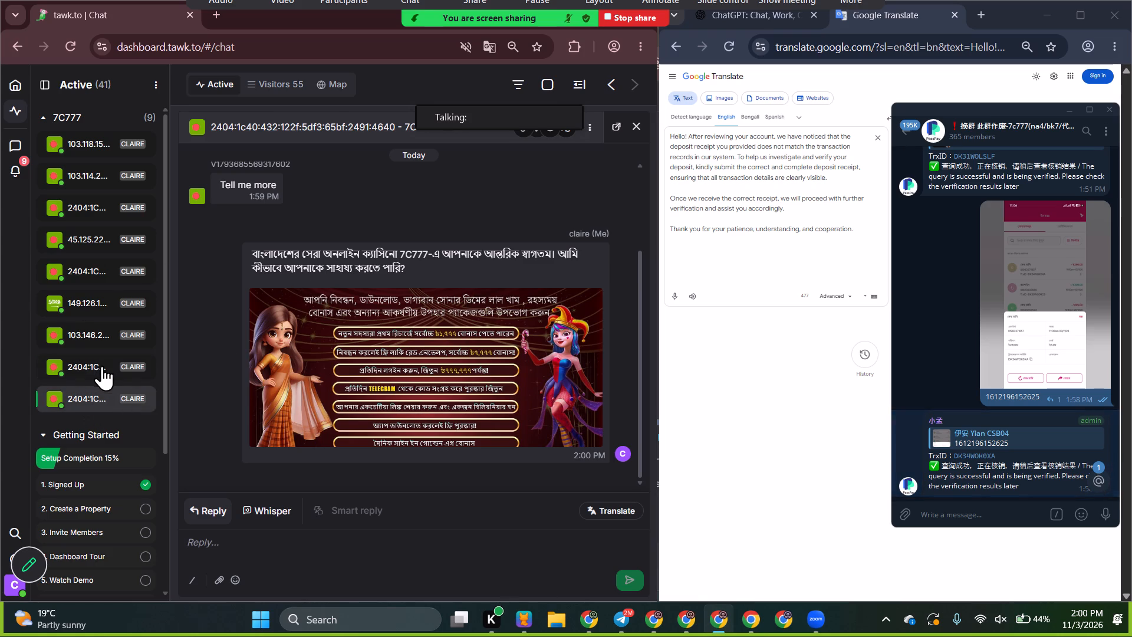
click(102, 363)
scroll(187, 363, down, 3)
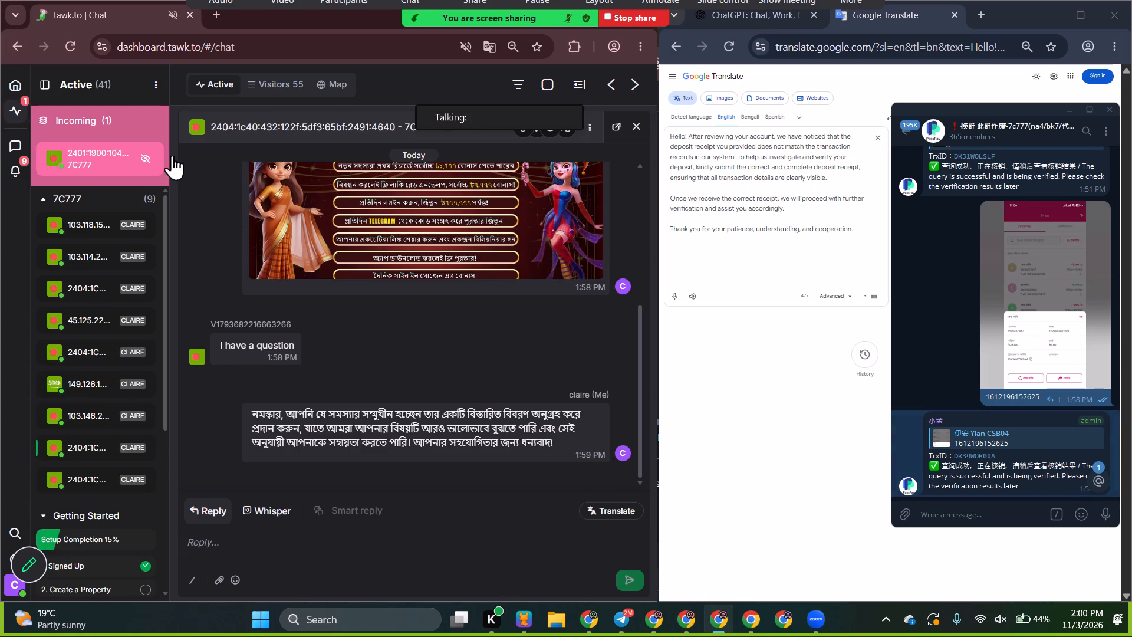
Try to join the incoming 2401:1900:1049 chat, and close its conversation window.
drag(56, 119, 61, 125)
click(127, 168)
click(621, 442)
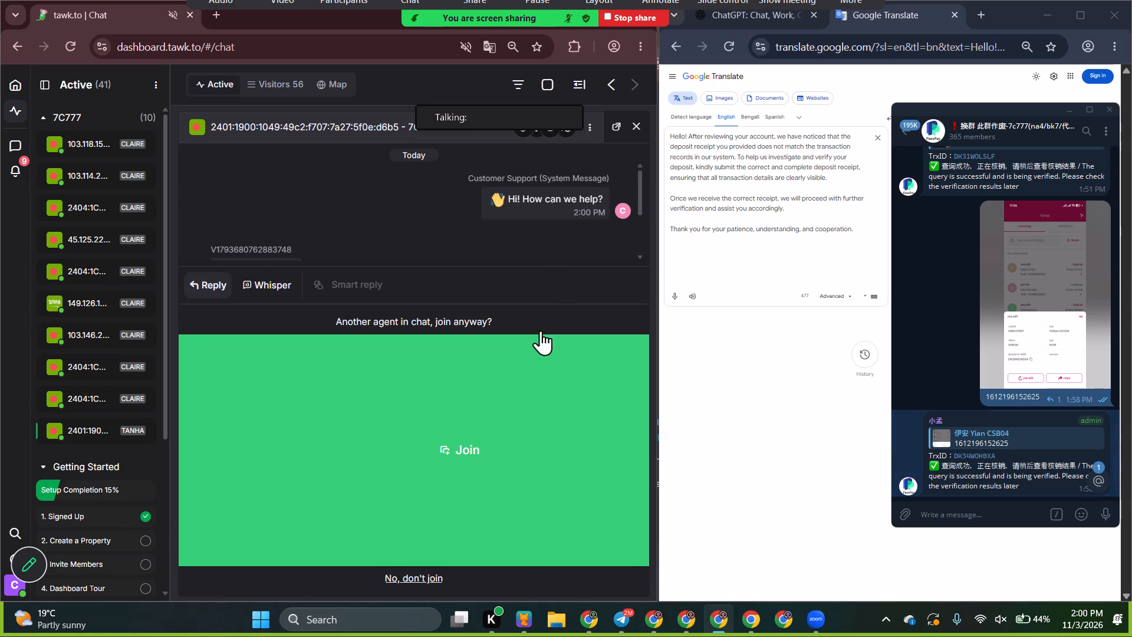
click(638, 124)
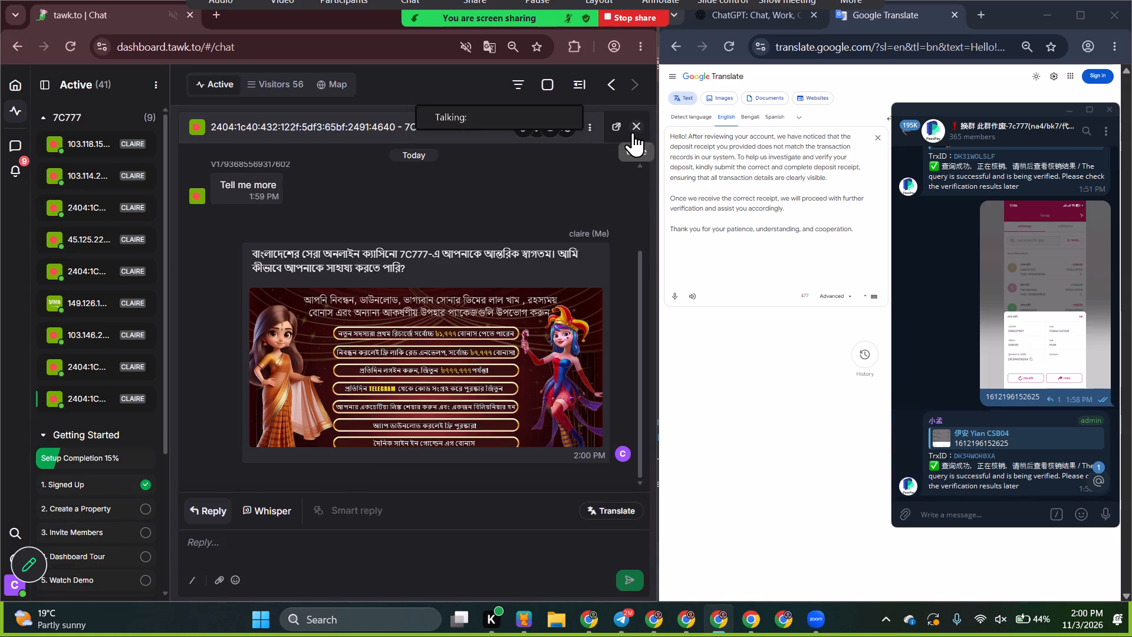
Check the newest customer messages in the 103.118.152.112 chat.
click(89, 138)
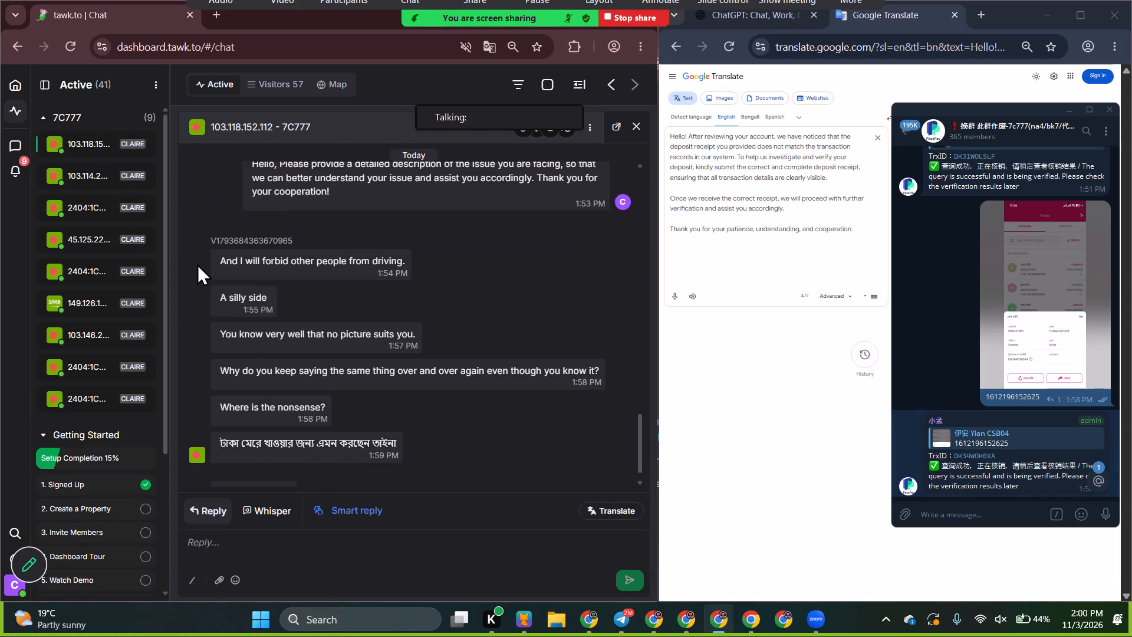
scroll(202, 254, down, 7)
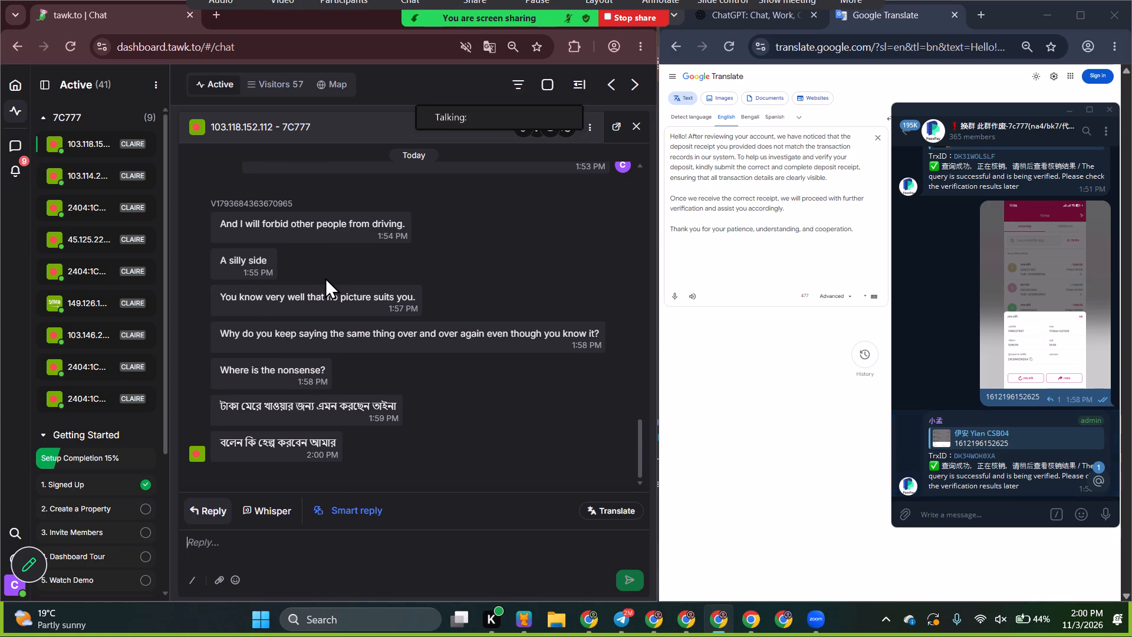
click(119, 182)
click(122, 169)
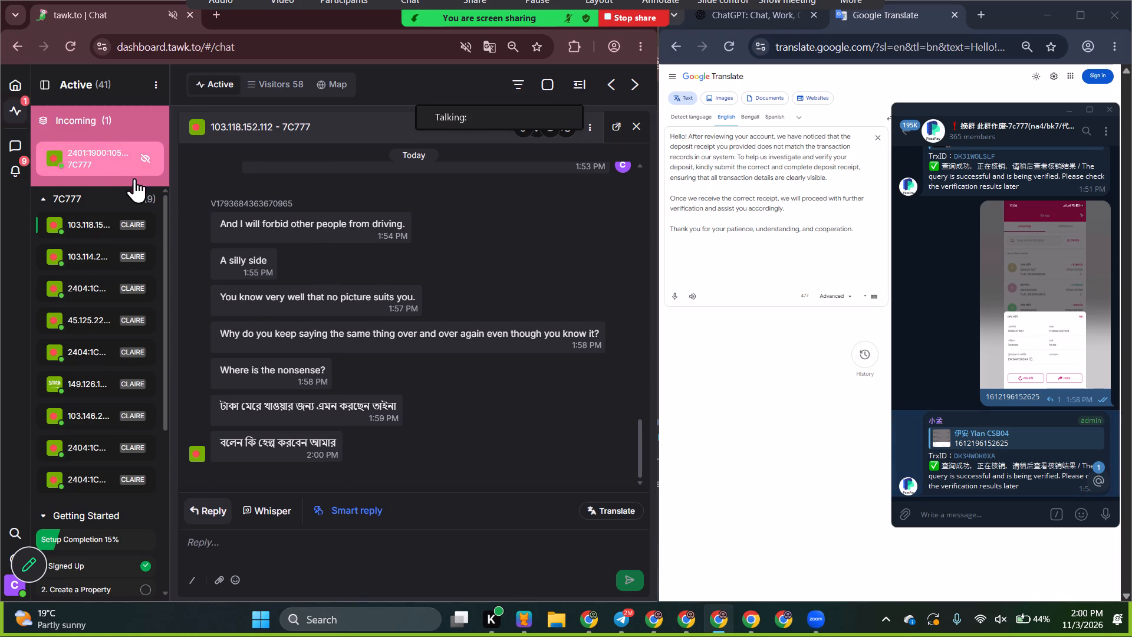
drag(386, 403, 397, 423)
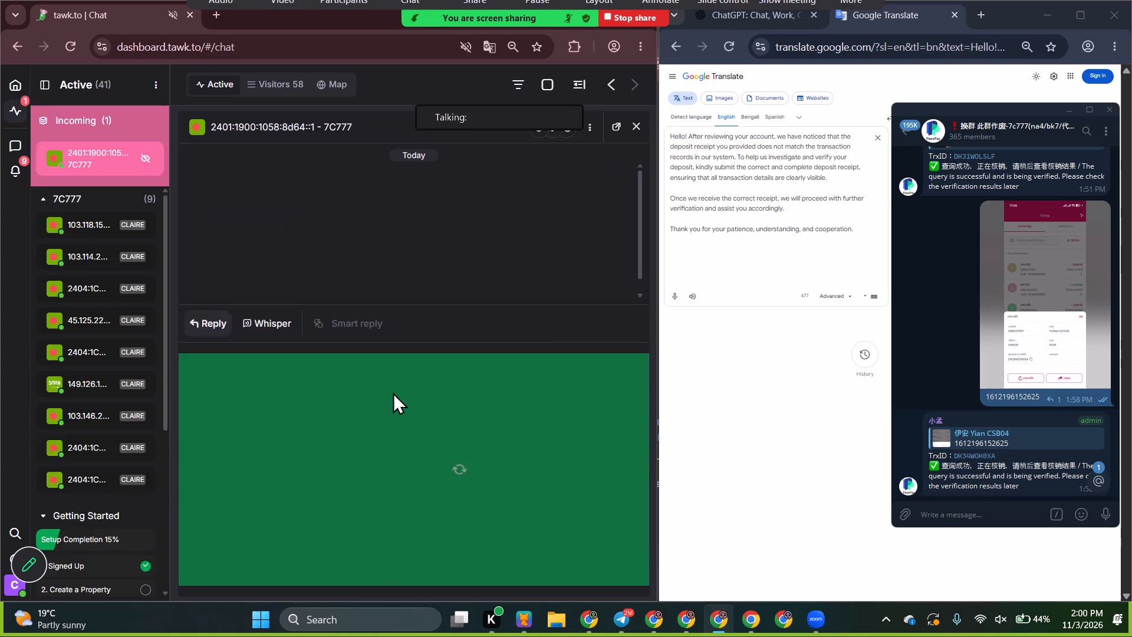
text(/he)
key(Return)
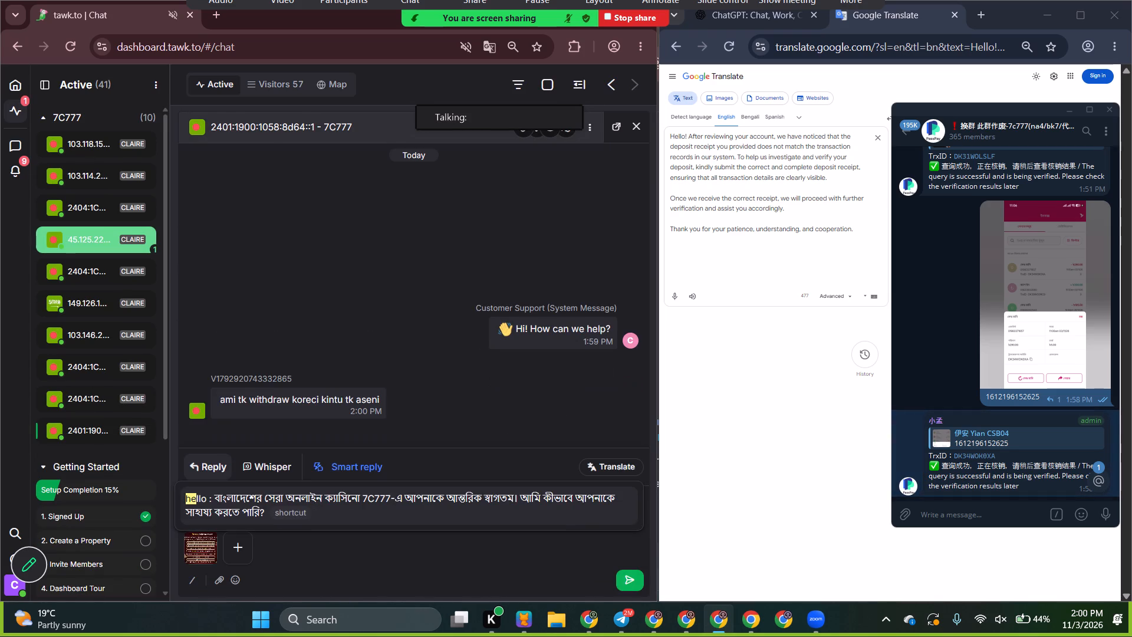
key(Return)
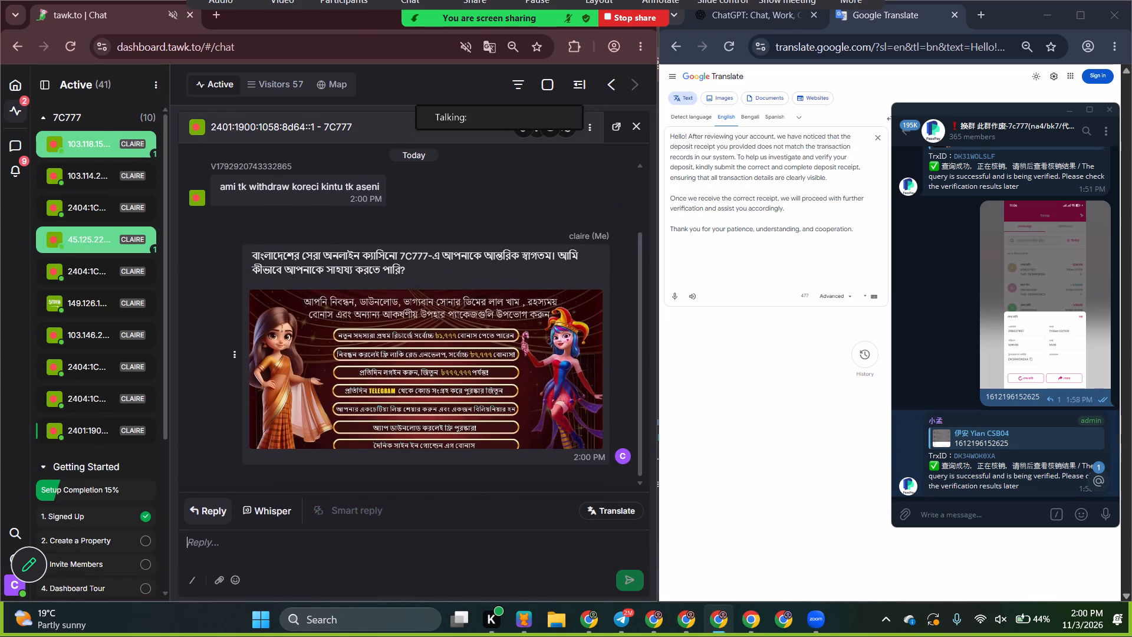
Send the "/sw" canned reply requesting a screenshot in the 2401:1900:1058 chat.
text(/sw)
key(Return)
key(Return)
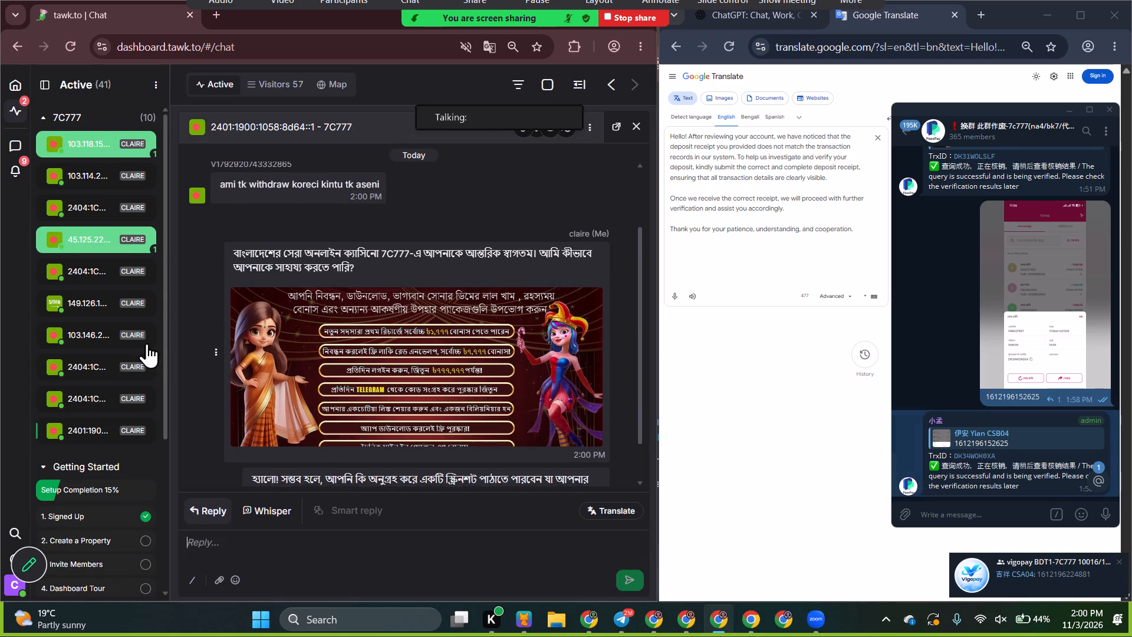
click(136, 234)
scroll(364, 390, down, 3)
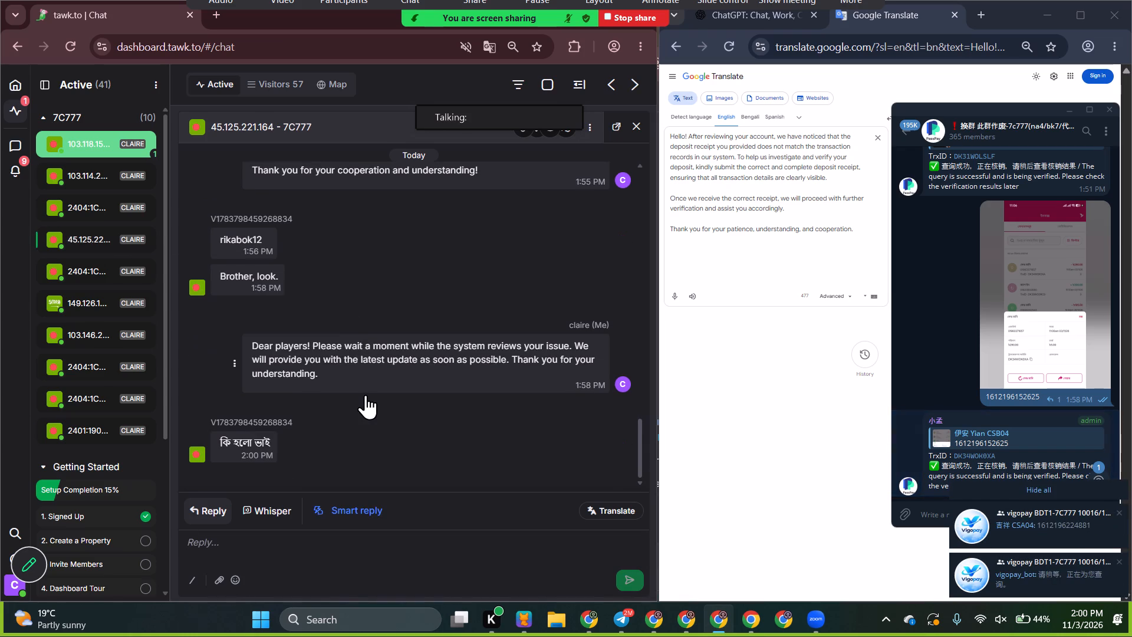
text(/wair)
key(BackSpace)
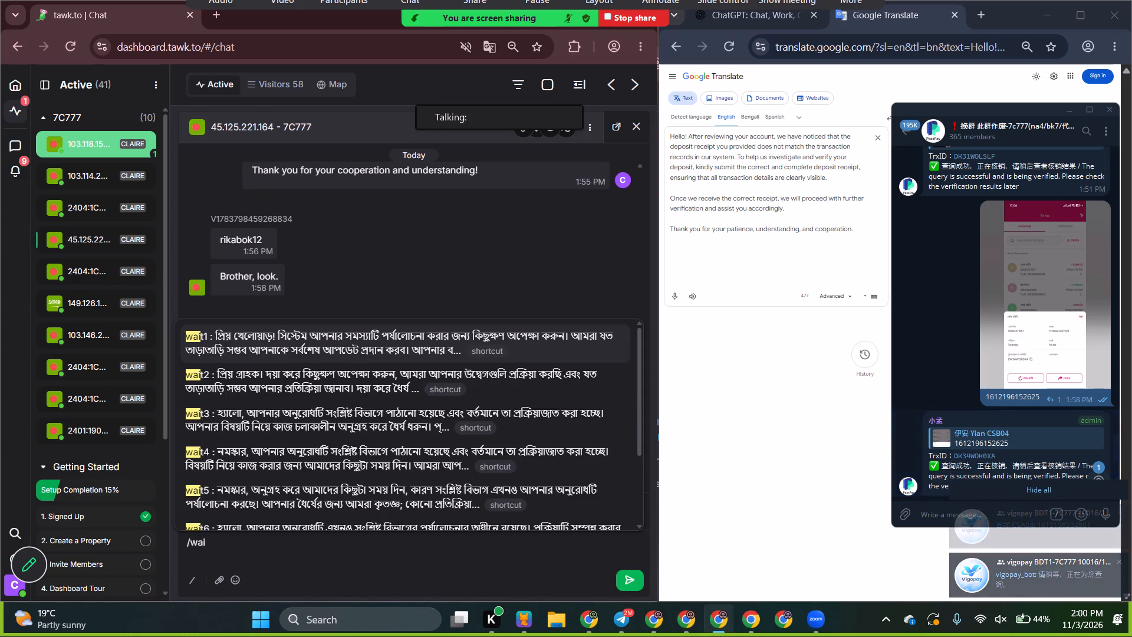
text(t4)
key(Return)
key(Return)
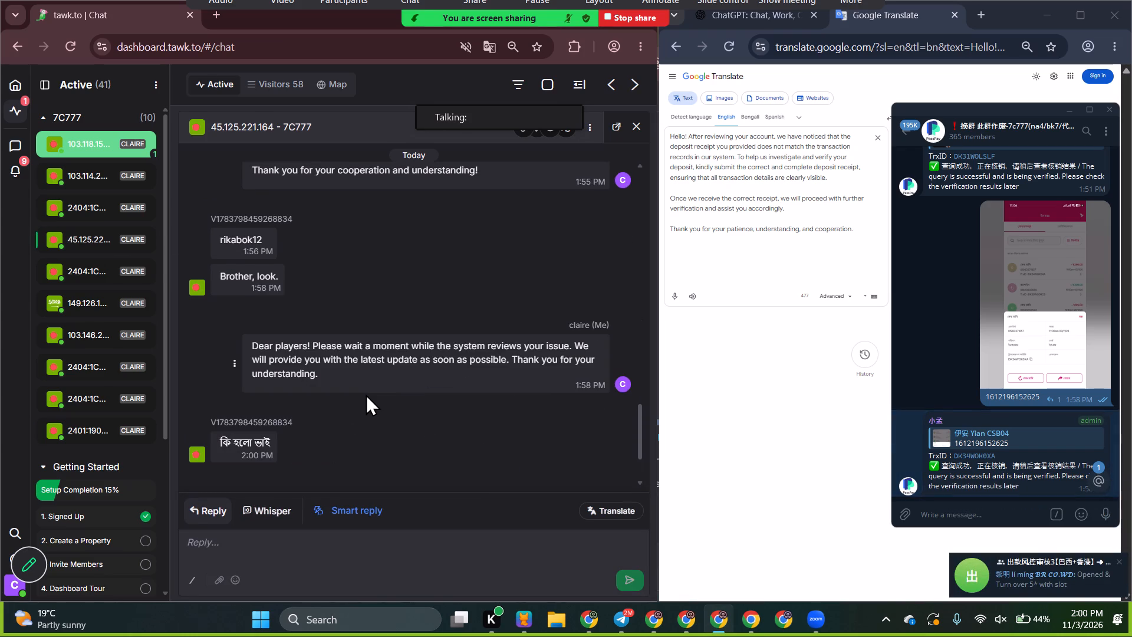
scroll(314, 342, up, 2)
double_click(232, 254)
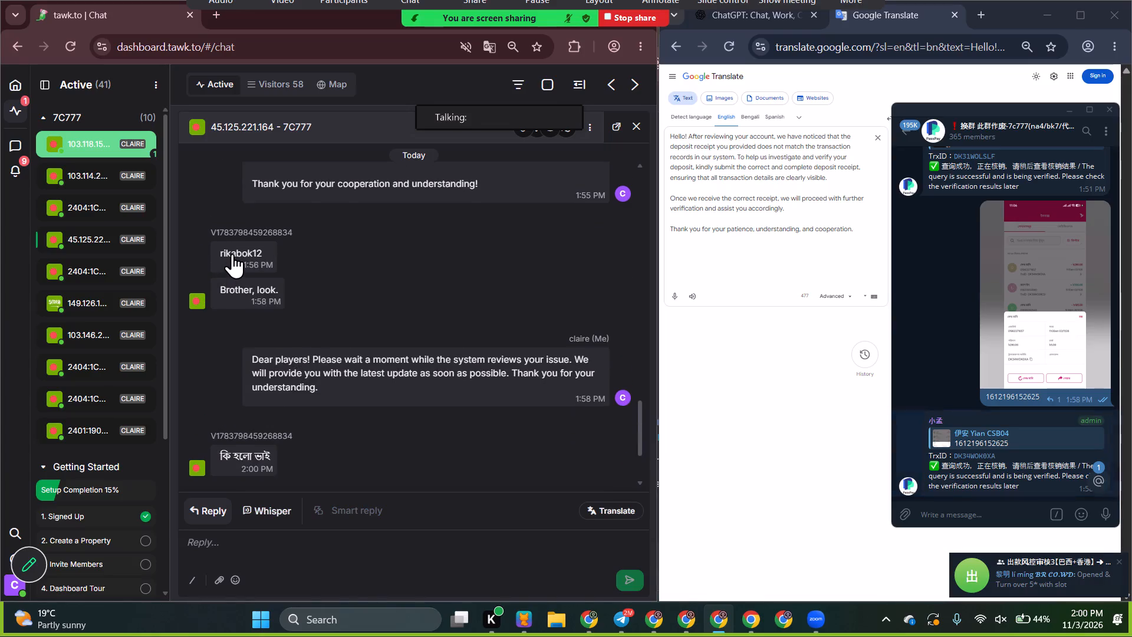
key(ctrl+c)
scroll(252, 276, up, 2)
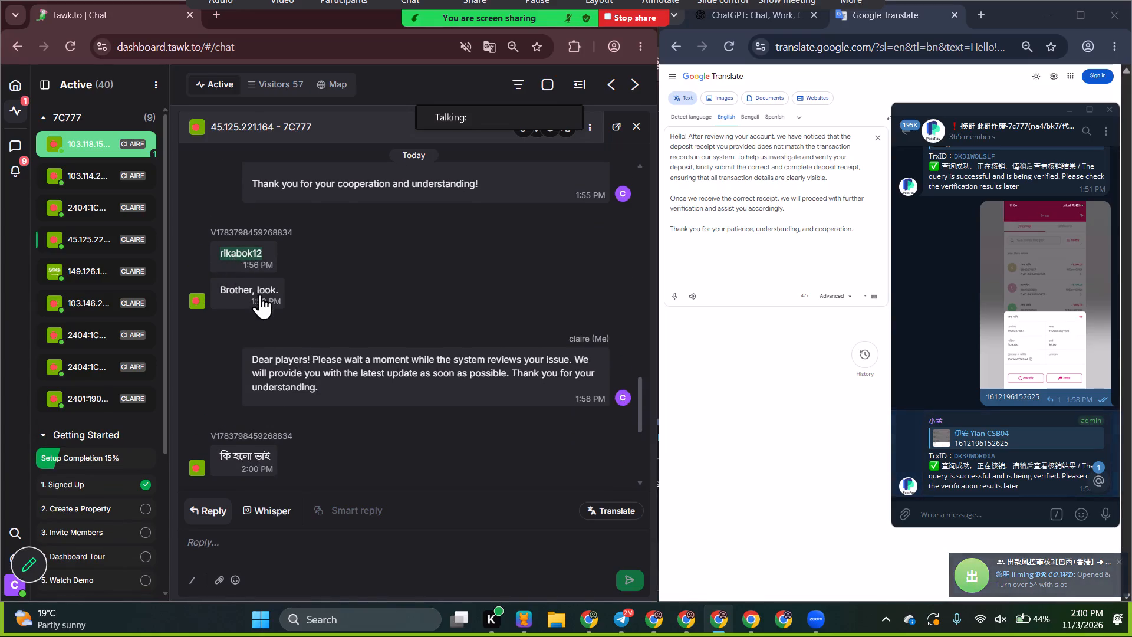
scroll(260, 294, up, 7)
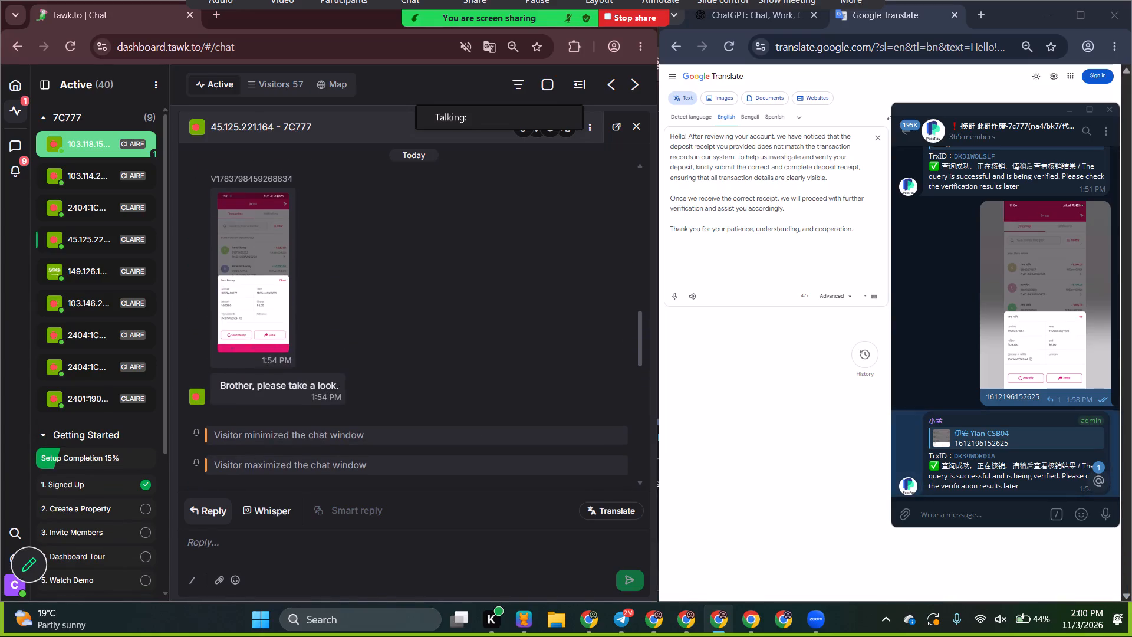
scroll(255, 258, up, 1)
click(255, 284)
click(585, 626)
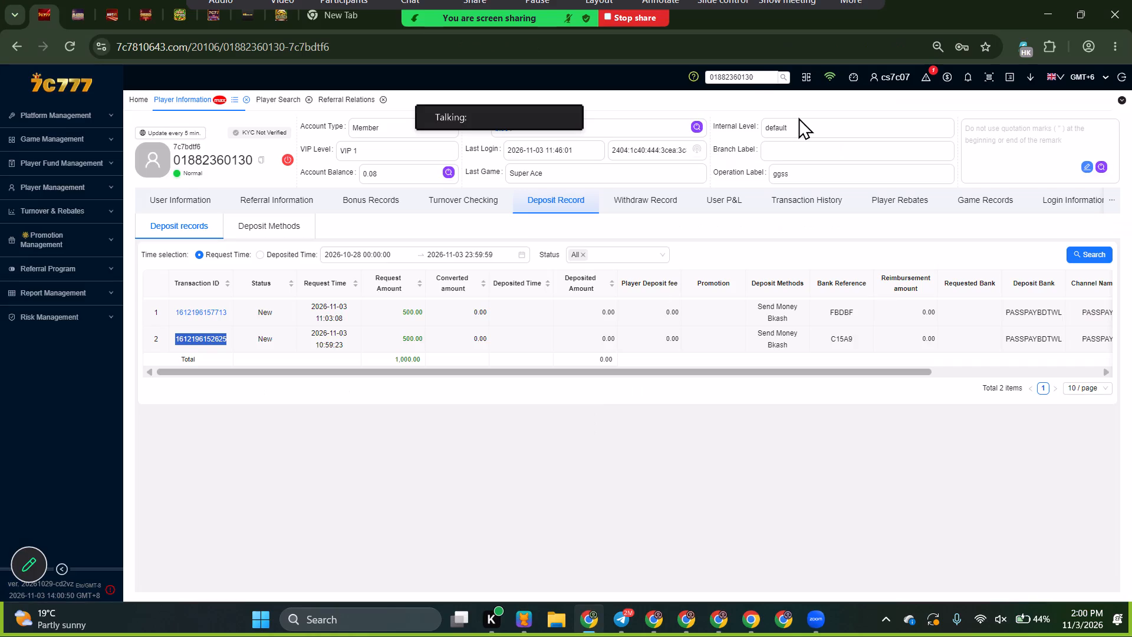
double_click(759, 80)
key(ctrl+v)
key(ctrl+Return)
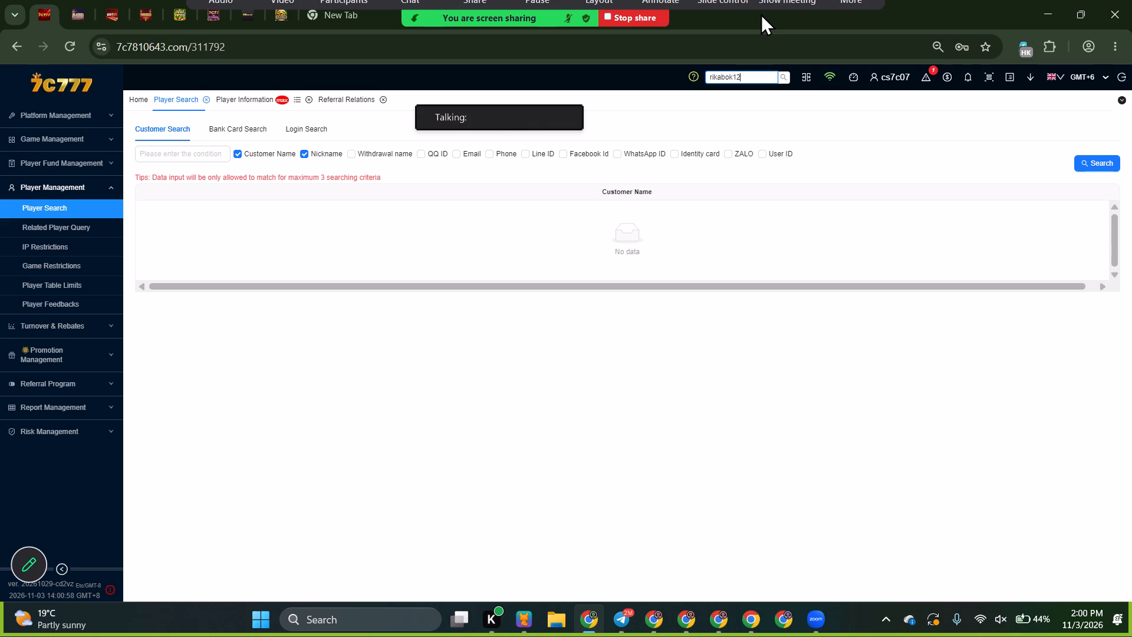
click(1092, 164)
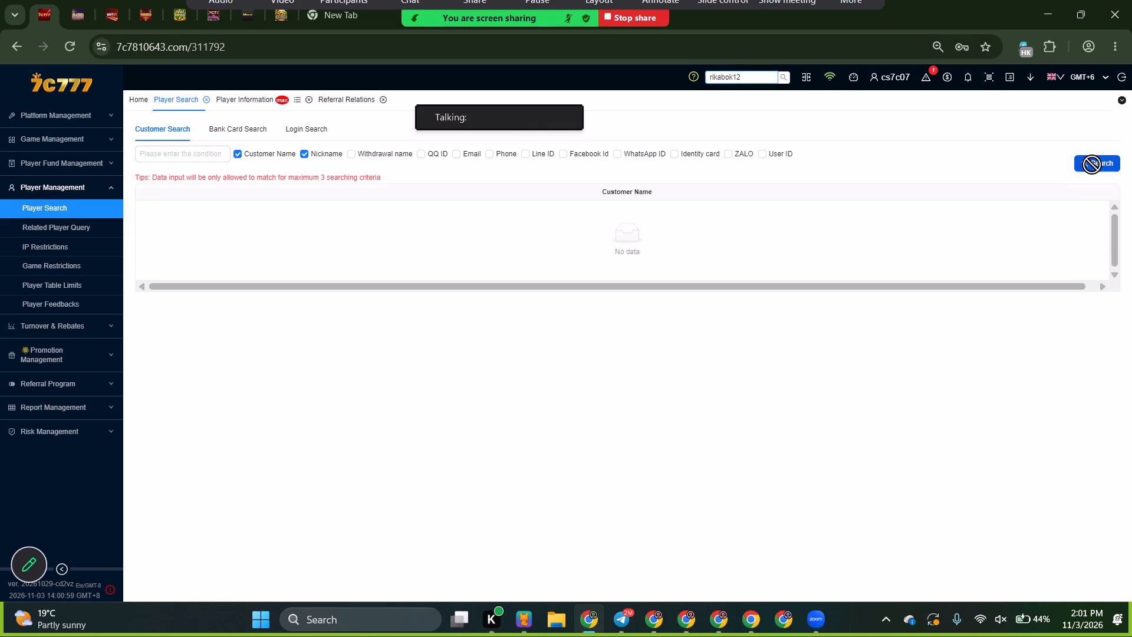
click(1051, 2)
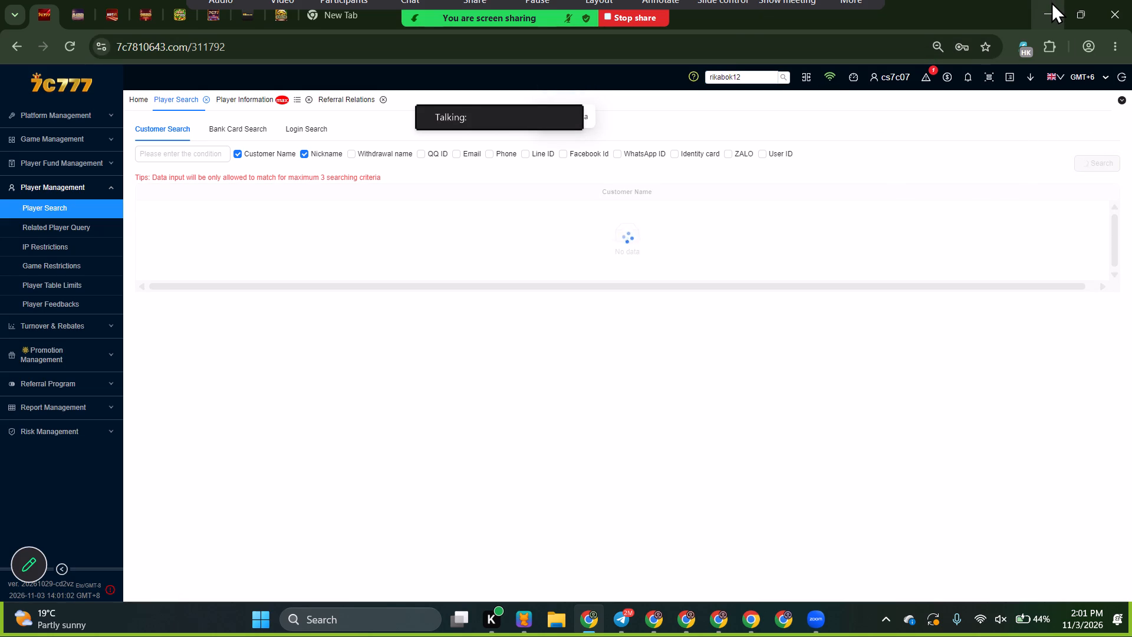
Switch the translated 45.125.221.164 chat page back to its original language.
click(524, 557)
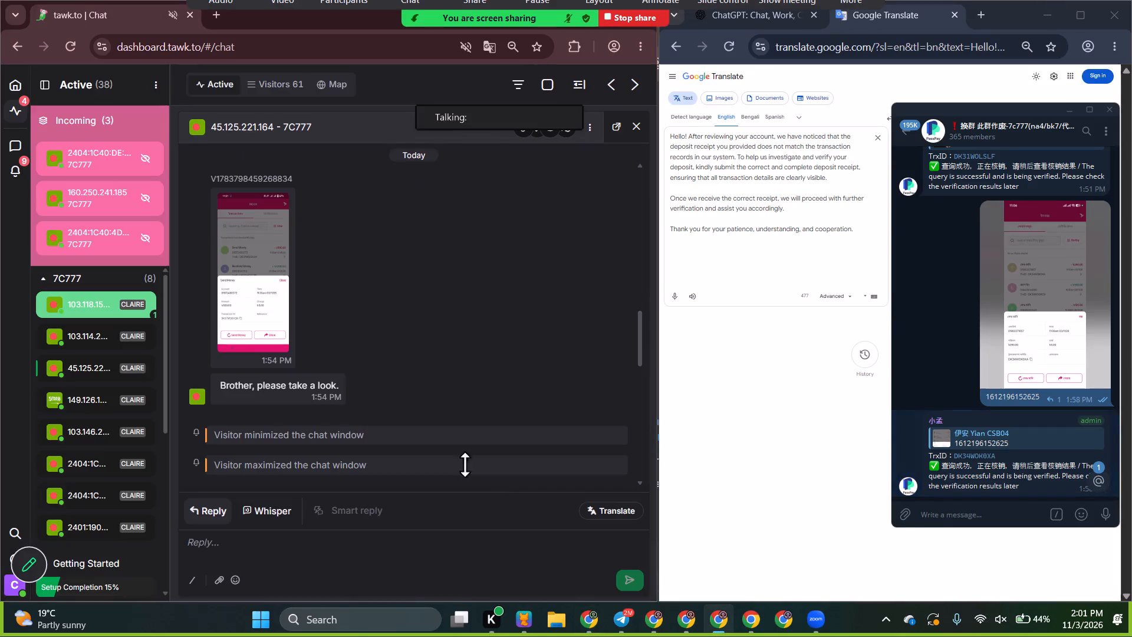
scroll(377, 321, down, 3)
right_click(377, 321)
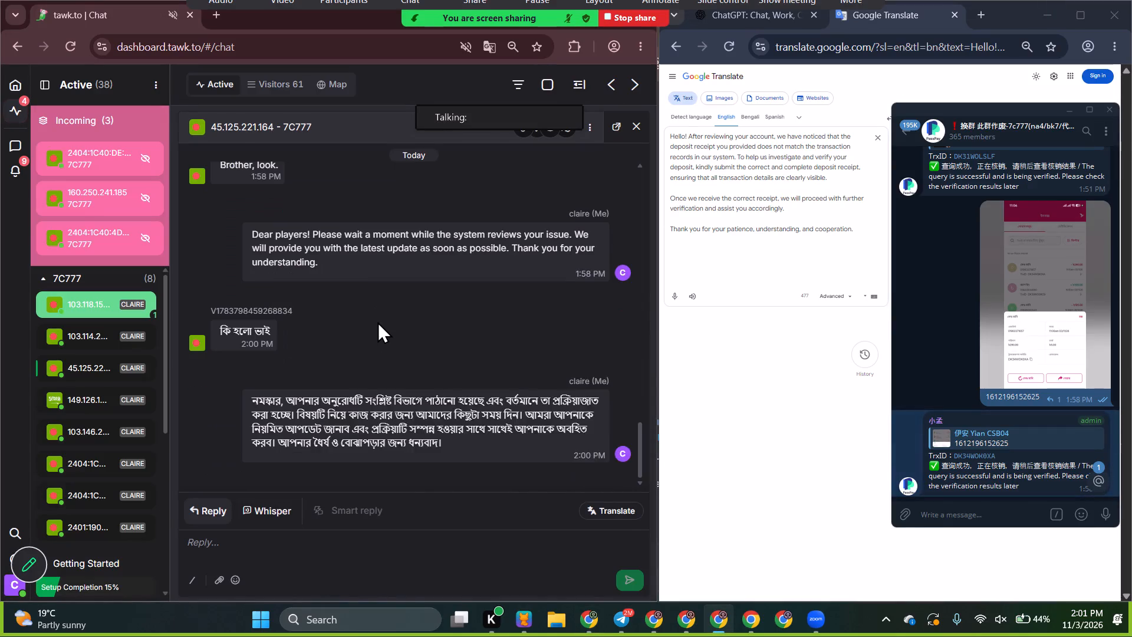
click(472, 530)
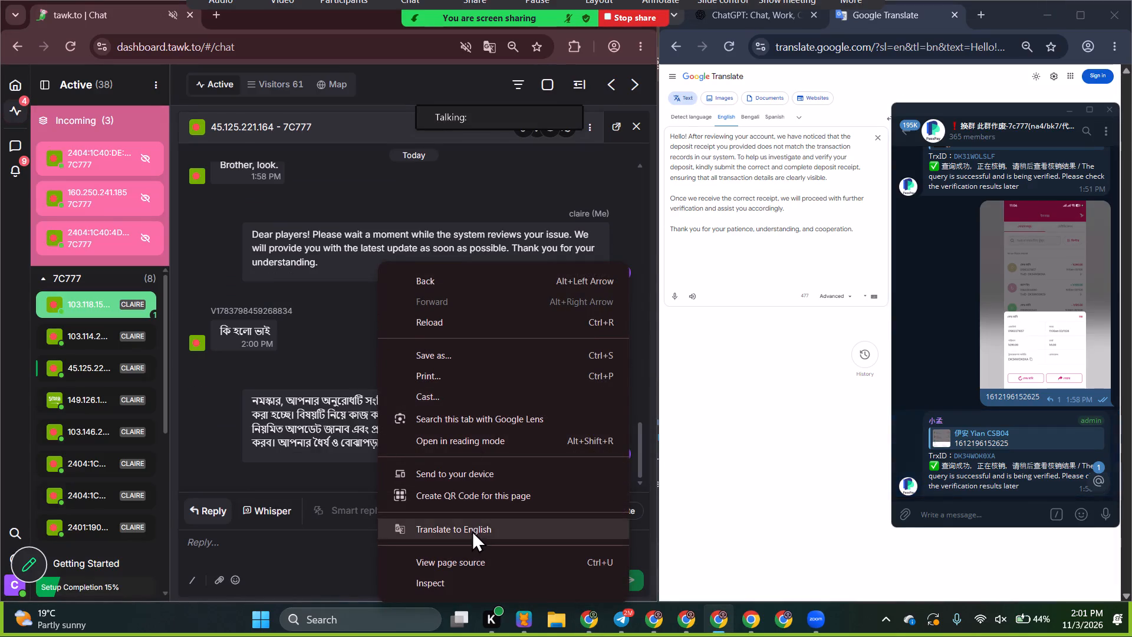
click(376, 87)
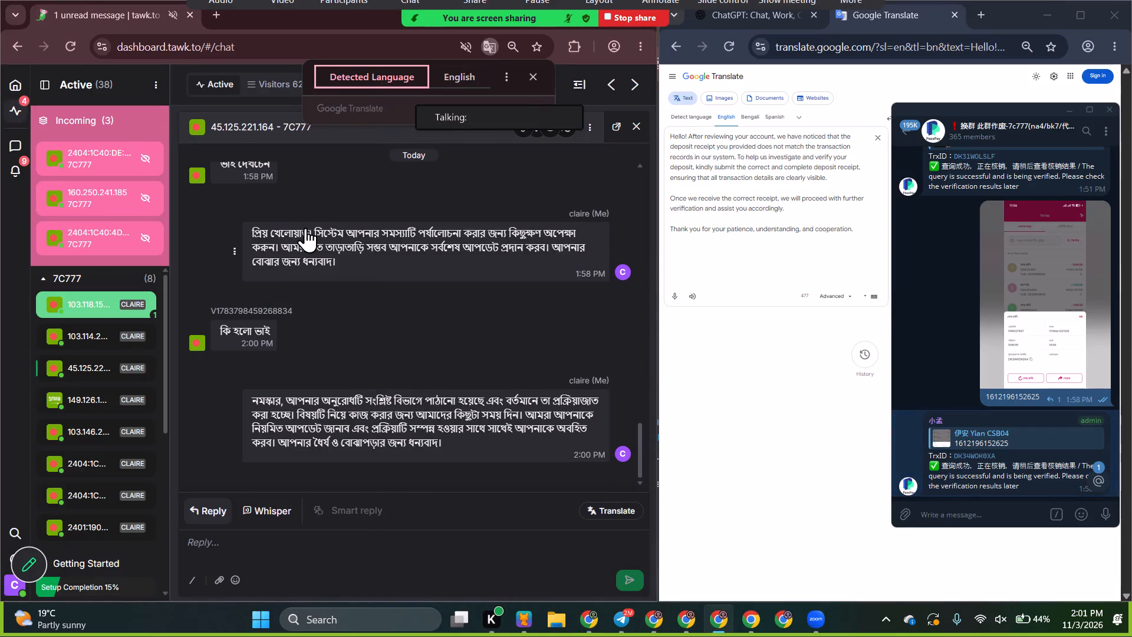
scroll(305, 228, up, 1)
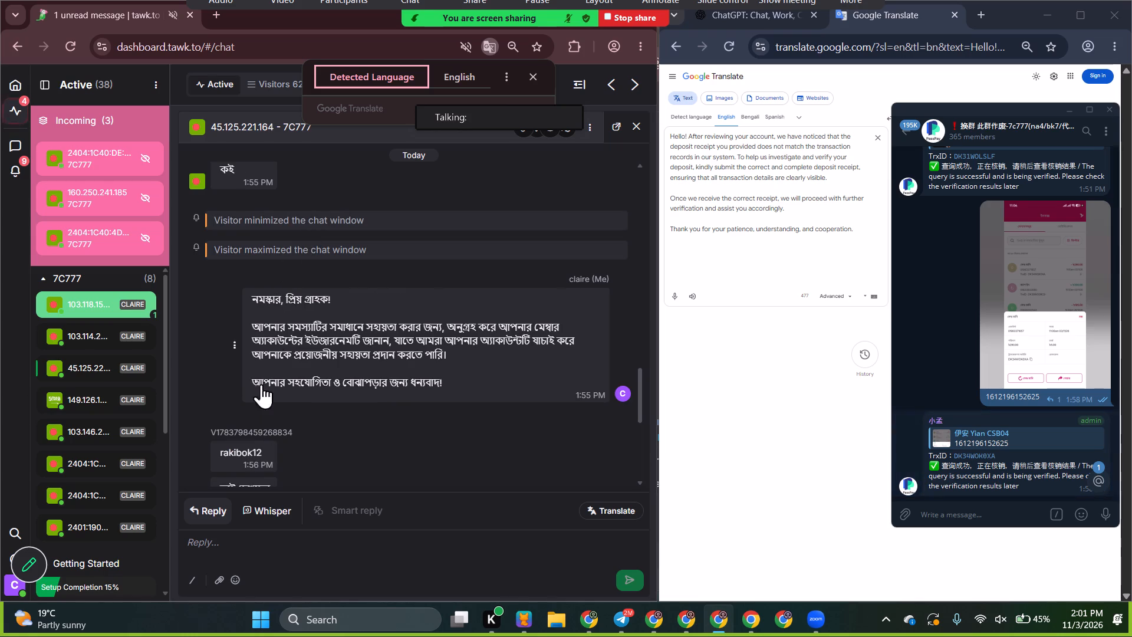
double_click(248, 453)
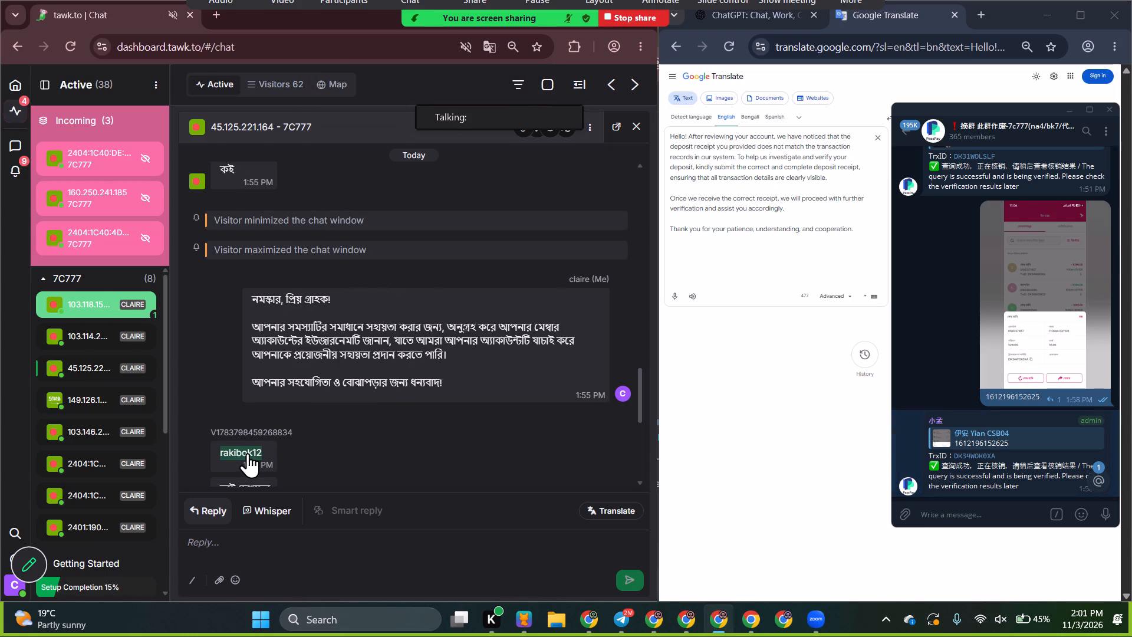
key(ctrl+c)
click(600, 623)
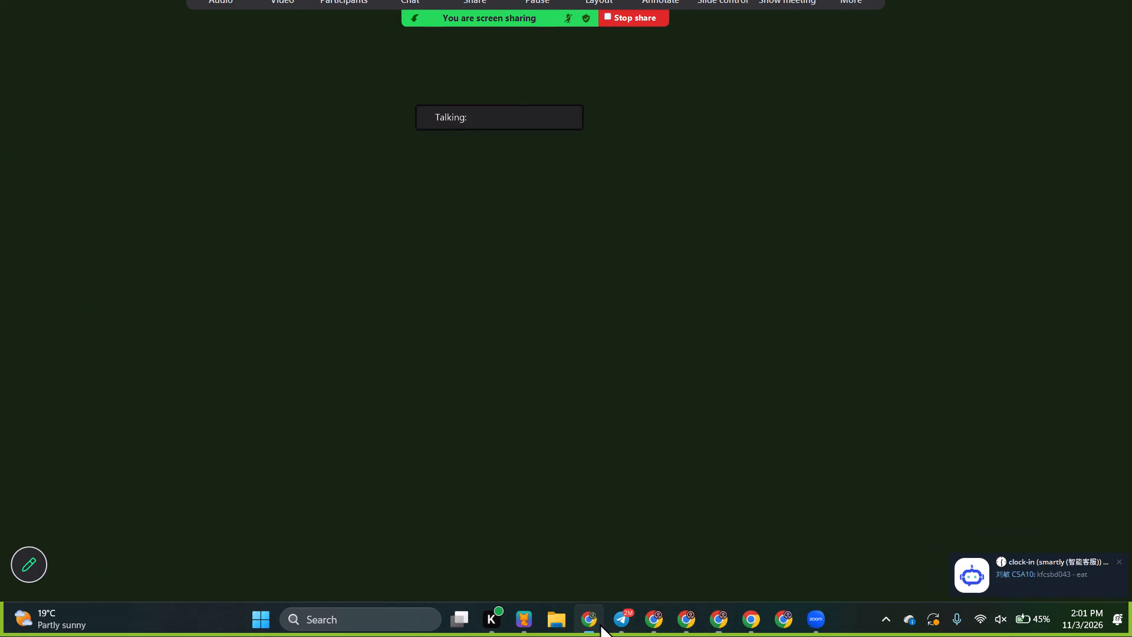
key(ctrl+a)
key(ctrl+v)
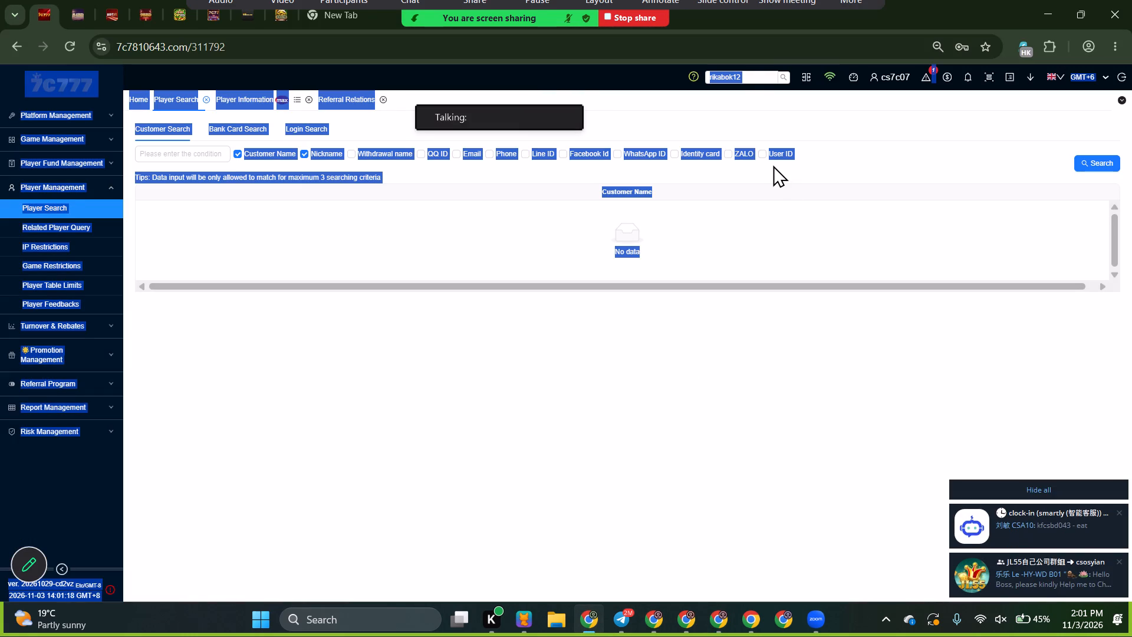
click(753, 74)
double_click(753, 74)
key(ctrl+v)
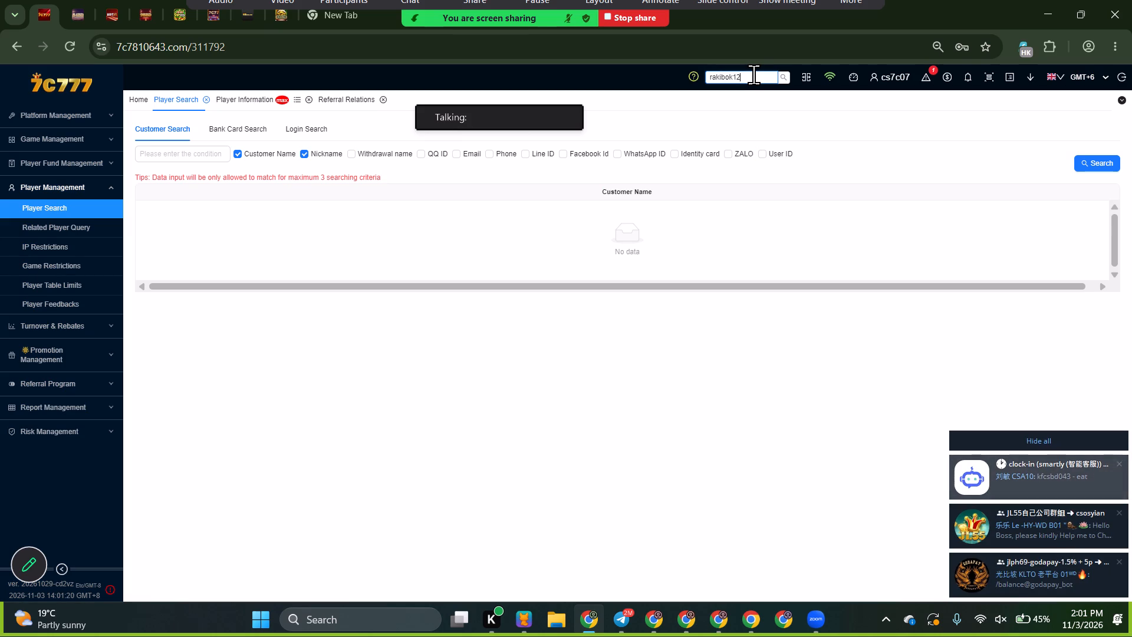
key(Return)
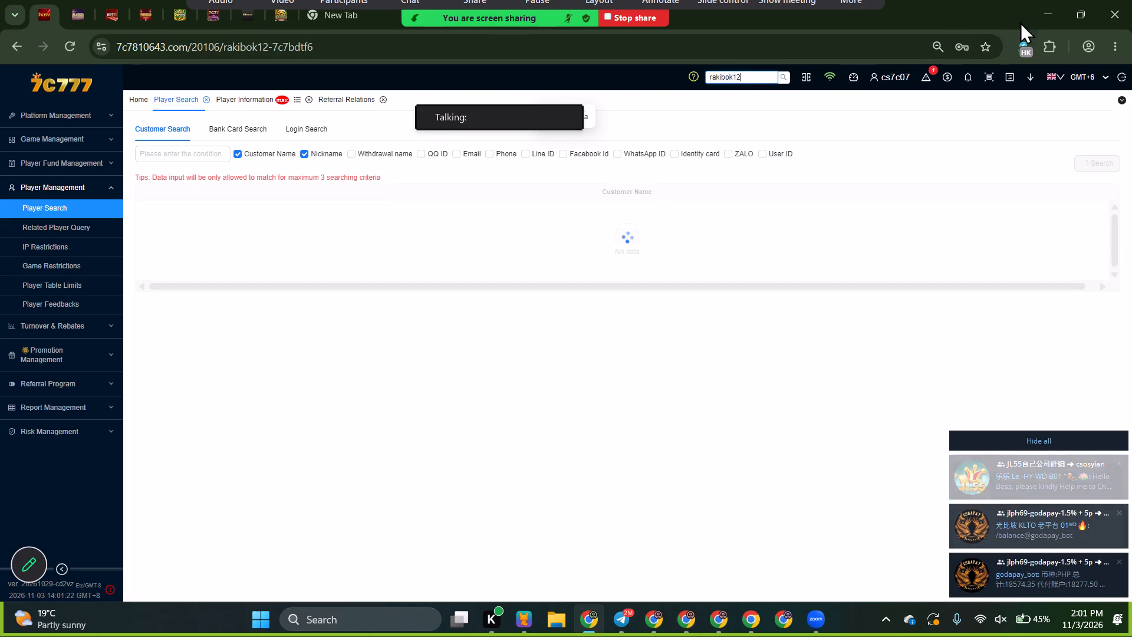
click(1040, 12)
scroll(400, 288, up, 1)
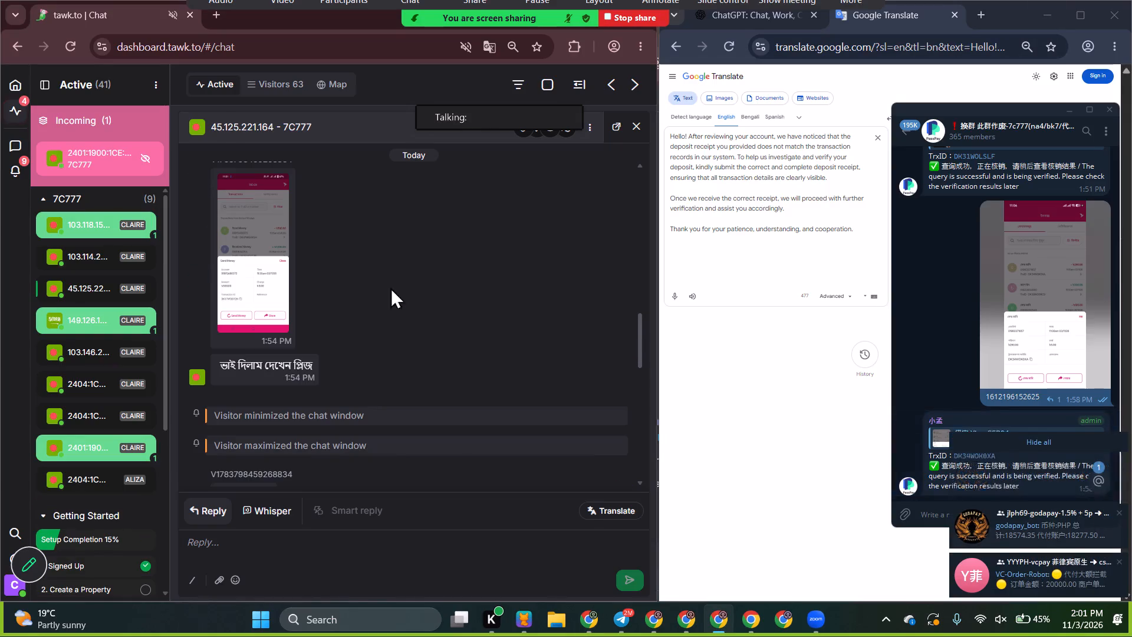
click(280, 265)
click(258, 248)
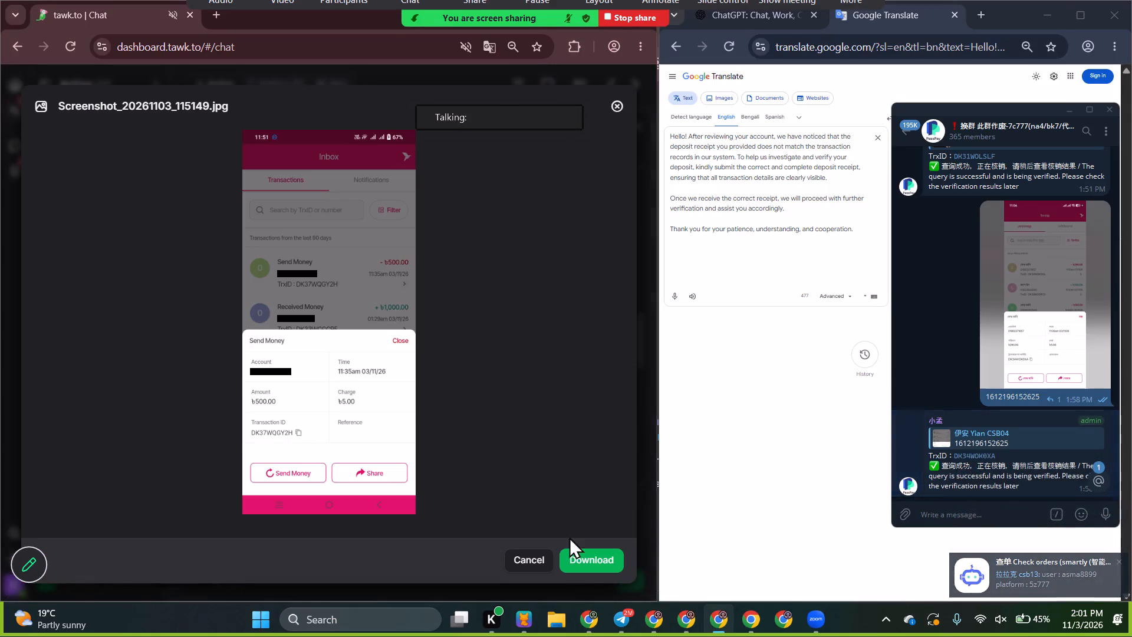
click(598, 632)
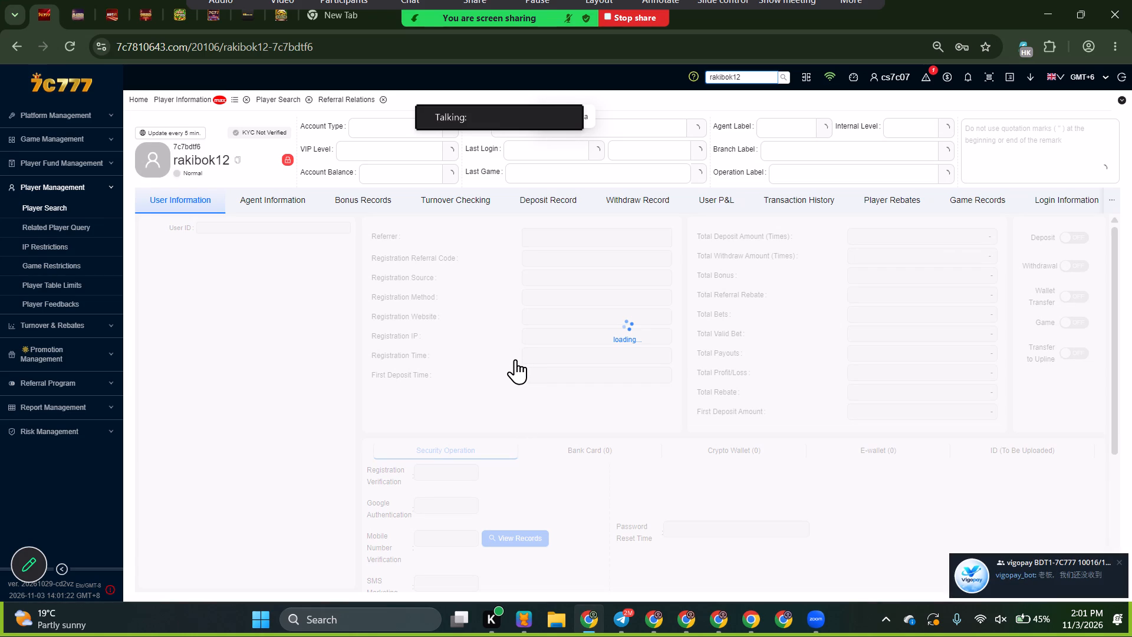
click(549, 205)
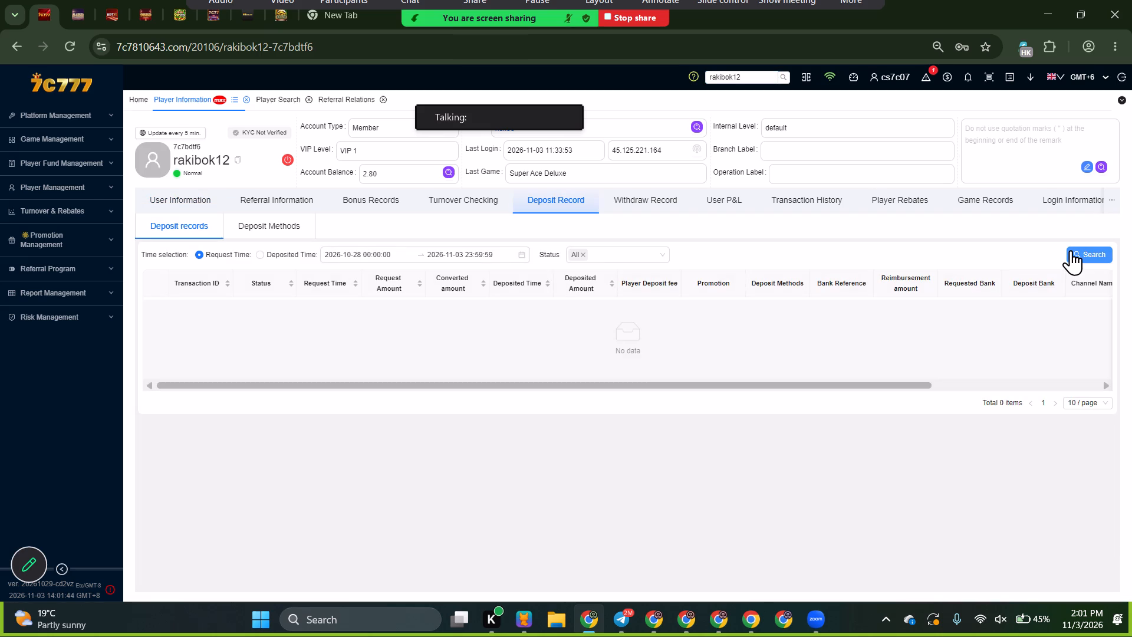
click(1074, 245)
click(1079, 254)
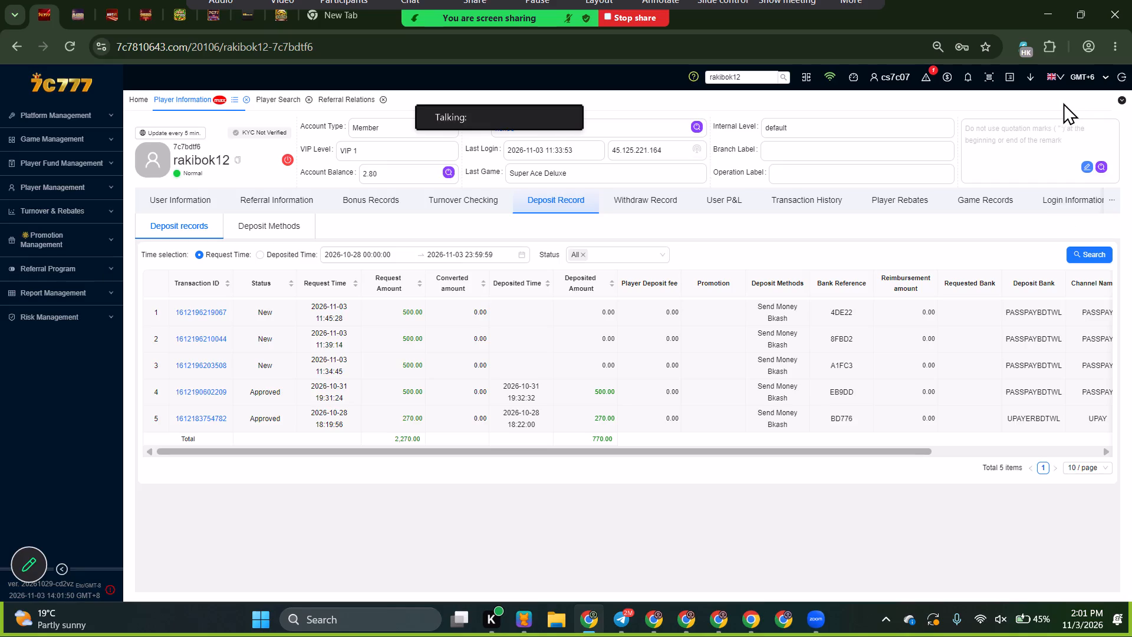
click(1051, 24)
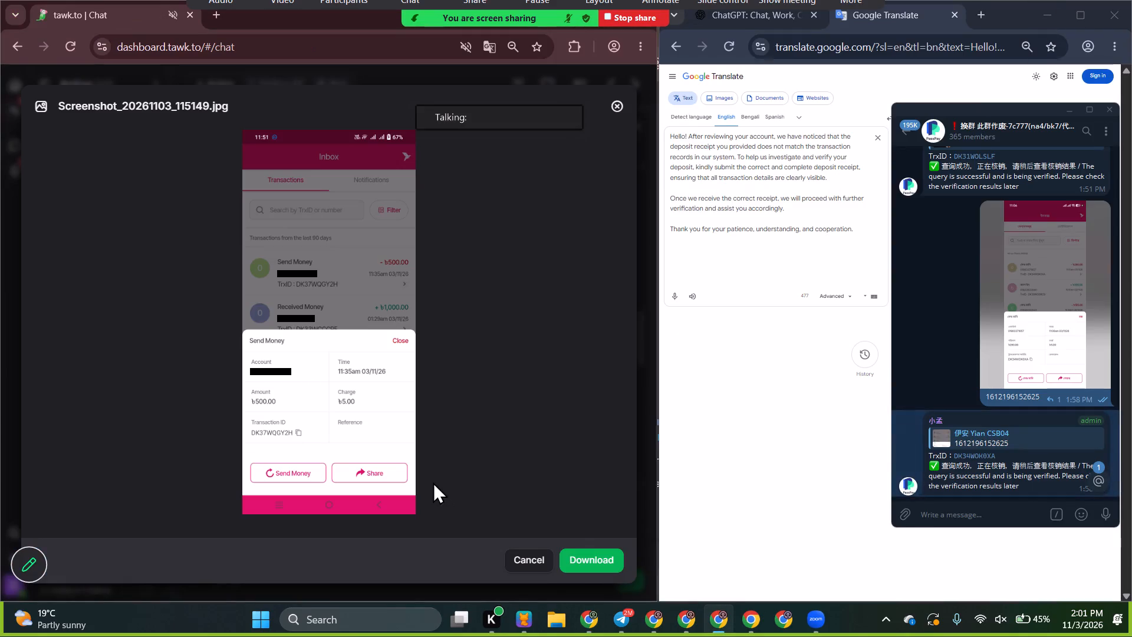
click(593, 613)
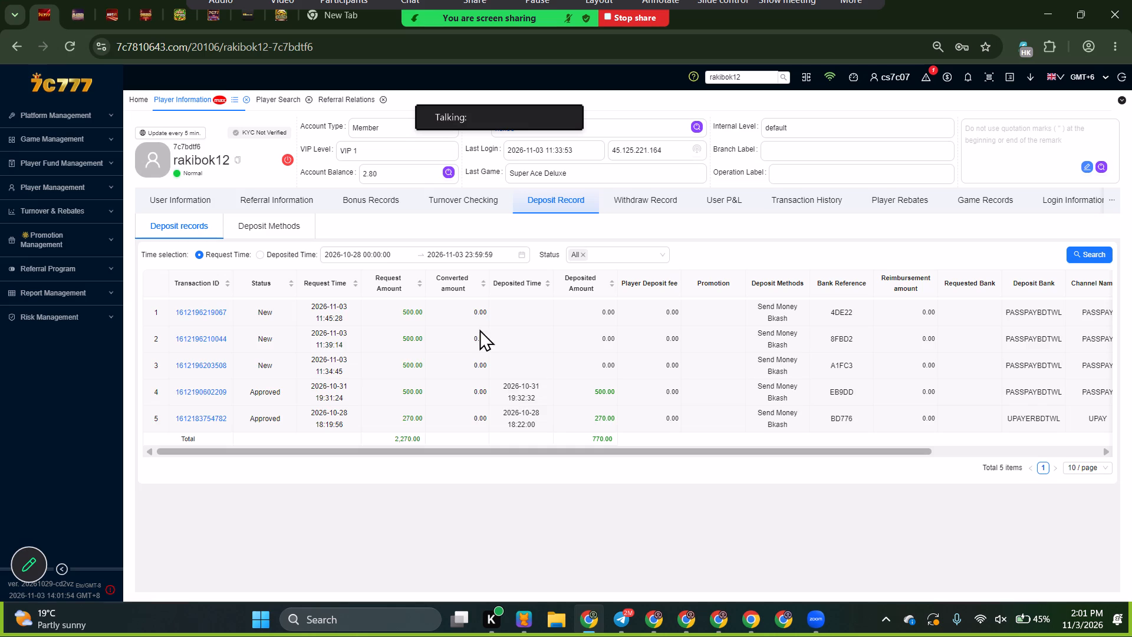
drag(175, 367, 216, 366)
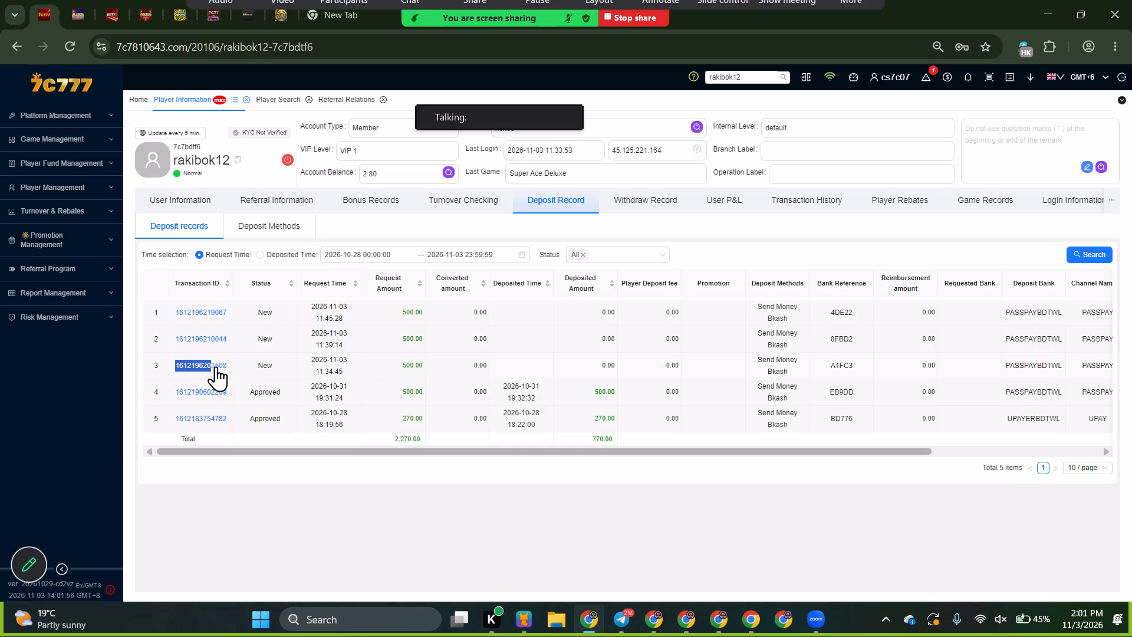
drag(216, 366, 235, 367)
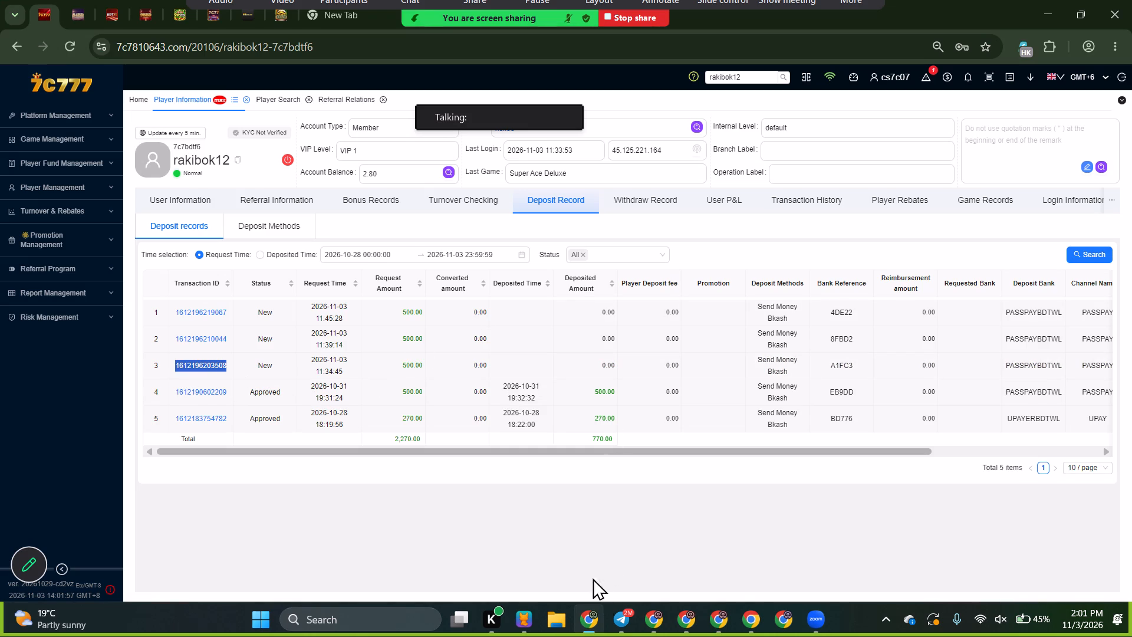
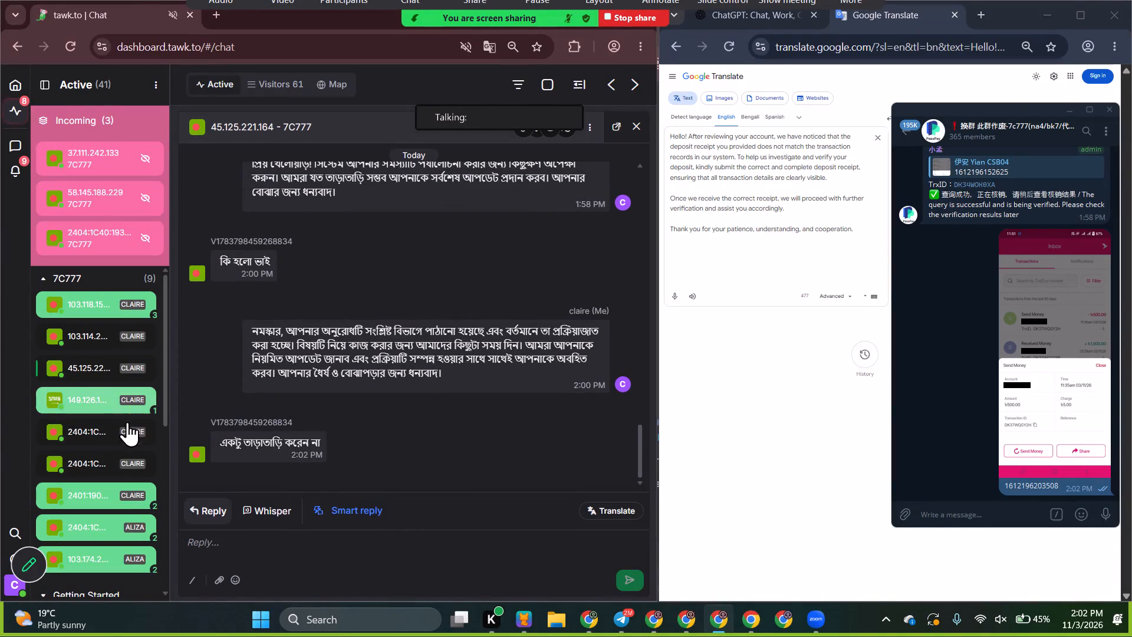
Join the incoming 2404:1c40:193… chat and greet the customer with the "hello" canned reply.
click(104, 238)
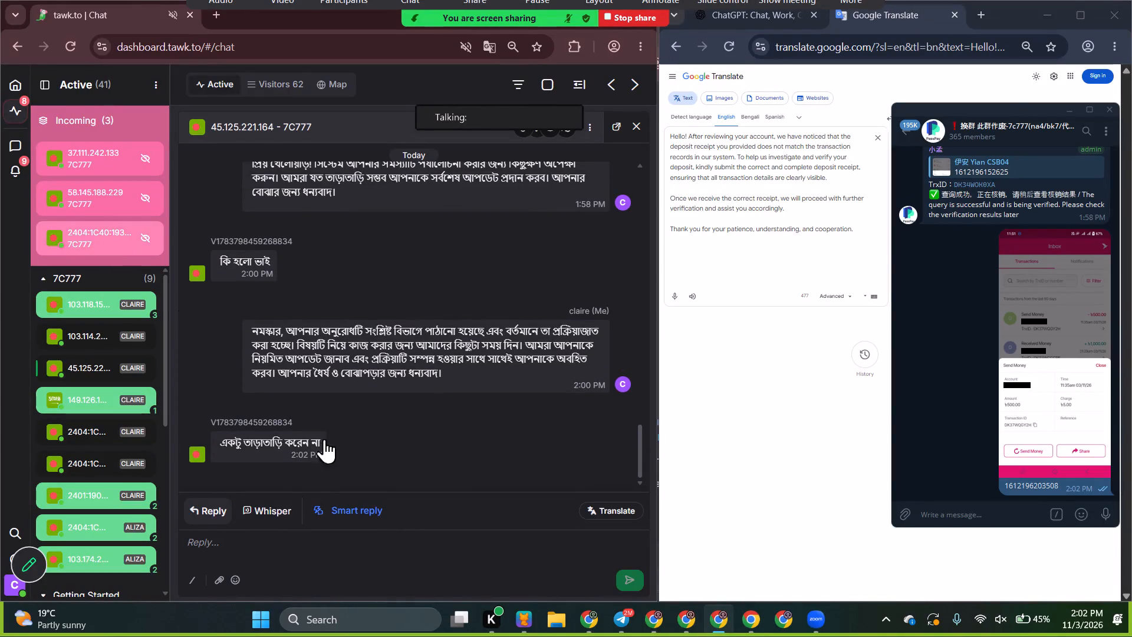
click(325, 454)
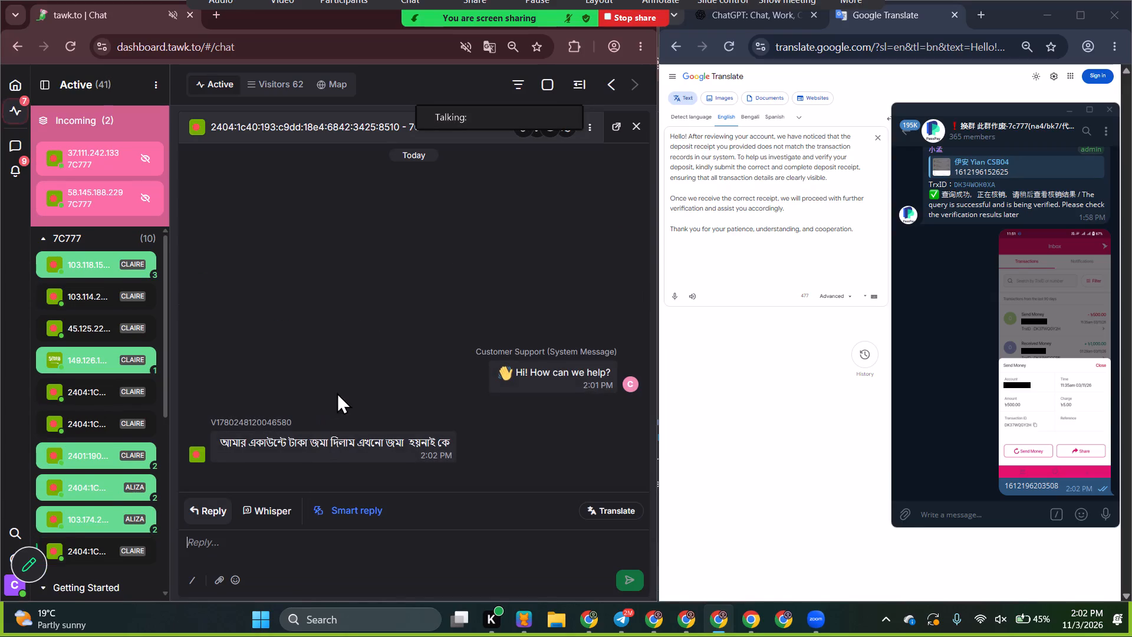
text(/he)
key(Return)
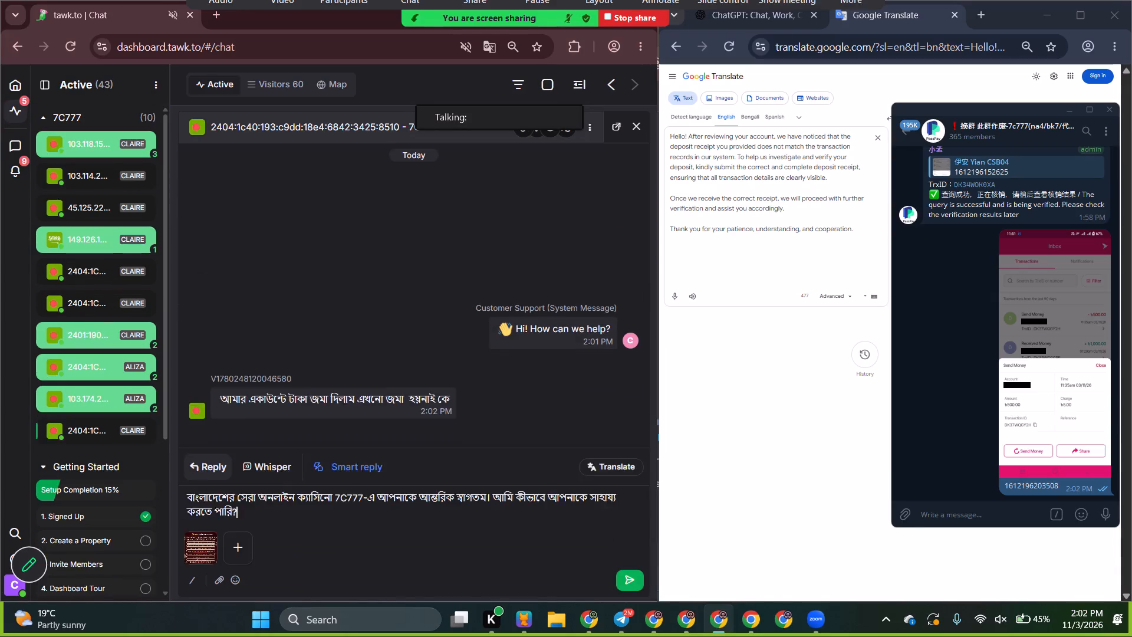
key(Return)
right_click(448, 221)
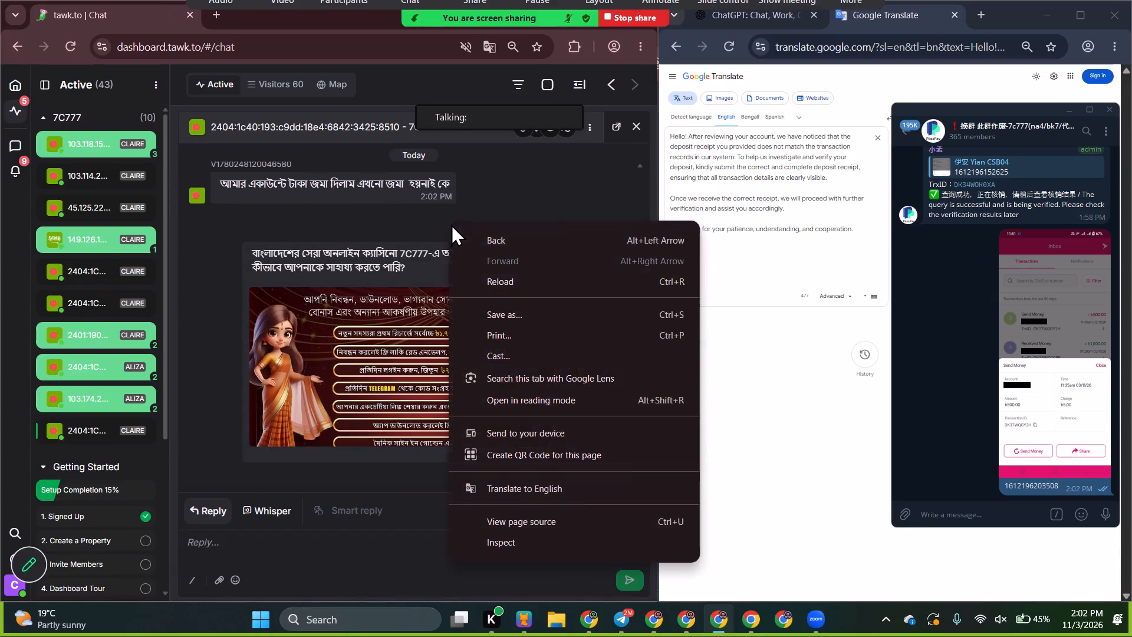
click(470, 473)
click(475, 478)
click(493, 484)
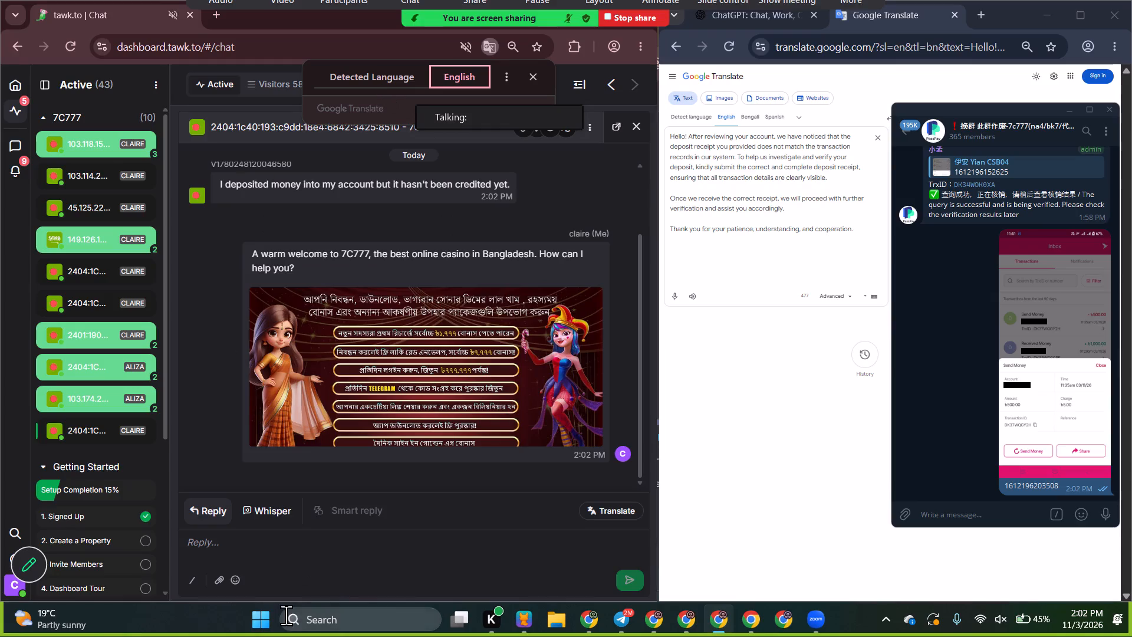
click(291, 553)
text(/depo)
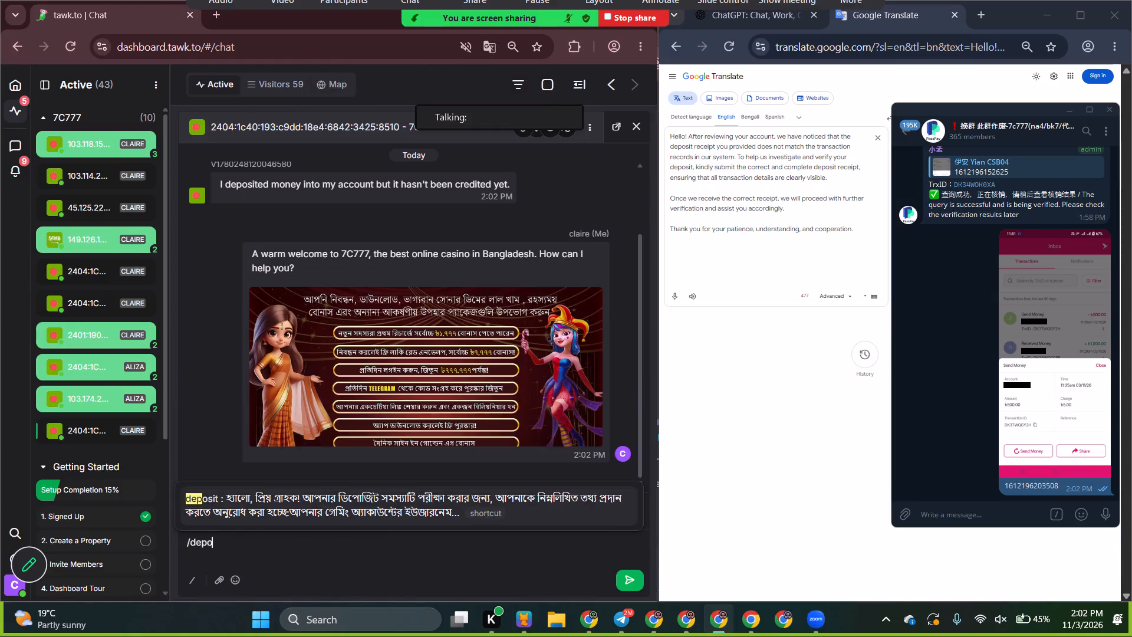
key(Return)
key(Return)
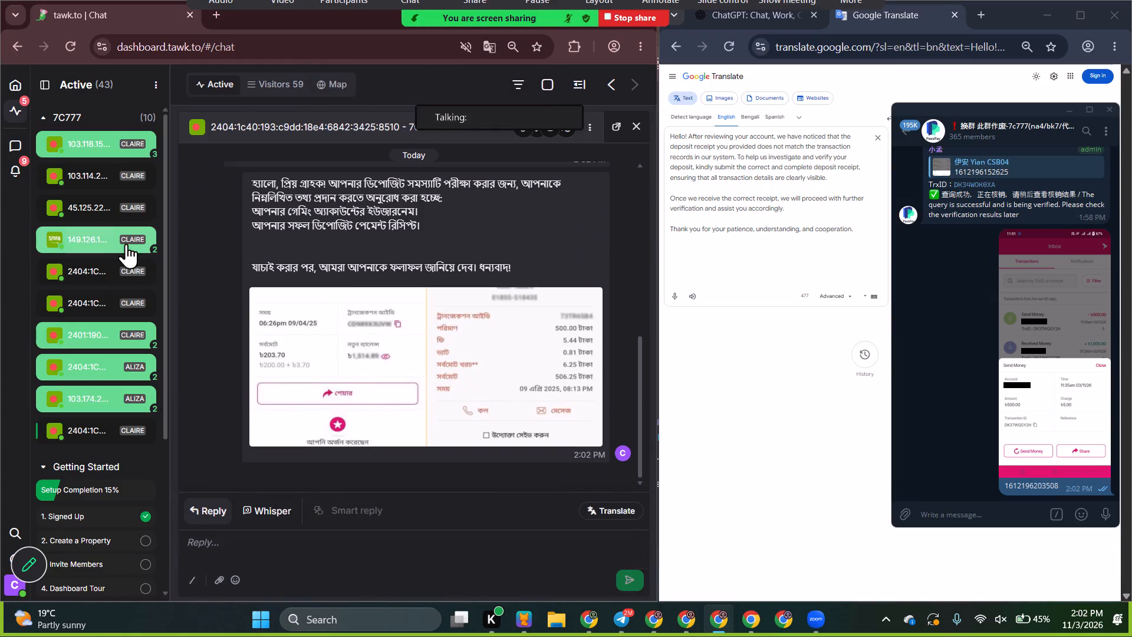
click(94, 211)
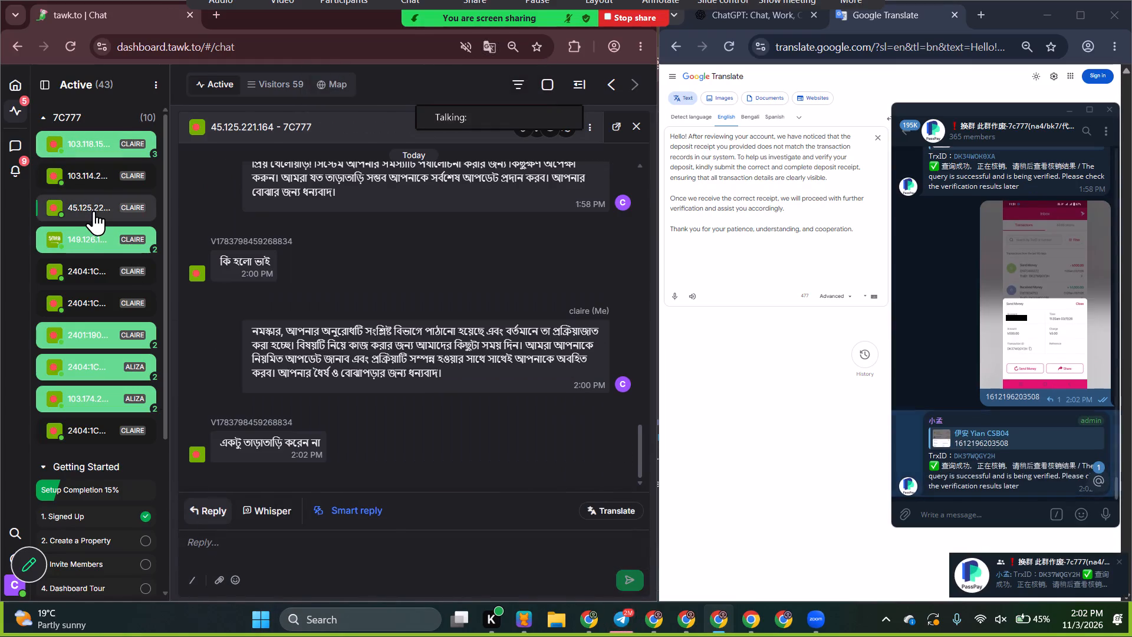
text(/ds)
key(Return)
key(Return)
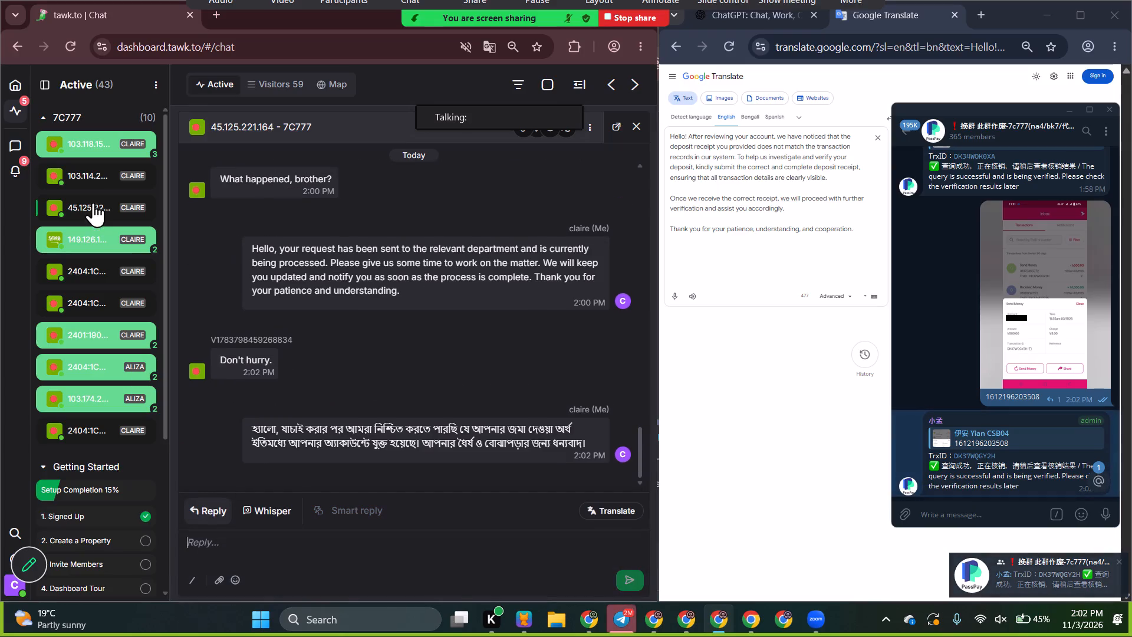
click(120, 142)
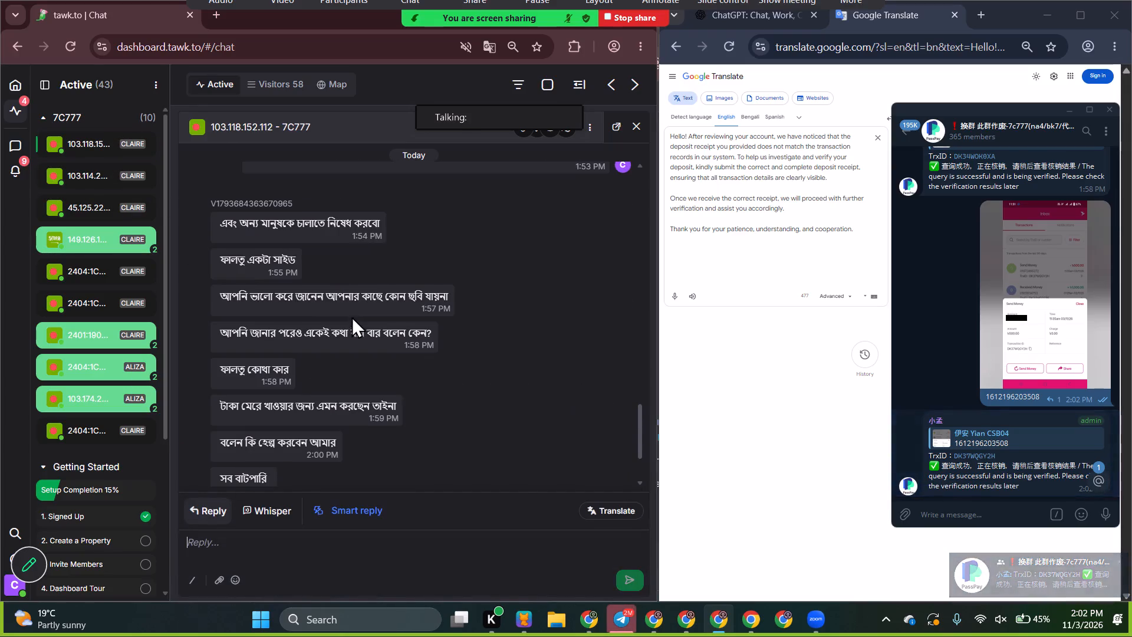
scroll(353, 320, down, 5)
click(71, 237)
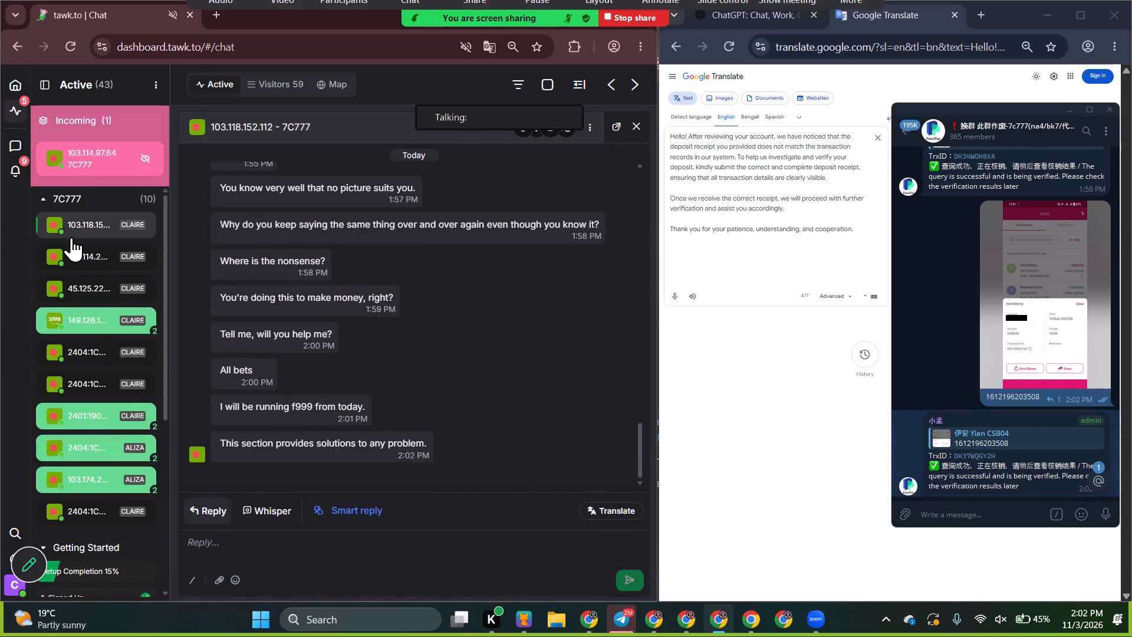
click(95, 160)
drag(336, 393, 354, 424)
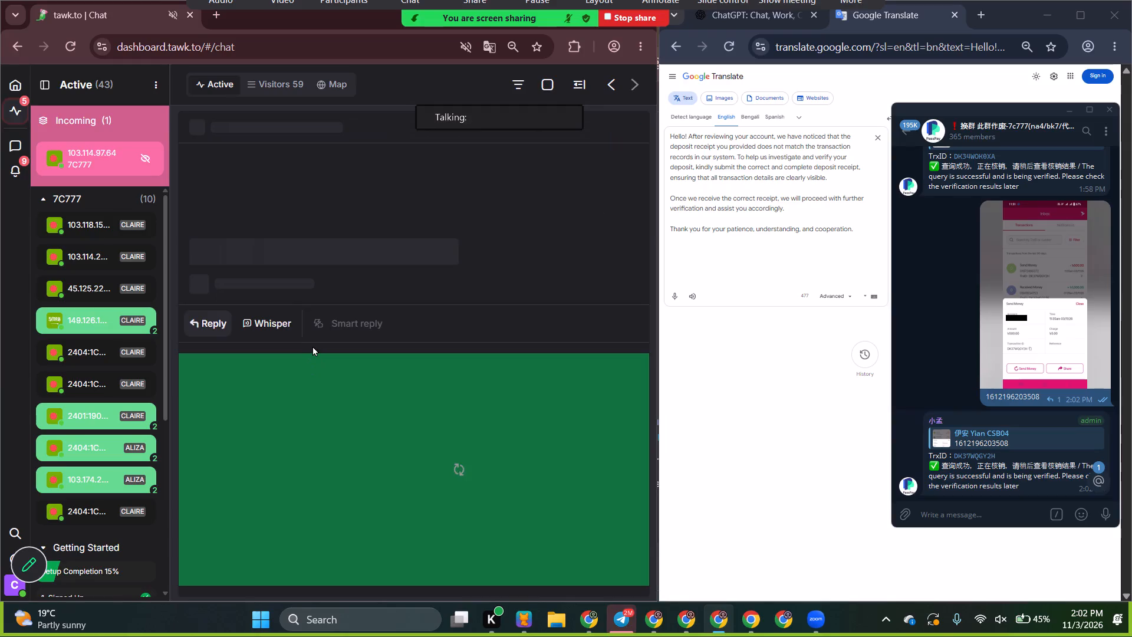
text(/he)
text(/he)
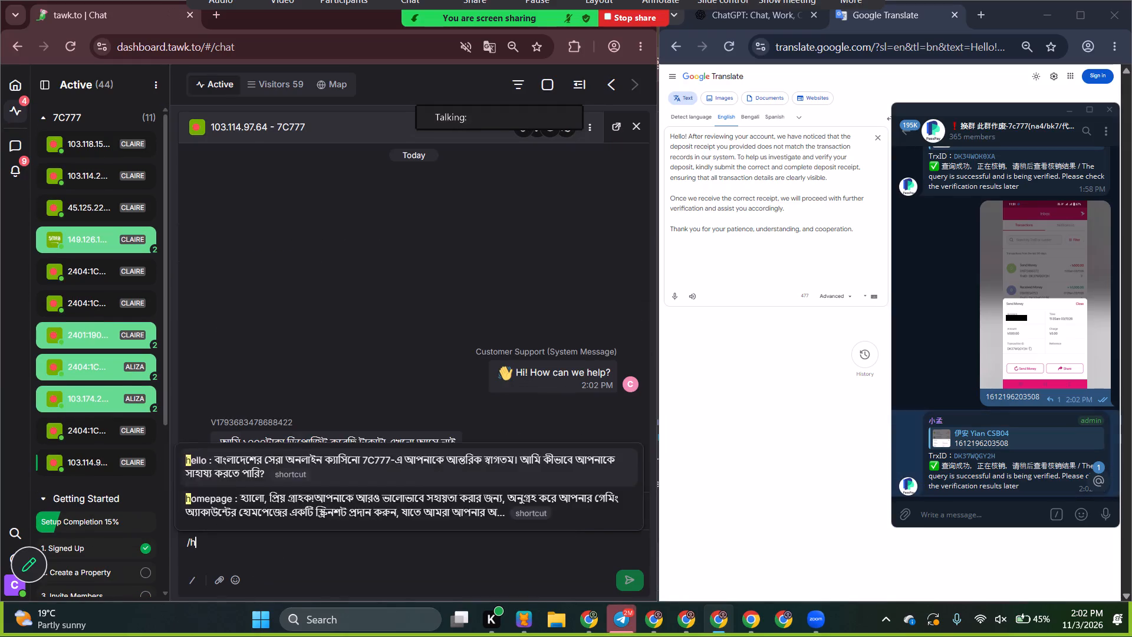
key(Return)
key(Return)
right_click(249, 237)
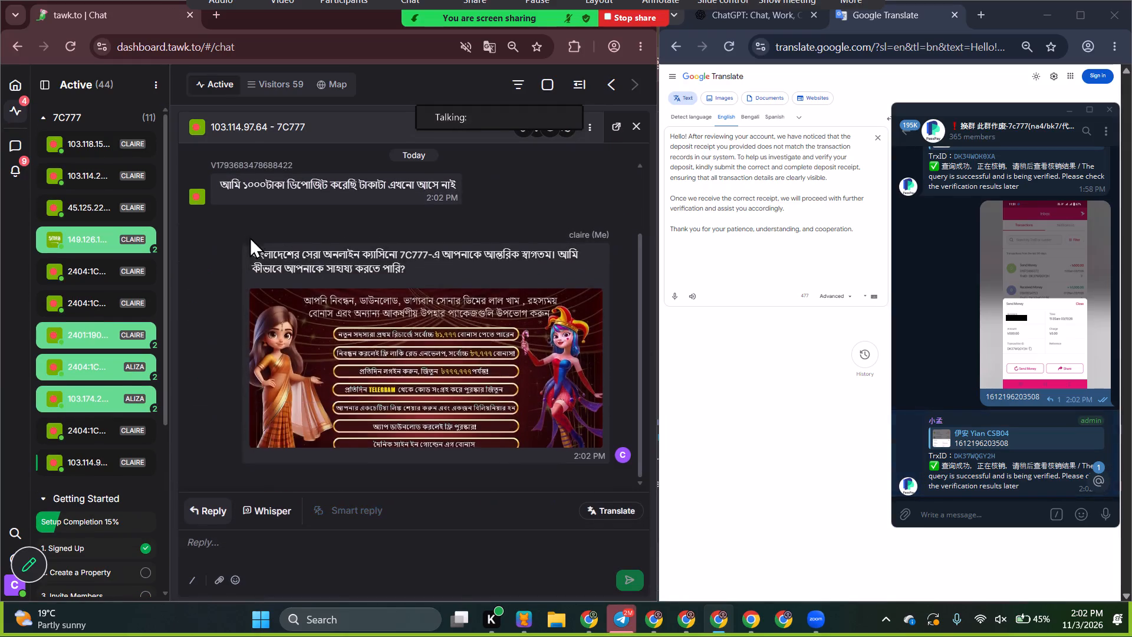
click(308, 518)
click(313, 507)
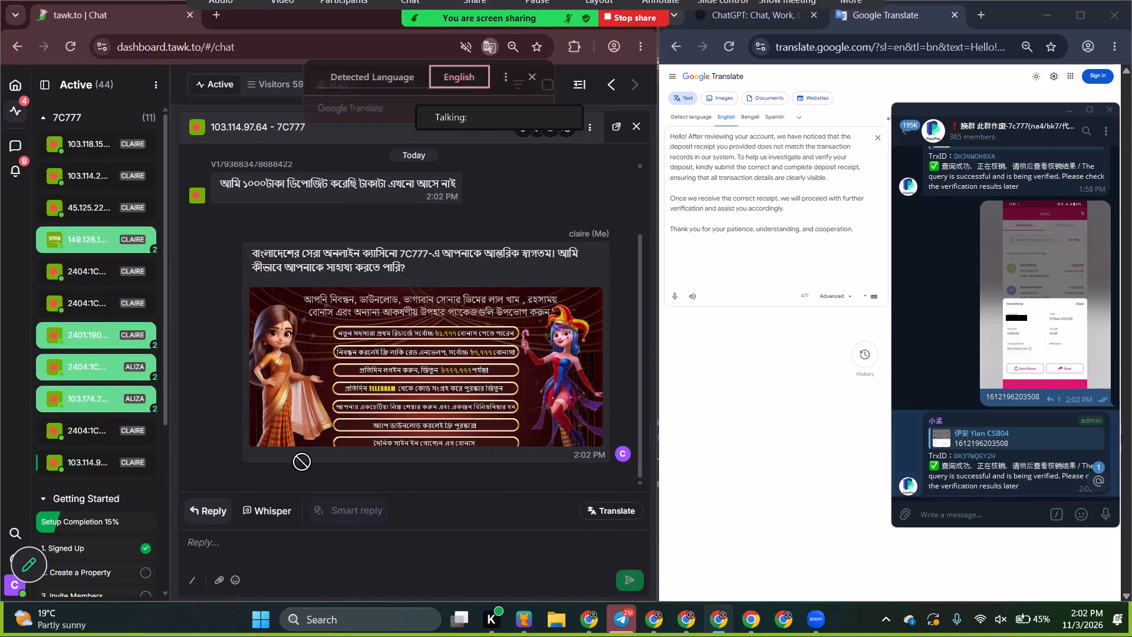
click(377, 82)
click(435, 78)
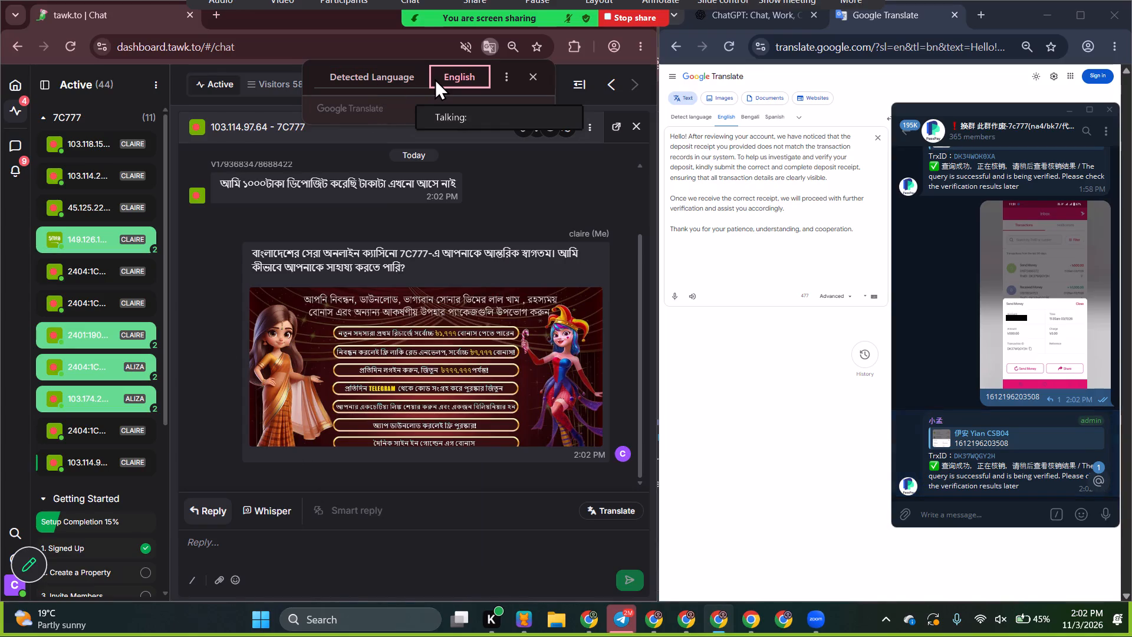
click(236, 550)
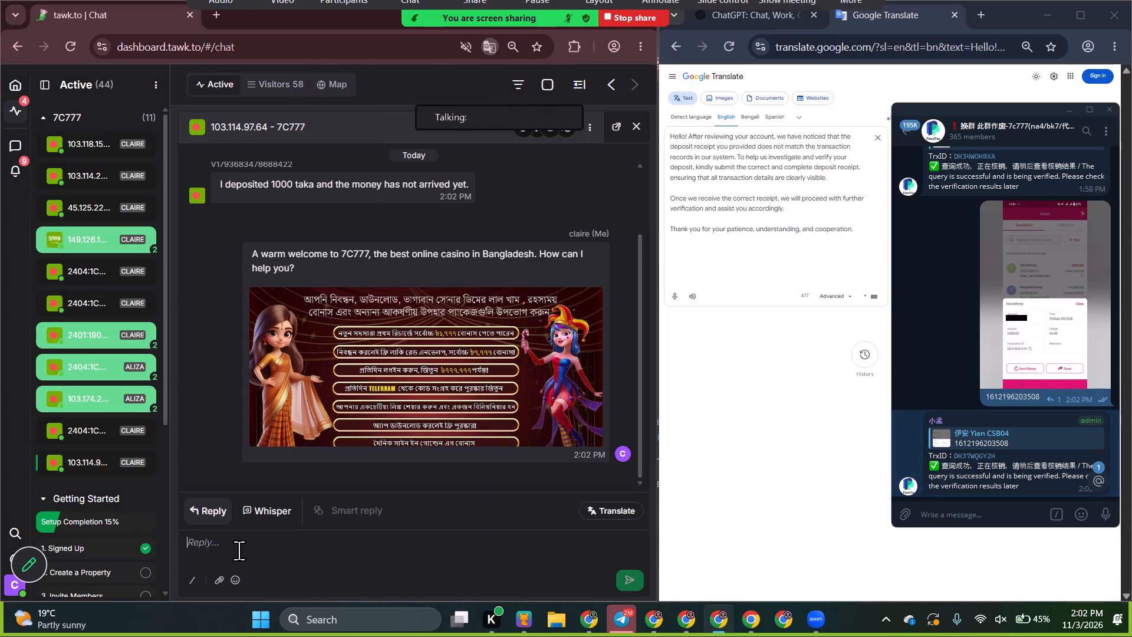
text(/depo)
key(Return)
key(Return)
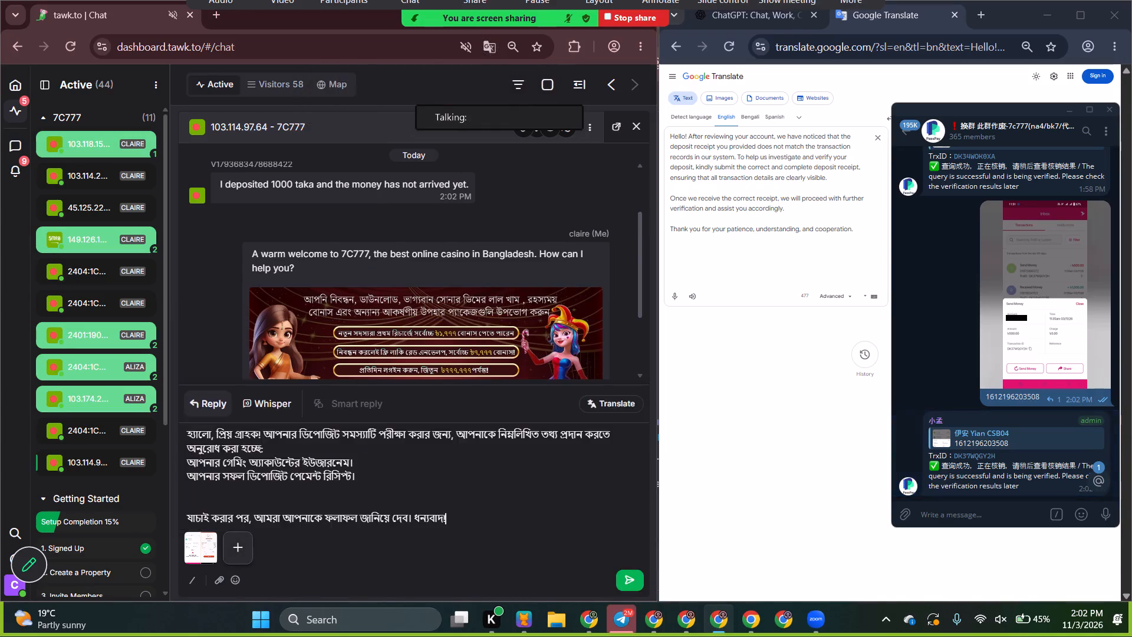
click(146, 236)
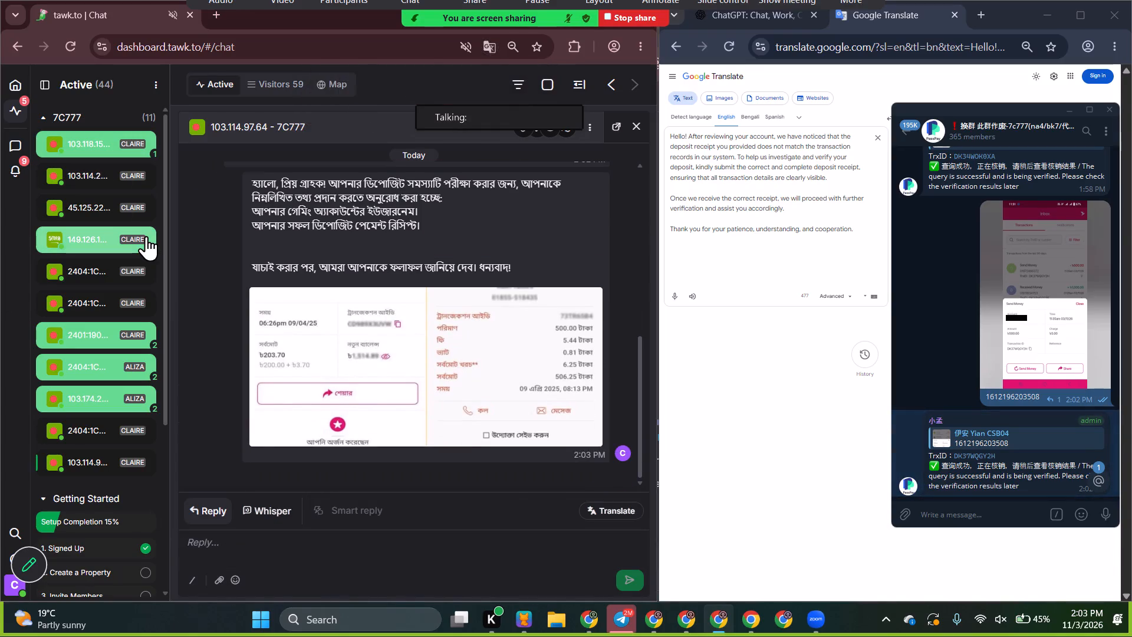
scroll(450, 359, down, 4)
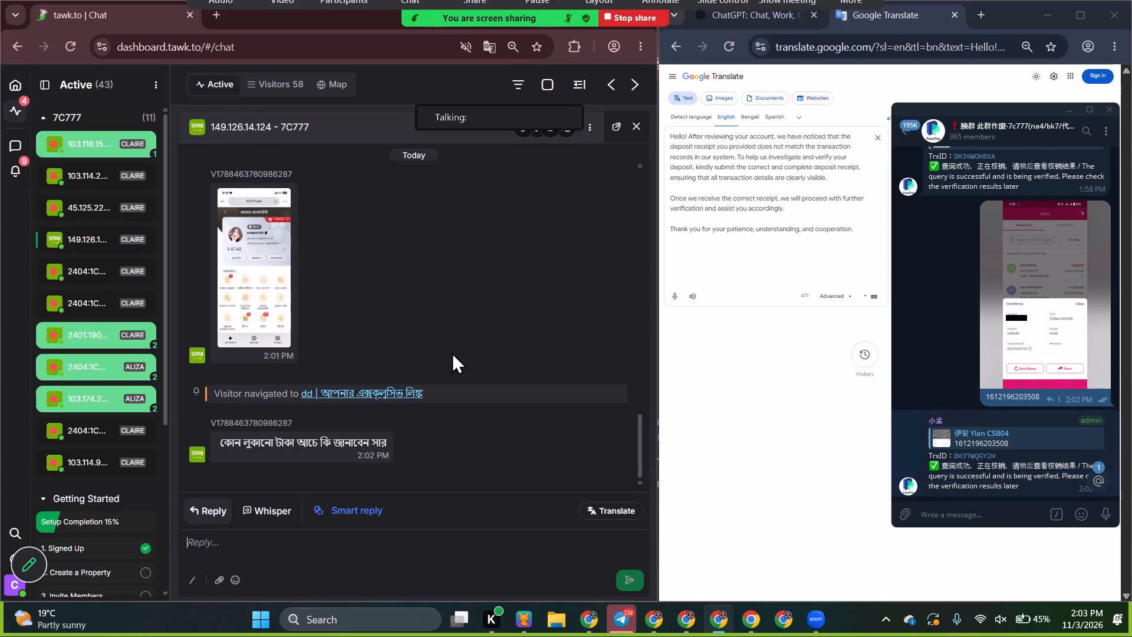
scroll(452, 352, up, 3)
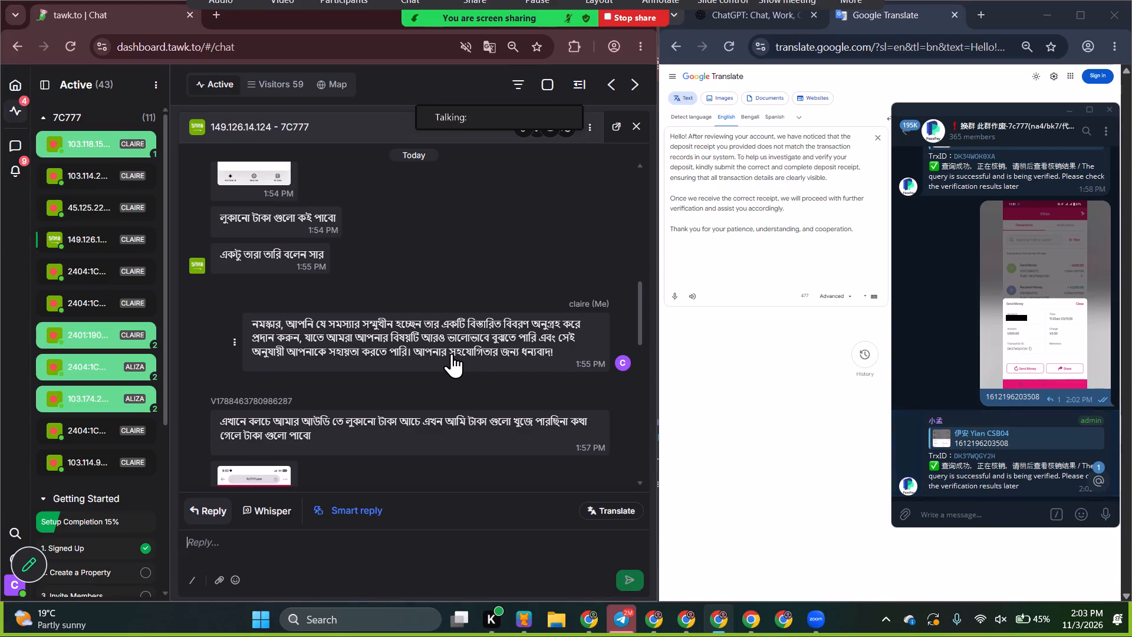
scroll(452, 353, down, 6)
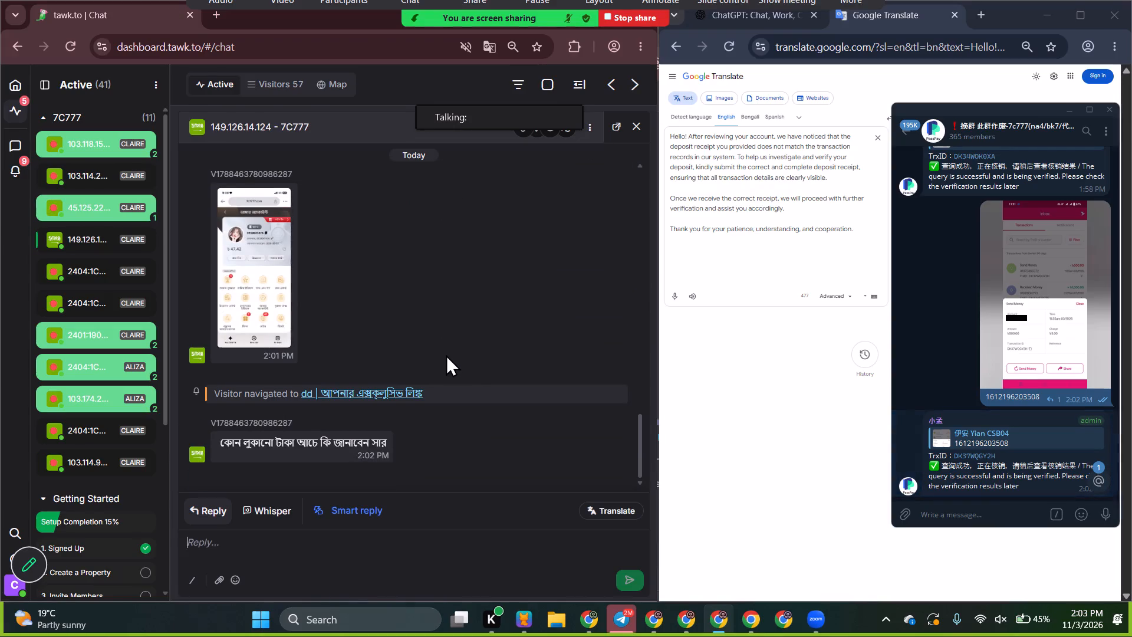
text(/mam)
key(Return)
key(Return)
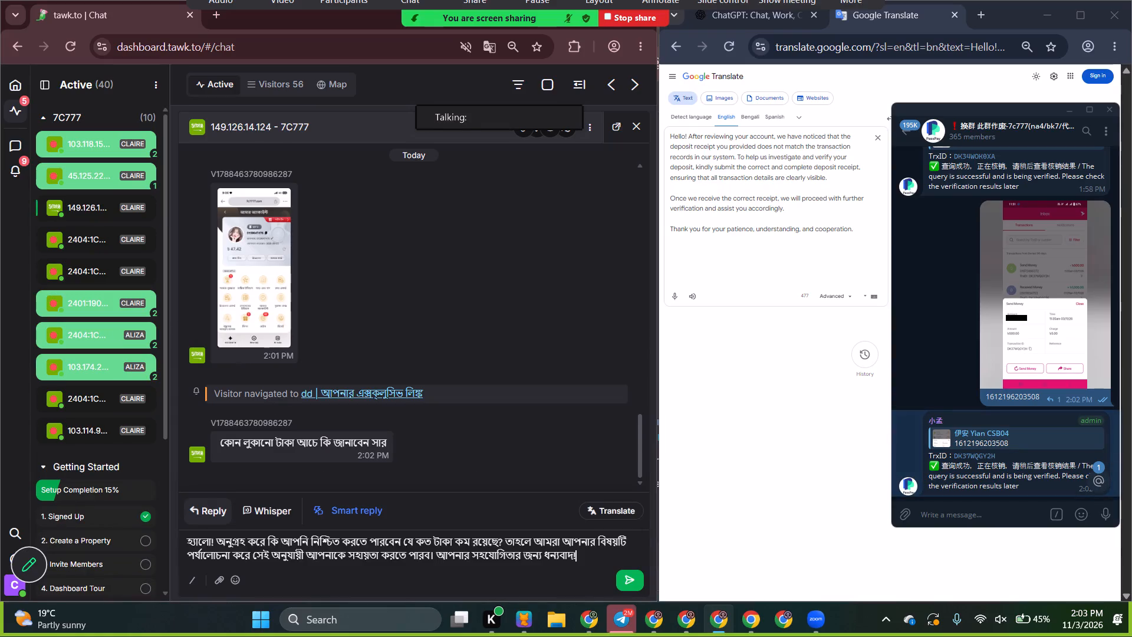
click(130, 175)
scroll(289, 295, down, 2)
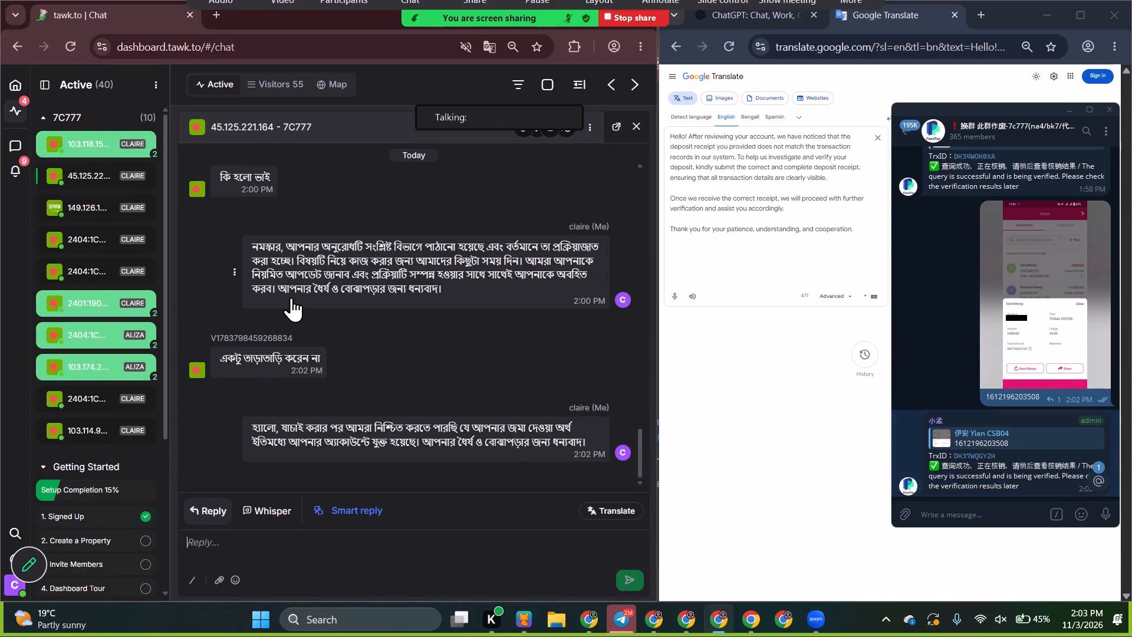
right_click(403, 312)
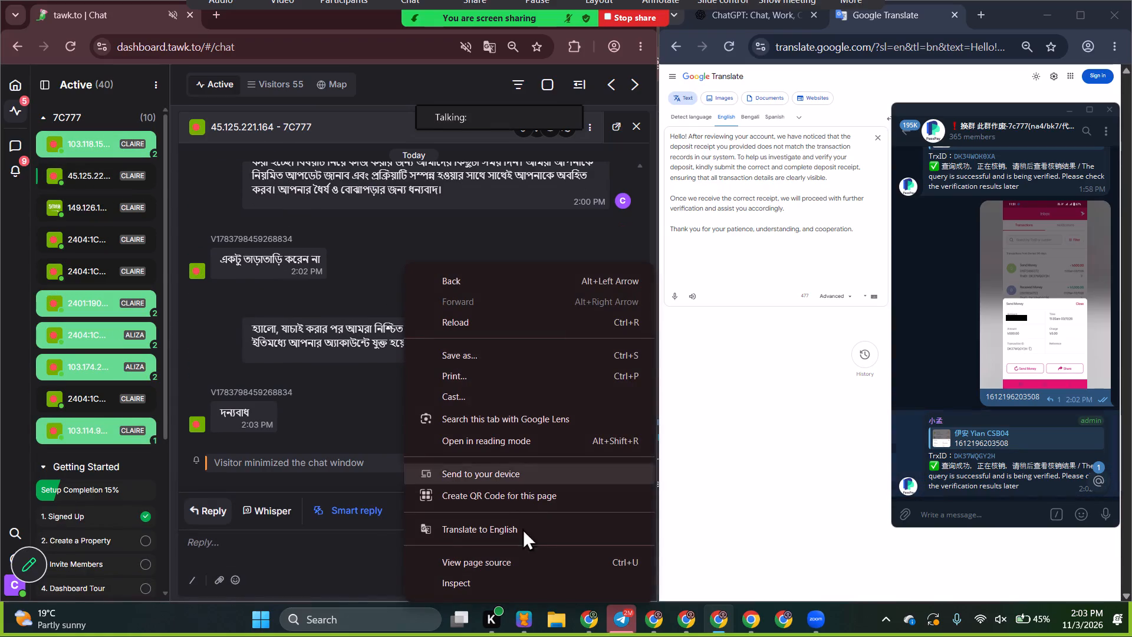
click(442, 527)
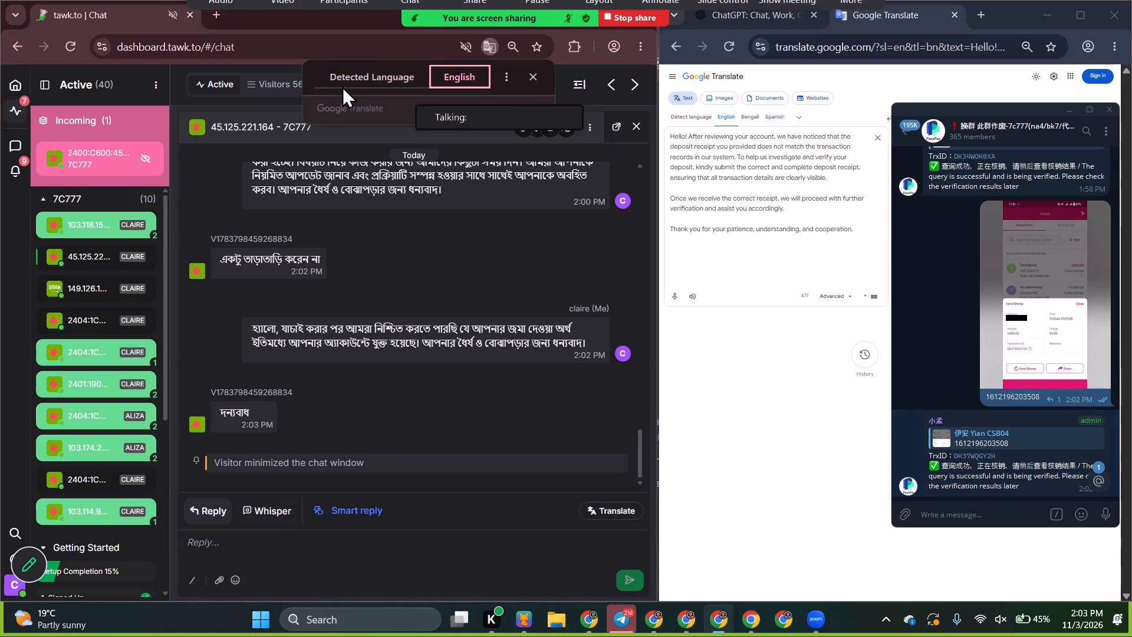
click(348, 83)
click(483, 71)
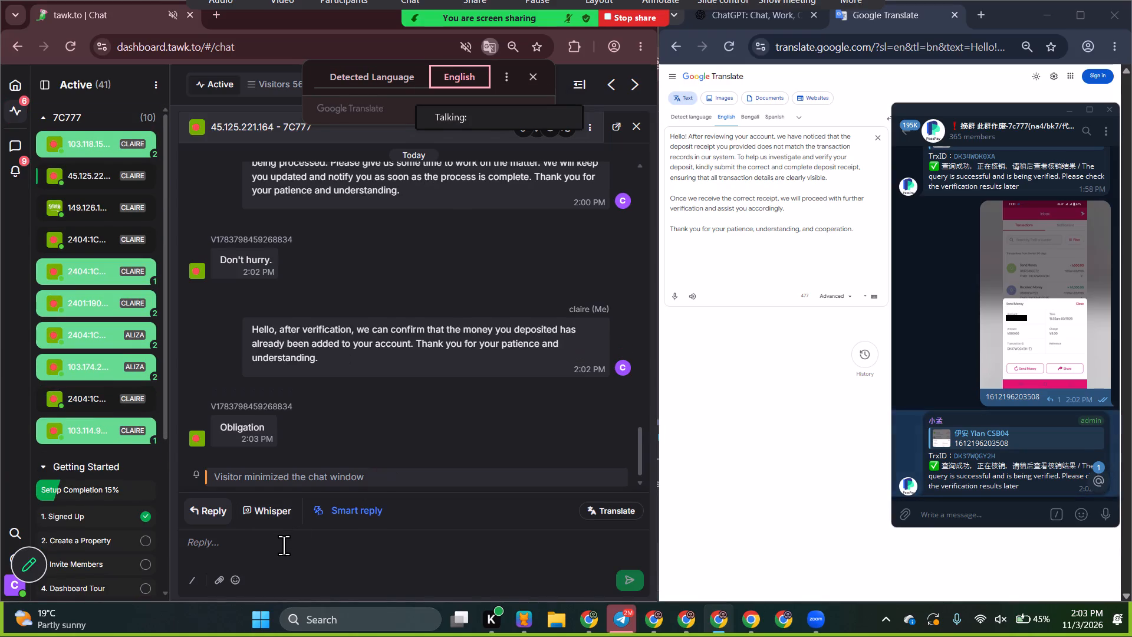
click(284, 545)
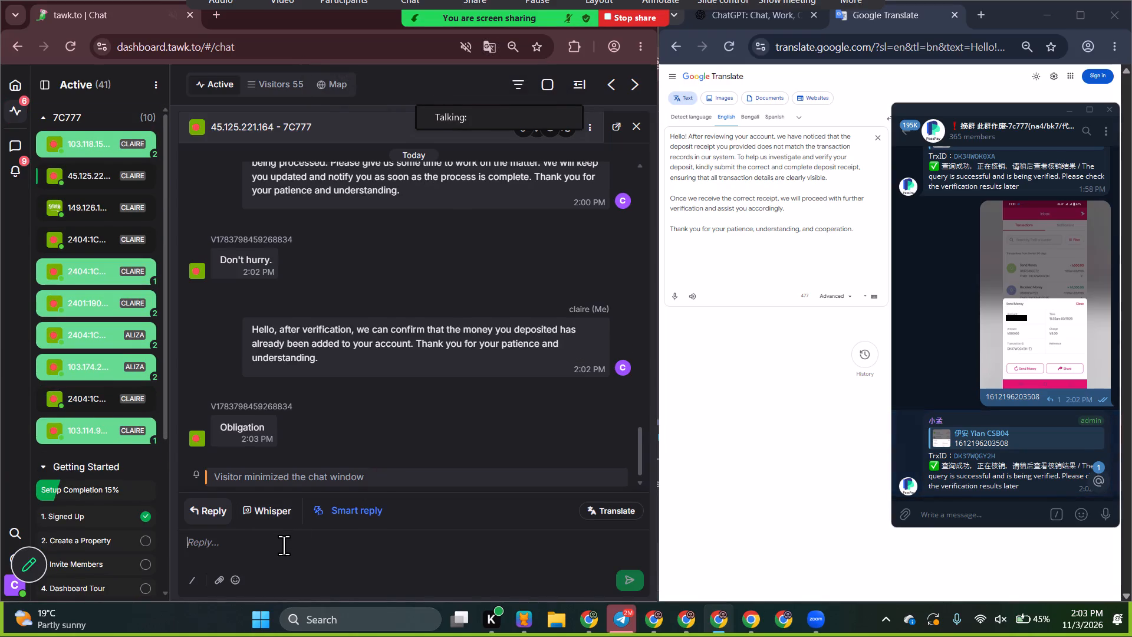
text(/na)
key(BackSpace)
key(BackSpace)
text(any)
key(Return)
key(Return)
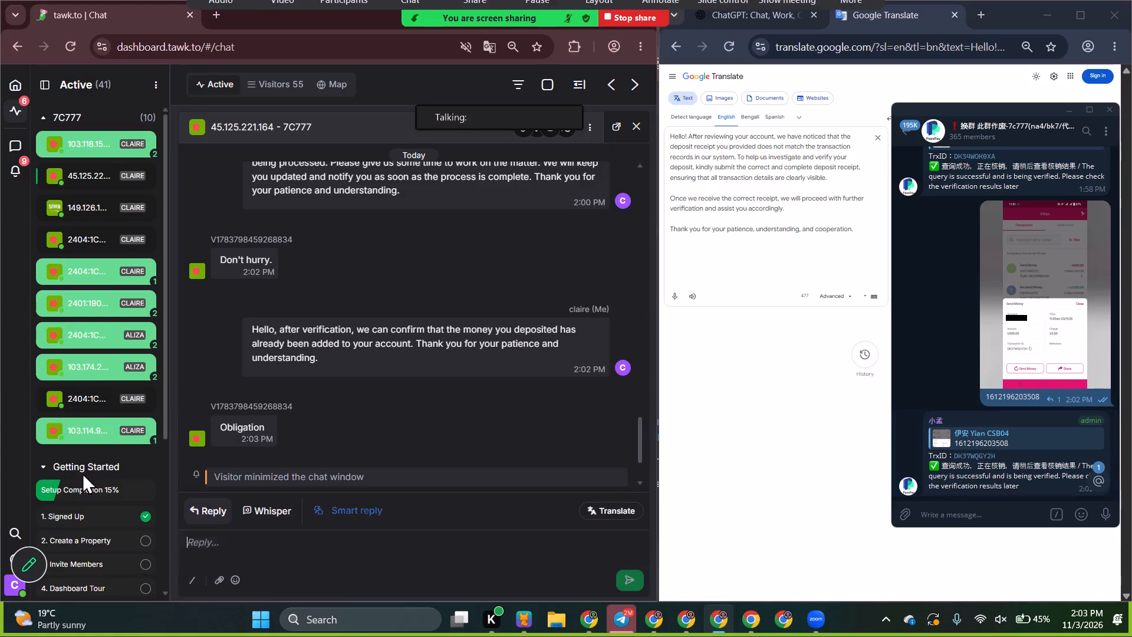
click(108, 440)
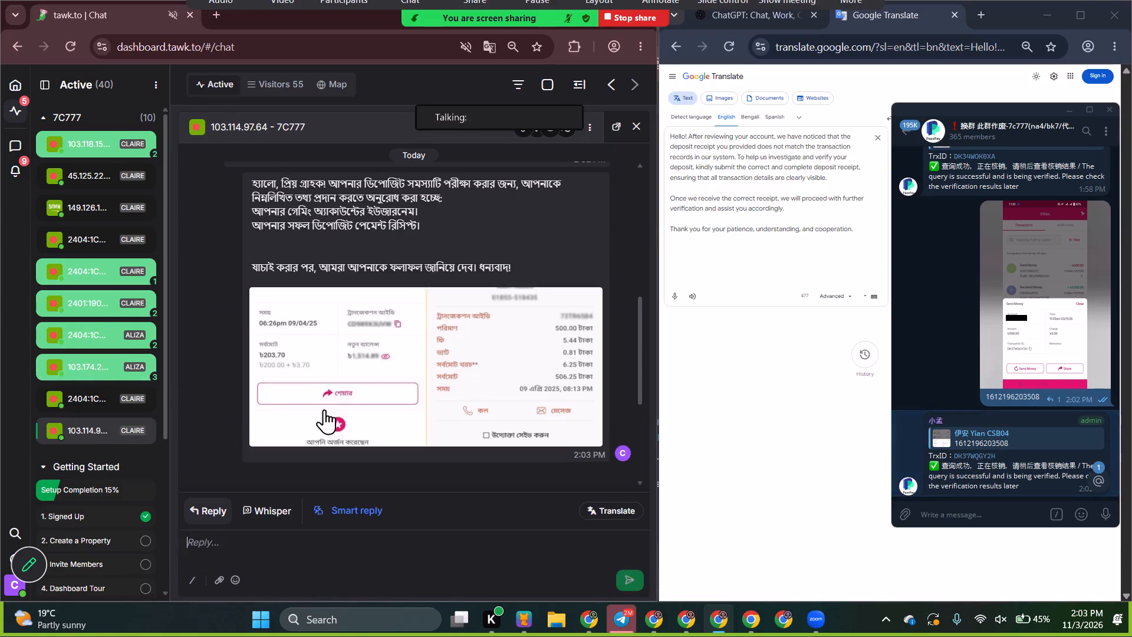
scroll(384, 398, down, 4)
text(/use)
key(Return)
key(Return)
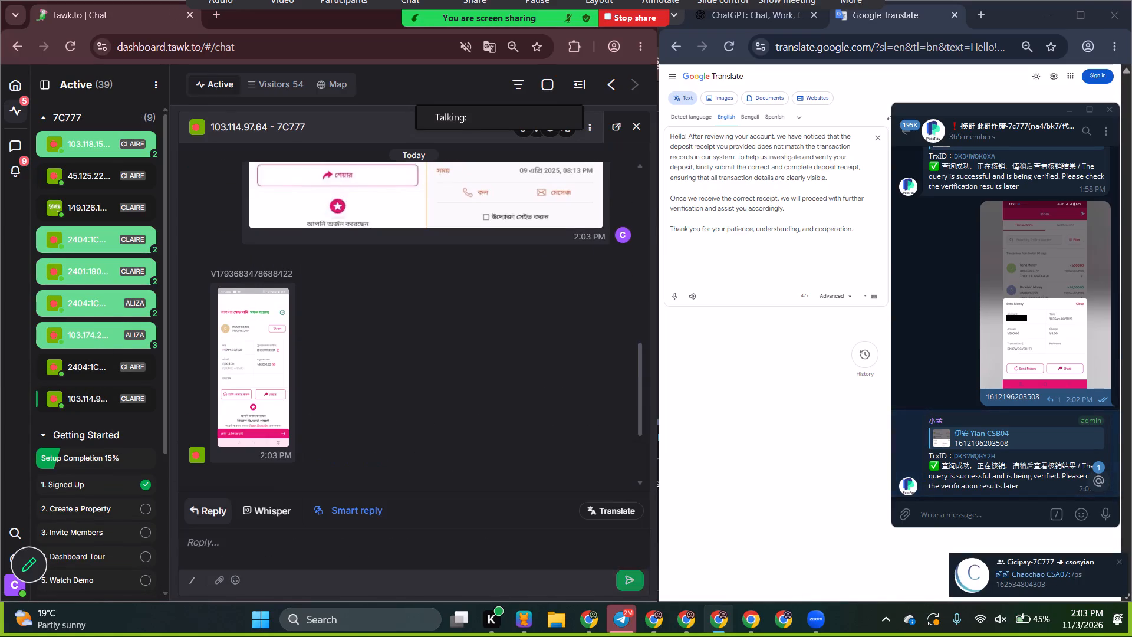
click(127, 344)
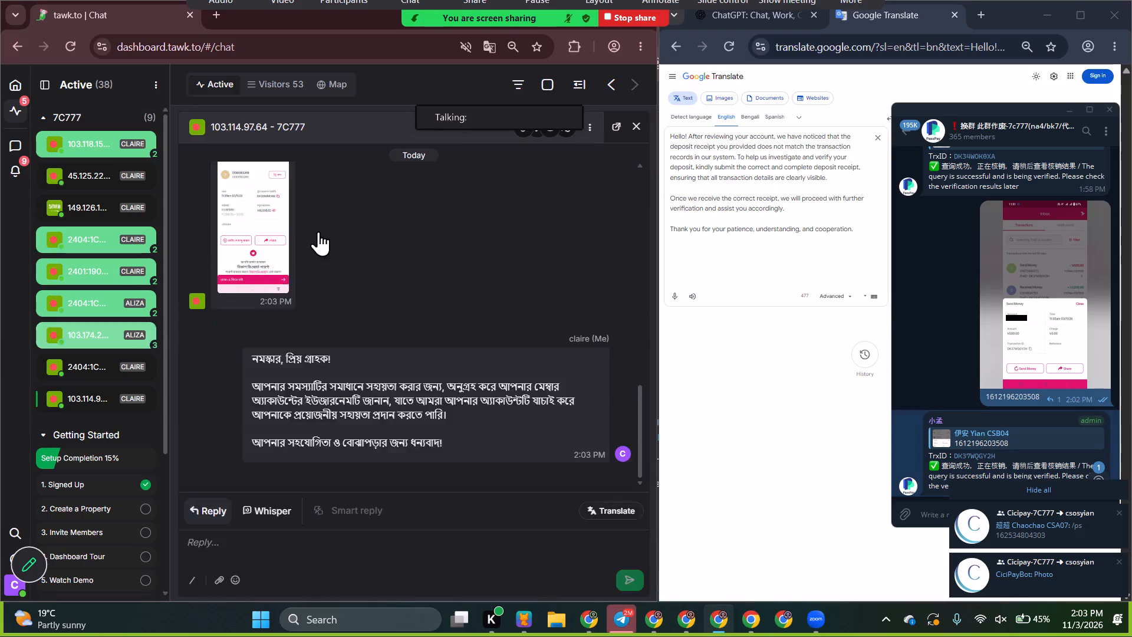
click(634, 125)
click(634, 125)
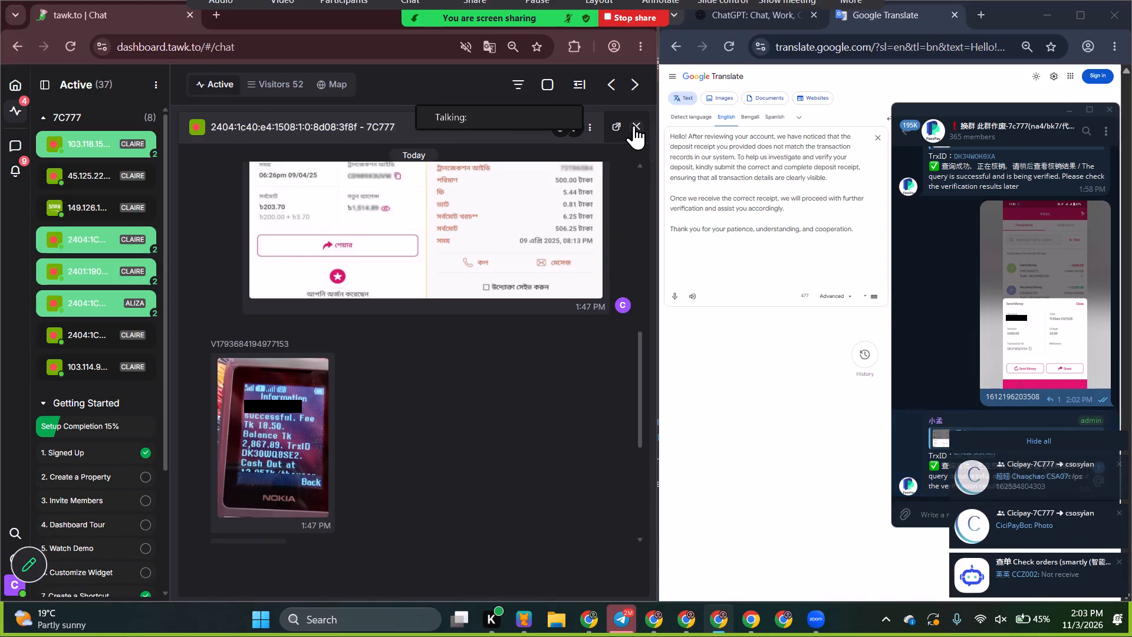
click(638, 124)
click(639, 127)
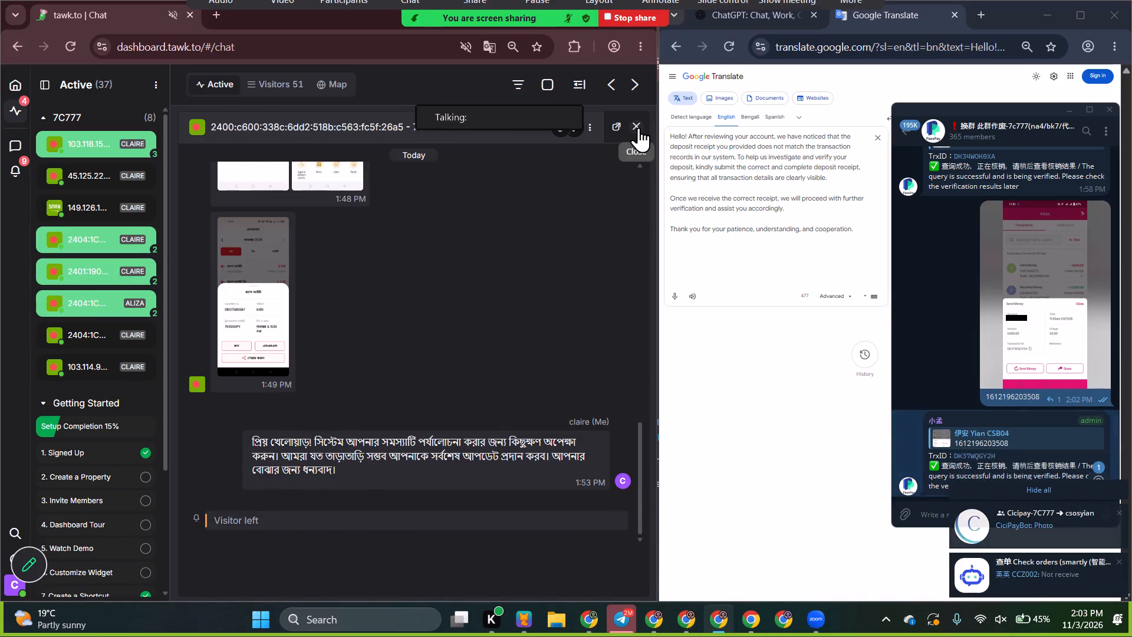
click(639, 127)
click(639, 127)
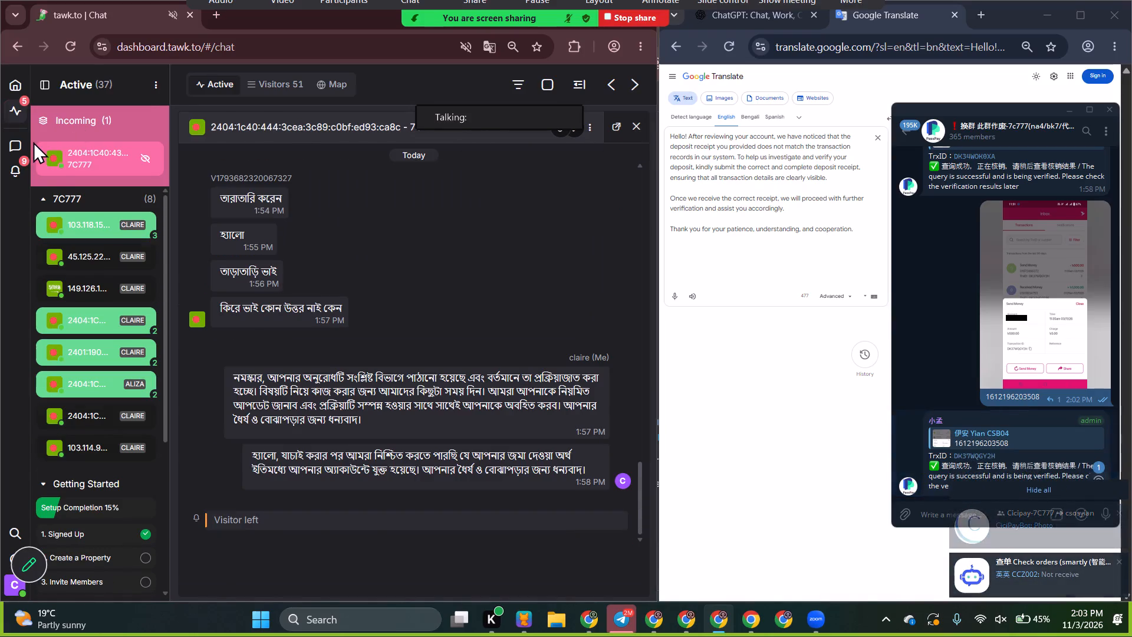
click(55, 162)
drag(312, 382, 321, 396)
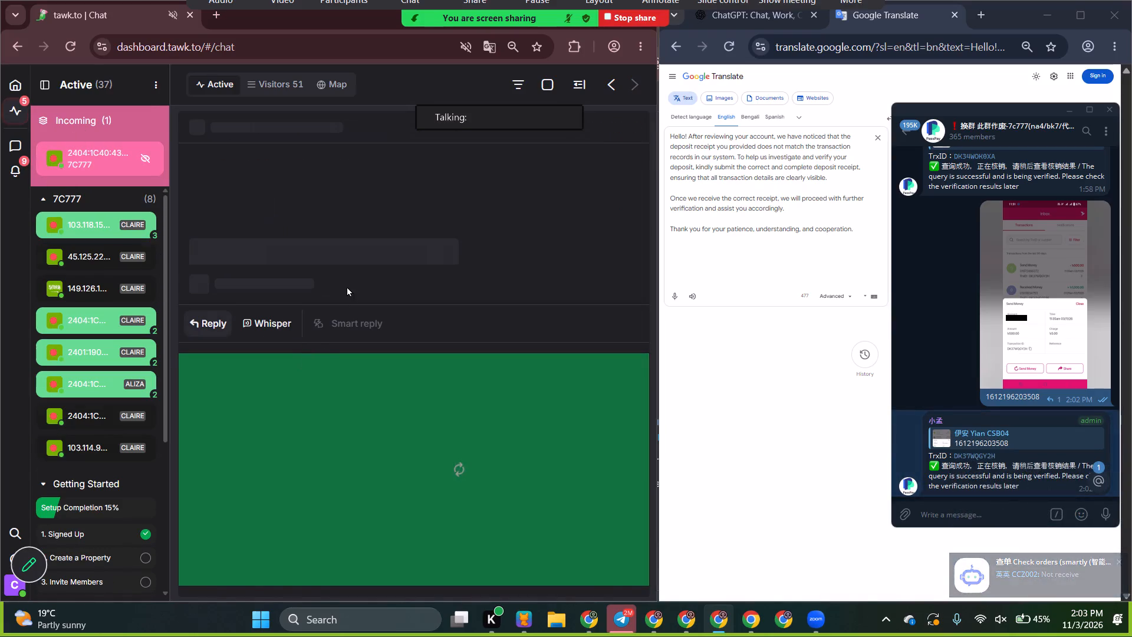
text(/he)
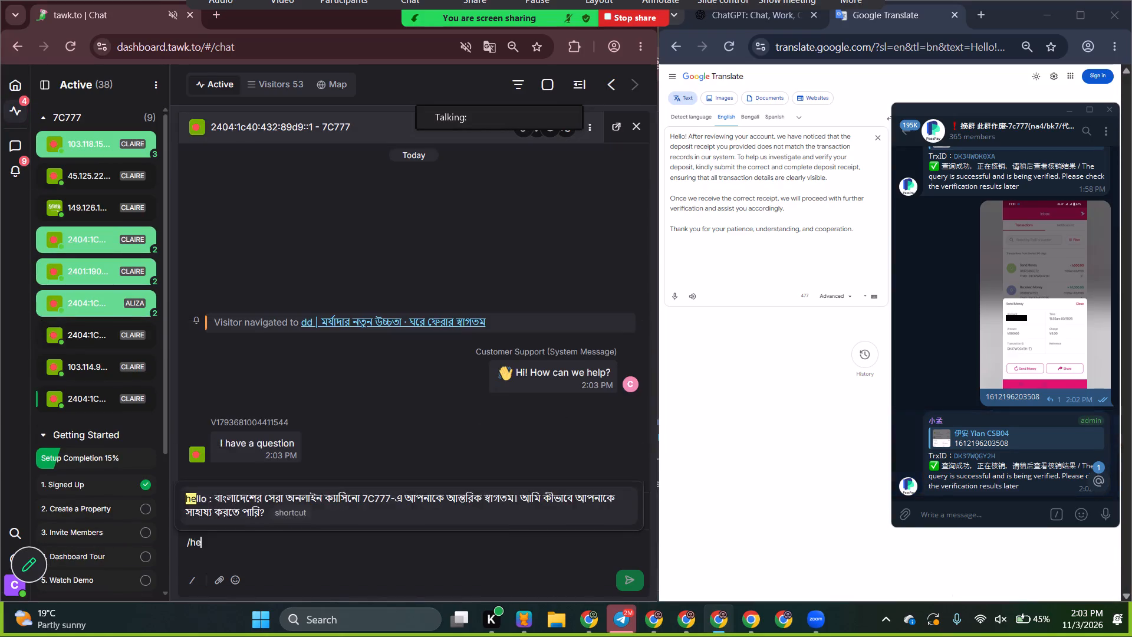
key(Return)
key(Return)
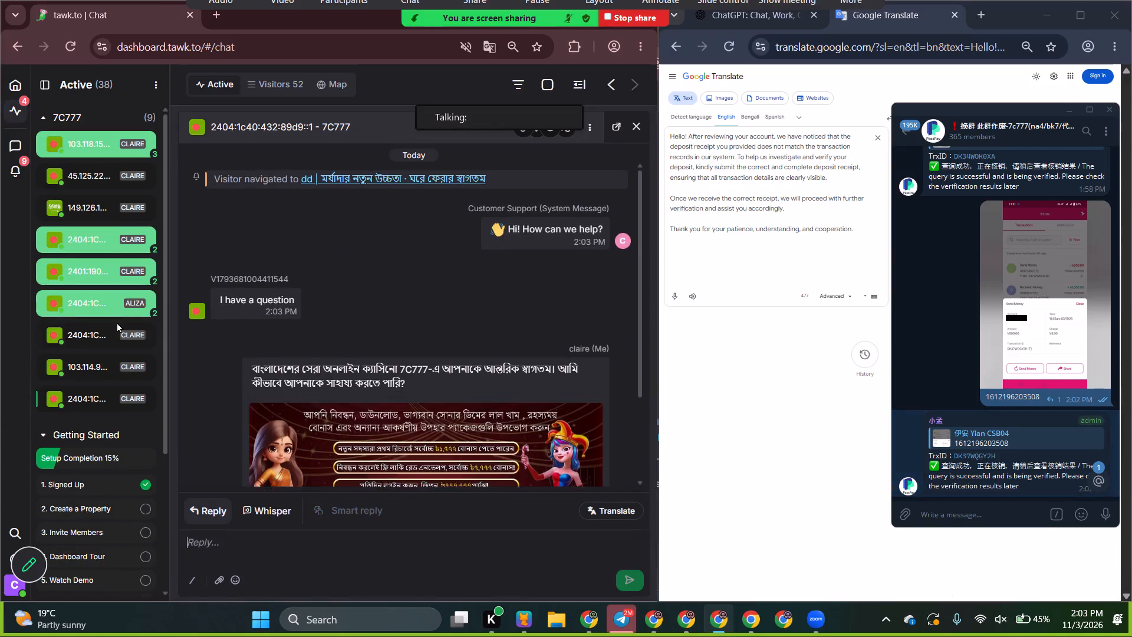
click(139, 294)
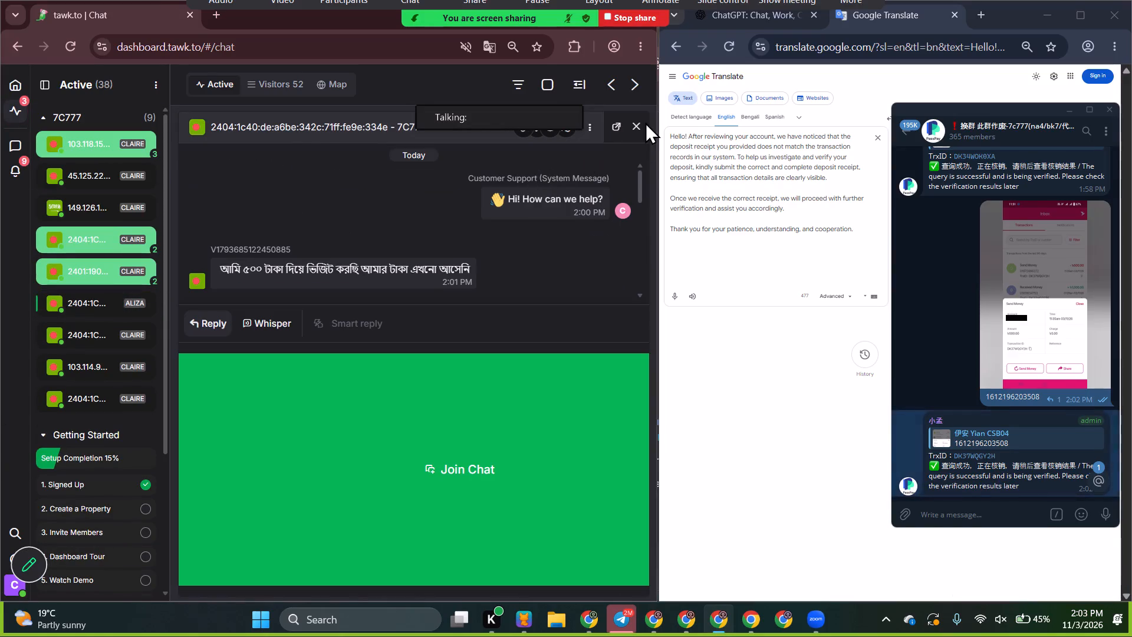
click(639, 123)
click(639, 123)
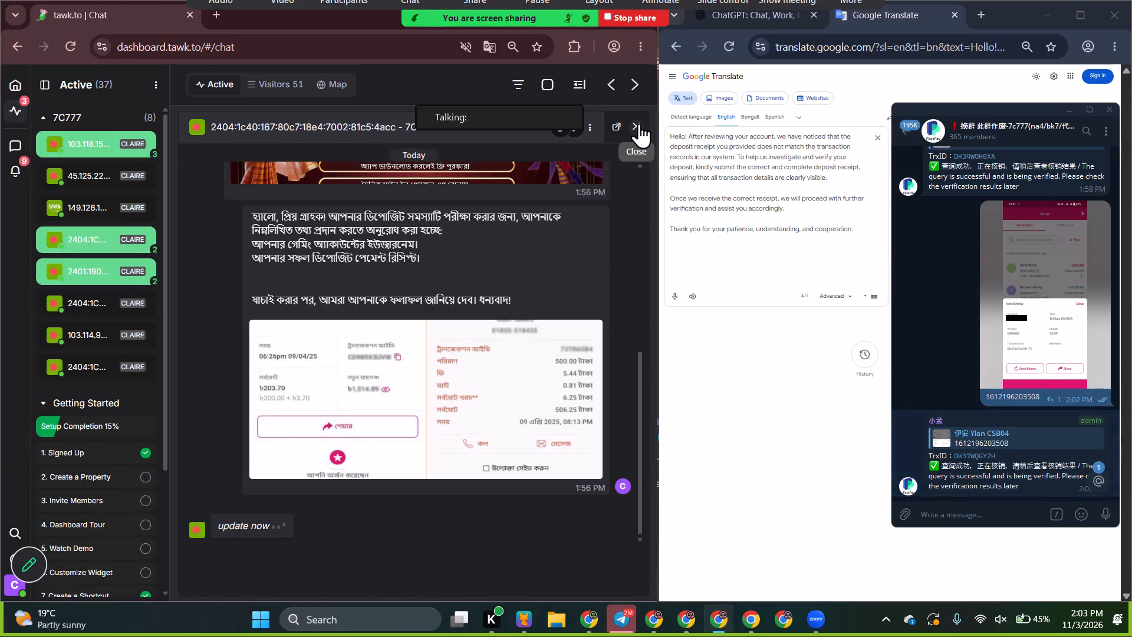
scroll(342, 312, down, 6)
click(78, 193)
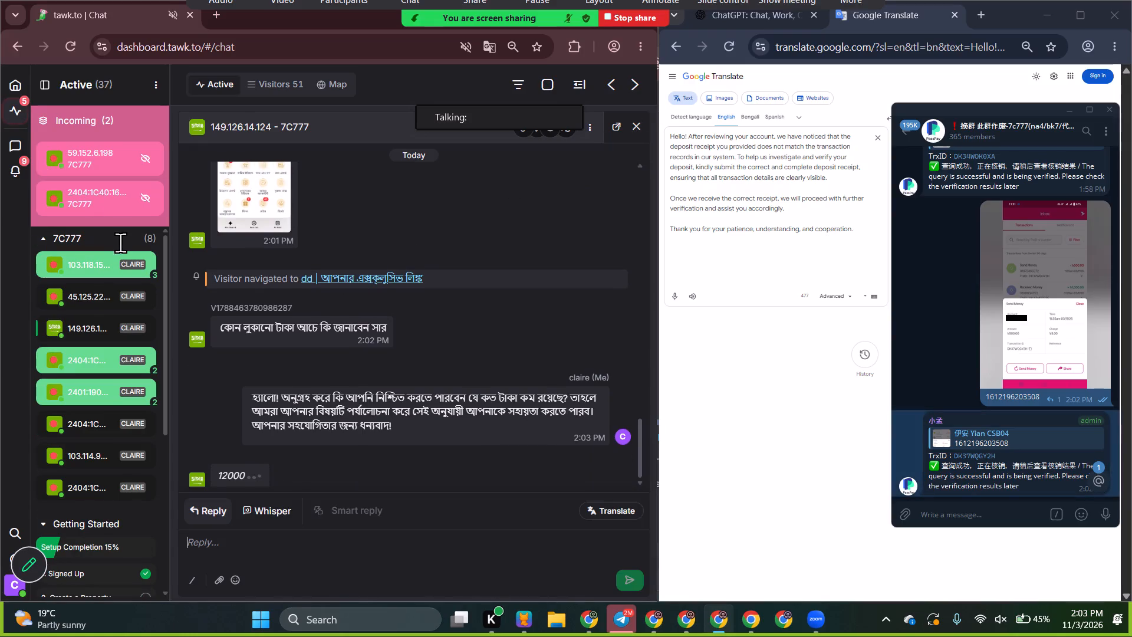
click(273, 366)
click(262, 415)
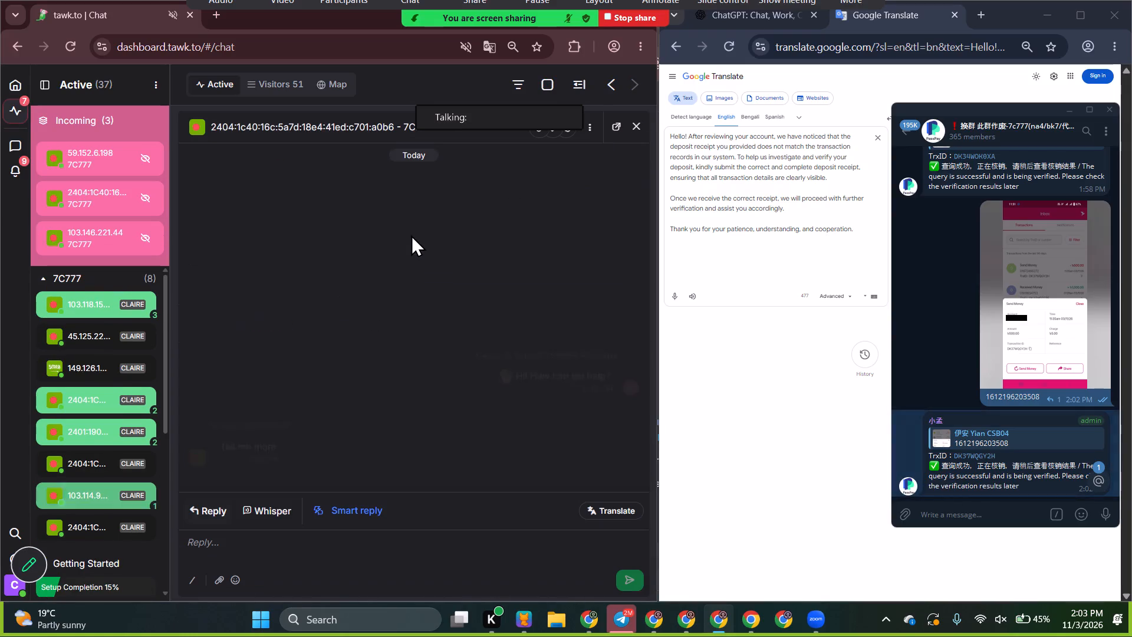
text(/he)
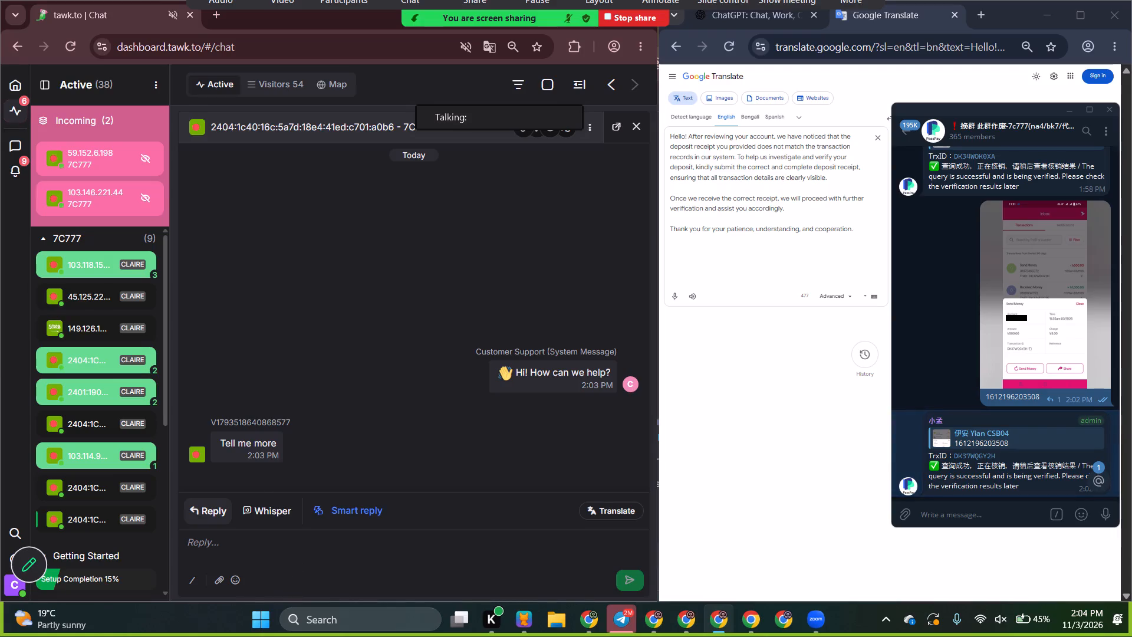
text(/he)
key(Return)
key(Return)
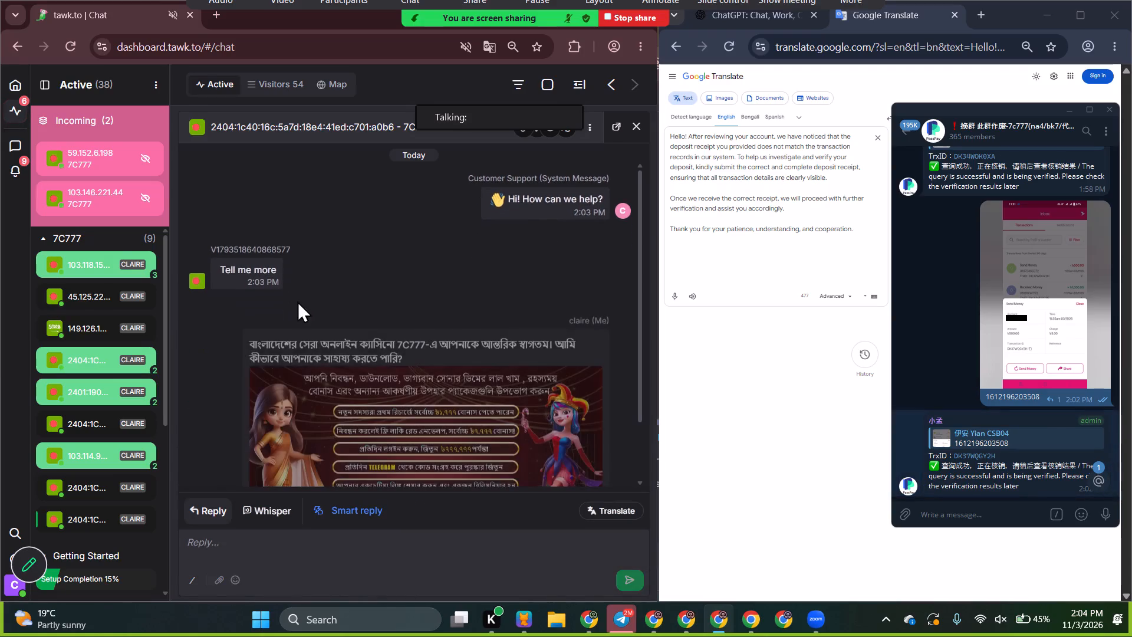
click(82, 206)
click(341, 446)
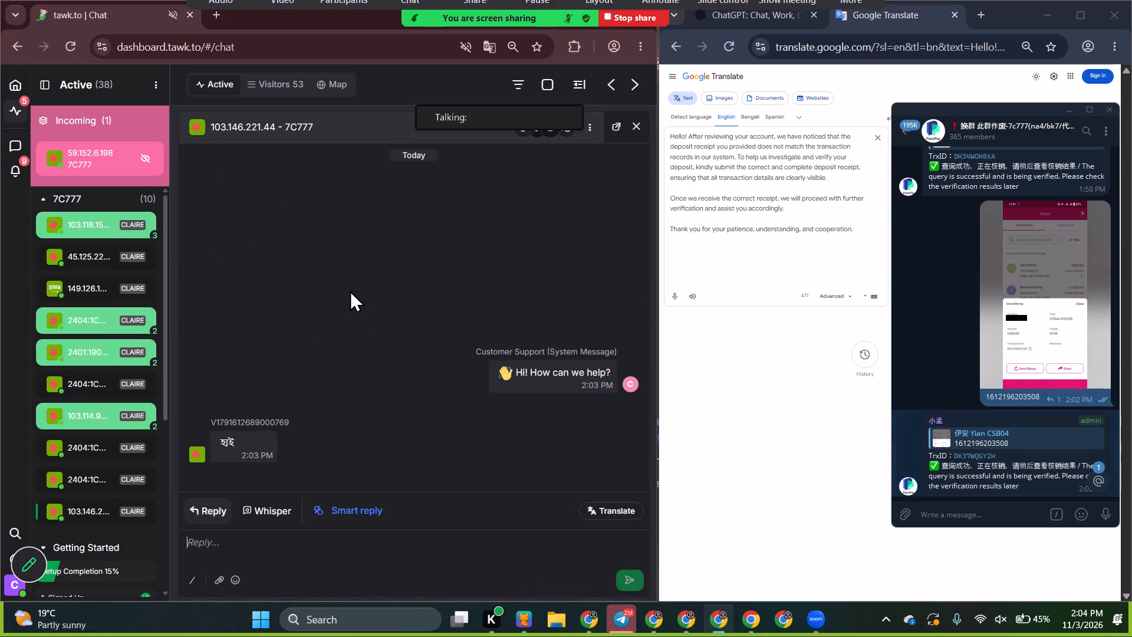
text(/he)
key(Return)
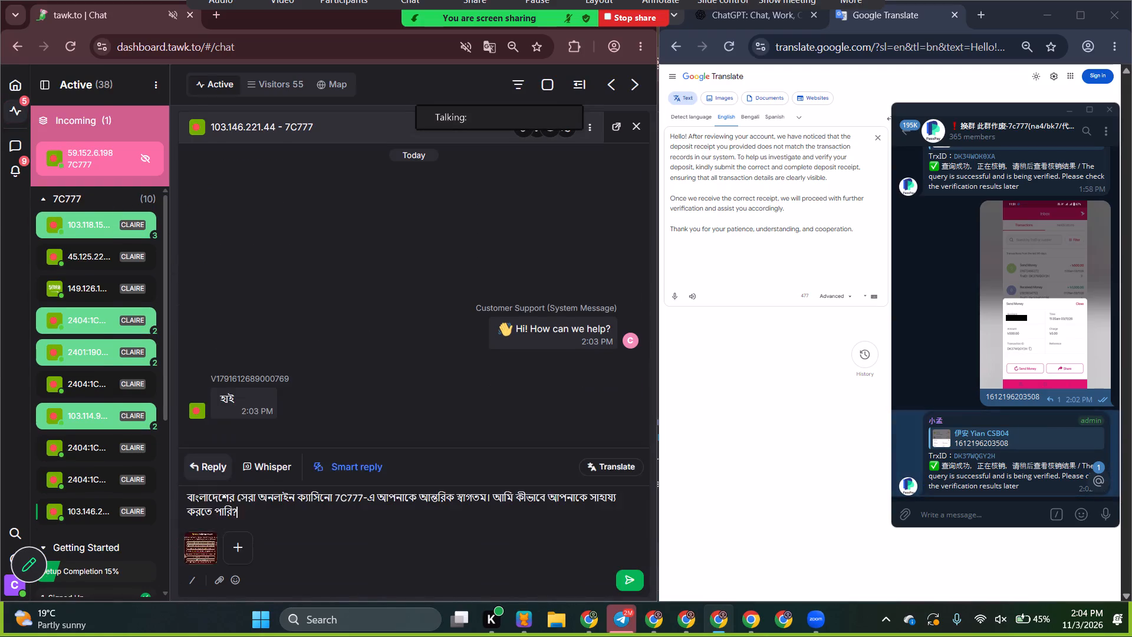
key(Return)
click(62, 198)
click(330, 527)
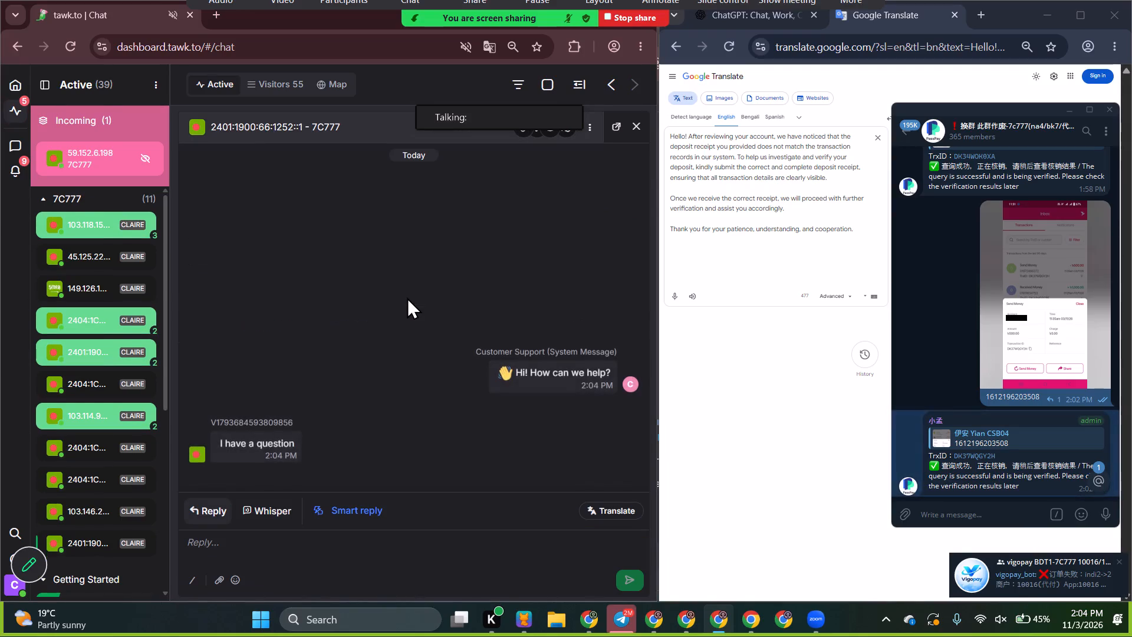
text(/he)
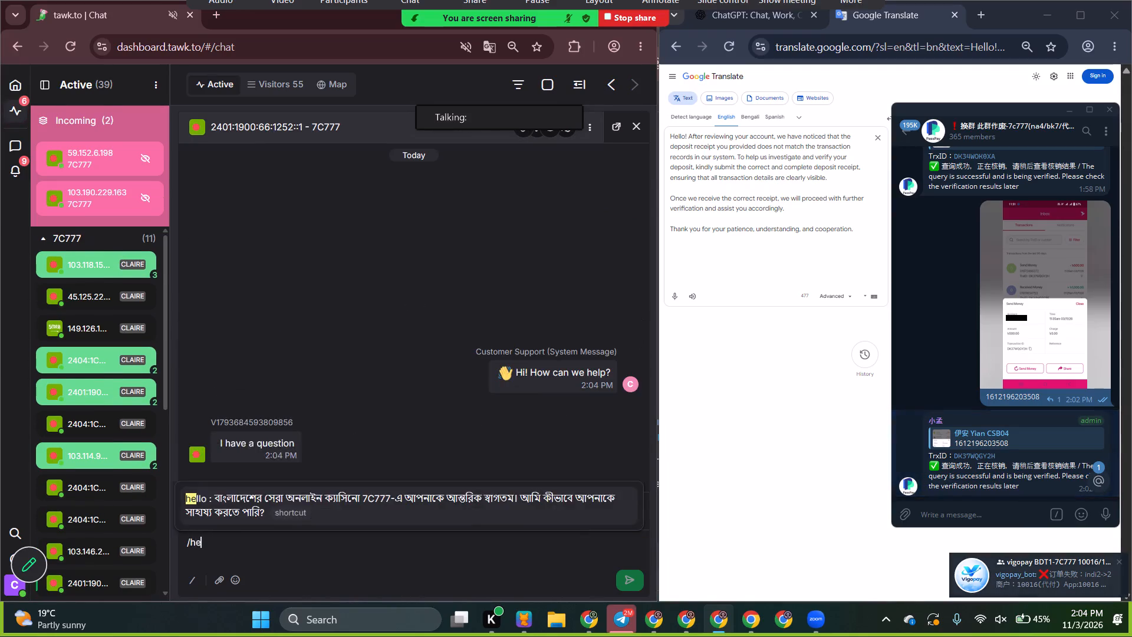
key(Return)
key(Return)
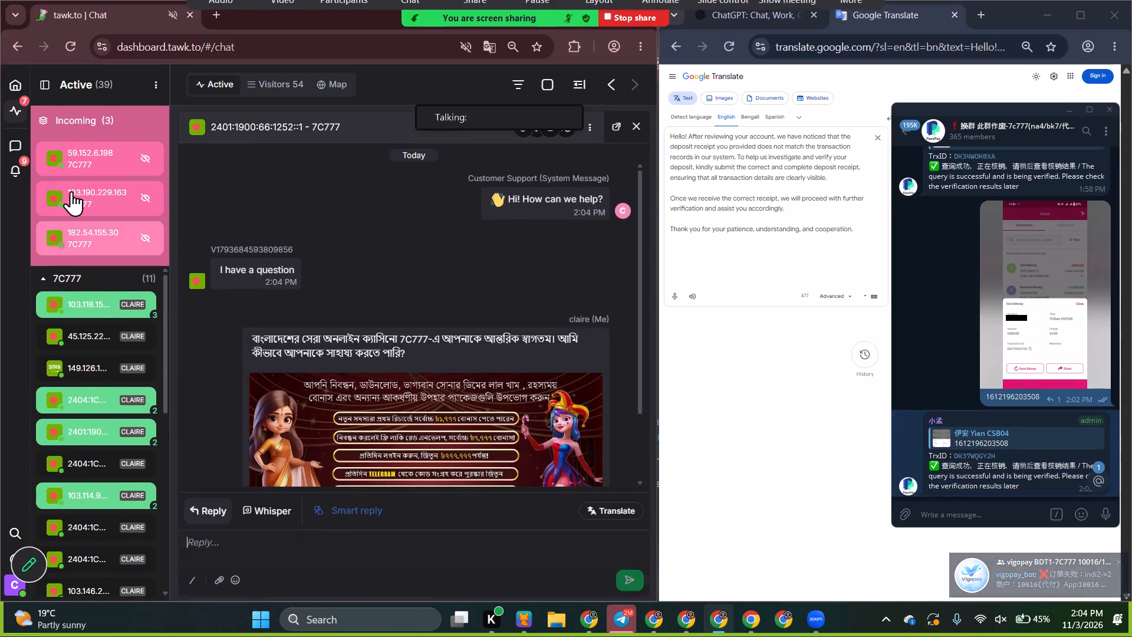
click(71, 191)
click(370, 533)
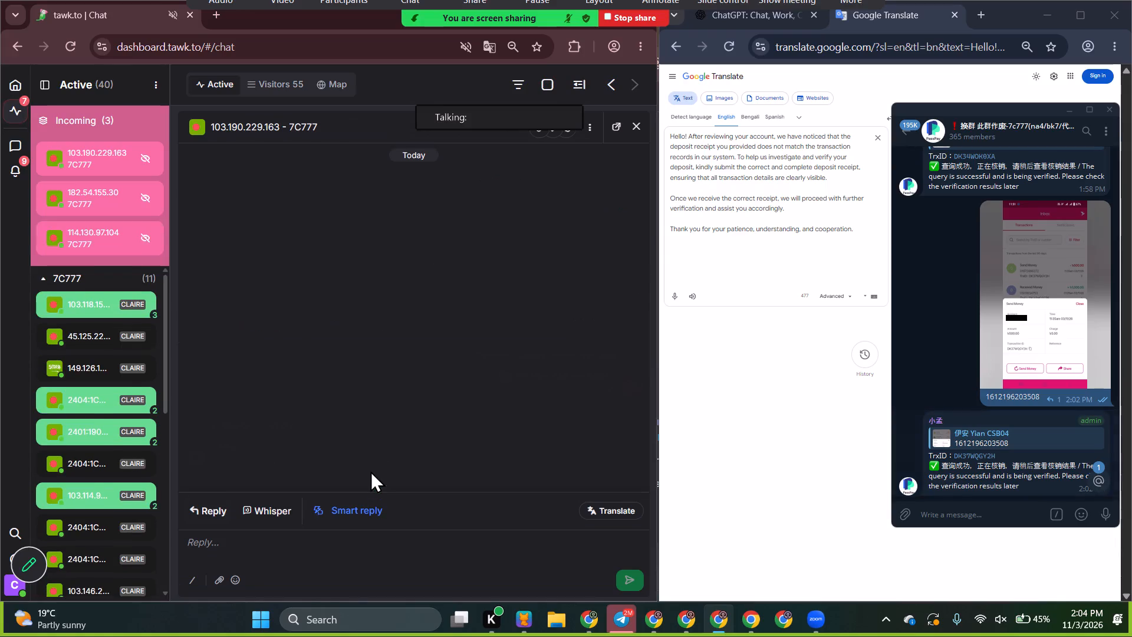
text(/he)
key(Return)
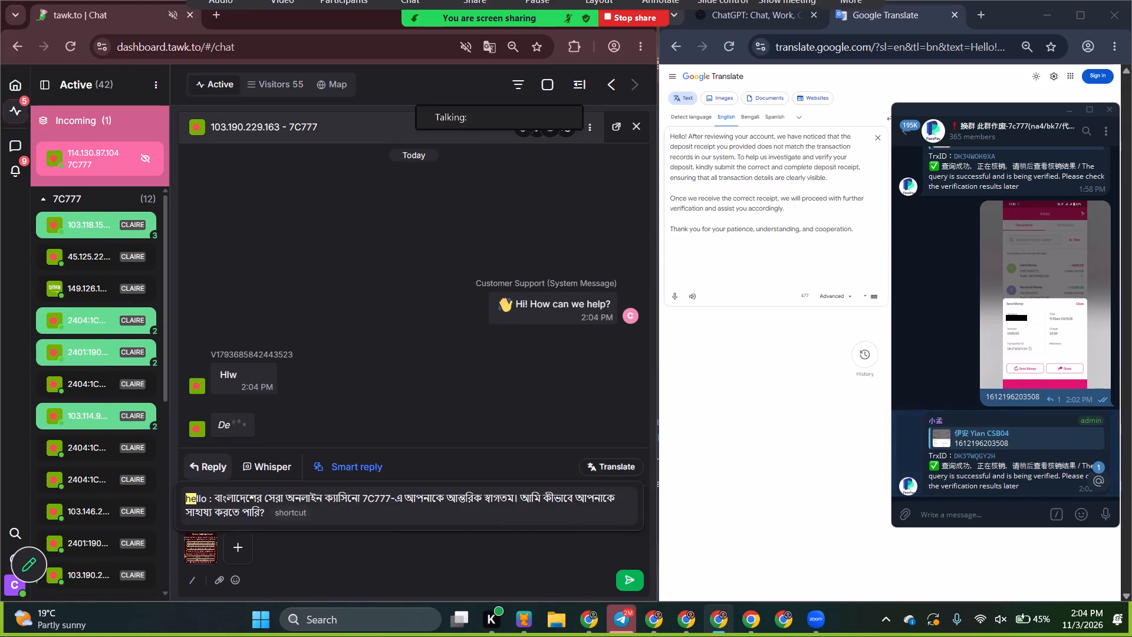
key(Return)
click(58, 154)
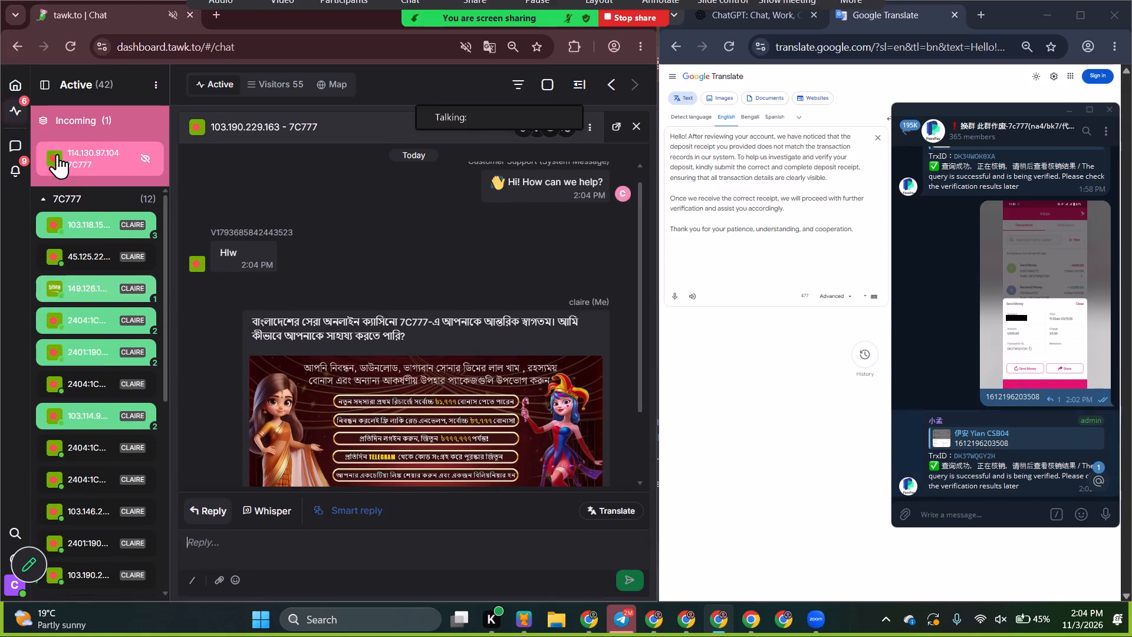
click(456, 392)
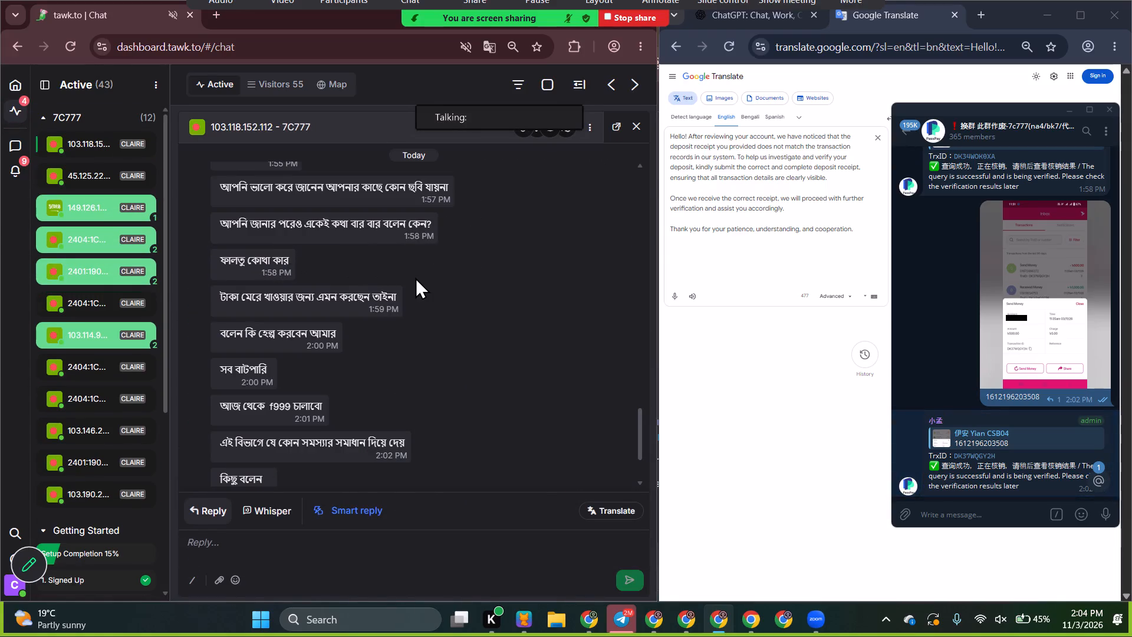
right_click(416, 277)
click(486, 536)
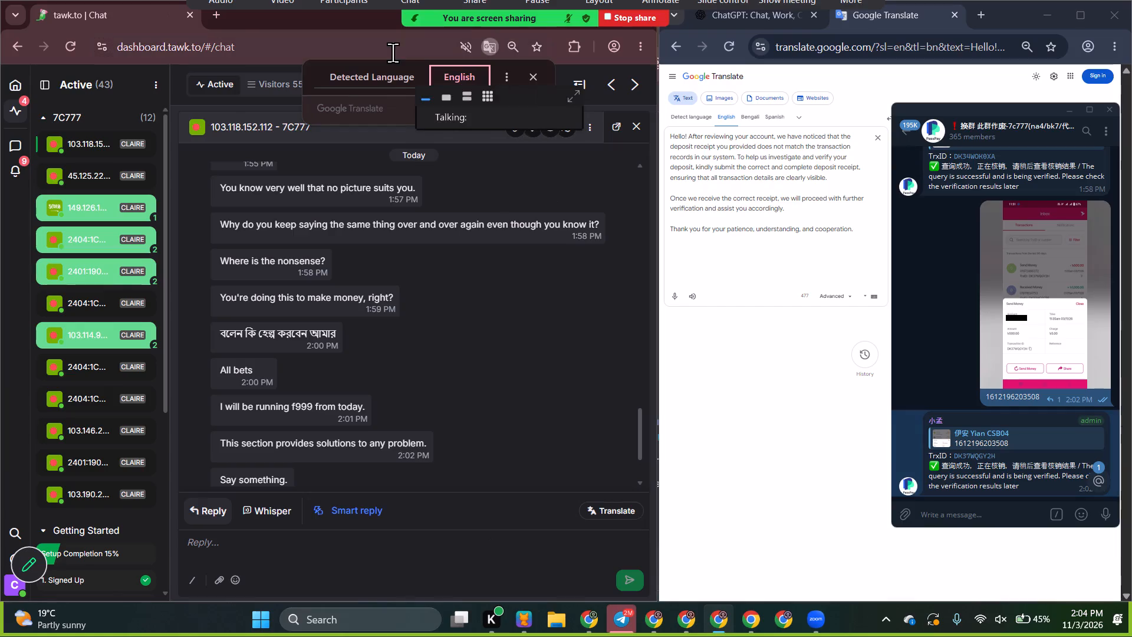
click(381, 81)
click(473, 74)
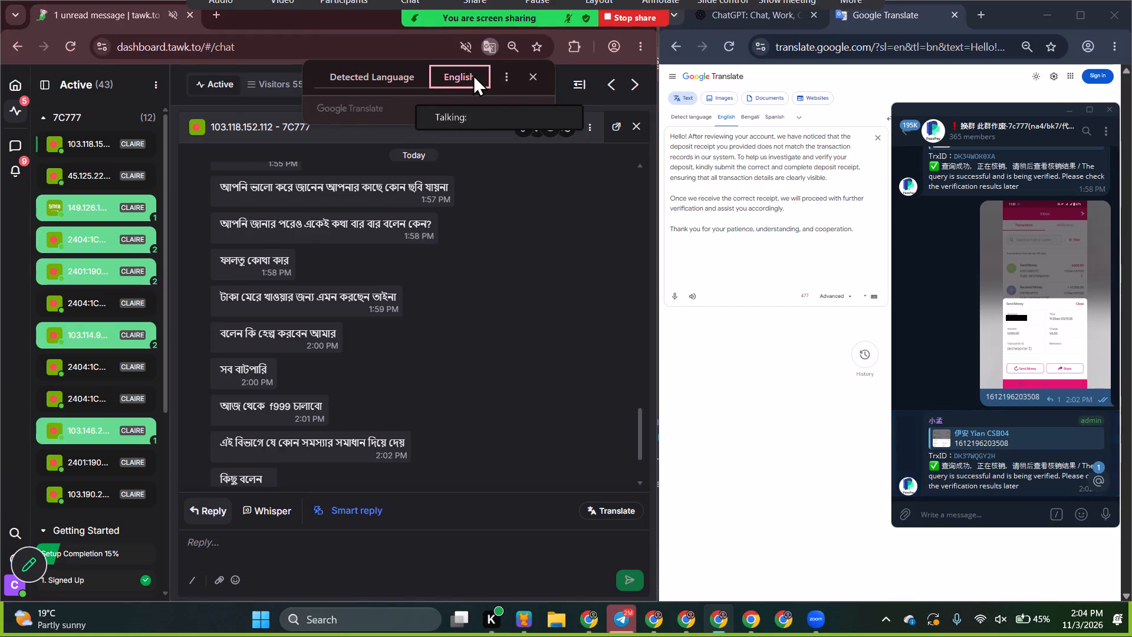
scroll(351, 386, down, 6)
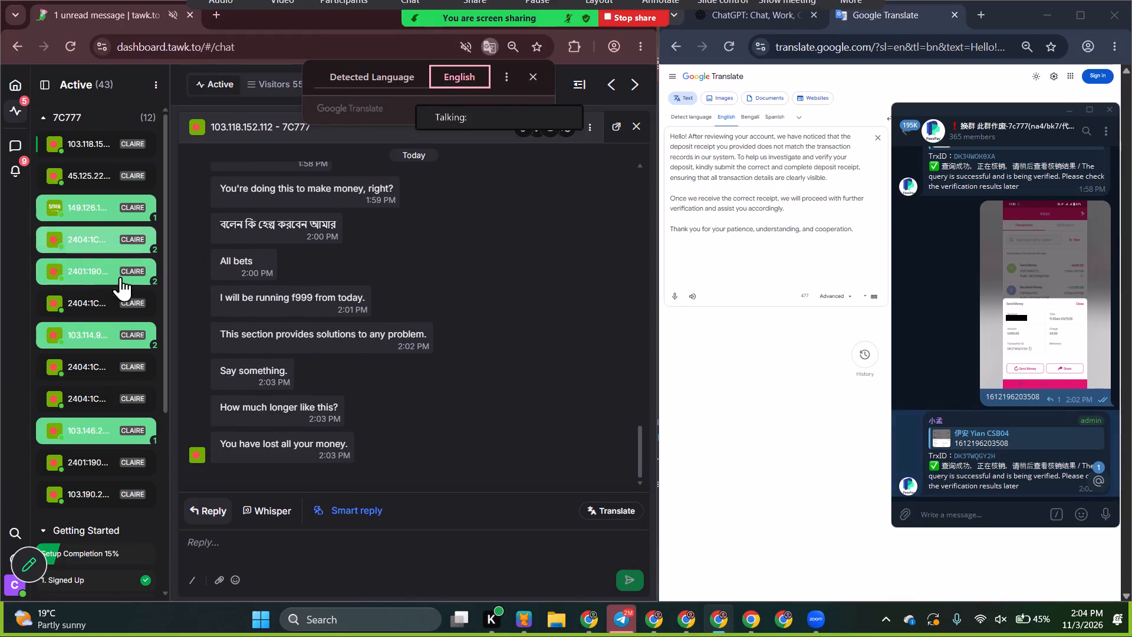
click(114, 431)
scroll(341, 373, down, 3)
right_click(415, 431)
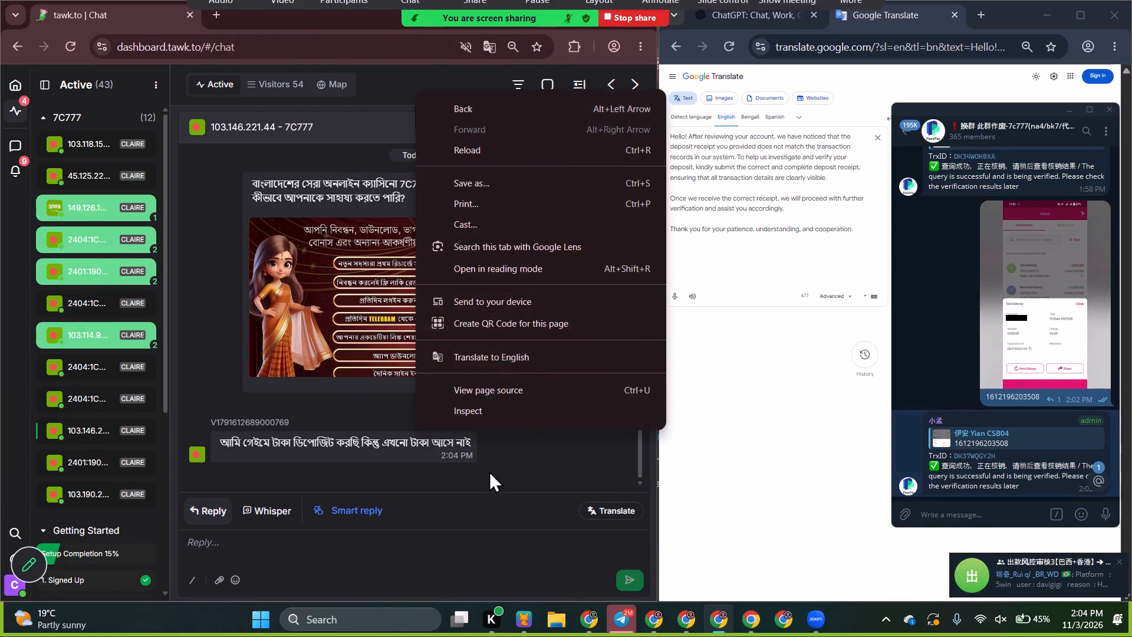
click(523, 365)
click(391, 80)
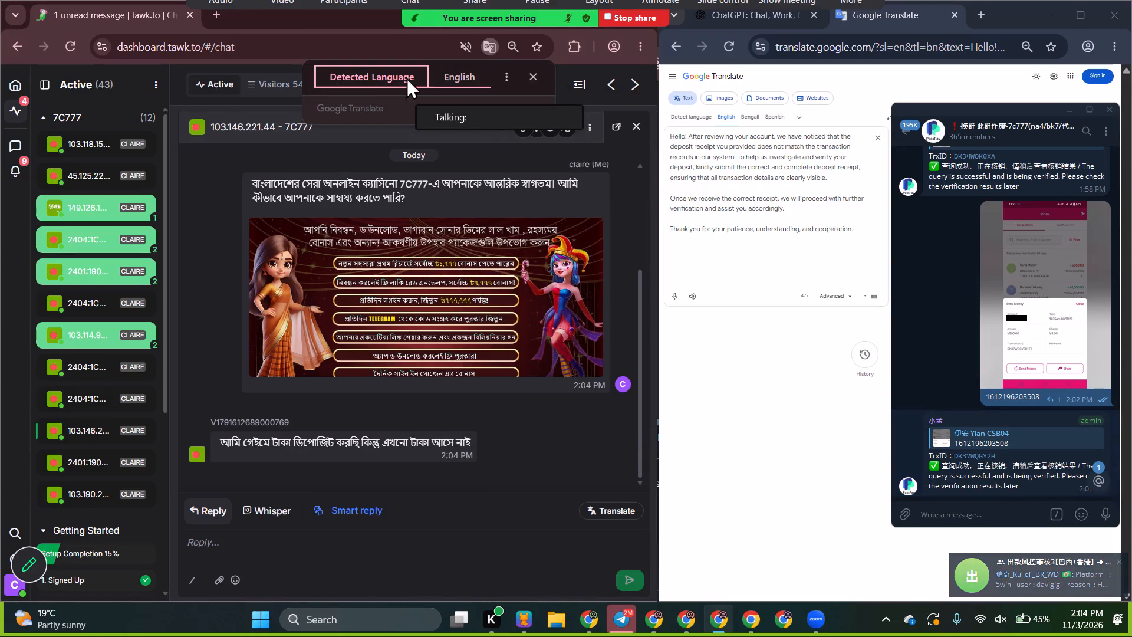
click(447, 75)
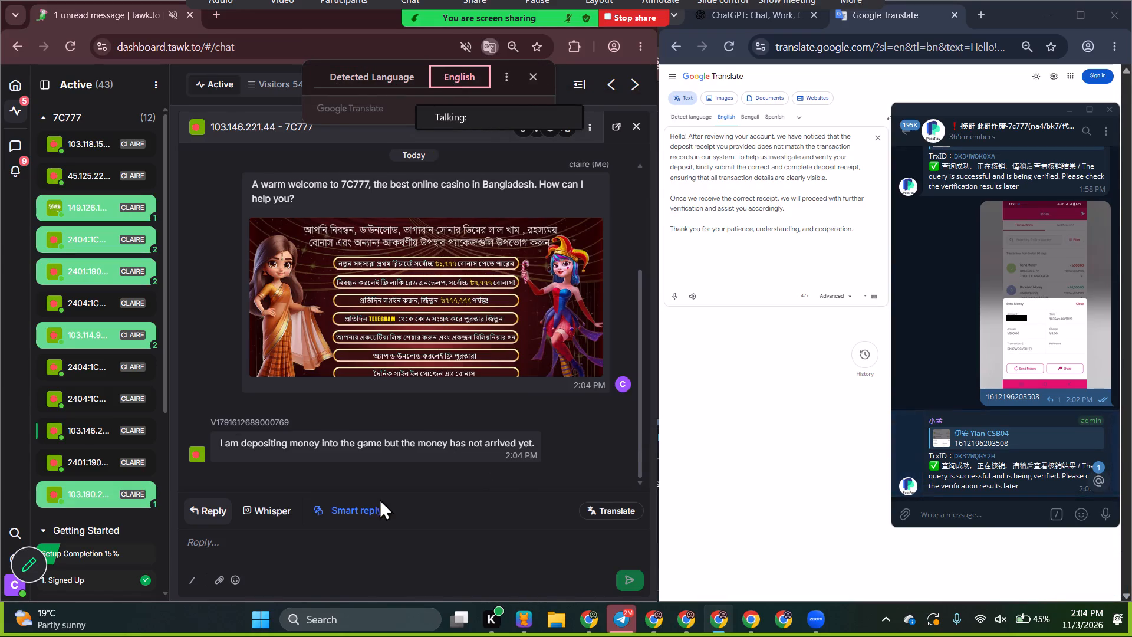
click(286, 545)
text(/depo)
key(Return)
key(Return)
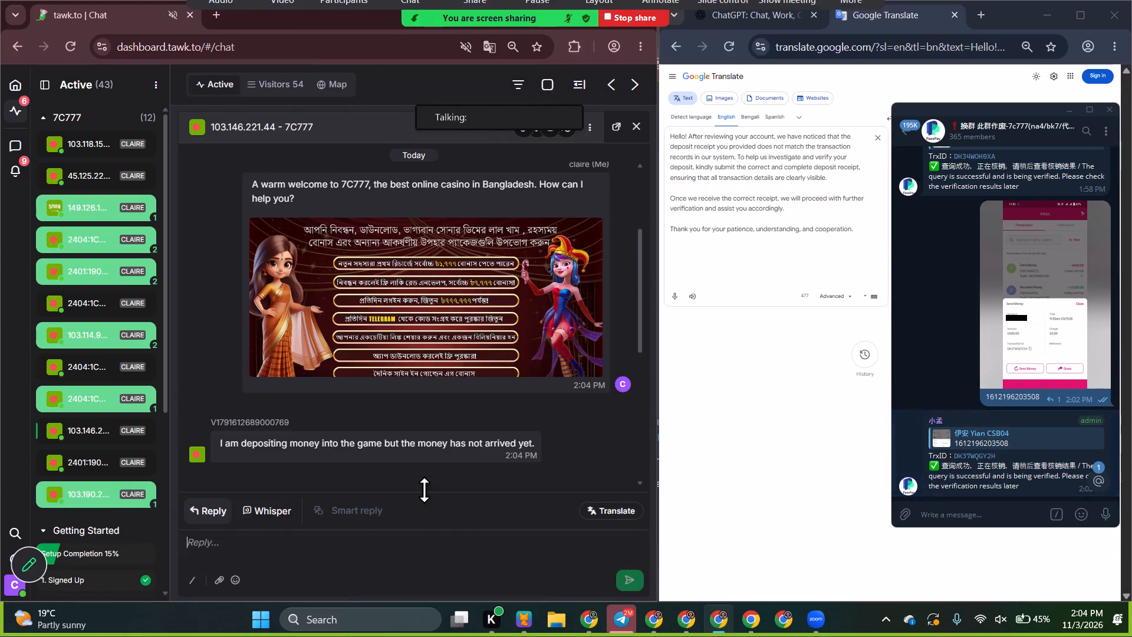
Review the customer's withdrawal screenshot and latest message in the 2401:1900:1058:8d64::1 chat.
click(124, 275)
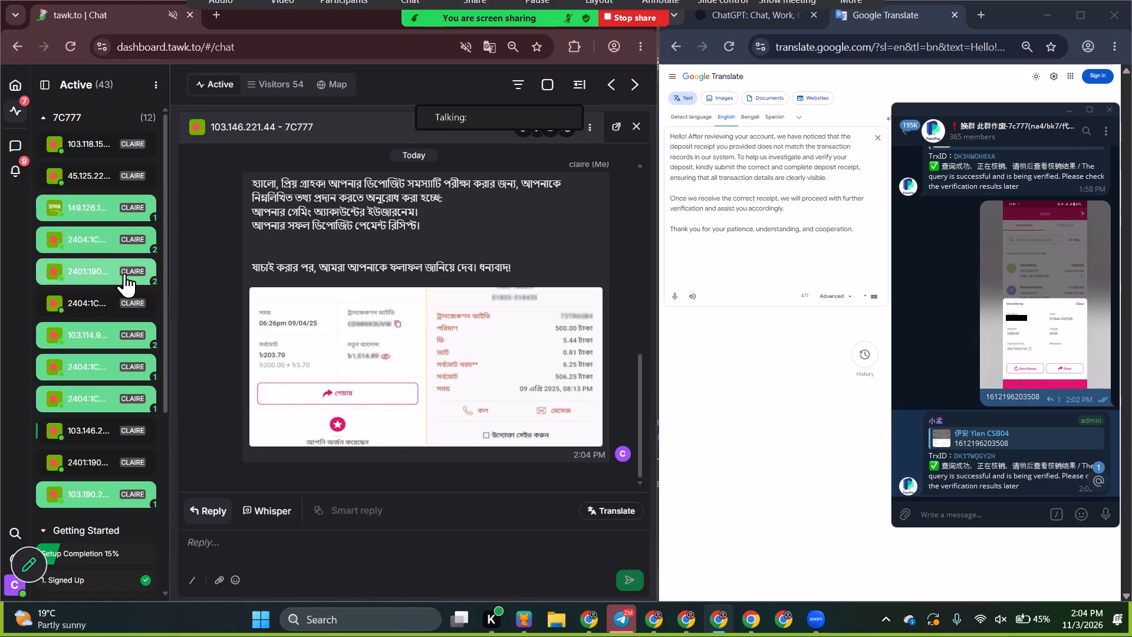
scroll(357, 330, down, 4)
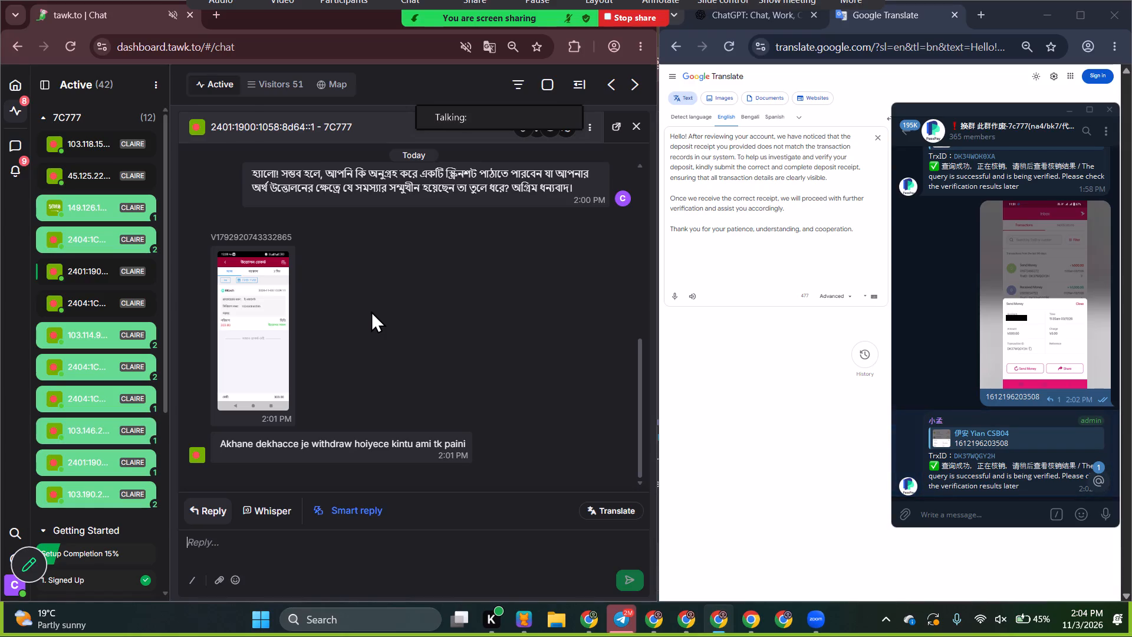
click(113, 169)
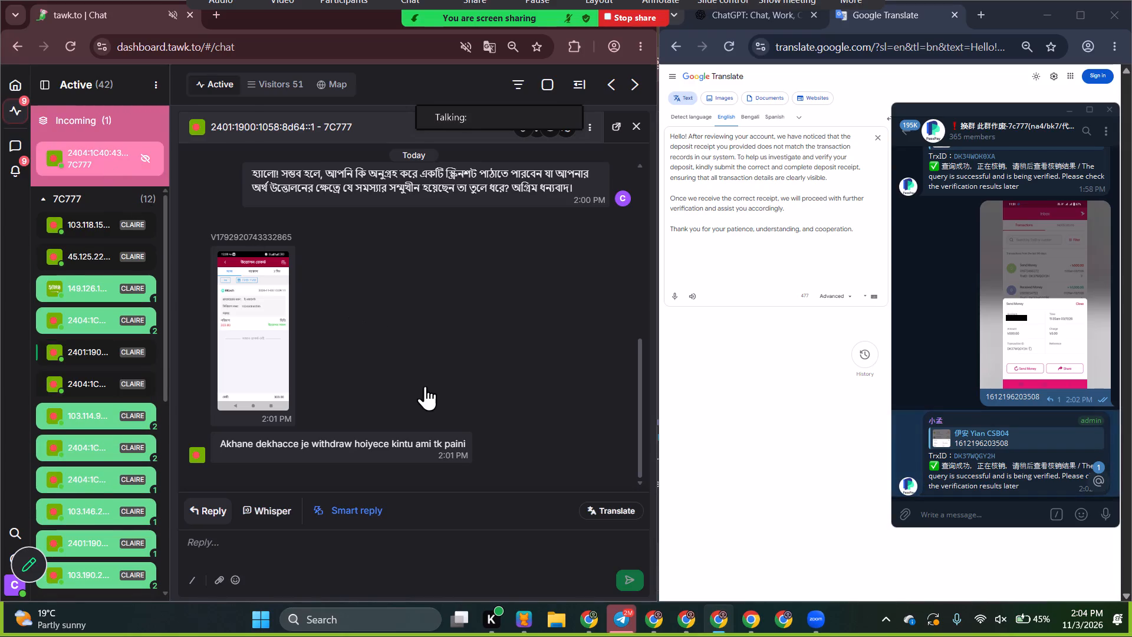
click(428, 389)
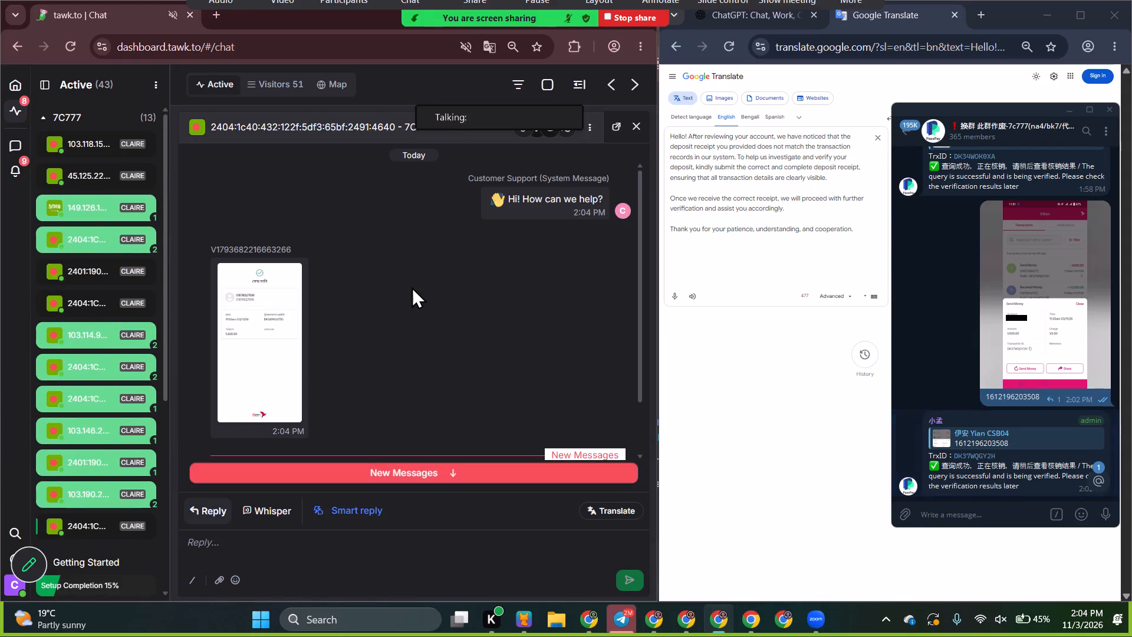
scroll(419, 253, down, 6)
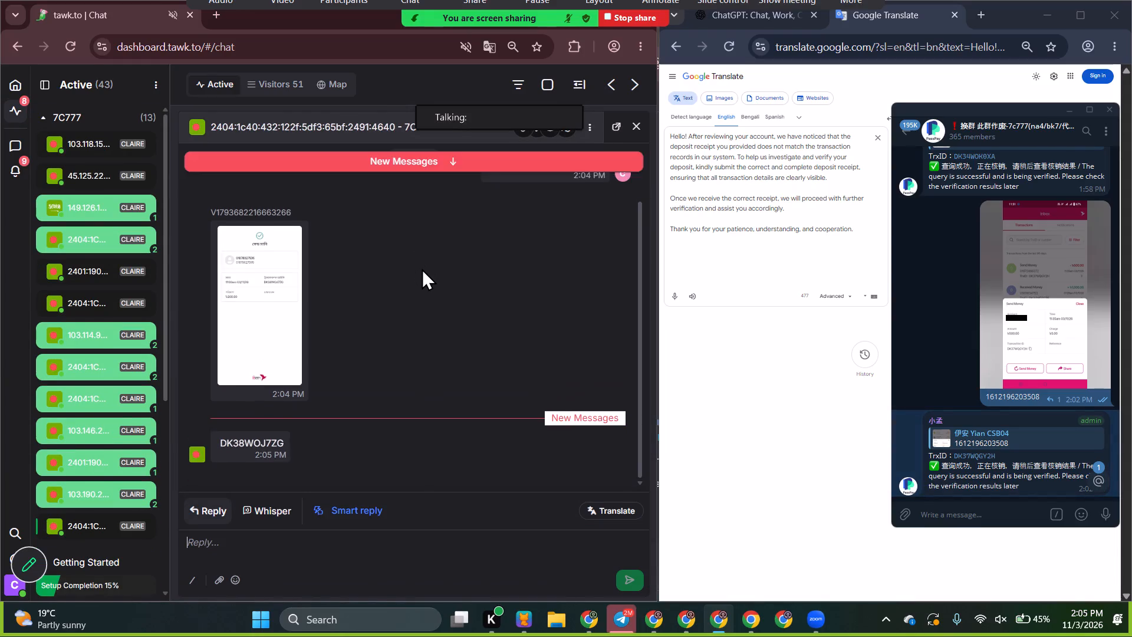
scroll(422, 268, down, 3)
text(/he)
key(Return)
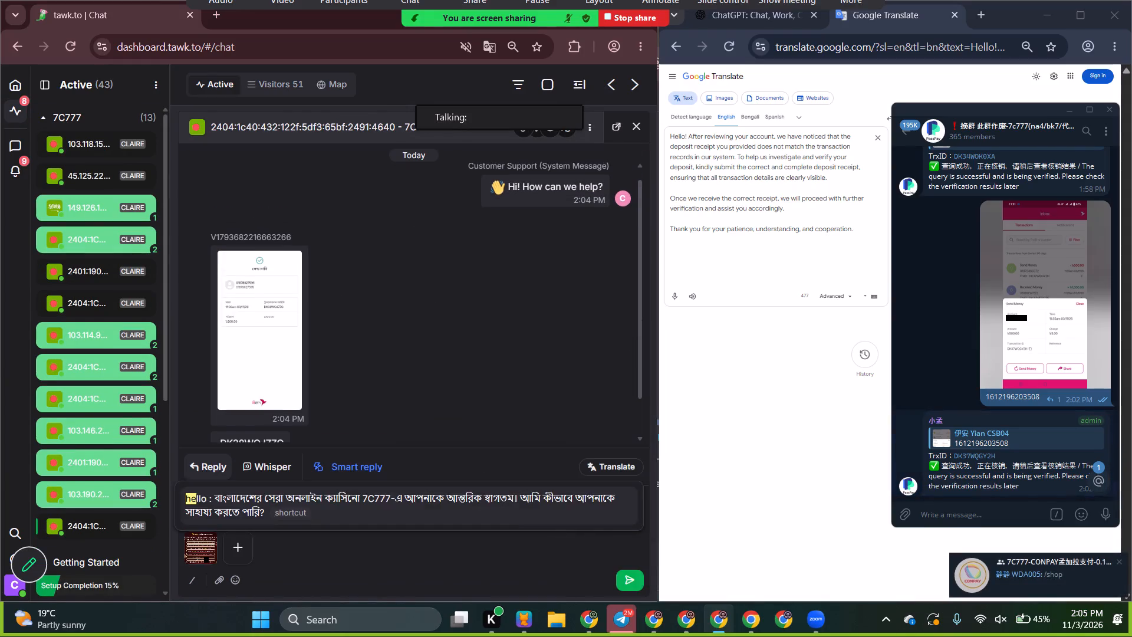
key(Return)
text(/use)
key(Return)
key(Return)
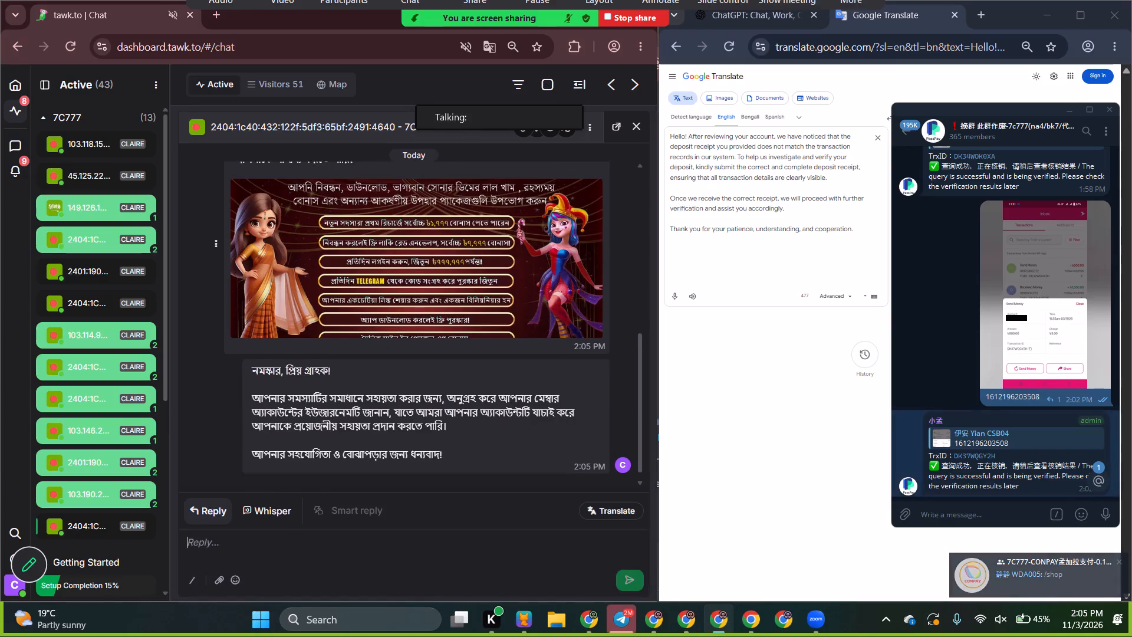
click(115, 212)
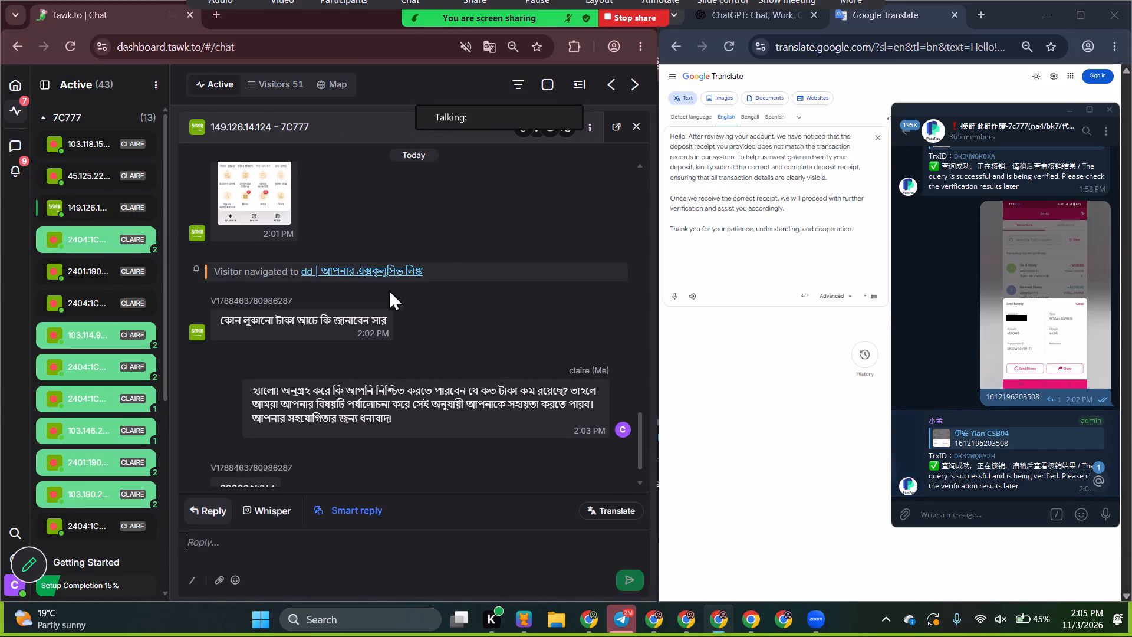
scroll(396, 296, down, 5)
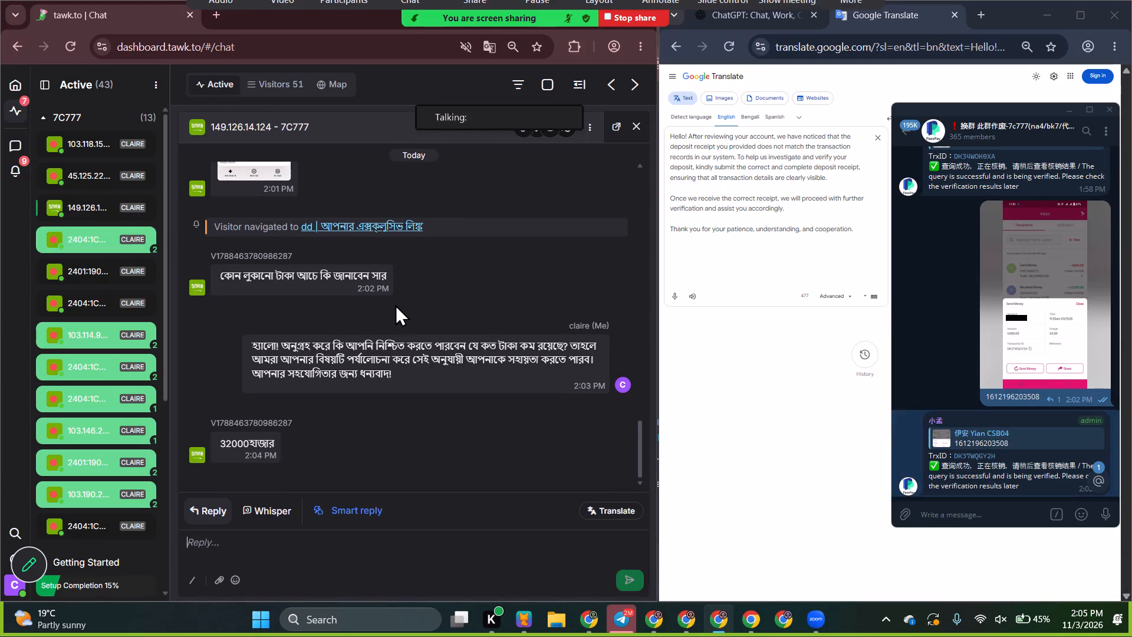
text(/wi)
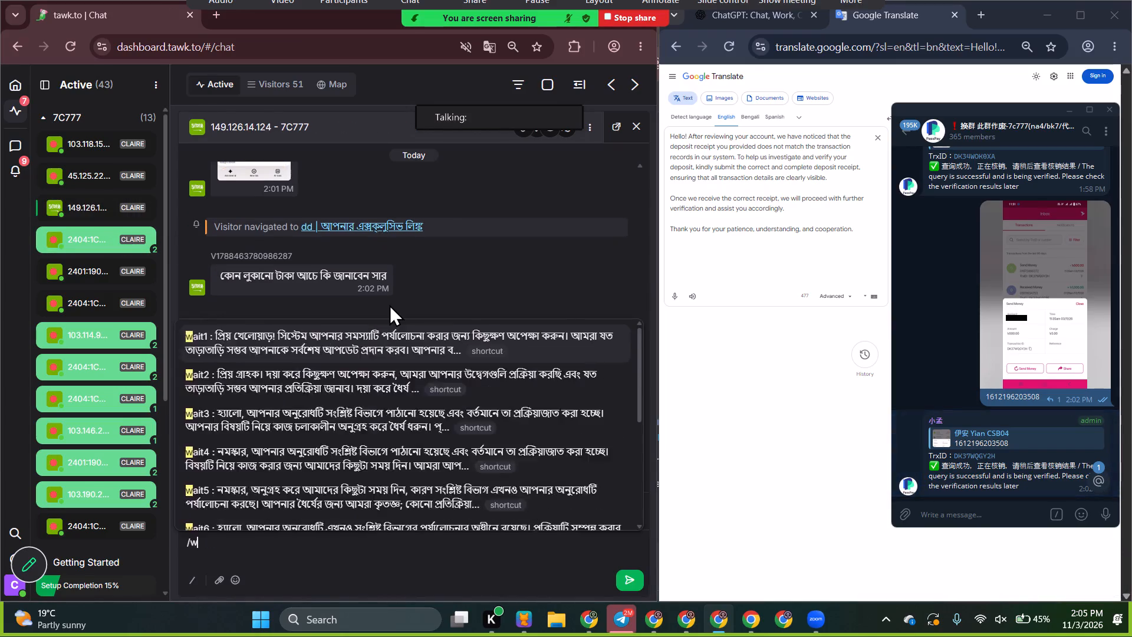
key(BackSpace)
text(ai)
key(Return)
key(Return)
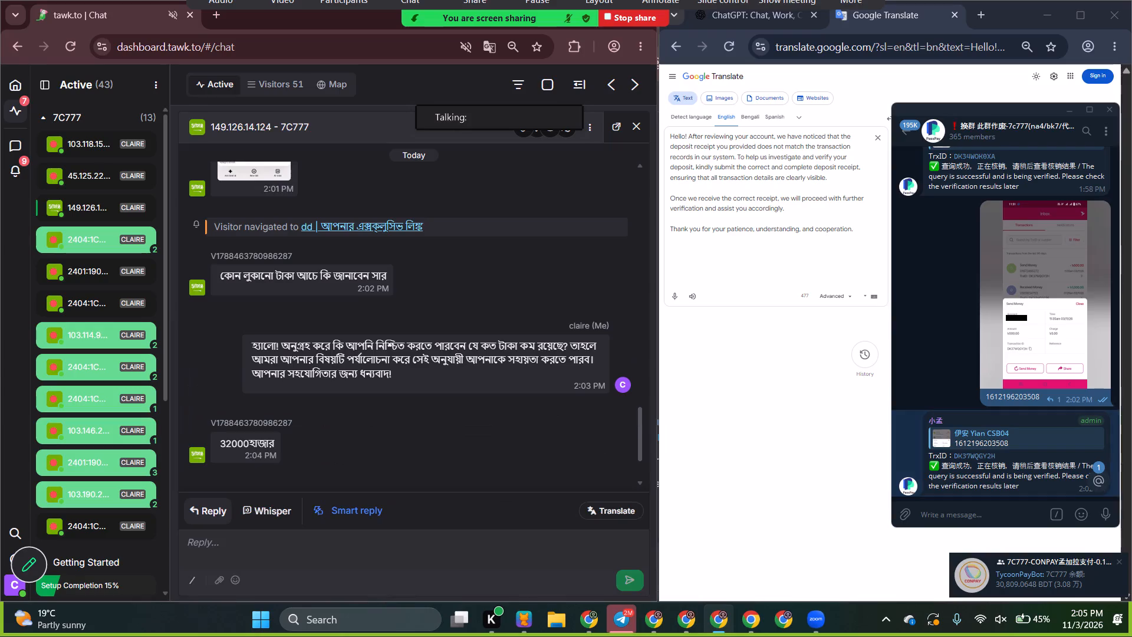
scroll(337, 339, up, 1)
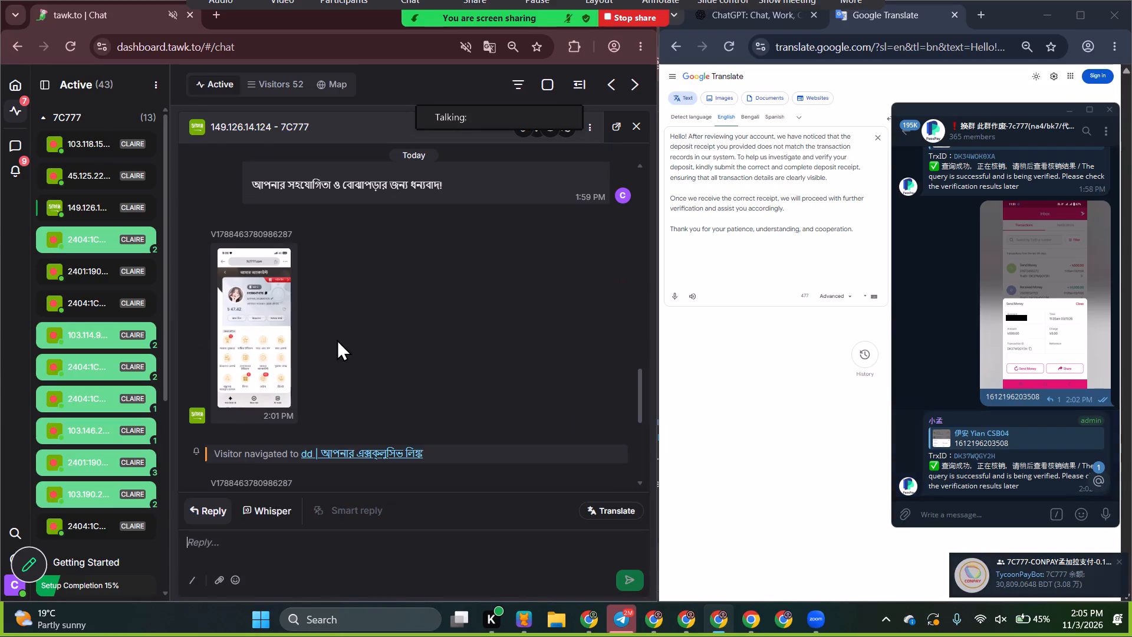
click(245, 314)
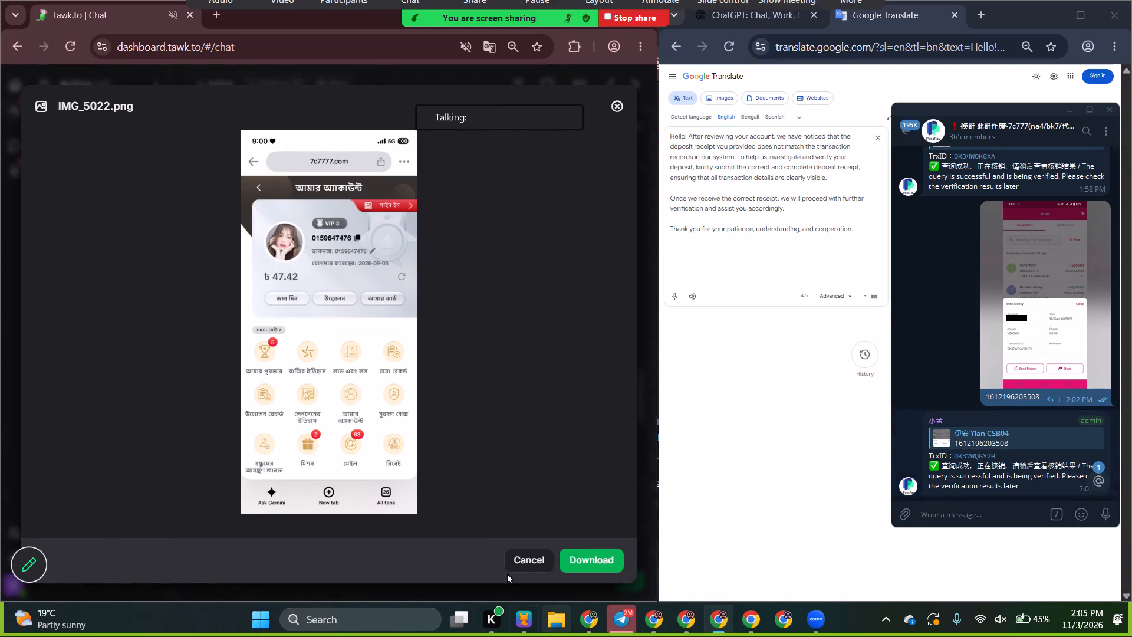
click(519, 559)
click(106, 300)
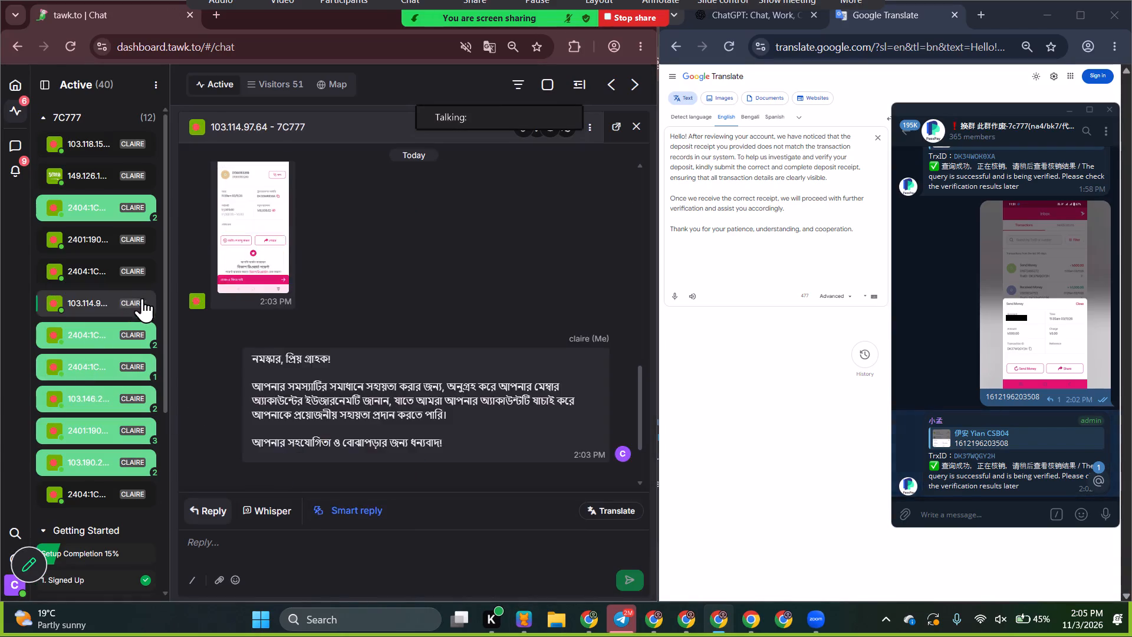
scroll(357, 356, down, 3)
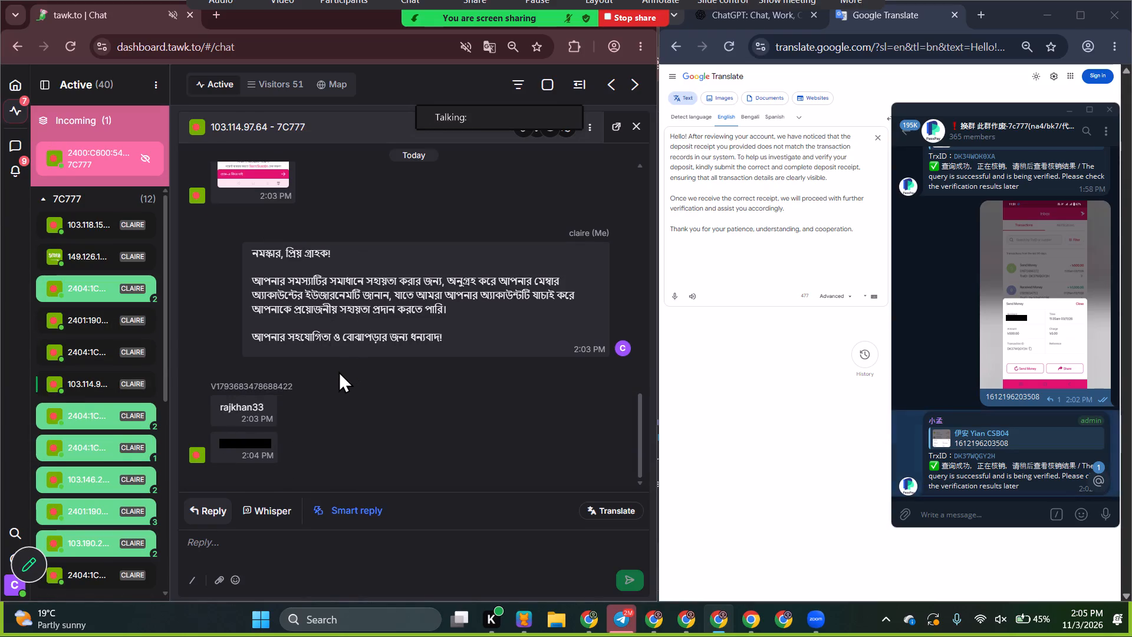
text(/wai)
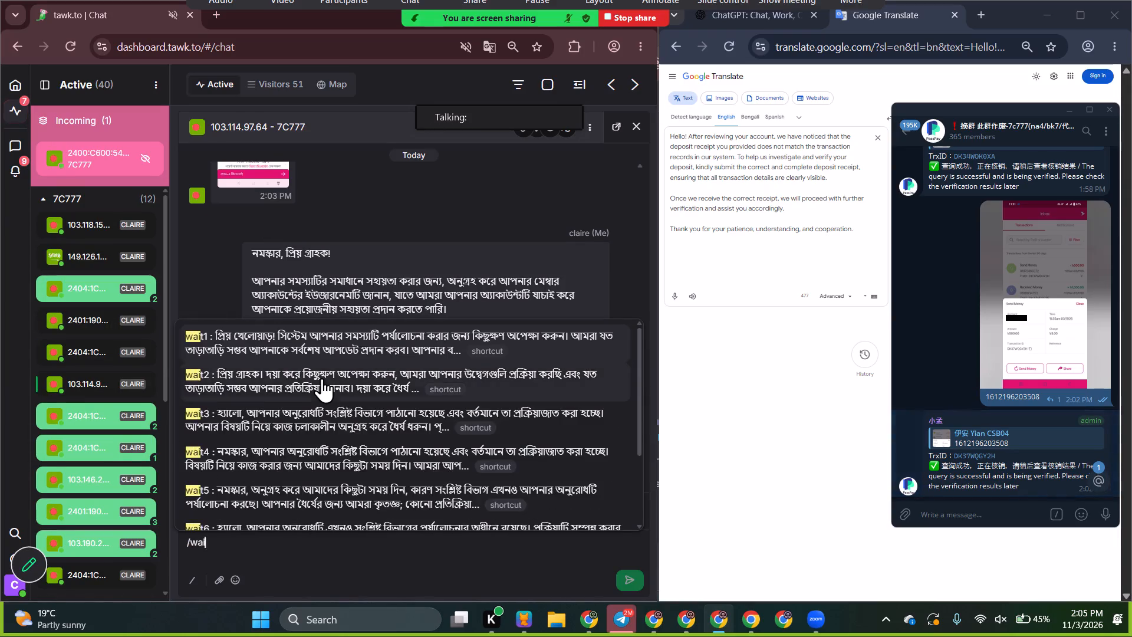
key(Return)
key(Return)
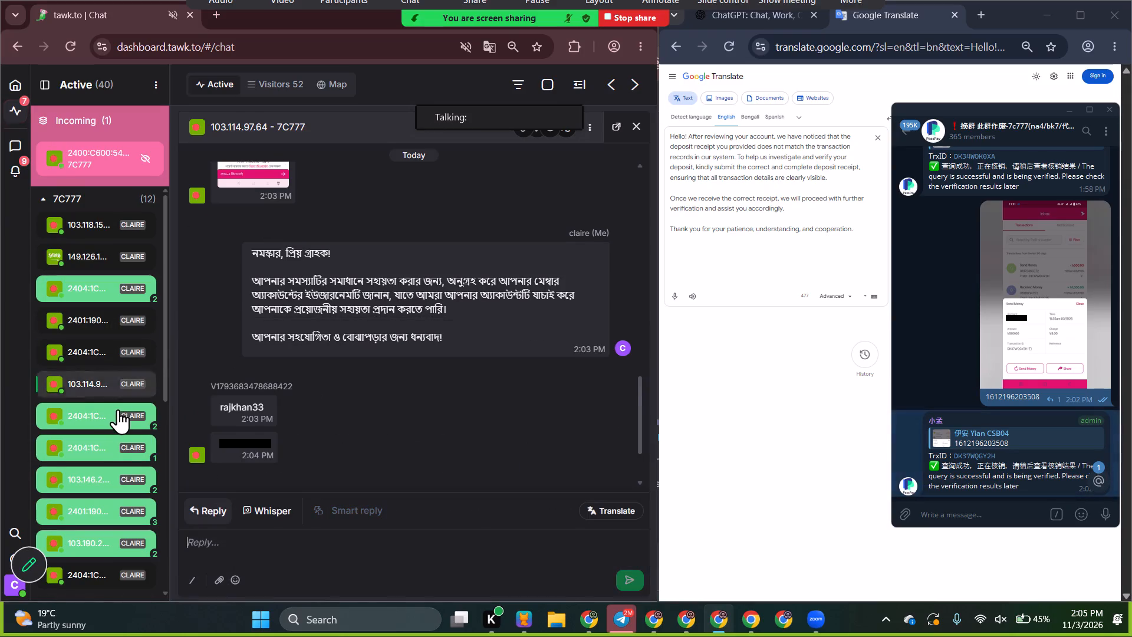
click(119, 416)
scroll(363, 426, down, 4)
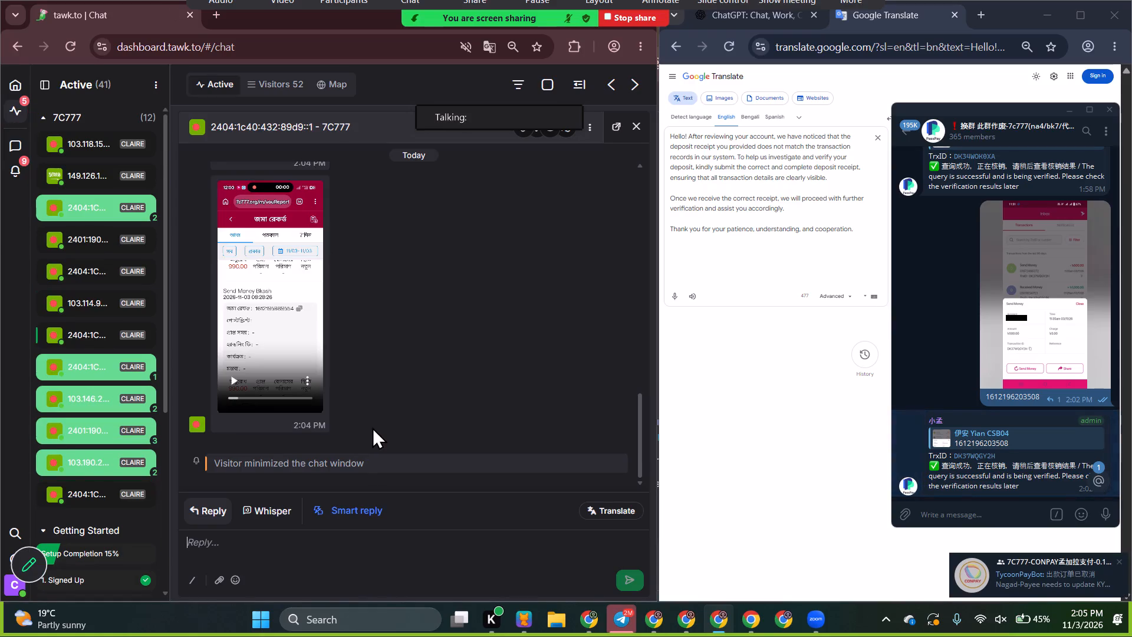
scroll(372, 427, down, 3)
scroll(372, 427, up, 3)
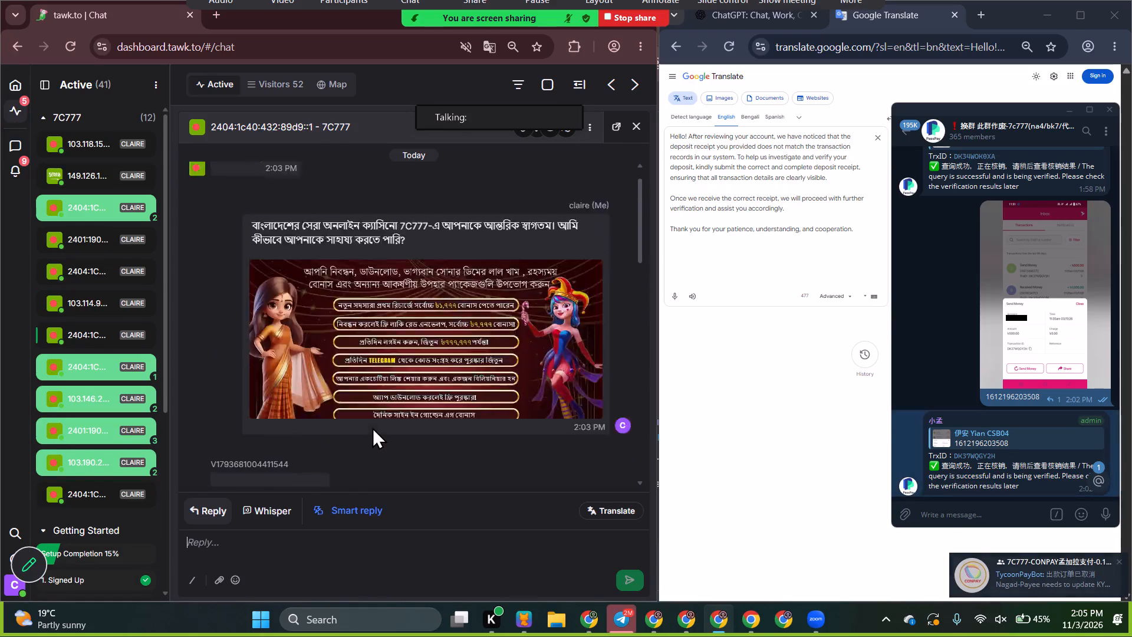
scroll(372, 427, down, 5)
scroll(372, 427, up, 9)
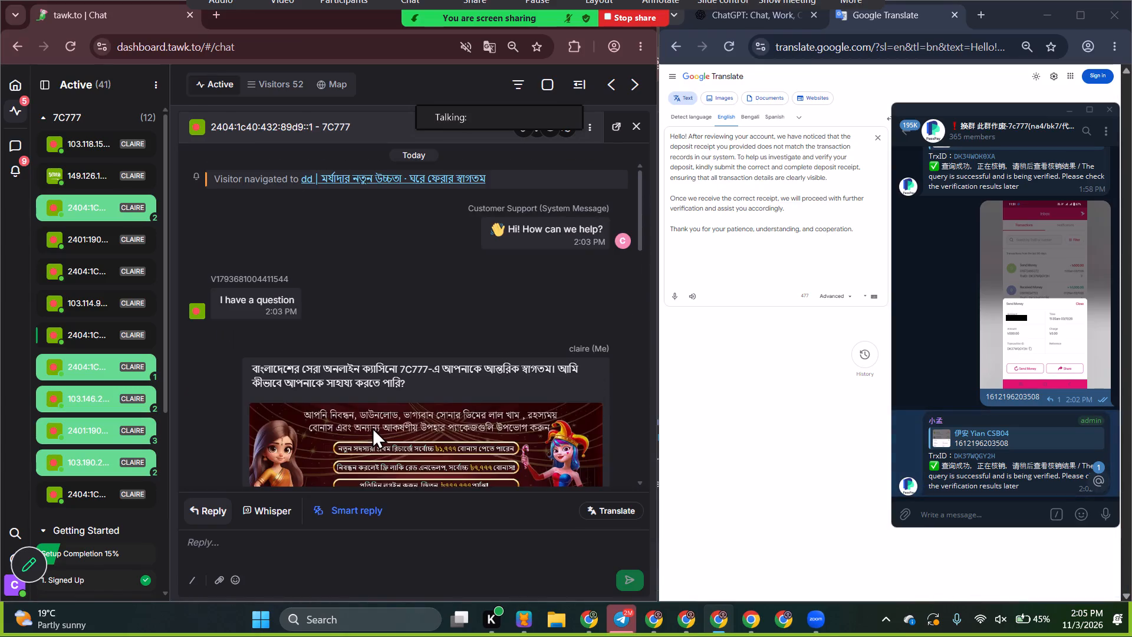
scroll(372, 427, down, 7)
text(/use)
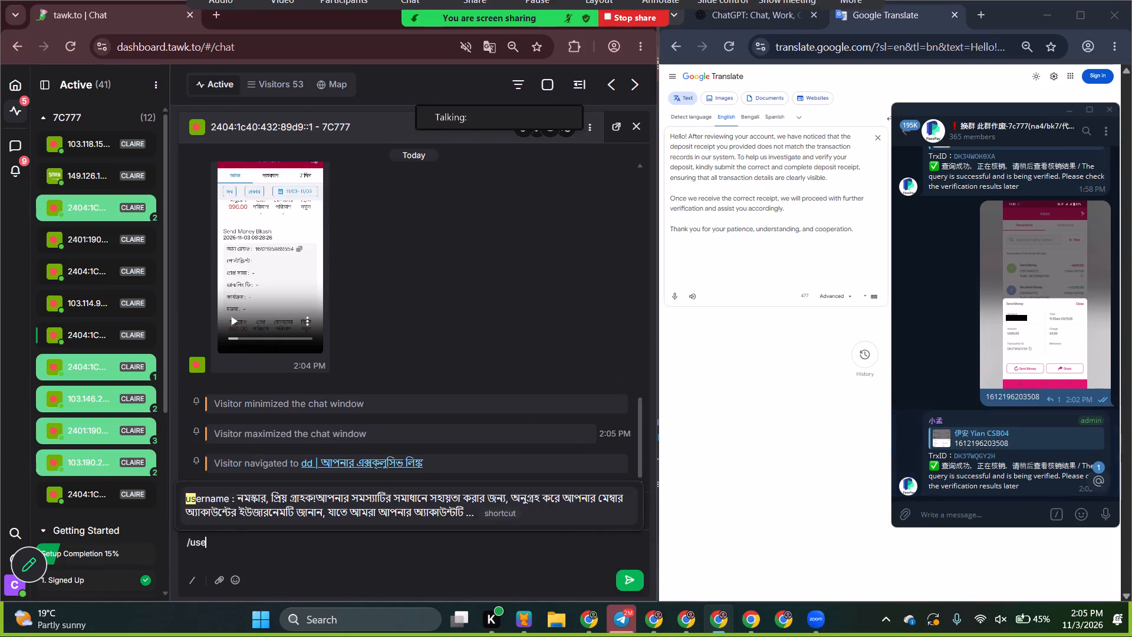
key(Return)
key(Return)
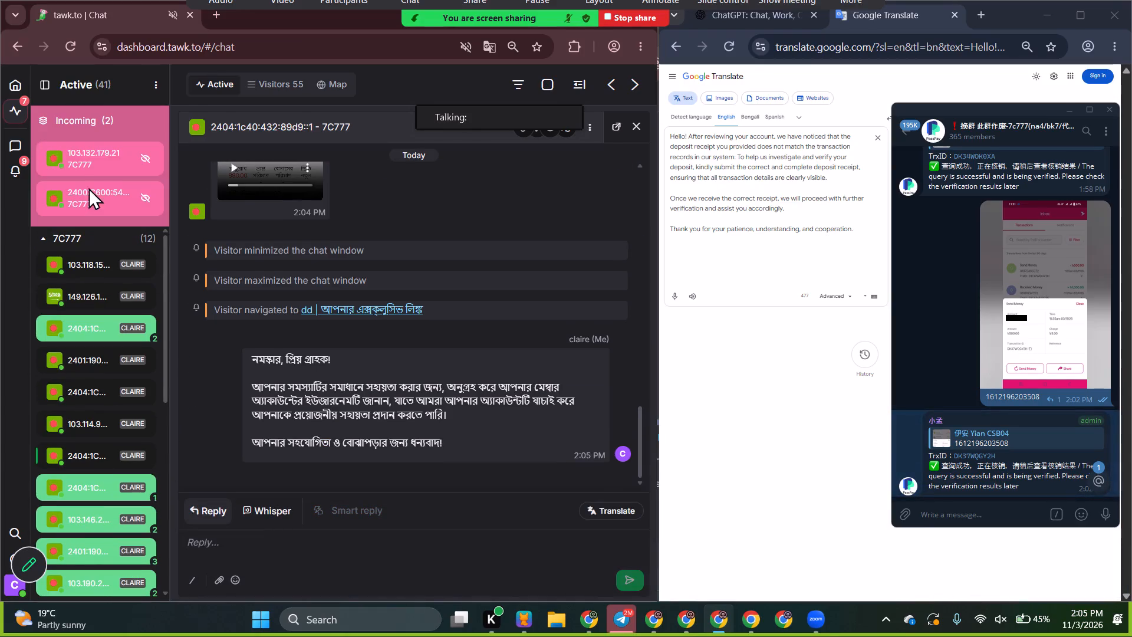
click(93, 195)
click(356, 426)
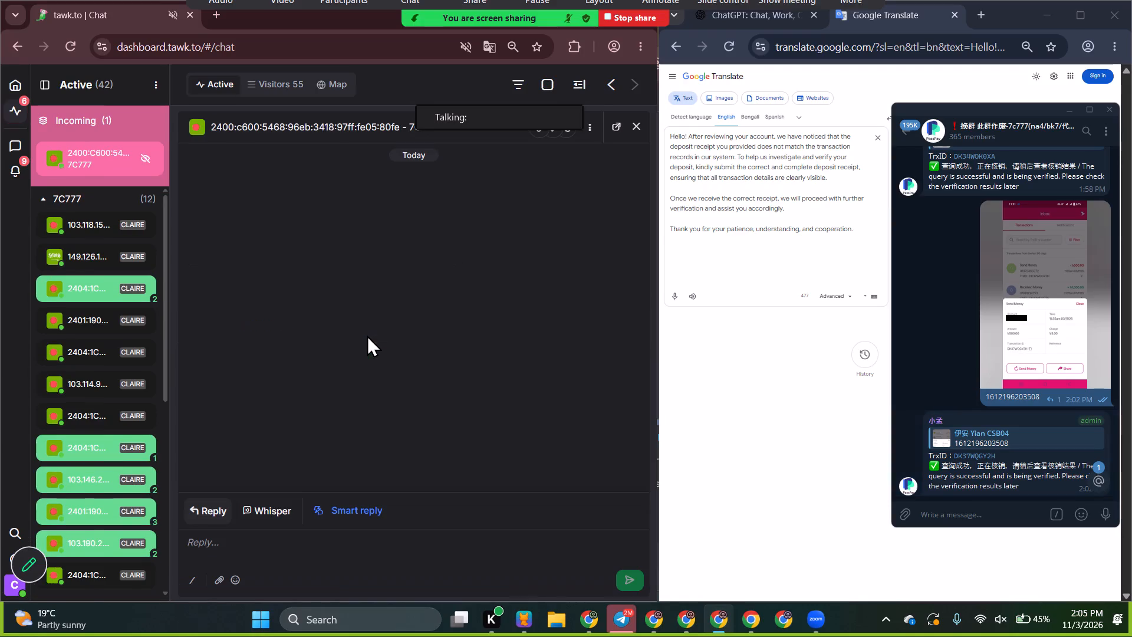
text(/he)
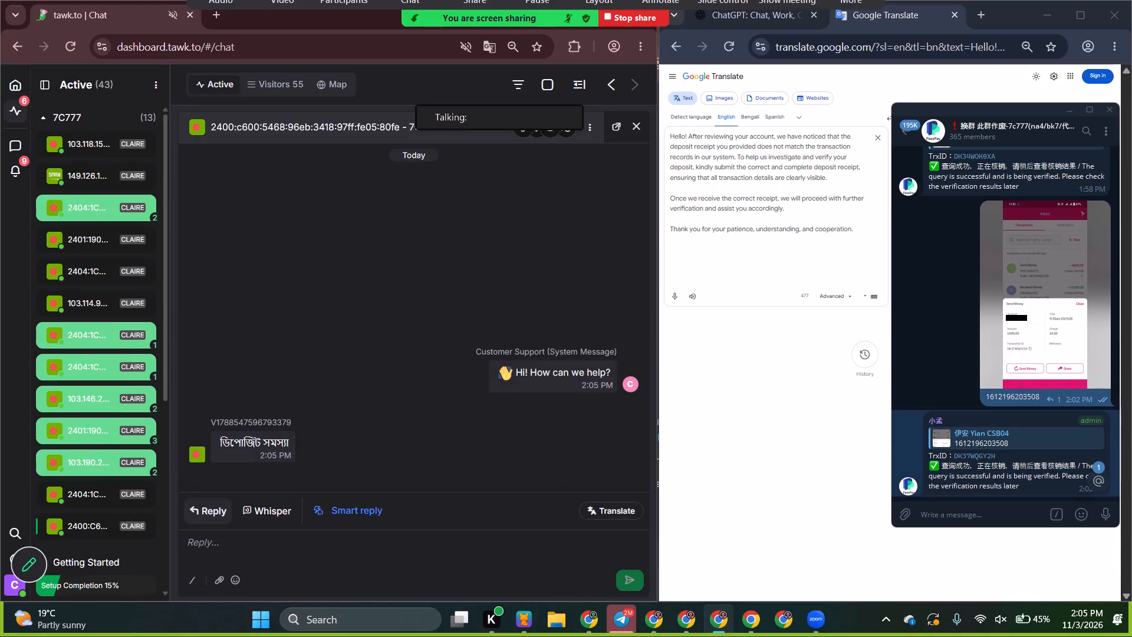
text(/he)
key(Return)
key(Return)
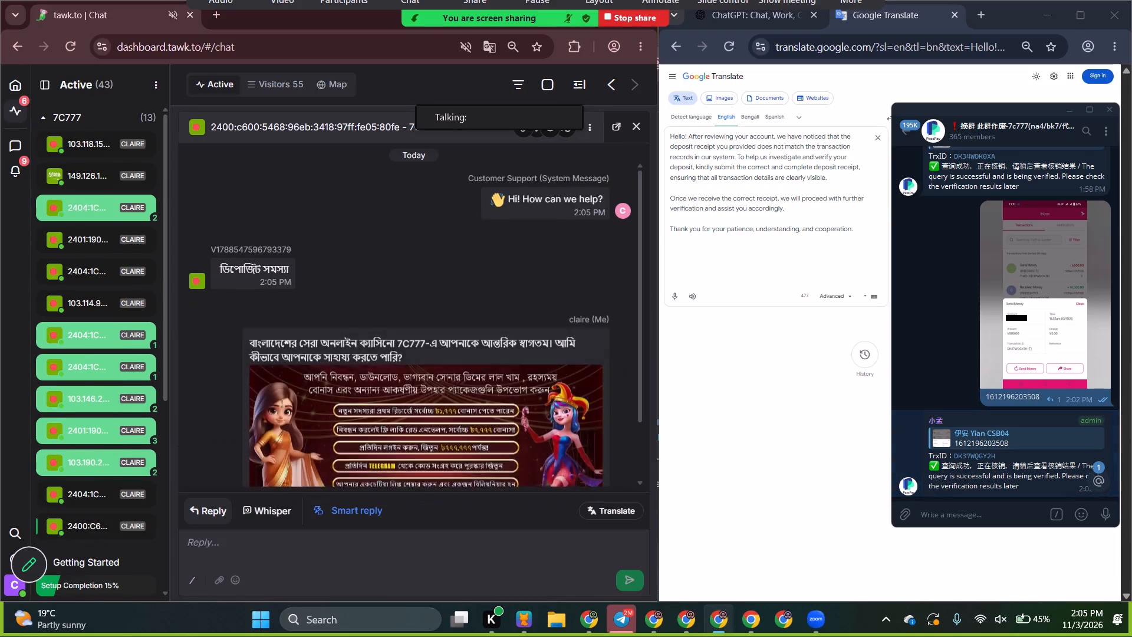
right_click(343, 196)
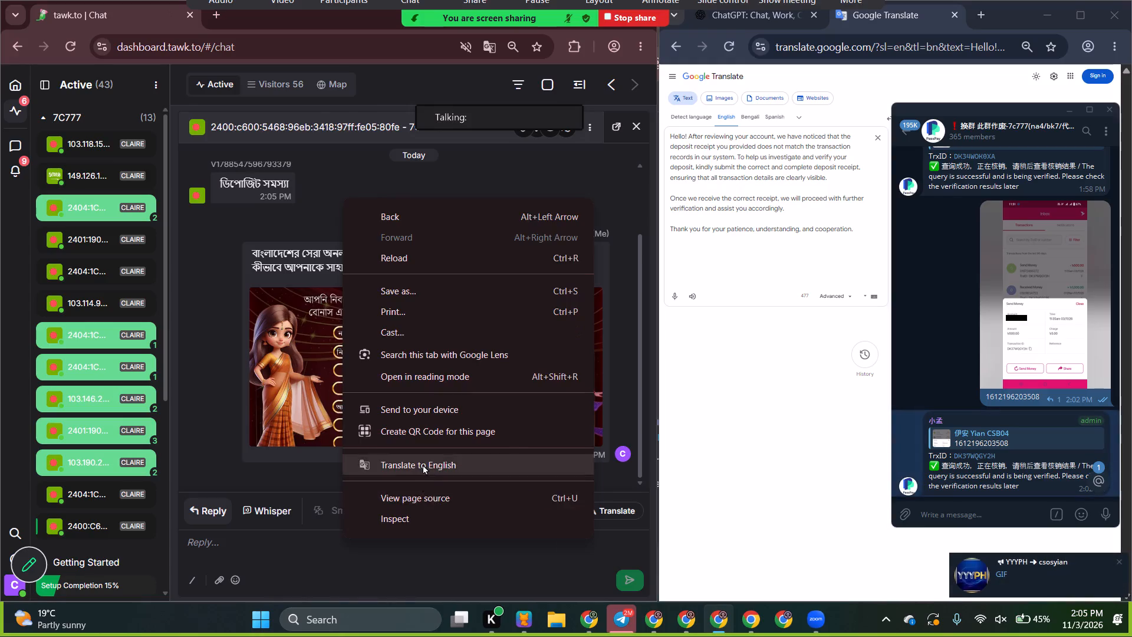
click(423, 464)
click(384, 74)
click(486, 71)
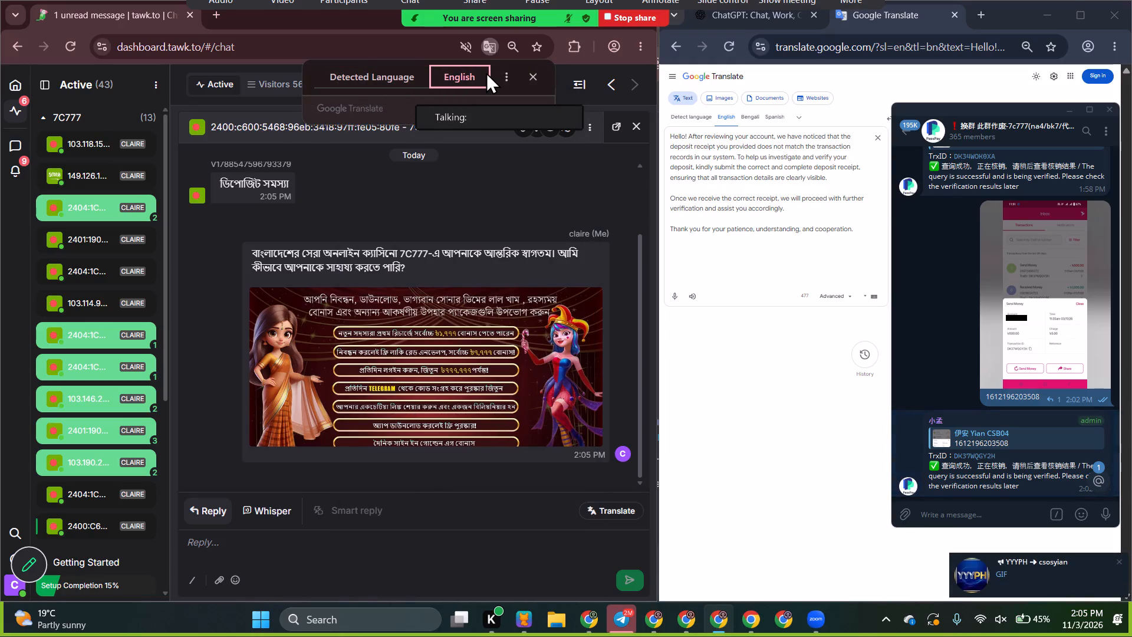
click(331, 553)
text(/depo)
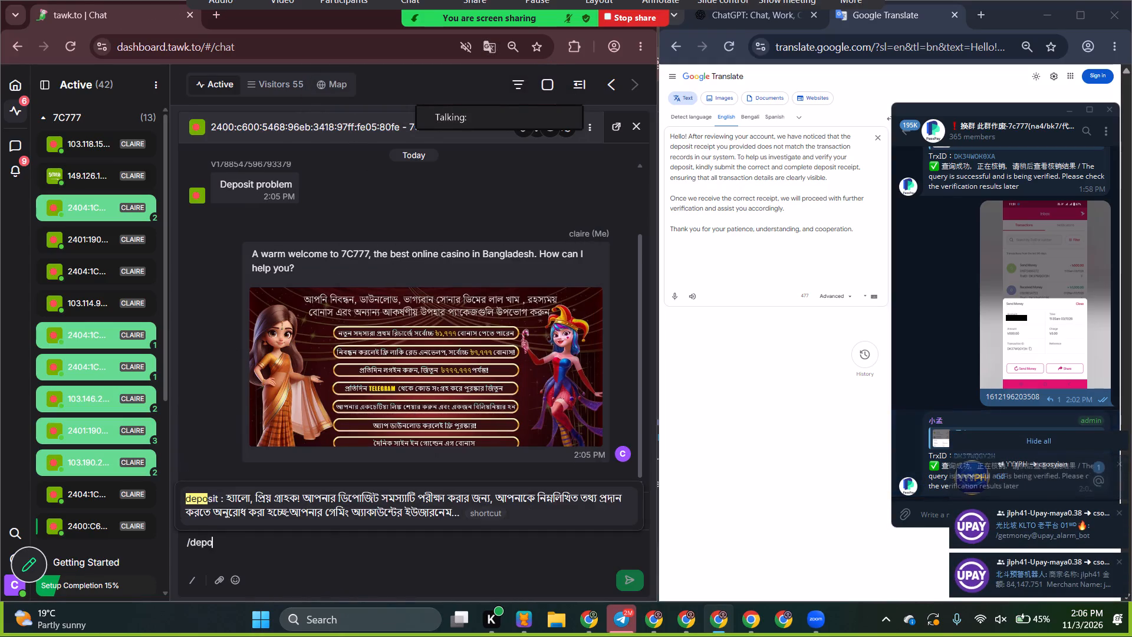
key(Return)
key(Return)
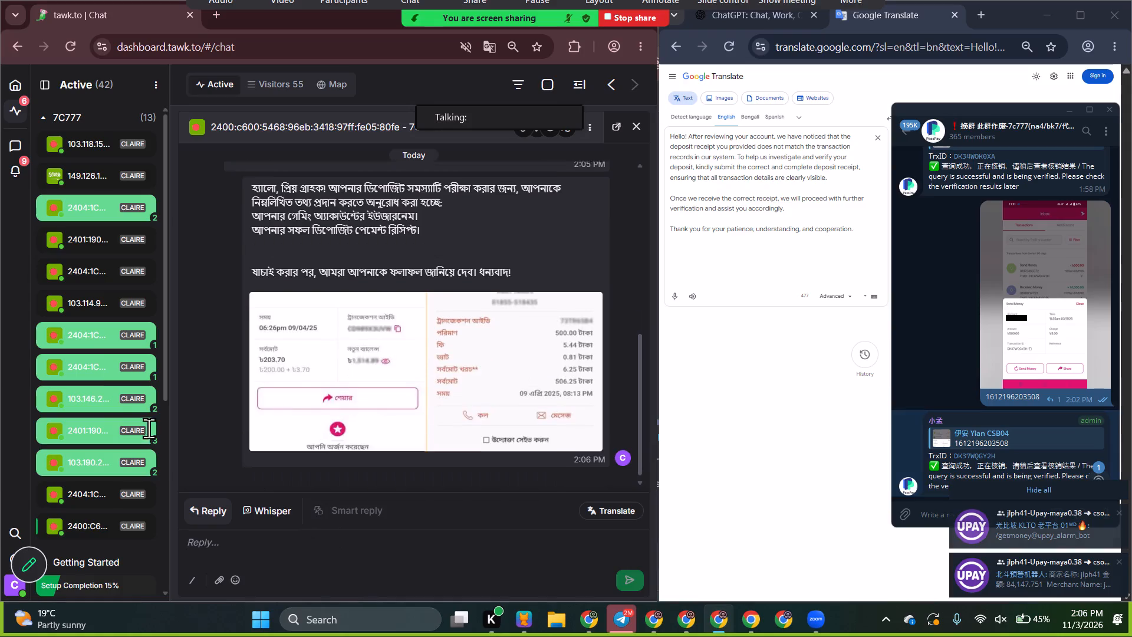
click(106, 211)
scroll(374, 291, down, 5)
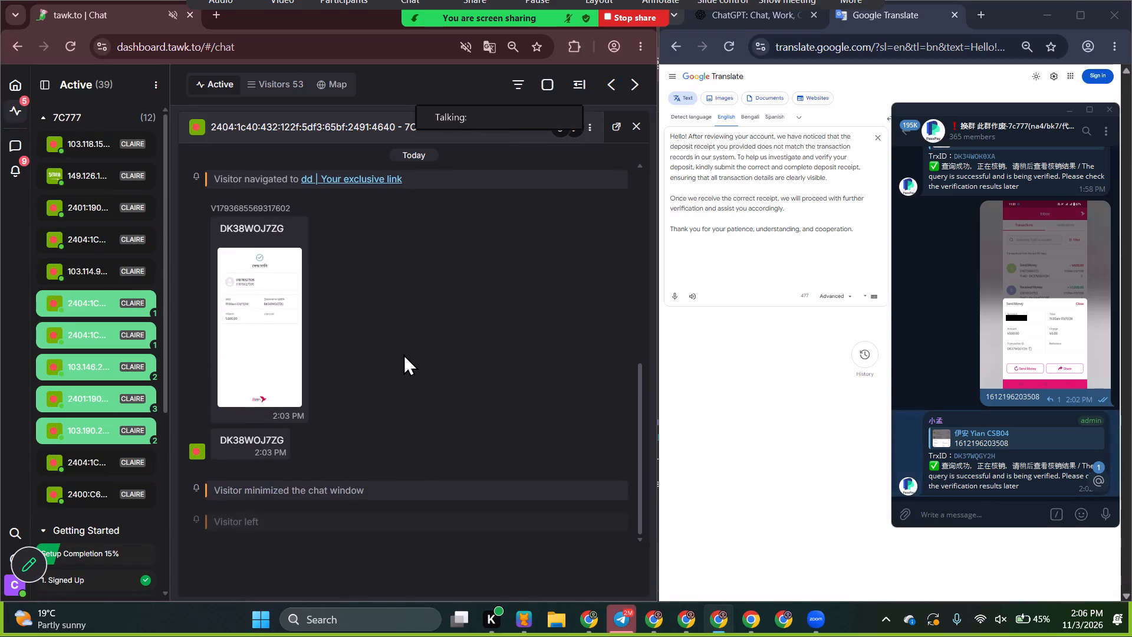
click(638, 124)
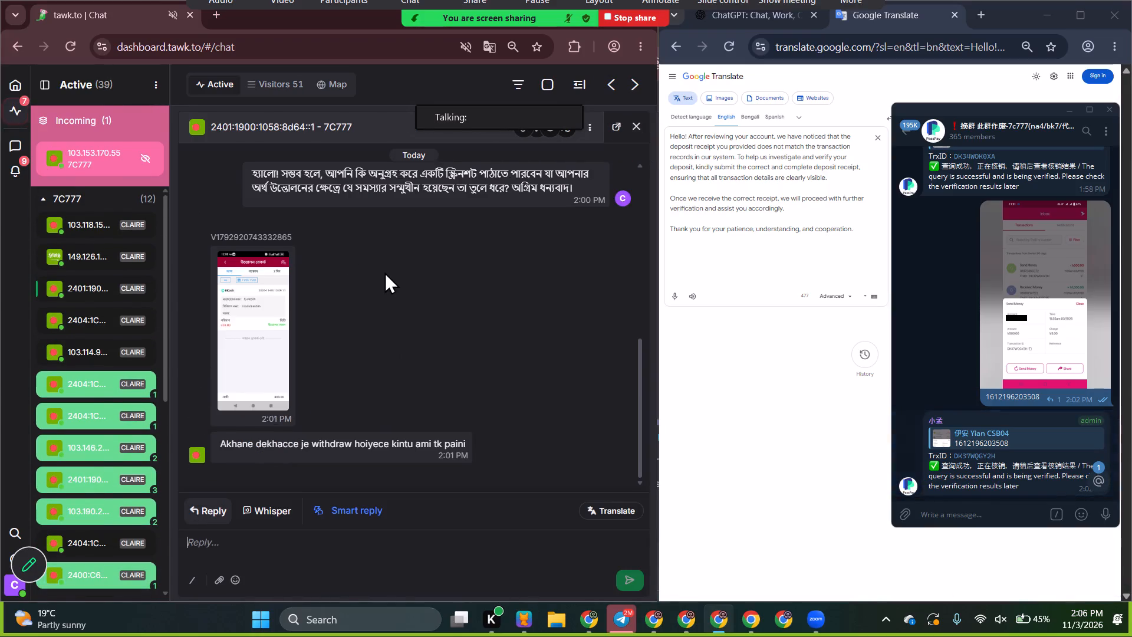
right_click(384, 272)
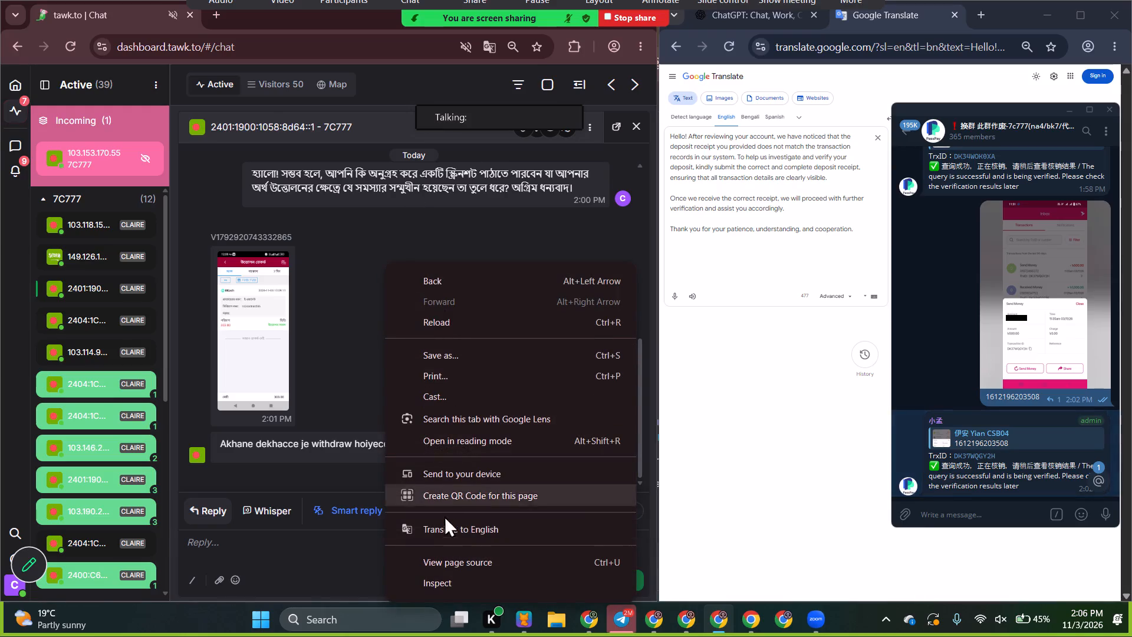
click(452, 533)
click(390, 71)
click(449, 74)
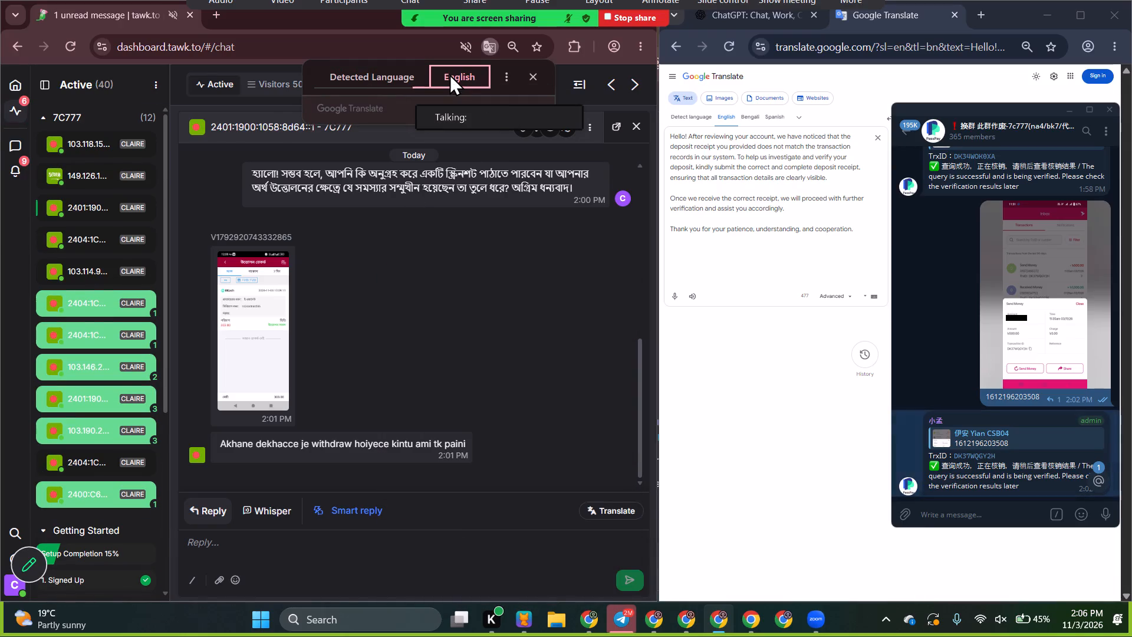
click(284, 554)
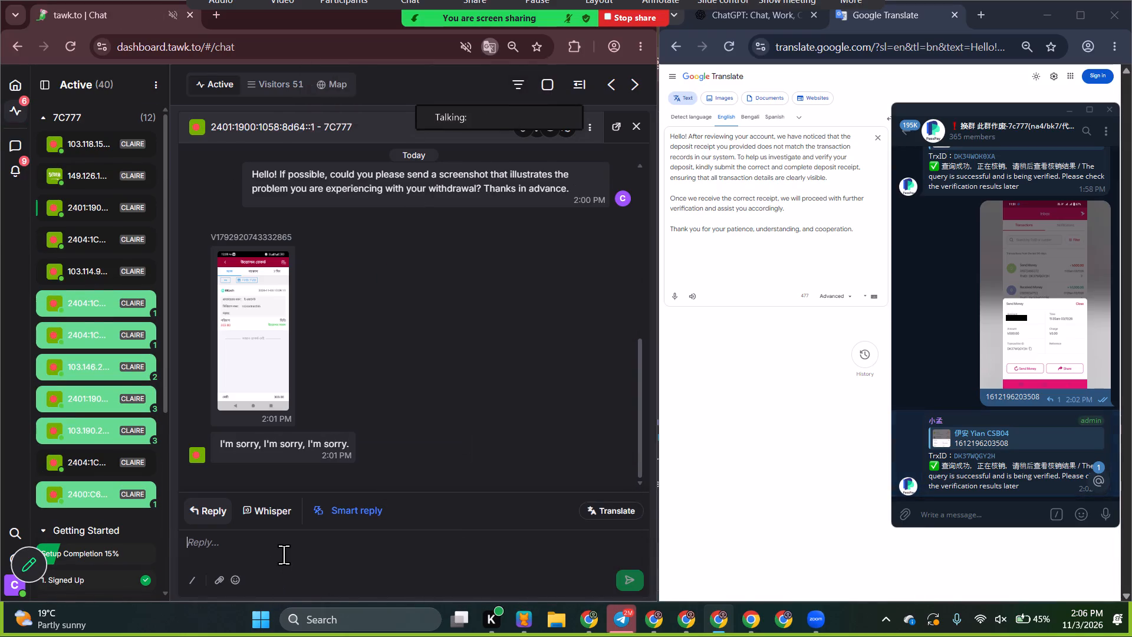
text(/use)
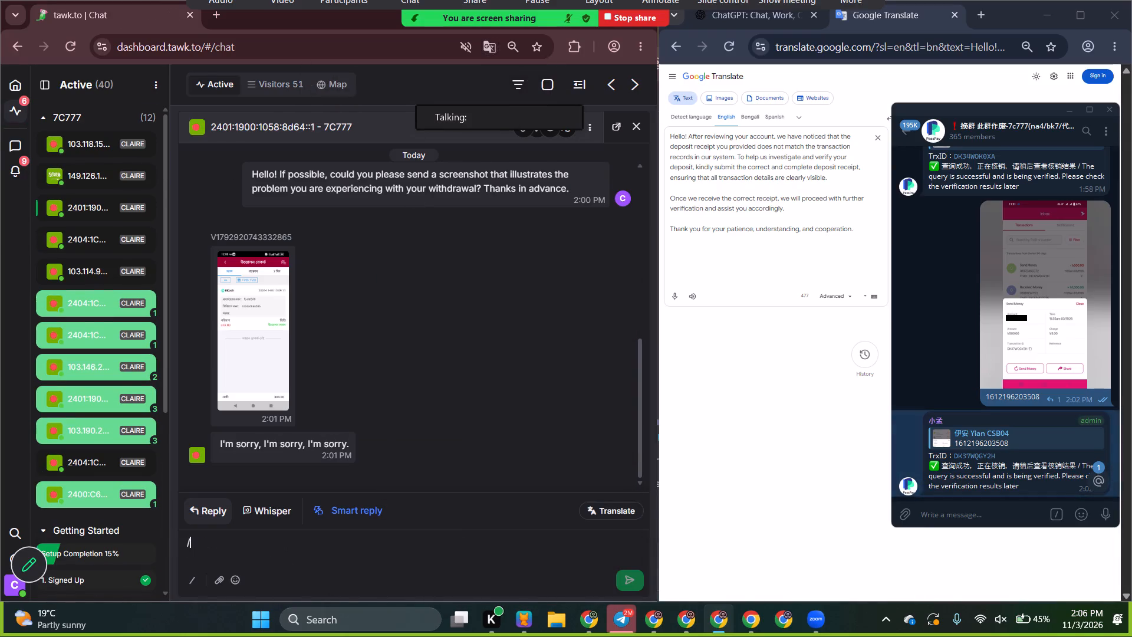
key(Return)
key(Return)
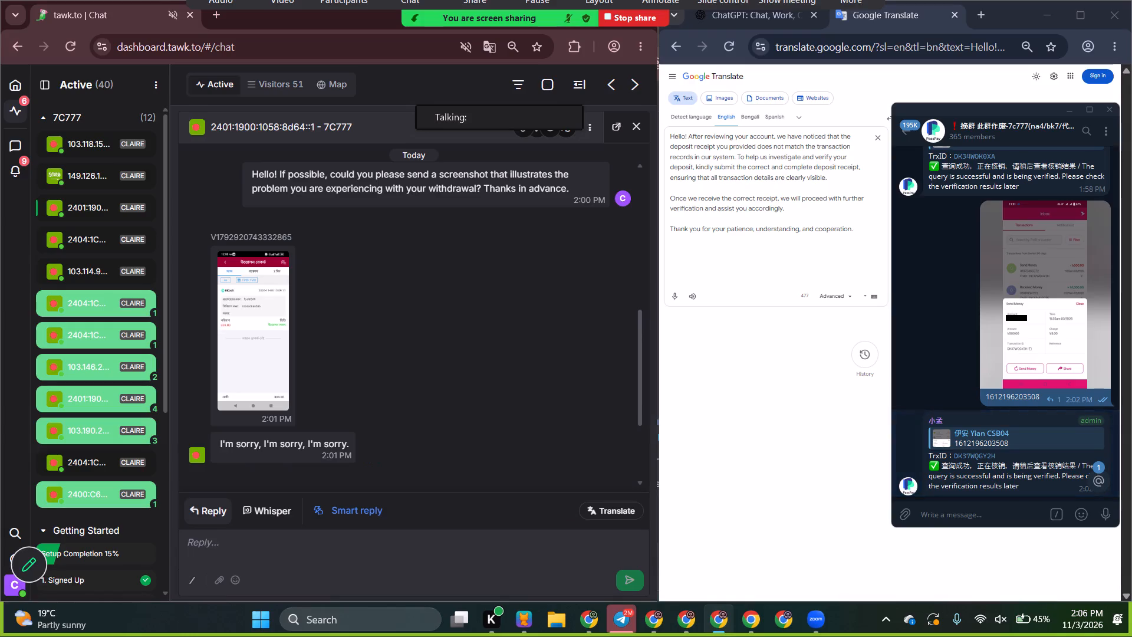
click(114, 405)
scroll(410, 364, down, 3)
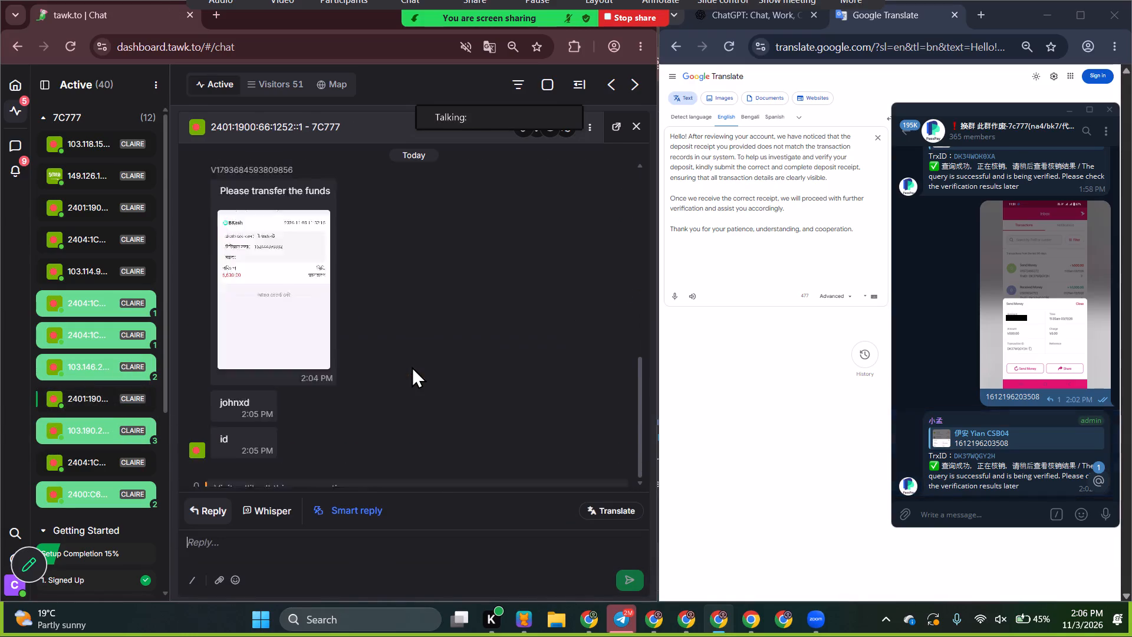
scroll(410, 367, up, 1)
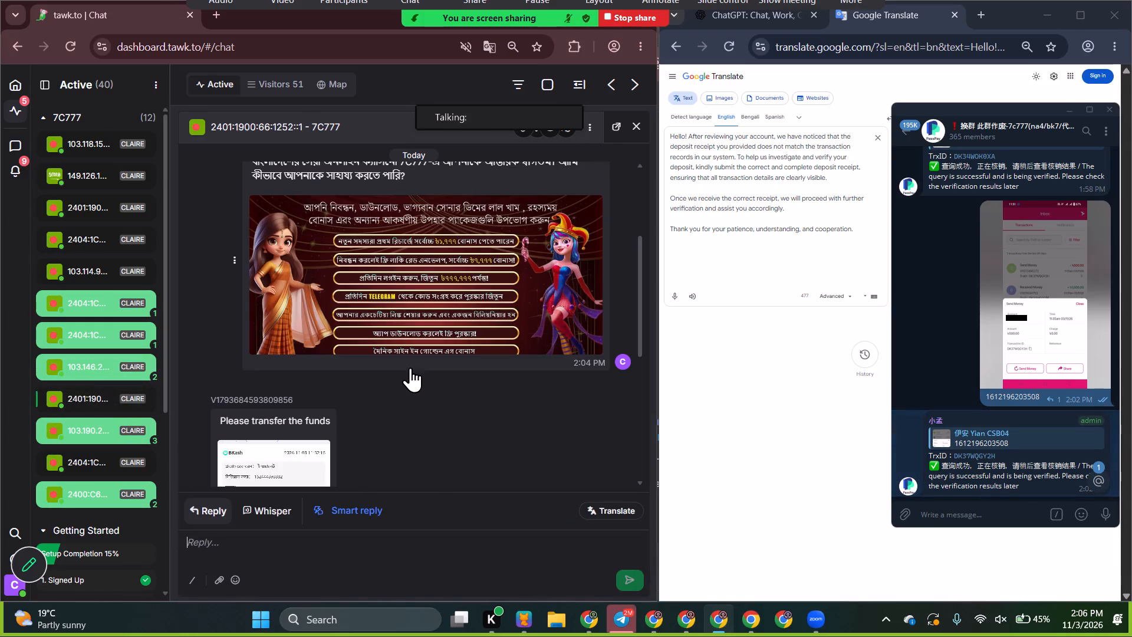
scroll(410, 367, down, 4)
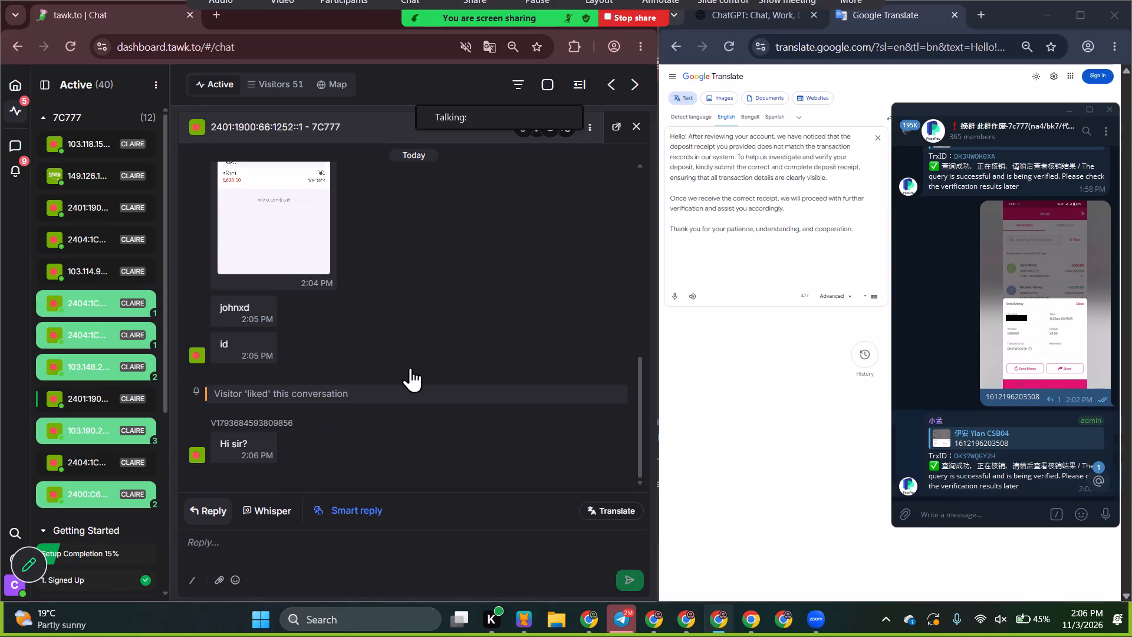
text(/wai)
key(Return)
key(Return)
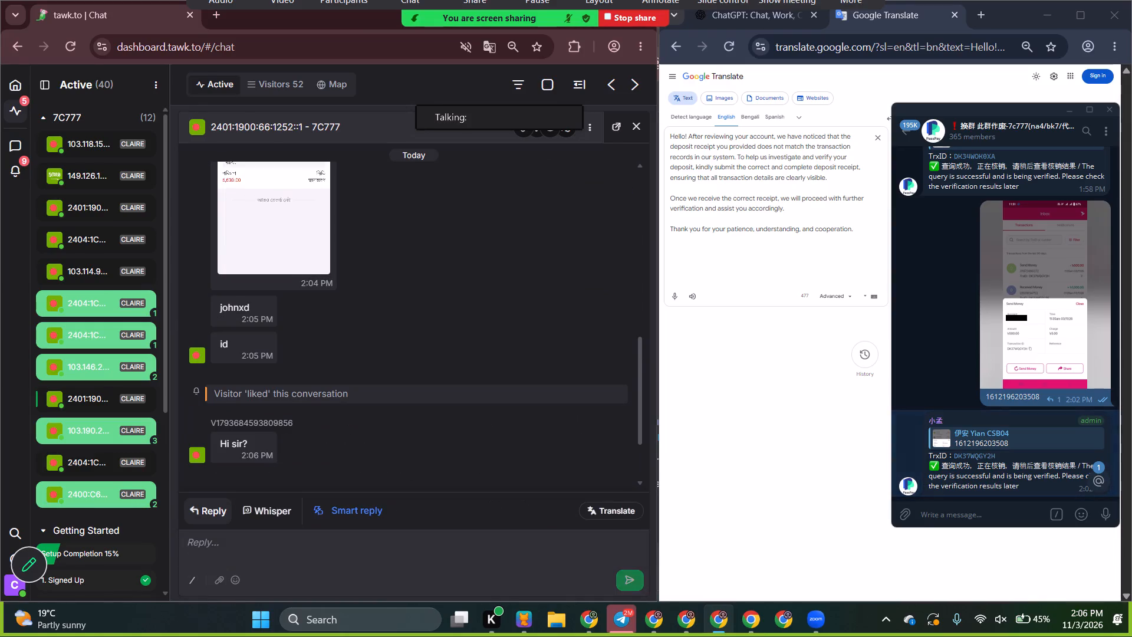
click(127, 433)
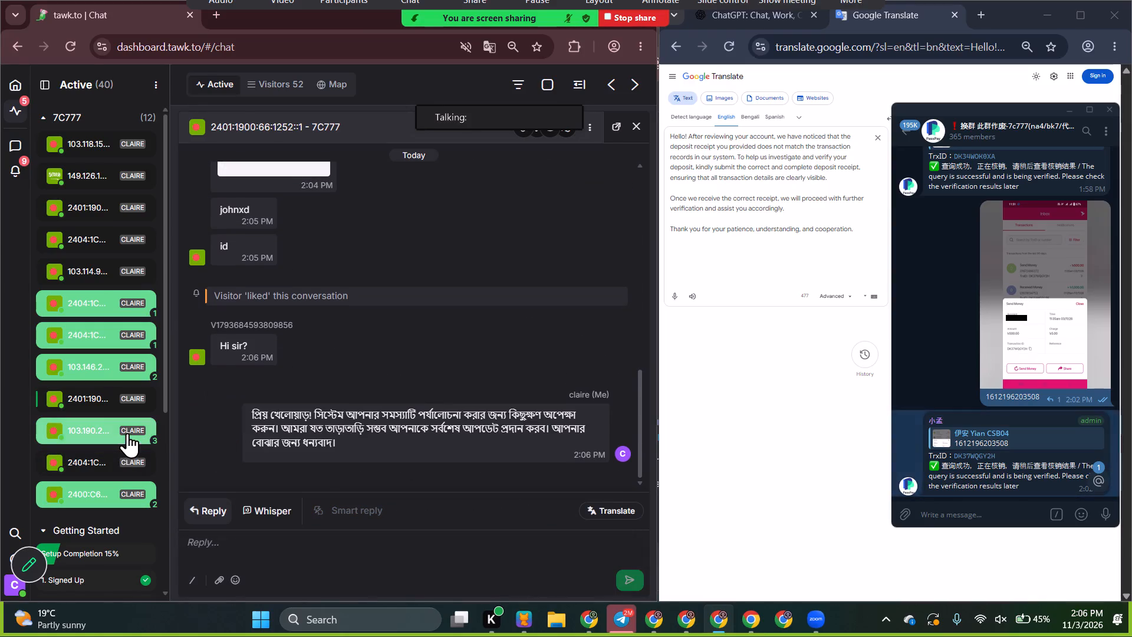
scroll(328, 408, down, 5)
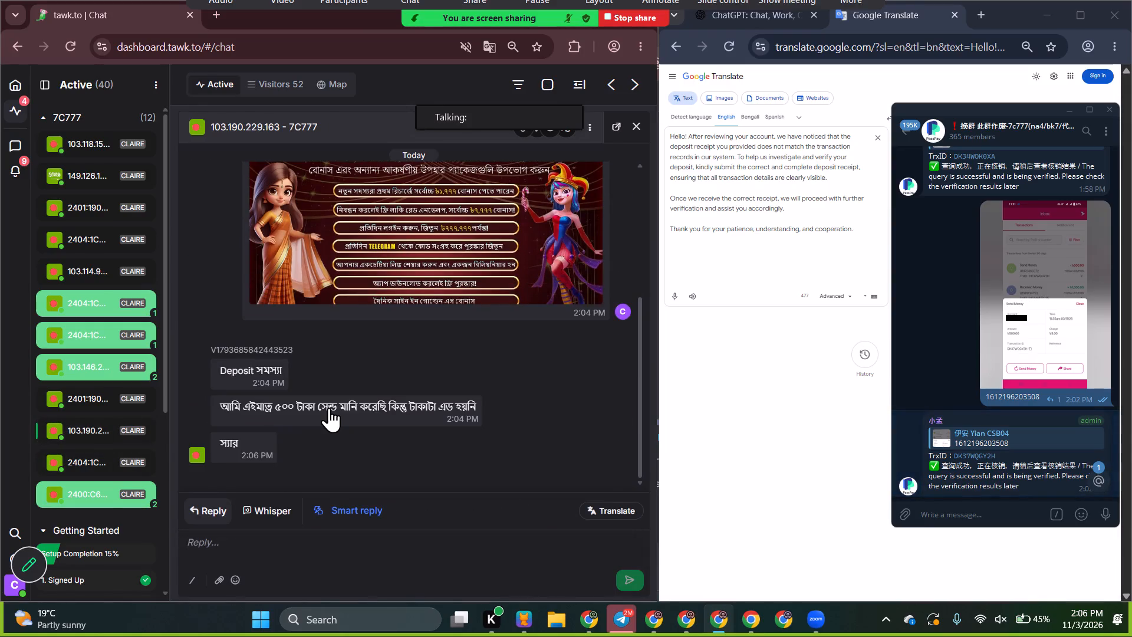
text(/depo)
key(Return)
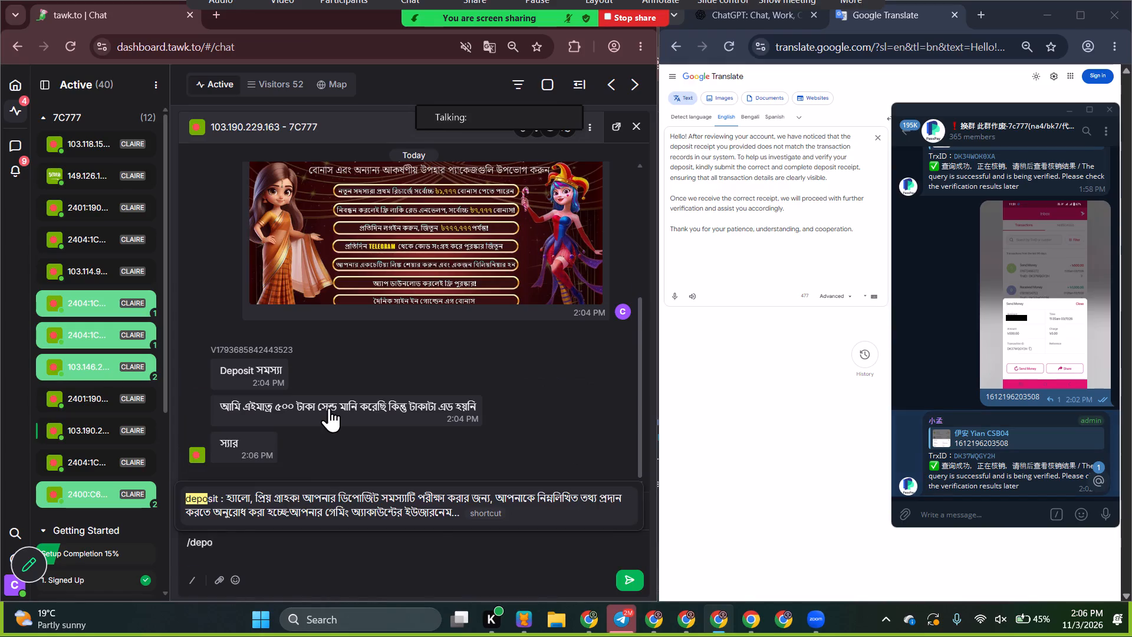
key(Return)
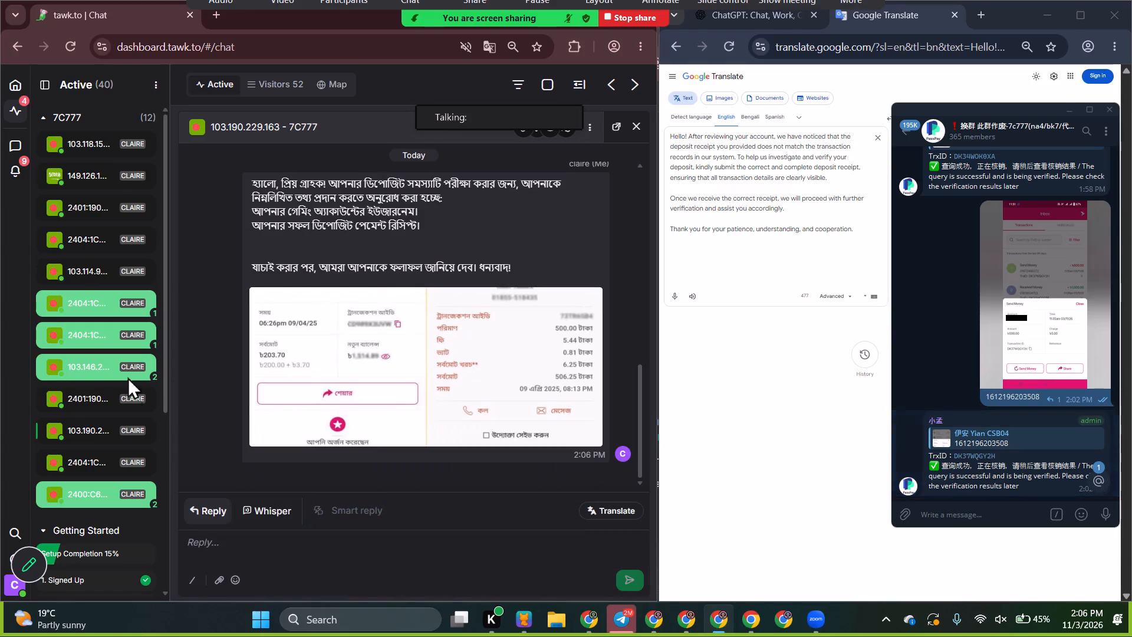
click(107, 501)
scroll(321, 396, down, 4)
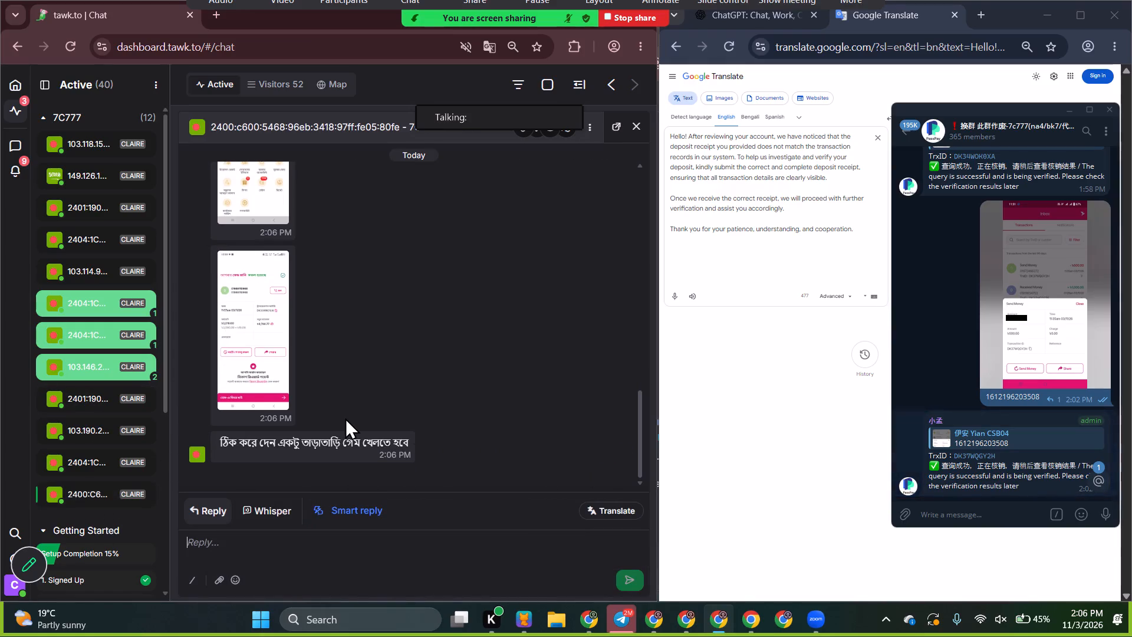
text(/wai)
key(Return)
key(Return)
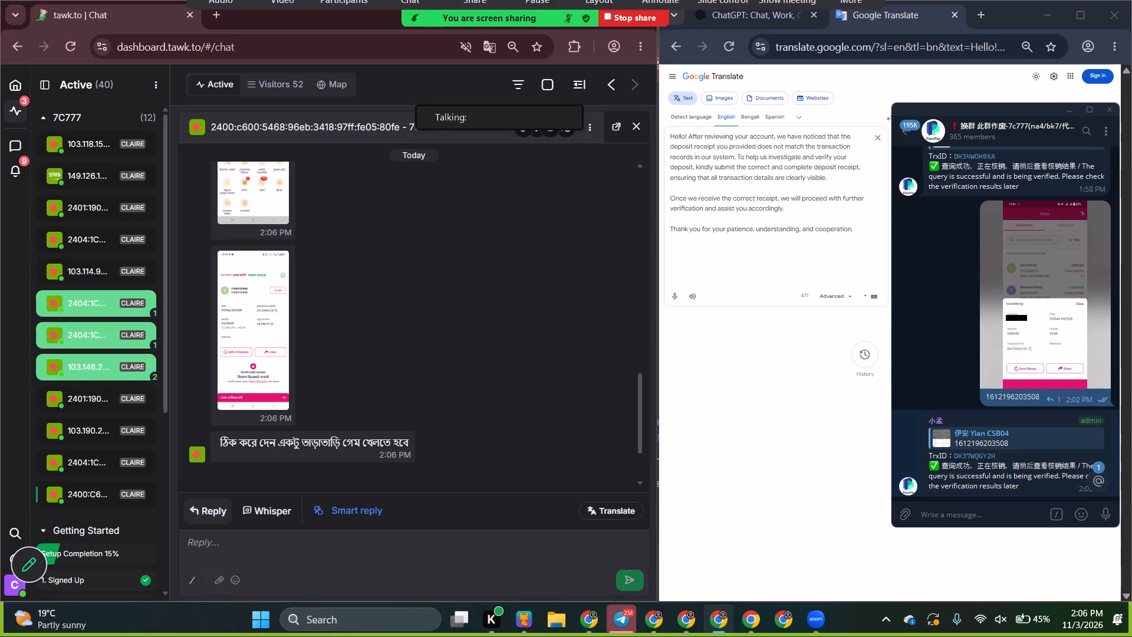
scroll(289, 421, up, 1)
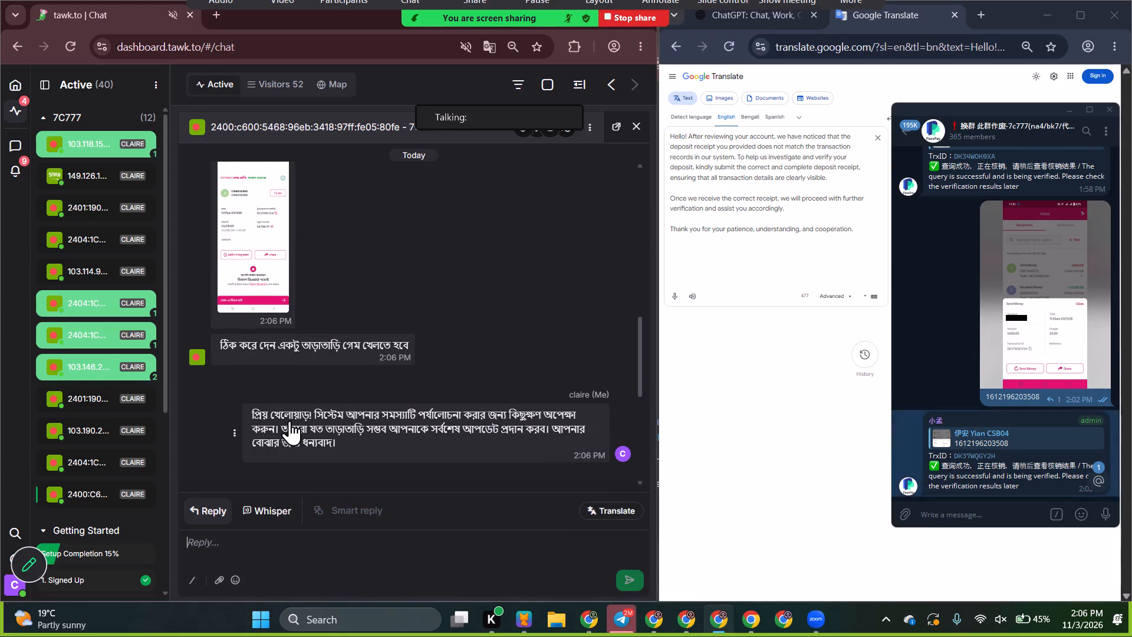
click(273, 372)
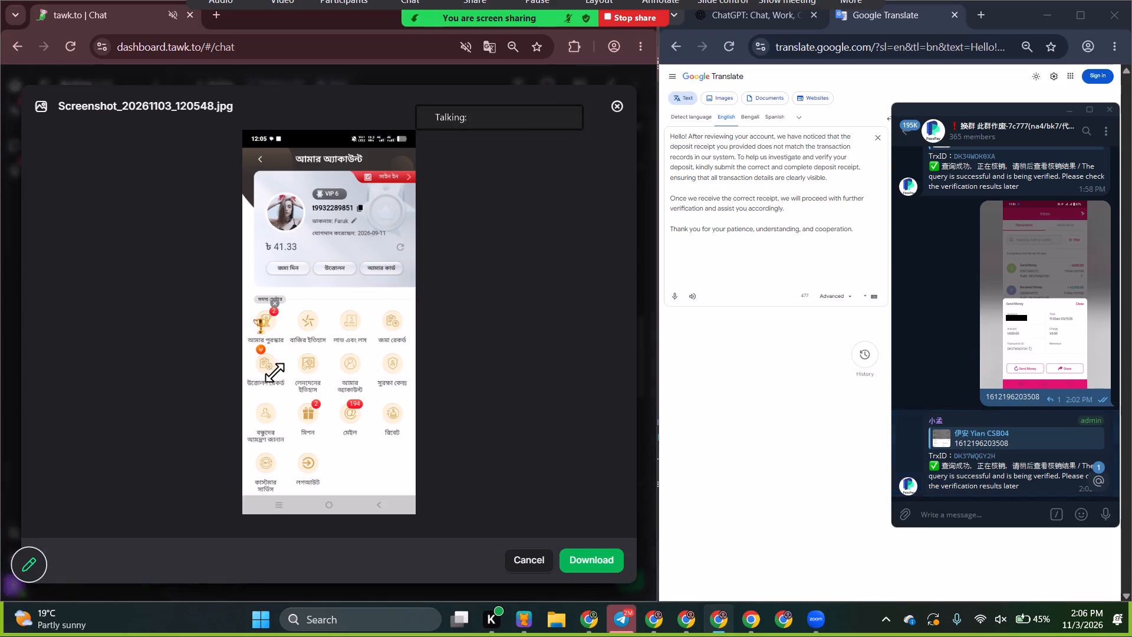
click(528, 552)
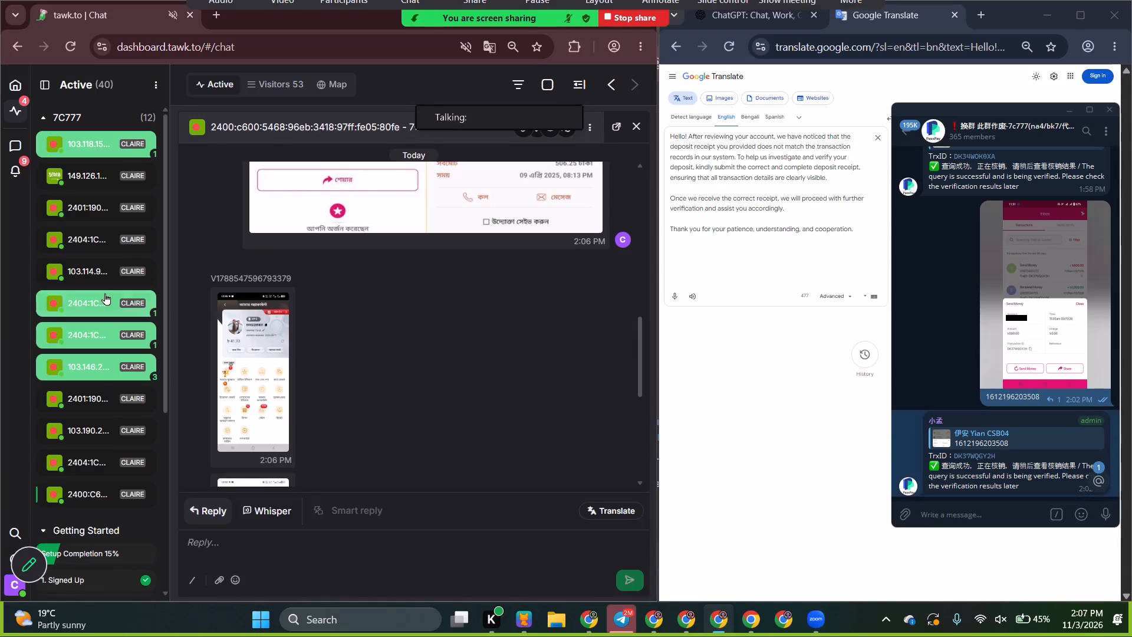
click(126, 369)
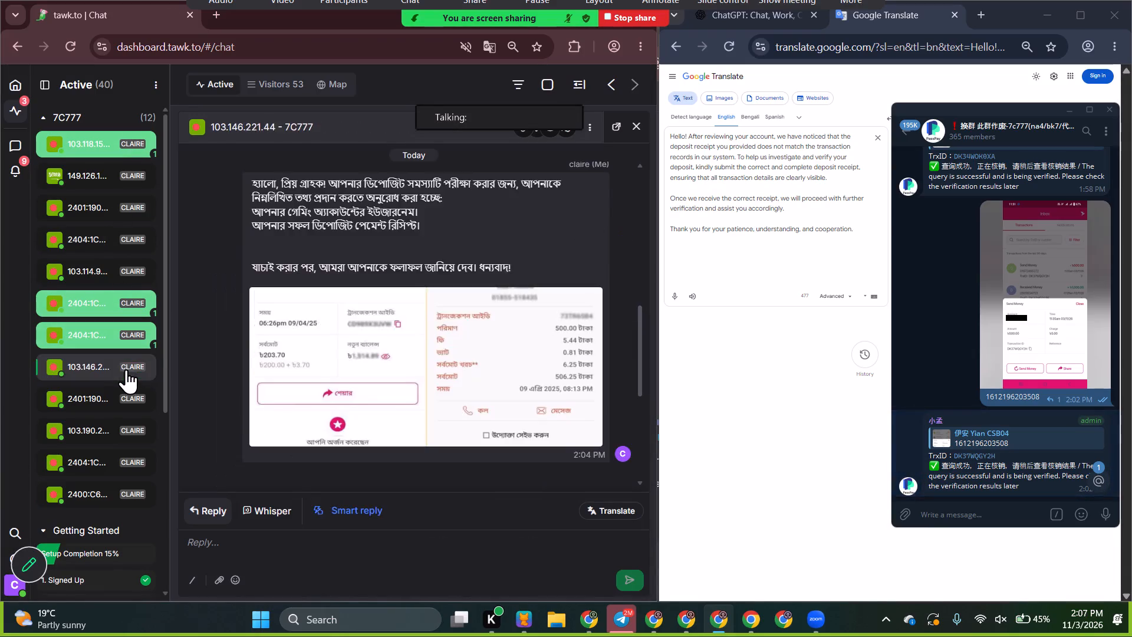
scroll(402, 336, down, 2)
scroll(406, 337, up, 1)
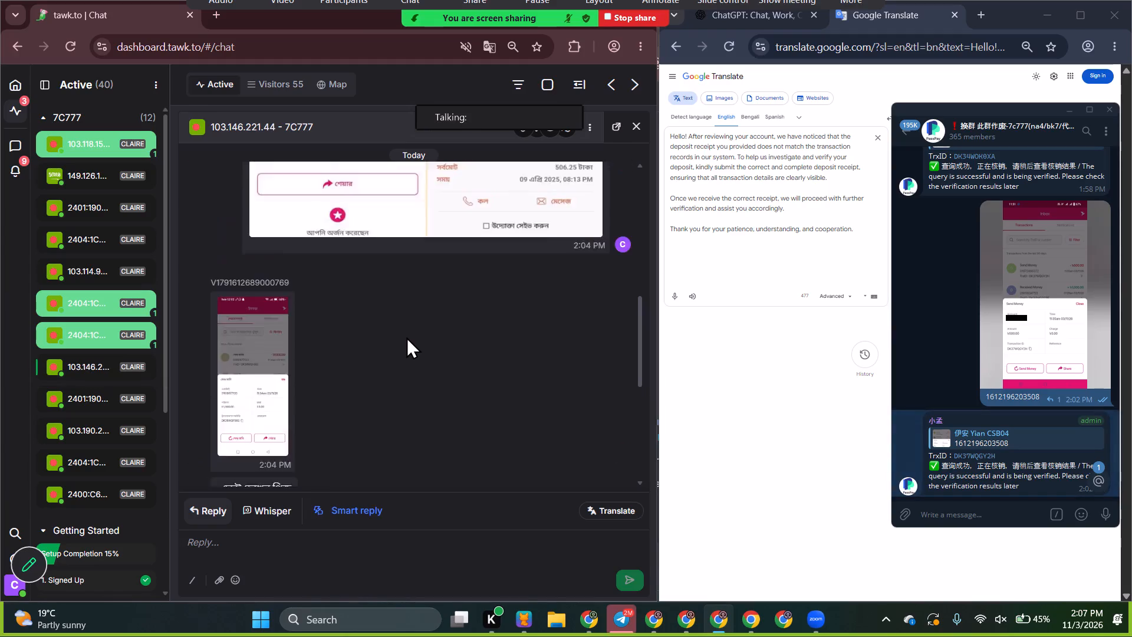
scroll(406, 337, down, 4)
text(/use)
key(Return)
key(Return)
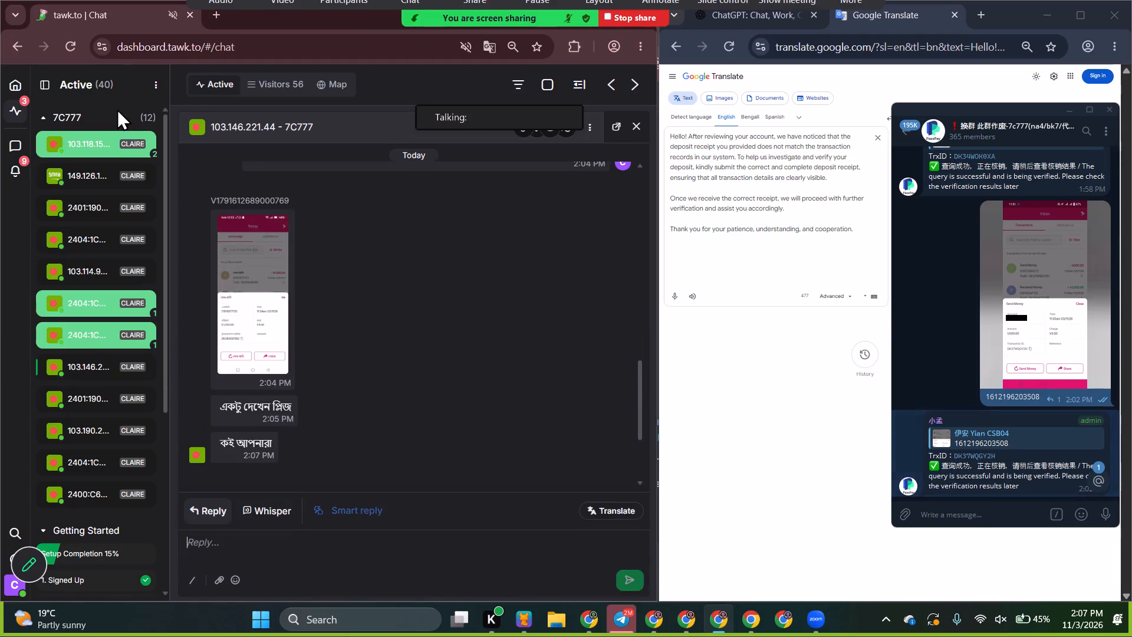
click(123, 144)
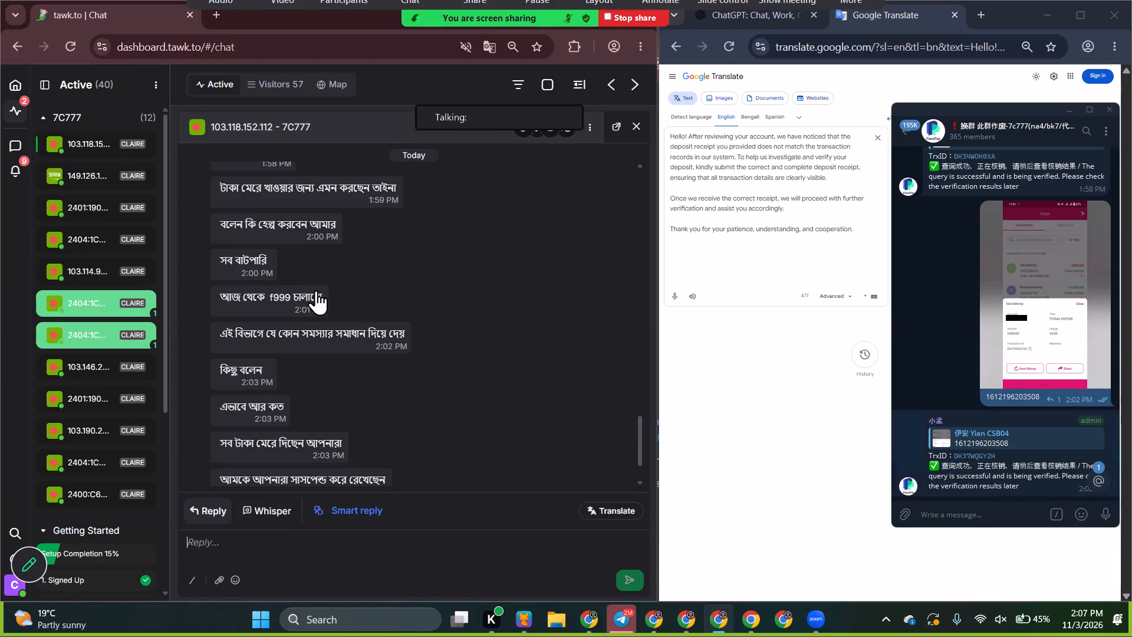
scroll(341, 280, up, 2)
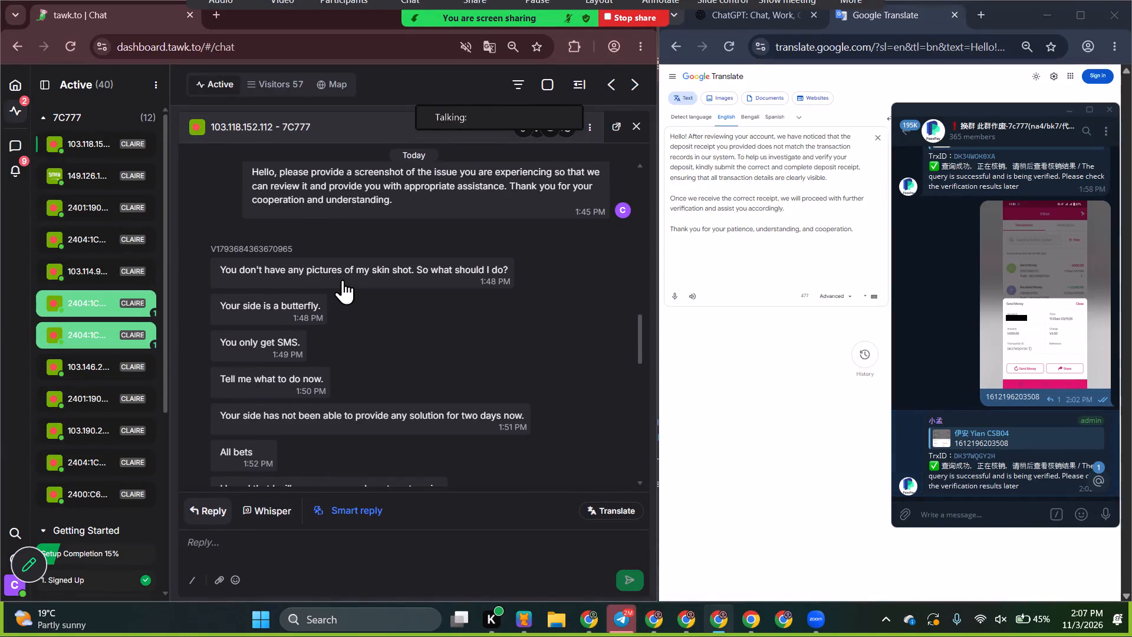
scroll(344, 255, down, 7)
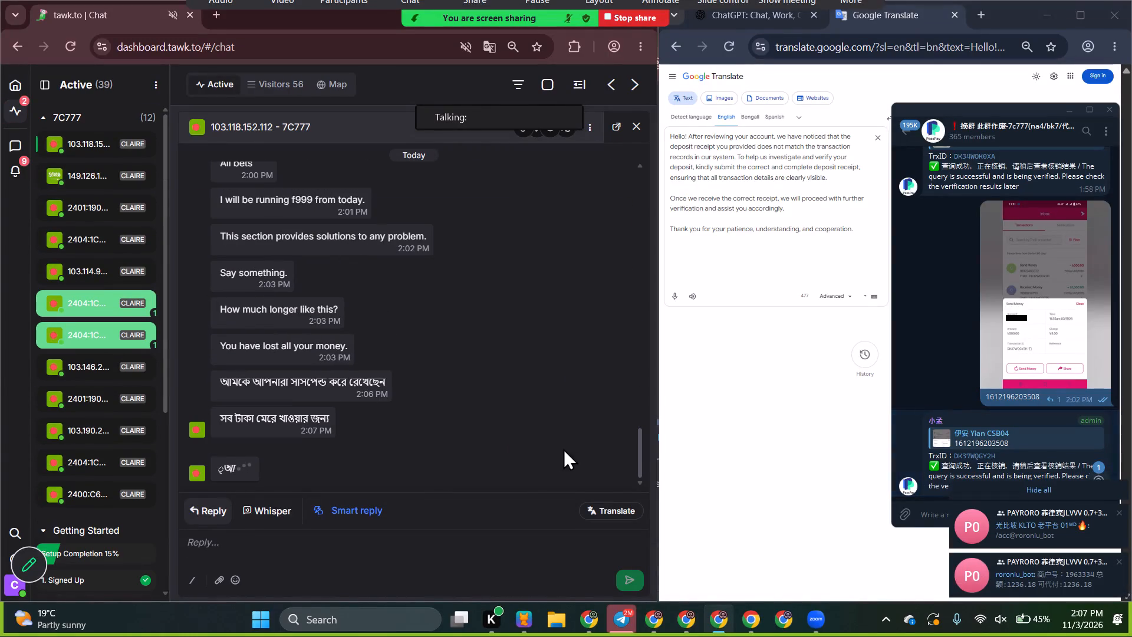
scroll(458, 275, up, 1)
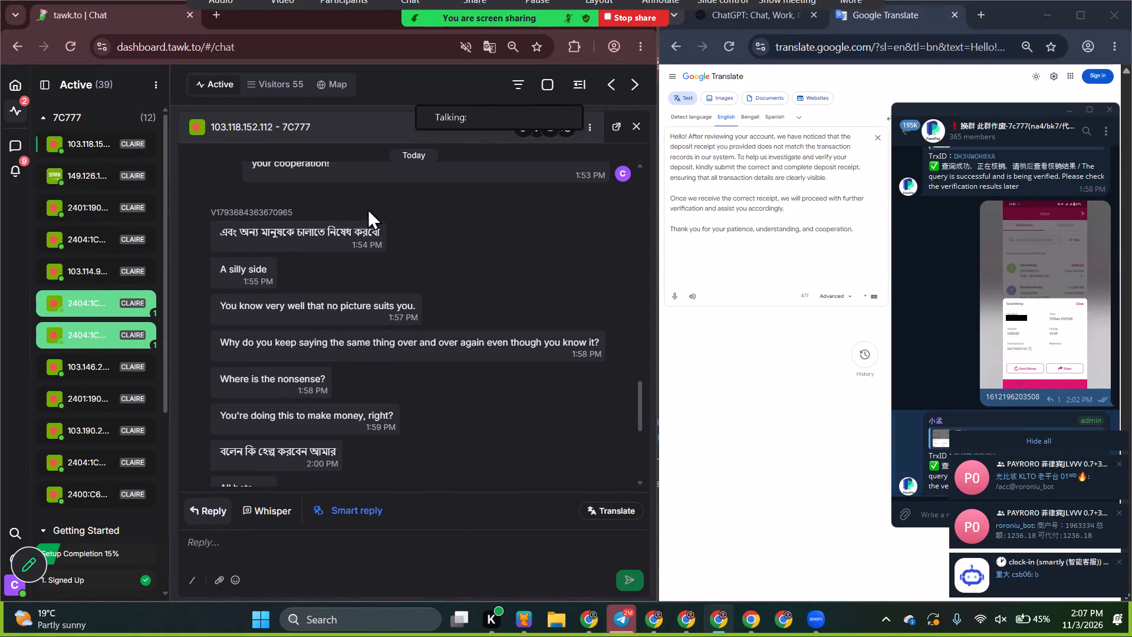
triple_click(313, 164)
key(ctrl+c)
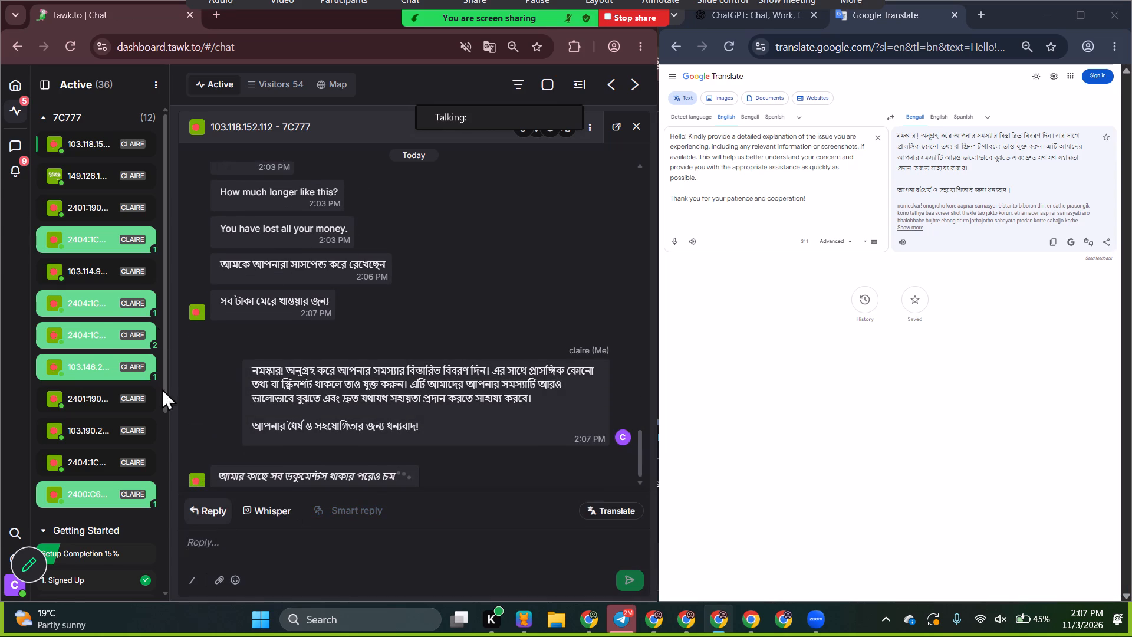
click(110, 337)
scroll(268, 367, down, 6)
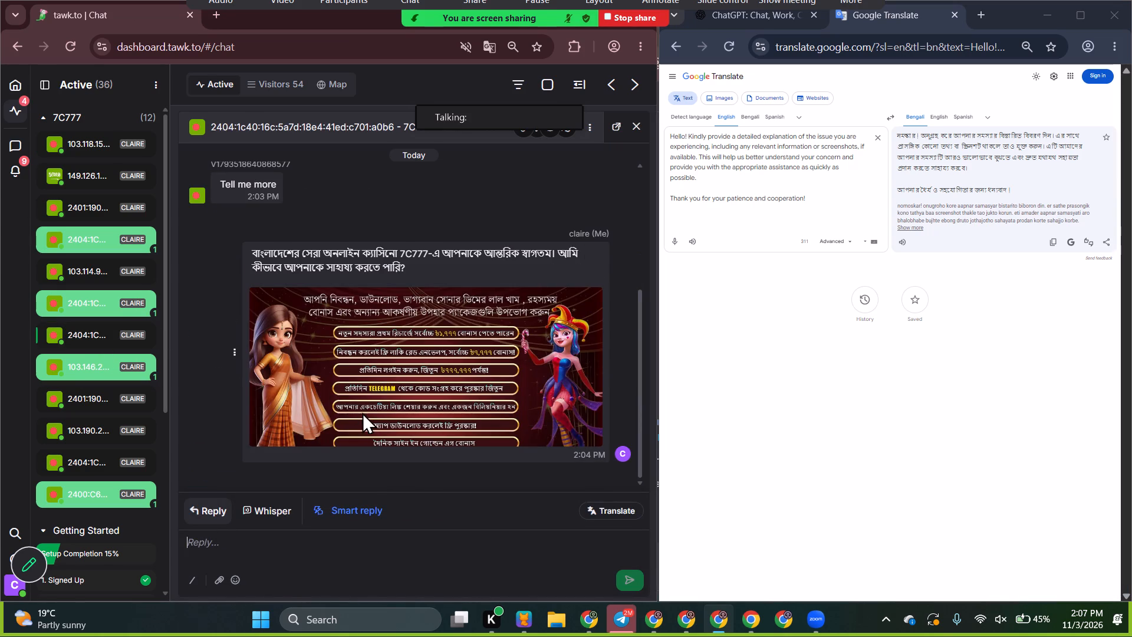
right_click(399, 353)
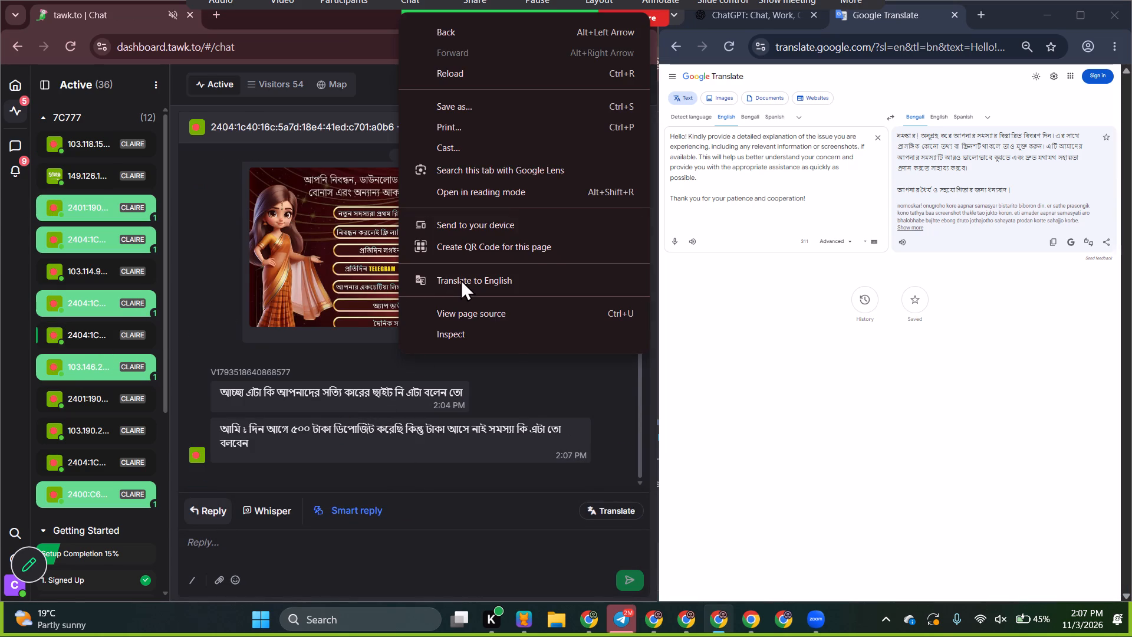
click(463, 275)
drag(365, 82, 378, 78)
click(435, 72)
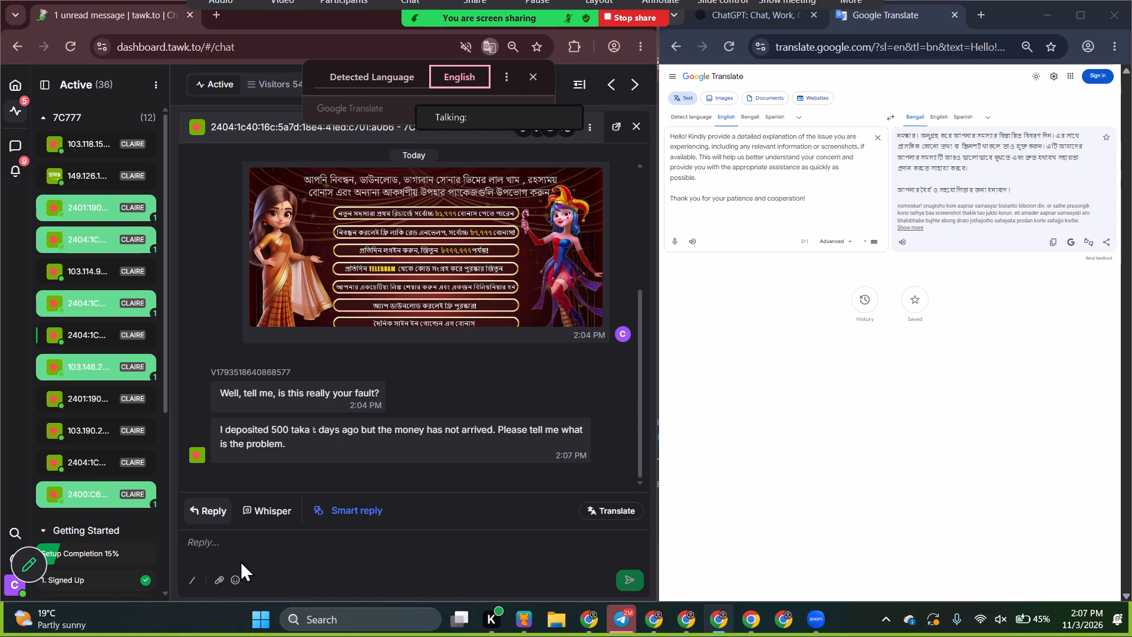
click(252, 544)
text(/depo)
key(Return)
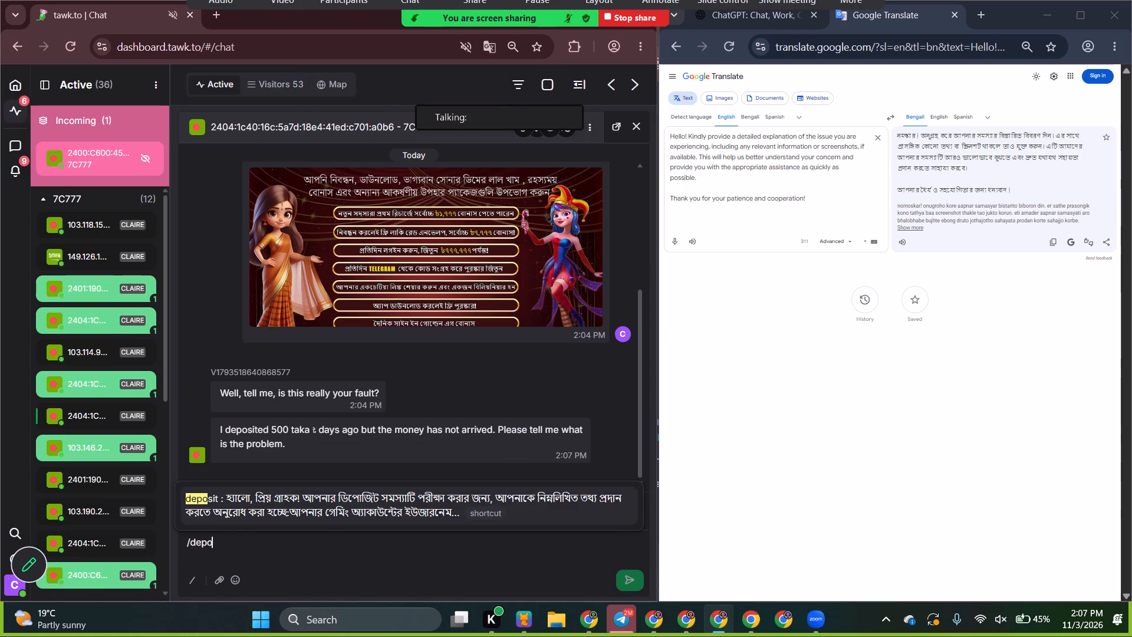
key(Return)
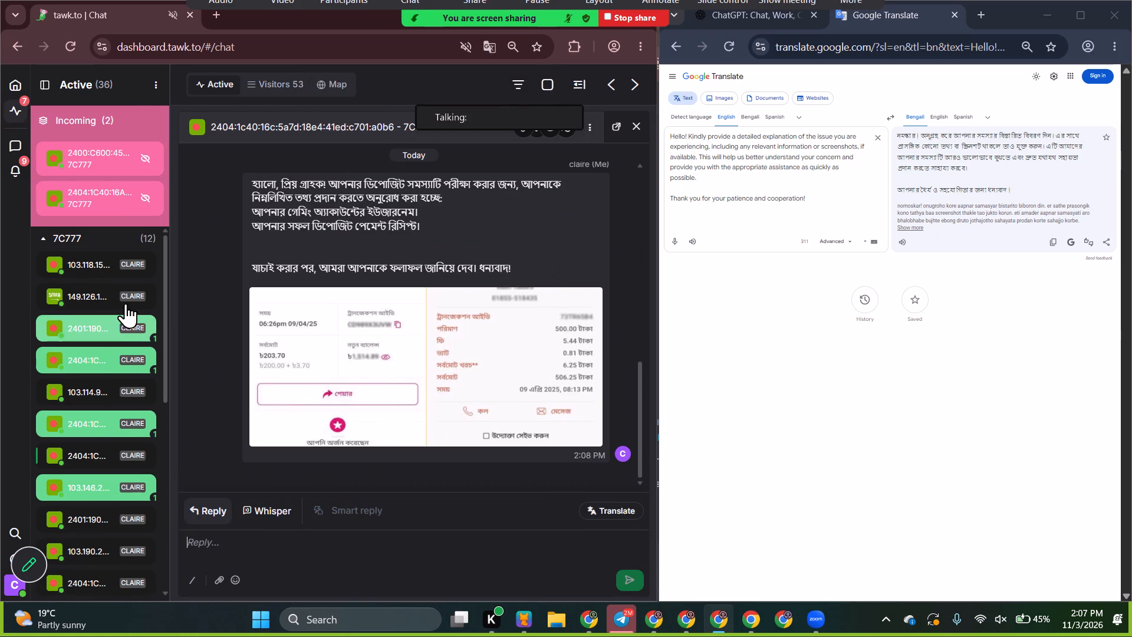
click(104, 197)
click(401, 586)
click(377, 461)
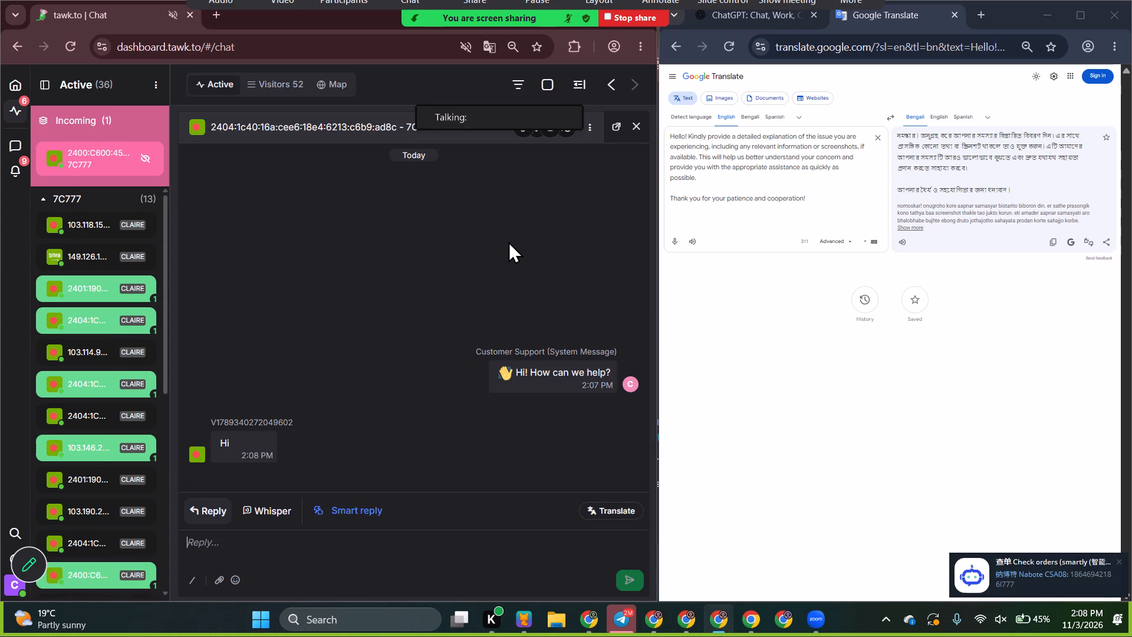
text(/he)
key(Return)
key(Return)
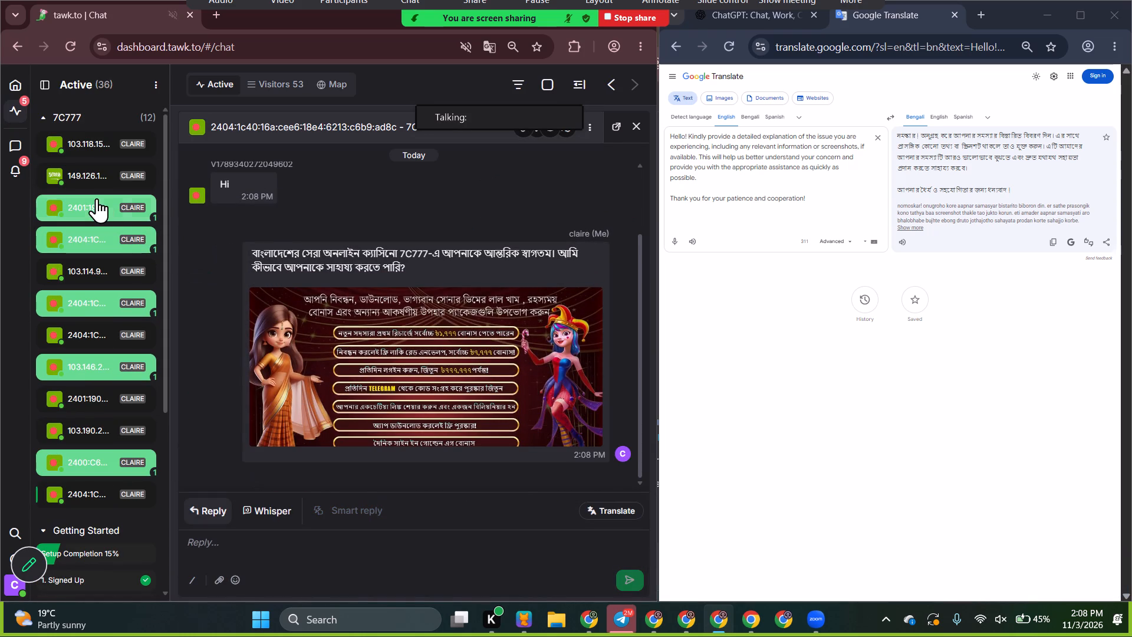
click(117, 208)
scroll(302, 268, down, 3)
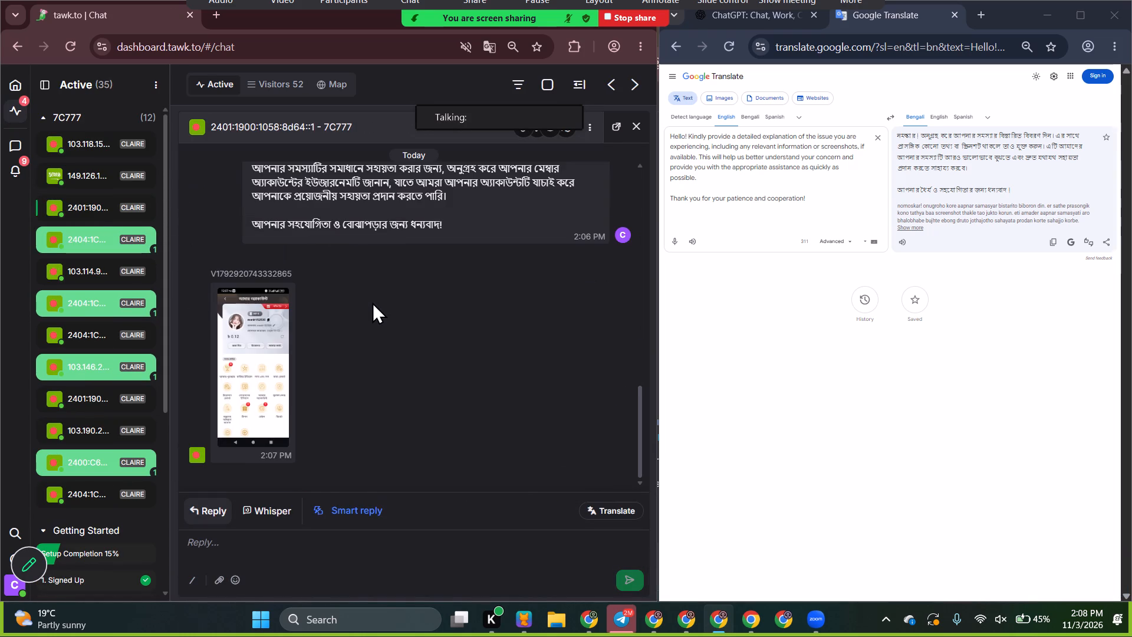
scroll(371, 310, up, 4)
scroll(371, 310, down, 2)
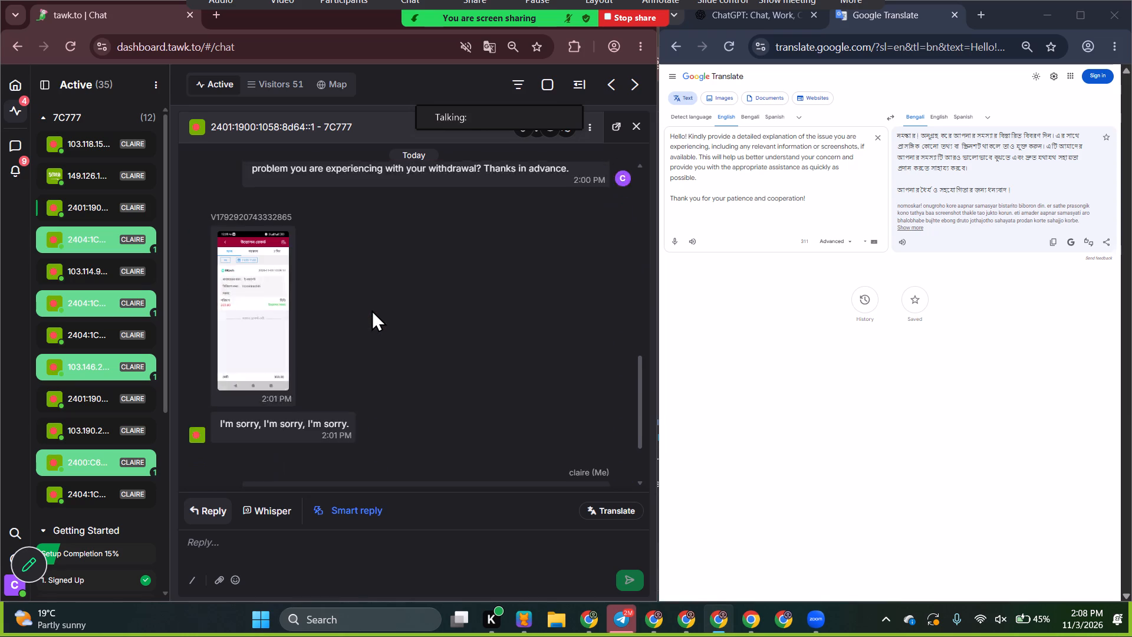
scroll(371, 310, down, 5)
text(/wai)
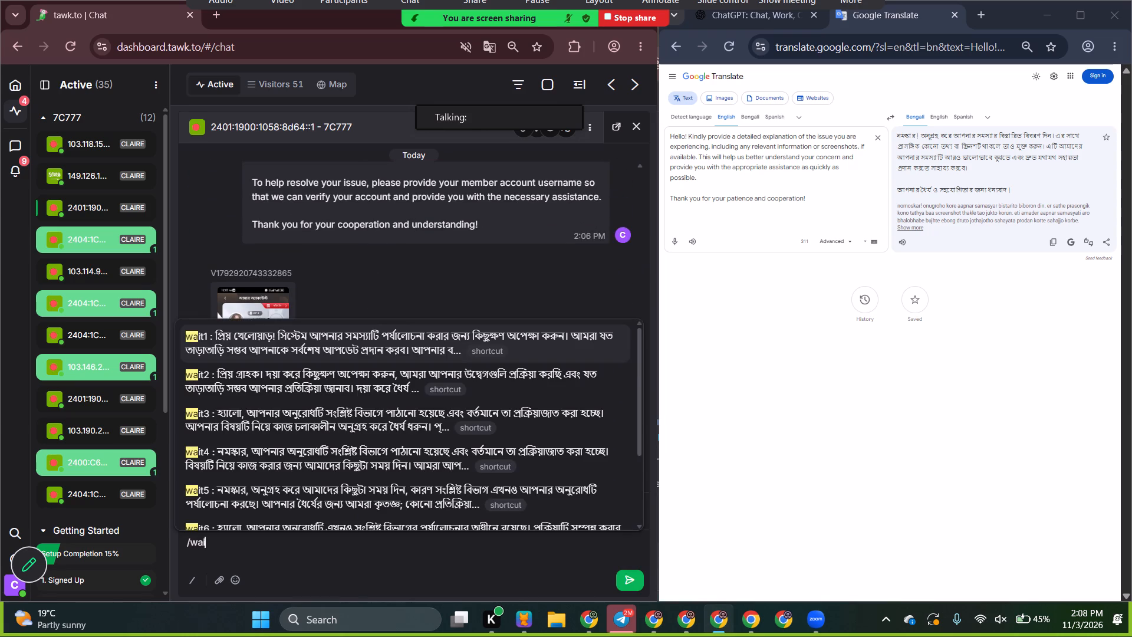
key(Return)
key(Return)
click(150, 241)
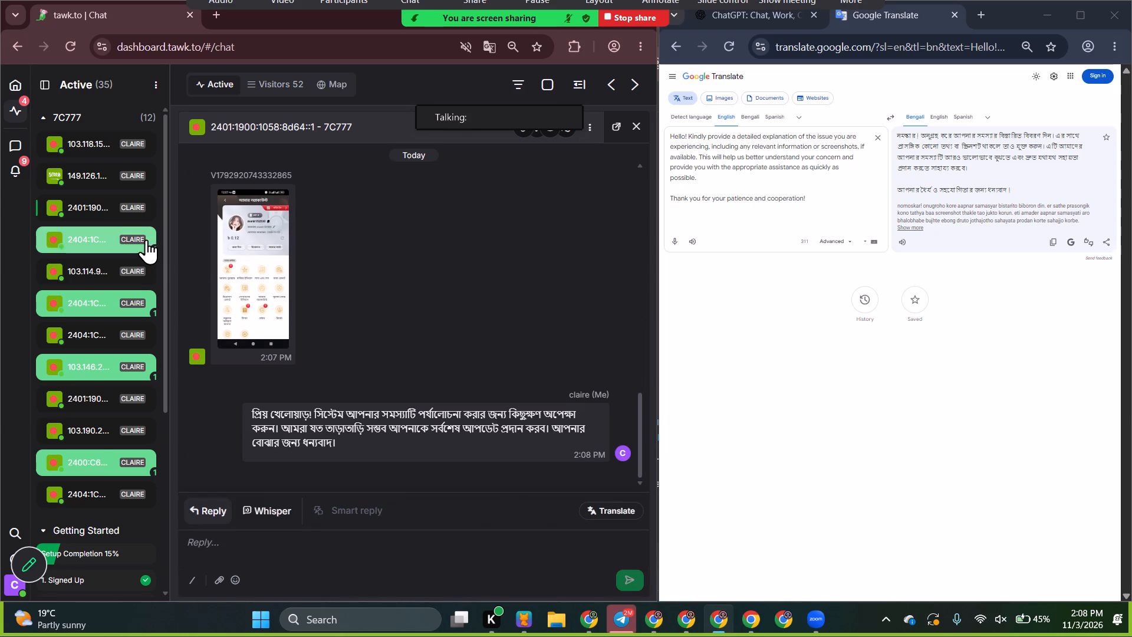
scroll(321, 319, down, 4)
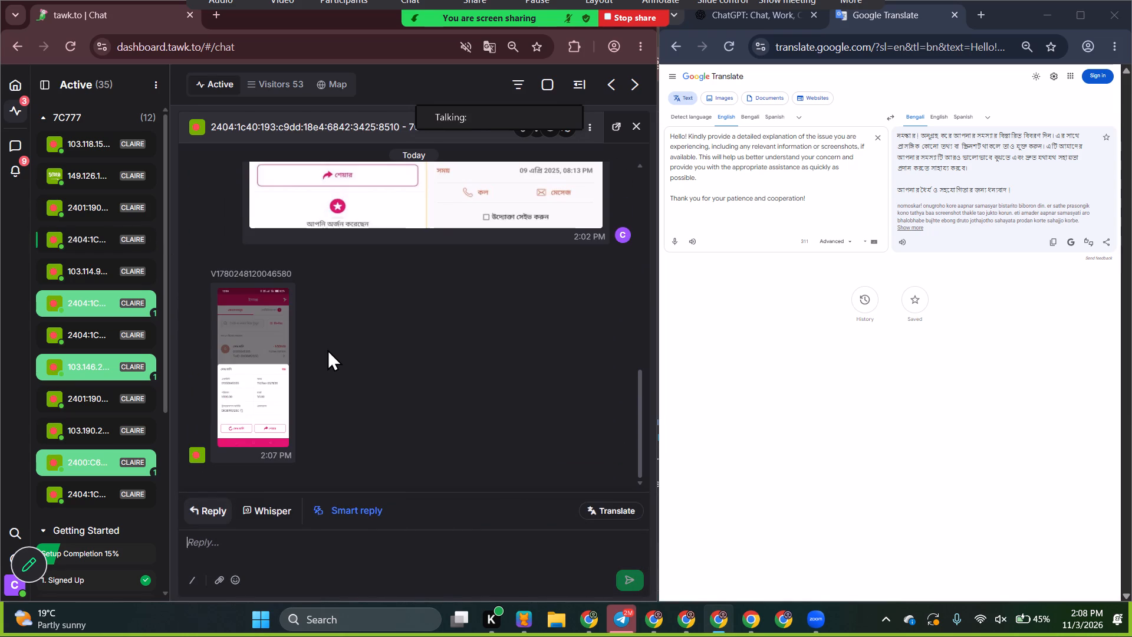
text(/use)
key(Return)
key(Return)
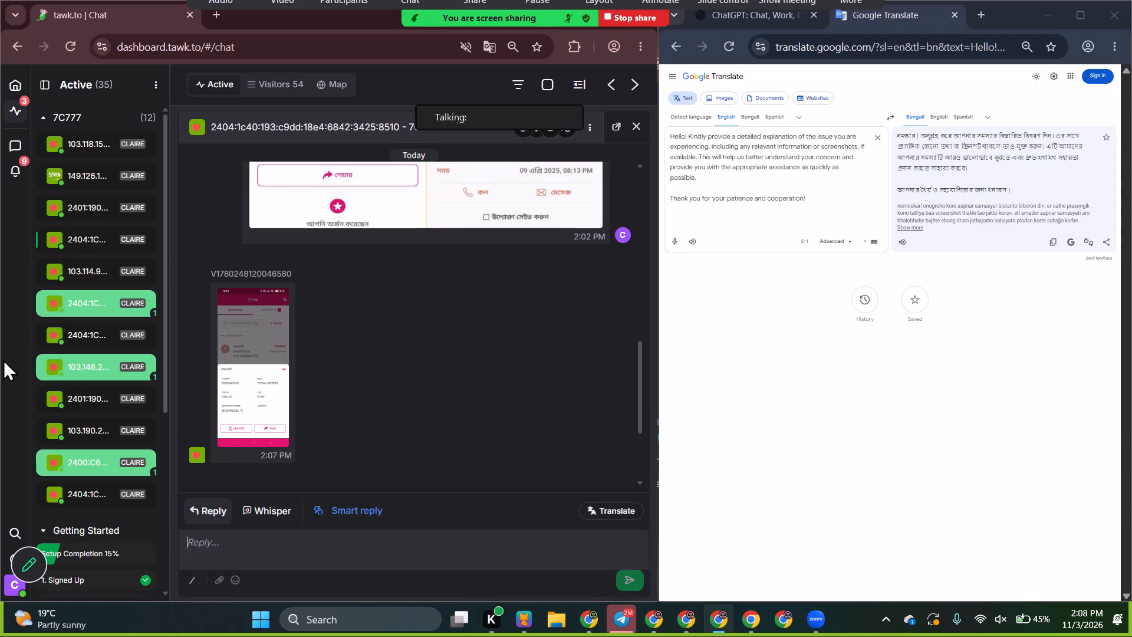
click(90, 298)
scroll(423, 364, down, 3)
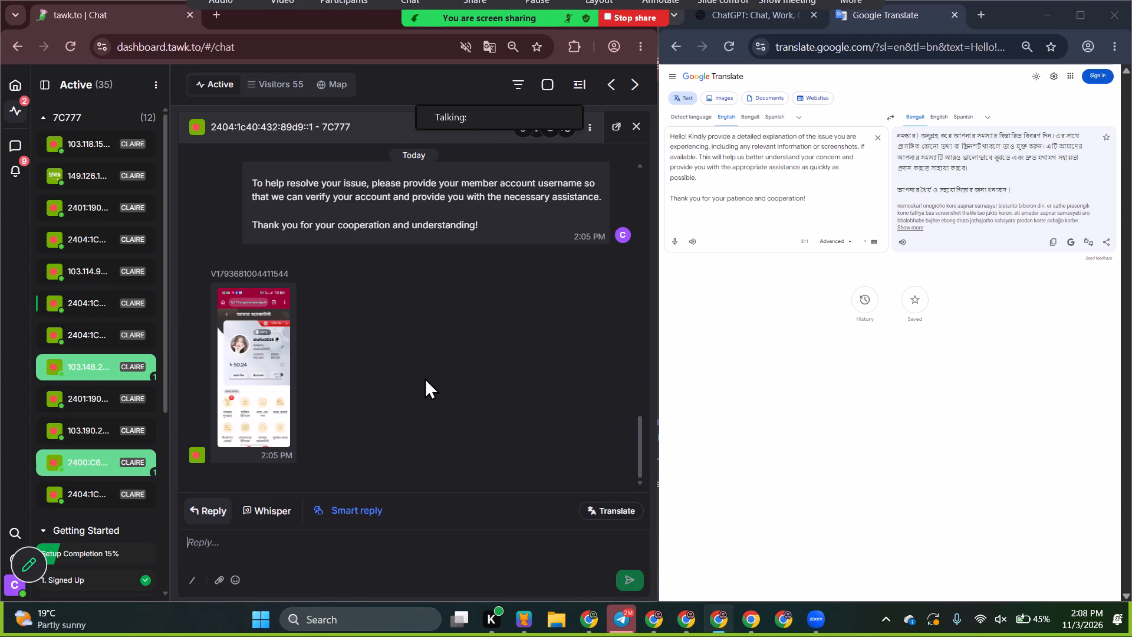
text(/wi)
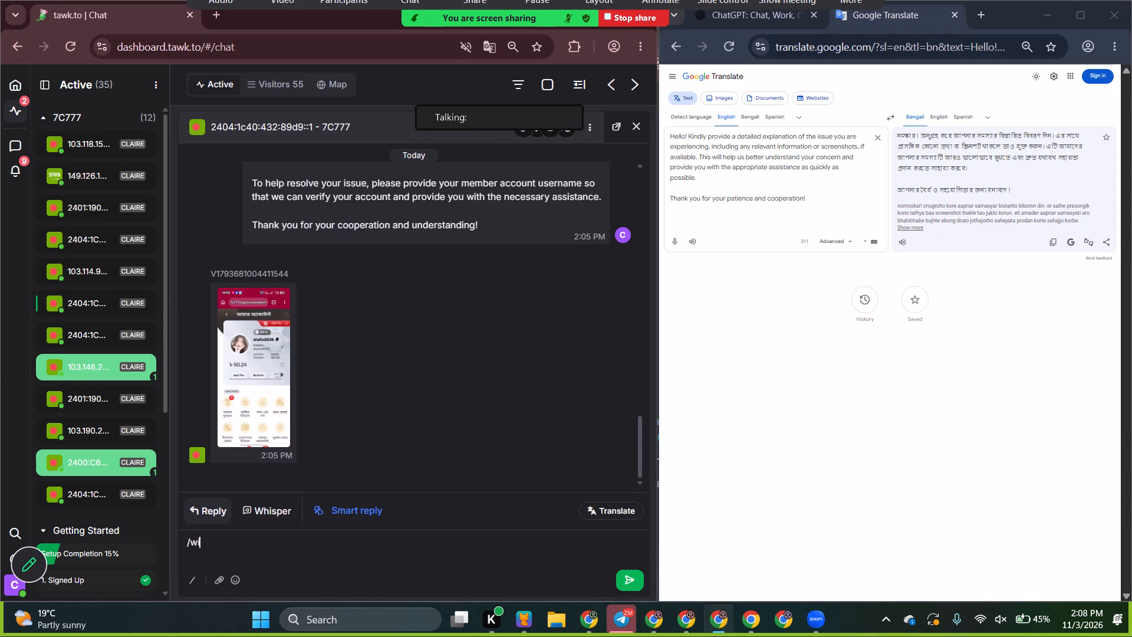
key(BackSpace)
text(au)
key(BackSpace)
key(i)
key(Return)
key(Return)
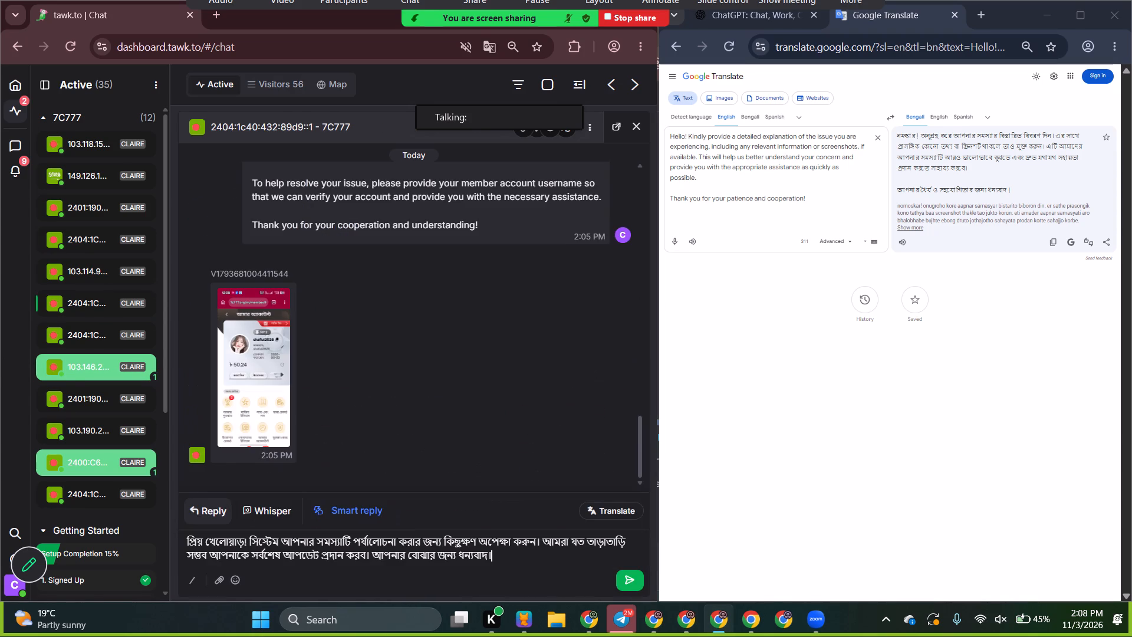
click(104, 337)
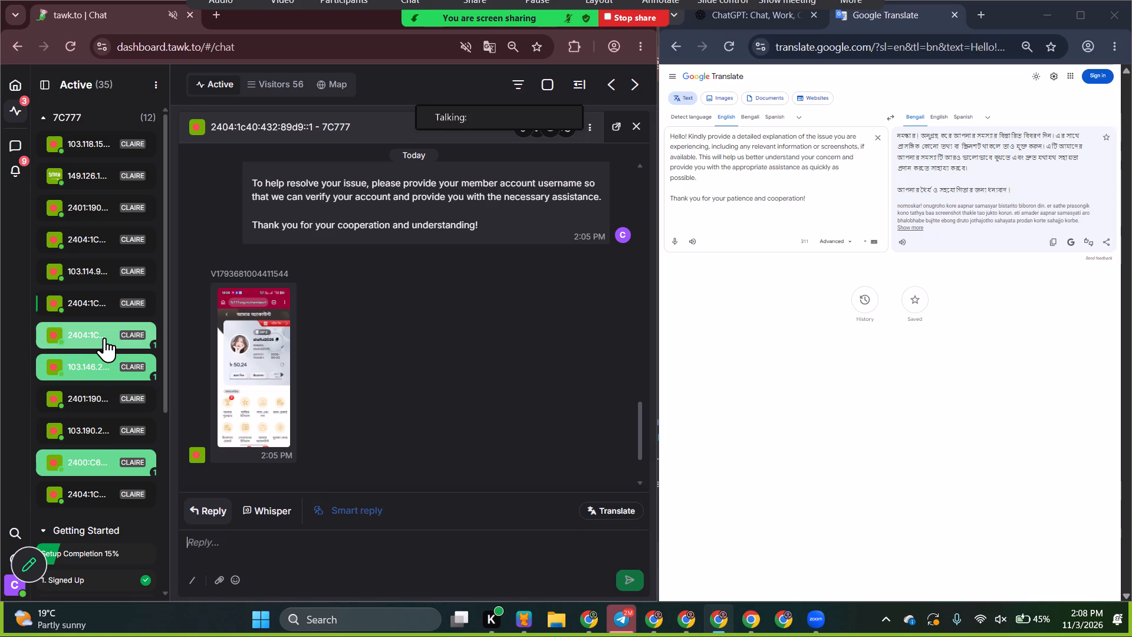
scroll(257, 346, down, 4)
scroll(318, 366, down, 5)
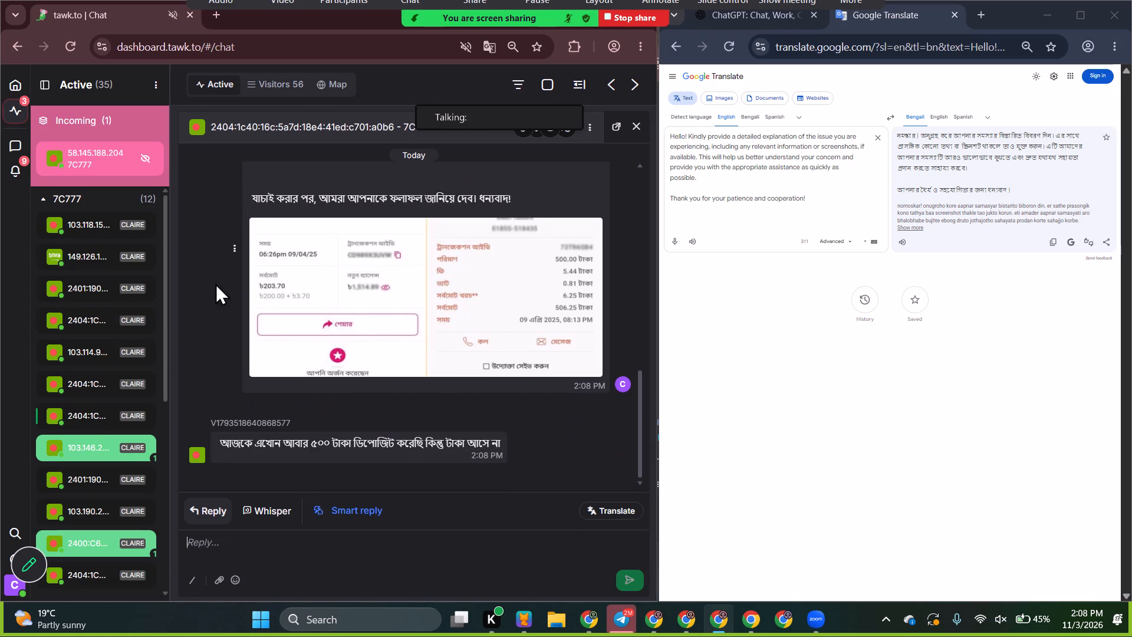
click(123, 171)
click(350, 429)
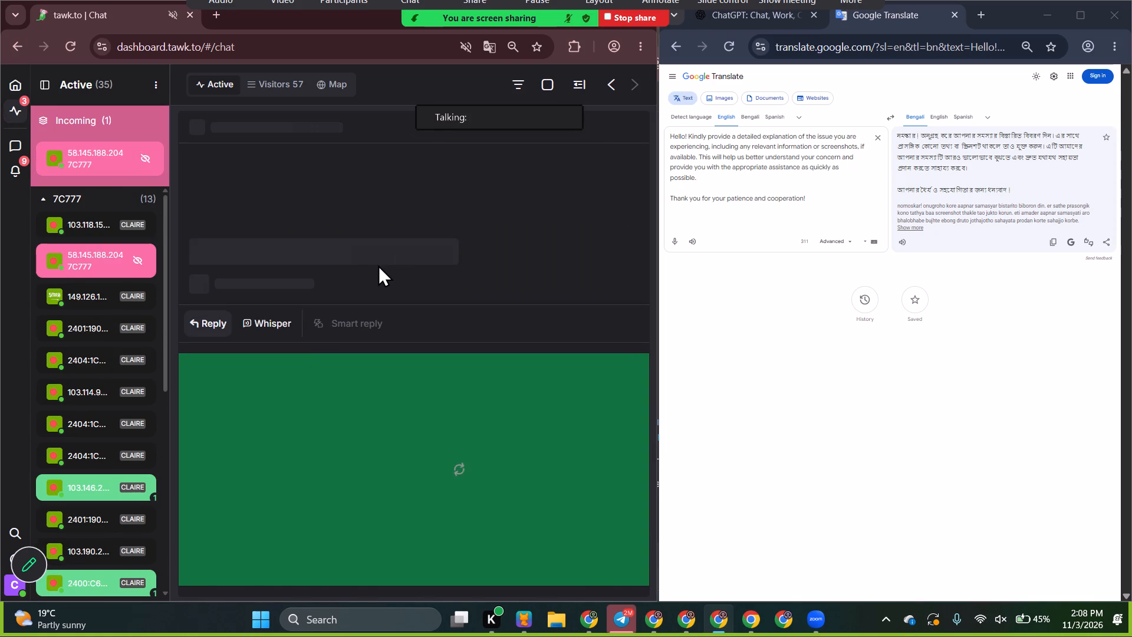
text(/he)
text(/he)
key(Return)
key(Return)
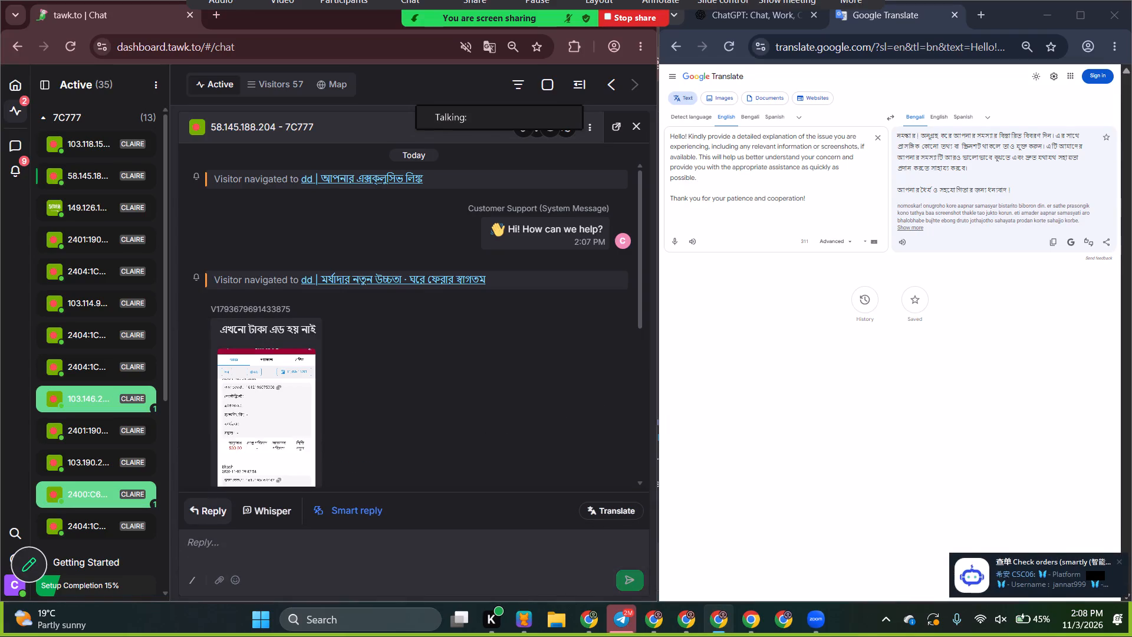
scroll(268, 255, up, 1)
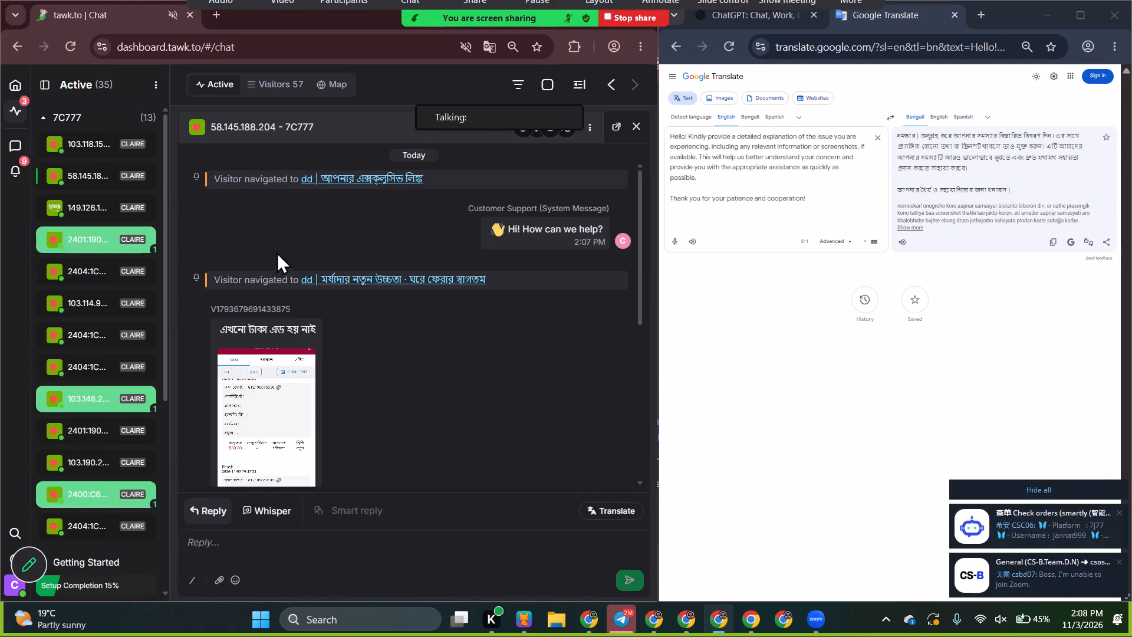
Translate the 58.145.188.204 chat page into English and view the customer's deposit screenshot and the messages below it.
right_click(278, 250)
click(358, 525)
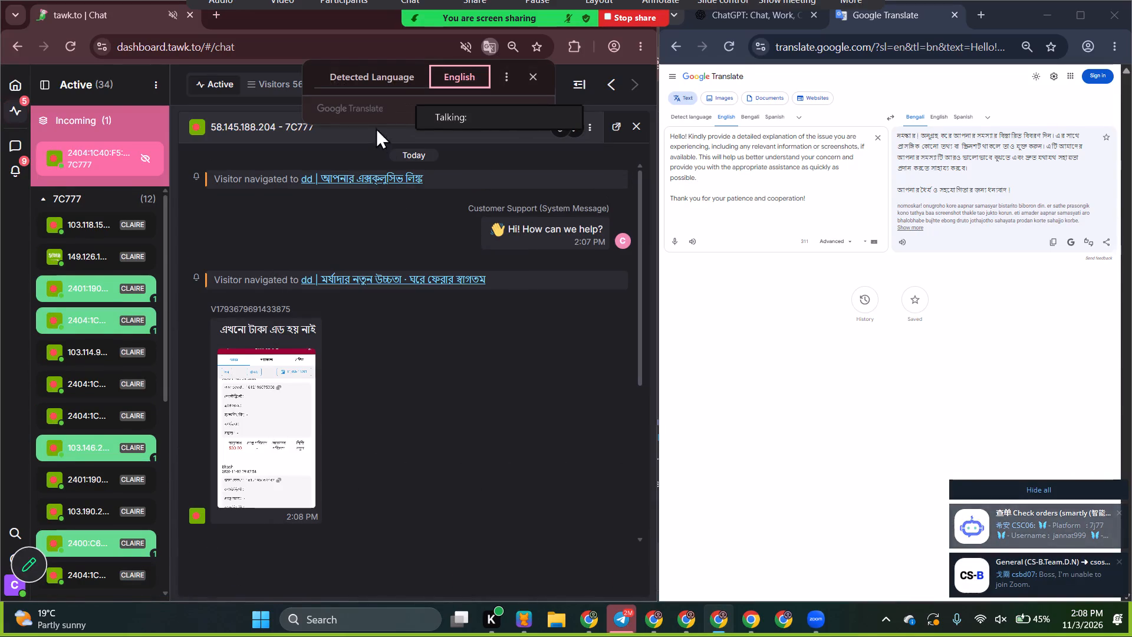
click(393, 77)
click(456, 74)
scroll(376, 341, down, 7)
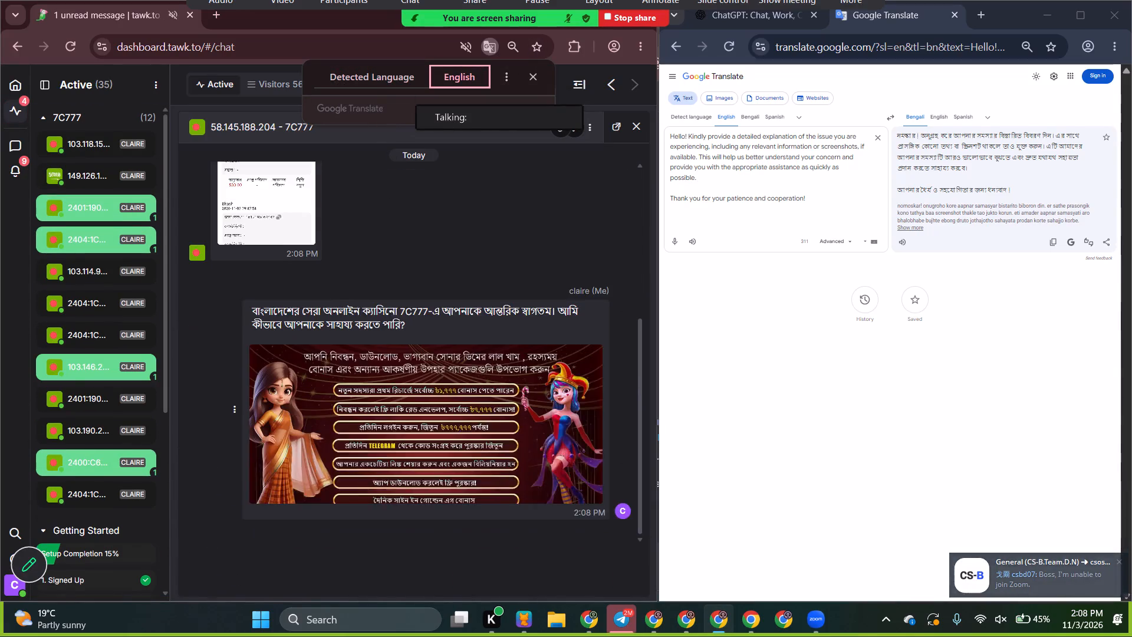
click(470, 232)
Hard-reload the tawk.to chat dashboard.
key(ctrl+shift+r)
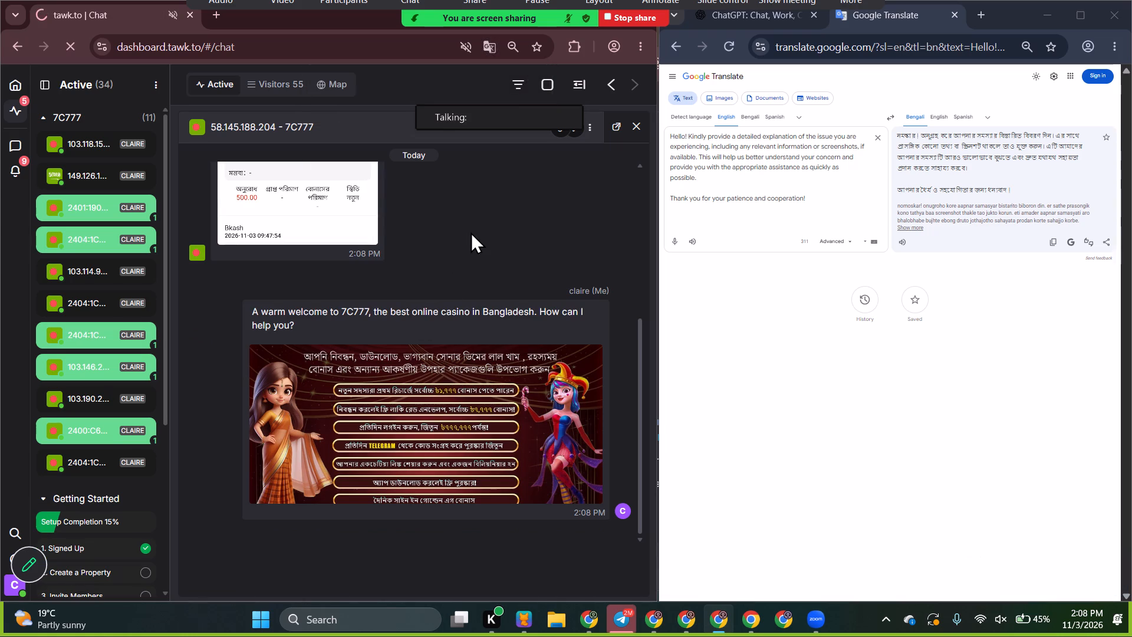
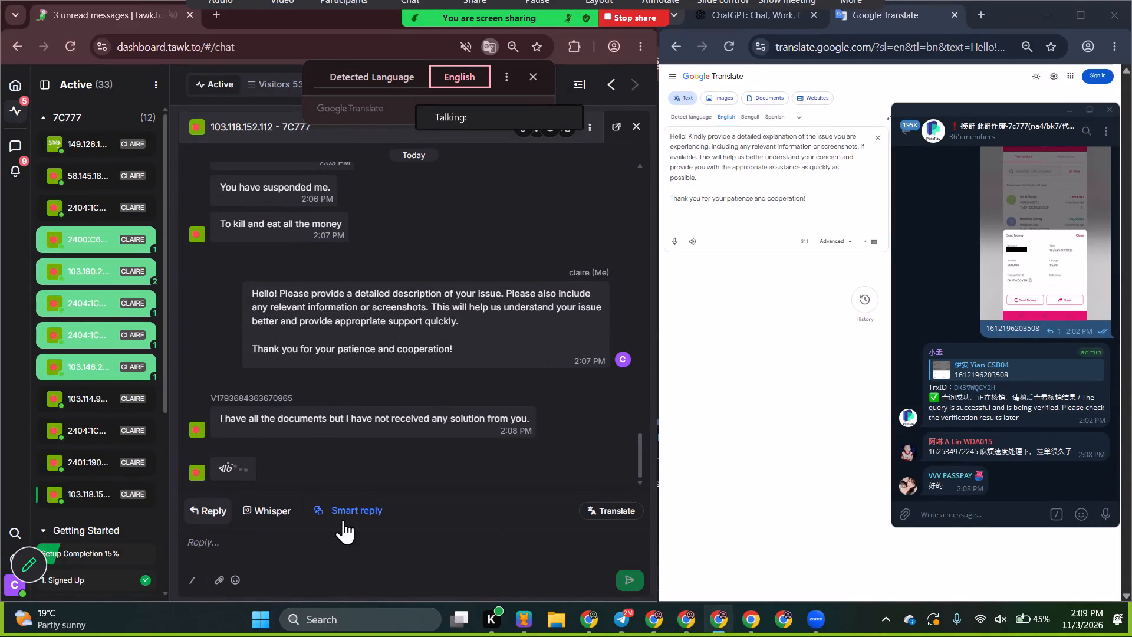
click(110, 250)
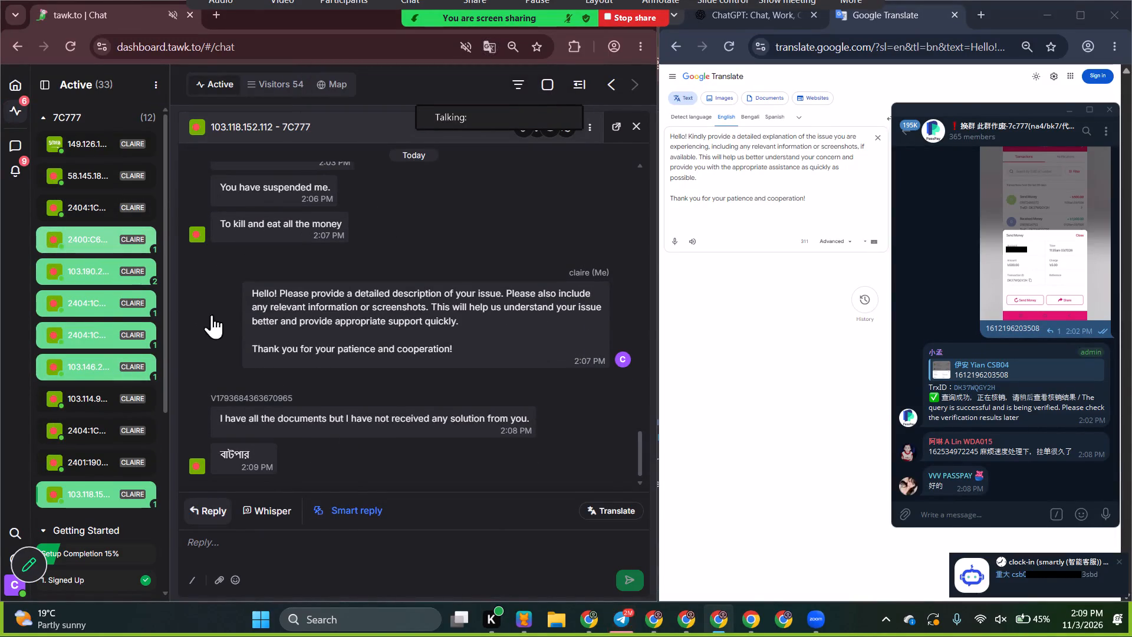
scroll(219, 321, down, 14)
scroll(241, 346, down, 9)
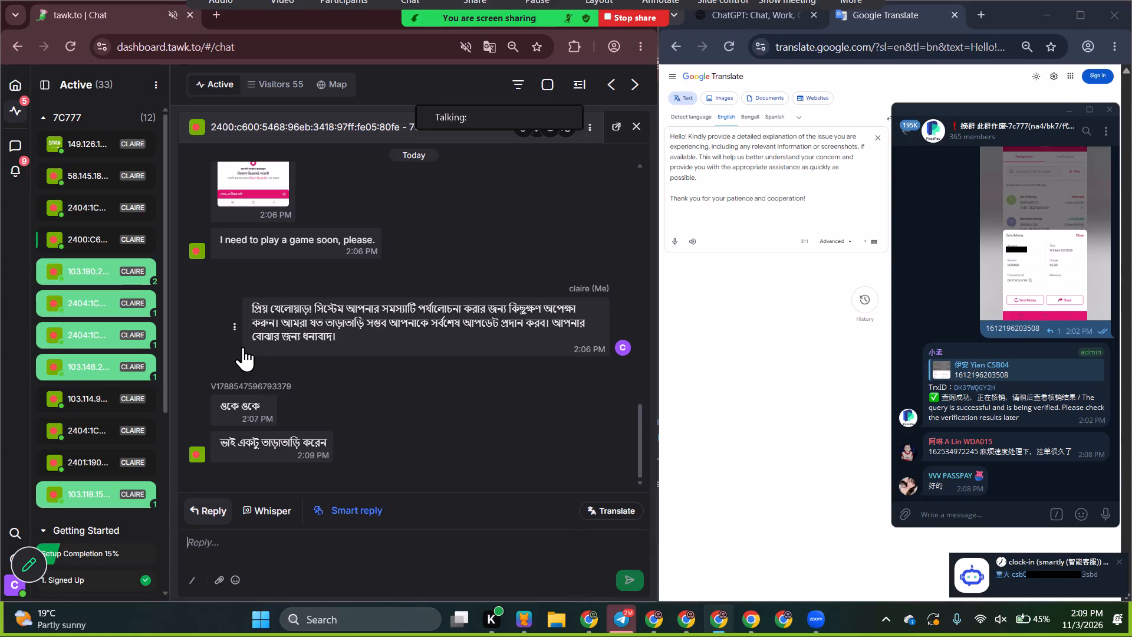
right_click(414, 364)
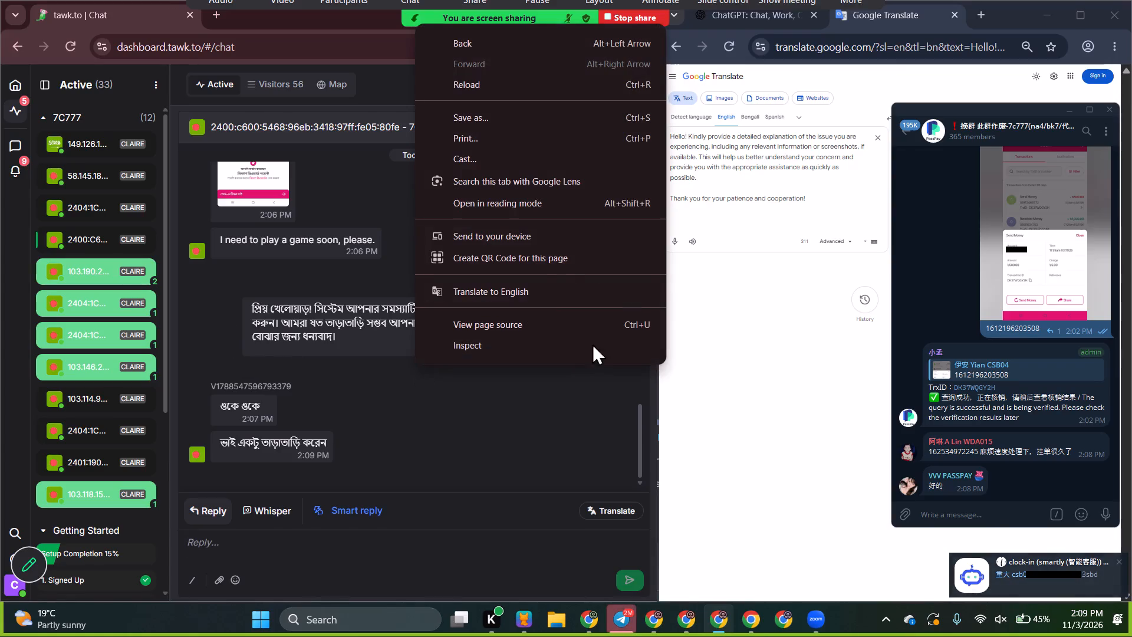
click(551, 290)
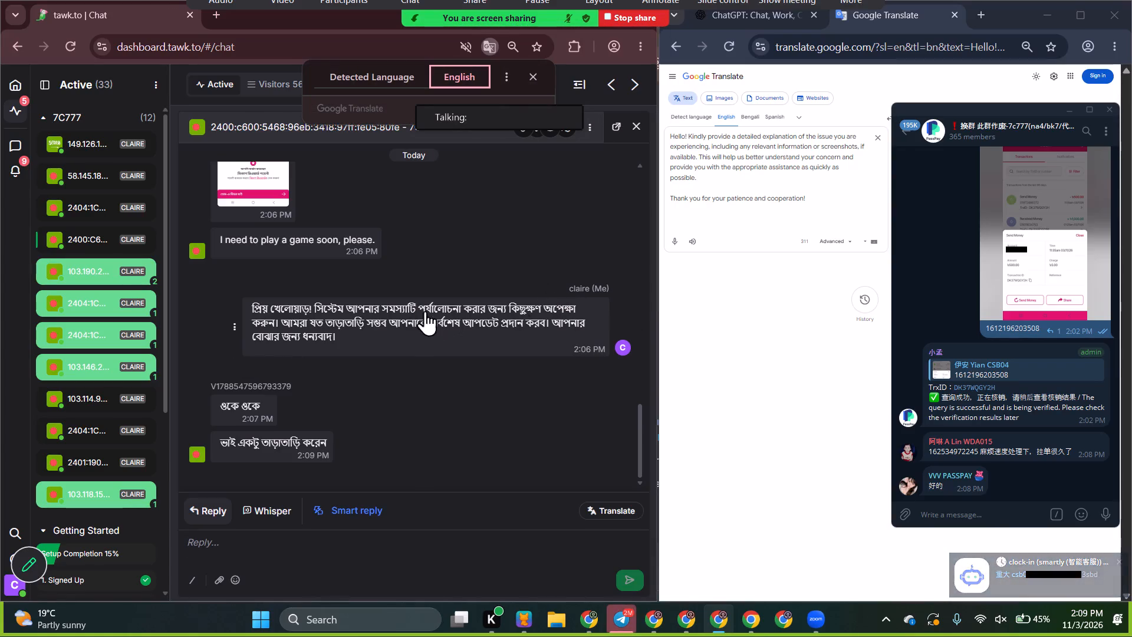
scroll(383, 317, up, 1)
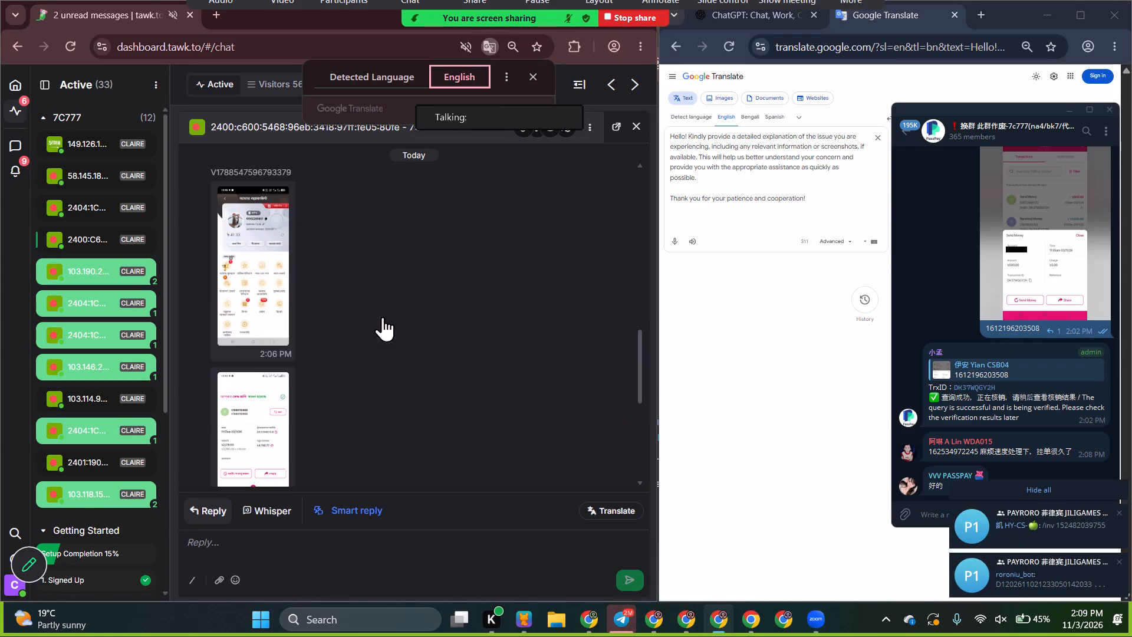
click(271, 278)
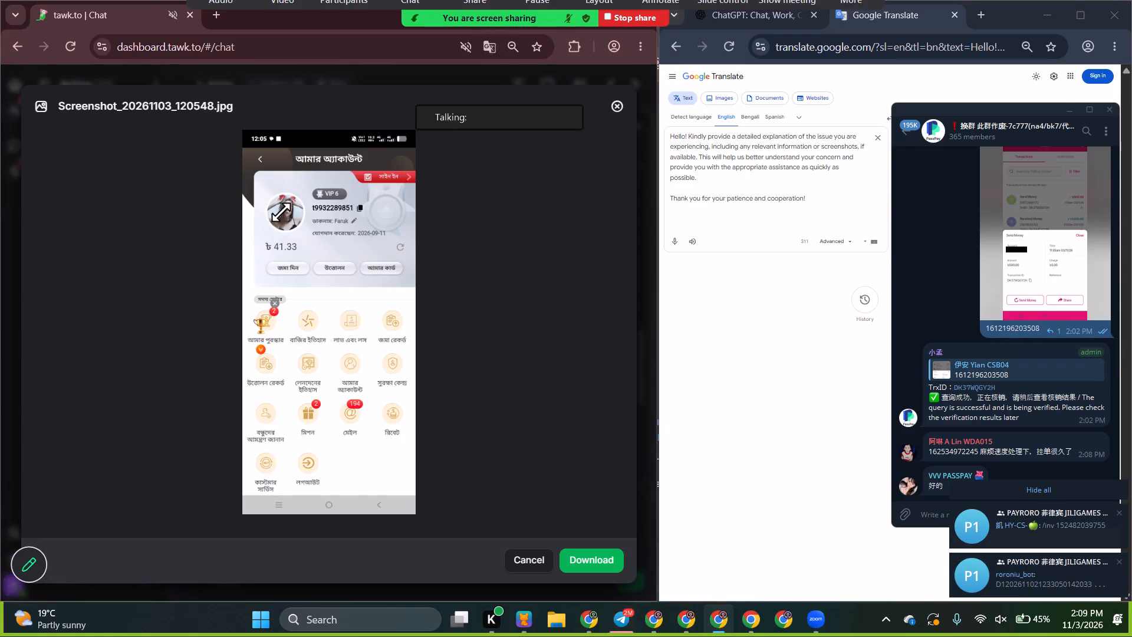
right_click(286, 211)
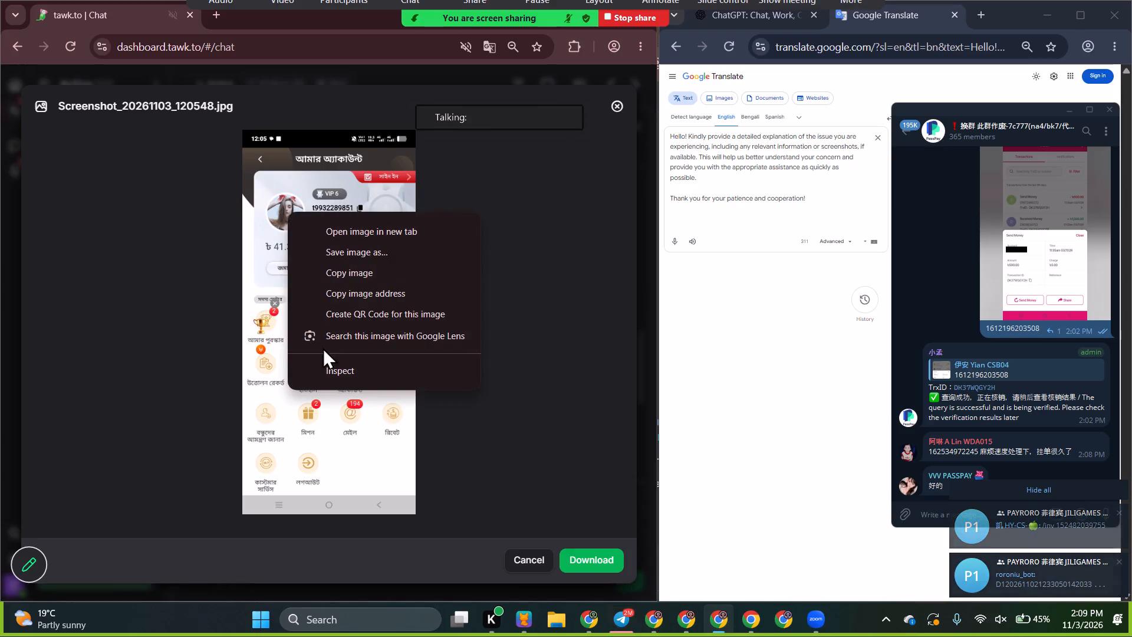
click(331, 342)
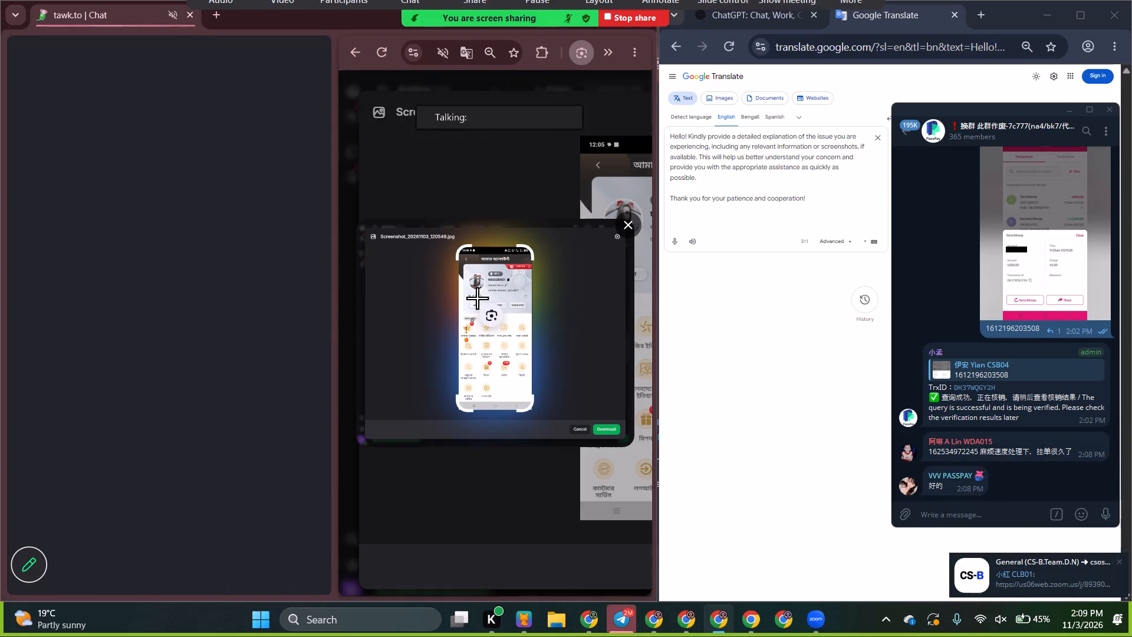
drag(482, 274, 508, 284)
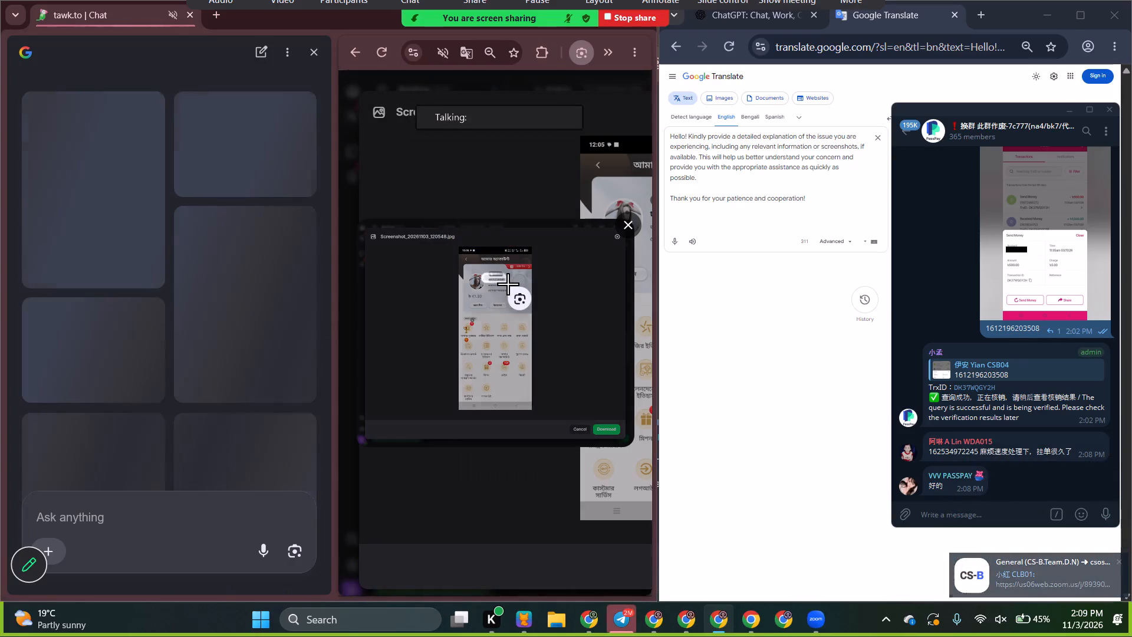
drag(508, 284, 510, 284)
click(538, 307)
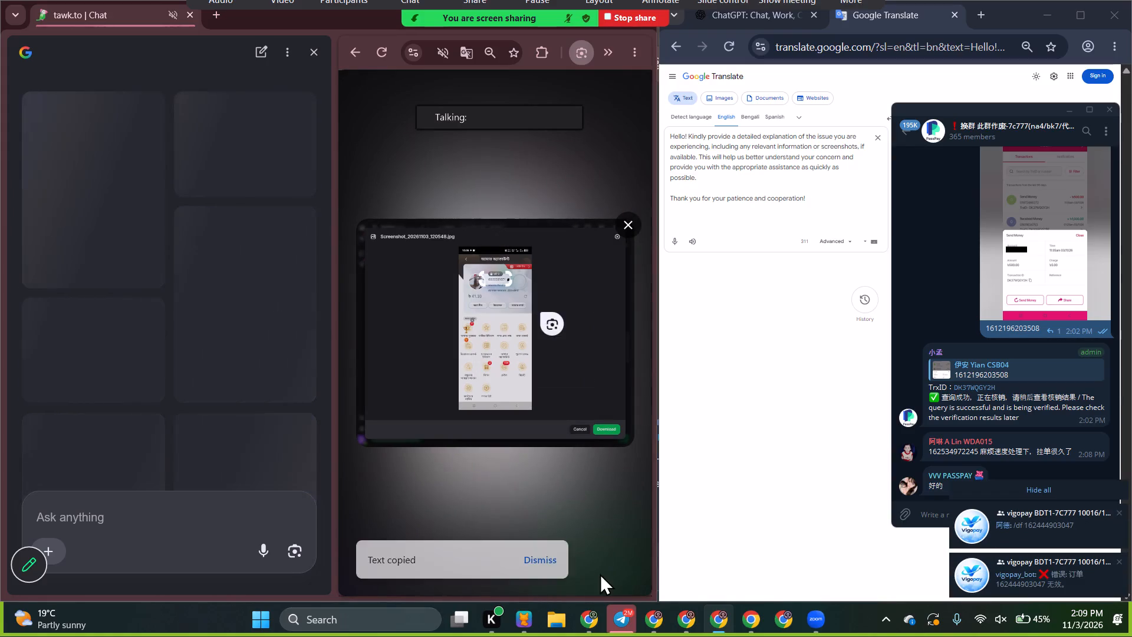
Switch to the 7C777 back office and search for the player by the copied username, correcting its first character to "t".
click(596, 632)
click(758, 86)
double_click(761, 78)
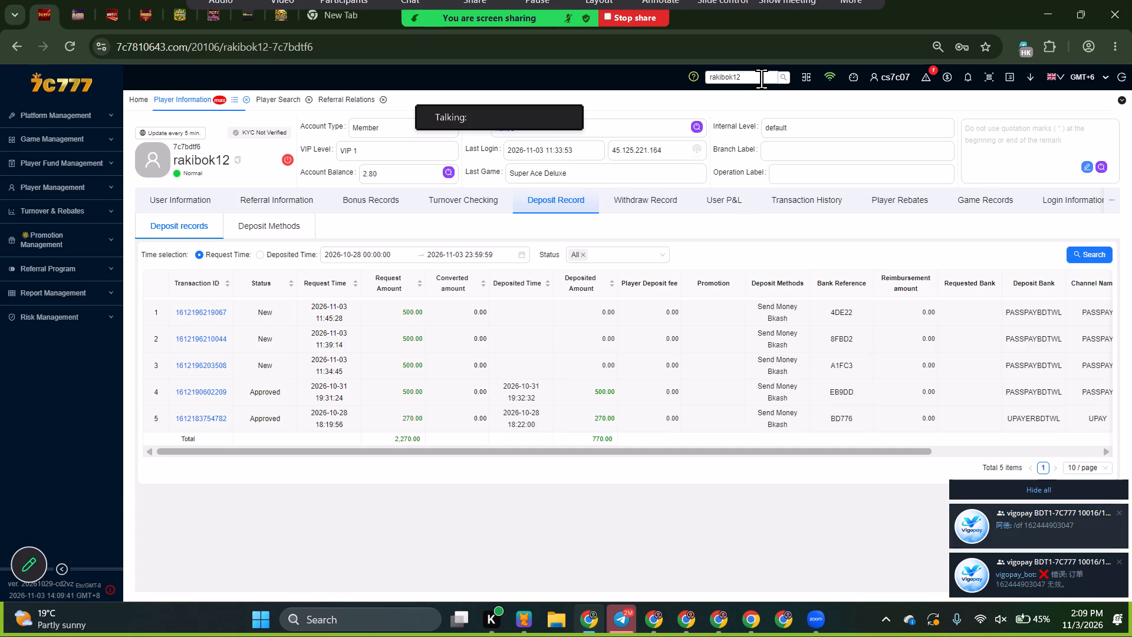
key(ctrl+v)
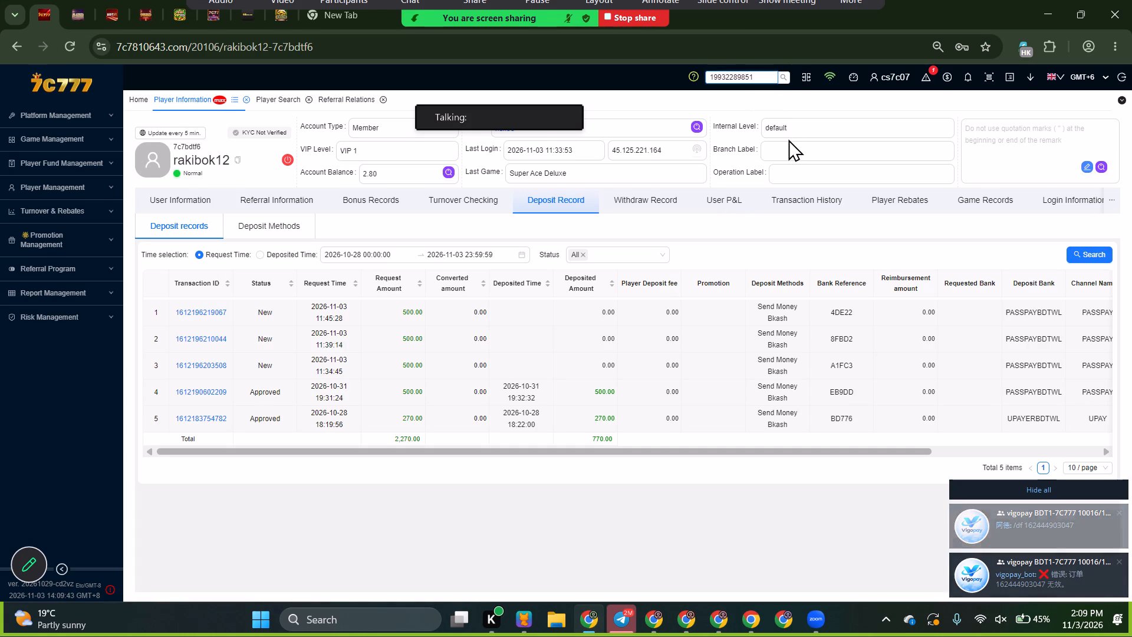
click(714, 78)
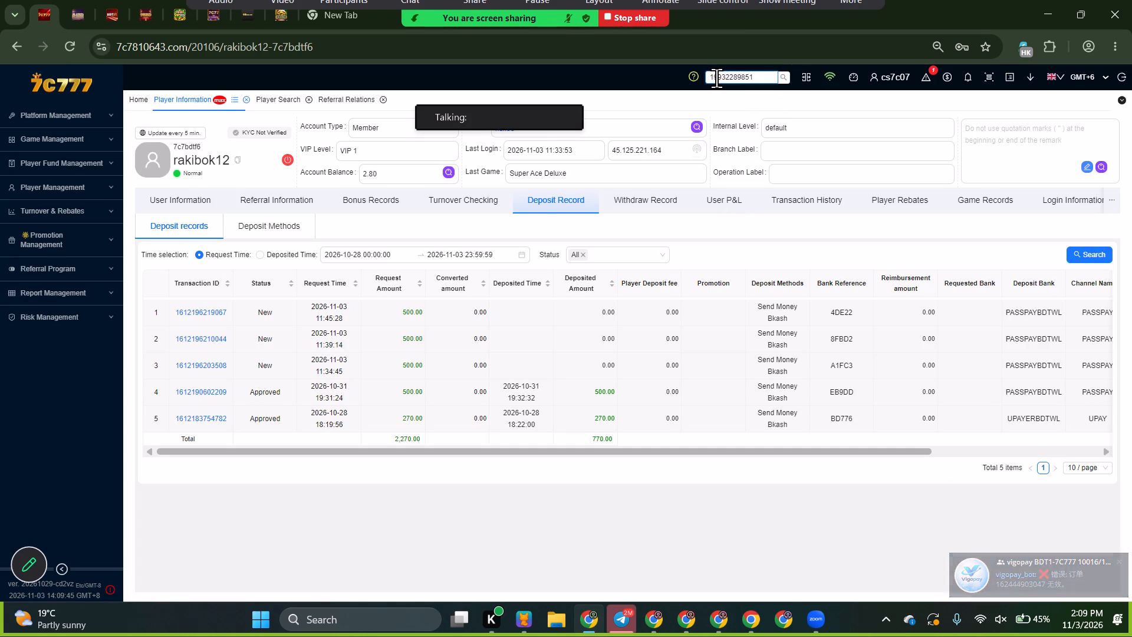
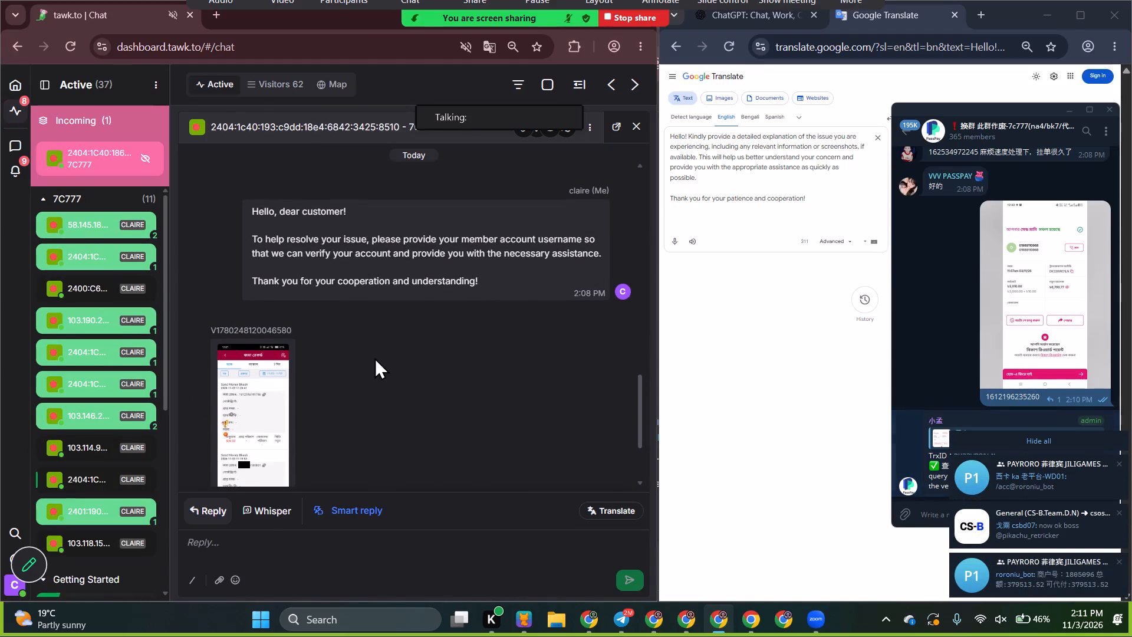
scroll(374, 357, up, 1)
click(248, 406)
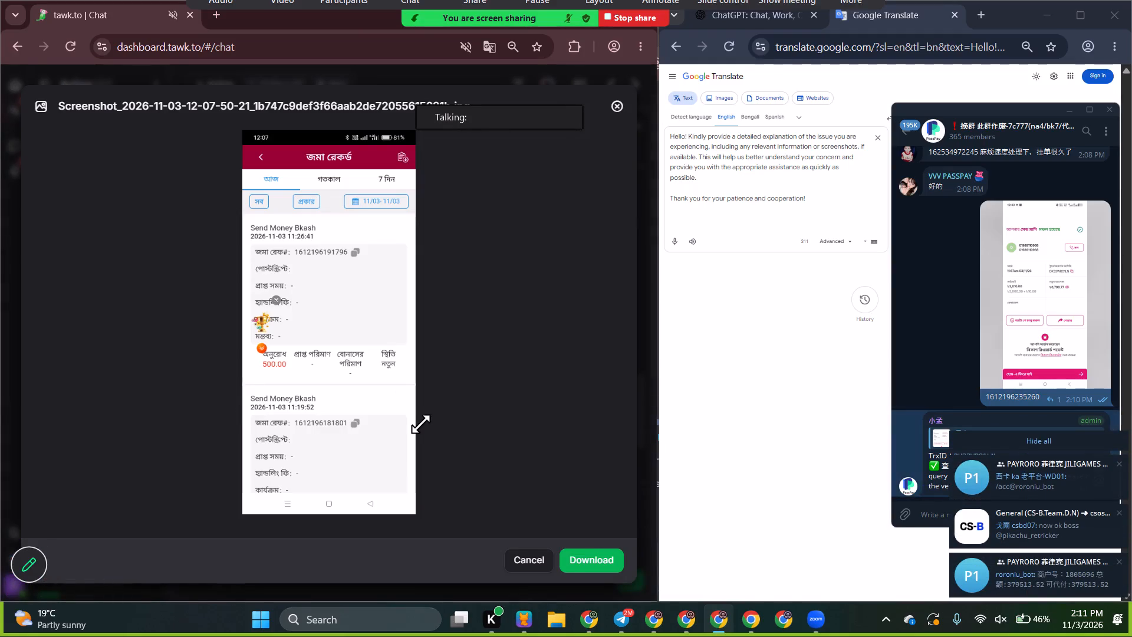
click(504, 554)
click(359, 522)
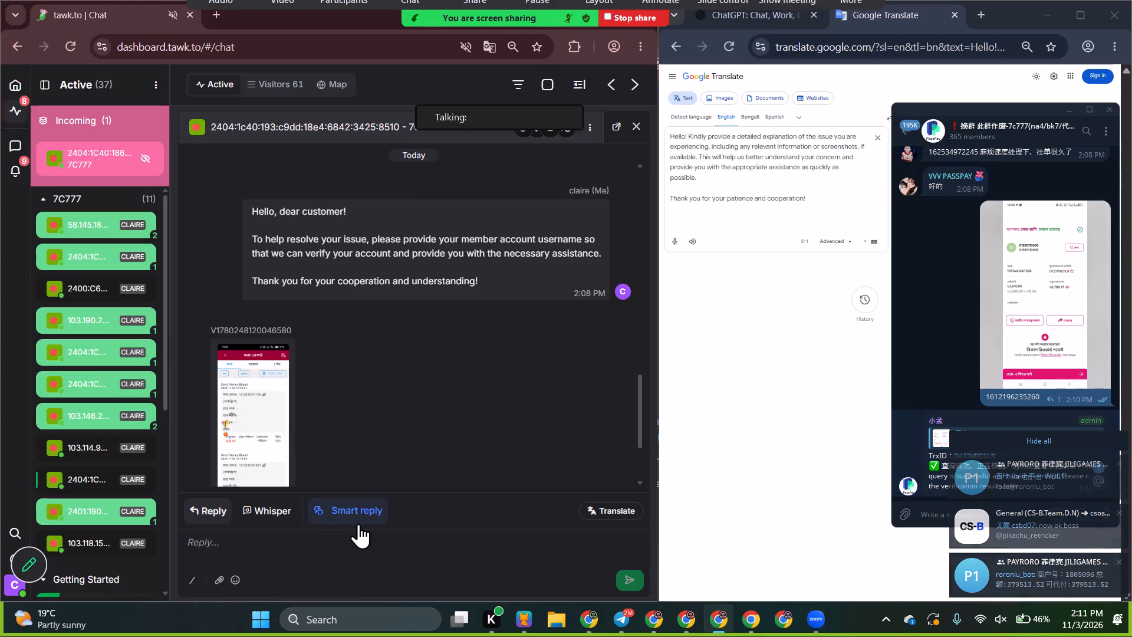
click(344, 543)
text(/ds)
click(356, 512)
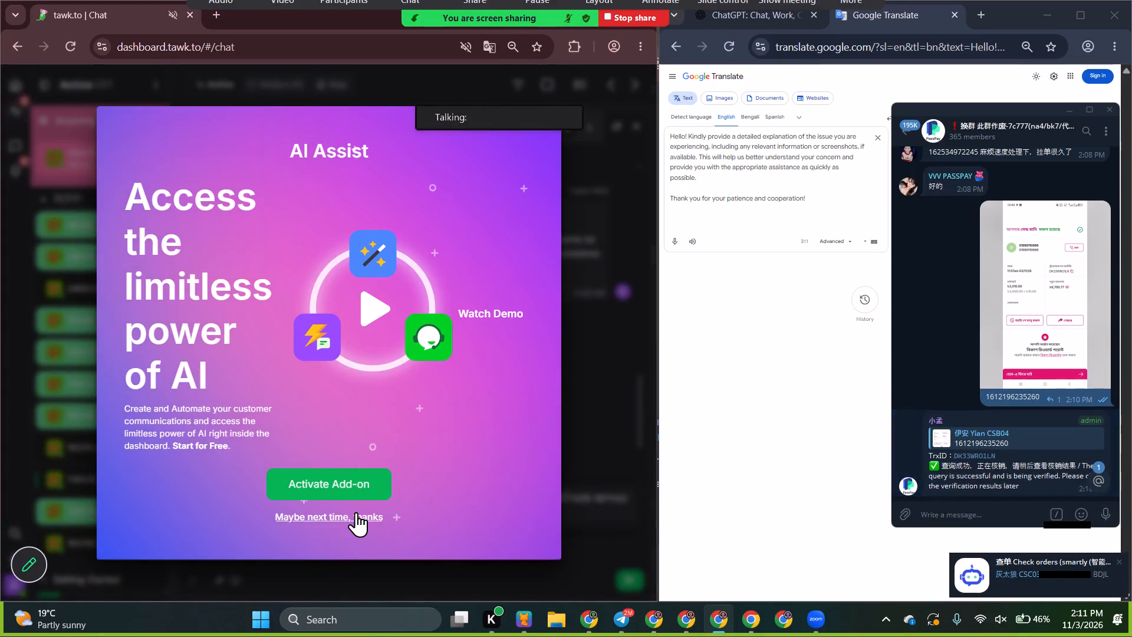
click(334, 540)
key(BackSpace)
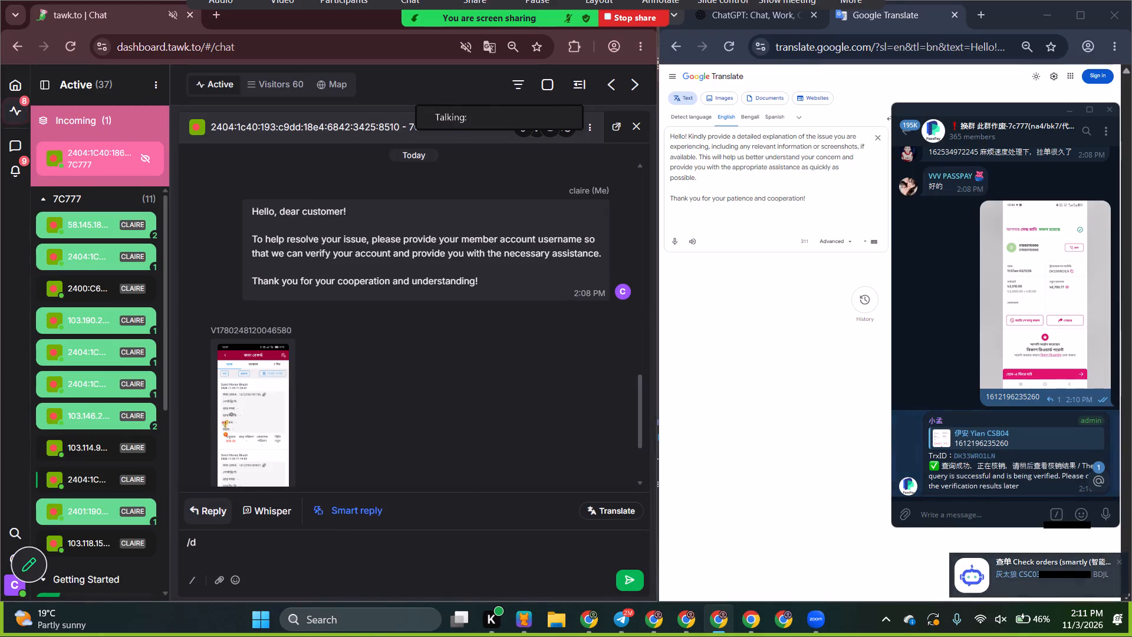
key(r)
key(Return)
key(Return)
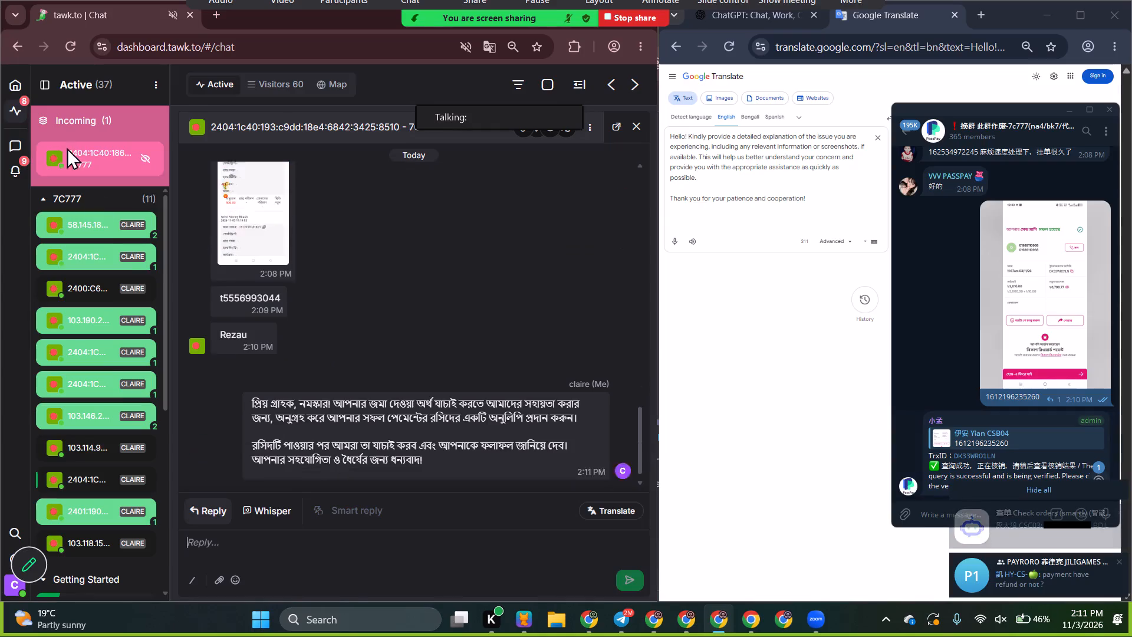
click(136, 421)
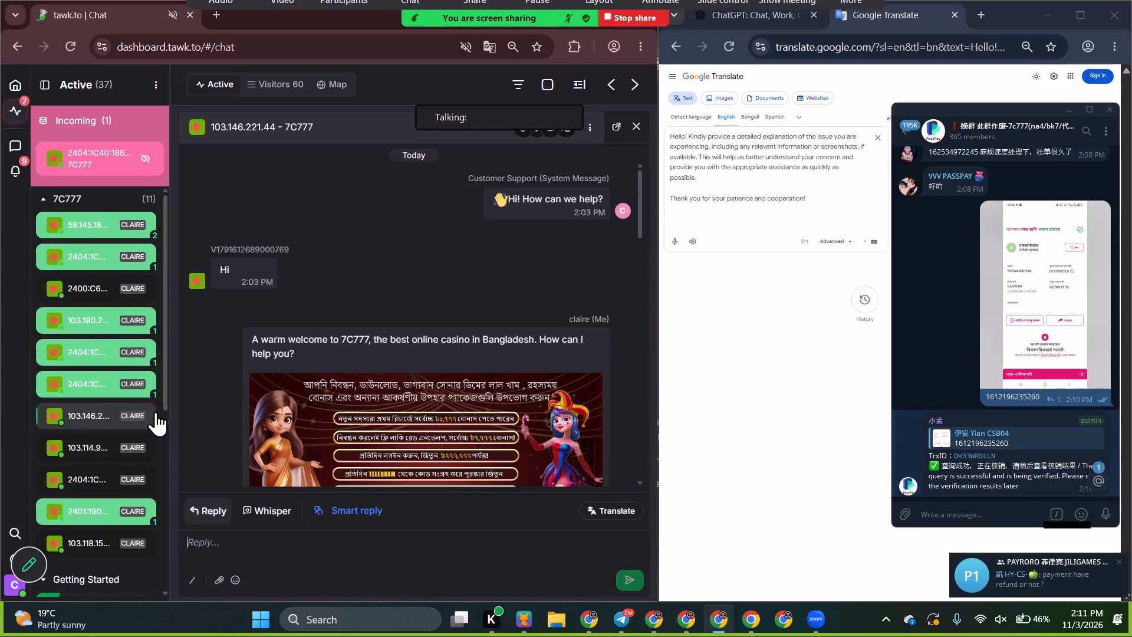
scroll(399, 372, down, 10)
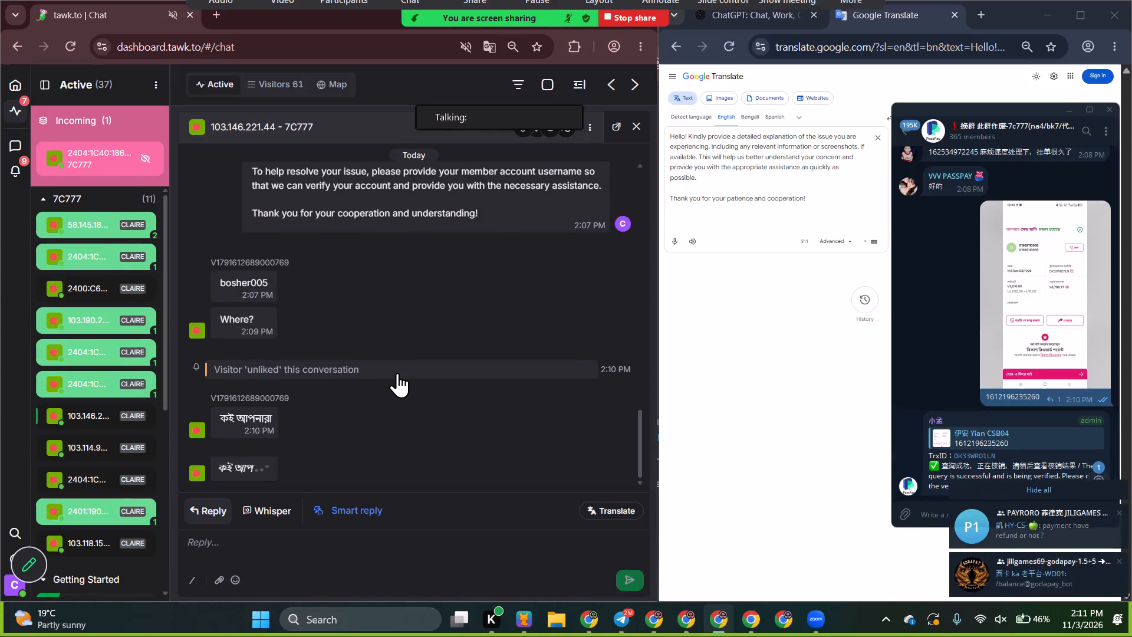
scroll(397, 373, up, 2)
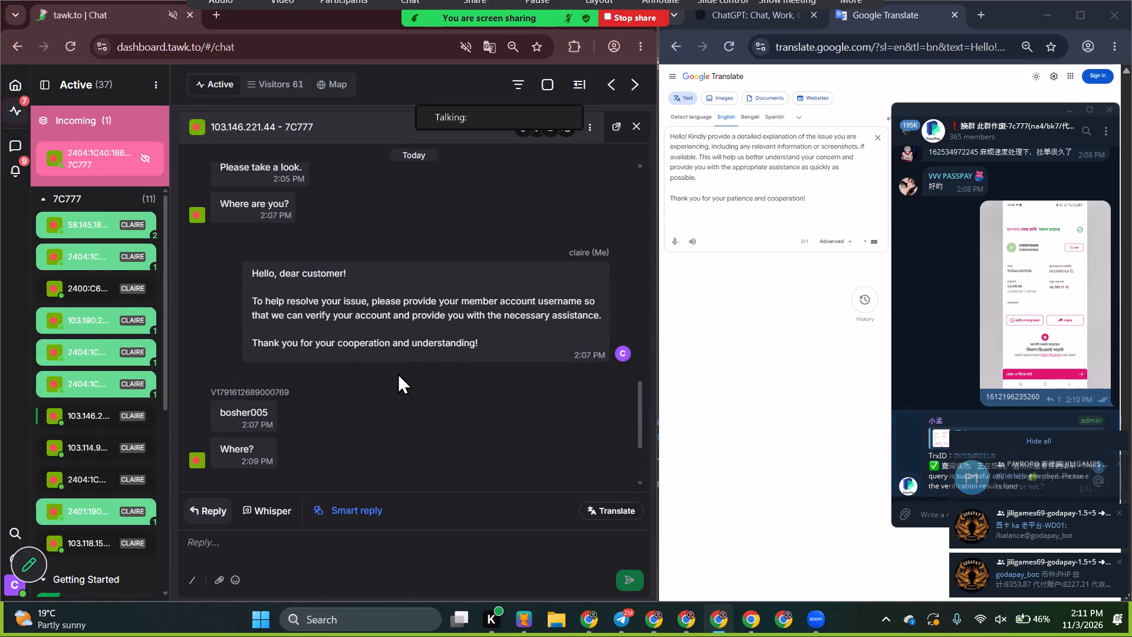
scroll(397, 373, up, 1)
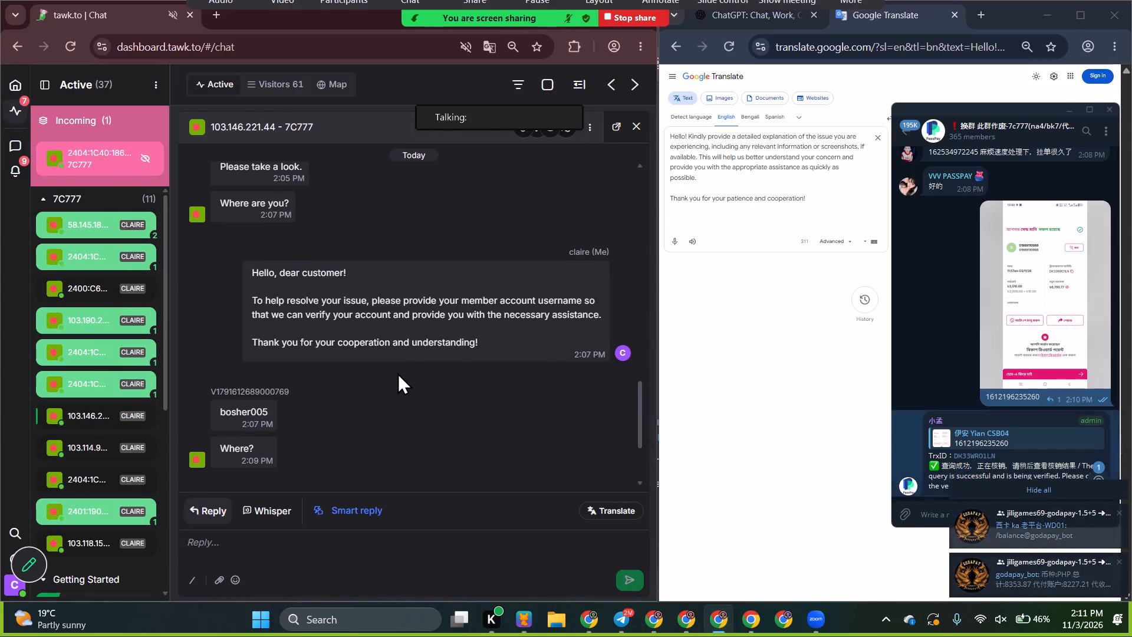
text(/wait4)
key(Return)
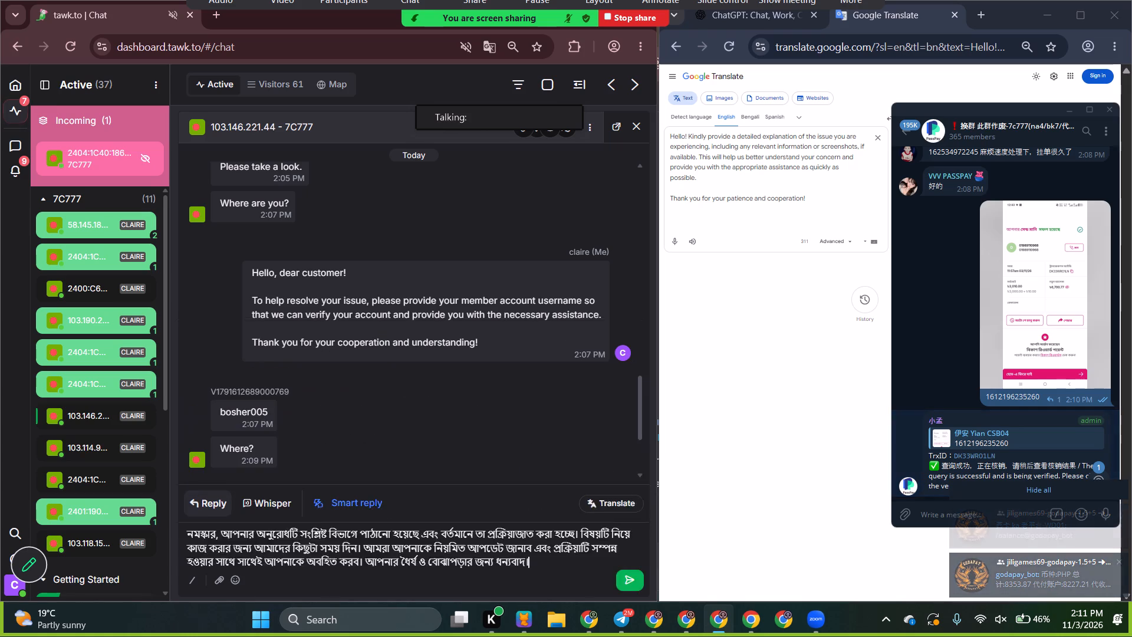
key(Return)
scroll(231, 199, up, 1)
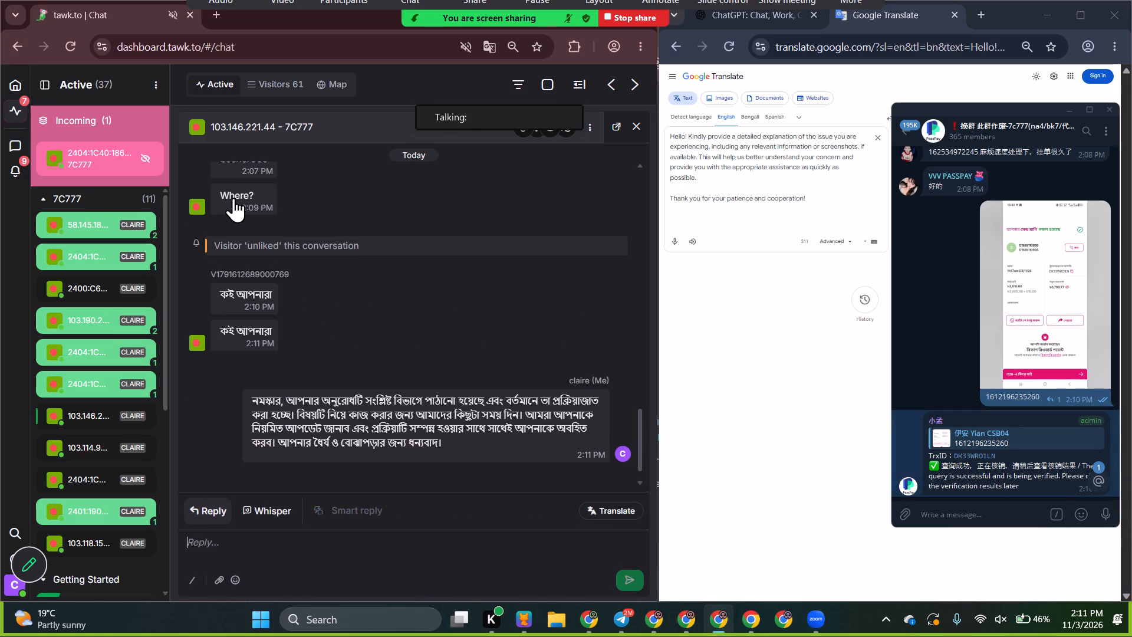
scroll(233, 198, up, 2)
Join the incoming 2404:1c40:186… chat and send the "/he" welcome canned reply.
click(75, 157)
click(443, 513)
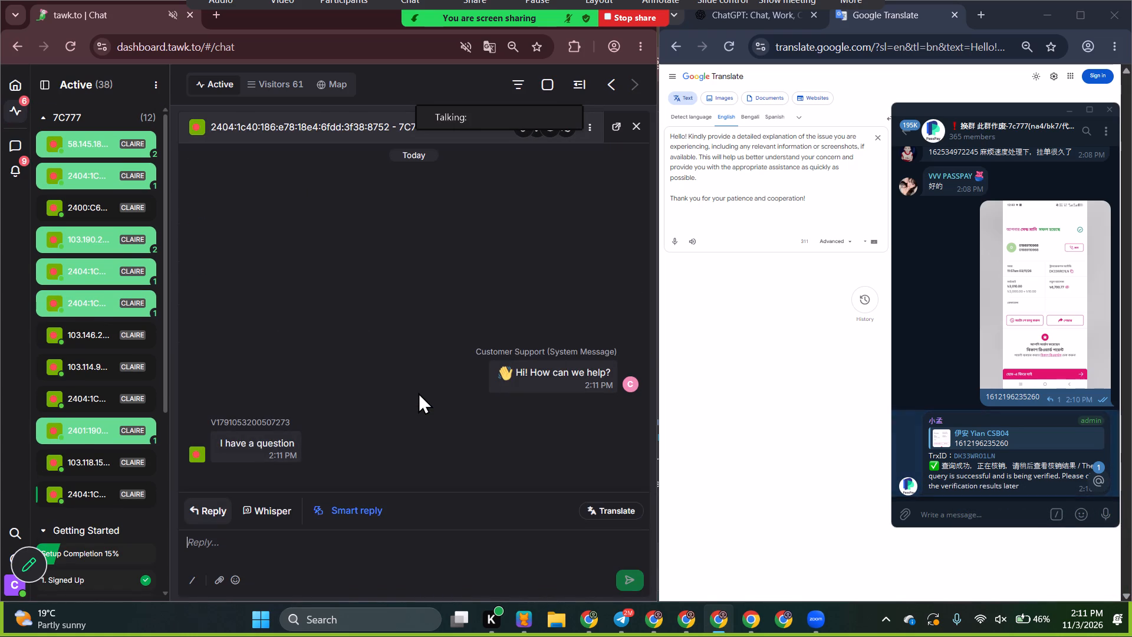
text(/he)
key(Return)
key(Return)
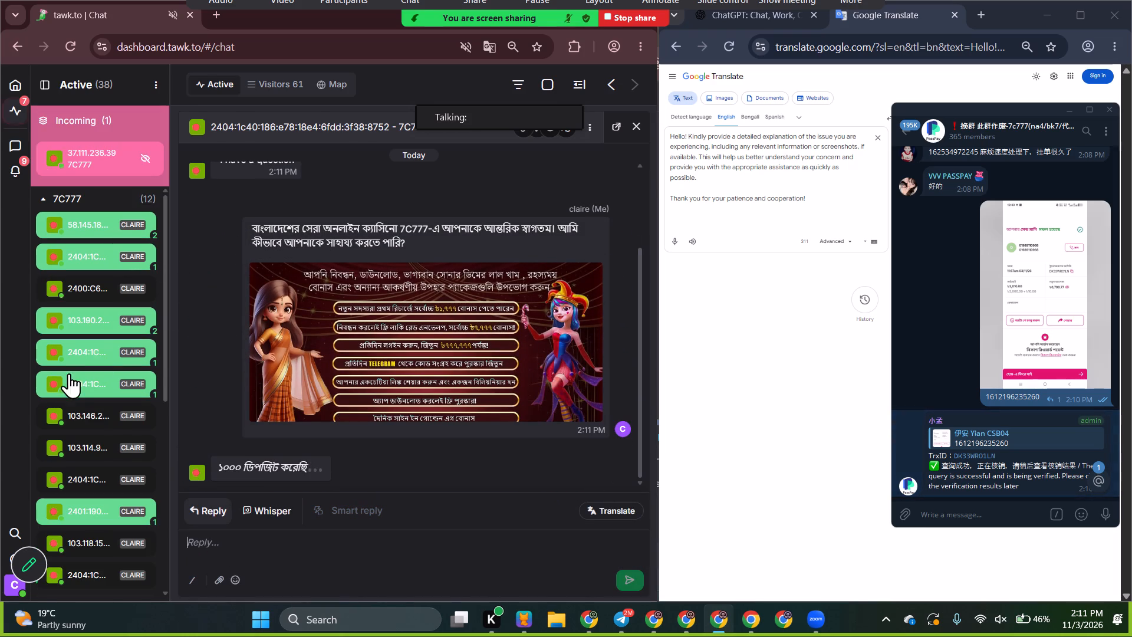
click(97, 413)
scroll(309, 336, up, 2)
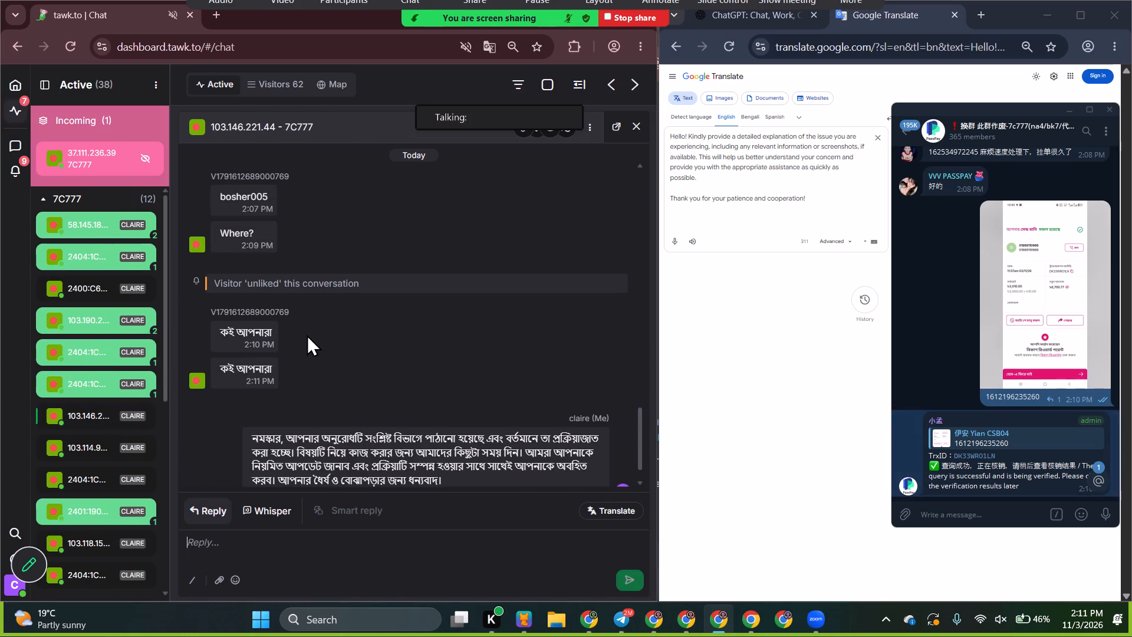
scroll(307, 334, up, 3)
scroll(288, 326, down, 1)
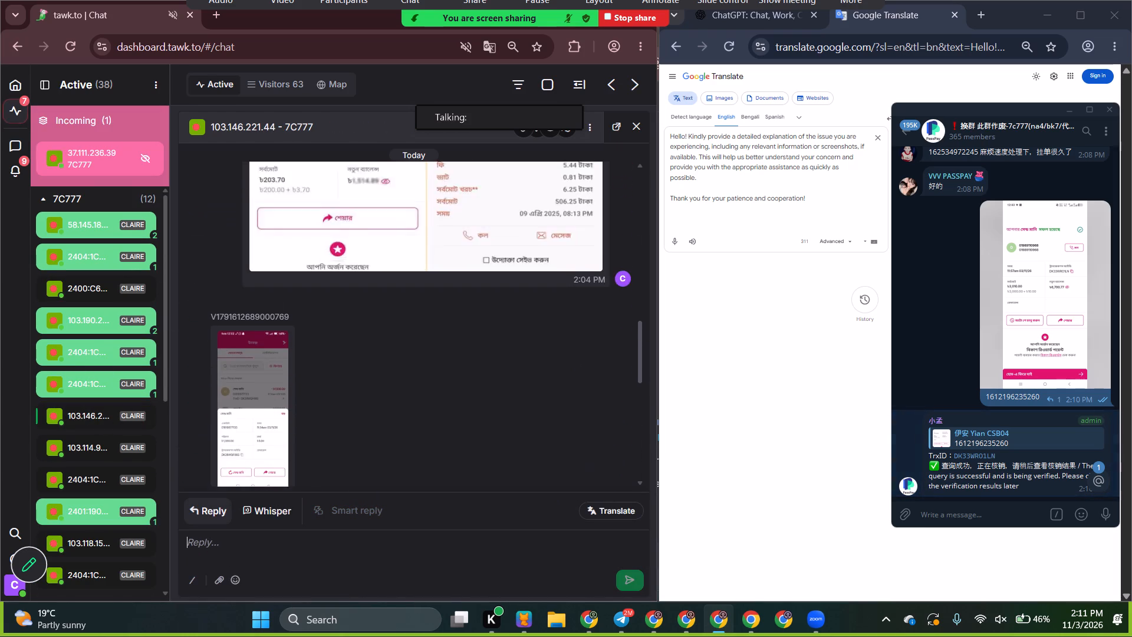
scroll(266, 291, down, 1)
scroll(259, 304, up, 1)
scroll(261, 222, up, 1)
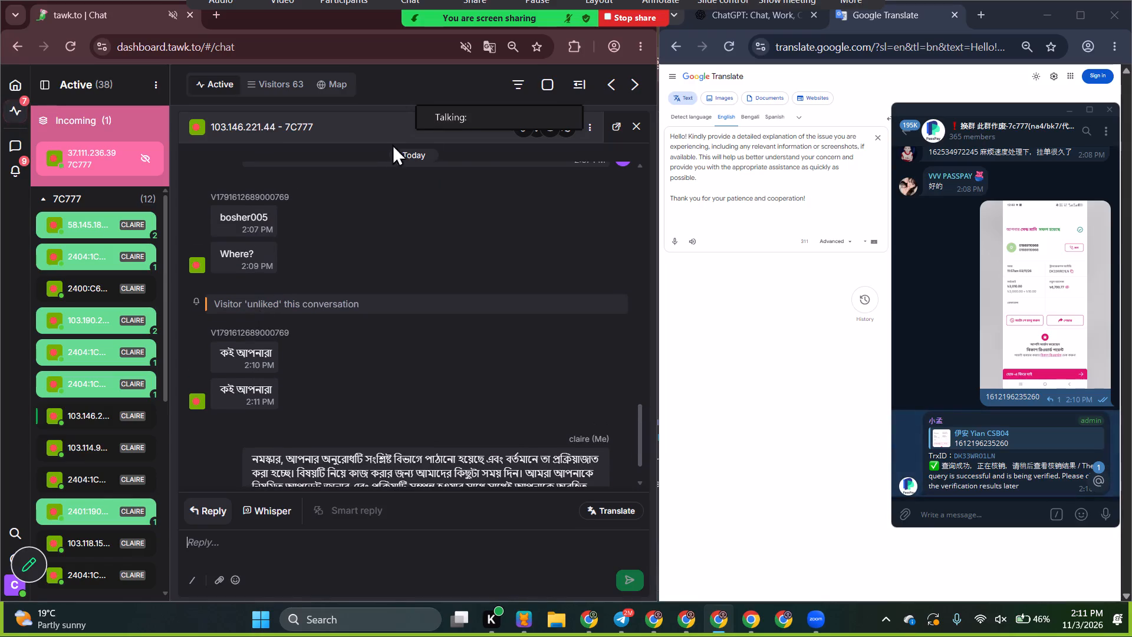
click(488, 47)
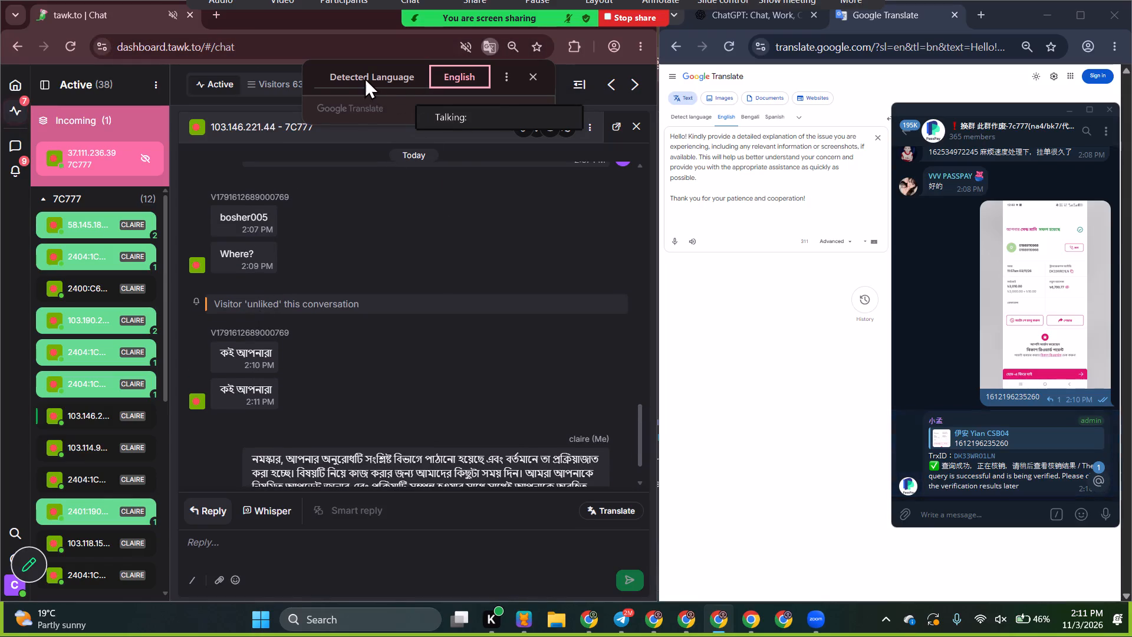
click(364, 77)
double_click(233, 216)
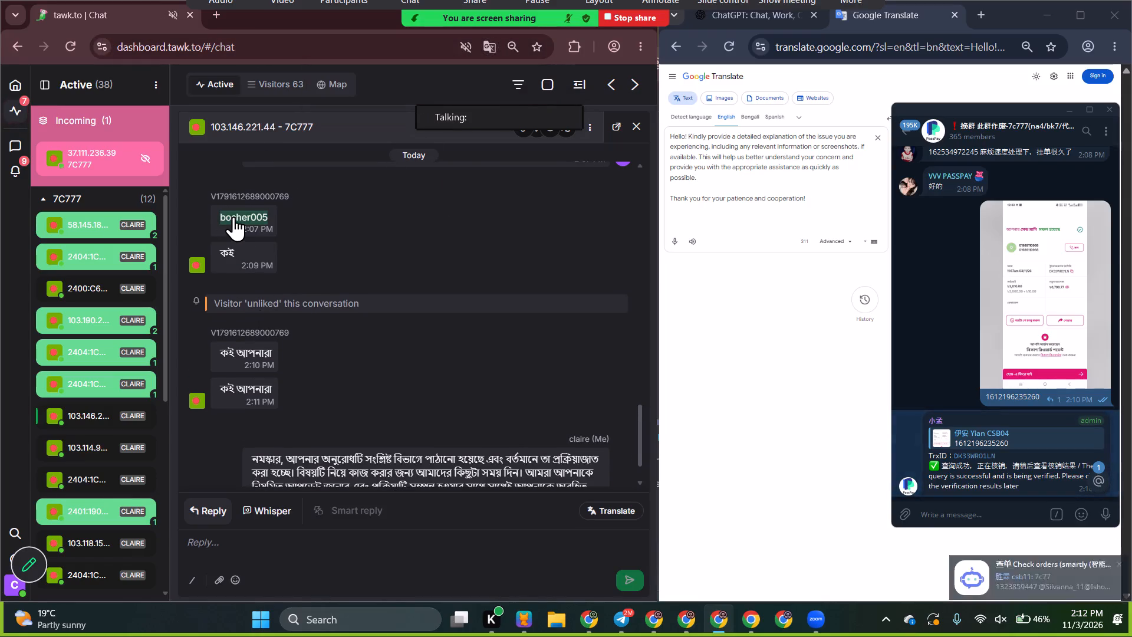
key(ctrl+c)
scroll(269, 230, up, 4)
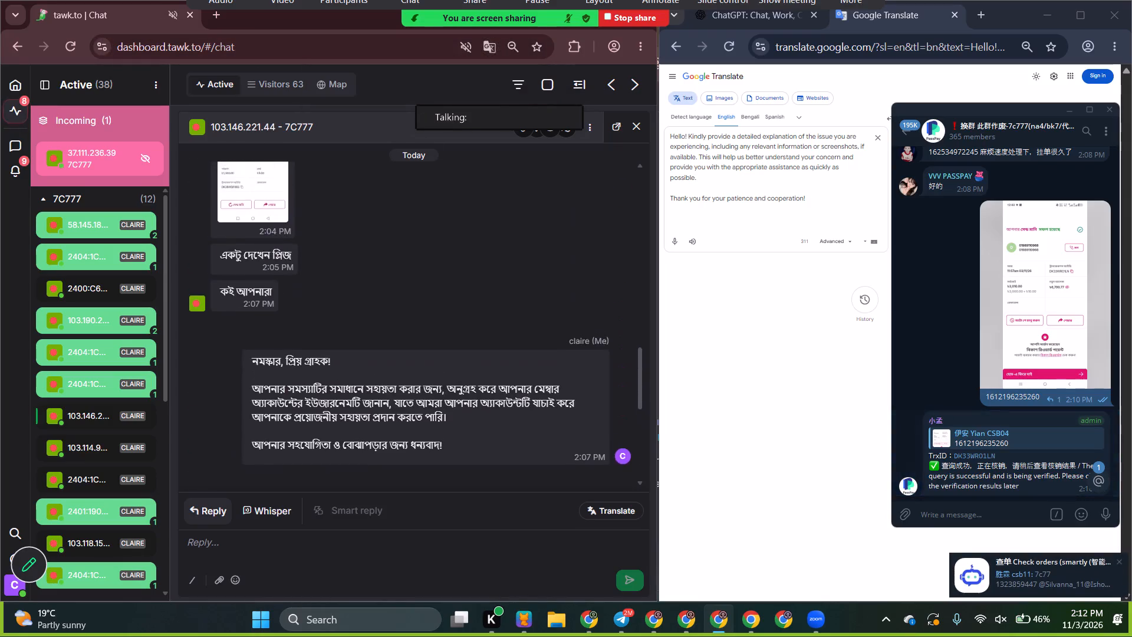
scroll(263, 221, up, 1)
click(256, 212)
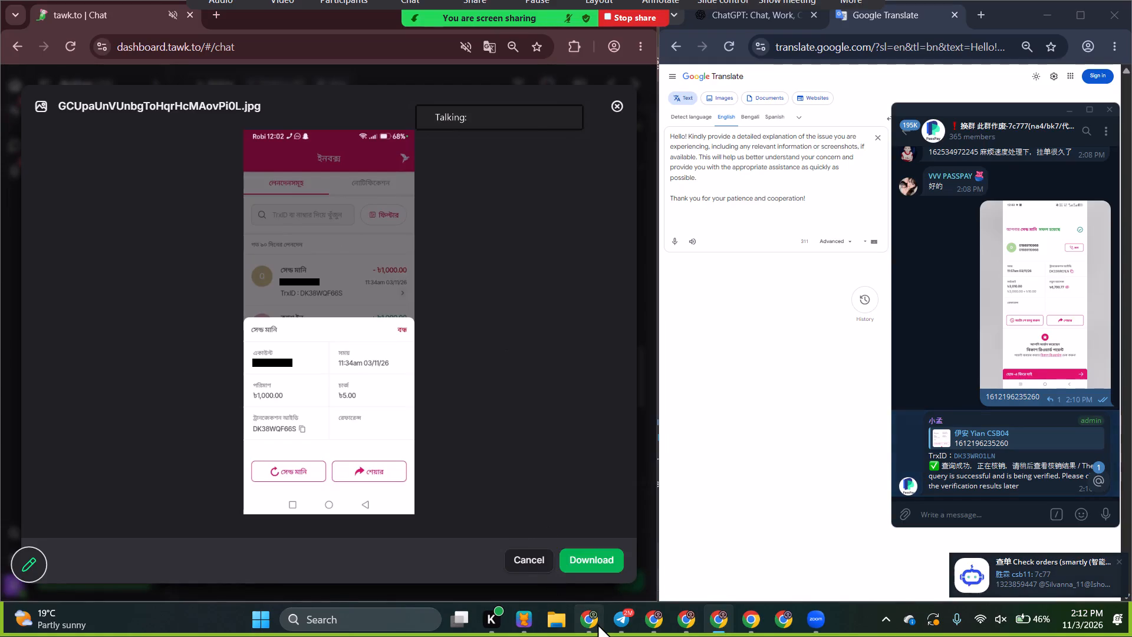
Switch to the 7C777 back office and search for the player by the copied username.
click(597, 623)
click(737, 88)
double_click(741, 79)
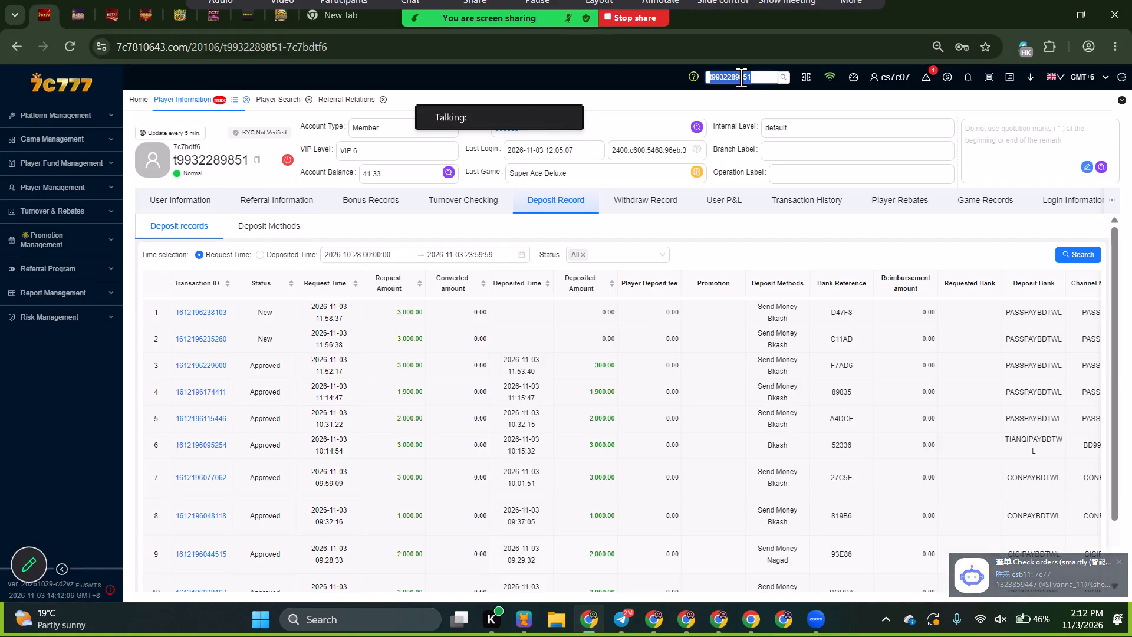
key(ctrl+v)
key(Return)
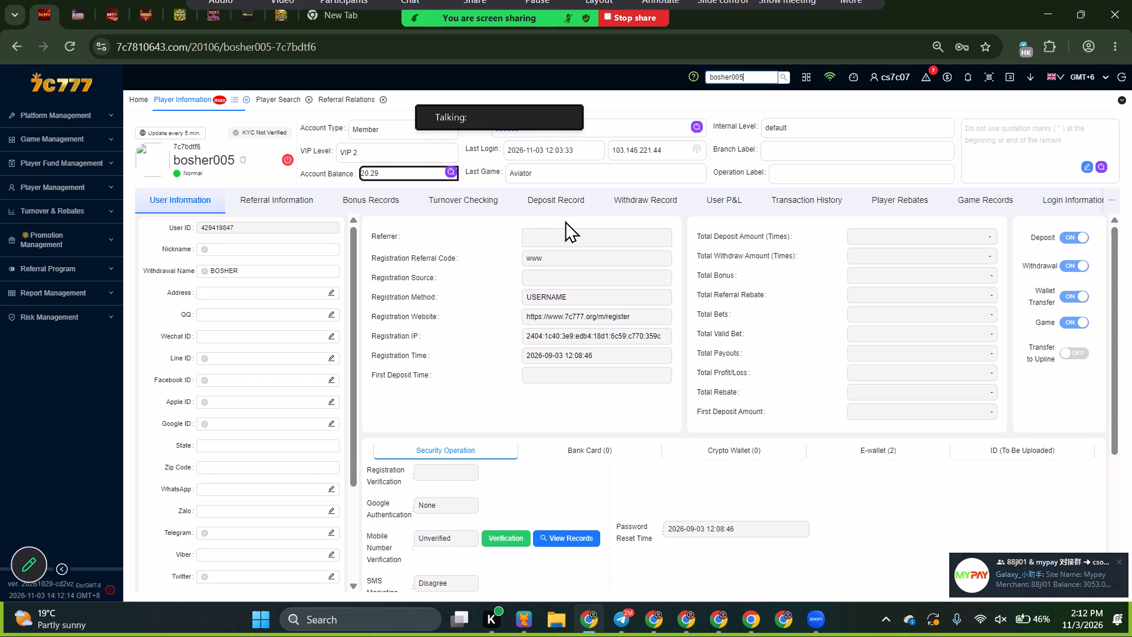
Load the player's deposit records, recheck the receipt in the chat, and select the transaction ID of the 1,000.00 deposit requested at 11:34:10.
click(561, 199)
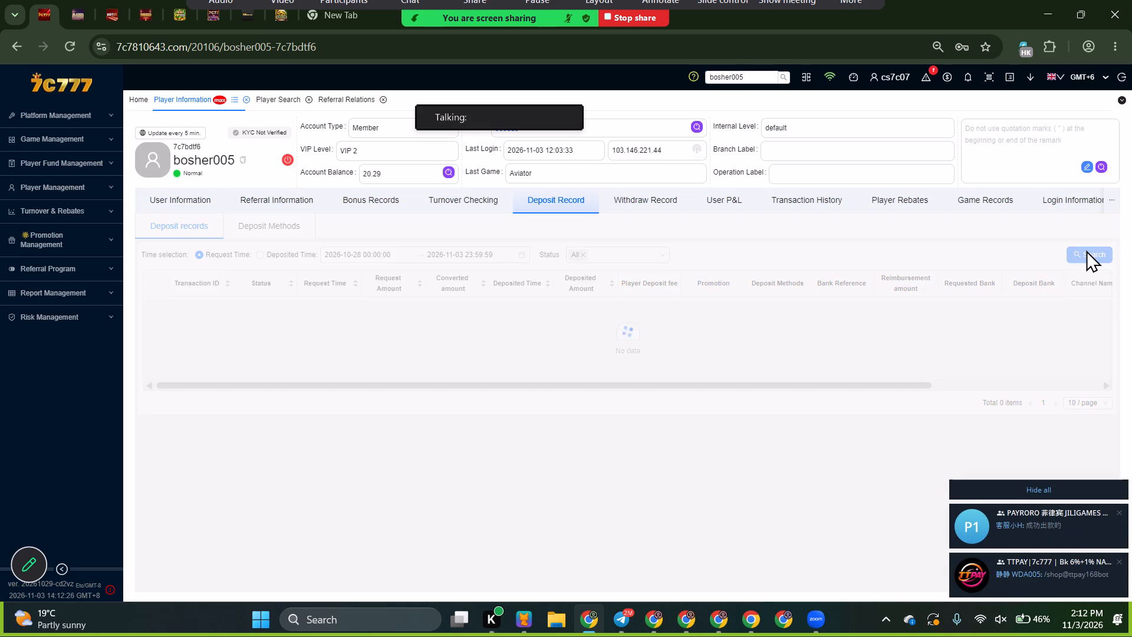
click(1086, 250)
click(1086, 250)
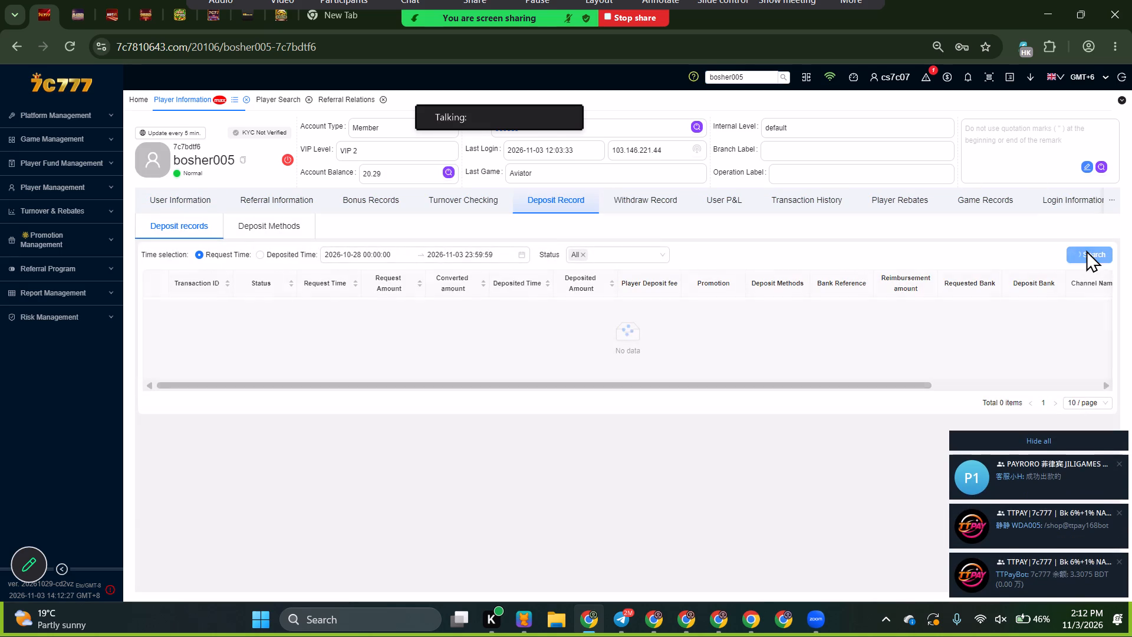
click(1042, 8)
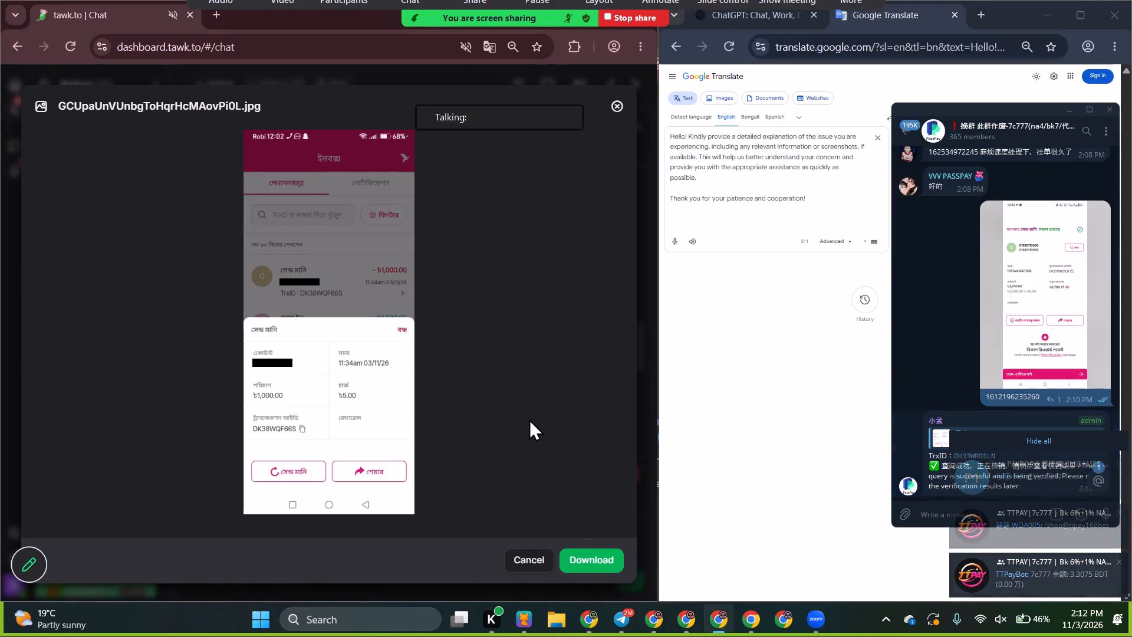
click(595, 616)
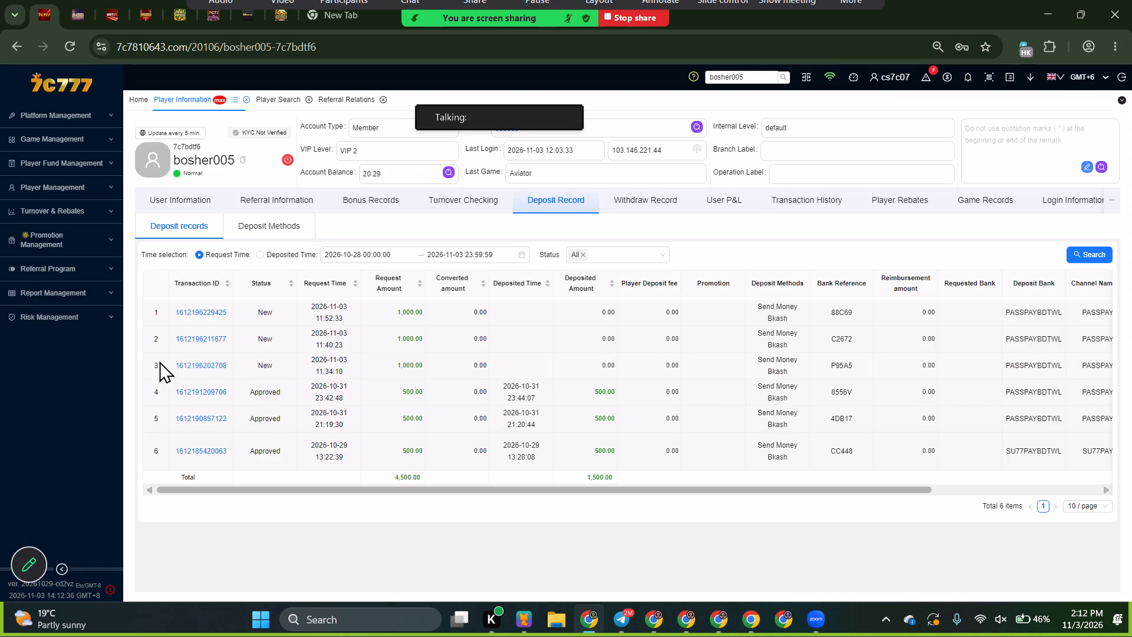
drag(166, 361, 228, 367)
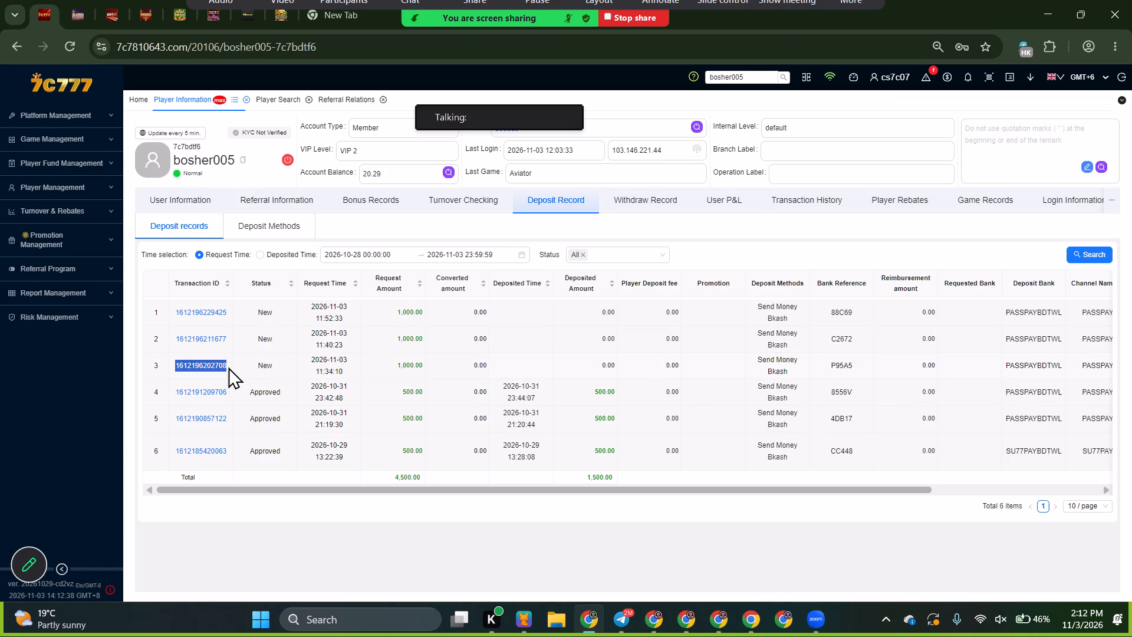
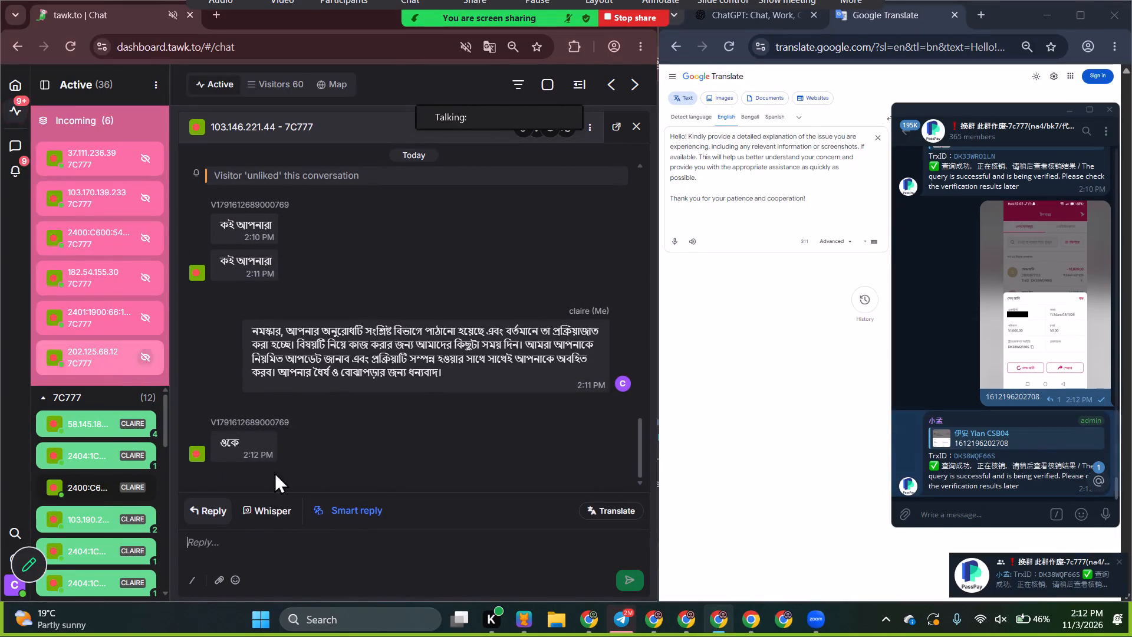
text(/ds)
key(Return)
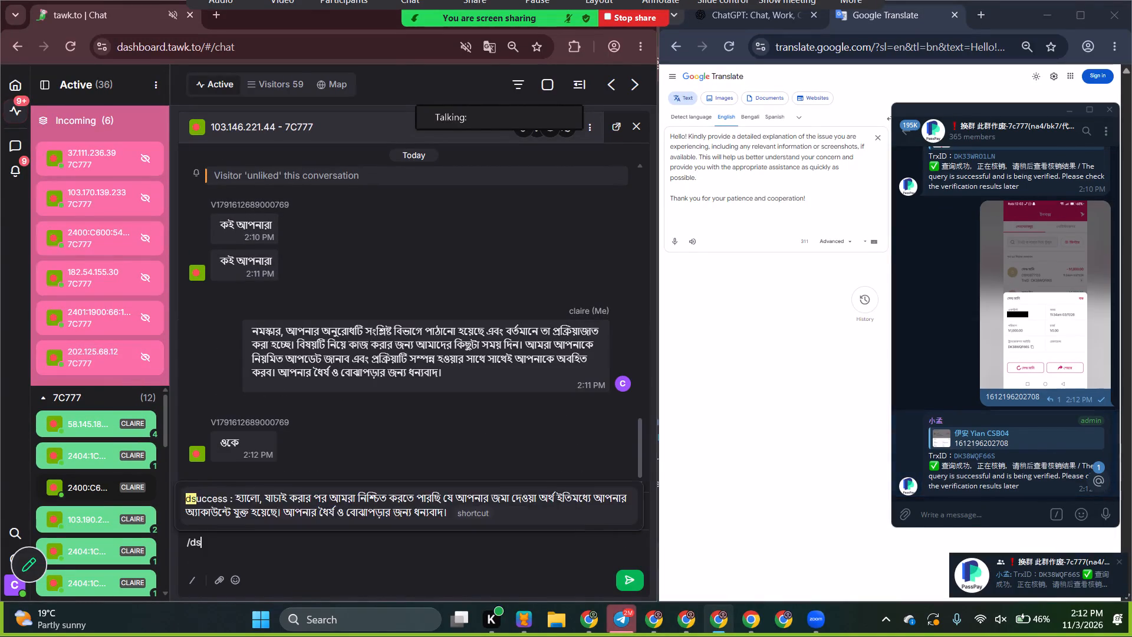
key(Return)
click(111, 371)
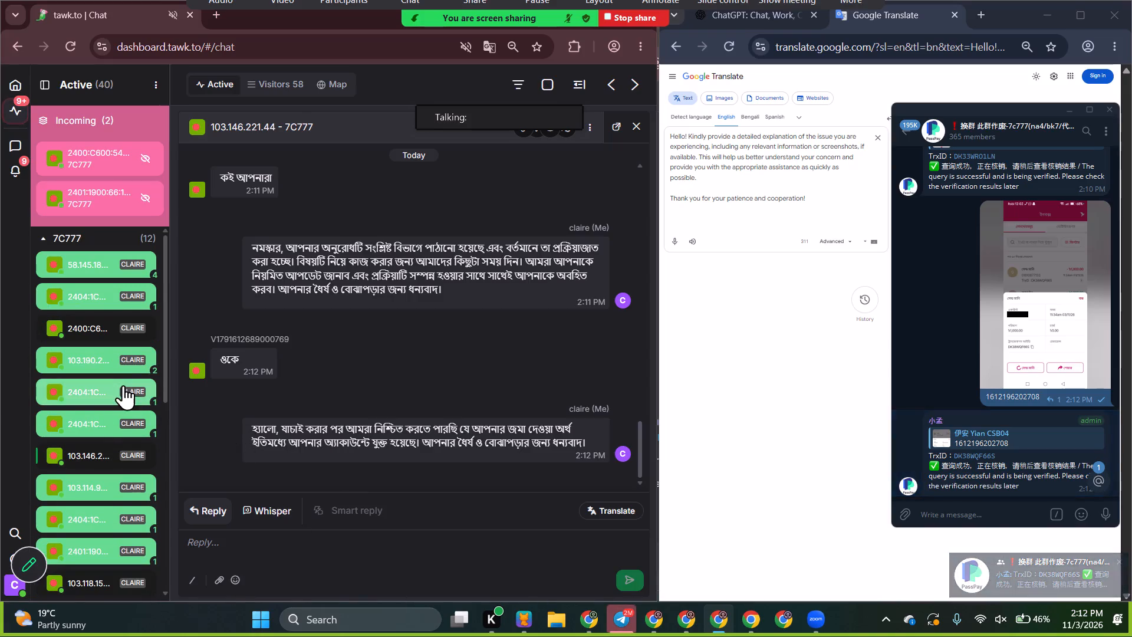
click(120, 355)
scroll(337, 362, down, 8)
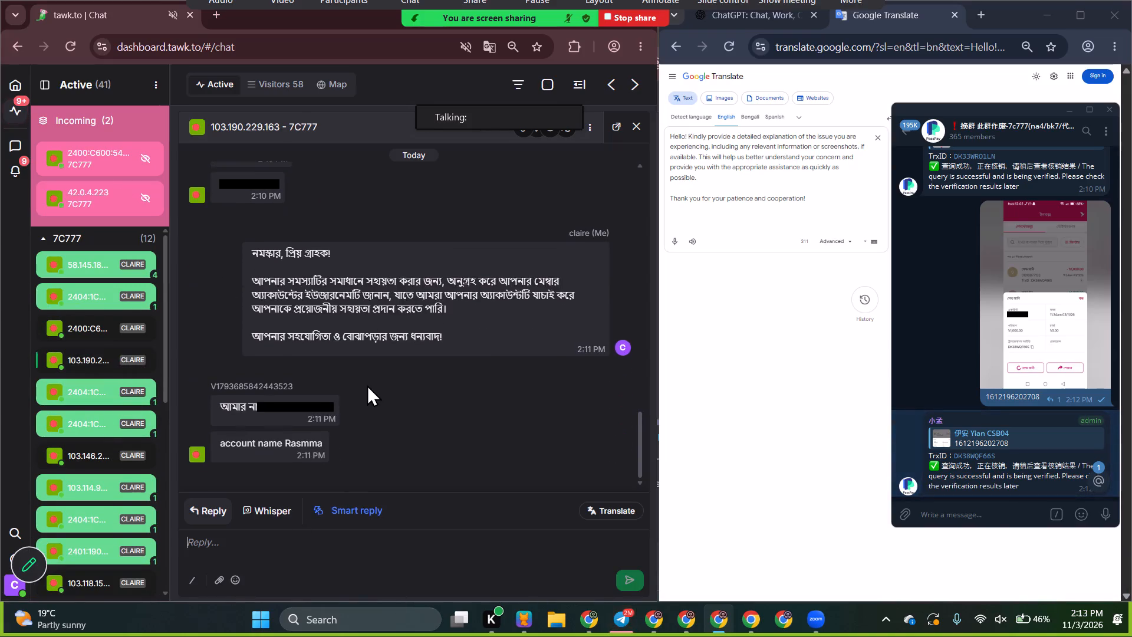
scroll(367, 385, down, 4)
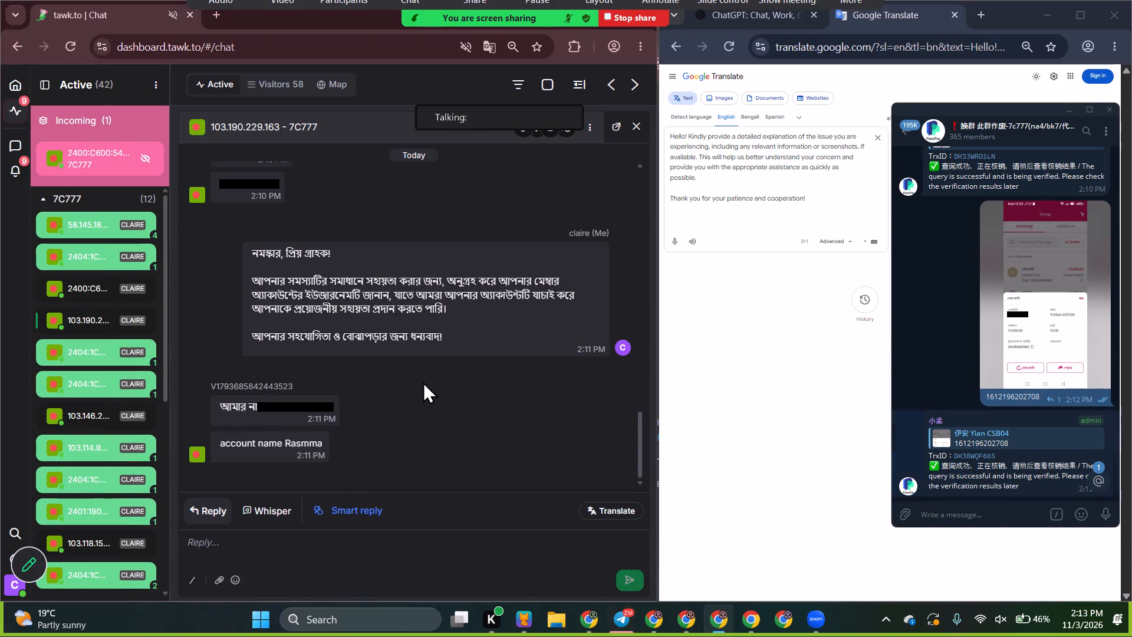
text(/wai)
key(Return)
key(Return)
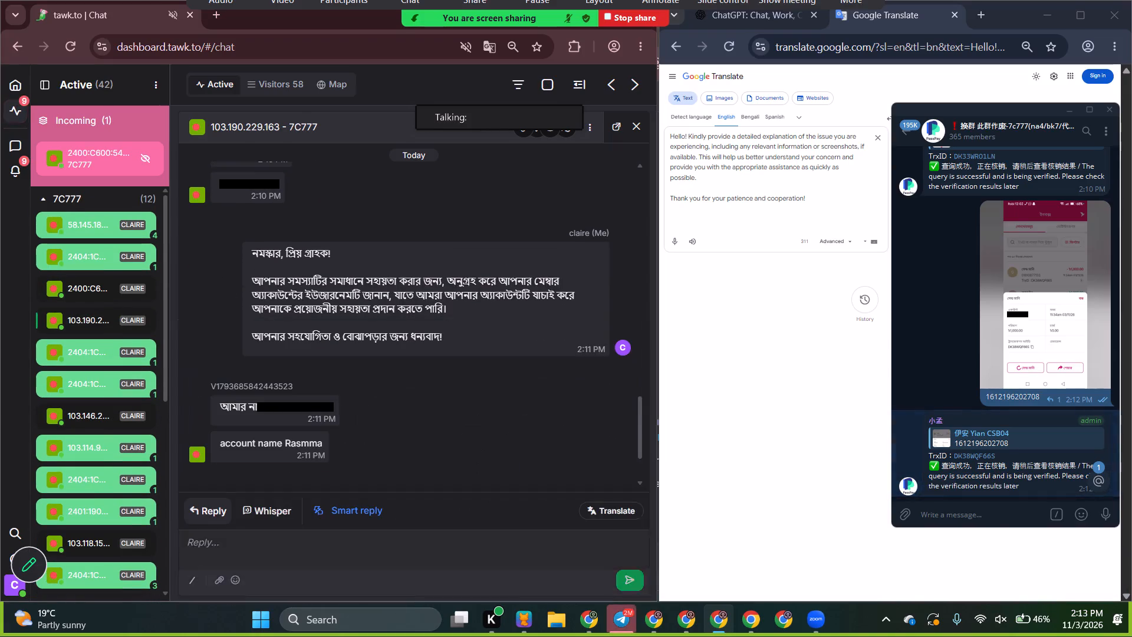
click(95, 160)
click(337, 462)
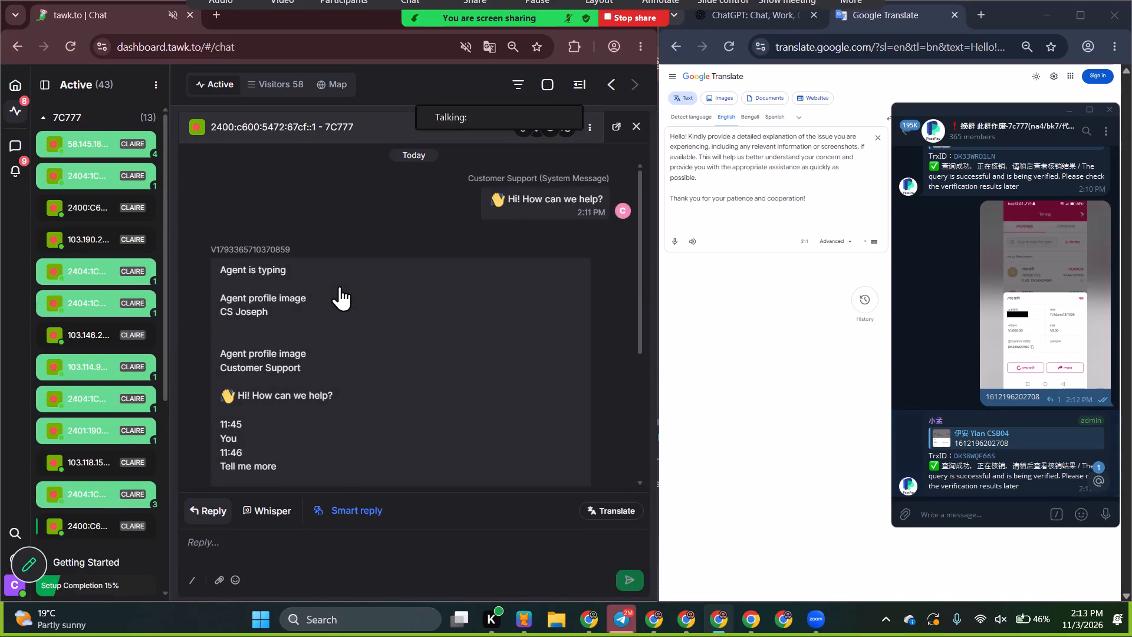
text(/he)
key(Return)
key(Return)
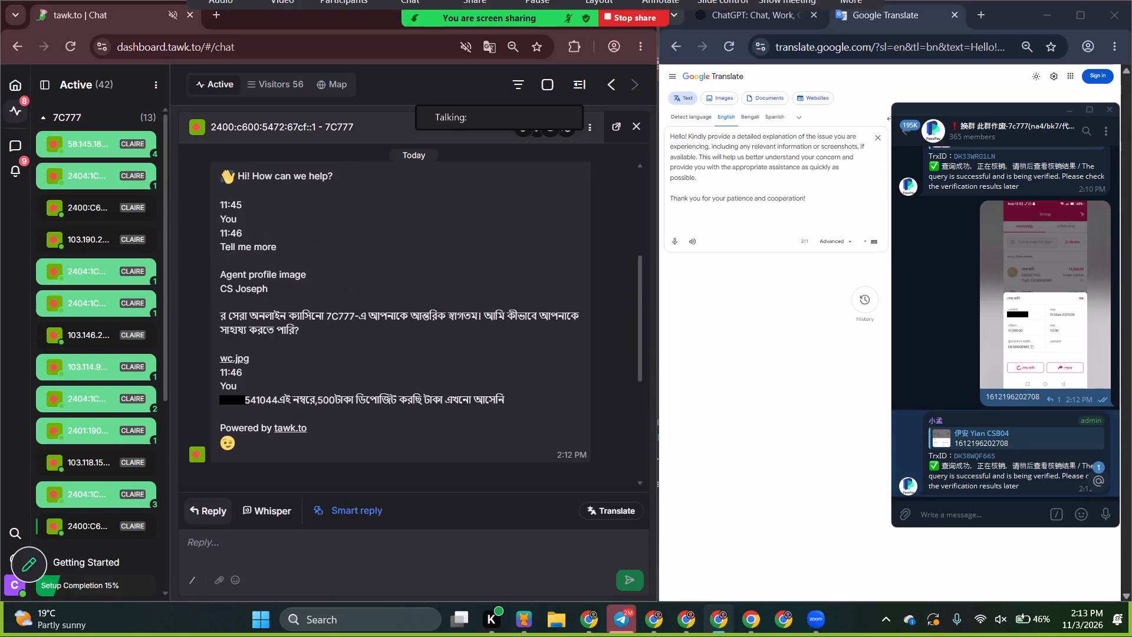
click(96, 145)
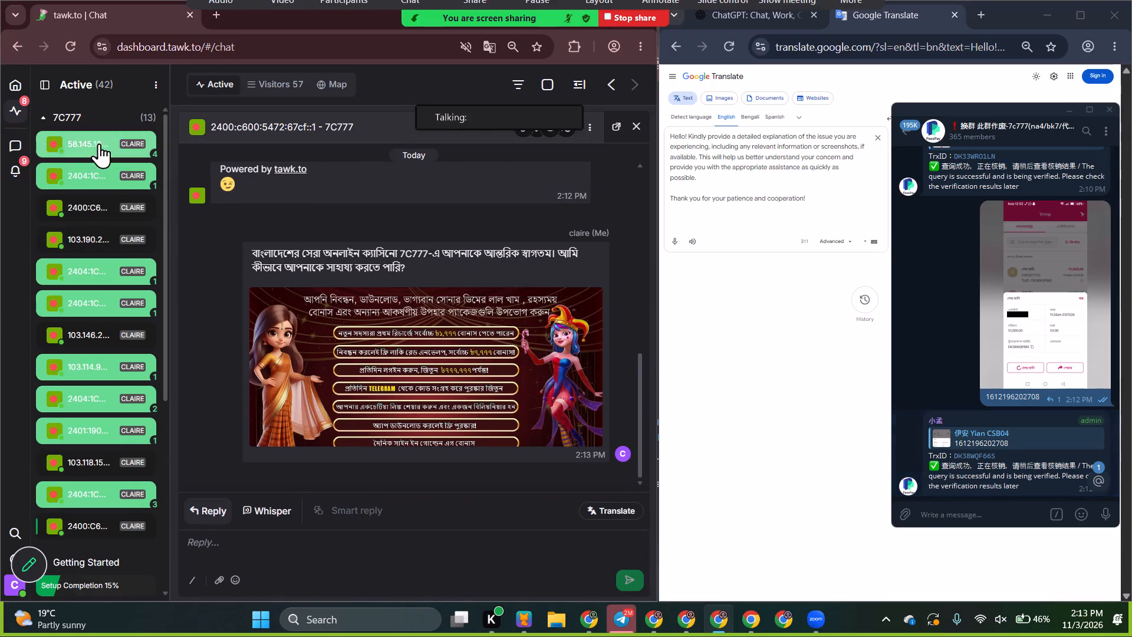
scroll(343, 314, down, 12)
scroll(344, 339, up, 1)
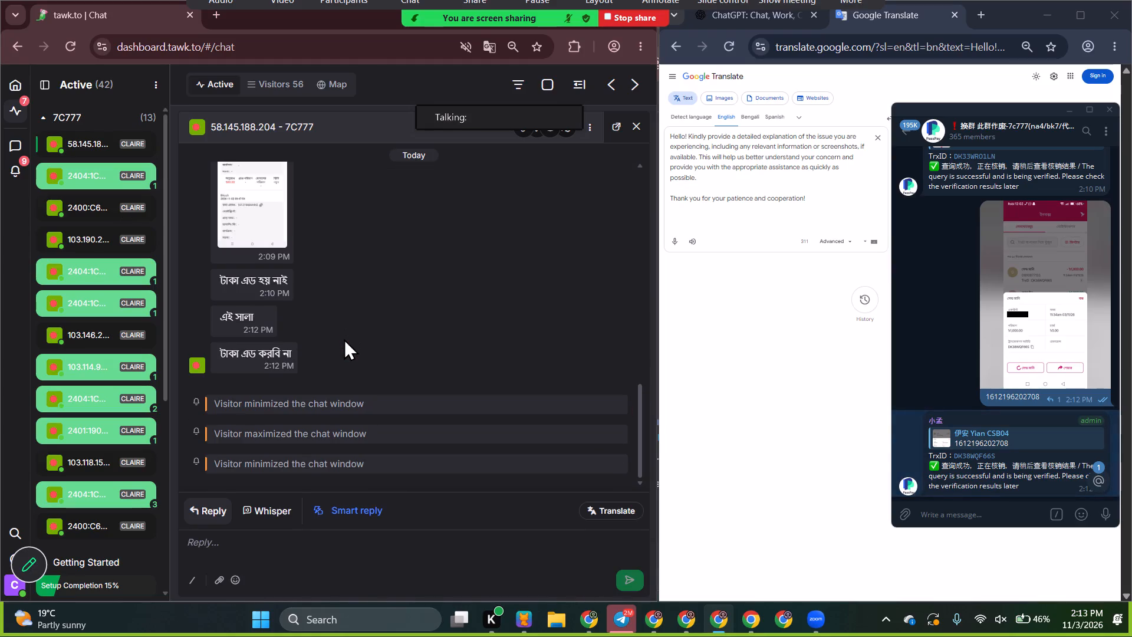
scroll(344, 339, up, 2)
scroll(344, 339, down, 1)
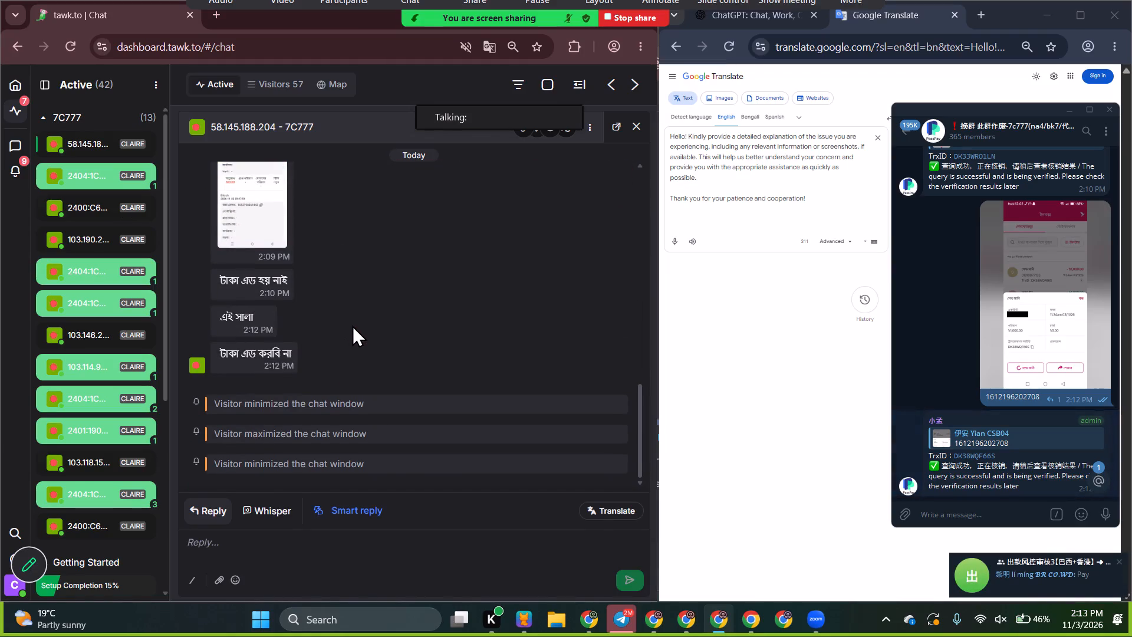
right_click(353, 325)
click(436, 531)
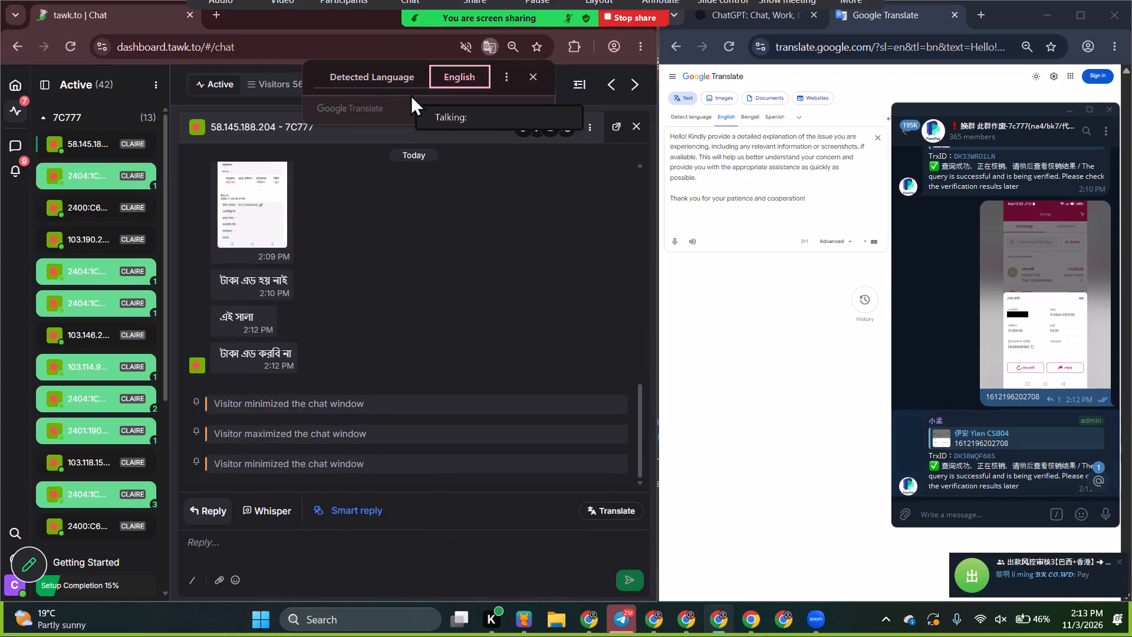
click(393, 83)
click(429, 80)
click(446, 75)
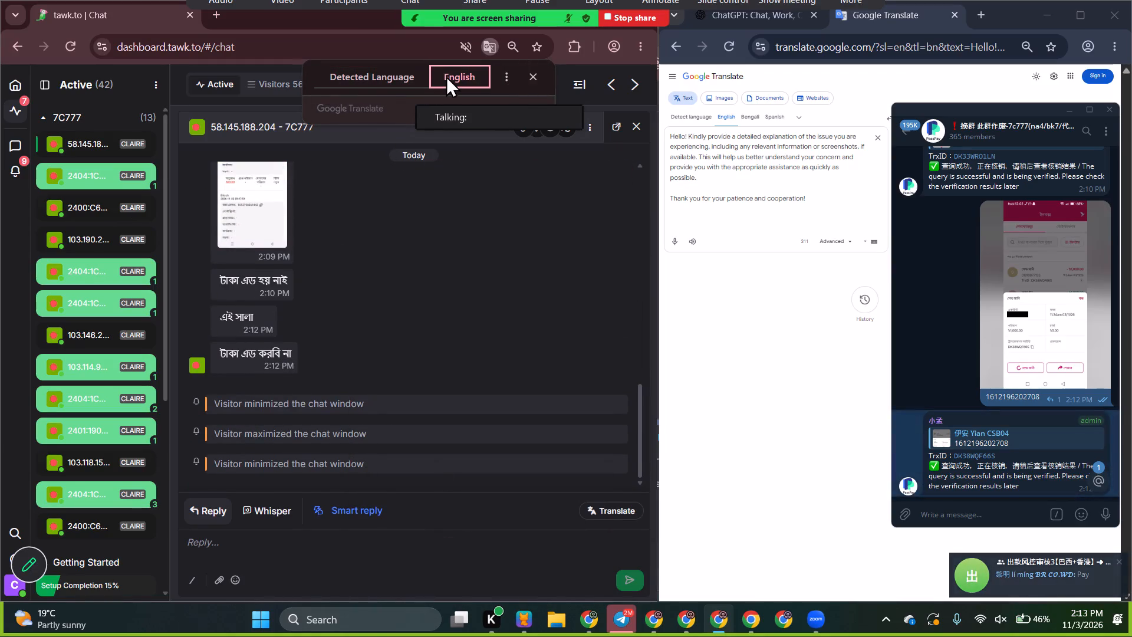
scroll(365, 326, up, 3)
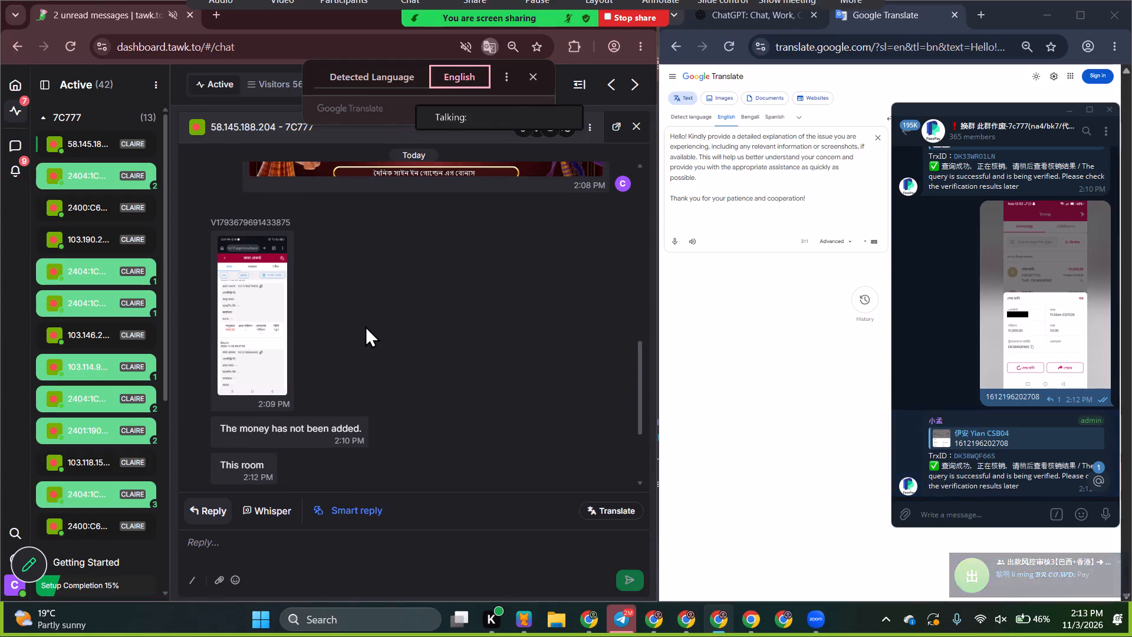
scroll(365, 326, up, 4)
scroll(365, 326, down, 6)
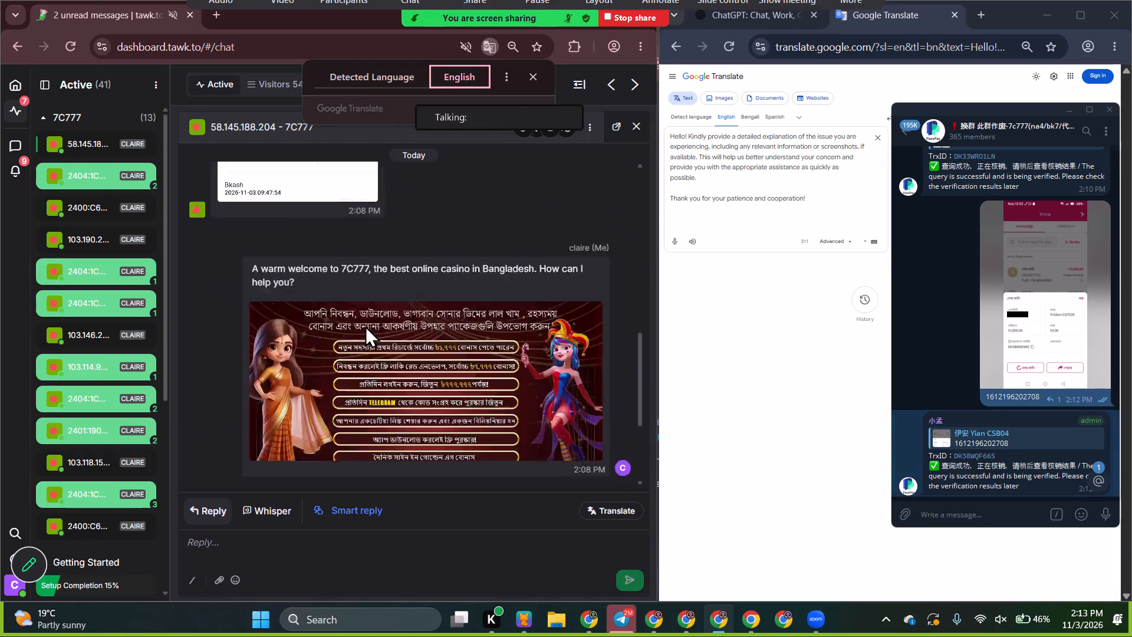
scroll(365, 326, down, 4)
text(/dre)
text(/dre)
key(Return)
key(Return)
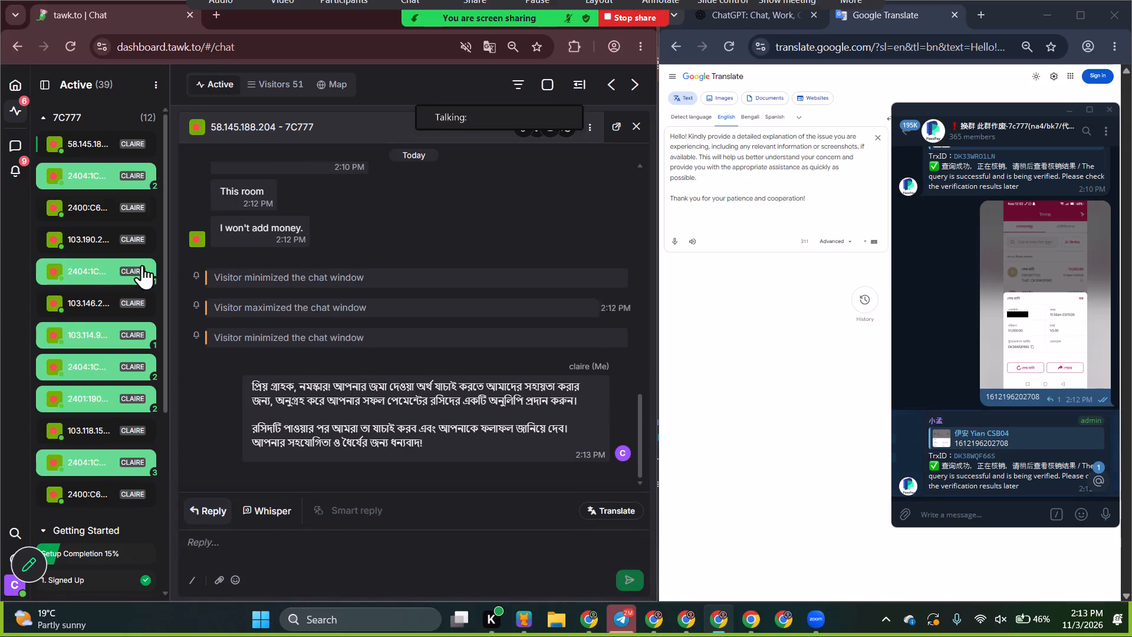
click(117, 180)
scroll(366, 329, down, 2)
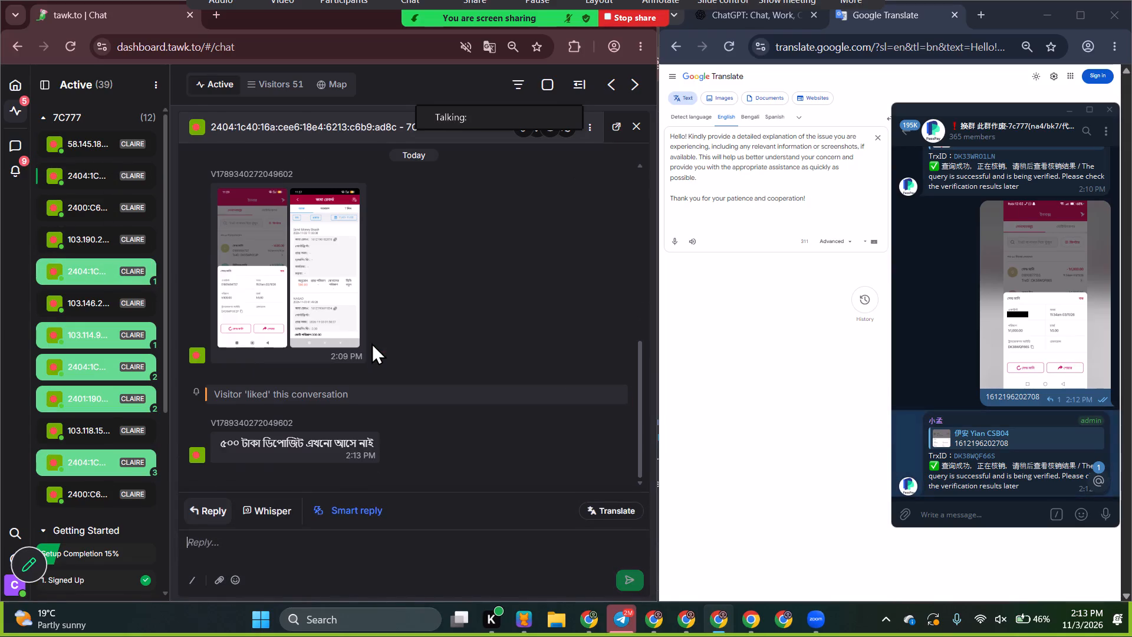
scroll(381, 340, up, 5)
scroll(381, 340, down, 5)
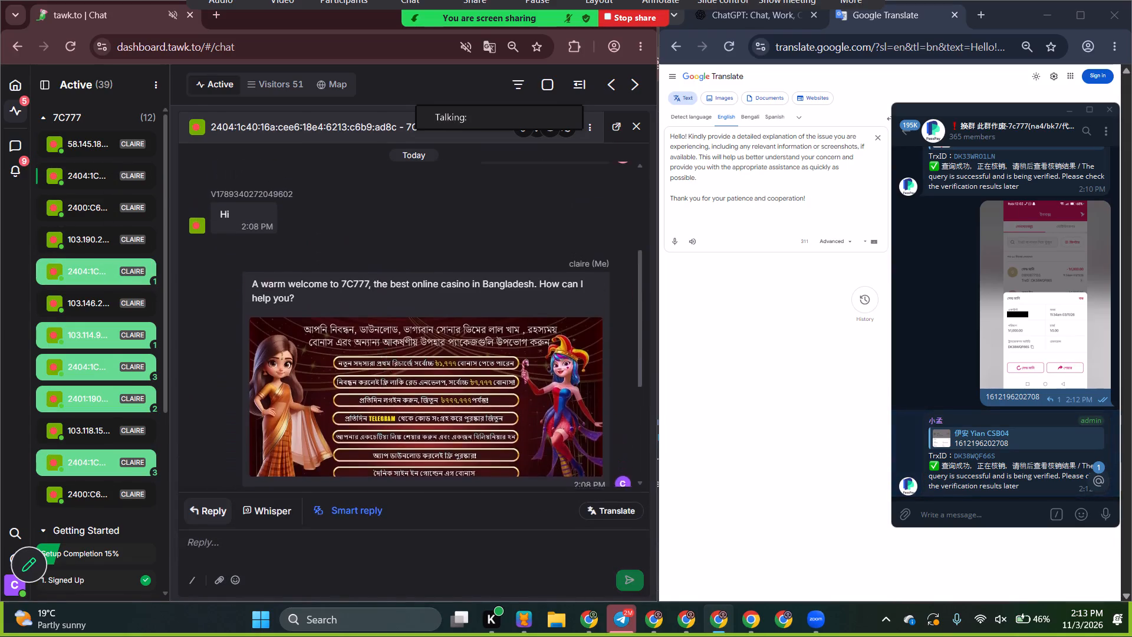
scroll(381, 340, down, 1)
text(/use)
key(Return)
key(Return)
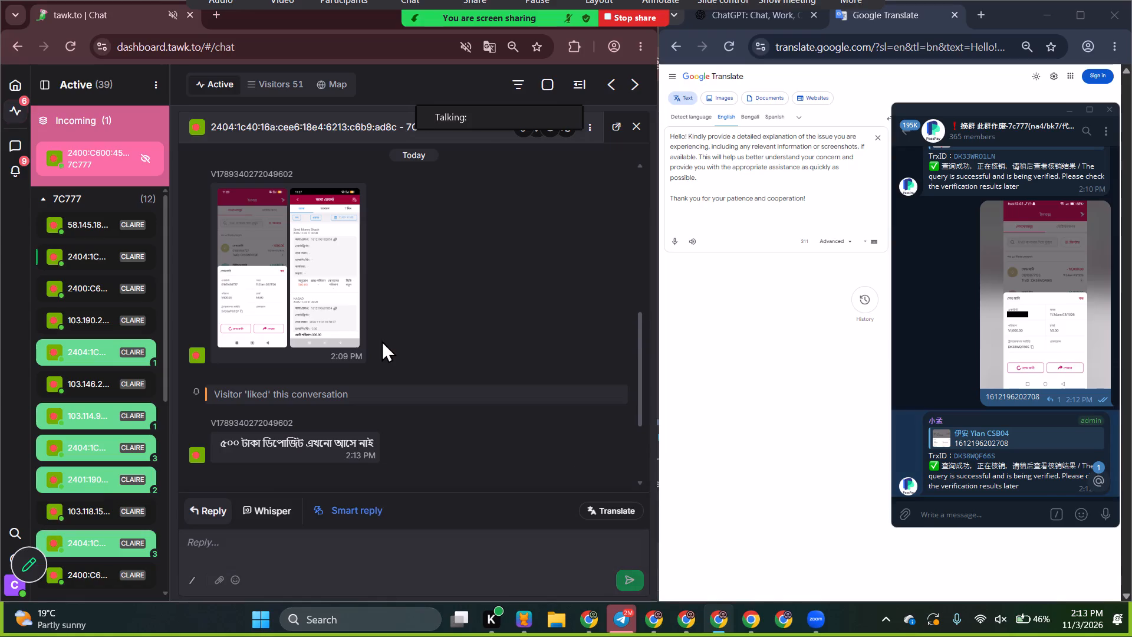
click(67, 160)
click(359, 458)
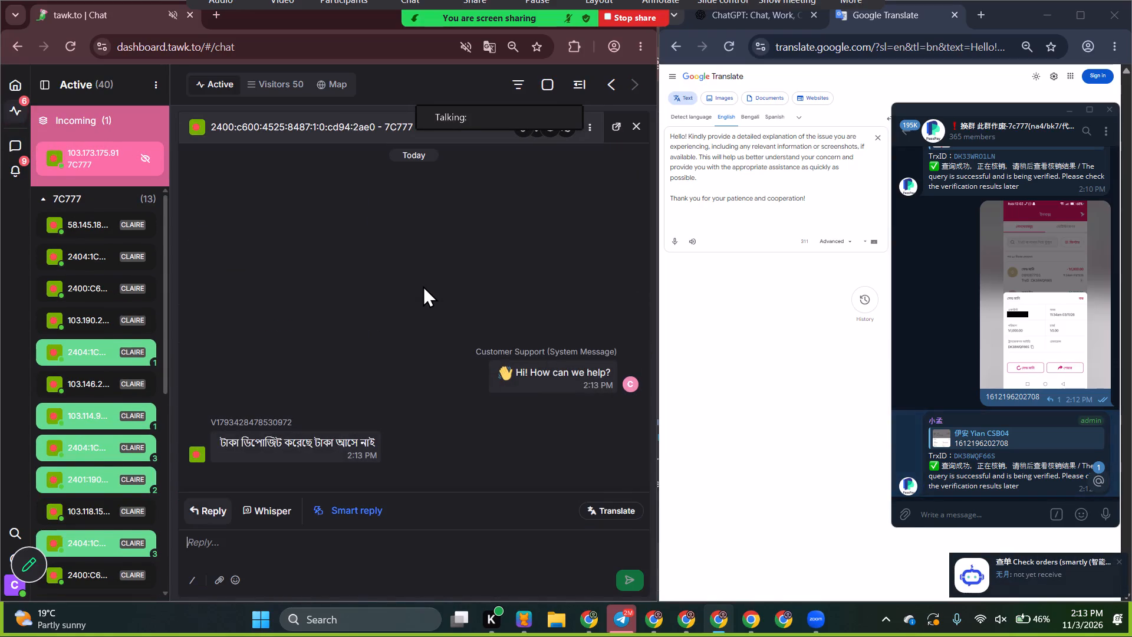
text(/he)
key(Return)
key(Return)
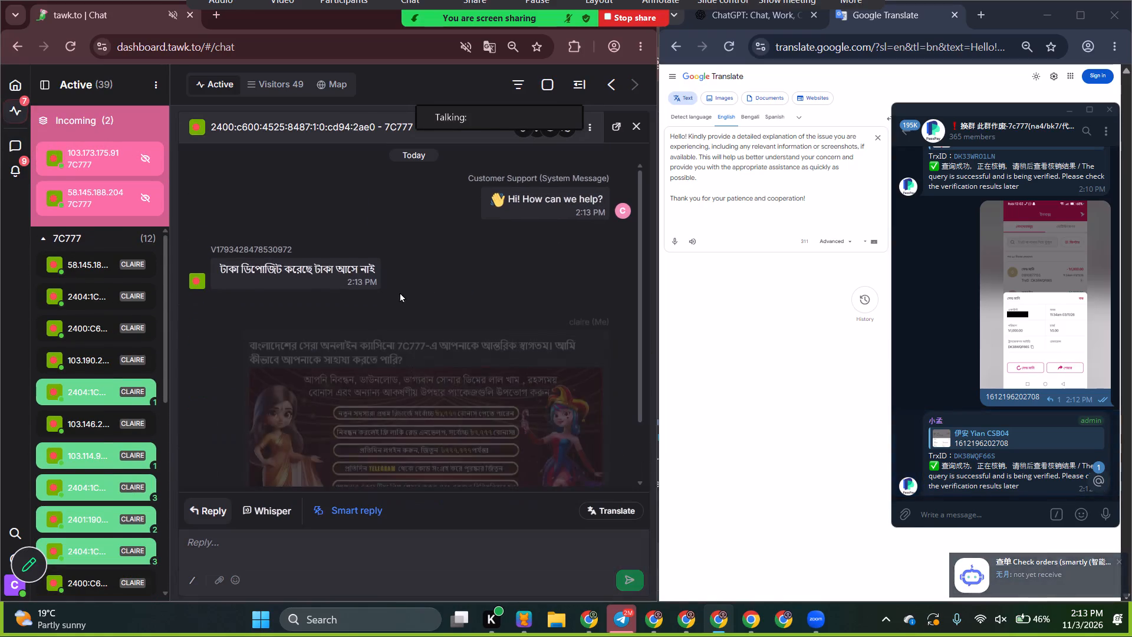
click(131, 197)
drag(368, 555, 379, 563)
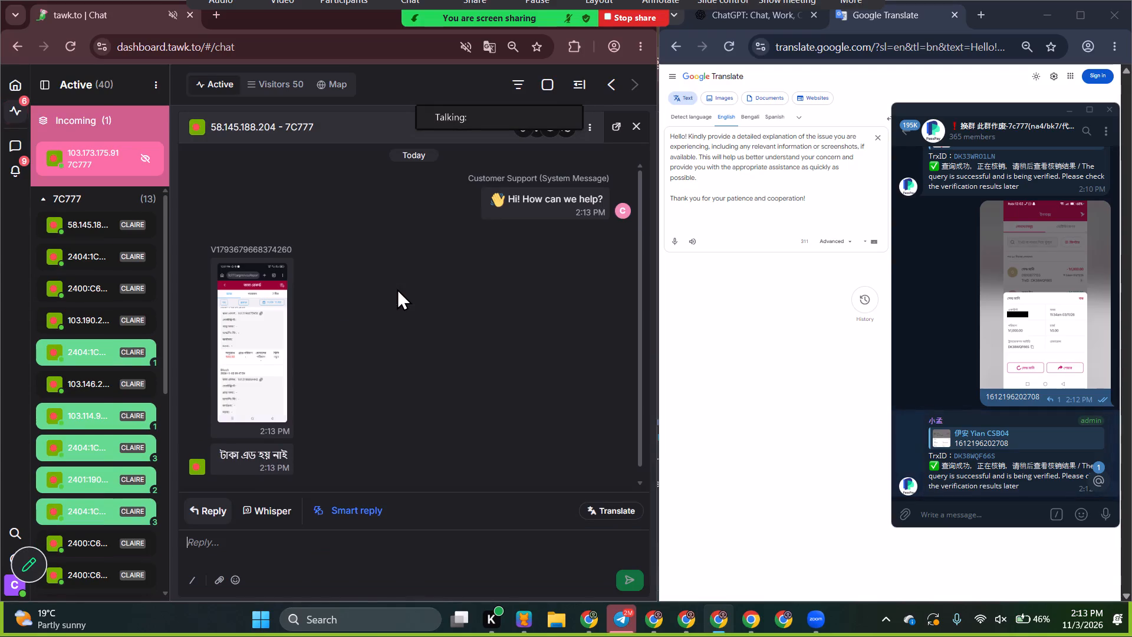
text(/he)
key(Return)
key(Return)
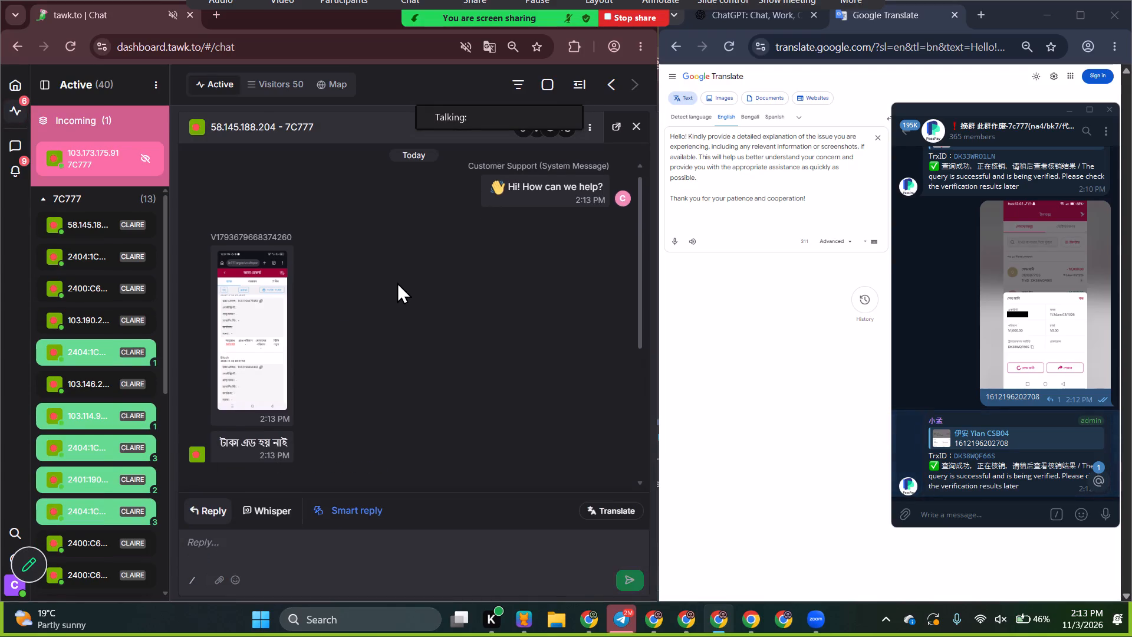
scroll(289, 203, up, 3)
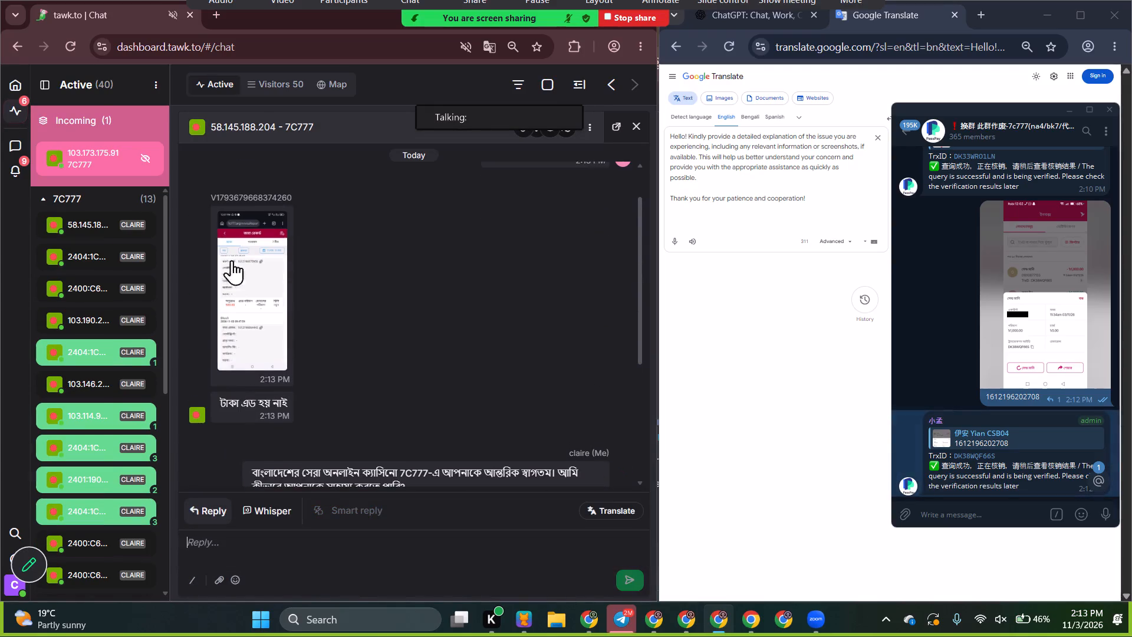
scroll(230, 295, up, 1)
click(230, 295)
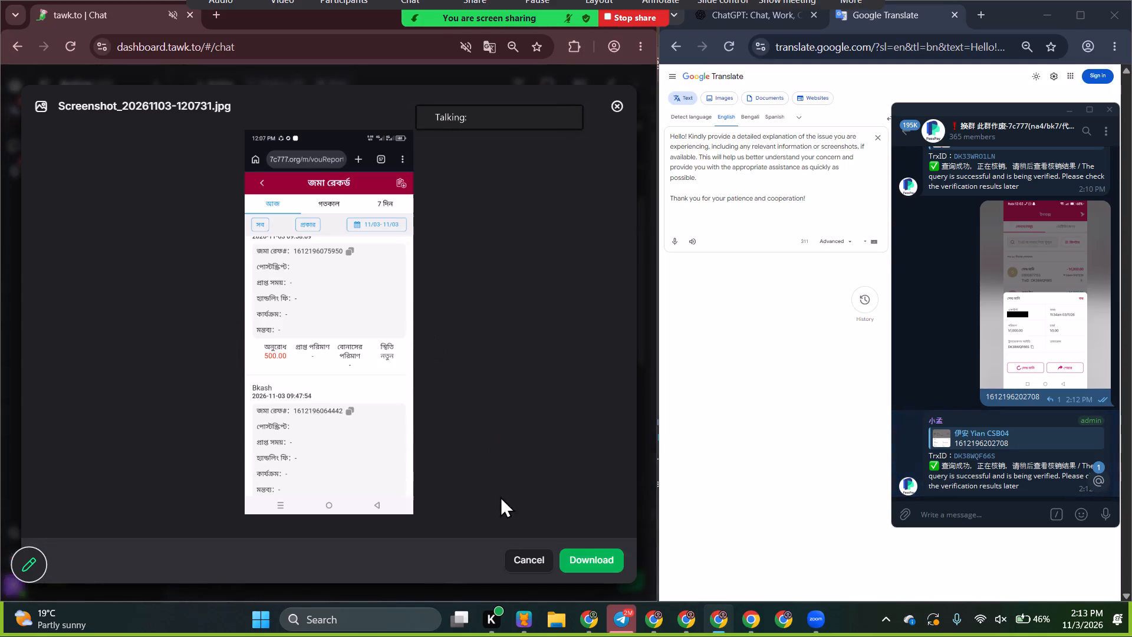
click(523, 556)
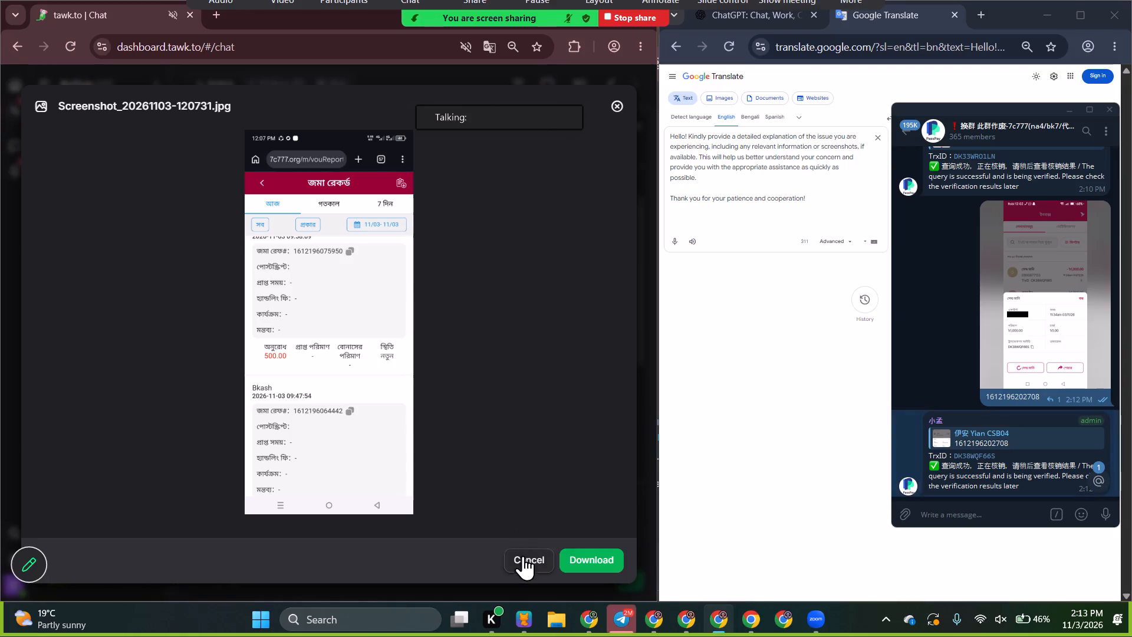
click(305, 562)
text(/use)
key(Return)
key(Return)
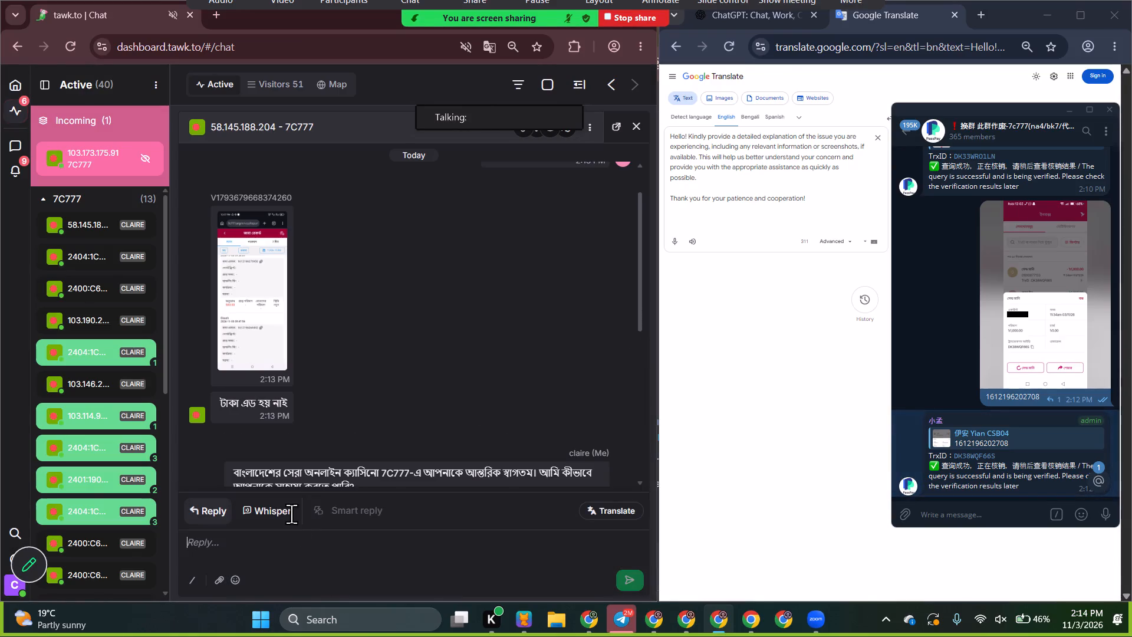
click(53, 160)
click(340, 429)
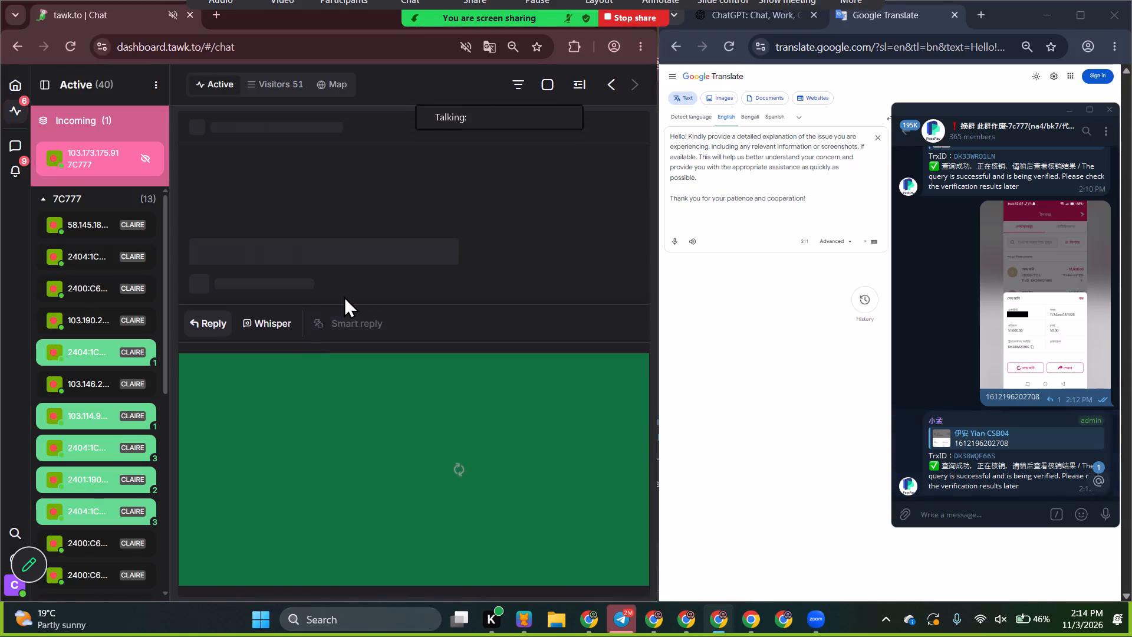
text(/he)
text(/he)
key(Return)
key(Return)
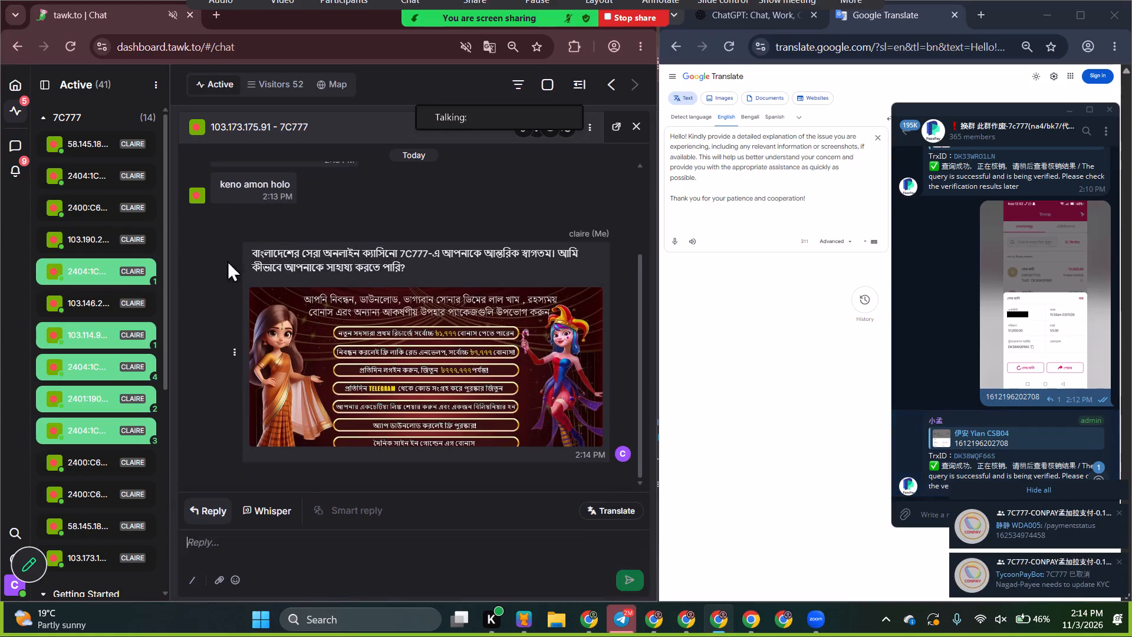
click(125, 370)
scroll(307, 352, down, 3)
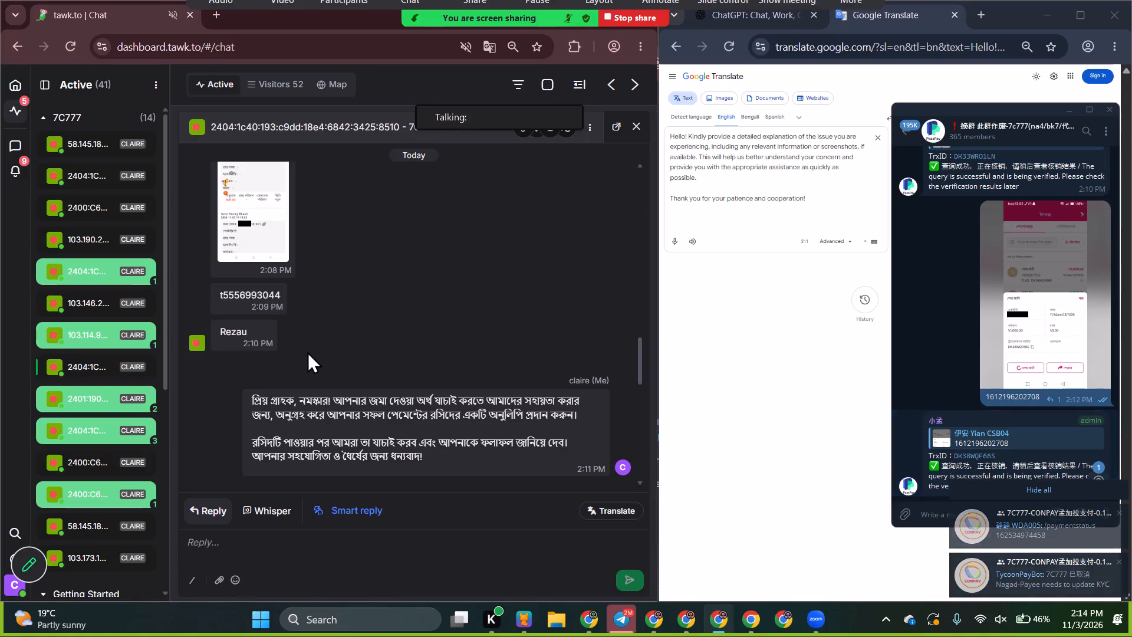
scroll(307, 352, down, 3)
scroll(307, 352, up, 1)
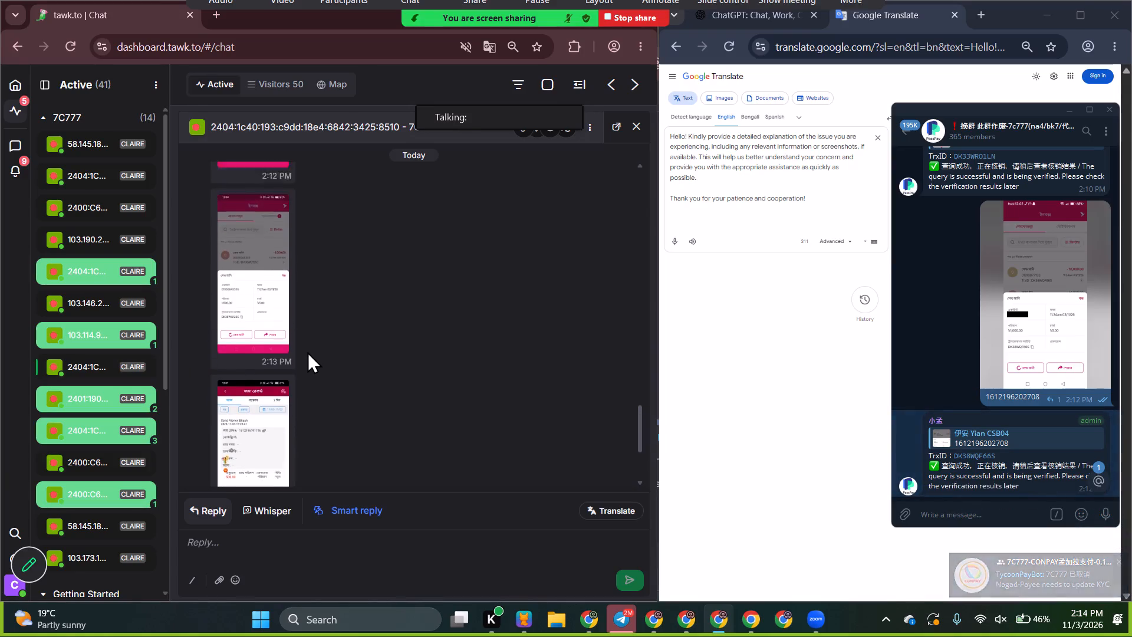
scroll(307, 352, down, 11)
scroll(307, 352, up, 8)
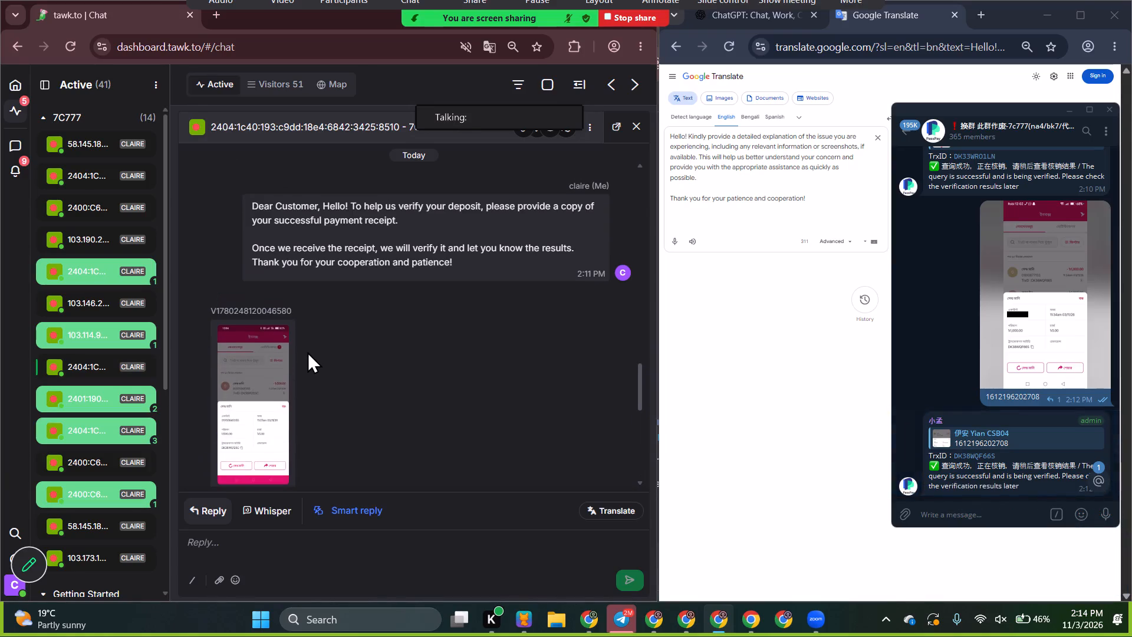
scroll(307, 352, up, 1)
scroll(307, 352, down, 1)
scroll(307, 352, up, 1)
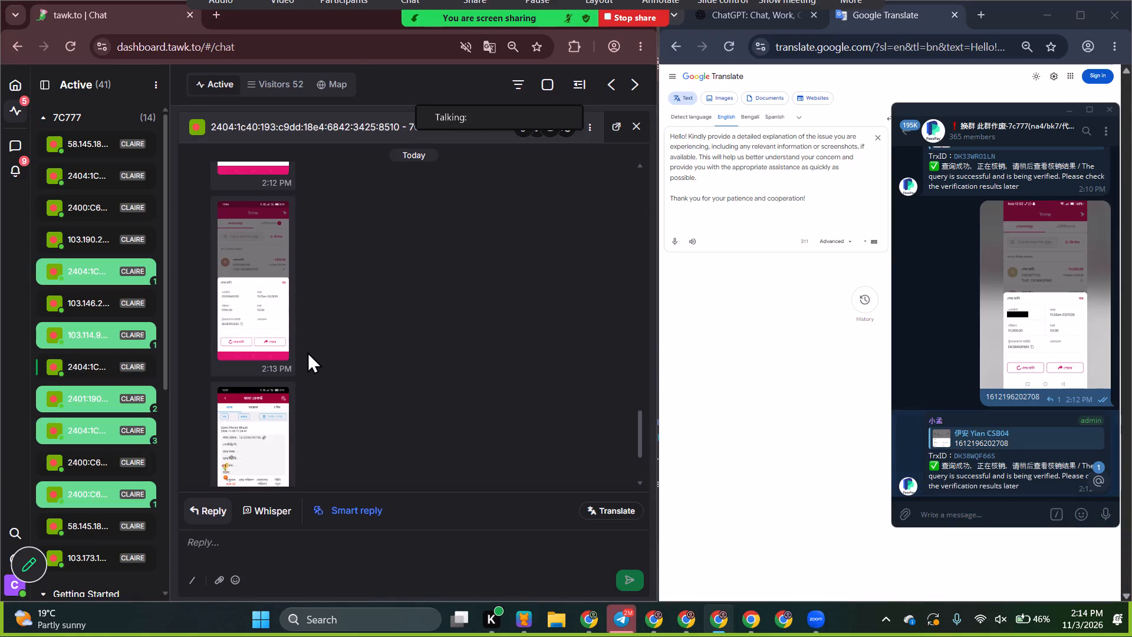
scroll(307, 352, down, 5)
scroll(307, 352, up, 7)
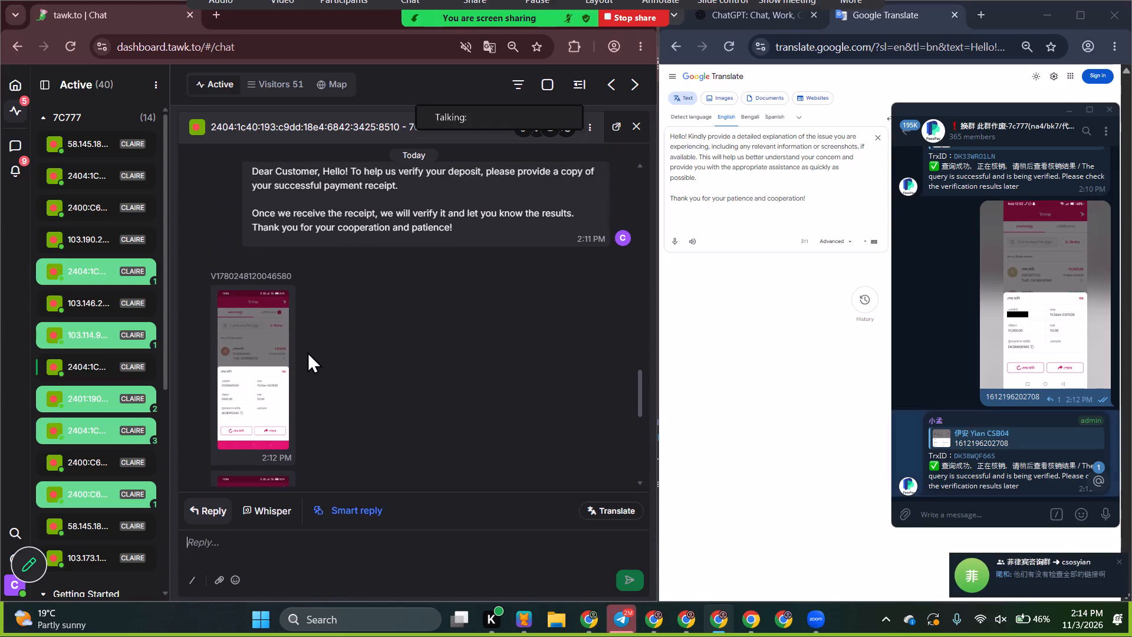
scroll(307, 352, up, 1)
text(/wait4)
key(Return)
key(Return)
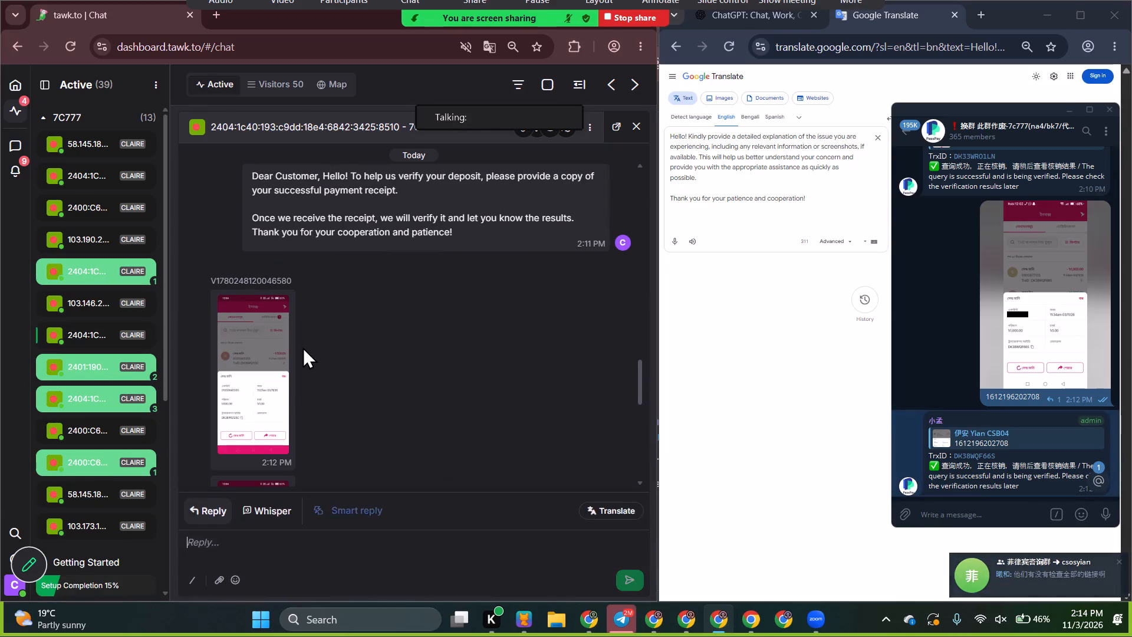
scroll(315, 347, up, 8)
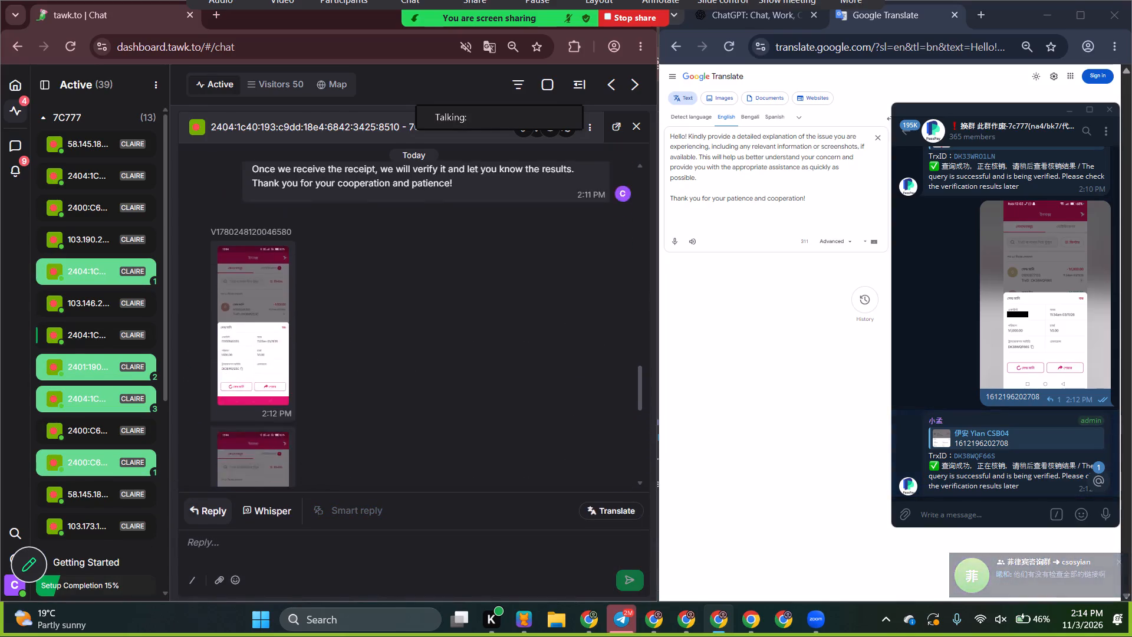
scroll(262, 290, up, 9)
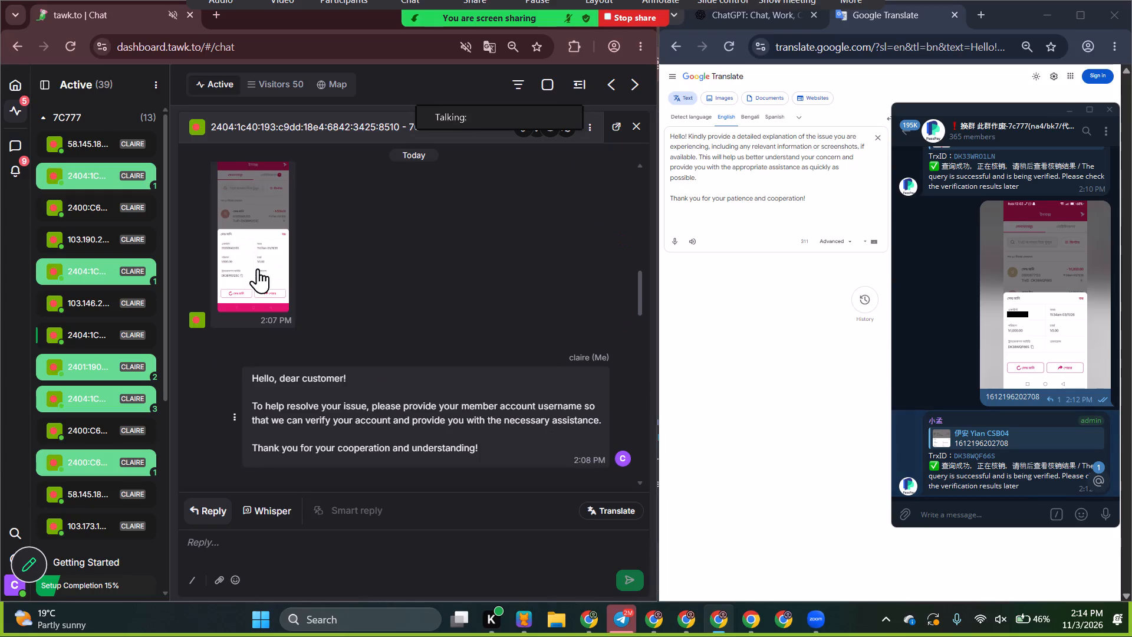
scroll(258, 268, up, 7)
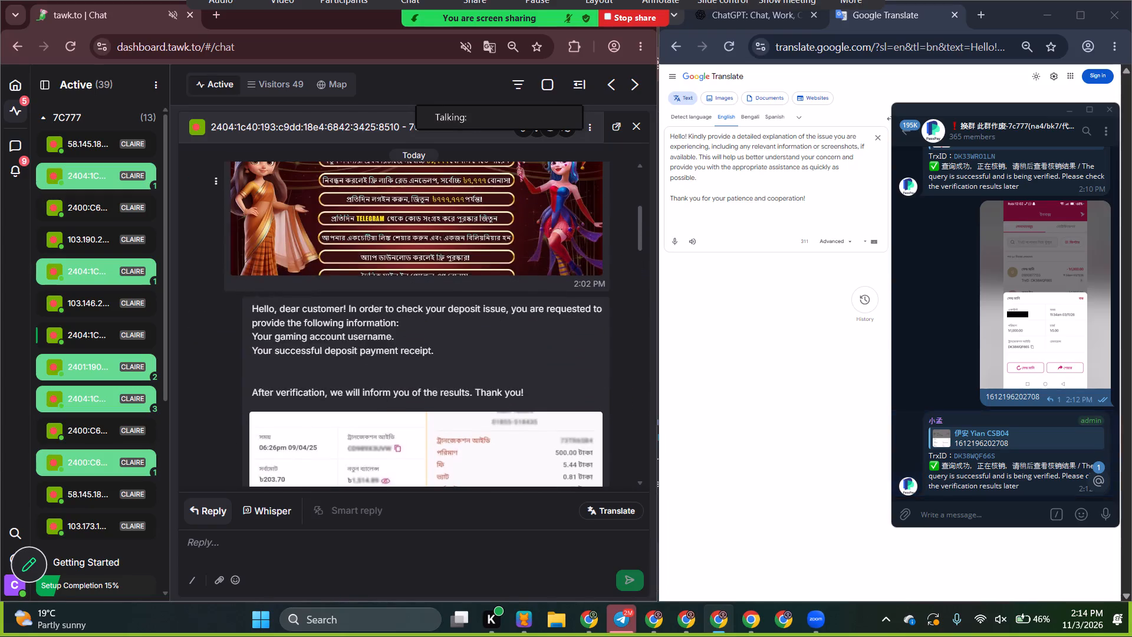
scroll(258, 268, down, 13)
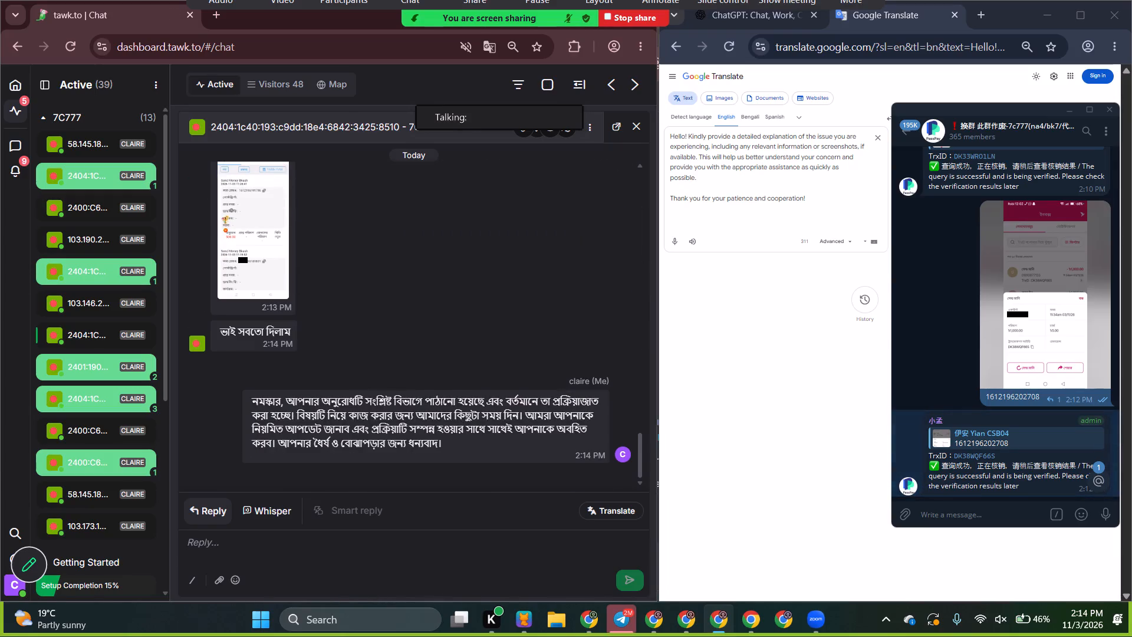
scroll(258, 268, down, 9)
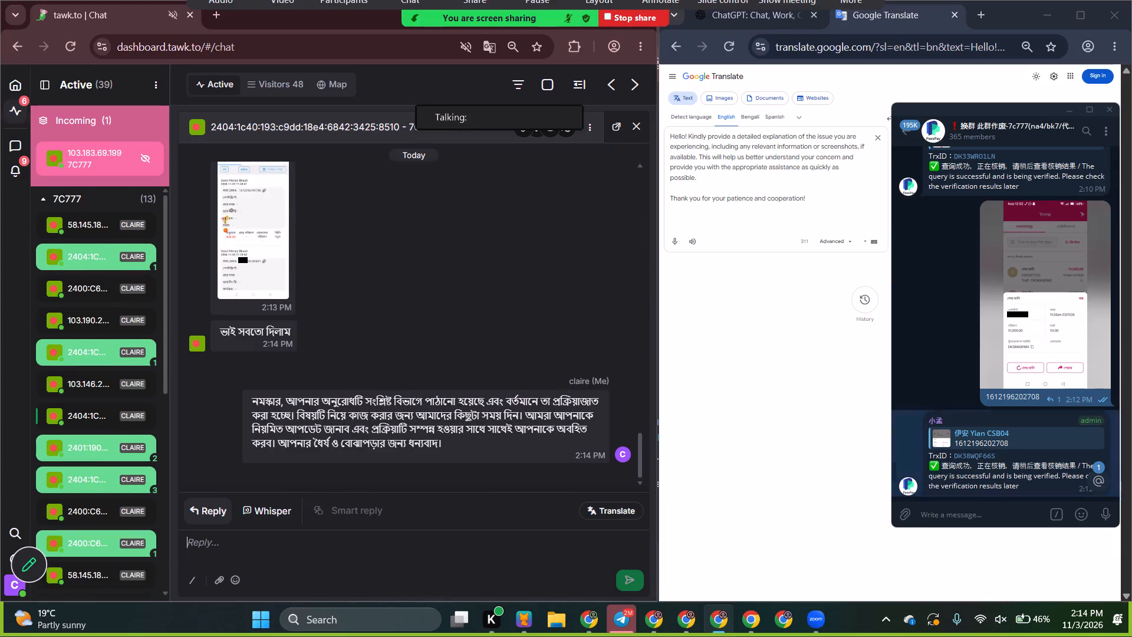
text(/use)
key(Return)
key(Return)
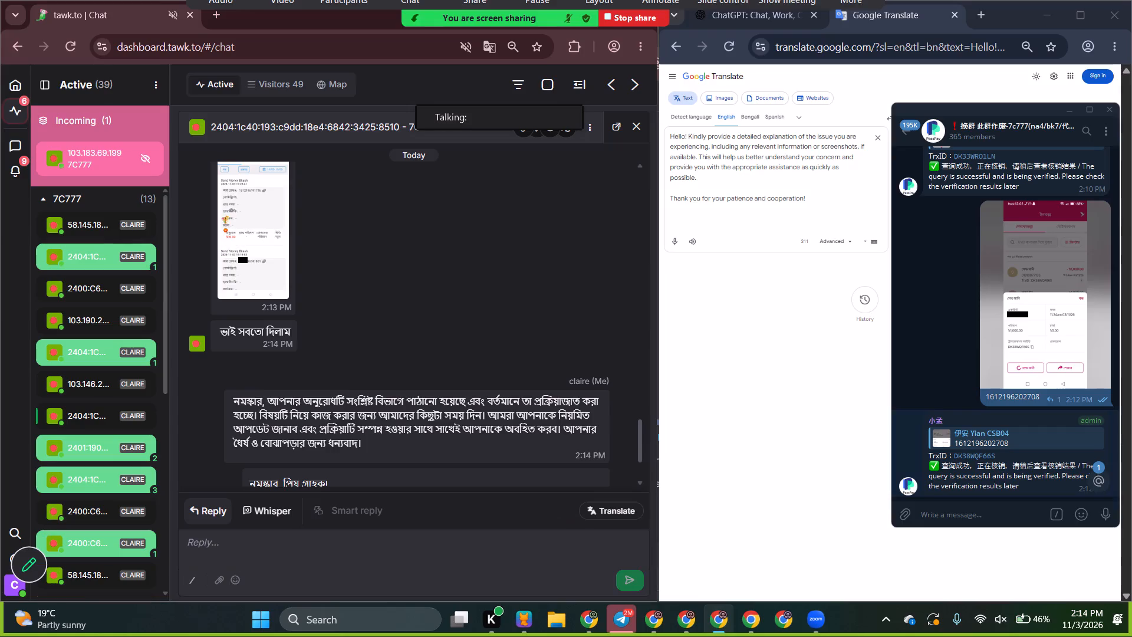
click(104, 150)
click(375, 423)
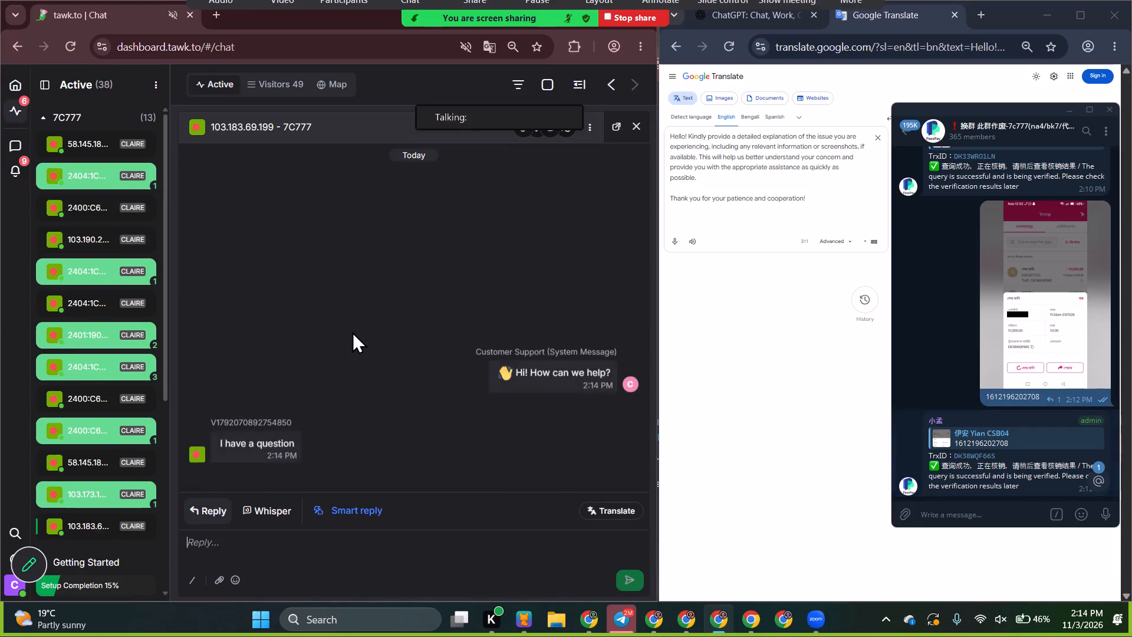
text(/he)
key(Return)
key(Return)
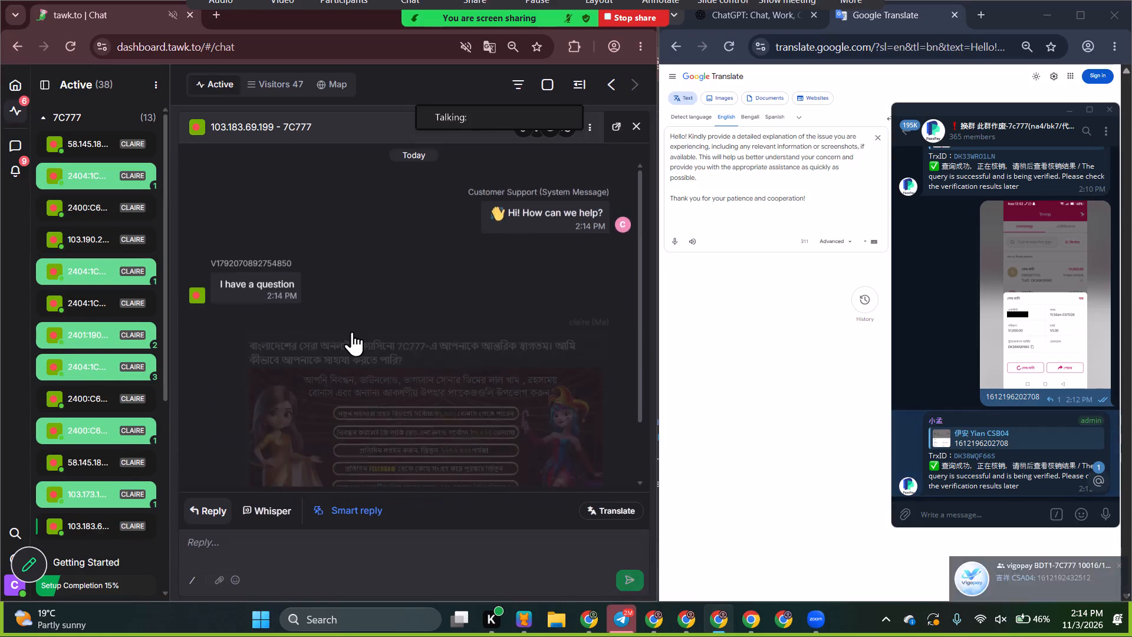
click(137, 363)
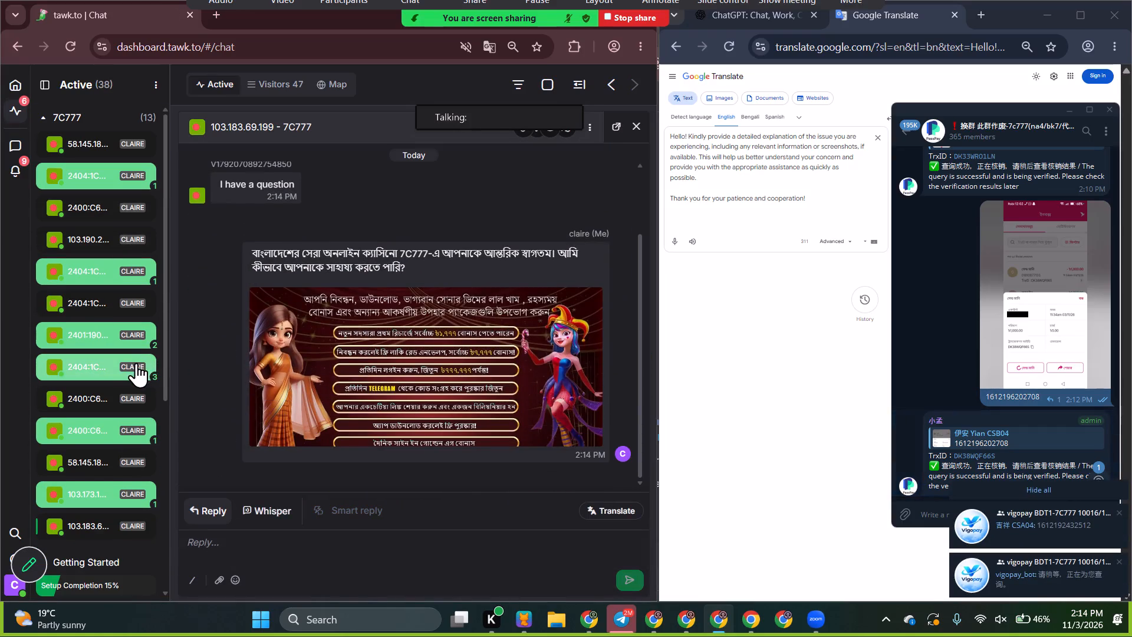
scroll(349, 361, down, 8)
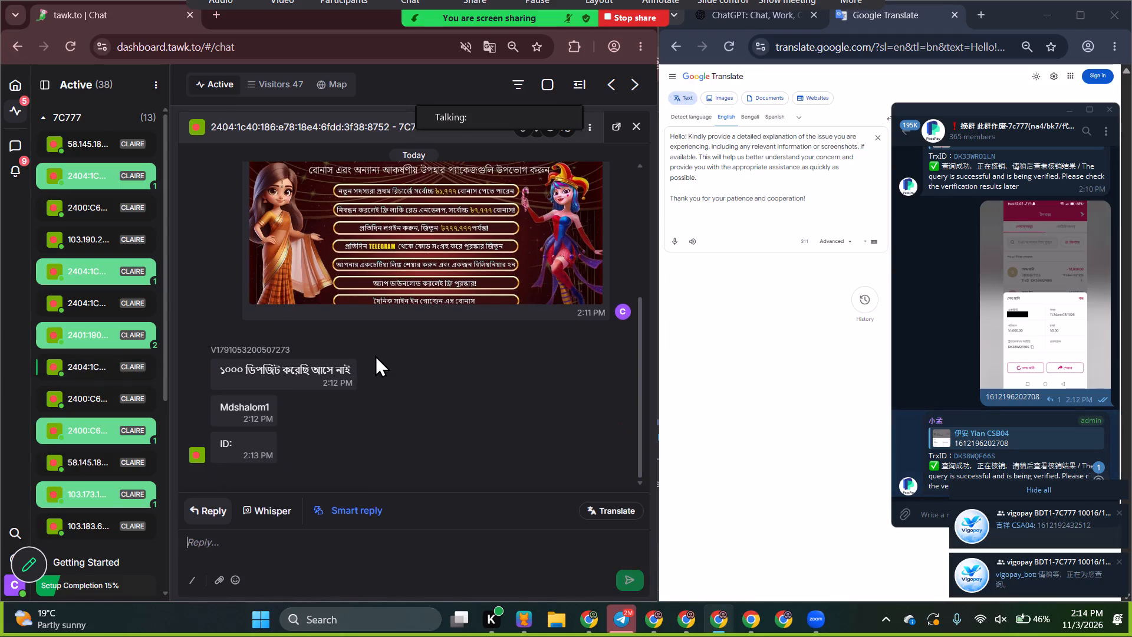
text(/dre)
key(Return)
key(Return)
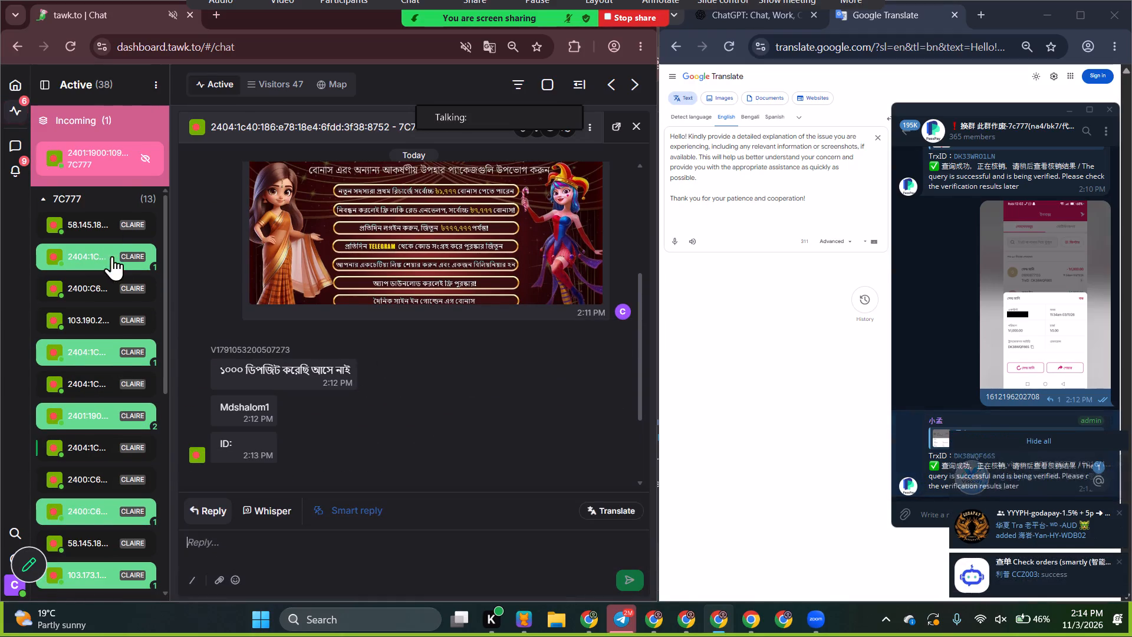
click(111, 170)
click(393, 438)
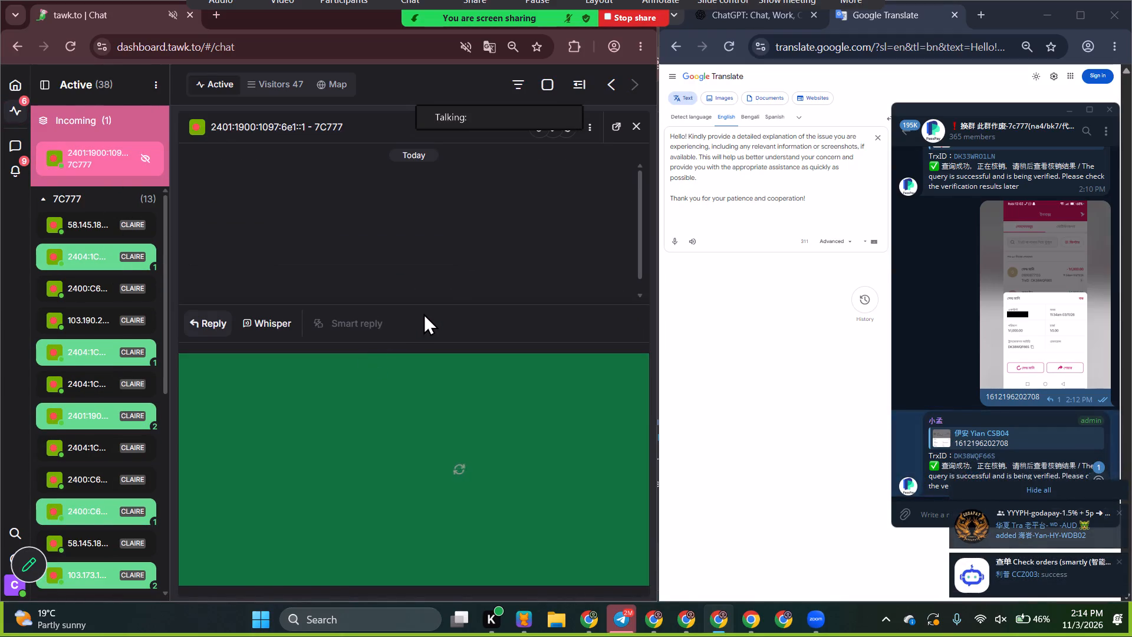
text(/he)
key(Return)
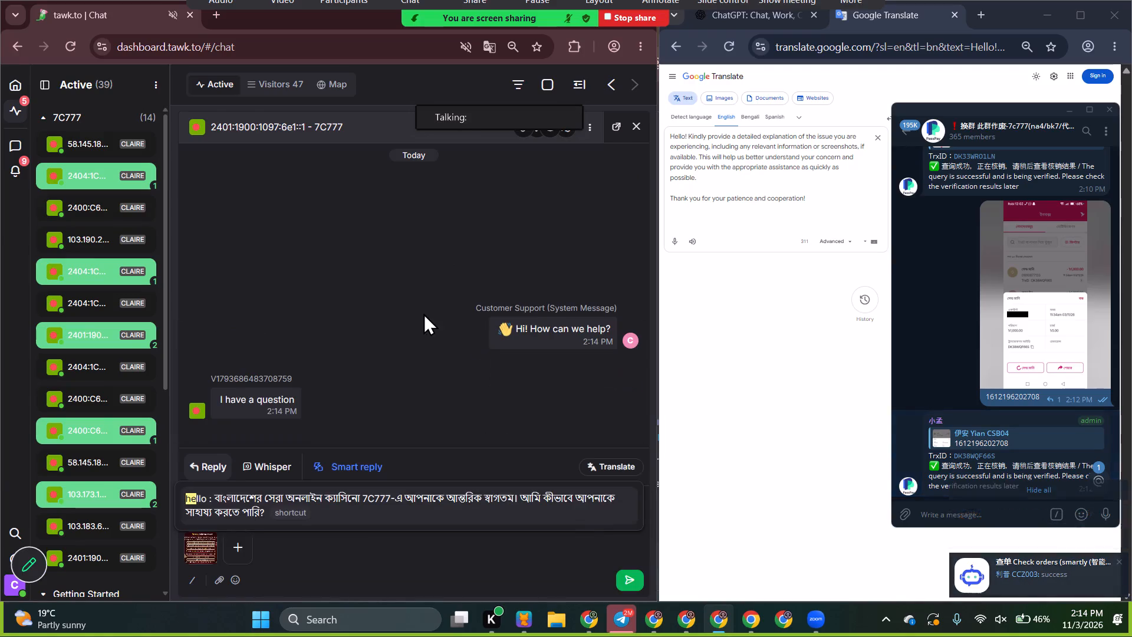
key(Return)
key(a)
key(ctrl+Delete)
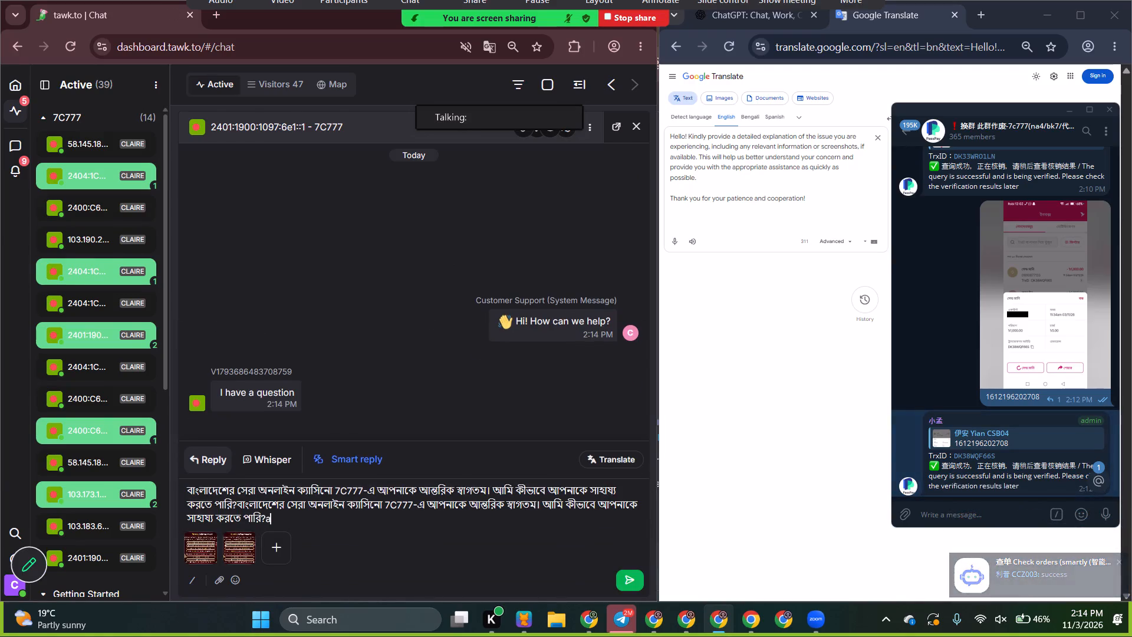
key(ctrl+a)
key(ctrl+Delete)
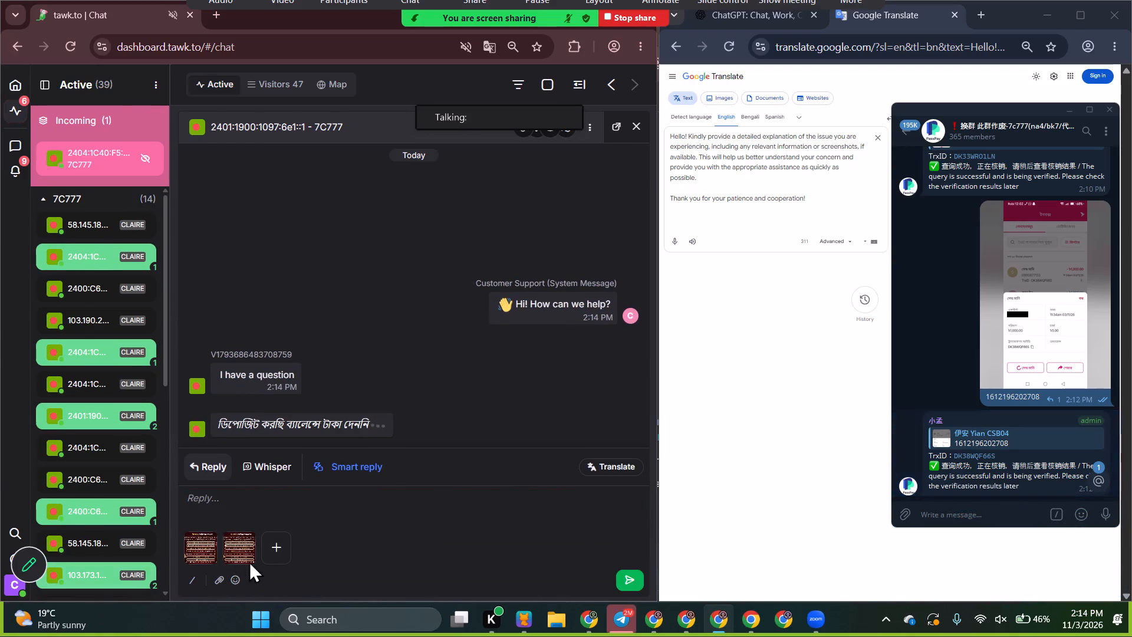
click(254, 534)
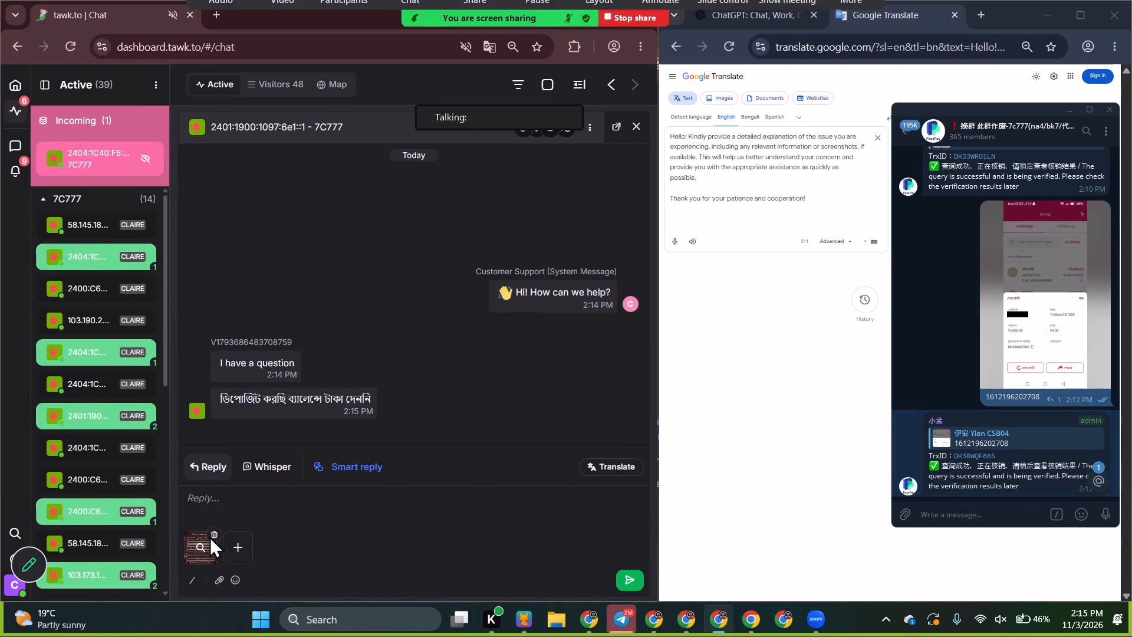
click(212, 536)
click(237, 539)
text(/he)
key(Return)
key(Return)
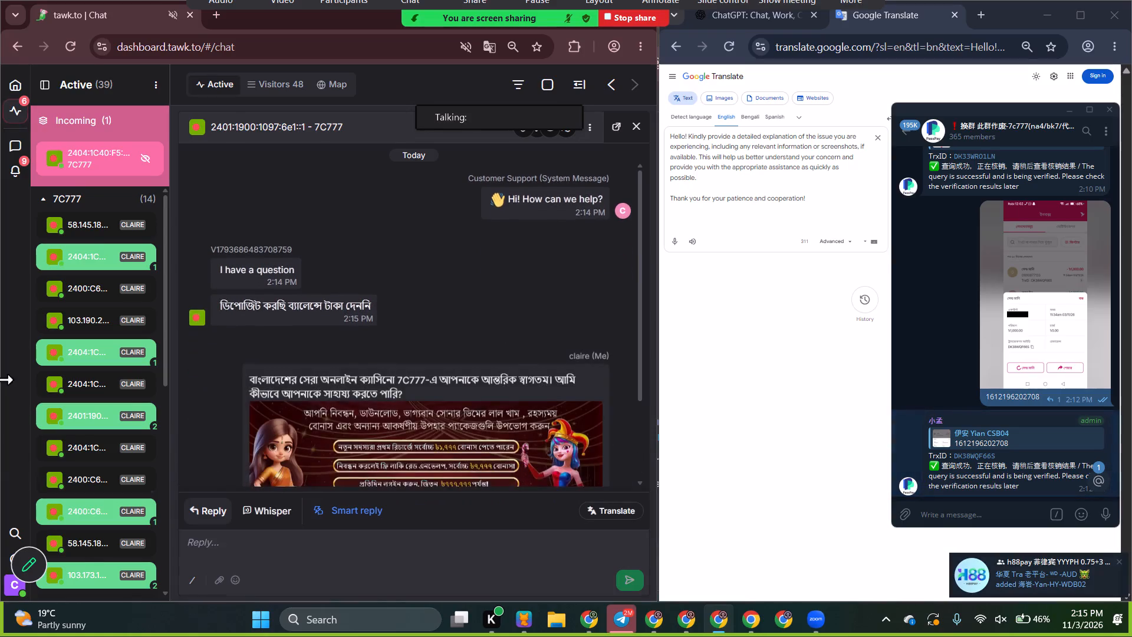
click(93, 174)
click(314, 422)
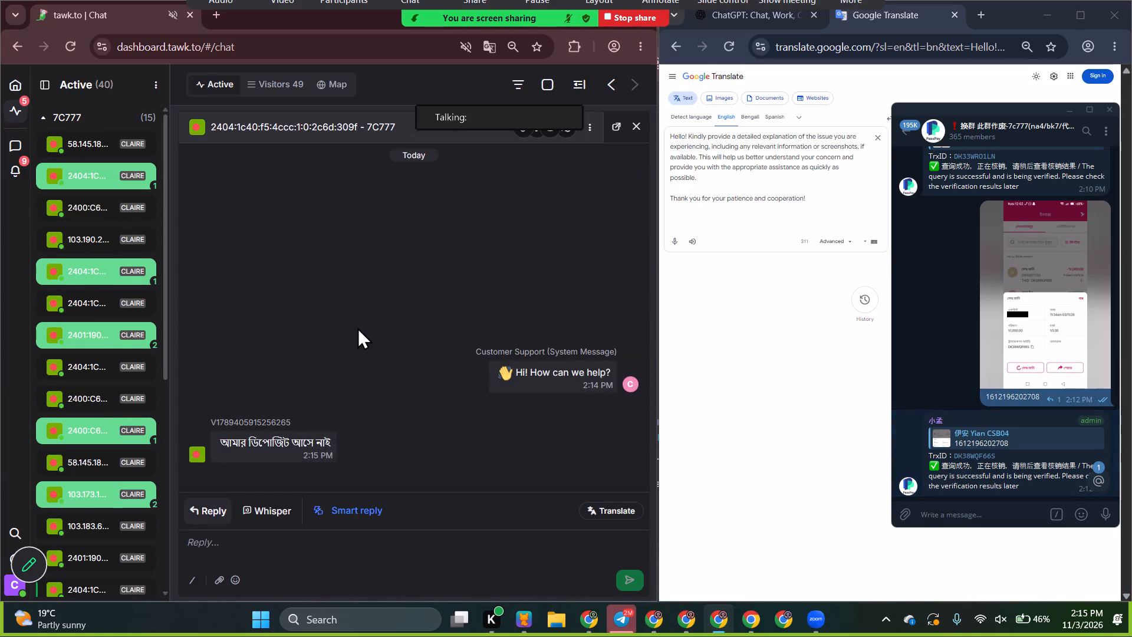
text(/he)
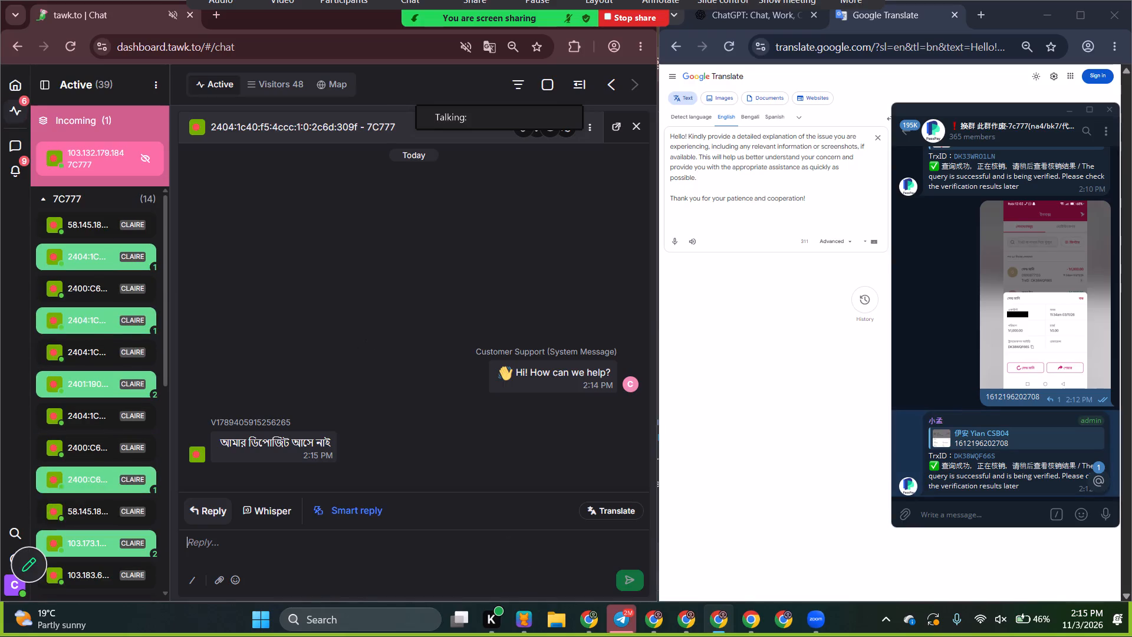
text(/he)
key(Return)
key(Return)
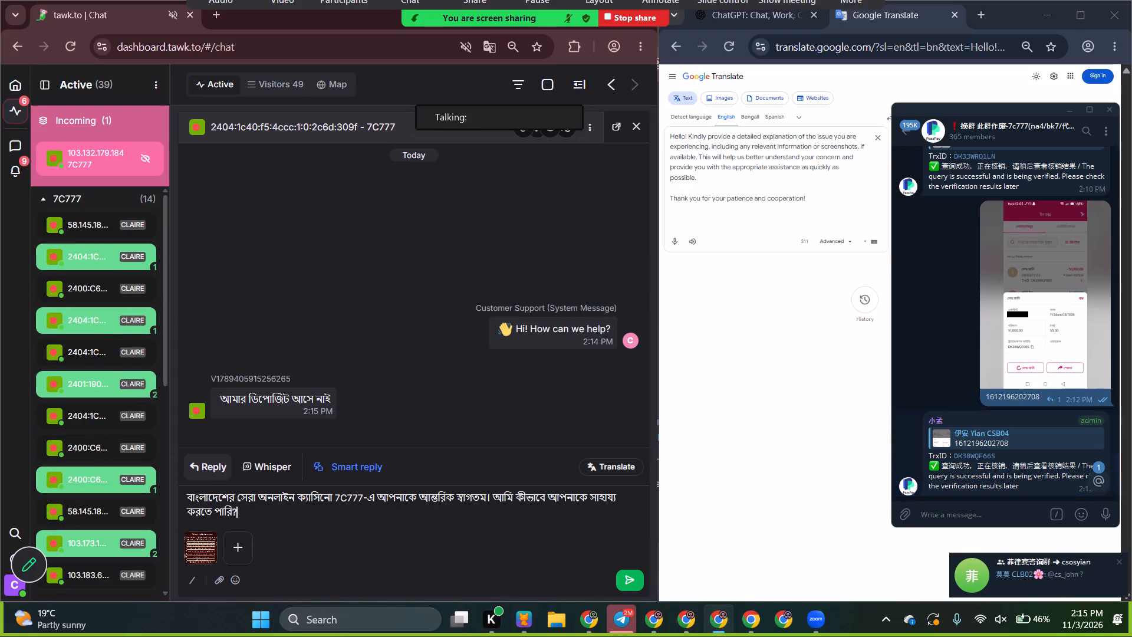
right_click(385, 213)
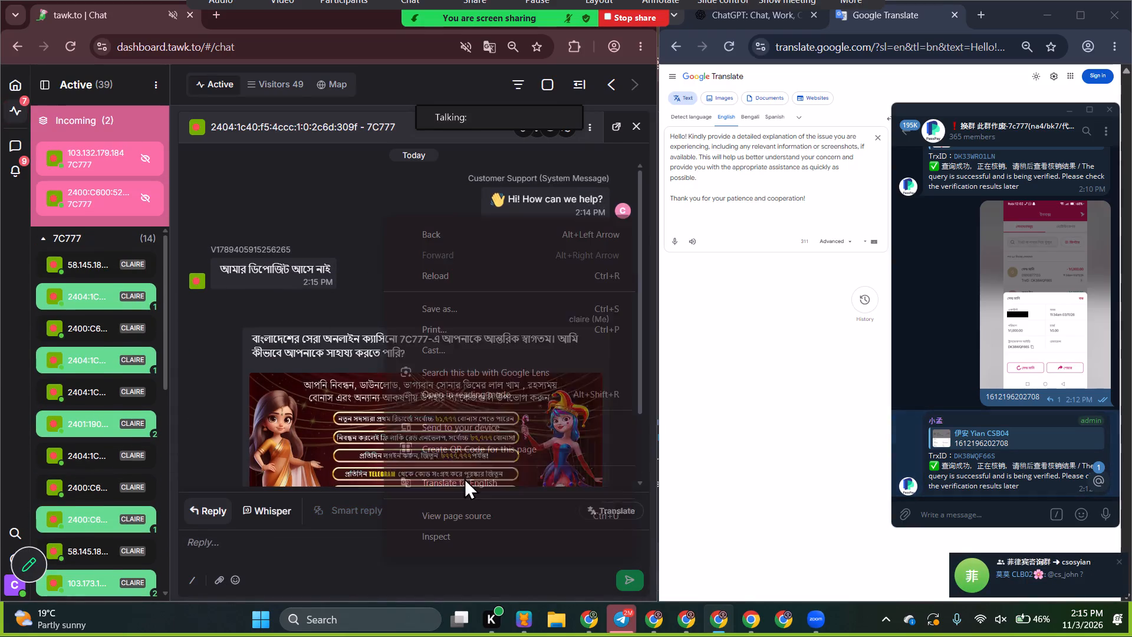
click(450, 485)
click(418, 70)
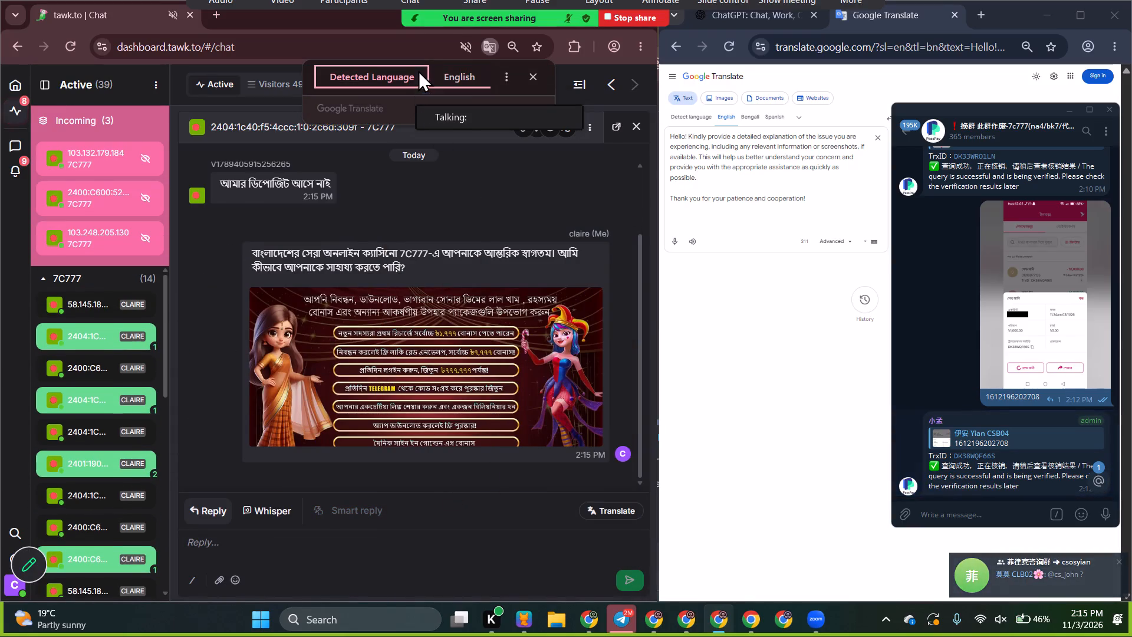
click(485, 80)
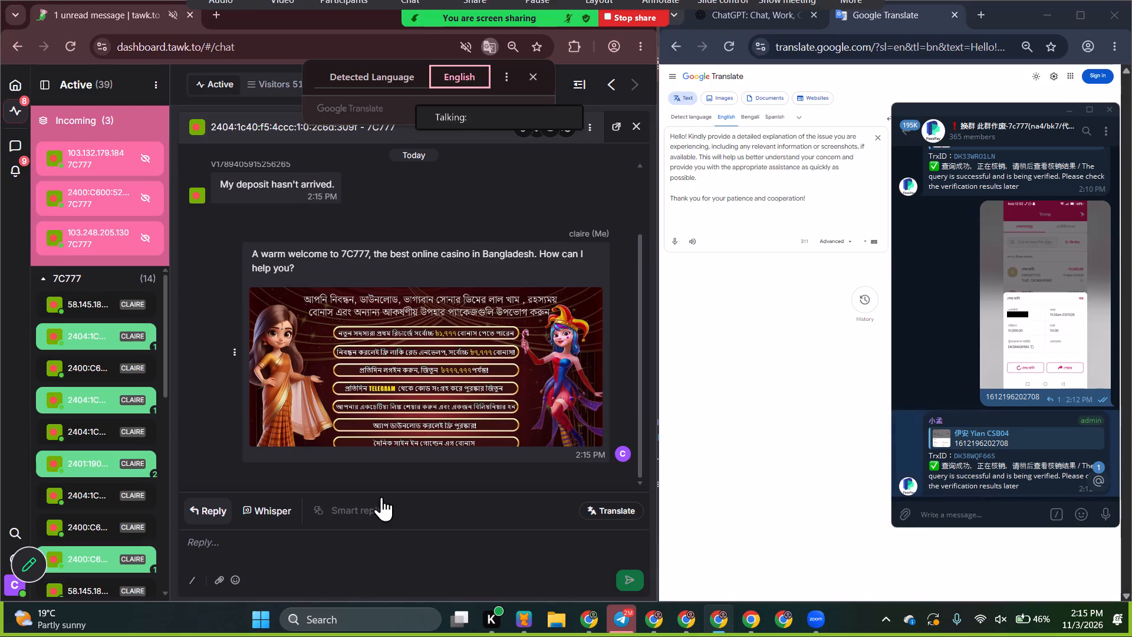
click(353, 551)
text(/depo)
key(Return)
key(Return)
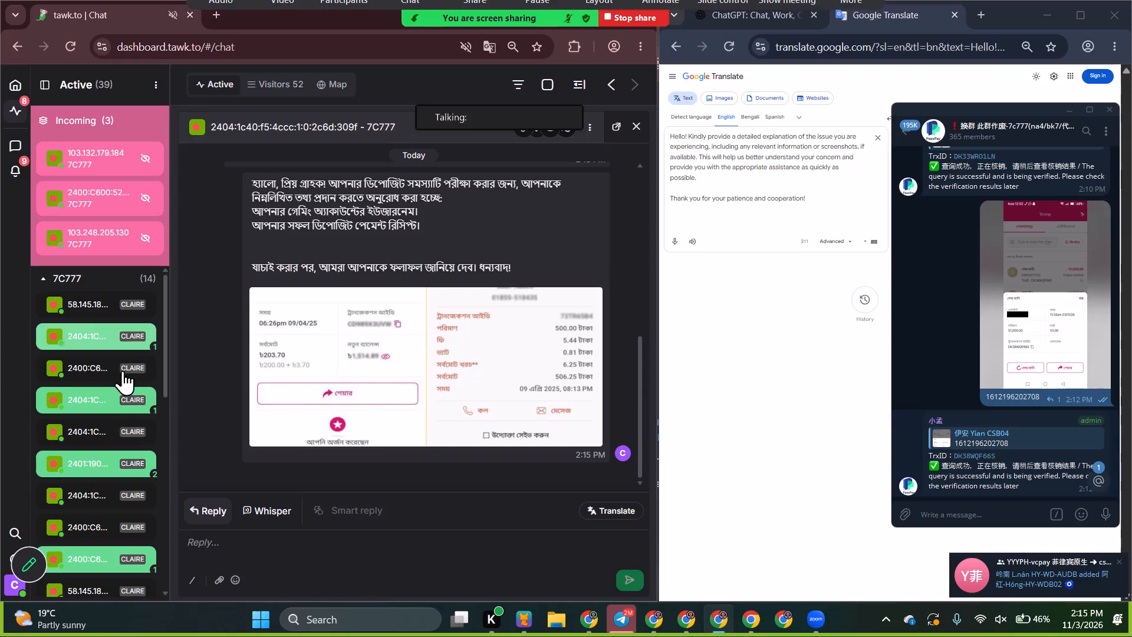
click(127, 469)
scroll(349, 387, down, 3)
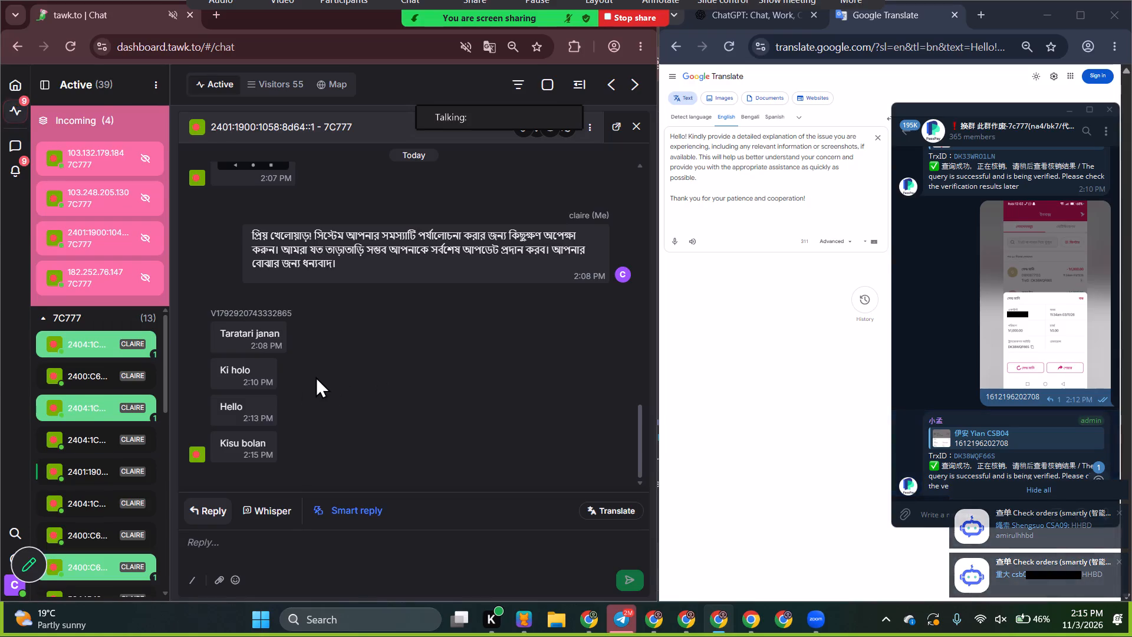
scroll(340, 360, up, 1)
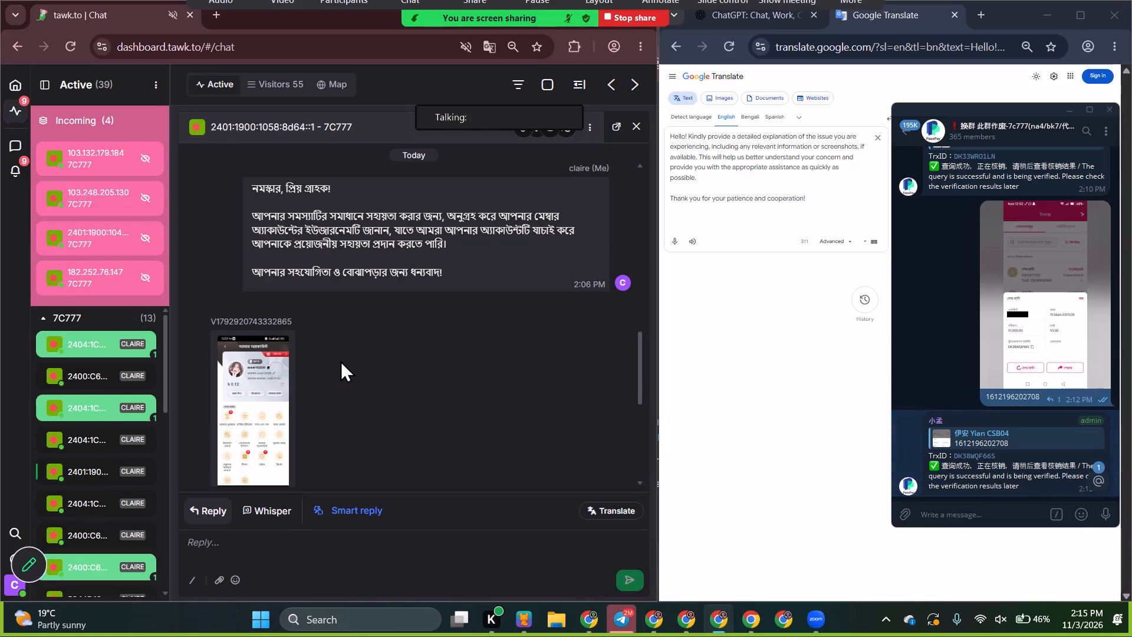
scroll(340, 360, up, 2)
scroll(340, 360, down, 5)
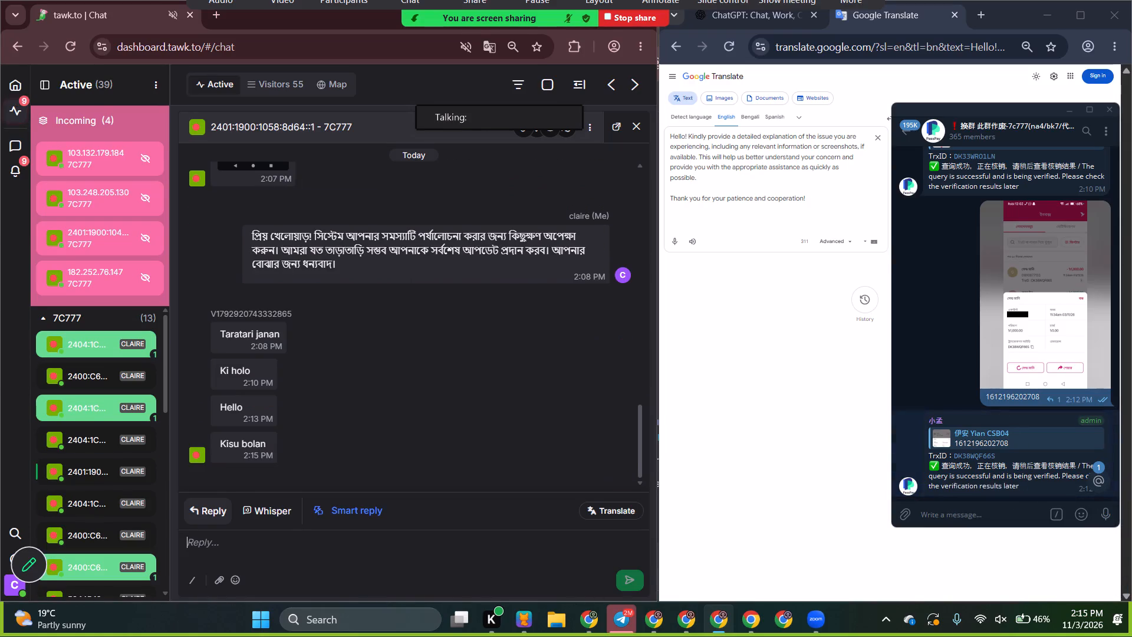
scroll(340, 362, down, 7)
text(/wait3)
key(Return)
key(Return)
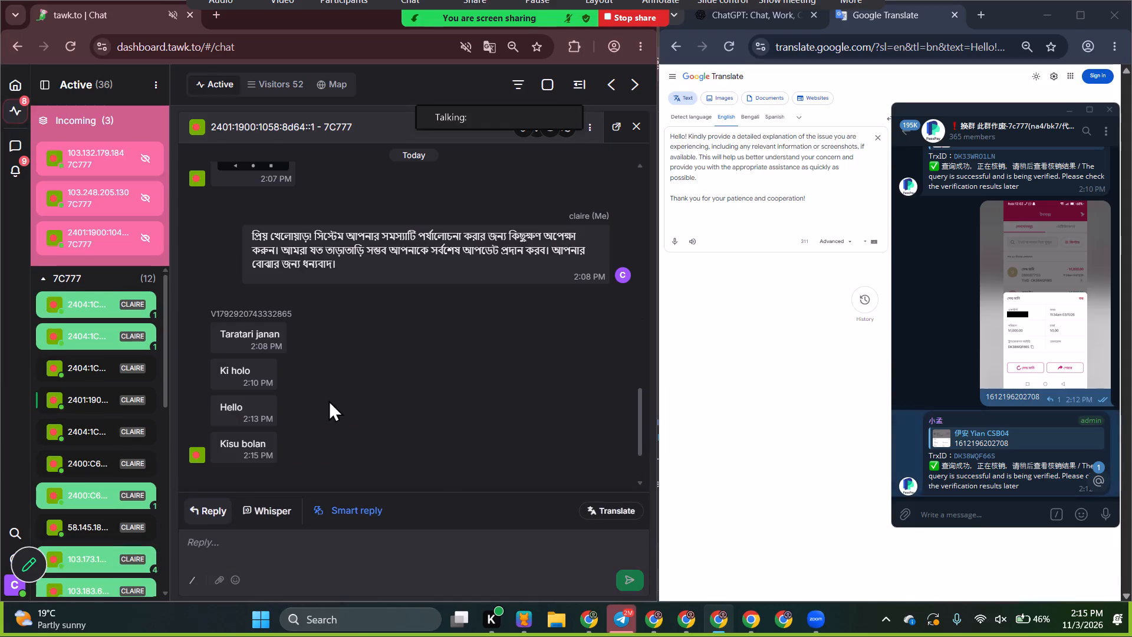
click(86, 239)
drag(288, 456, 296, 459)
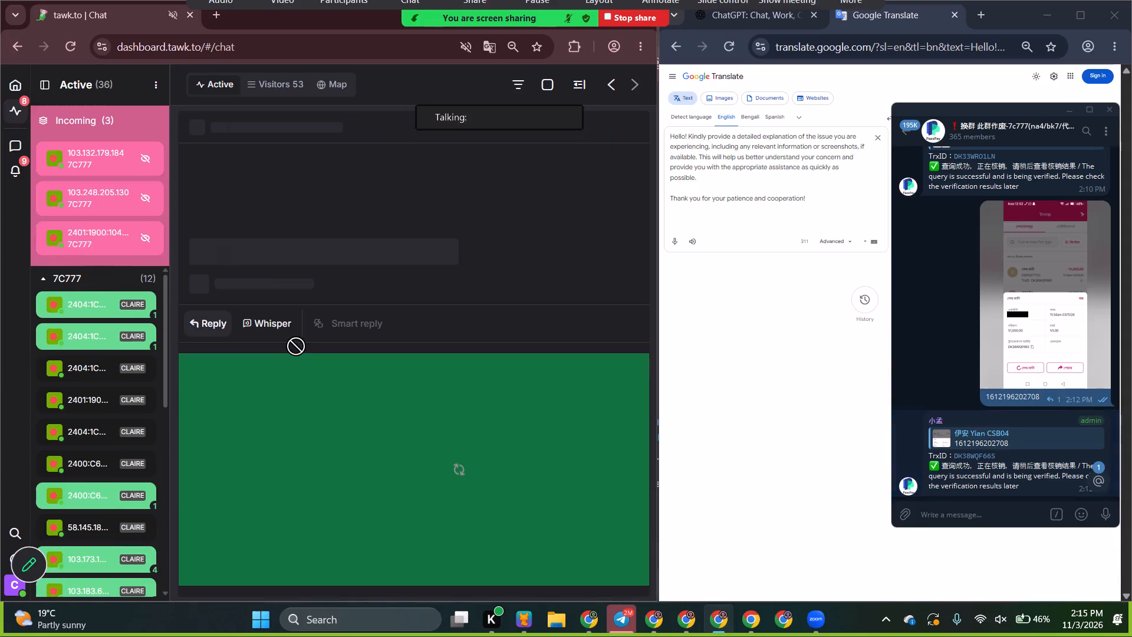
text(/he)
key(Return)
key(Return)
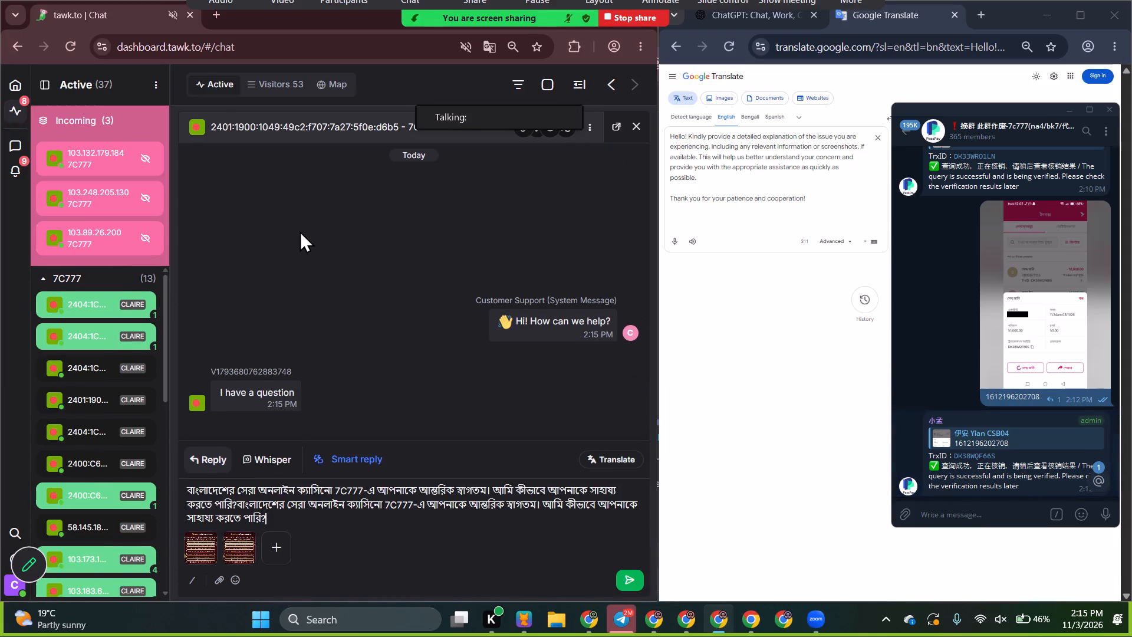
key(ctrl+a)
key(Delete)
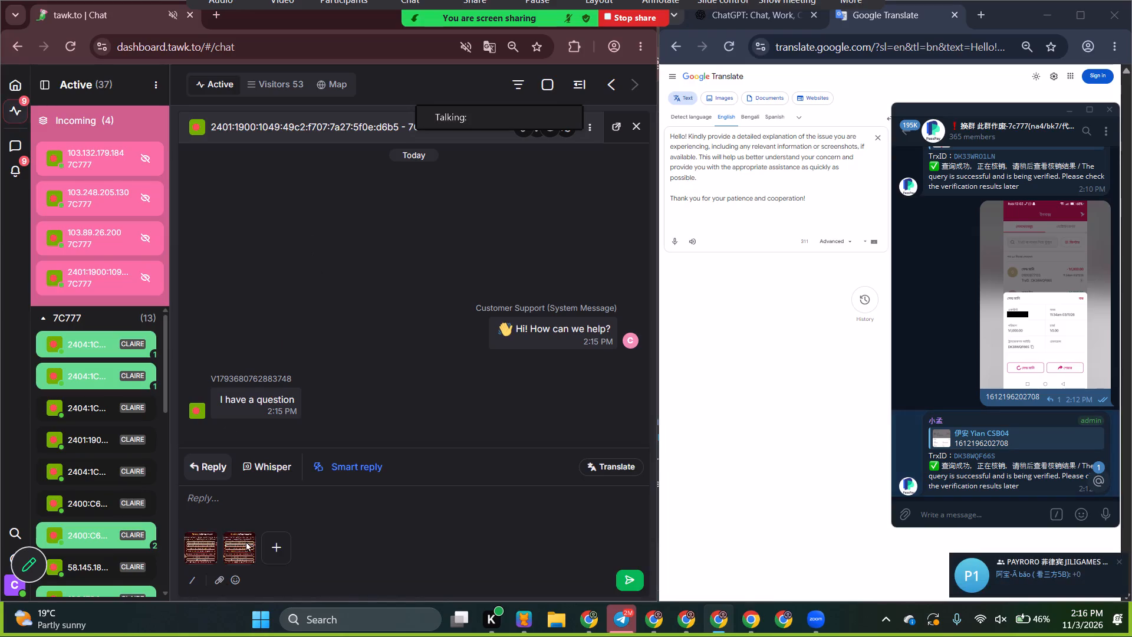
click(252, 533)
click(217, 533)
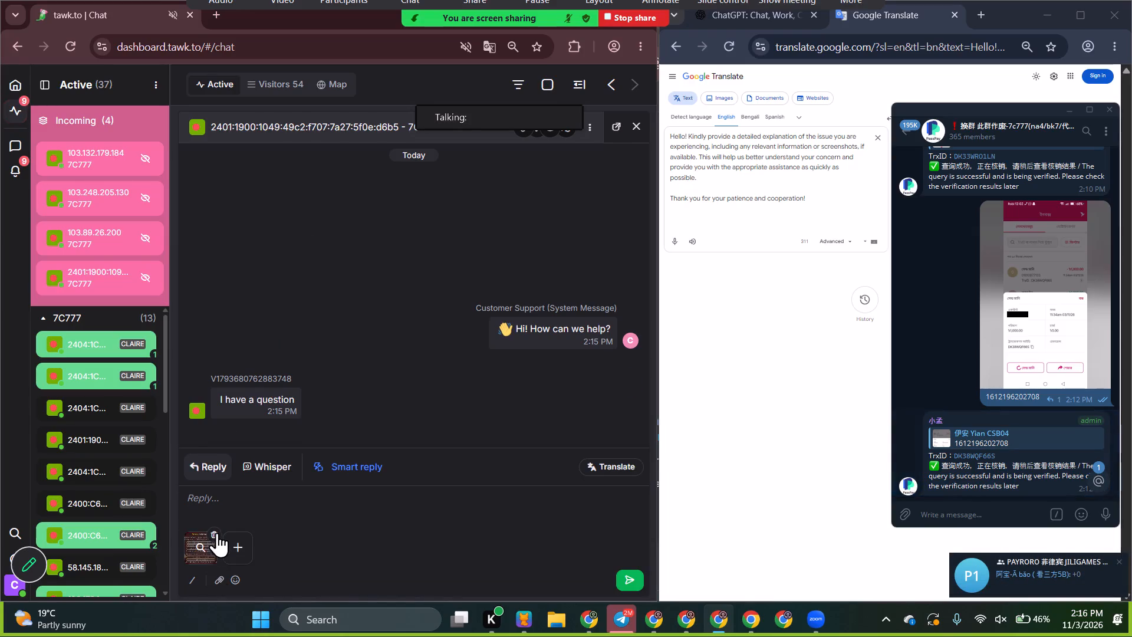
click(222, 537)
text(/he)
key(Return)
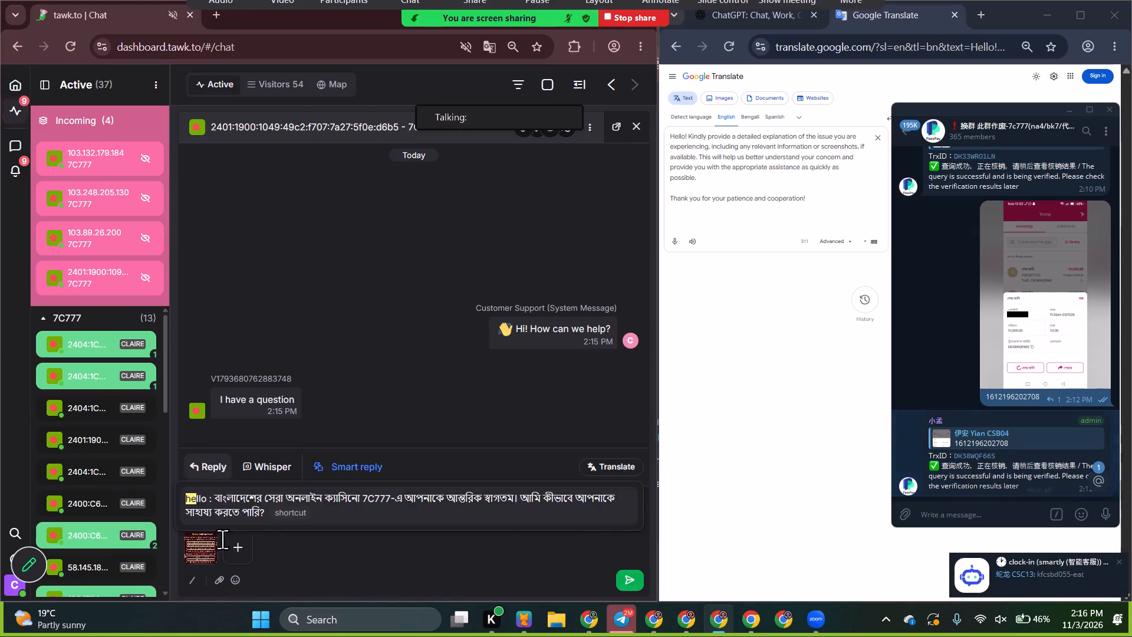
key(Return)
click(89, 261)
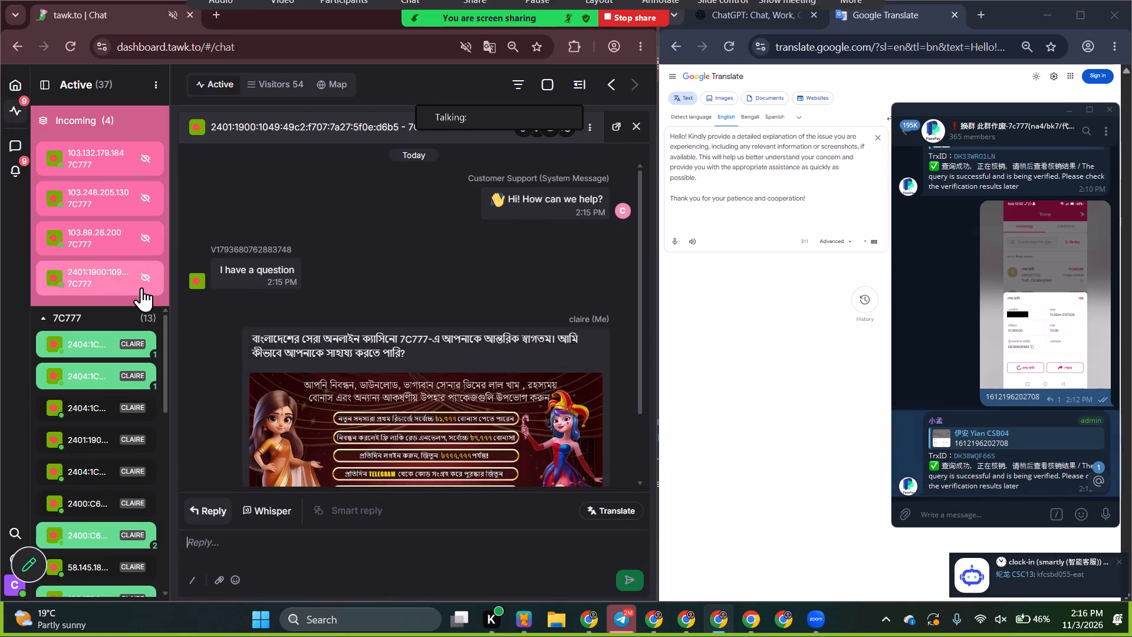
click(366, 444)
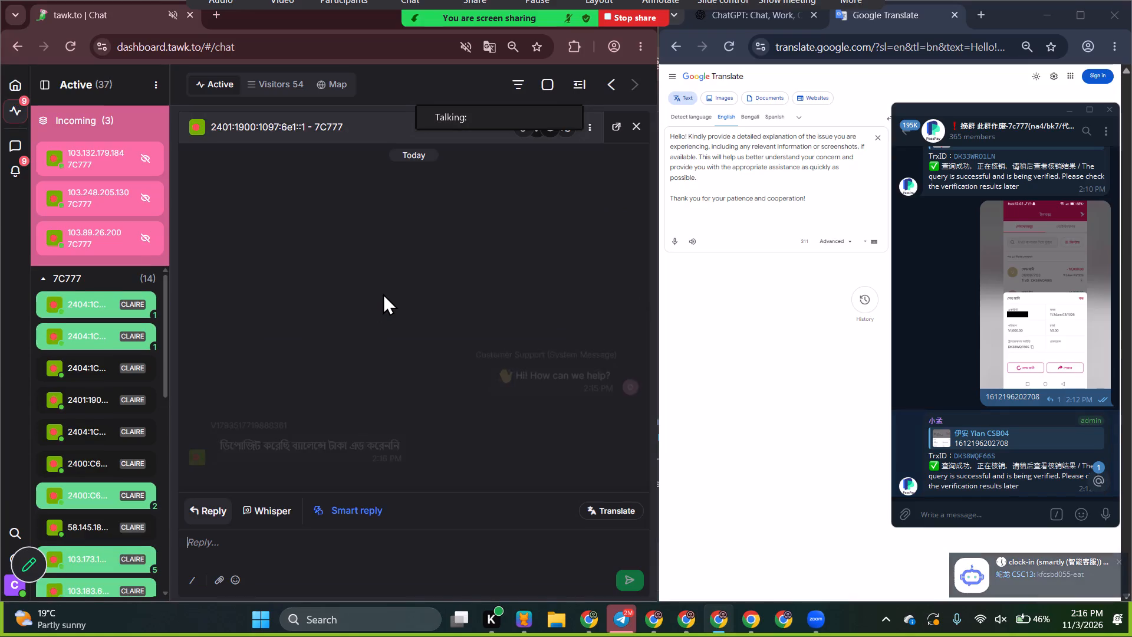
text(/he)
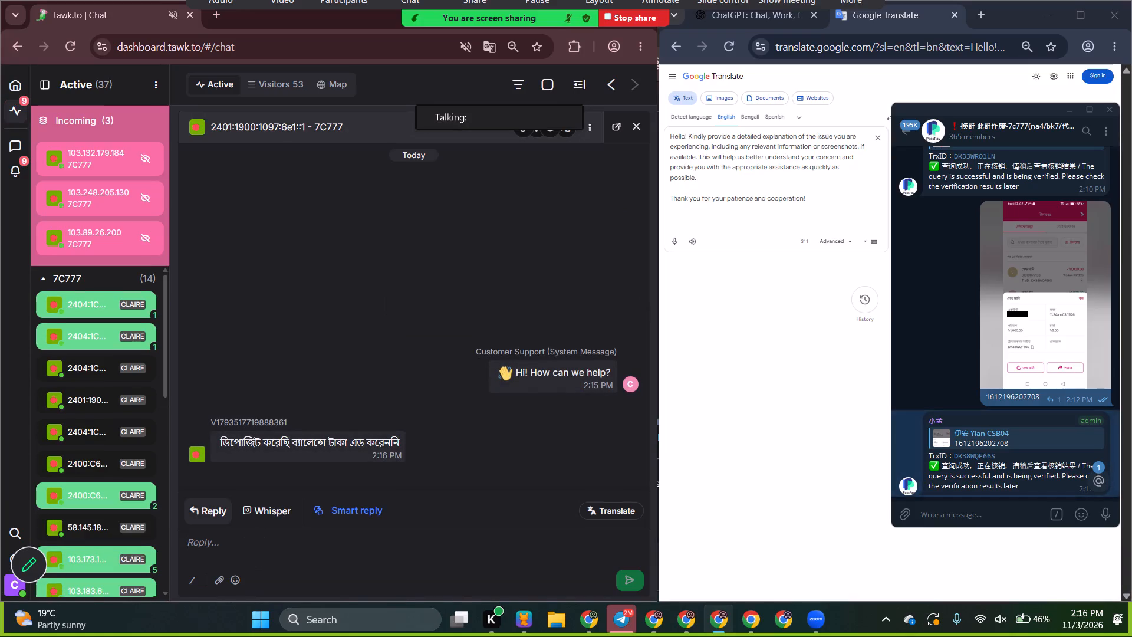
text(/he)
key(Return)
key(Return)
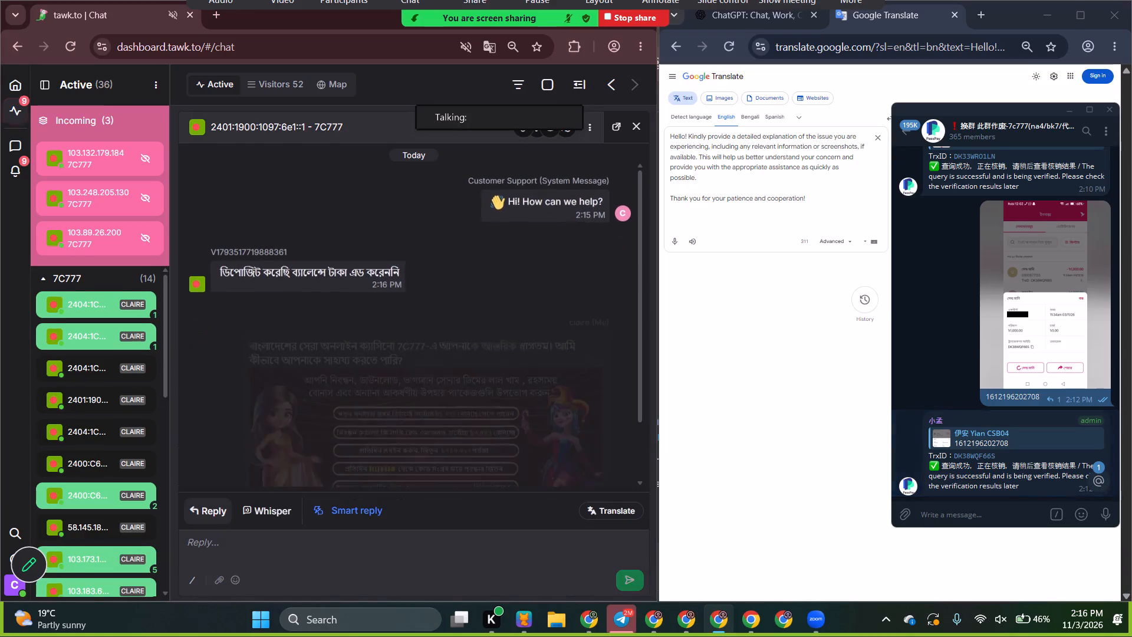
right_click(325, 196)
click(400, 471)
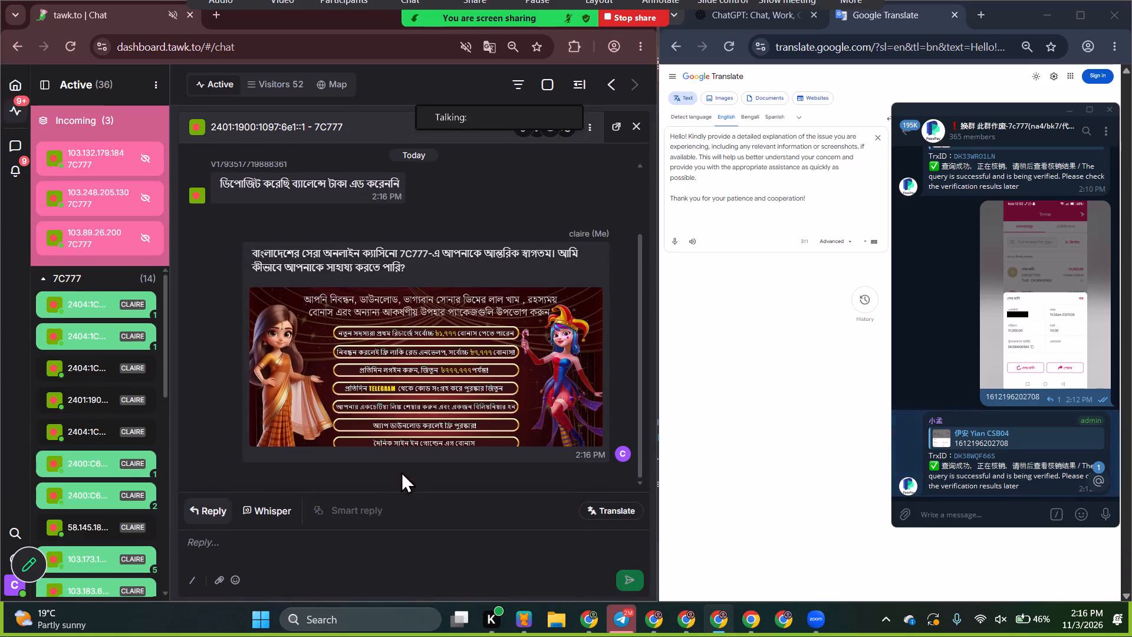
click(365, 77)
click(433, 70)
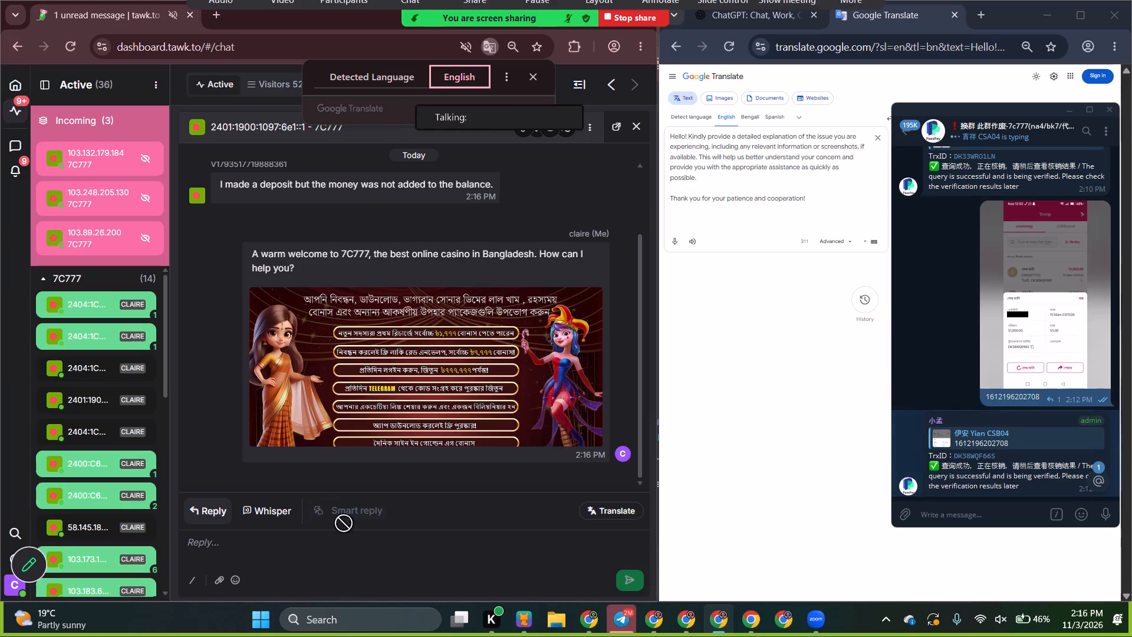
click(315, 555)
text(/depo)
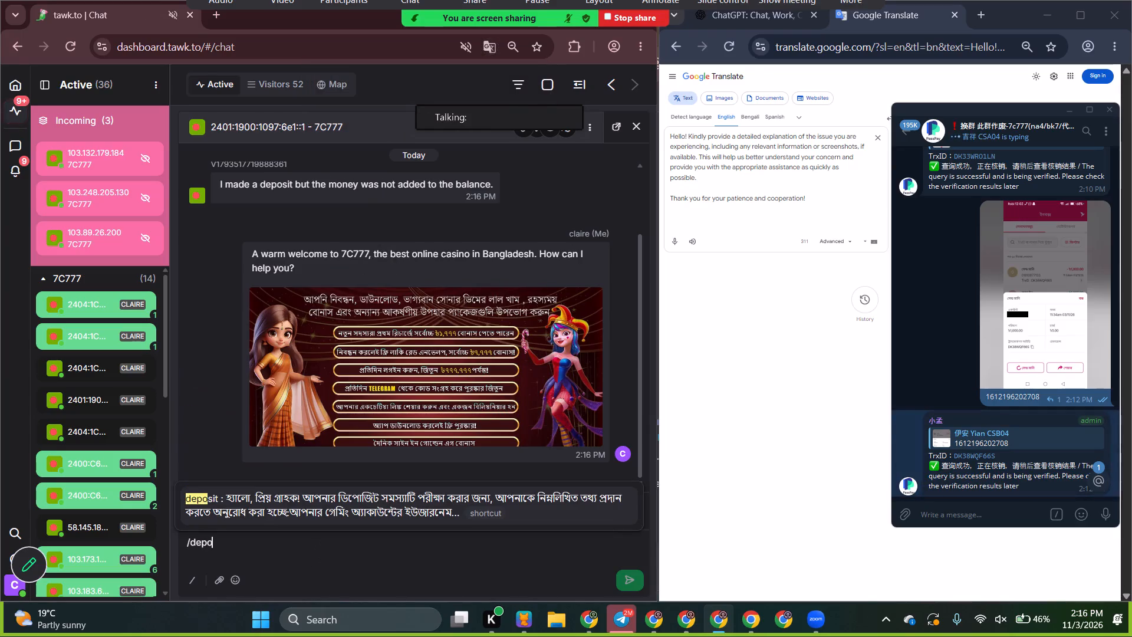
key(Return)
key(Return)
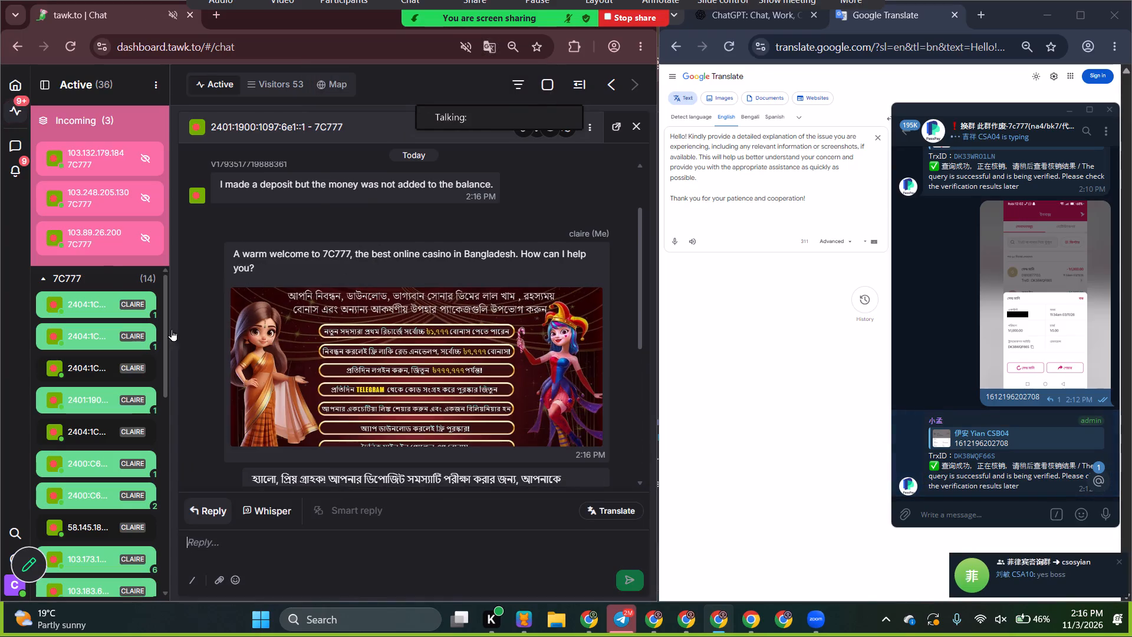
click(100, 246)
click(470, 547)
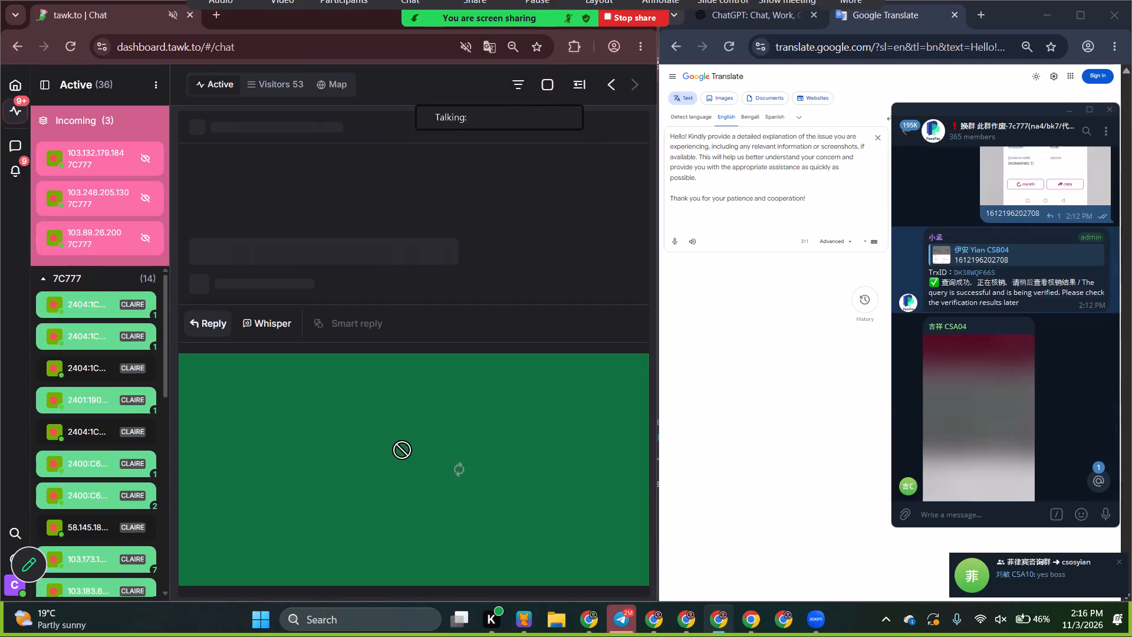
text(/he)
key(Return)
key(Return)
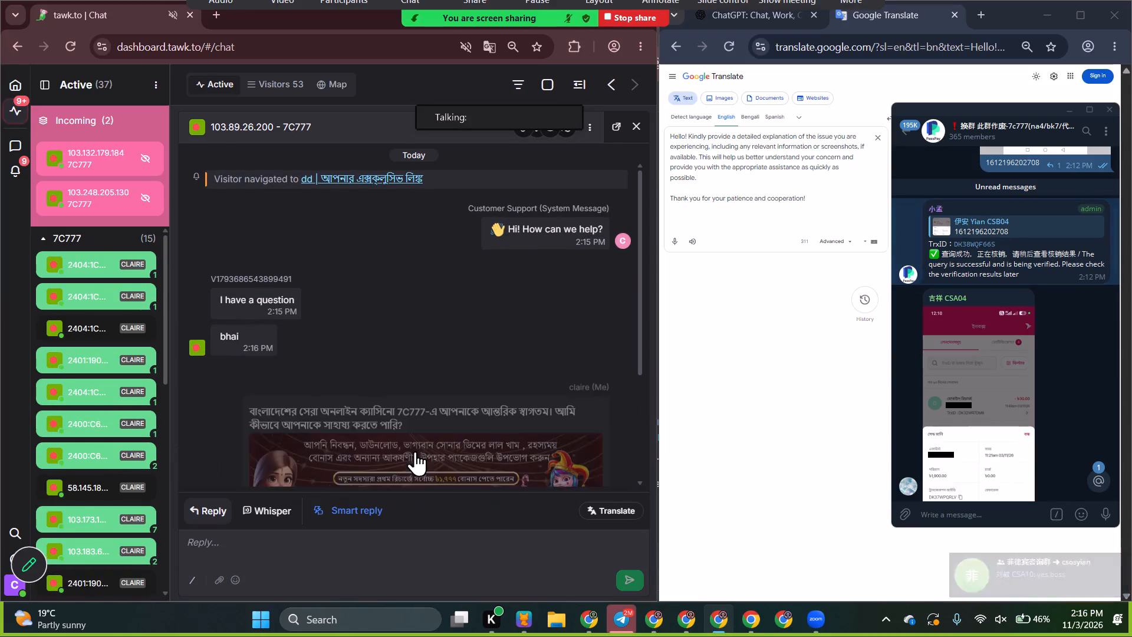
click(101, 192)
click(384, 461)
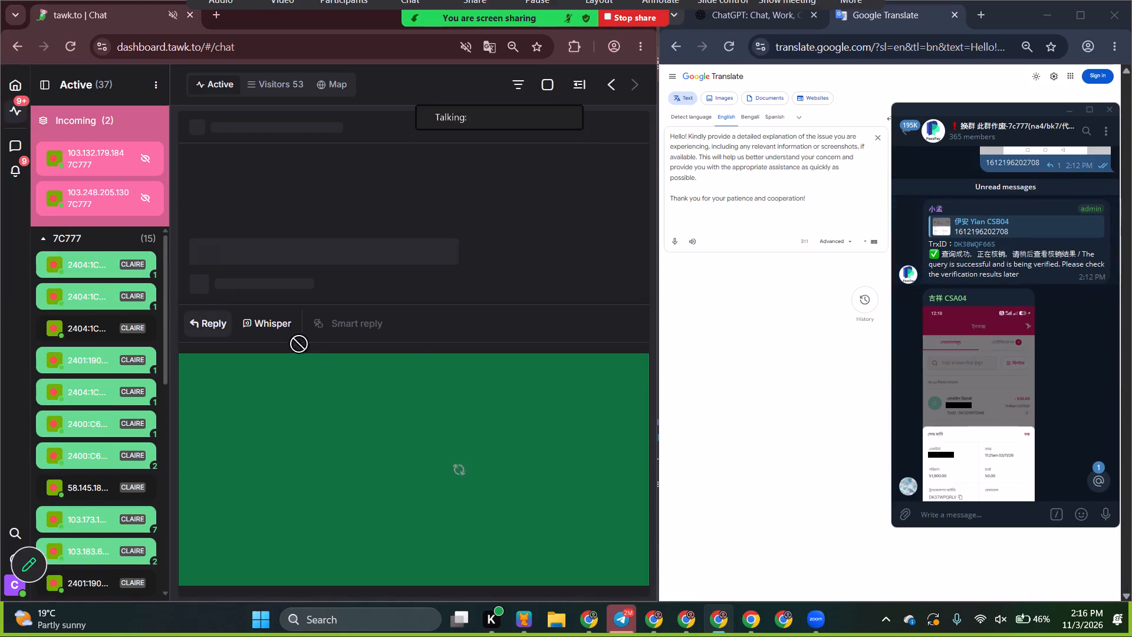
text(/he)
text(/he)
key(Return)
key(Return)
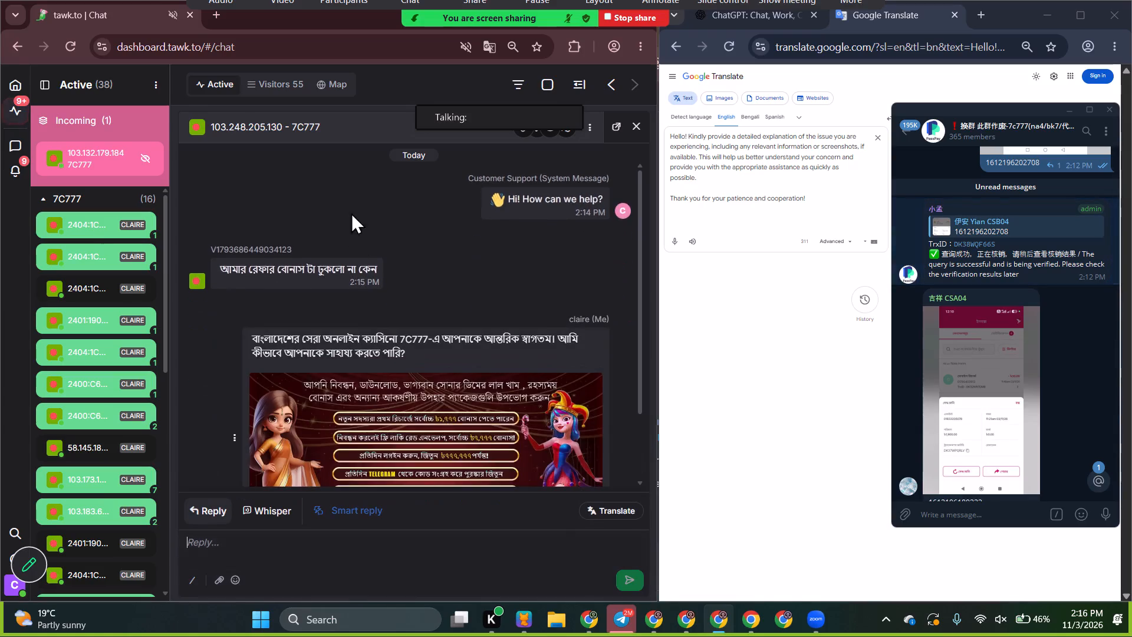
right_click(294, 226)
click(394, 503)
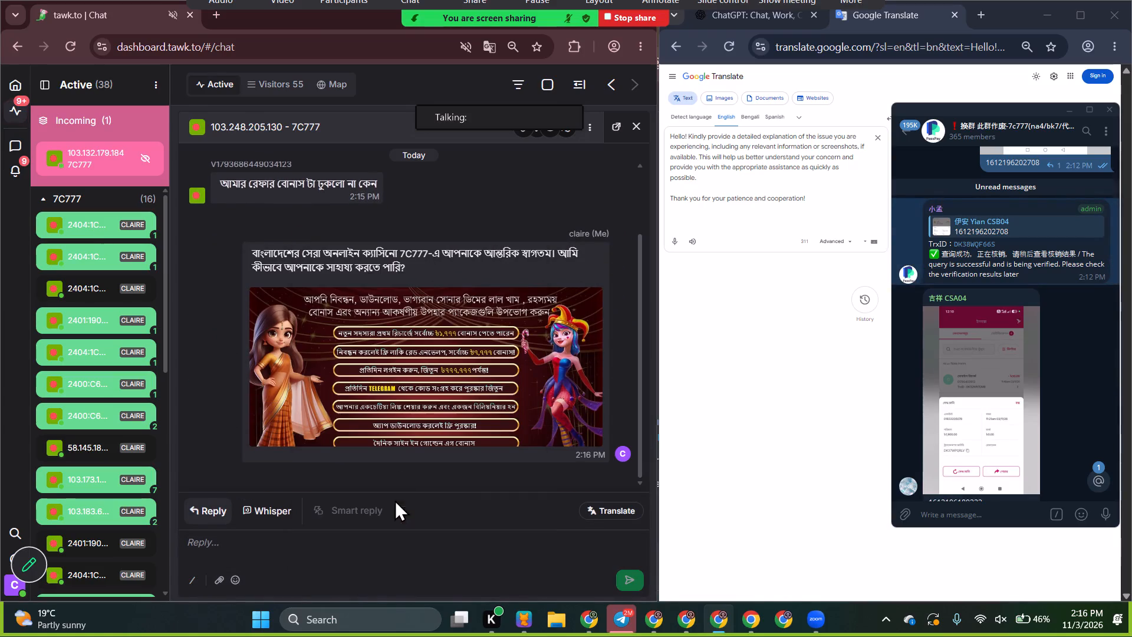
click(392, 73)
click(449, 73)
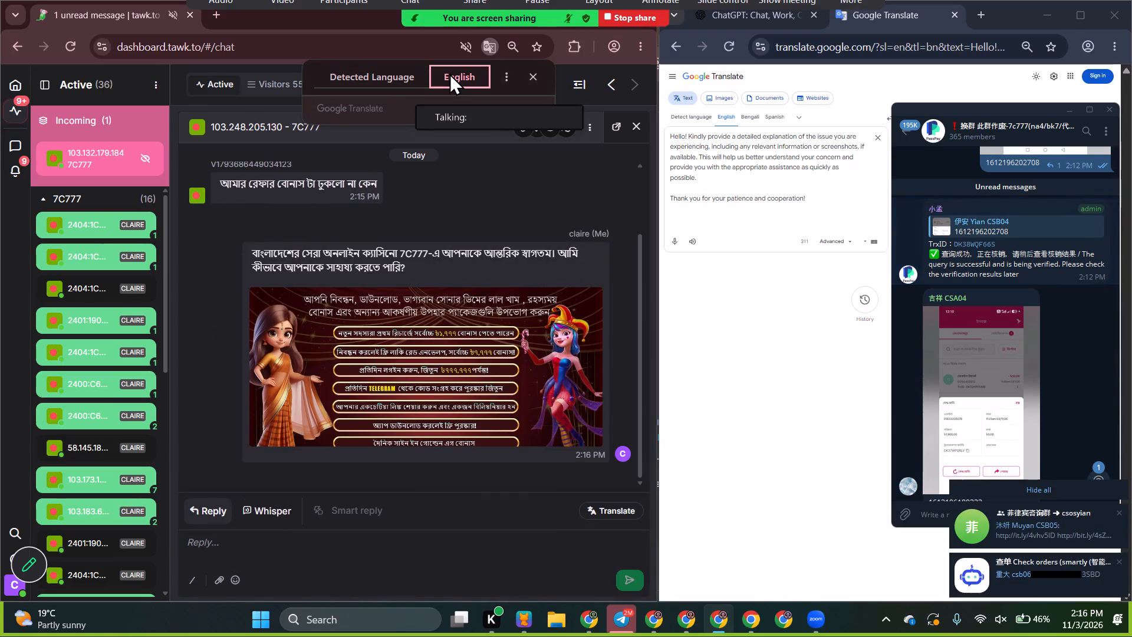
click(326, 553)
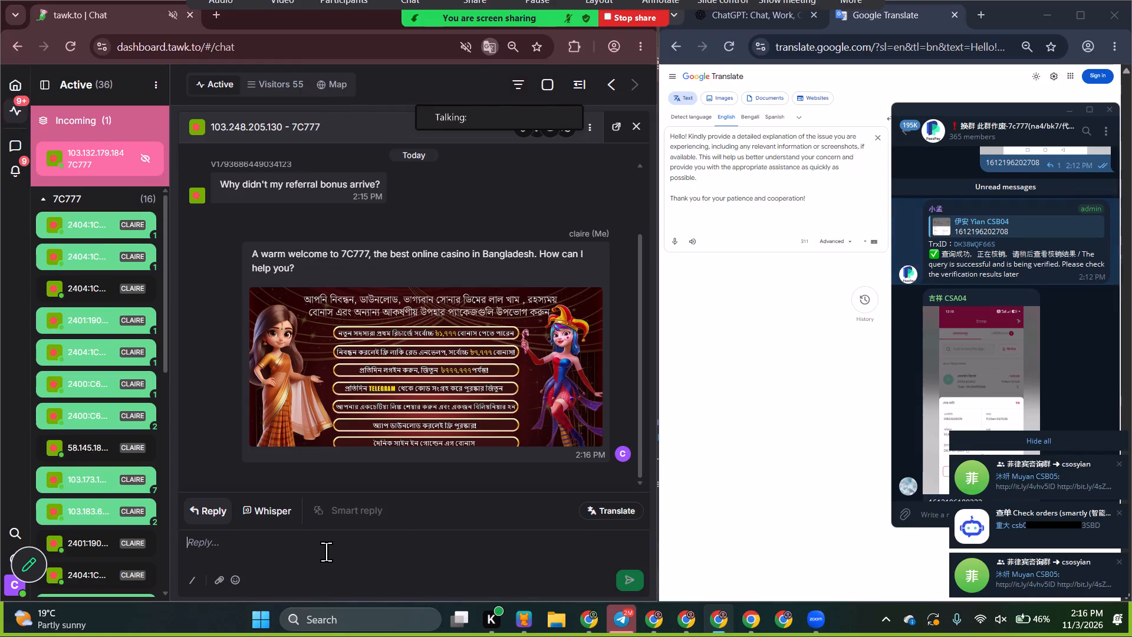
text(/ui)
key(Return)
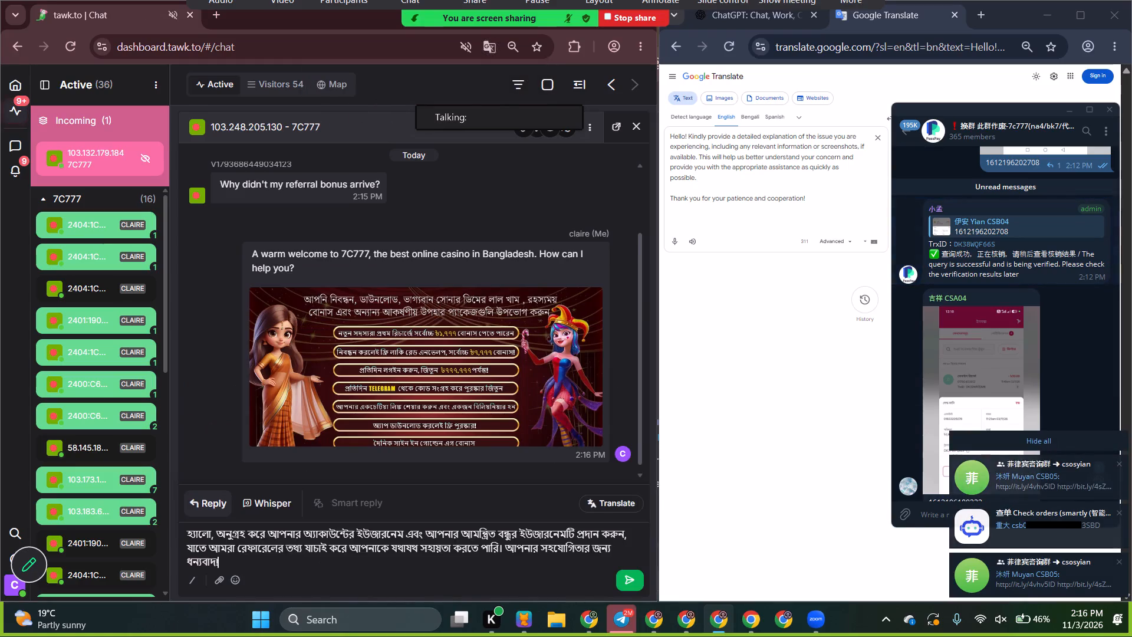
key(Return)
click(103, 168)
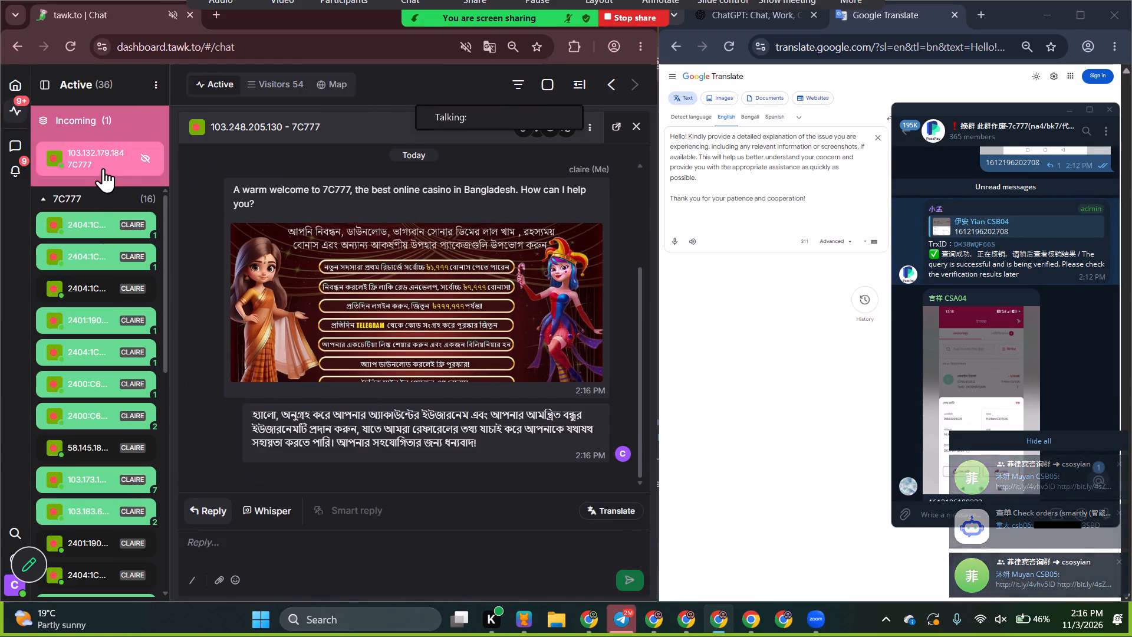
click(370, 446)
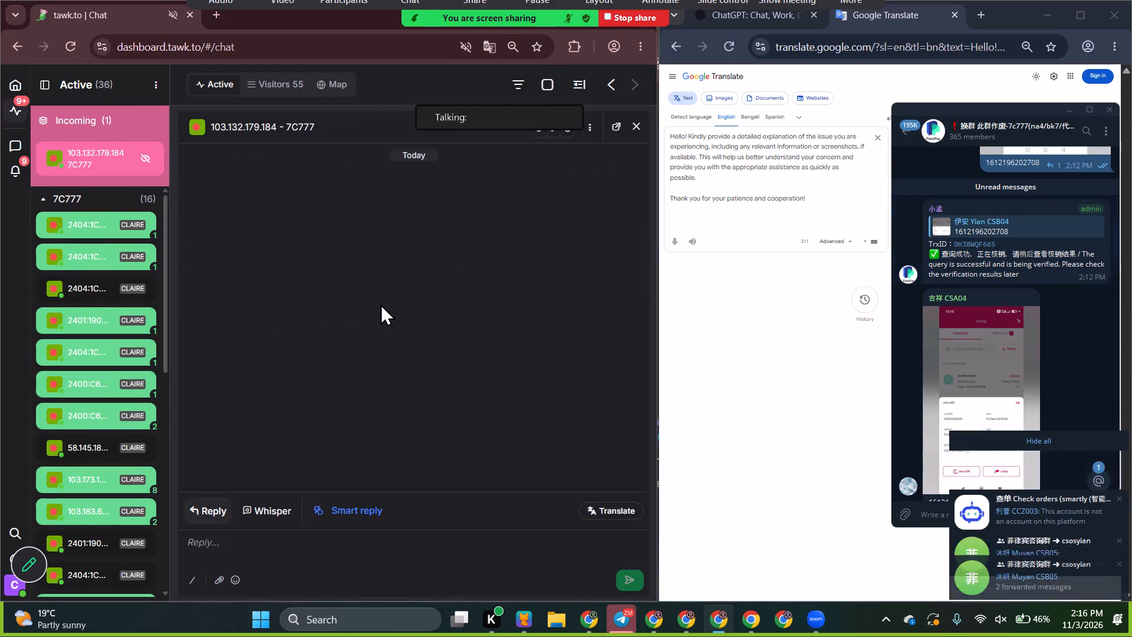
text(/he)
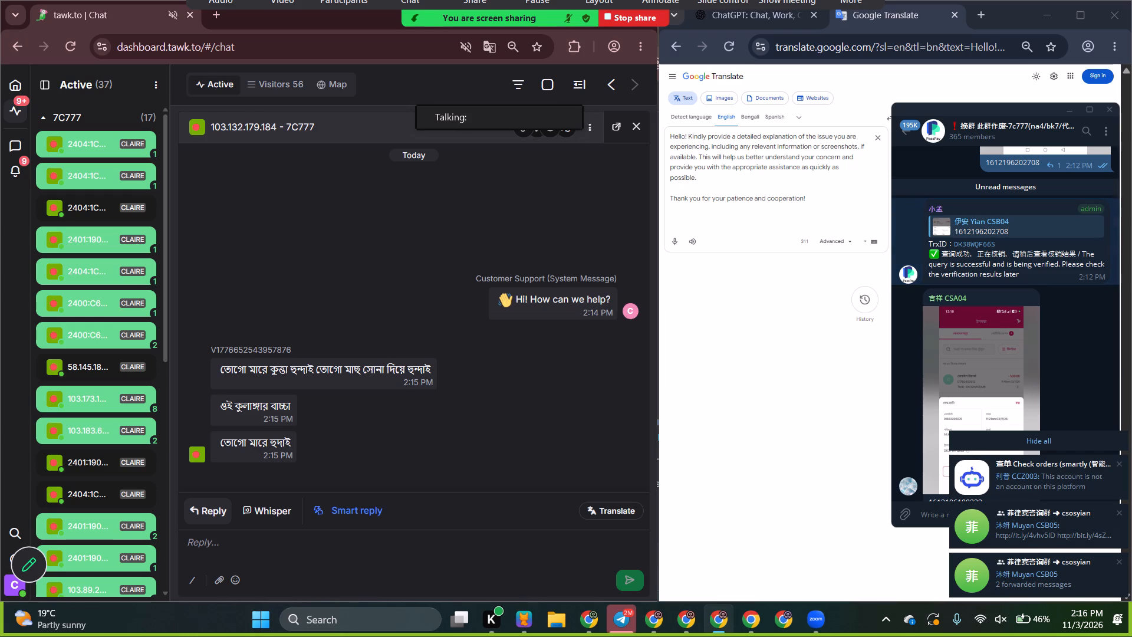
text(/he)
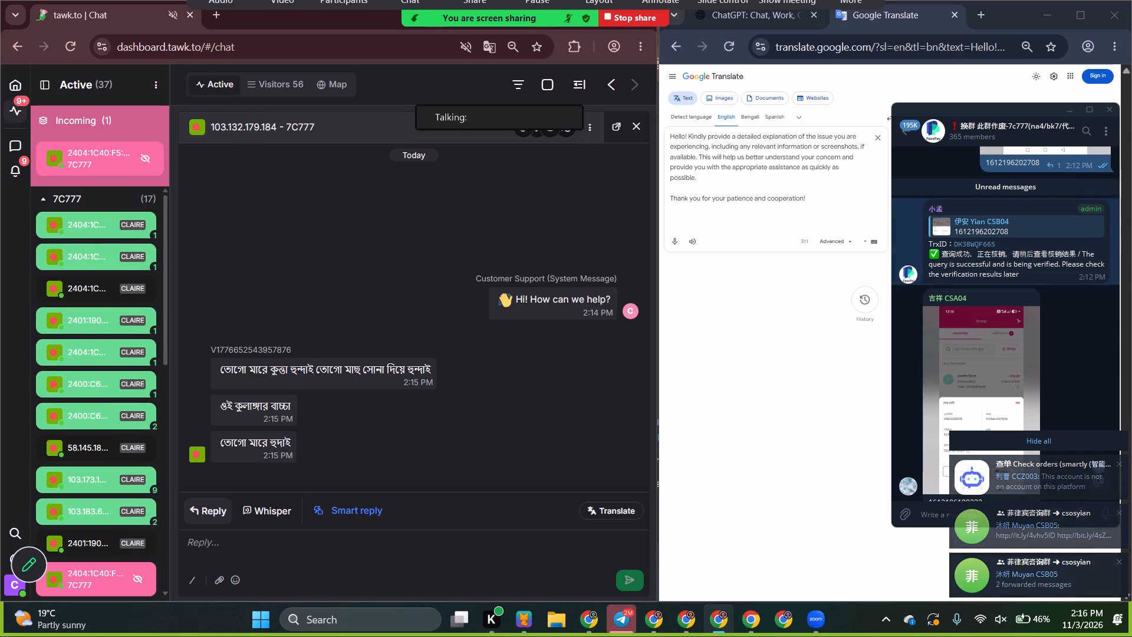
text(/j)
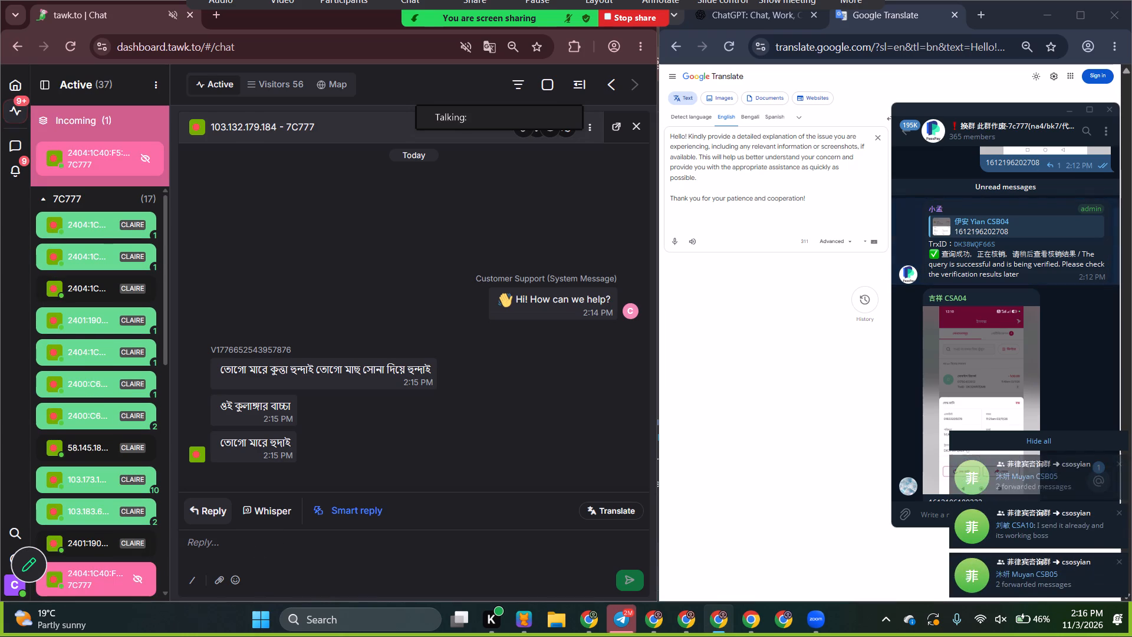
key(slash)
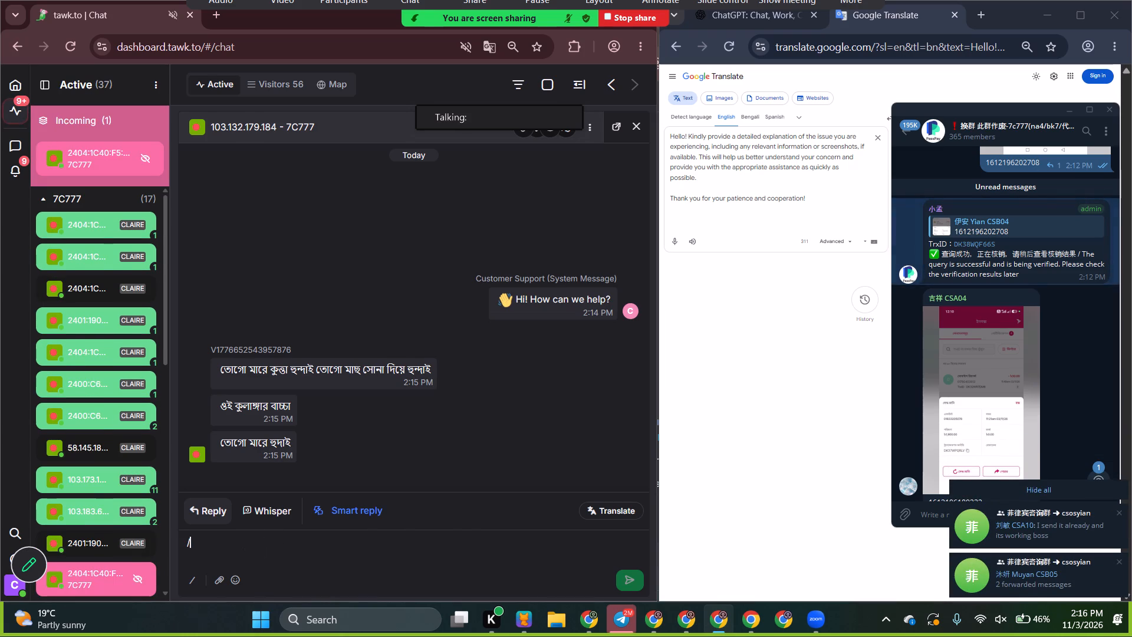
text(he)
key(Return)
key(Return)
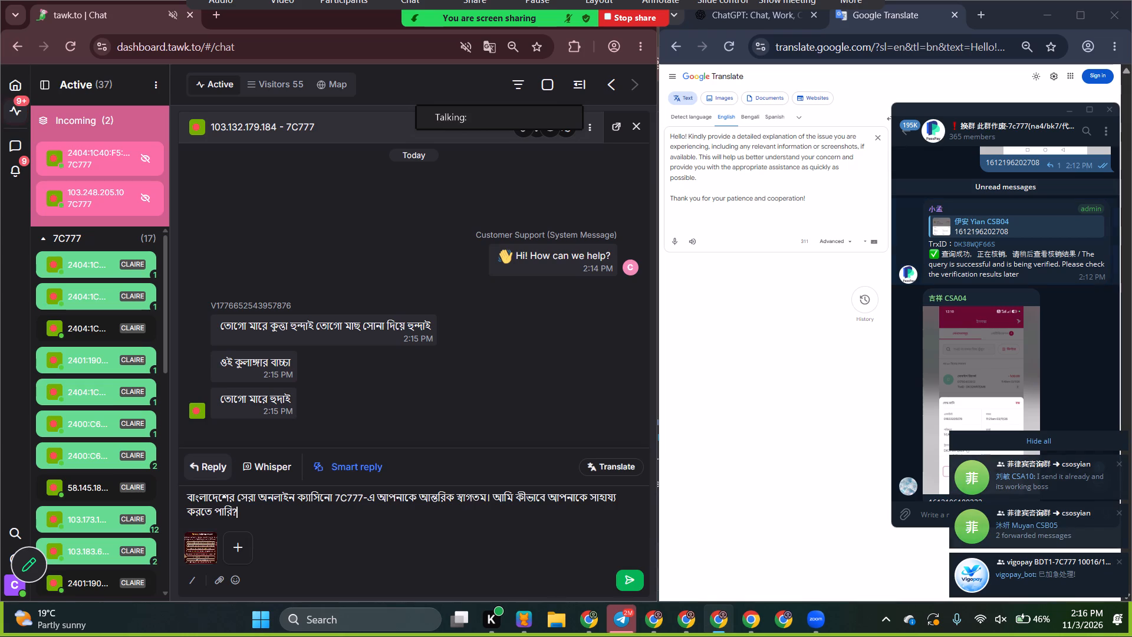
Collapse the Incoming group in the chat list.
click(48, 118)
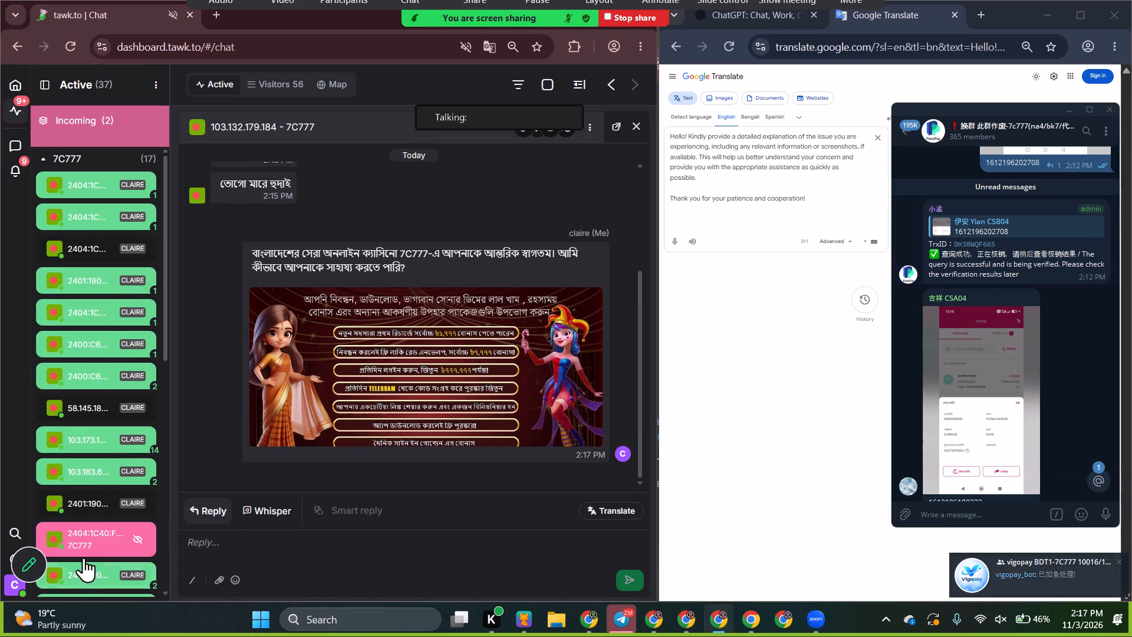
click(111, 442)
scroll(302, 394, down, 3)
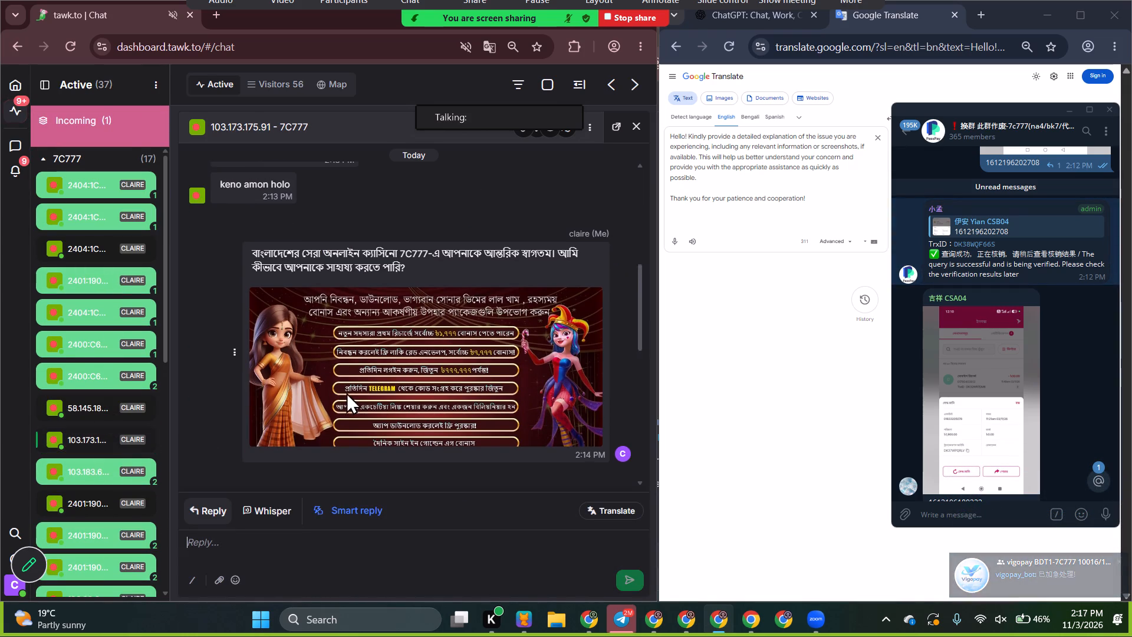
scroll(346, 392, down, 3)
scroll(346, 392, up, 2)
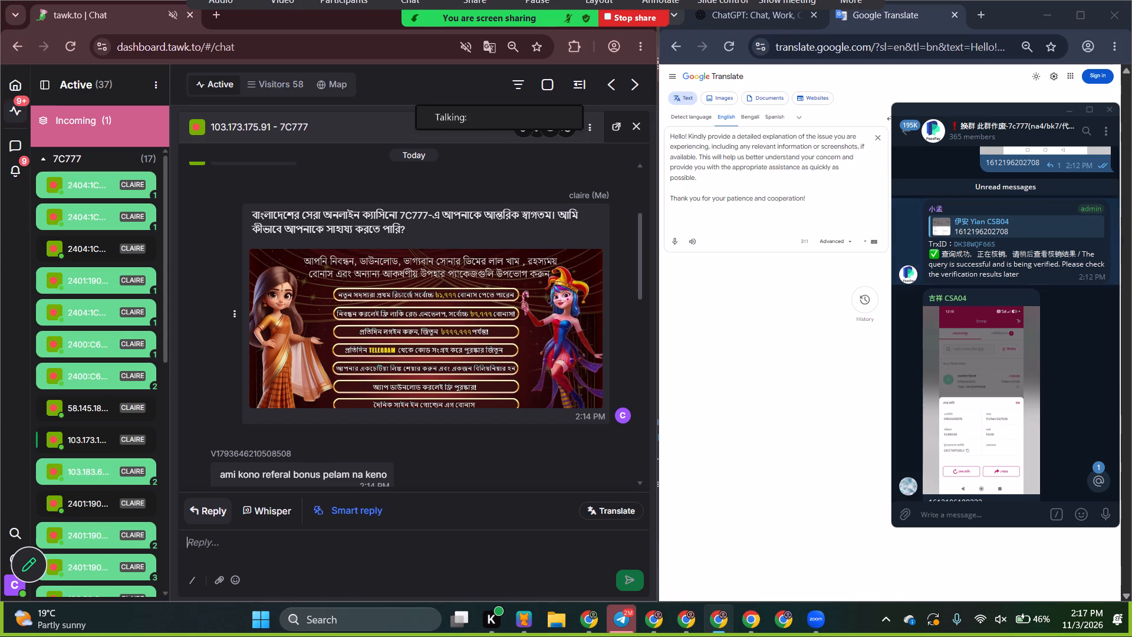
scroll(346, 392, down, 4)
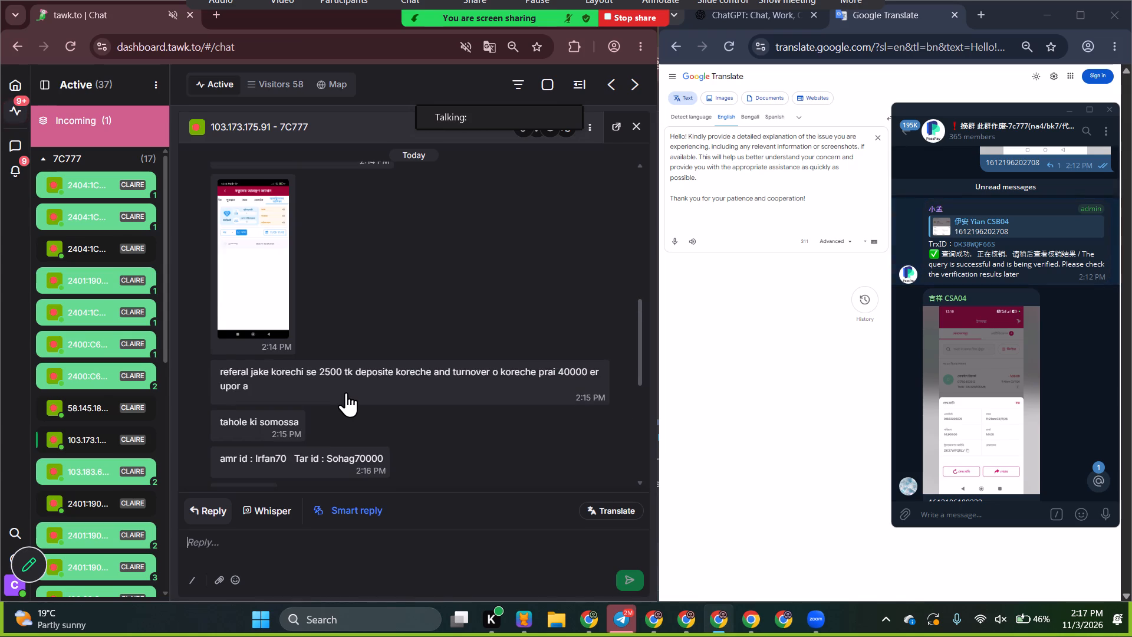
scroll(346, 392, down, 3)
text(/ui)
key(Return)
key(Return)
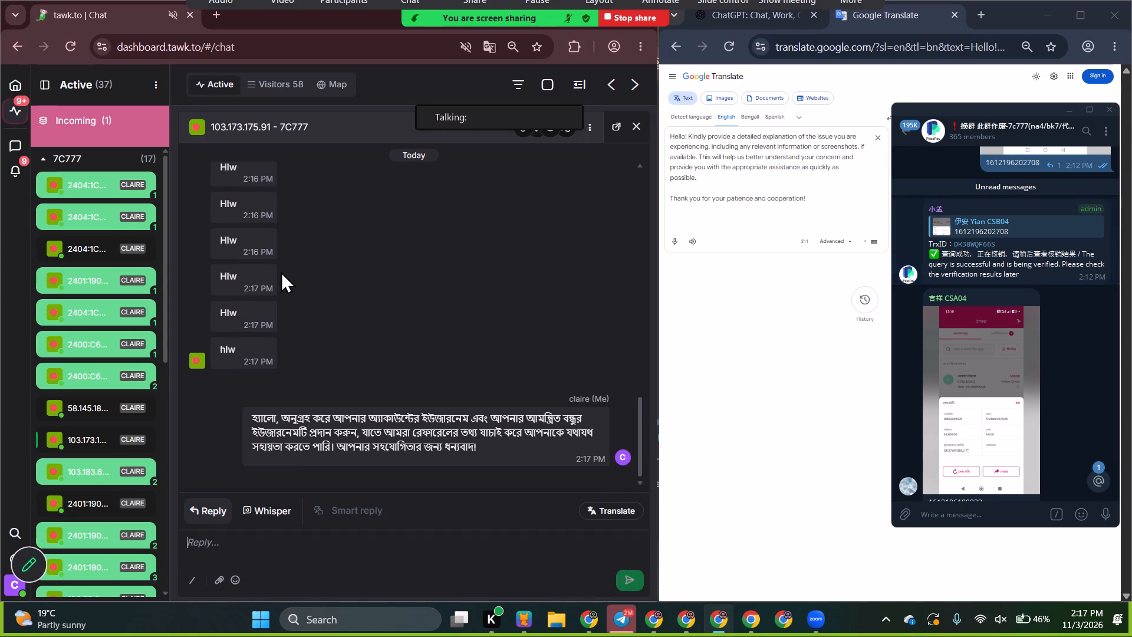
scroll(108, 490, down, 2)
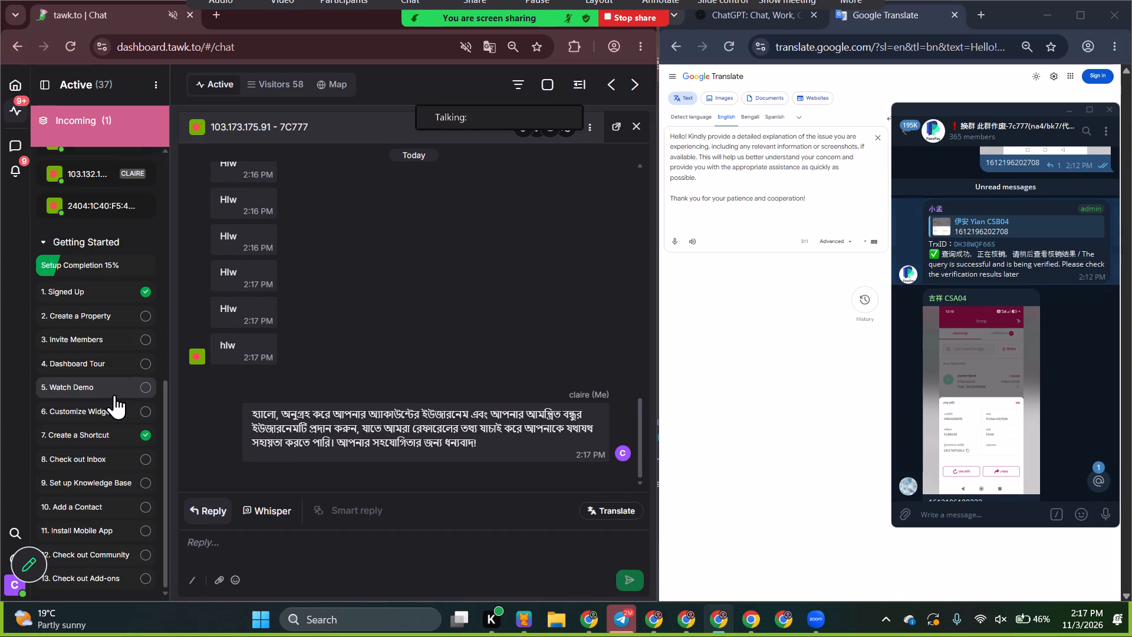